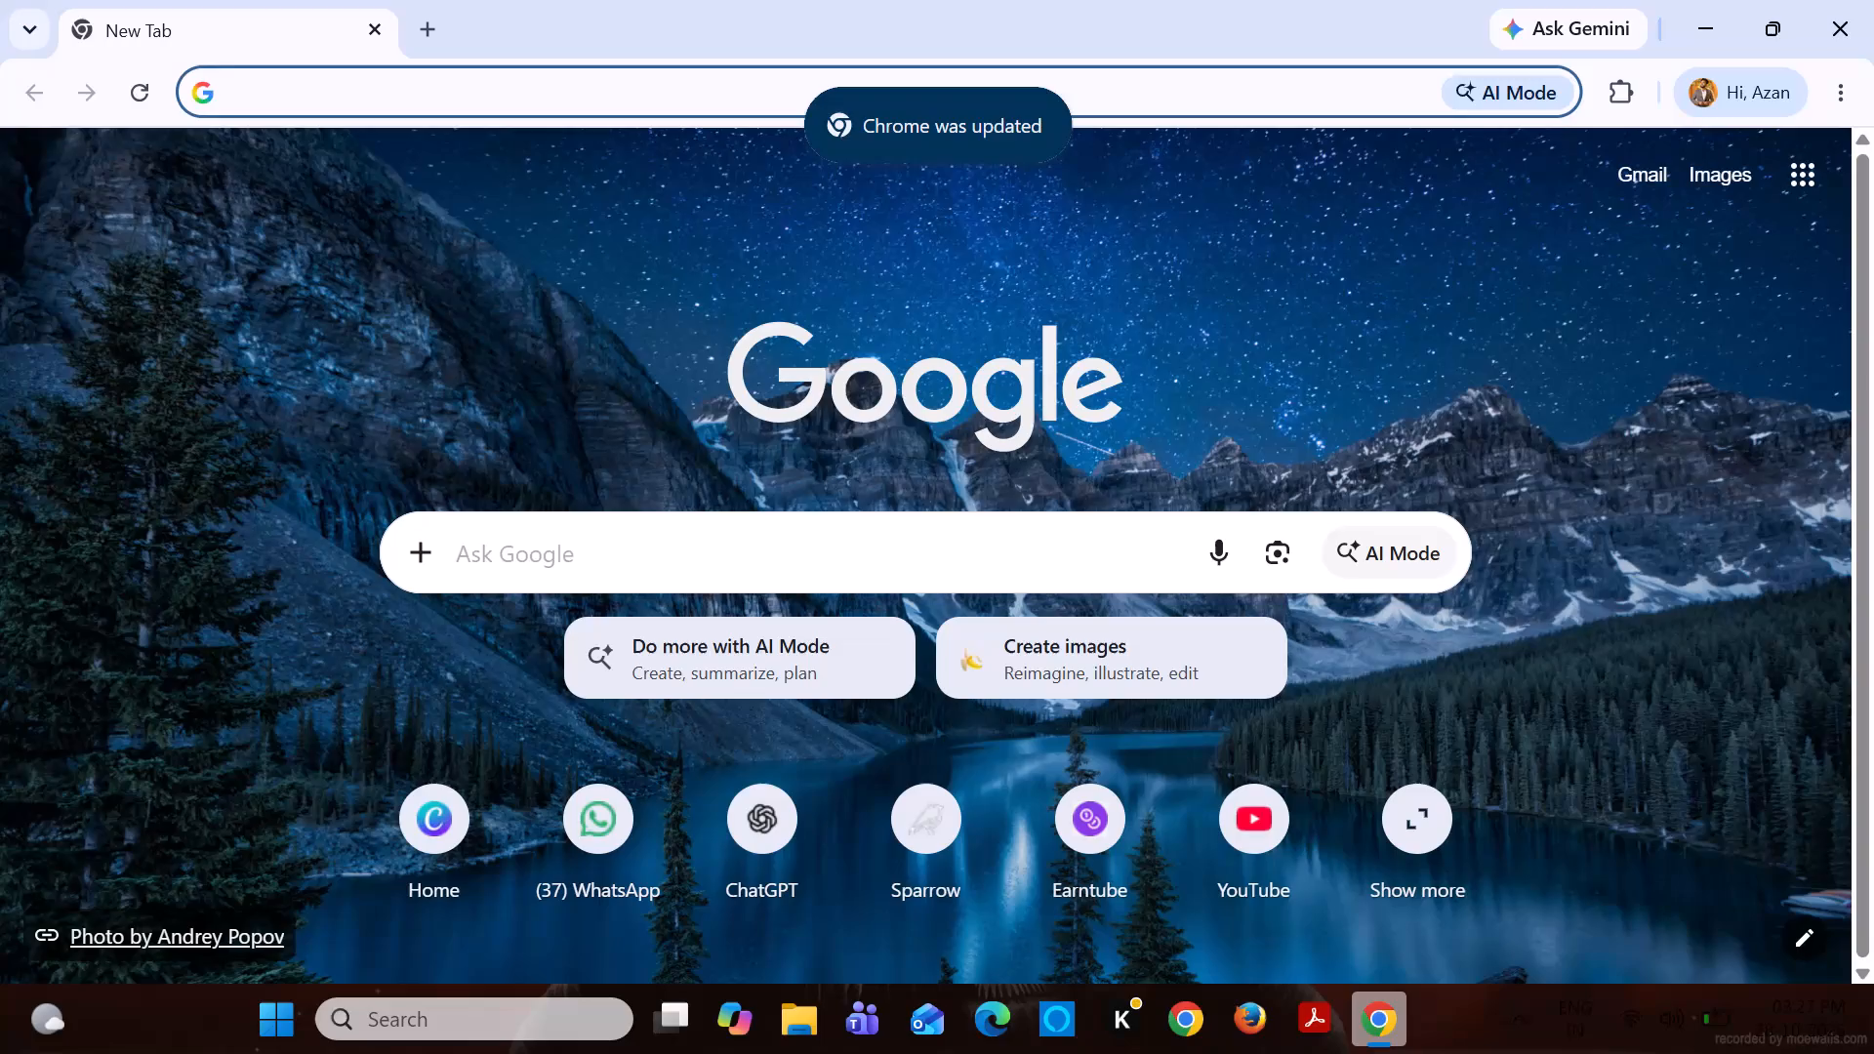
Search Google for "pmagy gov in" and open the Adarsh Gram Portal result at pmagy.gov.in.
click(338, 79)
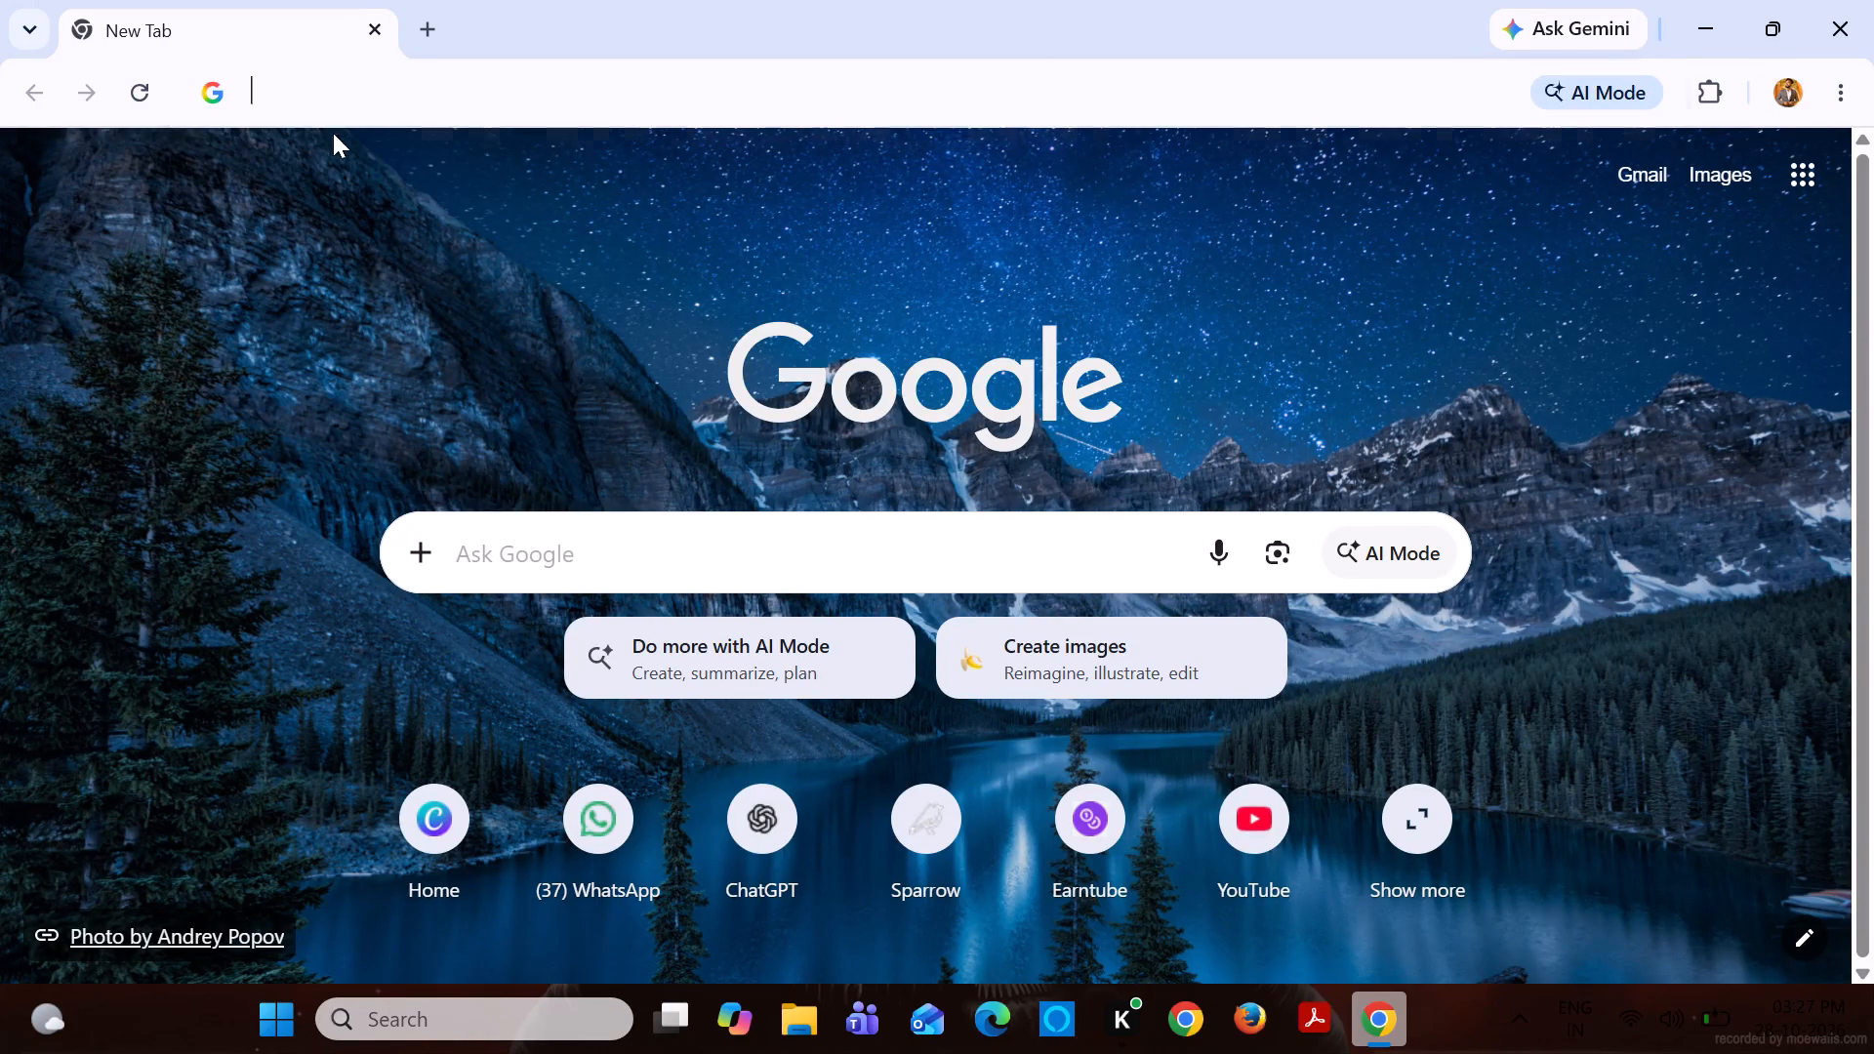
click(332, 171)
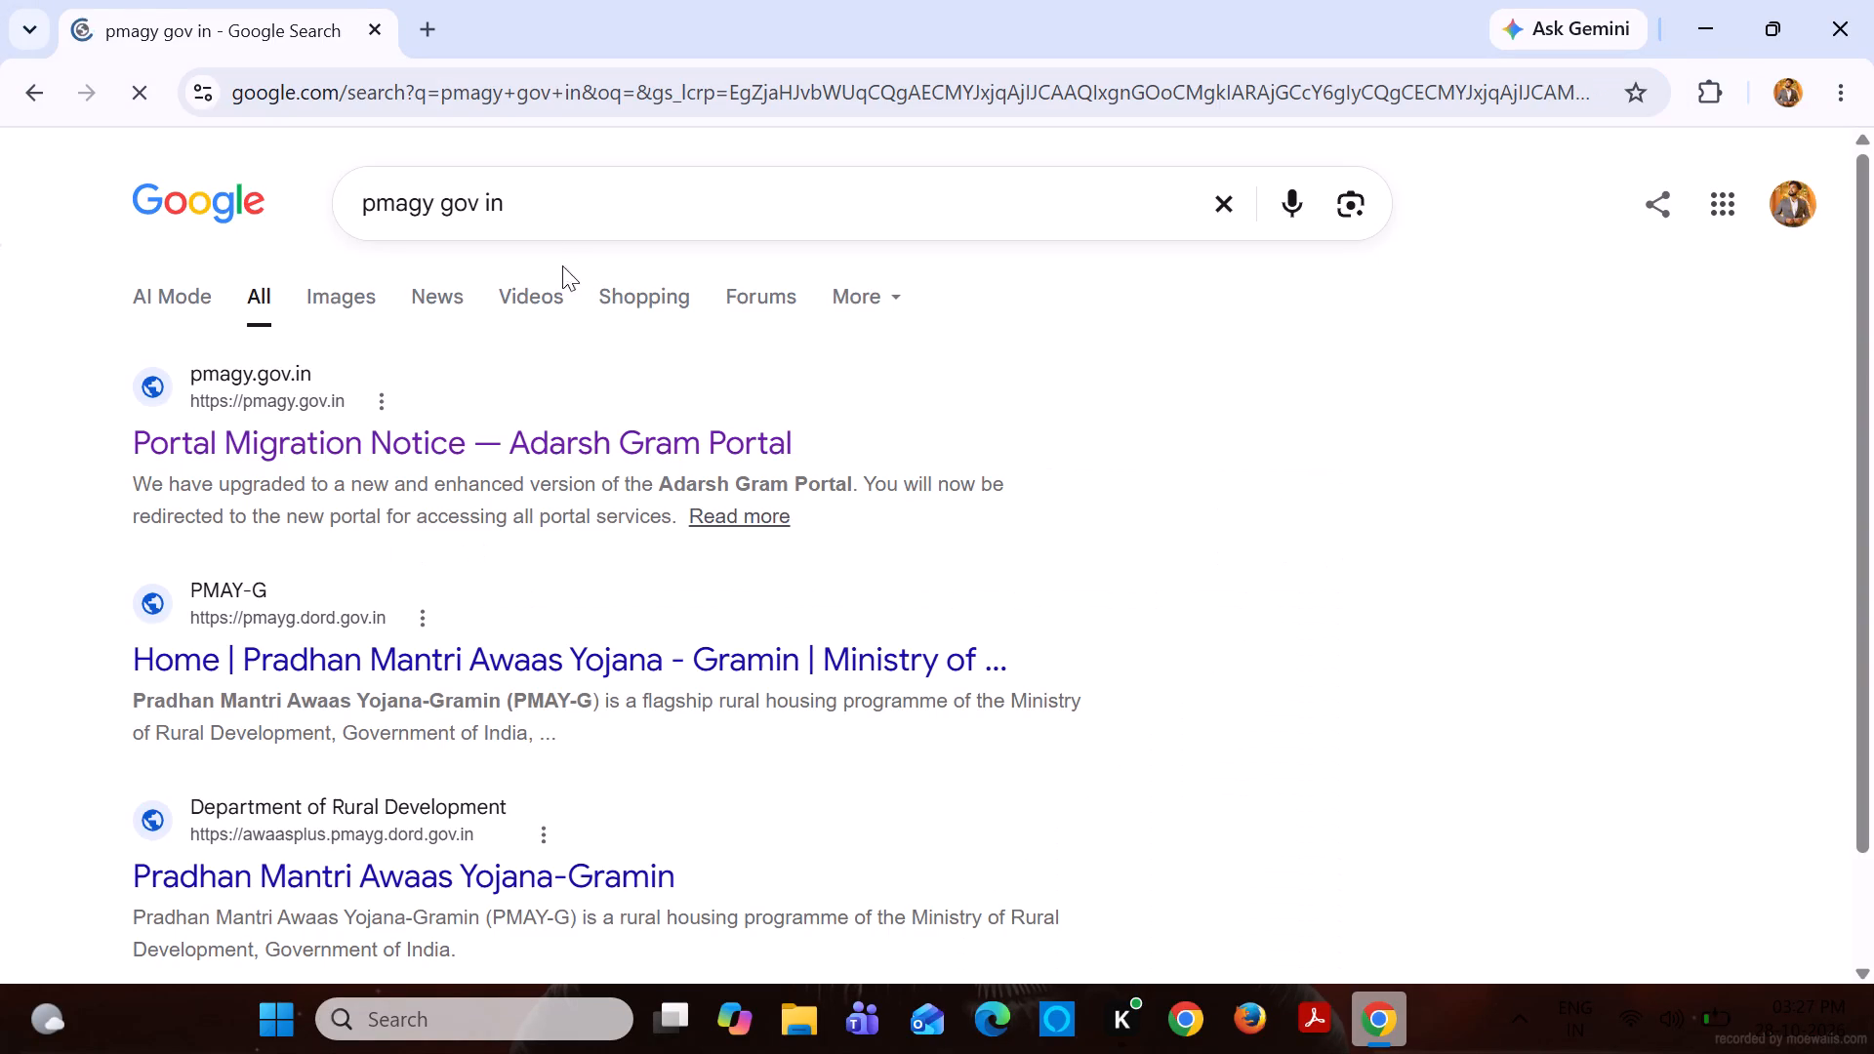
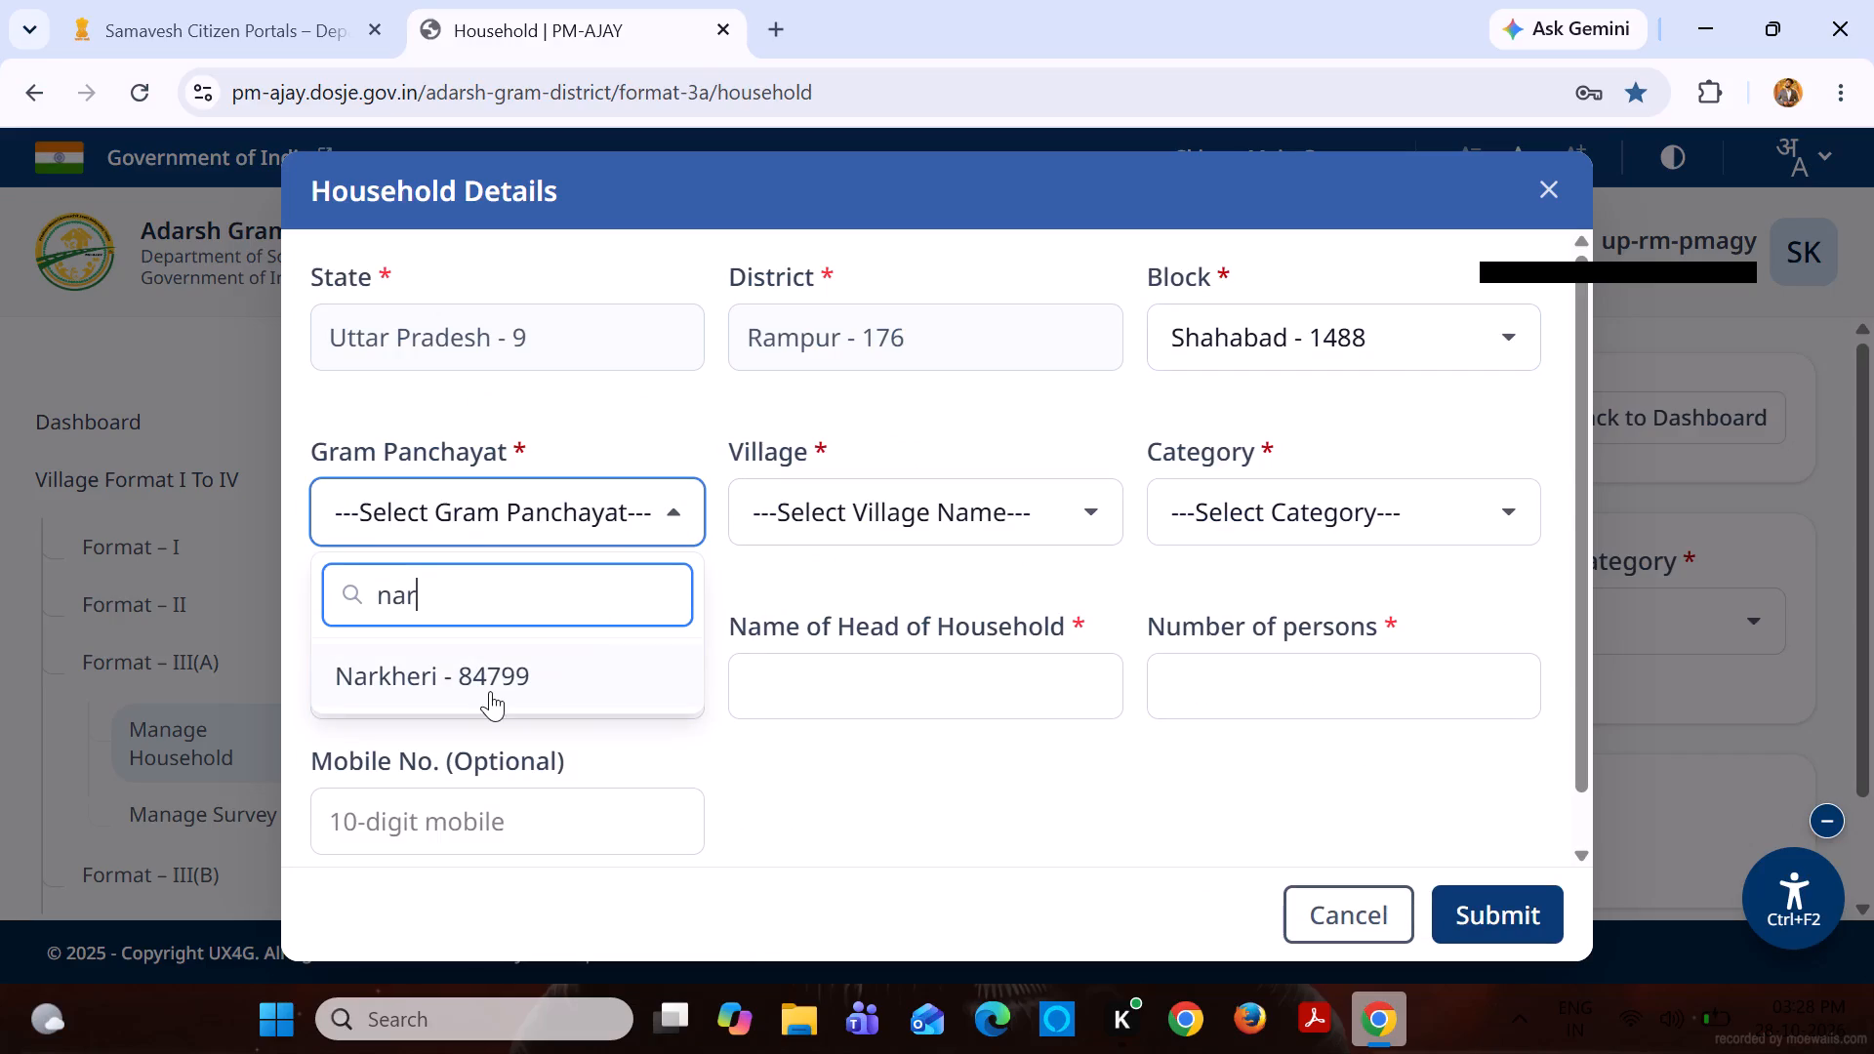
click(877, 526)
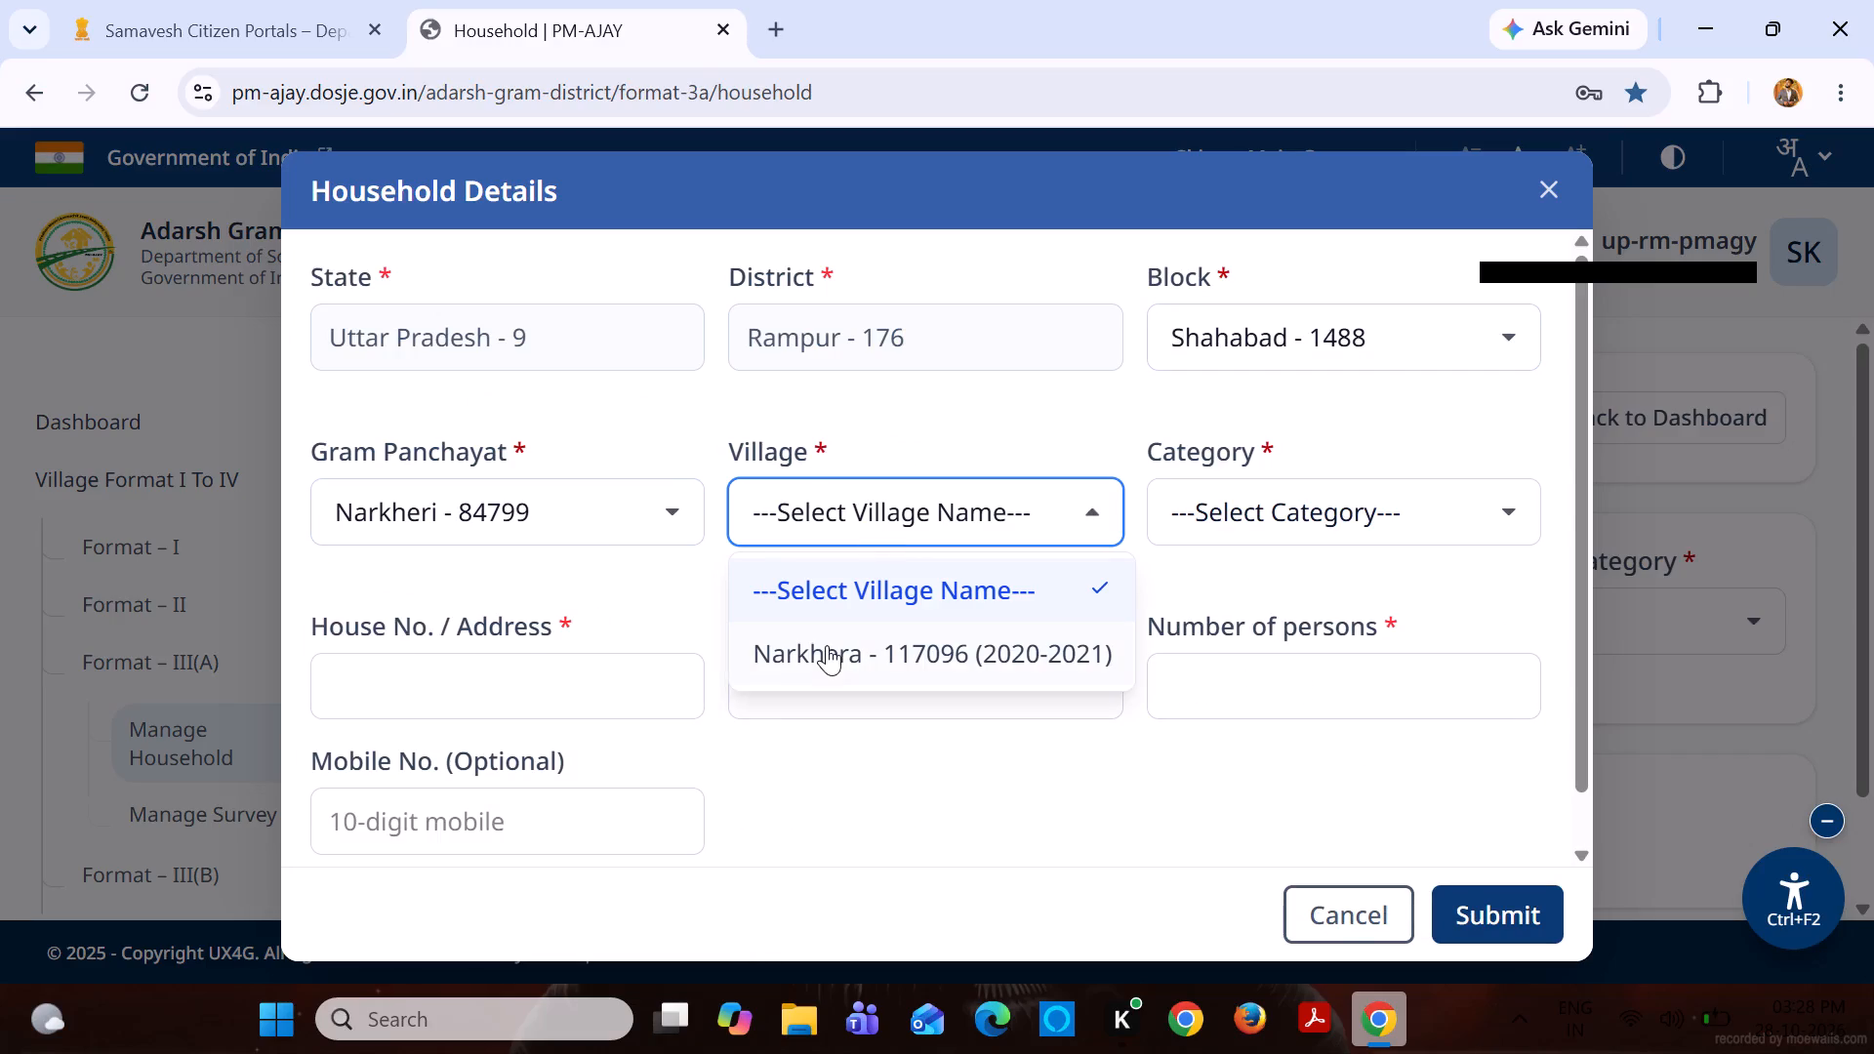
click(827, 645)
click(1286, 499)
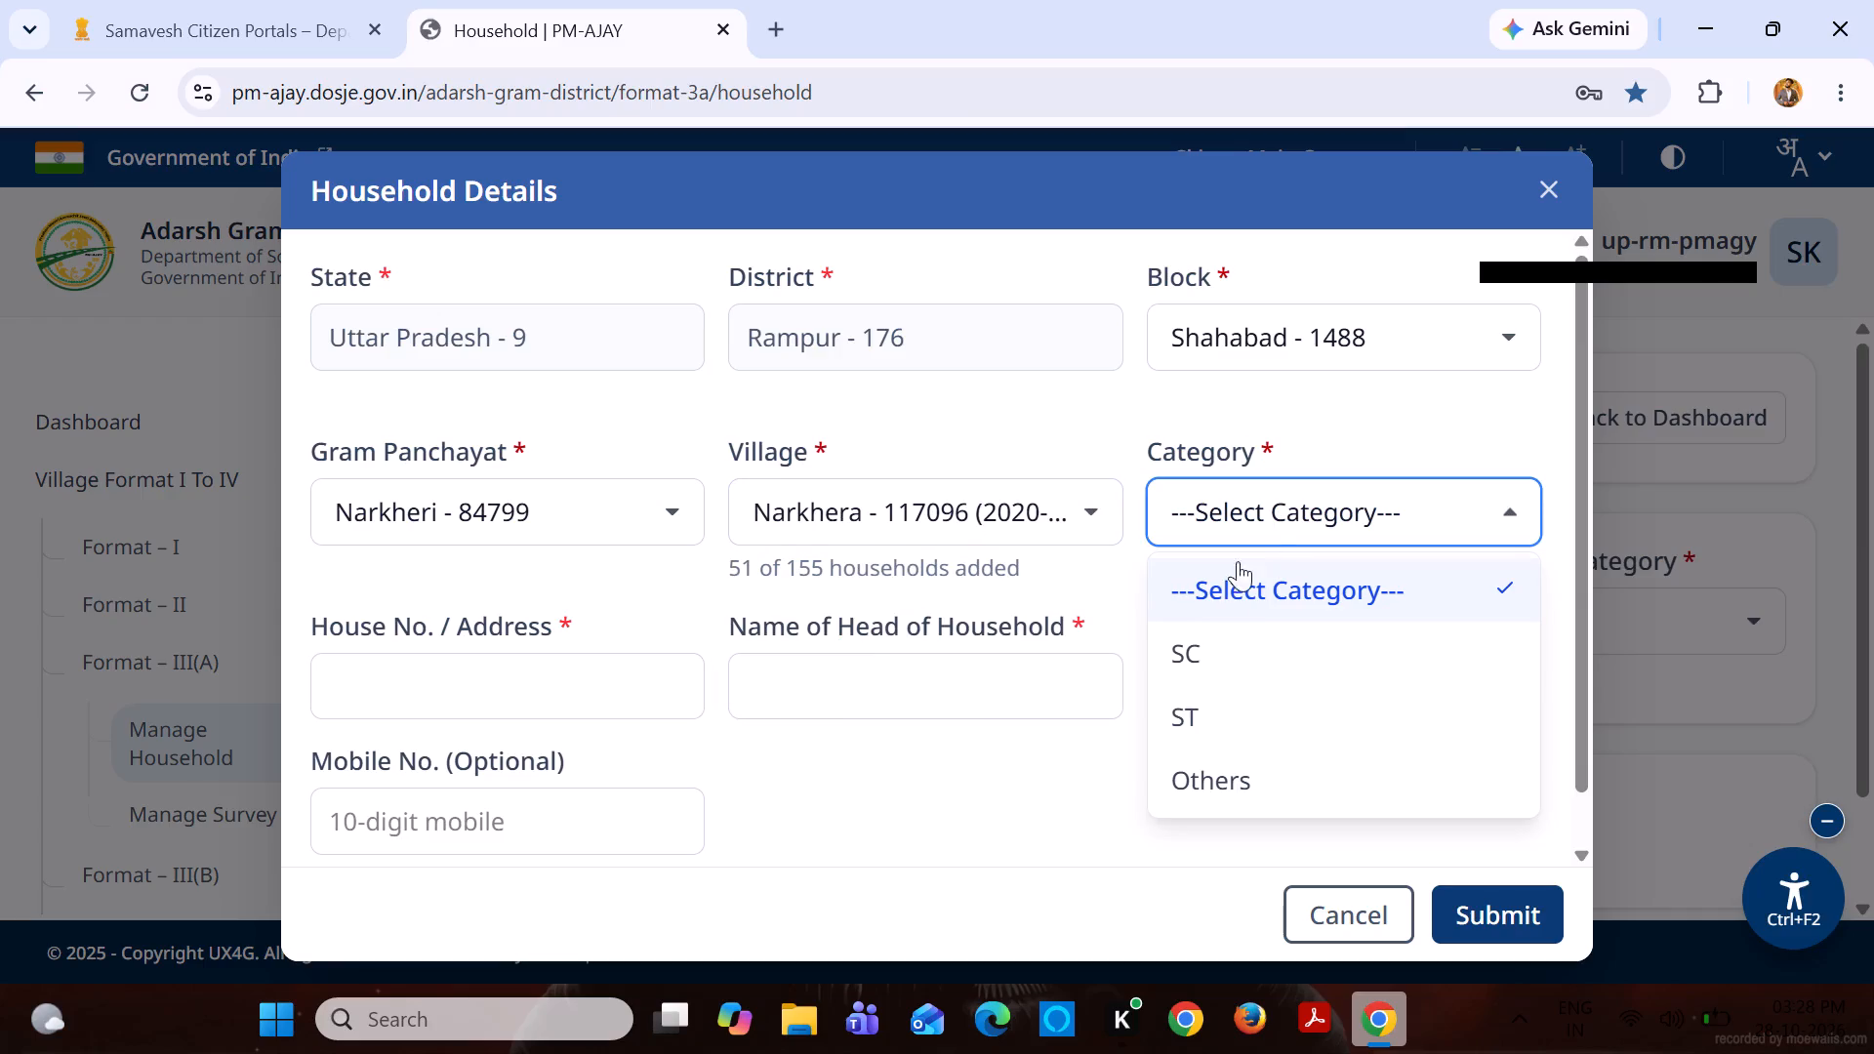
click(1202, 659)
Fill in the house number and the head of household's name, set the number of persons to 6, and submit the household details.
click(389, 711)
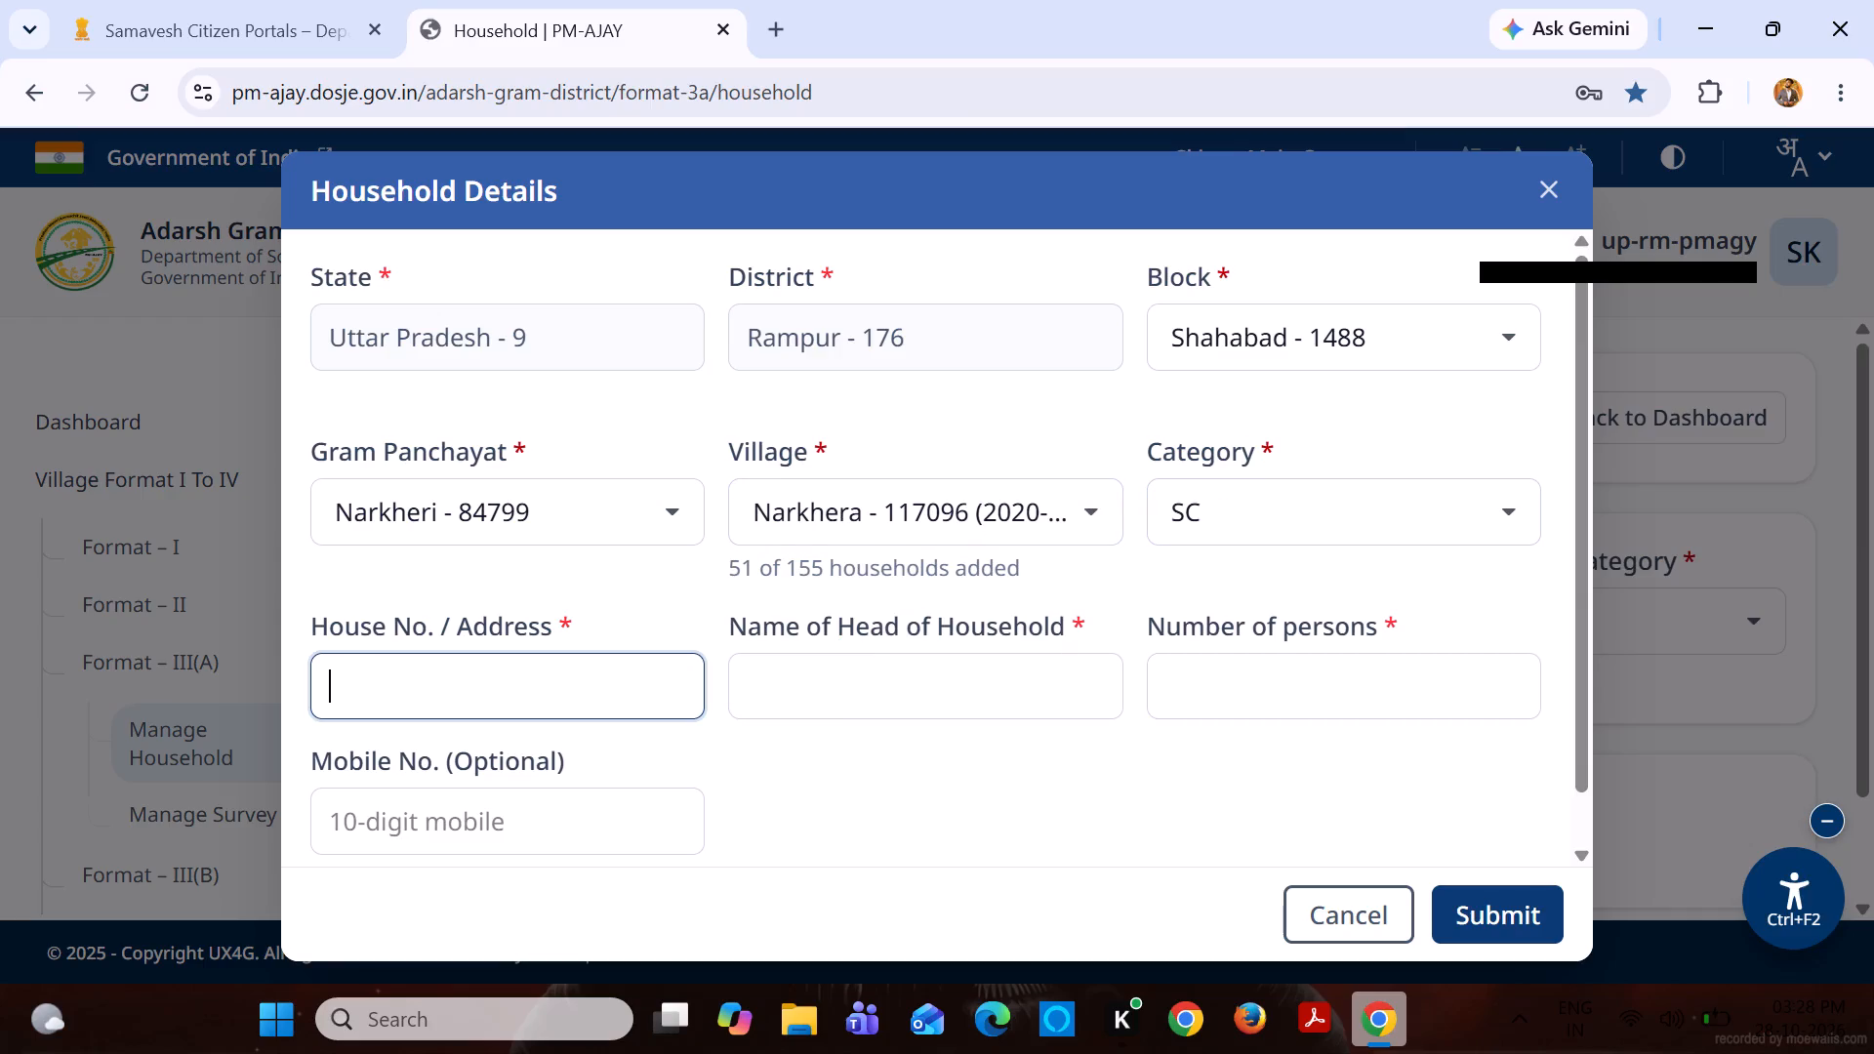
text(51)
click(950, 653)
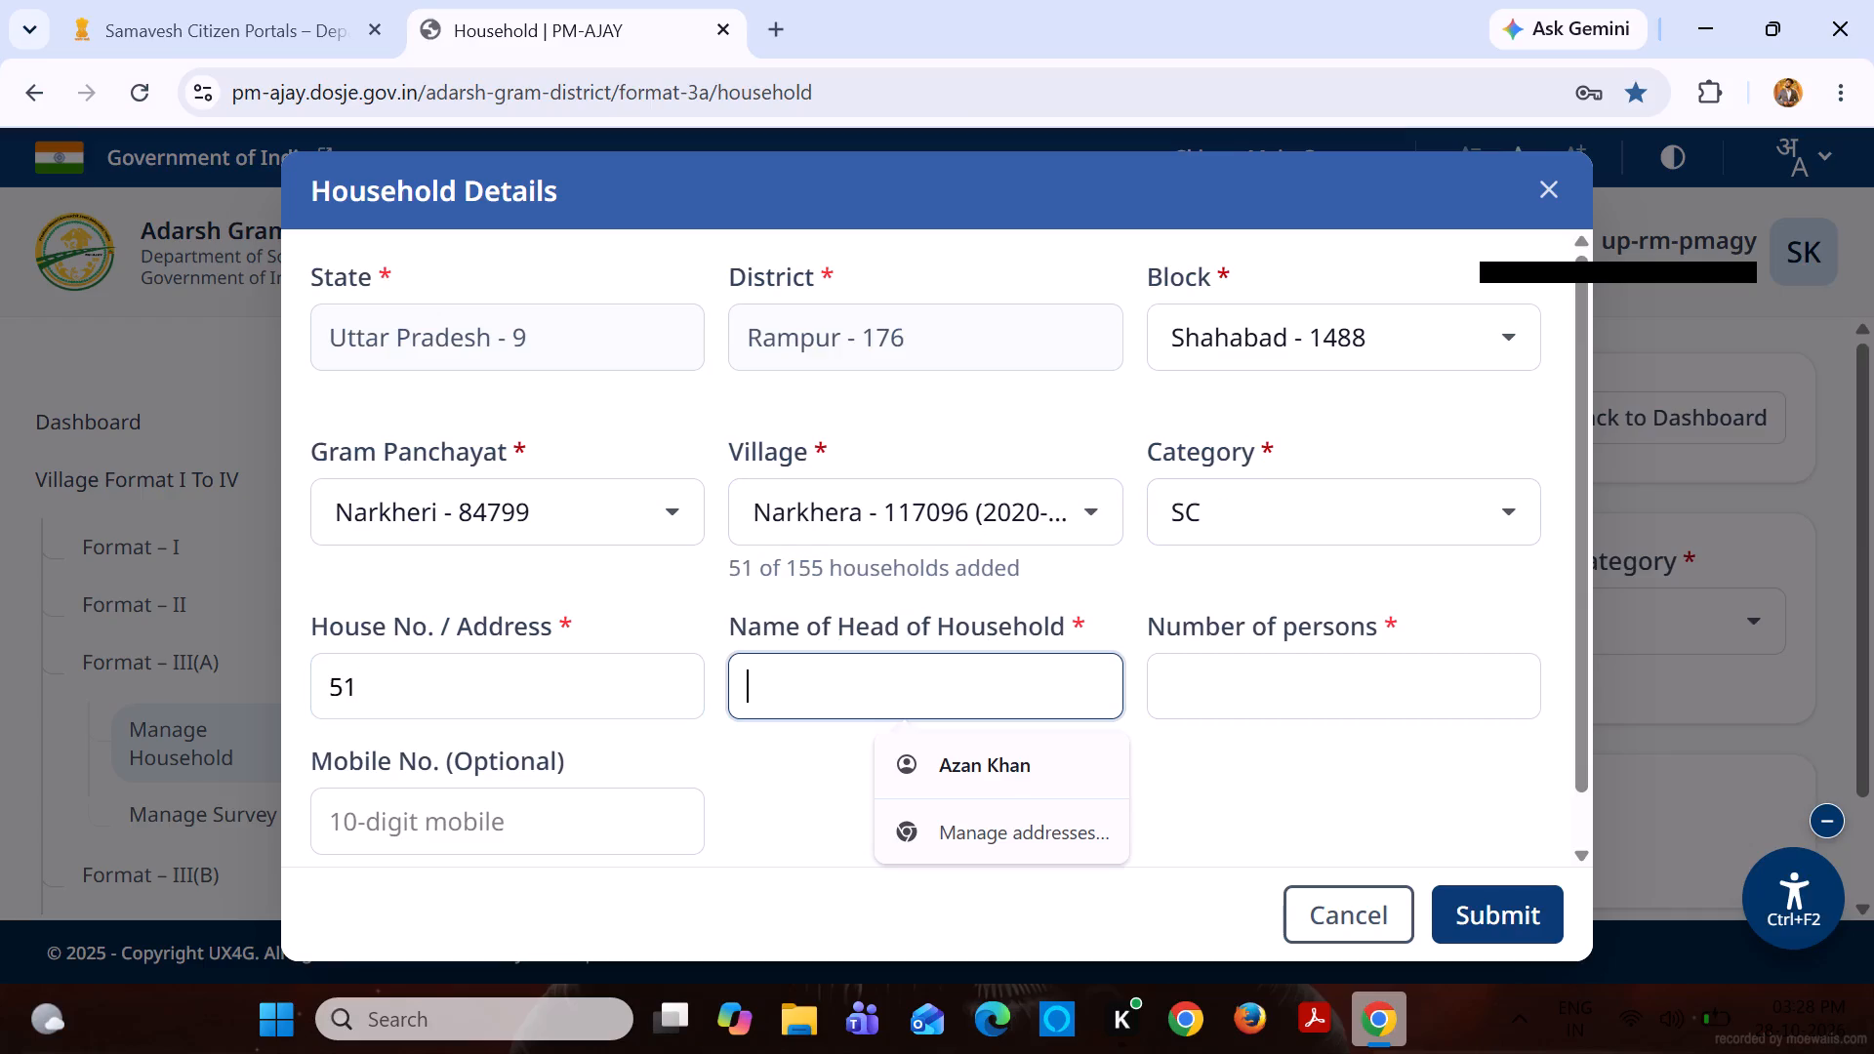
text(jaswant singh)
click(1221, 686)
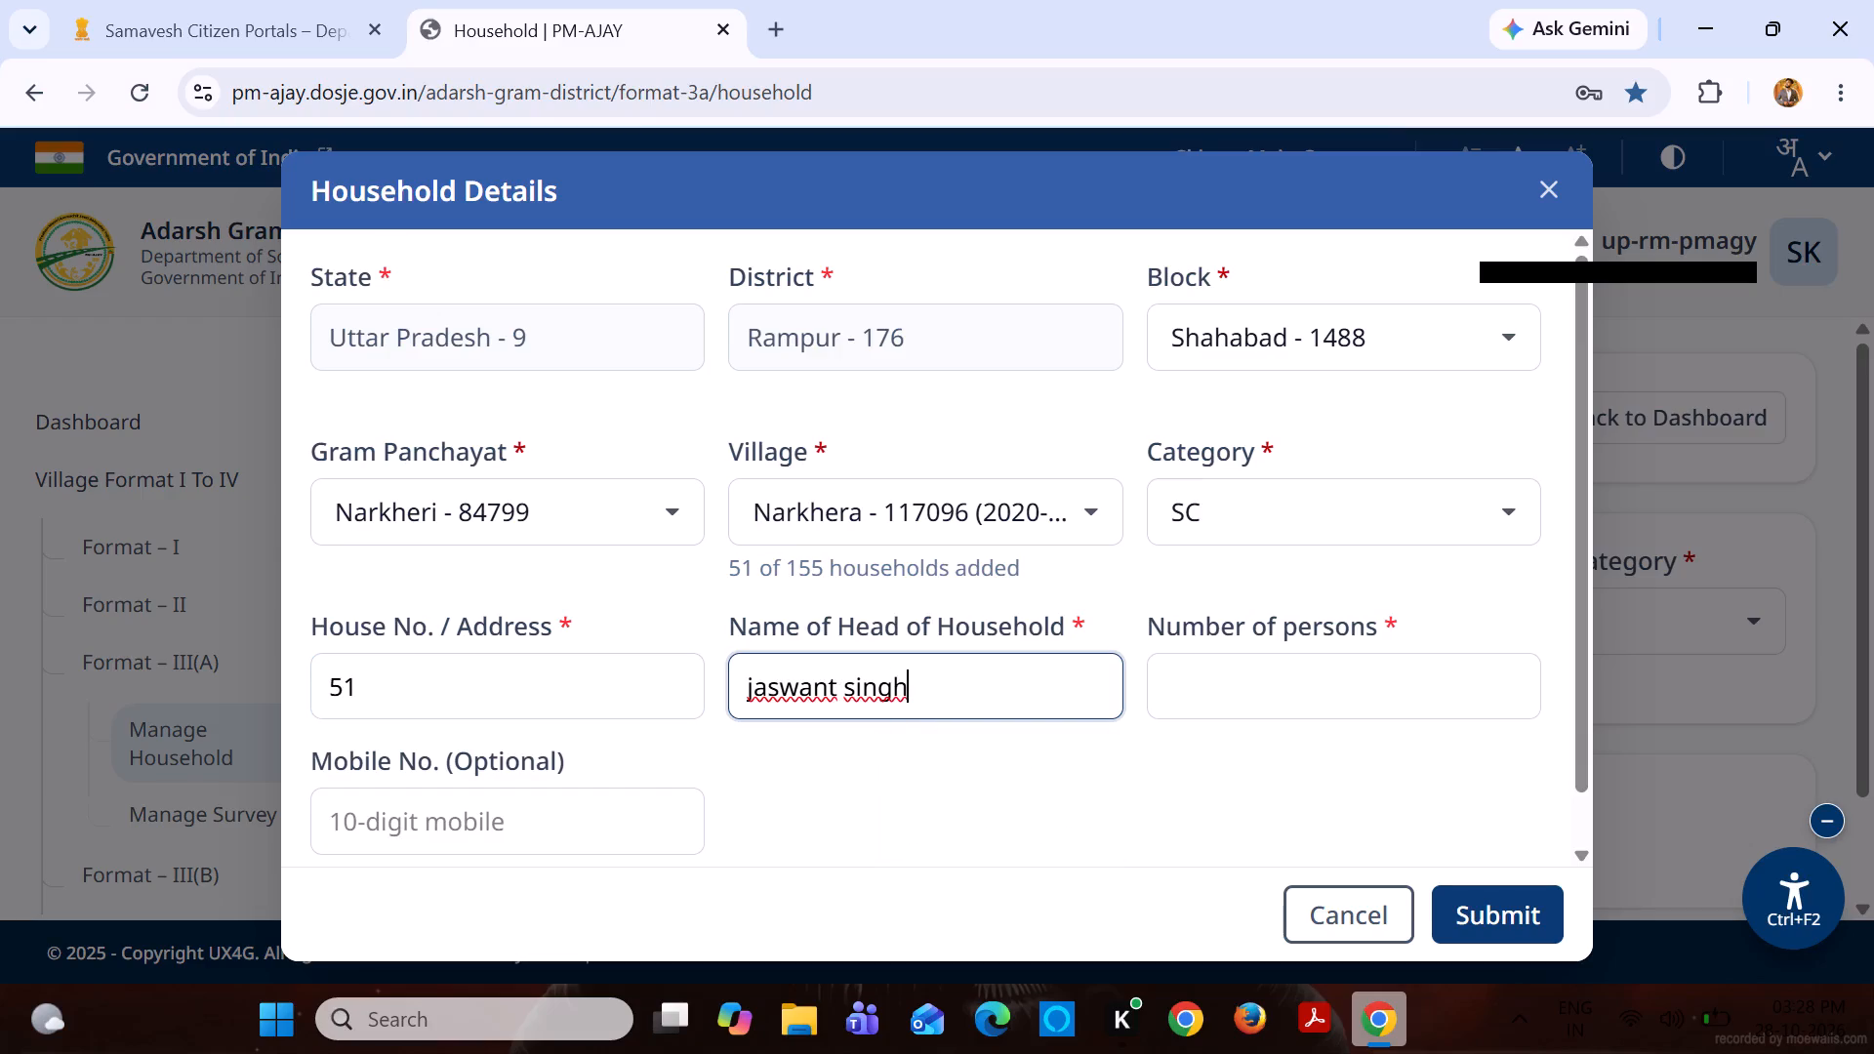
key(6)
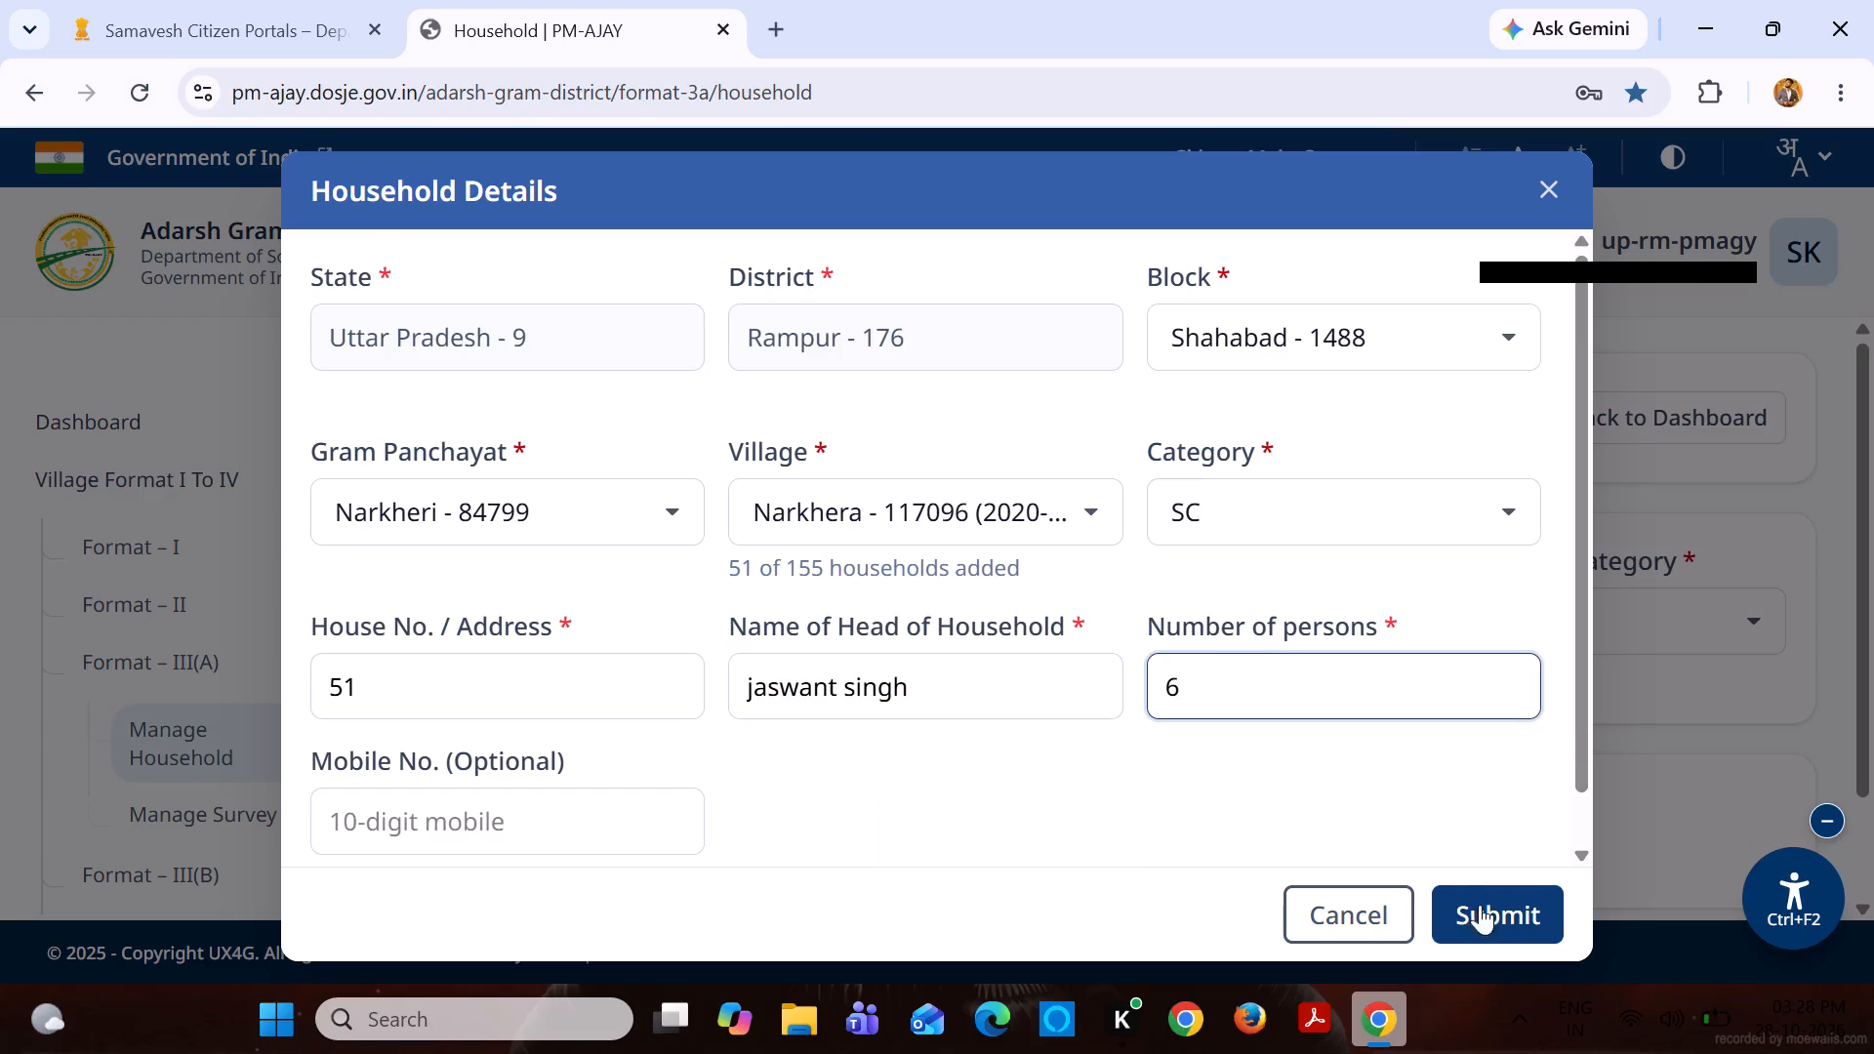
click(1489, 899)
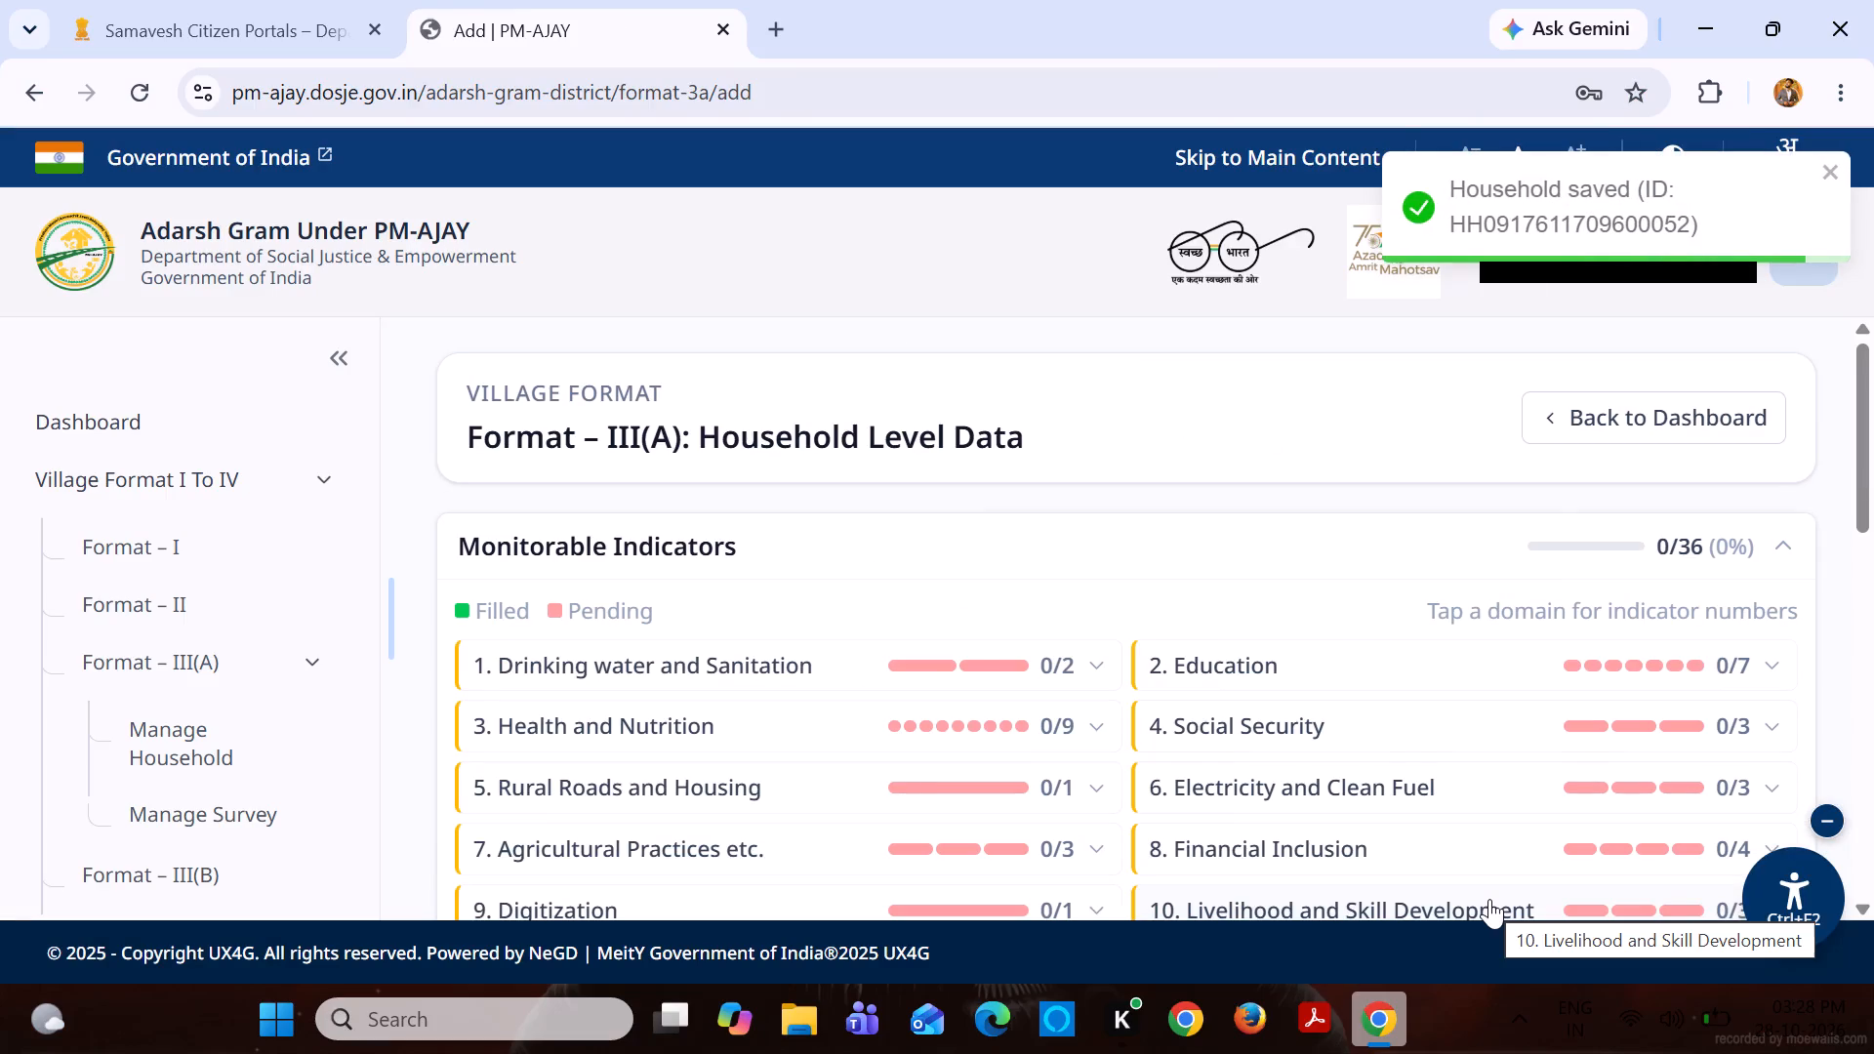
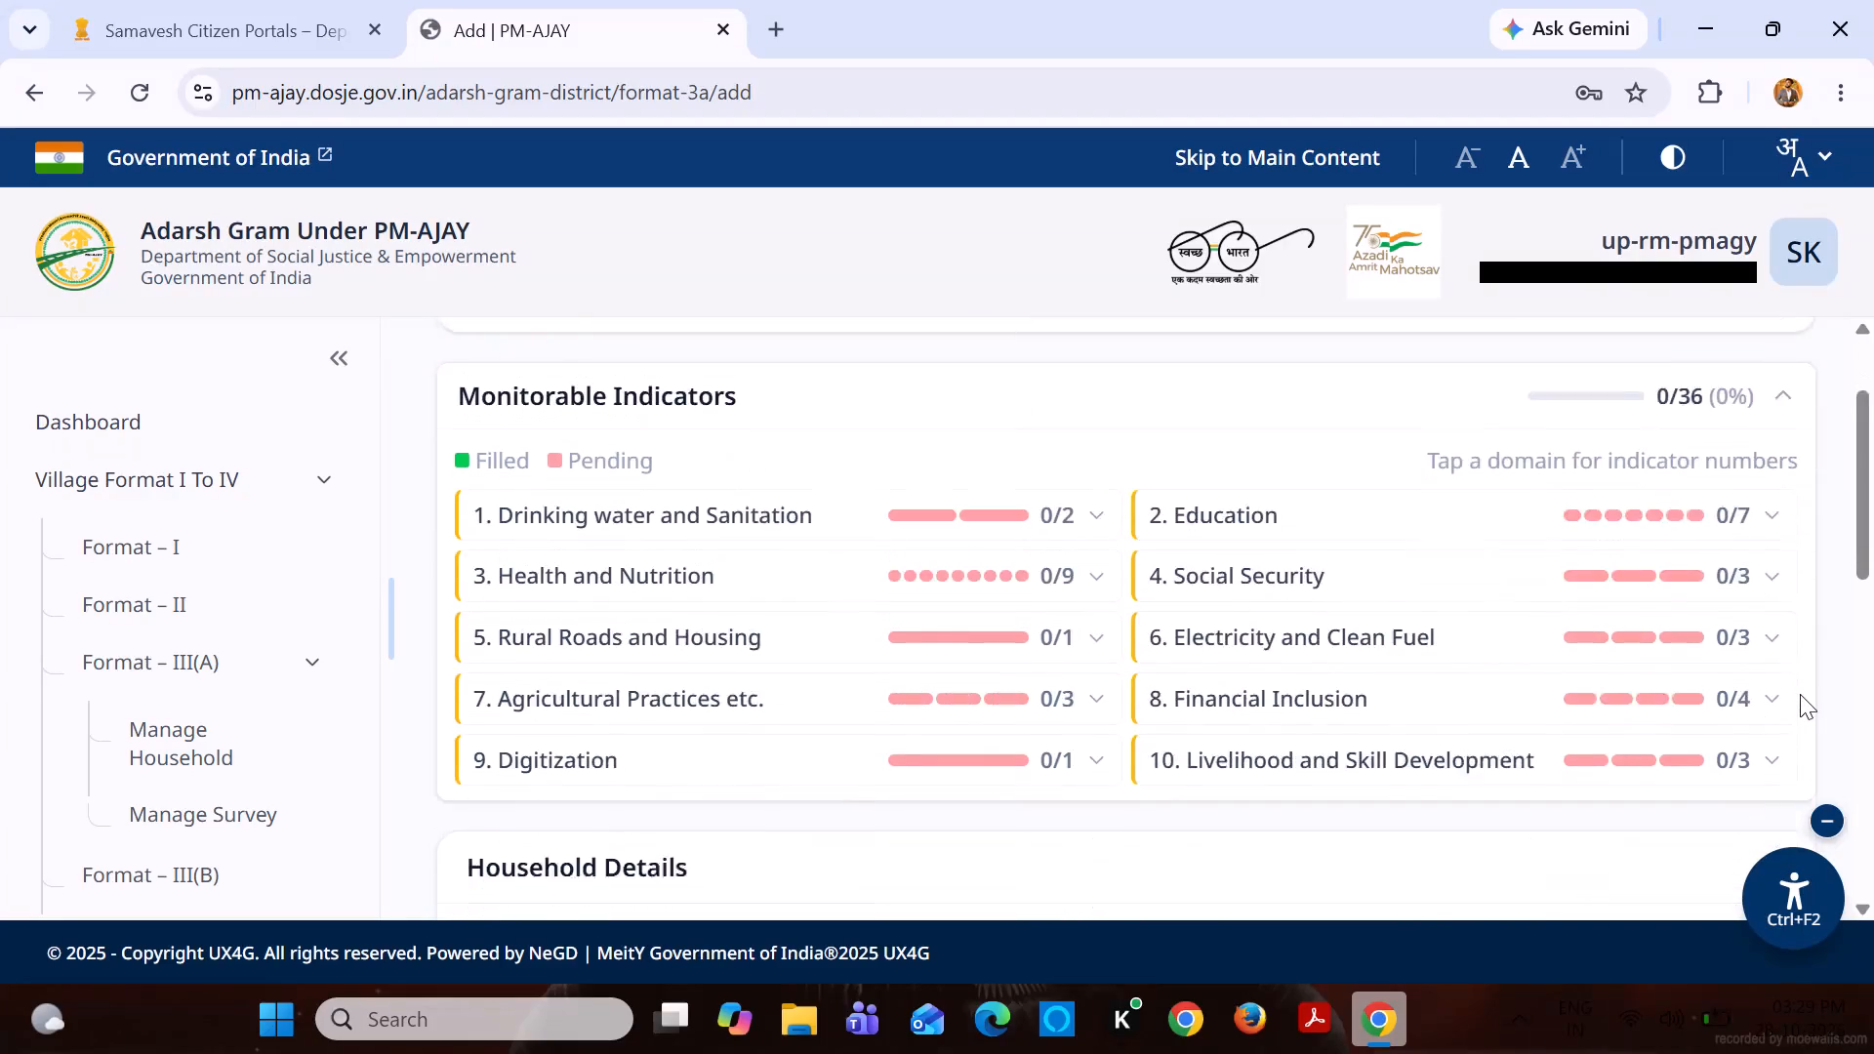
Complete the Drinking water and Sanitation domain with household latrine (IHHL) Yes and open defecation No, and submit it.
scroll(1643, 696, down, 2)
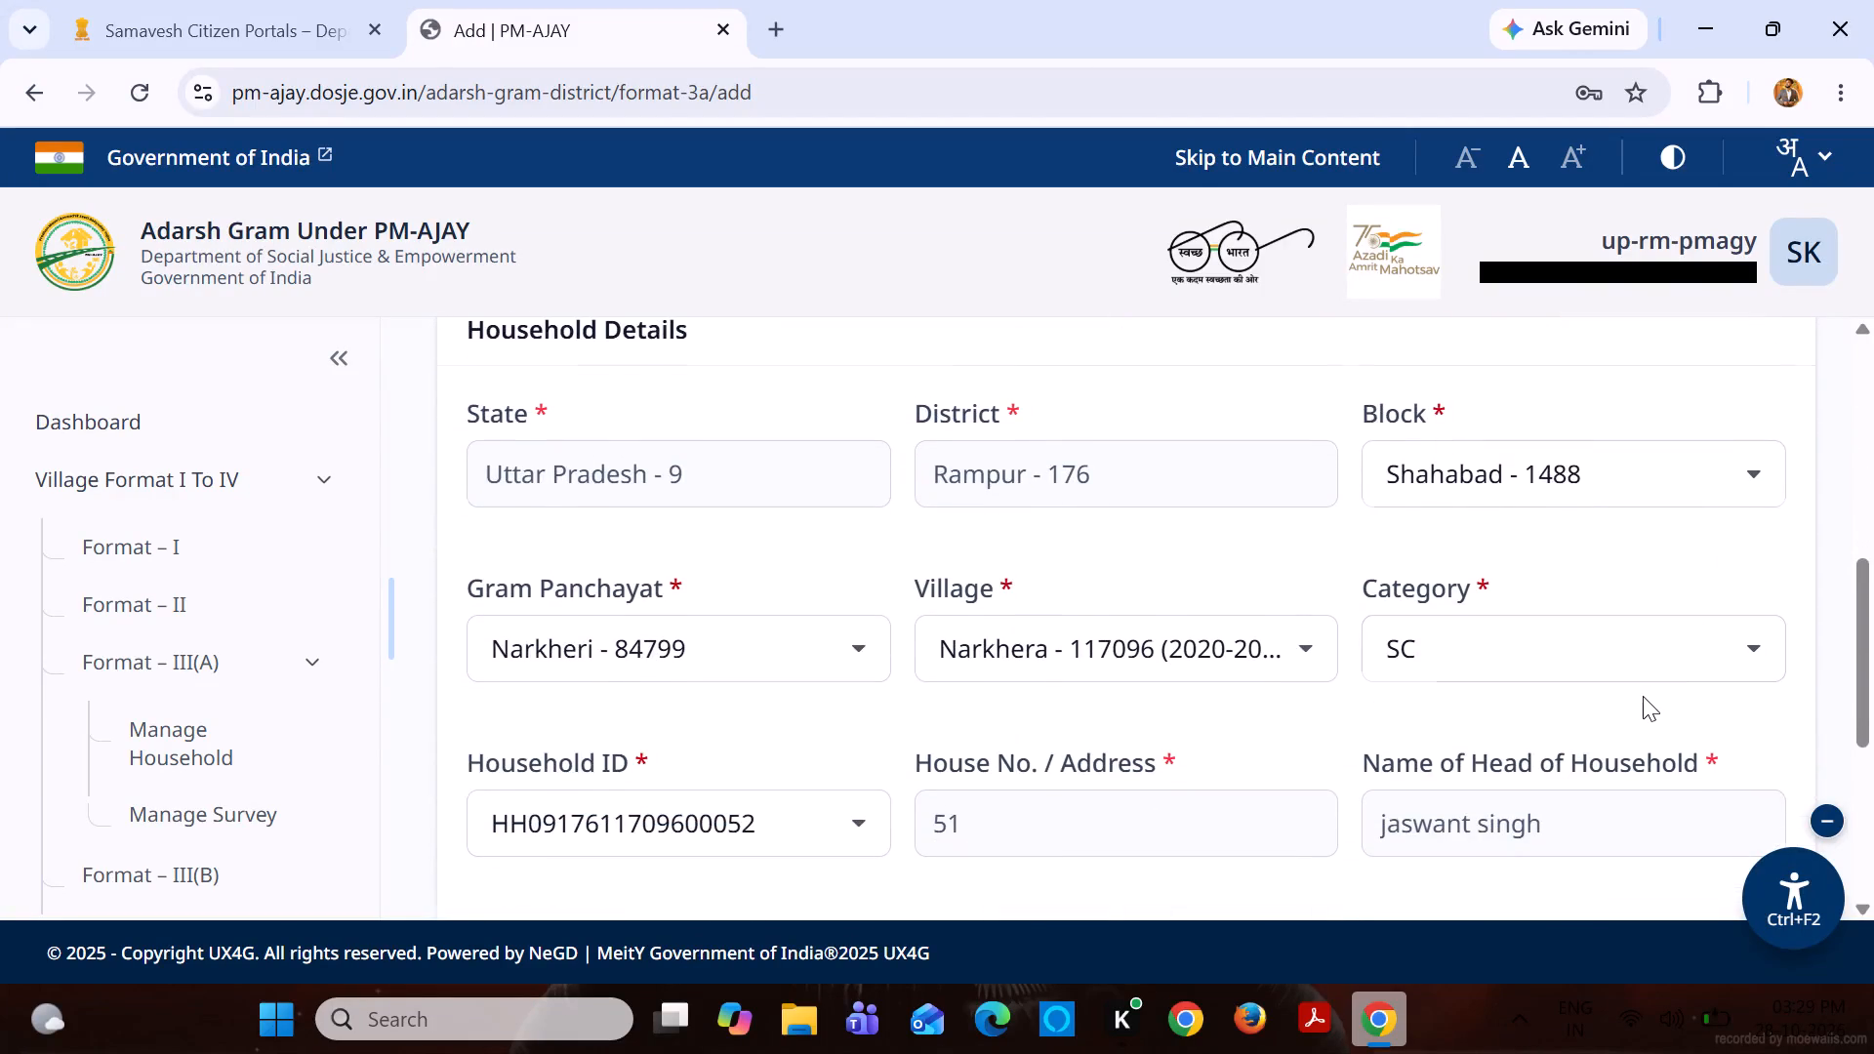
scroll(1643, 696, down, 2)
click(1687, 519)
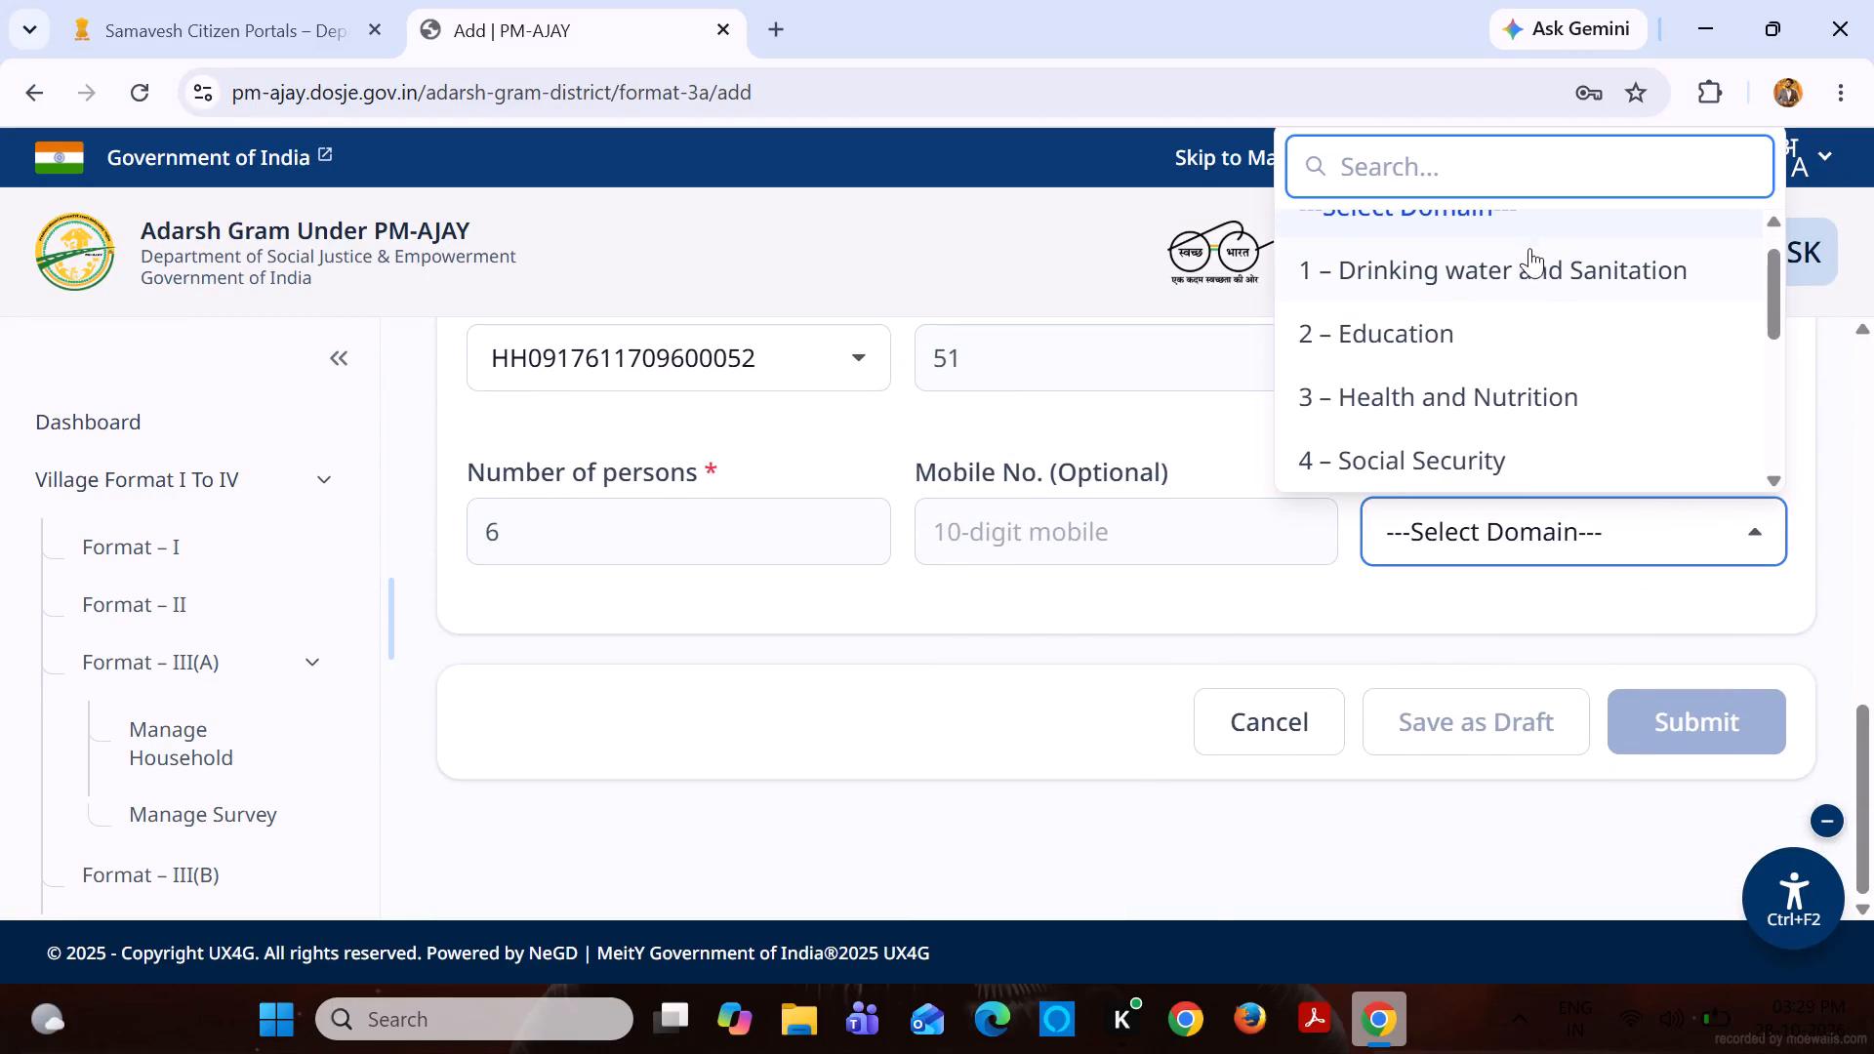
click(1539, 279)
scroll(1414, 705, down, 4)
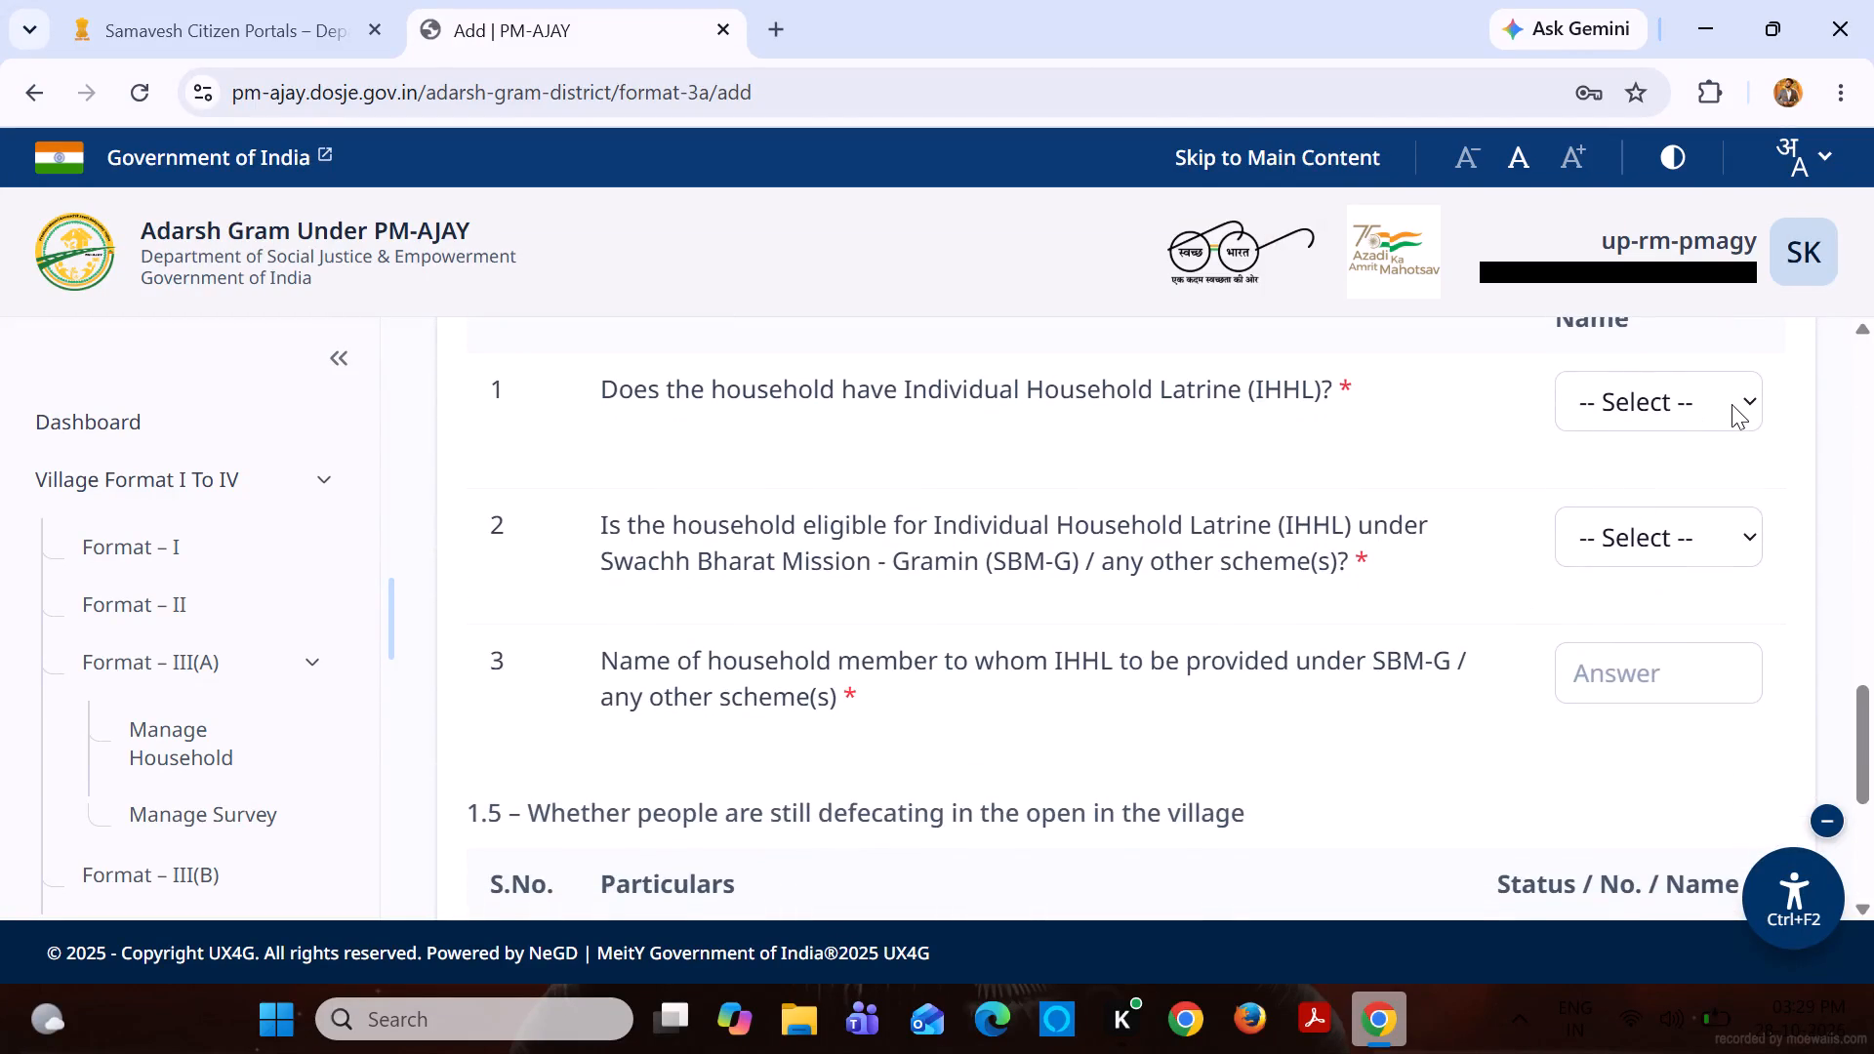
click(1731, 404)
click(1633, 483)
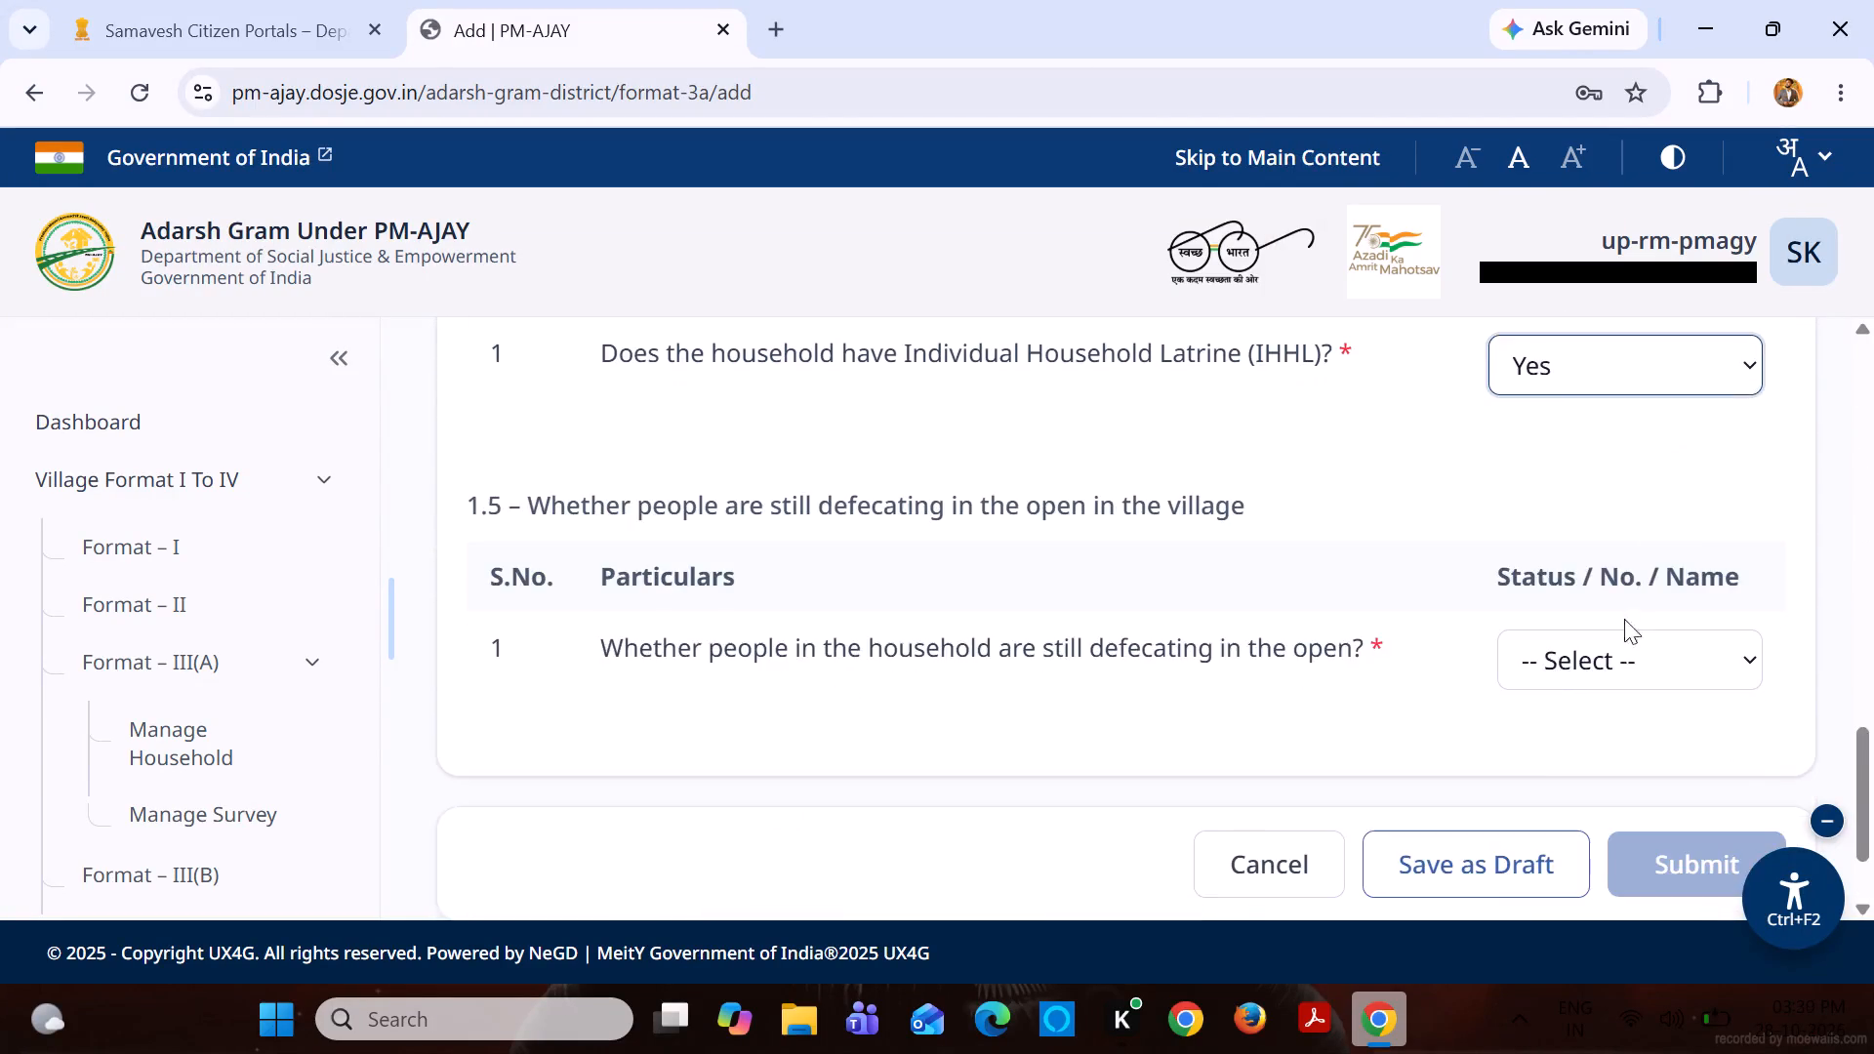
click(1618, 653)
click(1548, 801)
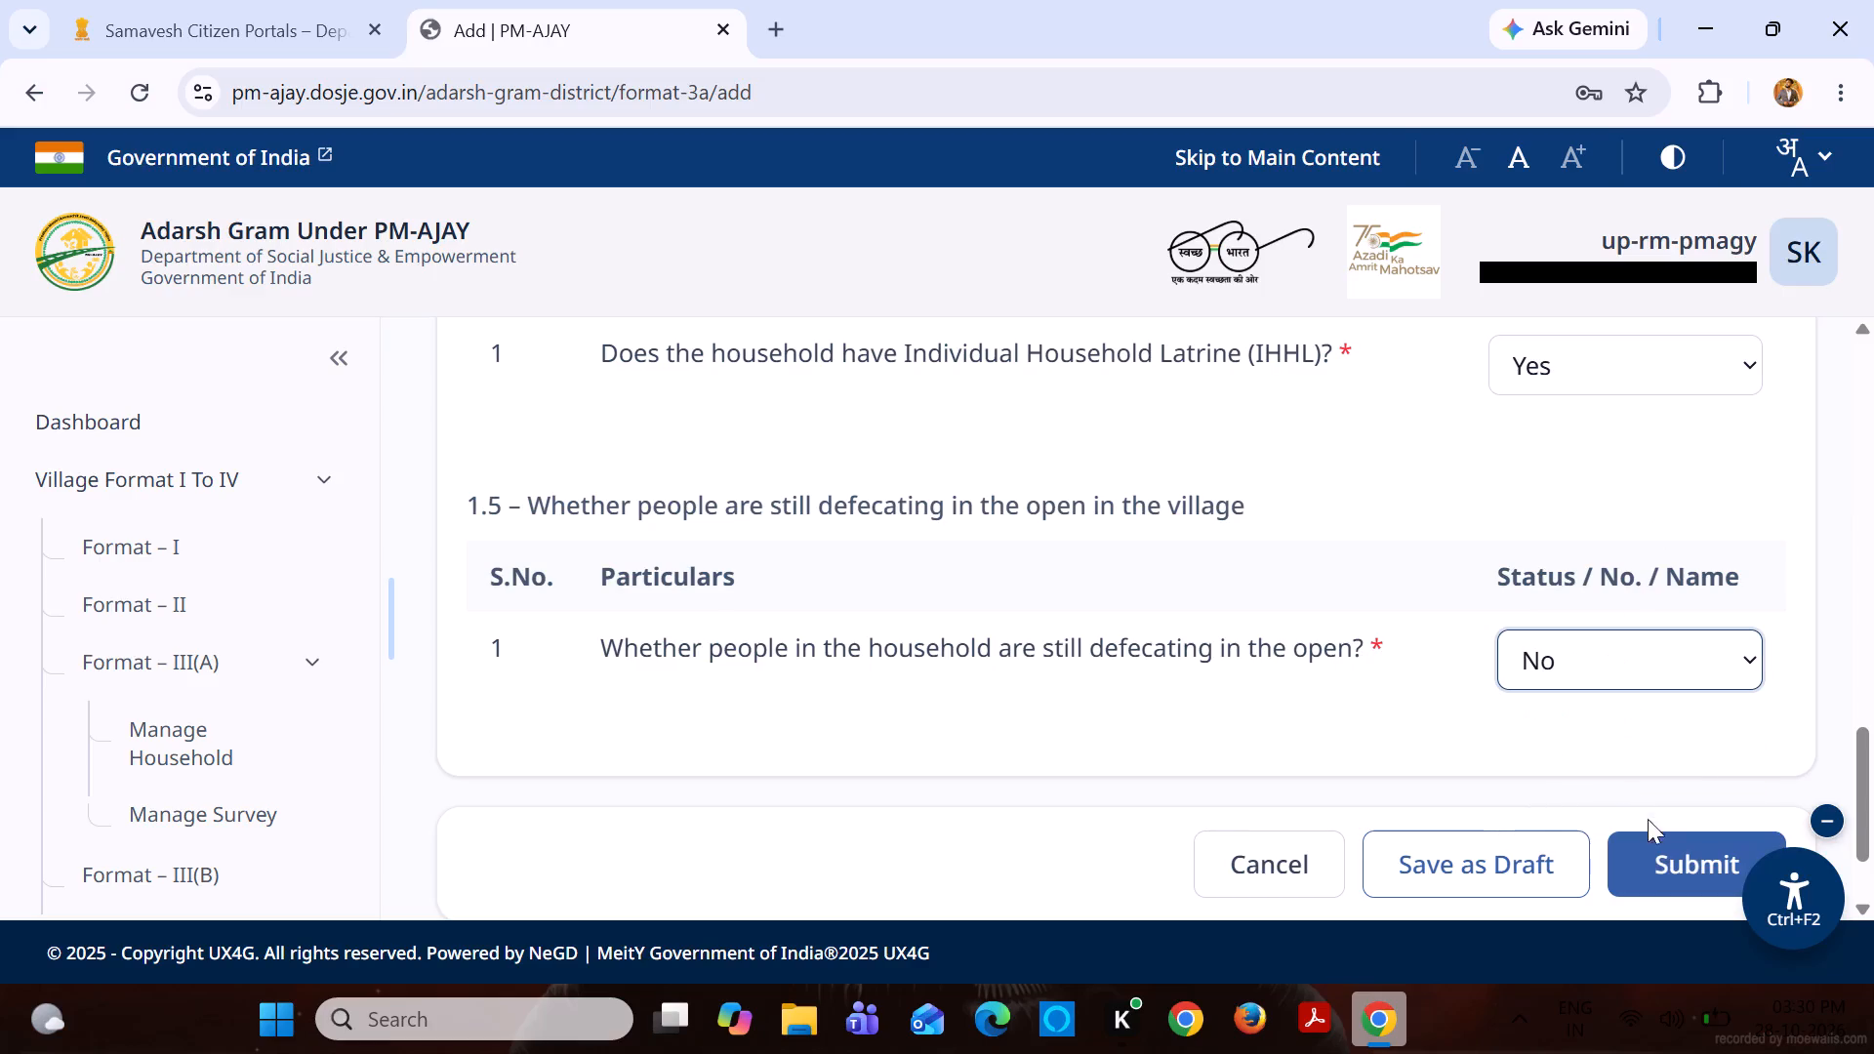
click(1647, 838)
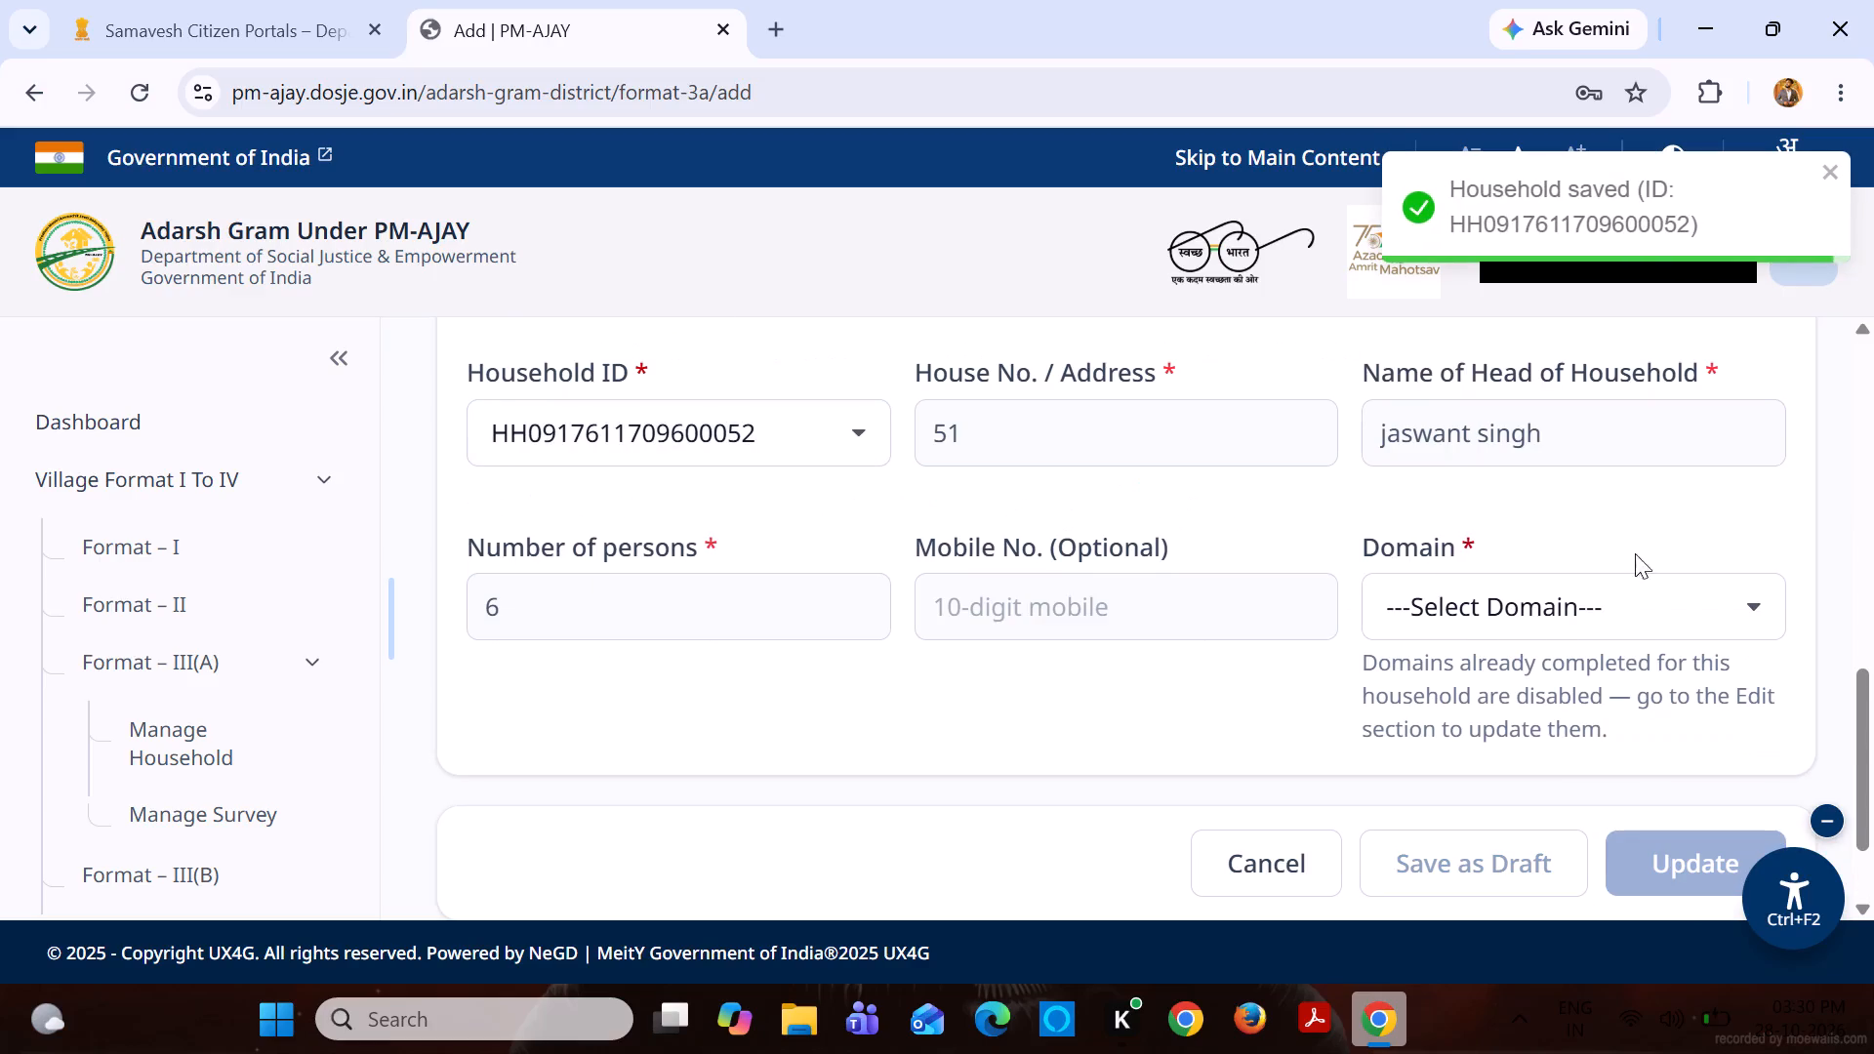
Choose the 2 – Education domain and set the total number of children aged 6-10 years to 0.
click(1641, 617)
click(1431, 344)
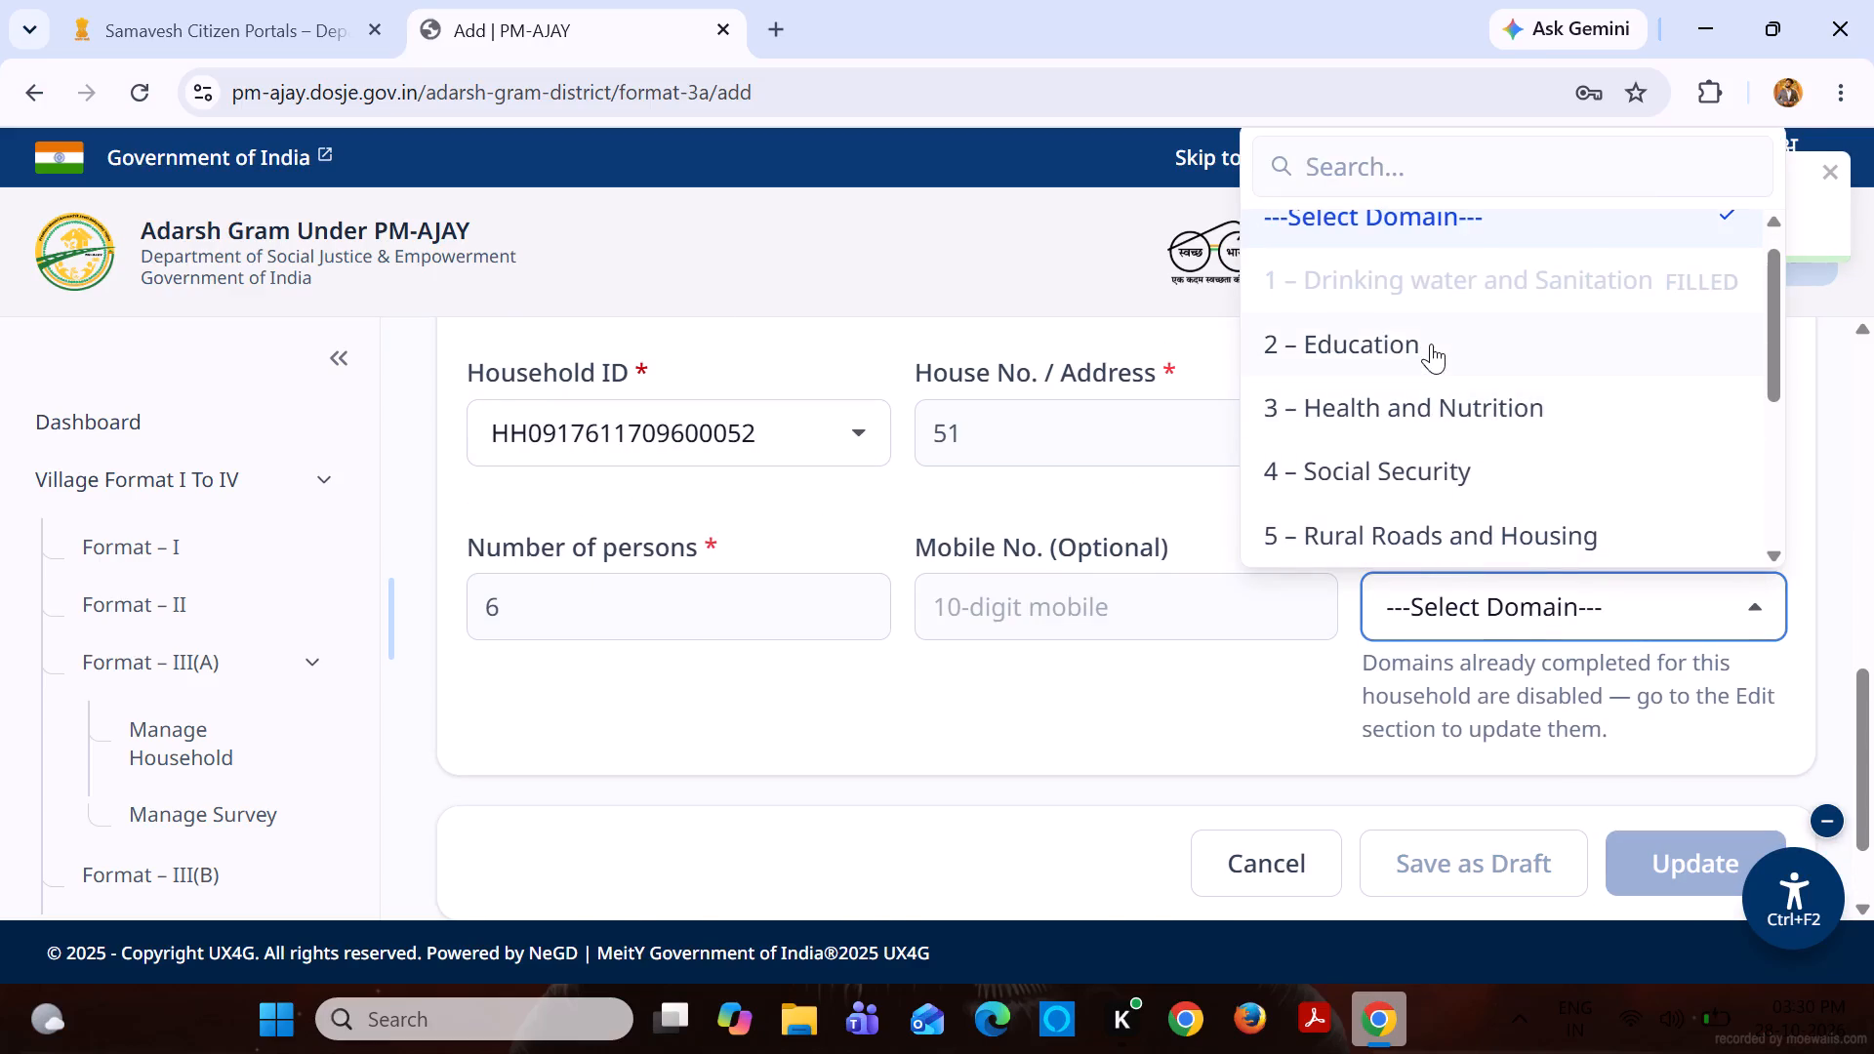
scroll(1430, 581, down, 3)
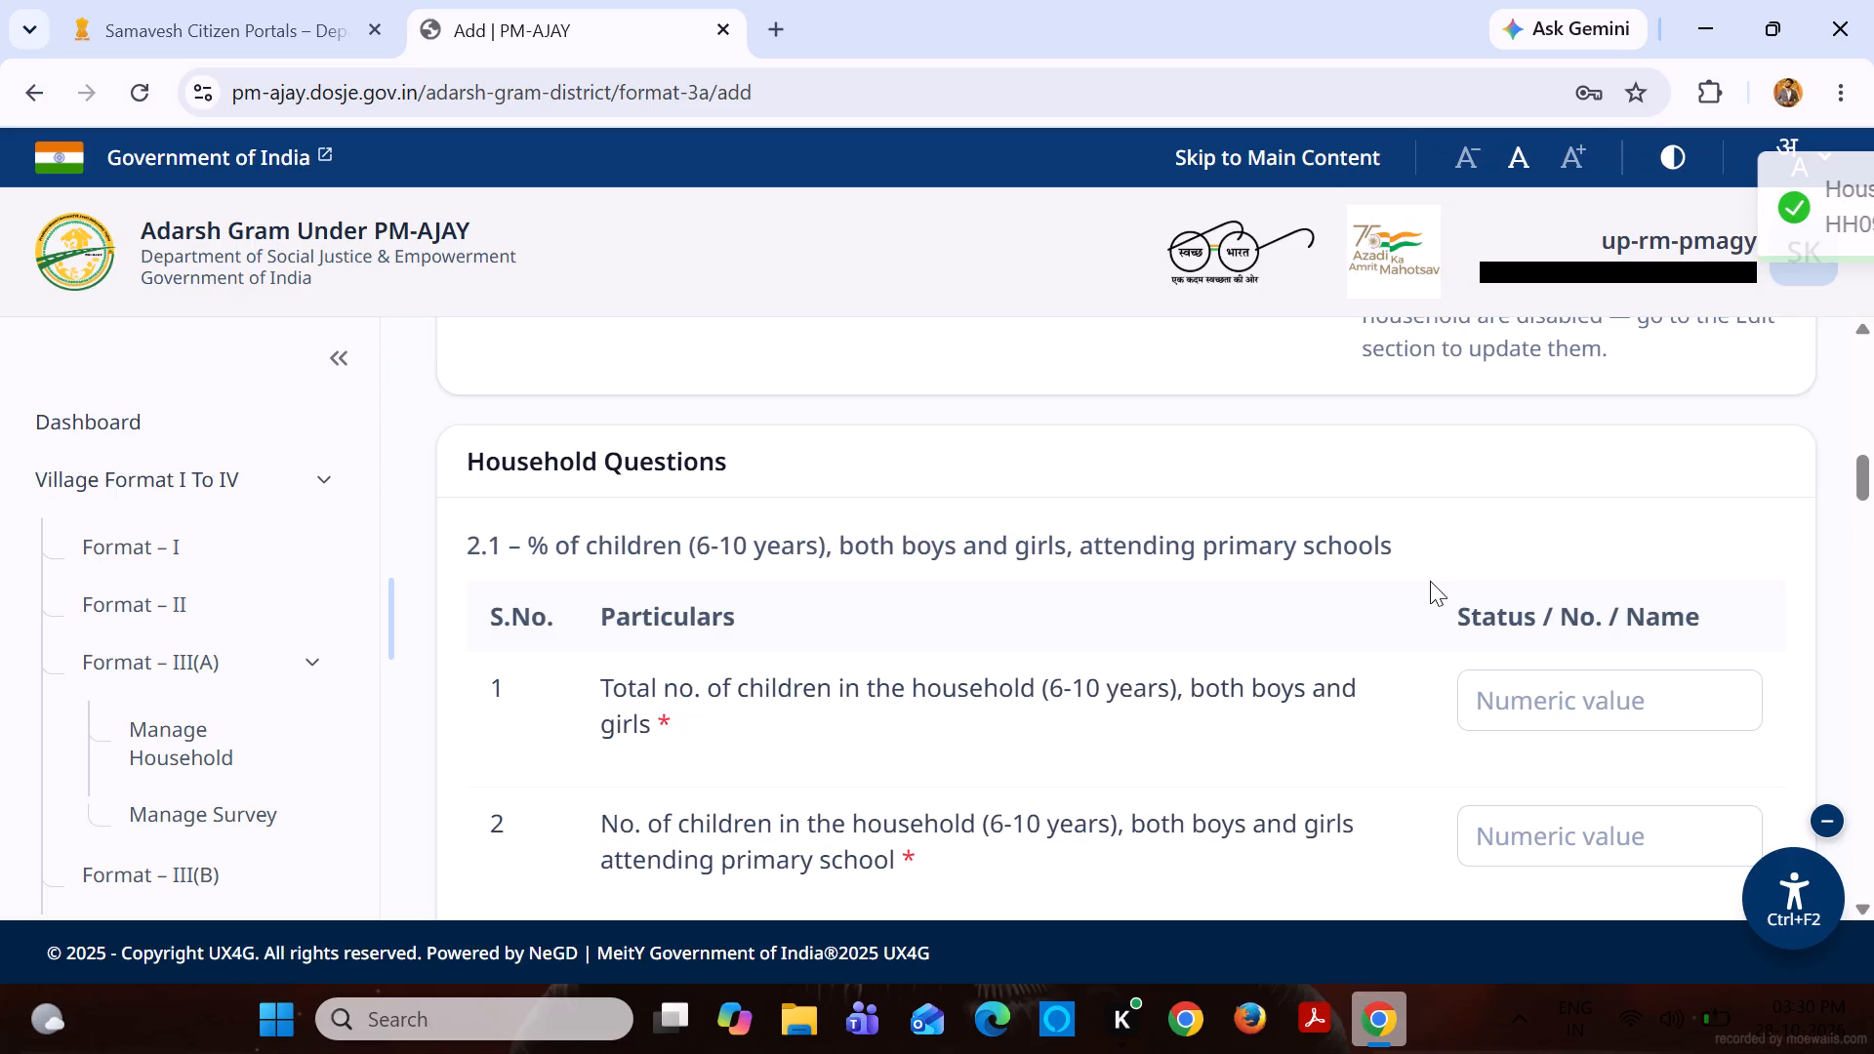
click(1548, 682)
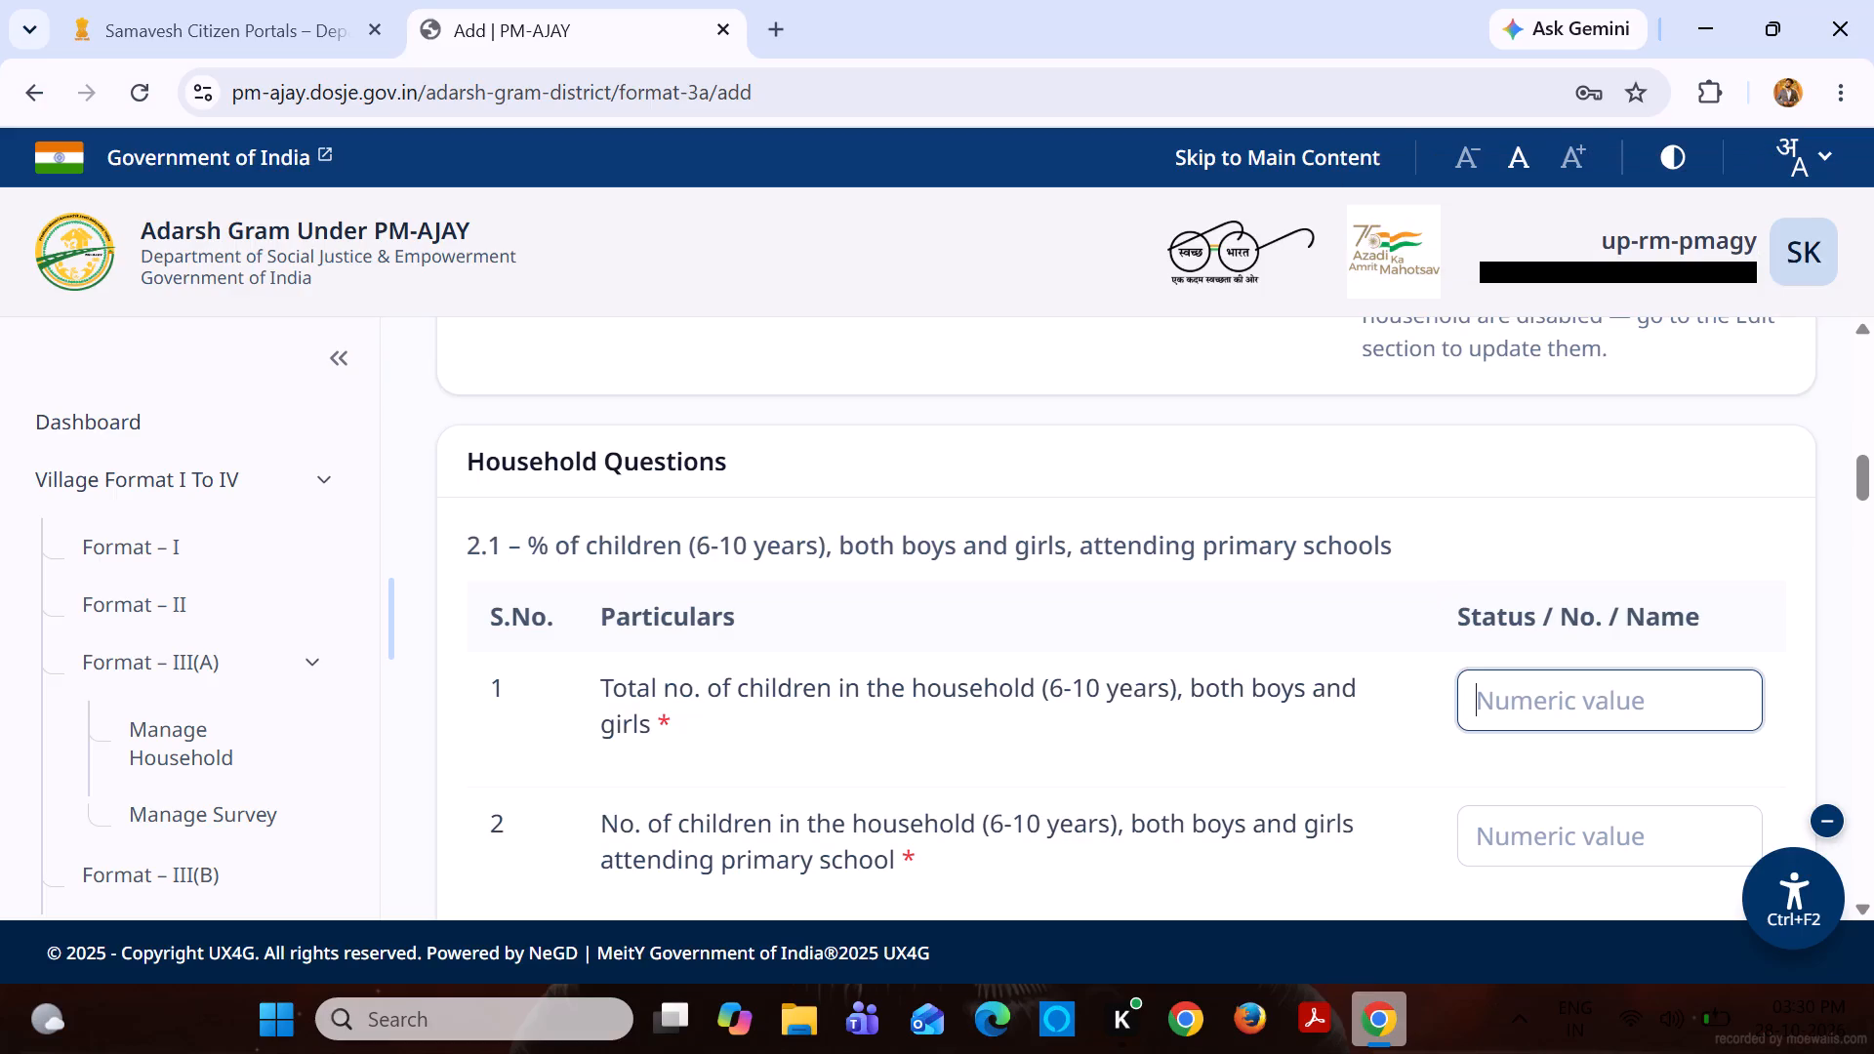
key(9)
key(BackSpace)
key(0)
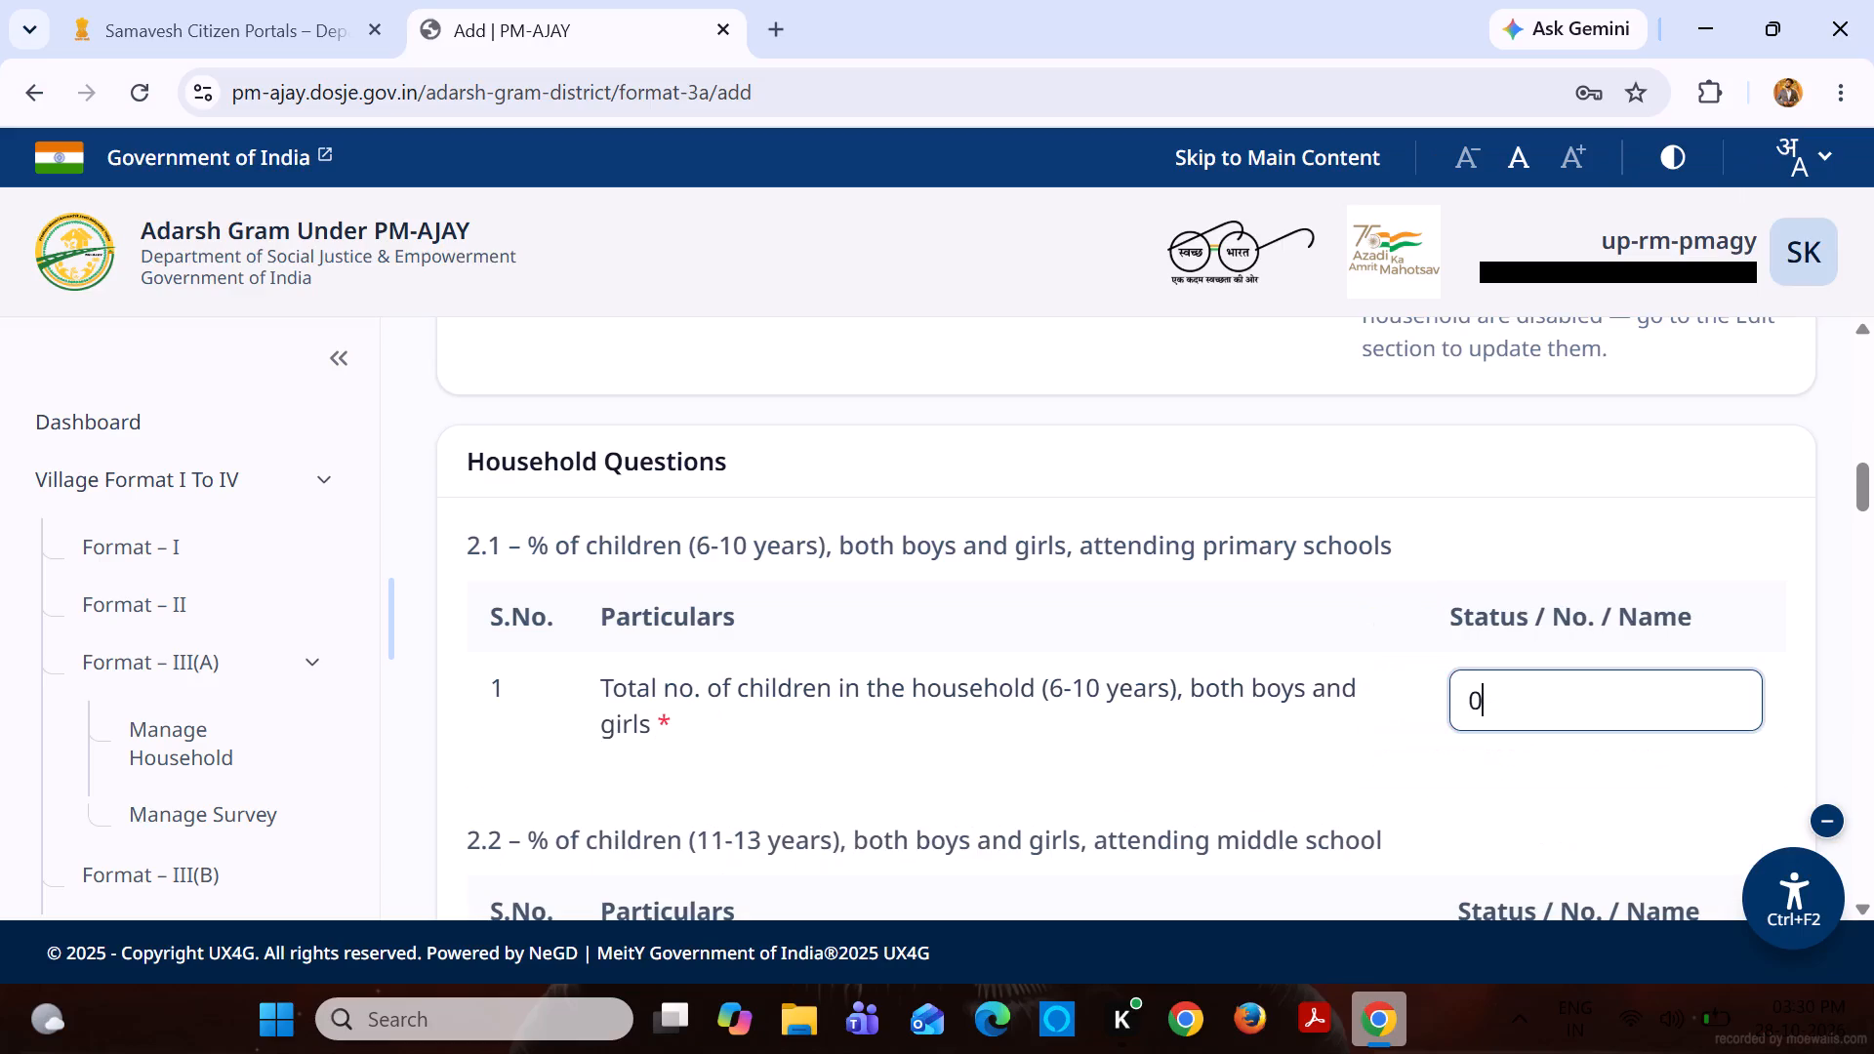
Under 2.2, set the number of children aged 11-13 years to 2 and those attending middle school to 2.
scroll(1548, 682, down, 4)
click(1555, 508)
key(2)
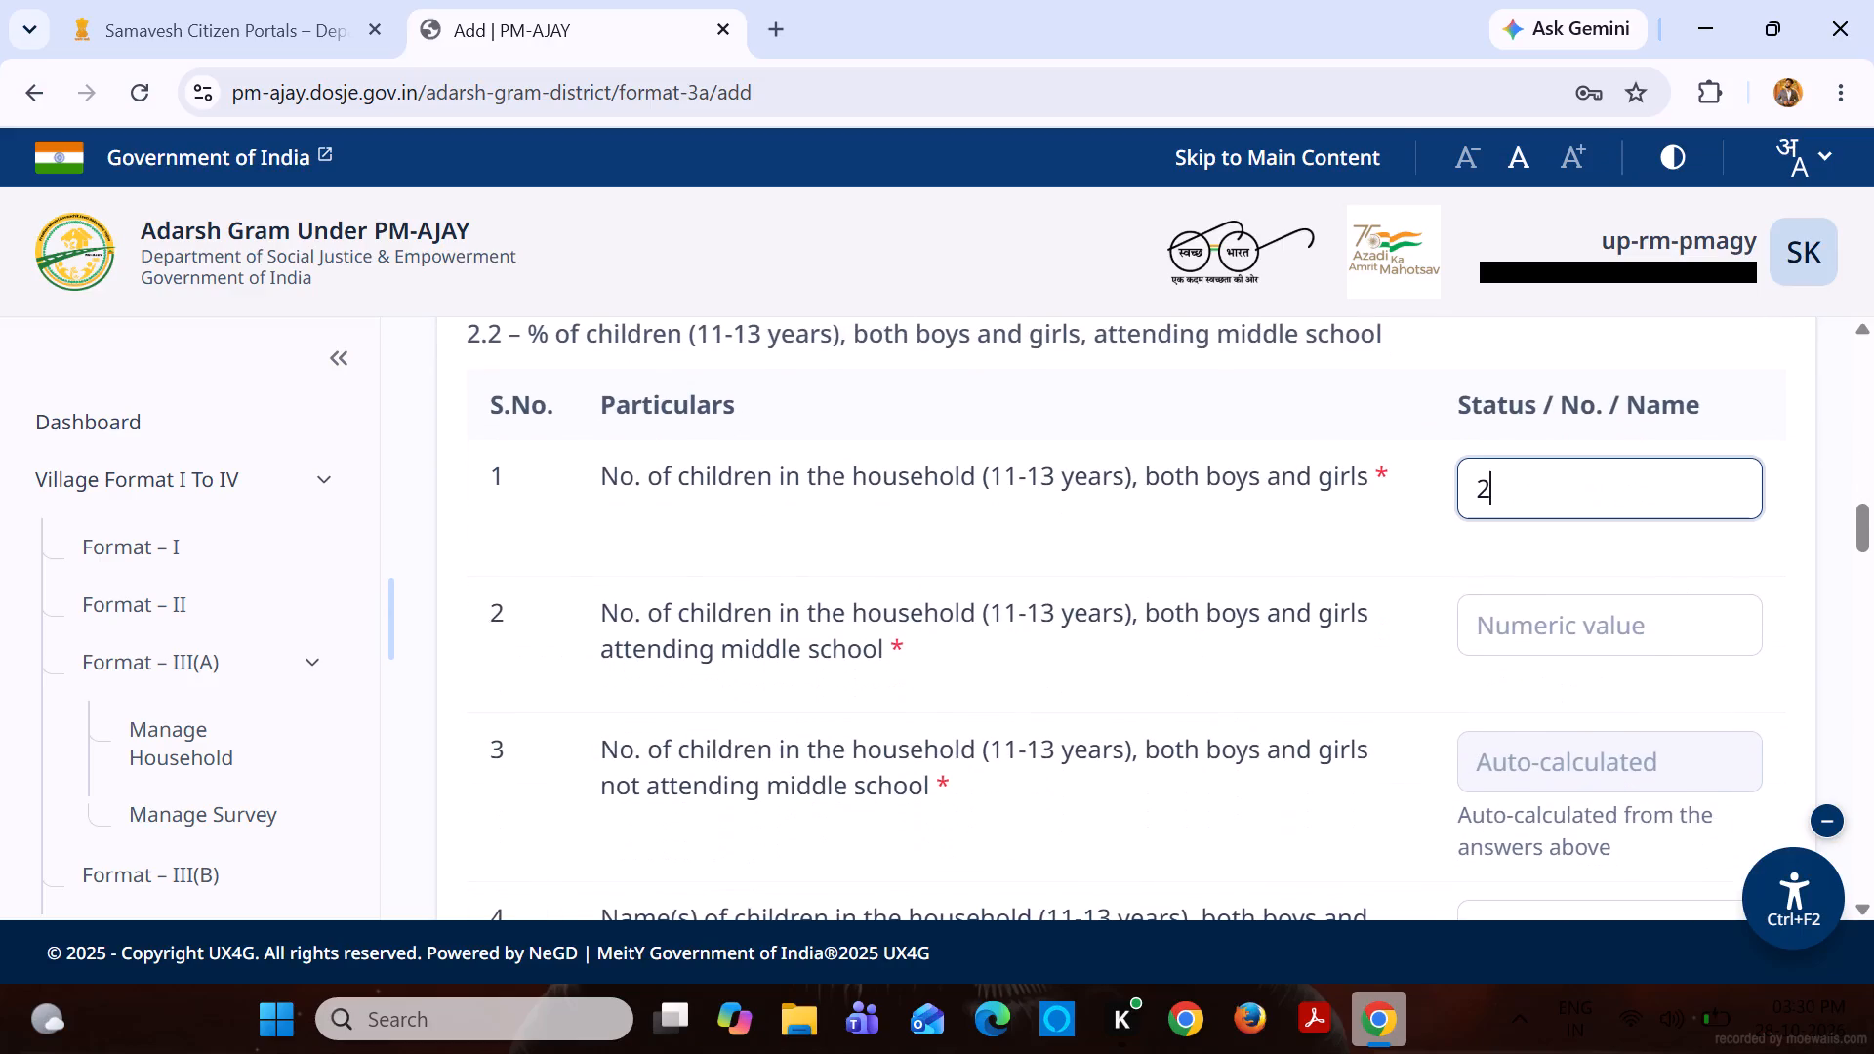
click(1517, 629)
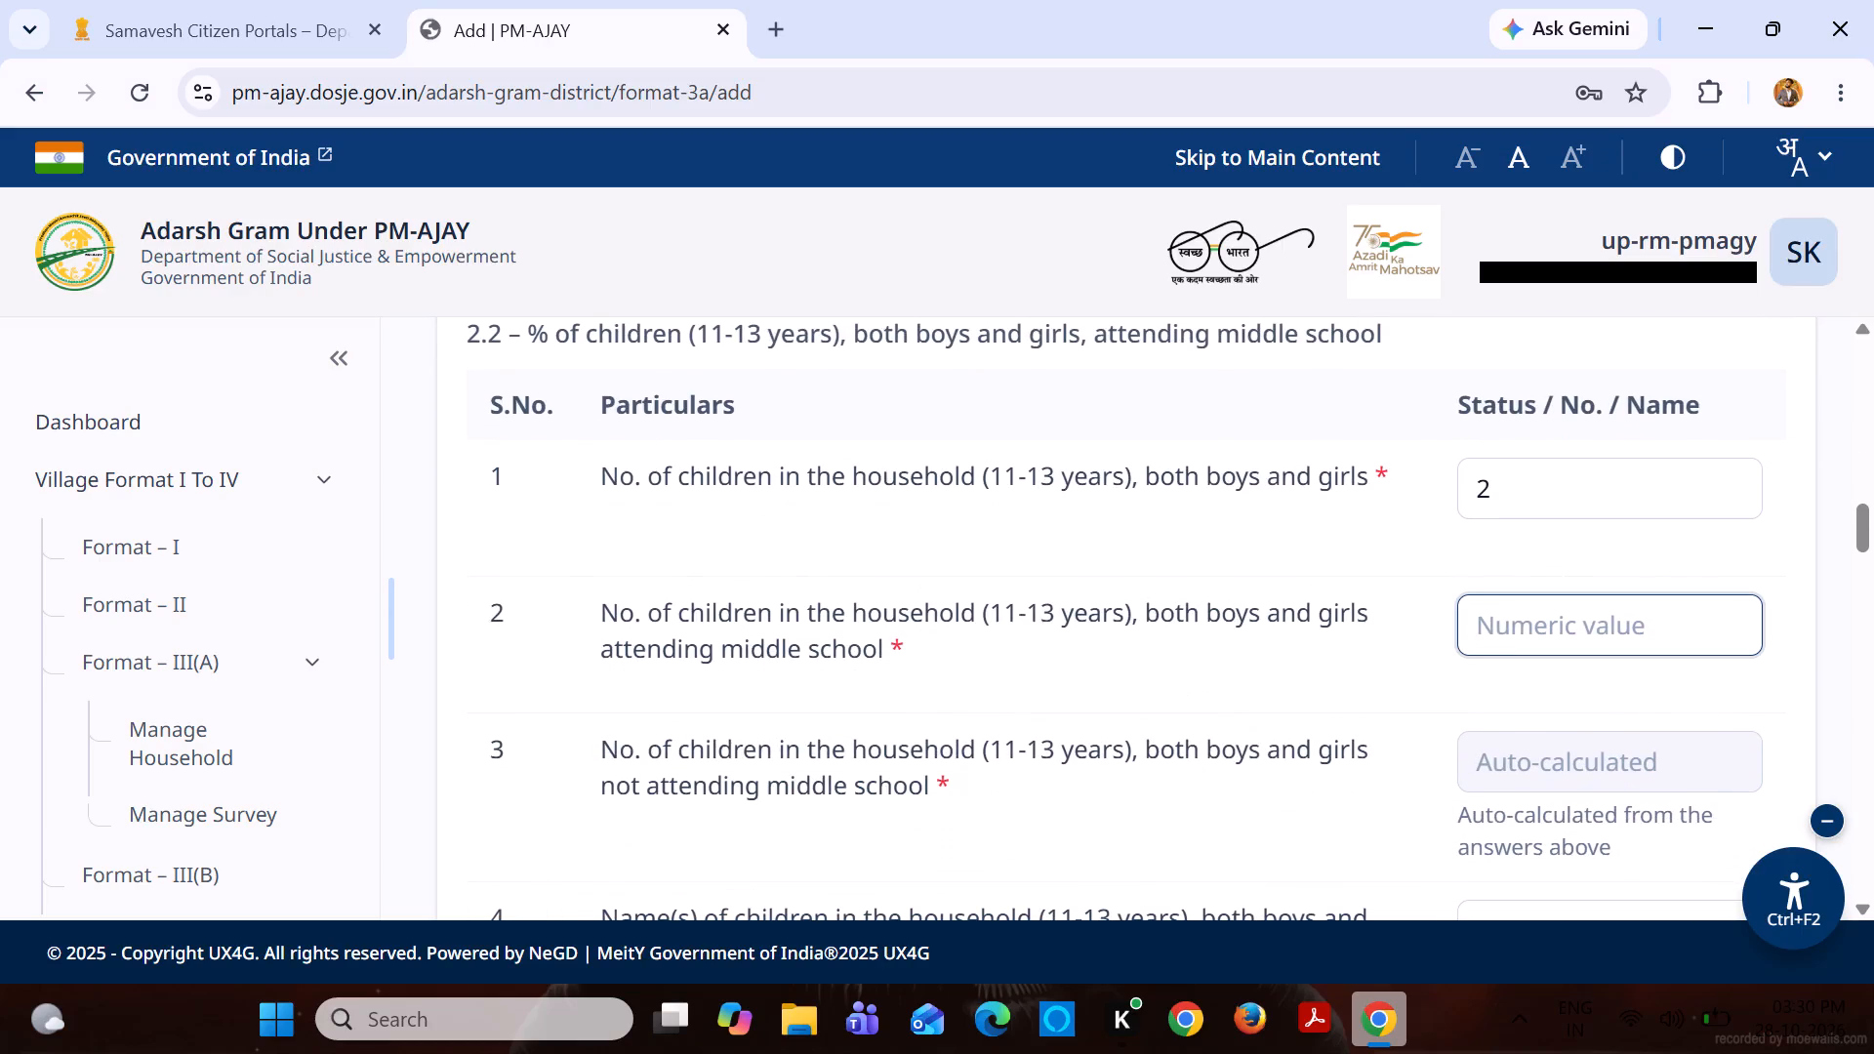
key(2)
Under 2.3, set the number of children aged 14-15 years to 1 and those attending secondary school to 1.
scroll(1517, 629, down, 3)
click(1567, 778)
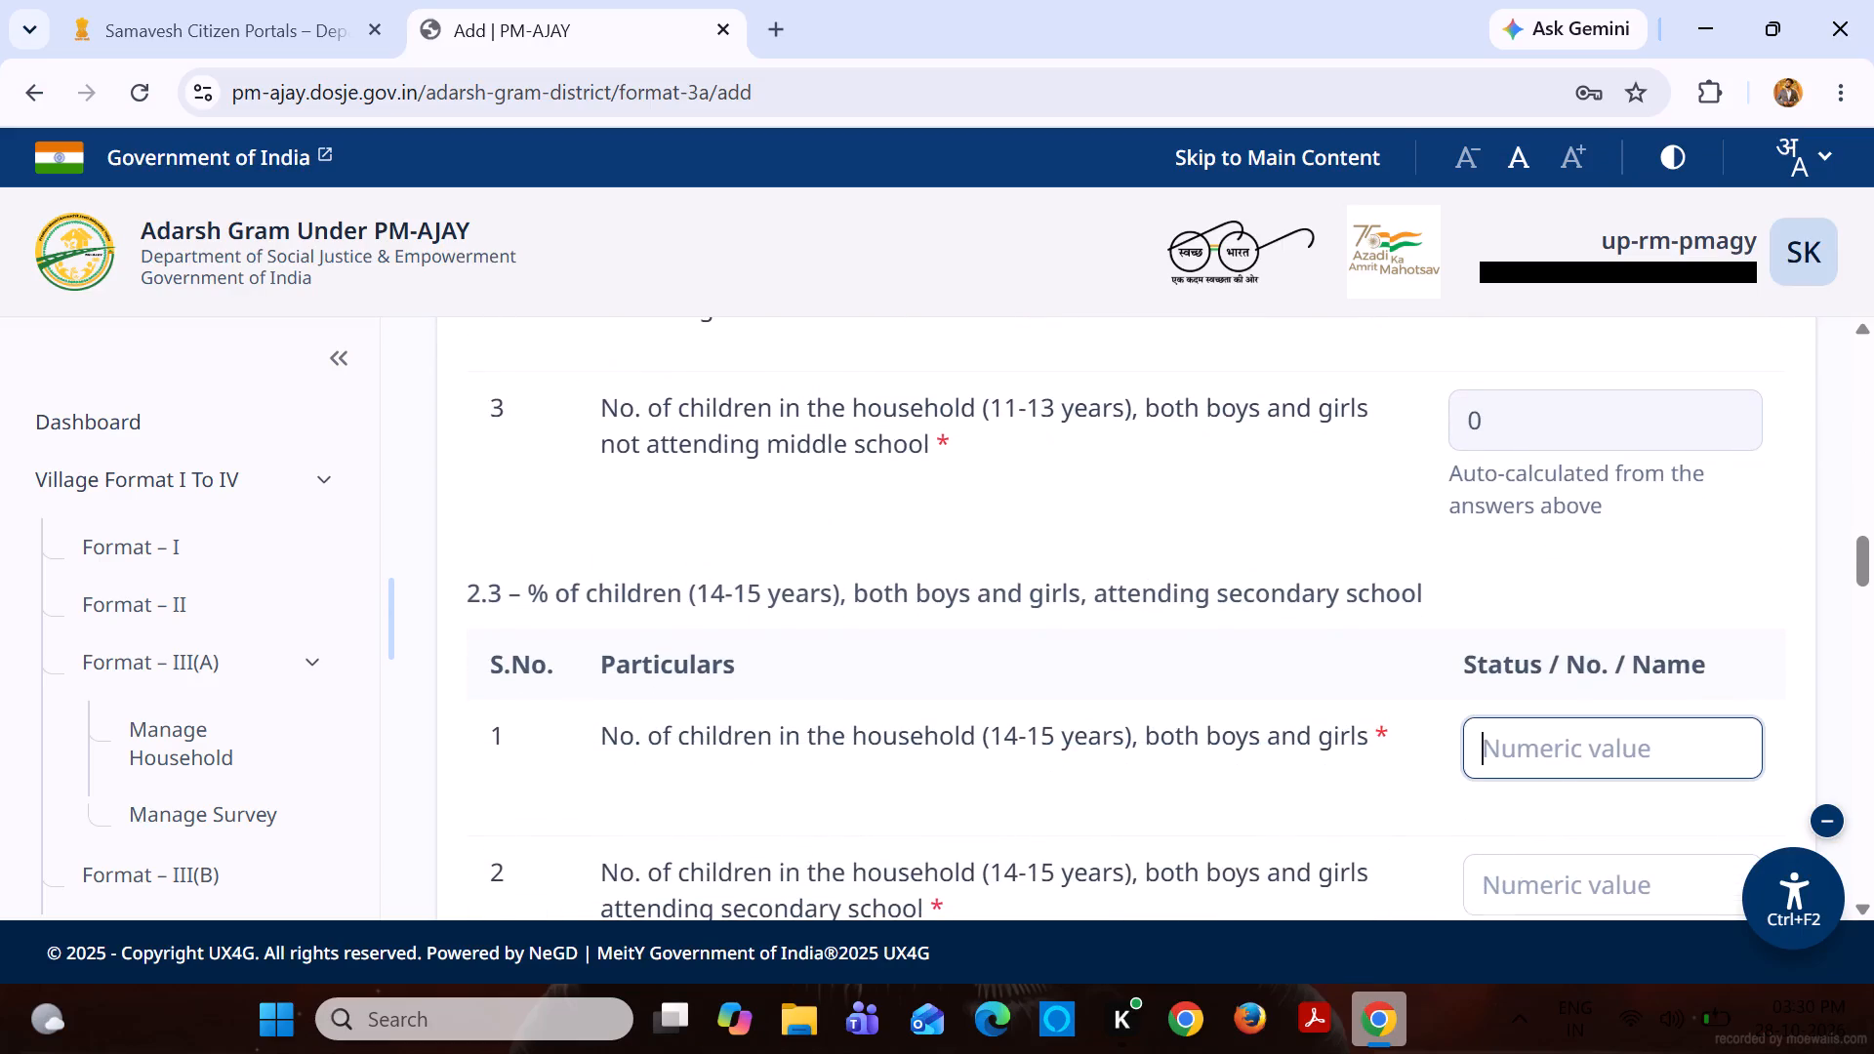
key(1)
scroll(1567, 778, down, 4)
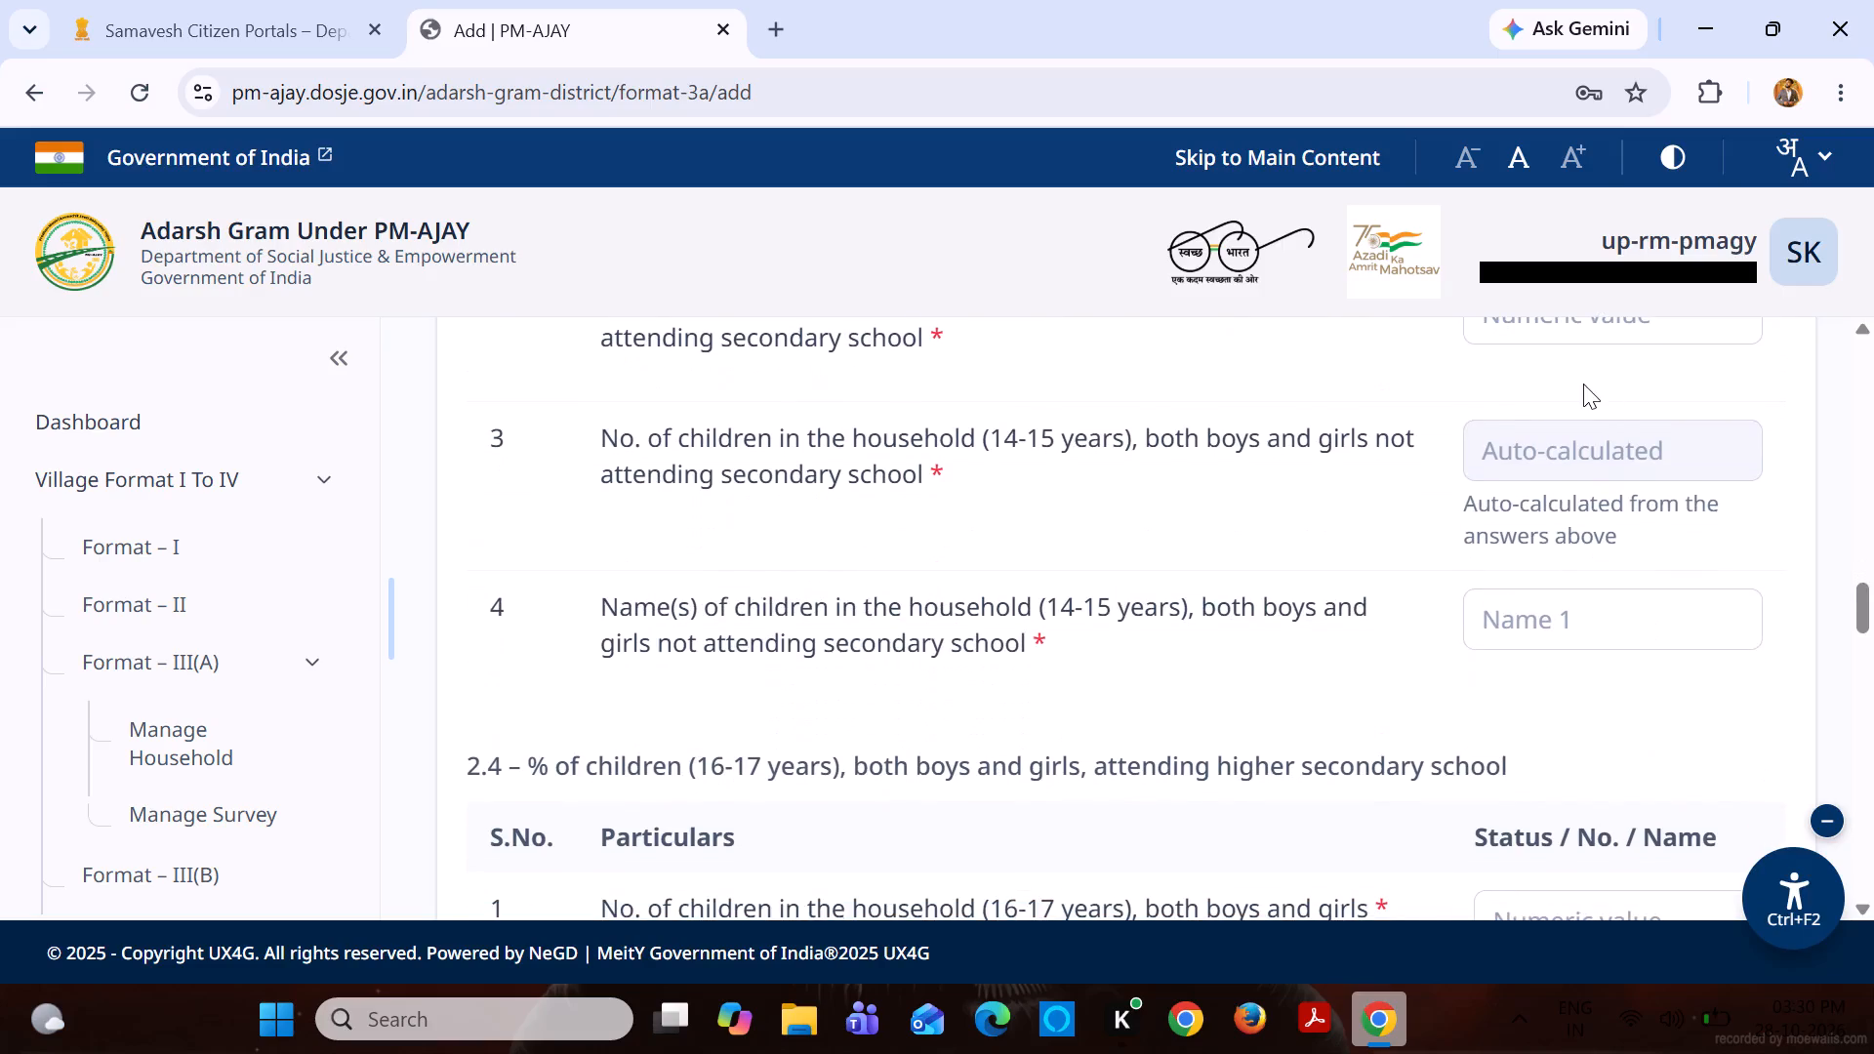
scroll(1583, 384, up, 1)
click(1554, 549)
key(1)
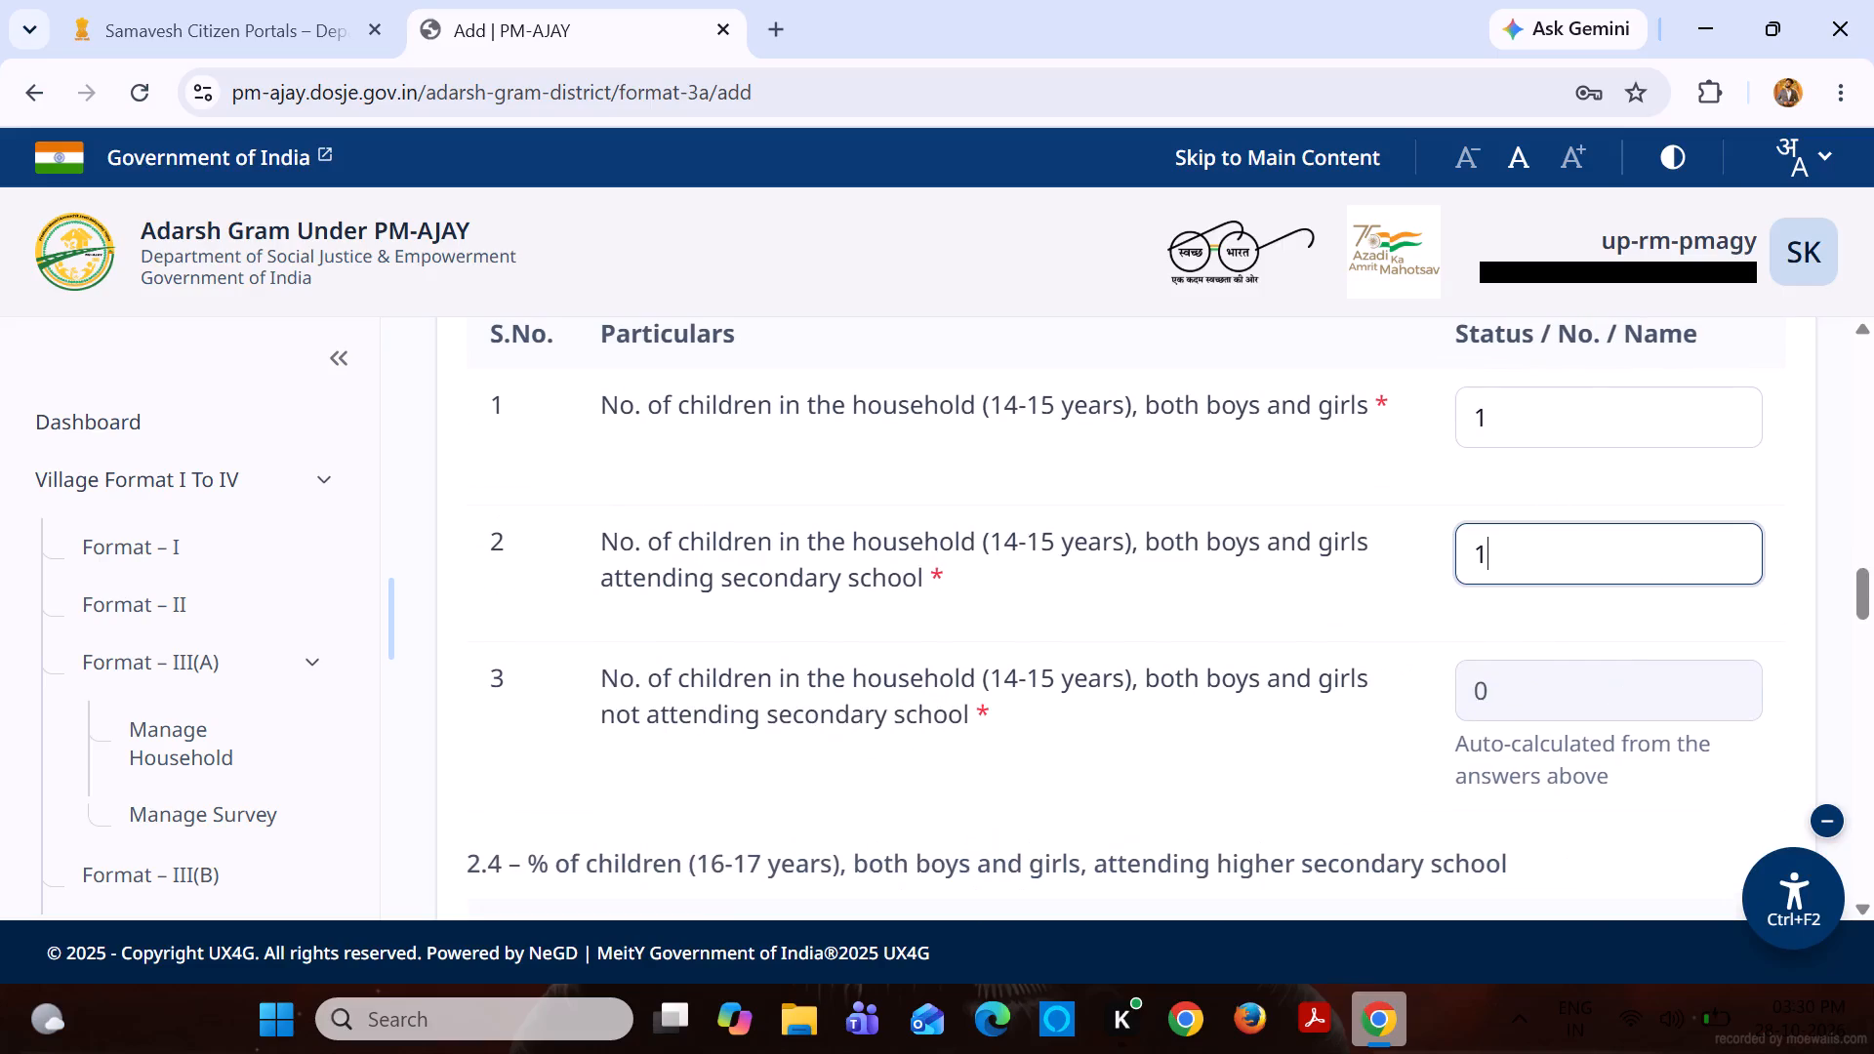
Set the number of children to 0 for both the 16-17 years and 18-23 years questions (2.4 and 2.5).
scroll(1554, 549, down, 2)
click(1597, 691)
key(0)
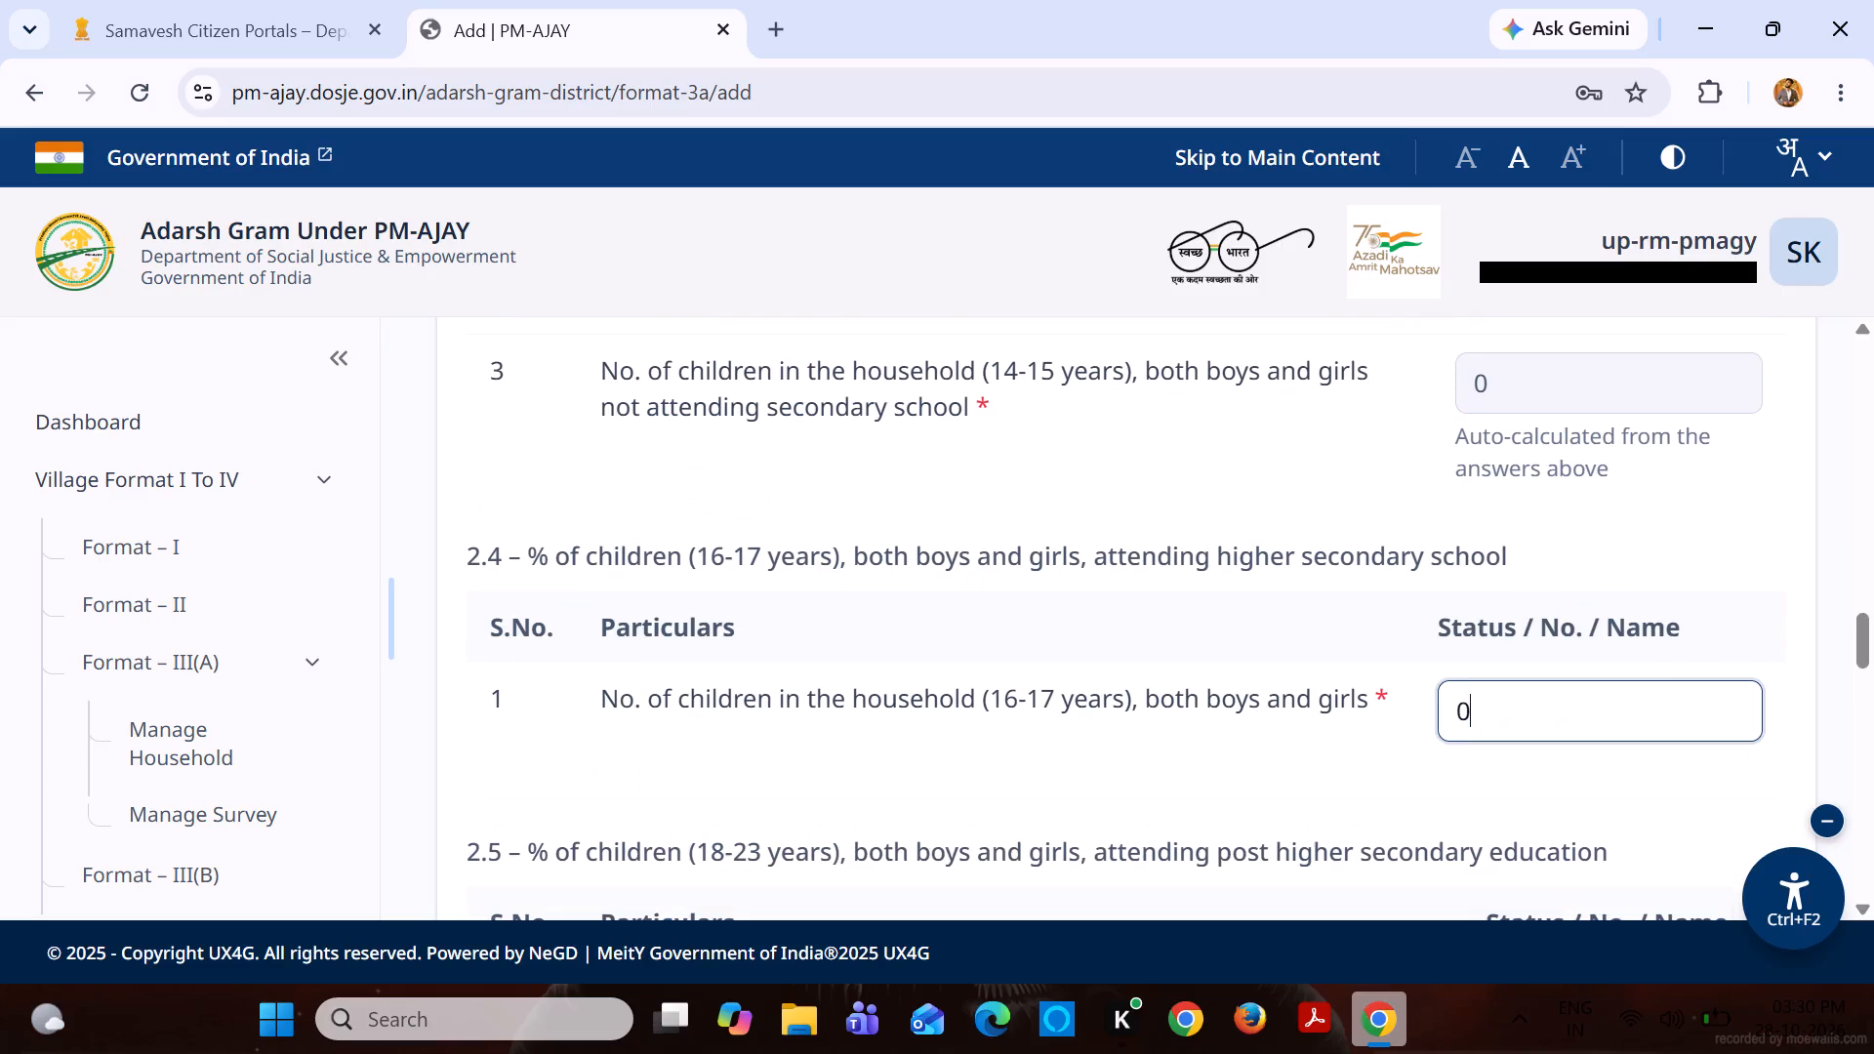
scroll(1597, 691, down, 4)
drag(1547, 706, 1570, 687)
click(1570, 687)
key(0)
Set the children eligible for Pre-matric and Post-matric Scholarships to 0 each and submit the Education domain.
scroll(1570, 687, down, 2)
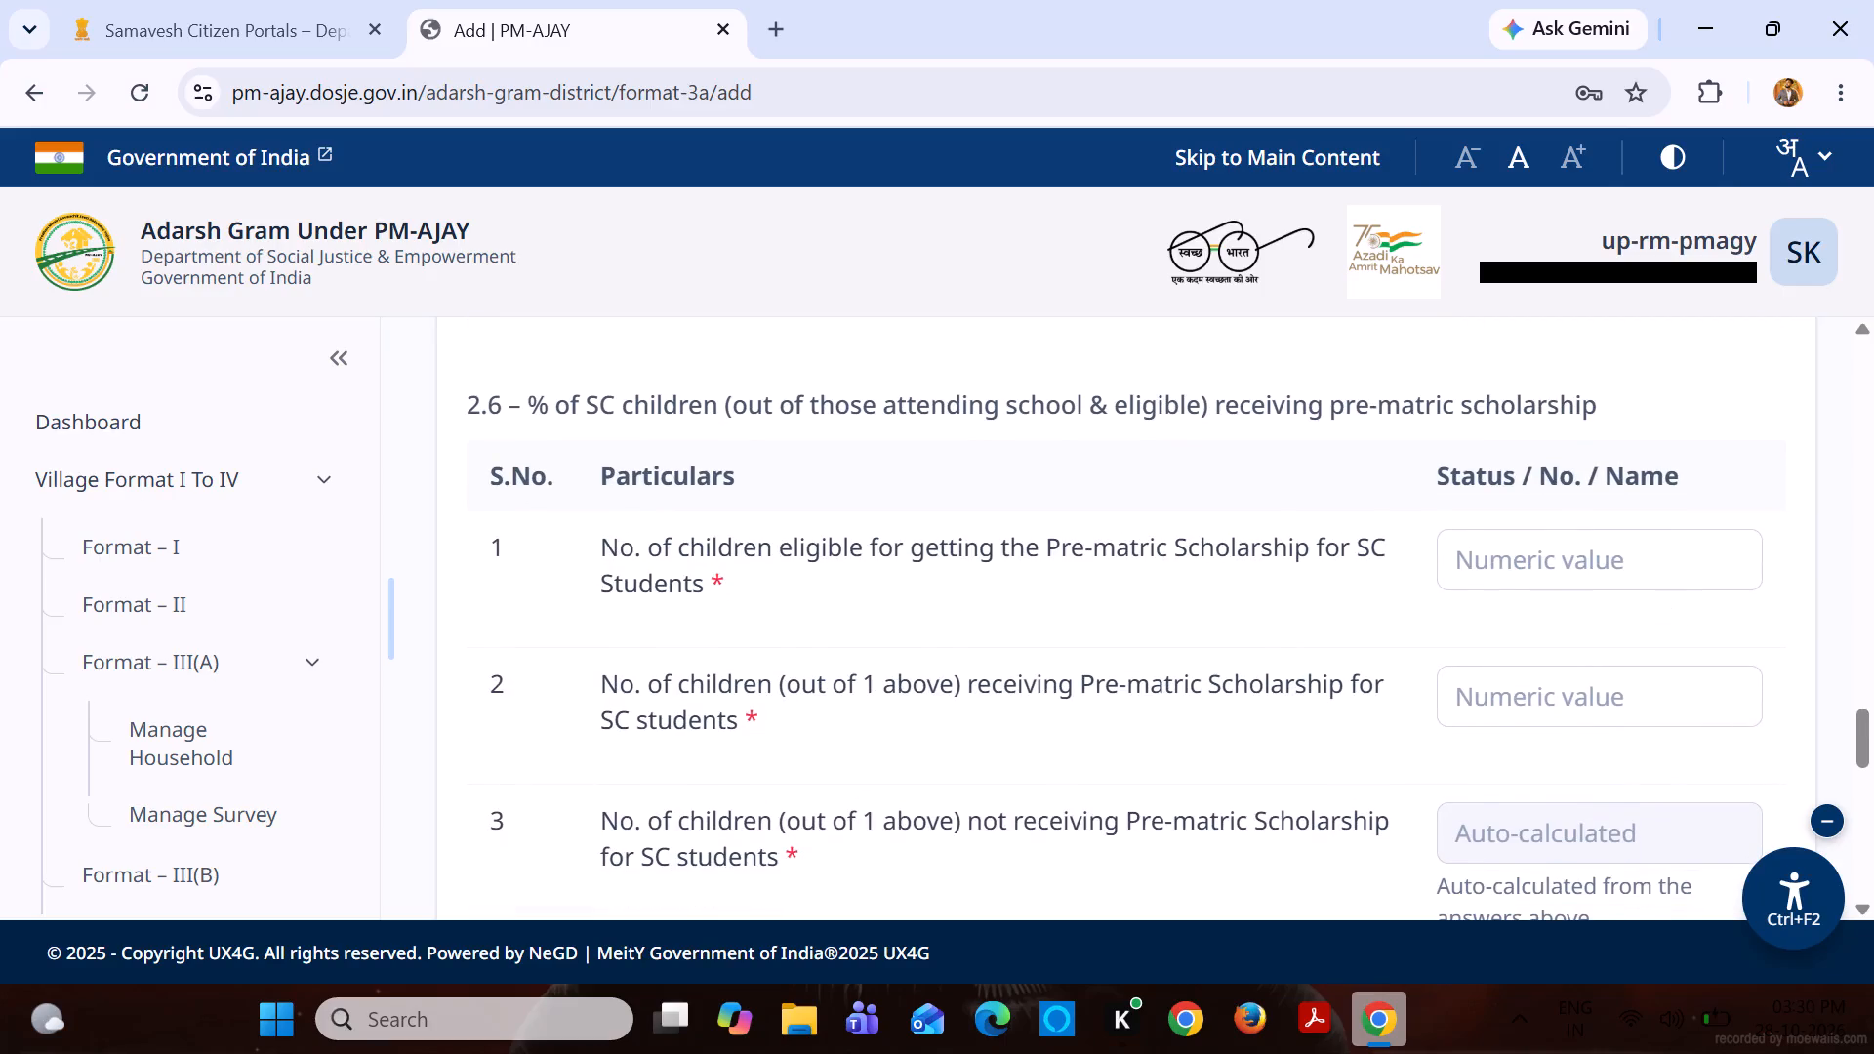
drag(1568, 522, 1540, 574)
click(1540, 574)
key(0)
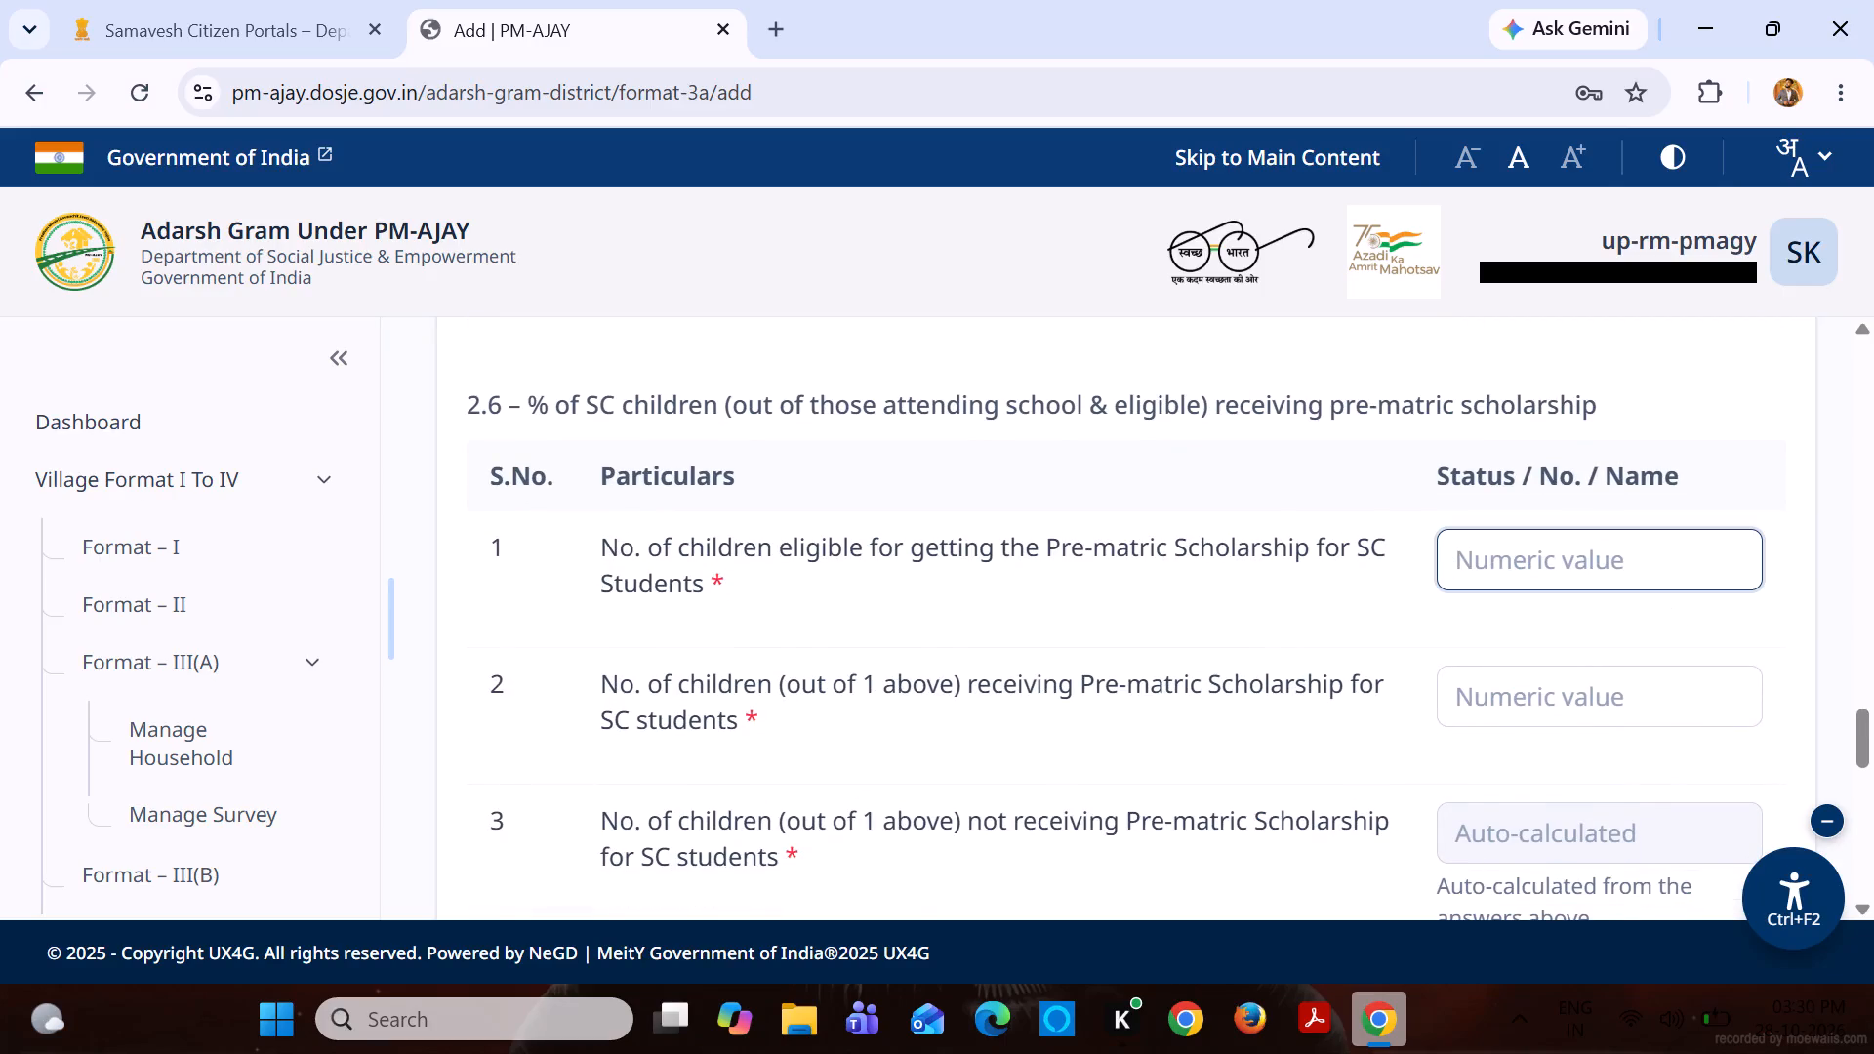
scroll(1540, 574, down, 1)
click(1490, 663)
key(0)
scroll(1490, 663, down, 1)
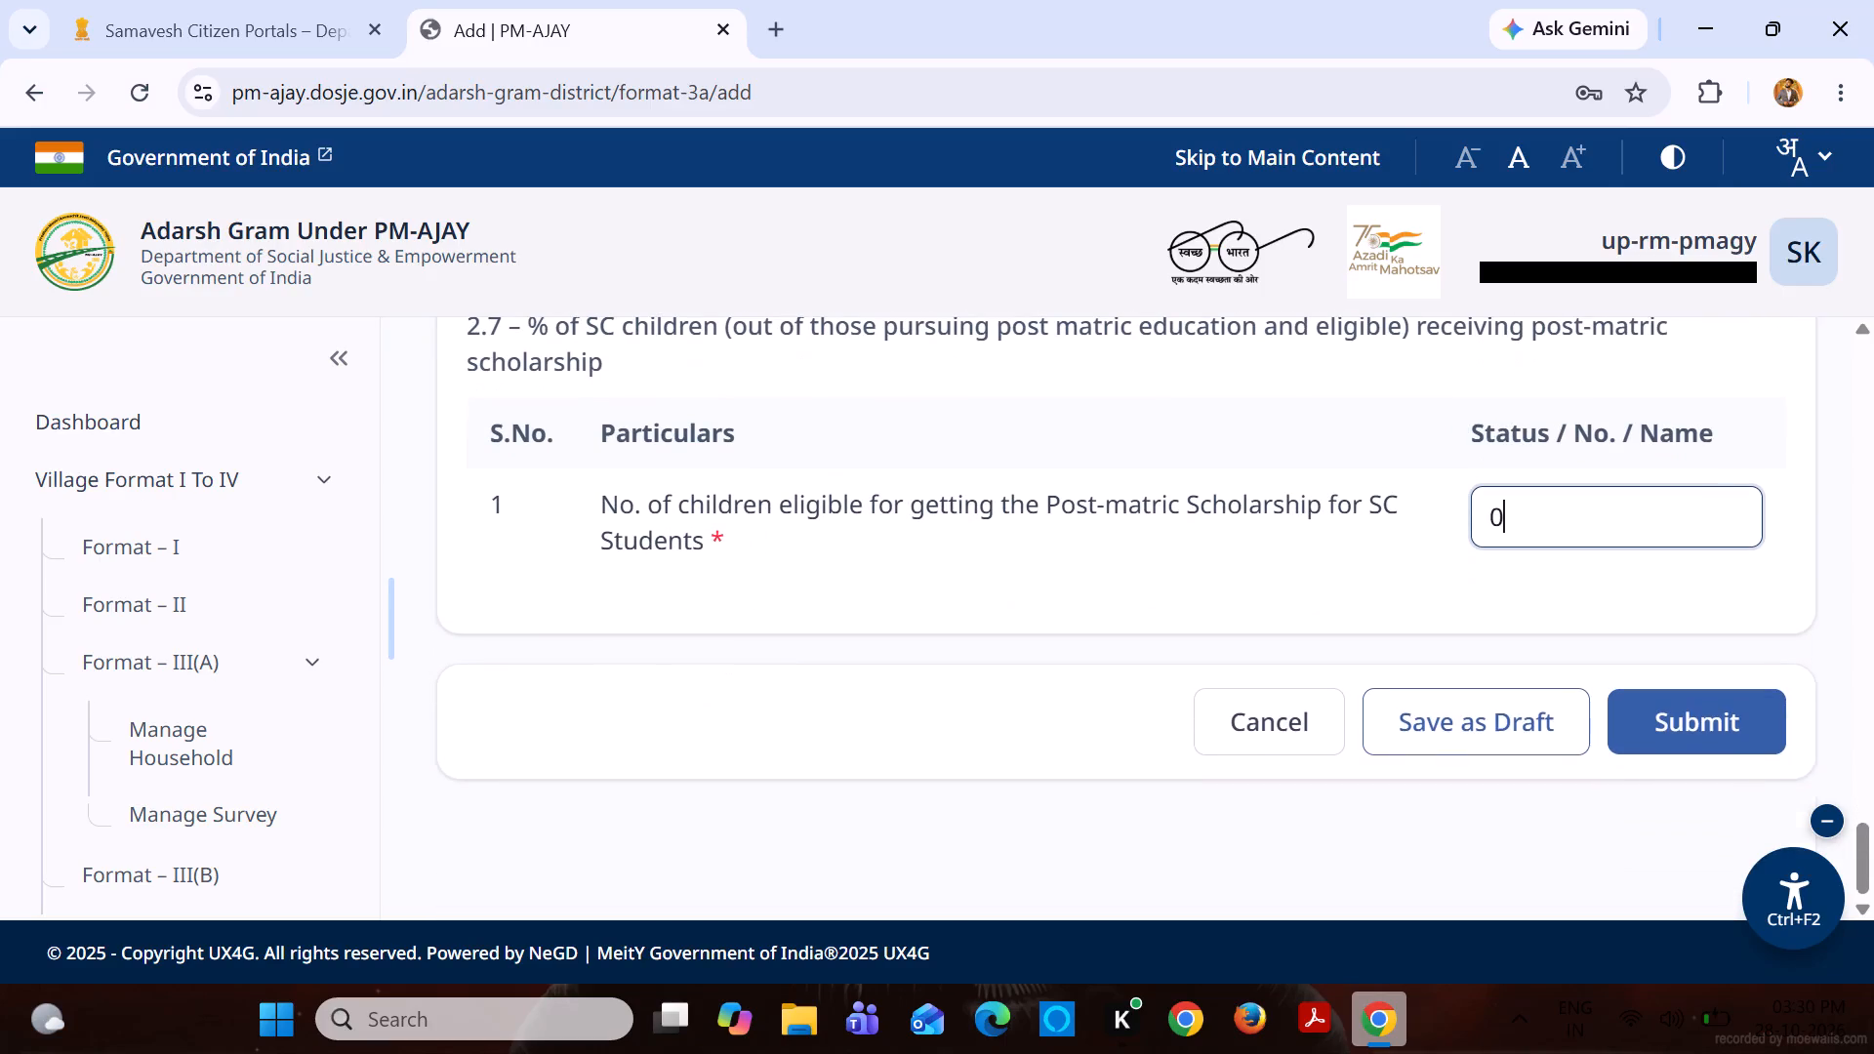
scroll(1490, 663, down, 1)
click(1662, 735)
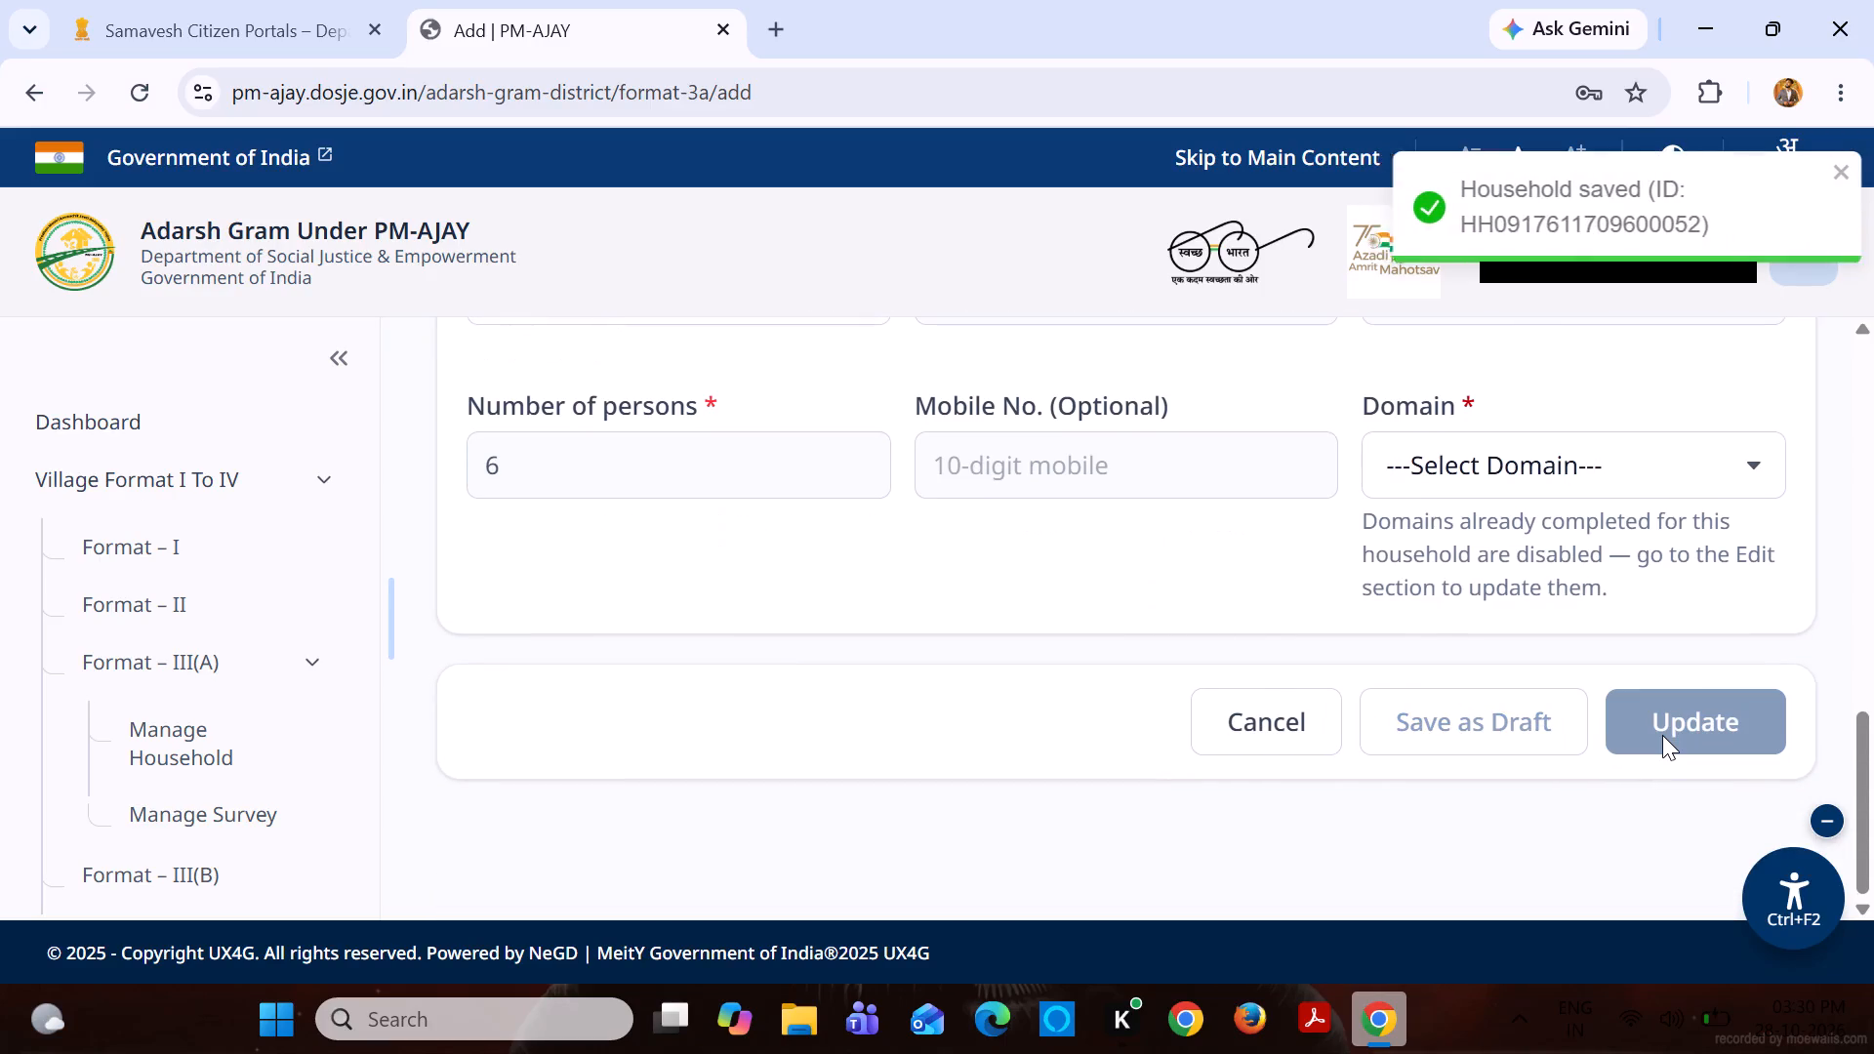
Choose the 3 – Health and Nutrition domain and answer Yes for coverage under any Health Protection Scheme.
click(1710, 457)
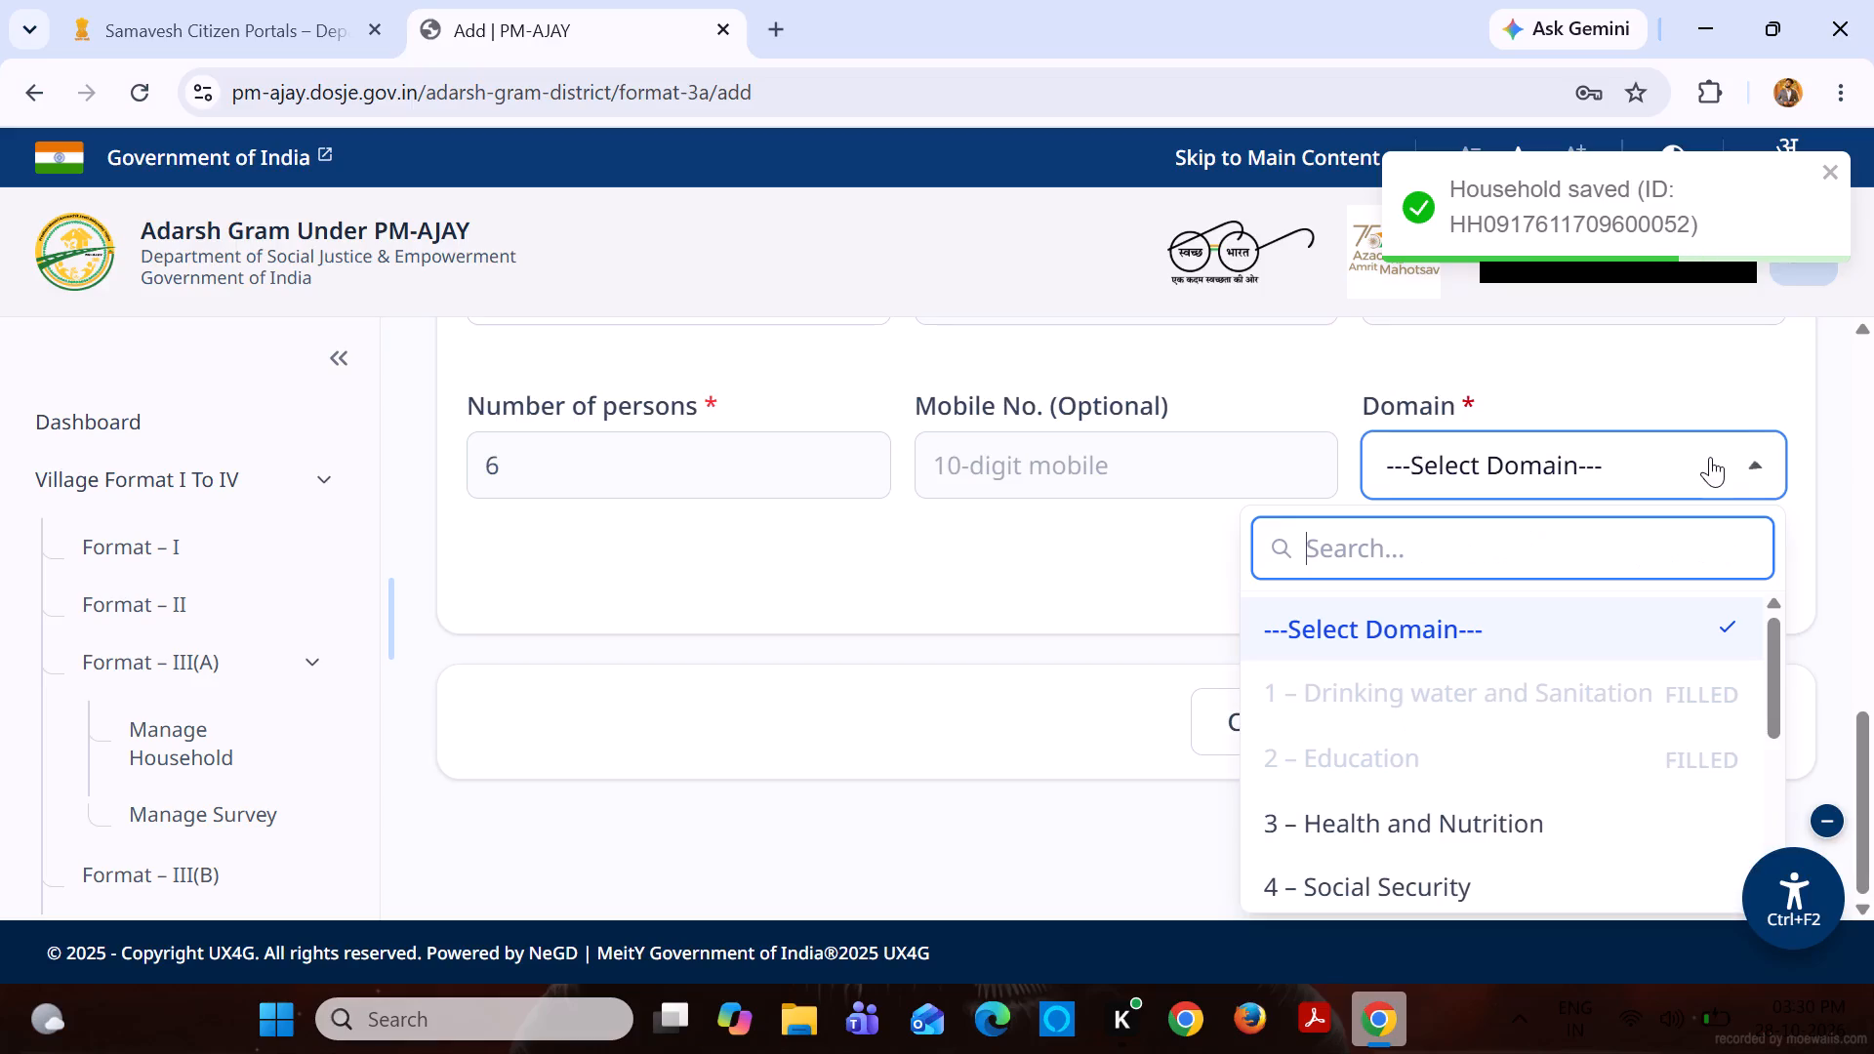
click(1415, 828)
scroll(1415, 828, down, 3)
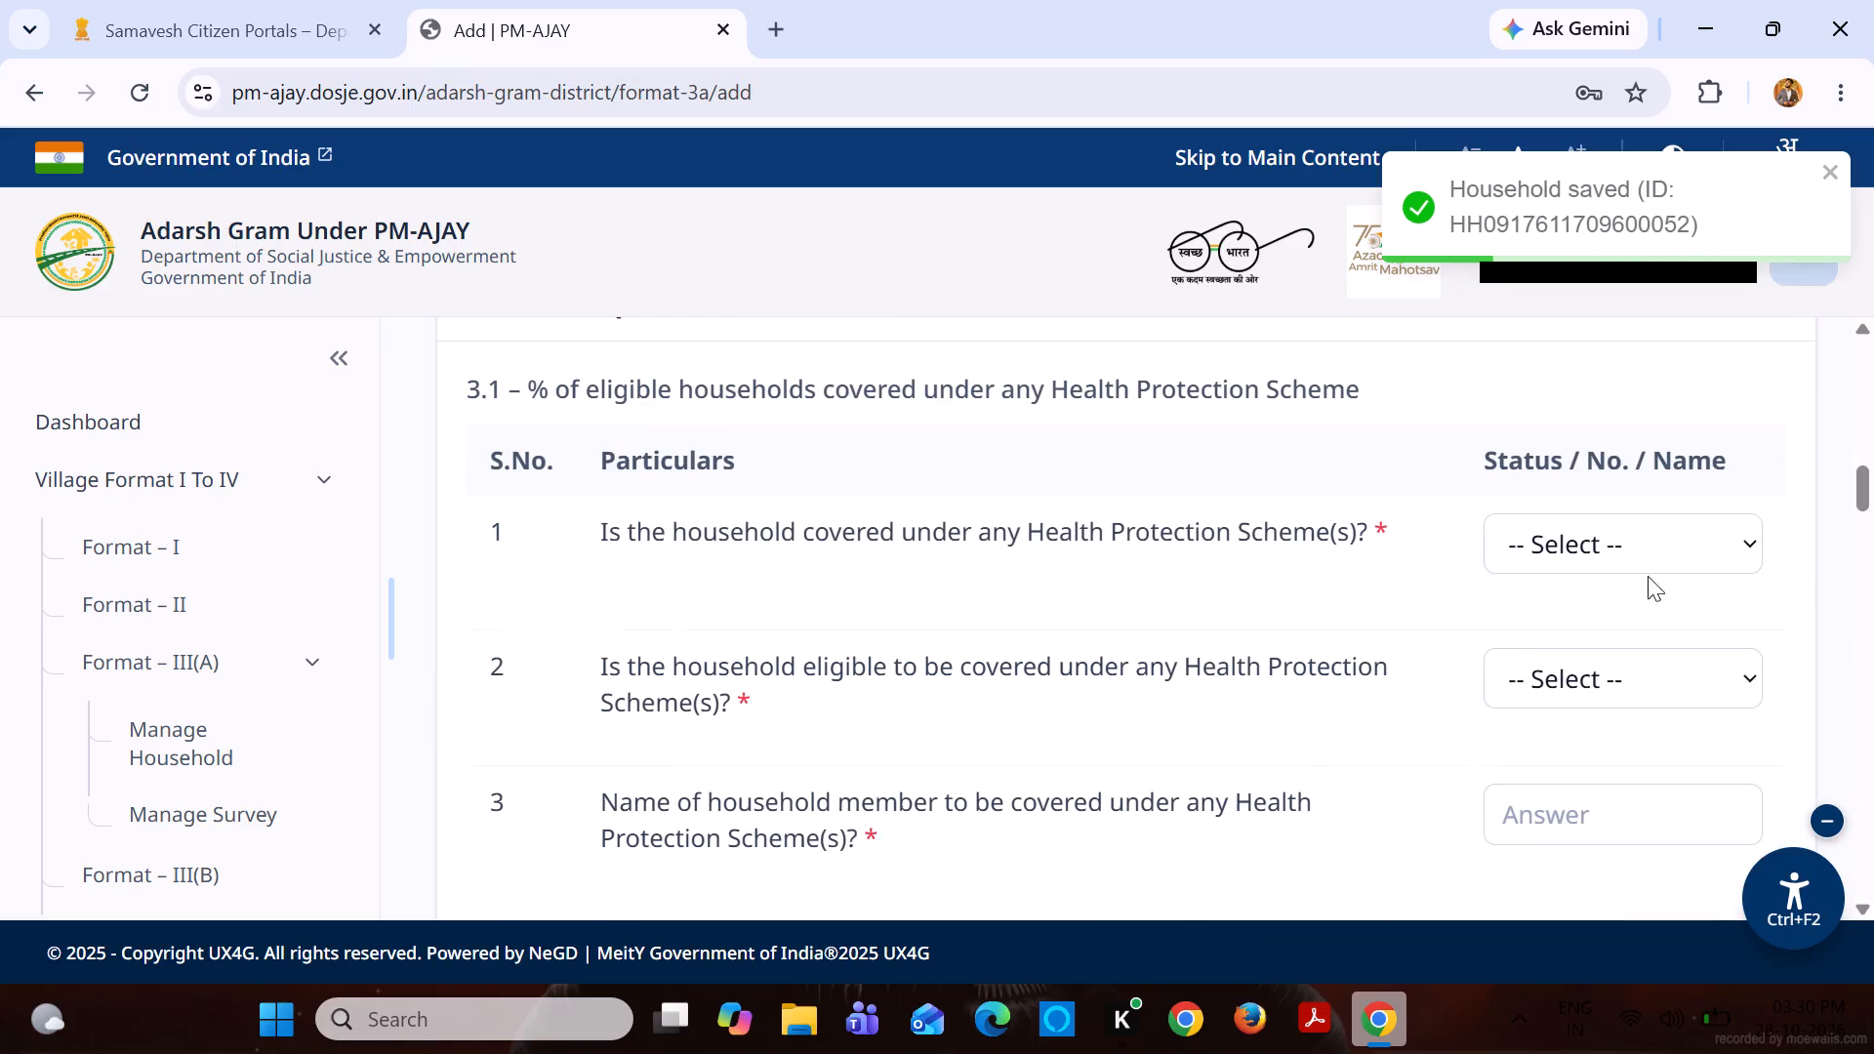
click(1674, 548)
click(1576, 636)
Set the number of pregnant women and the number of deliveries during the last one year to 0 (3.3 and 3.4).
scroll(1576, 636, down, 2)
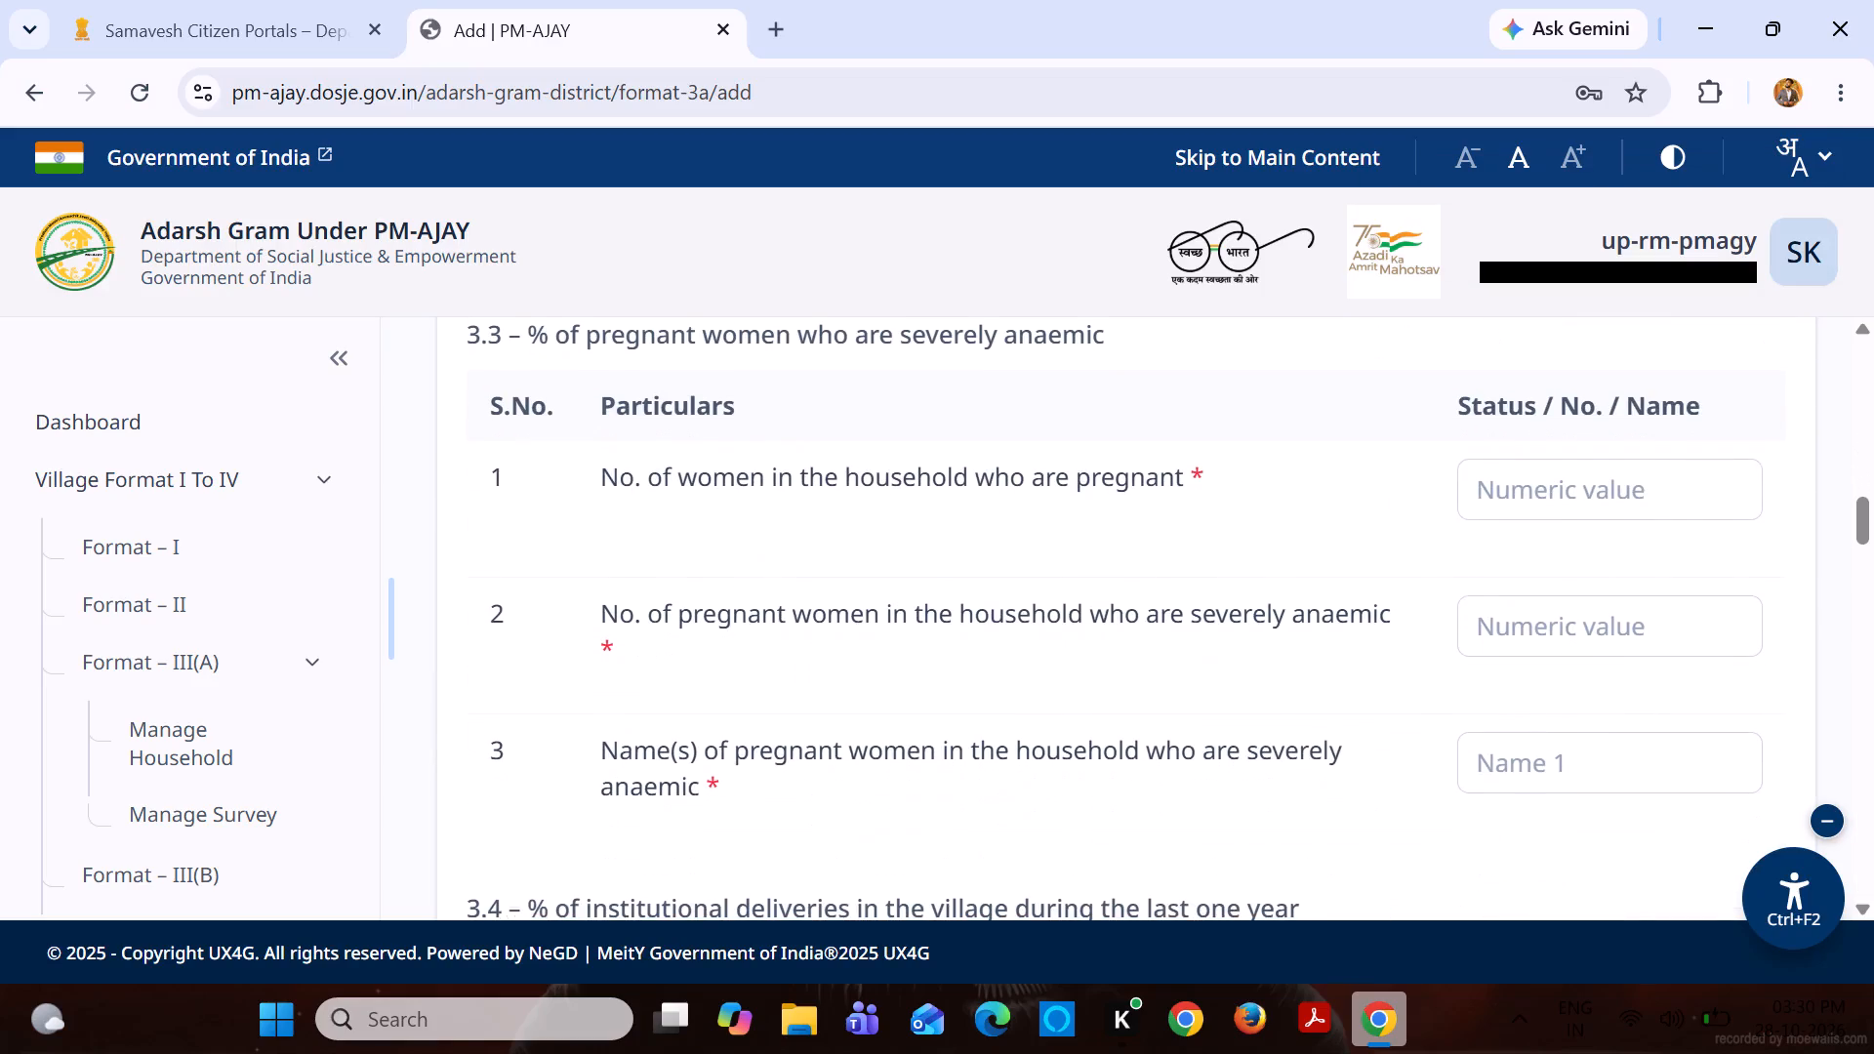
click(1554, 494)
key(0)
scroll(1554, 494, down, 1)
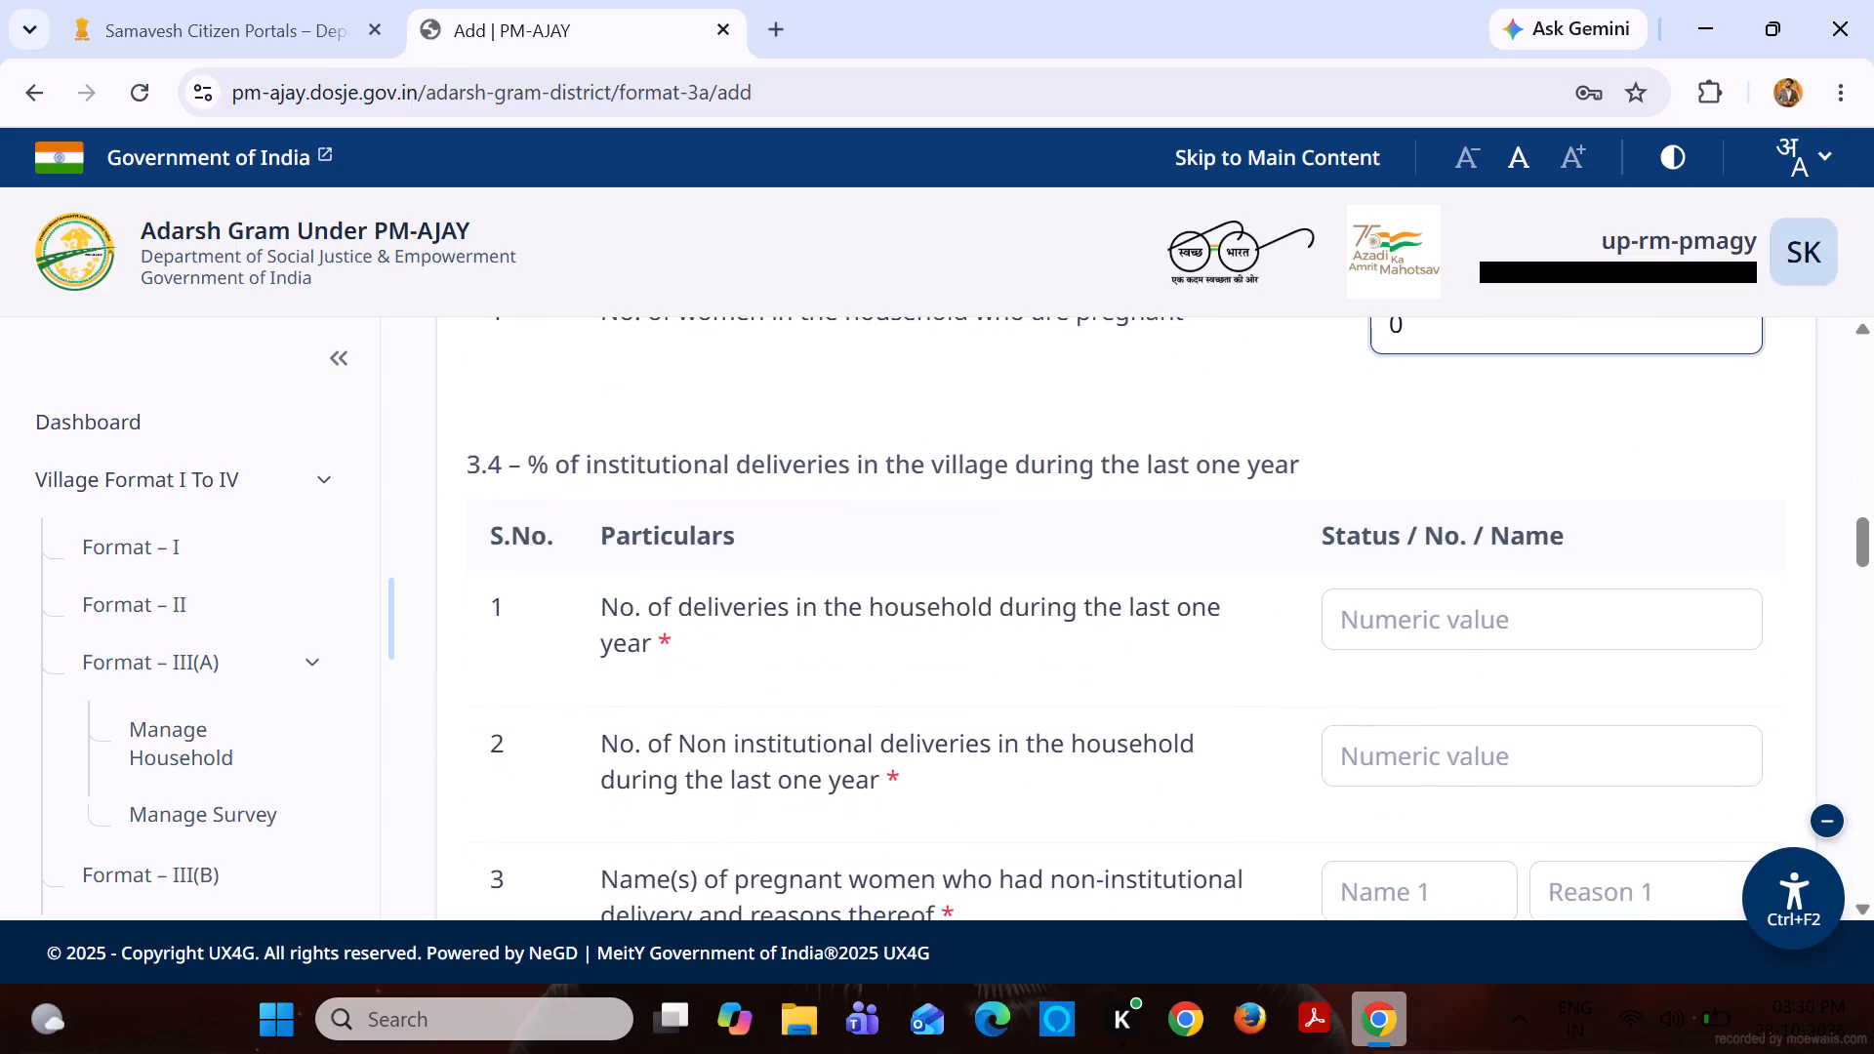
click(1419, 624)
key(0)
Set children born during the last one year and children below one year in the household to 0 (3.5 and 3.6).
scroll(1419, 624, down, 2)
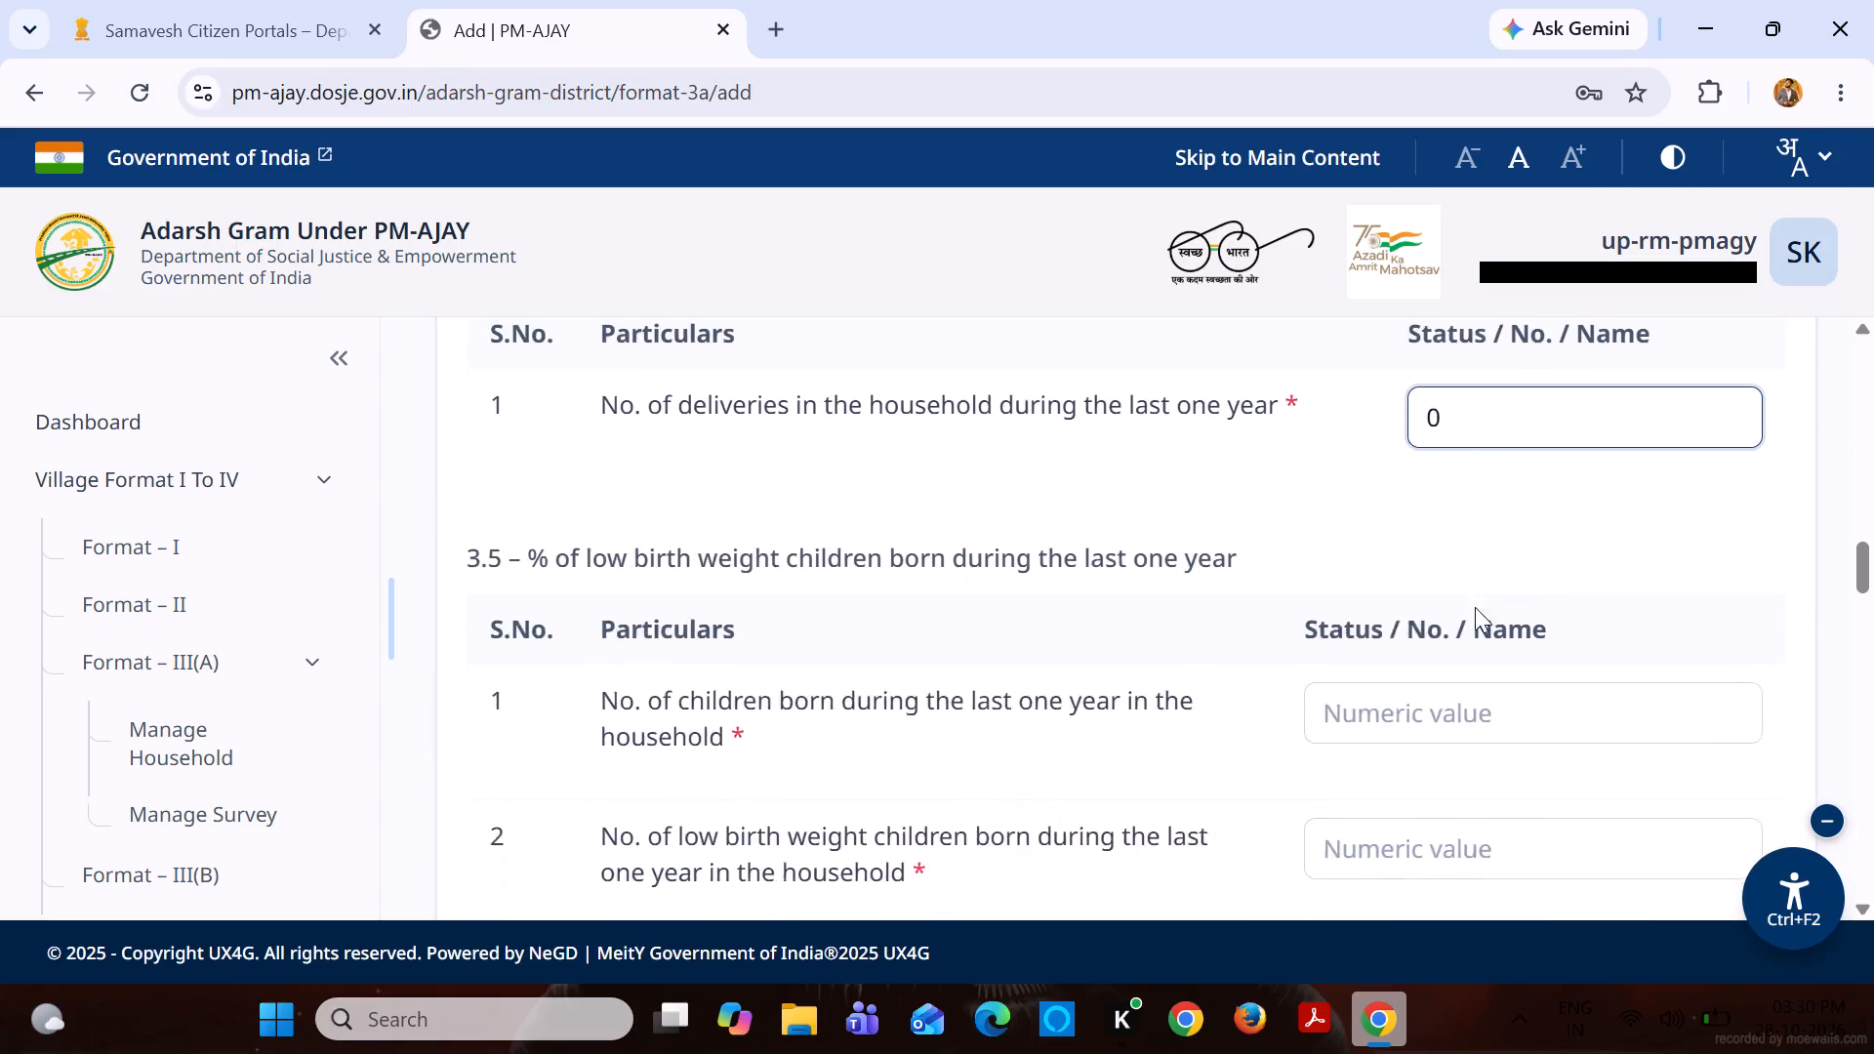
click(1374, 739)
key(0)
scroll(1374, 739, down, 2)
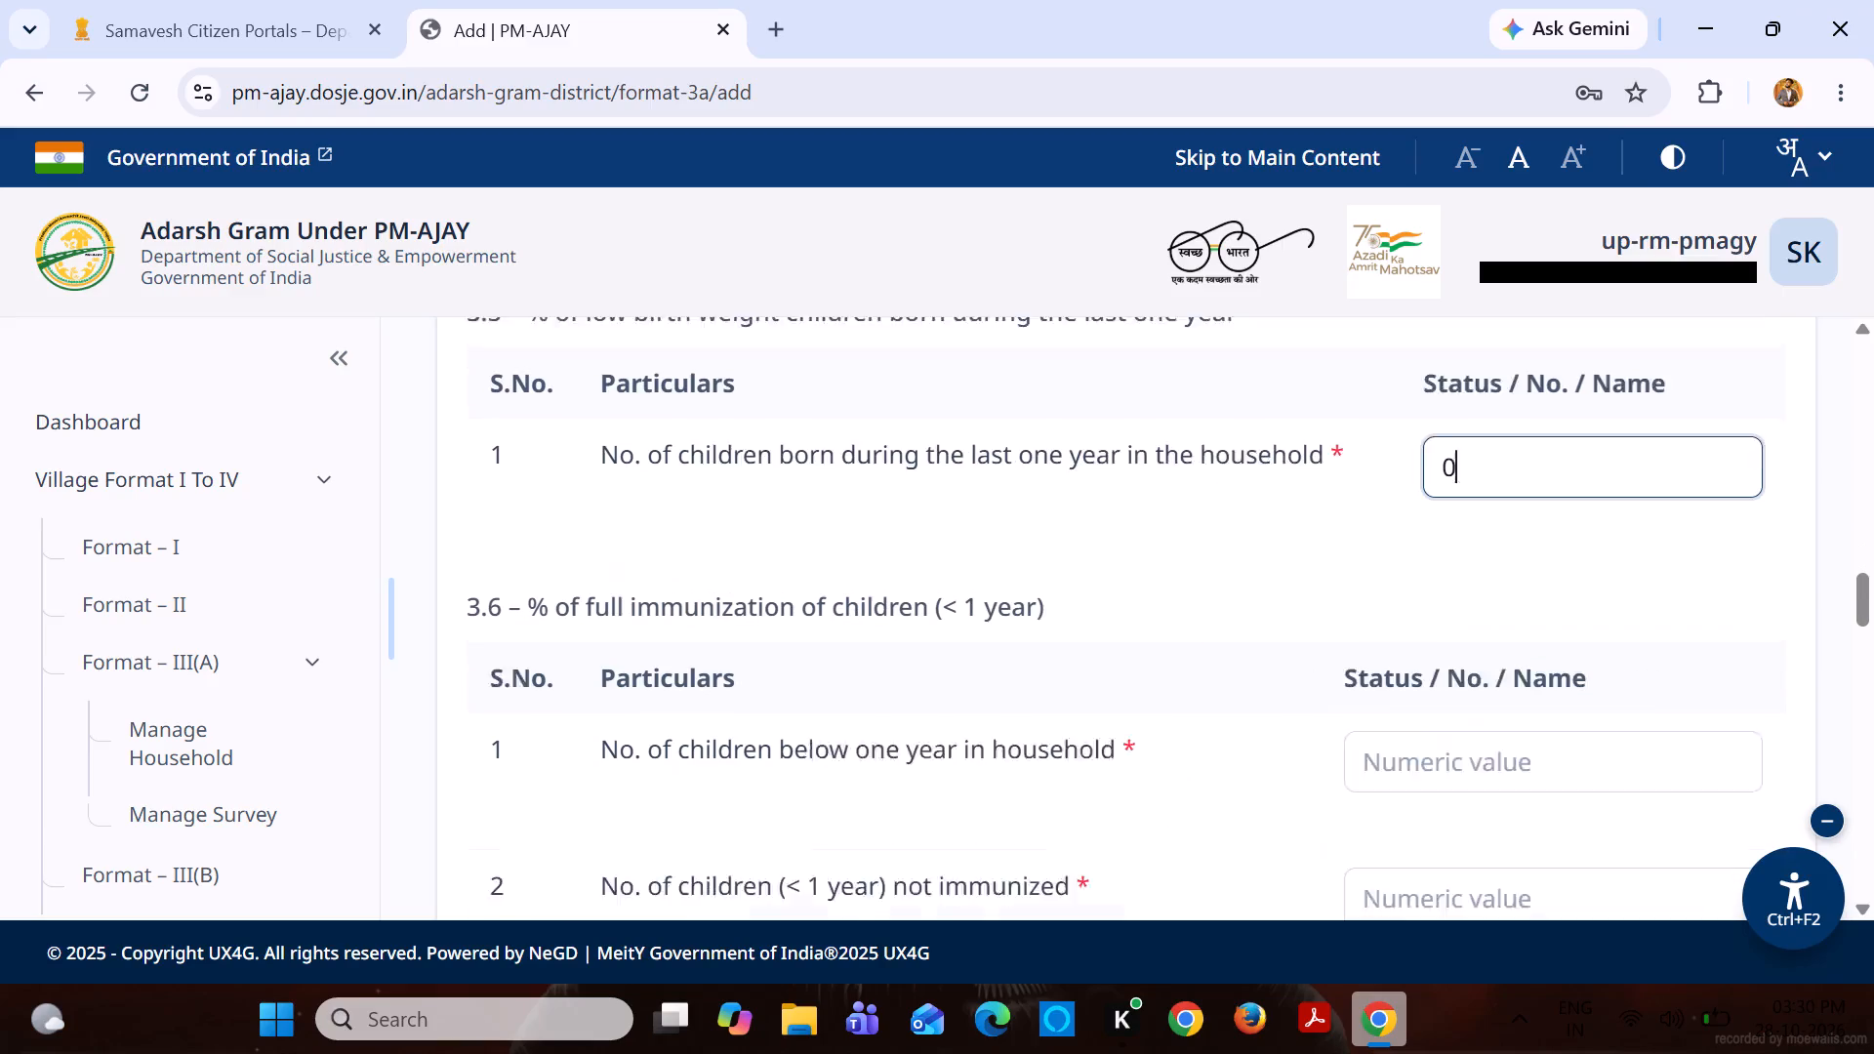
scroll(1374, 739, down, 1)
click(1372, 604)
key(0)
Set children aged 0-5 years and women who were pregnant during the last one year to 0 (3.7 and 3.8).
scroll(1372, 604, down, 1)
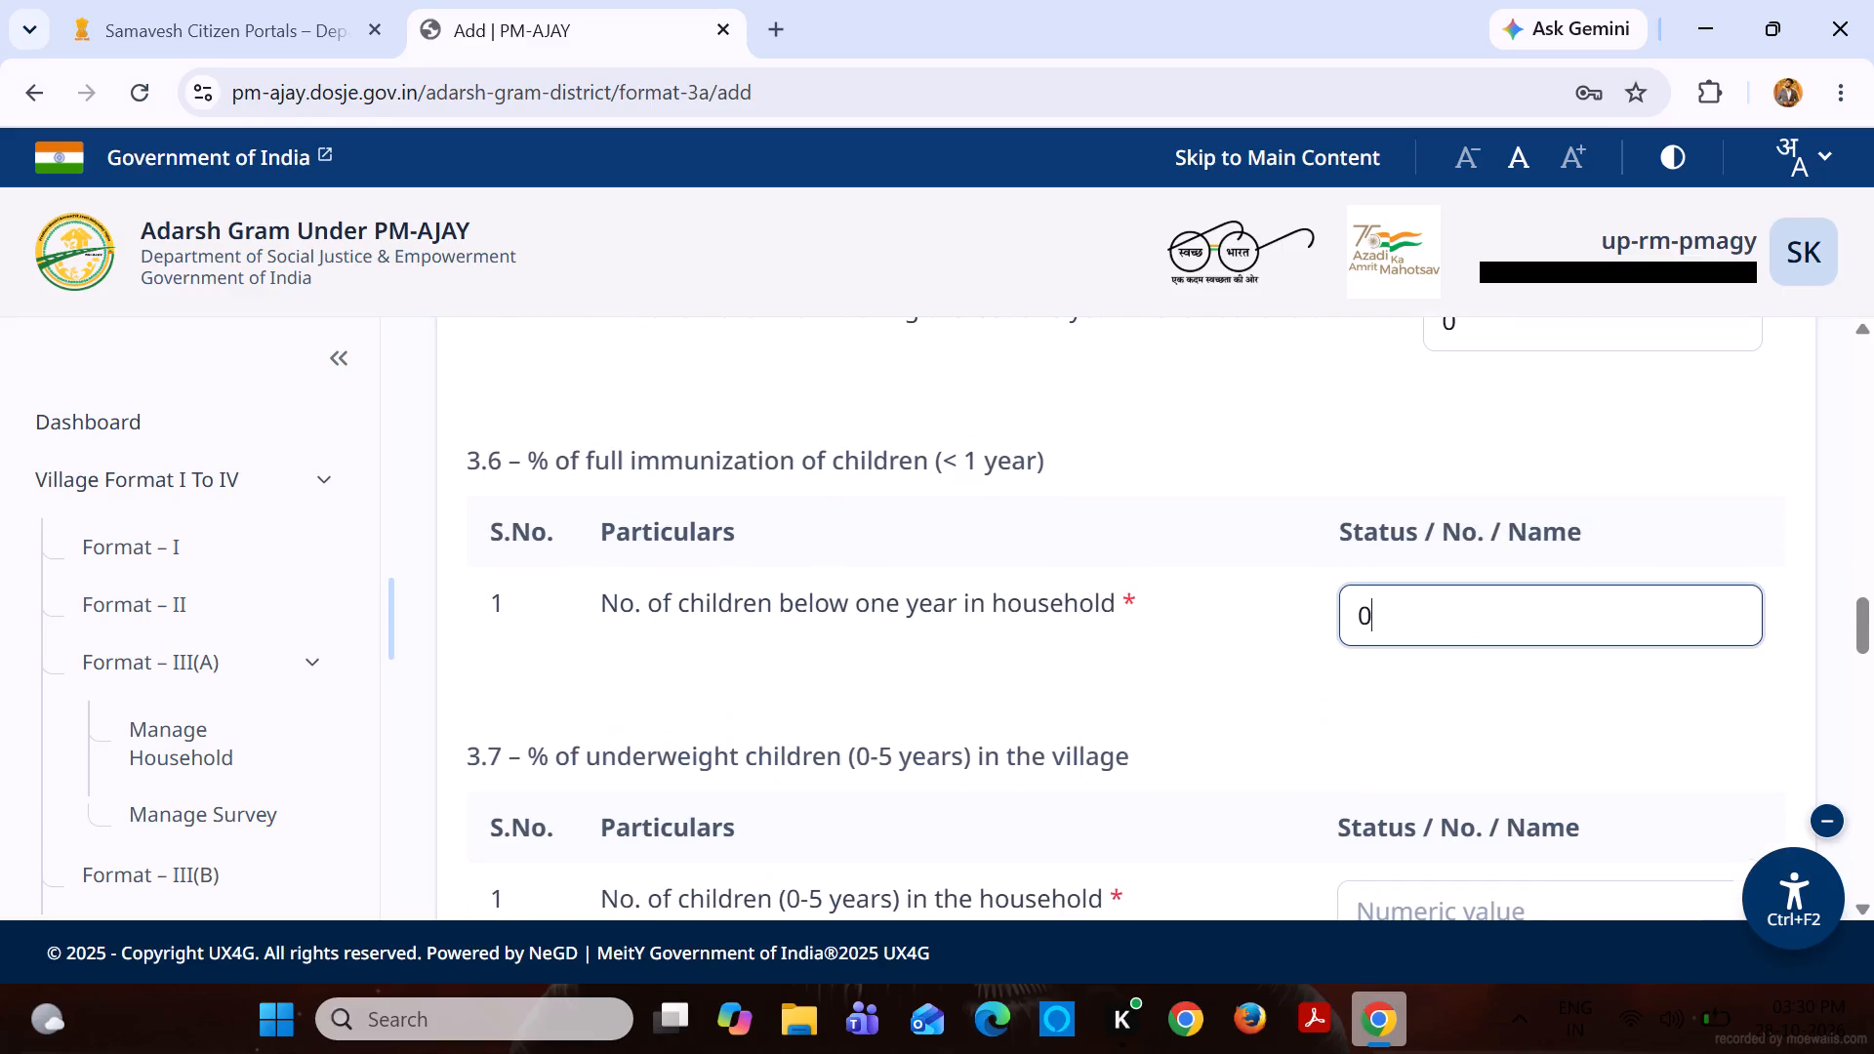
scroll(1372, 604, down, 1)
click(1386, 655)
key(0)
scroll(1386, 655, down, 1)
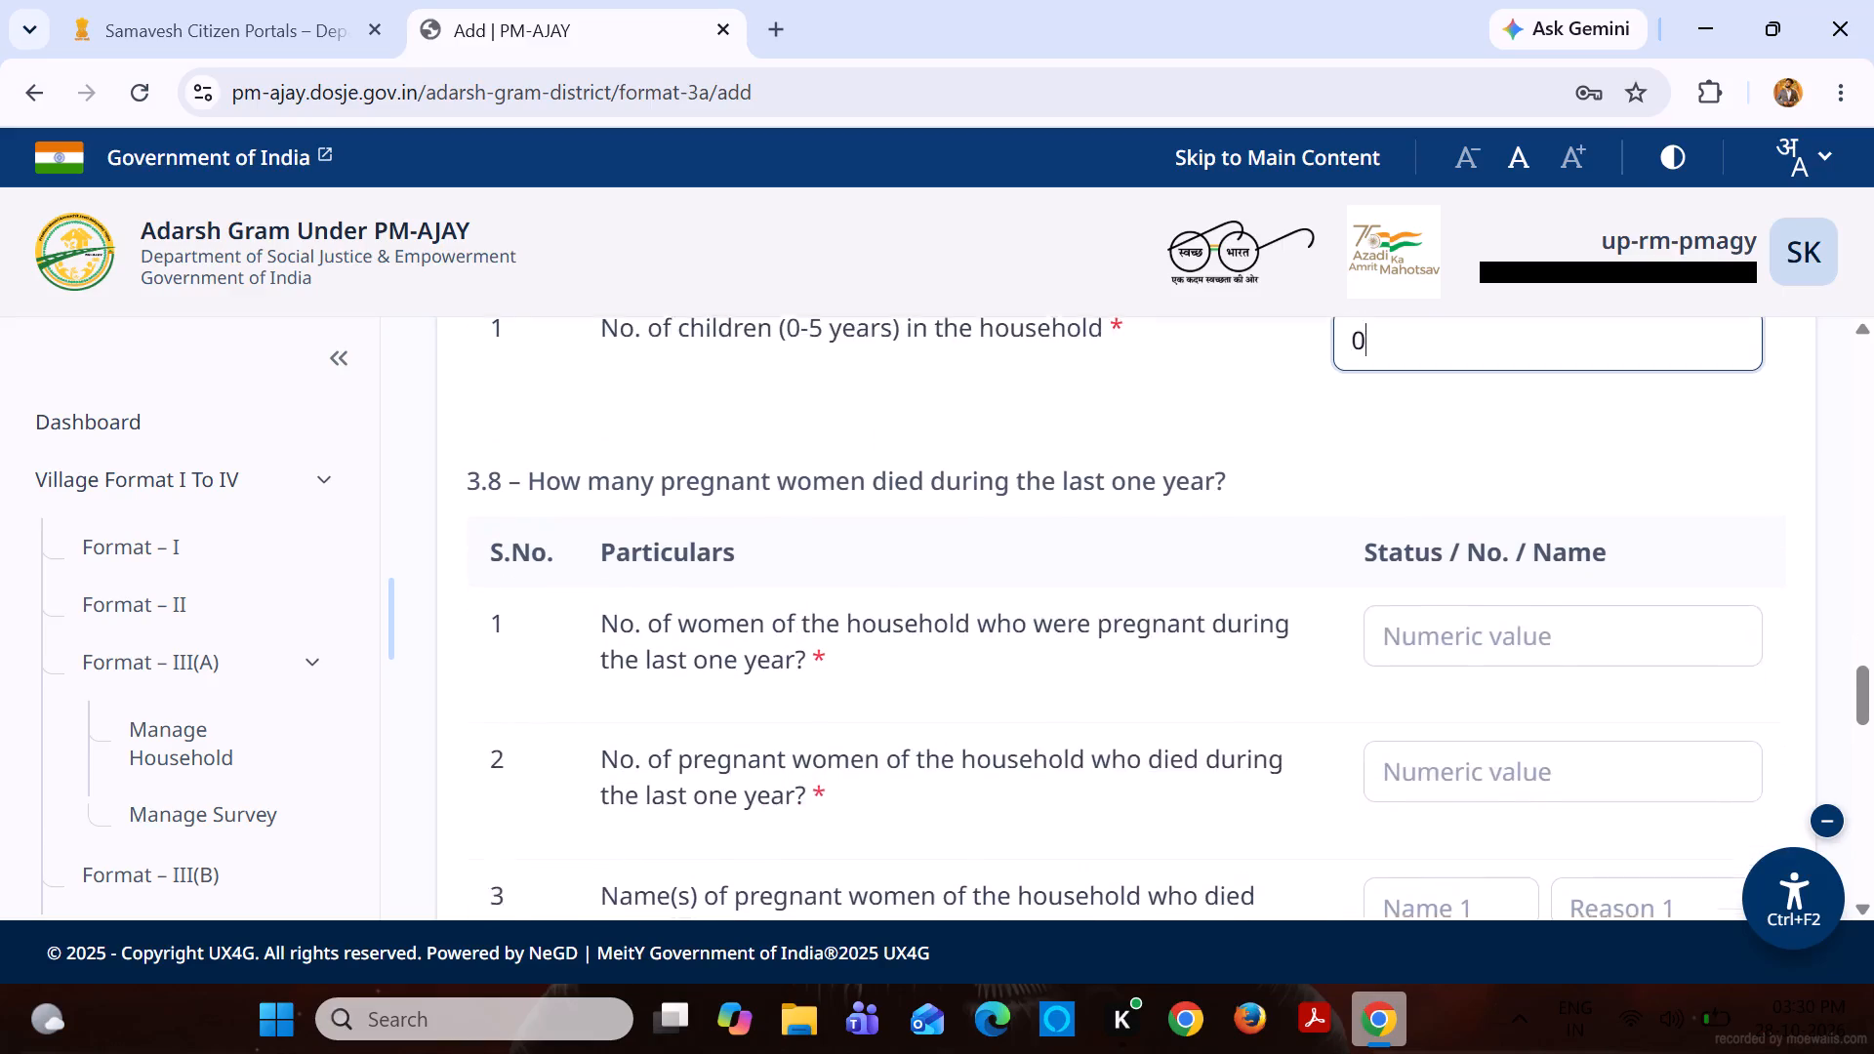
scroll(1386, 655, down, 1)
click(1488, 607)
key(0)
Set children under 1 year (3.9) and members with communicable diseases (3.10) to 0, and submit the Health and Nutrition domain.
scroll(1488, 607, down, 4)
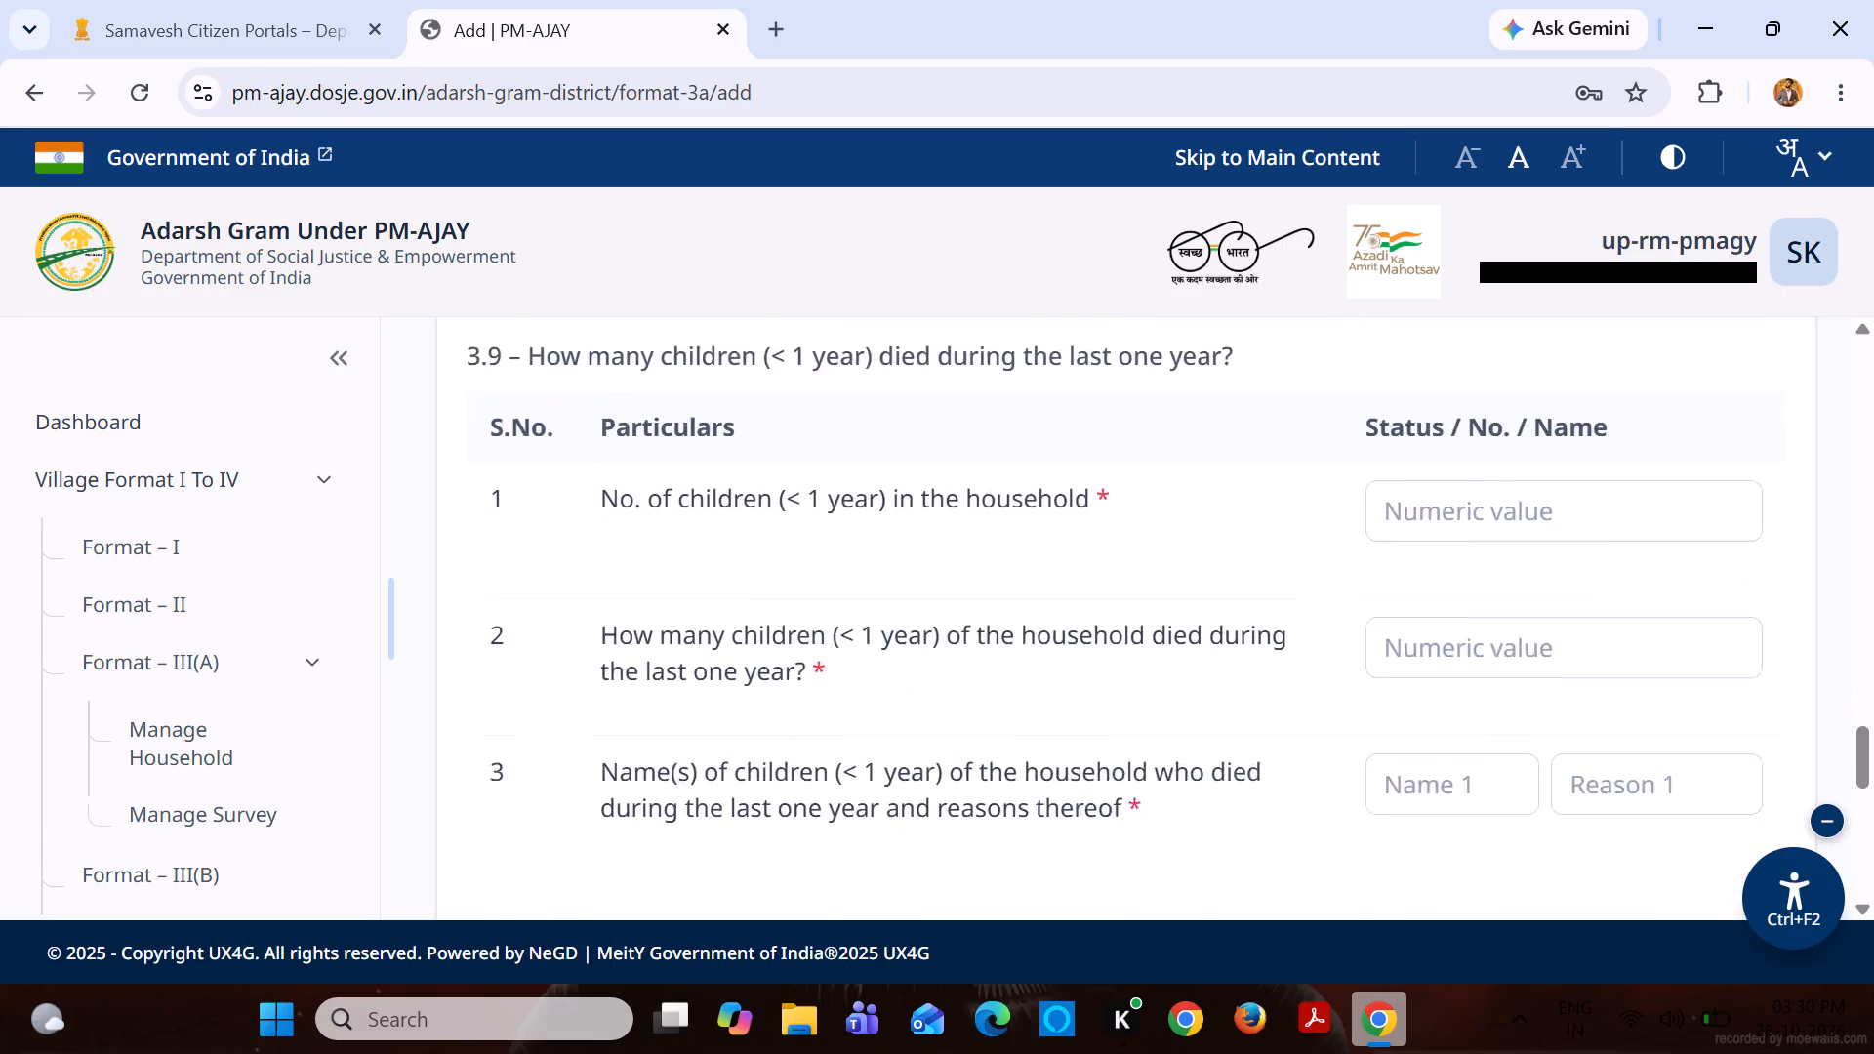
click(1503, 467)
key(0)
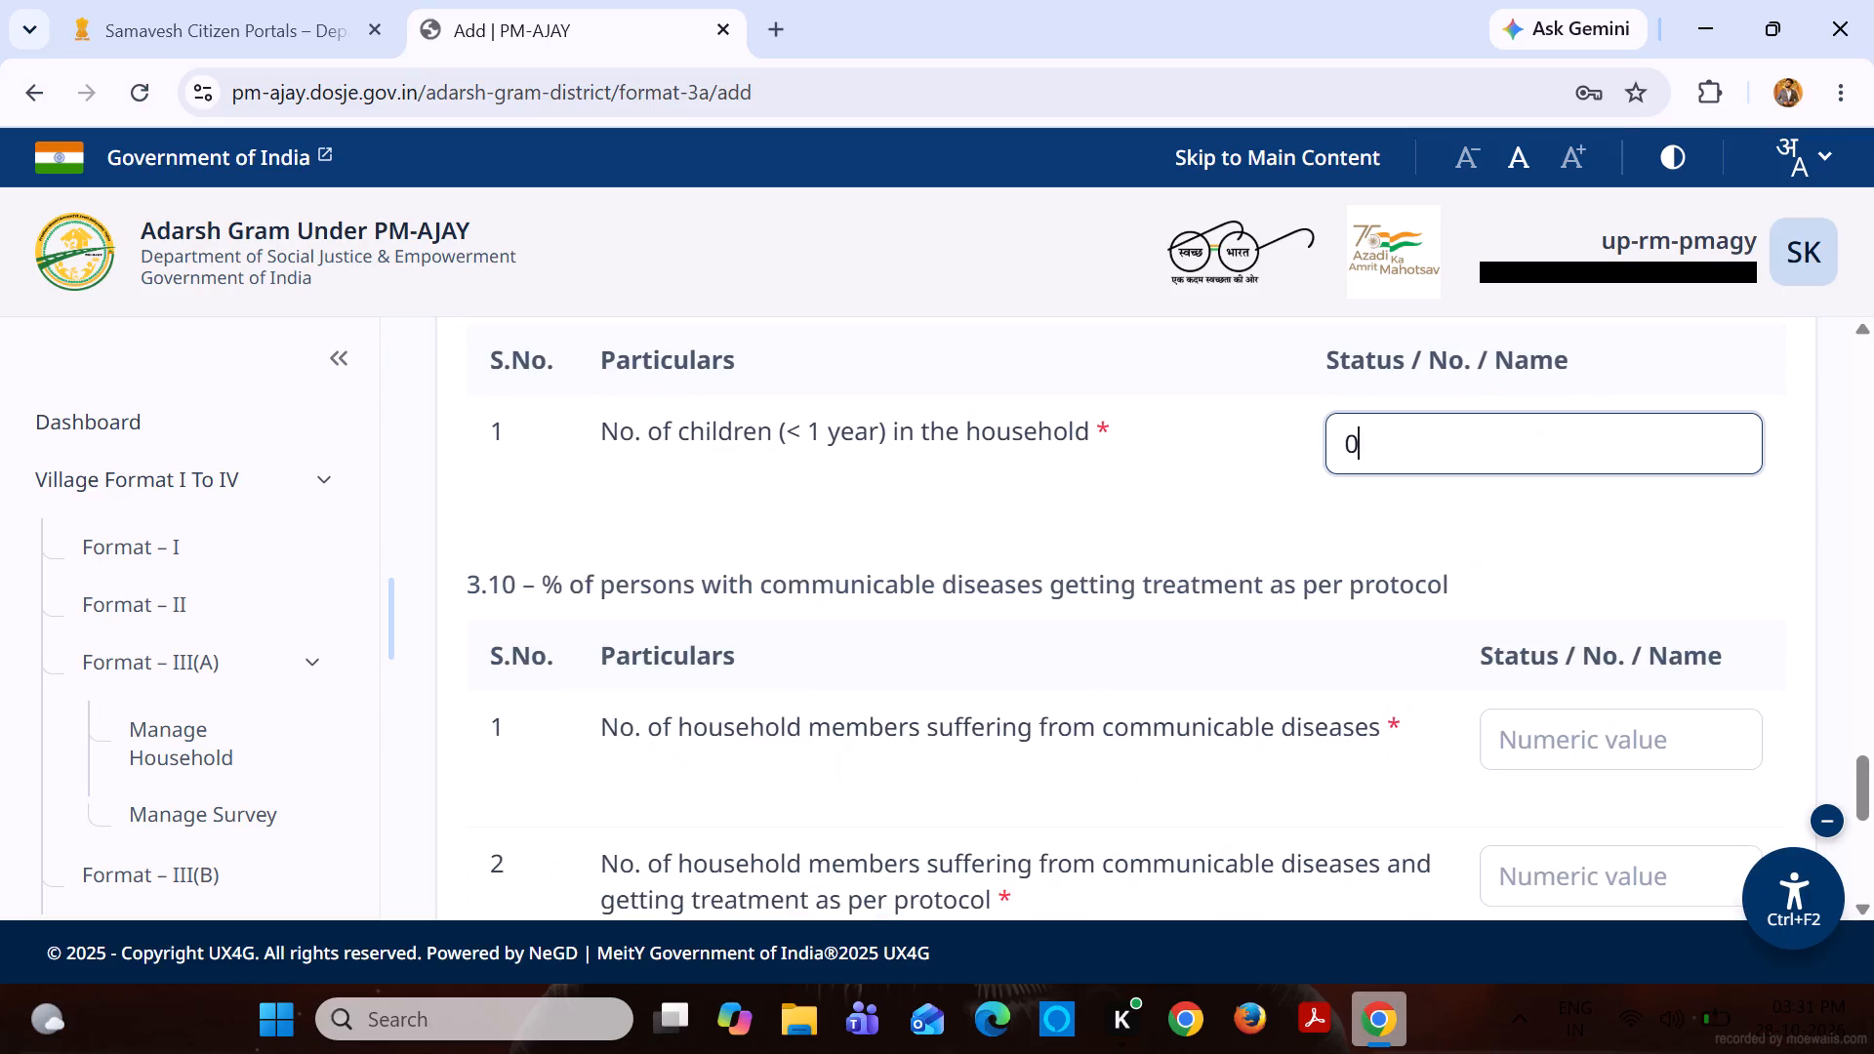
scroll(1503, 467, down, 1)
click(1616, 541)
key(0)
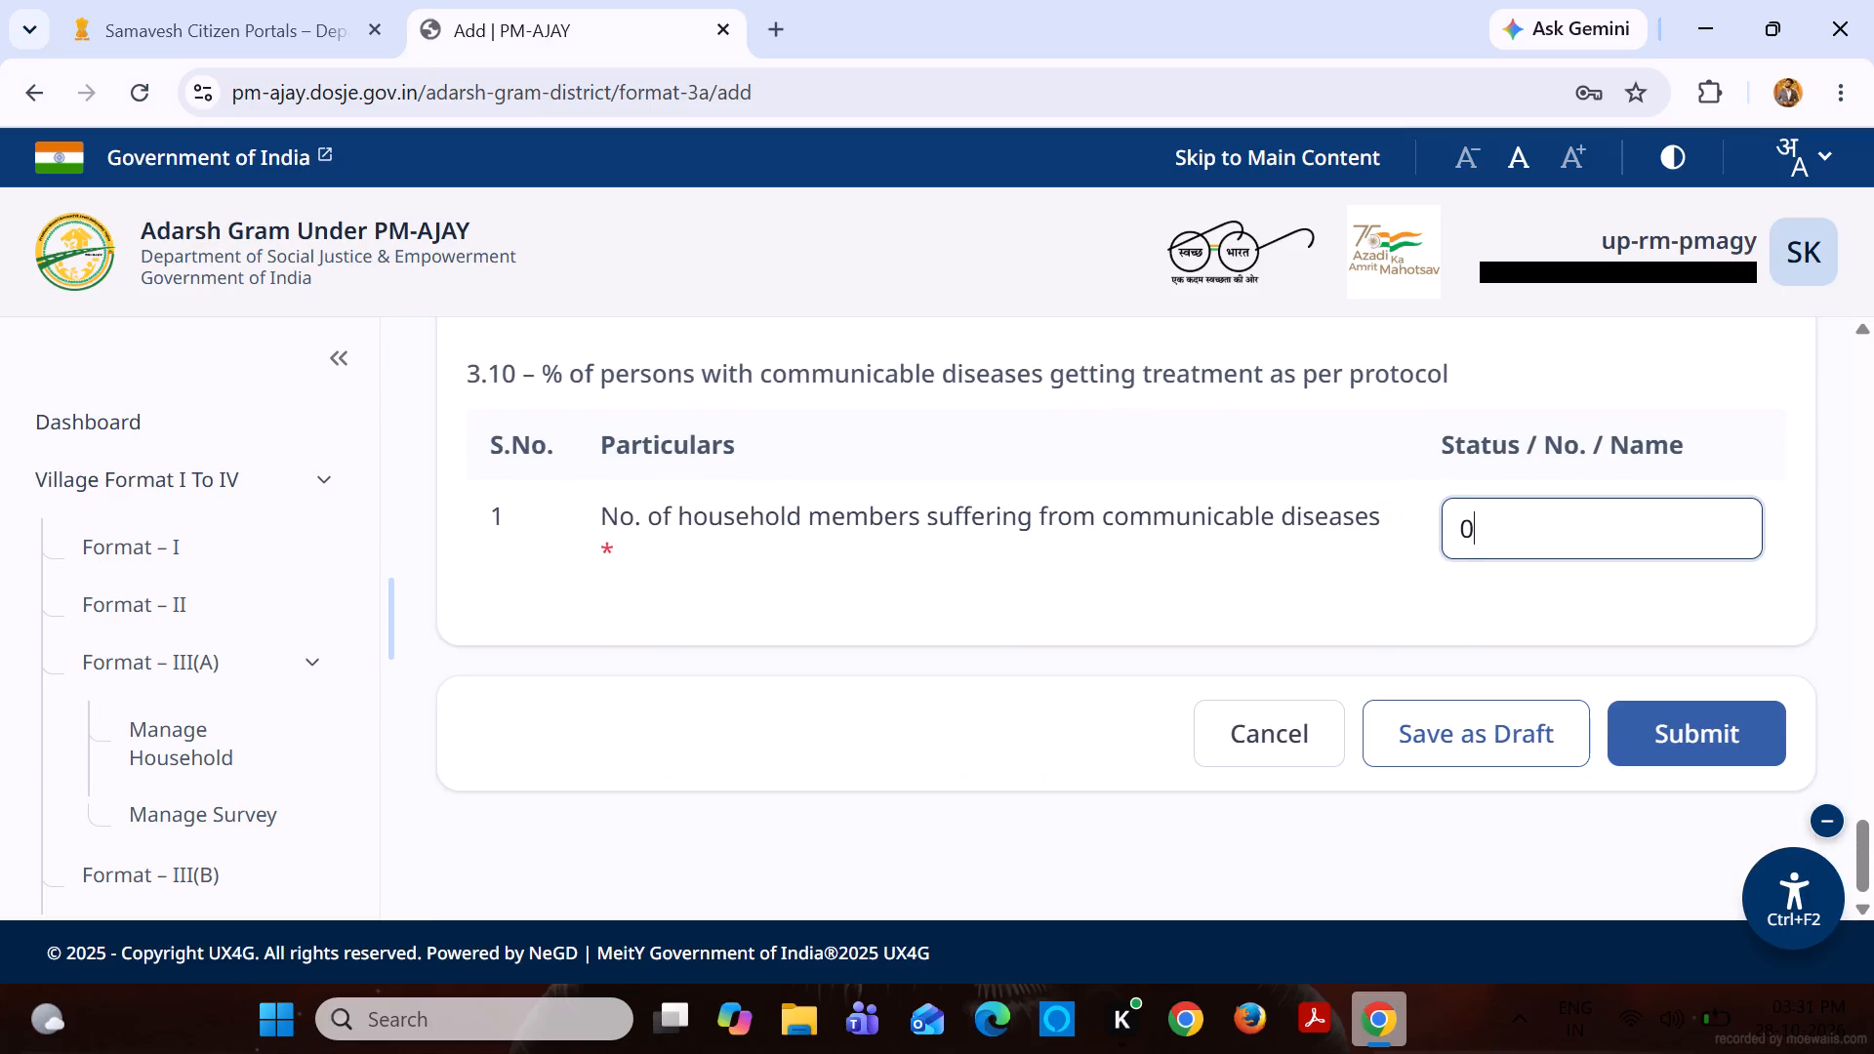
scroll(1616, 541, down, 1)
click(1712, 717)
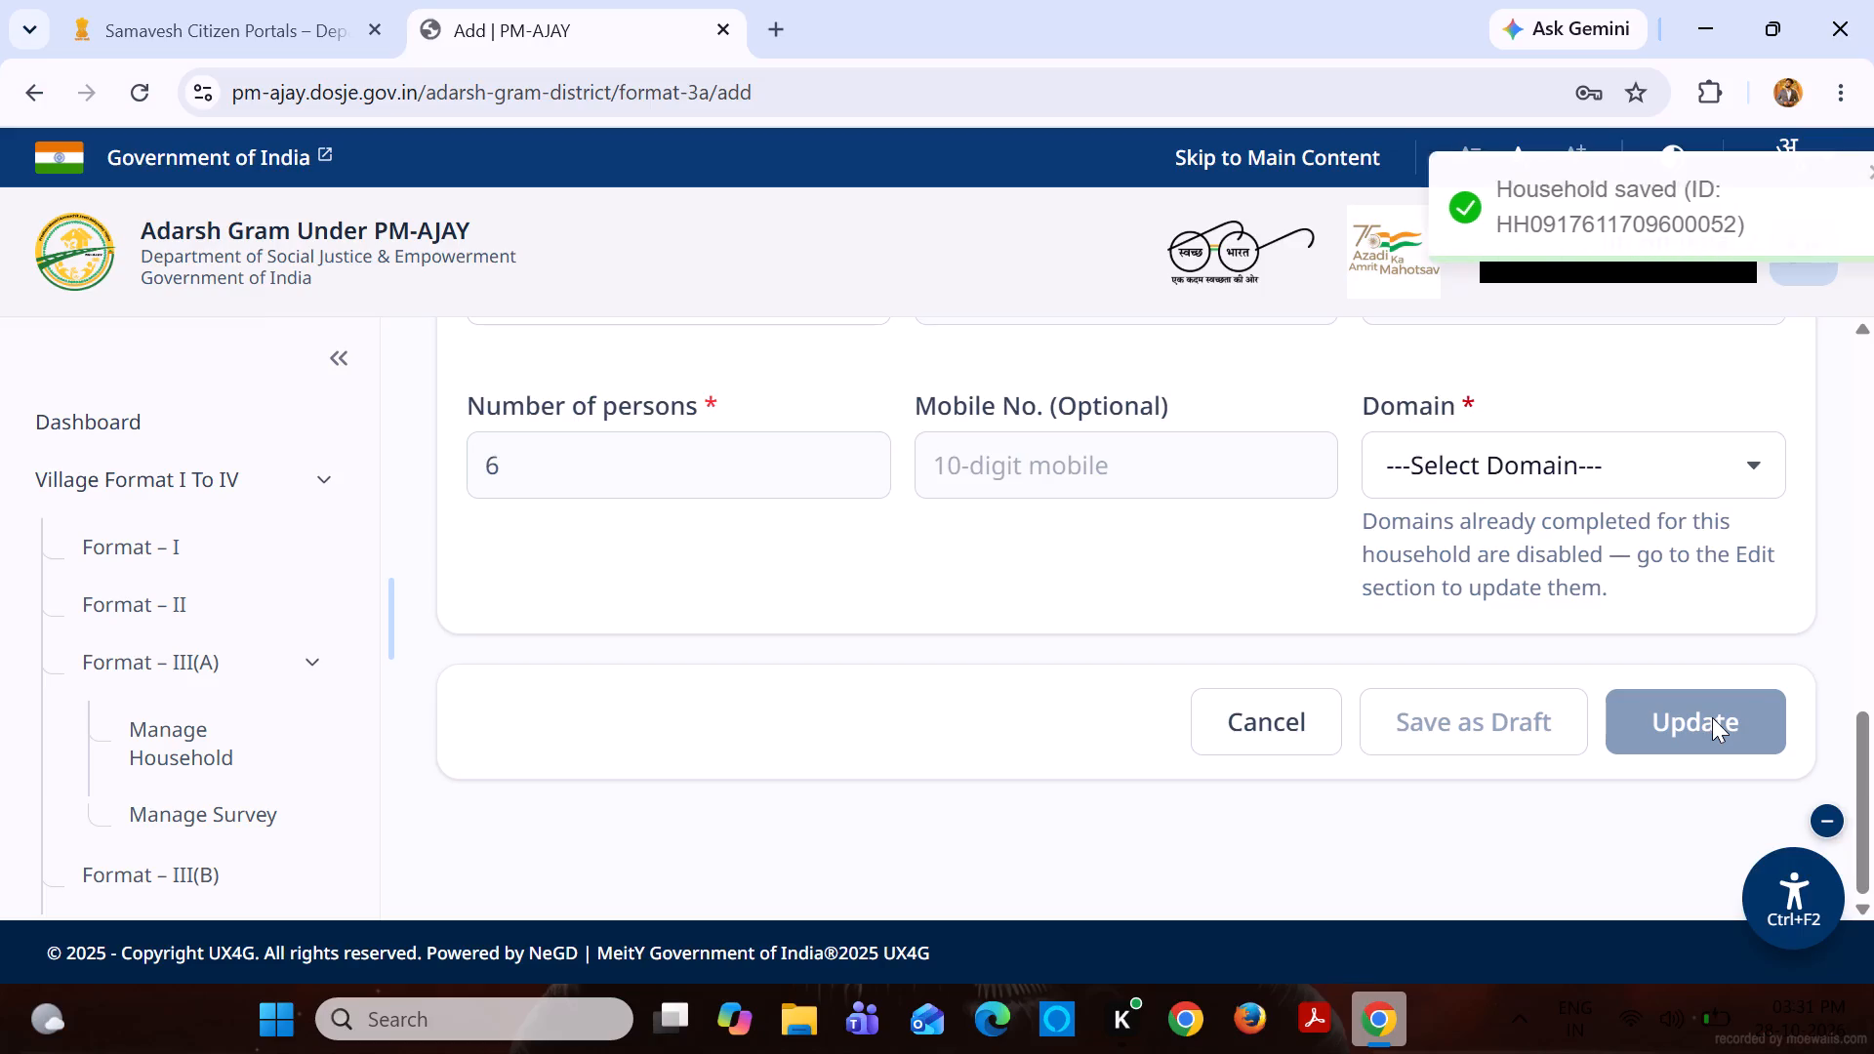
Choose the 4 – Social Security domain and set the number of women eligible for Widow Pension to 0.
click(1704, 451)
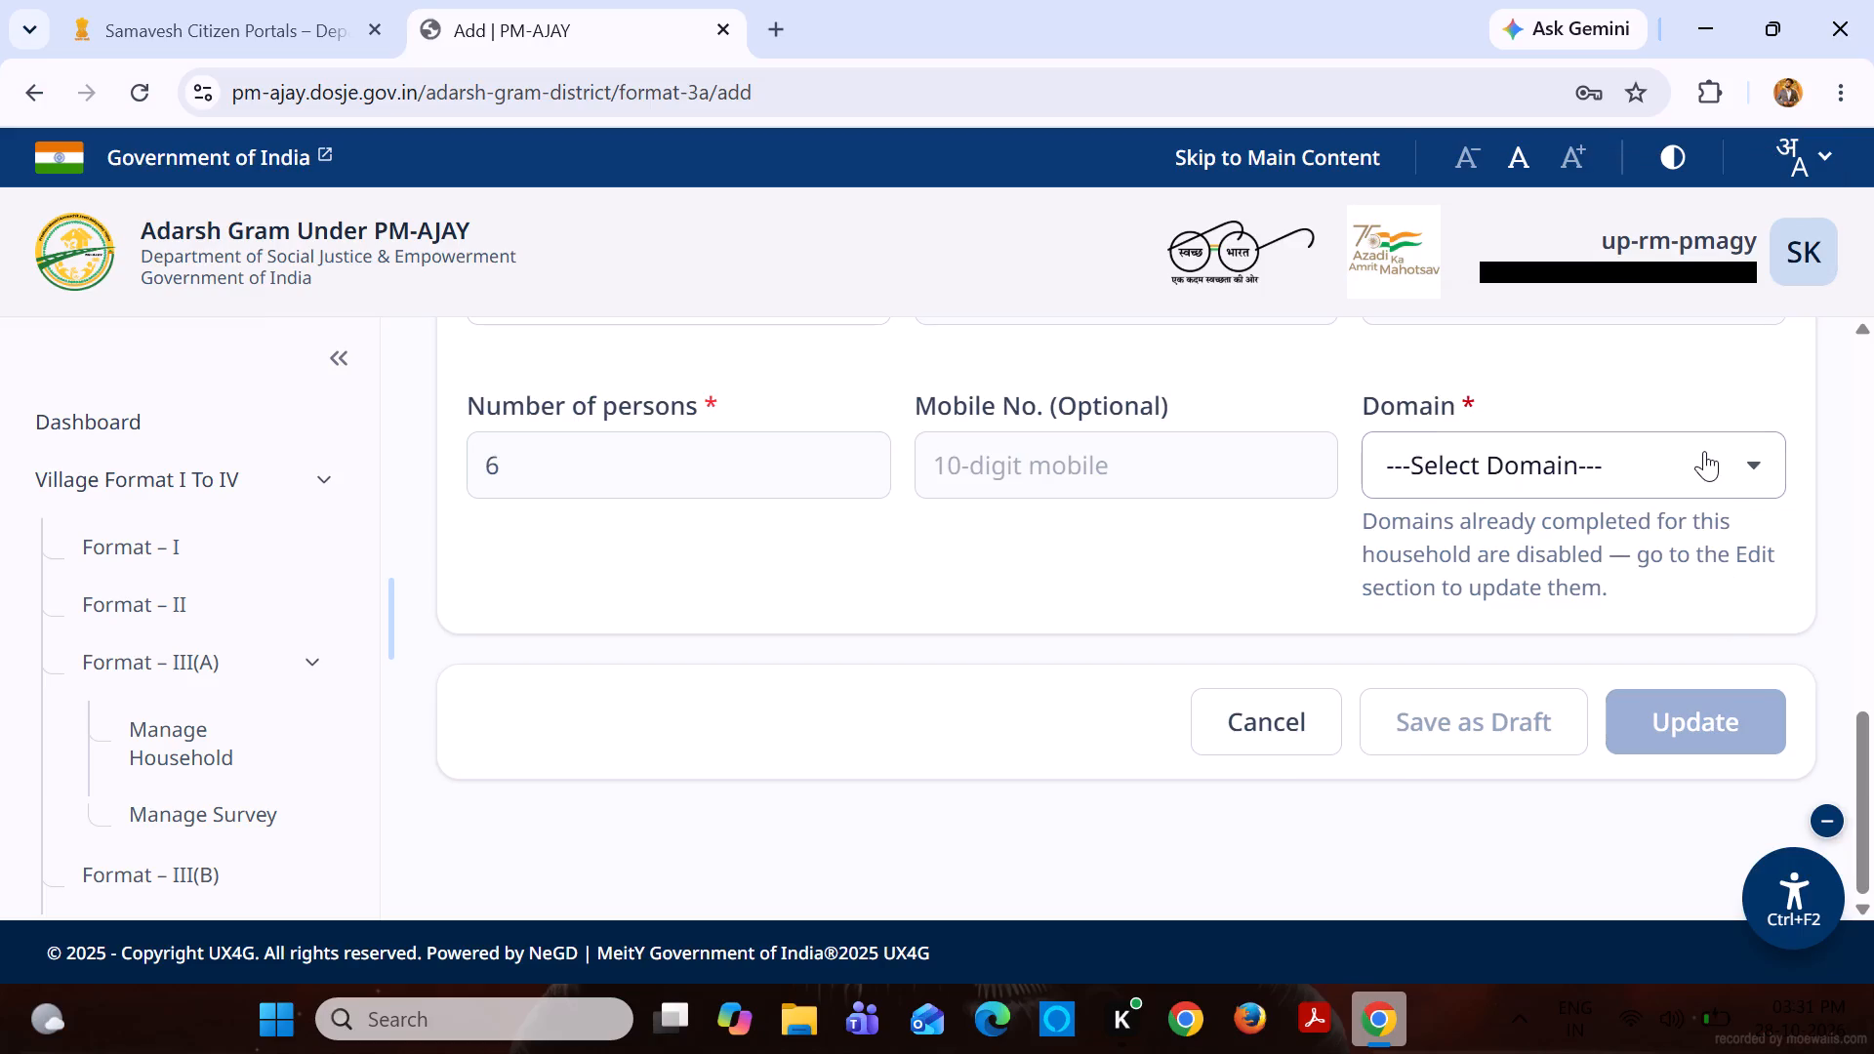
scroll(1484, 757, down, 1)
click(1435, 770)
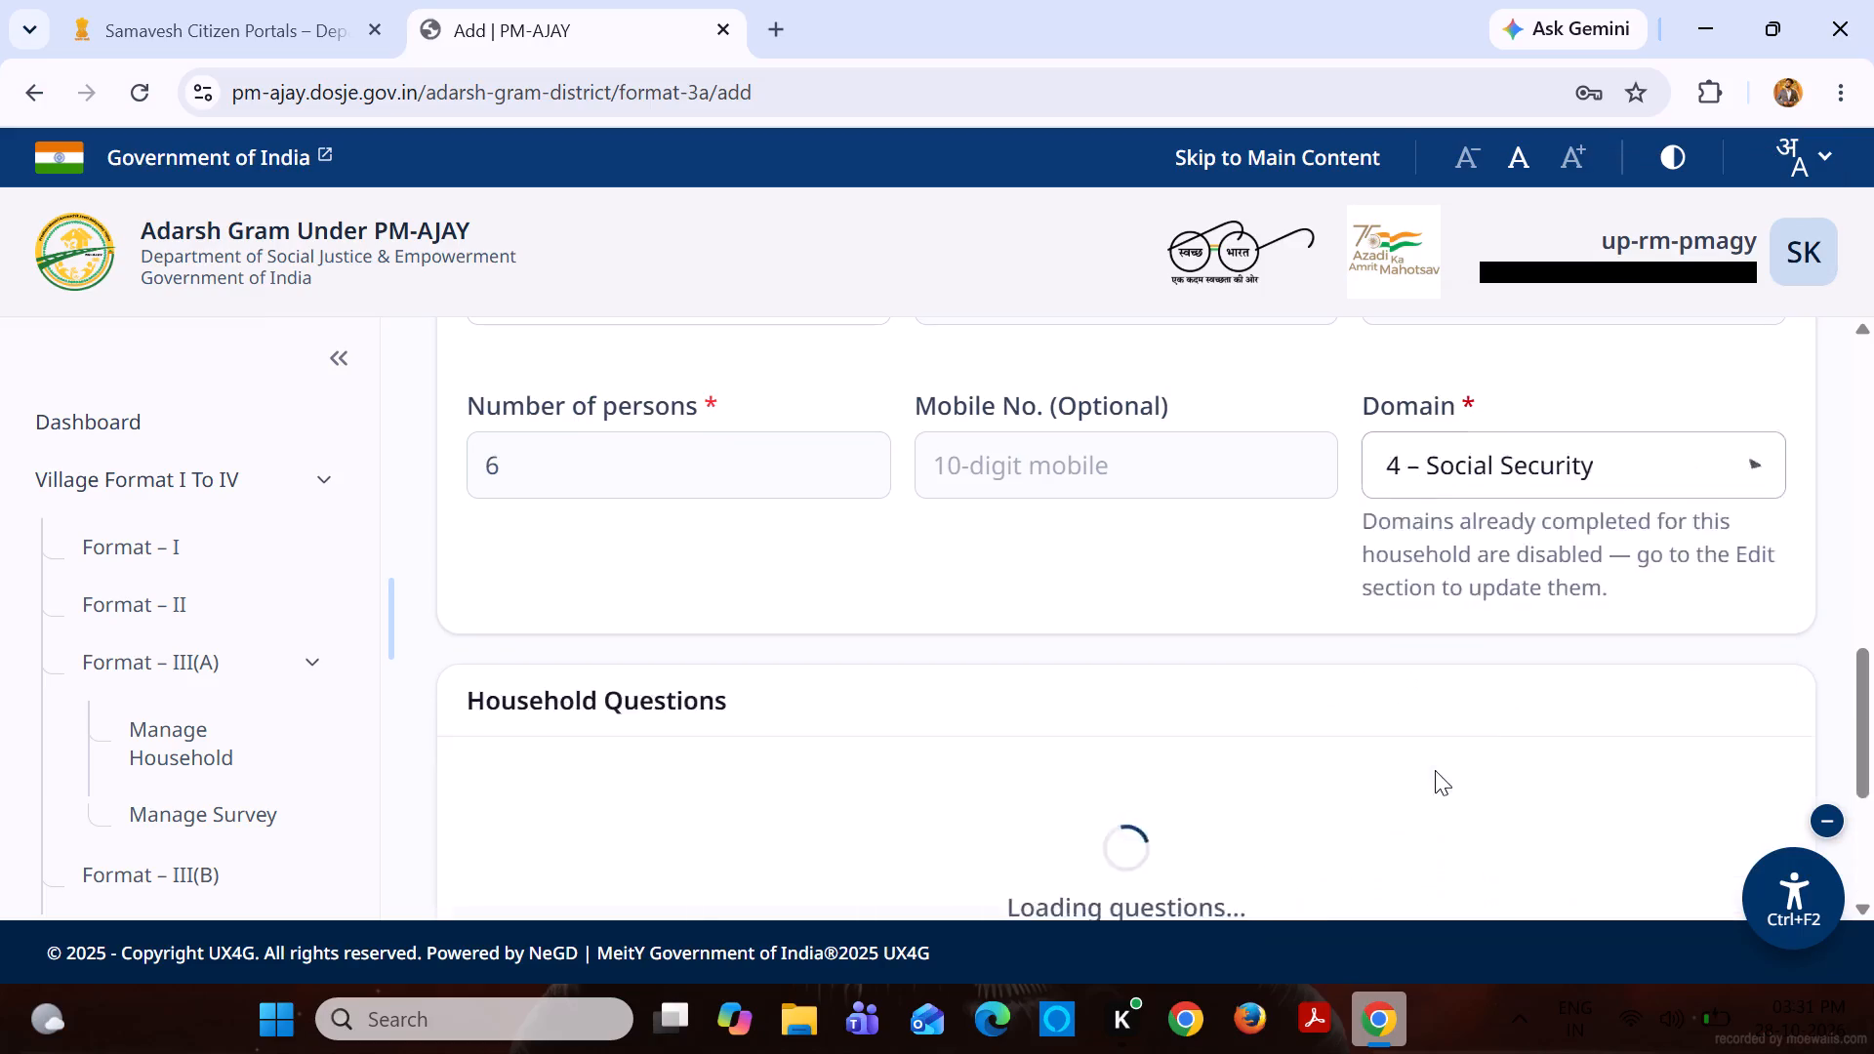
scroll(1435, 770, down, 3)
click(1555, 606)
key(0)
scroll(1555, 606, down, 3)
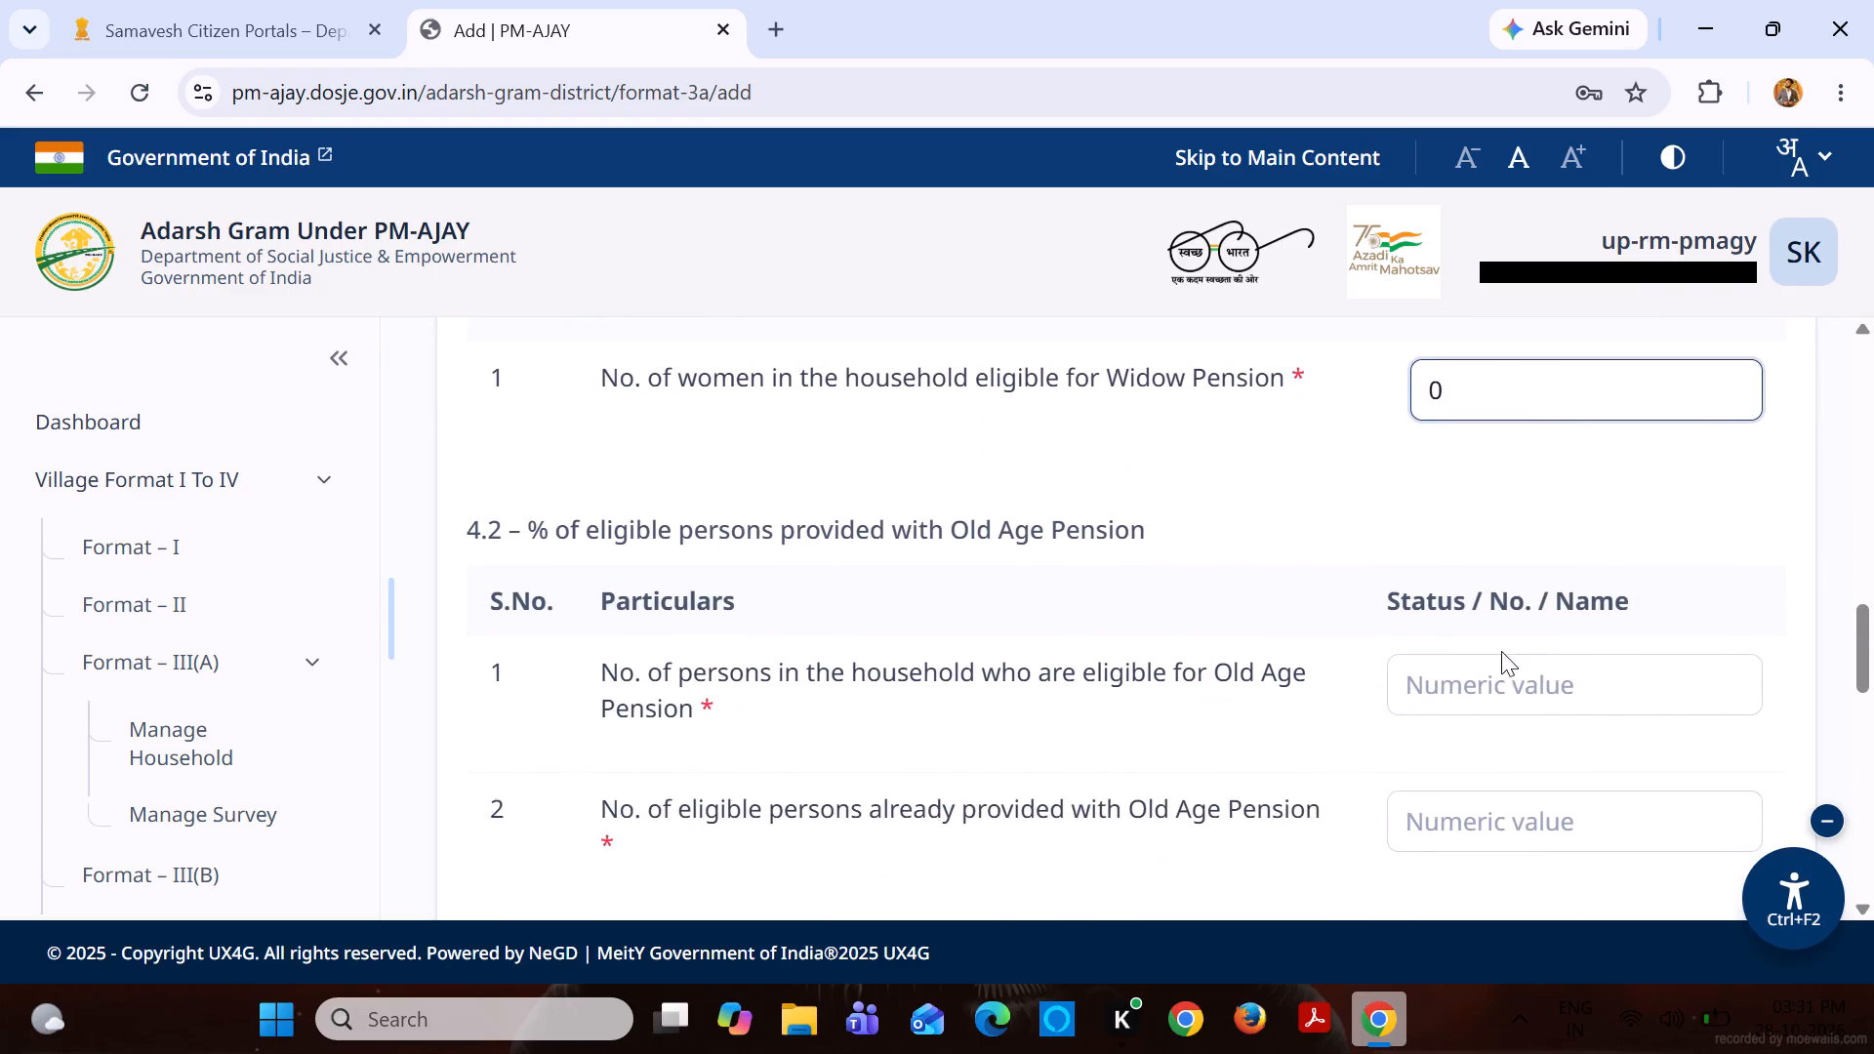
Set persons eligible for Old Age Pension (4.2) and Disability Pension (4.3) to 0, and submit the Social Security domain.
click(1495, 673)
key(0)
scroll(1495, 673, down, 6)
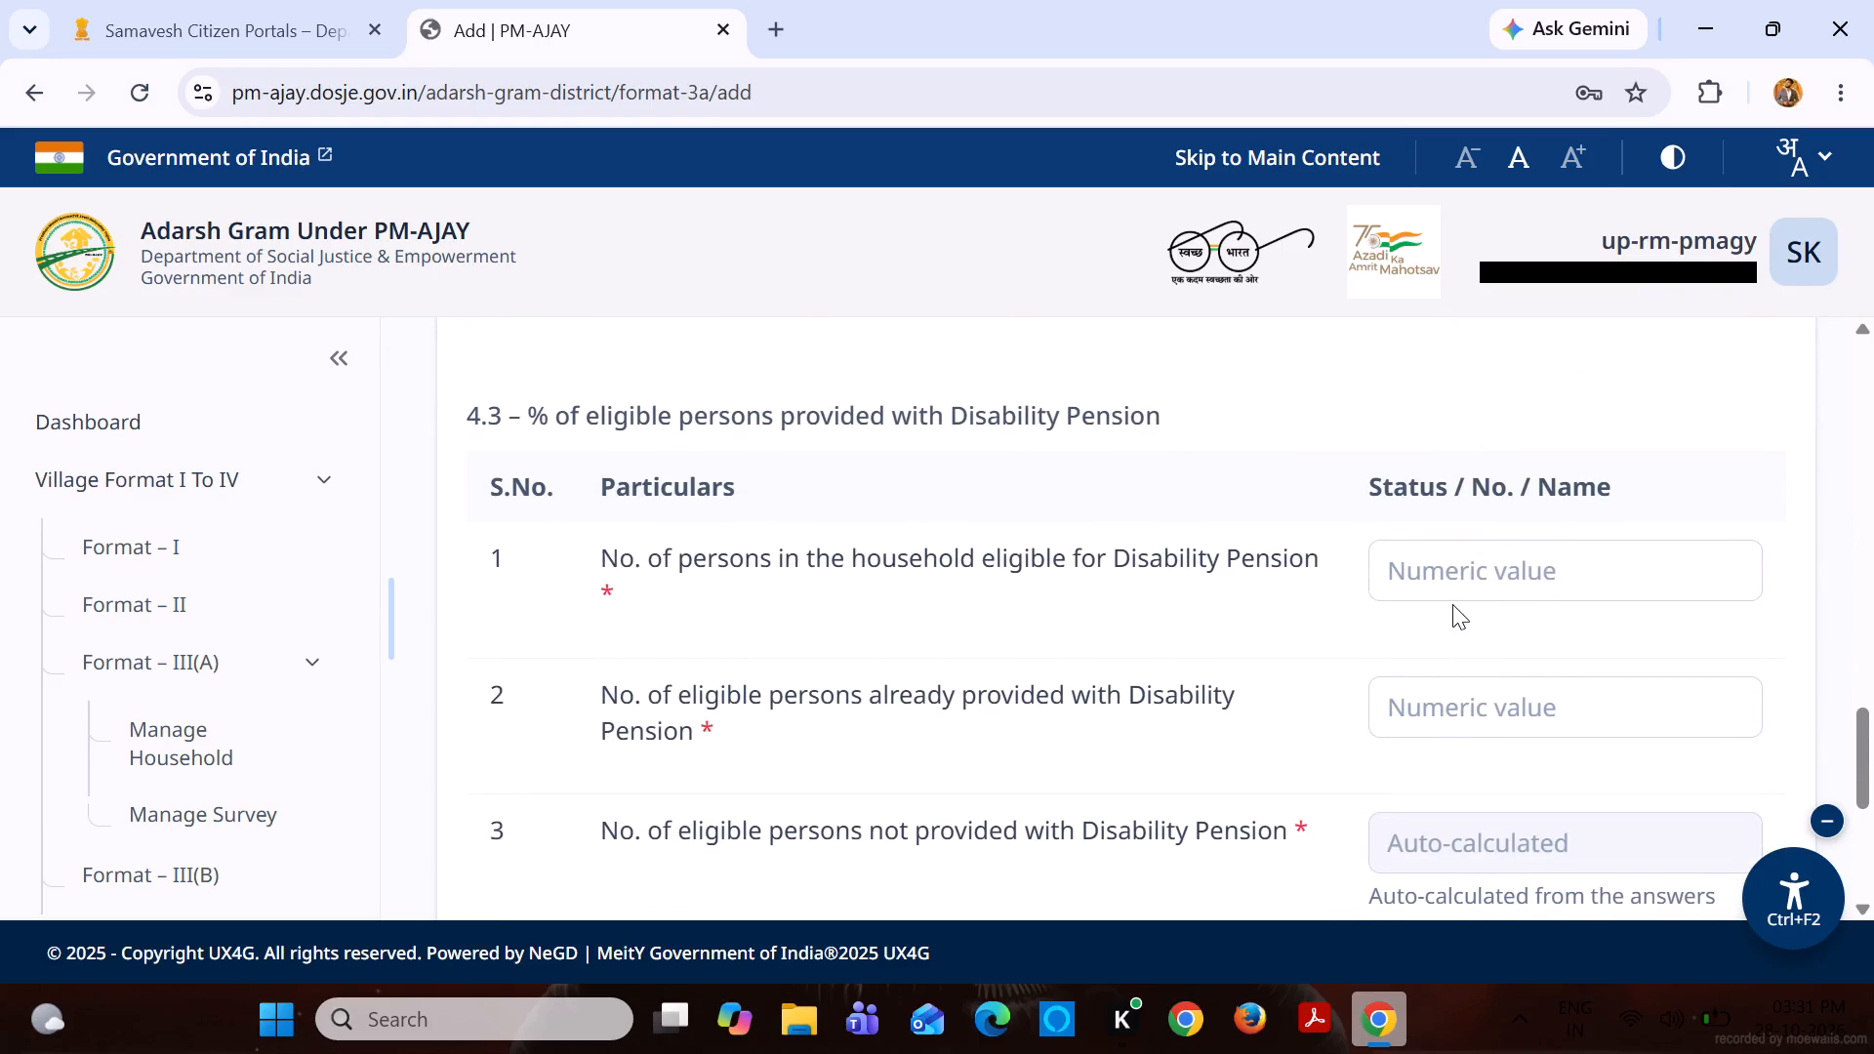
click(1433, 585)
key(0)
click(1640, 755)
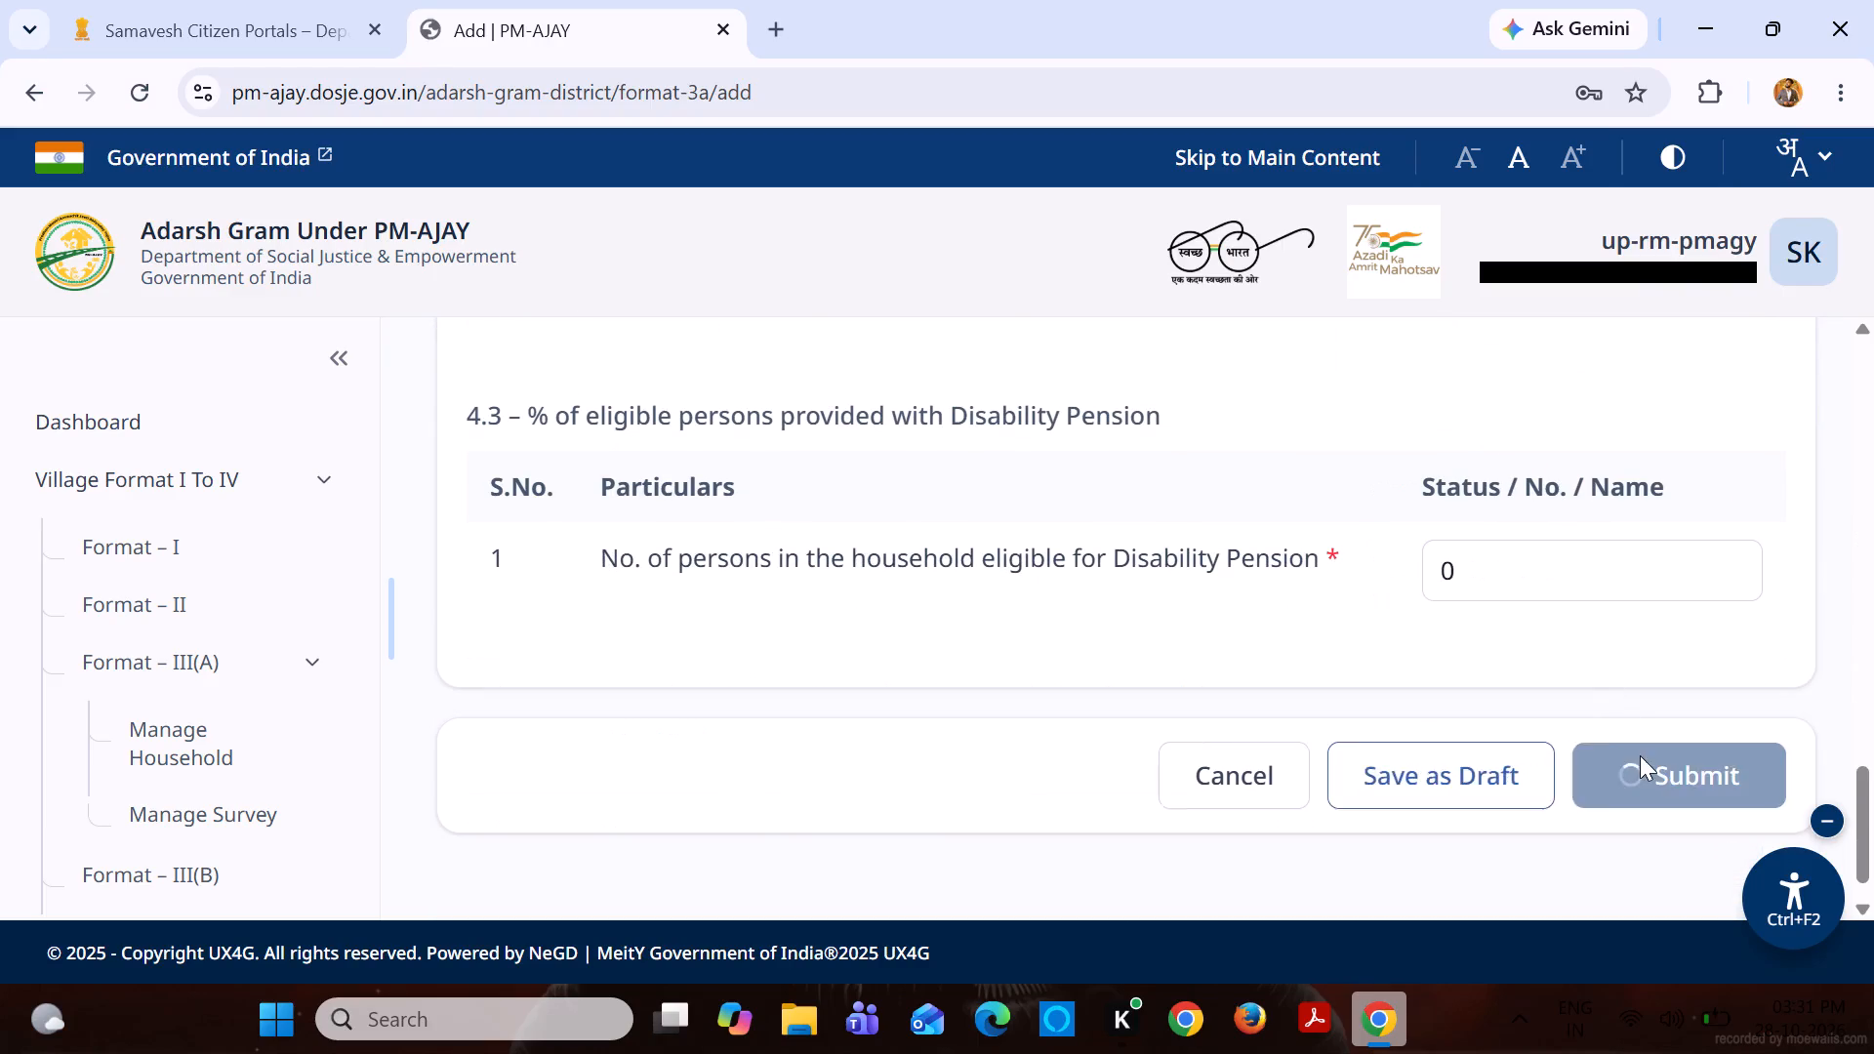
Choose domain 5, answer No to the household living in a Kachcha/unsafe house (5.3), and submit it.
click(1638, 518)
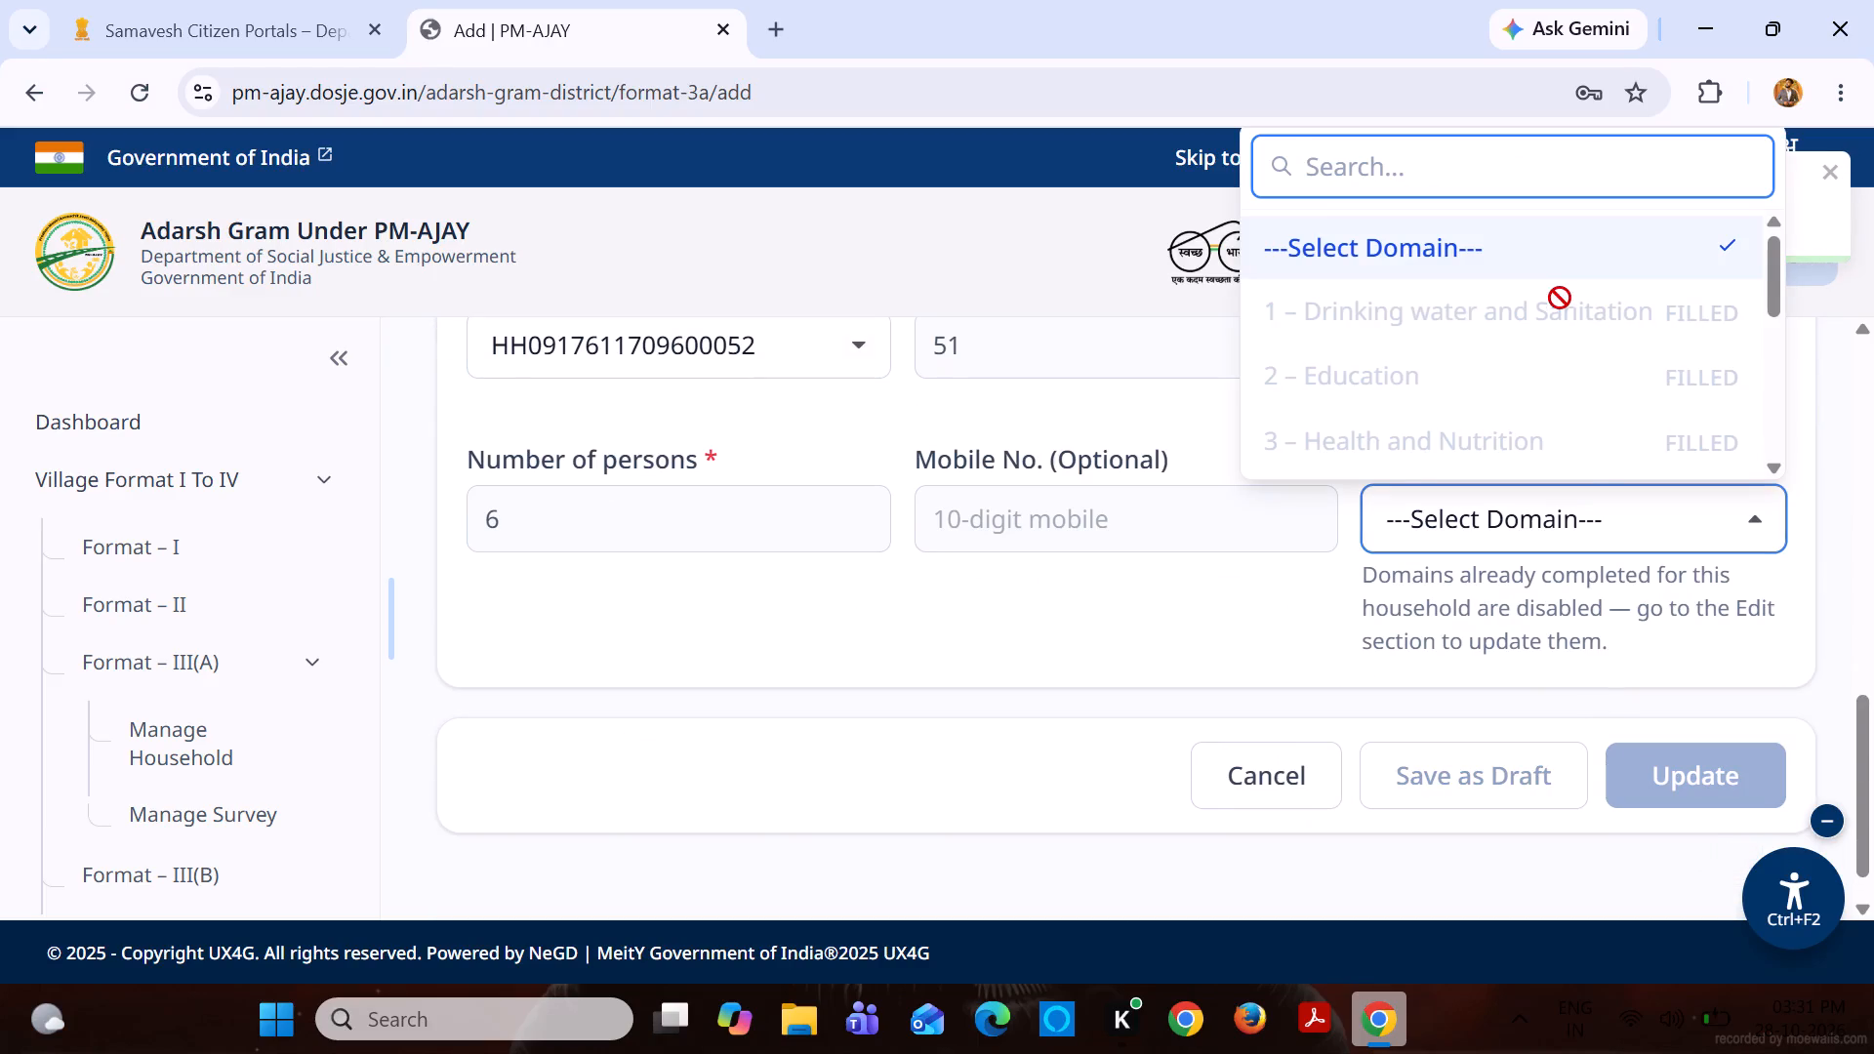
scroll(1560, 298, down, 1)
click(1433, 371)
scroll(1433, 371, down, 3)
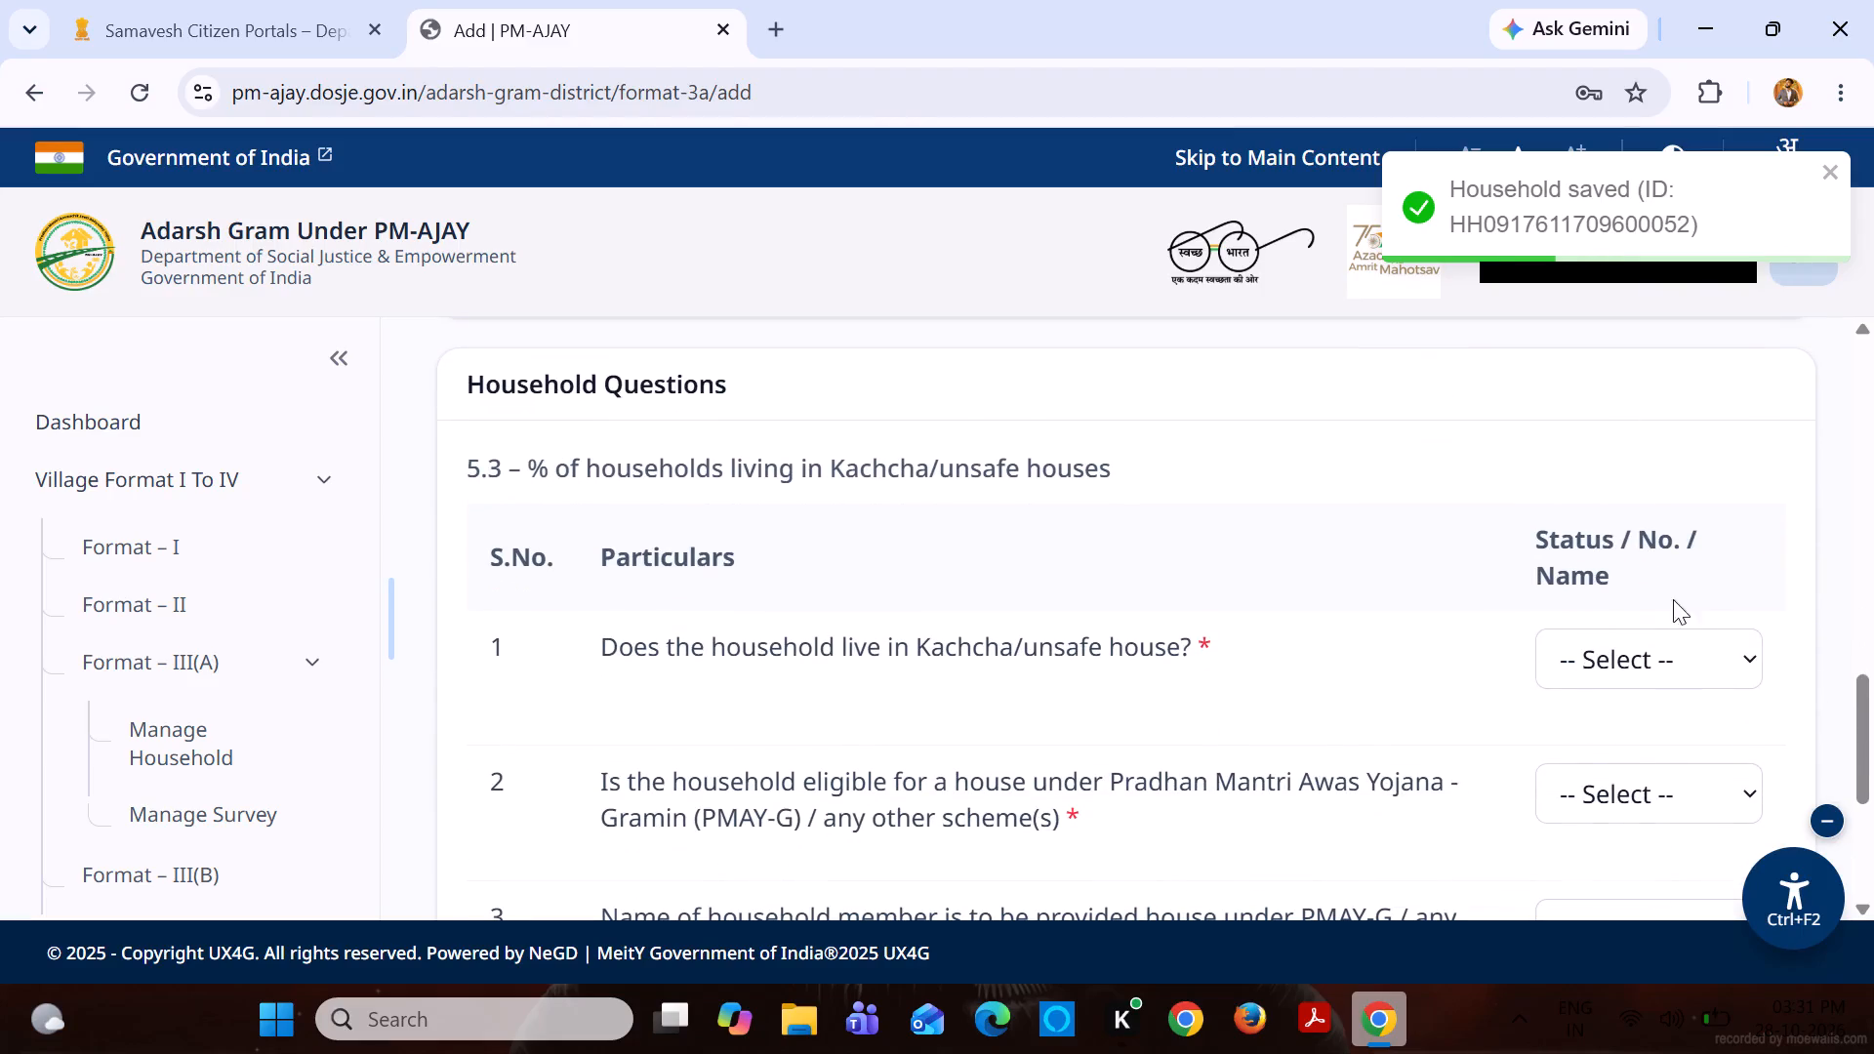
drag(1651, 652, 1590, 799)
click(1590, 799)
scroll(1590, 799, down, 4)
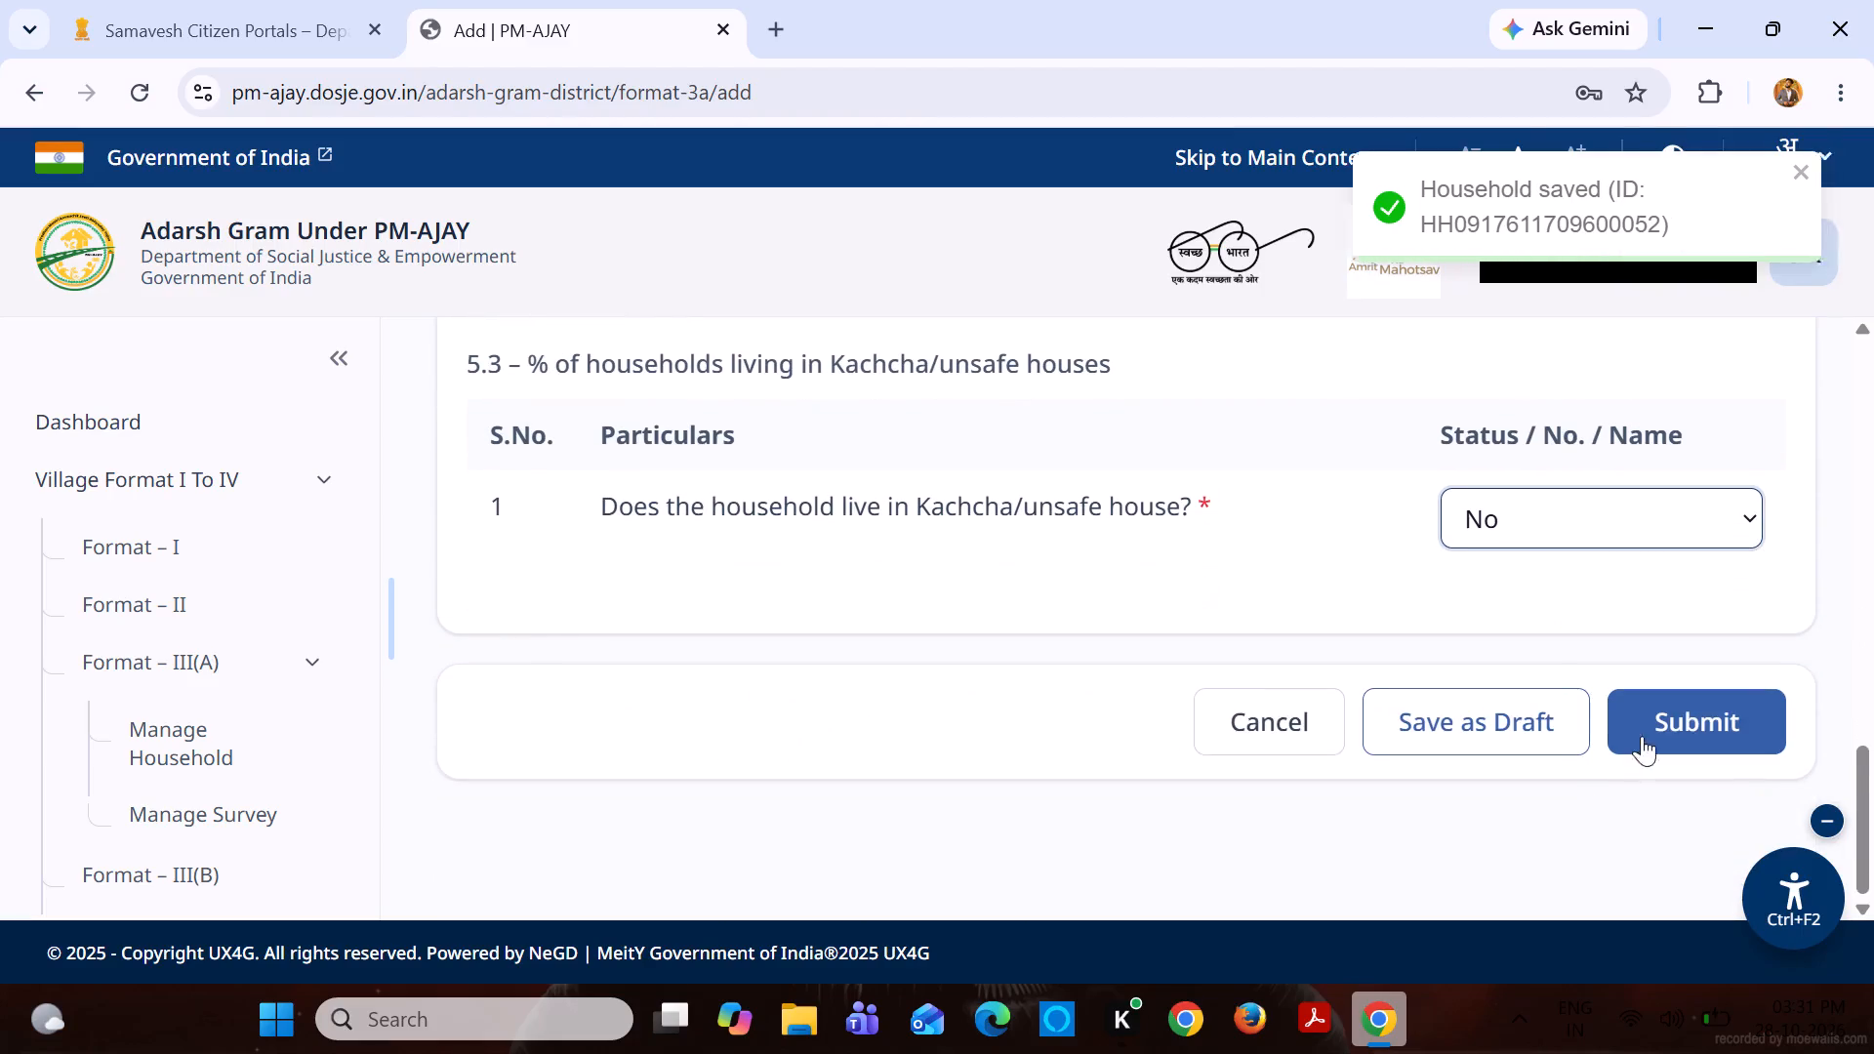
click(1689, 701)
Choose the 6 – Electricity and Clean Fuel domain and answer Yes to the house having an electricity connection (6.2).
drag(1665, 423, 1663, 431)
click(1663, 431)
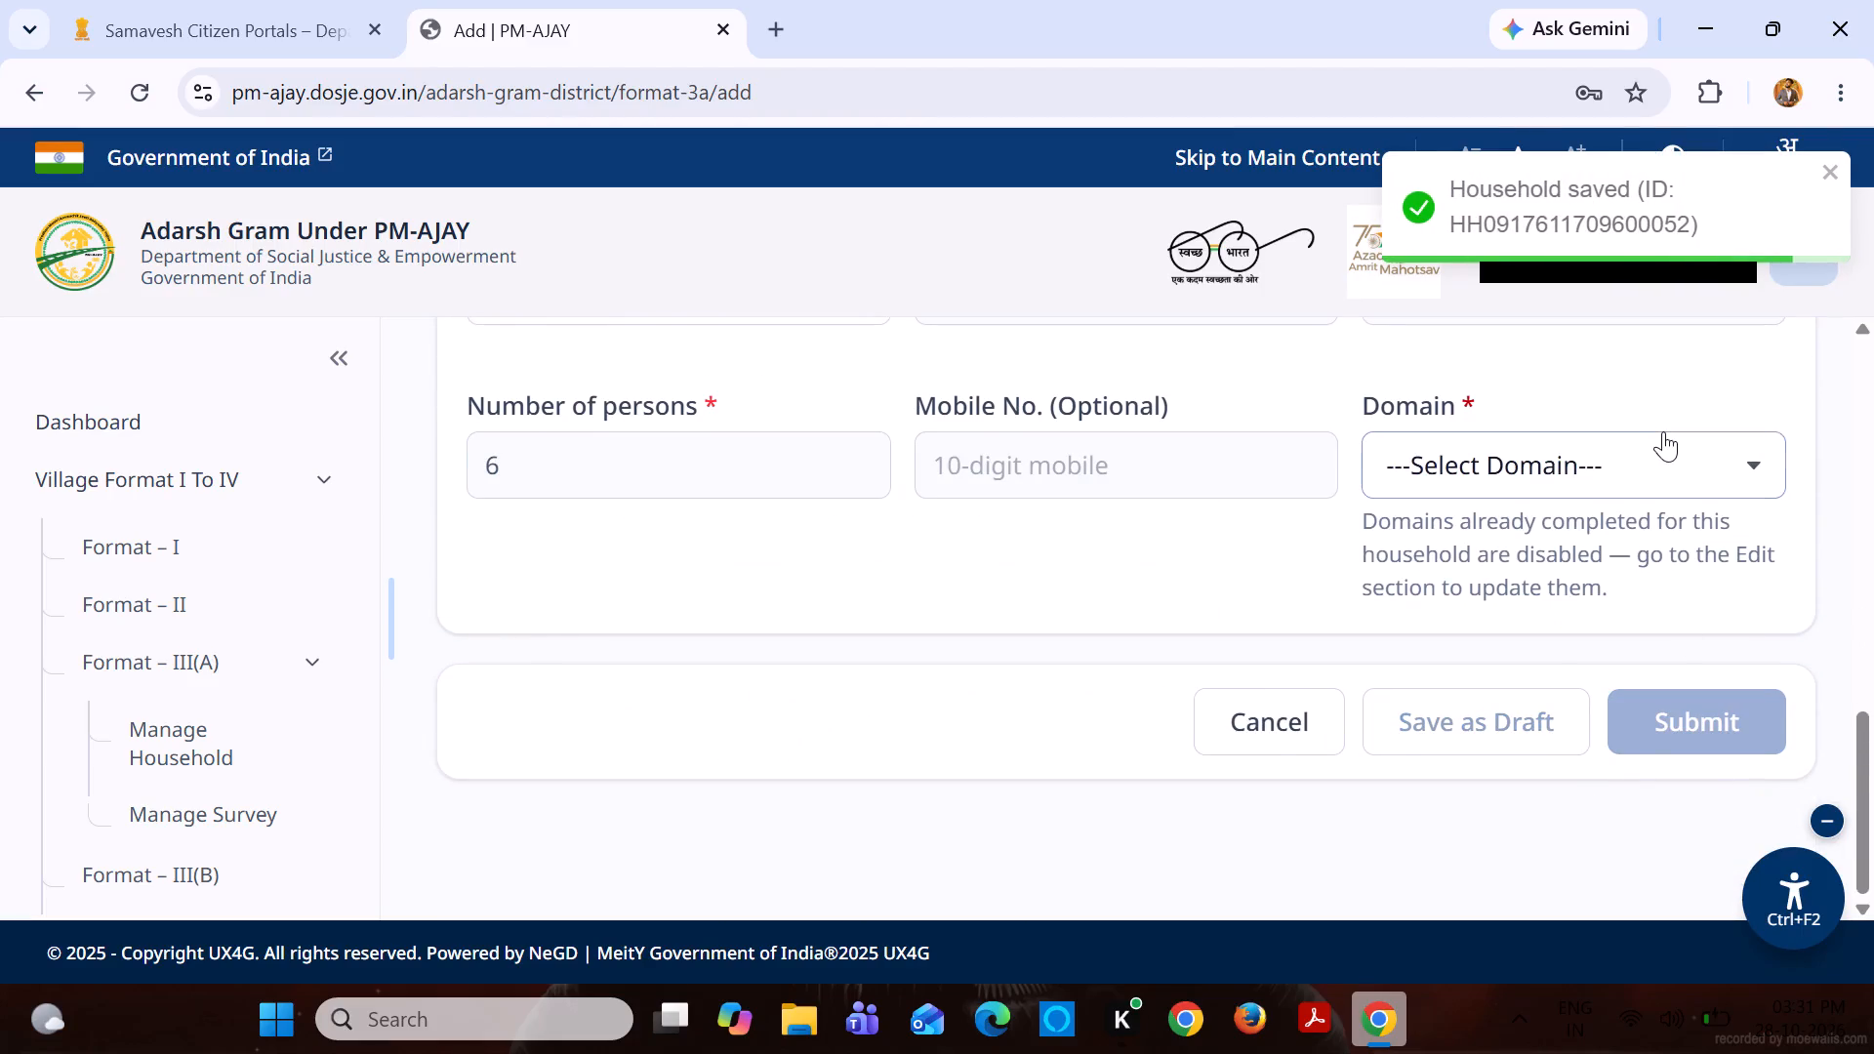
scroll(1537, 659, down, 1)
click(1448, 753)
scroll(1448, 753, down, 1)
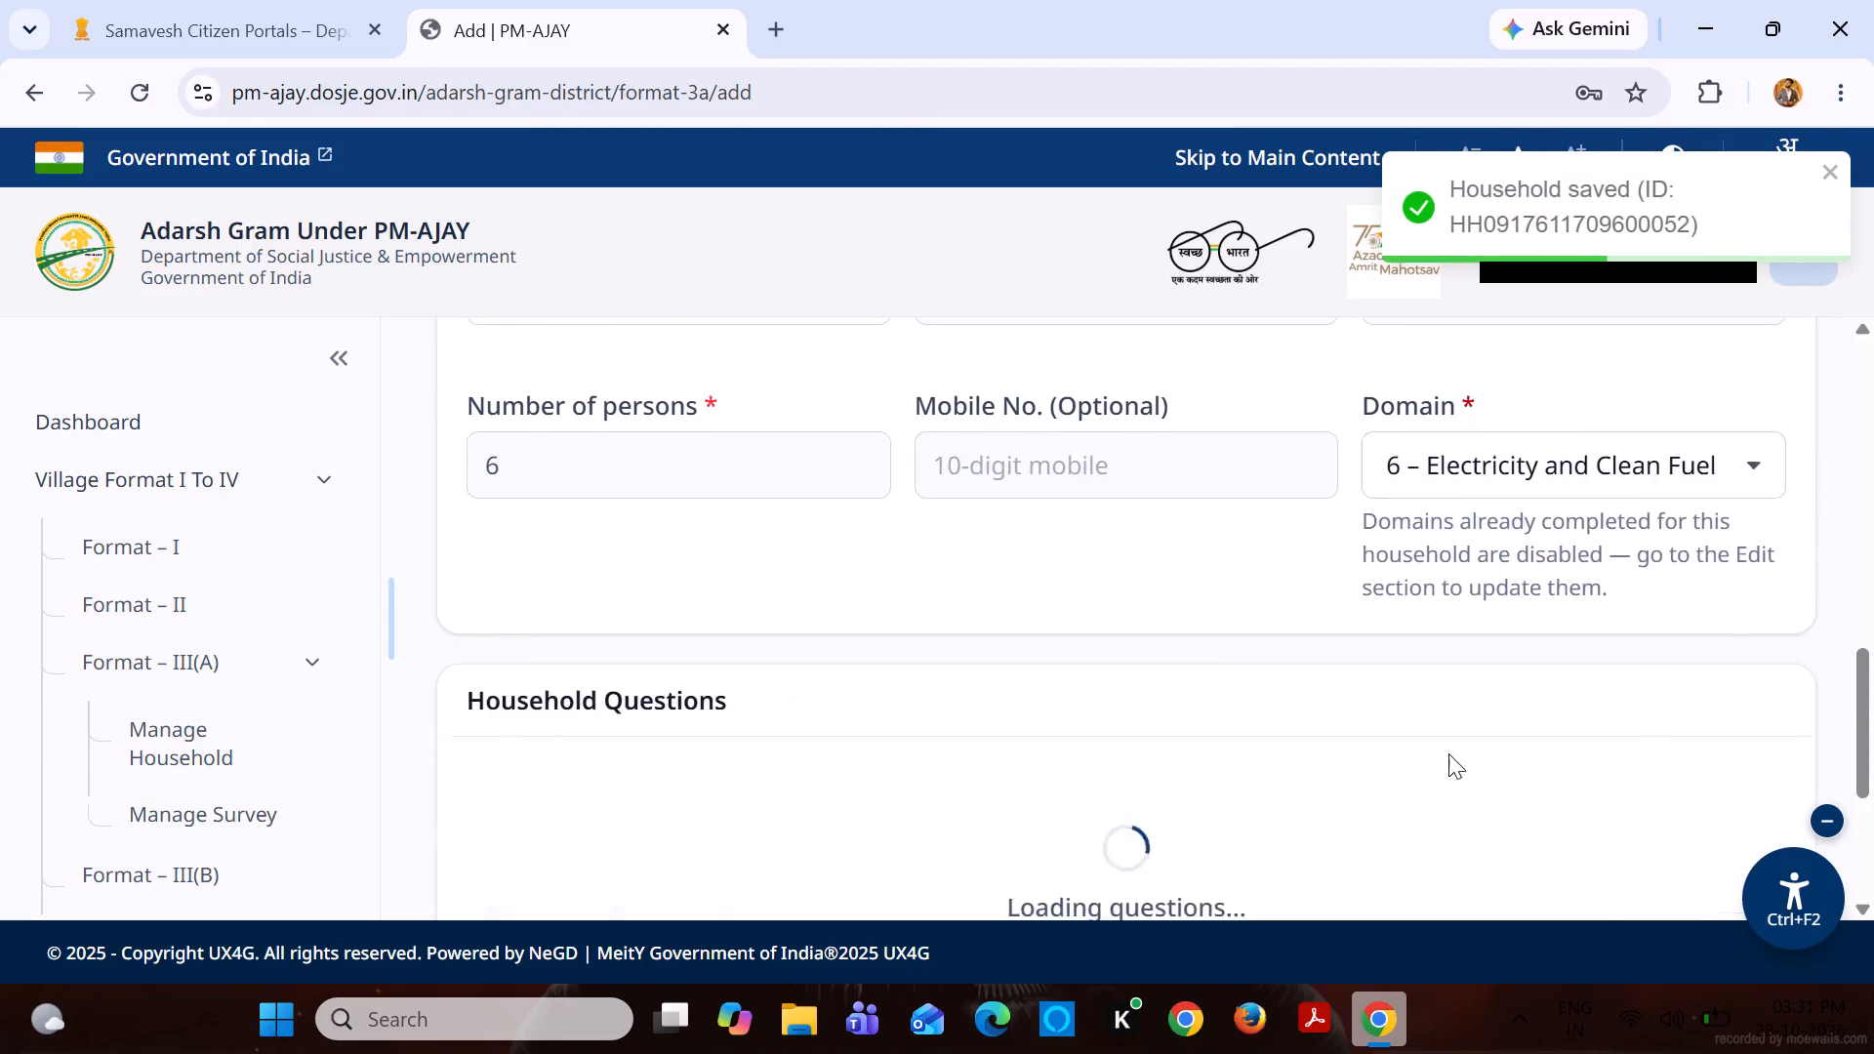
scroll(1448, 753, down, 3)
drag(1665, 630, 1626, 687)
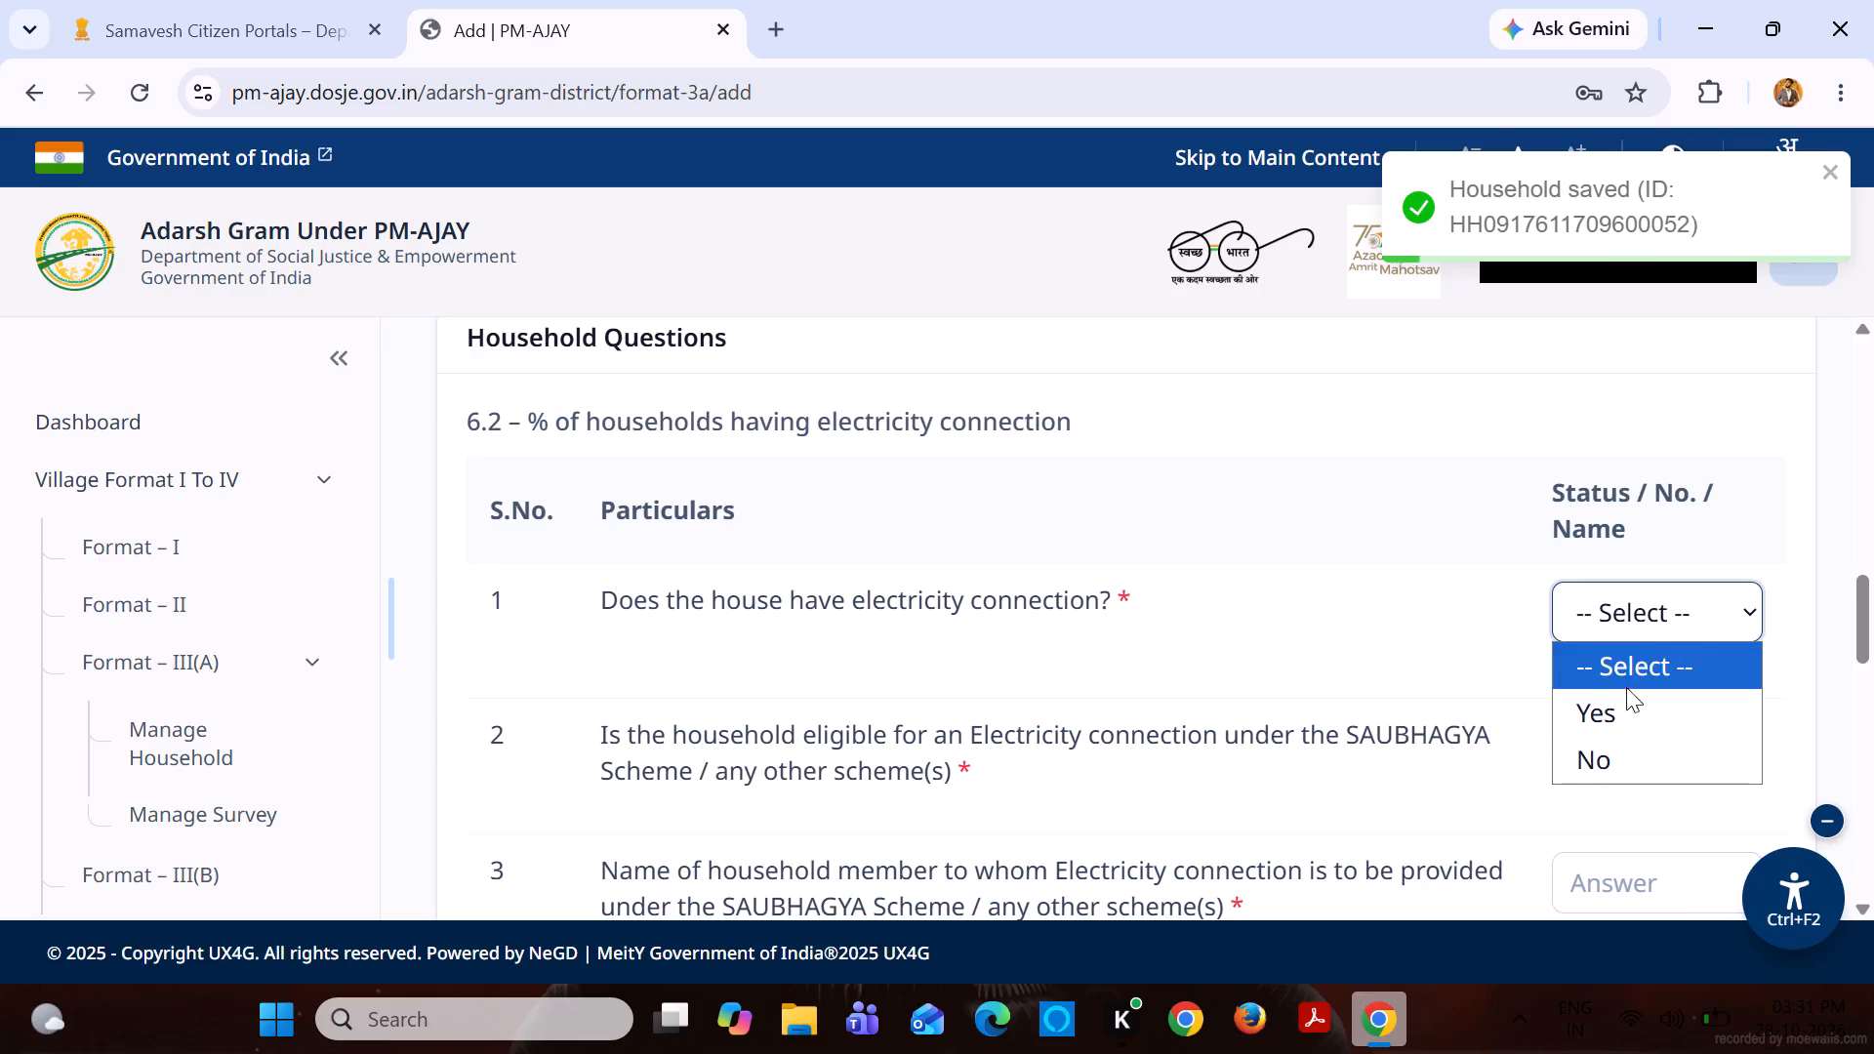
drag(1626, 687, 1621, 699)
click(1621, 699)
In the LED bulb section, answer Yes to having an electricity connection and Yes to using at least one LED bulb.
scroll(1621, 699, down, 7)
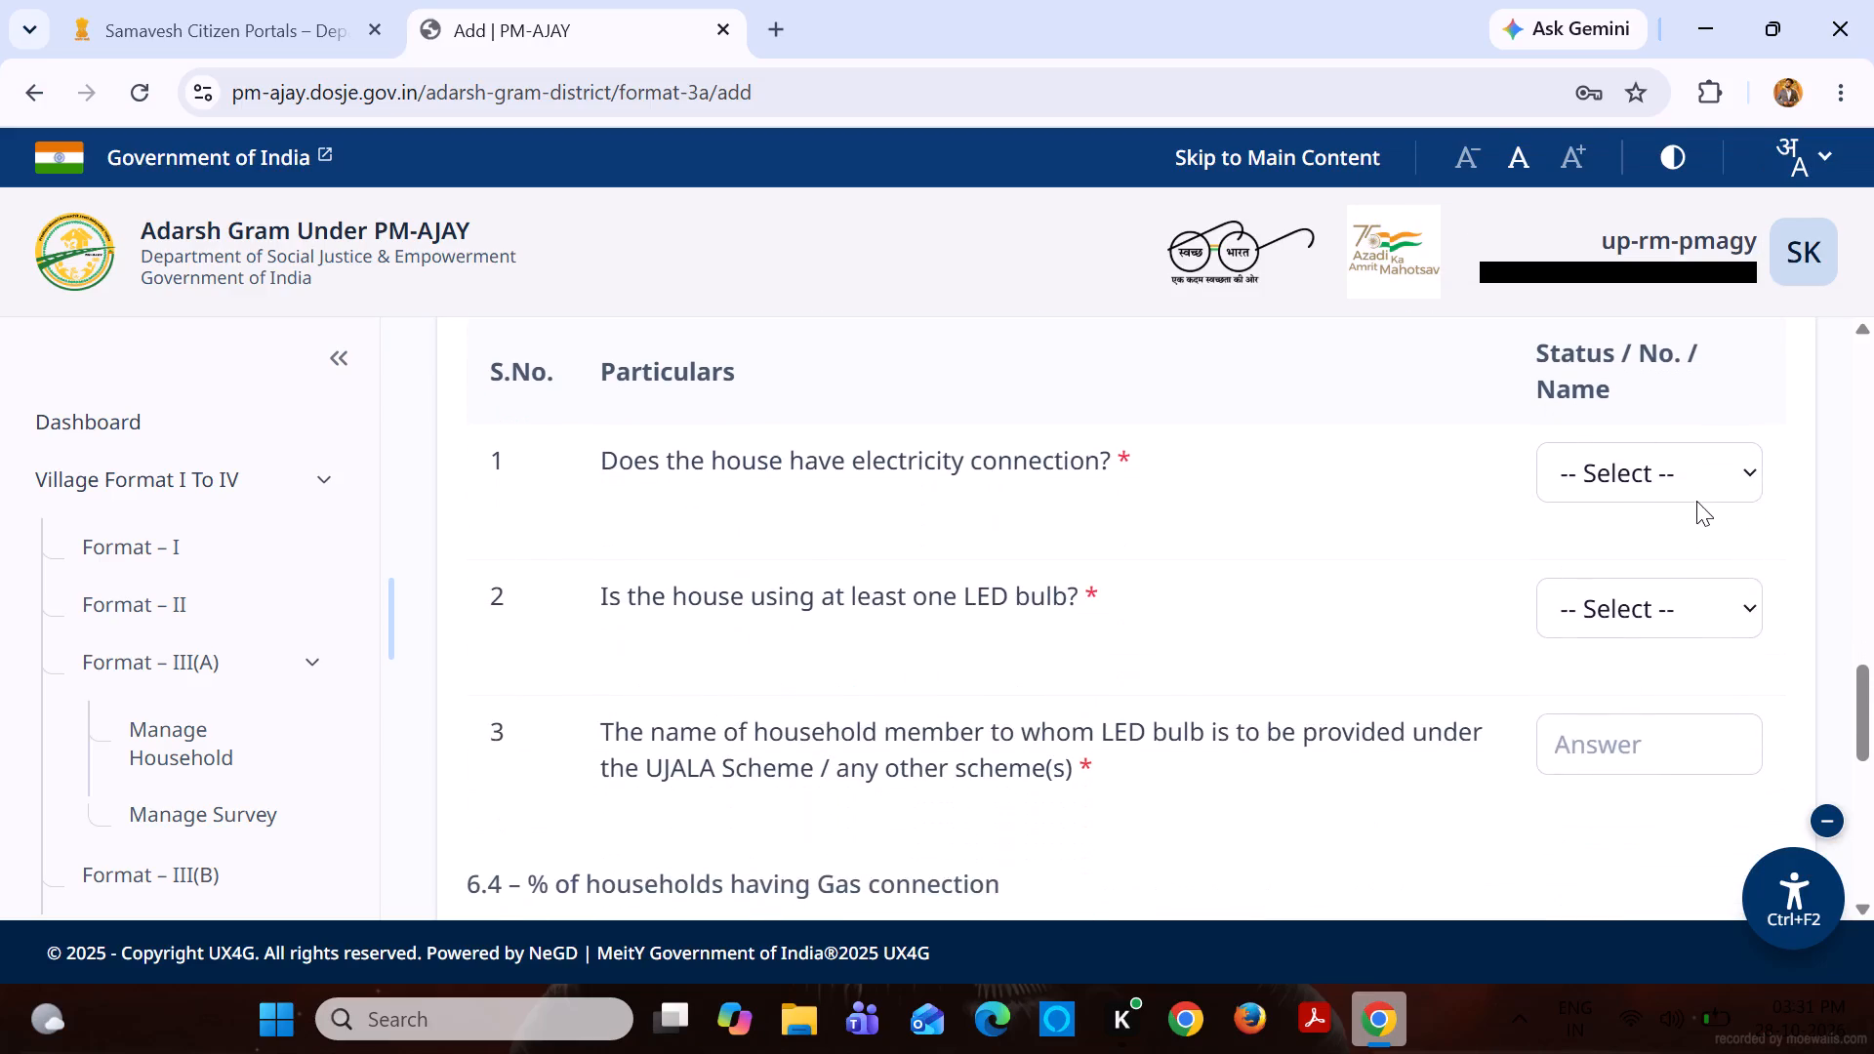
drag(1696, 499, 1627, 563)
click(1627, 563)
scroll(1627, 563, down, 4)
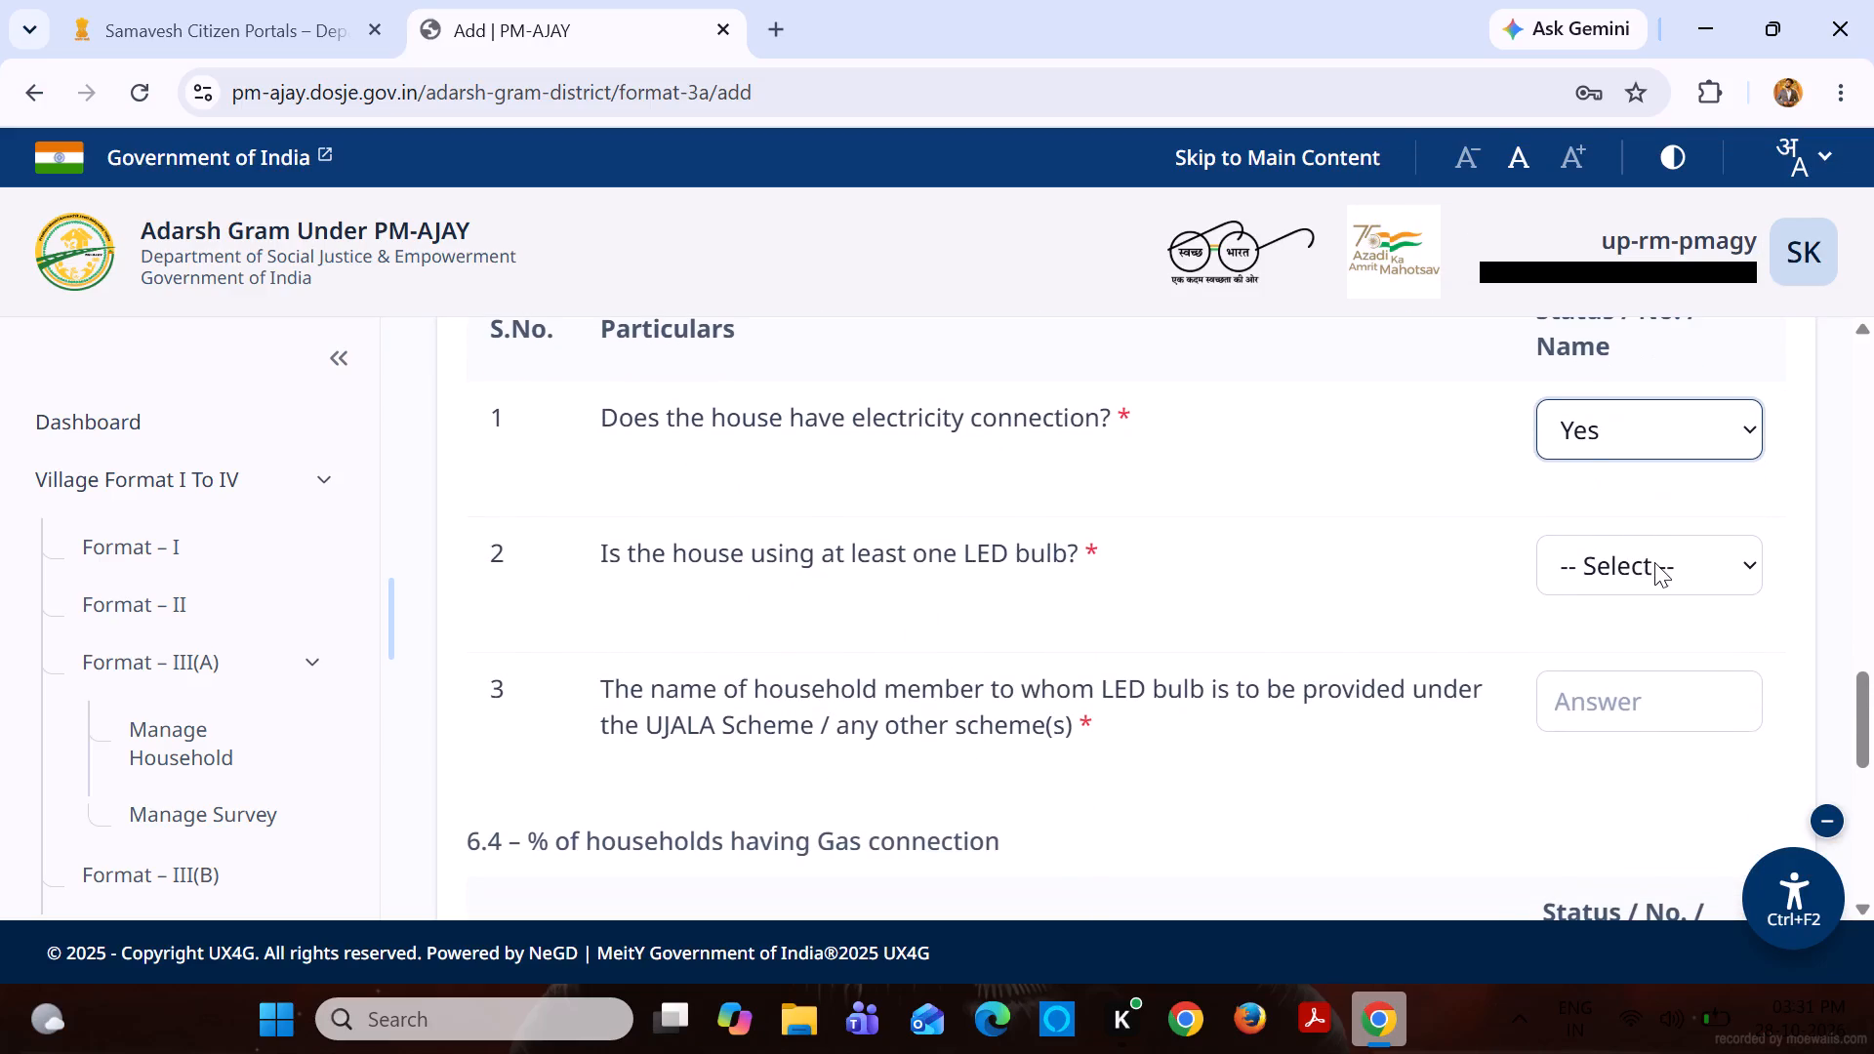
drag(1654, 562, 1585, 652)
click(1585, 652)
Answer Yes to the house using clean fuel (6.4) and submit the Electricity and Clean Fuel domain.
scroll(1585, 652, down, 3)
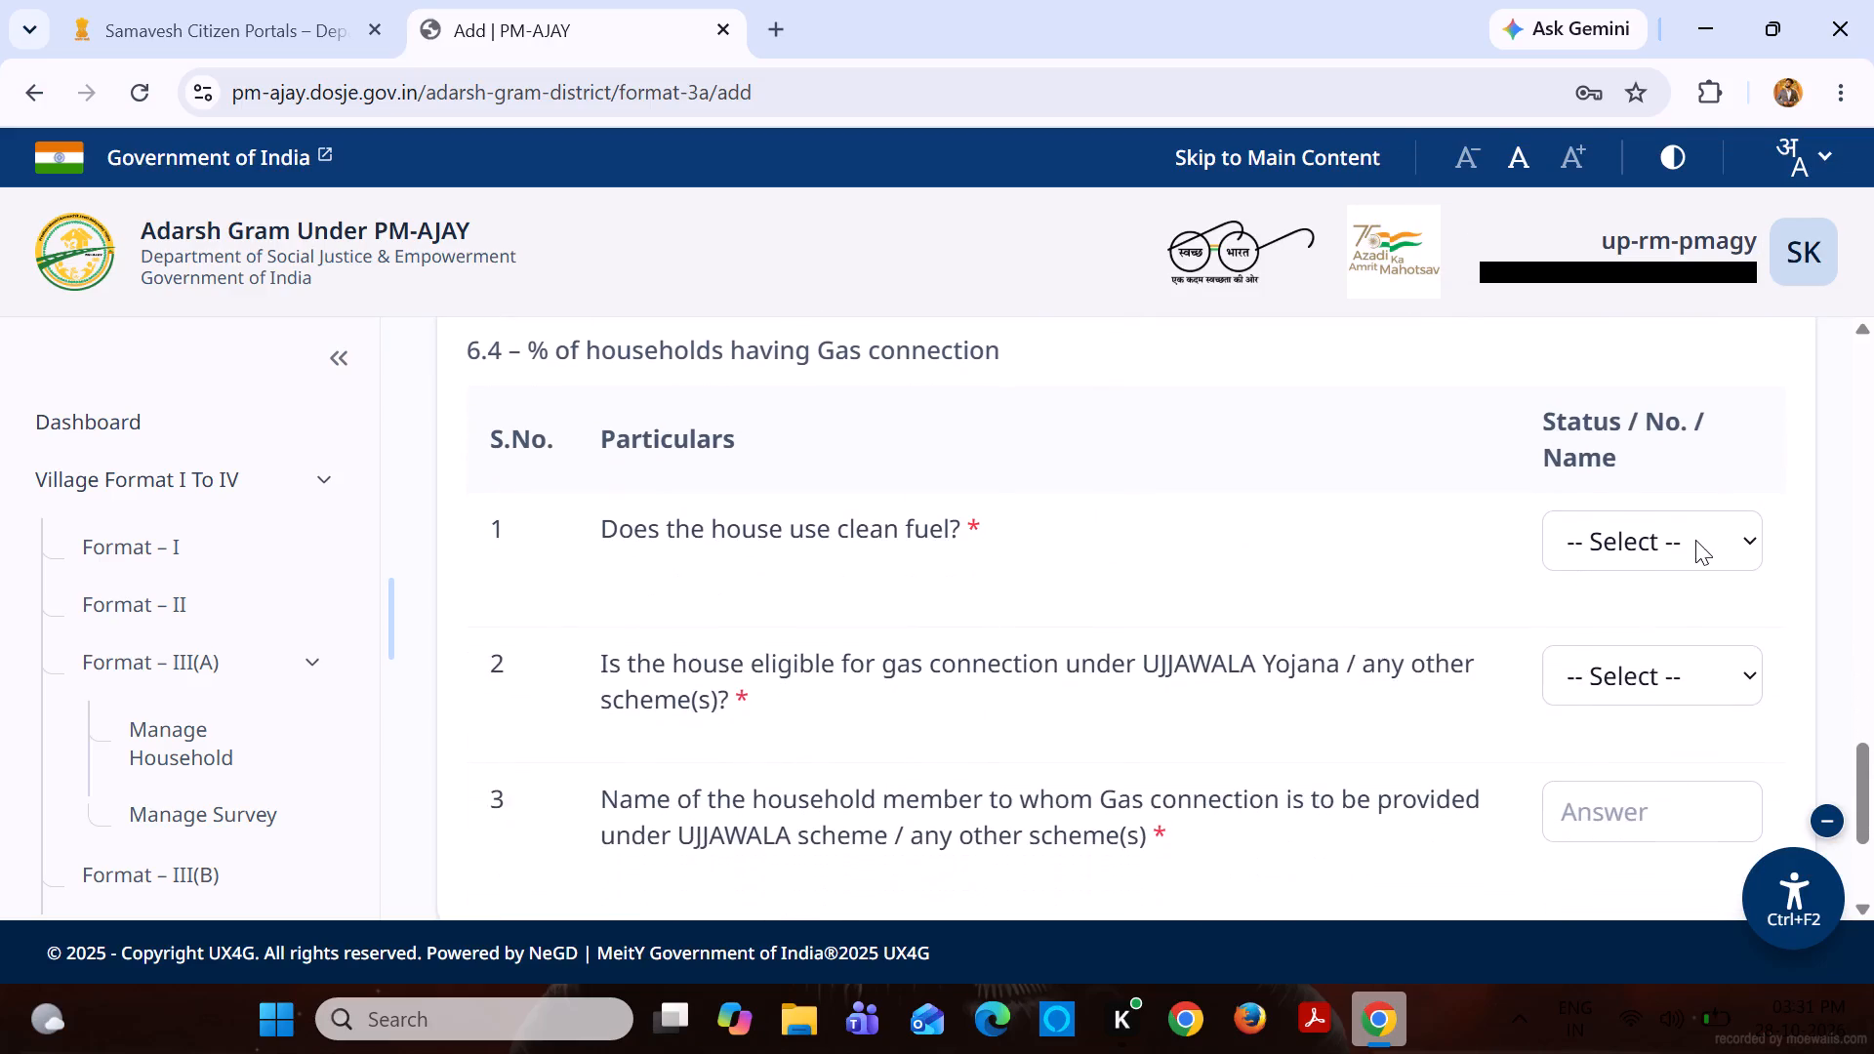
drag(1696, 539, 1609, 652)
click(1609, 652)
scroll(1609, 652, down, 2)
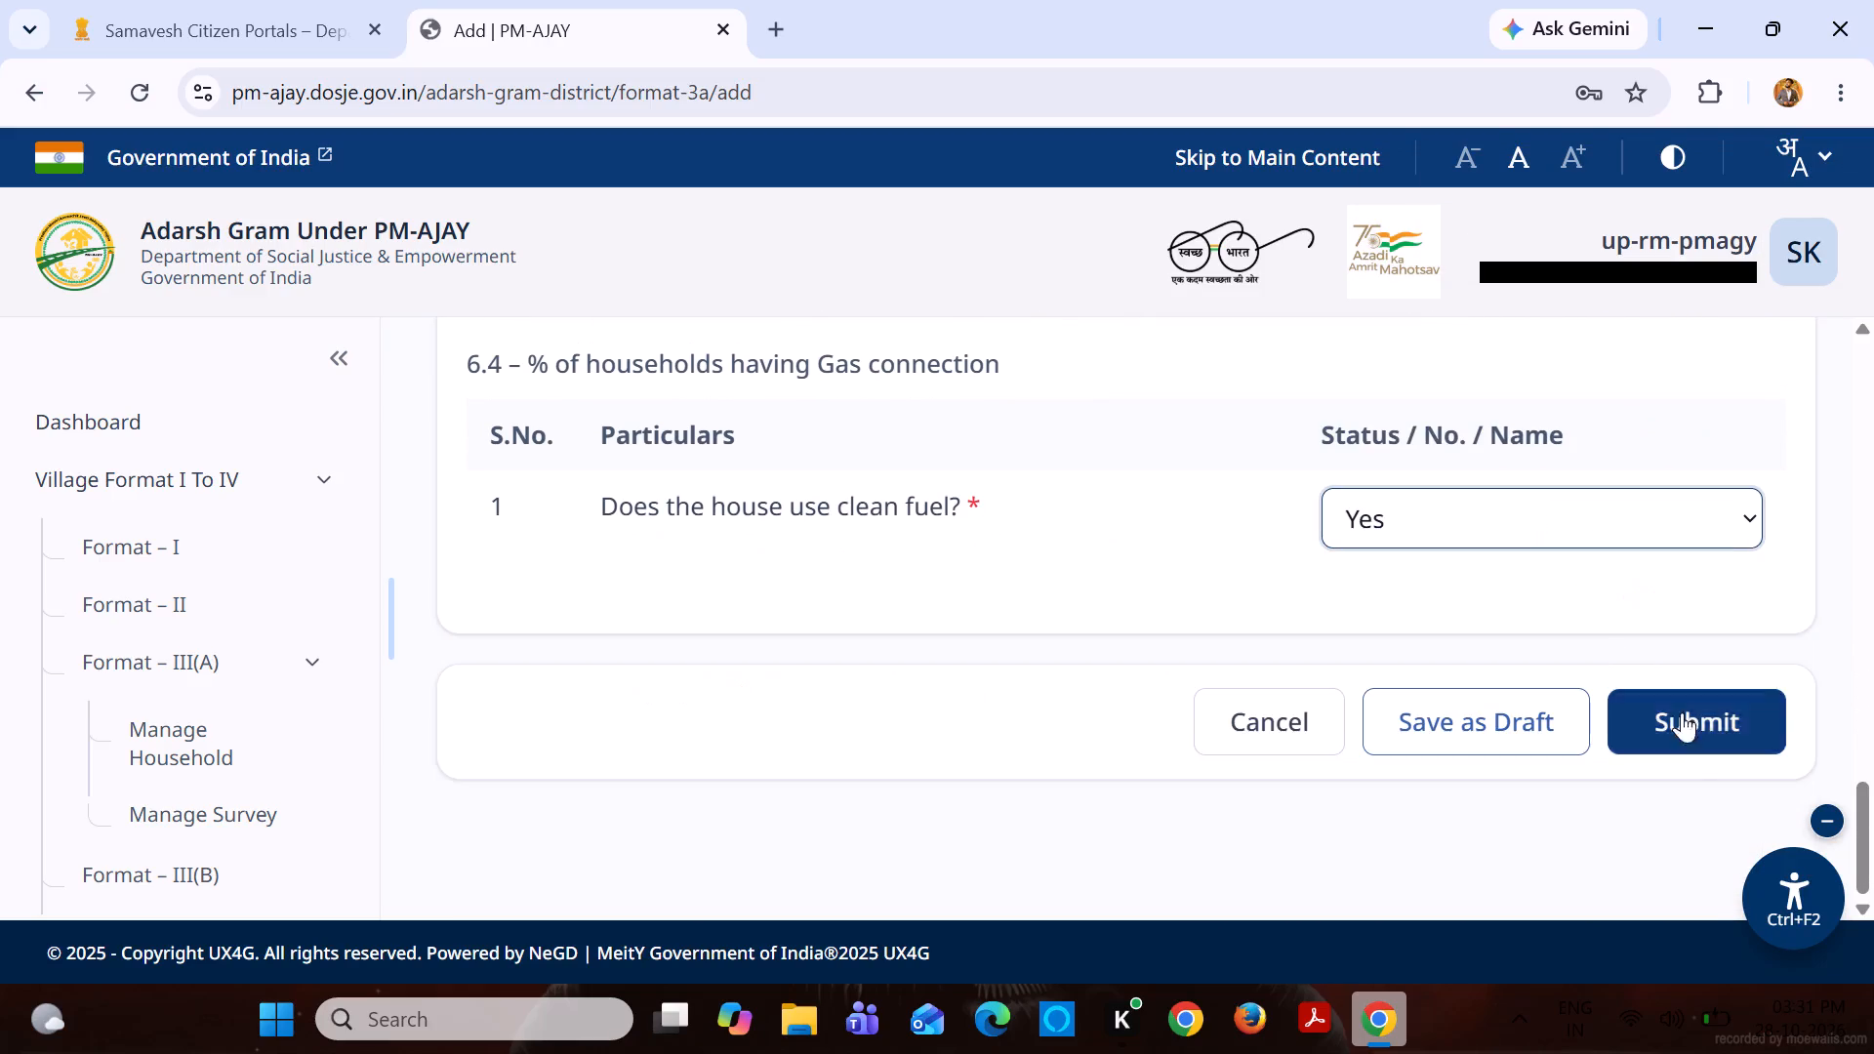
click(1692, 735)
Choose the 7 – Agricultural Practices etc. domain, answer No to the household being involved in farming (7.1), and submit it.
click(1686, 483)
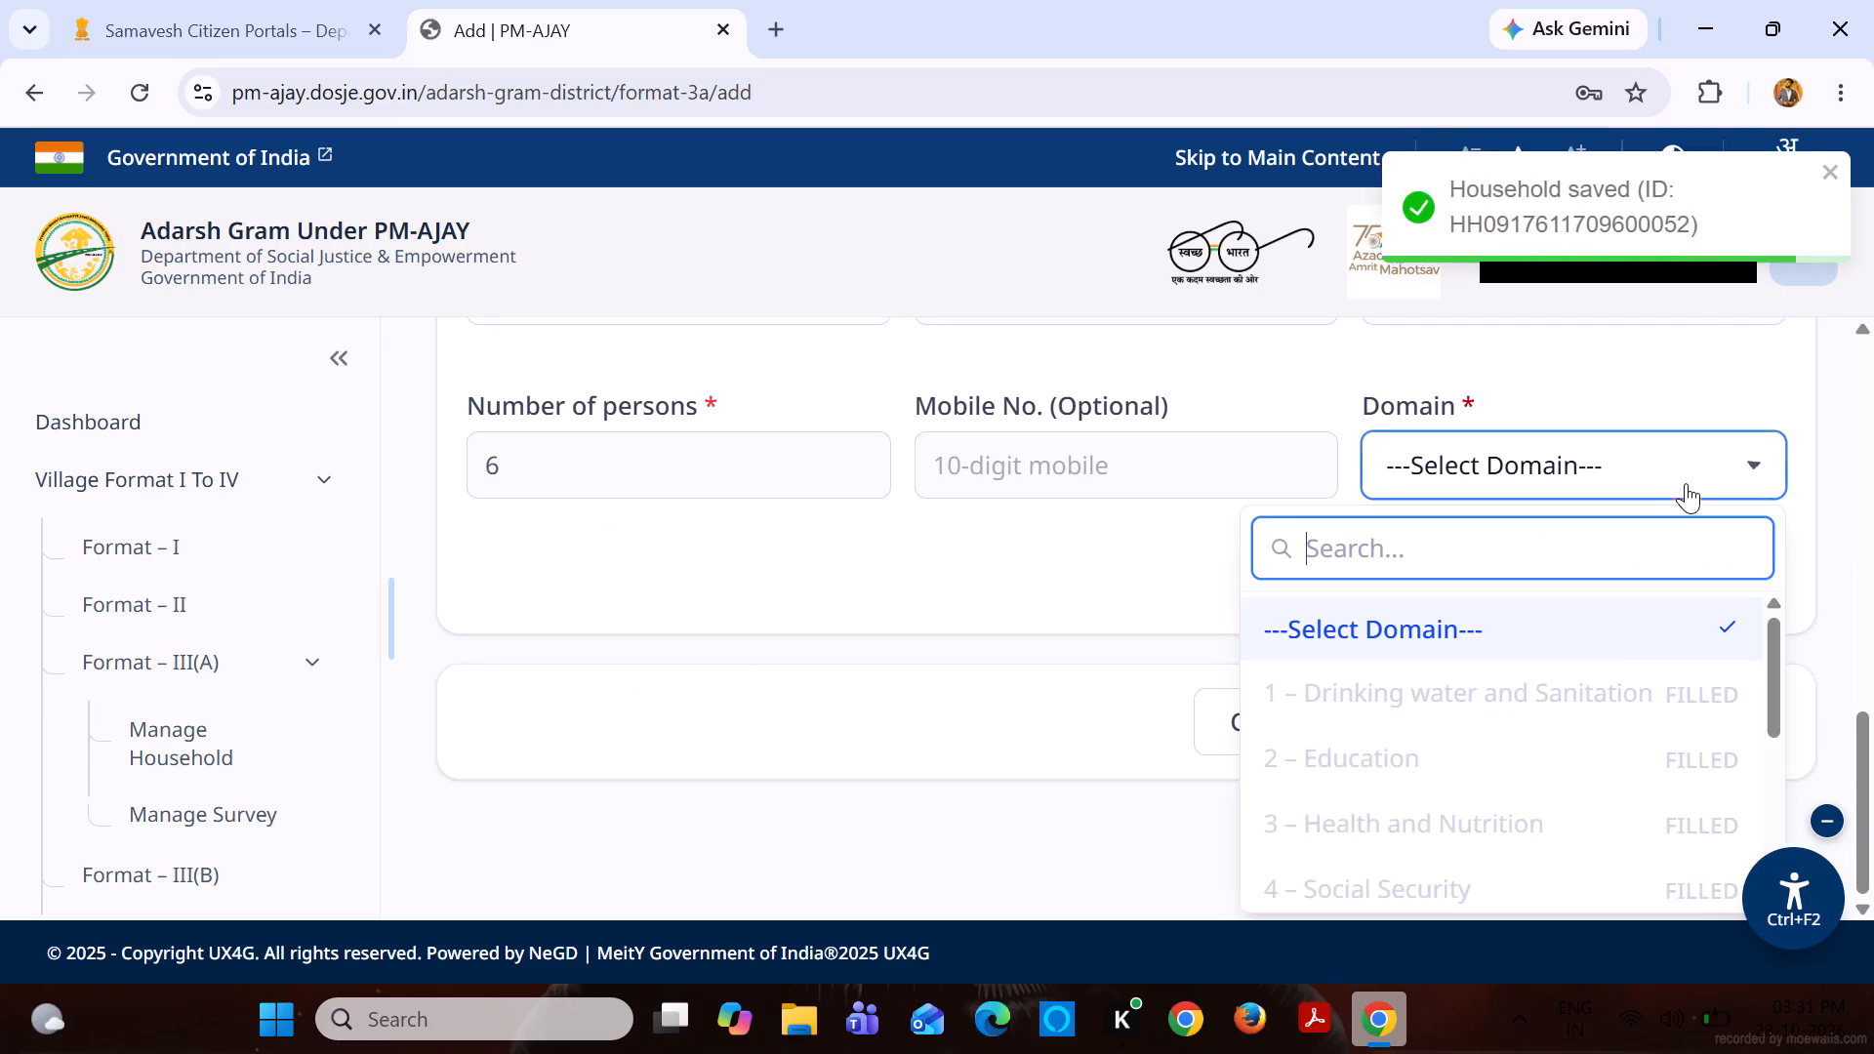
scroll(1582, 772, down, 2)
click(1499, 709)
scroll(1499, 709, down, 3)
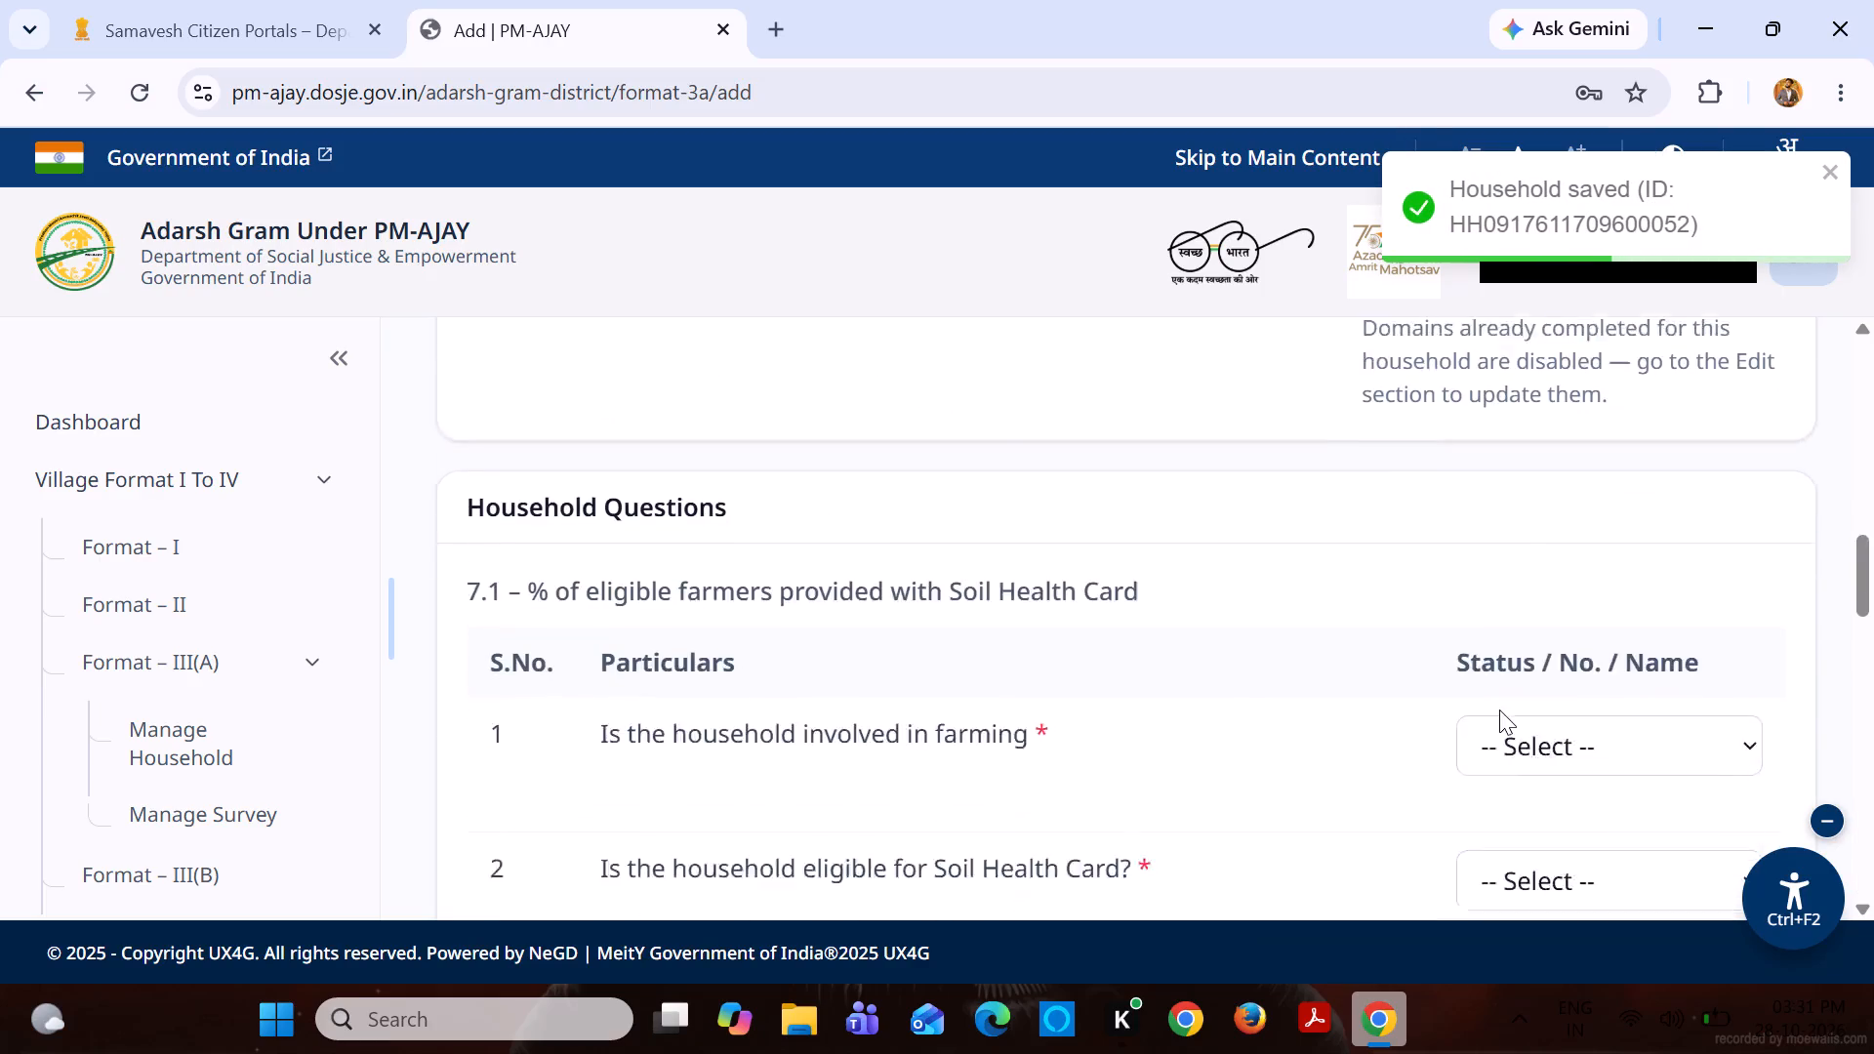
scroll(1499, 709, down, 2)
drag(1626, 459, 1529, 607)
click(1529, 607)
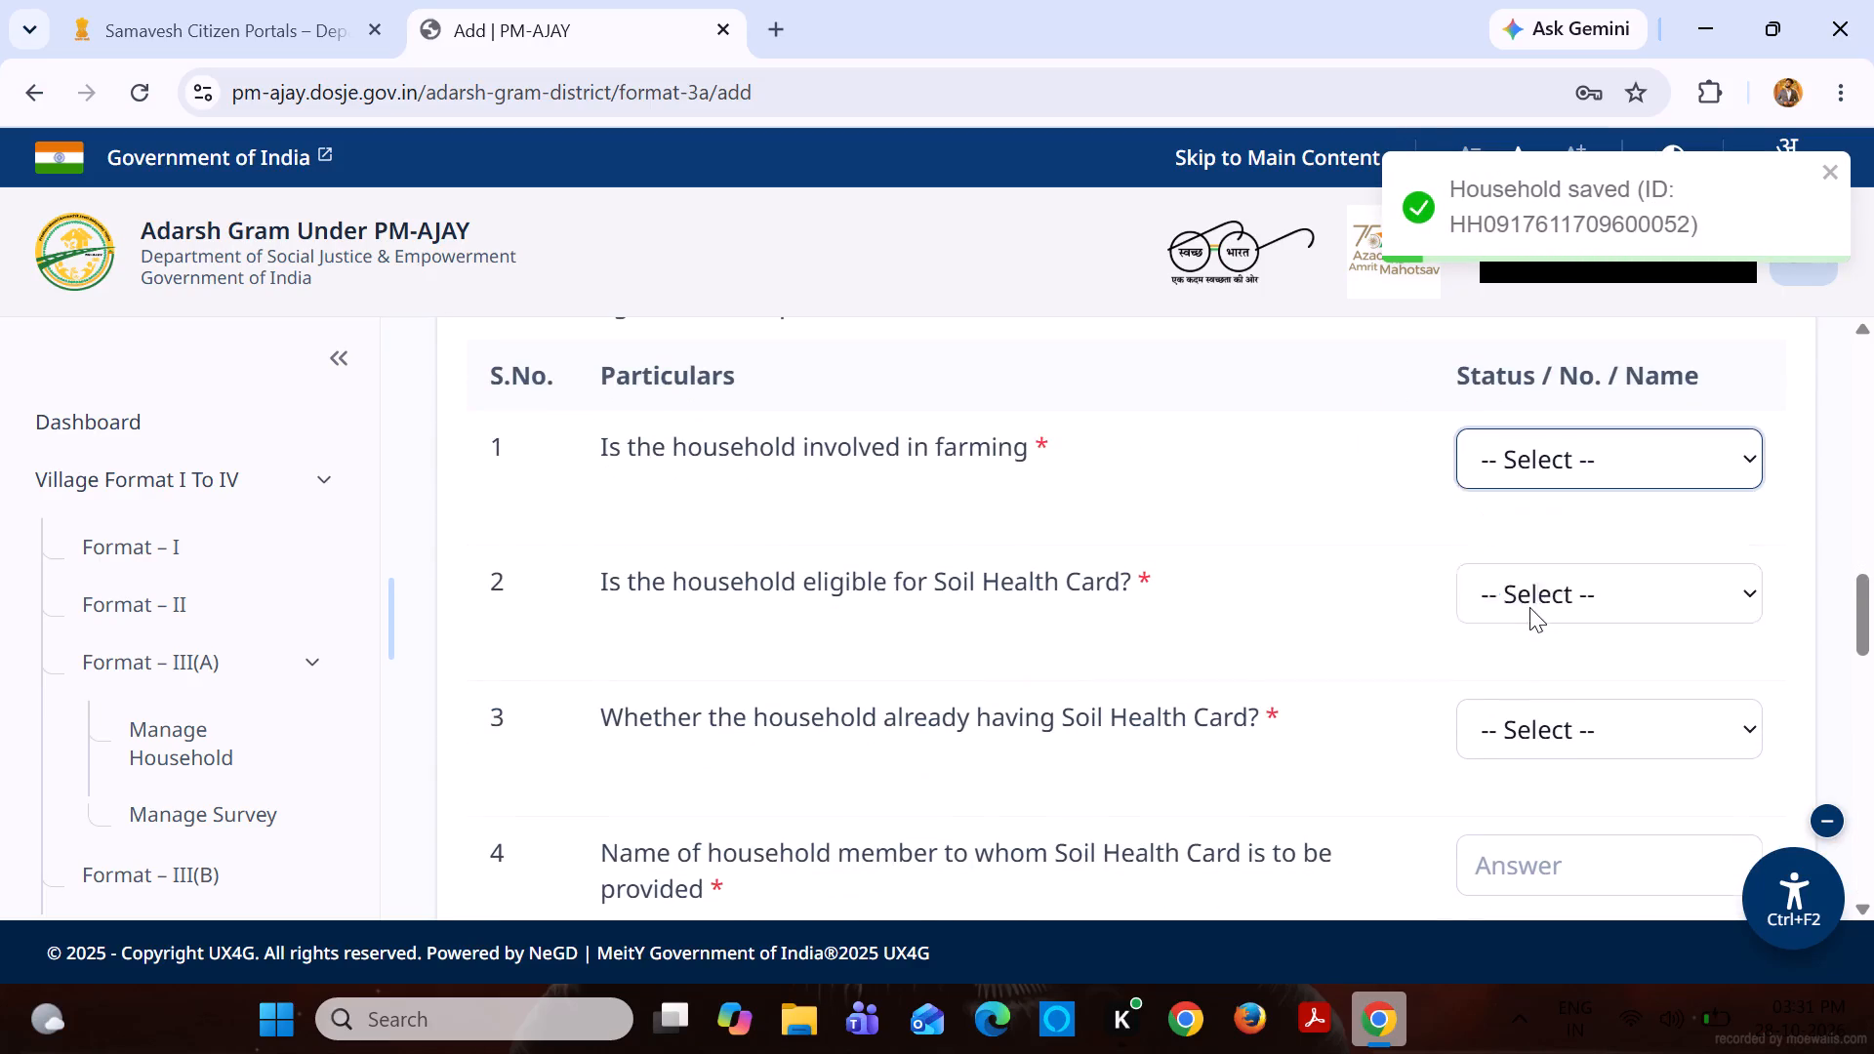
scroll(1529, 607, down, 9)
click(1652, 726)
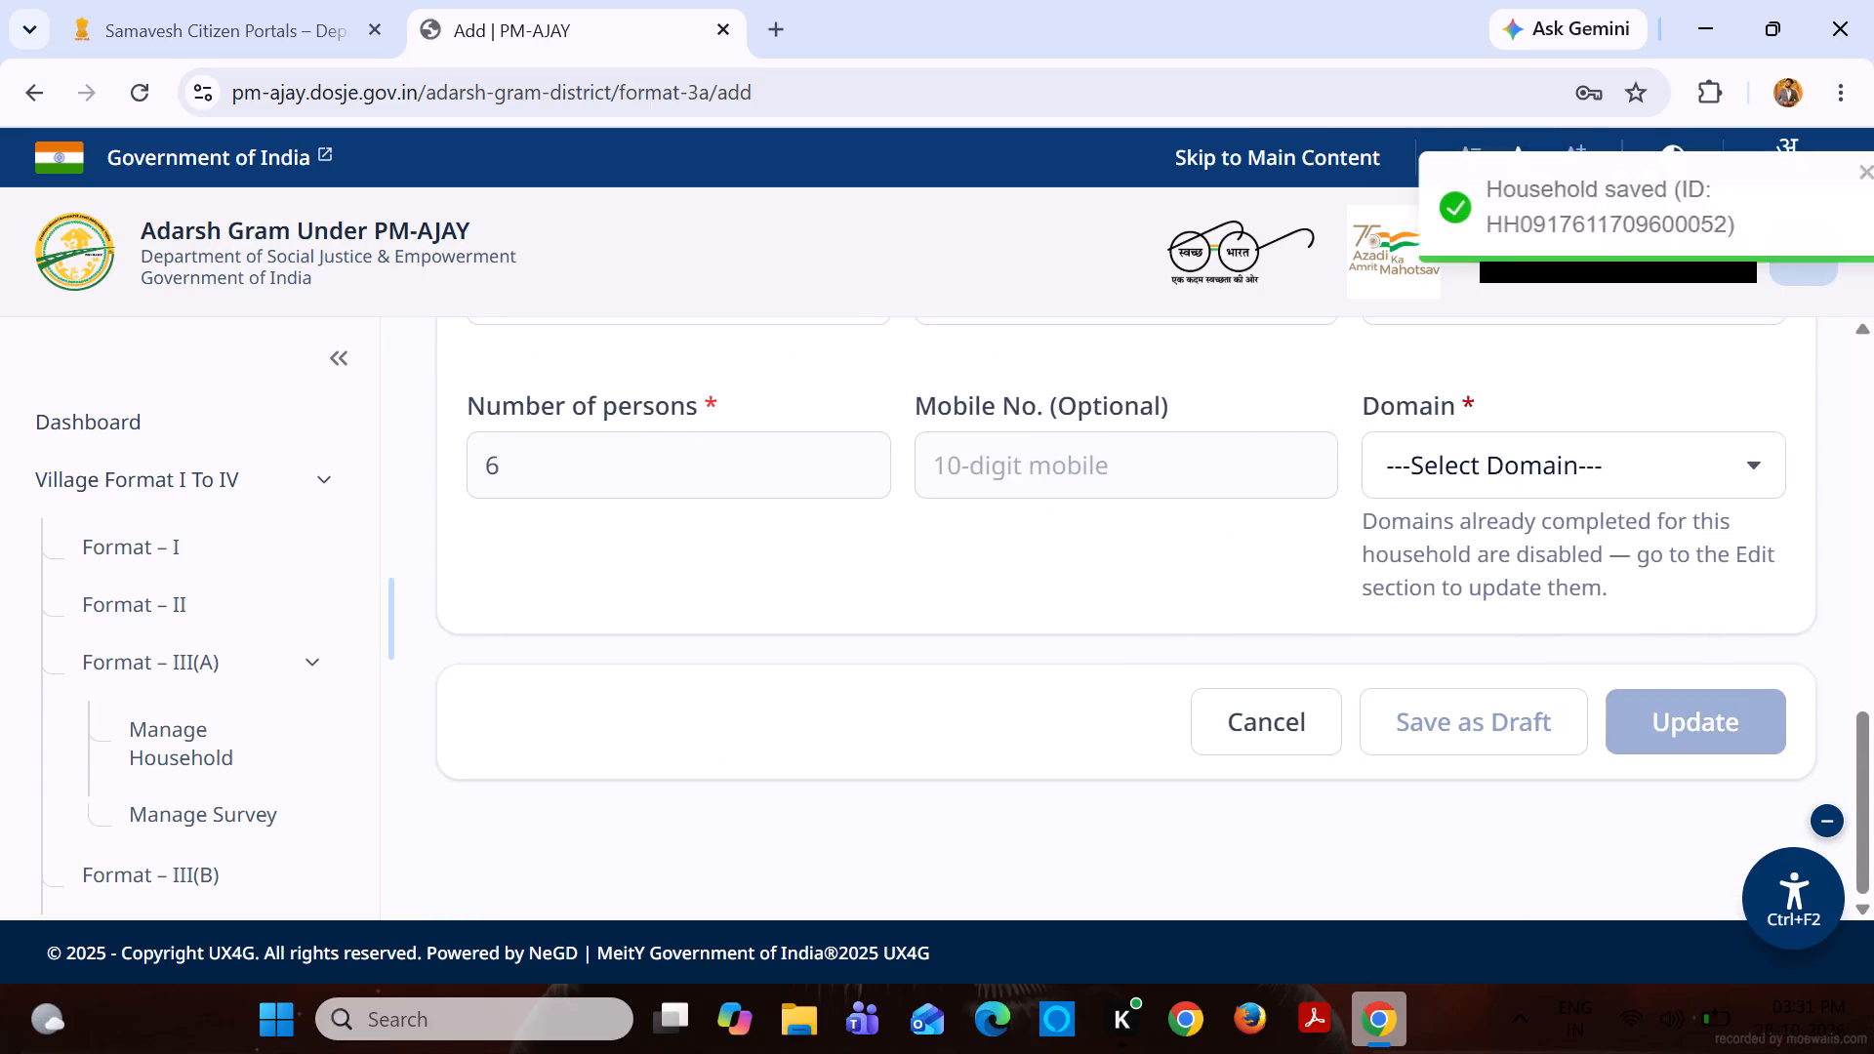
Choose the 8 – Financial Inclusion domain and set persons over 5 years and those already having Aadhaar to 5 each (8.1).
click(1647, 477)
scroll(1551, 694, down, 8)
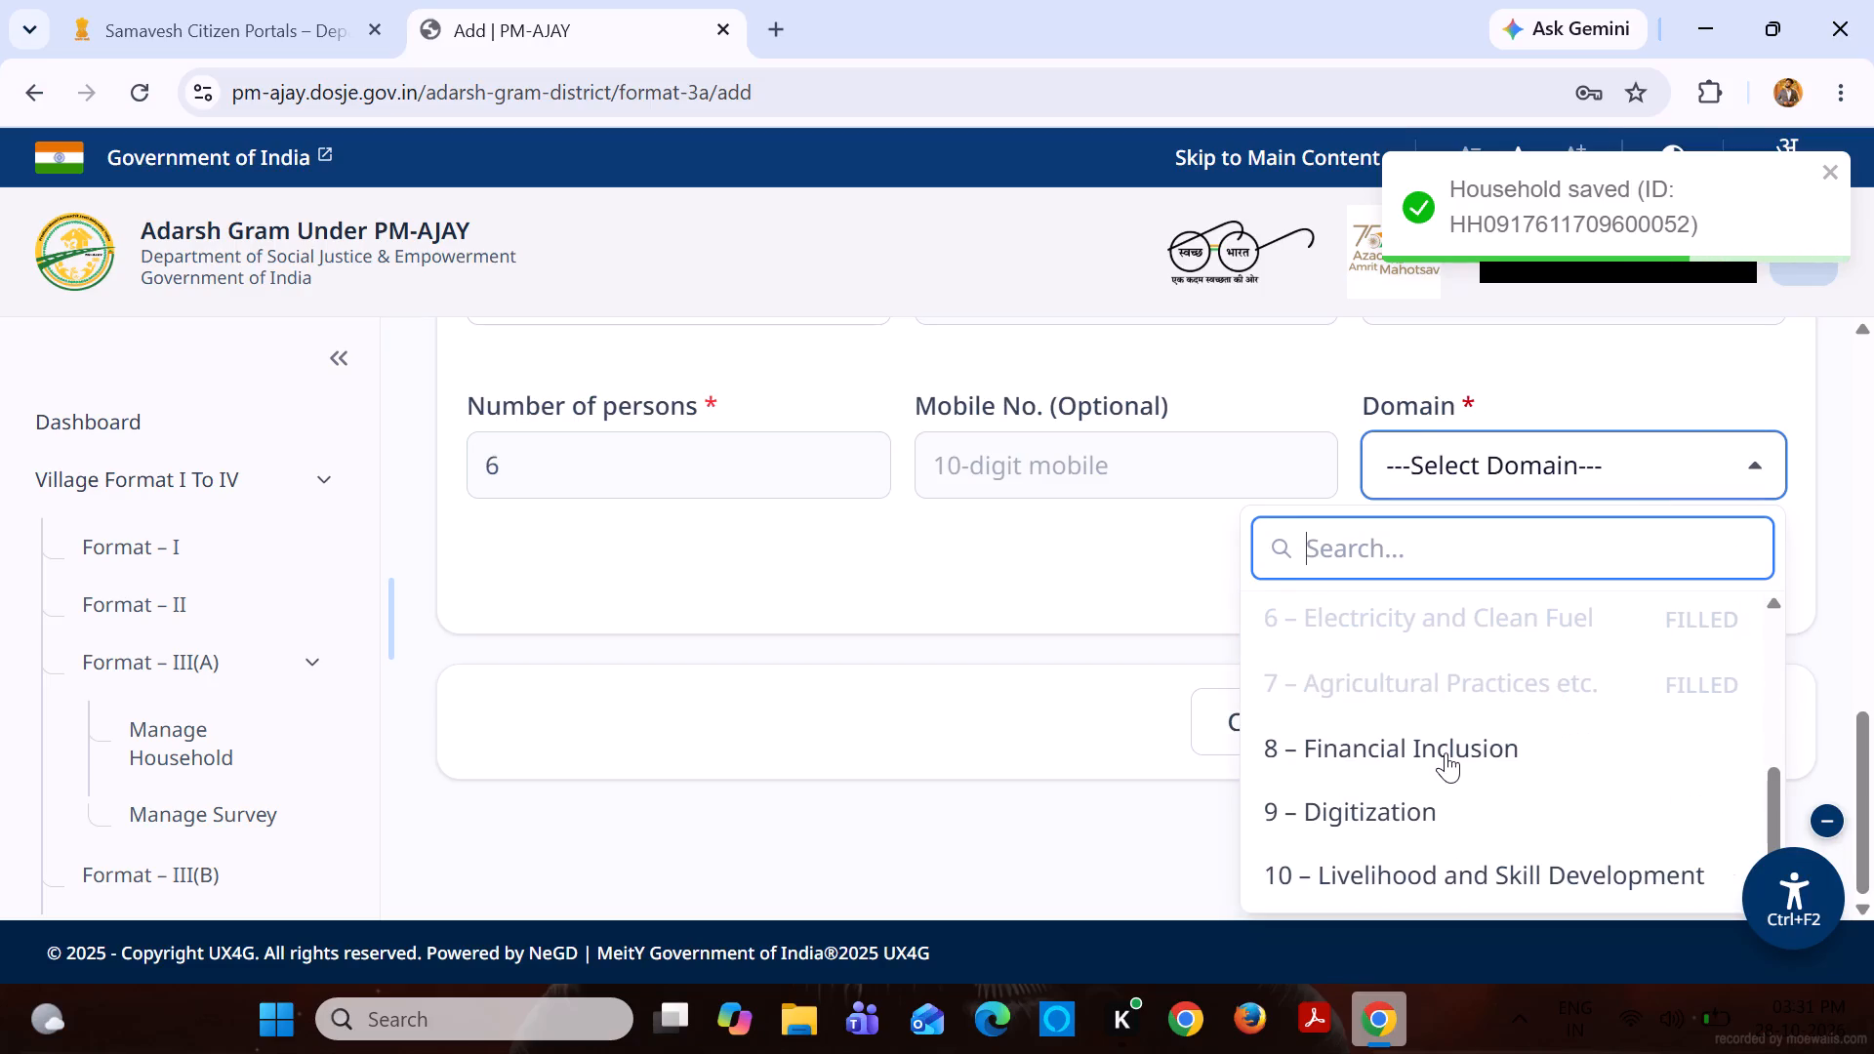
click(1440, 759)
scroll(1440, 759, down, 4)
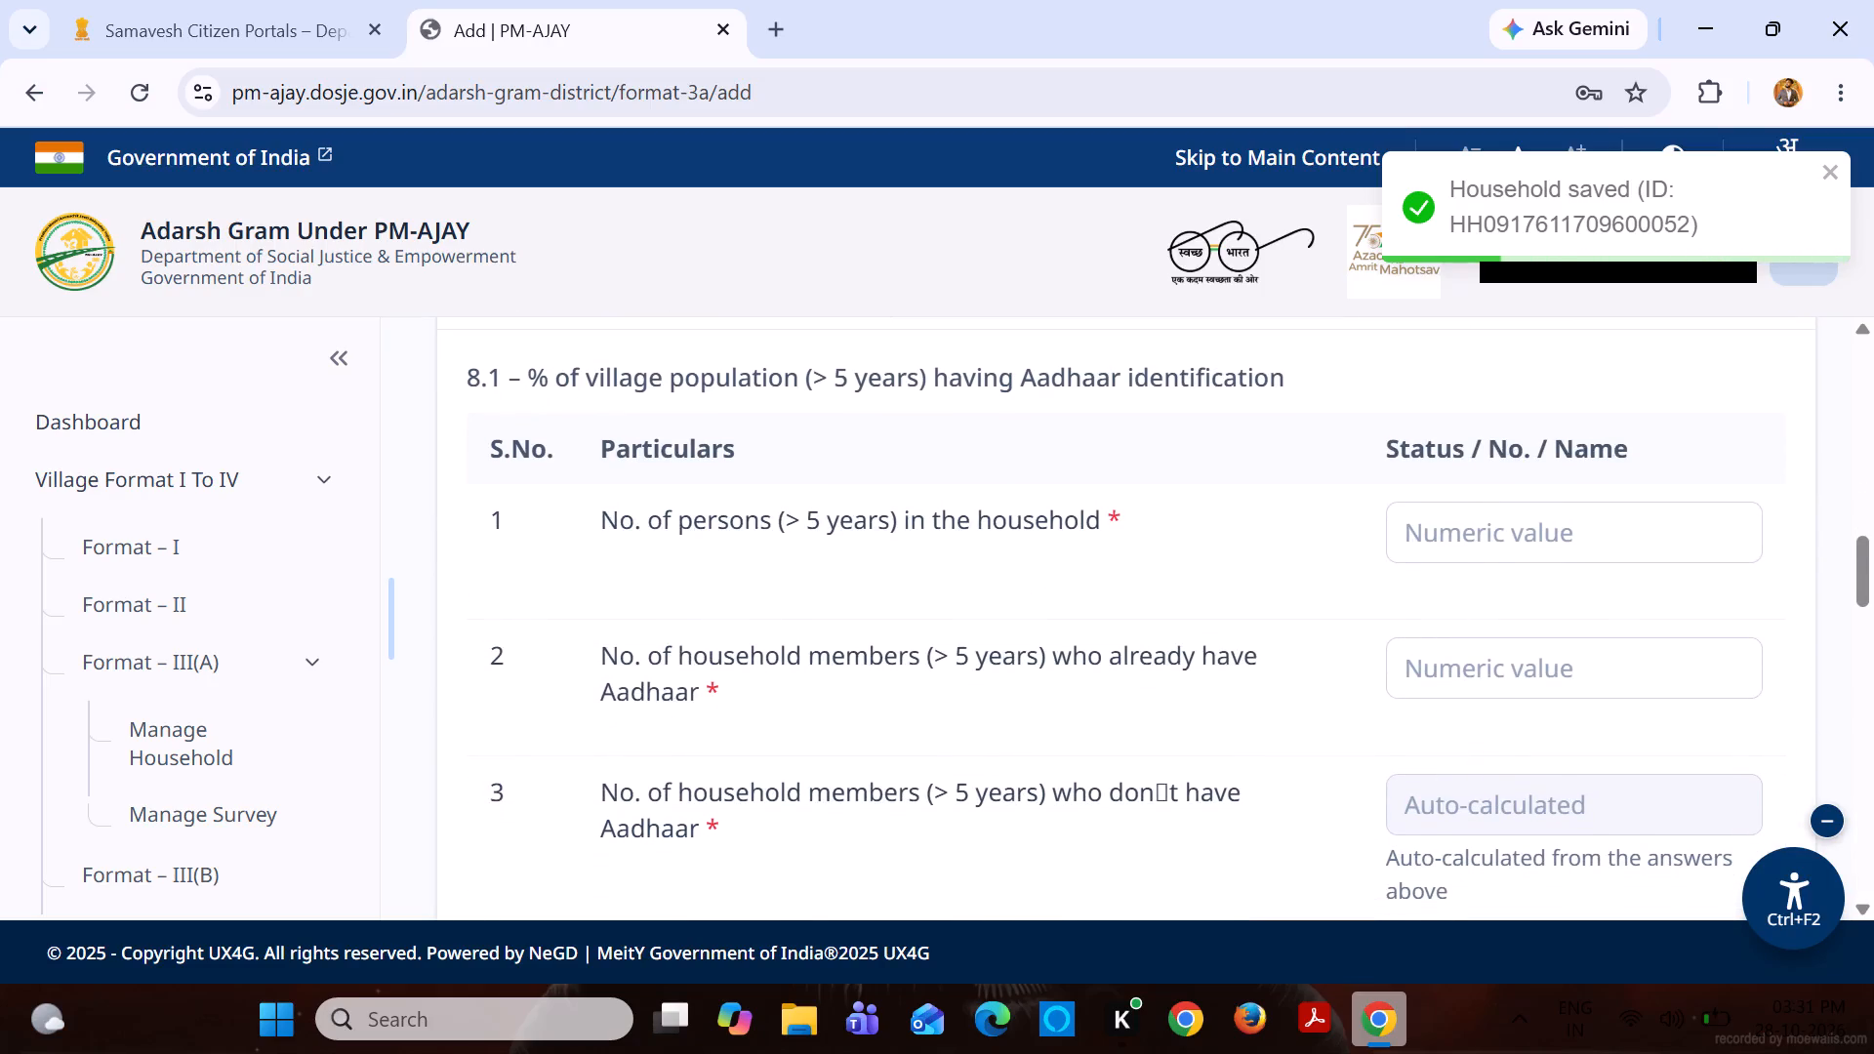
click(1456, 517)
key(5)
click(1431, 642)
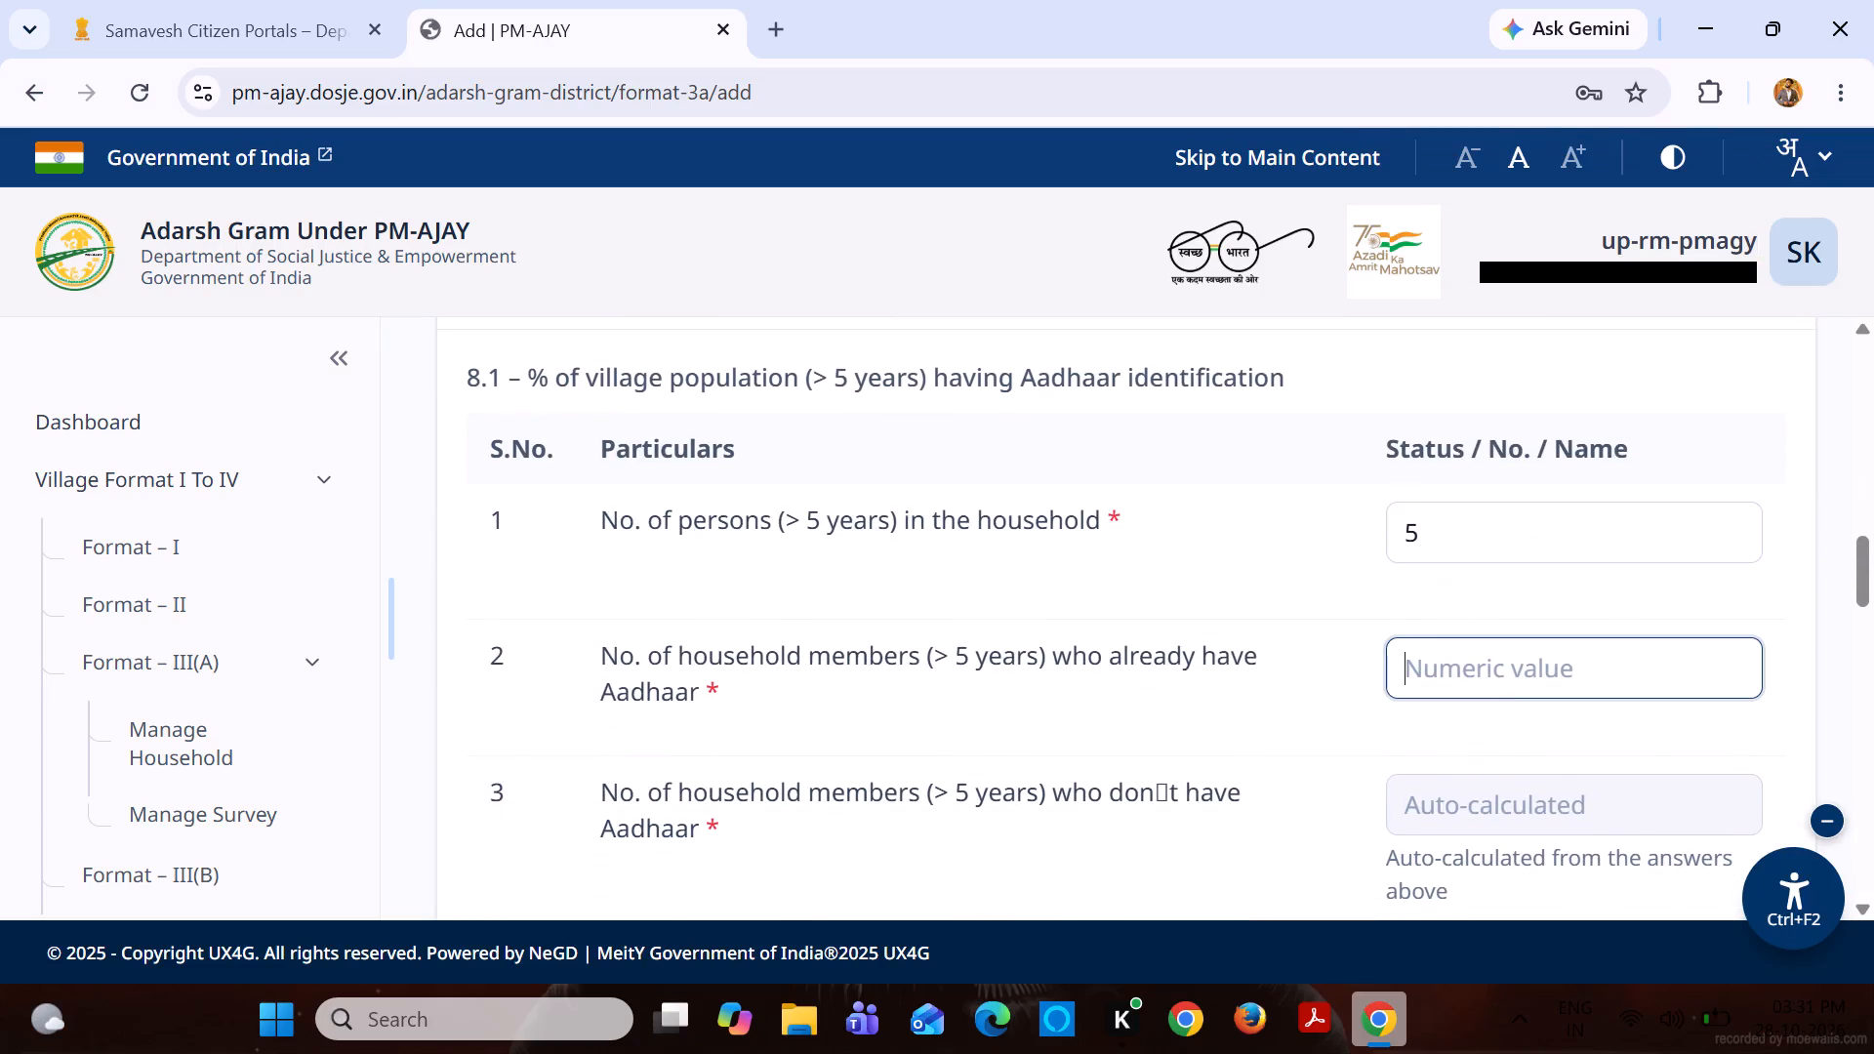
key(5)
Set members eligible for a Banks/Post Office account and eligible members who have one to 2 each (8.2).
scroll(1431, 642, down, 6)
click(1531, 701)
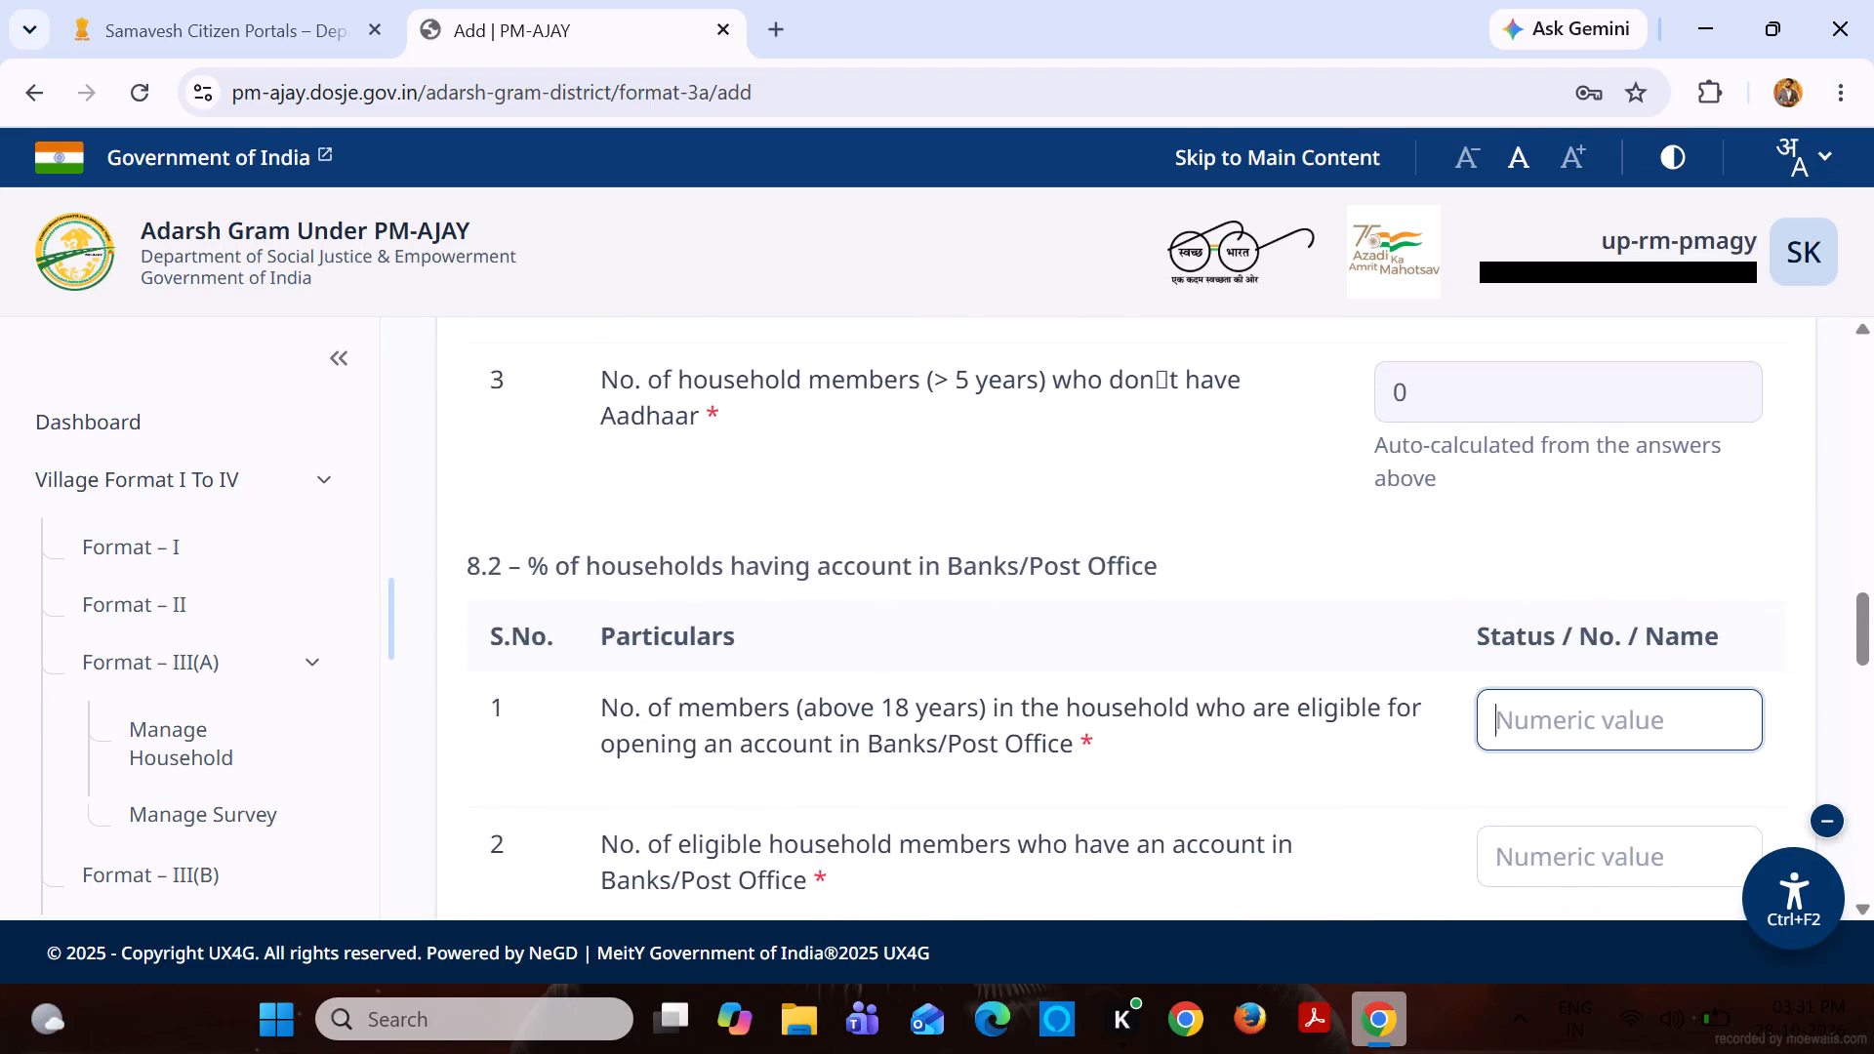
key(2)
scroll(1531, 701, down, 2)
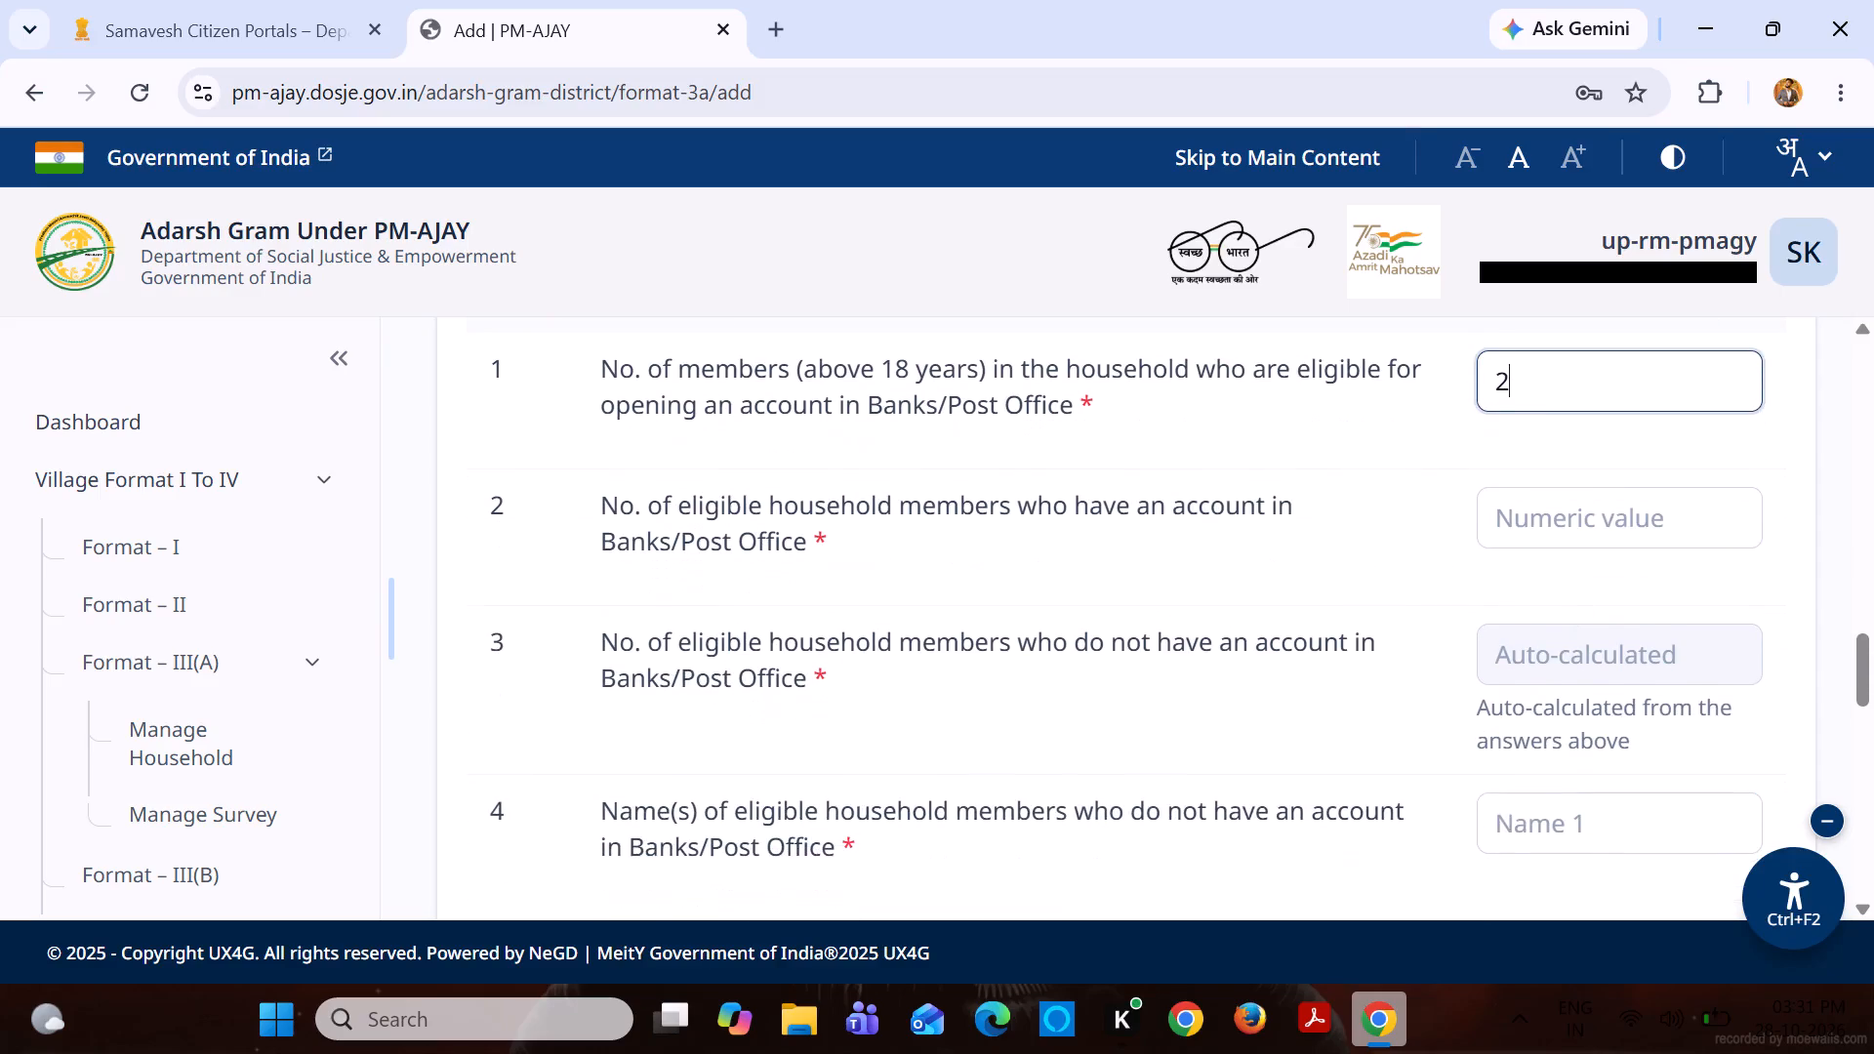
click(1567, 540)
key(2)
Set members eligible for Suraksha Bima Yojana and Jeevan Jyoti Bima Yojana (8.4) coverage to 0, and submit the Financial Inclusion domain.
scroll(1567, 540, down, 7)
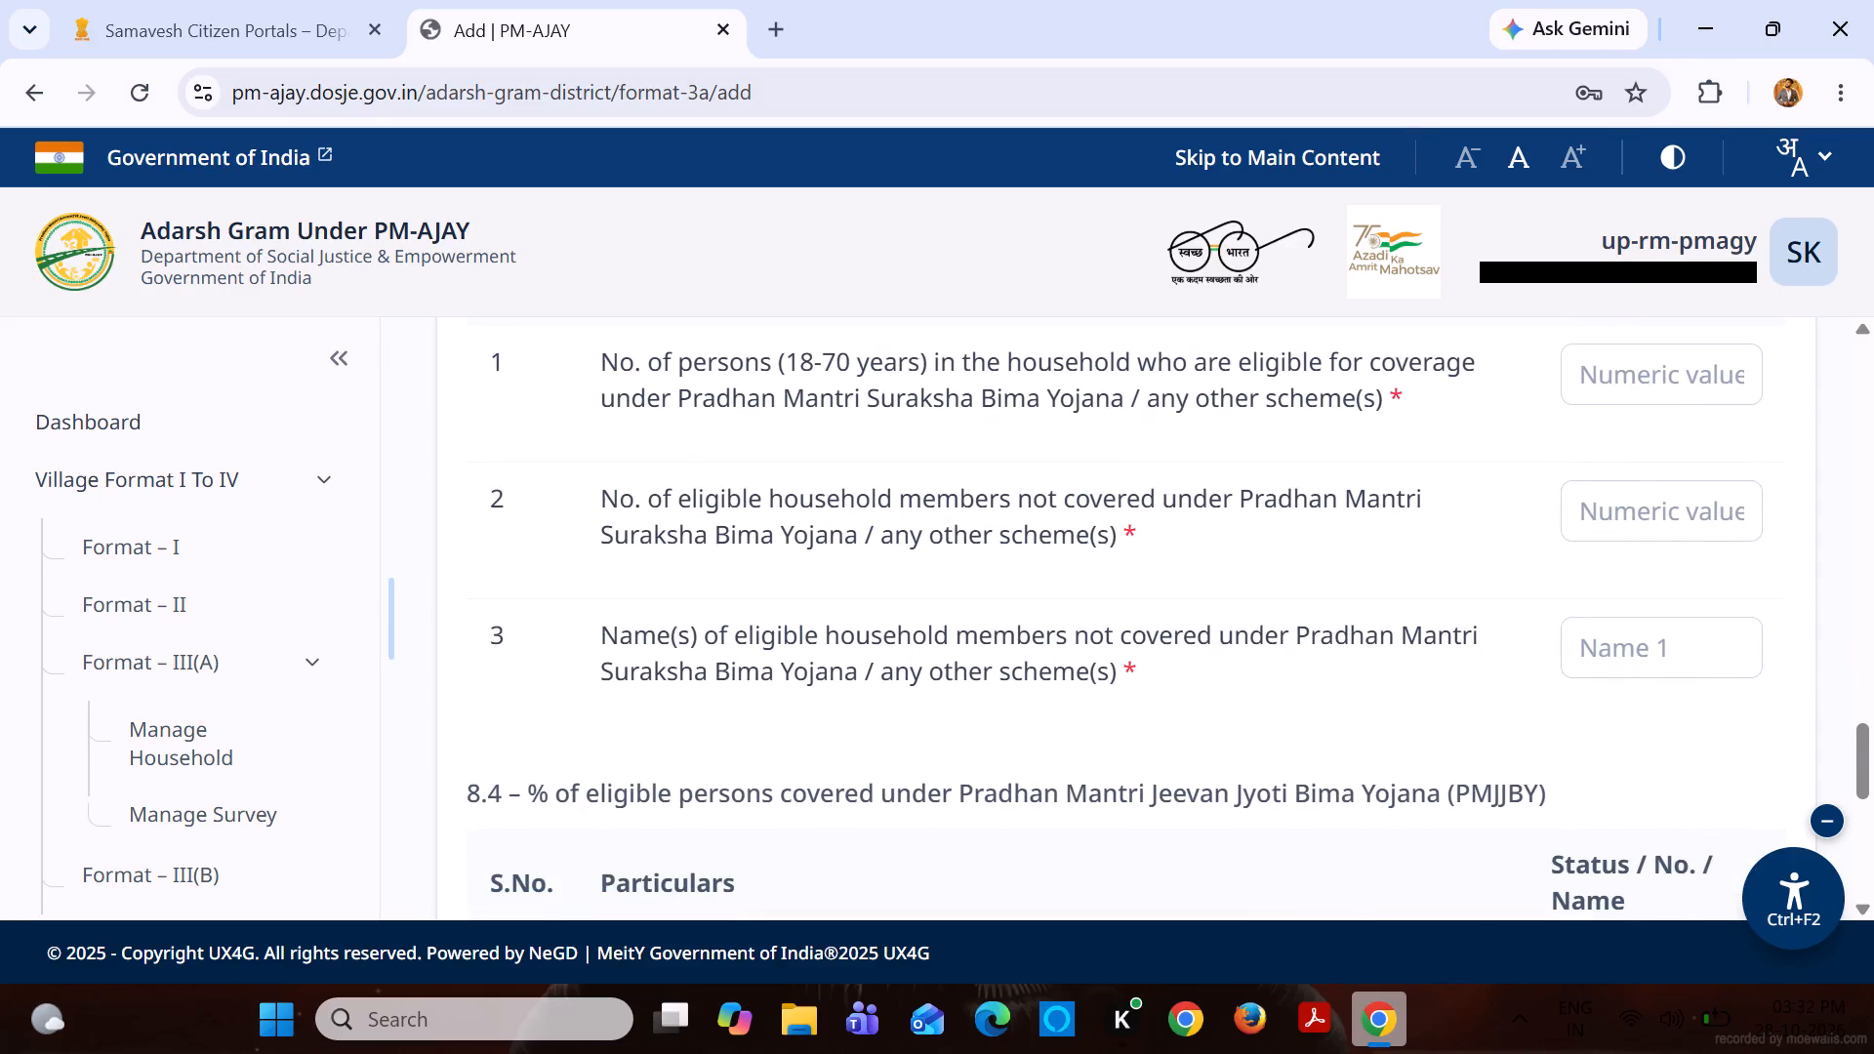
click(1626, 374)
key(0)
click(1631, 688)
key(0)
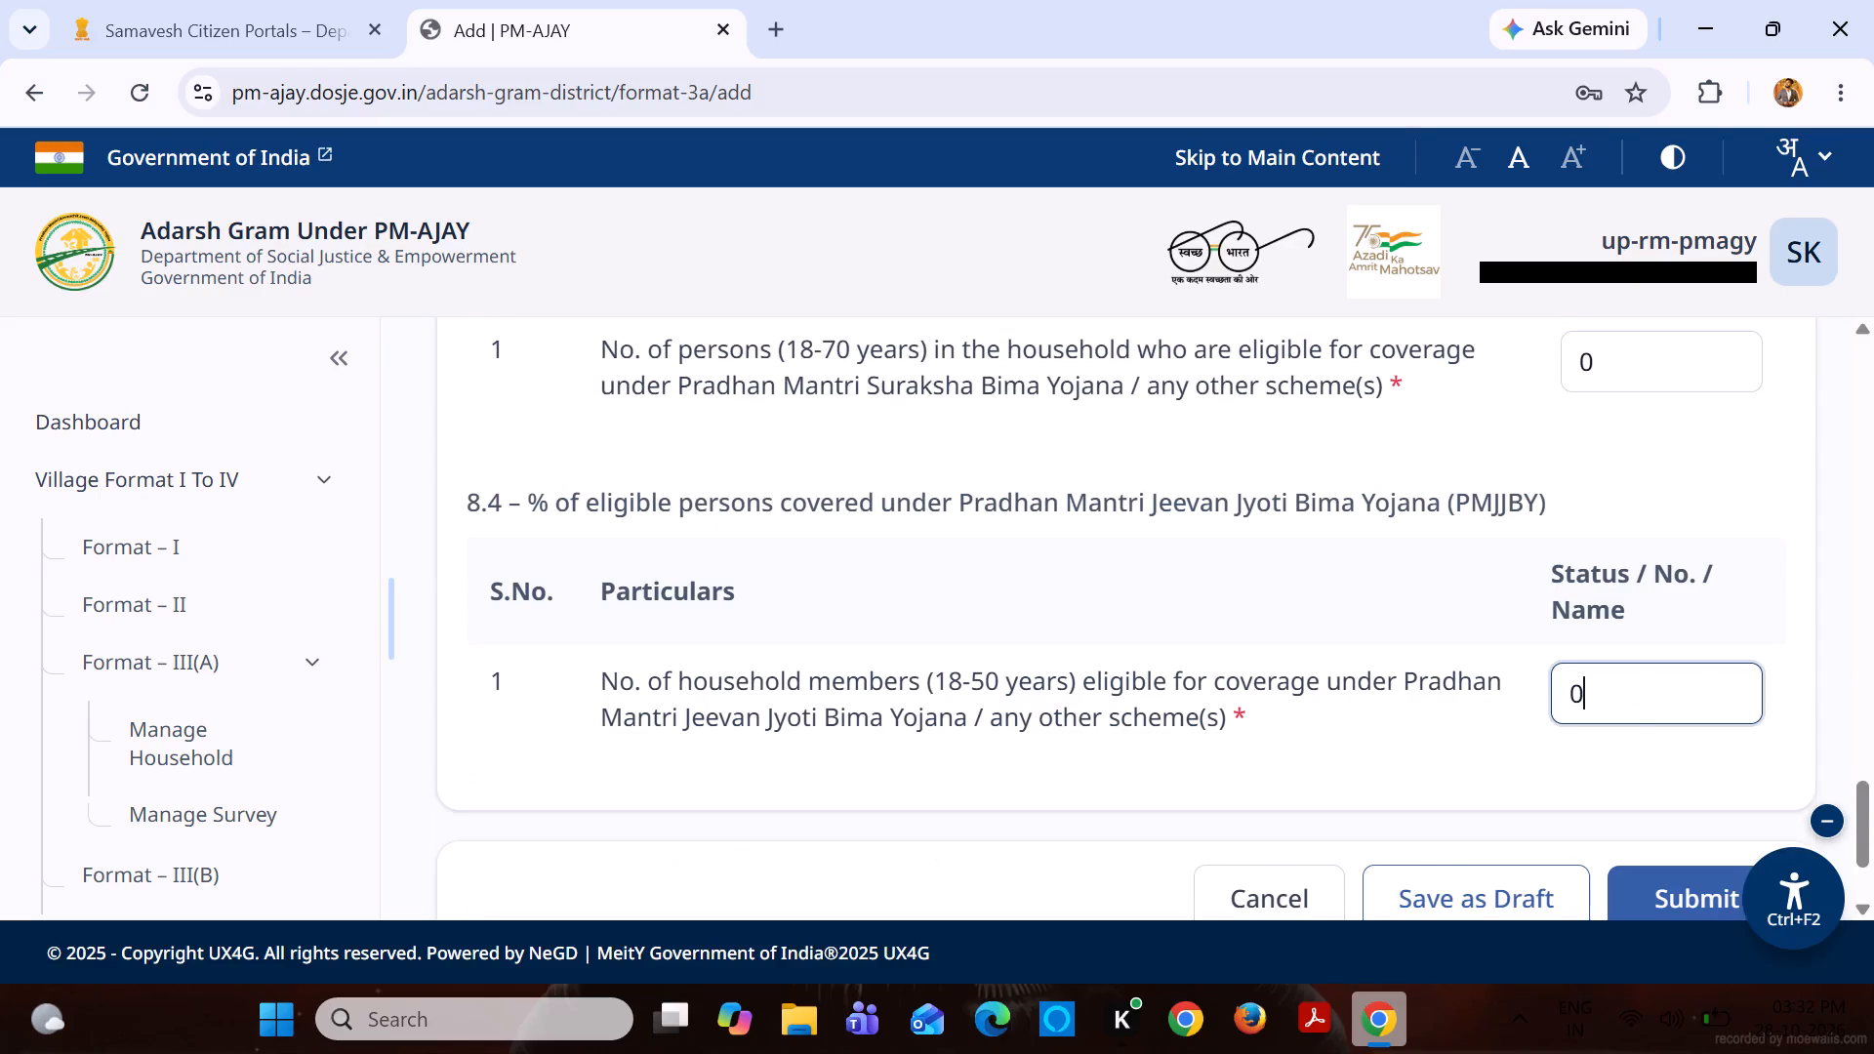
scroll(1631, 688, down, 1)
click(1691, 806)
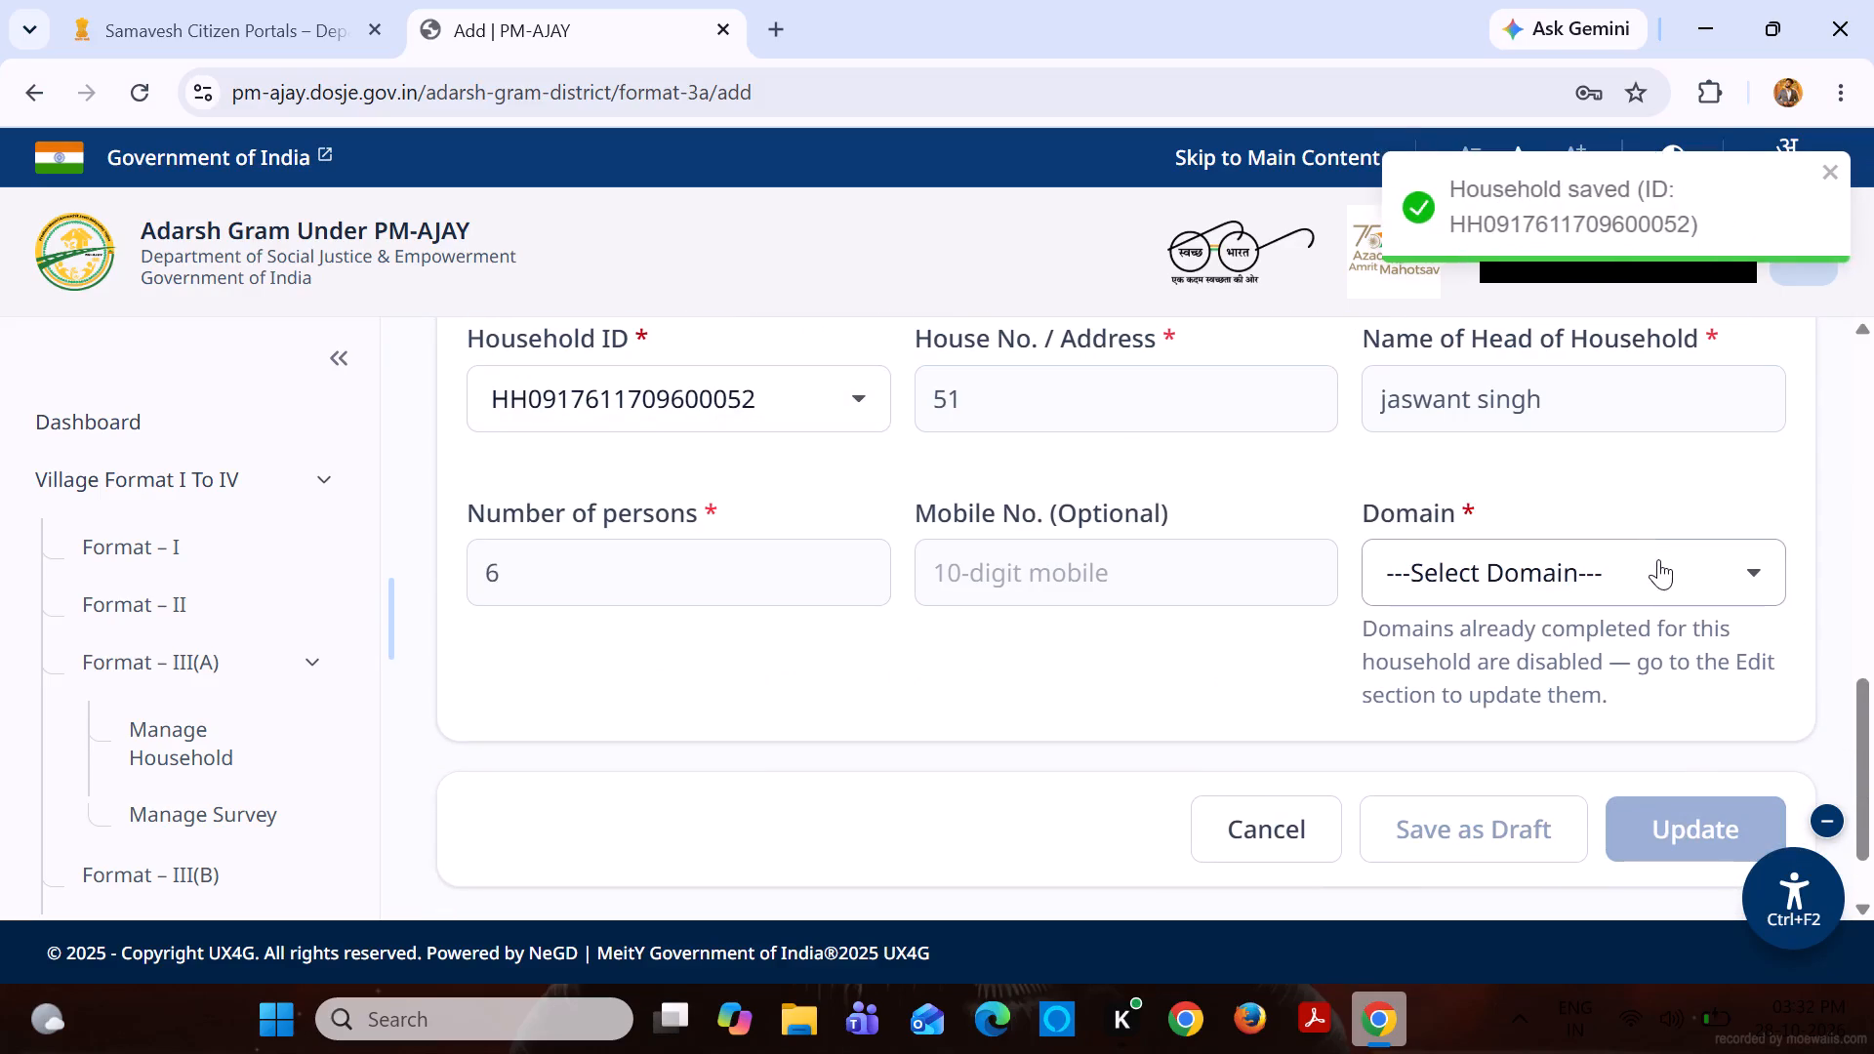
Choose the 9 – Digitization domain, set members eligible for PMGDISHA training (9.3) to 0, and submit it.
click(1658, 559)
scroll(1579, 484, down, 8)
click(1482, 425)
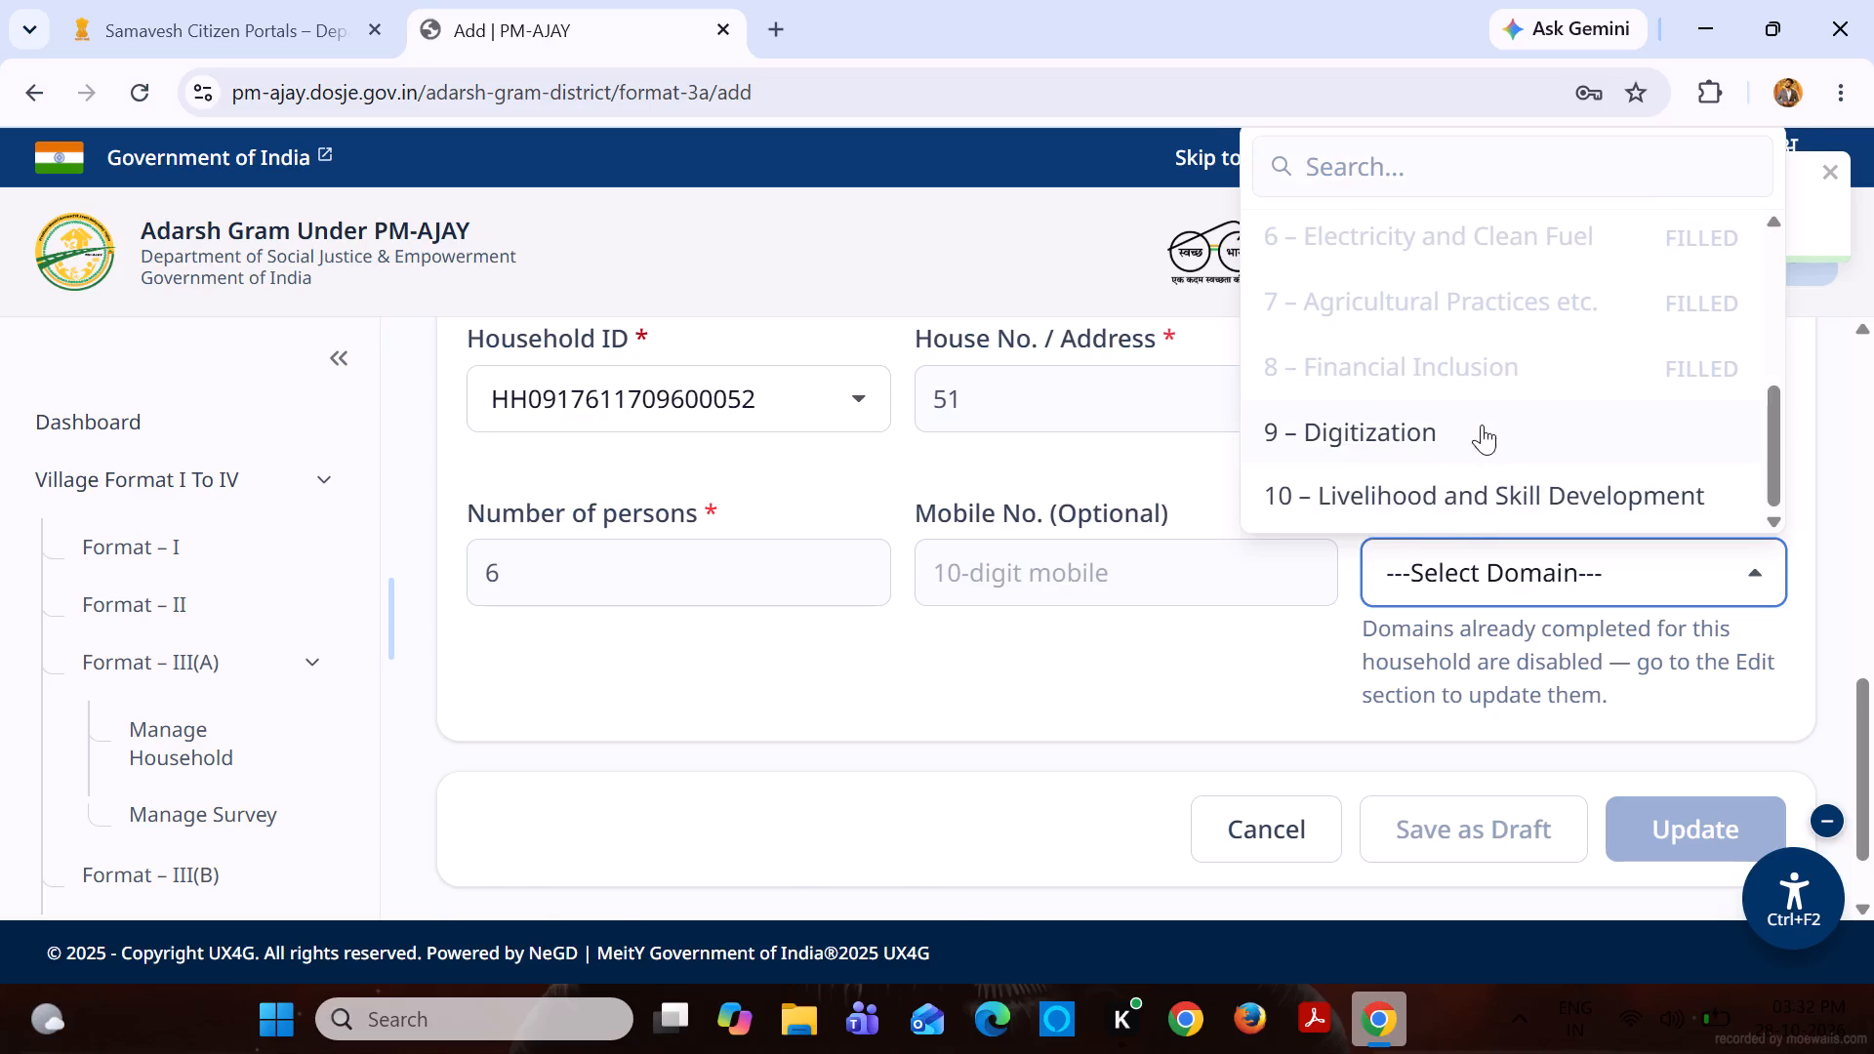
scroll(1482, 425, down, 5)
click(1591, 541)
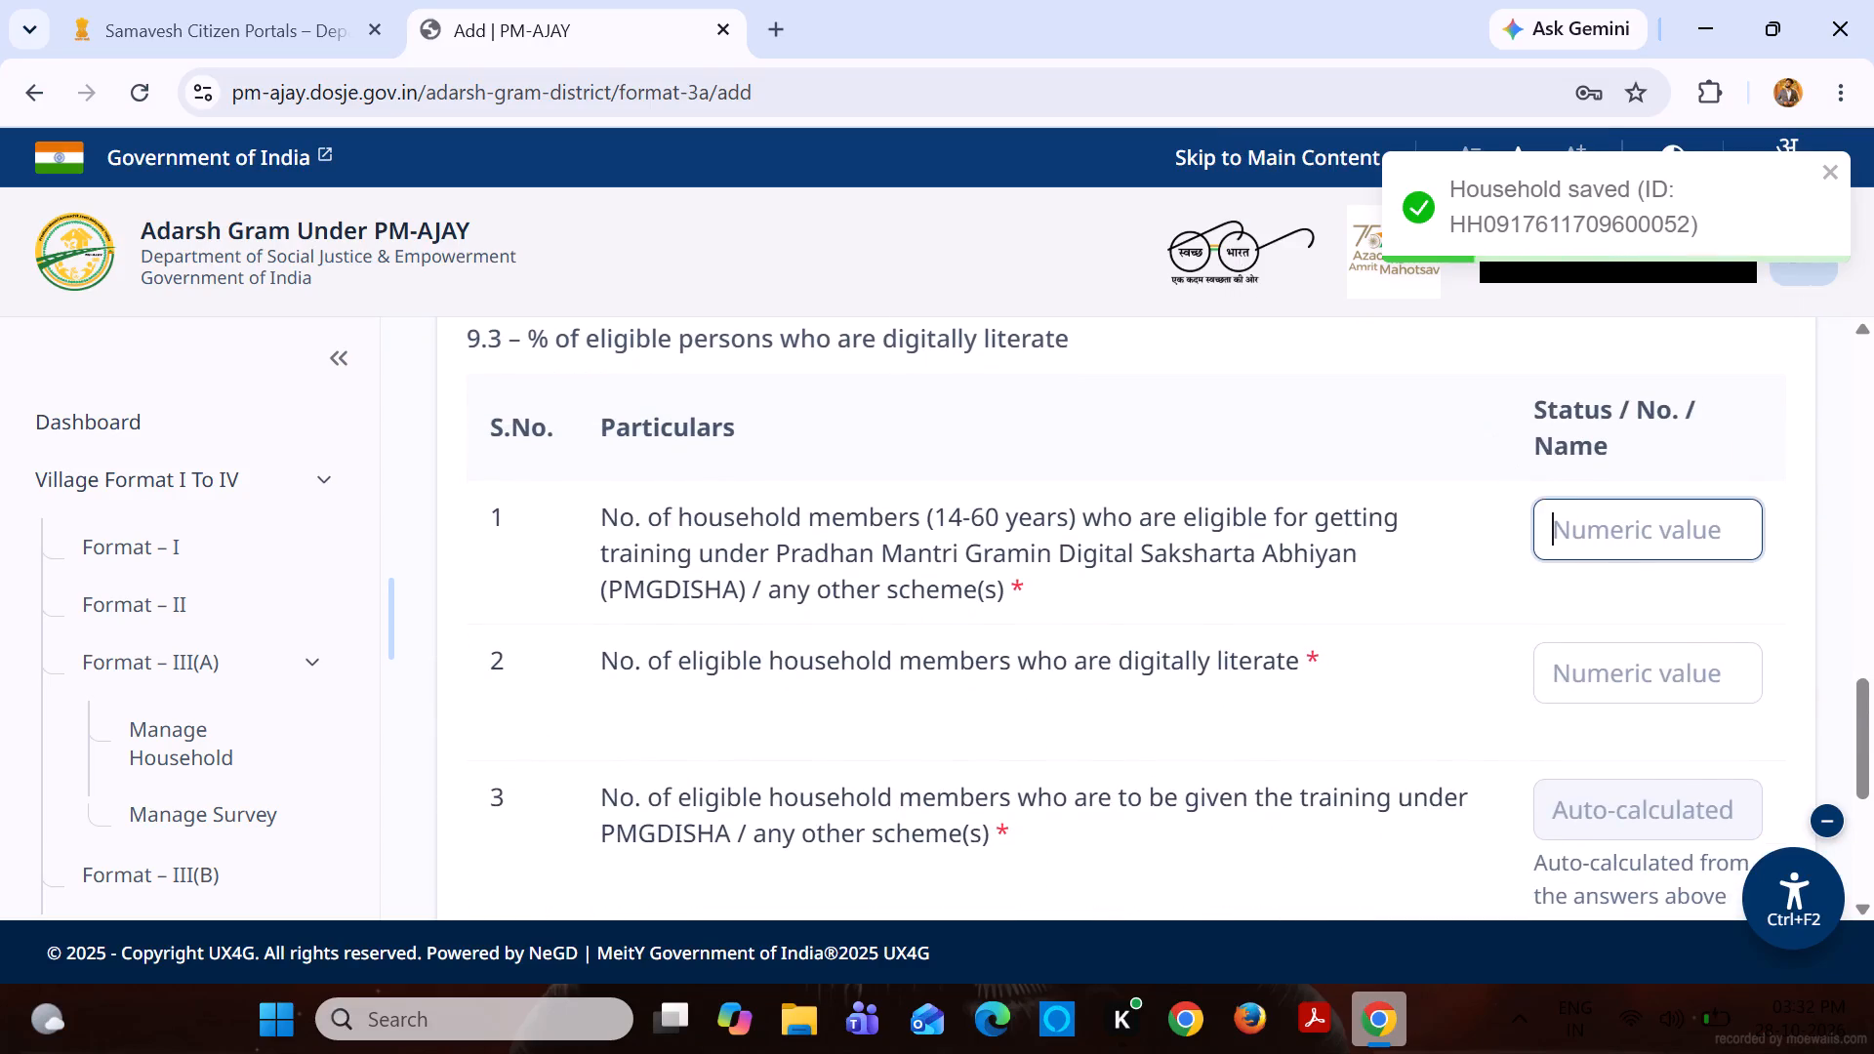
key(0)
click(1661, 734)
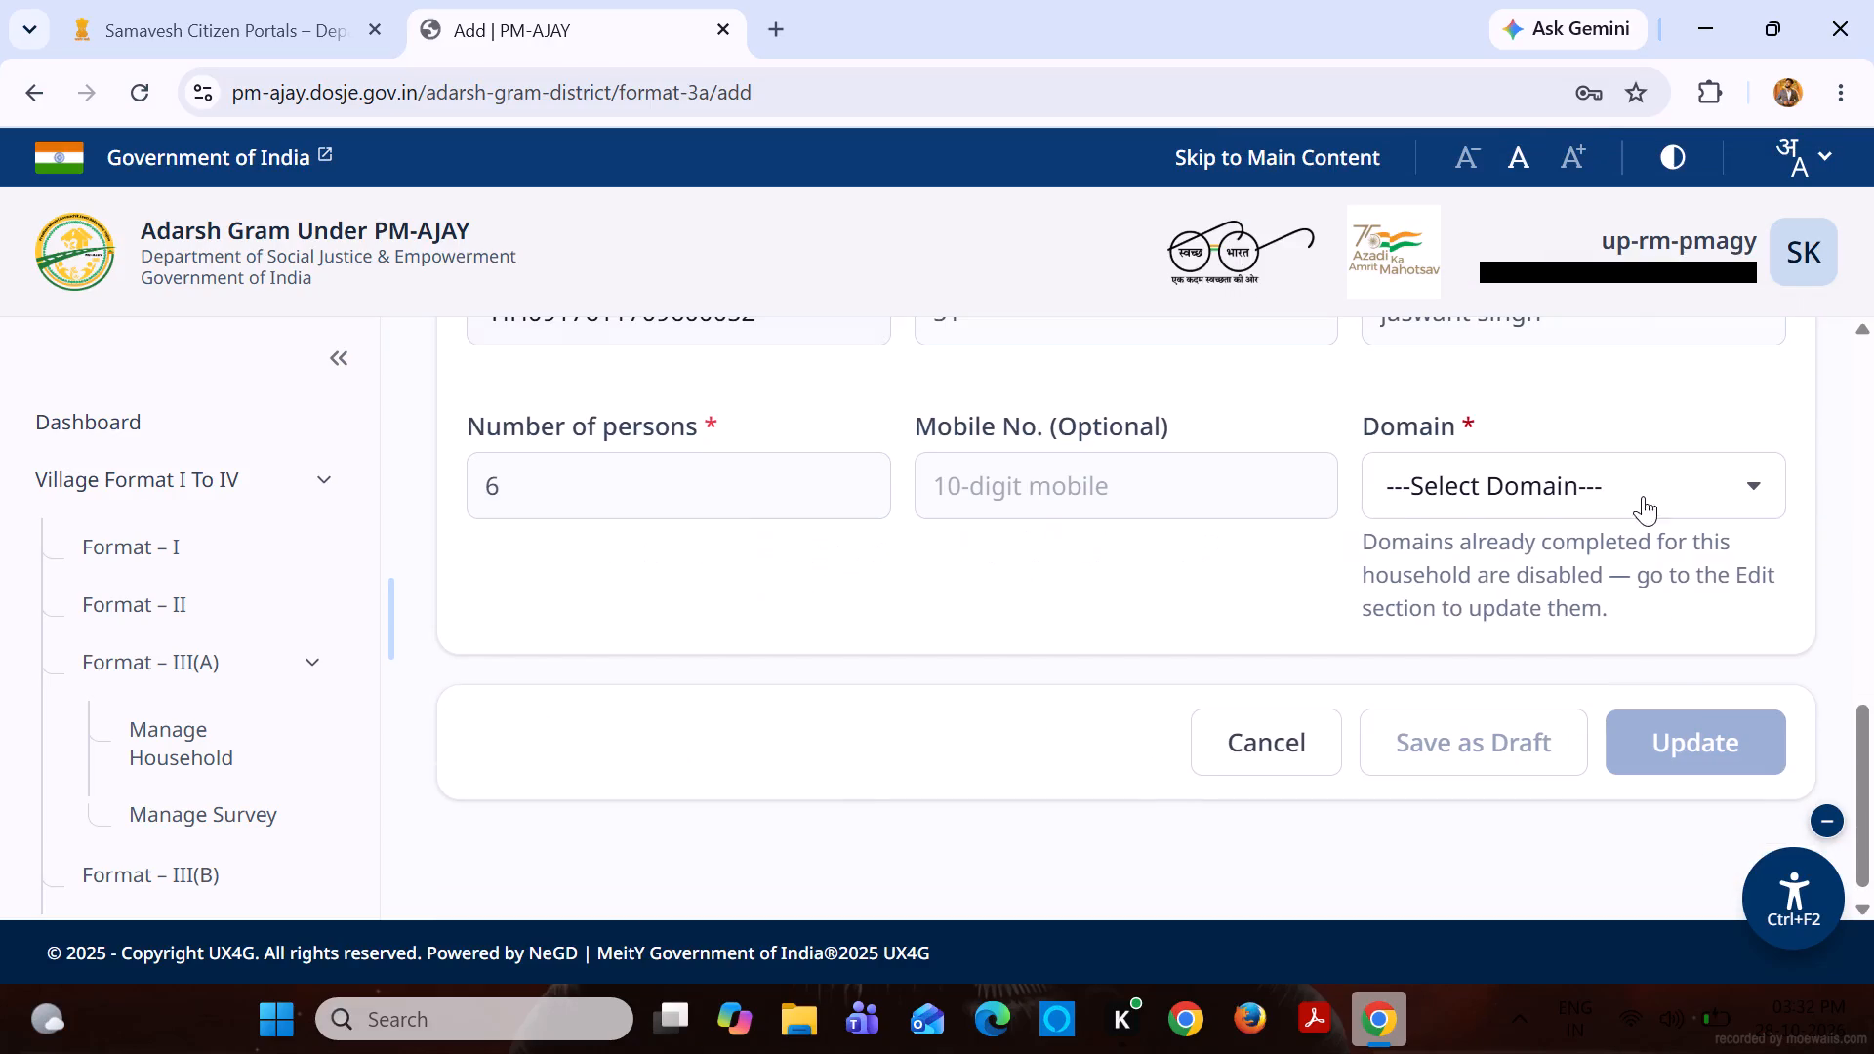
Choose the 10 – Livelihood and Skill Development domain and set youth eligible for skill training (10.1) and bank linked loans (10.2) to 0.
click(1645, 472)
scroll(1550, 684, down, 9)
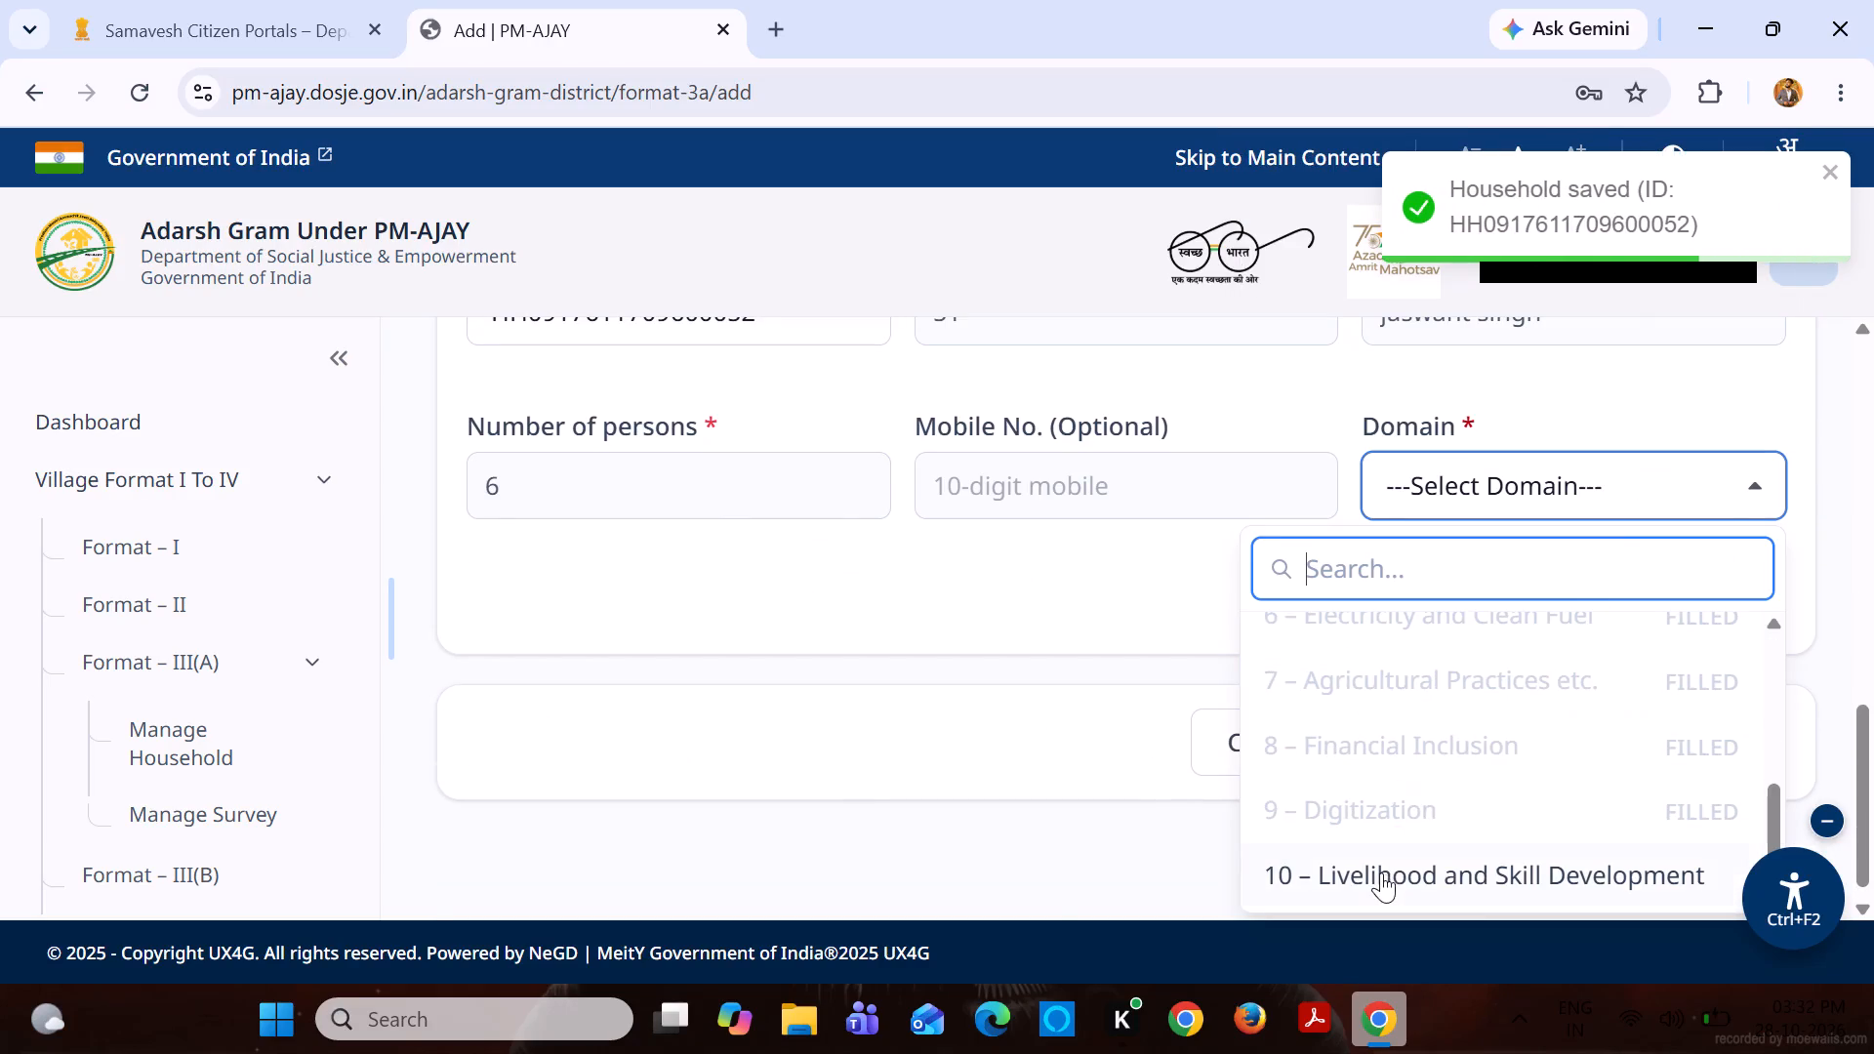
click(1381, 872)
scroll(1381, 872, down, 3)
click(1531, 654)
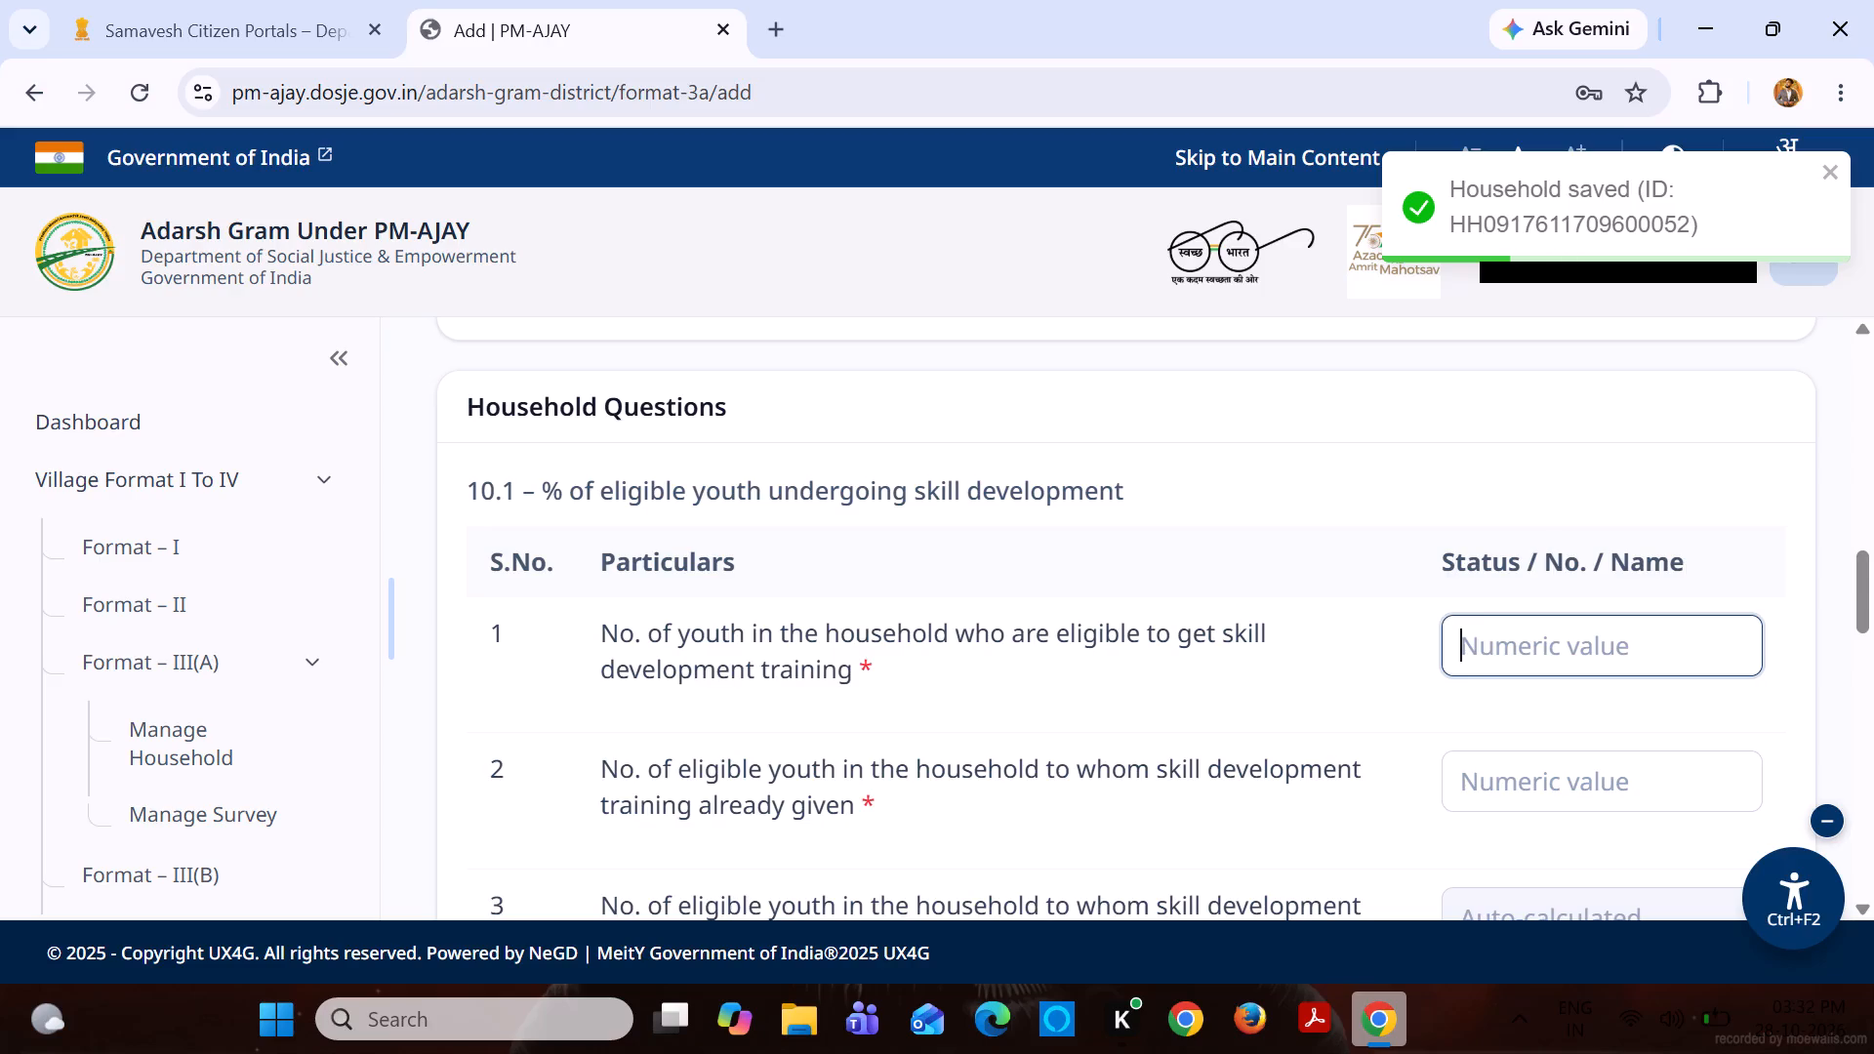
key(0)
scroll(1531, 654, down, 4)
click(1540, 704)
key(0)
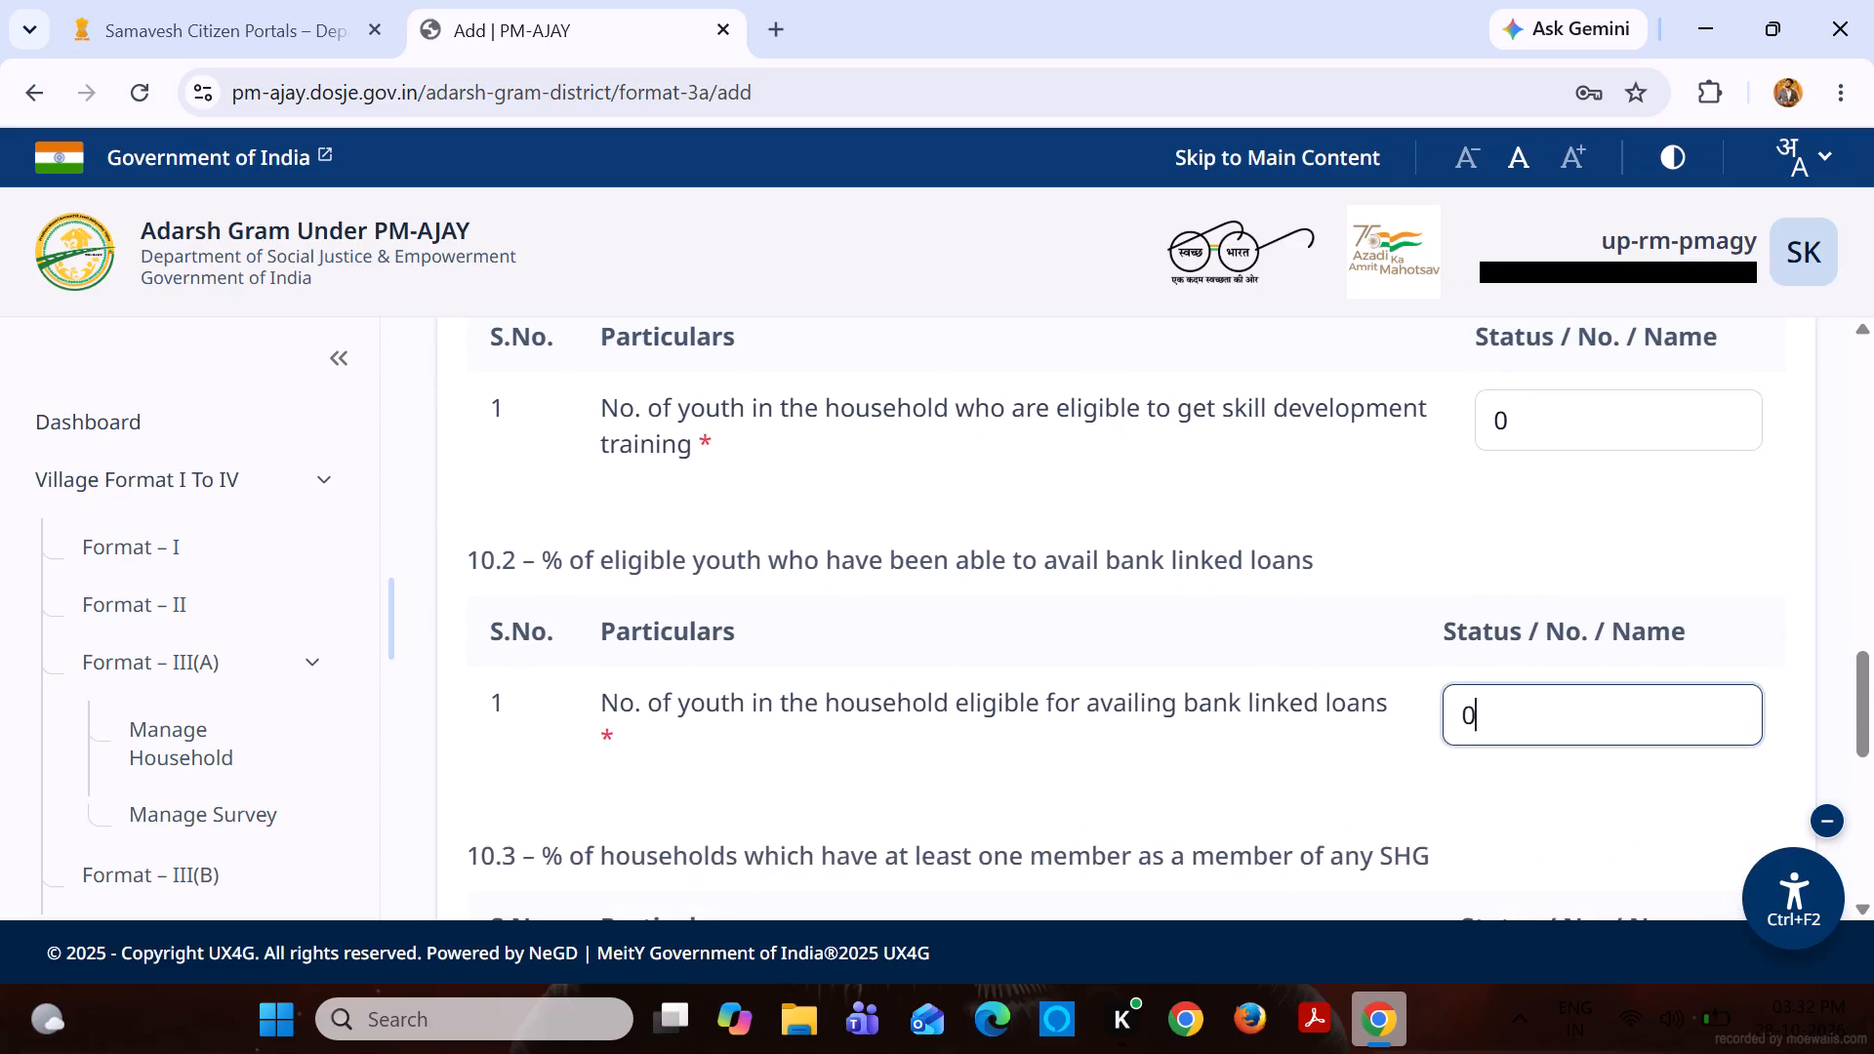
Answer Yes to a household member belonging to a self-help group (10.3) and submit the Livelihood and Skill Development domain.
scroll(1540, 704, down, 5)
click(1536, 704)
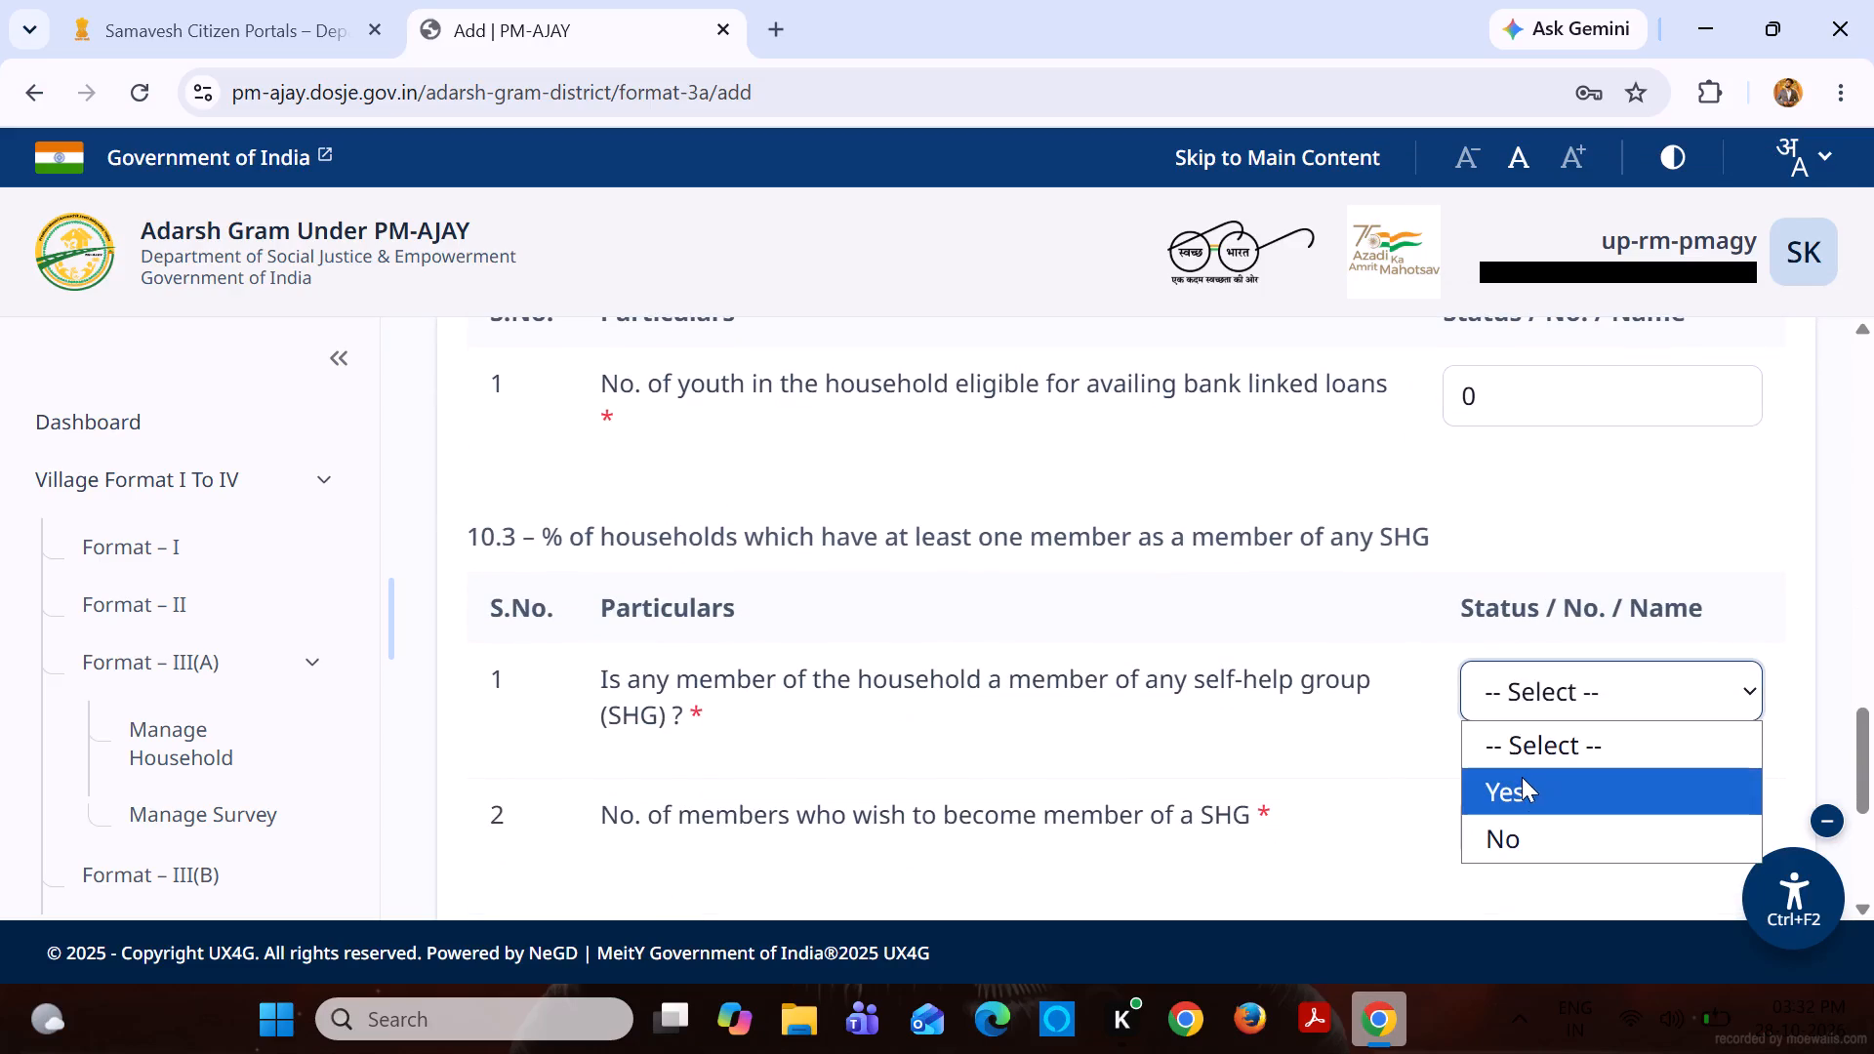
click(1522, 777)
scroll(1522, 777, down, 6)
click(1696, 701)
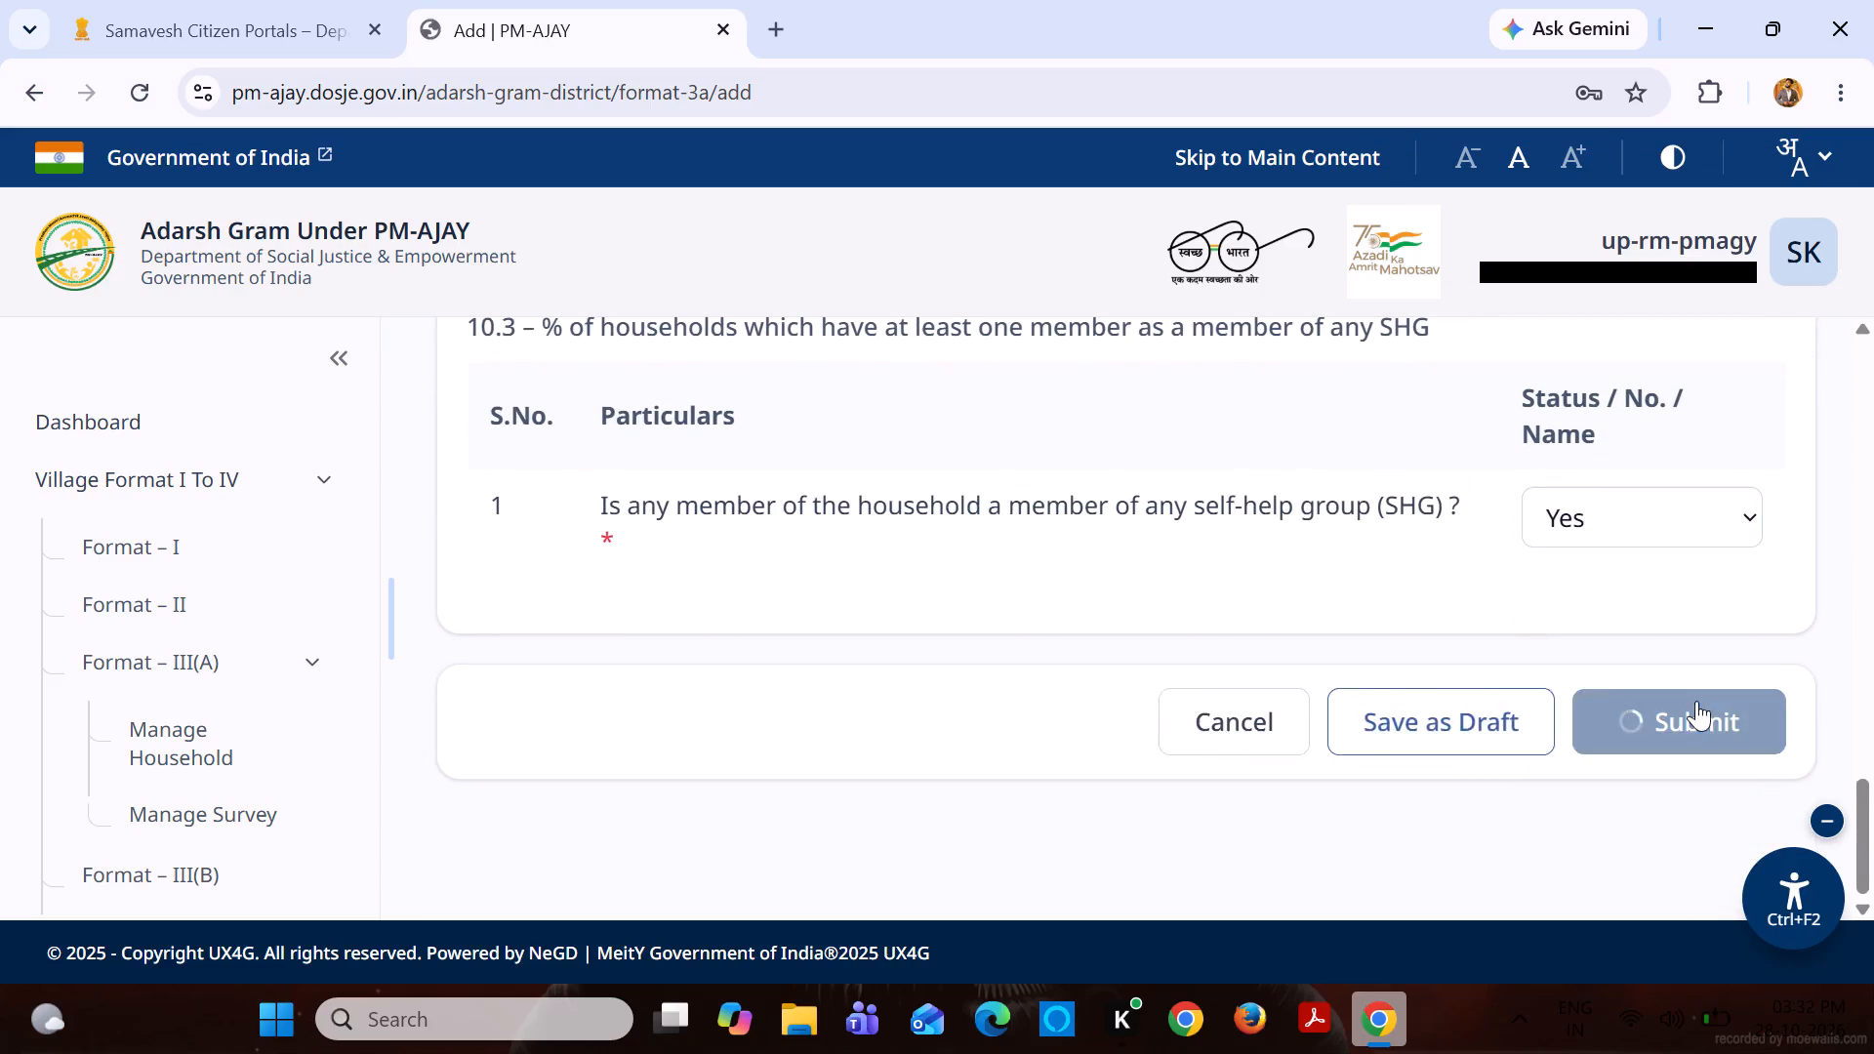
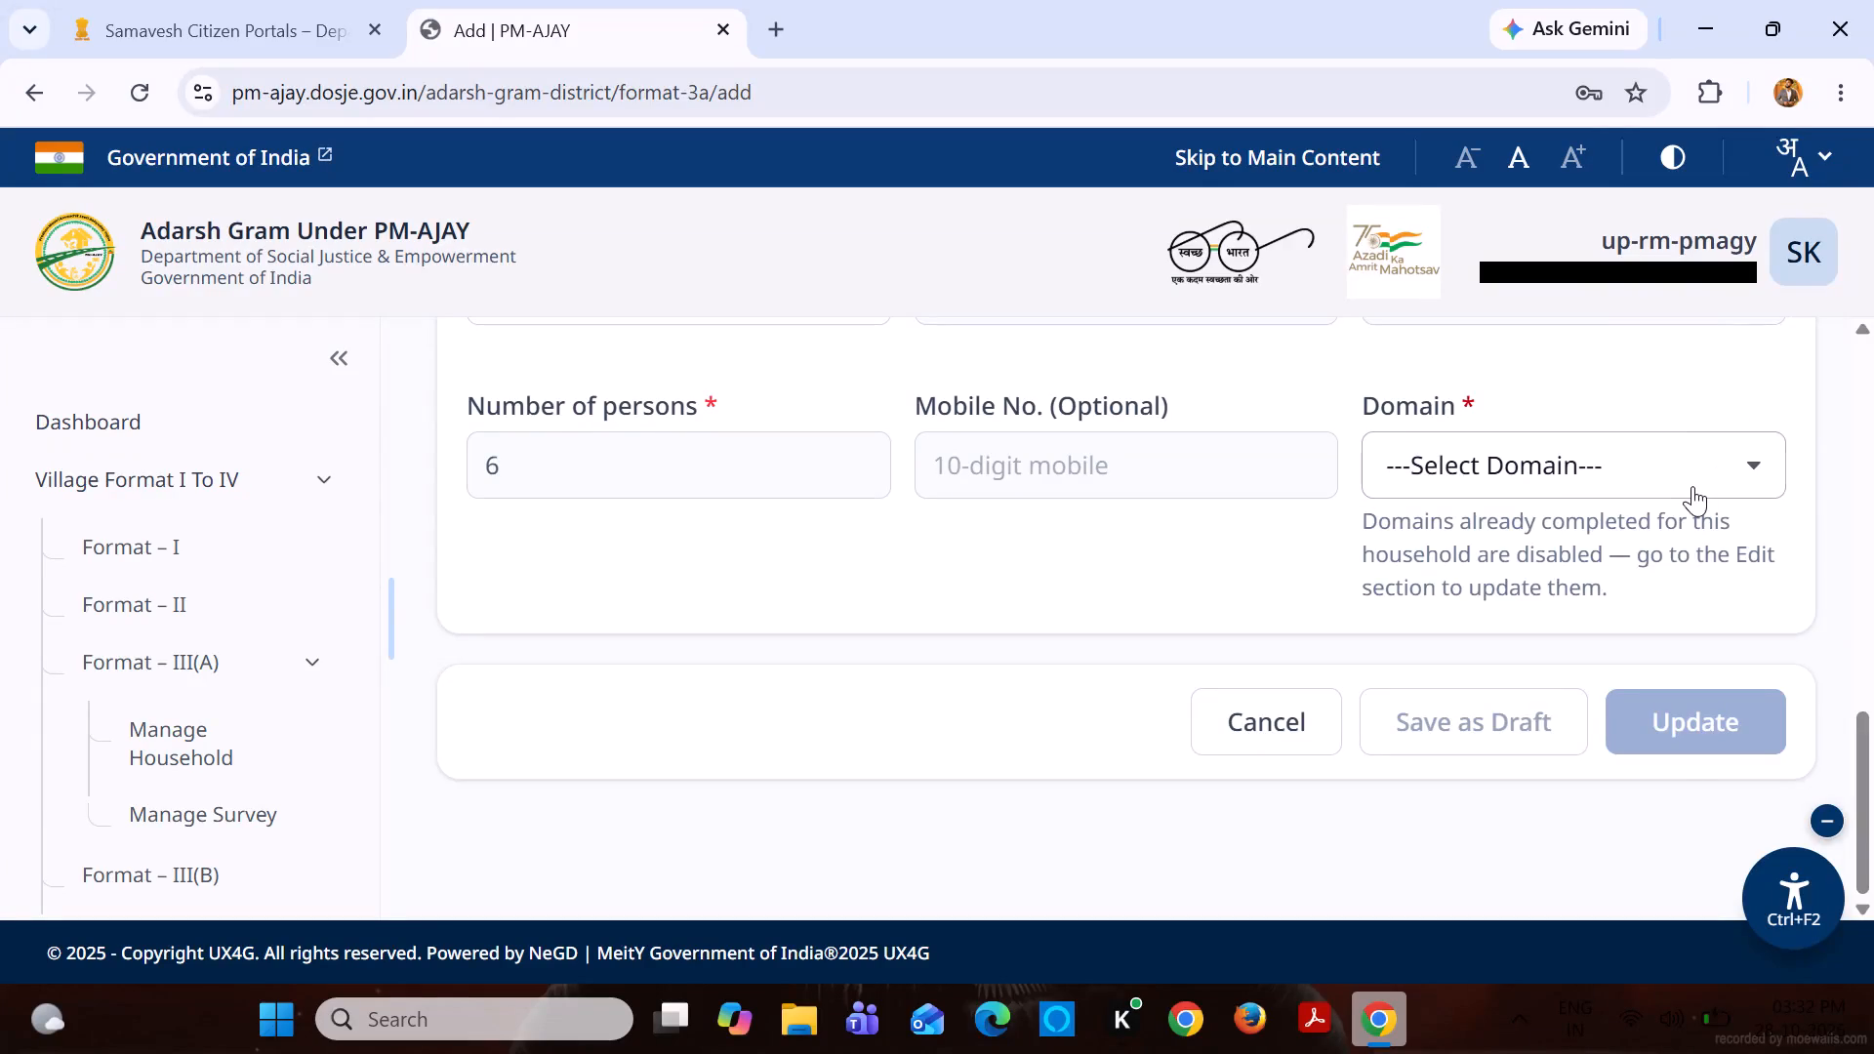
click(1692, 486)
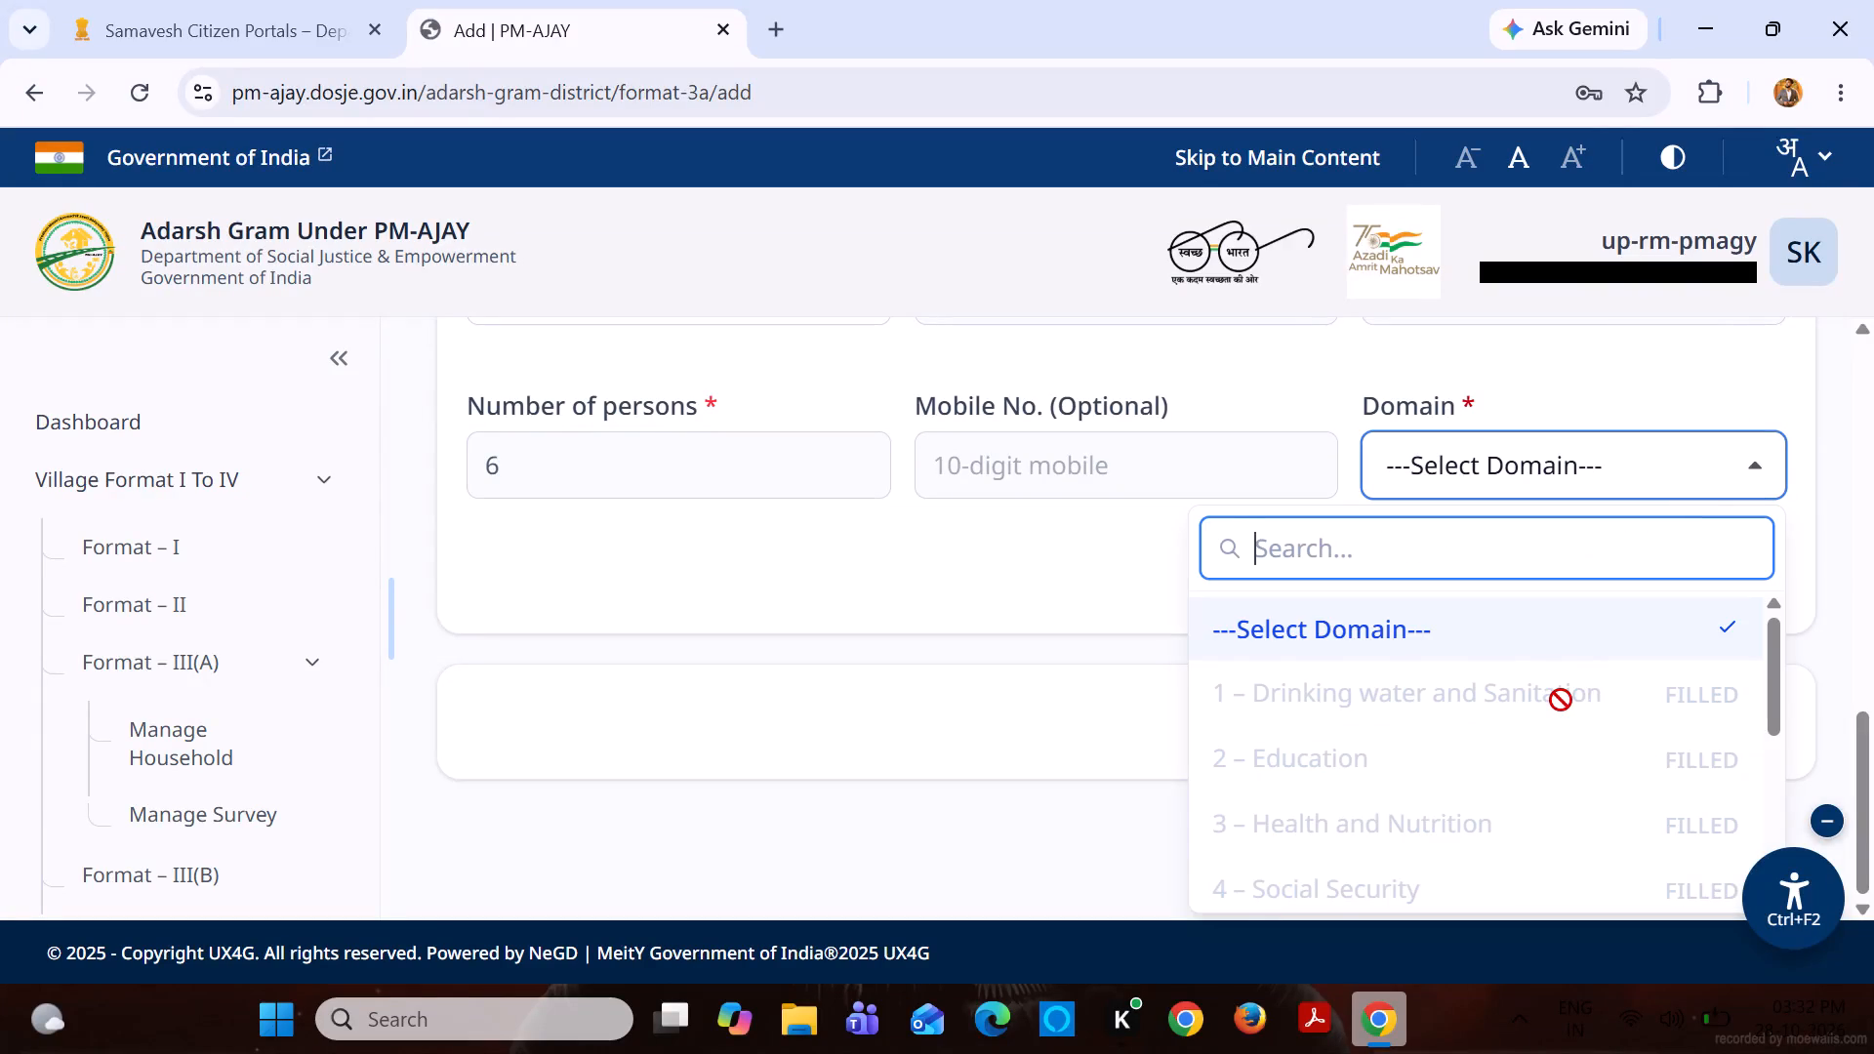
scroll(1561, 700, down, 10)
Start a new household in Manage Household with block Shahabad - 1488, gram panchayat Narkheri - 84799, village Narkhera - 117096 and category SC.
click(250, 733)
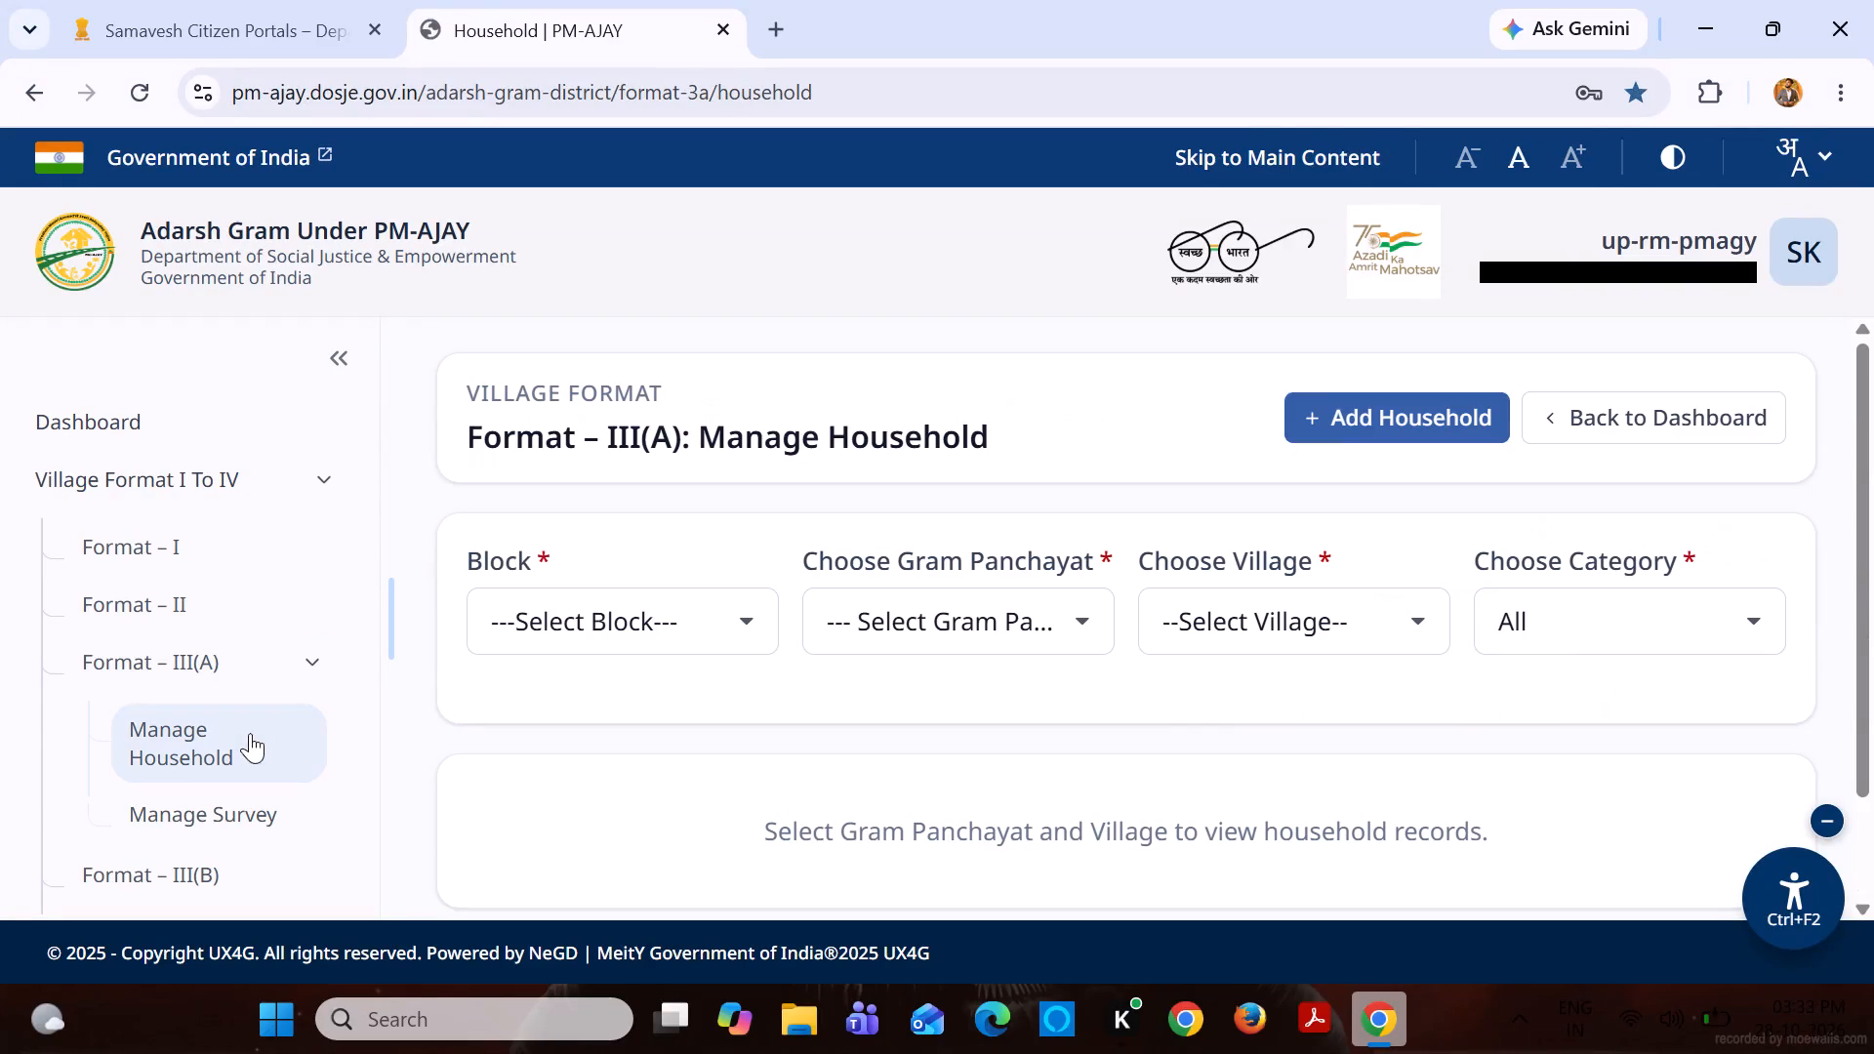
click(1328, 439)
click(1392, 355)
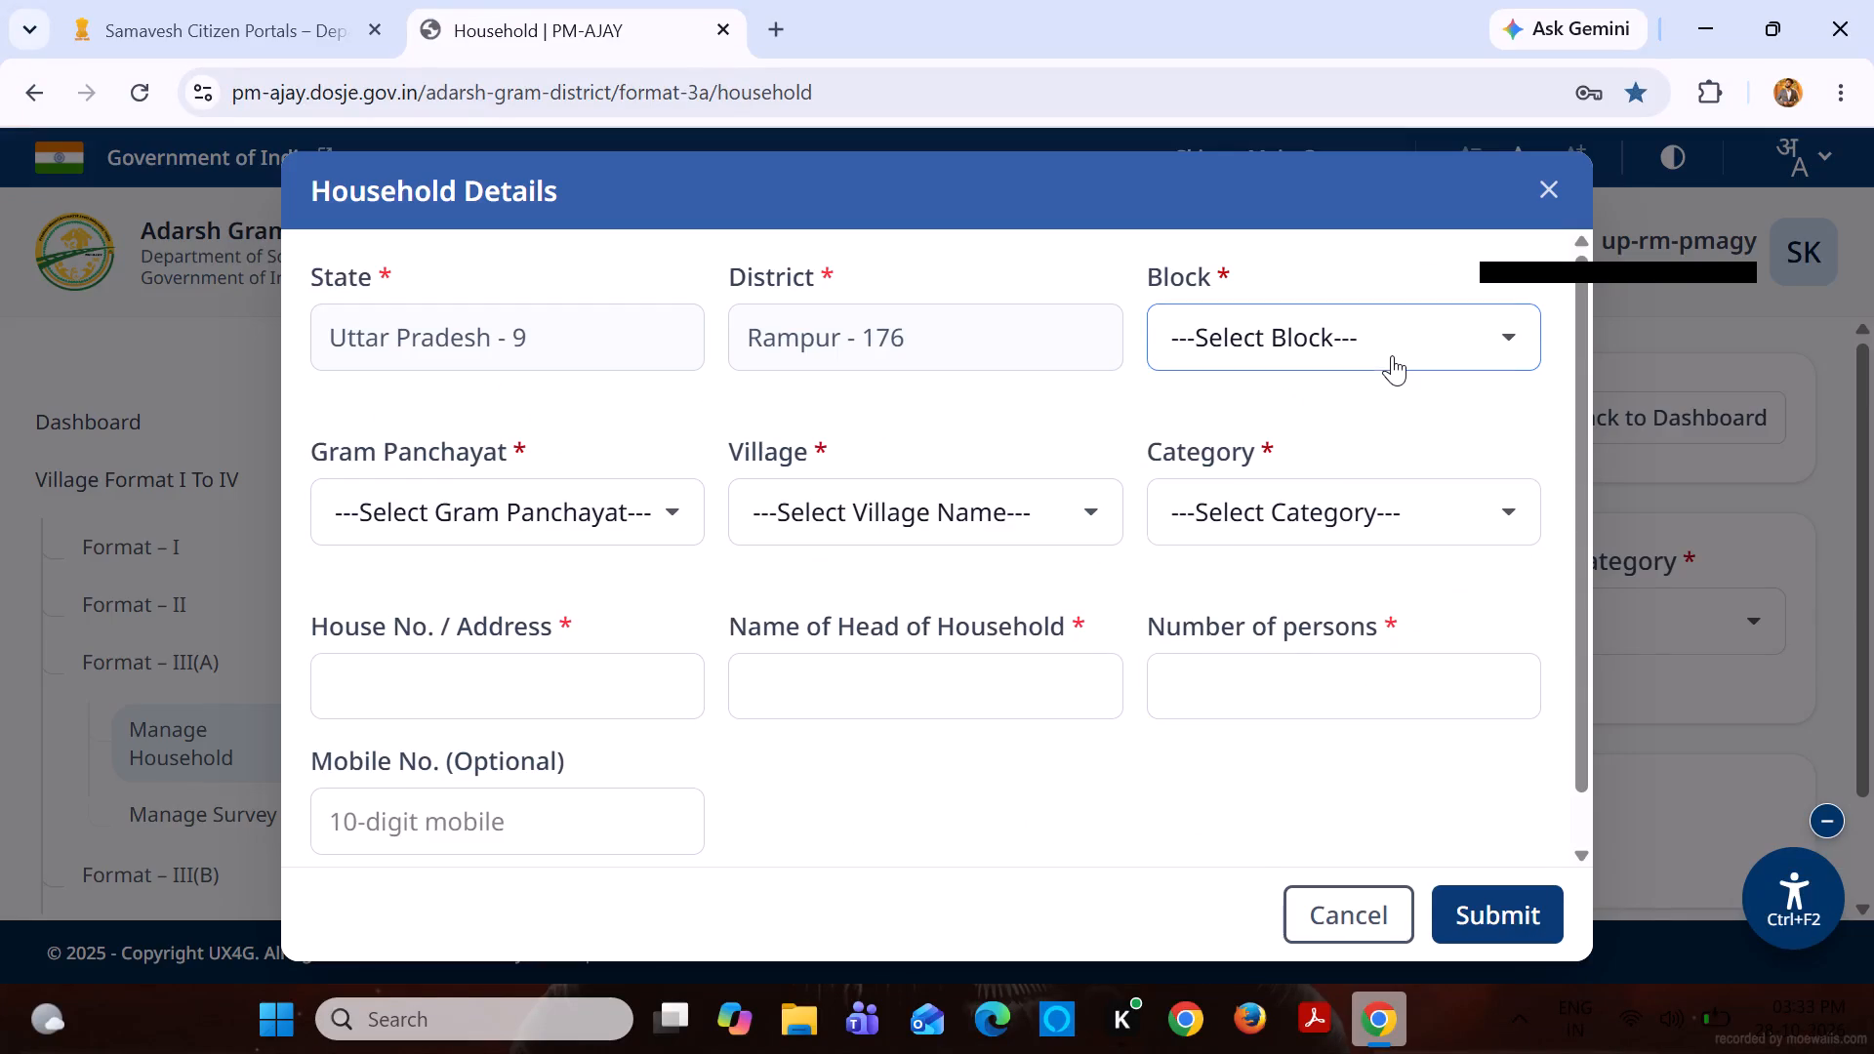
click(1260, 829)
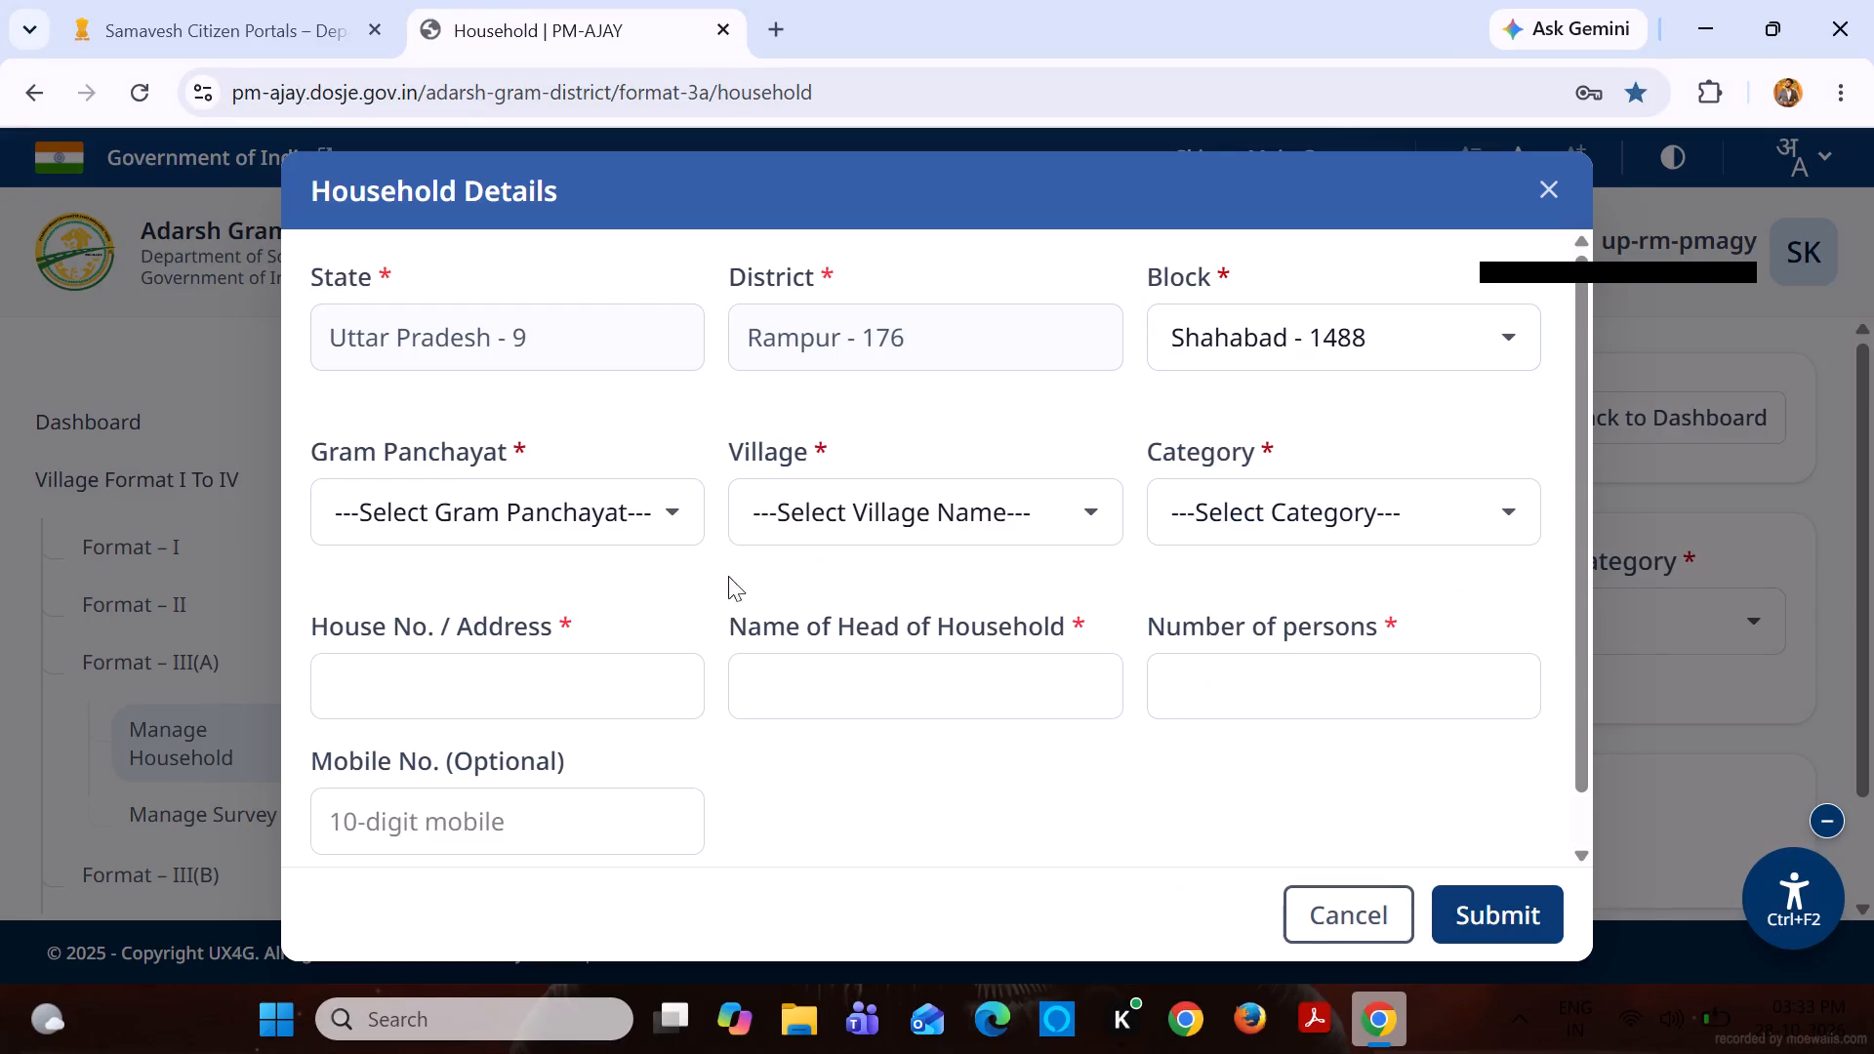
click(591, 506)
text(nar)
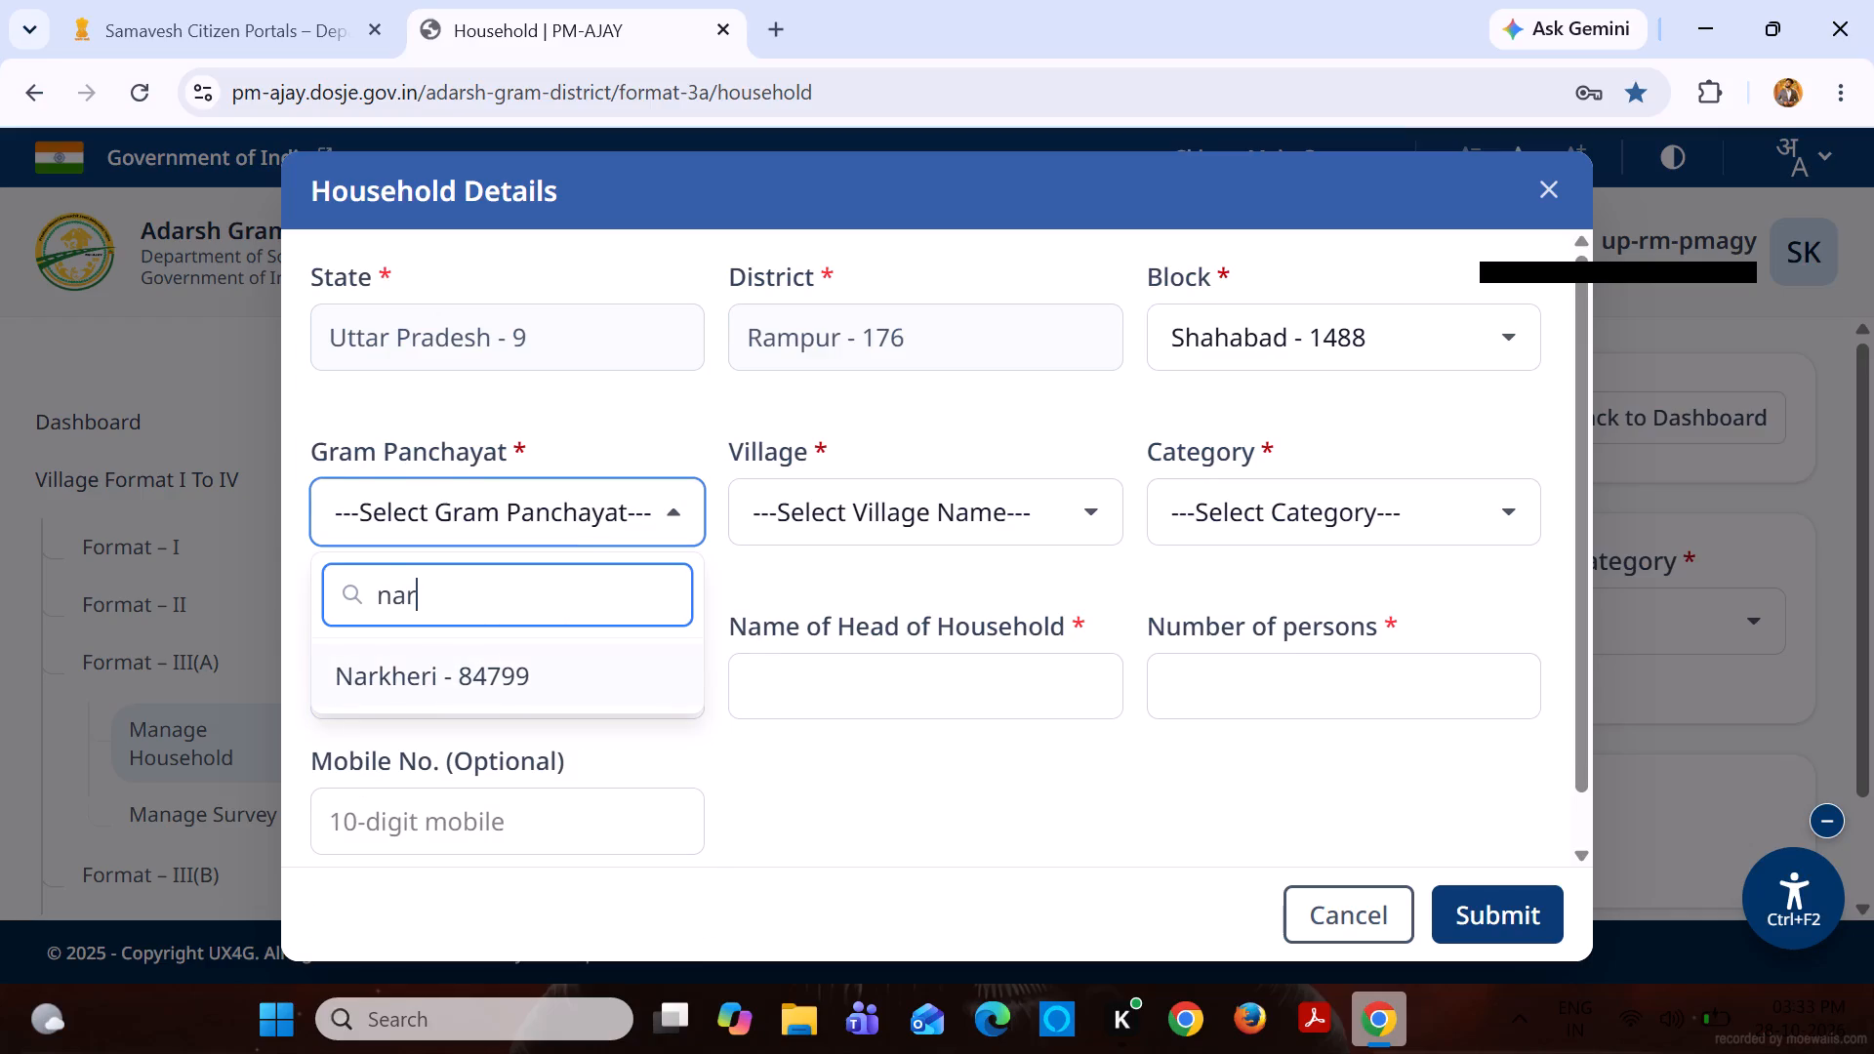
click(501, 664)
click(949, 503)
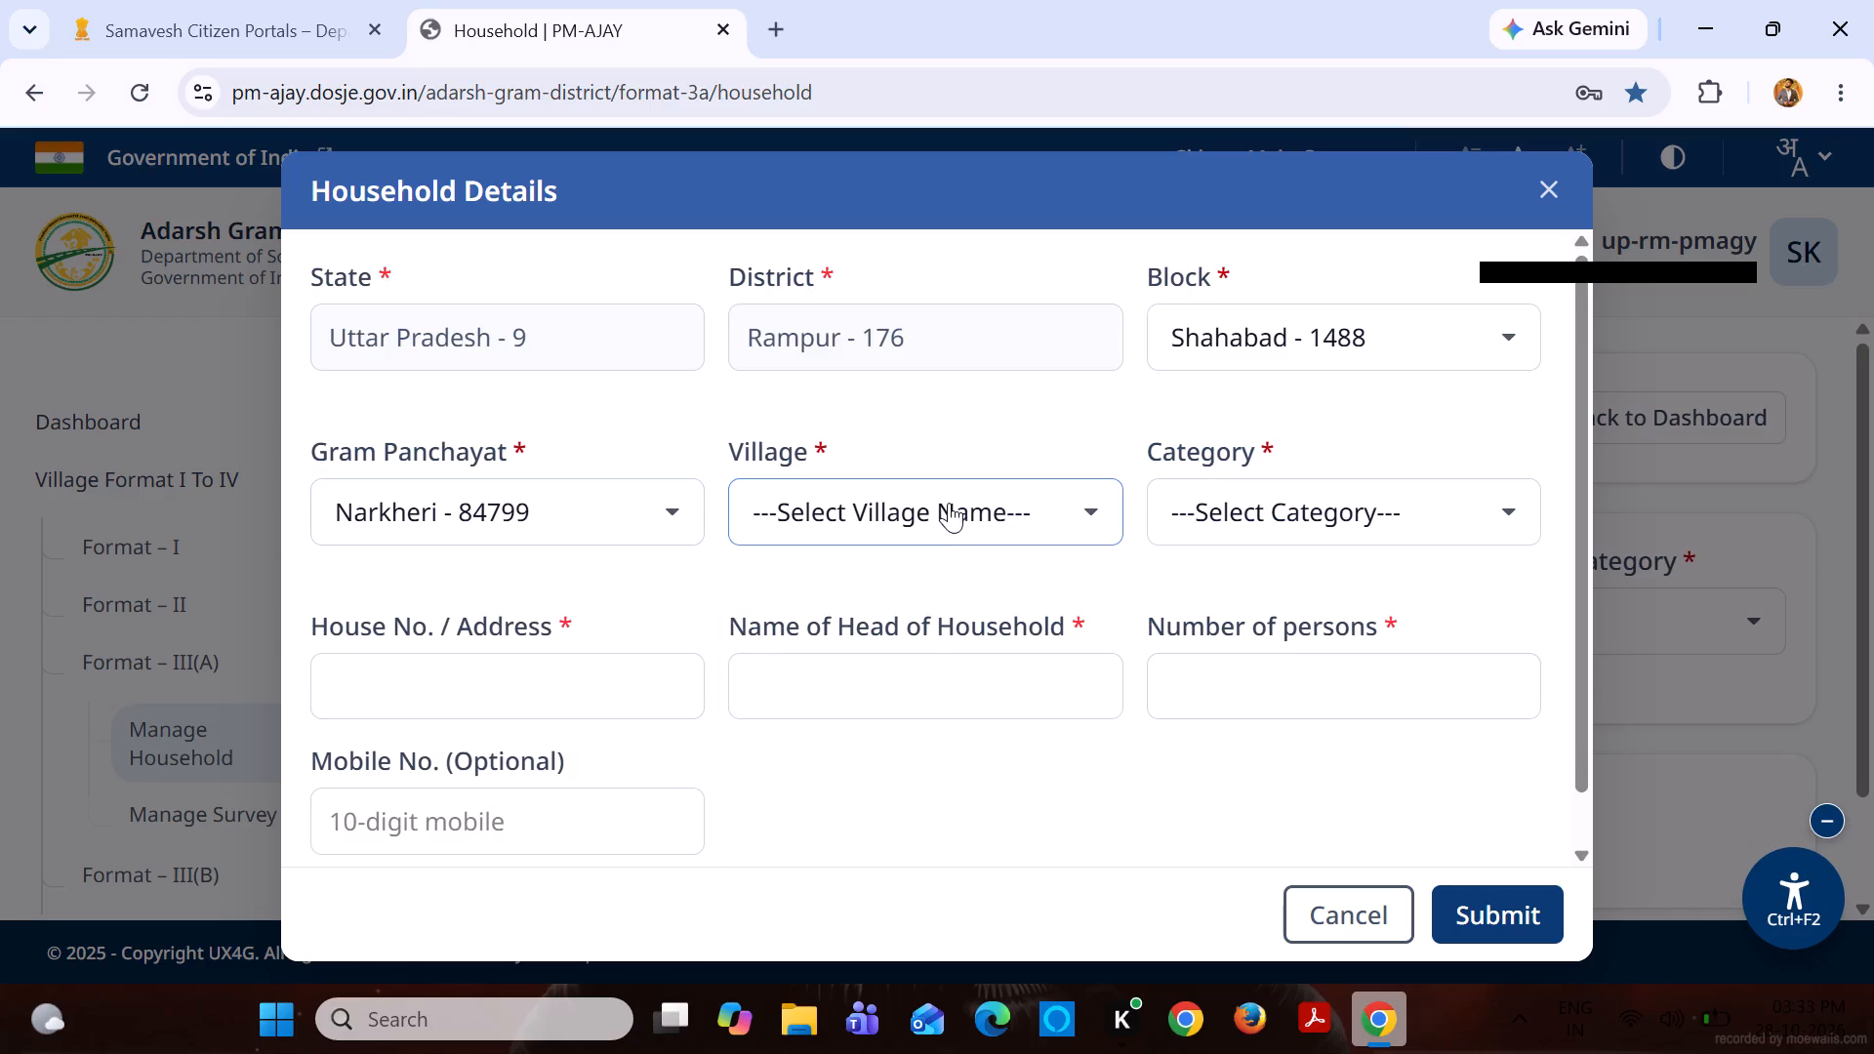
click(852, 641)
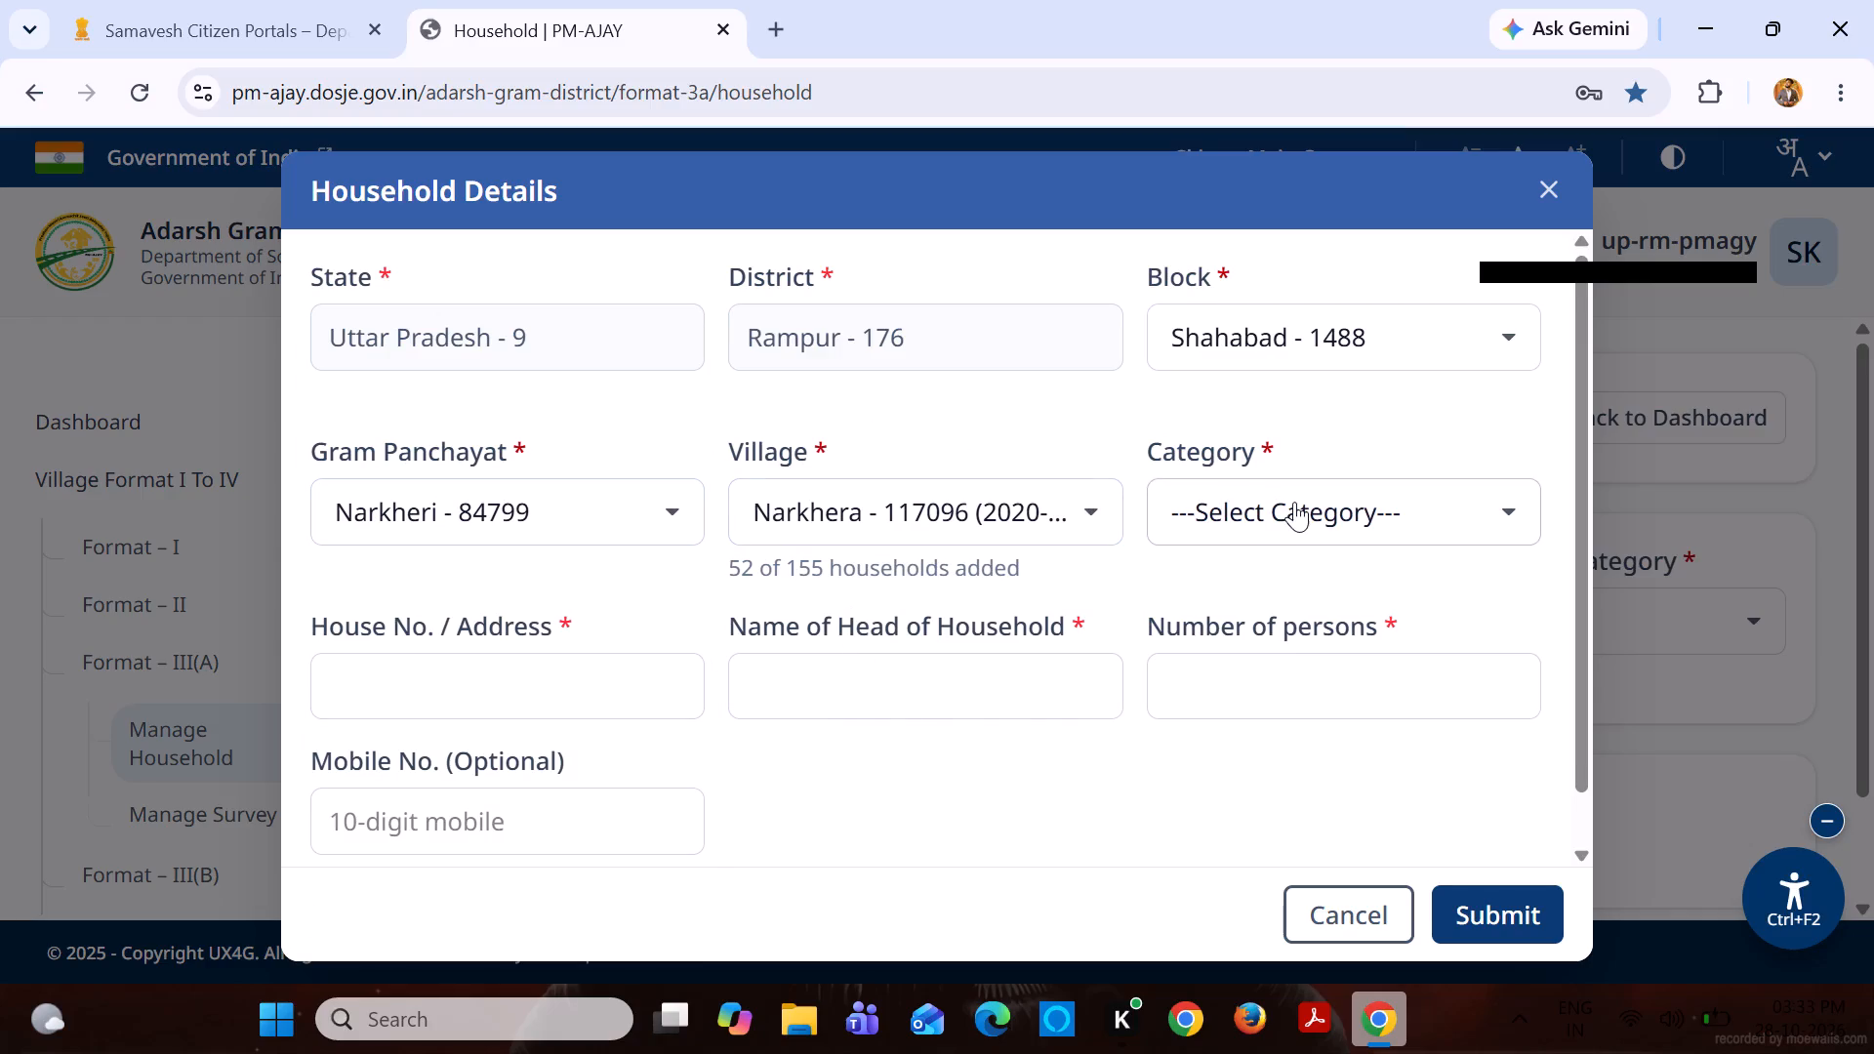
click(1294, 503)
click(1196, 654)
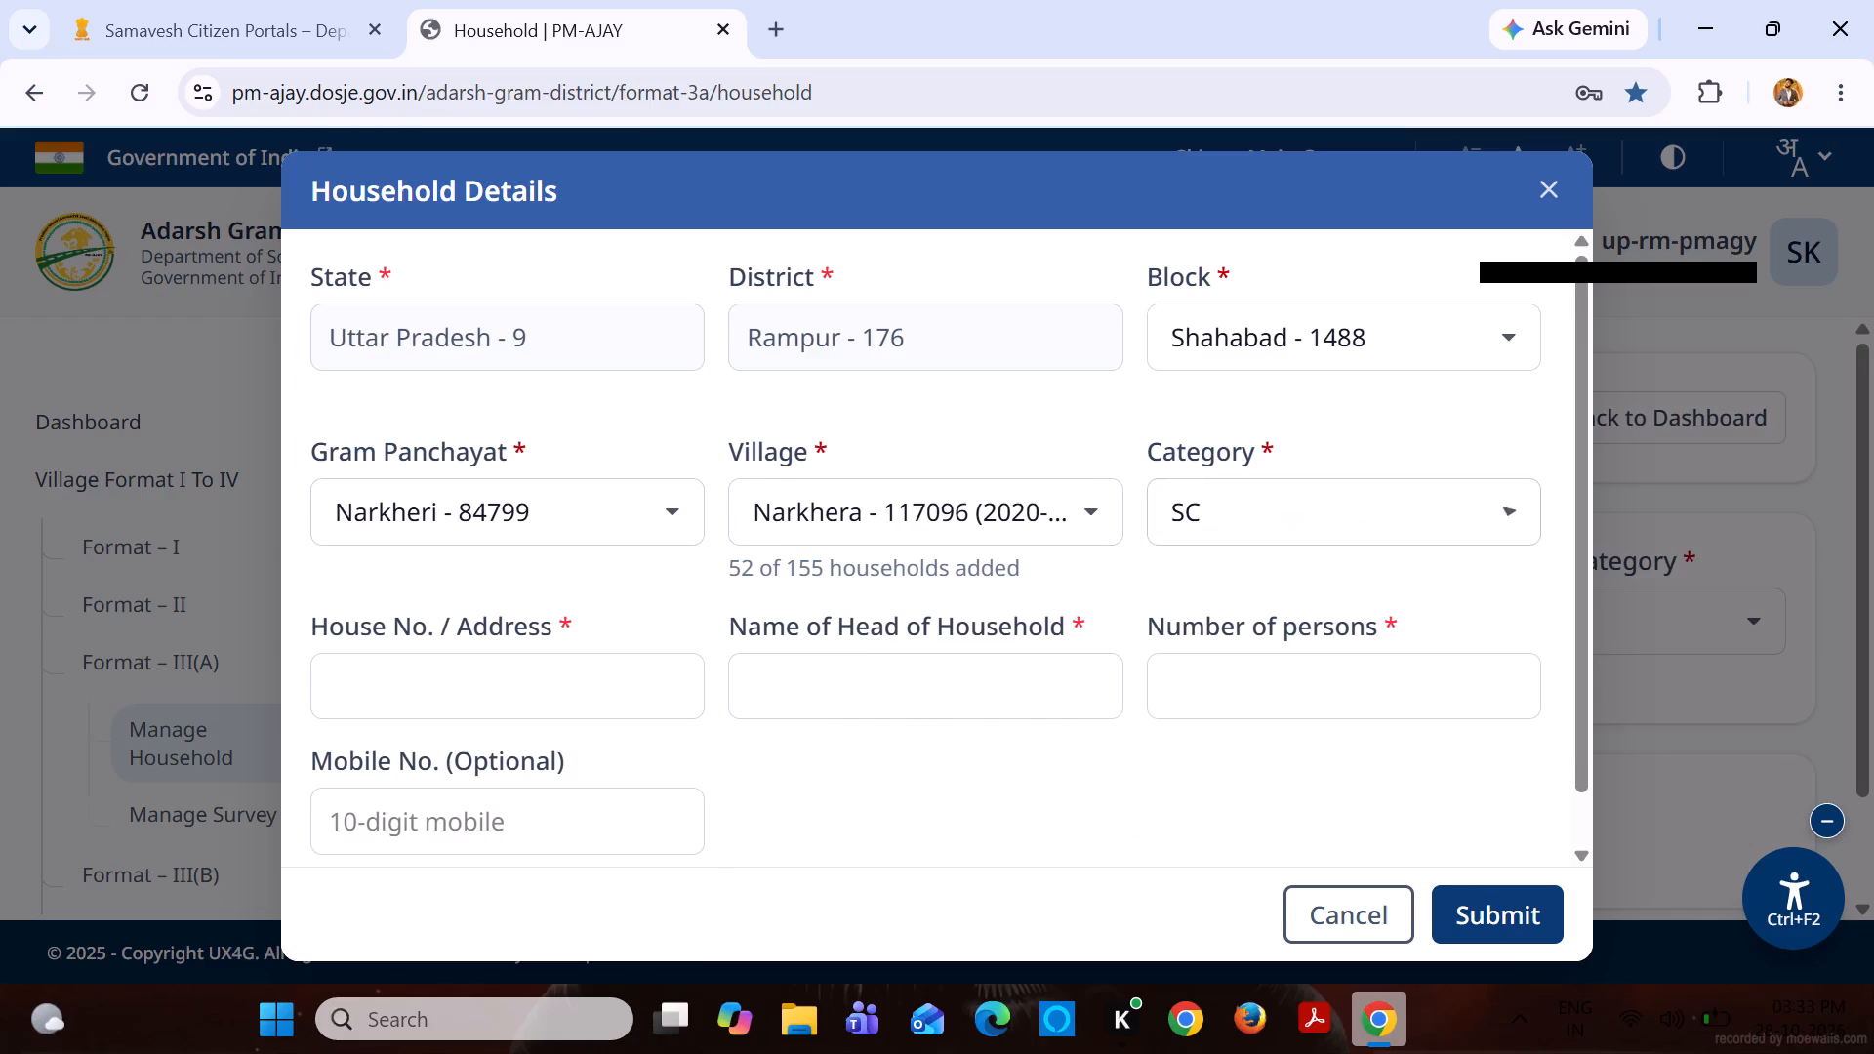
Set the house number to 52, enter the head of household's name, set the number of persons to 5, and submit the household.
click(551, 701)
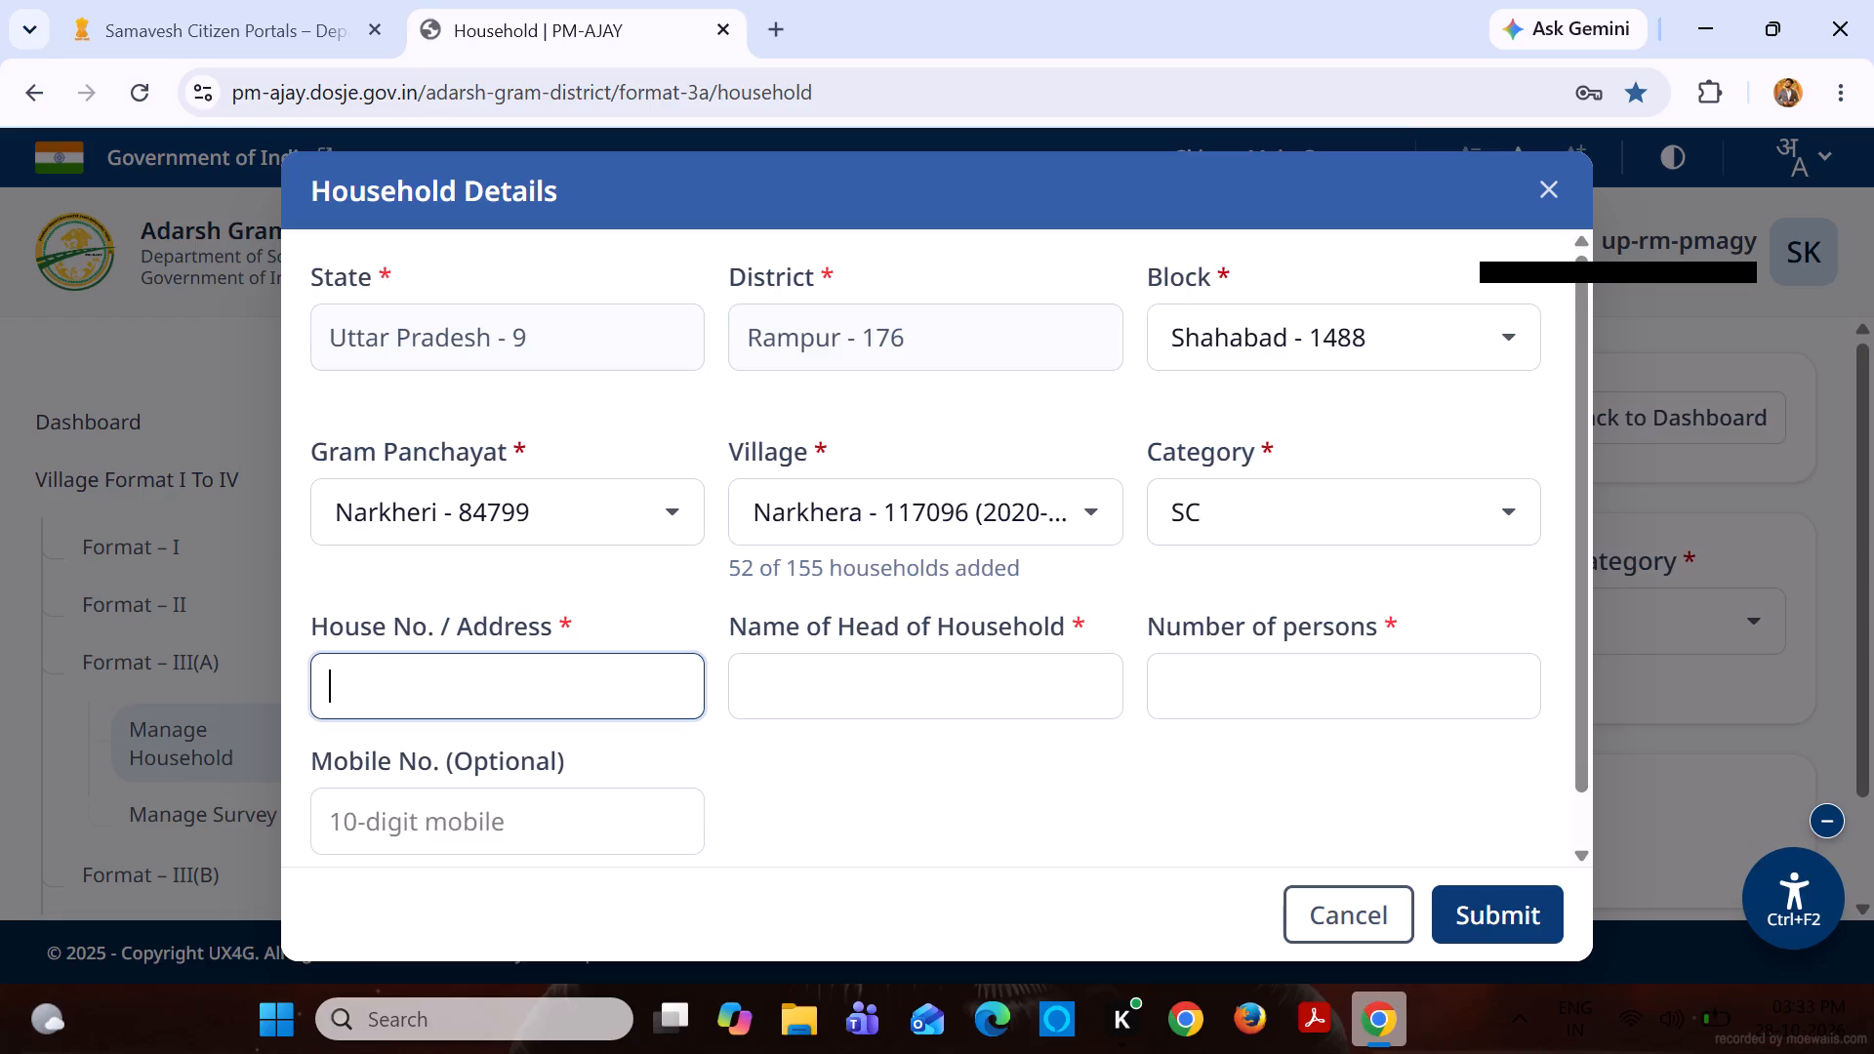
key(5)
click(891, 710)
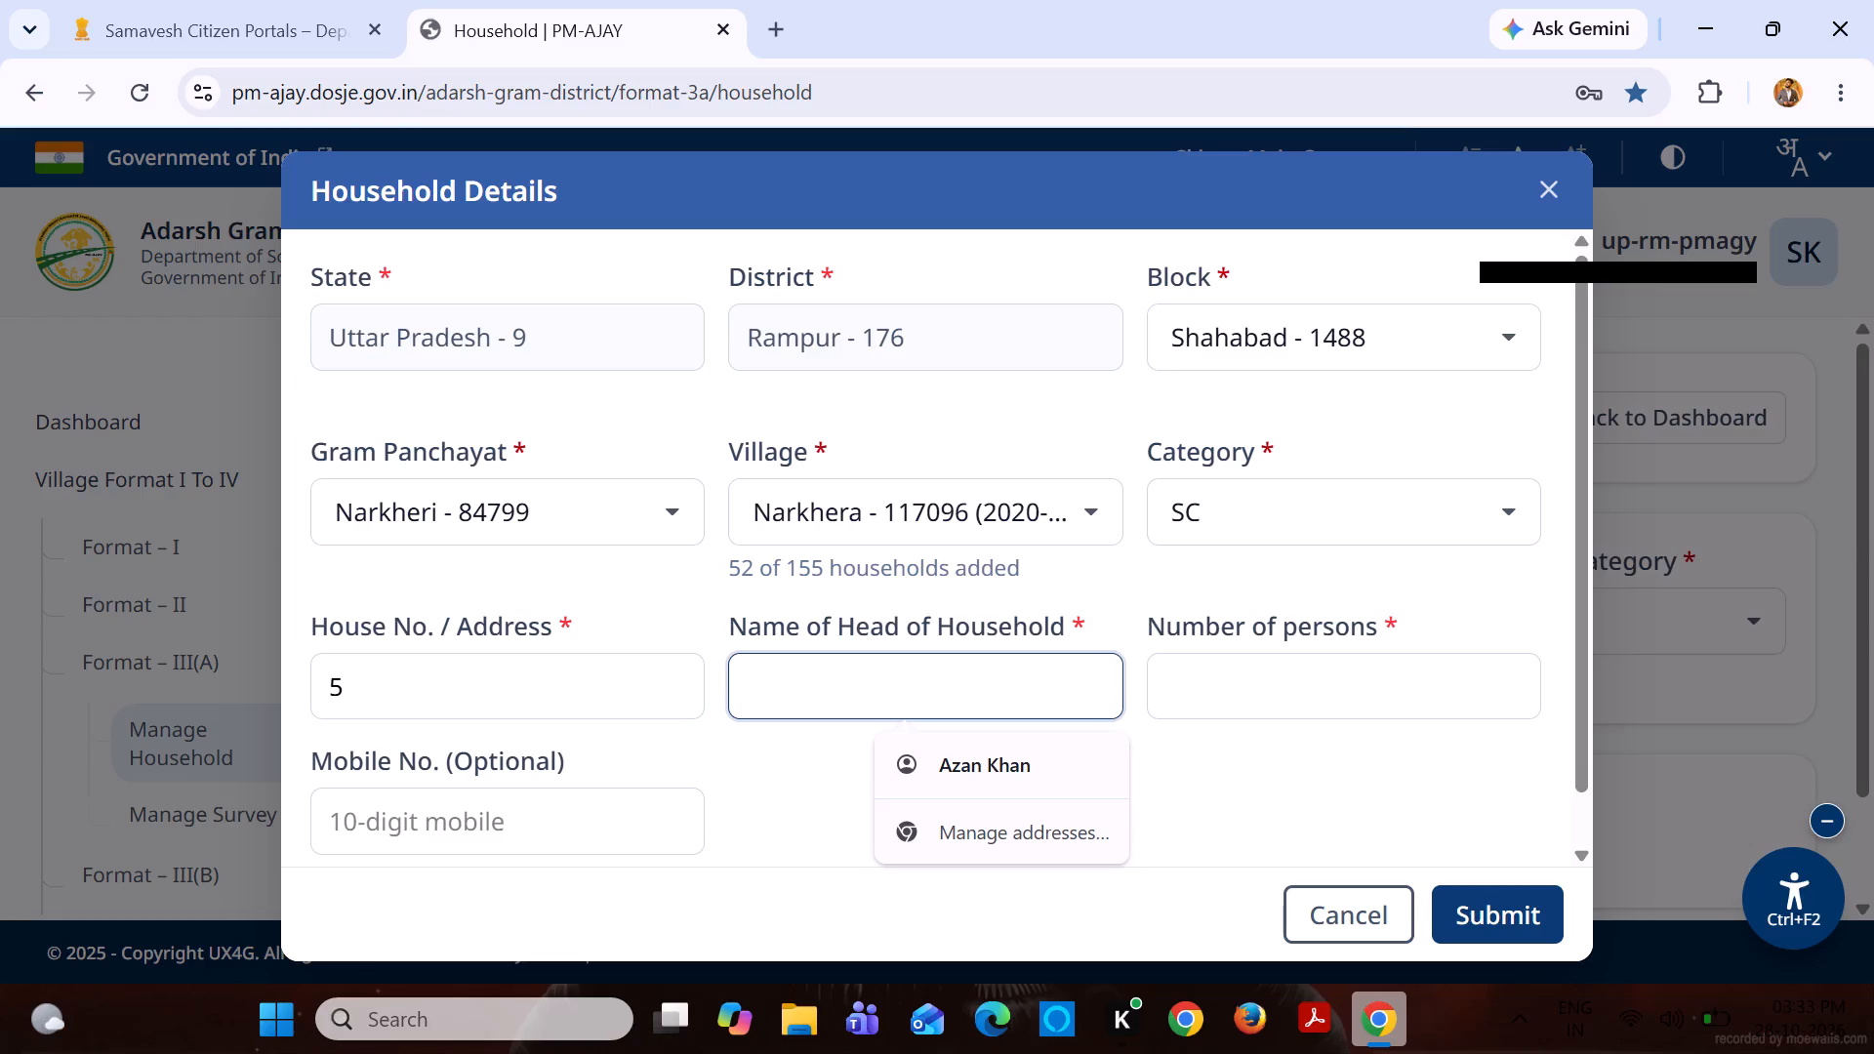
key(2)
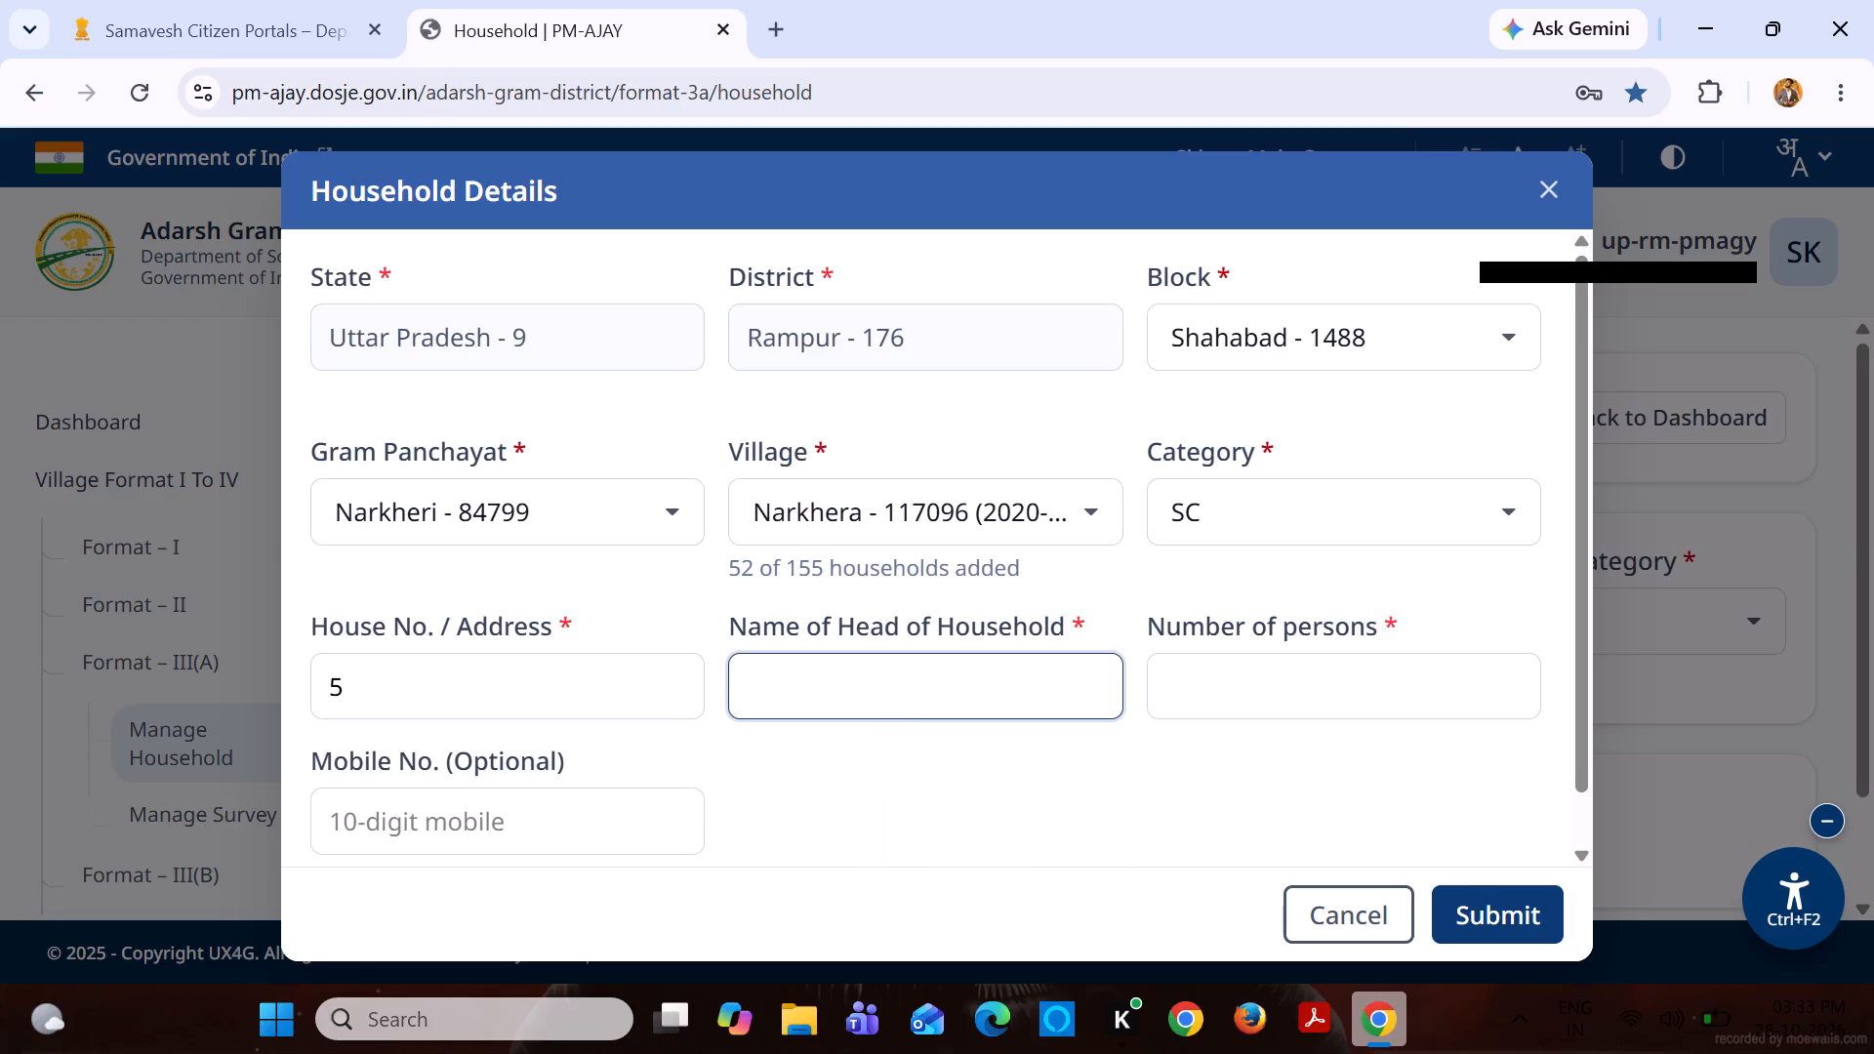
click(468, 686)
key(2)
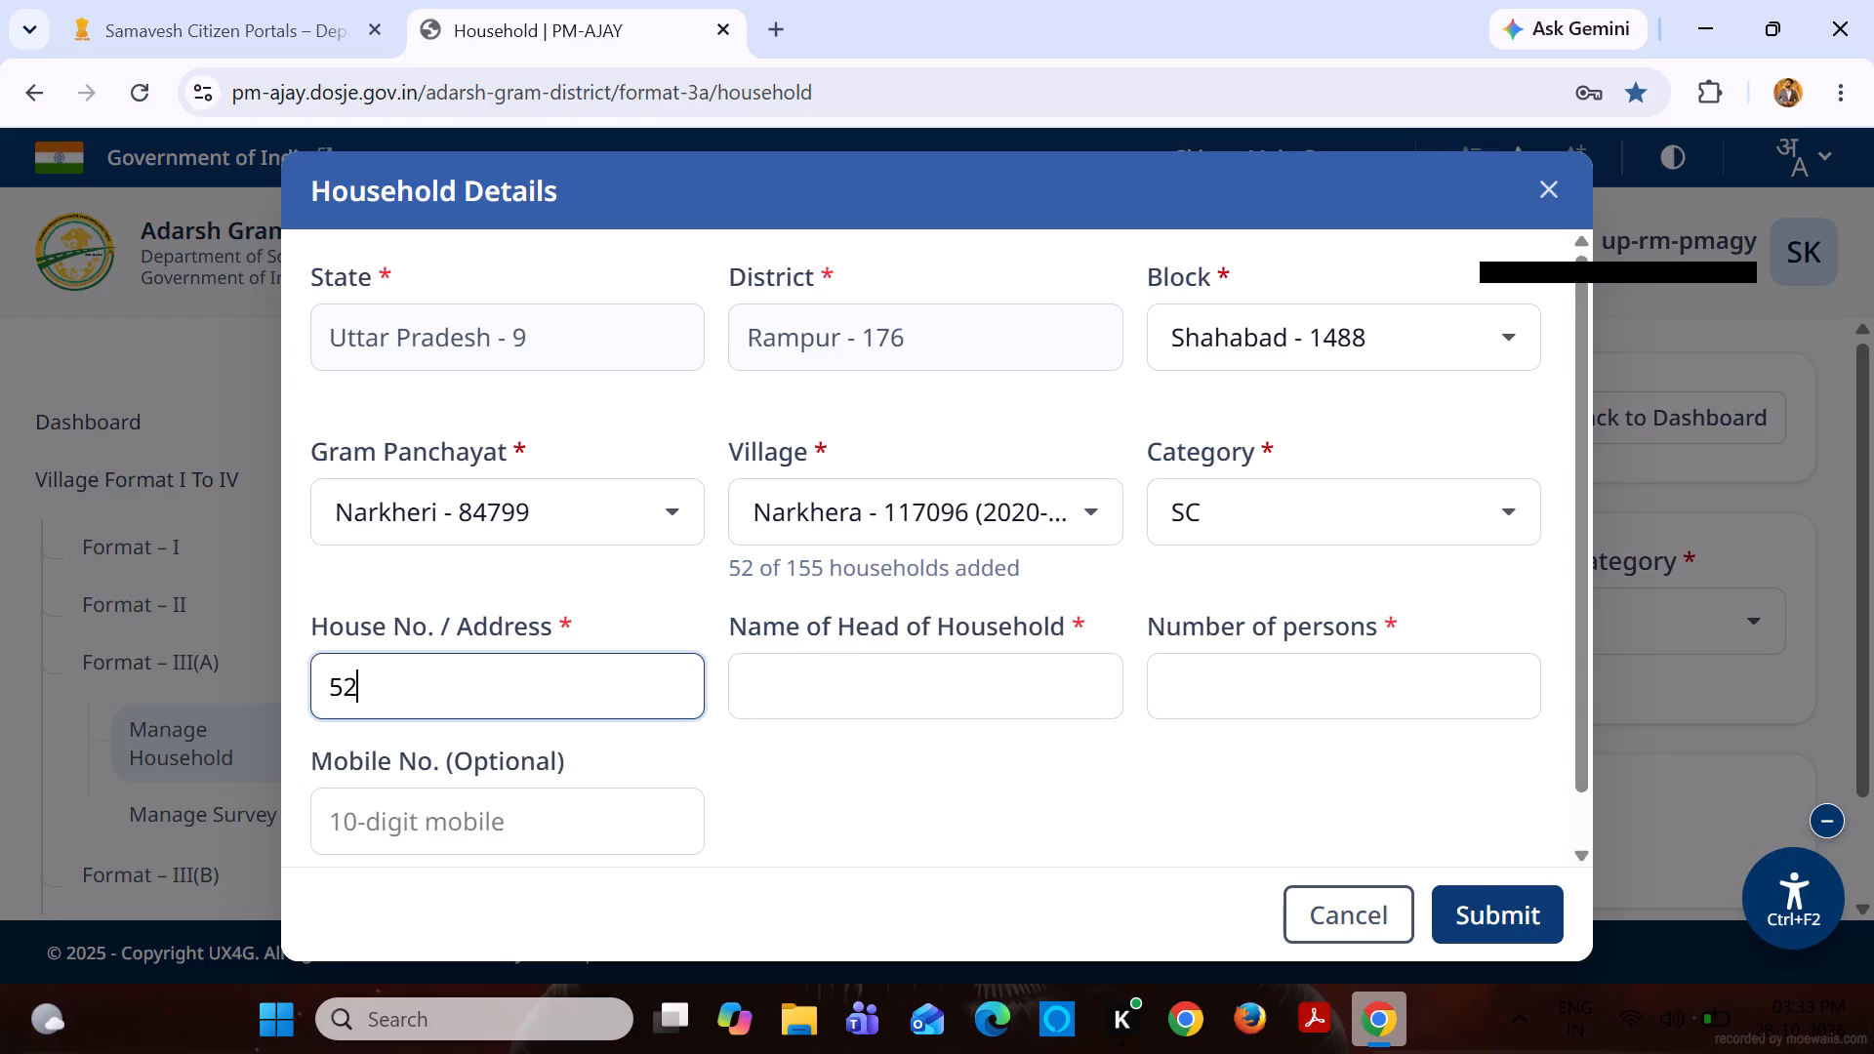
click(844, 697)
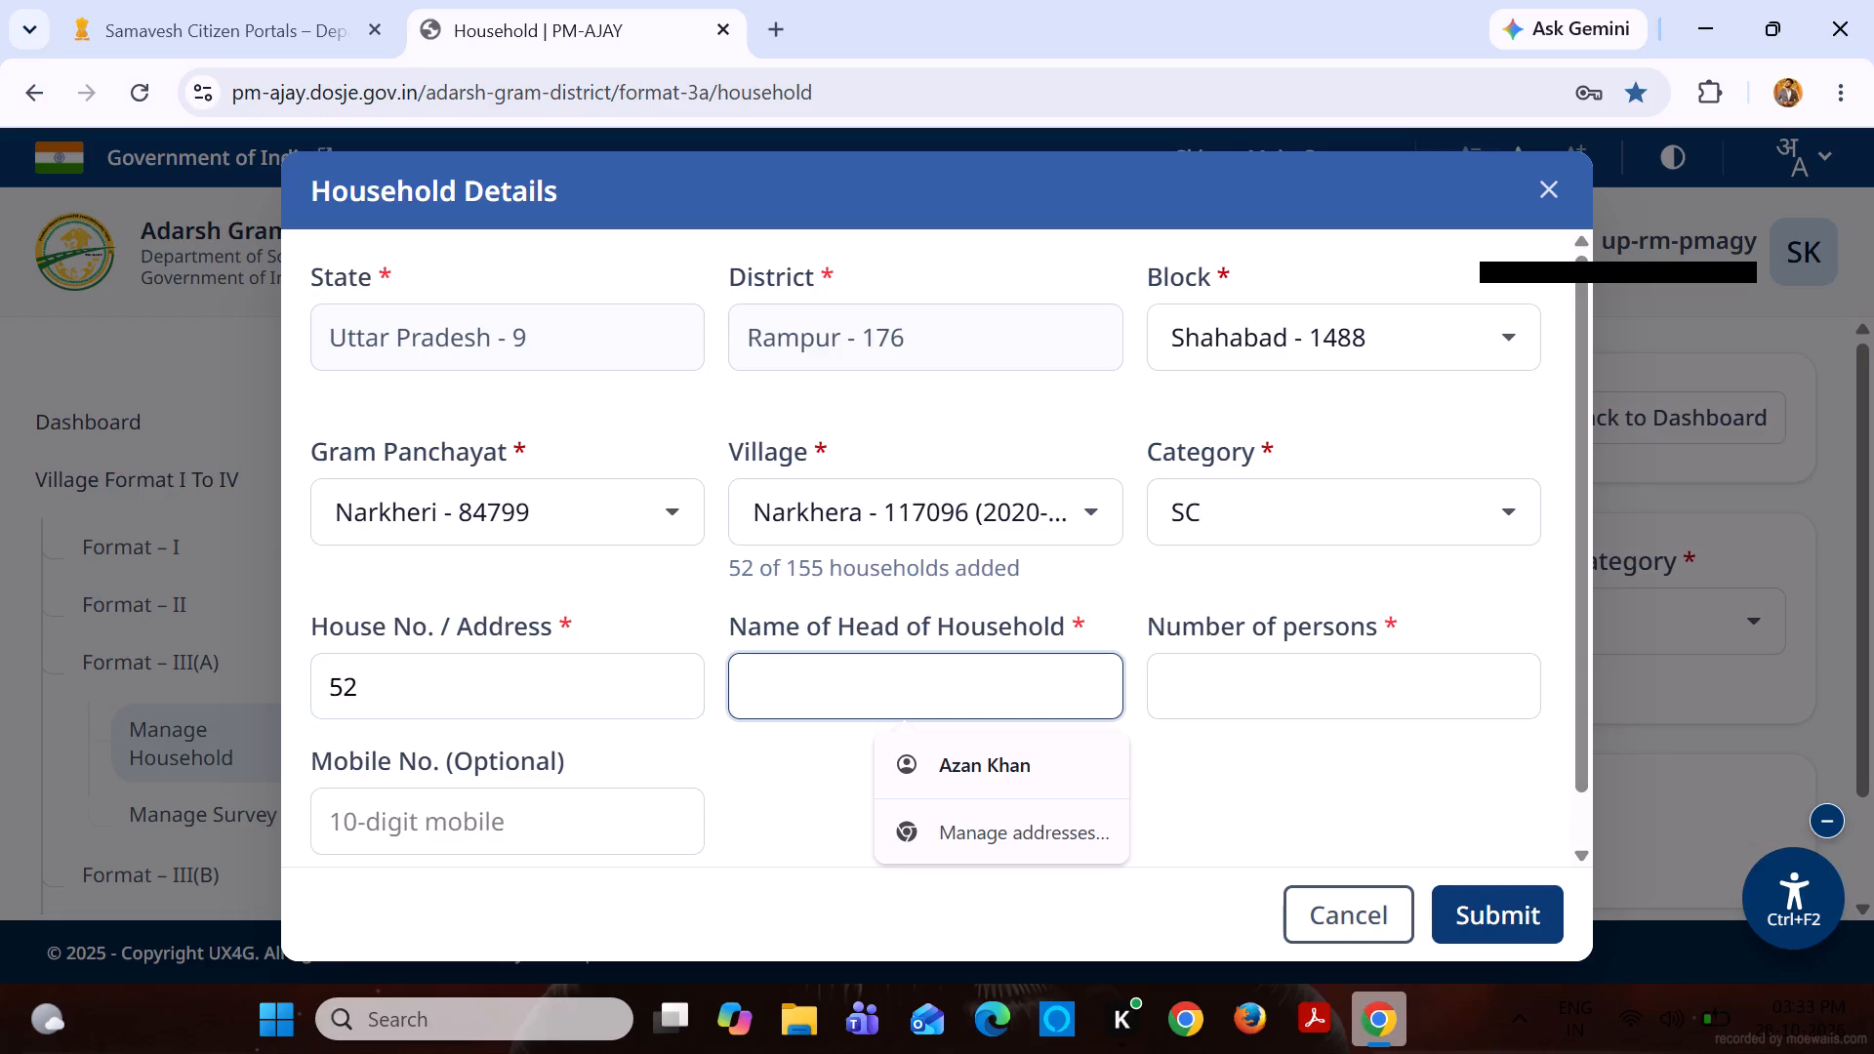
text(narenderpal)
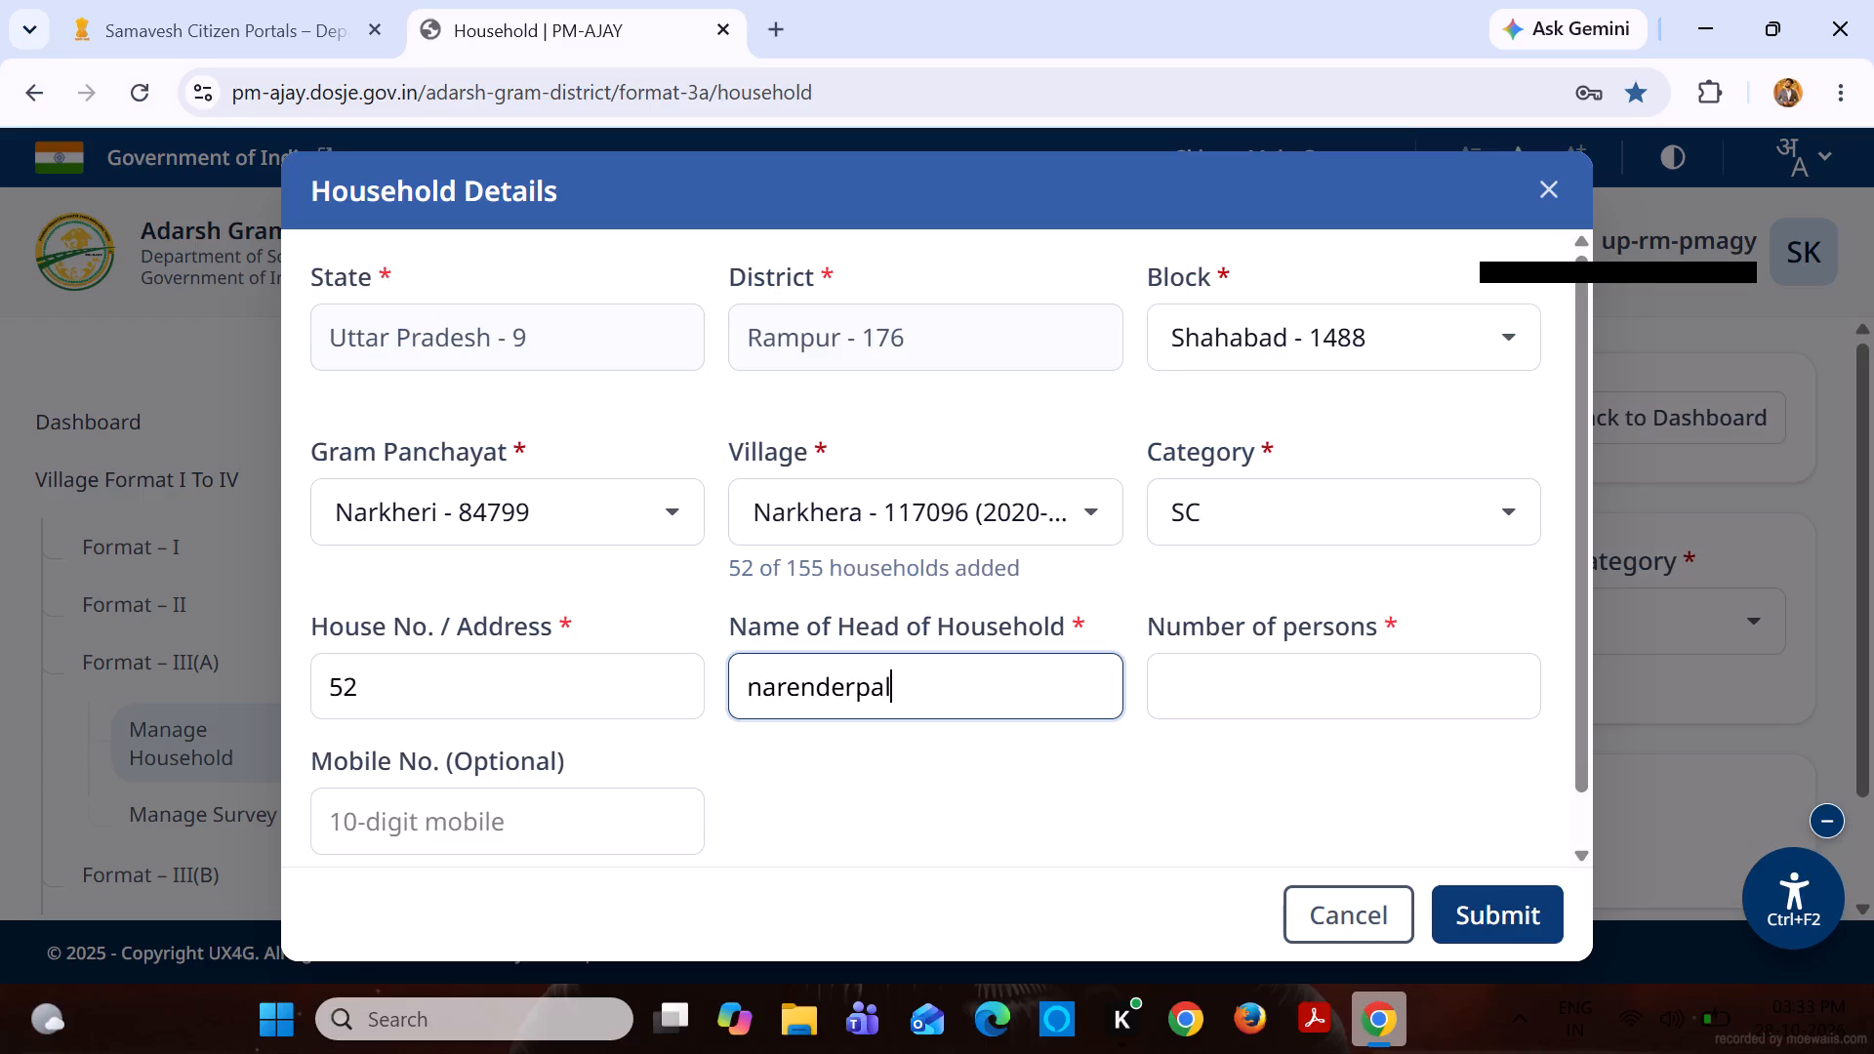
click(1198, 702)
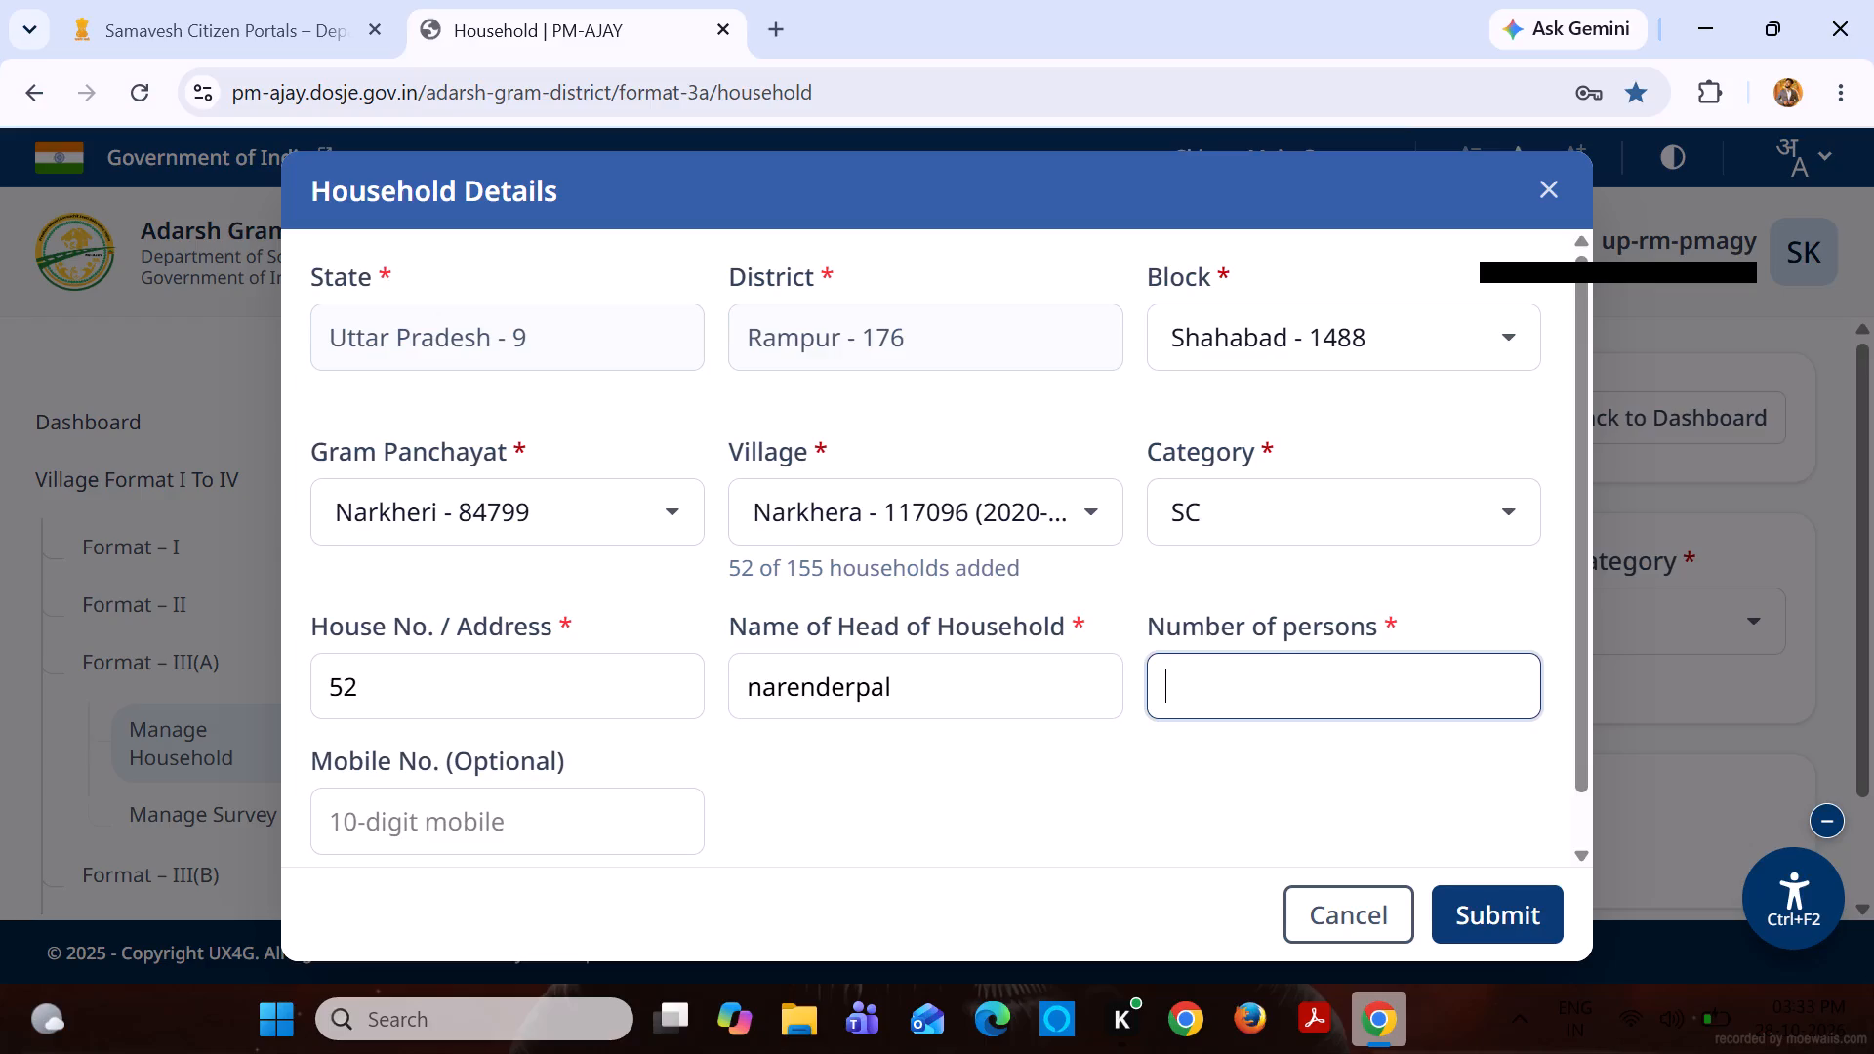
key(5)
click(1520, 915)
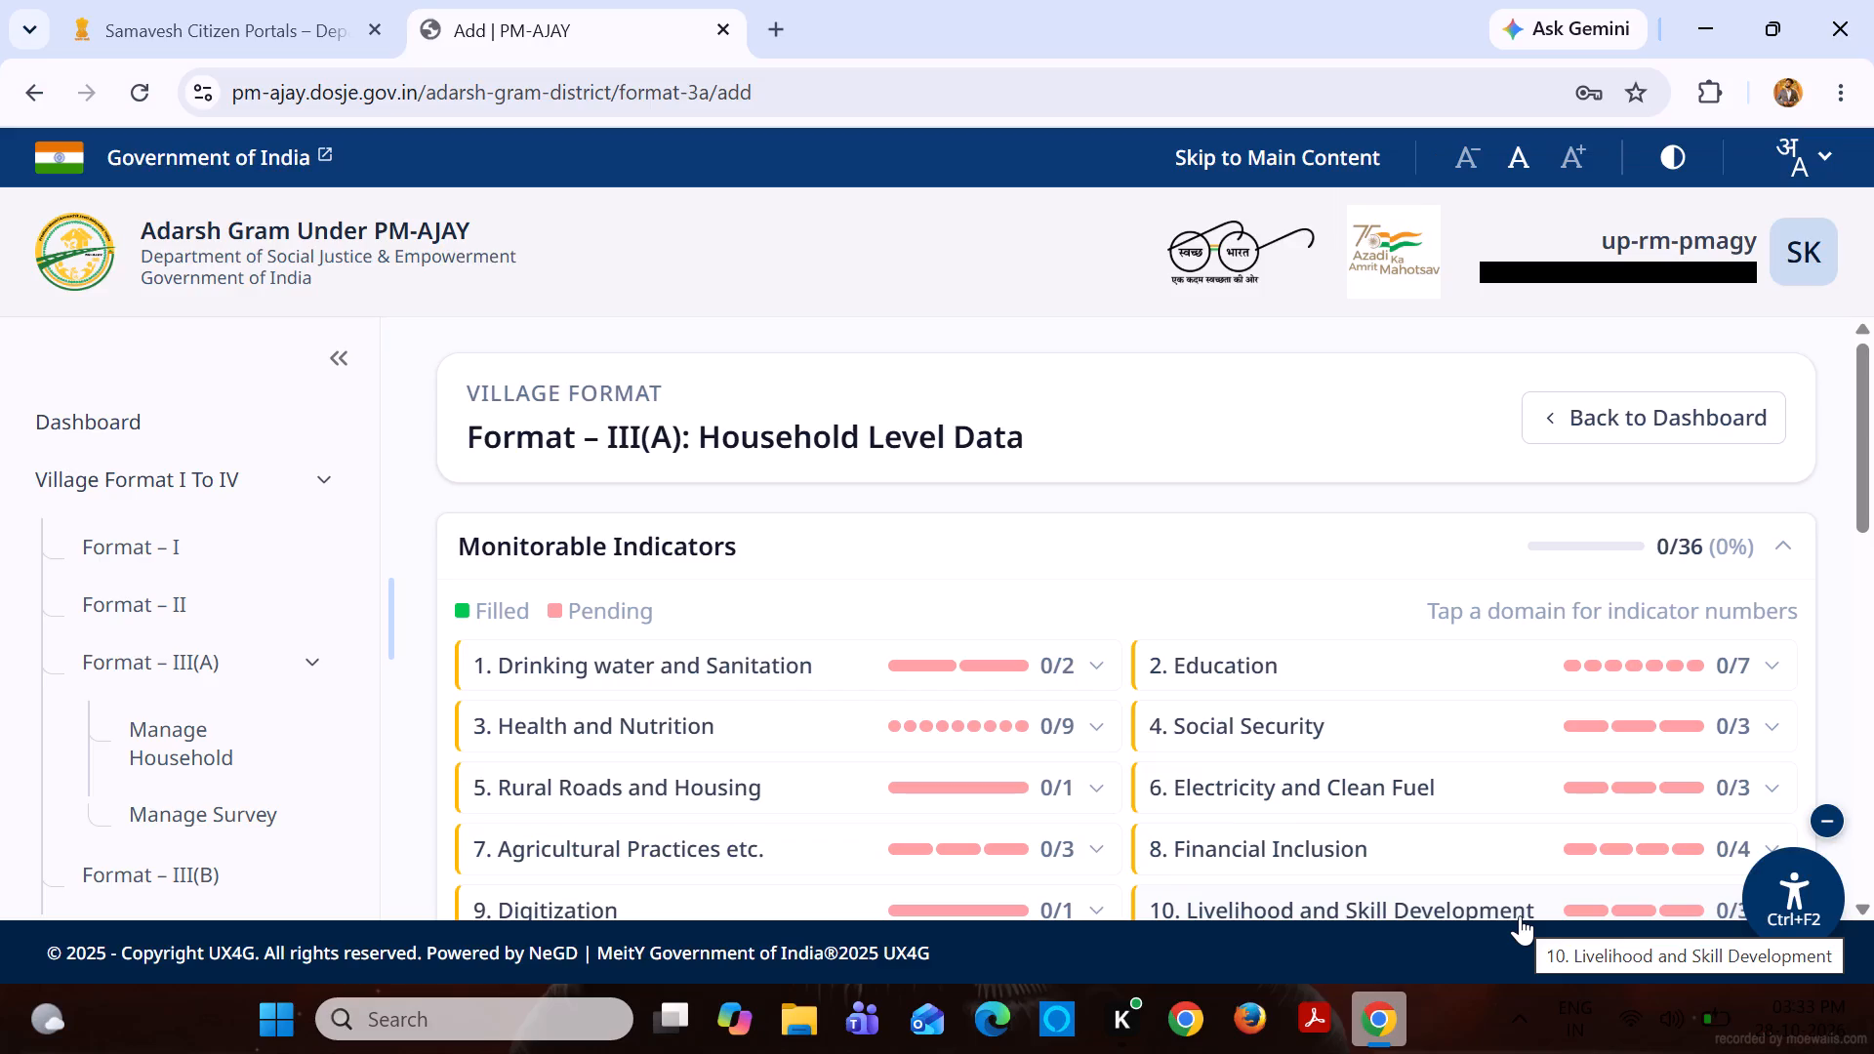
Choose the 1 – Drinking water and Sanitation domain, answer Yes to having an IHHL (1.3) and No to open defecation (1.5), and submit it.
scroll(1566, 710, down, 8)
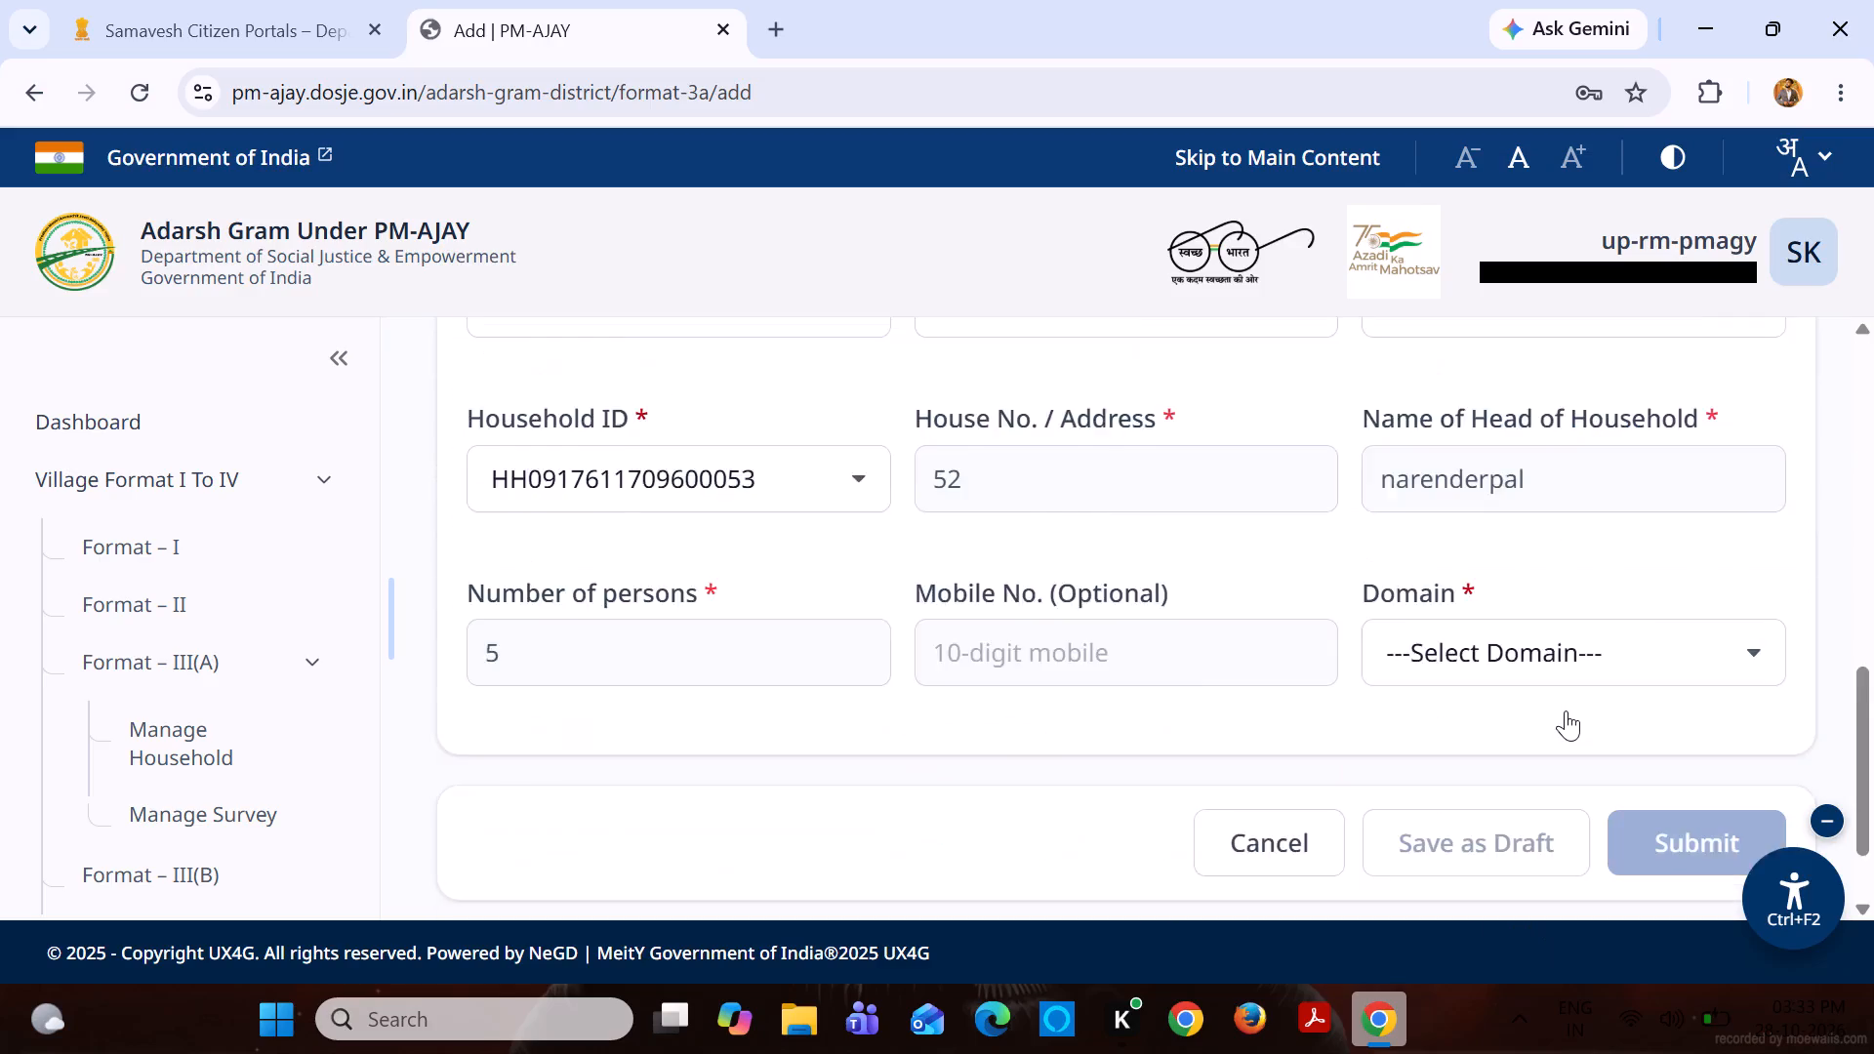
click(1678, 519)
click(1593, 230)
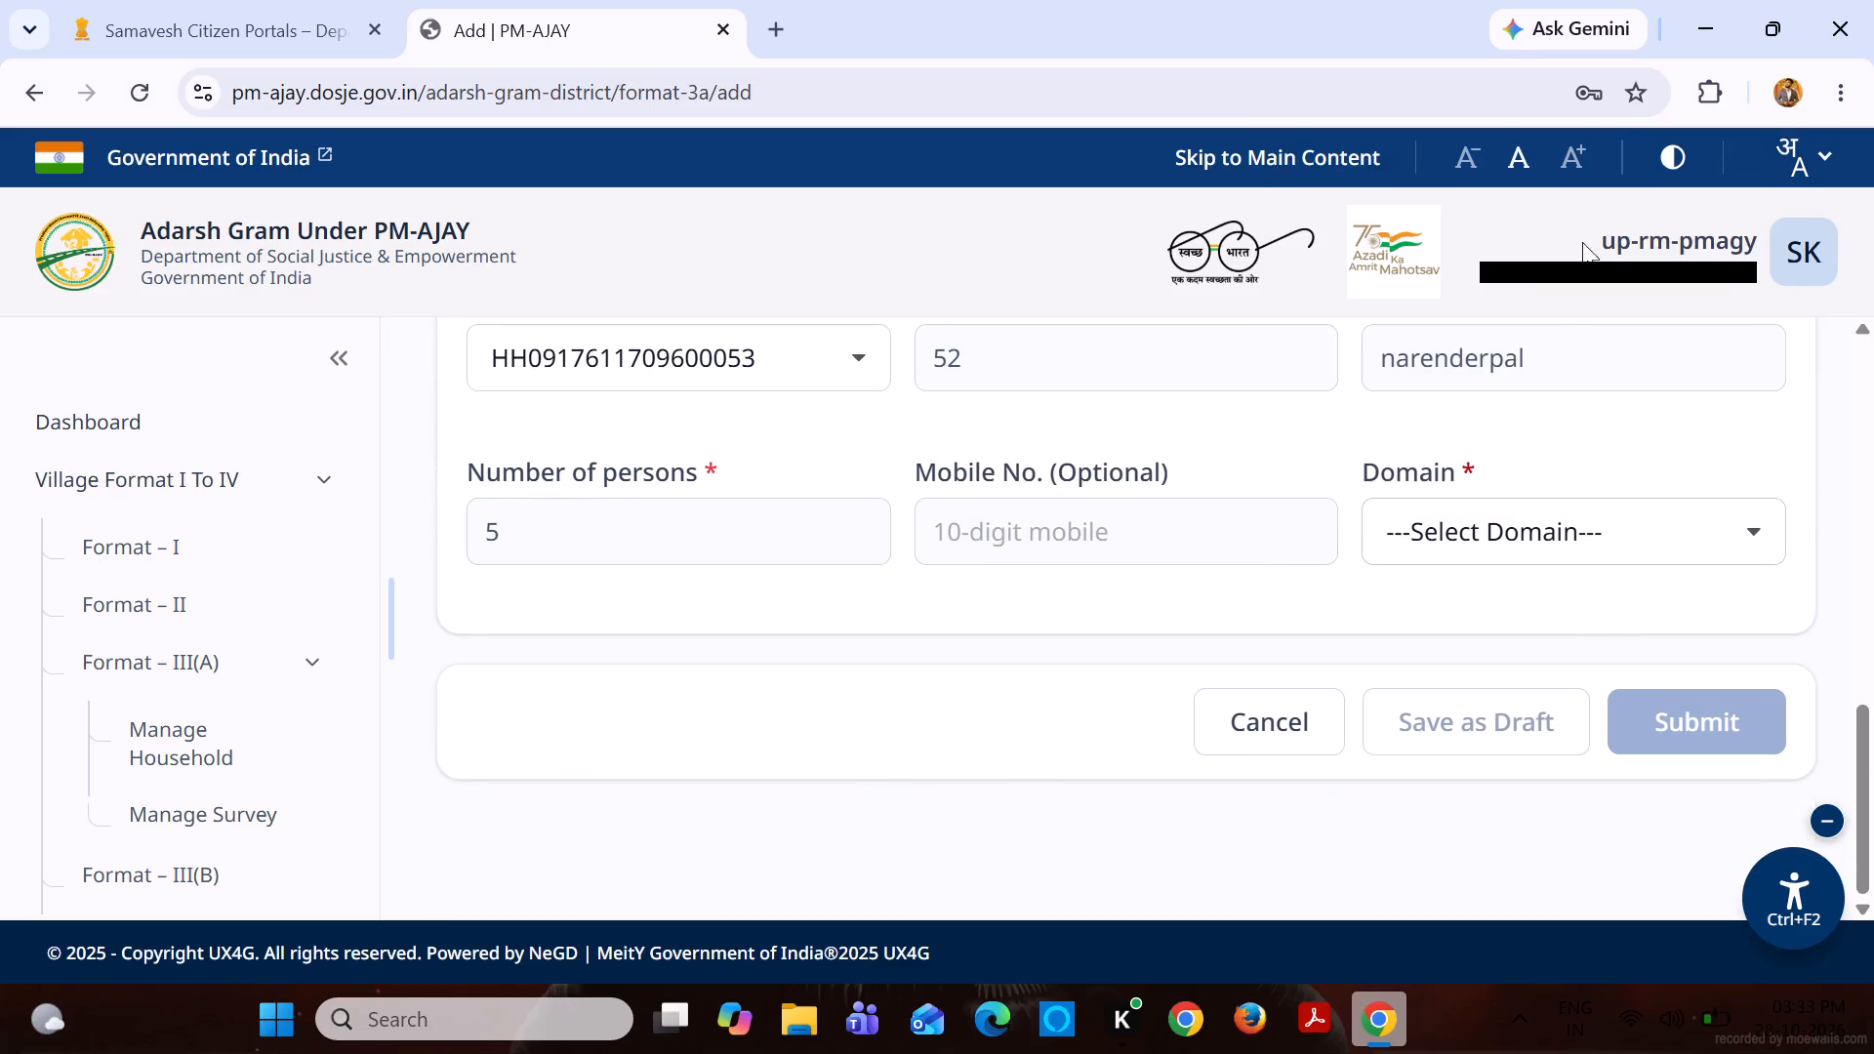
click(1748, 502)
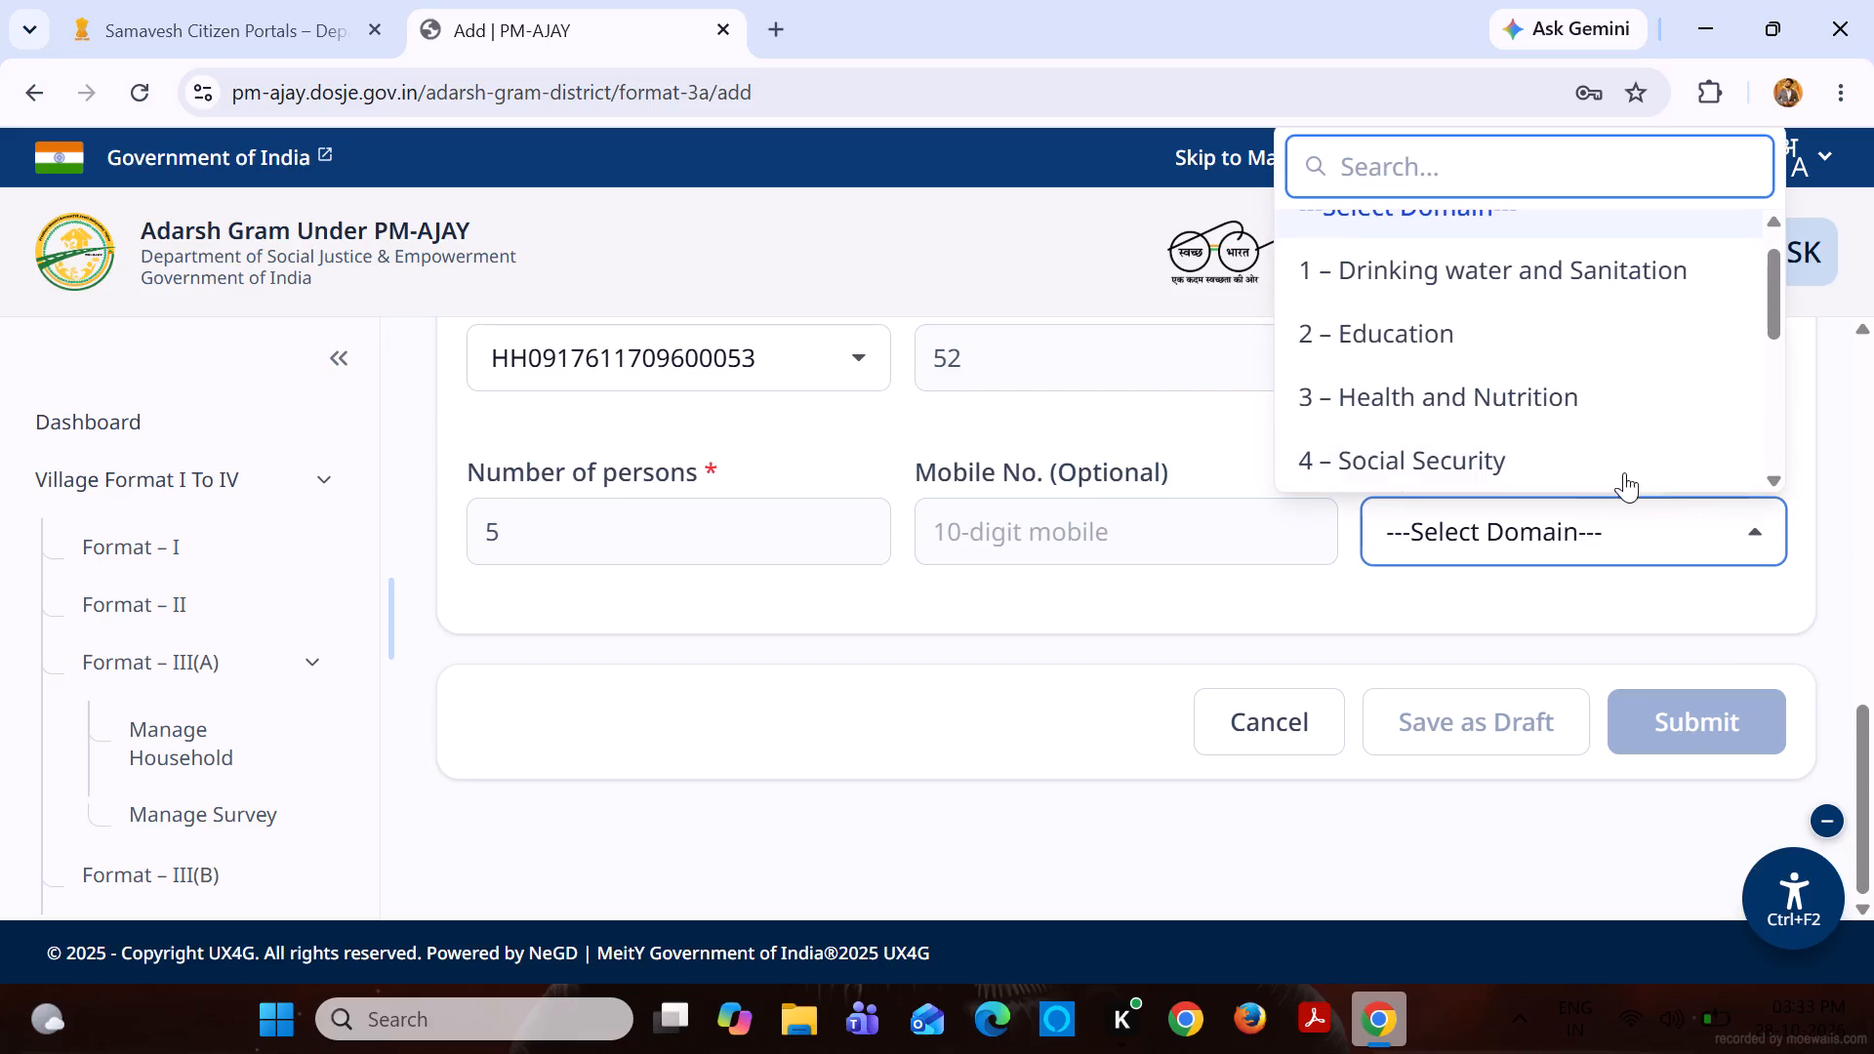
click(1517, 276)
scroll(1444, 558, down, 3)
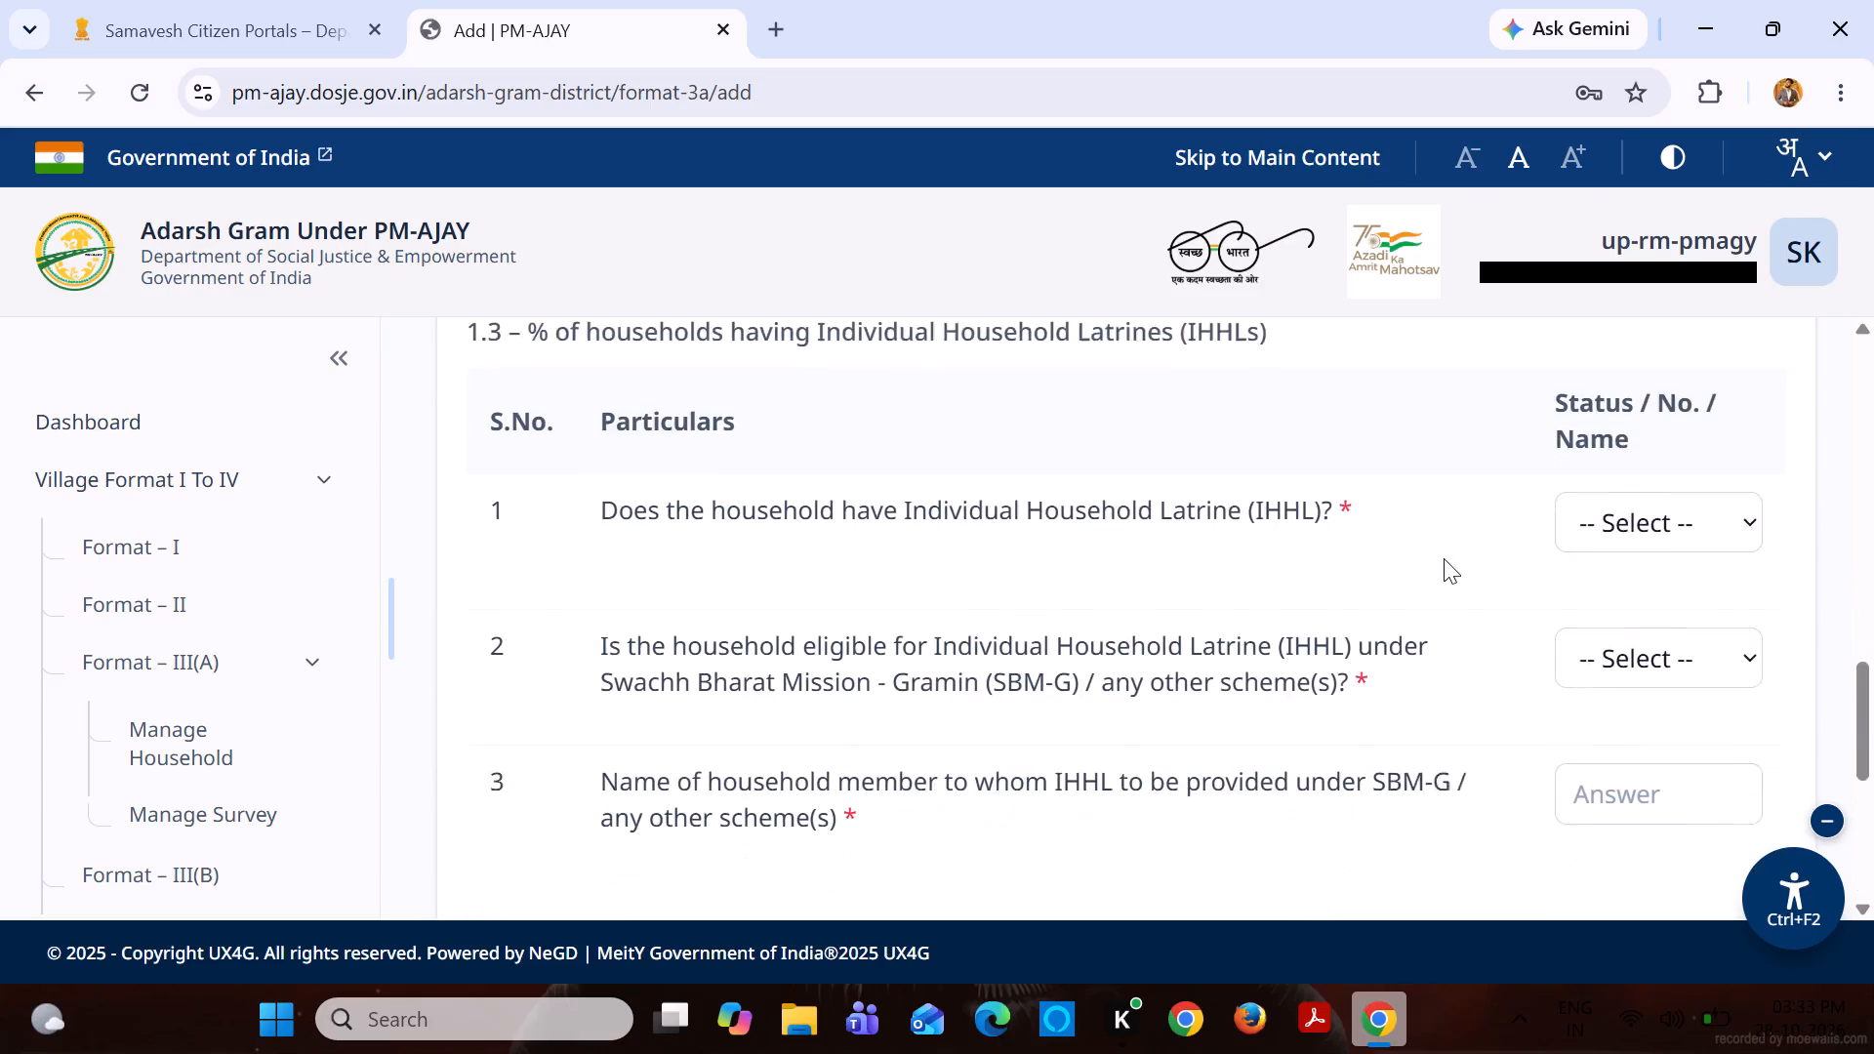
scroll(1444, 558, down, 1)
click(1638, 490)
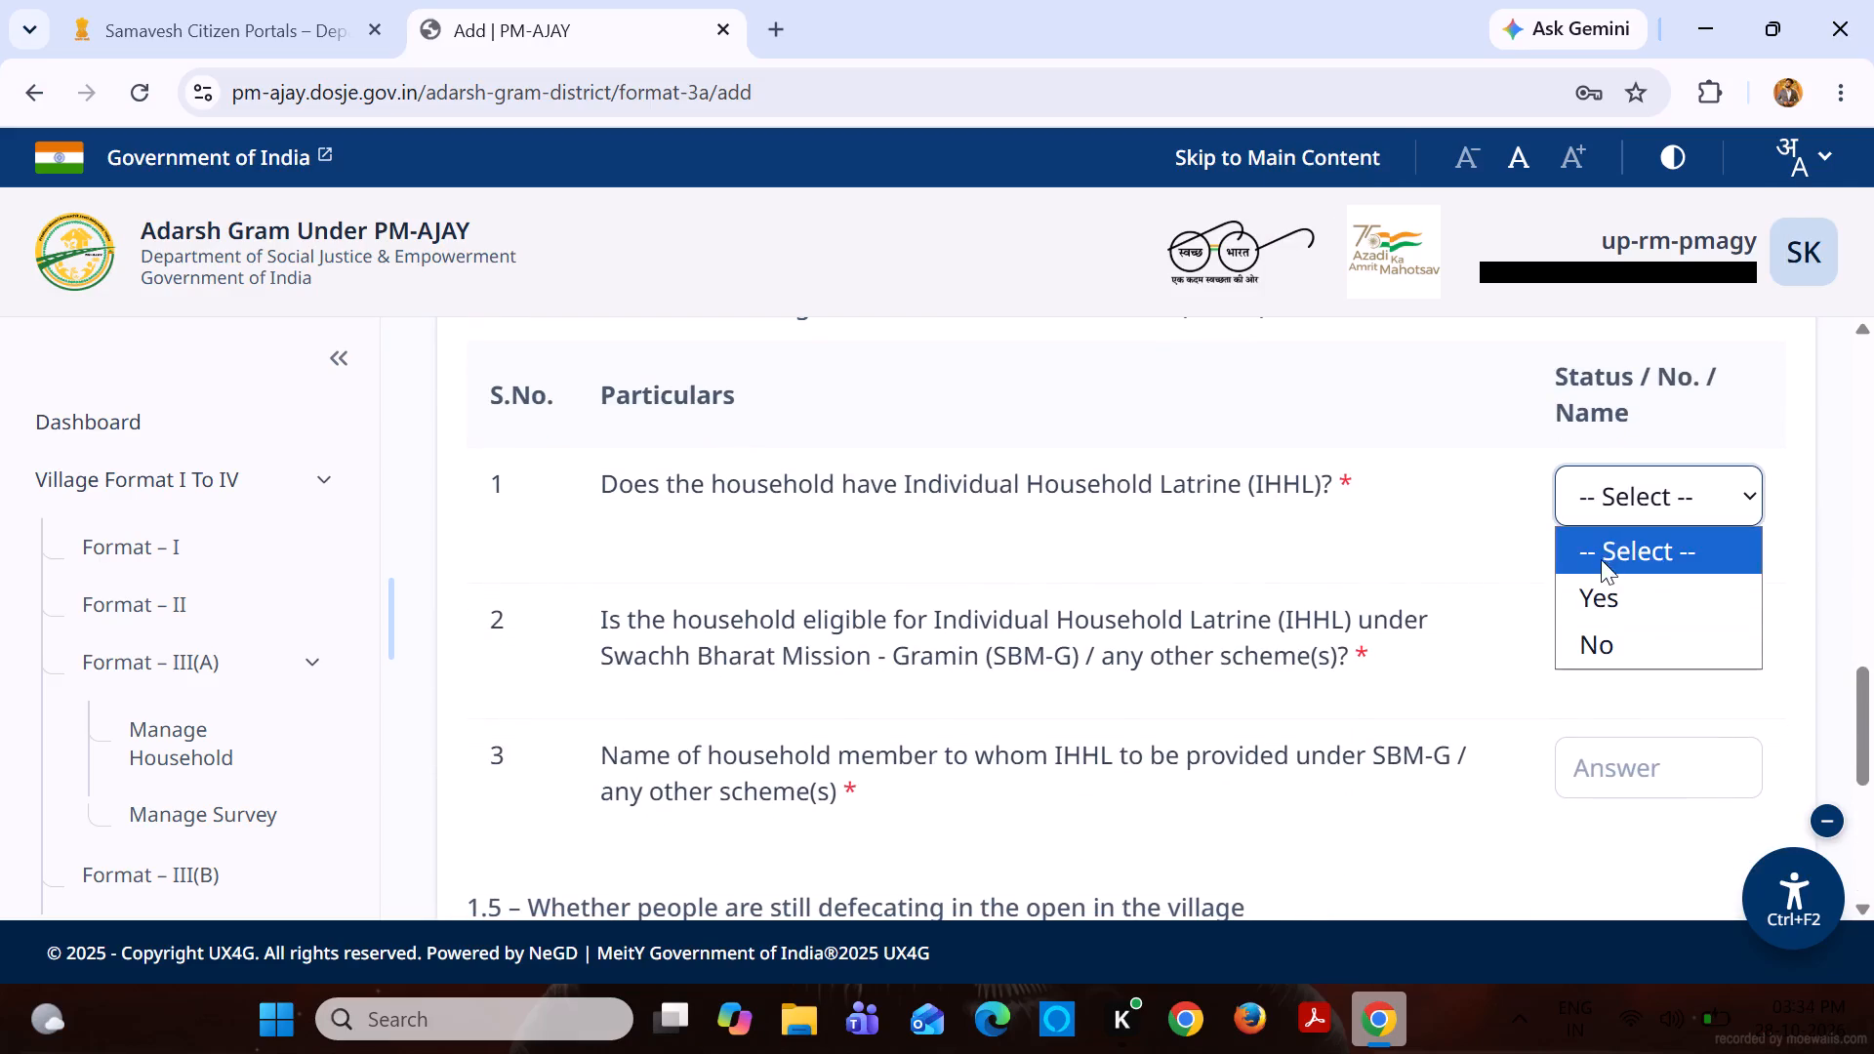
click(1578, 590)
scroll(1578, 590, down, 1)
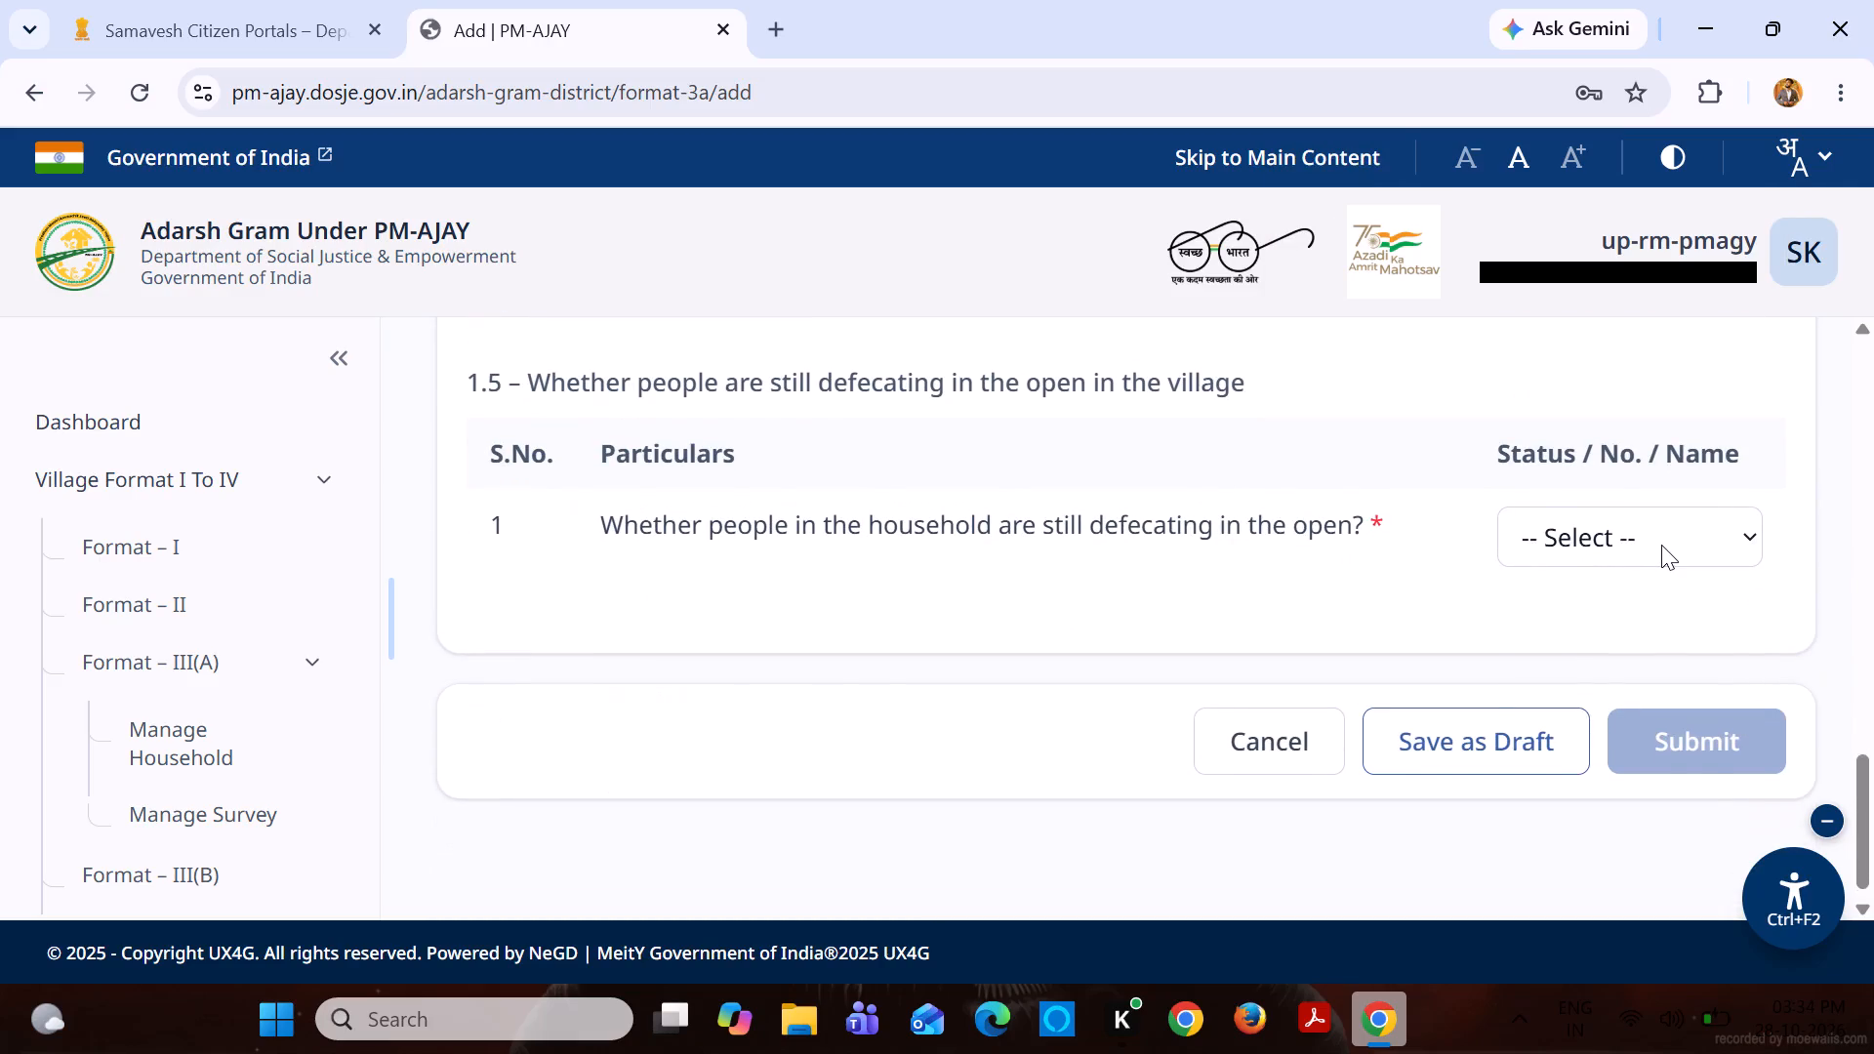
drag(1661, 545, 1584, 693)
click(1584, 693)
click(1656, 744)
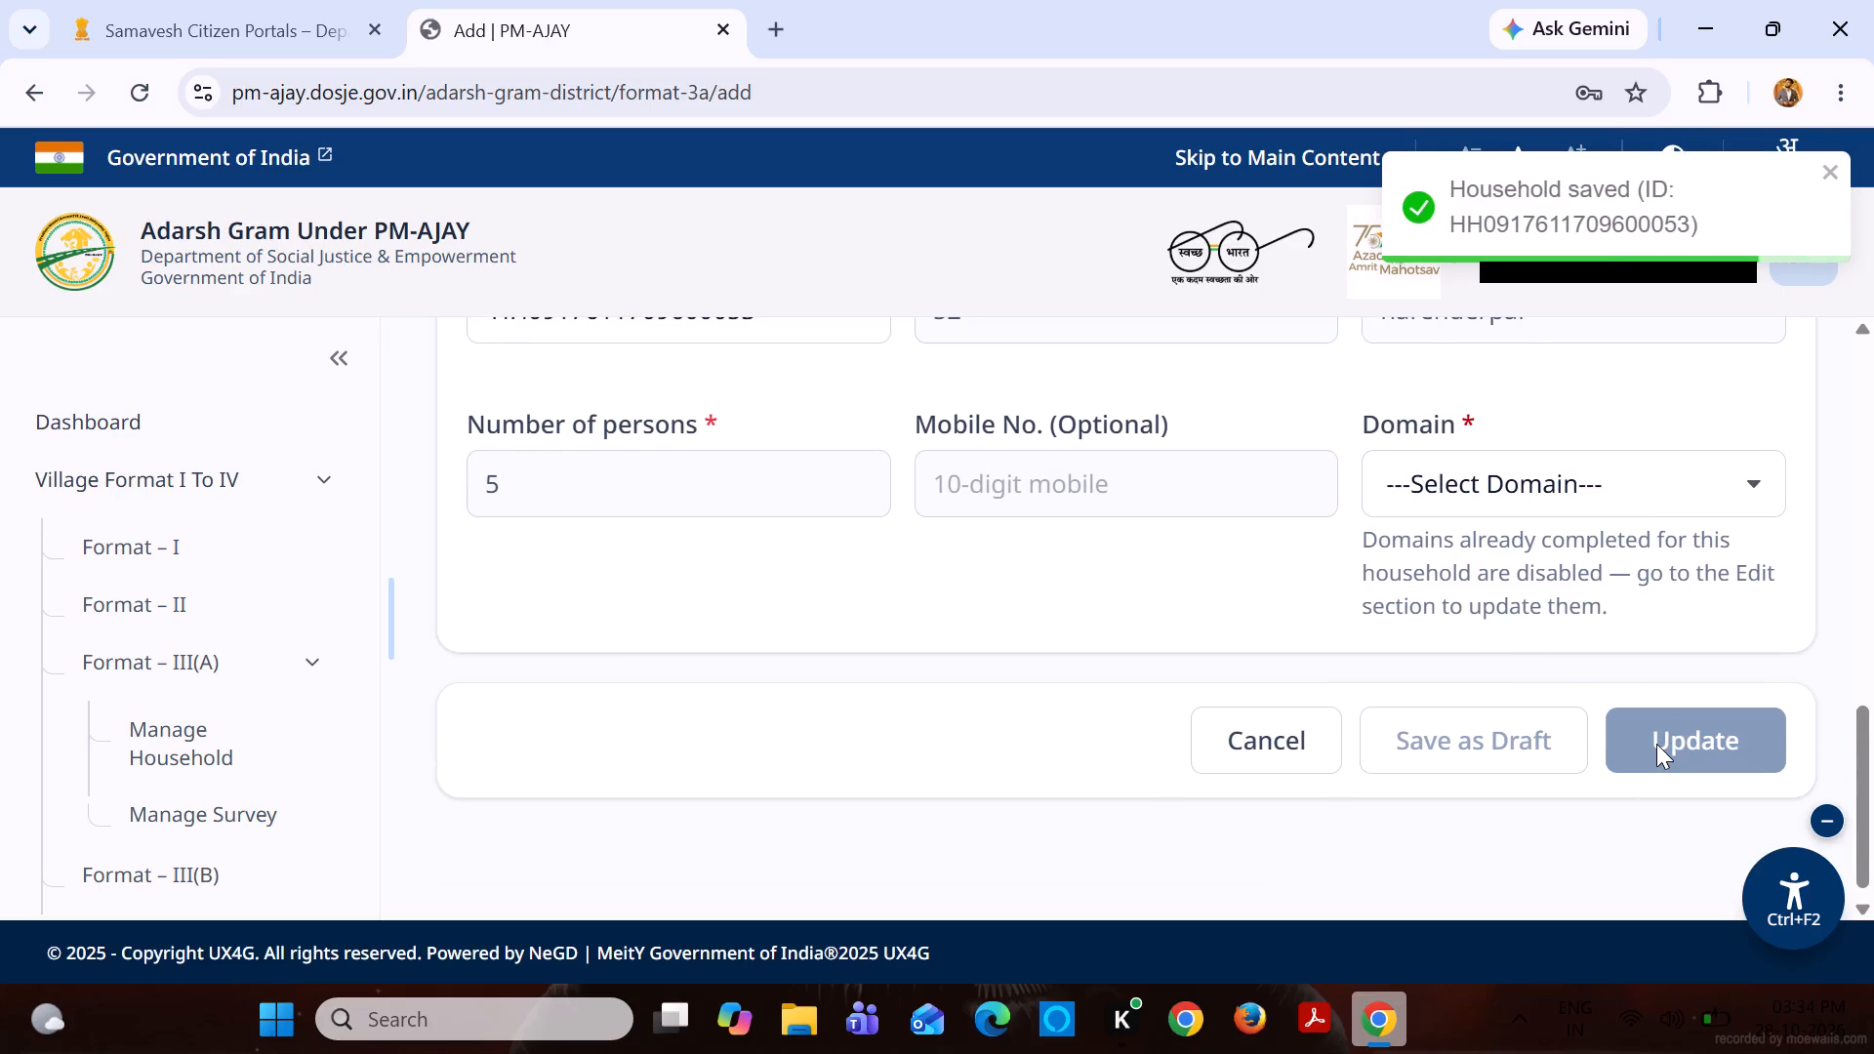
Choose the 2 – Education domain and open the total number of children aged 6-10 years (2.1) for entry.
click(1657, 518)
click(1551, 470)
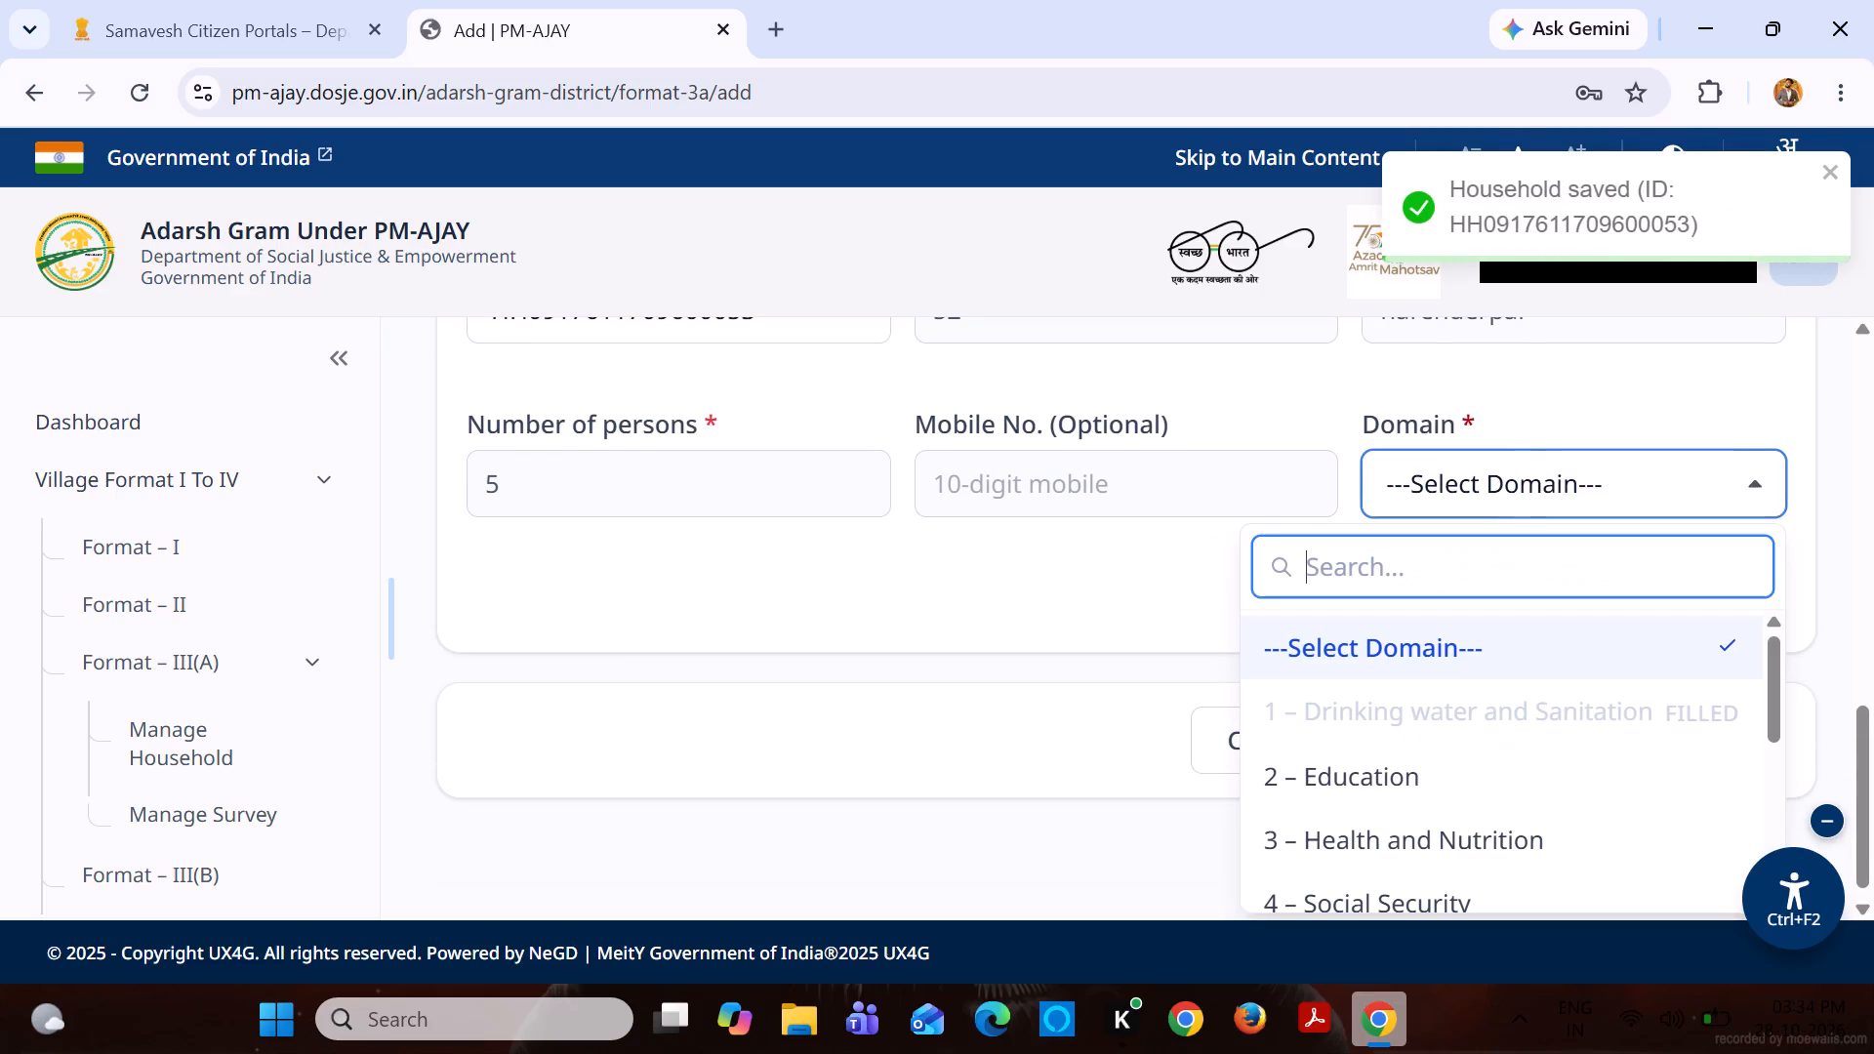
click(1395, 788)
scroll(1395, 788, down, 3)
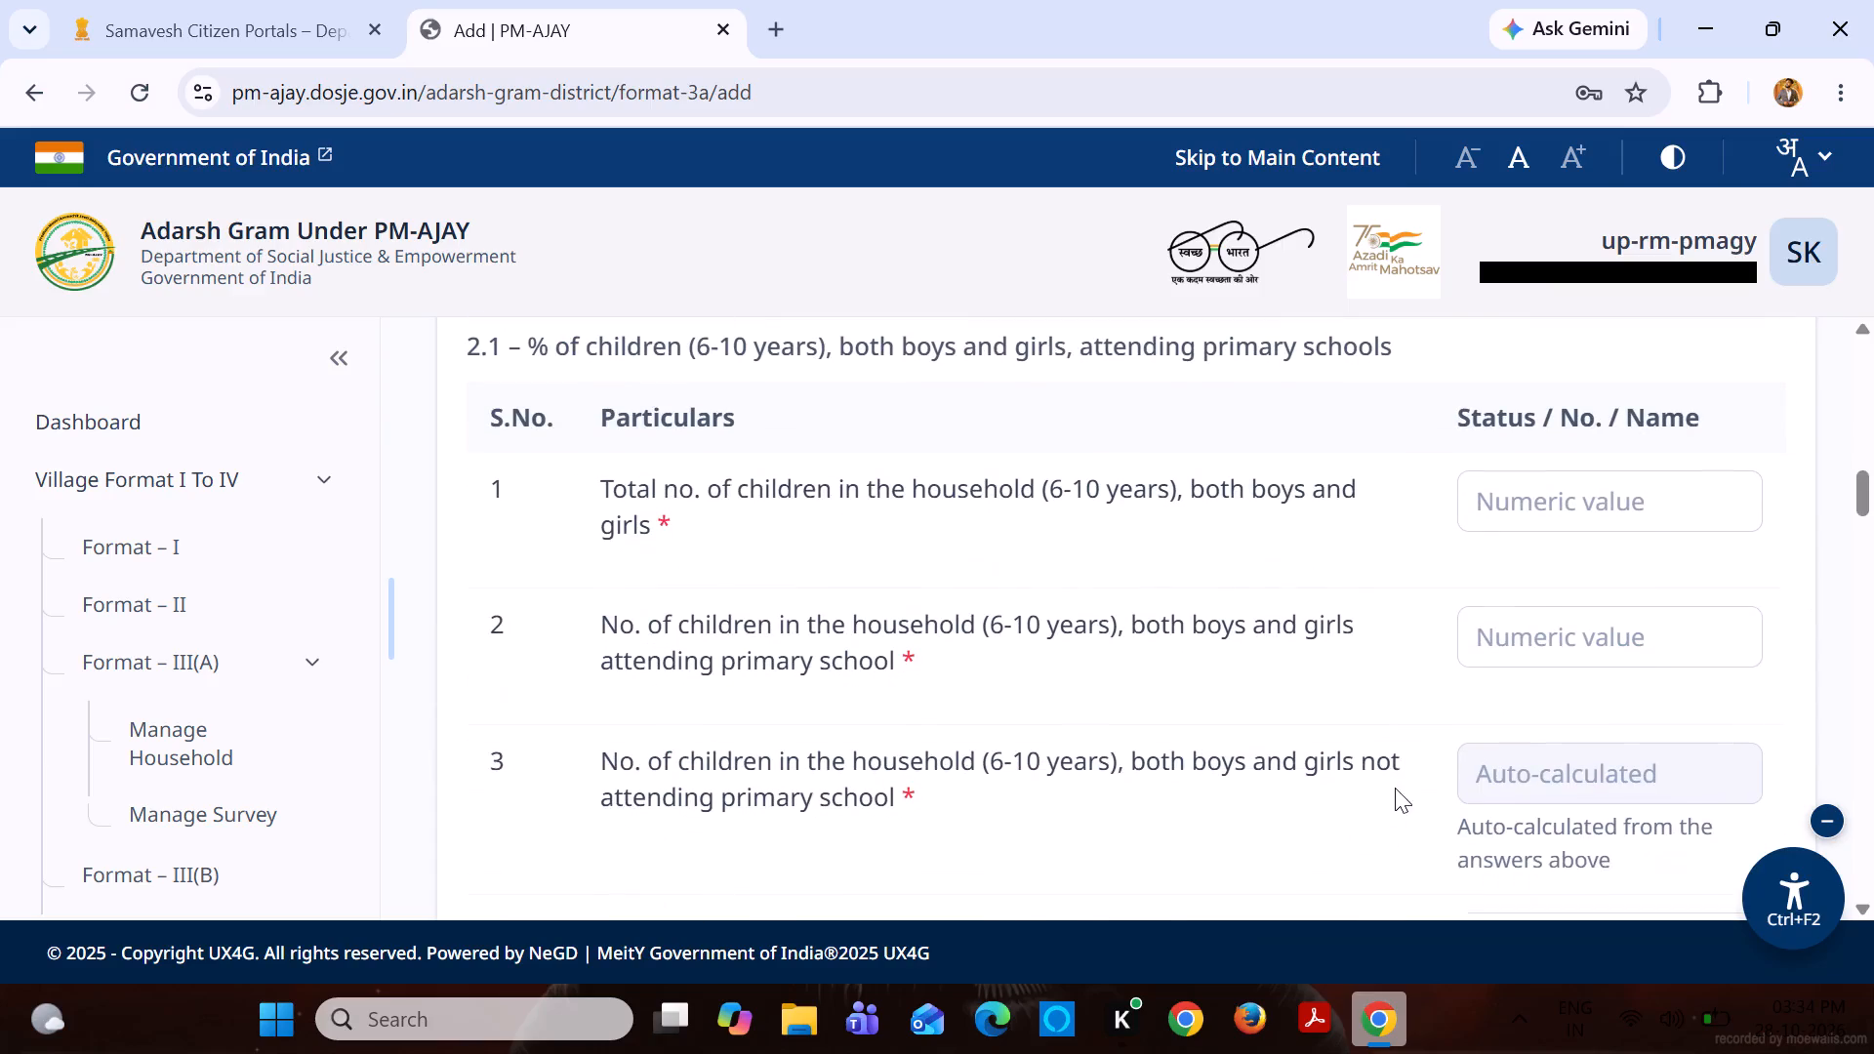
click(1568, 496)
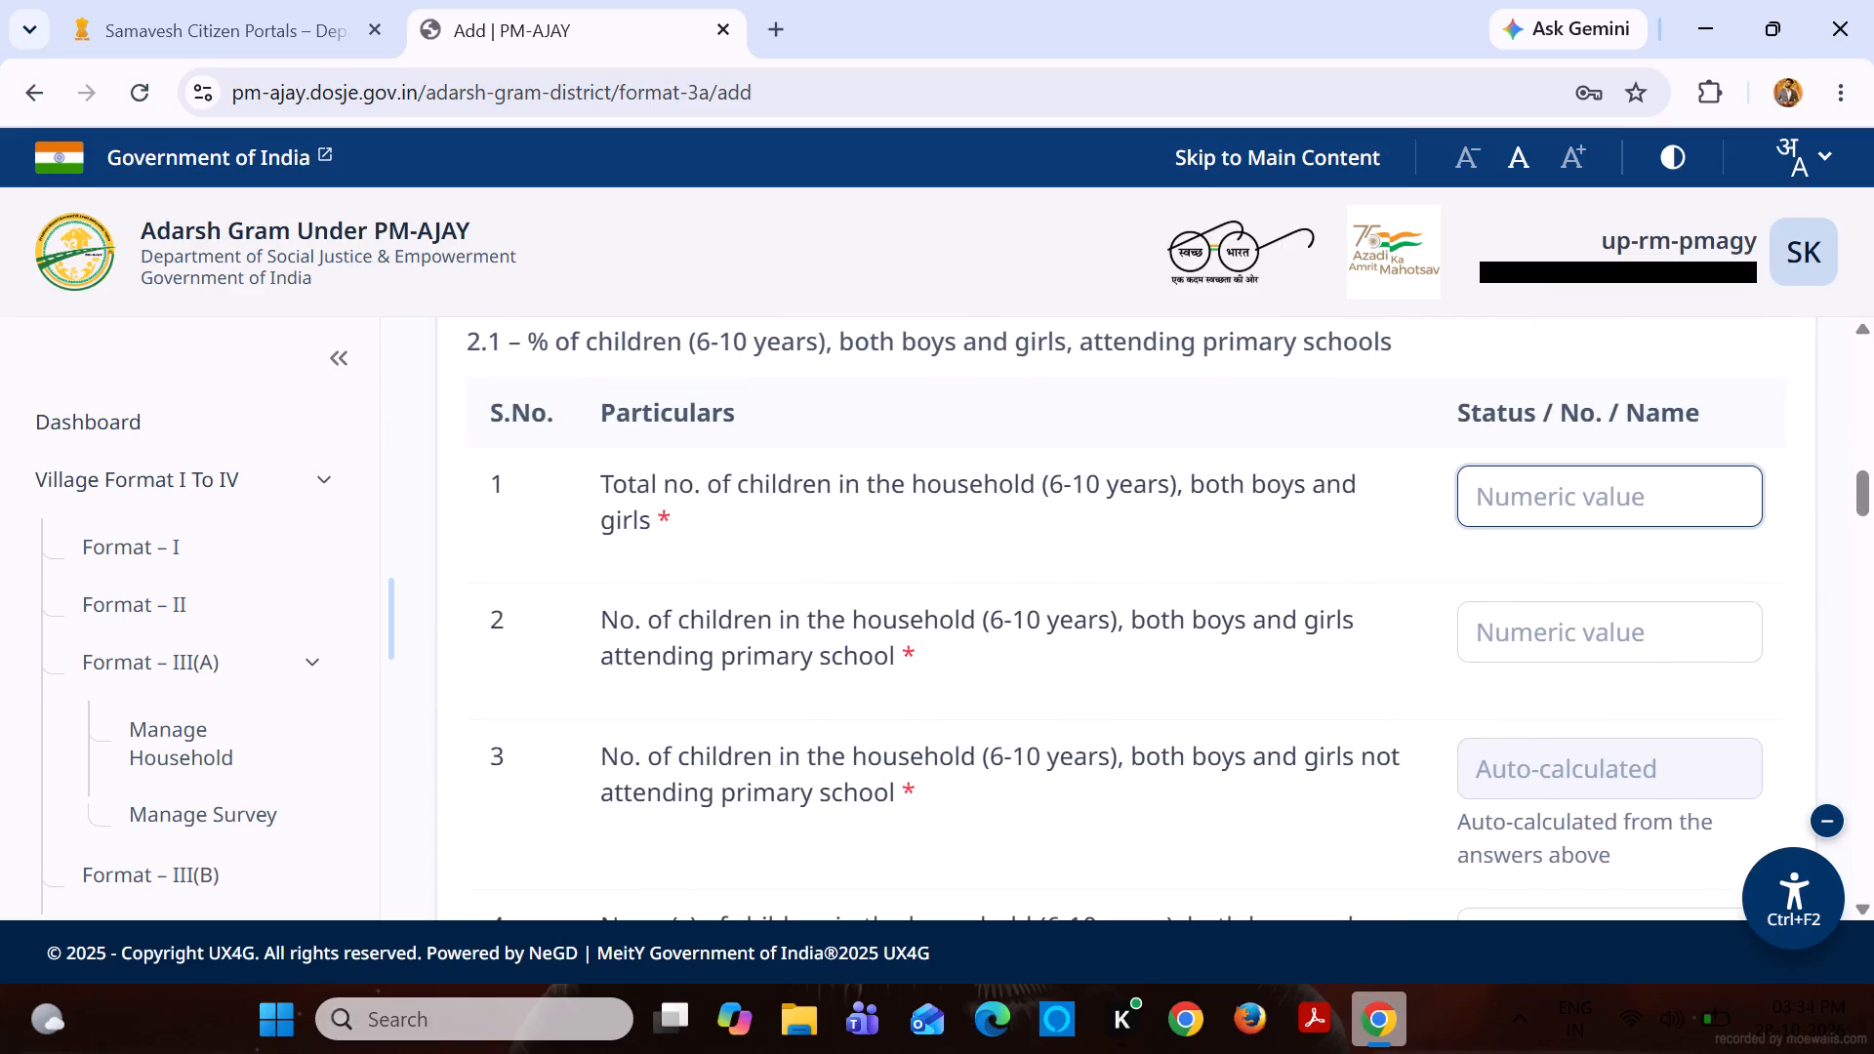
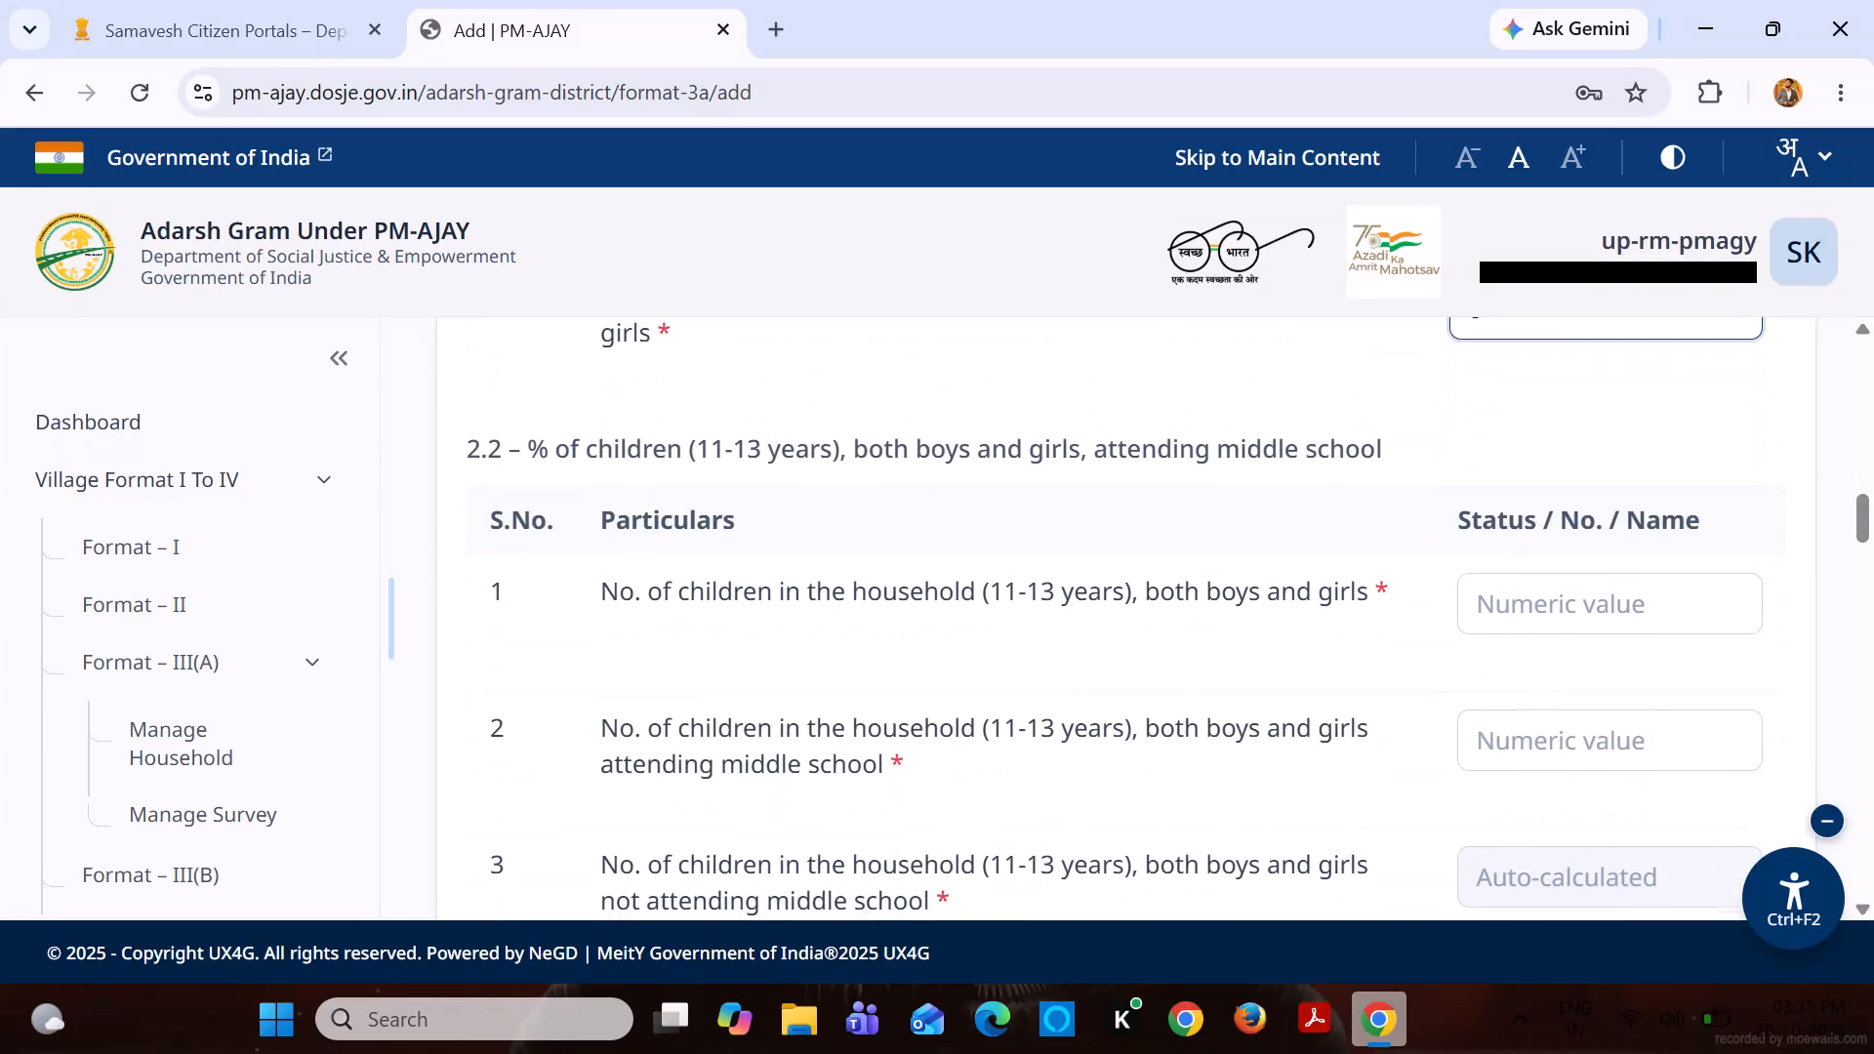
Enter 1 child aged 11-13 years in the household and 1 attending middle school (2.2).
click(1547, 588)
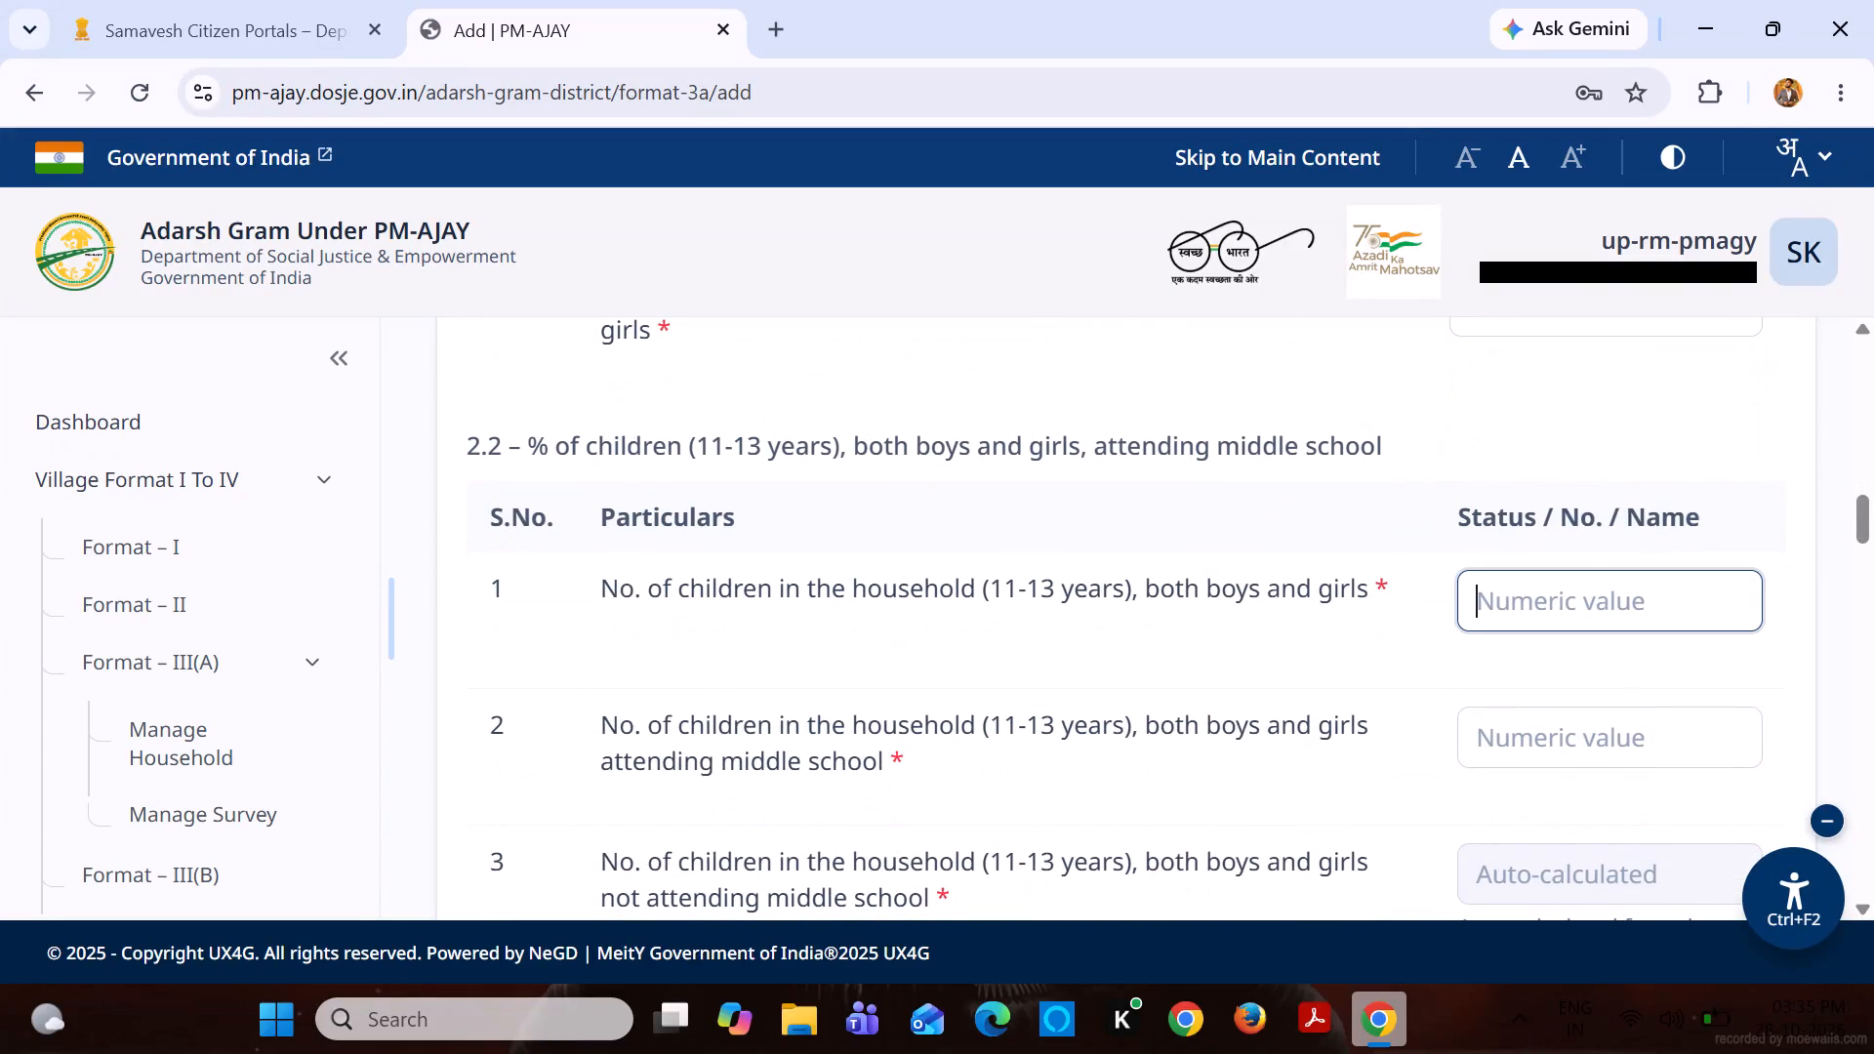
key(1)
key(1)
key(BackSpace)
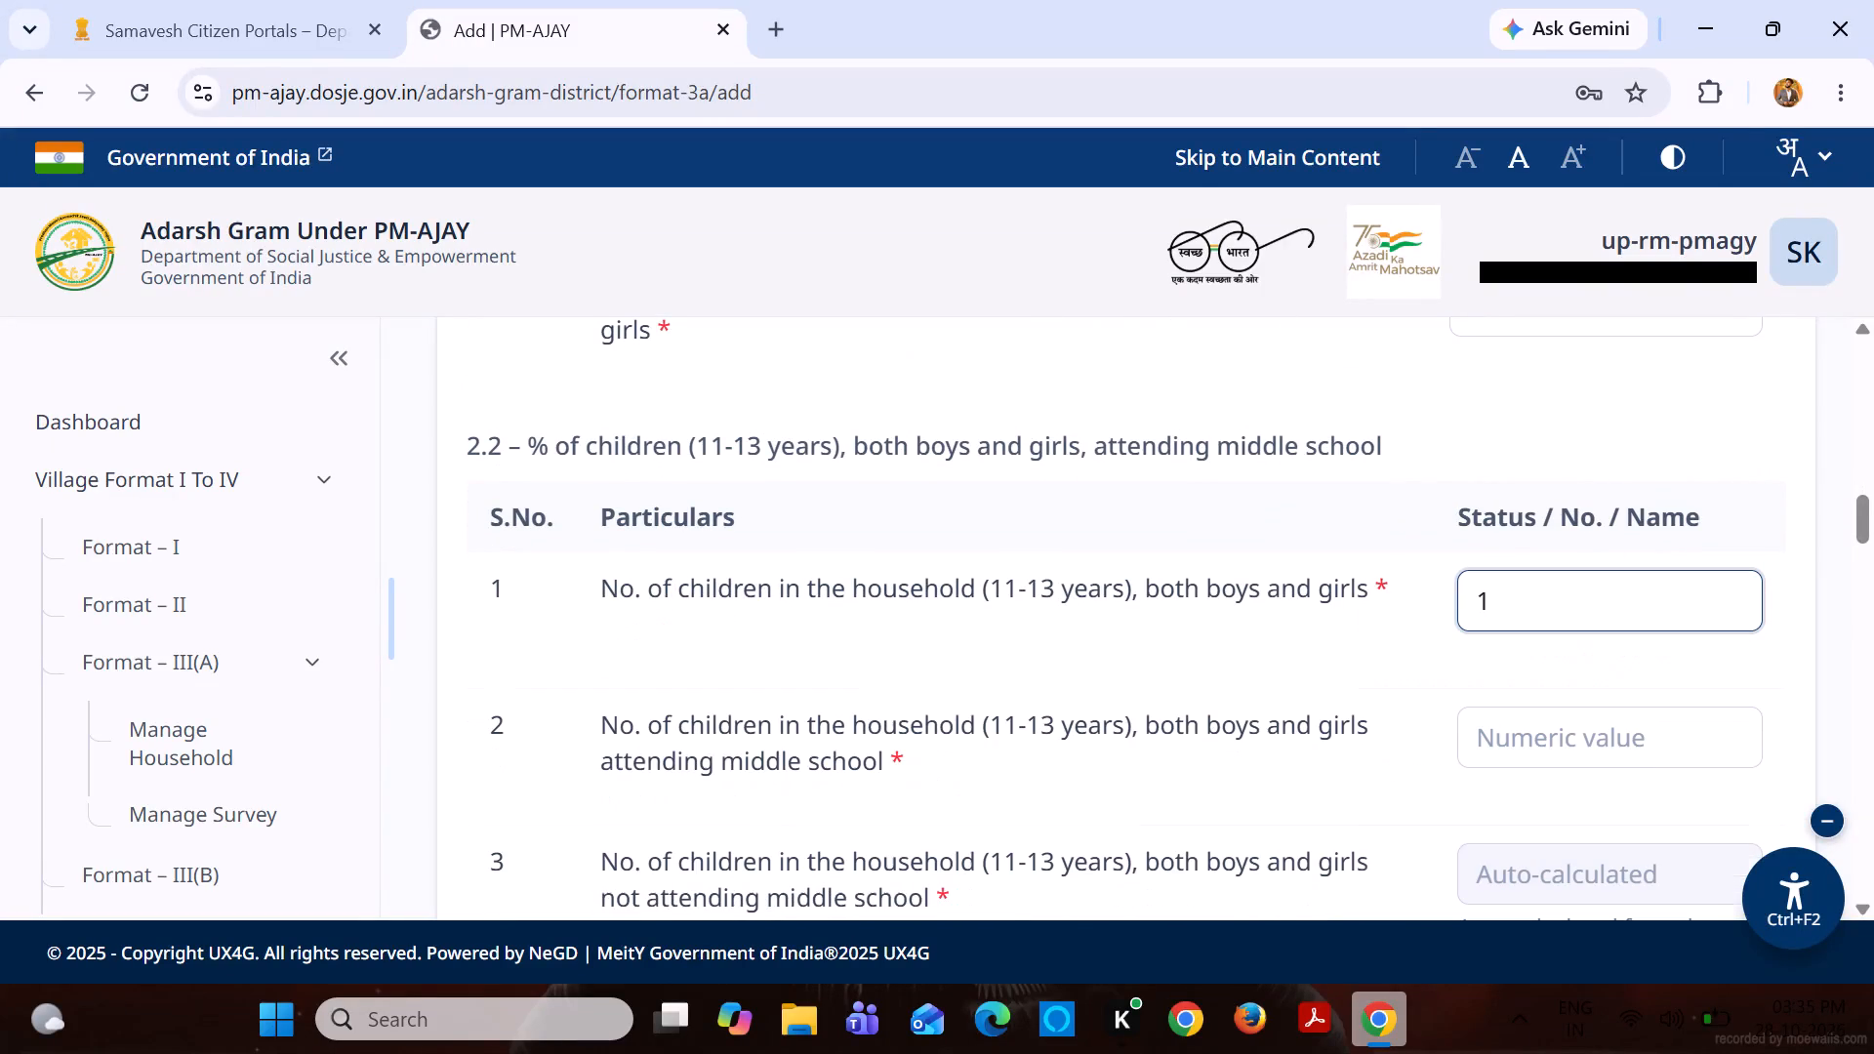
click(1533, 749)
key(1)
Enter 1 child aged 14-15 years in the household and 1 attending secondary school (2.3).
scroll(1533, 749, down, 4)
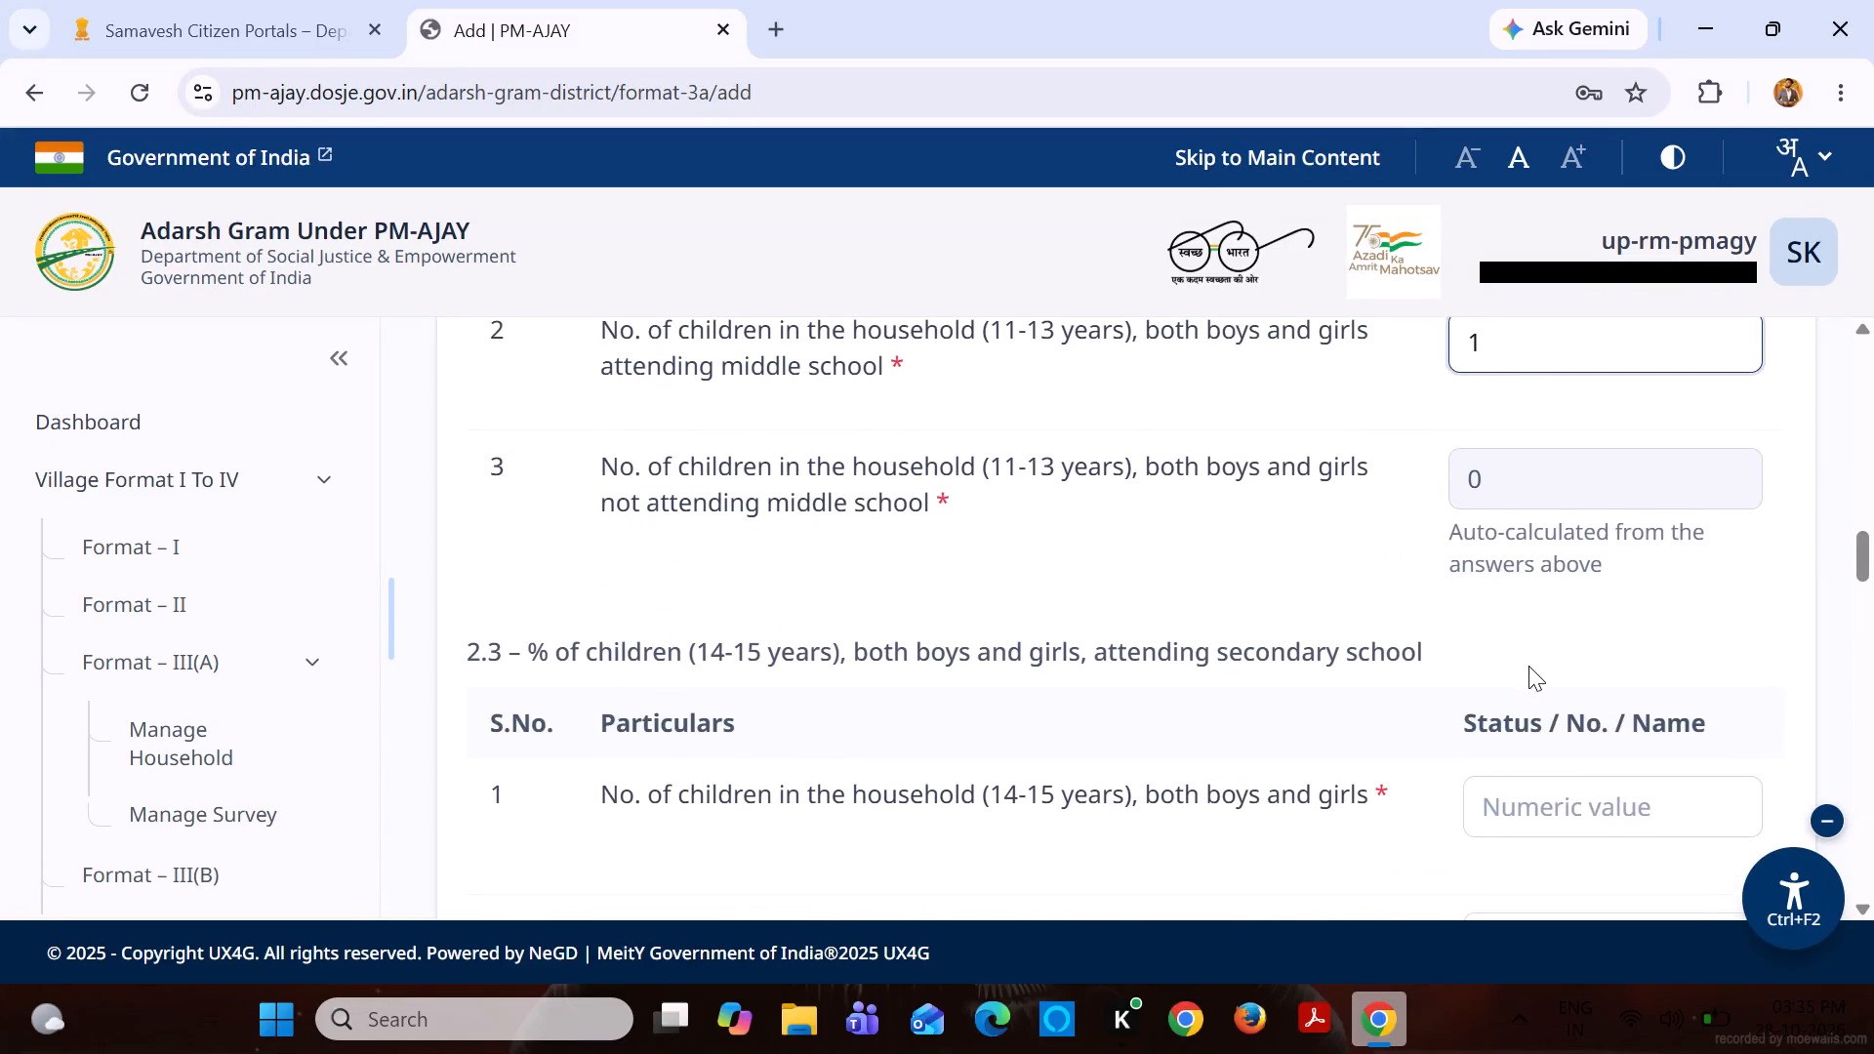
click(1523, 821)
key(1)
scroll(1521, 805, down, 6)
click(1514, 530)
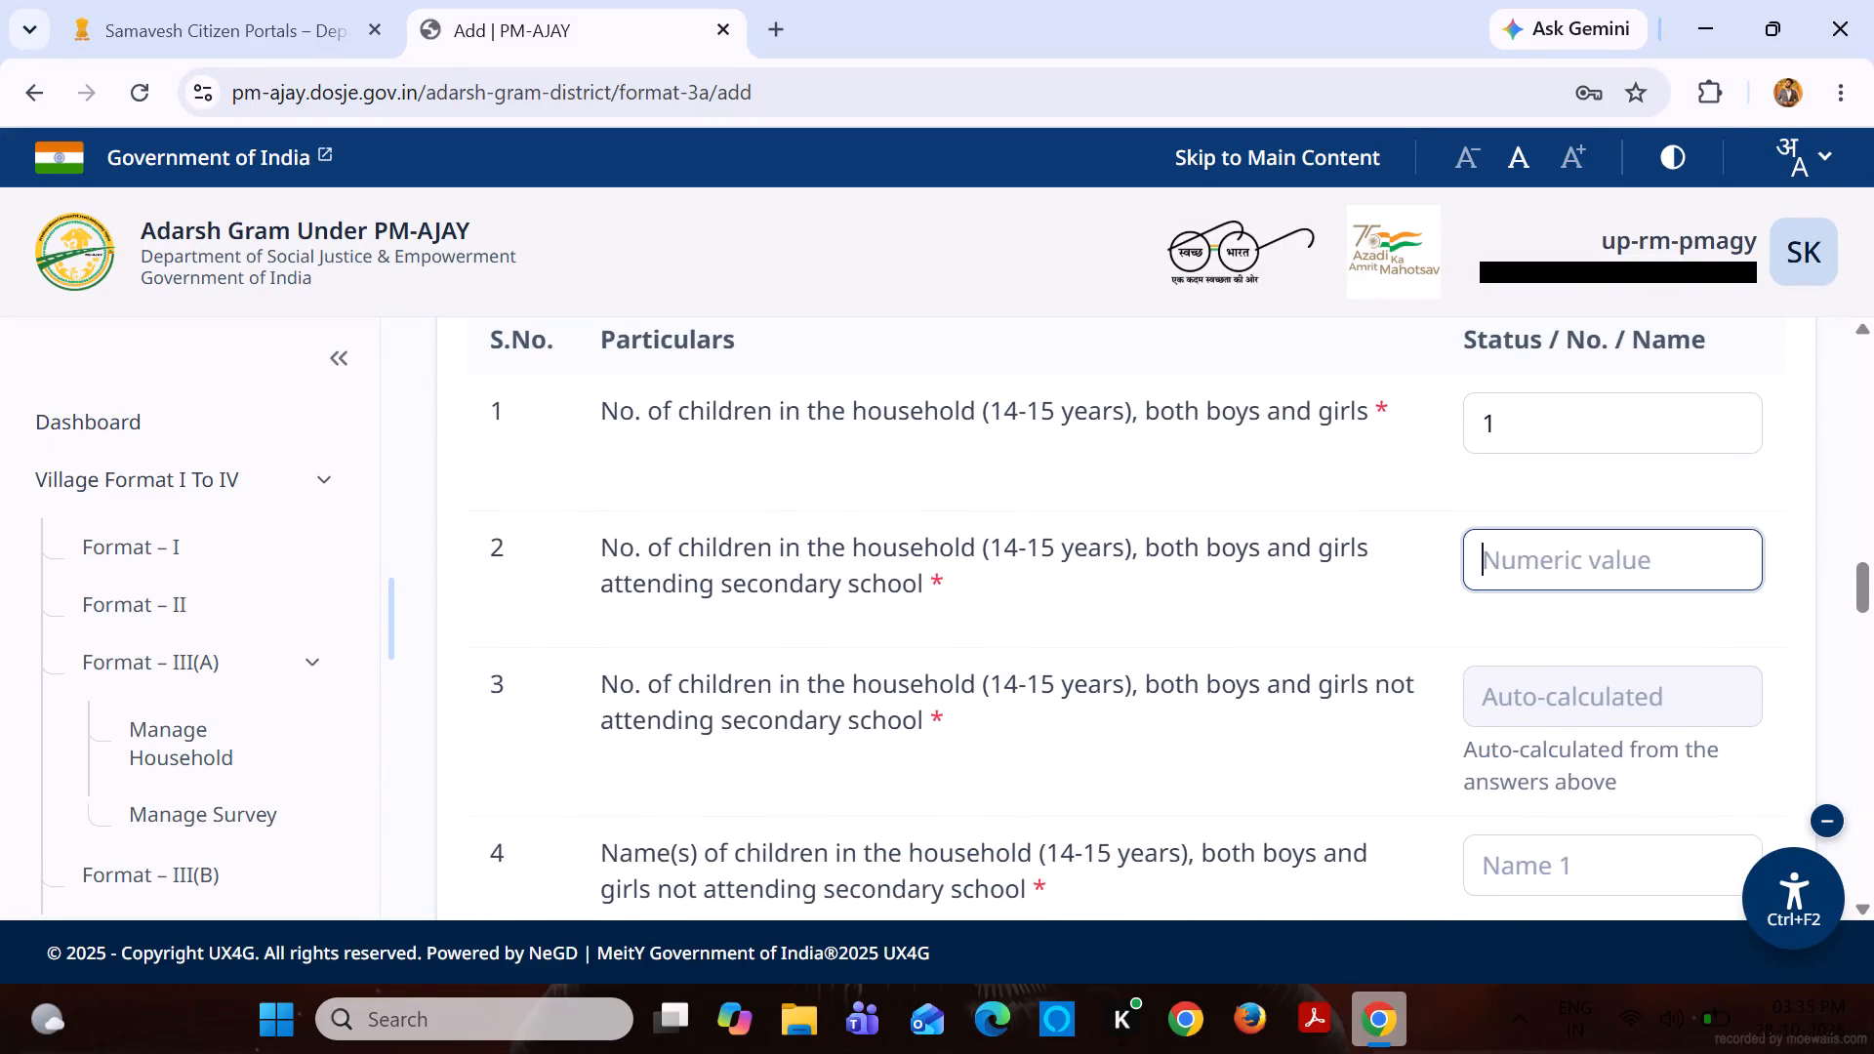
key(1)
Enter 1 child aged 16-17 years in the household and 1 attending higher secondary school (2.4).
scroll(1514, 530, down, 4)
click(1570, 797)
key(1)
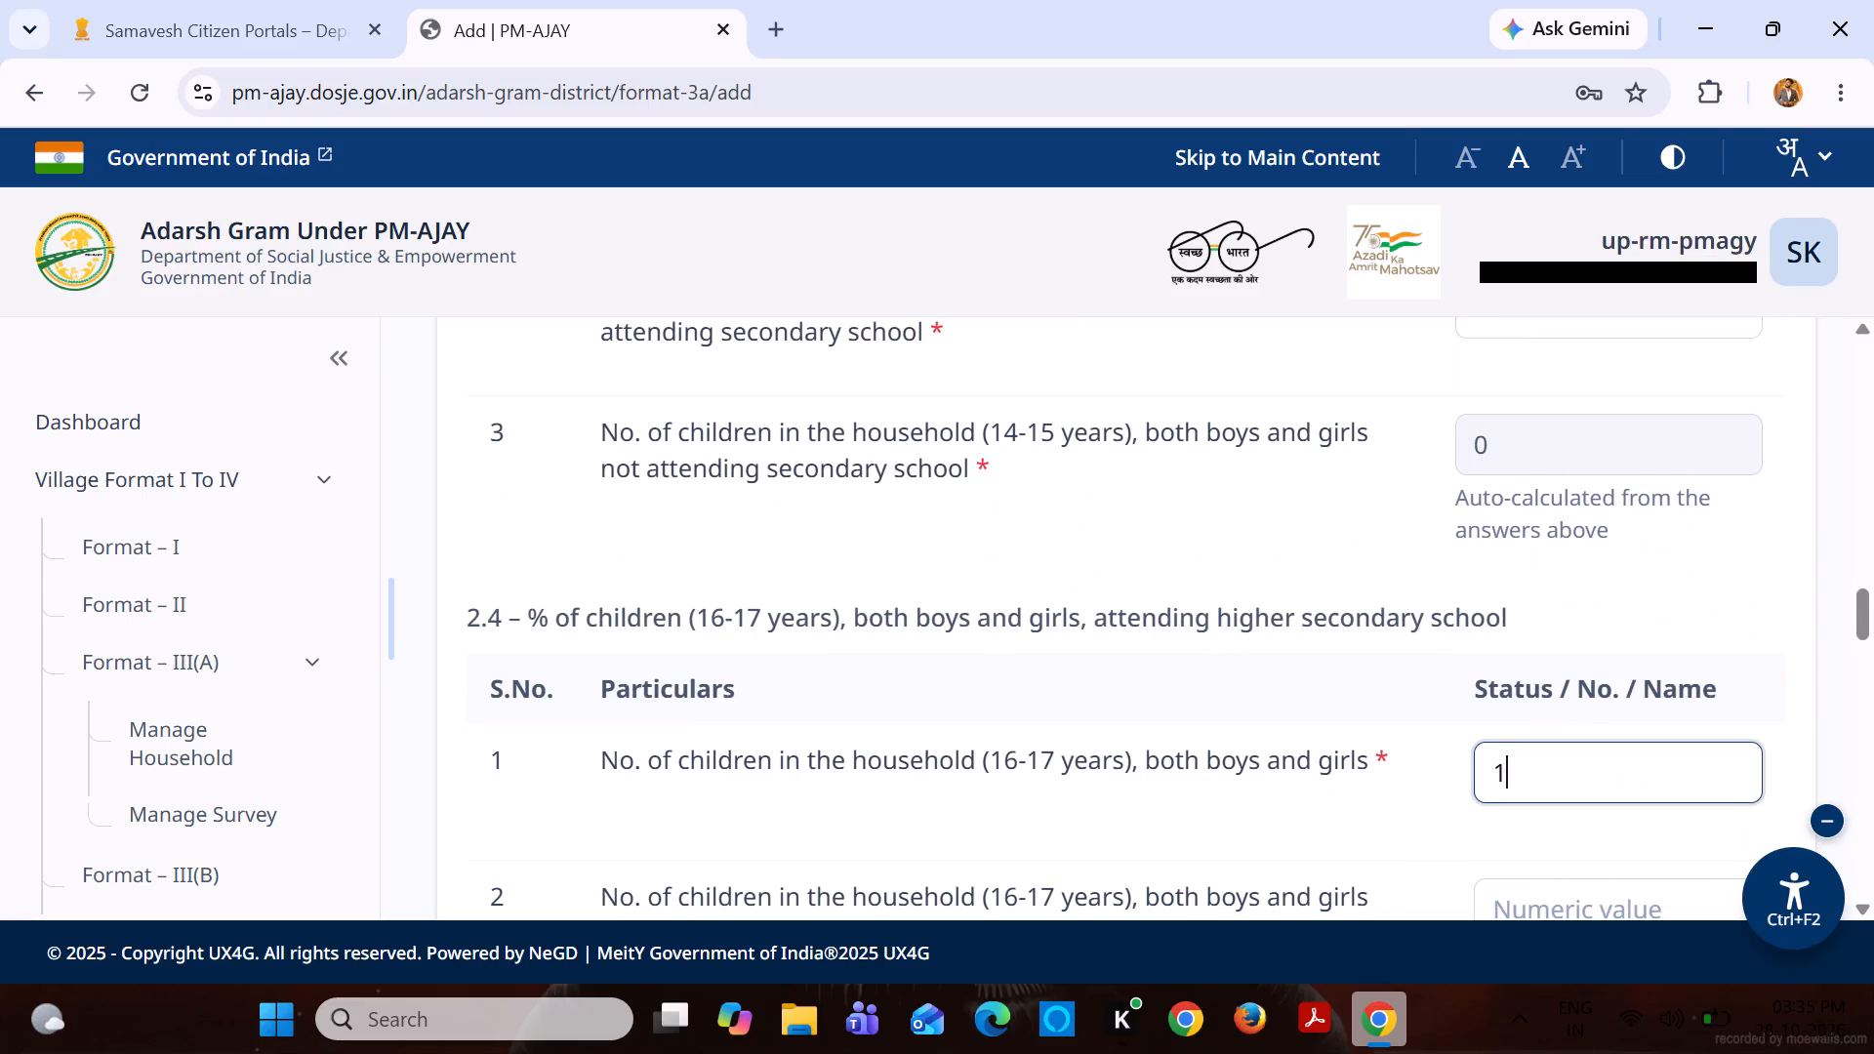
scroll(1570, 797, down, 4)
click(1524, 823)
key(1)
Enter 0 for children aged 18-23 (2.5), pre-matric eligible (2.6) and post-matric eligible (2.7), and submit the Education domain.
scroll(1523, 811, down, 5)
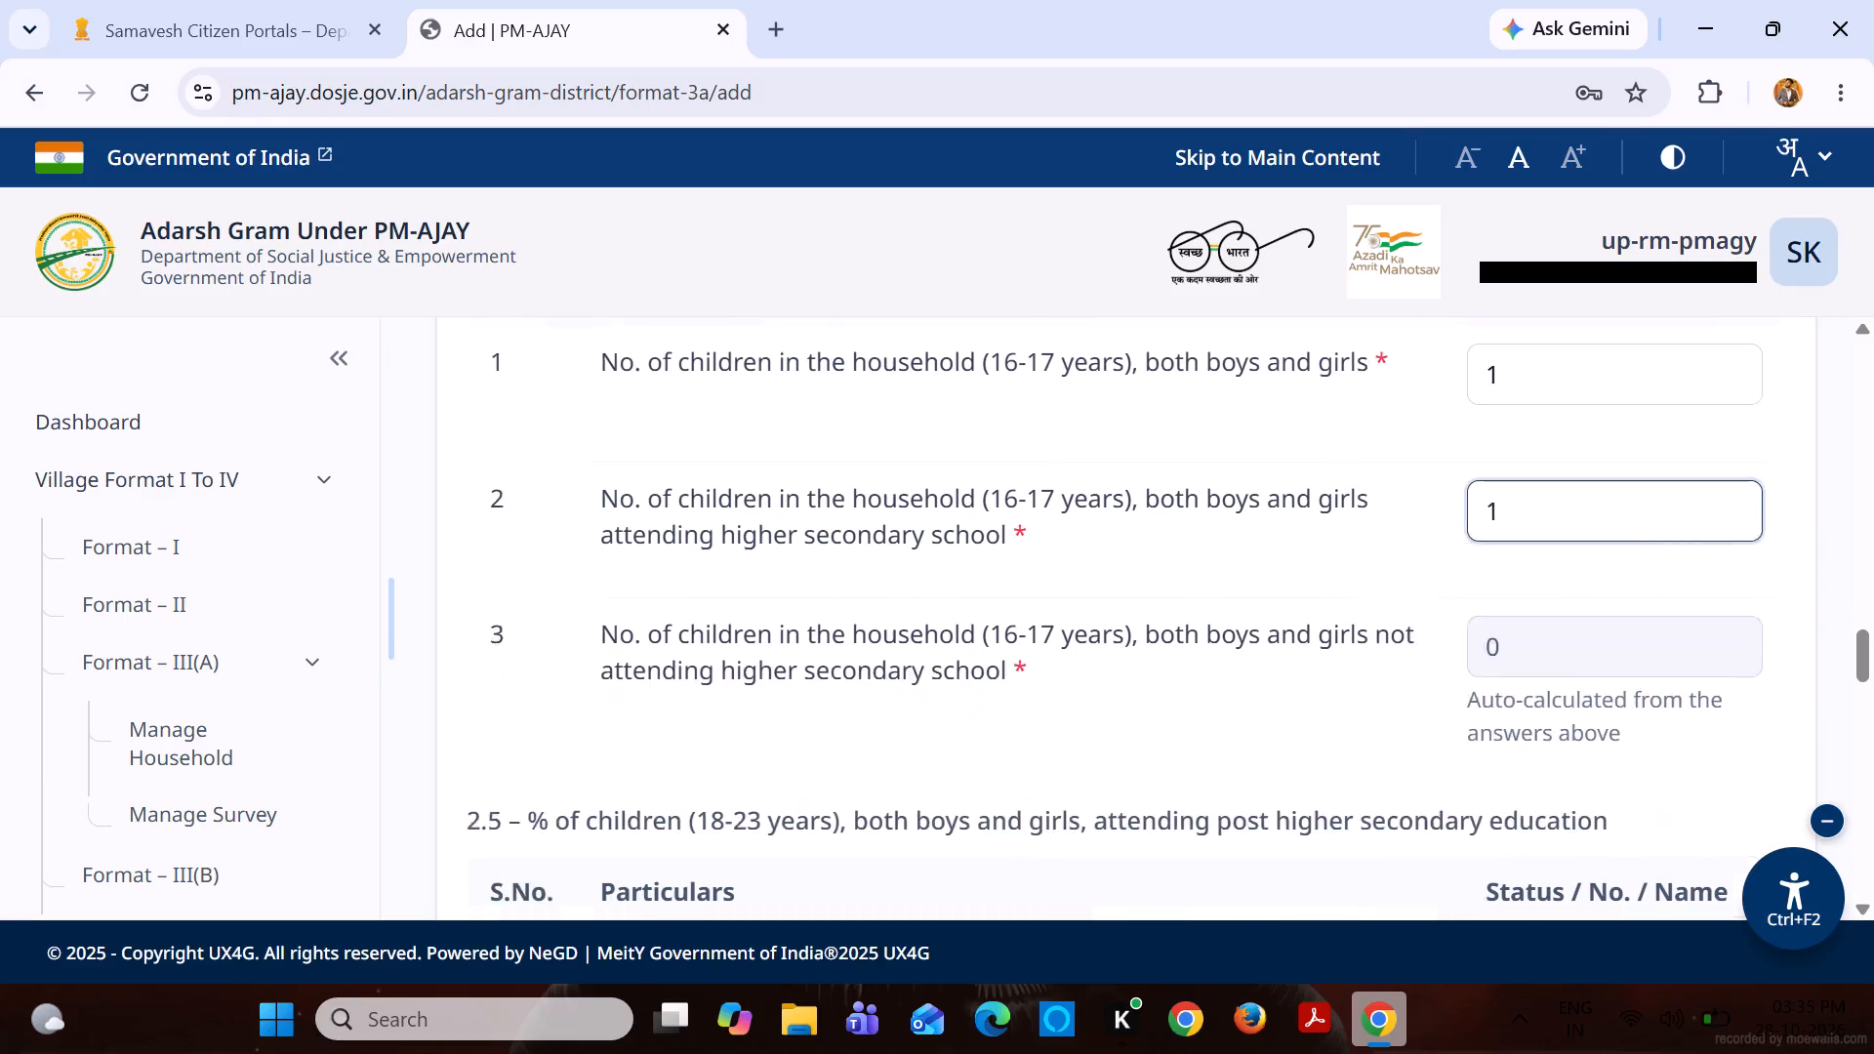
scroll(1508, 654, down, 1)
click(1567, 833)
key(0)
scroll(1566, 826, down, 7)
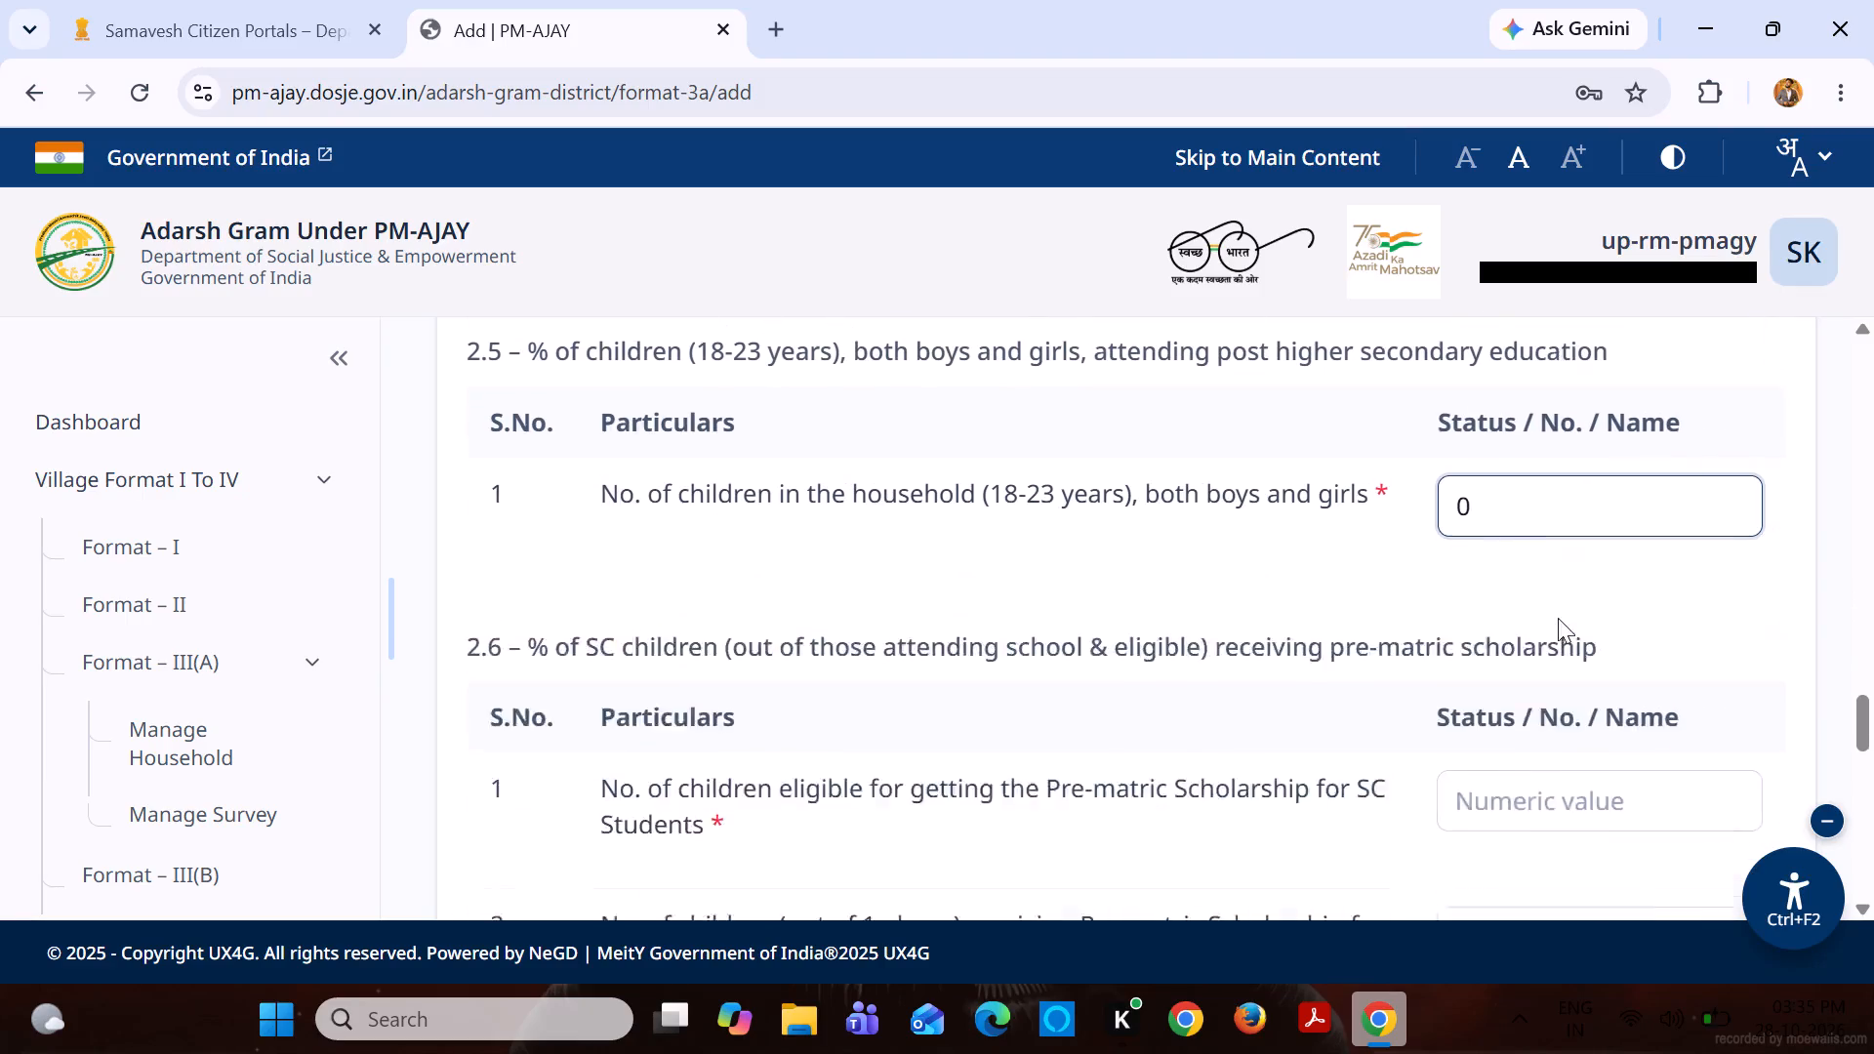
scroll(1558, 618, down, 2)
scroll(1546, 473, up, 2)
click(1533, 463)
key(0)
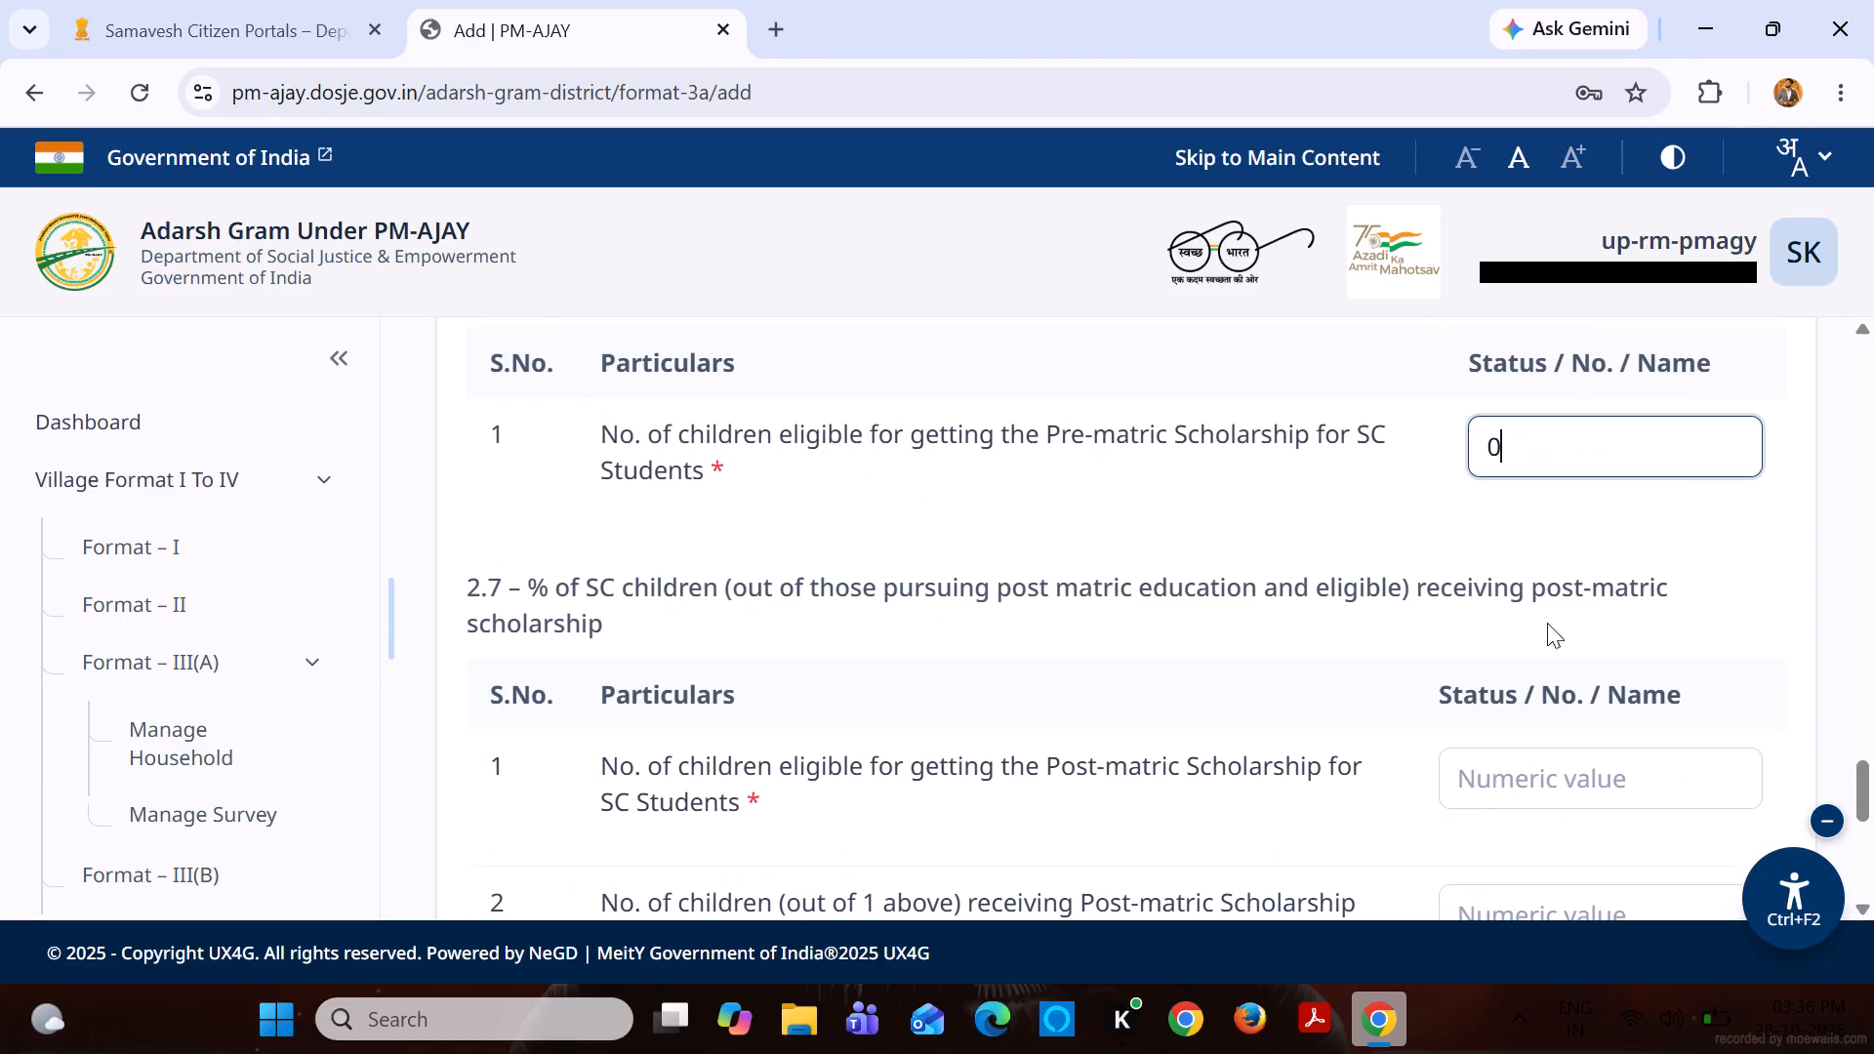
click(1530, 772)
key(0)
scroll(1529, 747, down, 5)
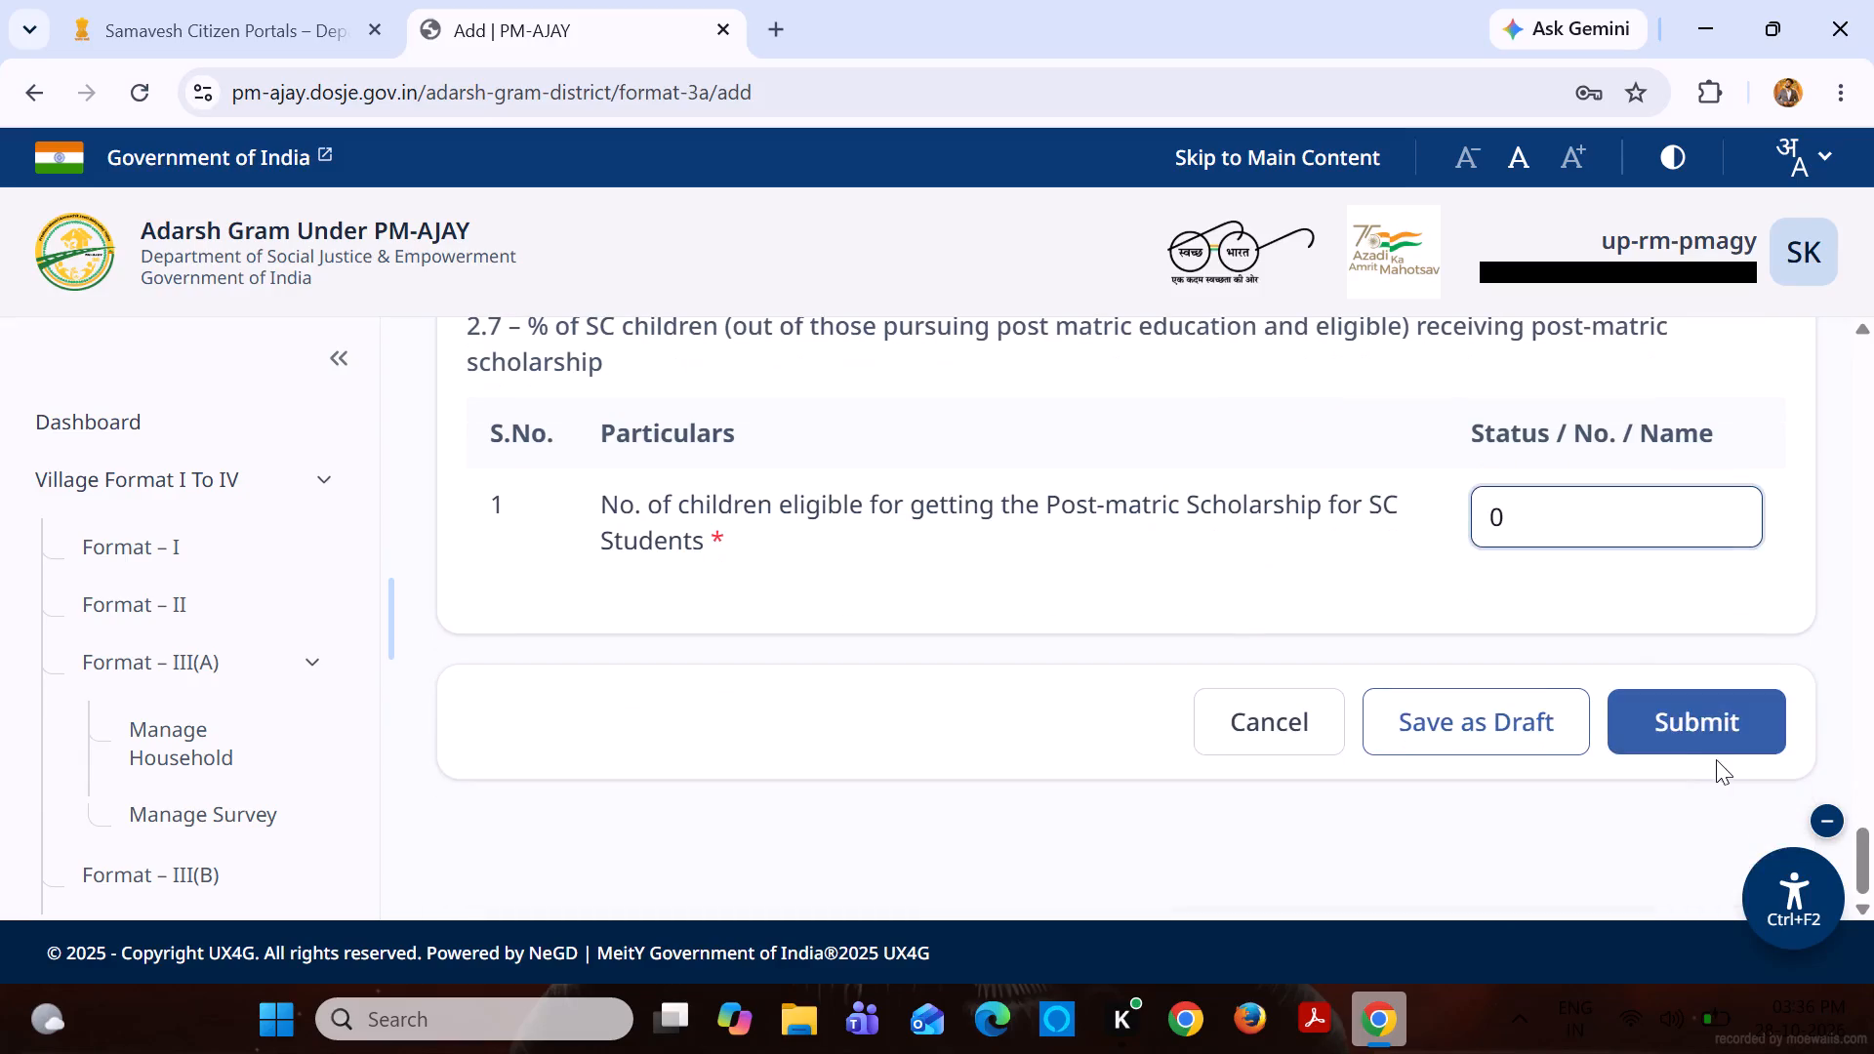
click(1698, 725)
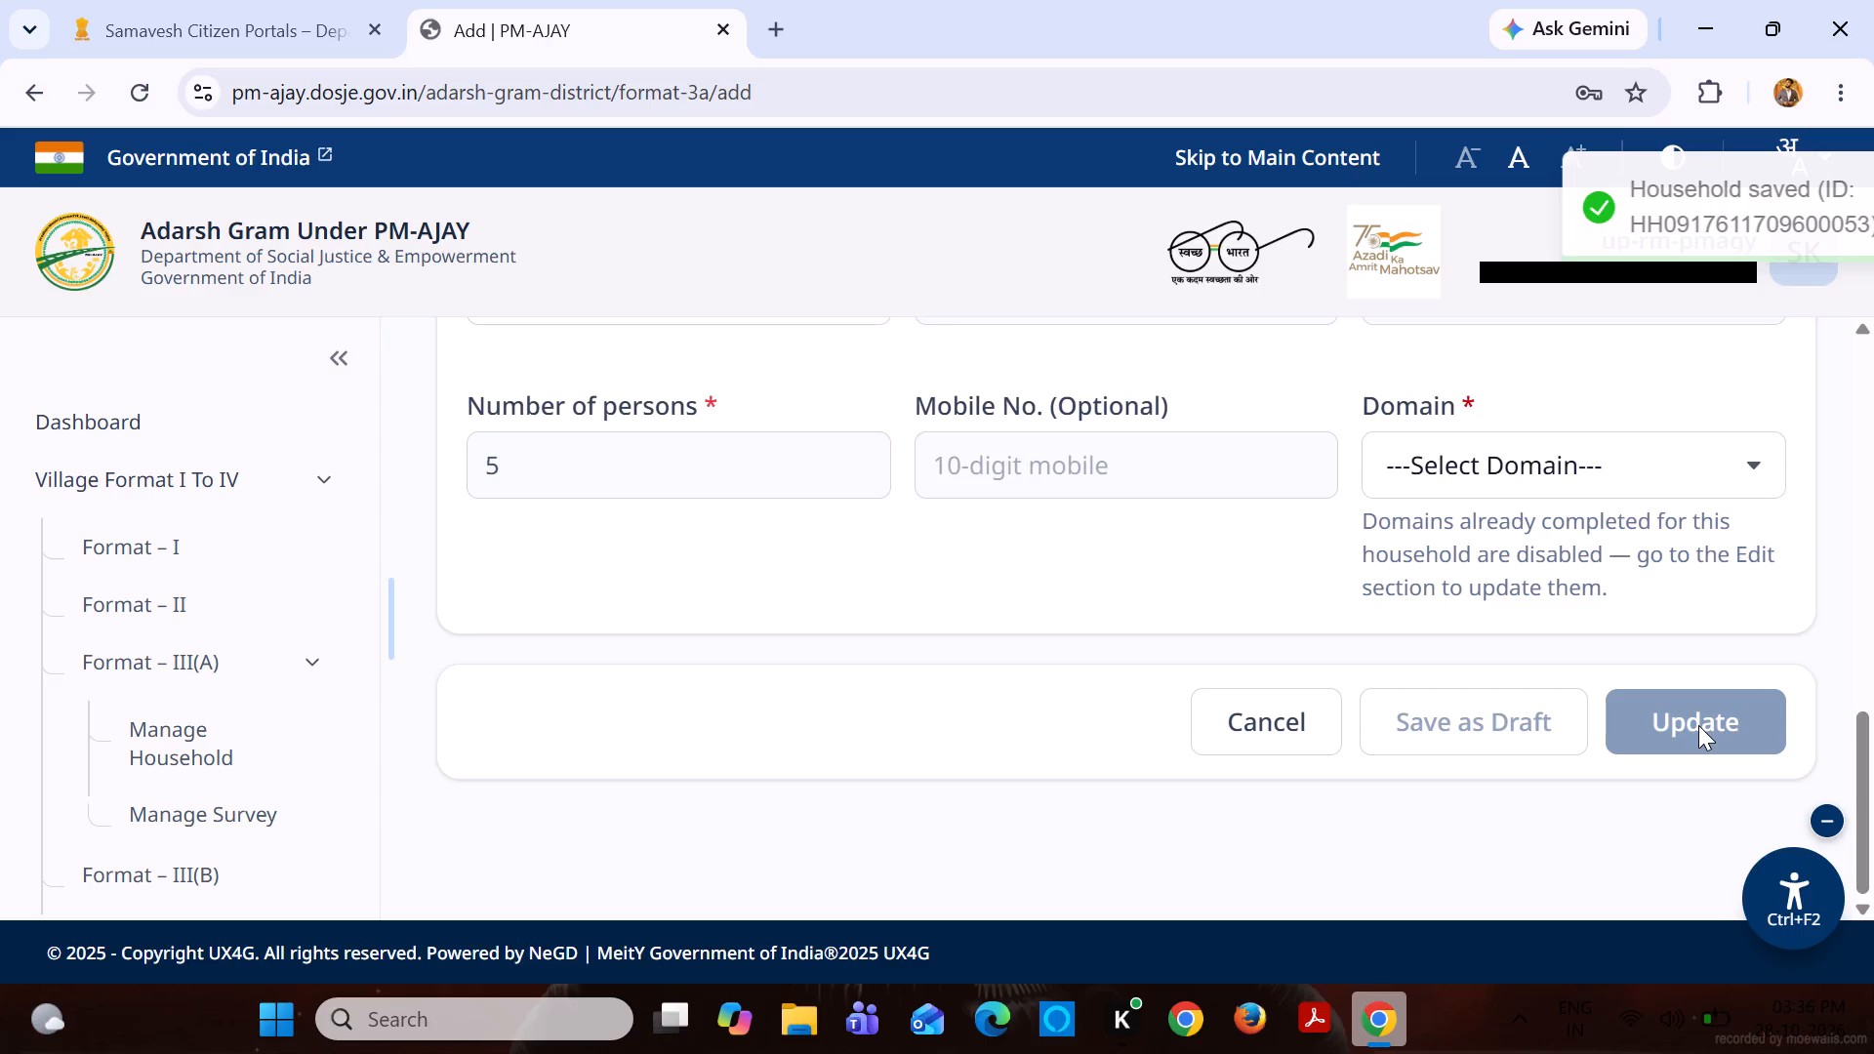
Choose the 3 – Health and Nutrition domain, answer Yes to Health Protection Scheme coverage, and enter 0 pregnant women (3.3).
click(1681, 432)
click(1515, 831)
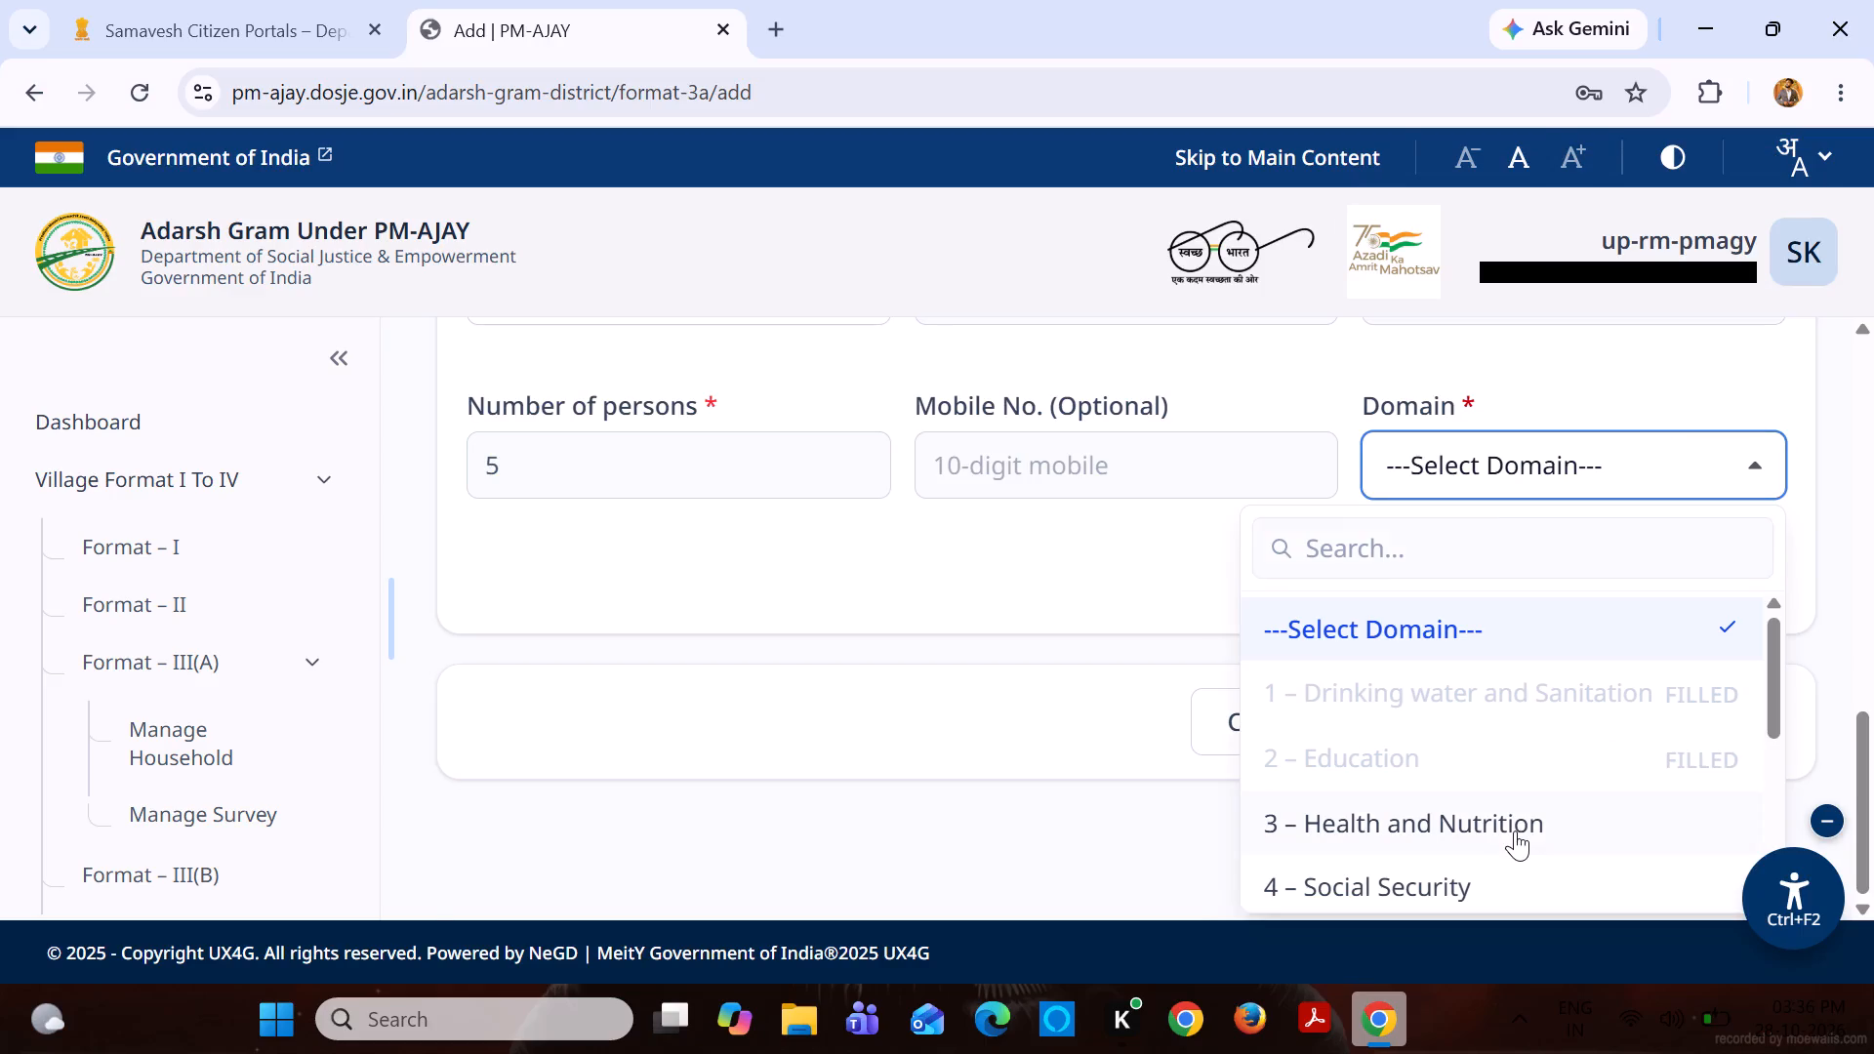
scroll(1540, 707, down, 4)
click(1631, 425)
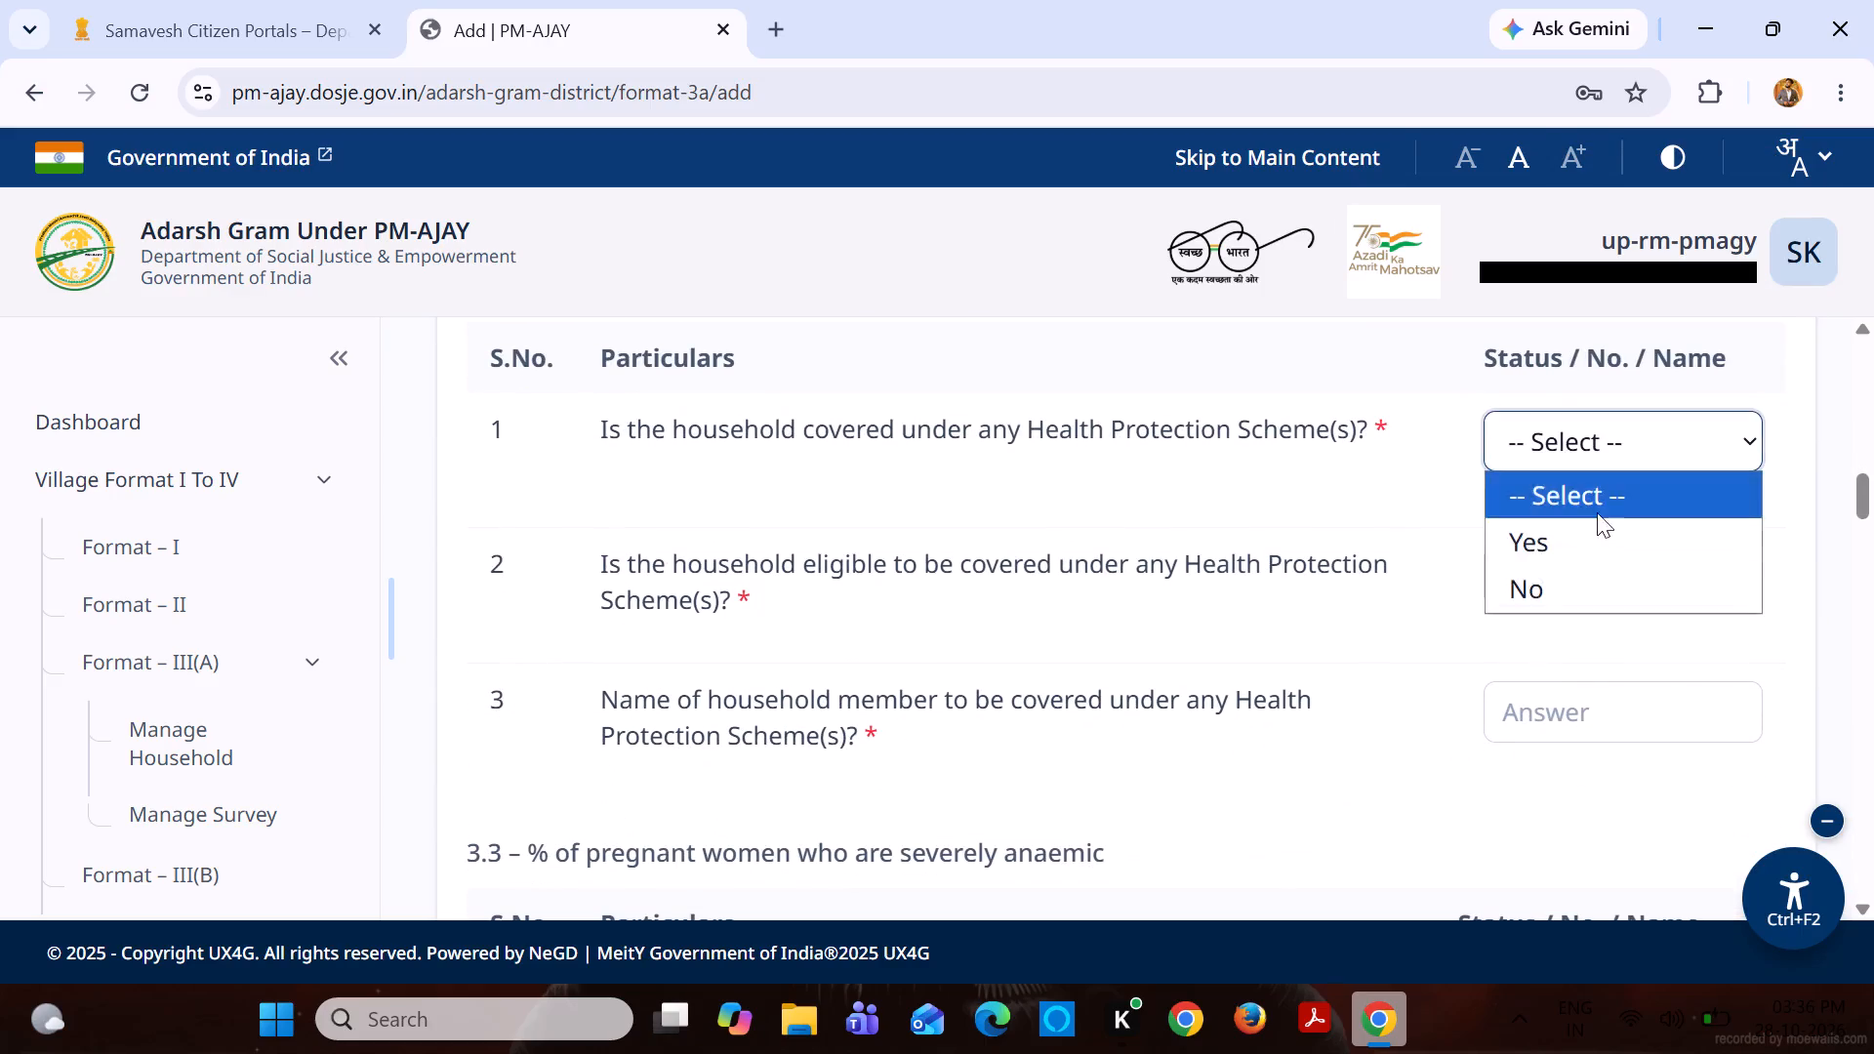
click(1581, 539)
scroll(1581, 539, down, 2)
click(1533, 752)
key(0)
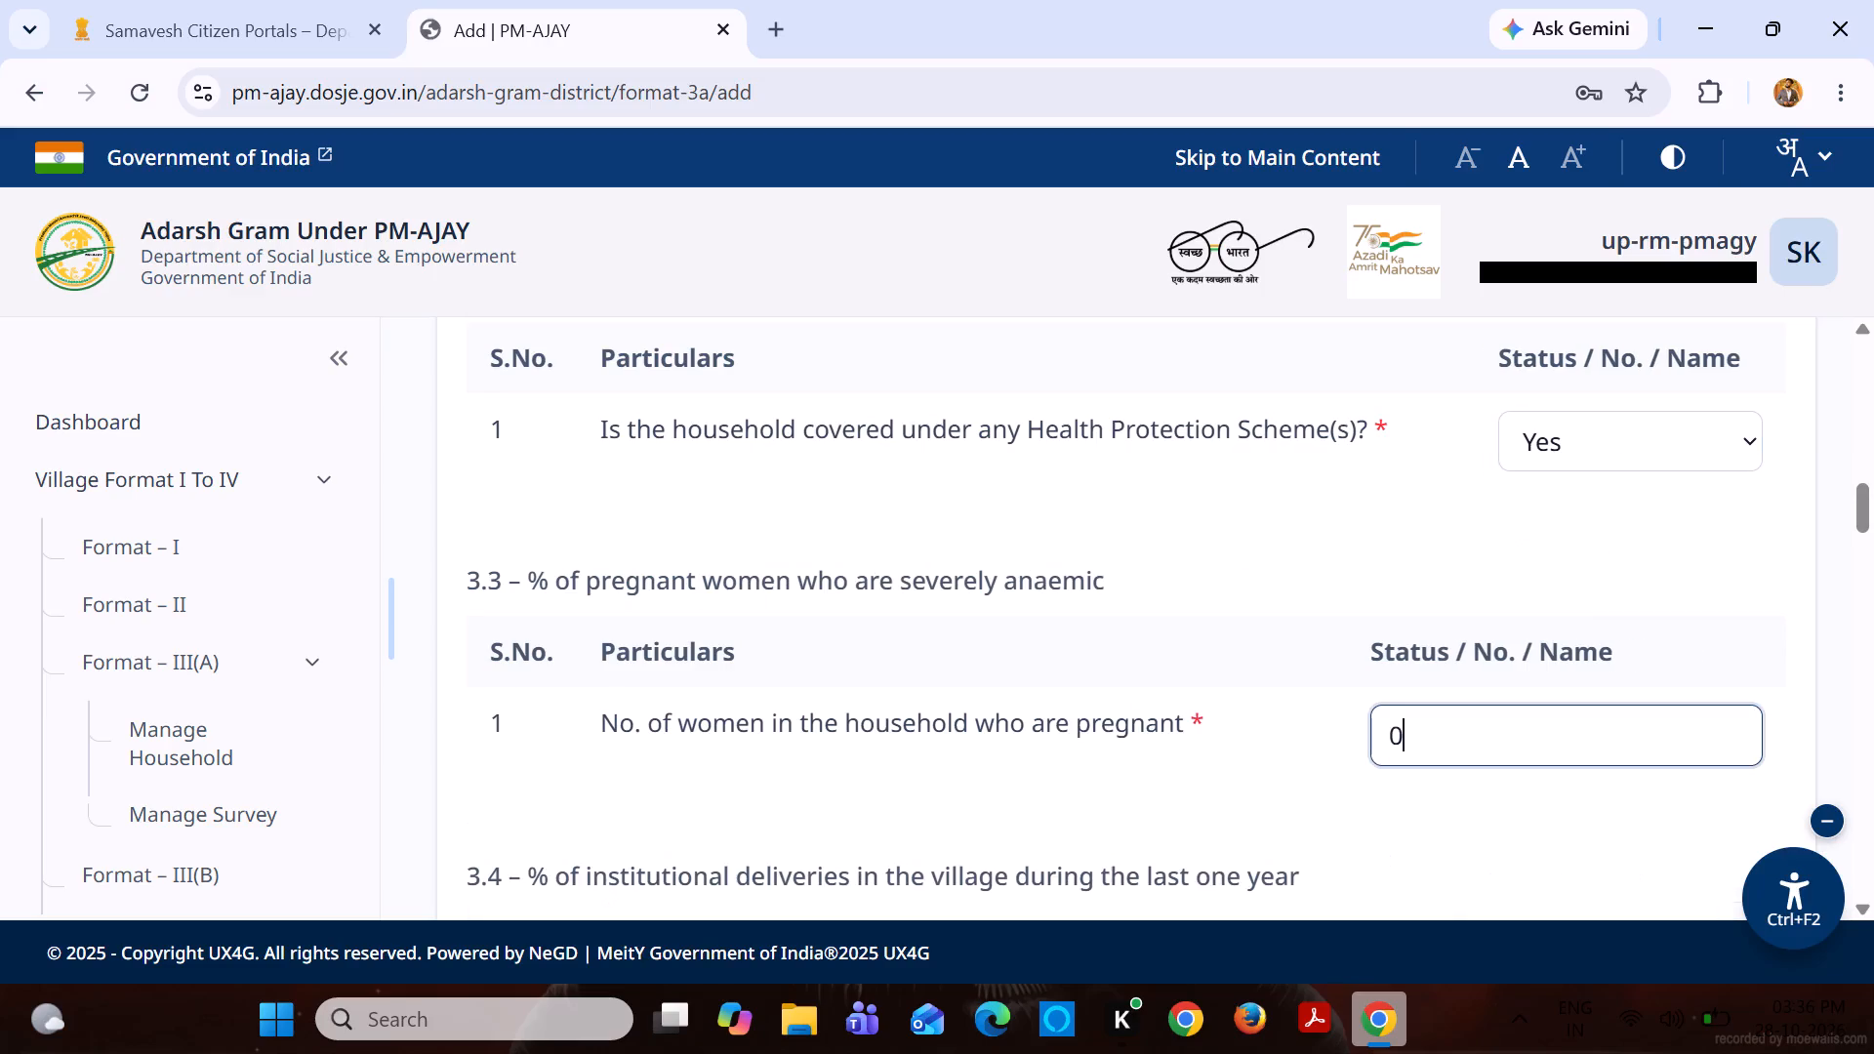
Enter 0 for deliveries (3.4), children born in the last year (3.5), item 3.6, and children aged 0-5 years (3.7).
scroll(1533, 747, down, 6)
click(1463, 558)
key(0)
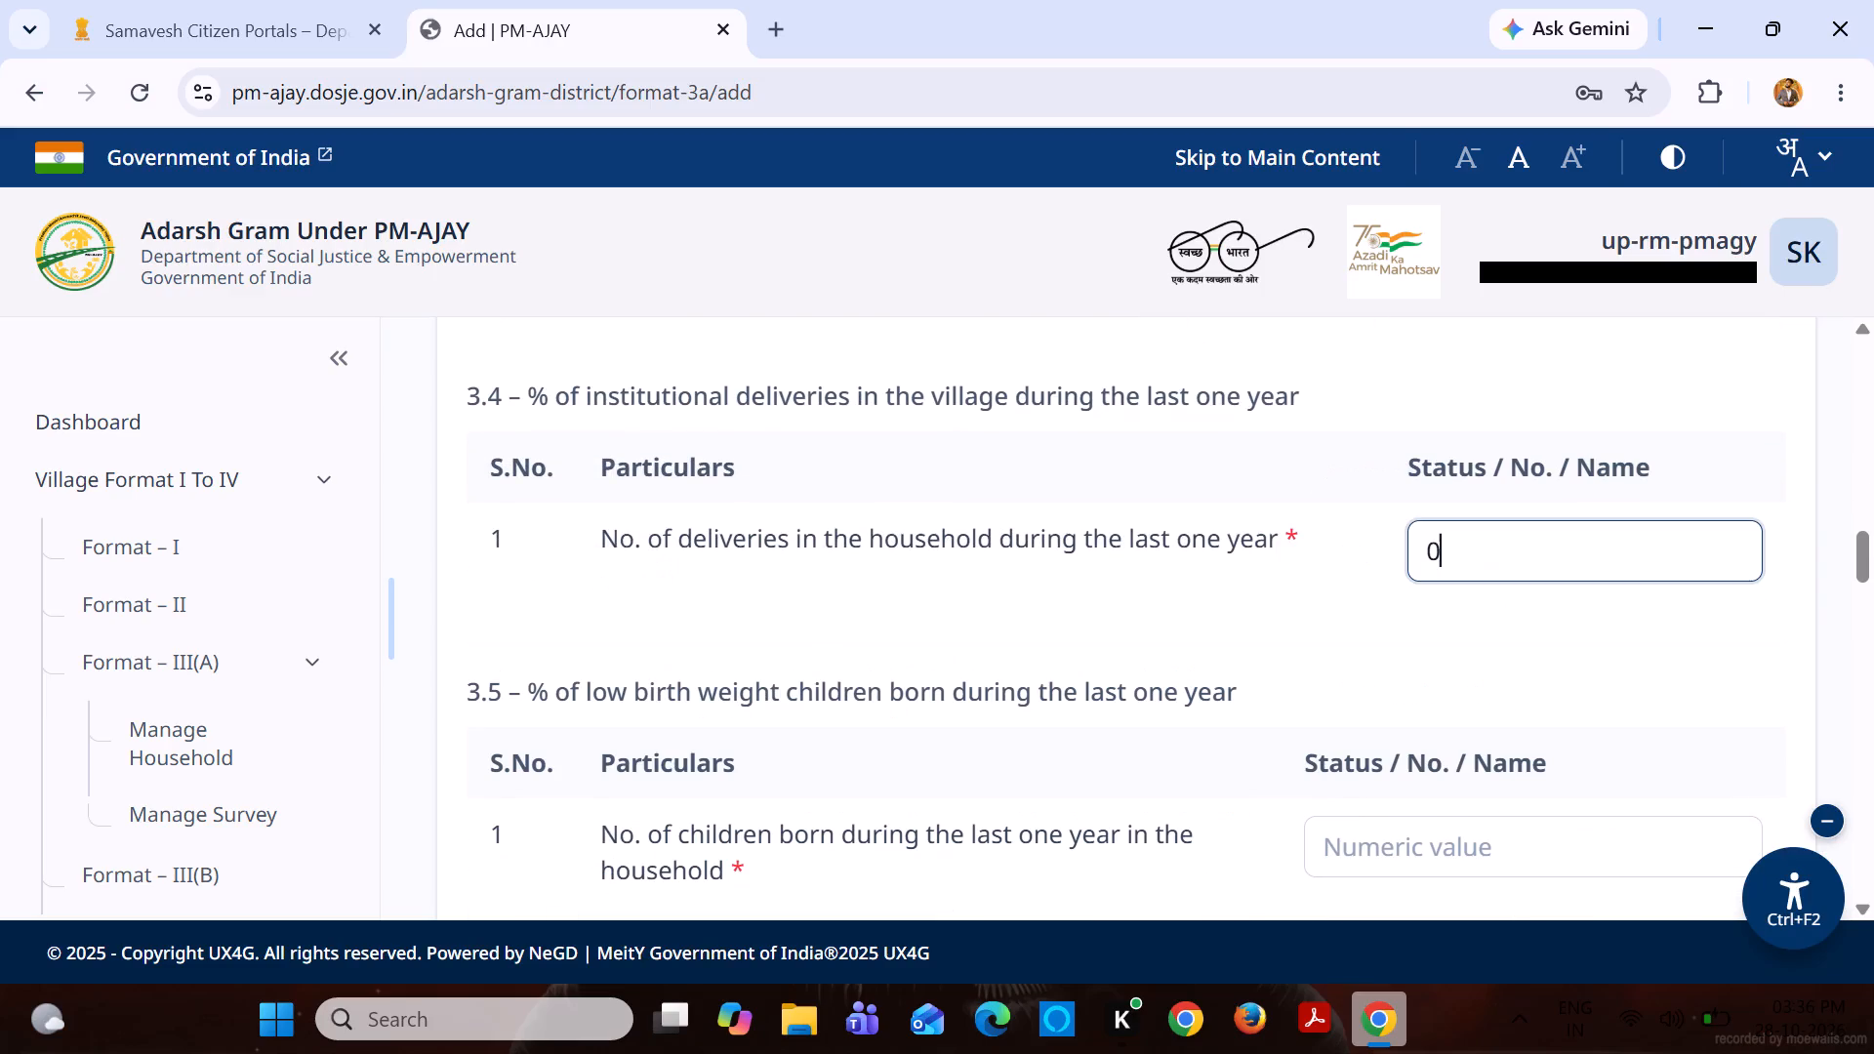
click(1391, 880)
click(1395, 854)
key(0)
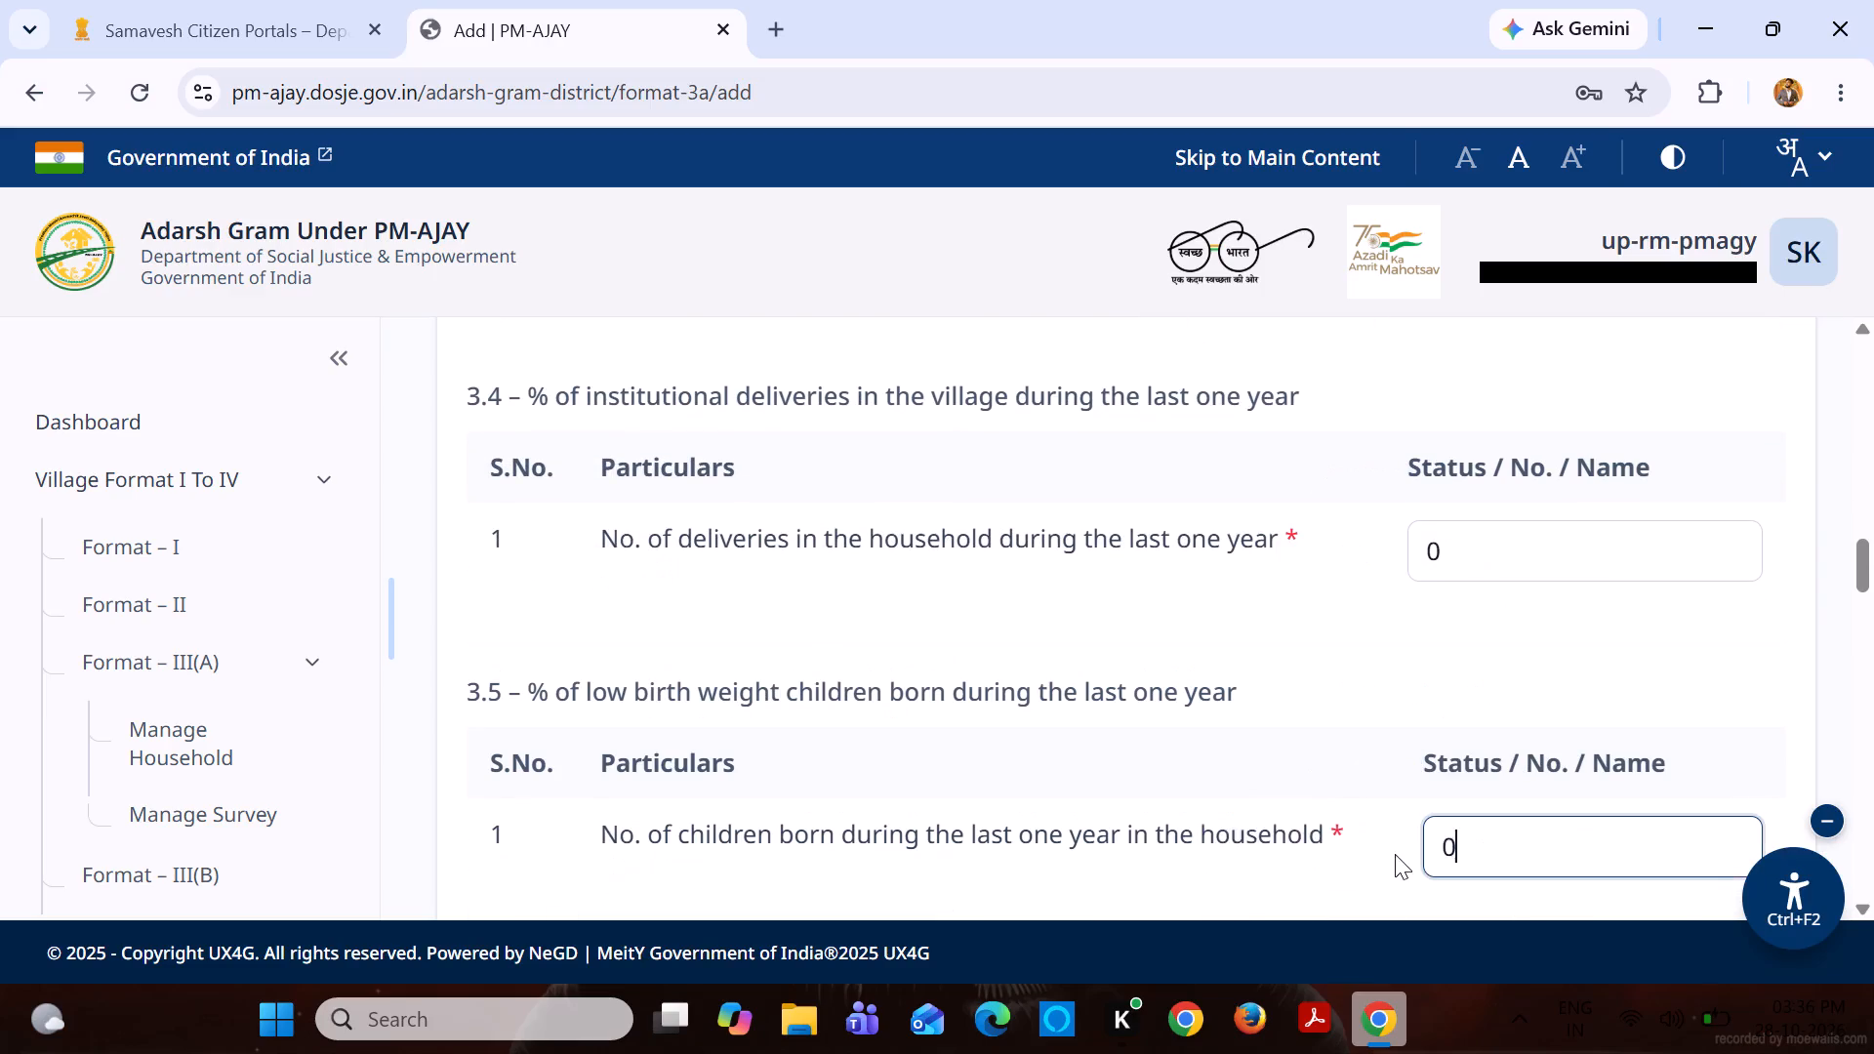
scroll(1395, 841, down, 5)
click(1462, 675)
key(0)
scroll(1462, 675, down, 5)
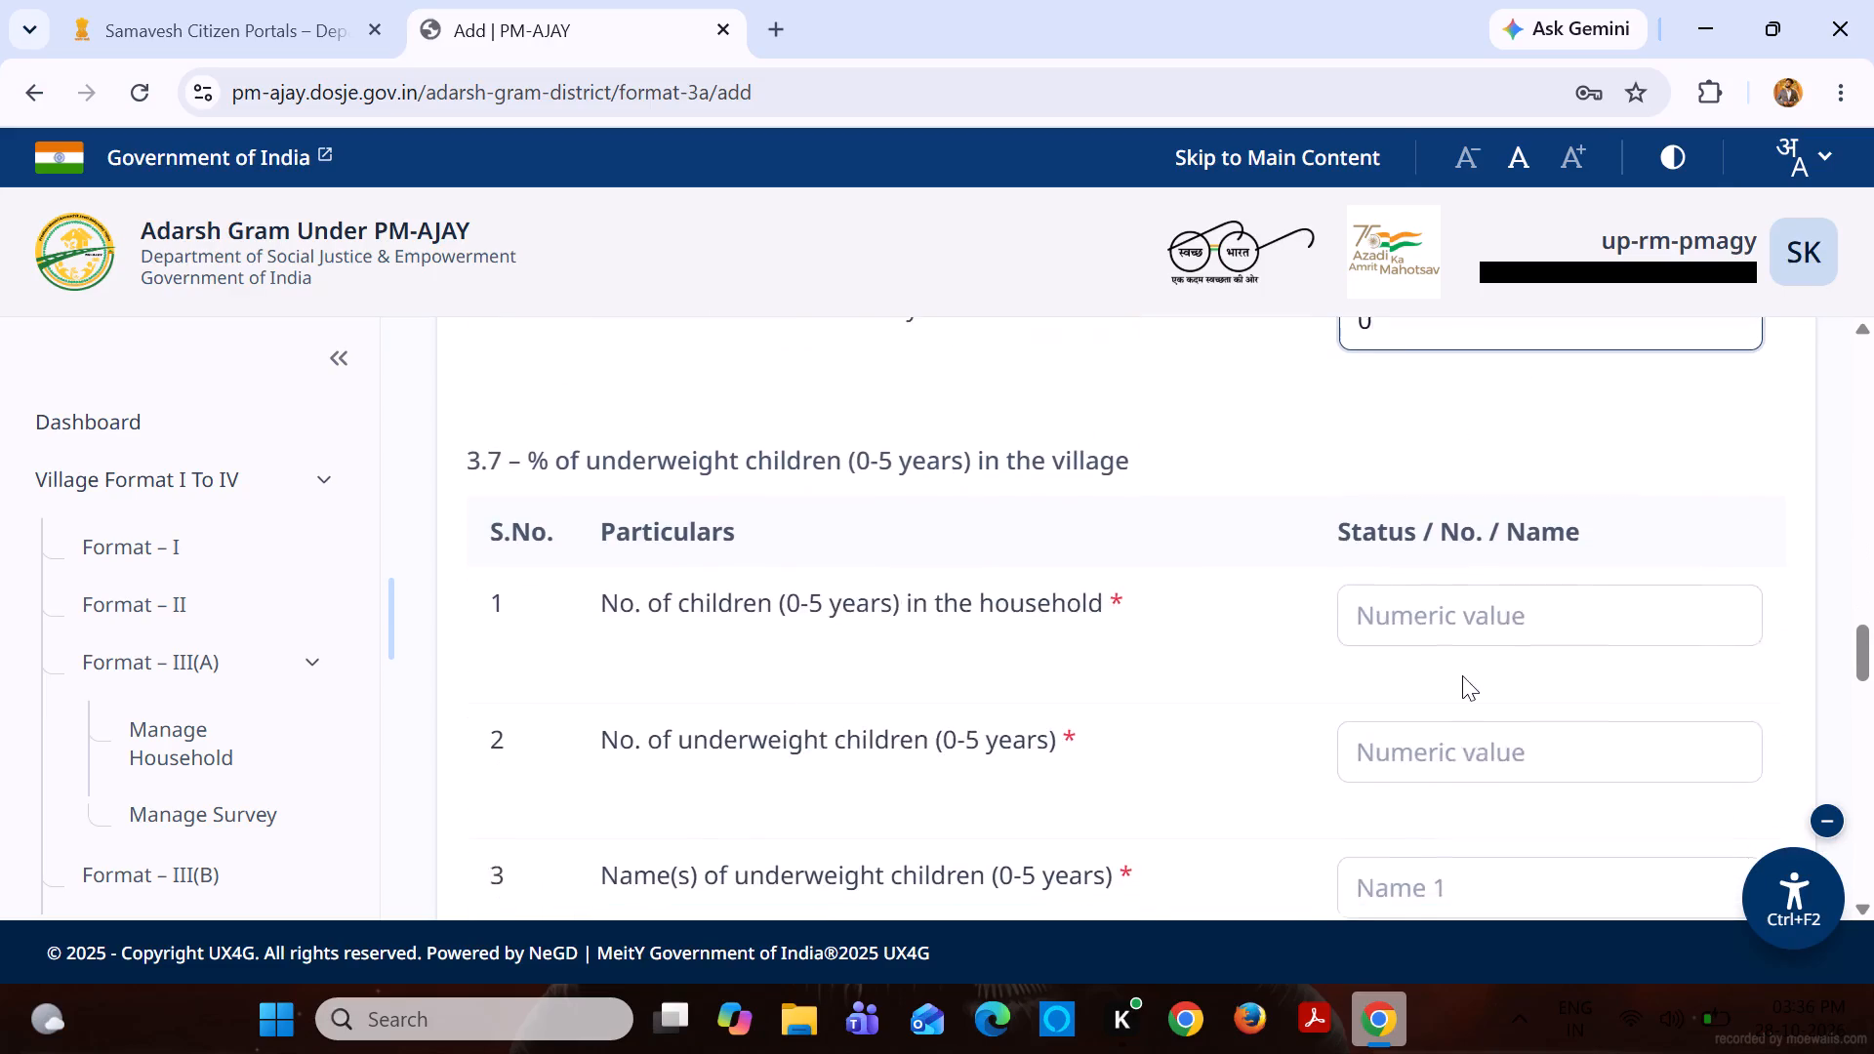
click(1400, 625)
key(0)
Enter 0 for women pregnant last year (3.8), children under 1 year (3.9) and communicable diseases (3.10), and submit the domain.
scroll(1400, 625, down, 5)
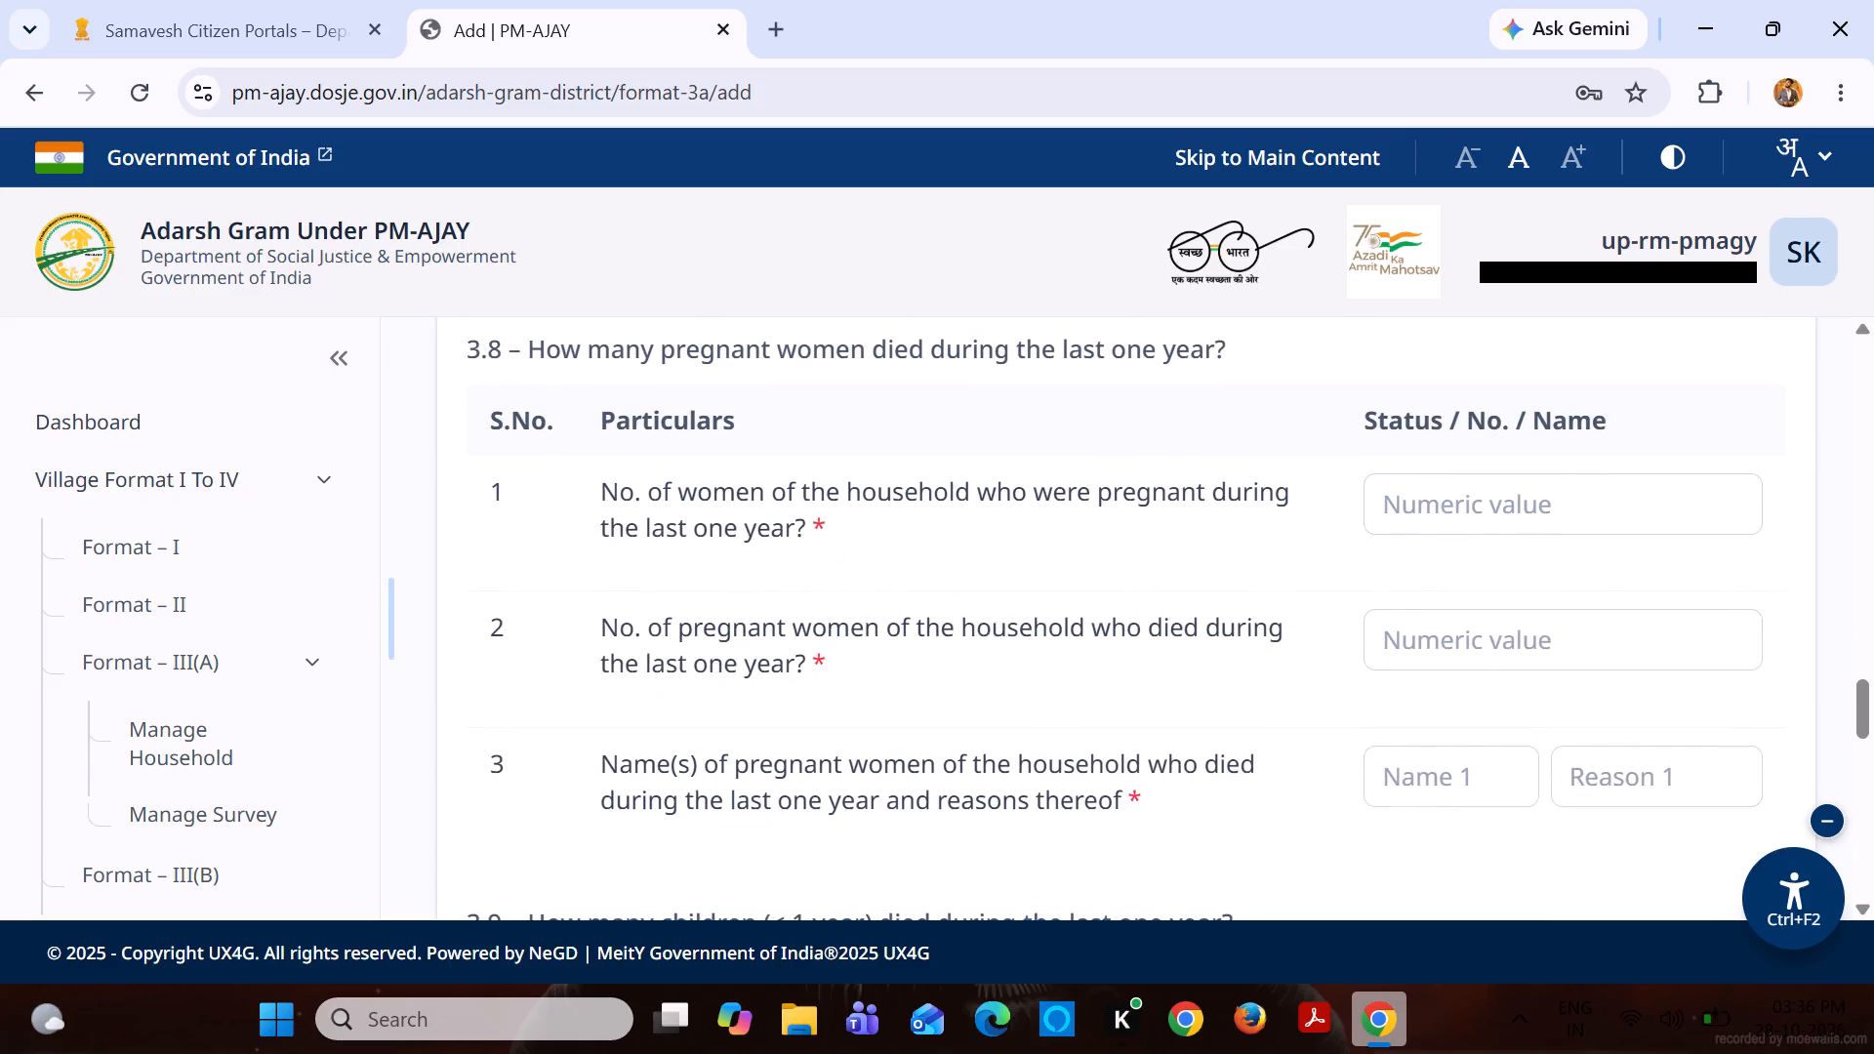
click(1410, 505)
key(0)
click(1461, 794)
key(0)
scroll(1461, 794, down, 2)
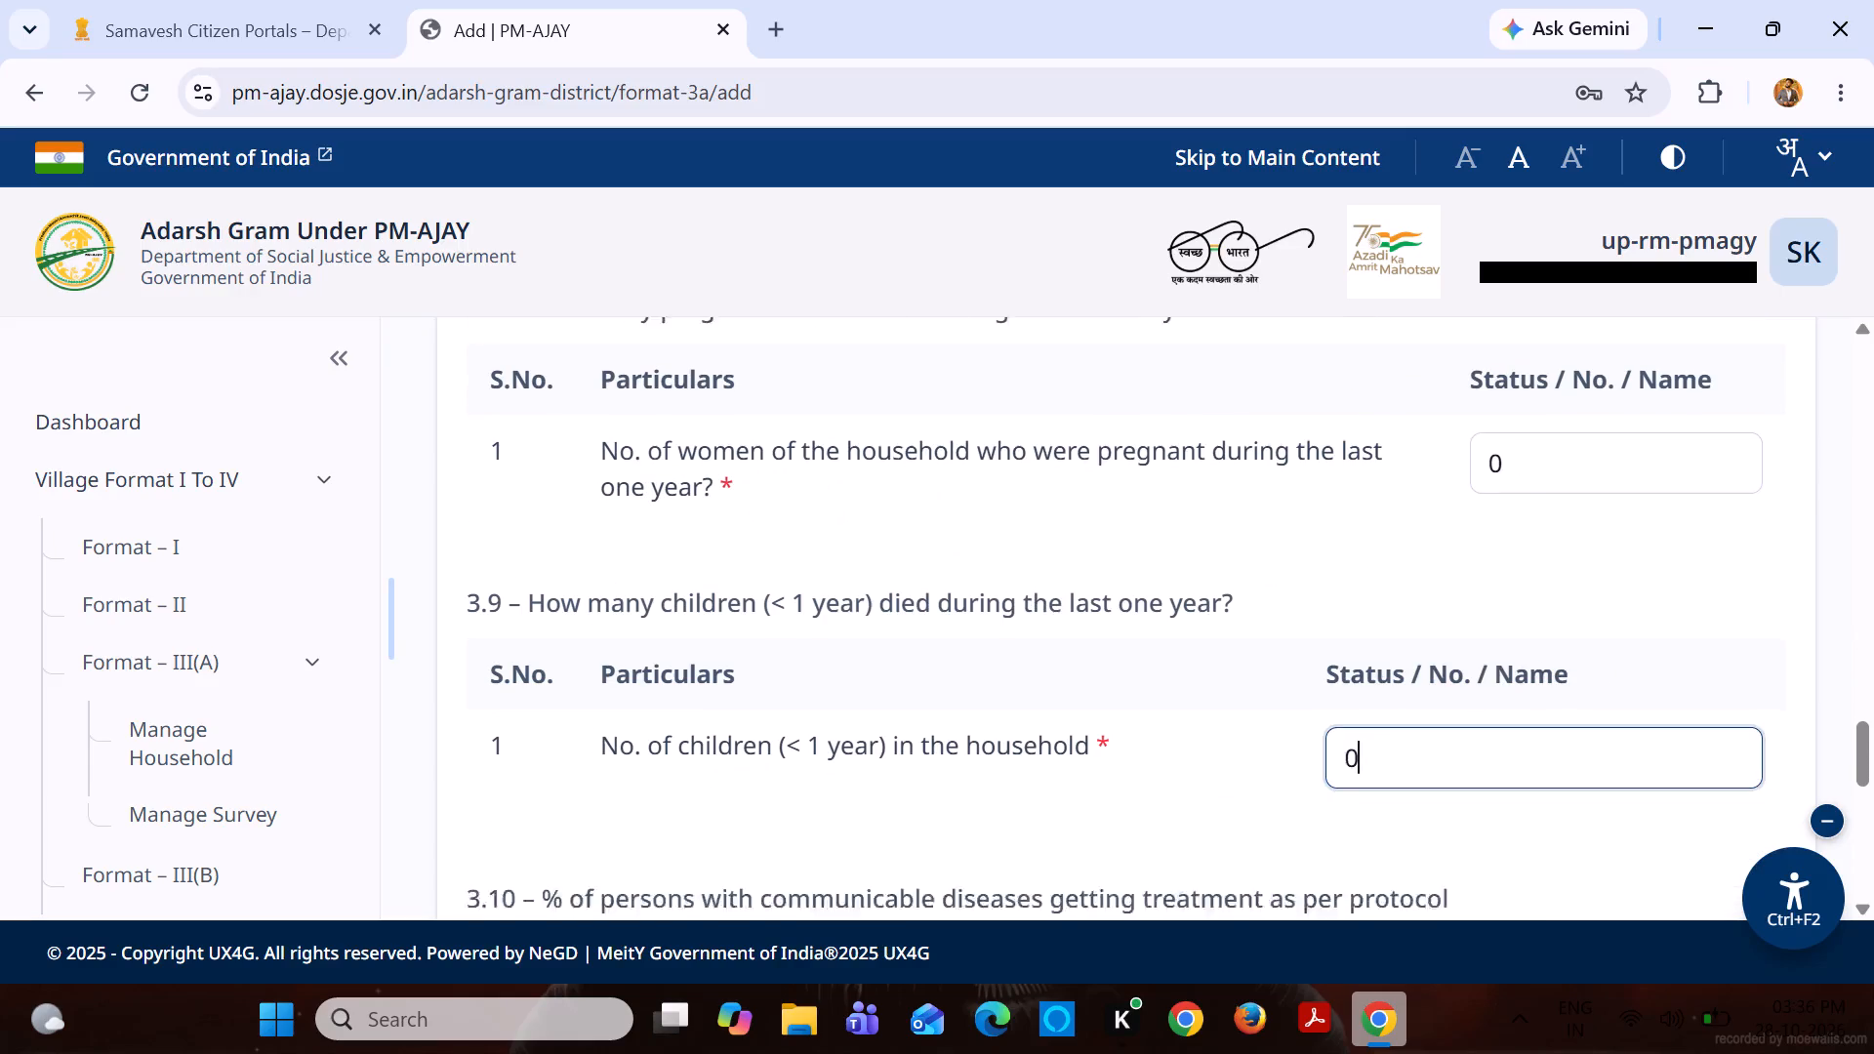
scroll(1461, 794, down, 4)
click(1550, 462)
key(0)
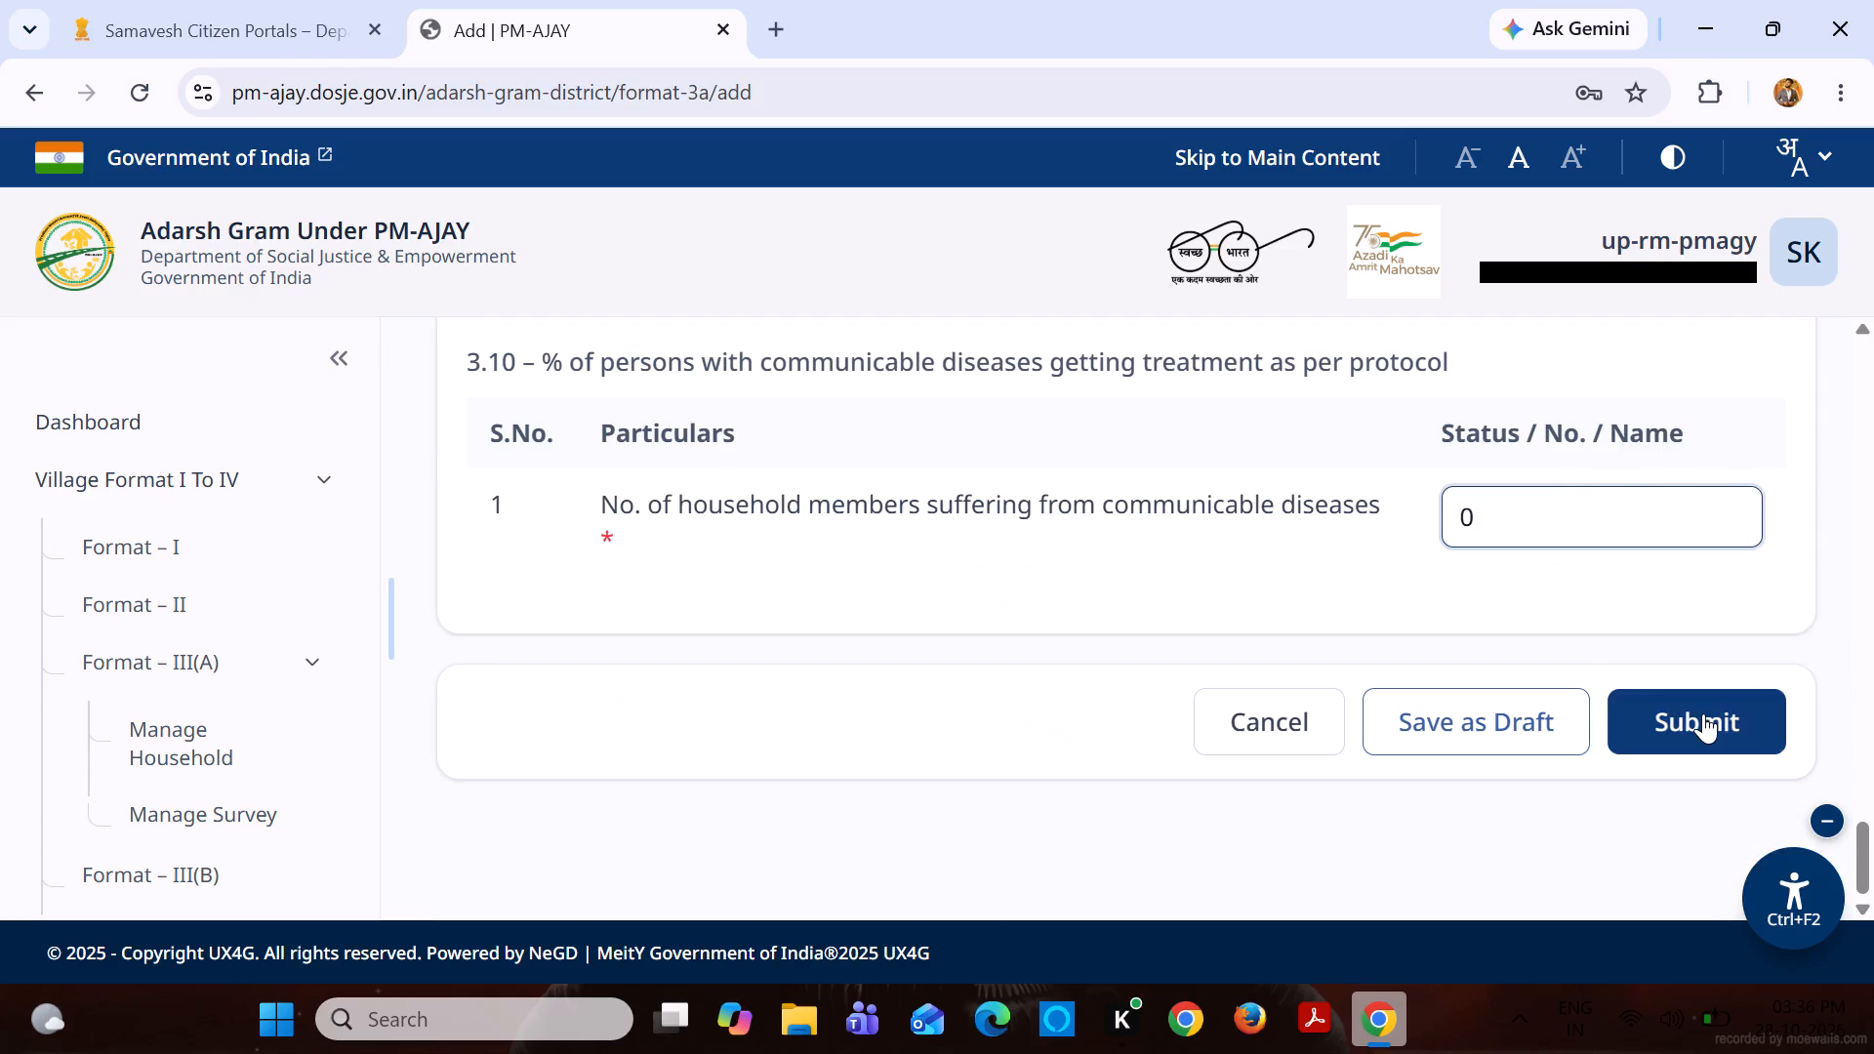
click(1703, 713)
Choose the 4 – Social Security domain, enter 0 eligible for Widow, Old Age and Disability Pension (4.1–4.3), and submit it.
click(1657, 463)
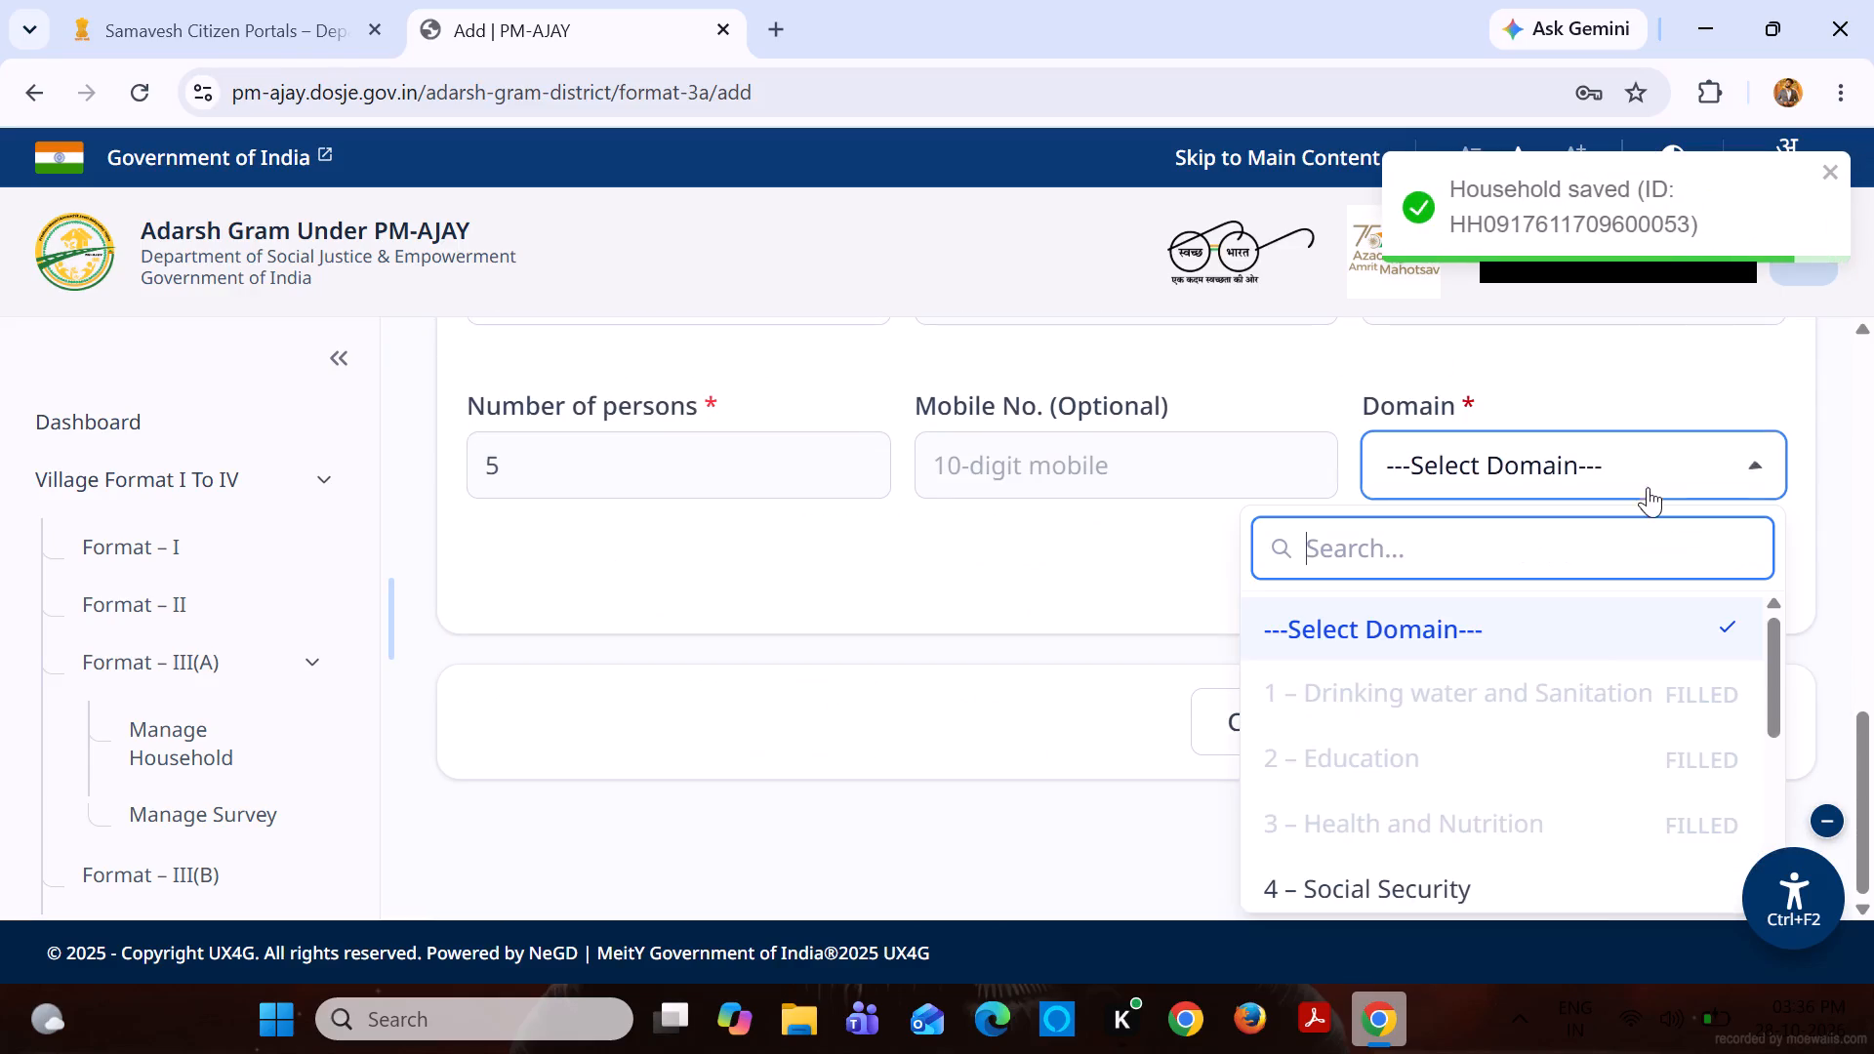
scroll(1586, 647, down, 1)
click(1439, 751)
scroll(1439, 751, down, 3)
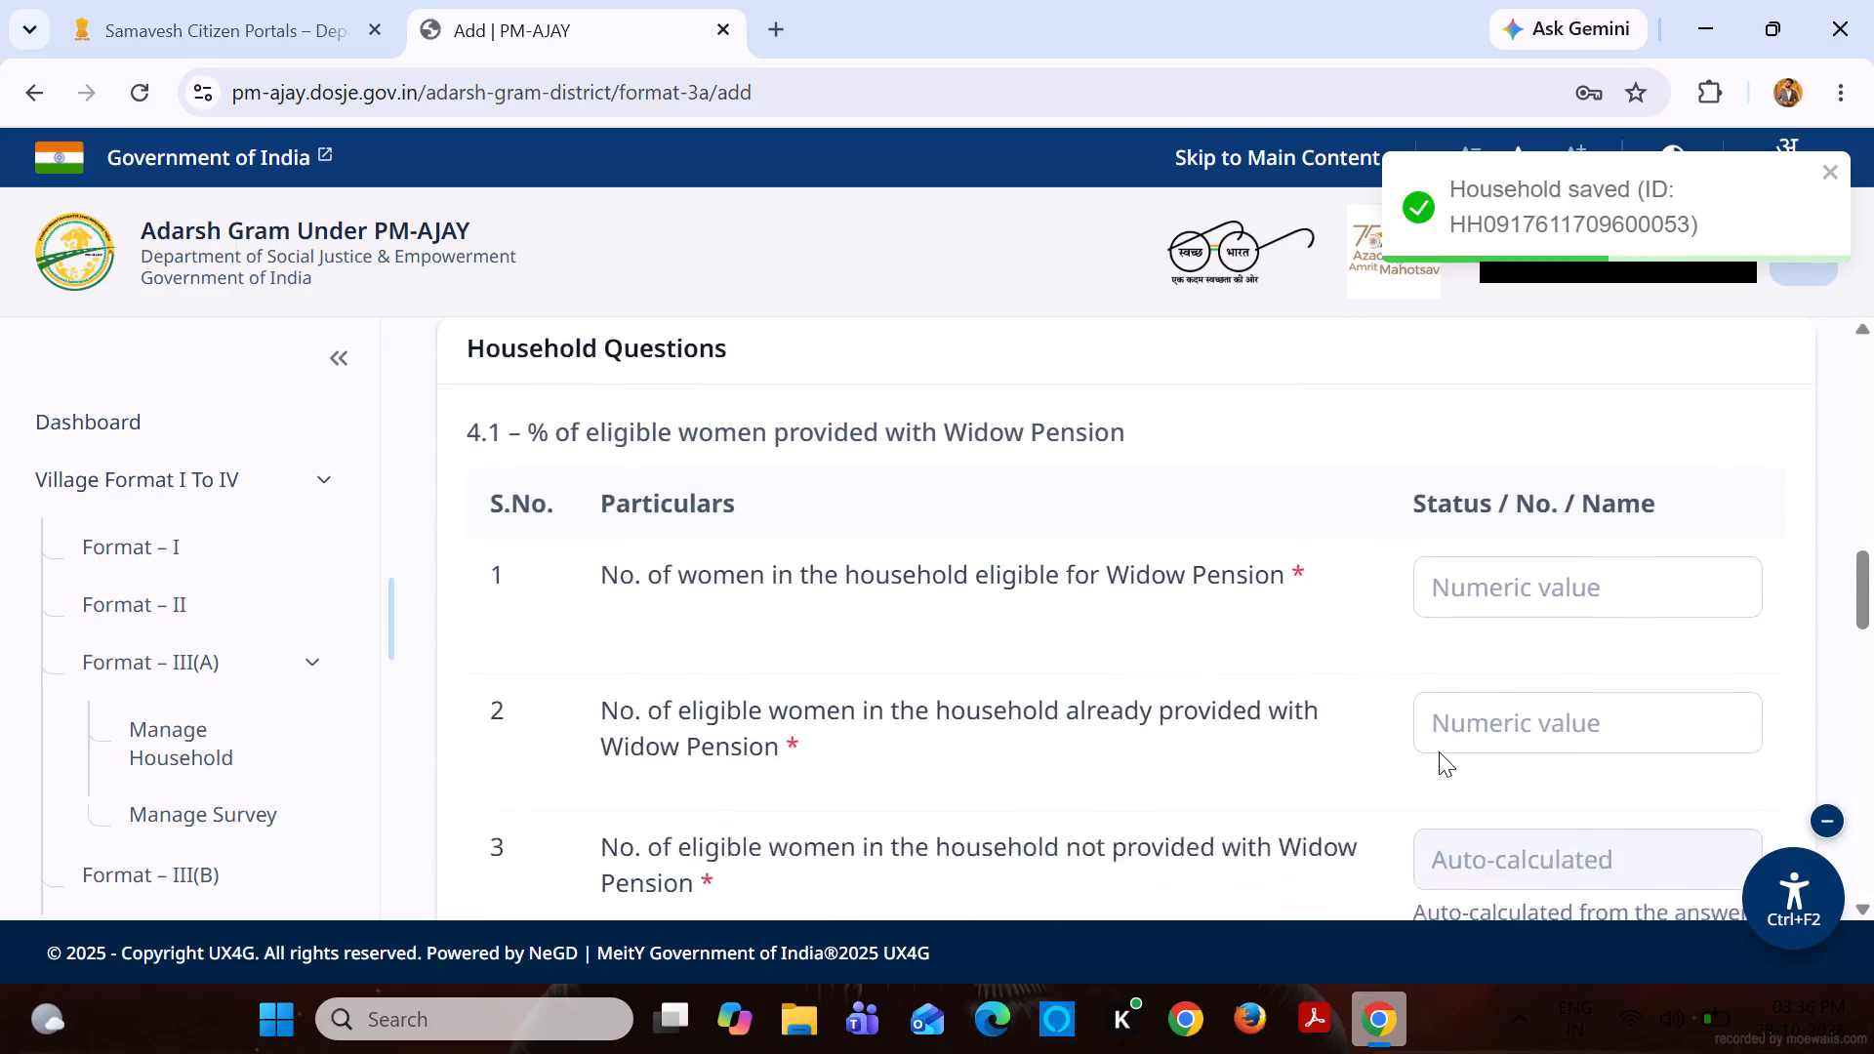
scroll(1439, 751, down, 1)
click(1530, 522)
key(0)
scroll(1530, 522, down, 2)
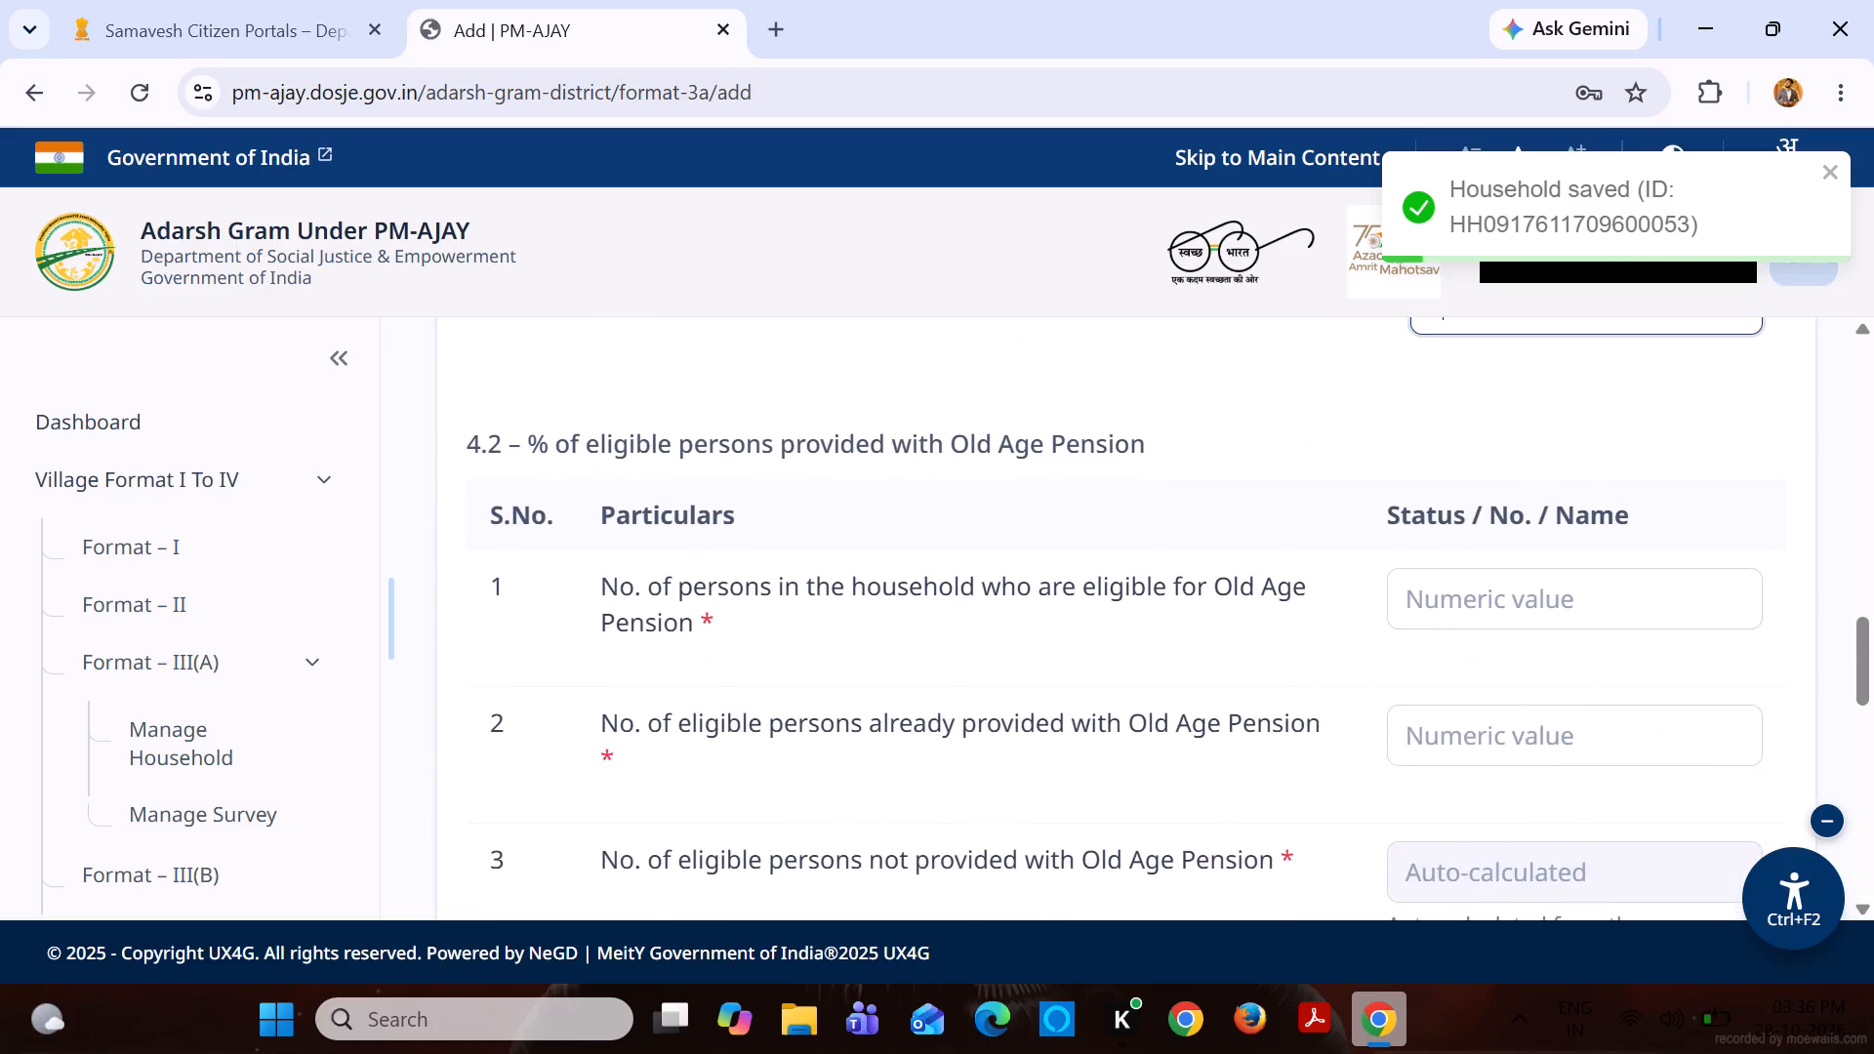
click(1442, 606)
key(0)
scroll(1442, 606, down, 4)
click(1446, 551)
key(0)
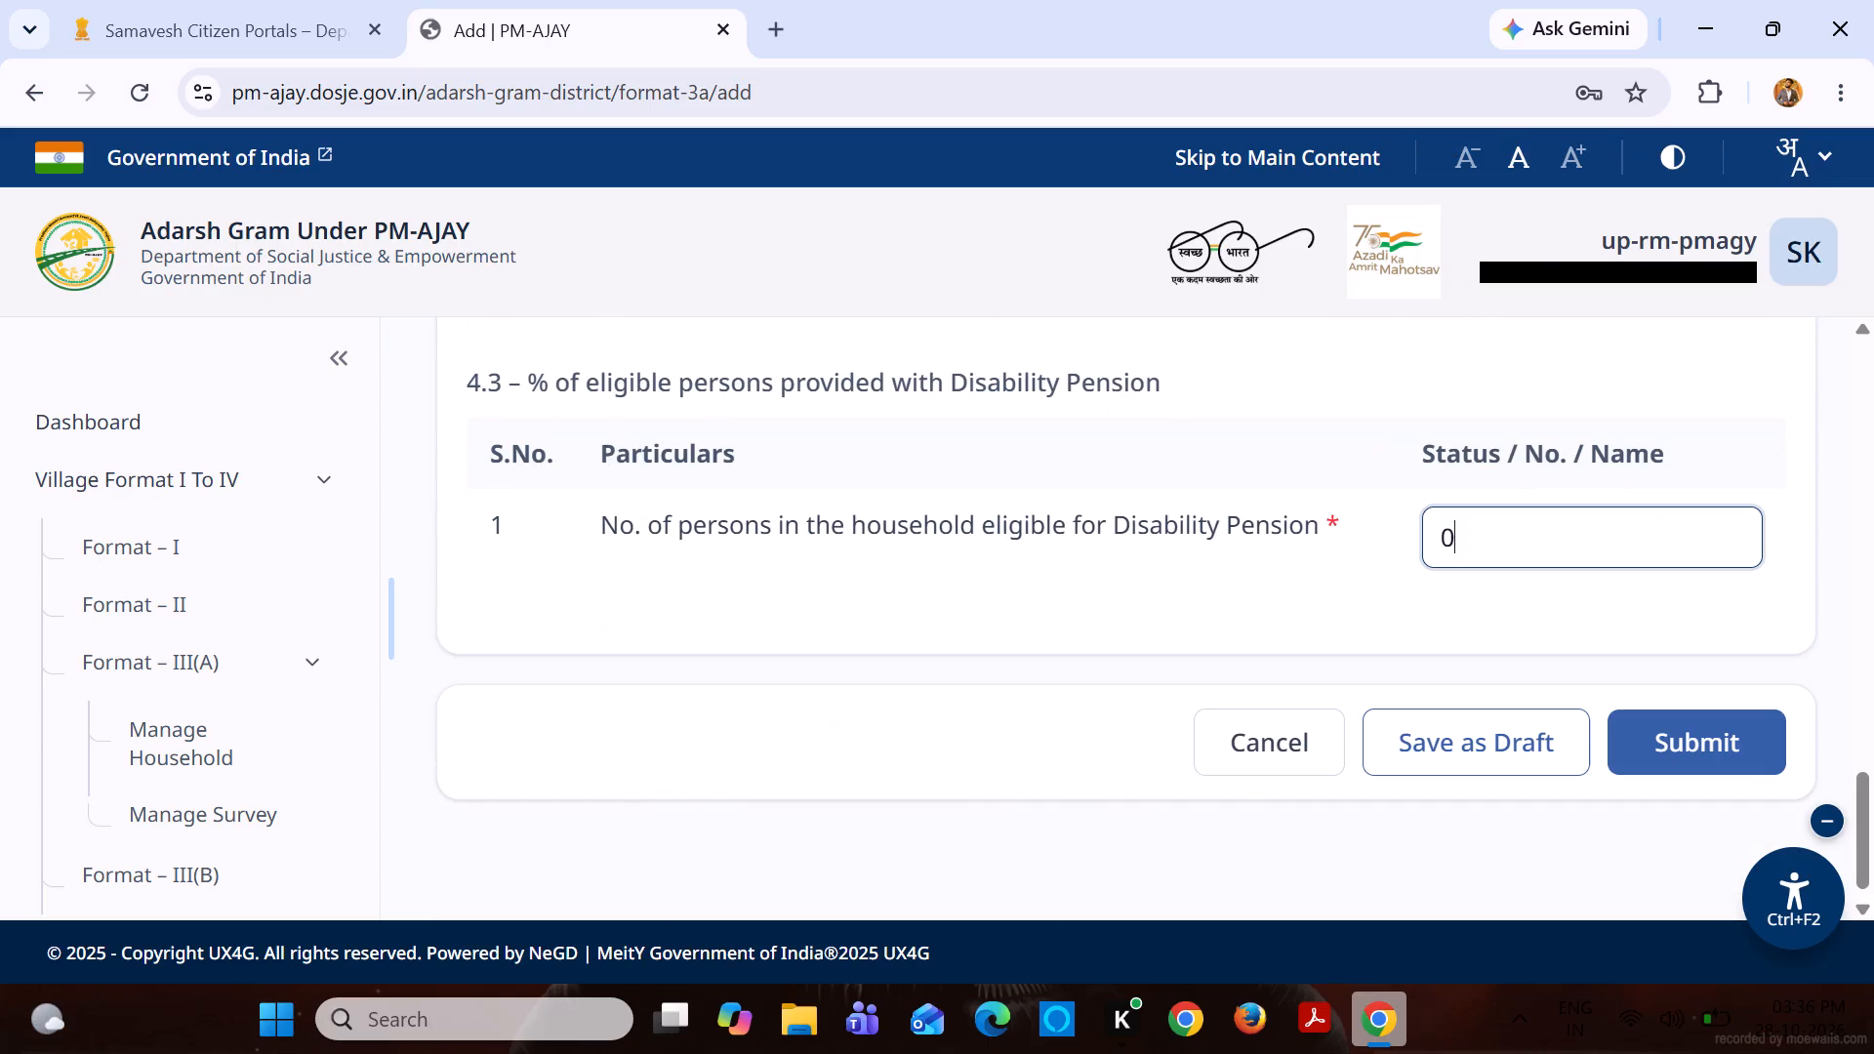
click(1685, 734)
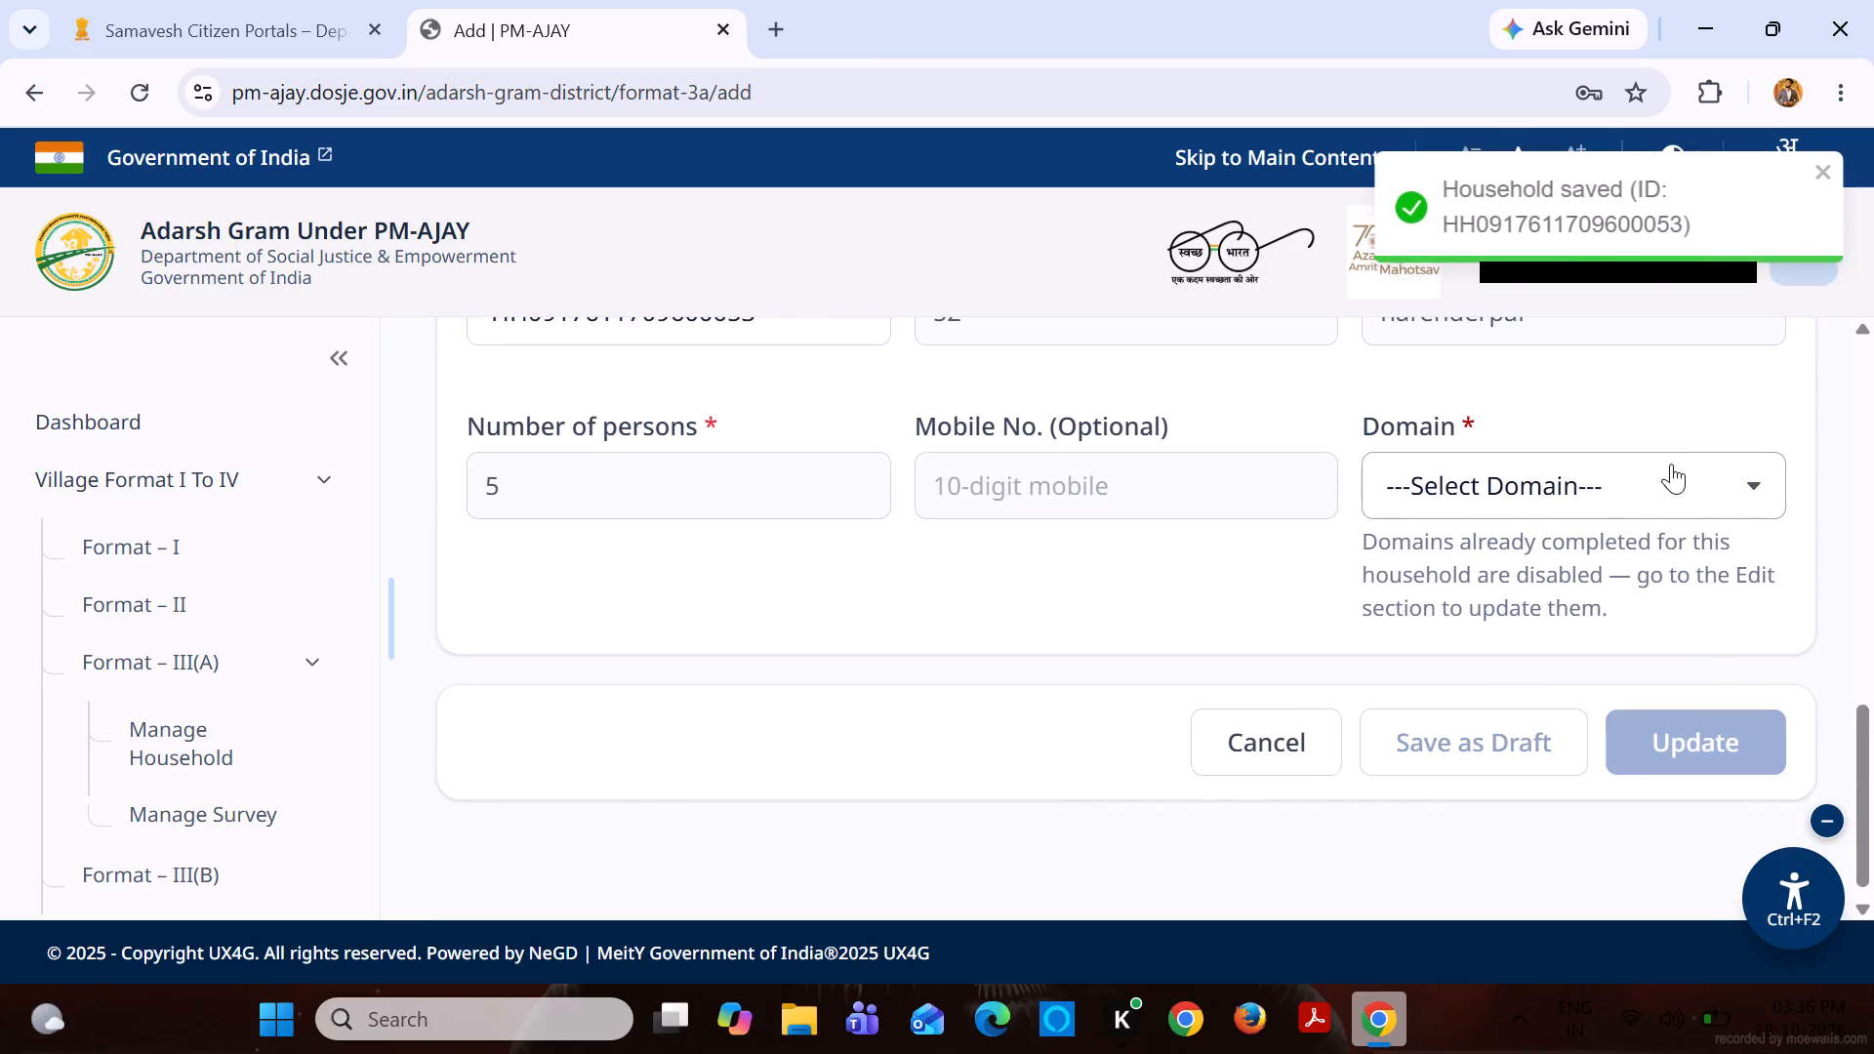
Choose the 5 – Rural Roads and Housing domain, answer No to living in a Kachcha/unsafe house (5.3), and submit it.
click(1671, 464)
scroll(1485, 810, down, 1)
click(1458, 806)
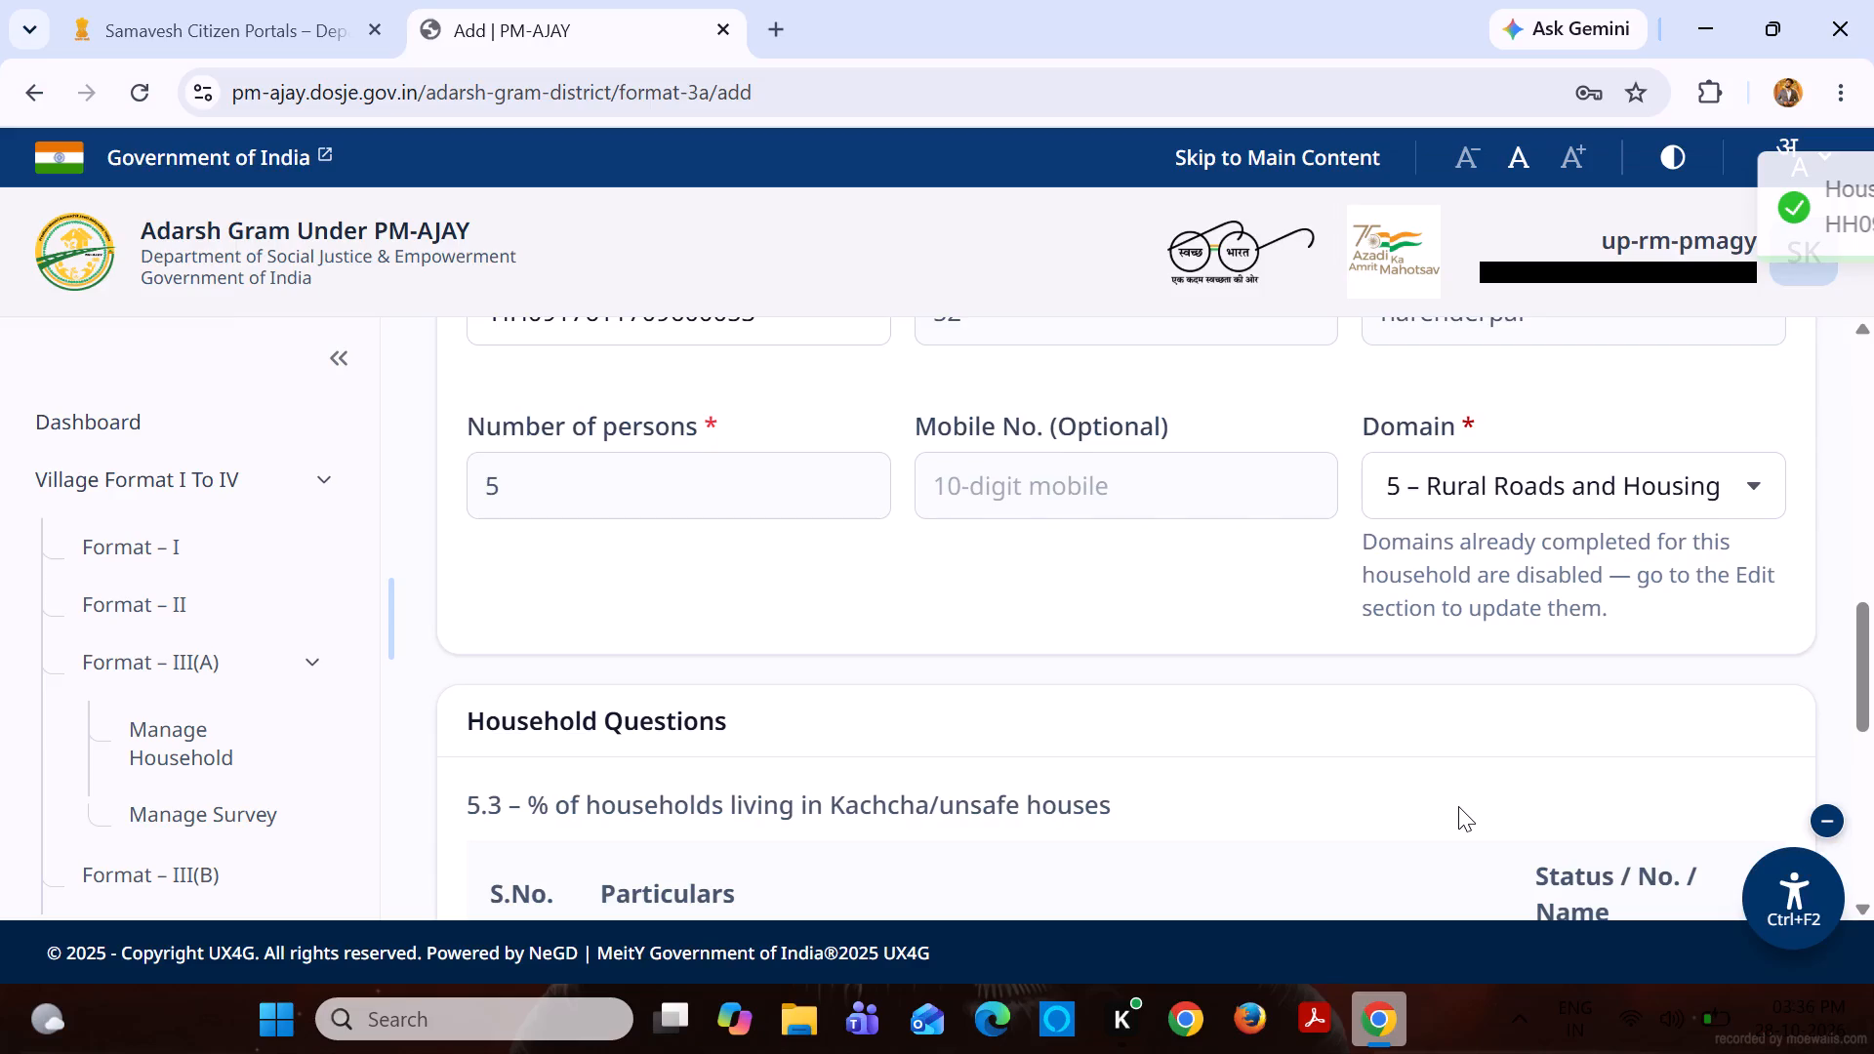
scroll(1491, 519, down, 5)
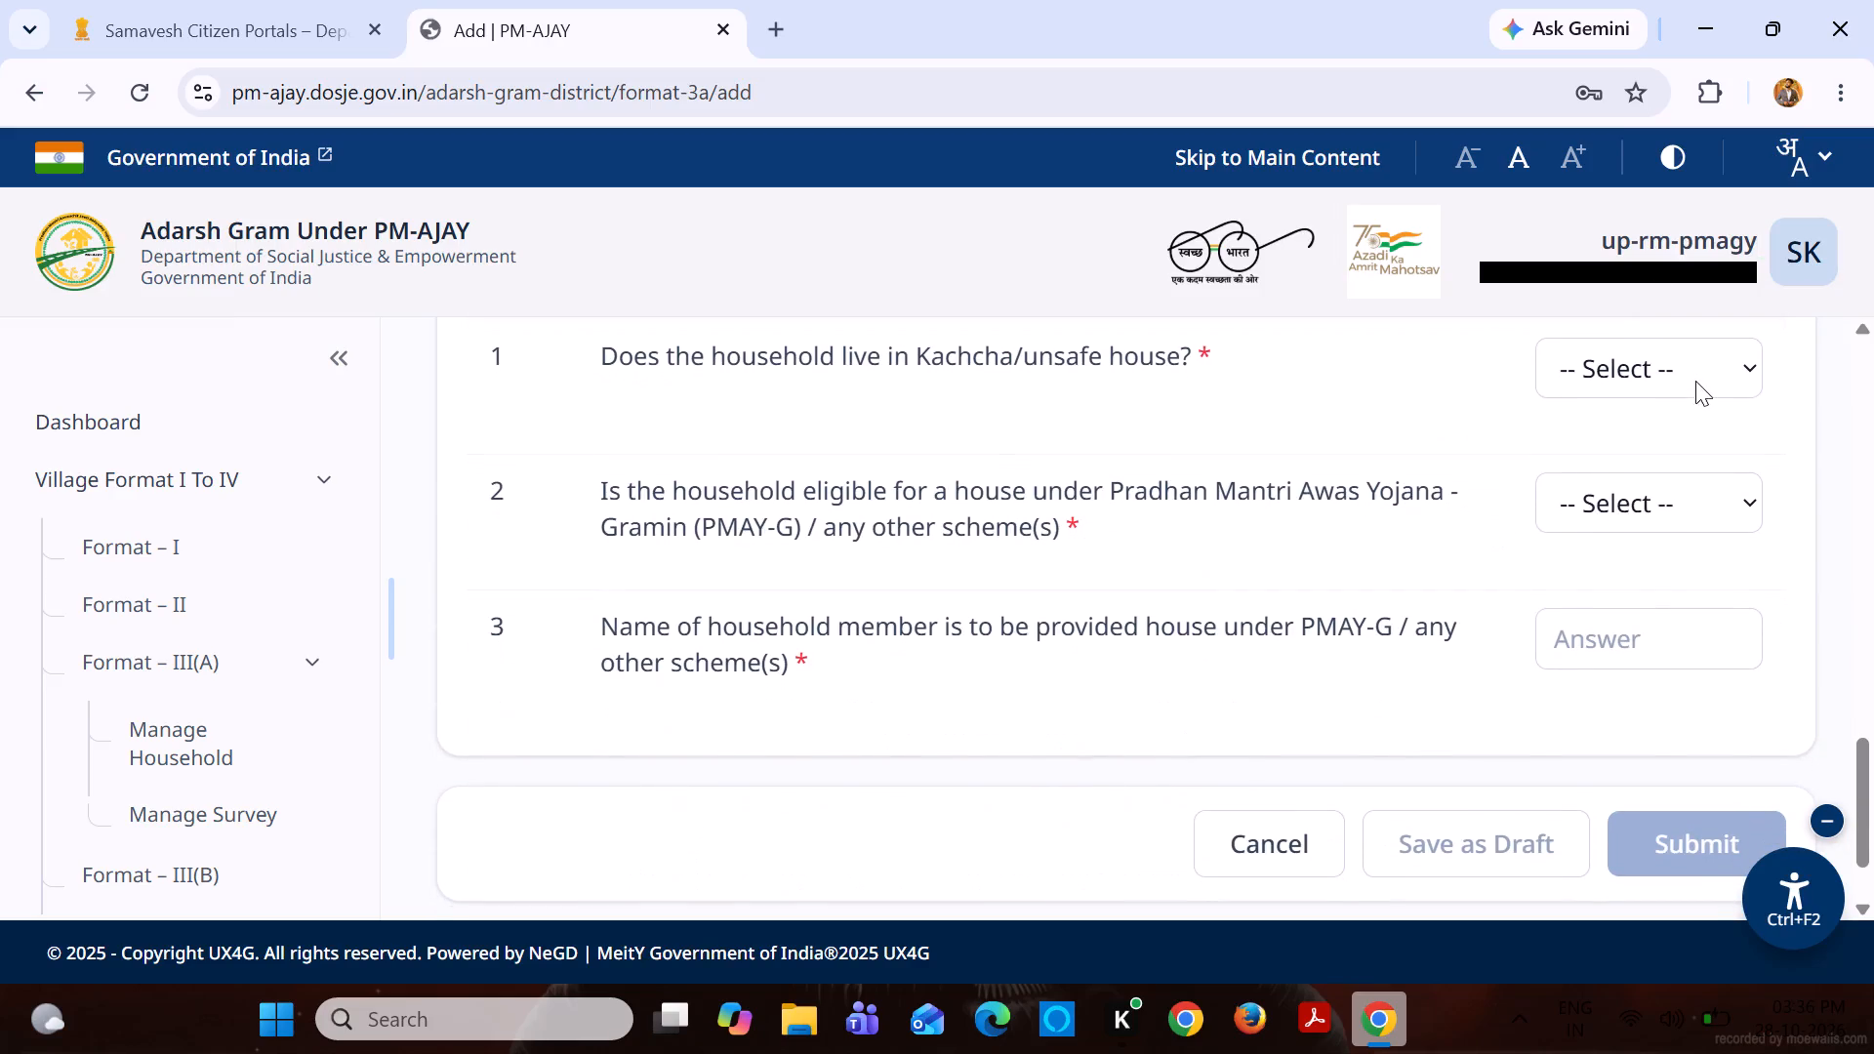
click(1695, 381)
click(1647, 507)
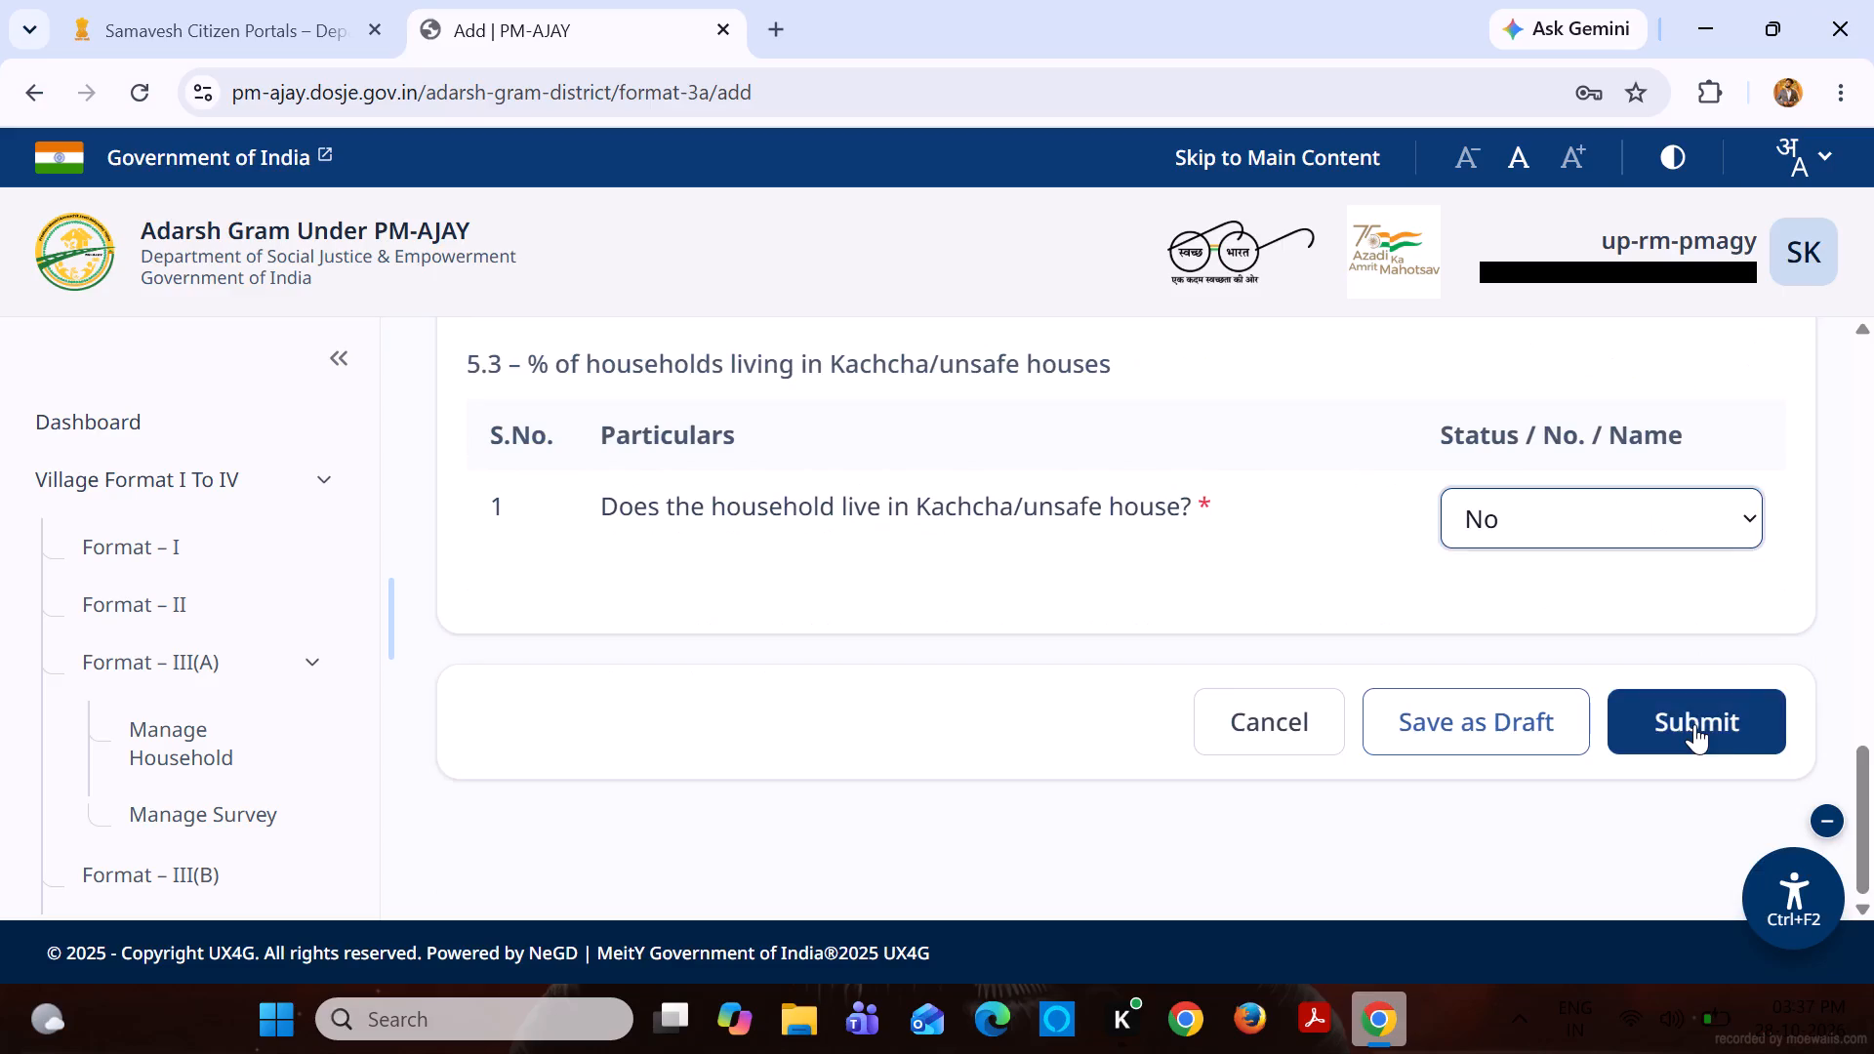
click(1694, 724)
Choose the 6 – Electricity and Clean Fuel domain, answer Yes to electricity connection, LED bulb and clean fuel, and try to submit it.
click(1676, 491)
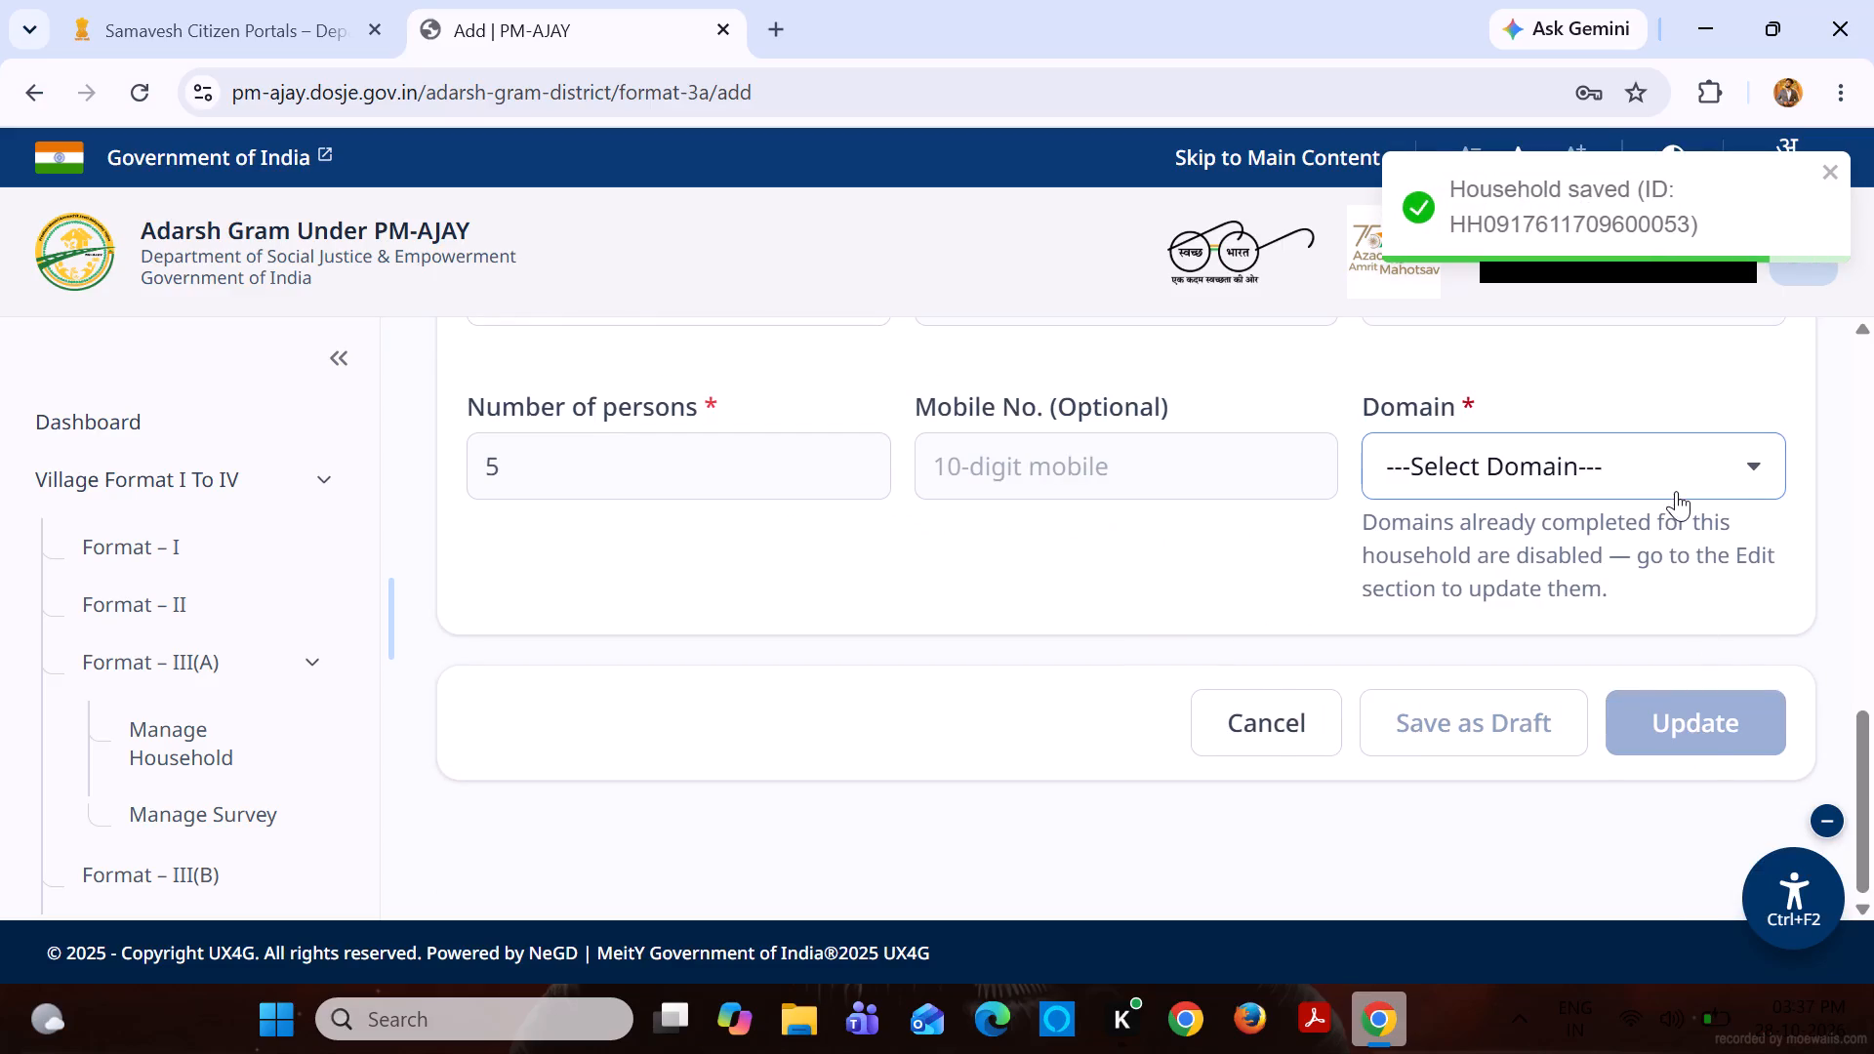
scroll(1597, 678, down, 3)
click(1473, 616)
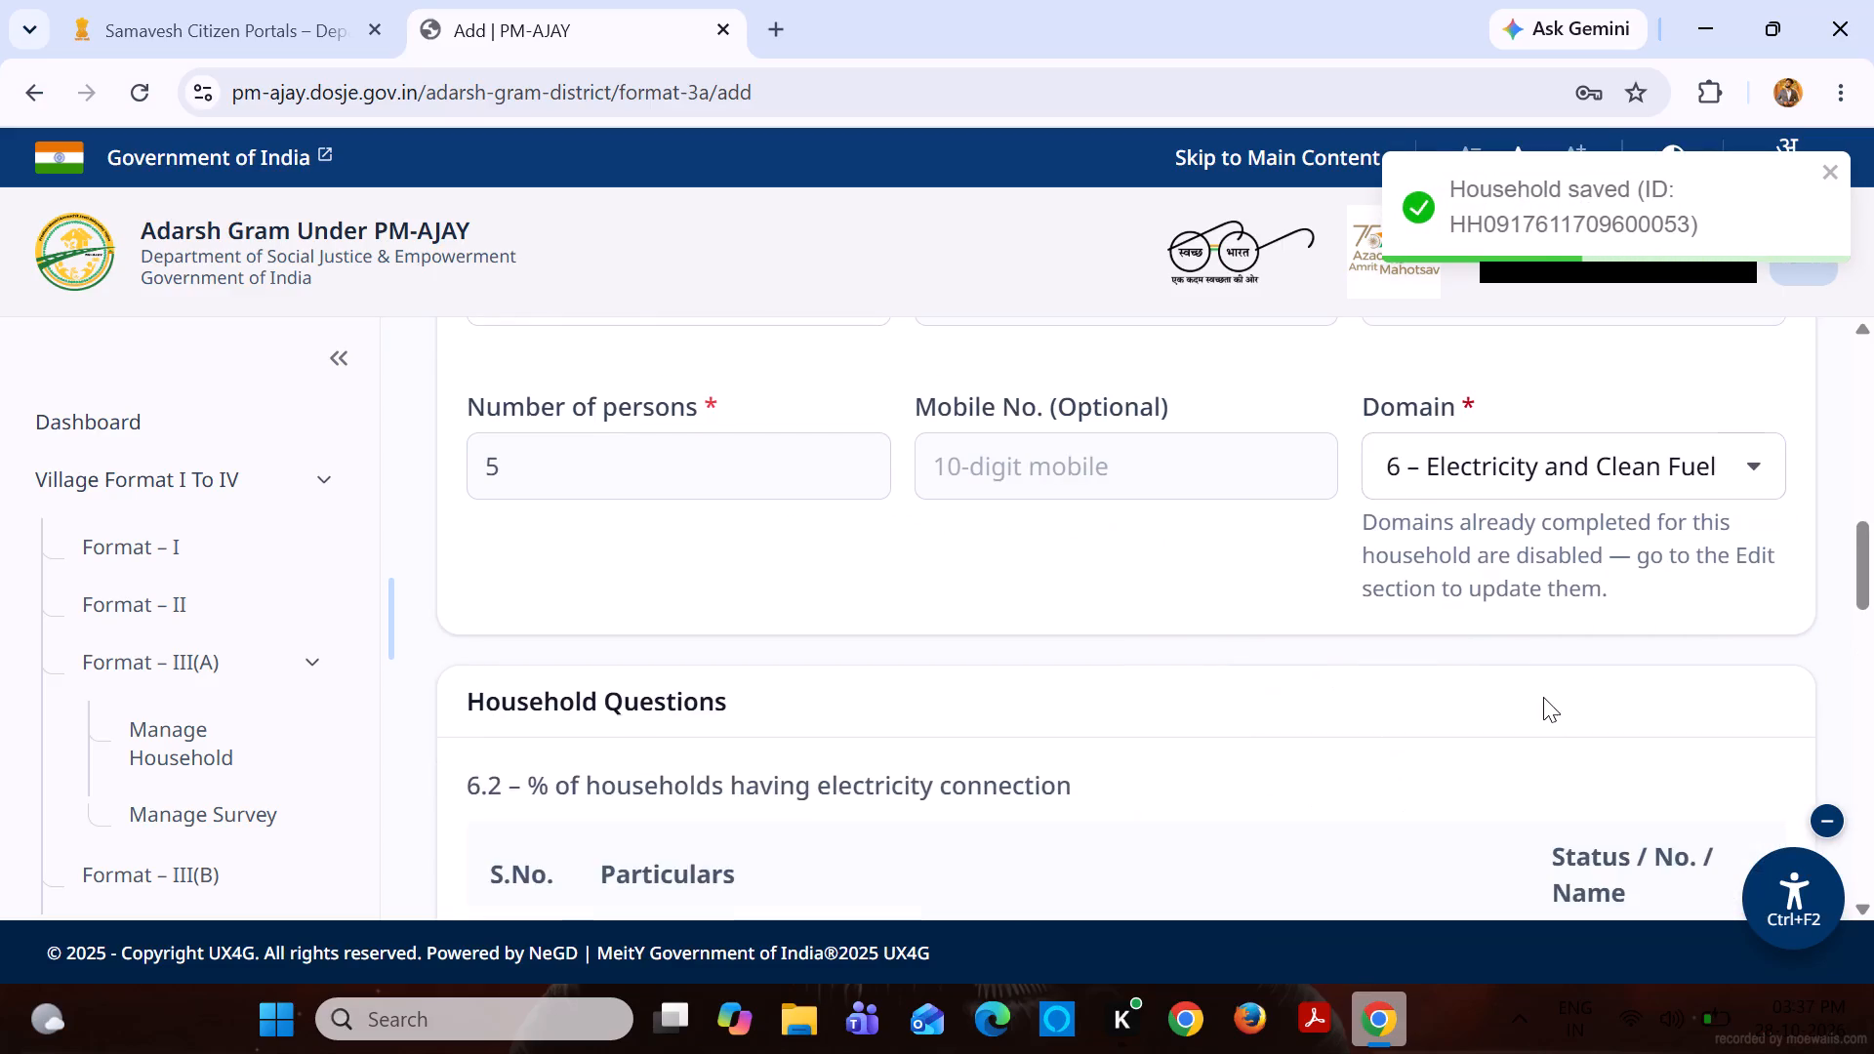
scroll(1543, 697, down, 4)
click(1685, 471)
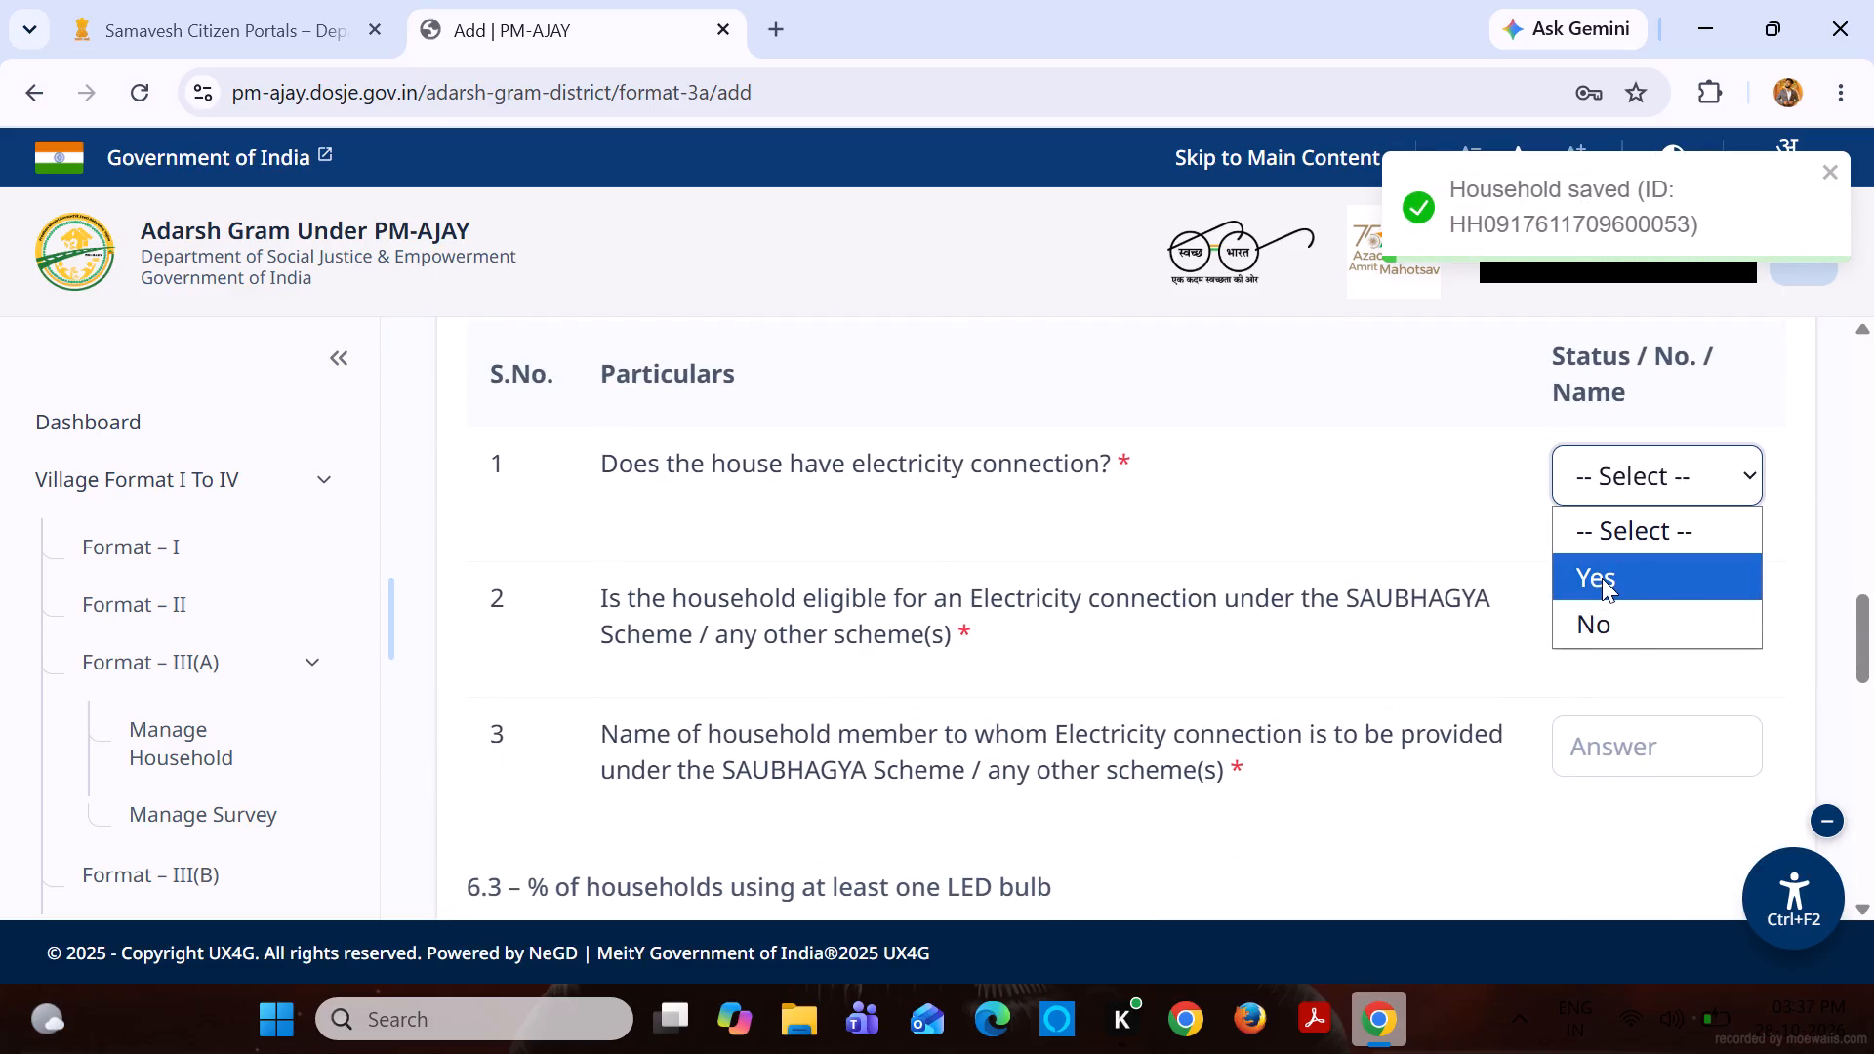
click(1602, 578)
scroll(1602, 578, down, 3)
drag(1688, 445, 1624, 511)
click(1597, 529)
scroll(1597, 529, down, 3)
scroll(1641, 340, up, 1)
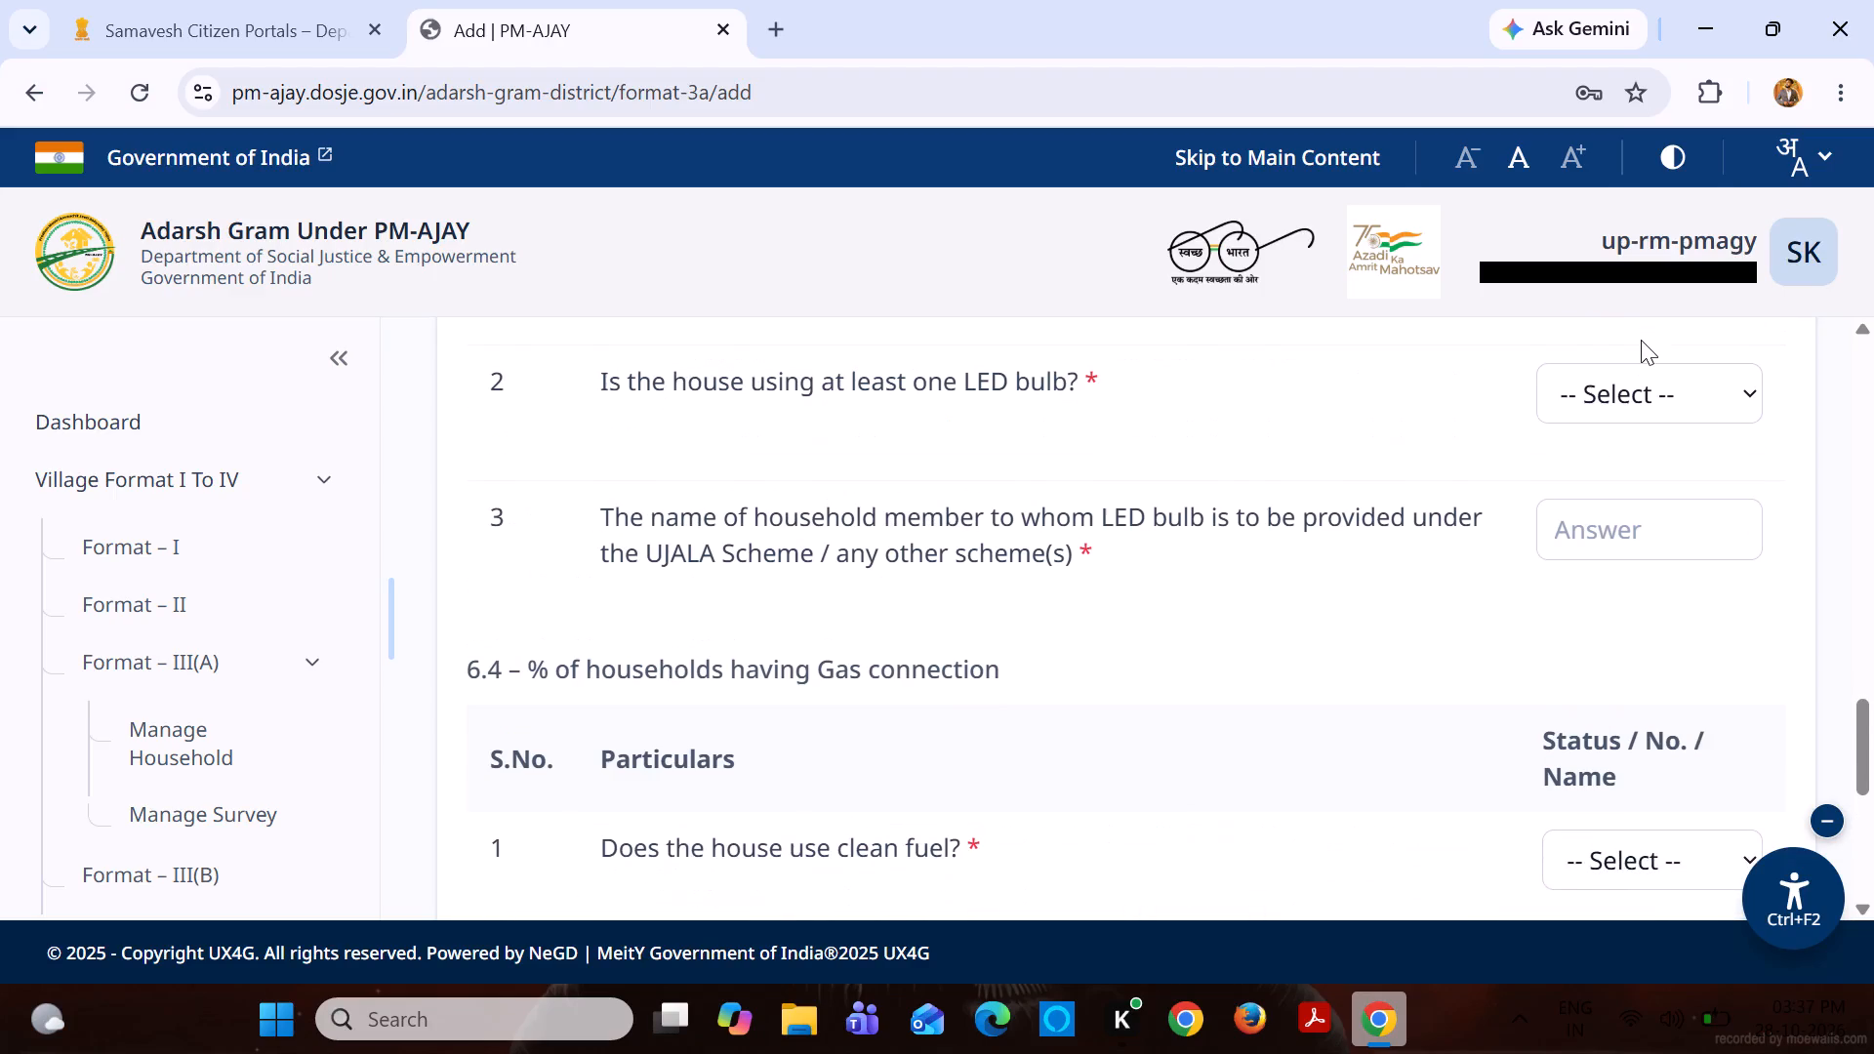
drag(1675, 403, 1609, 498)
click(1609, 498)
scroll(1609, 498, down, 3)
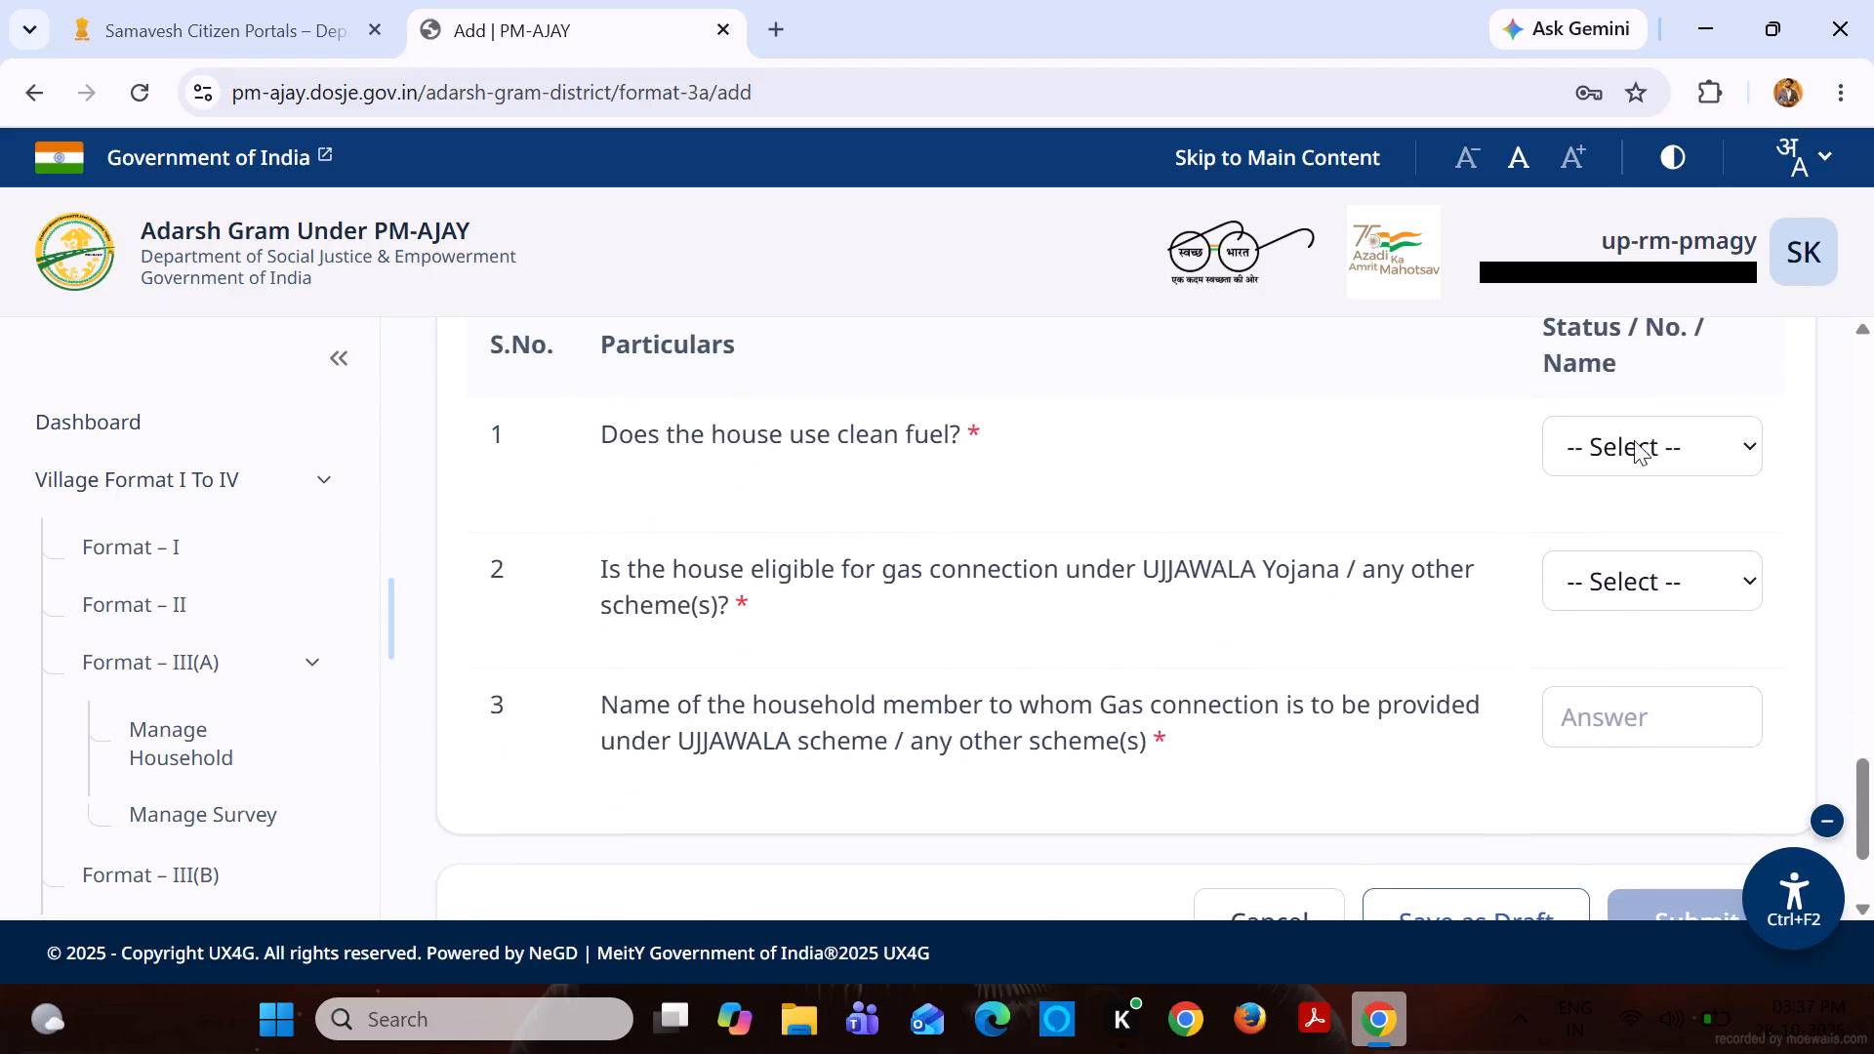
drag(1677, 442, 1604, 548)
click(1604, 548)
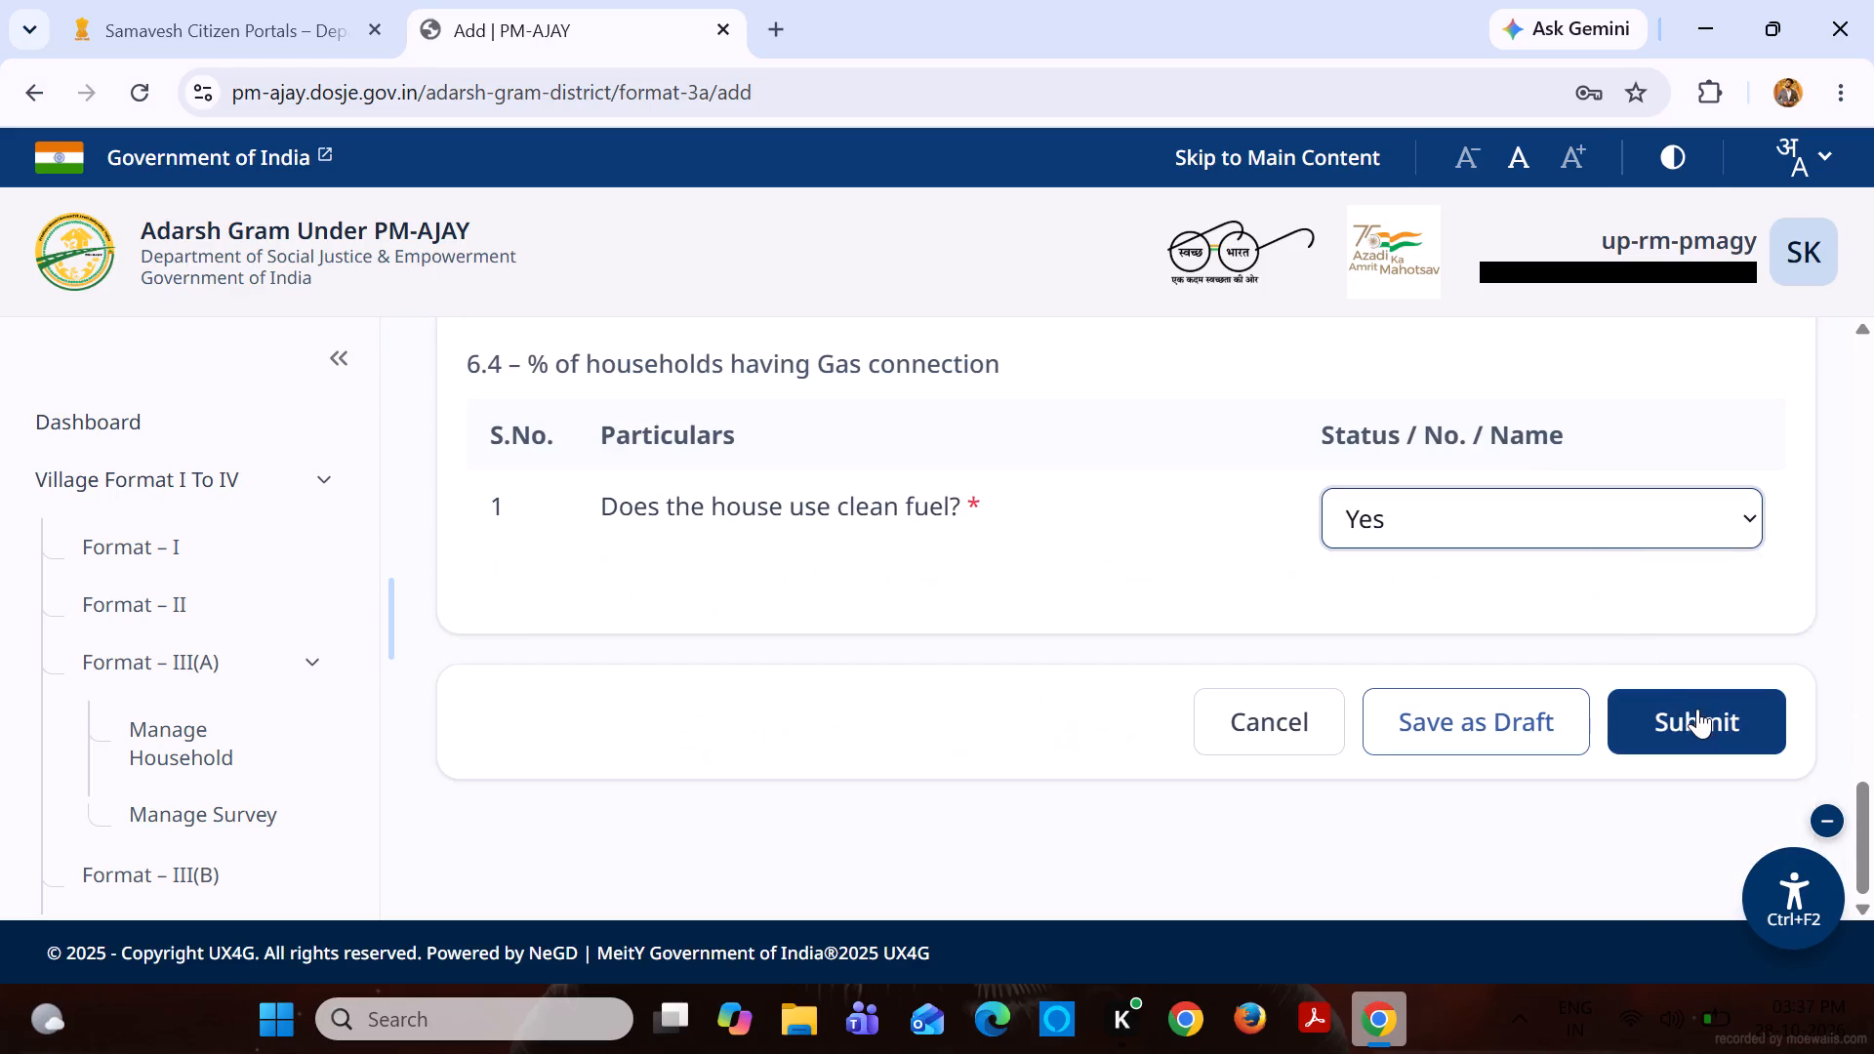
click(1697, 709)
Choose the 7 – Agricultural Practices etc. domain, answer No to the household being involved in farming, and submit it.
scroll(1652, 437, up, 3)
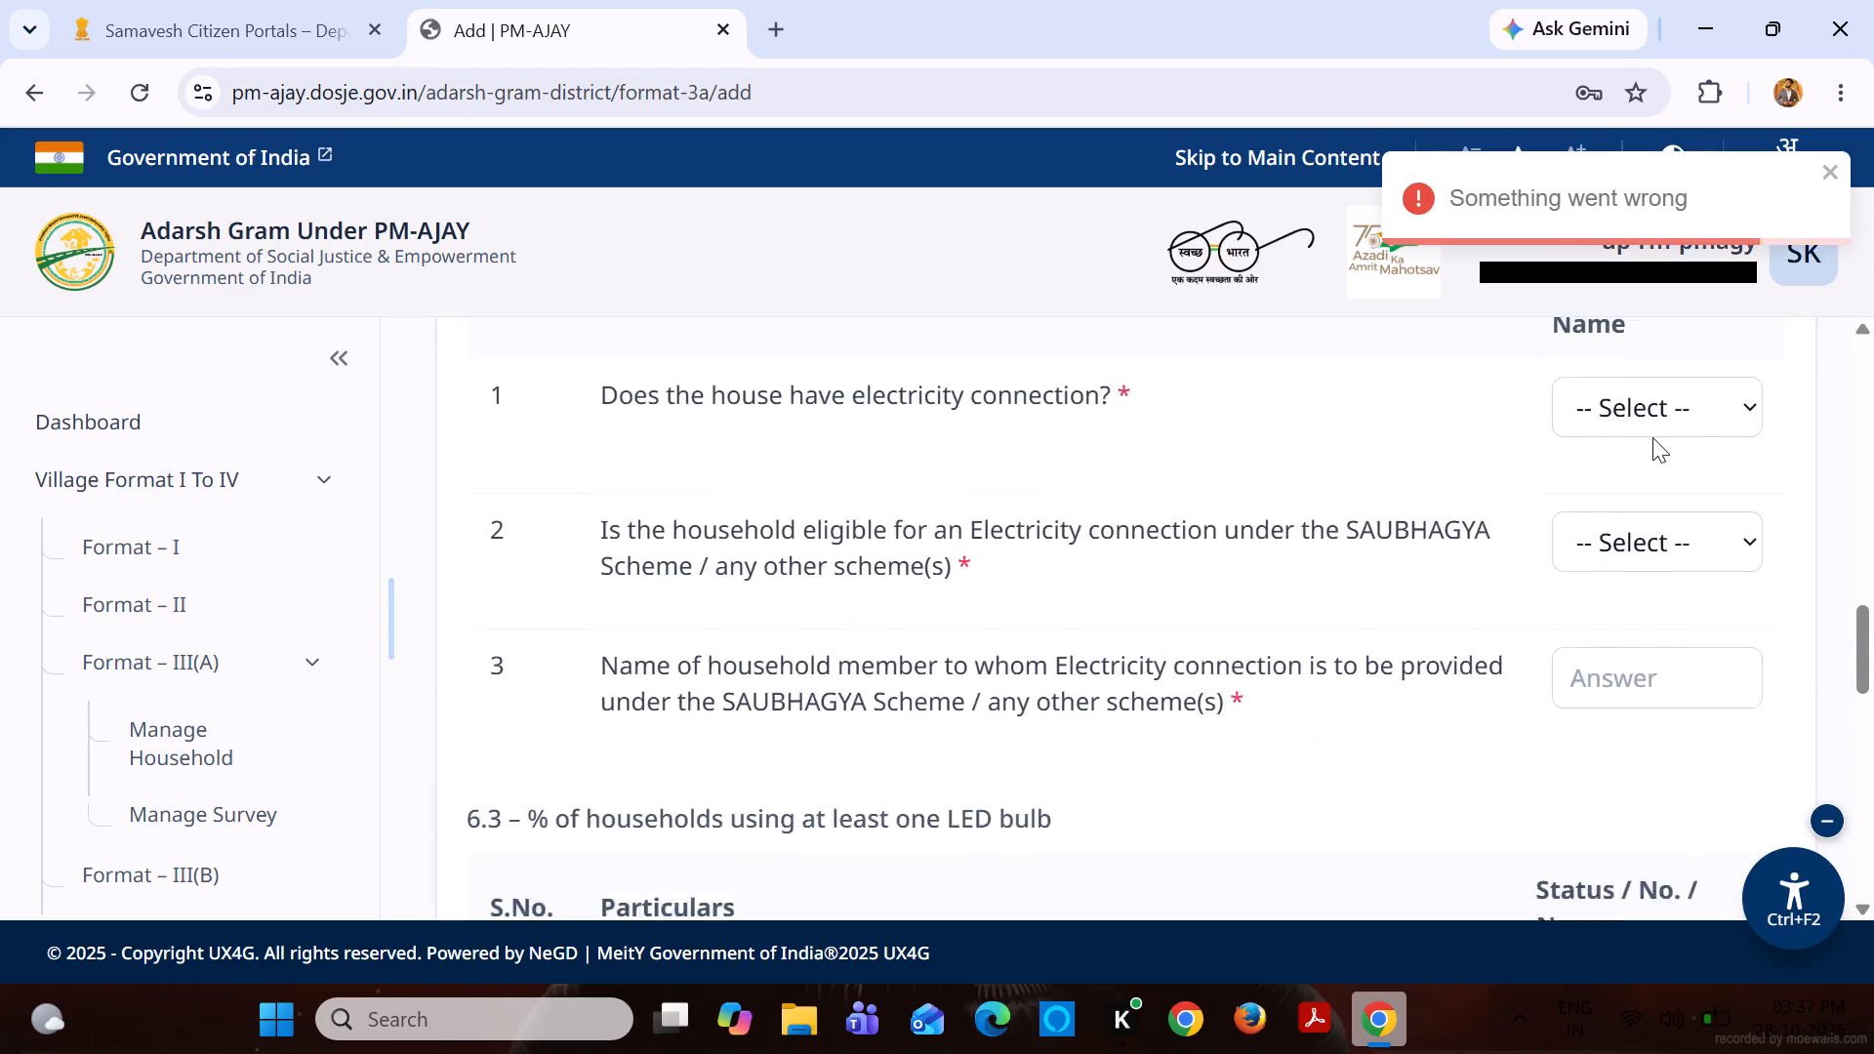
scroll(1652, 437, up, 2)
click(1726, 599)
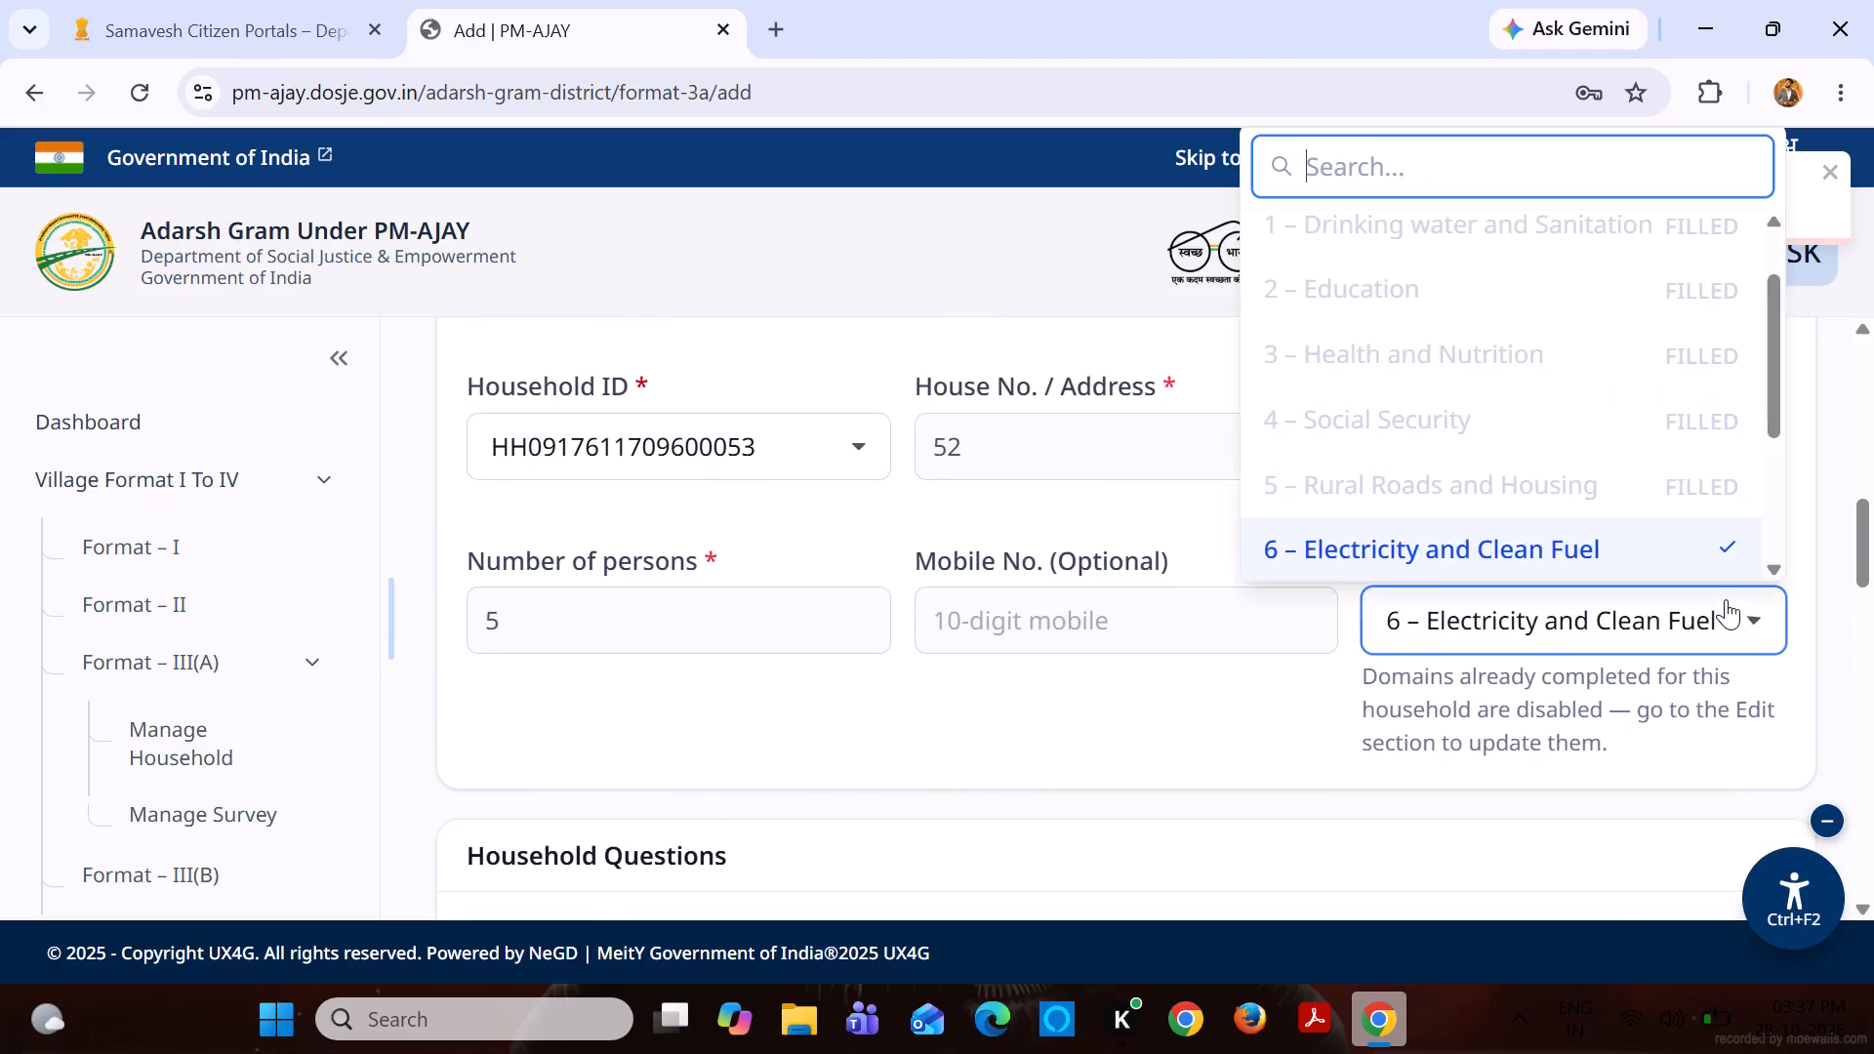
scroll(1651, 458, down, 7)
click(1498, 340)
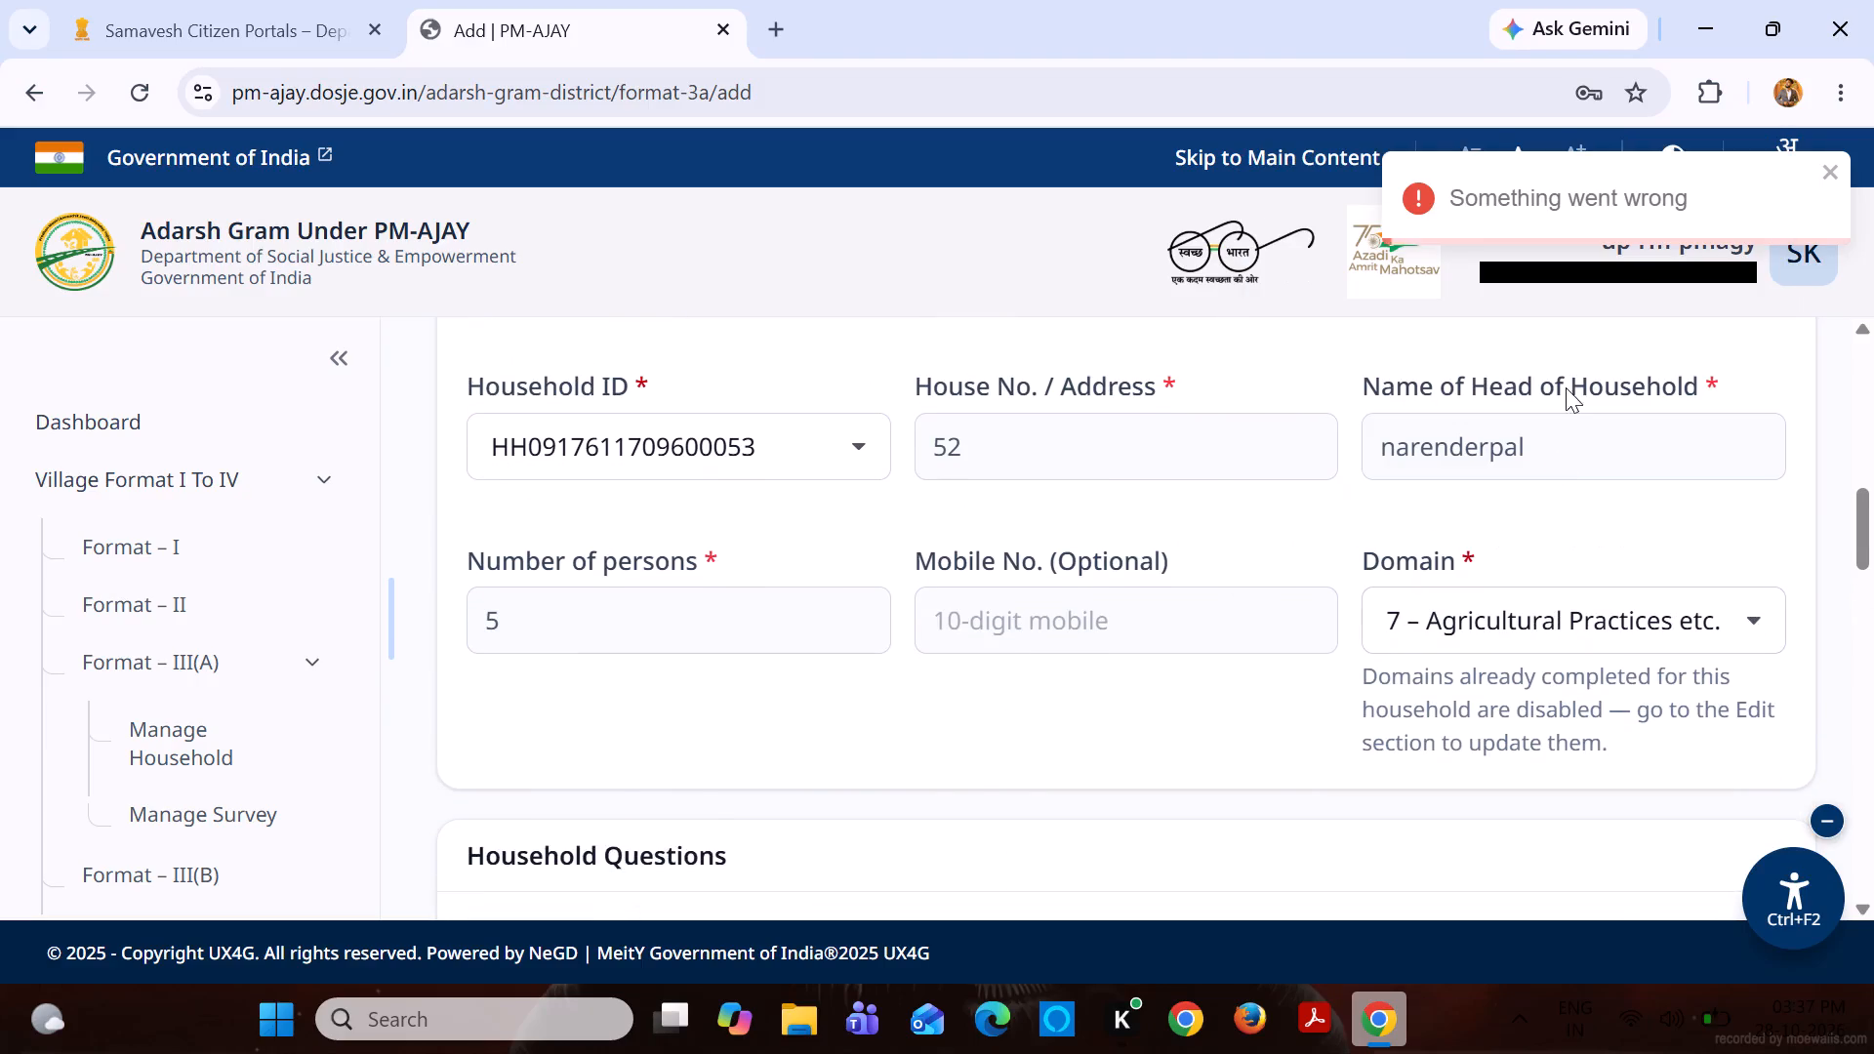
scroll(1546, 527, down, 4)
drag(1567, 660, 1560, 723)
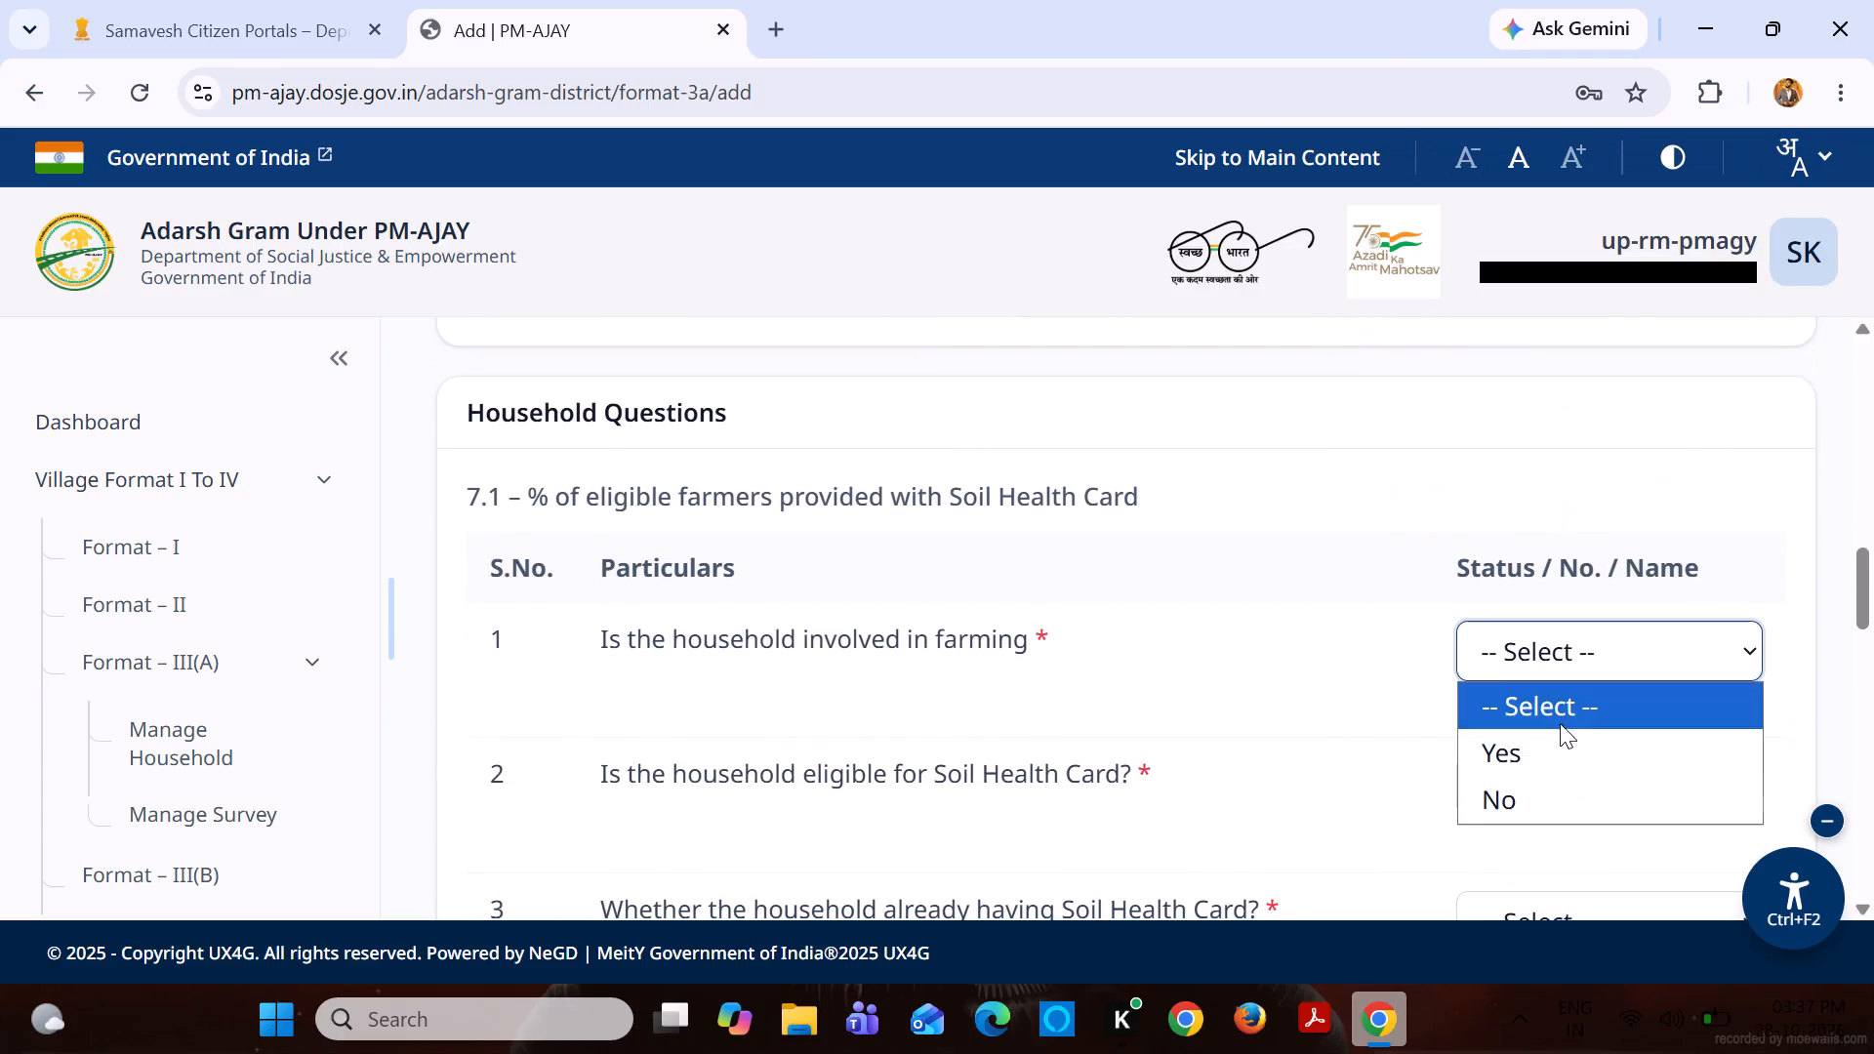
drag(1560, 723, 1536, 793)
click(1536, 793)
scroll(1536, 793, down, 8)
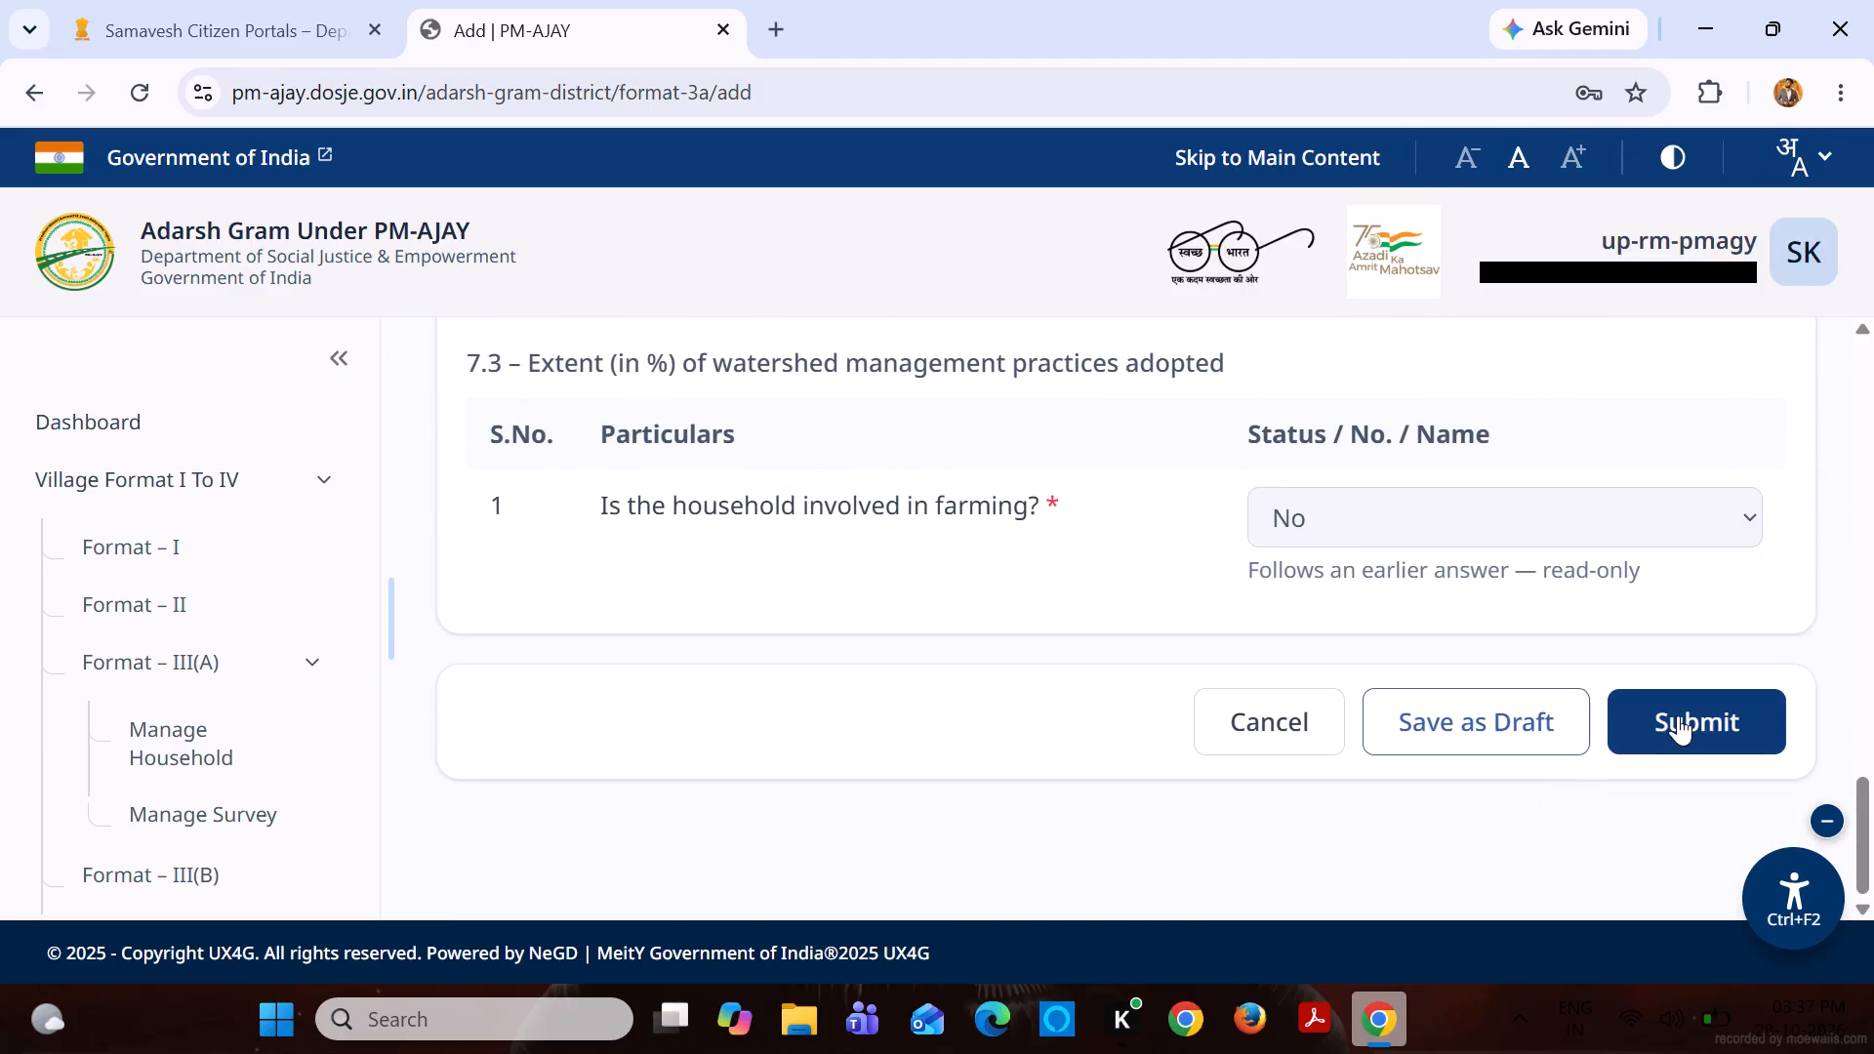
click(1678, 715)
Choose the 8 – Financial Inclusion domain; enter 5 persons over 5 years, 5 with Aadhaar, 2 members eligible for an account and 2 having one (8.2).
click(1636, 437)
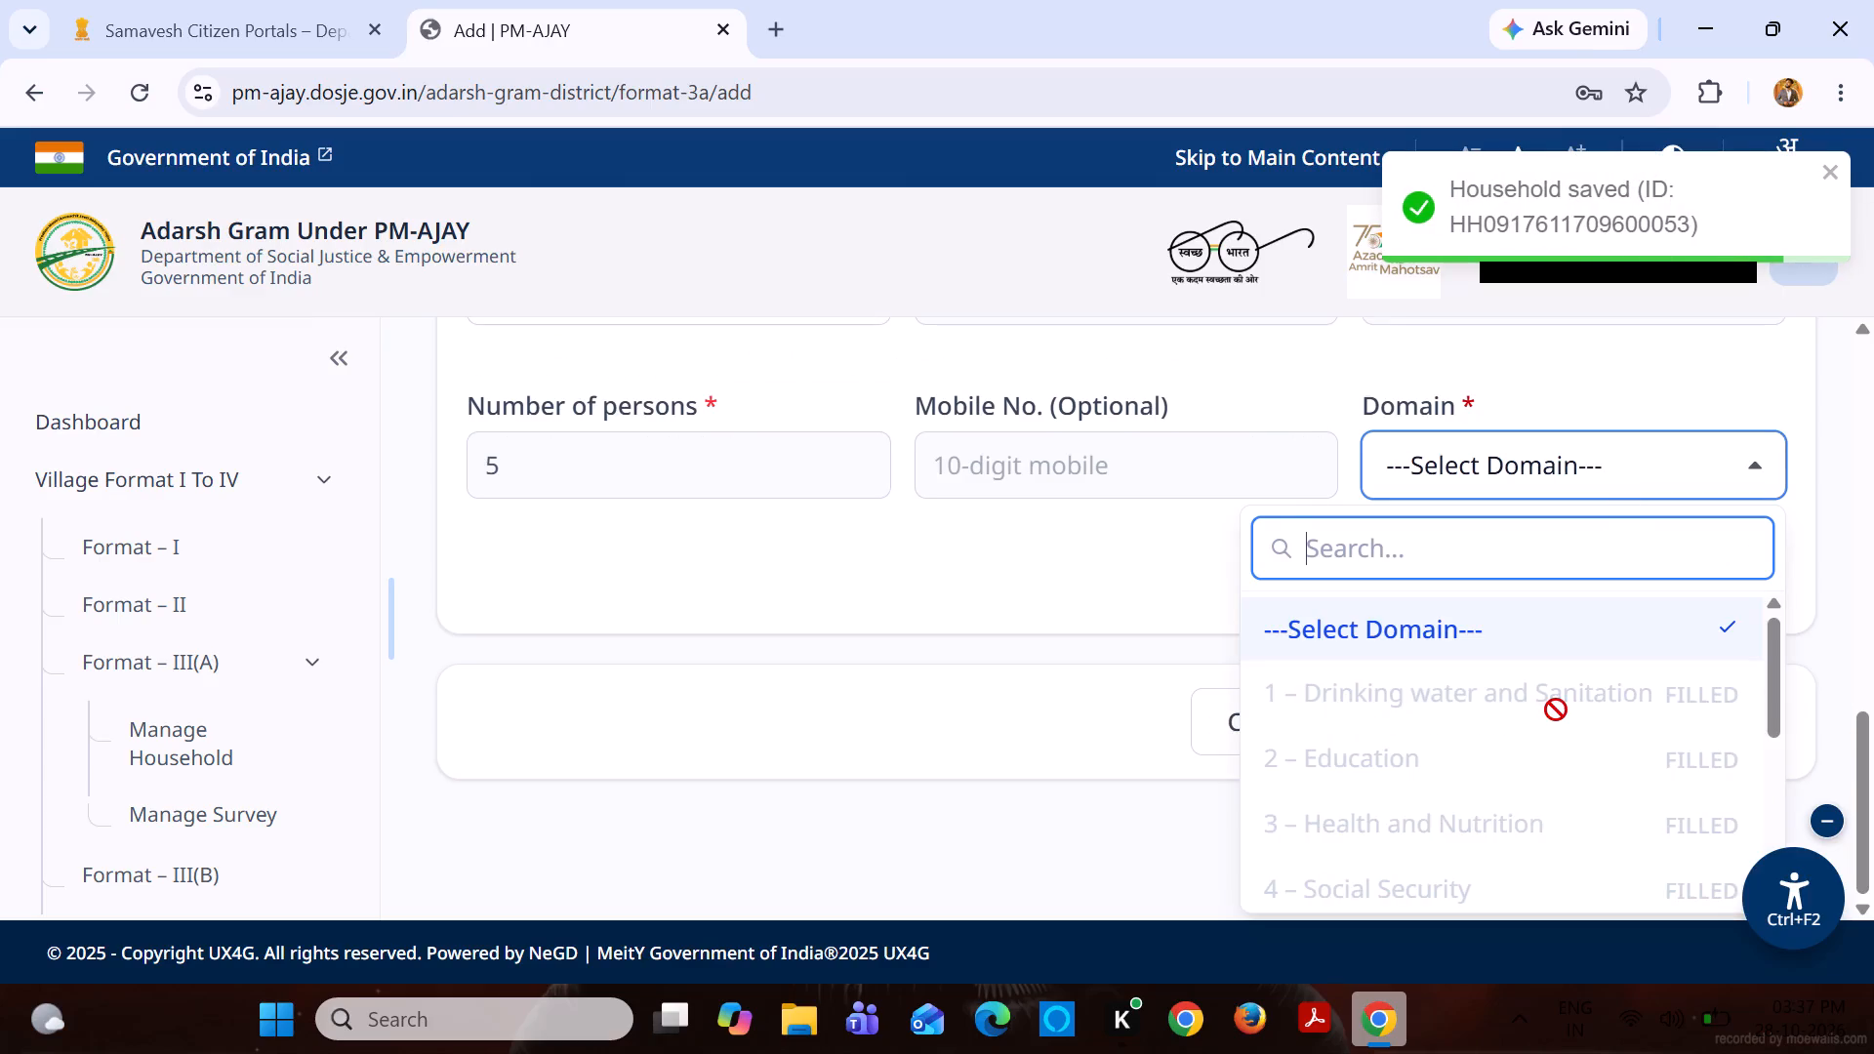
scroll(1556, 709, down, 4)
click(1476, 745)
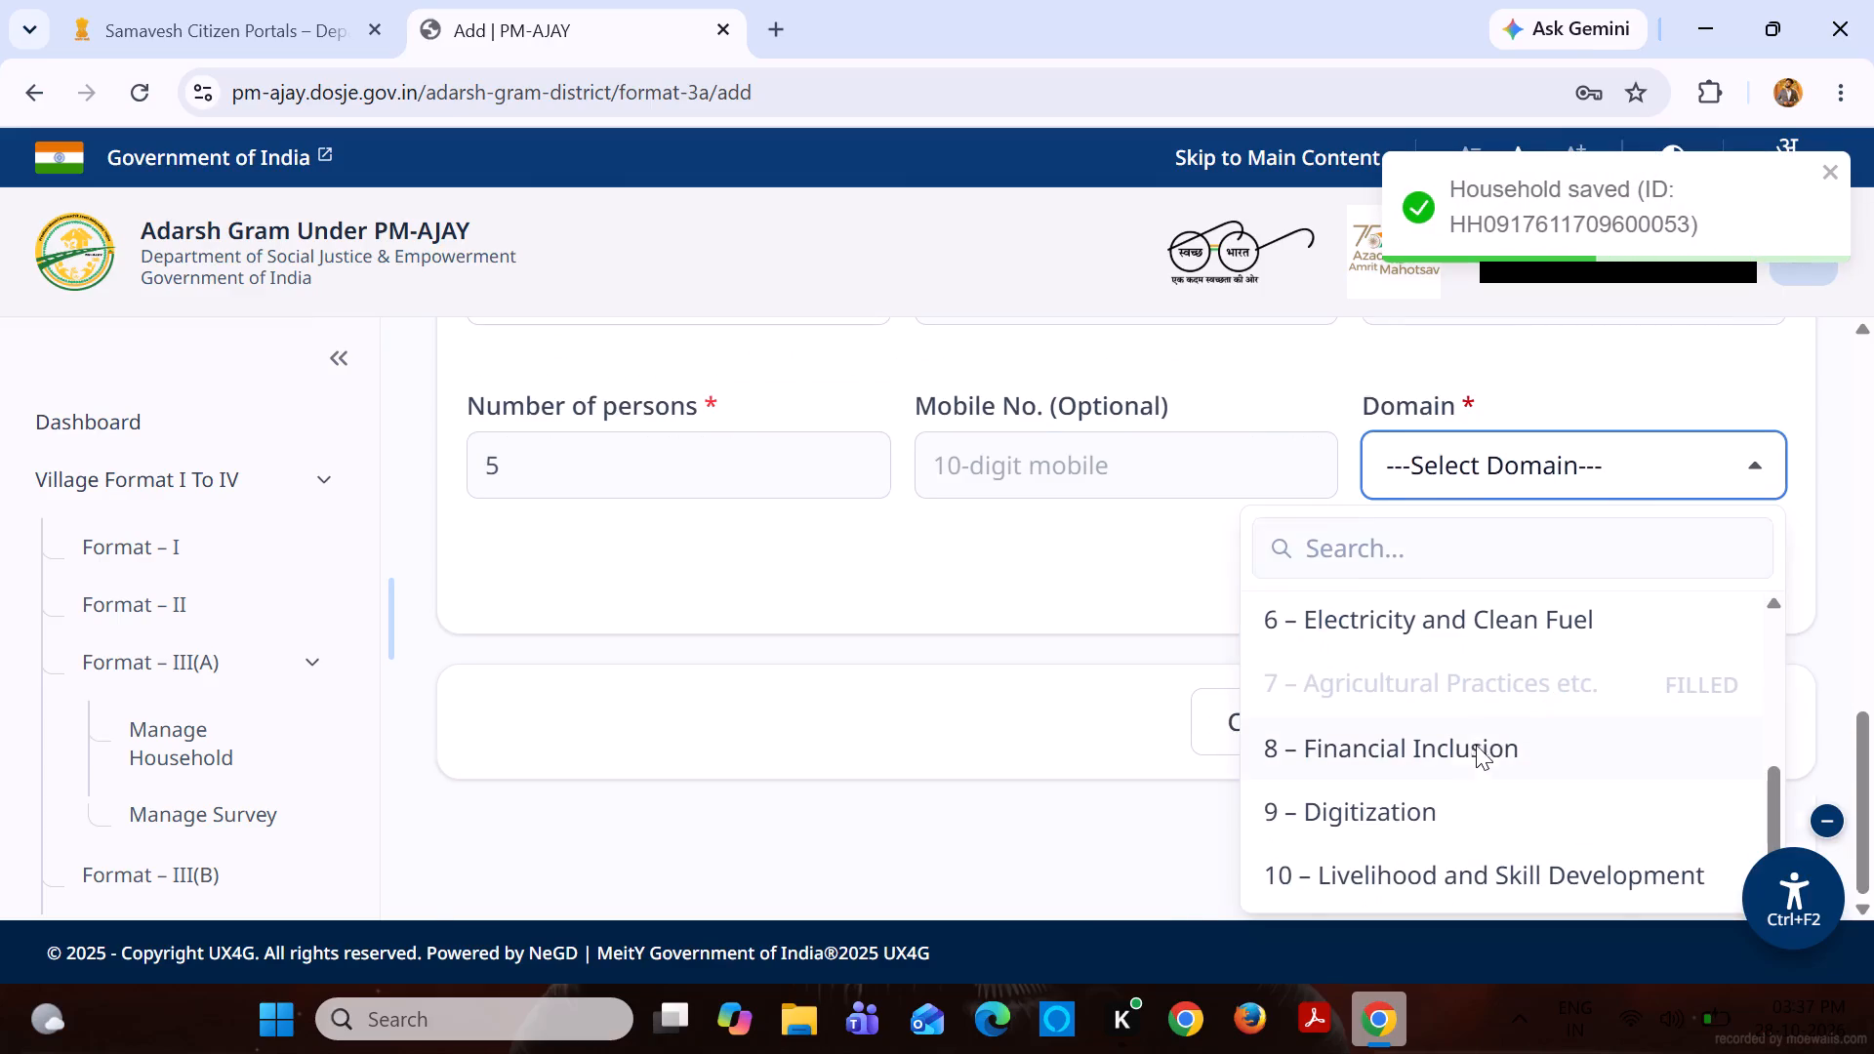
scroll(1476, 745, down, 4)
click(1523, 448)
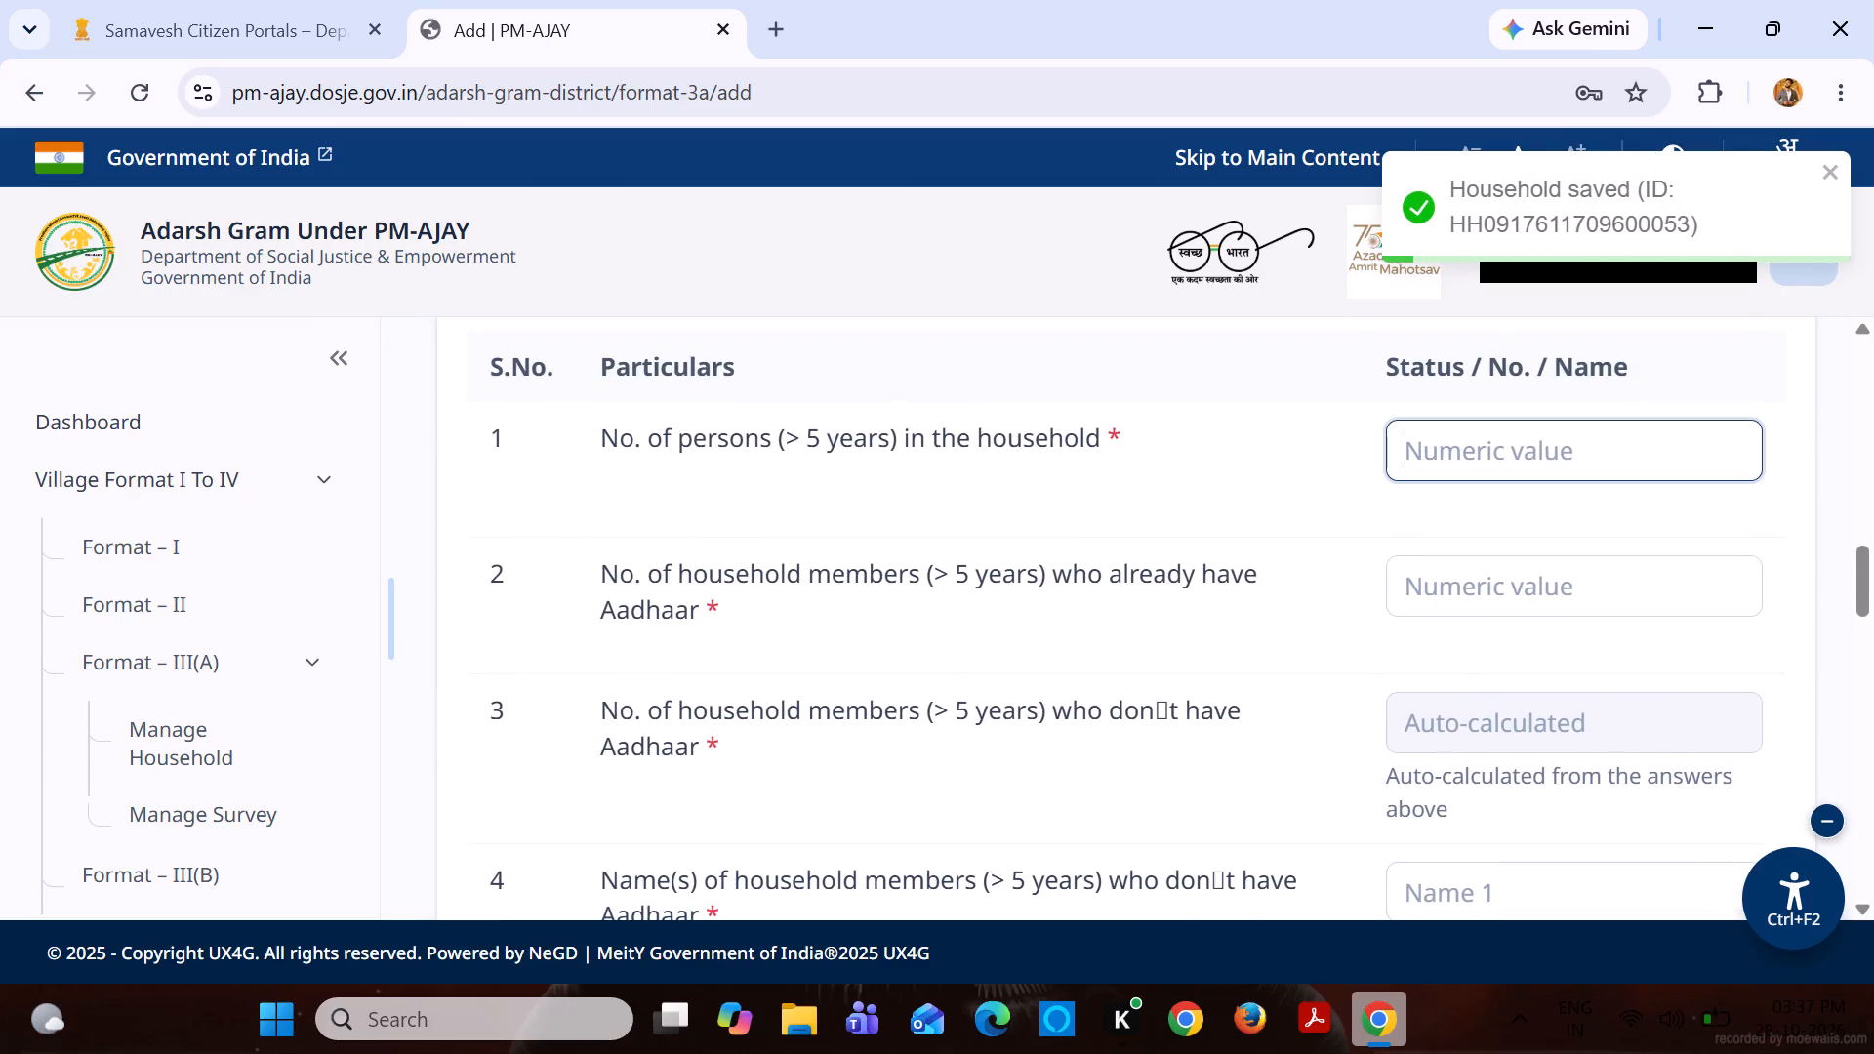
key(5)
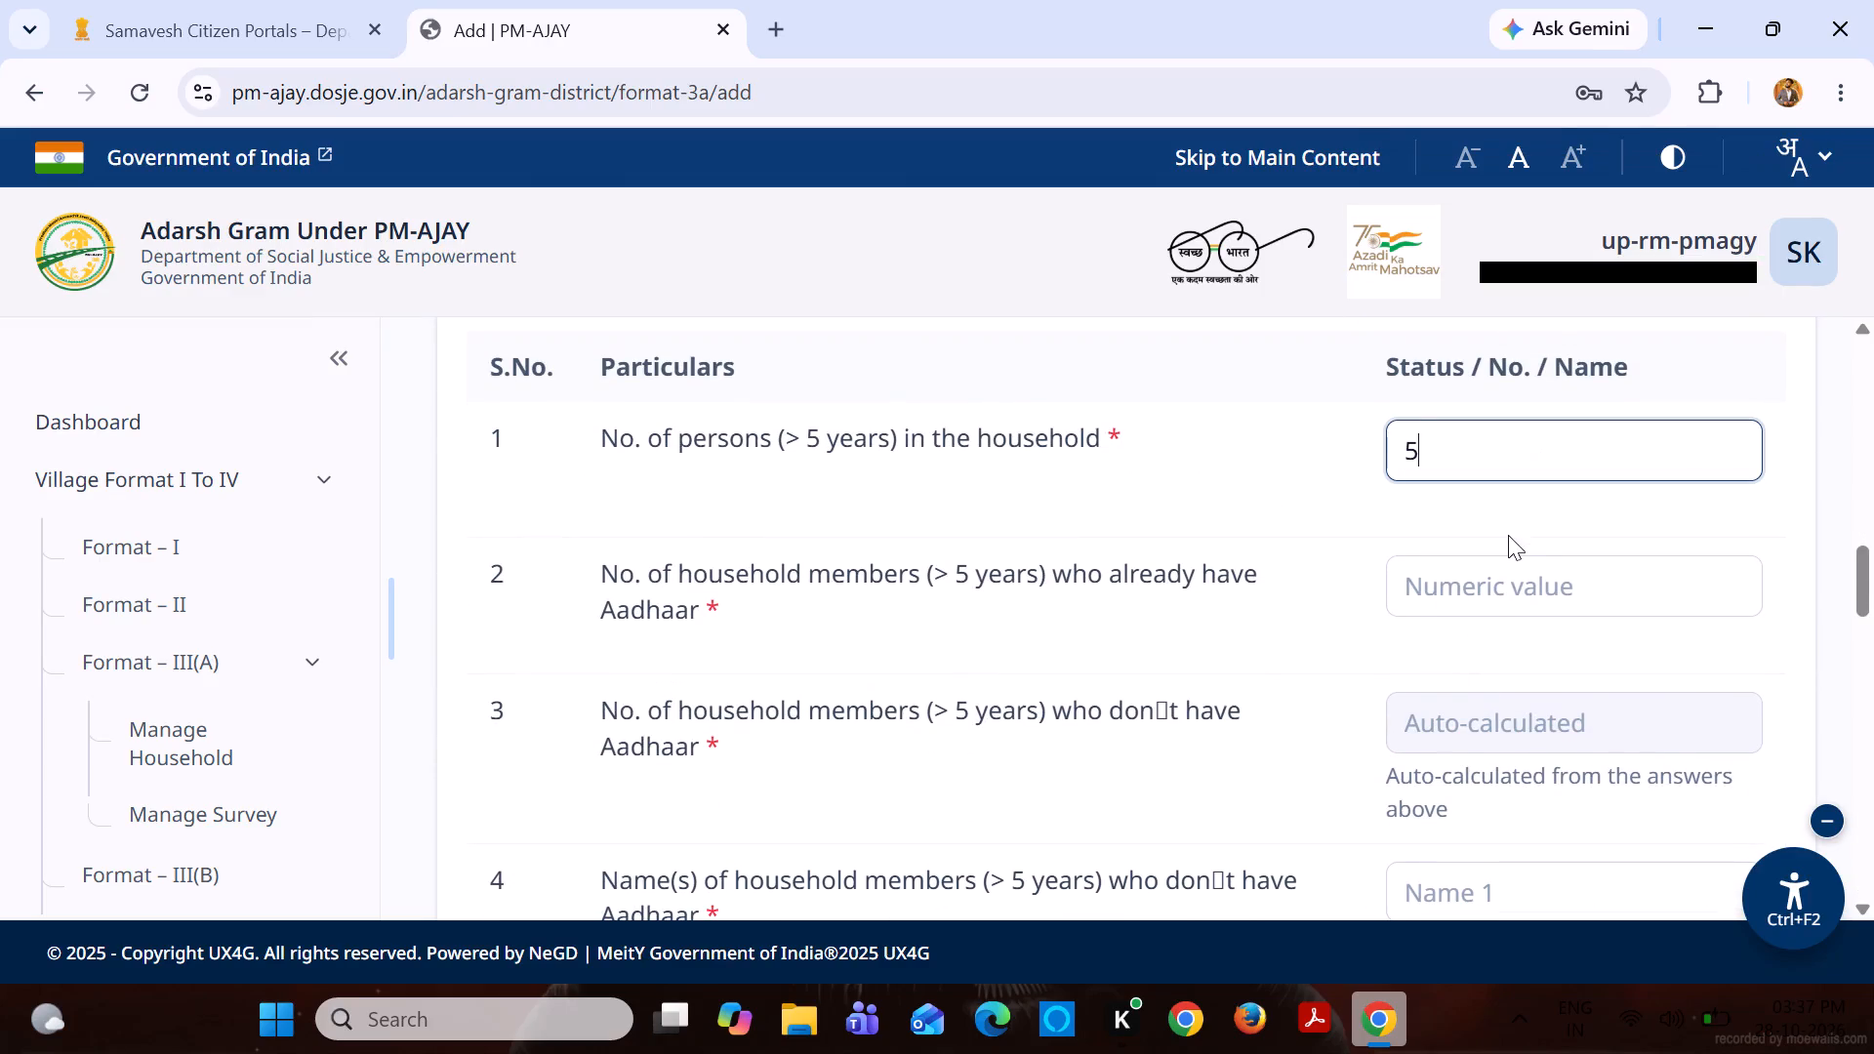
click(1496, 560)
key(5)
scroll(1496, 560, down, 6)
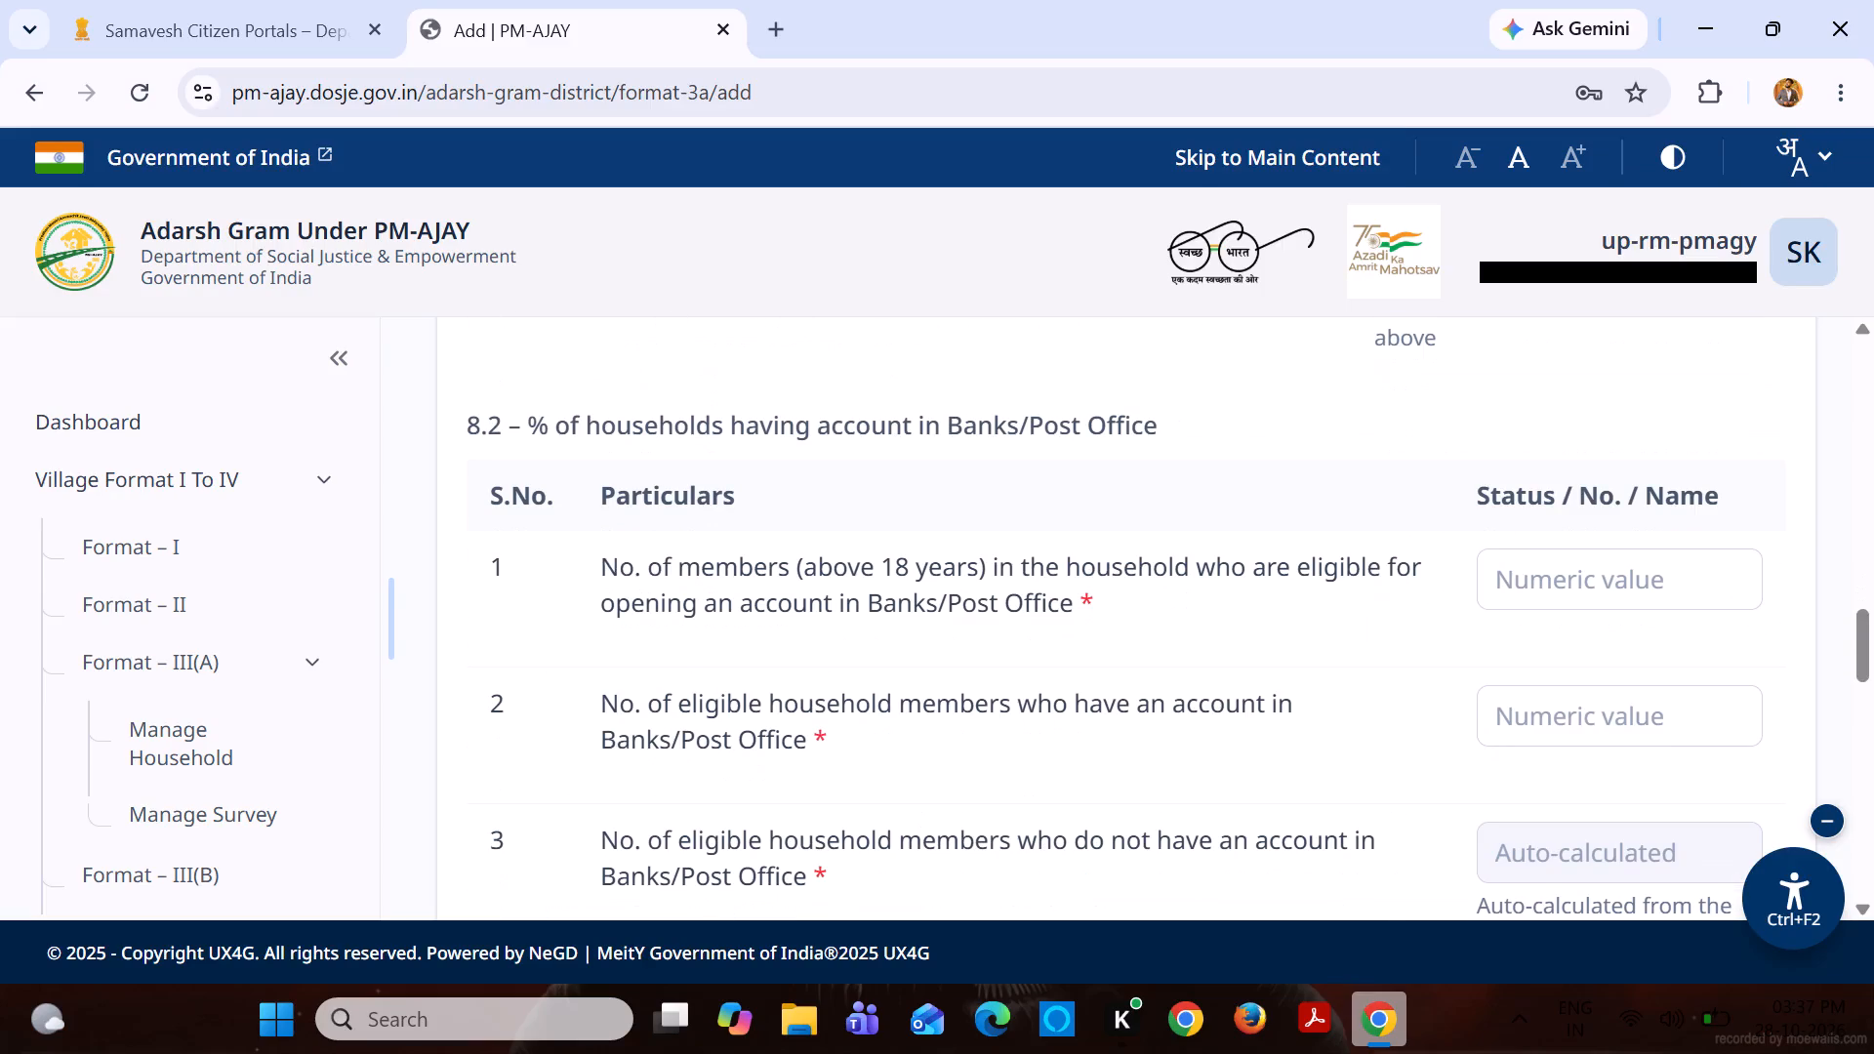
click(1552, 554)
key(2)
click(1541, 686)
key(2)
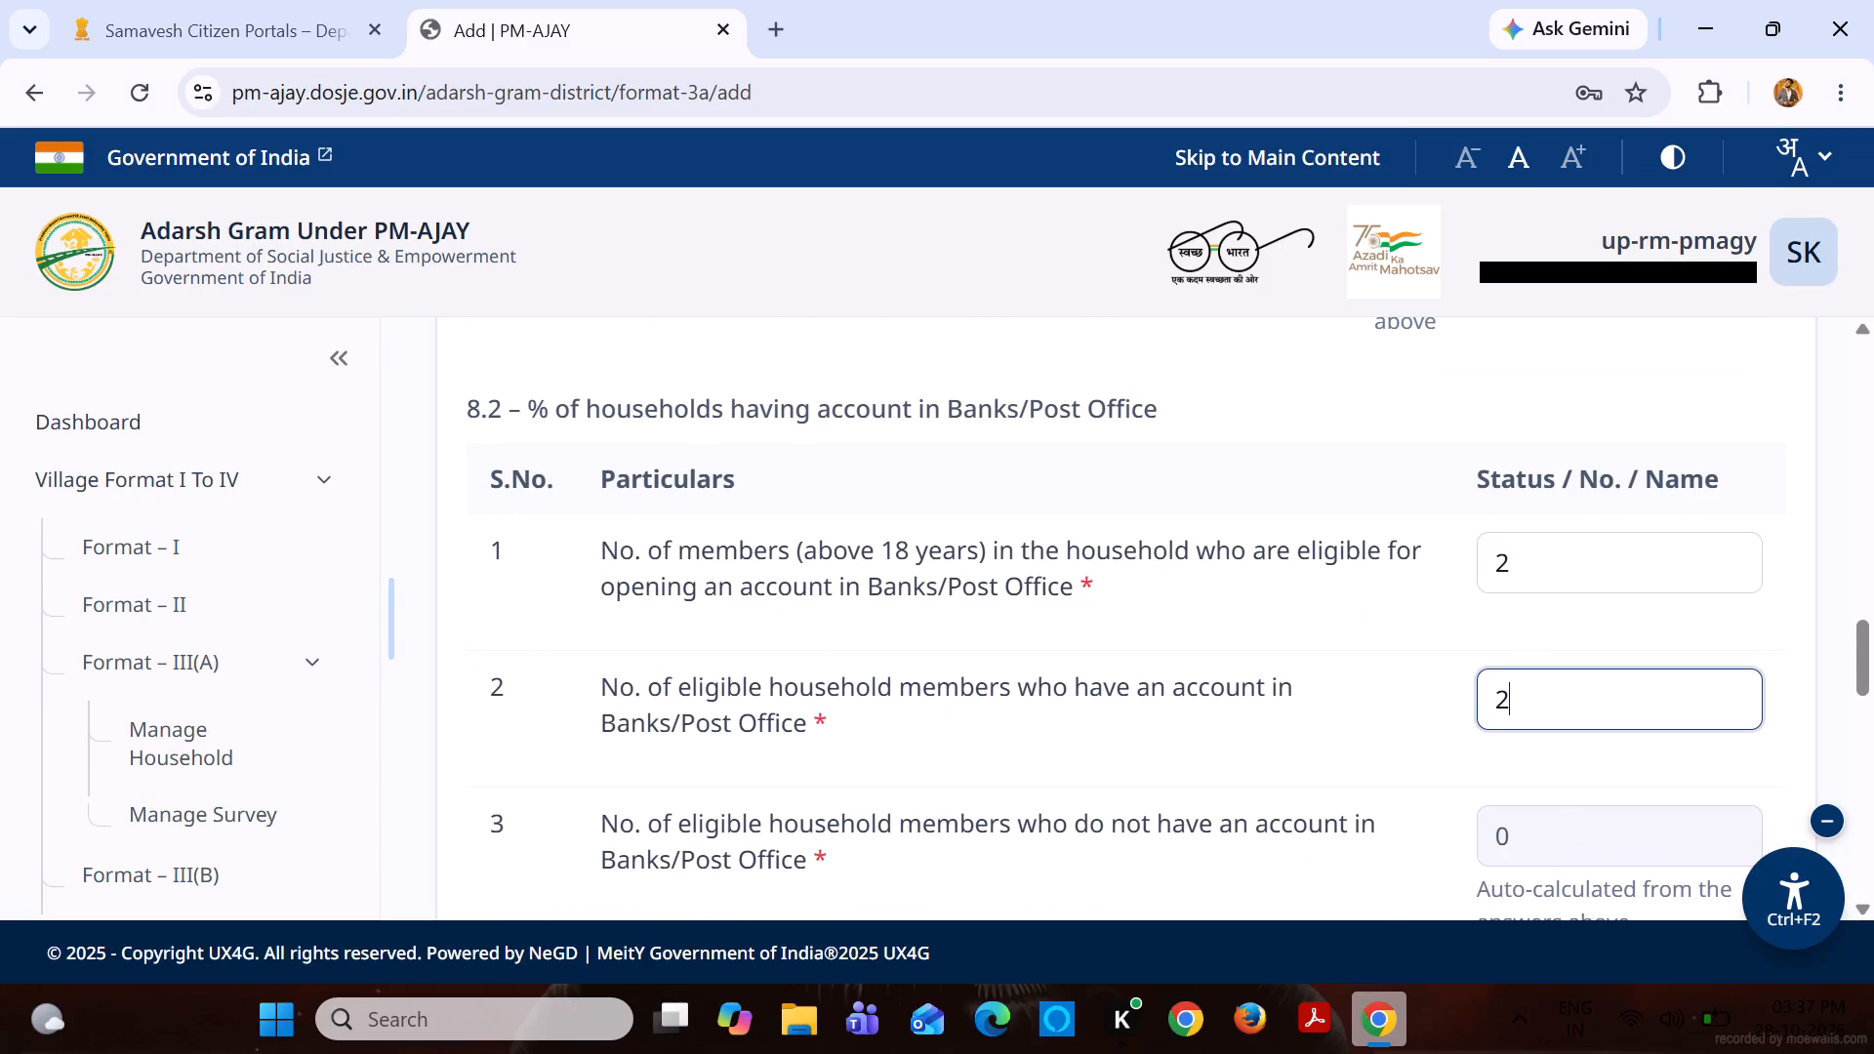
Enter 0 persons eligible for PMSBY (8.3) and 0 members eligible for PMJJBY (8.4), and submit the domain.
scroll(1541, 686, down, 5)
scroll(1587, 754, down, 1)
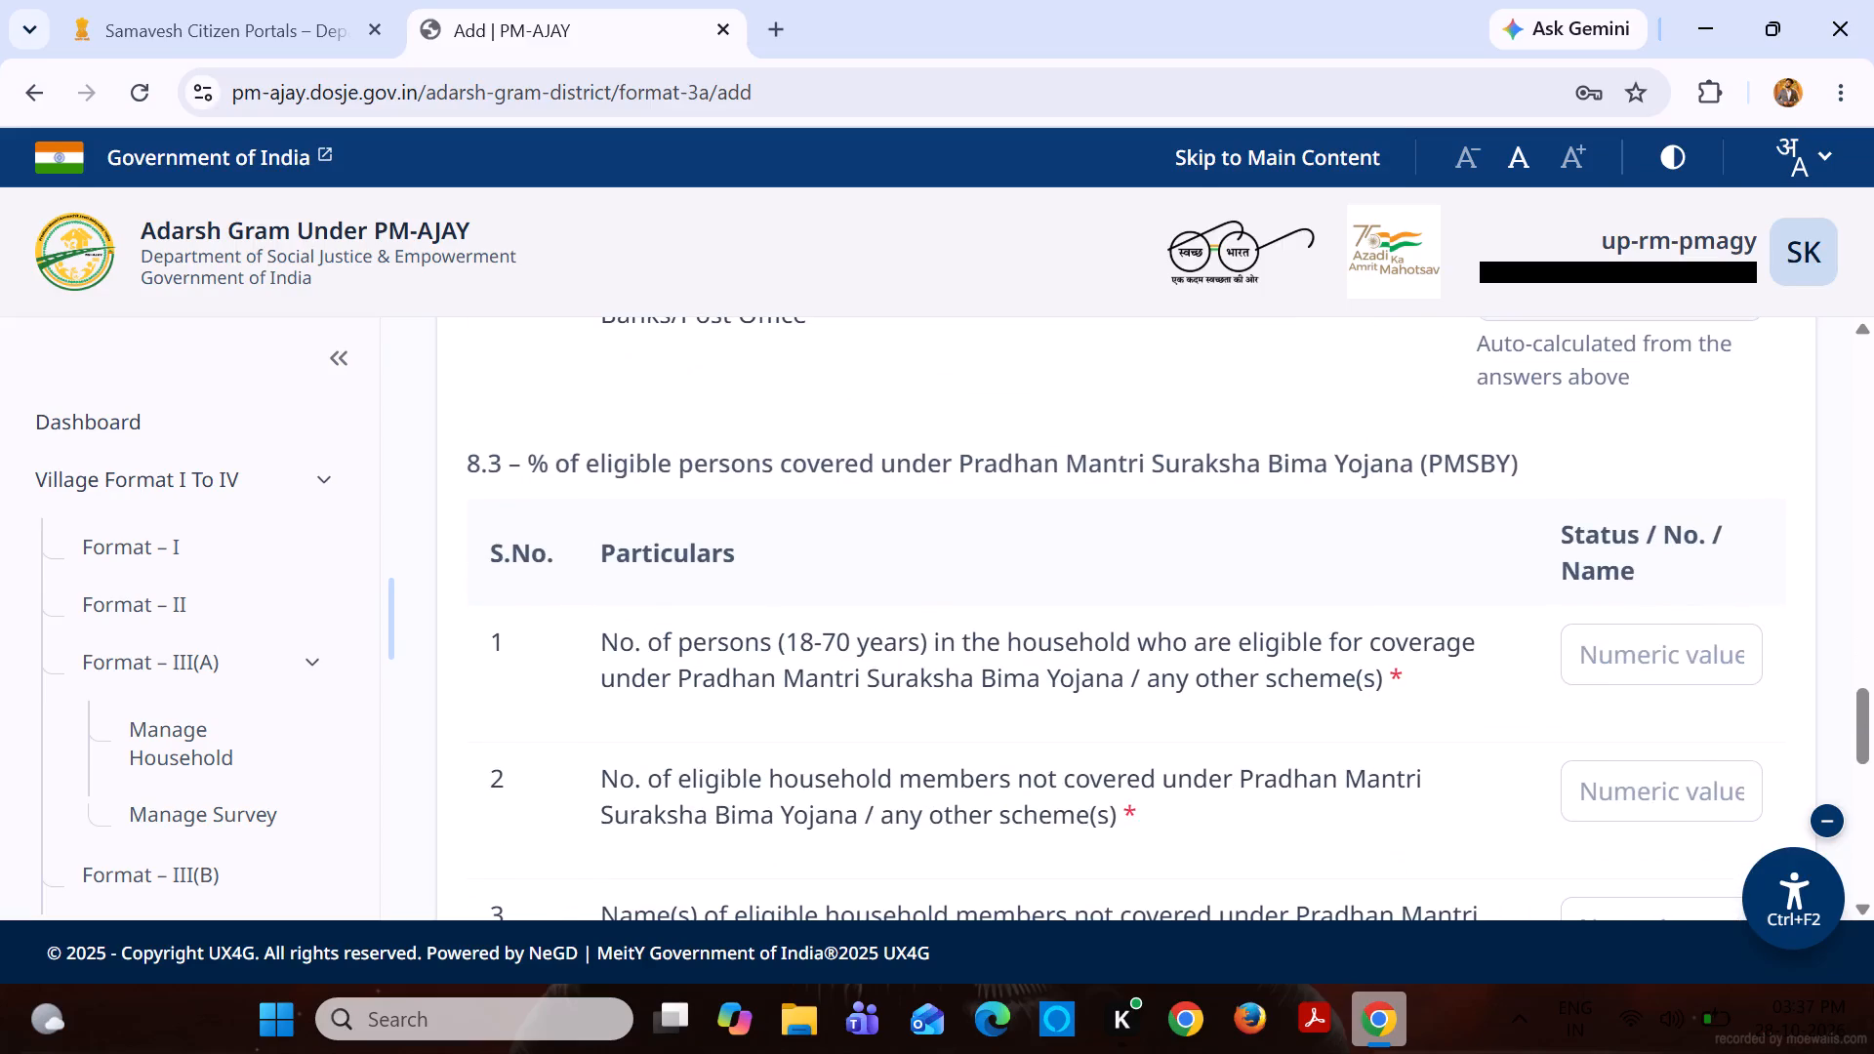
click(1596, 655)
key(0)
scroll(1596, 655, down, 2)
click(1625, 857)
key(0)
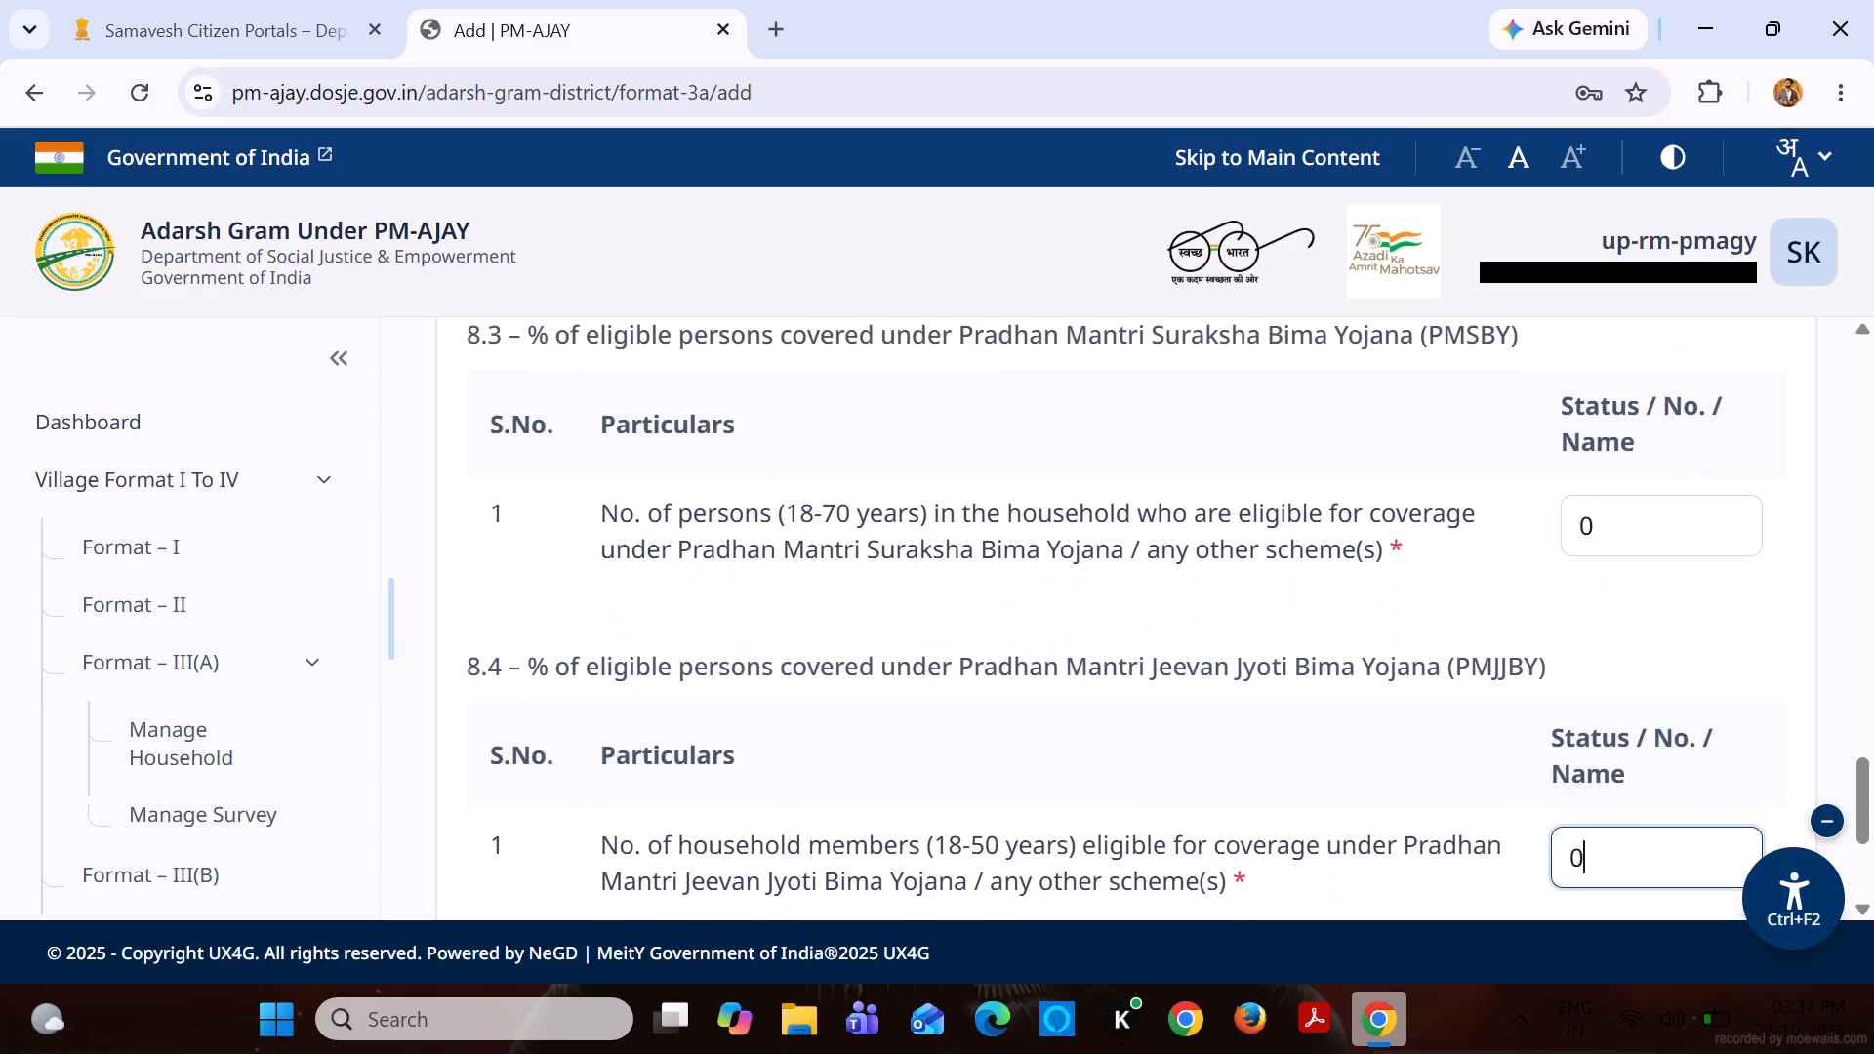
scroll(1625, 828, down, 4)
click(1699, 711)
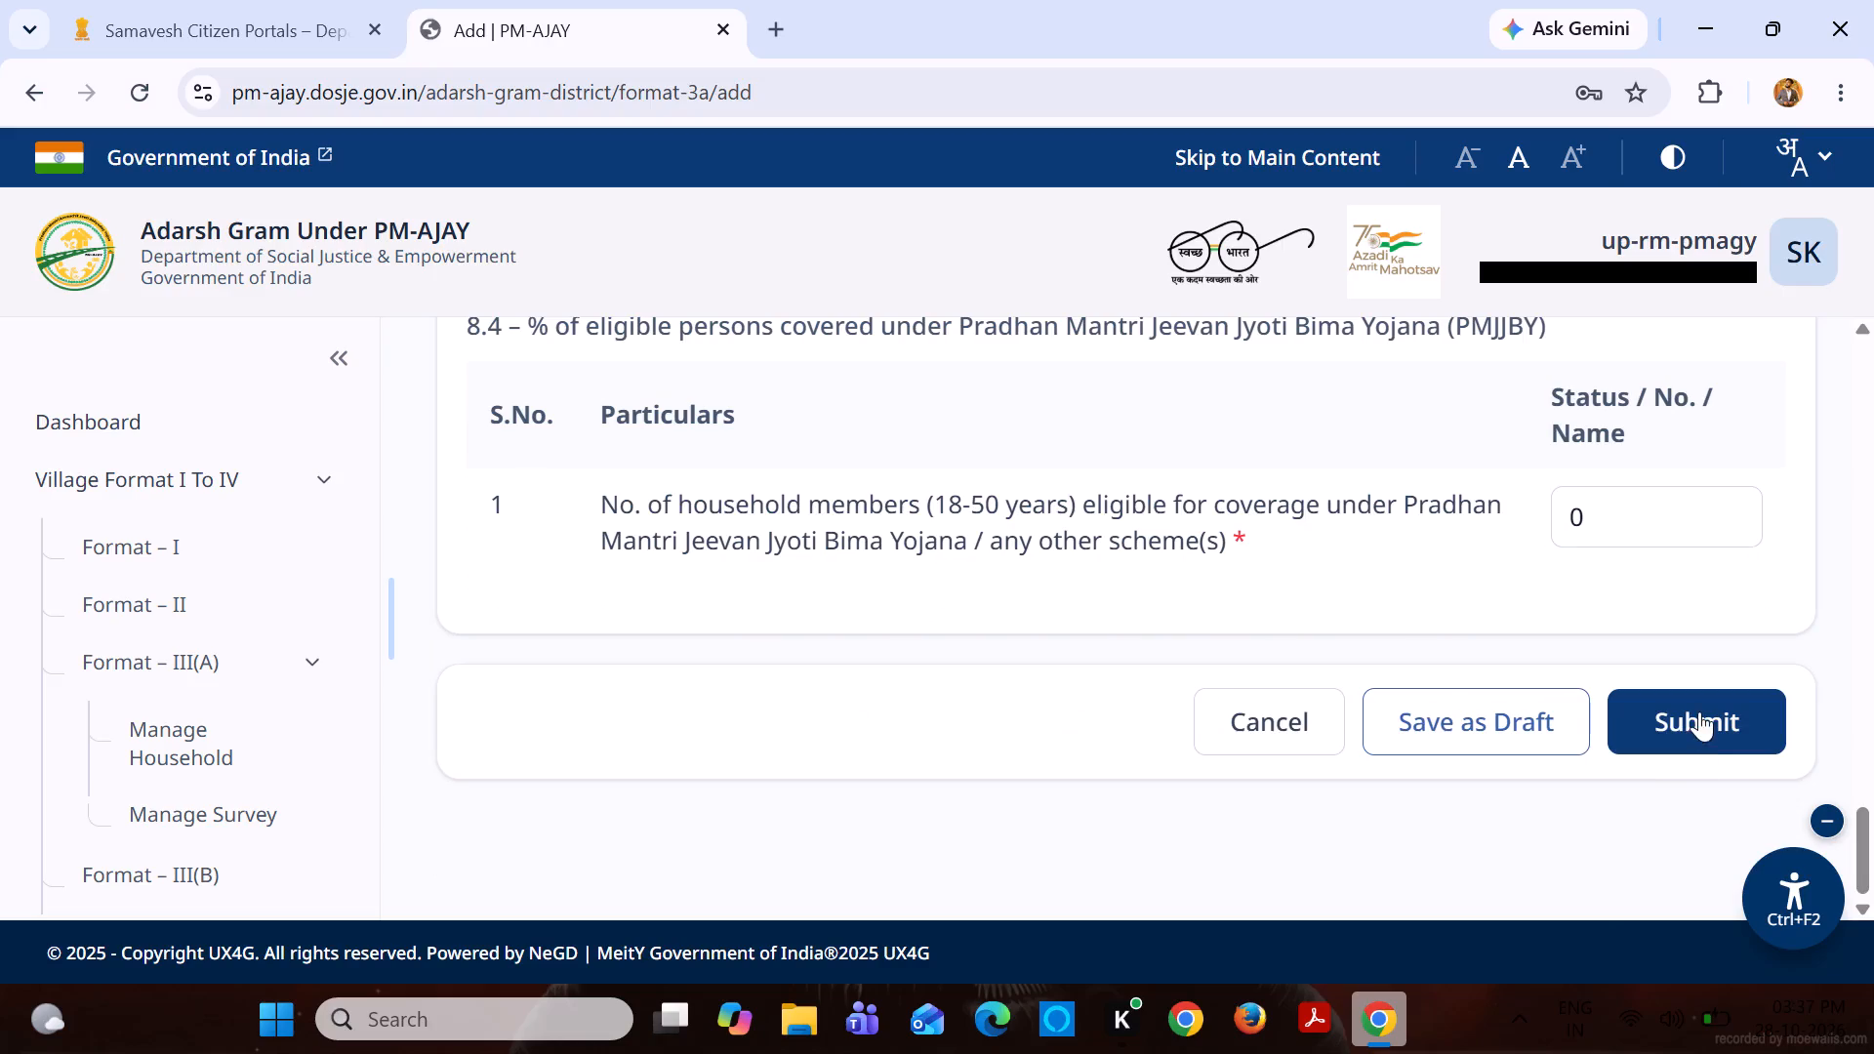
Choose the 9 – Digitization domain, enter 0 members eligible for PMGDISHA training (9.3), and submit it.
click(1644, 478)
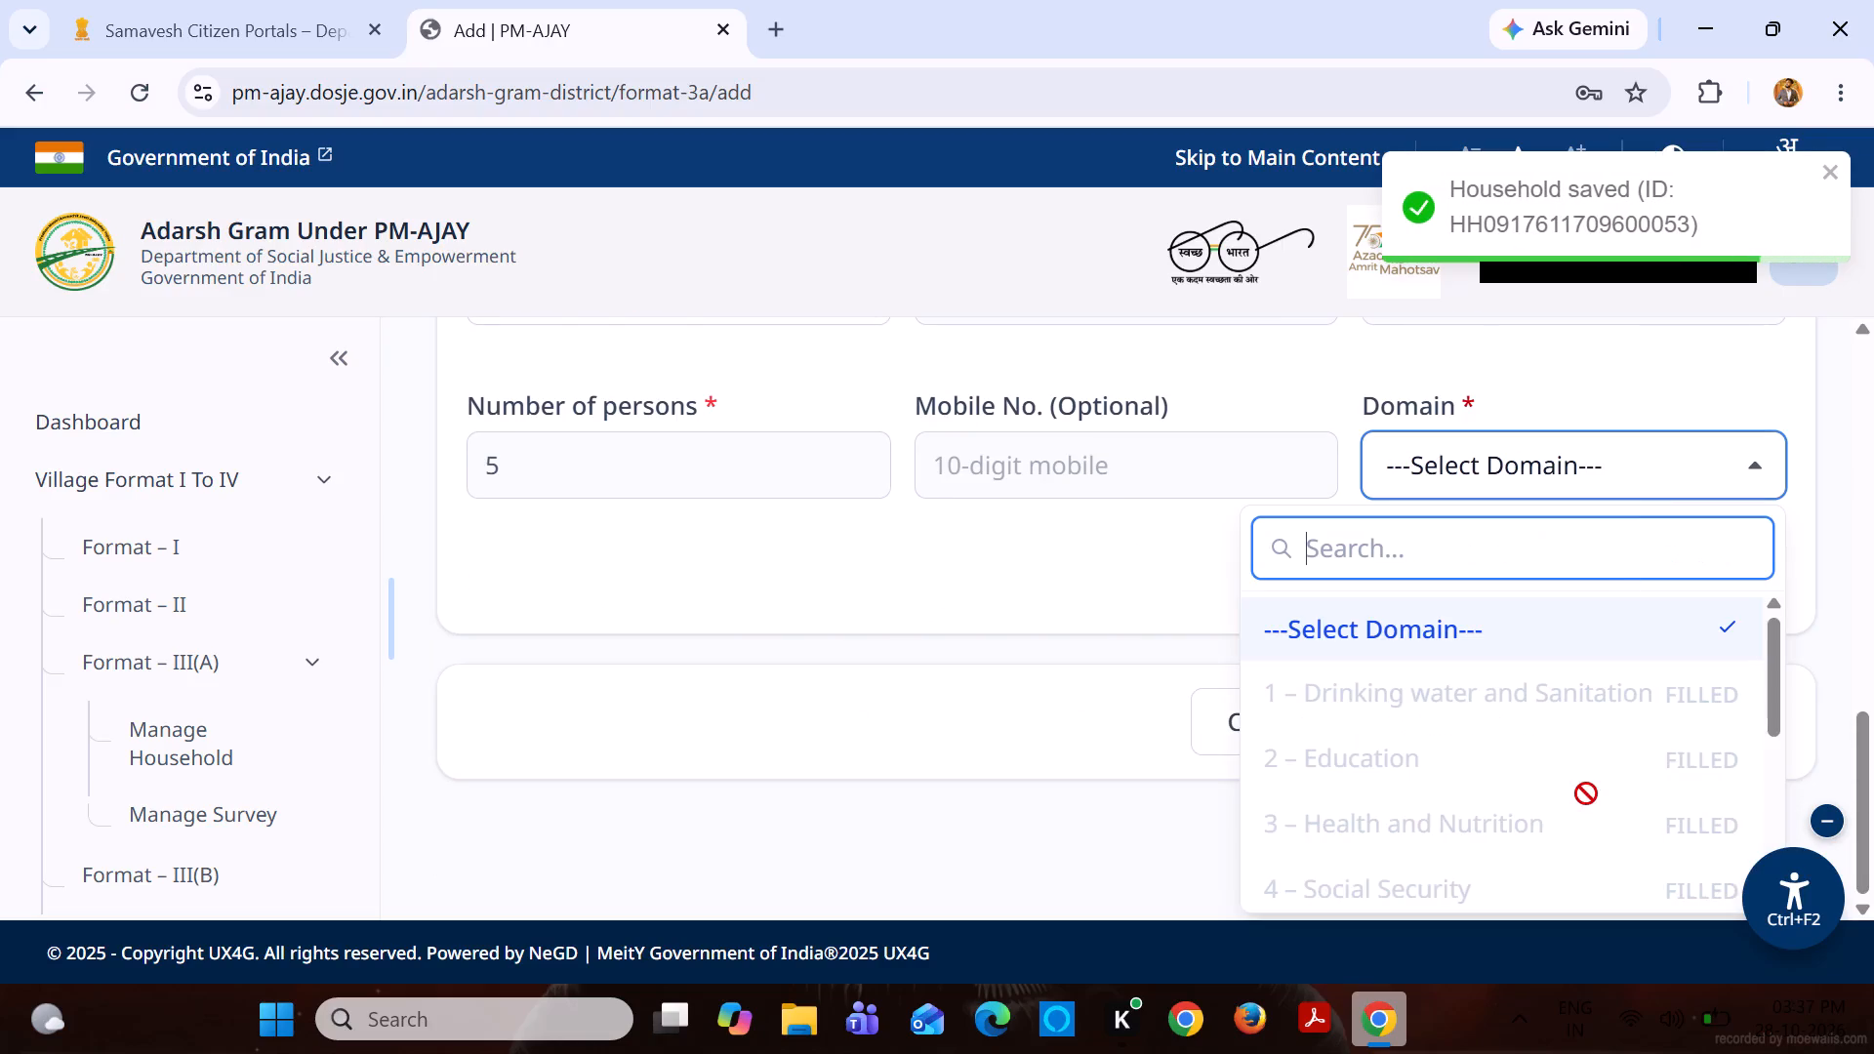
scroll(1586, 793, down, 7)
click(1491, 811)
scroll(1491, 811, down, 3)
click(1612, 677)
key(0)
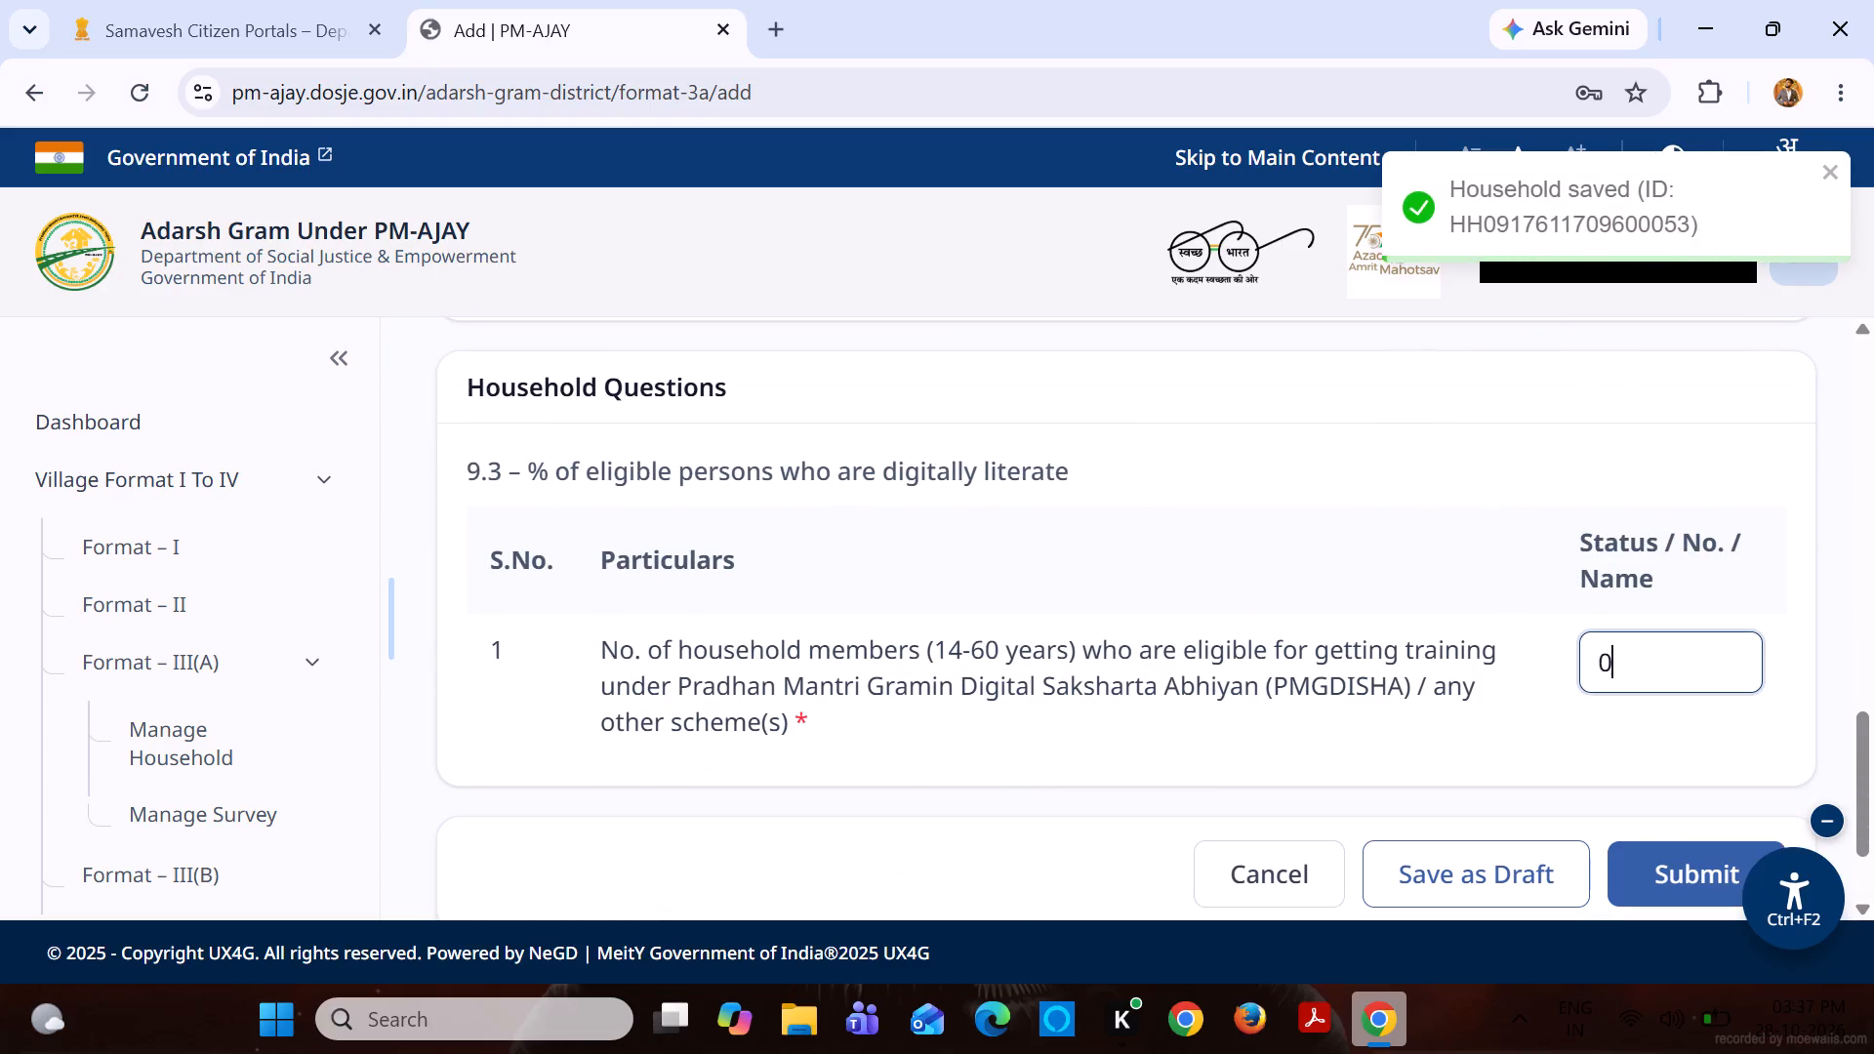
click(1670, 857)
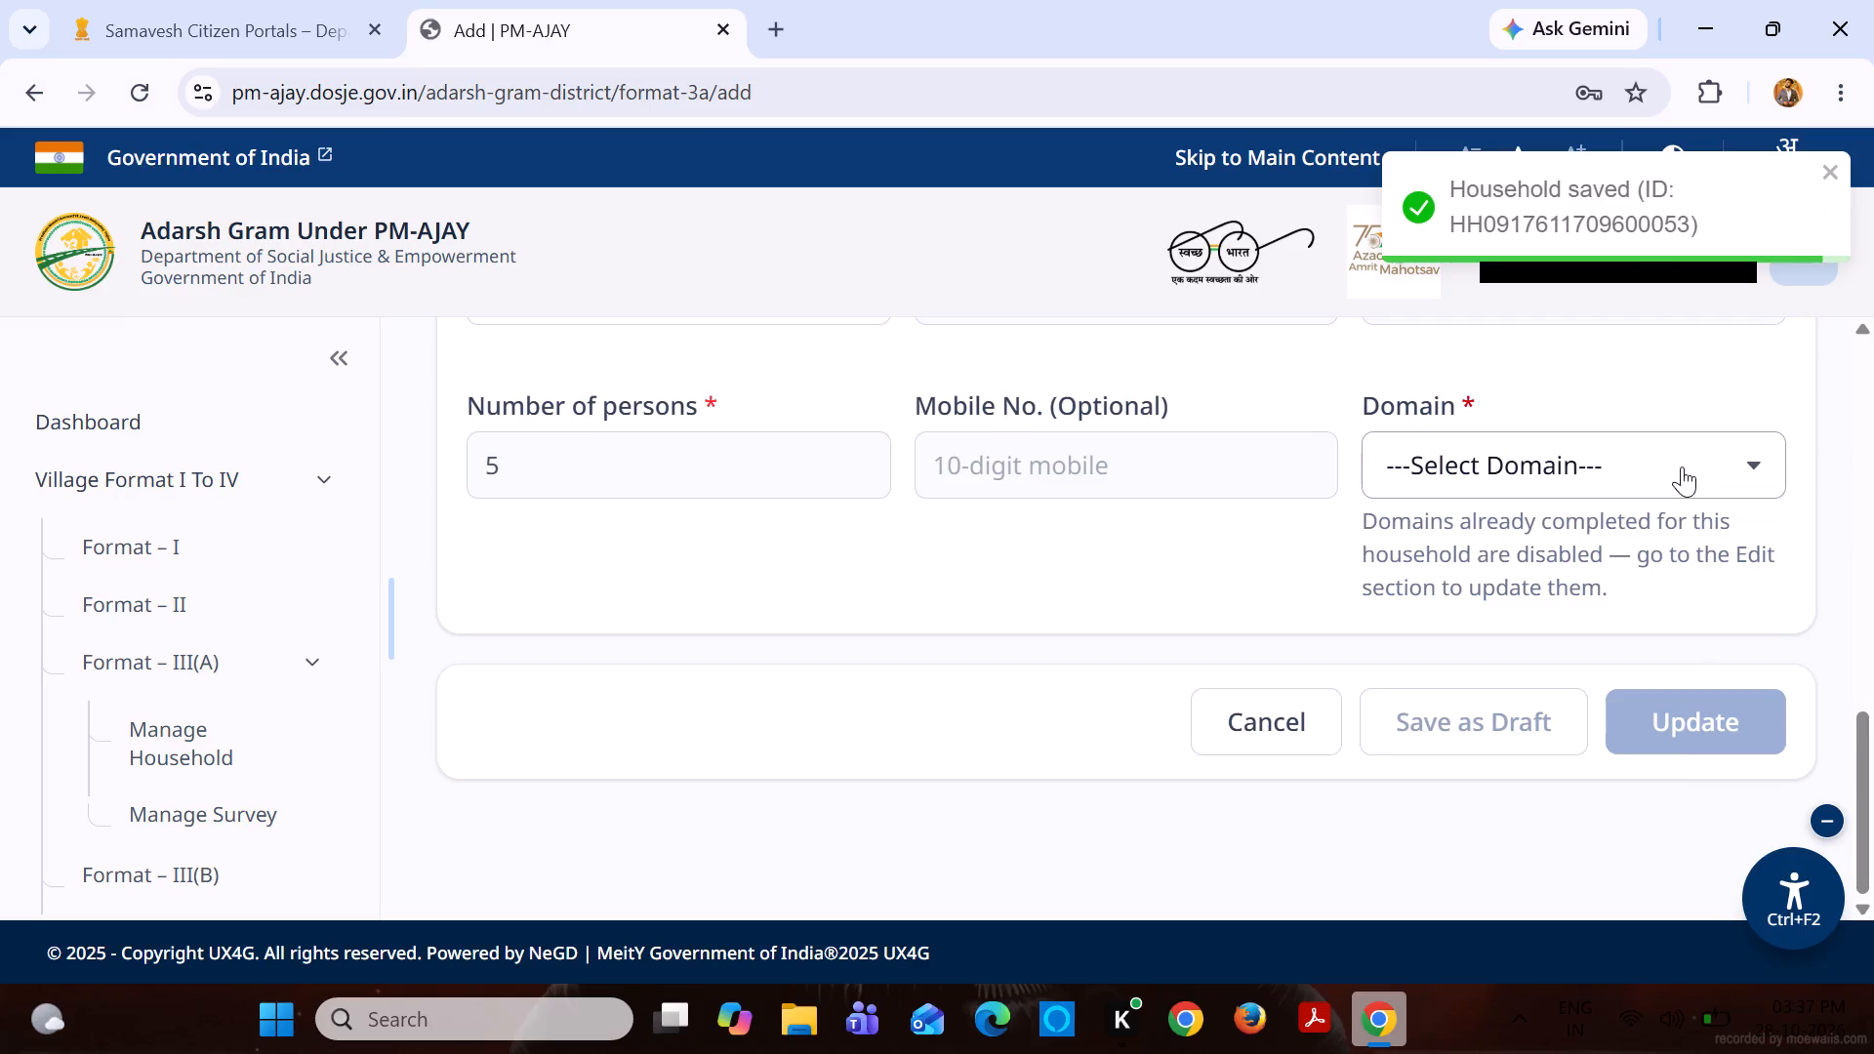
Choose the 10 – Livelihood and Skill Development domain, enter 0 eligible youth for 10.1 and 10.2, answer Yes to SHG membership (10.3), and submit it.
click(1682, 466)
scroll(1618, 633, down, 8)
click(1389, 878)
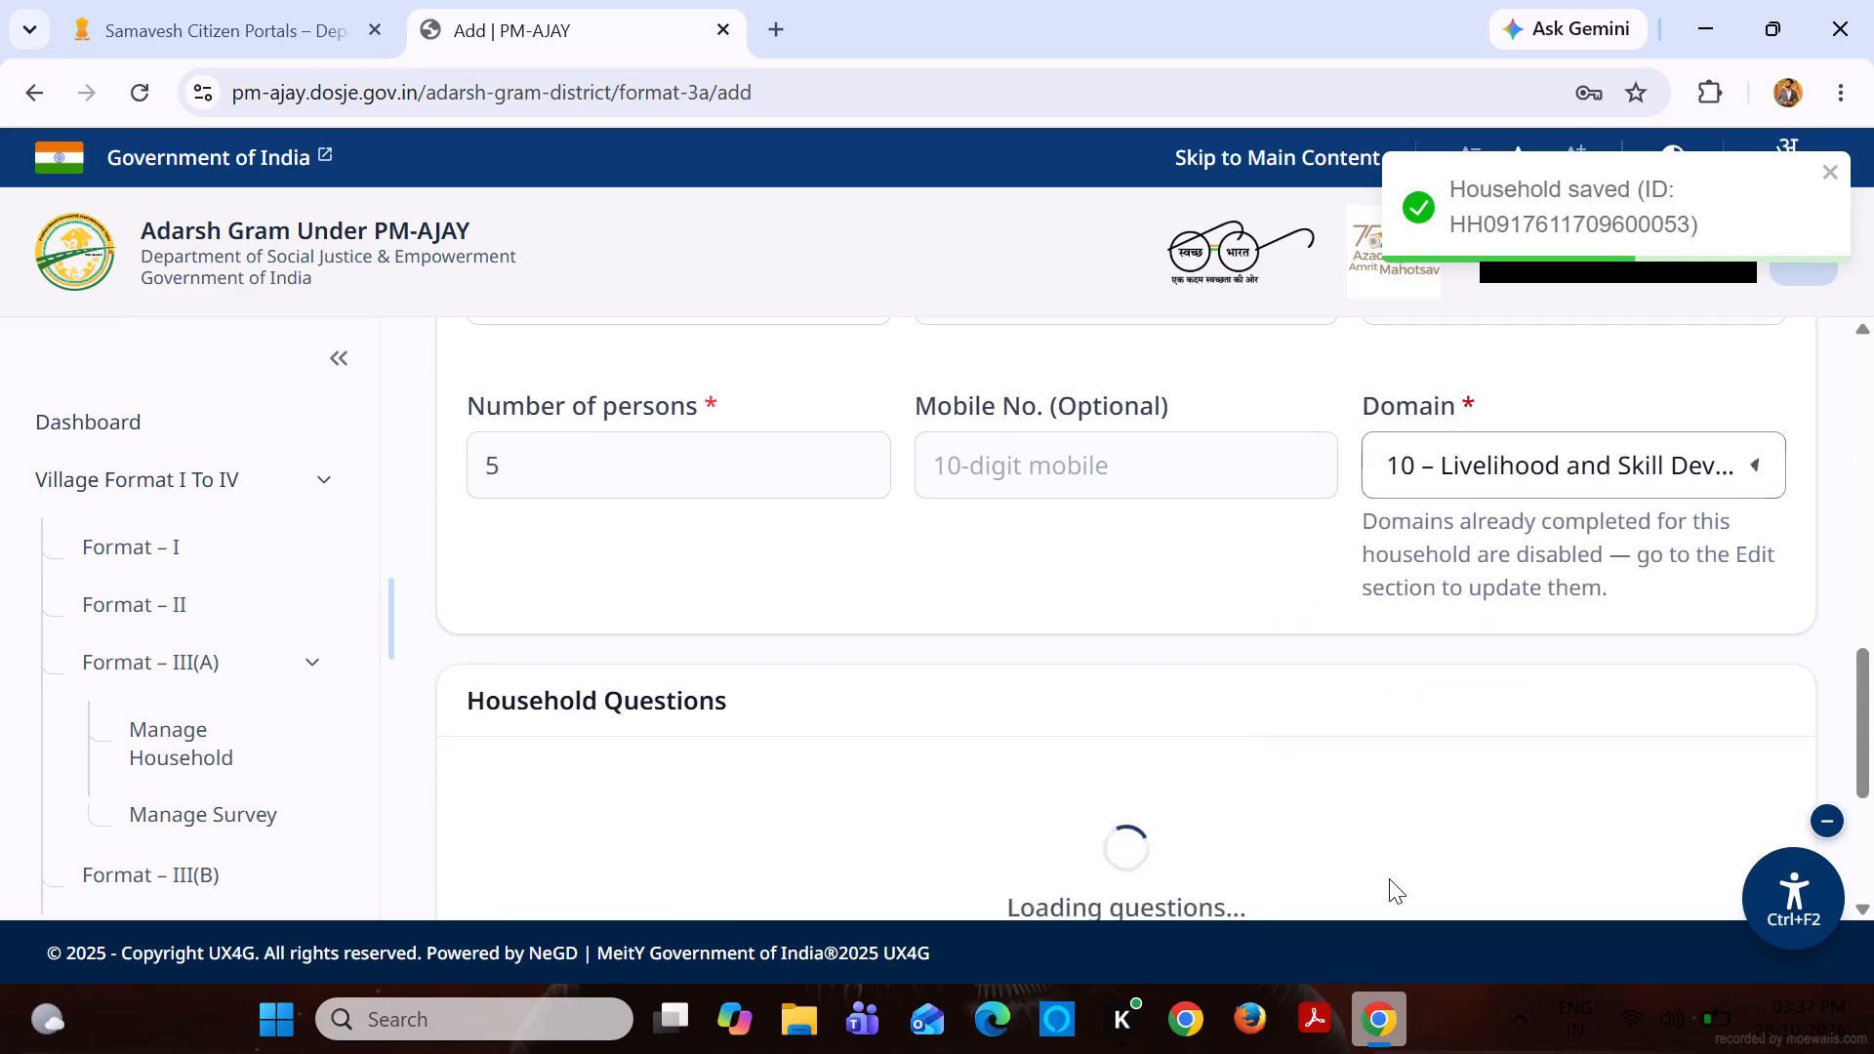
scroll(1389, 878, down, 4)
click(1528, 523)
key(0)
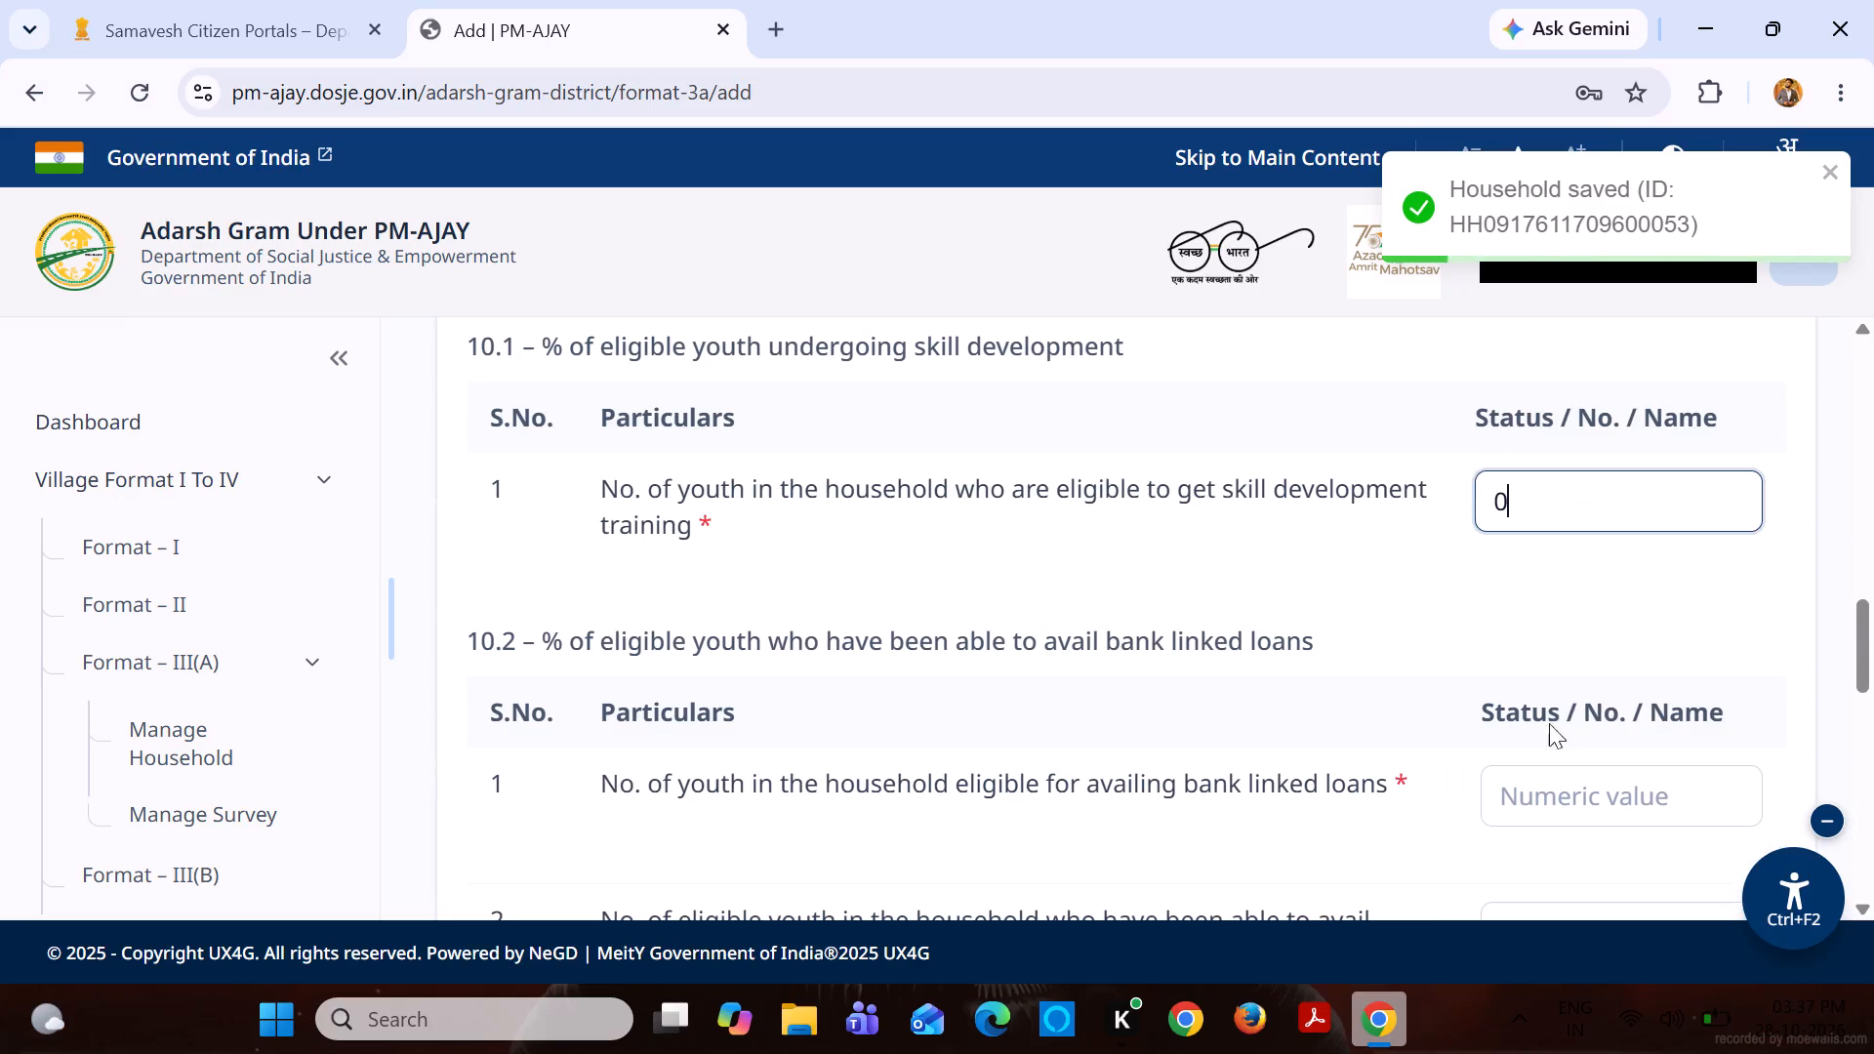
click(1550, 773)
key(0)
scroll(1550, 773, down, 6)
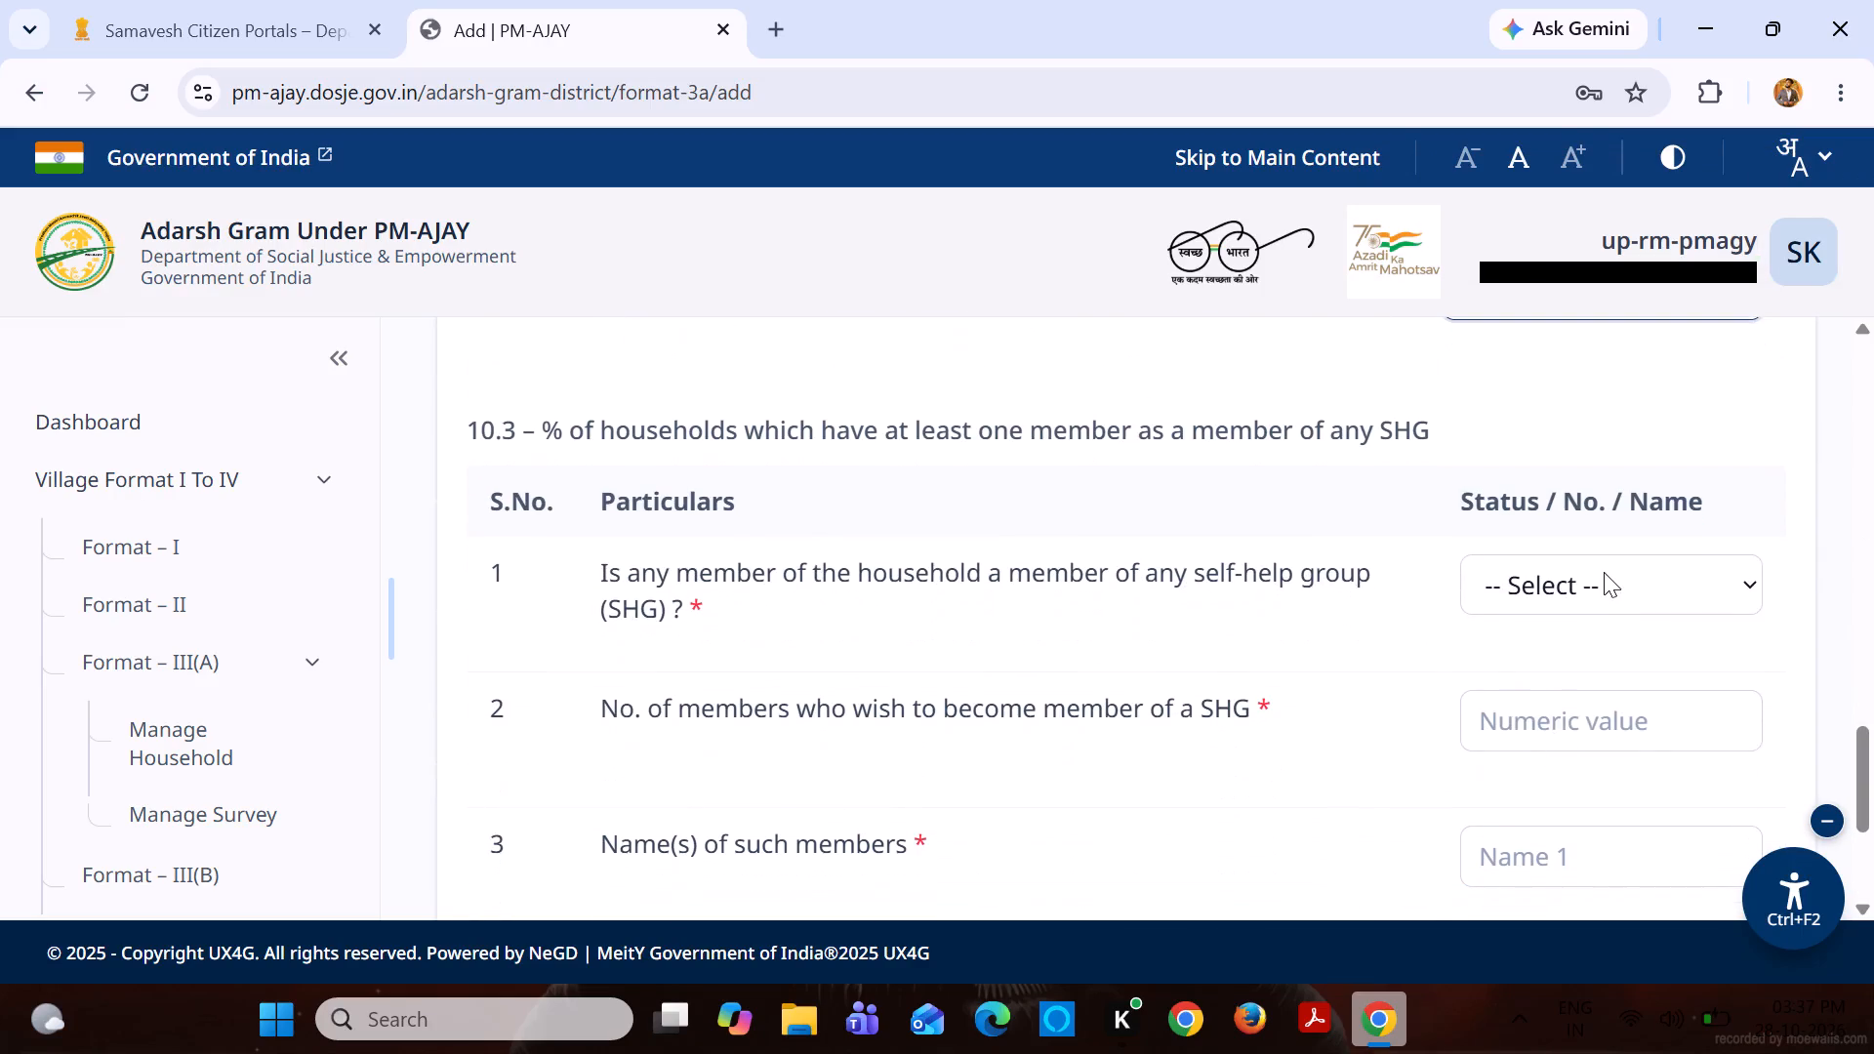
drag(1604, 572, 1523, 696)
click(1523, 696)
click(1688, 816)
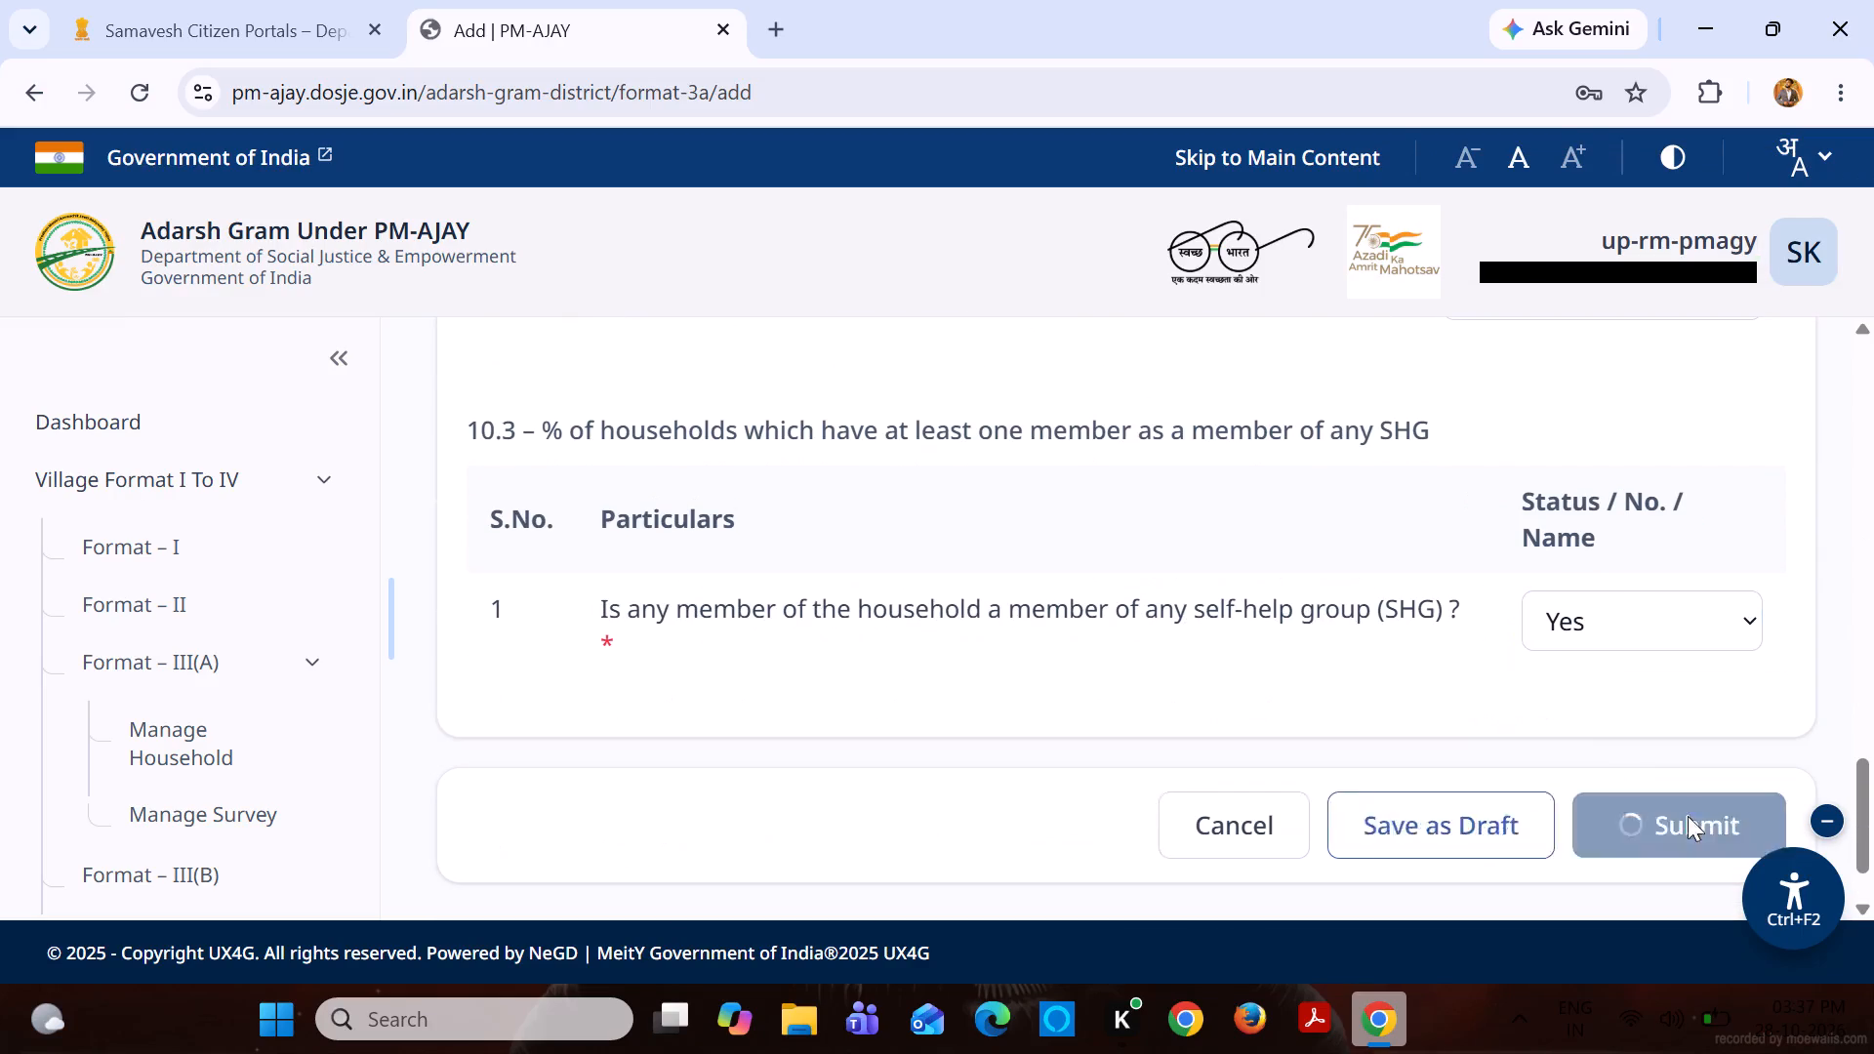
Choose the 6 – Electricity and Clean Fuel domain again and answer Yes to having an electricity connection in both 6.2 and 6.3.
click(1695, 556)
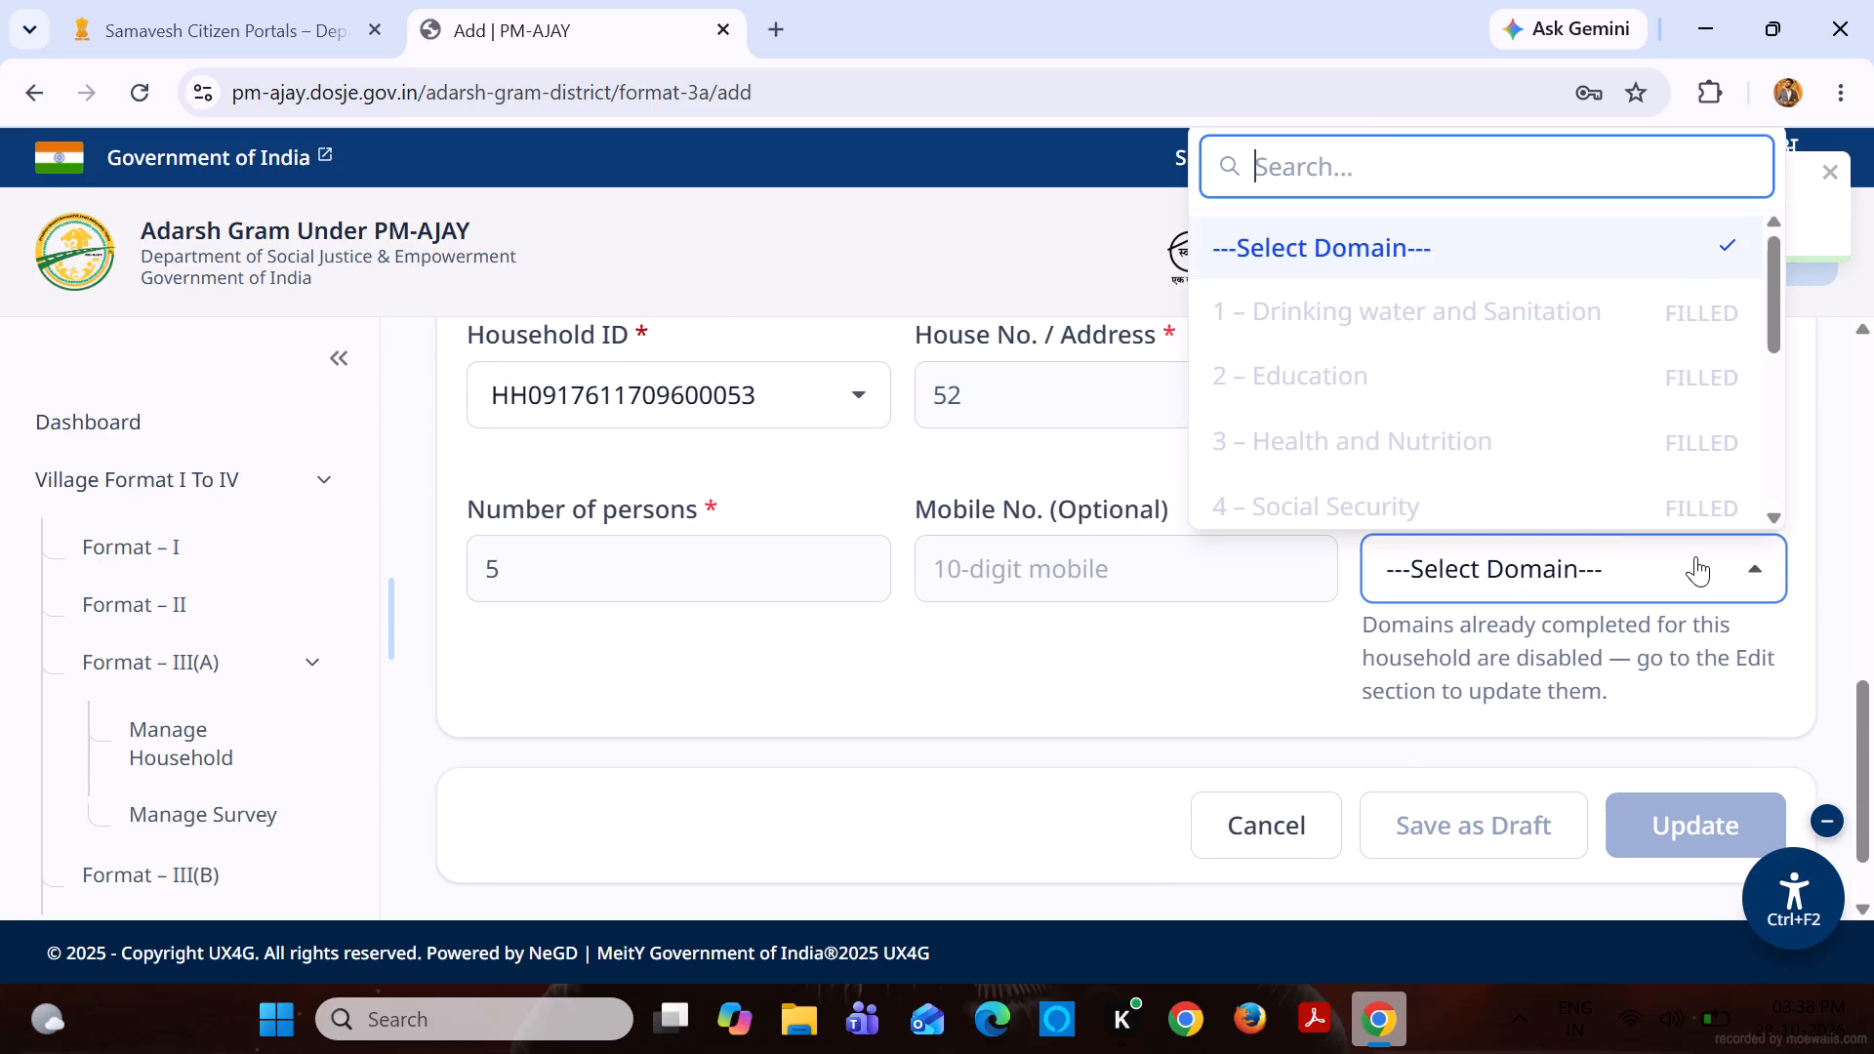
scroll(1548, 359, down, 1)
click(1478, 393)
scroll(1478, 393, down, 4)
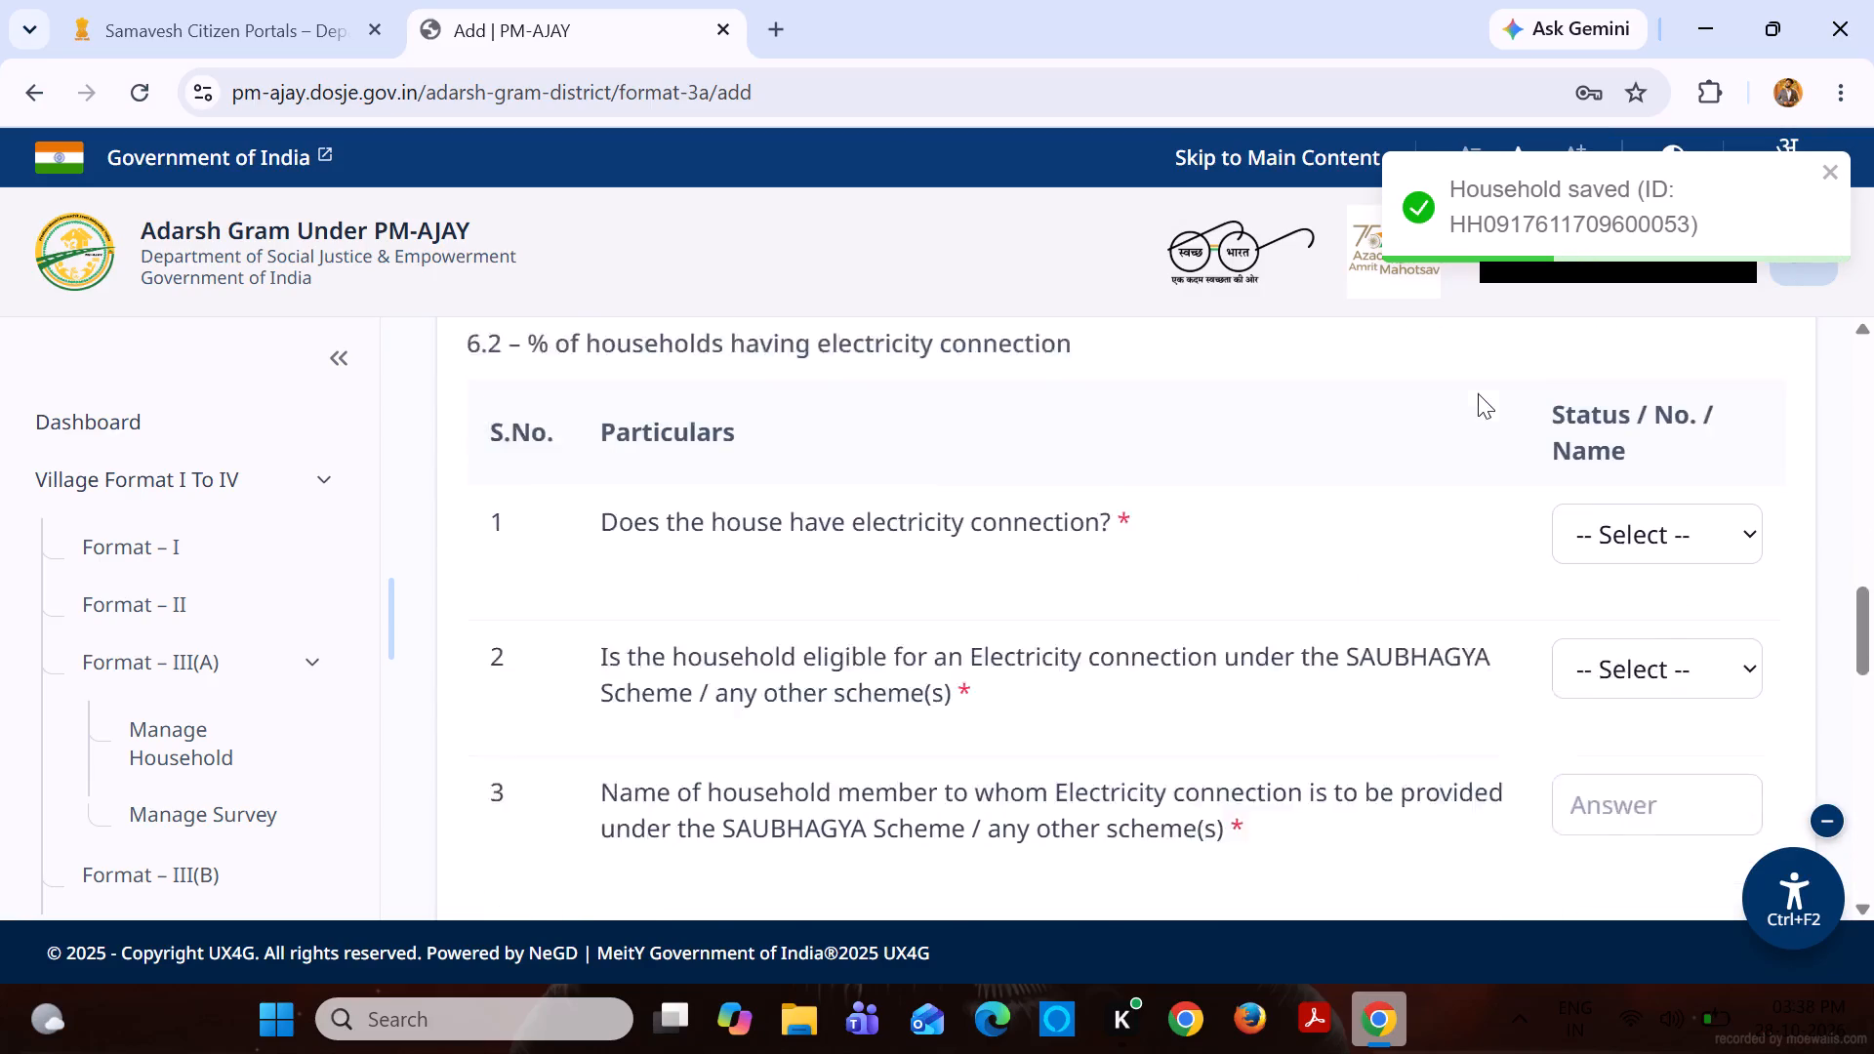
scroll(1478, 393, down, 1)
drag(1677, 425, 1616, 520)
click(1616, 520)
scroll(1616, 520, down, 1)
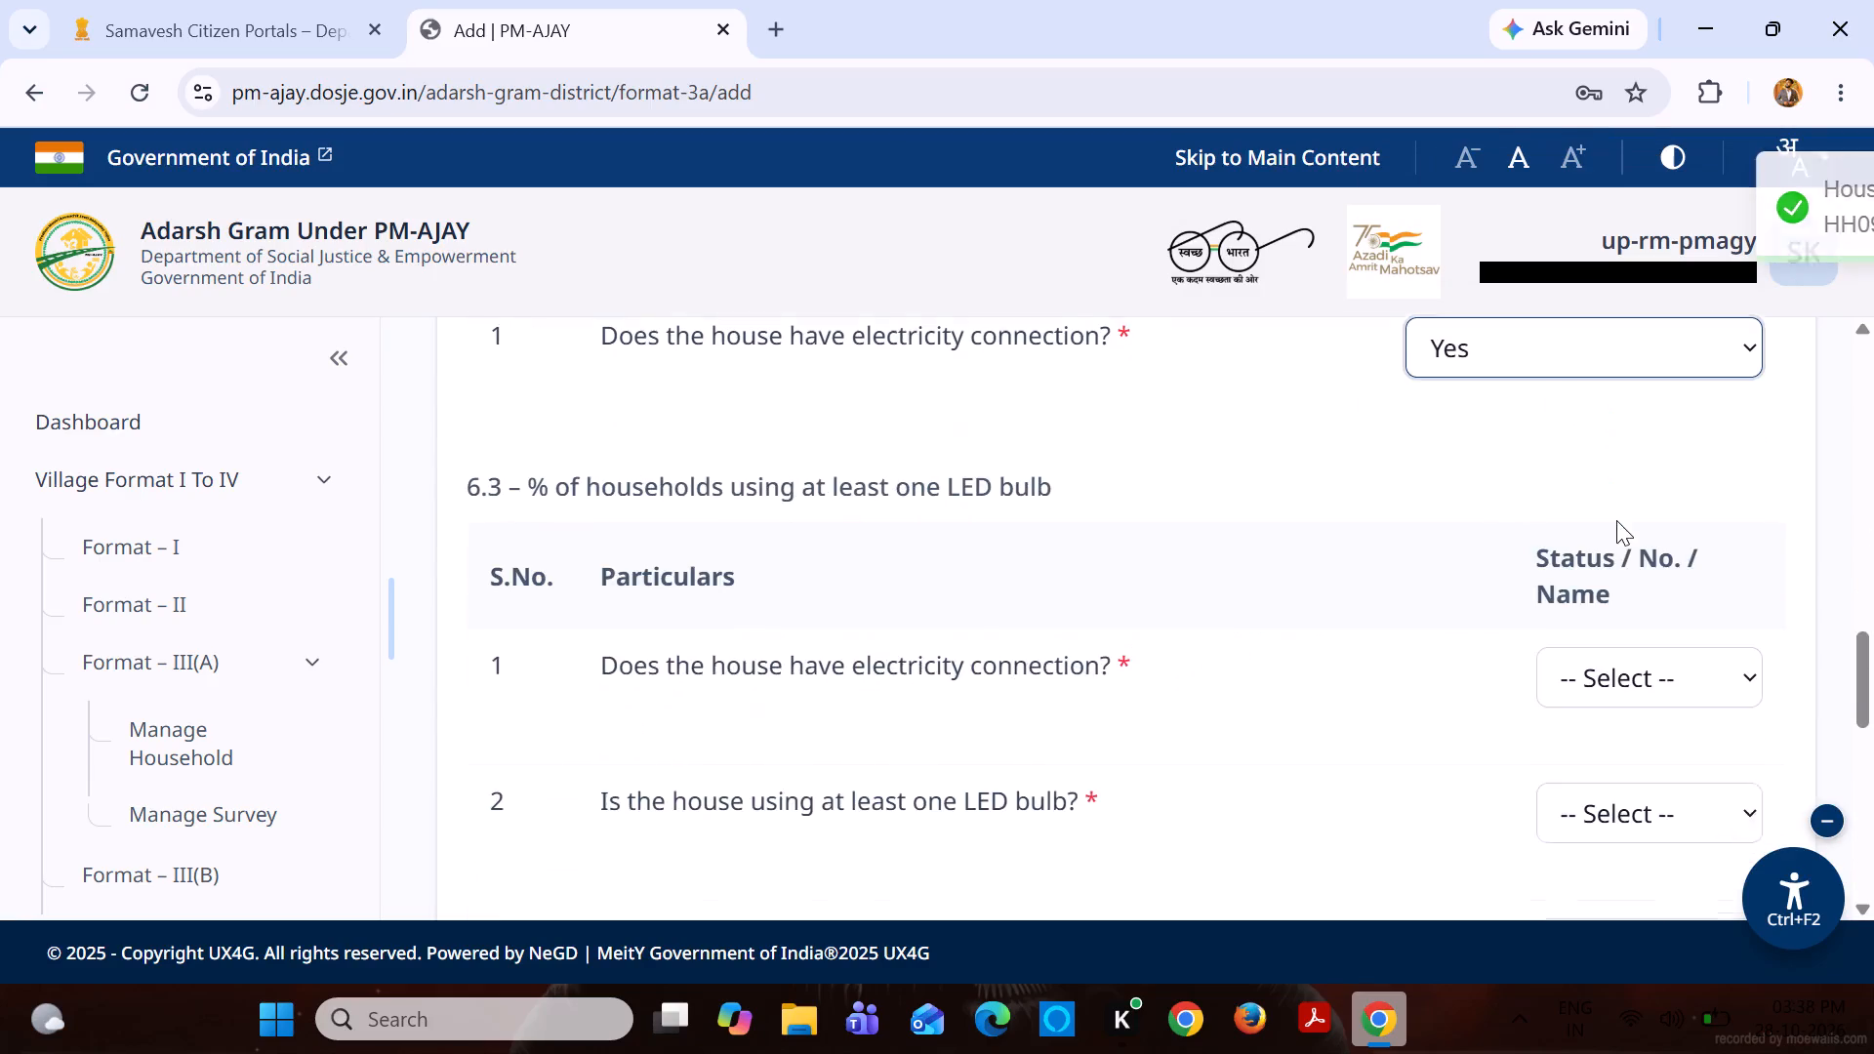
scroll(1616, 520, down, 1)
drag(1676, 516, 1574, 593)
click(1574, 593)
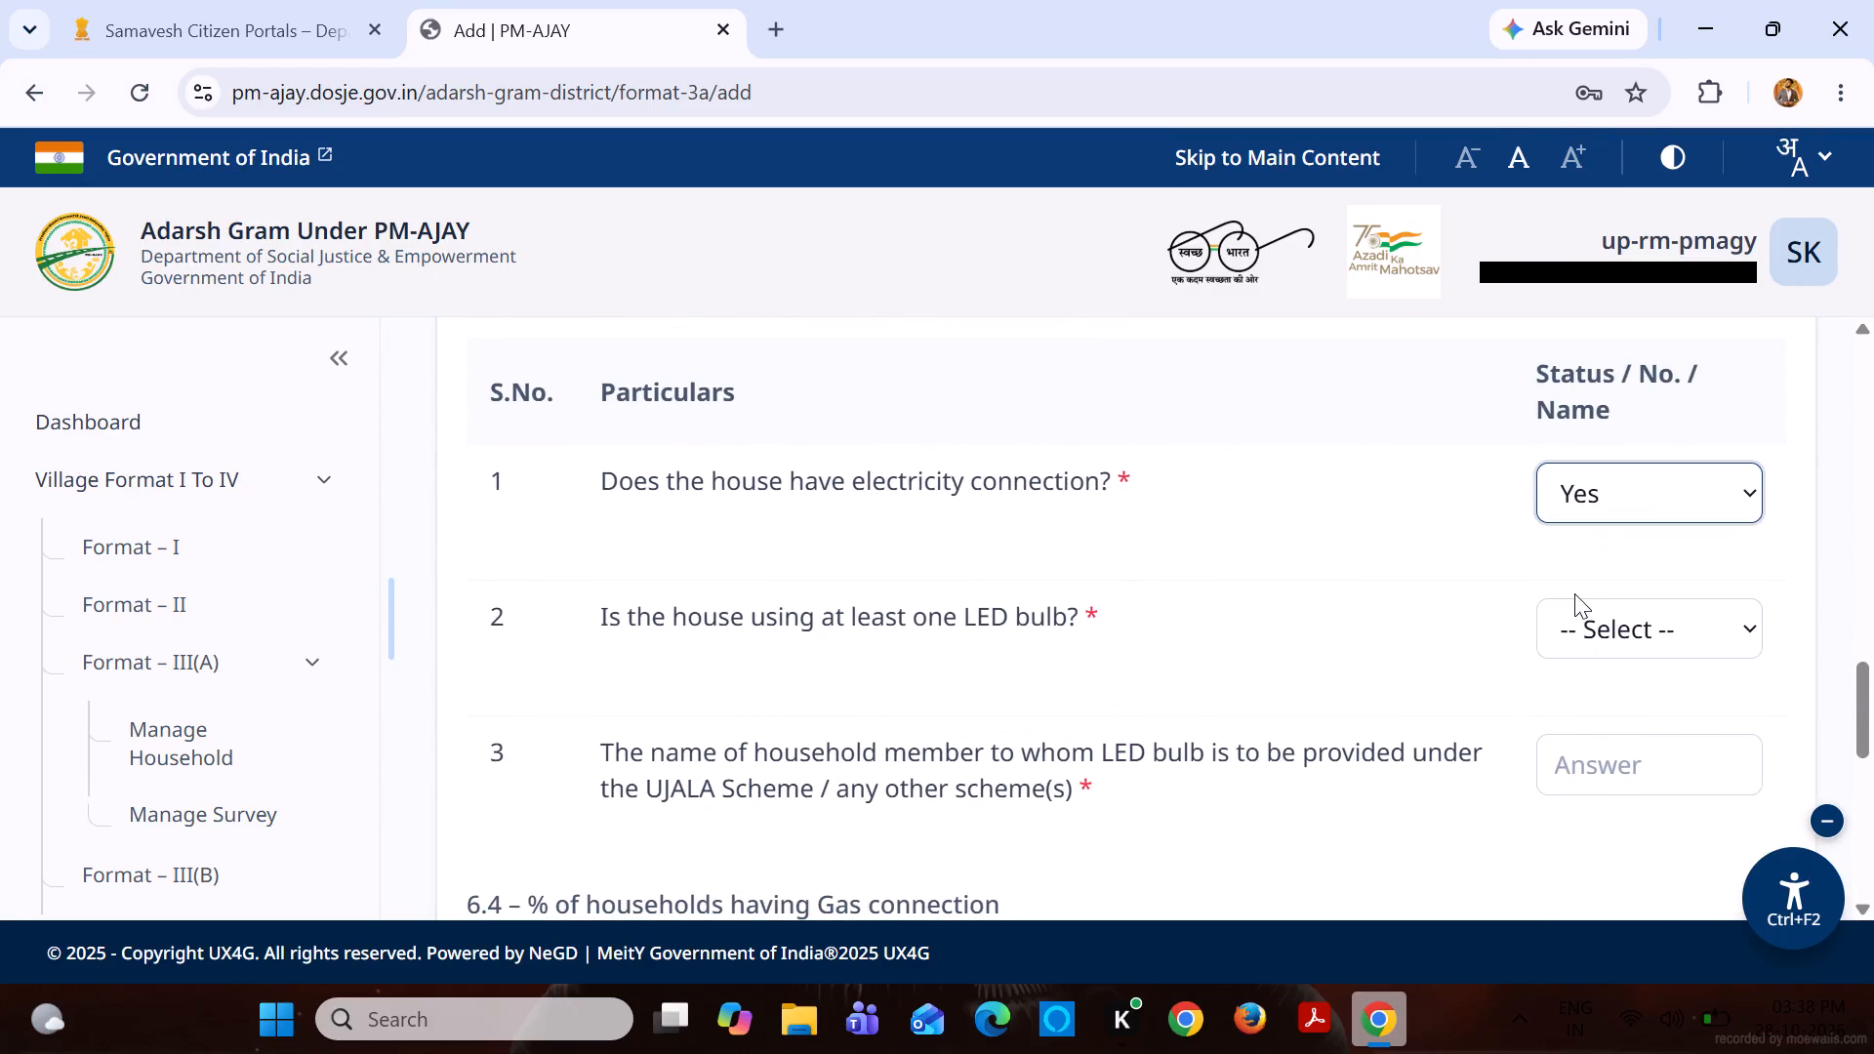
Answer Yes to using at least one LED bulb (6.3) and to using clean fuel (6.4), and submit the domain.
drag(1639, 614, 1570, 722)
click(1570, 722)
scroll(1570, 722, down, 4)
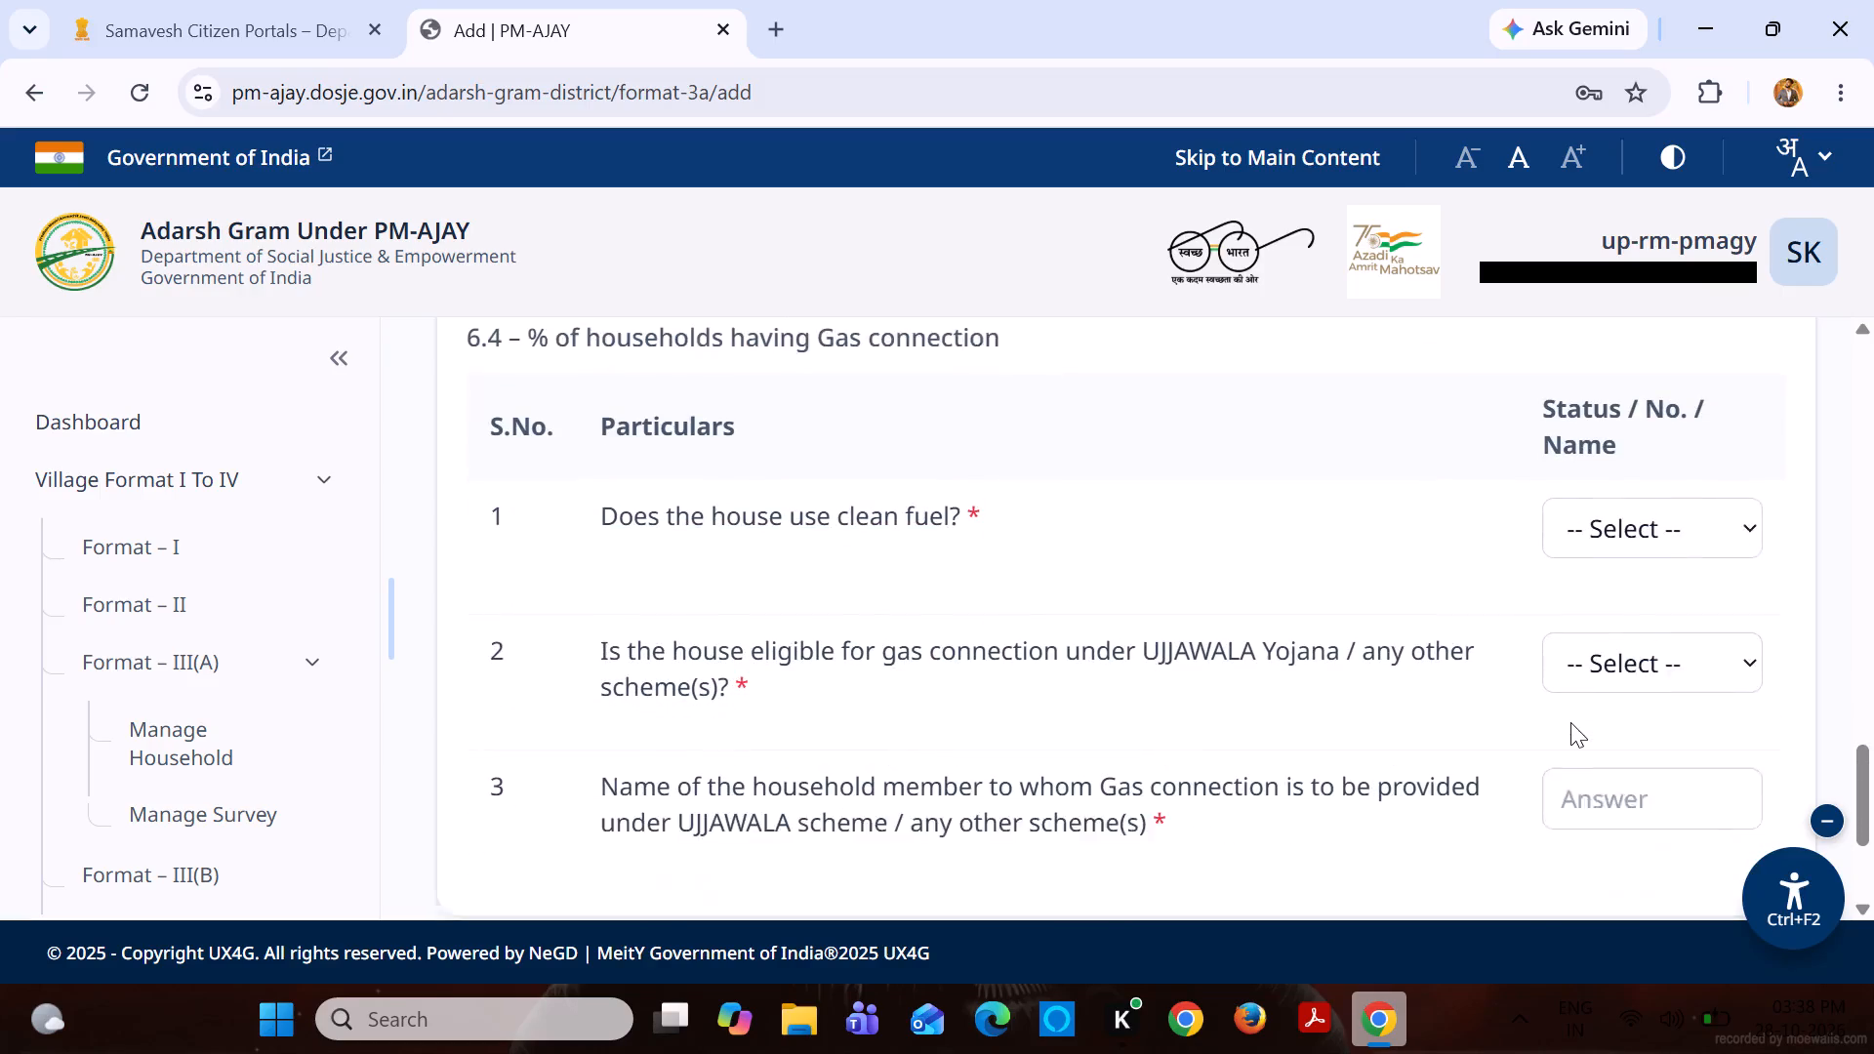
drag(1692, 504, 1611, 581)
click(1611, 581)
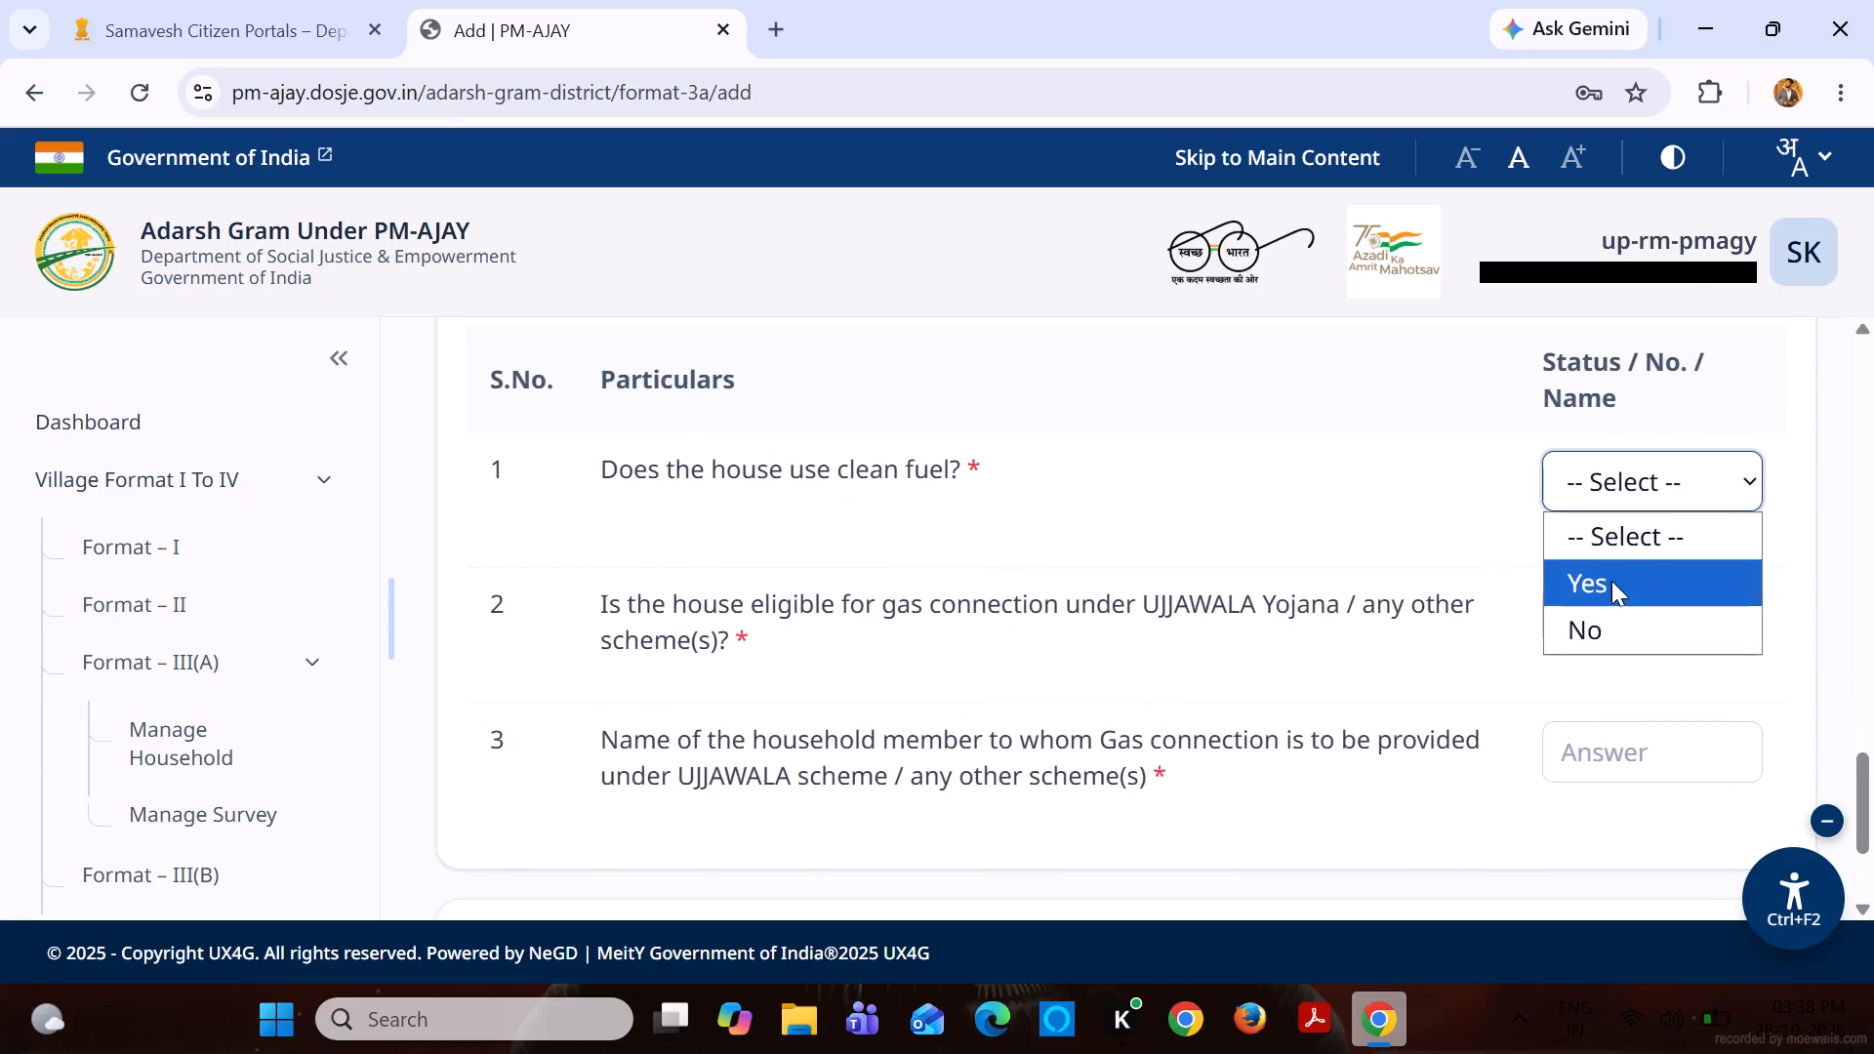
click(1685, 707)
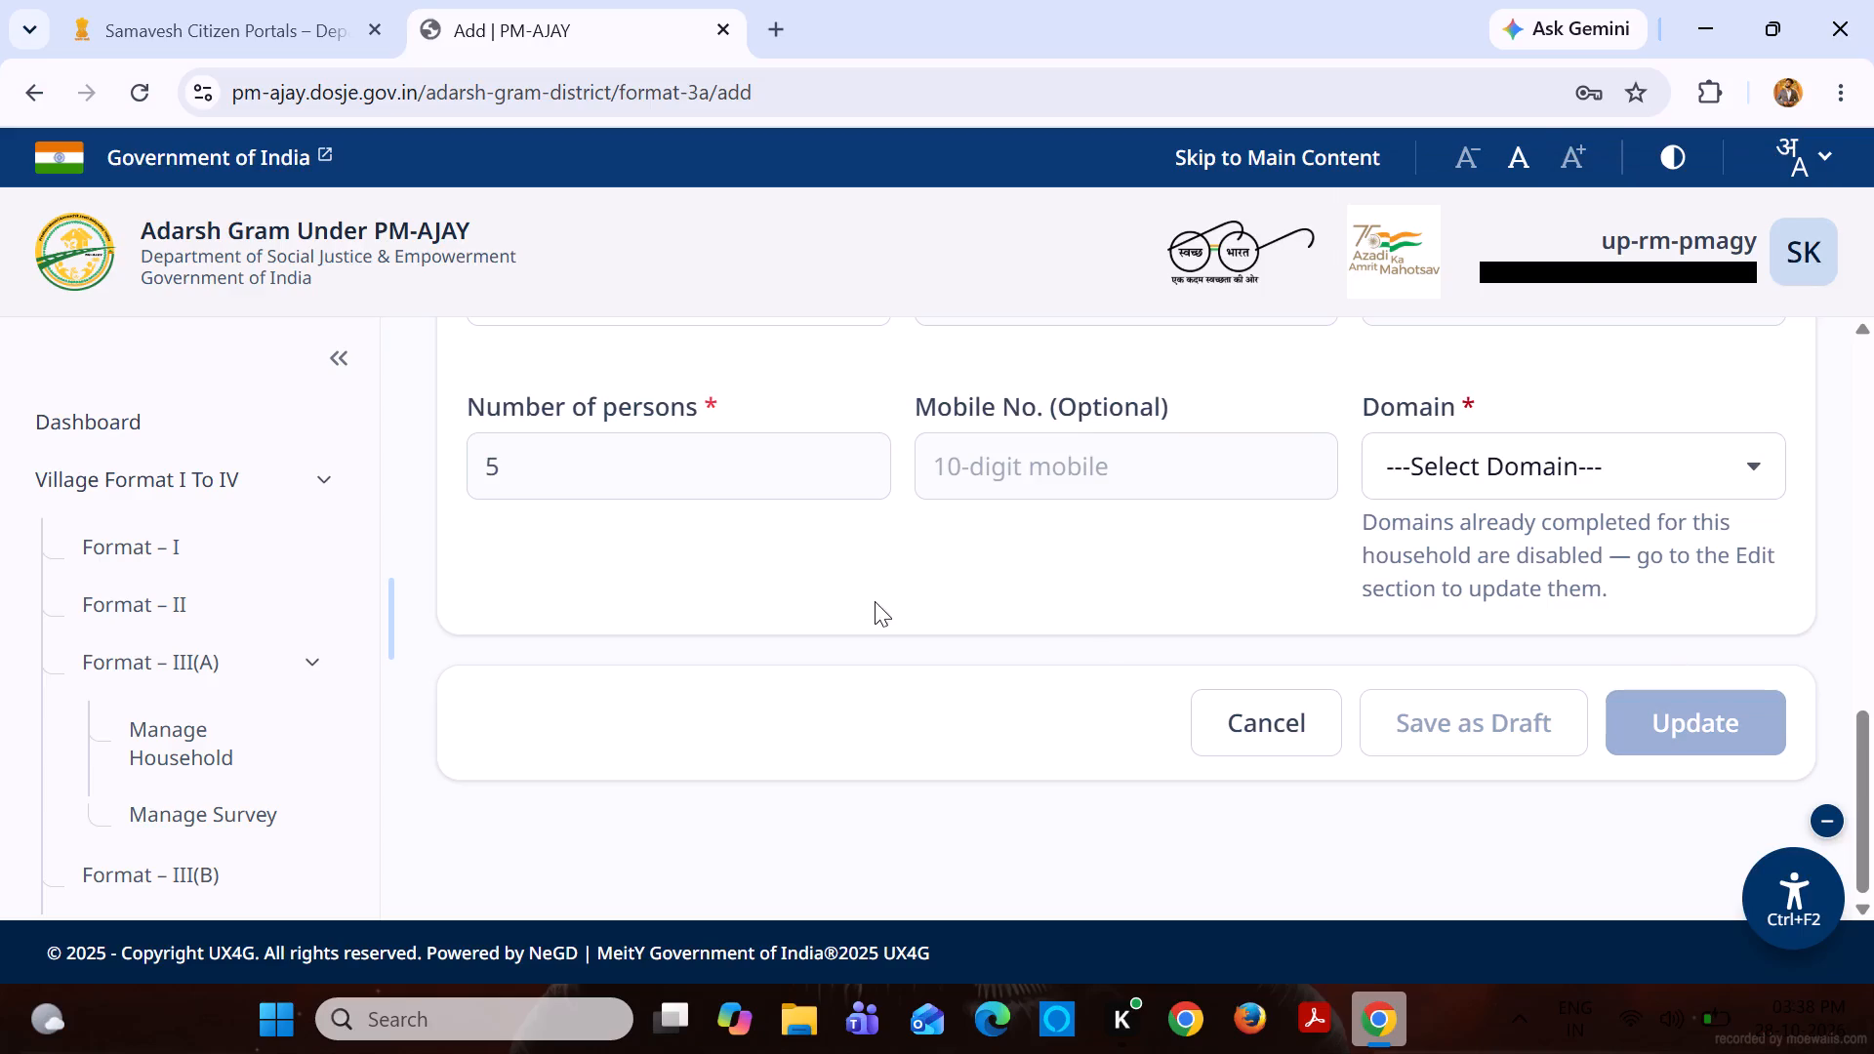
Start a new household record under Manage Household with block Shahabad, gram panchayat Narkheri, village Narkhera and category SC.
click(208, 744)
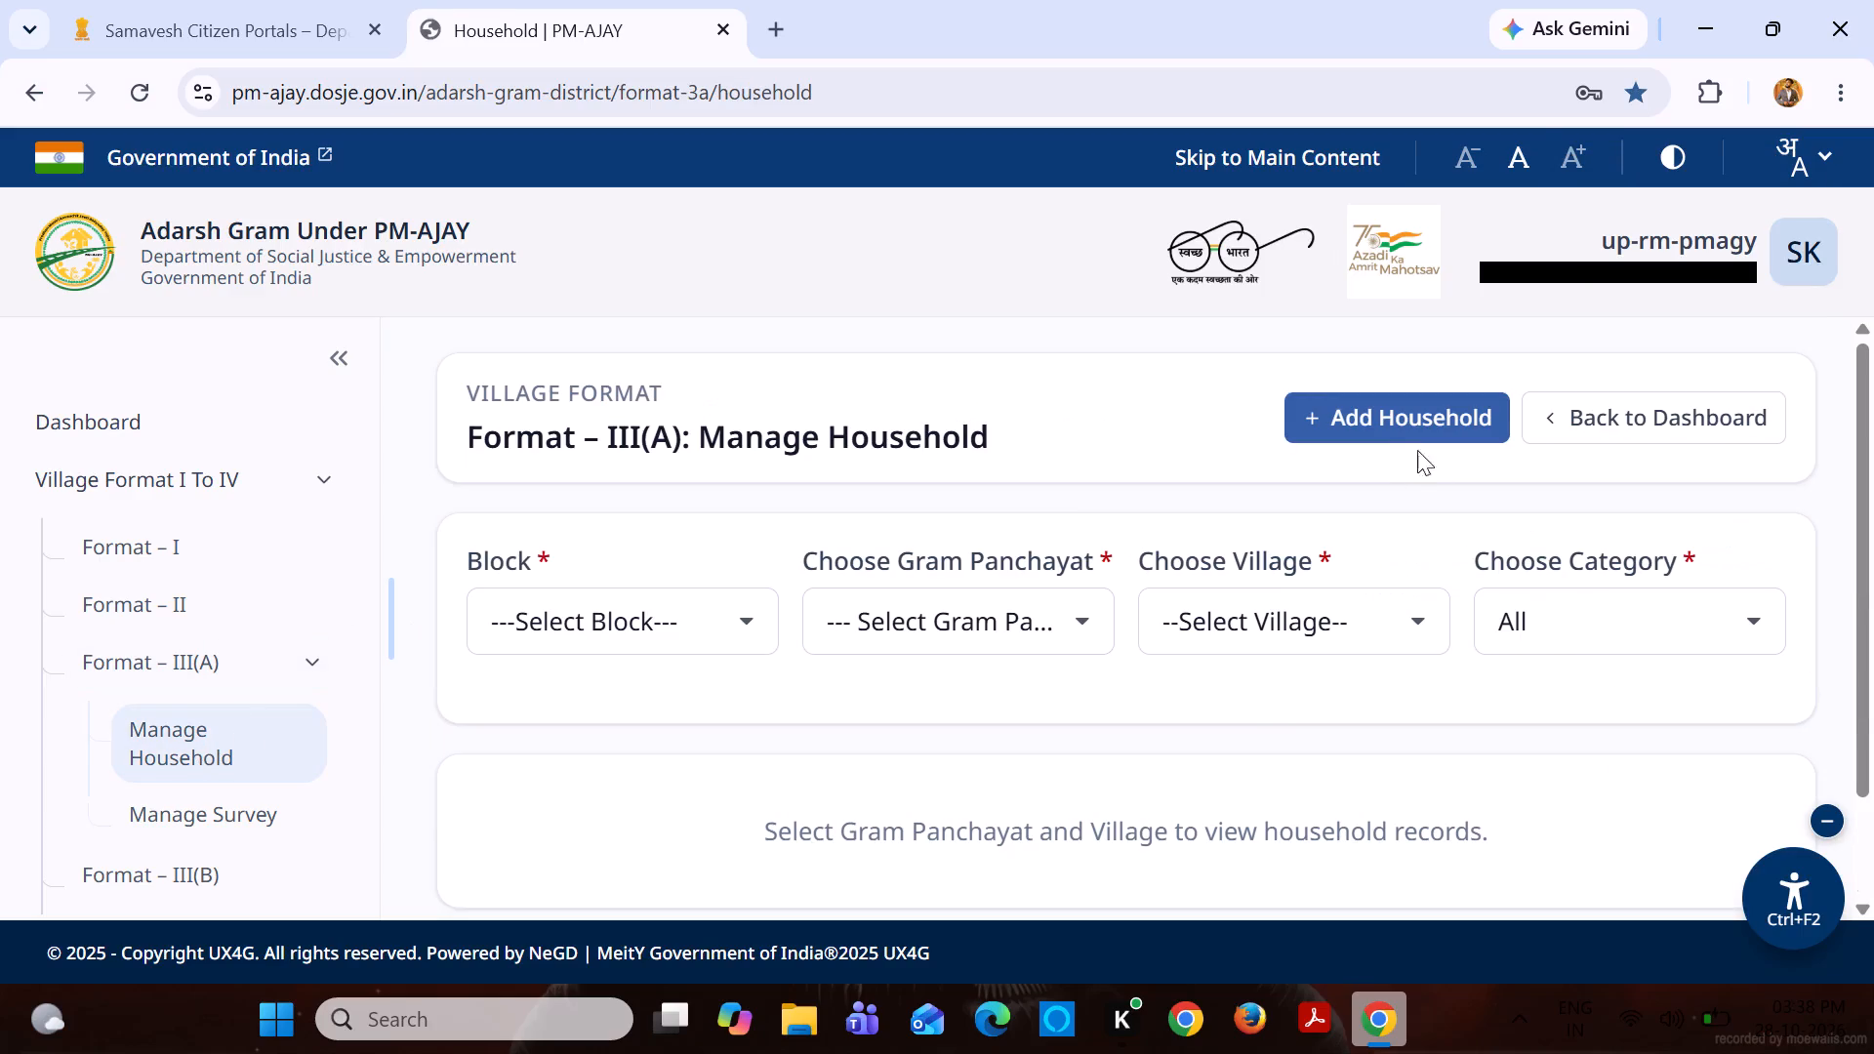
click(1380, 423)
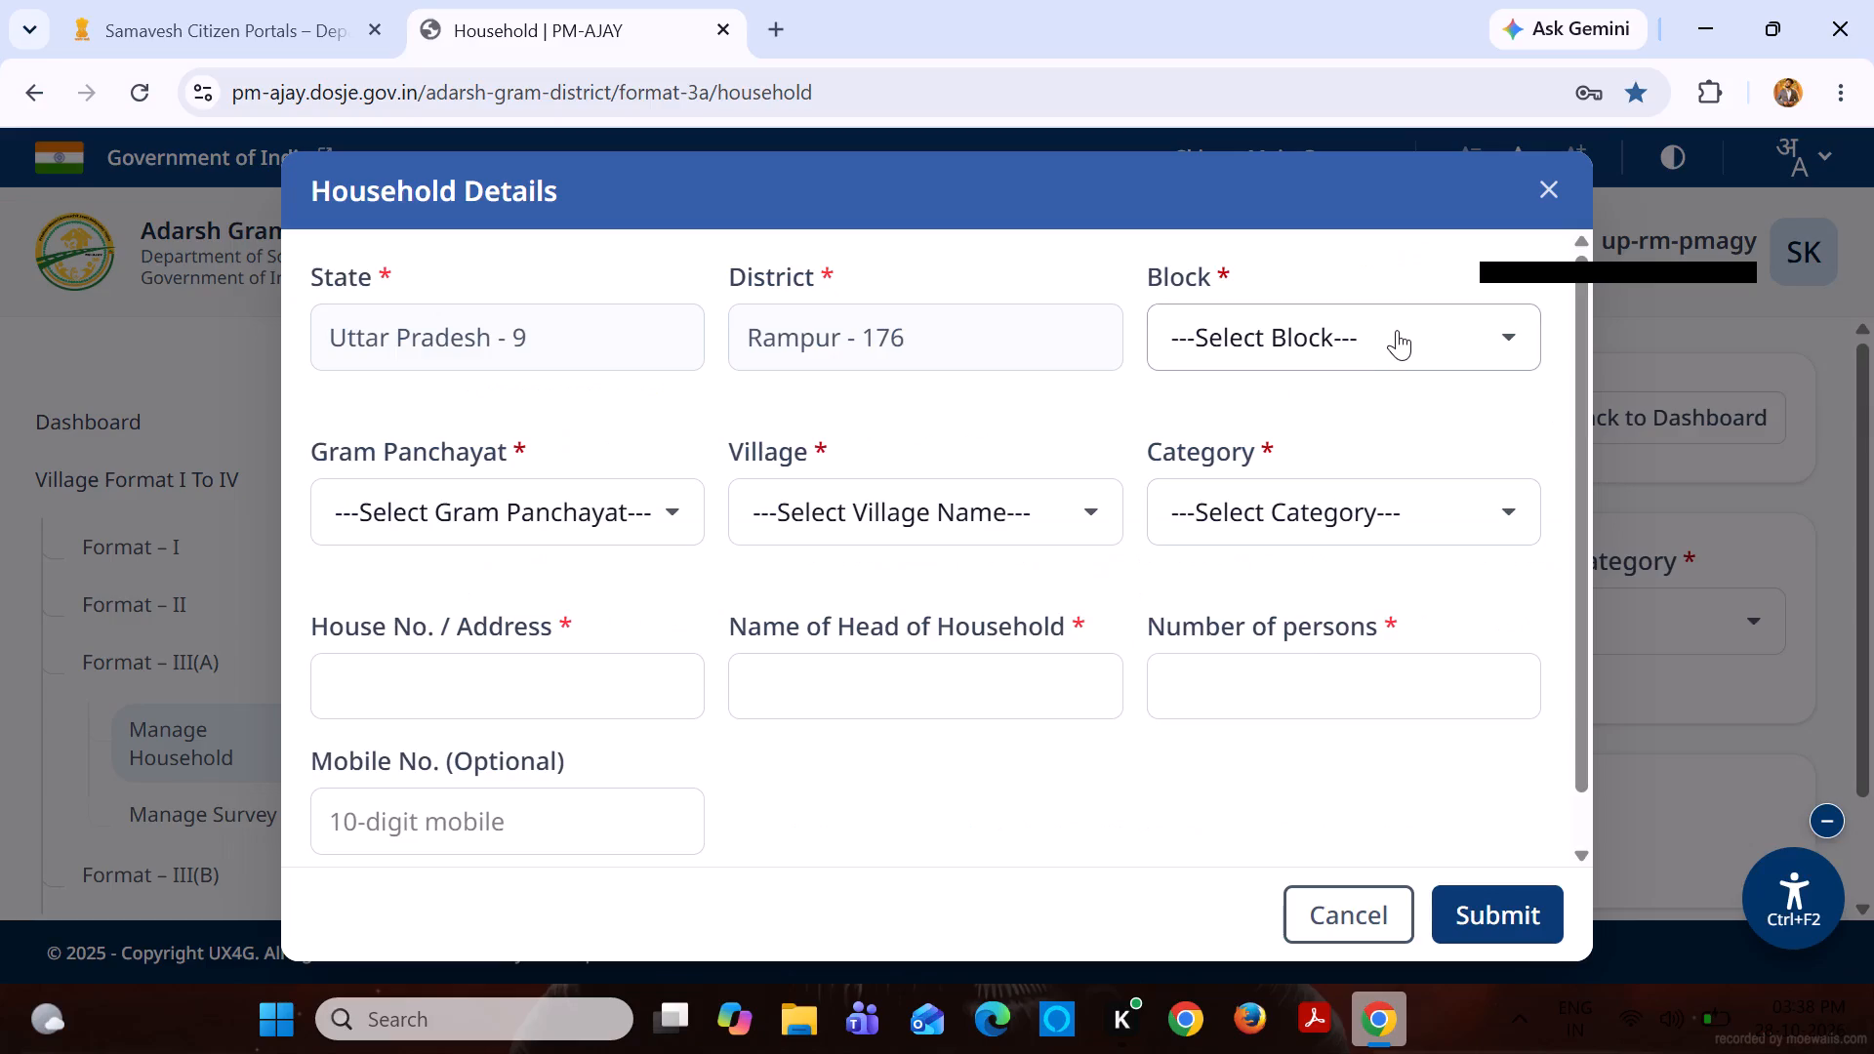
click(1397, 330)
click(1282, 815)
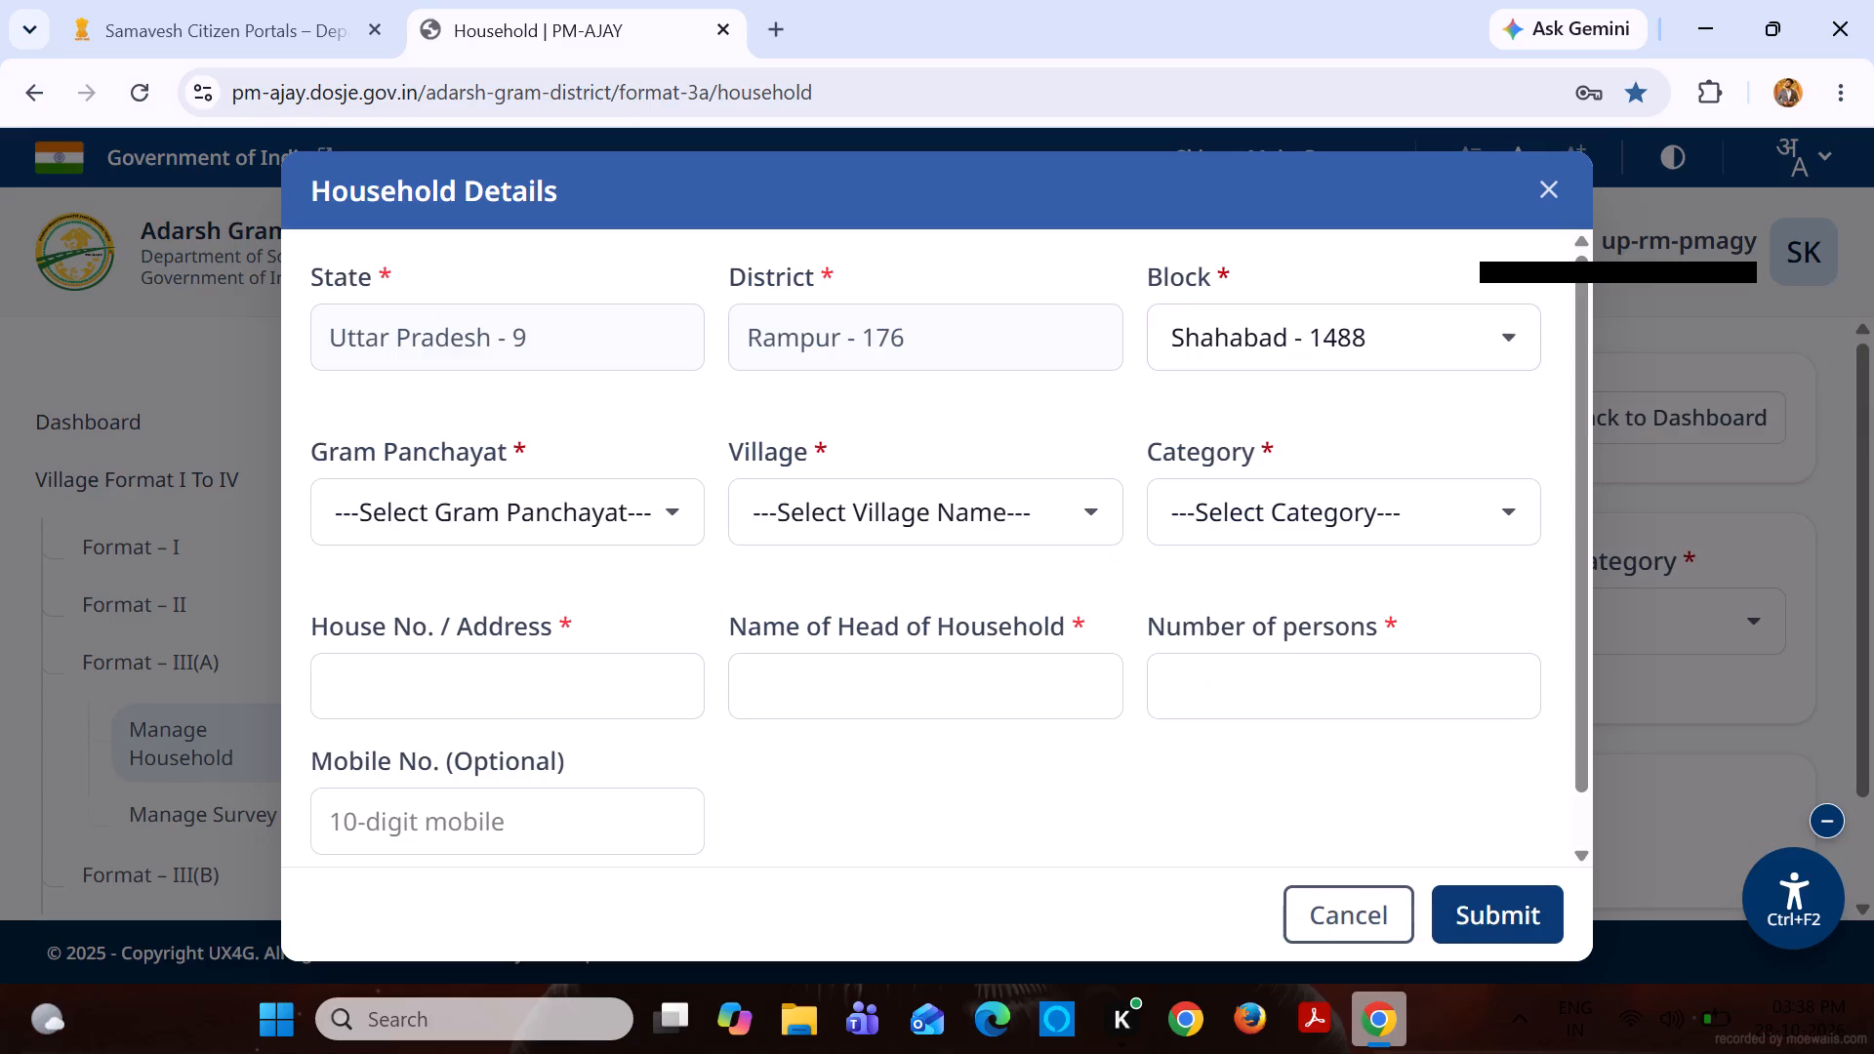
click(611, 510)
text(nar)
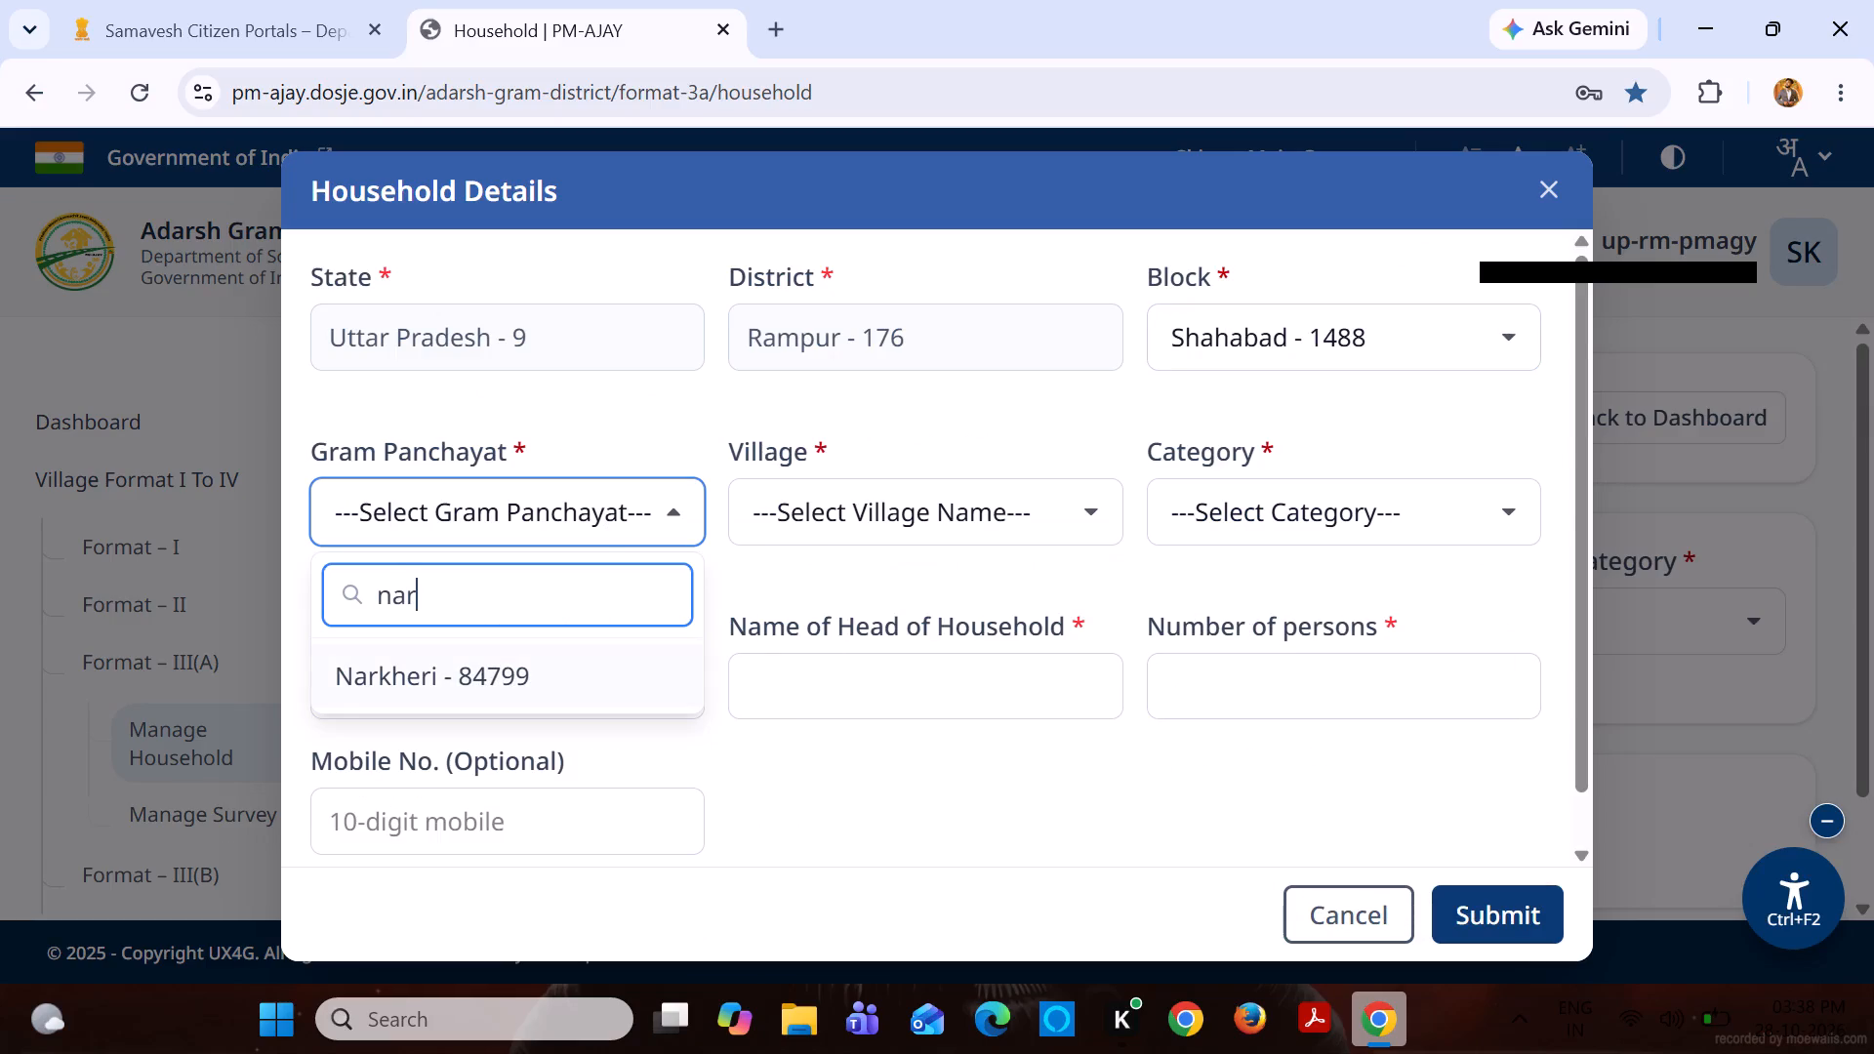
click(458, 677)
click(928, 507)
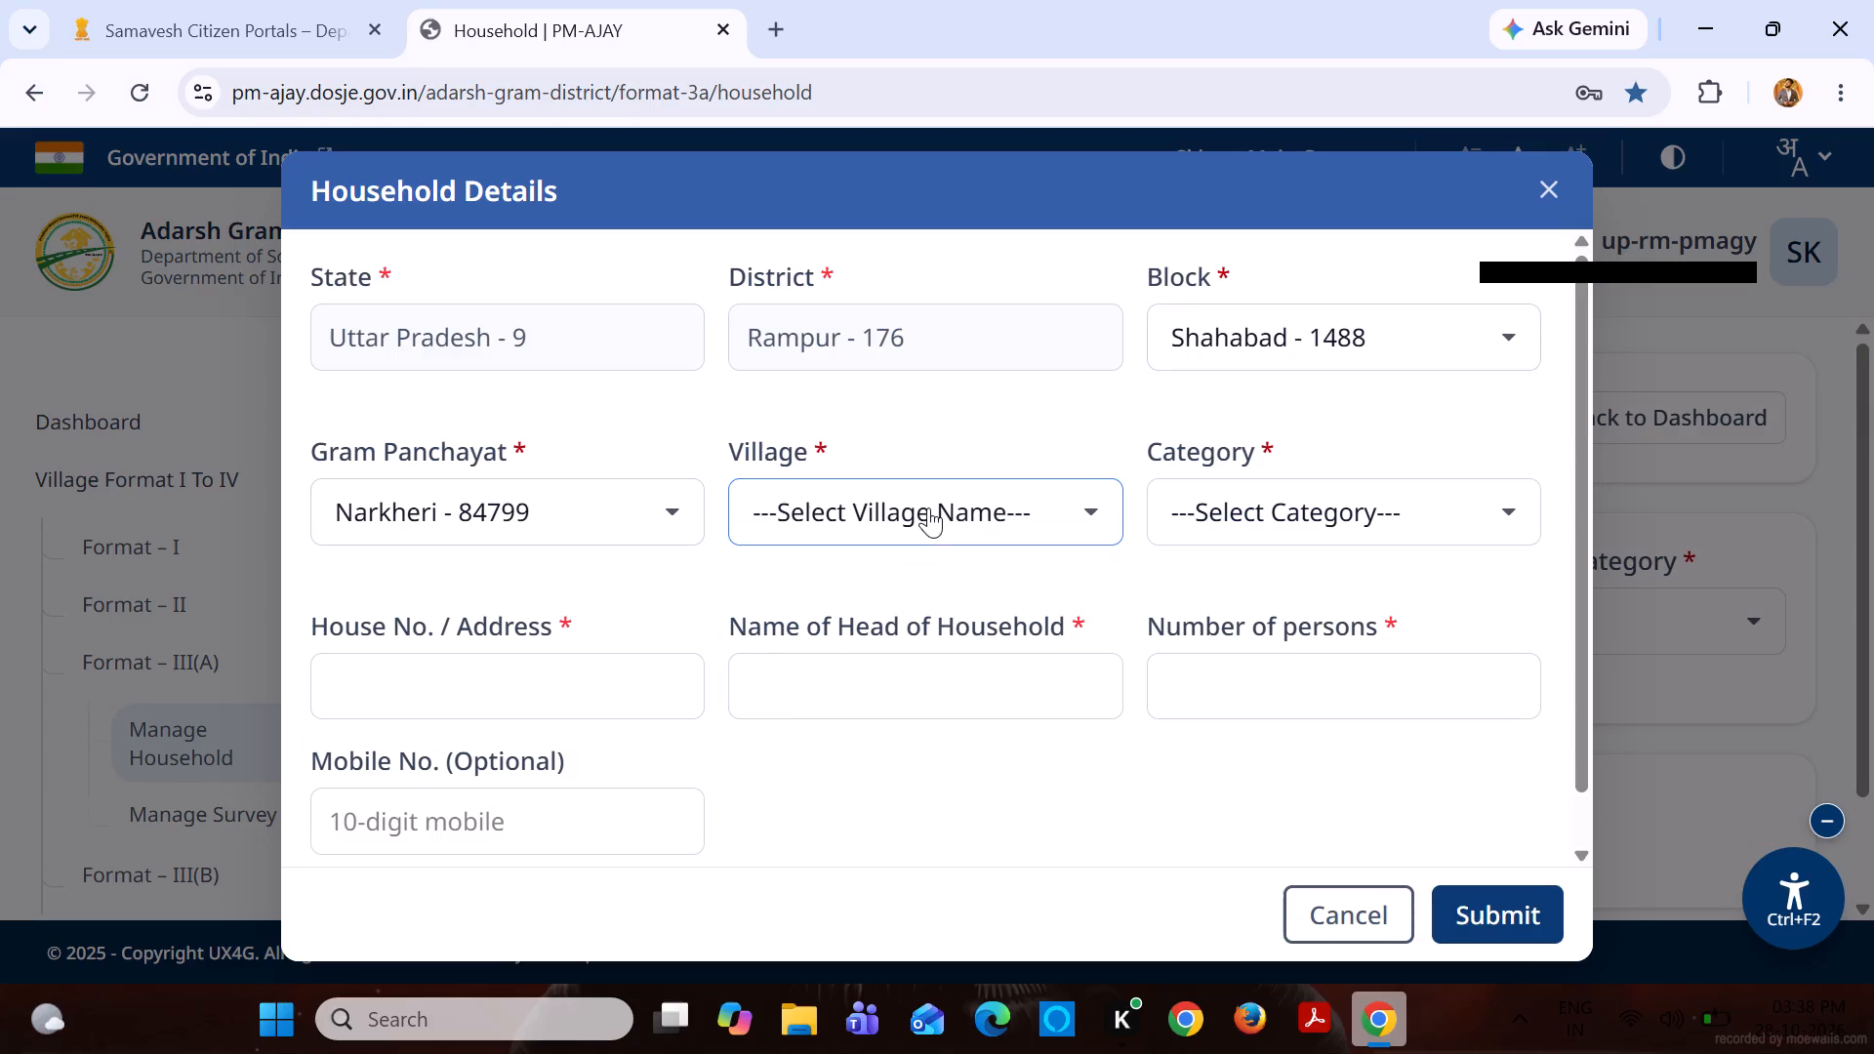
click(841, 644)
click(1257, 515)
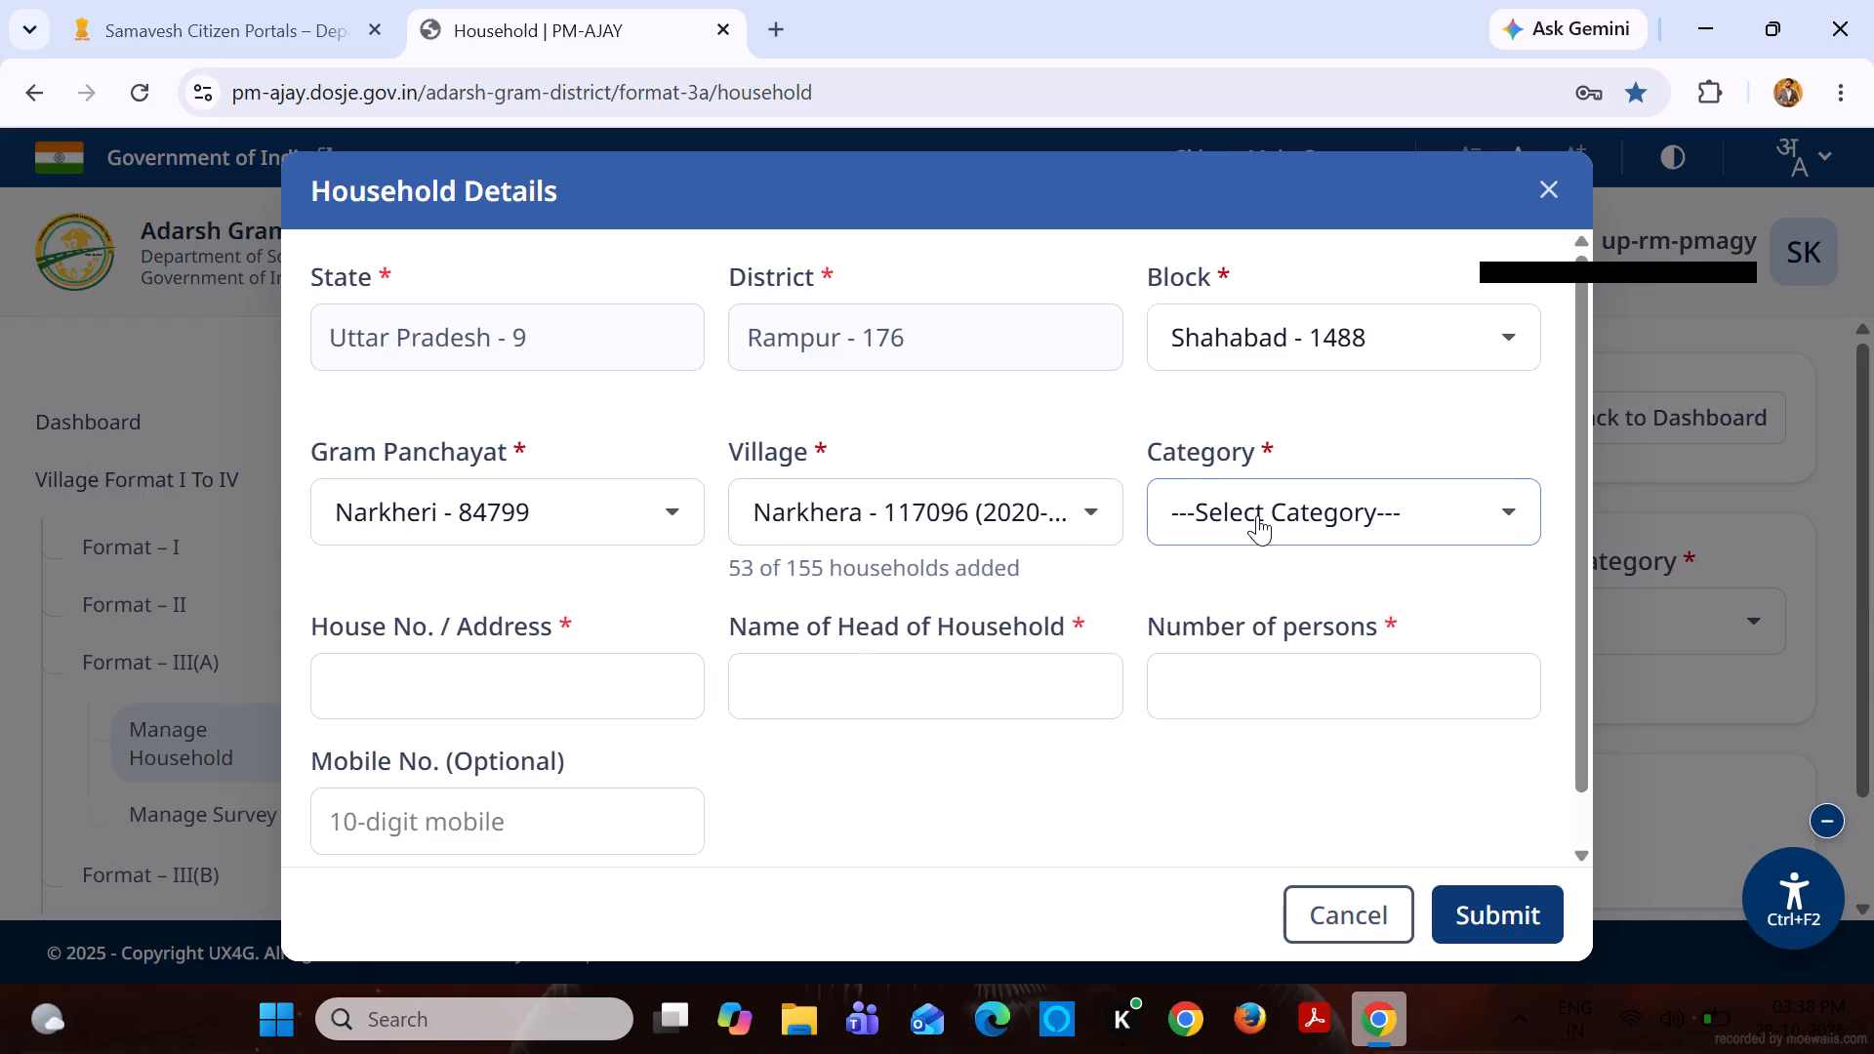
click(1170, 654)
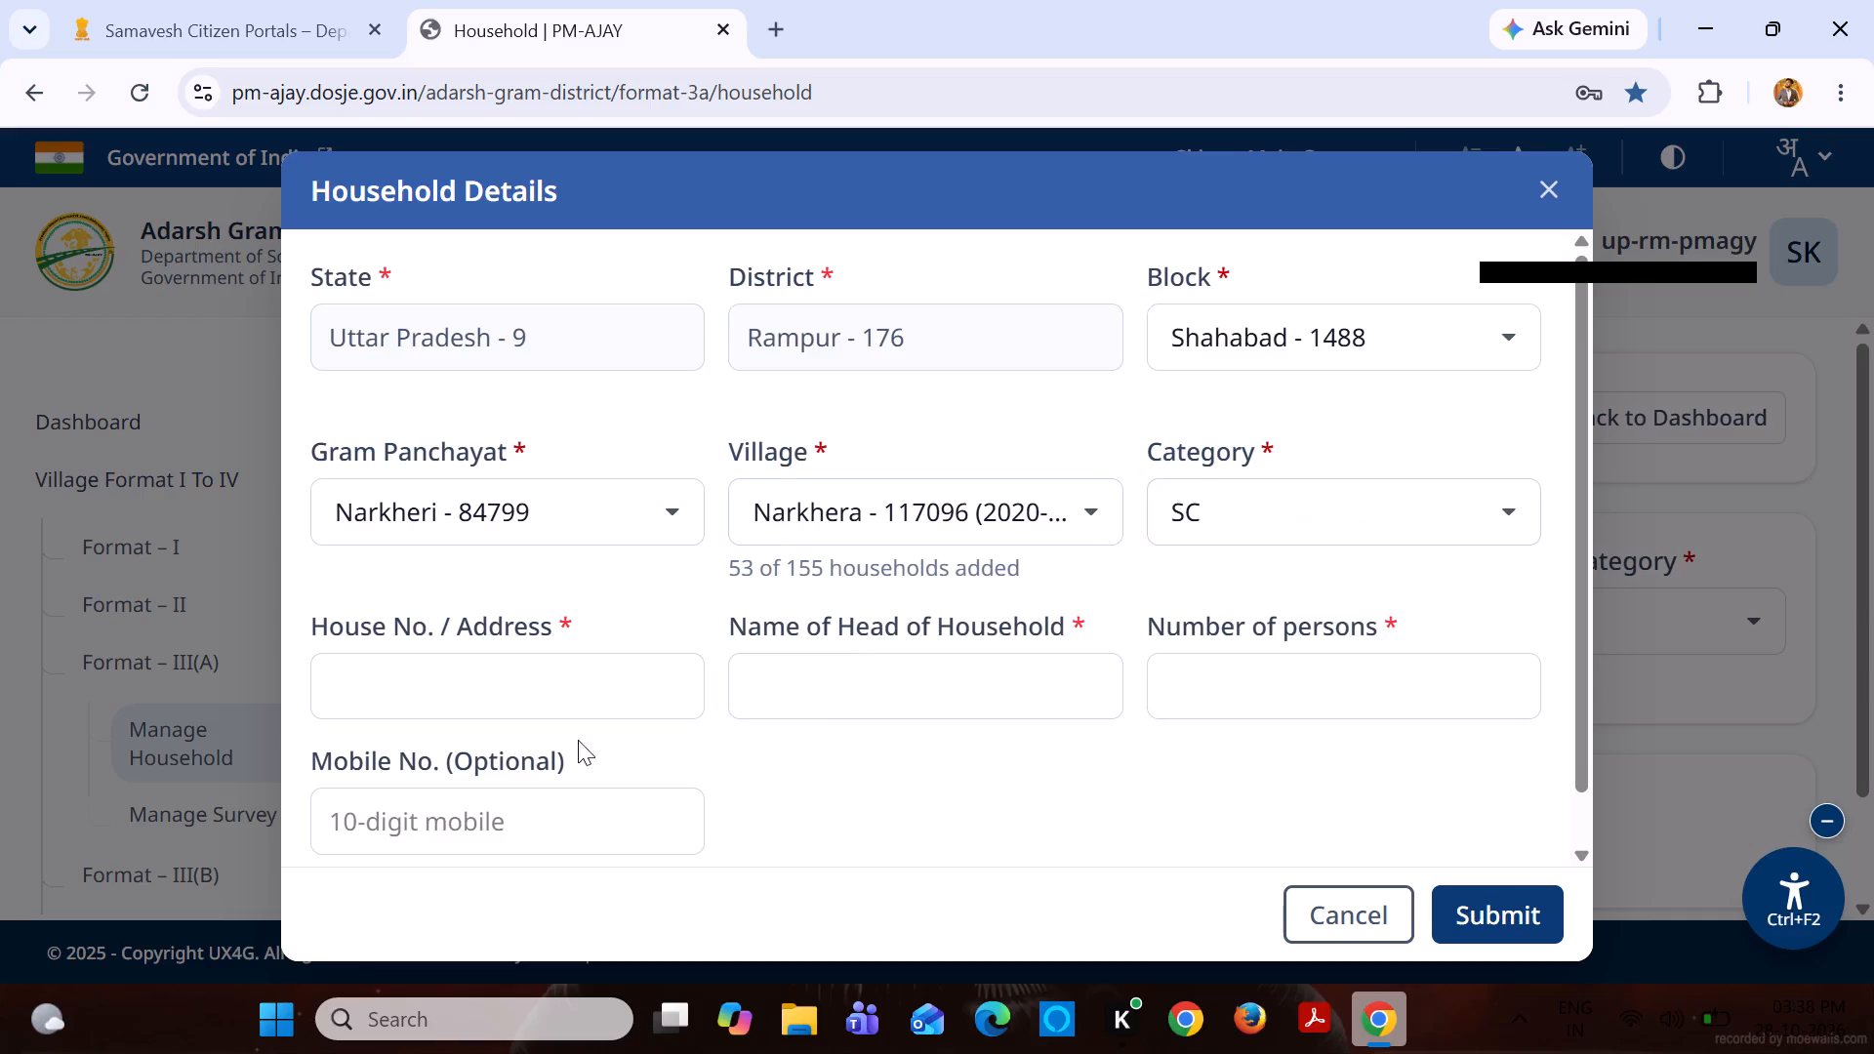
Enter house number 53 and the name of the head of household in the new household record.
click(548, 712)
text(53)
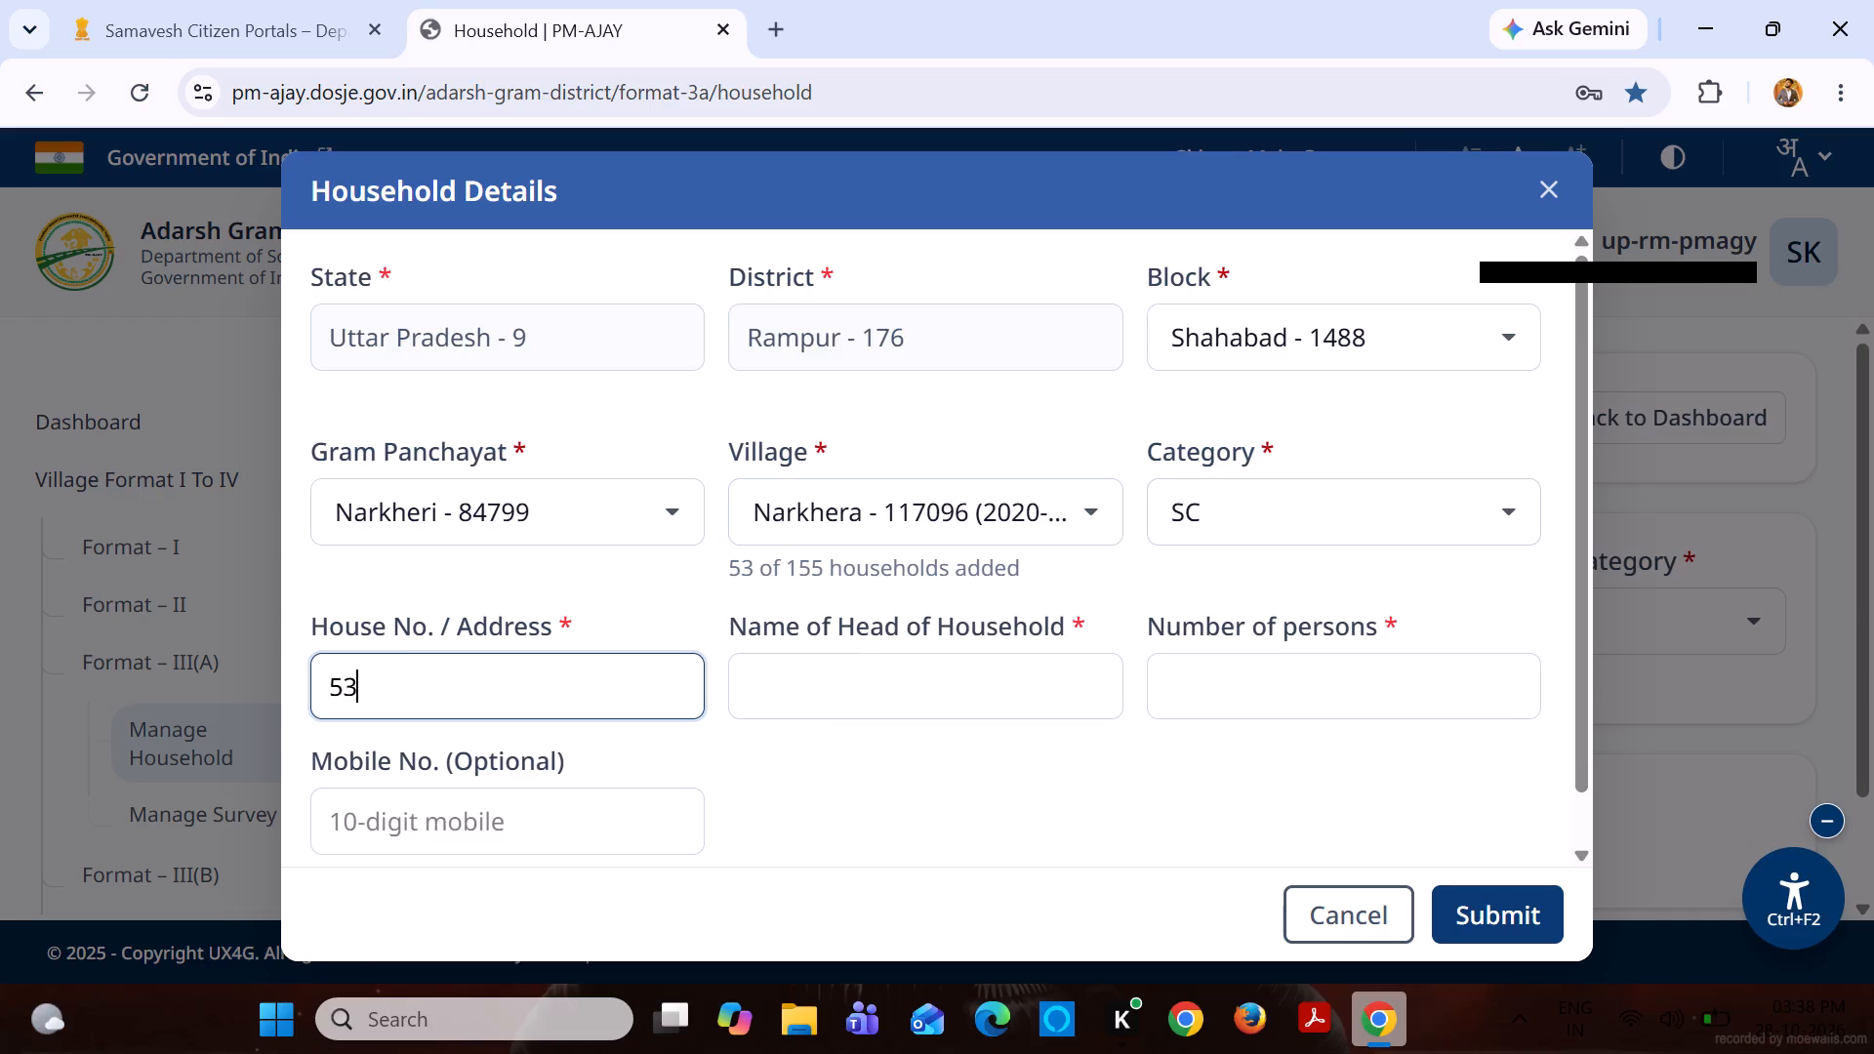
click(858, 701)
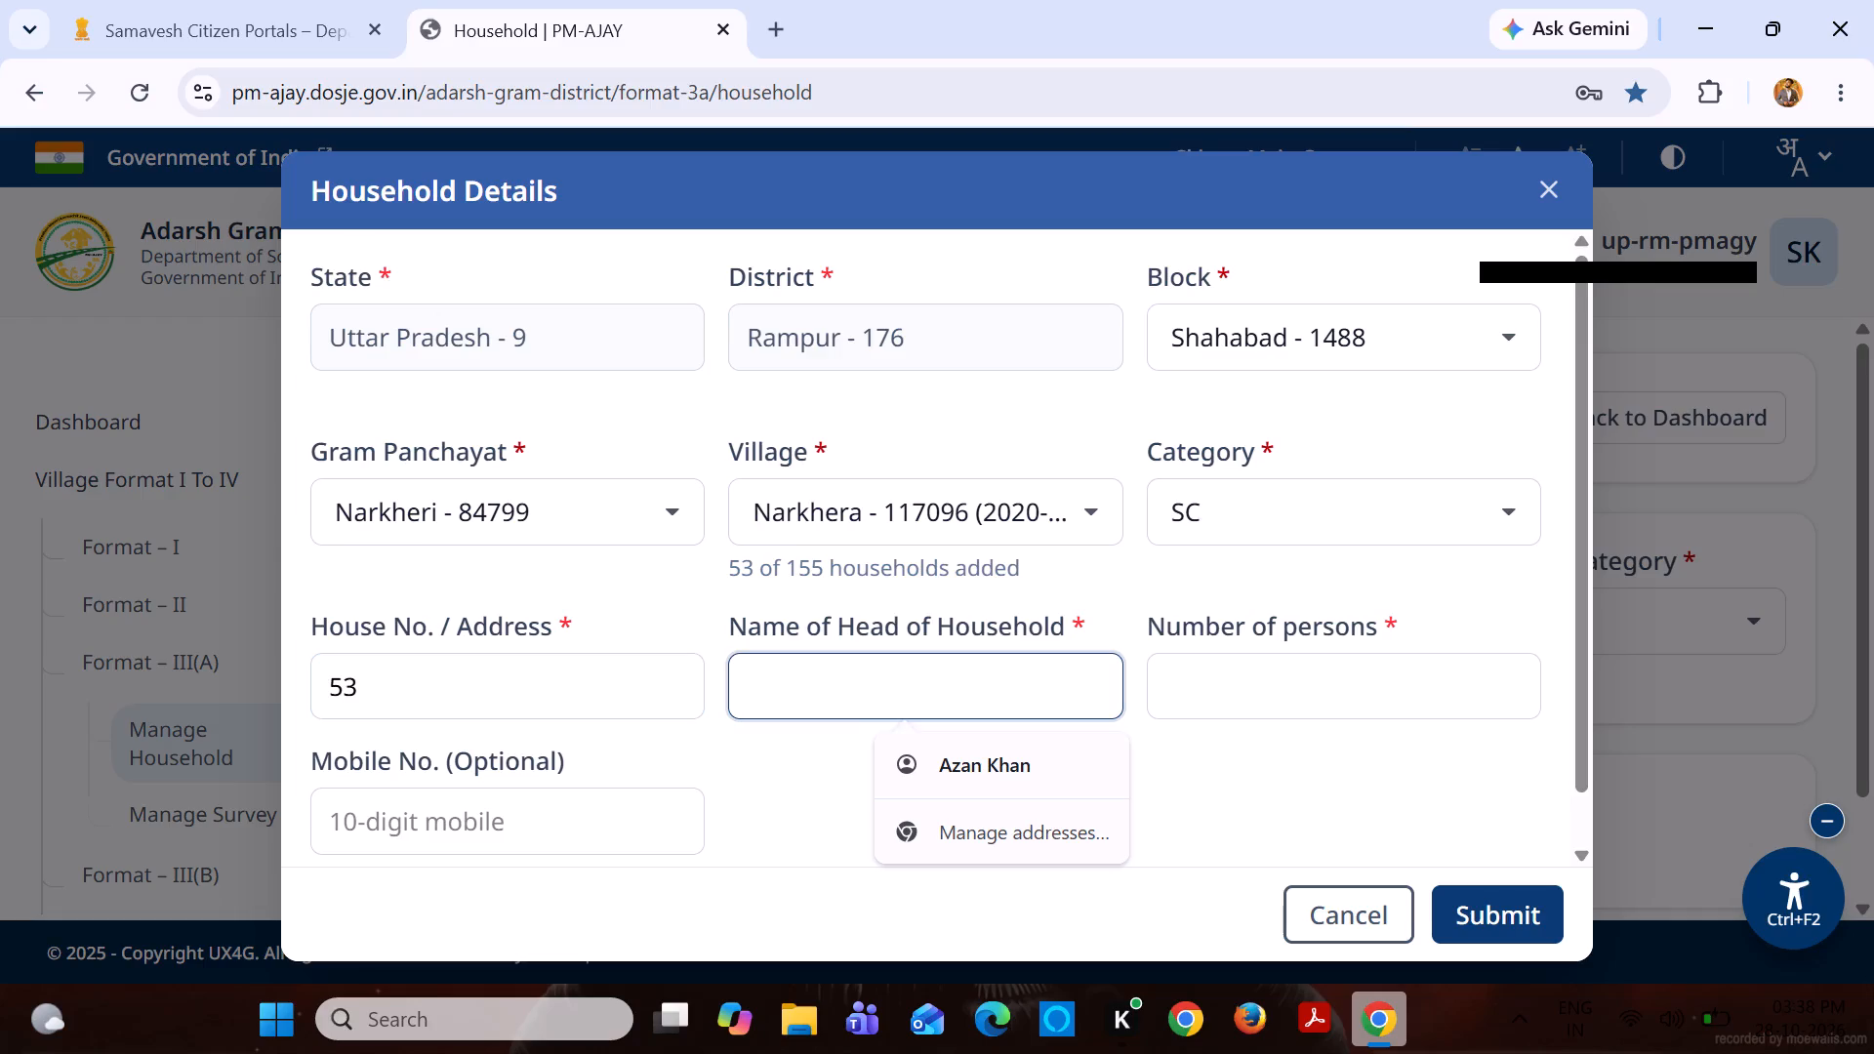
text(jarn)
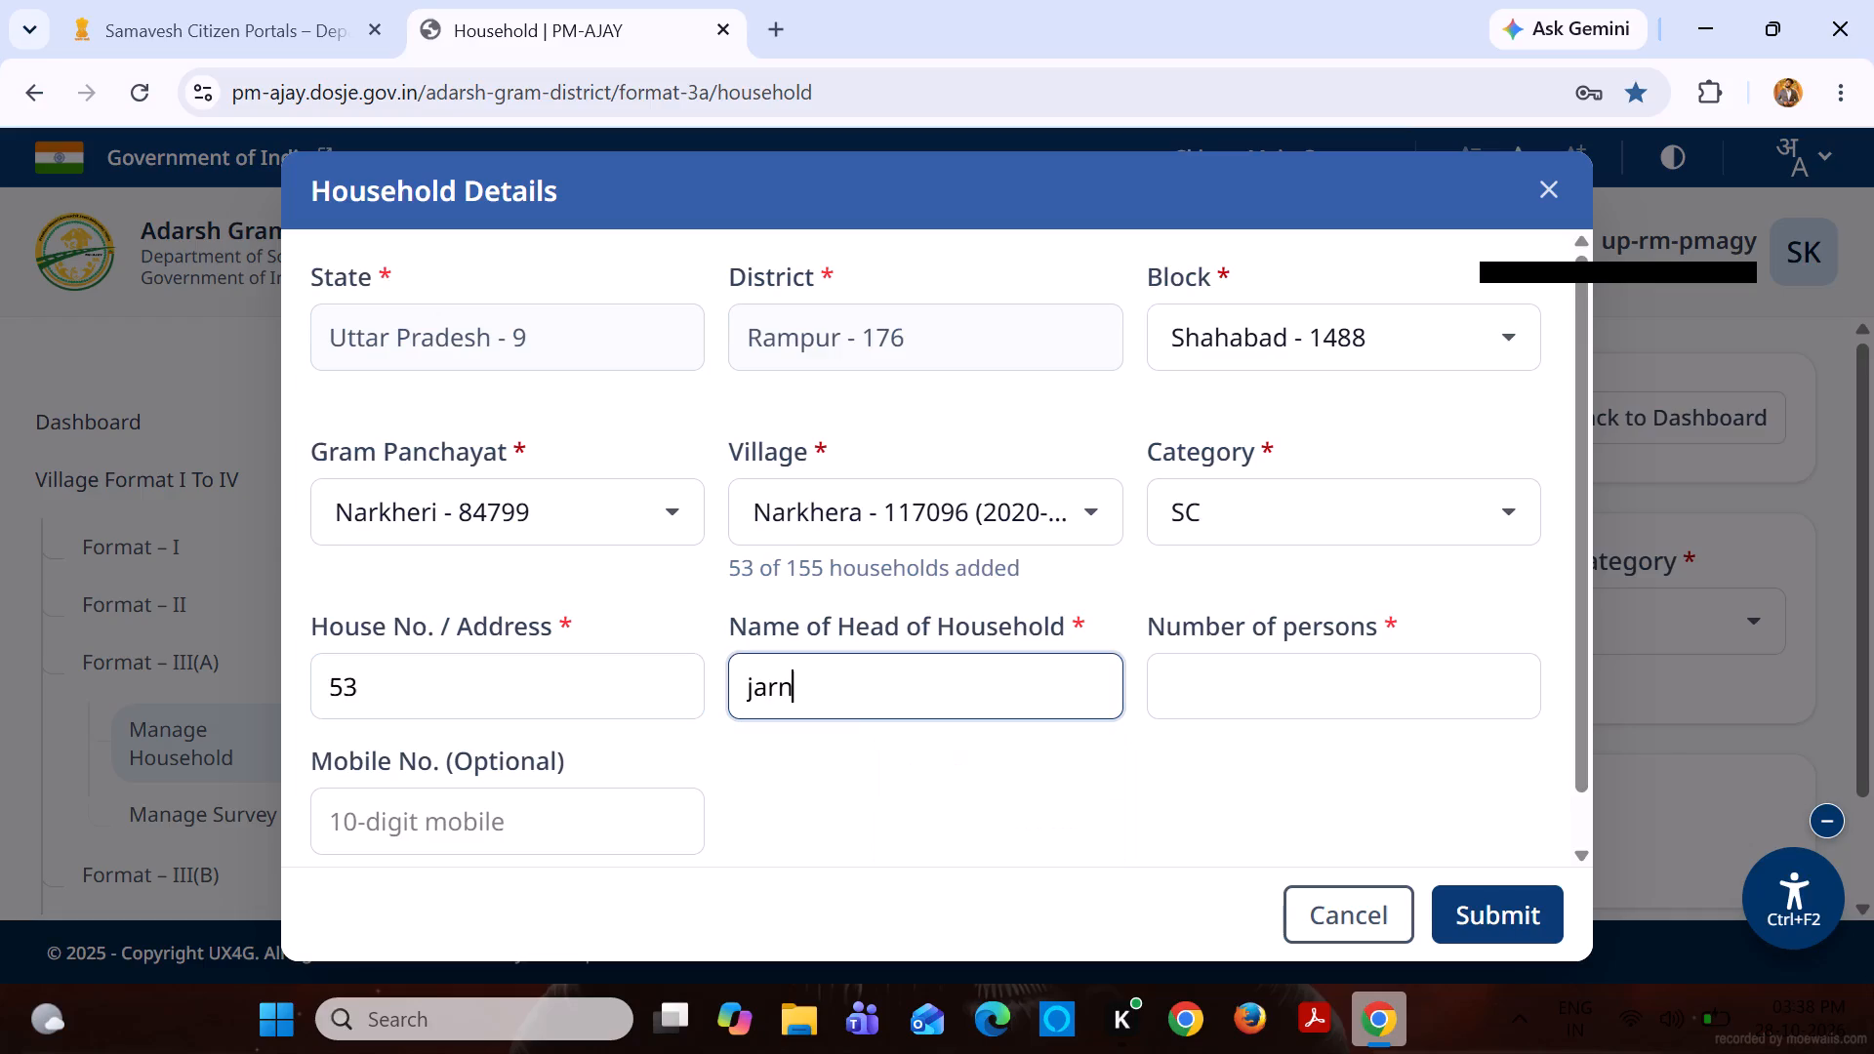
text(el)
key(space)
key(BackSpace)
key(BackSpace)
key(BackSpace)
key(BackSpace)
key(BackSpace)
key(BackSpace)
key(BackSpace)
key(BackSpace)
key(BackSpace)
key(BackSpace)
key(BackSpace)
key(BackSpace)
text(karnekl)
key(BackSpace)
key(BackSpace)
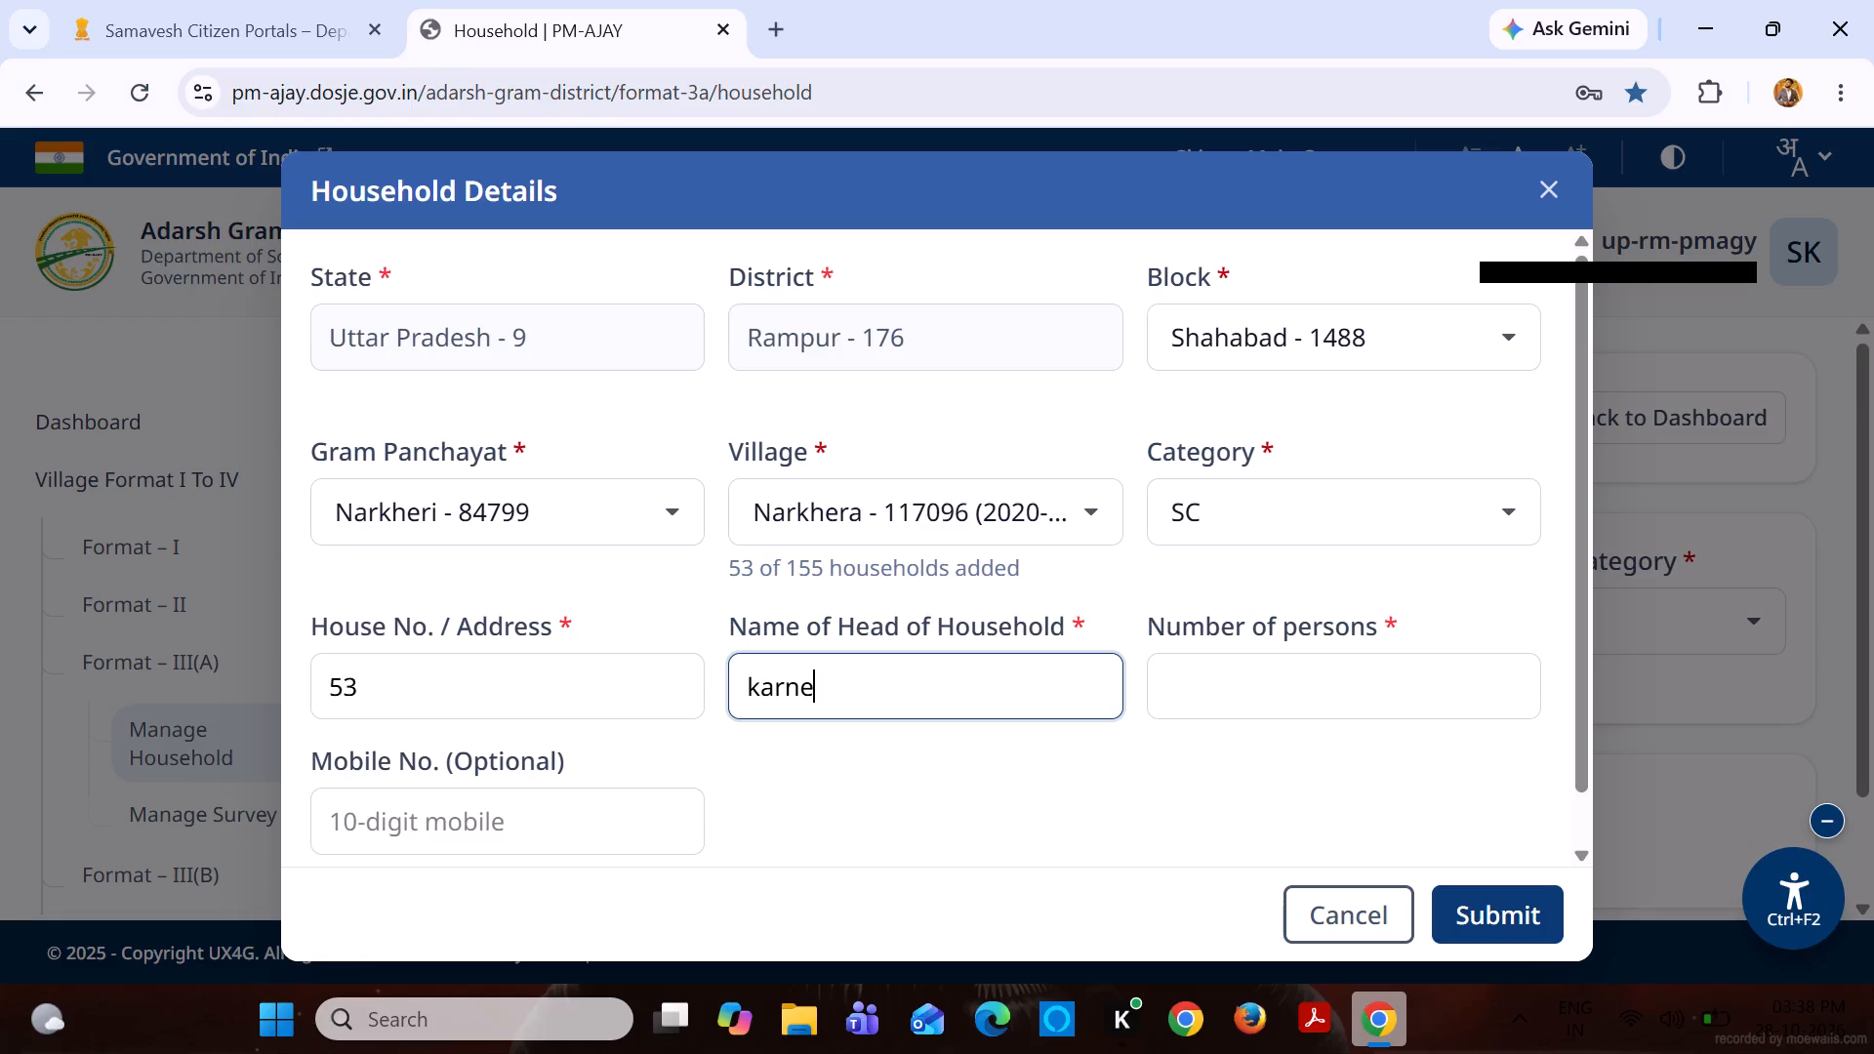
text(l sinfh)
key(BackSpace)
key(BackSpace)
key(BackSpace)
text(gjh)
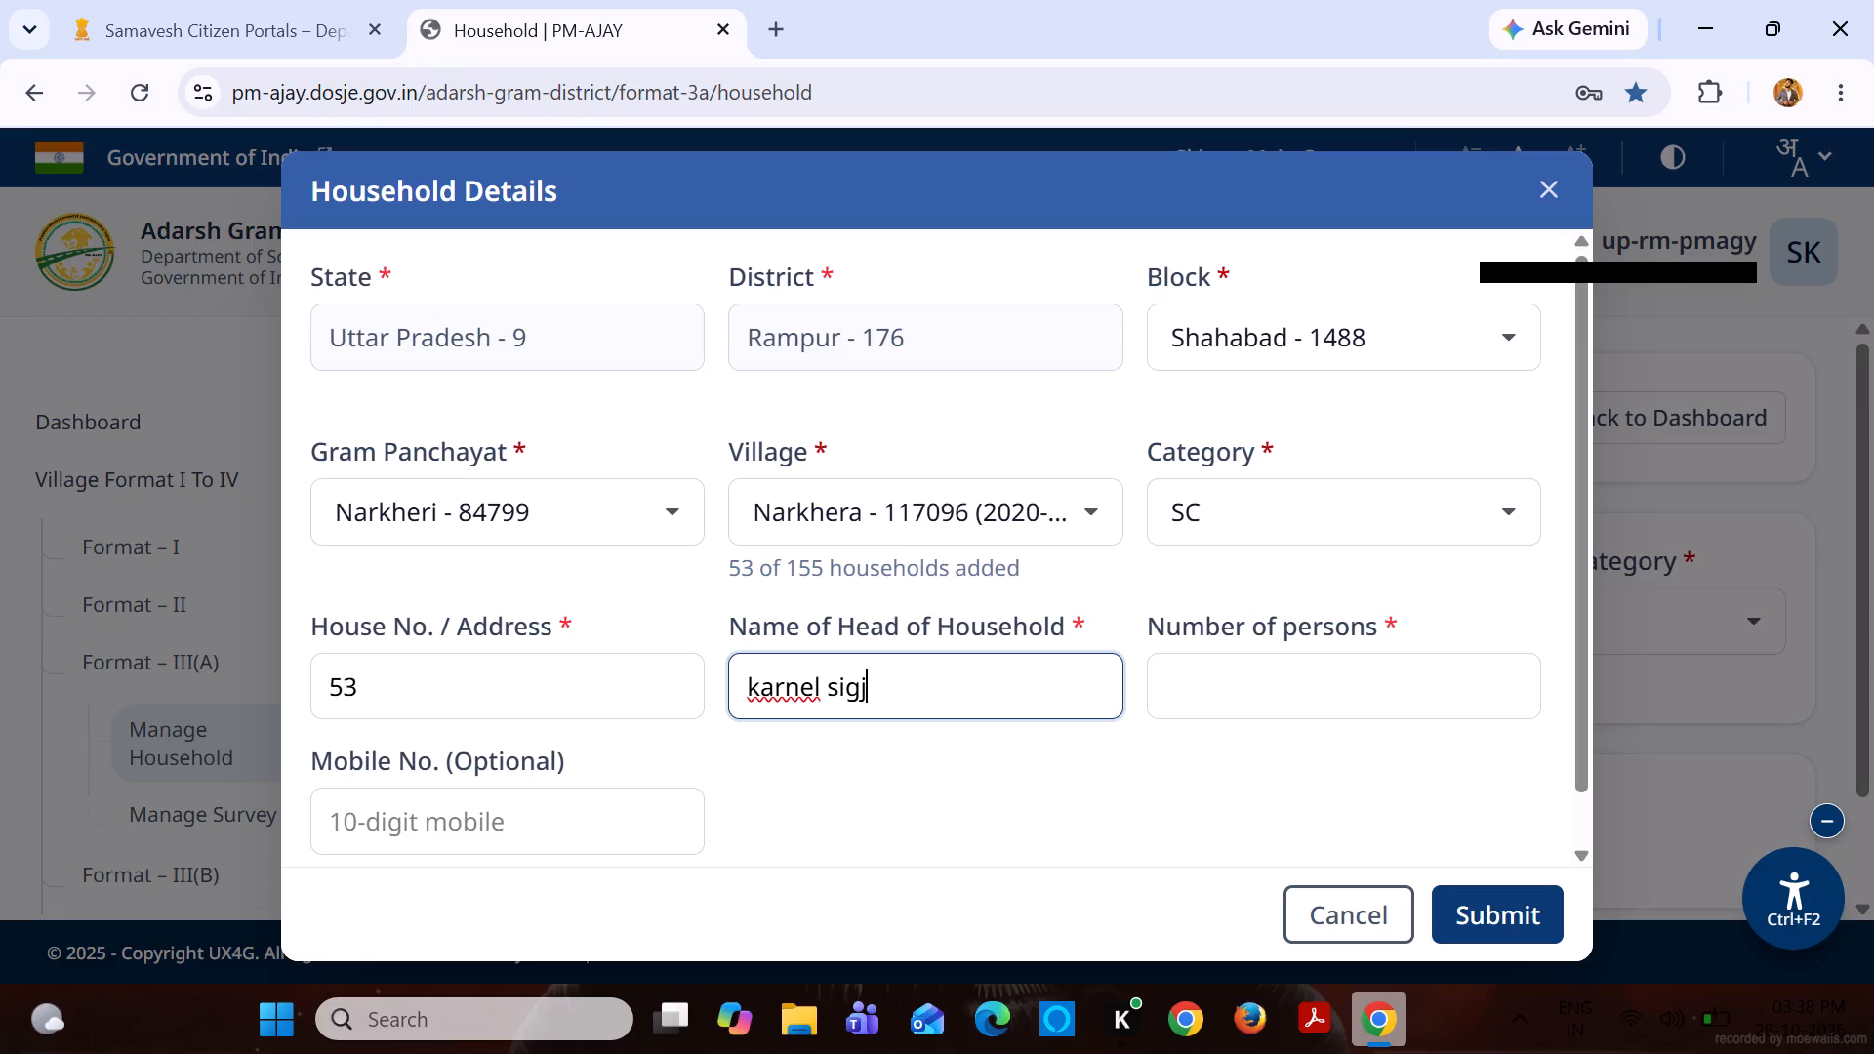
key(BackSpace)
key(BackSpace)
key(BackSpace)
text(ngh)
Set the number of persons to 6 and submit the household record.
click(1248, 709)
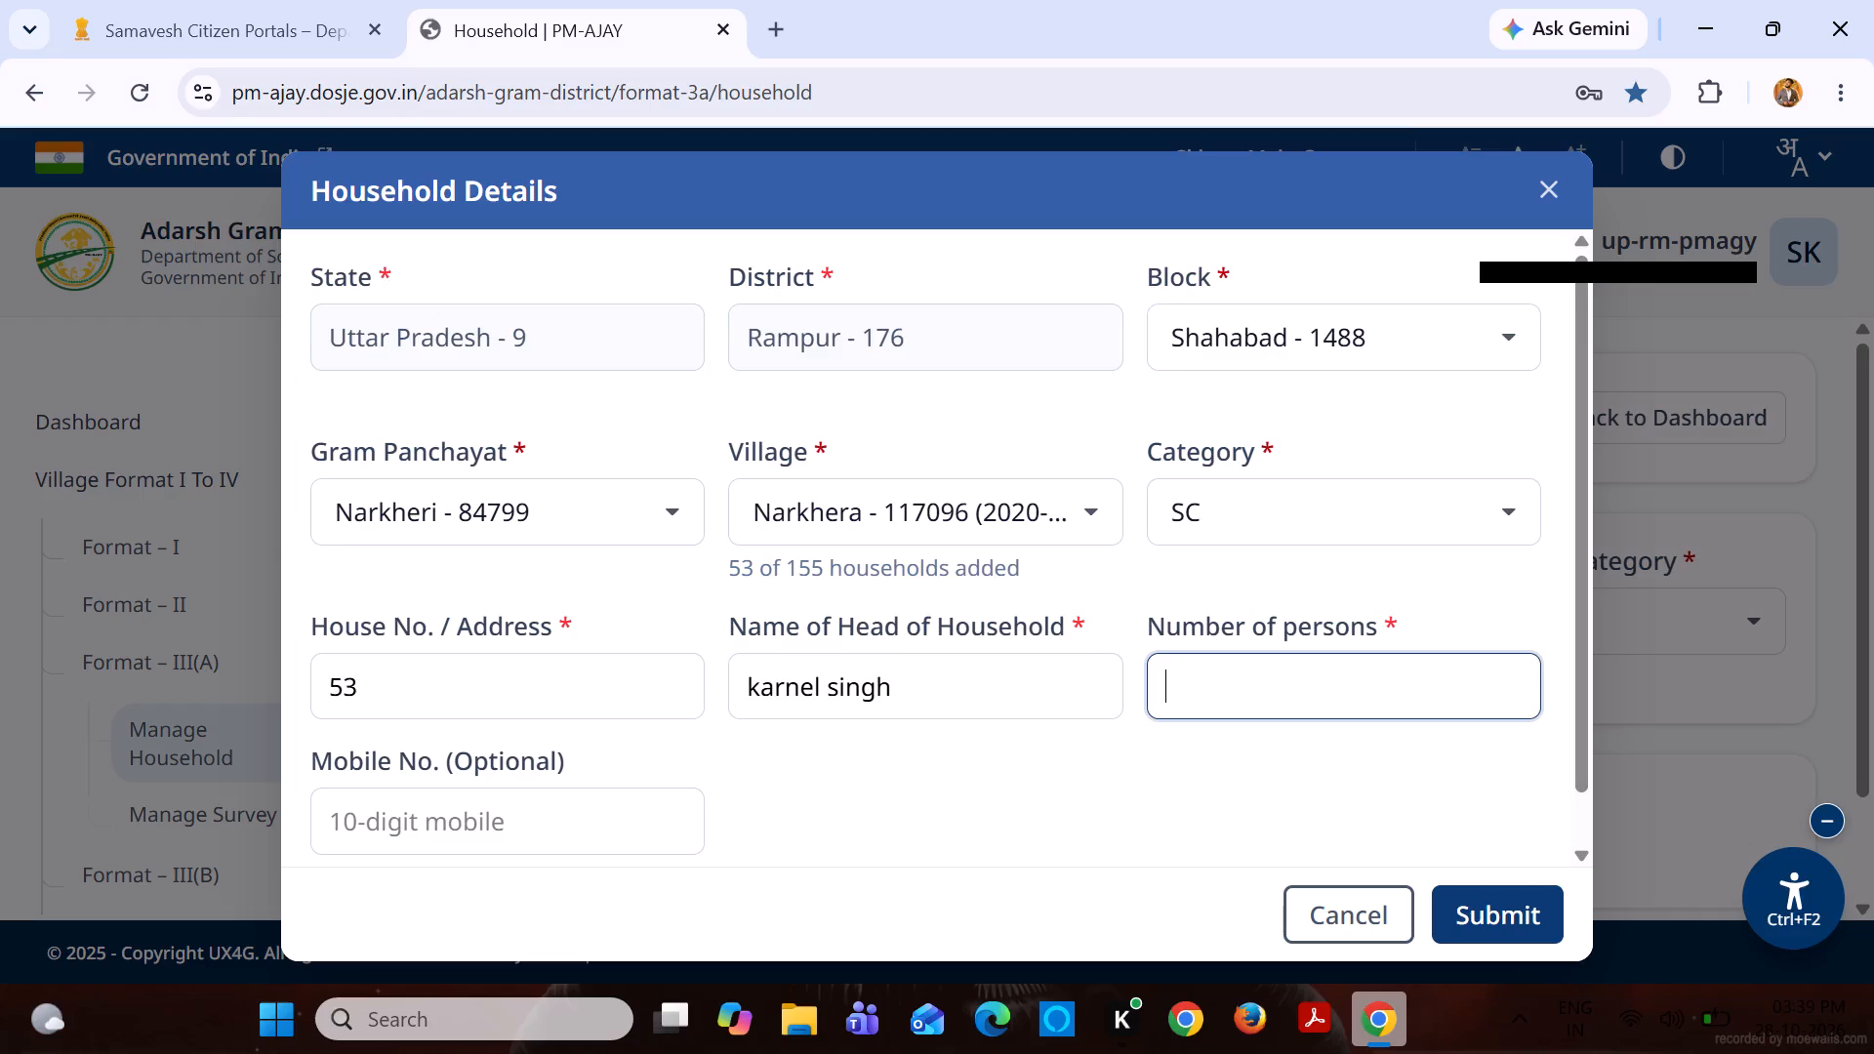
click(1248, 709)
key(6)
click(1499, 905)
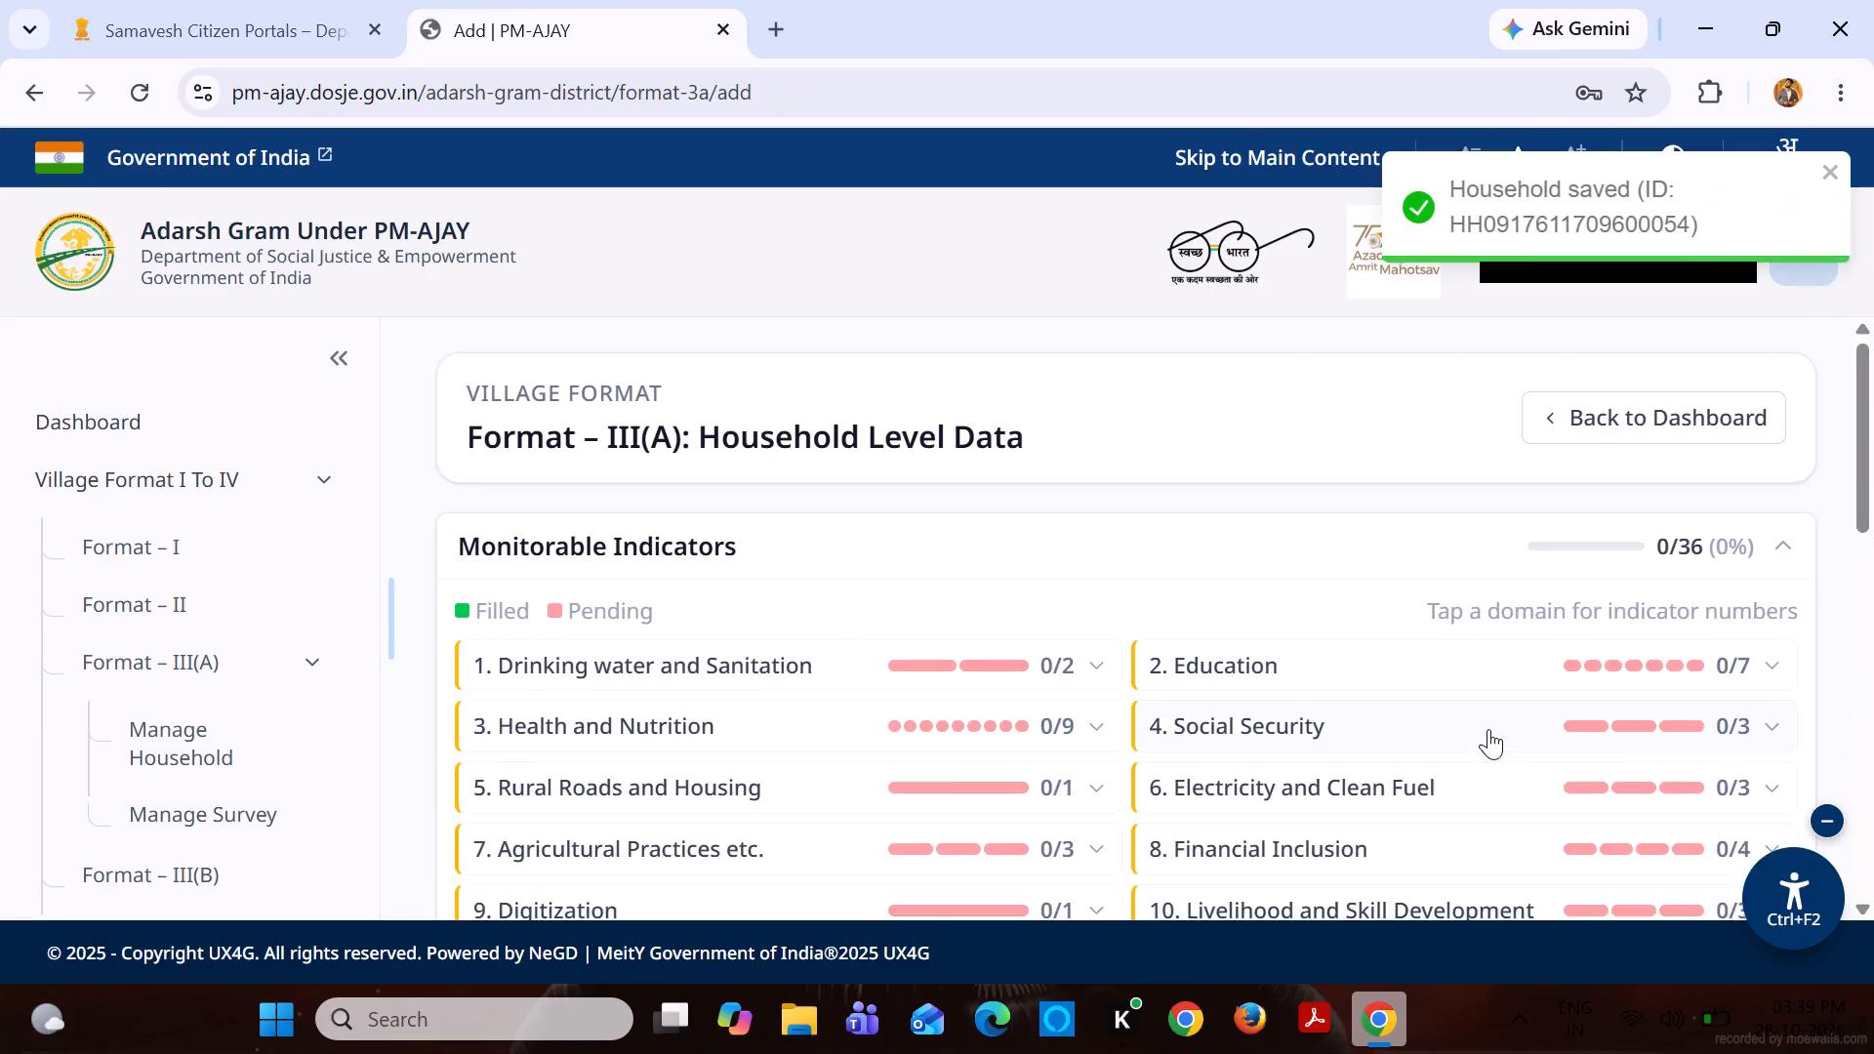
Choose the 1 – Drinking water and Sanitation domain, answer Yes to having an IHHL and No to open defecation (1.5), and submit it.
scroll(1488, 729, down, 10)
click(1651, 538)
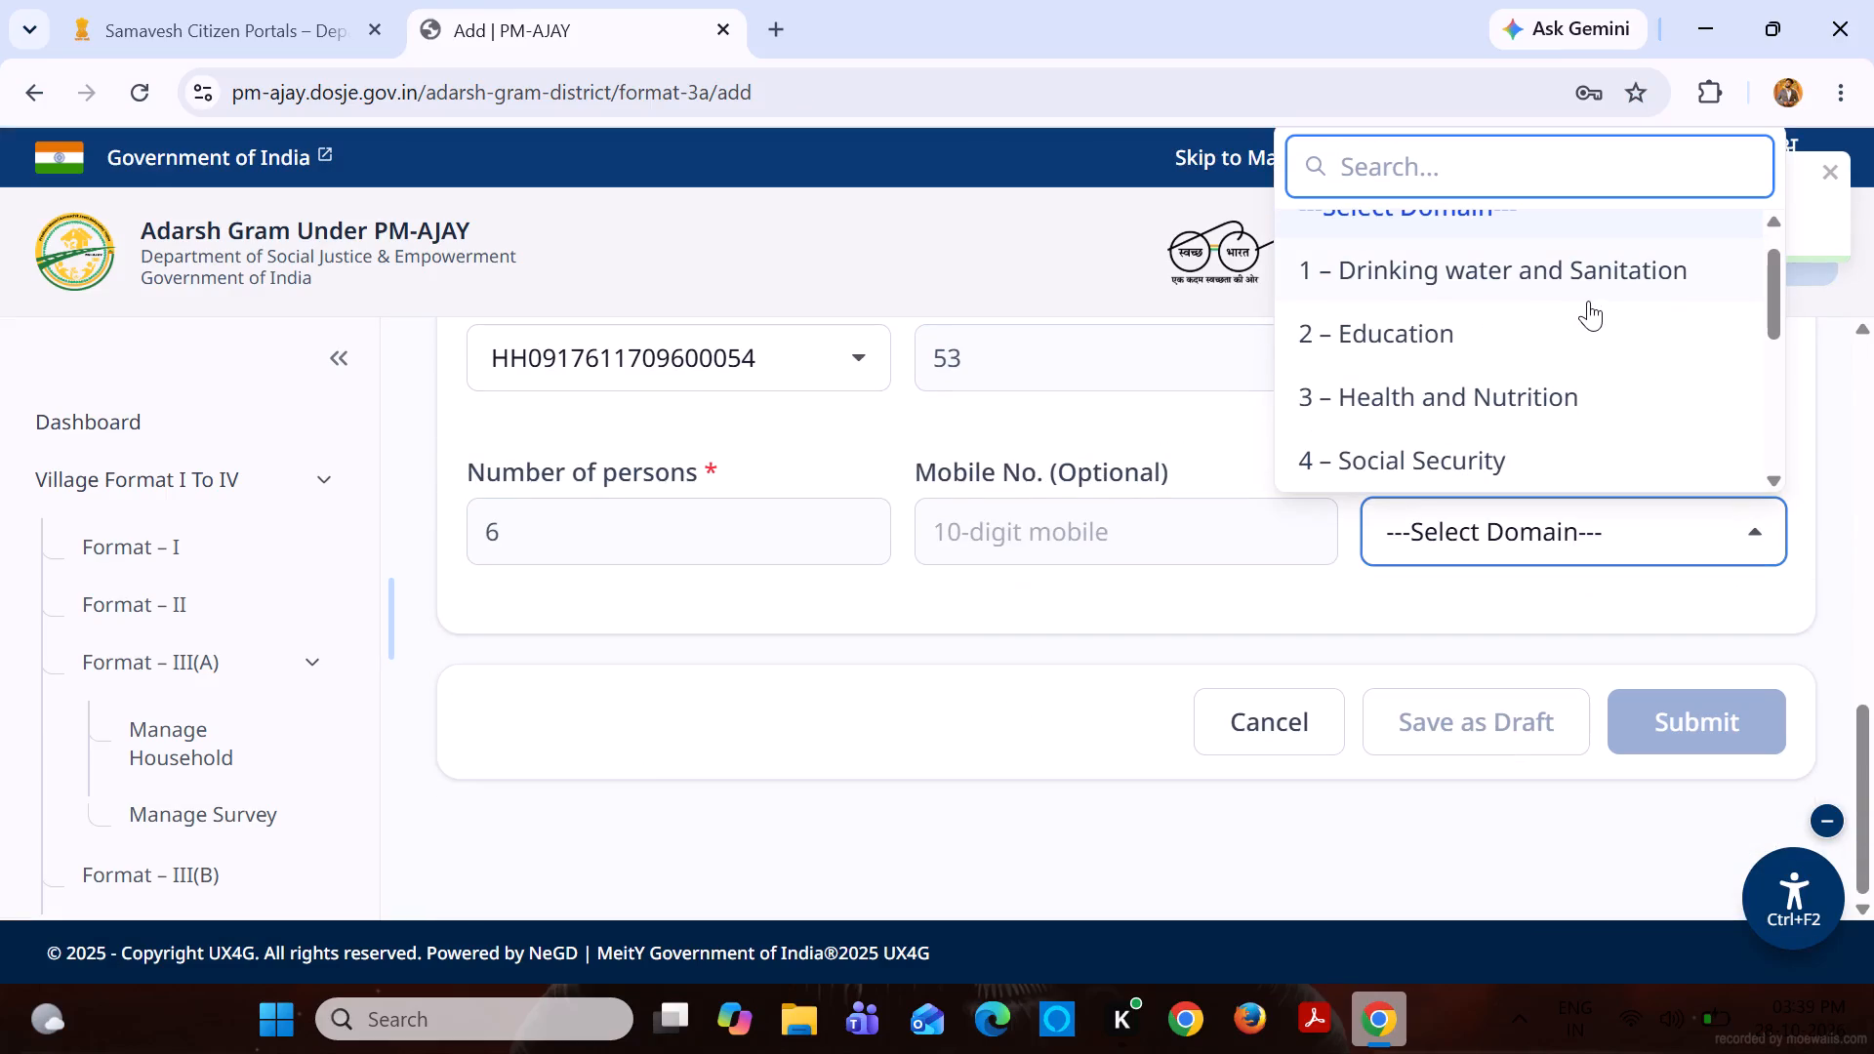
click(1593, 280)
scroll(1563, 562, down, 3)
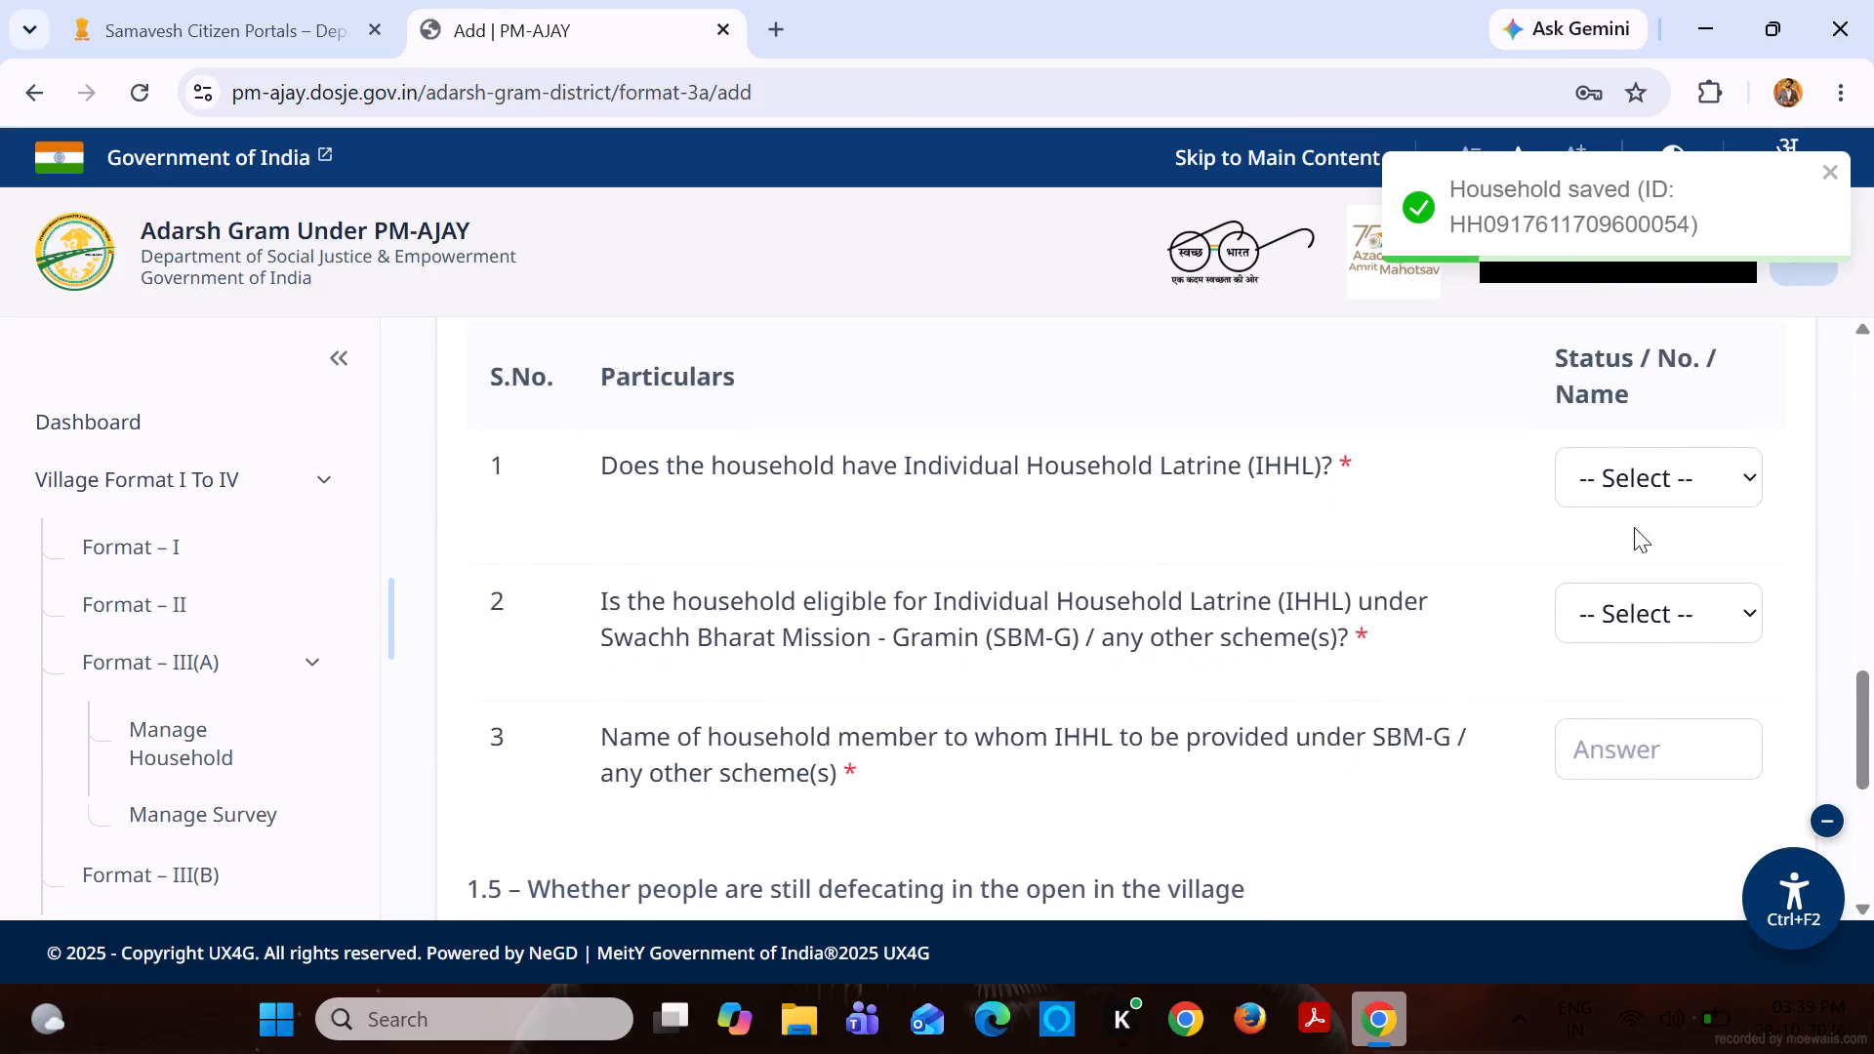
click(1672, 475)
click(1649, 573)
scroll(1649, 573, down, 2)
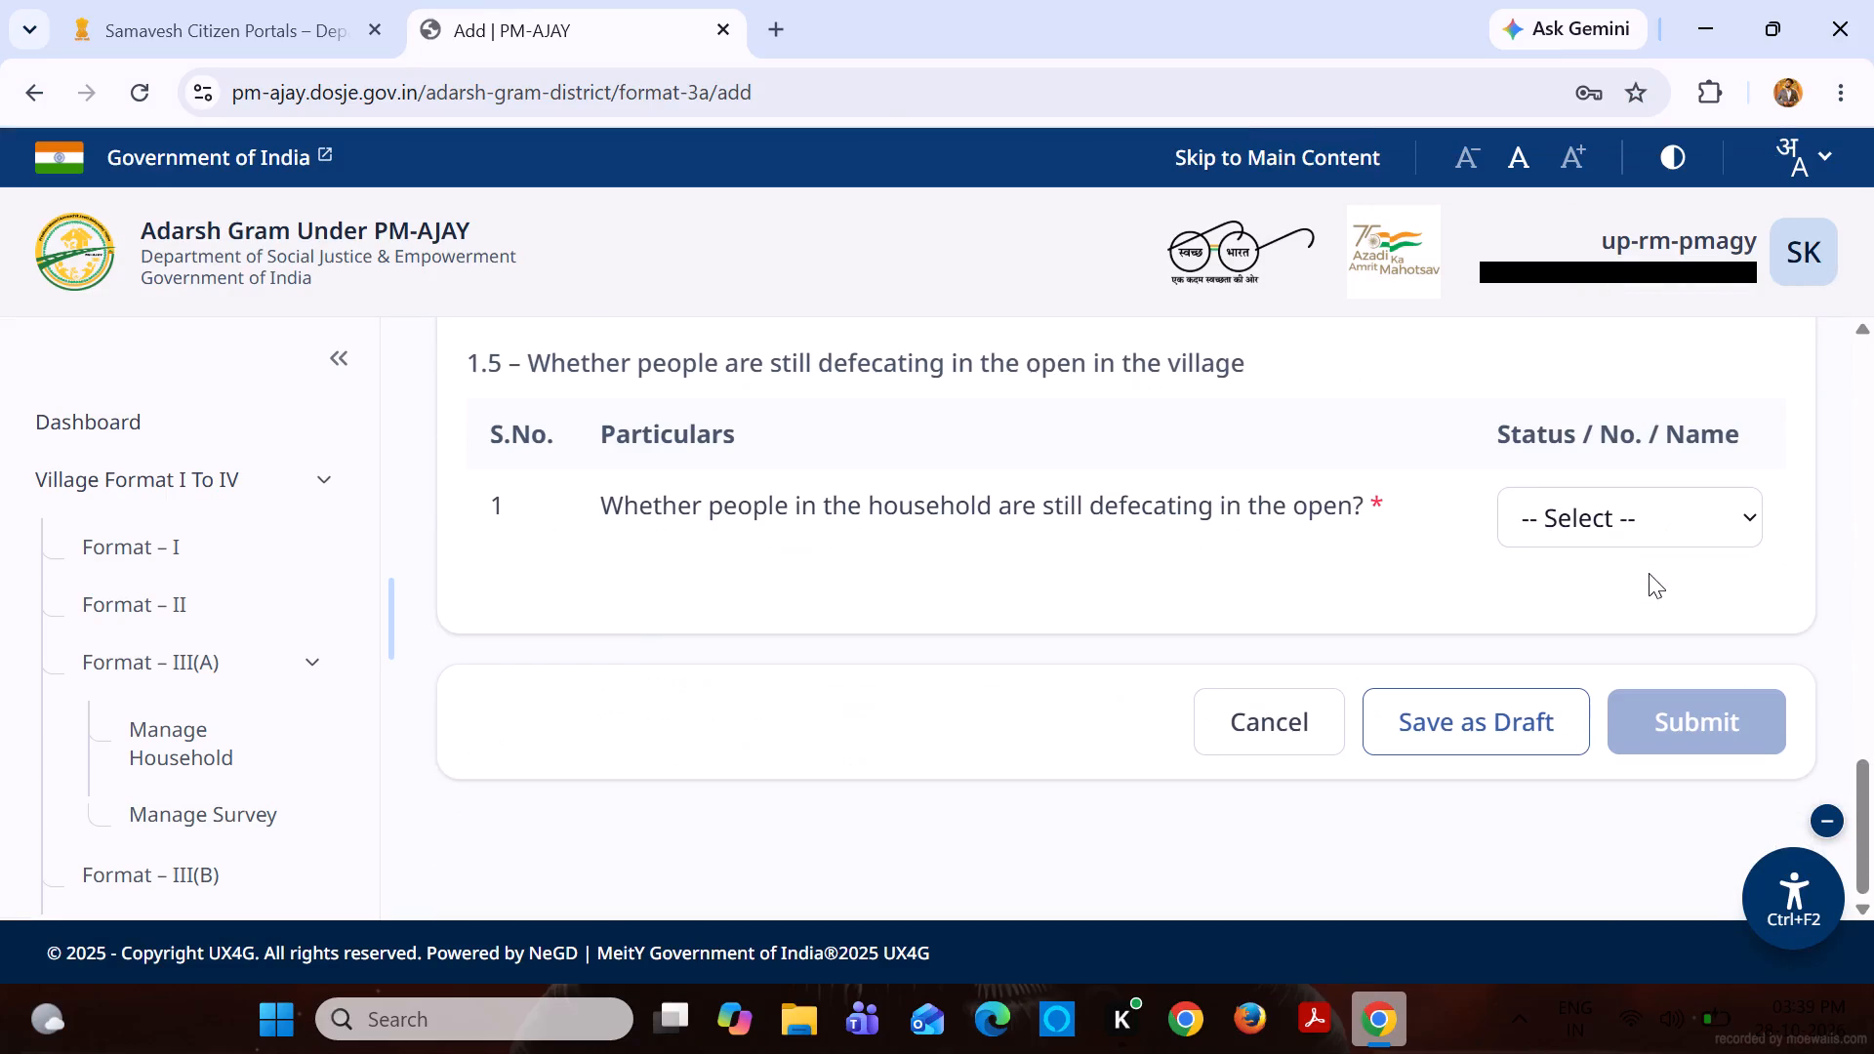
click(1681, 547)
click(1642, 519)
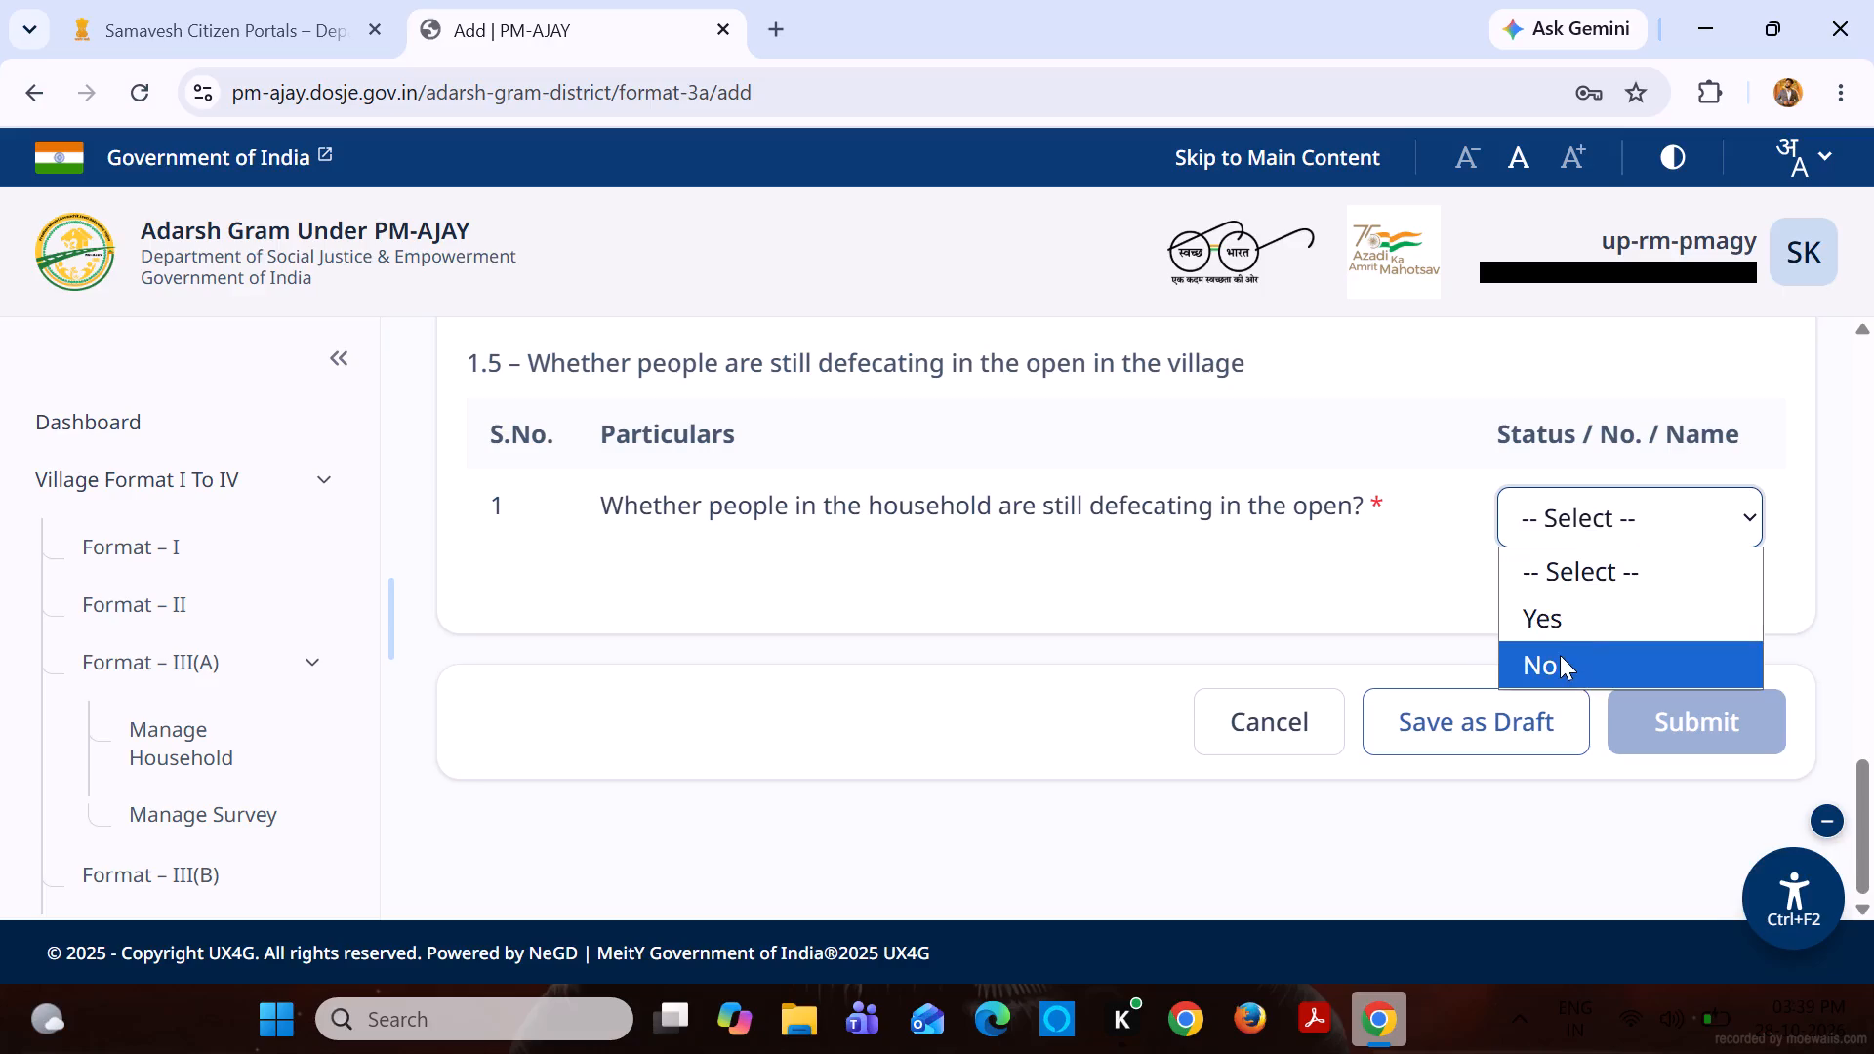
click(1560, 655)
click(1671, 718)
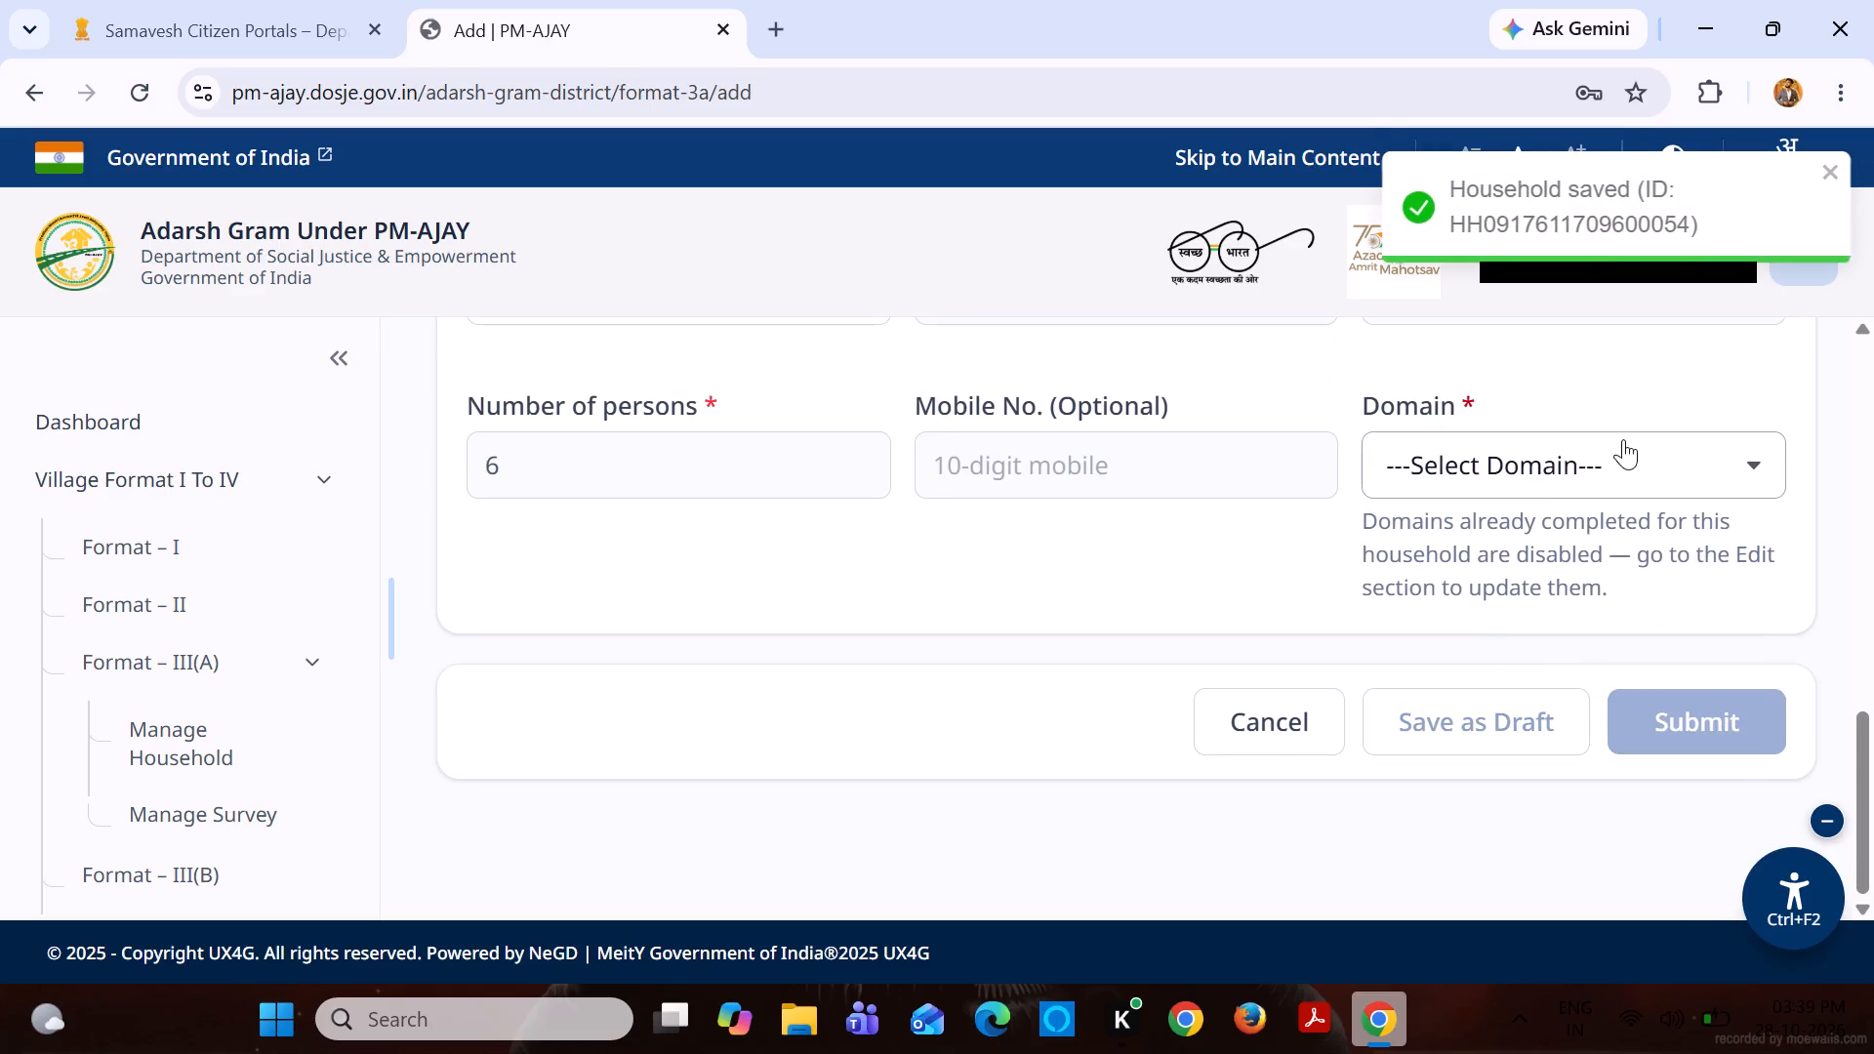
Choose the 2 – Education domain, enter 0 children aged 6-10 (2.1), and 1 child aged 11-13 with 1 attending middle school (2.2).
click(1623, 439)
click(1492, 756)
scroll(1492, 756, down, 3)
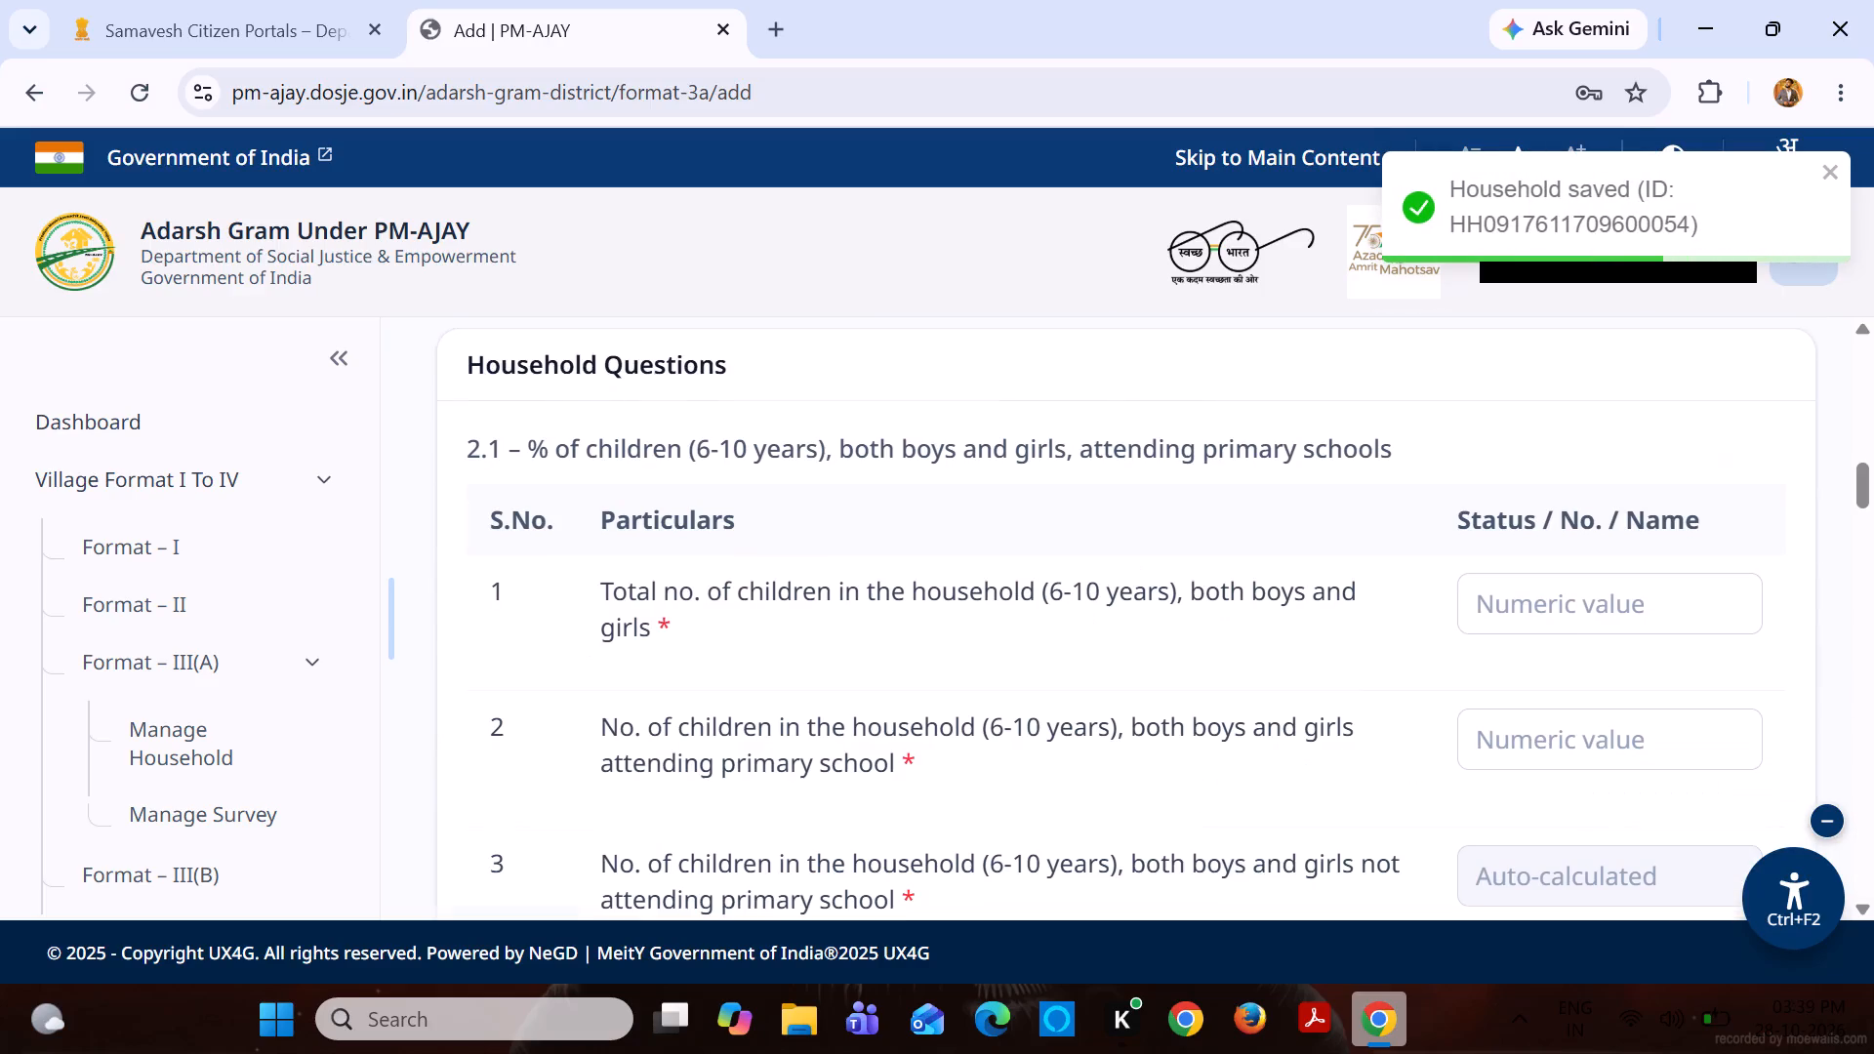
click(1541, 623)
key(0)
scroll(1541, 623, down, 3)
click(1533, 481)
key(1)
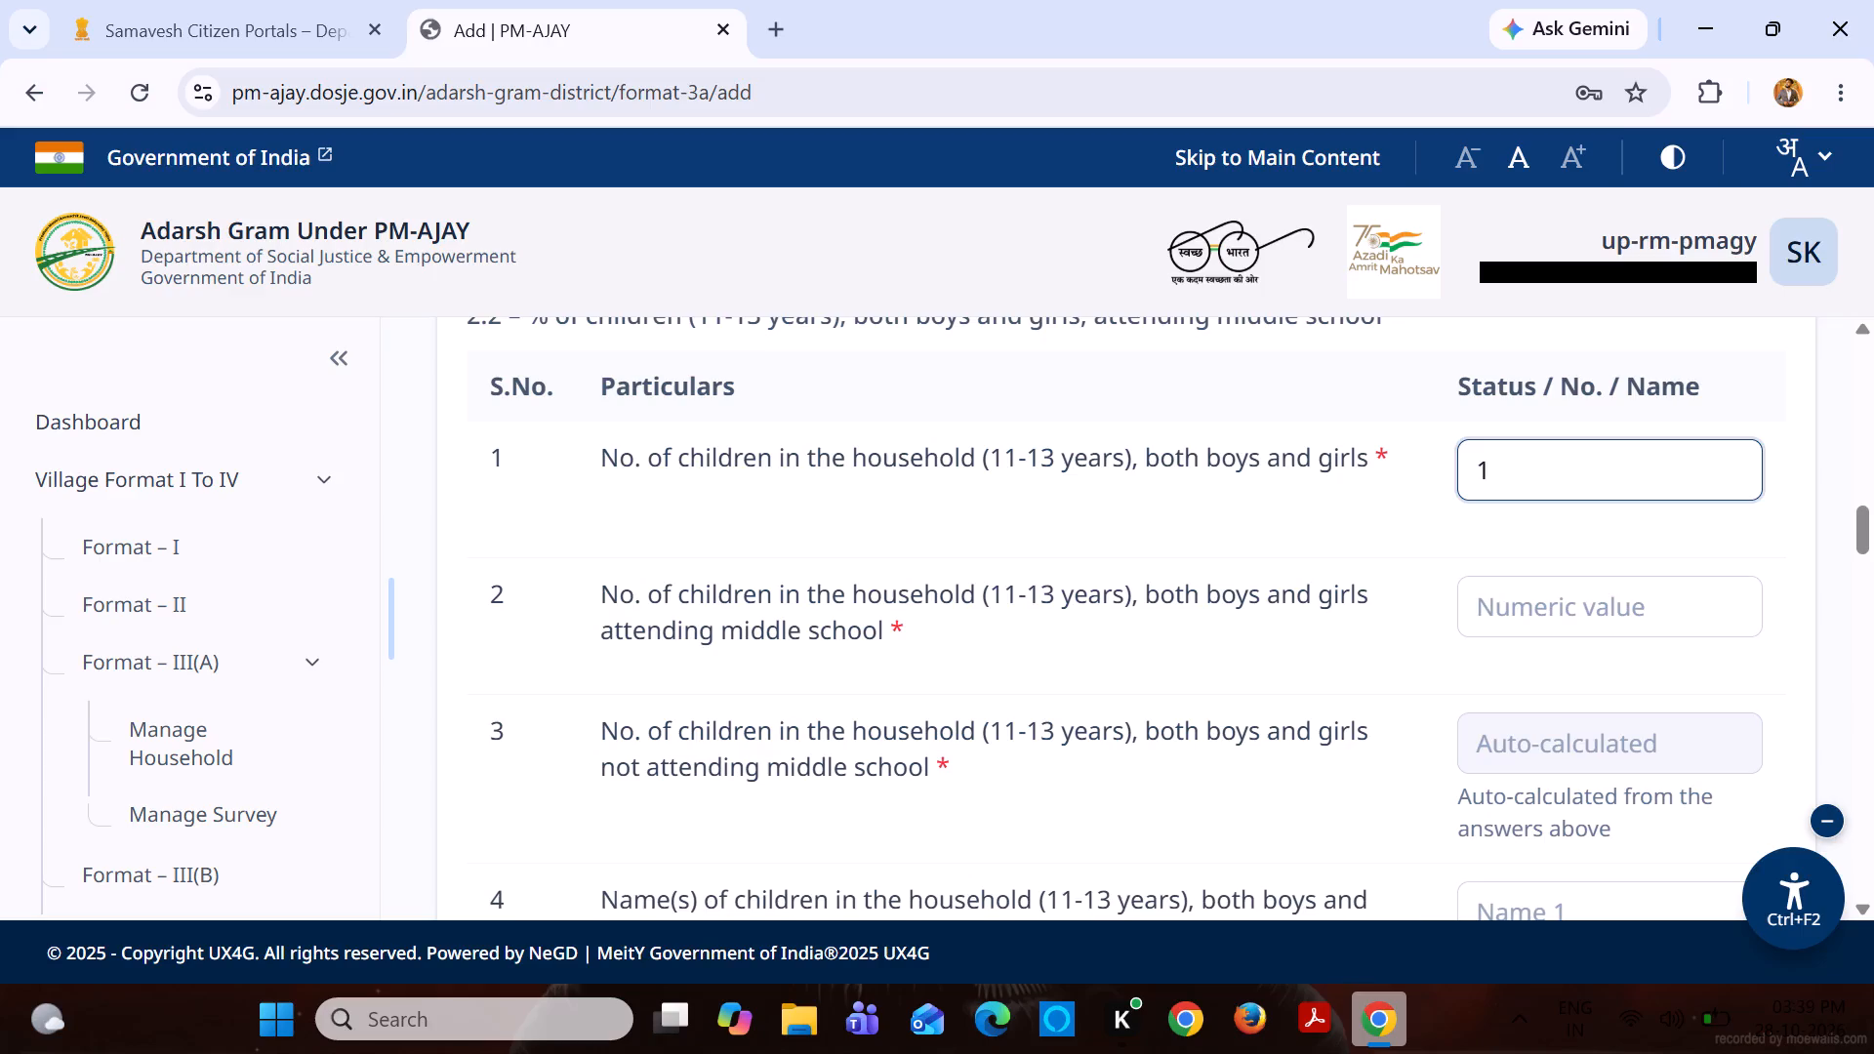
click(1533, 603)
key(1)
Enter 1 child and 1 attending school for both ages 14-15 (2.3) and ages 16-17 (2.4).
scroll(1533, 603, down, 5)
click(1523, 678)
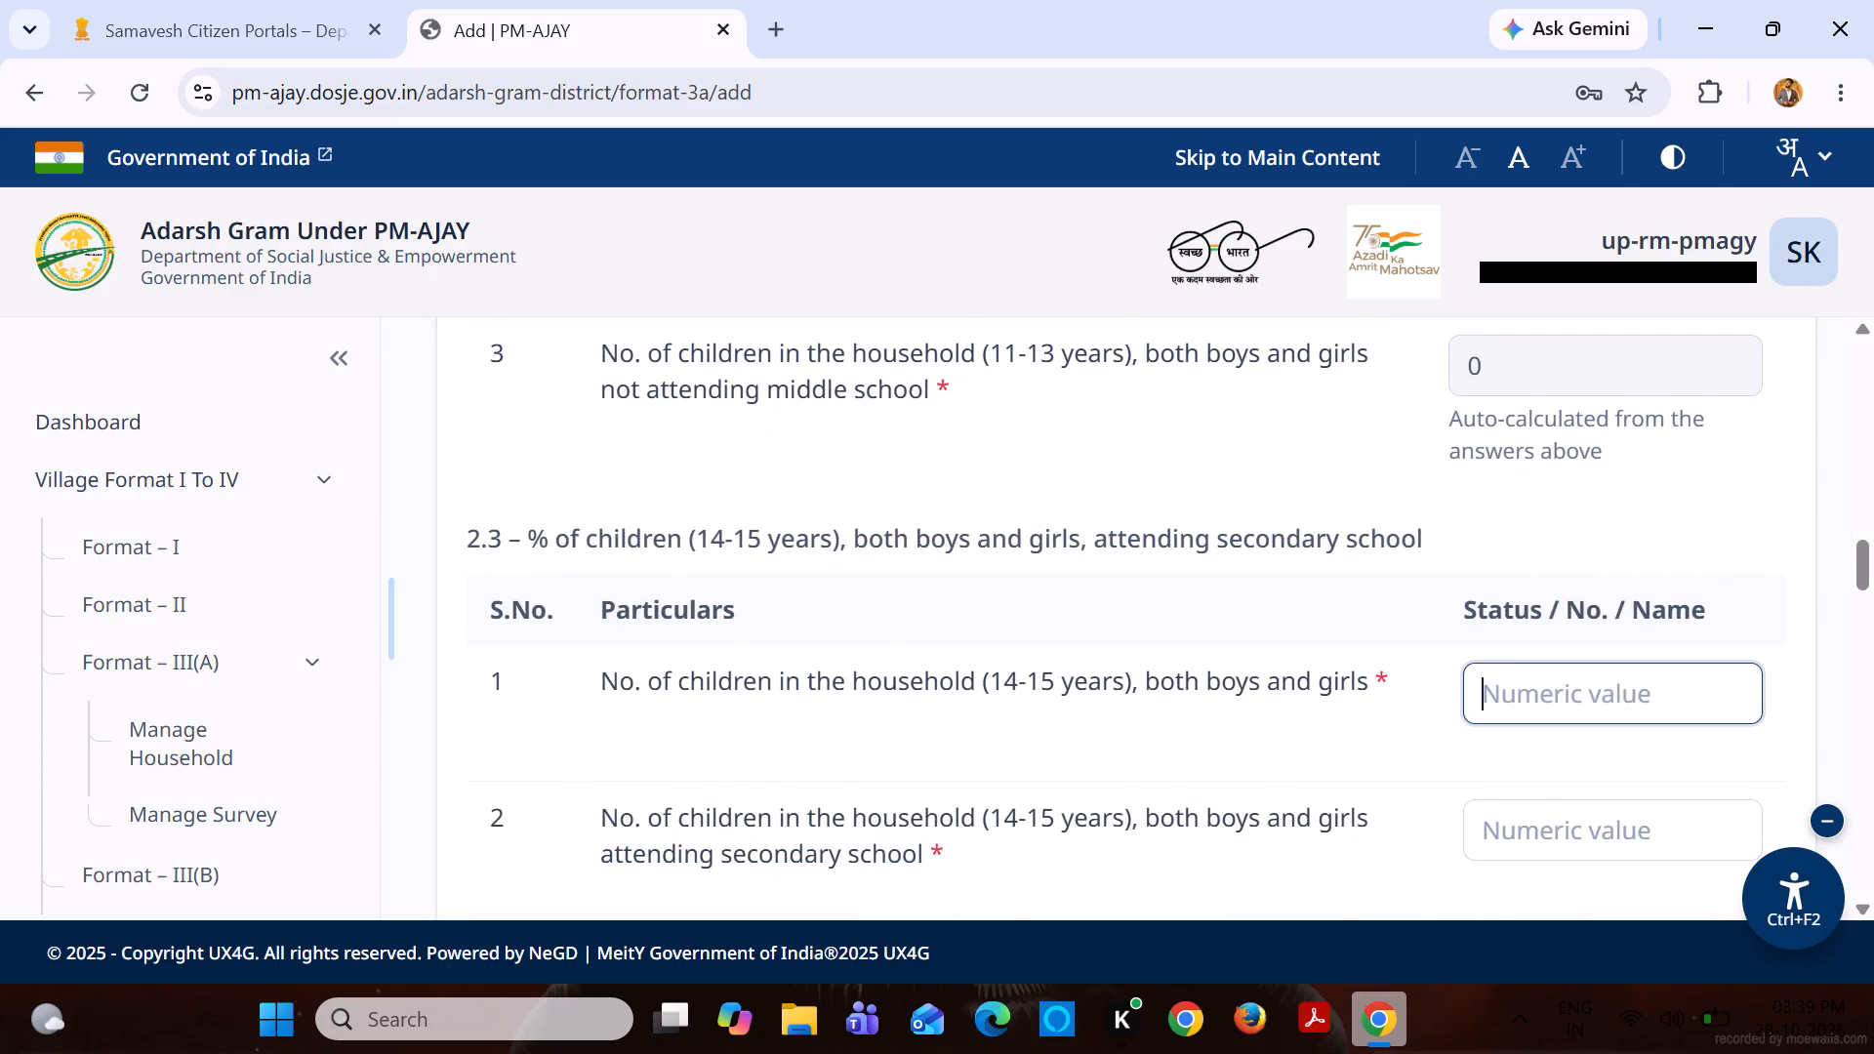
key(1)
scroll(1523, 678, down, 4)
click(1524, 518)
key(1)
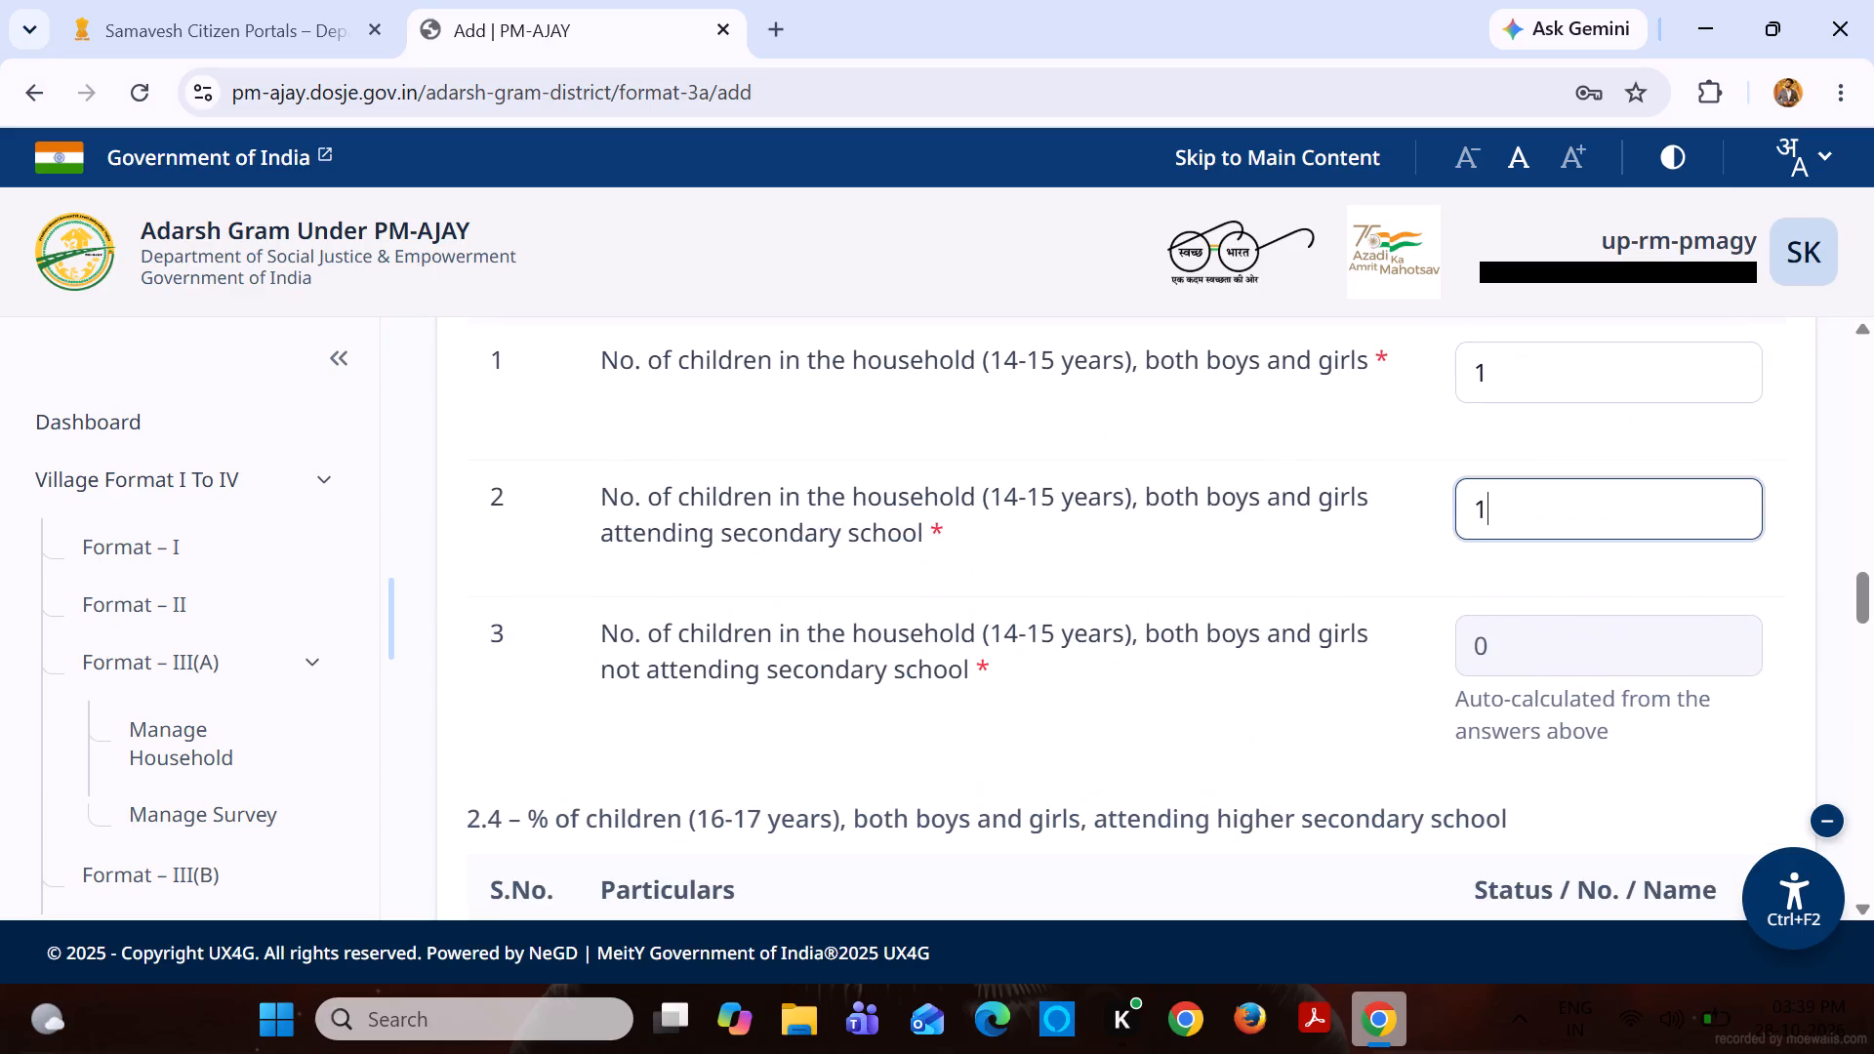
scroll(1561, 689, down, 2)
click(1543, 698)
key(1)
scroll(1543, 698, down, 4)
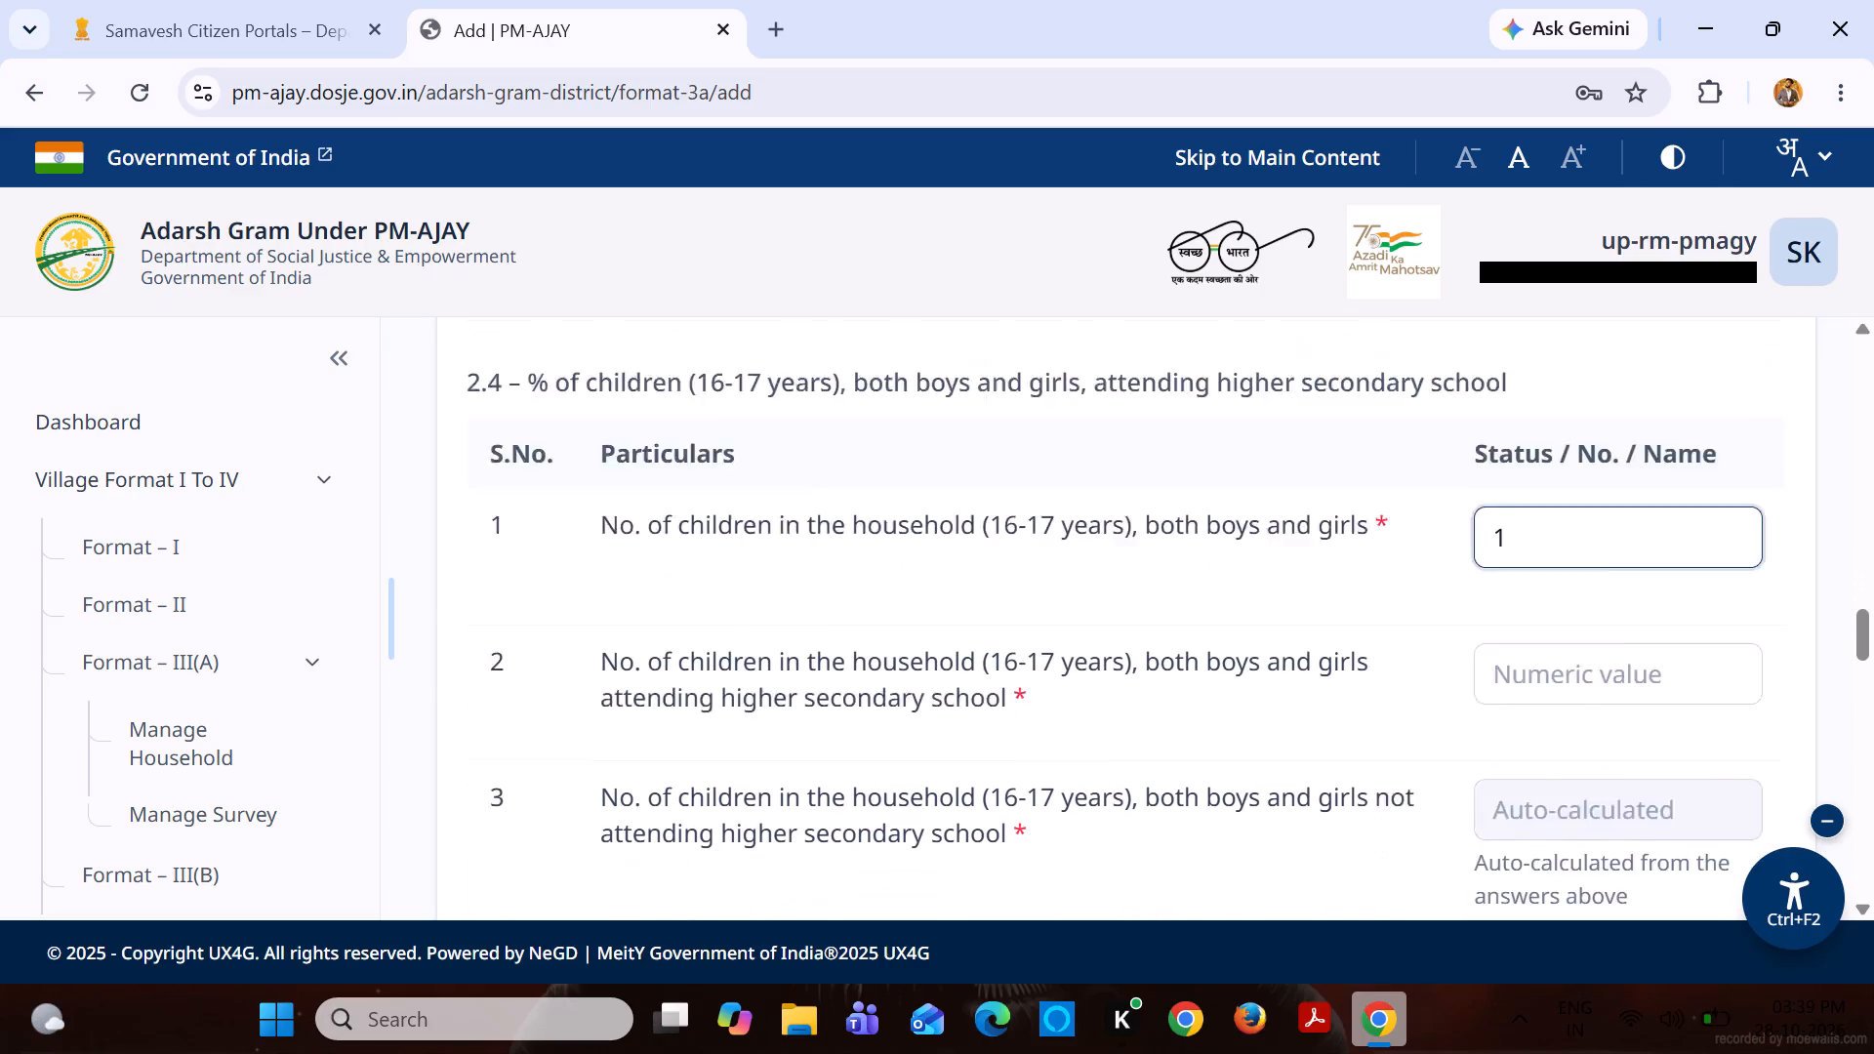
scroll(1543, 698, down, 1)
click(1517, 482)
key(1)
Enter 1 child aged 18-23 with 1 attending (2.5), 0 eligible for pre-matric (2.6) and post-matric (2.7) scholarships, and submit the domain.
scroll(1517, 482, down, 4)
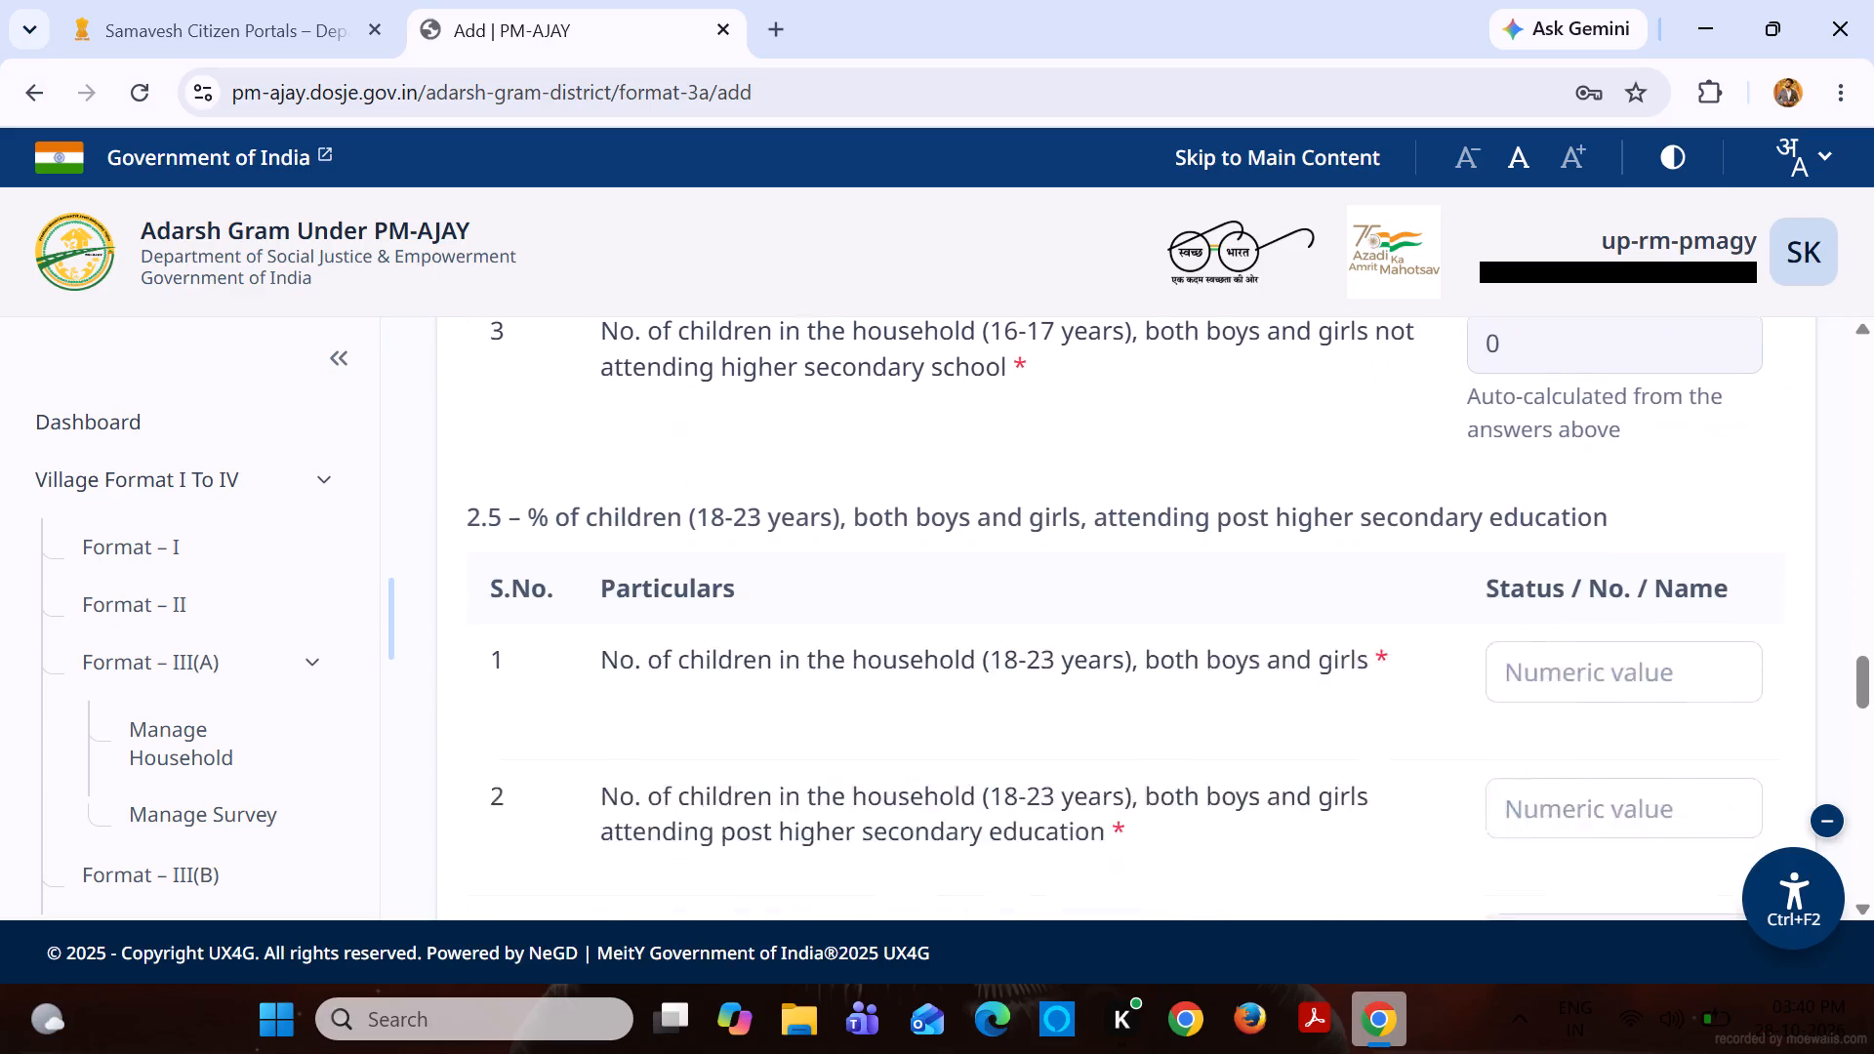
click(1561, 556)
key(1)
click(1501, 689)
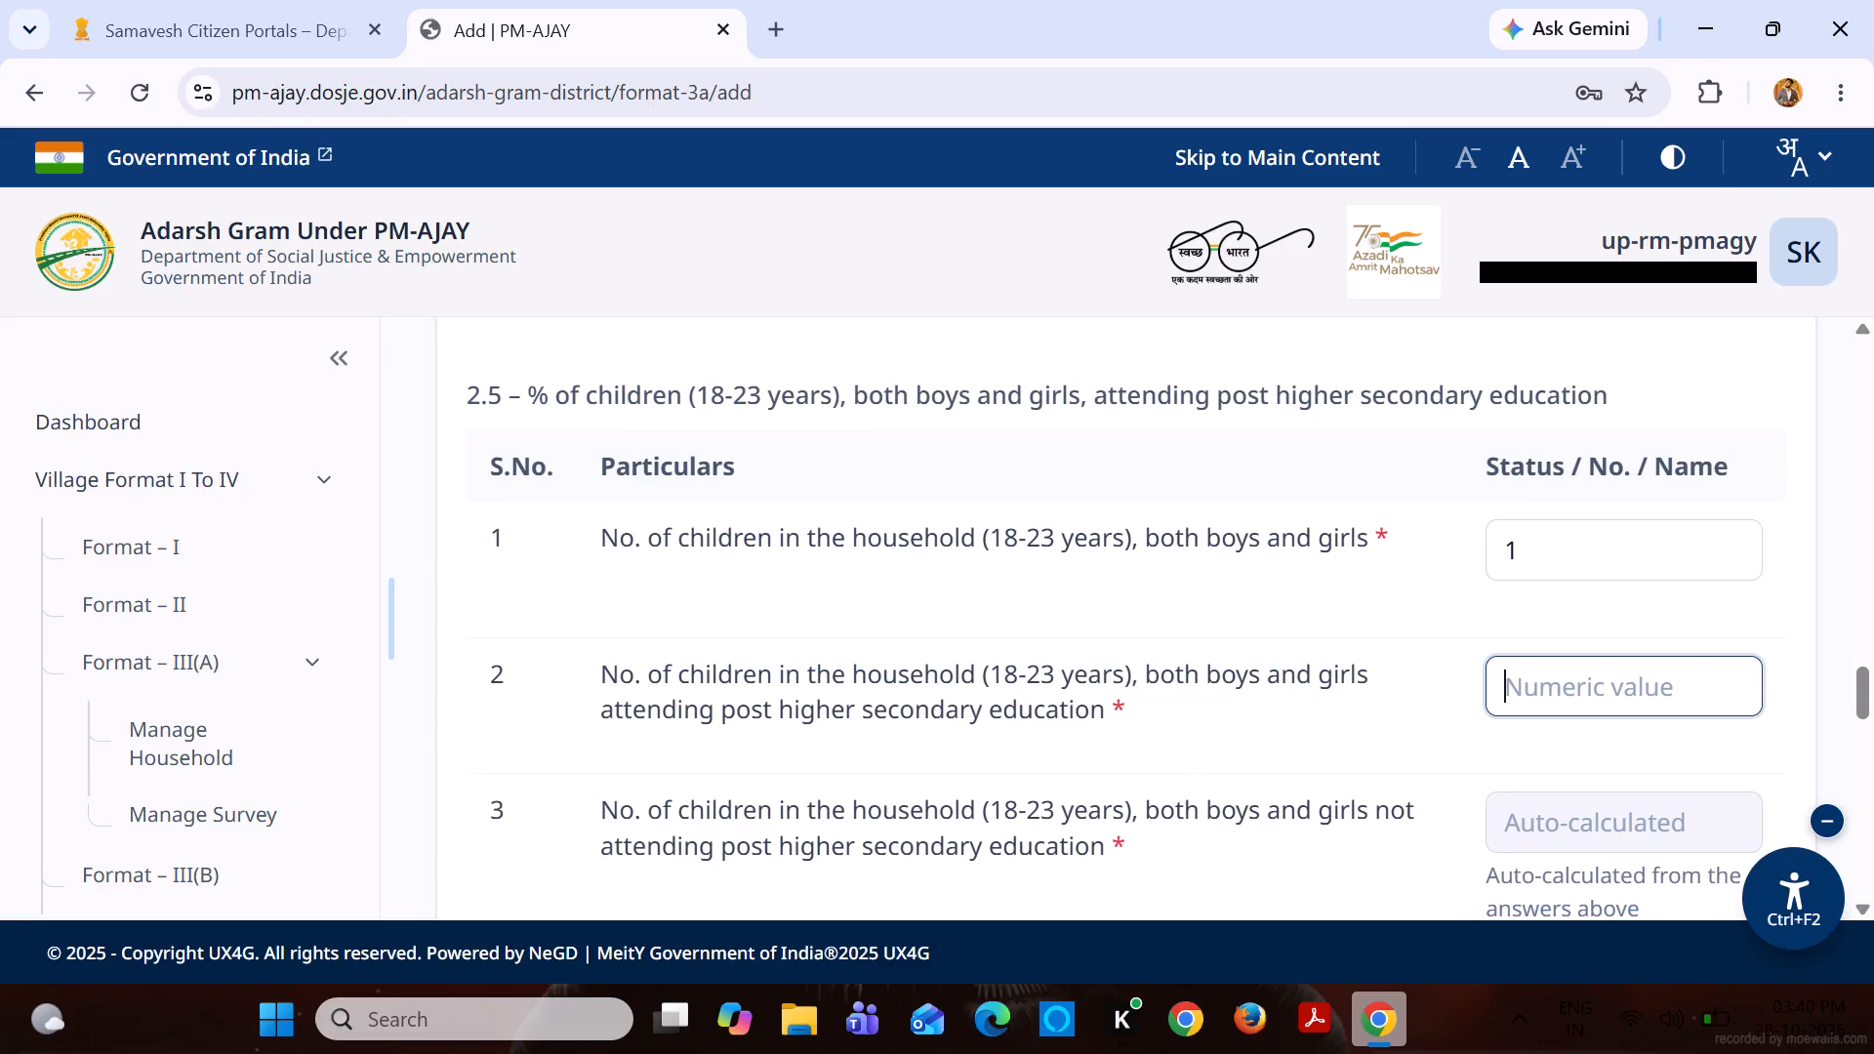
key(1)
scroll(1501, 689, down, 6)
click(1511, 796)
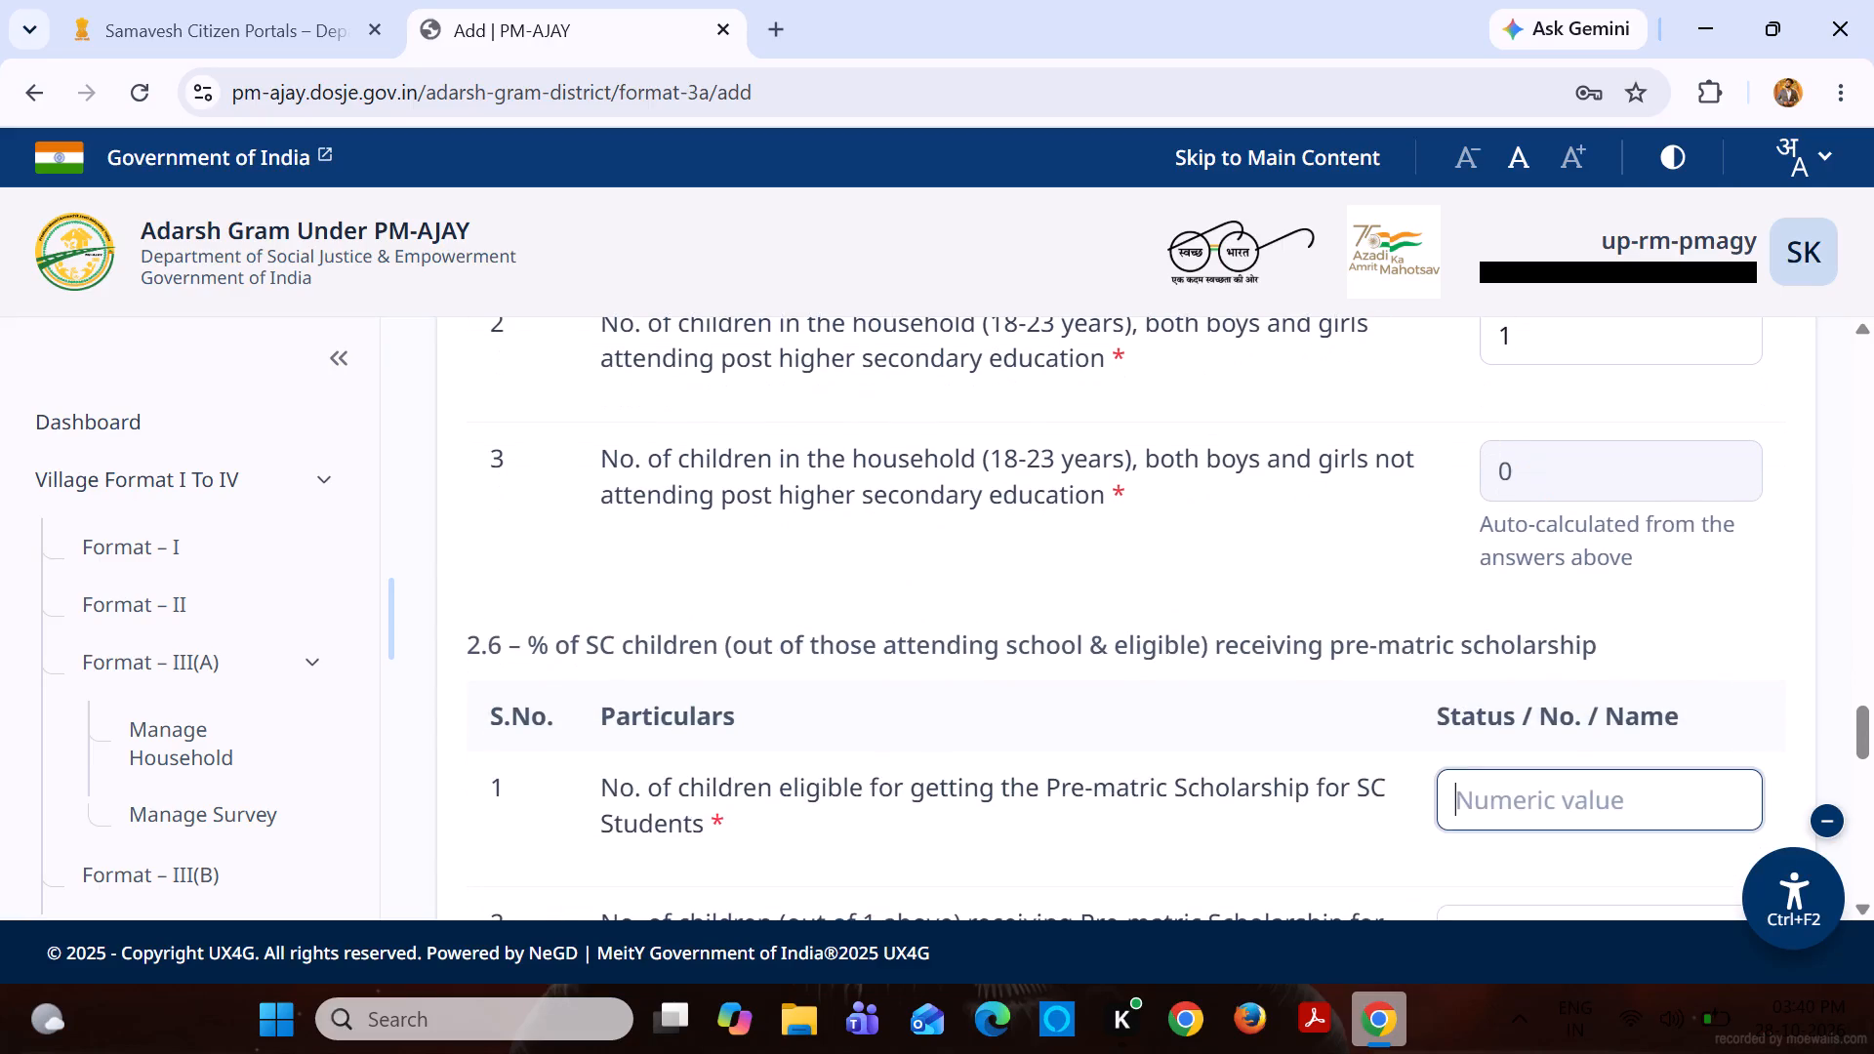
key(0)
scroll(1511, 796, down, 5)
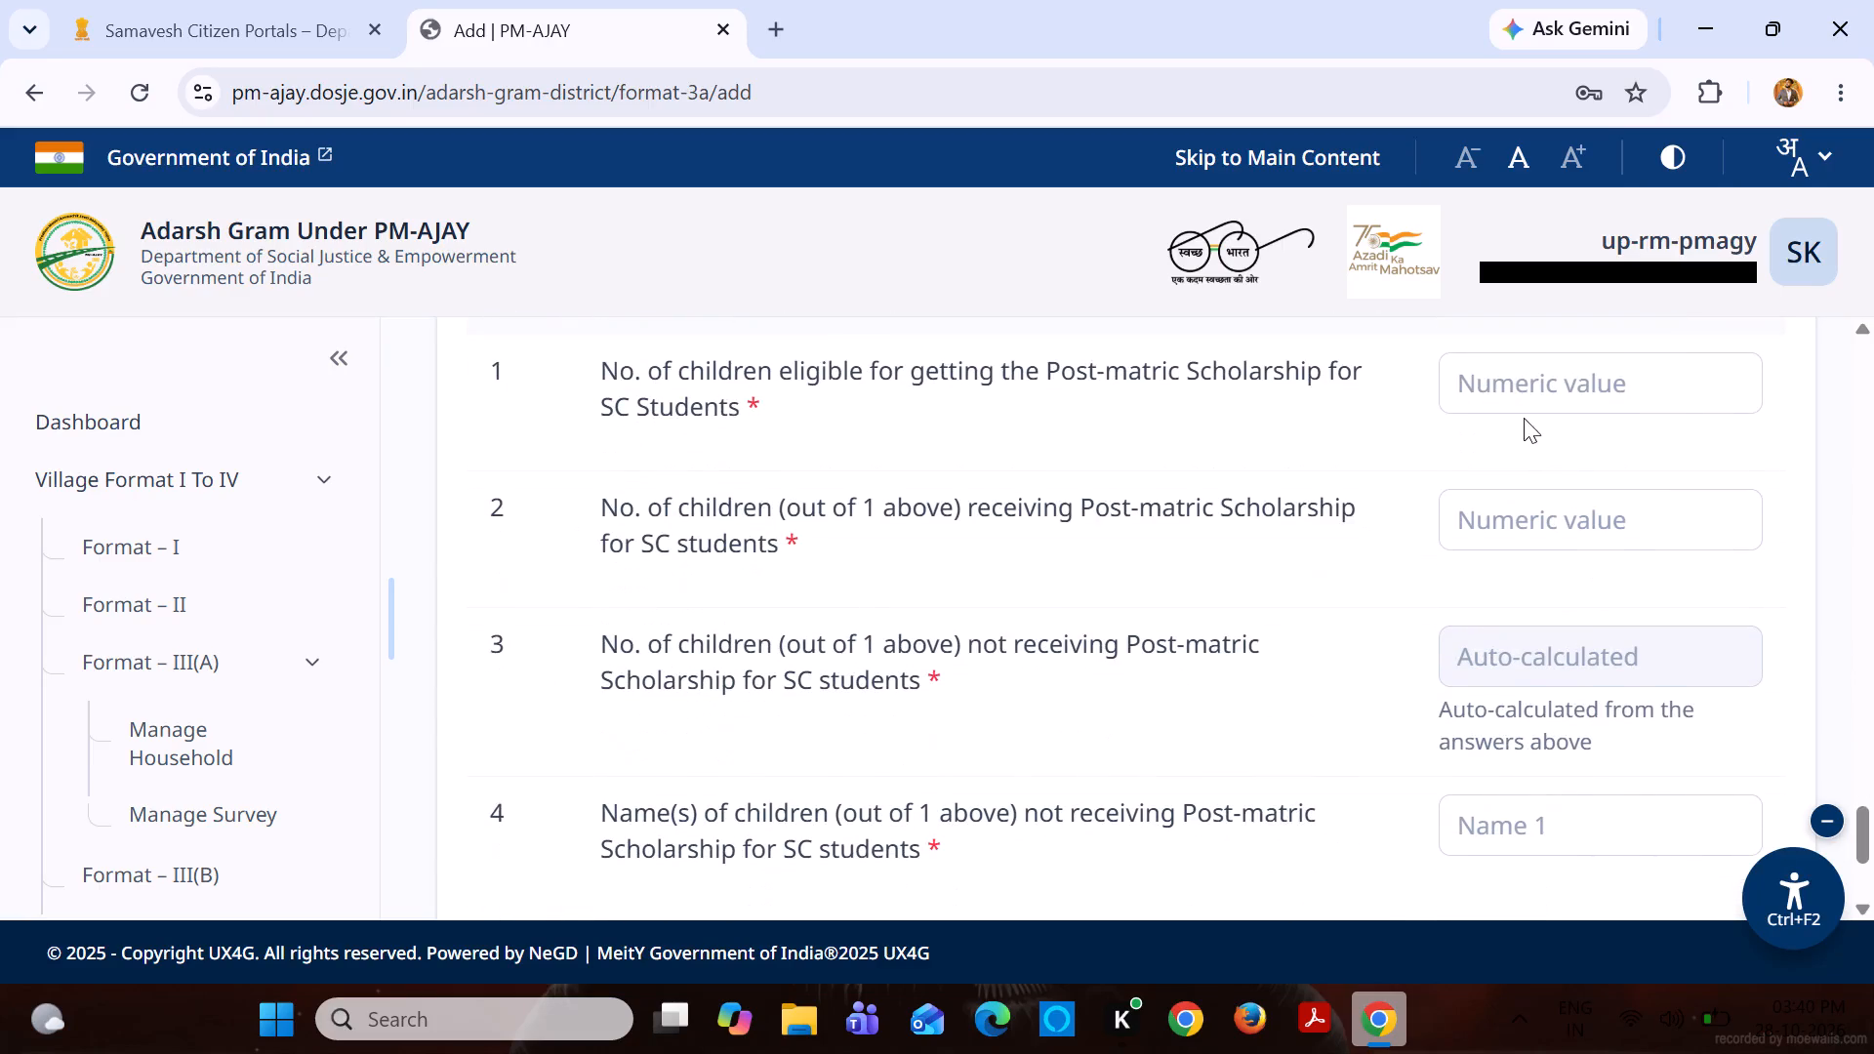
click(1509, 375)
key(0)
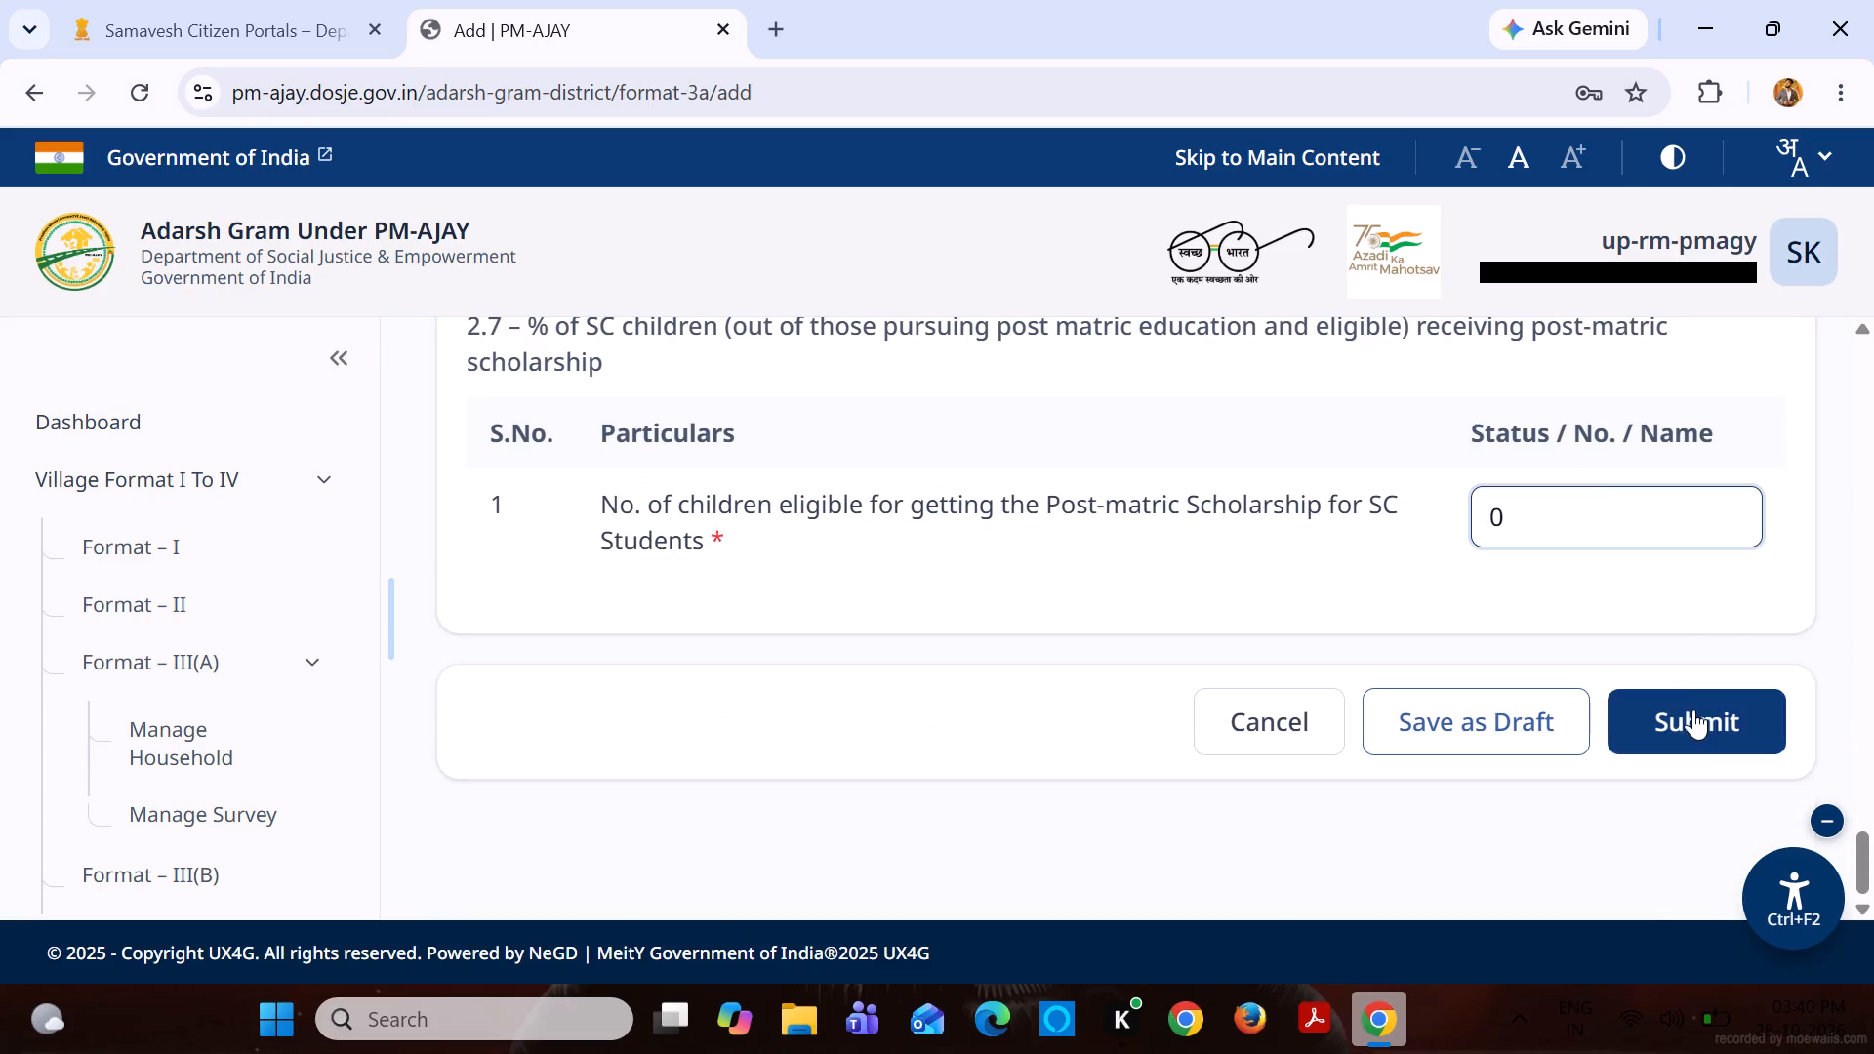
click(1693, 710)
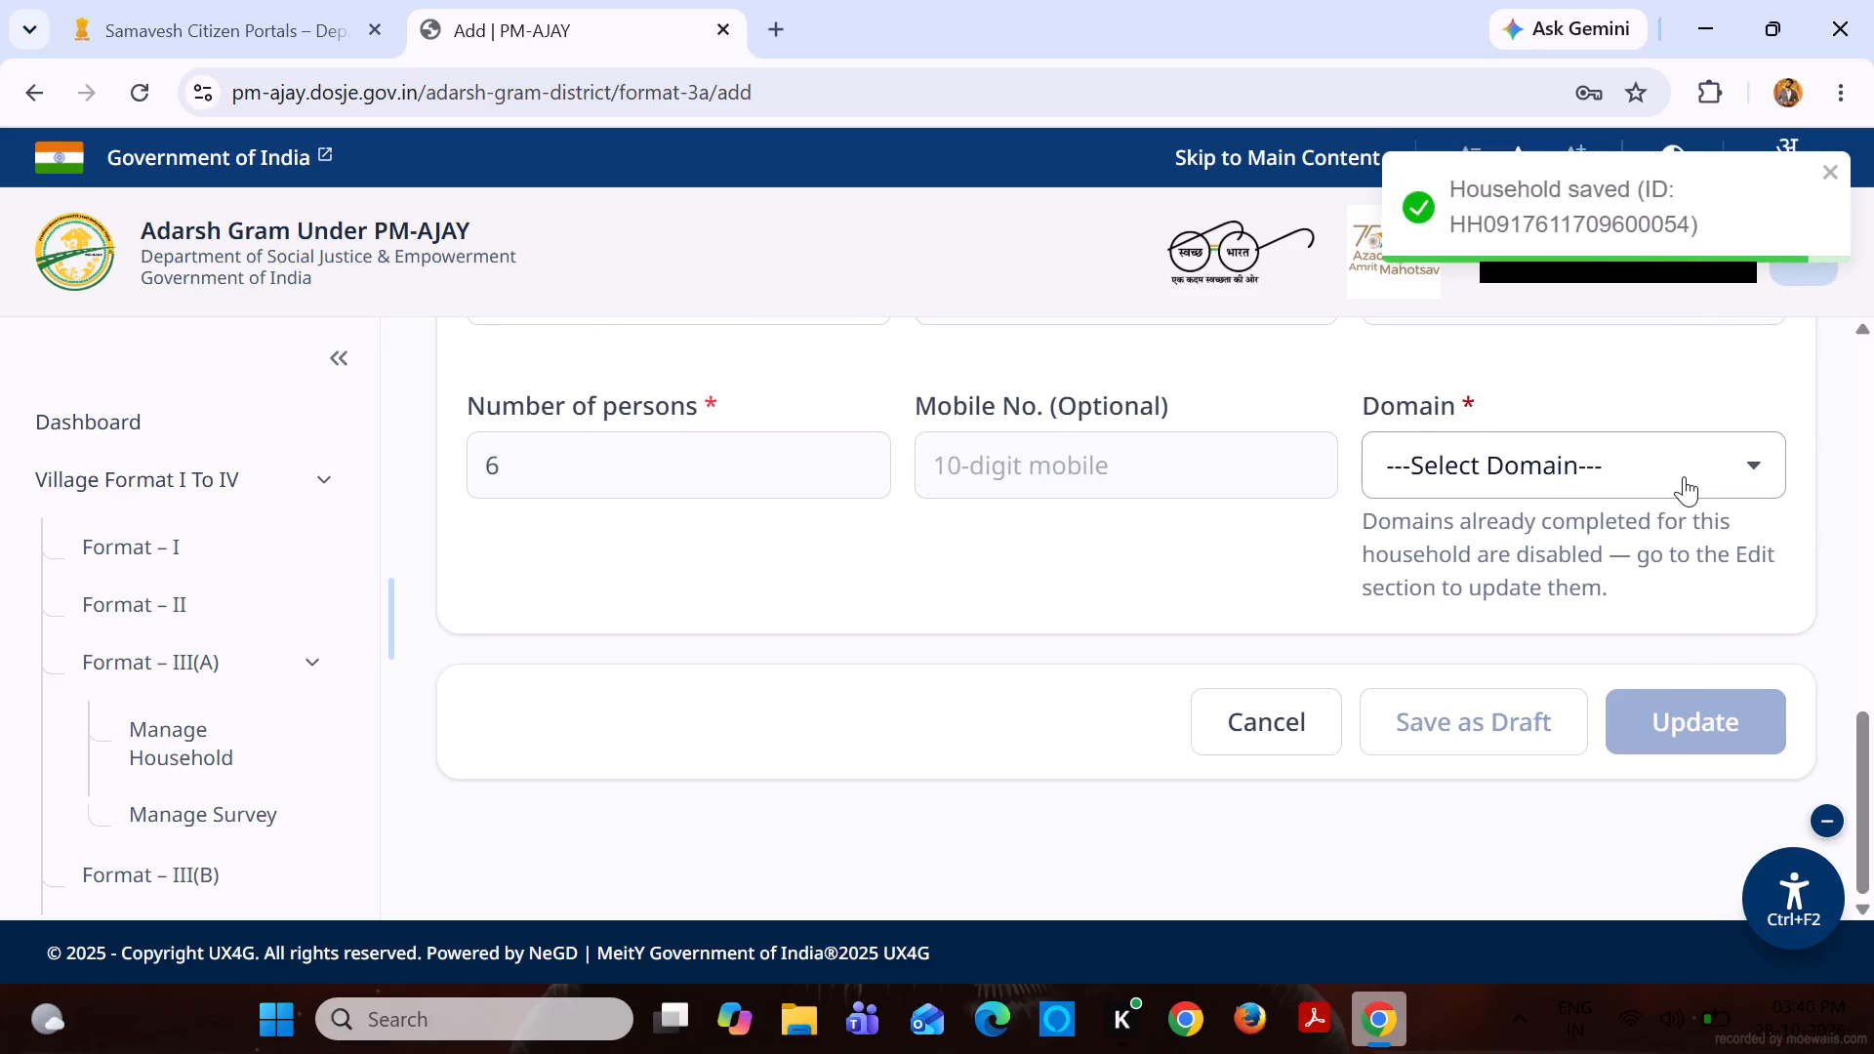
Choose the 3 – Health and Nutrition domain, answer Yes to health scheme coverage (3.1), and enter 0 pregnant women (3.3) and 0 deliveries (3.4).
click(1684, 476)
scroll(1611, 636, down, 1)
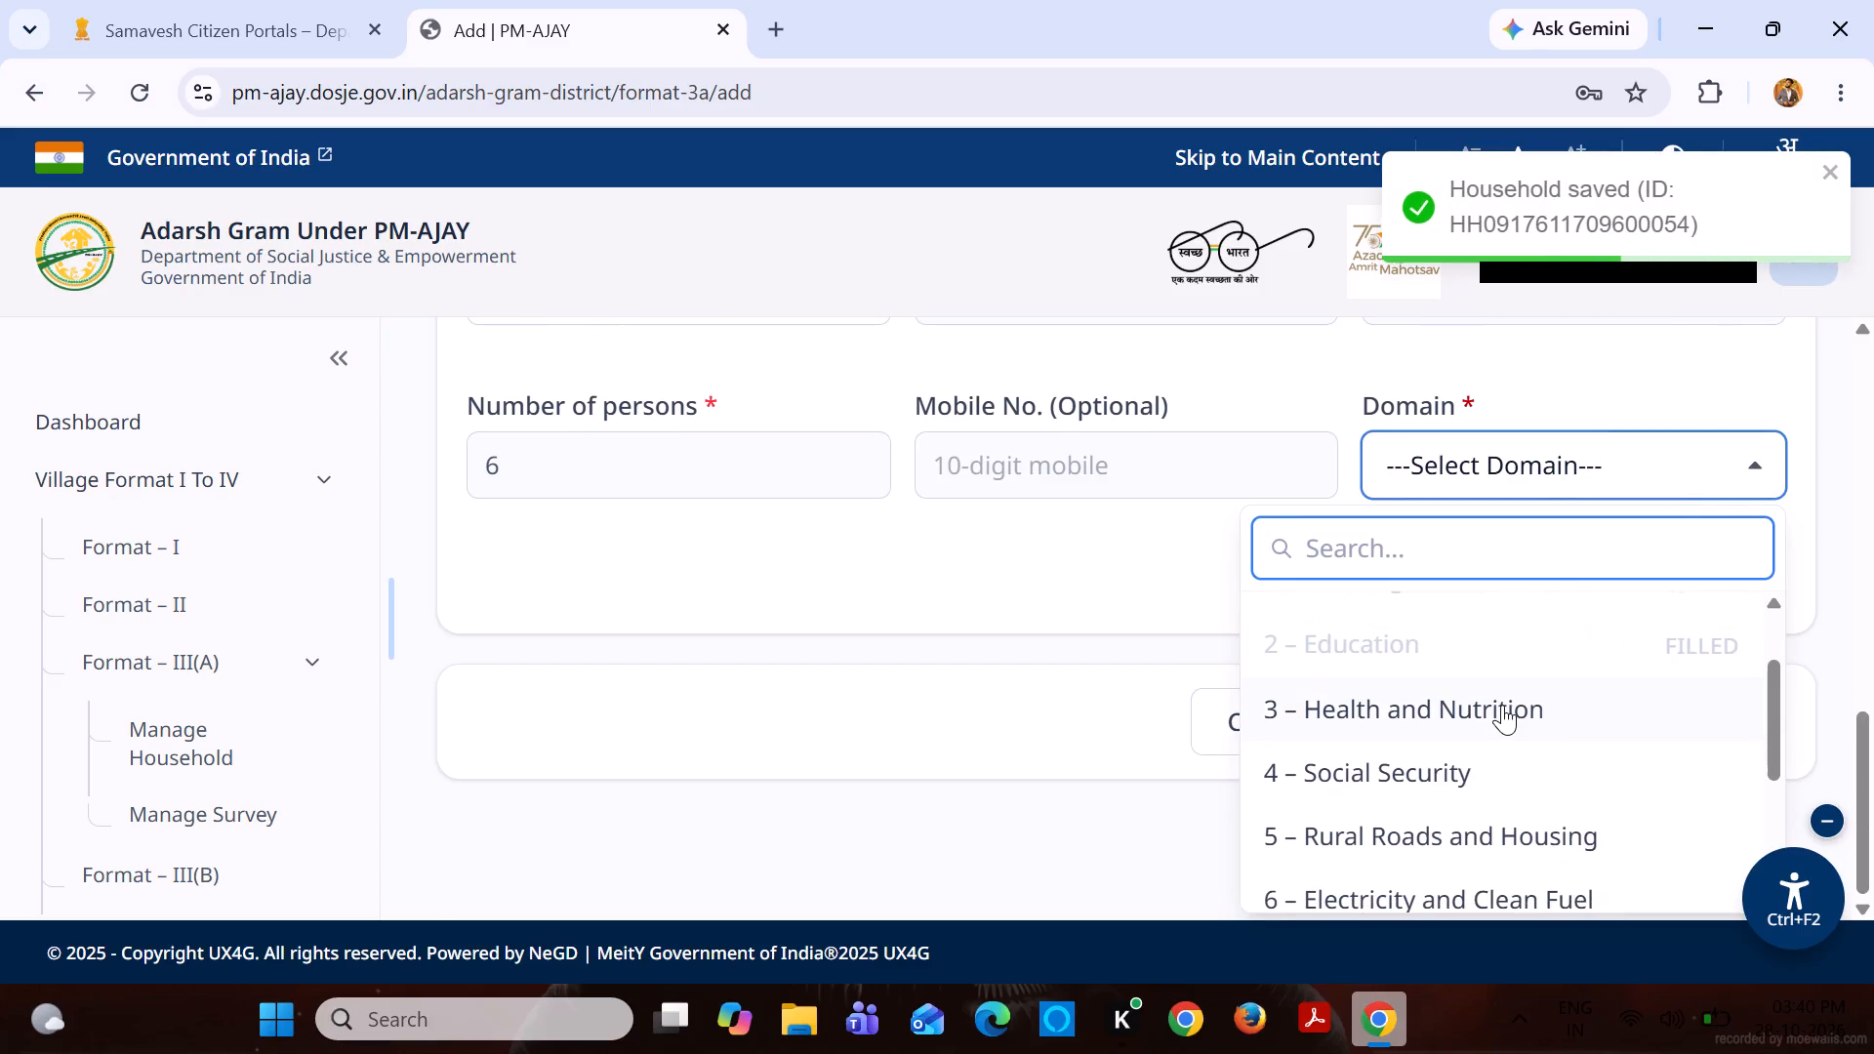
click(1502, 705)
scroll(1502, 705, down, 3)
click(1654, 663)
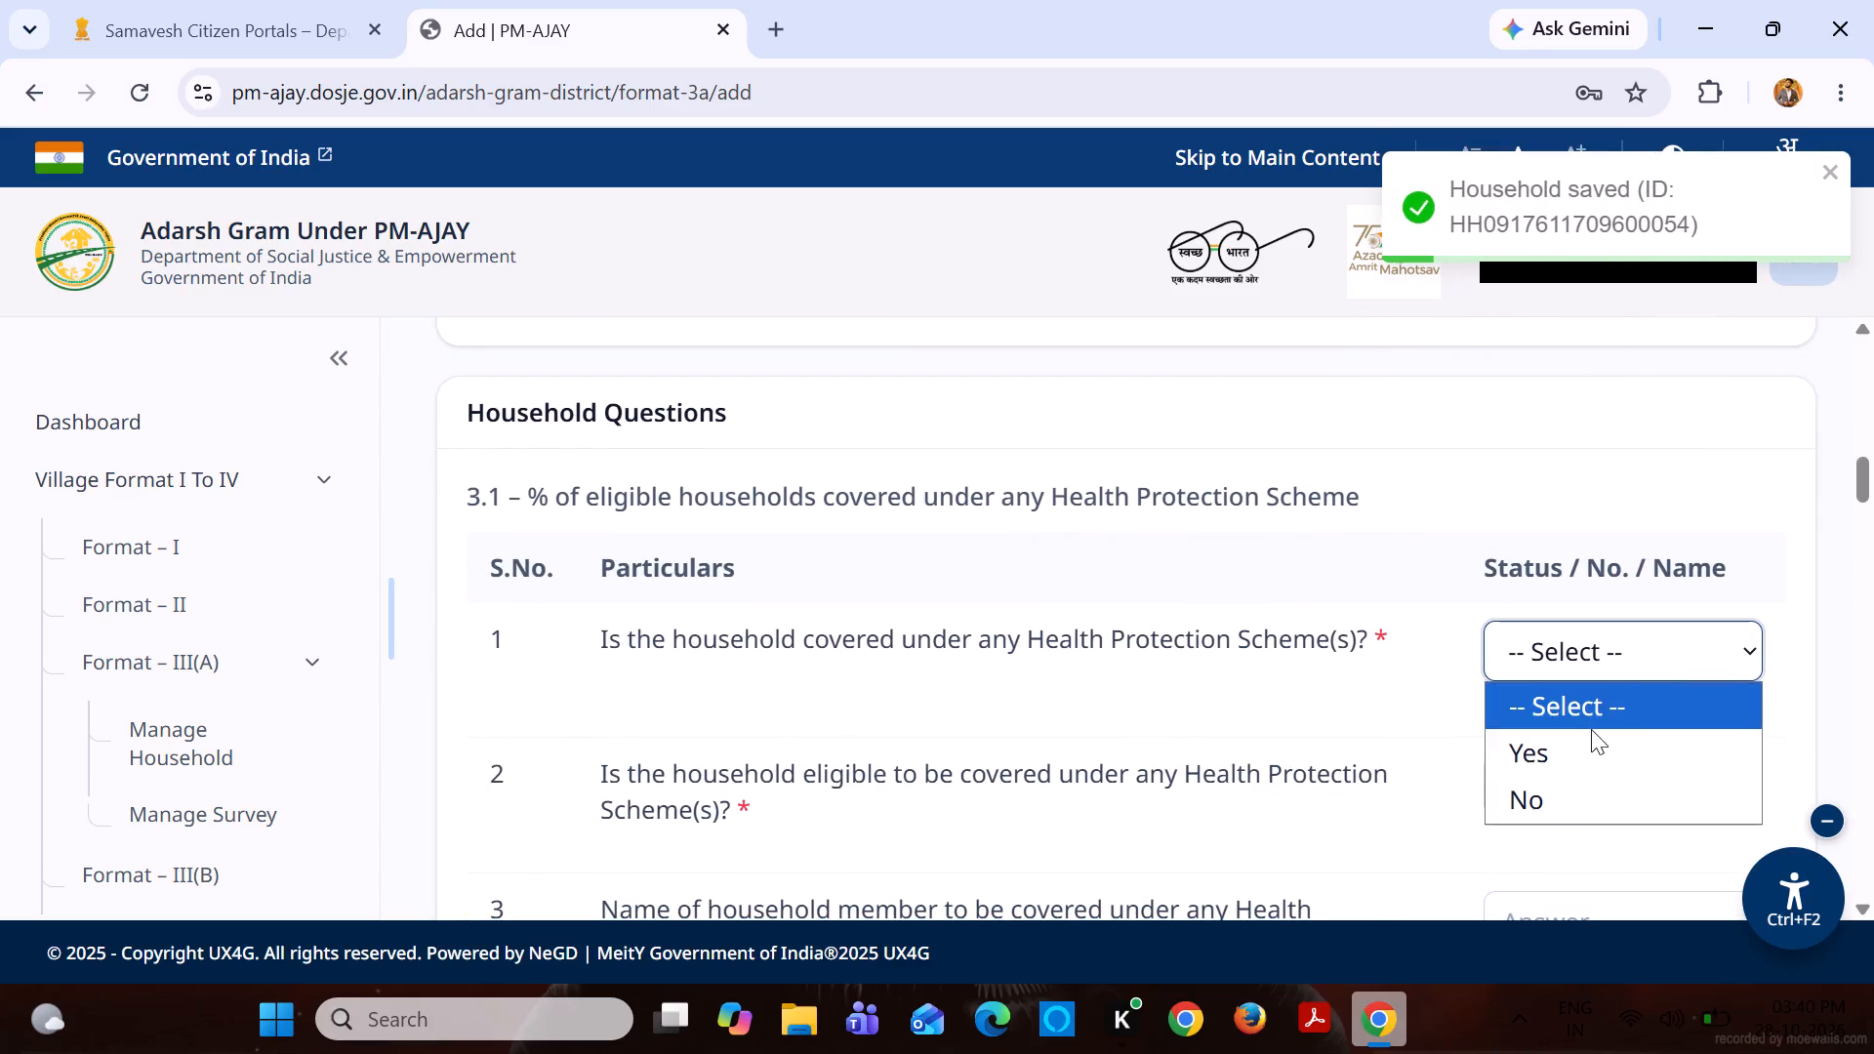
click(1583, 742)
scroll(1583, 742, down, 5)
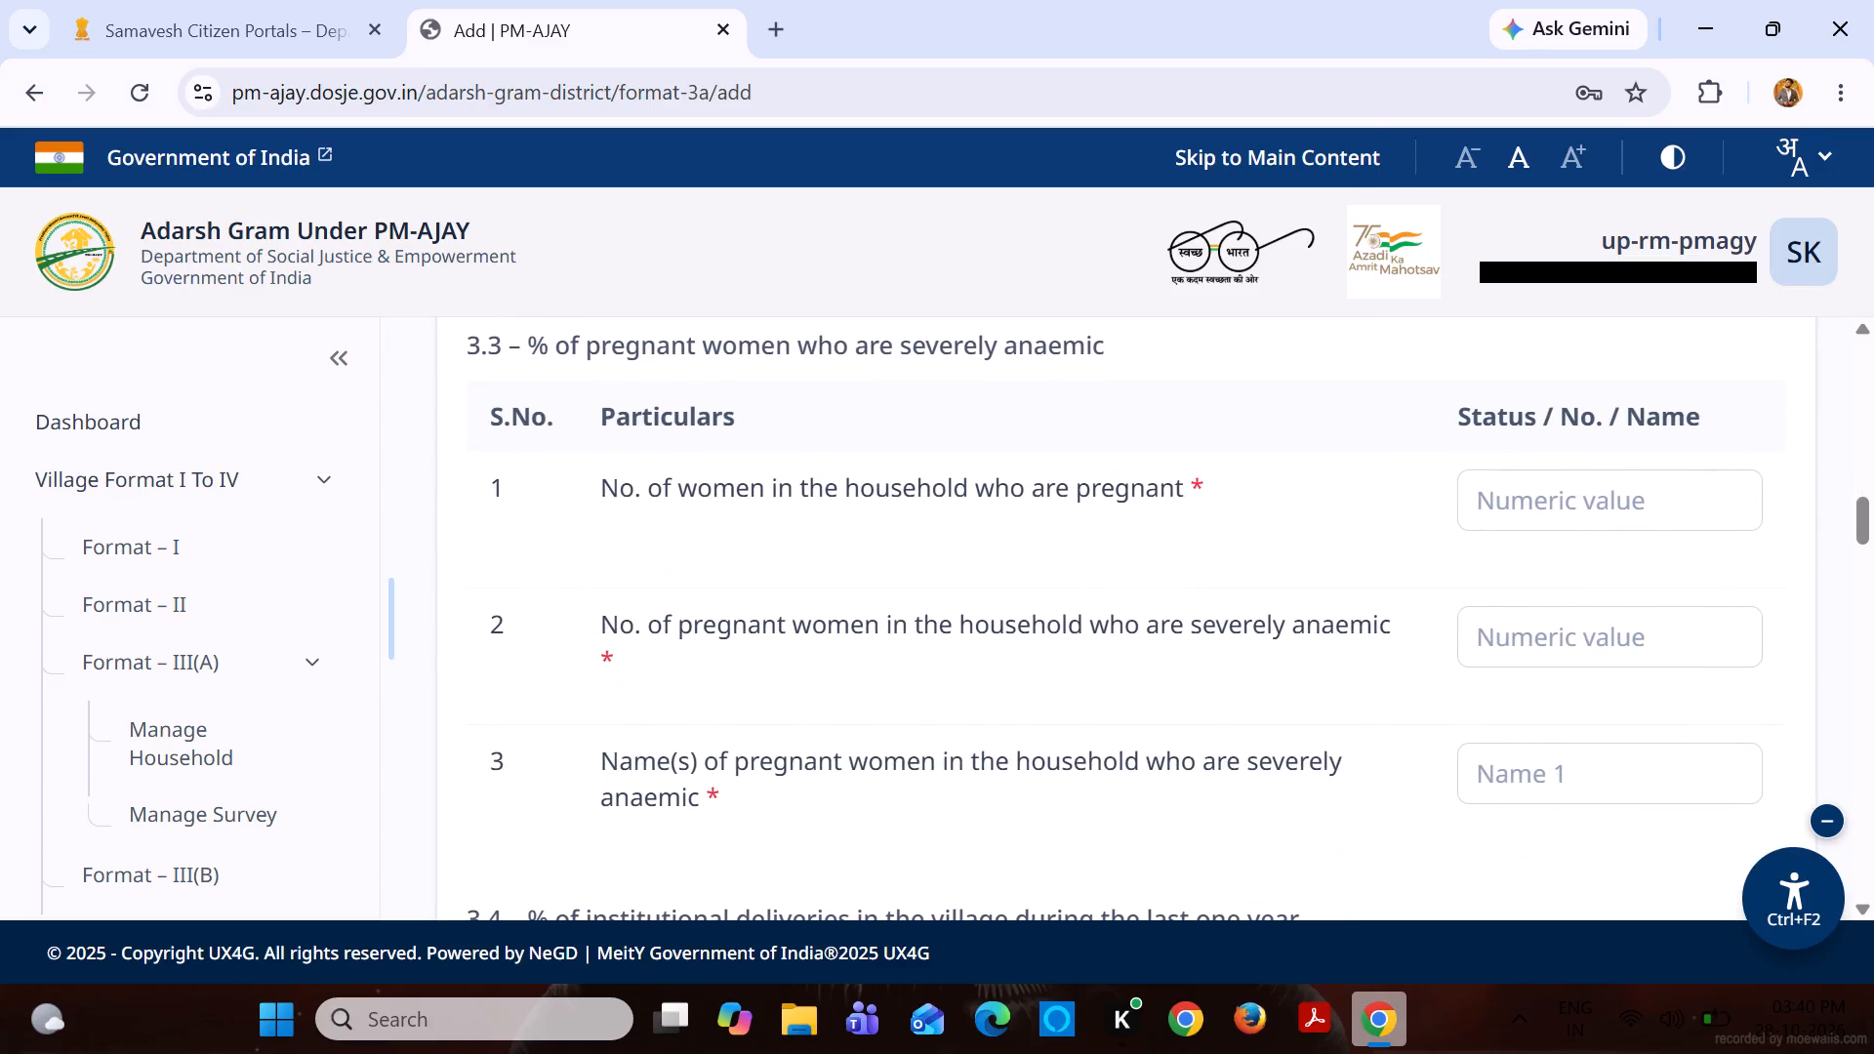
click(1546, 507)
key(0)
click(1472, 802)
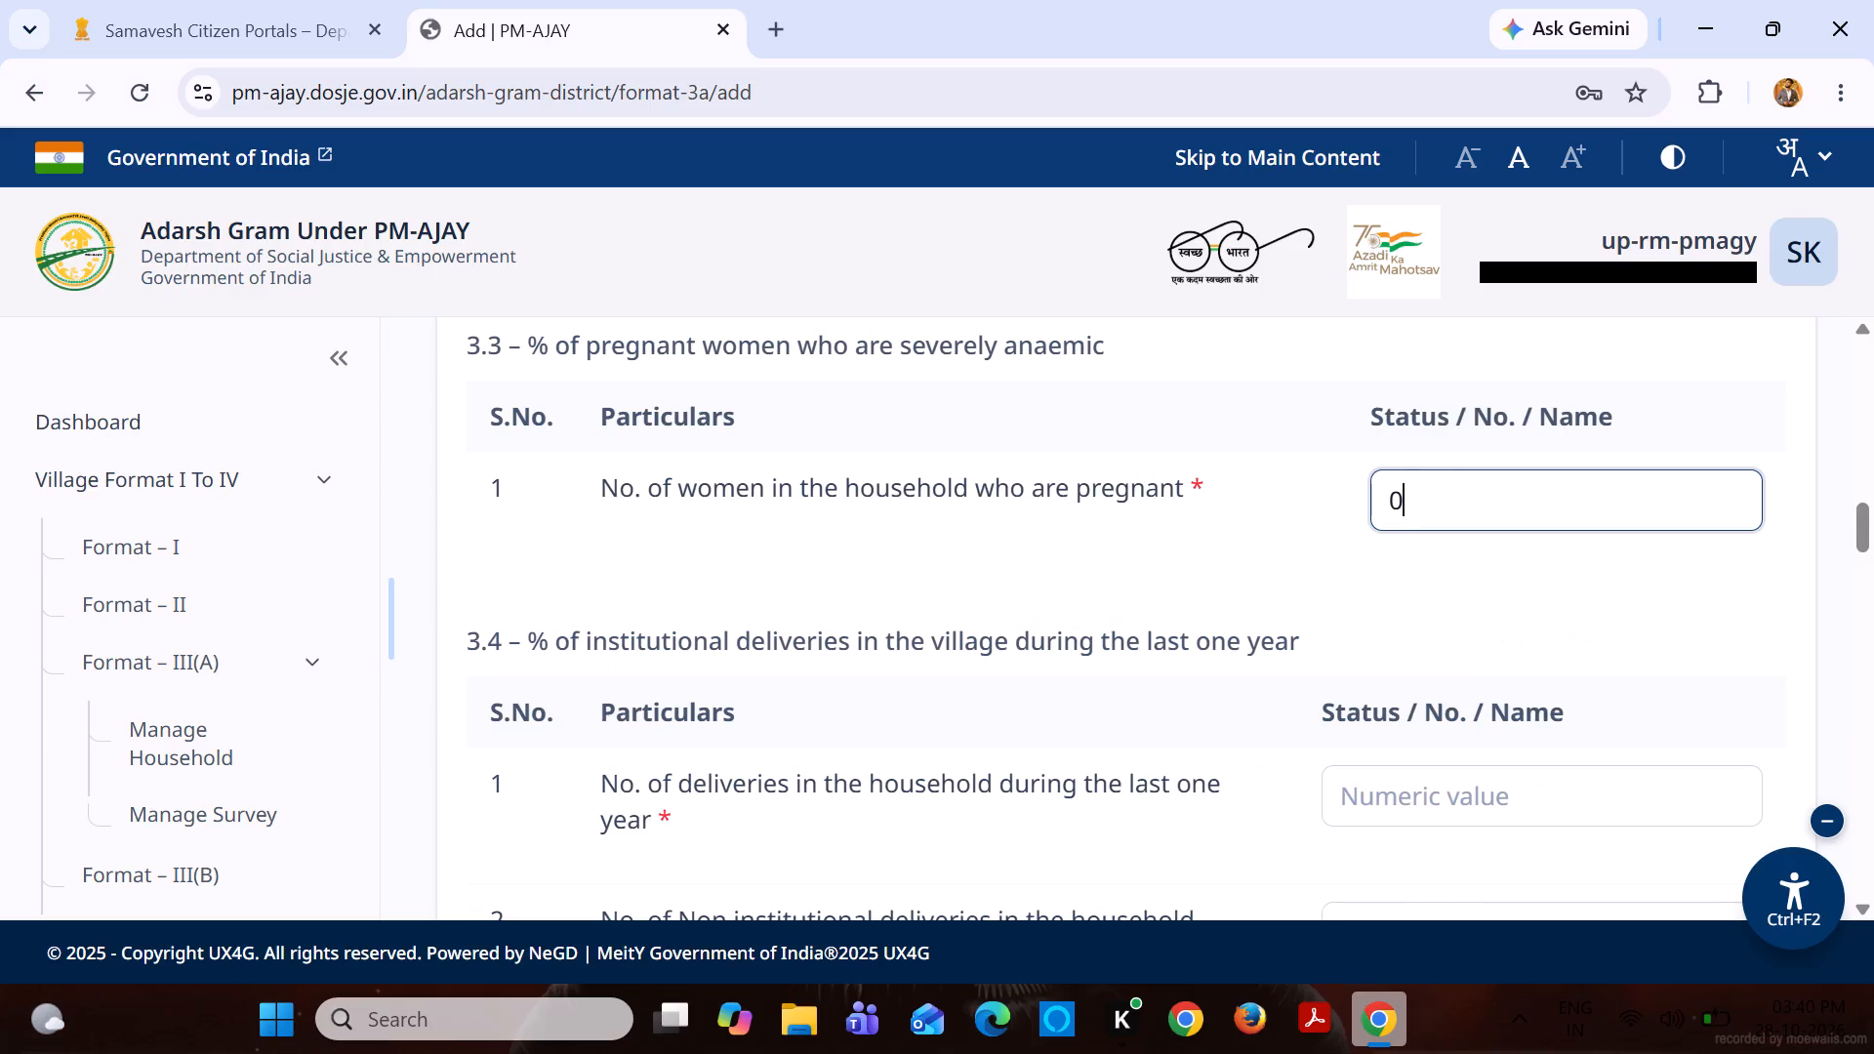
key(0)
Enter 0 for children born in the last year (3.5), children below one year (3.6) and children aged 0-5 (3.7).
scroll(1472, 802, down, 7)
click(1416, 557)
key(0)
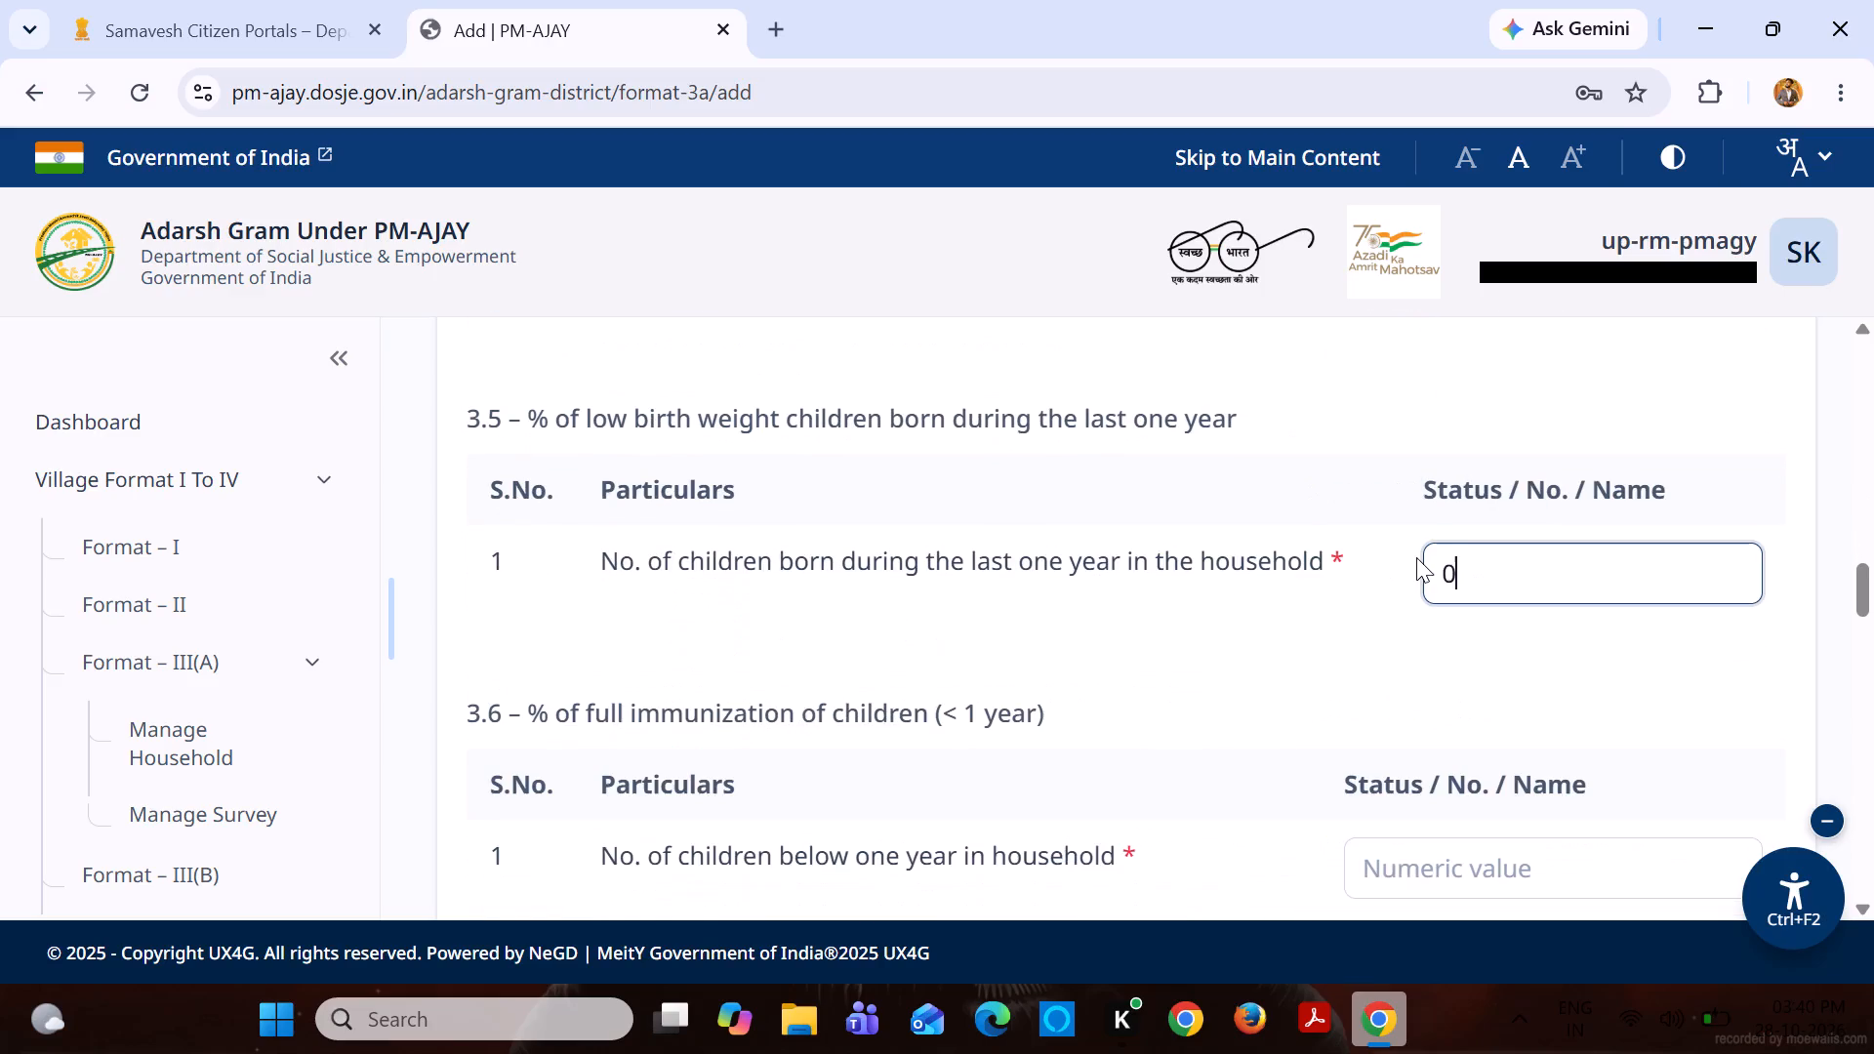
scroll(1416, 547, down, 3)
click(1383, 610)
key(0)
scroll(1429, 745, down, 1)
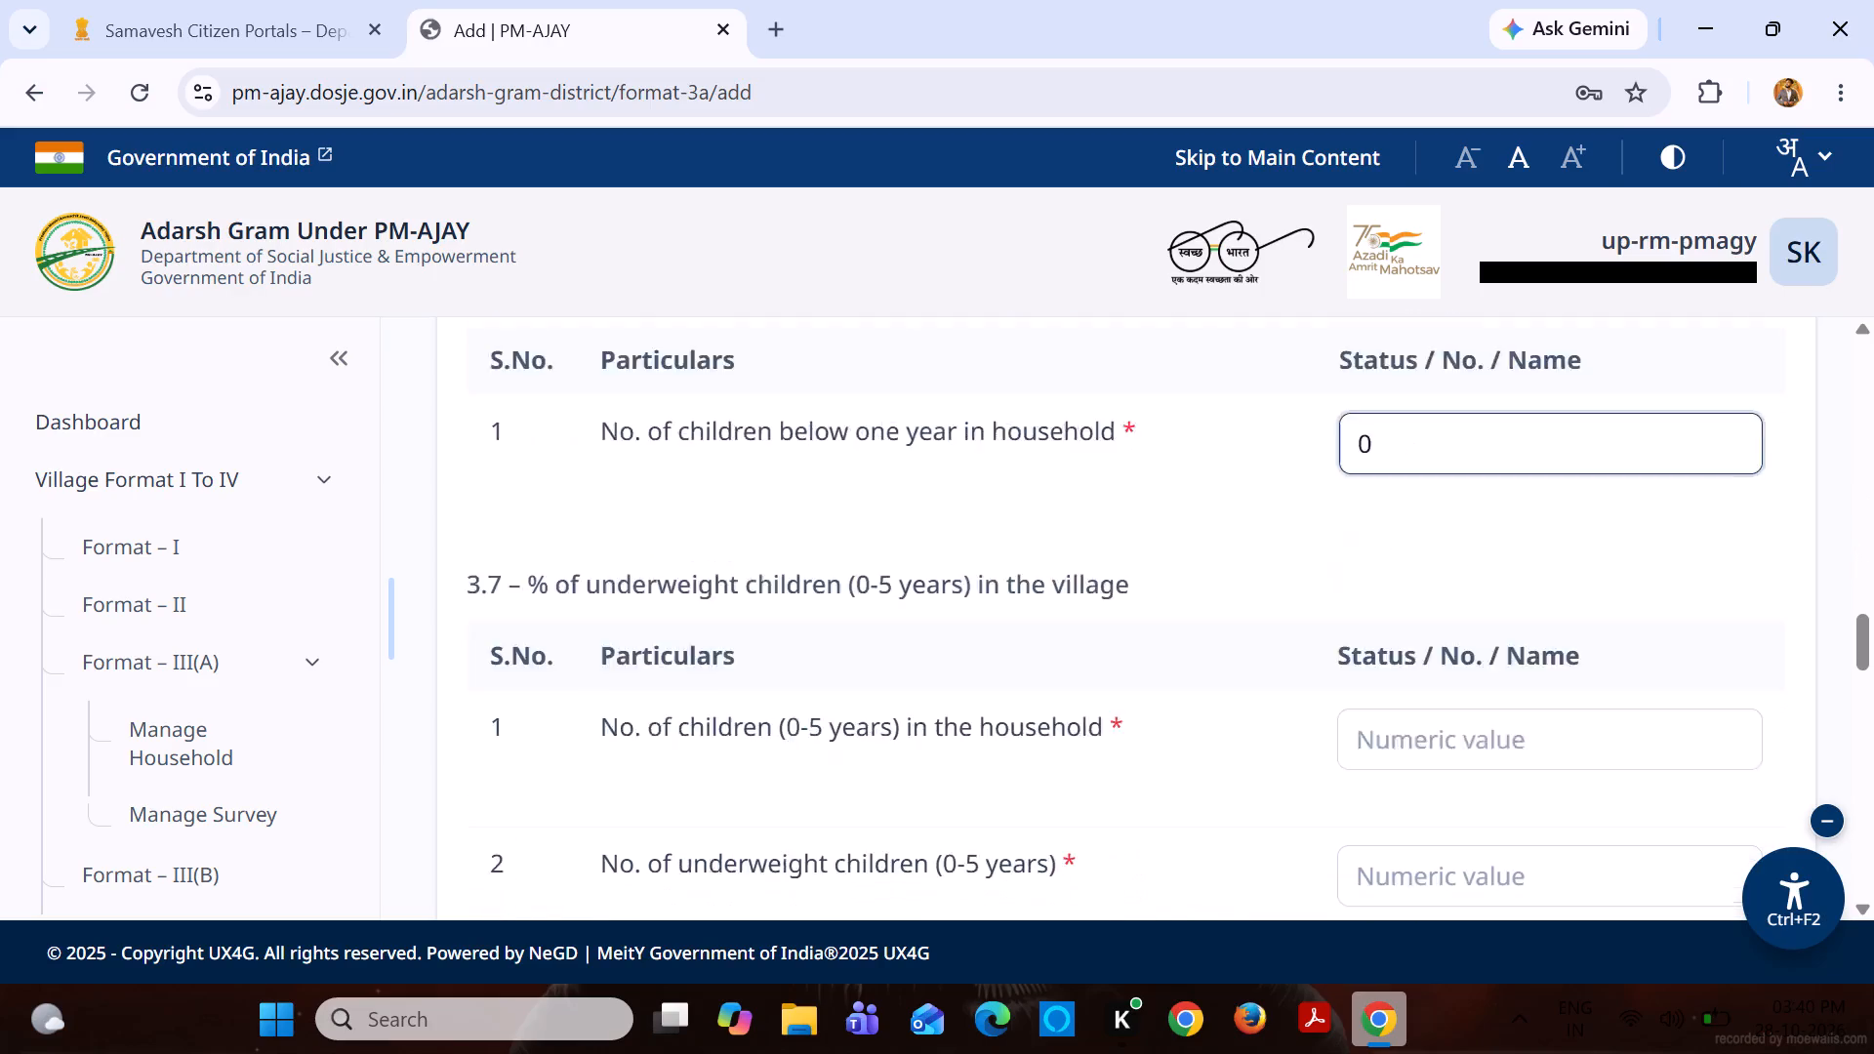
scroll(1429, 745, down, 1)
click(1425, 505)
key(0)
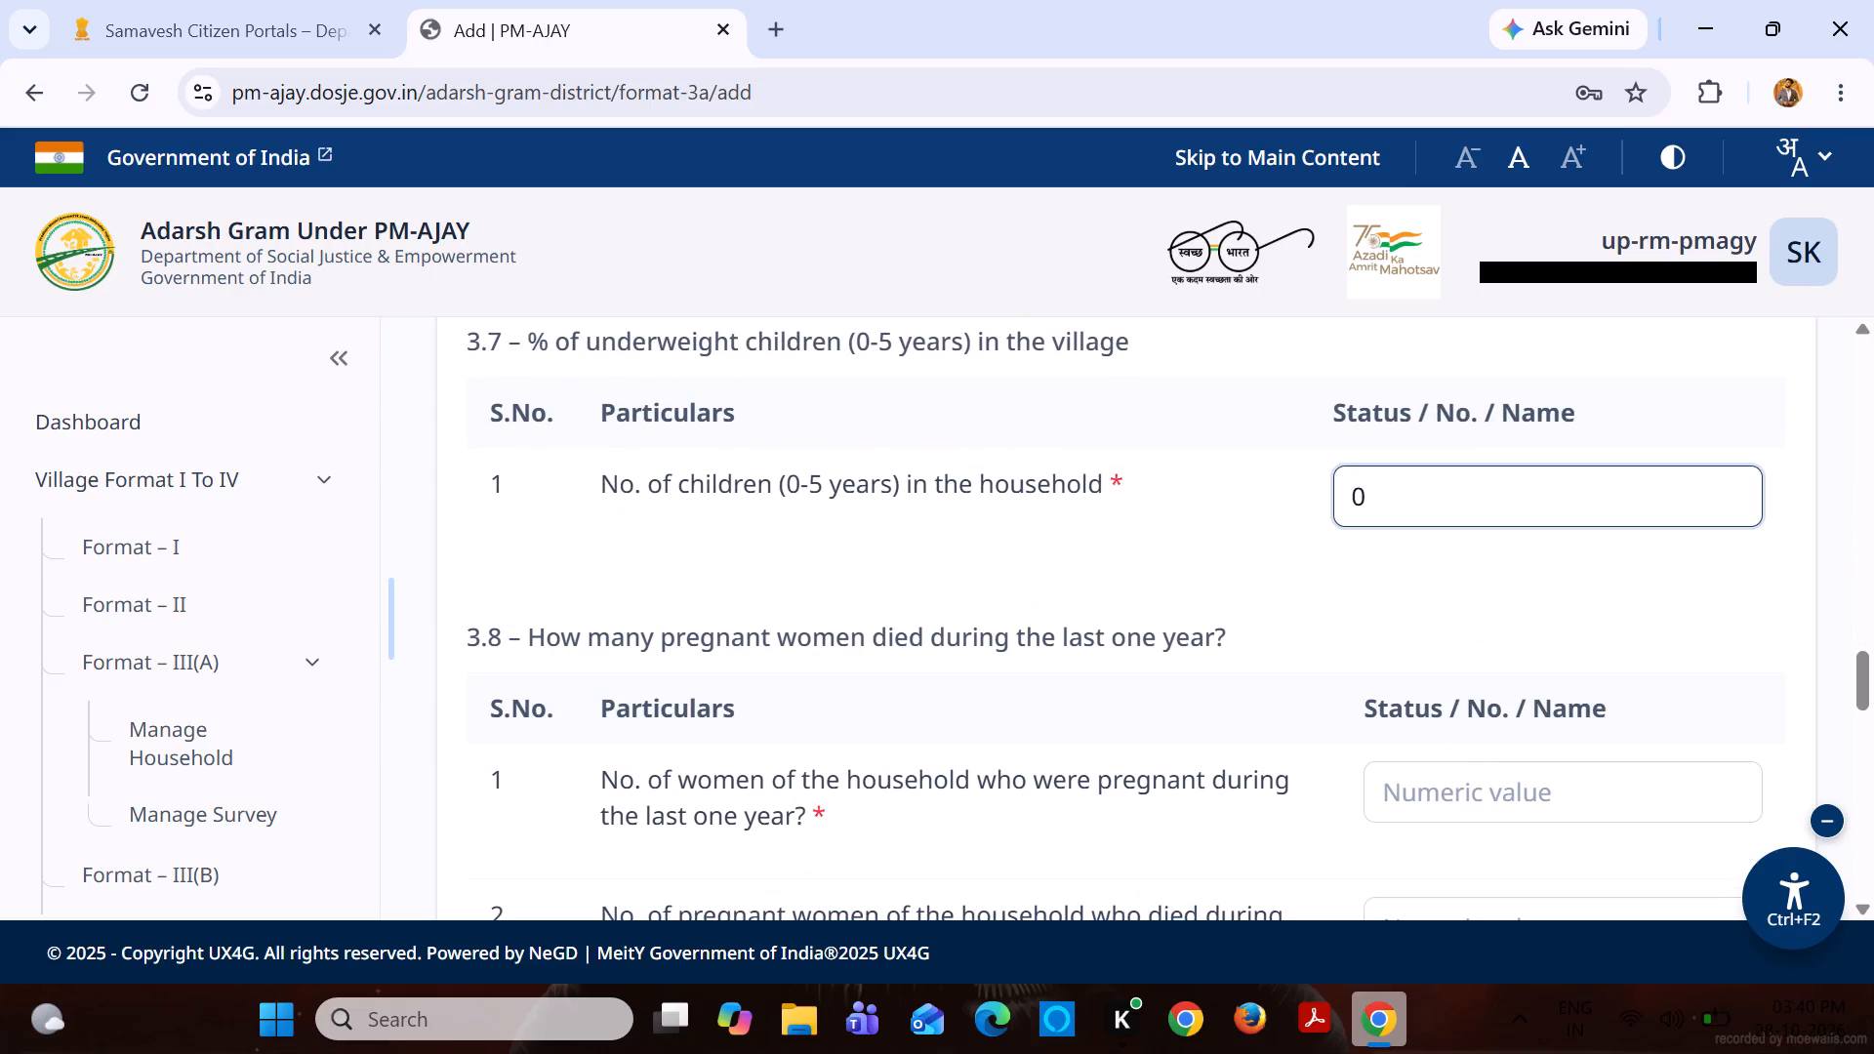
Enter 0 pregnant women (3.8), 0 children below one year (3.9) and 0 members with communicable diseases (3.10), and submit the domain.
click(1441, 793)
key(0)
scroll(1441, 793, down, 5)
click(1479, 487)
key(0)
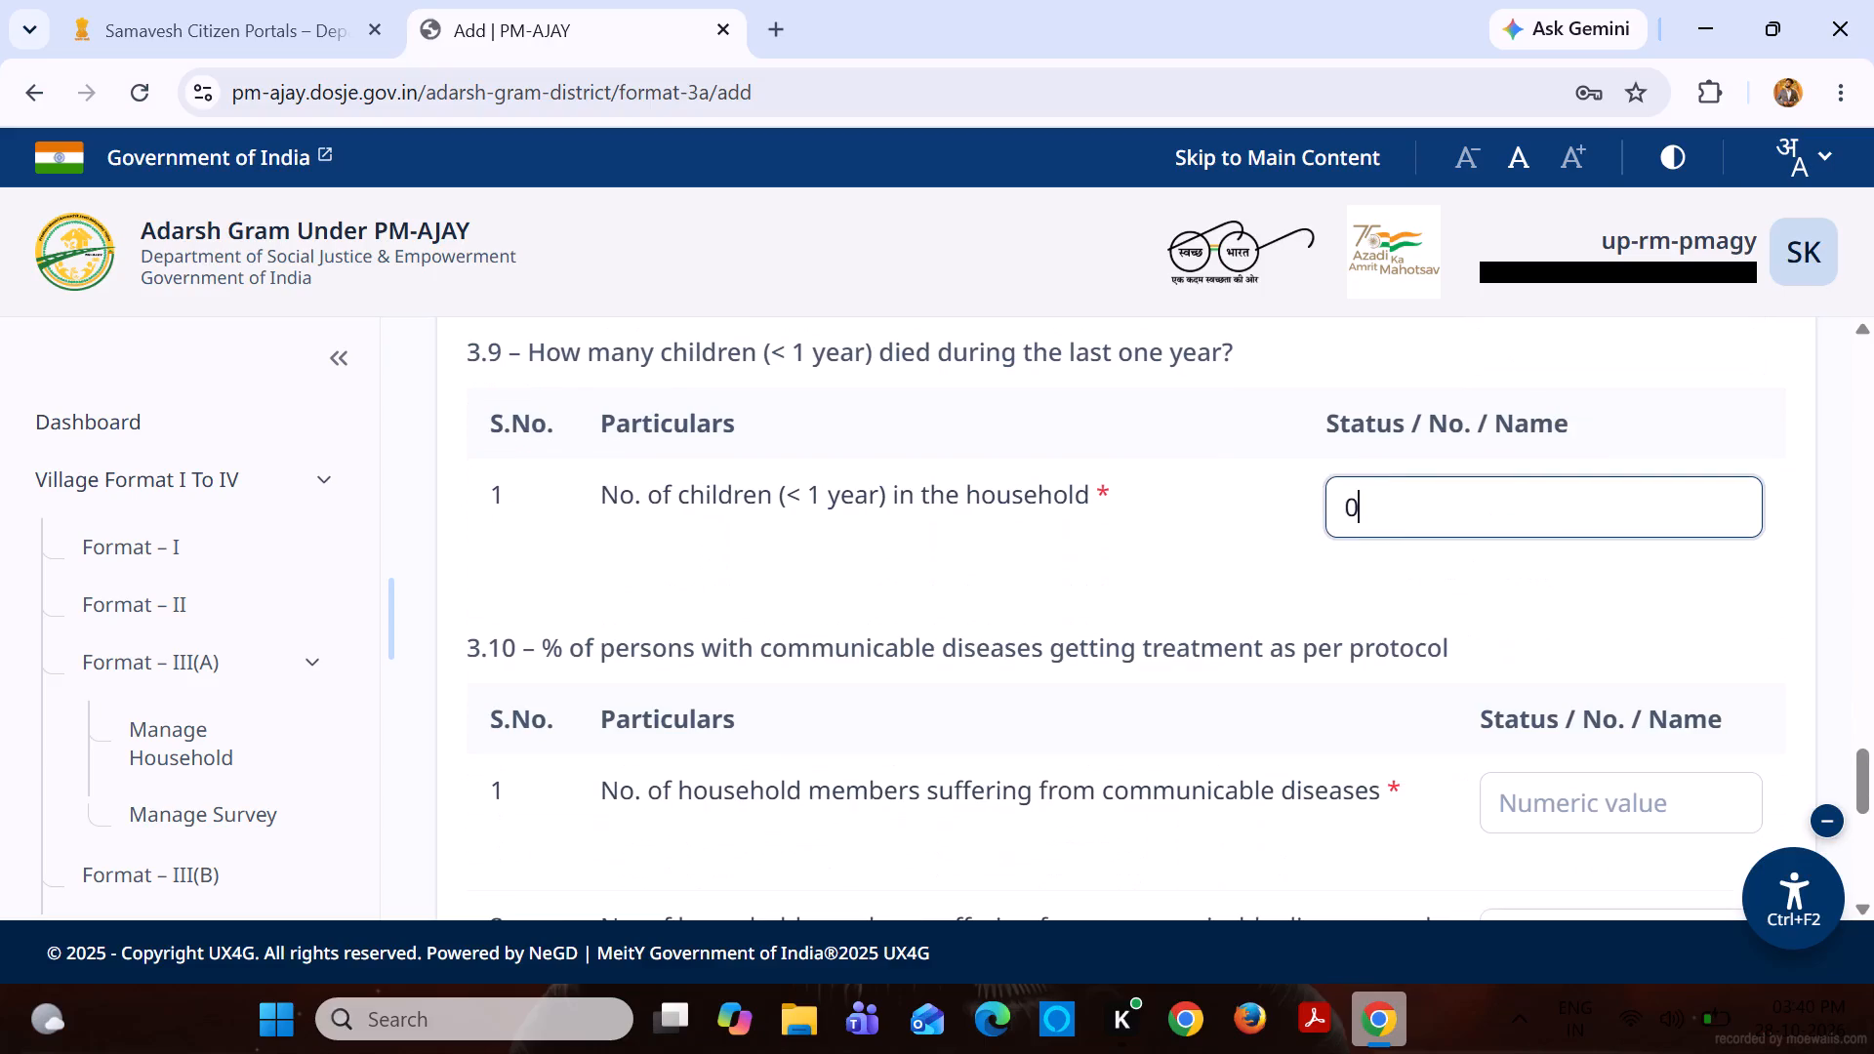
drag(1550, 758, 1554, 787)
click(1554, 787)
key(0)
scroll(1554, 787, down, 2)
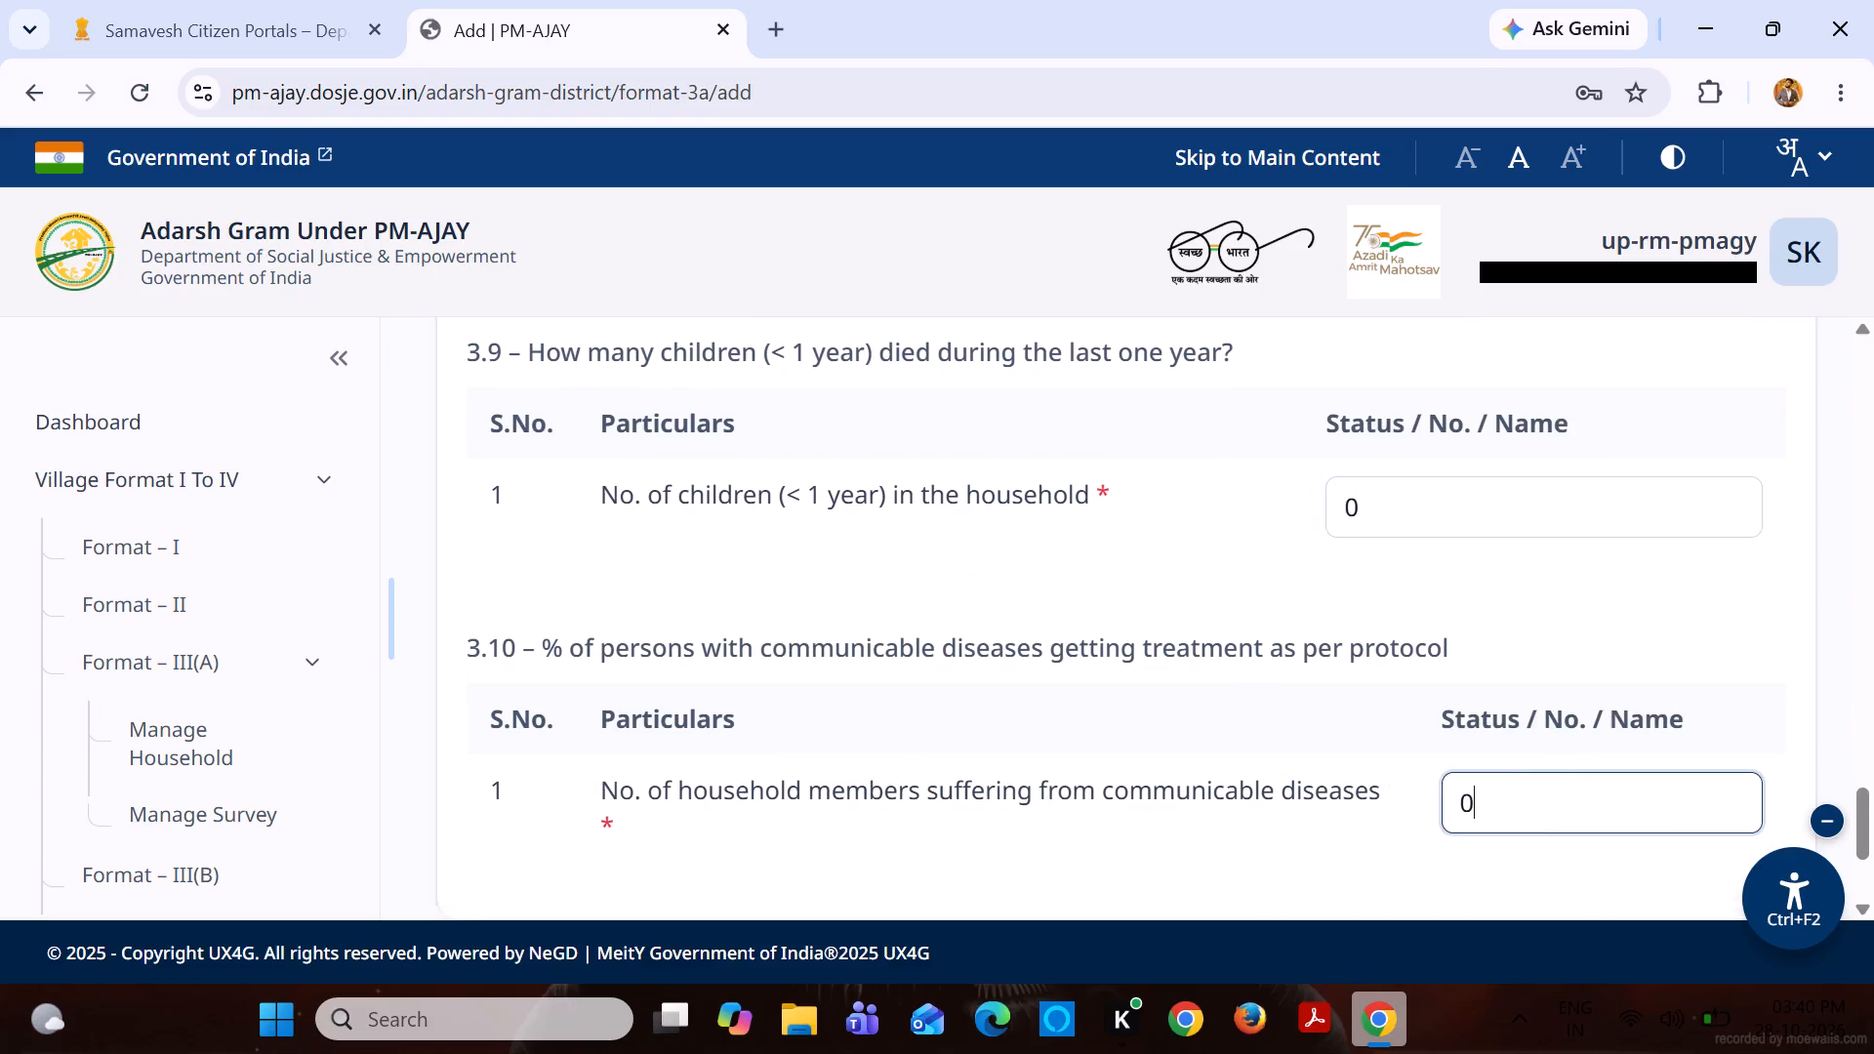
scroll(1552, 771, down, 3)
click(1651, 714)
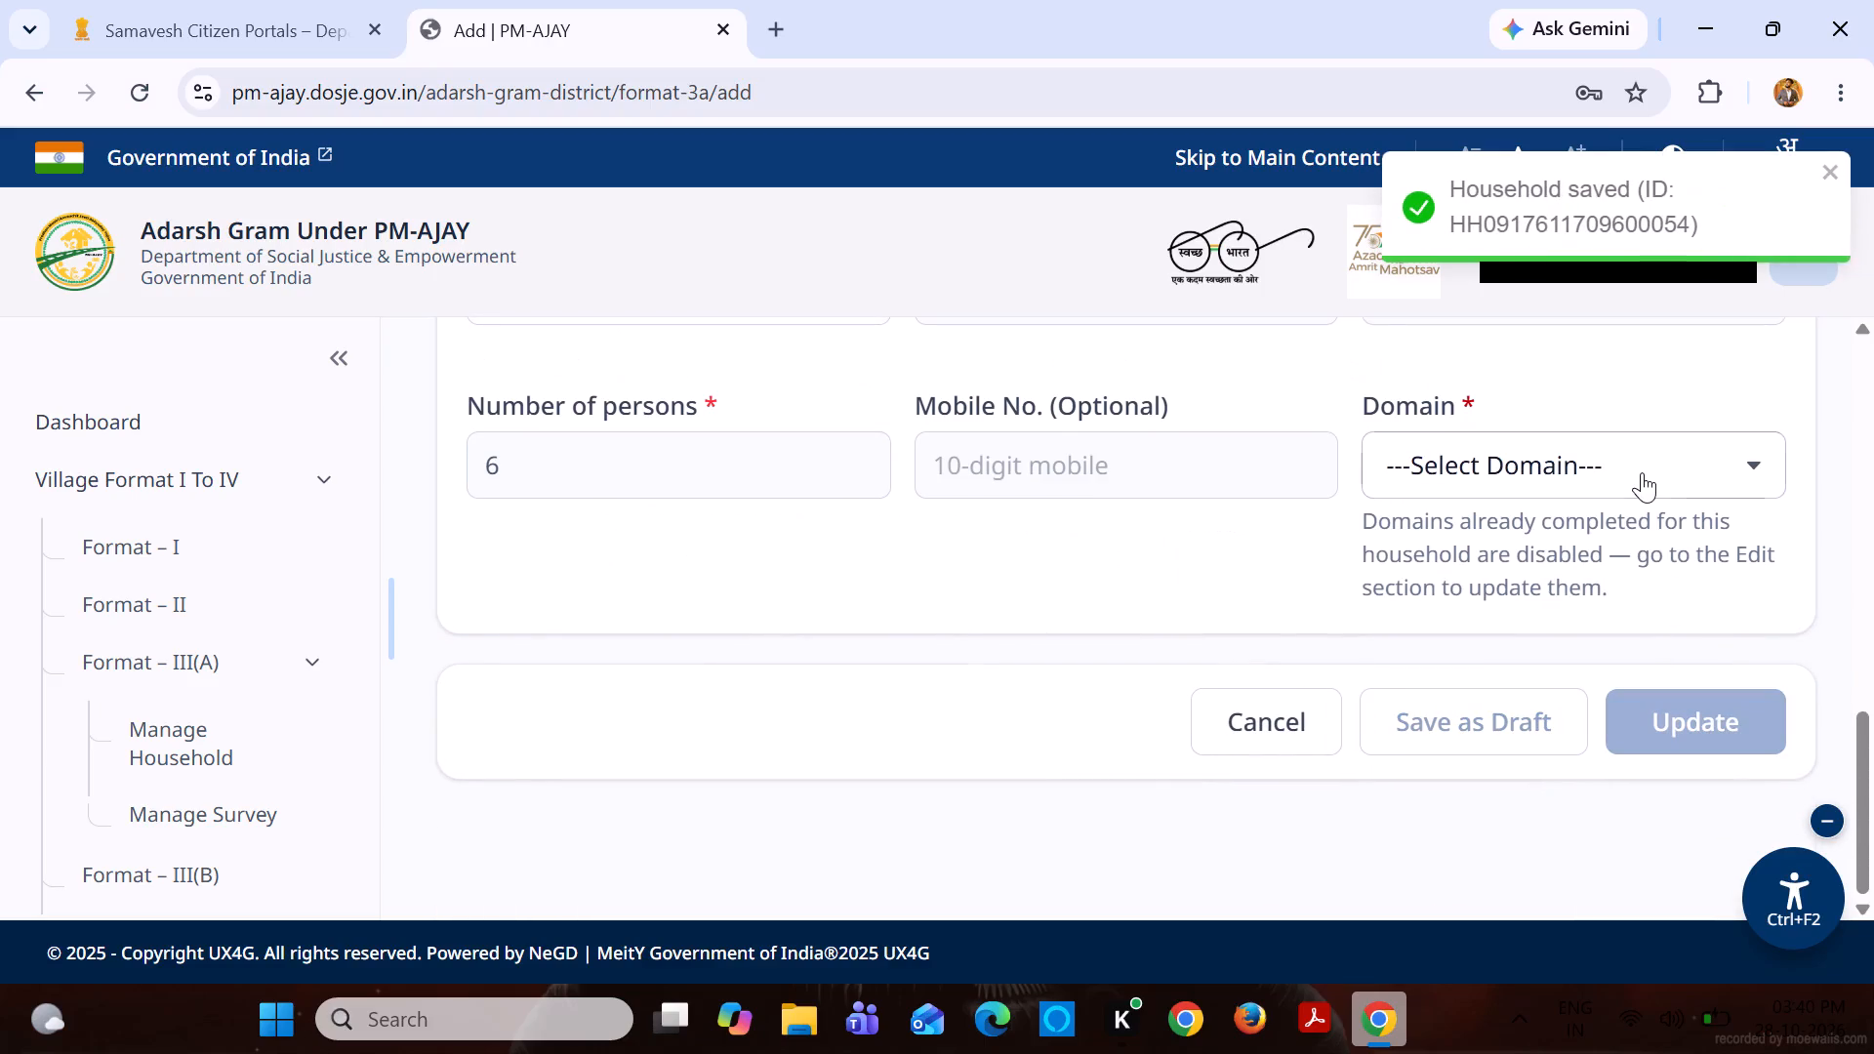
Choose the 4 – Social Security domain, enter 0 eligible for Widow (4.1), Old Age (4.2) and Disability Pension, and submit it.
click(1642, 472)
scroll(1599, 707, down, 1)
click(1505, 693)
scroll(1505, 693, down, 1)
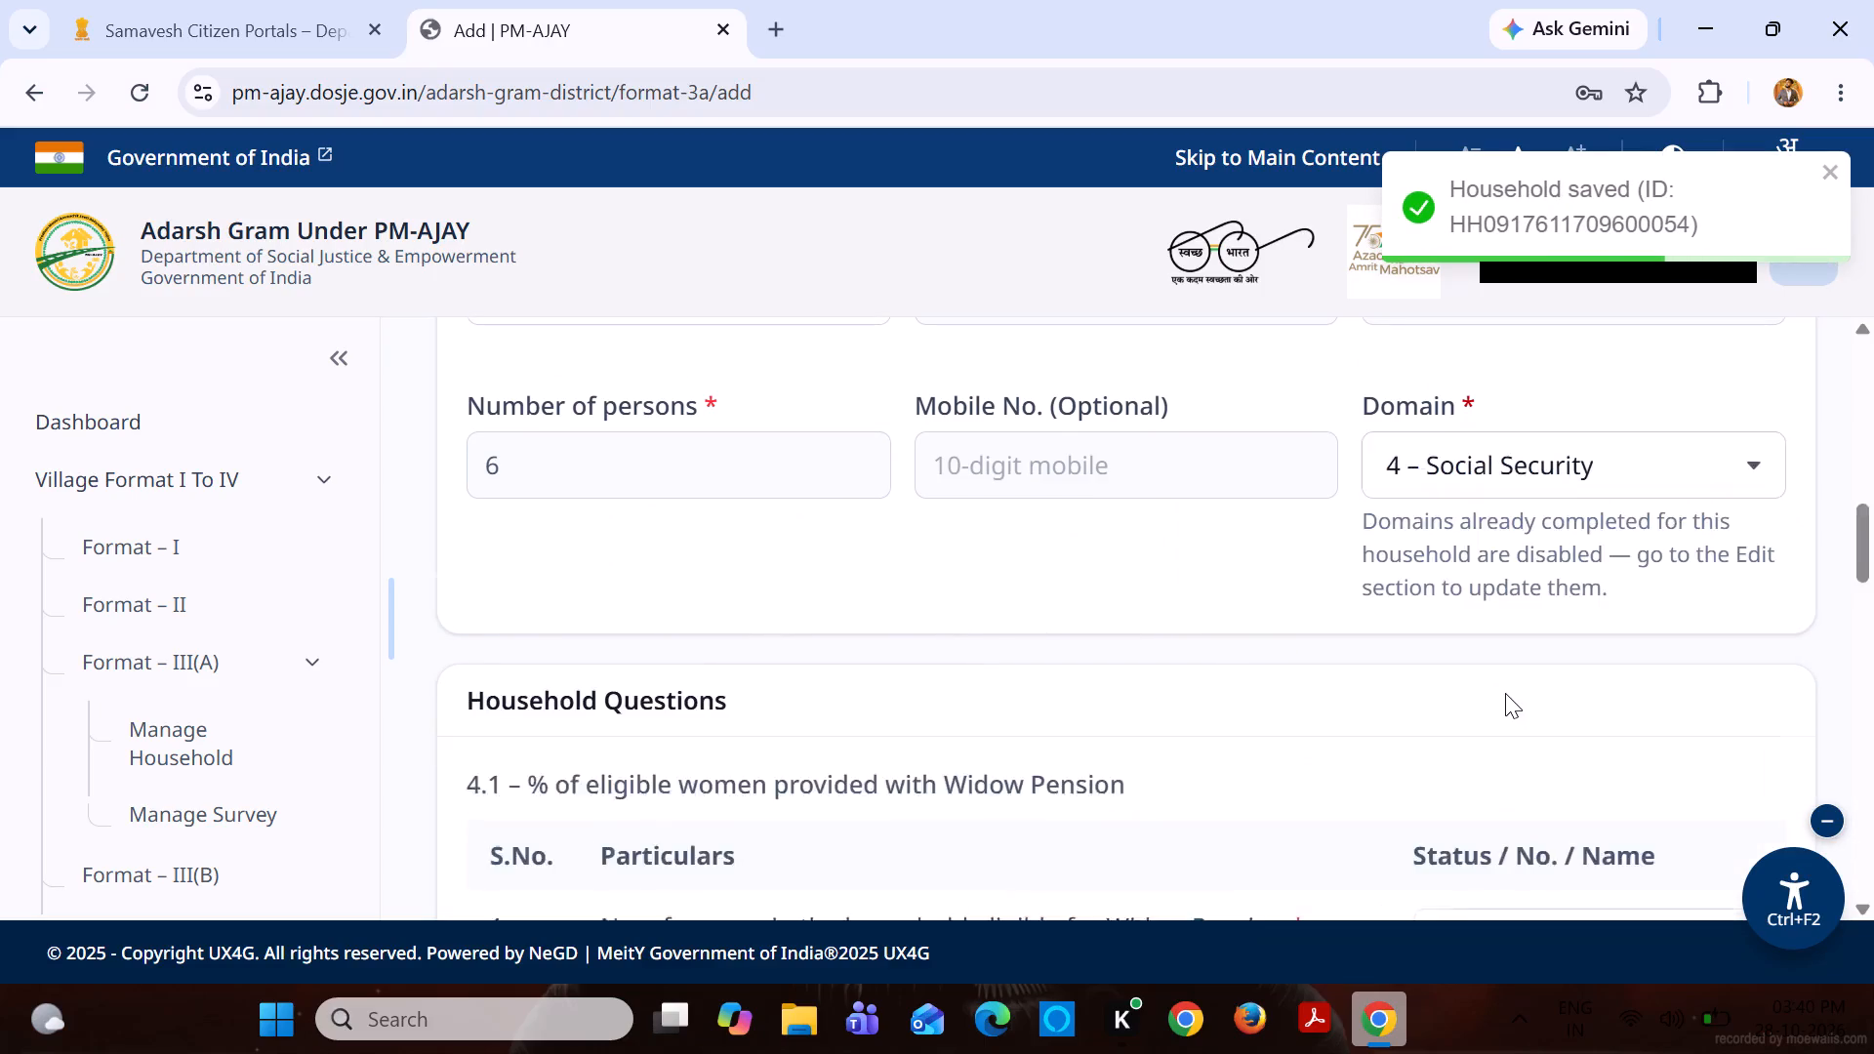
scroll(1505, 693, down, 3)
click(1518, 466)
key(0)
click(1517, 781)
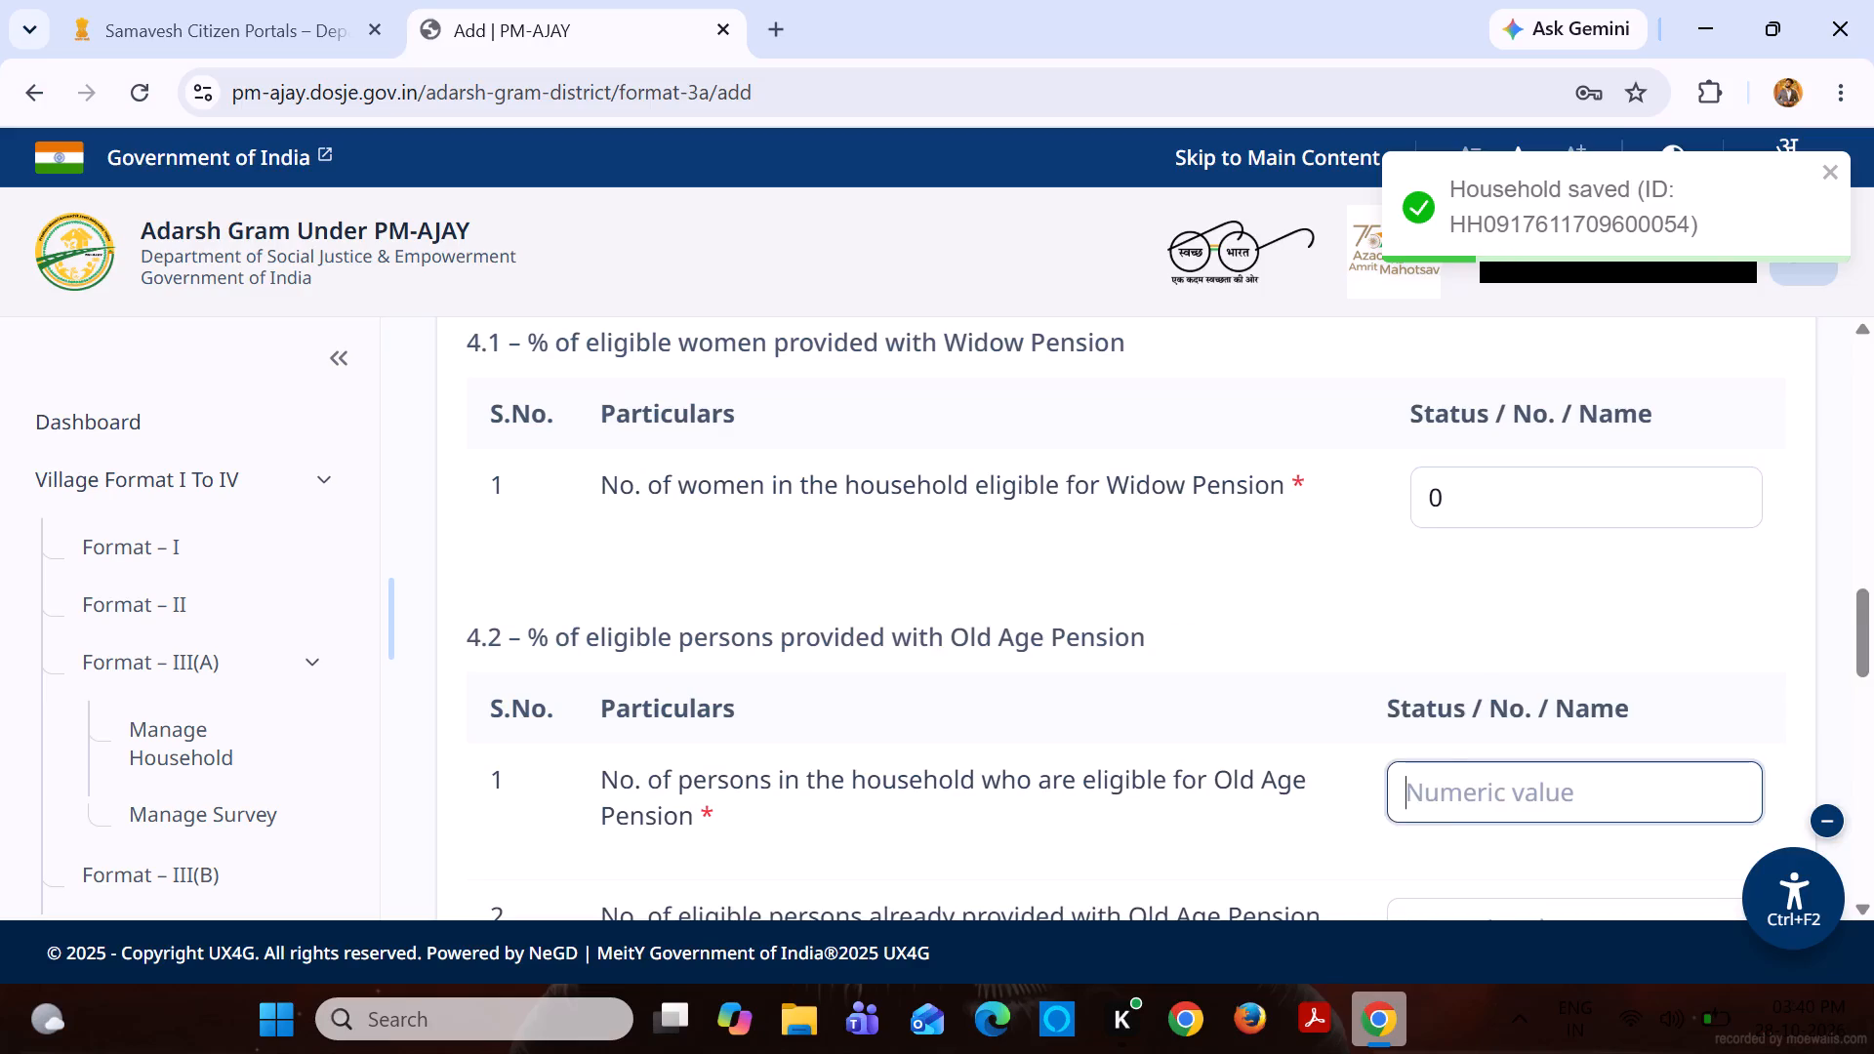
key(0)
scroll(1517, 775, down, 6)
click(1430, 482)
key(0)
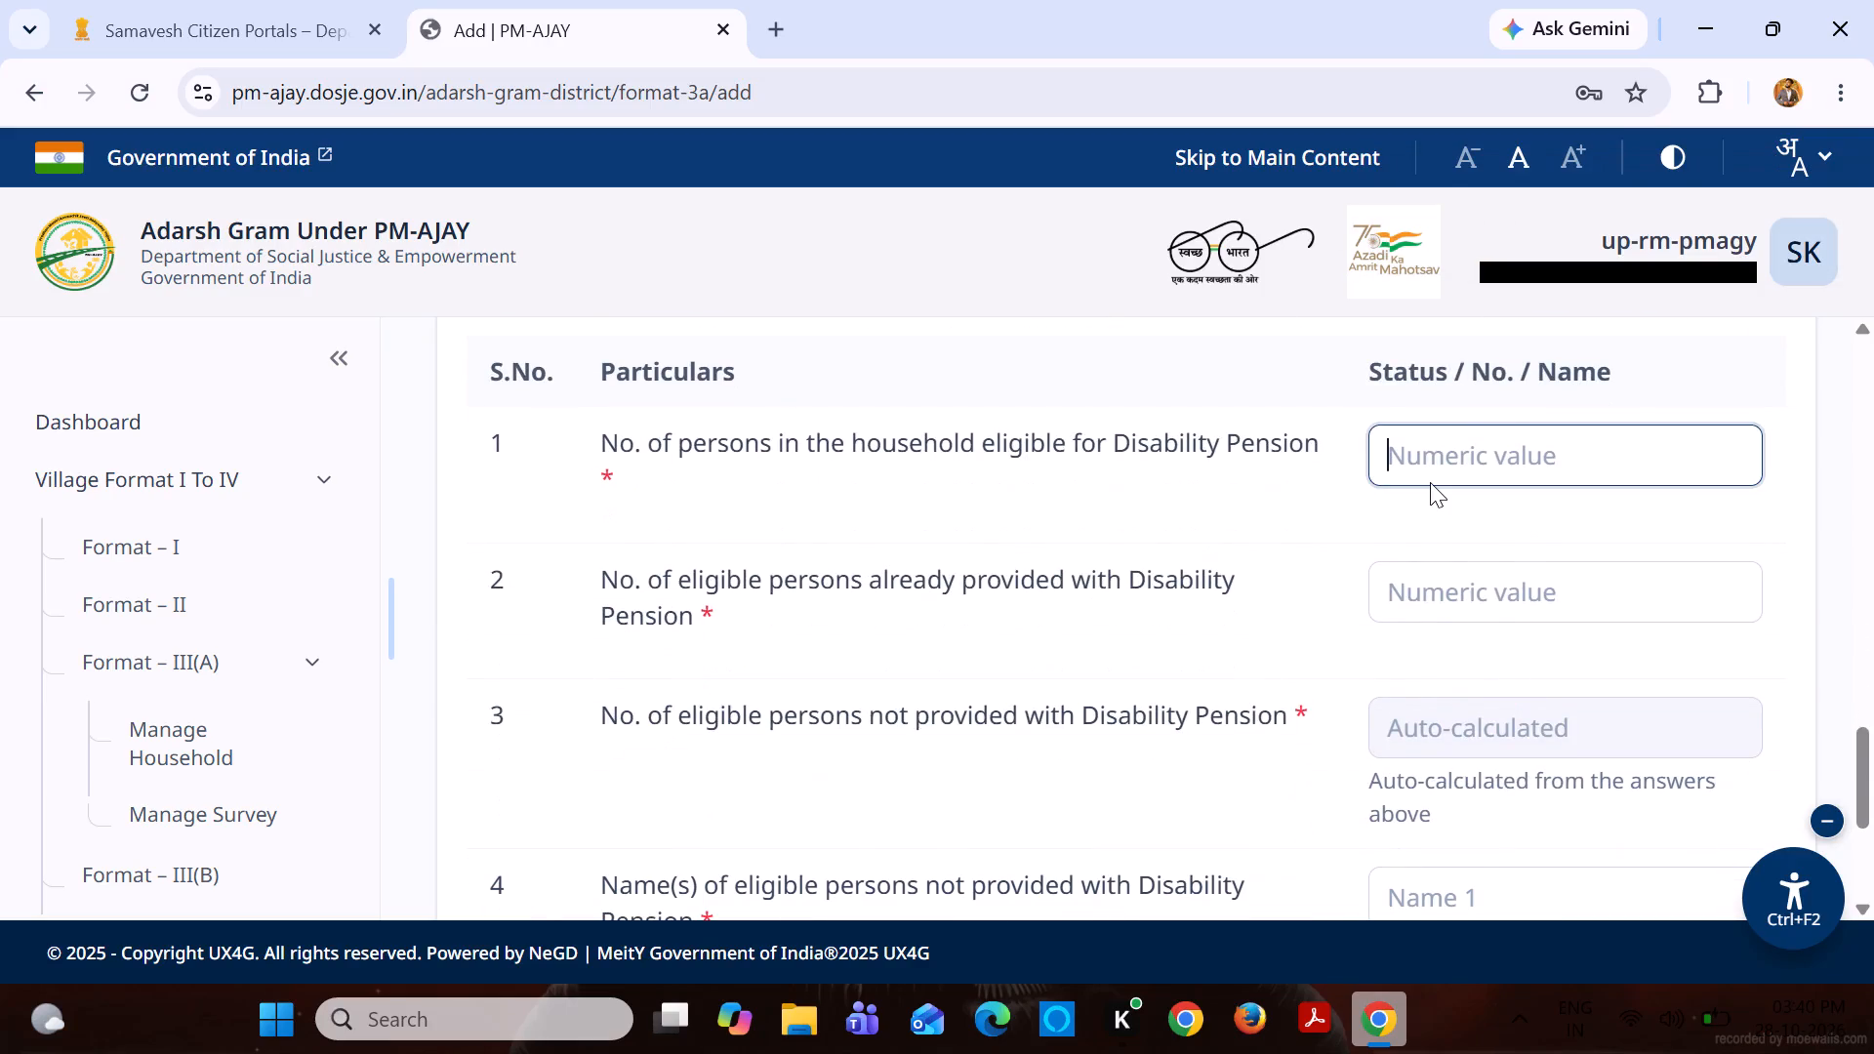
click(1651, 697)
Choose the 5 – Rural Roads and Housing domain, answer No to living in a Kachcha/unsafe house (5.3), and submit it.
click(1606, 451)
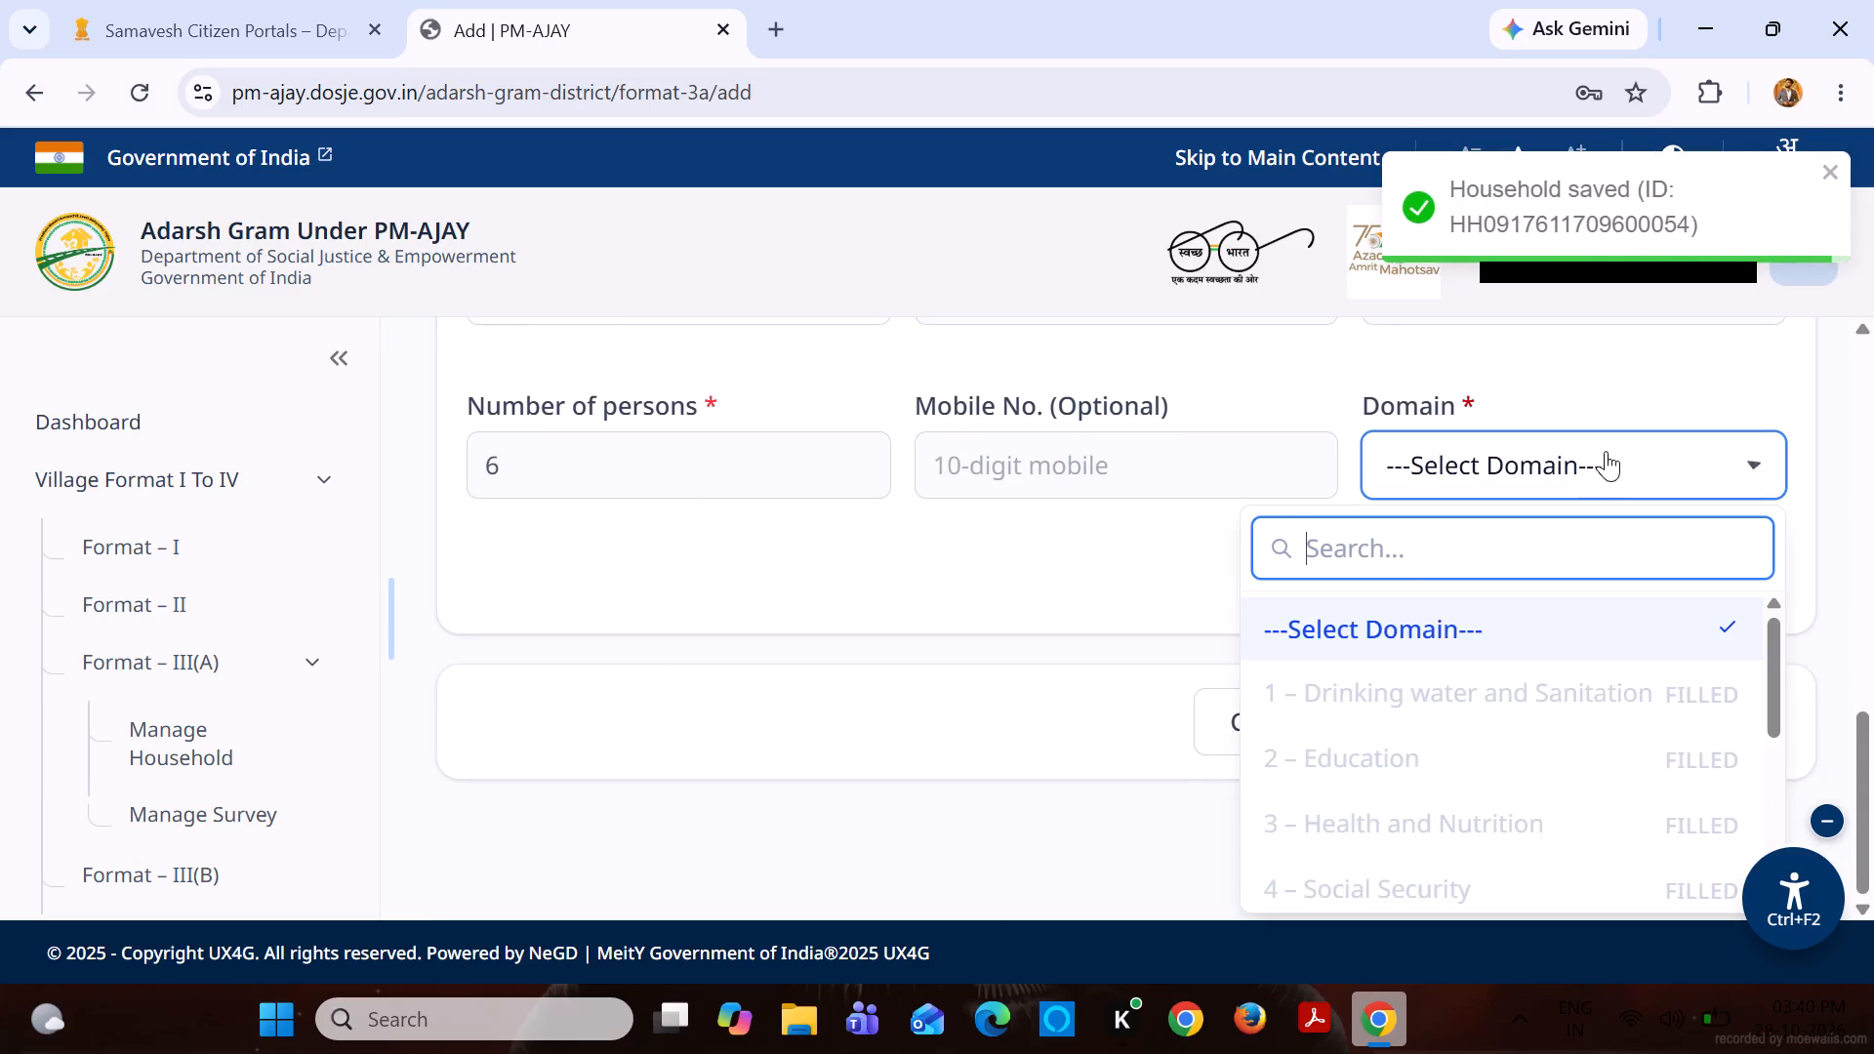
scroll(1563, 677, down, 2)
click(1500, 665)
scroll(1500, 665, down, 3)
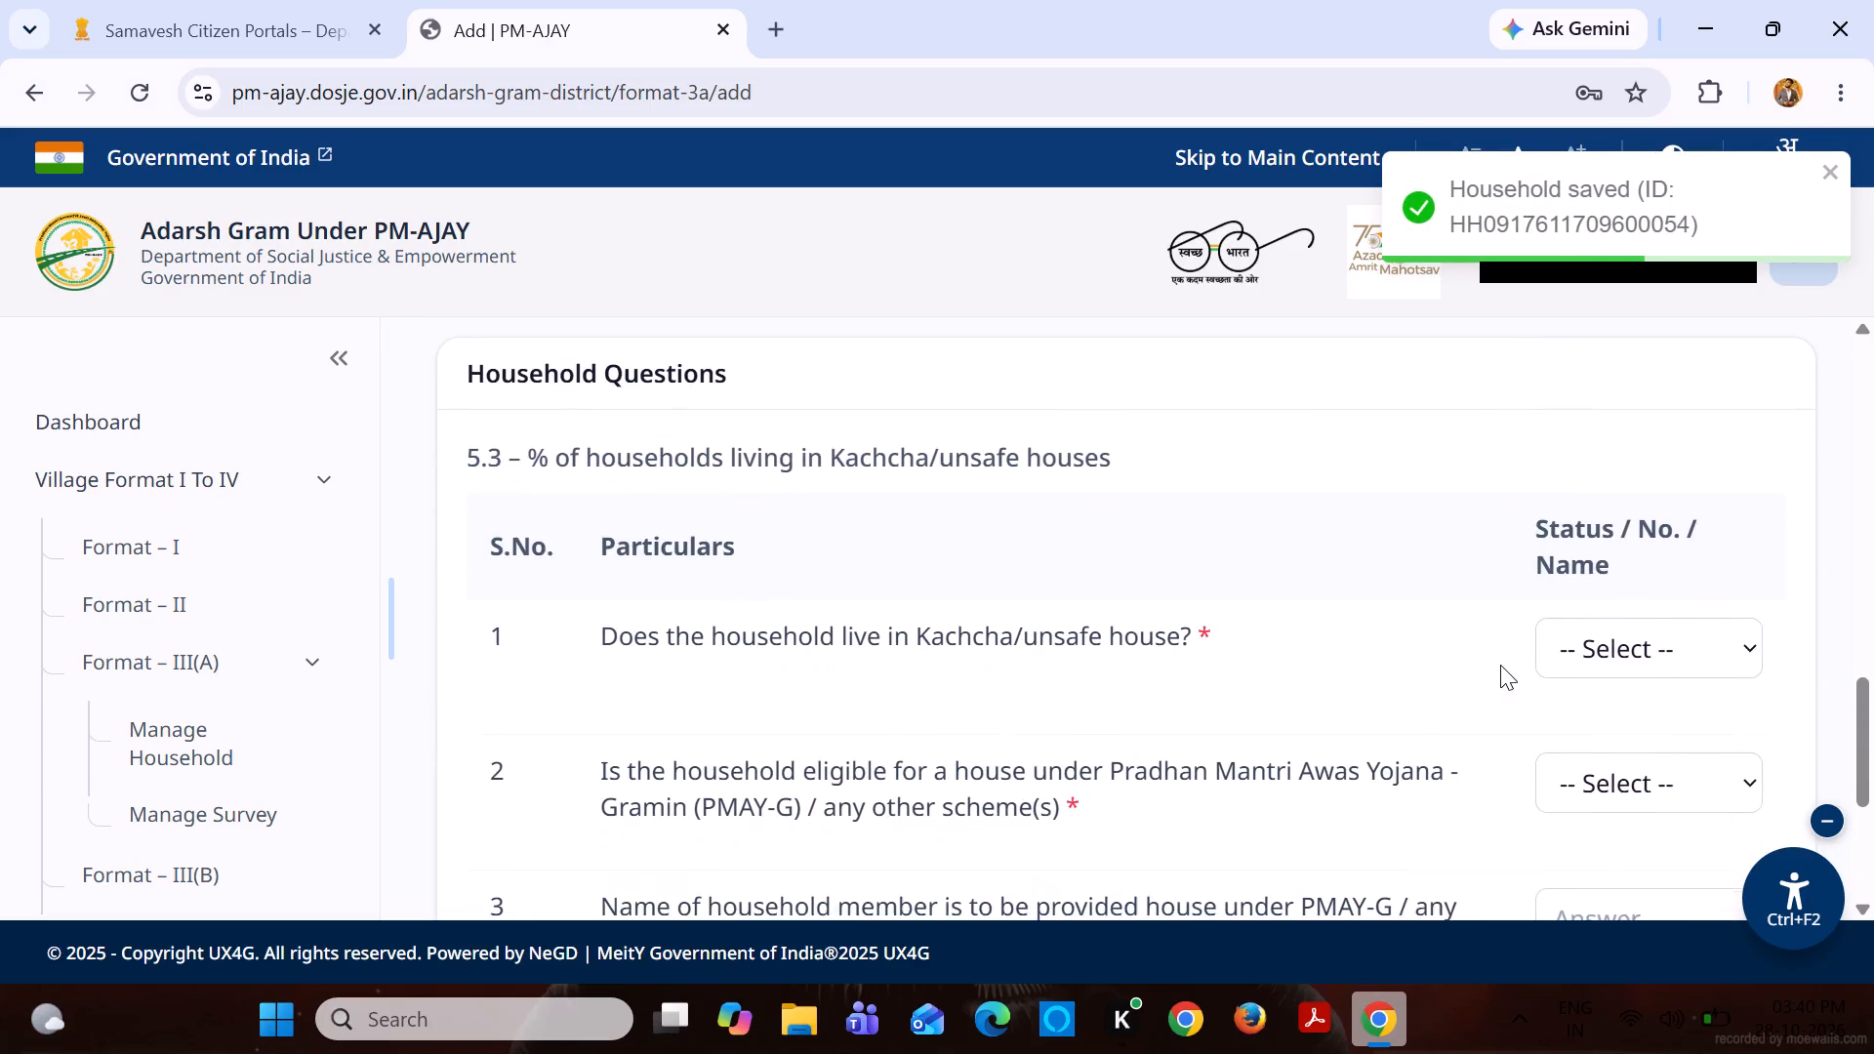
drag(1655, 632, 1590, 804)
click(1590, 804)
scroll(1590, 804, down, 1)
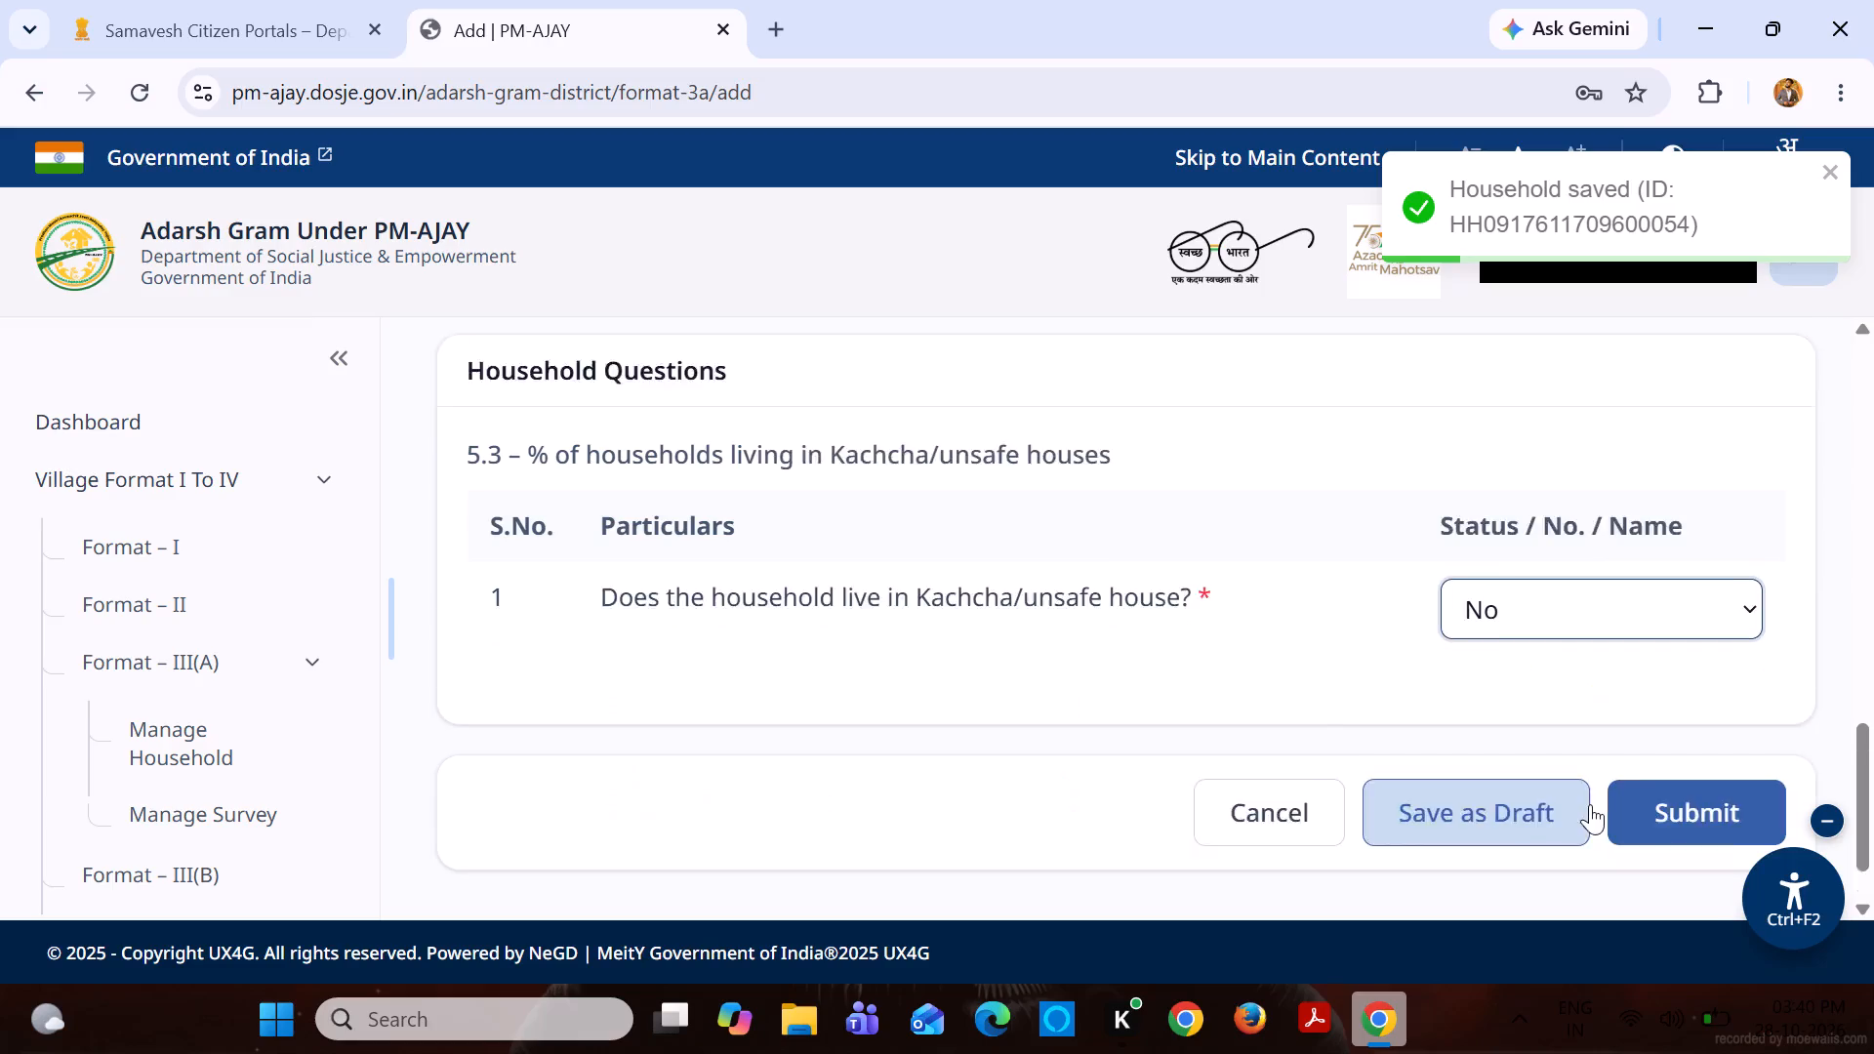
scroll(1590, 804, down, 1)
click(1660, 724)
Choose the 6 – Electricity and Clean Fuel domain and answer Yes to the house having an electricity connection (6.2).
click(1604, 459)
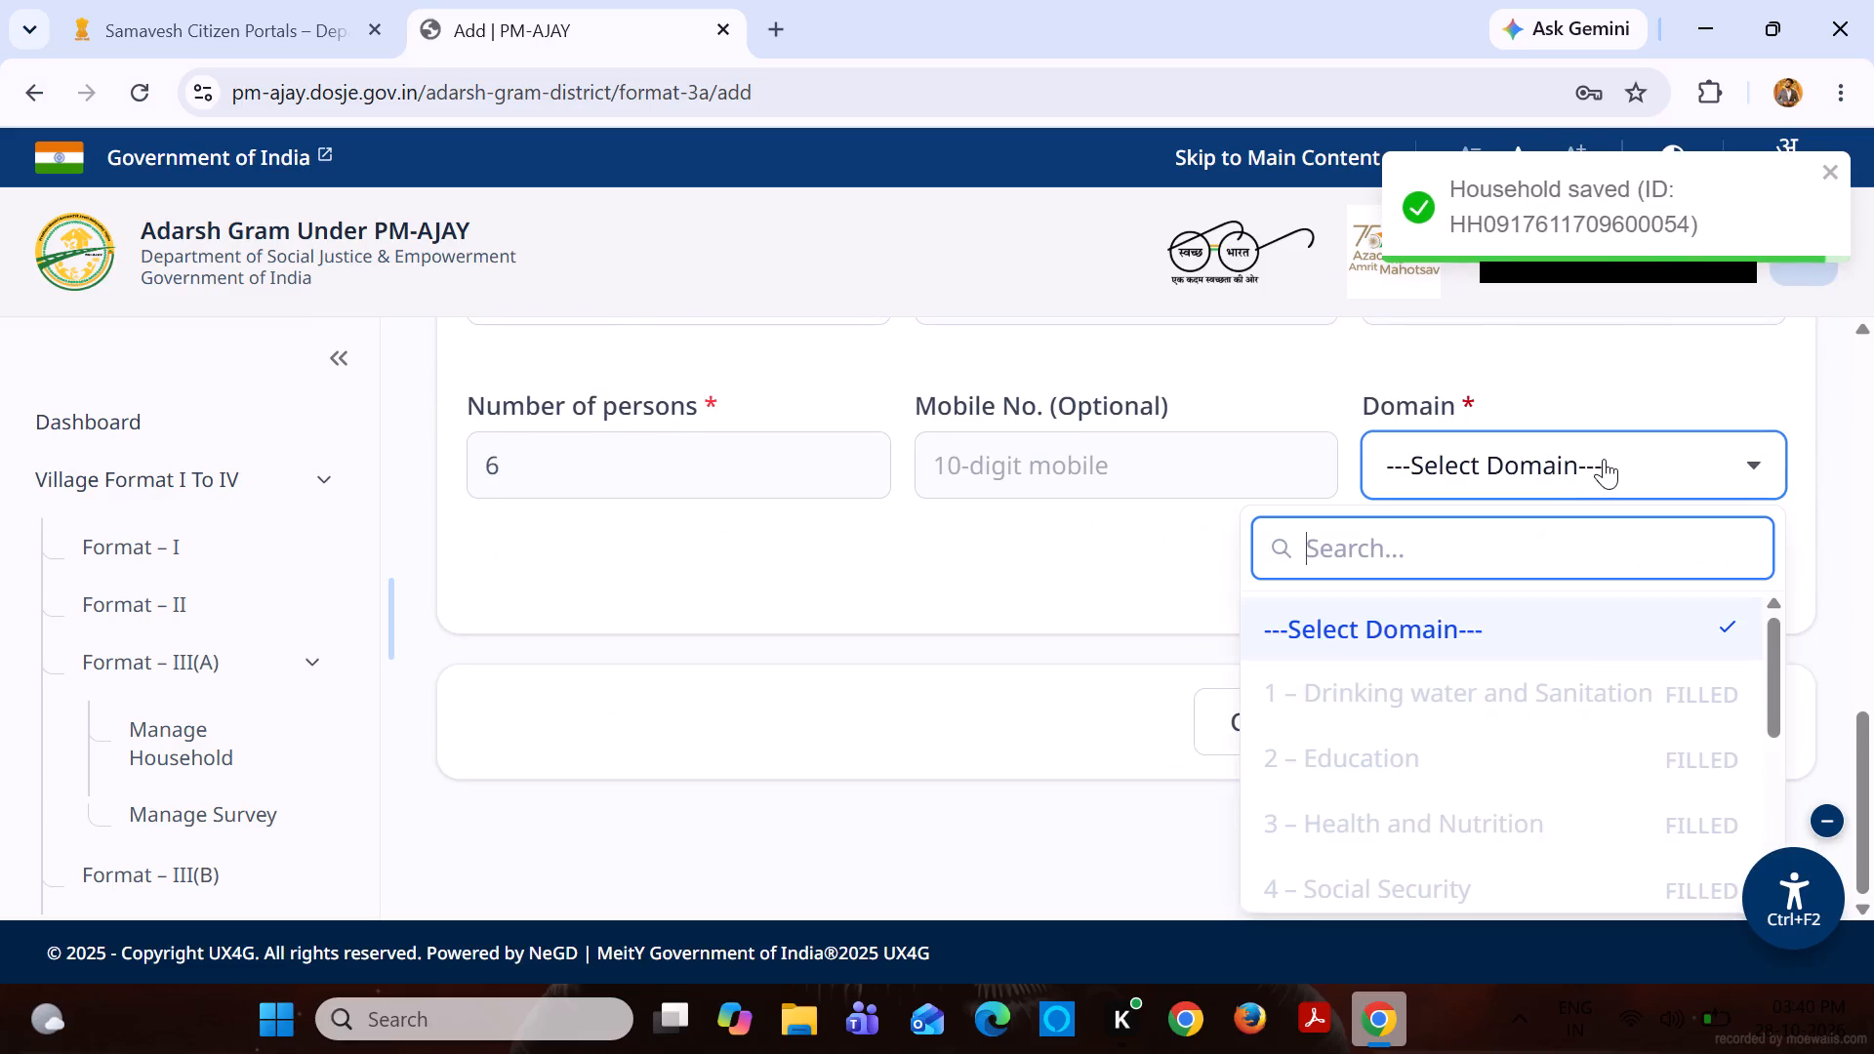
scroll(1568, 664, down, 2)
click(1493, 663)
scroll(1493, 663, down, 4)
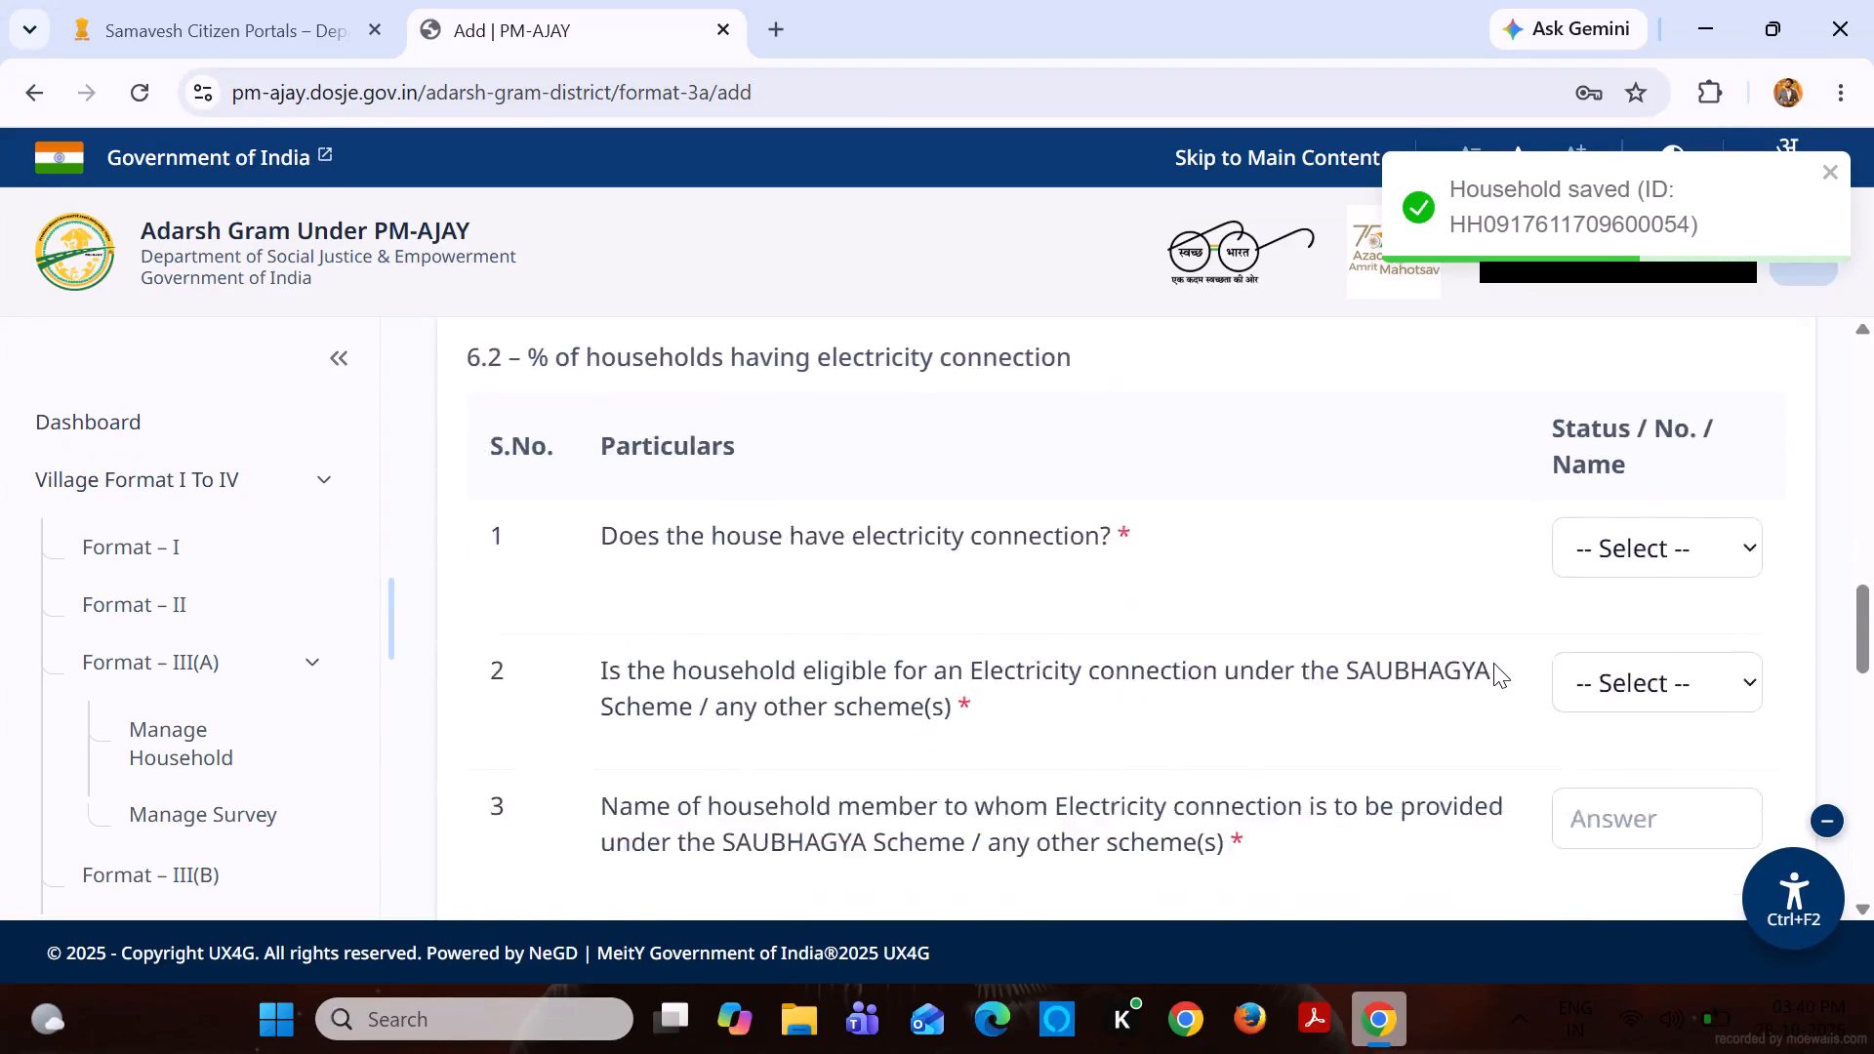
scroll(1493, 663, down, 1)
drag(1656, 451, 1613, 527)
click(1613, 527)
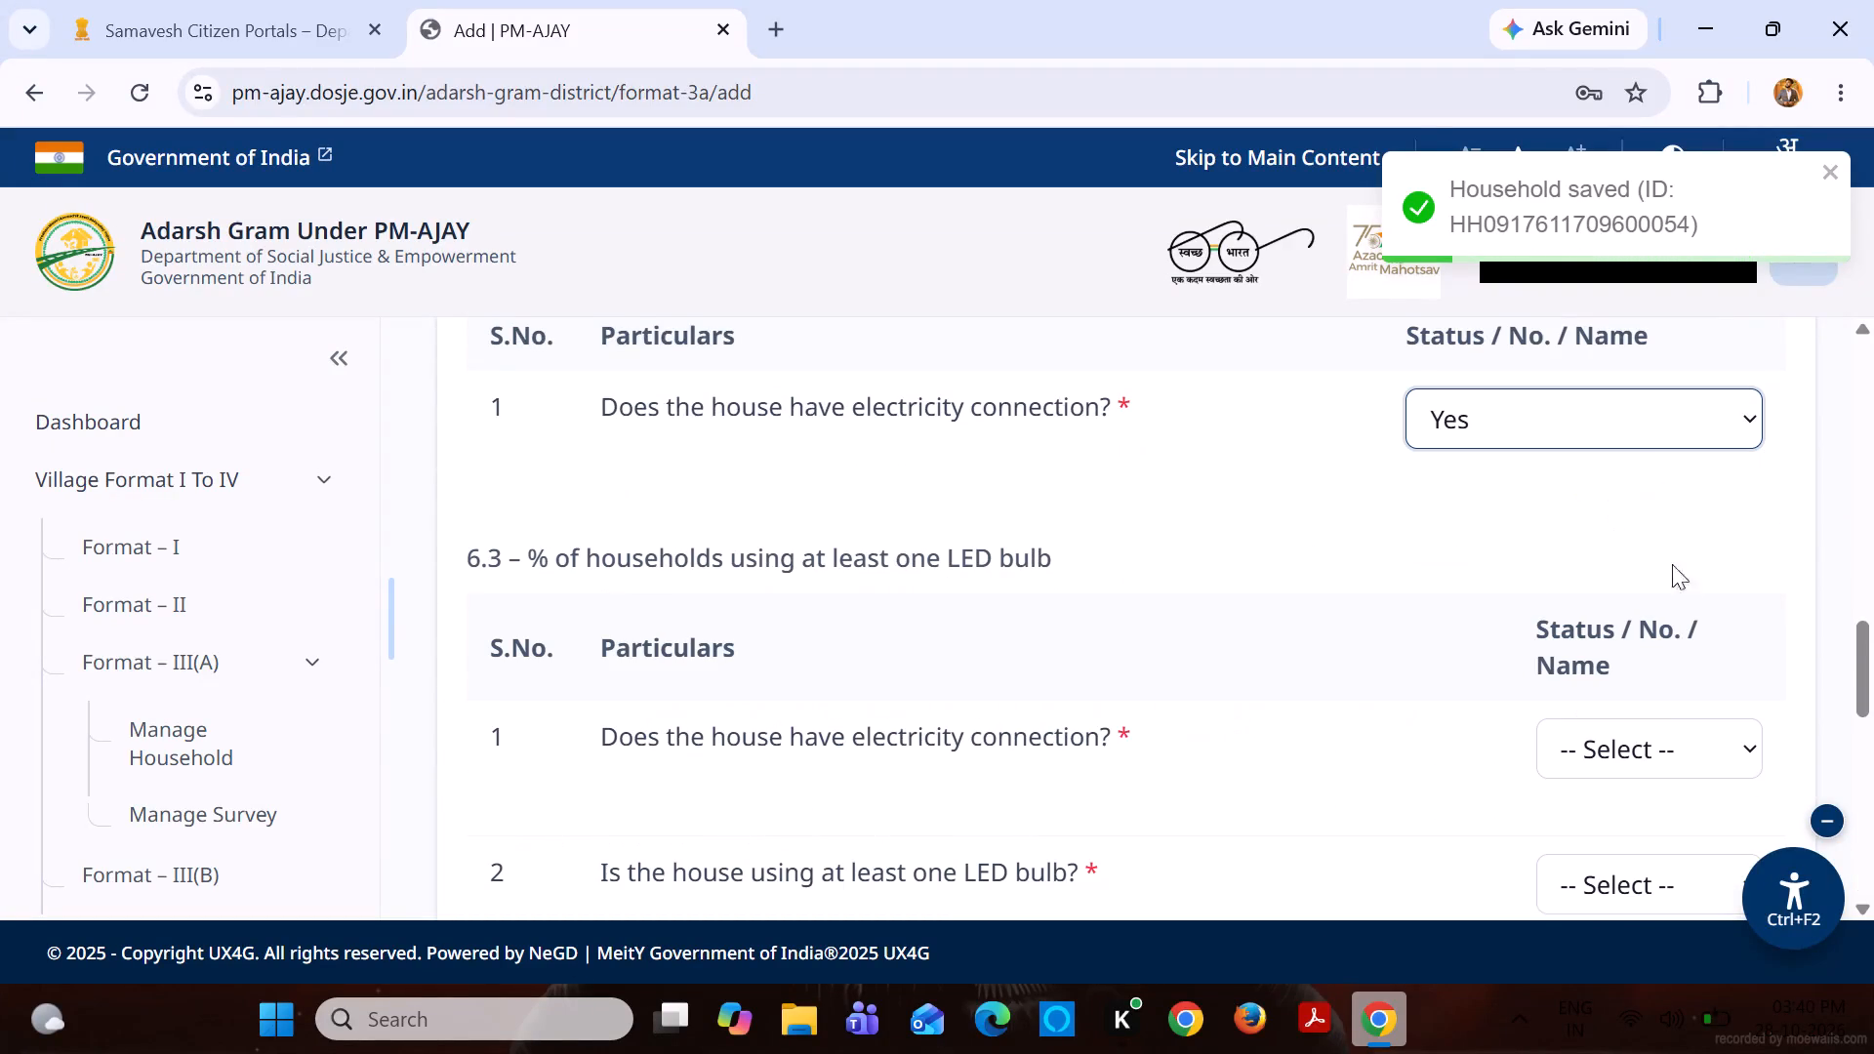
Answer Yes to electricity connection and LED bulb use (6.3) and to clean fuel use (6.4), and submit the domain.
click(1669, 734)
click(1606, 844)
scroll(1606, 844, down, 2)
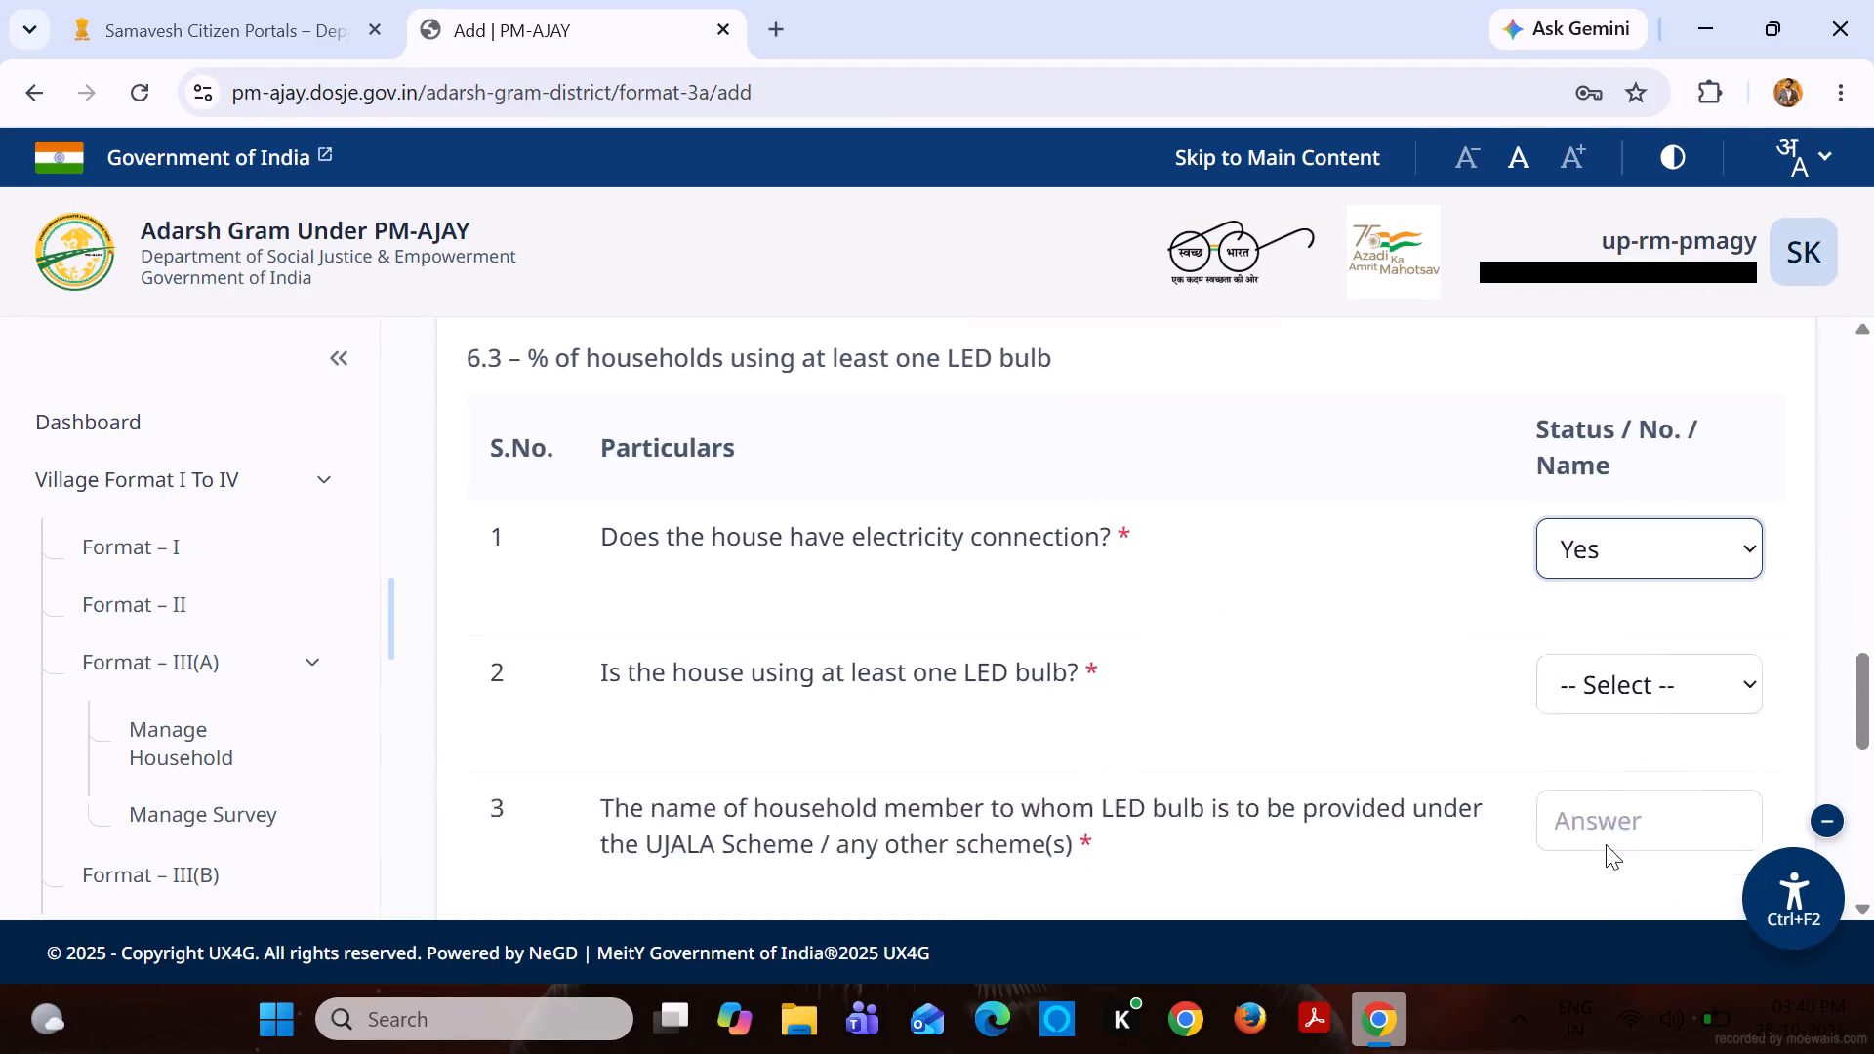
scroll(1606, 844, down, 2)
click(1671, 405)
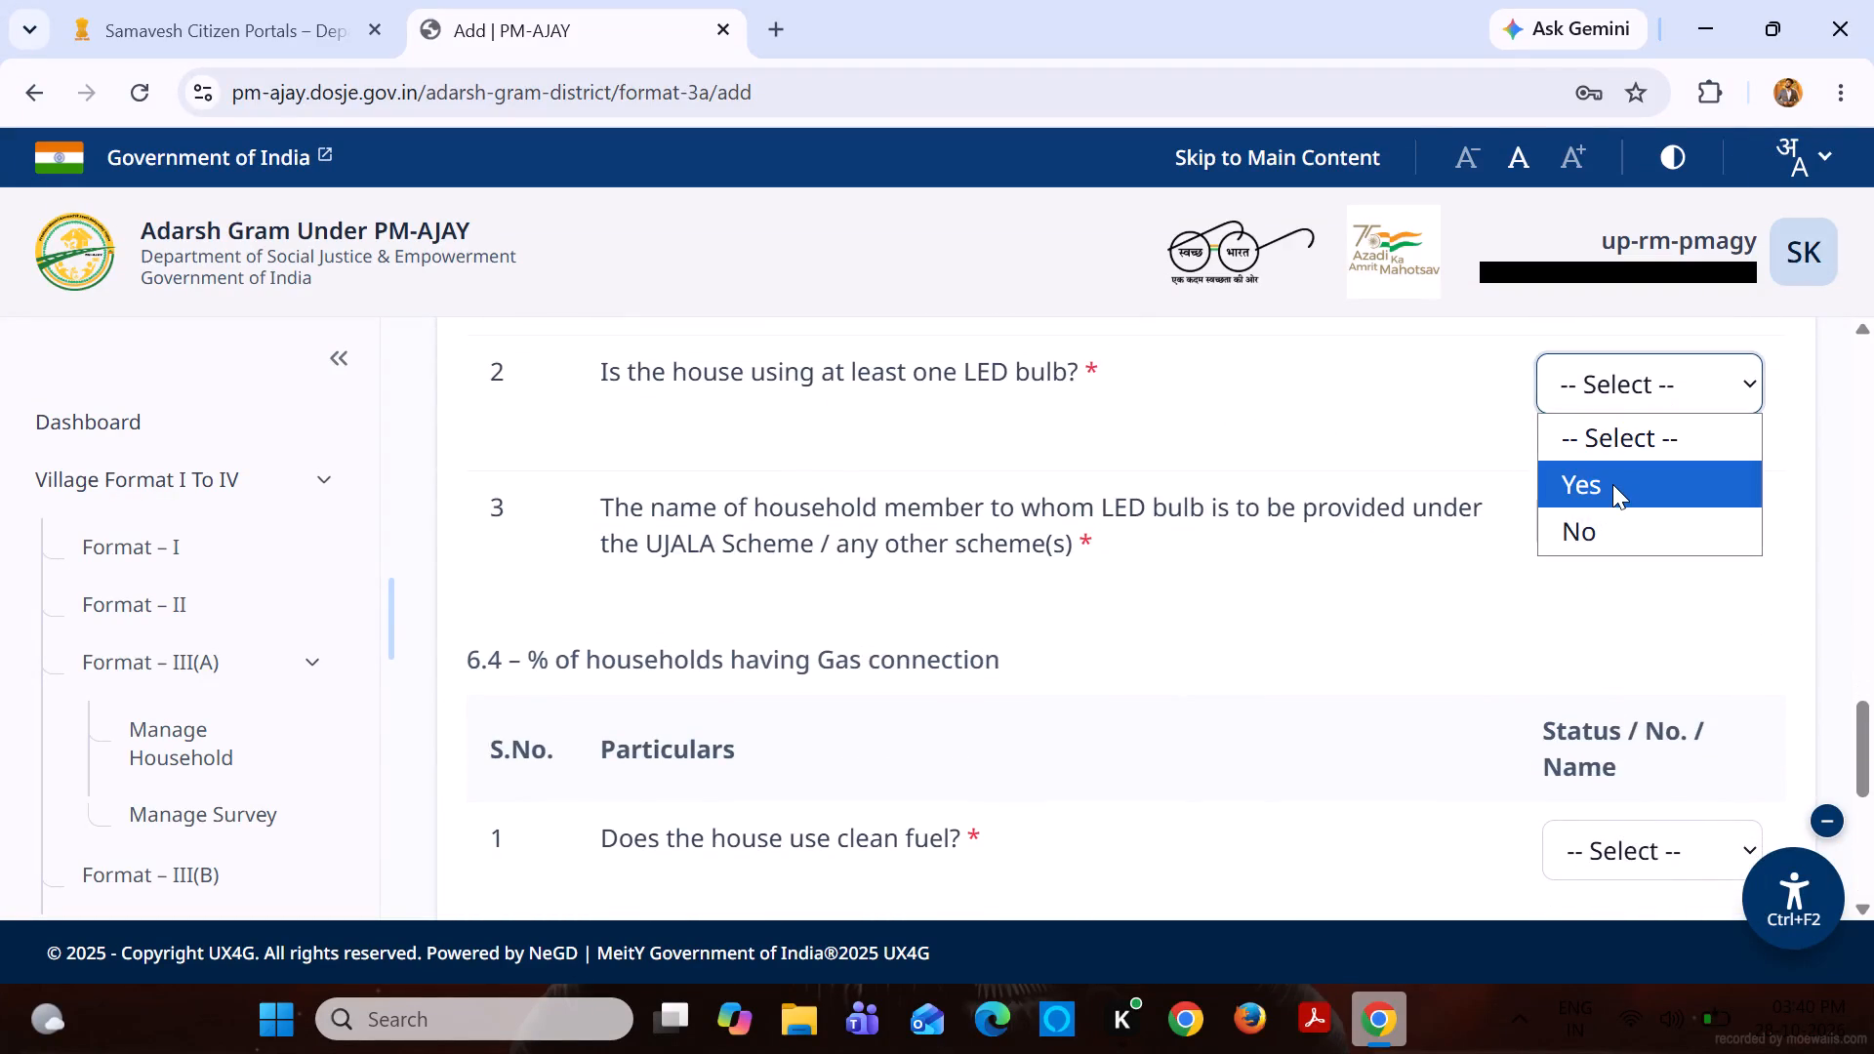
click(1612, 484)
drag(1680, 711, 1597, 817)
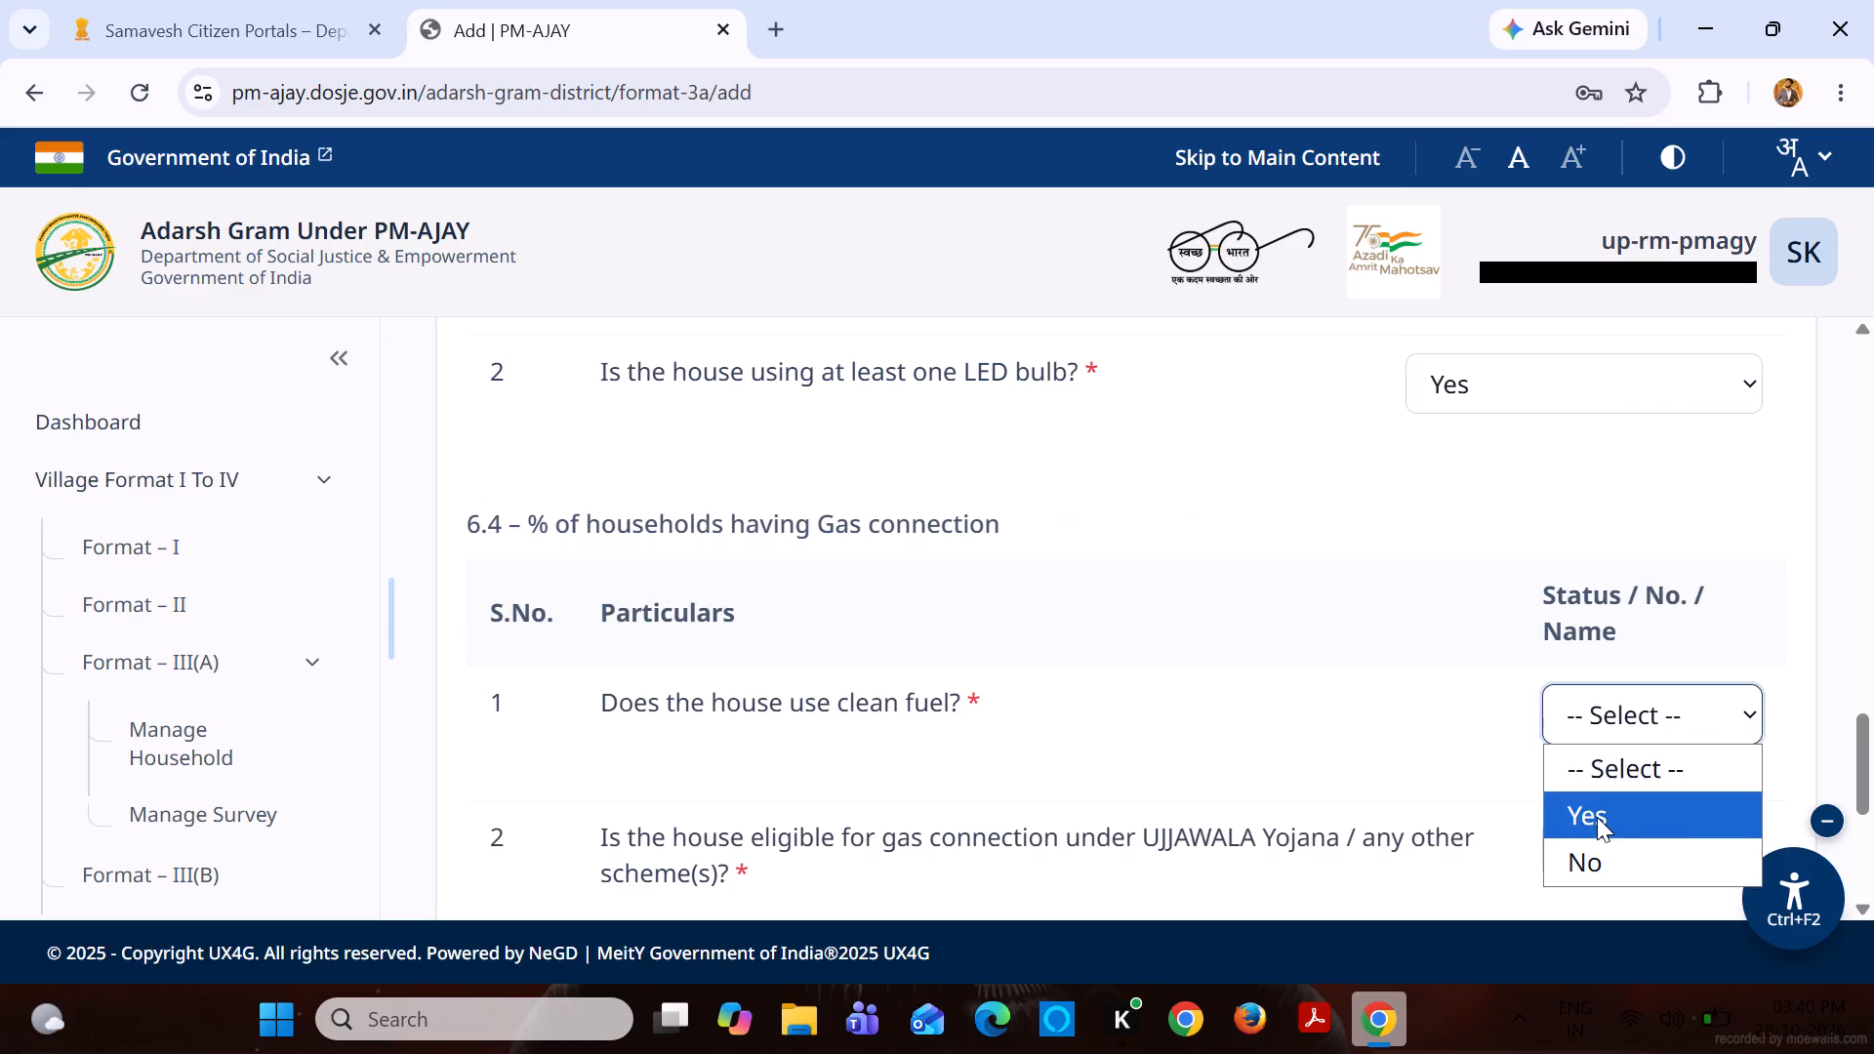
click(1597, 817)
scroll(1597, 817, down, 3)
click(1713, 717)
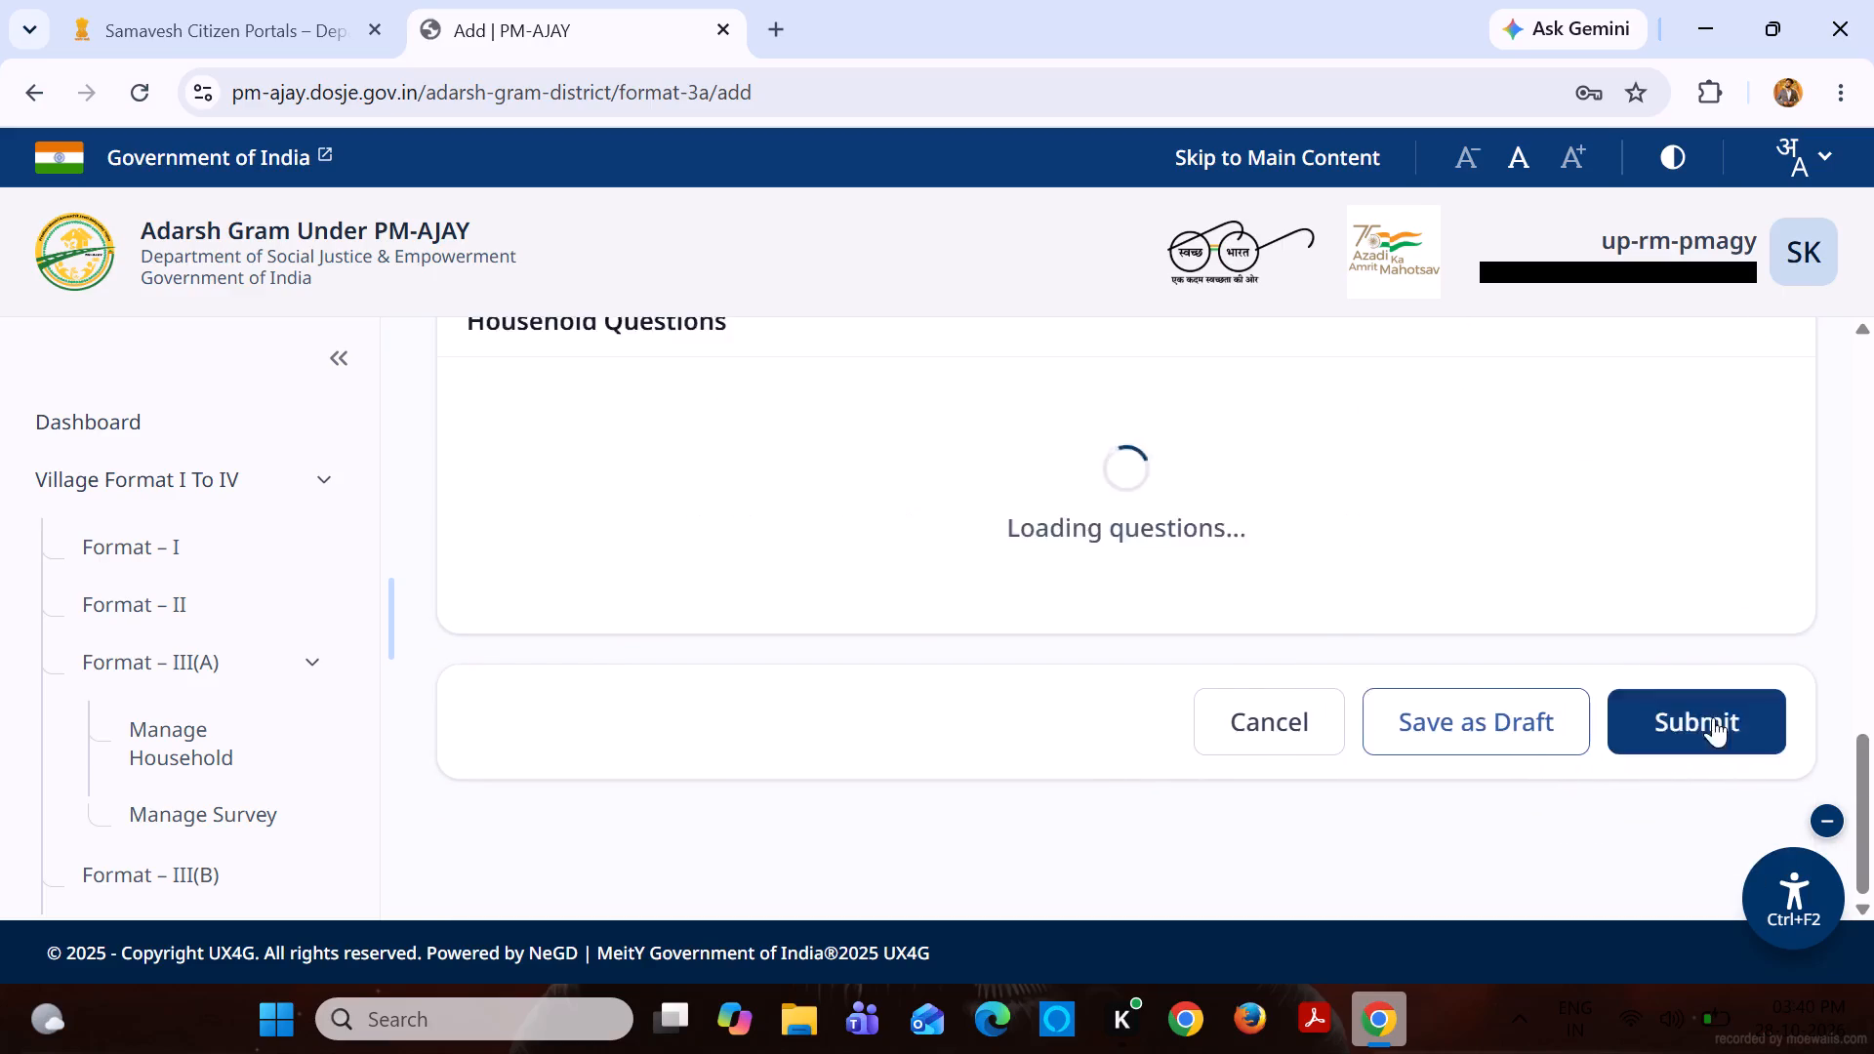
Choose the 7 – Agricultural Practices etc. domain, answer No to the household being involved in farming (7.1), and submit it.
click(1670, 449)
scroll(1612, 715, down, 3)
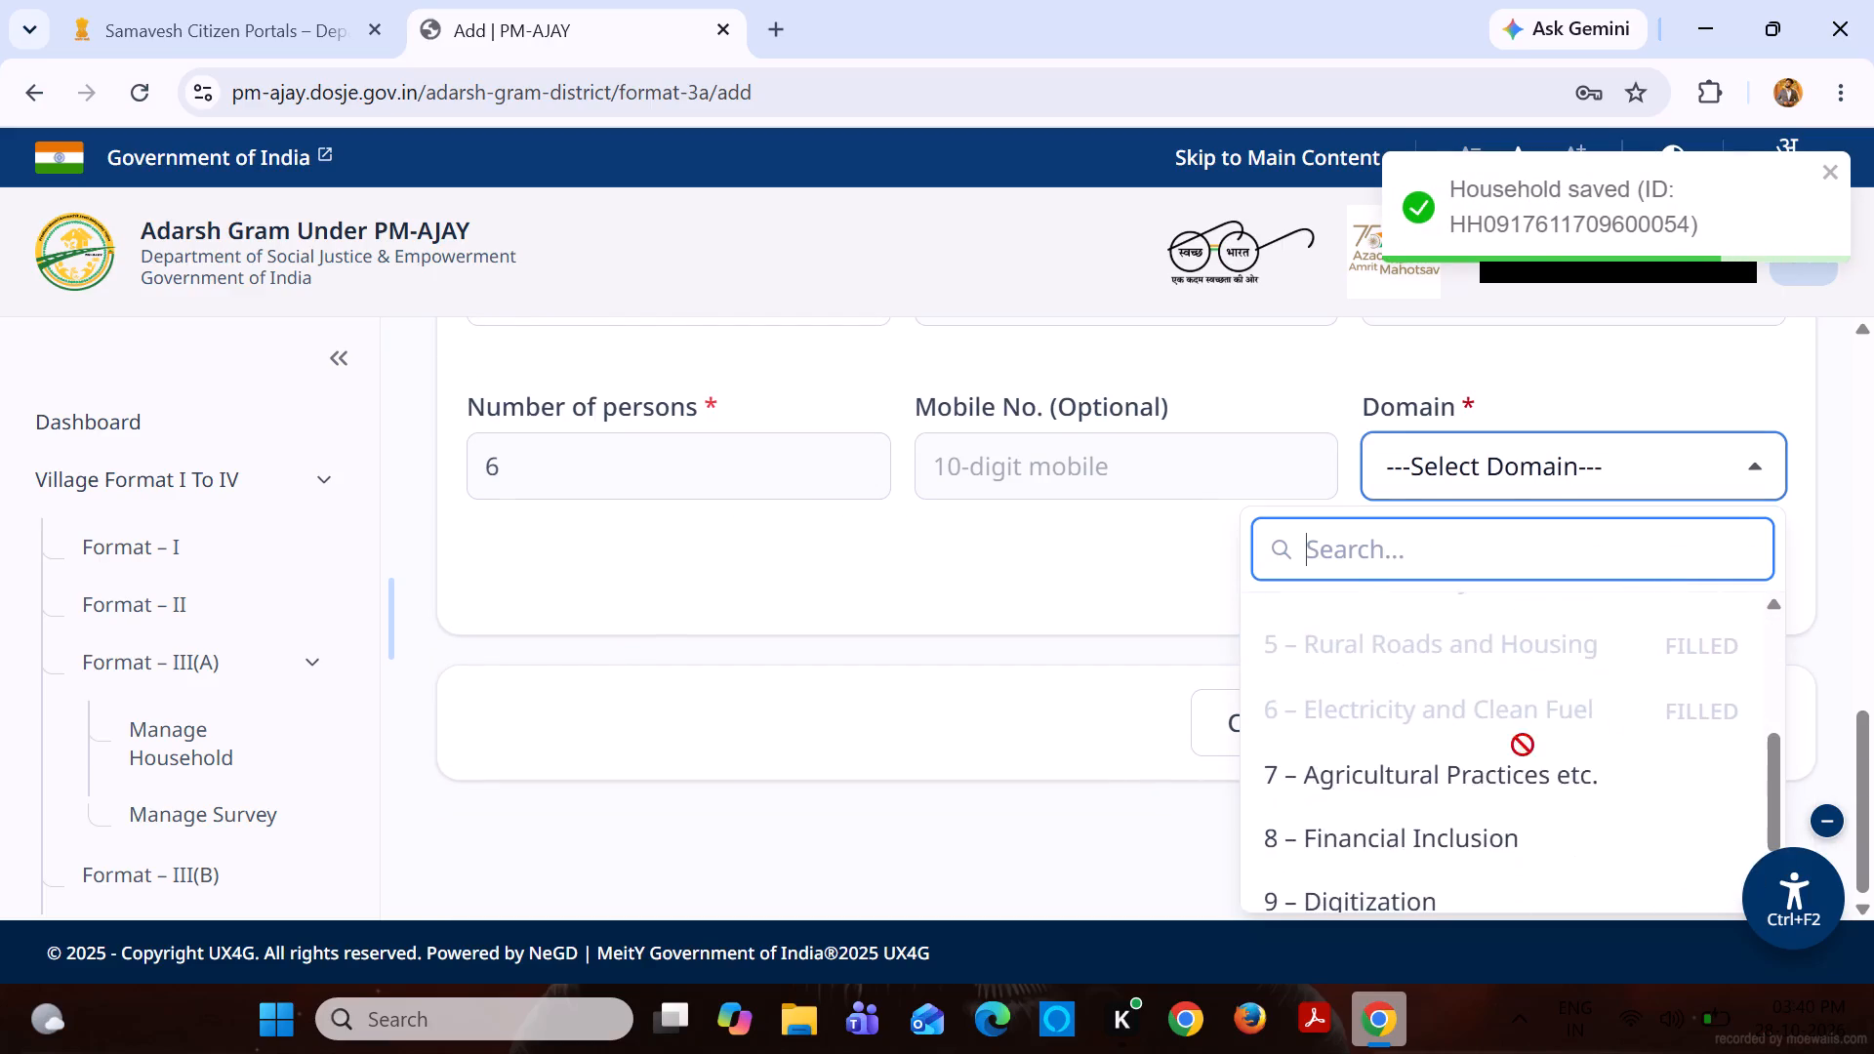
click(1485, 774)
scroll(1485, 774, down, 4)
click(1638, 472)
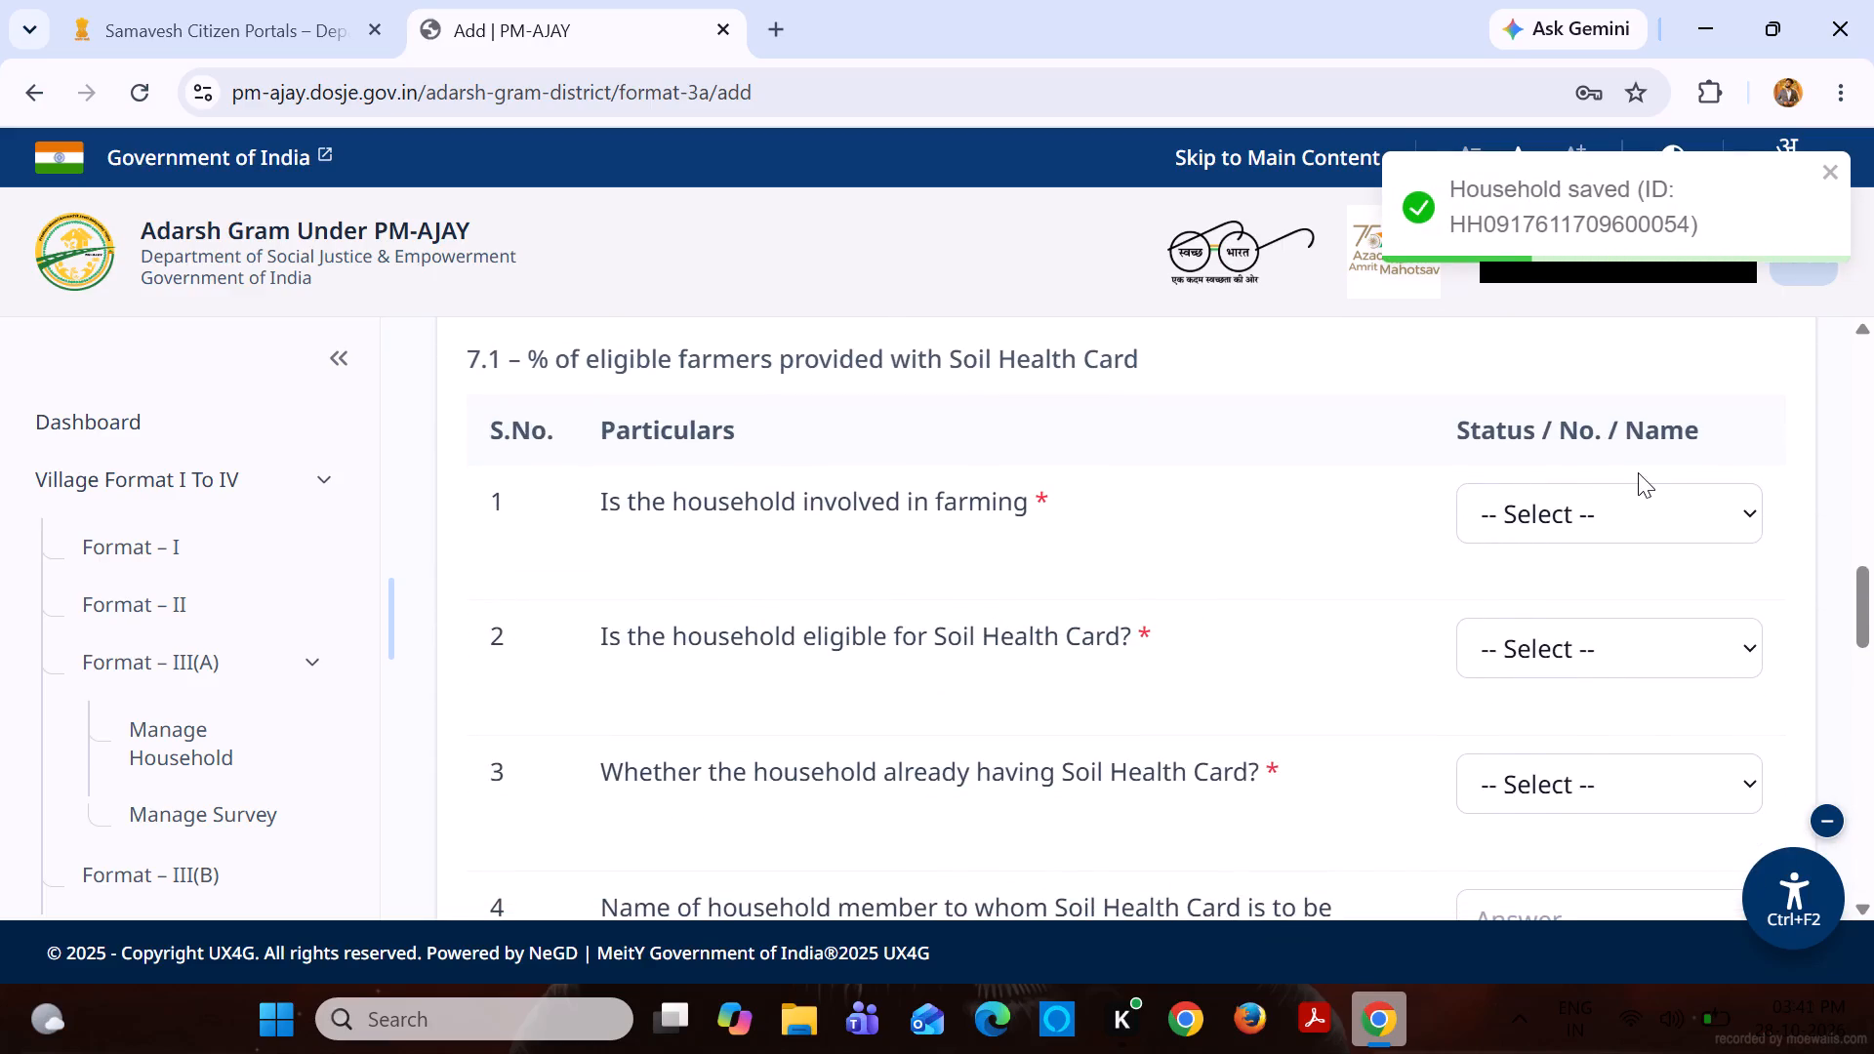
click(1642, 522)
click(1546, 659)
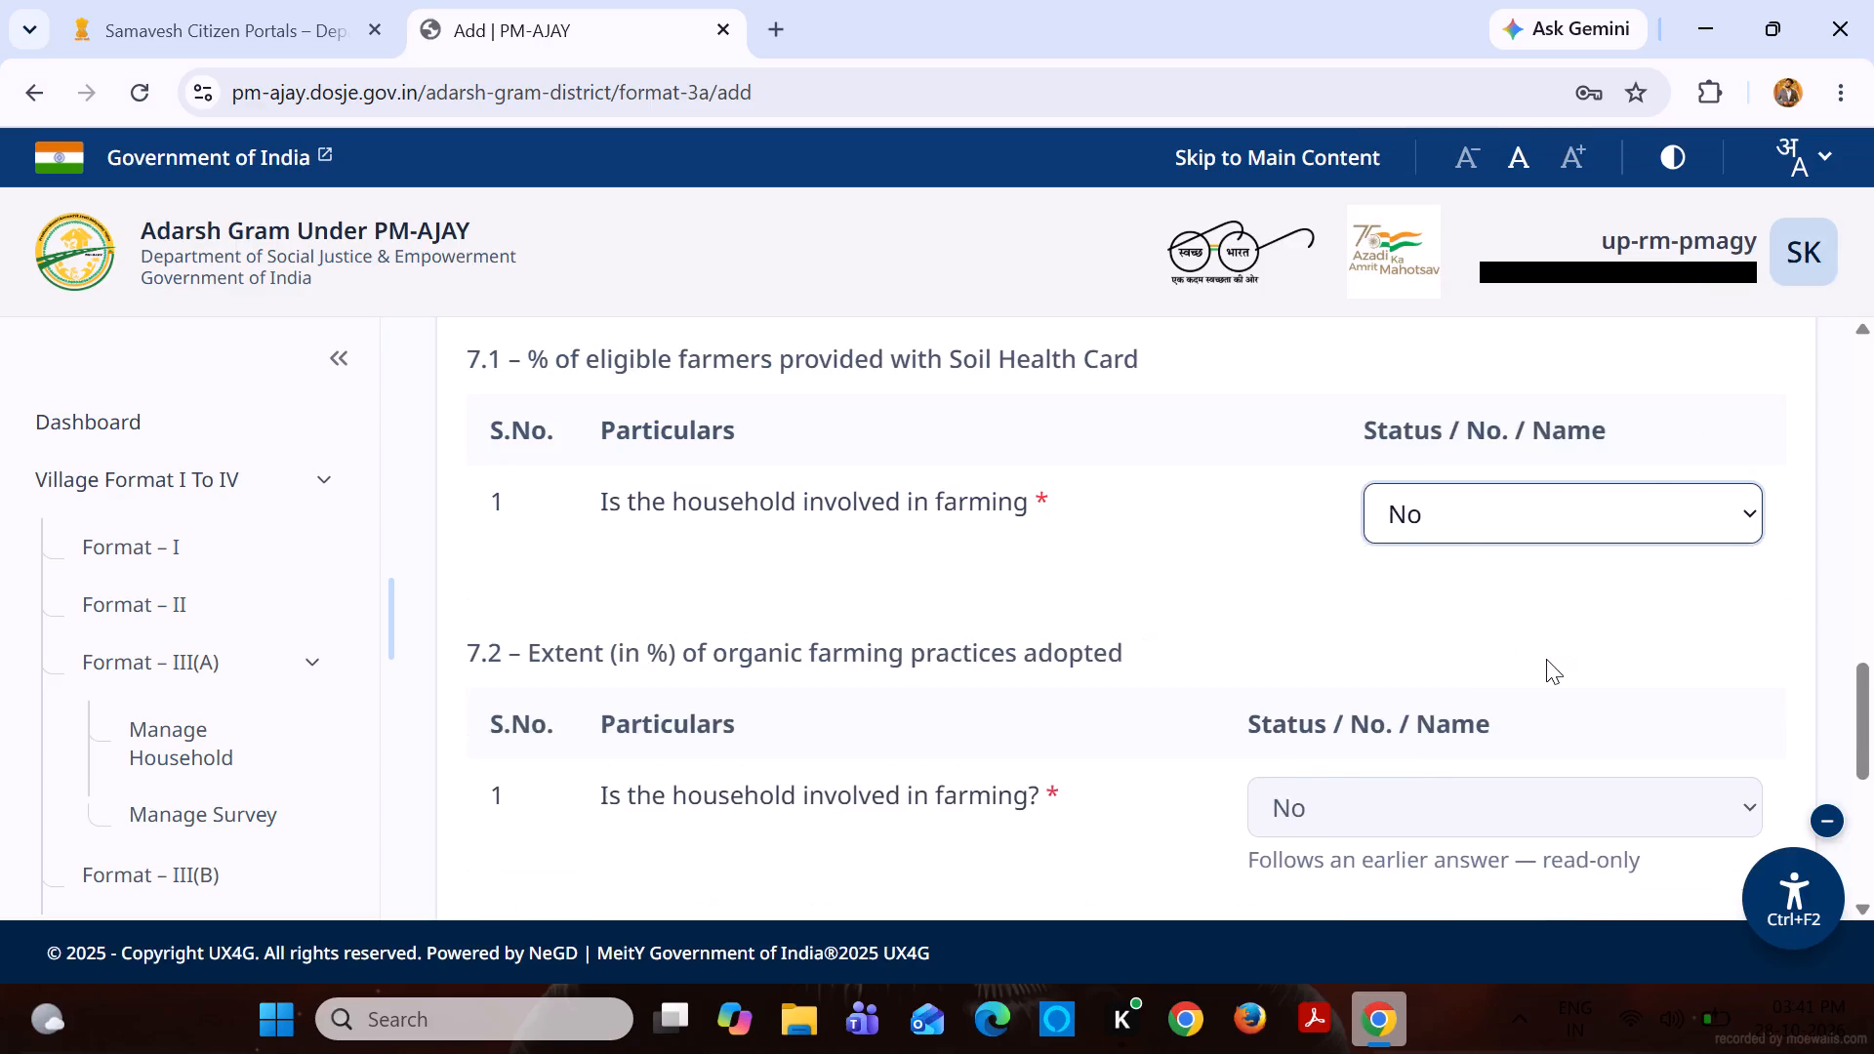
scroll(1546, 659, down, 6)
click(1689, 706)
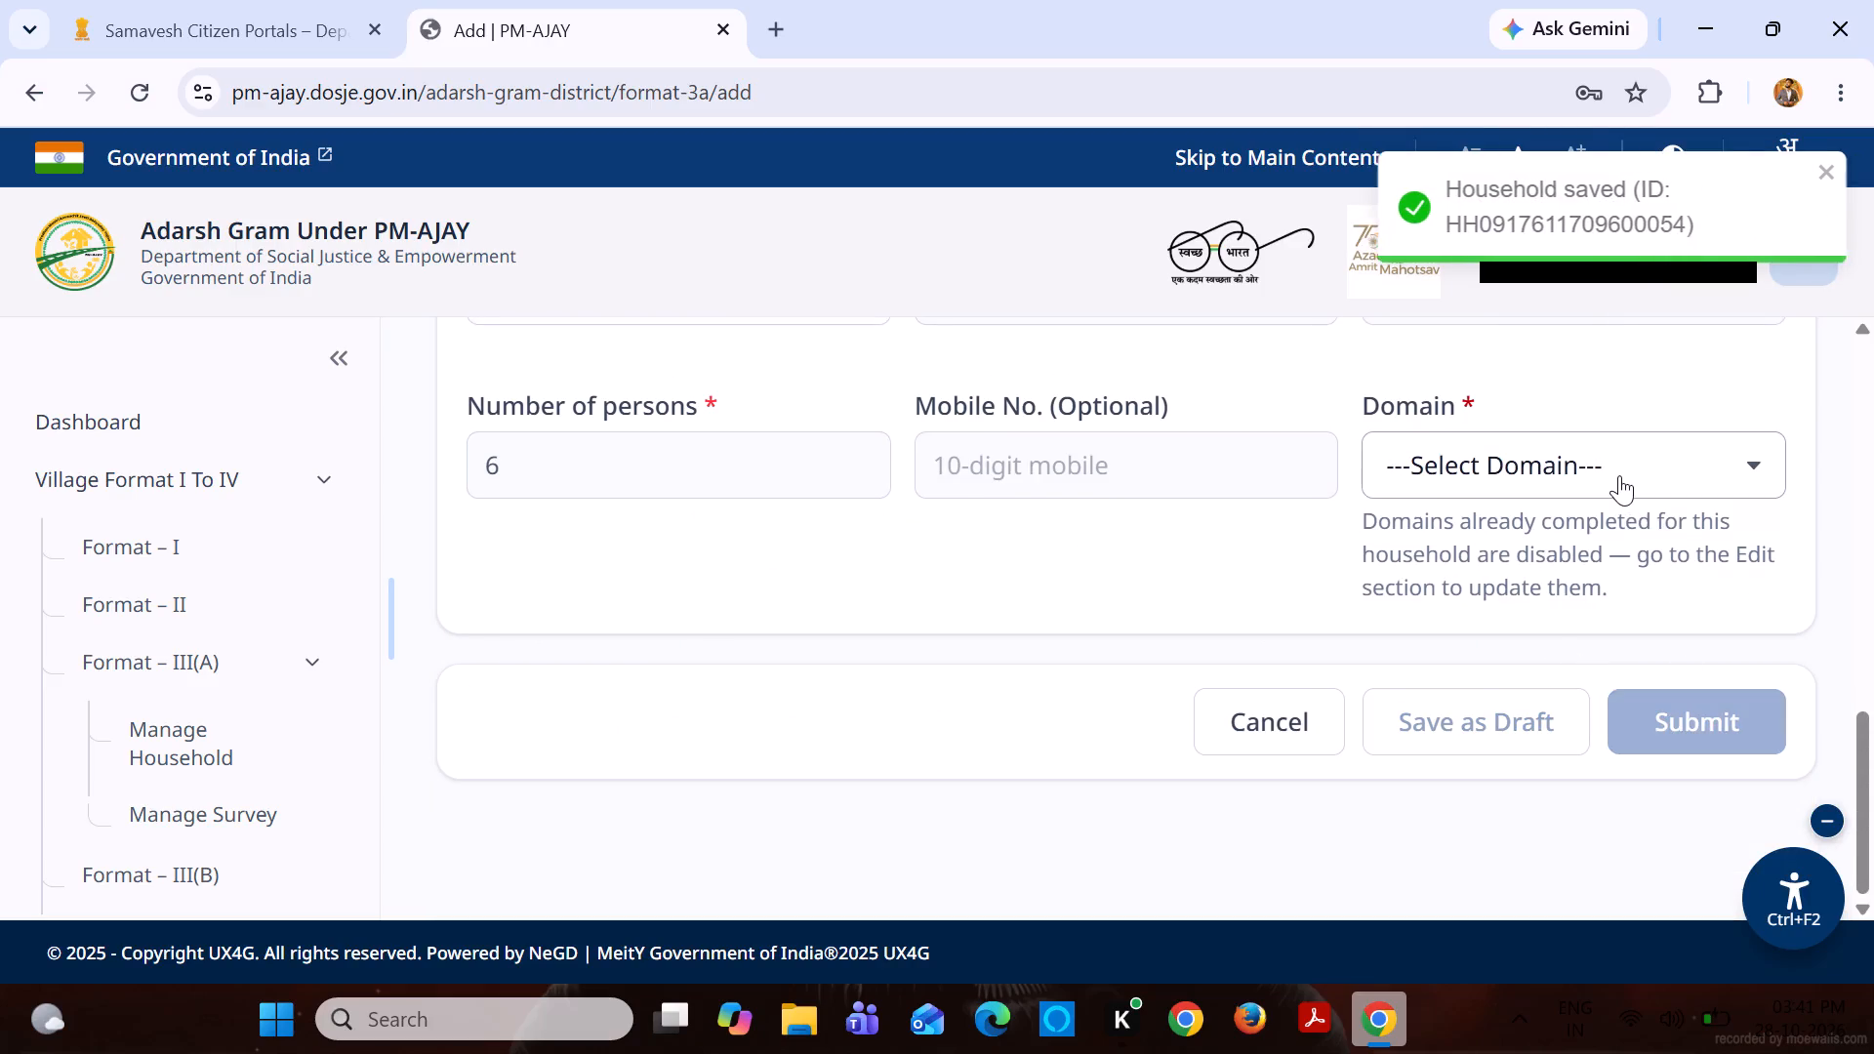
Choose the 8 – Financial Inclusion domain and enter 6 persons above 5 years with 6 already having Aadhaar (8.1).
click(1619, 475)
scroll(1607, 664, down, 4)
click(1483, 749)
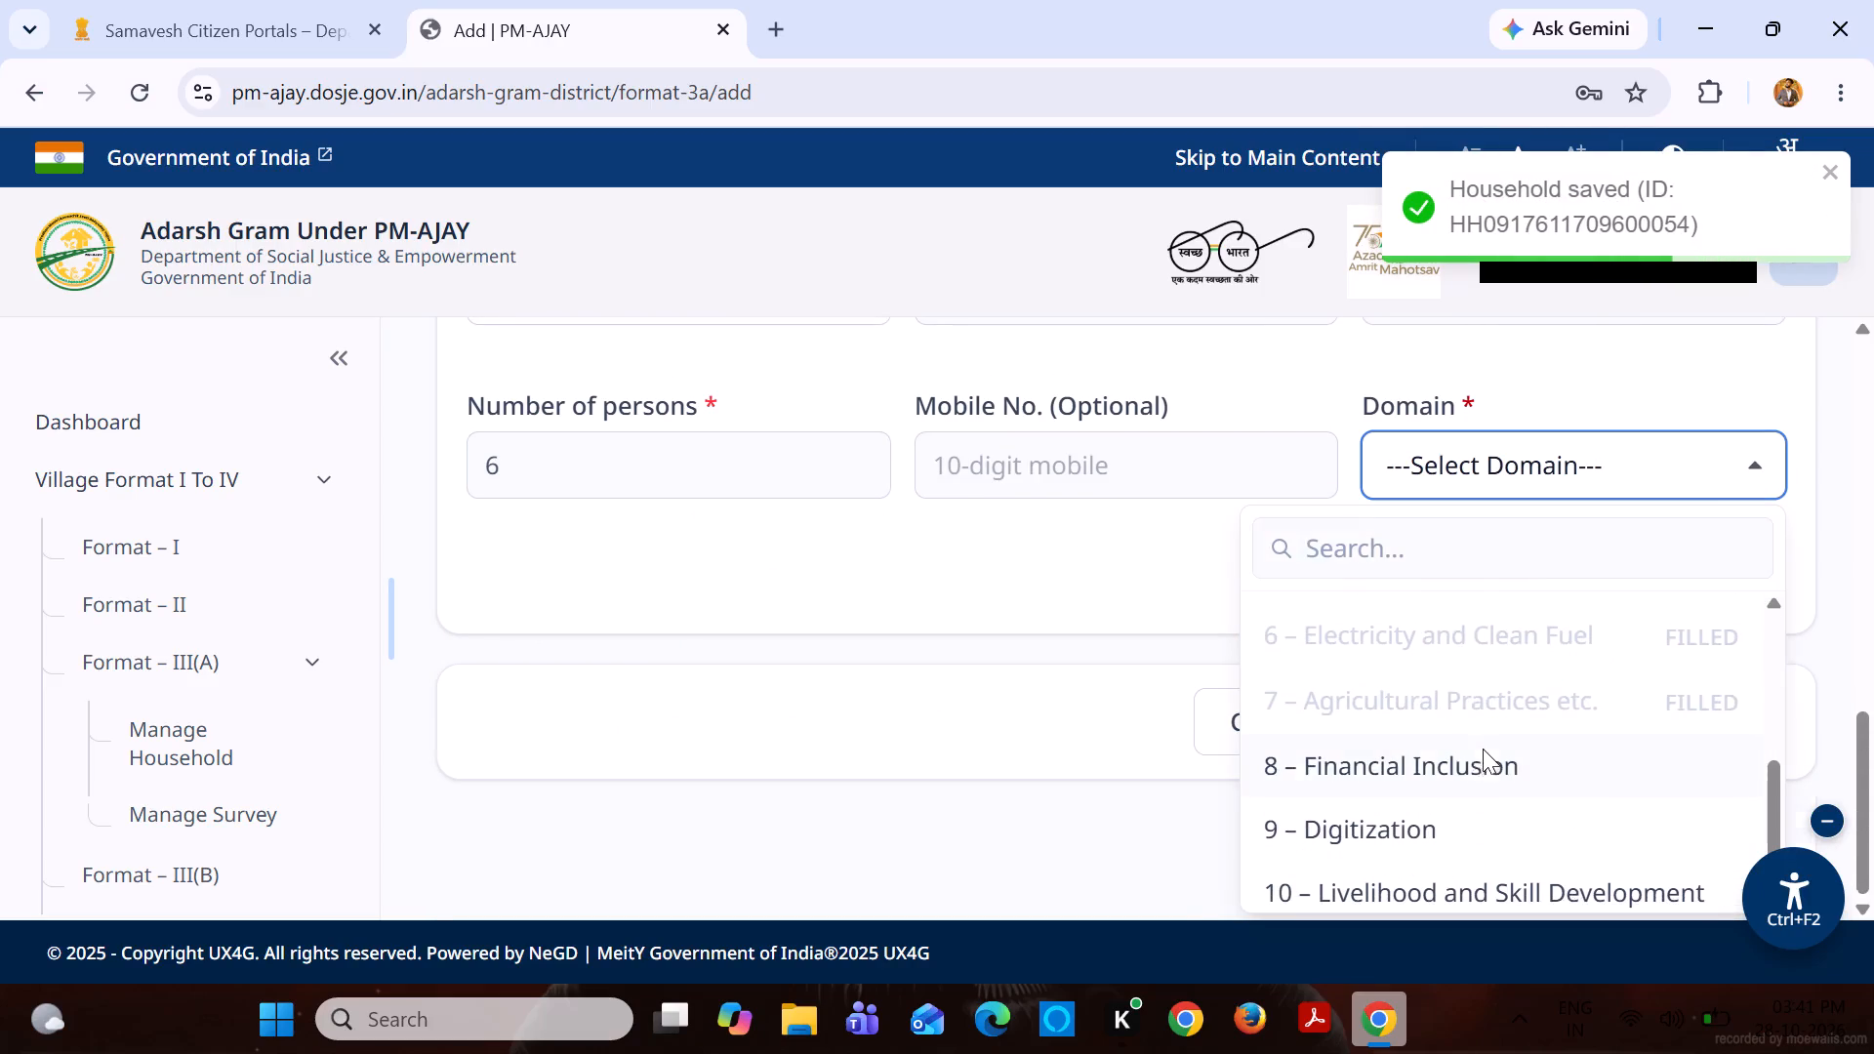
scroll(1483, 749, down, 4)
click(1491, 519)
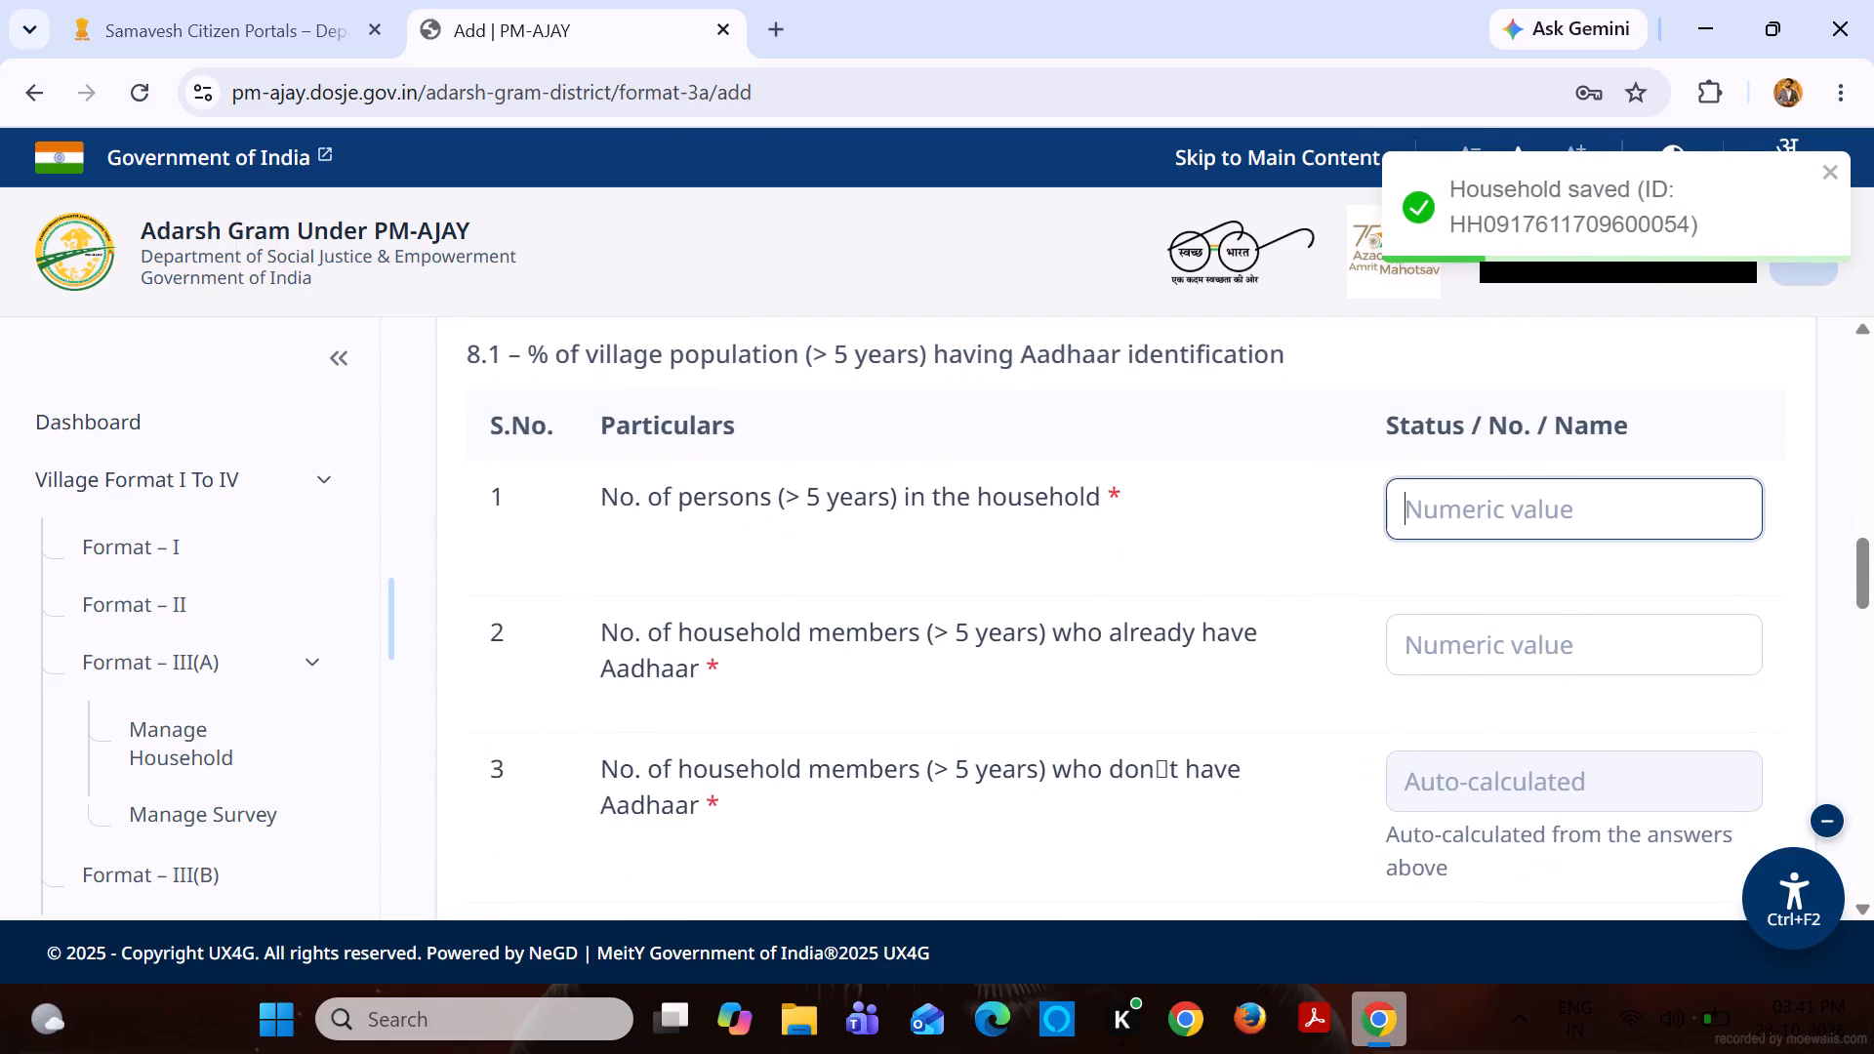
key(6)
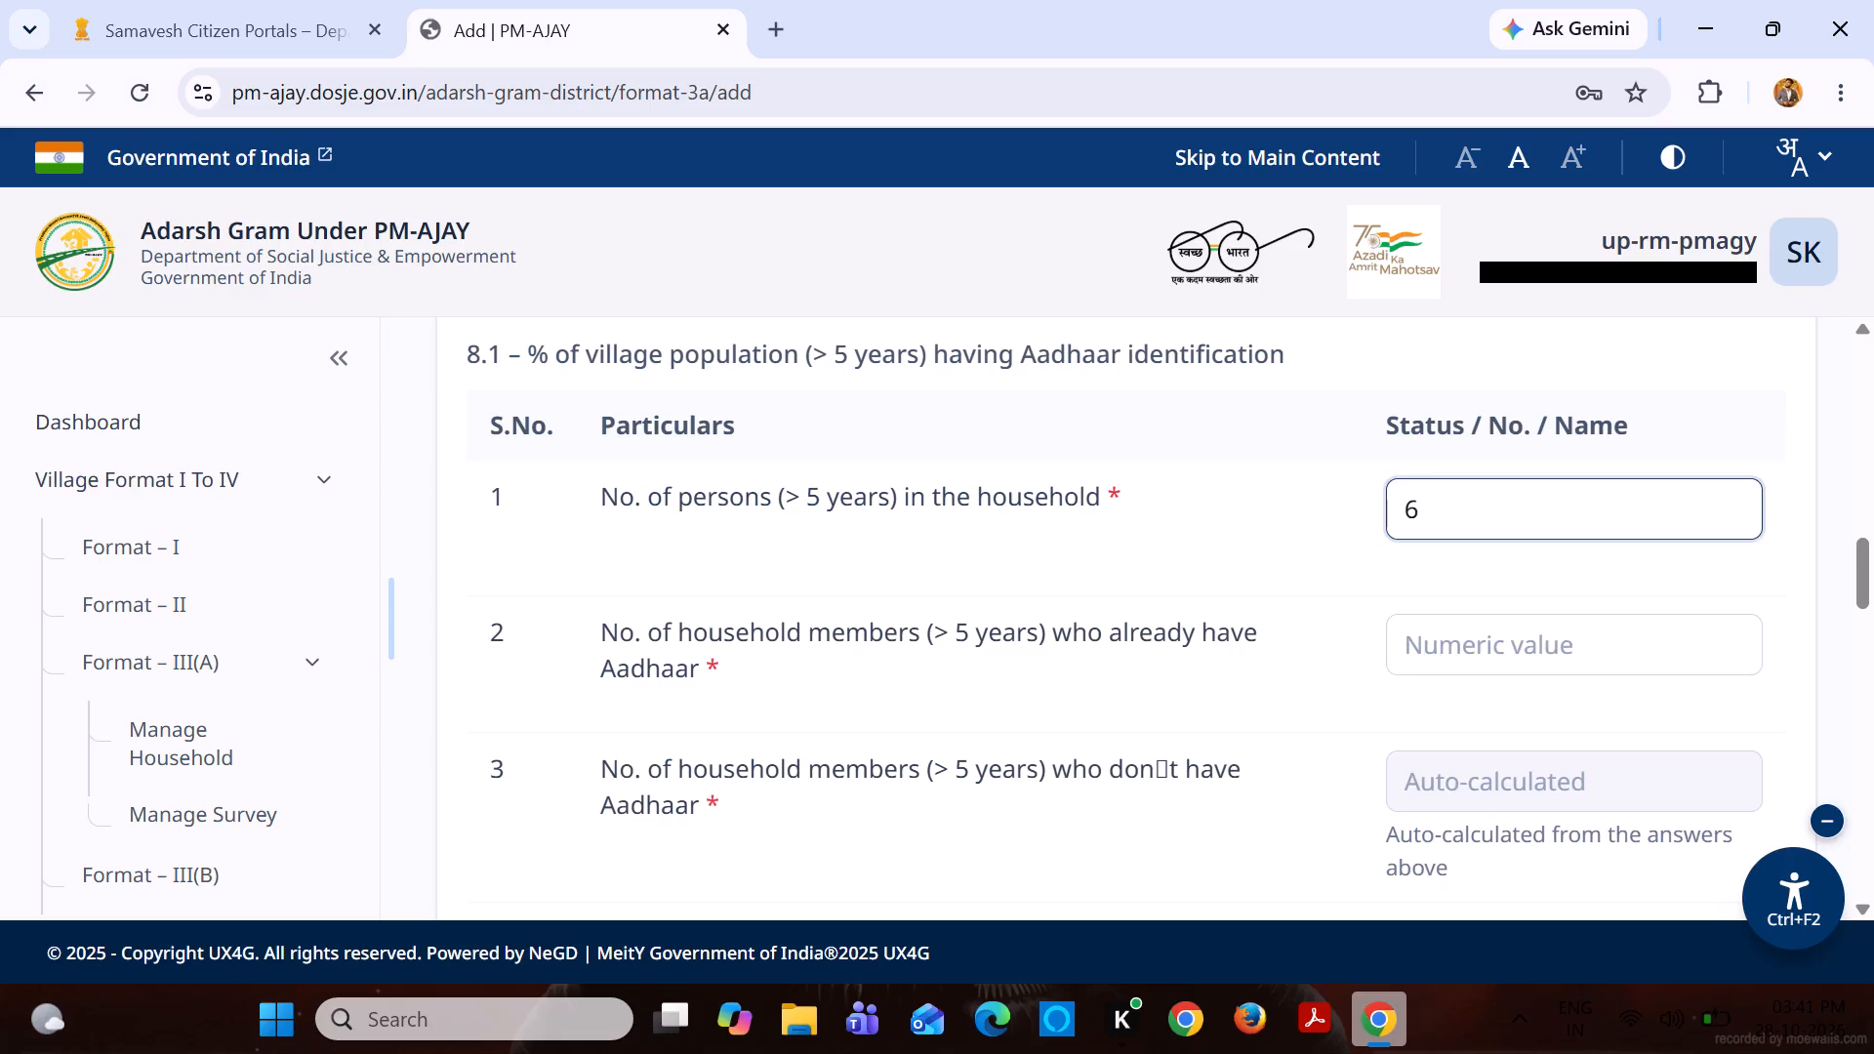
click(1456, 630)
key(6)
Enter 3 members eligible for a Banks/Post Office account and 3 already having one (8.2).
scroll(1456, 630, down, 4)
click(1568, 770)
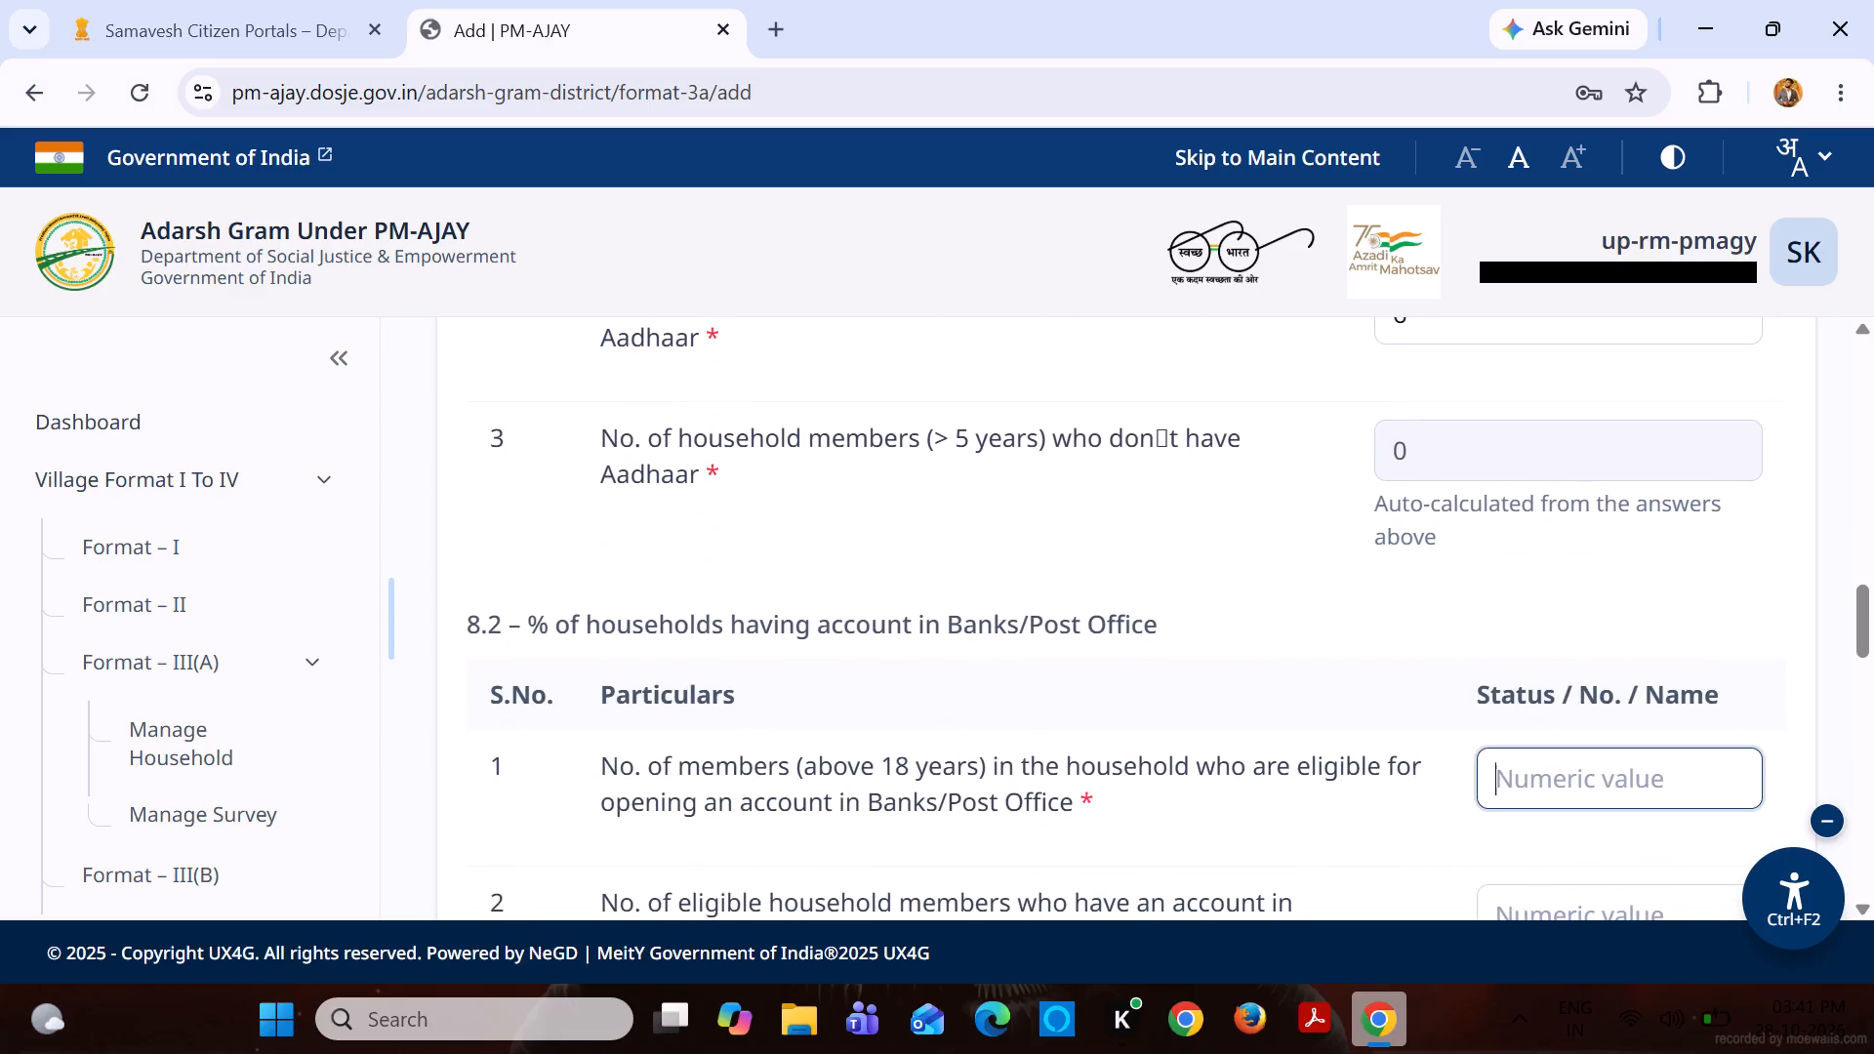
scroll(1568, 770, down, 1)
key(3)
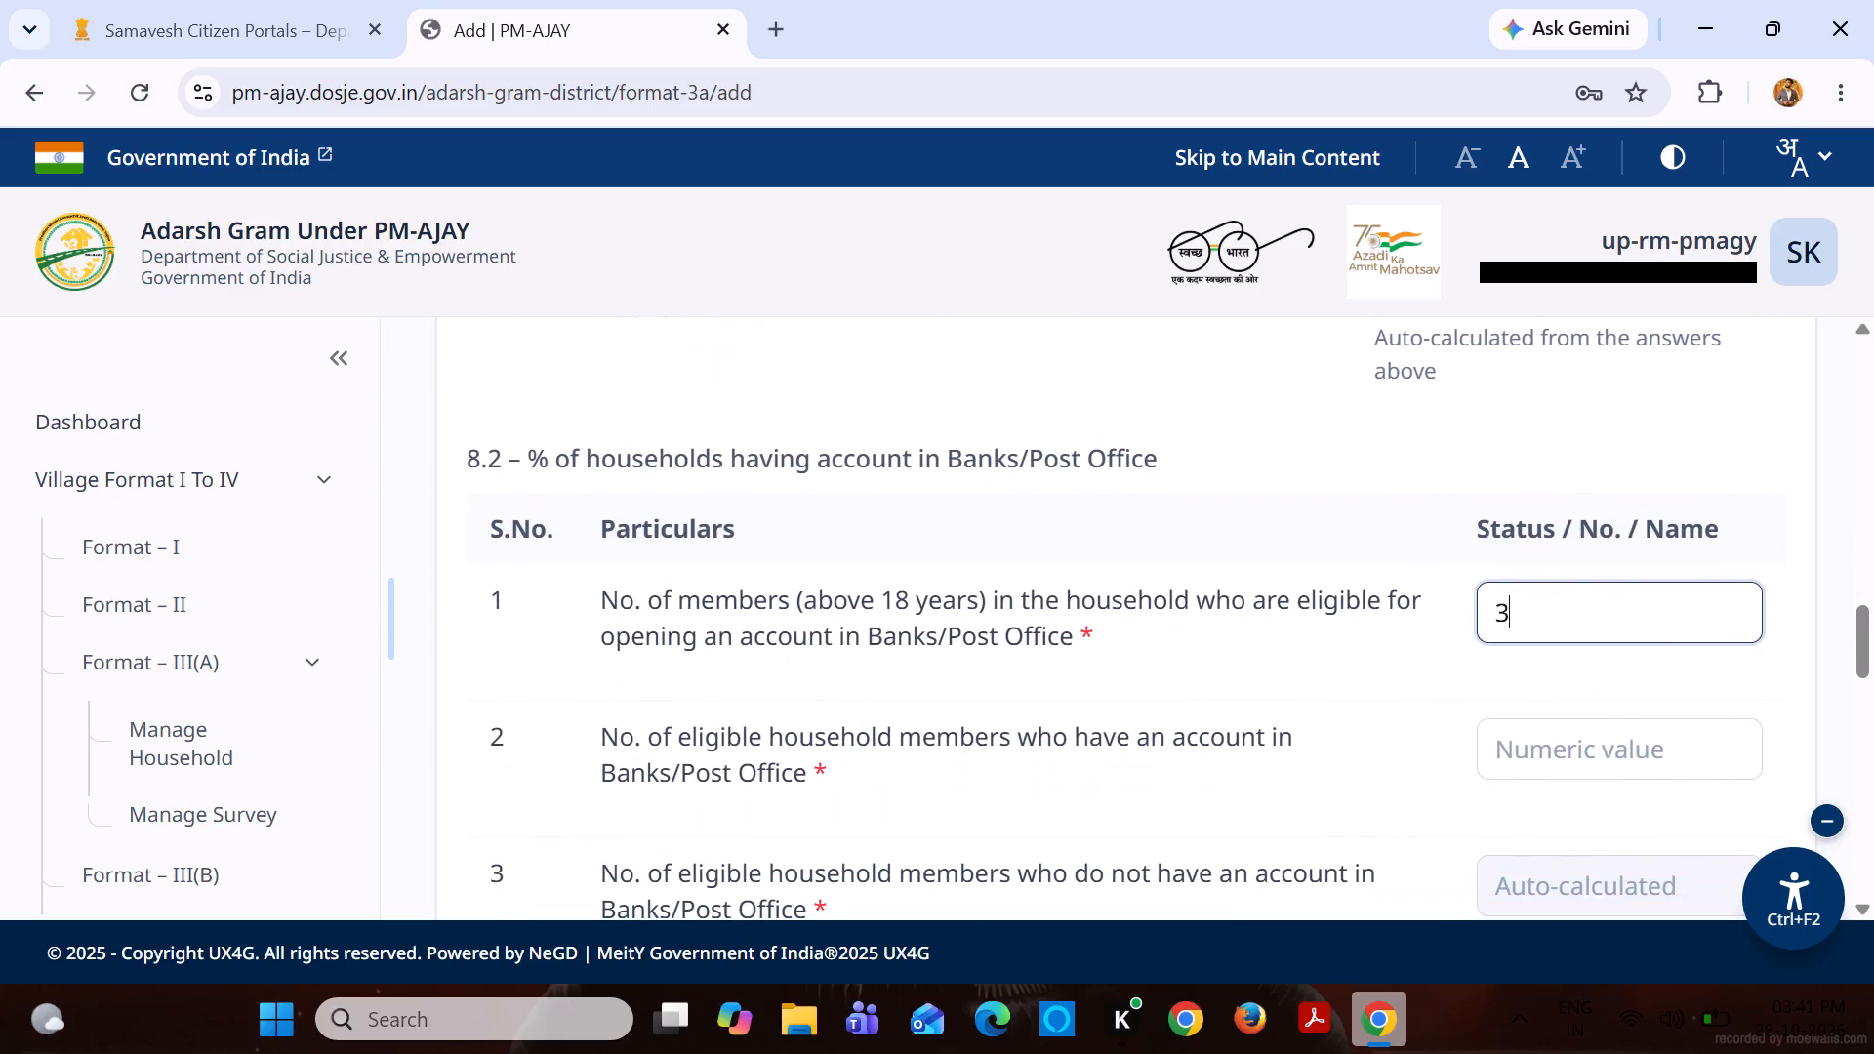
click(1558, 721)
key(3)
scroll(1551, 702, down, 2)
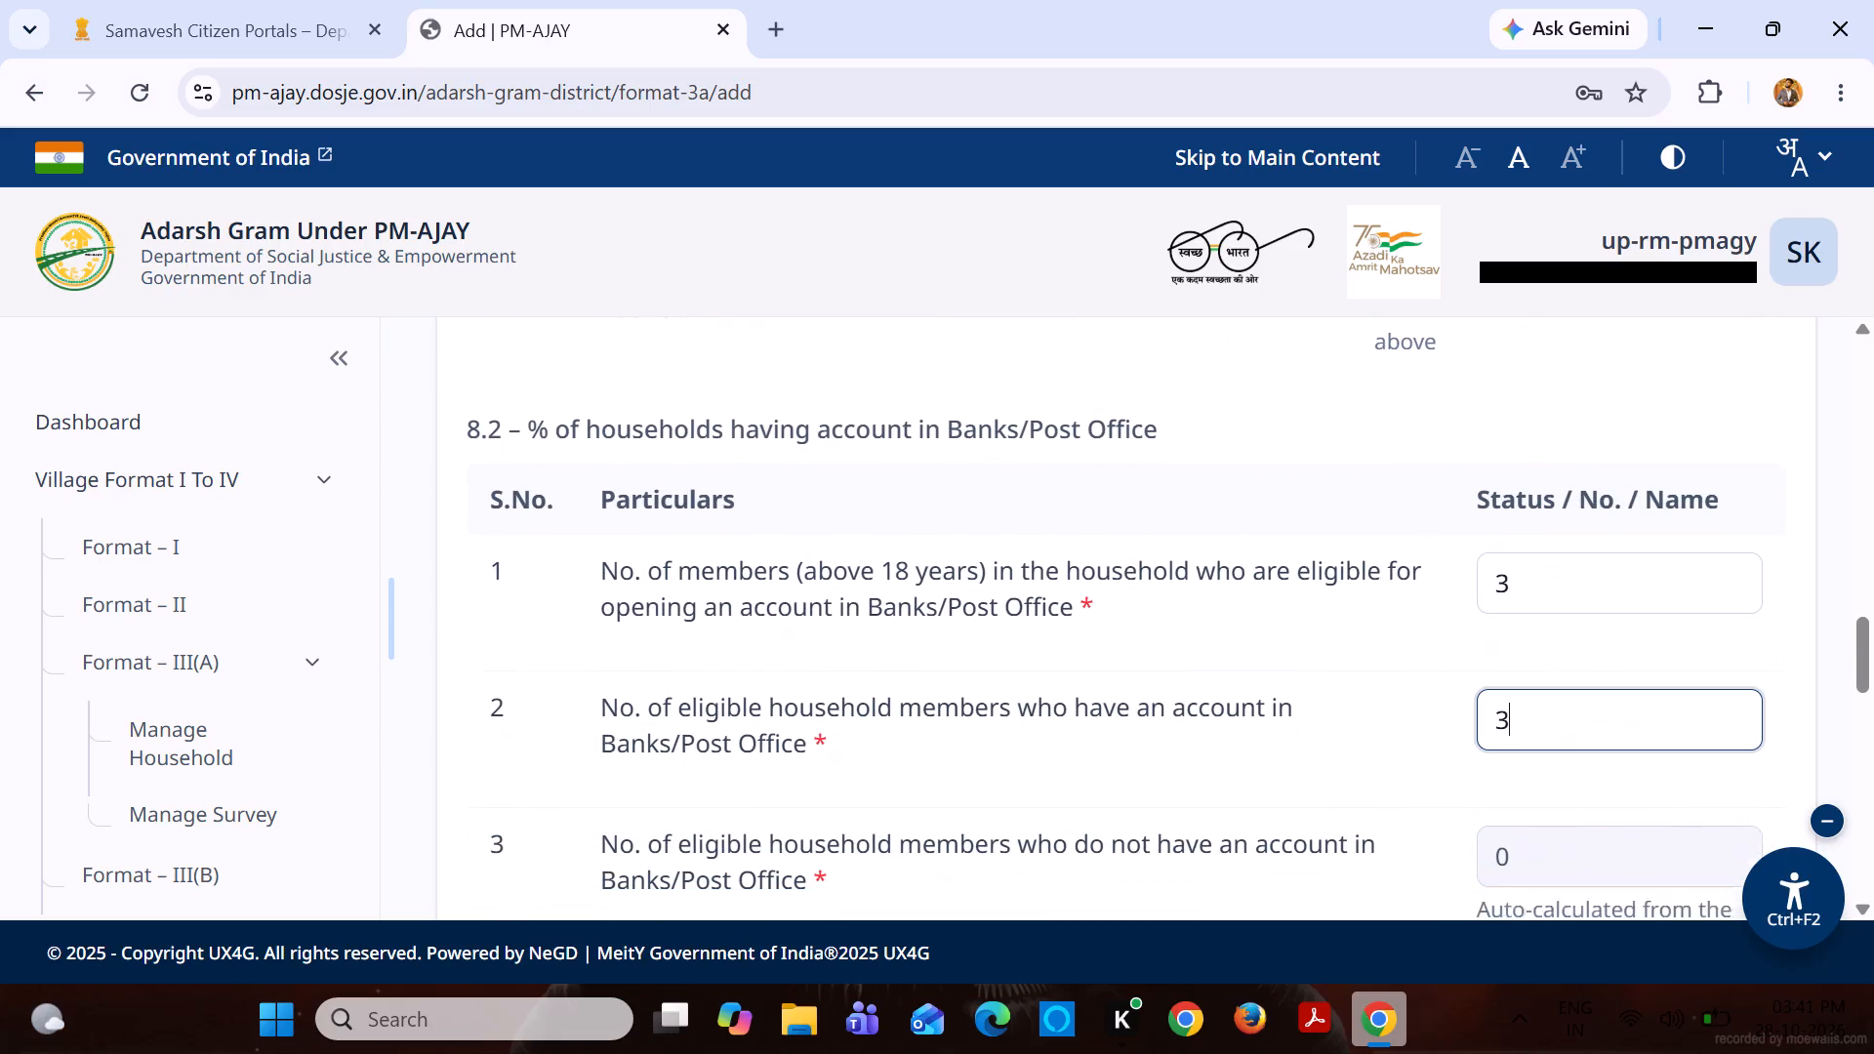
Enter 0 persons eligible for Suraksha Bima Yojana (8.3) and 0 for Jeevan Jyoti Bima Yojana (8.4), and submit the domain.
scroll(1524, 536, down, 2)
click(1524, 536)
scroll(1524, 536, down, 2)
click(1630, 710)
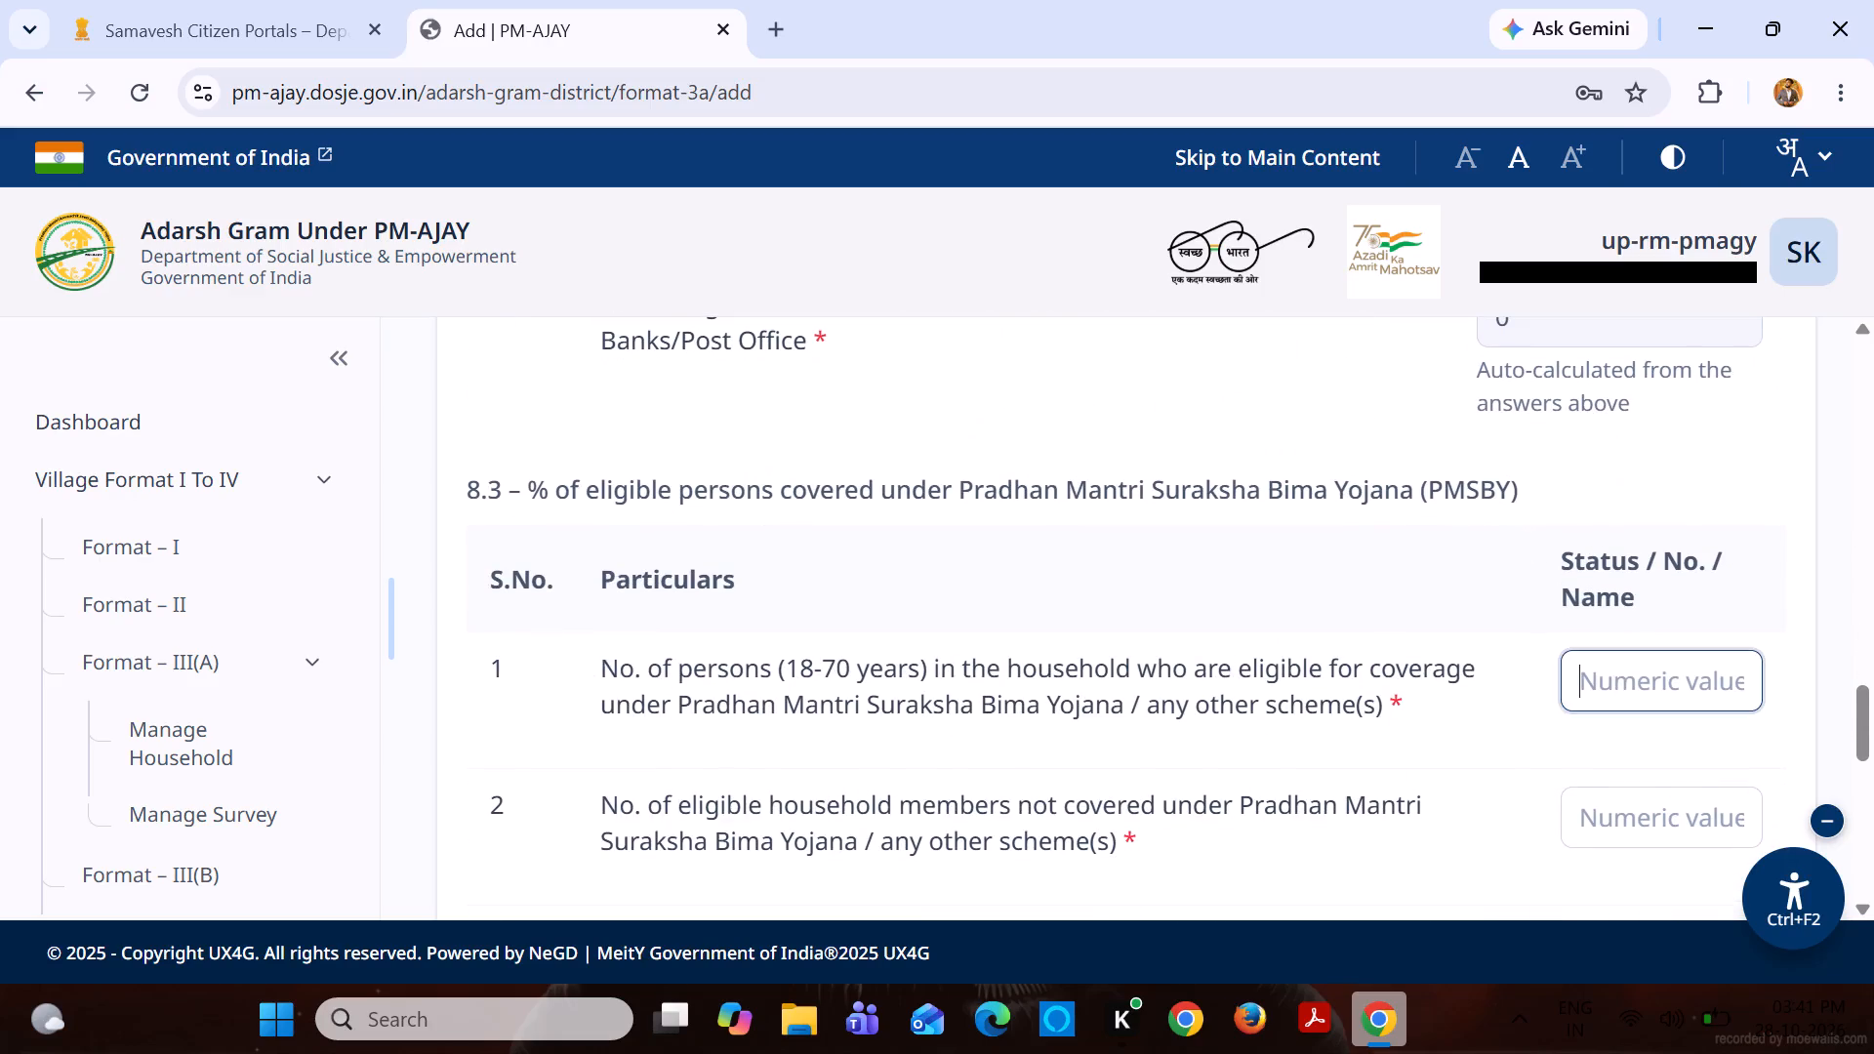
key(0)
scroll(1630, 710, down, 5)
drag(1636, 754, 1619, 735)
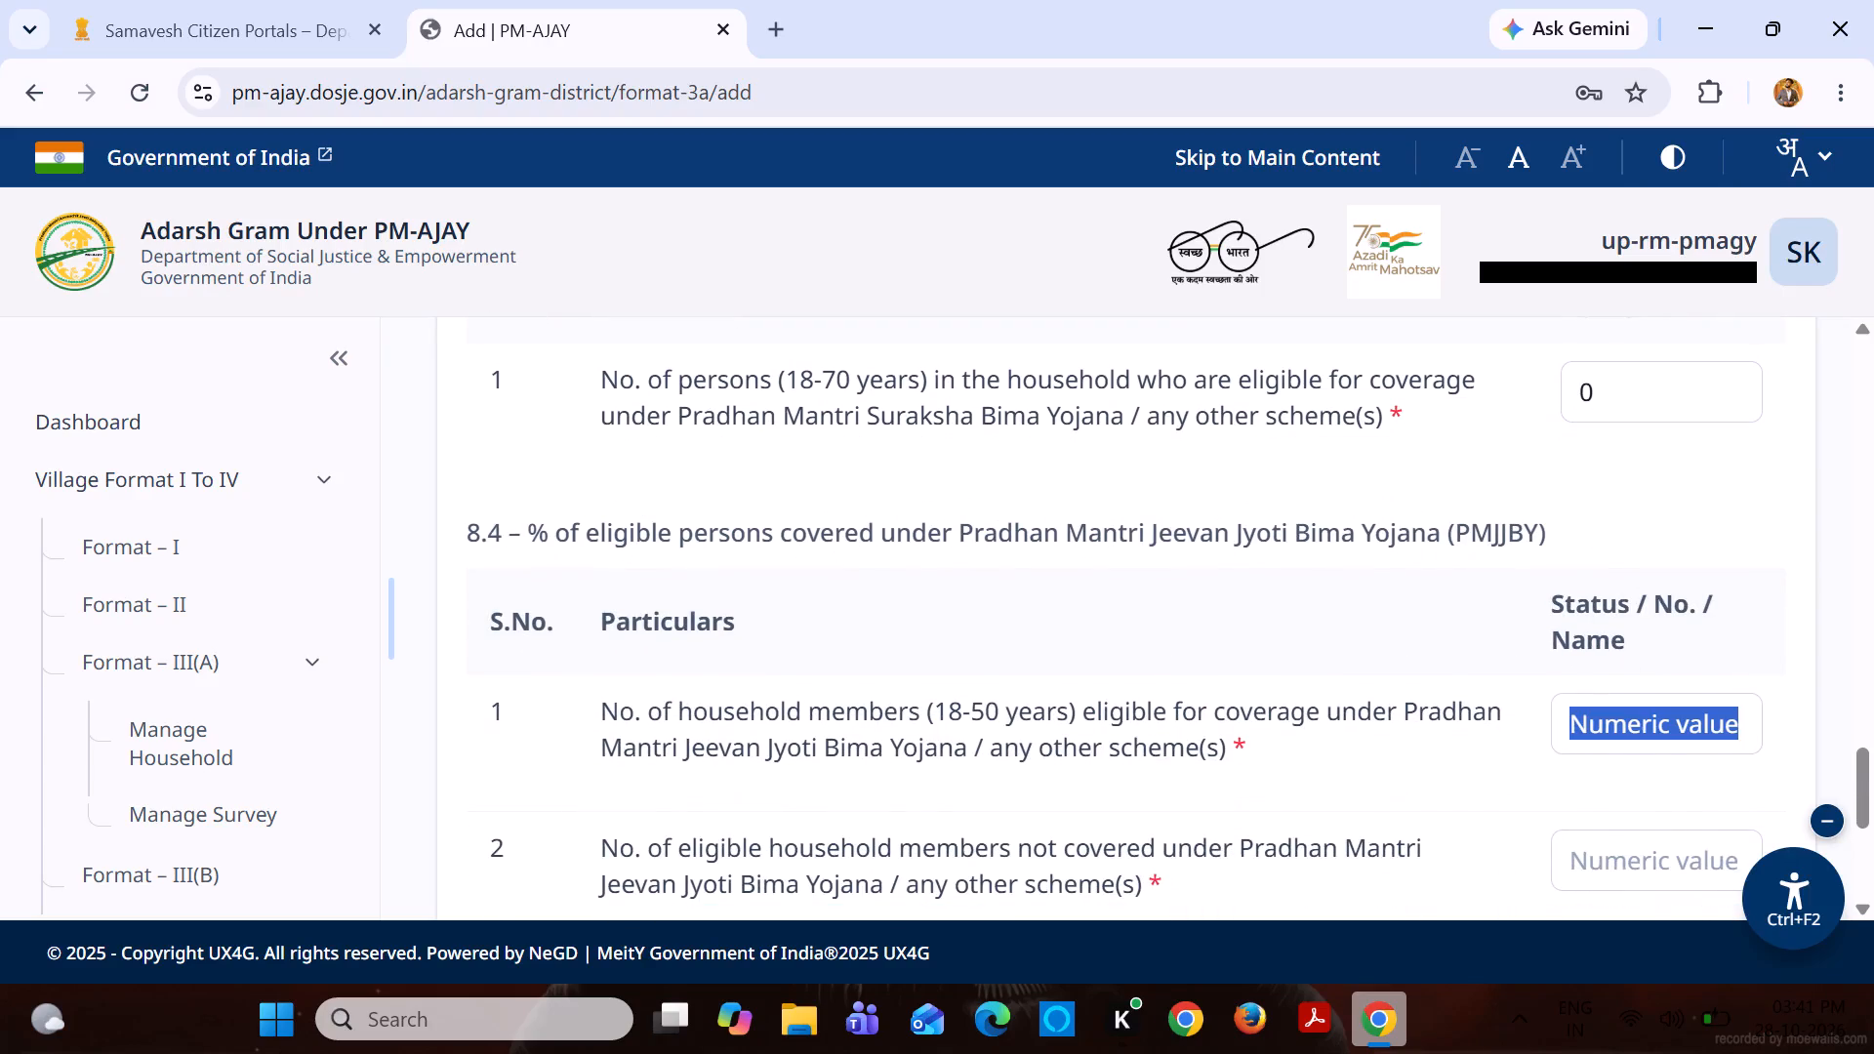
drag(1619, 735, 1615, 728)
click(1615, 728)
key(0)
scroll(1615, 728, down, 3)
click(1698, 725)
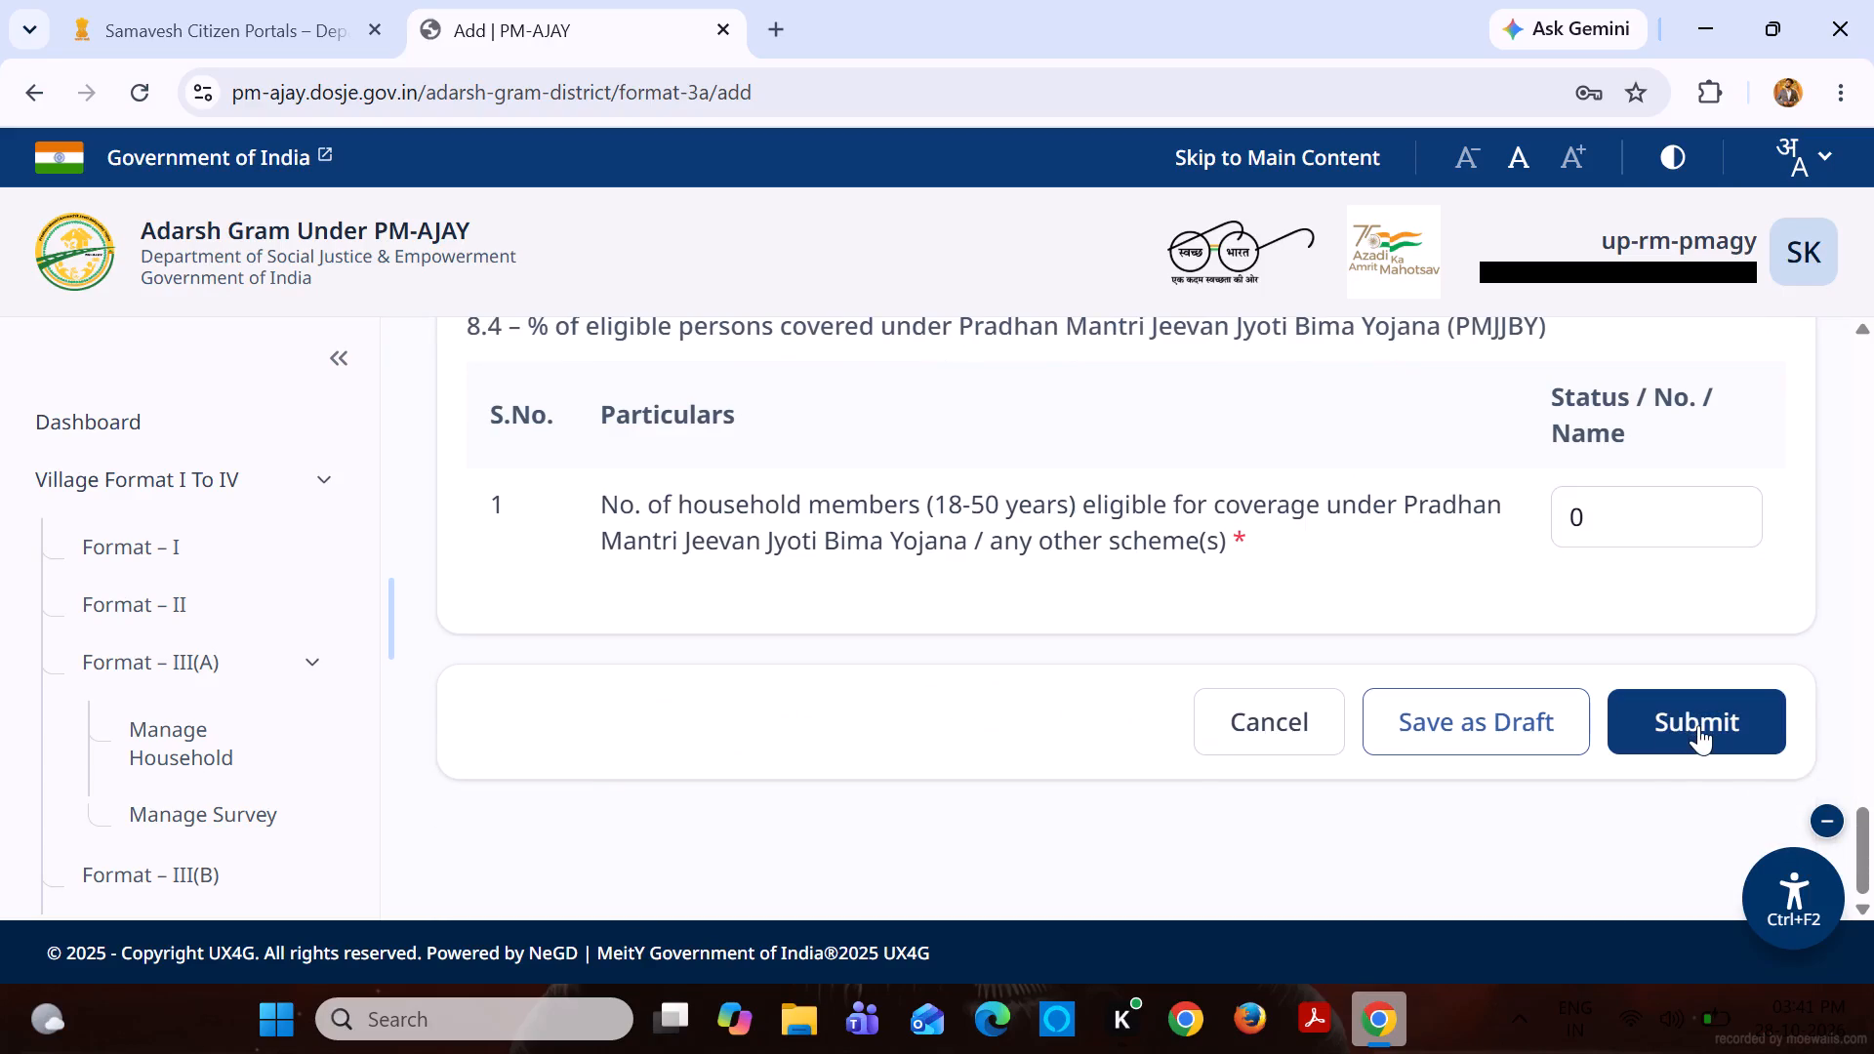
Choose the 9 – Digitization domain, enter 0 members eligible for PMGDISHA training (9.3), and submit it.
click(1651, 451)
scroll(1597, 688, down, 5)
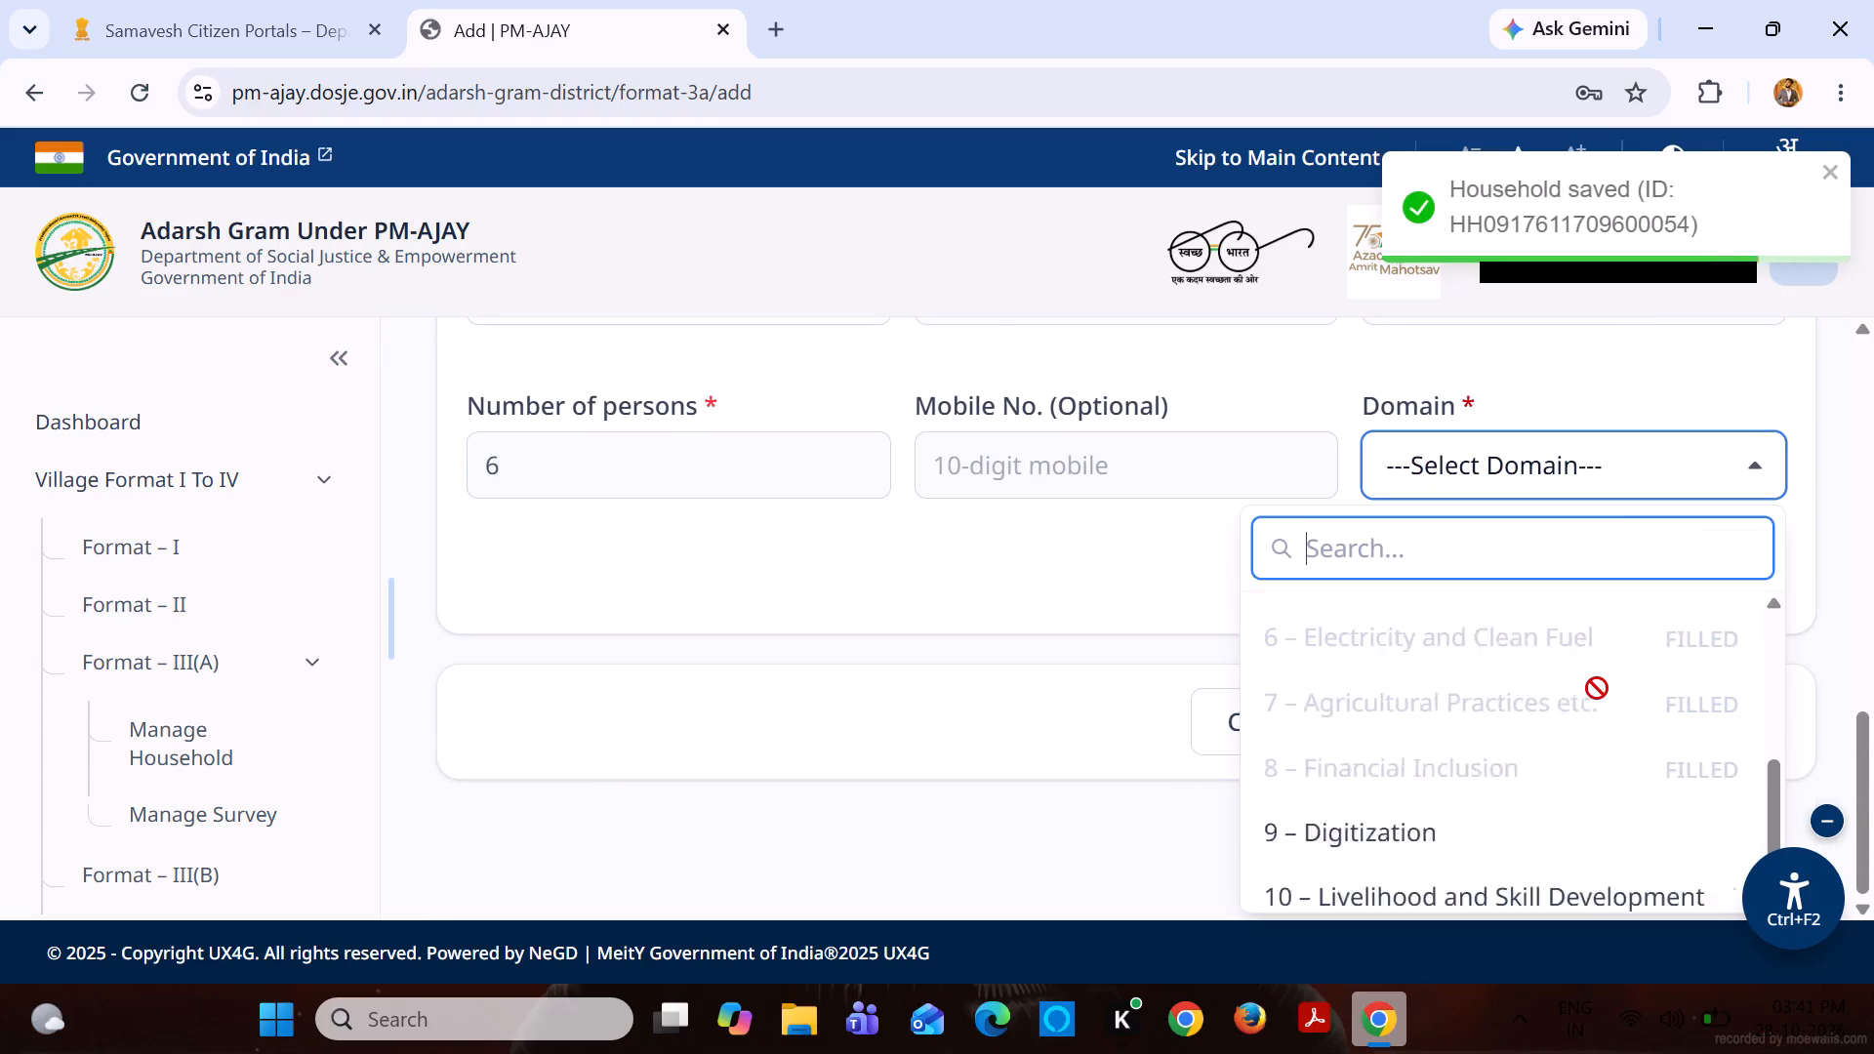
scroll(1597, 688, down, 2)
click(1400, 795)
scroll(1400, 795, down, 3)
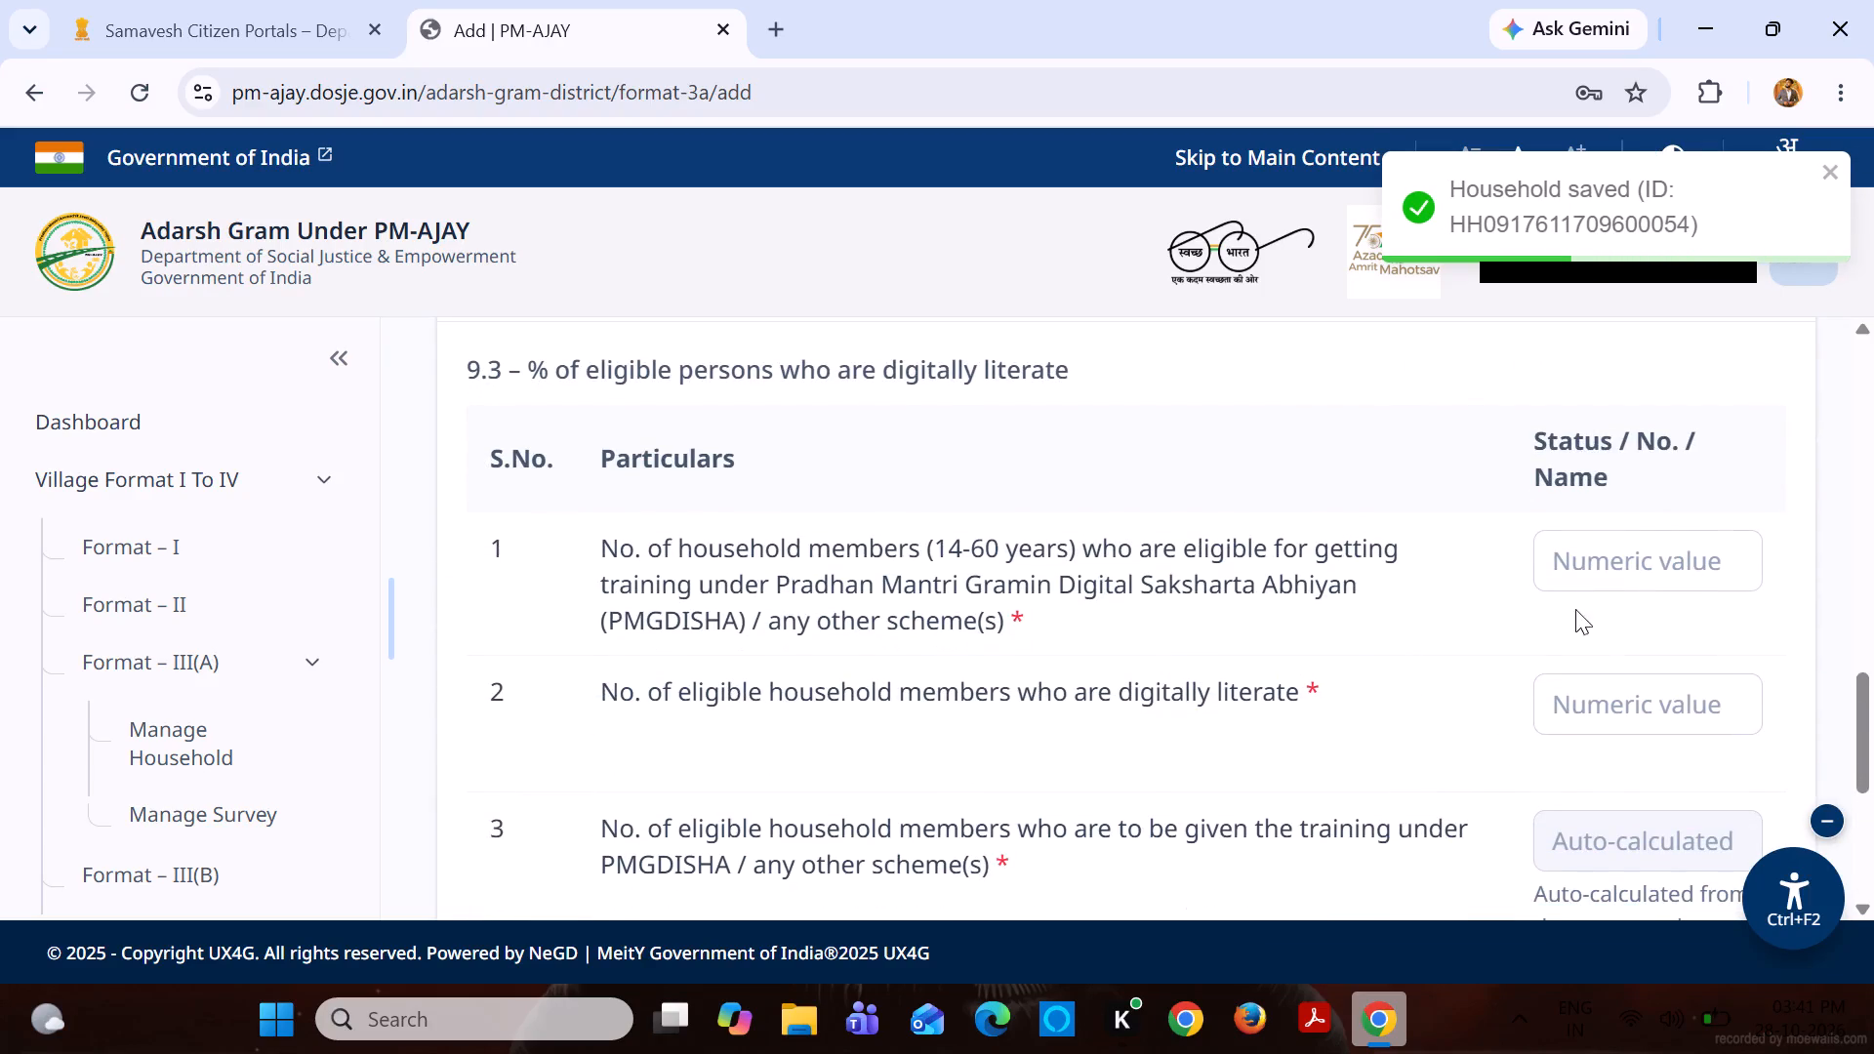
click(1572, 556)
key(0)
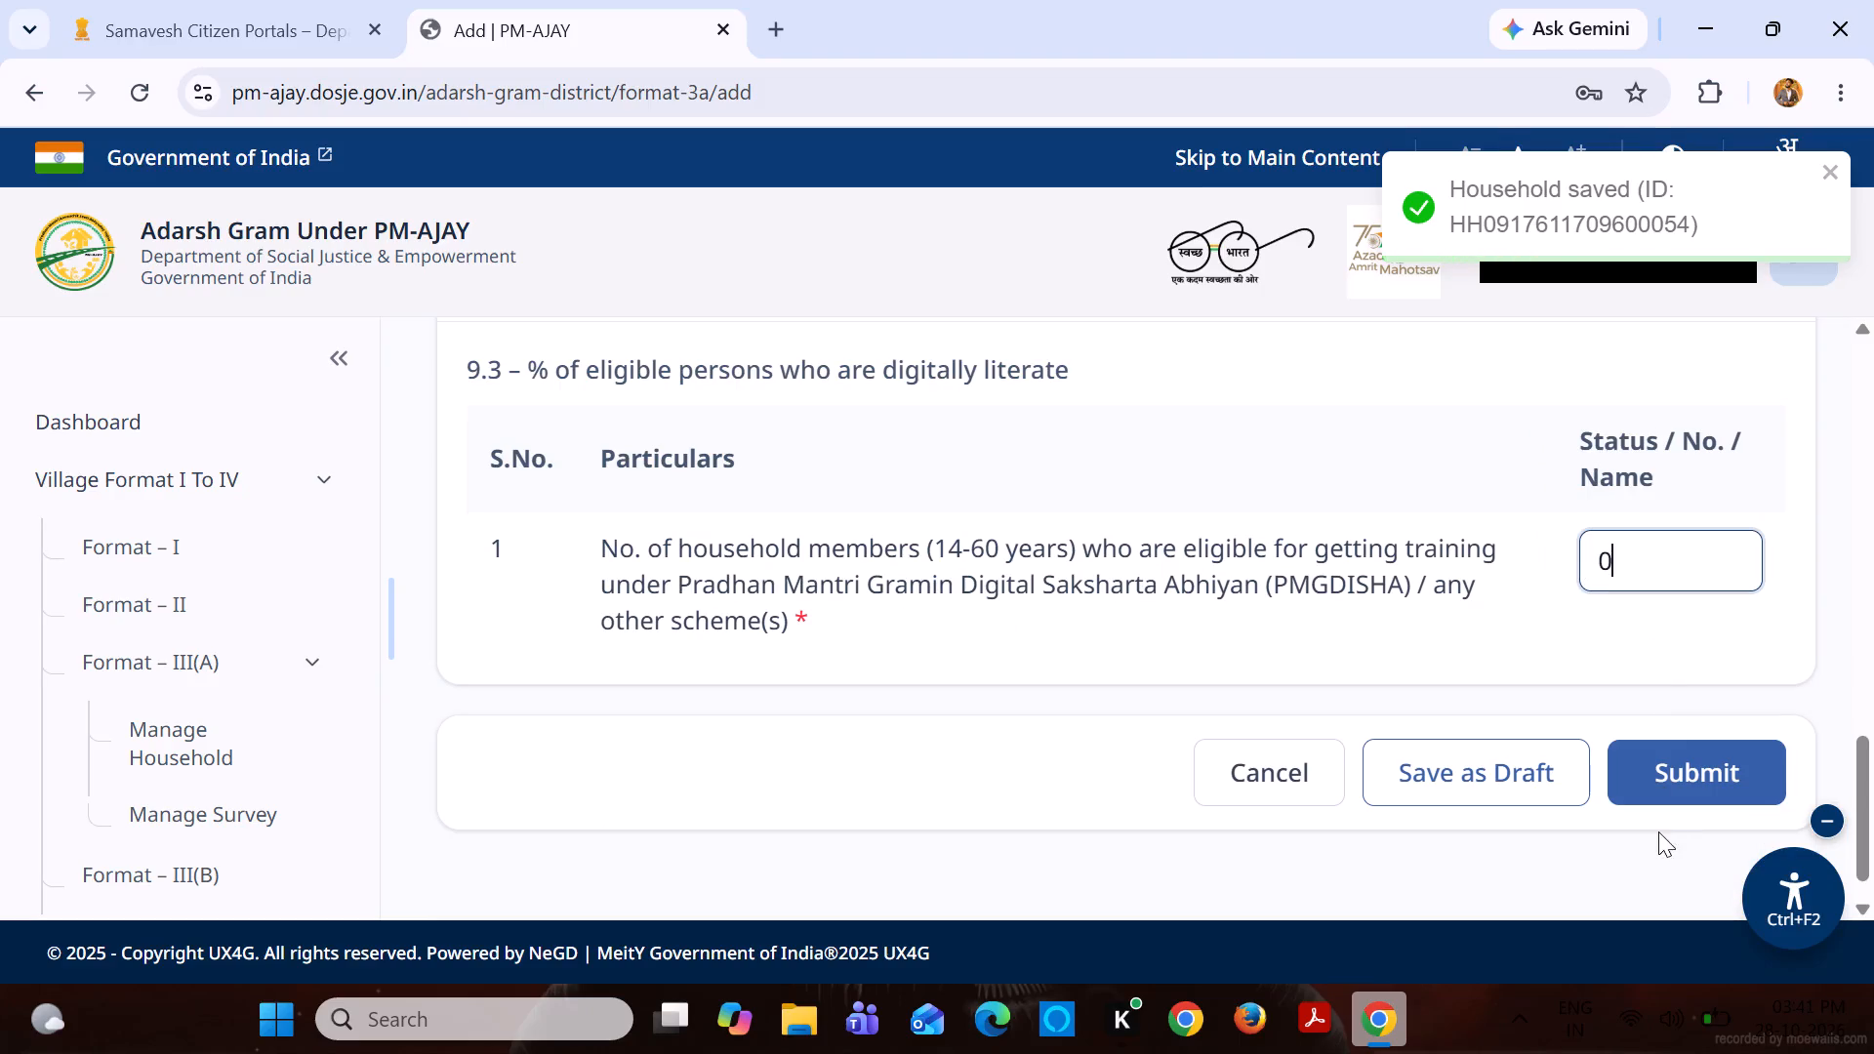
click(1681, 791)
Choose the 10 – Livelihood and Skill Development domain and enter 0 youth eligible for skill development training (10.1).
click(1664, 521)
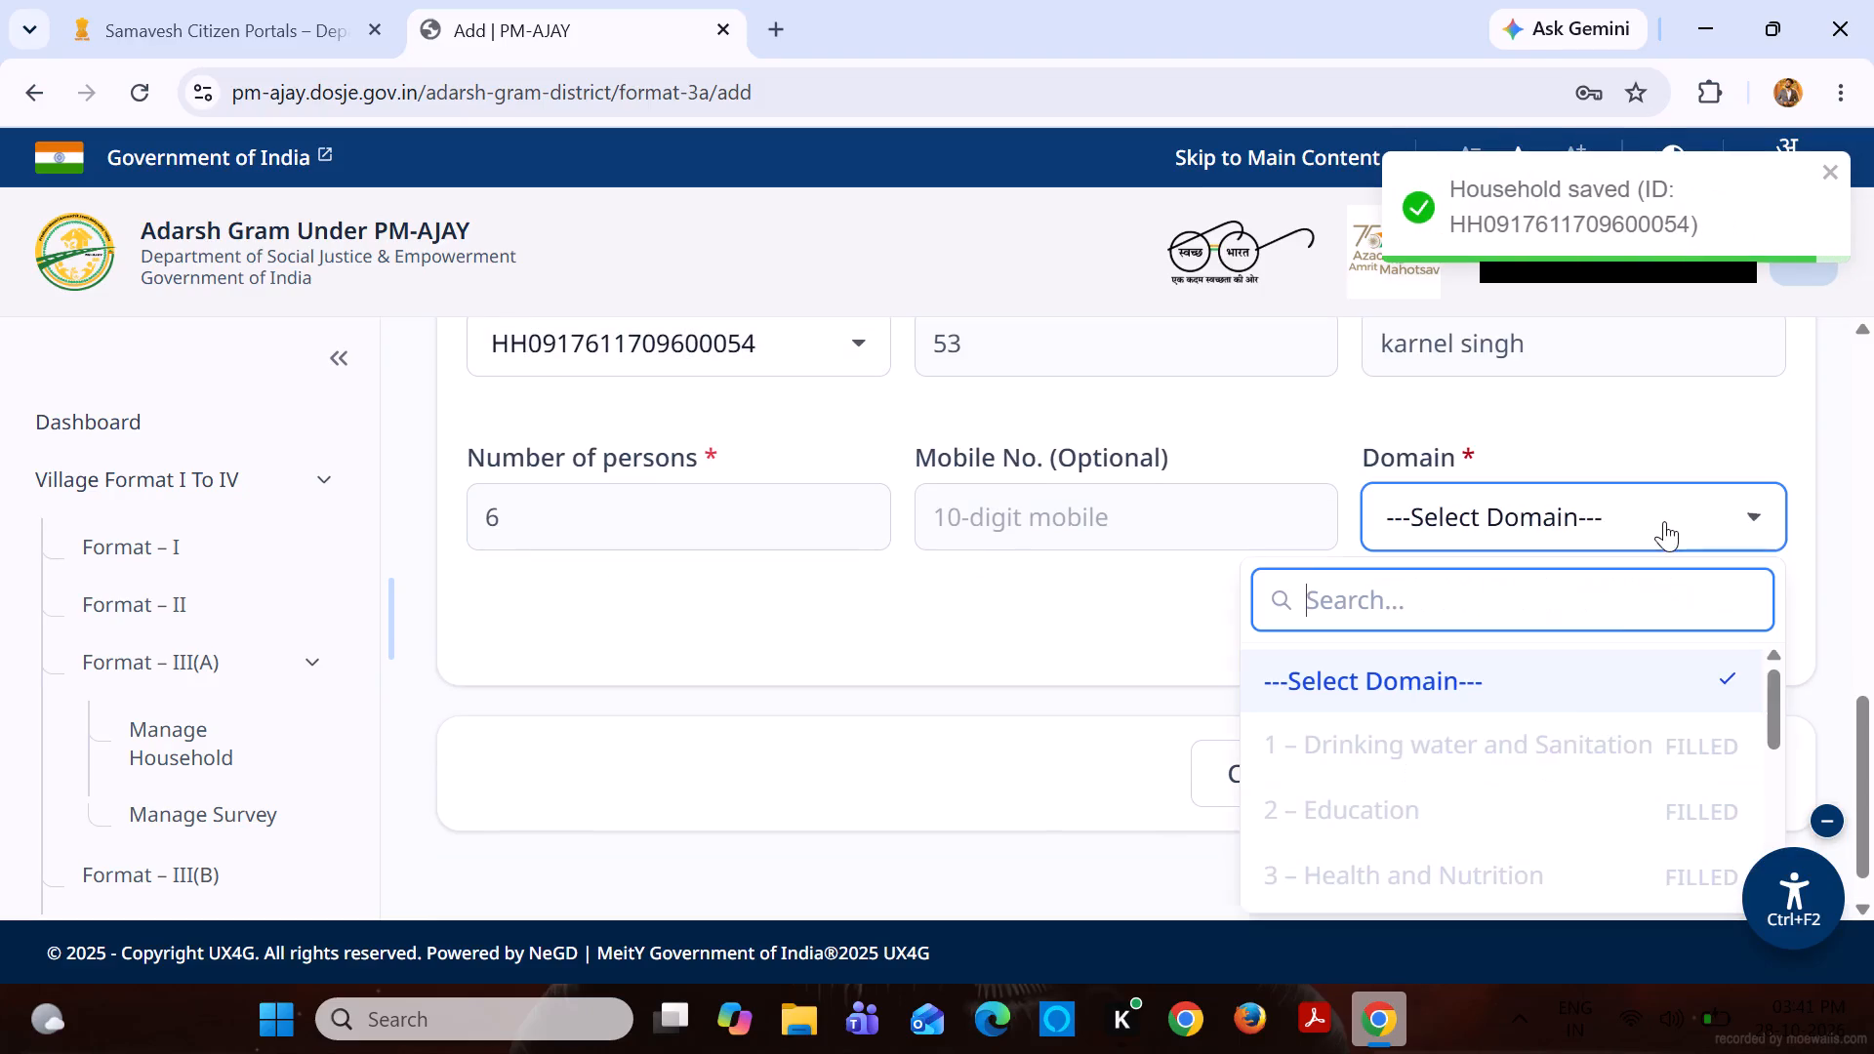
scroll(1566, 709, down, 9)
click(1412, 869)
scroll(1465, 819, down, 1)
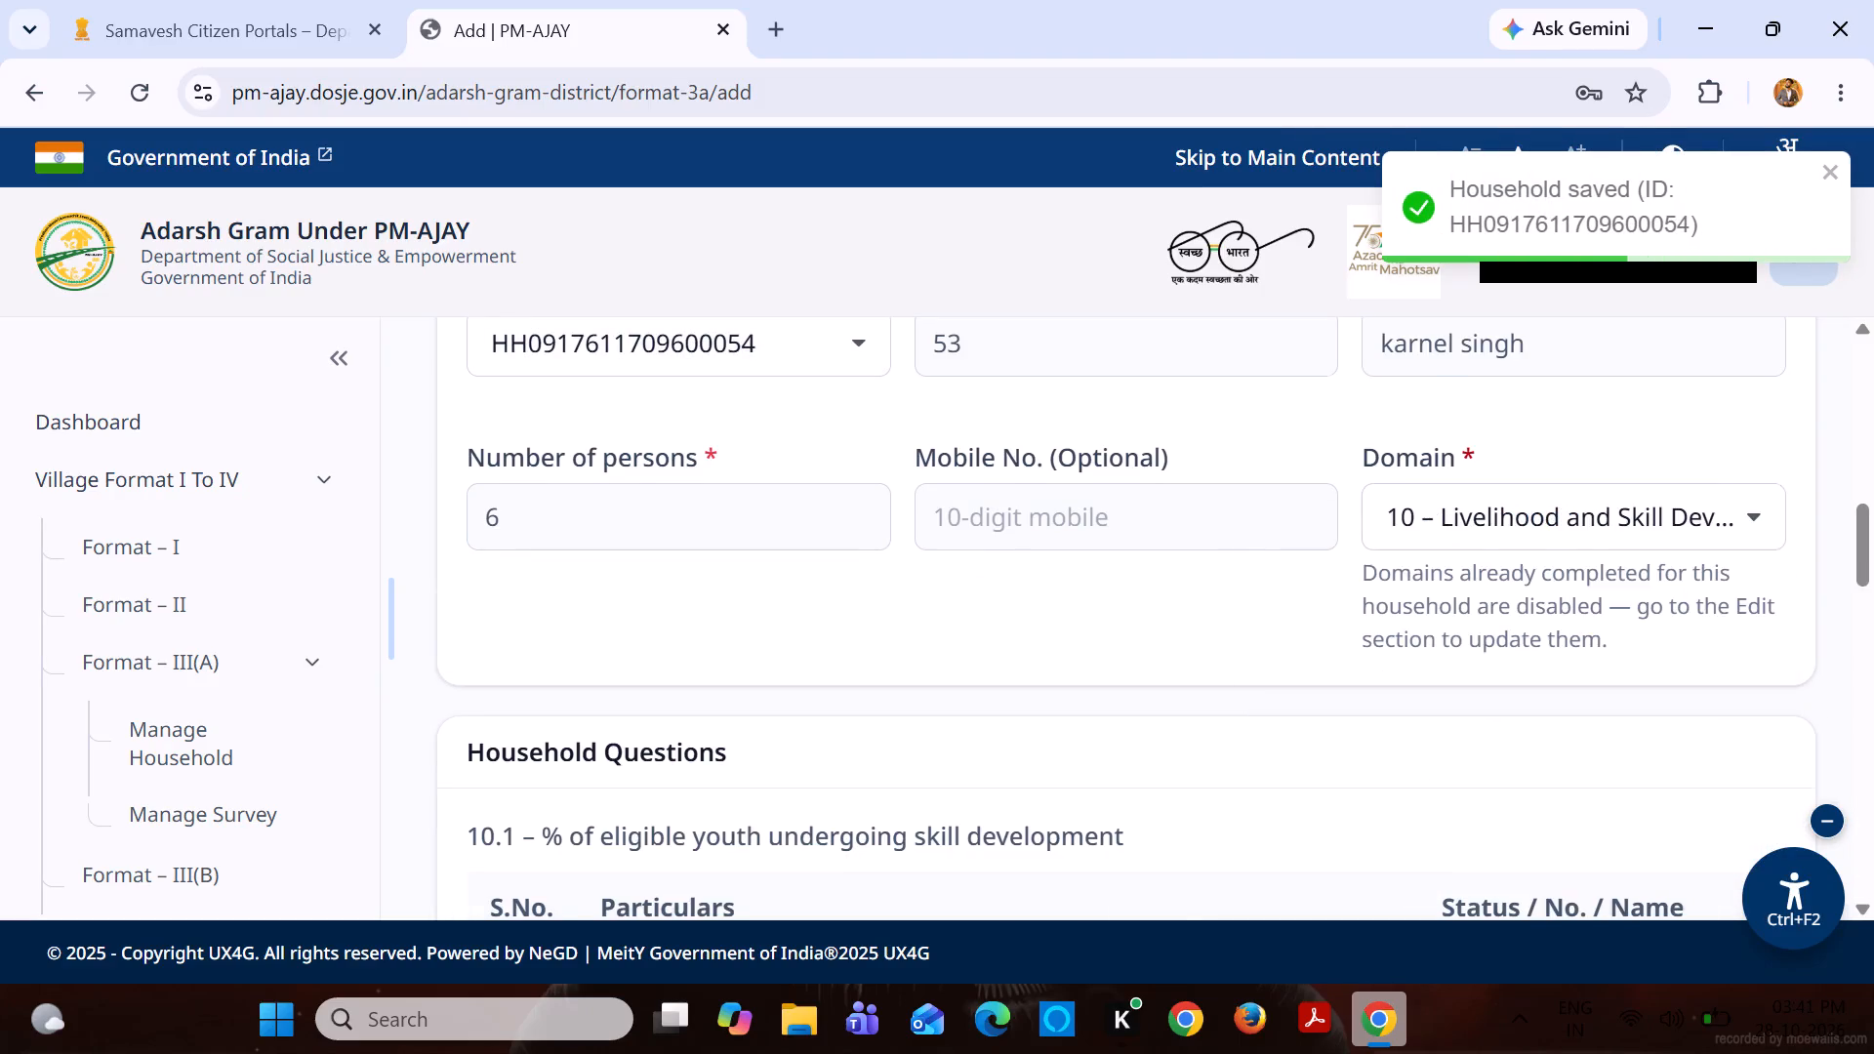
scroll(1465, 819, down, 3)
click(1548, 593)
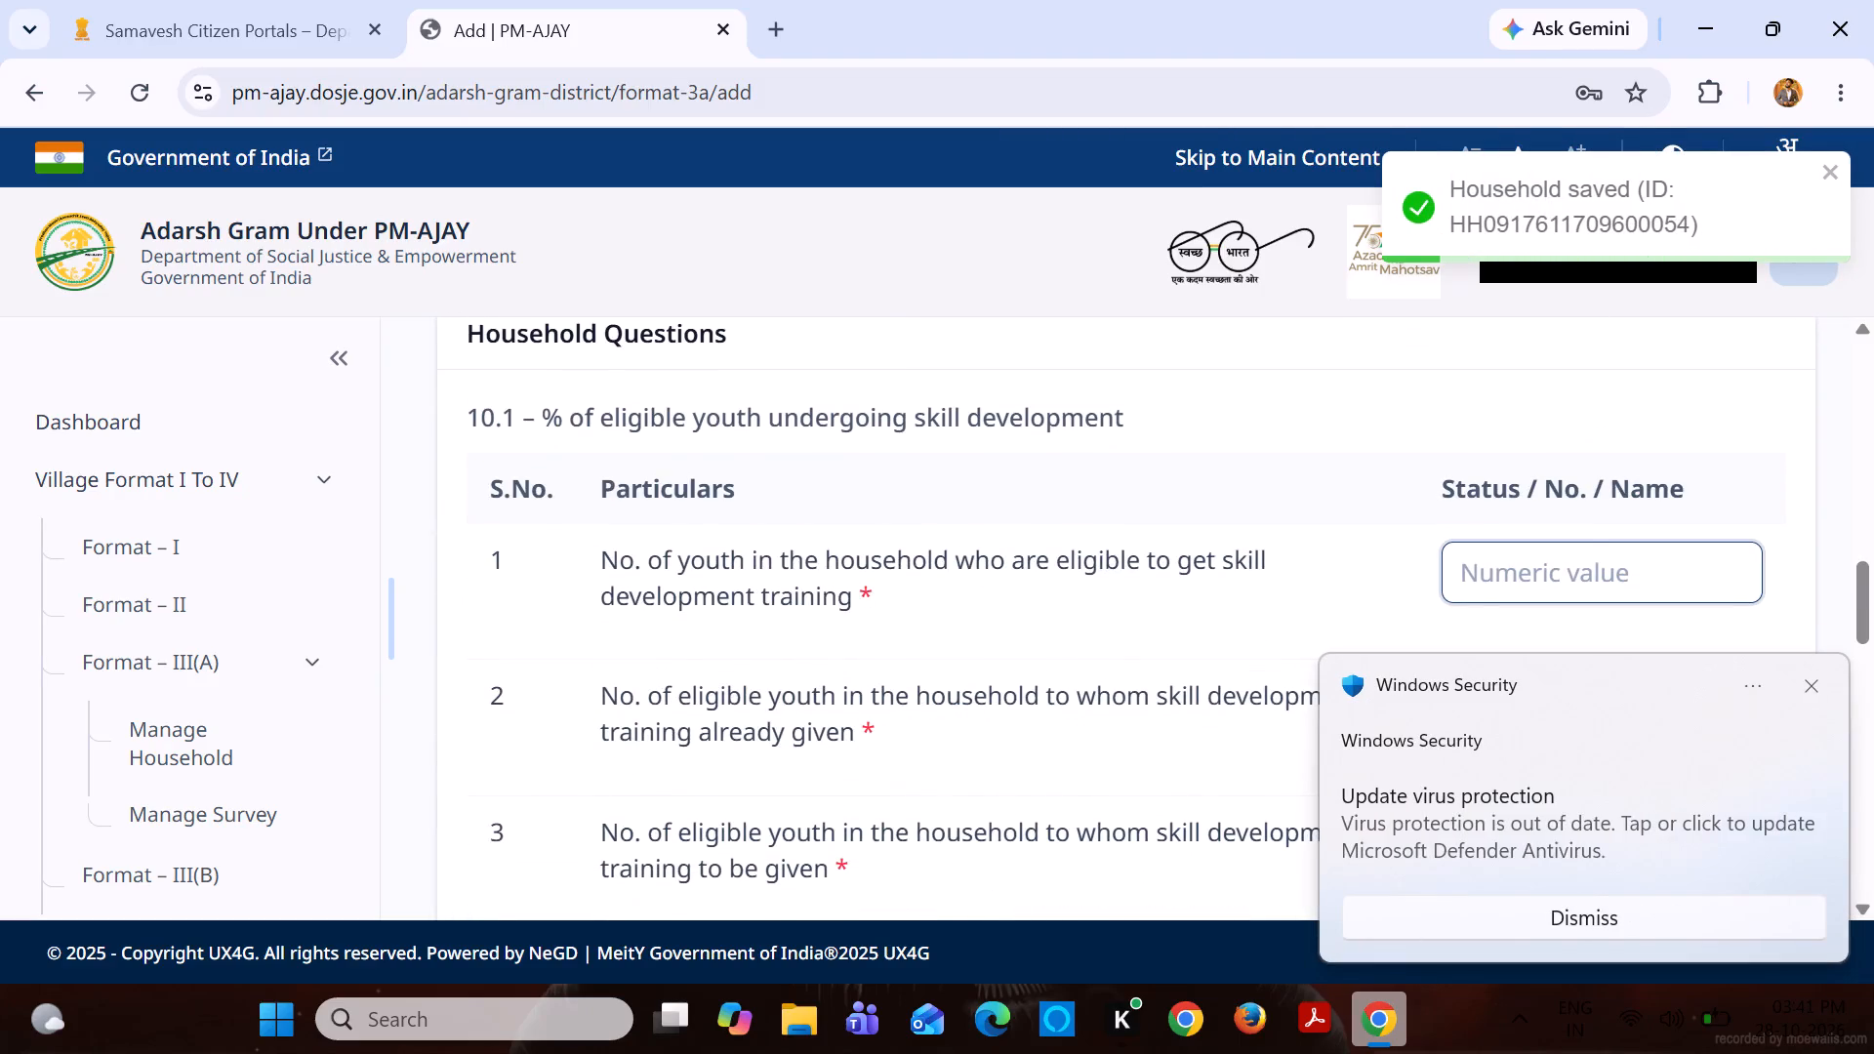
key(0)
Enter 0 youth eligible for bank linked loans, answer Yes to self-help group (SHG) membership, and submit the domain.
scroll(1548, 593, down, 4)
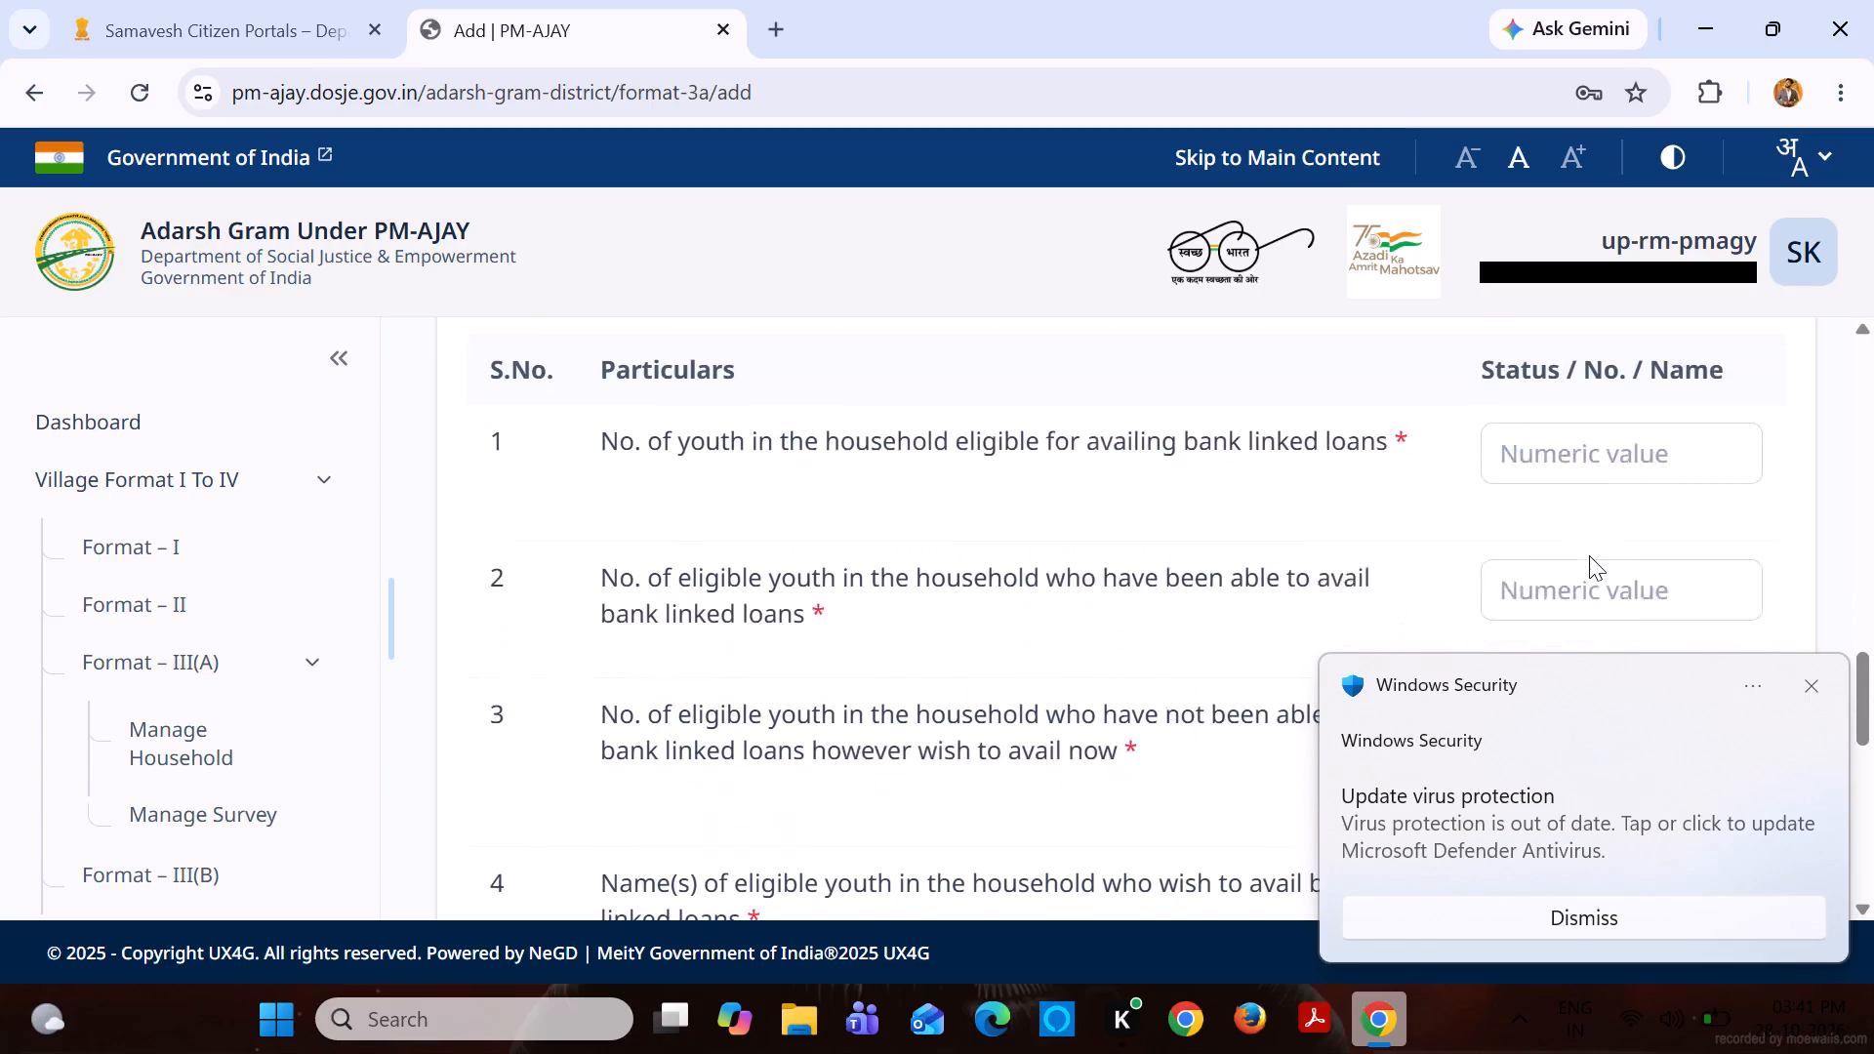
scroll(1589, 555, down, 1)
click(1562, 424)
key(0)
scroll(1562, 424, down, 5)
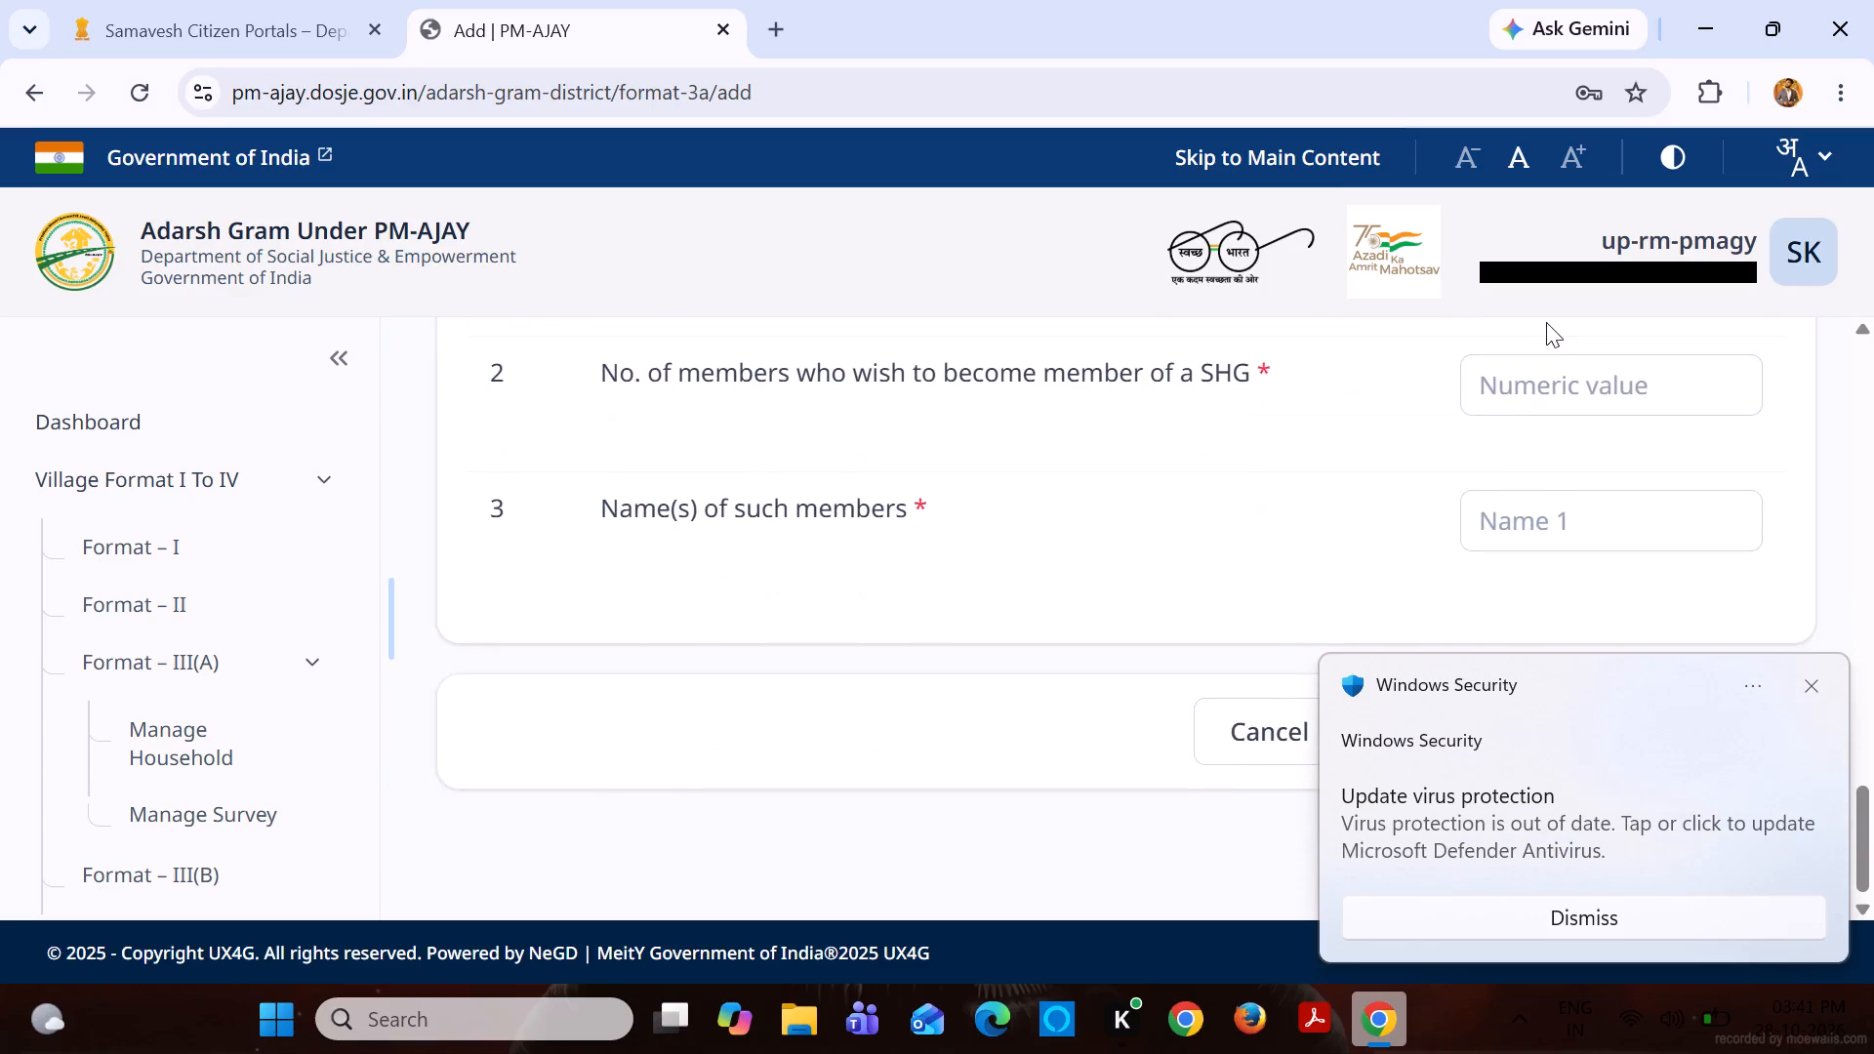
scroll(1546, 322, up, 1)
drag(1596, 438, 1546, 527)
click(1546, 527)
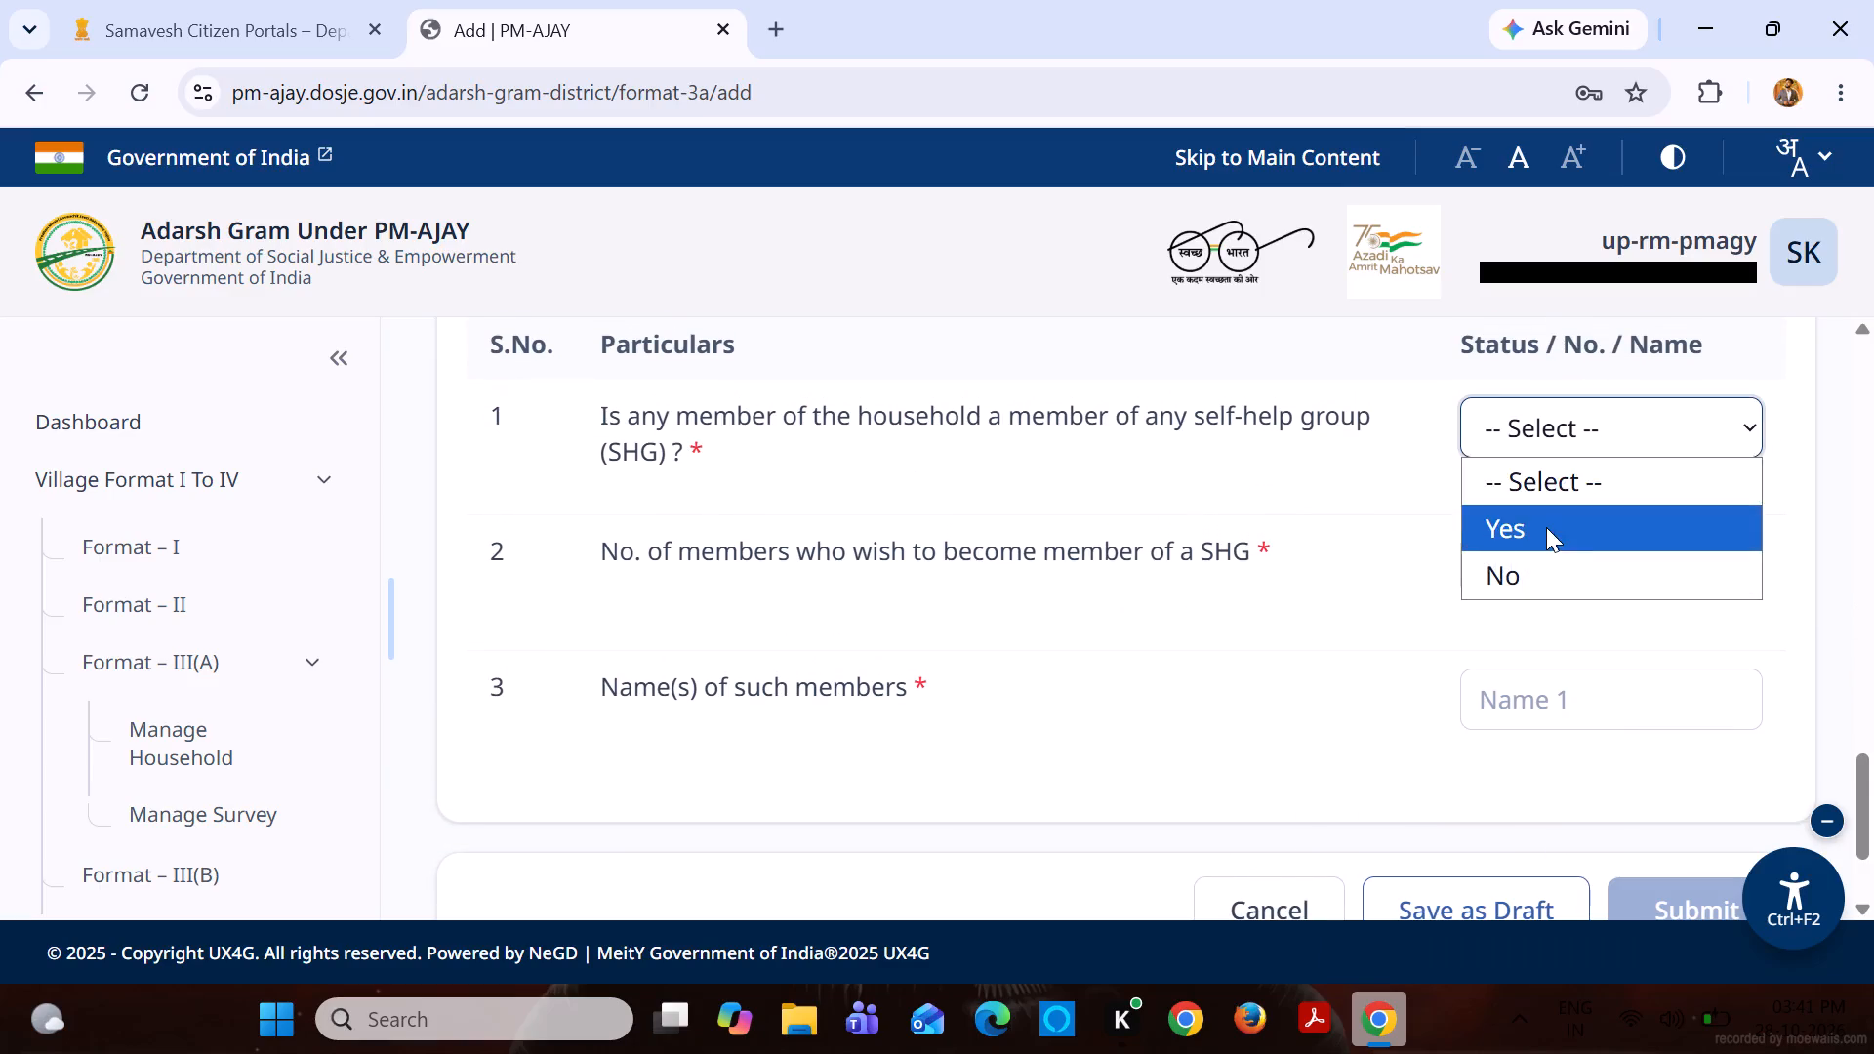
click(1679, 725)
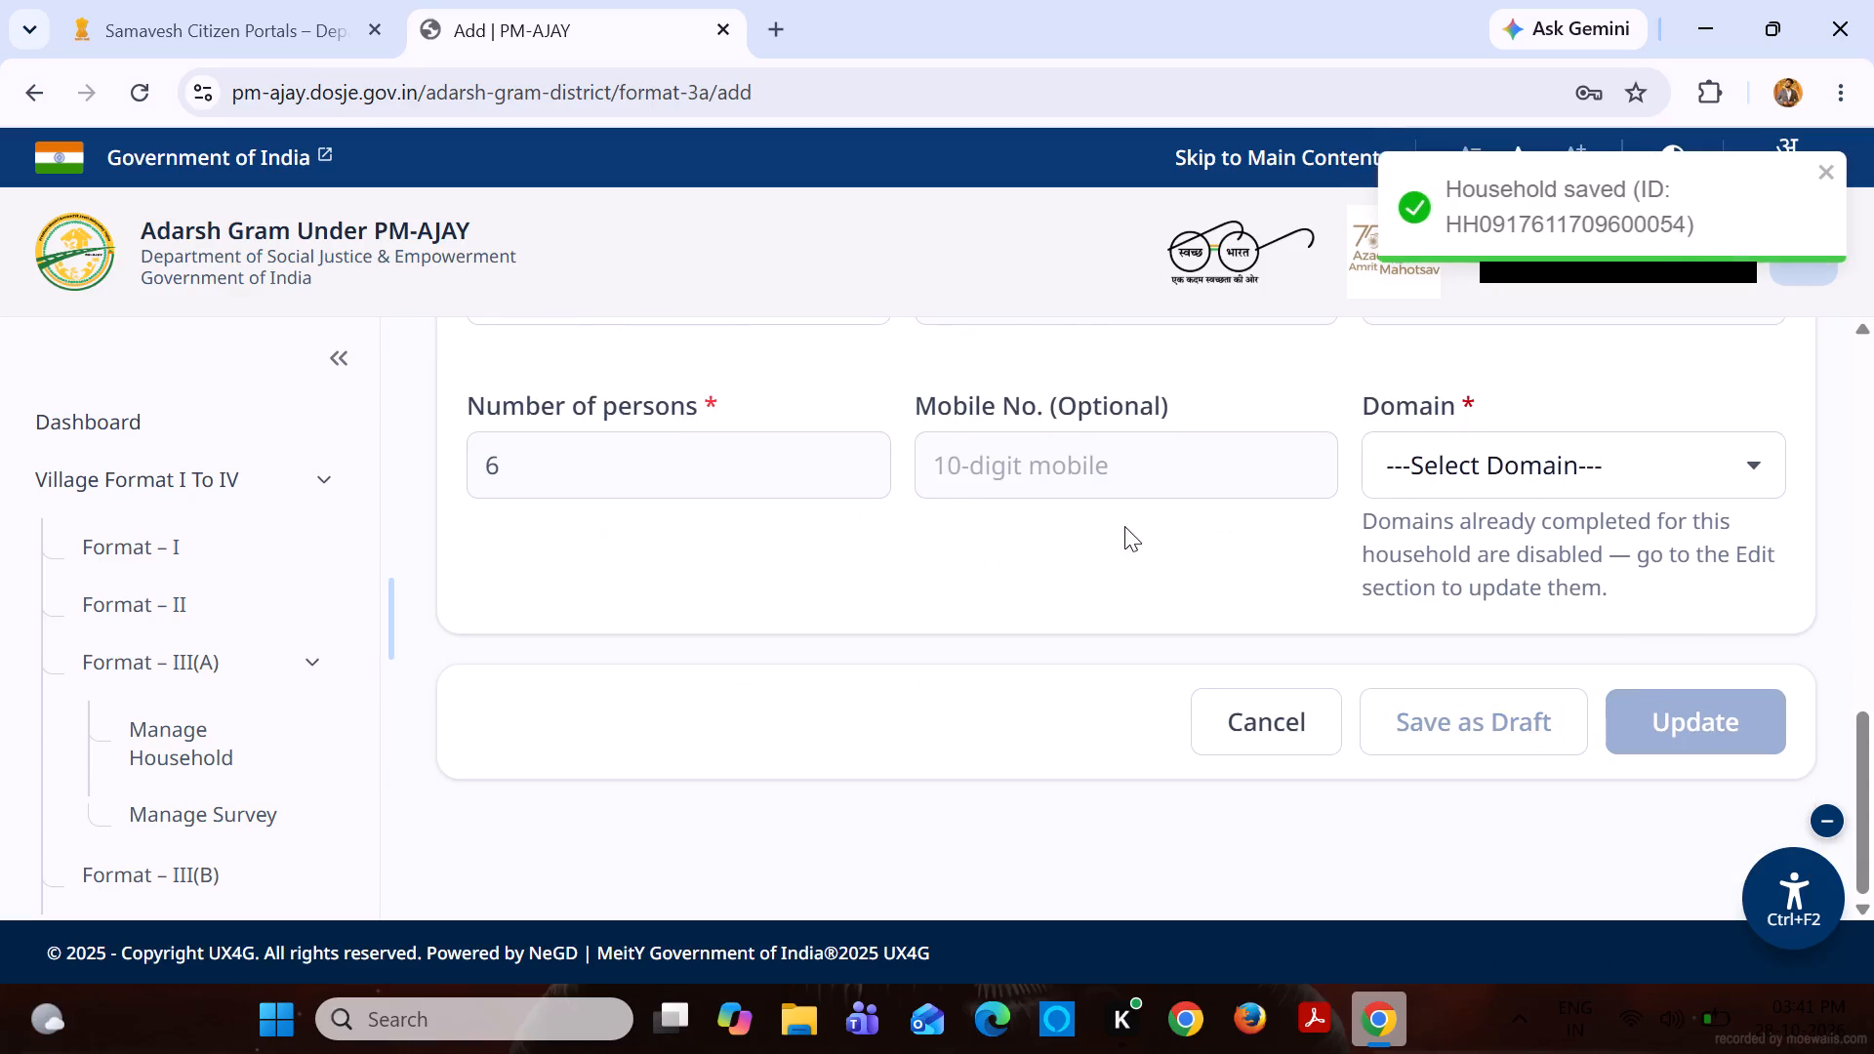
Start a new household in Manage Household with block Shahabad - 1488, Gram Panchayat Narkheri - 84799, village Narkhera - 117096 and category SC.
click(230, 765)
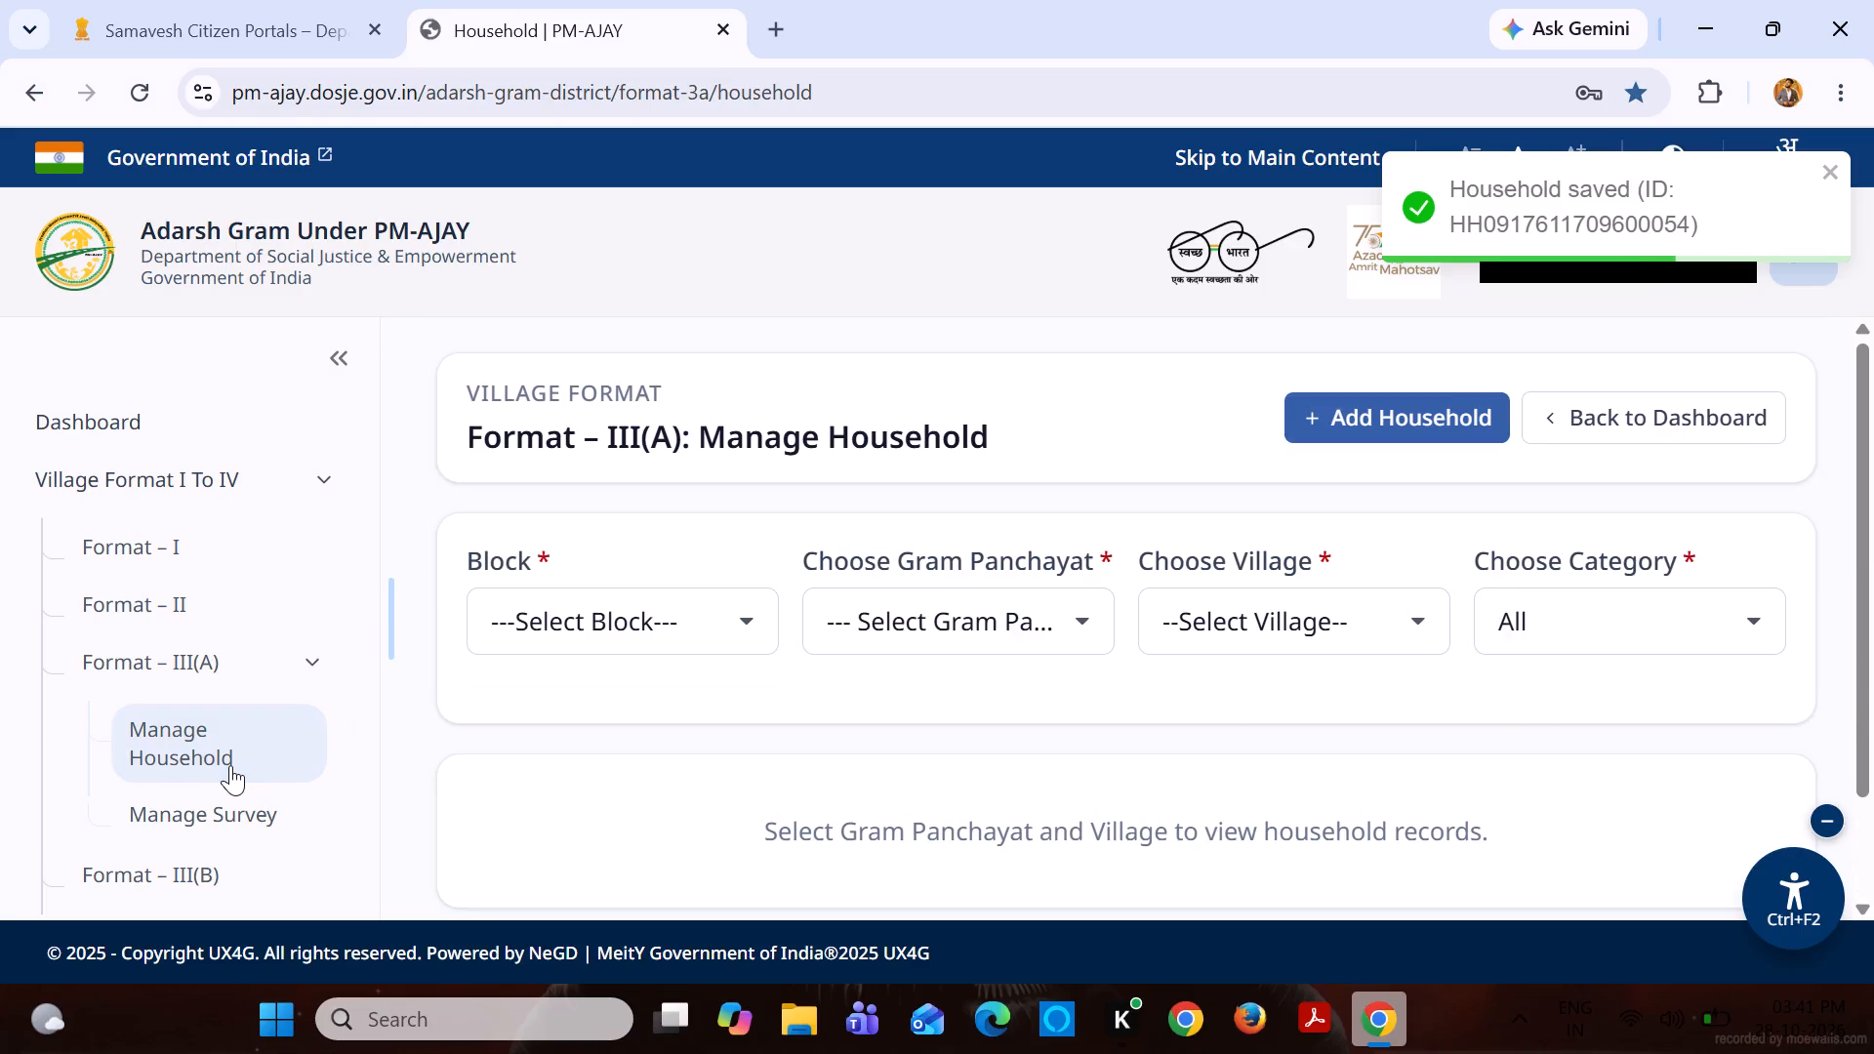
click(1324, 394)
click(1400, 341)
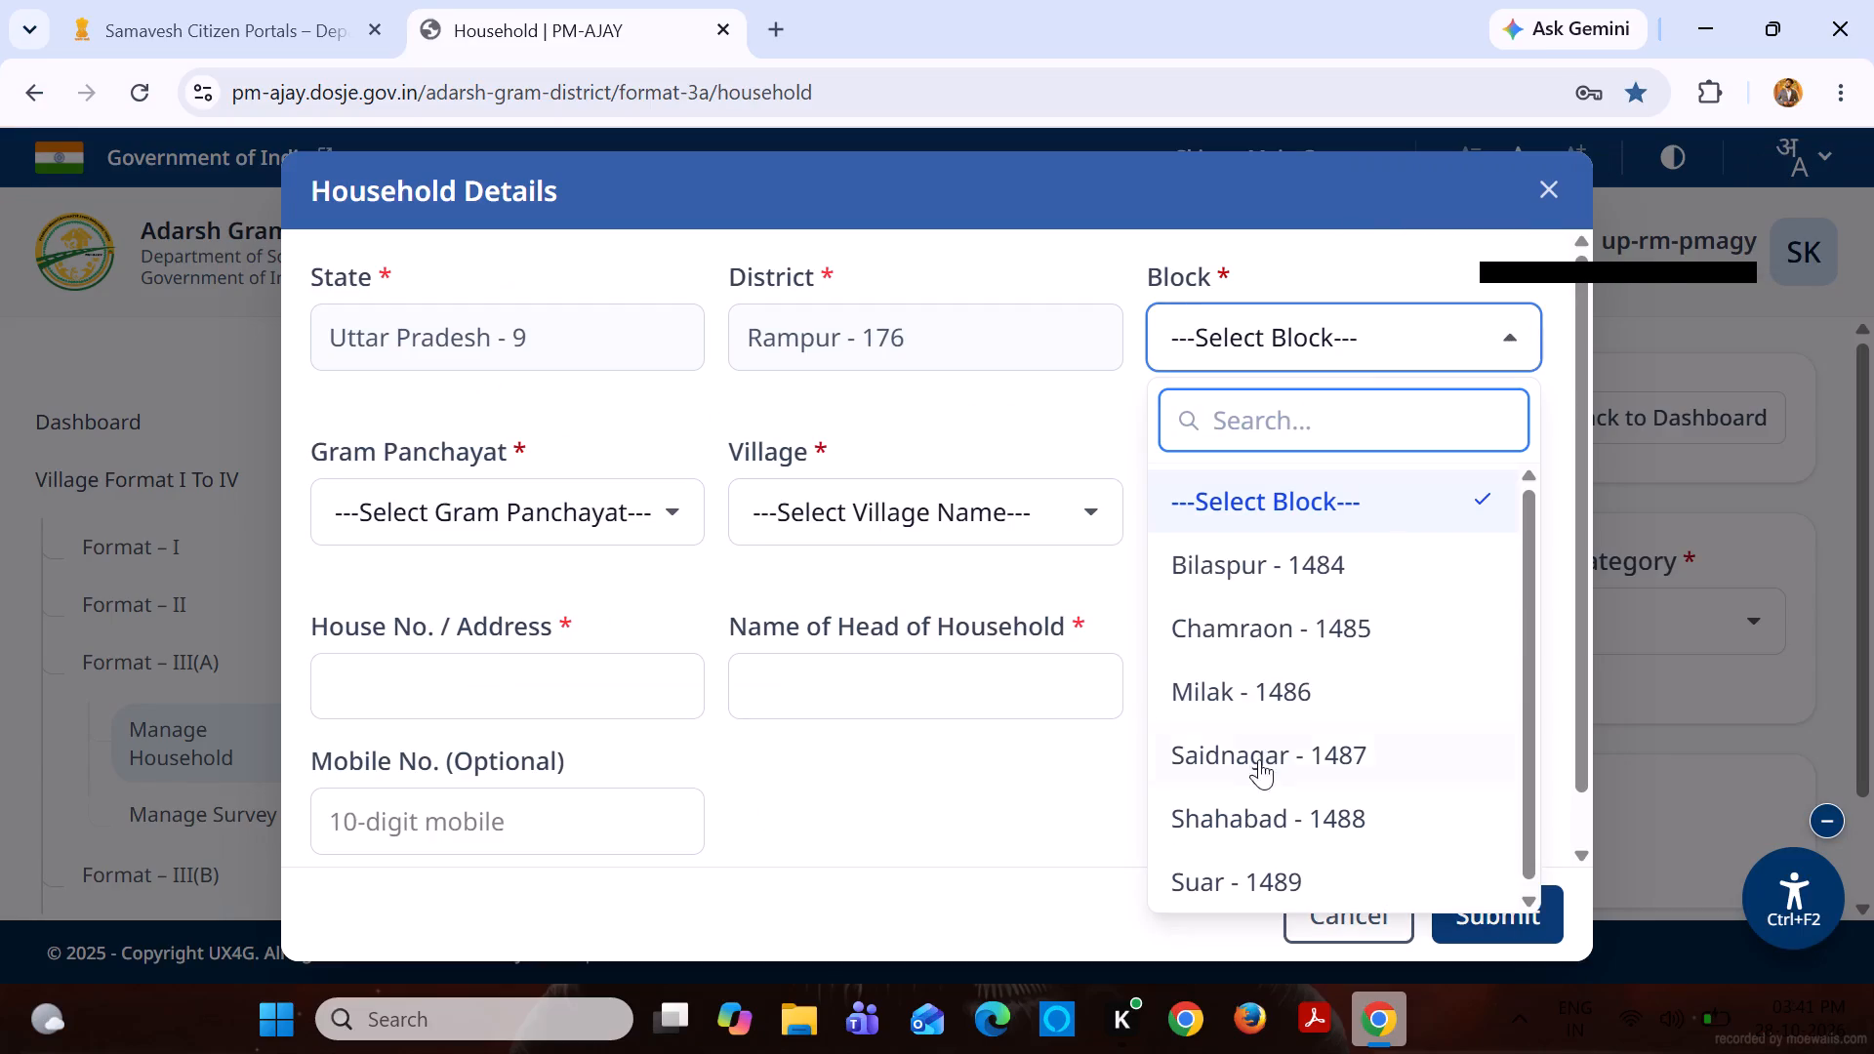
click(1253, 811)
click(563, 495)
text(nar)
click(449, 663)
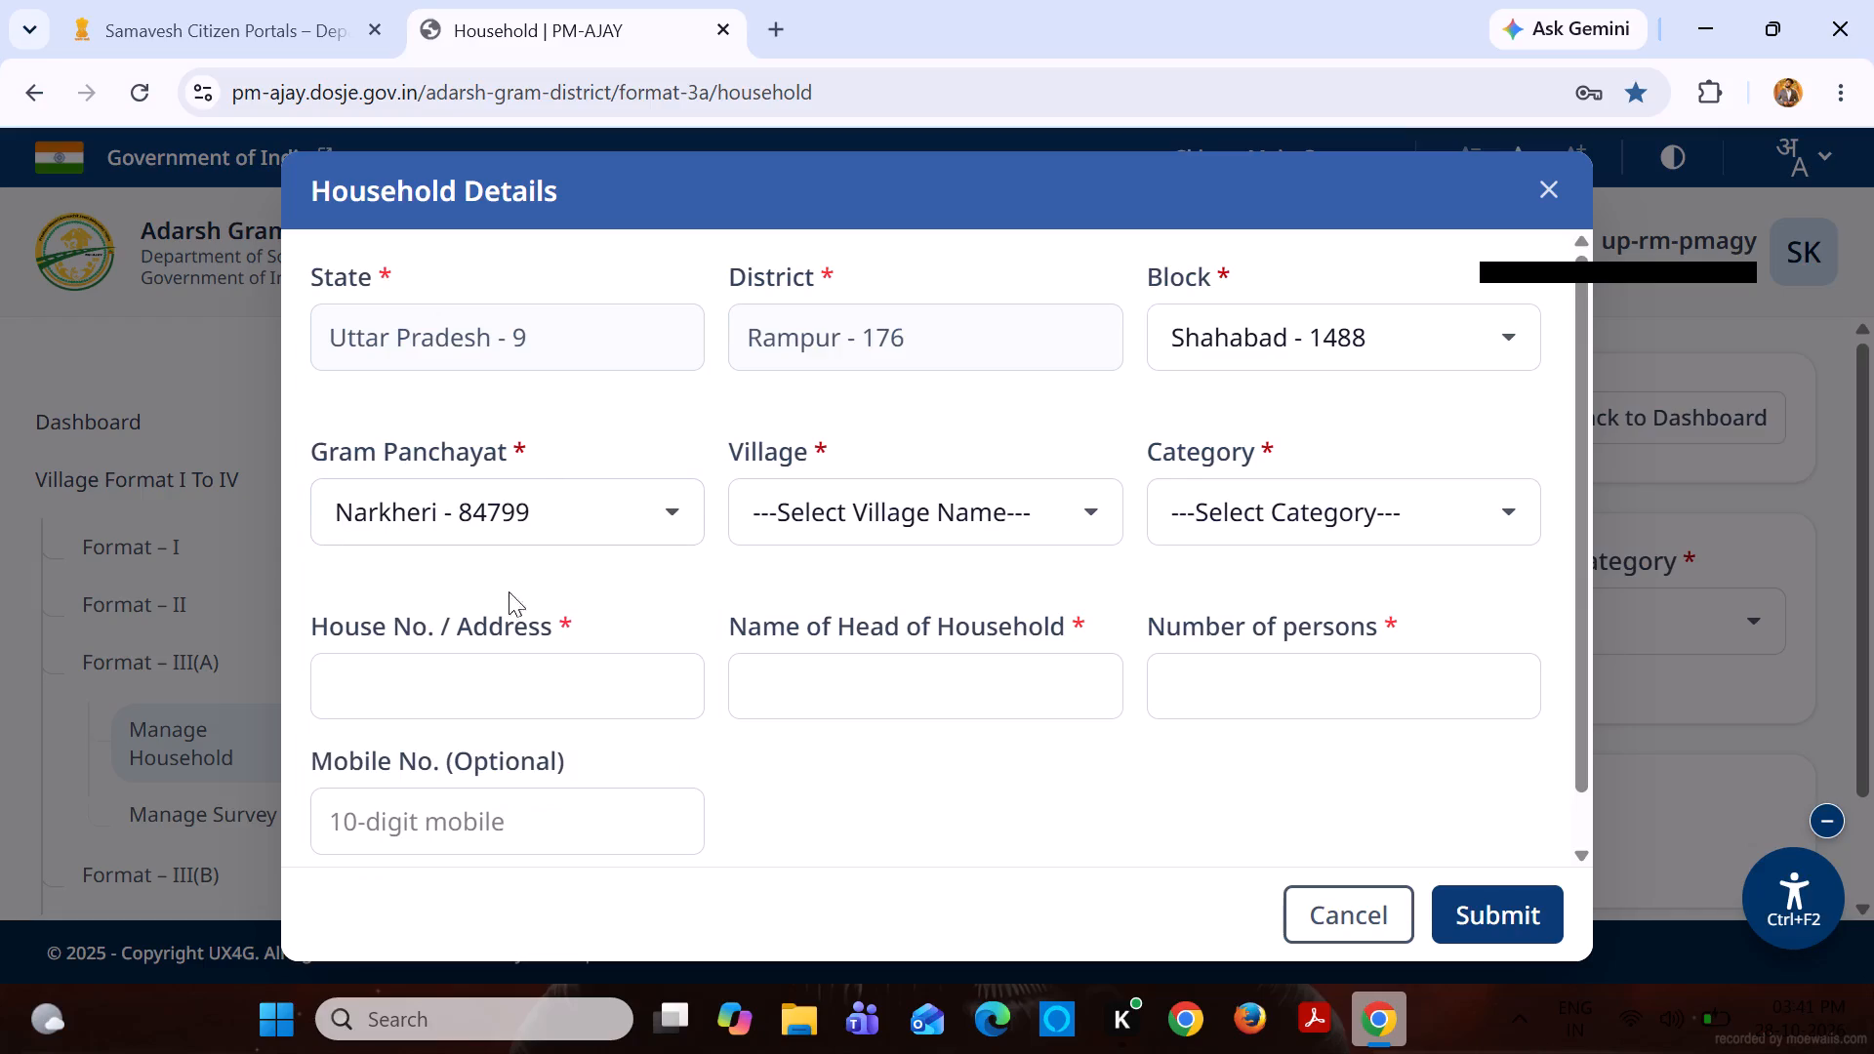
click(963, 489)
click(850, 651)
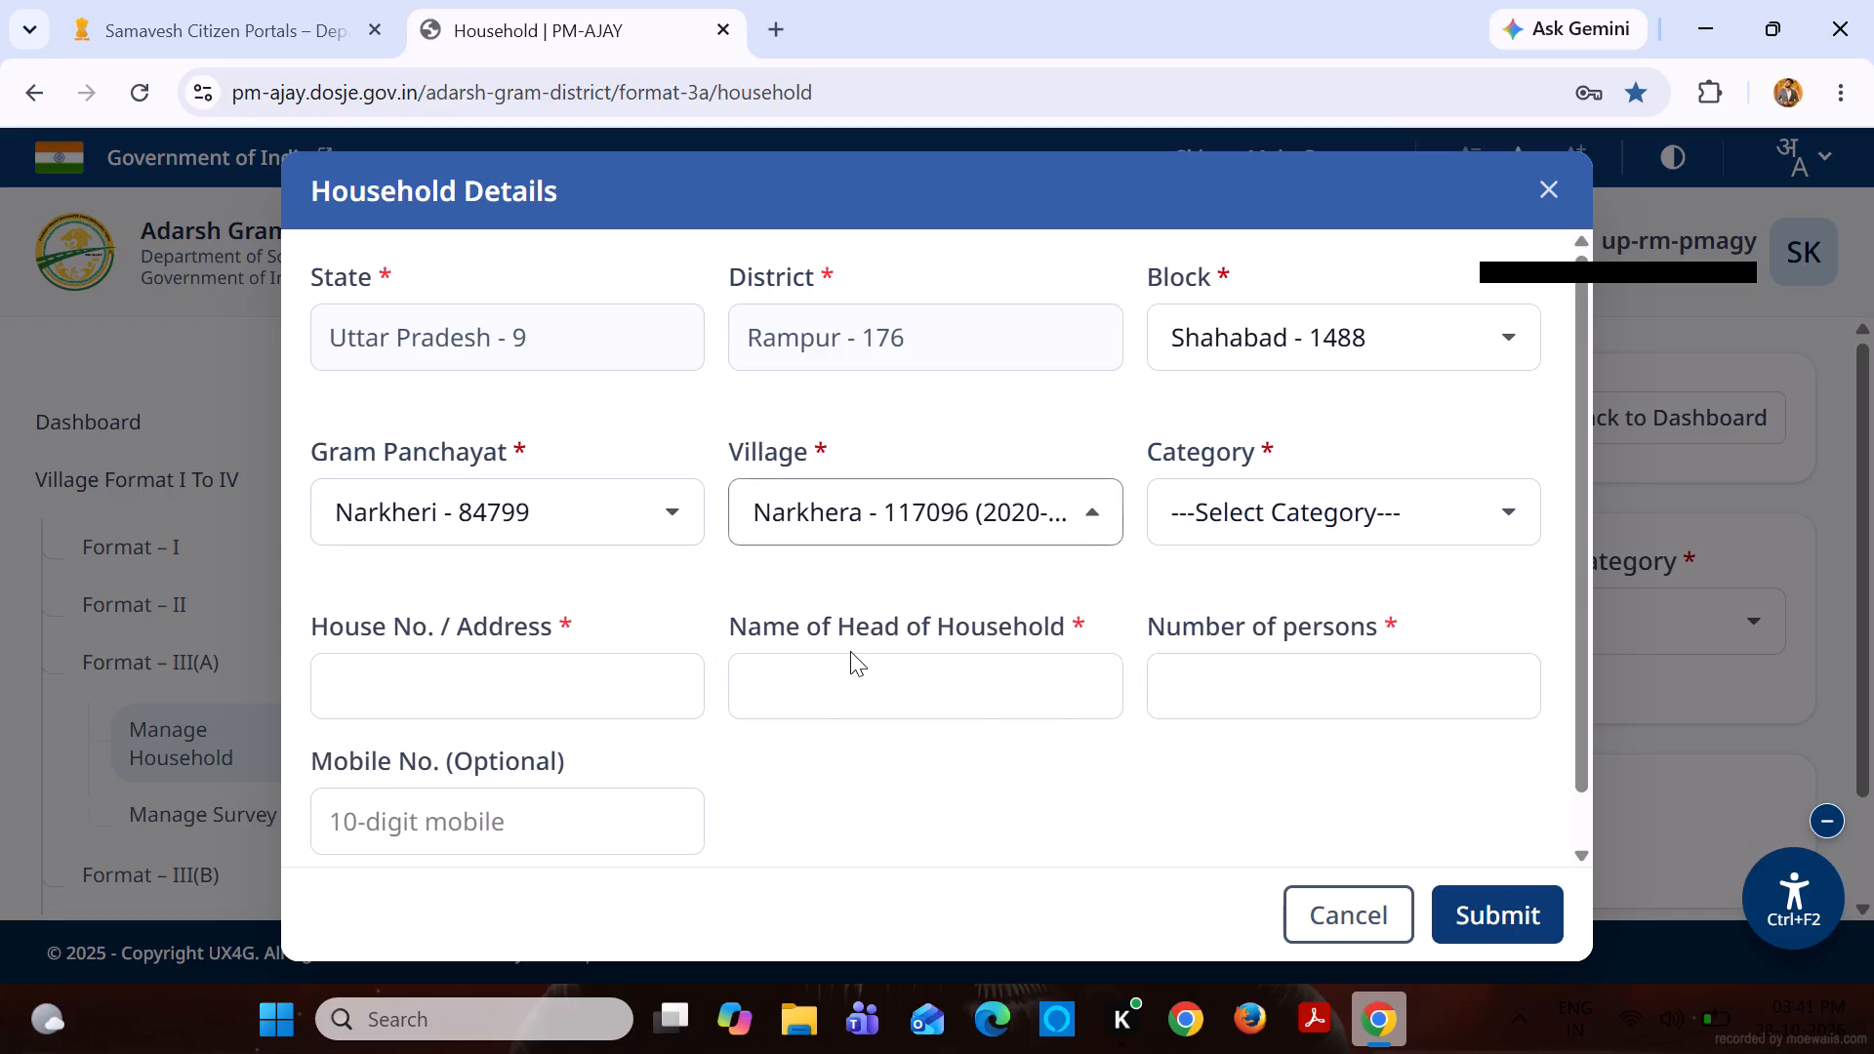
click(1341, 490)
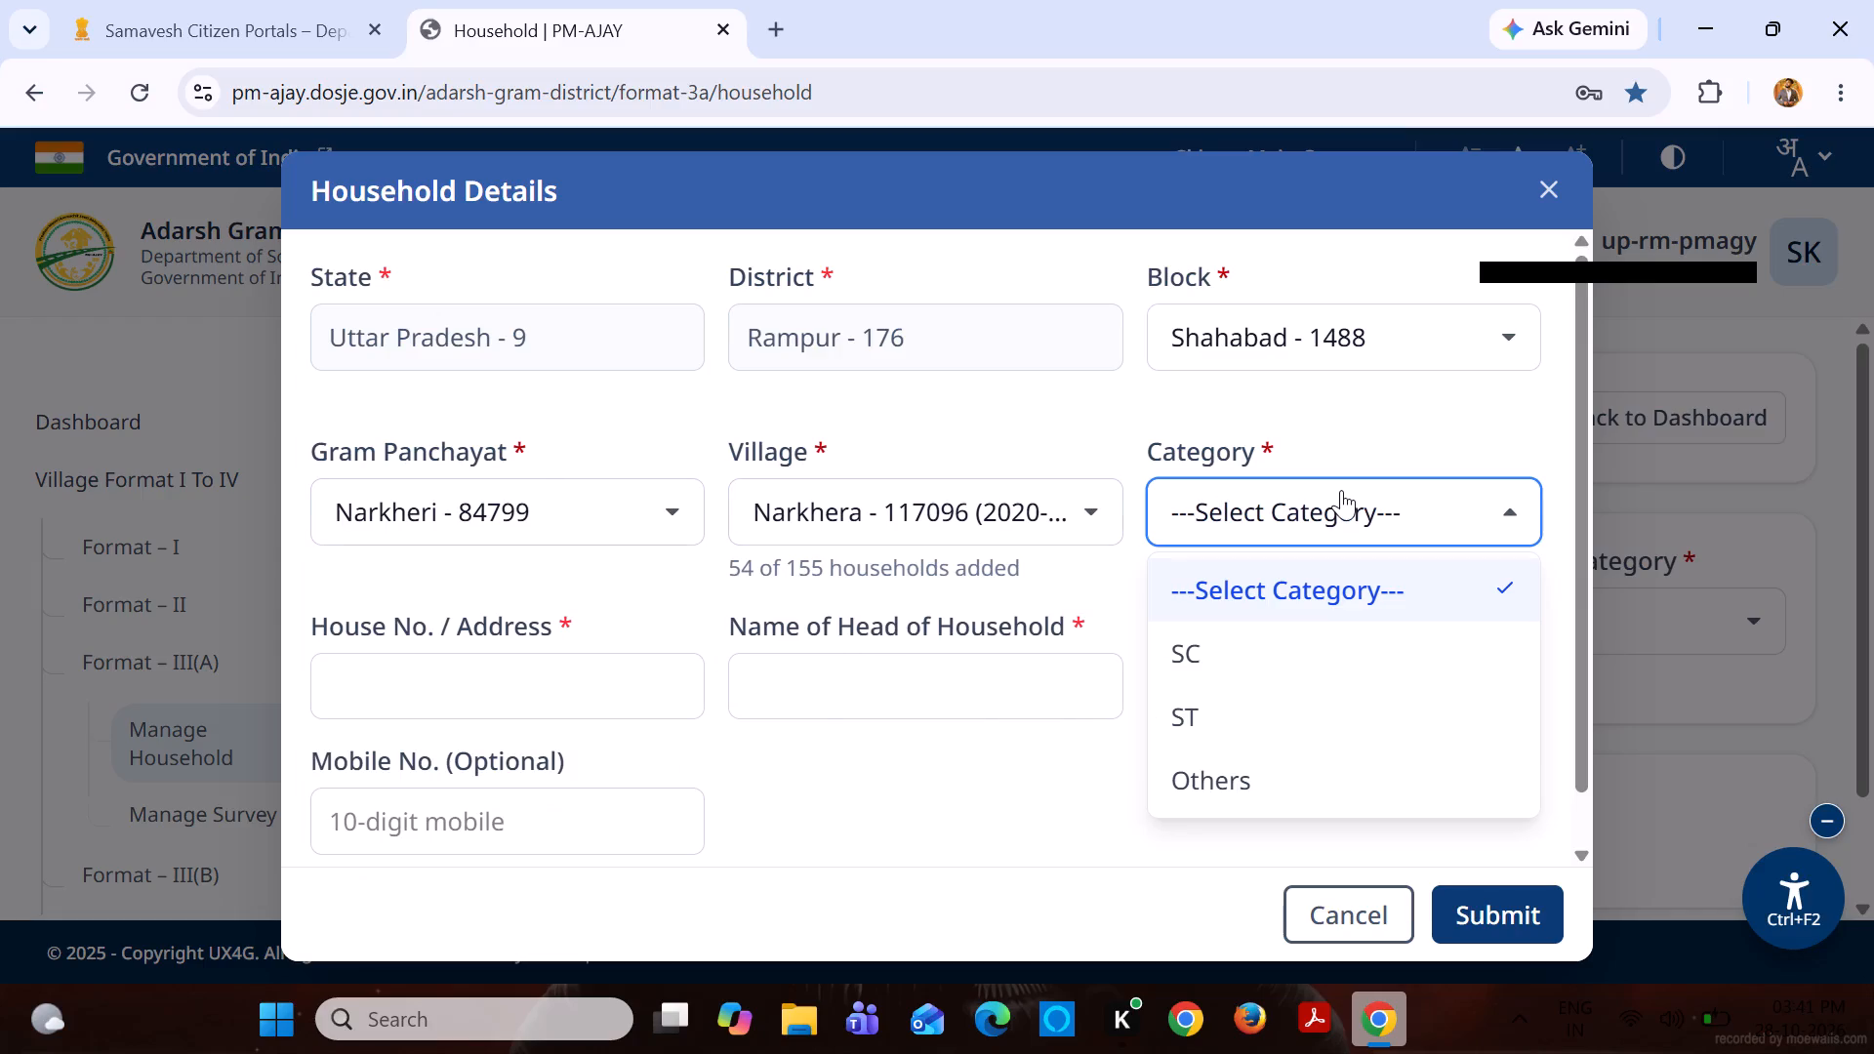
click(1270, 652)
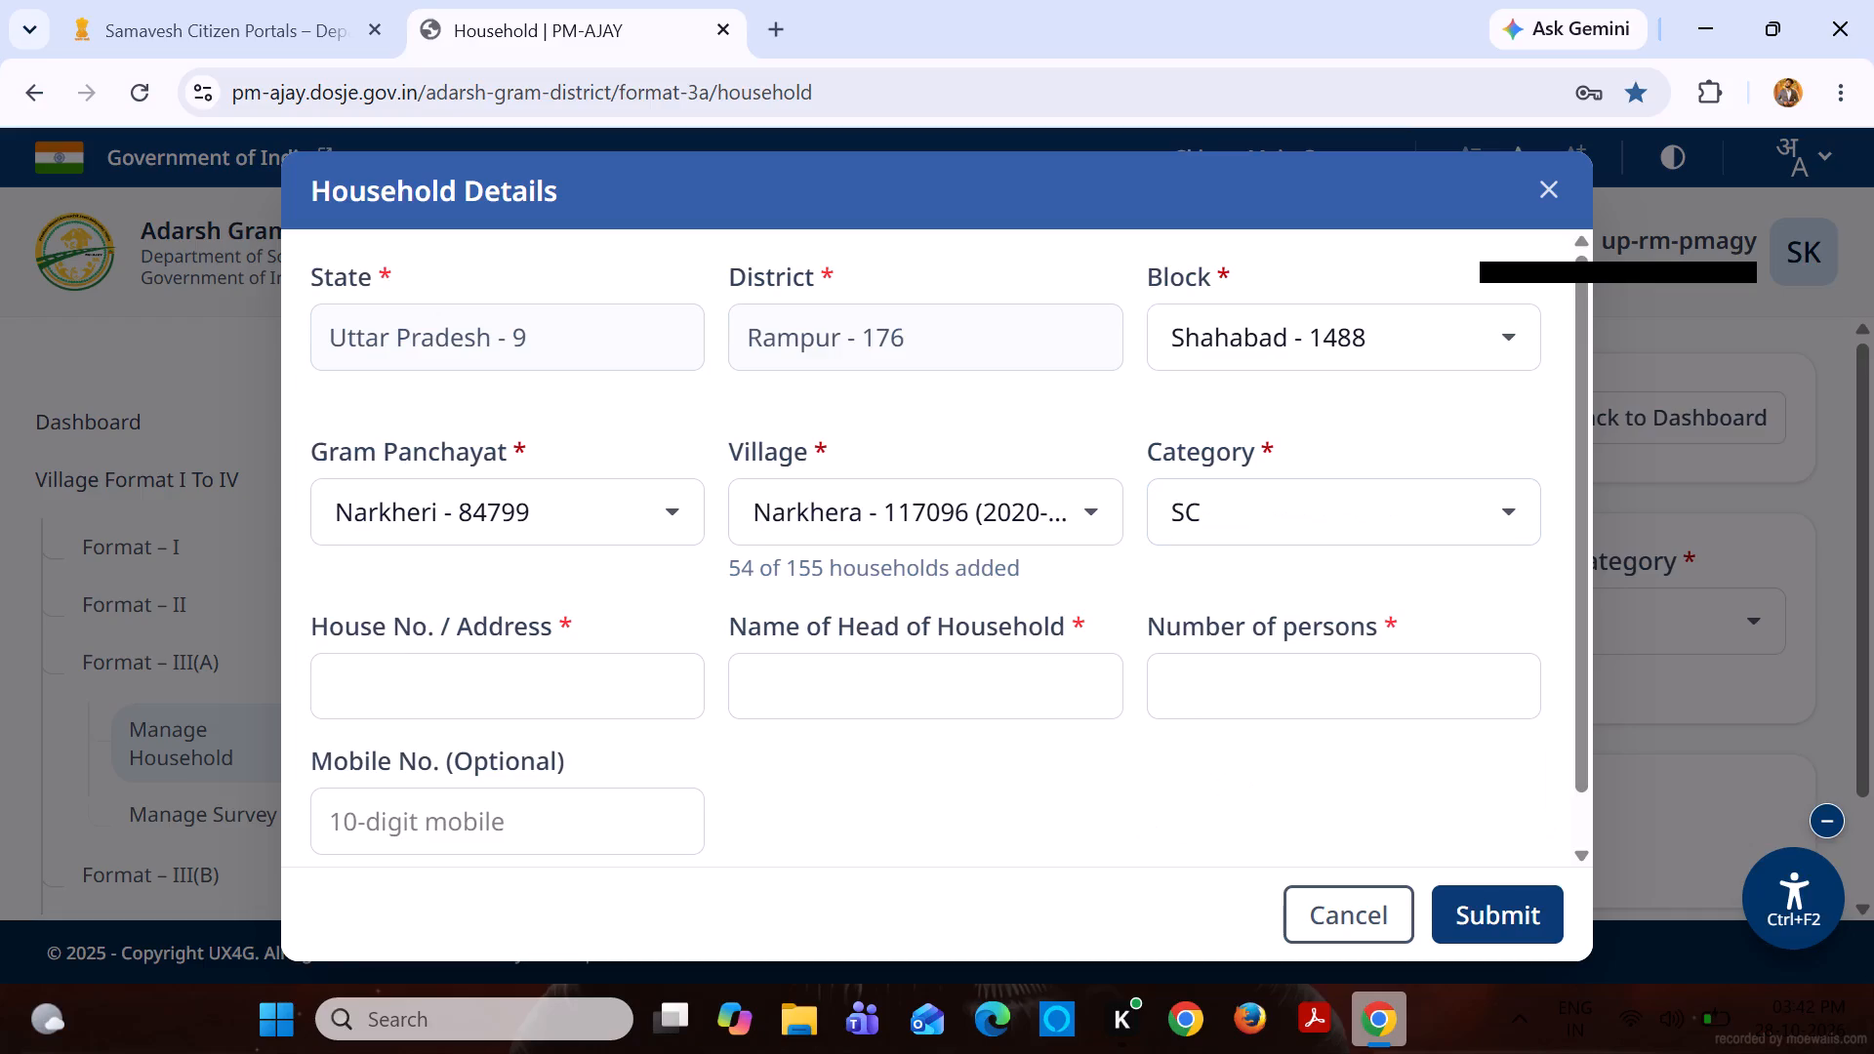
Enter house number 54, the head of household's name and 5 persons, and submit the household details.
click(511, 696)
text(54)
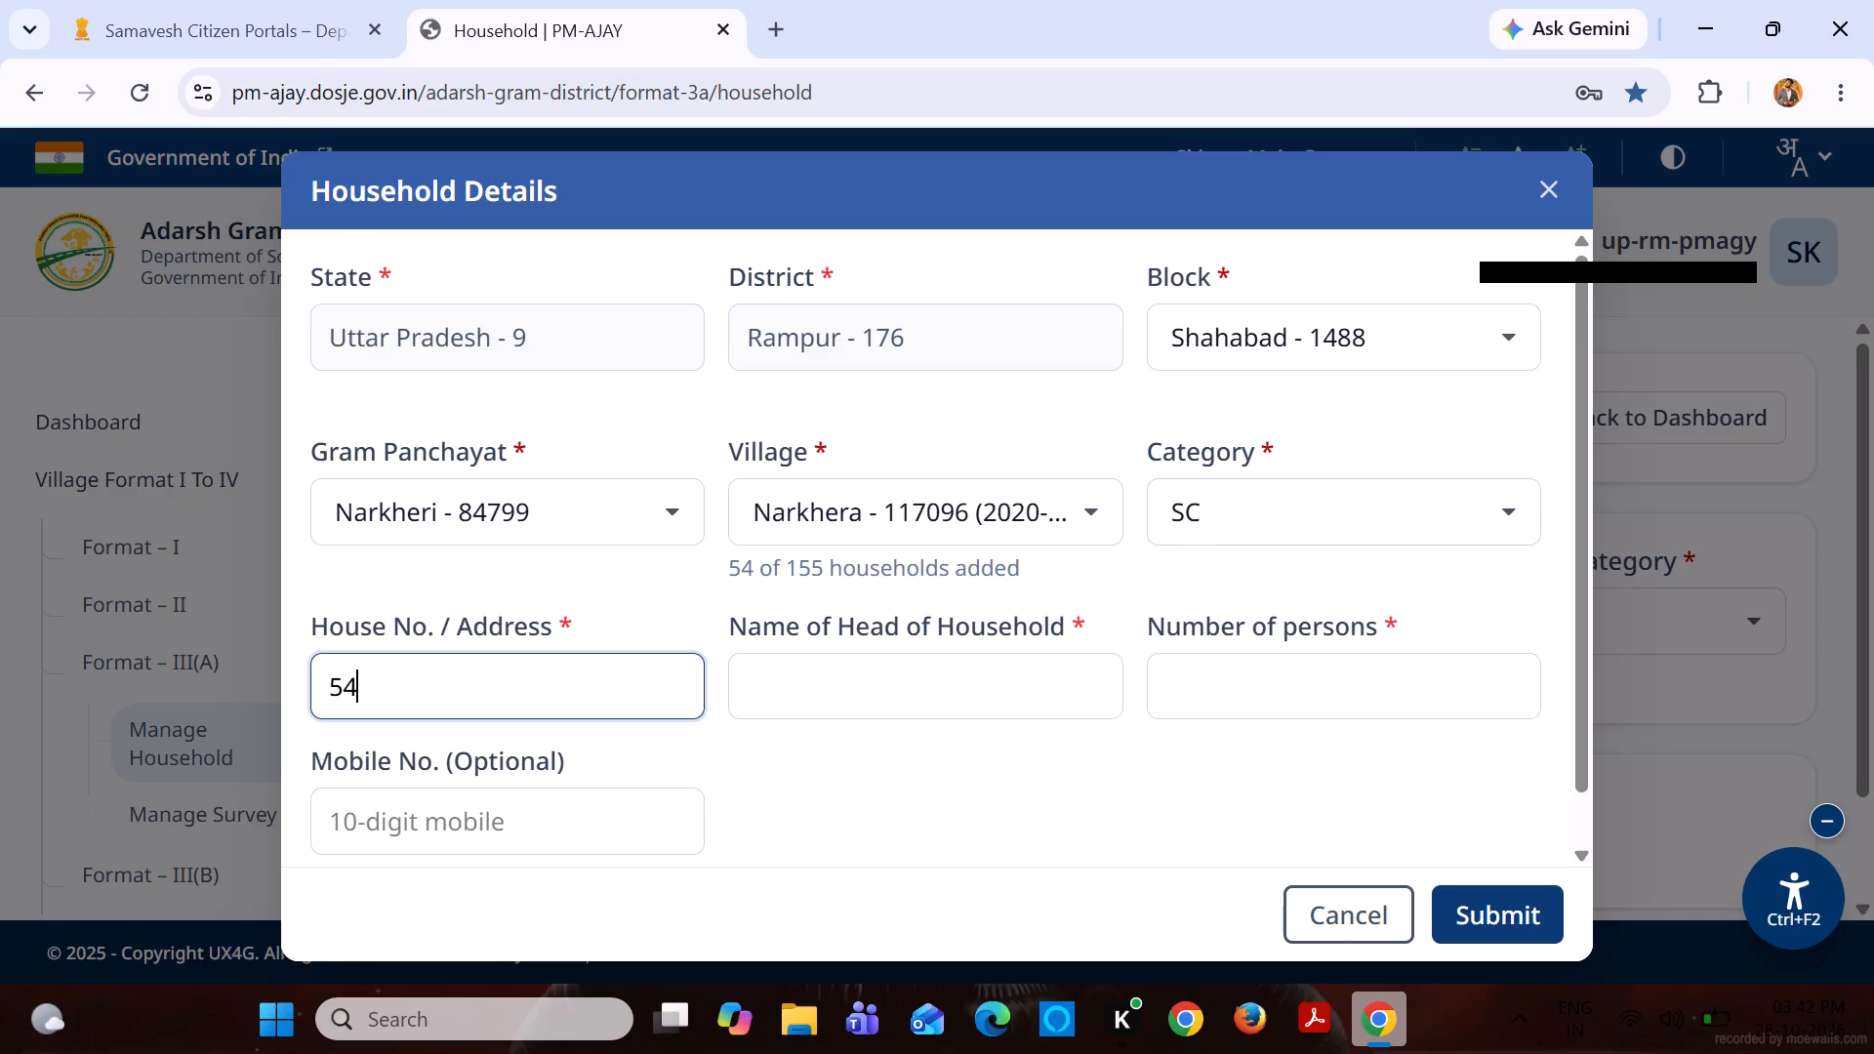
click(822, 690)
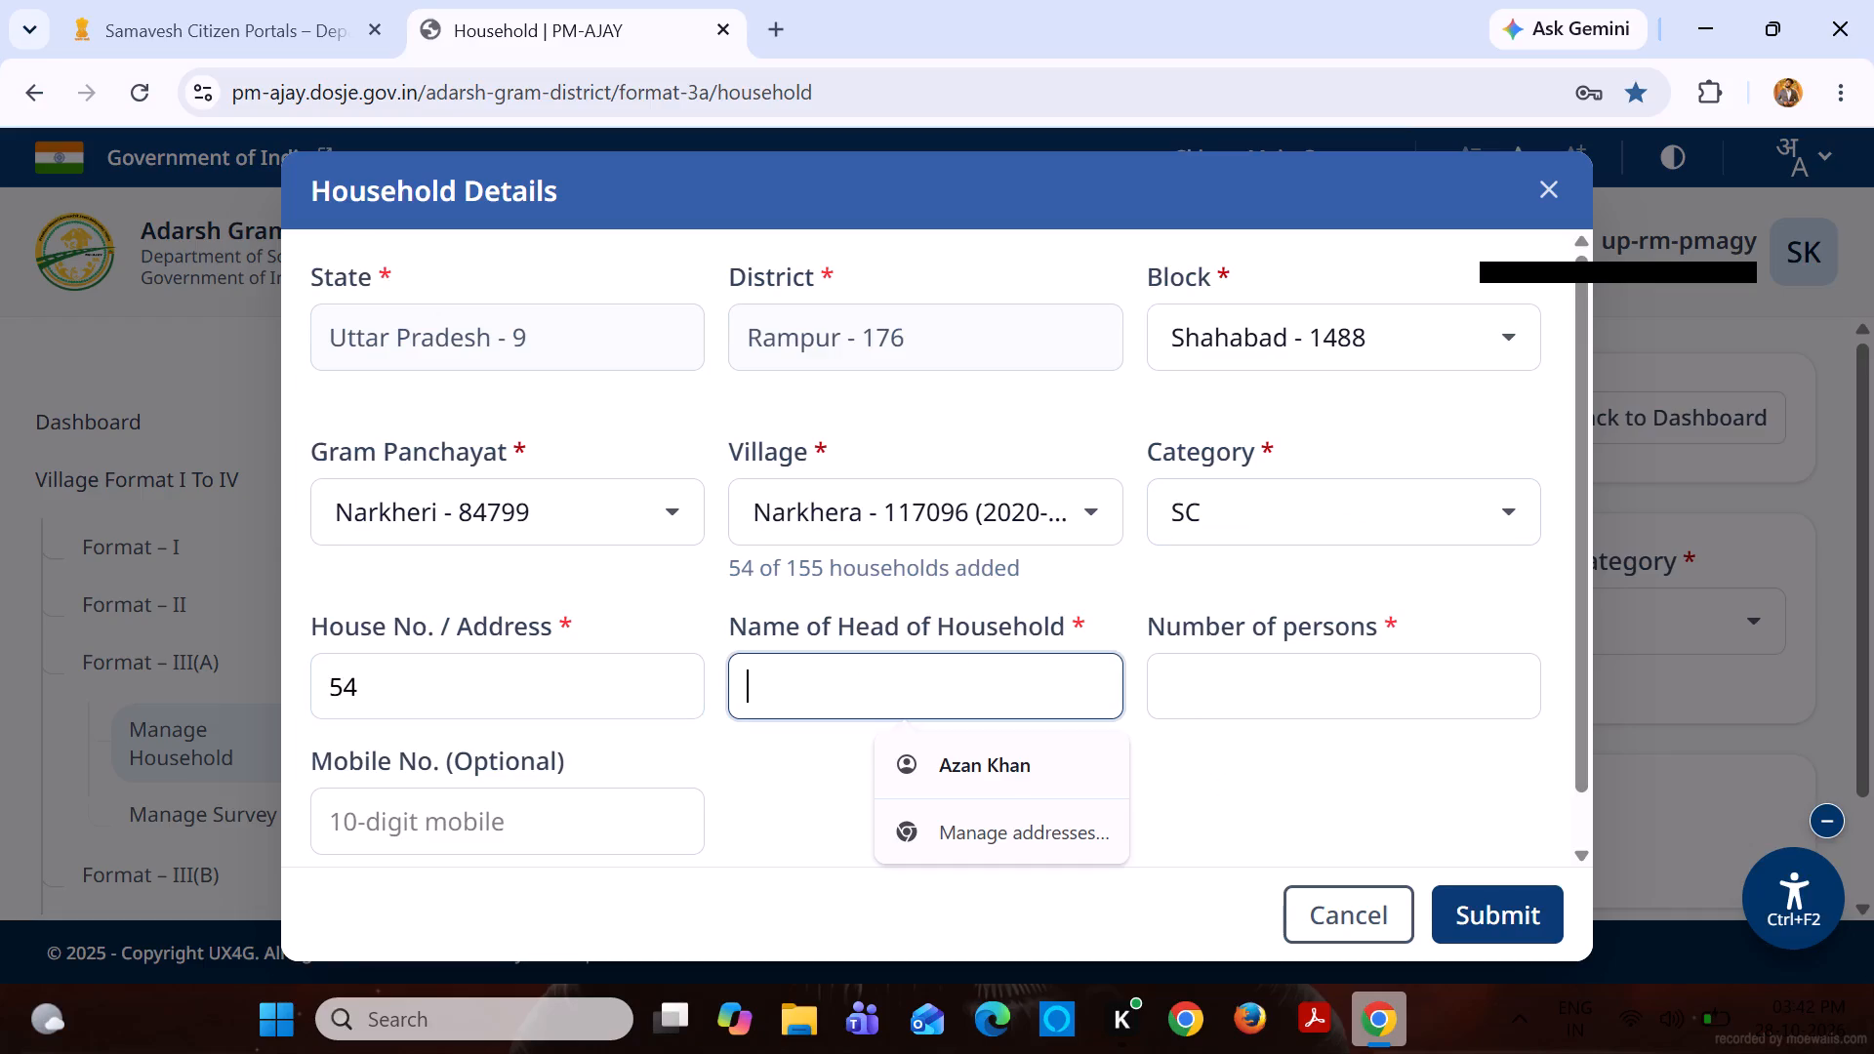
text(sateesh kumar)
click(1333, 675)
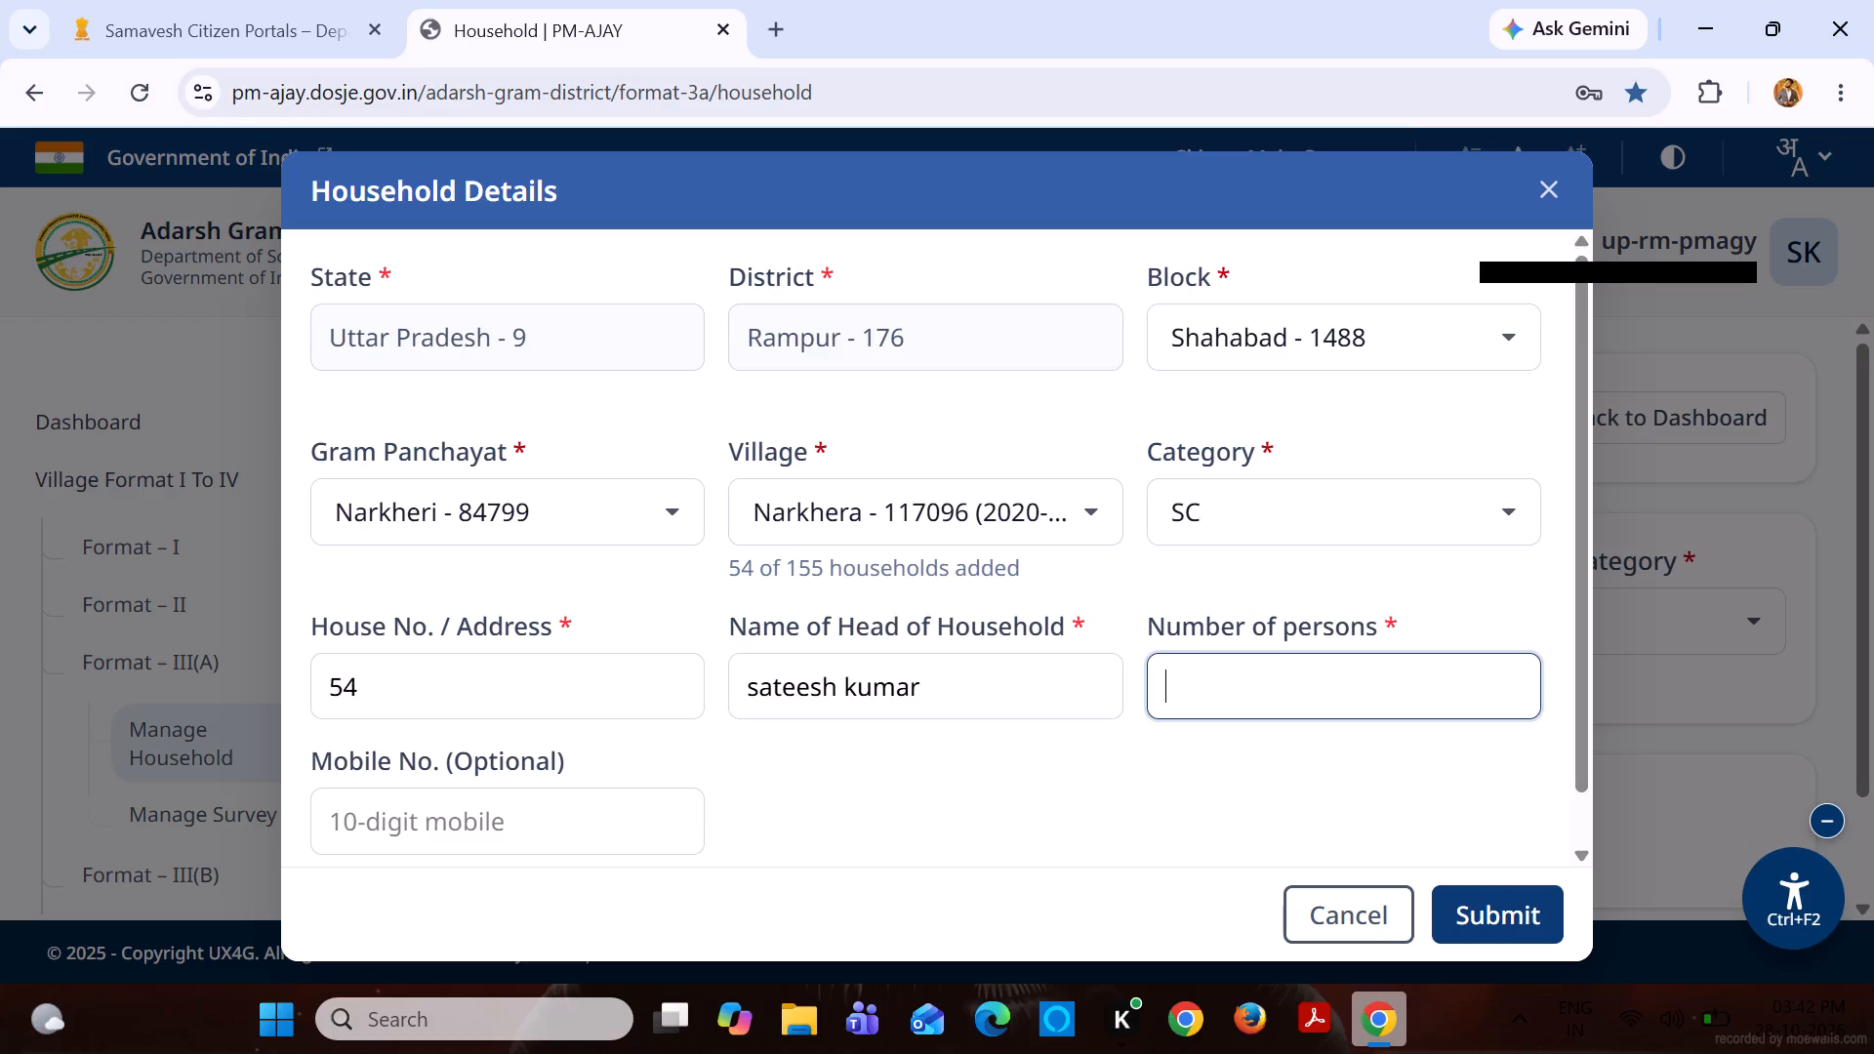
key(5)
click(1492, 894)
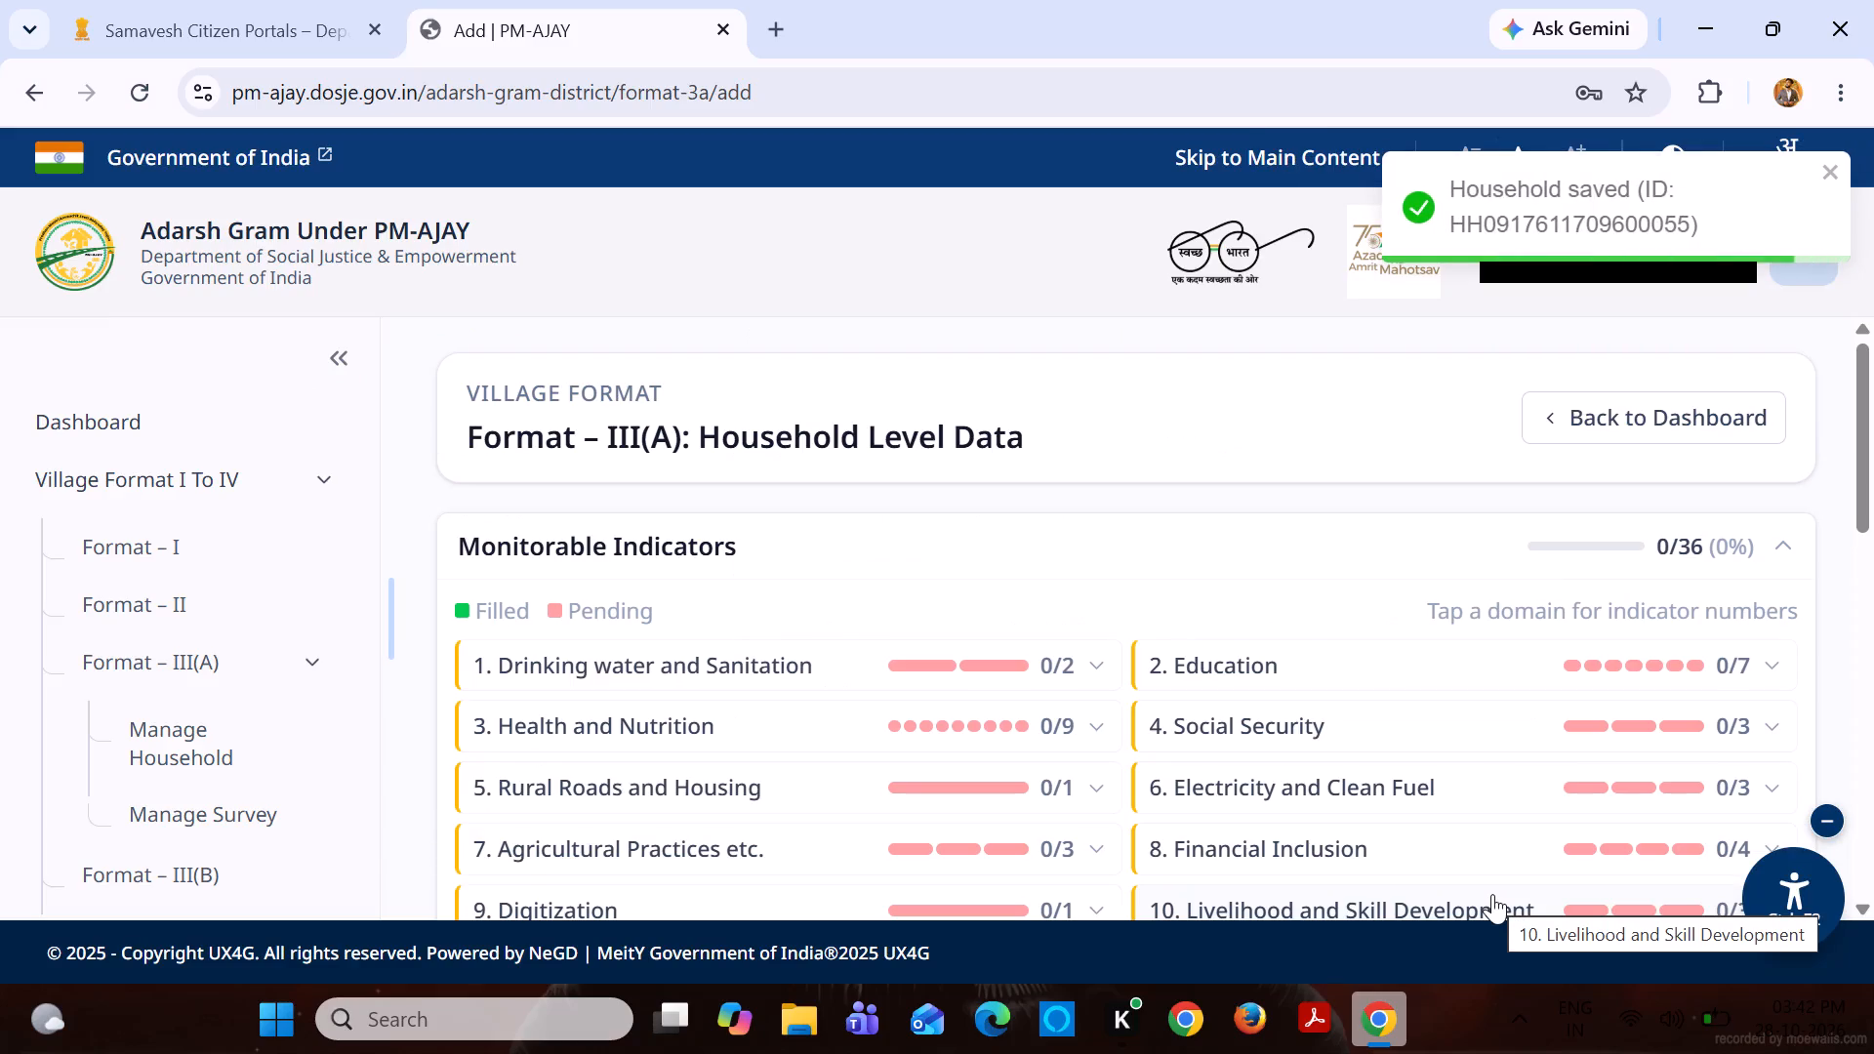
Choose the 1 – Drinking water and Sanitation domain, answer Yes for having an IHHL (1.3) and No for open defecation (1.5), and submit it.
scroll(1579, 746, down, 12)
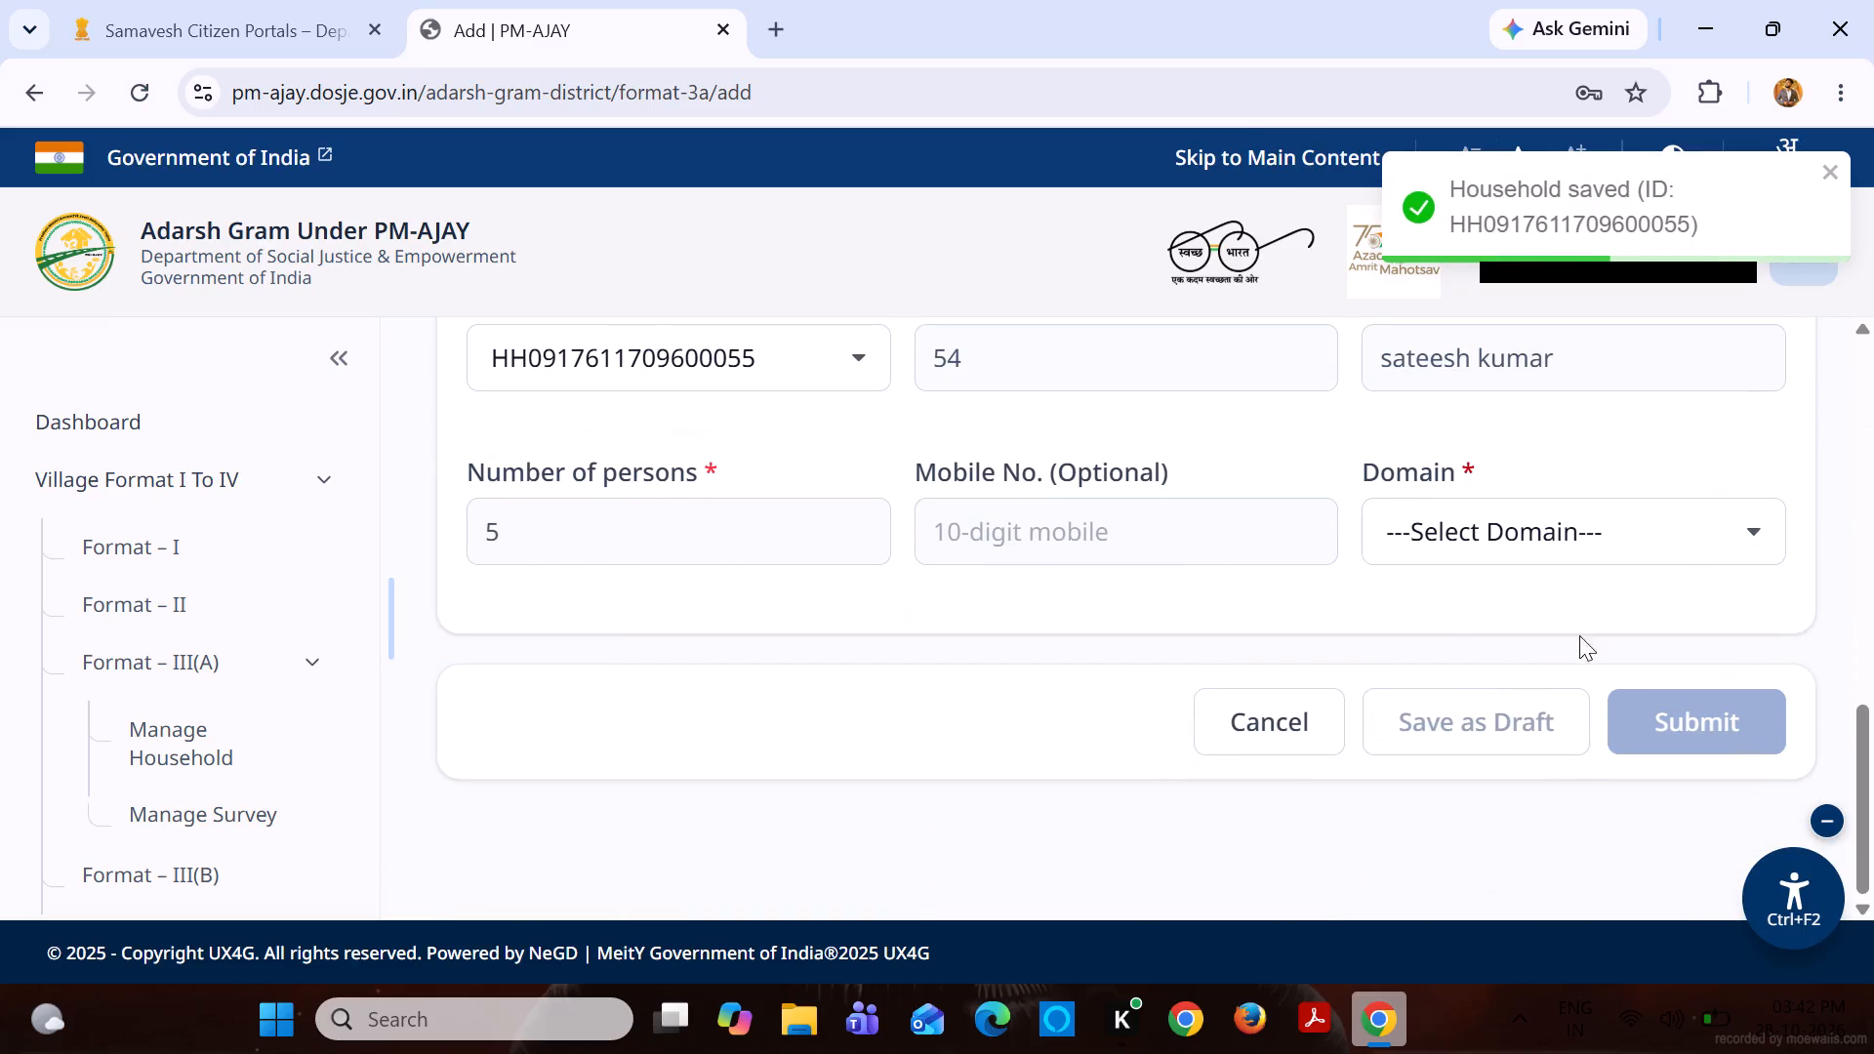
click(1714, 515)
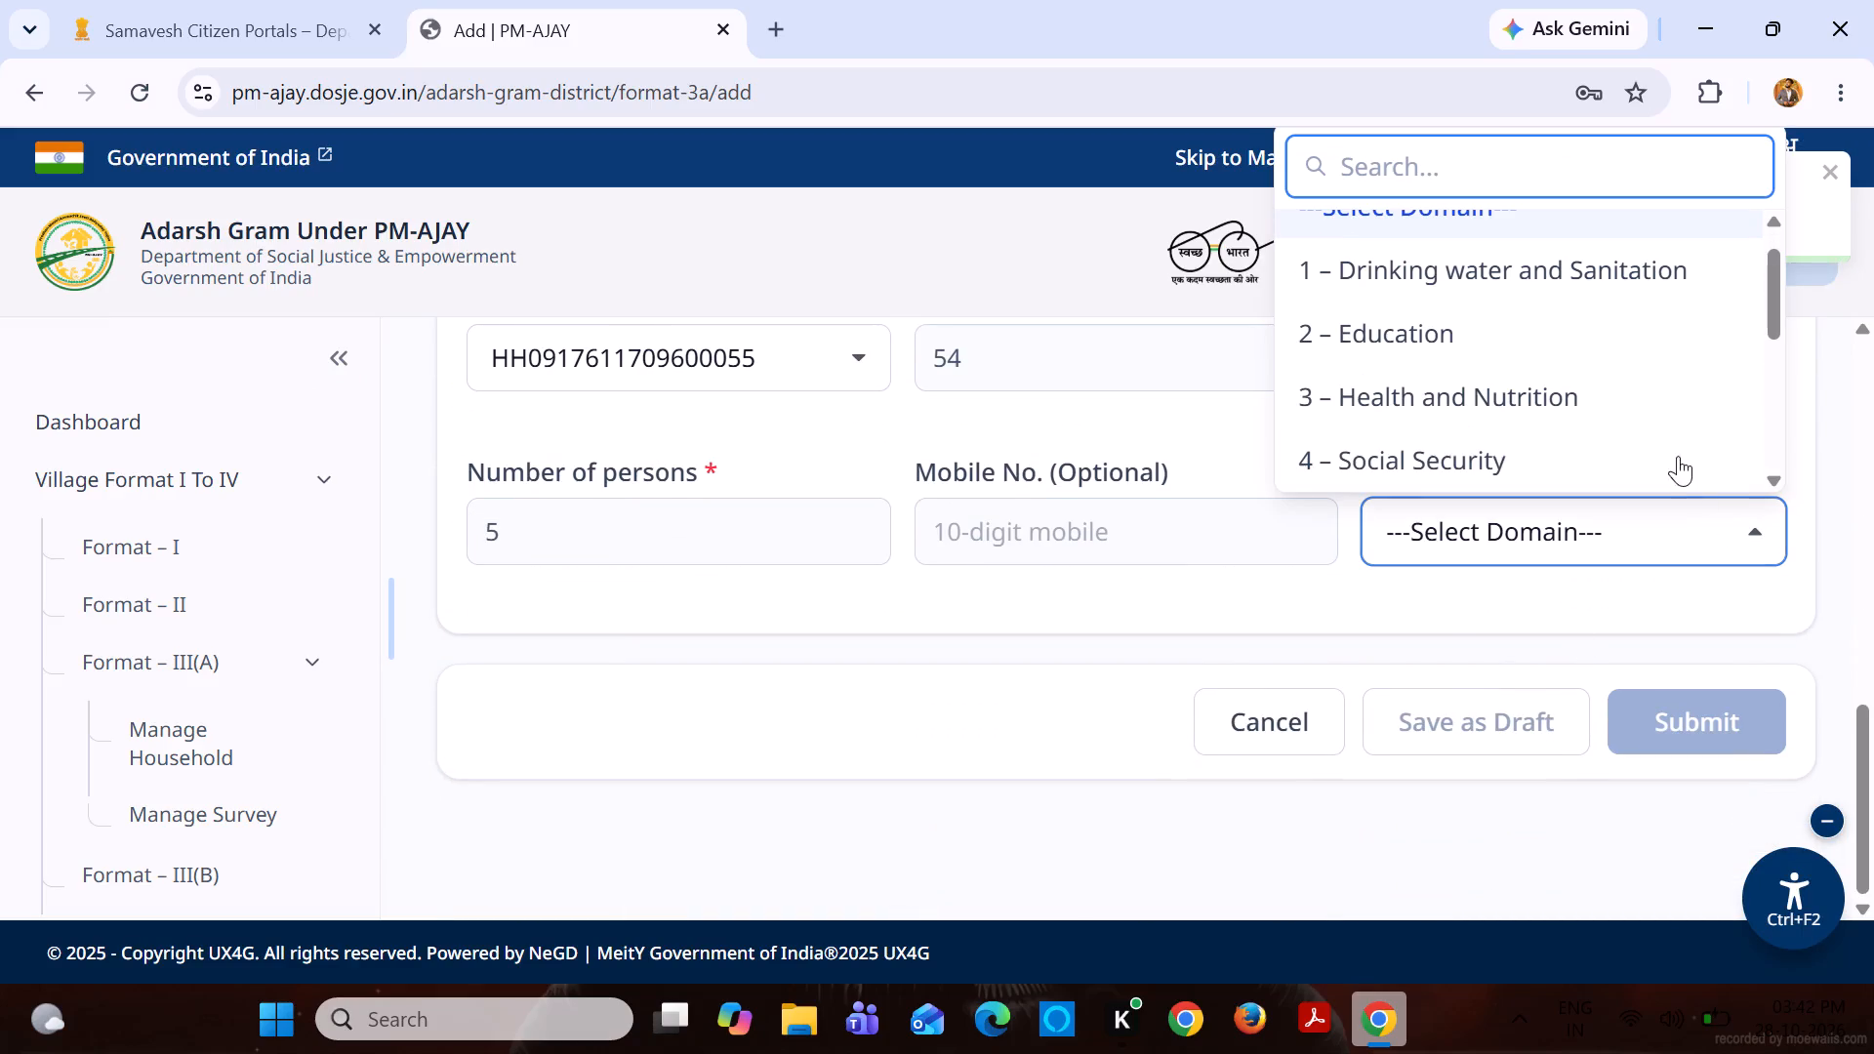
click(1557, 278)
scroll(1601, 532, down, 2)
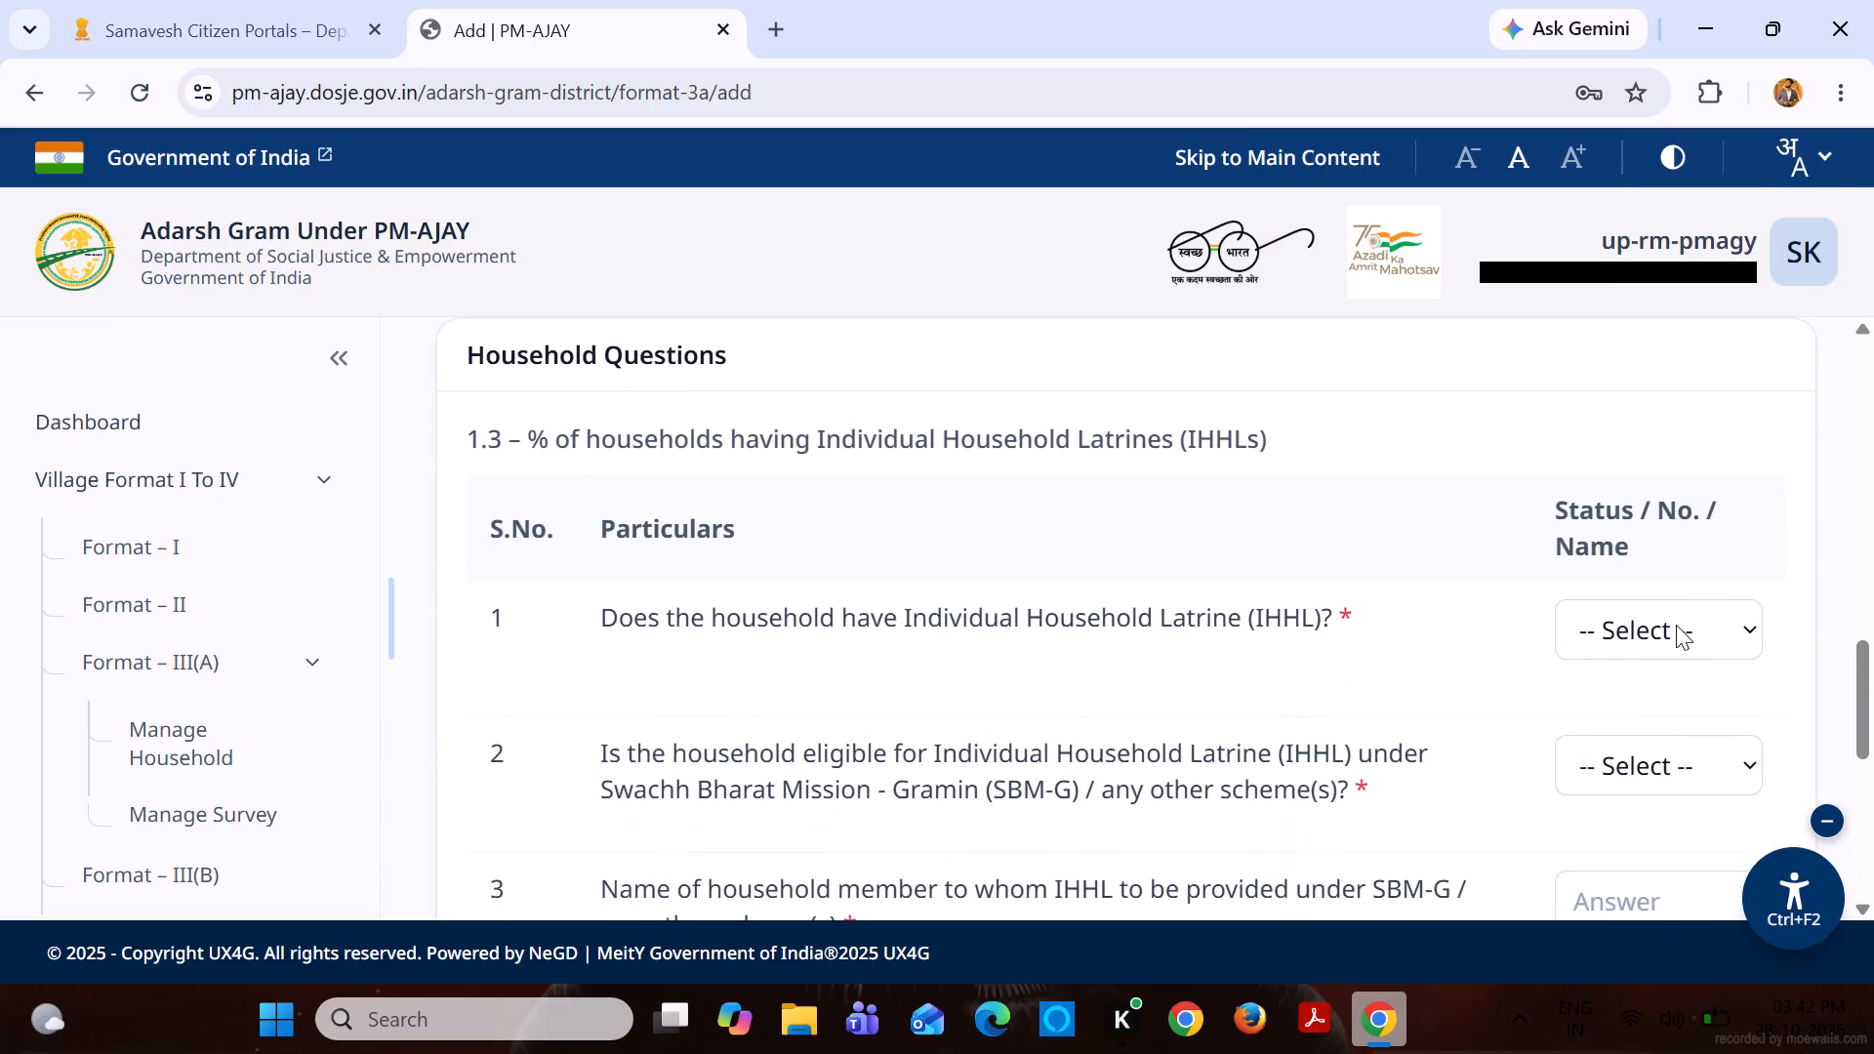
drag(1676, 625, 1604, 723)
click(1604, 723)
scroll(1604, 723, down, 5)
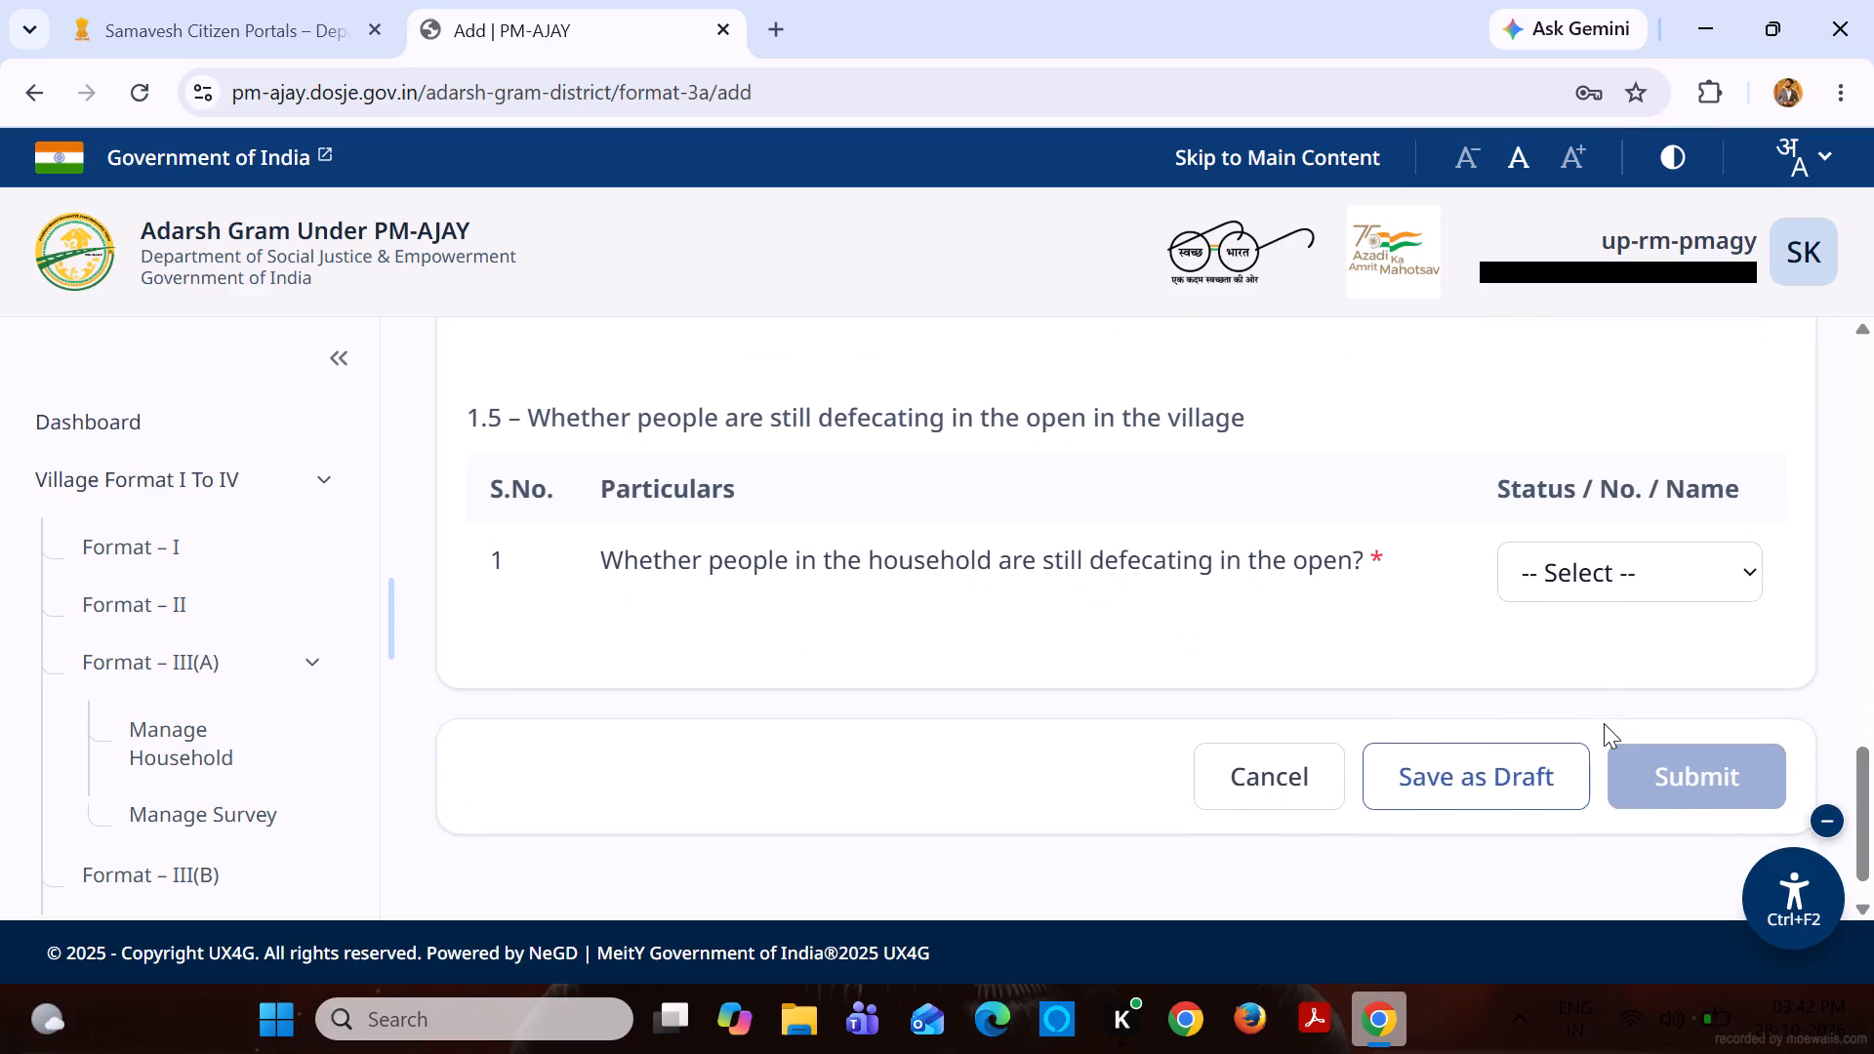
drag(1657, 565, 1557, 708)
click(1557, 708)
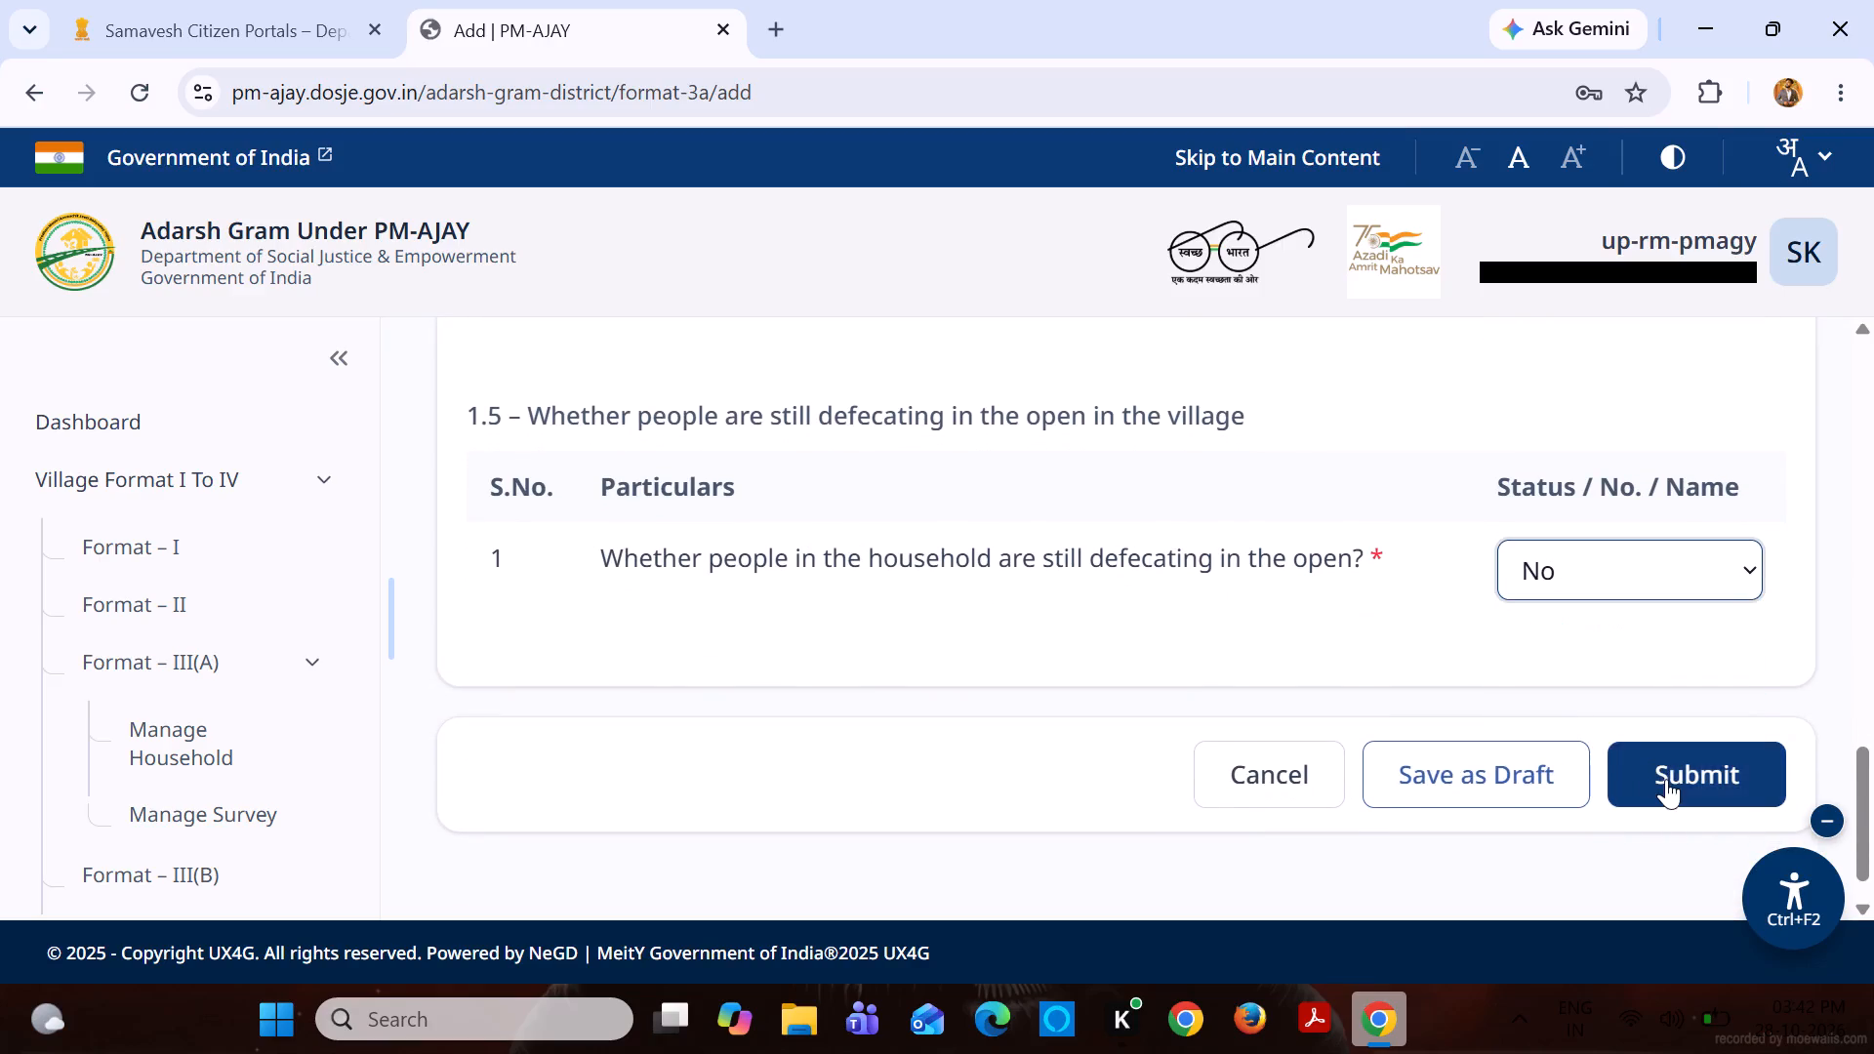
click(1666, 779)
Choose the 2 – Education domain and enter 0 as the total number of children aged 6-10 years.
click(1621, 498)
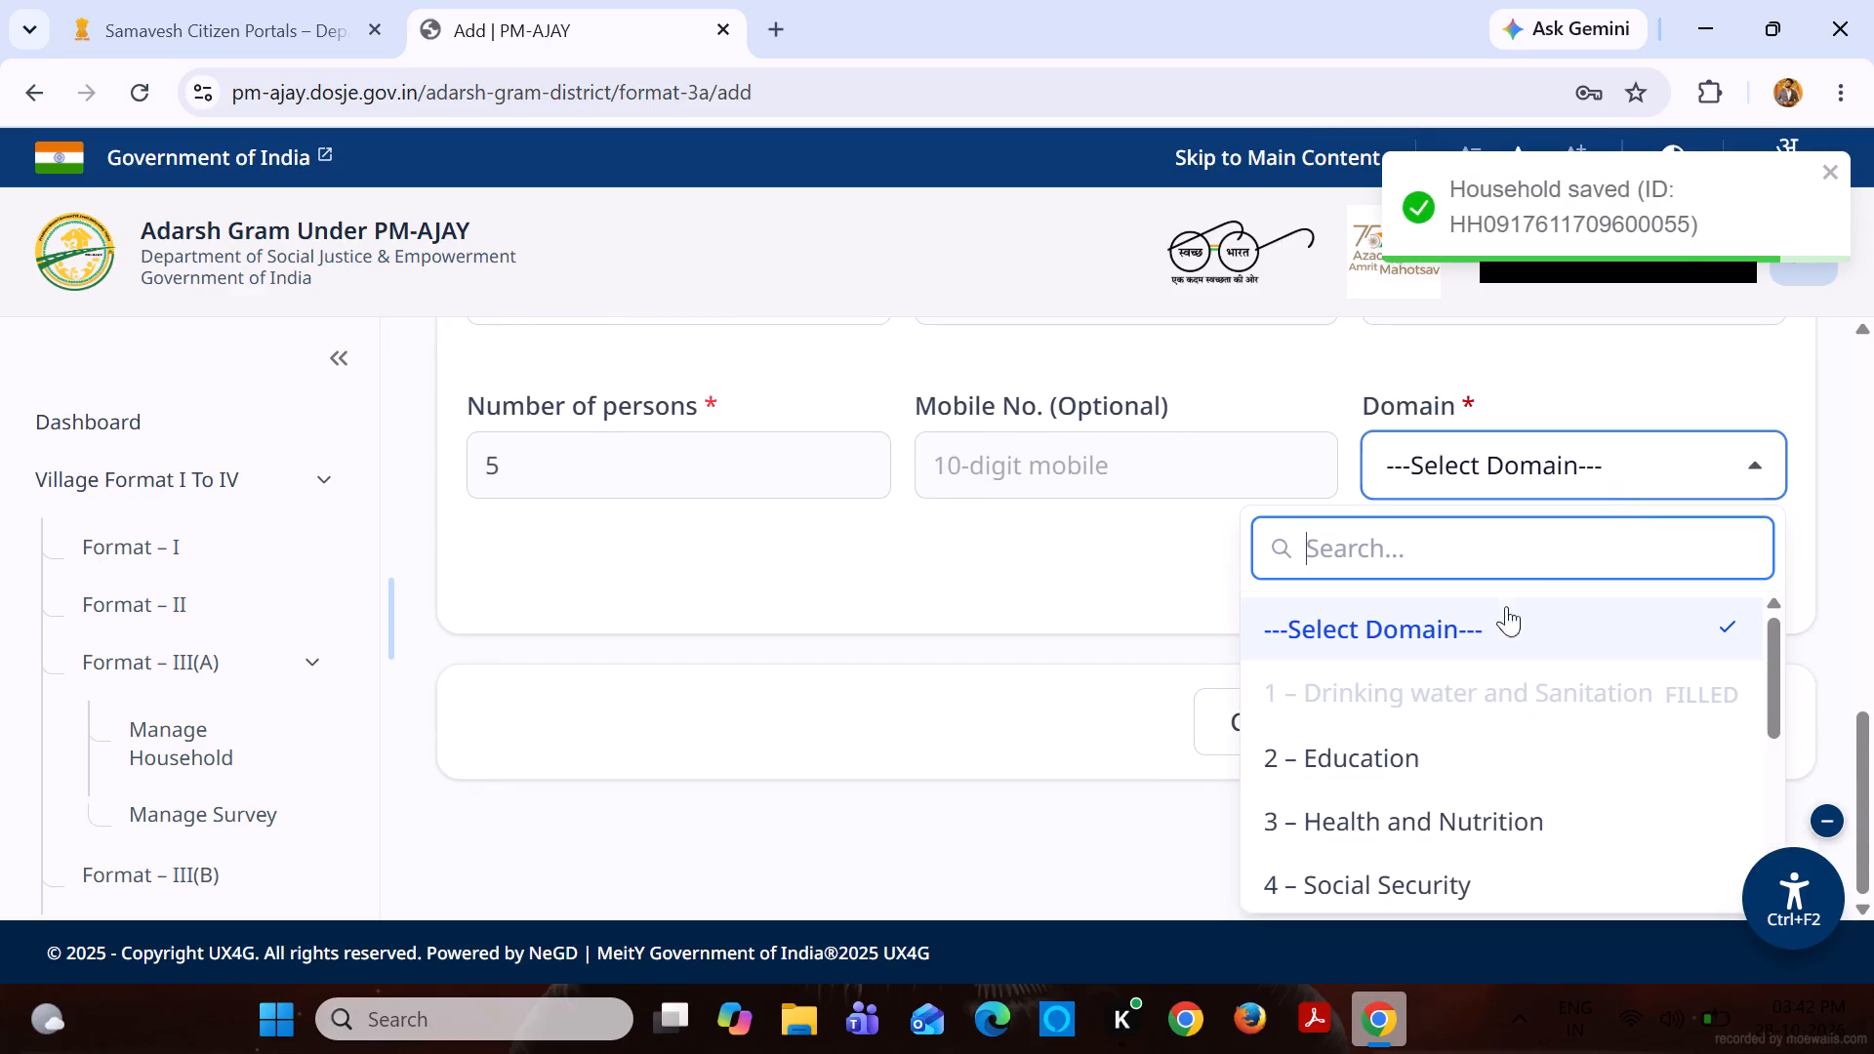
click(1430, 750)
scroll(1430, 750, down, 3)
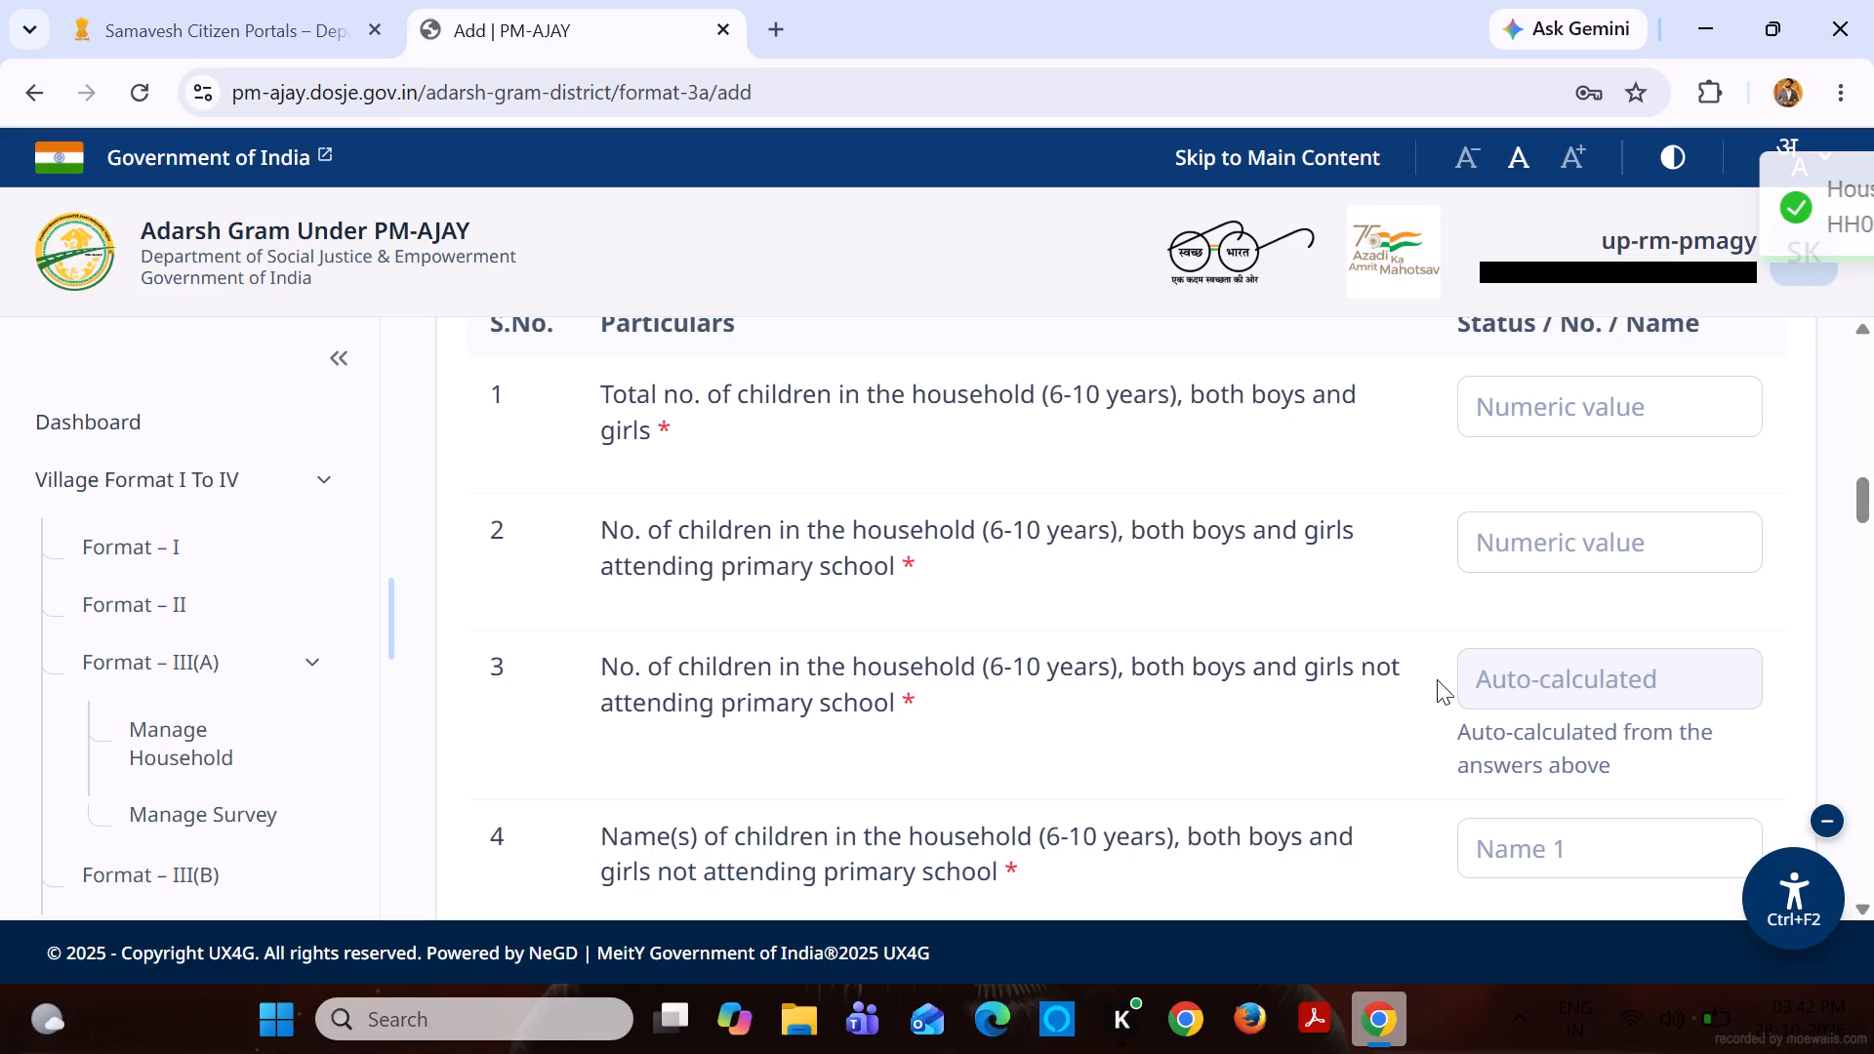
click(1584, 406)
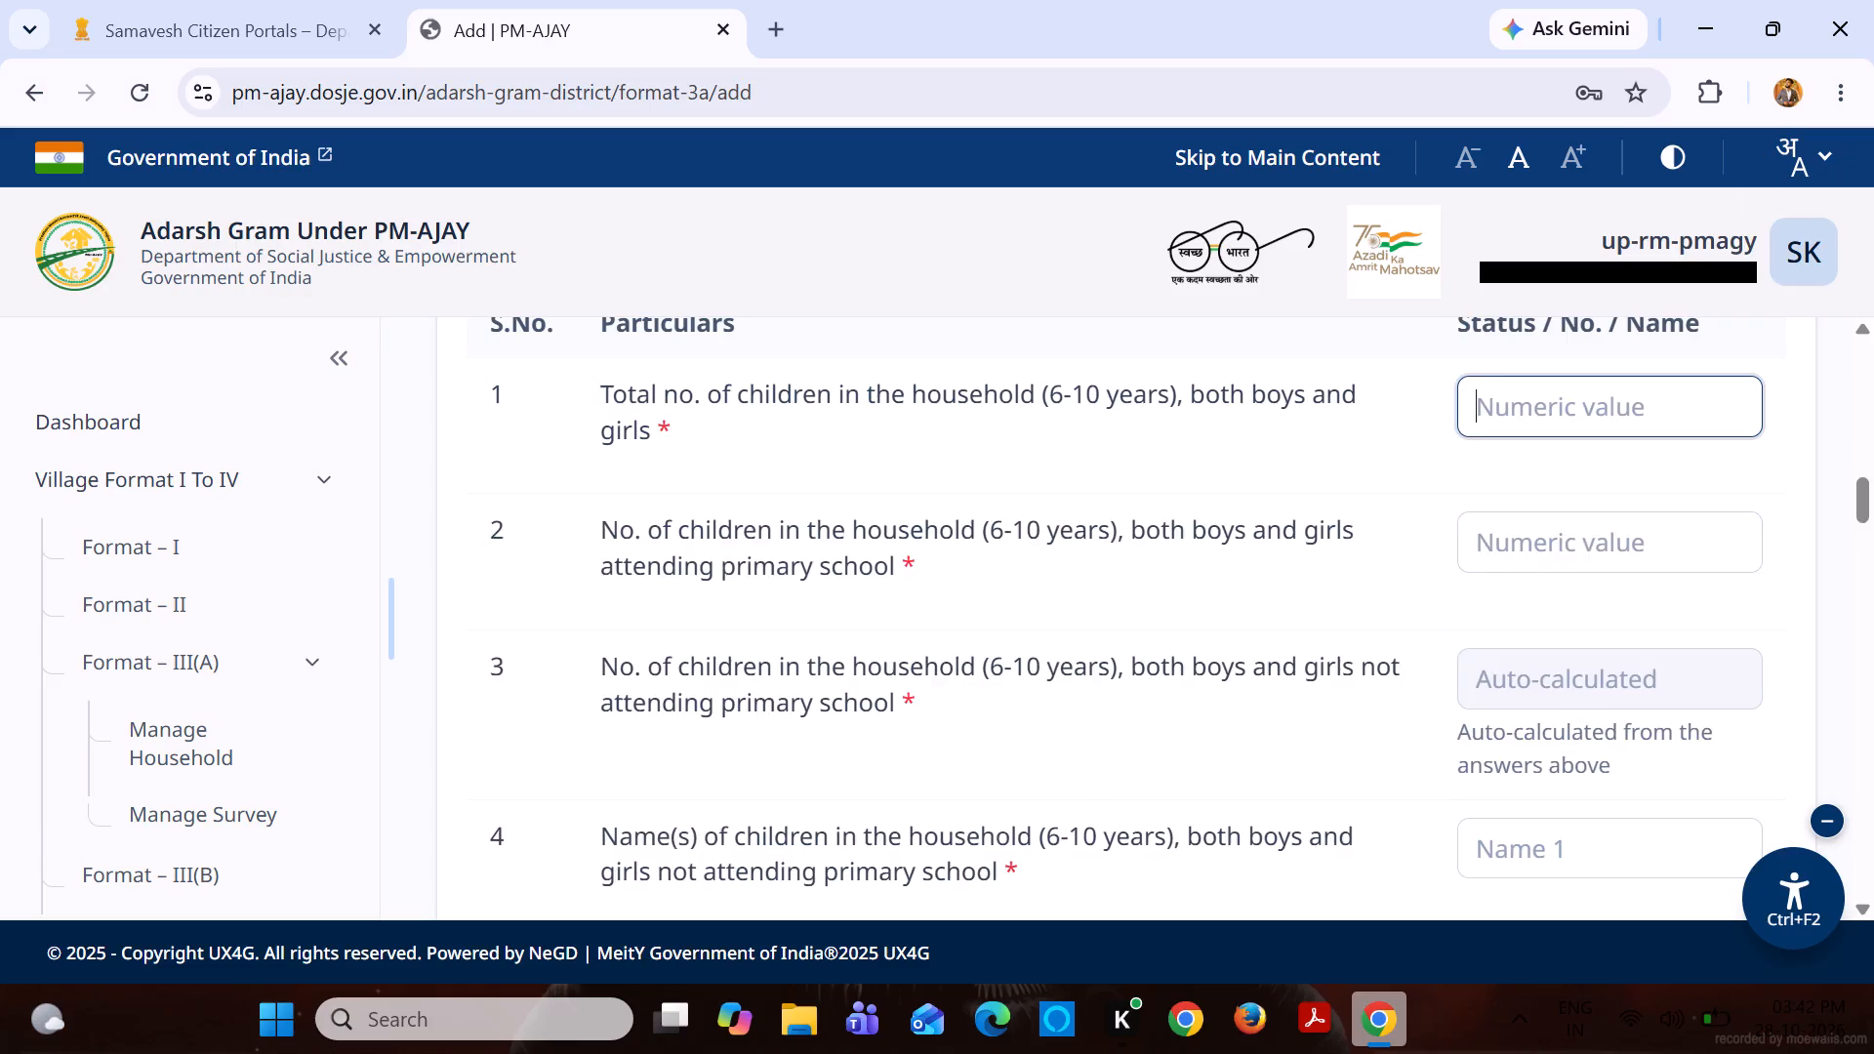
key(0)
Enter 1 child aged 11-13 with 1 attending middle school (2.2), and 1 child aged 14-15 with 1 attending secondary school (2.3).
scroll(1584, 406, down, 1)
click(1536, 461)
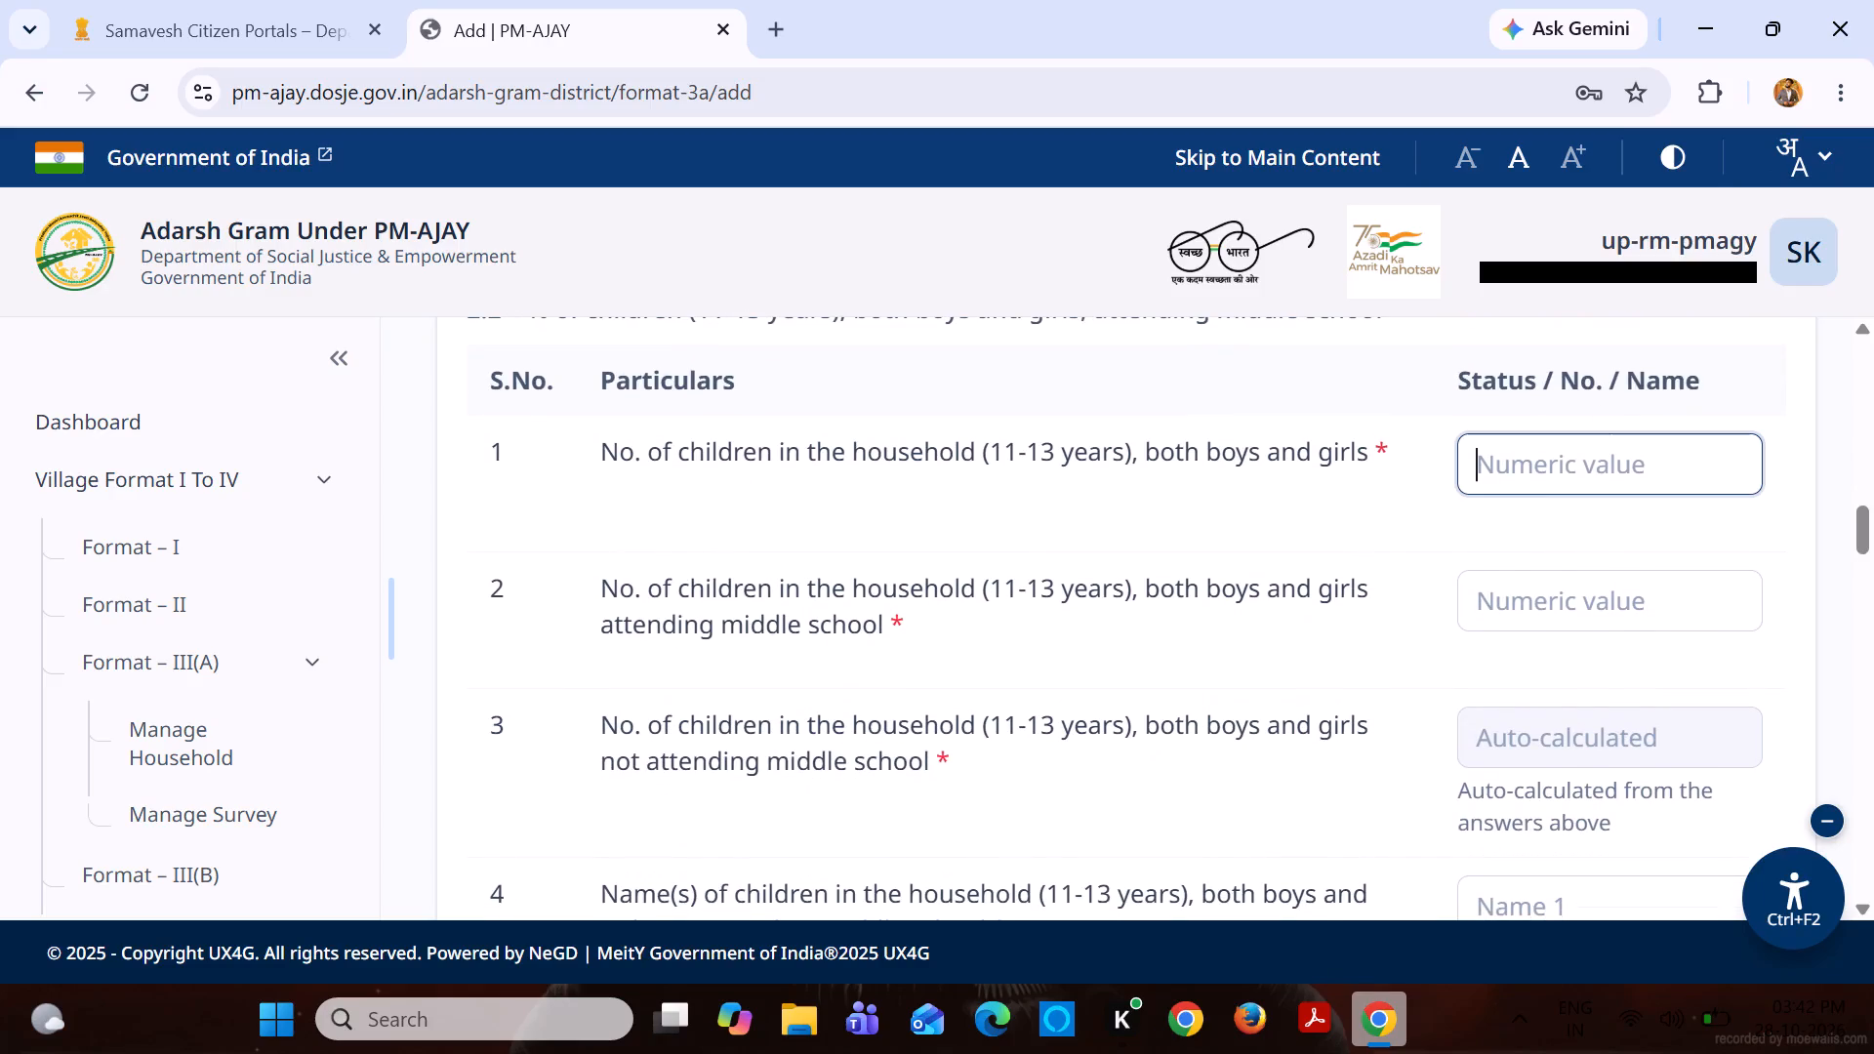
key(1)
click(1510, 579)
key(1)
scroll(1510, 579, down, 4)
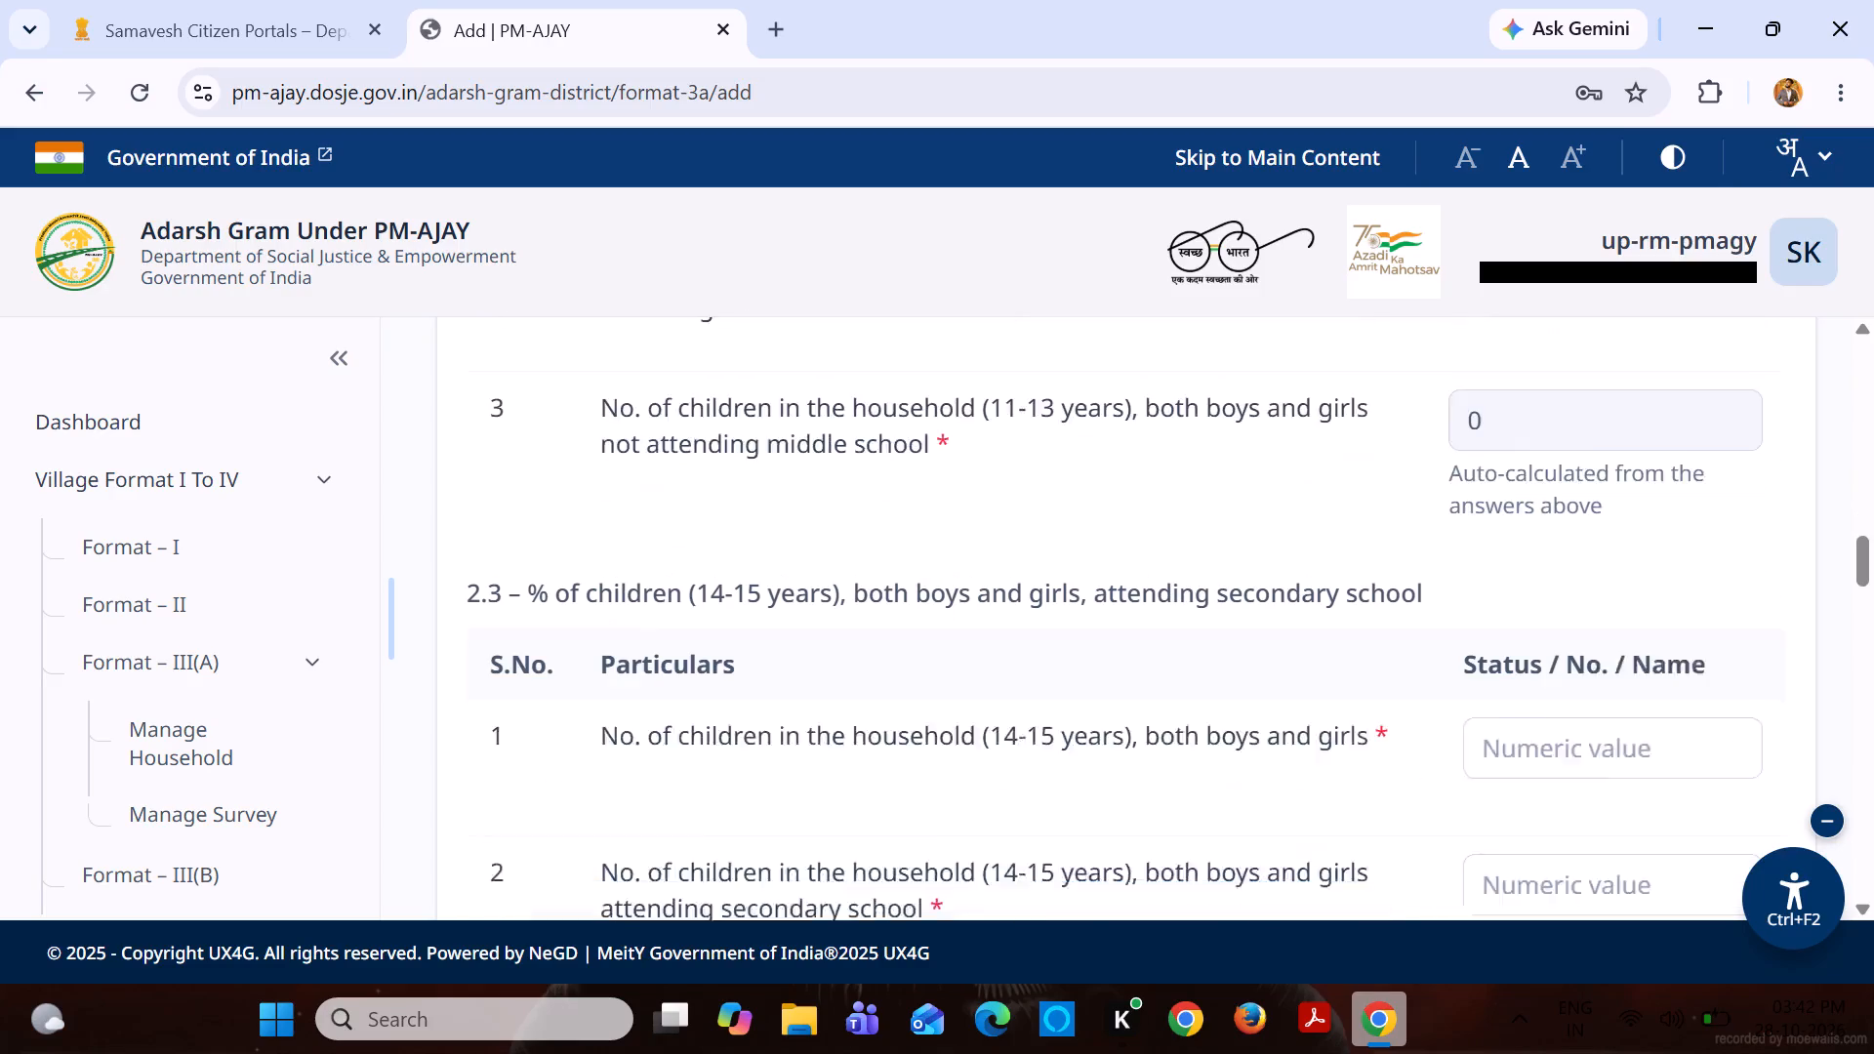
scroll(1510, 579, down, 2)
click(1531, 571)
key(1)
click(1502, 711)
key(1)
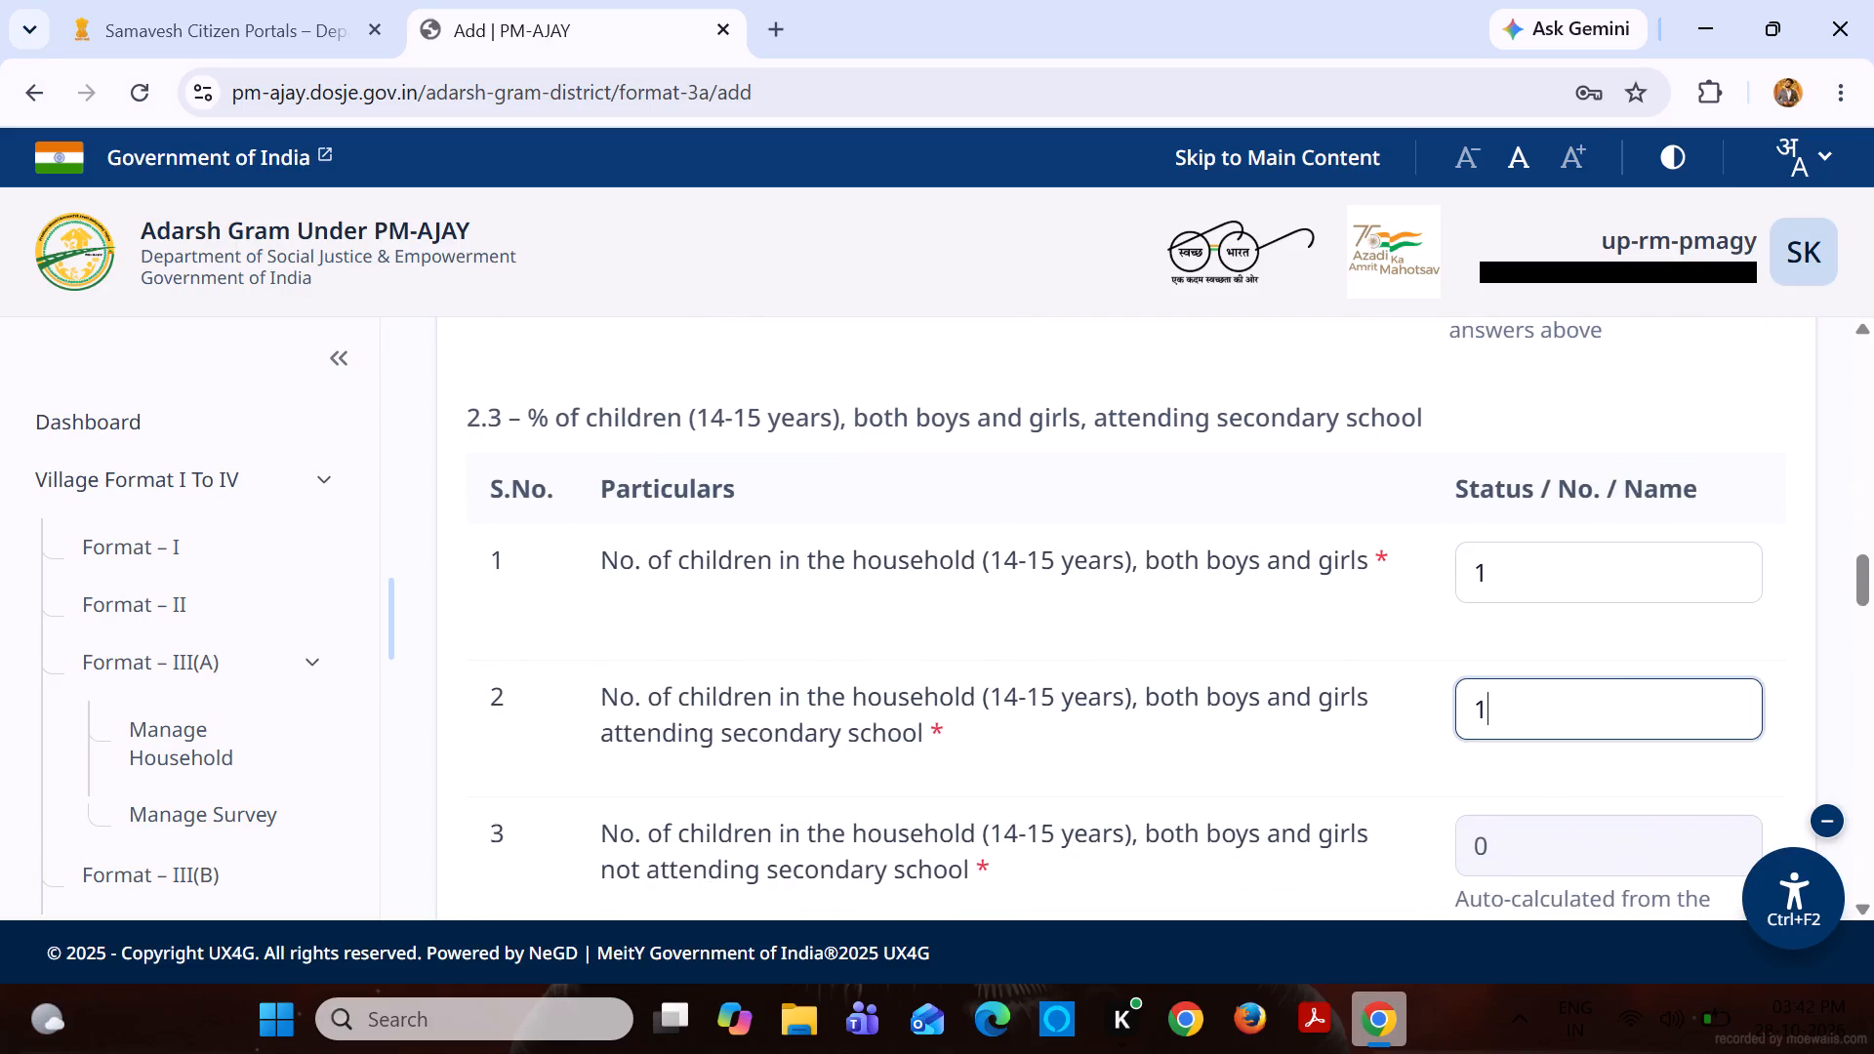
Enter 0 children aged 16-17 years (2.4) and 0 children aged 18-23 years (2.5).
scroll(1502, 711, down, 6)
click(1588, 616)
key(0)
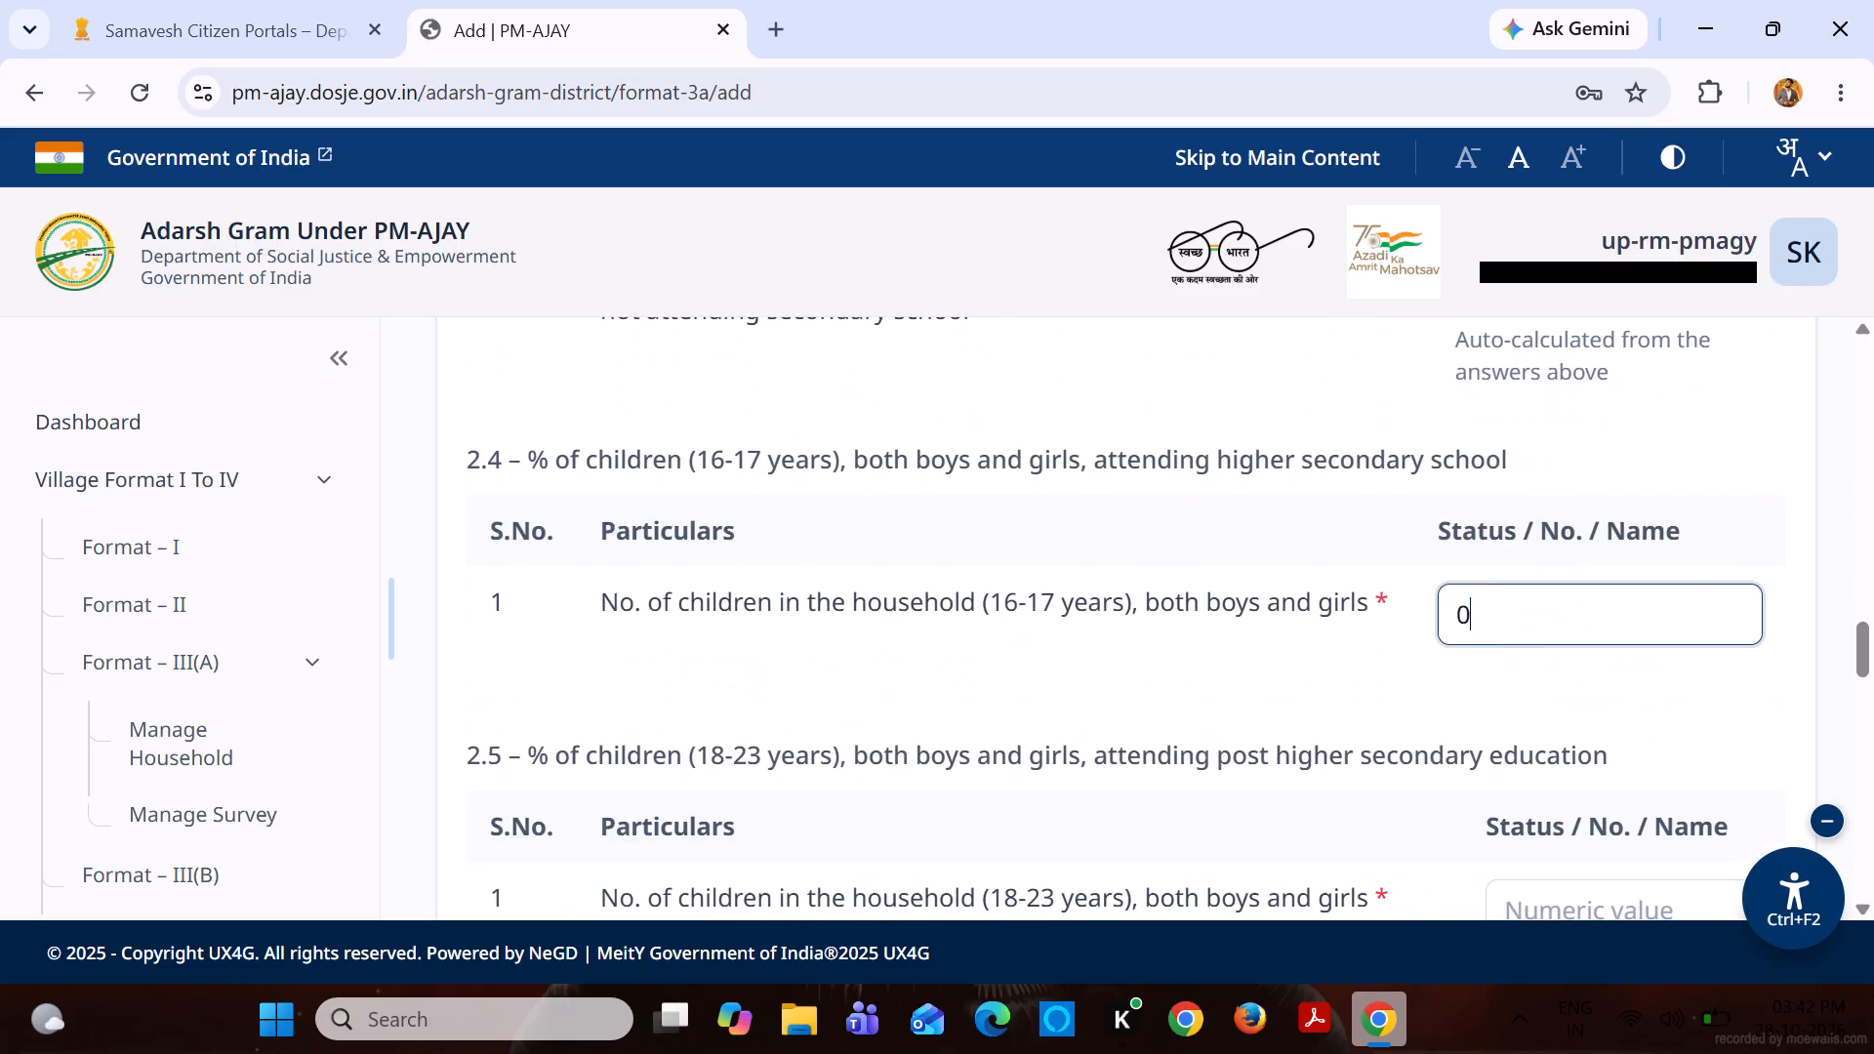
scroll(1588, 604, down, 3)
click(1574, 784)
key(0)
Enter 0 children eligible for the Pre-matric Scholarship (2.6) and 0 for the Post-matric Scholarship (2.7), and submit the Education domain.
scroll(1573, 777, down, 3)
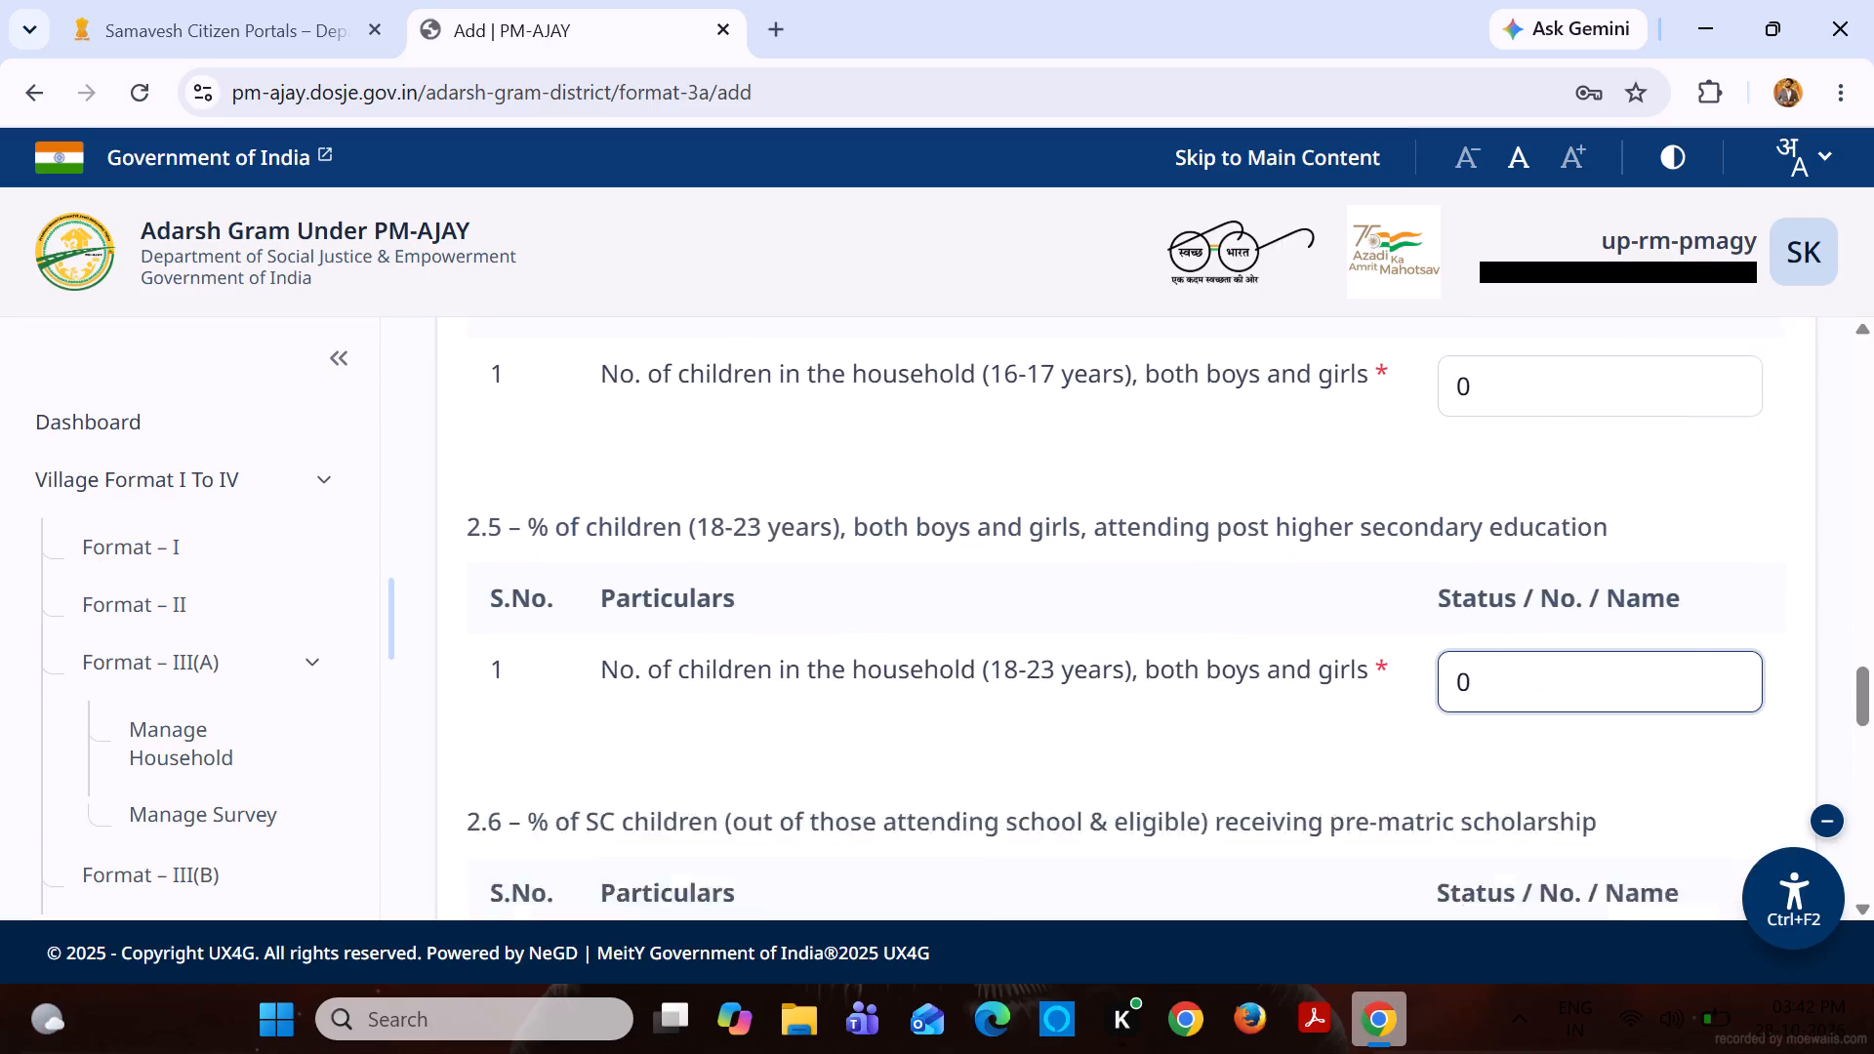
scroll(1566, 579, down, 3)
click(1505, 662)
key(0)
scroll(1503, 644, down, 4)
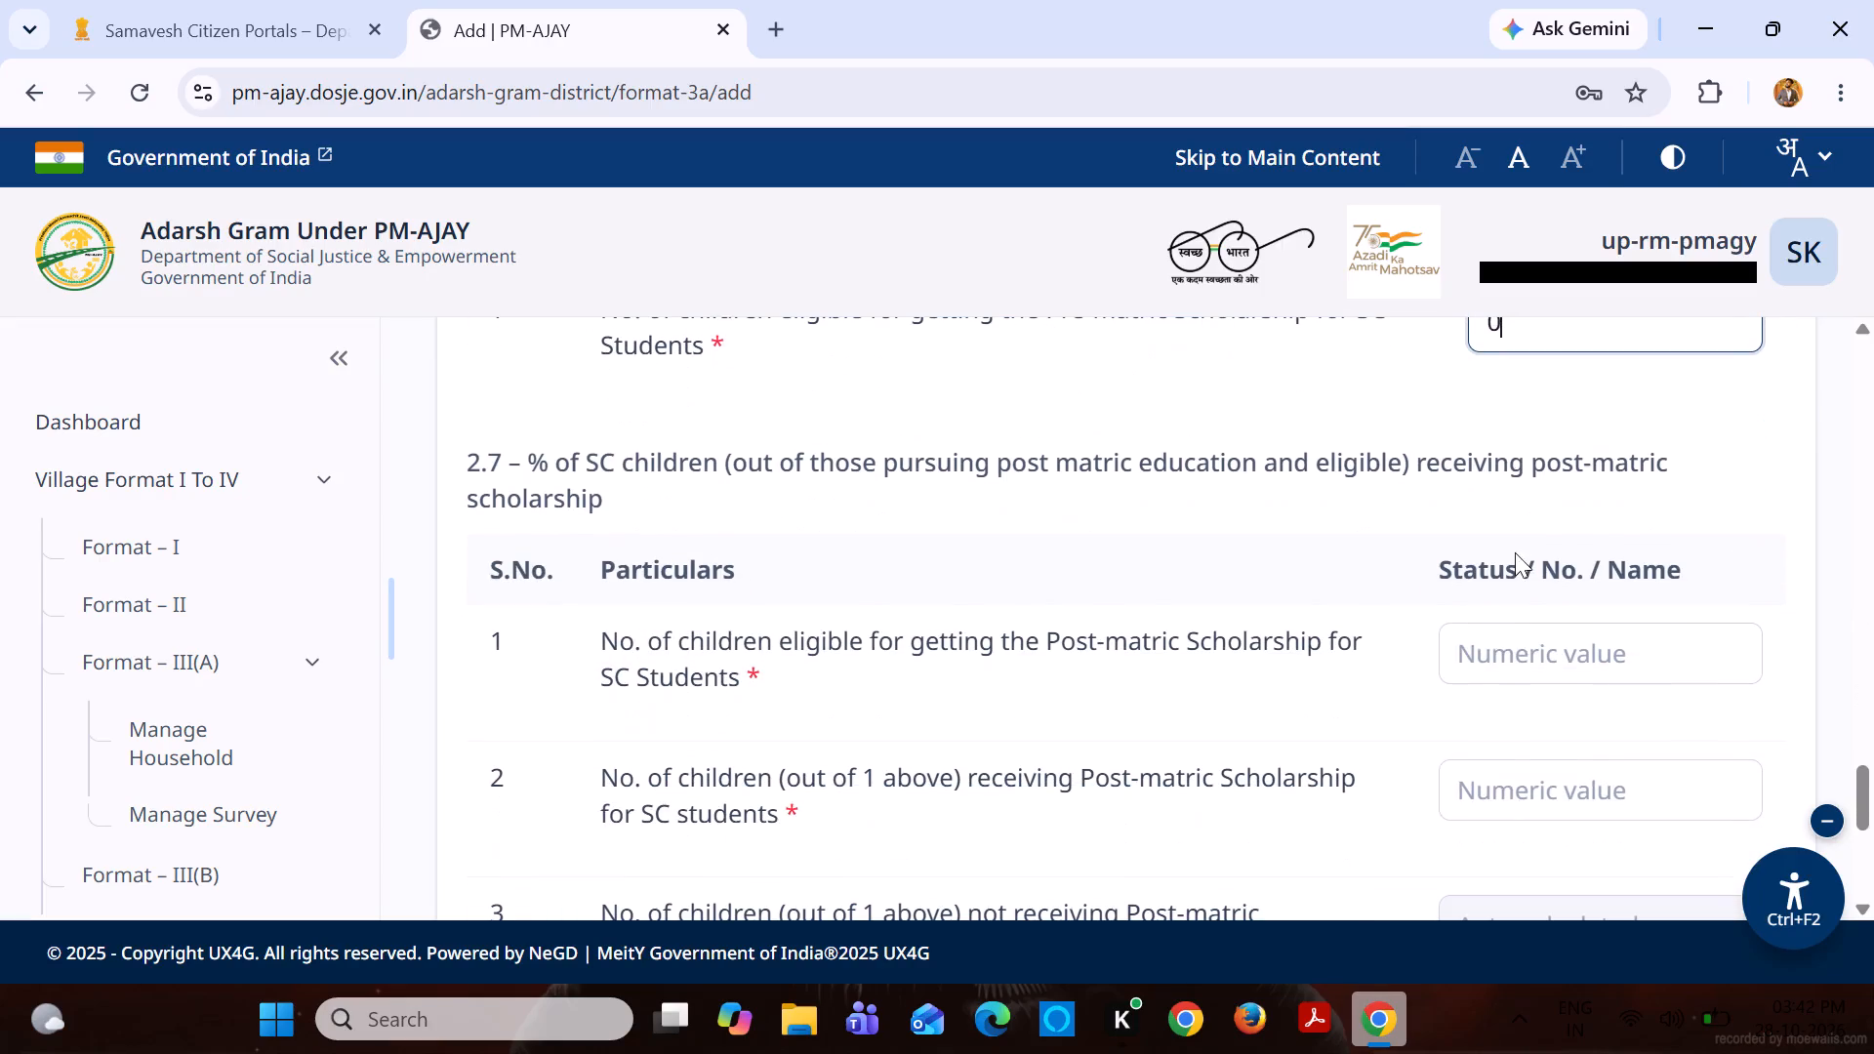
click(1523, 675)
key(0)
click(1680, 856)
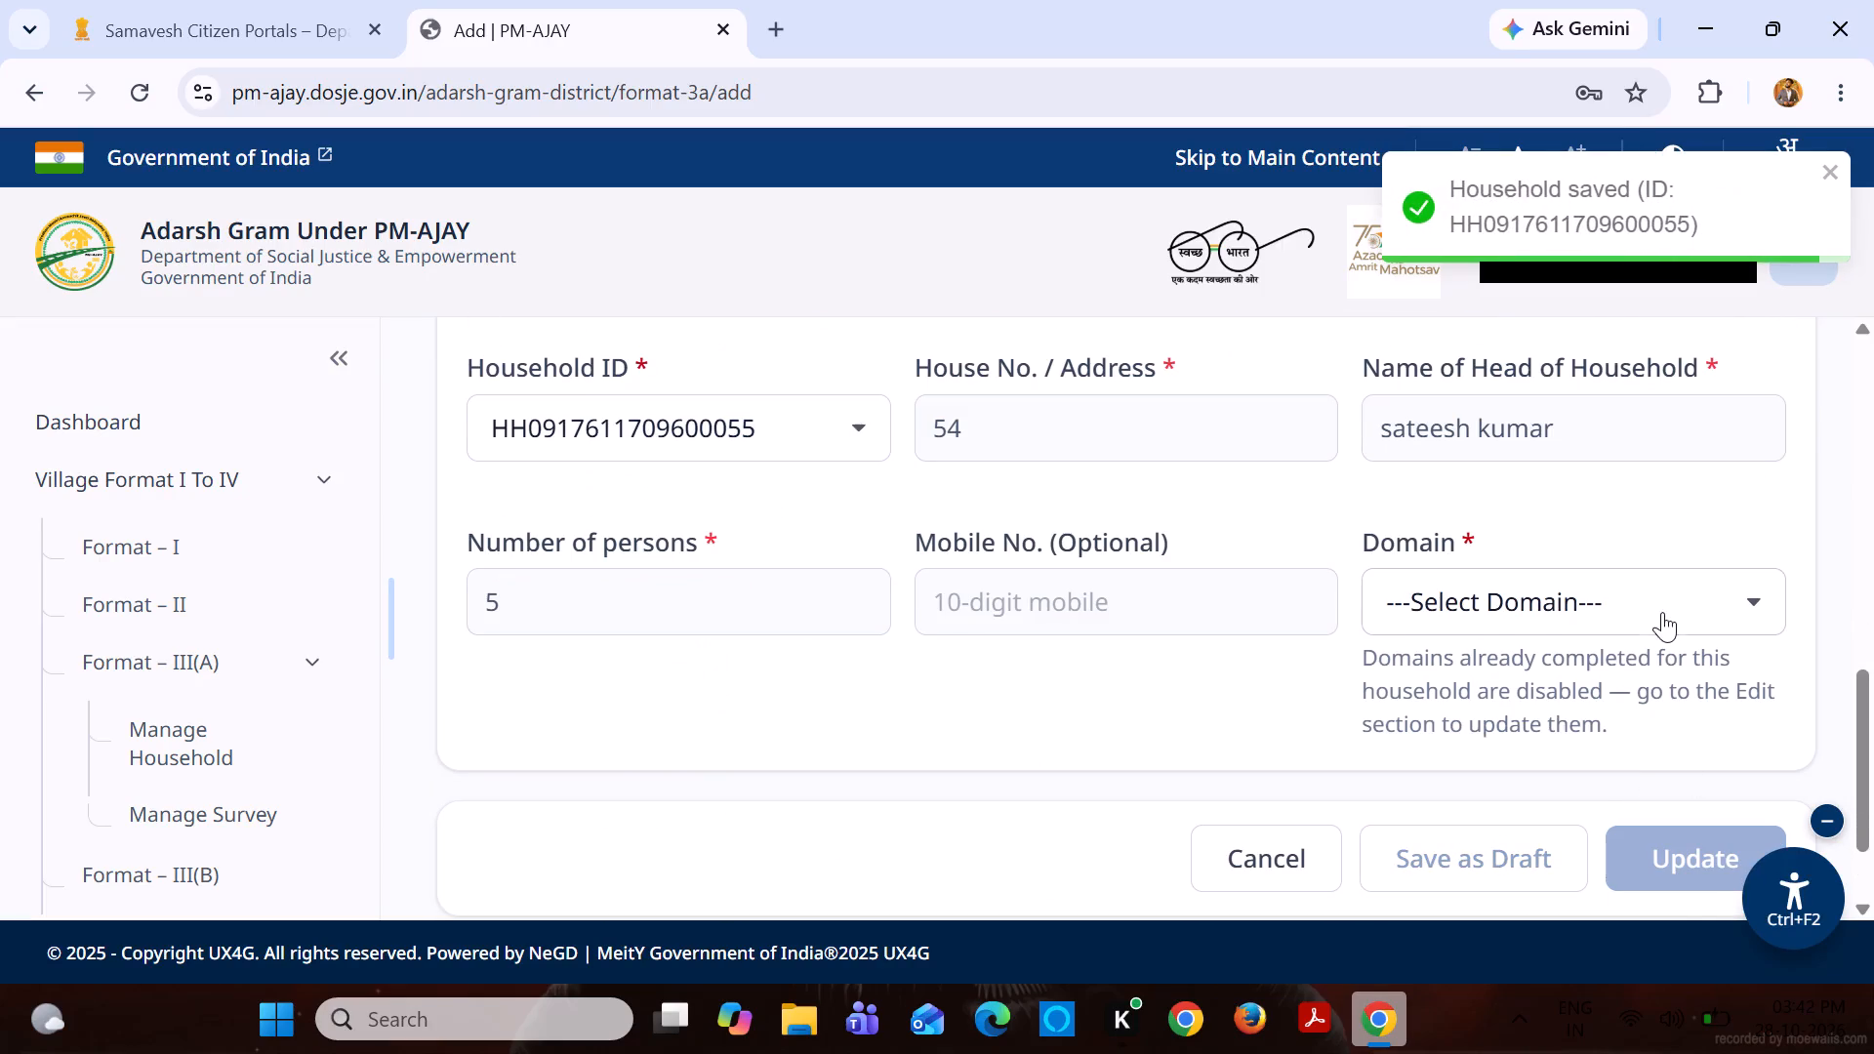
Choose the 3 – Health and Nutrition domain and answer Yes to the household being covered under a Health Protection Scheme (3.1).
click(1662, 612)
click(1542, 385)
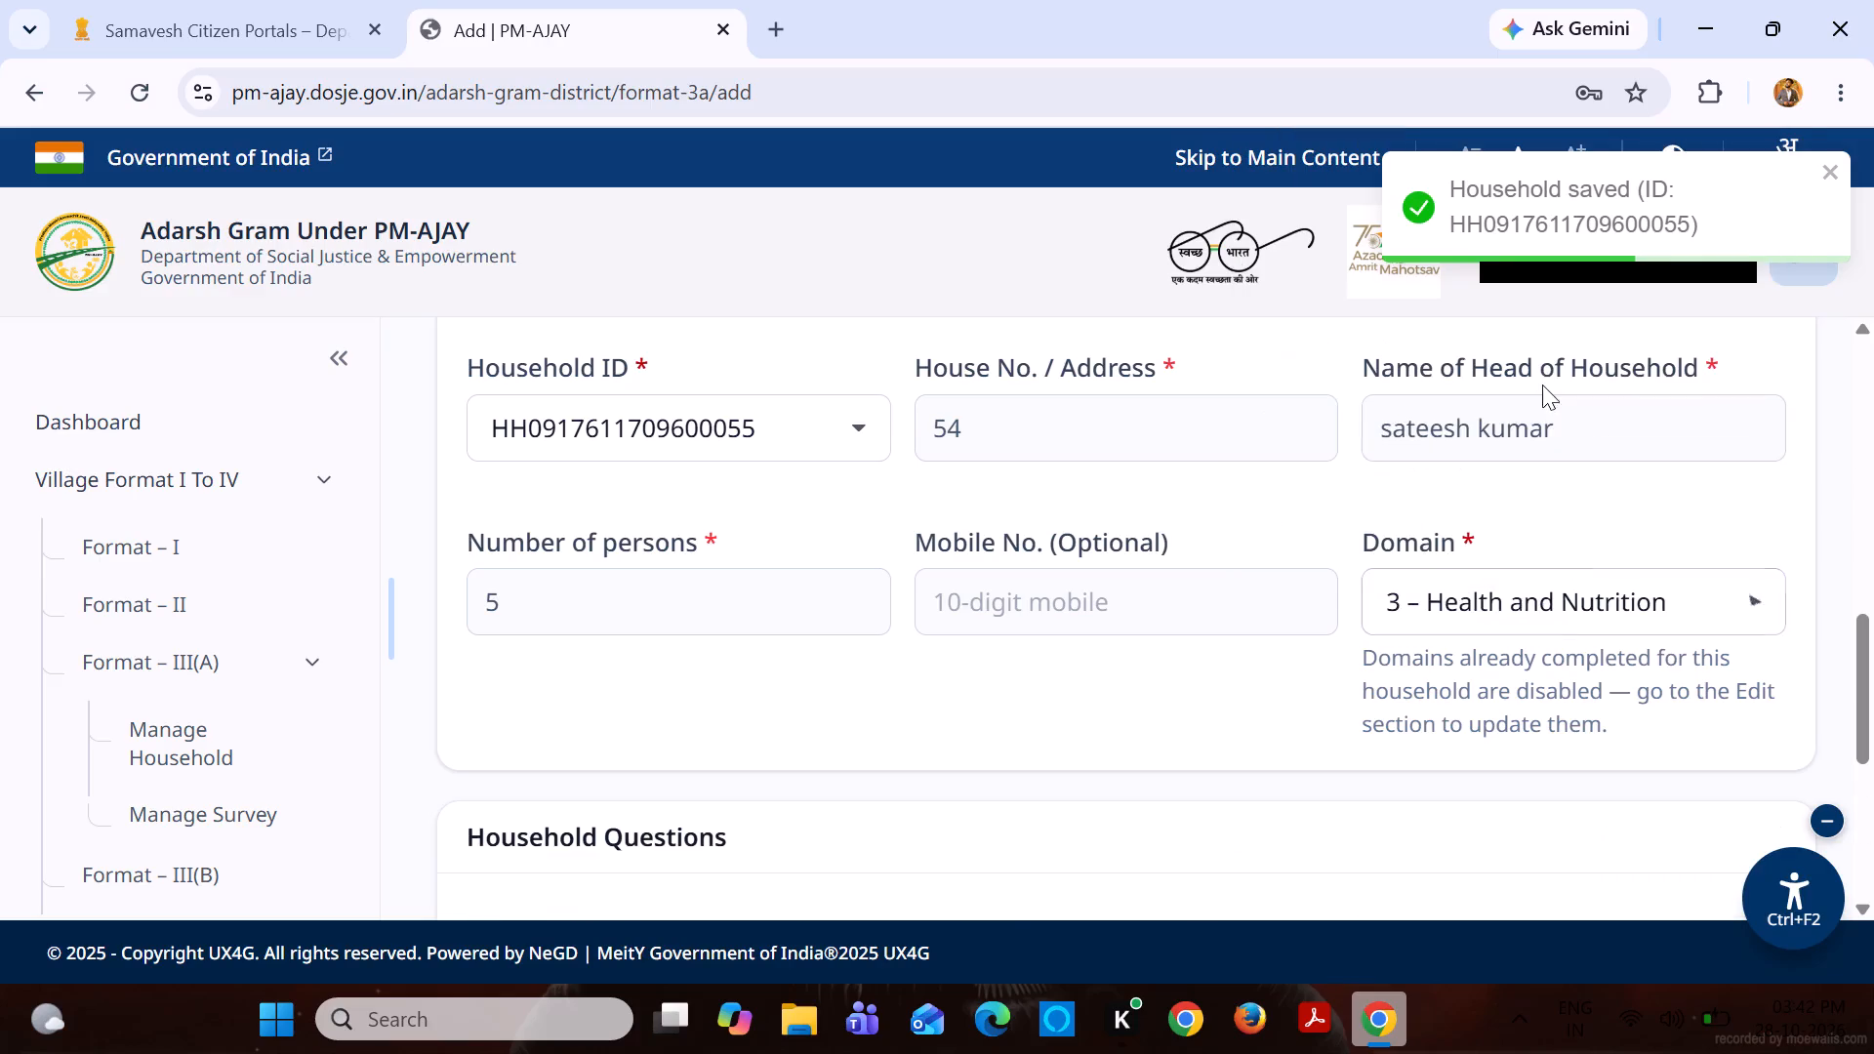
scroll(1562, 549, down, 4)
drag(1635, 511, 1554, 630)
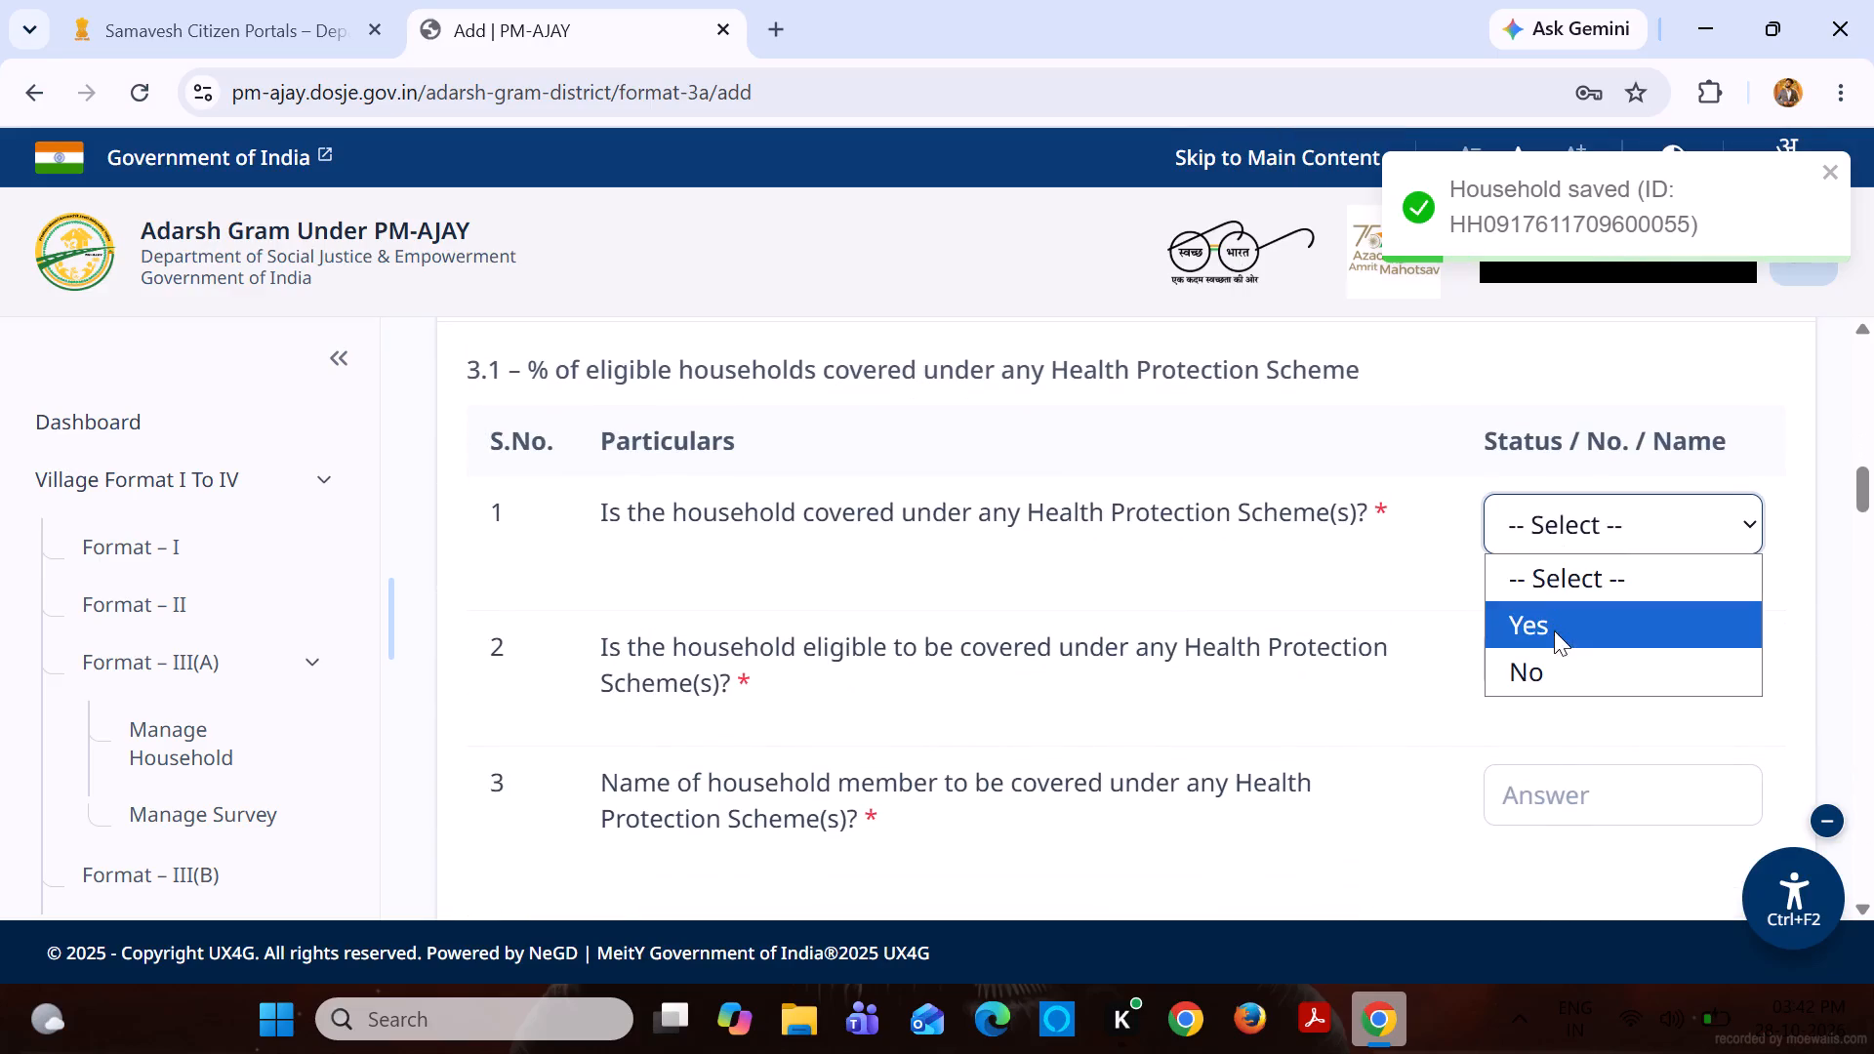
click(1554, 630)
Enter 0 pregnant women in the household (3.3) and 0 deliveries during the last one year (3.4).
scroll(1554, 630, down, 2)
click(1532, 593)
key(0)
scroll(1532, 585, down, 1)
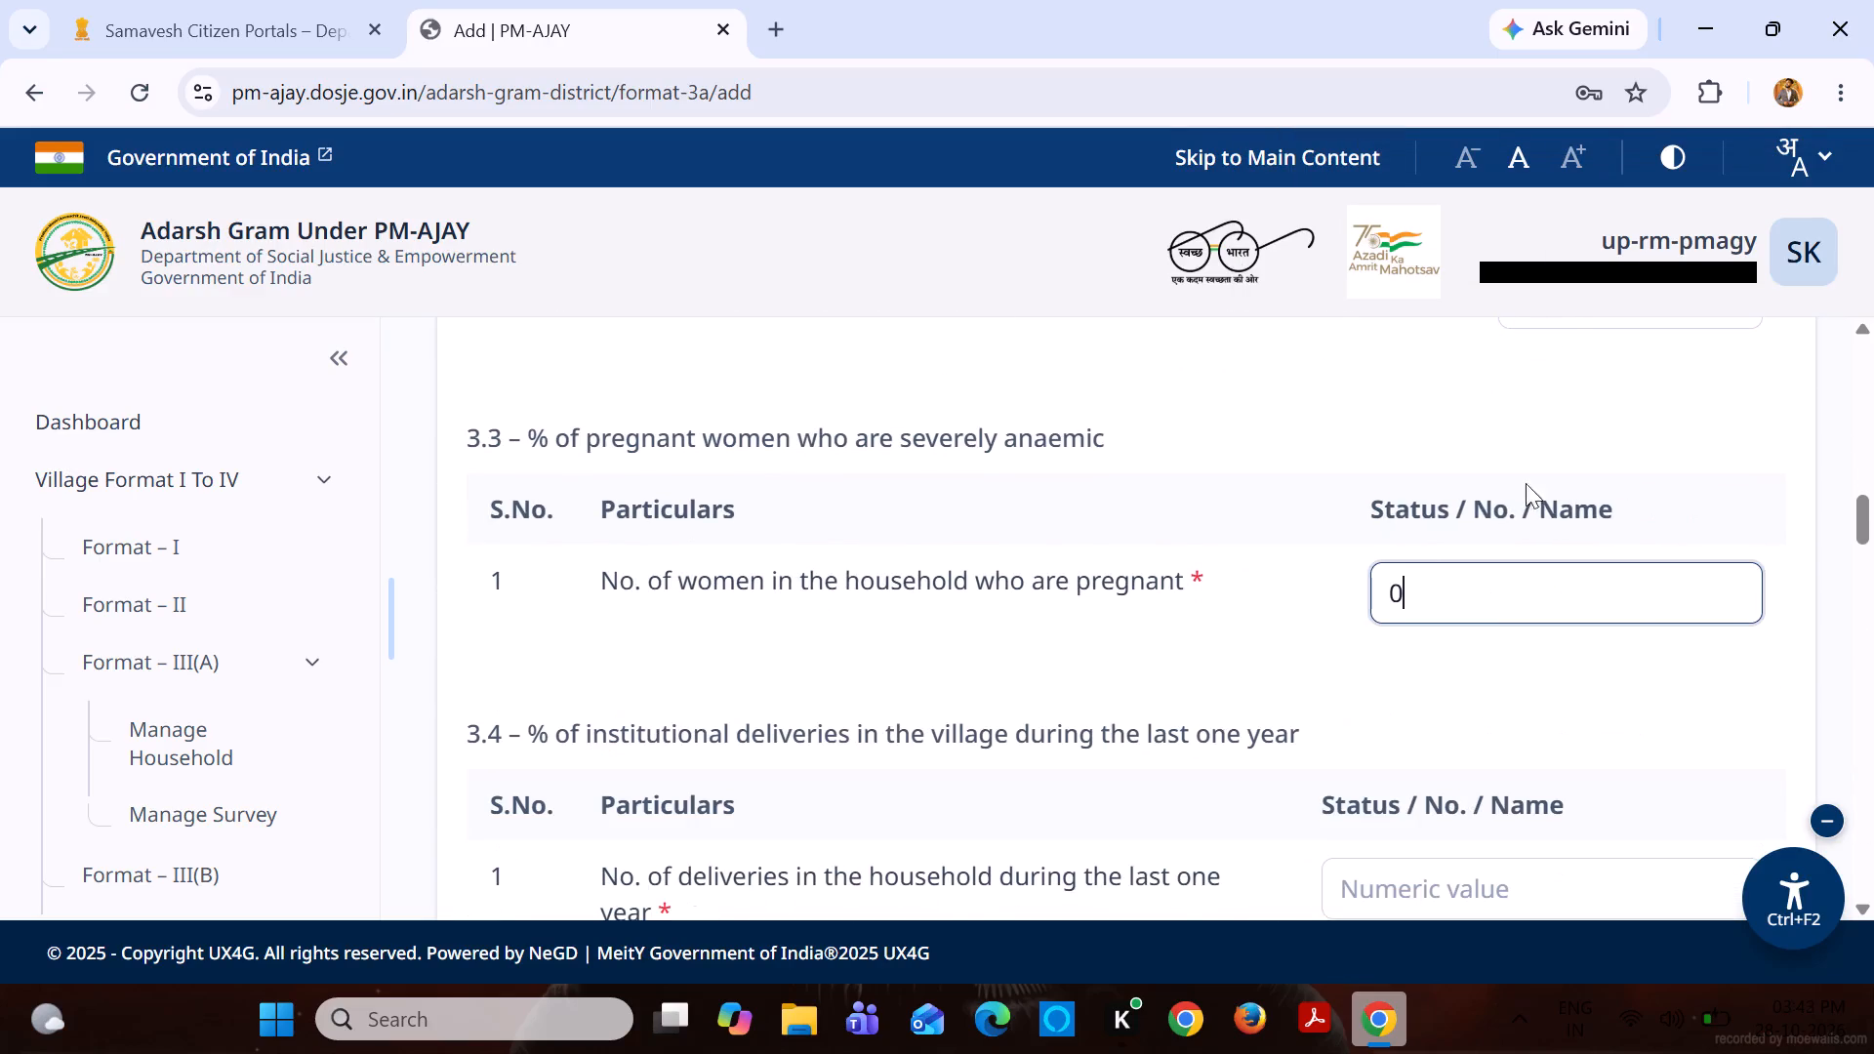
scroll(1526, 483, down, 3)
click(1395, 658)
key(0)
Enter 0 children for born during the last one year (3.5), below one year (3.6) and aged 0-5 years (3.7).
scroll(1395, 658, down, 5)
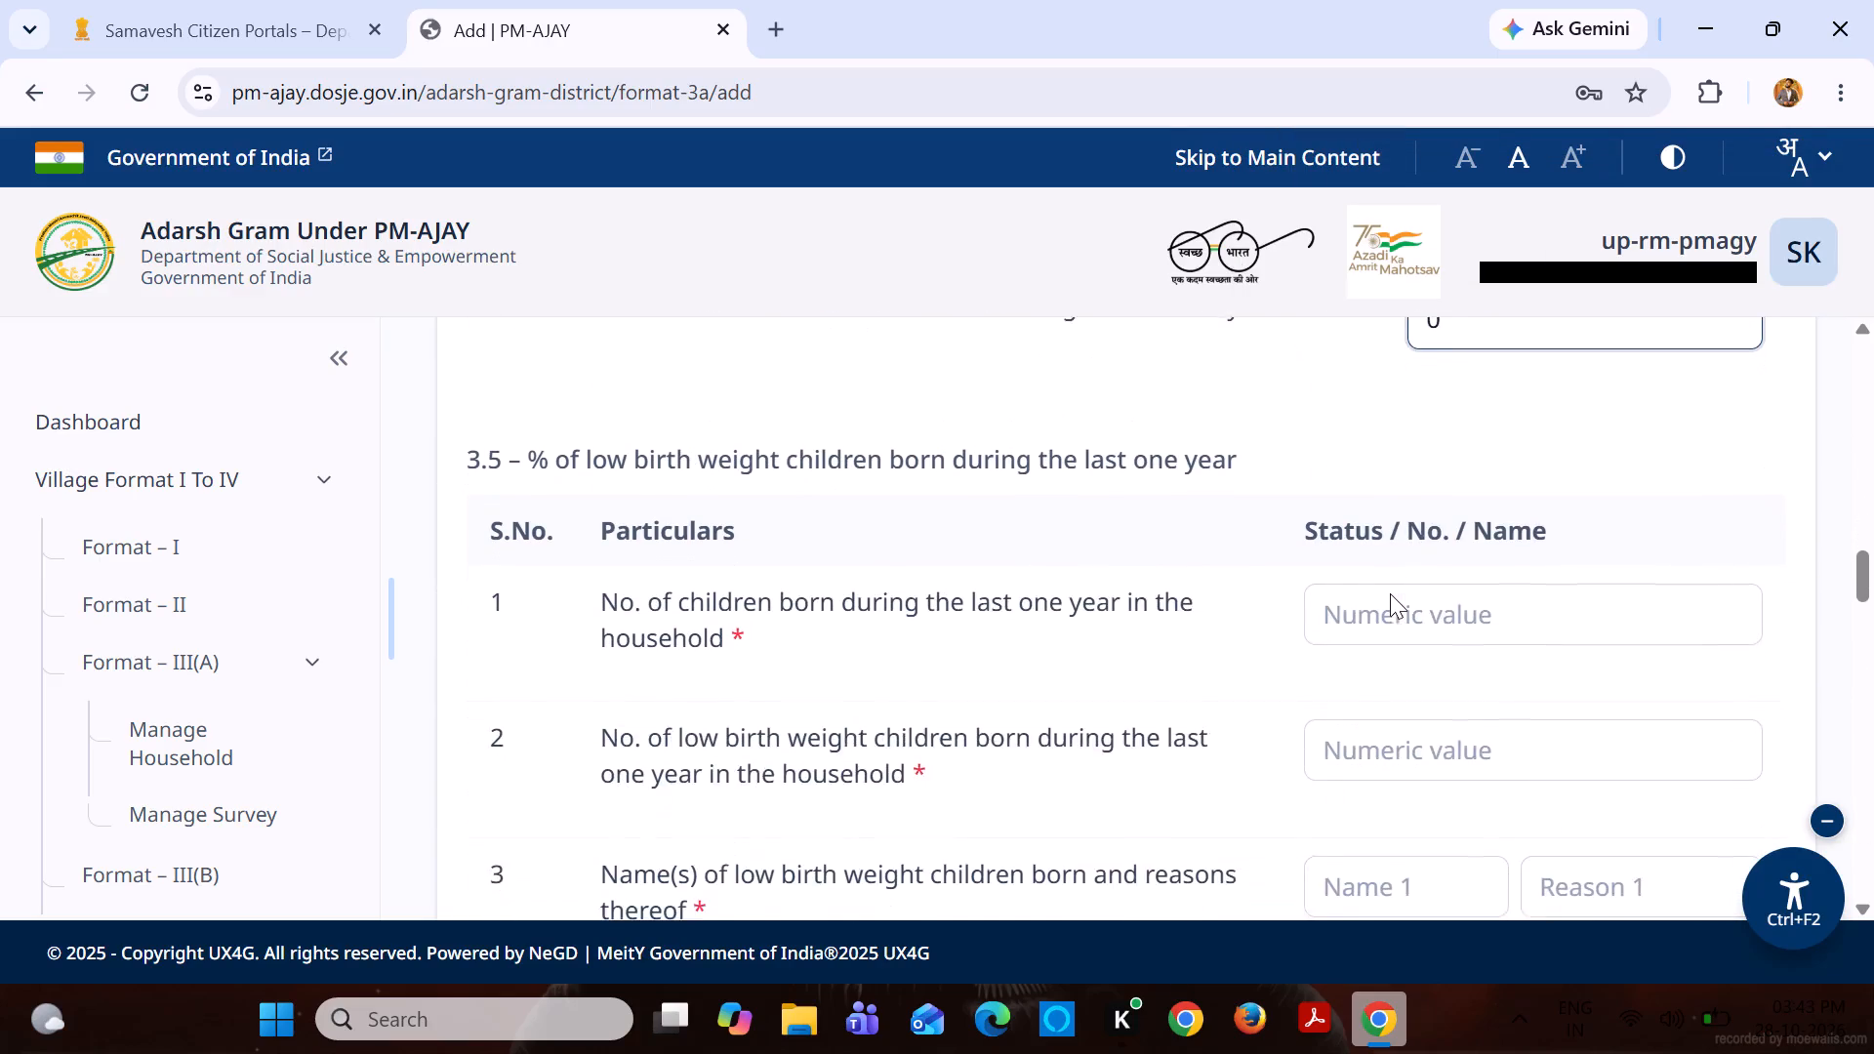
click(1406, 587)
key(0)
scroll(1406, 587, down, 7)
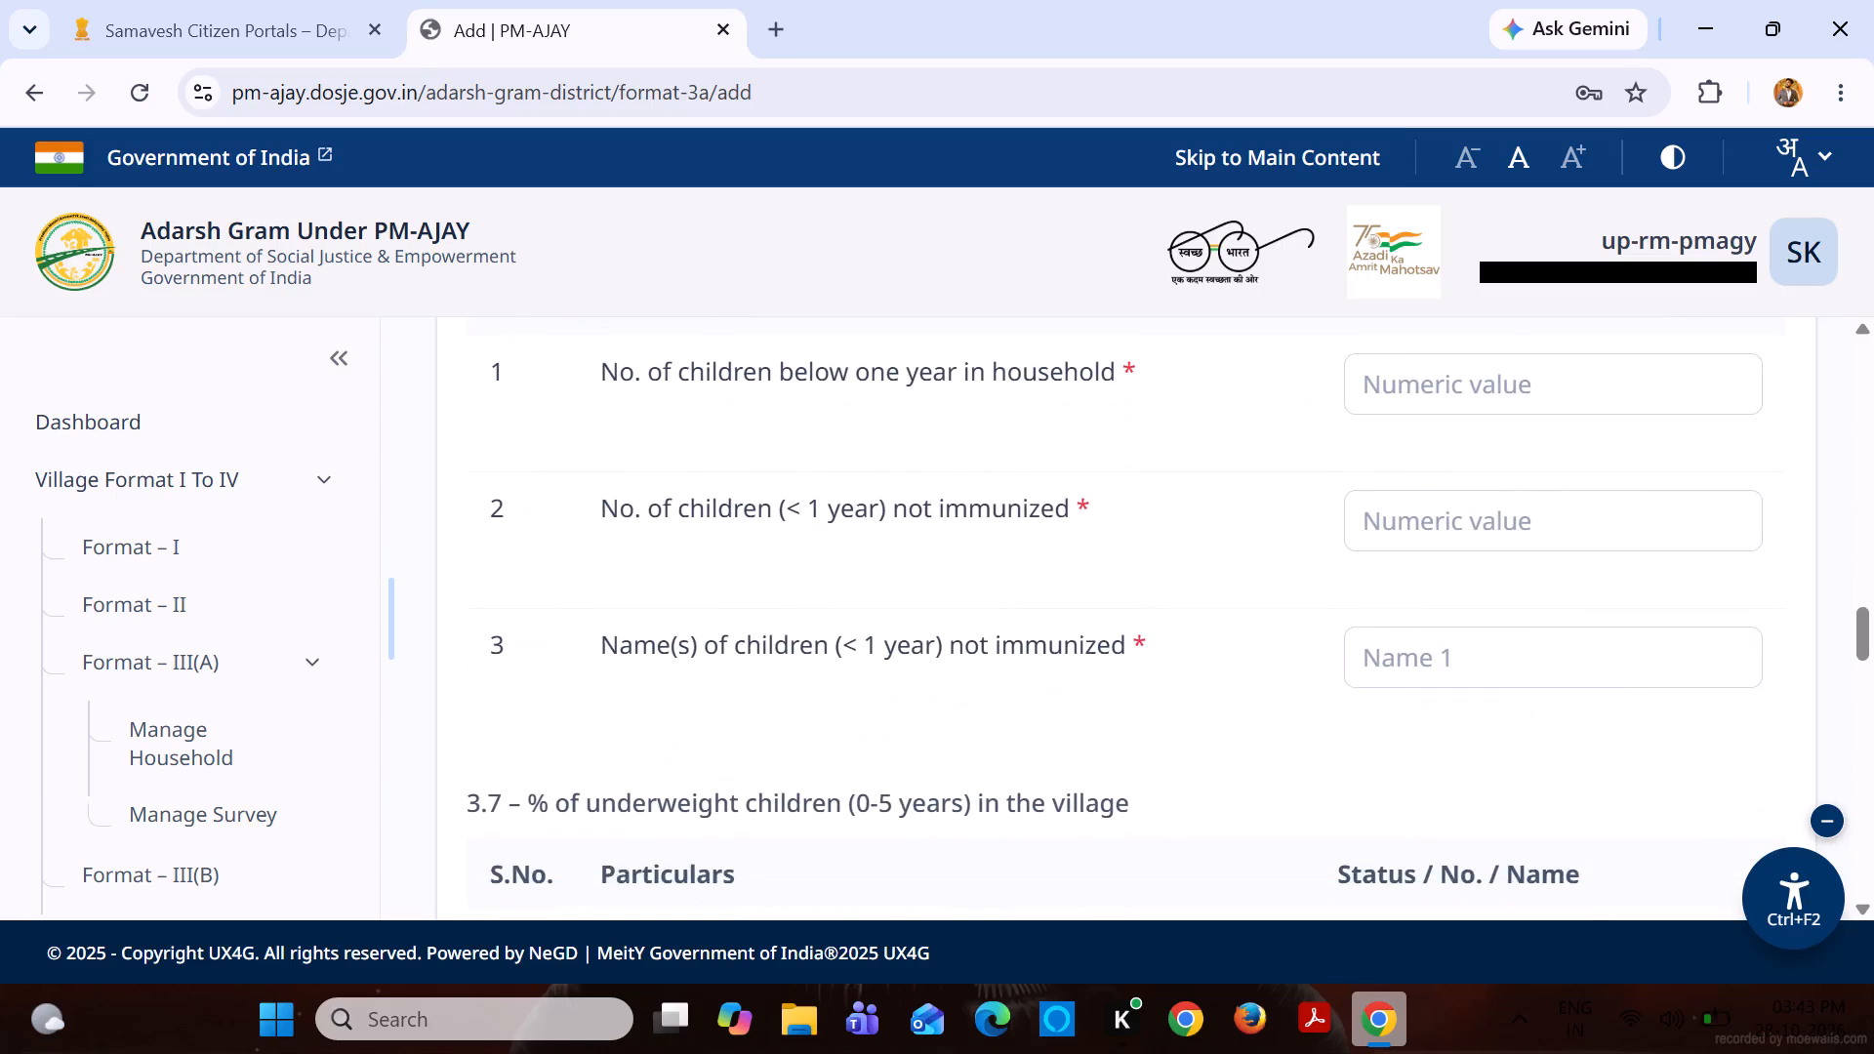
click(1431, 366)
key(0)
click(1476, 688)
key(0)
Enter 0 for women pregnant last year (3.8), children under 1 year (3.9) and communicable disease sufferers (3.10), and submit Health and Nutrition.
scroll(1476, 688, down, 4)
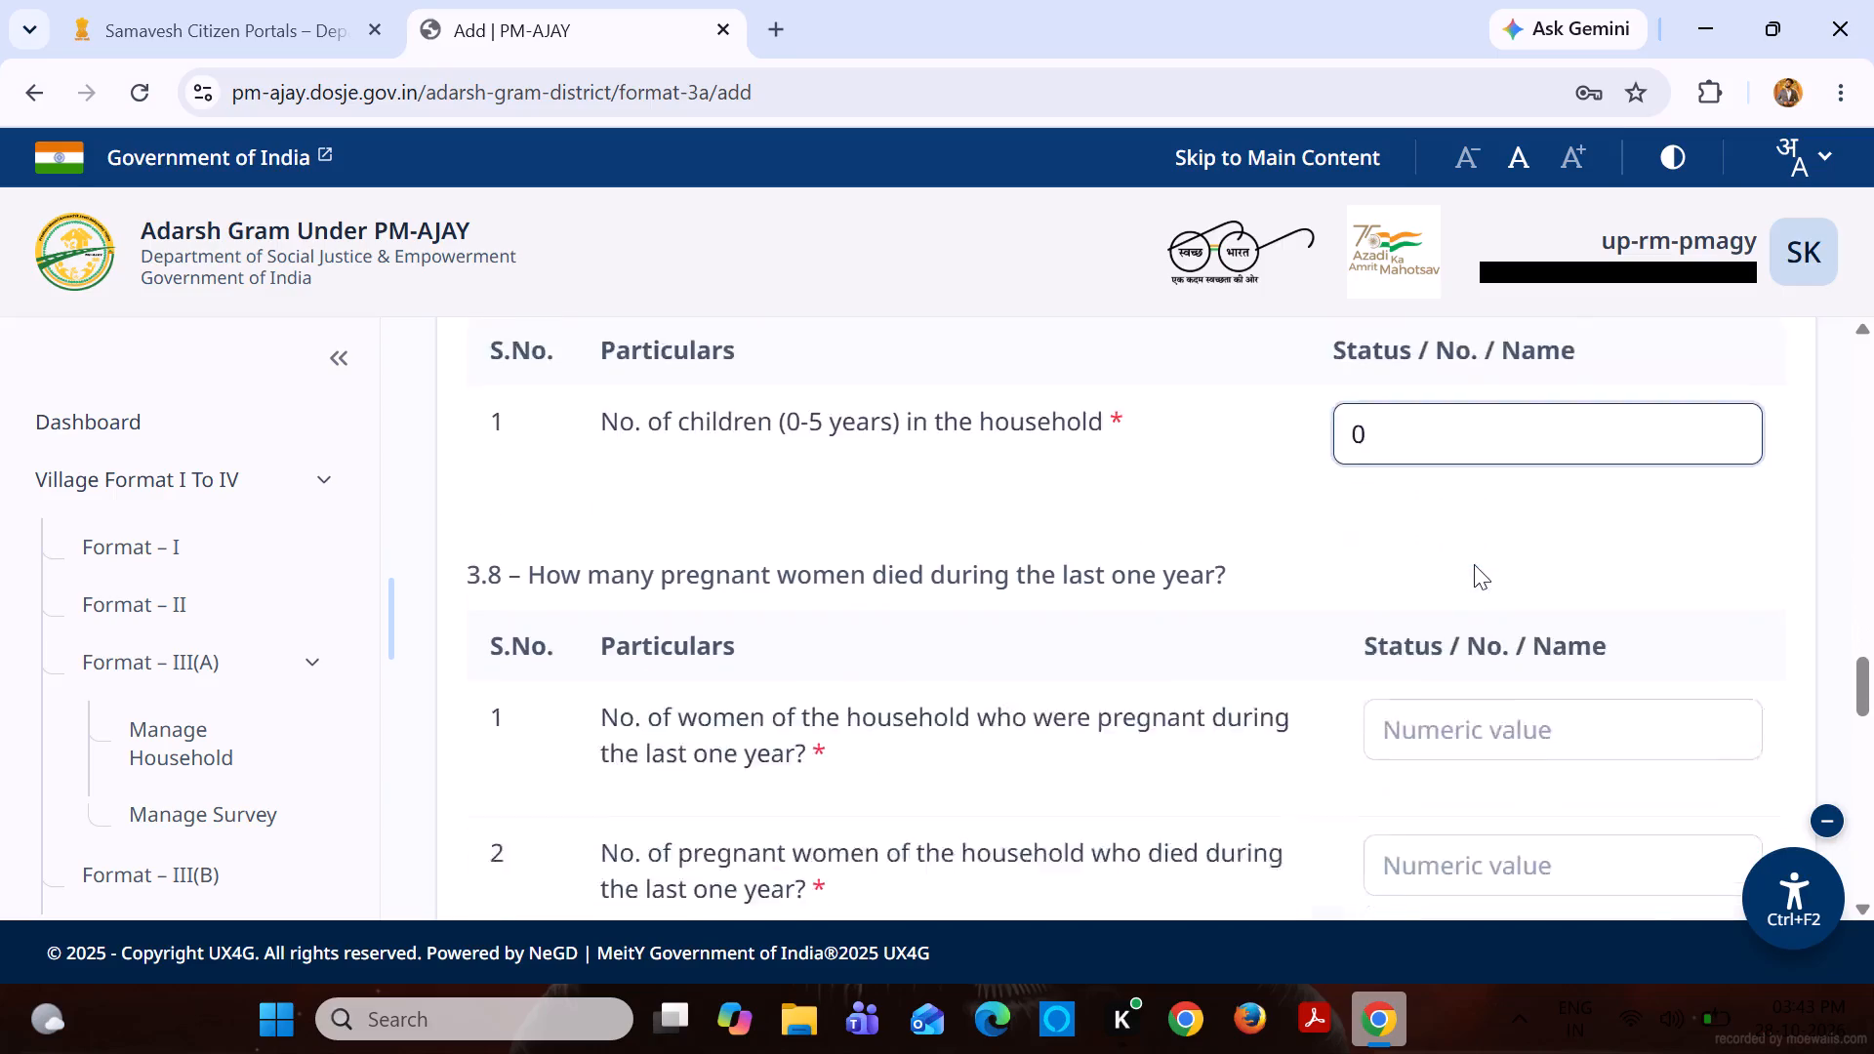
scroll(1474, 564, down, 1)
click(1433, 605)
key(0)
scroll(1433, 605, down, 4)
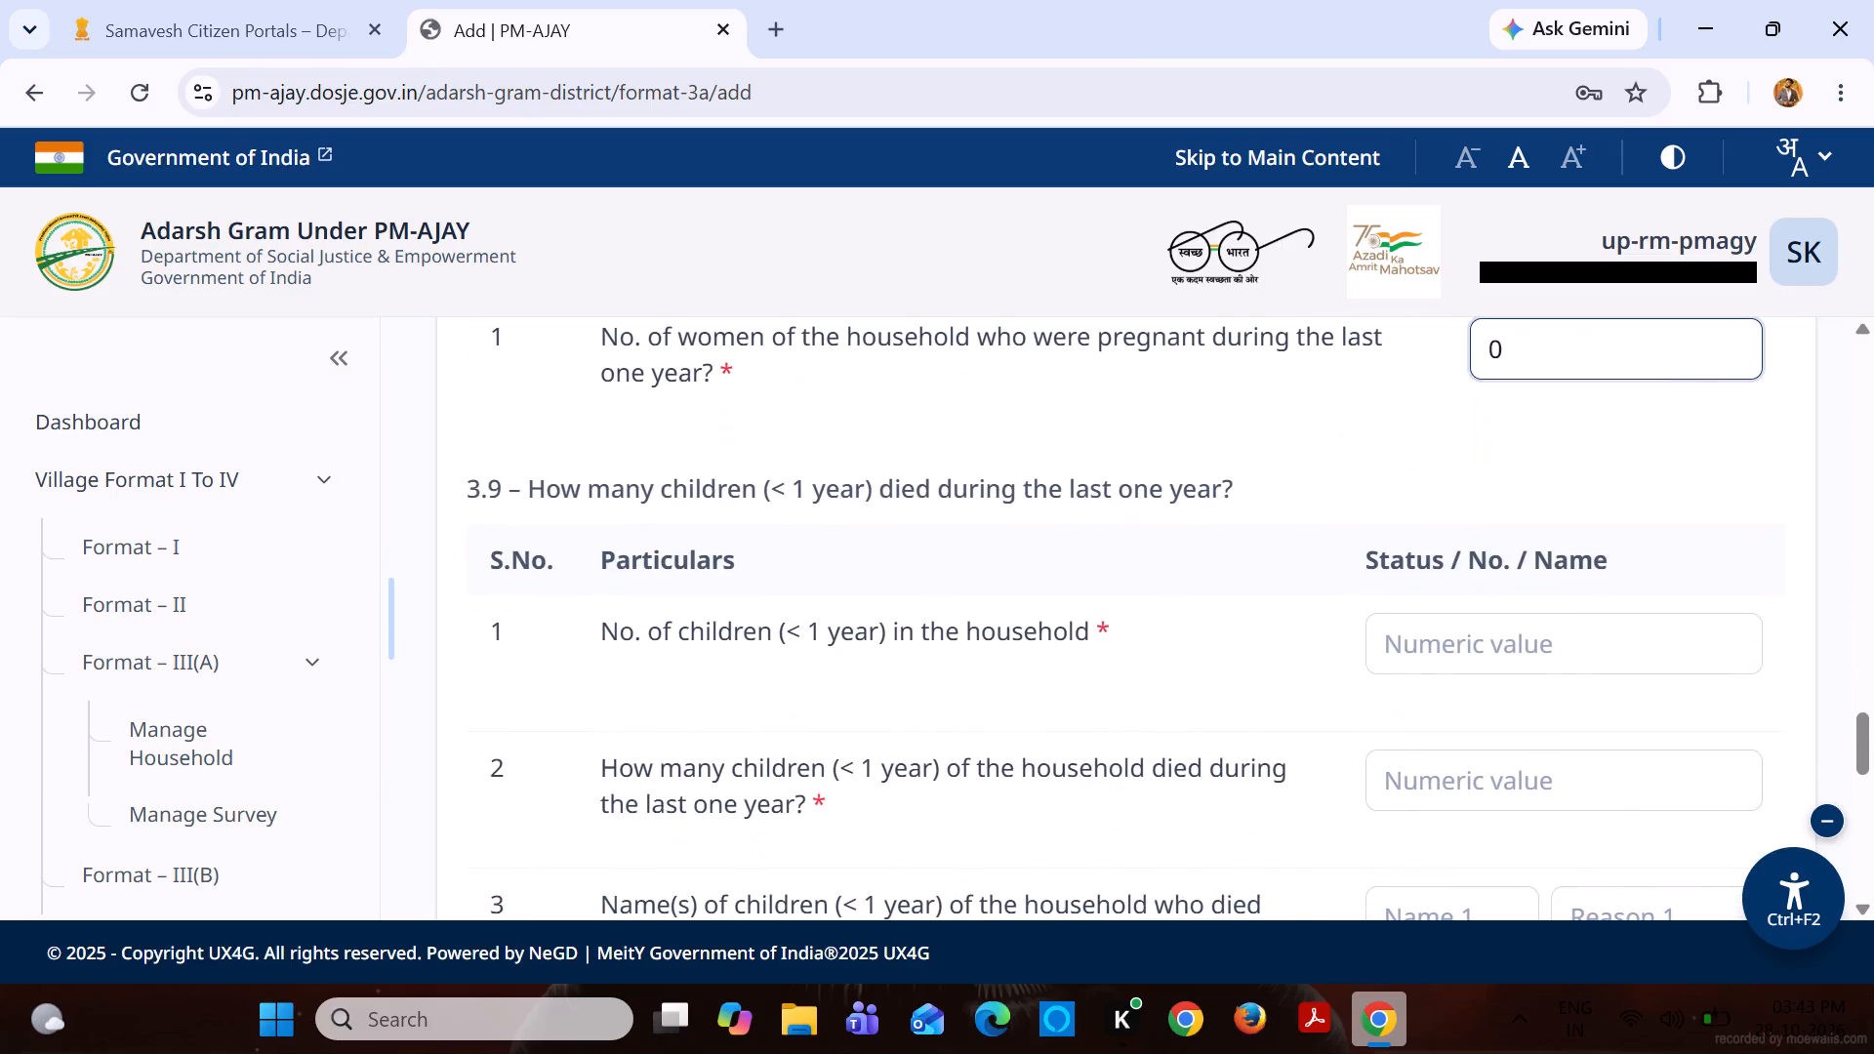
click(1455, 639)
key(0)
scroll(1455, 639, down, 5)
click(1540, 527)
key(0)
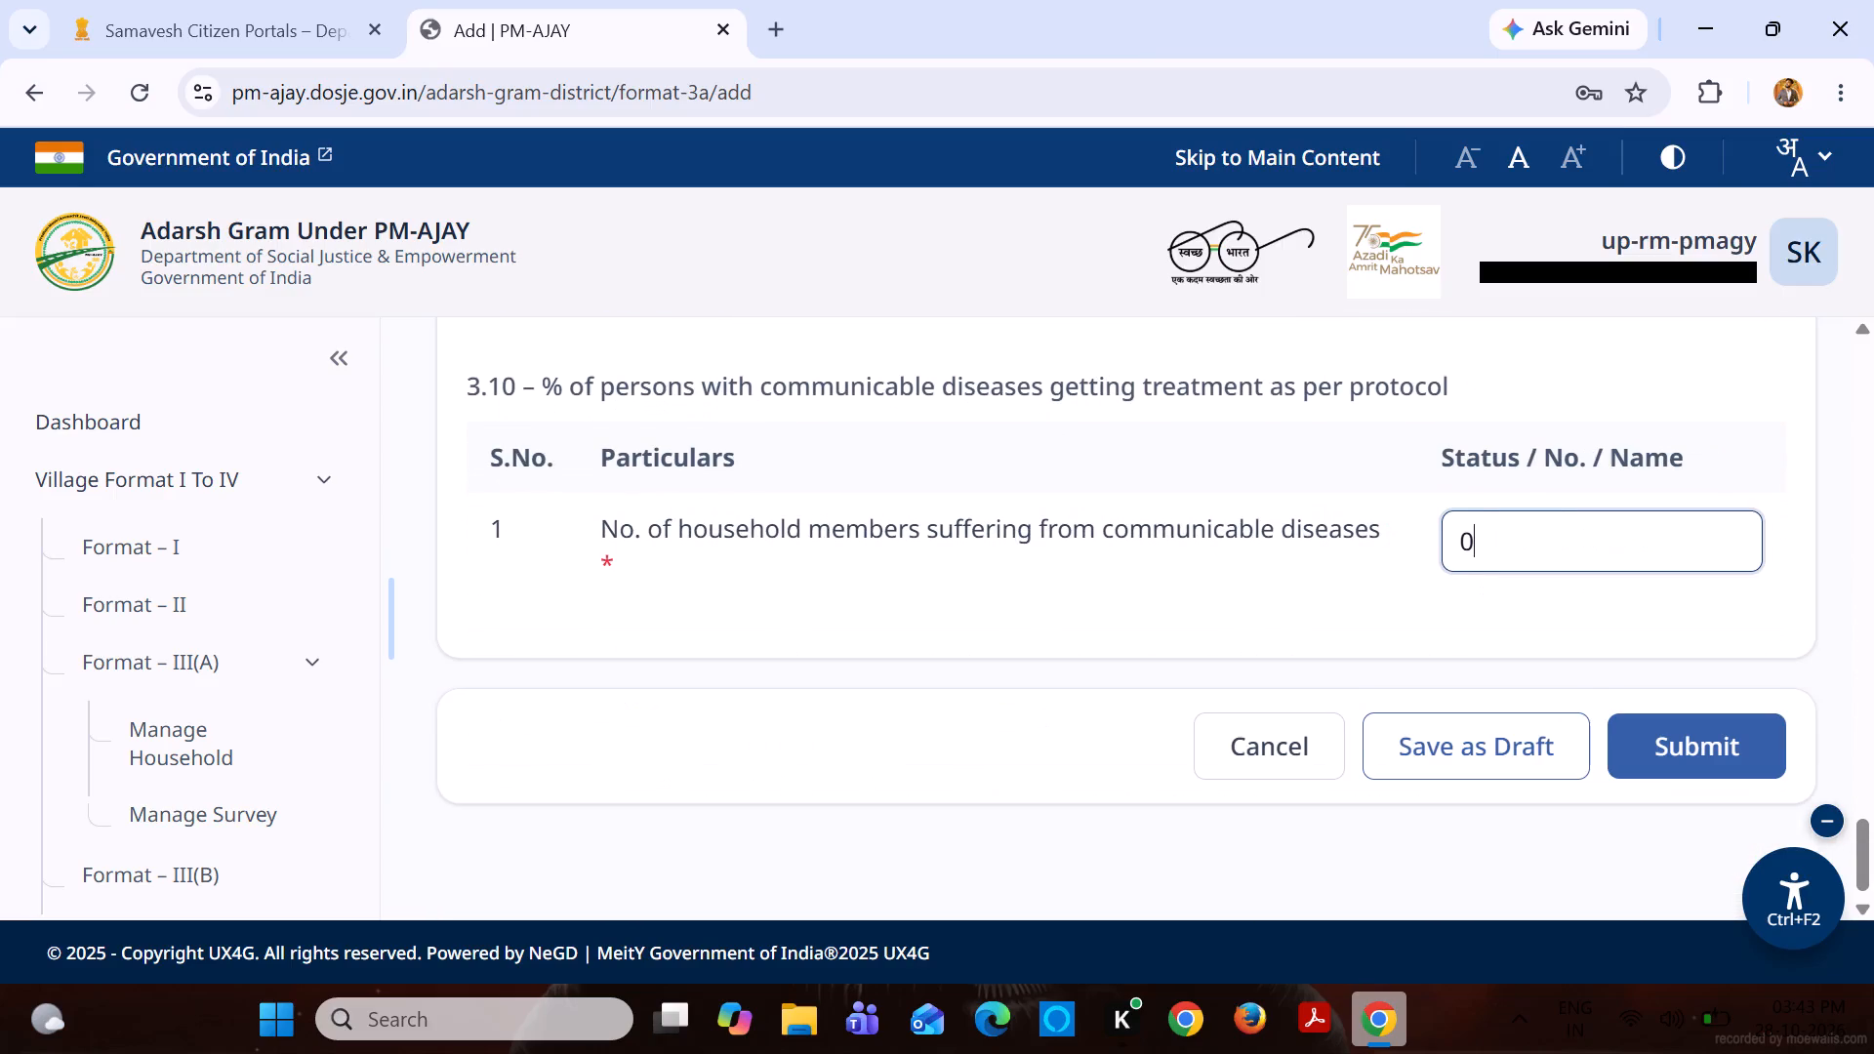
scroll(1540, 527, down, 1)
click(1679, 728)
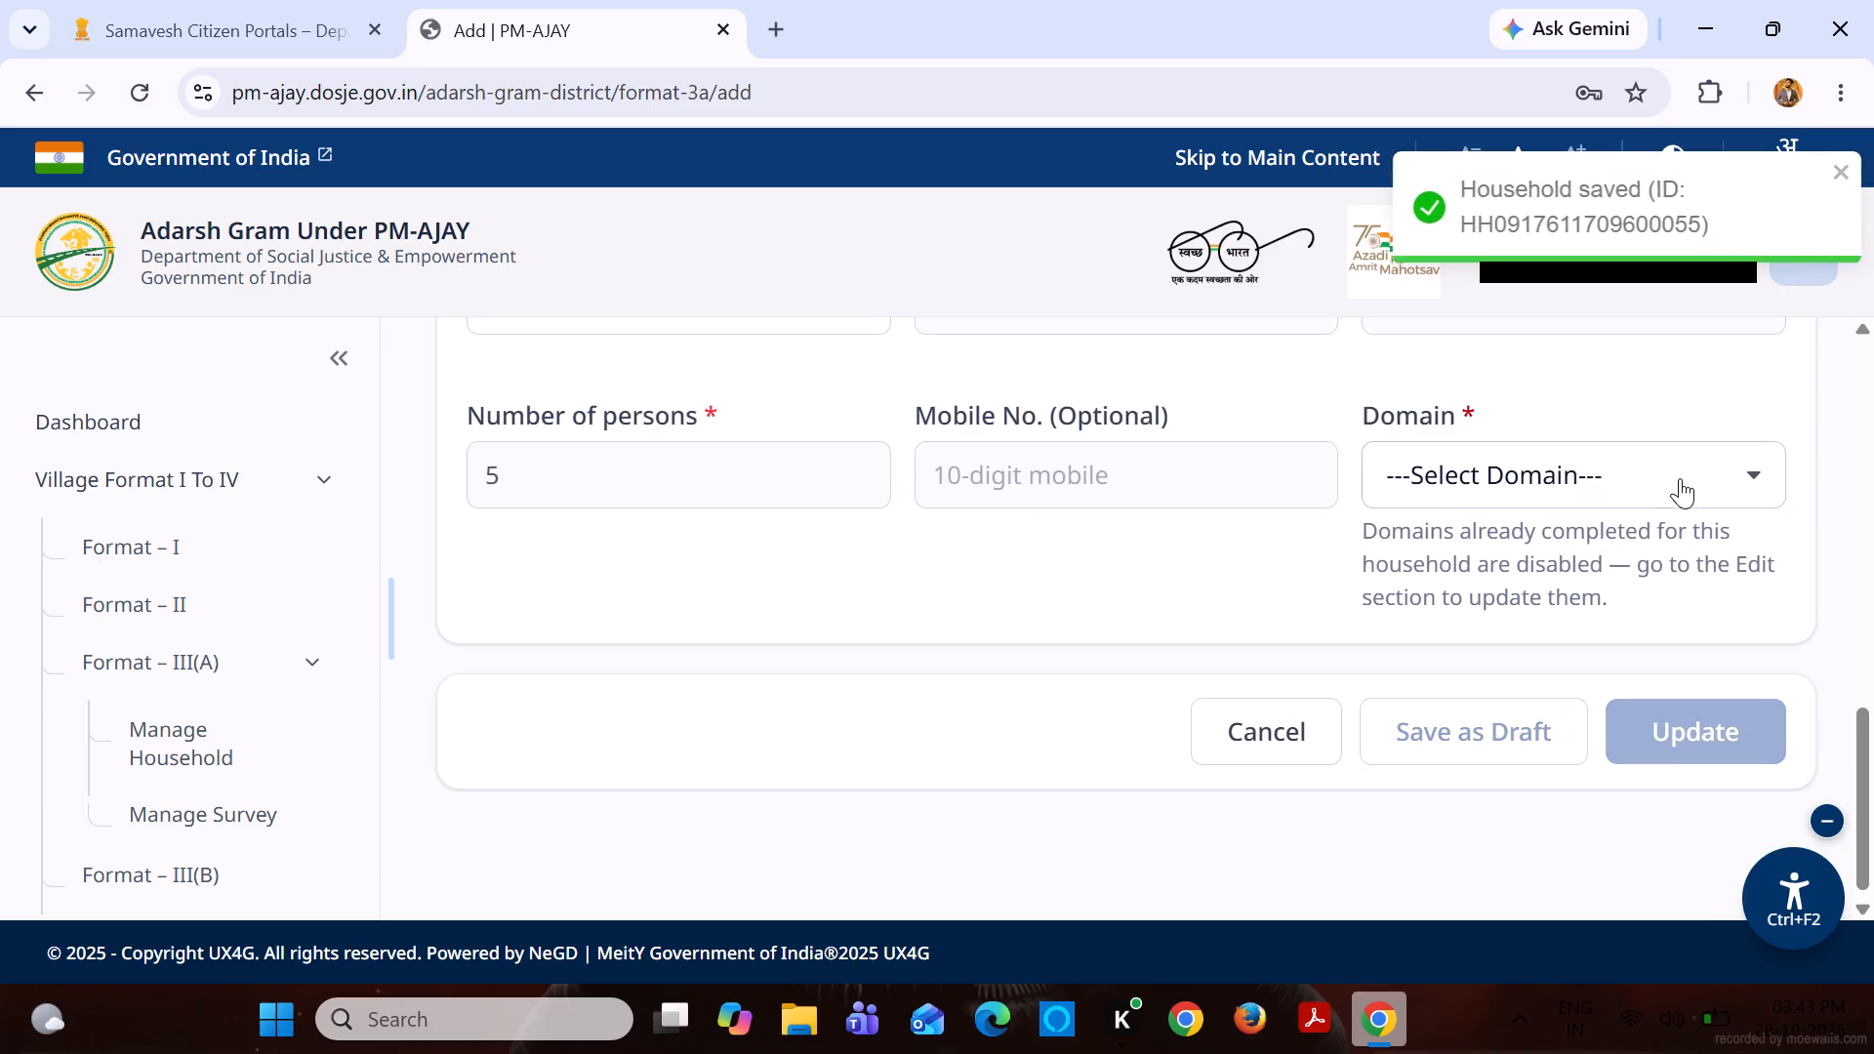
Choose the 4 – Social Security domain and enter 0 women eligible for Widow Pension (4.1).
click(1680, 476)
scroll(1566, 690, down, 1)
click(1436, 714)
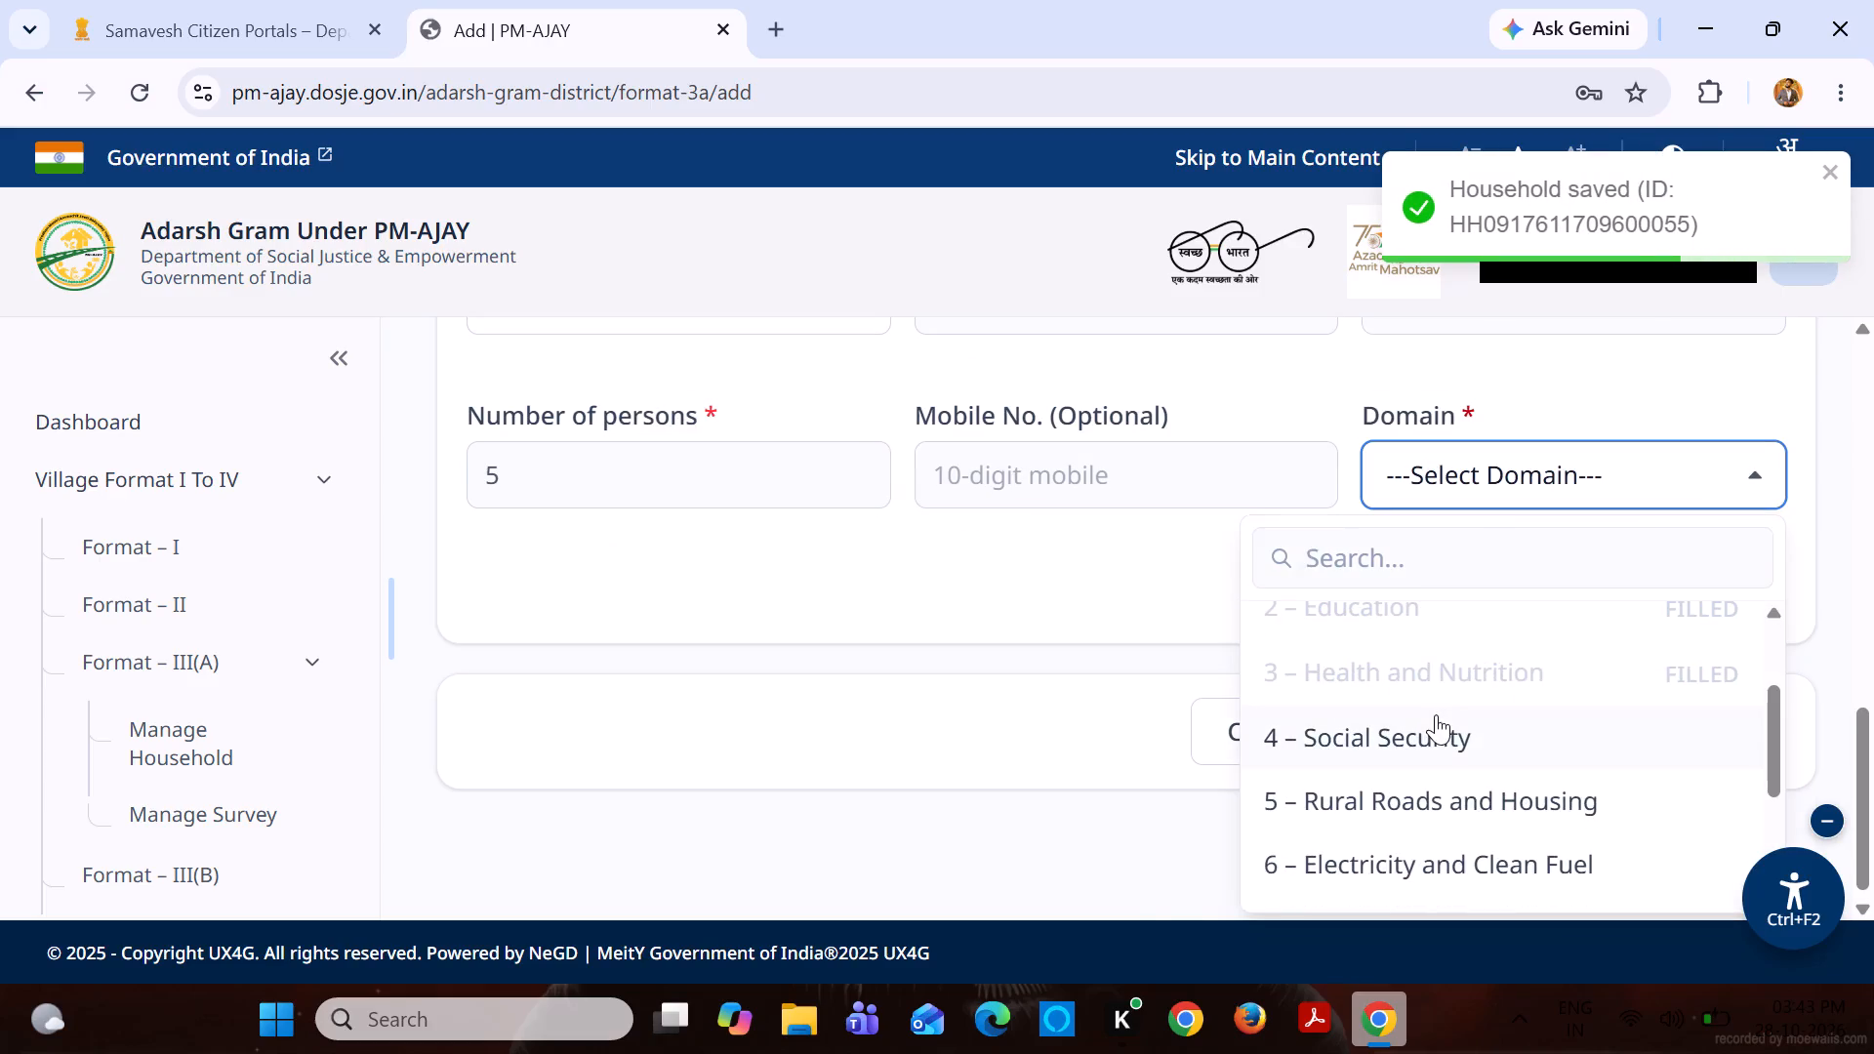
scroll(1436, 714, down, 2)
click(1522, 689)
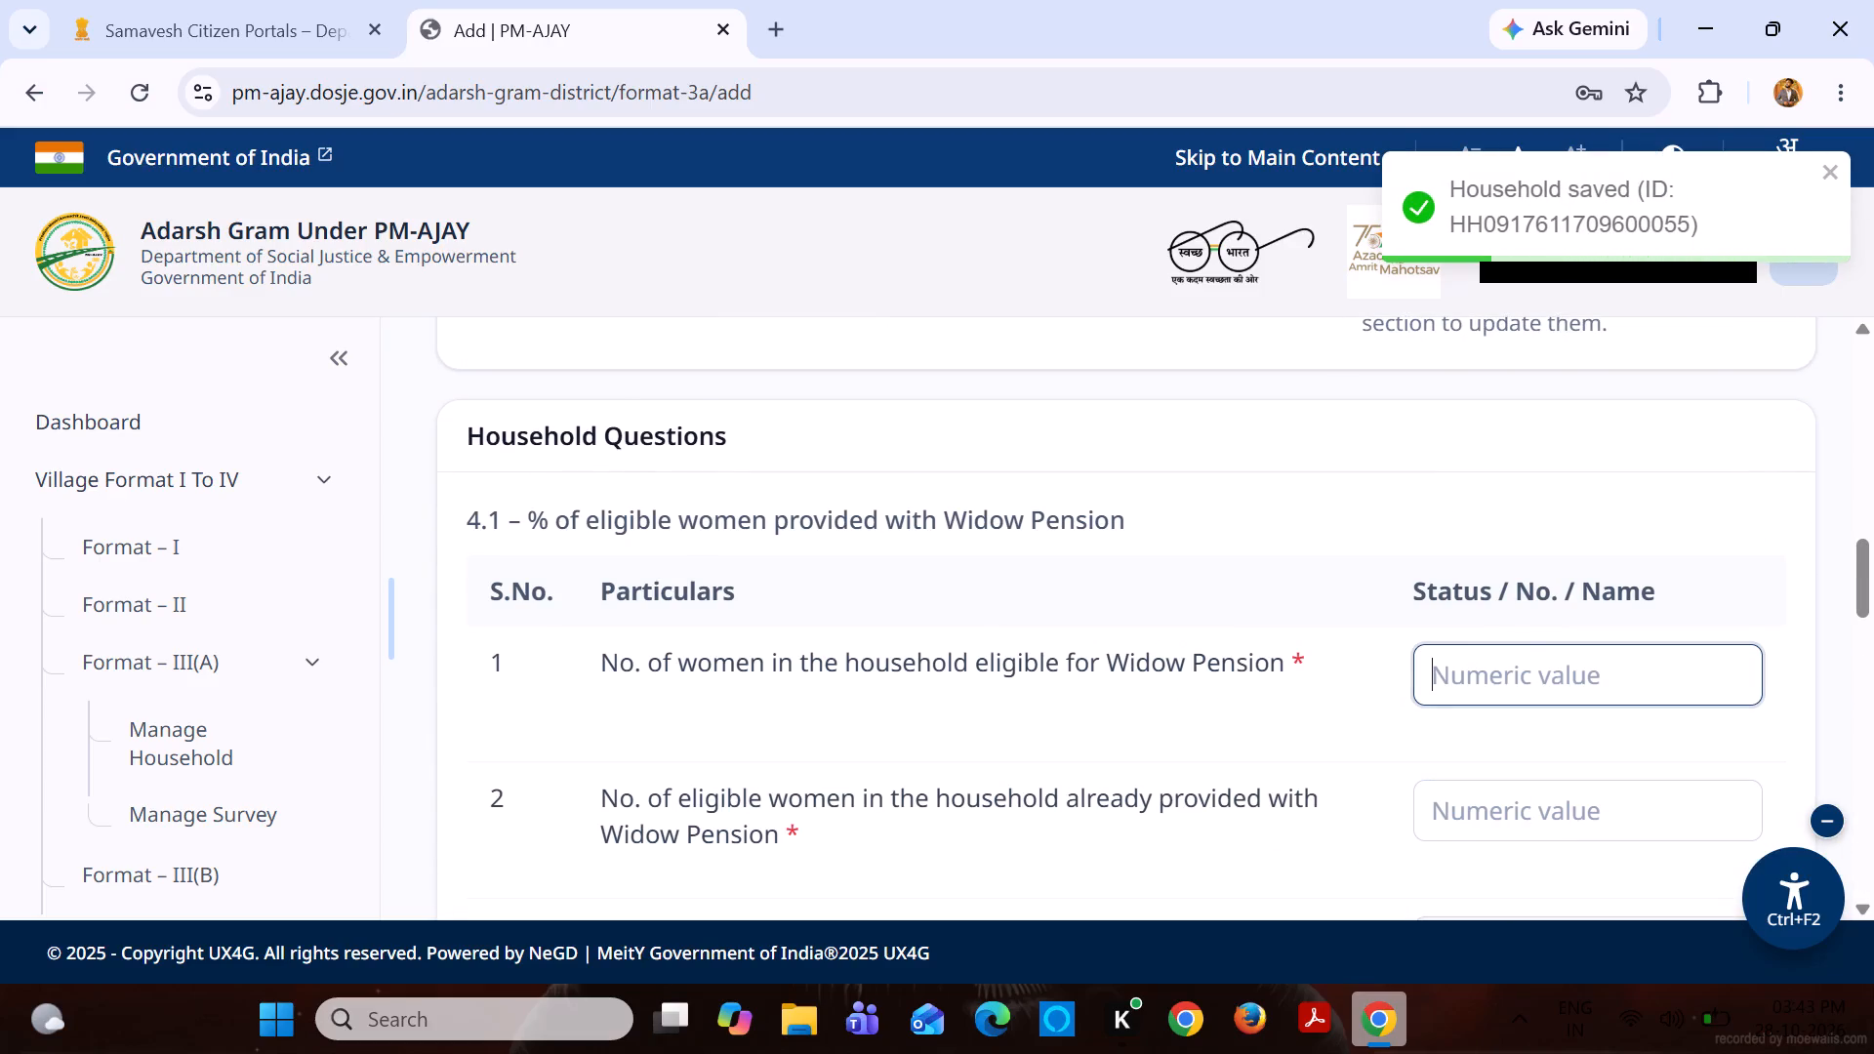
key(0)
Enter 0 persons eligible for Old Age Pension (4.2) and 0 for Disability Pension (4.3), and submit the Social Security domain.
scroll(1522, 689, down, 6)
click(1435, 571)
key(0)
scroll(1435, 571, down, 2)
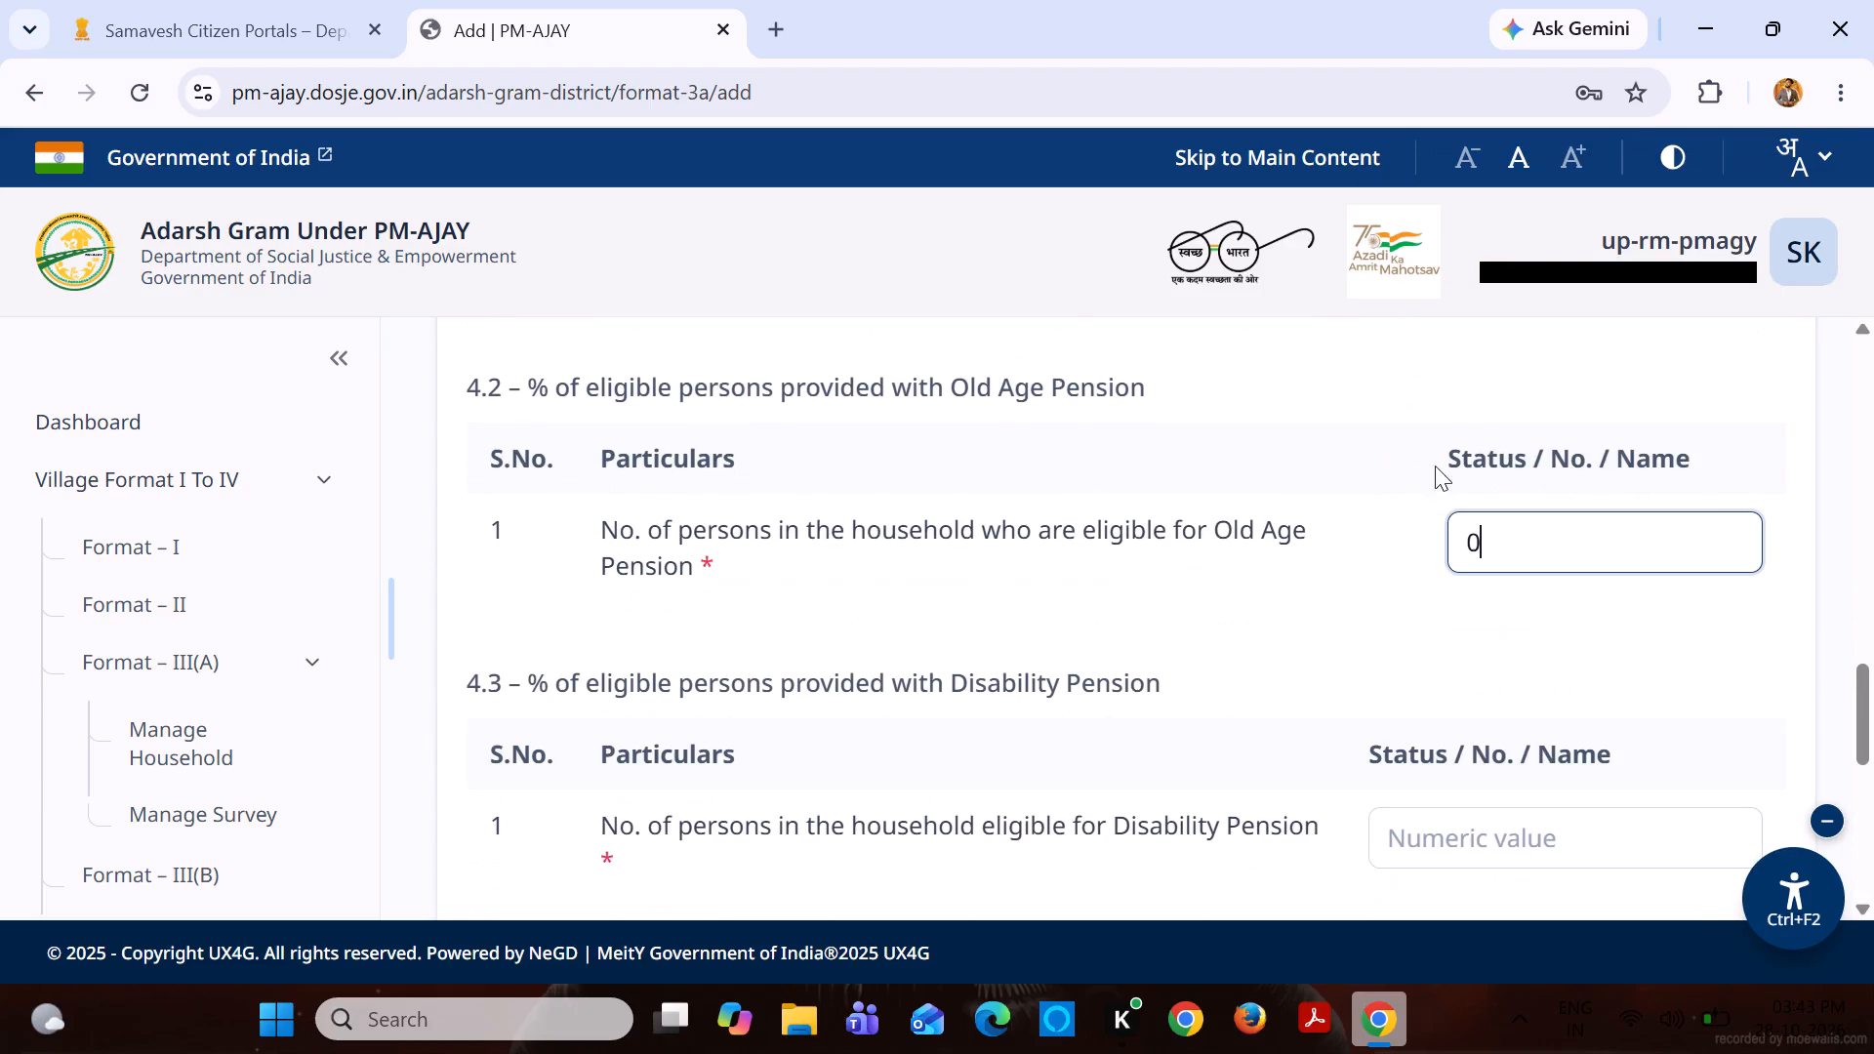
scroll(1435, 466, down, 3)
click(1477, 504)
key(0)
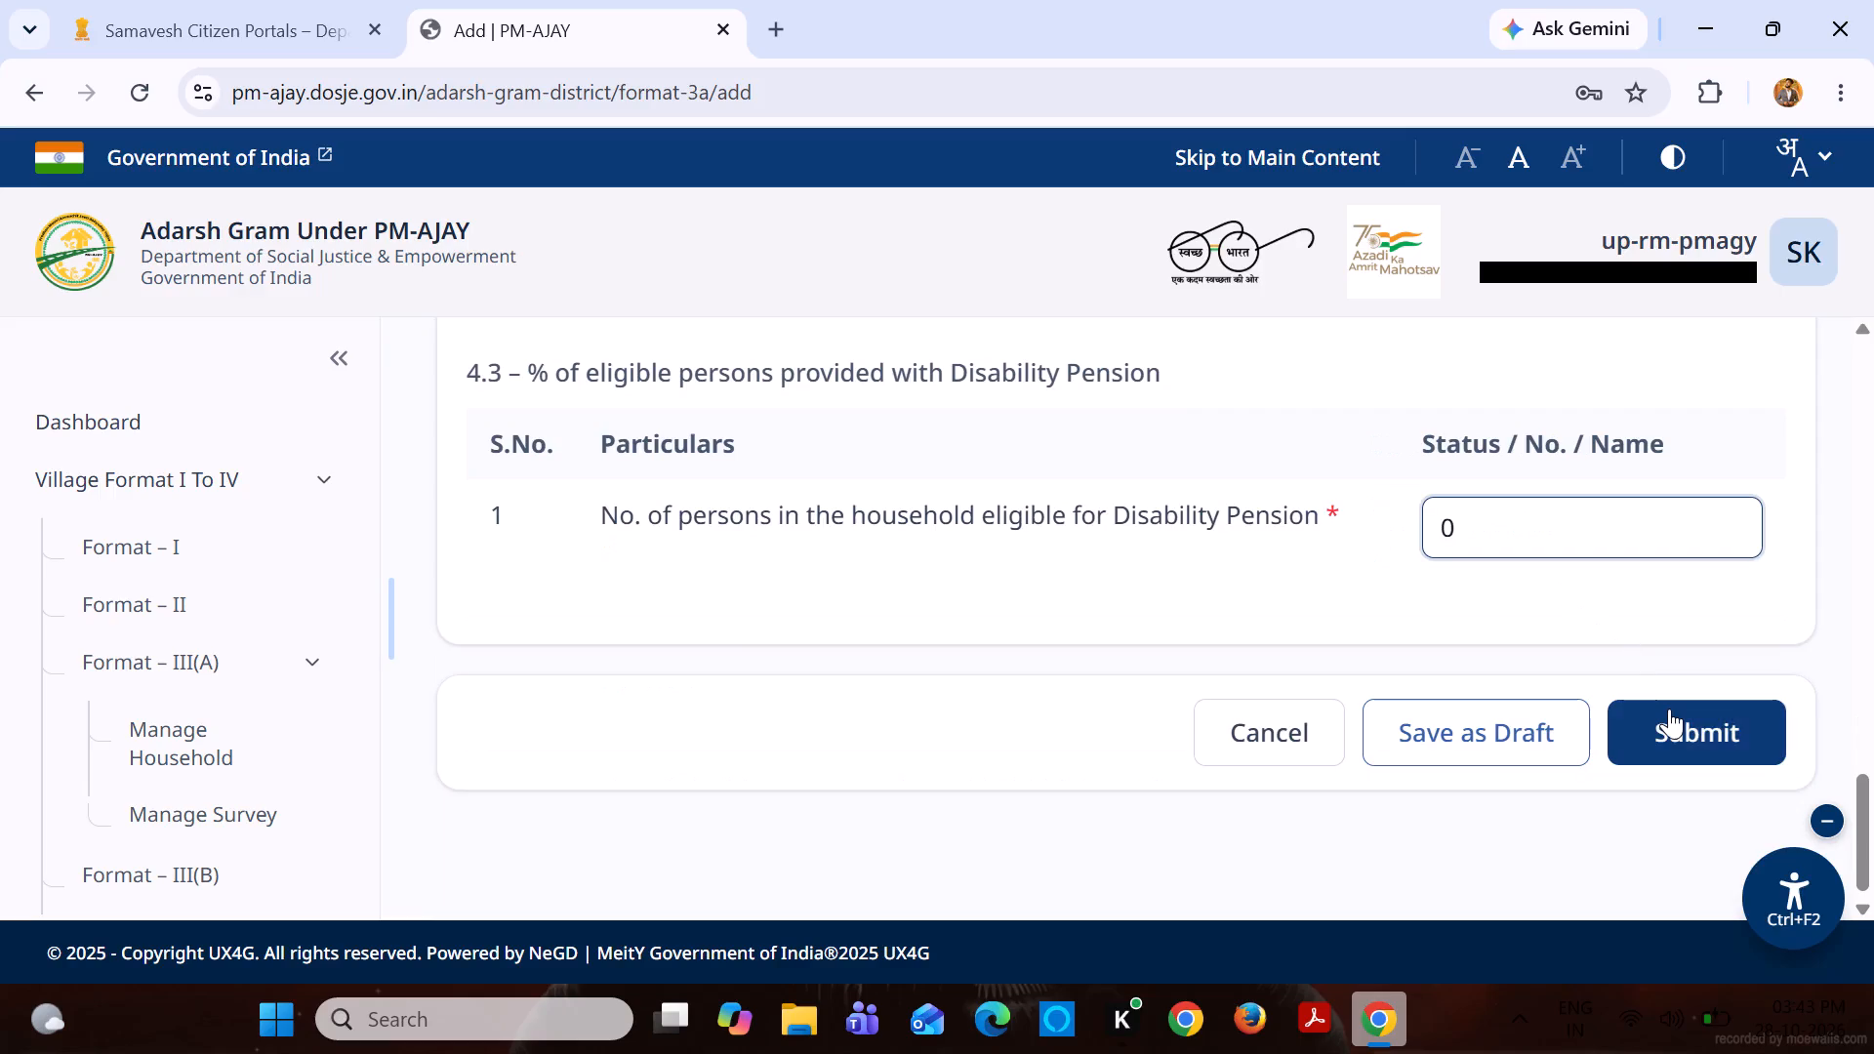
click(1669, 709)
Choose the 5 – Rural Roads and Housing domain, answer No to living in a Kachcha/unsafe house (5.3), and submit it.
click(1641, 489)
scroll(1561, 665, down, 1)
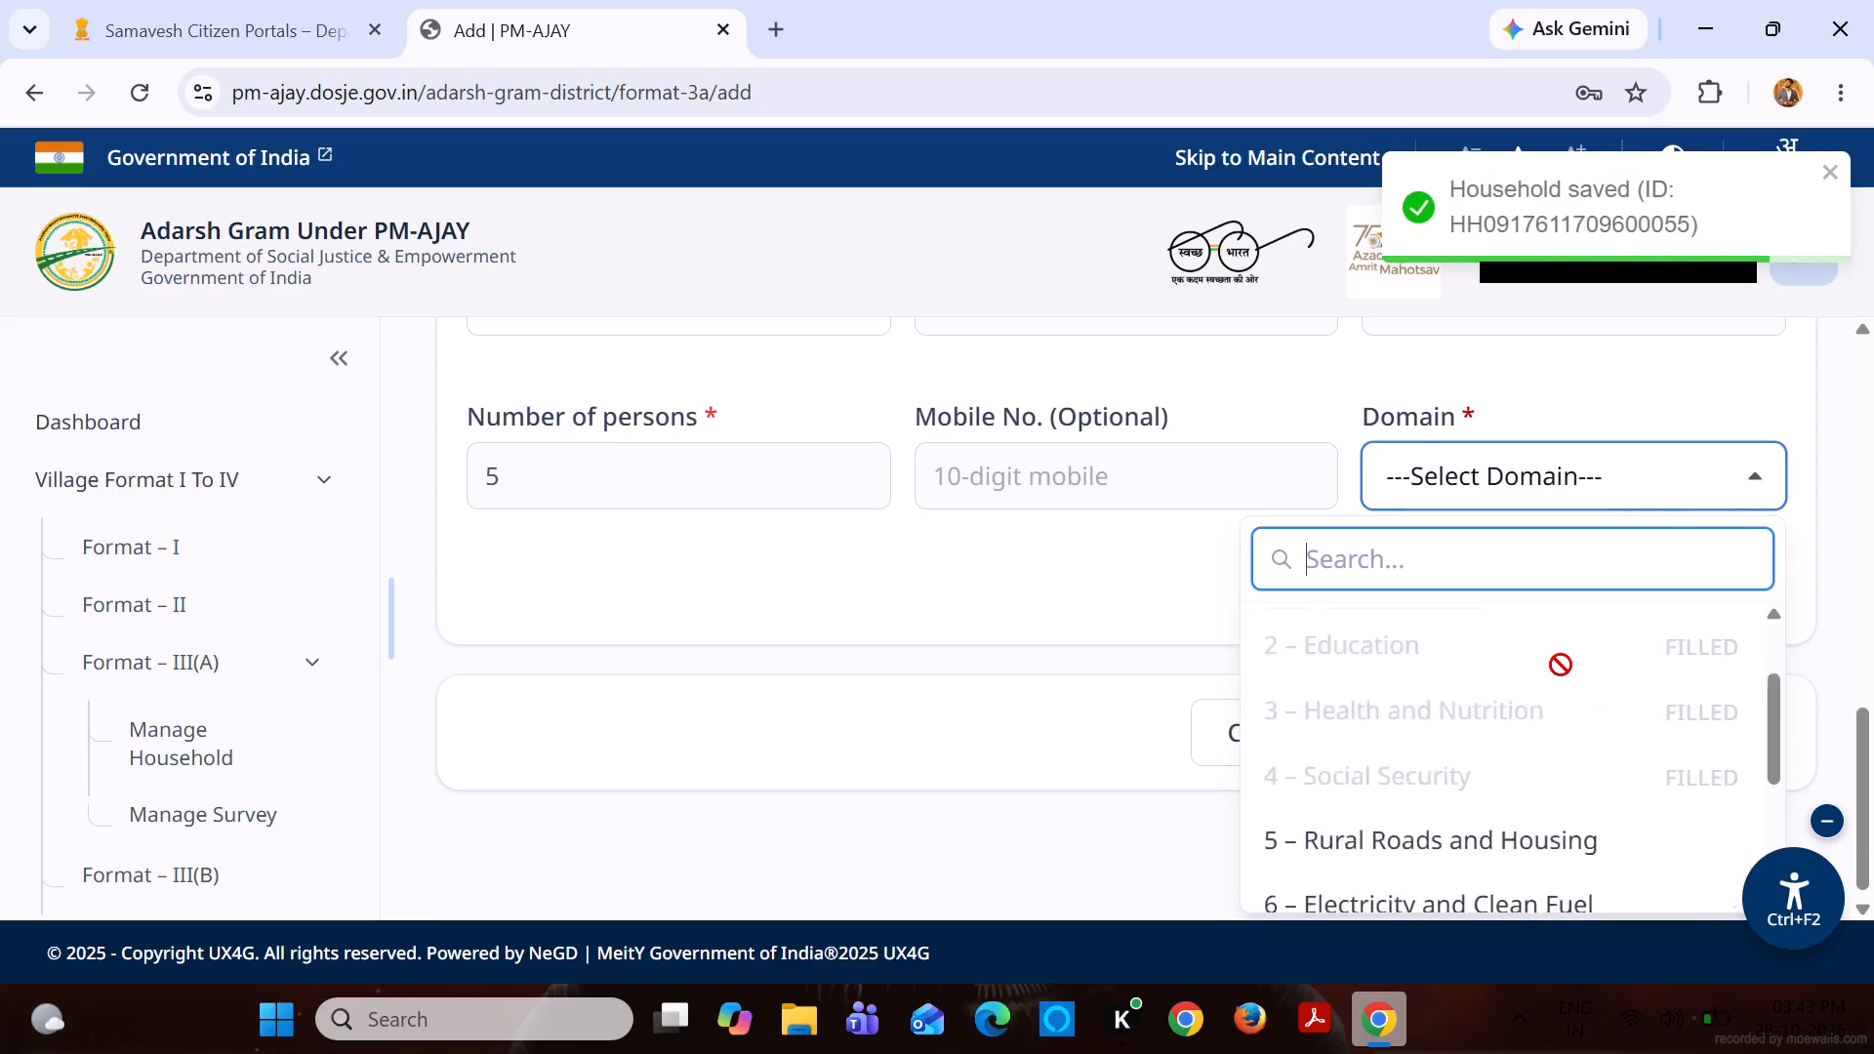
scroll(1561, 665, down, 2)
scroll(1508, 641, up, 1)
click(1457, 658)
scroll(1457, 658, down, 2)
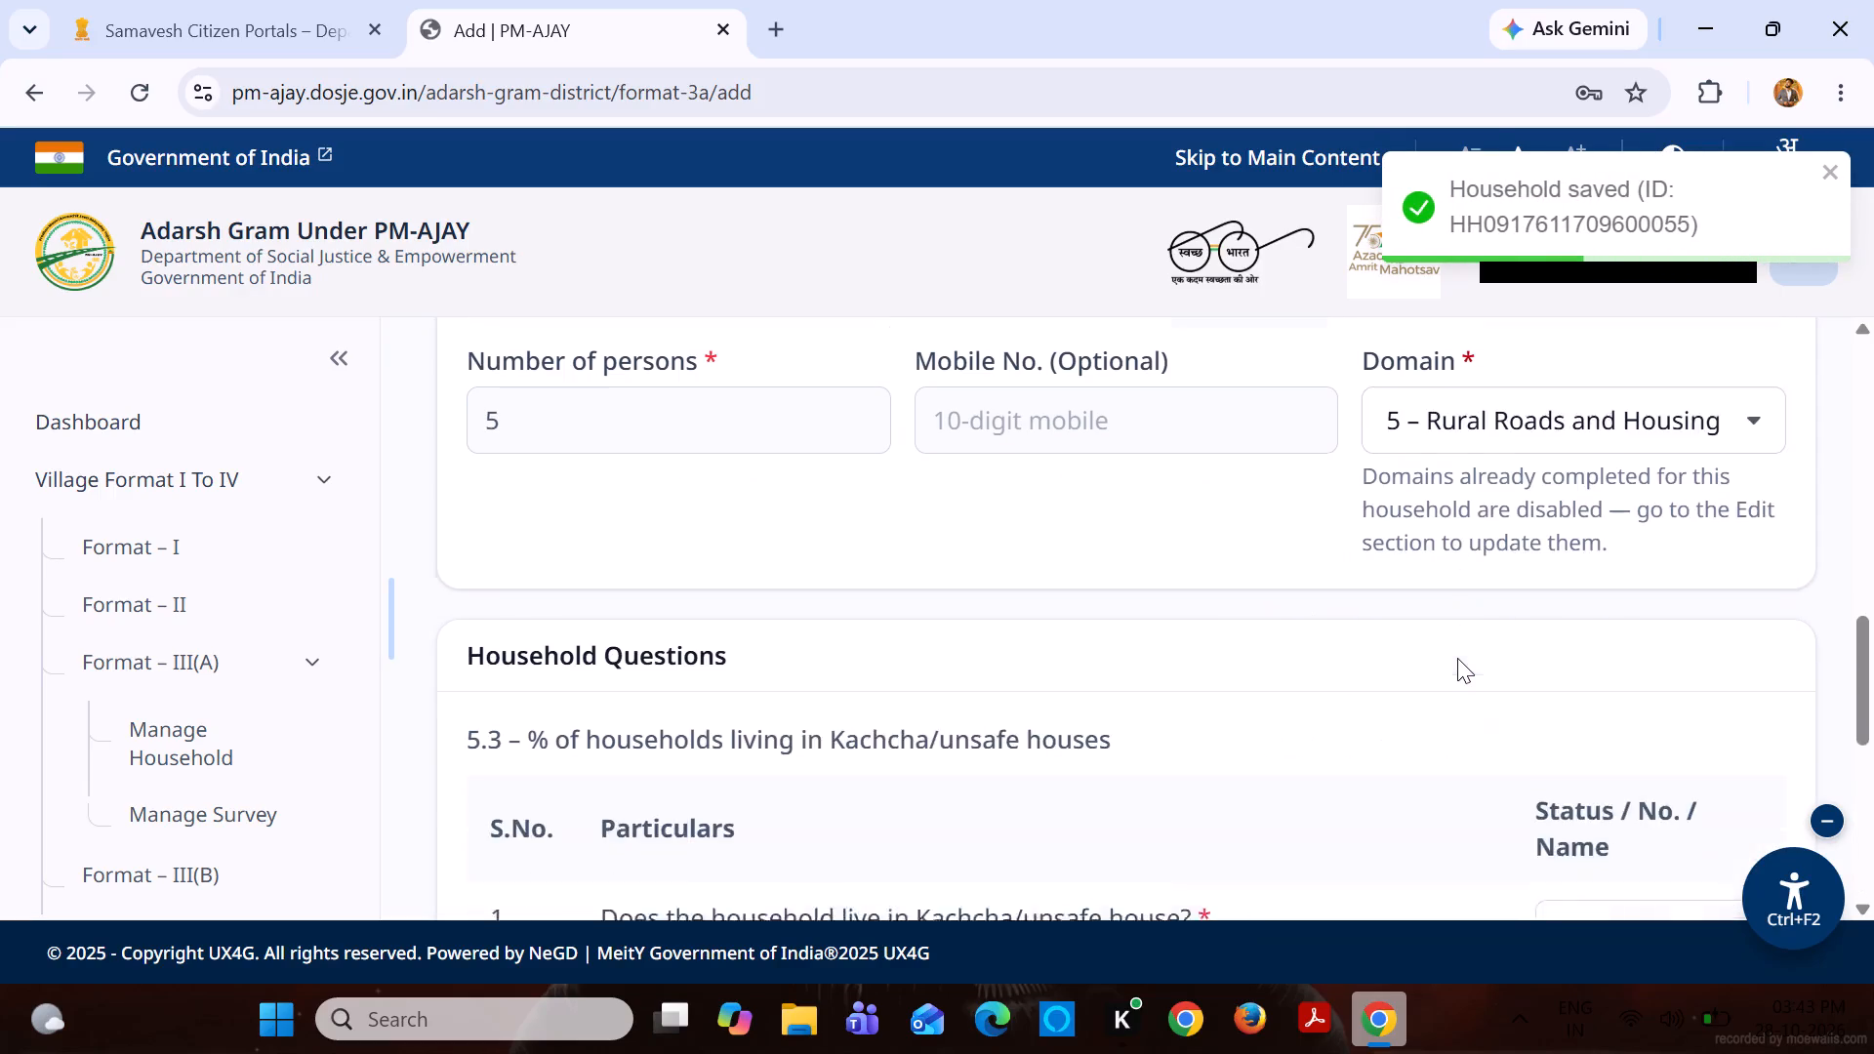
scroll(1457, 658, down, 3)
click(1660, 569)
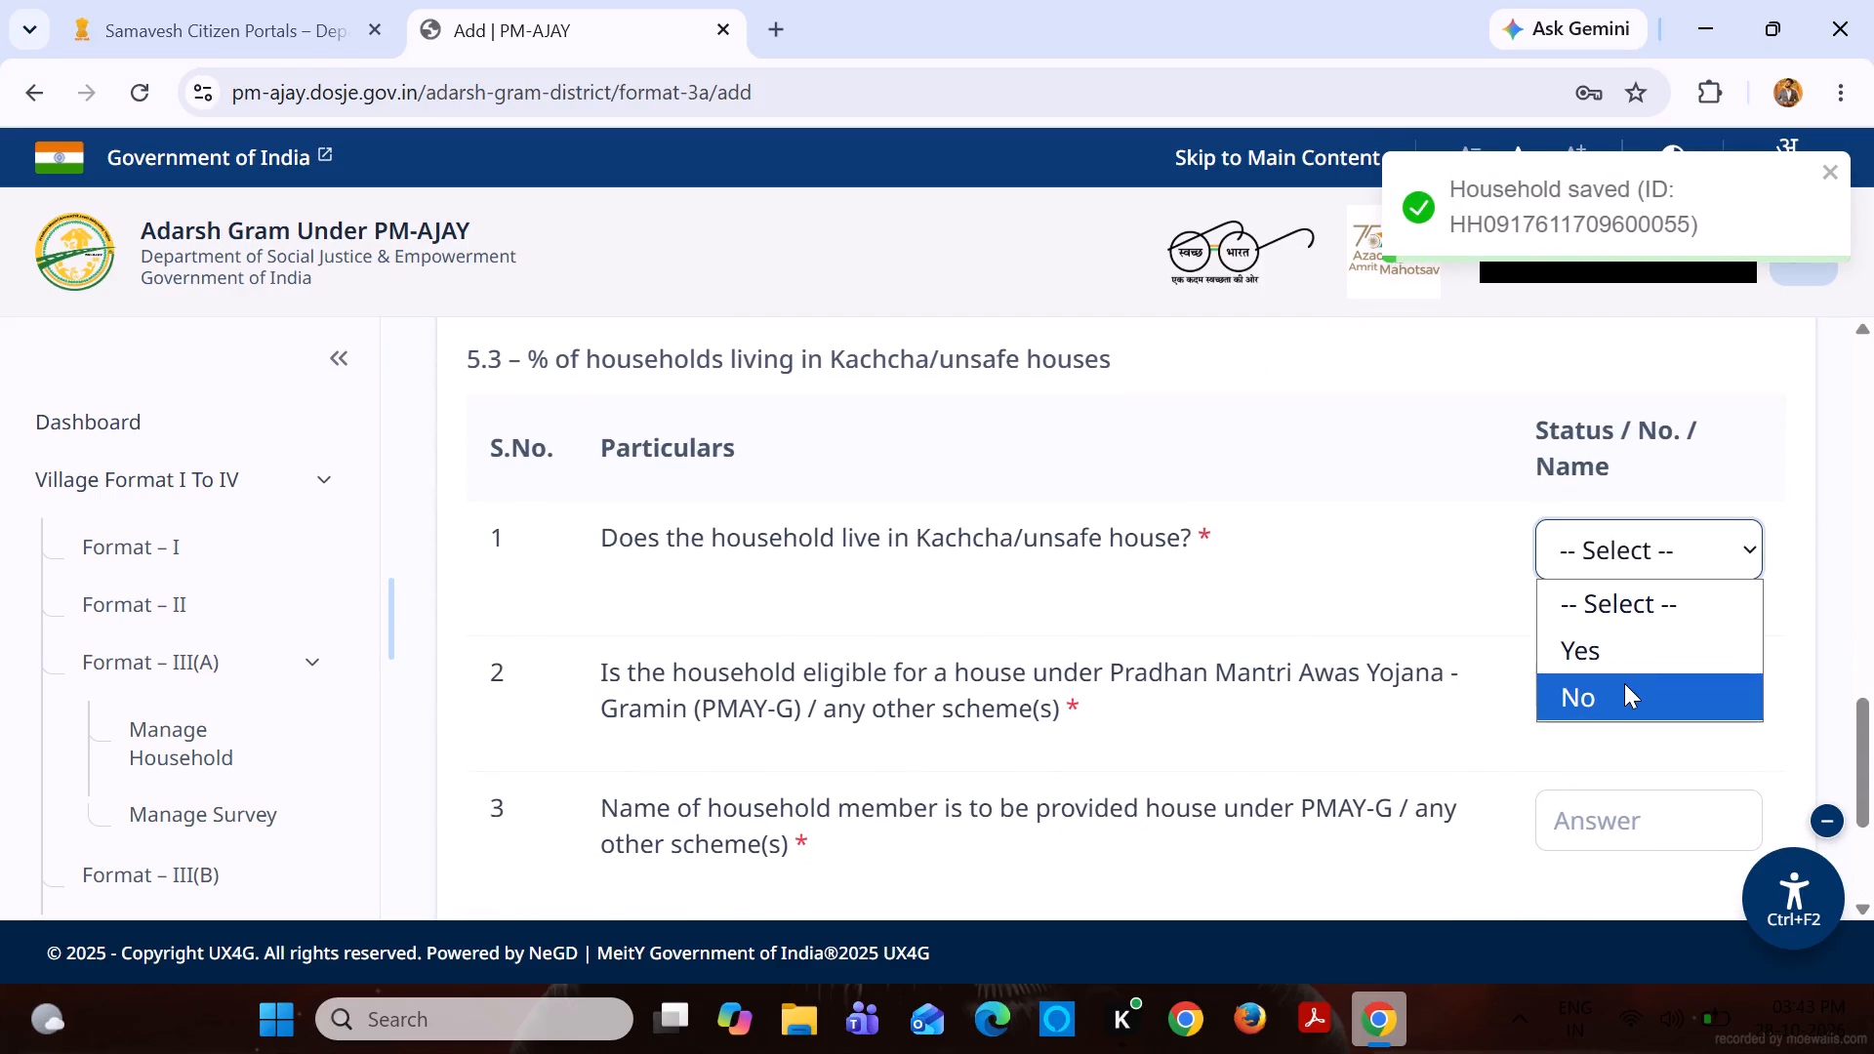
click(1624, 683)
click(1689, 718)
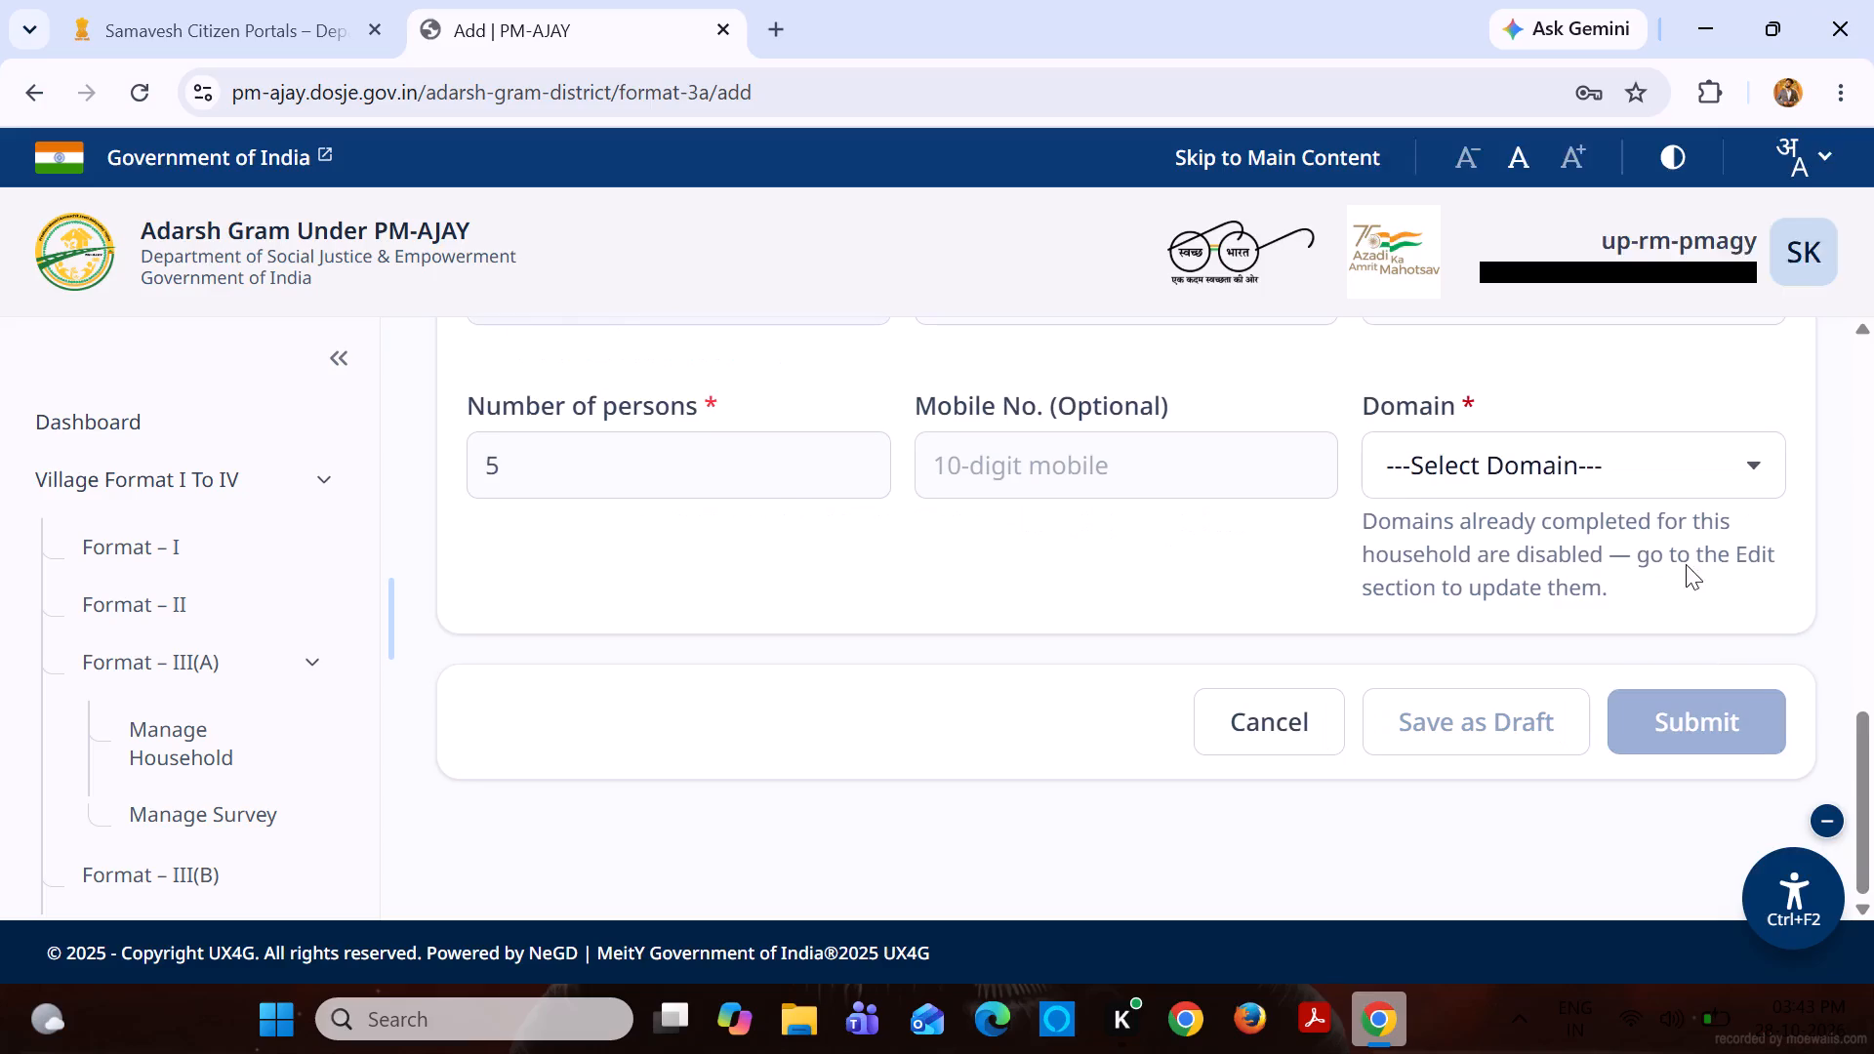
Choose the 6 – Electricity and Clean Fuel domain and answer Yes to its first household question.
click(1683, 470)
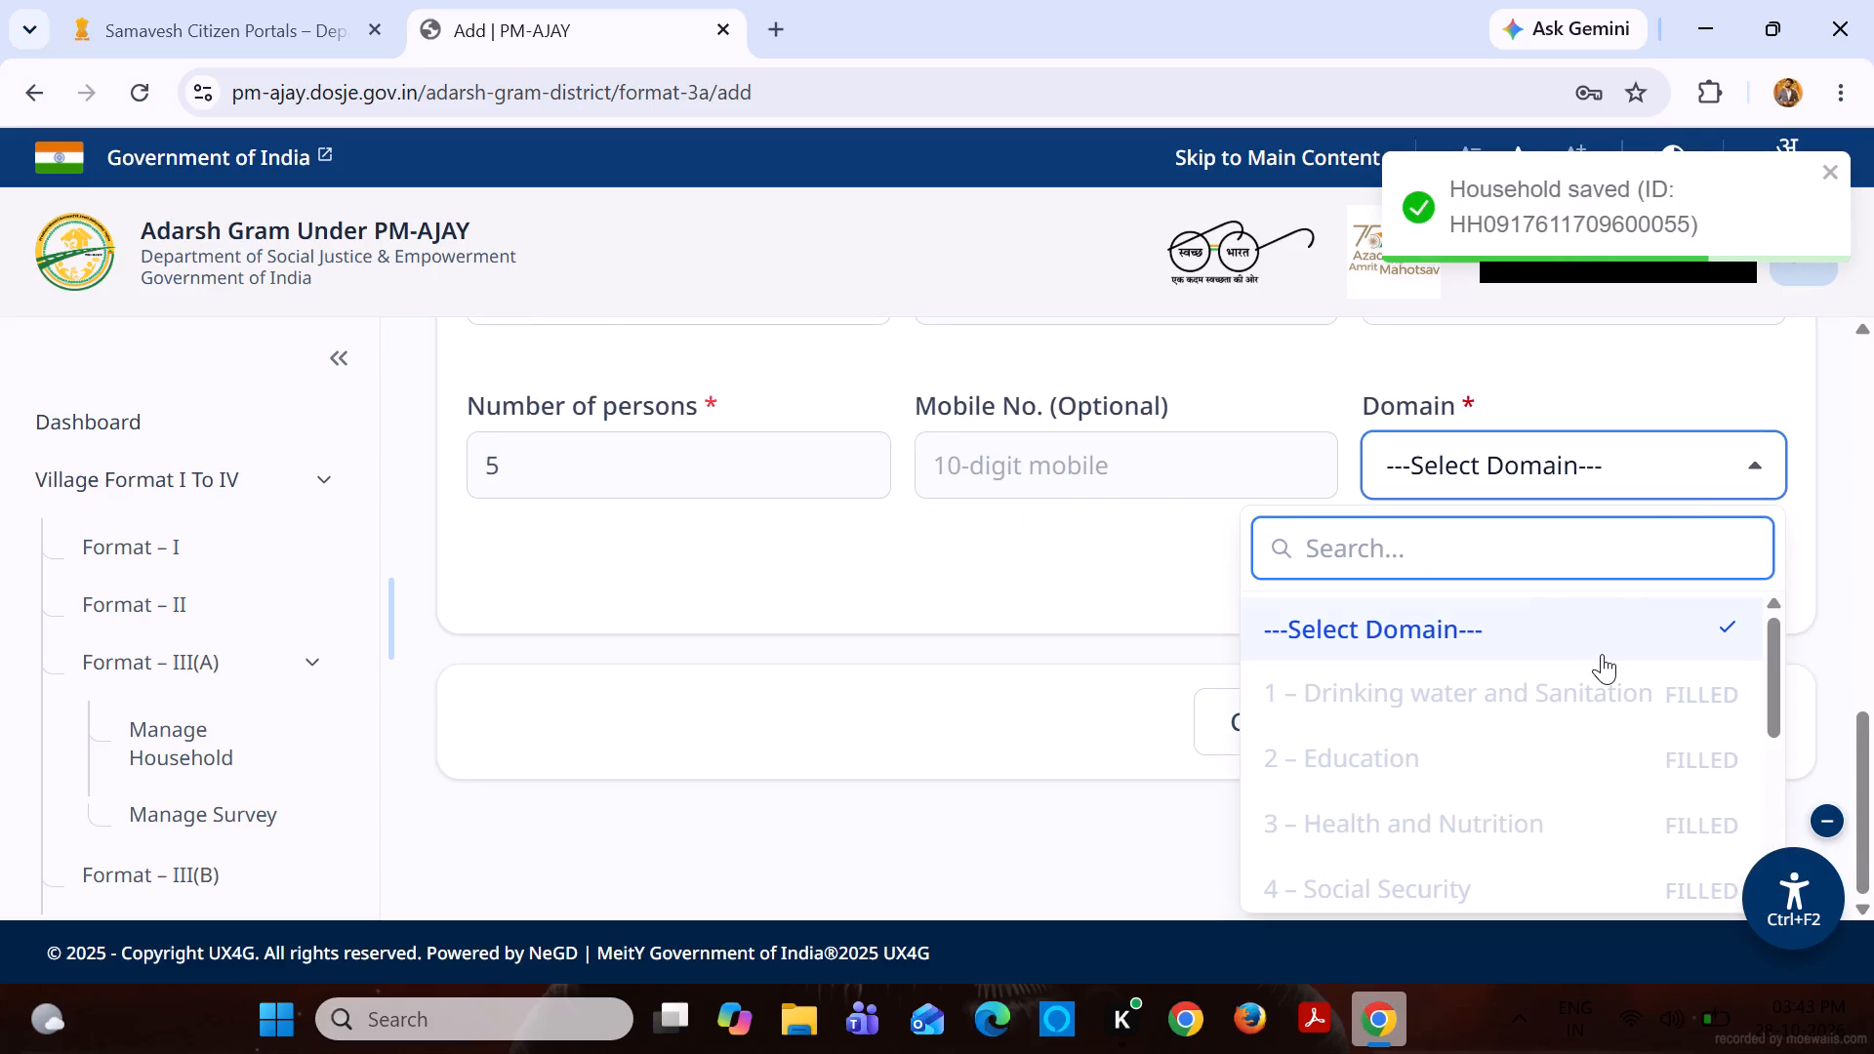
scroll(1565, 727, down, 1)
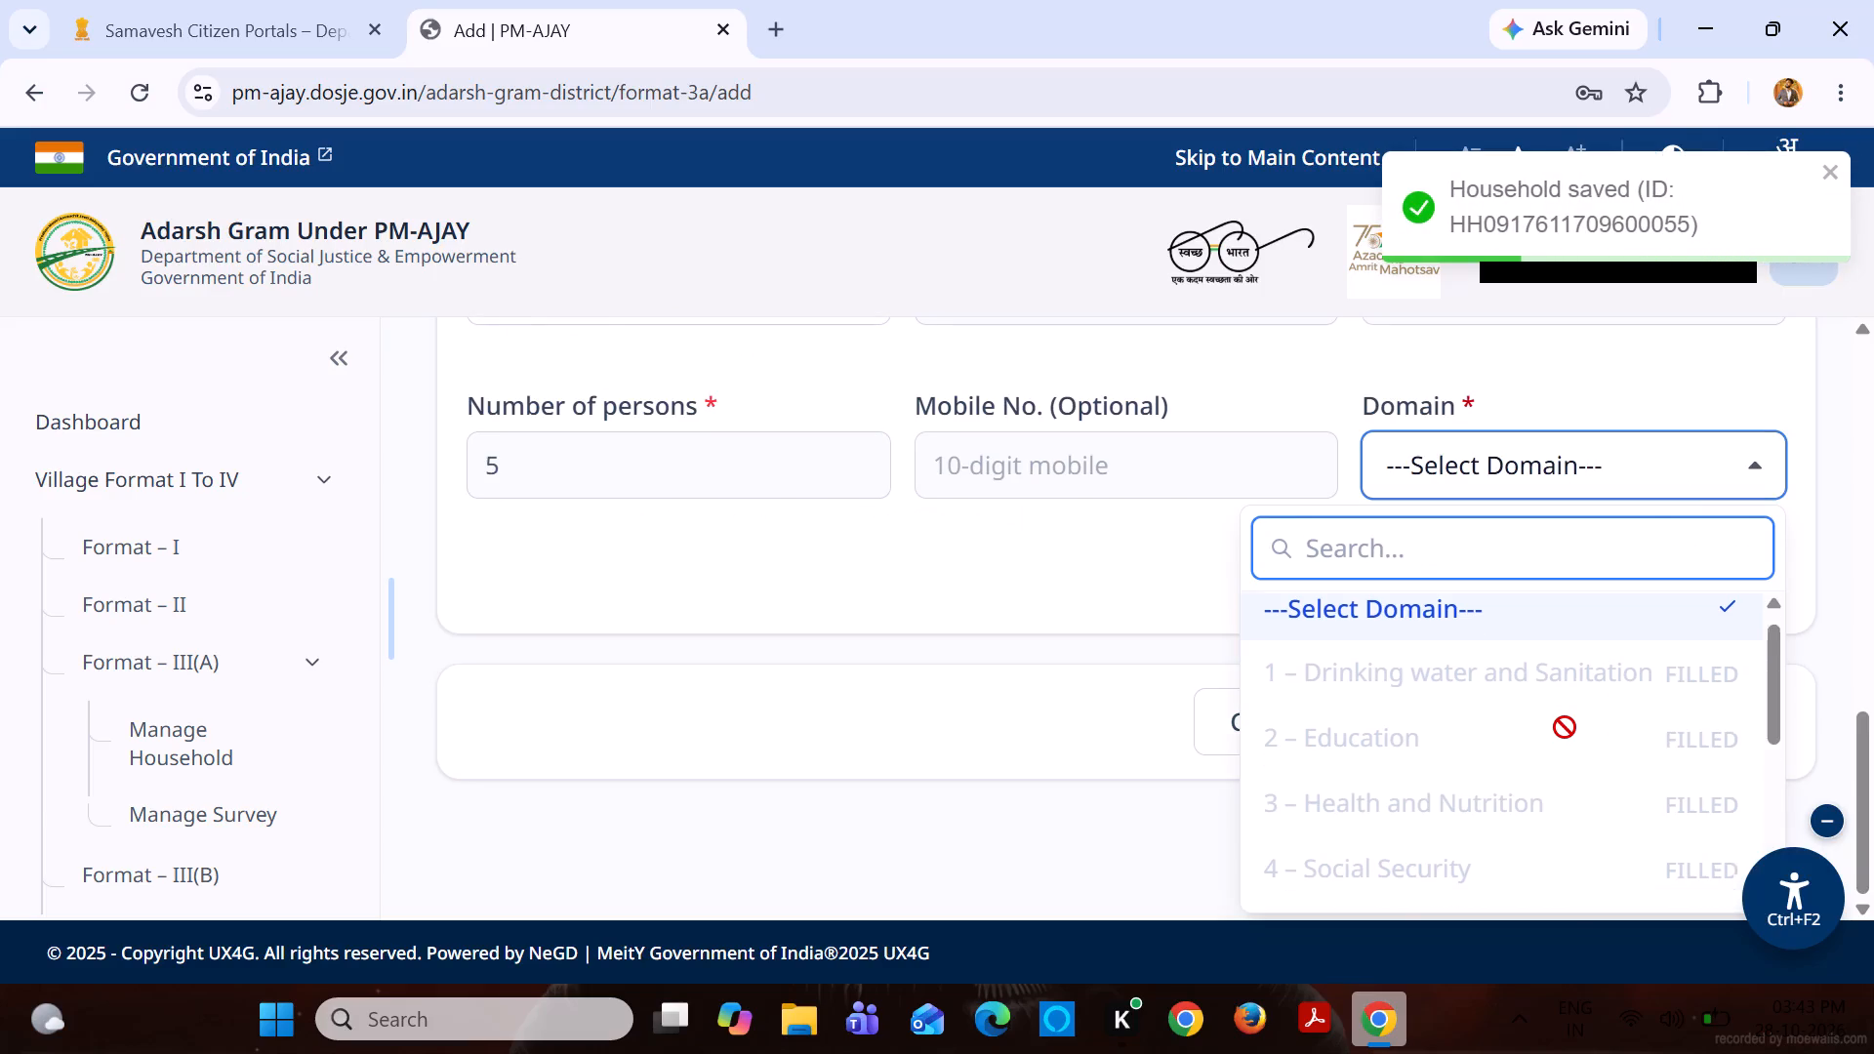
scroll(1565, 727, down, 2)
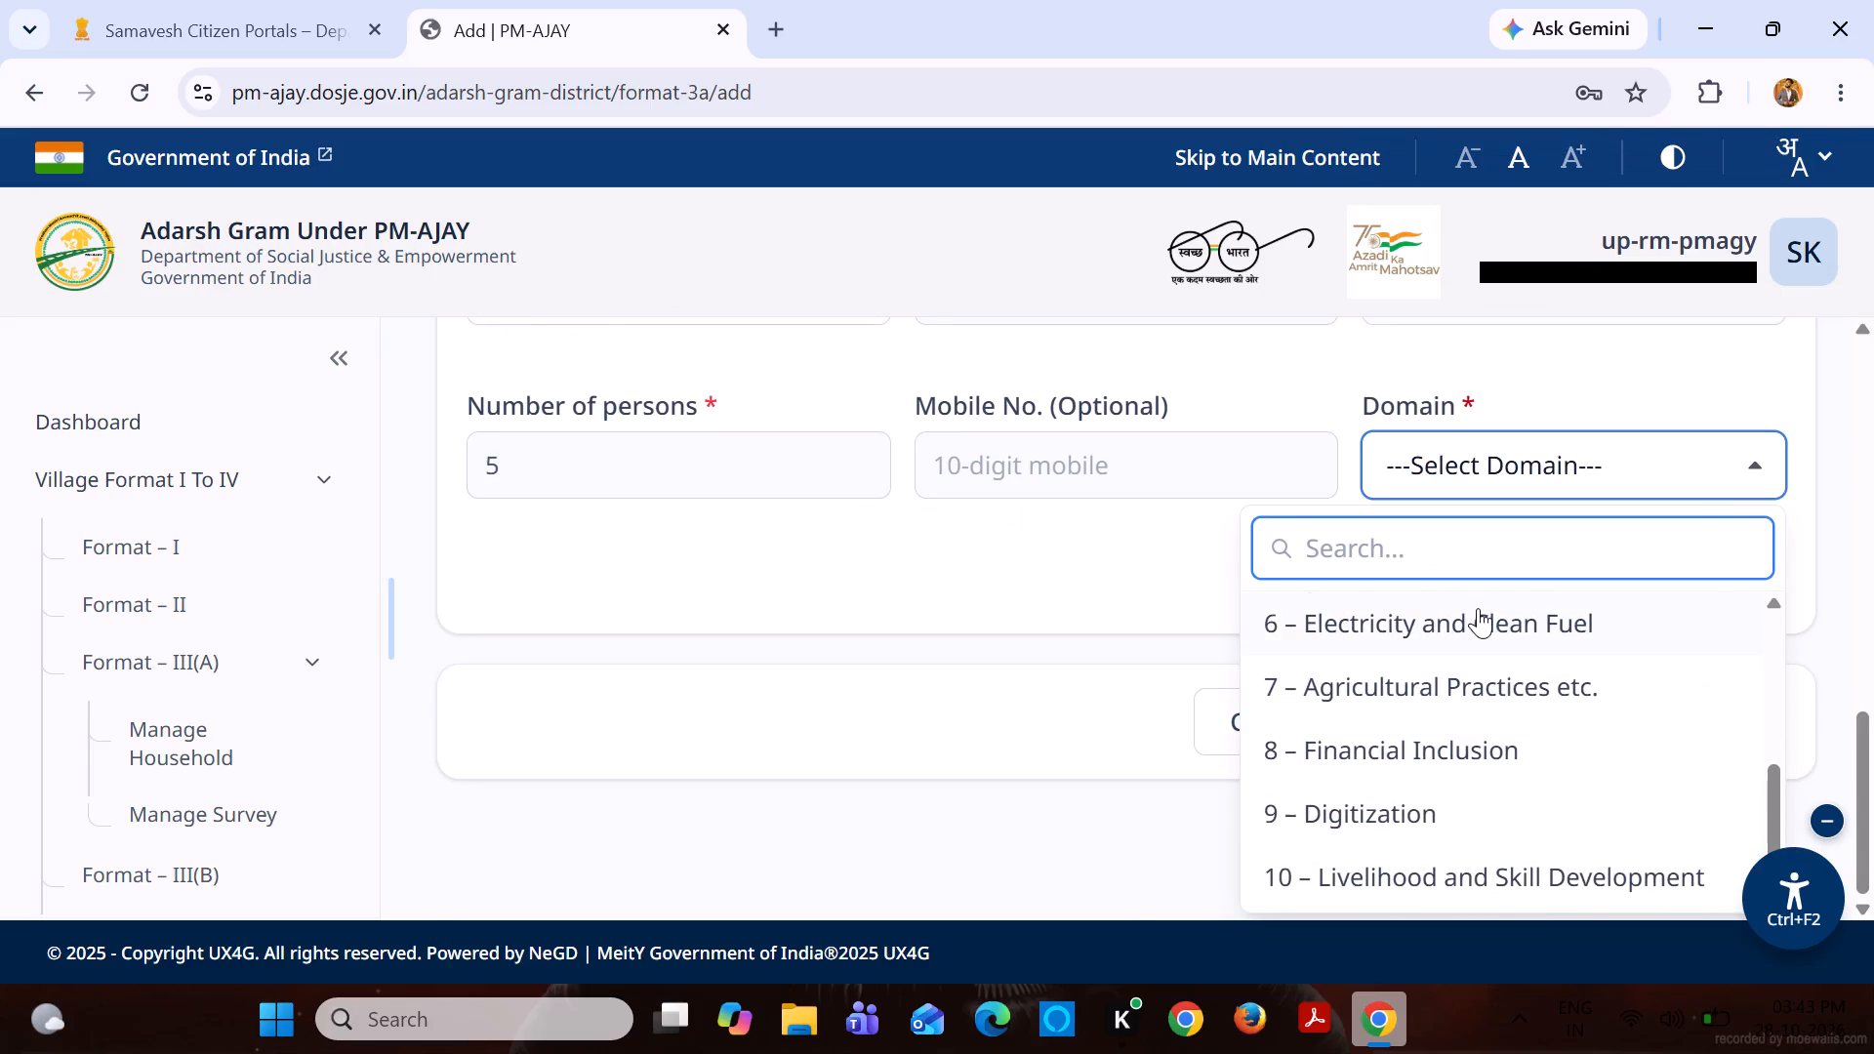
click(1478, 608)
scroll(1480, 681, down, 2)
drag(1625, 663, 1610, 763)
click(1610, 763)
Answer Yes to electricity connection and LED bulb use (6.3) and Yes to clean fuel use (6.4), and submit the domain.
scroll(1610, 763, down, 8)
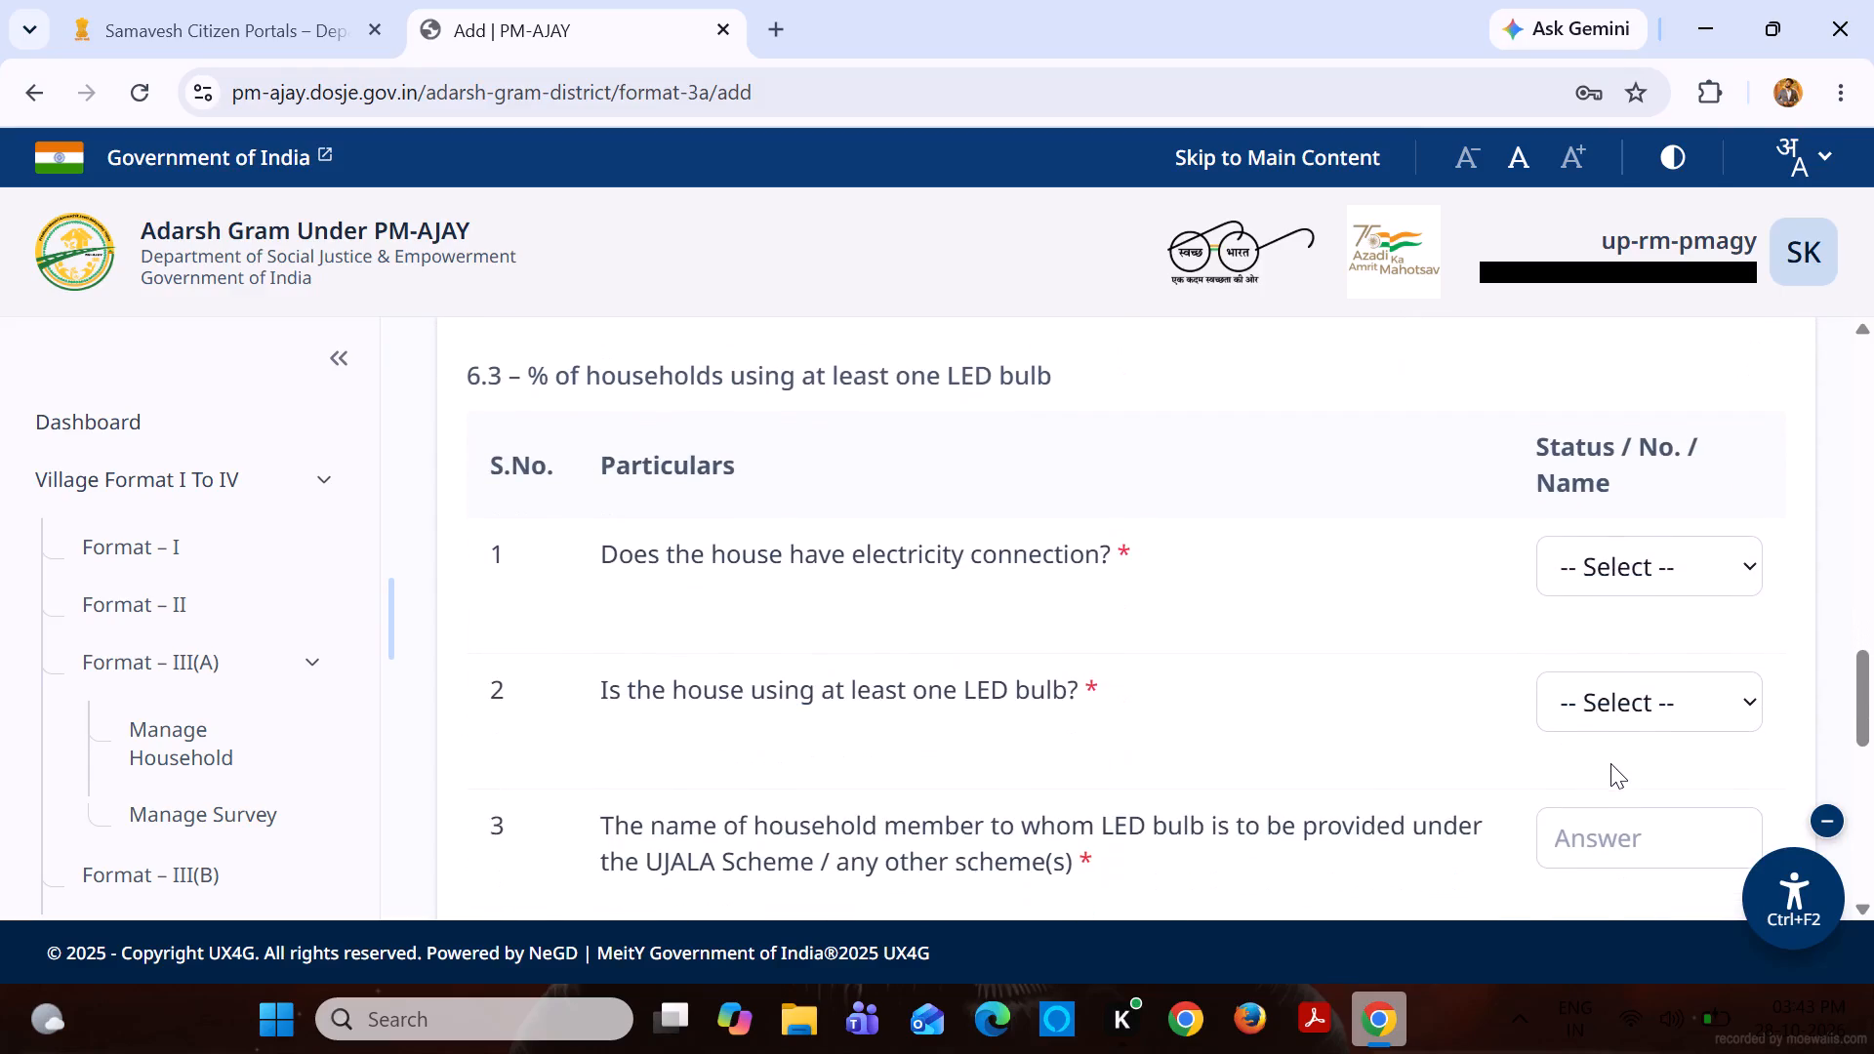
drag(1685, 578, 1600, 675)
click(1600, 675)
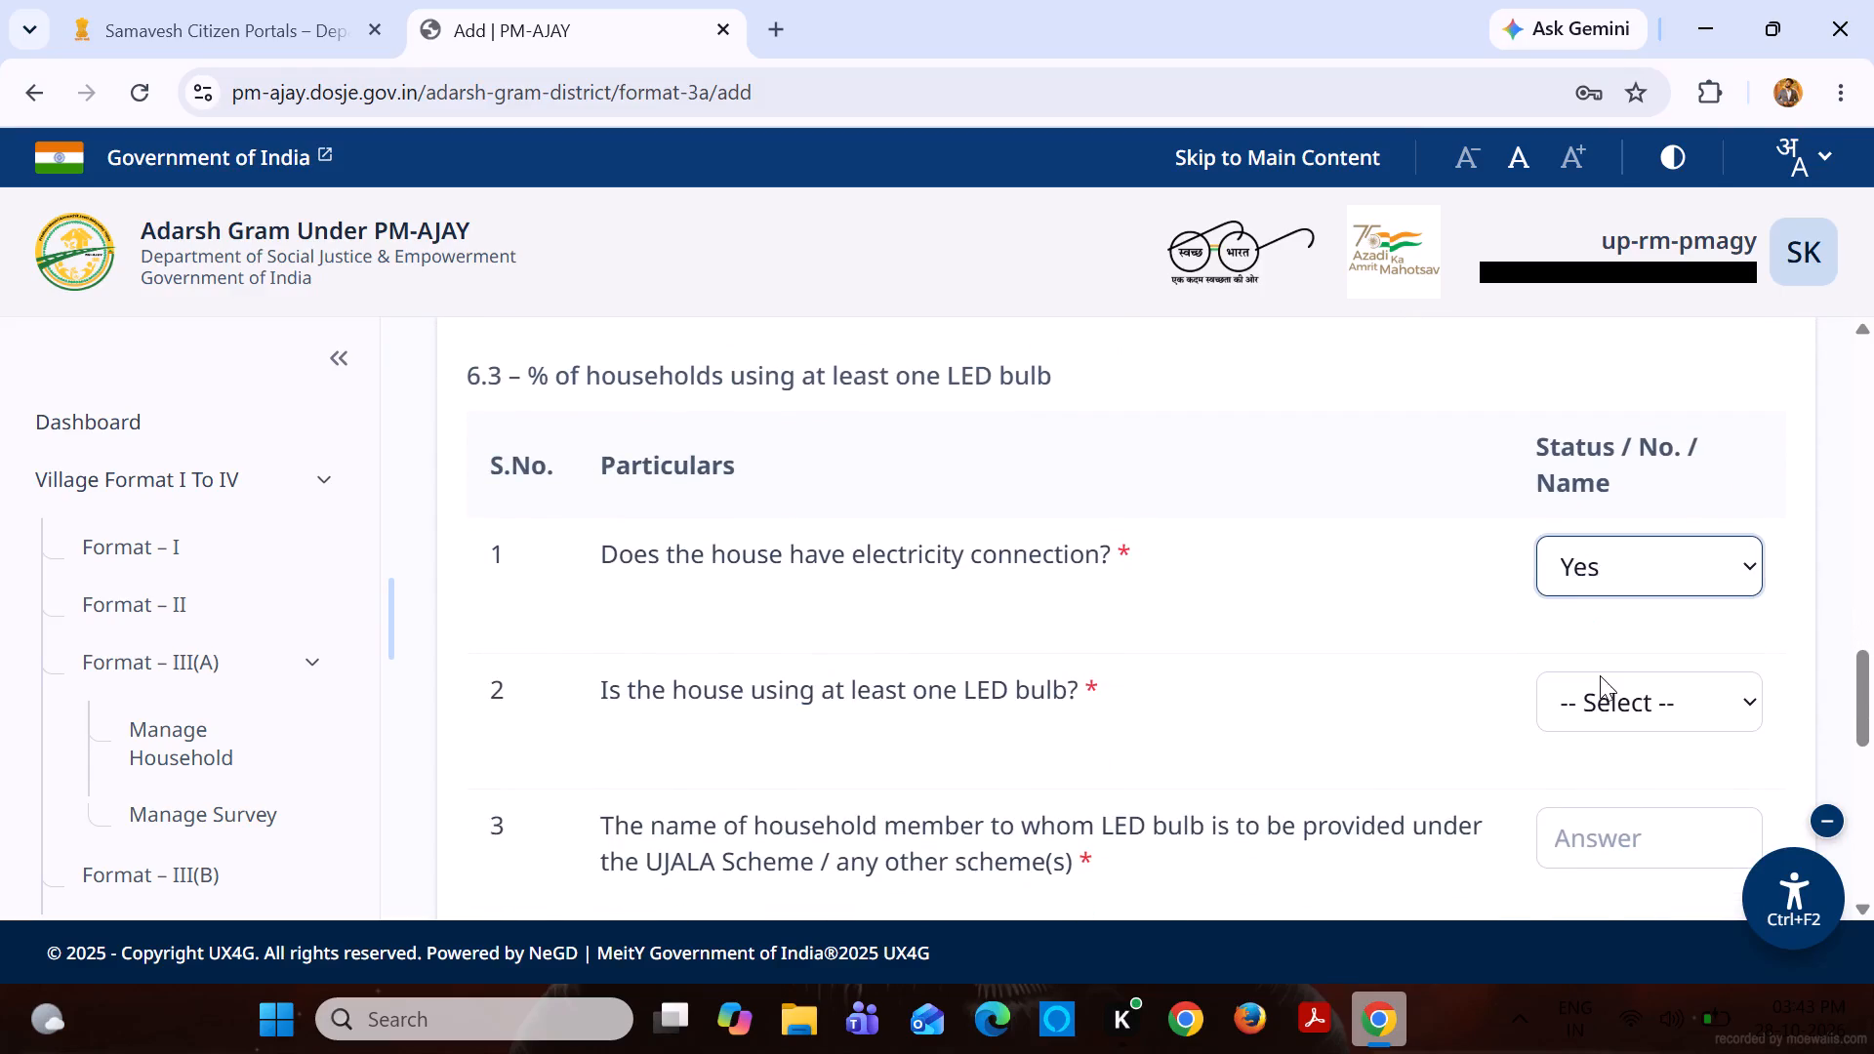
scroll(1600, 675, down, 3)
drag(1709, 347, 1600, 467)
click(1600, 467)
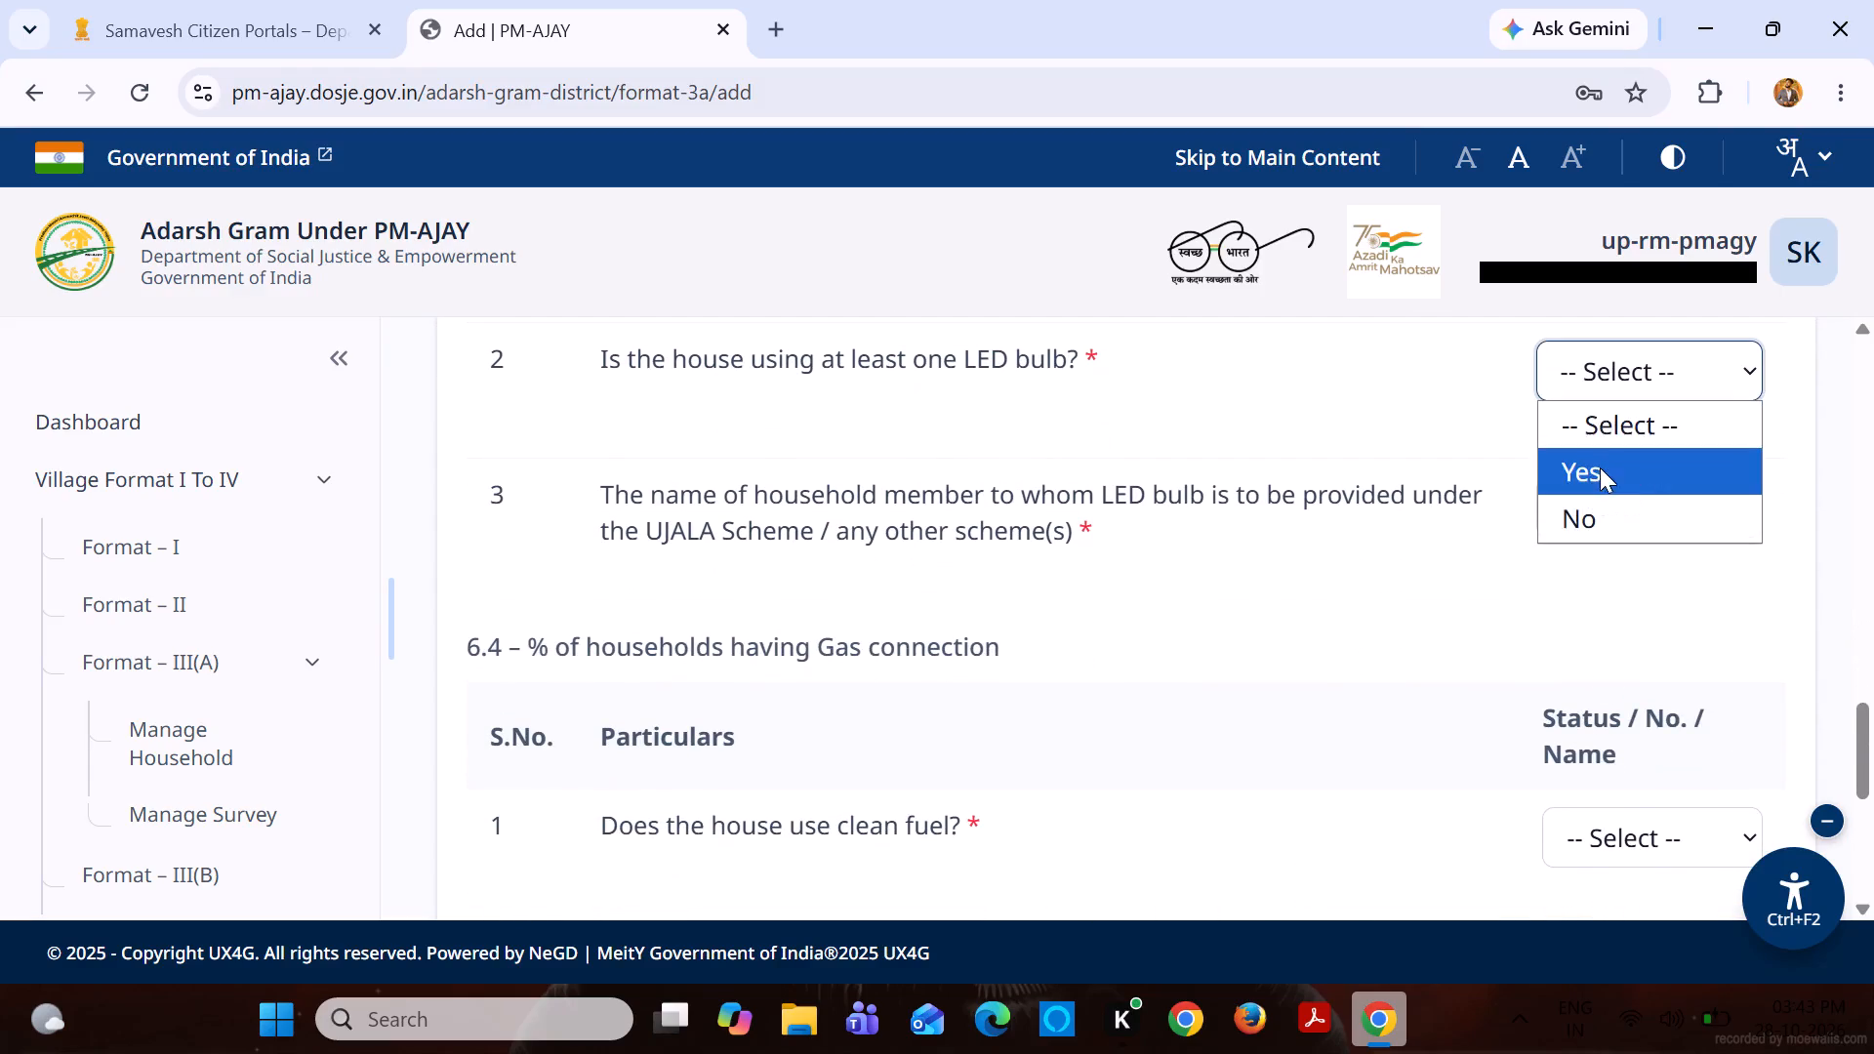
click(1652, 712)
click(1613, 792)
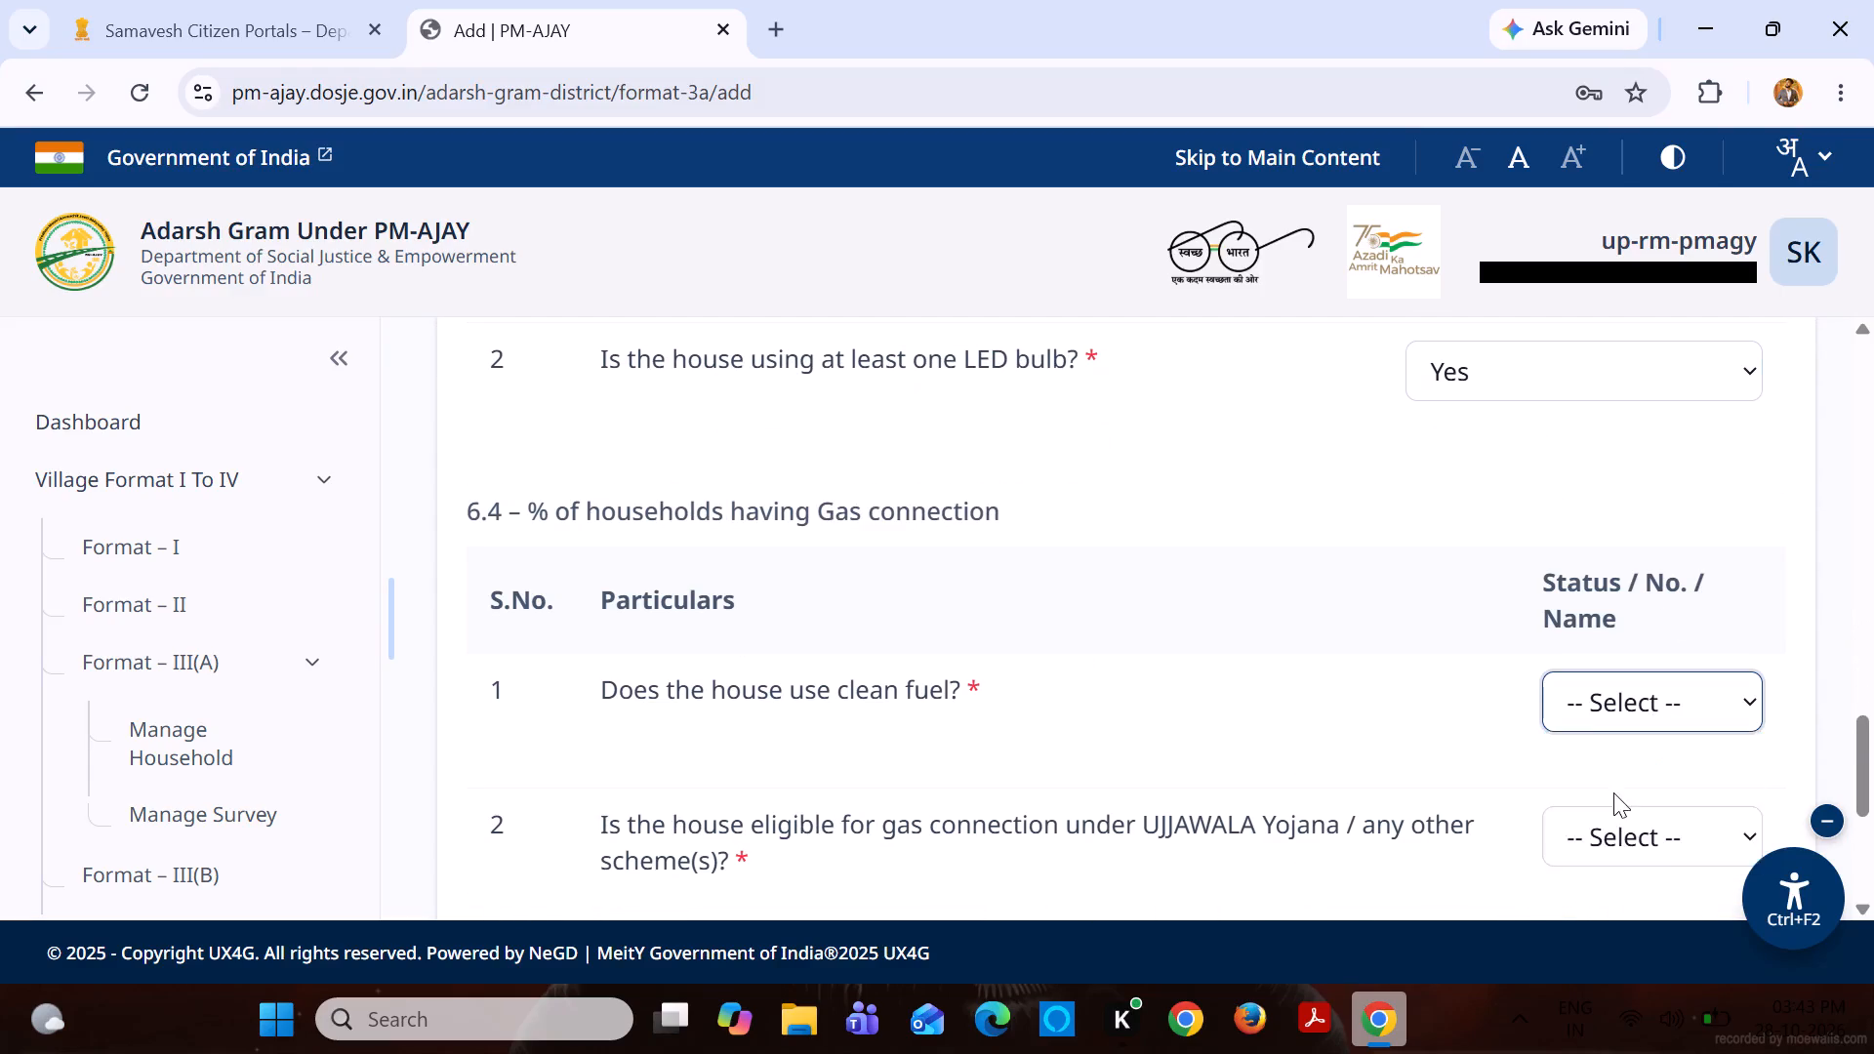
scroll(1615, 770, down, 4)
click(1691, 733)
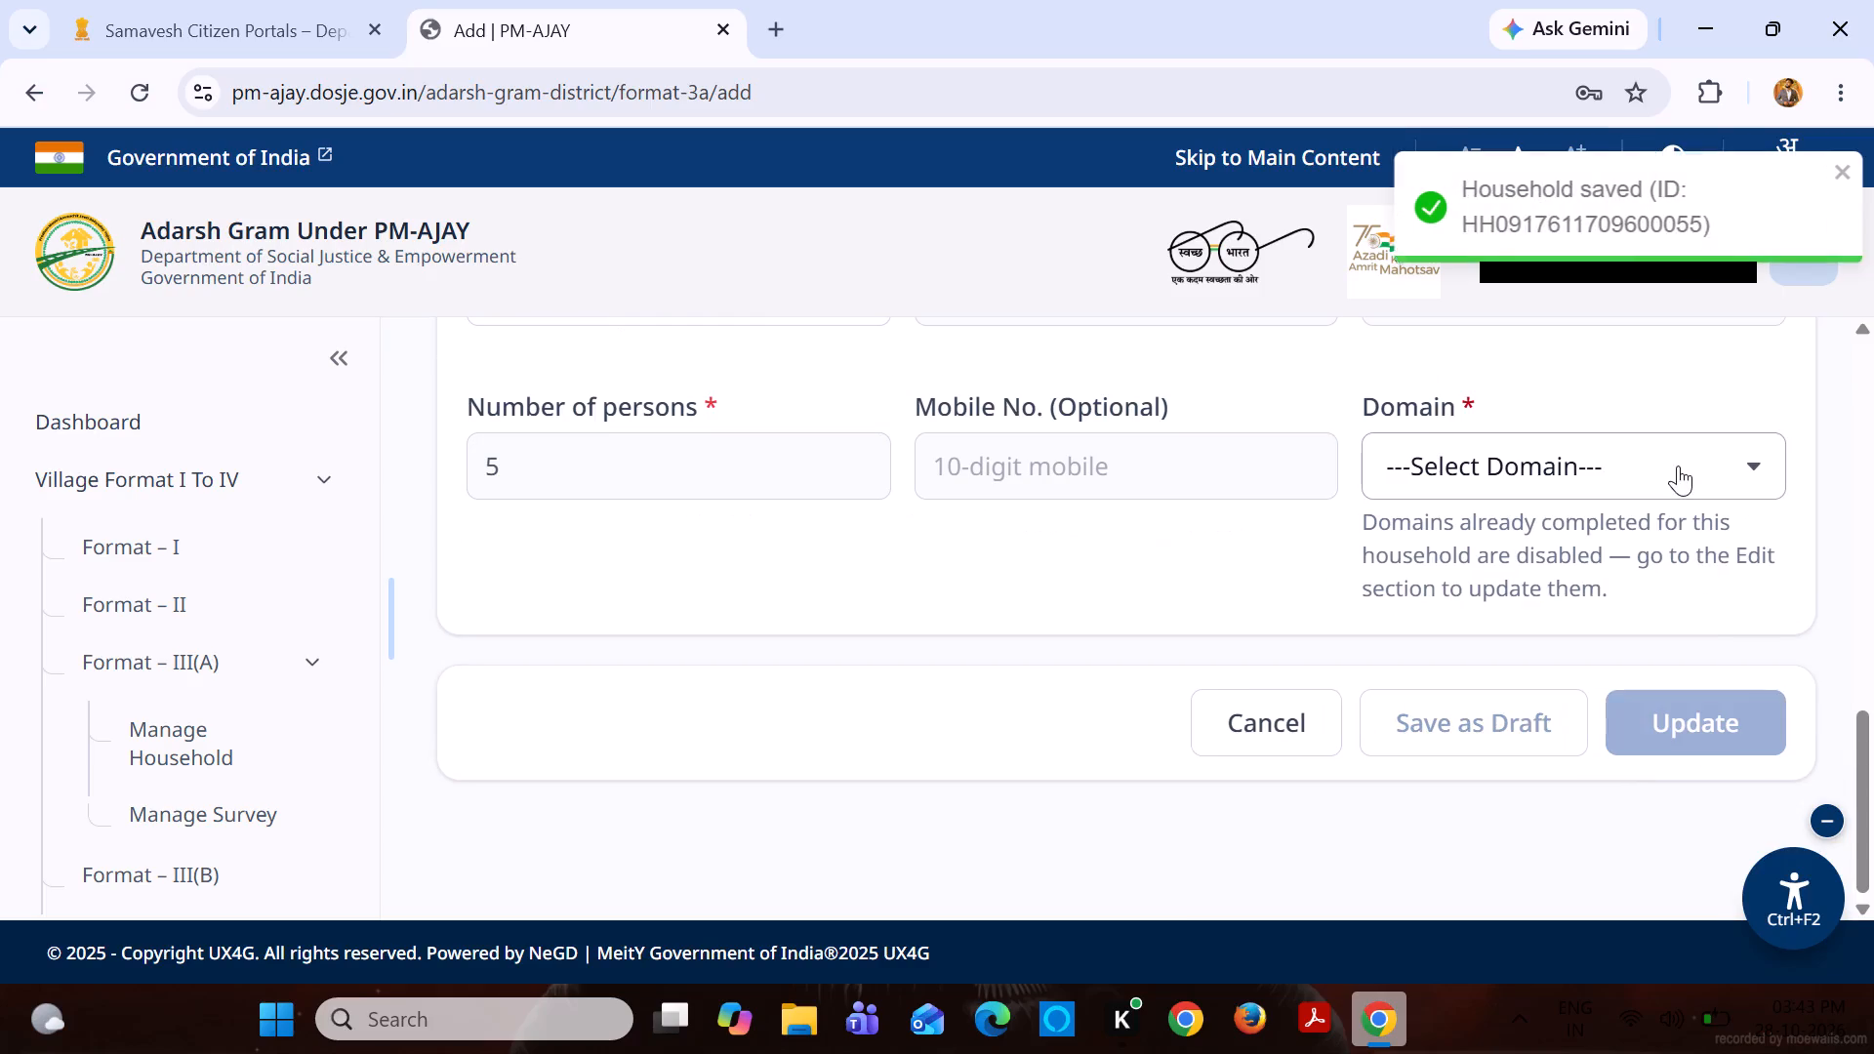
Choose the 7 – Agricultural Practices etc. domain, answer No to the household being involved in farming, and submit it.
click(1678, 466)
scroll(1576, 666, down, 2)
click(1435, 740)
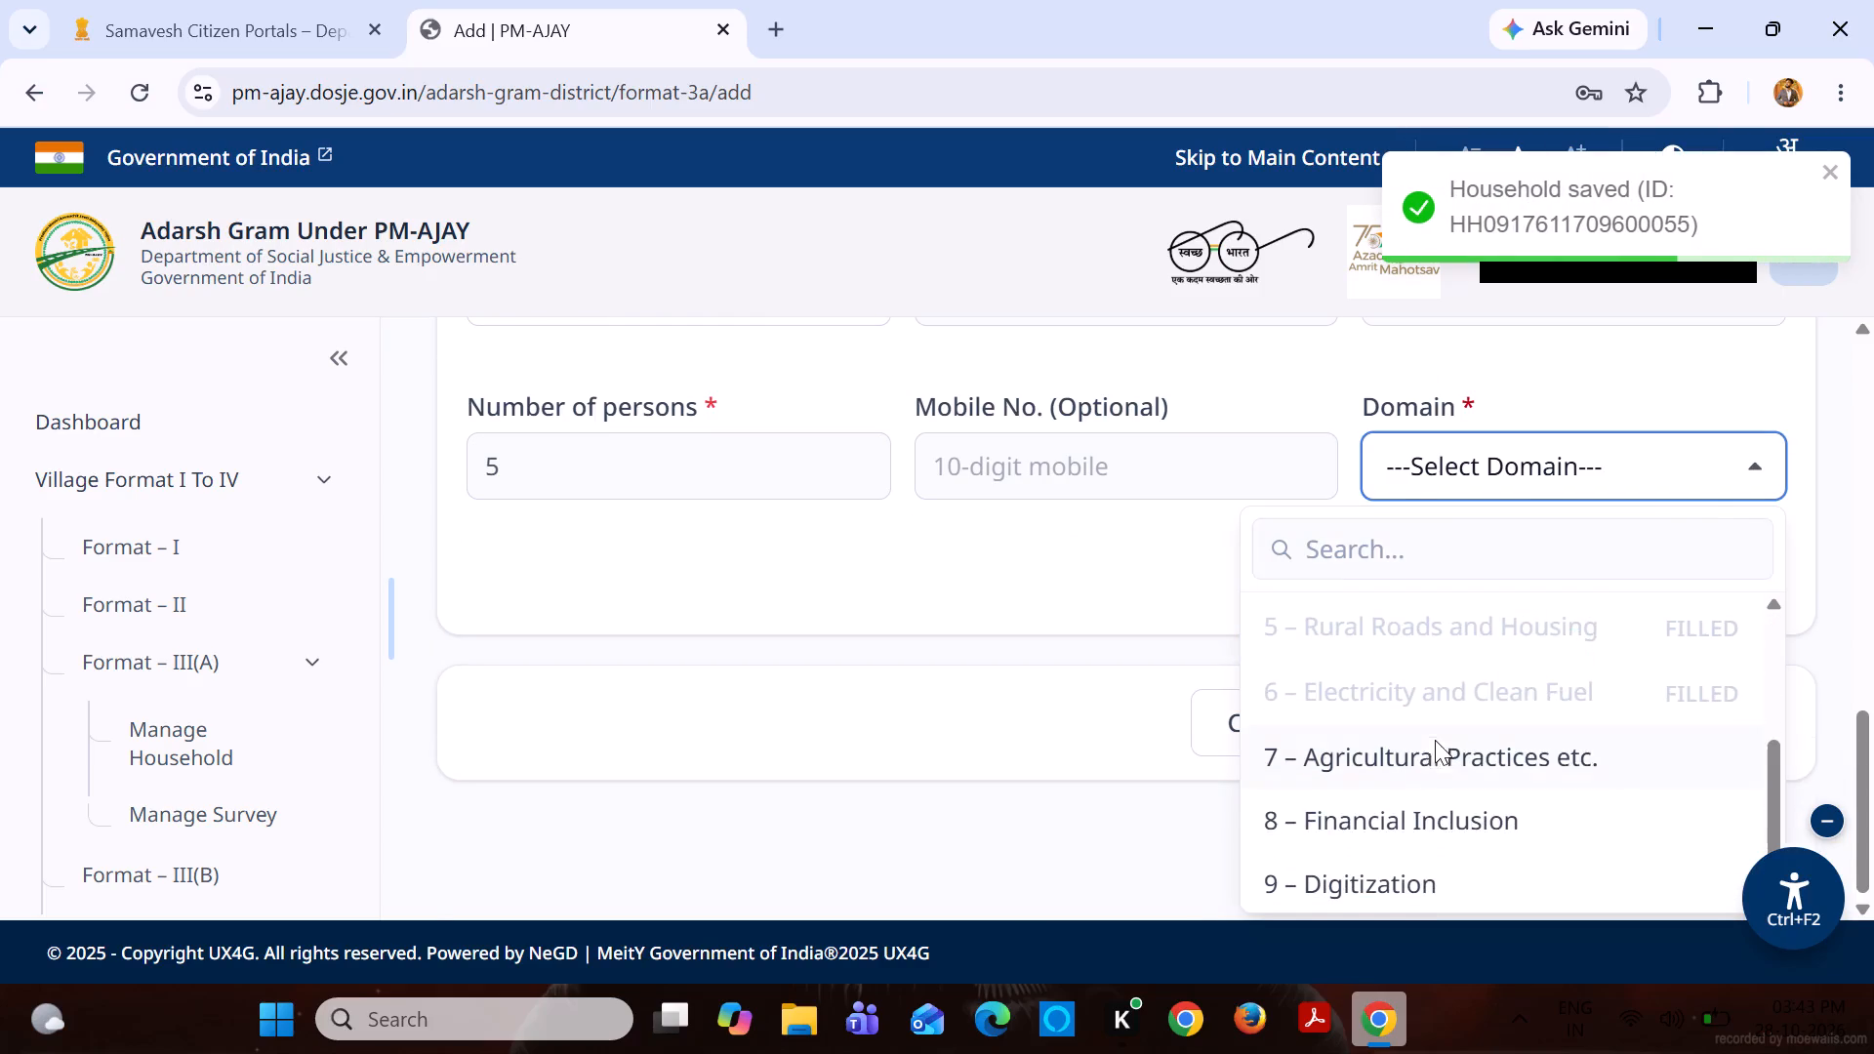
scroll(1435, 740, down, 4)
click(1624, 365)
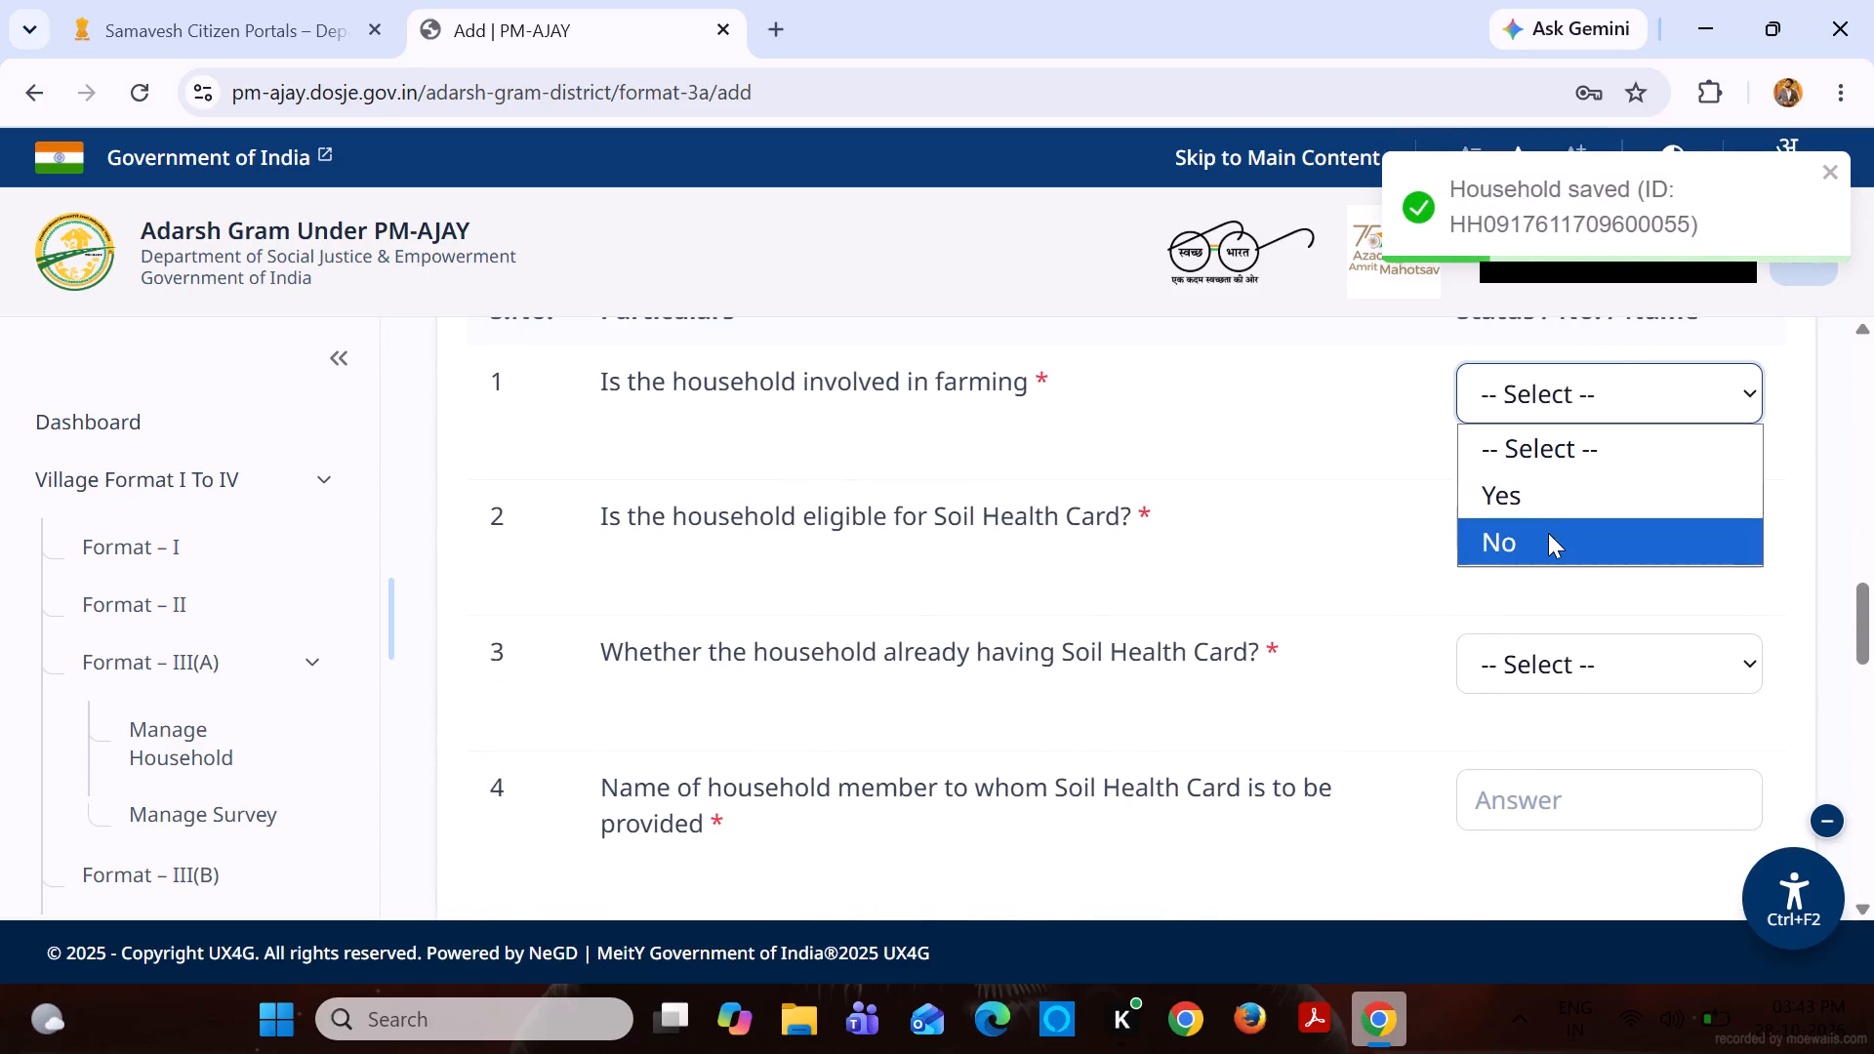
click(1548, 533)
scroll(1561, 541, down, 8)
click(1688, 716)
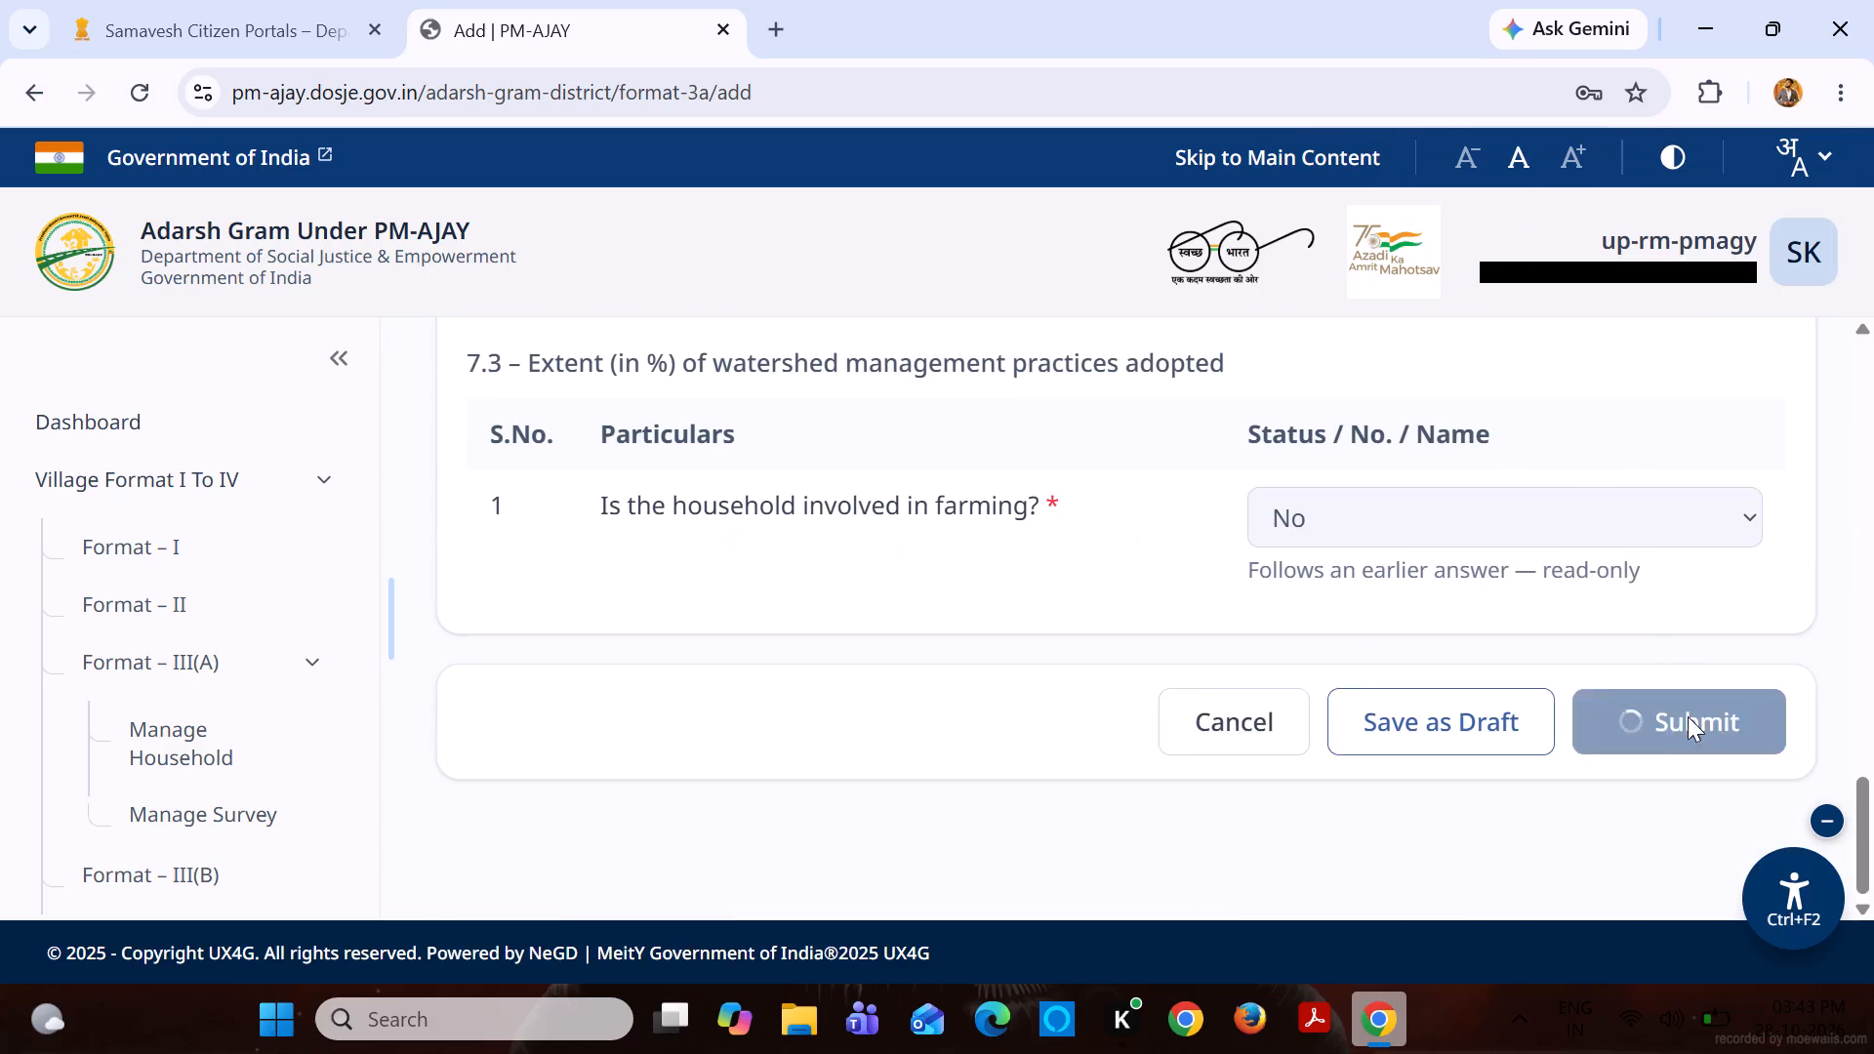
Choose the 8 – Financial Inclusion domain and enter 4 persons above 5 years with 4 already having Aadhaar (8.1).
click(1624, 460)
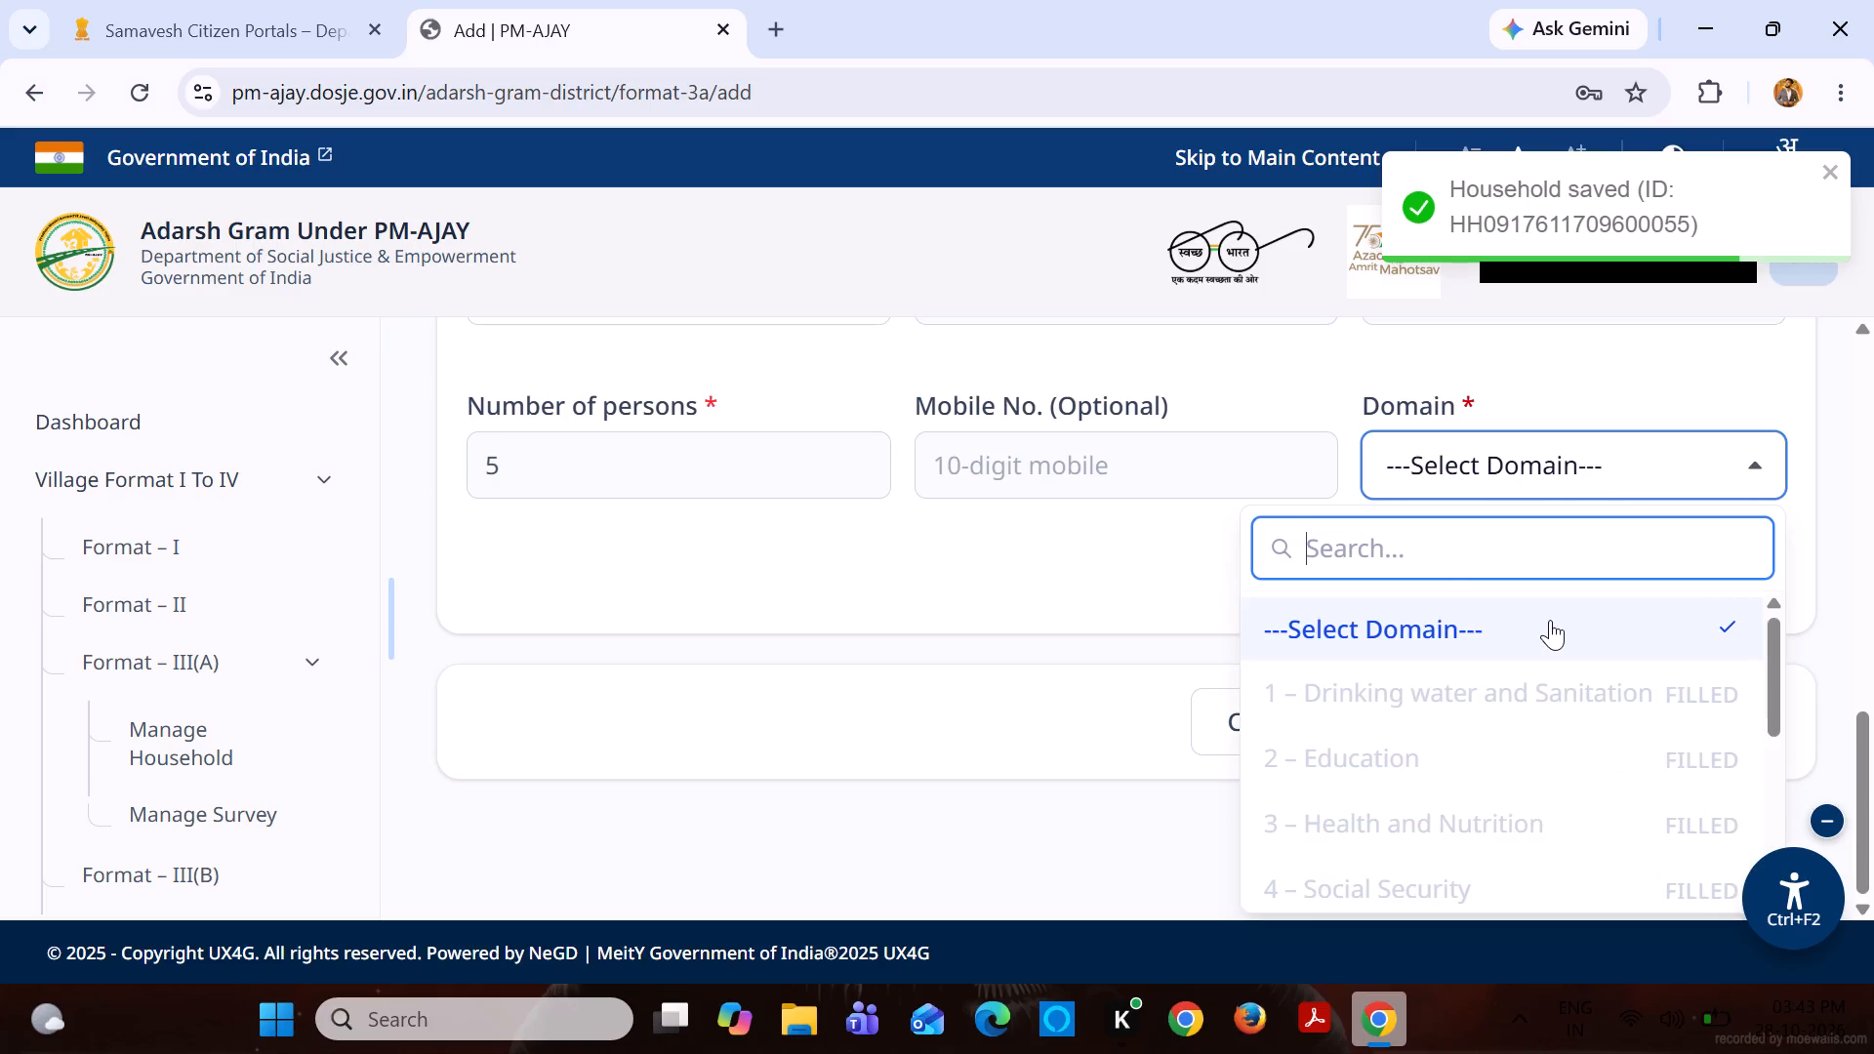
scroll(1550, 620, down, 7)
click(1428, 749)
scroll(1428, 749, down, 4)
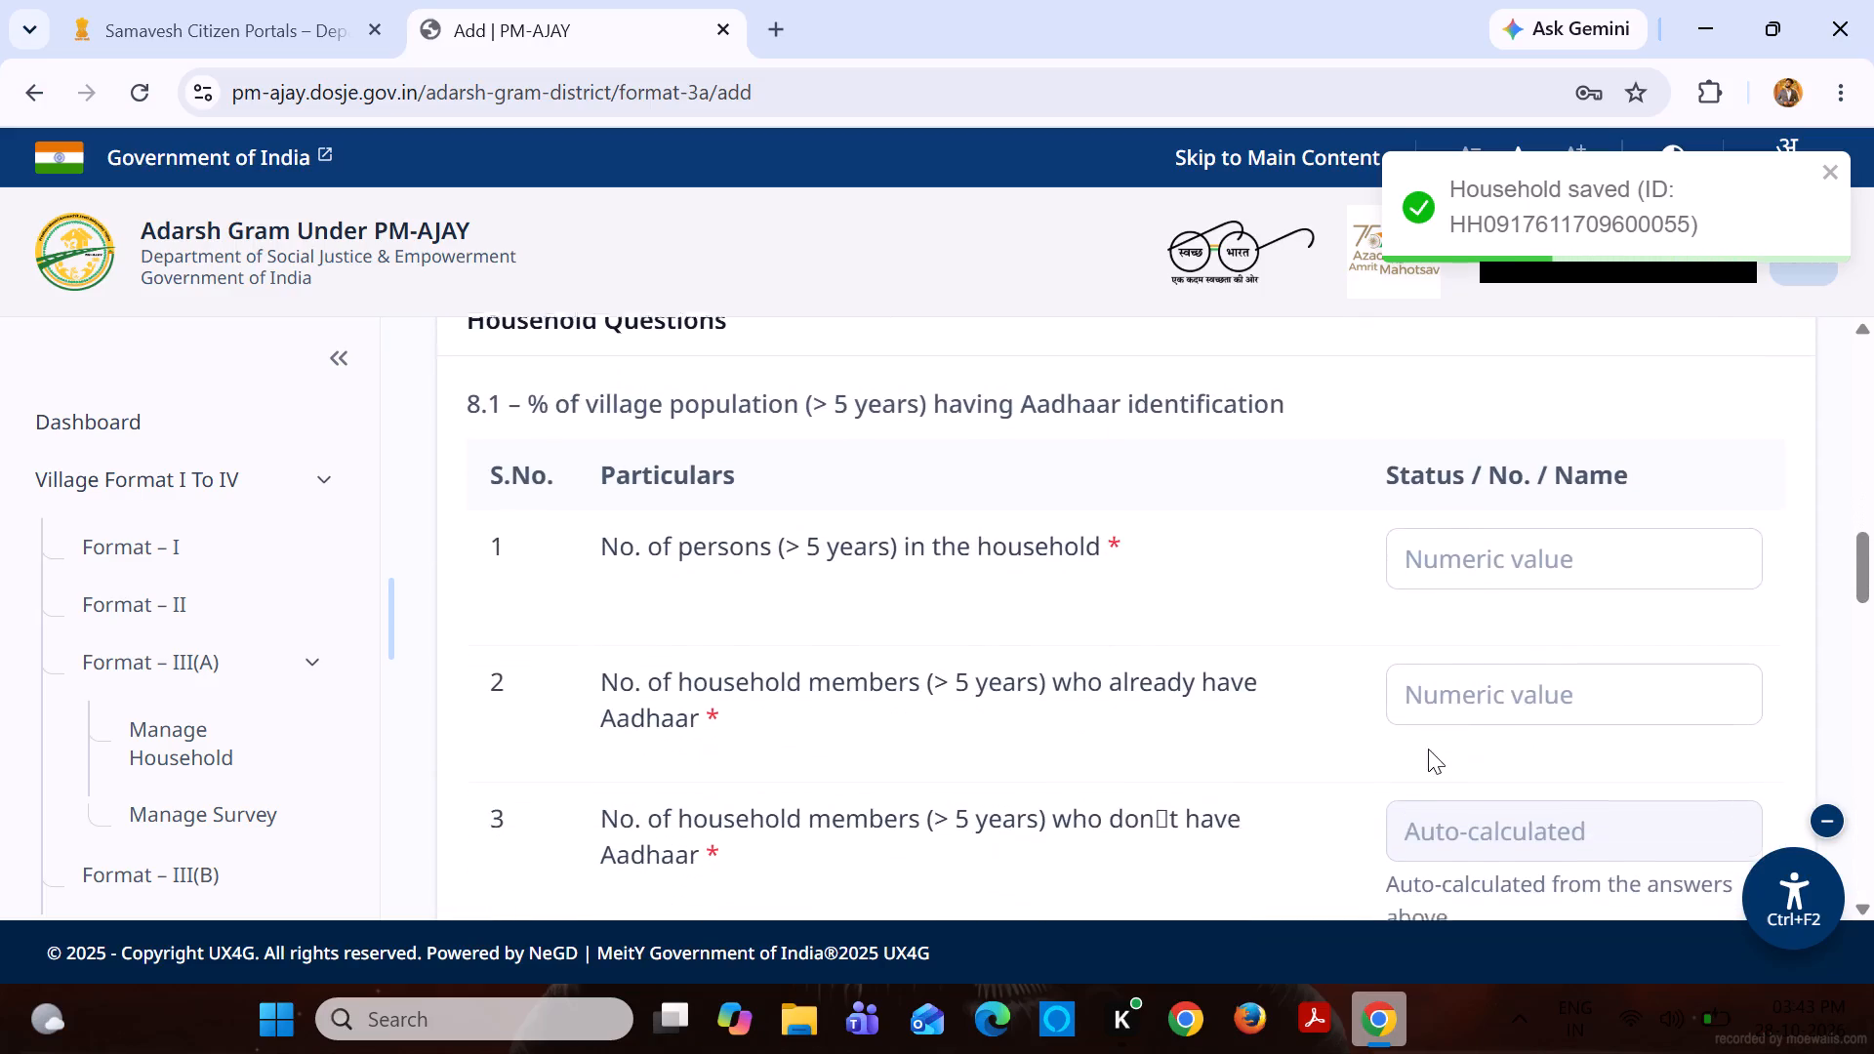
click(1479, 545)
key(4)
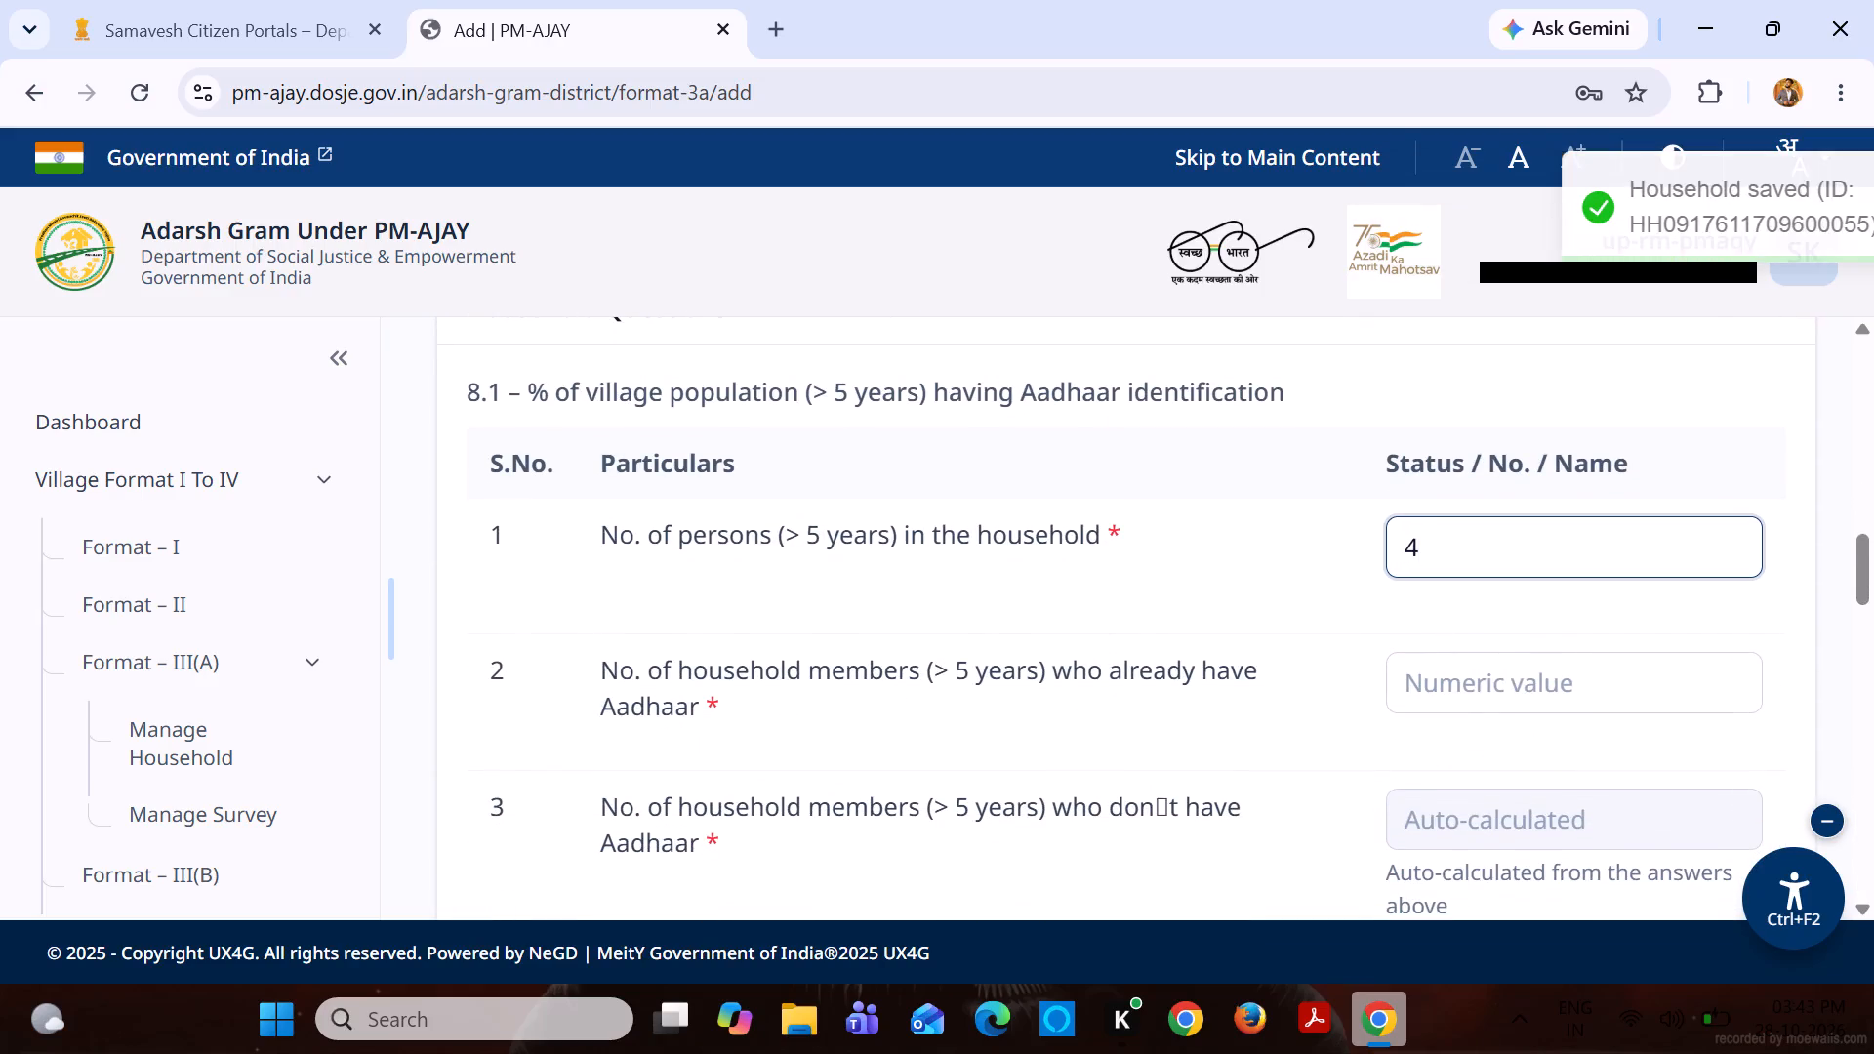
click(1485, 696)
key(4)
Enter 2 members above 18 years eligible for a Bank/Post Office account and 2 who have one (8.2).
scroll(1485, 696, down, 6)
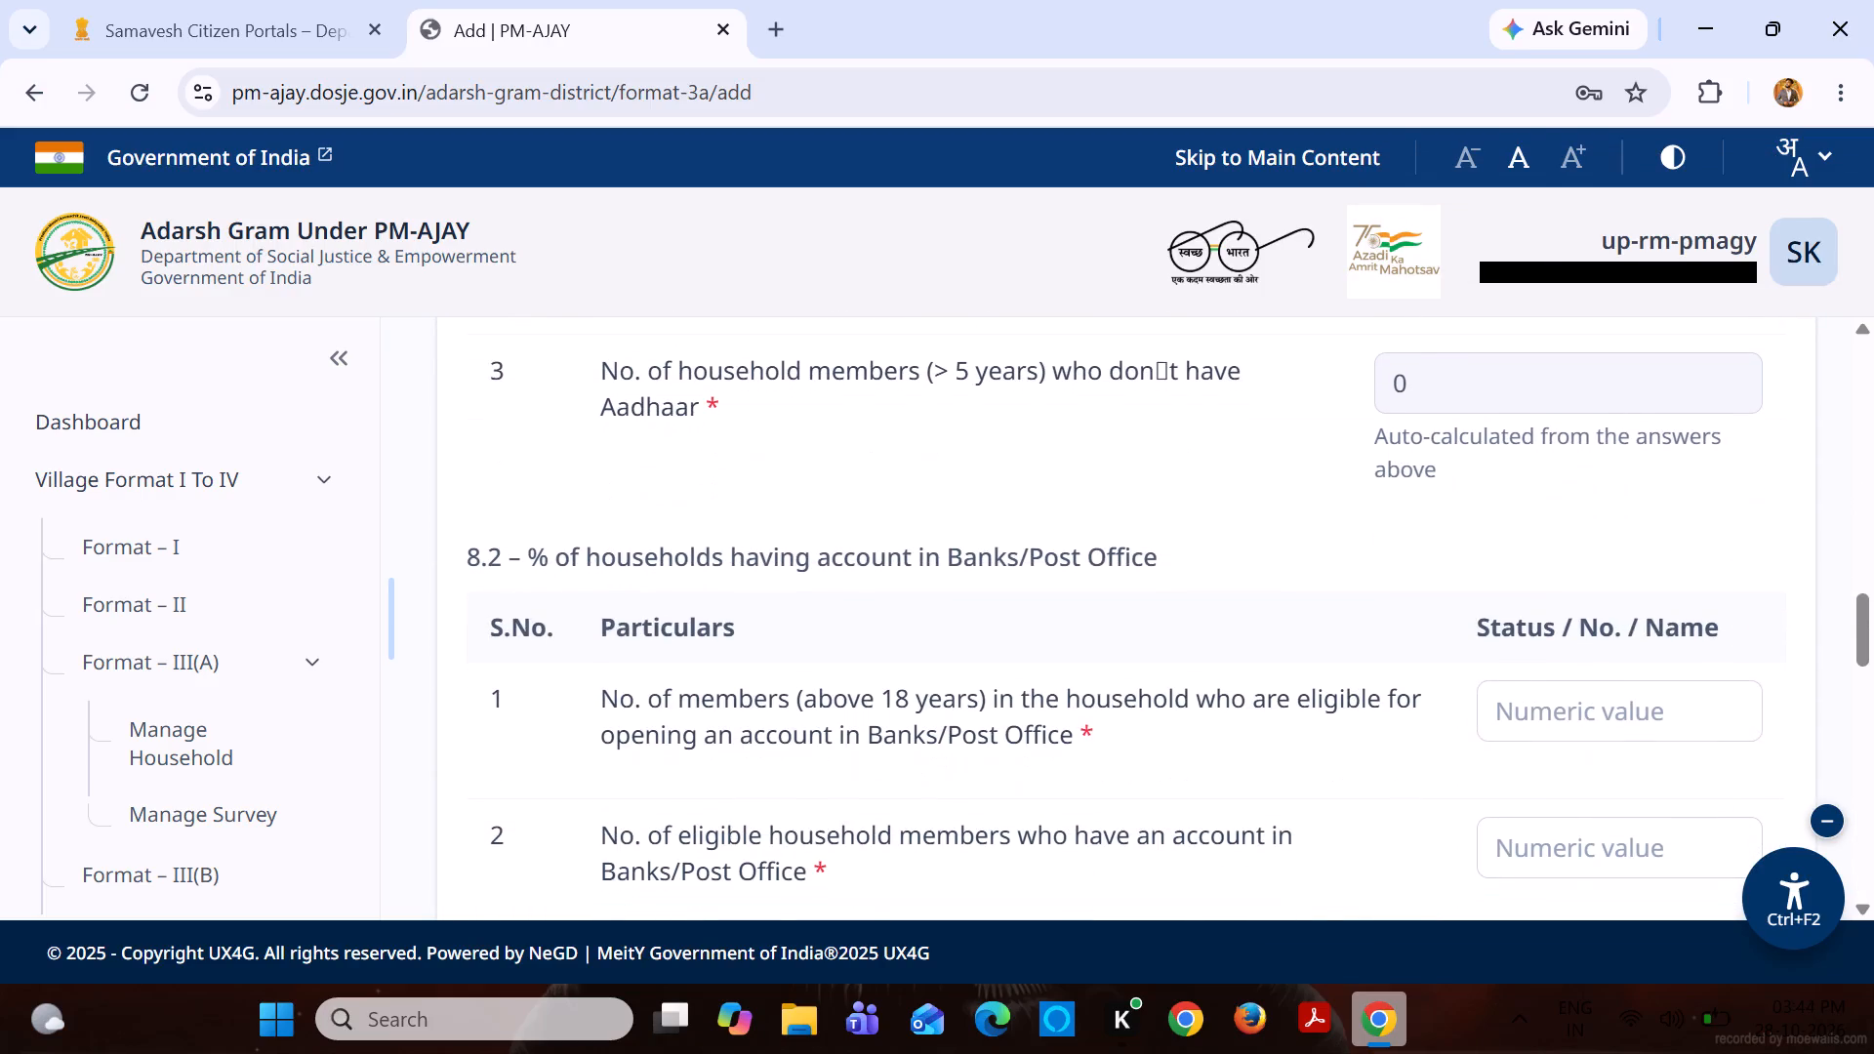
click(1543, 696)
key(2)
click(1550, 866)
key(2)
Enter 0 persons eligible for PMSBY (8.3) and 0 members eligible for PMJJBY (8.4), and submit the Financial Inclusion domain.
scroll(1550, 866, down, 1)
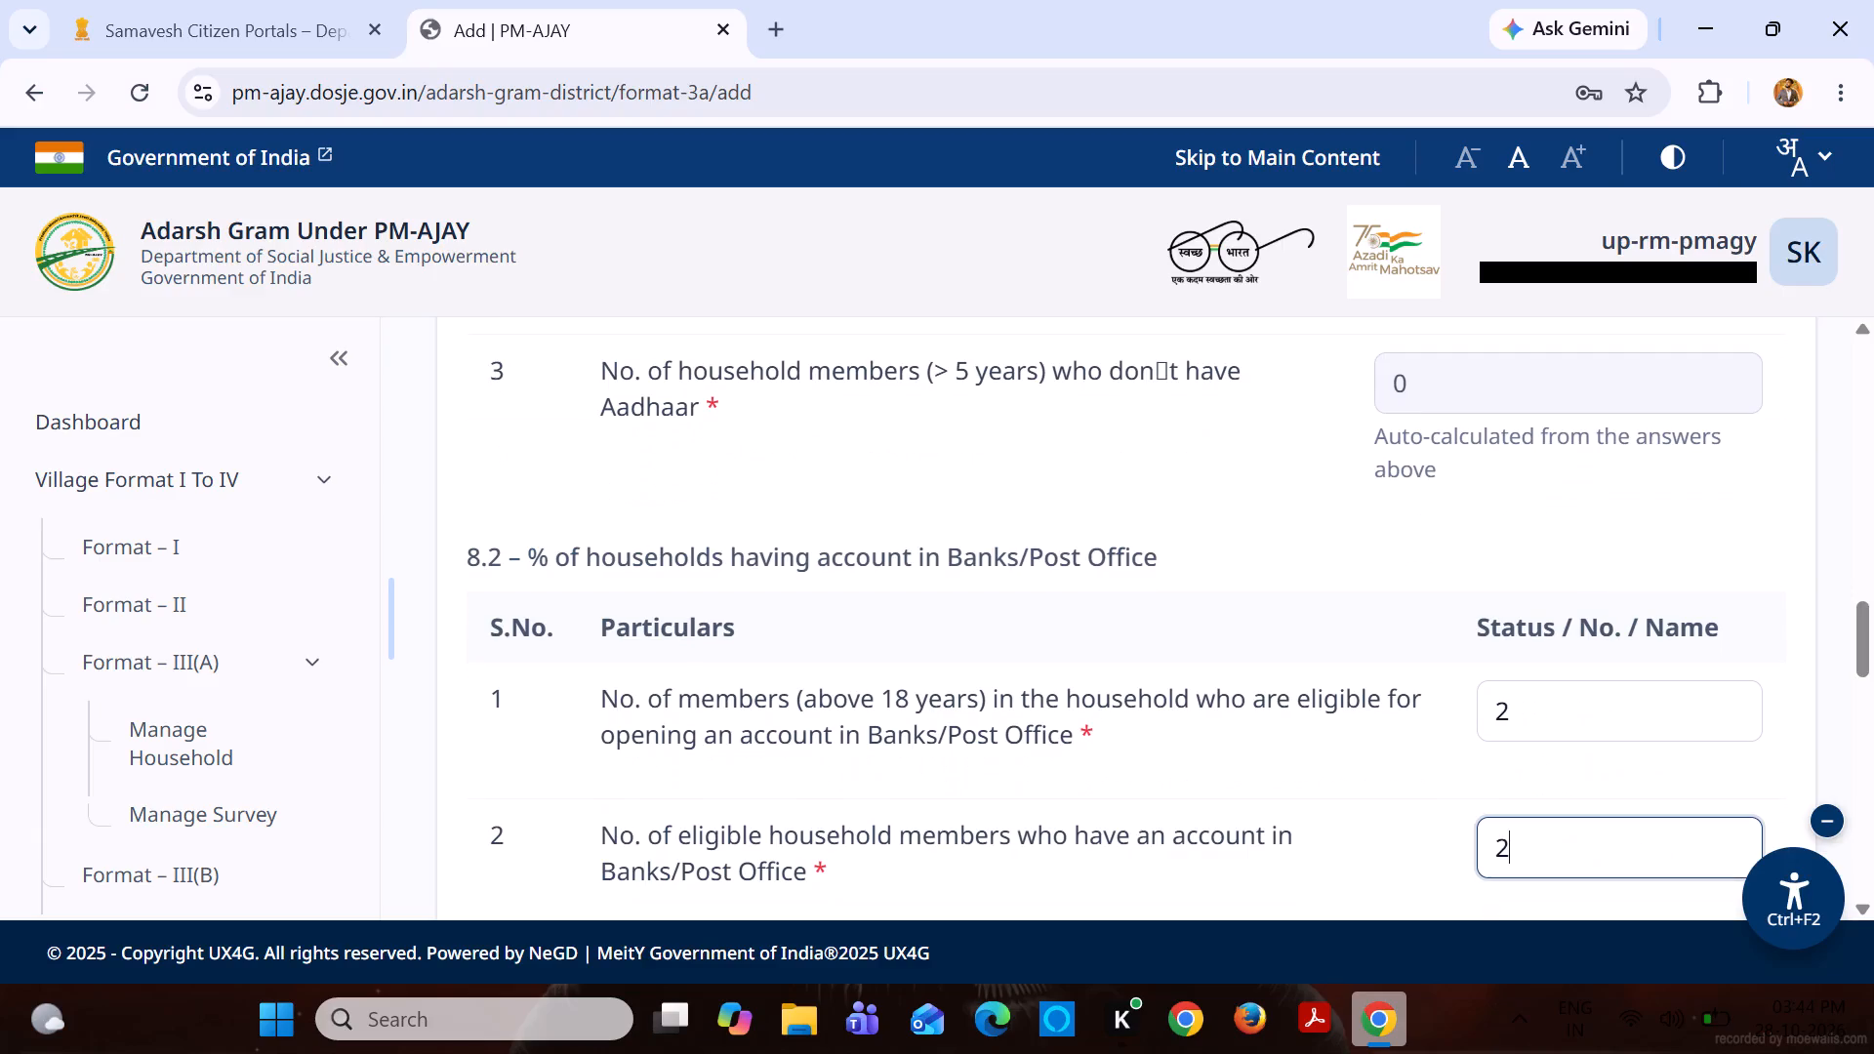
scroll(1547, 810, down, 5)
click(1643, 860)
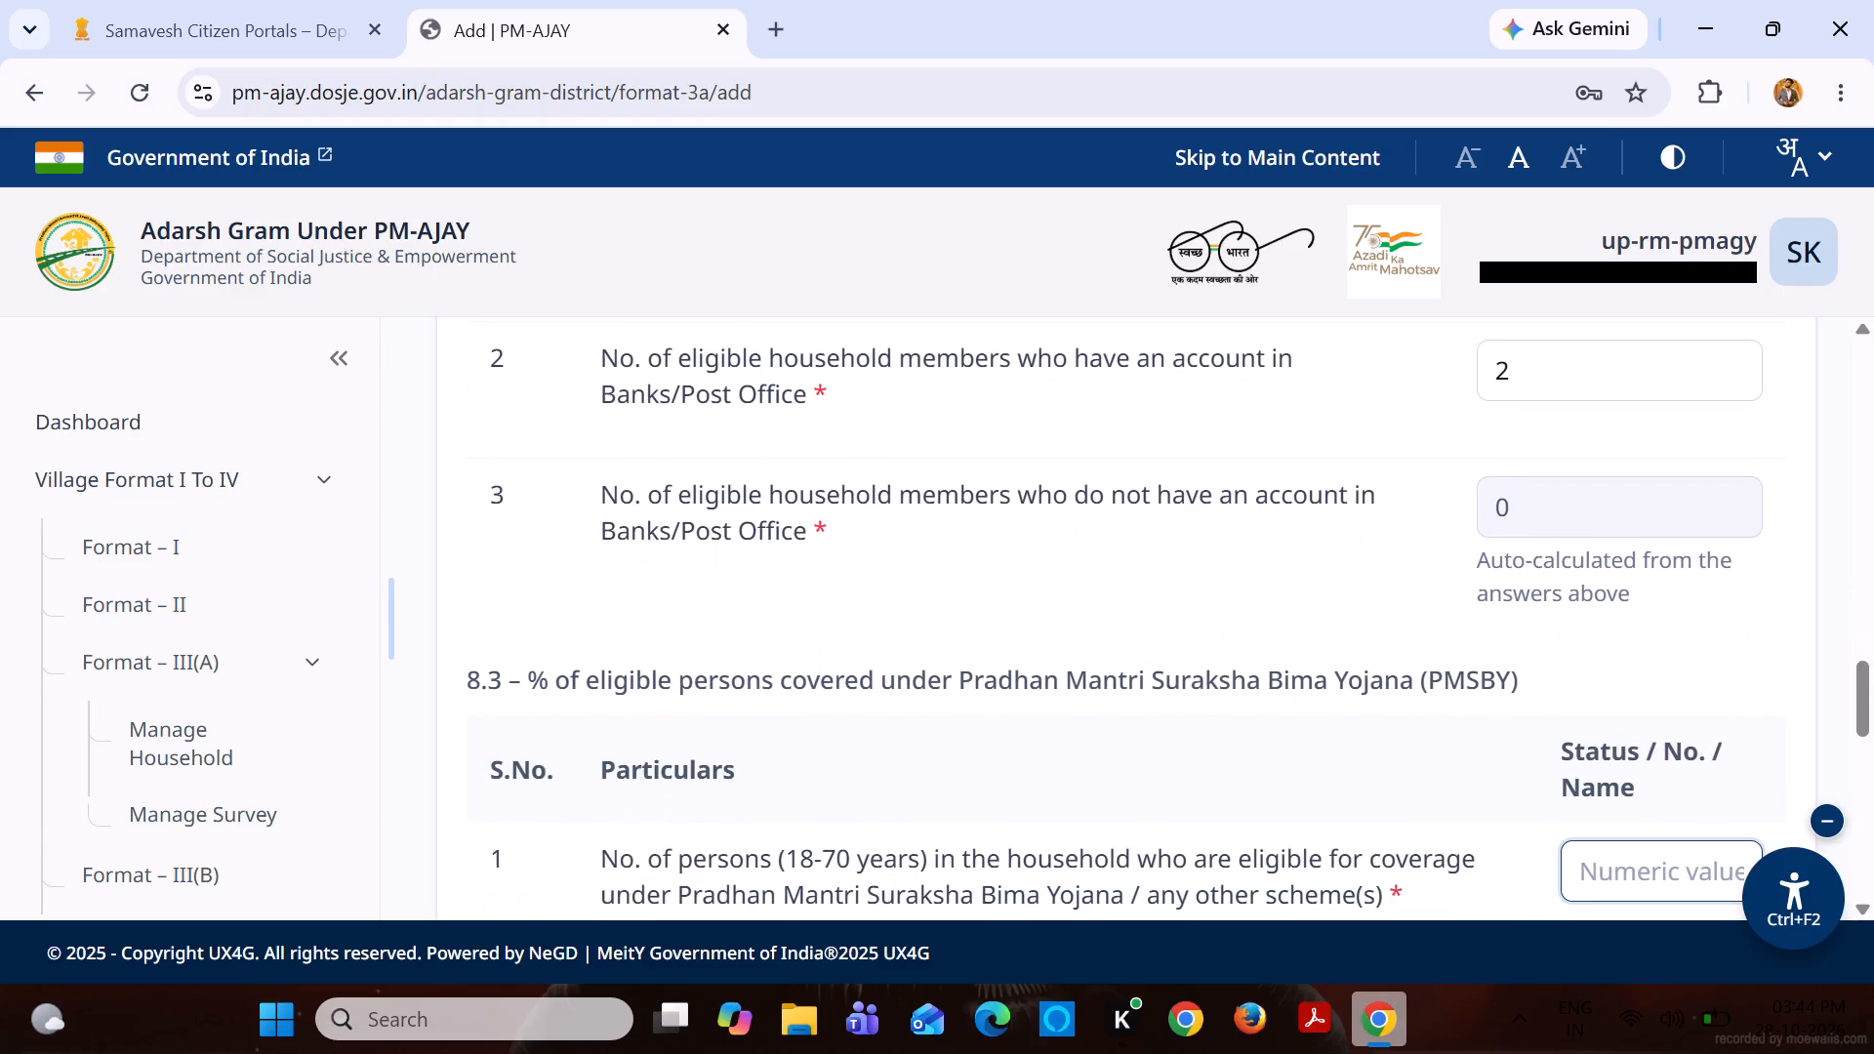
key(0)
scroll(1643, 860, down, 5)
click(1609, 636)
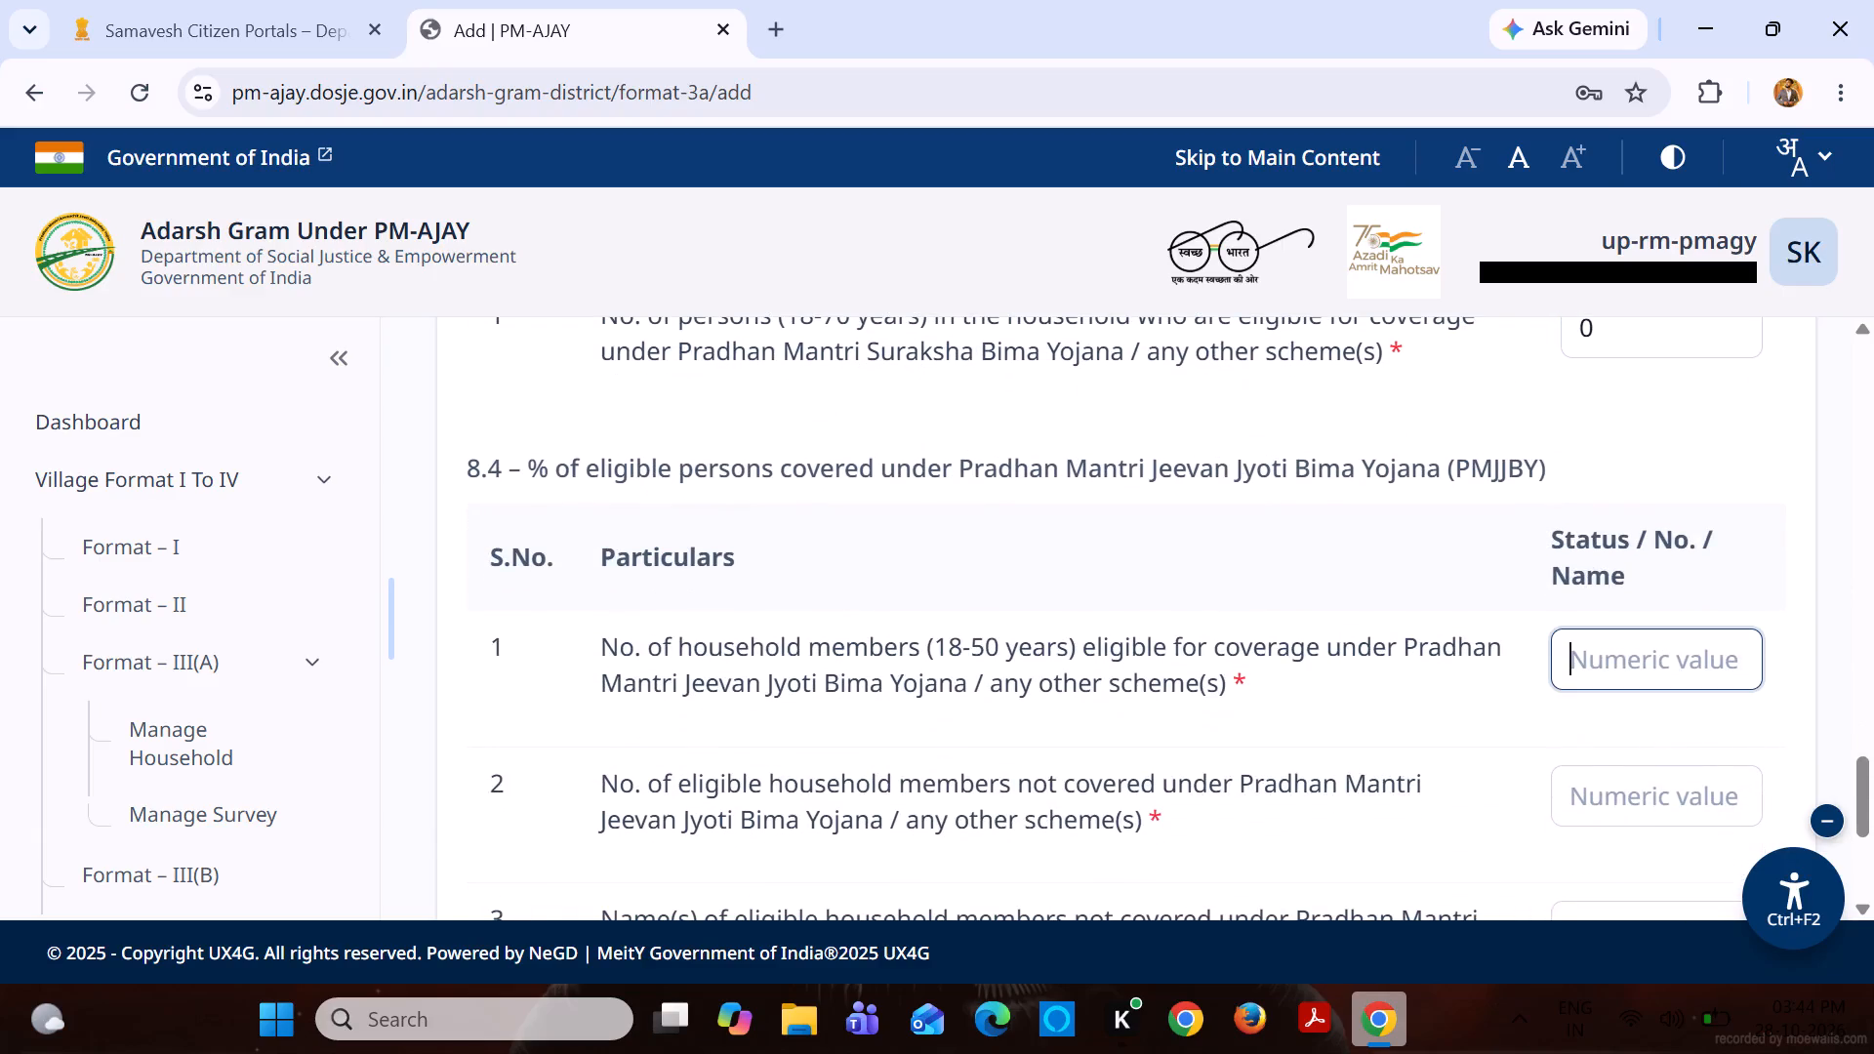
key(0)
click(1659, 855)
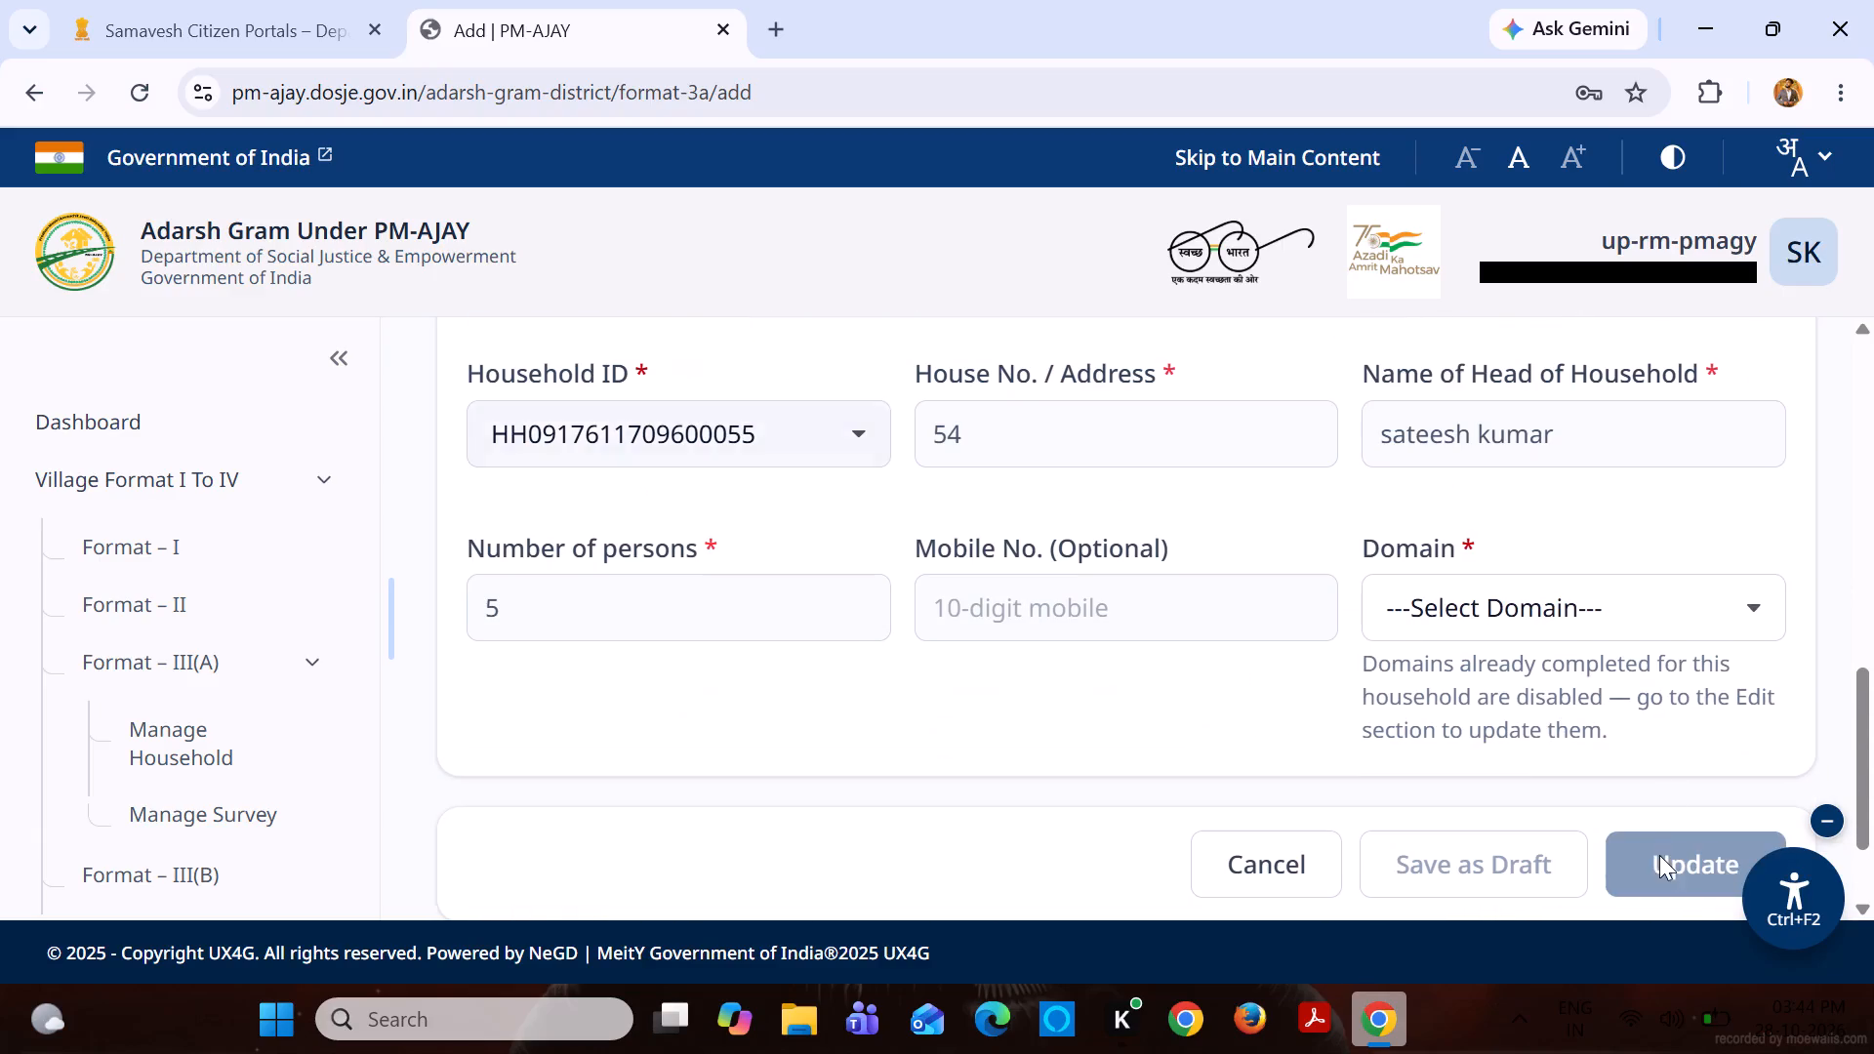
Choose the 9 – Digitization domain, enter 0 members aged 14-60 eligible for PMGDISHA training, and submit it.
click(1673, 640)
scroll(1580, 509, down, 6)
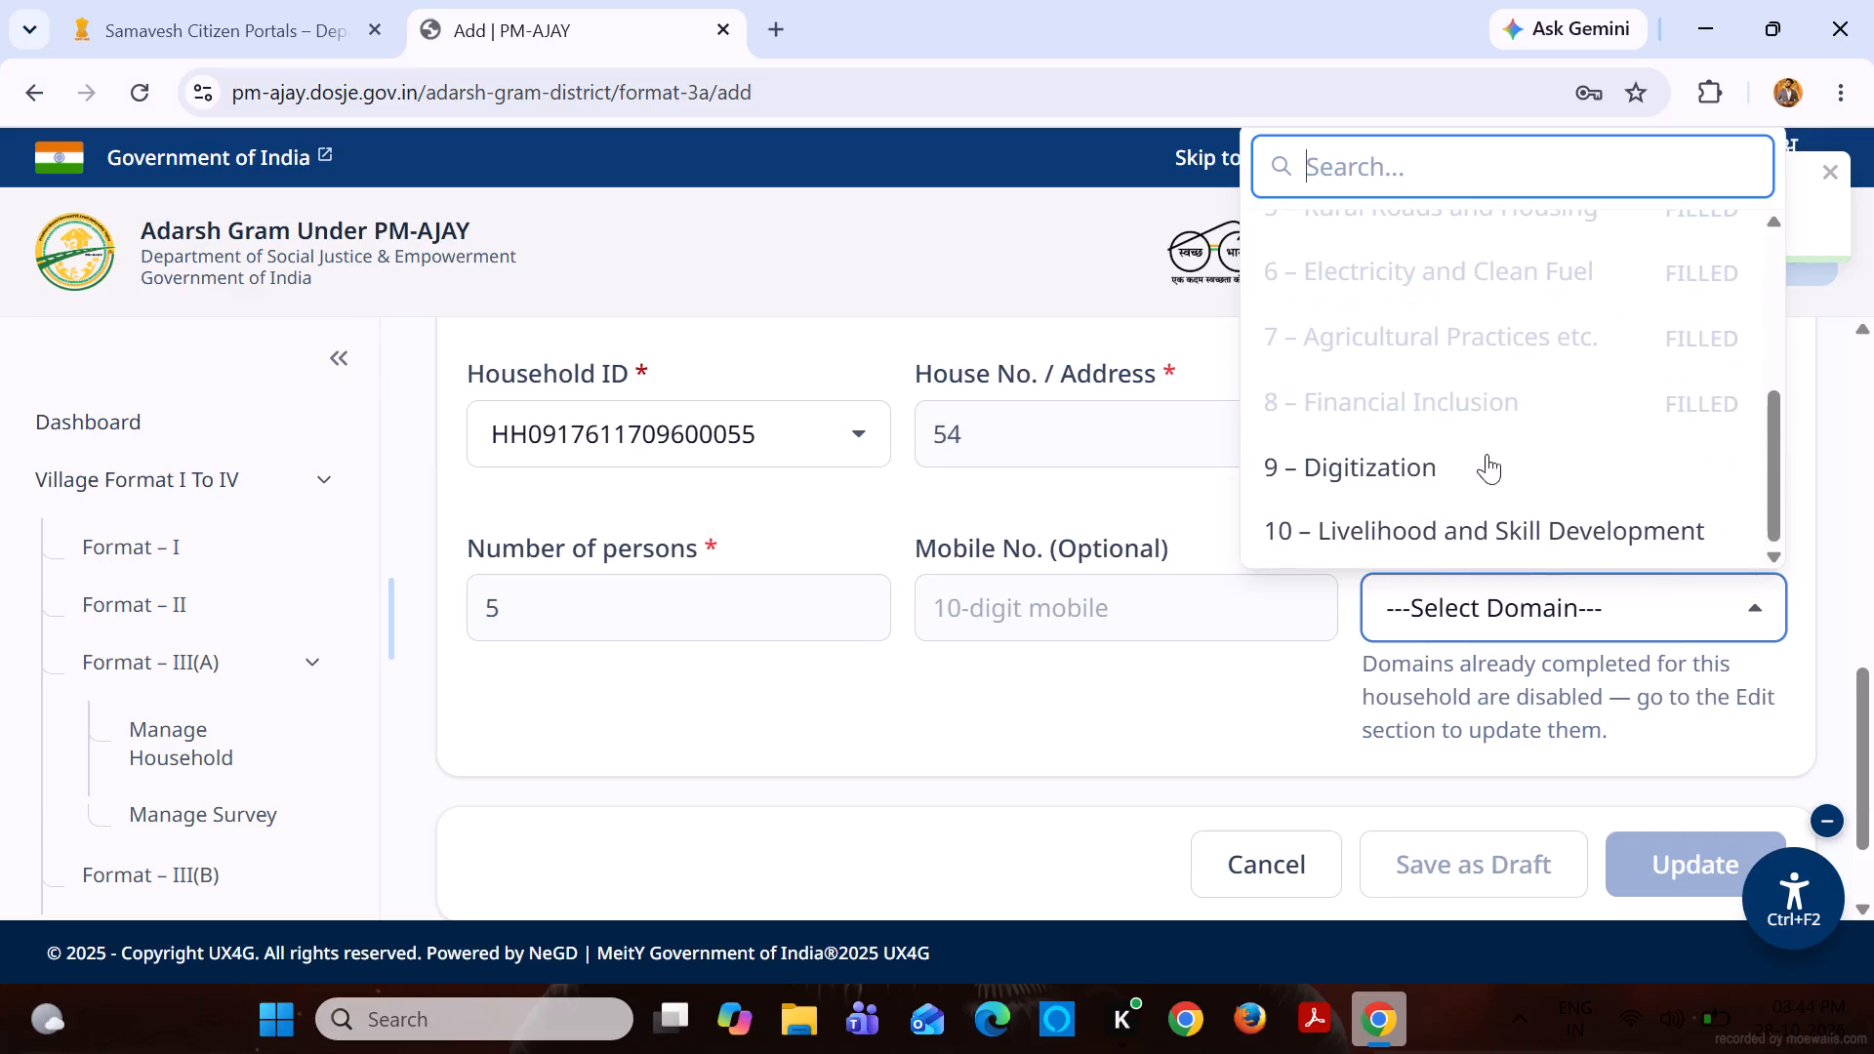
click(1427, 456)
scroll(1427, 456, down, 5)
click(1598, 496)
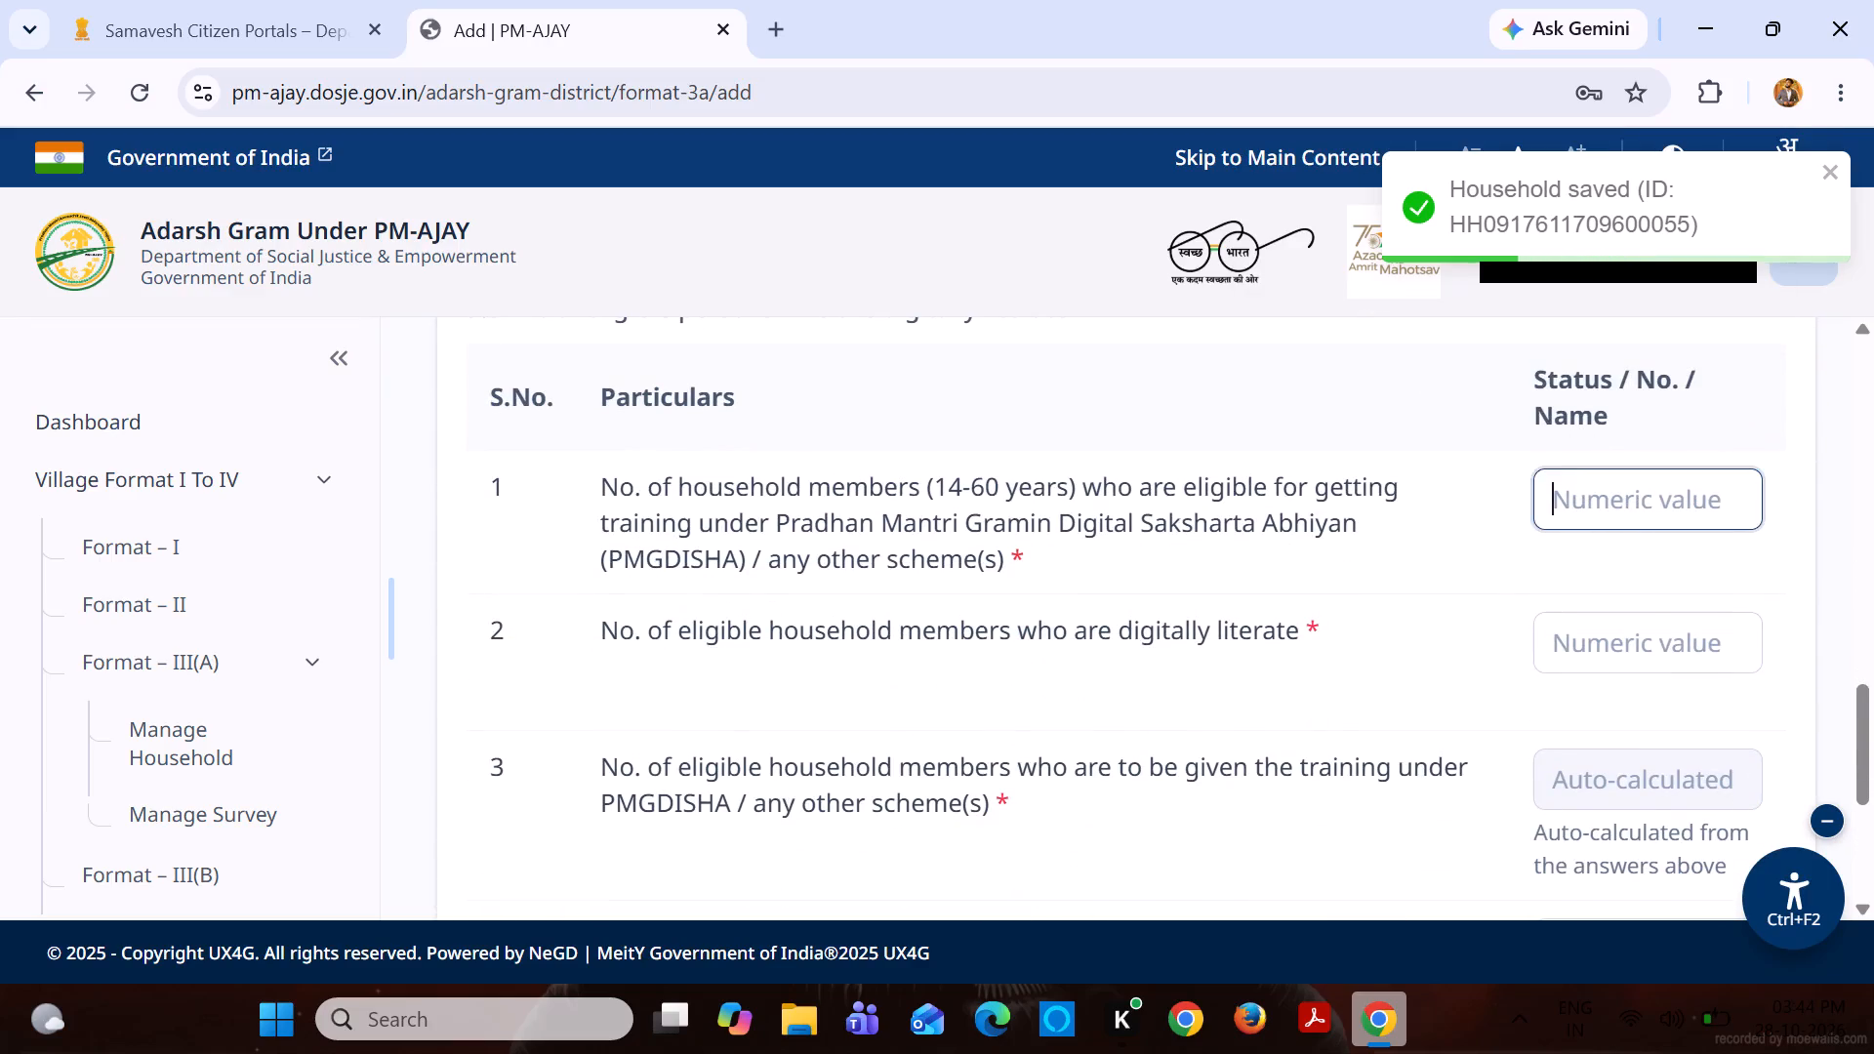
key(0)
click(1713, 708)
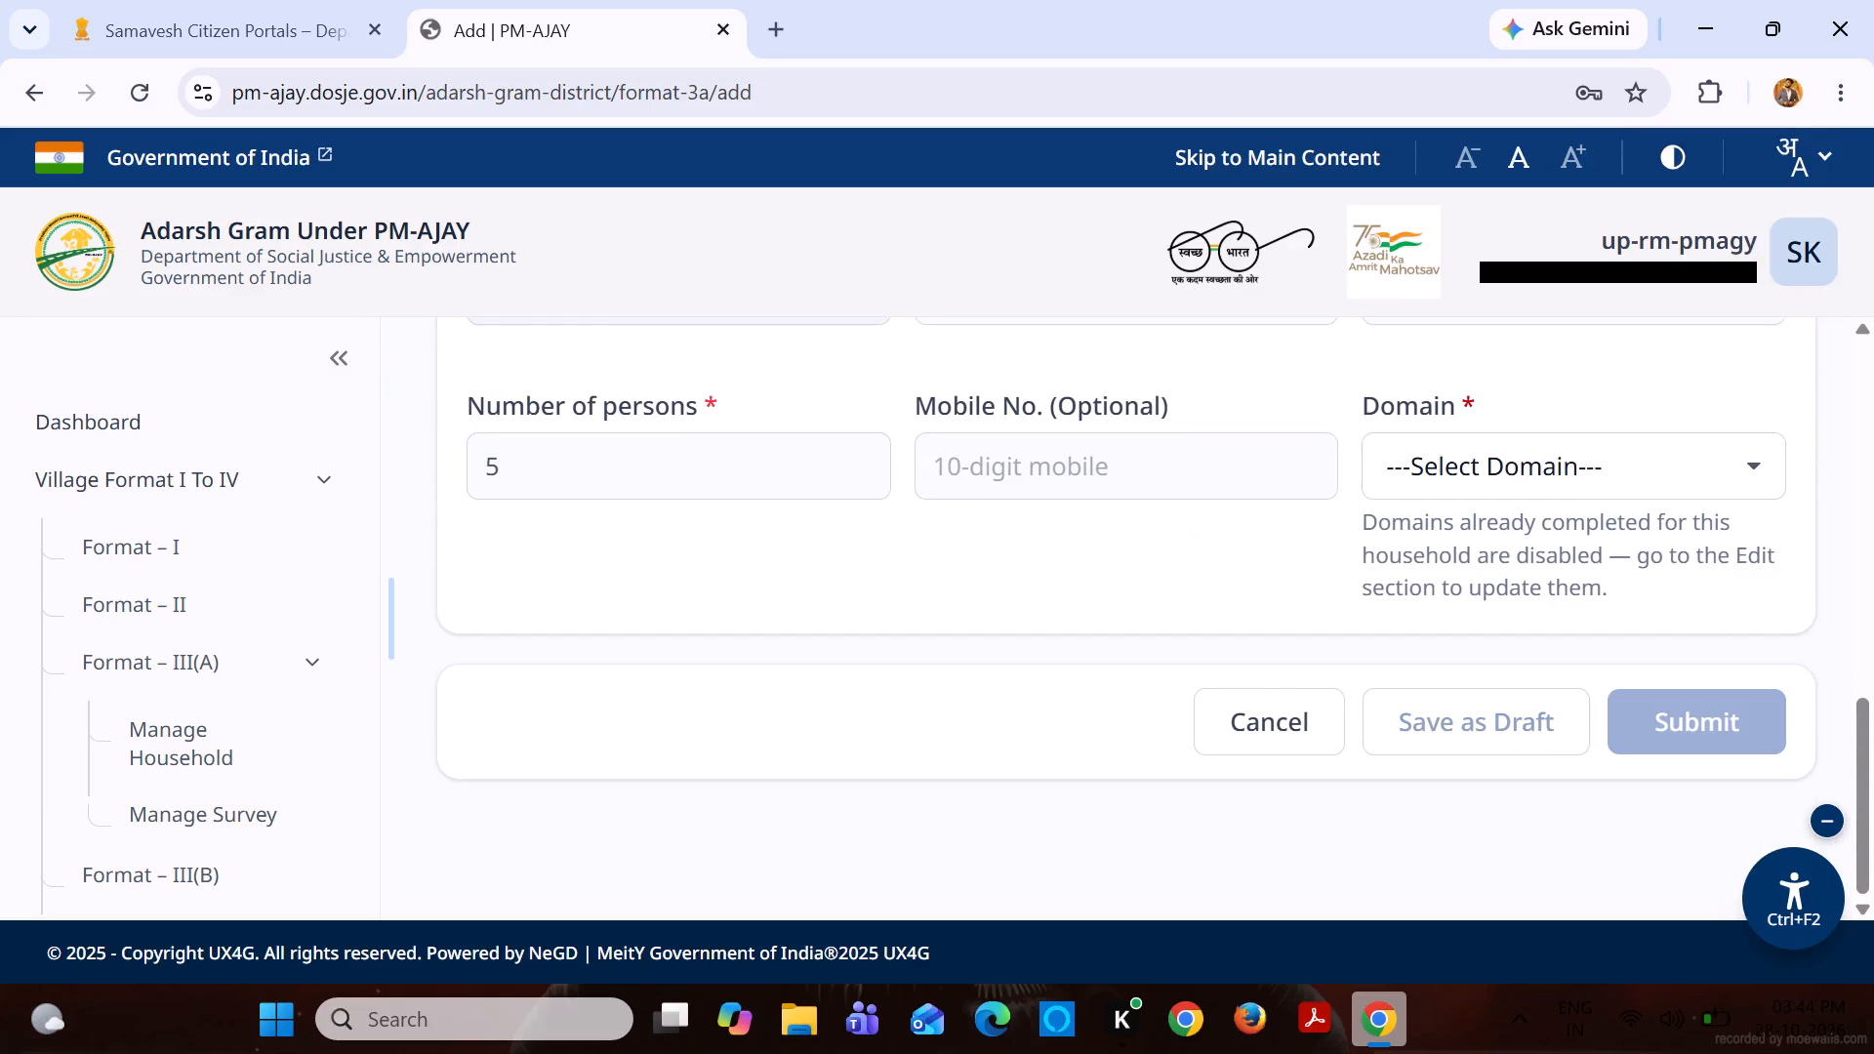
Choose the 10 – Livelihood and Skill Development domain and enter 0 youth eligible for skill training and 0 for bank linked loans (10.2).
click(1653, 490)
scroll(1587, 624, down, 7)
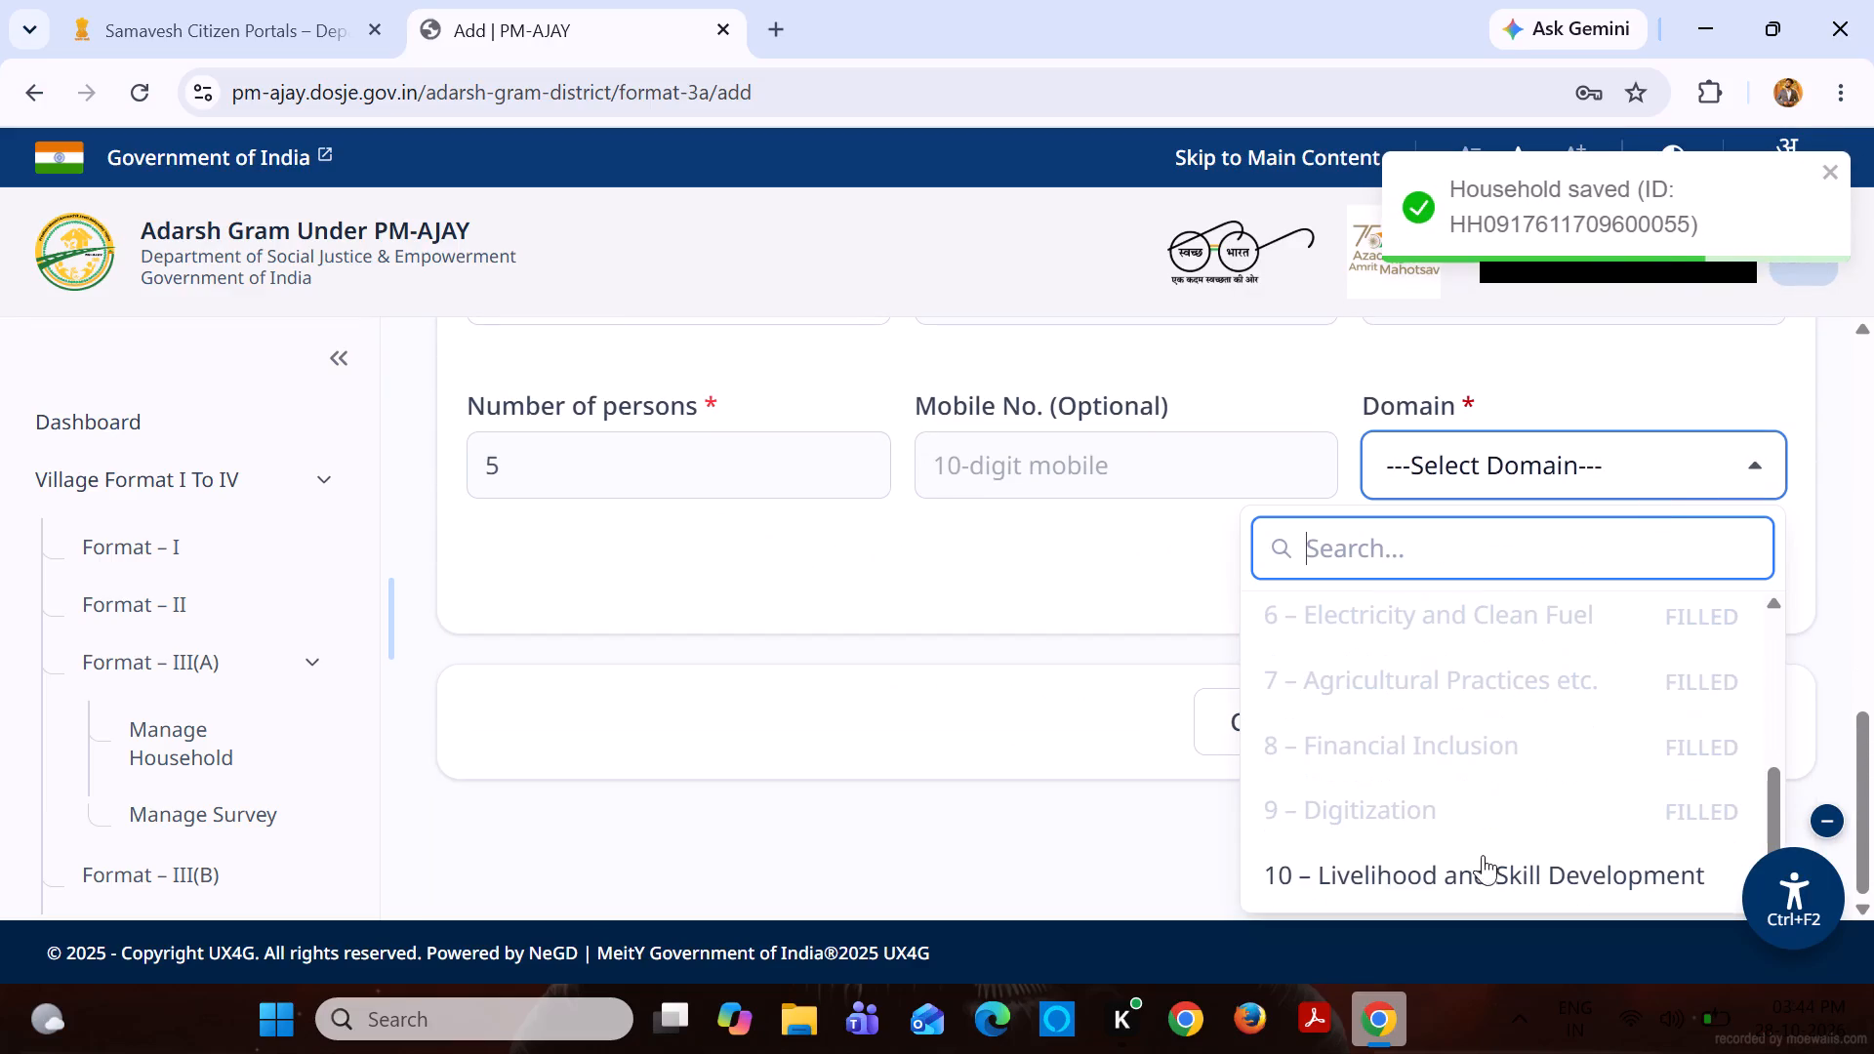
click(1476, 868)
scroll(1476, 868, down, 5)
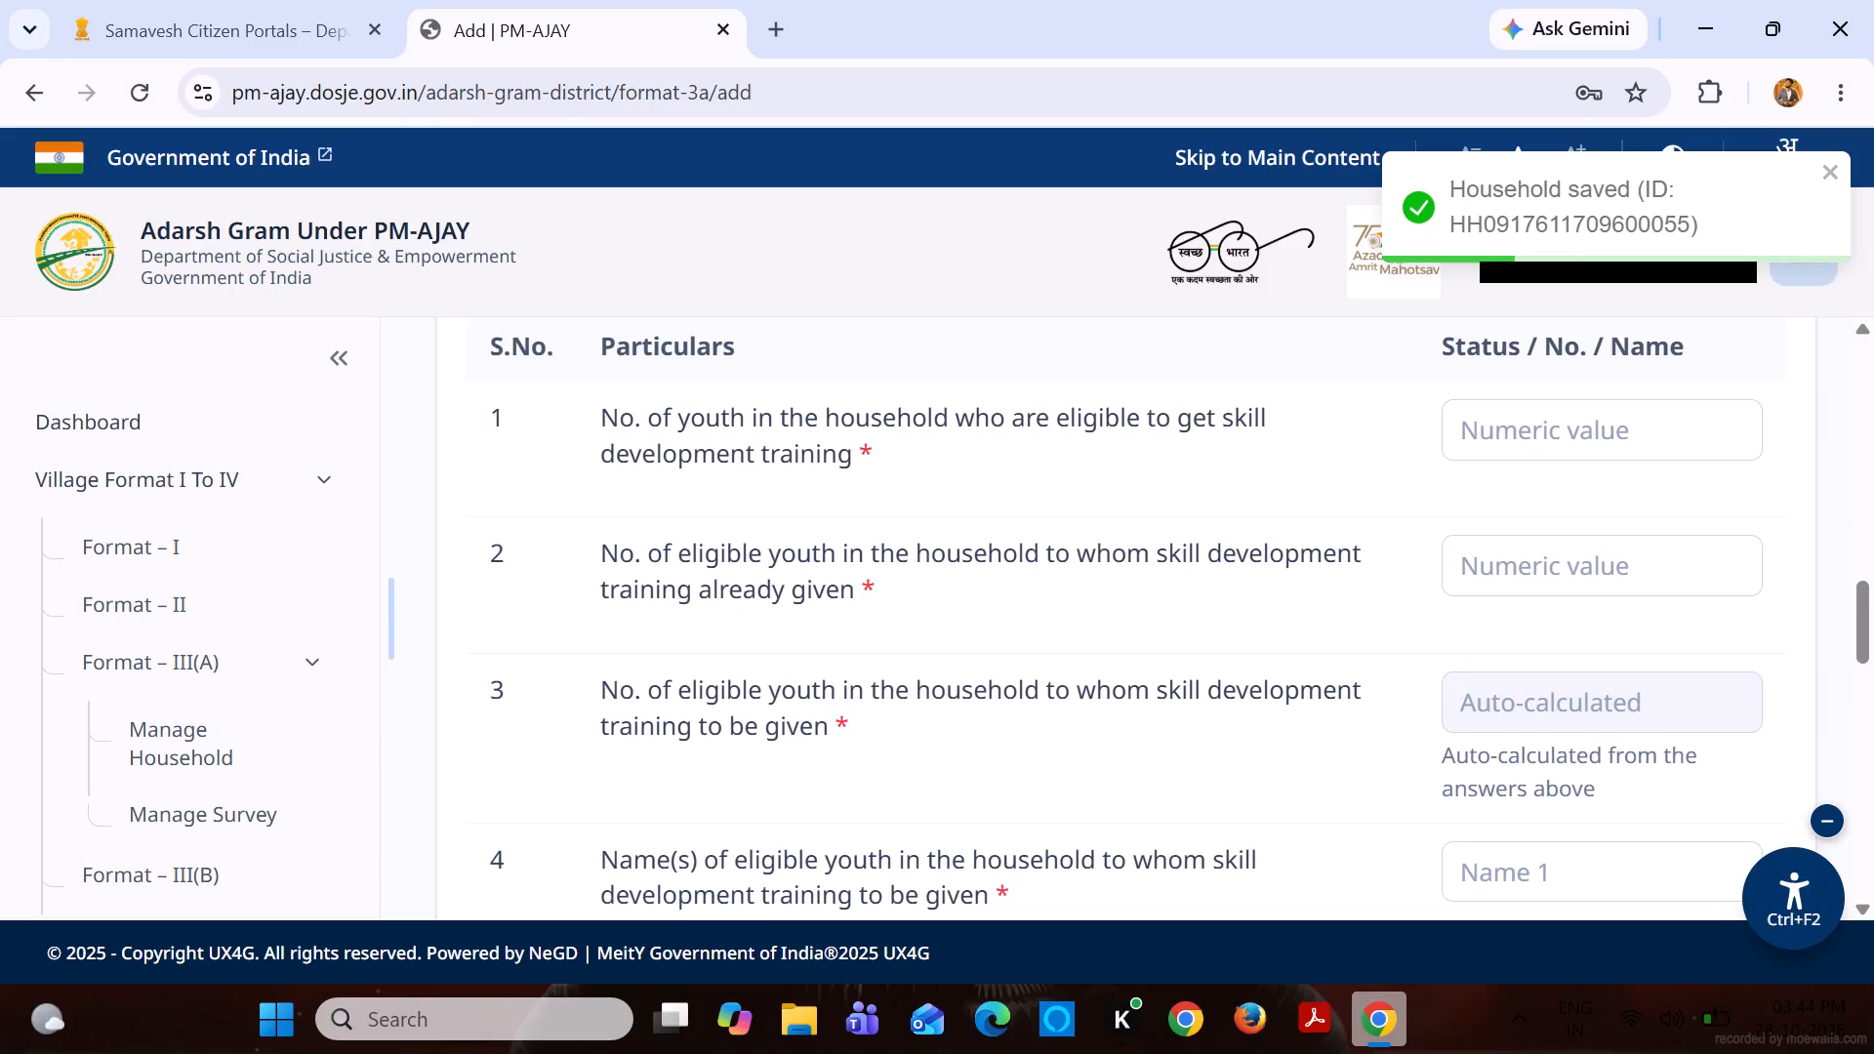
click(1517, 432)
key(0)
click(1543, 692)
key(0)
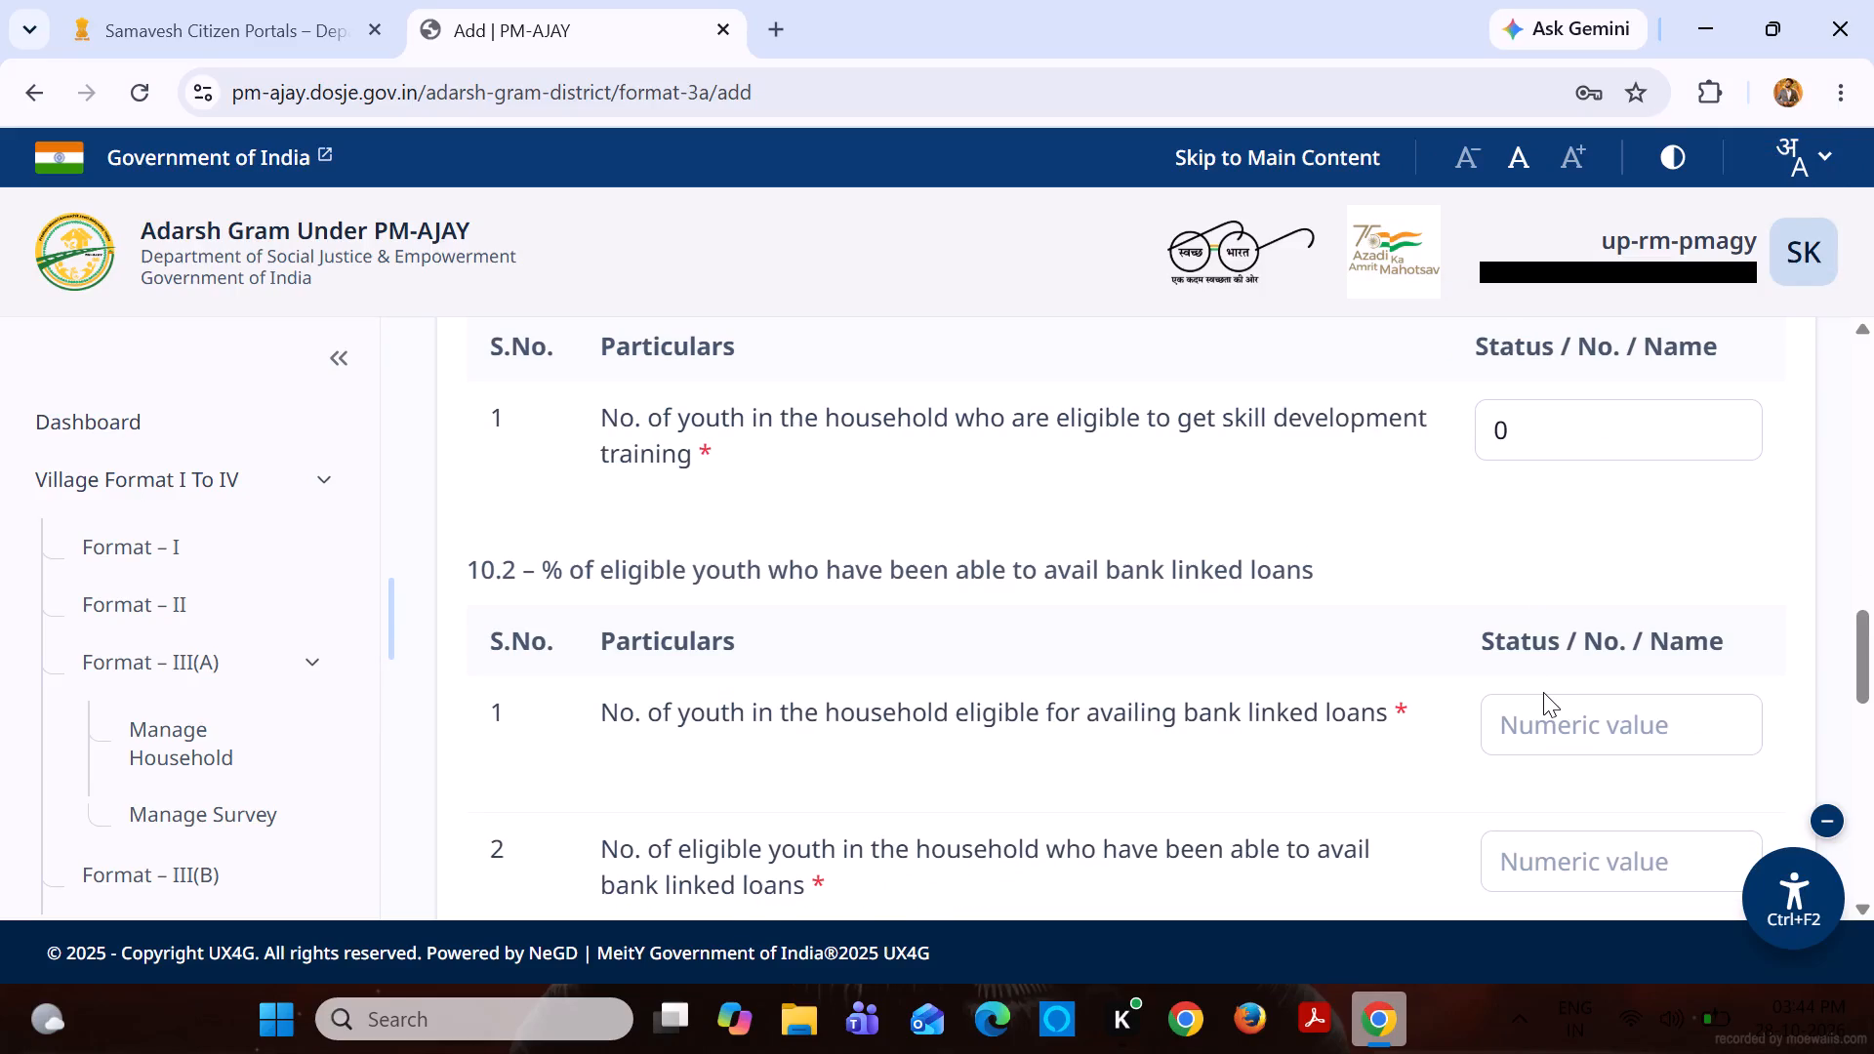
click(1541, 709)
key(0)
Answer No to SHG membership, enter 0 members wishing to join an SHG (10.3), and submit the domain.
scroll(1541, 709, down, 5)
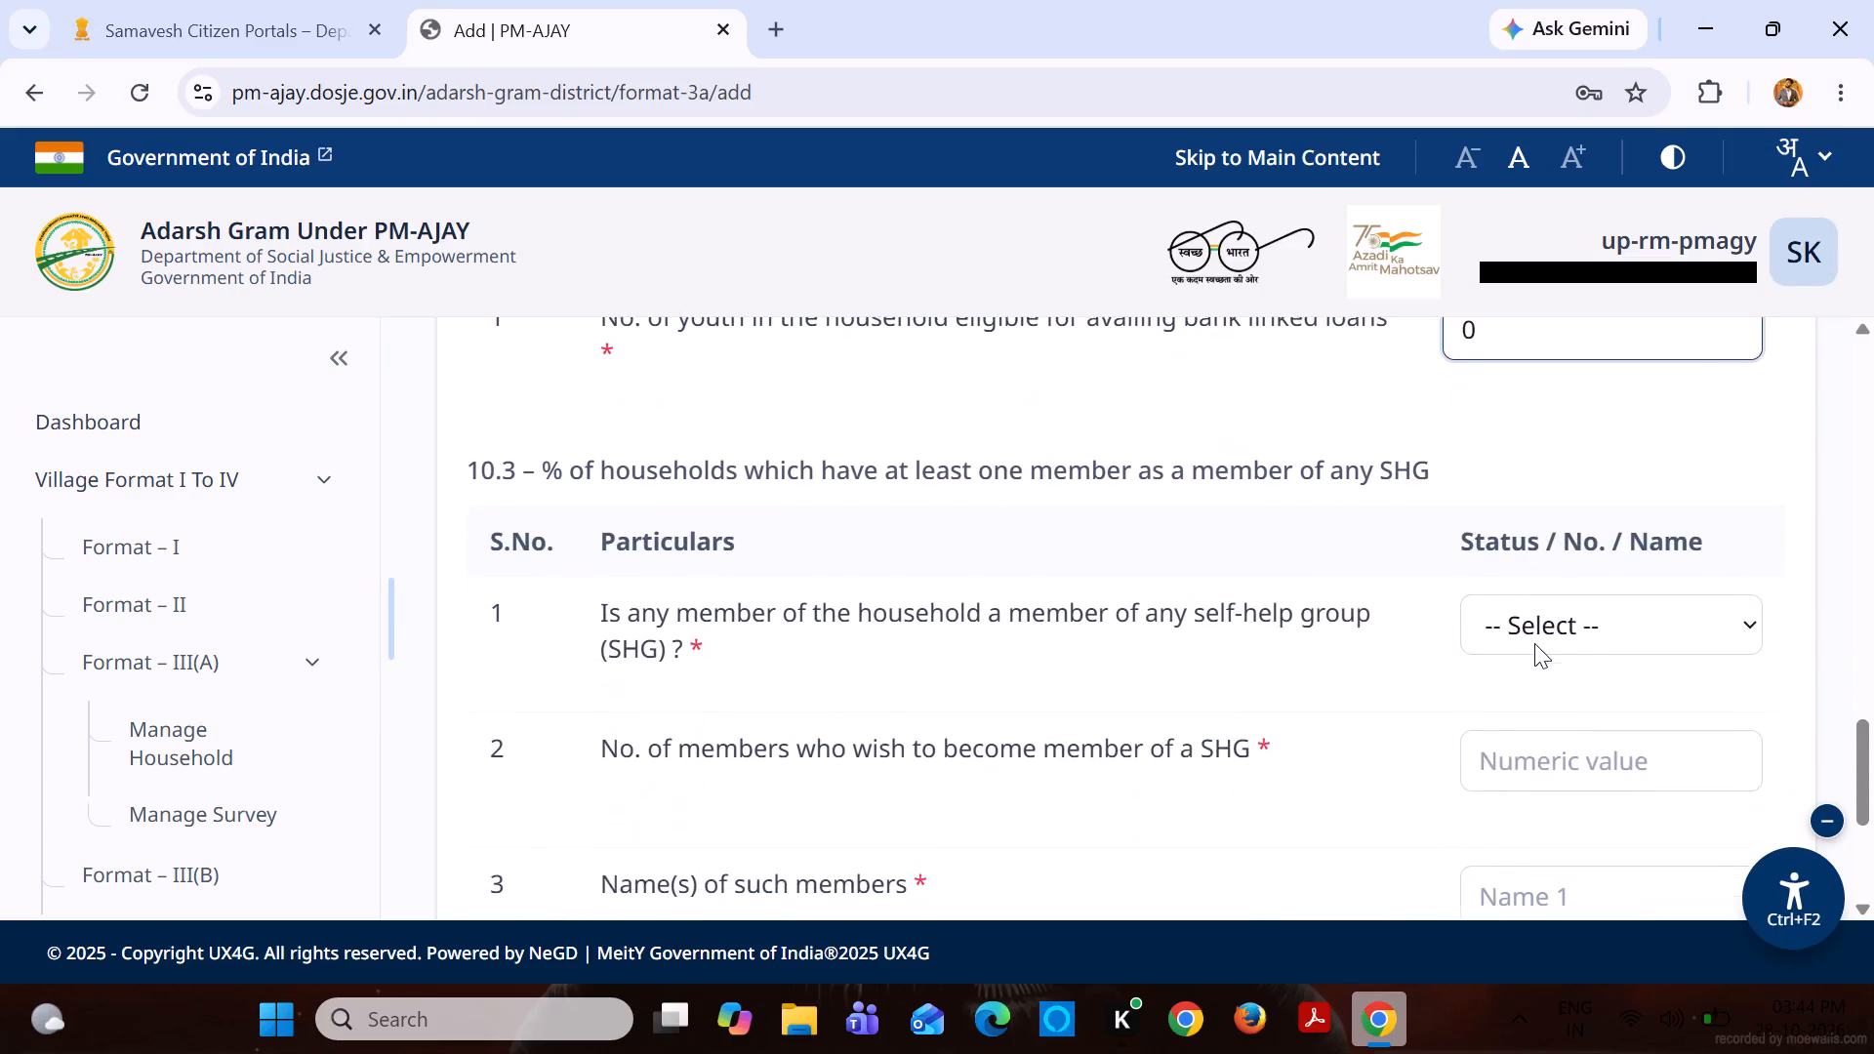
drag(1568, 614, 1514, 763)
click(1514, 763)
click(1514, 763)
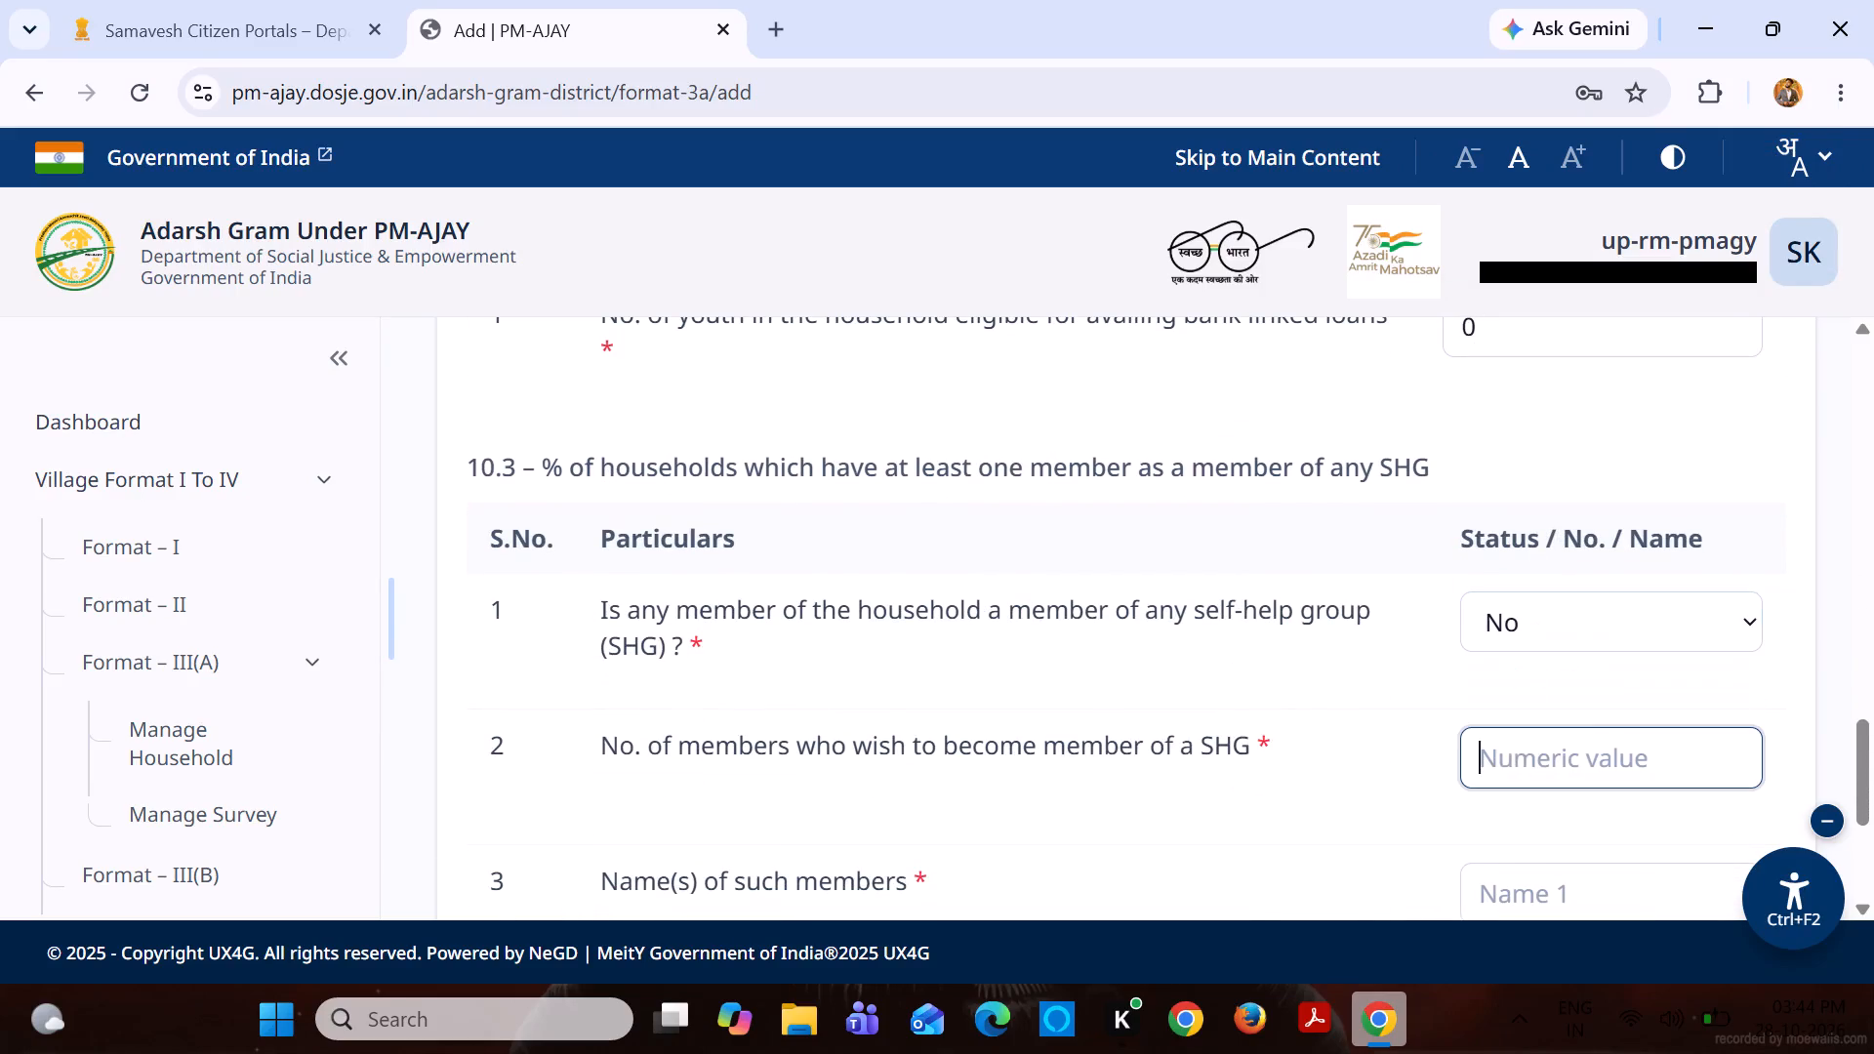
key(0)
scroll(1514, 763, down, 4)
click(1702, 702)
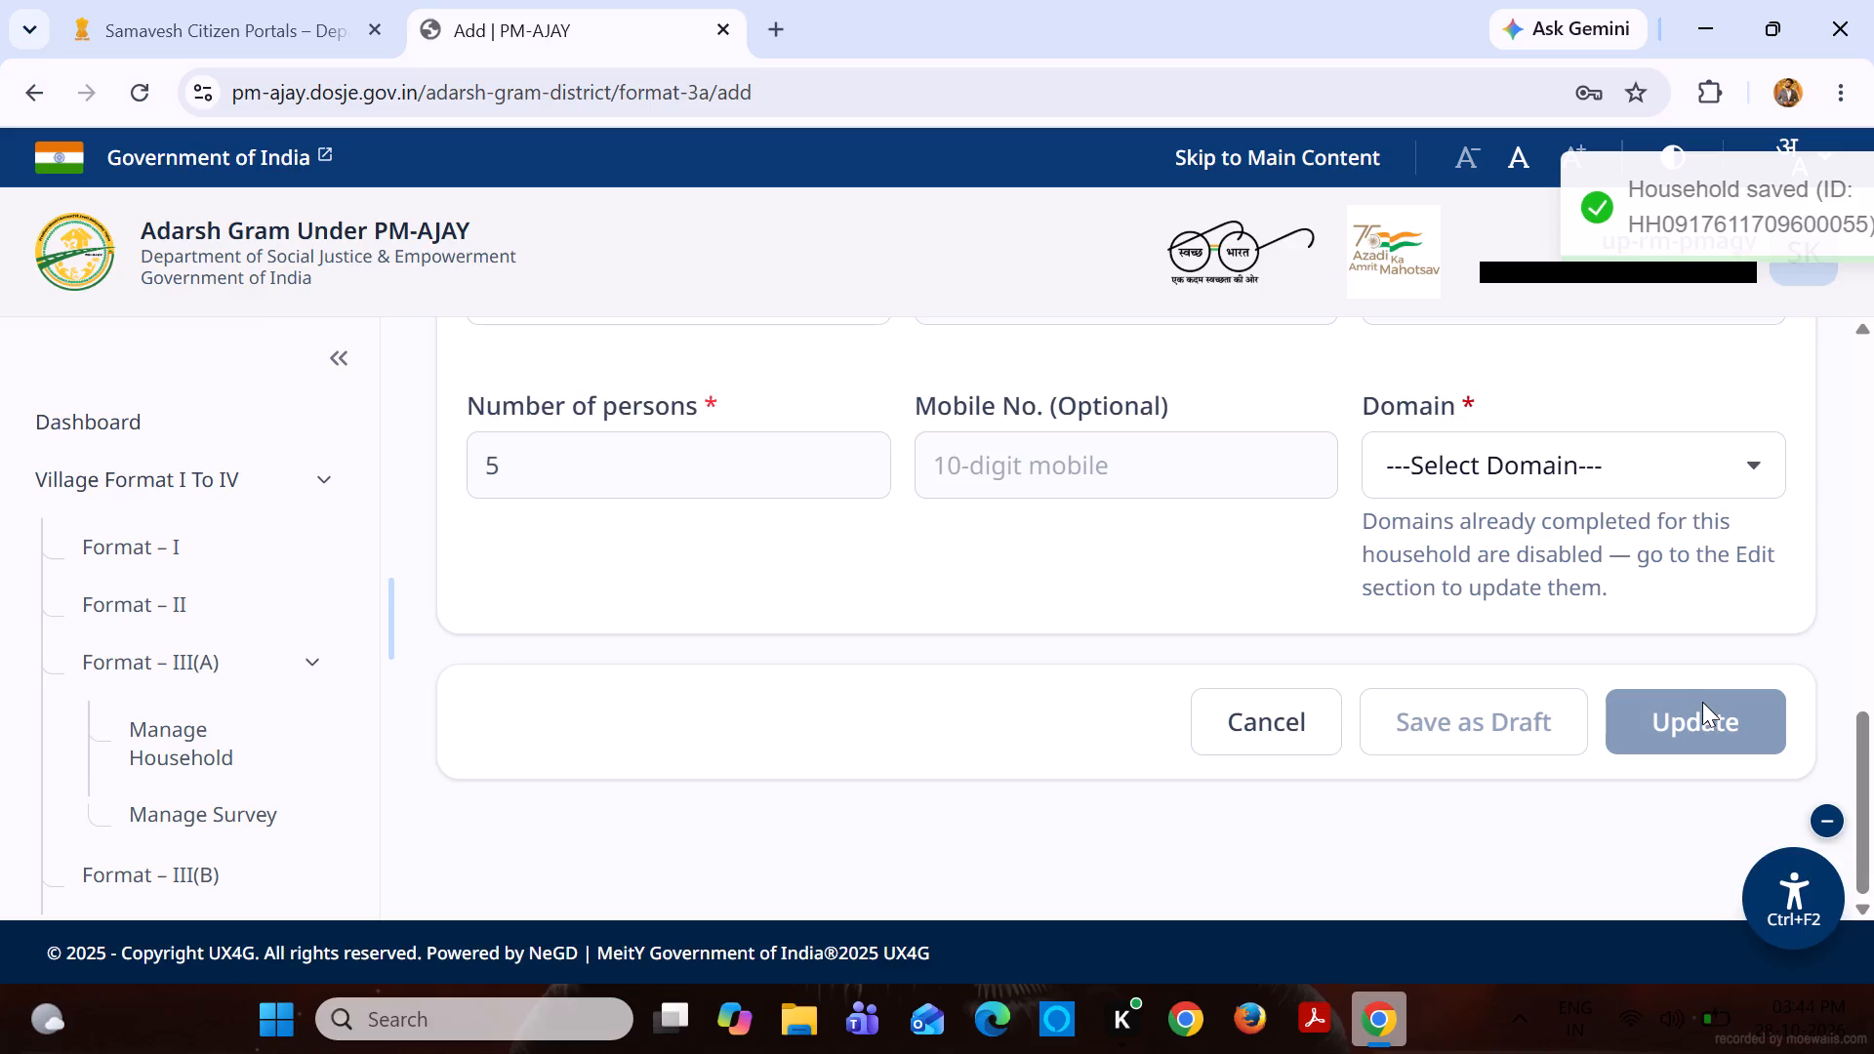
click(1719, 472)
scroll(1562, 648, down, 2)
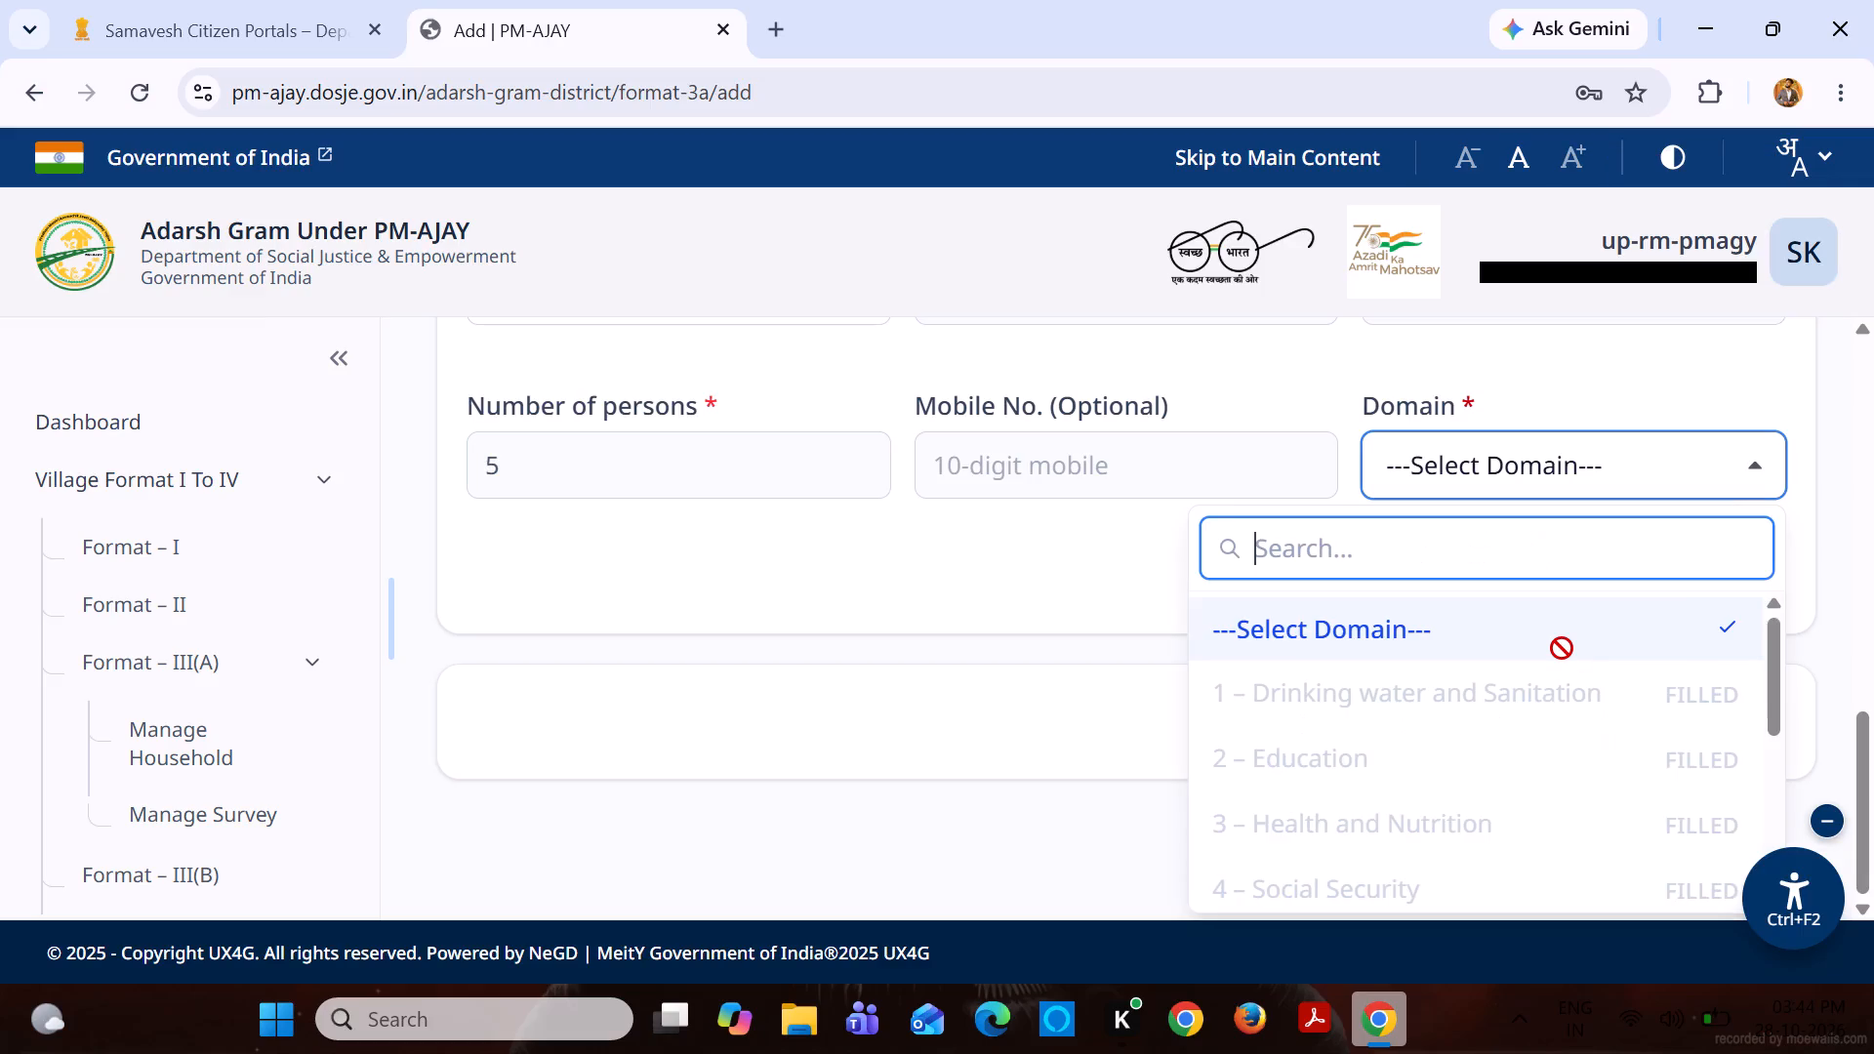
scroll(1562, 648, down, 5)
Start a new household in Manage Household with block Shahabad - 1488, Gram Panchayat Narkheri - 84799, village Narkhera - 117096 and category SC.
click(231, 760)
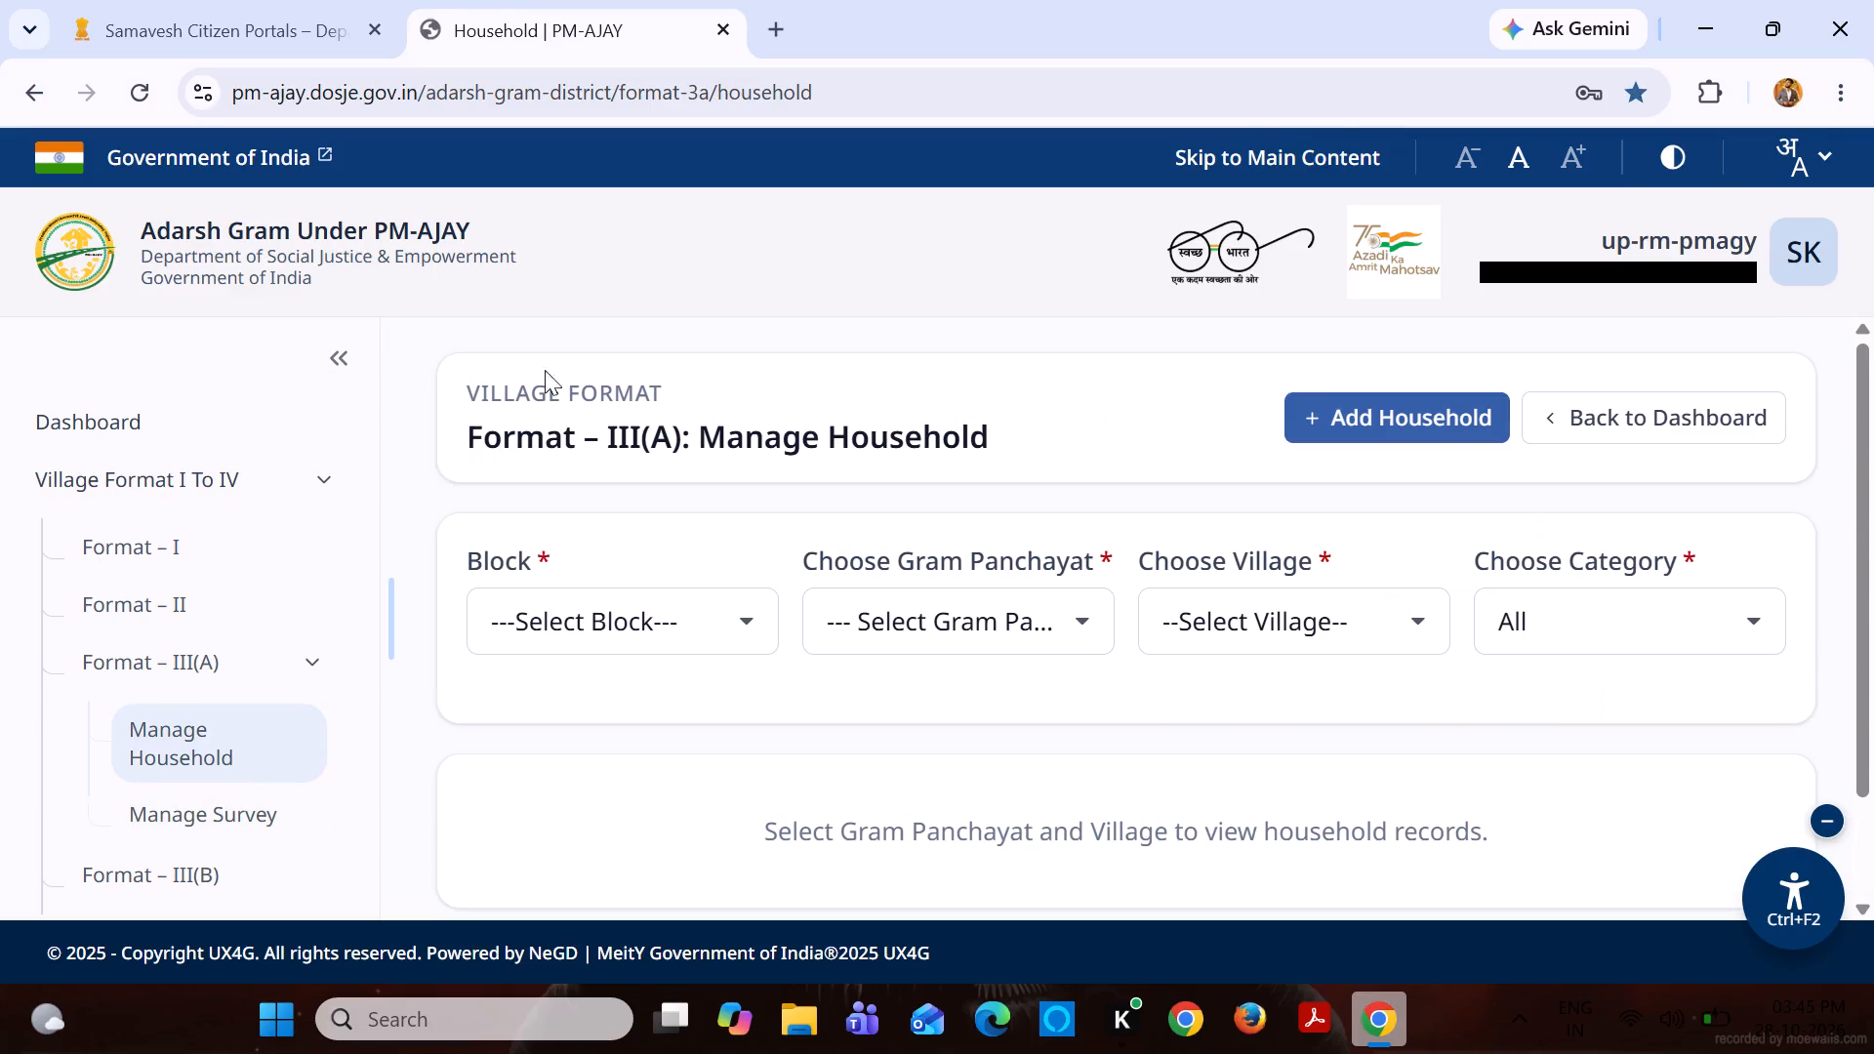
click(1353, 416)
click(1381, 320)
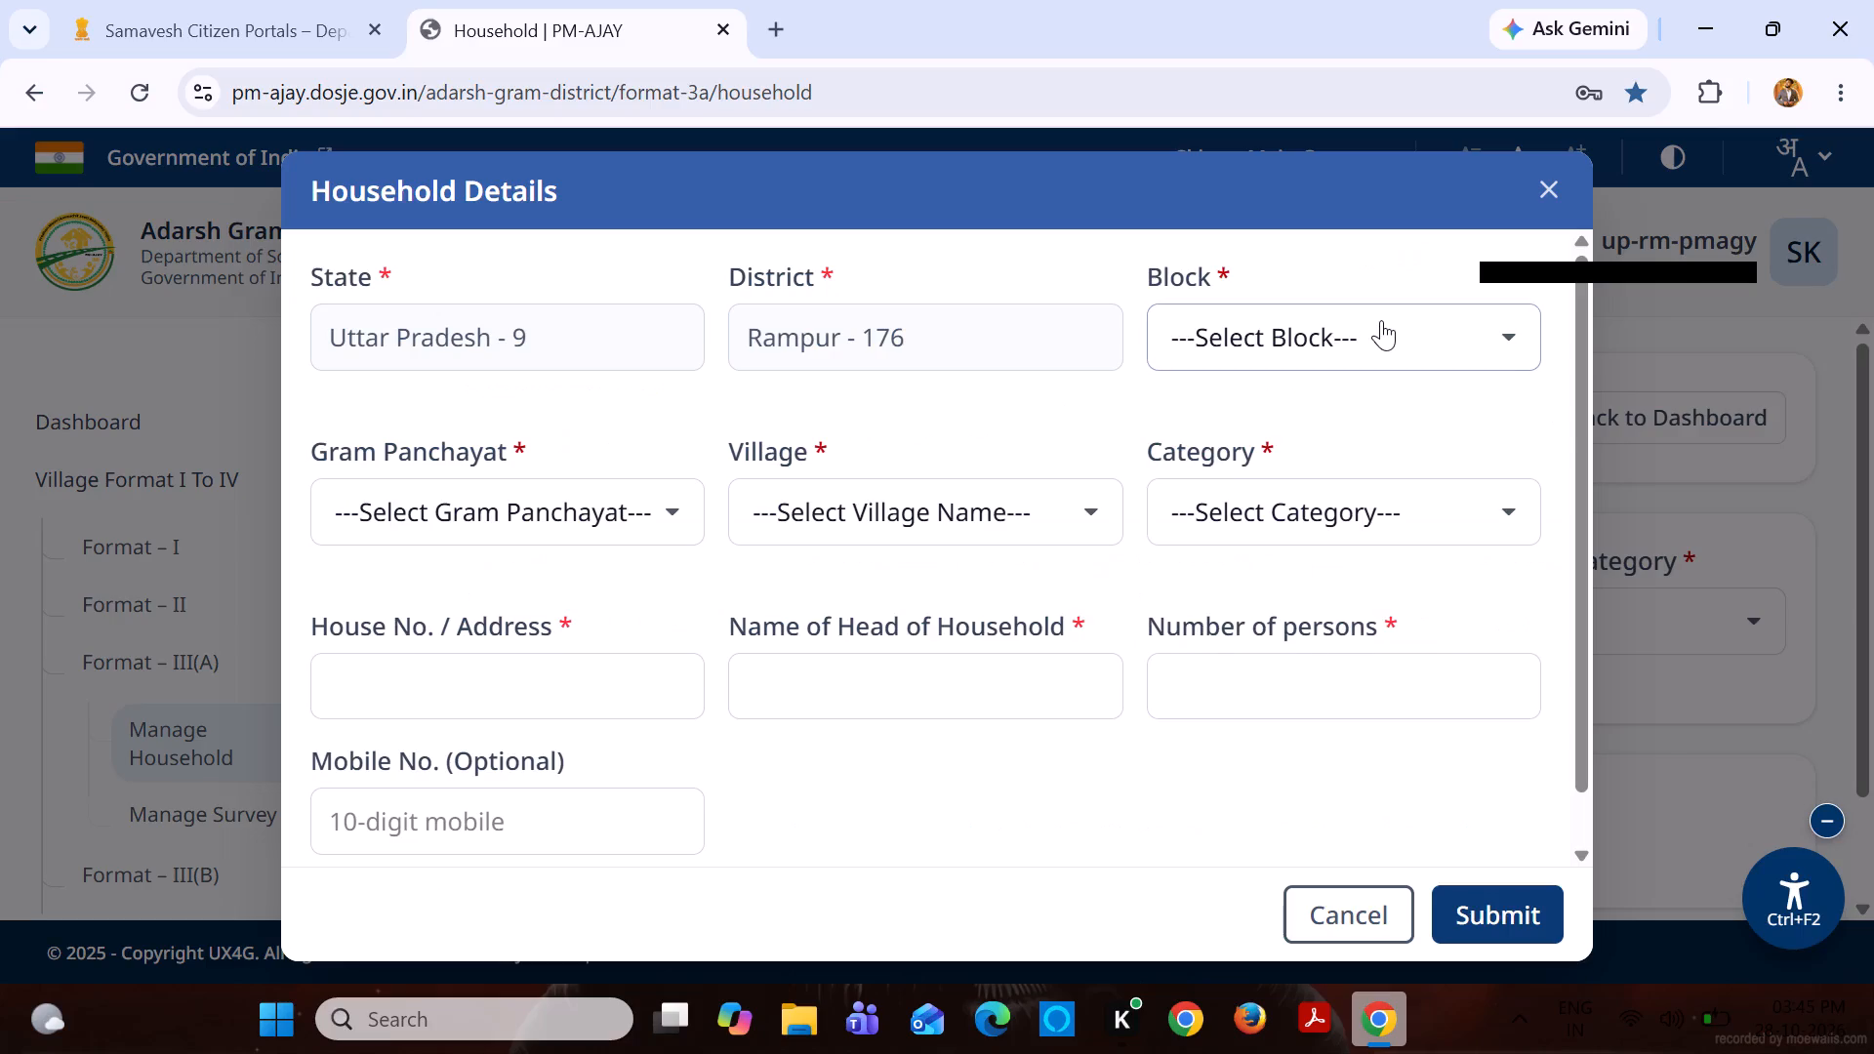
click(1224, 799)
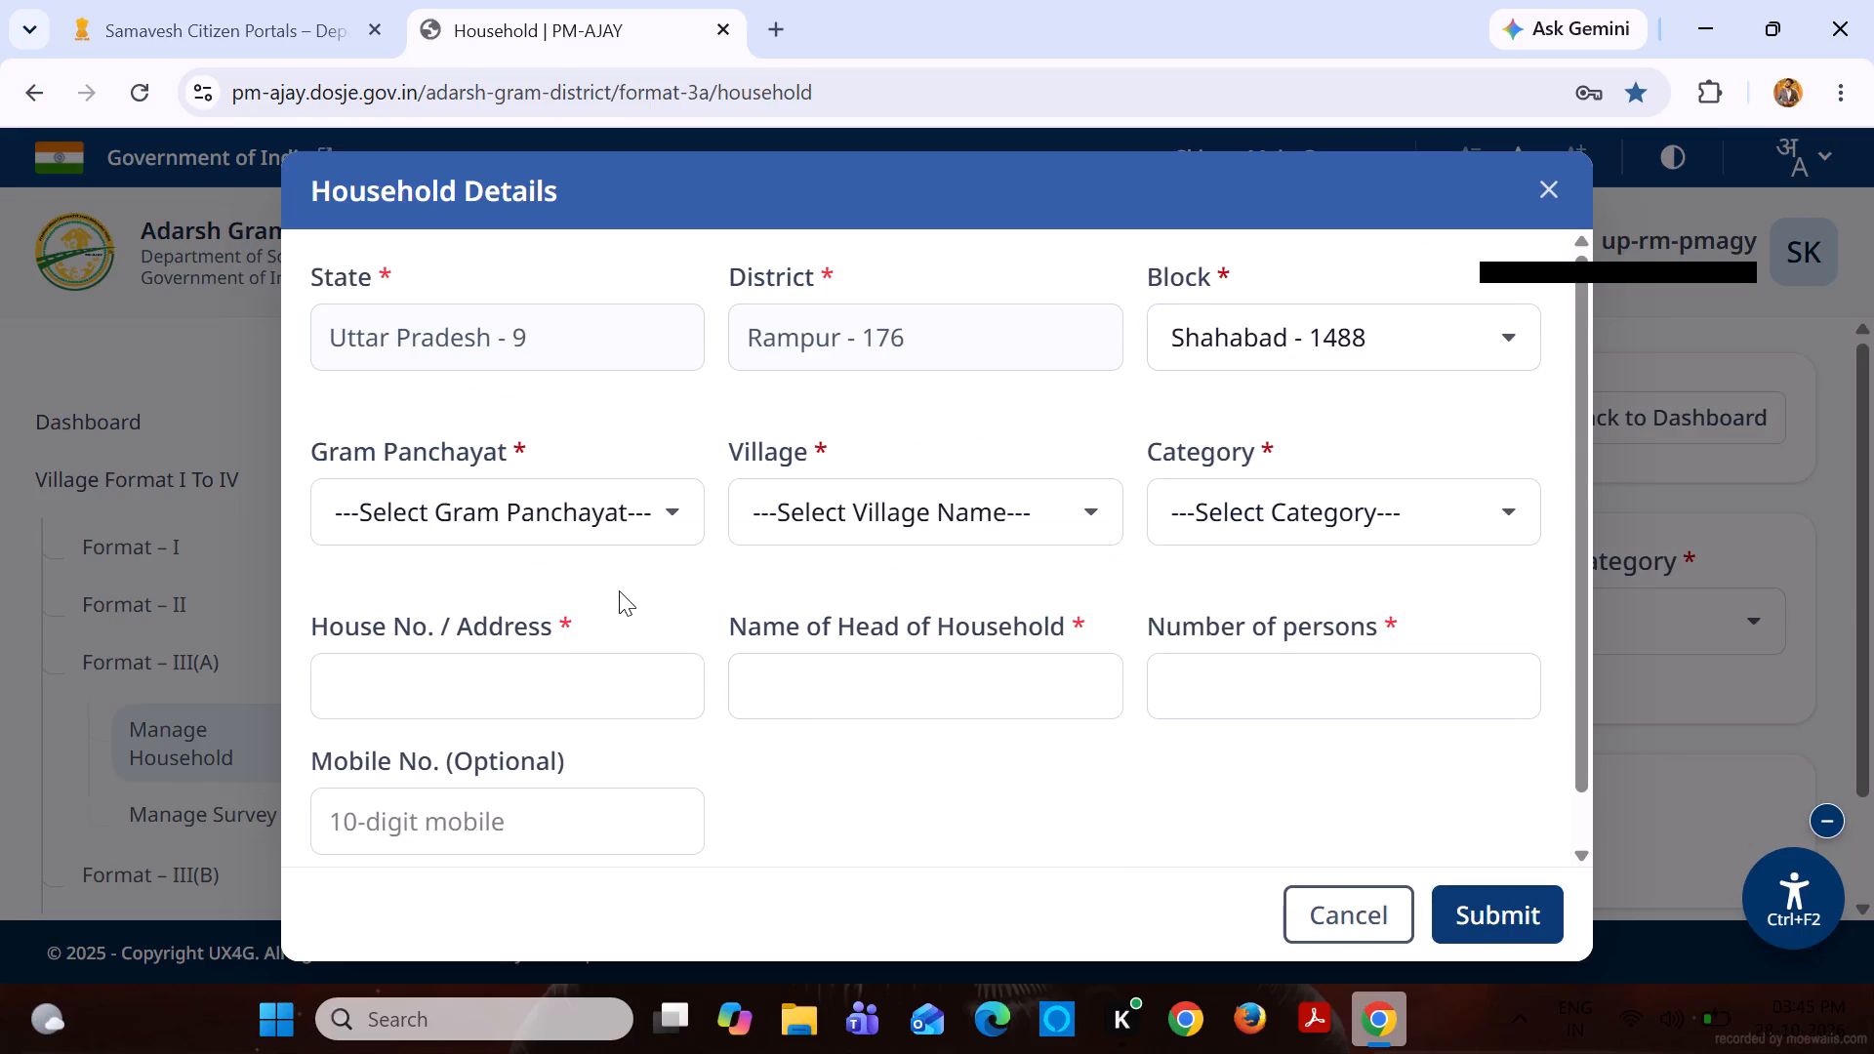
click(520, 505)
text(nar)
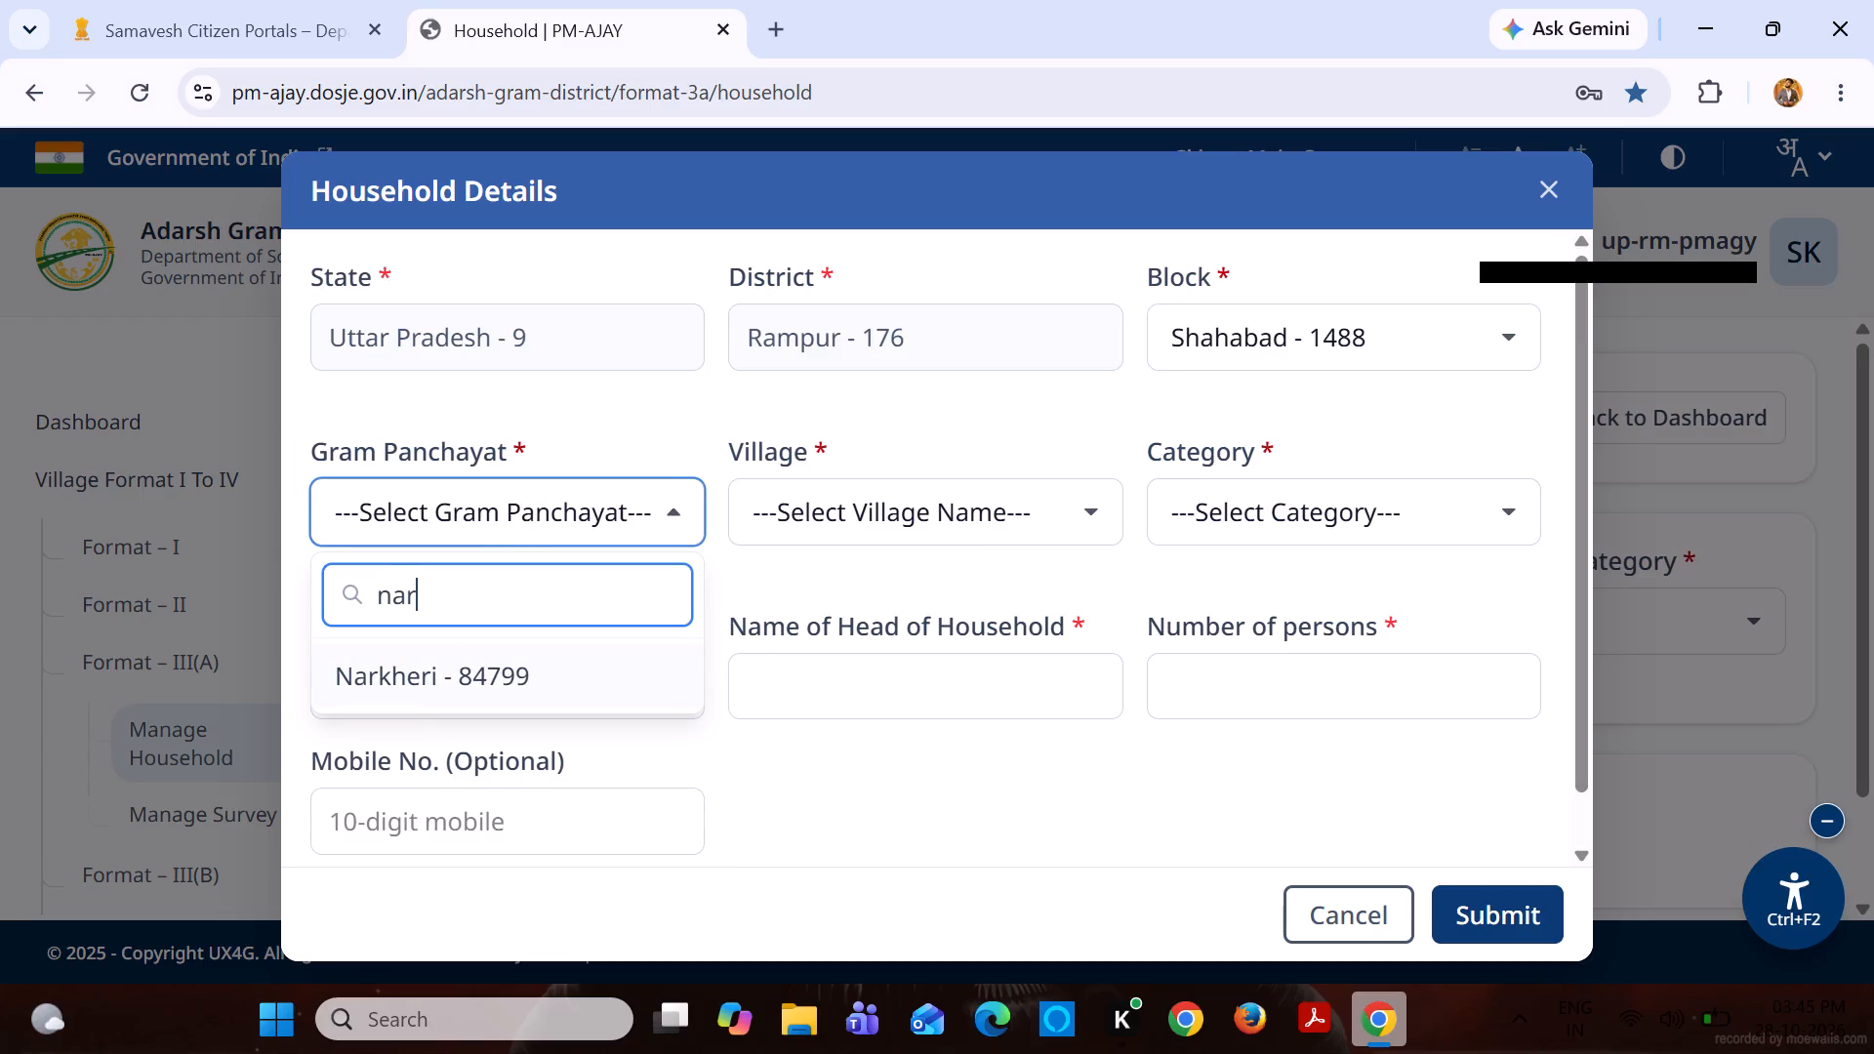
click(429, 665)
click(966, 512)
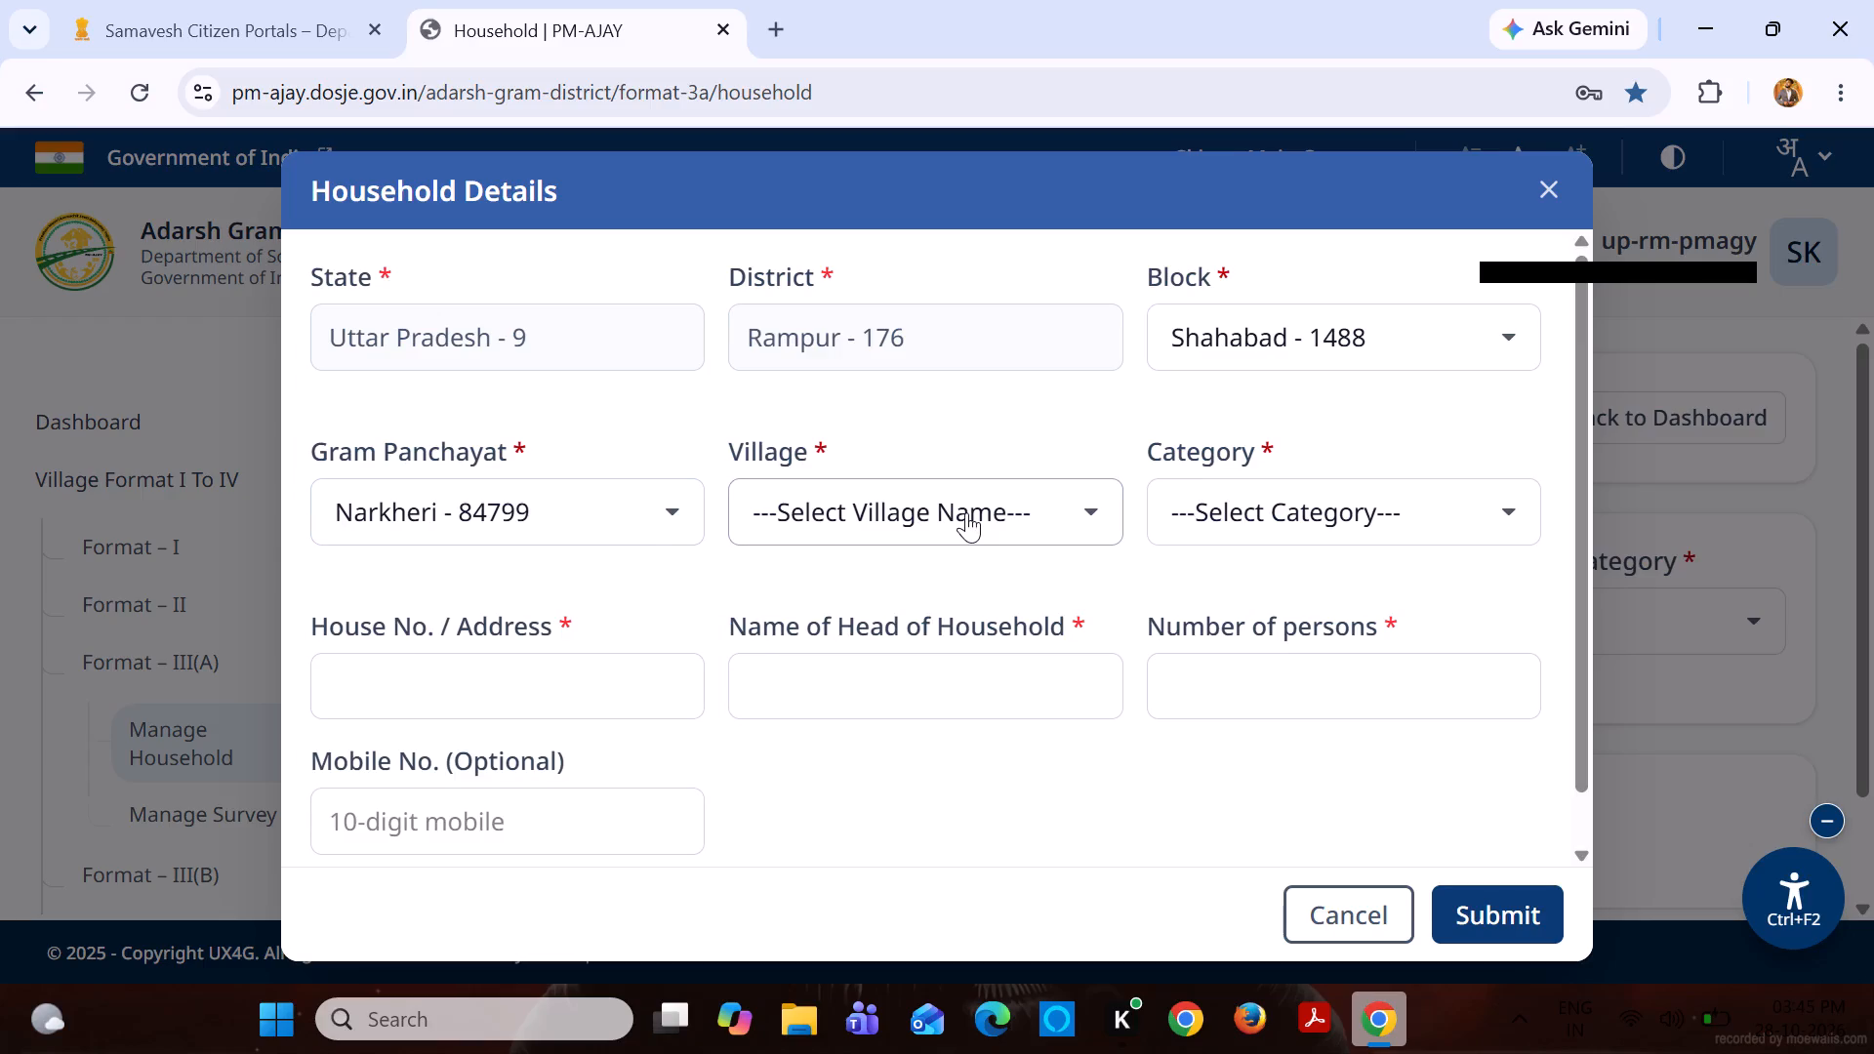
click(862, 654)
click(1349, 495)
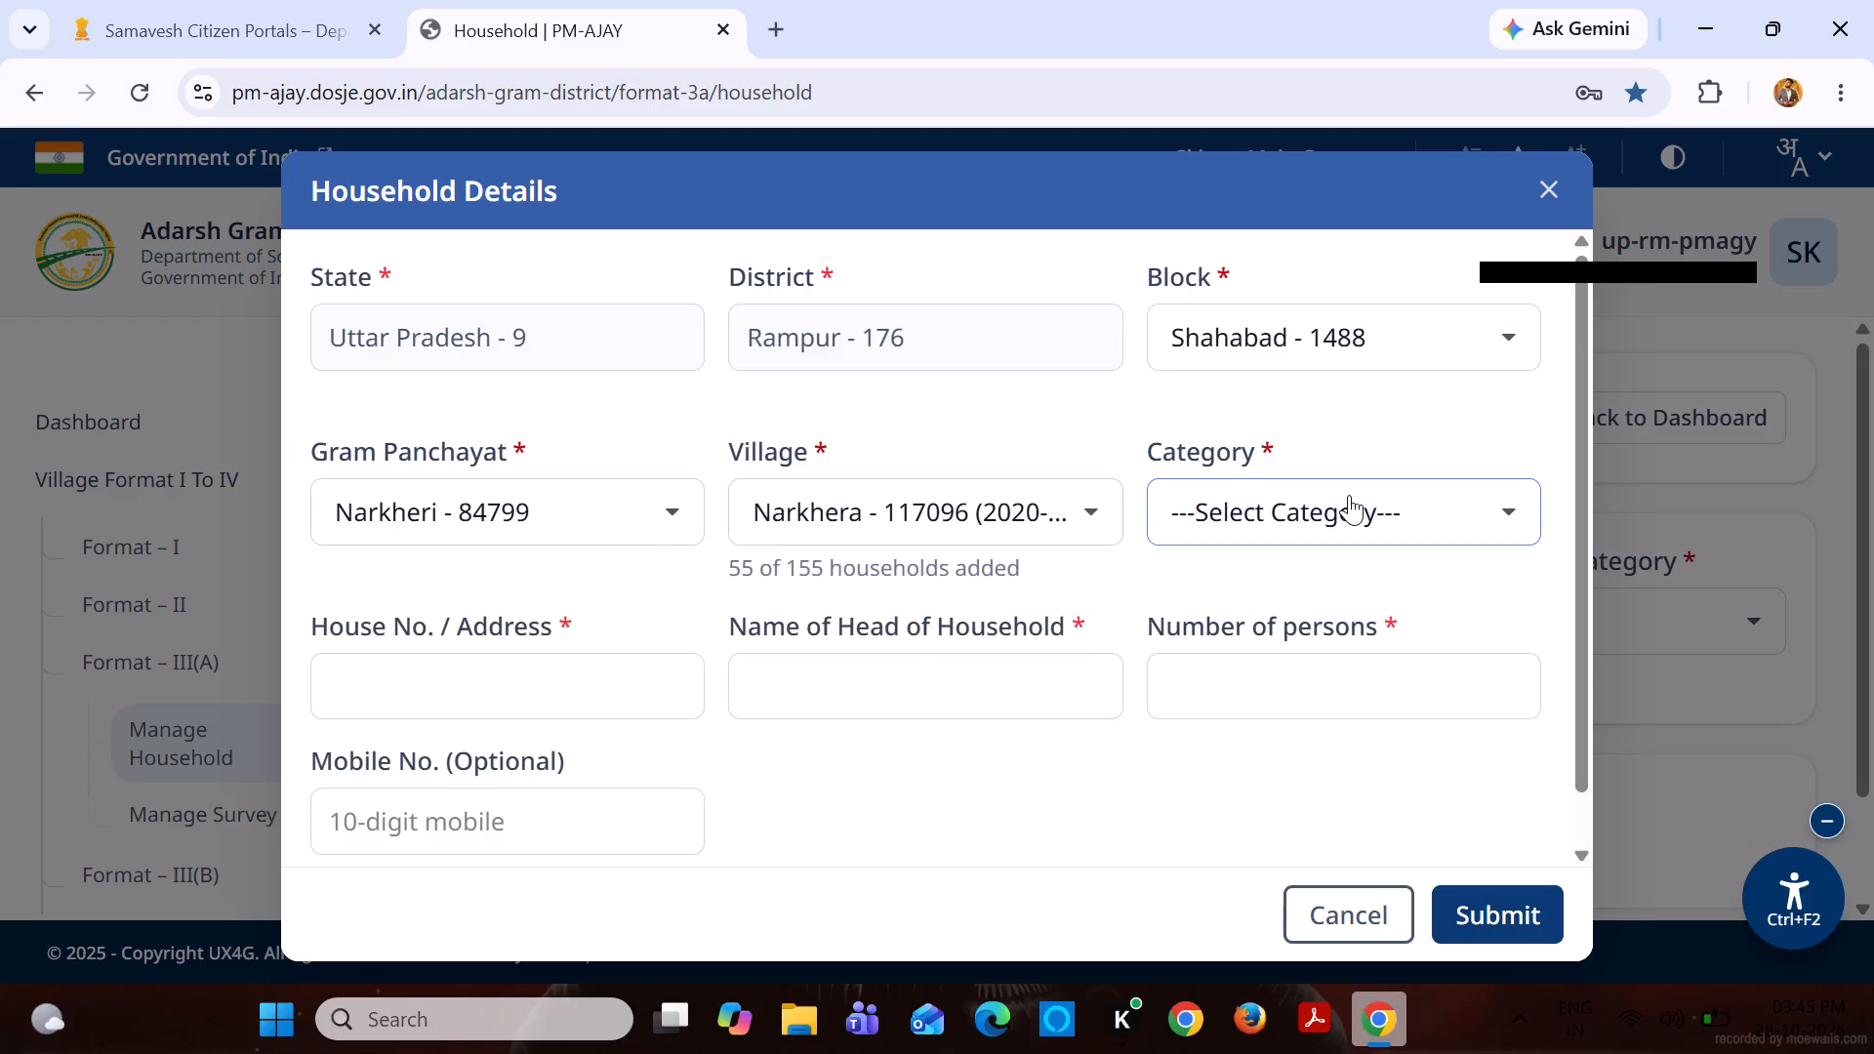
click(1243, 636)
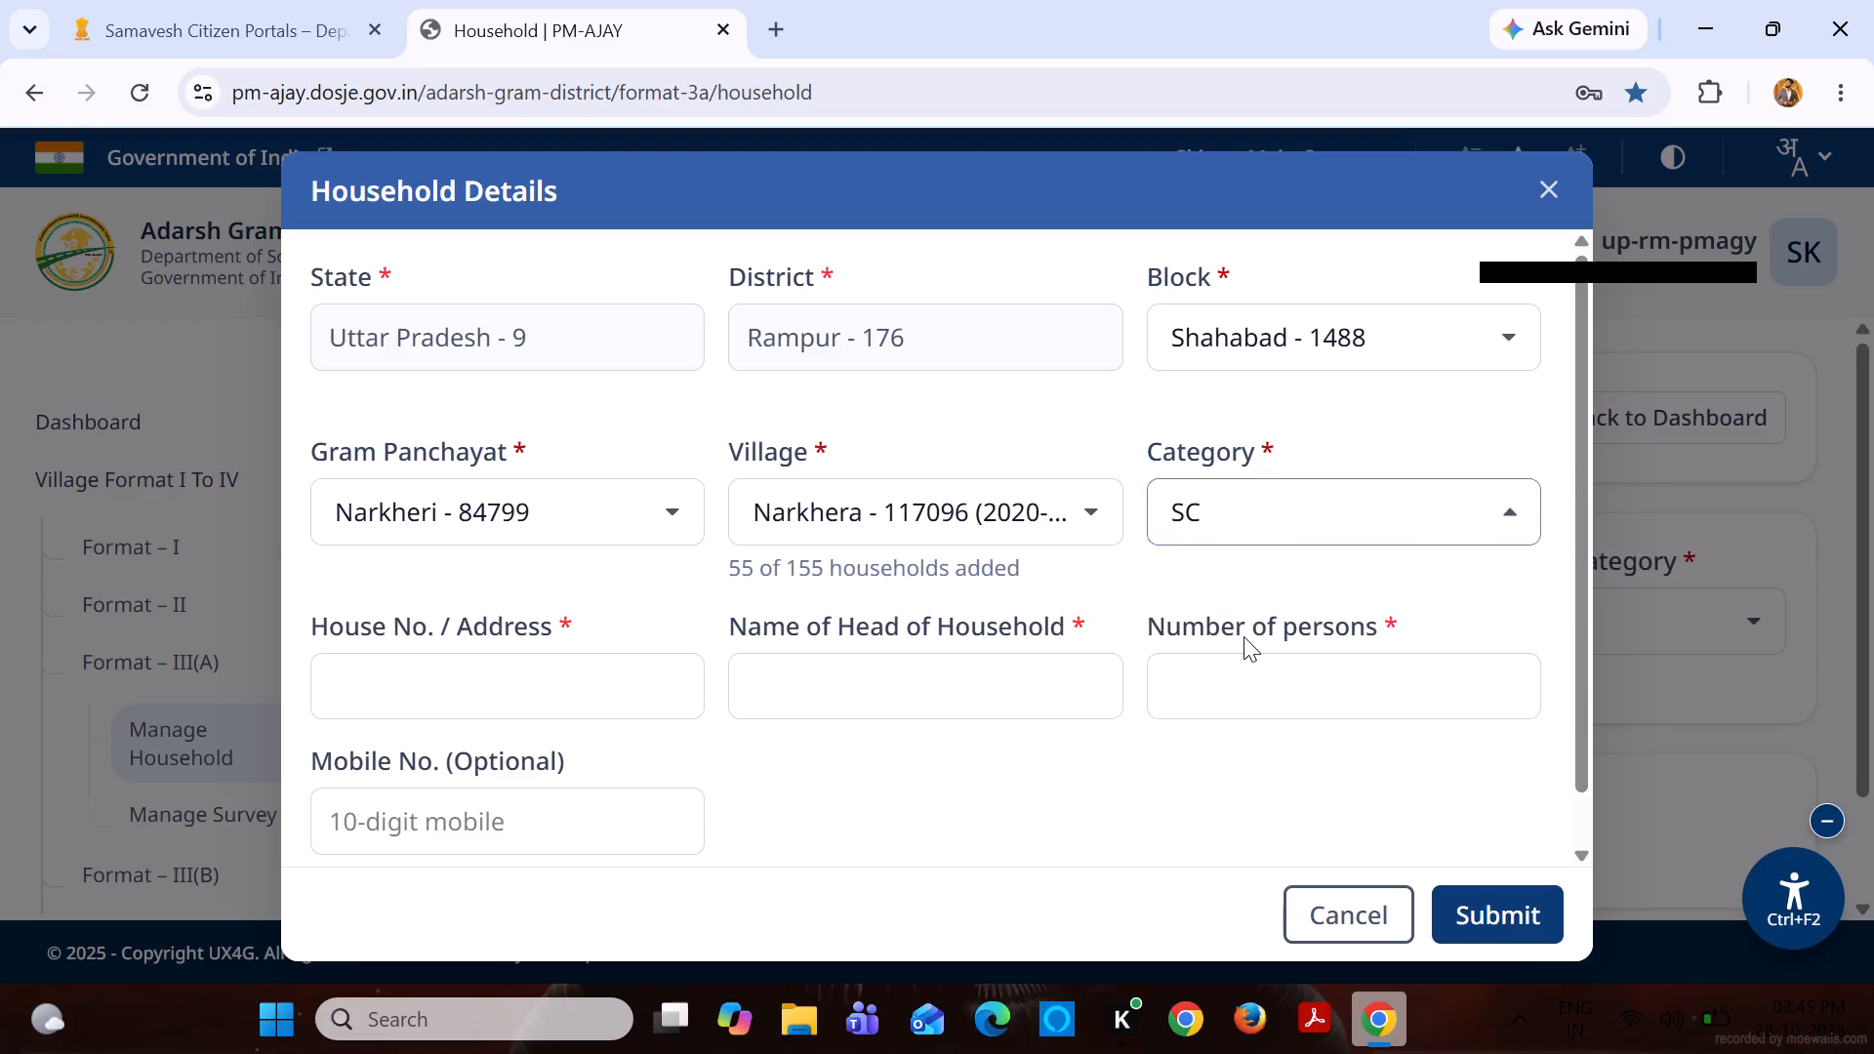
Enter house number 55 for the new household and go to the head of household's name.
click(474, 688)
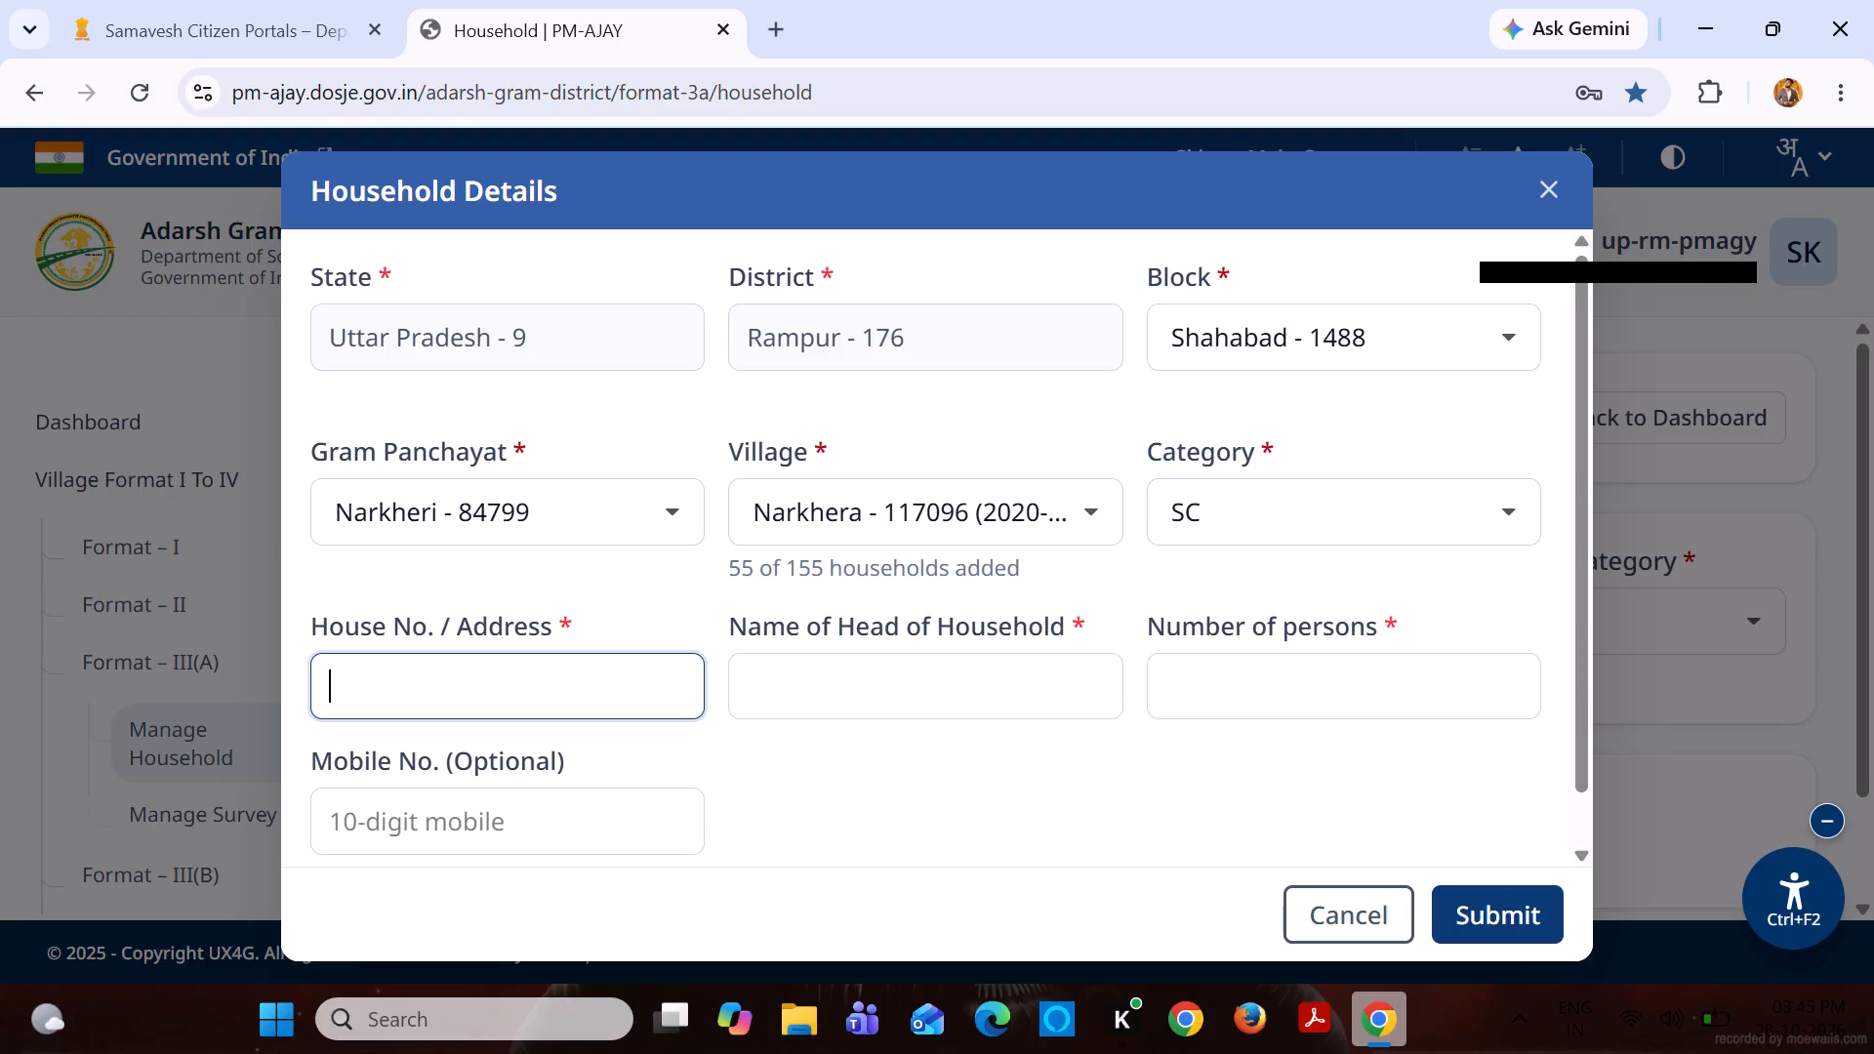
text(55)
click(949, 680)
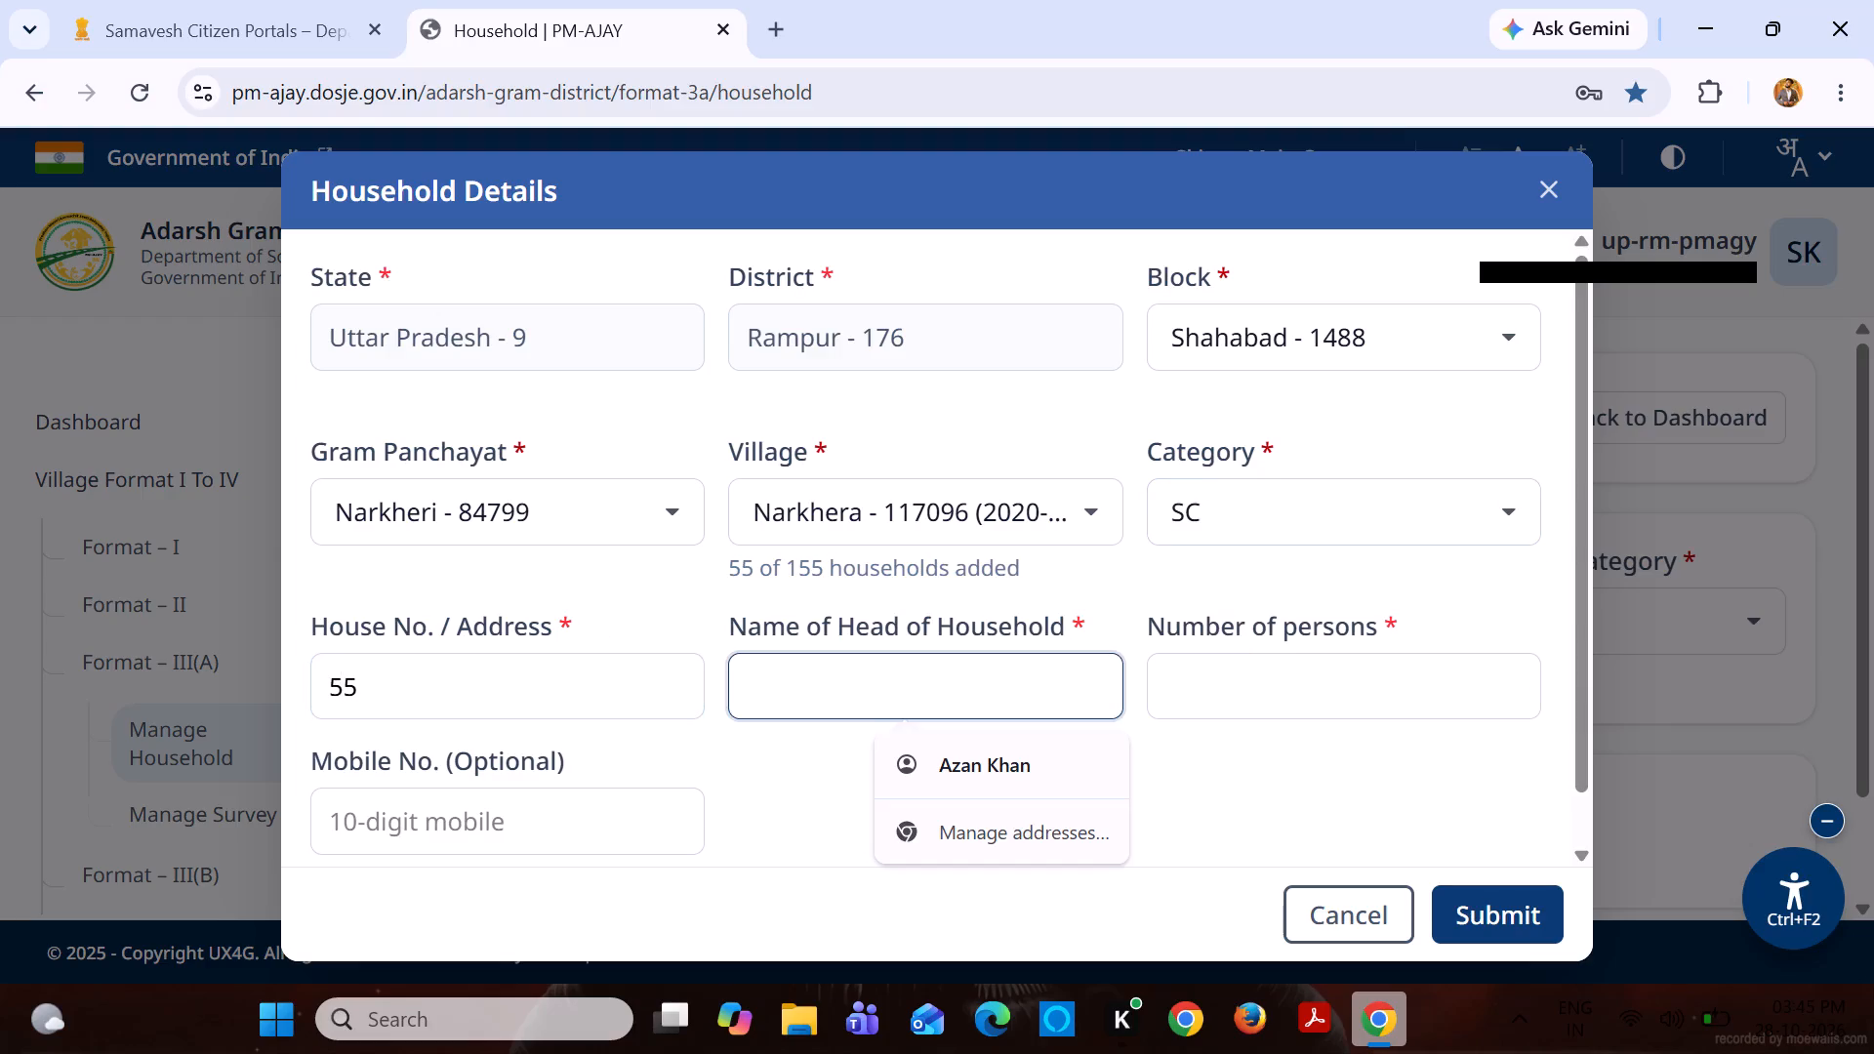
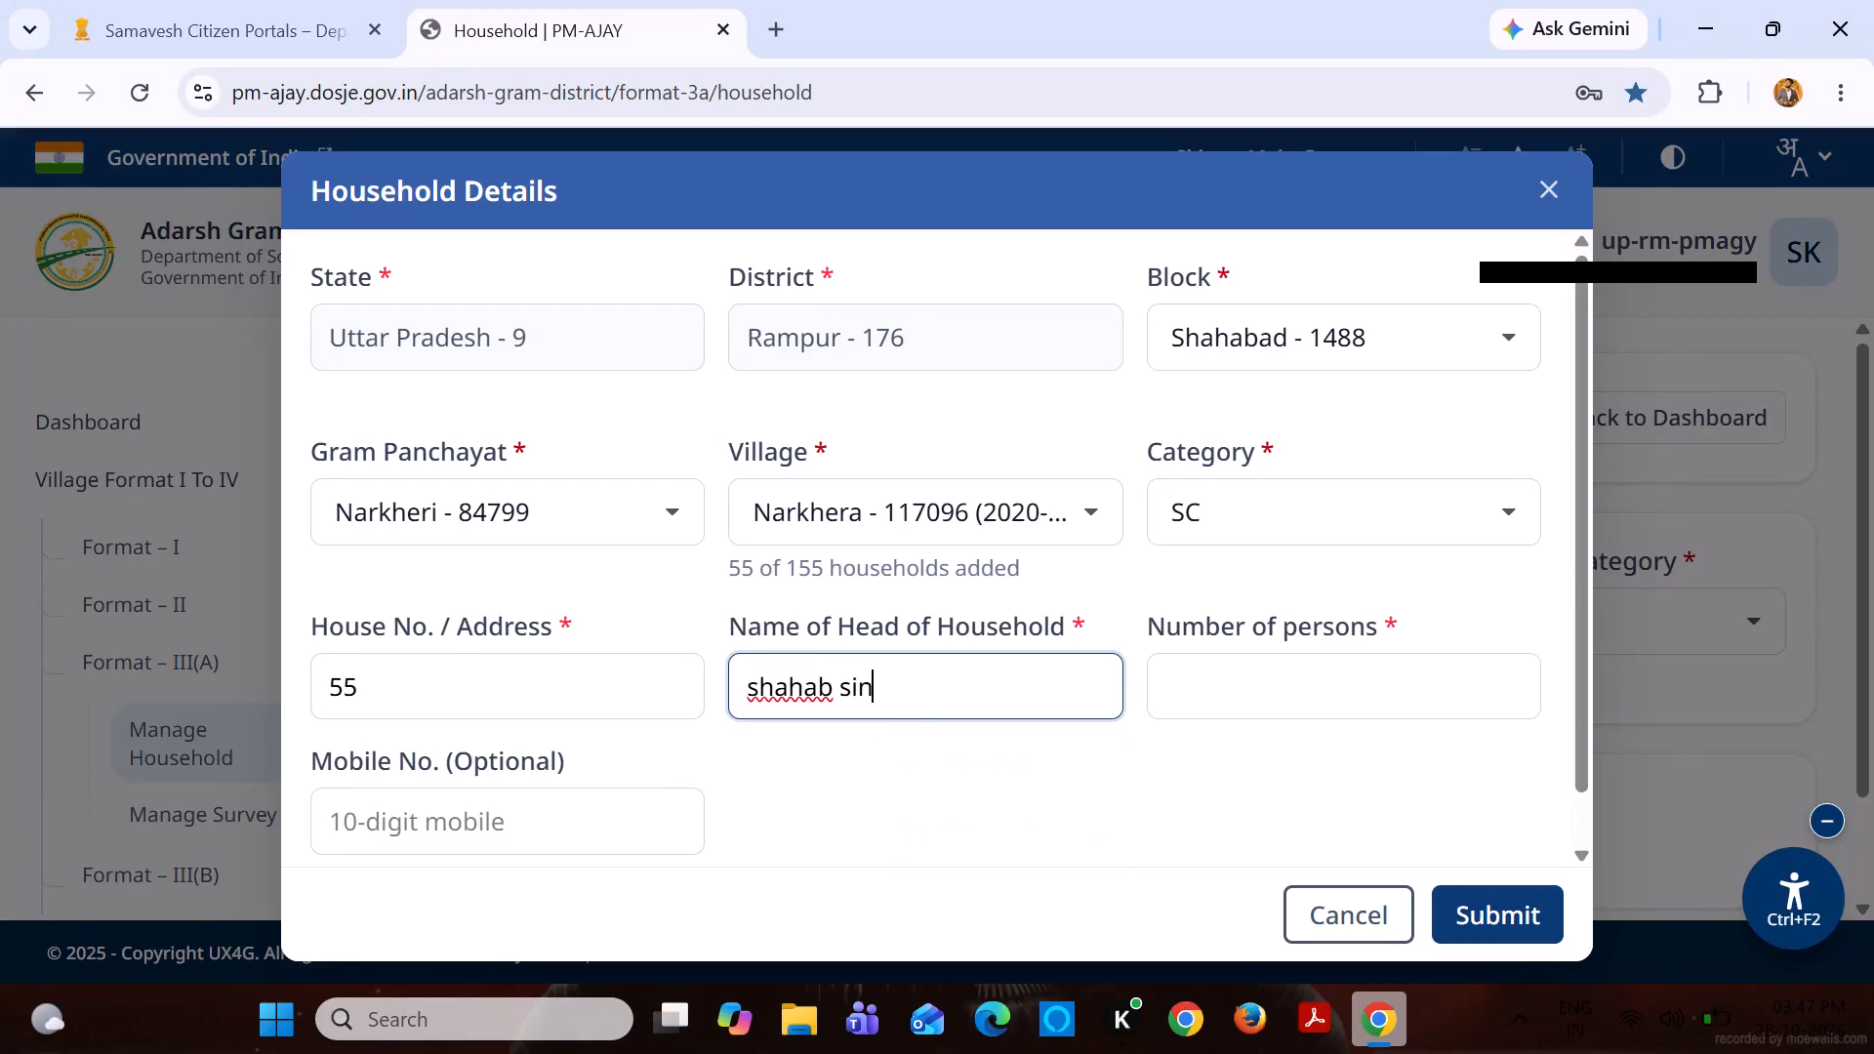
Enter 4 persons for the new household at house number 55 and submit the household details.
click(1223, 703)
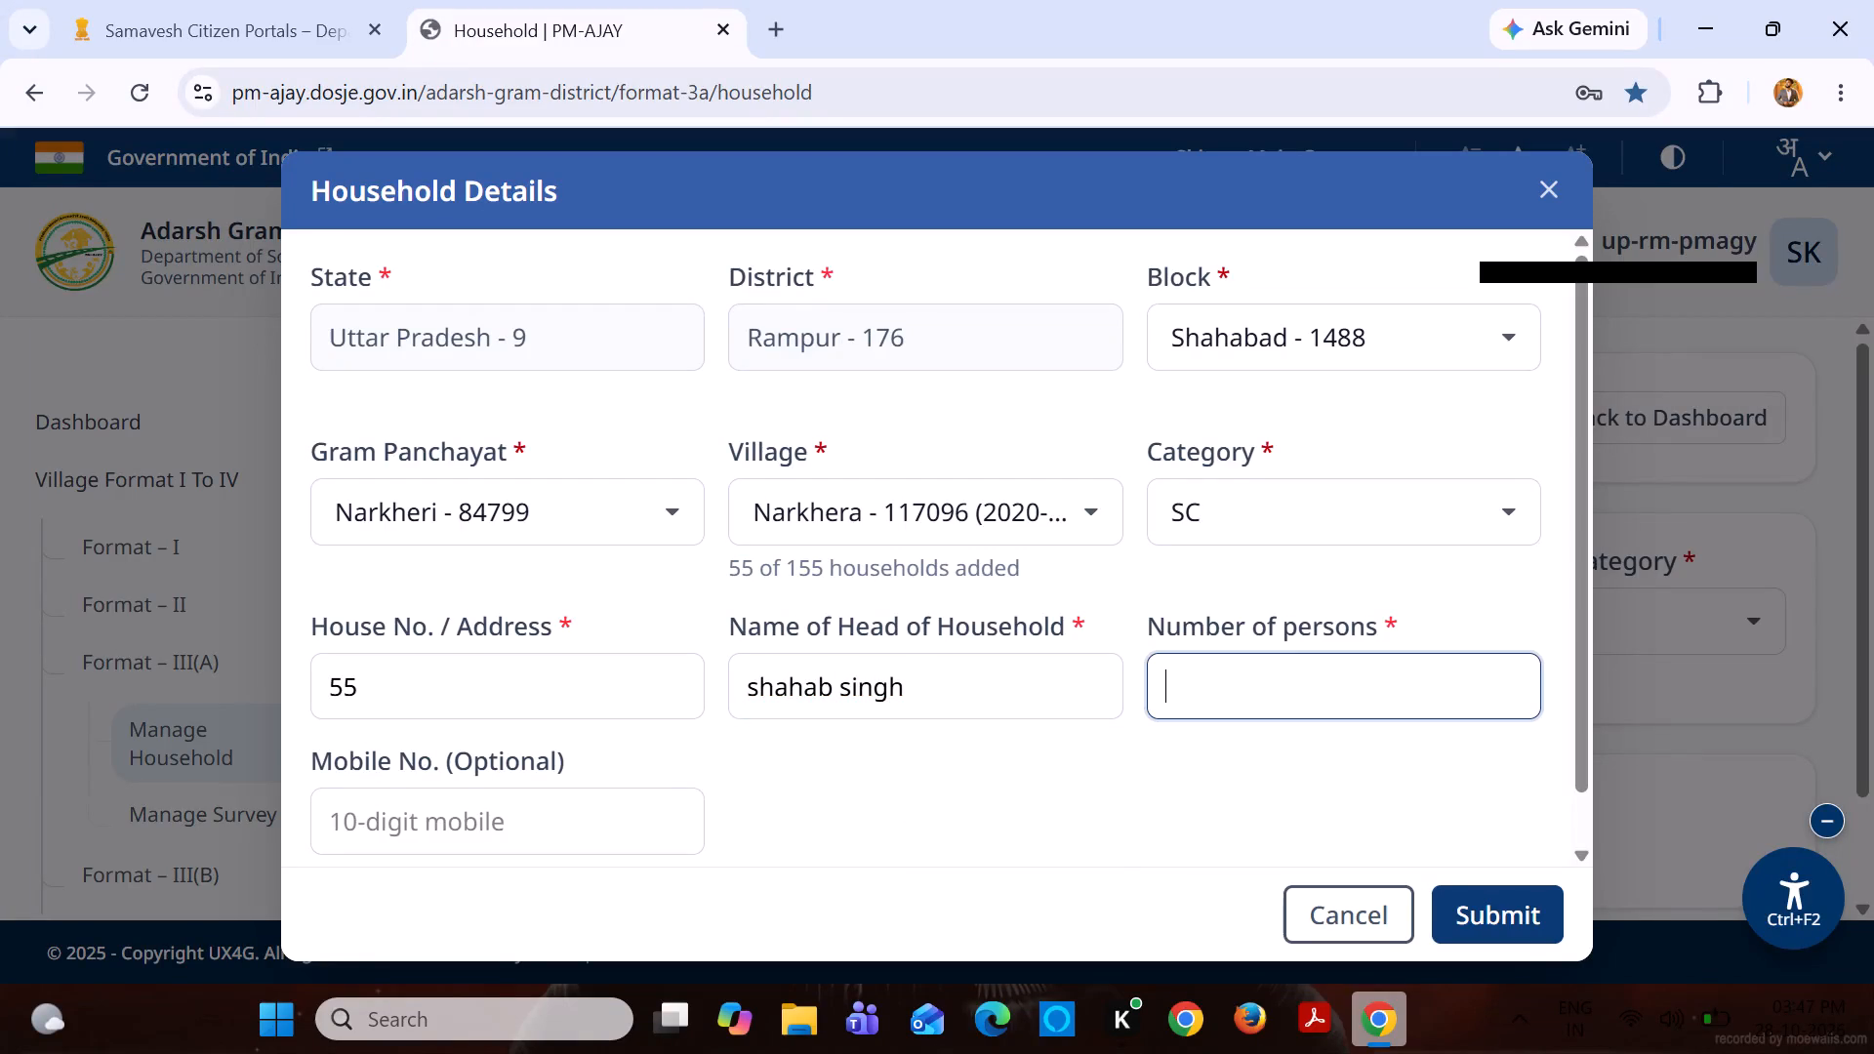
key(4)
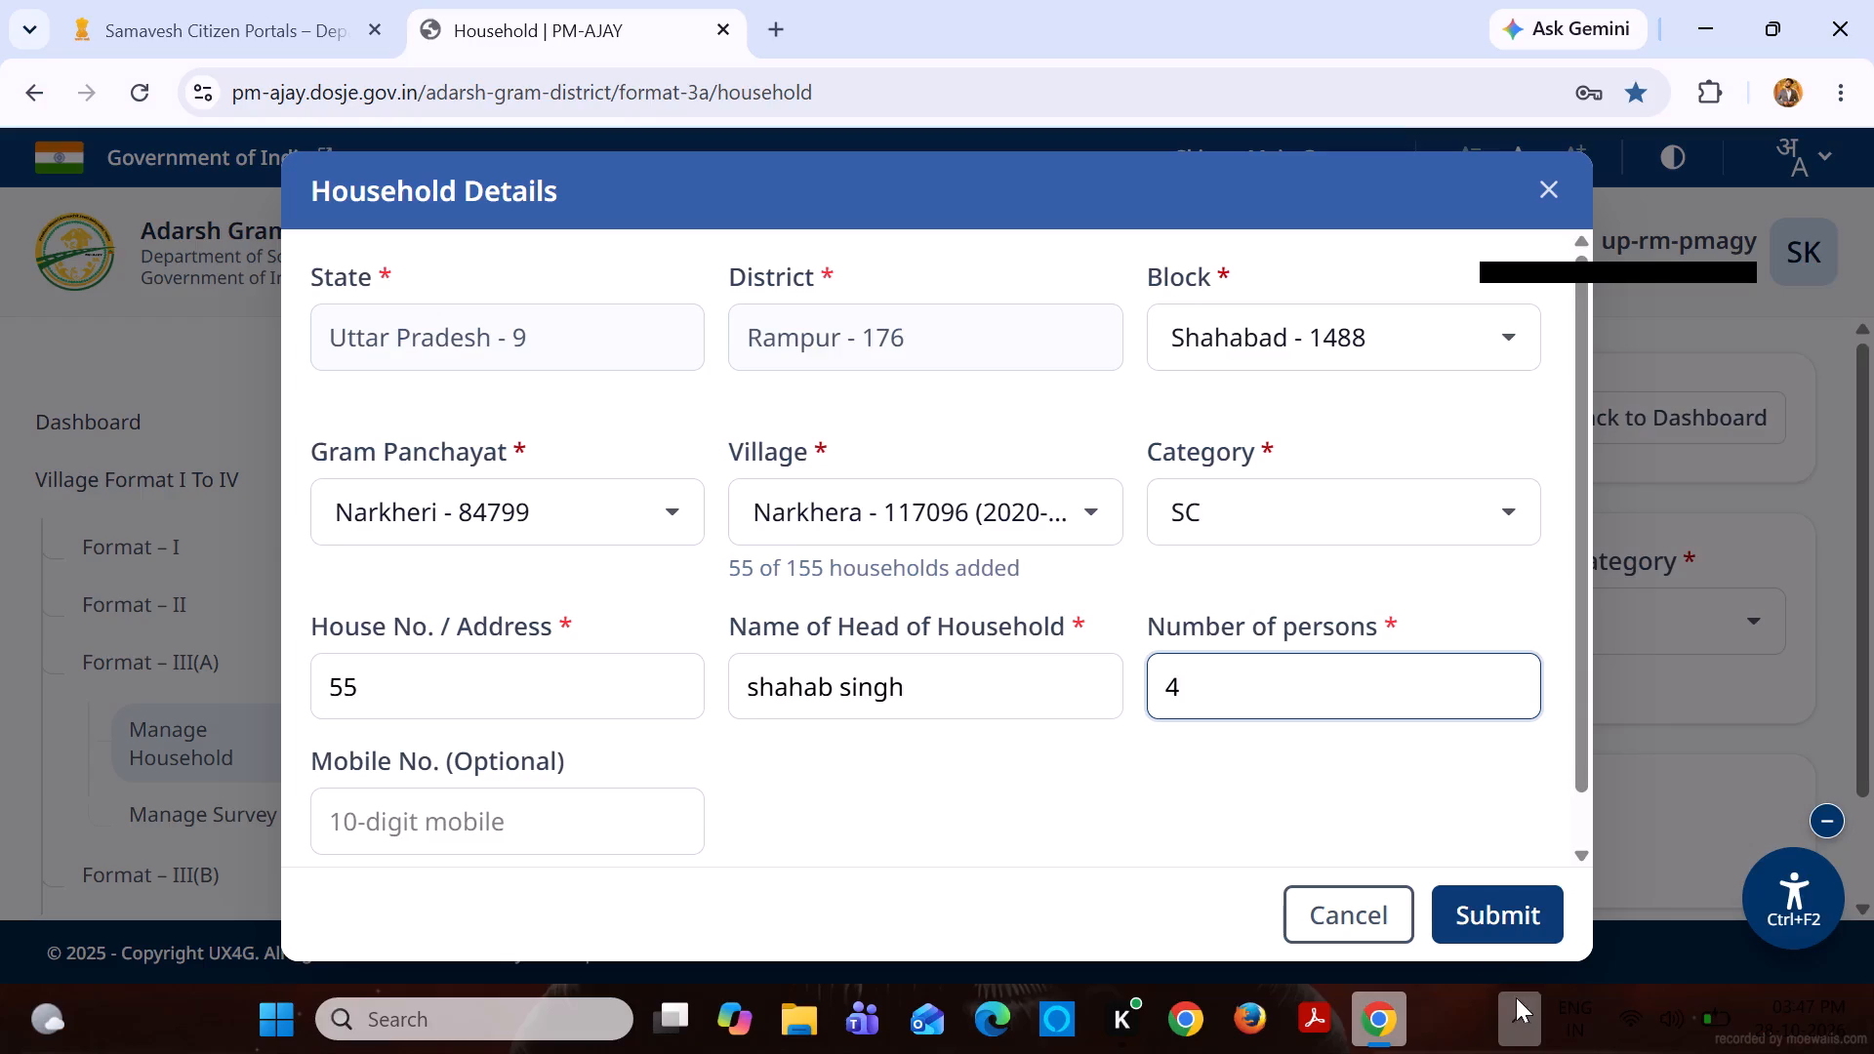
click(1515, 936)
For 1 – Drinking water and Sanitation, answer Yes to having an IHHL latrine, No to open defecation (1.5), and submit.
scroll(1483, 688, down, 4)
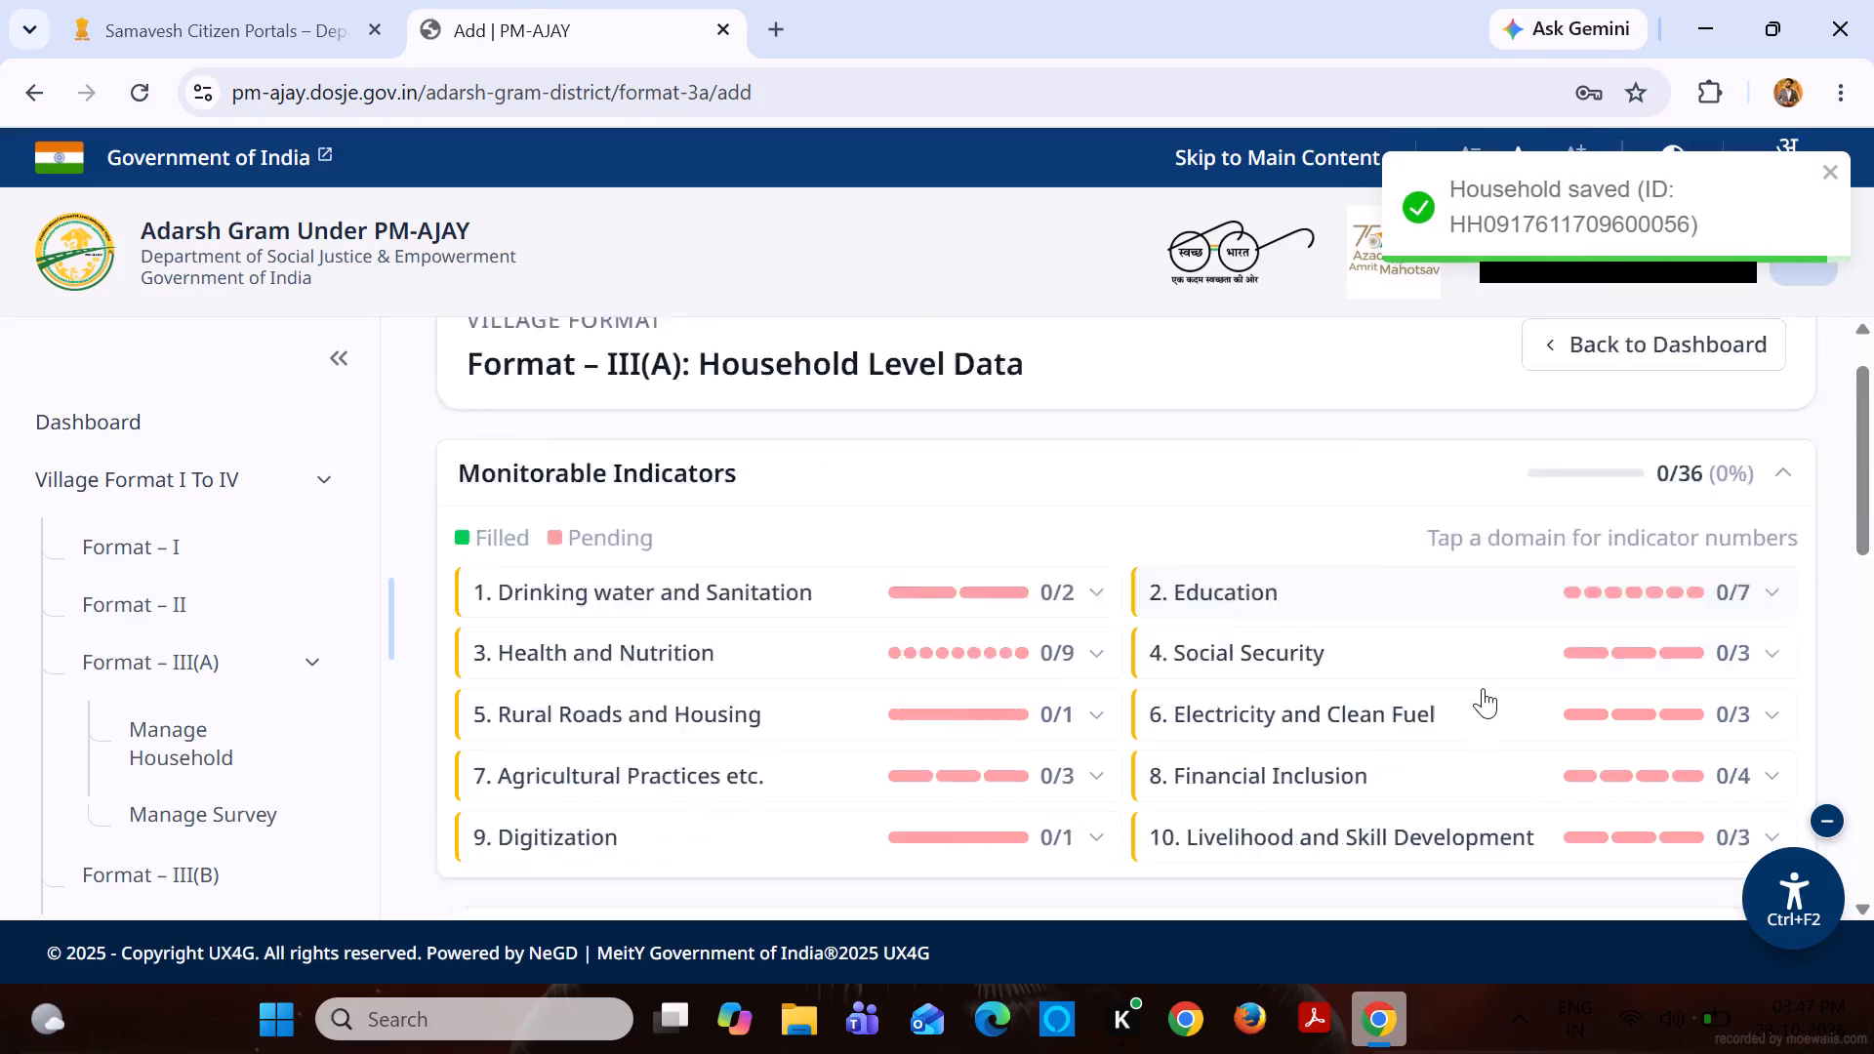
scroll(1483, 688, down, 3)
click(1663, 559)
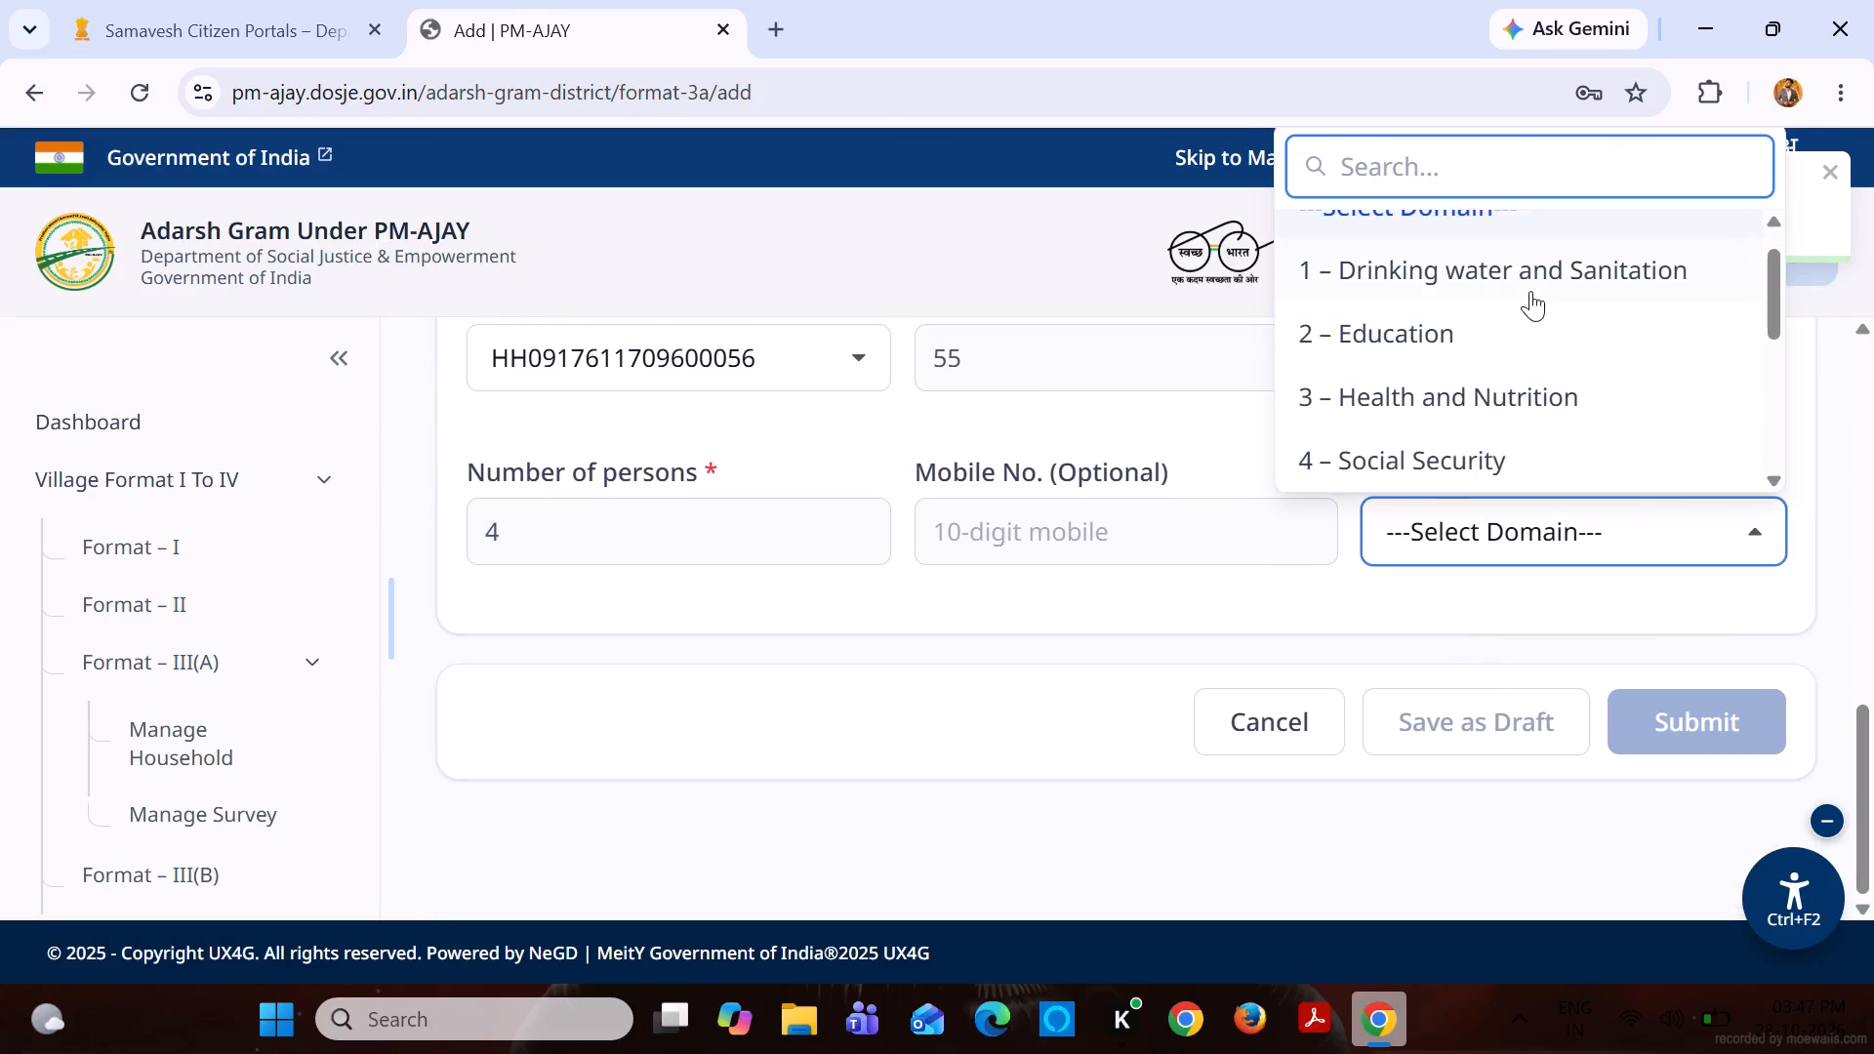
click(1530, 291)
scroll(1535, 516, down, 3)
drag(1676, 453, 1624, 534)
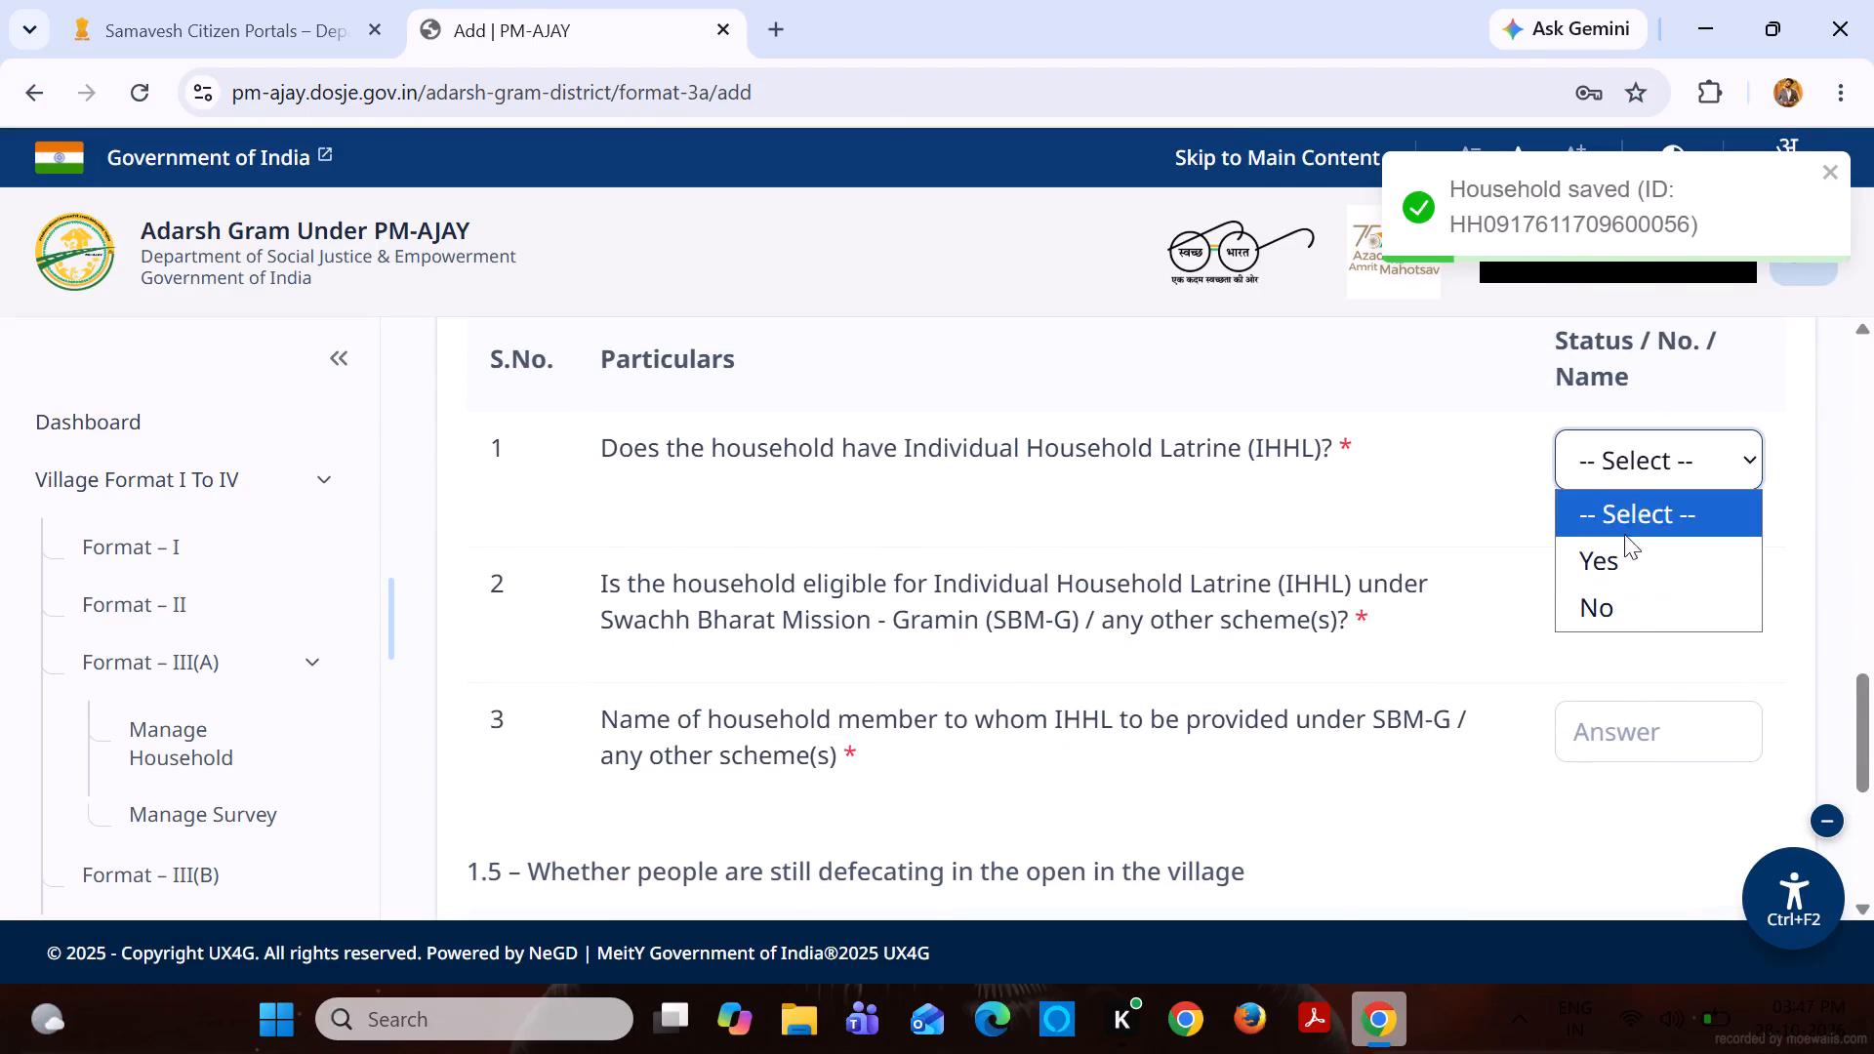
drag(1624, 534, 1622, 544)
click(1622, 544)
scroll(1622, 544, down, 2)
drag(1701, 538, 1596, 661)
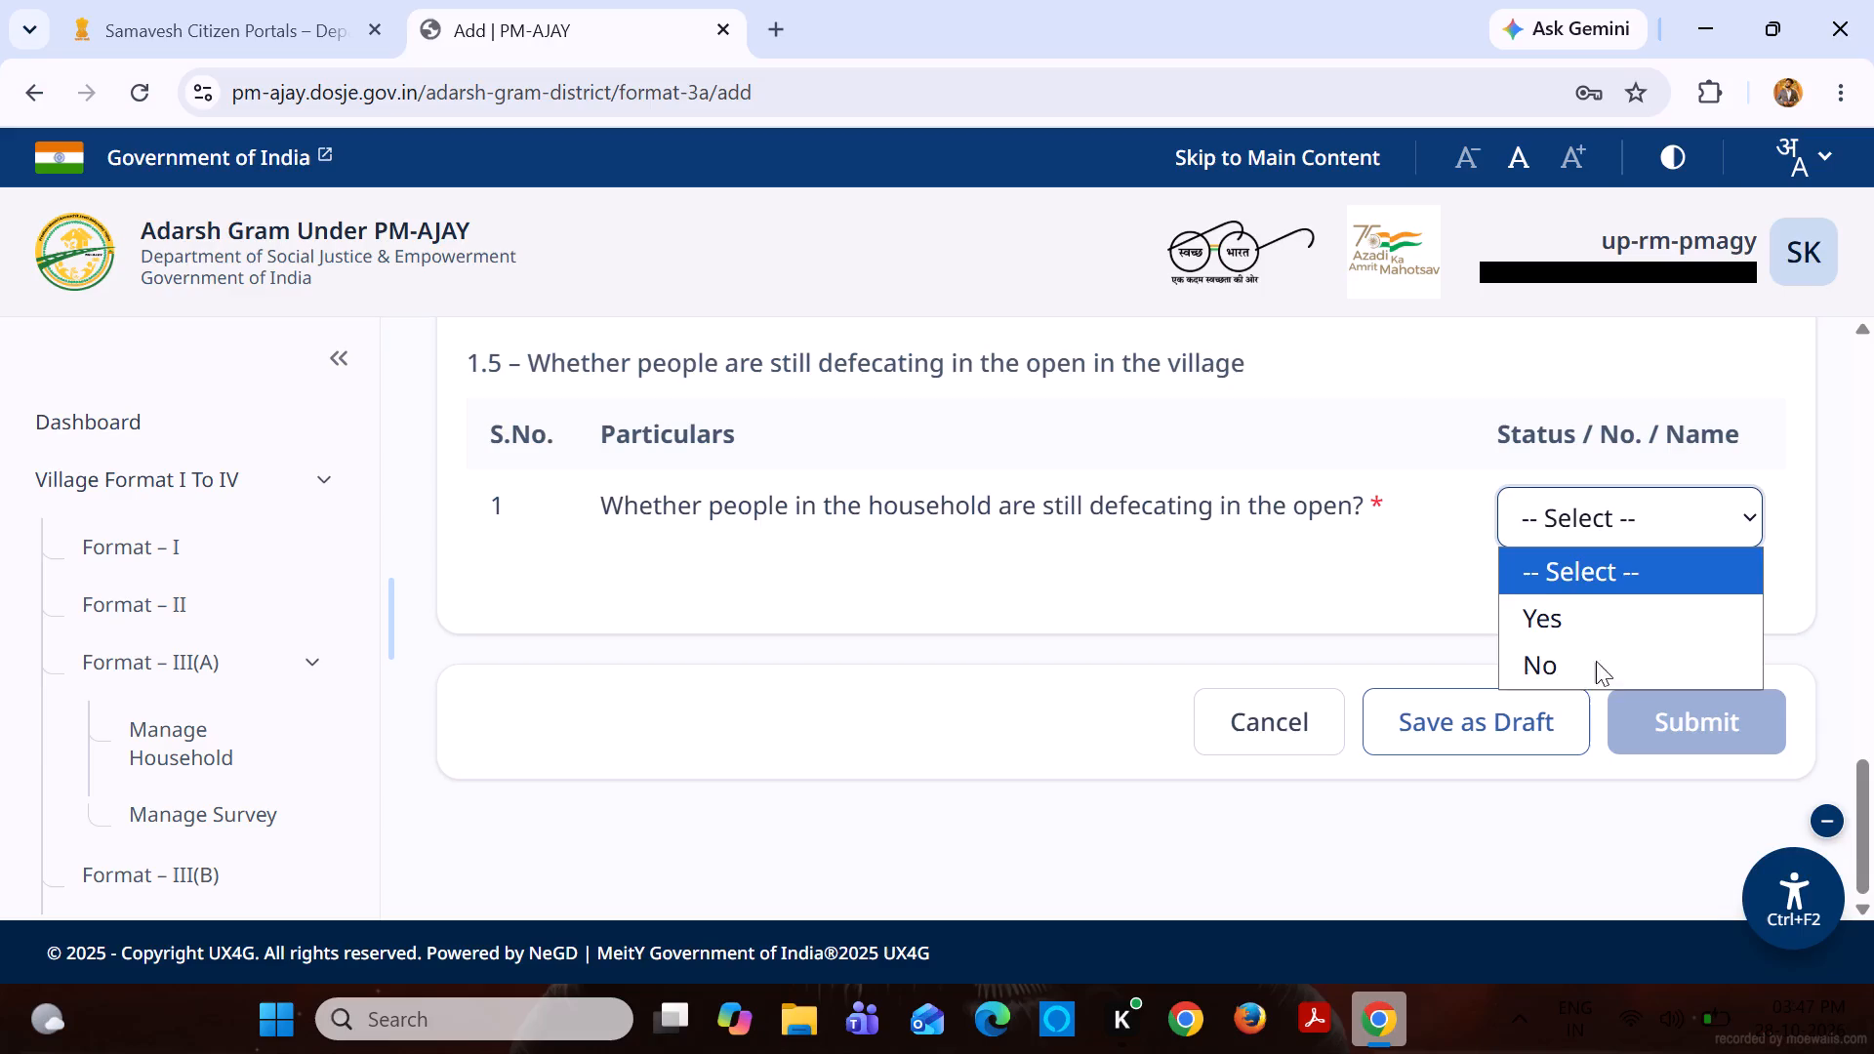
drag(1596, 661, 1581, 676)
click(1581, 676)
click(1723, 718)
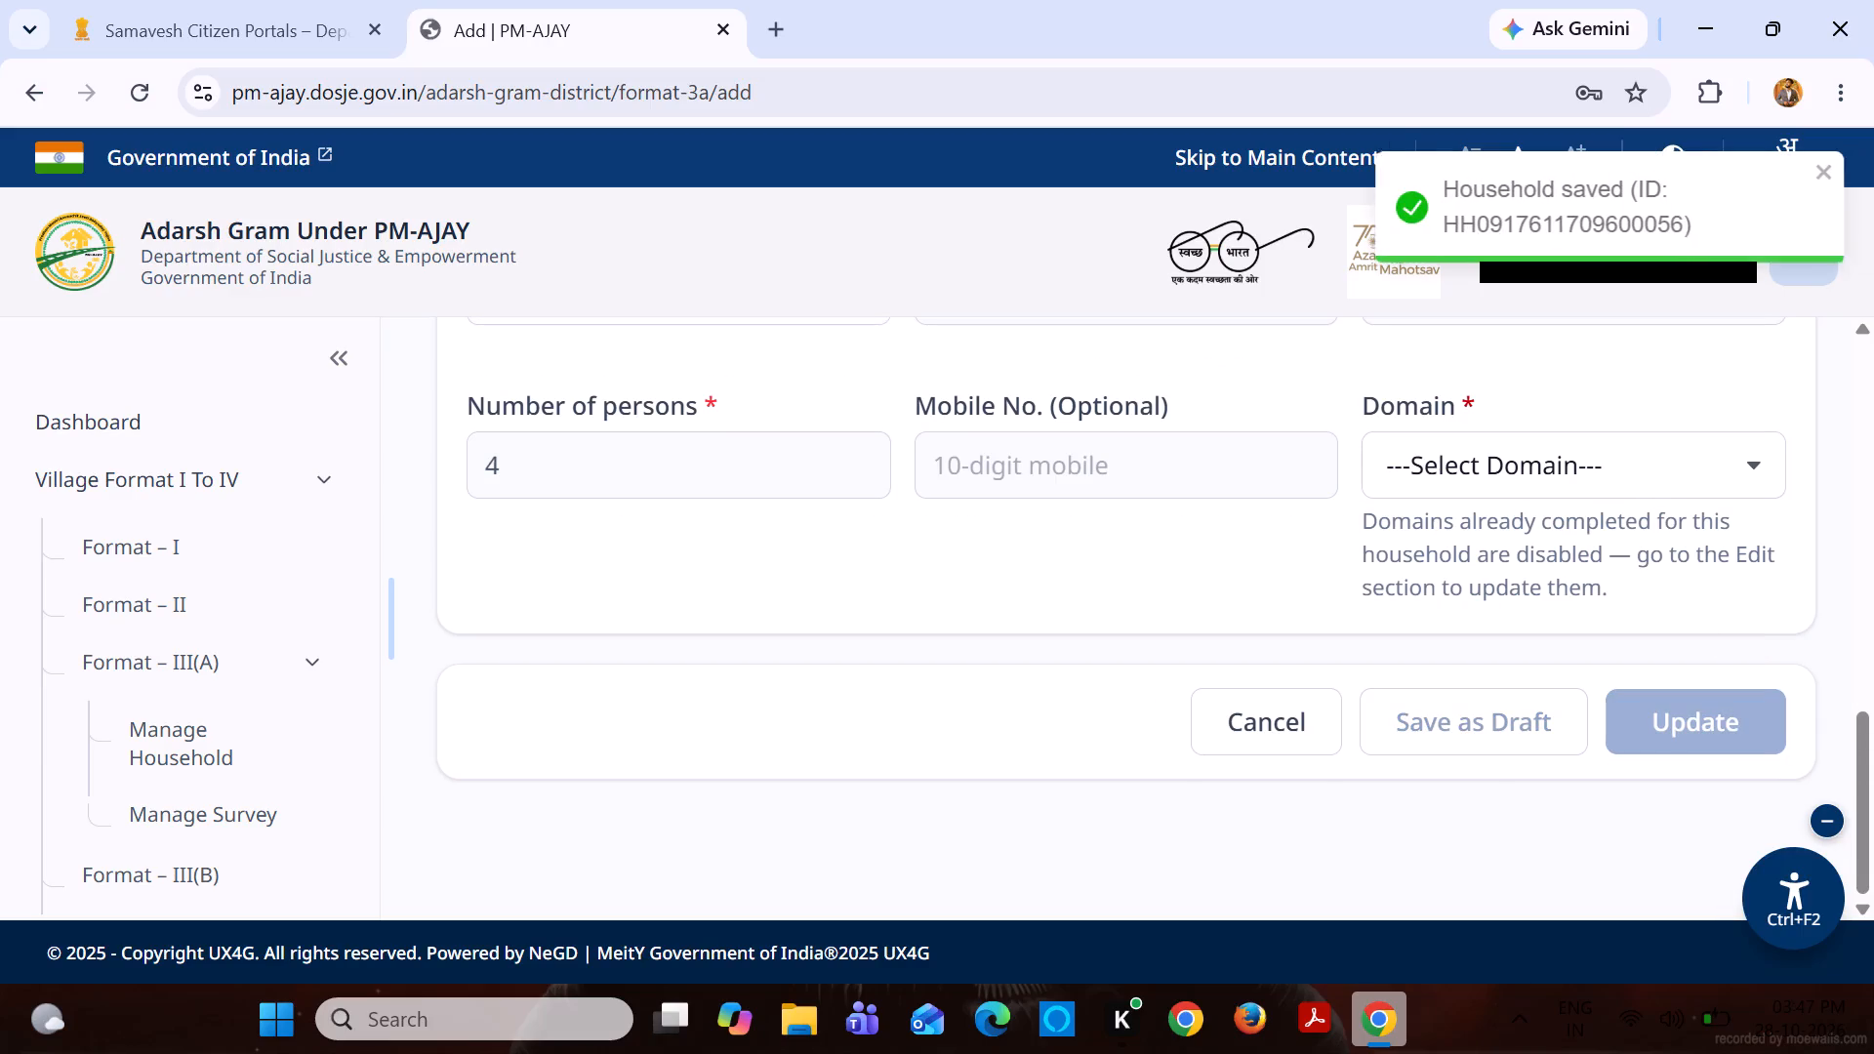
Choose the 2 – Education domain and enter 0 children aged 6-10 (2.1) and 0 aged 11-13 (2.2).
click(1688, 466)
click(1439, 745)
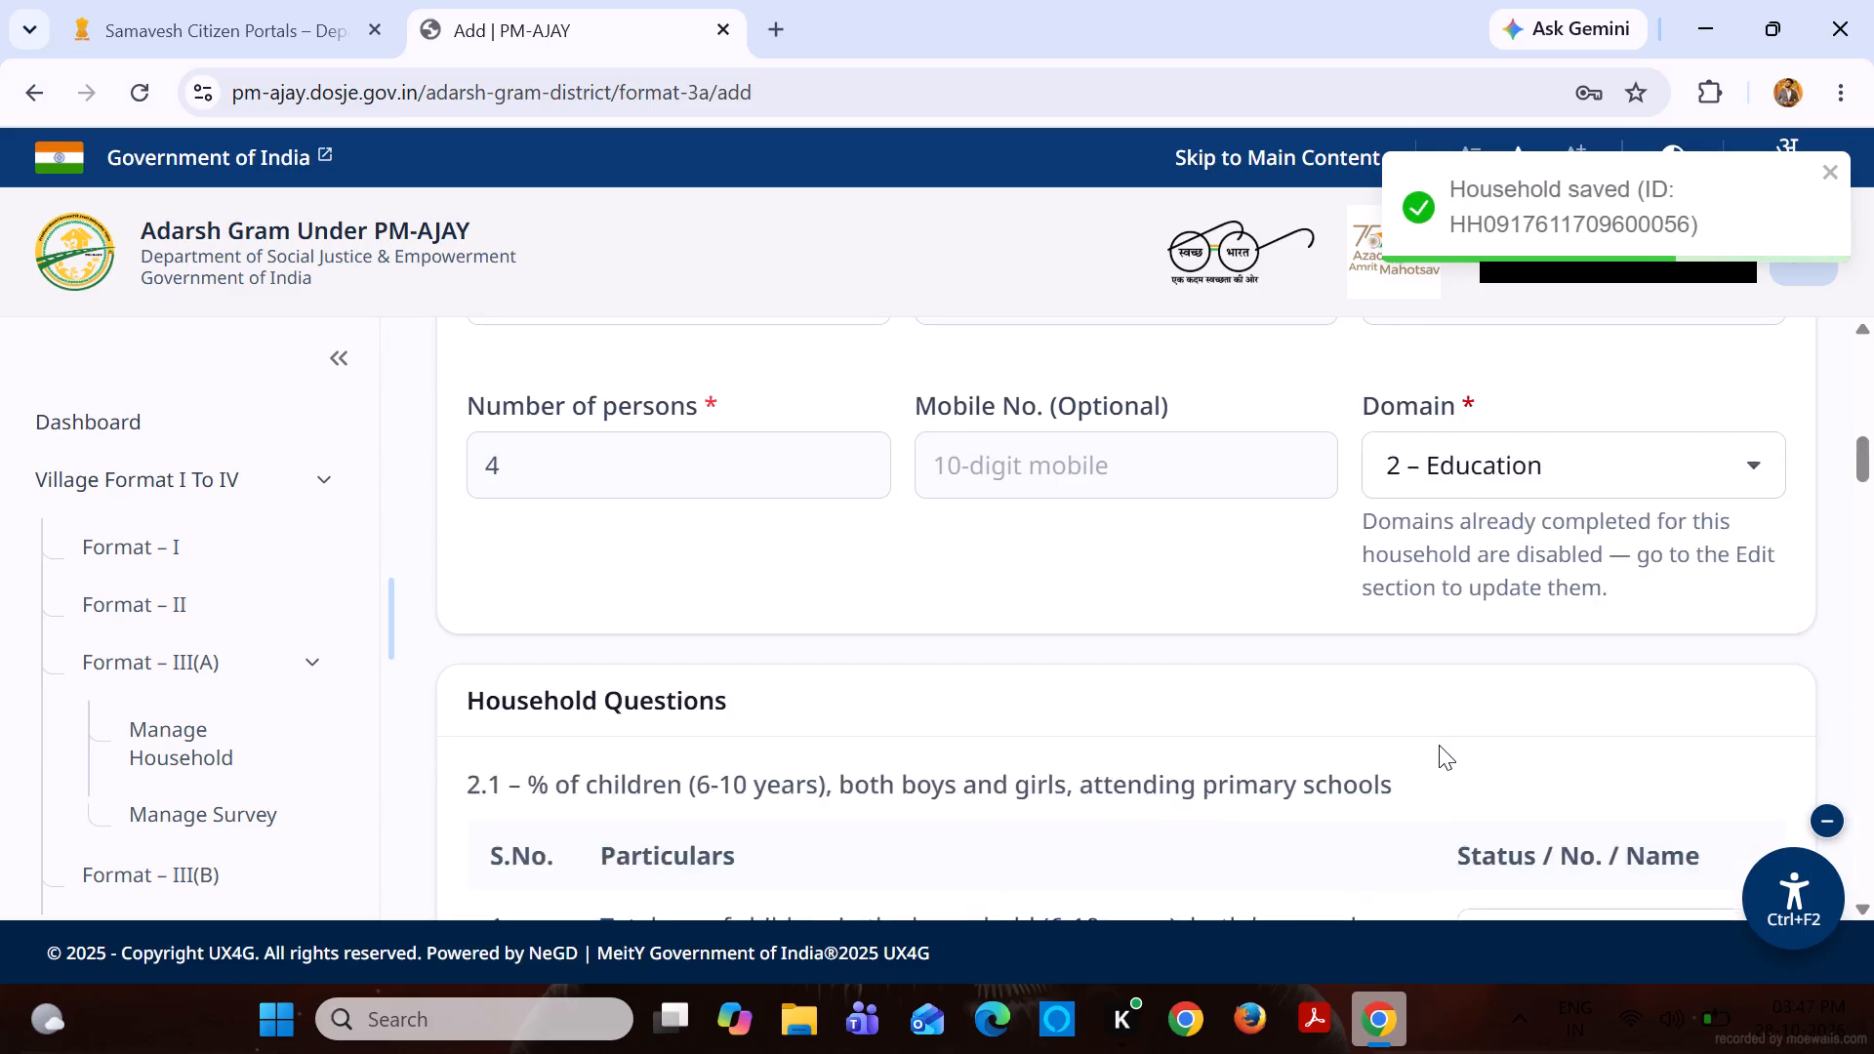
scroll(1439, 745, down, 5)
click(1516, 385)
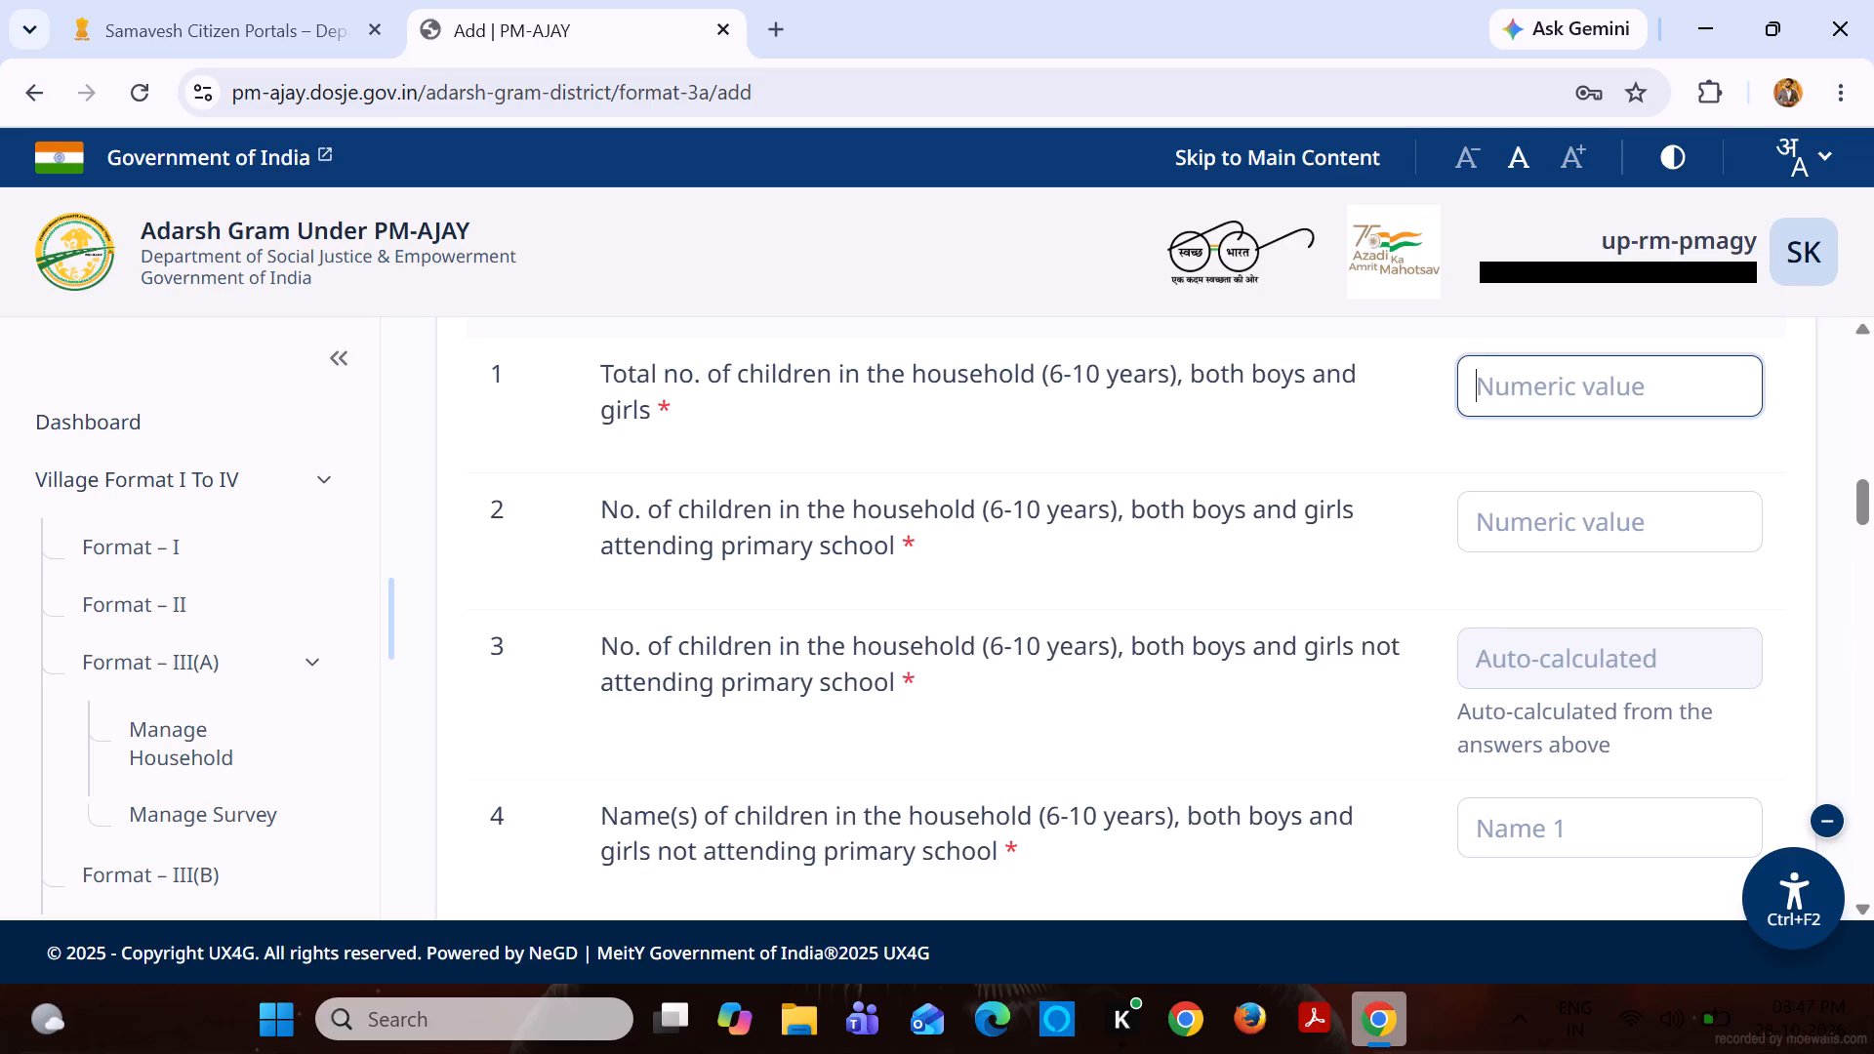
key(0)
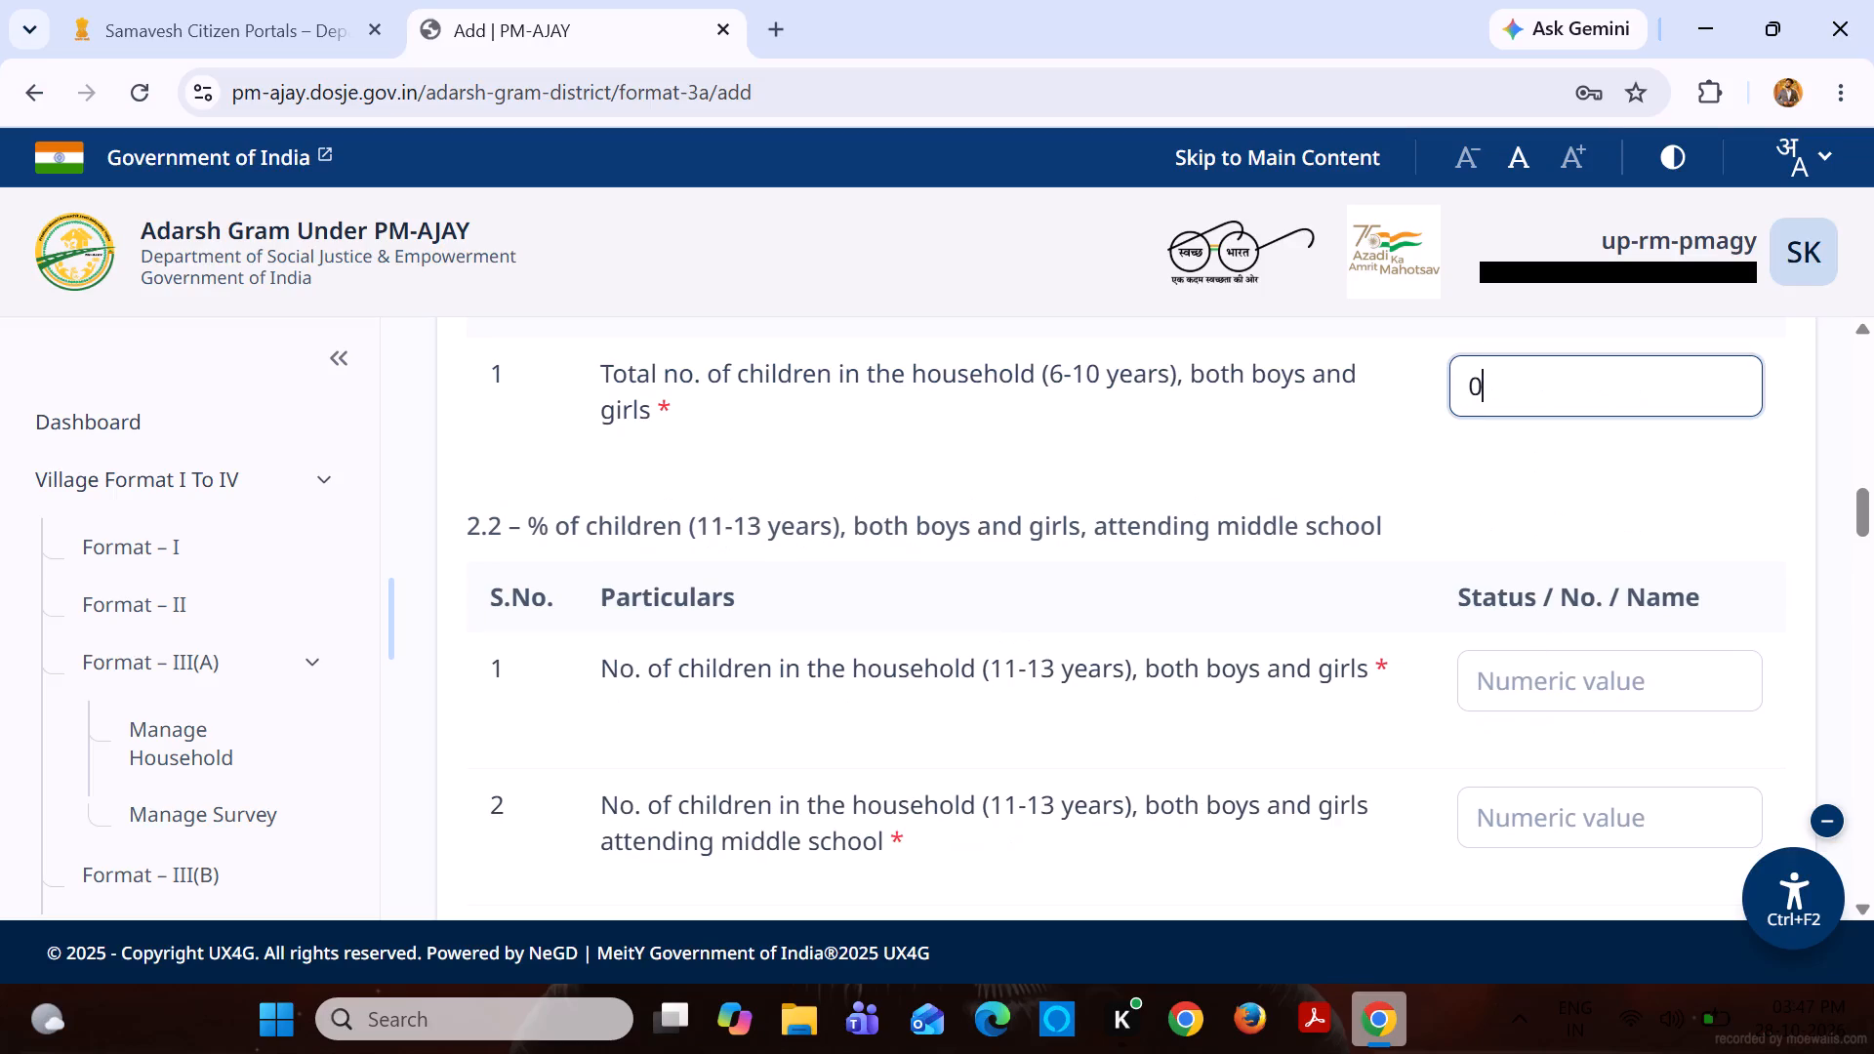
click(1520, 670)
key(0)
Enter 1 child aged 14-15 with 1 attending secondary school (2.3), and 1 aged 16-17 with 1 attending higher secondary (2.4).
scroll(1520, 670, down, 3)
click(1579, 598)
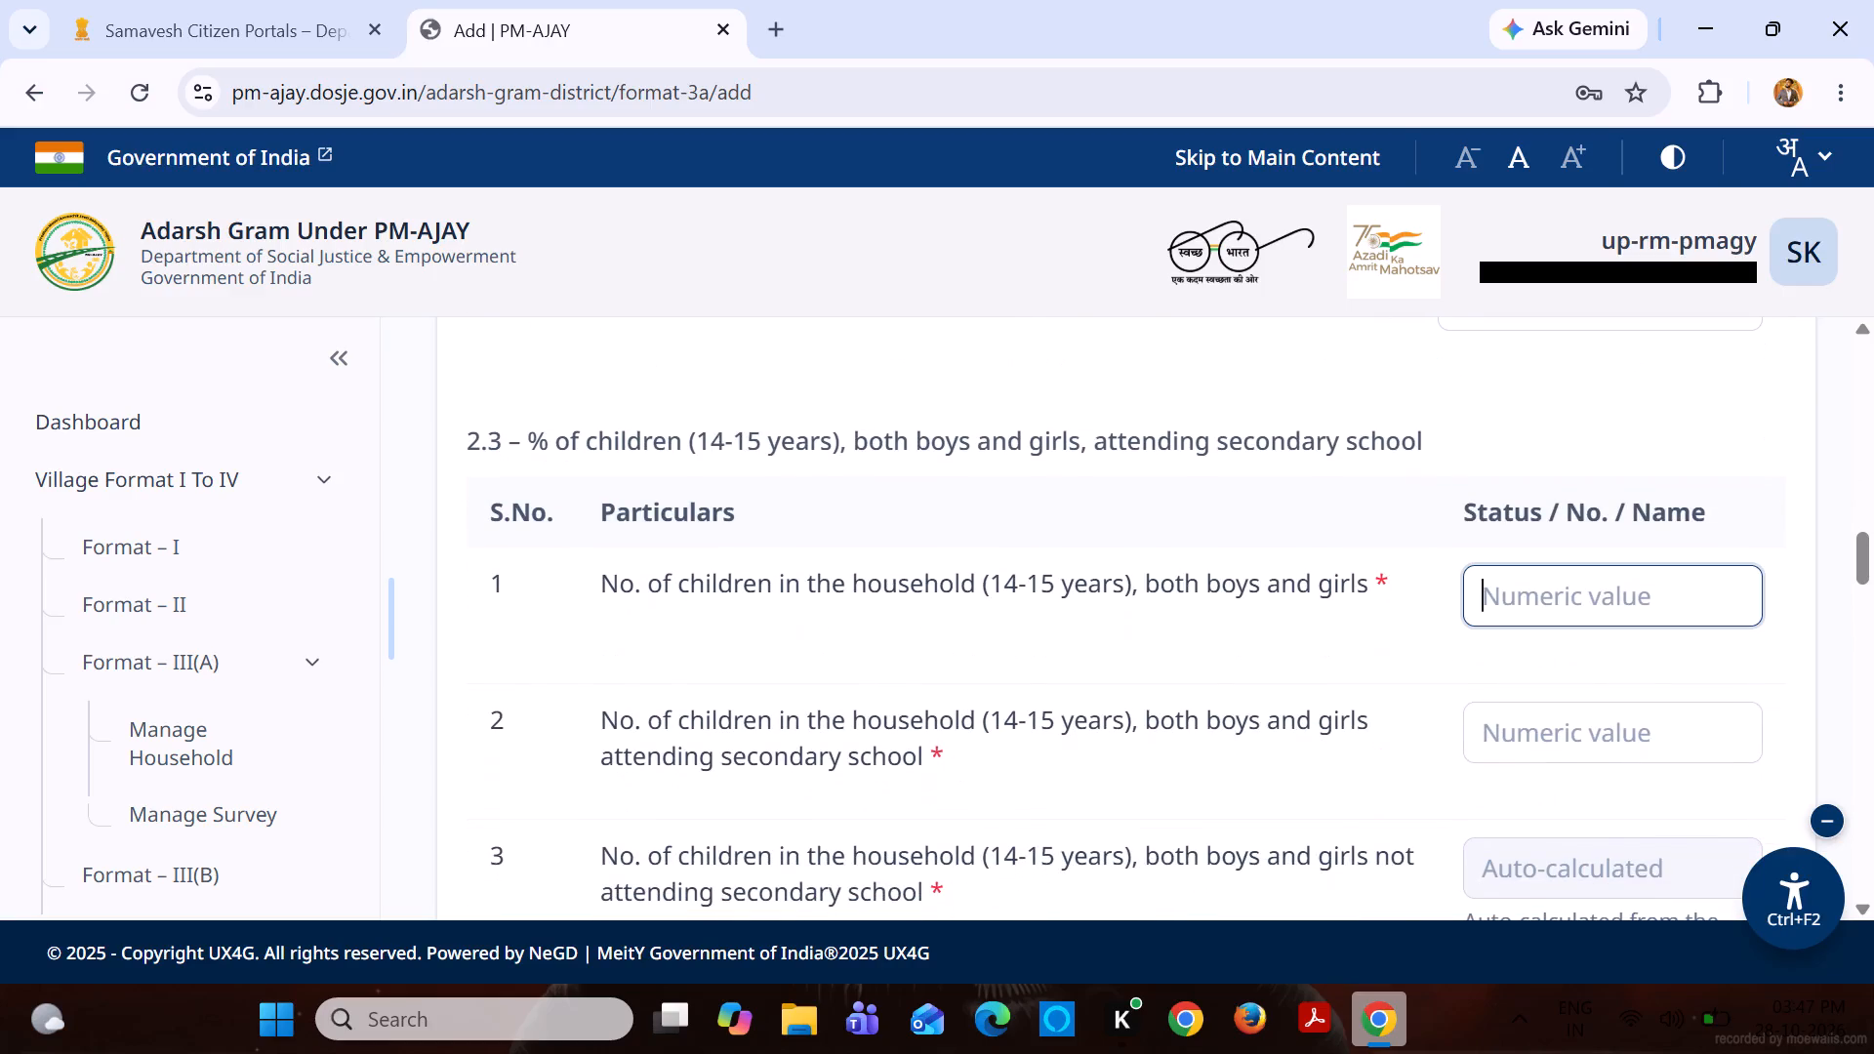
key(1)
click(1545, 741)
key(1)
scroll(1545, 741, down, 2)
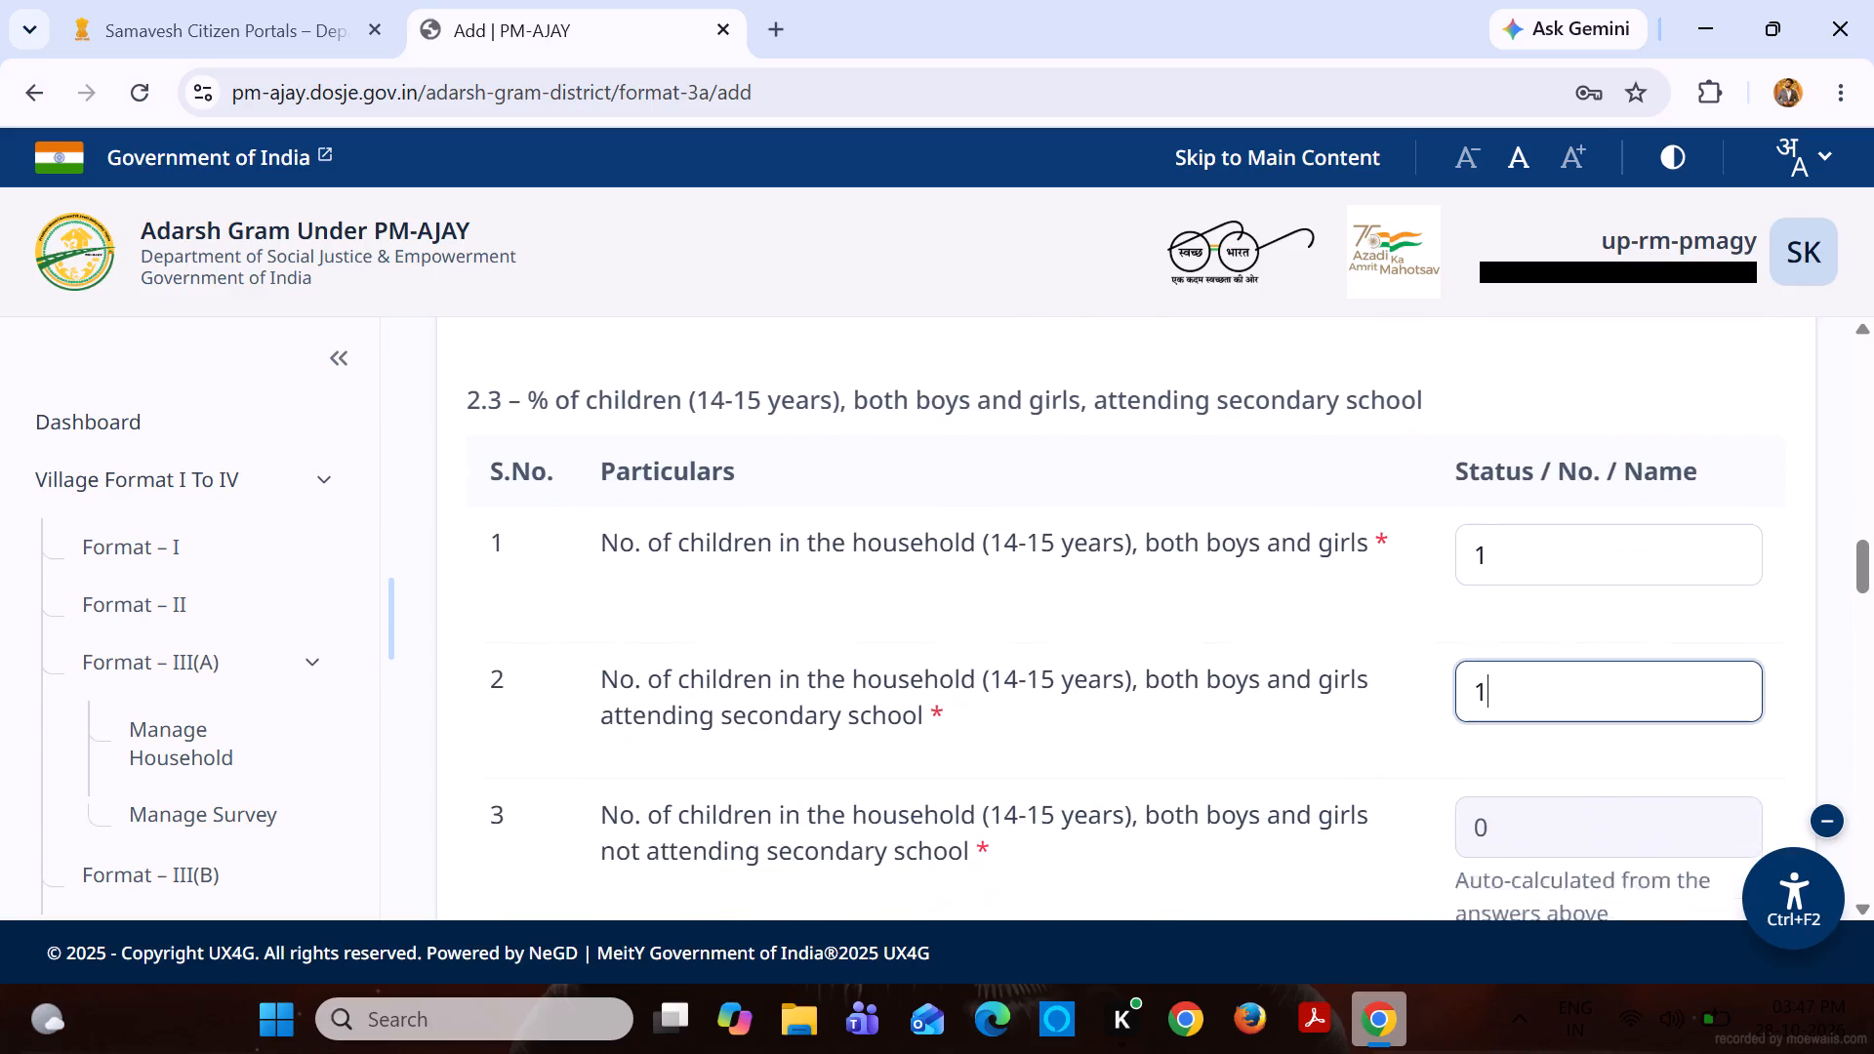
scroll(1537, 710, down, 3)
click(1527, 823)
key(1)
scroll(1527, 823, down, 4)
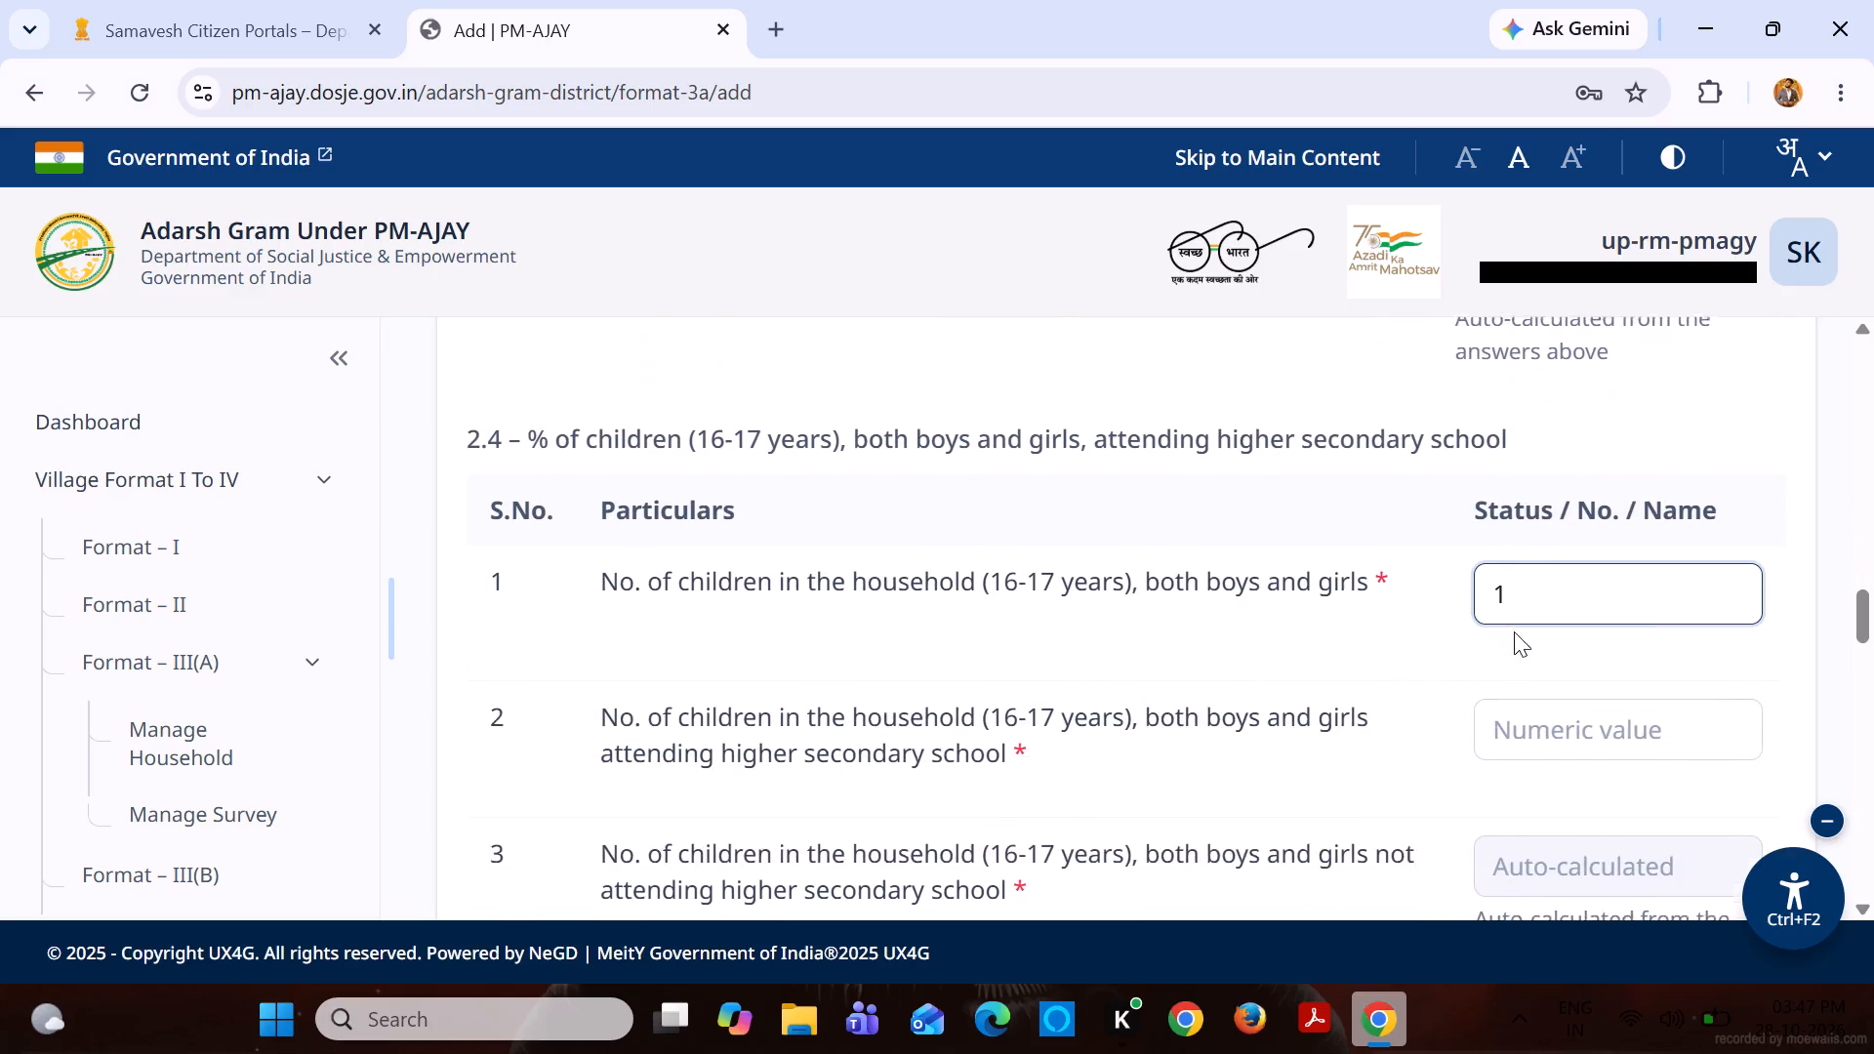
click(1488, 696)
key(1)
Enter 0 children aged 18-23 (2.5), 0 eligible for pre-matric (2.6) and 0 for post-matric scholarship (2.7), and submit the domain.
scroll(1488, 696, down, 6)
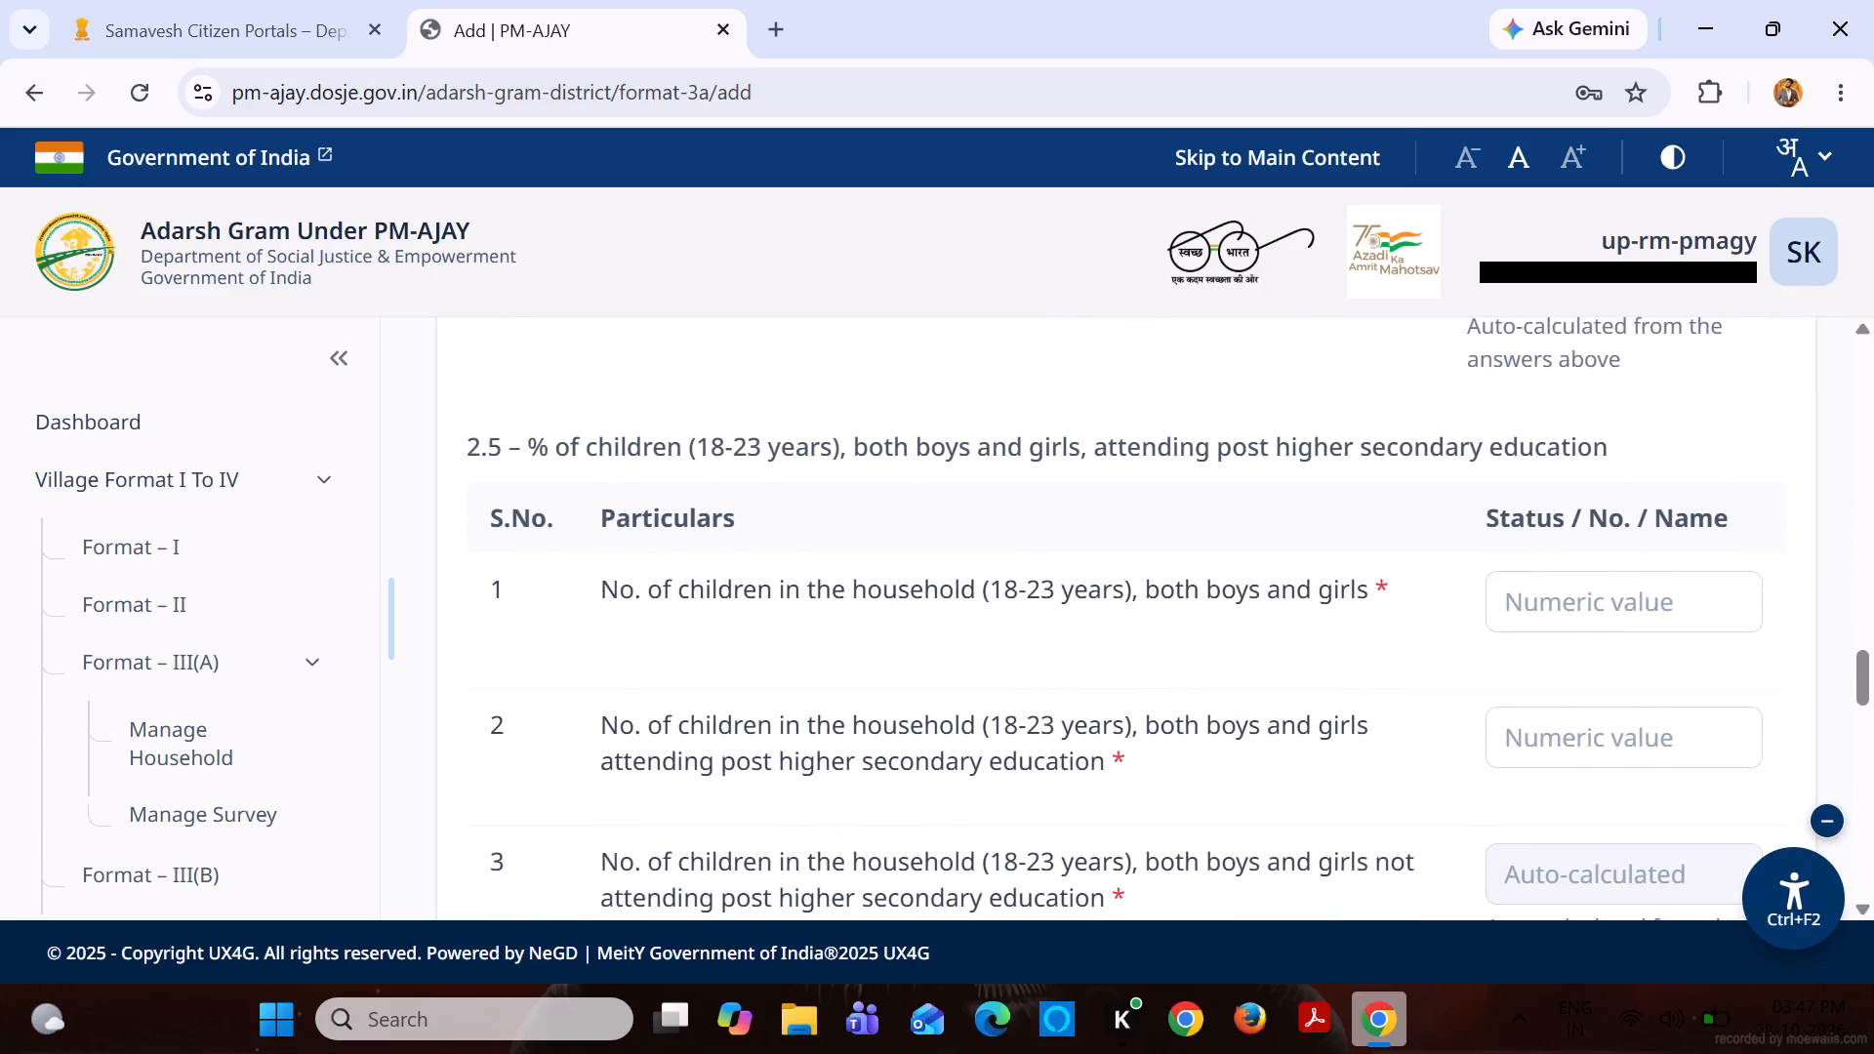
click(1592, 613)
key(0)
scroll(1592, 613, down, 2)
click(1549, 582)
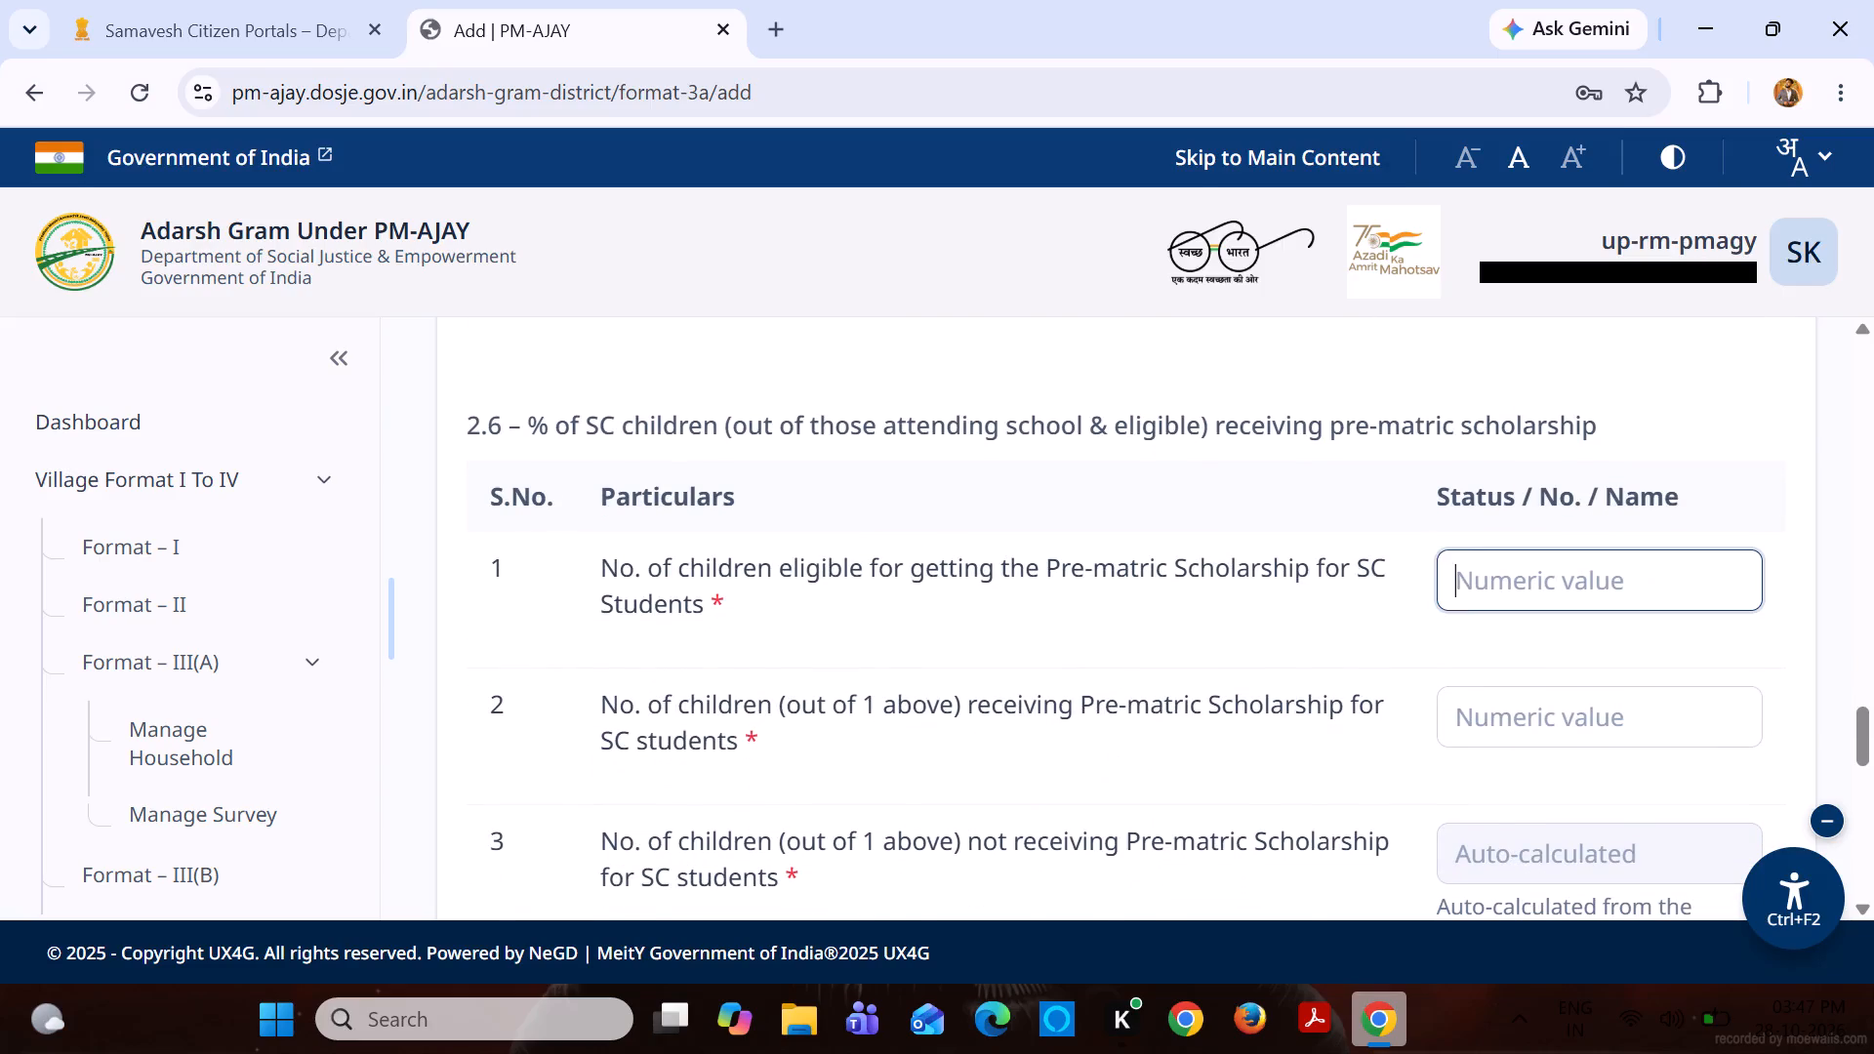
key(0)
scroll(1549, 582, down, 2)
click(1502, 573)
key(0)
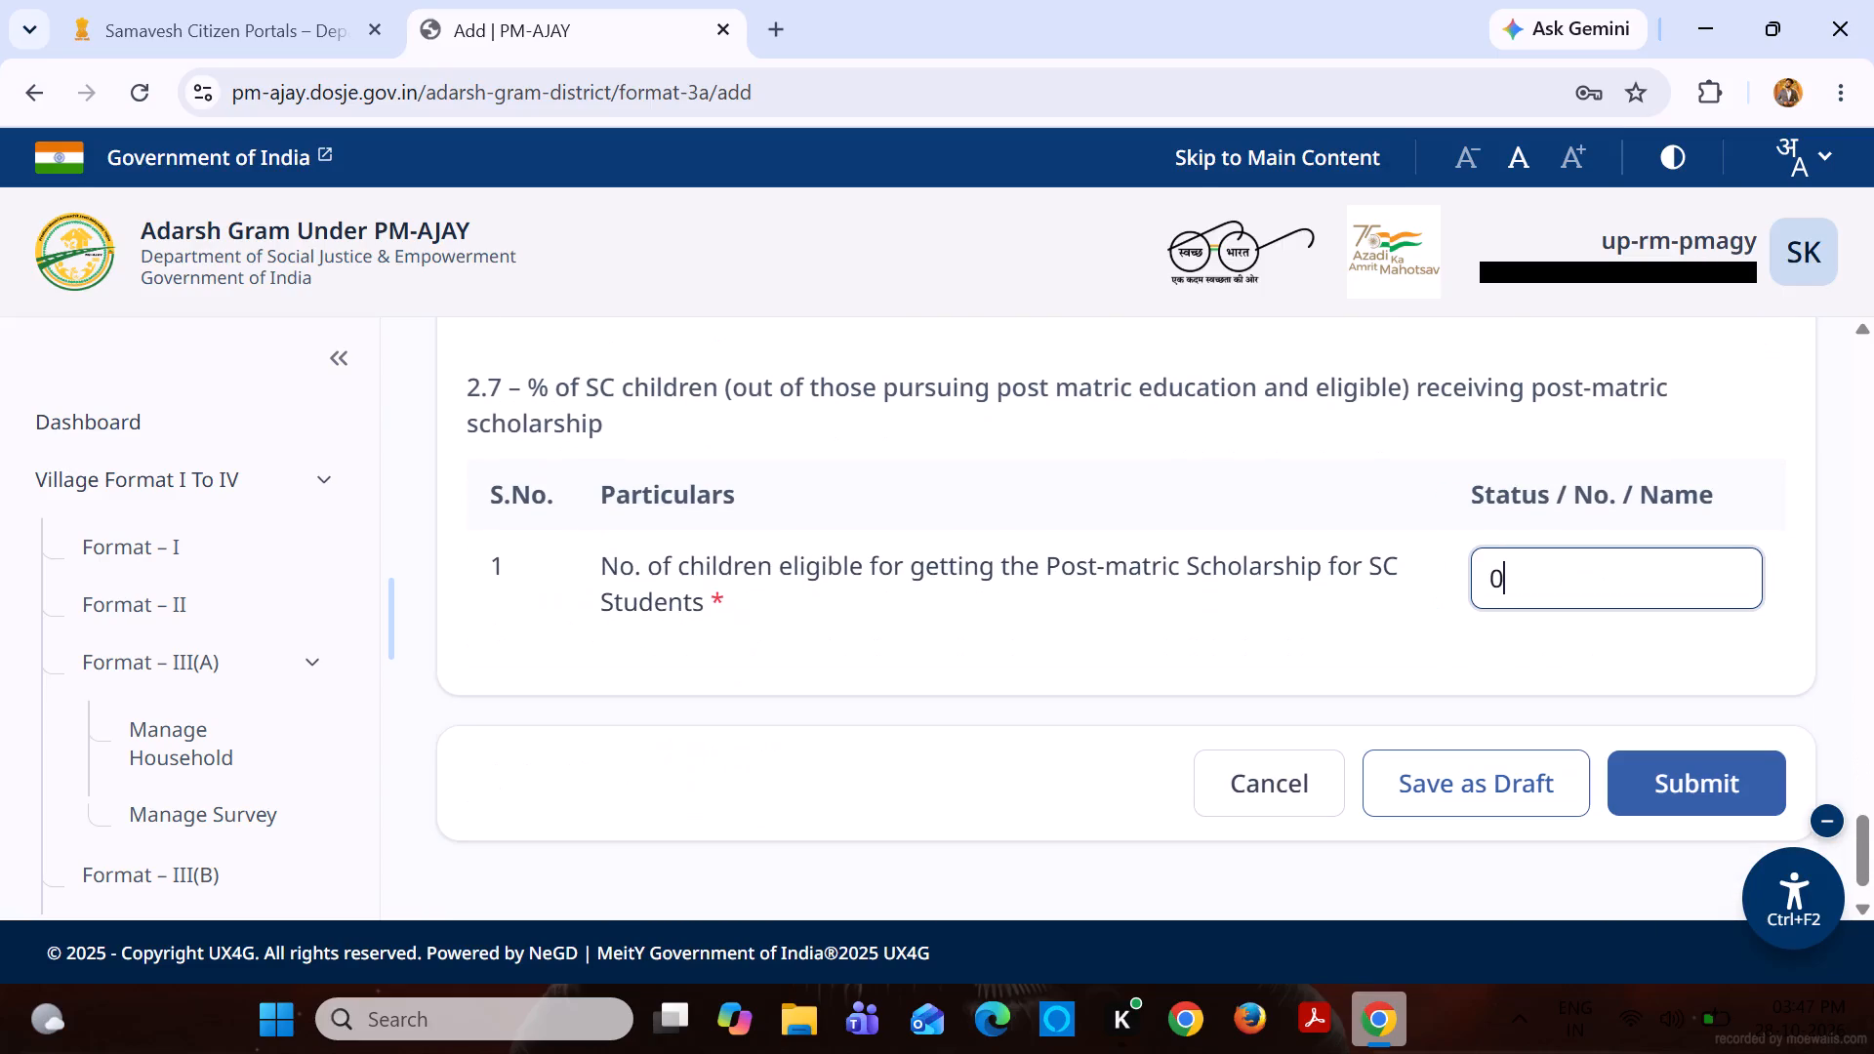
click(1698, 777)
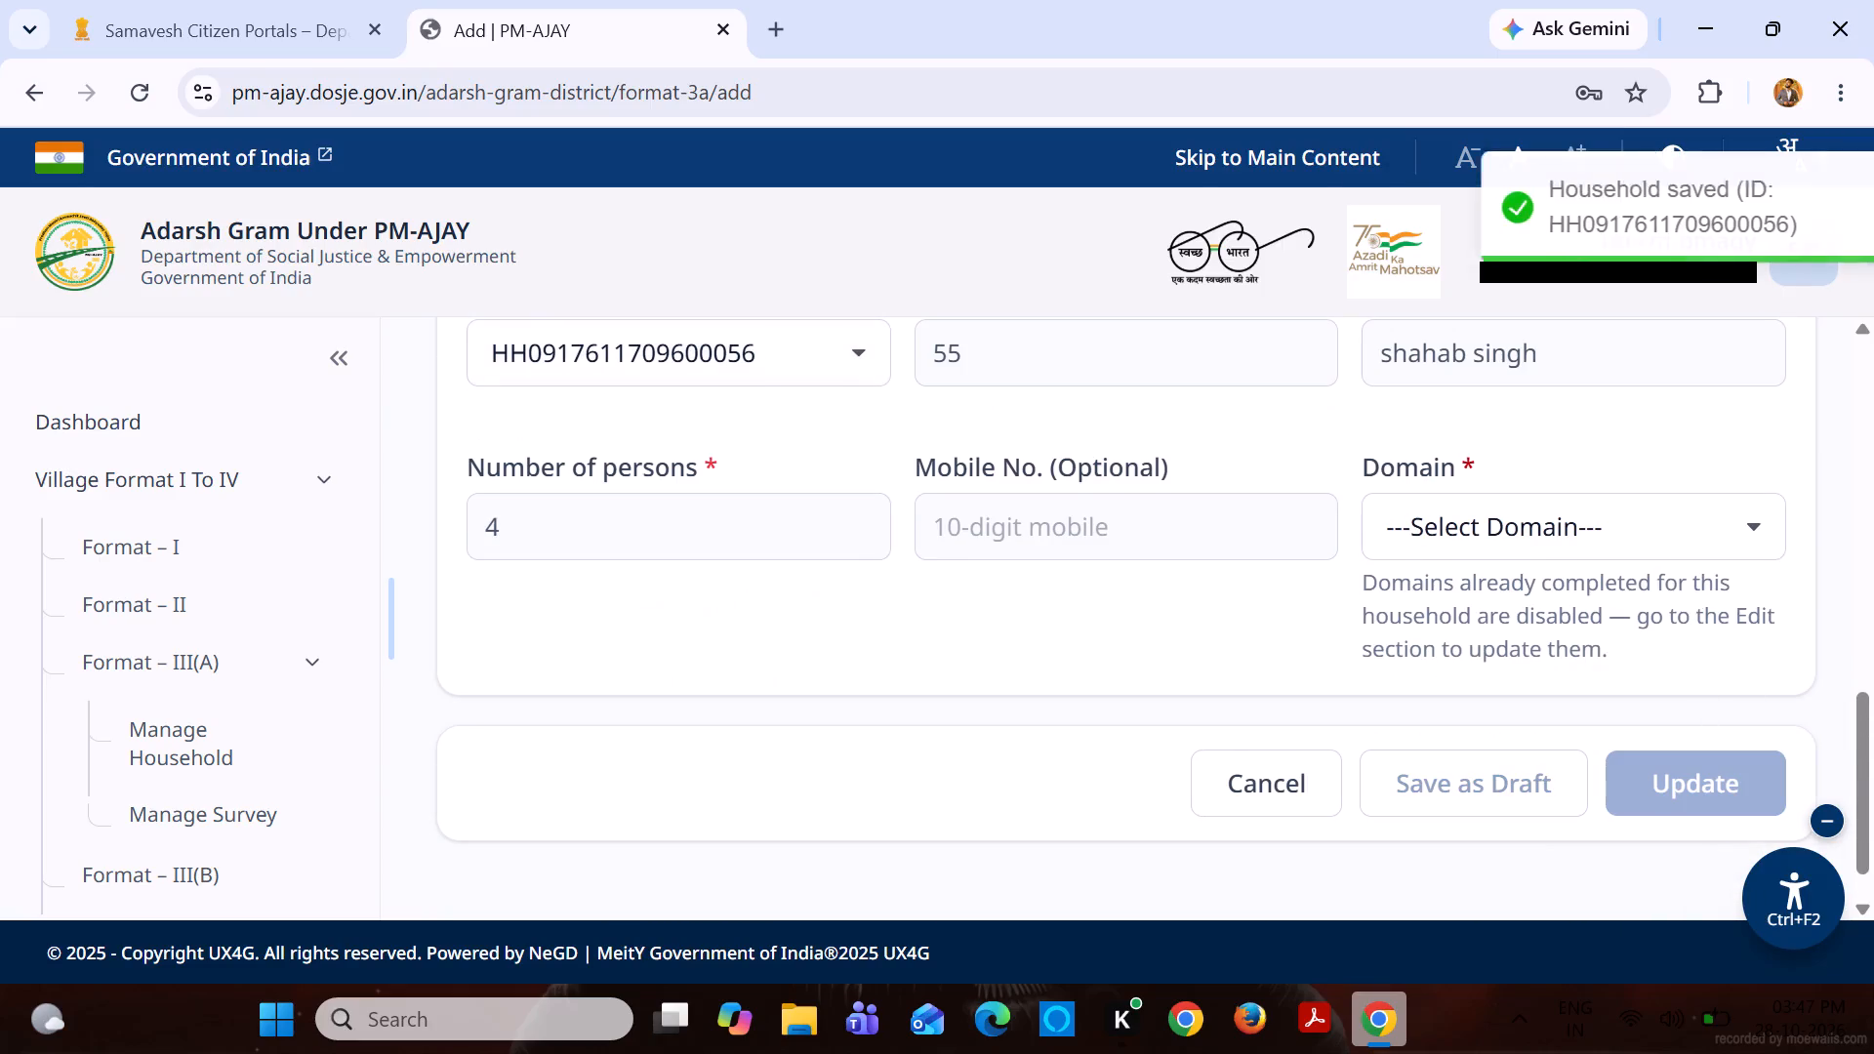
For 3 – Health and Nutrition, answer Yes to health protection cover (3.1) and enter 0 pregnant women (3.3) and 0 deliveries (3.4).
click(1682, 540)
click(1468, 395)
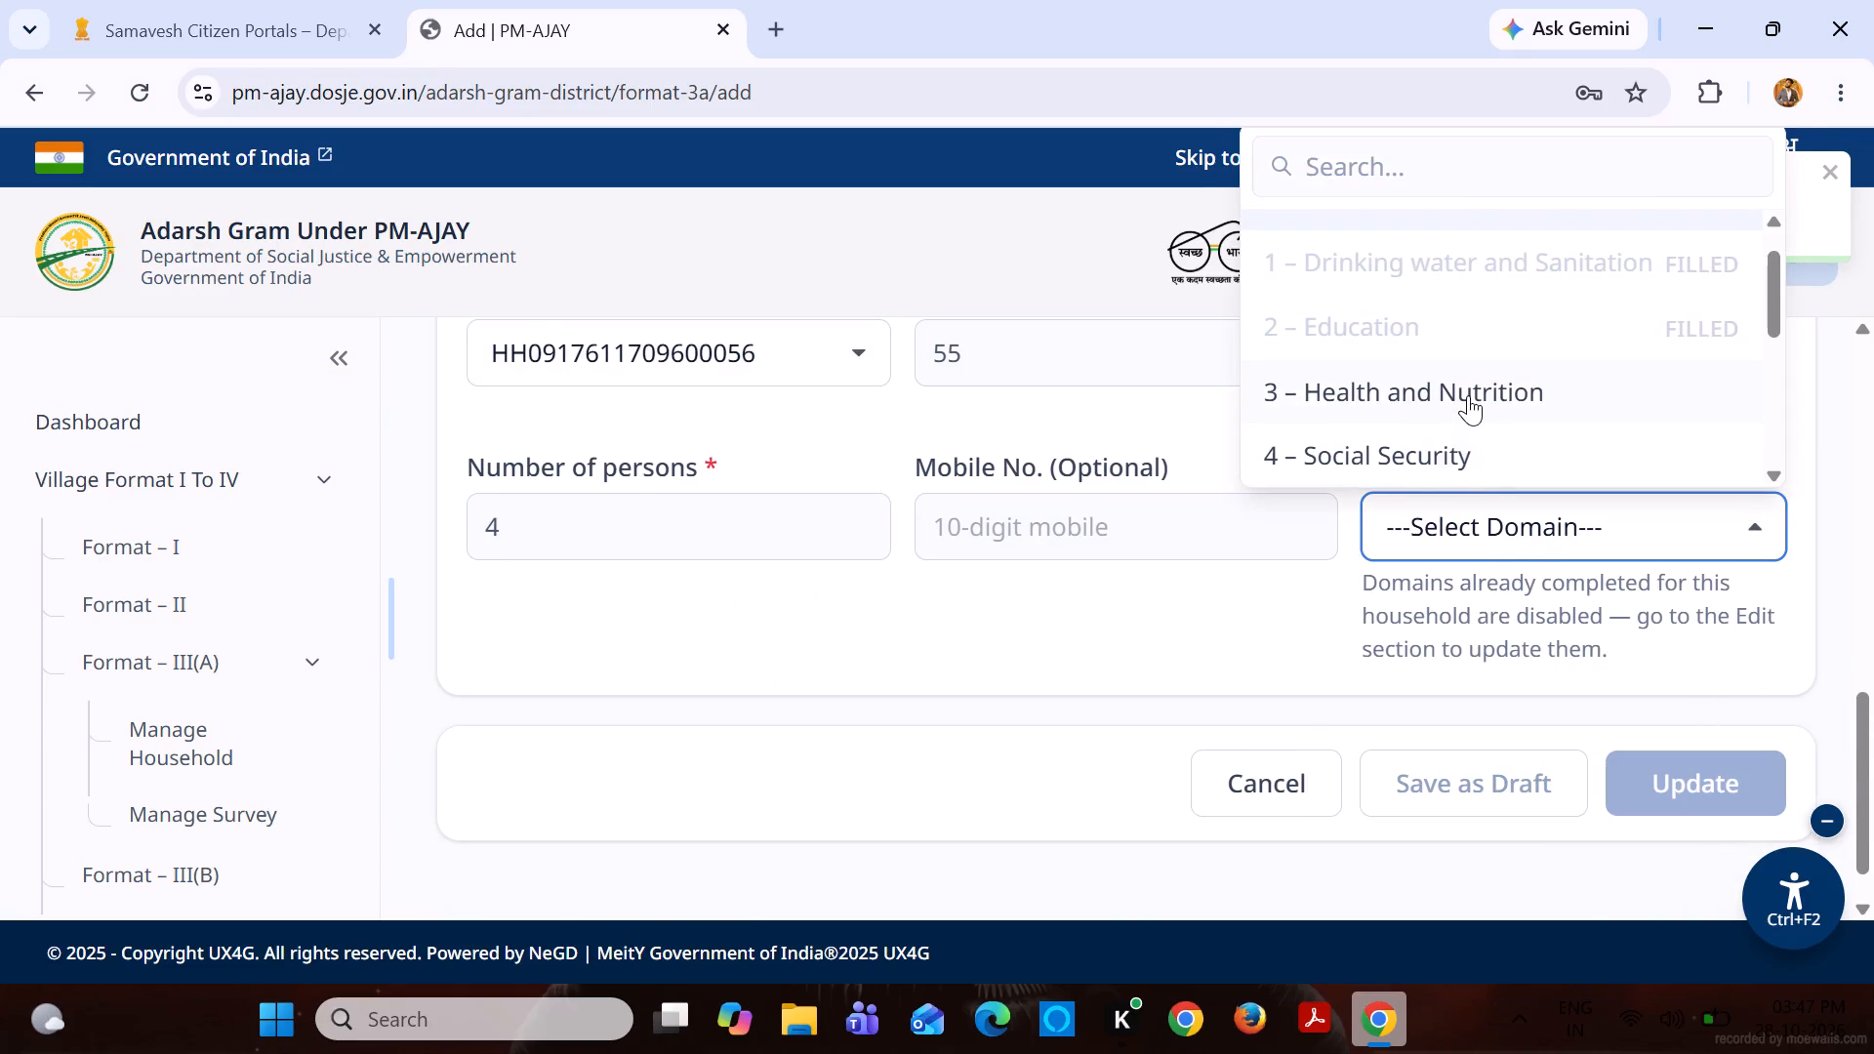
scroll(1539, 609, down, 2)
click(1629, 730)
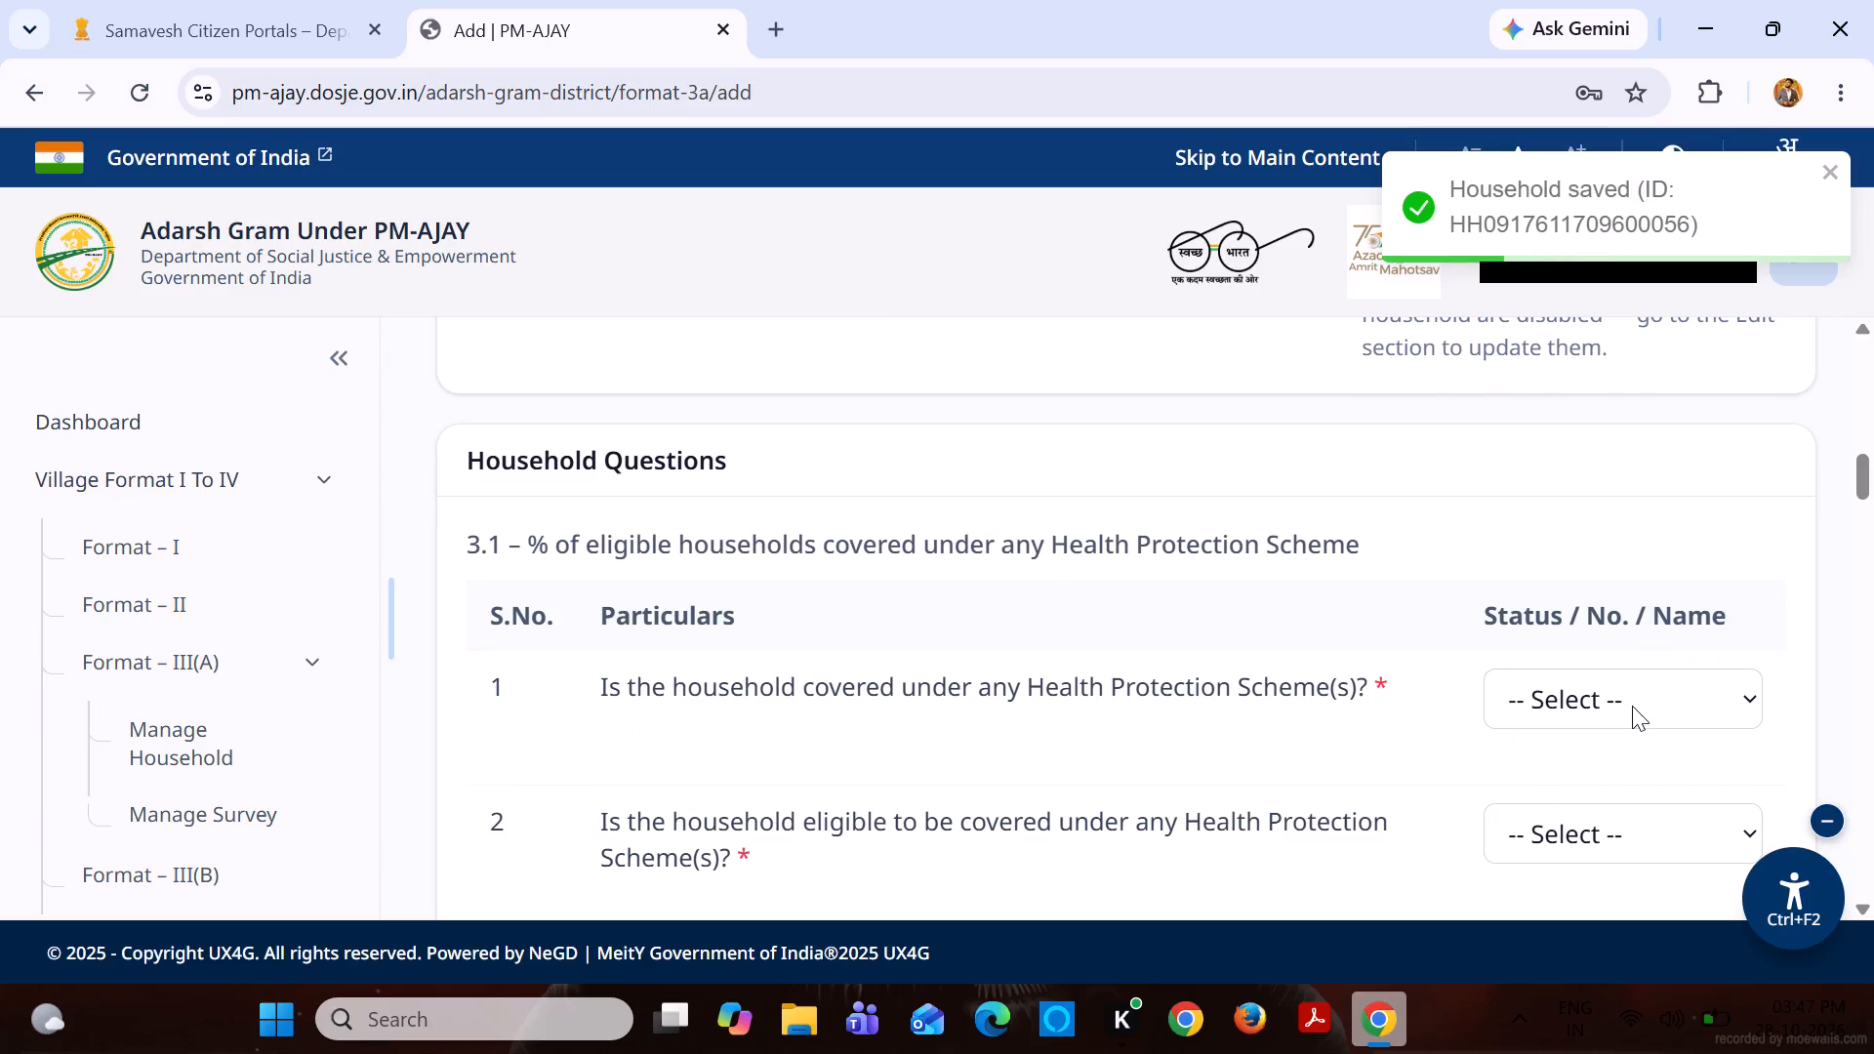
drag(1632, 706, 1551, 797)
click(1551, 797)
scroll(1551, 797, down, 7)
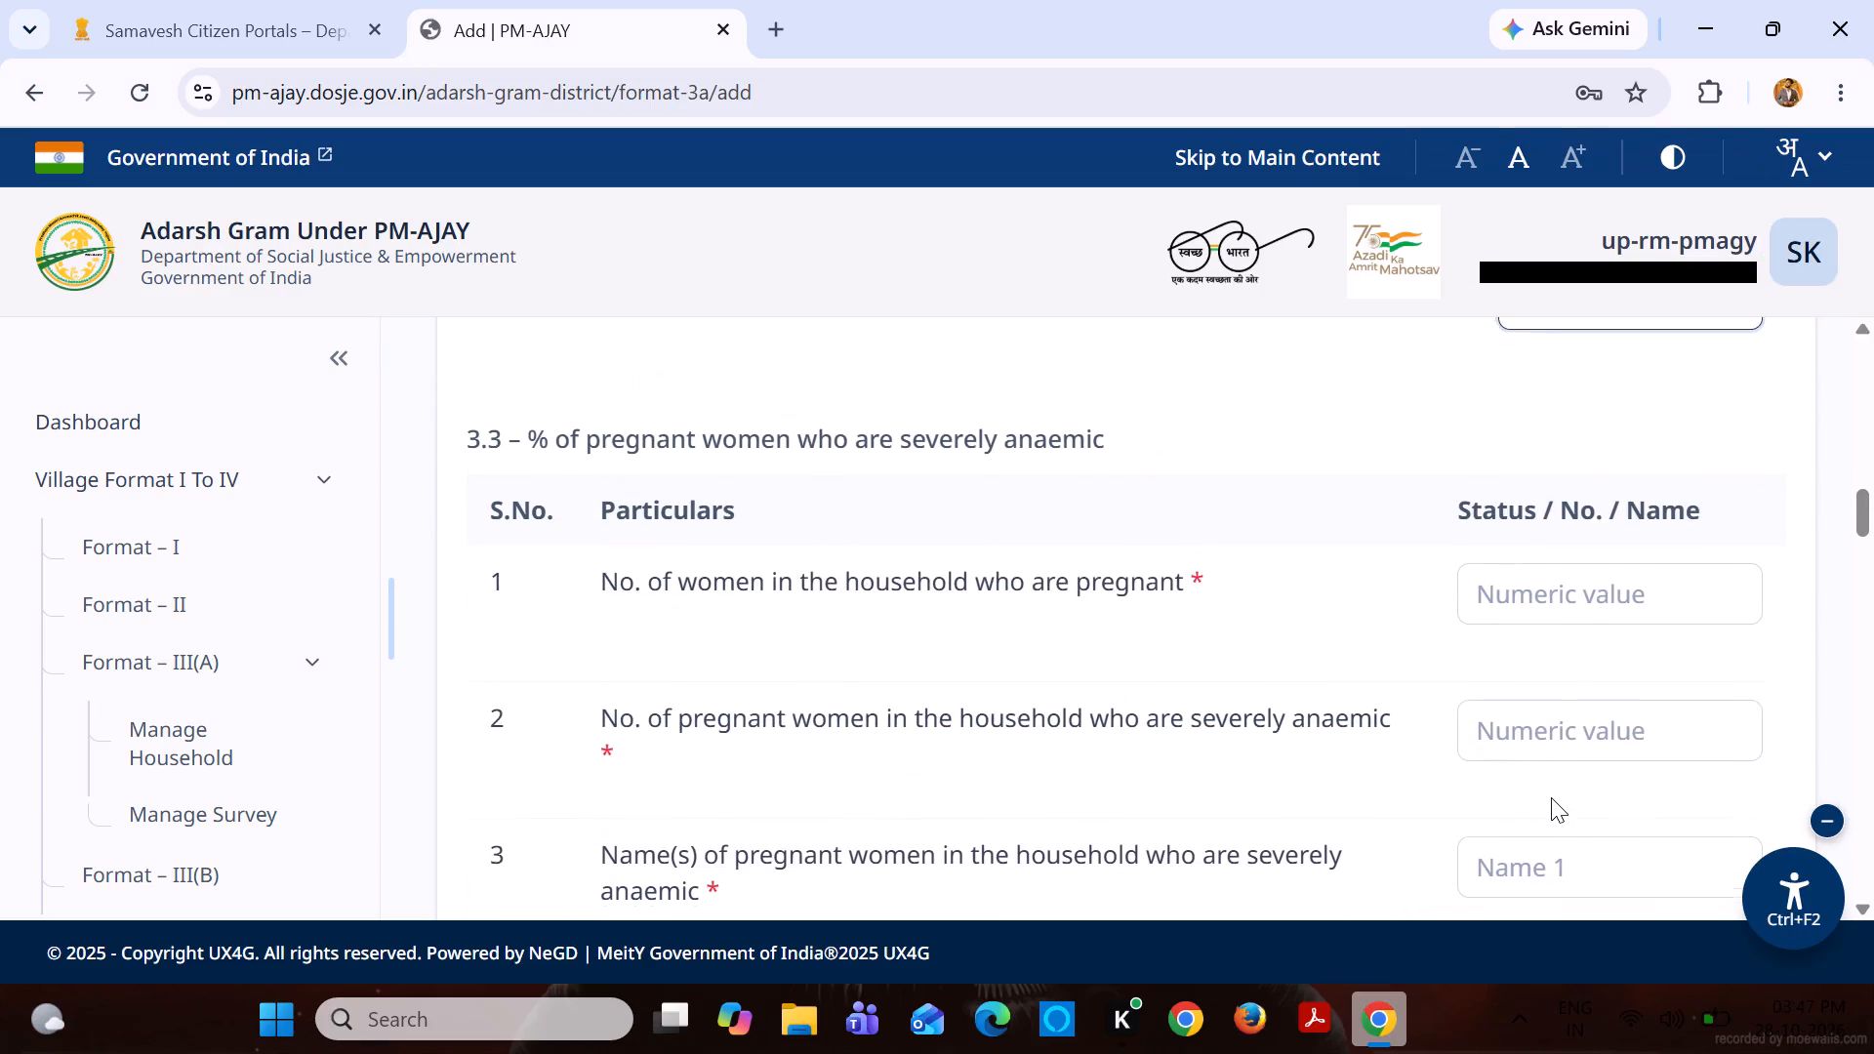
click(1520, 586)
key(0)
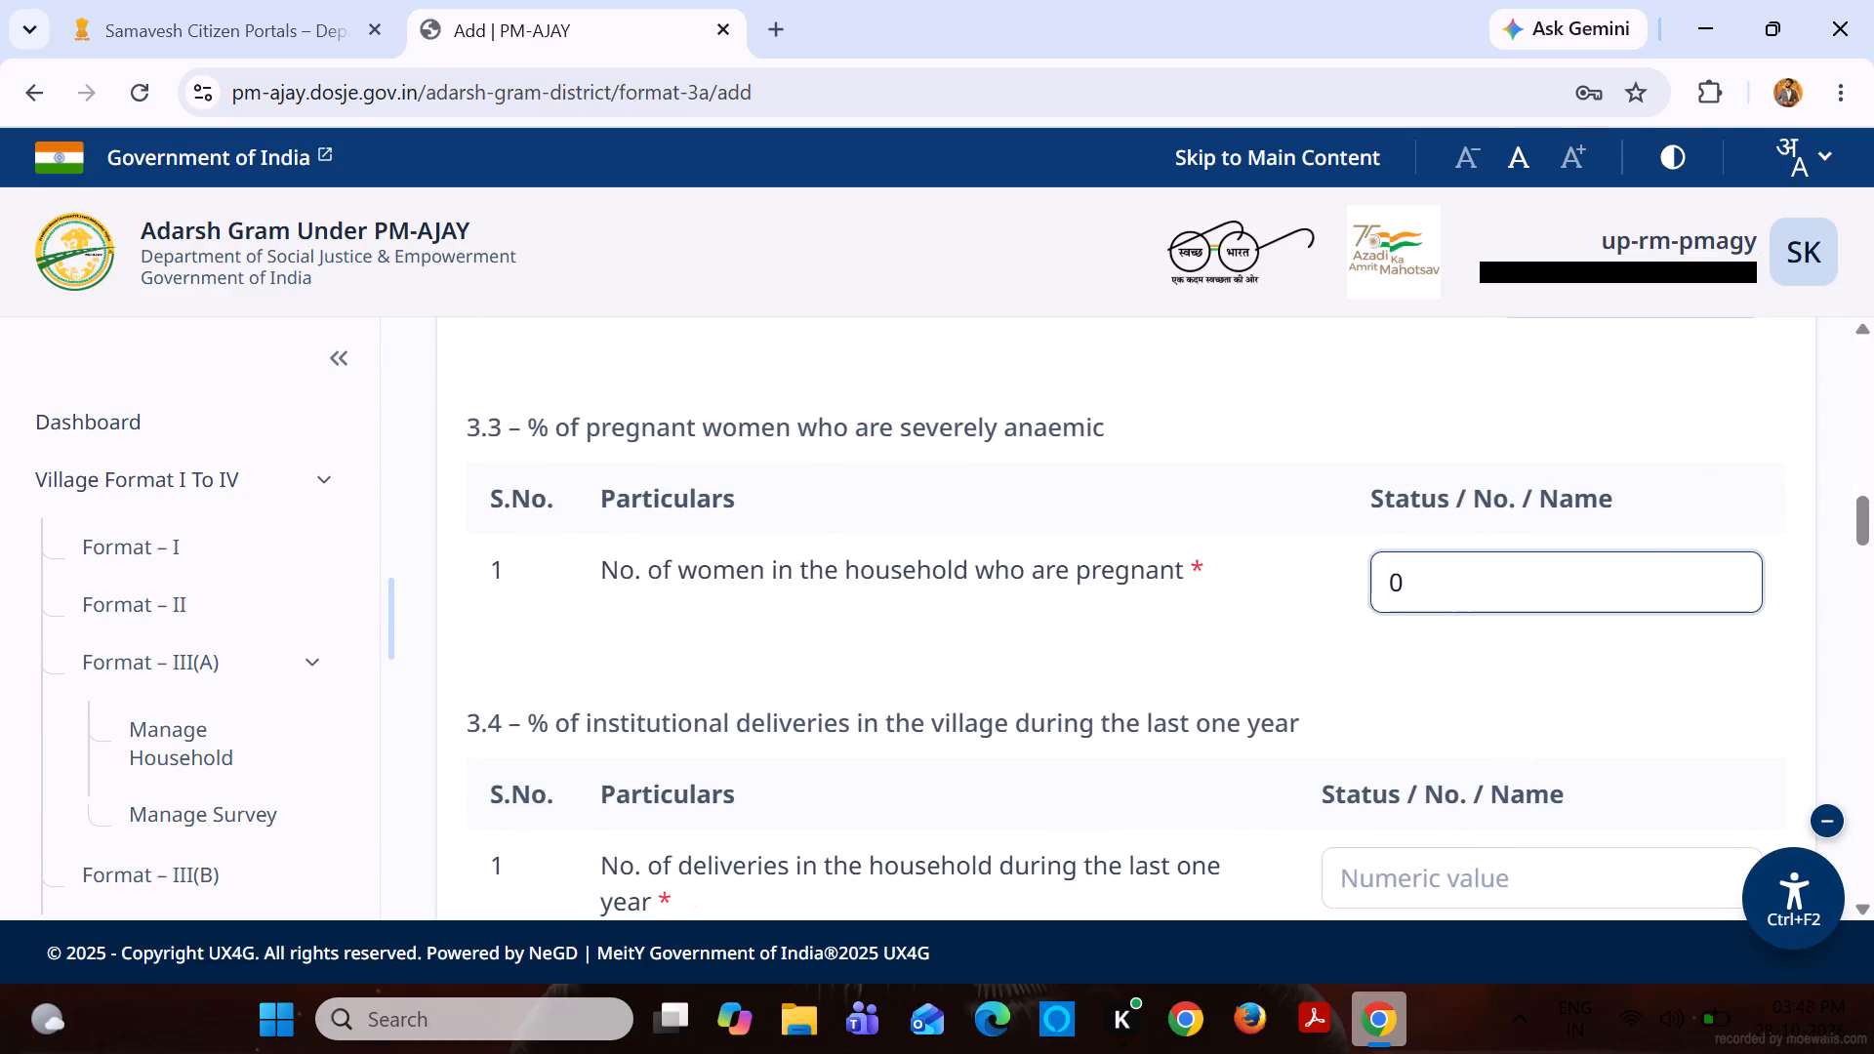
click(1466, 873)
key(0)
Enter 0 children born in the last year (3.5), 0 for child immunization (3.6) and 0 children aged 0-5 (3.7).
scroll(1466, 873, down, 8)
click(1438, 426)
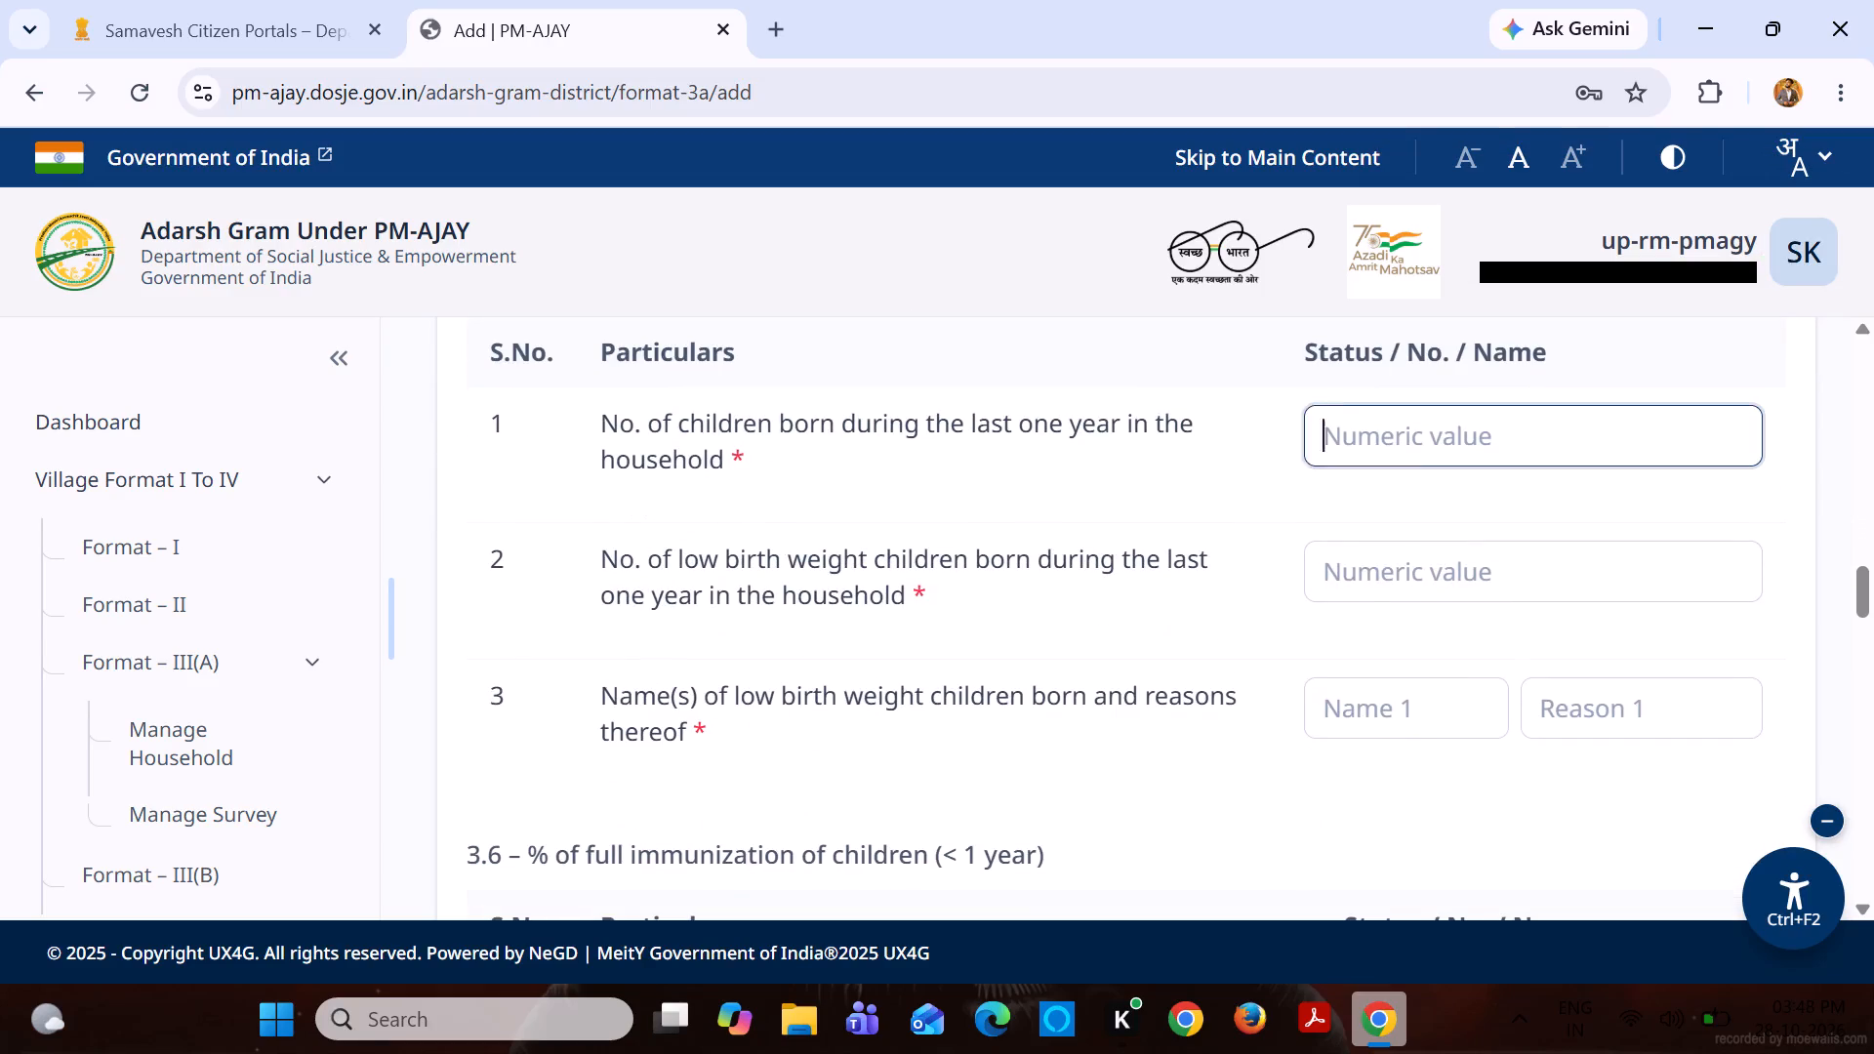
key(0)
click(1455, 732)
key(0)
scroll(1455, 732, down, 4)
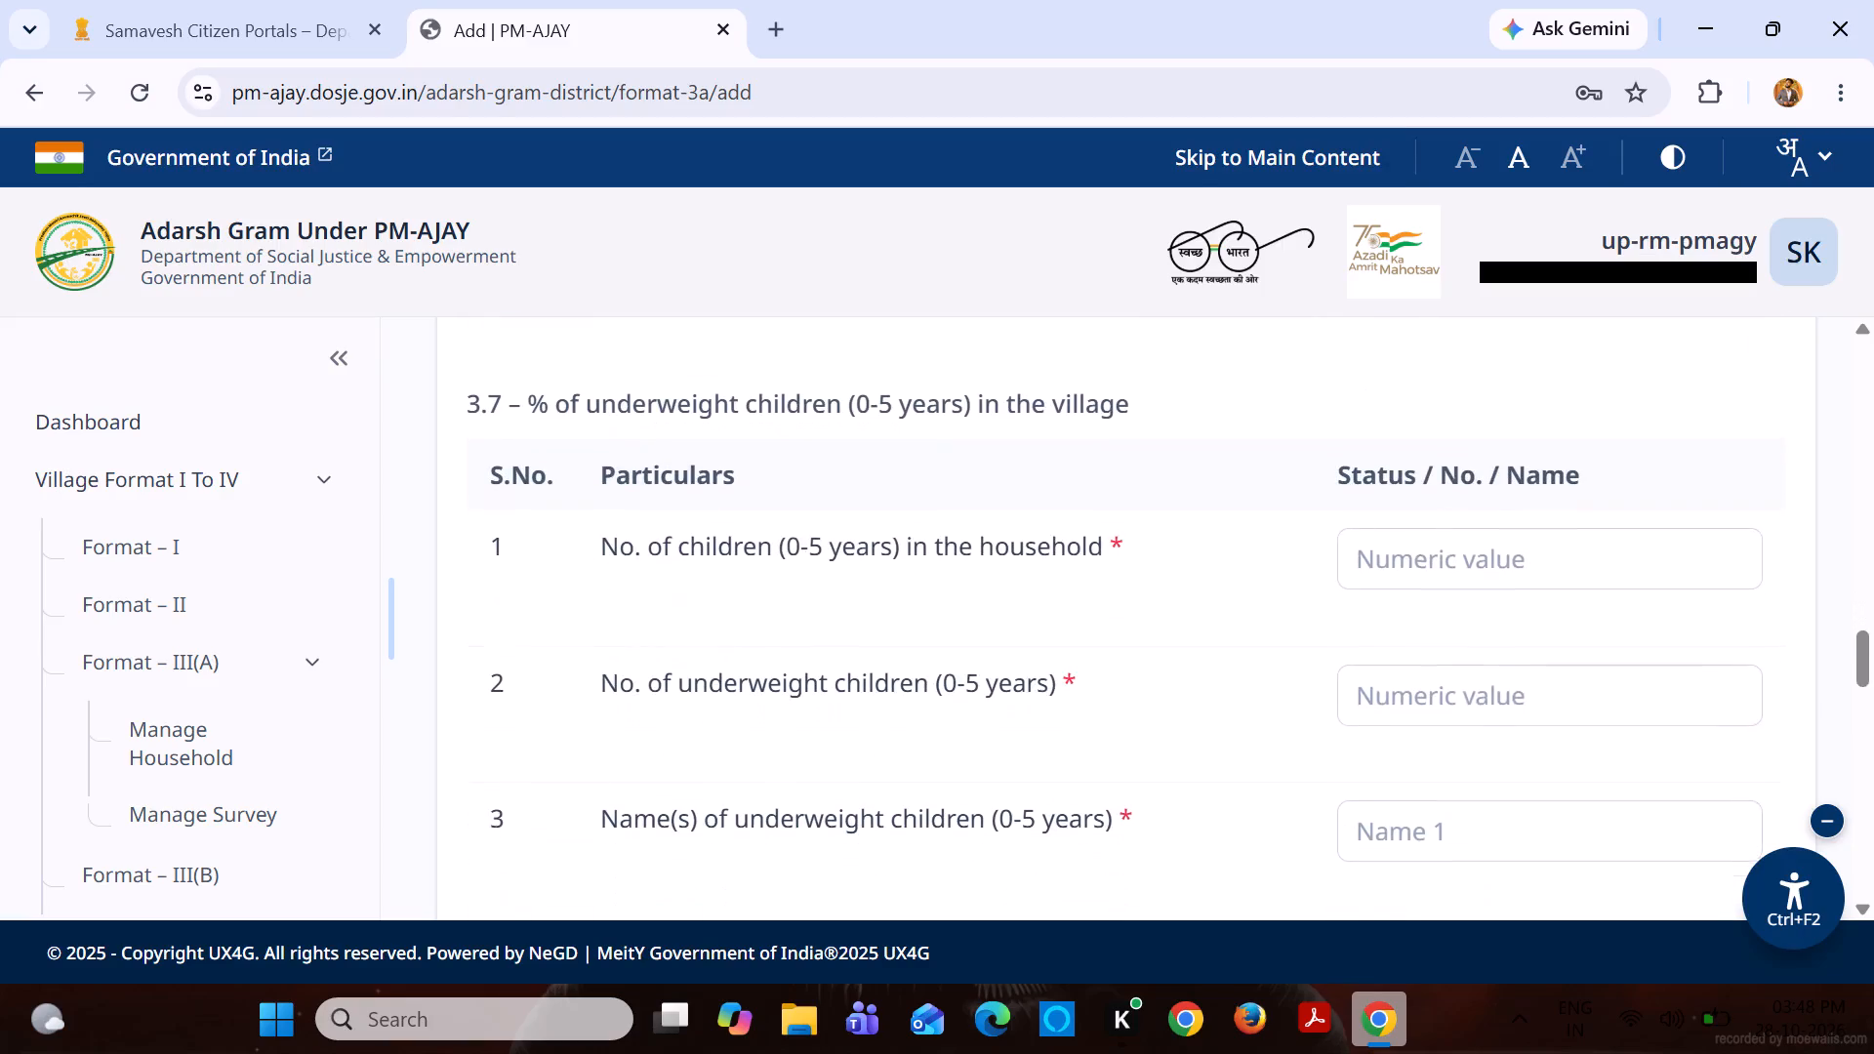
click(1468, 551)
key(0)
Enter 0 women pregnant last year (3.8), 0 children under 1 year (3.9), 0 members with communicable diseases (3.10), and submit the domain.
scroll(1506, 702, down, 1)
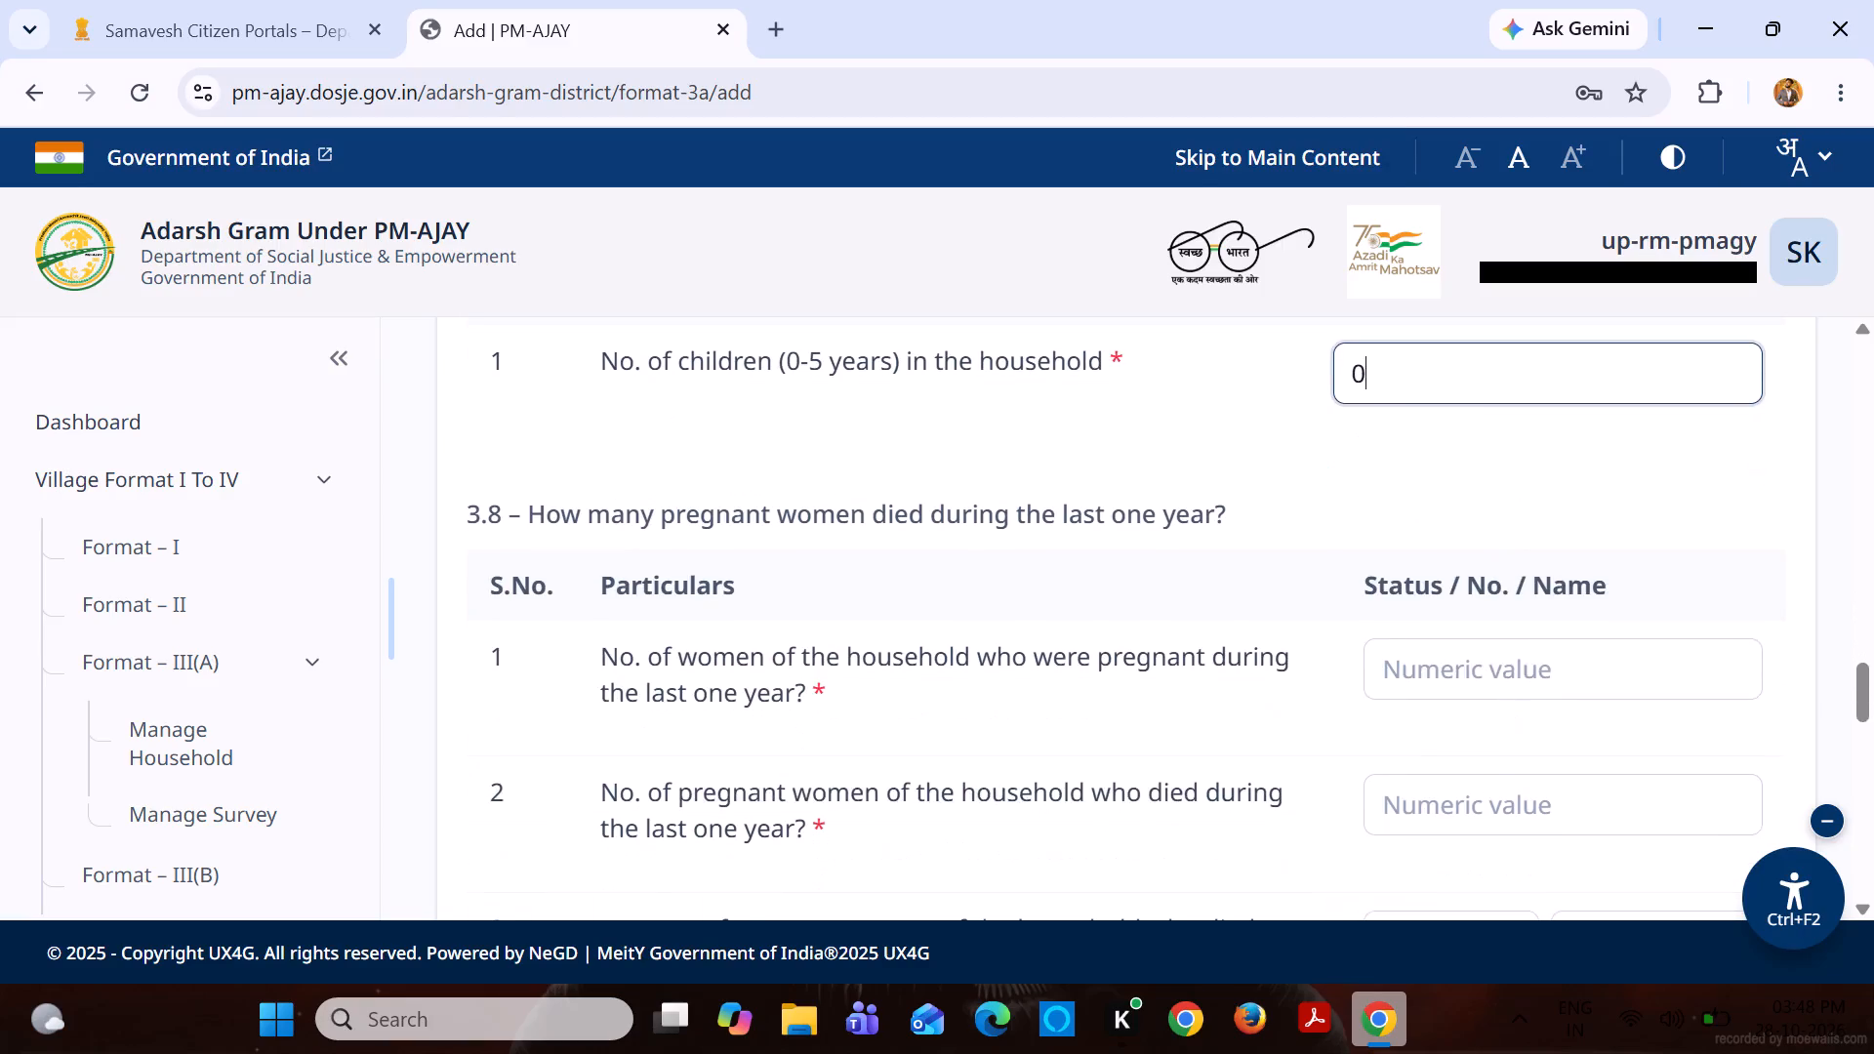
click(1470, 675)
key(0)
scroll(1470, 675, down, 5)
click(1411, 714)
key(0)
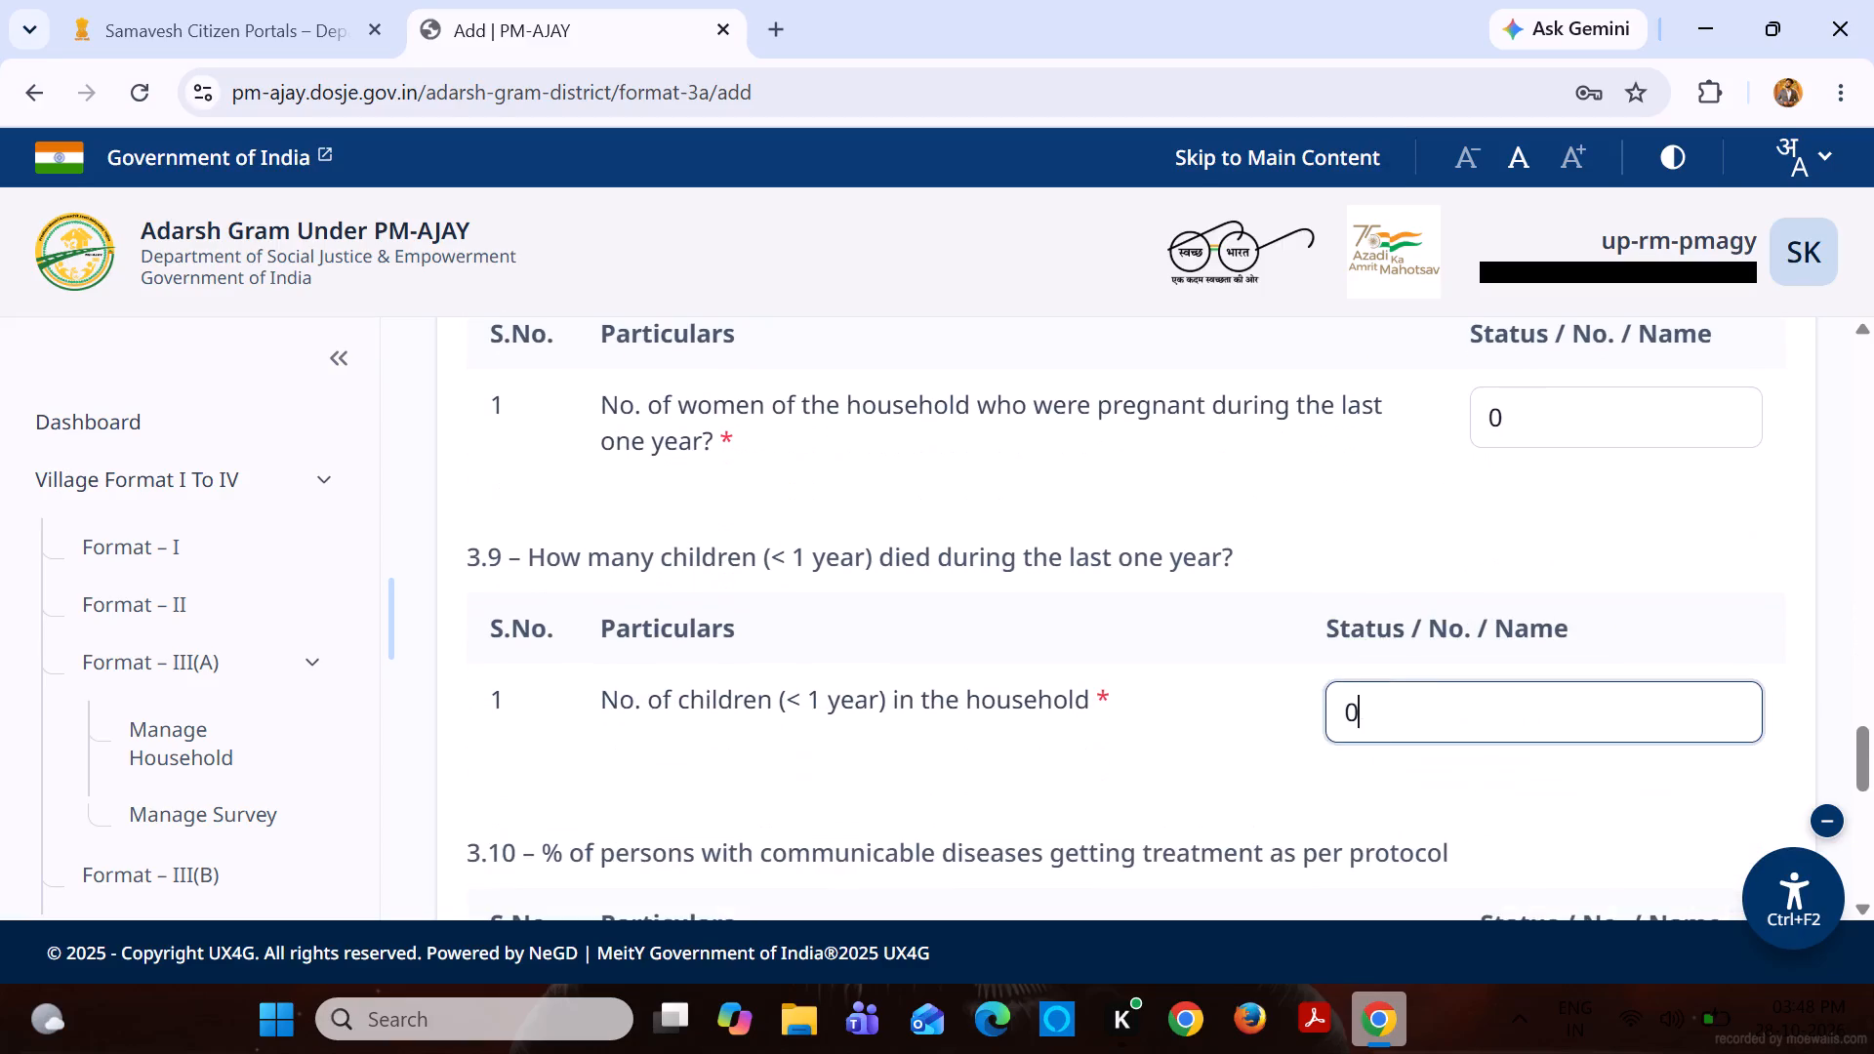
scroll(1411, 714, down, 5)
click(1559, 758)
key(0)
scroll(1559, 758, down, 4)
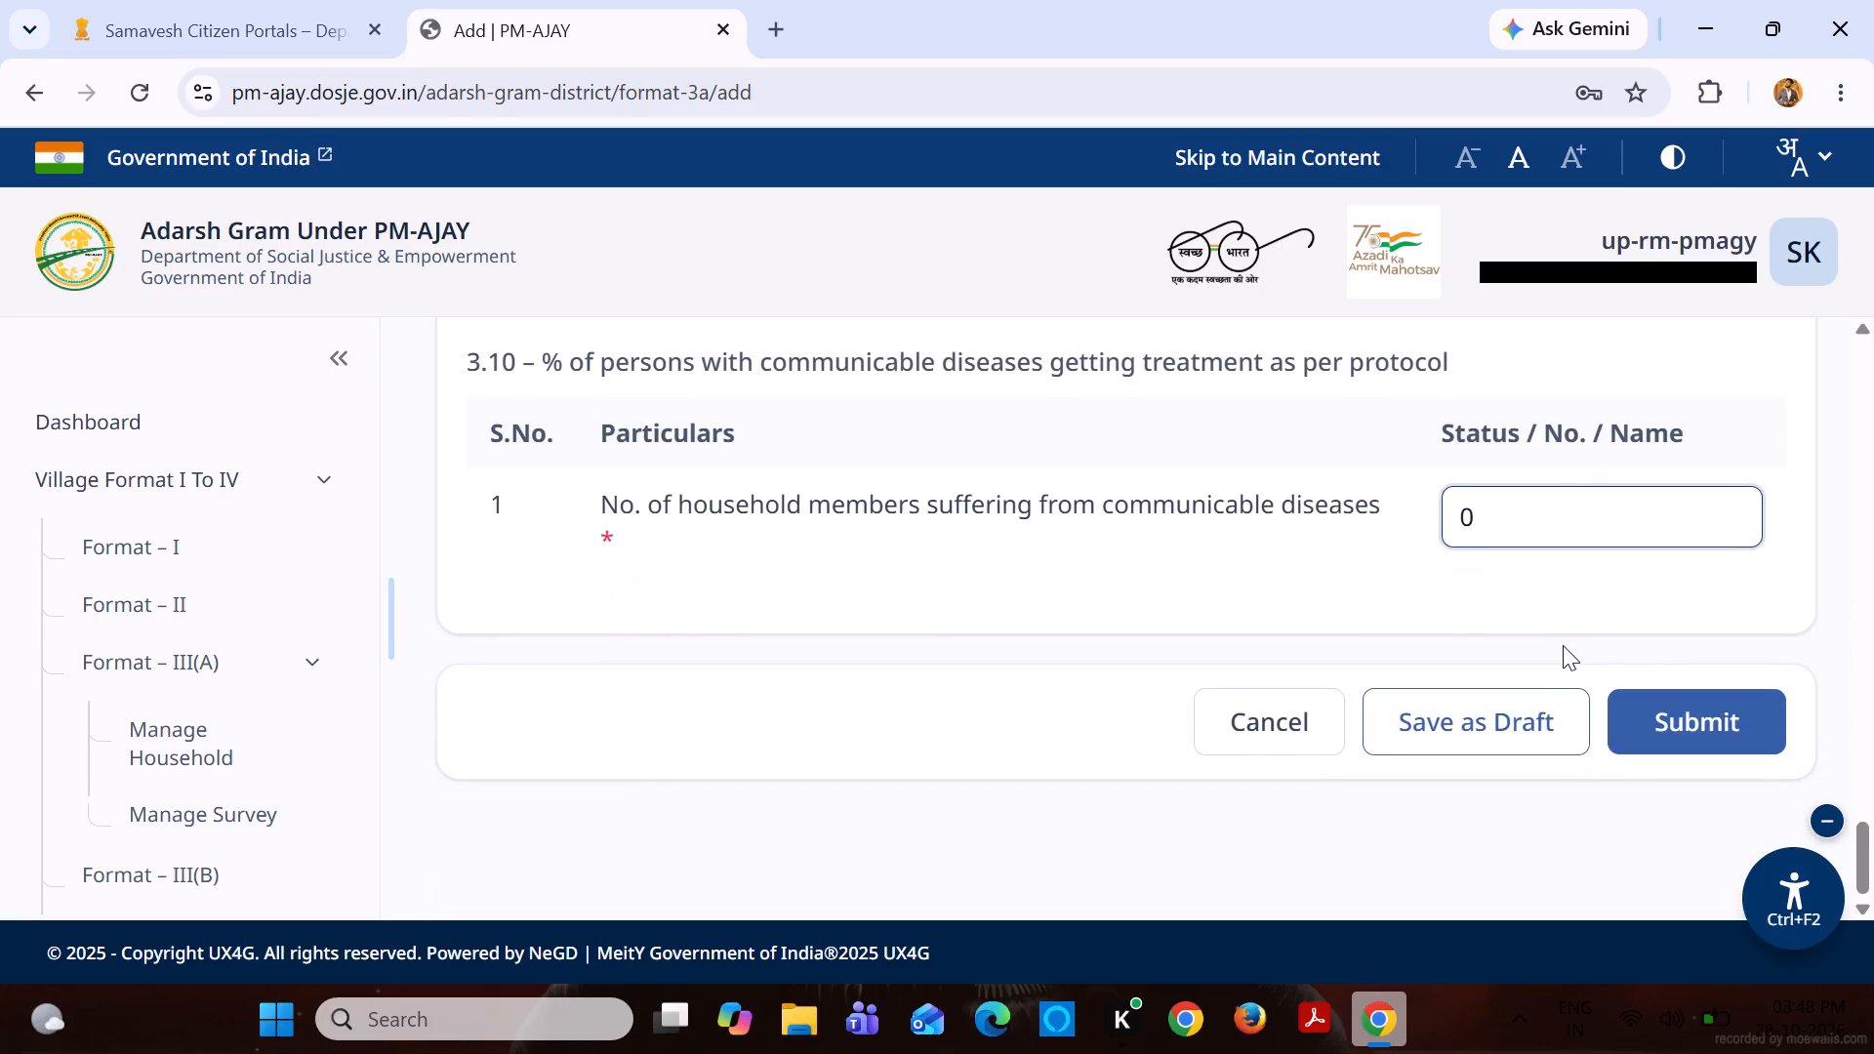
click(1676, 714)
For 4 – Social Security, enter 0 persons eligible for Widow, Old Age (4.2) and Disability Pension (4.3), and submit the domain.
click(1636, 465)
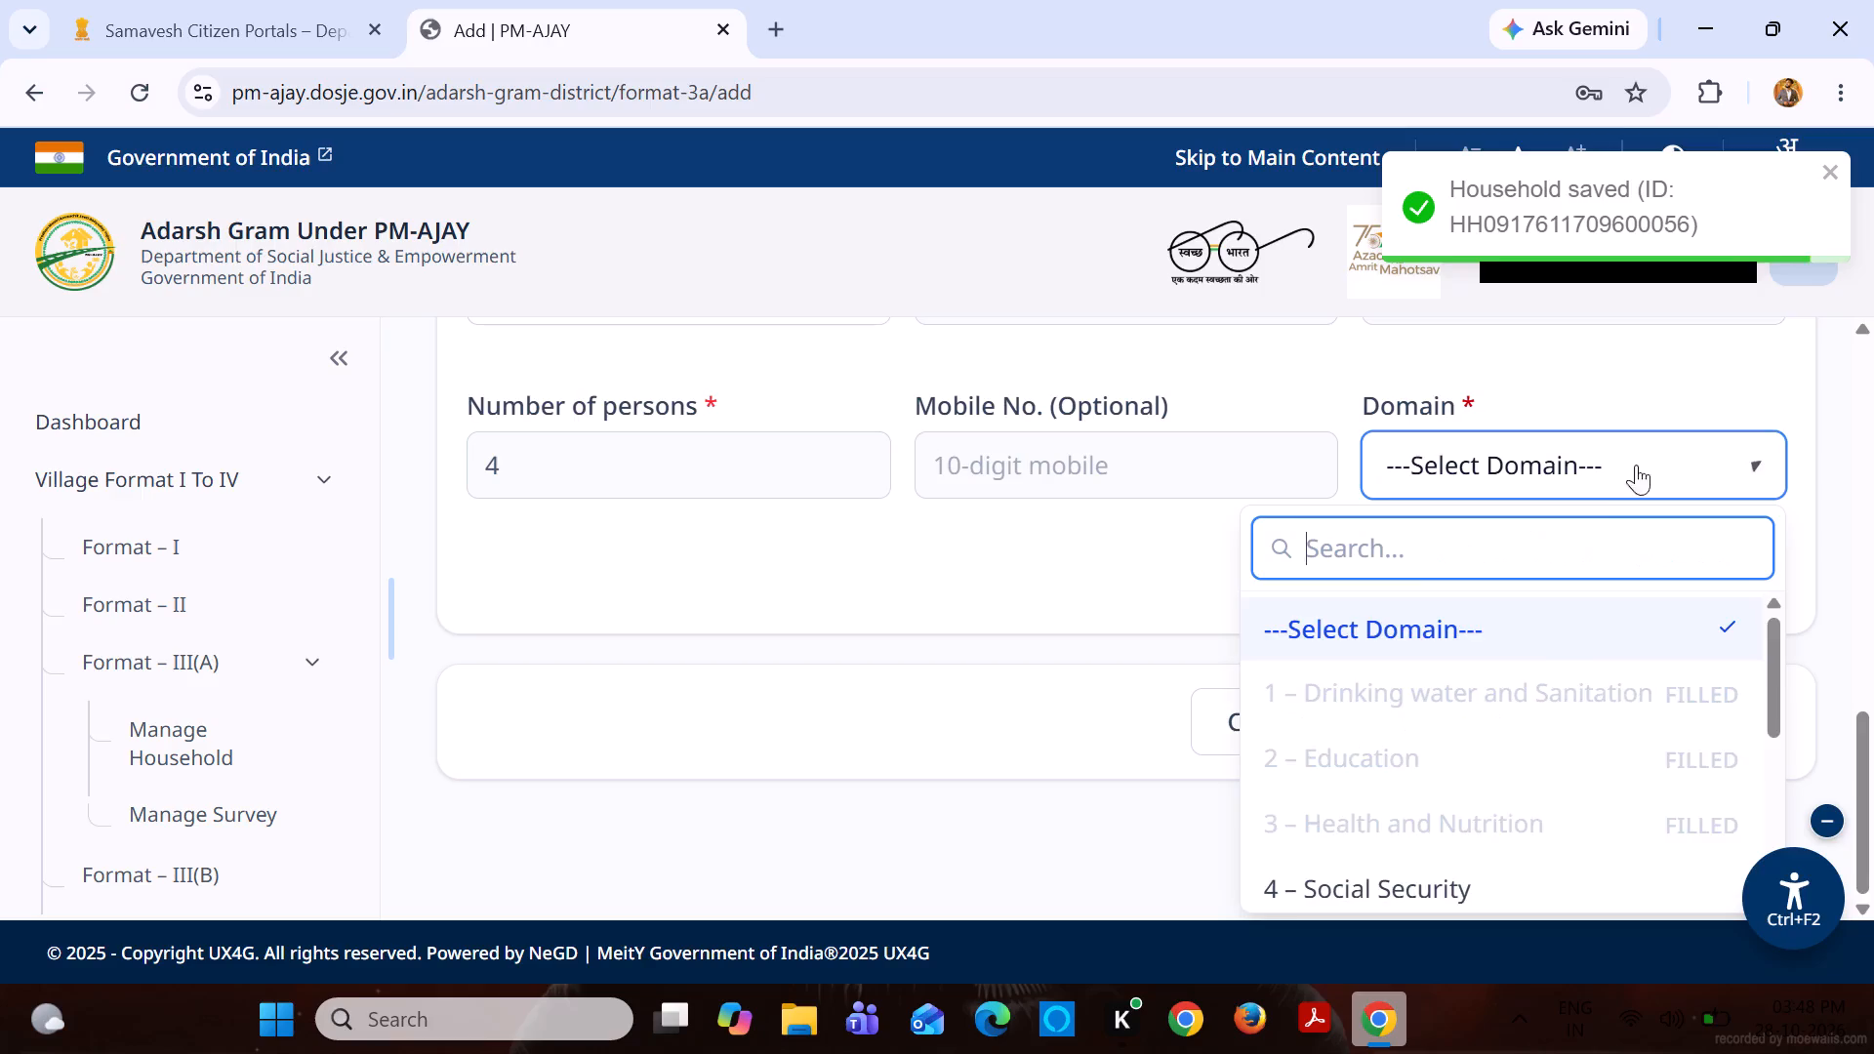
scroll(1568, 658, down, 1)
click(1474, 698)
scroll(1474, 698, down, 5)
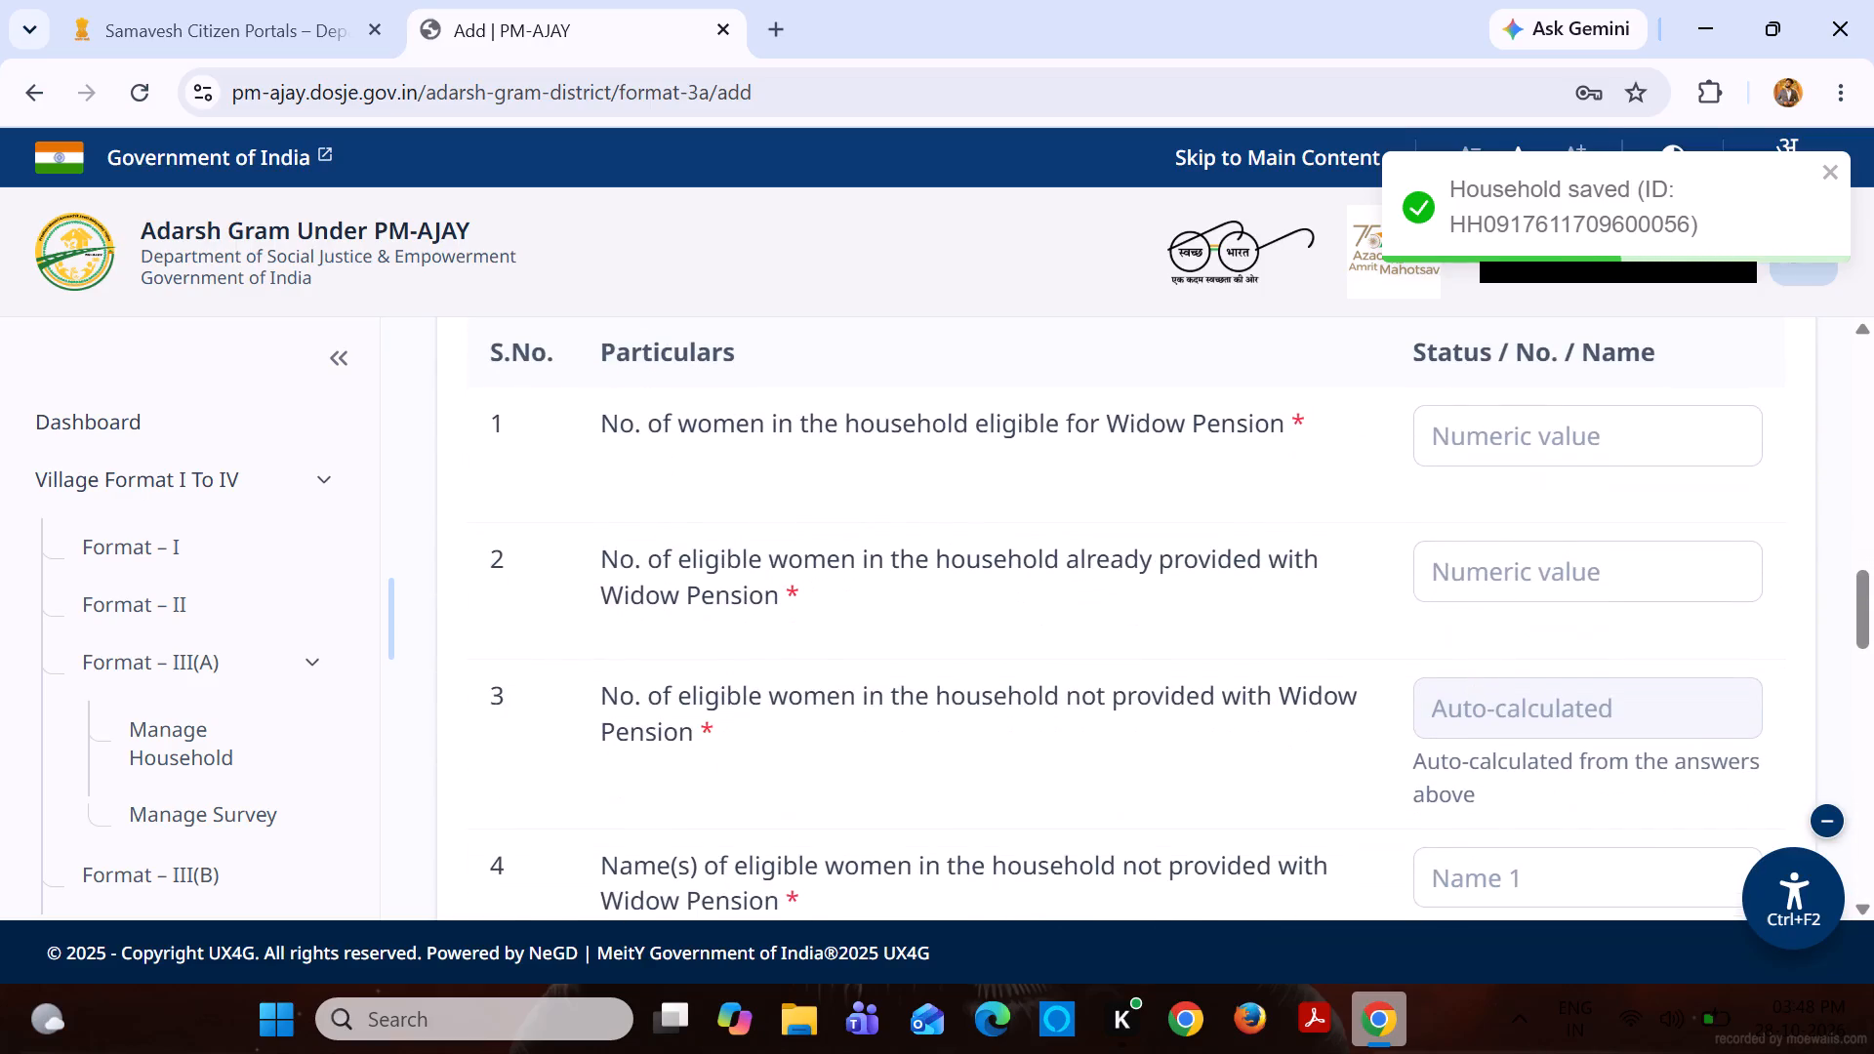
text(000)
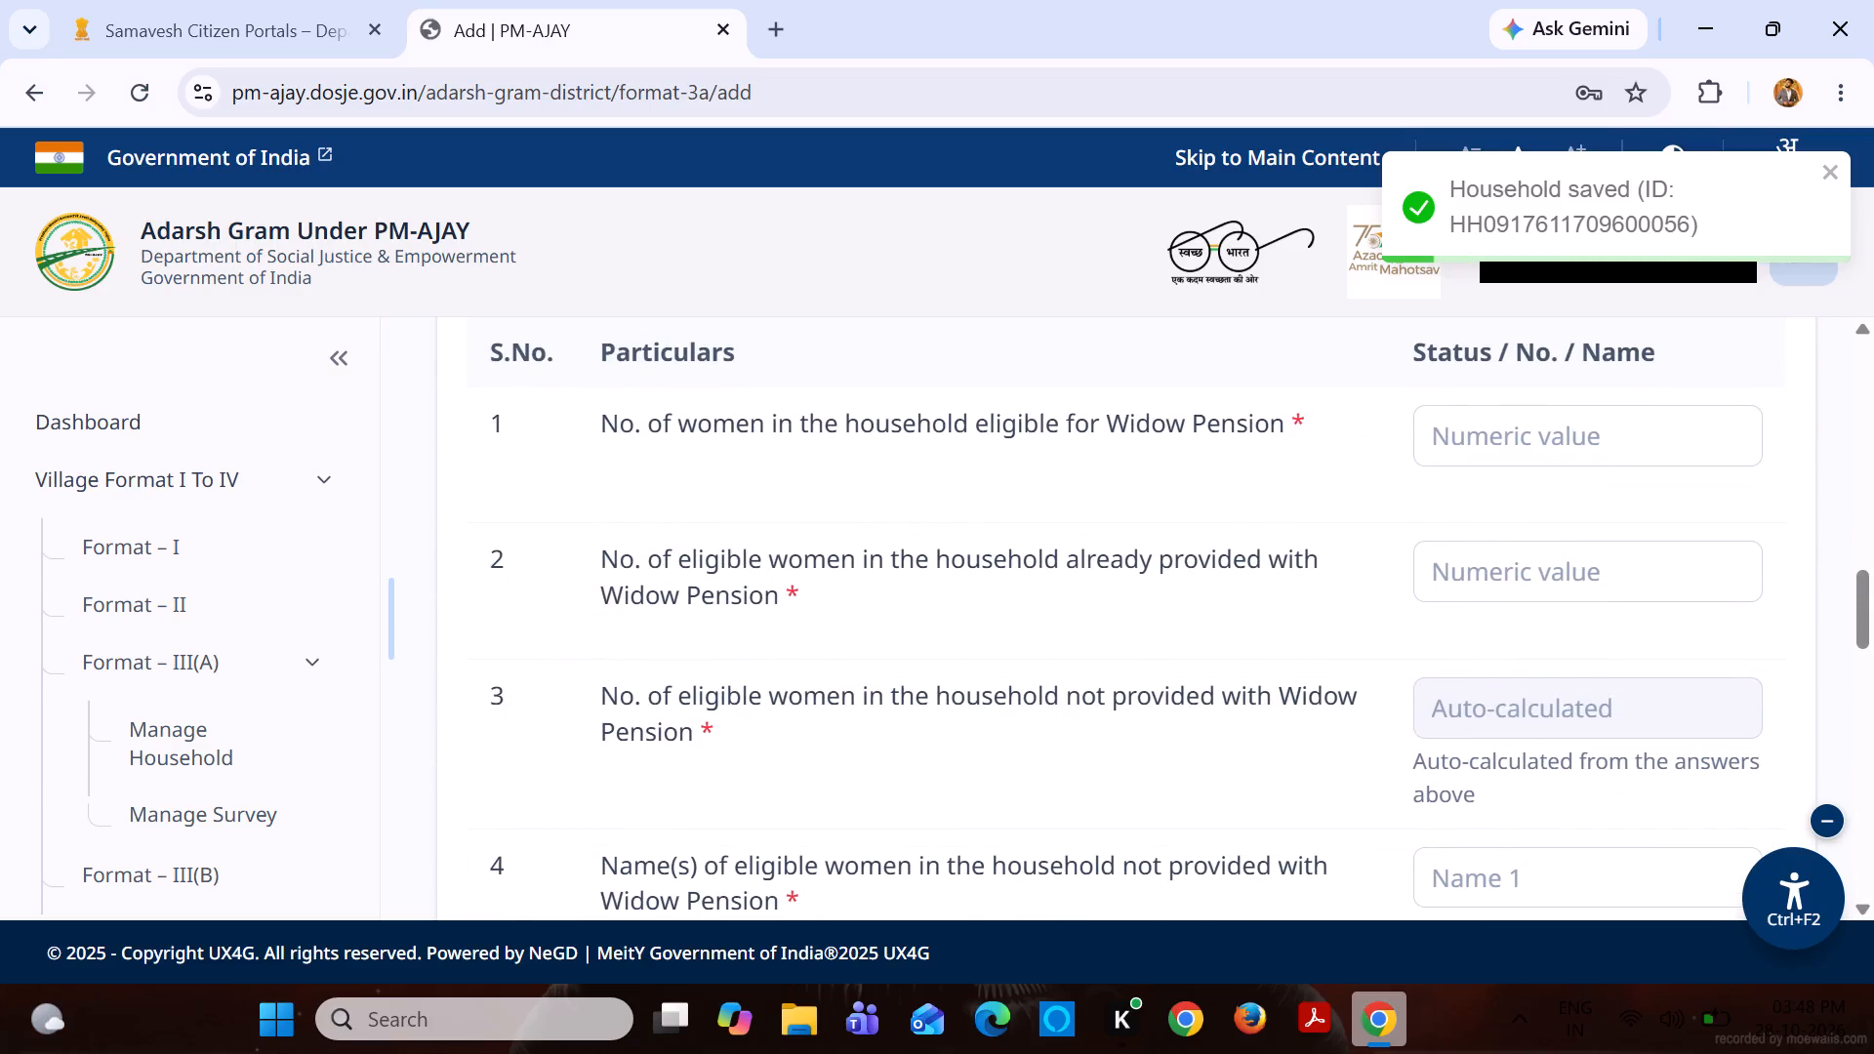
click(1486, 438)
key(0)
click(1469, 710)
key(0)
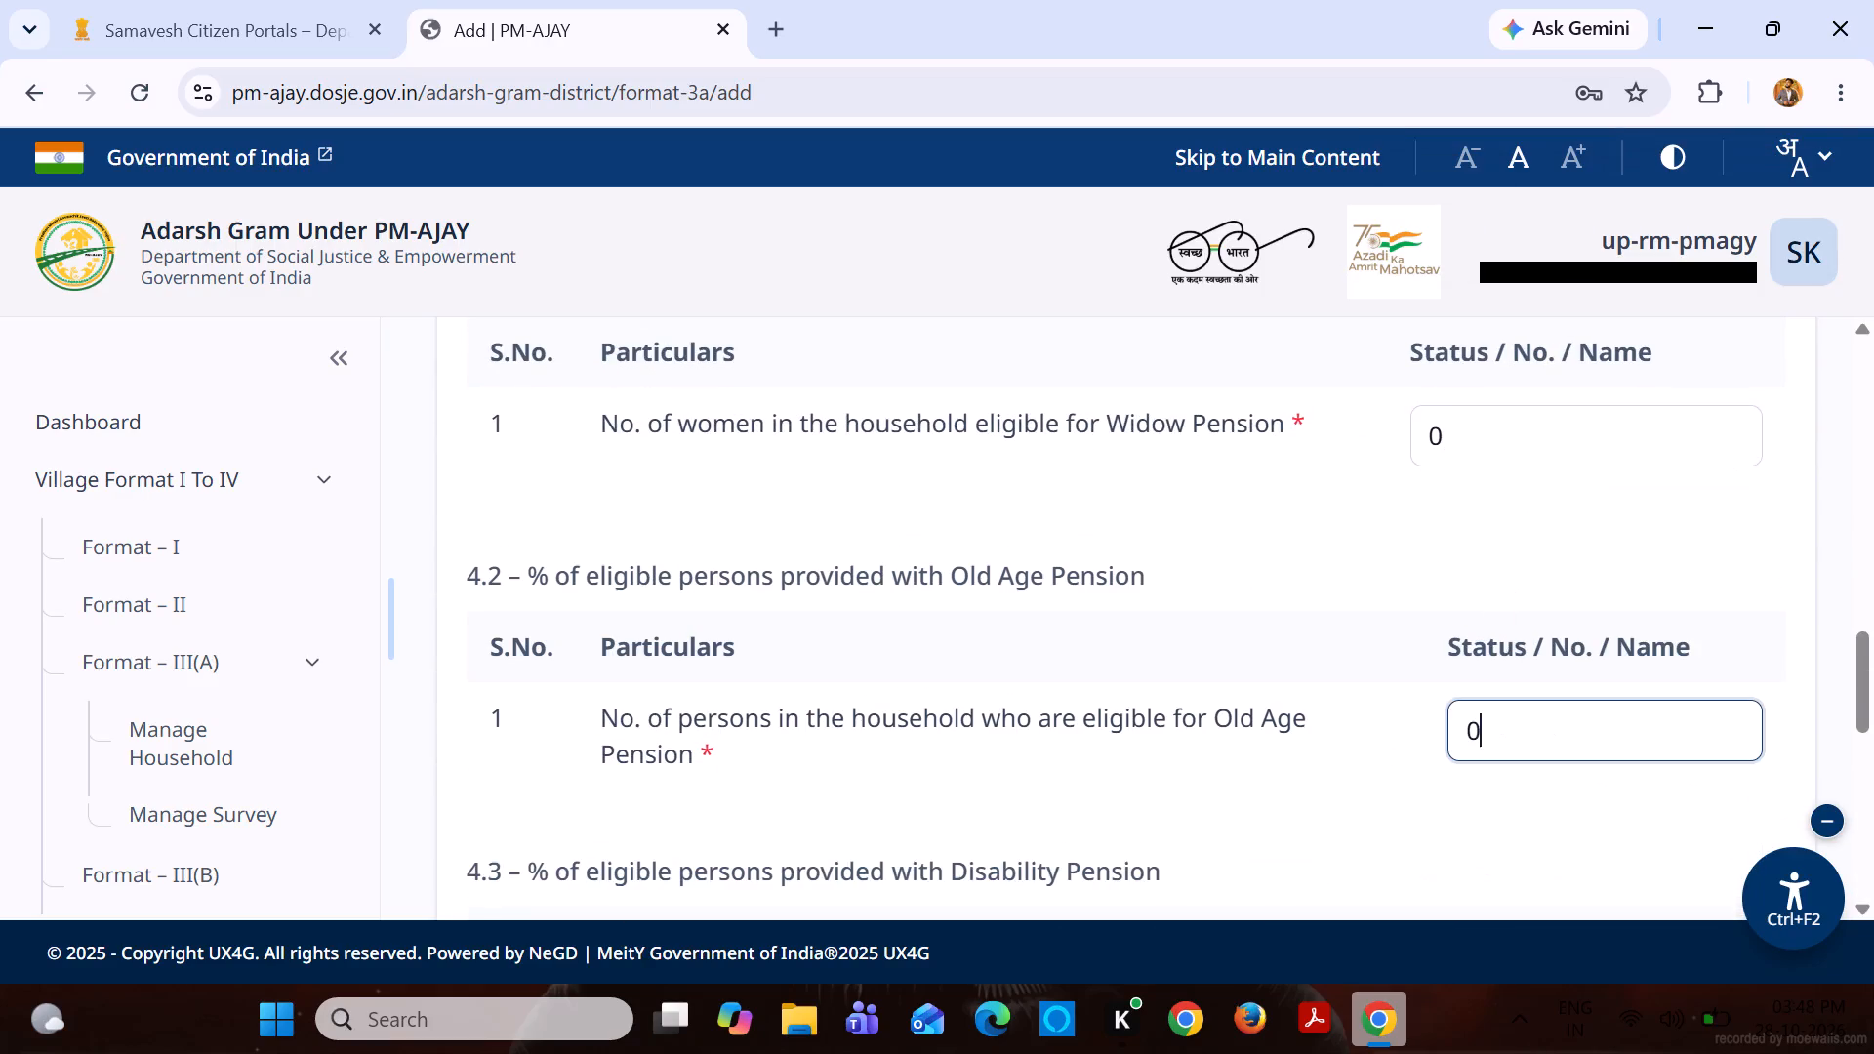
scroll(1469, 710, down, 3)
click(1463, 708)
key(0)
scroll(1463, 708, down, 1)
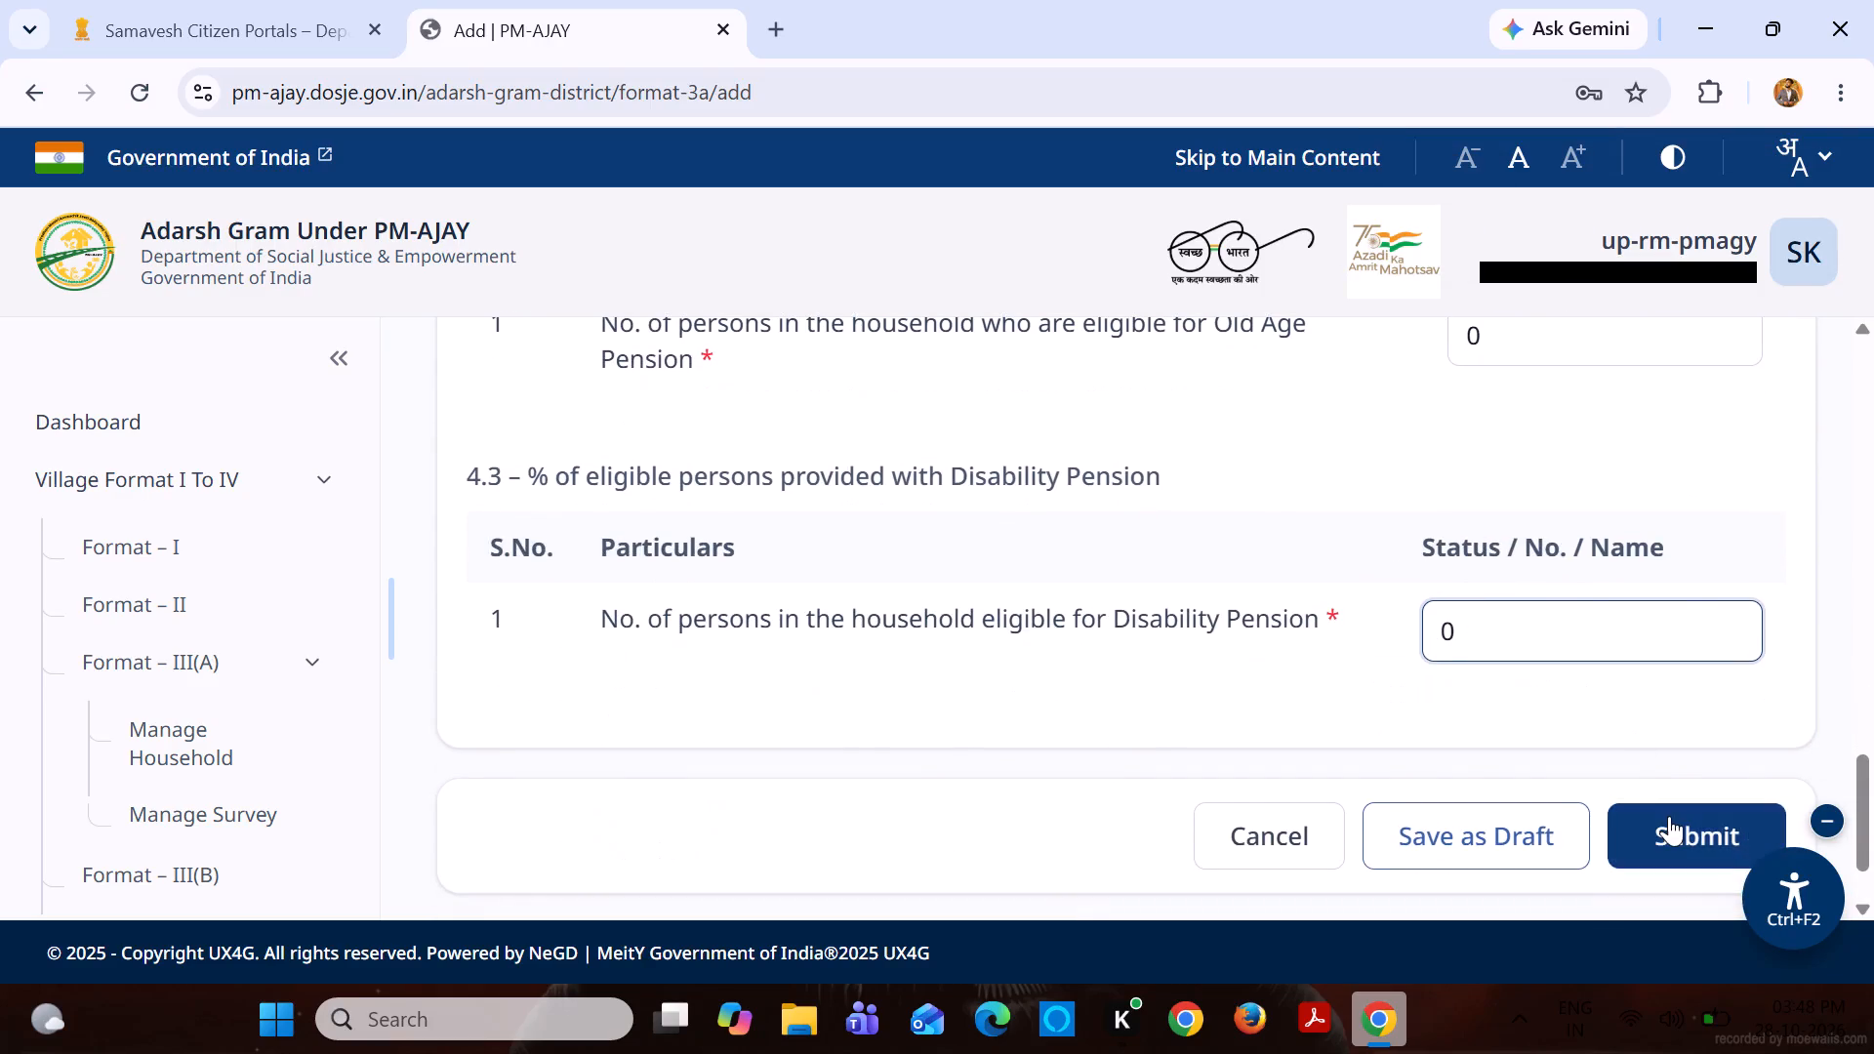
click(1669, 816)
For 5 – Rural Roads and Housing, answer No to living in a Kachcha/unsafe house (5.3) and submit the domain.
drag(1622, 581, 1582, 776)
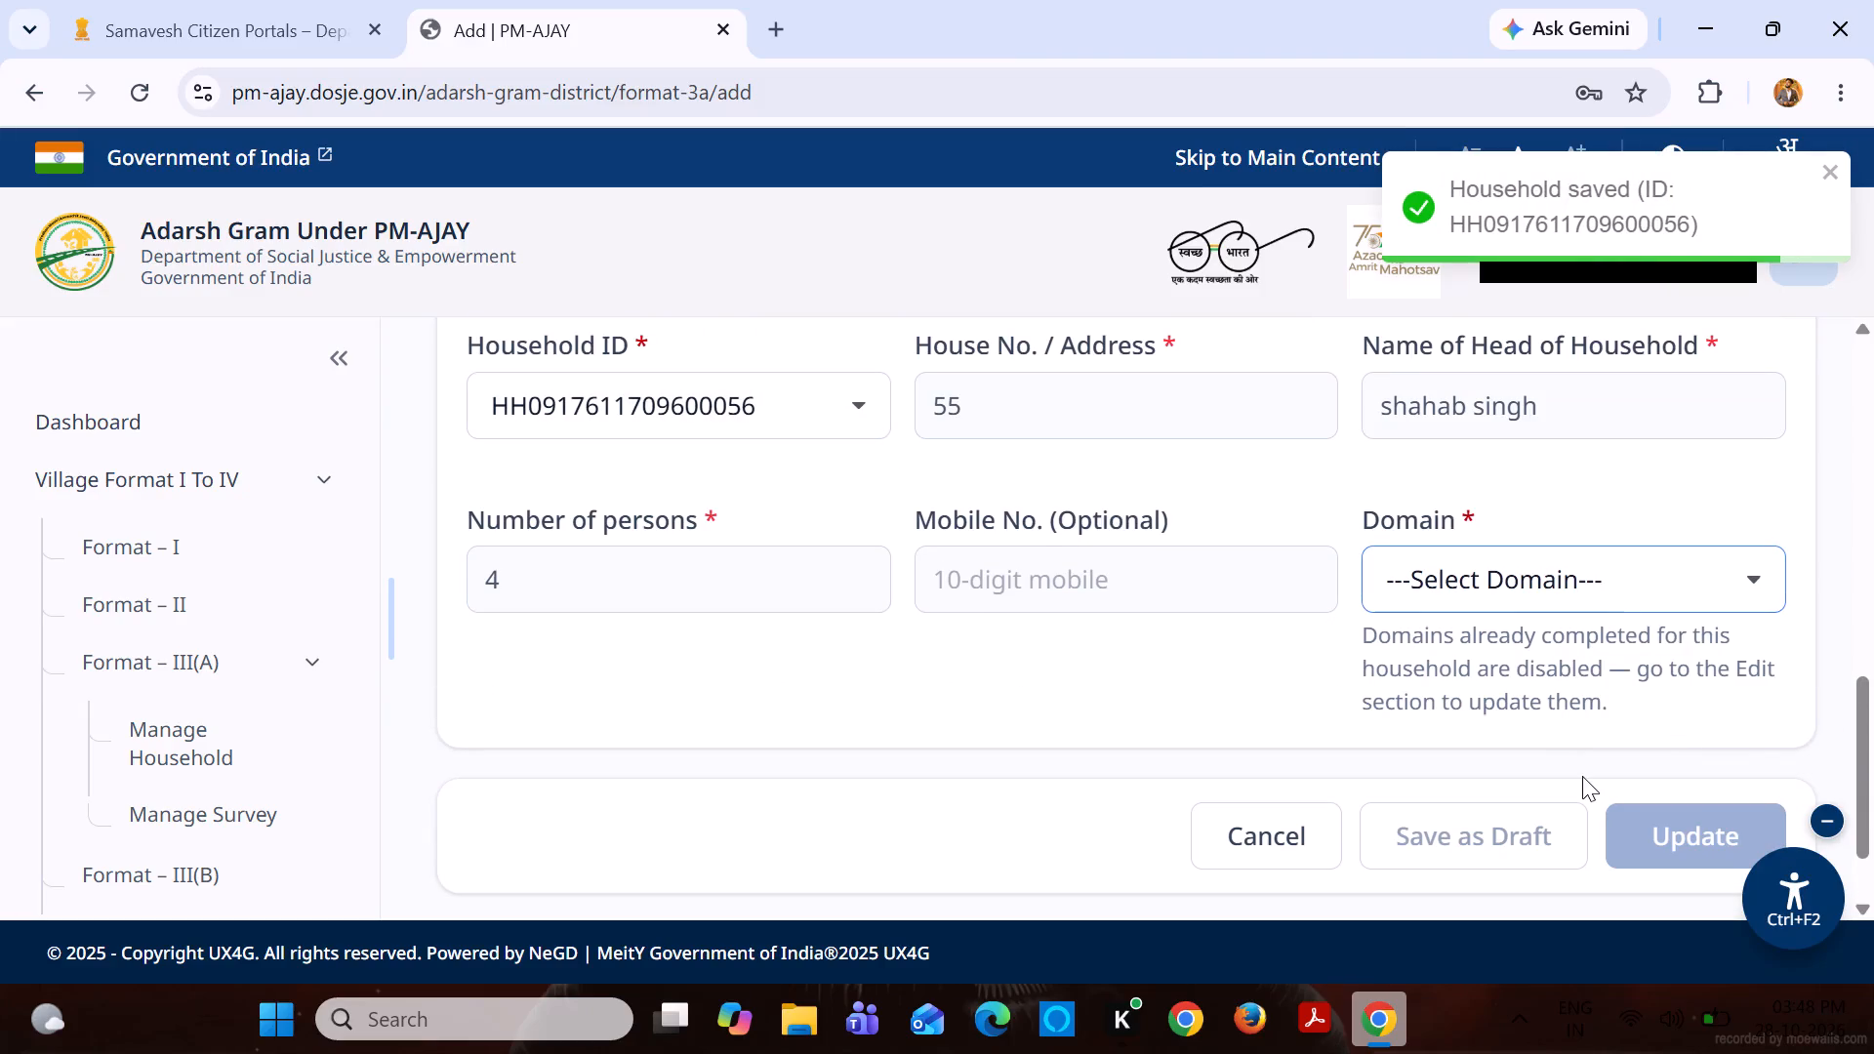
click(1656, 591)
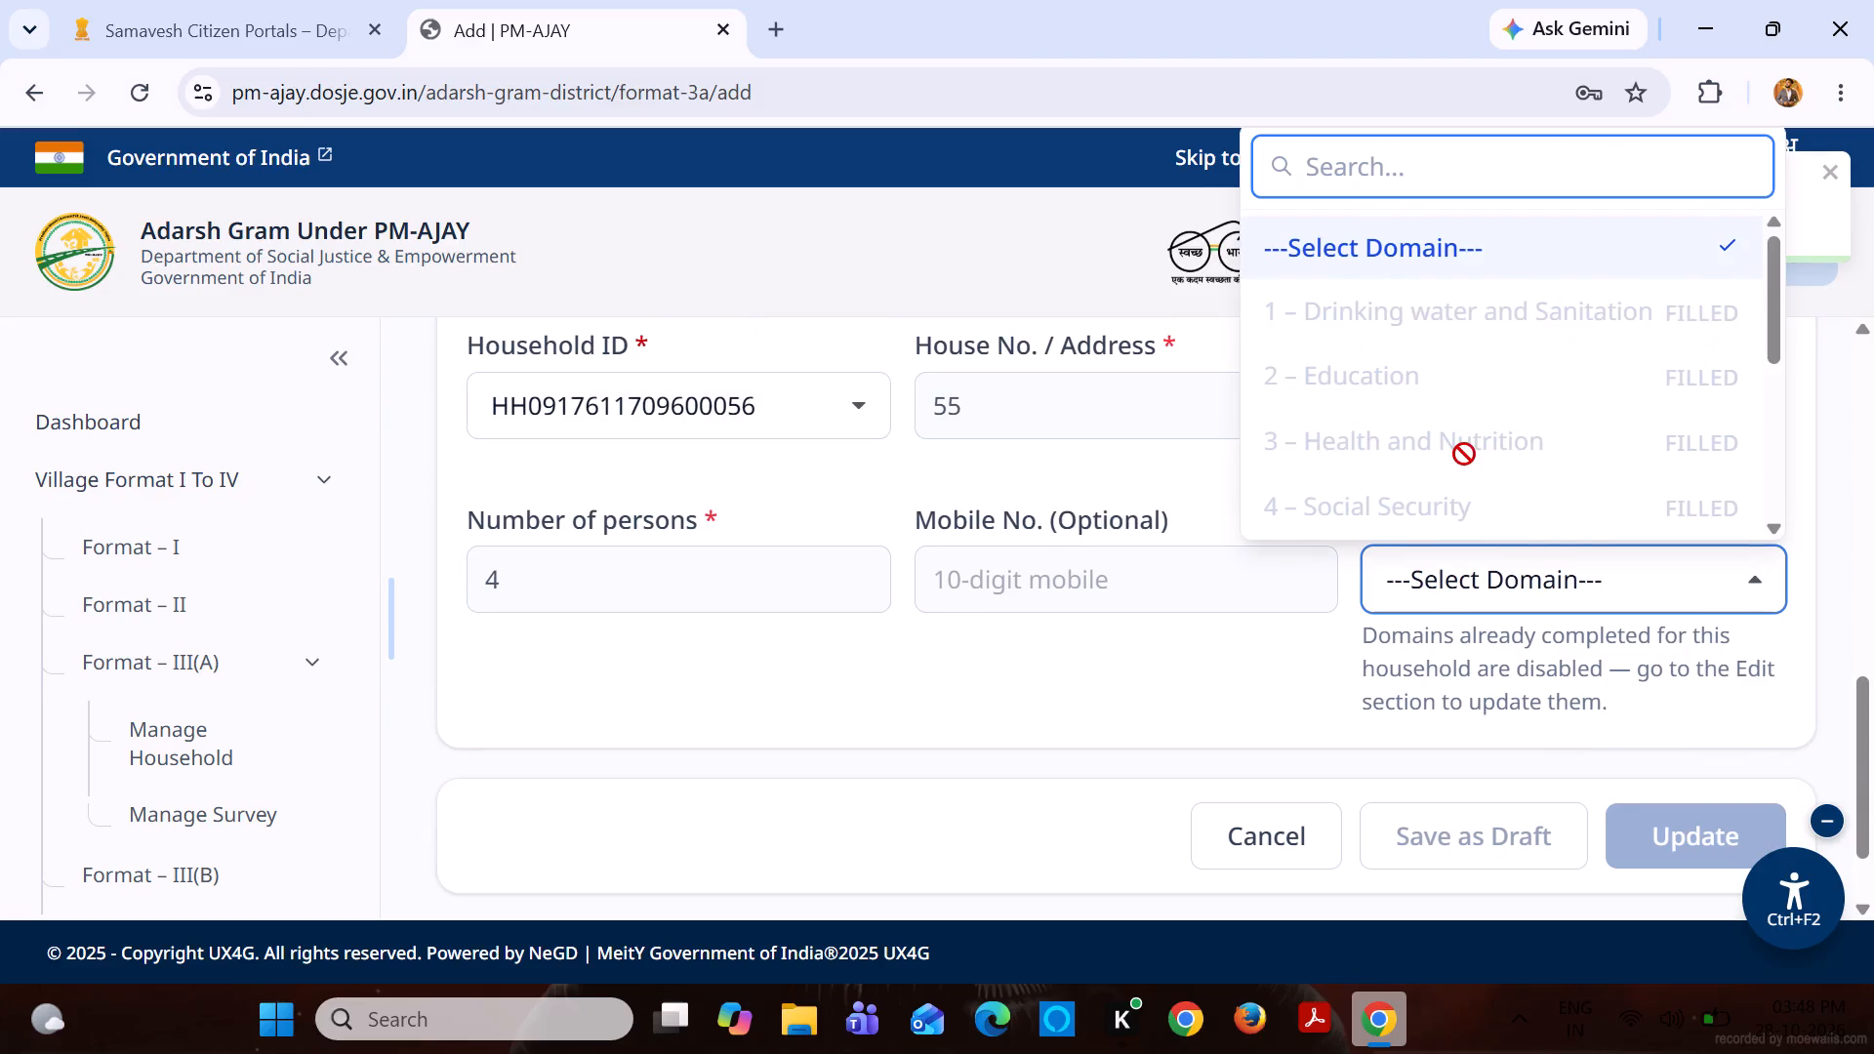
scroll(1464, 454, down, 1)
click(1418, 391)
scroll(1513, 508, down, 5)
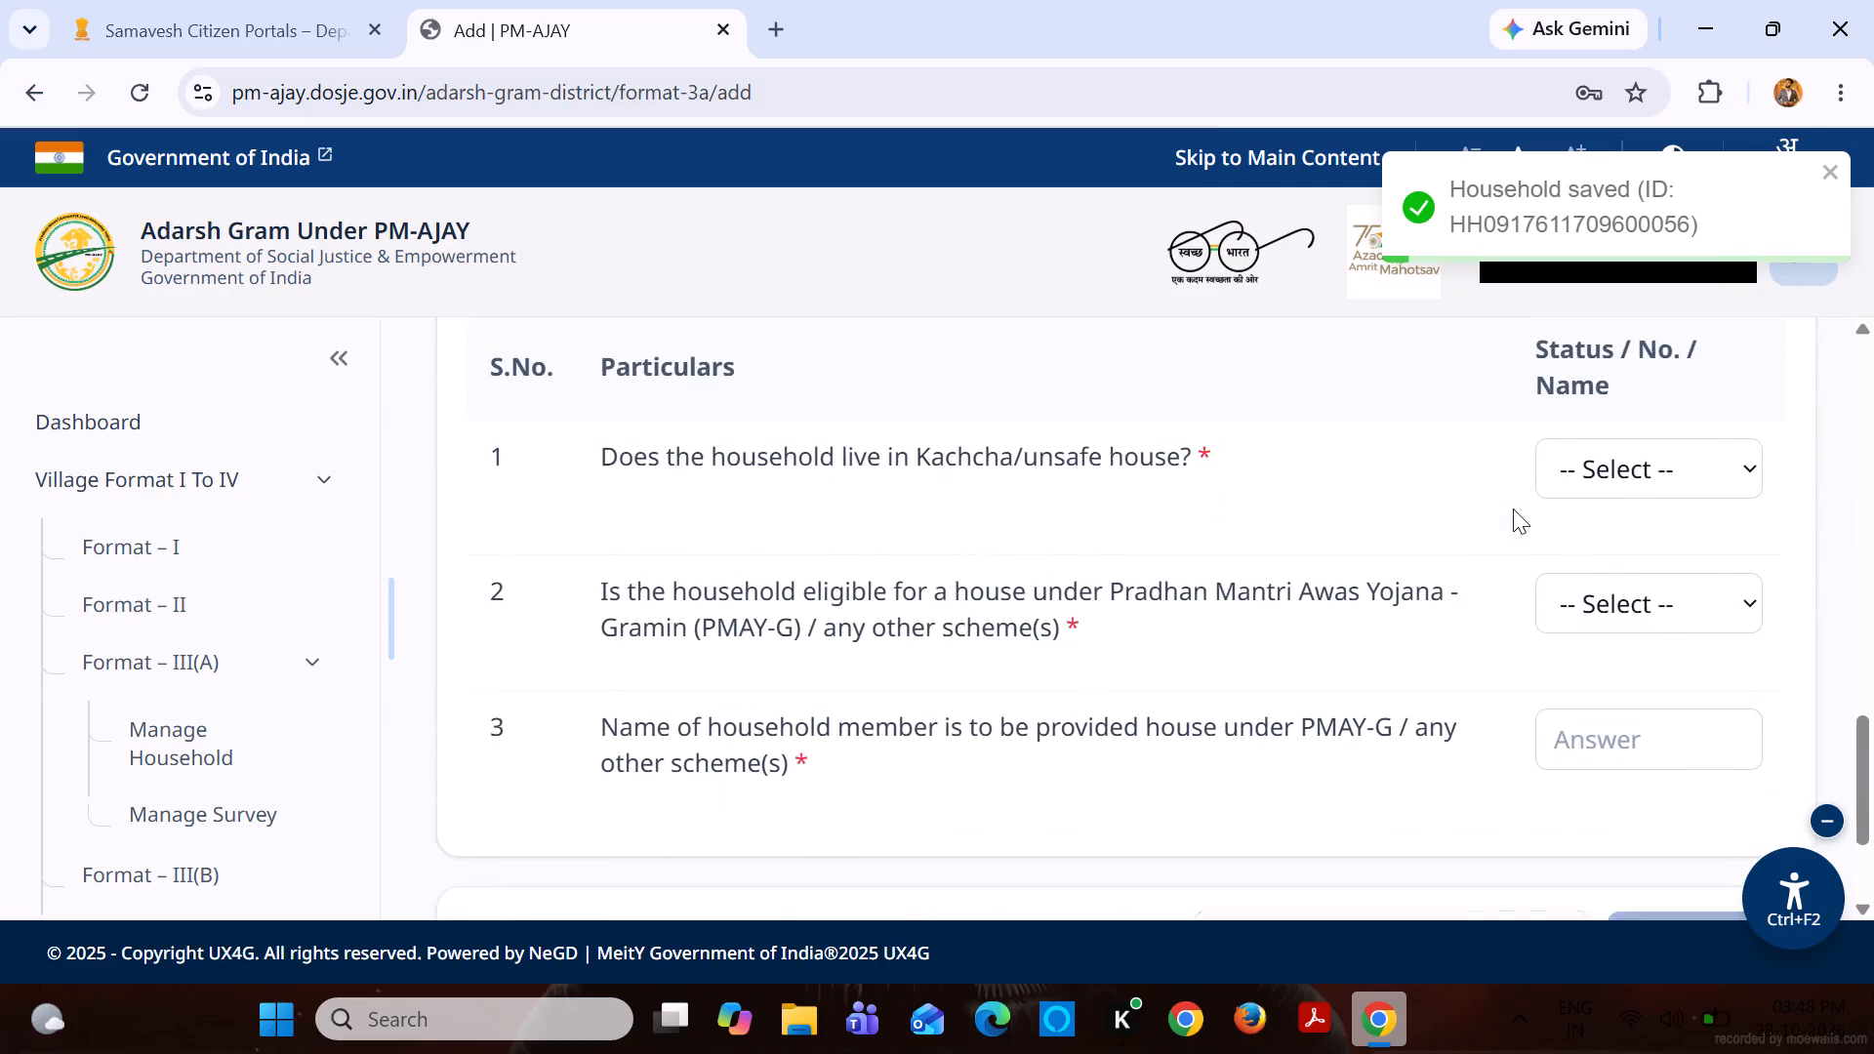
drag(1637, 453, 1591, 603)
click(1591, 603)
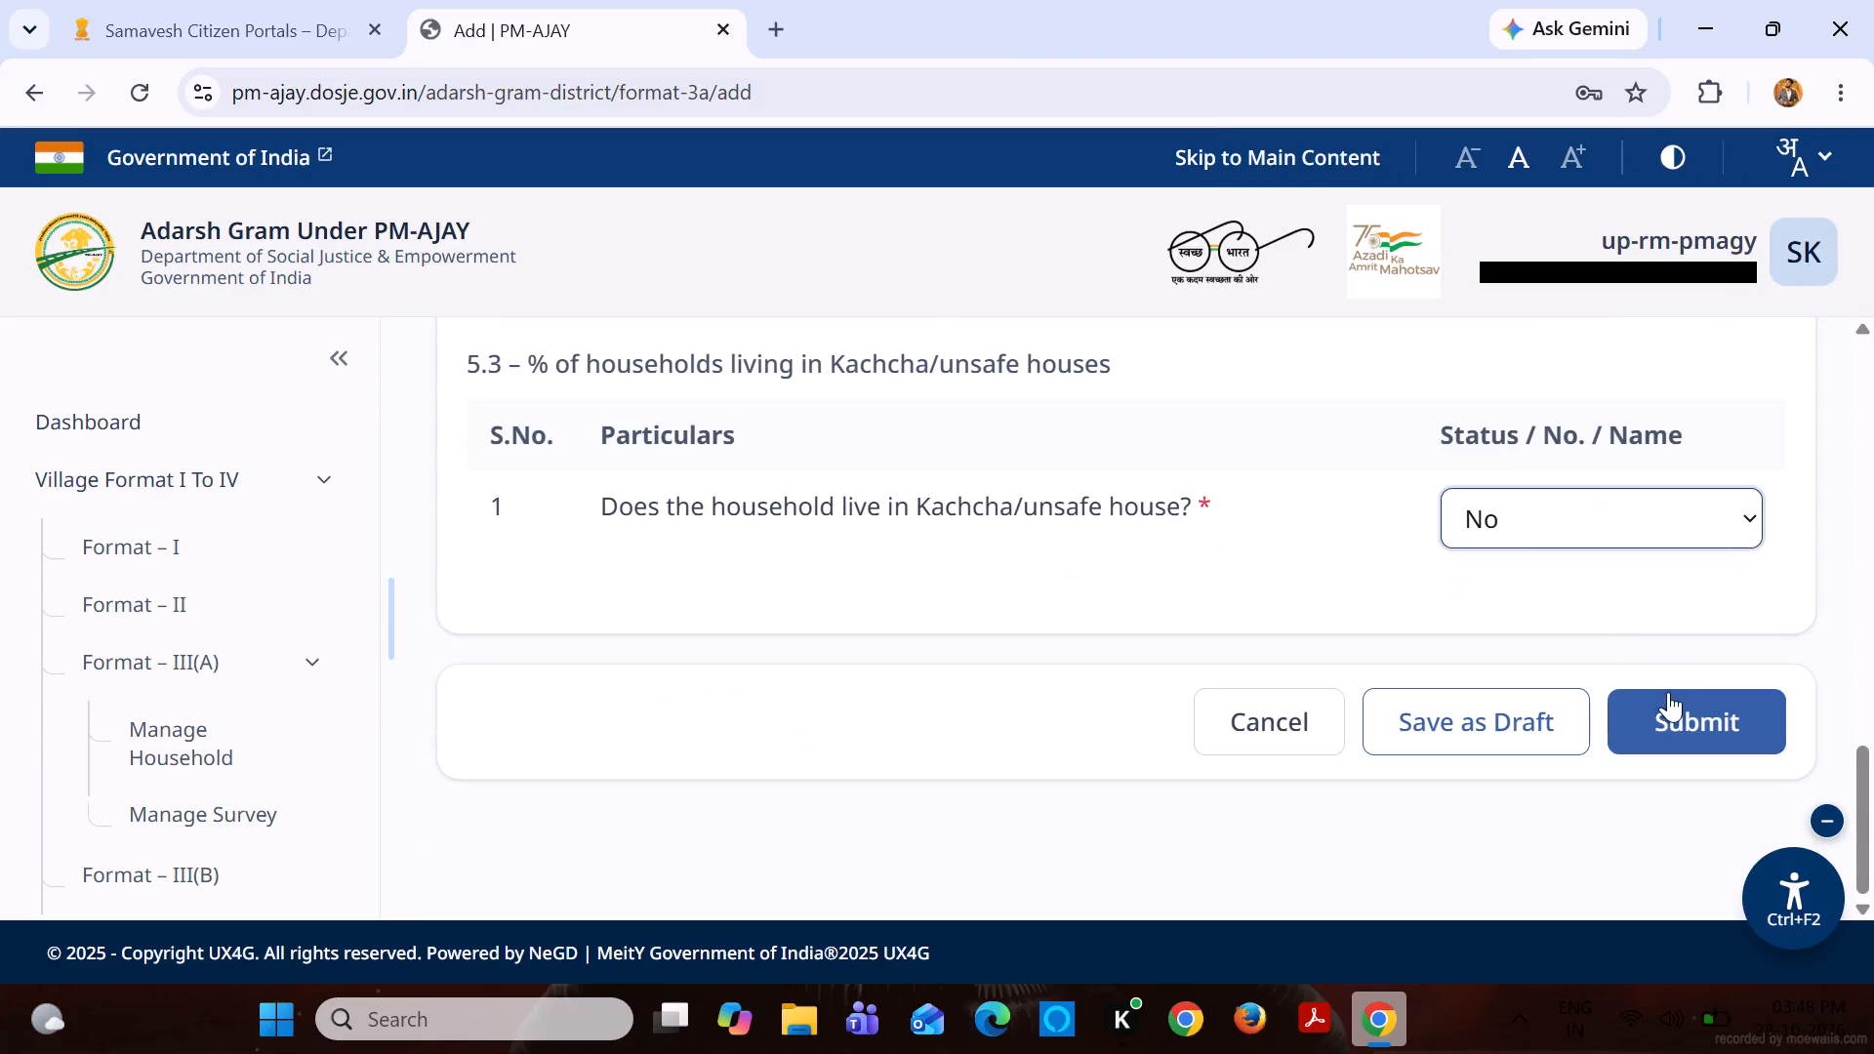
click(1668, 692)
Choose the 6 – Electricity and Clean Fuel domain, answer Yes to having an electricity connection, and go to the LED bulb questions (6.3).
click(1651, 470)
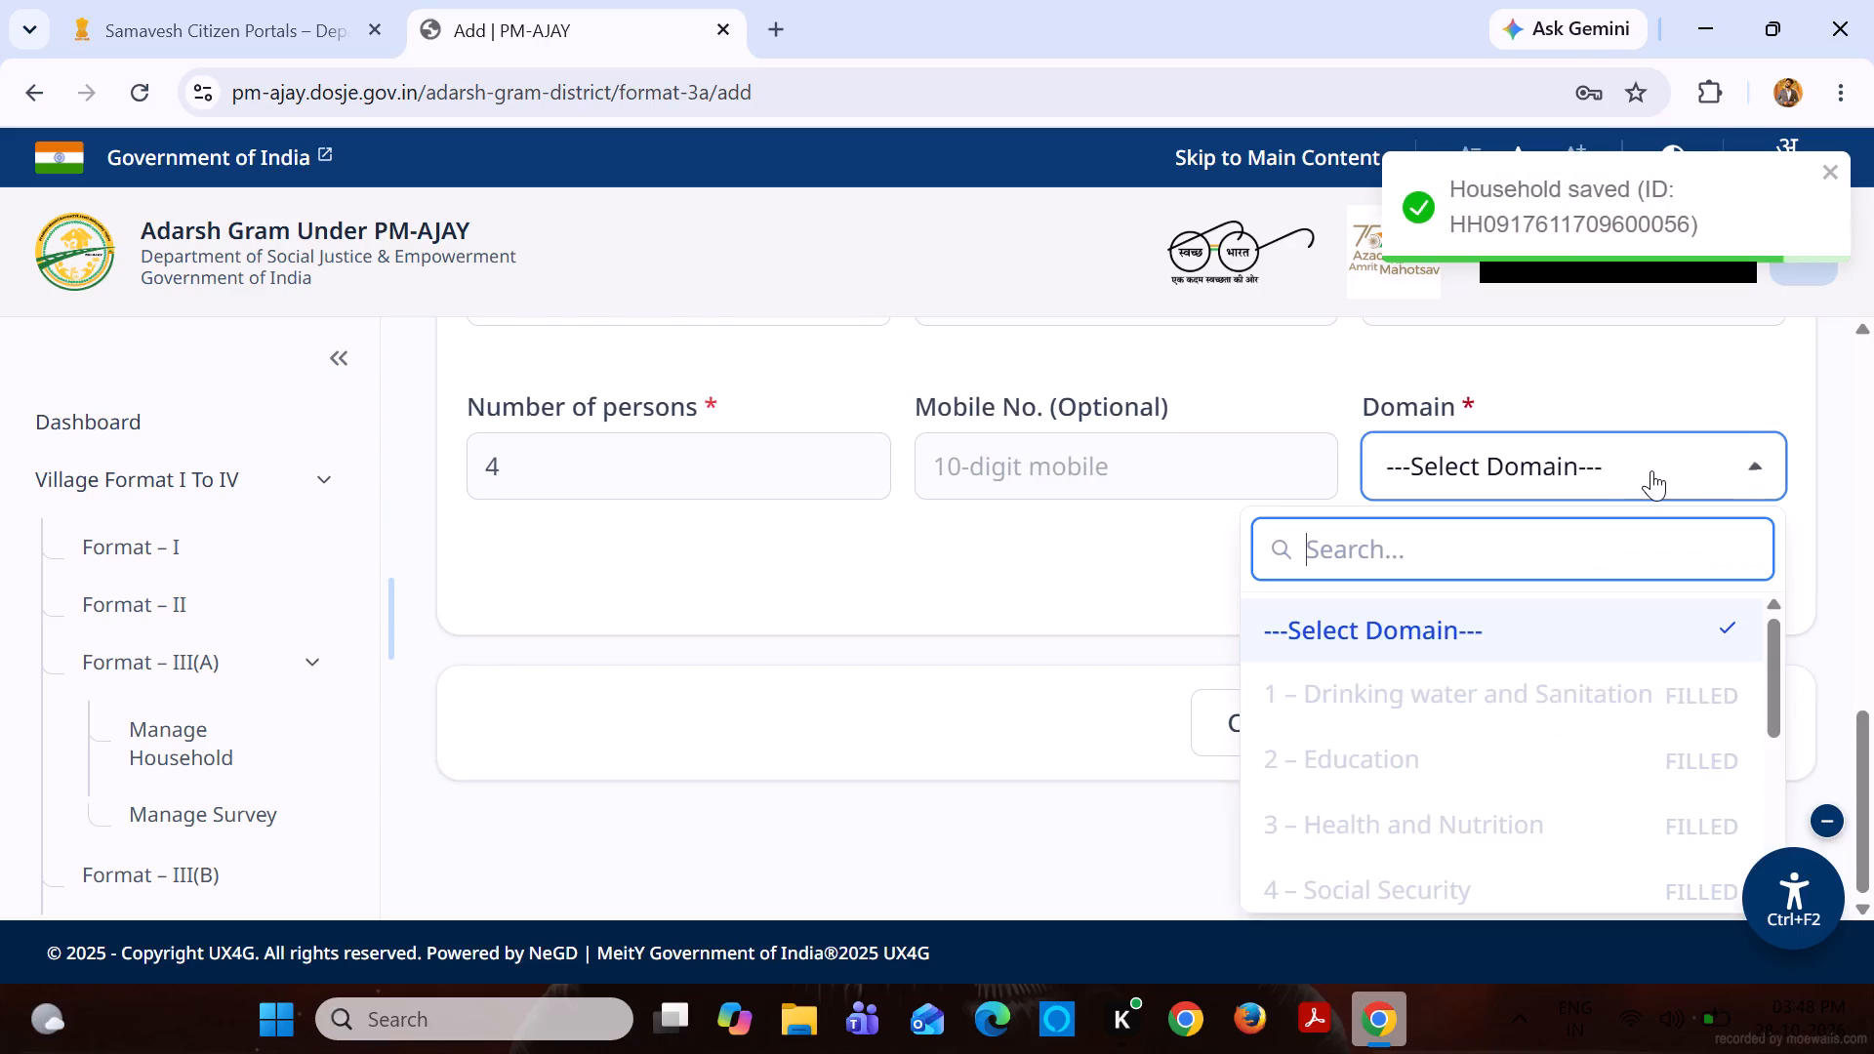
scroll(1553, 692, down, 2)
click(1478, 643)
scroll(1478, 643, down, 2)
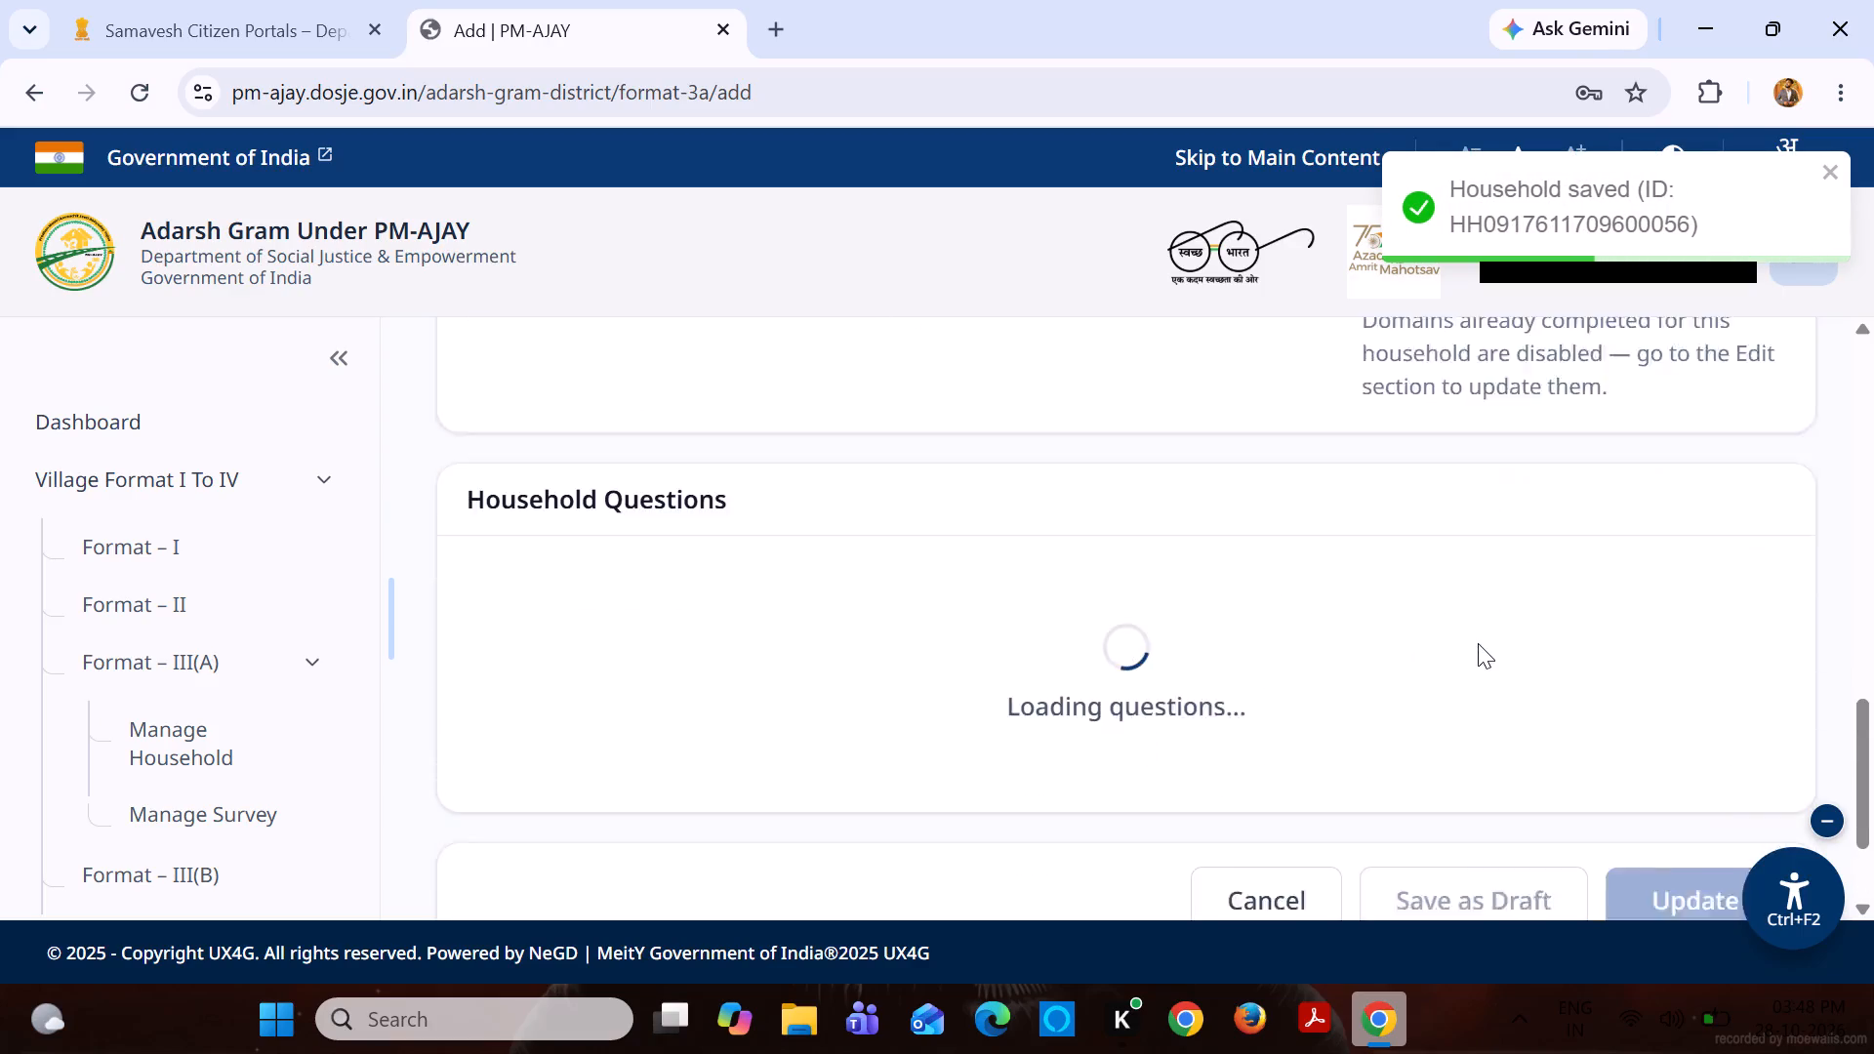
scroll(1478, 643, down, 3)
click(1643, 523)
click(1607, 589)
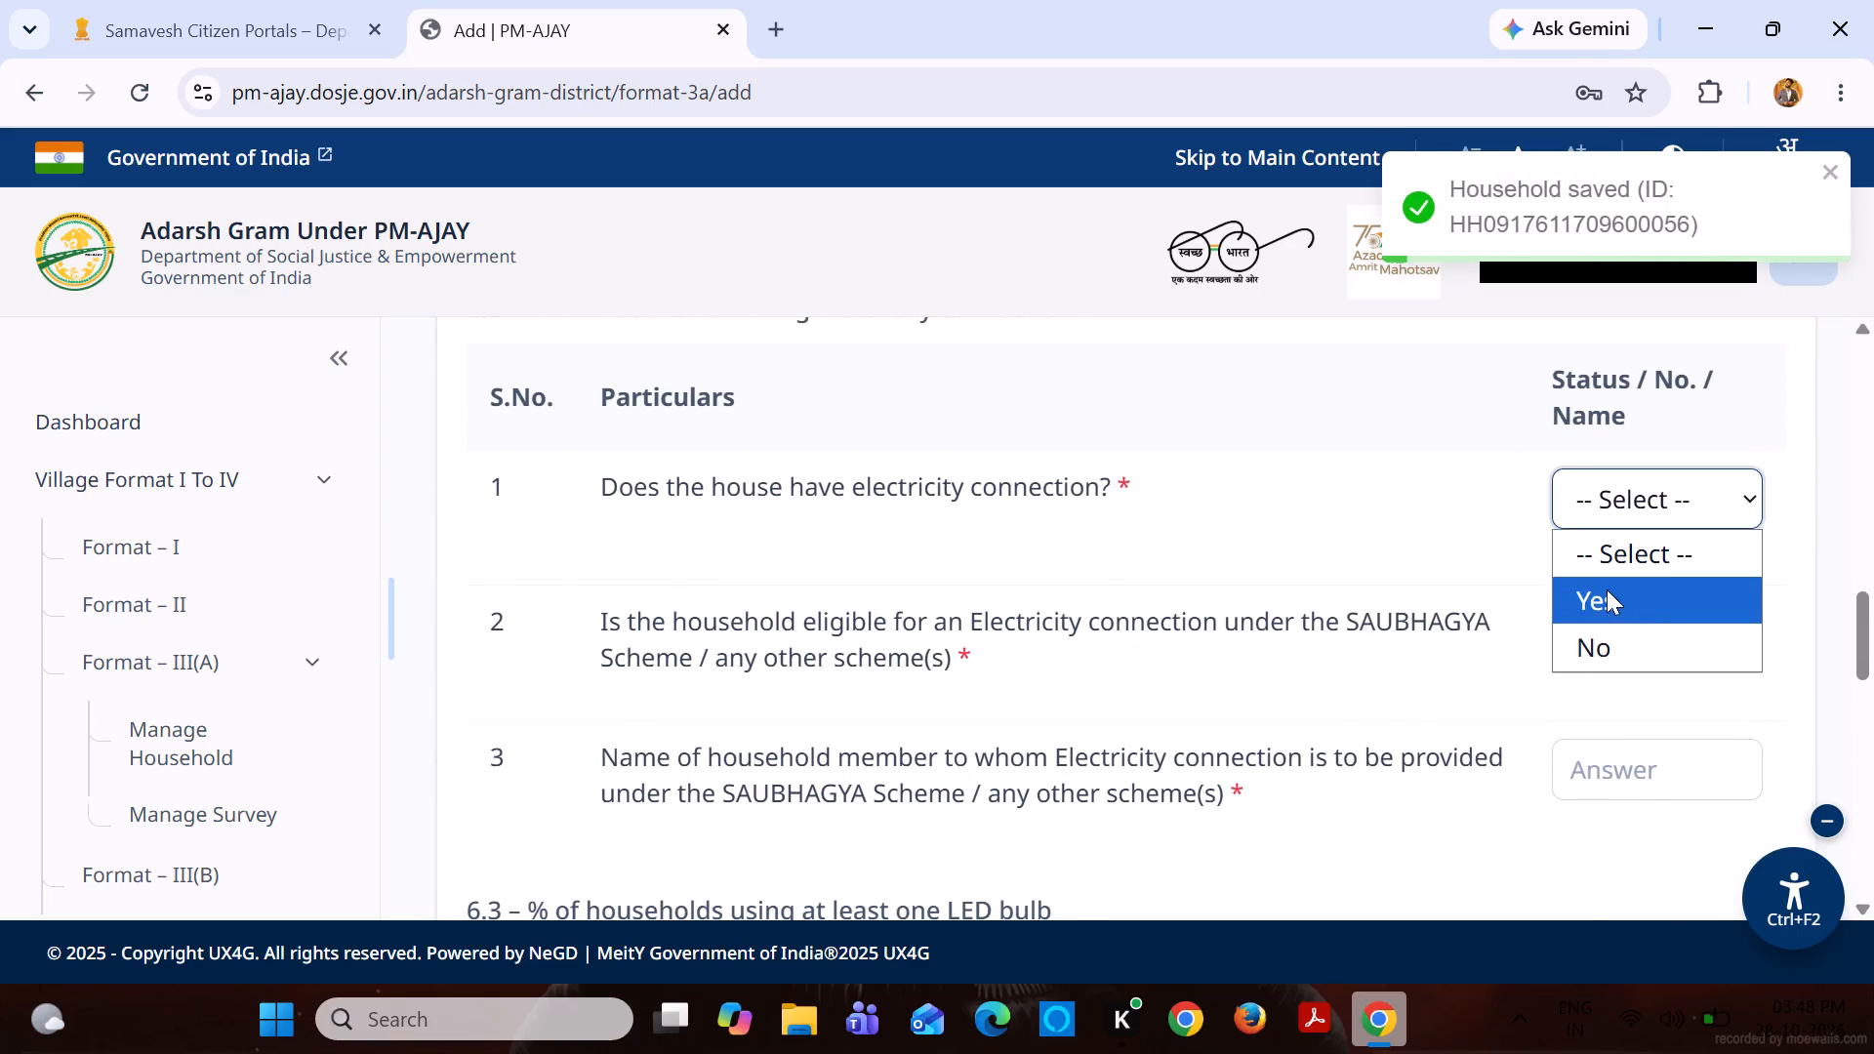
scroll(1652, 652, down, 2)
click(1698, 465)
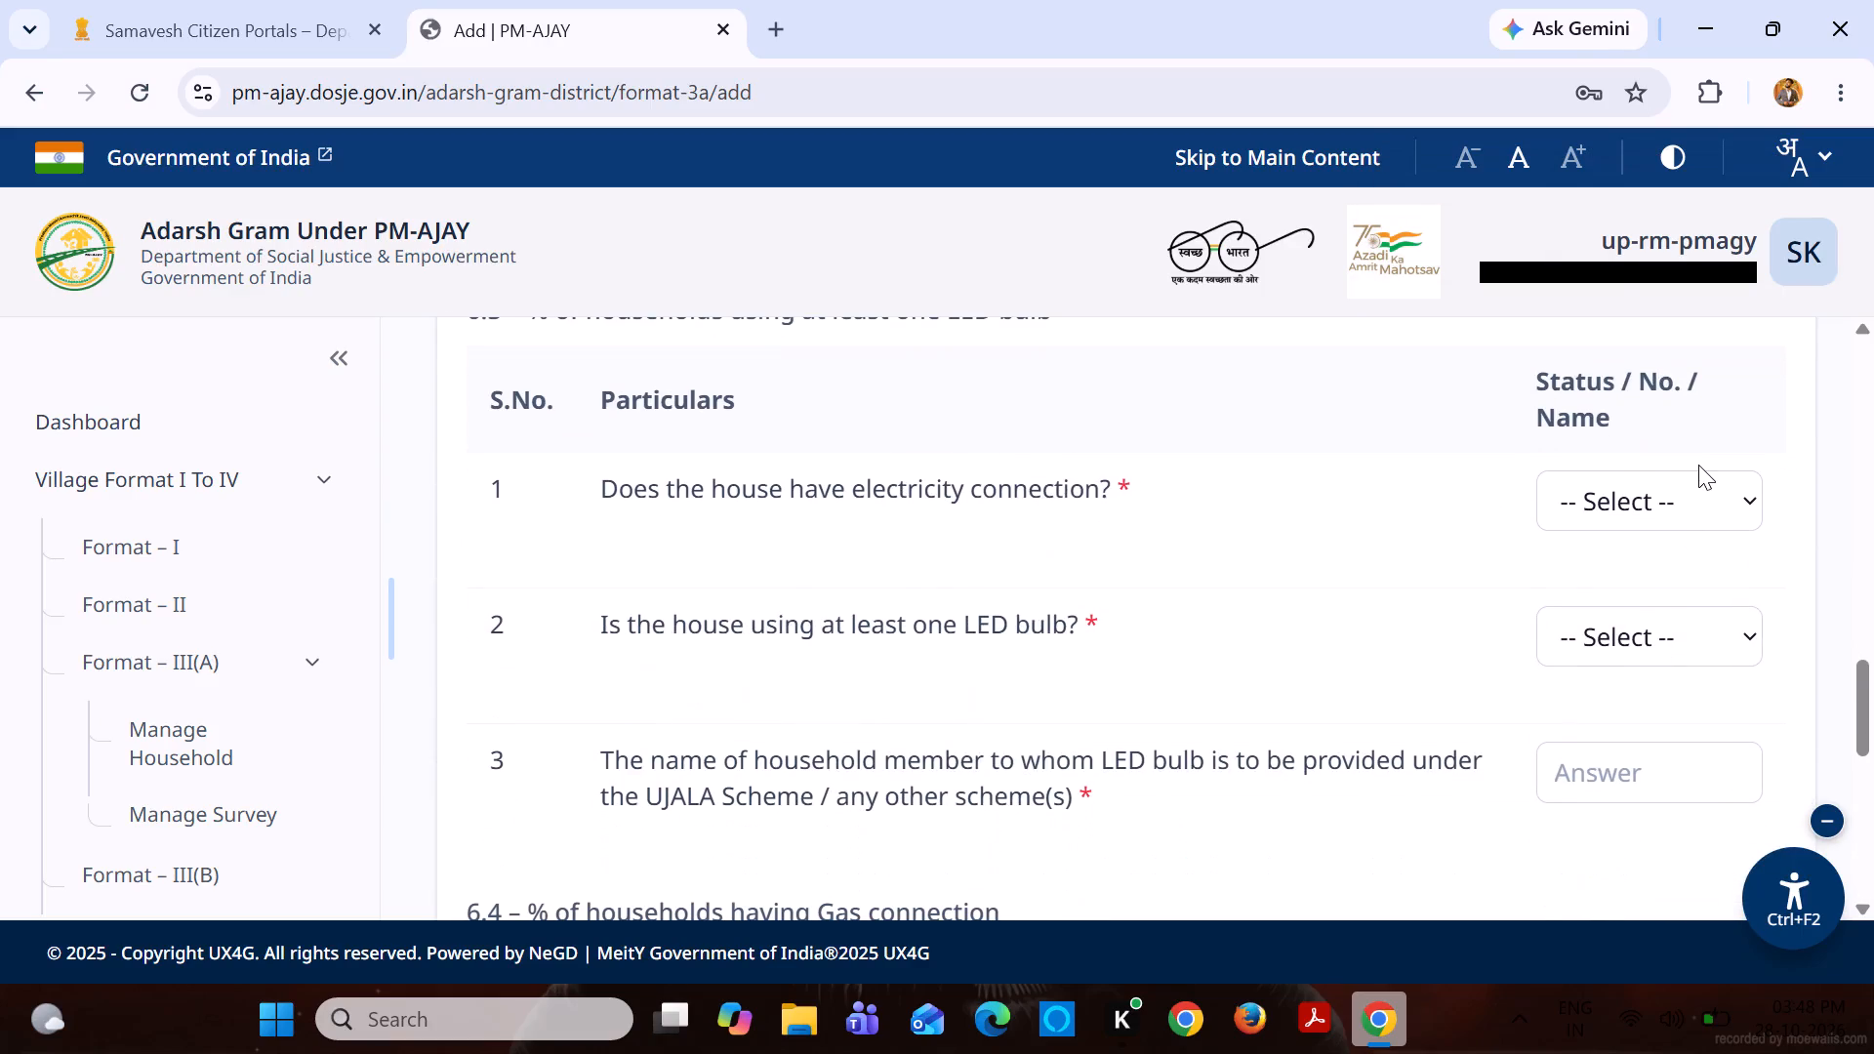
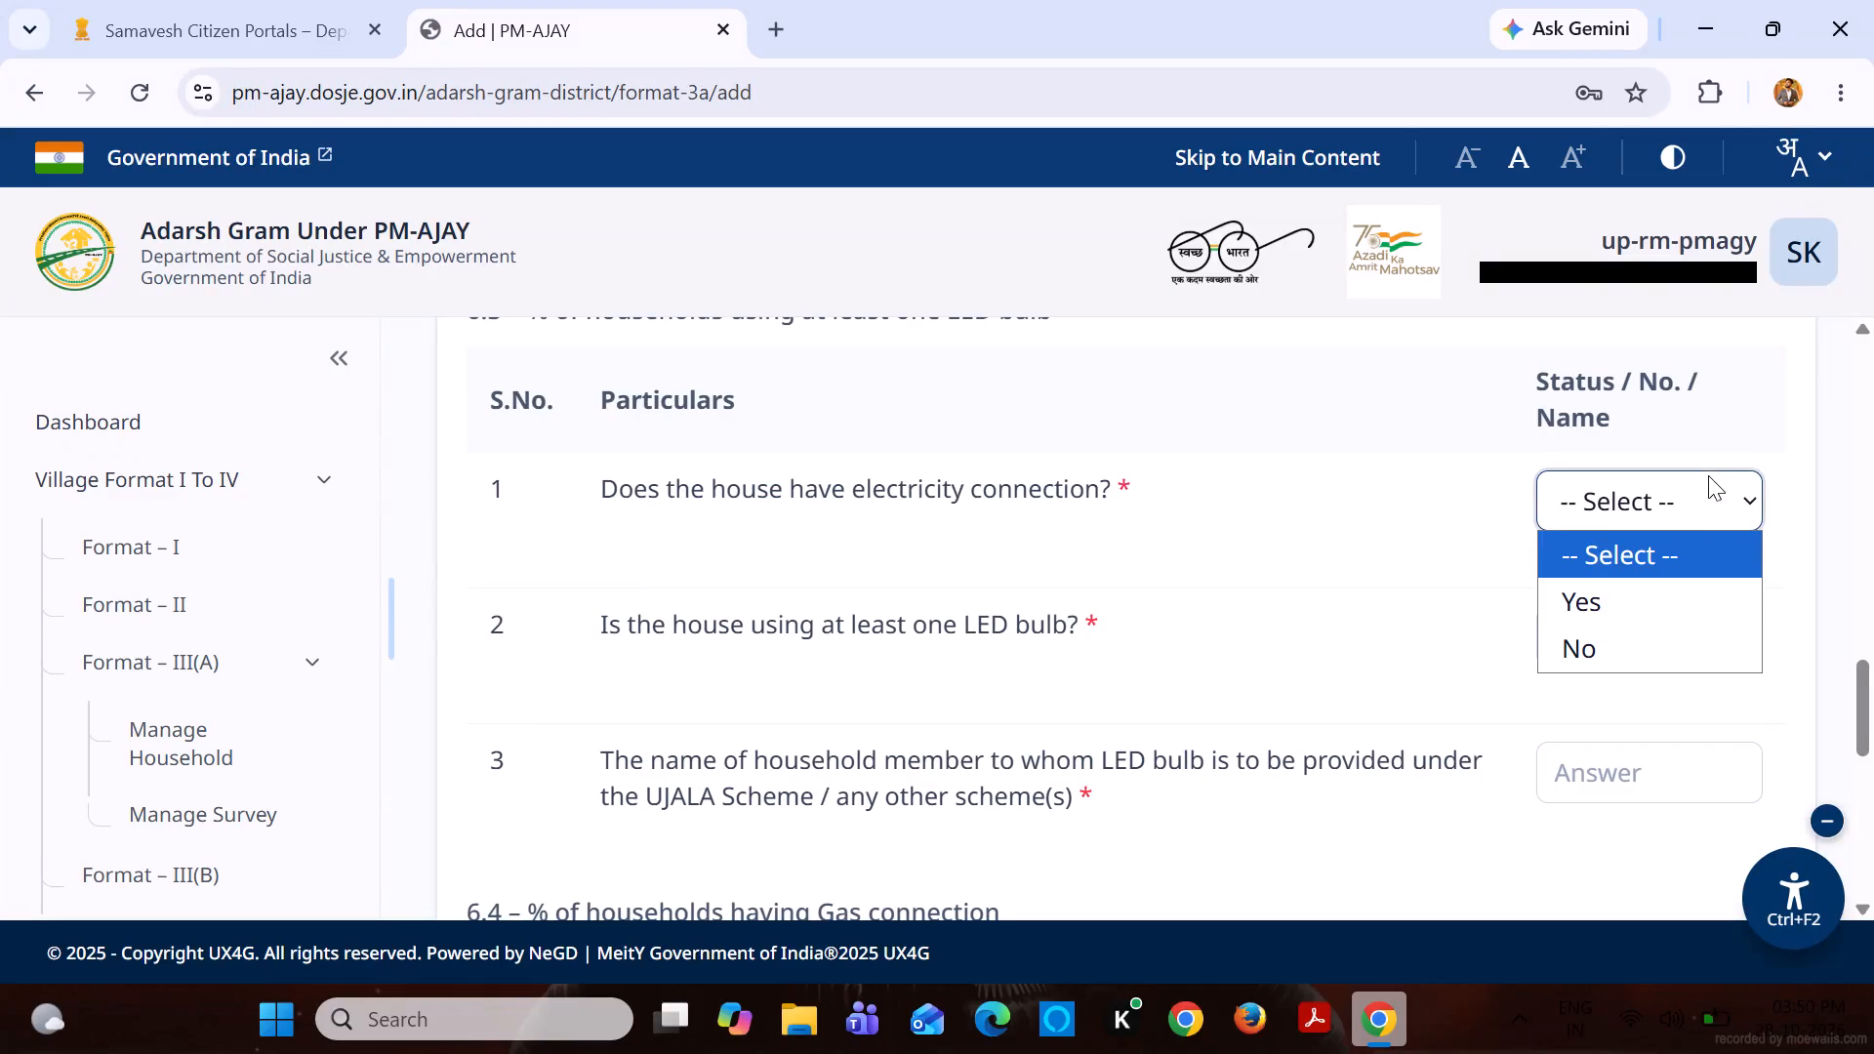
Answer Yes to electricity connection and LED bulb use (6.3) and Yes to clean fuel use (6.4), and submit the domain.
click(1626, 600)
click(1694, 644)
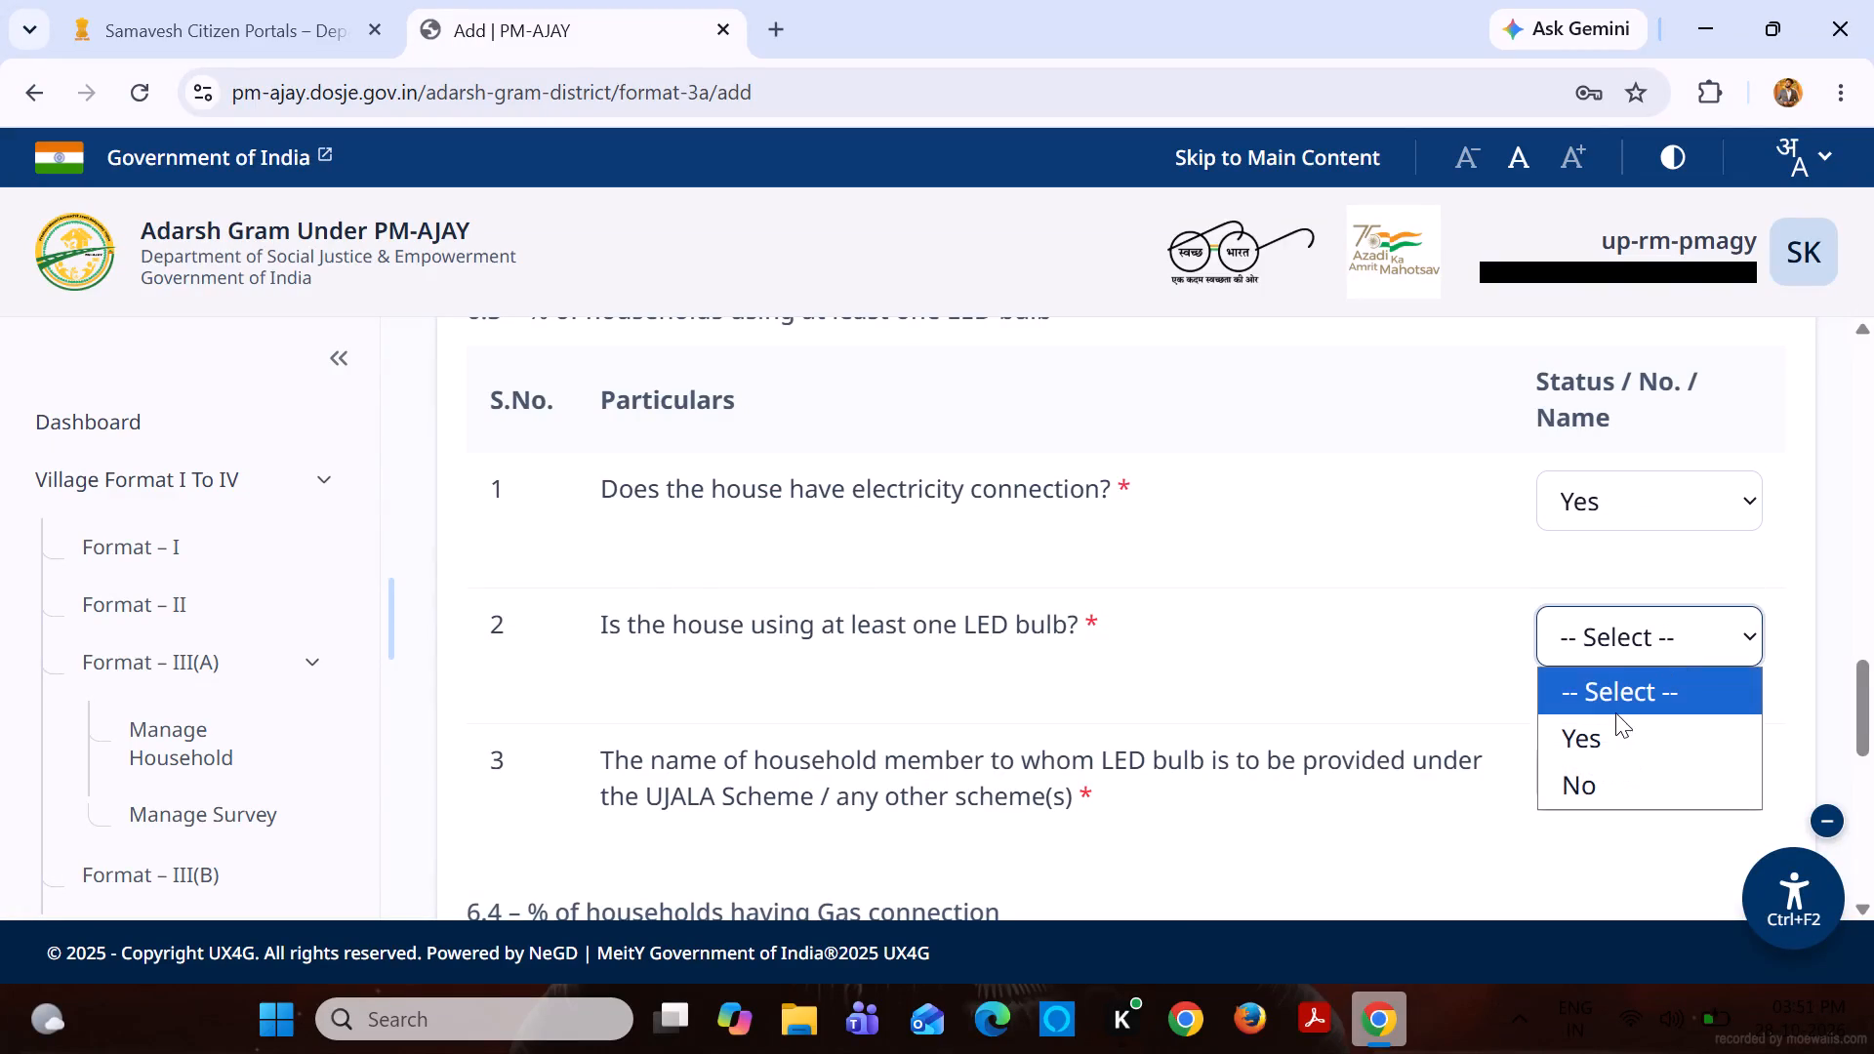
click(1615, 715)
scroll(1615, 715, down, 3)
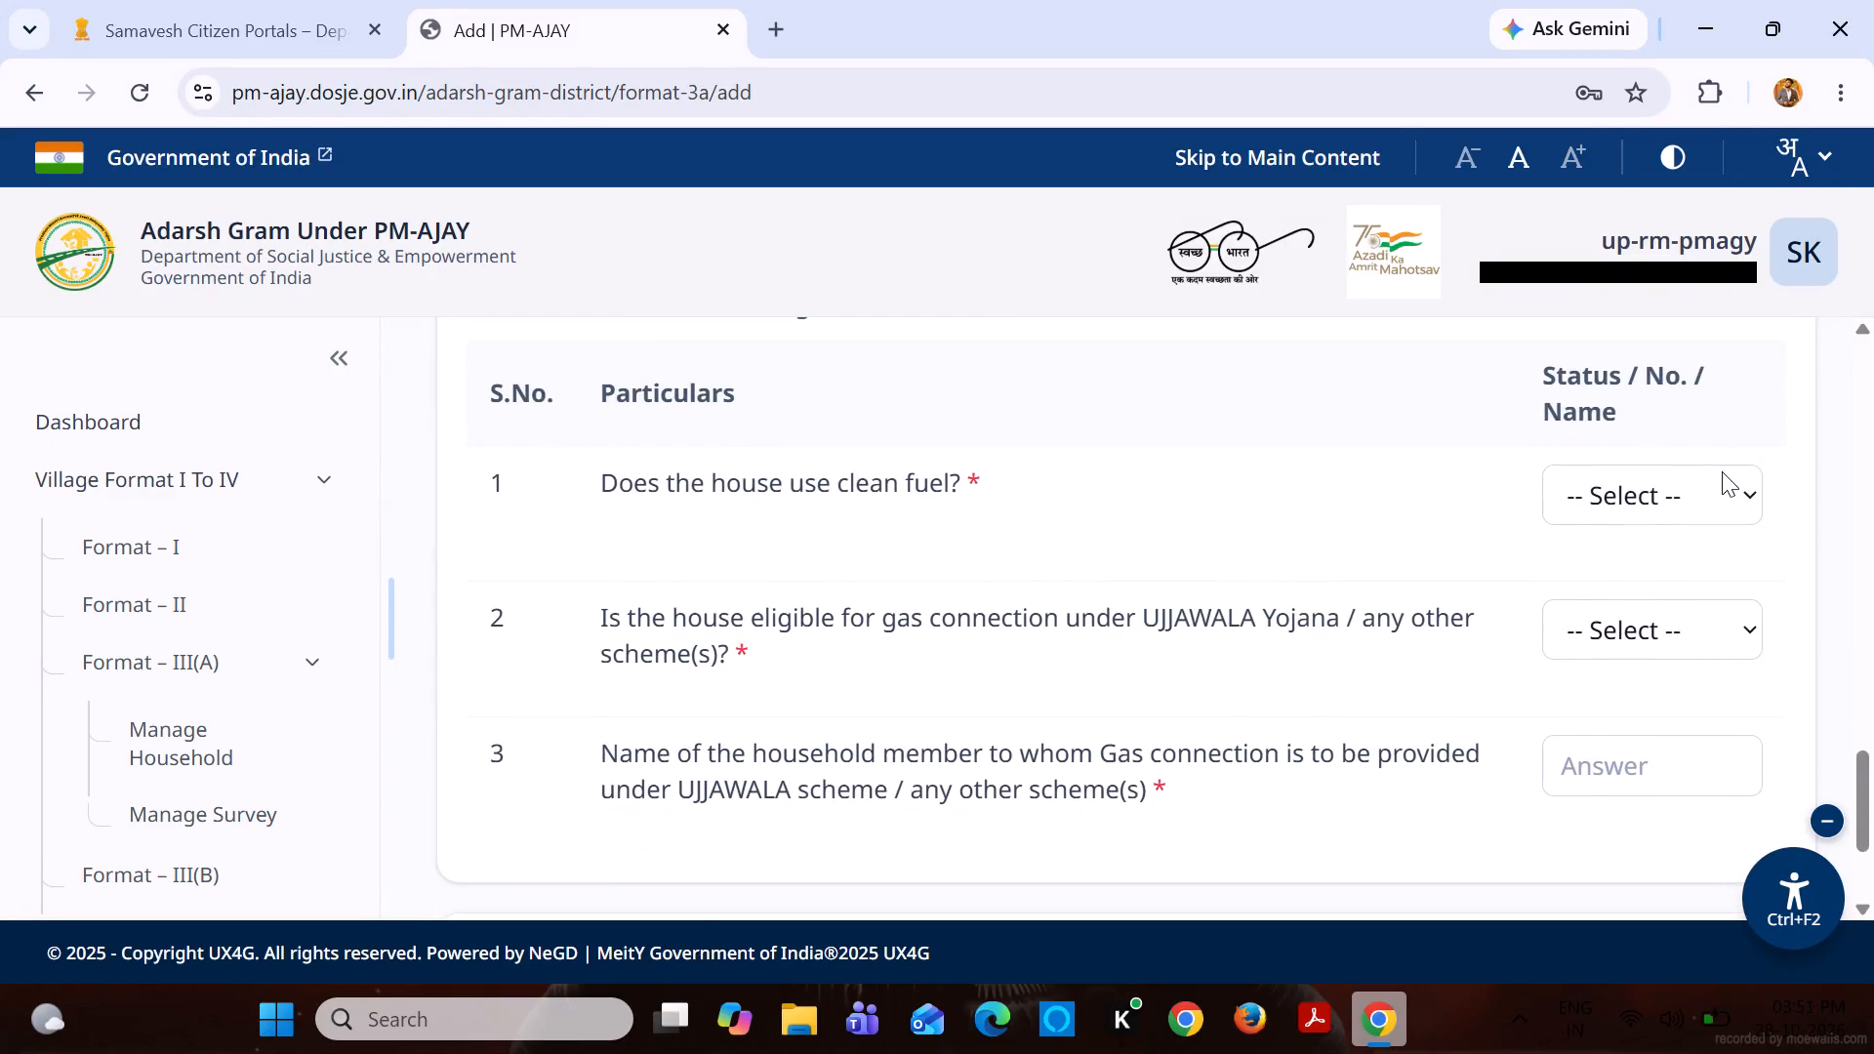
drag(1722, 471, 1617, 582)
click(1617, 582)
click(1706, 709)
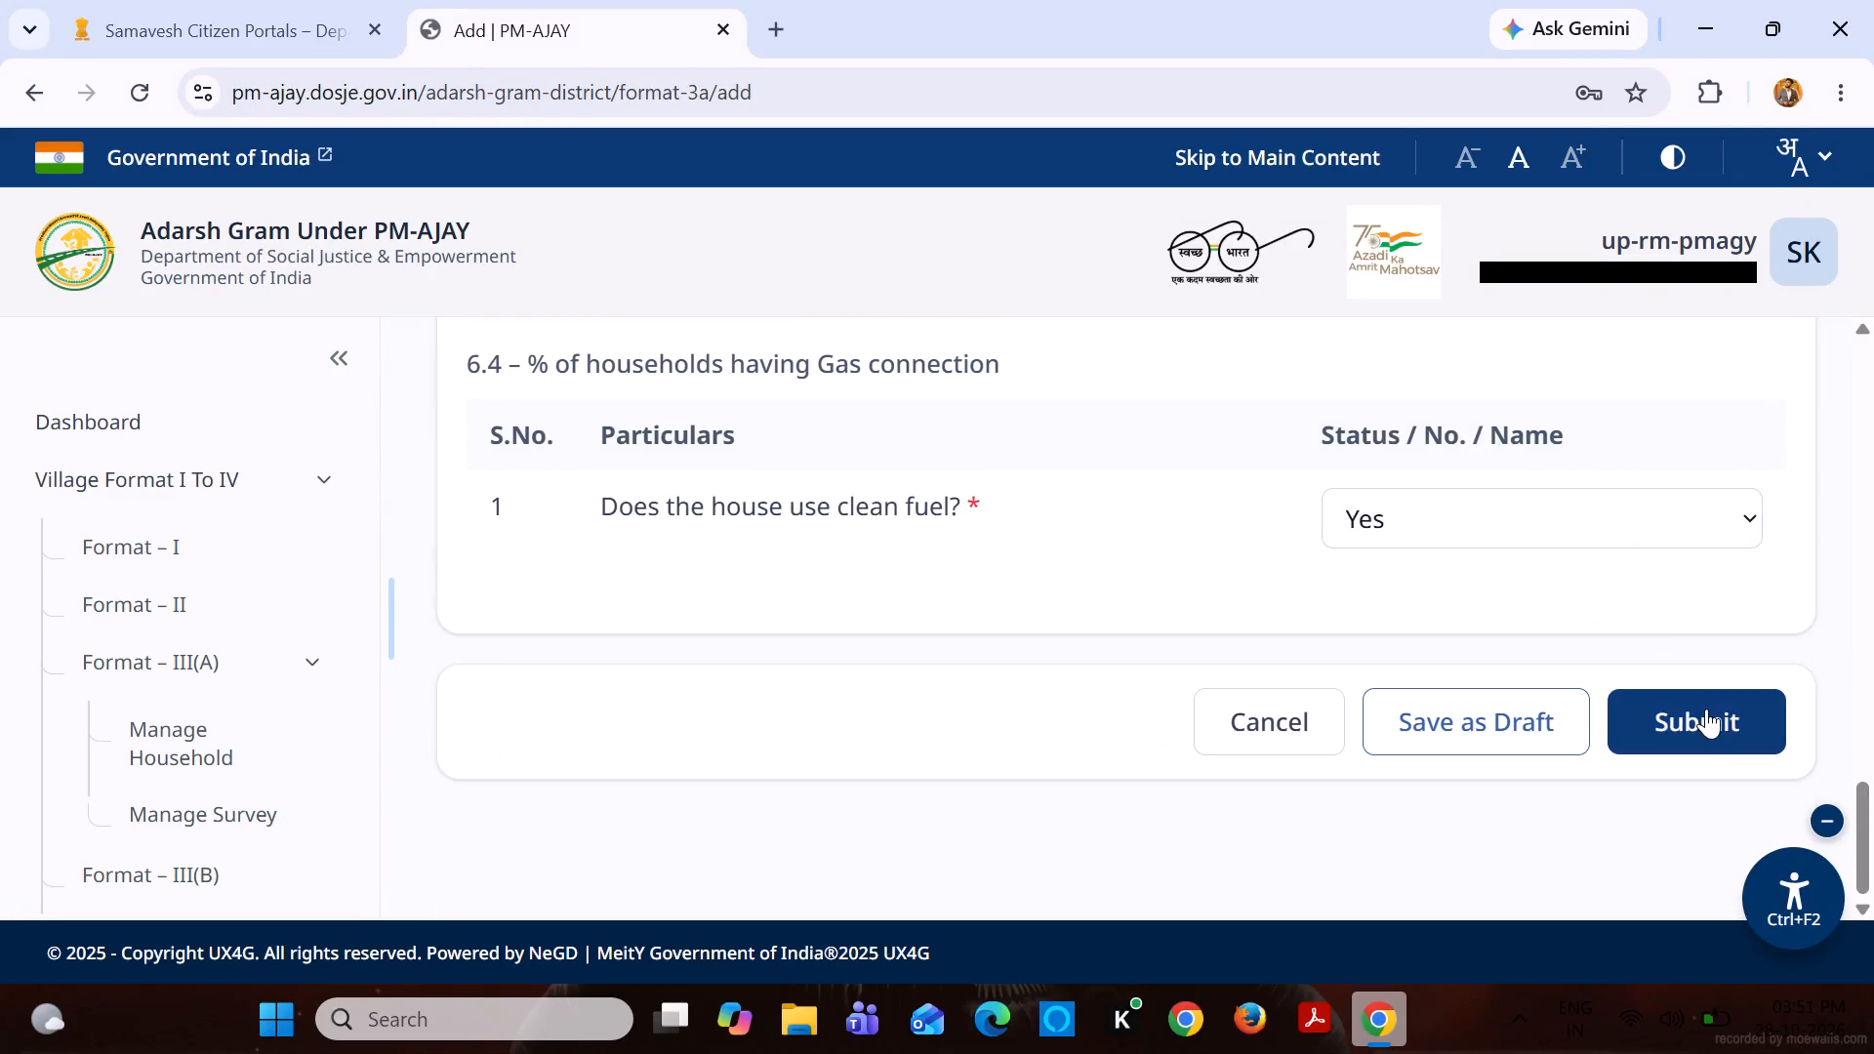
For 7 – Agricultural Practices etc., answer No to the household being involved in farming (7.1) and submit the domain.
click(1666, 478)
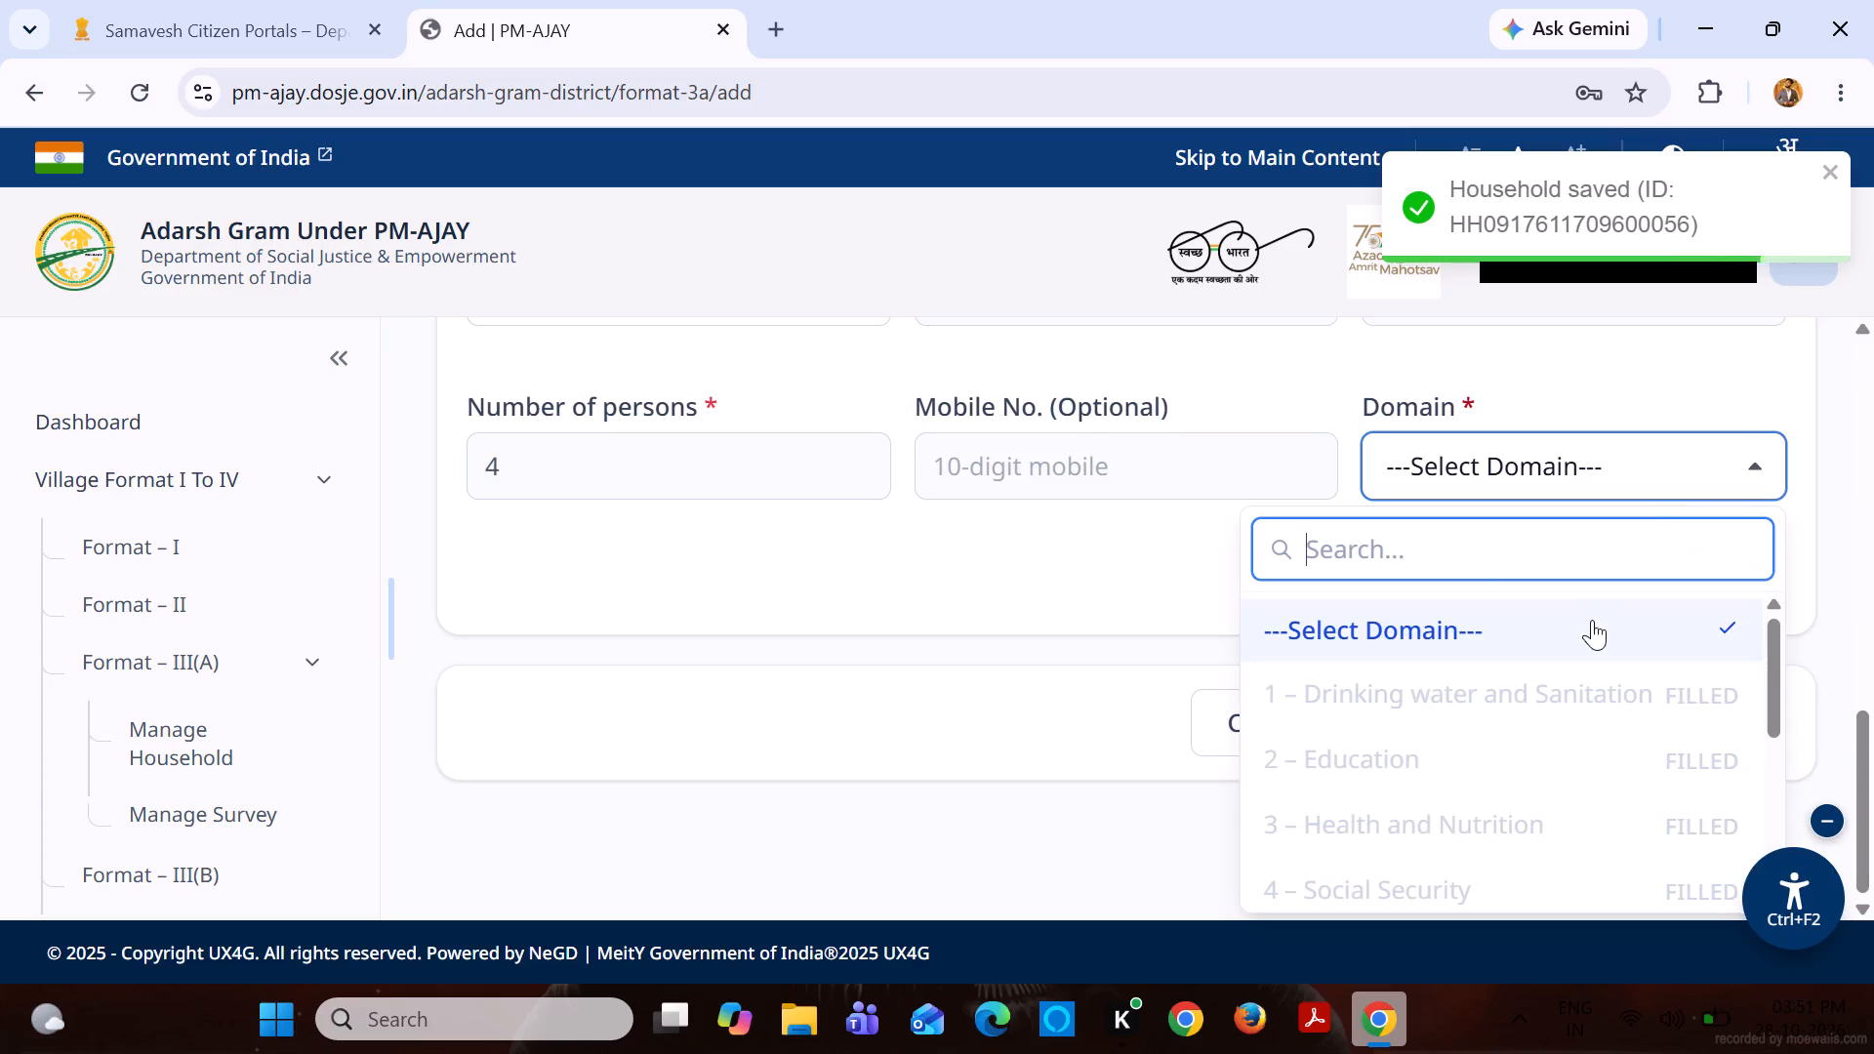
scroll(1592, 620, down, 2)
click(1427, 871)
scroll(1427, 871, down, 3)
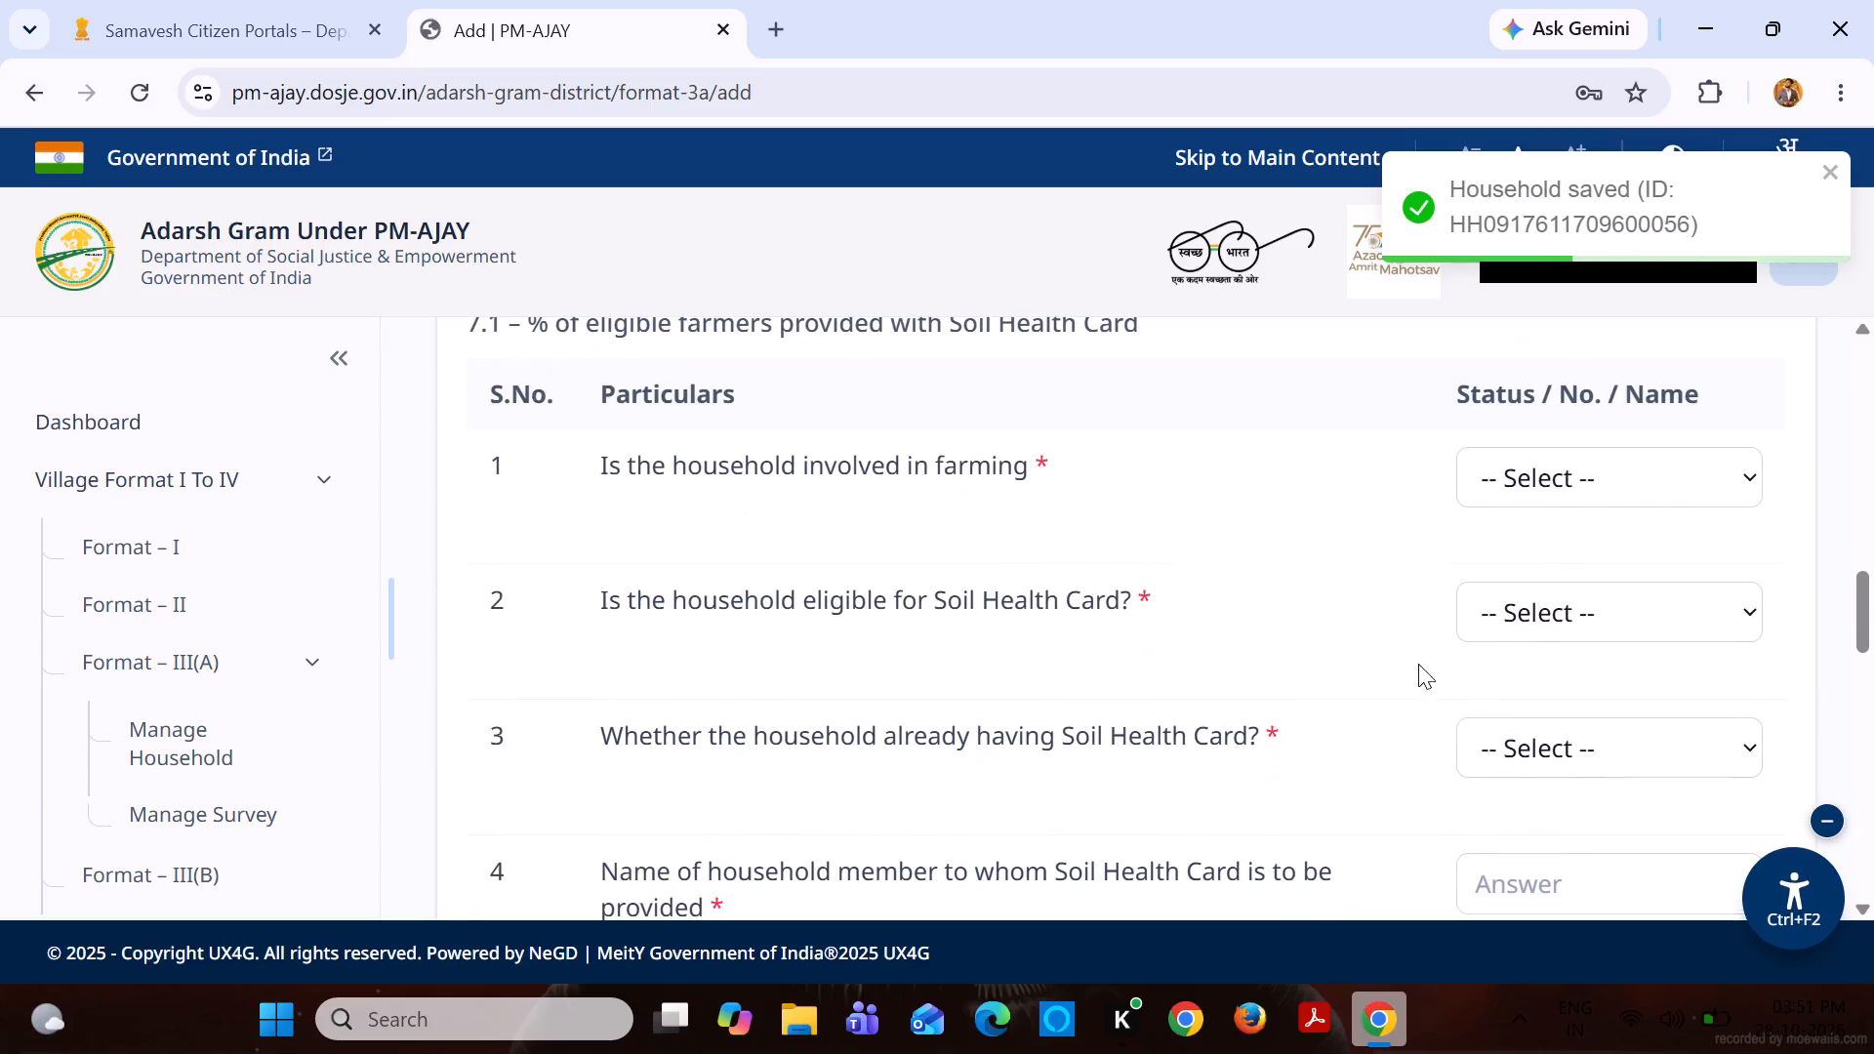
drag(1655, 498, 1554, 635)
click(1554, 635)
scroll(1554, 635, down, 4)
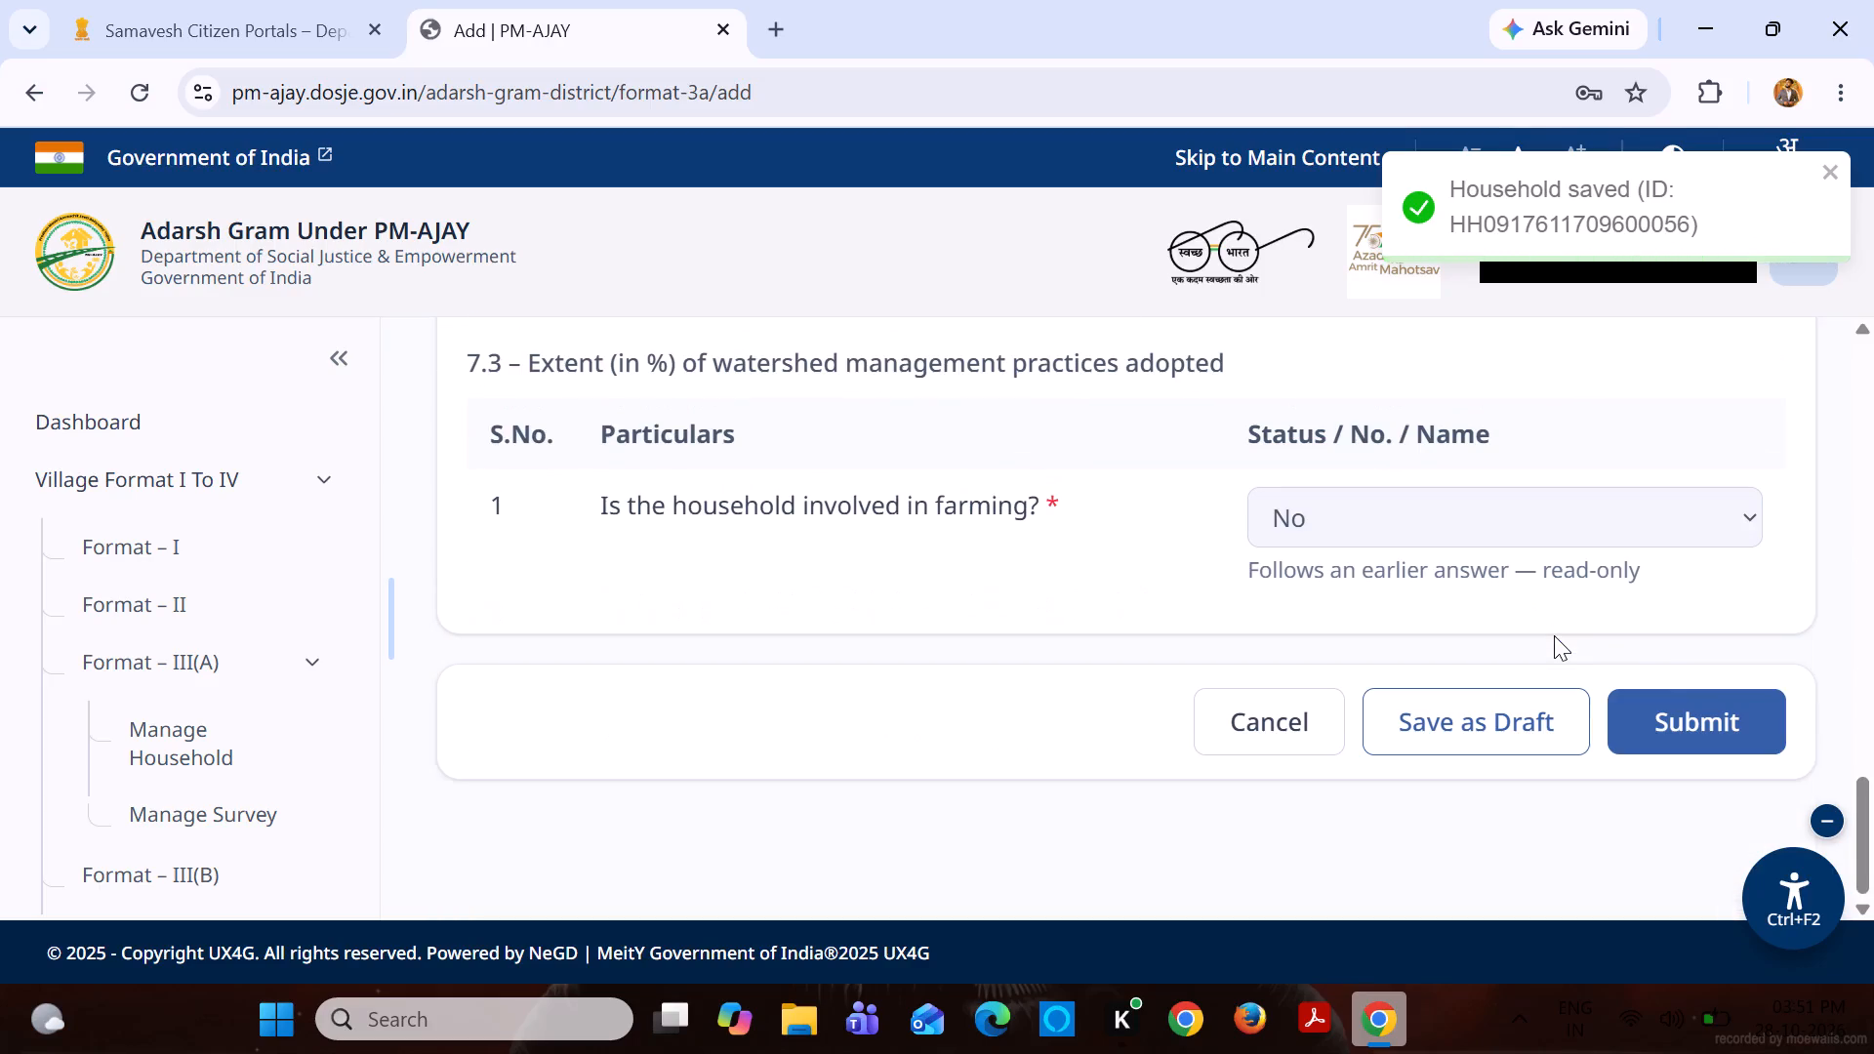
click(1709, 693)
For 8 – Financial Inclusion, enter 4 persons above 5 years and 4 members already having Aadhaar (8.1).
click(1681, 461)
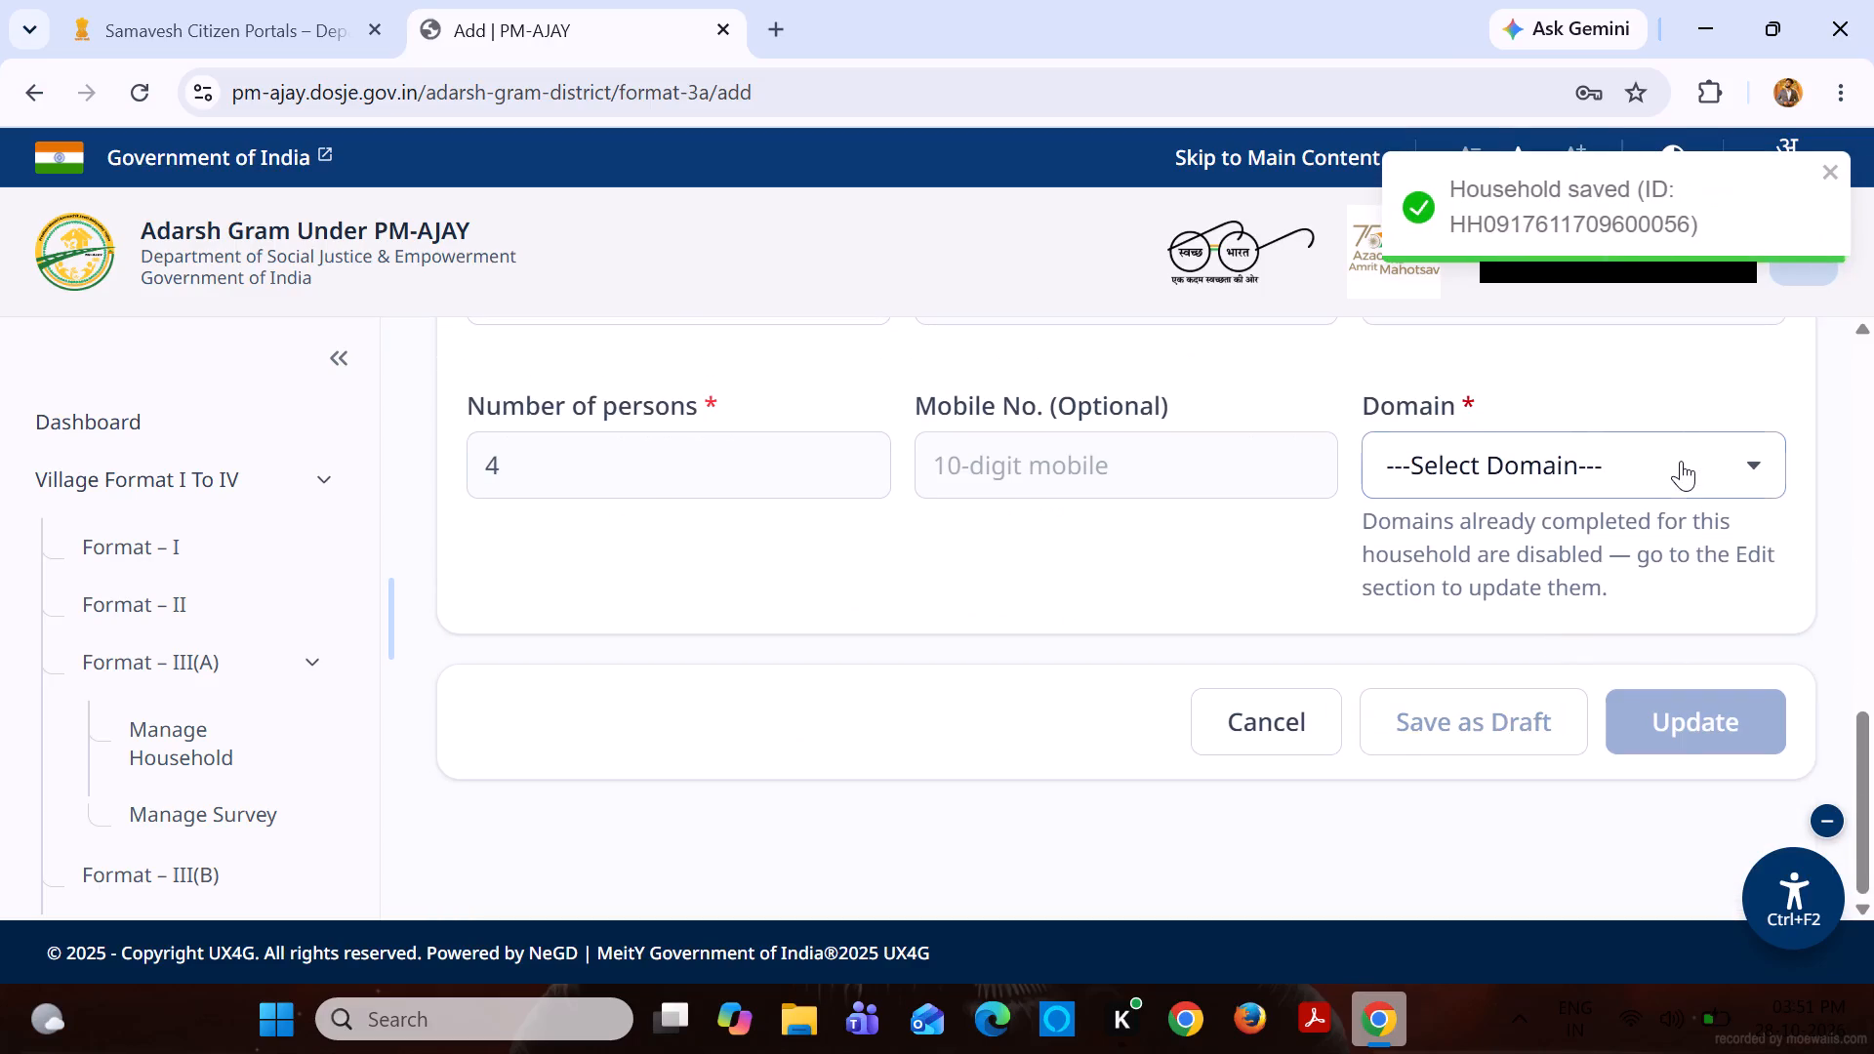
scroll(1613, 653, down, 7)
click(1458, 717)
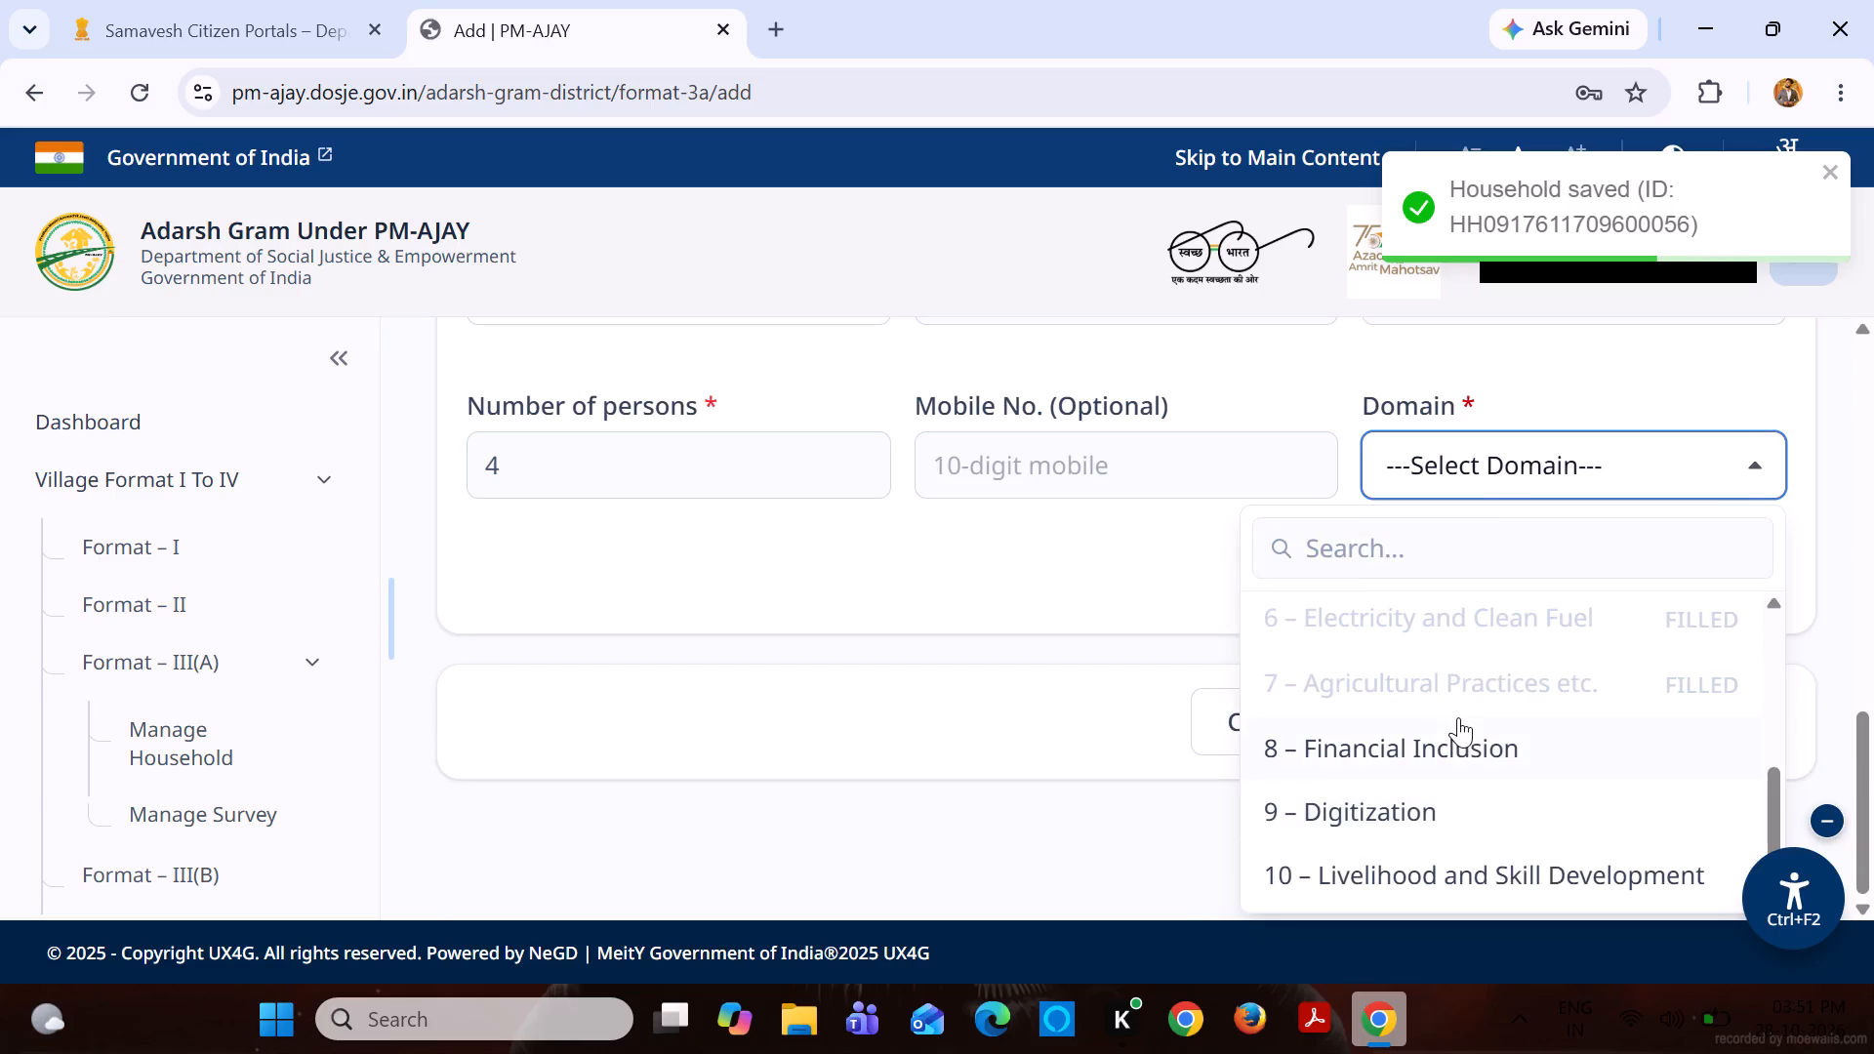
scroll(1458, 717, down, 3)
click(1500, 507)
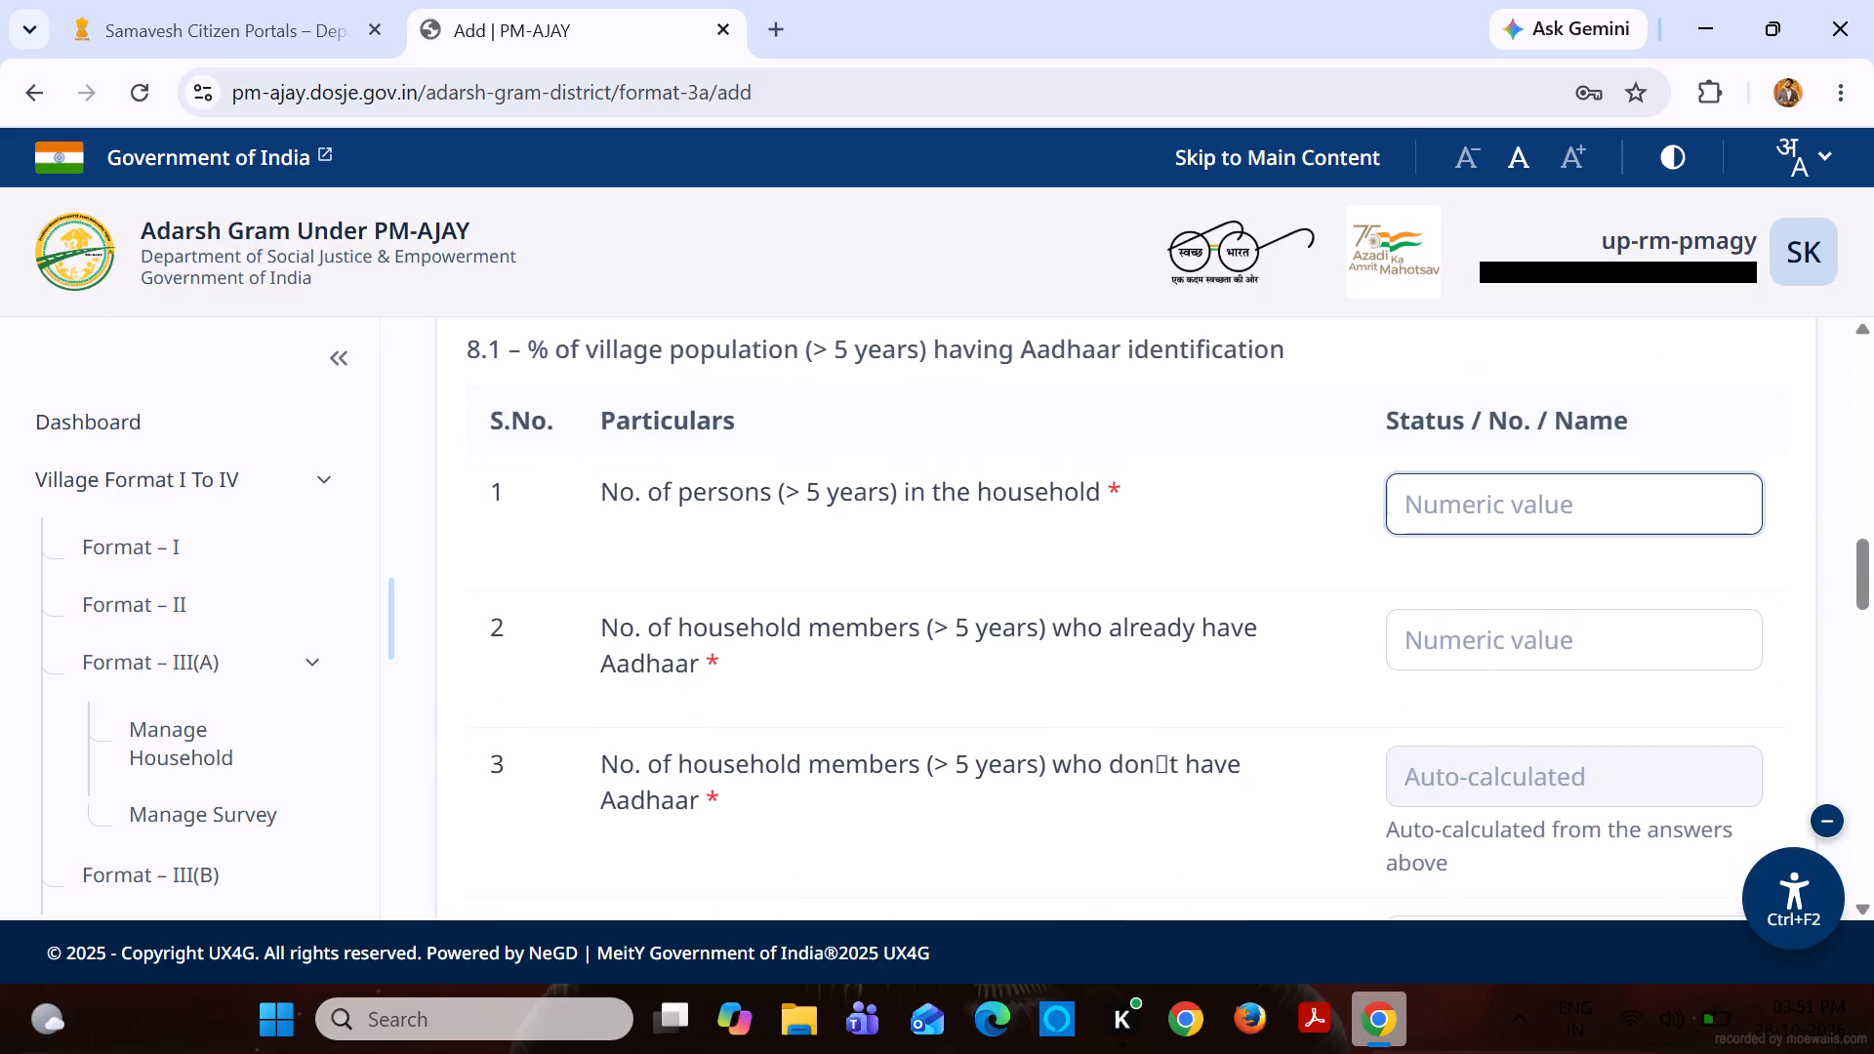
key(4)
click(1481, 643)
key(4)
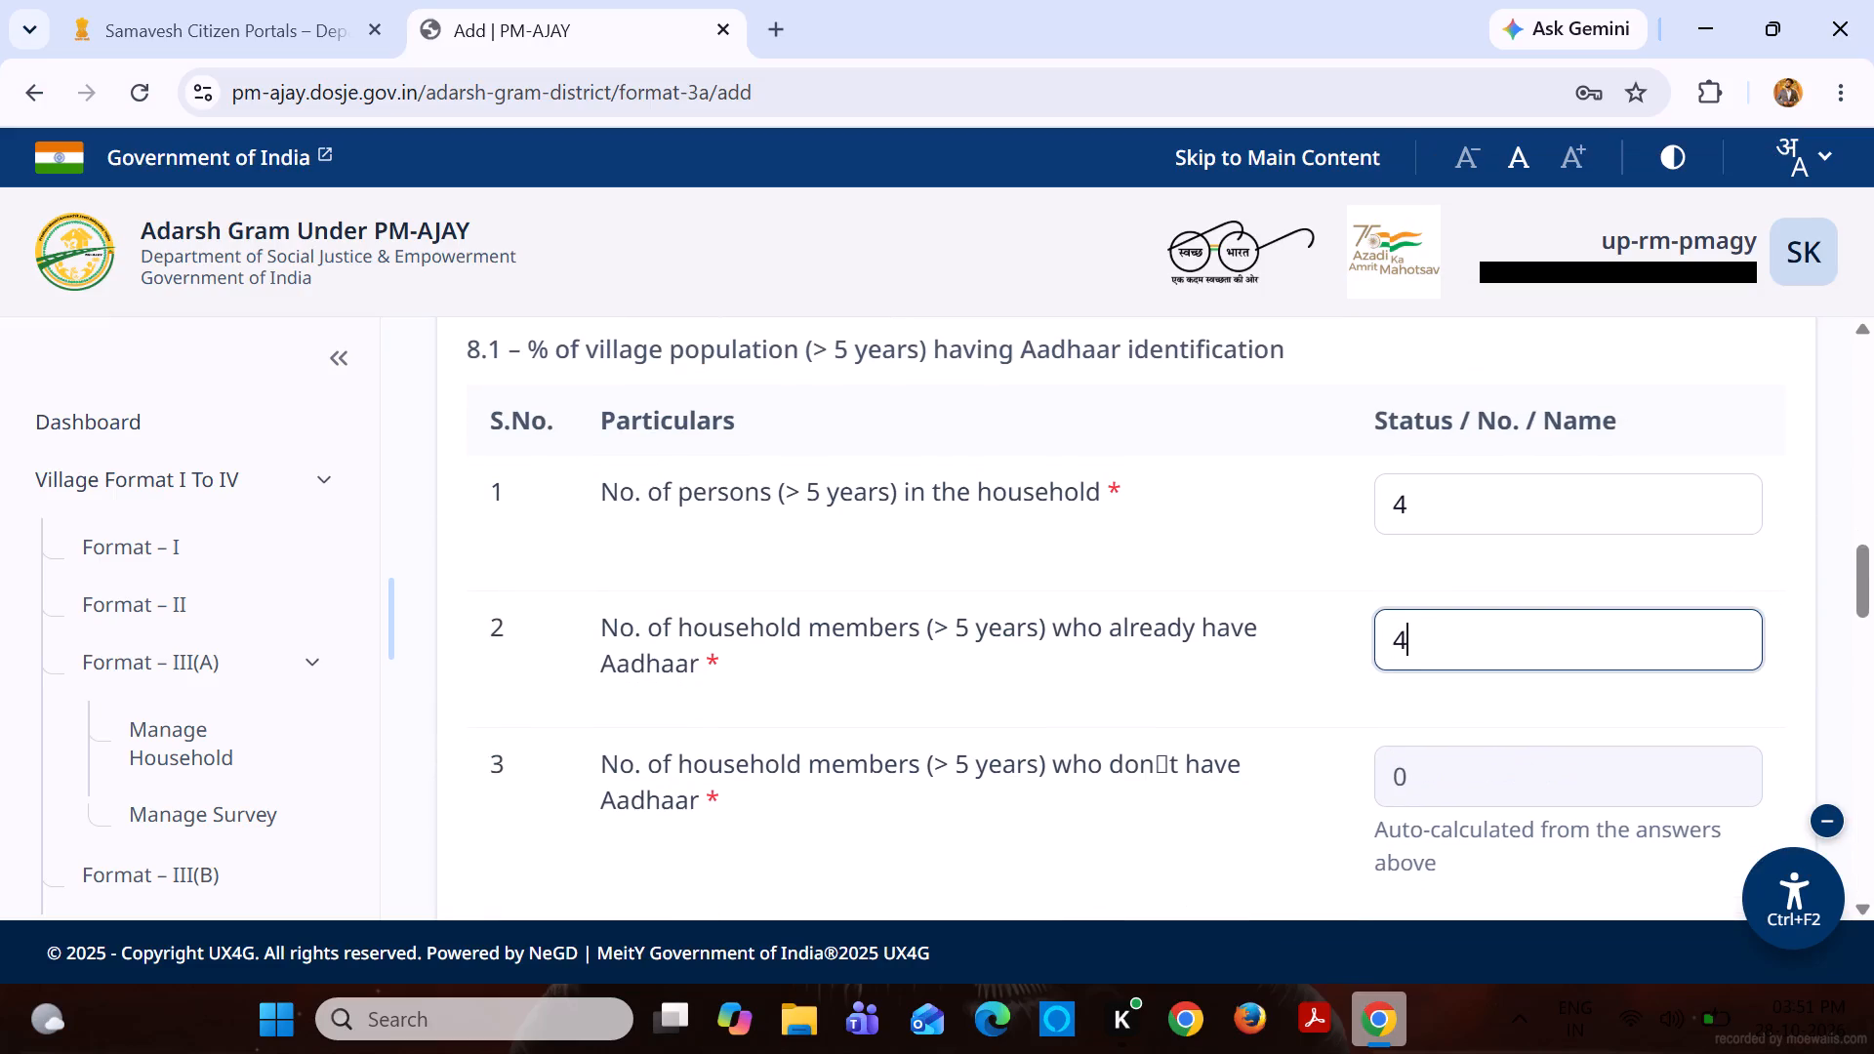
Enter 2 members above 18 eligible for a Banks/Post Office account and 2 who have an account (8.2).
scroll(1481, 643, down, 6)
click(1590, 576)
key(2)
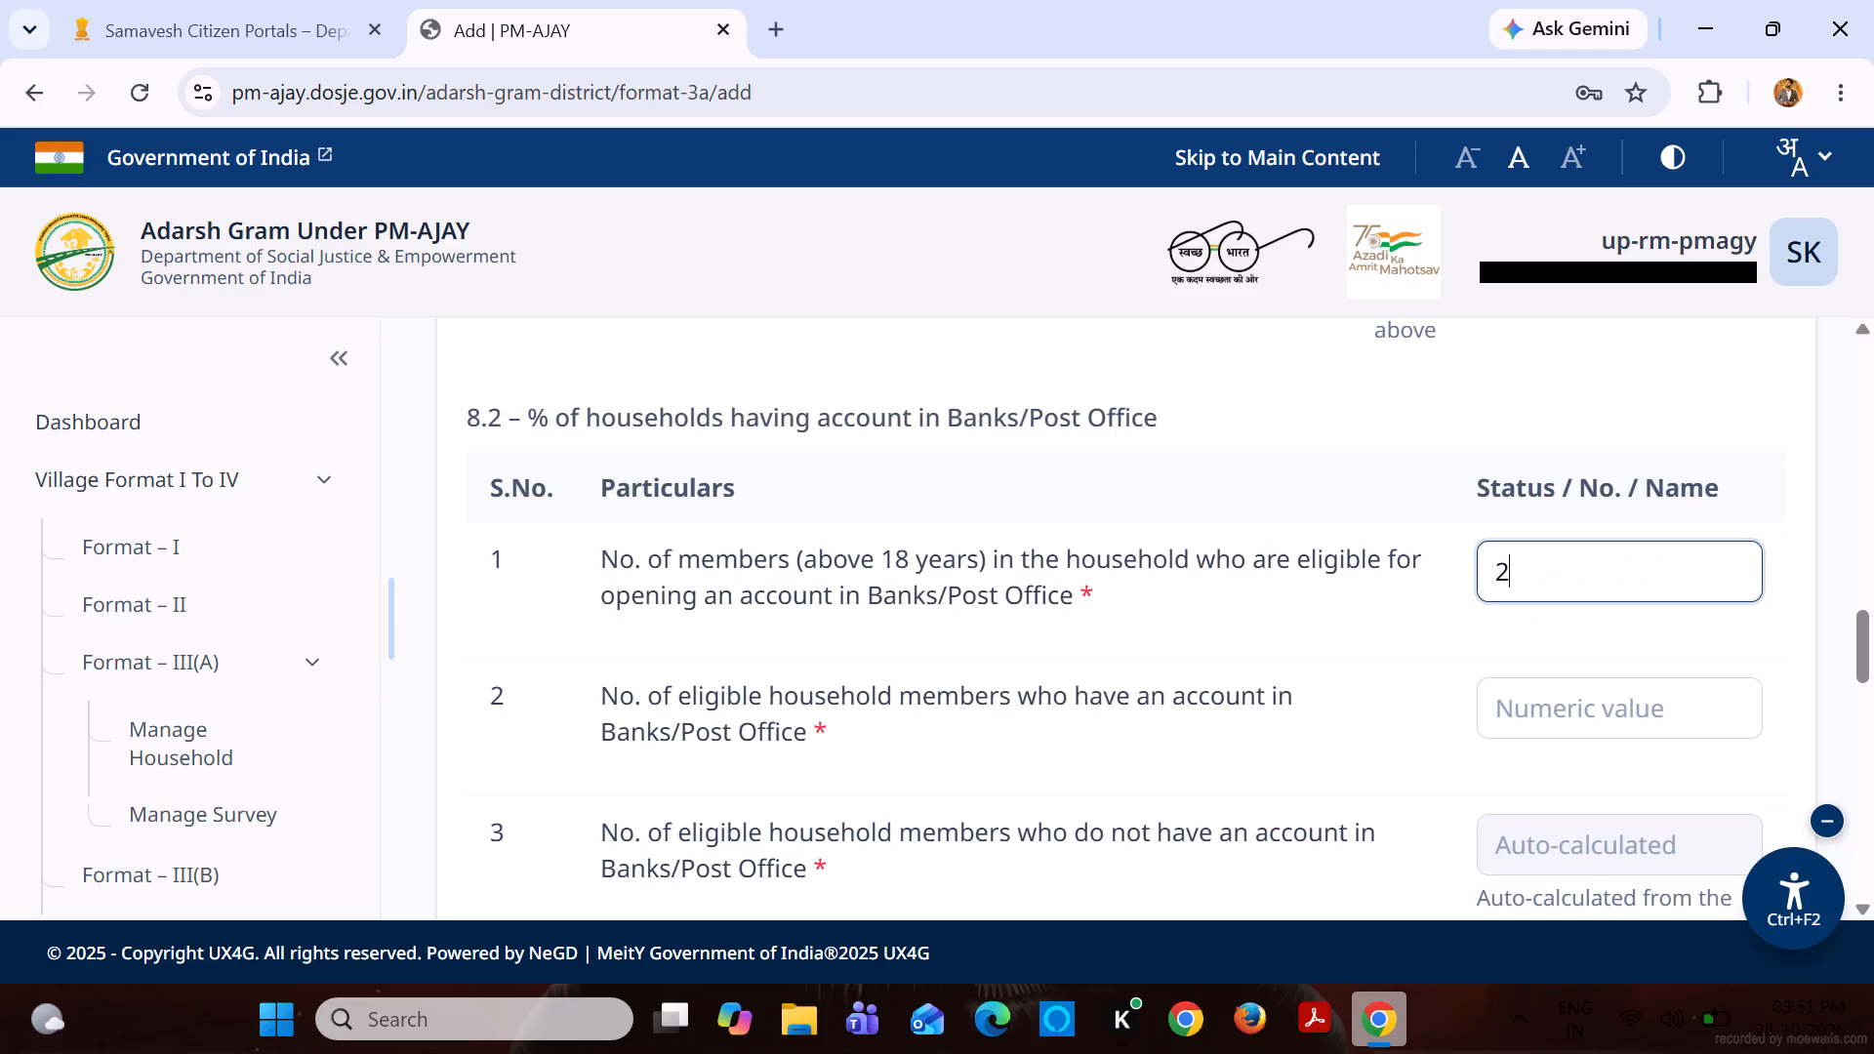
click(1580, 709)
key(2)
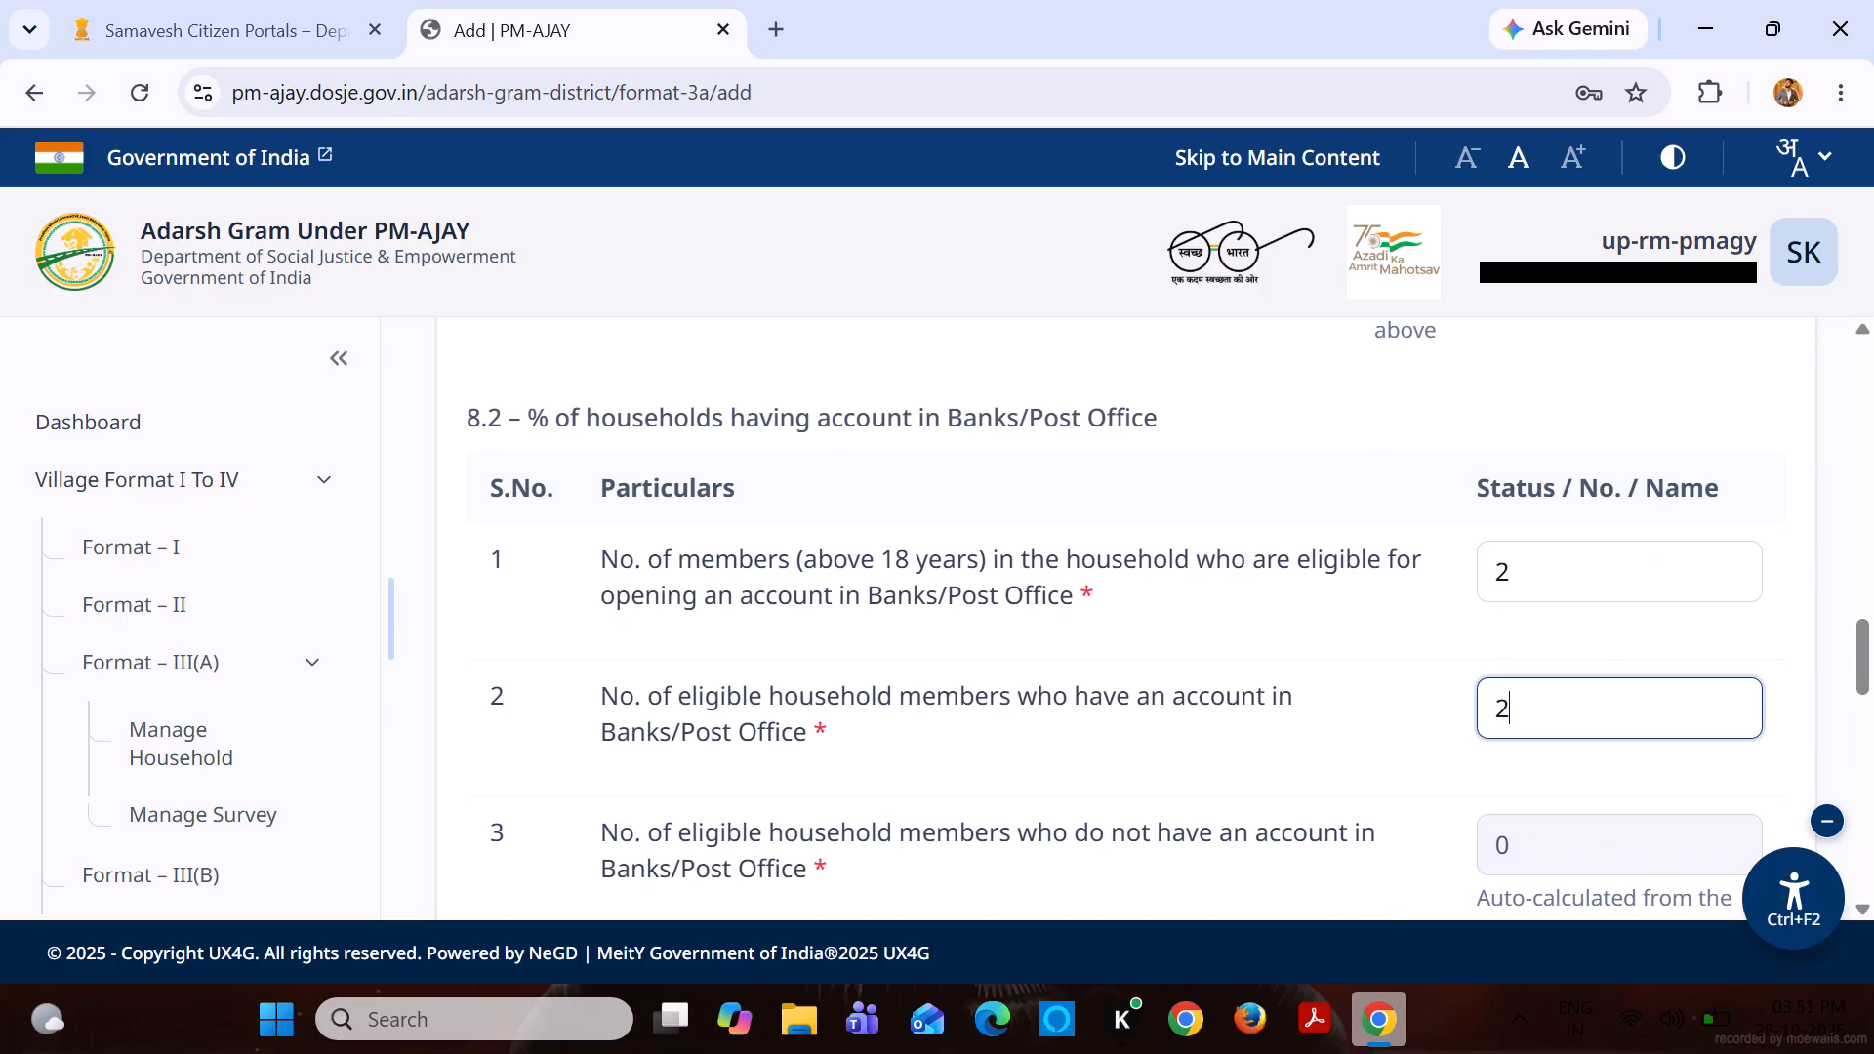
scroll(1580, 709, up, 6)
scroll(1580, 709, down, 4)
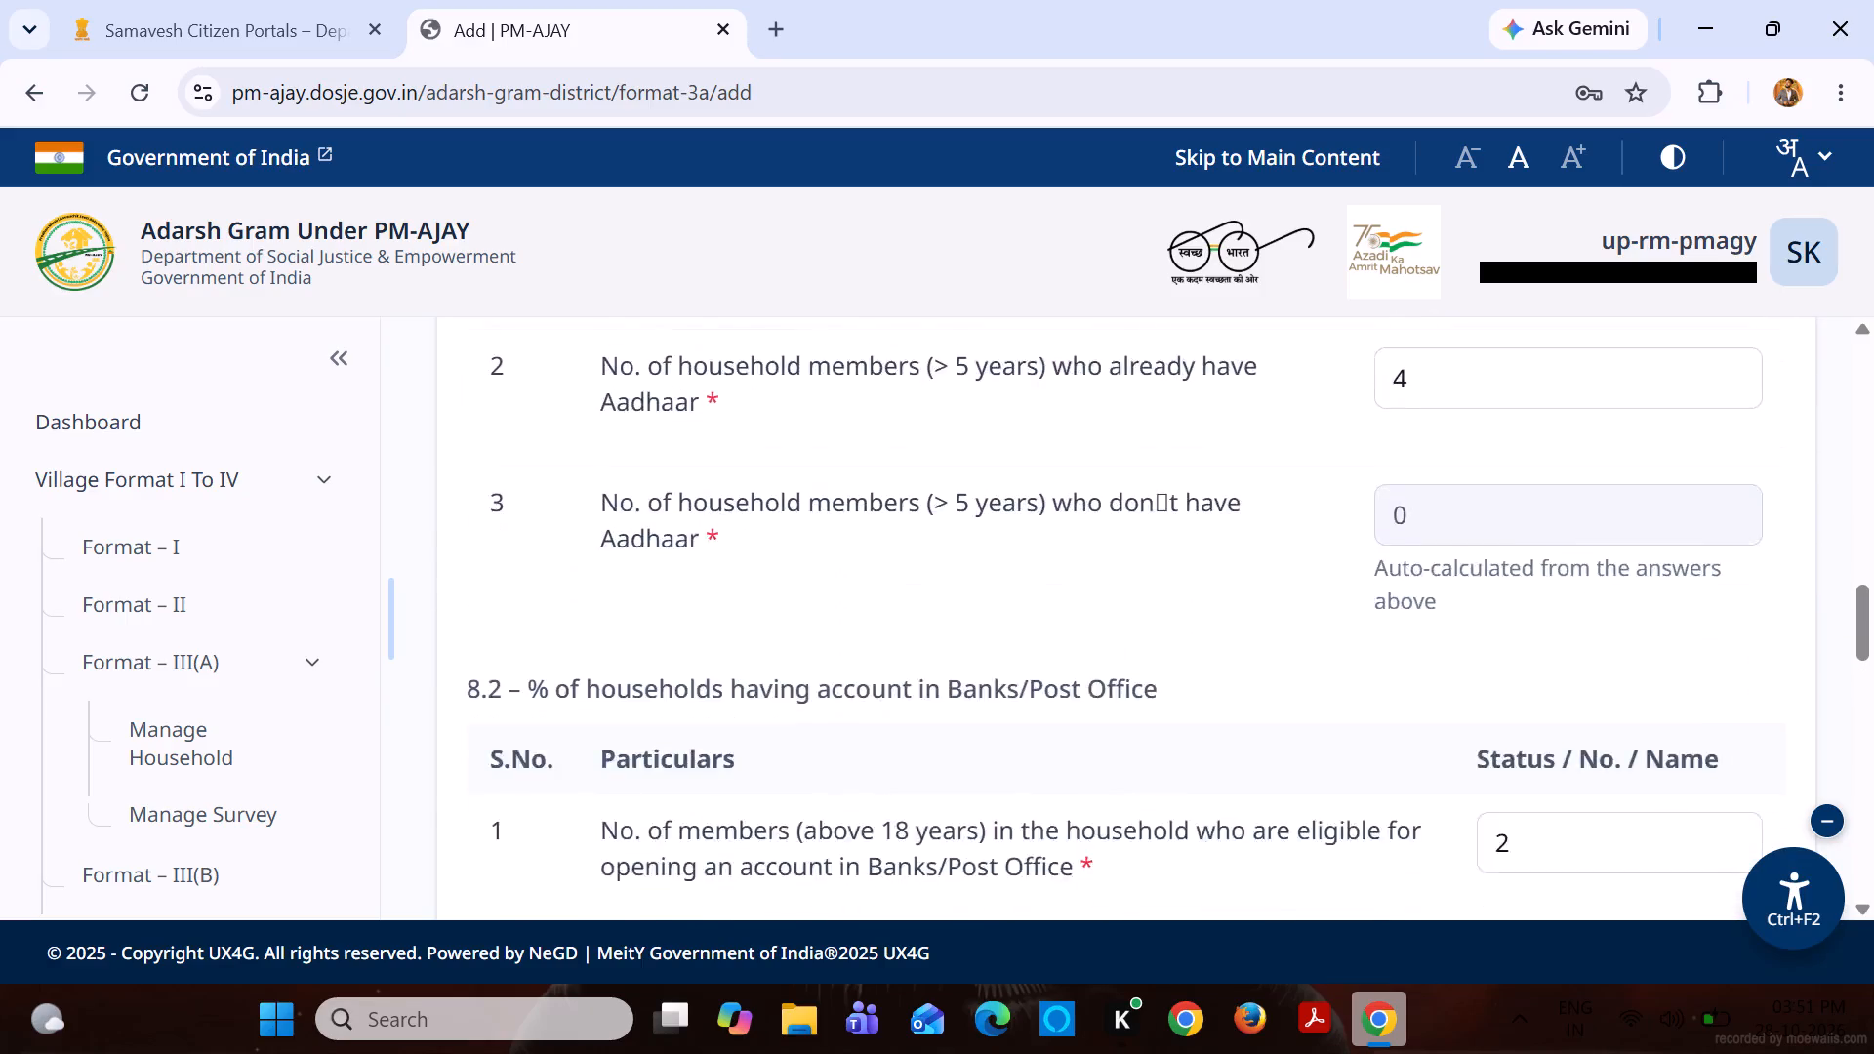
Enter 0 persons eligible for PMSBY (8.3) and 0 eligible for PMJJBY (8.4), and submit the domain.
scroll(1580, 709, down, 5)
click(1600, 709)
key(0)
scroll(1600, 709, down, 1)
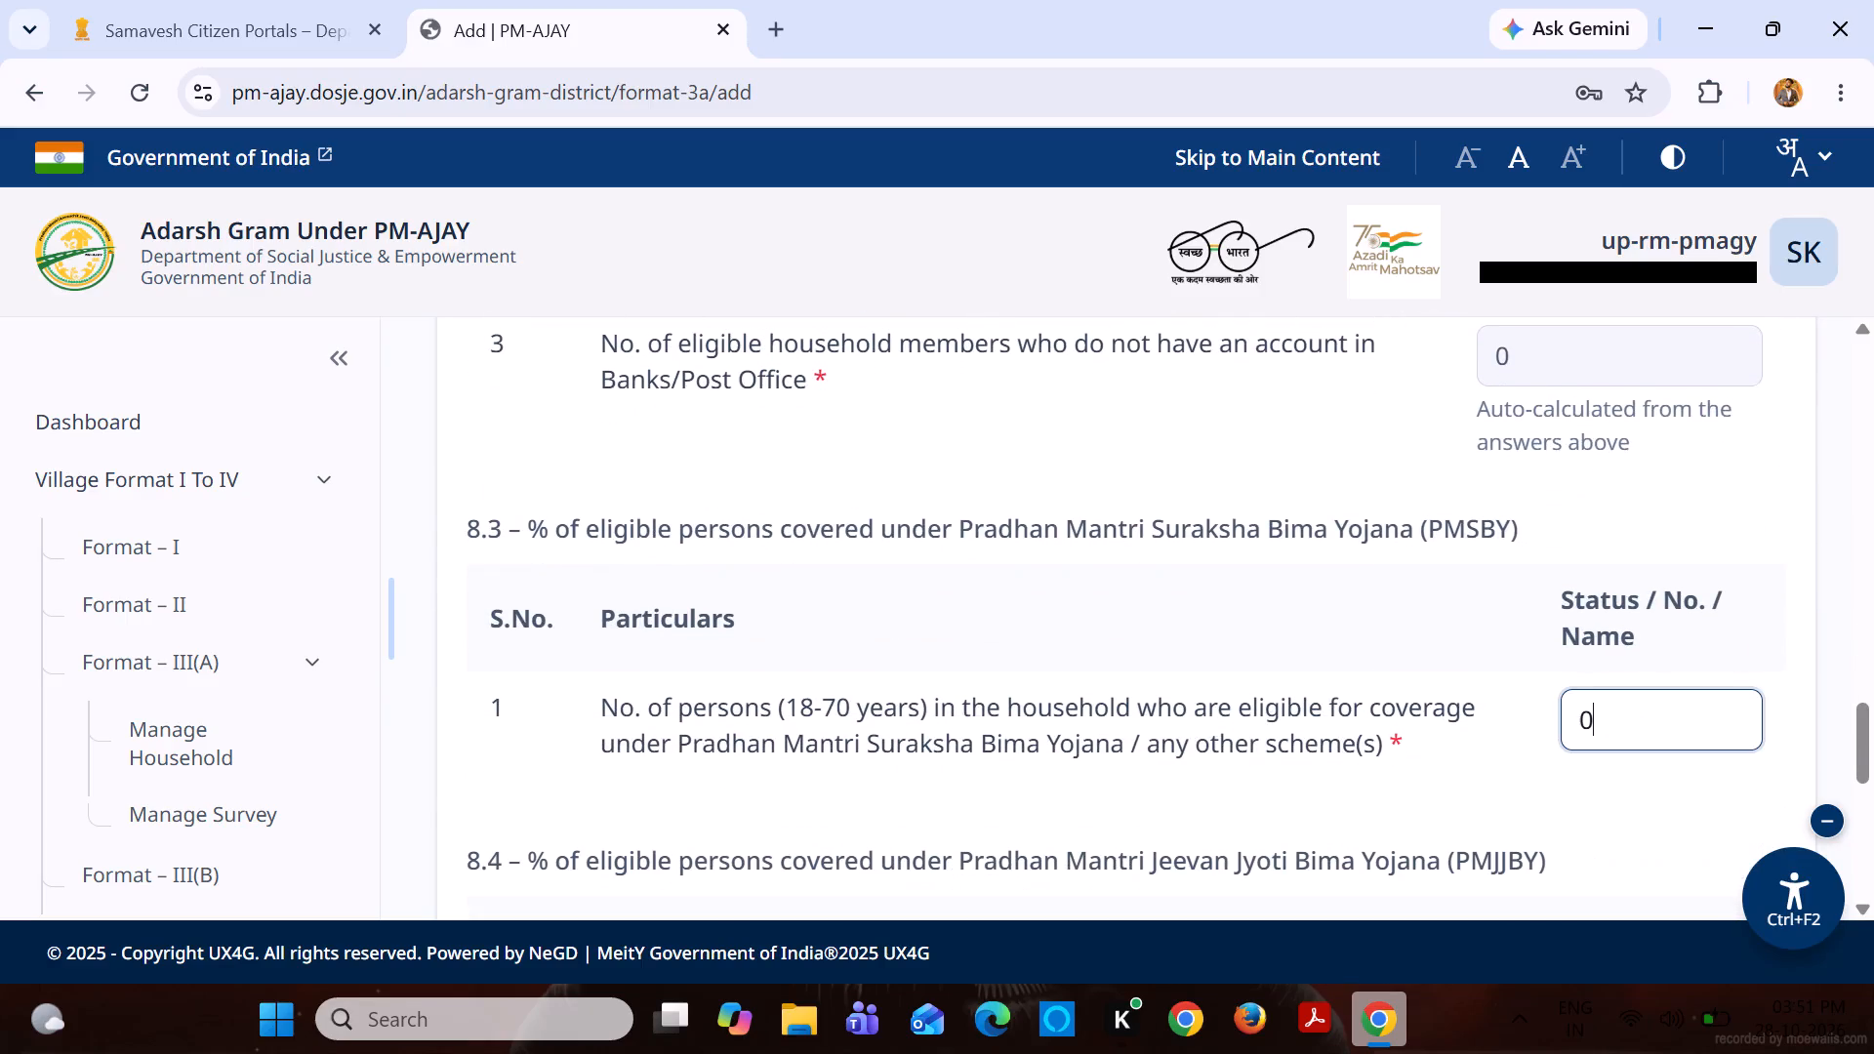
scroll(1600, 709, down, 4)
click(1612, 691)
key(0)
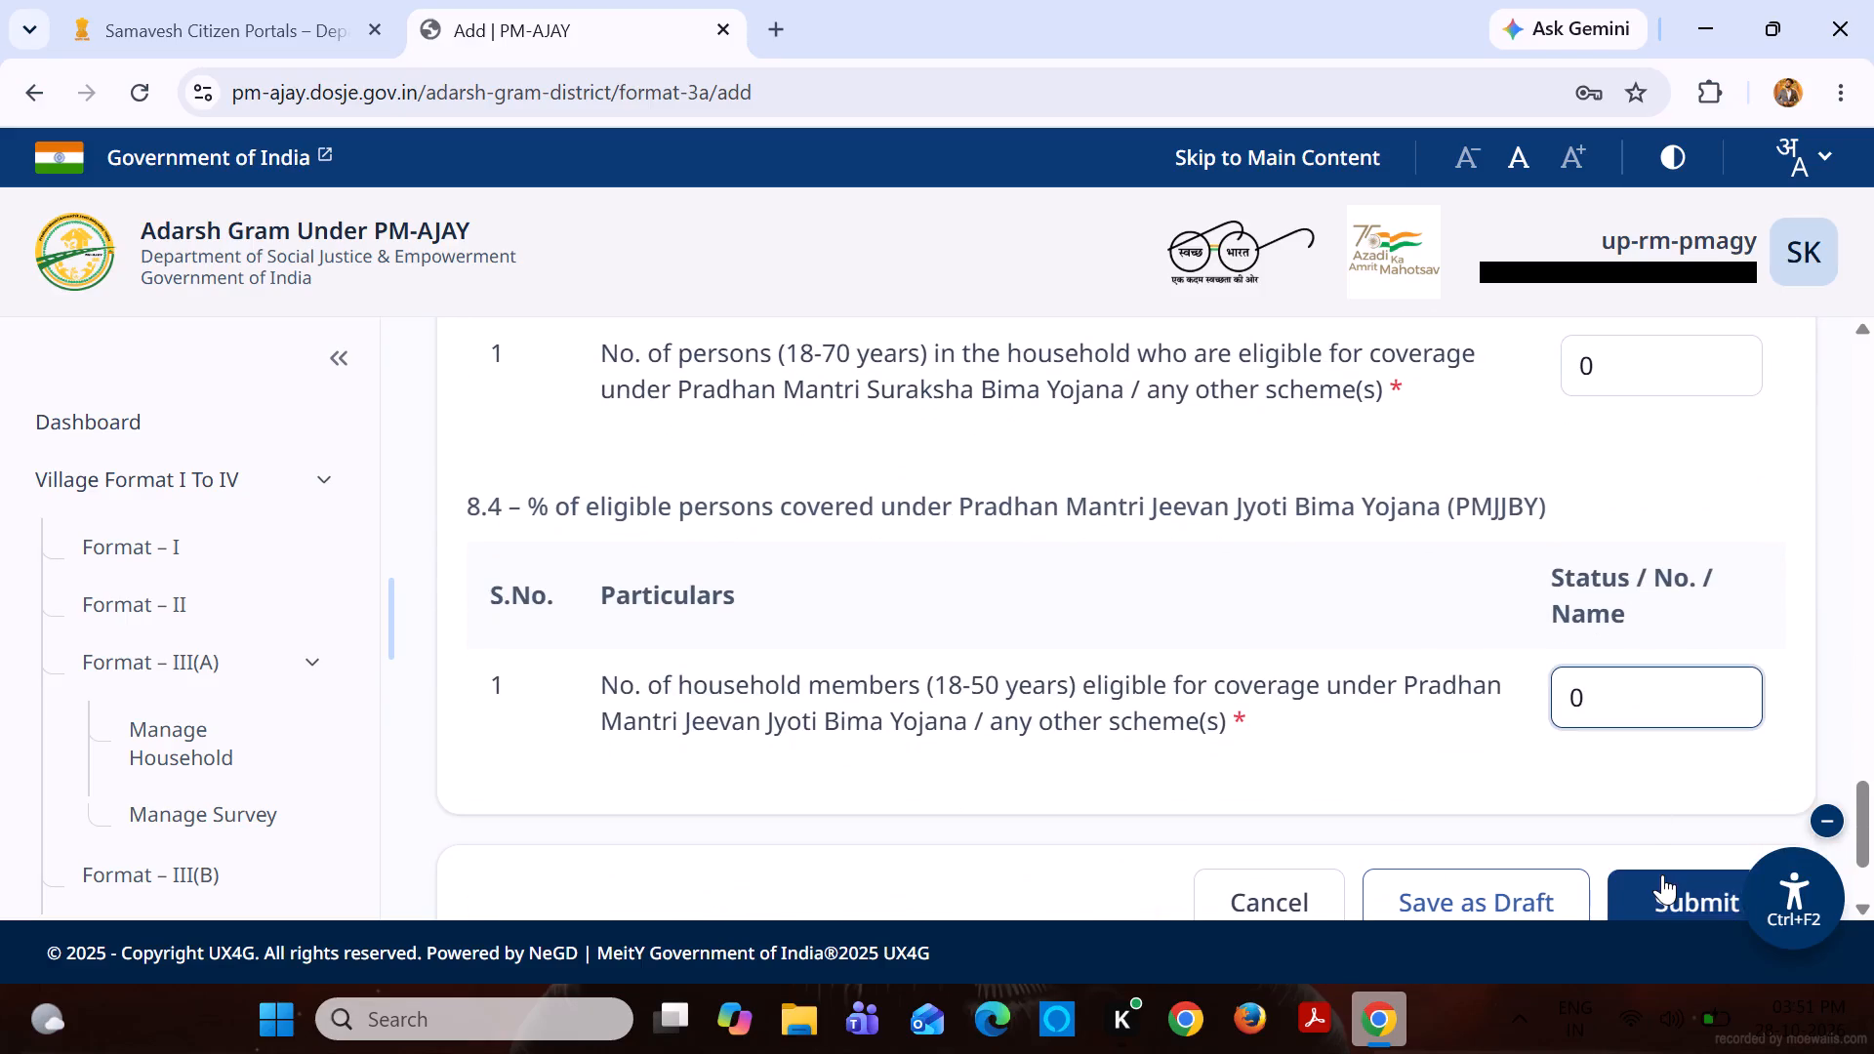
click(1662, 874)
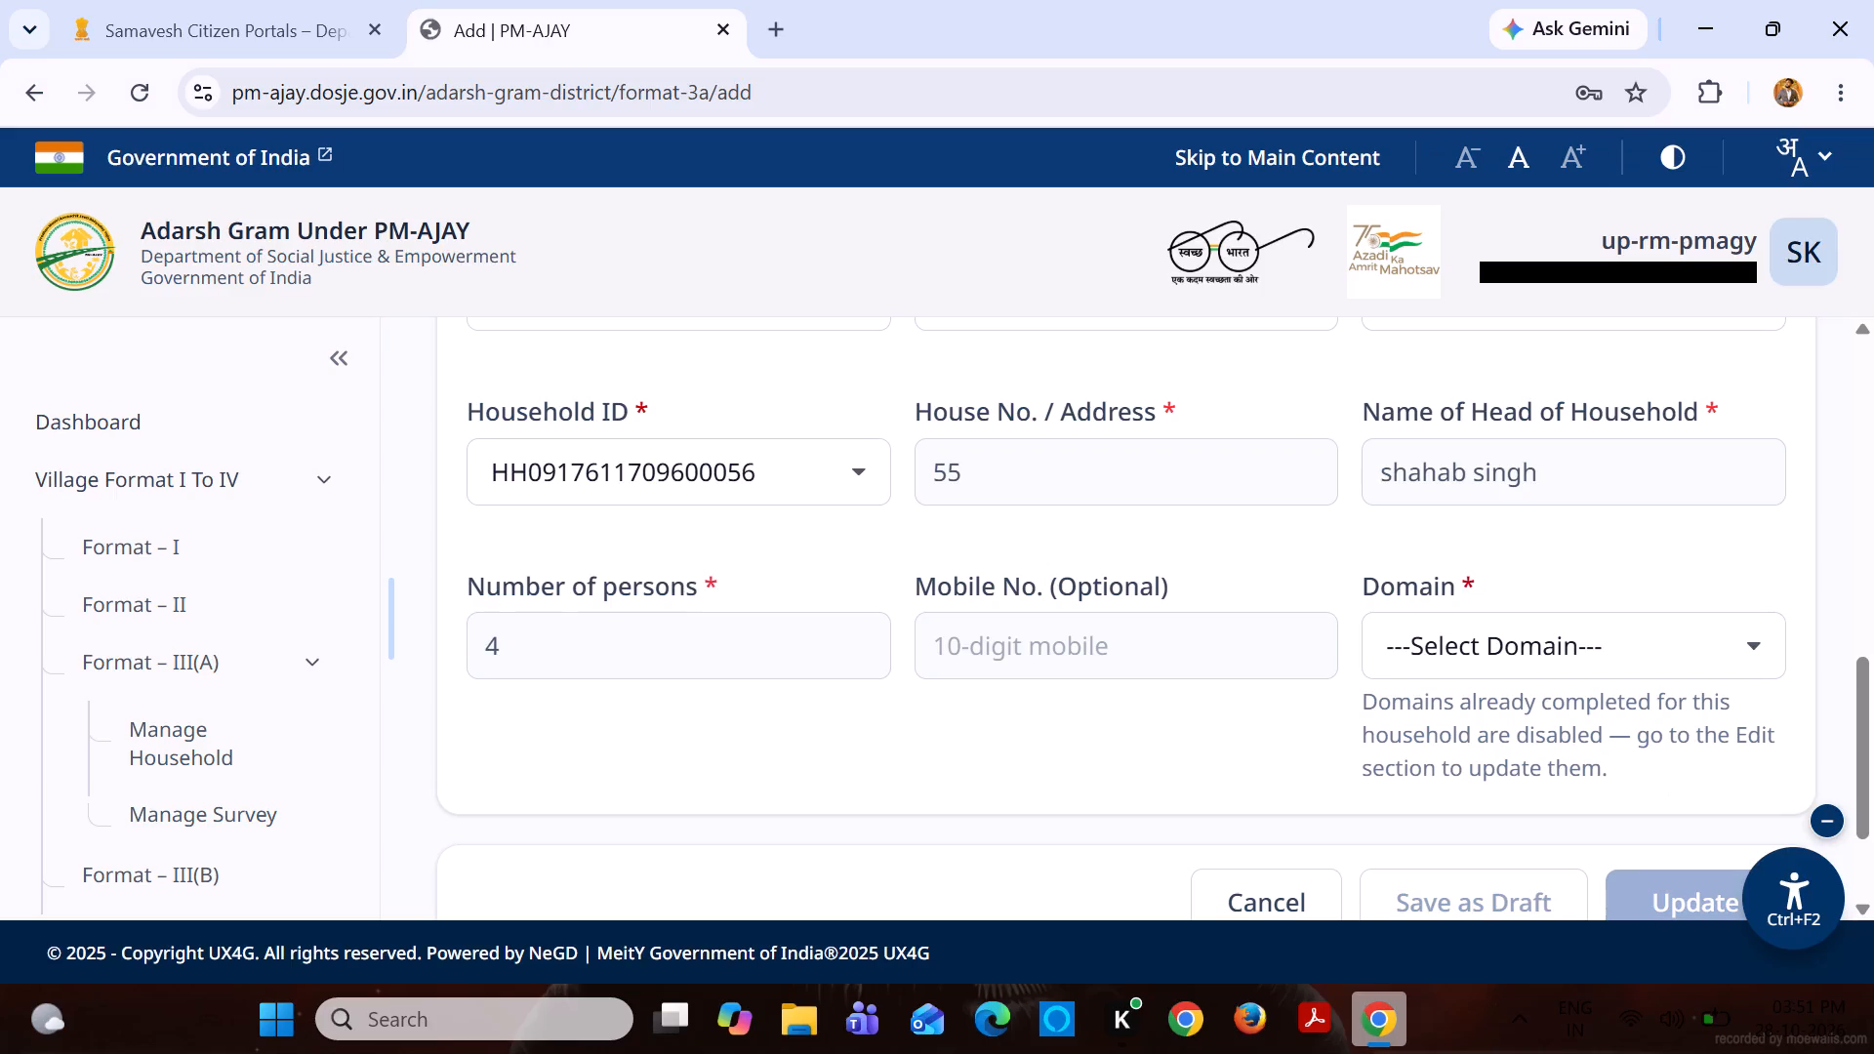
For 9 – Digitization, enter 0 members eligible for PMGDISHA training (9.3) and submit the domain.
click(1694, 647)
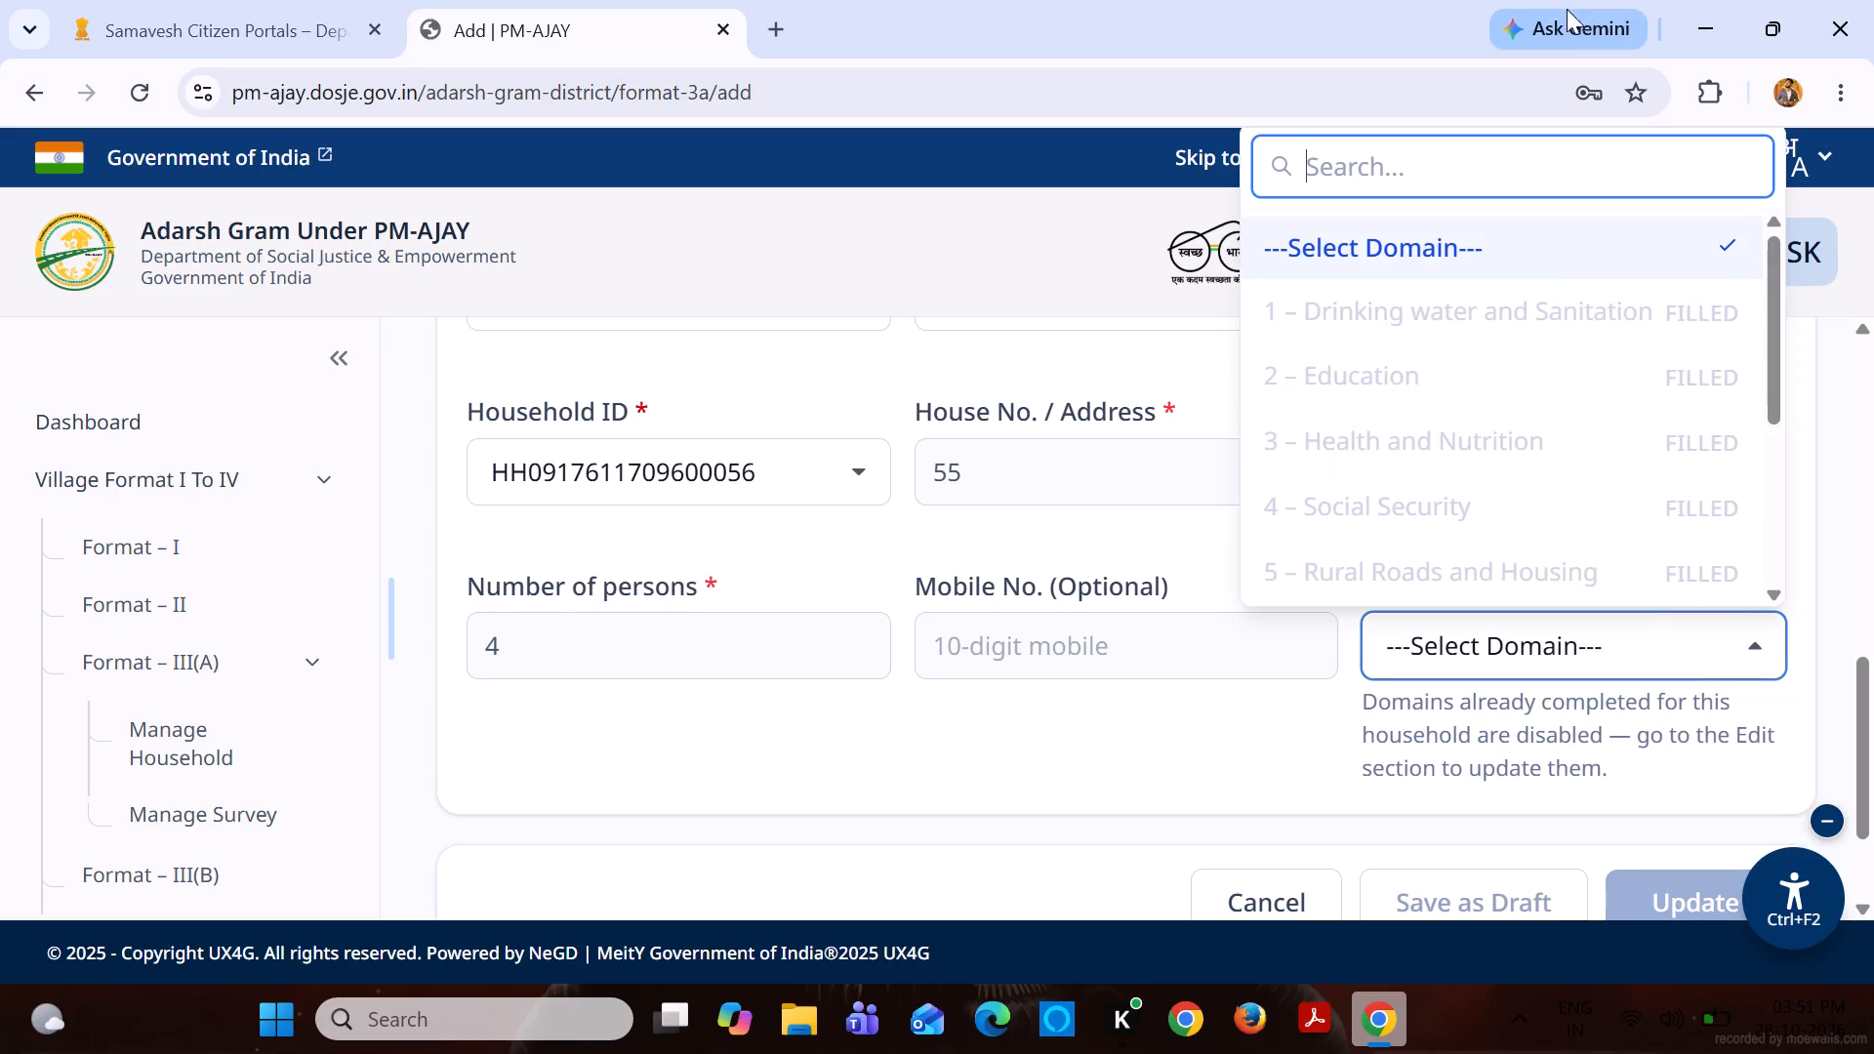
scroll(1586, 434, down, 8)
click(1464, 511)
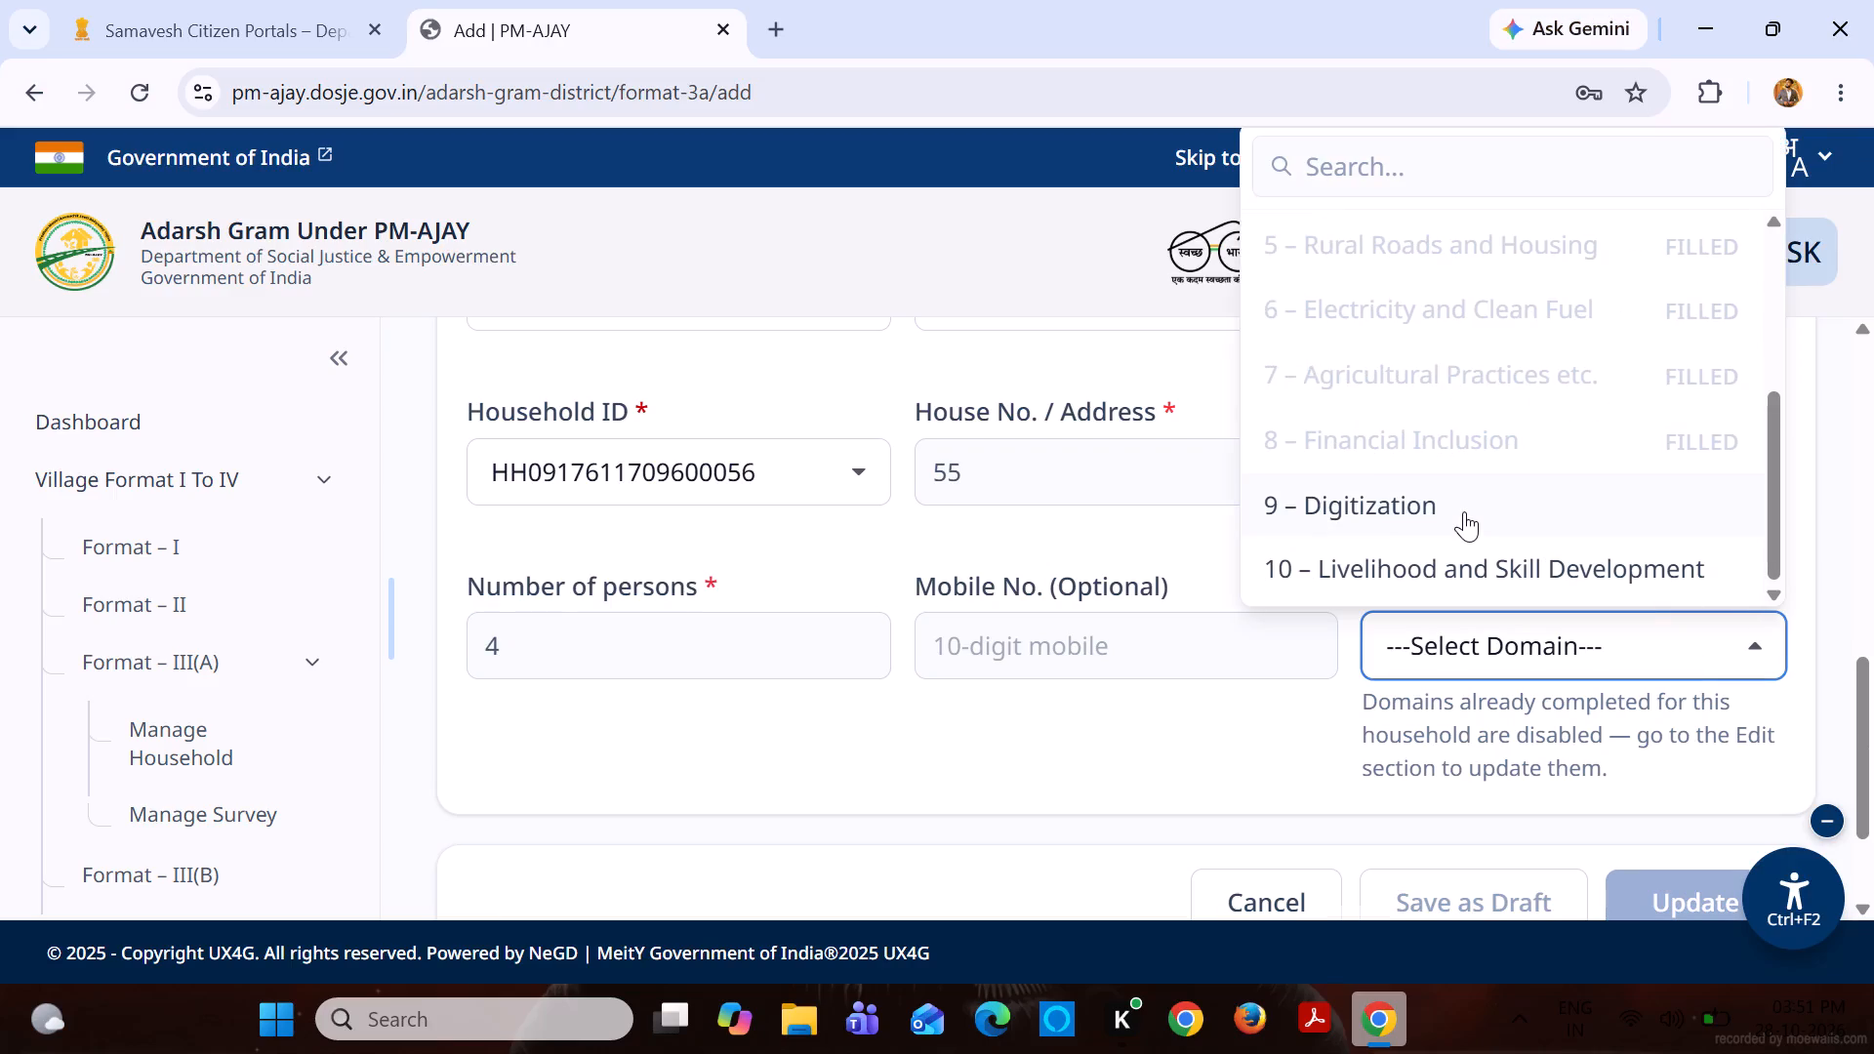
scroll(1464, 511, down, 4)
click(1571, 683)
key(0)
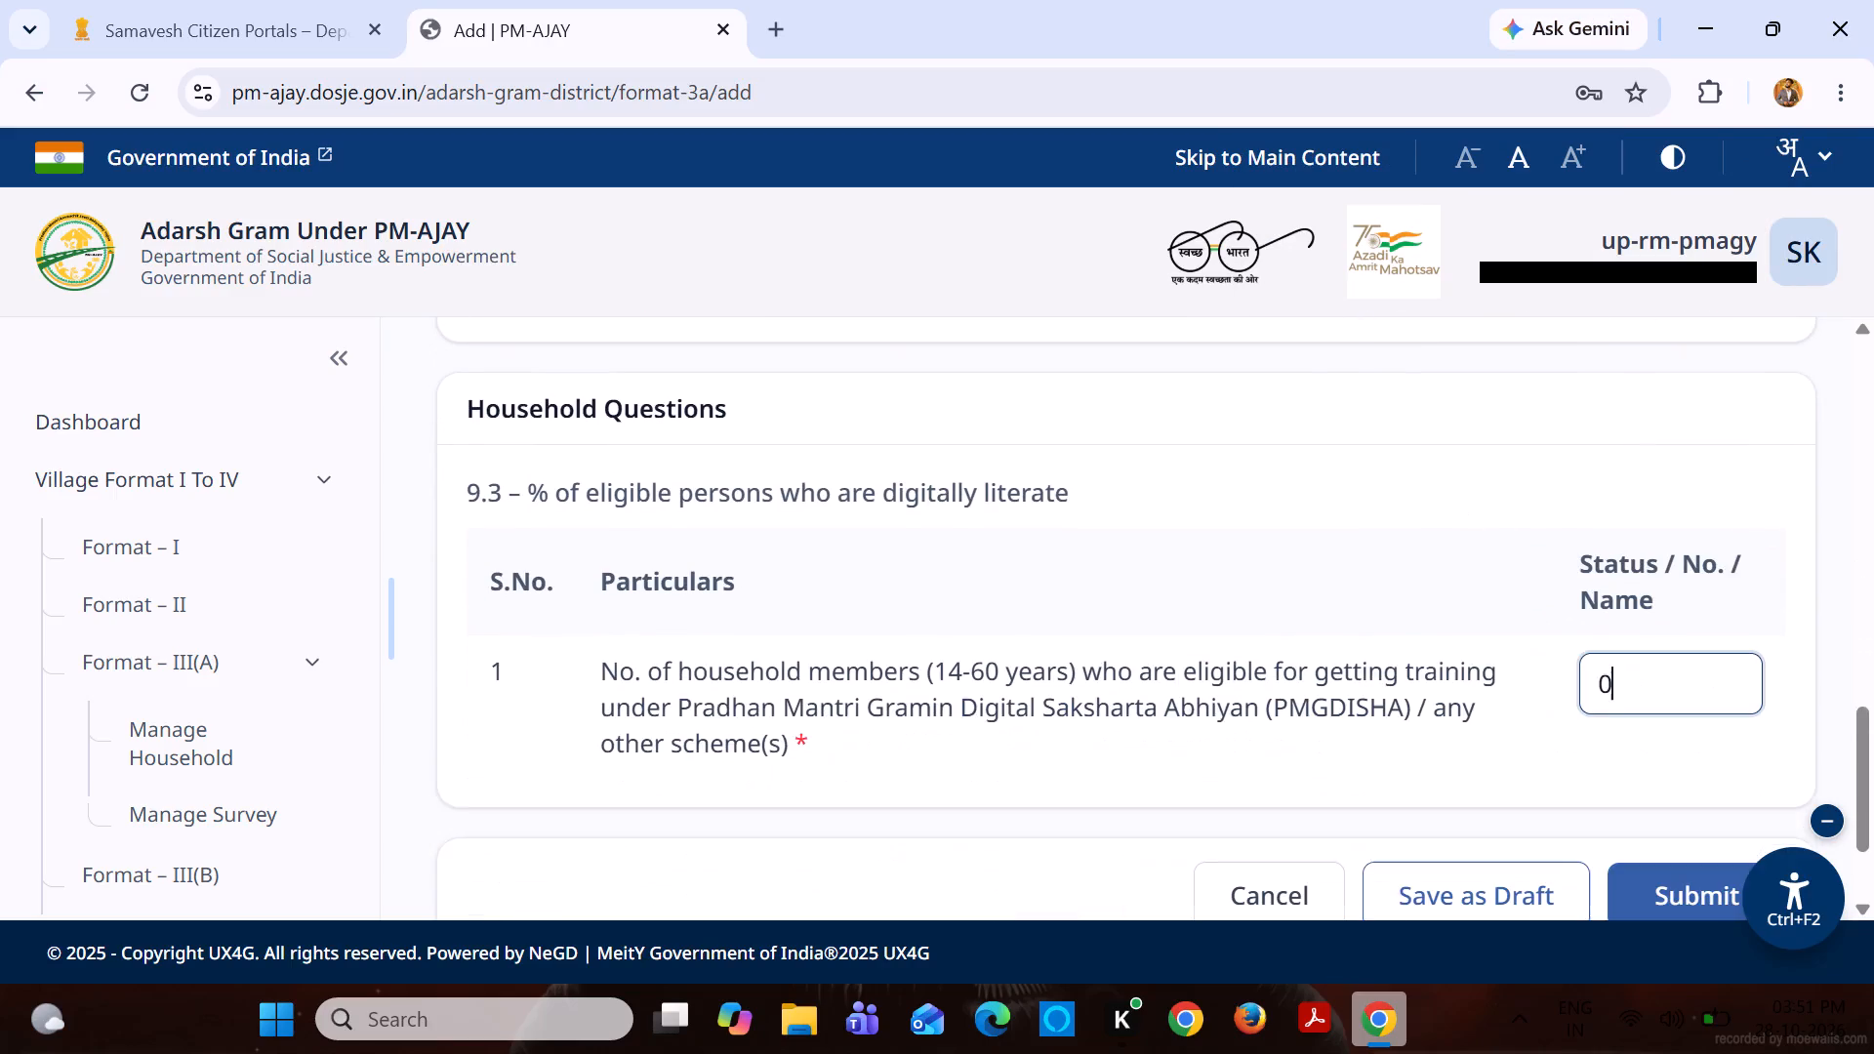
scroll(1571, 683, down, 2)
click(1726, 701)
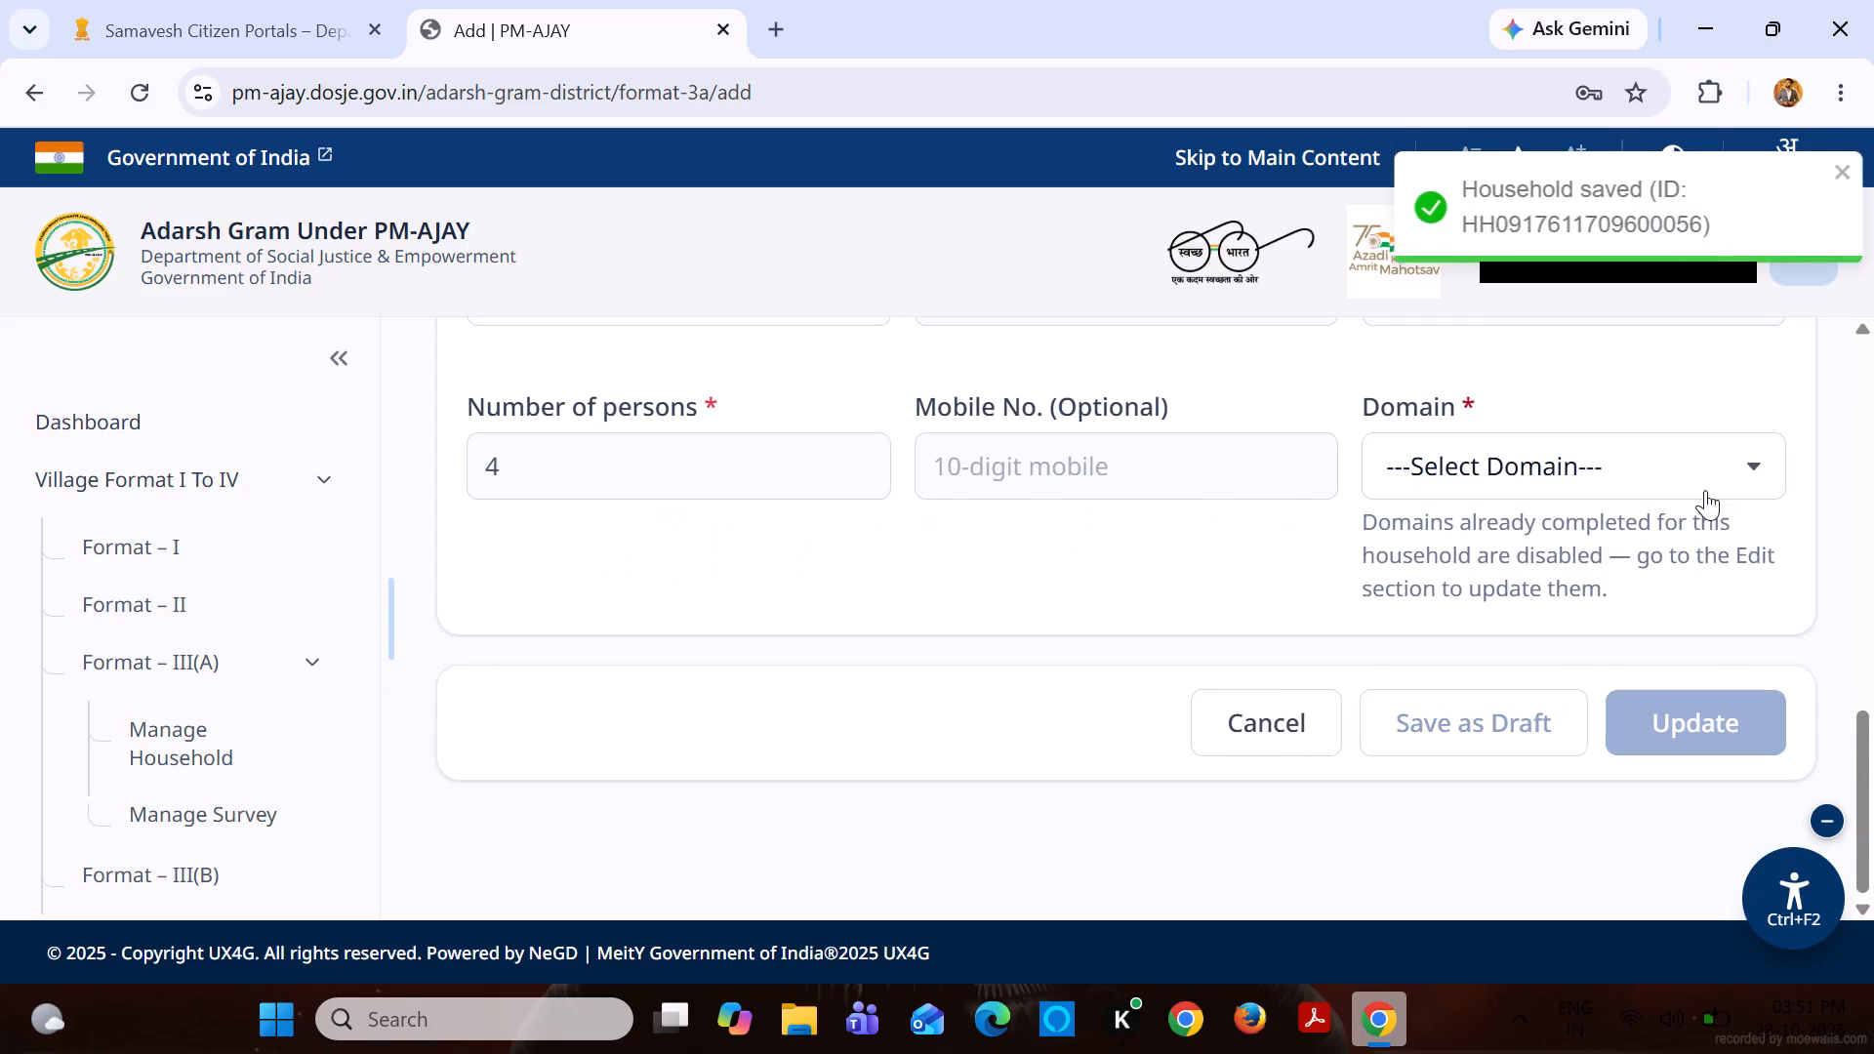
For 10 – Livelihood and Skill Development, enter 0 youth eligible for skill training (10.1) and 0 for bank linked loans (10.2).
click(1703, 468)
scroll(1651, 623, down, 8)
click(1393, 882)
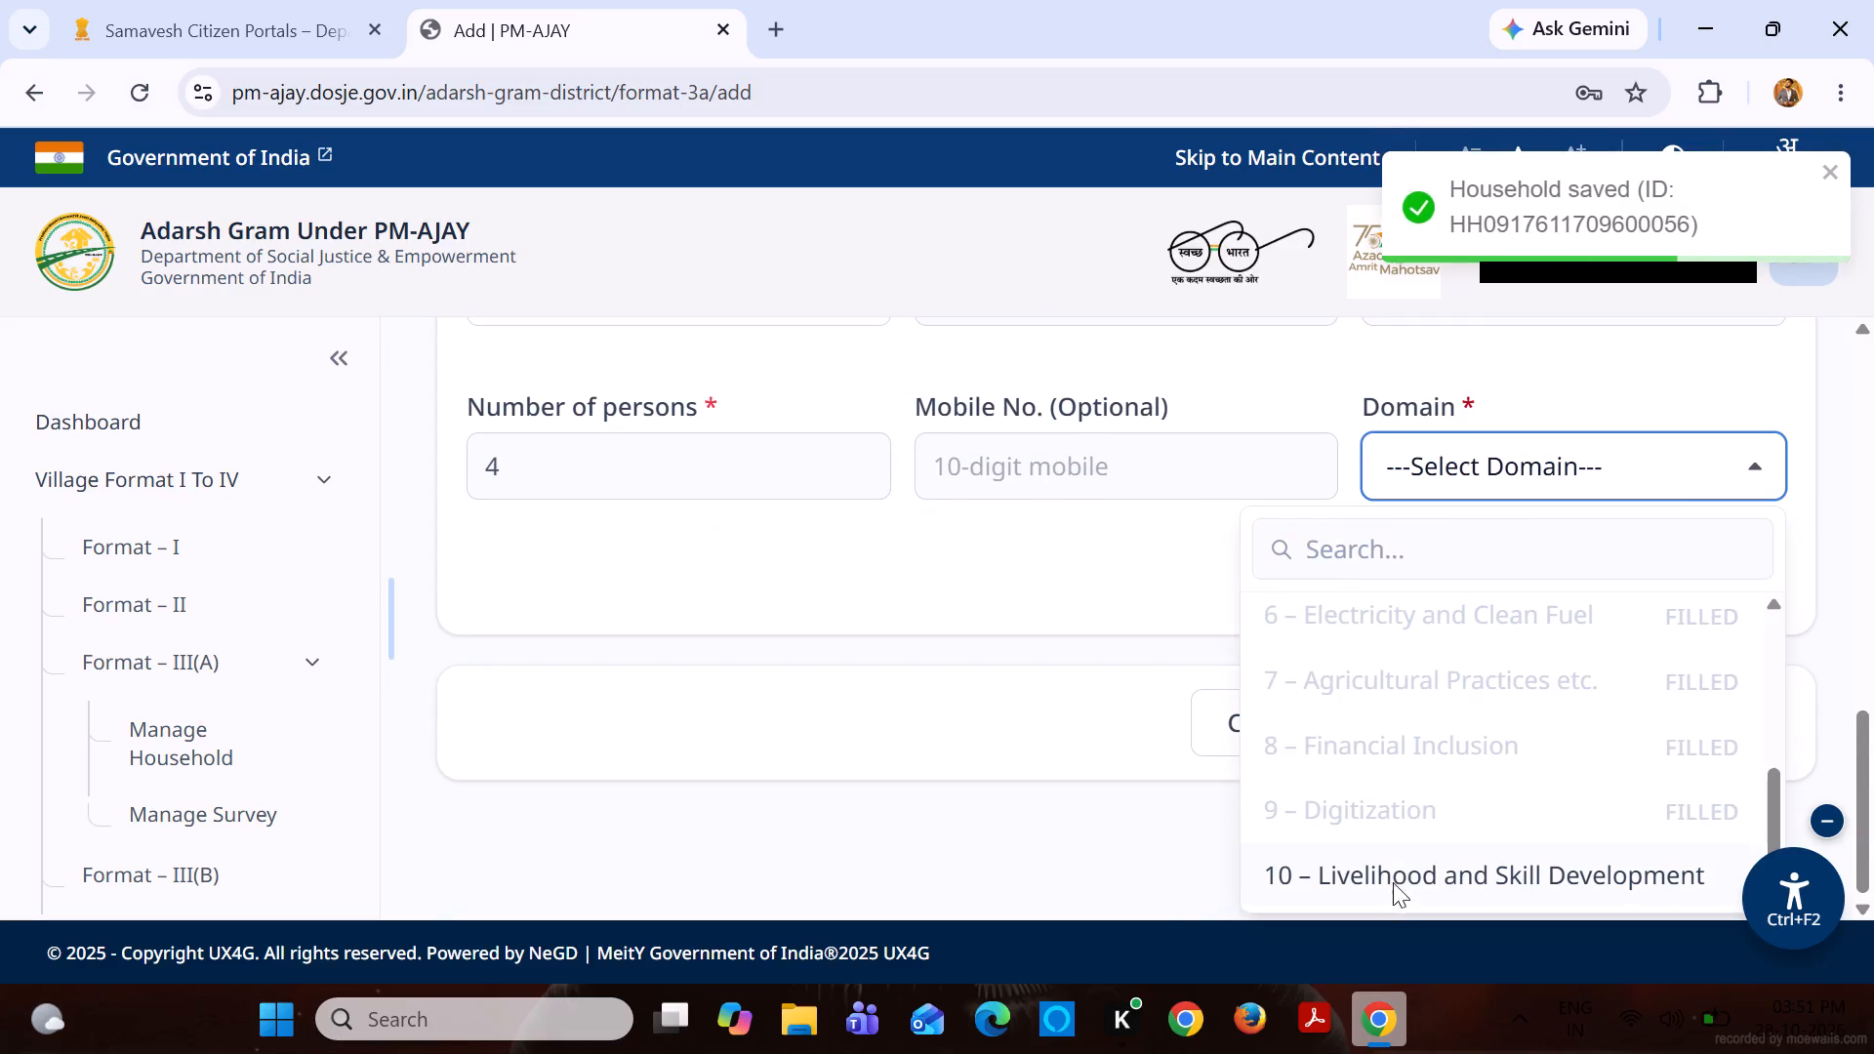
scroll(1465, 795, down, 2)
click(1568, 559)
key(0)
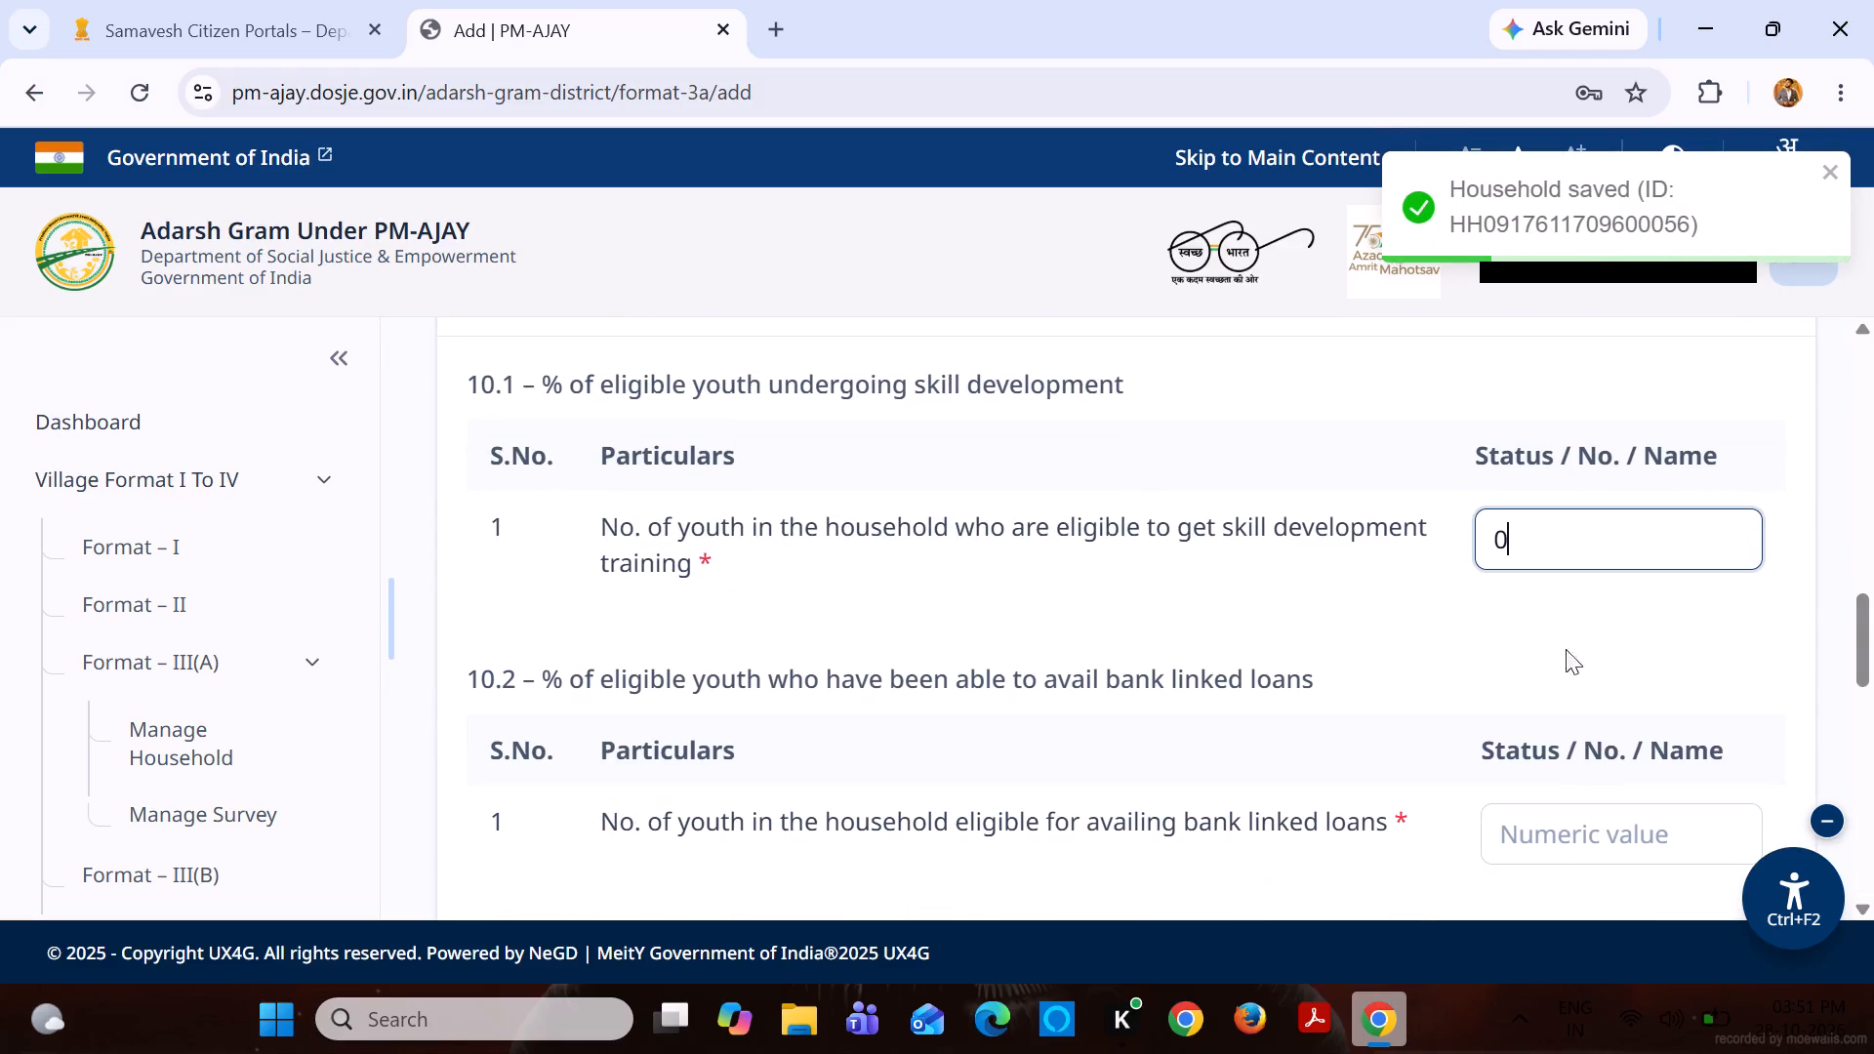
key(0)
key(BackSpace)
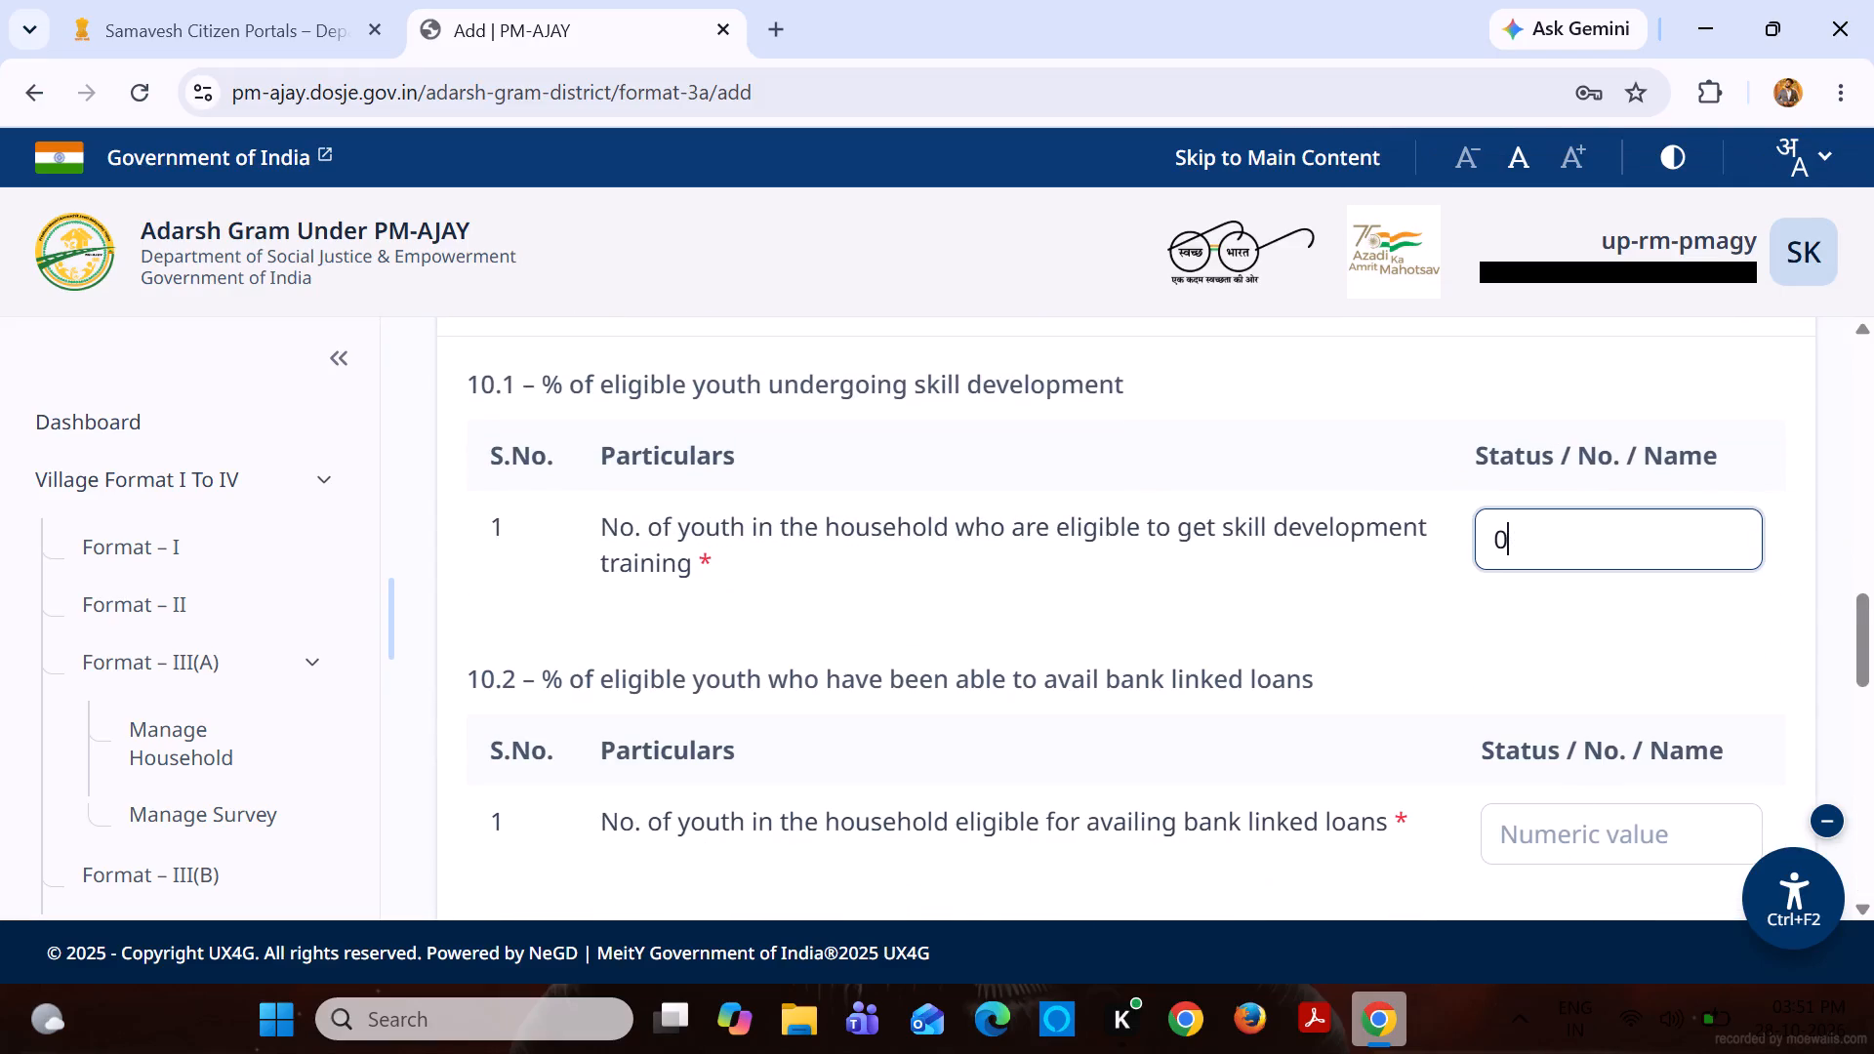
click(1555, 849)
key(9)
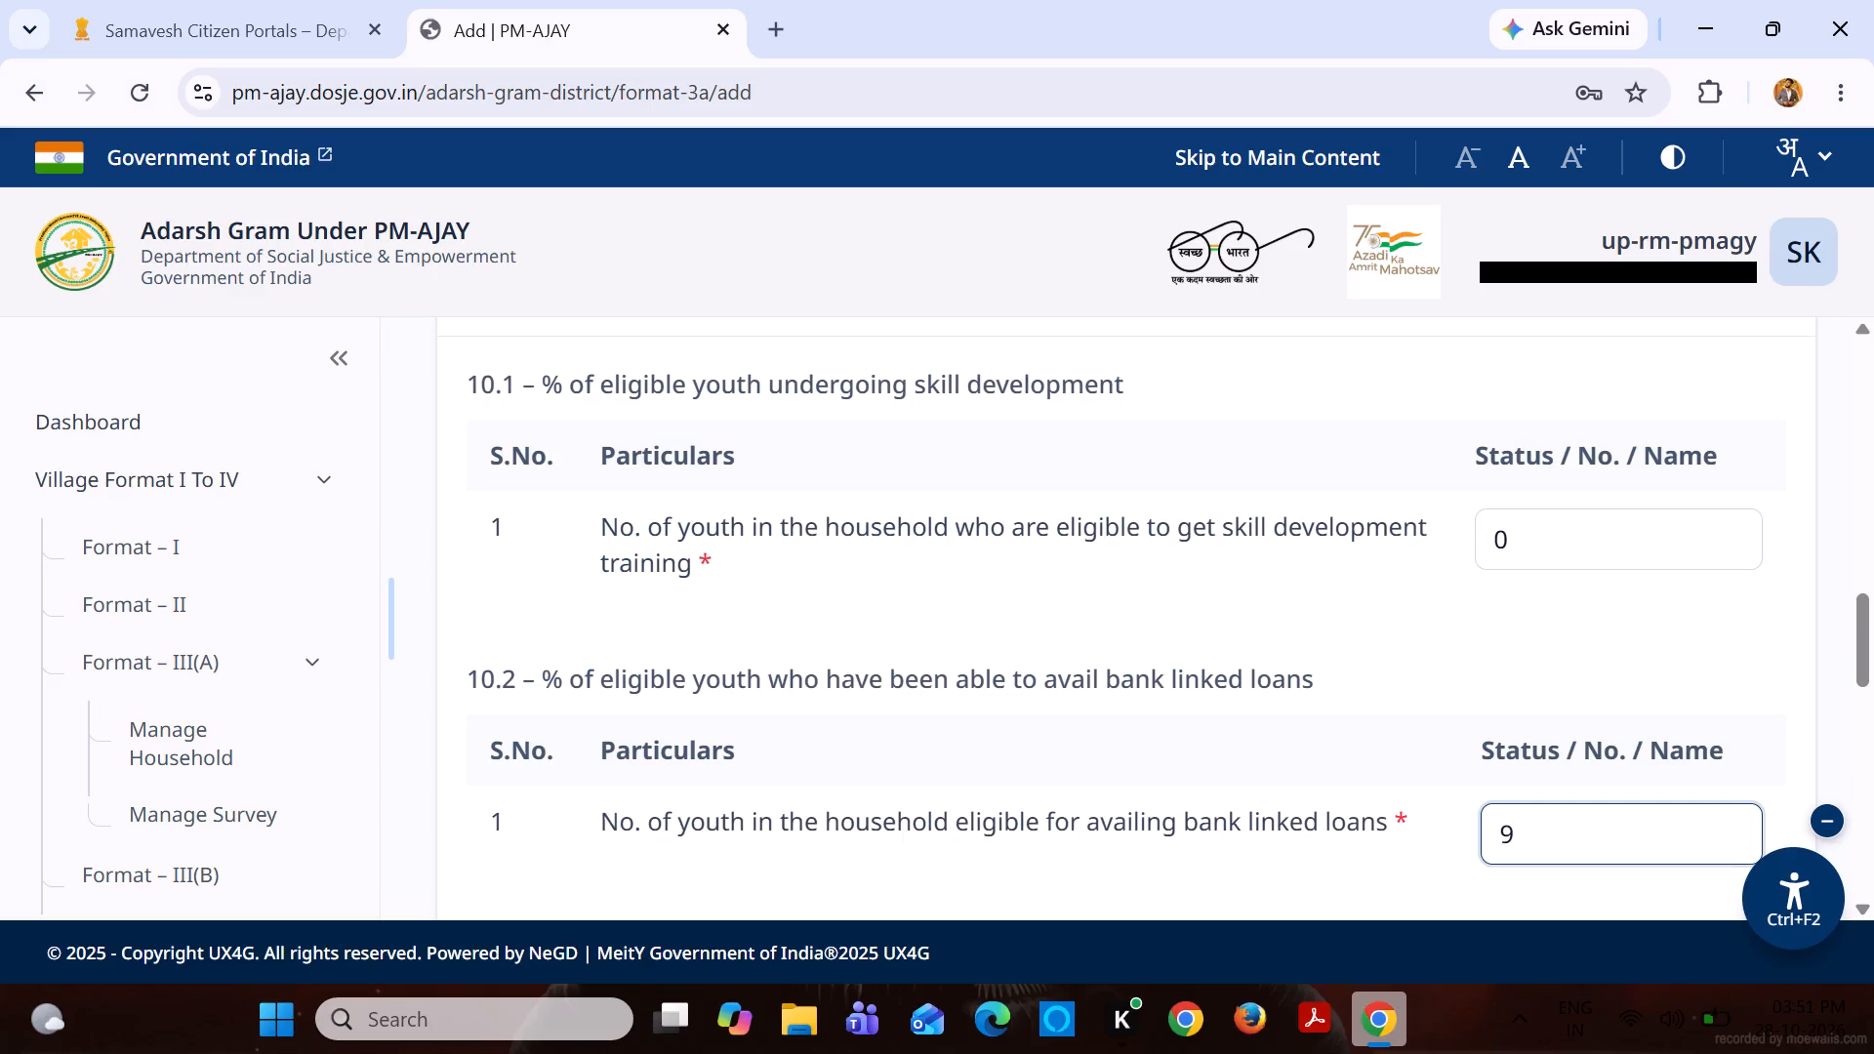
key(BackSpace)
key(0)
Answer No to SHG membership with 0 members wishing to join (10.3), submit the domain, and check the domain list for remaining domains.
scroll(1555, 849, down, 6)
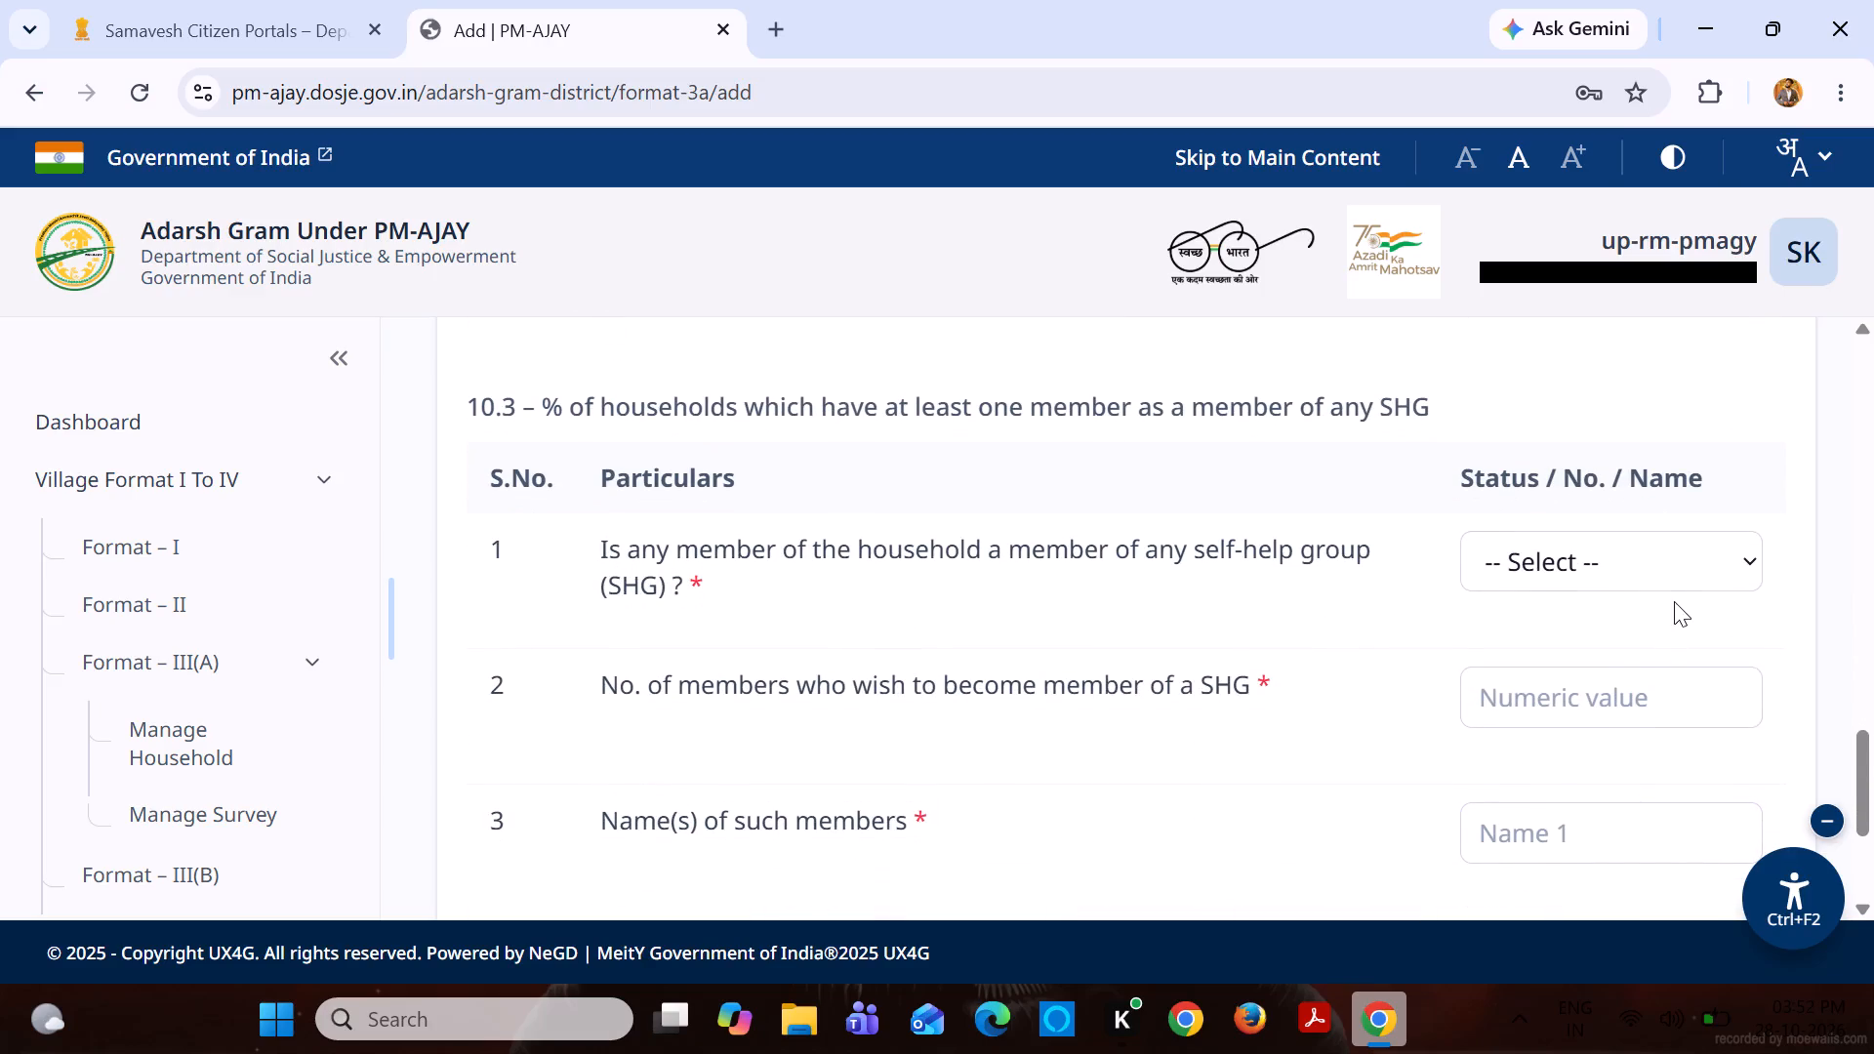
drag(1674, 586, 1508, 706)
click(1508, 706)
click(1508, 706)
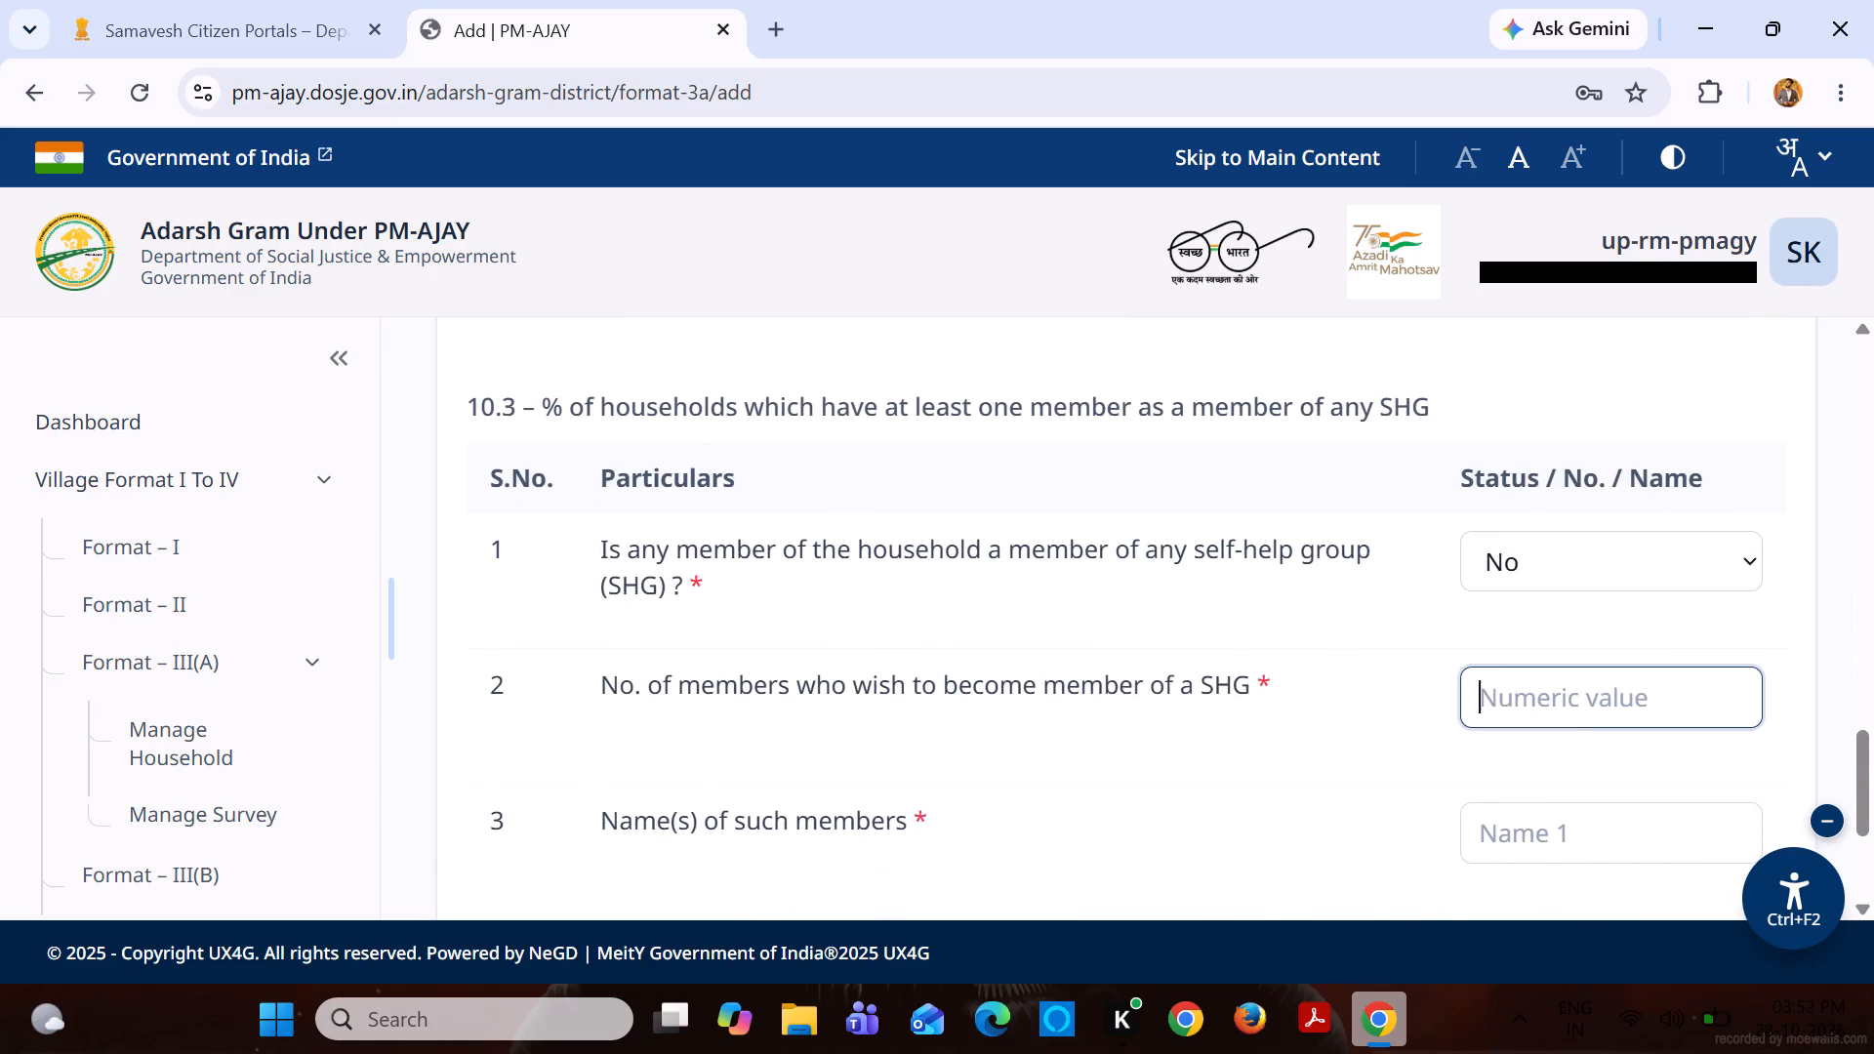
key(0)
scroll(1508, 706, down, 3)
click(1697, 709)
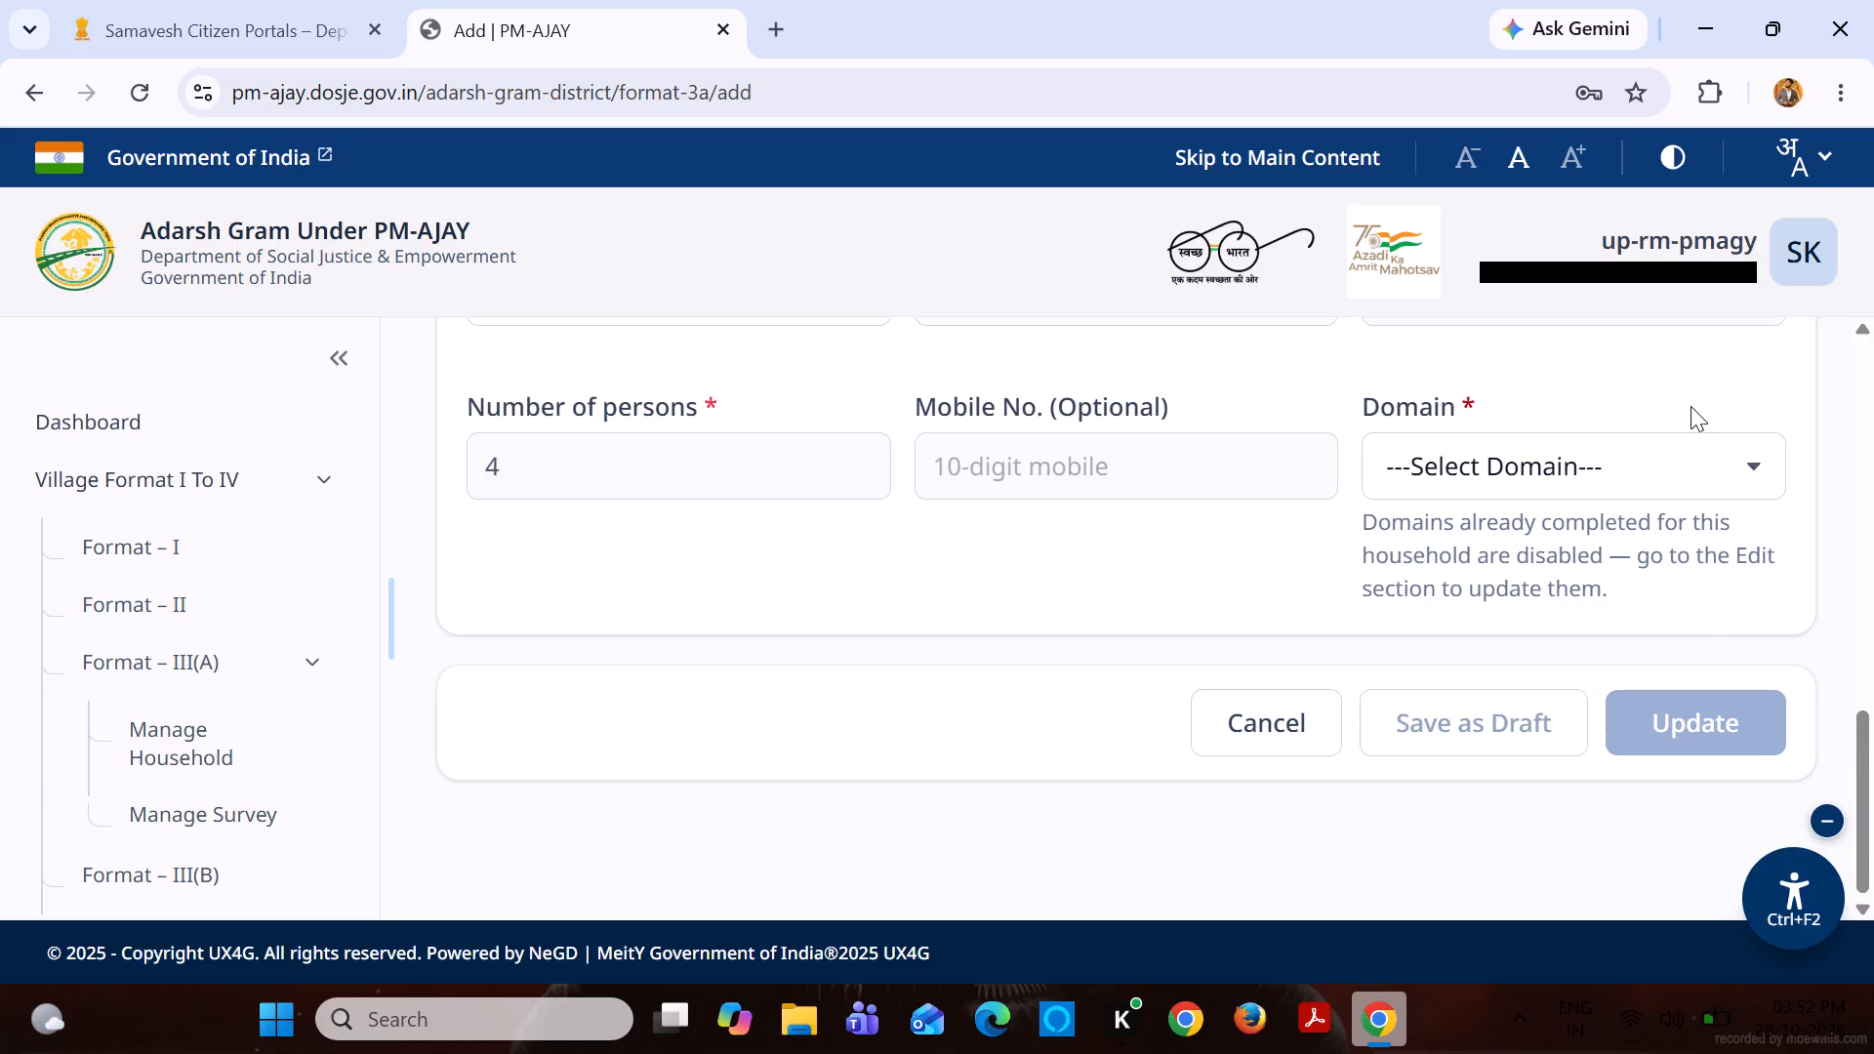
click(1687, 444)
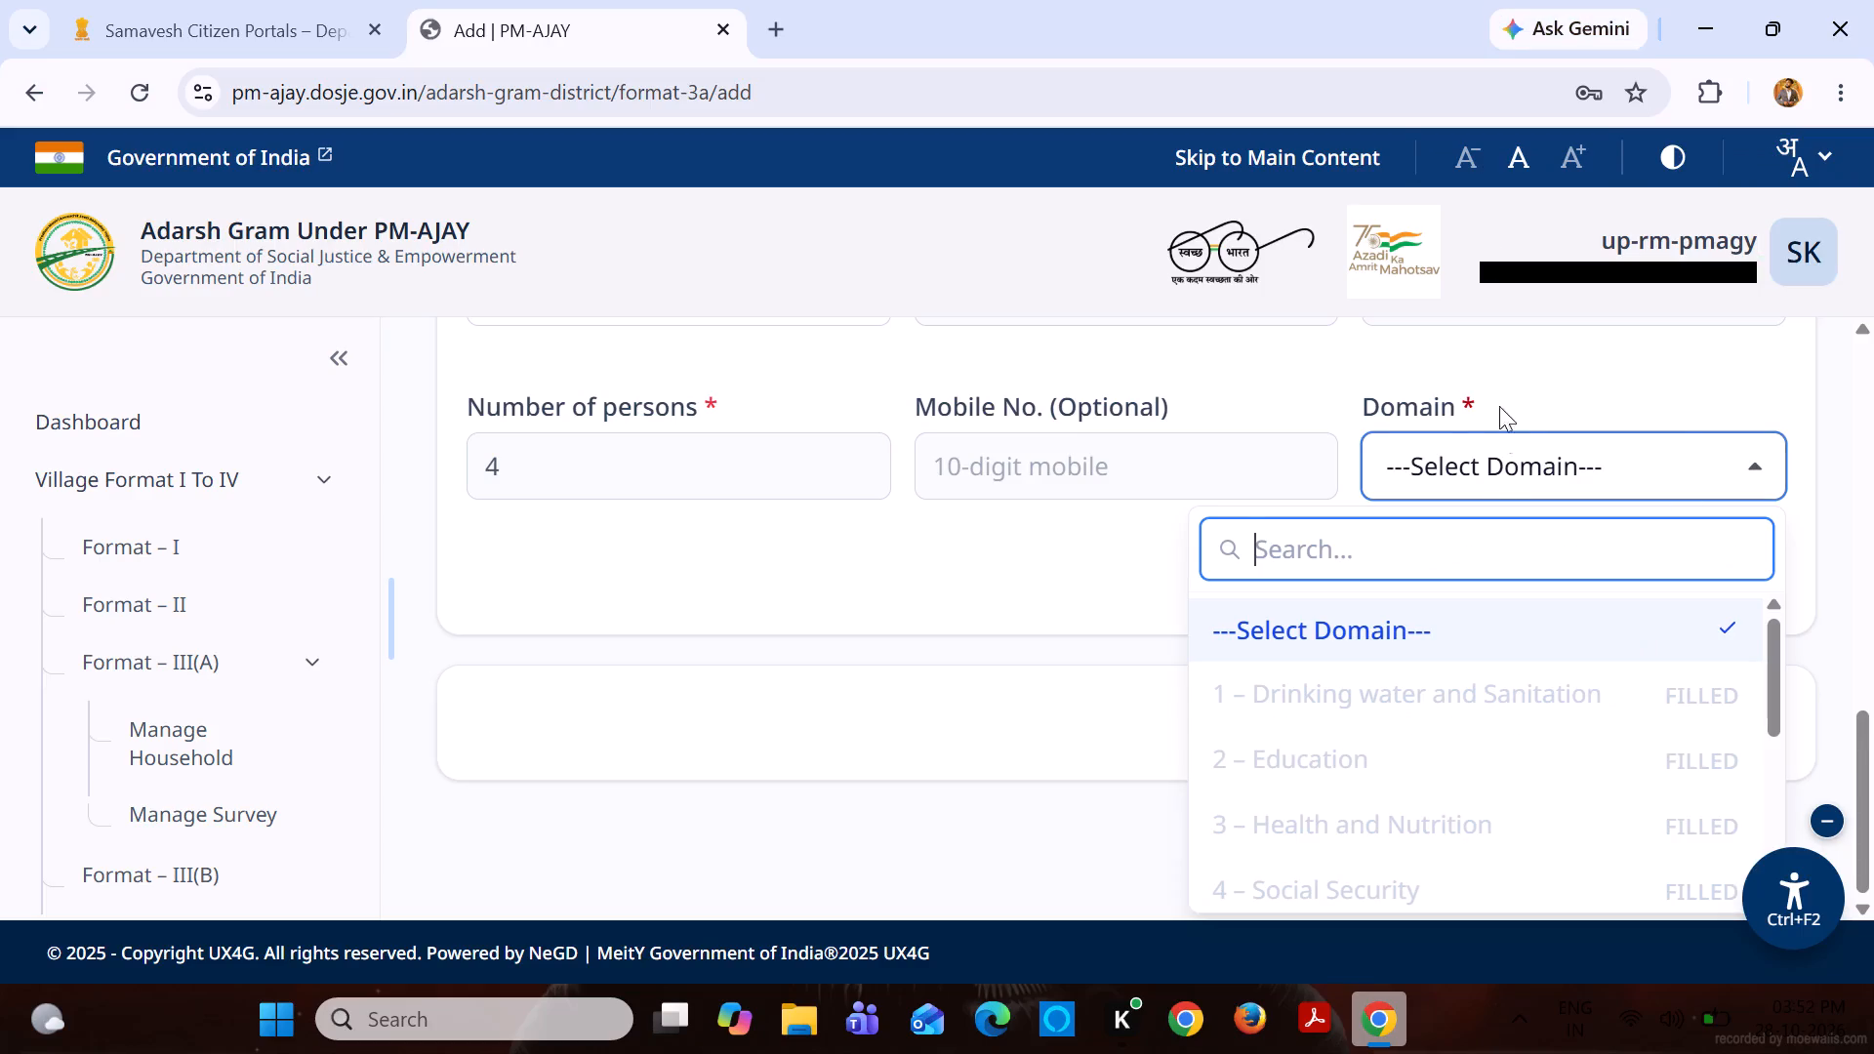
scroll(1723, 907, down, 7)
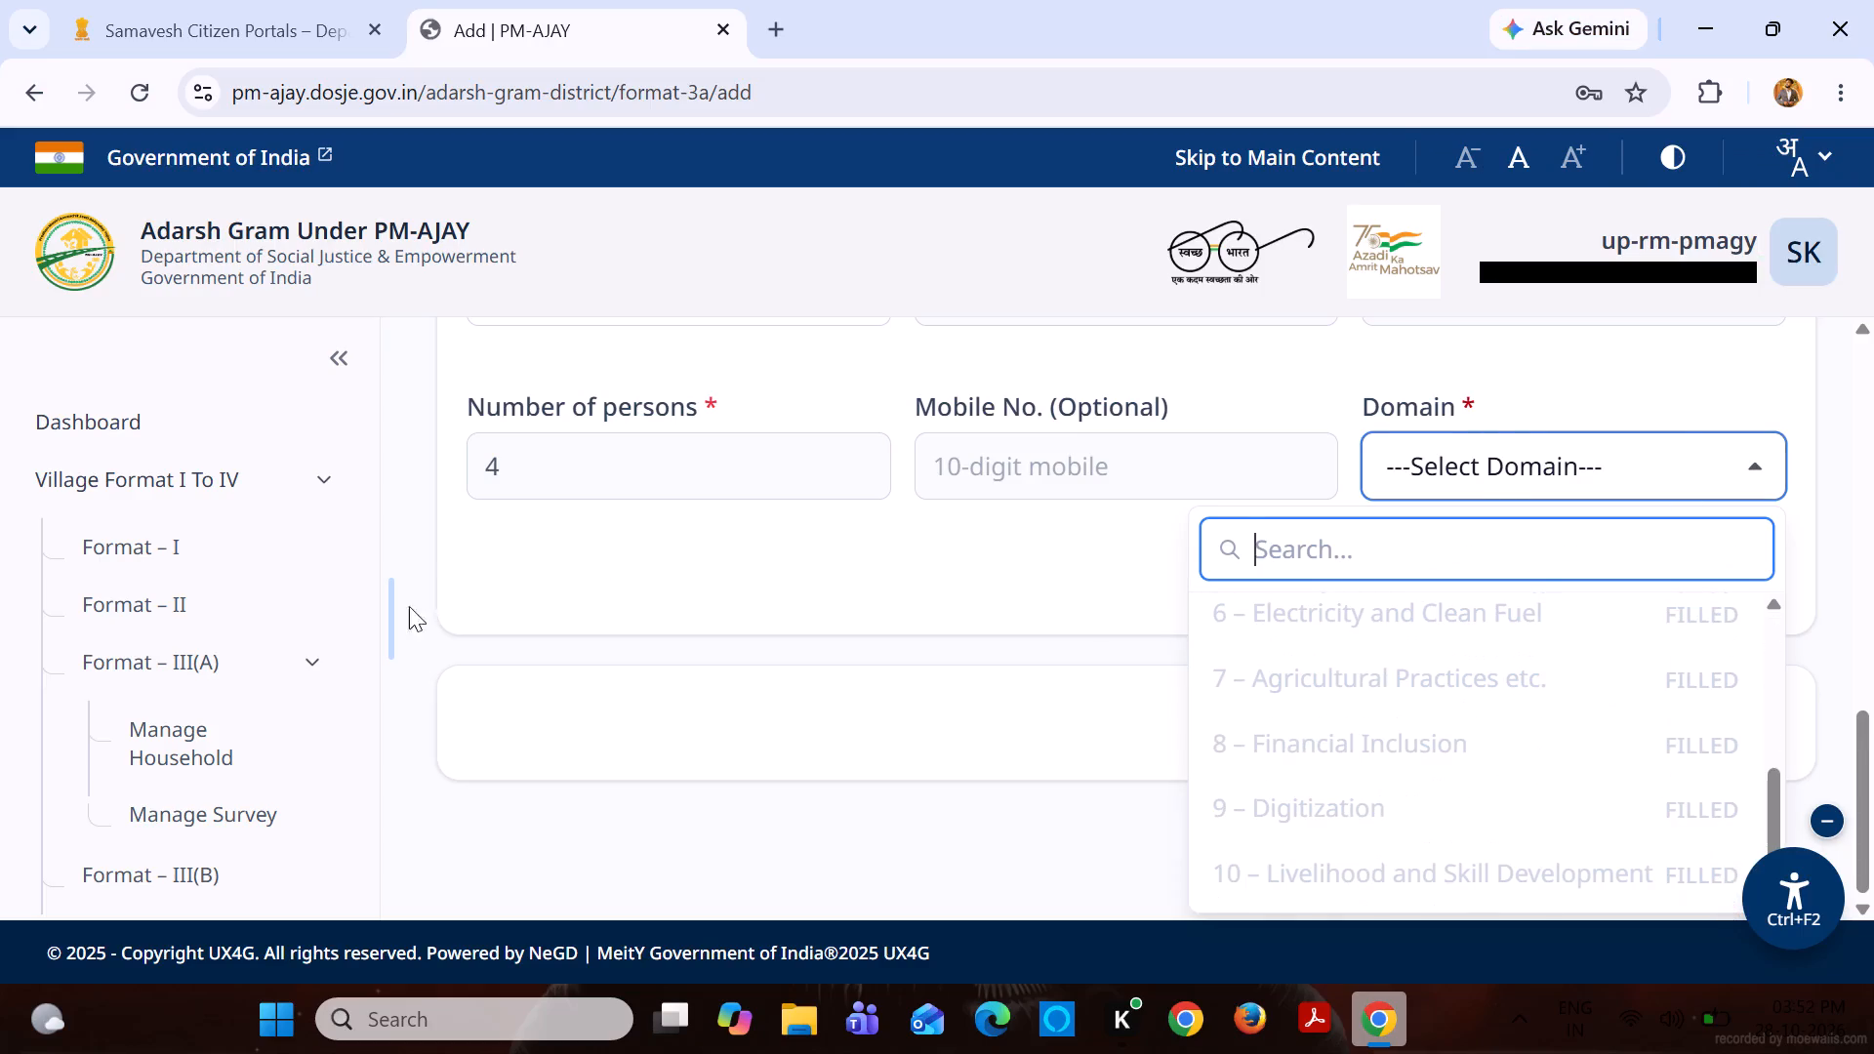
Start a new household record with block Shahabad - 1488, Gram Panchayat Narkheri - 84799, village Narkhera - 117096 and category SC.
click(260, 749)
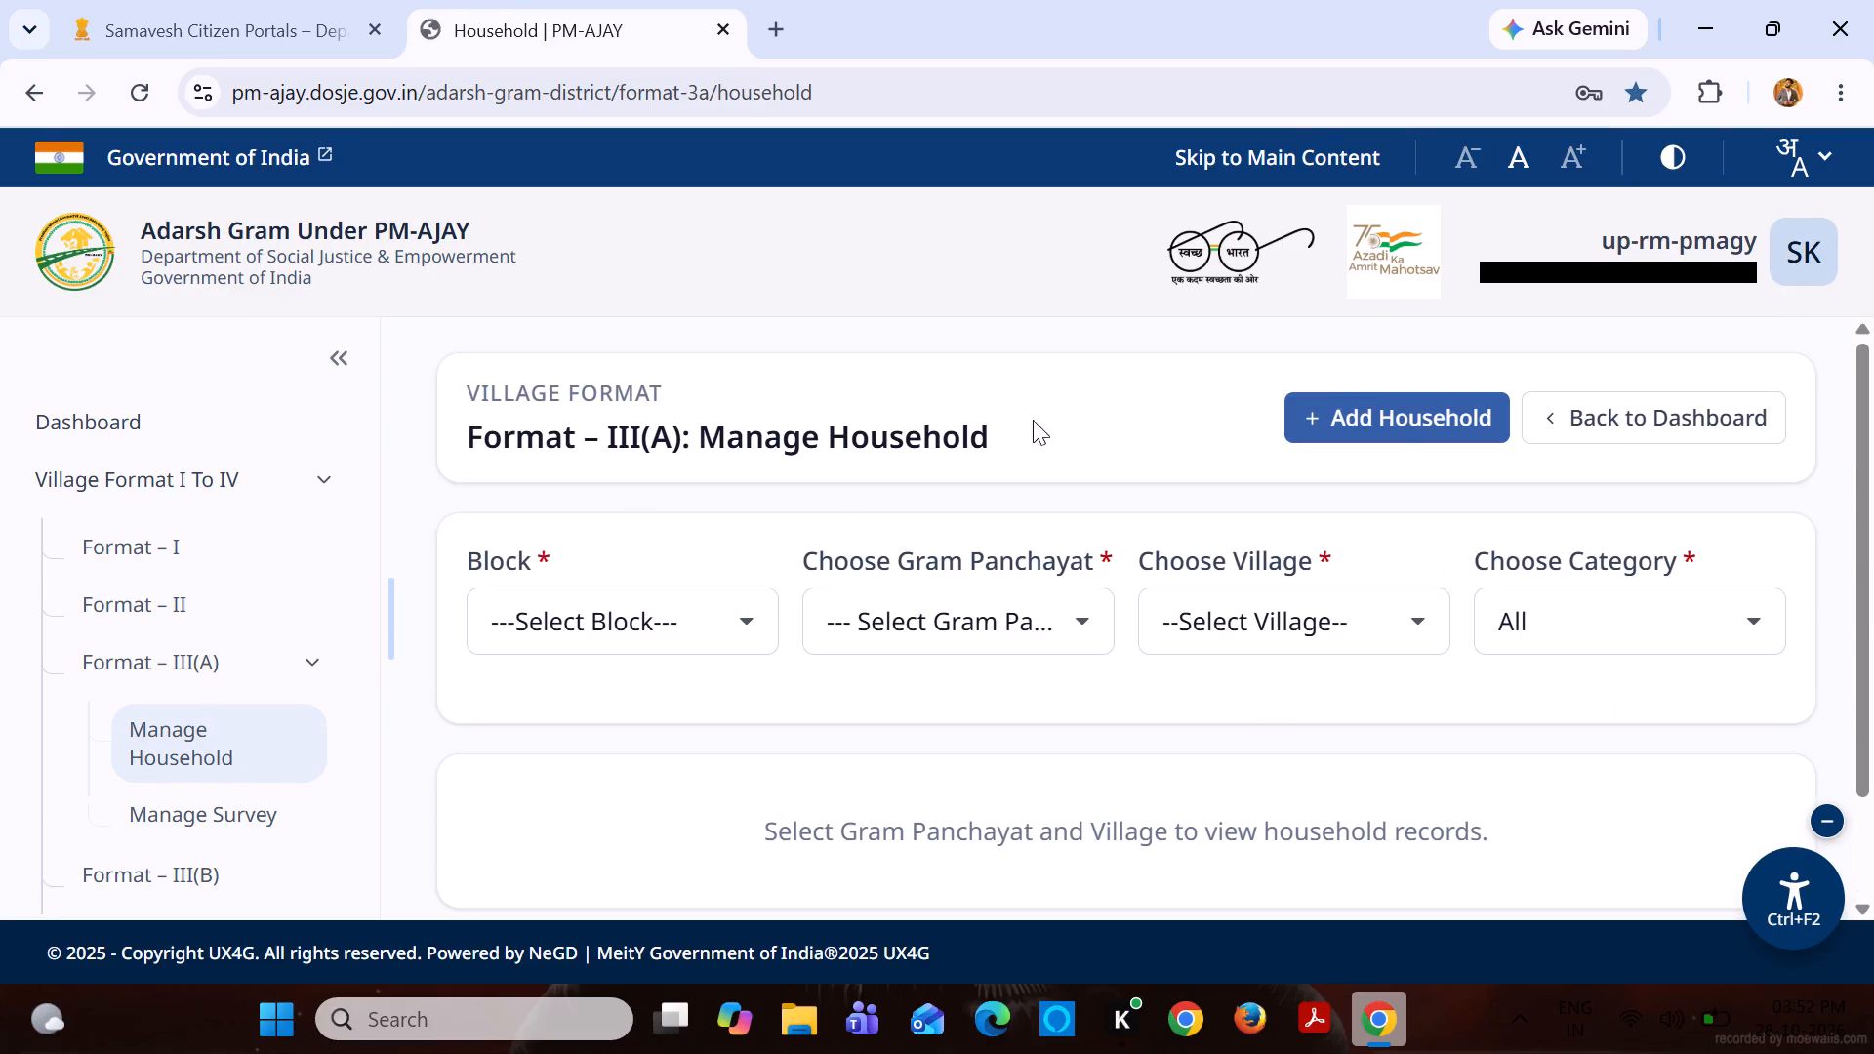
click(1392, 441)
click(1362, 362)
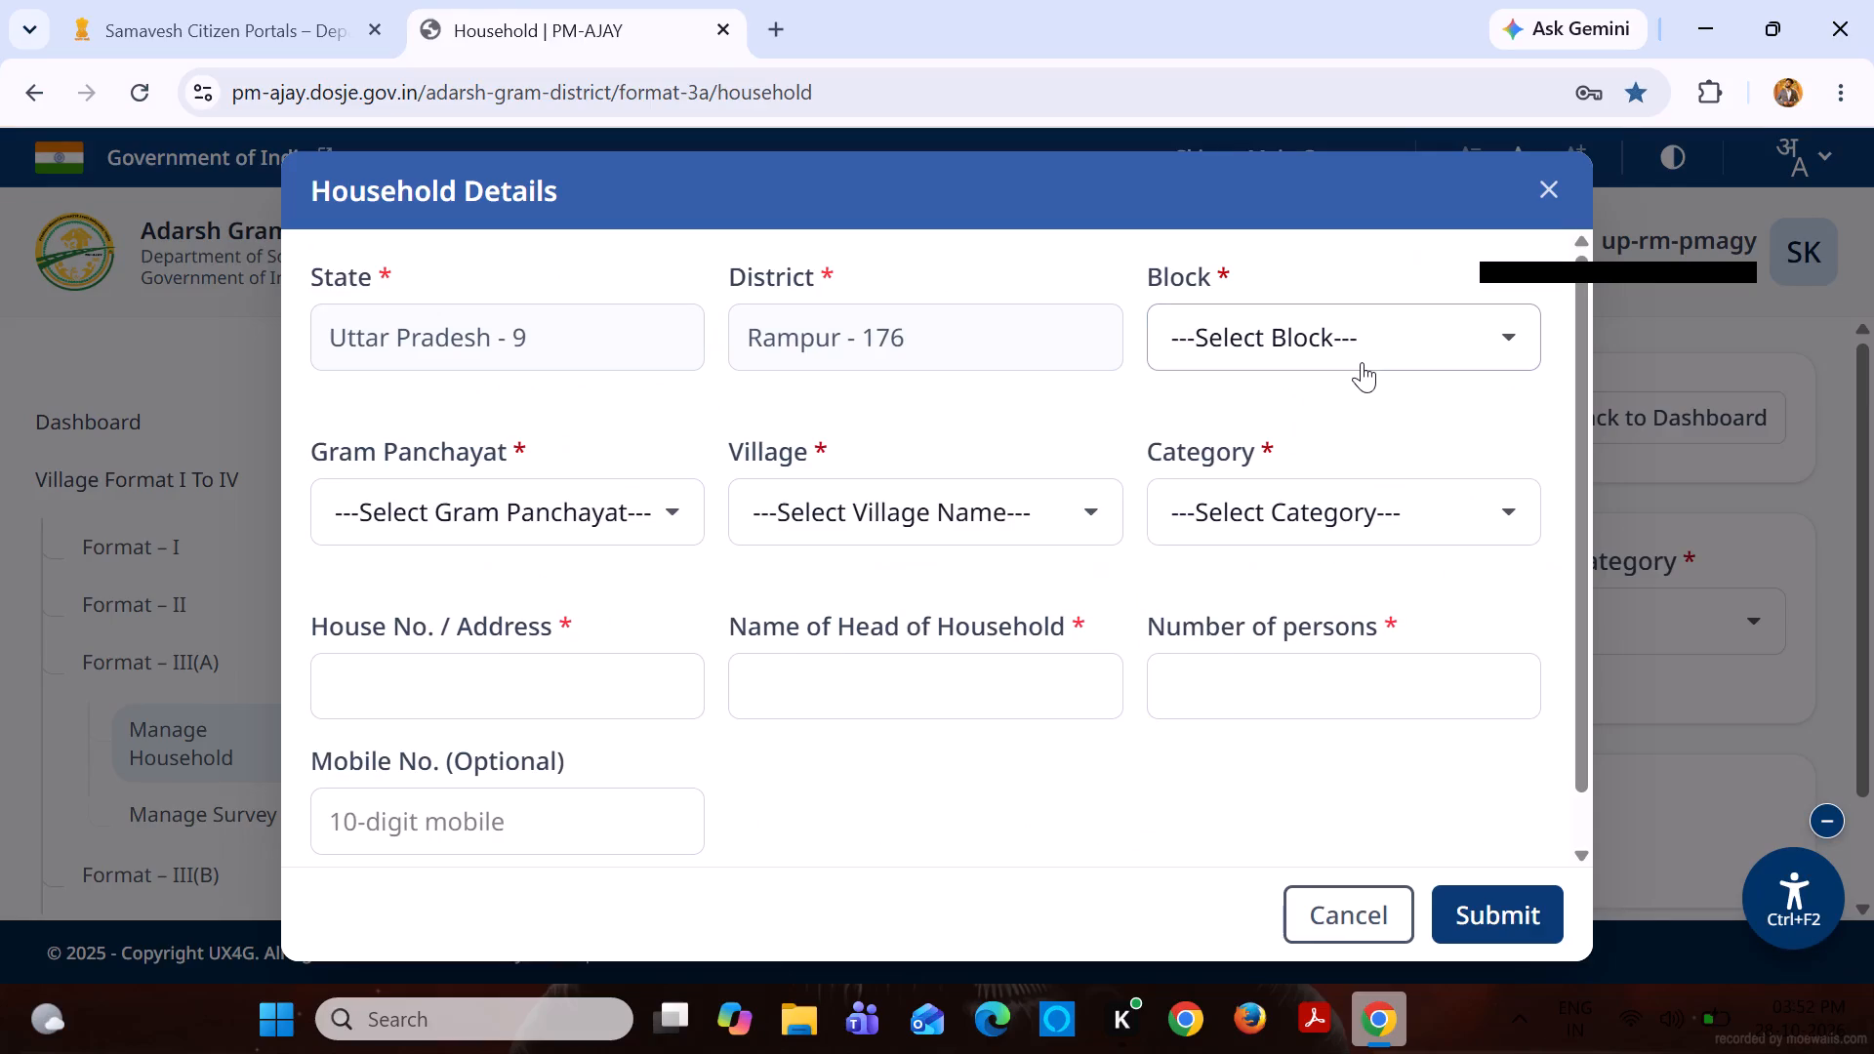
click(1237, 815)
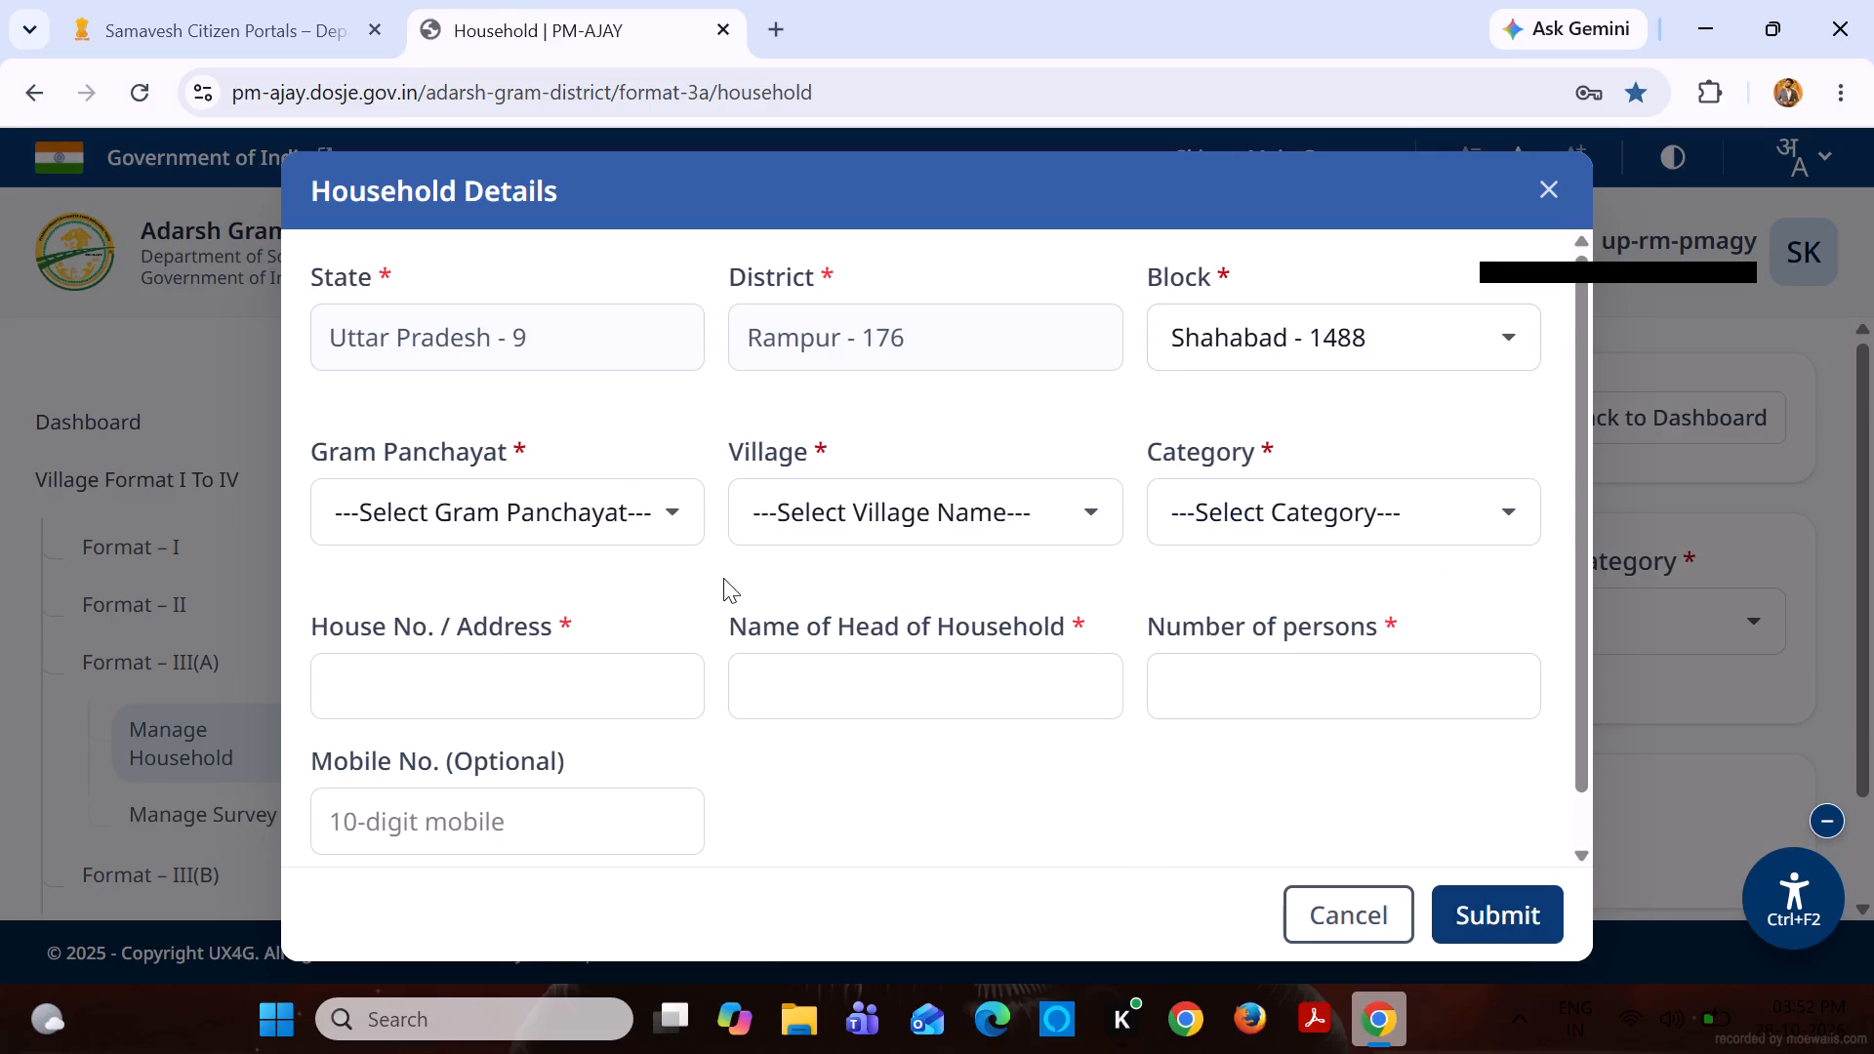
click(605, 529)
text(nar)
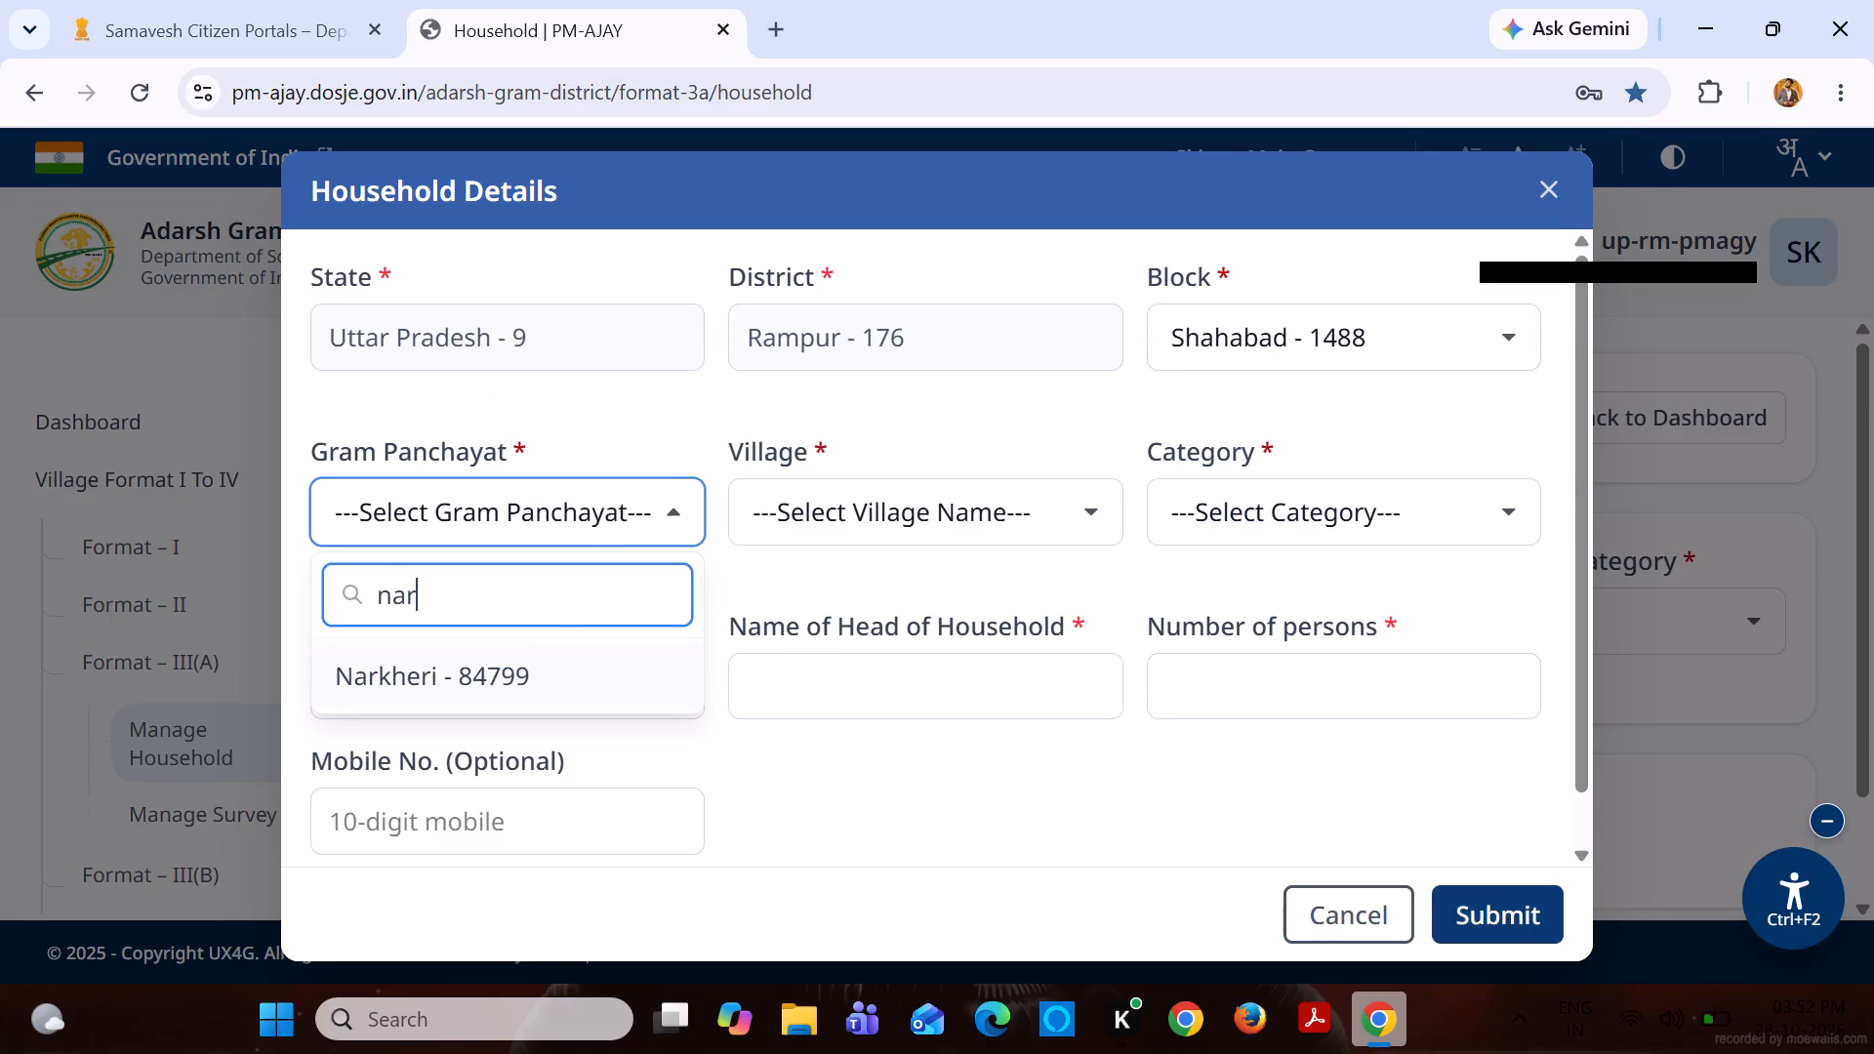
click(514, 677)
click(922, 500)
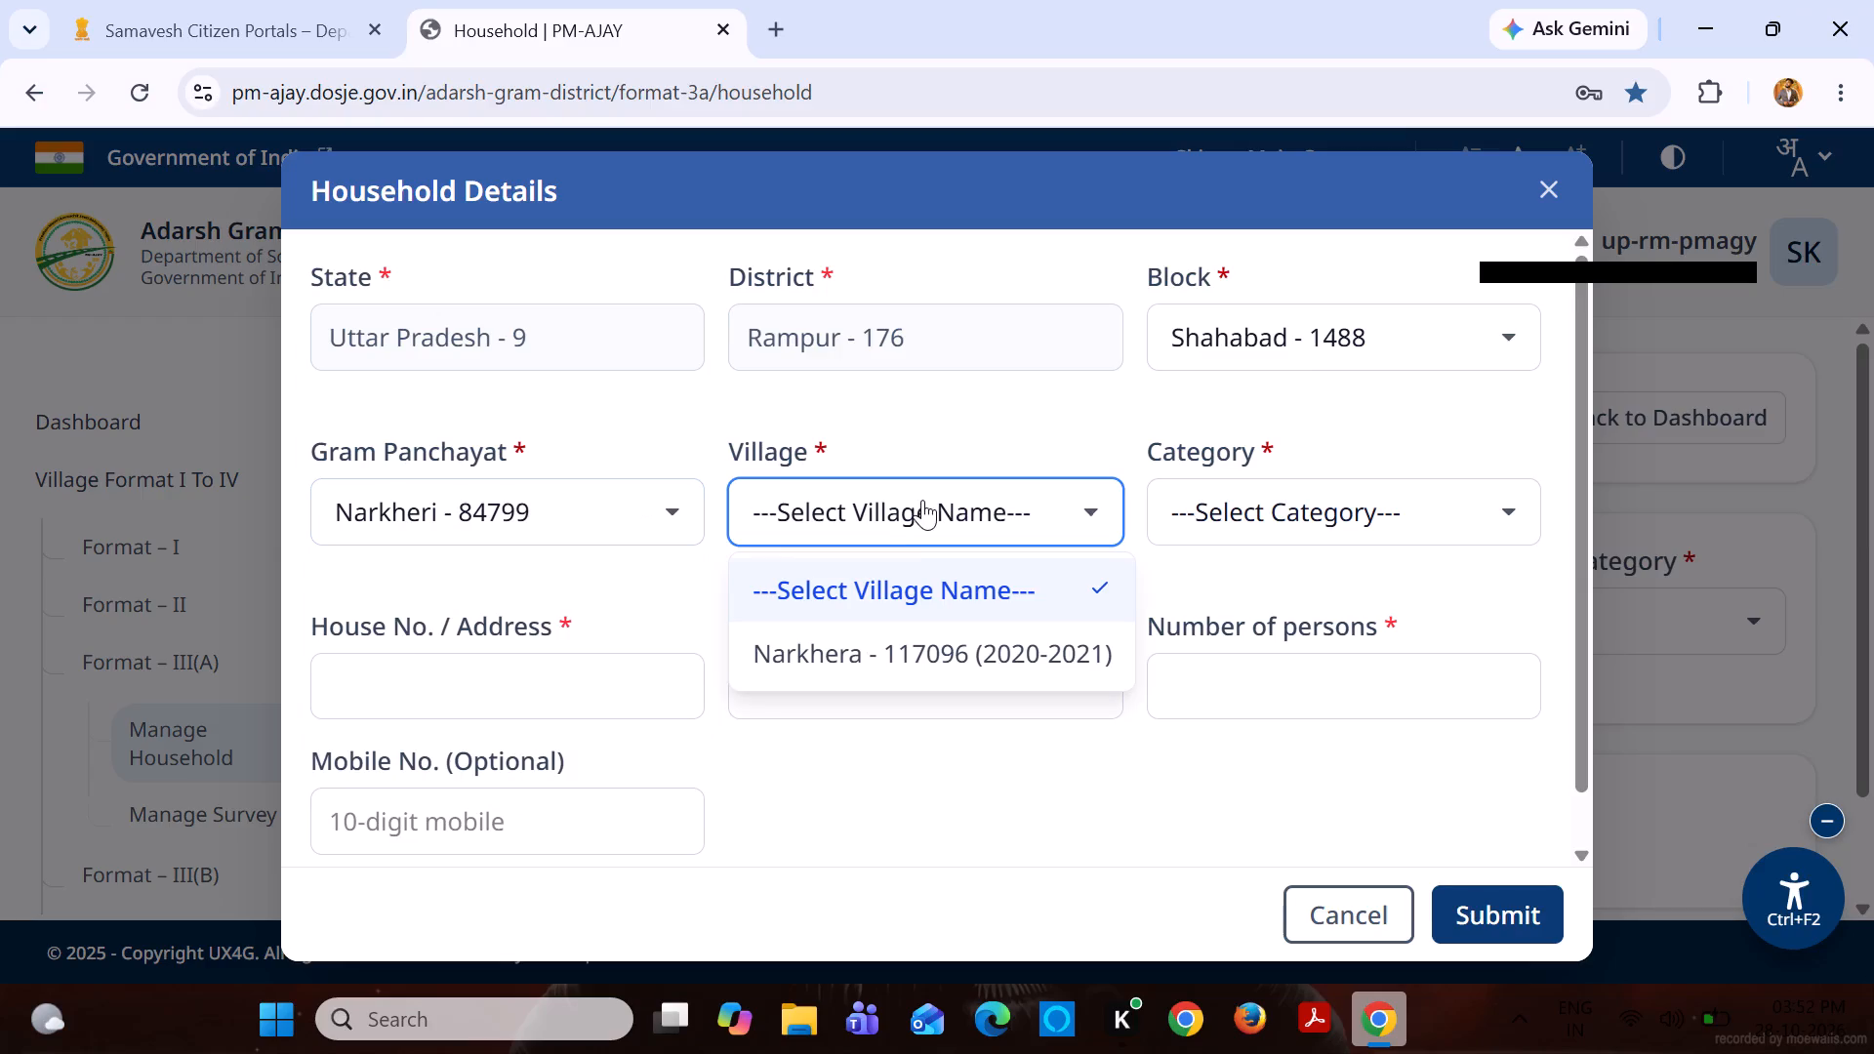
click(841, 649)
click(1302, 493)
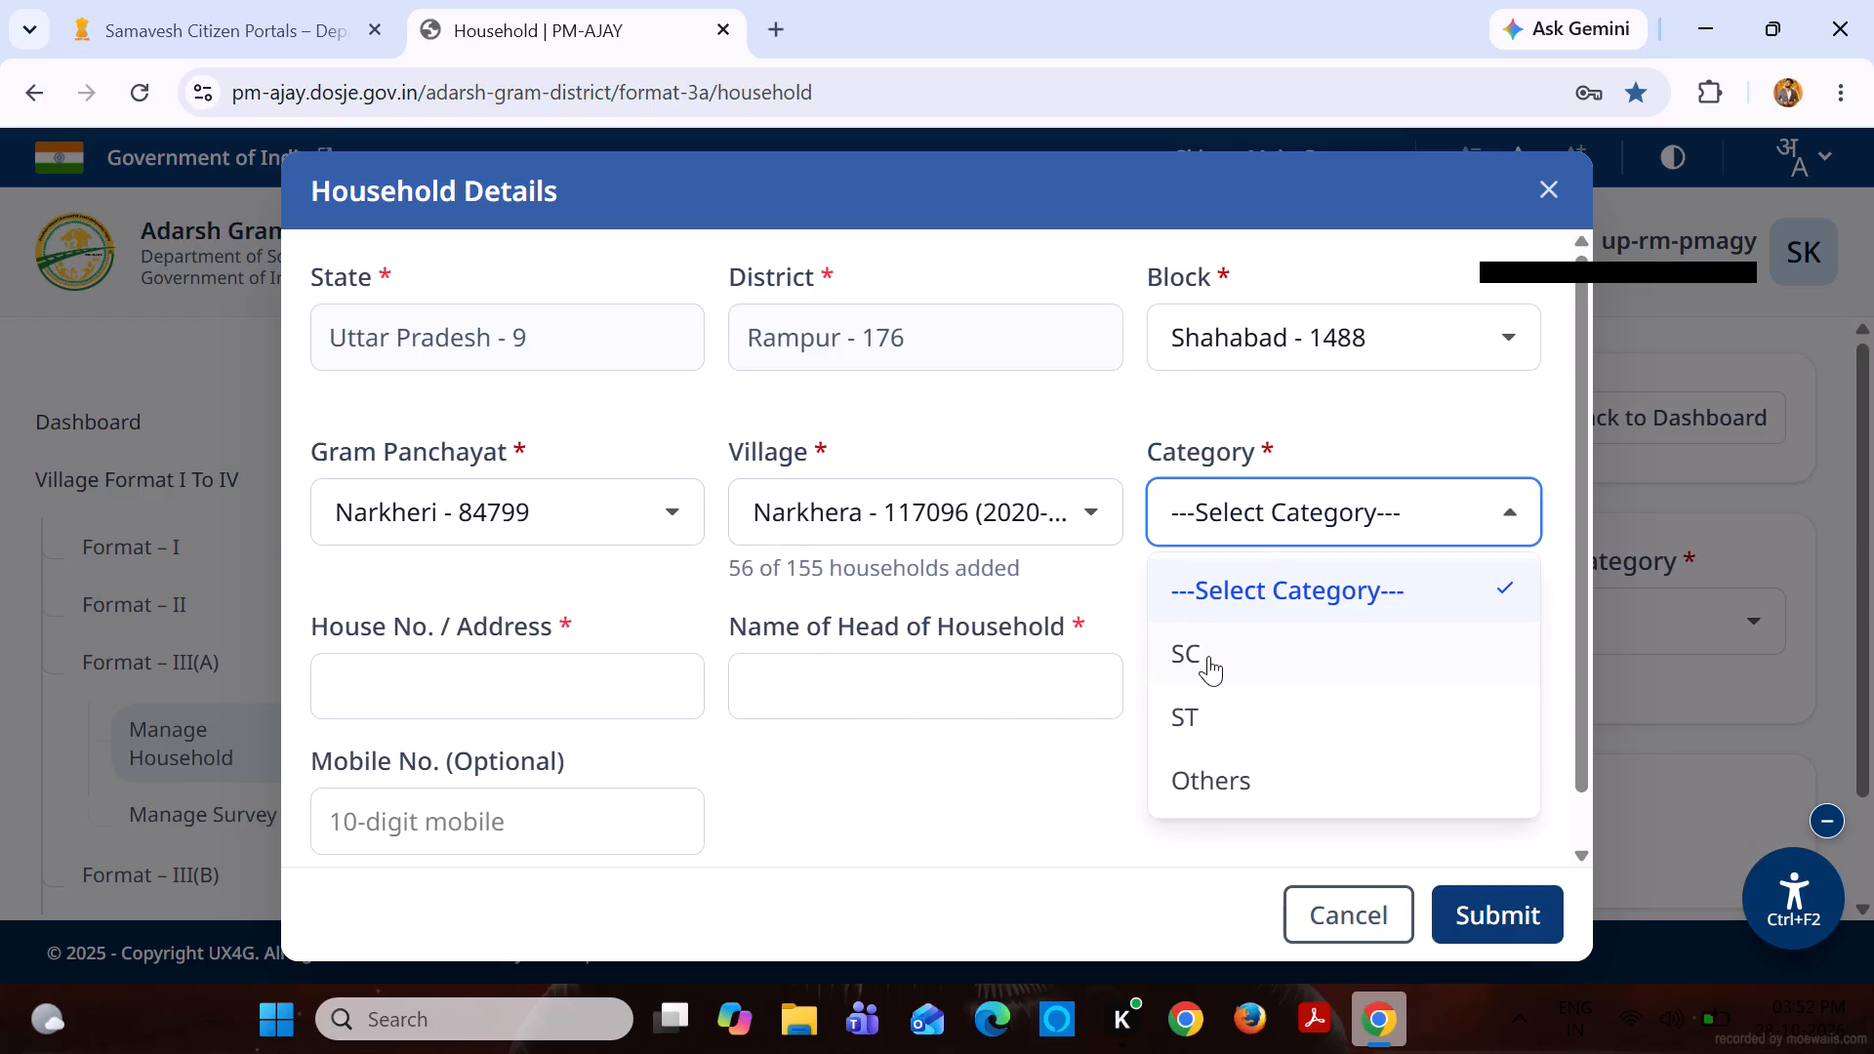
click(1208, 656)
Enter house number 56, the name of the head of household and 2 persons, and submit the household.
click(471, 698)
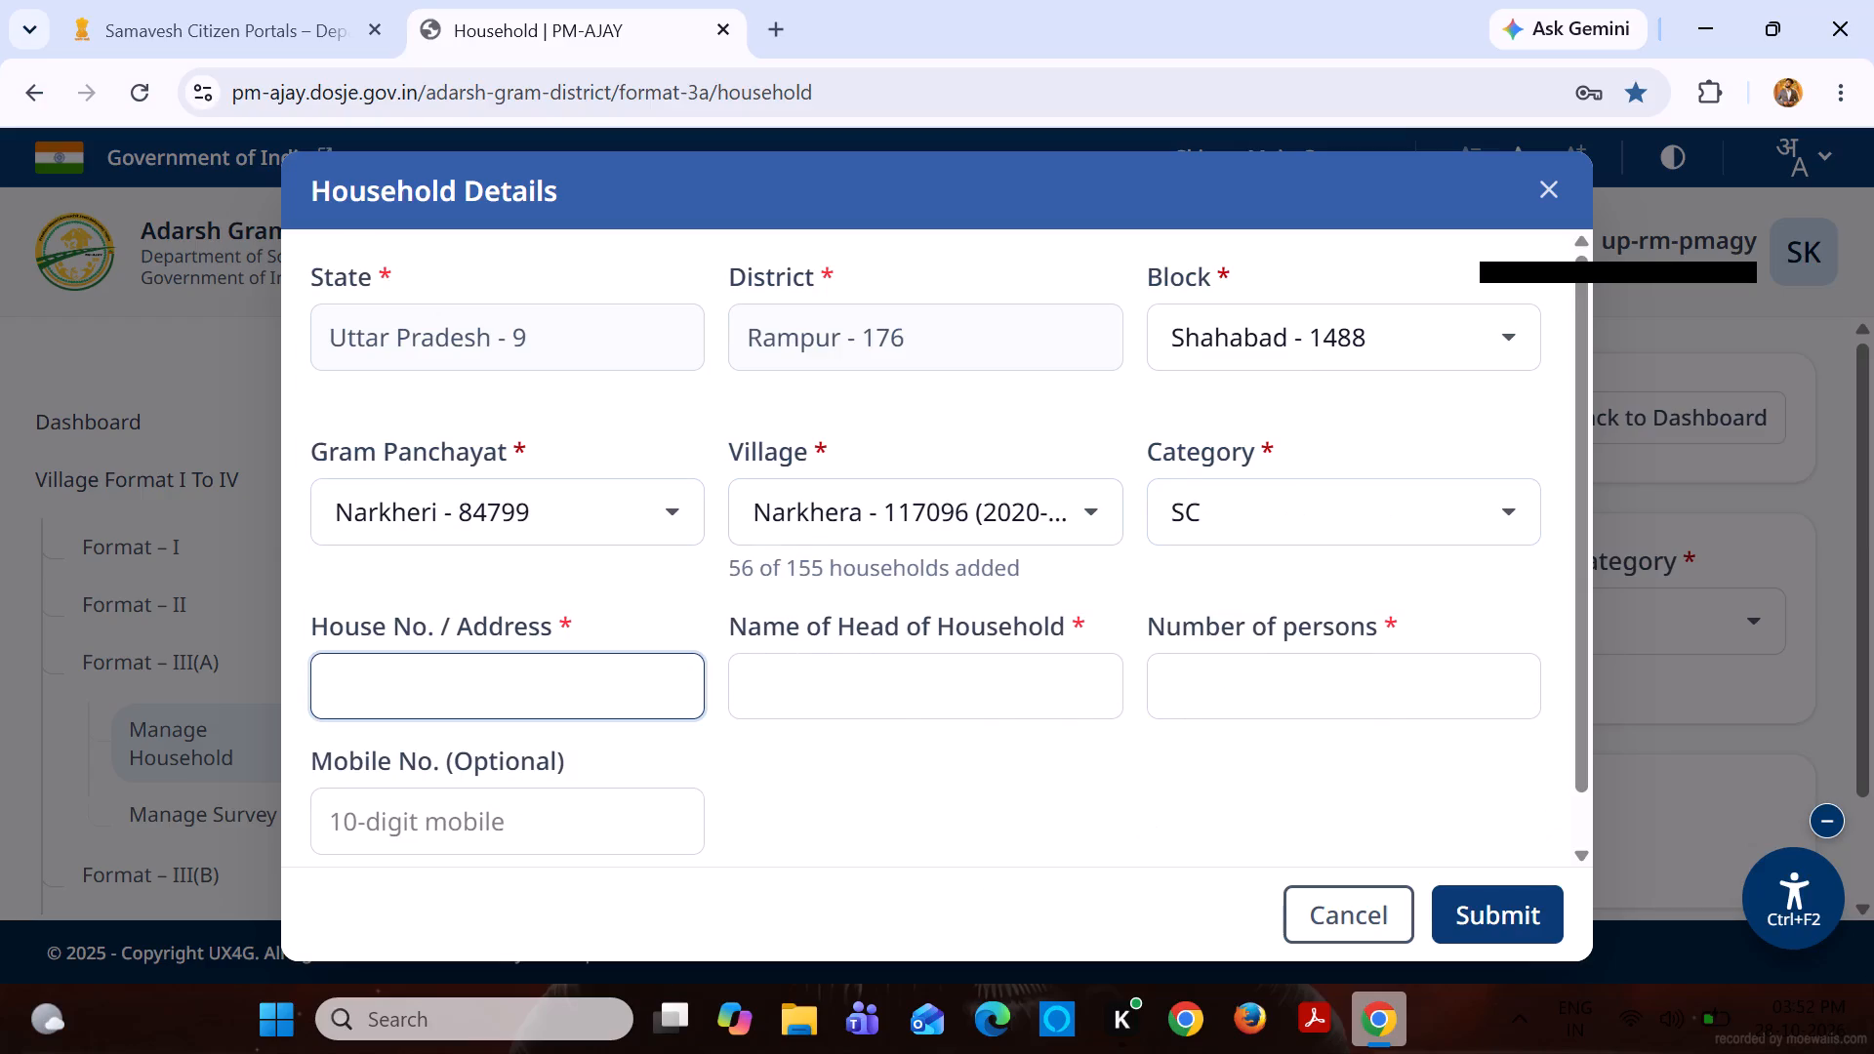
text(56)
click(766, 693)
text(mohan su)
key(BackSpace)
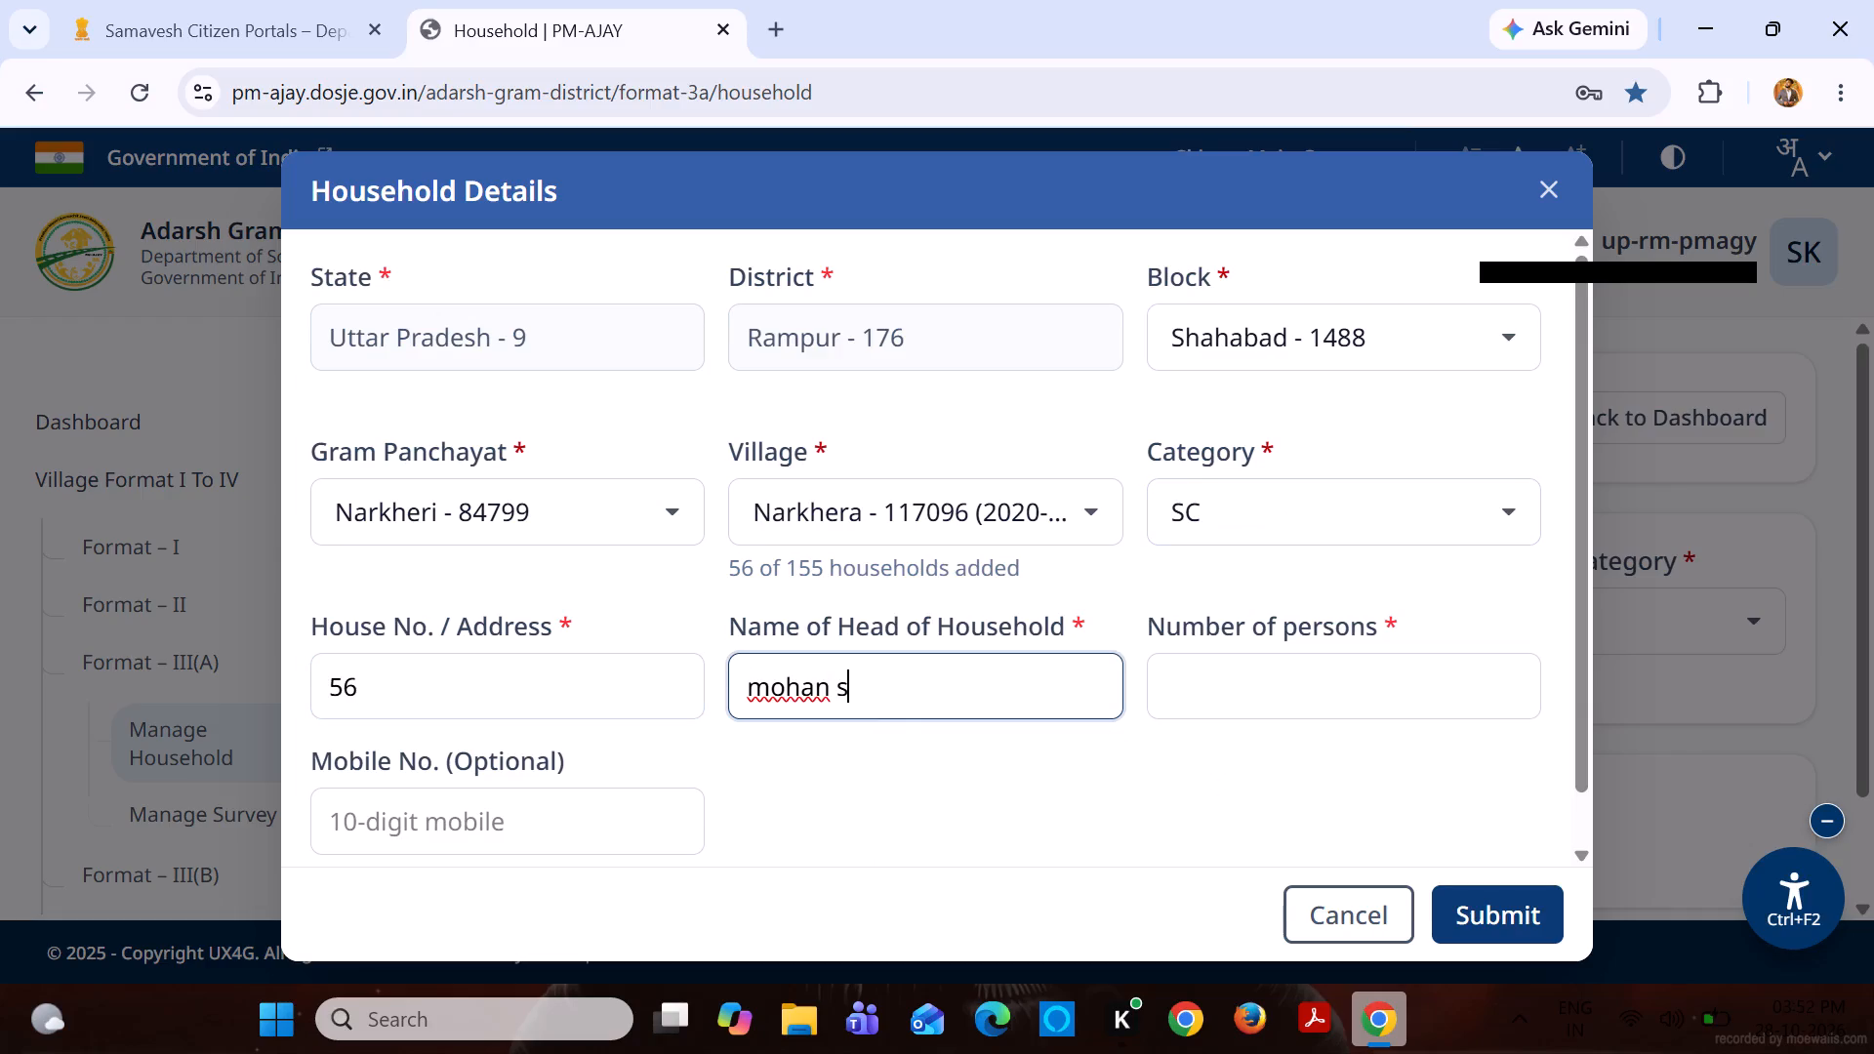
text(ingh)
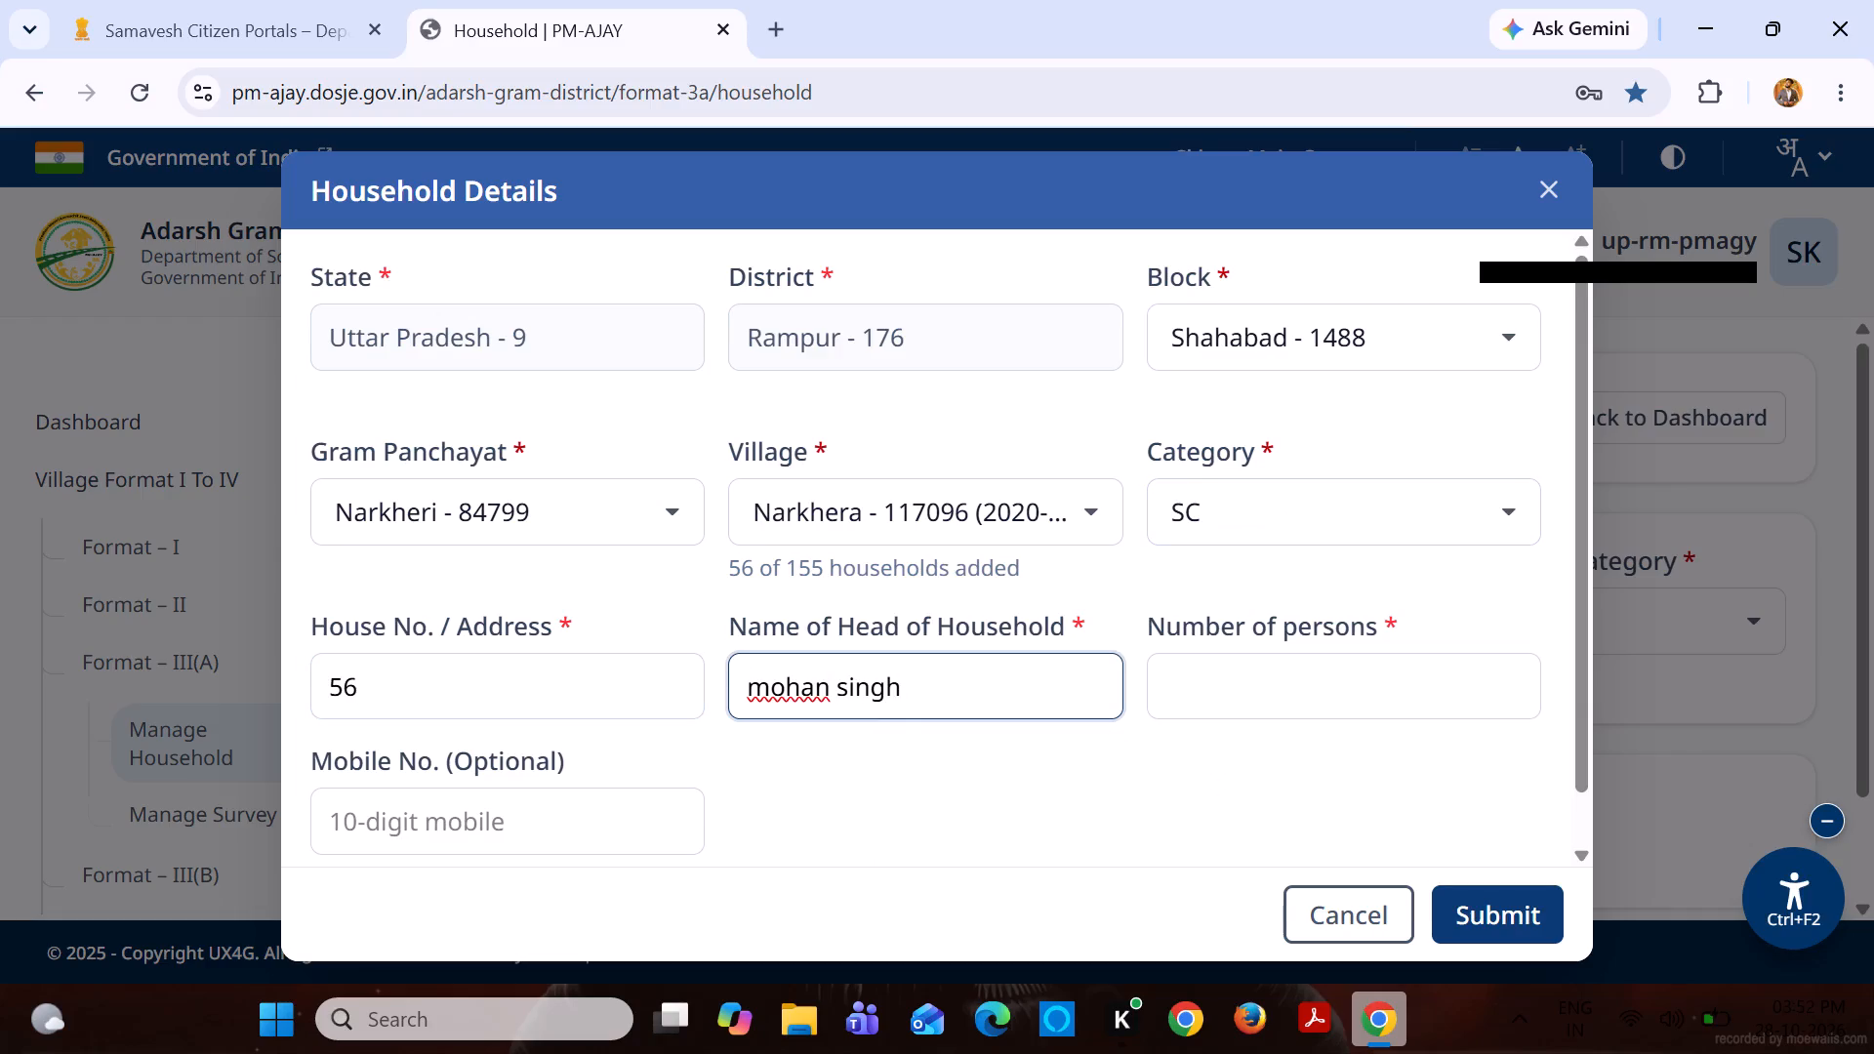
click(1202, 676)
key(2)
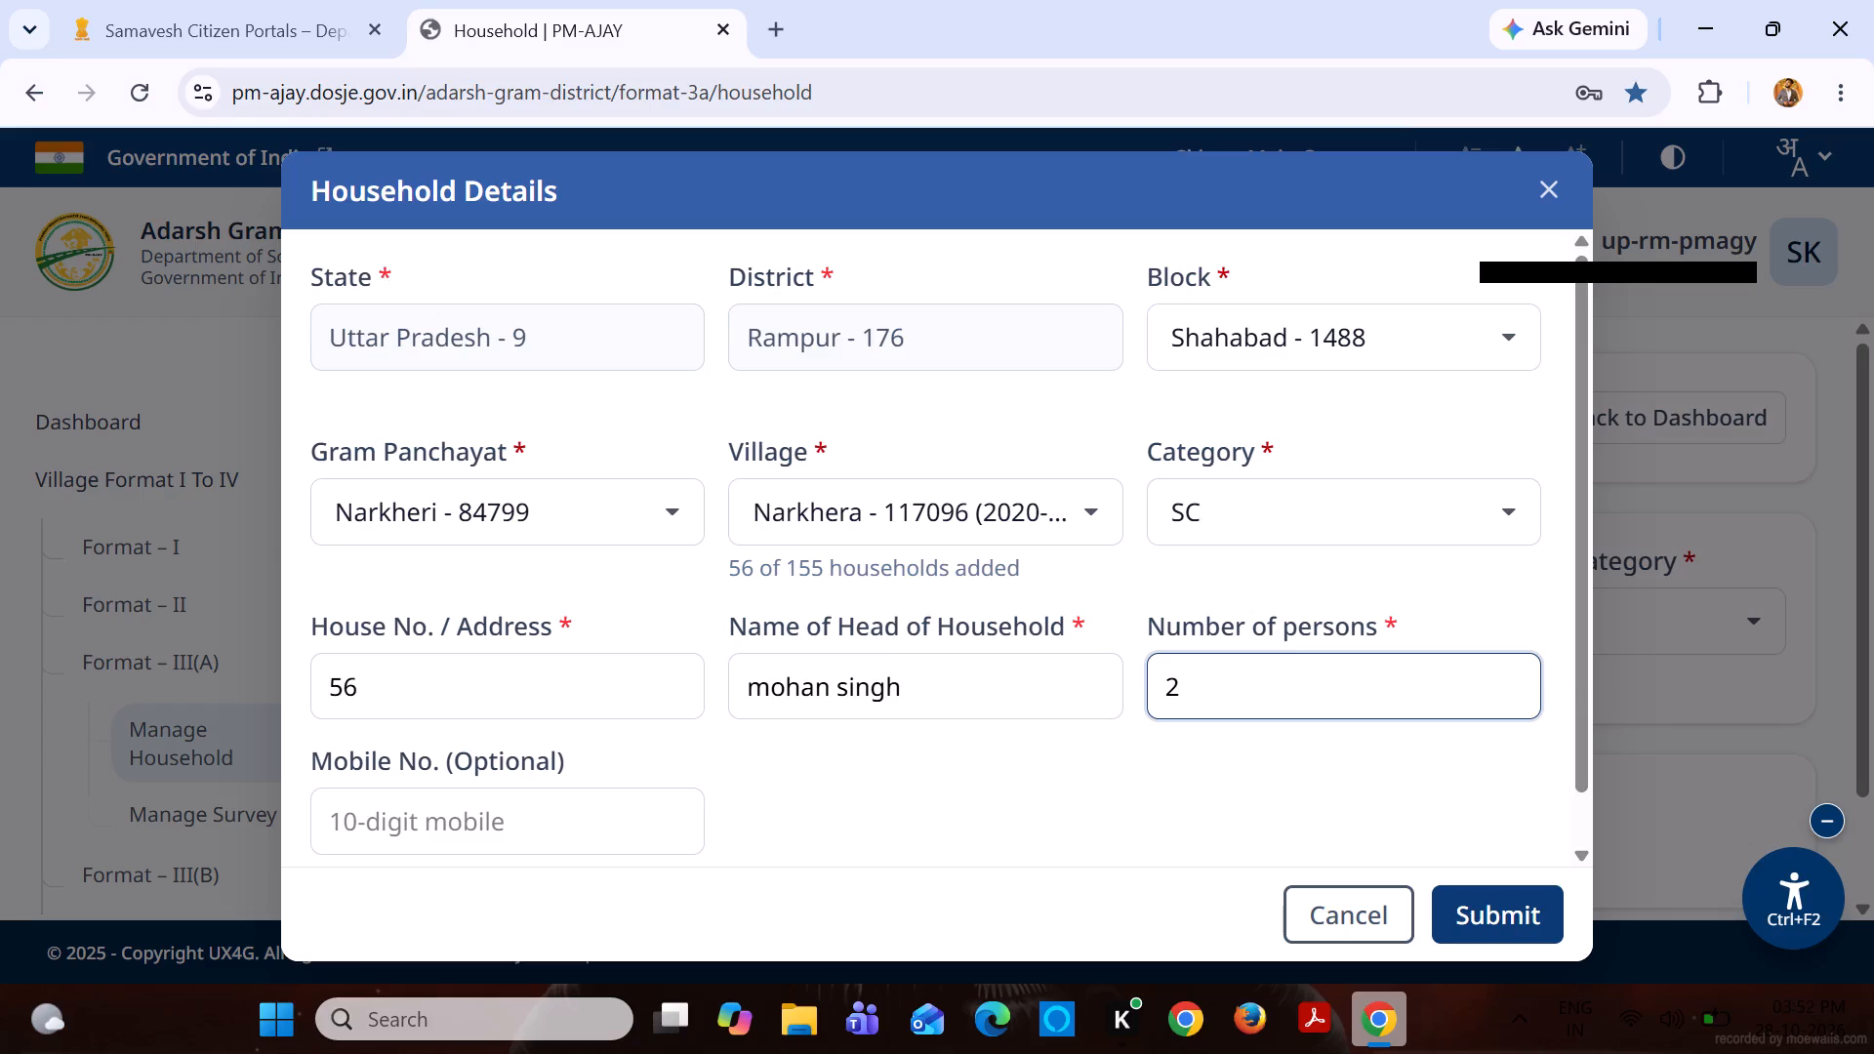
click(1478, 913)
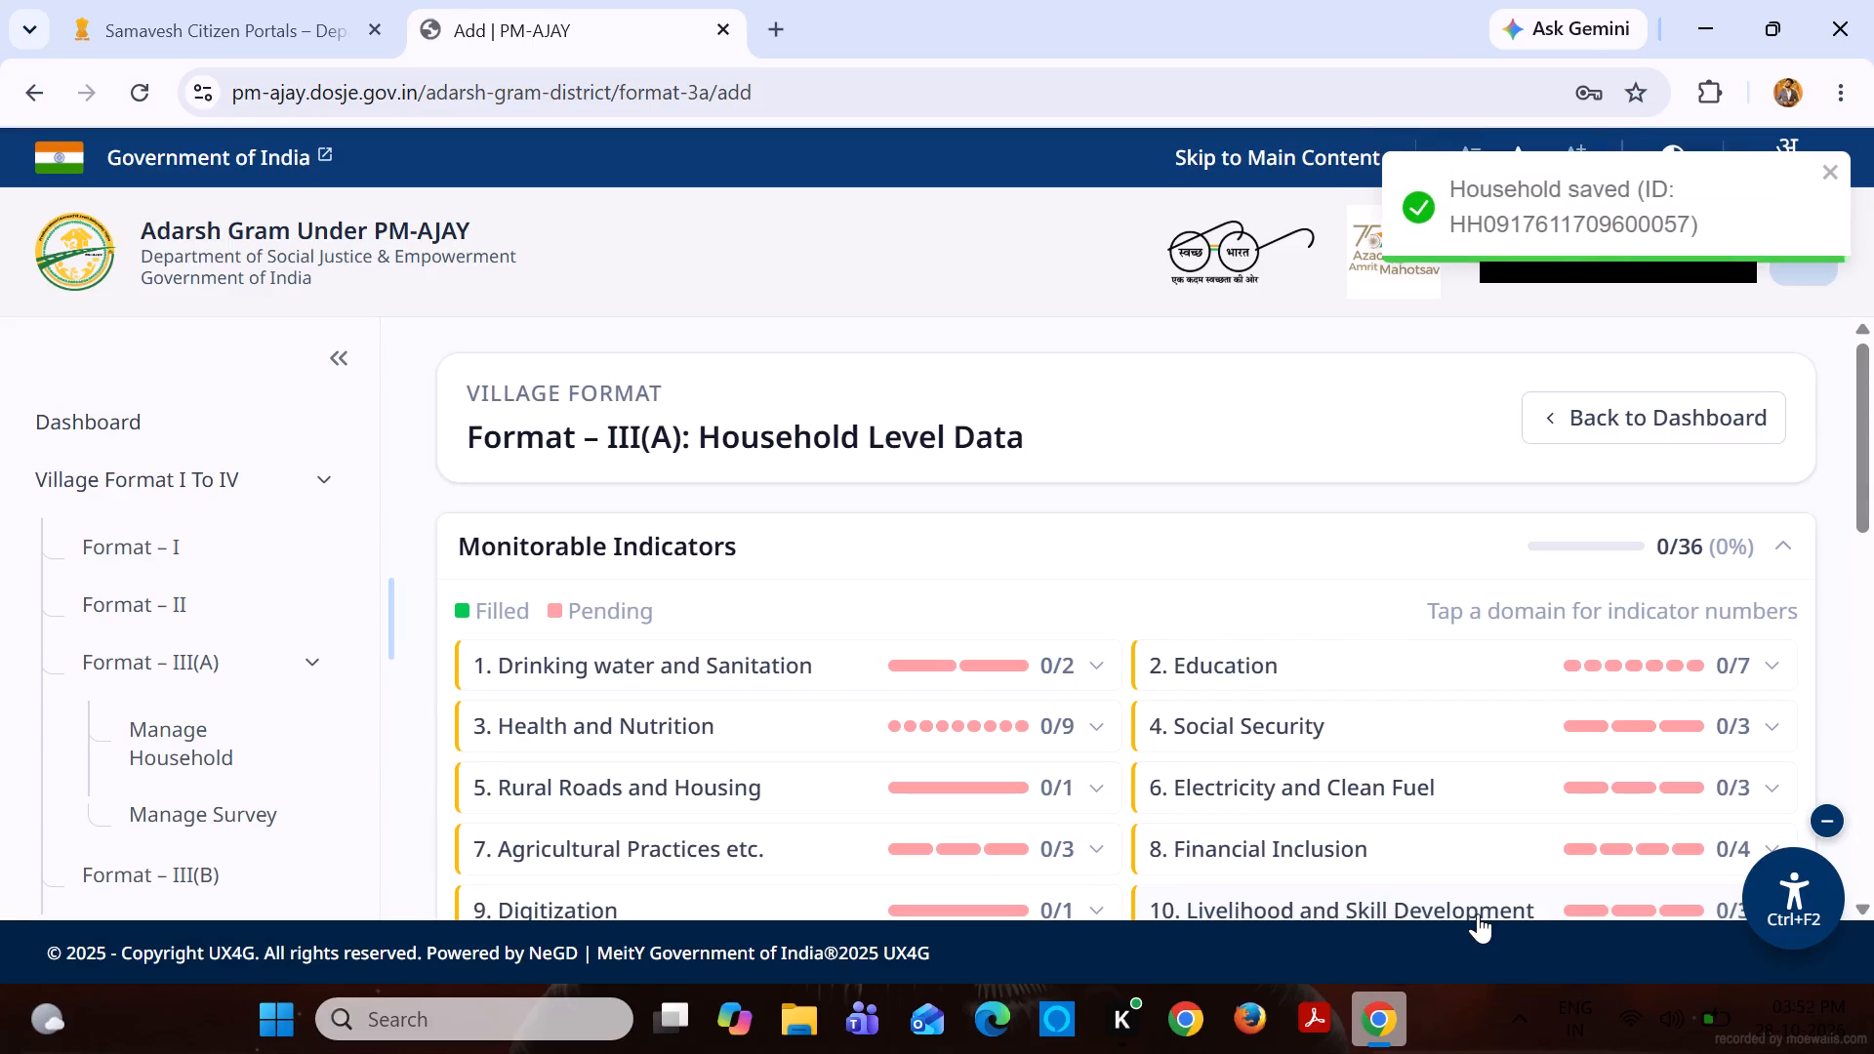
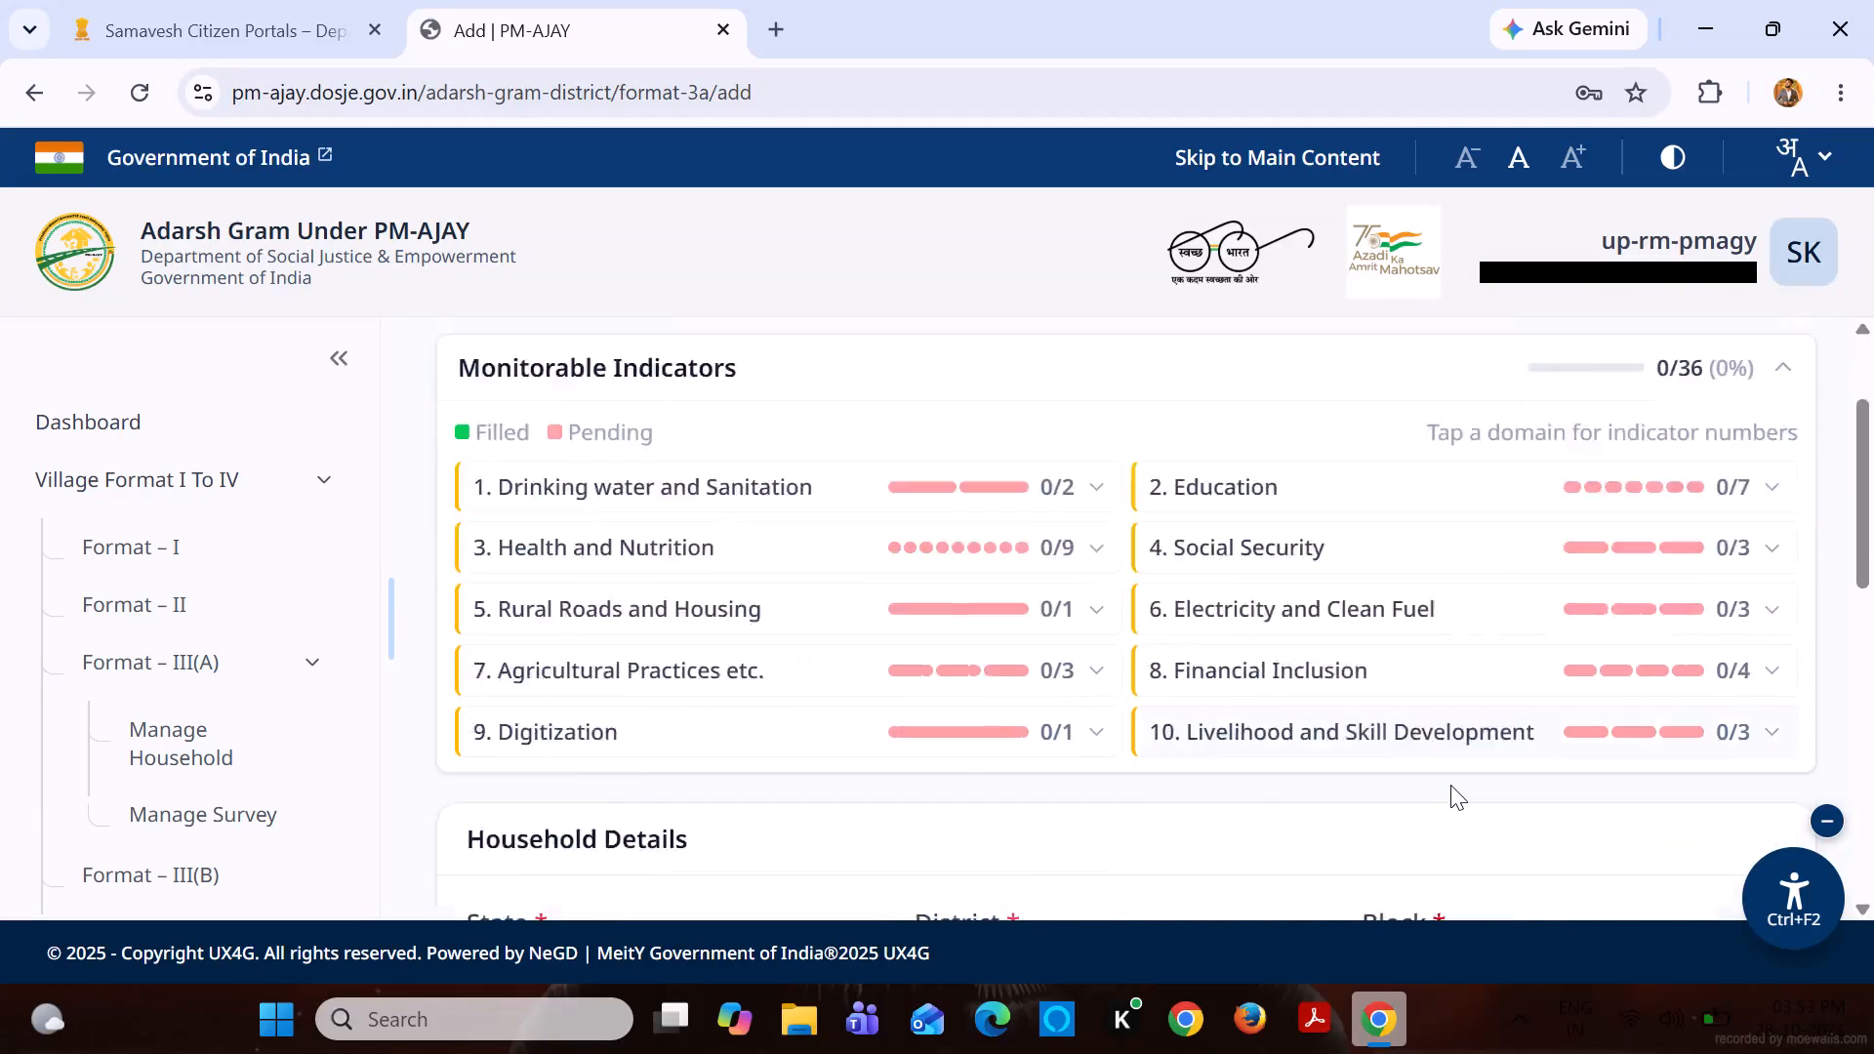
For 1 – Drinking water and Sanitation, answer Yes to having a household latrine (1.3) and No to open defecation (1.5), and submit the domain.
click(1654, 507)
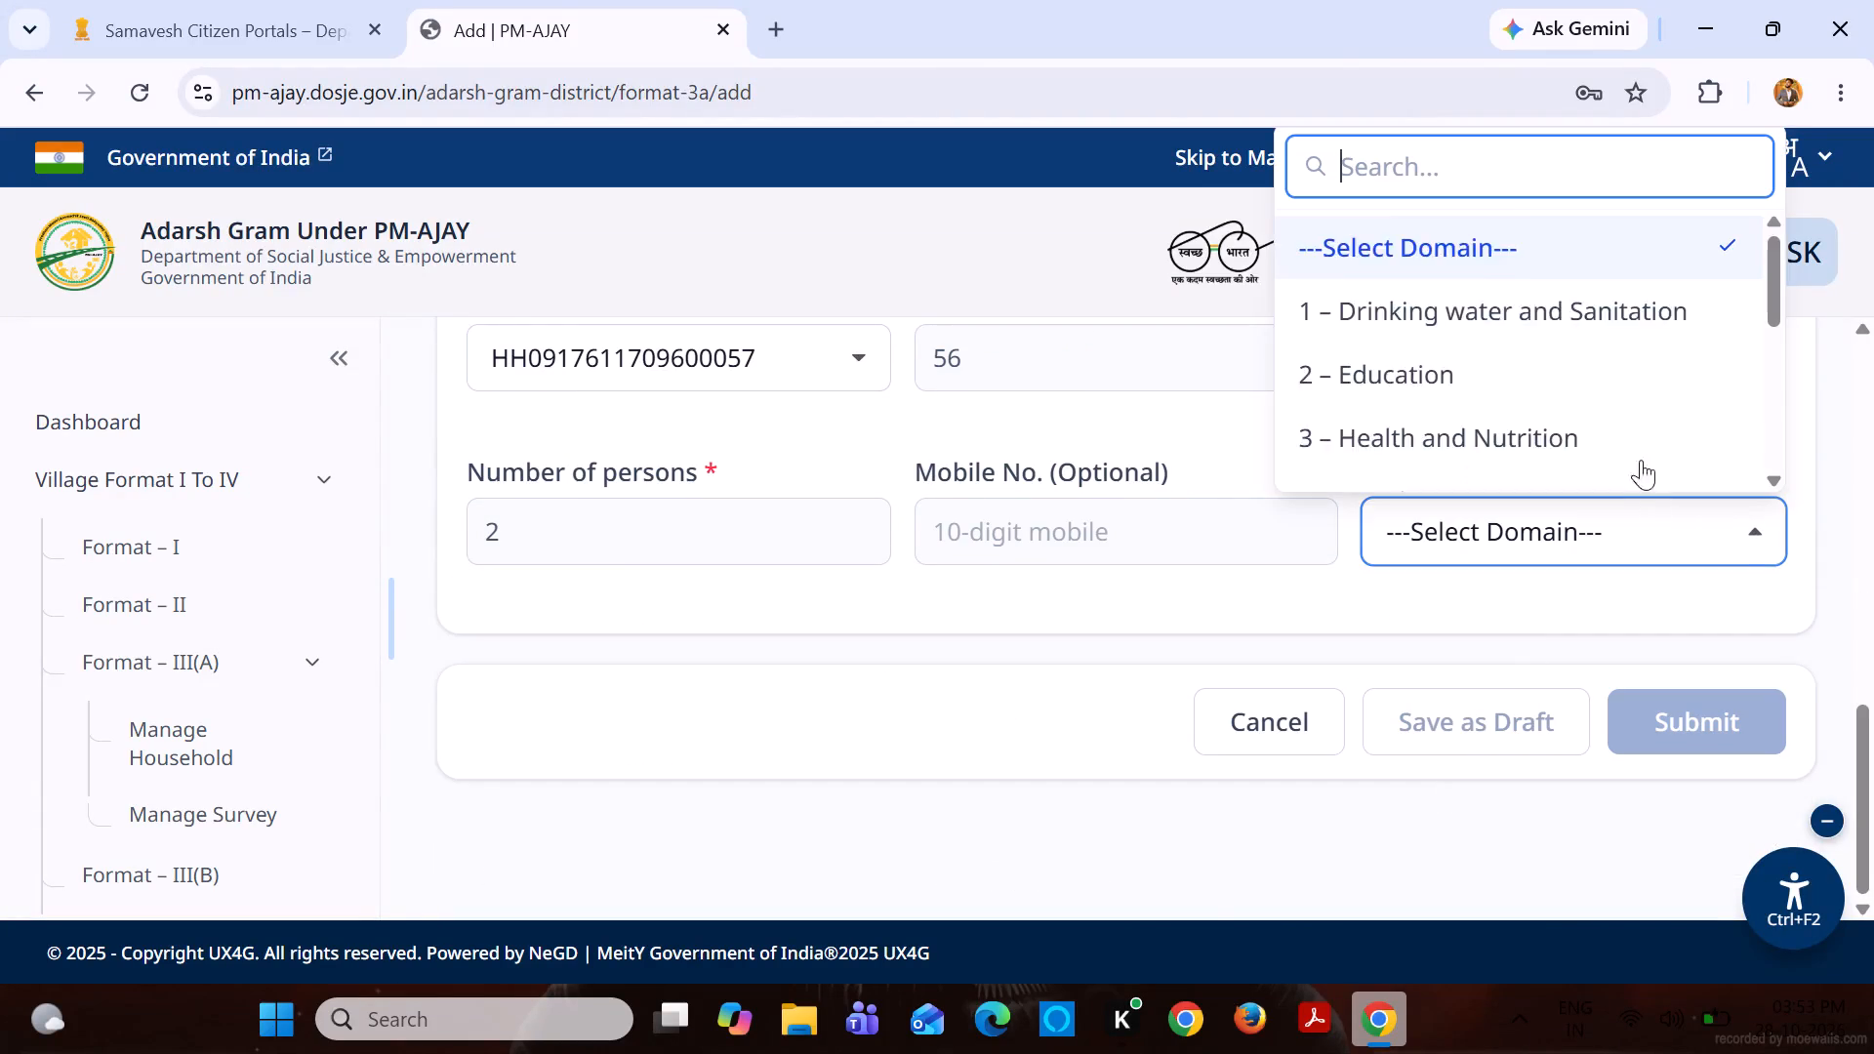
click(1591, 279)
scroll(1581, 586, down, 1)
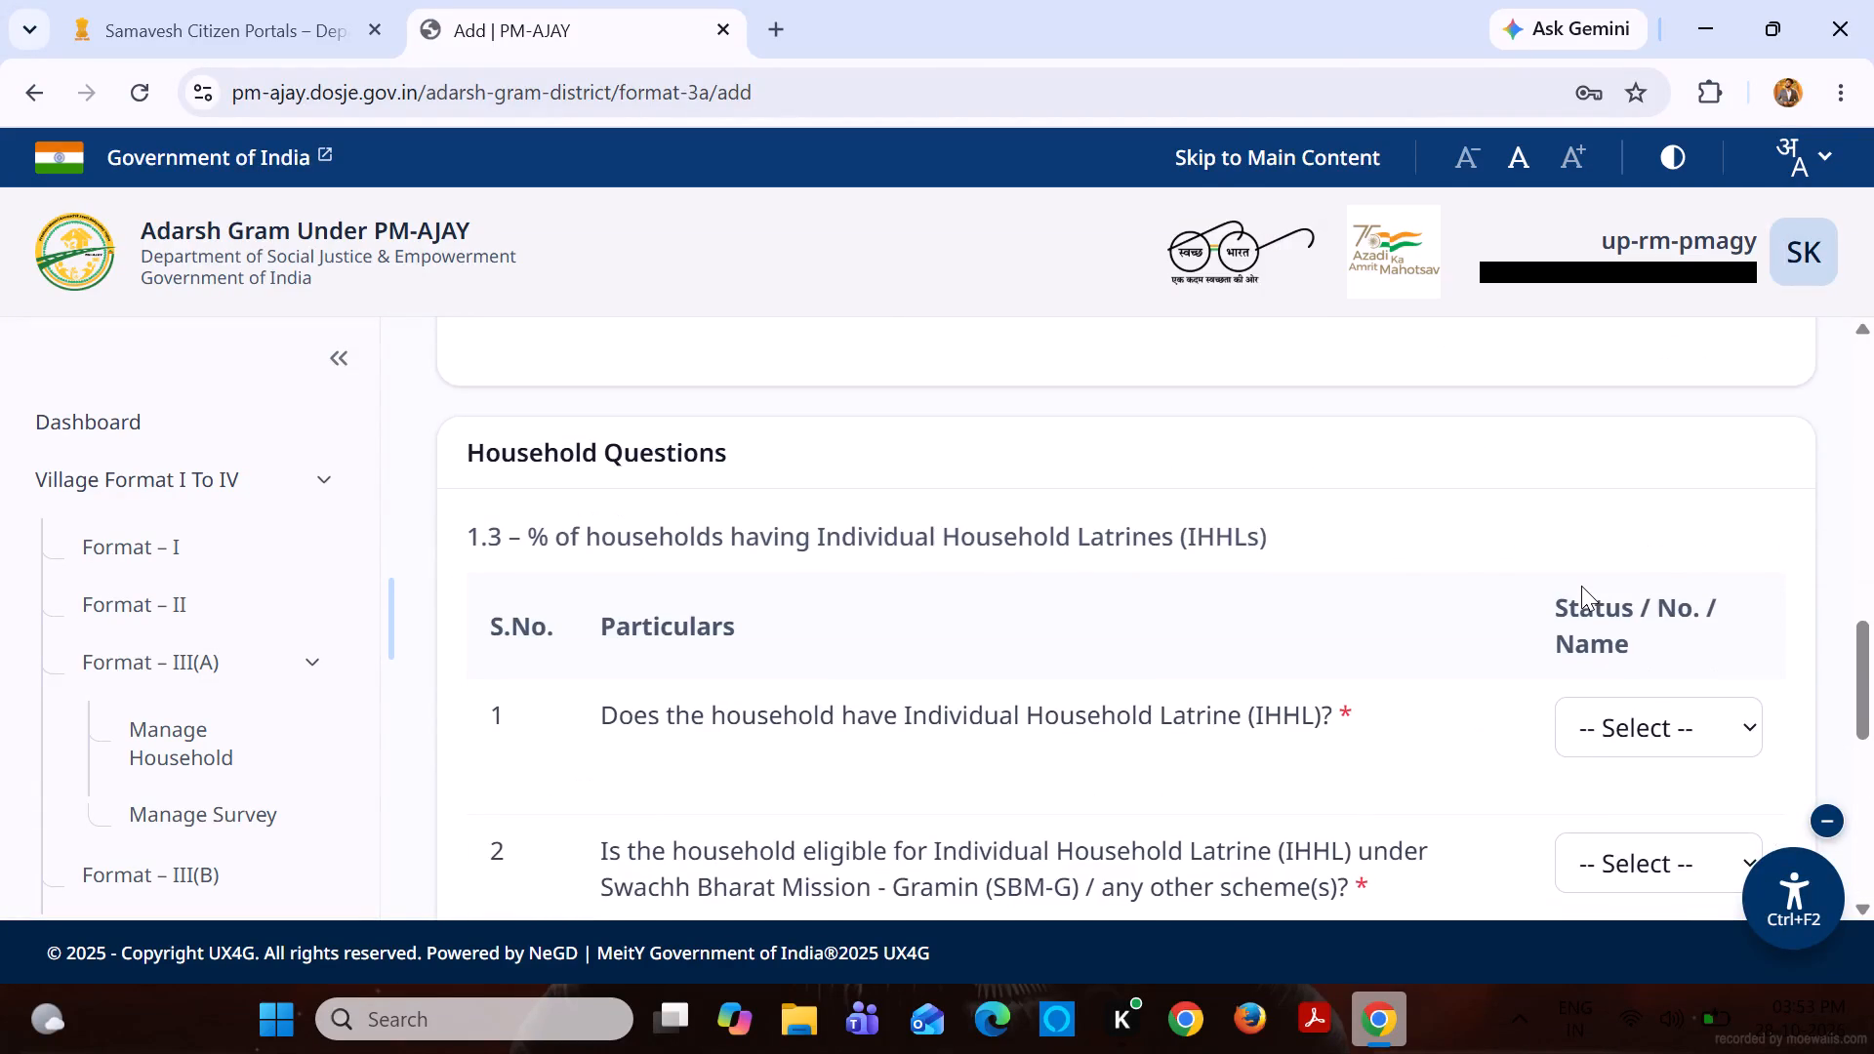
scroll(1581, 586, down, 1)
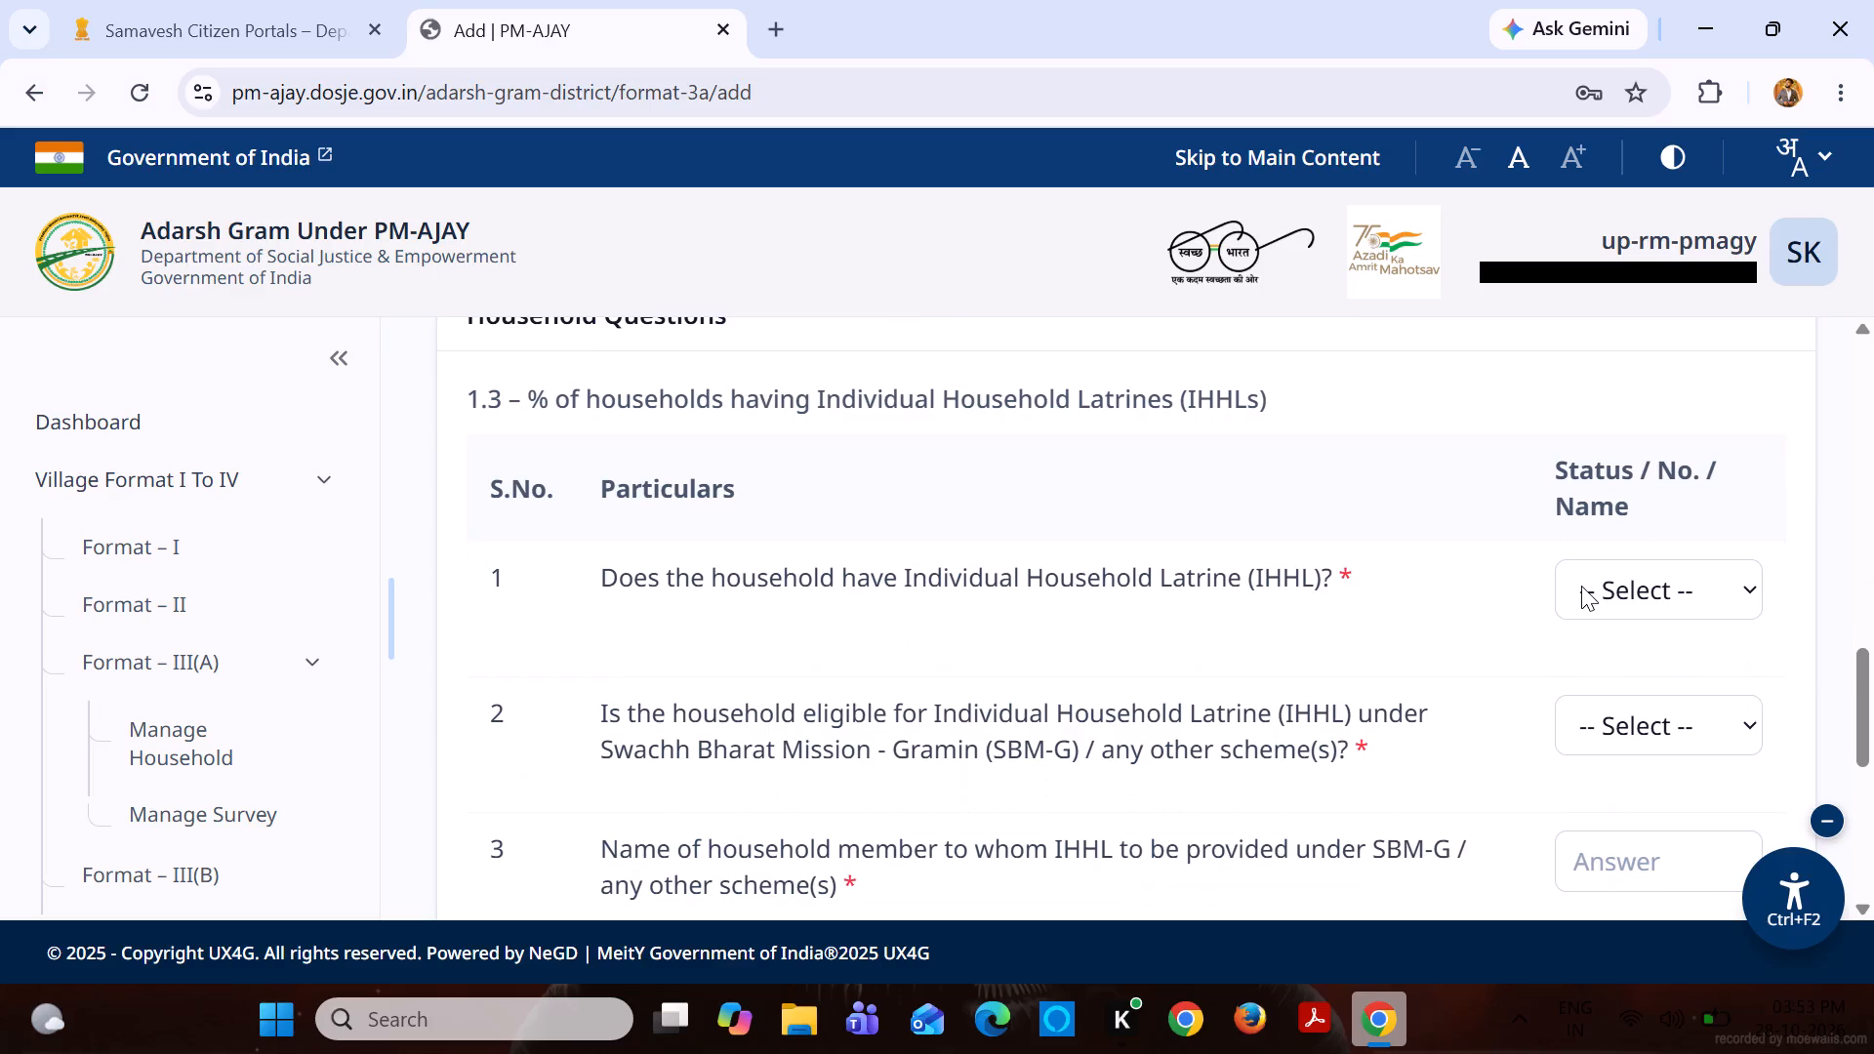
click(1682, 556)
click(1705, 611)
click(1645, 691)
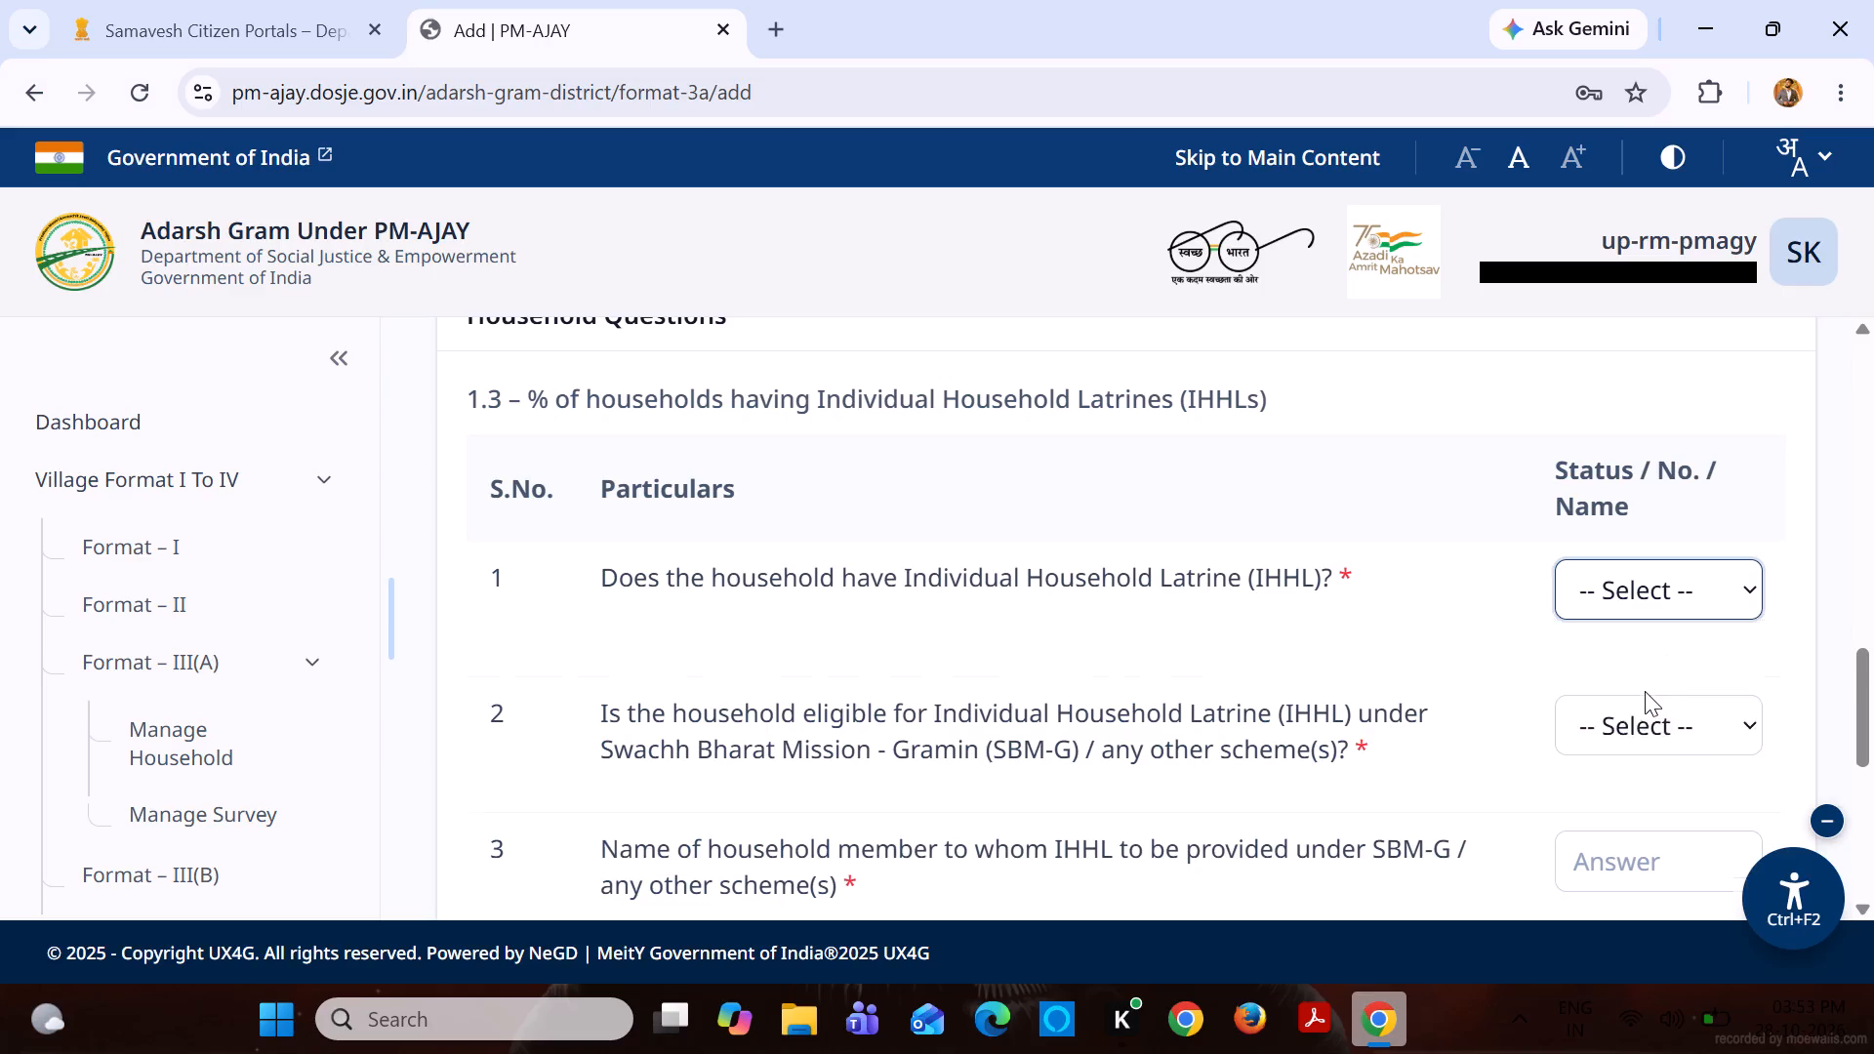
scroll(1645, 691, down, 3)
click(1705, 514)
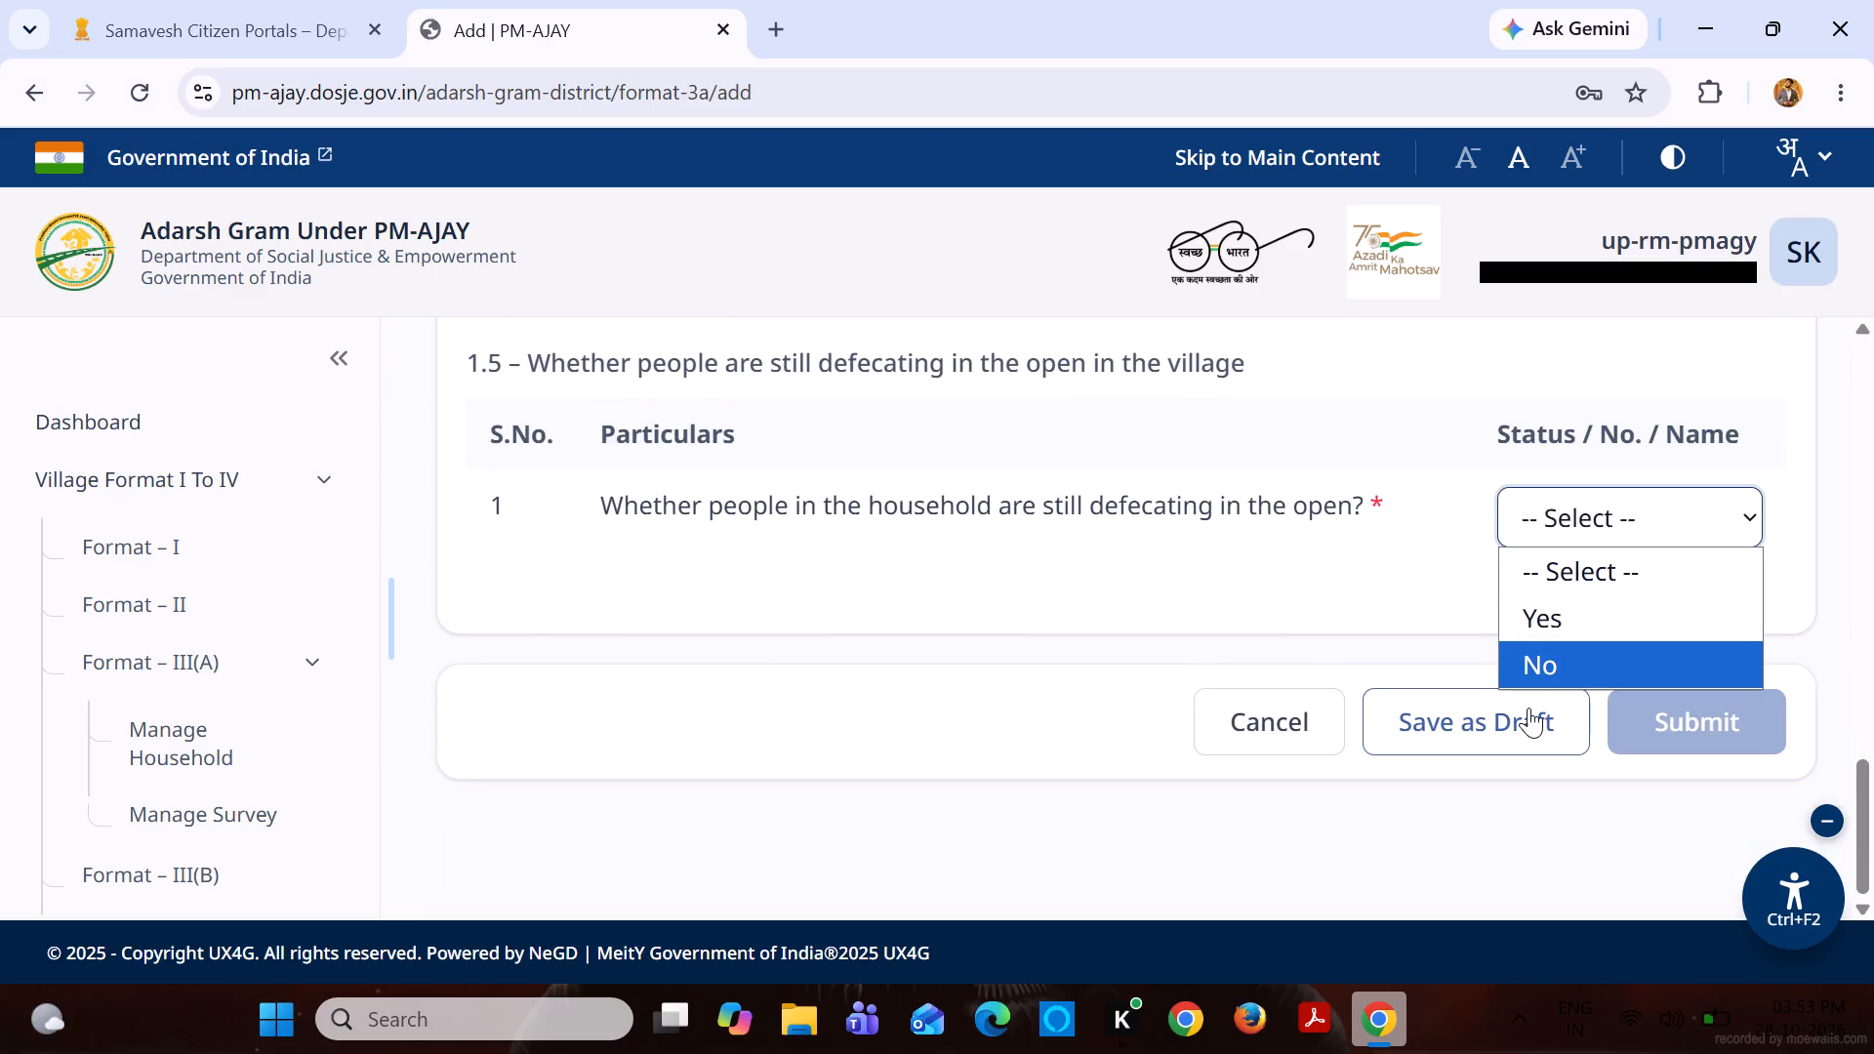
click(1549, 678)
click(1716, 729)
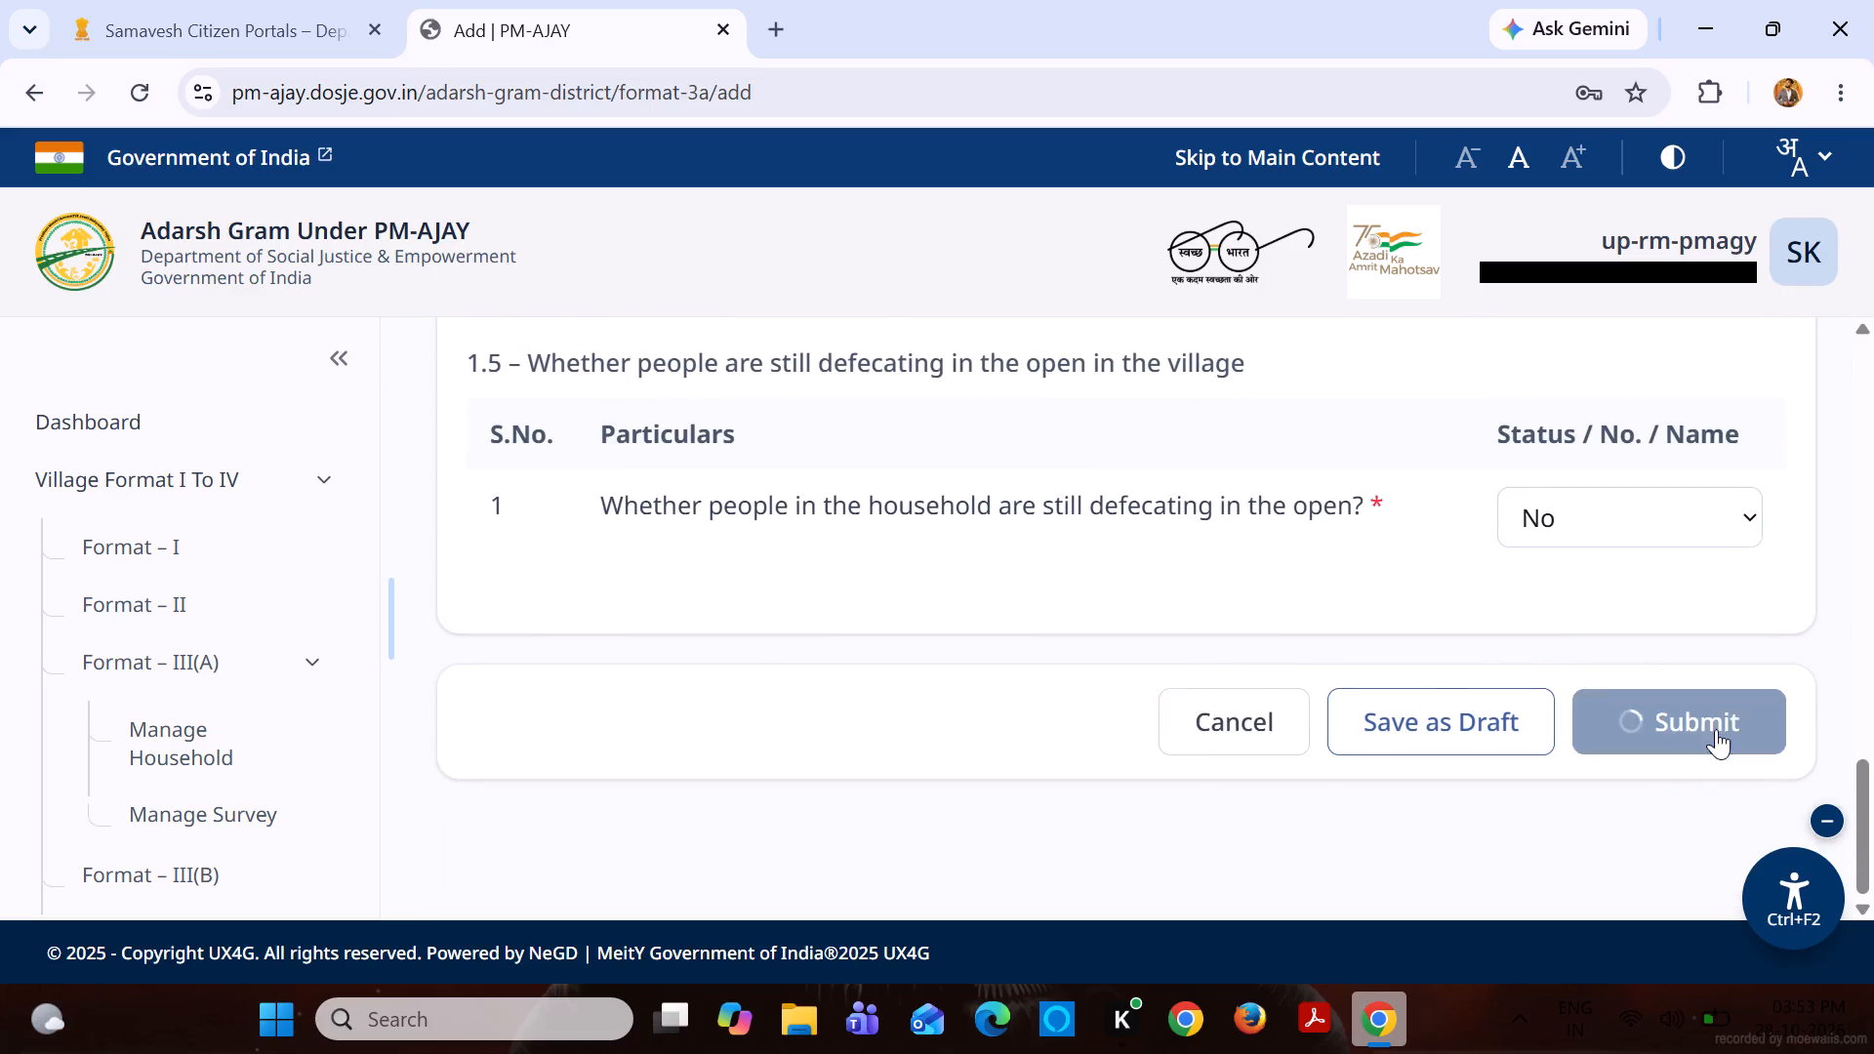
For 2 – Education, enter 0 children aged 6-10 years (2.1) and 0 children aged 11-13 years (2.2).
click(1687, 488)
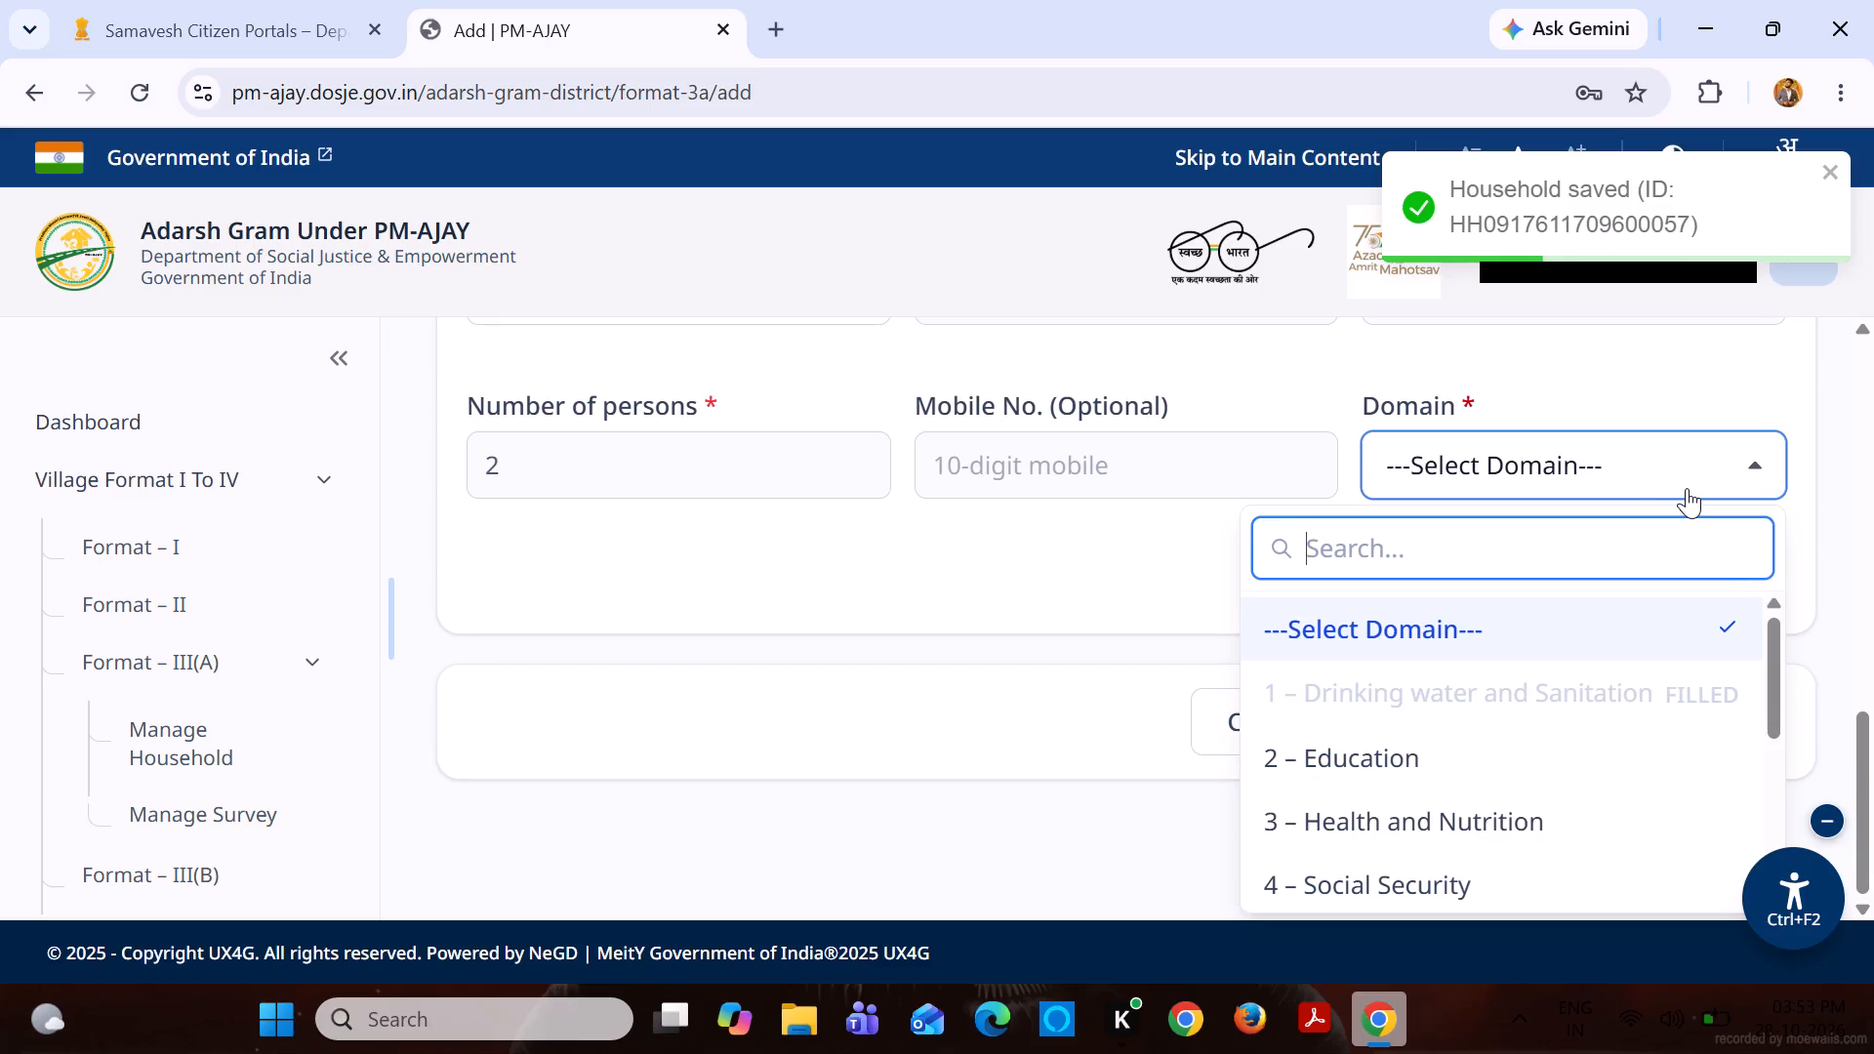
click(1451, 769)
scroll(1451, 769, down, 3)
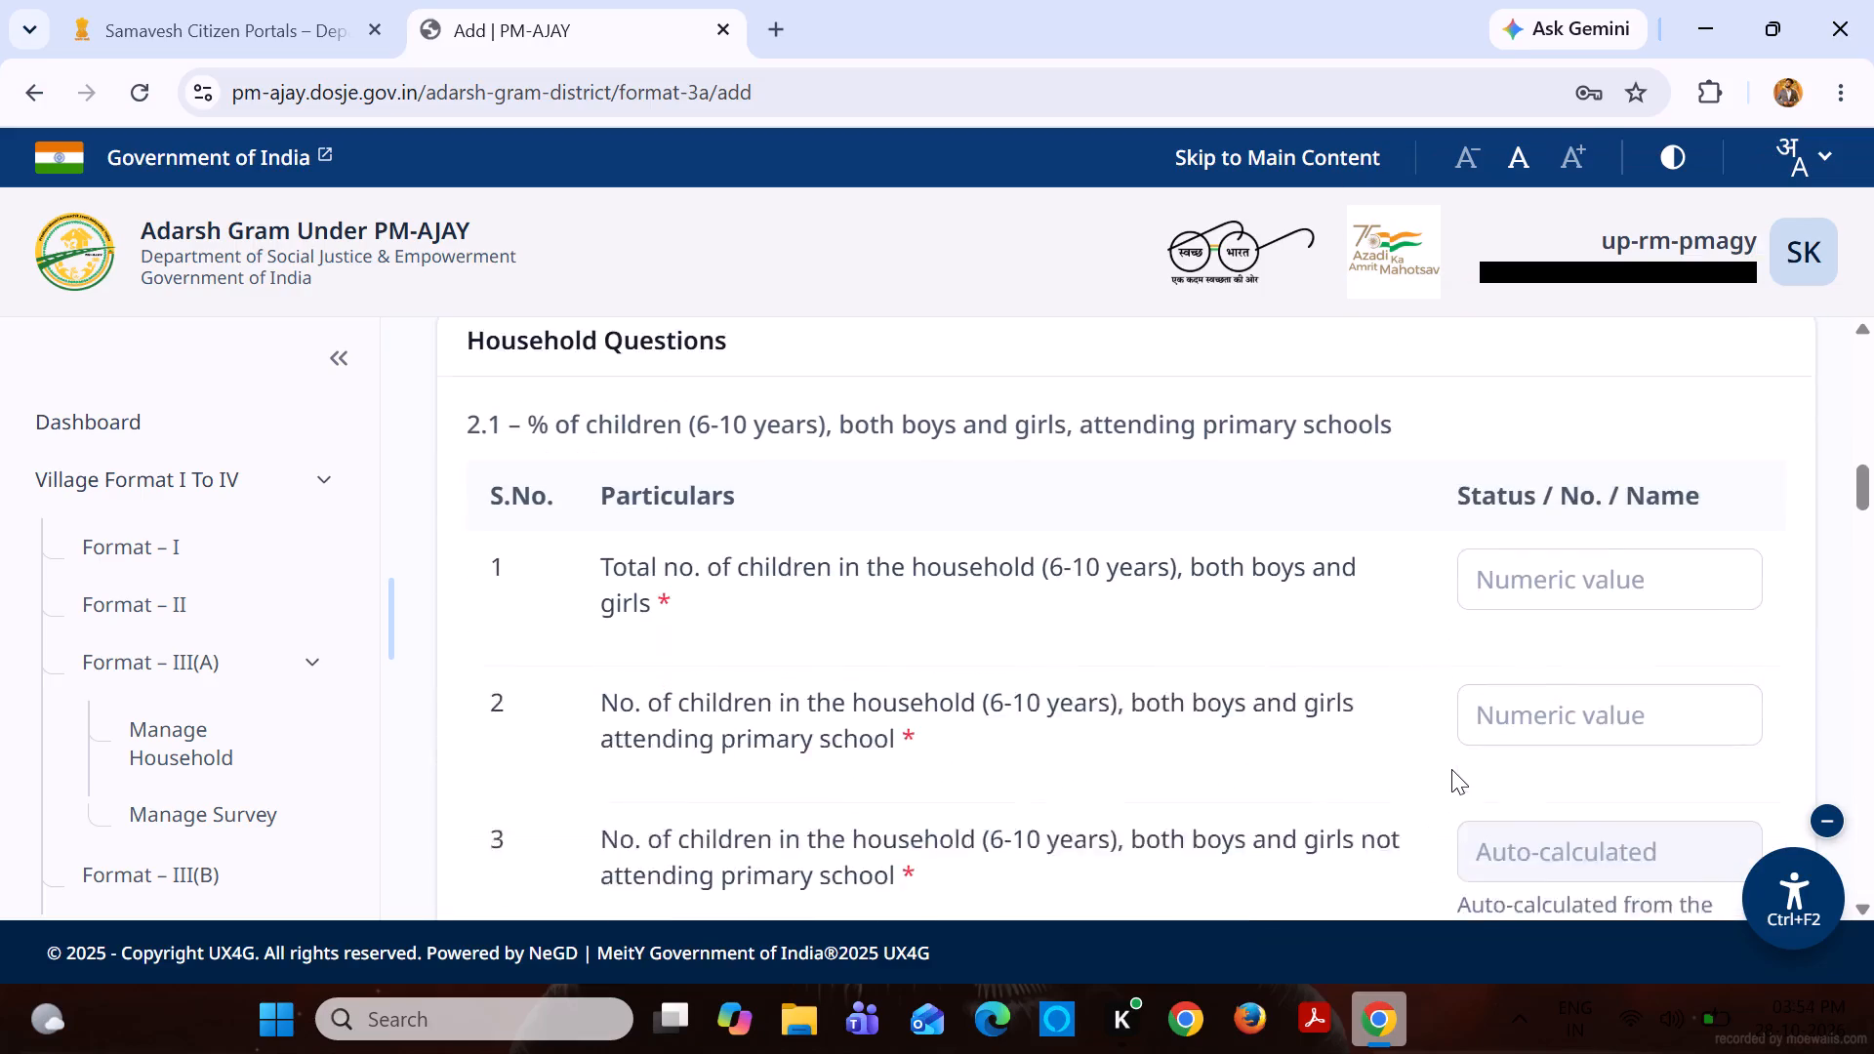
scroll(1451, 769, down, 1)
click(1609, 484)
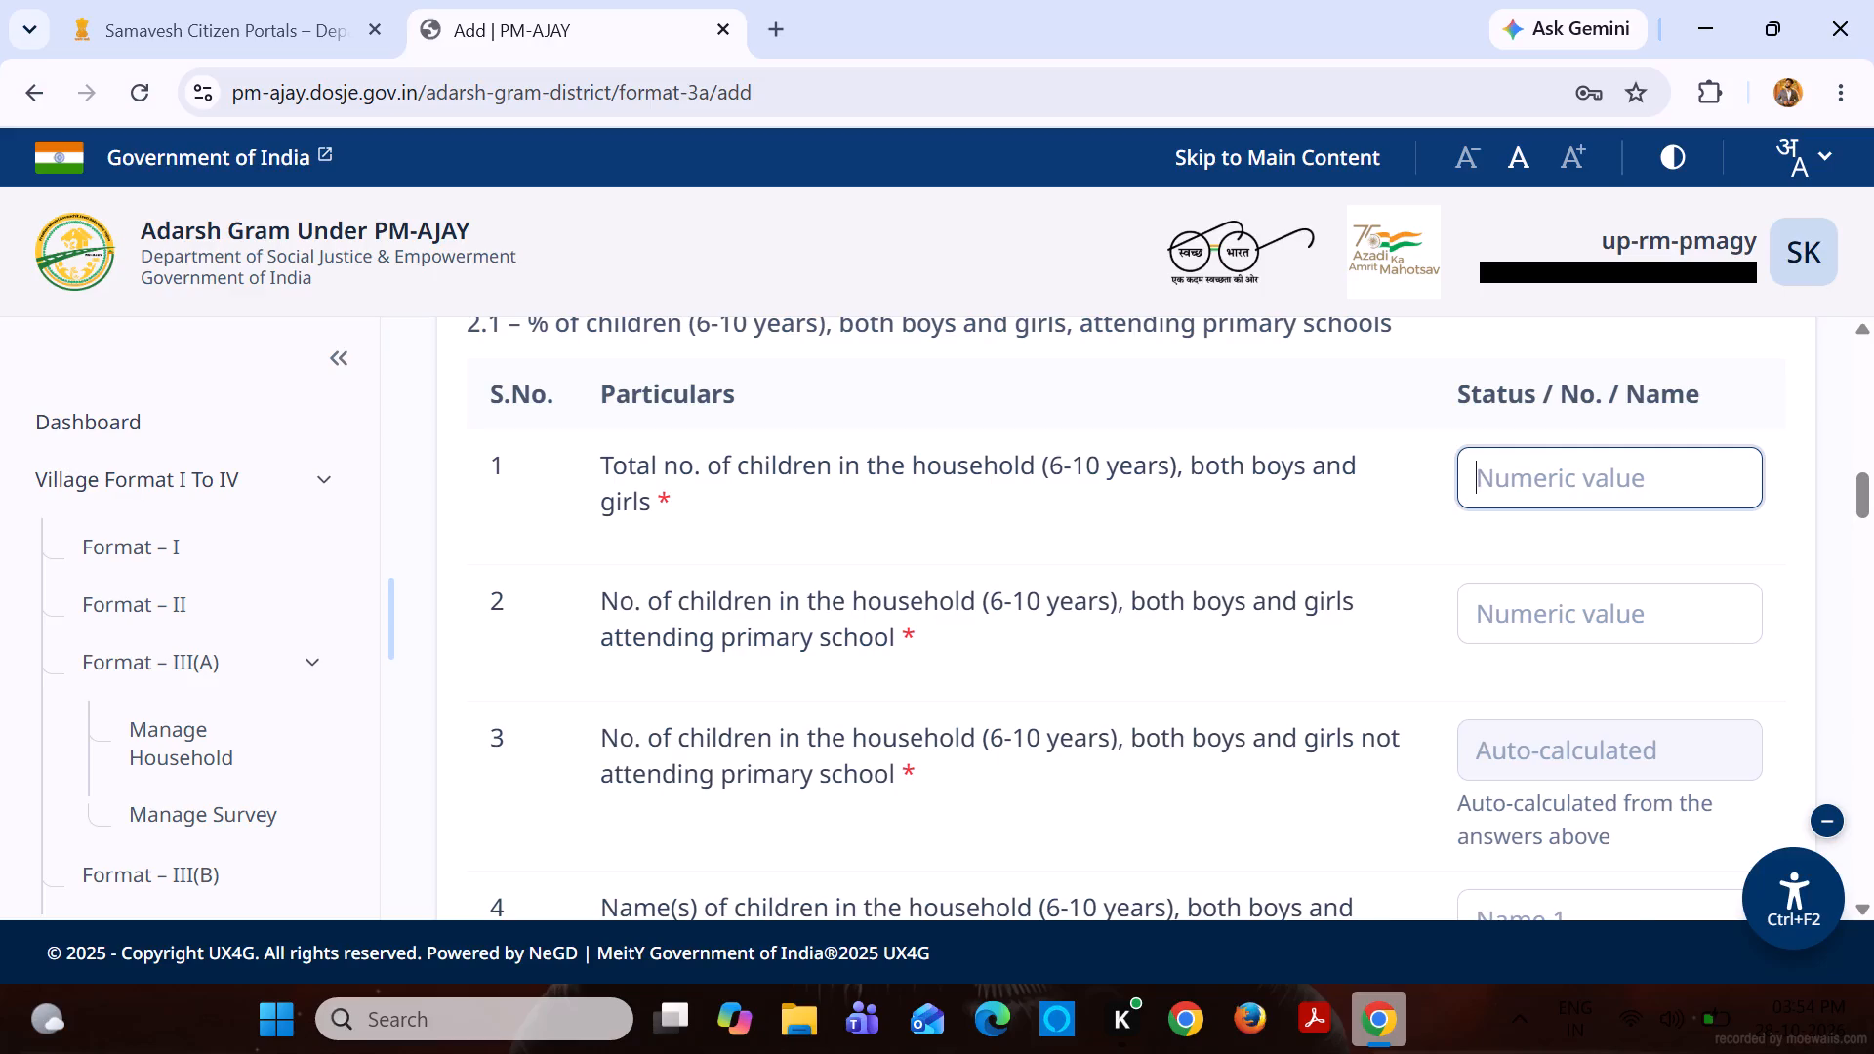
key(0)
scroll(1609, 484, down, 1)
click(1542, 571)
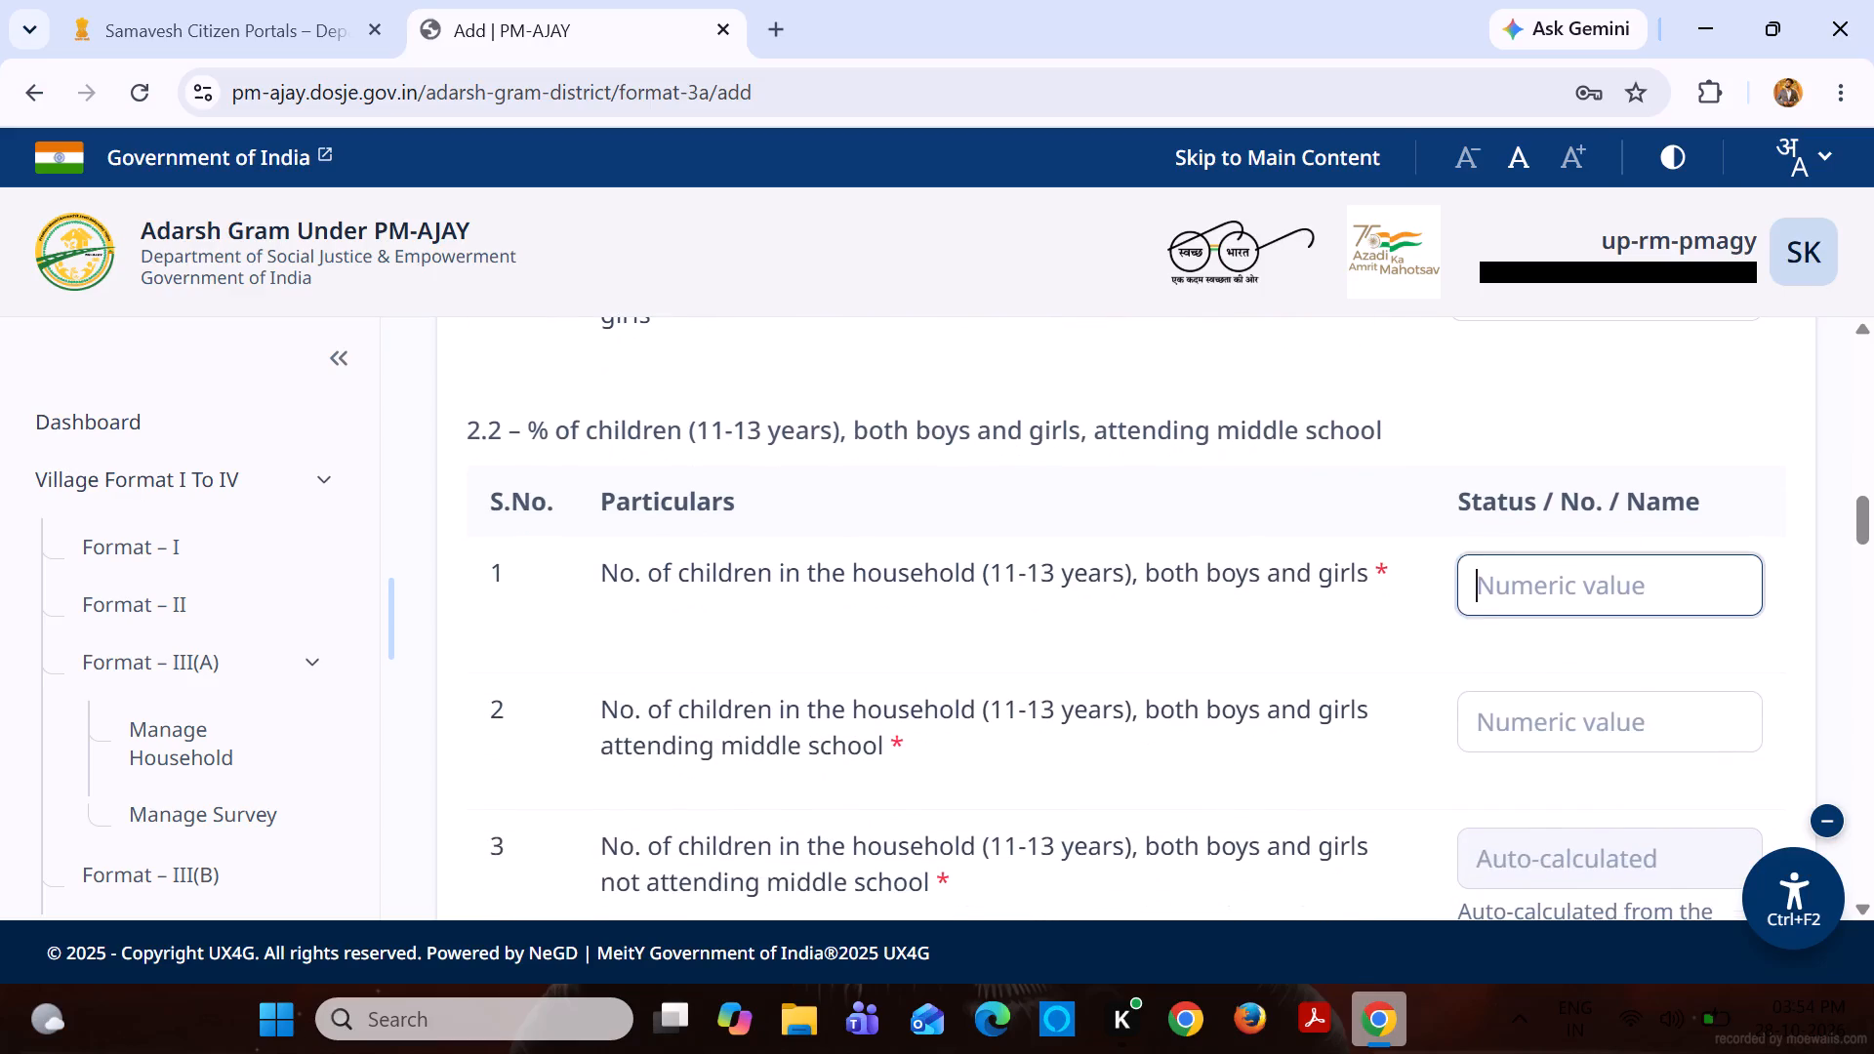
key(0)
Enter 0 children for each of the age groups 14-15 years (2.3), 16-17 years (2.4) and 18-23 years (2.5).
scroll(1542, 571, down, 3)
click(1558, 630)
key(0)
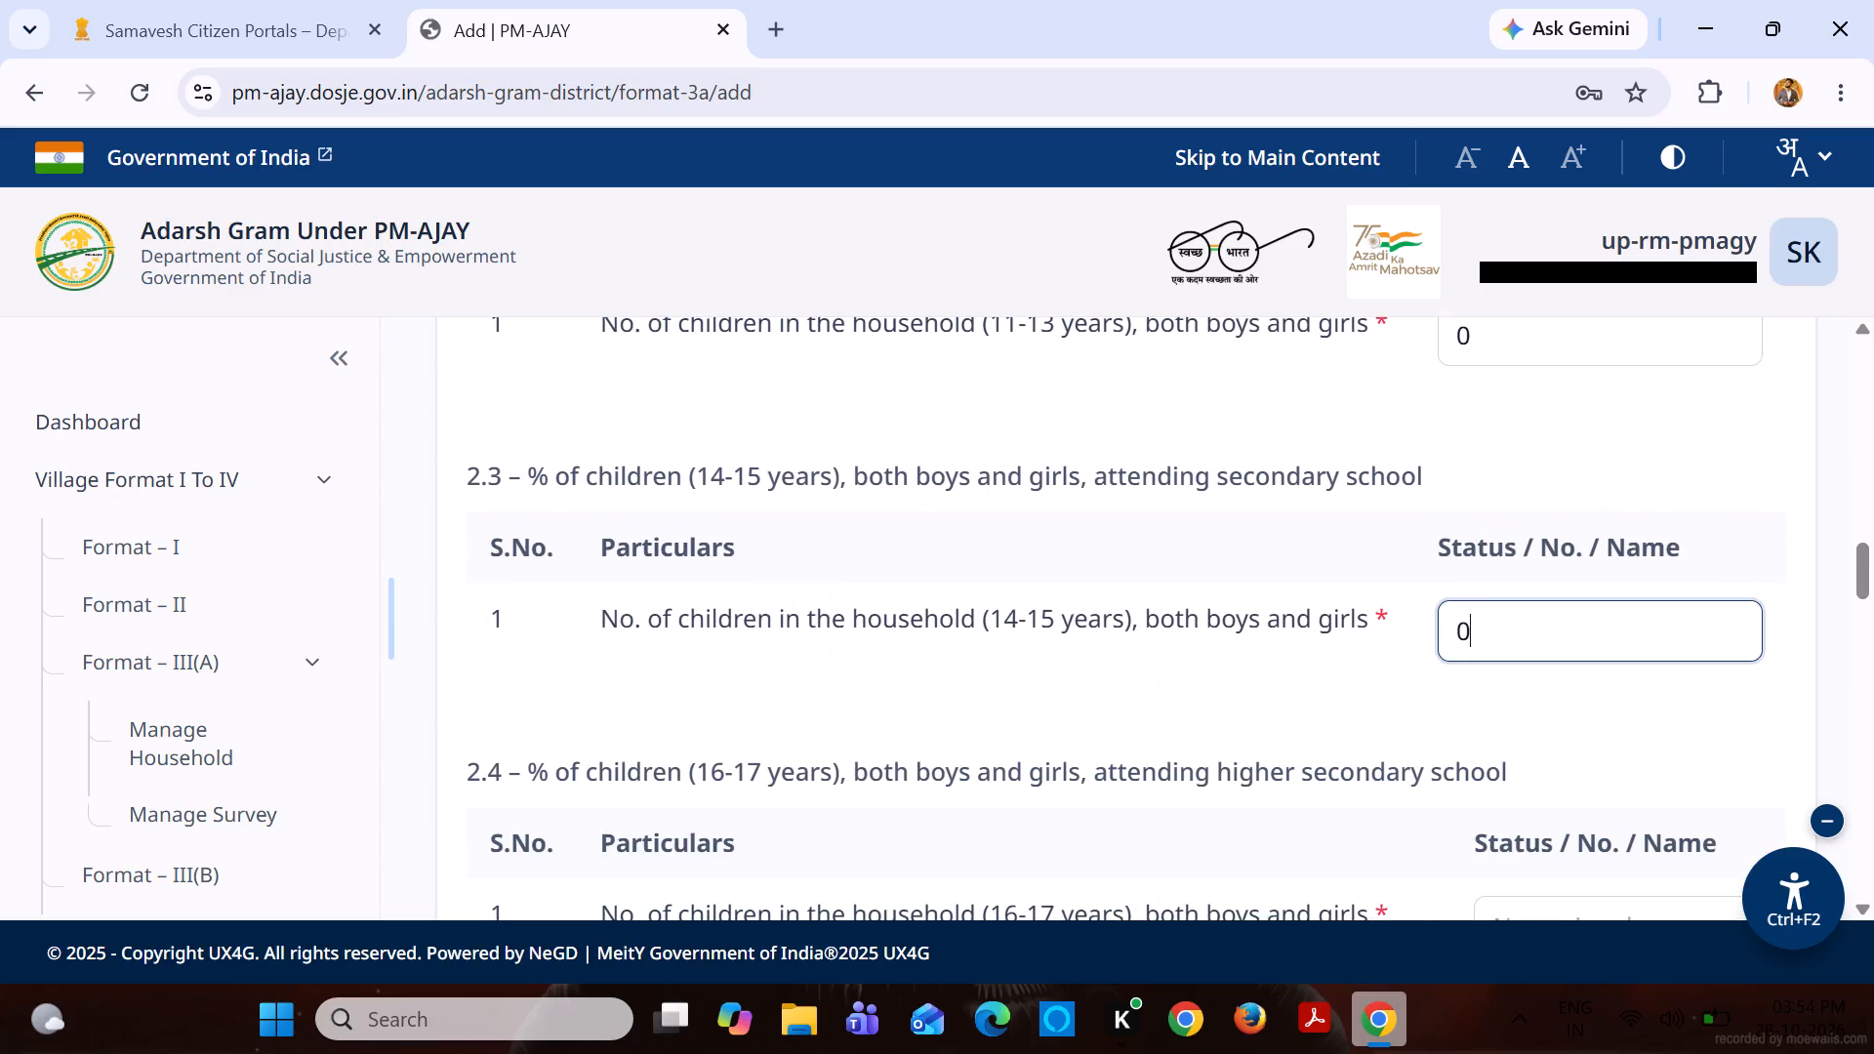
scroll(1558, 630, down, 5)
click(1557, 642)
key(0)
scroll(1557, 633, down, 5)
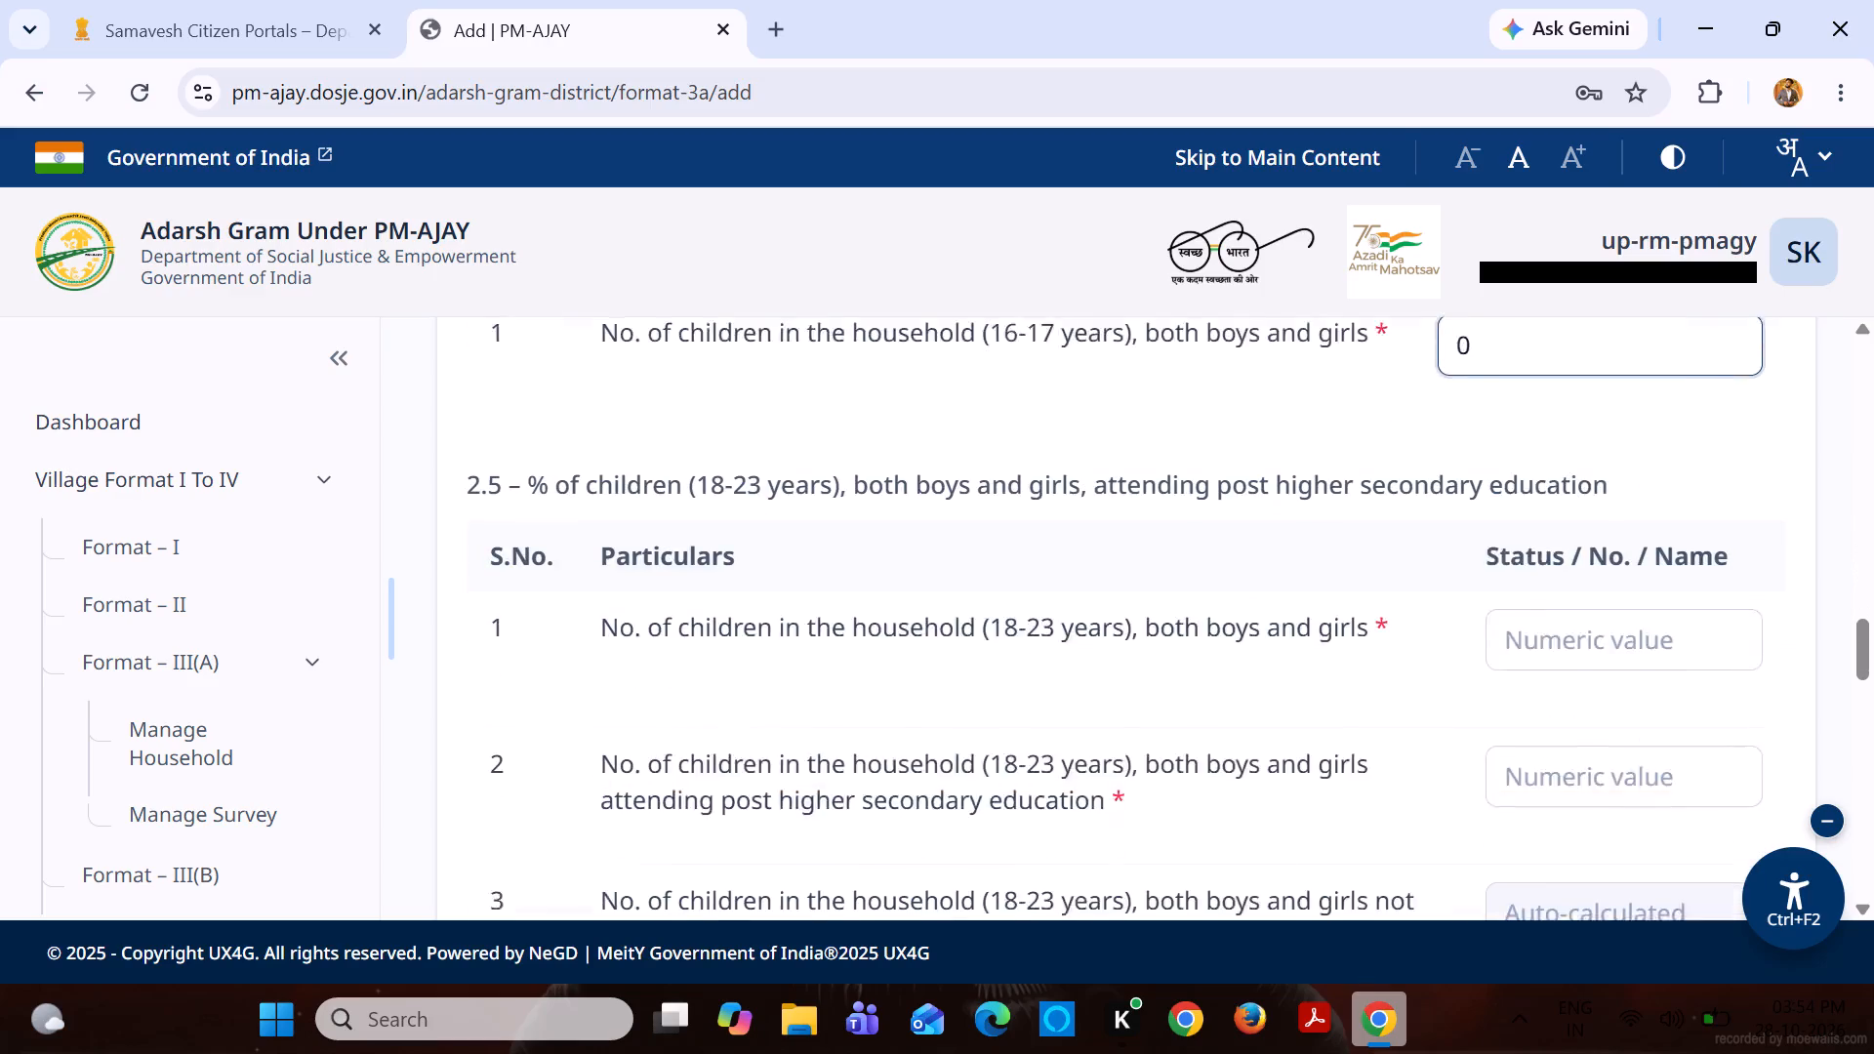
click(1579, 577)
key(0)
Enter 0 children eligible for the pre-matric scholarship (2.6) and 0 for the post-matric scholarship (2.7), and submit the Education domain.
scroll(1579, 577, down, 3)
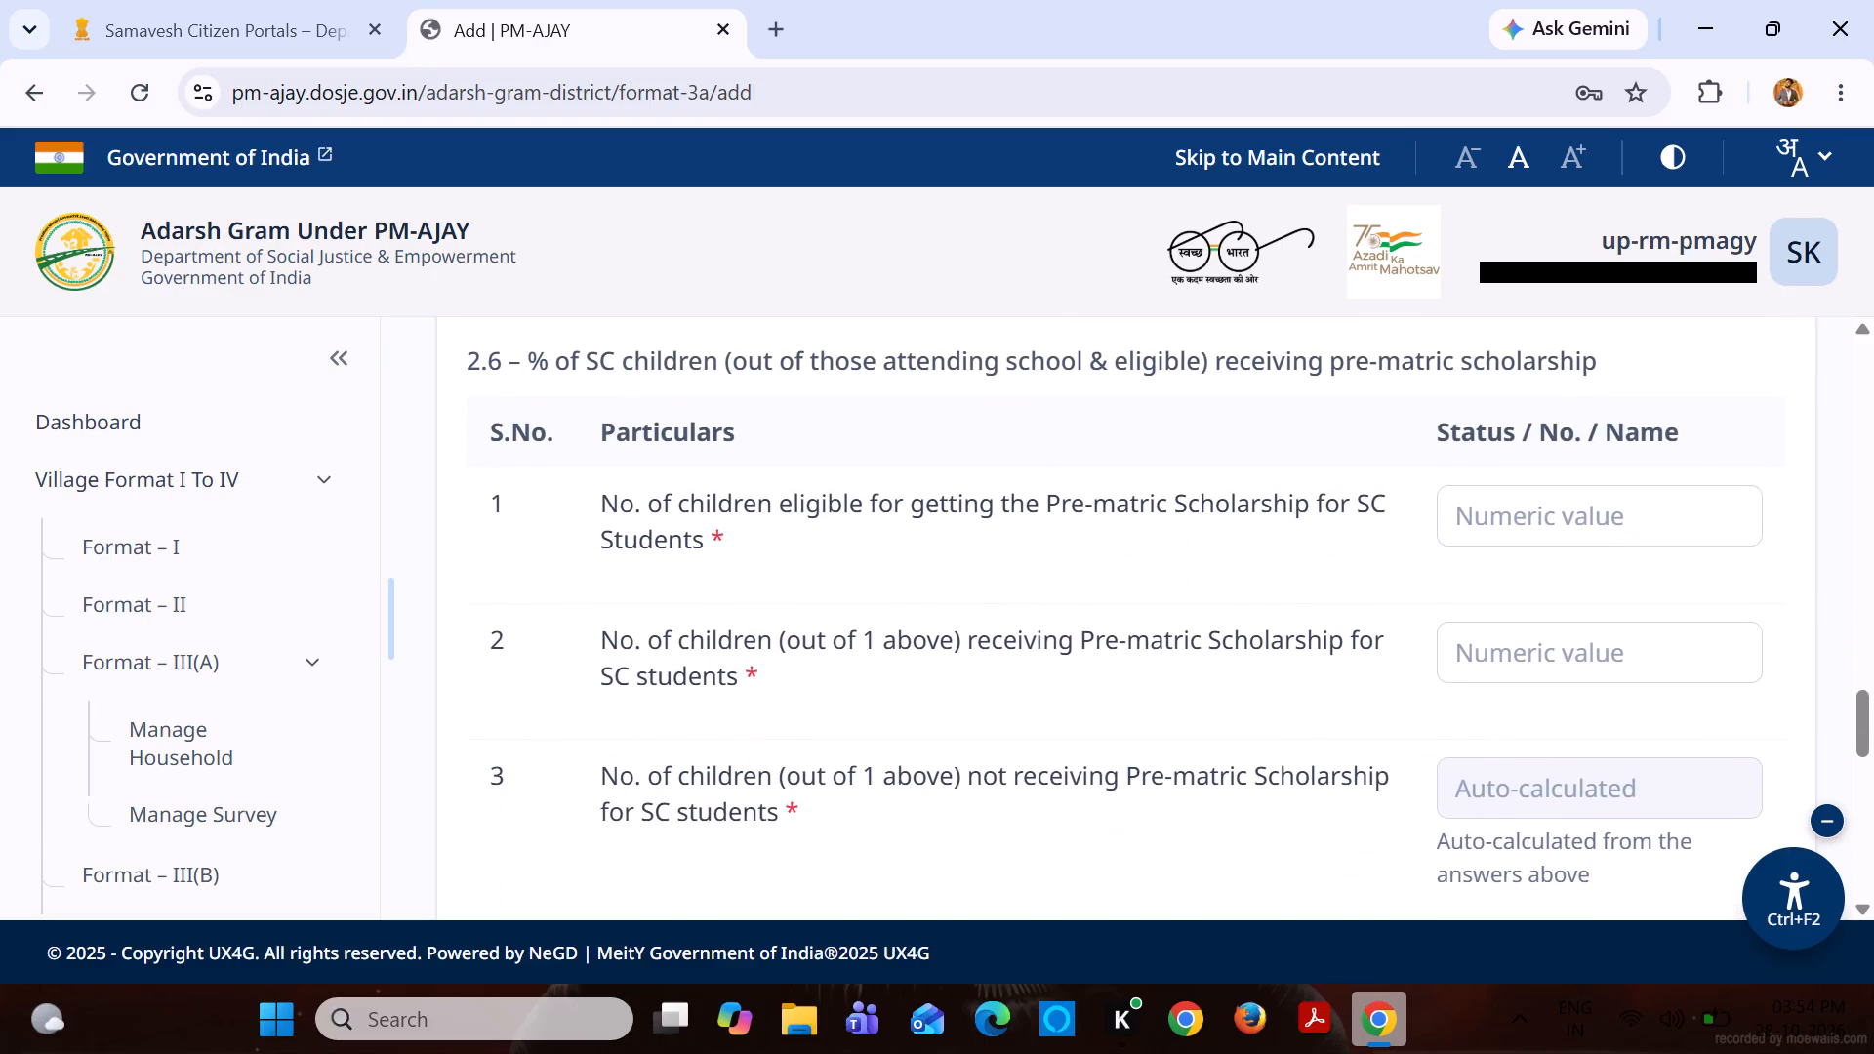
click(1529, 517)
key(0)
scroll(1529, 517, down, 3)
click(1522, 845)
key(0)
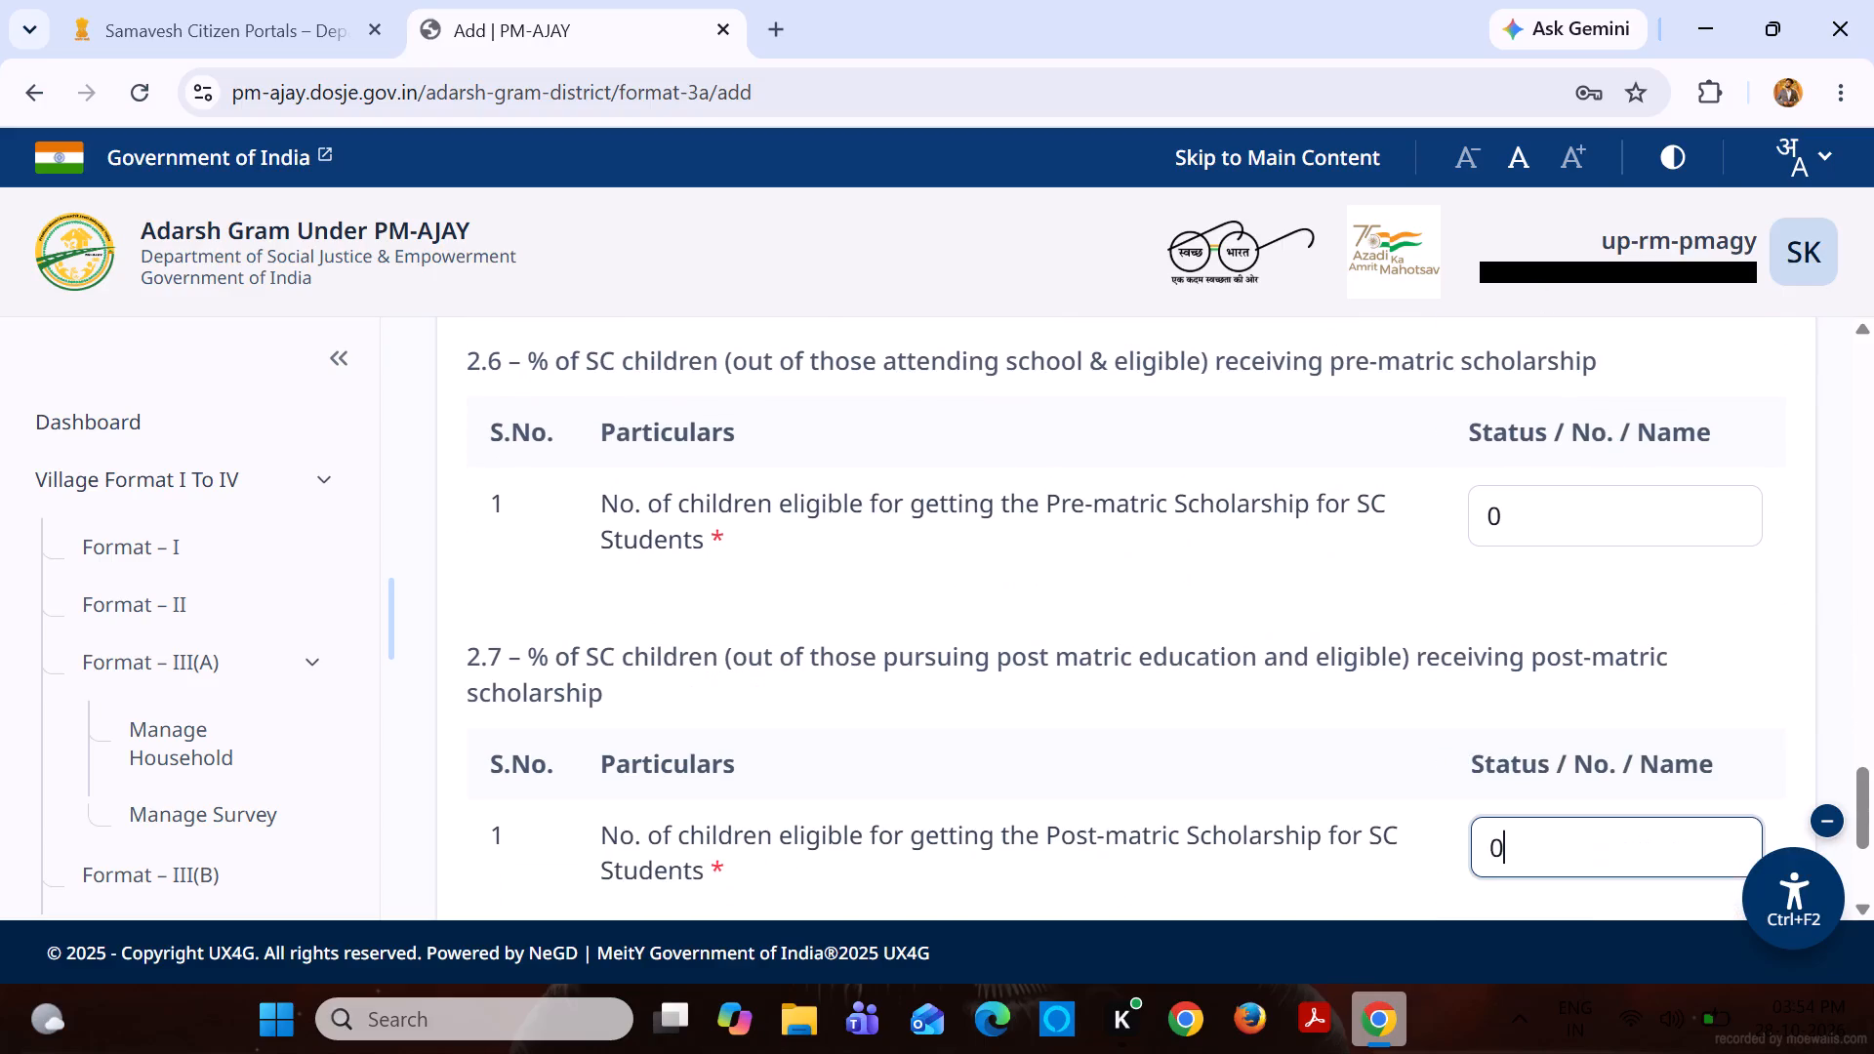
scroll(1522, 845, down, 5)
click(1683, 755)
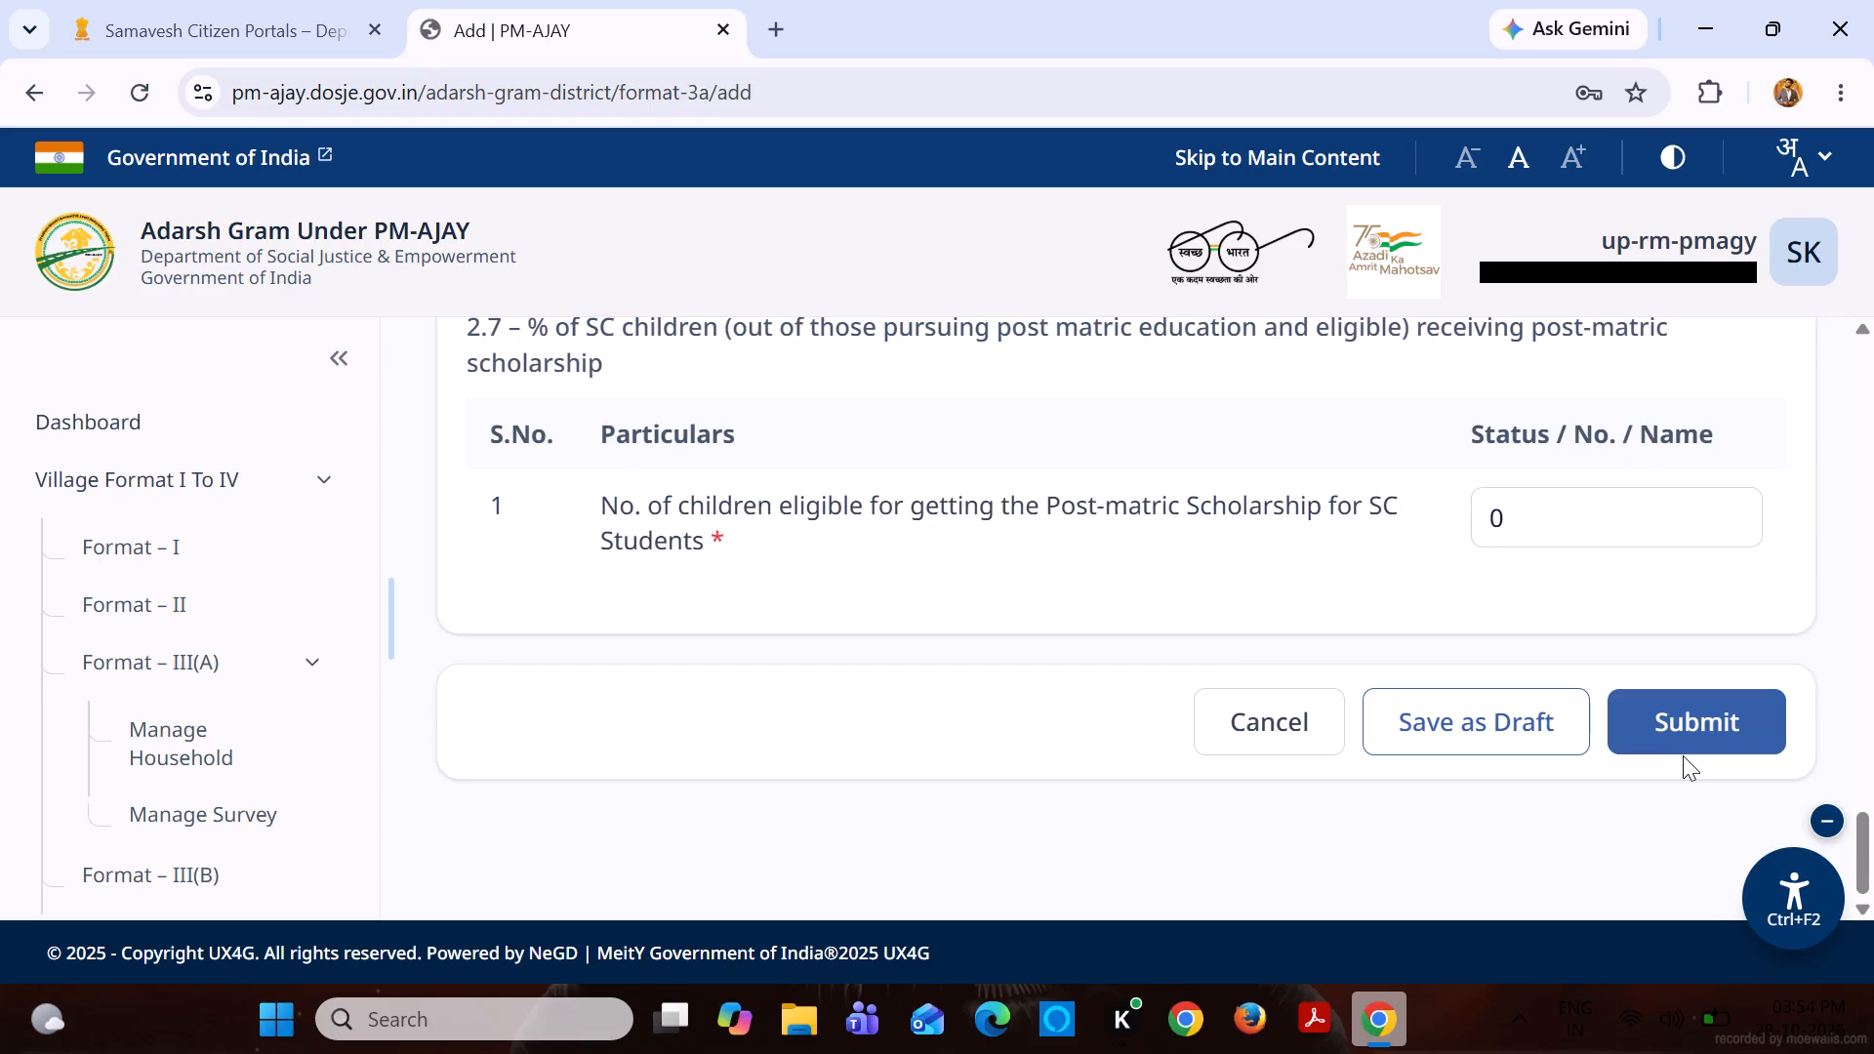
click(1709, 697)
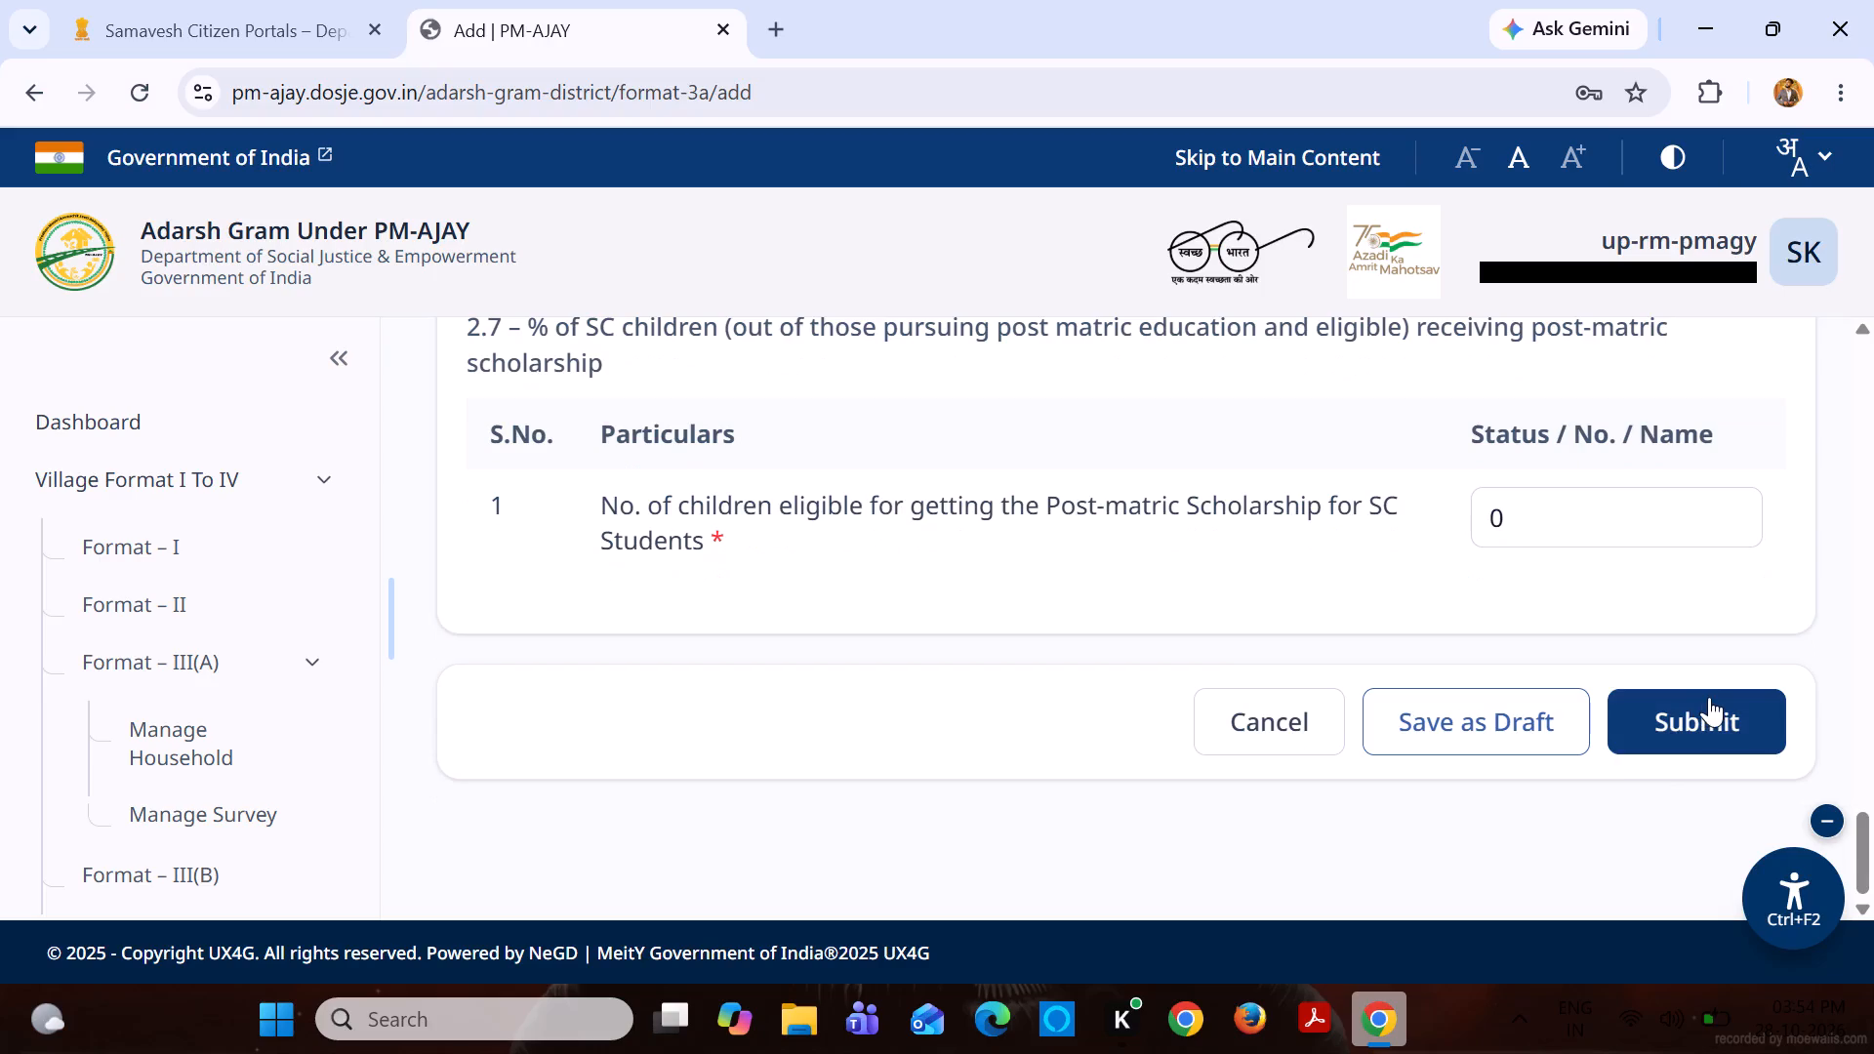
For 3 – Health and Nutrition, answer the opening question, and enter 0 pregnant women (3.3) and 0 deliveries during the last year (3.4).
click(1710, 488)
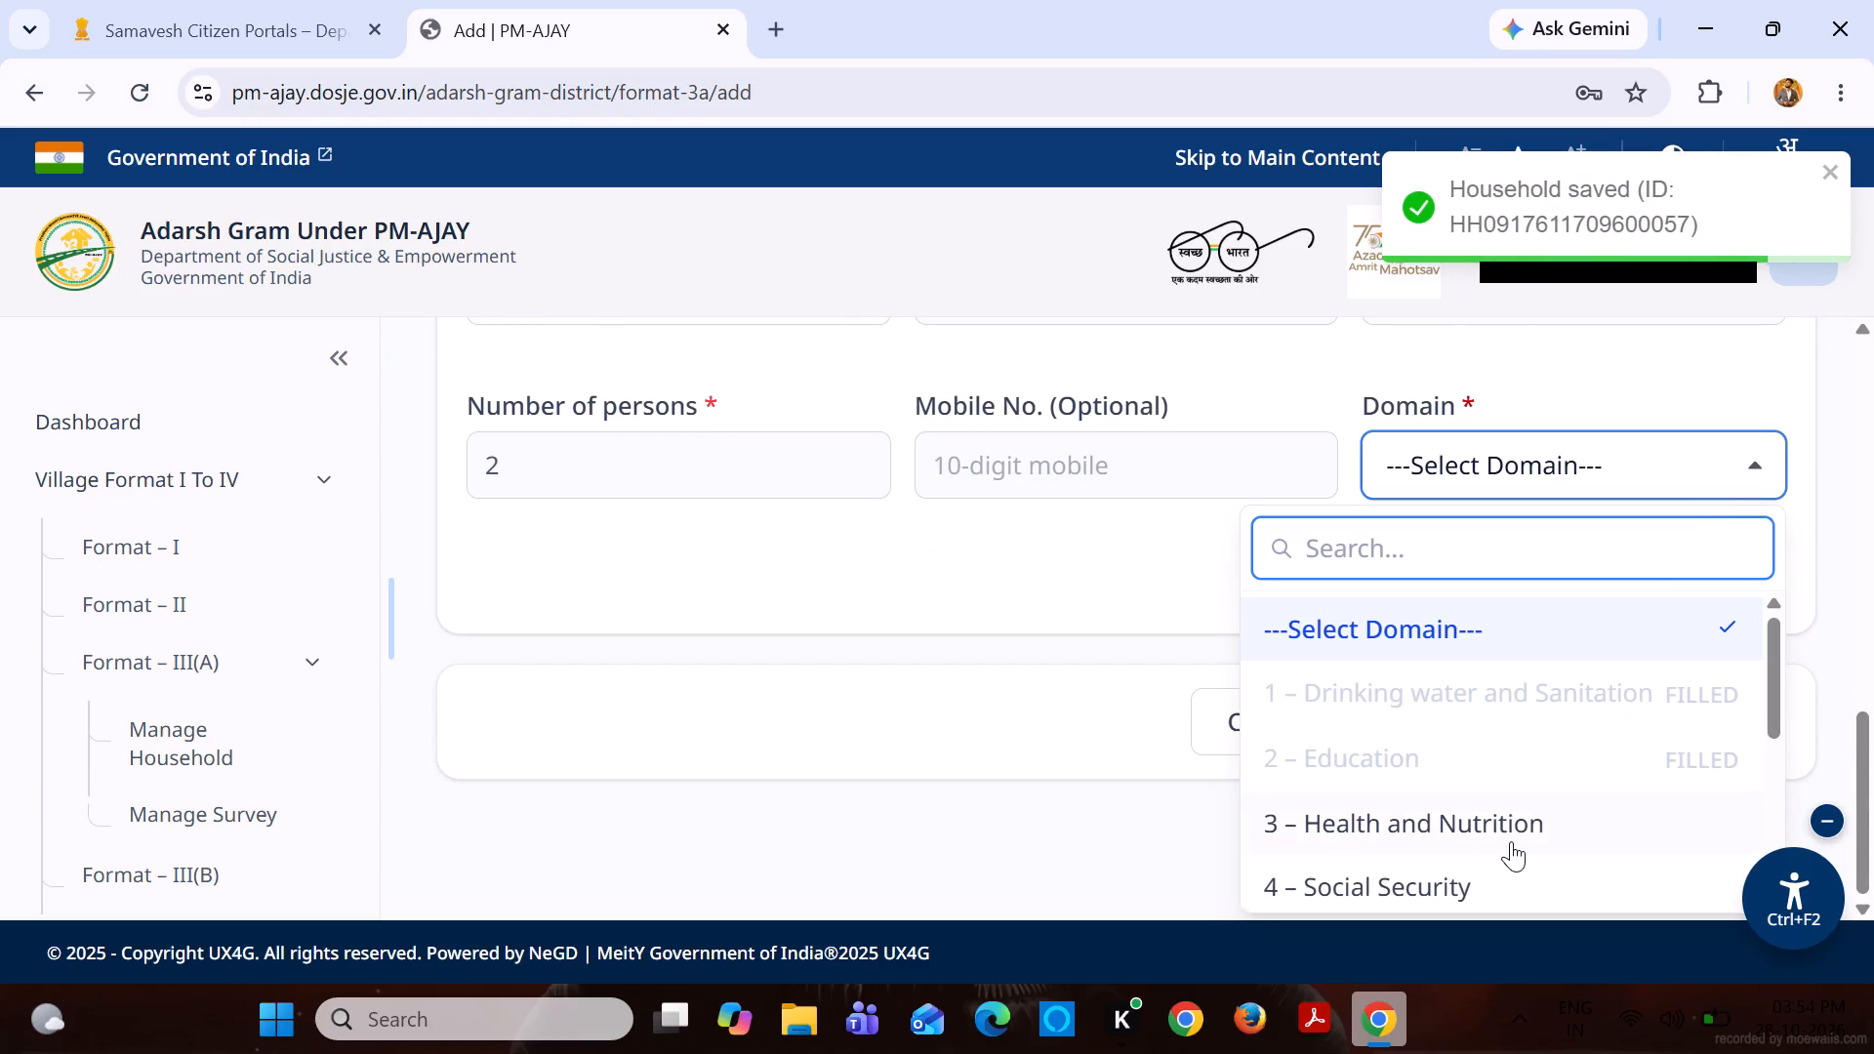
click(1511, 841)
scroll(1511, 841, down, 4)
drag(1658, 441, 1587, 525)
click(1587, 525)
scroll(1587, 525, down, 2)
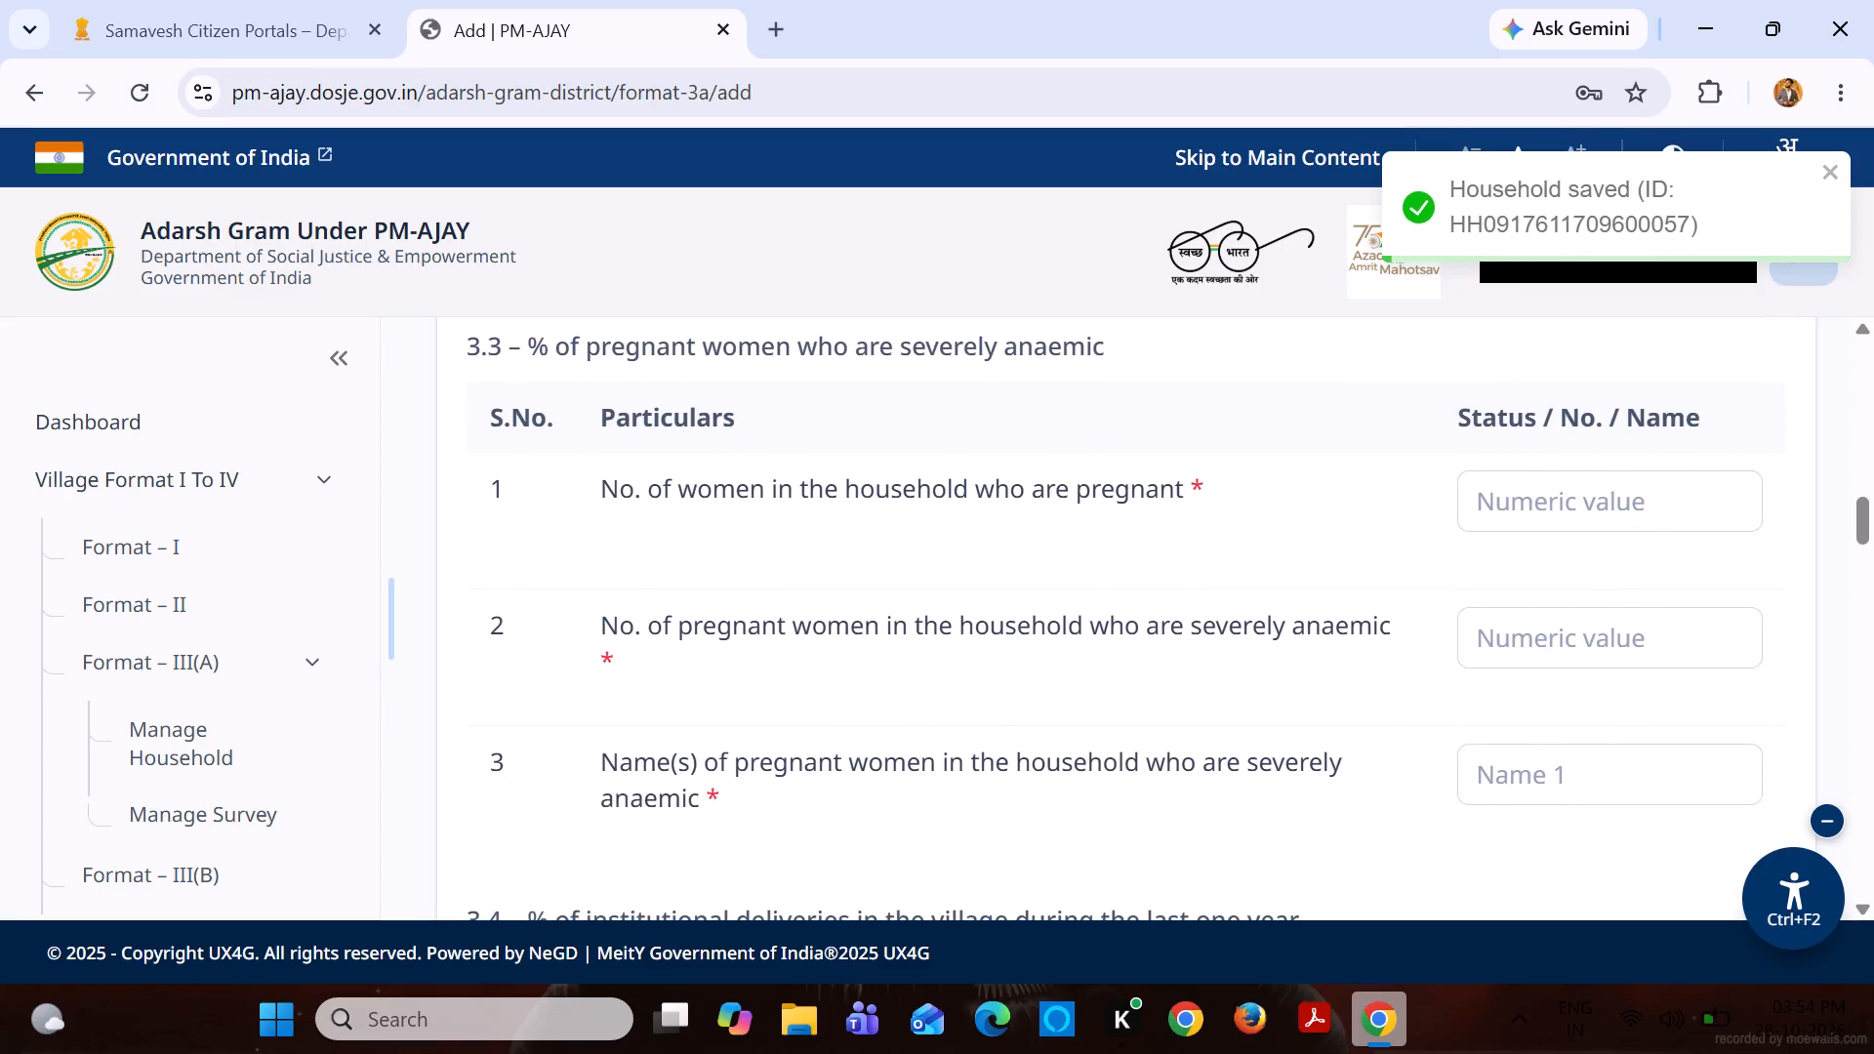
click(1562, 507)
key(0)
click(1459, 794)
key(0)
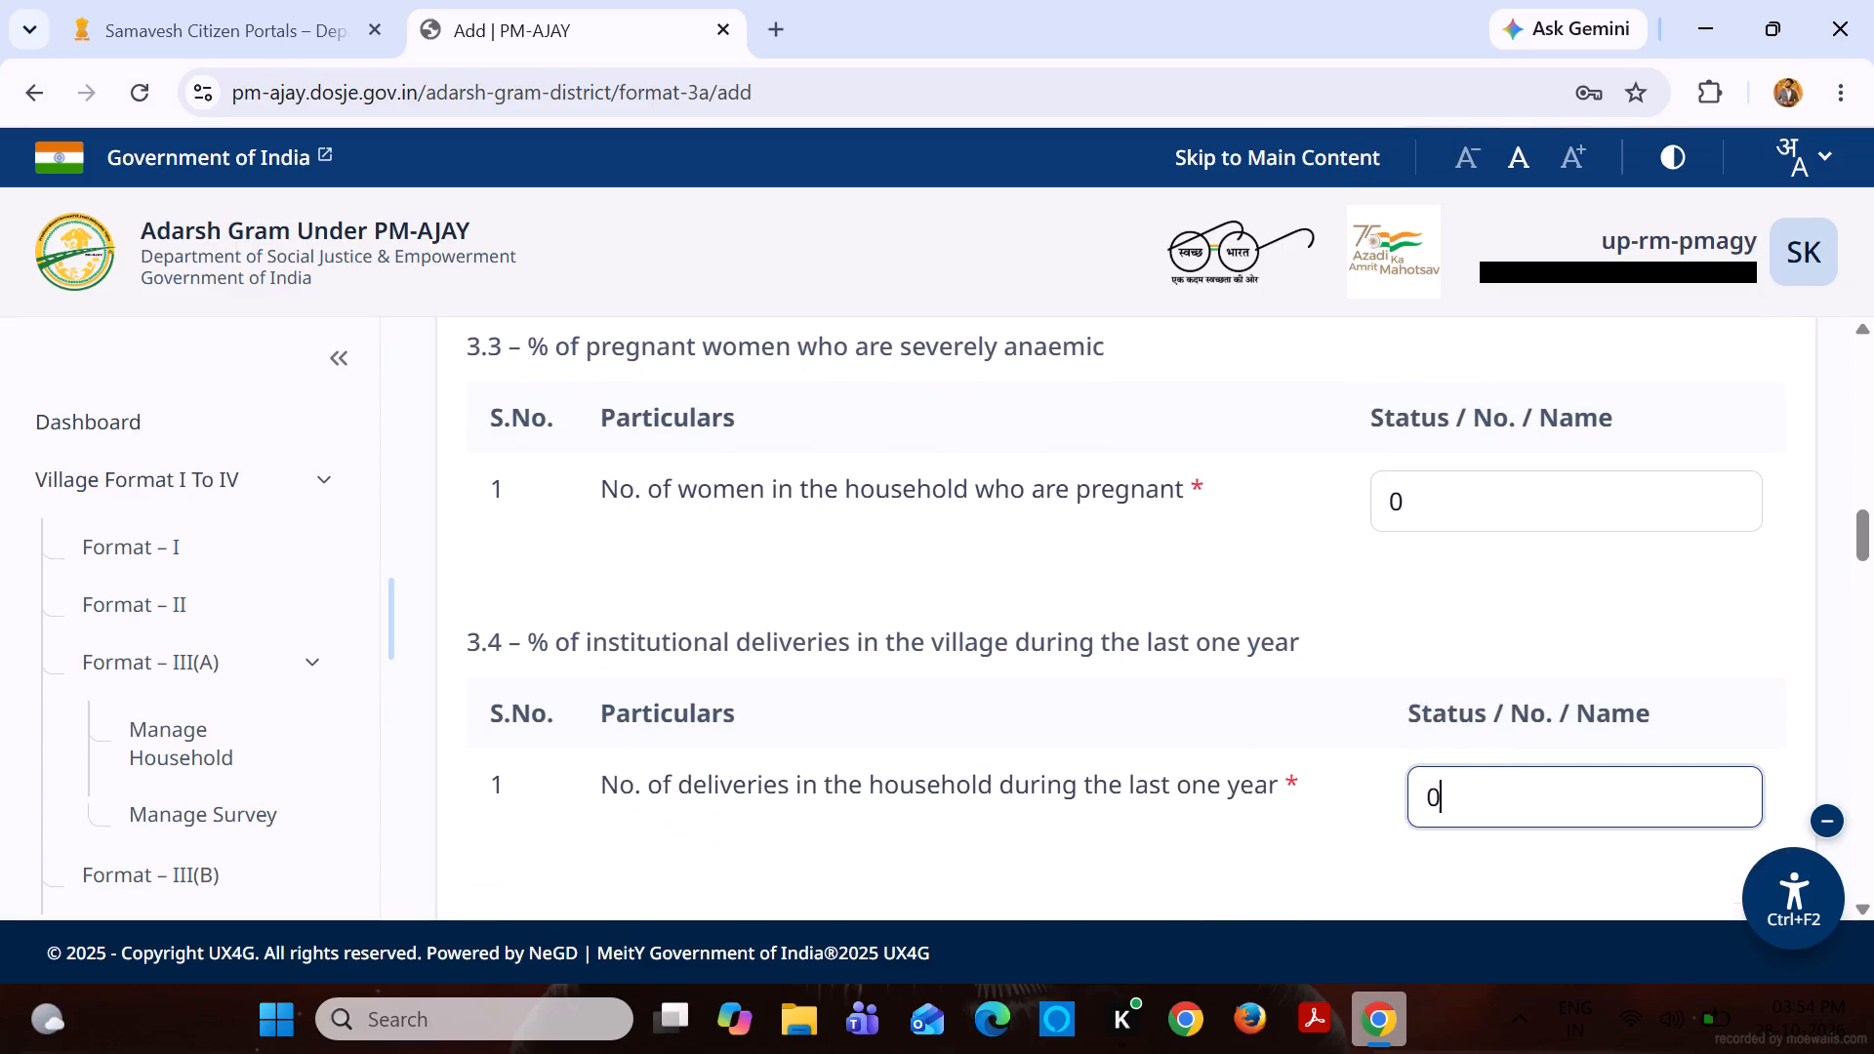
Enter 0 children born during the last year, 0 children below one year (3.6) and 0 children aged 0-5 years (3.7).
scroll(1459, 794, down, 5)
click(1464, 561)
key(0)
scroll(1464, 561, down, 2)
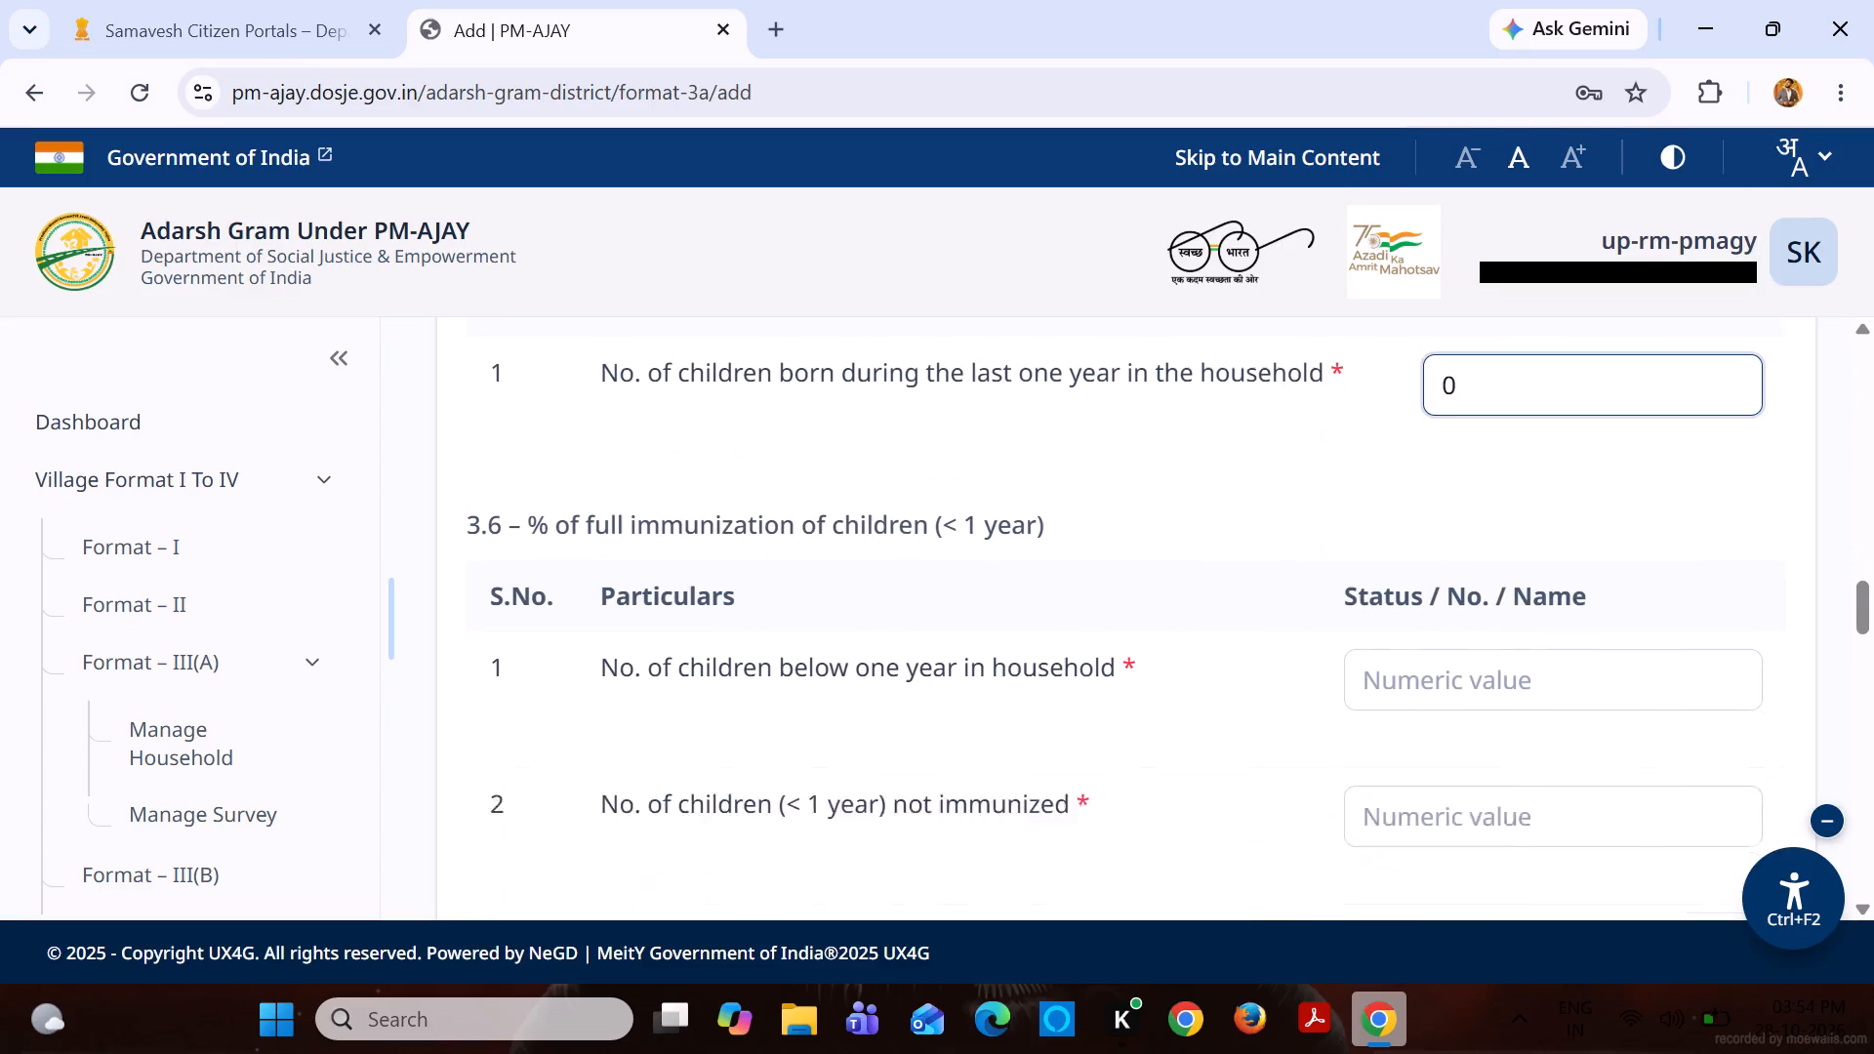
scroll(1464, 561, down, 1)
click(1414, 544)
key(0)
scroll(1414, 544, down, 3)
click(1392, 545)
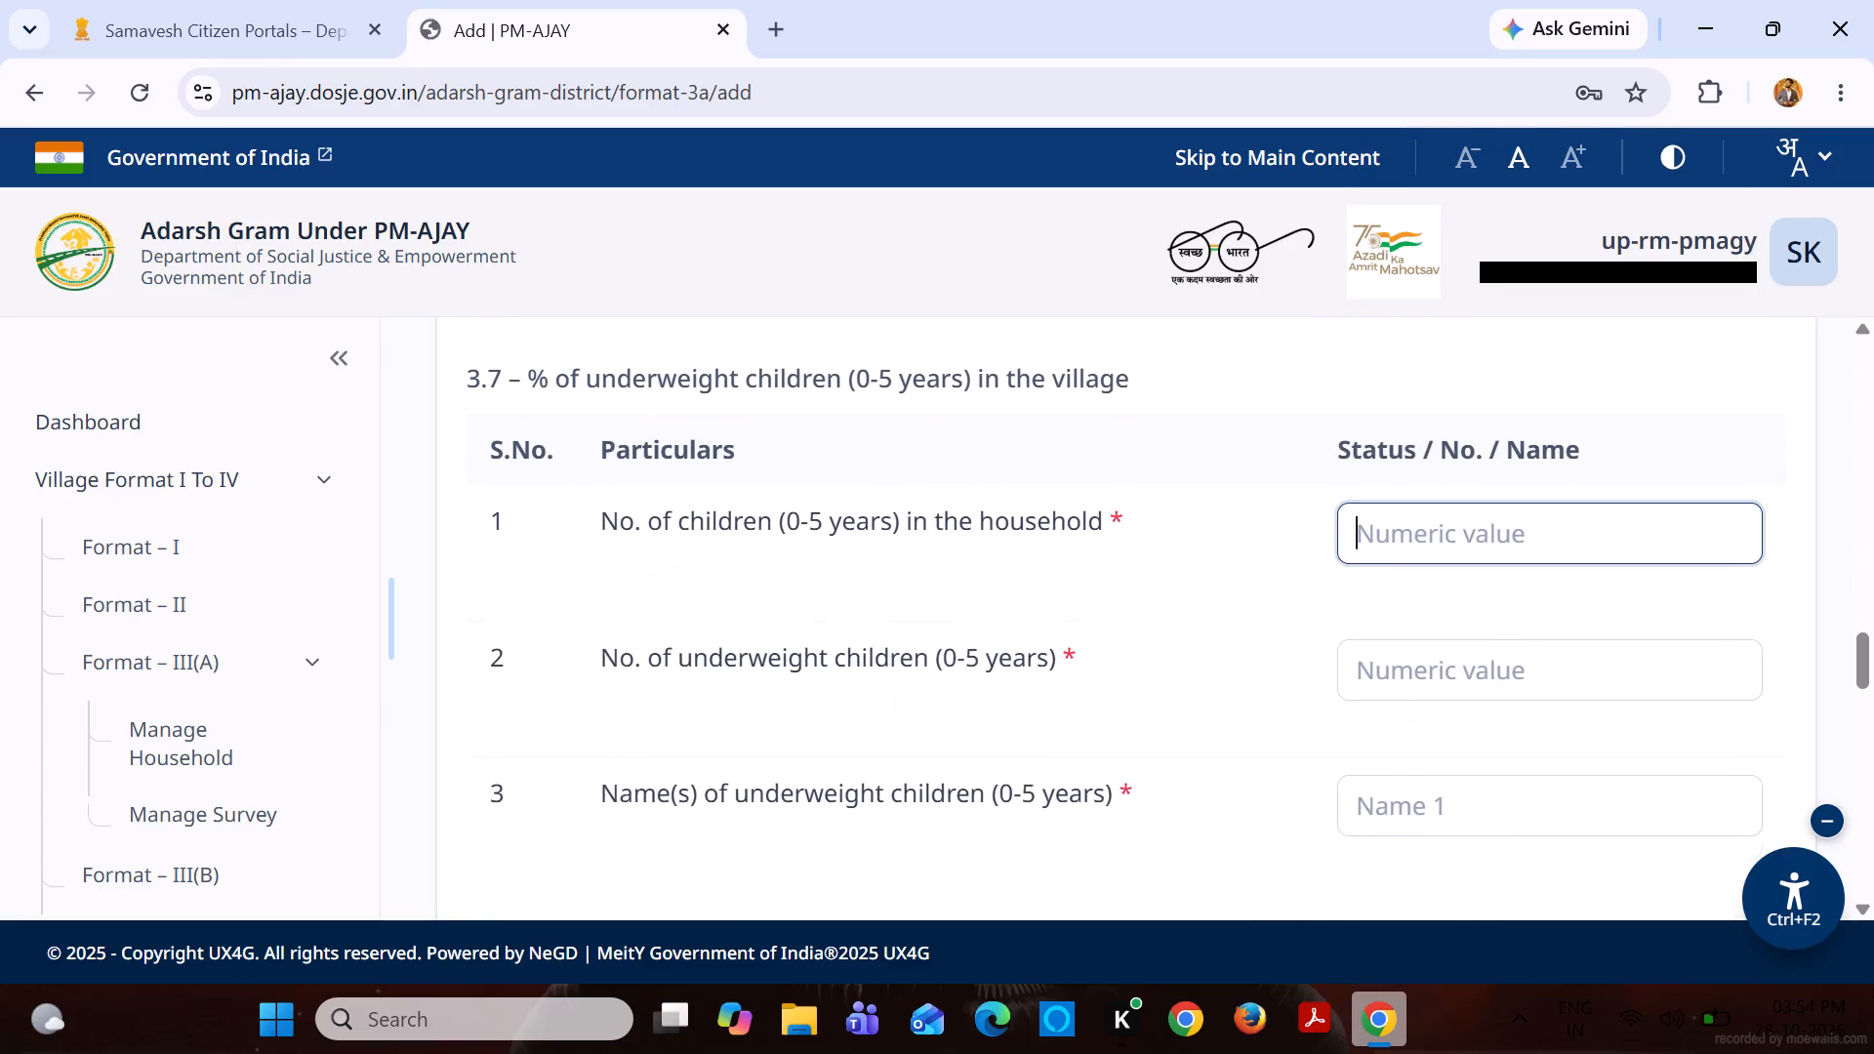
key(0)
Enter 0 women pregnant last year (3.8), 0 under child deaths (3.9) and 0 members with communicable diseases (3.10), and submit the domain.
scroll(1392, 545, down, 2)
click(1411, 727)
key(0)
scroll(1411, 727, down, 2)
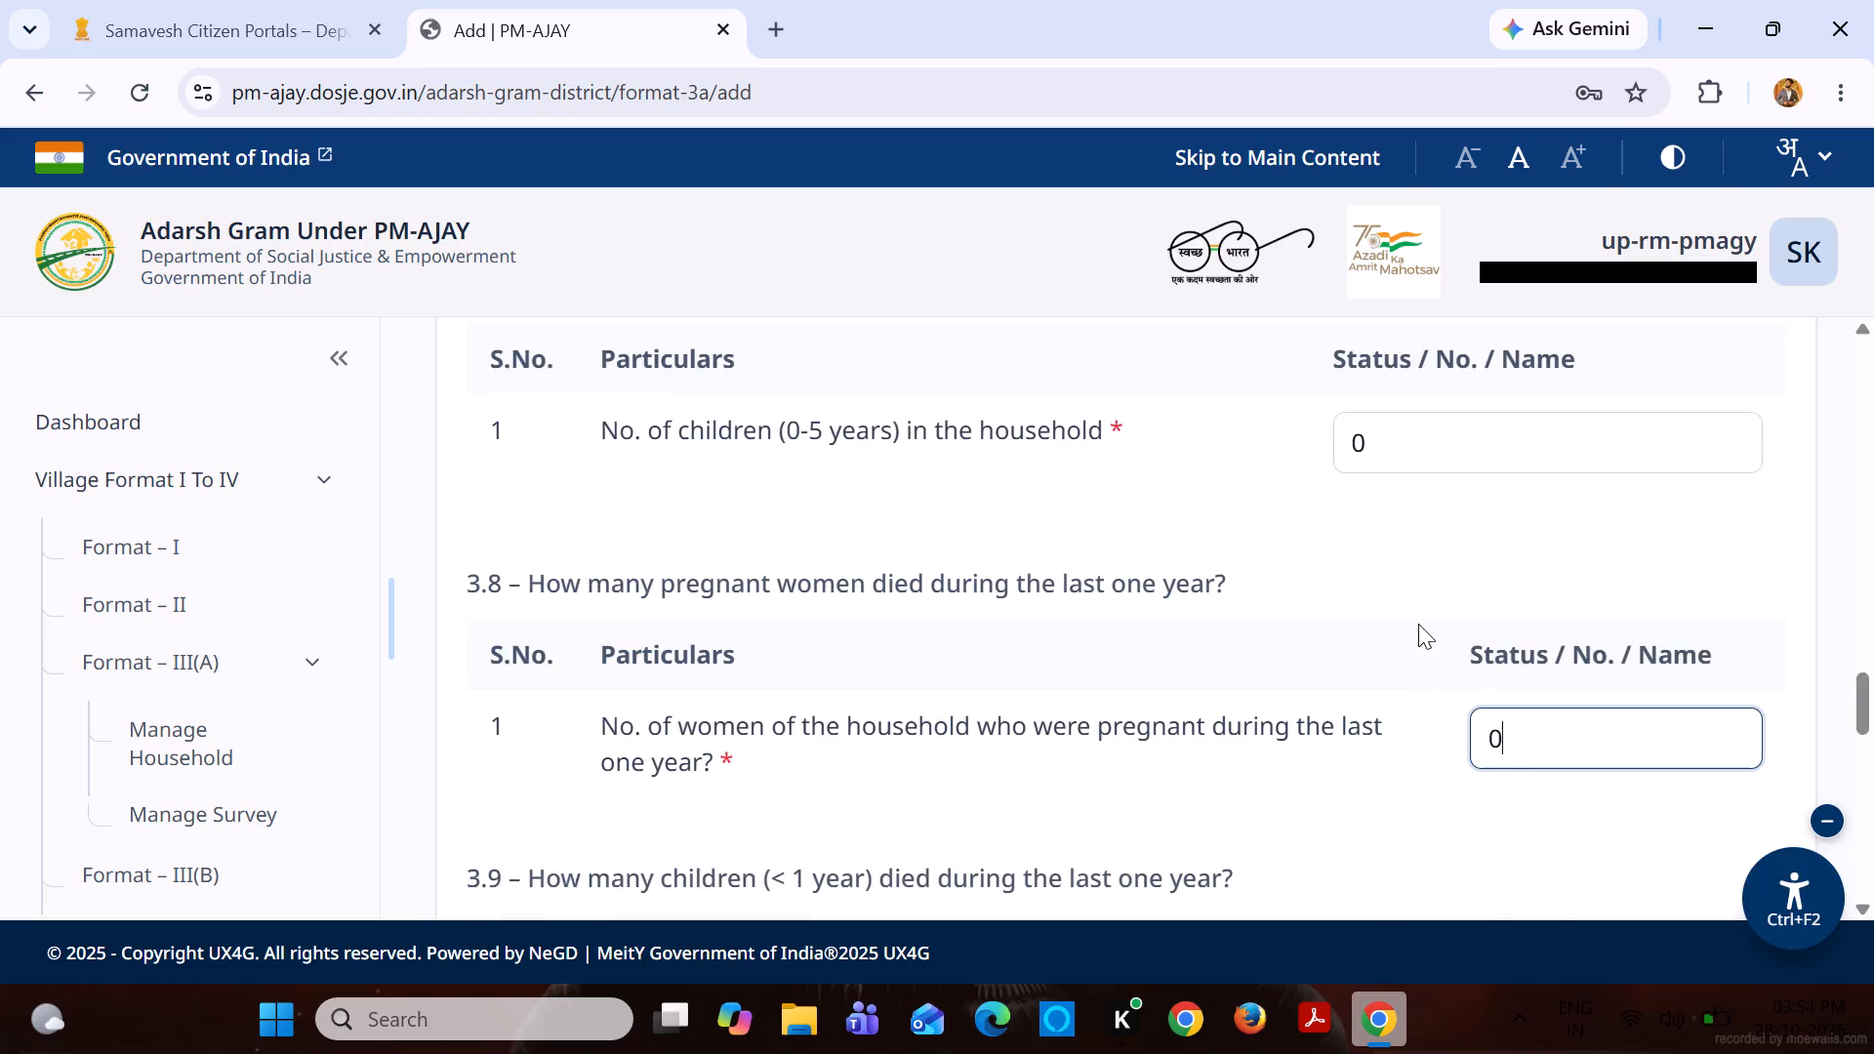
scroll(1418, 624, down, 2)
click(1426, 722)
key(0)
scroll(1426, 722, down, 6)
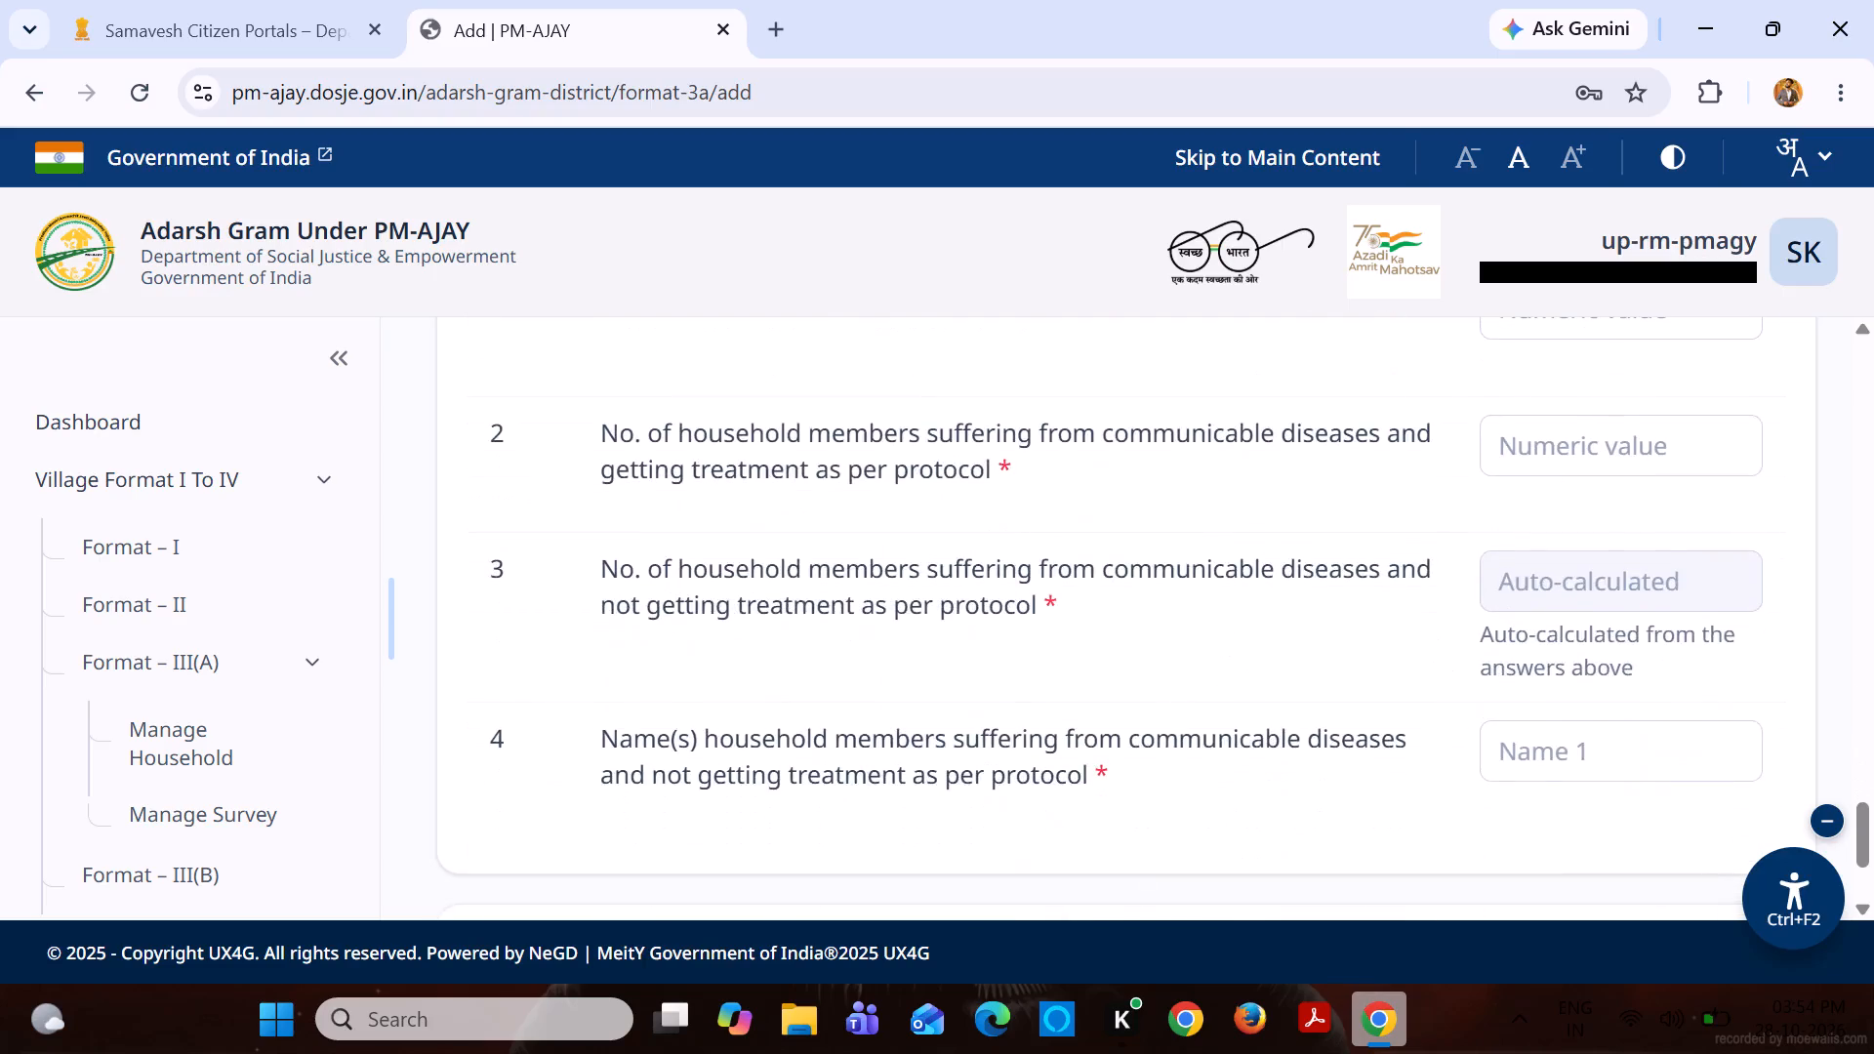
scroll(1593, 340, up, 1)
click(1537, 539)
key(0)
scroll(1537, 539, down, 1)
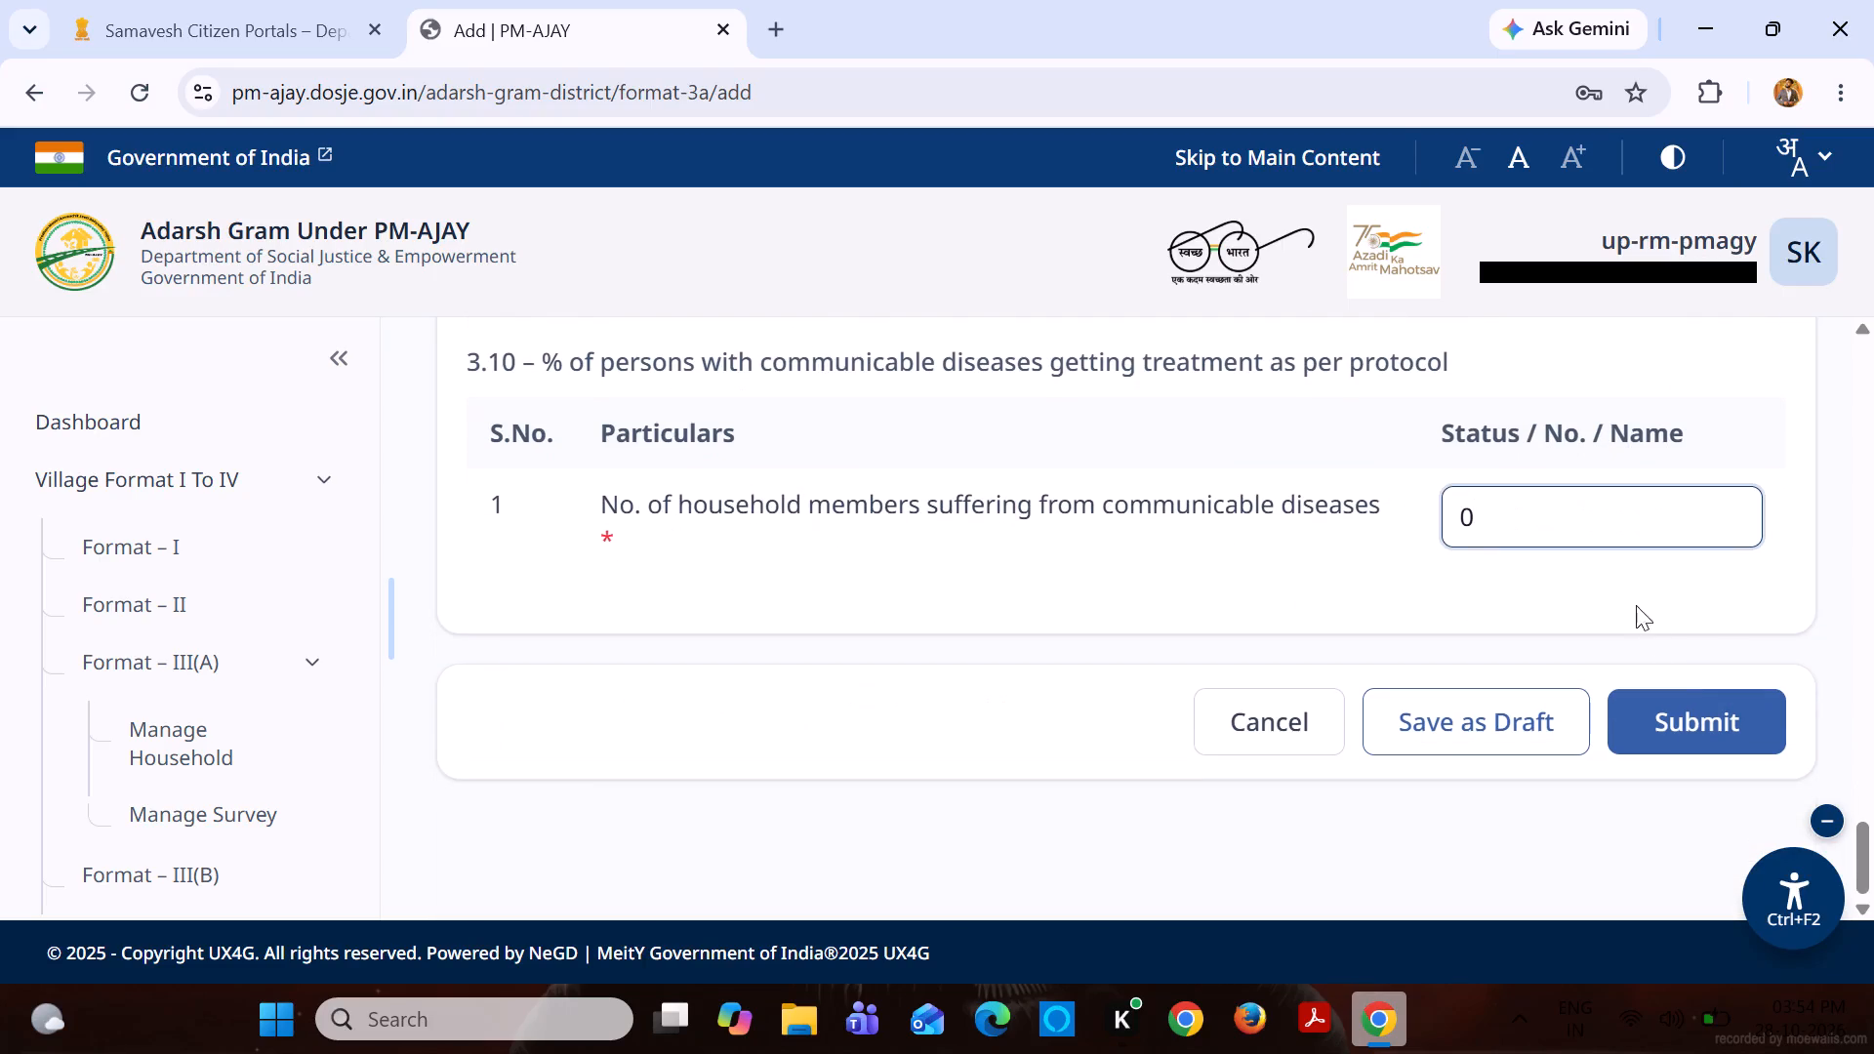
click(1690, 697)
For 5 – Rural Roads and Housing, answer No to living in a Kachcha/unsafe house (5.3) and submit the domain.
click(1654, 460)
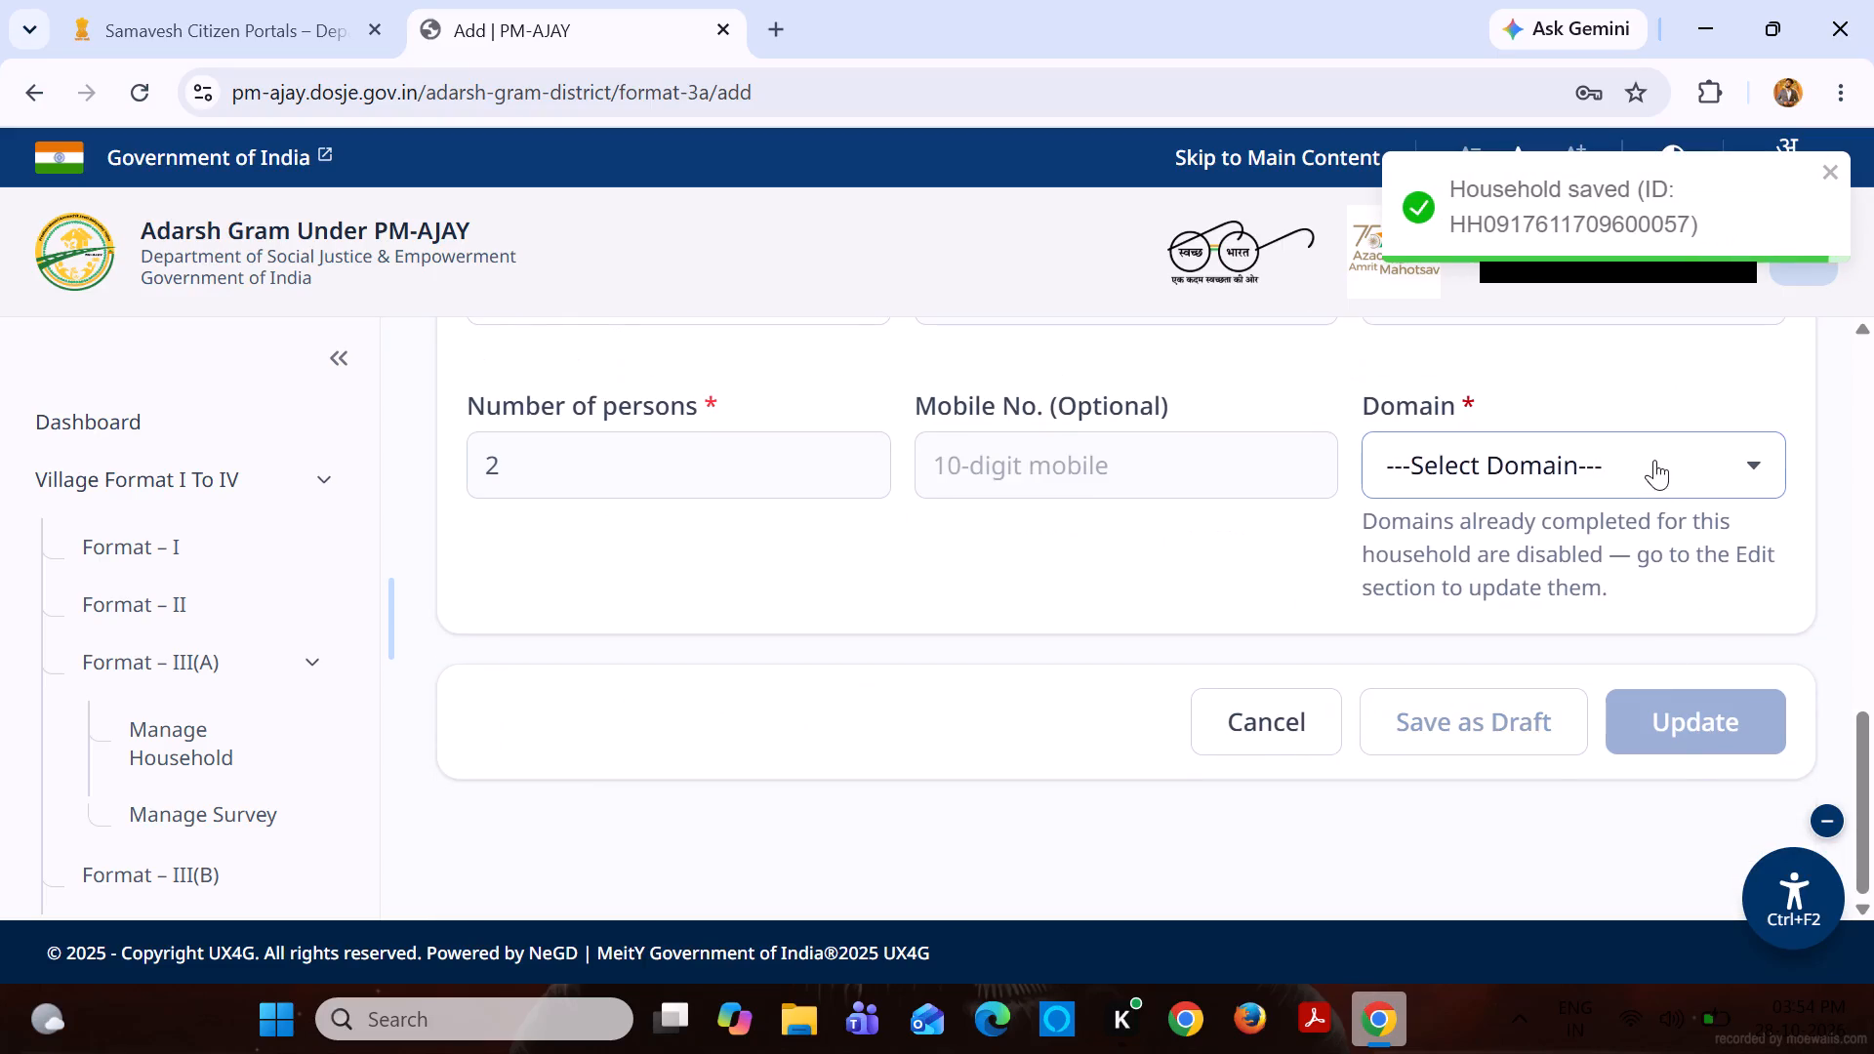
scroll(1549, 706, down, 1)
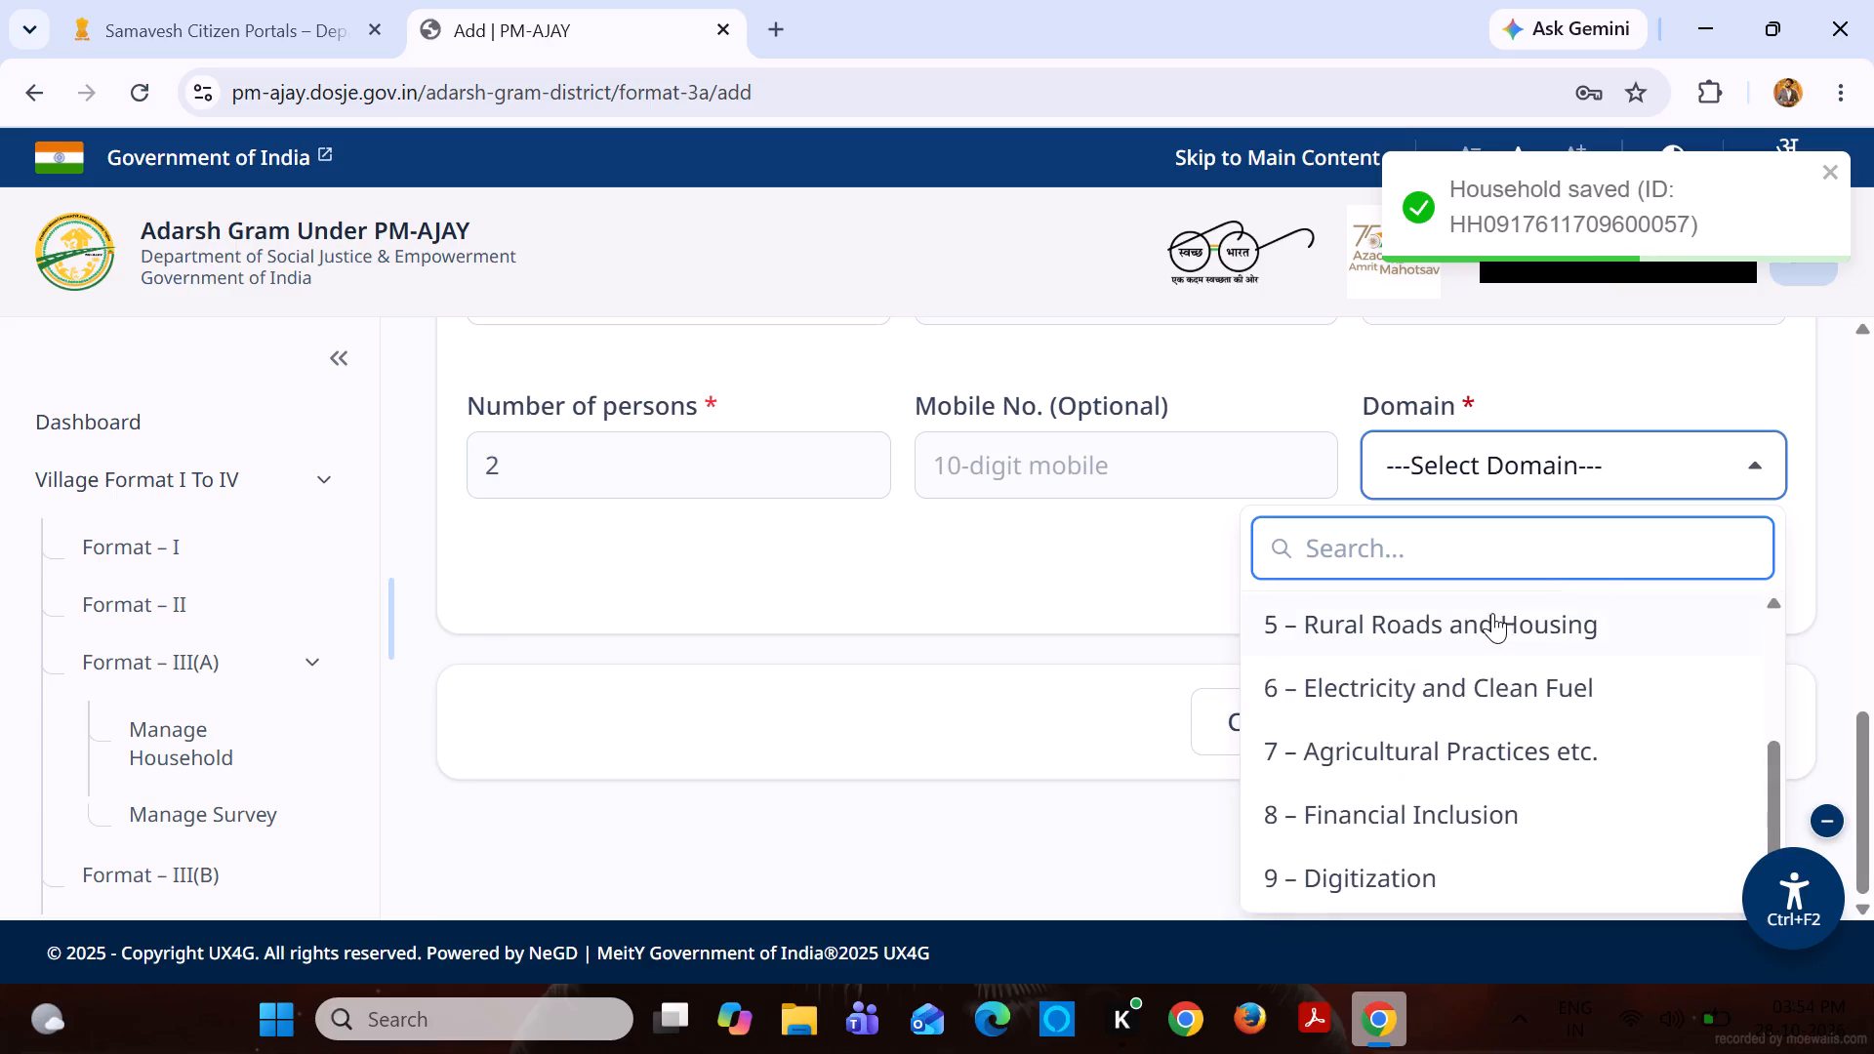
click(1493, 613)
scroll(1493, 613, down, 3)
click(1631, 559)
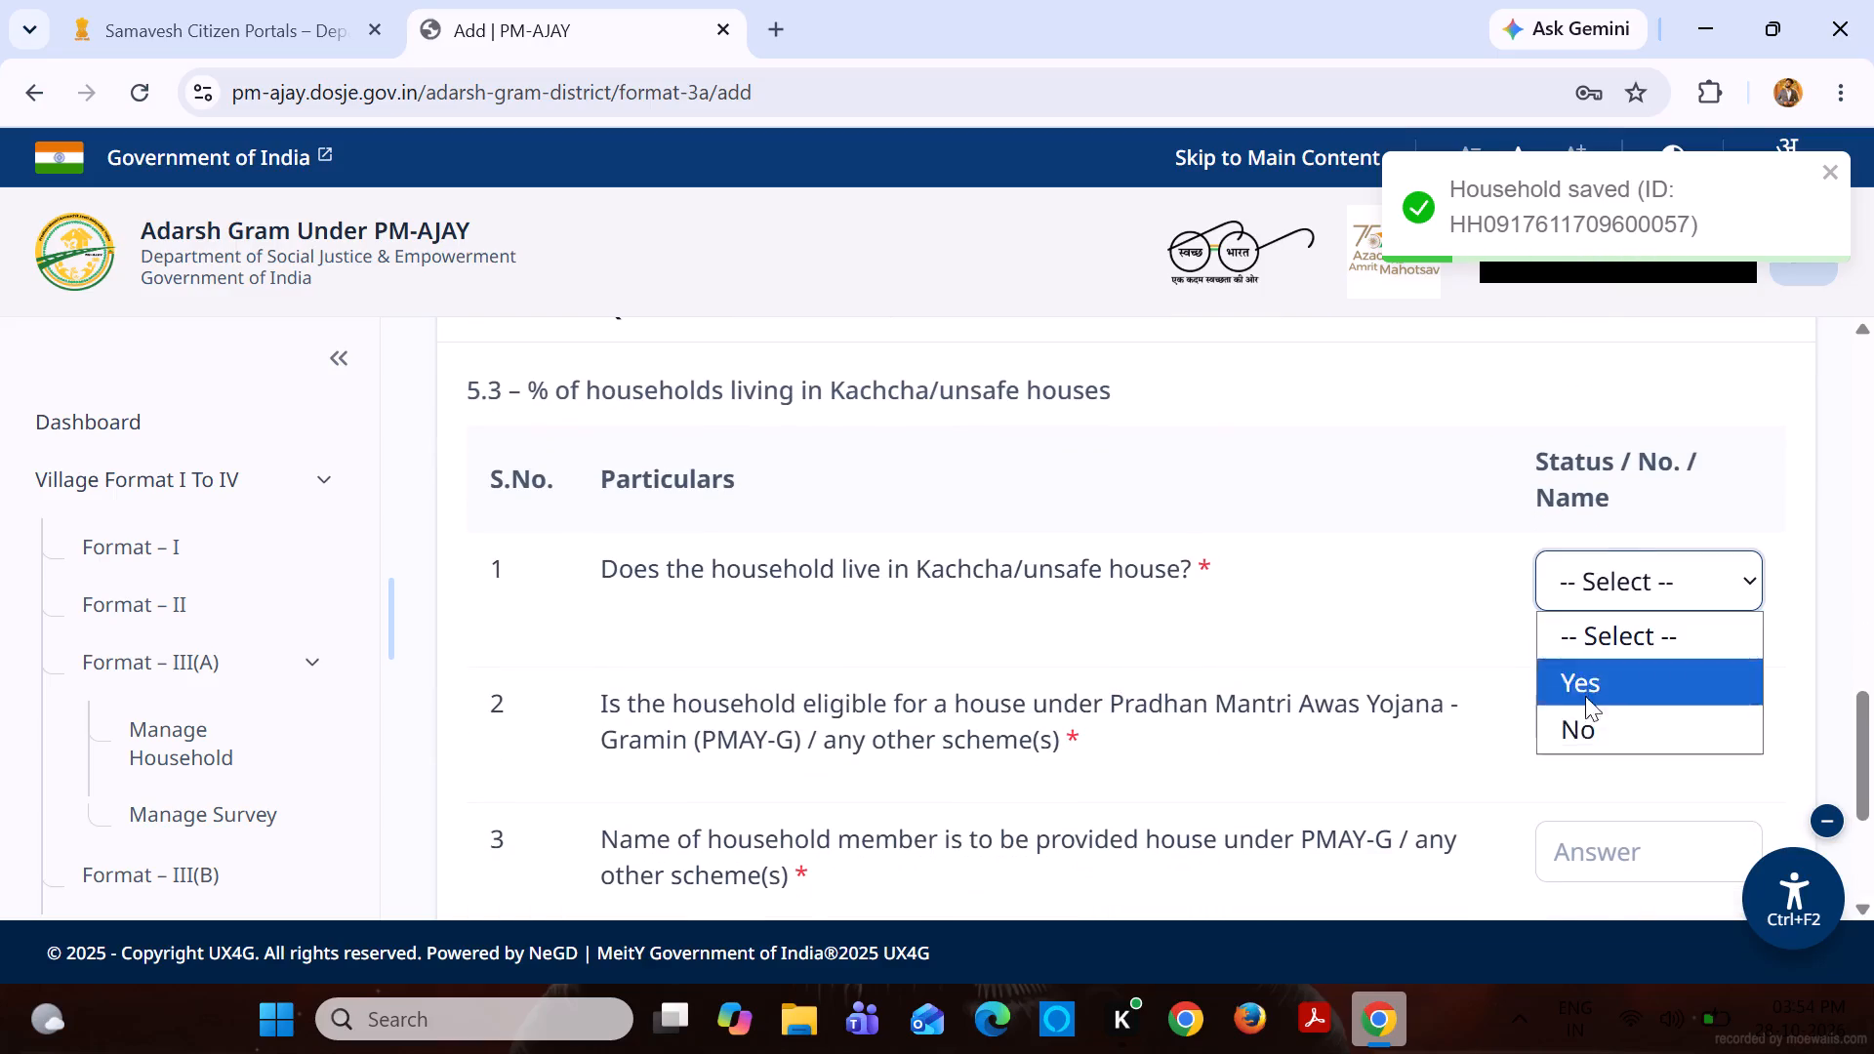
click(1568, 750)
click(1701, 745)
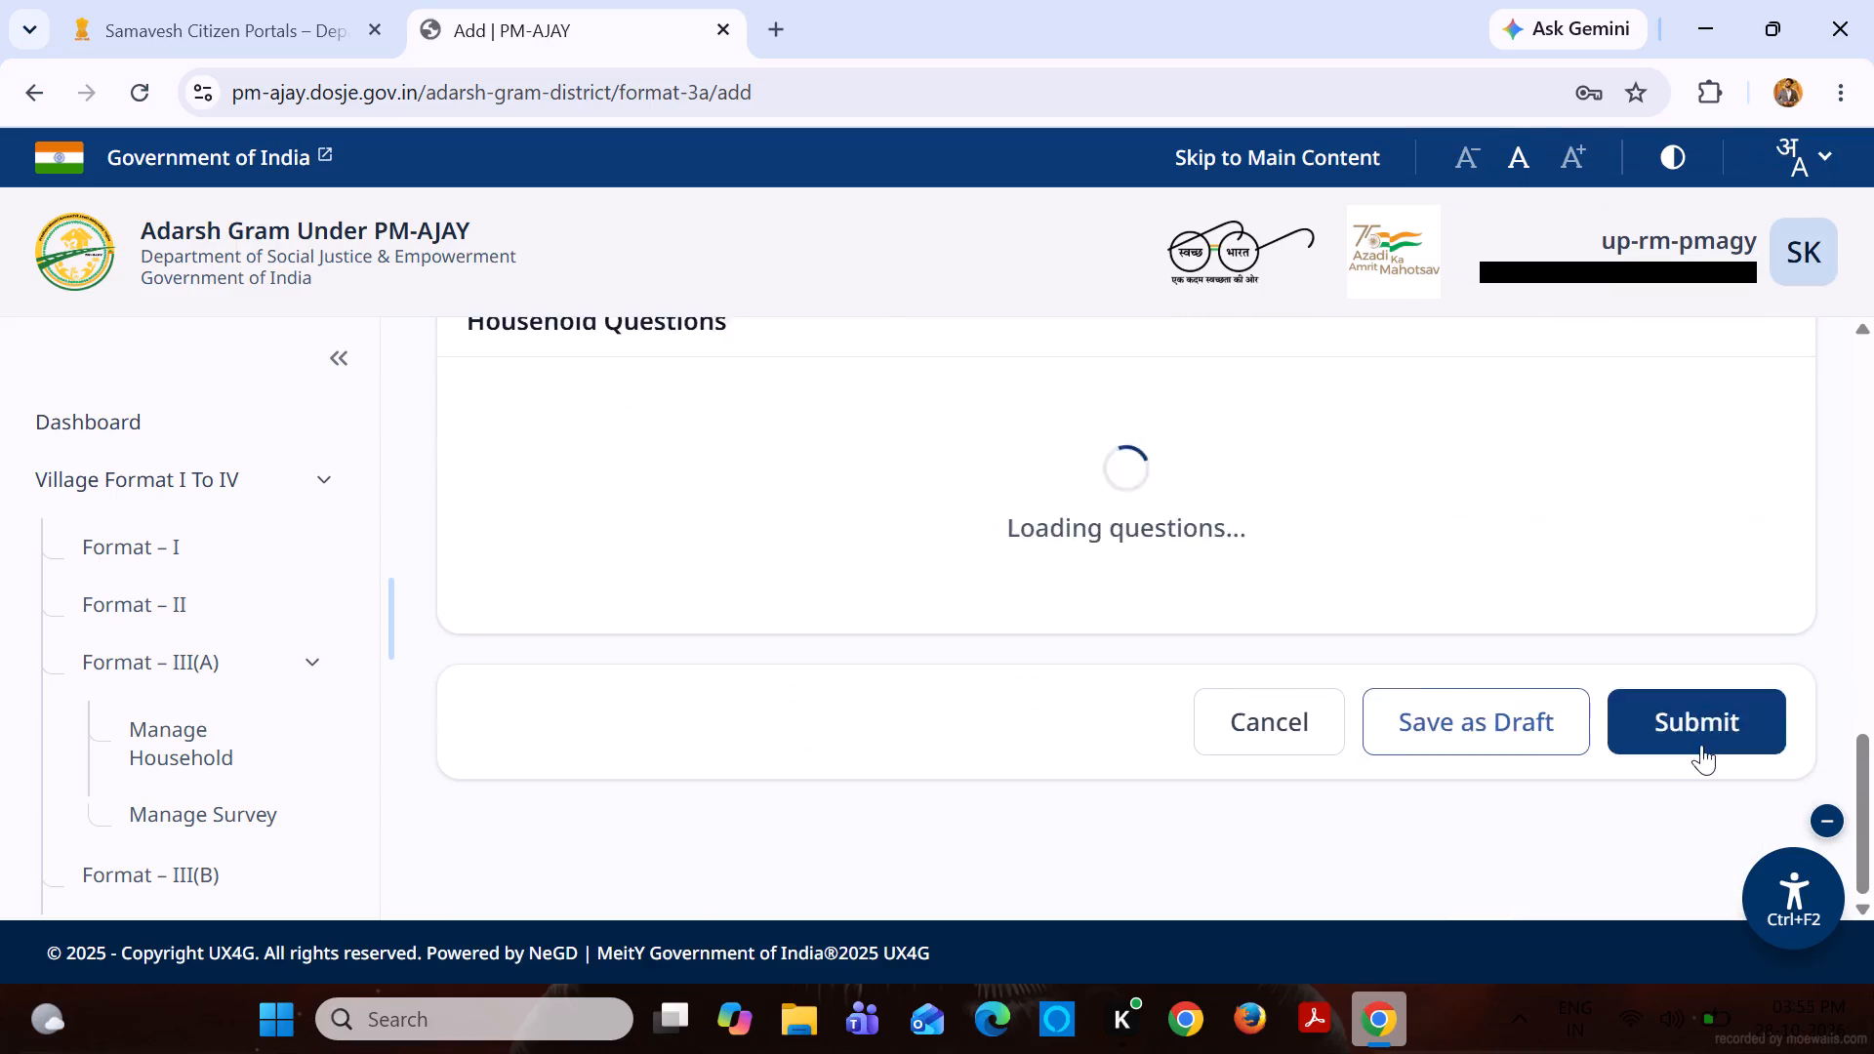
For 4 – Social Security, enter 0 women eligible for Widow Pension (4.1) and 0 persons eligible for Old Age Pension (4.2).
click(1684, 452)
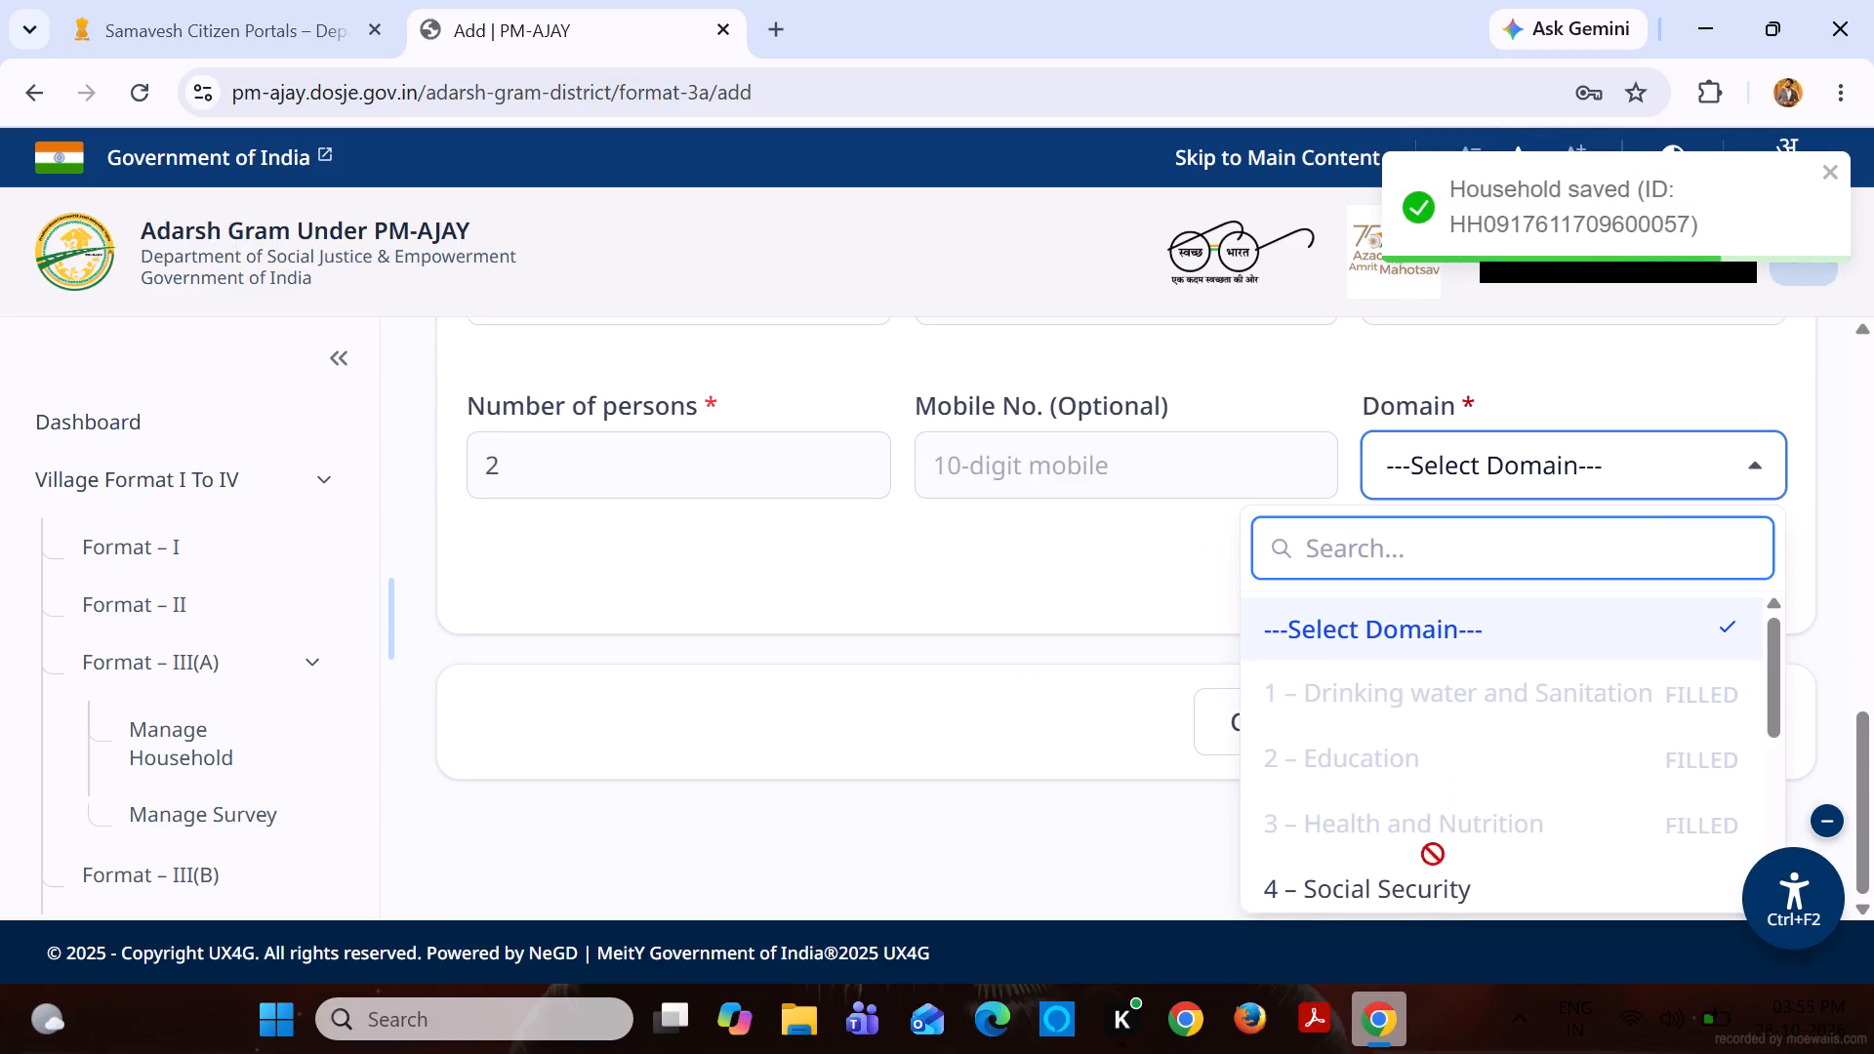
click(1427, 872)
scroll(1528, 750, down, 3)
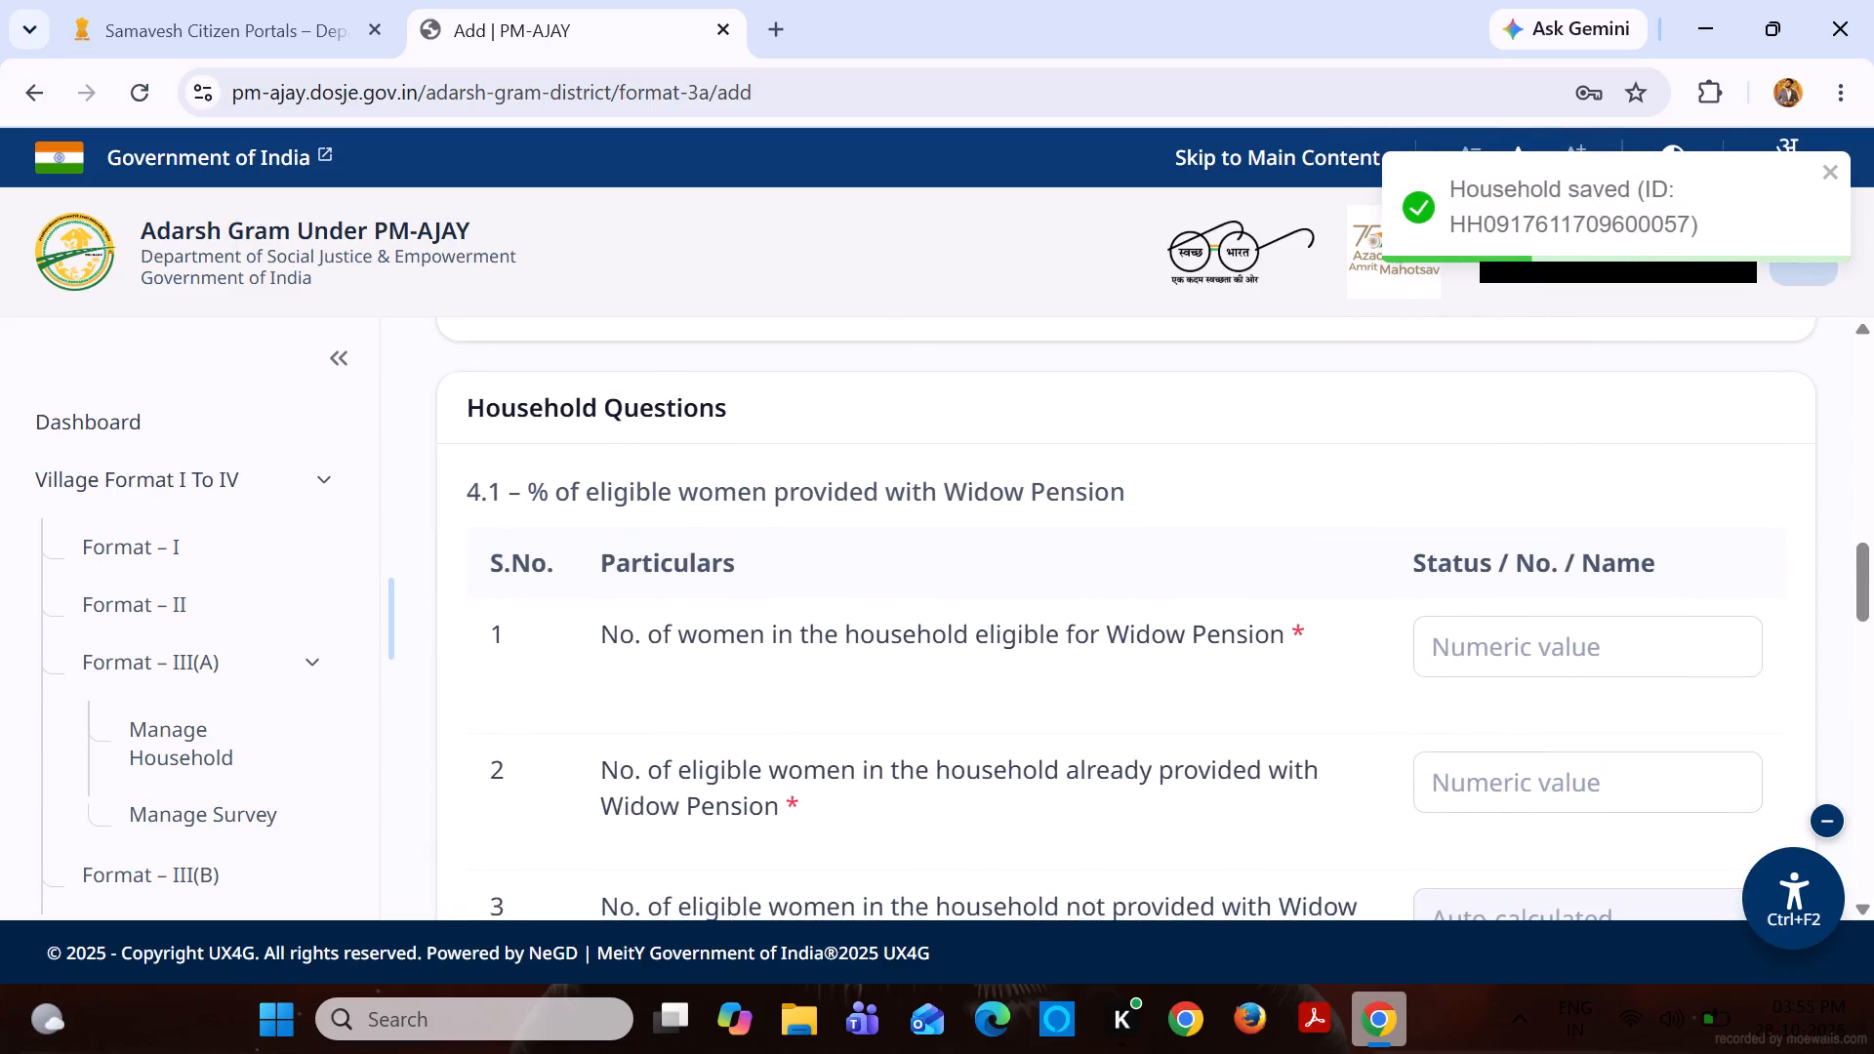
click(1538, 648)
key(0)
scroll(1538, 648, down, 4)
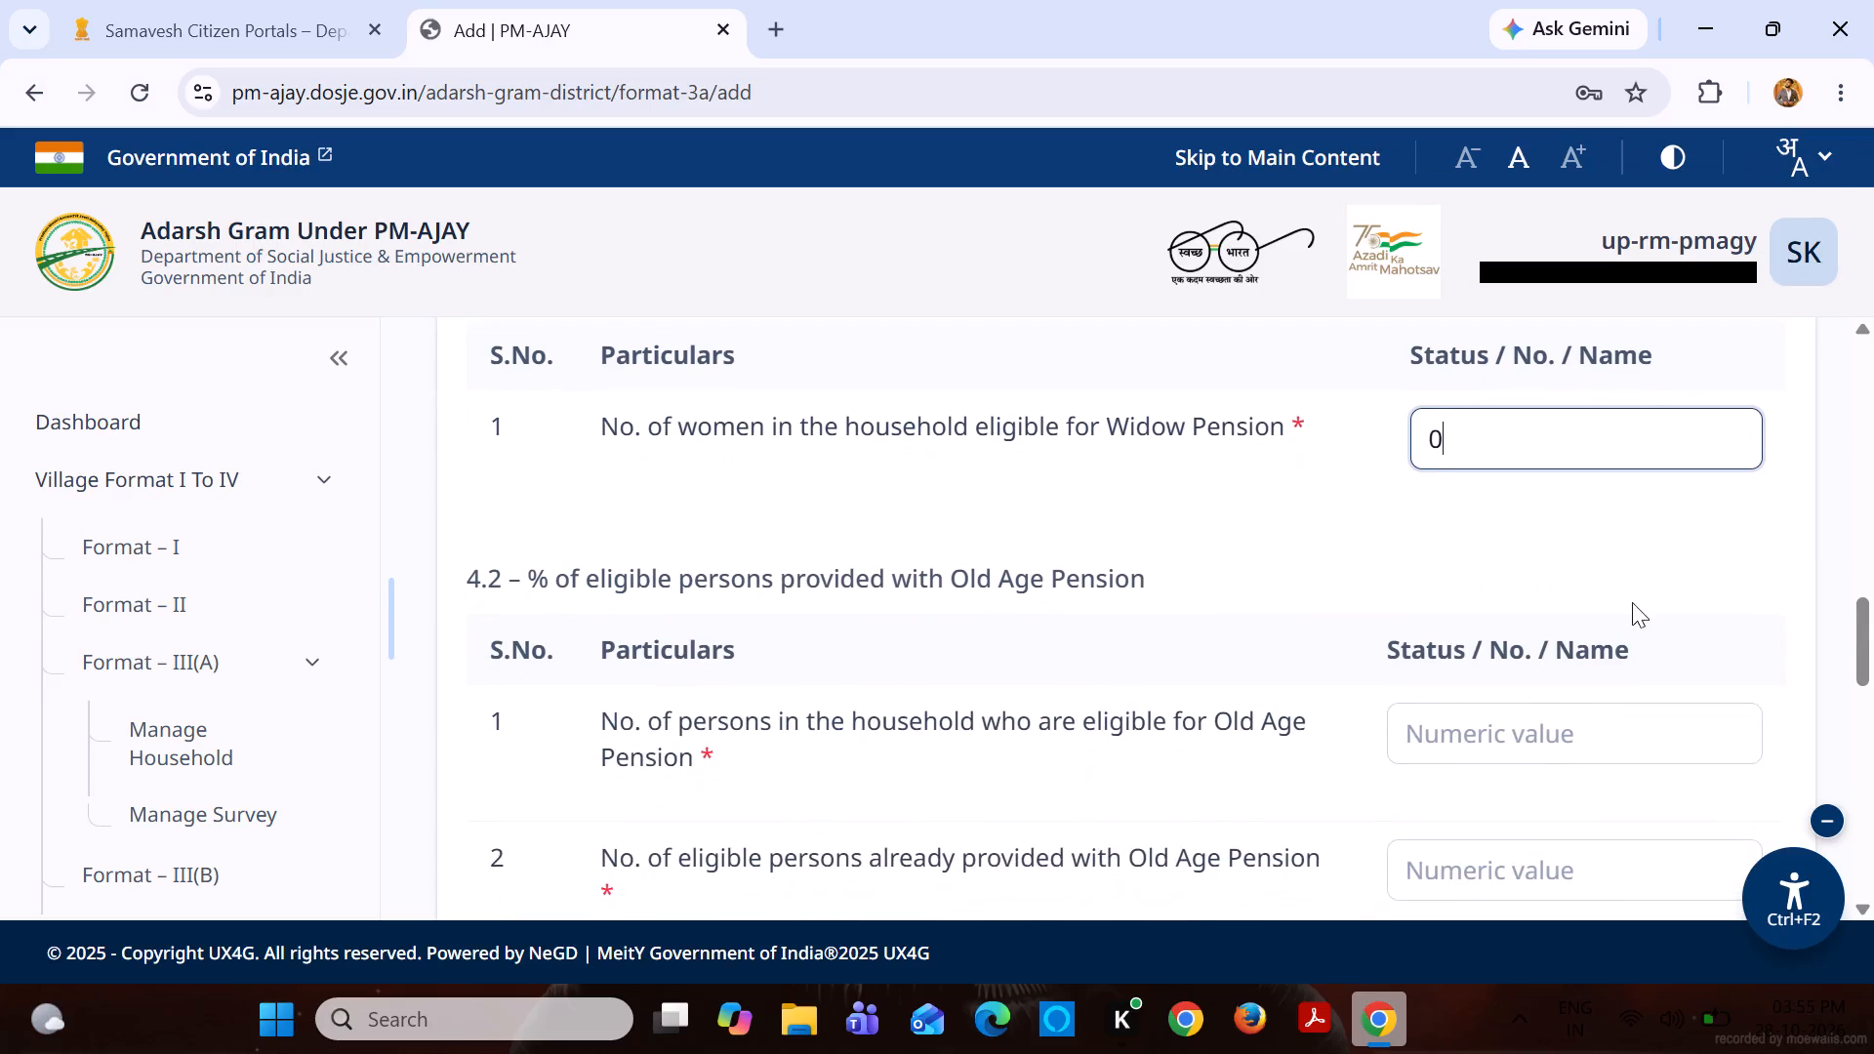
click(1495, 722)
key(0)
Enter 0 persons eligible for Disability Pension (4.3) and submit the Social Security domain.
scroll(1493, 693, down, 4)
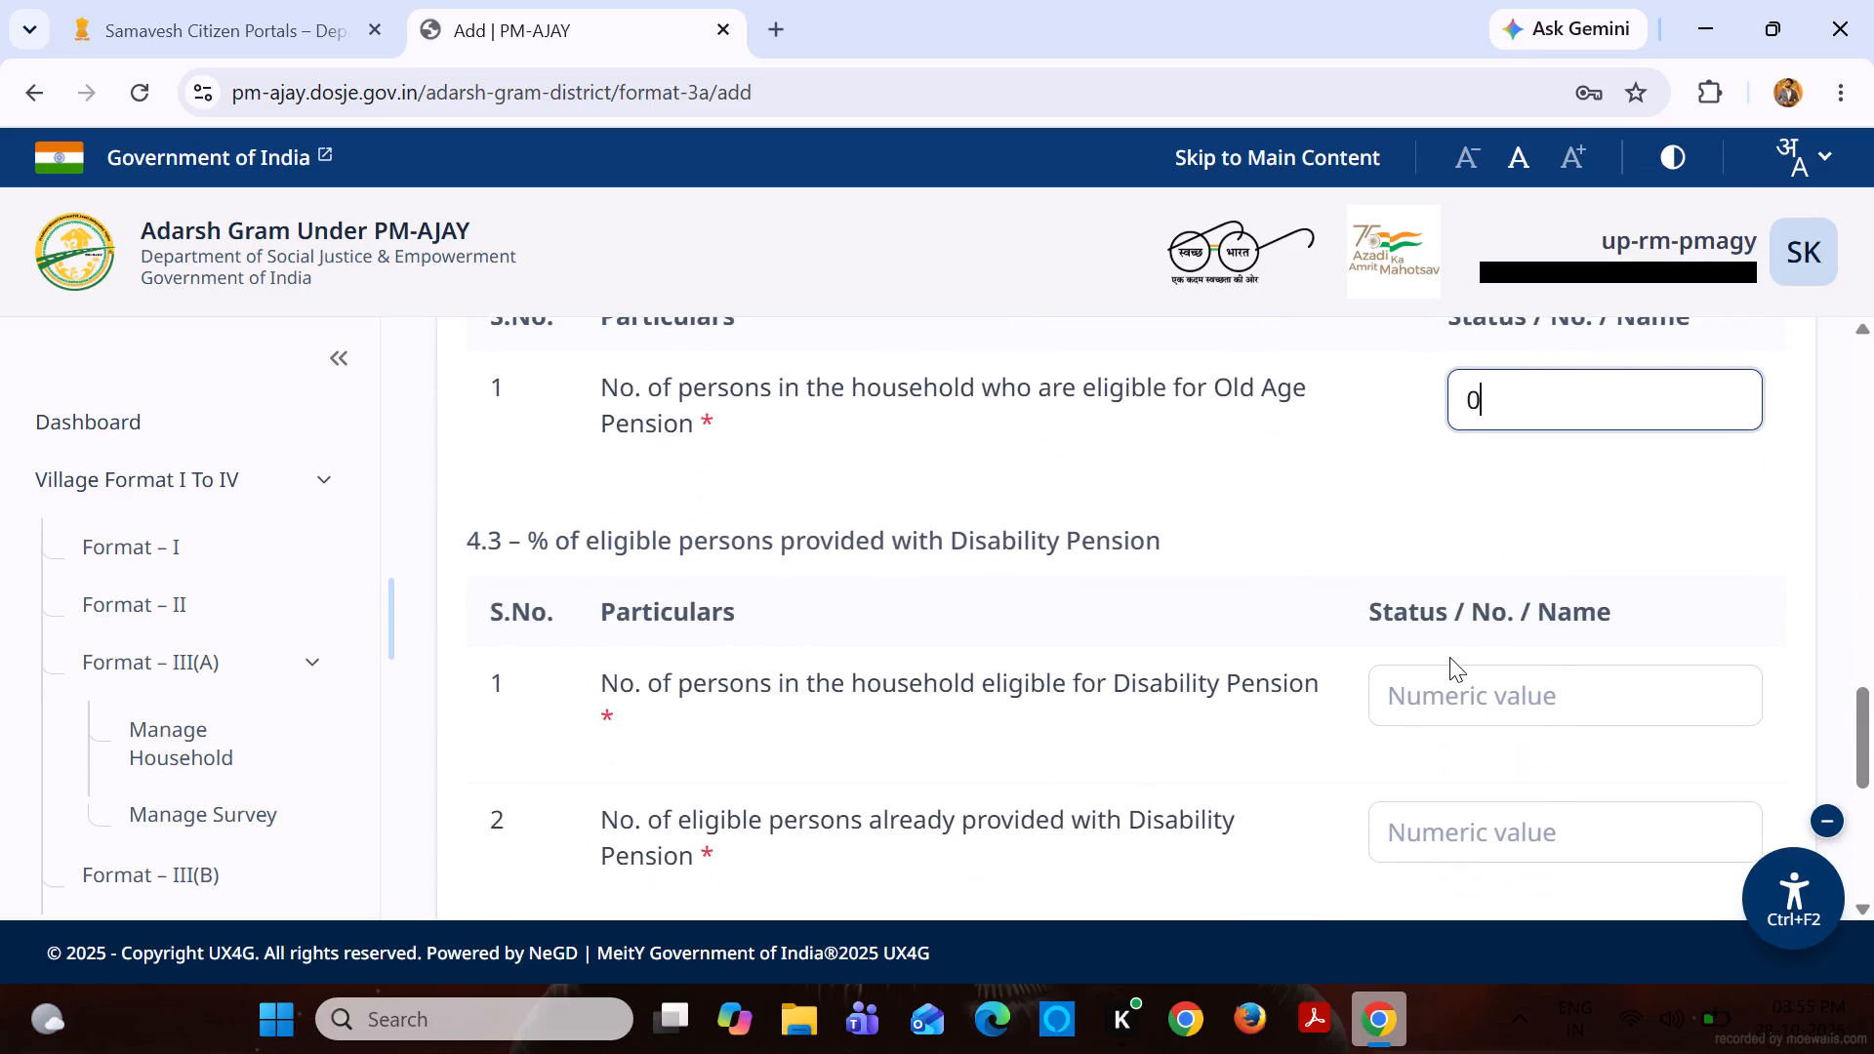
click(1449, 657)
click(1448, 712)
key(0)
scroll(1448, 712, down, 3)
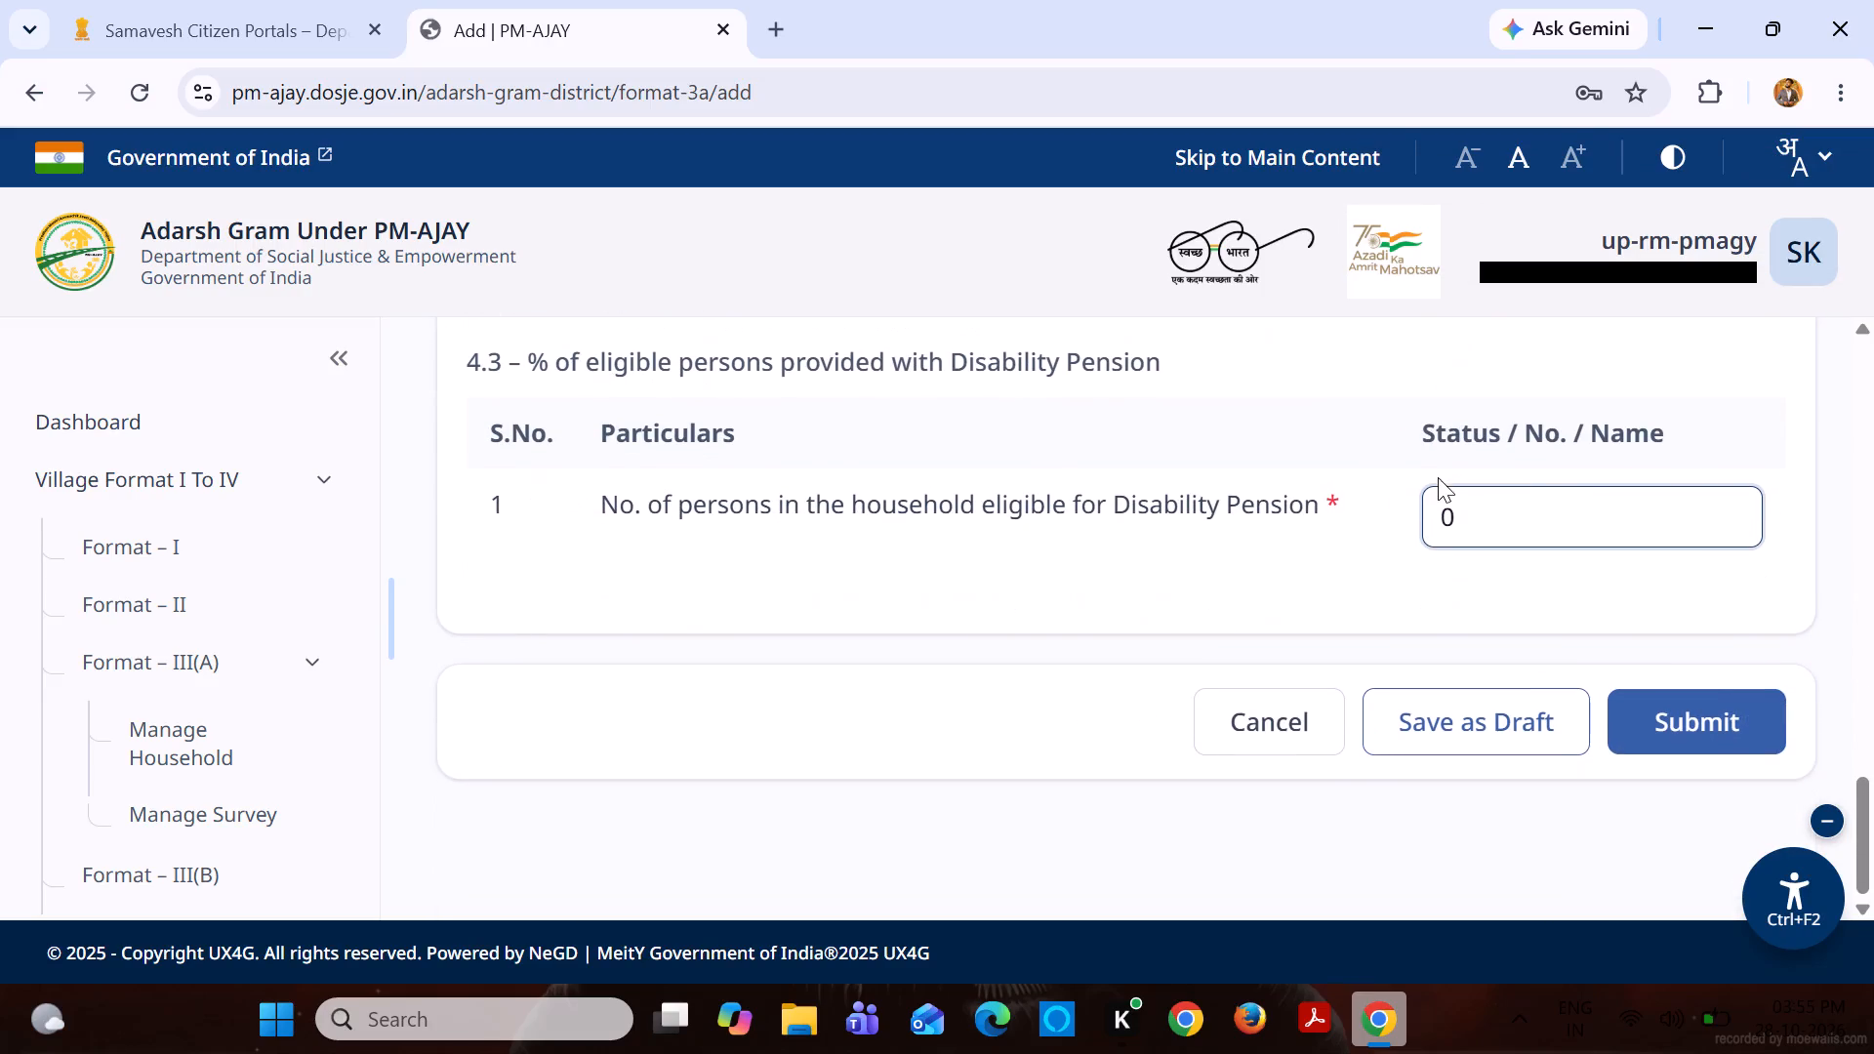
drag(1687, 684, 1689, 705)
click(1689, 705)
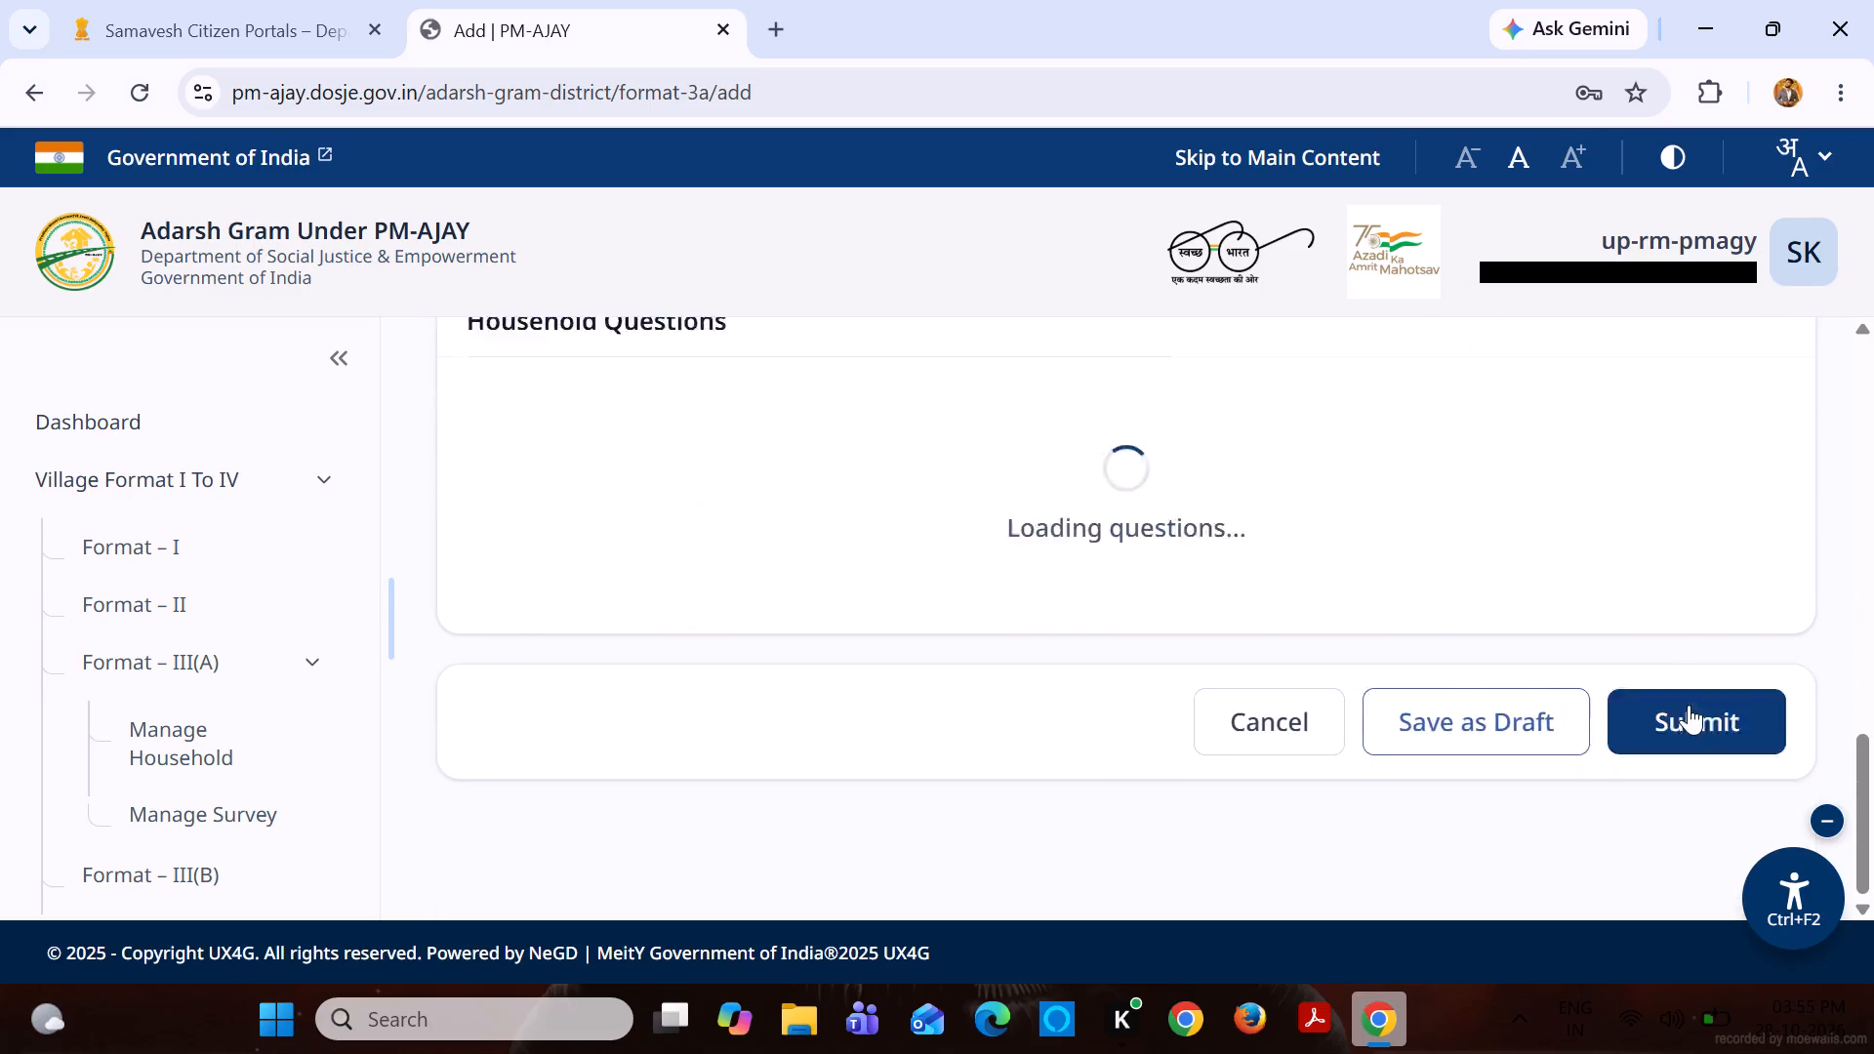
For 6 – Electricity and Clean Fuel, answer the first question, and answer Yes to having an electricity connection and an LED bulb (6.3).
click(1630, 480)
scroll(1578, 665, down, 2)
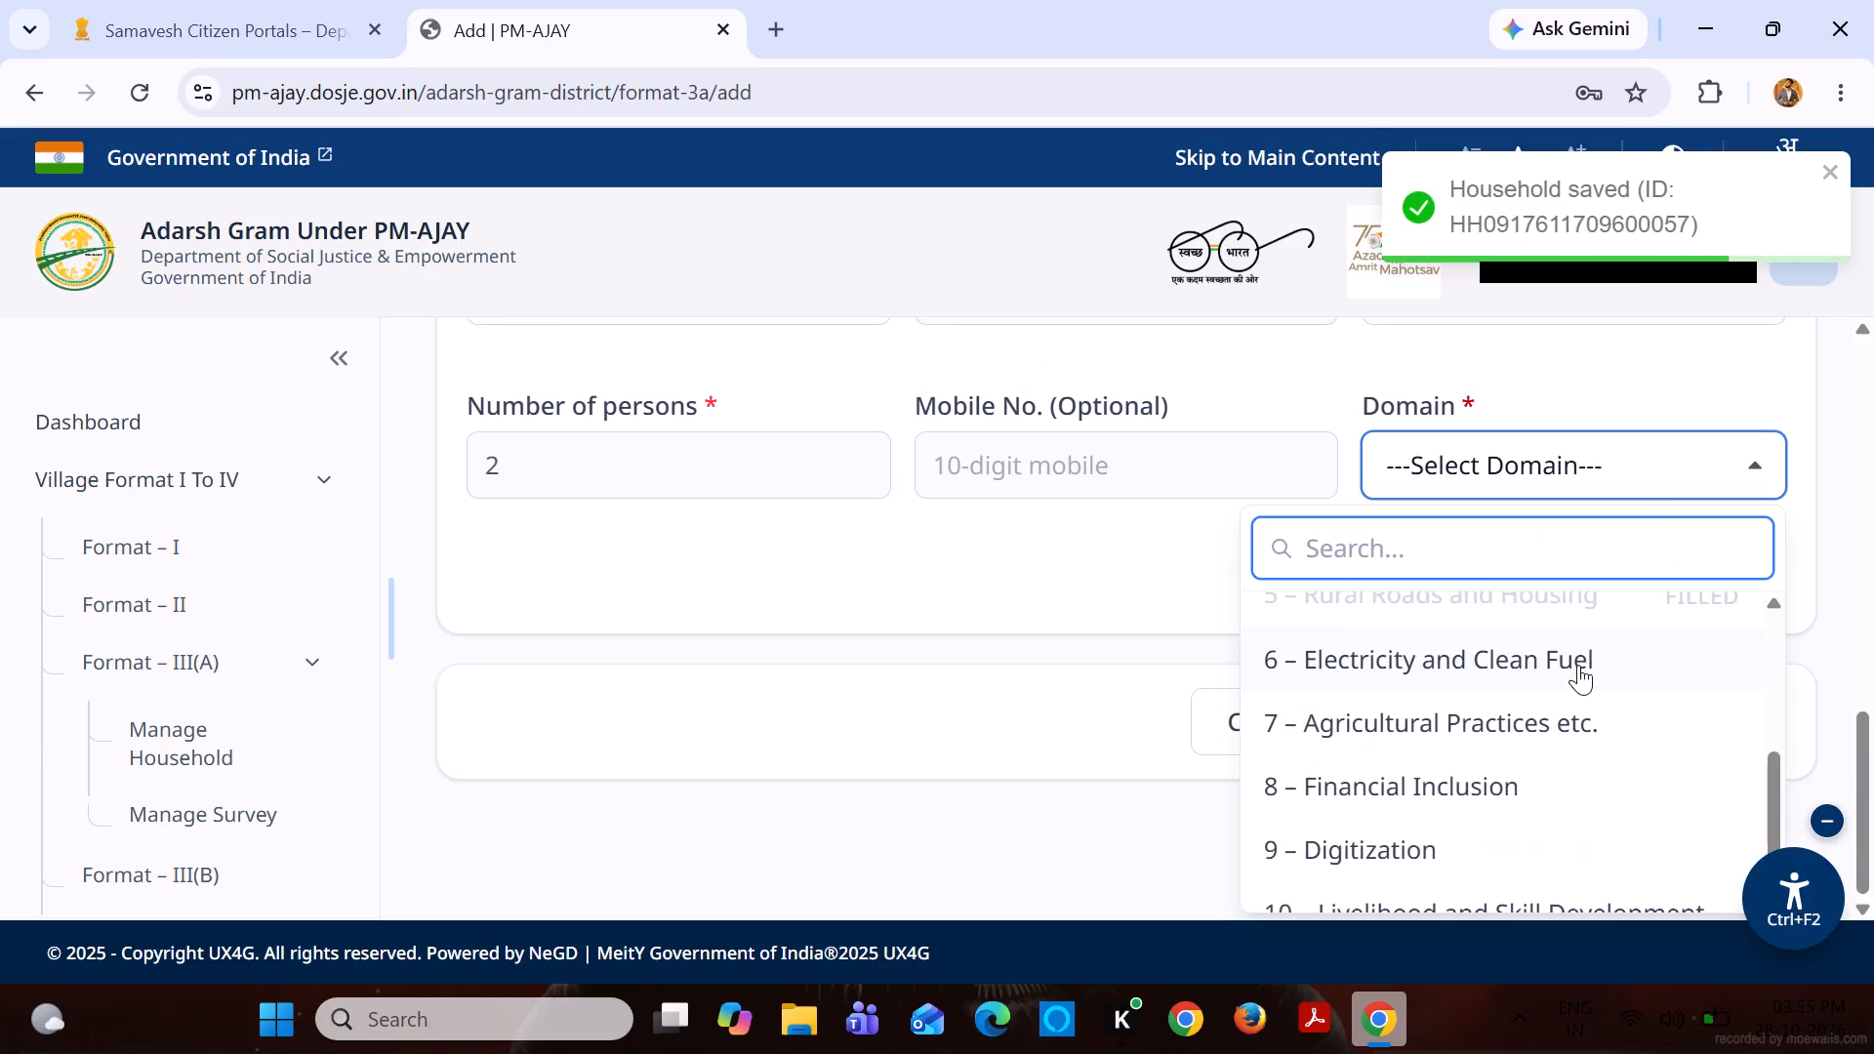
click(1522, 656)
scroll(1522, 656, down, 3)
drag(1698, 618, 1630, 723)
click(1630, 723)
scroll(1630, 723, down, 3)
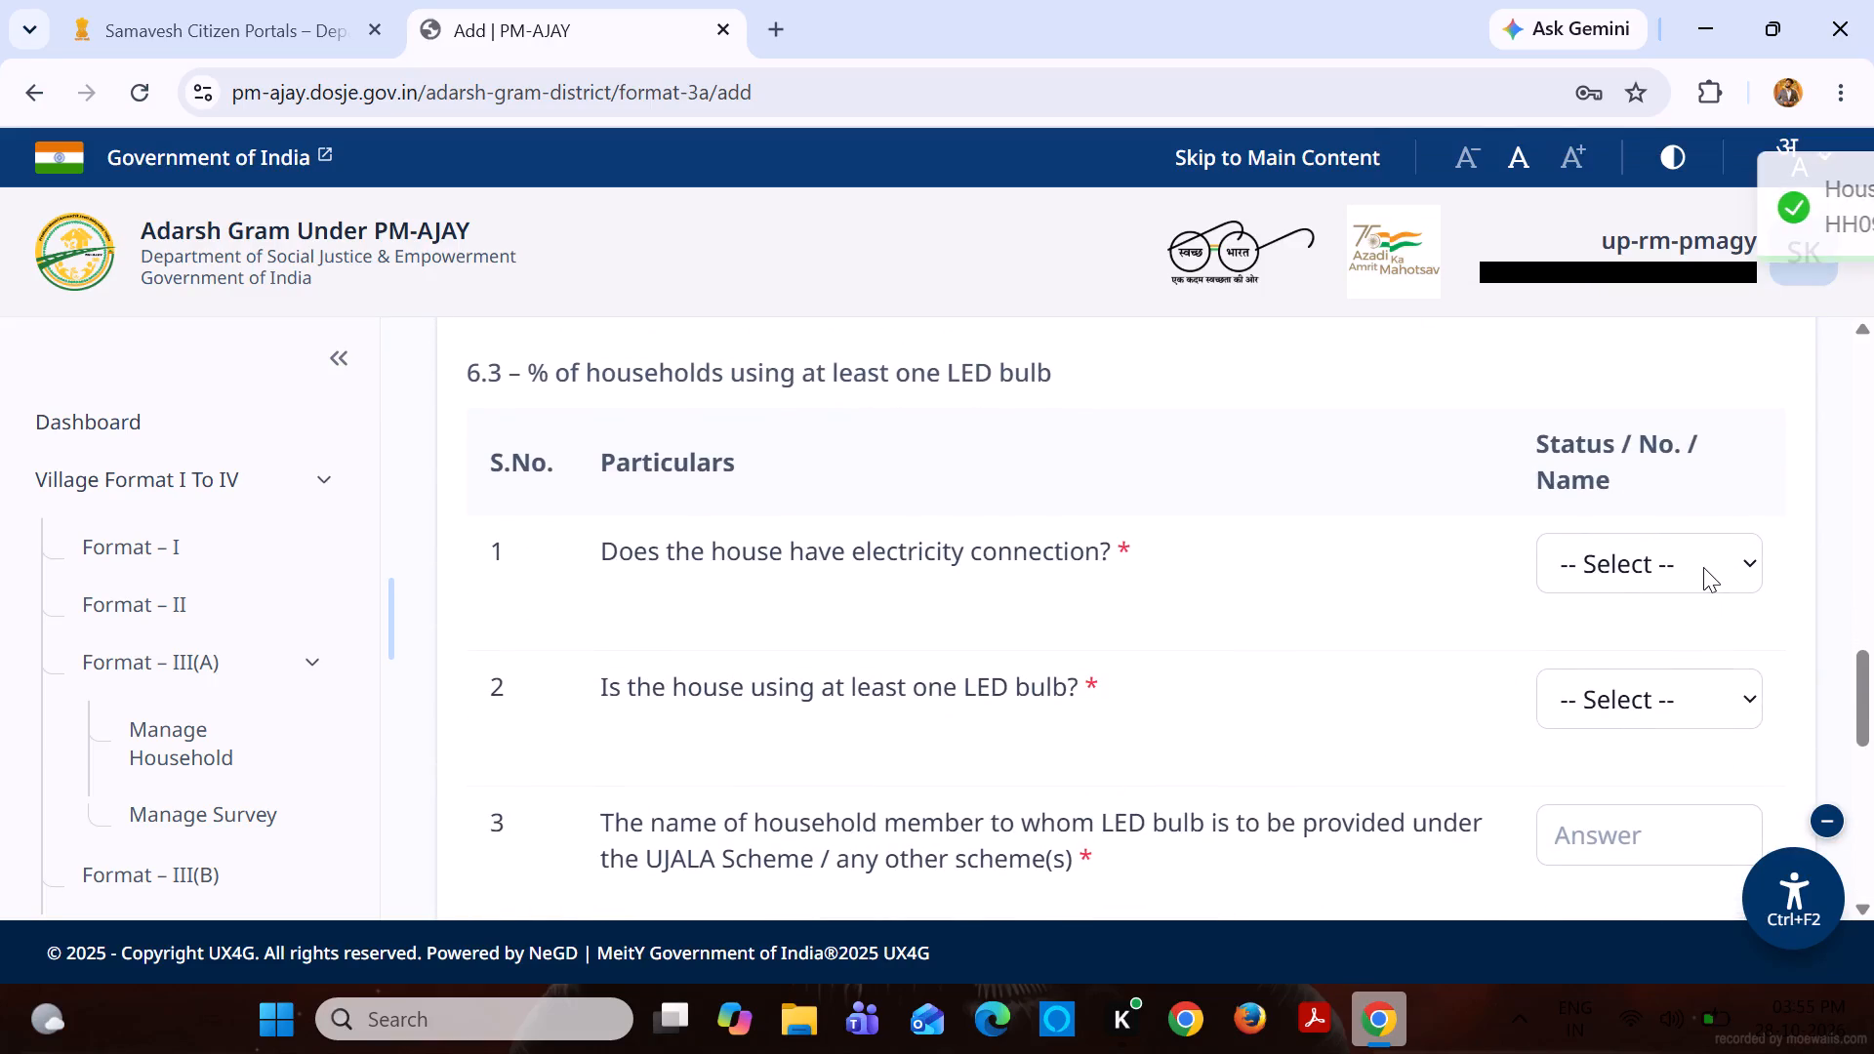
drag(1703, 567, 1605, 658)
click(1605, 658)
drag(1667, 702, 1628, 769)
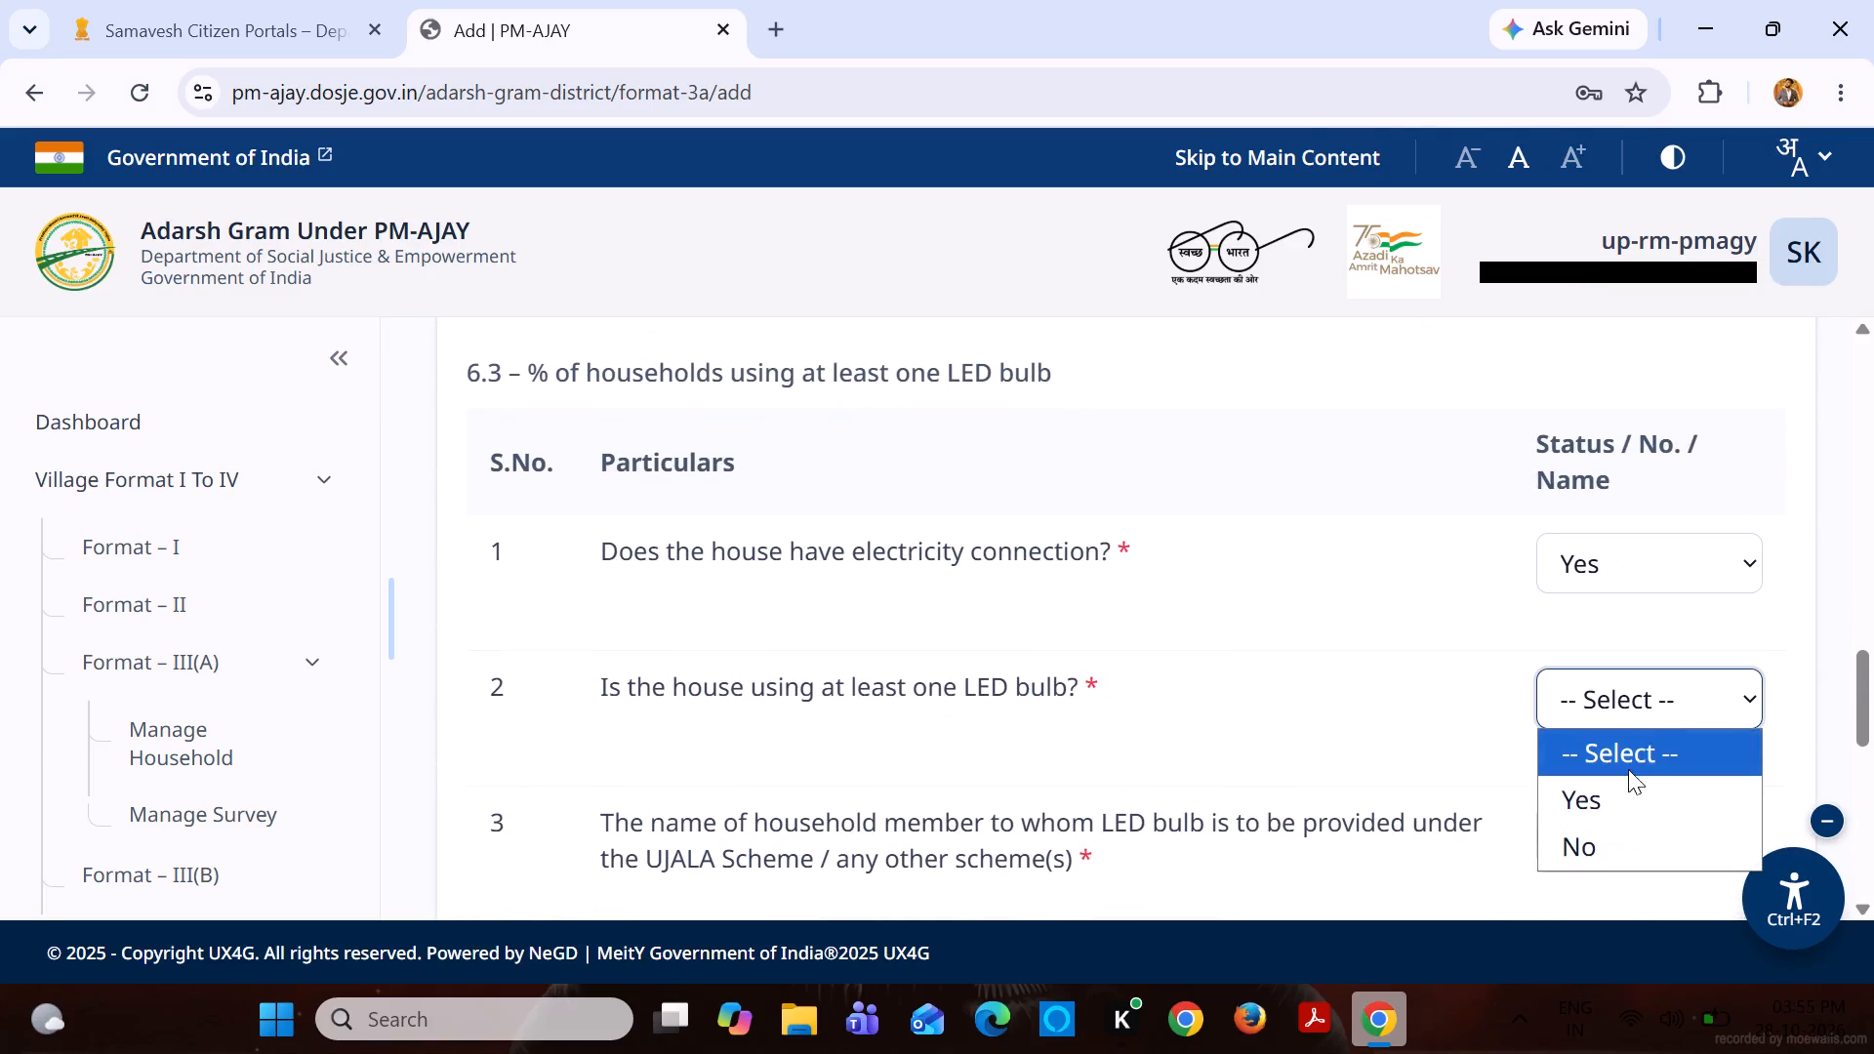
drag(1628, 769, 1619, 795)
click(1619, 795)
Answer Yes to the house using clean fuel (6.4) and submit the Electricity and Clean Fuel domain.
scroll(1619, 795, down, 3)
drag(1692, 595, 1597, 678)
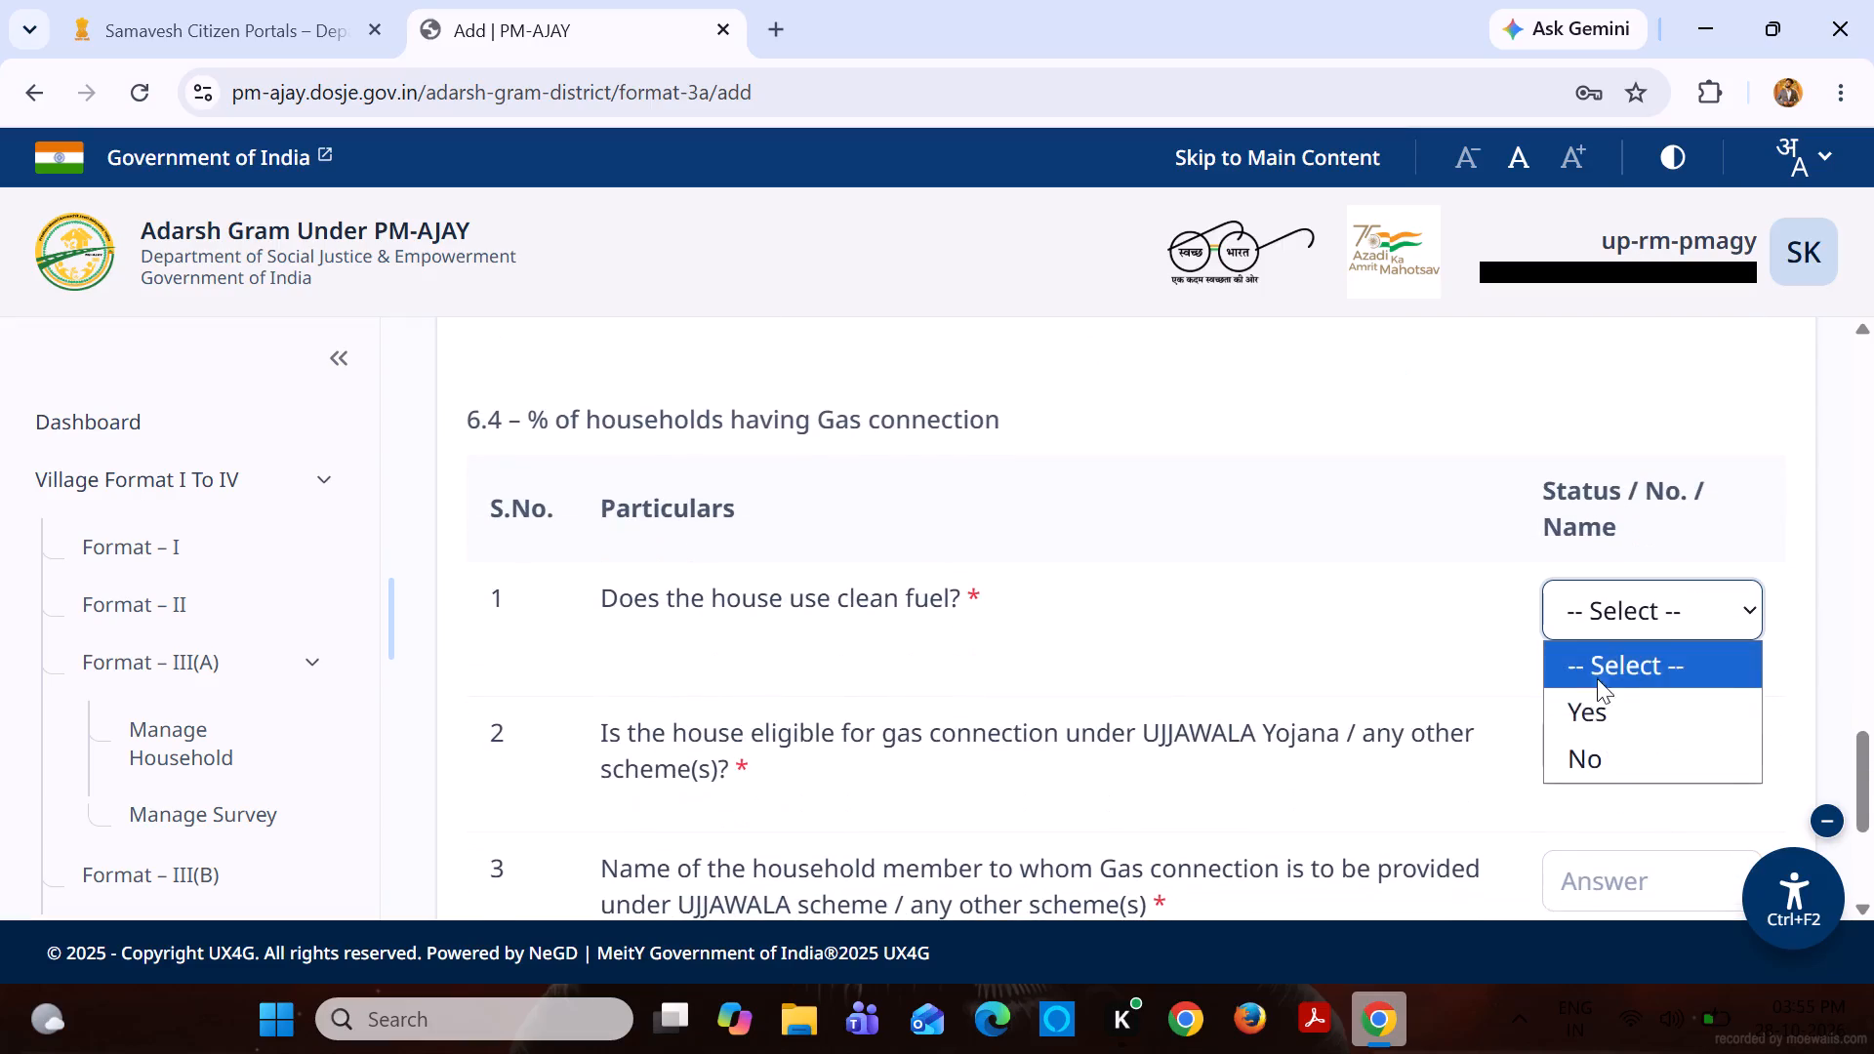
drag(1597, 678, 1576, 714)
click(1576, 714)
scroll(1576, 714, down, 4)
click(1738, 687)
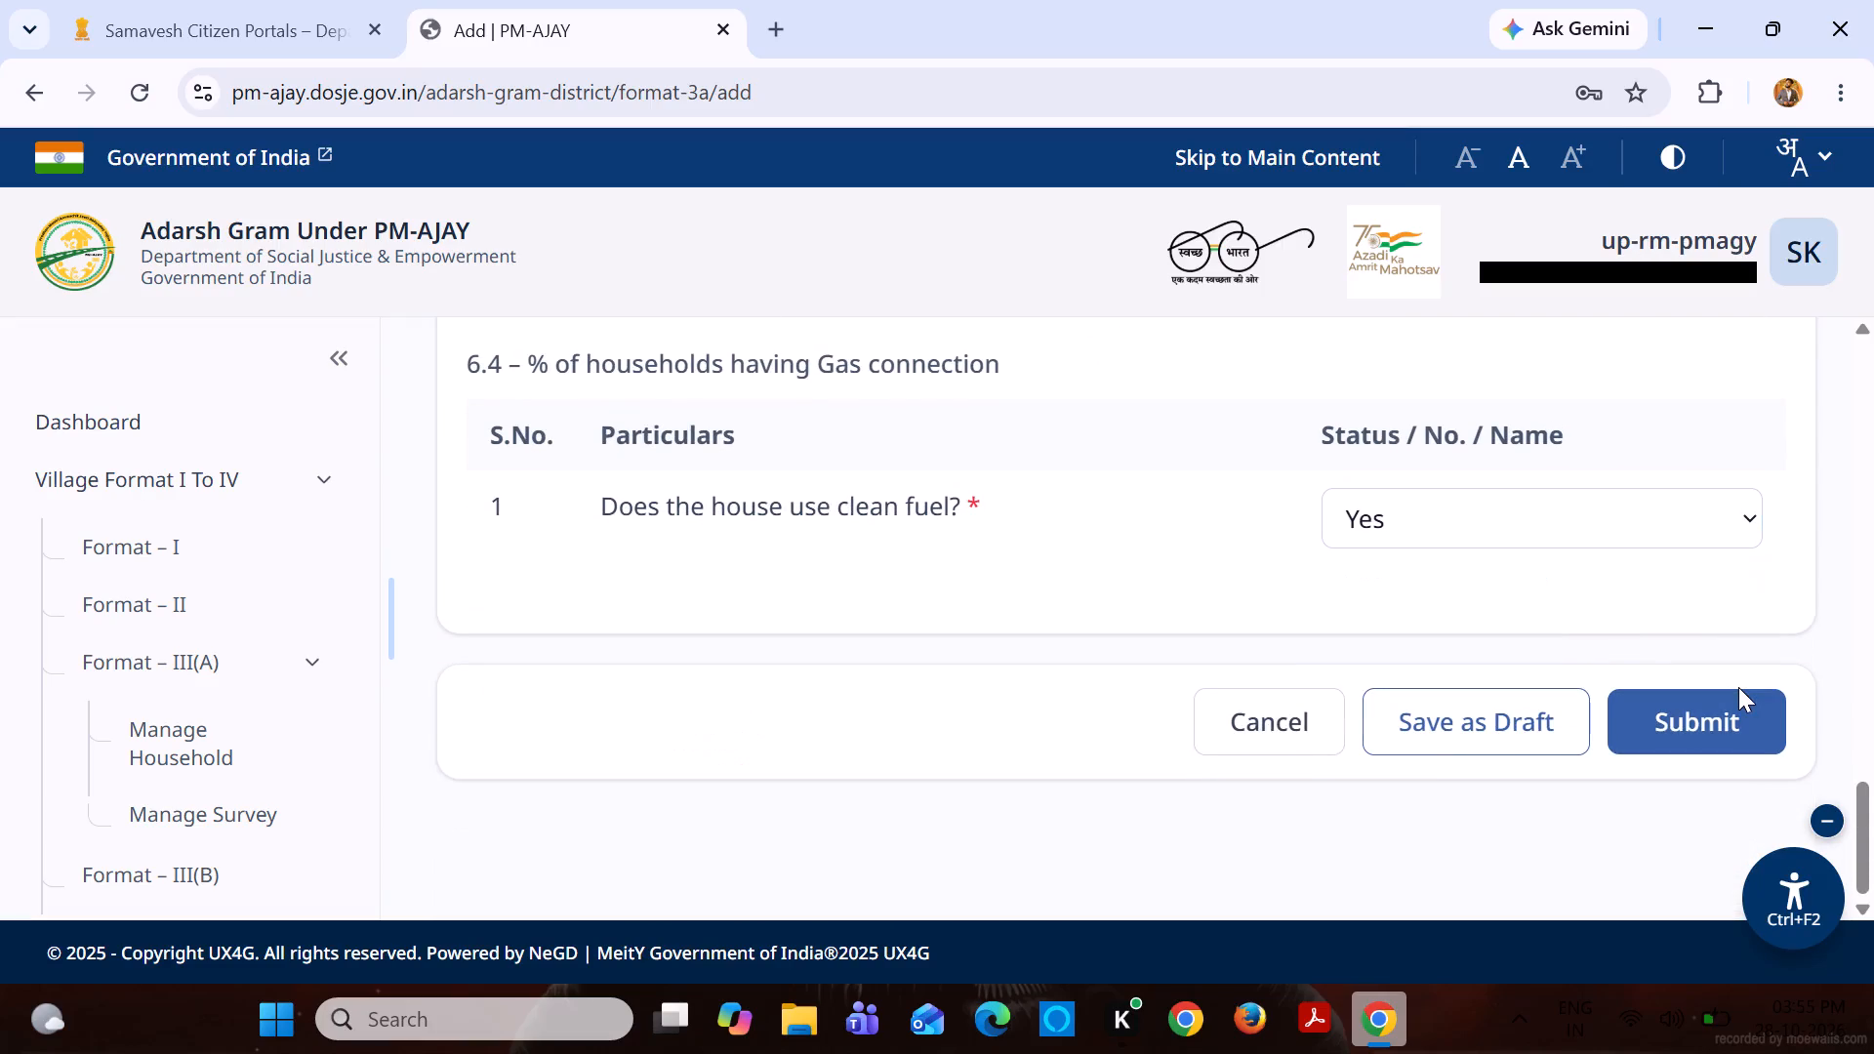
click(1729, 703)
For 7 – Agricultural Practices etc., answer No to the household being involved in farming (7.1) and submit the domain.
click(1673, 460)
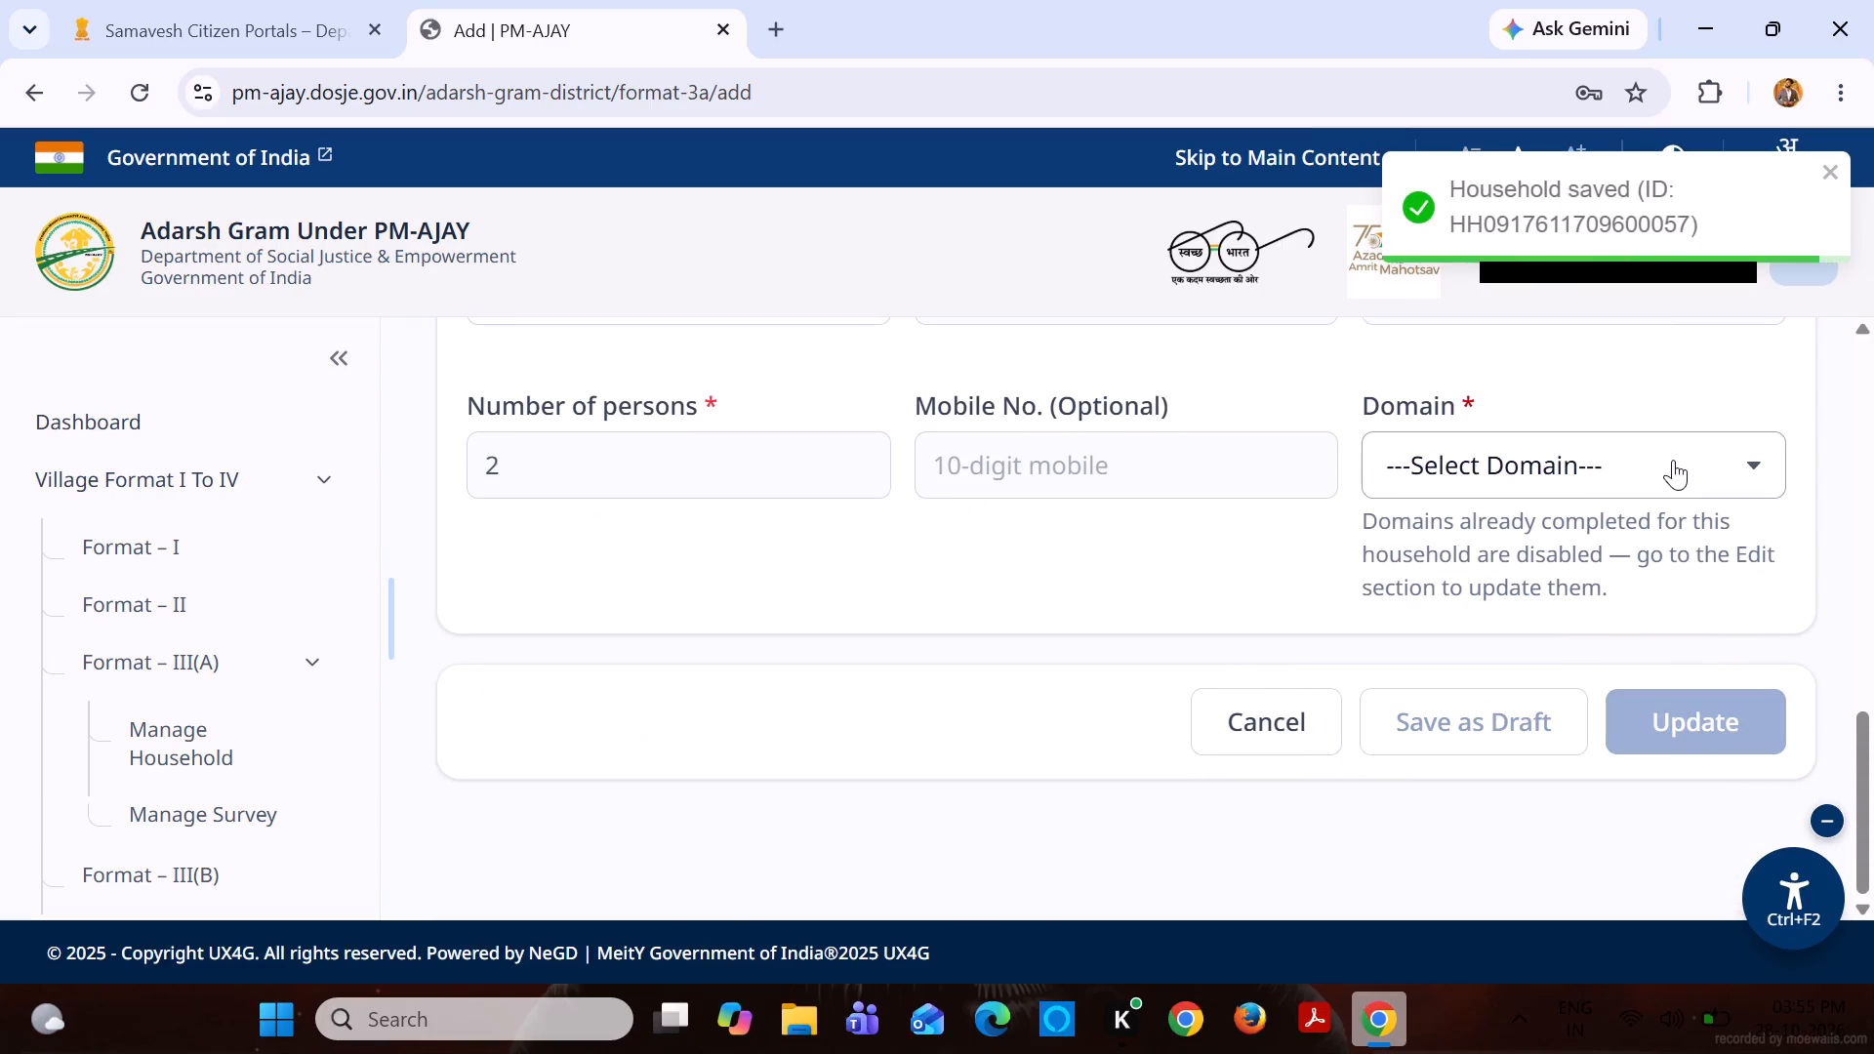
scroll(1610, 652, down, 3)
click(1464, 709)
scroll(1464, 709, down, 1)
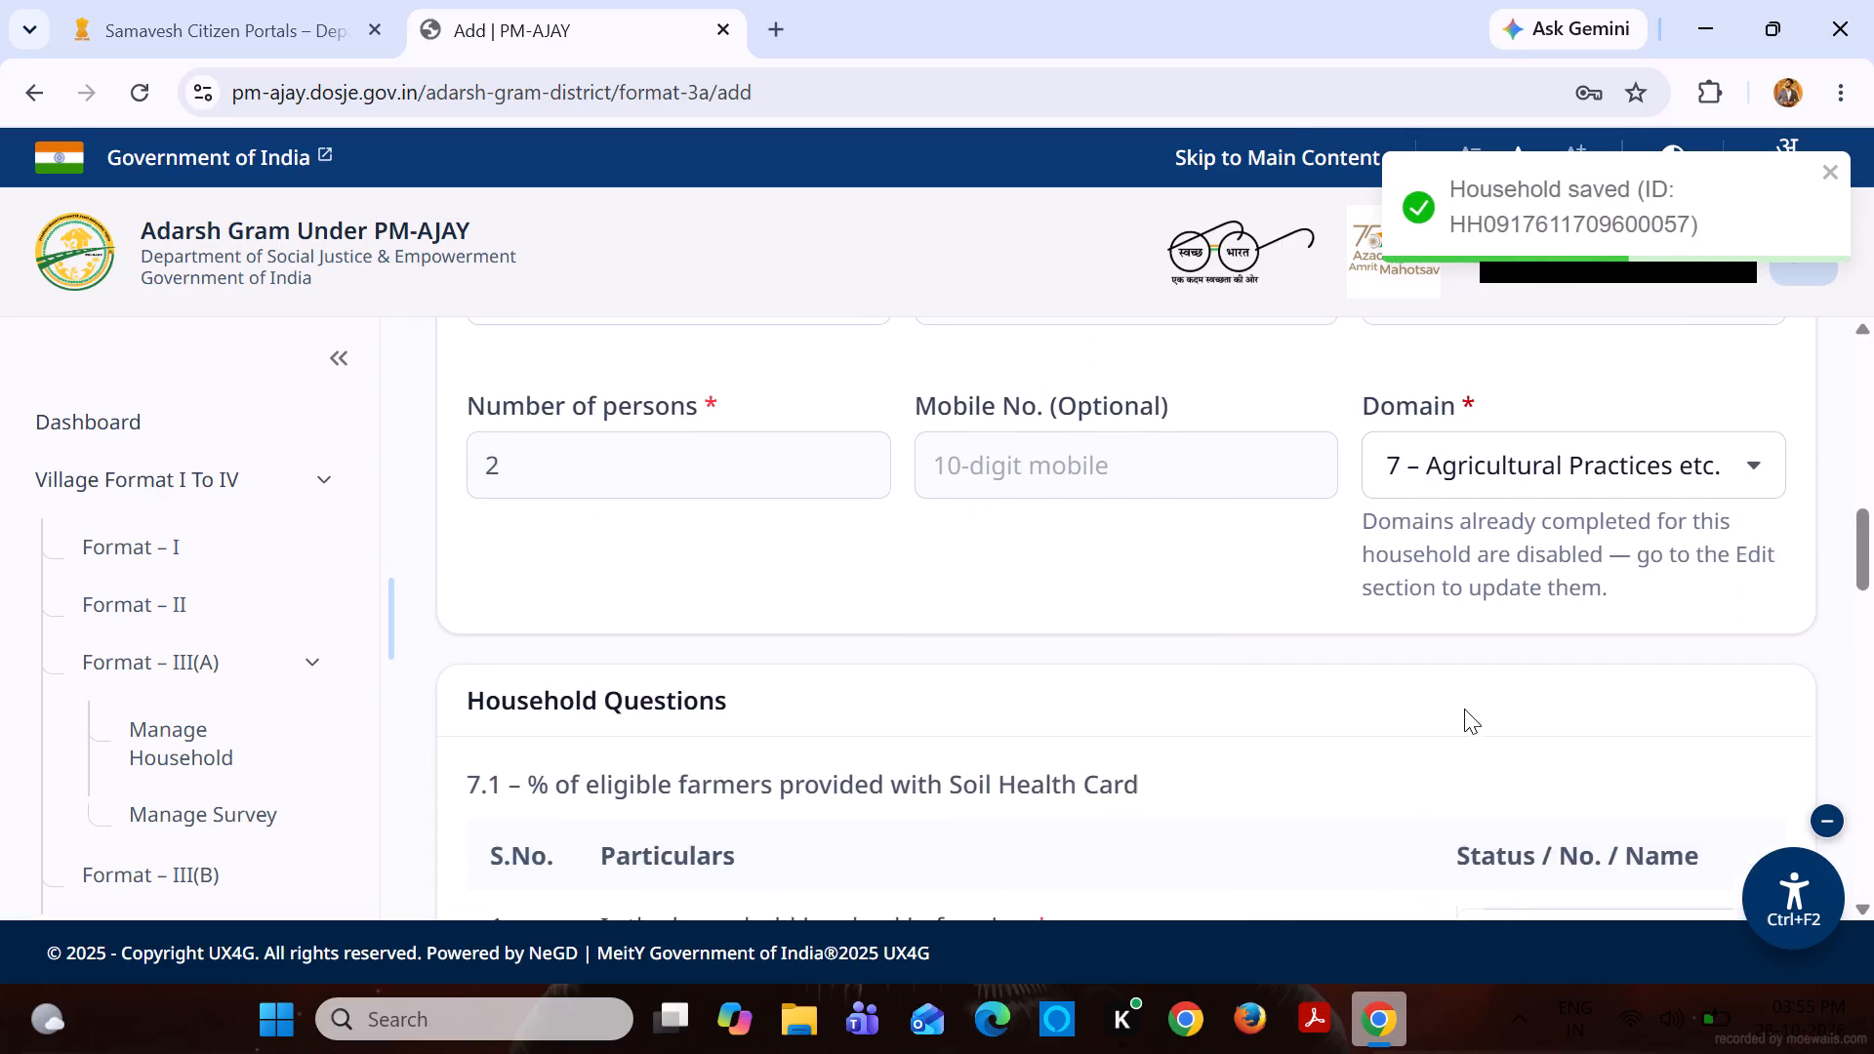
scroll(1464, 709, down, 2)
click(1639, 602)
click(1564, 770)
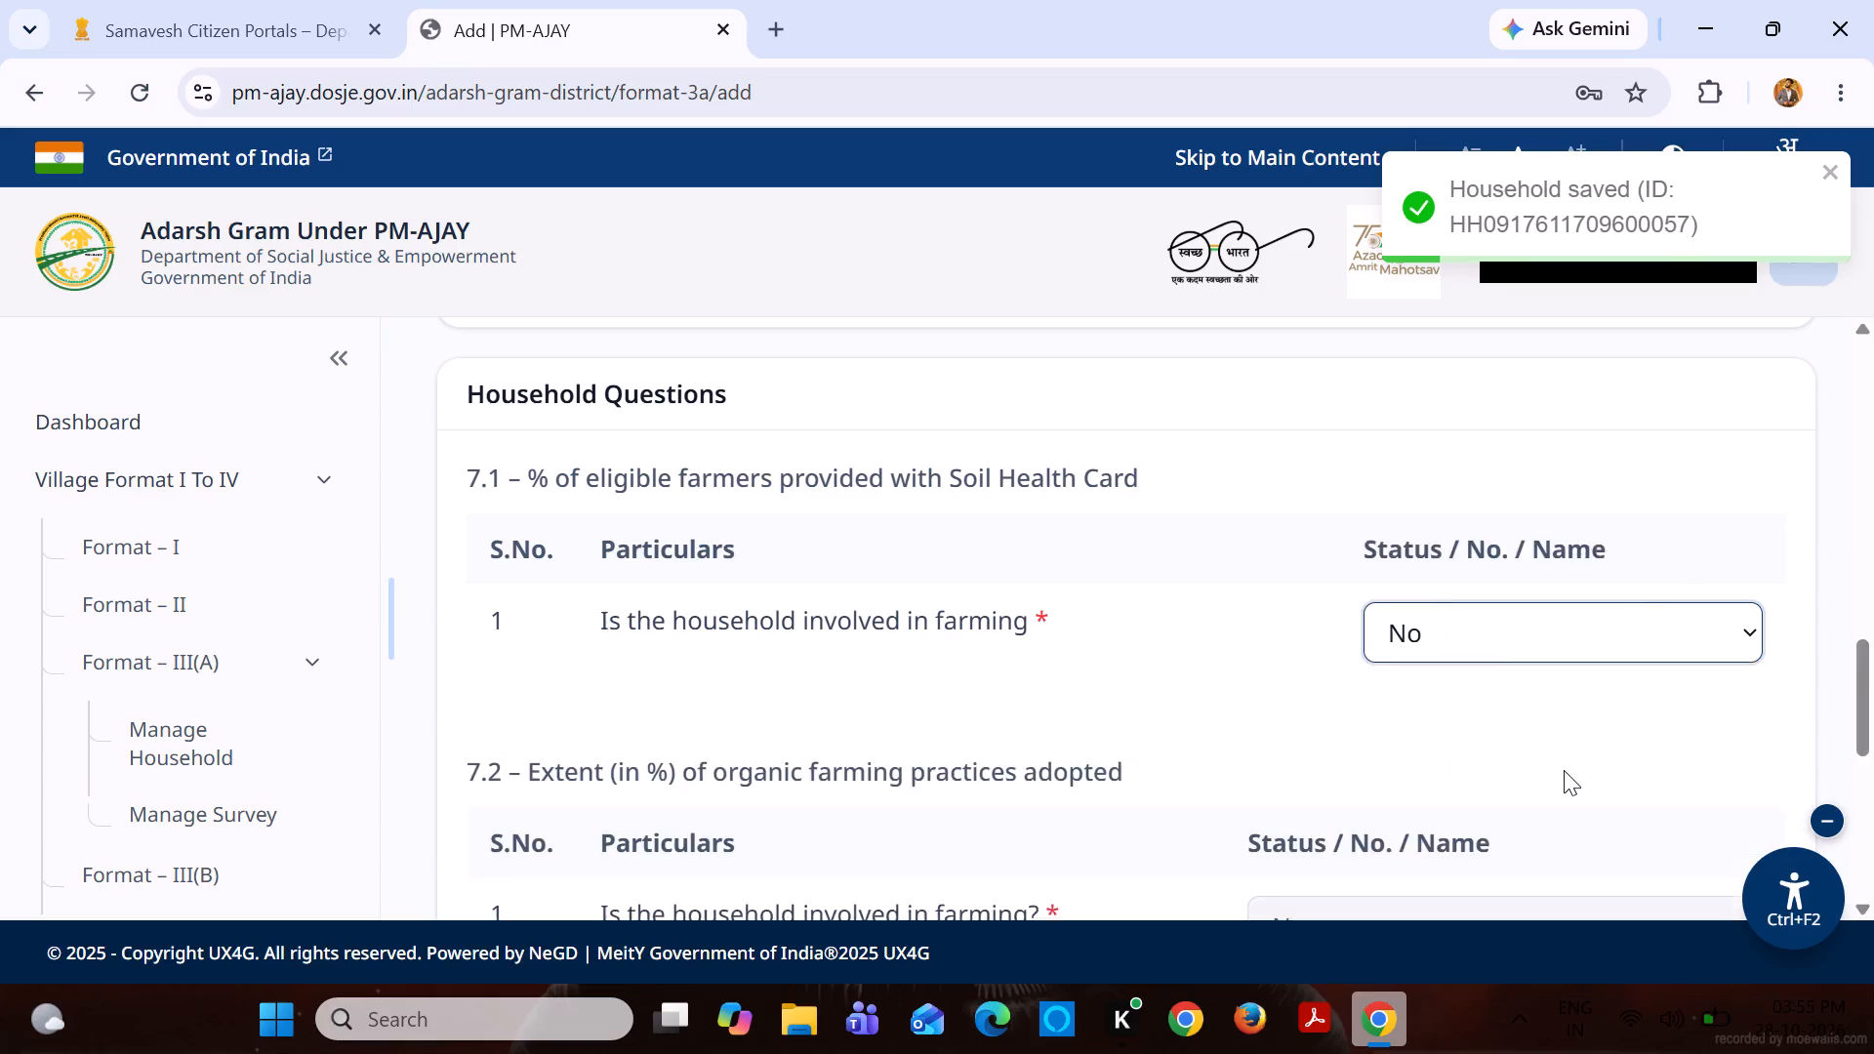
scroll(1564, 770, down, 6)
click(1763, 709)
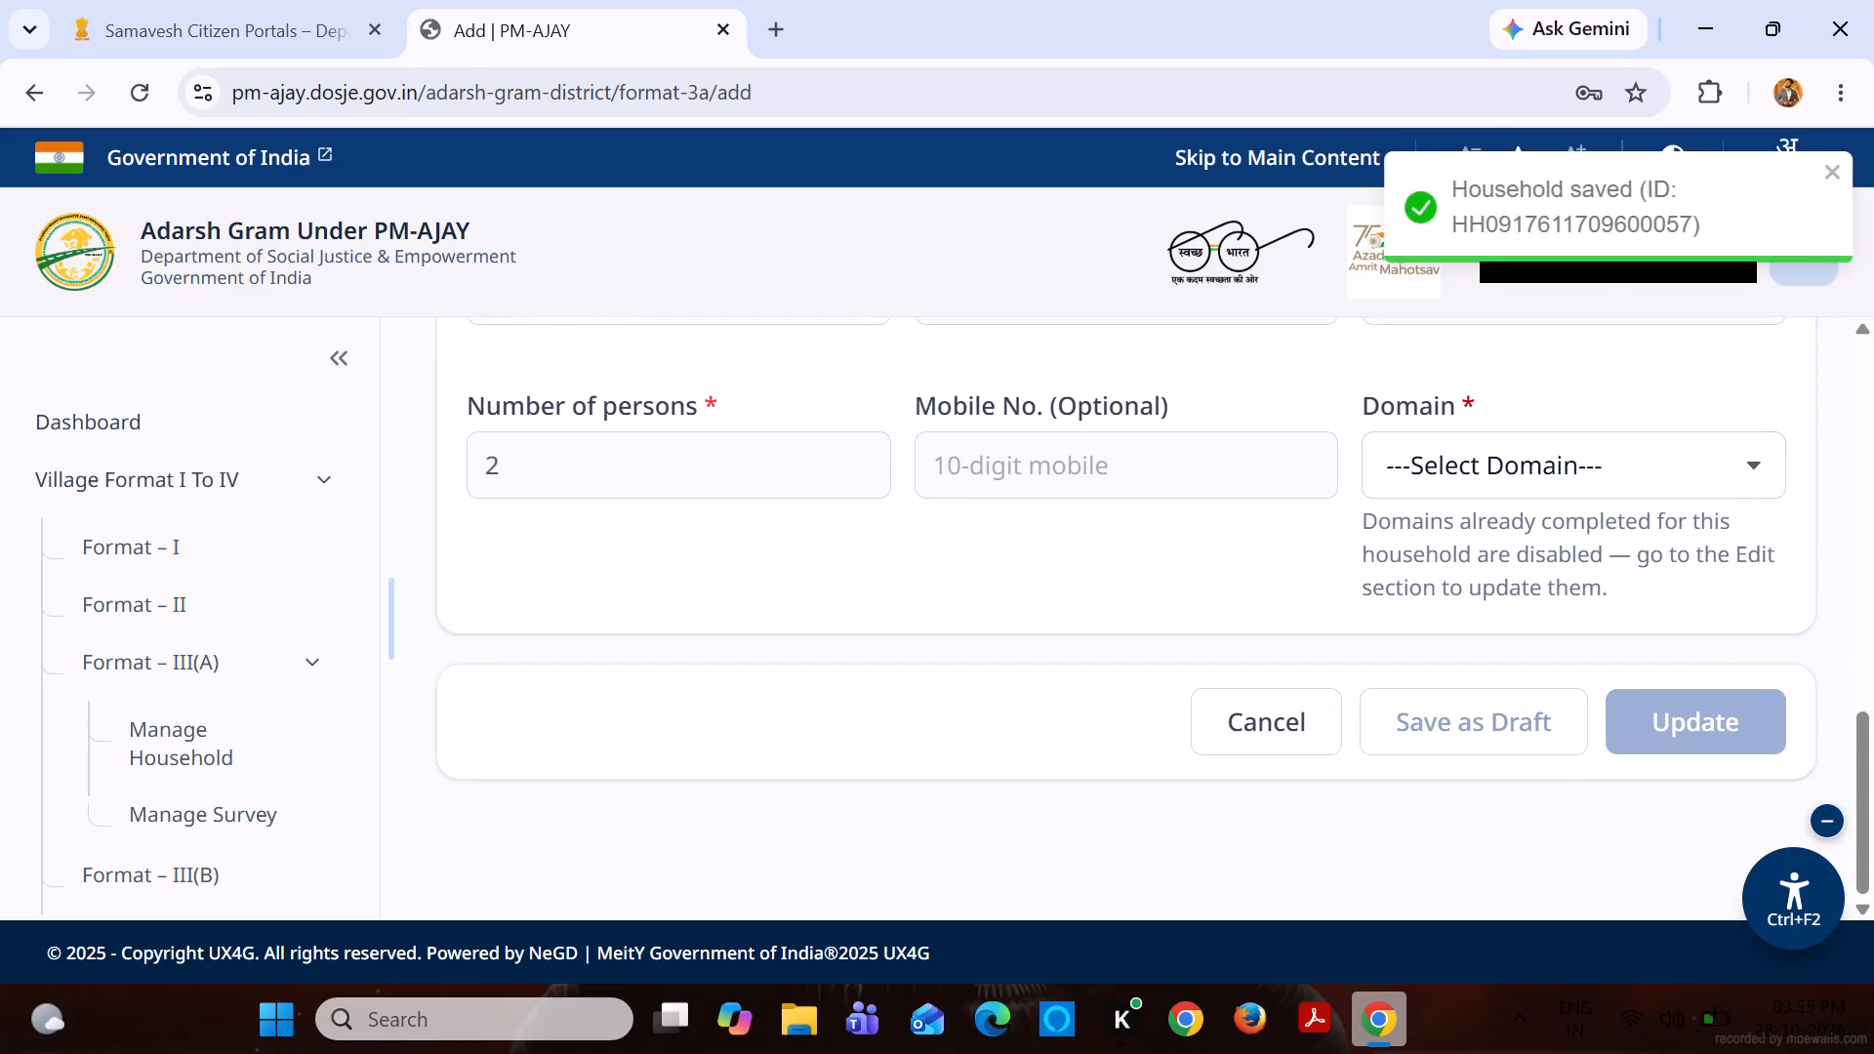
For 8 – Financial Inclusion, enter 2 persons above 5 years and 2 members who already have Aadhaar (8.1).
click(1685, 458)
scroll(1597, 717, down, 4)
click(1508, 737)
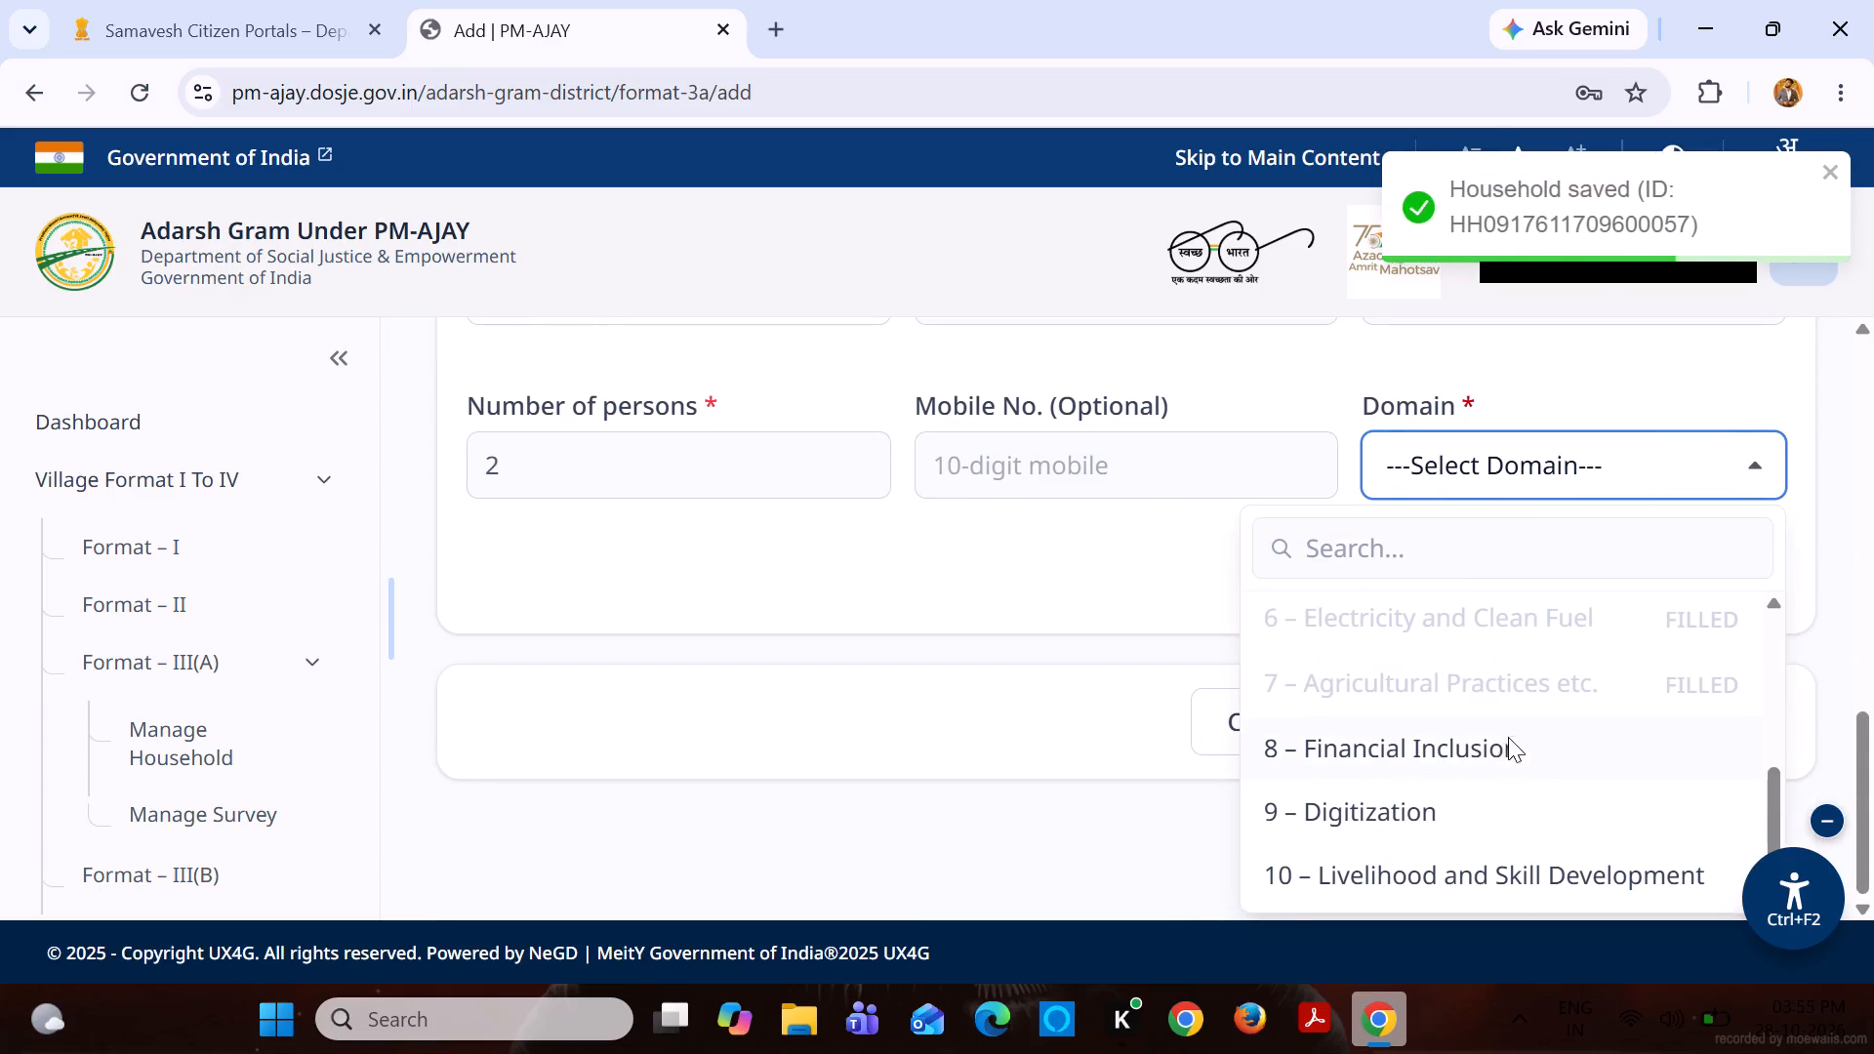
scroll(1508, 737, down, 3)
click(1487, 585)
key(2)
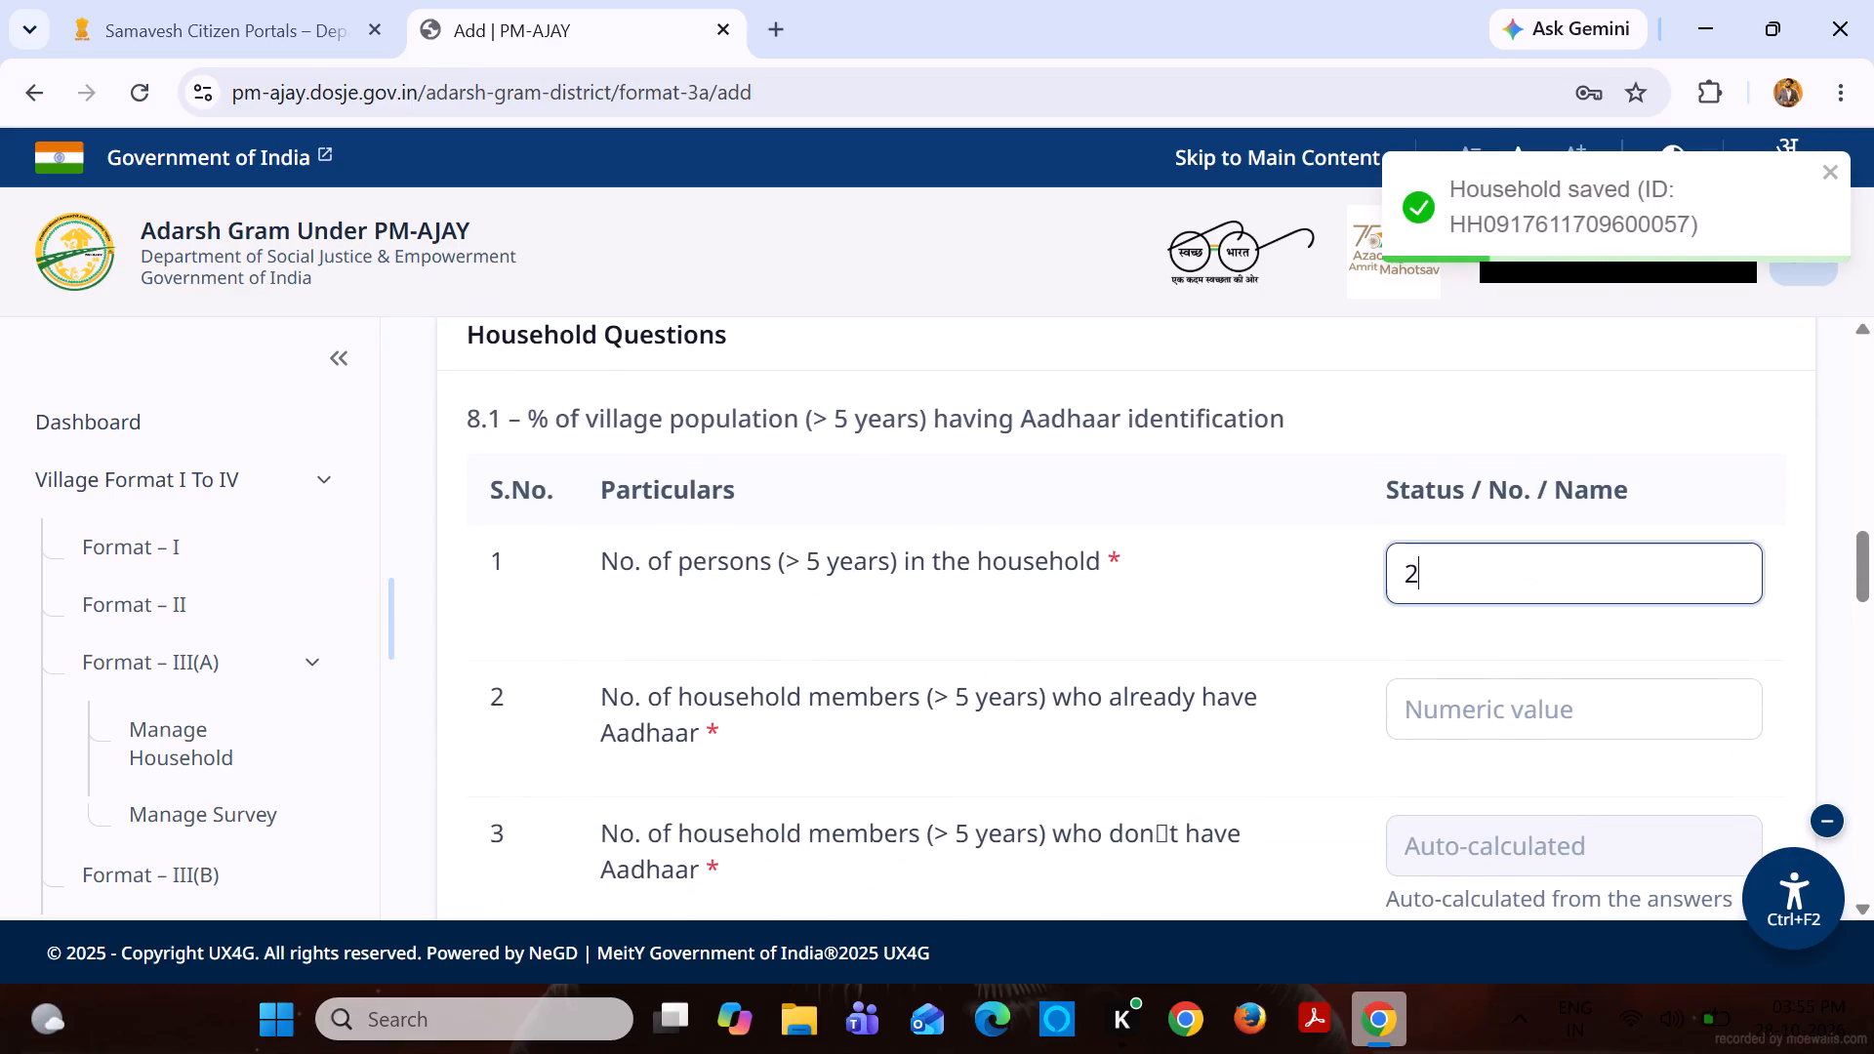
double_click(1472, 717)
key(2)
Enter 2 members eligible for a Banks/Post Office account and 2 eligible members who have one (8.2).
scroll(1472, 717, down, 3)
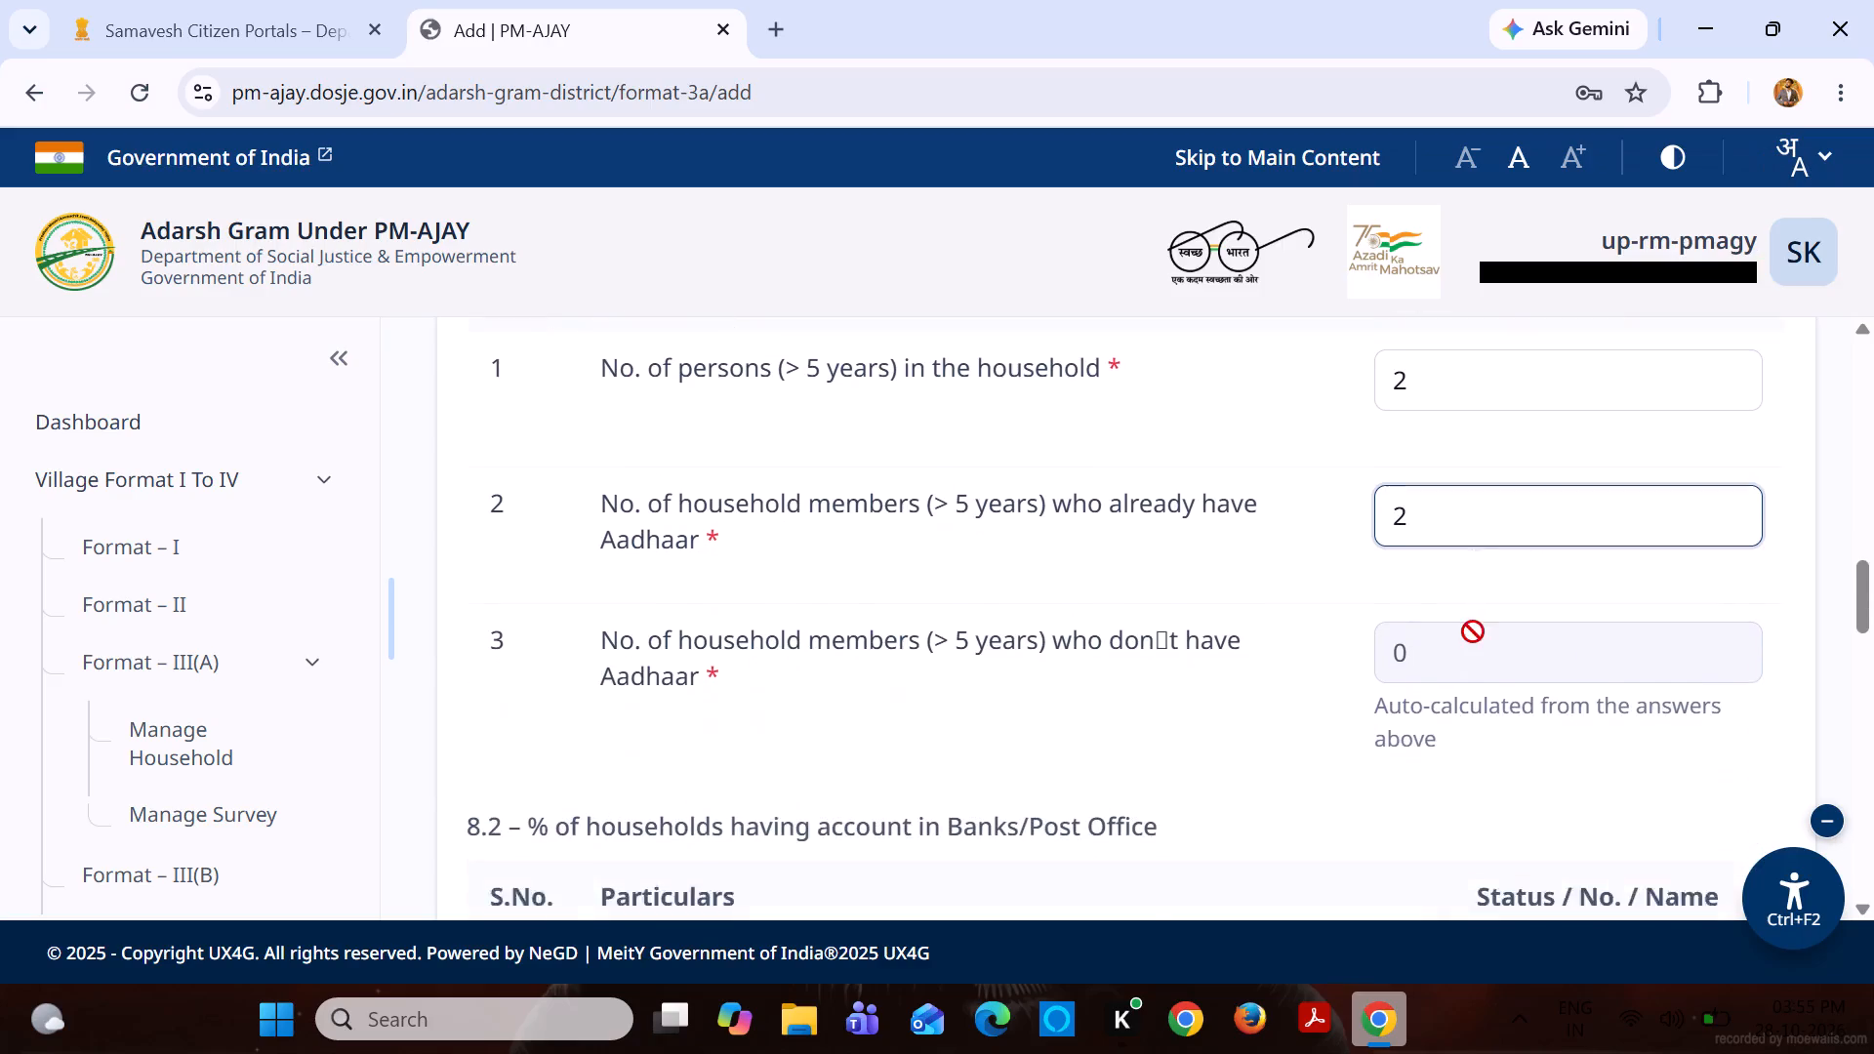
scroll(1473, 631, down, 1)
scroll(1602, 473, down, 2)
click(1519, 672)
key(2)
scroll(1519, 662, down, 1)
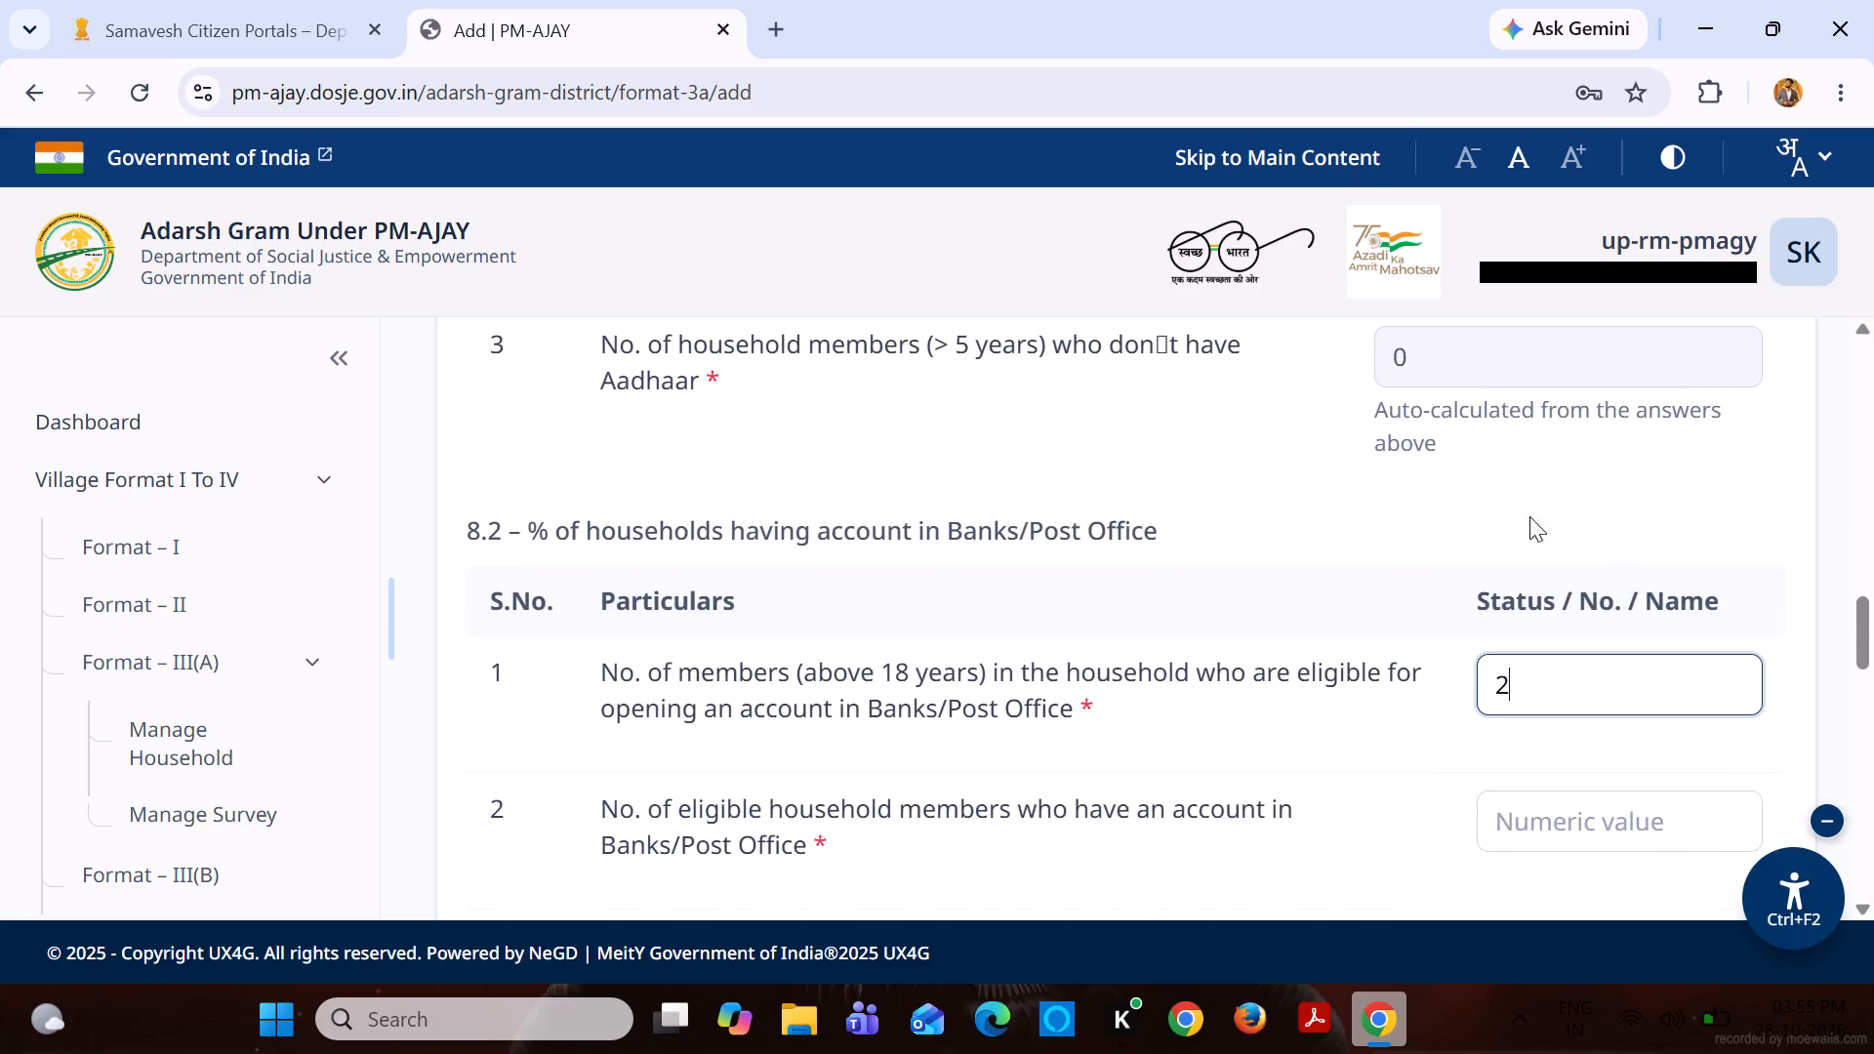
scroll(1529, 516, down, 3)
click(1538, 581)
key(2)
Enter 0 persons eligible for PMSBY (8.3) and 0 members eligible for PMJJBY (8.4), and submit the Financial Inclusion domain.
scroll(1538, 581, down, 1)
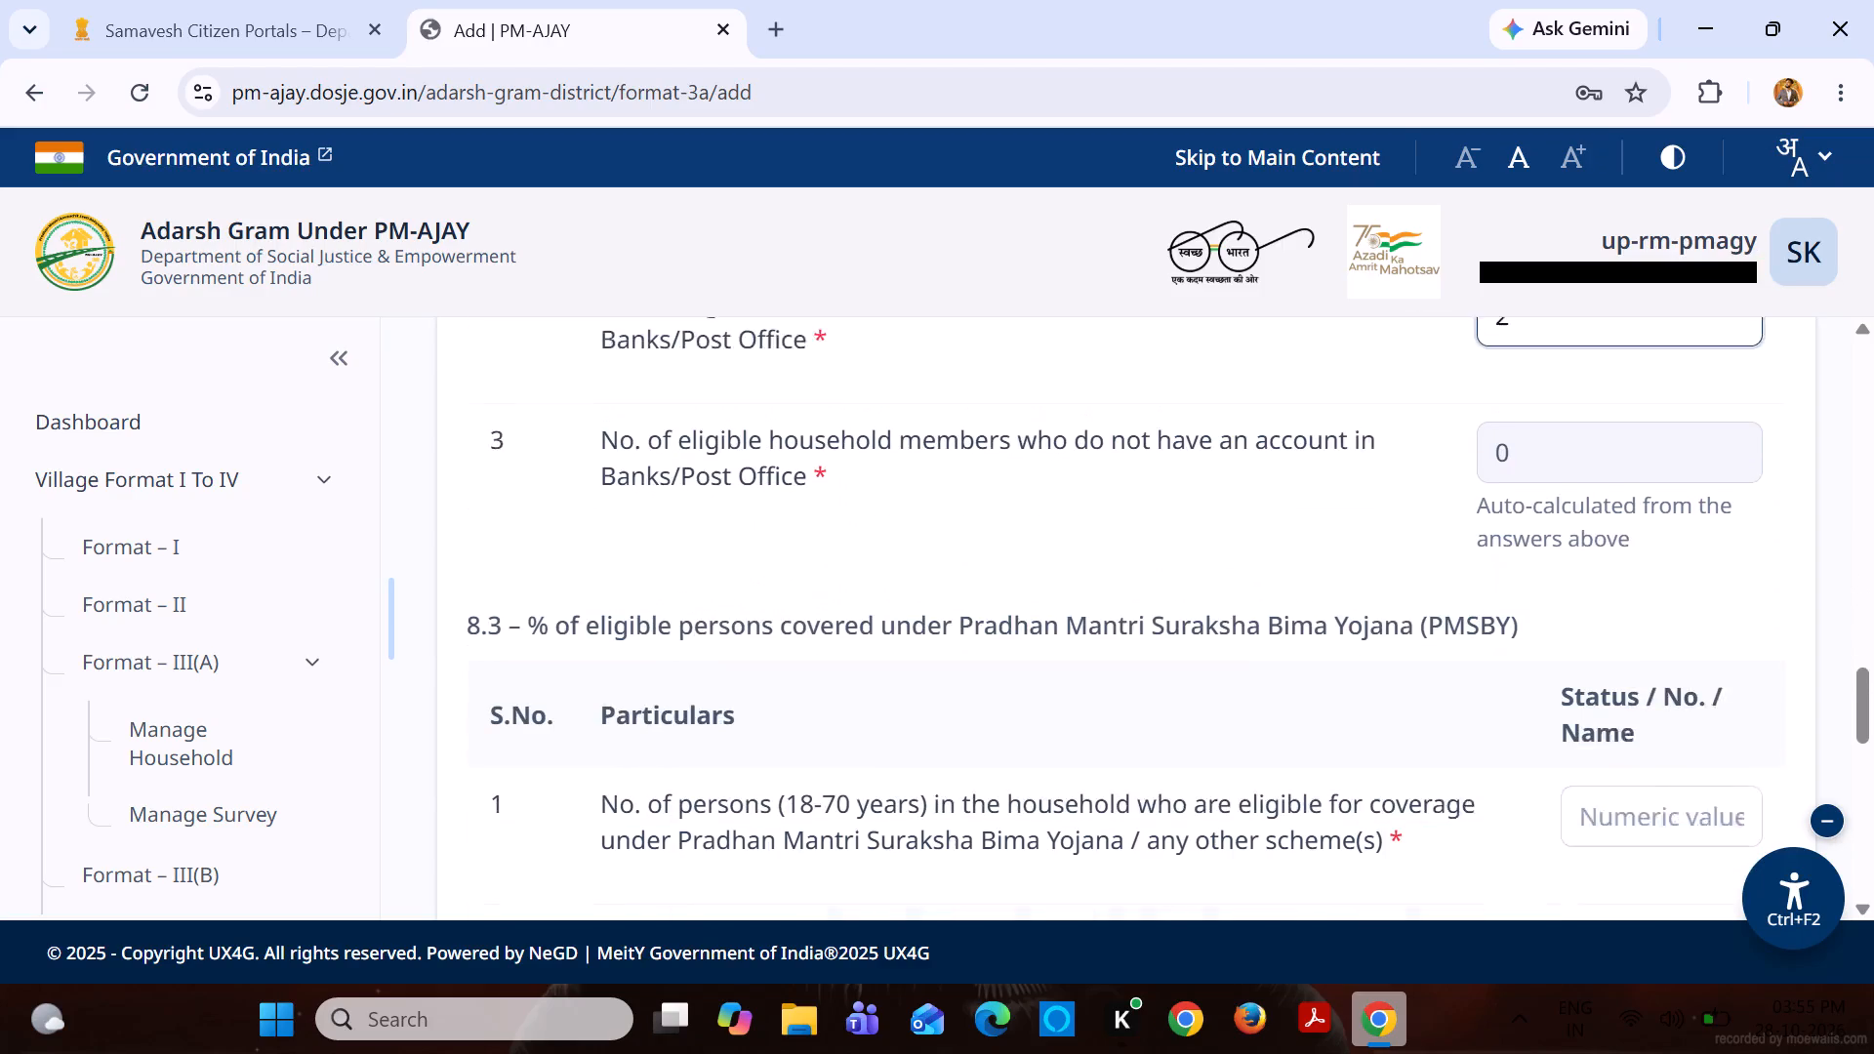
scroll(1538, 581, down, 1)
click(1587, 736)
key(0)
scroll(1587, 724, down, 6)
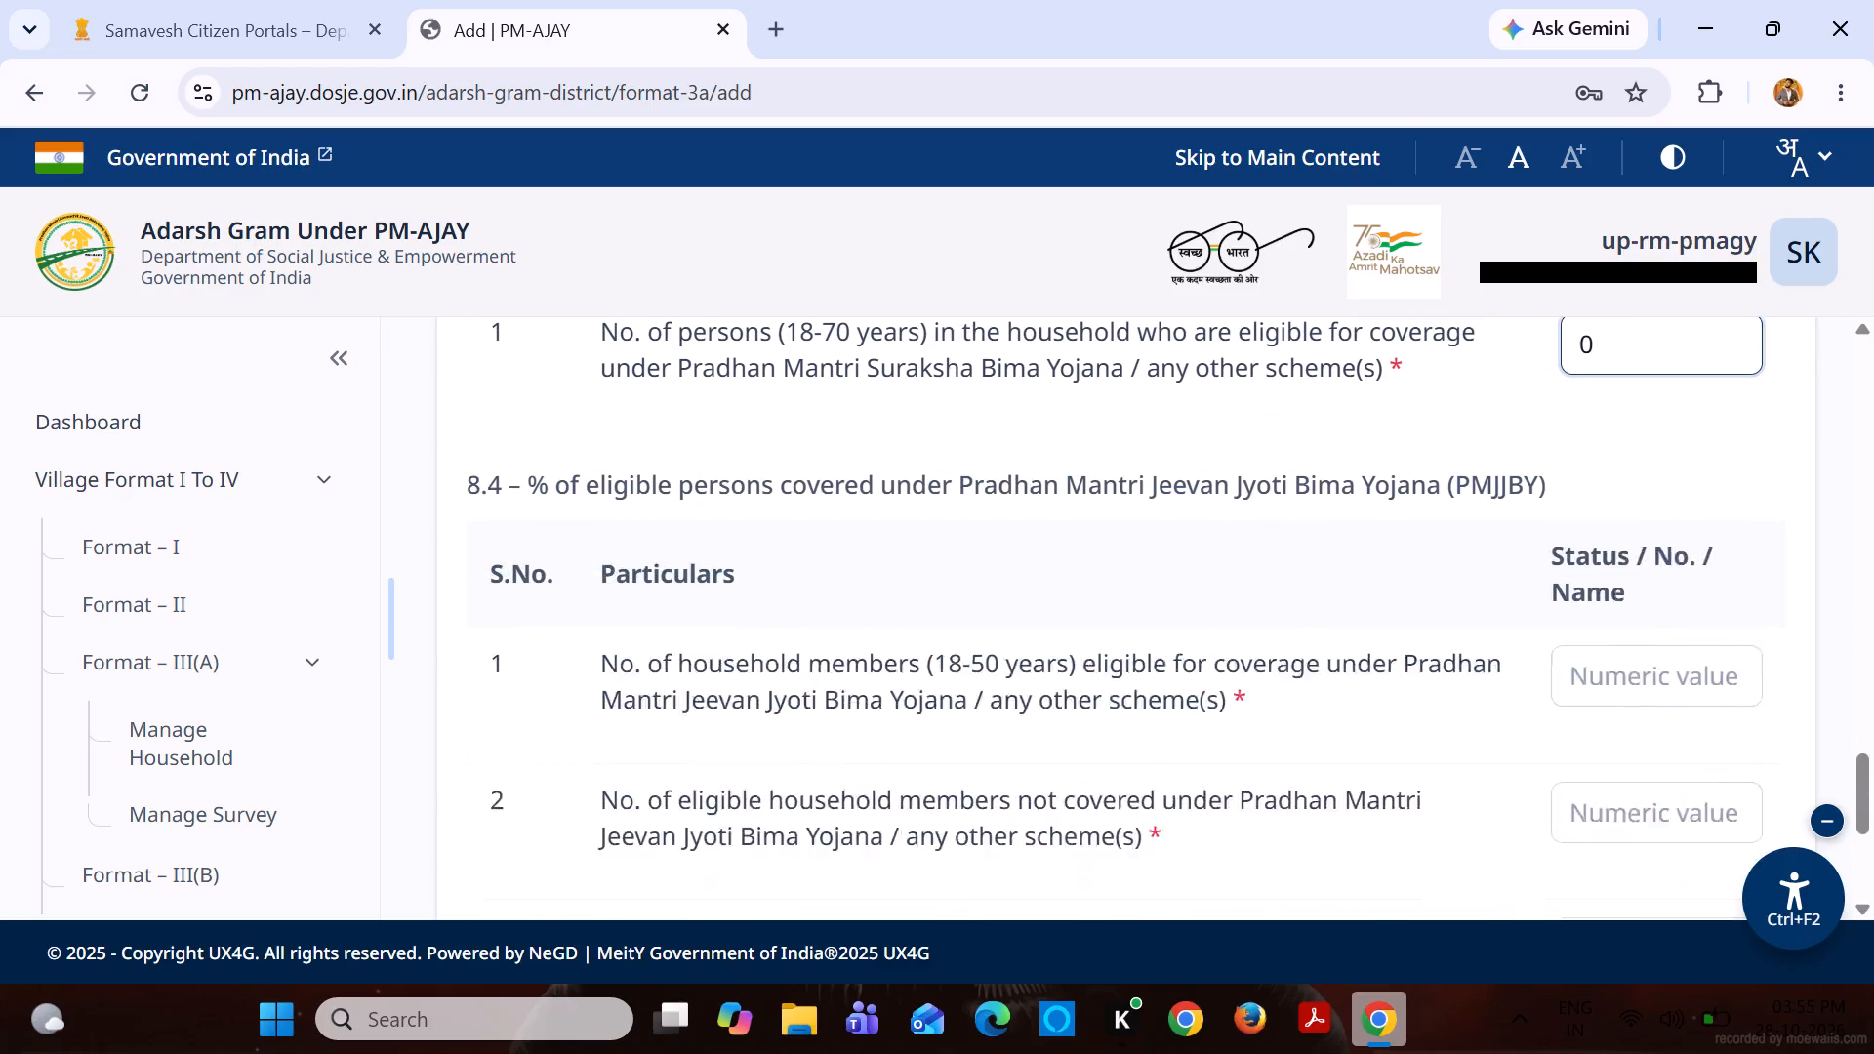
click(1625, 599)
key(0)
click(1674, 813)
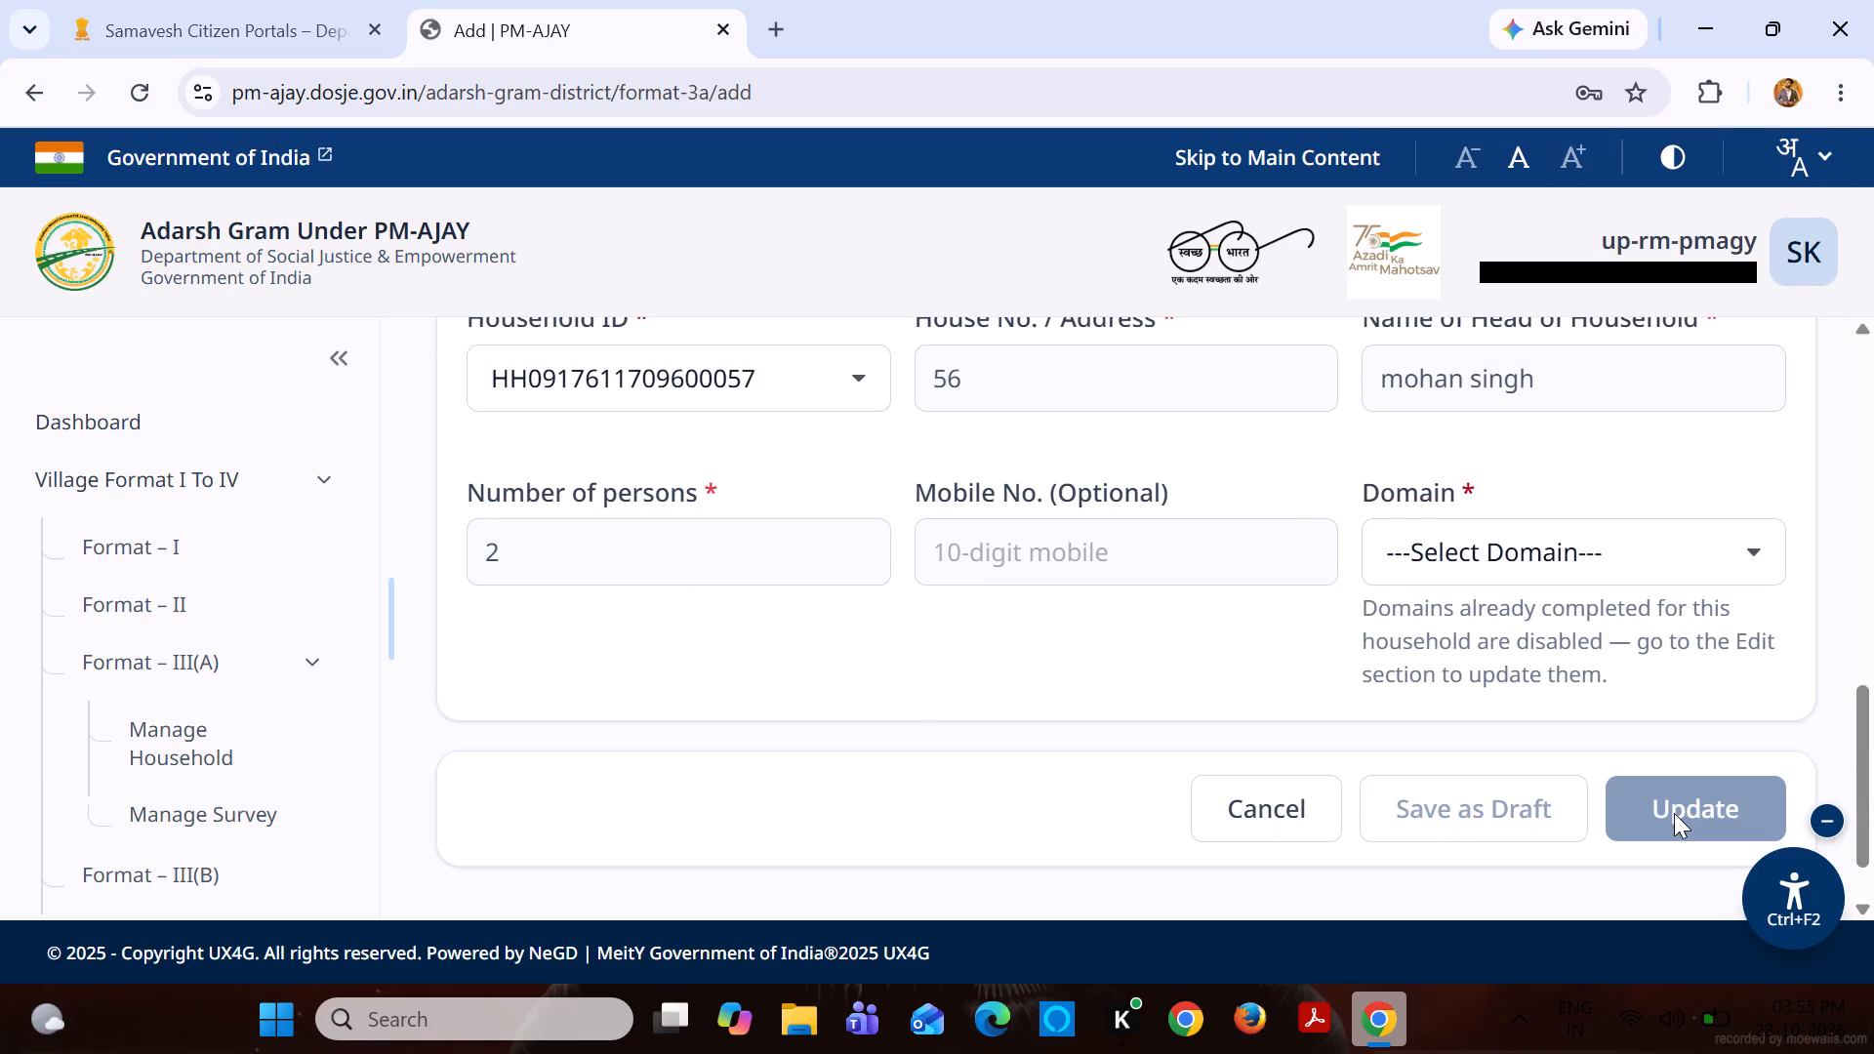
For 9 – Digitization, enter 0 household members eligible for PMGDISHA training (9.3) and submit the domain.
click(1734, 588)
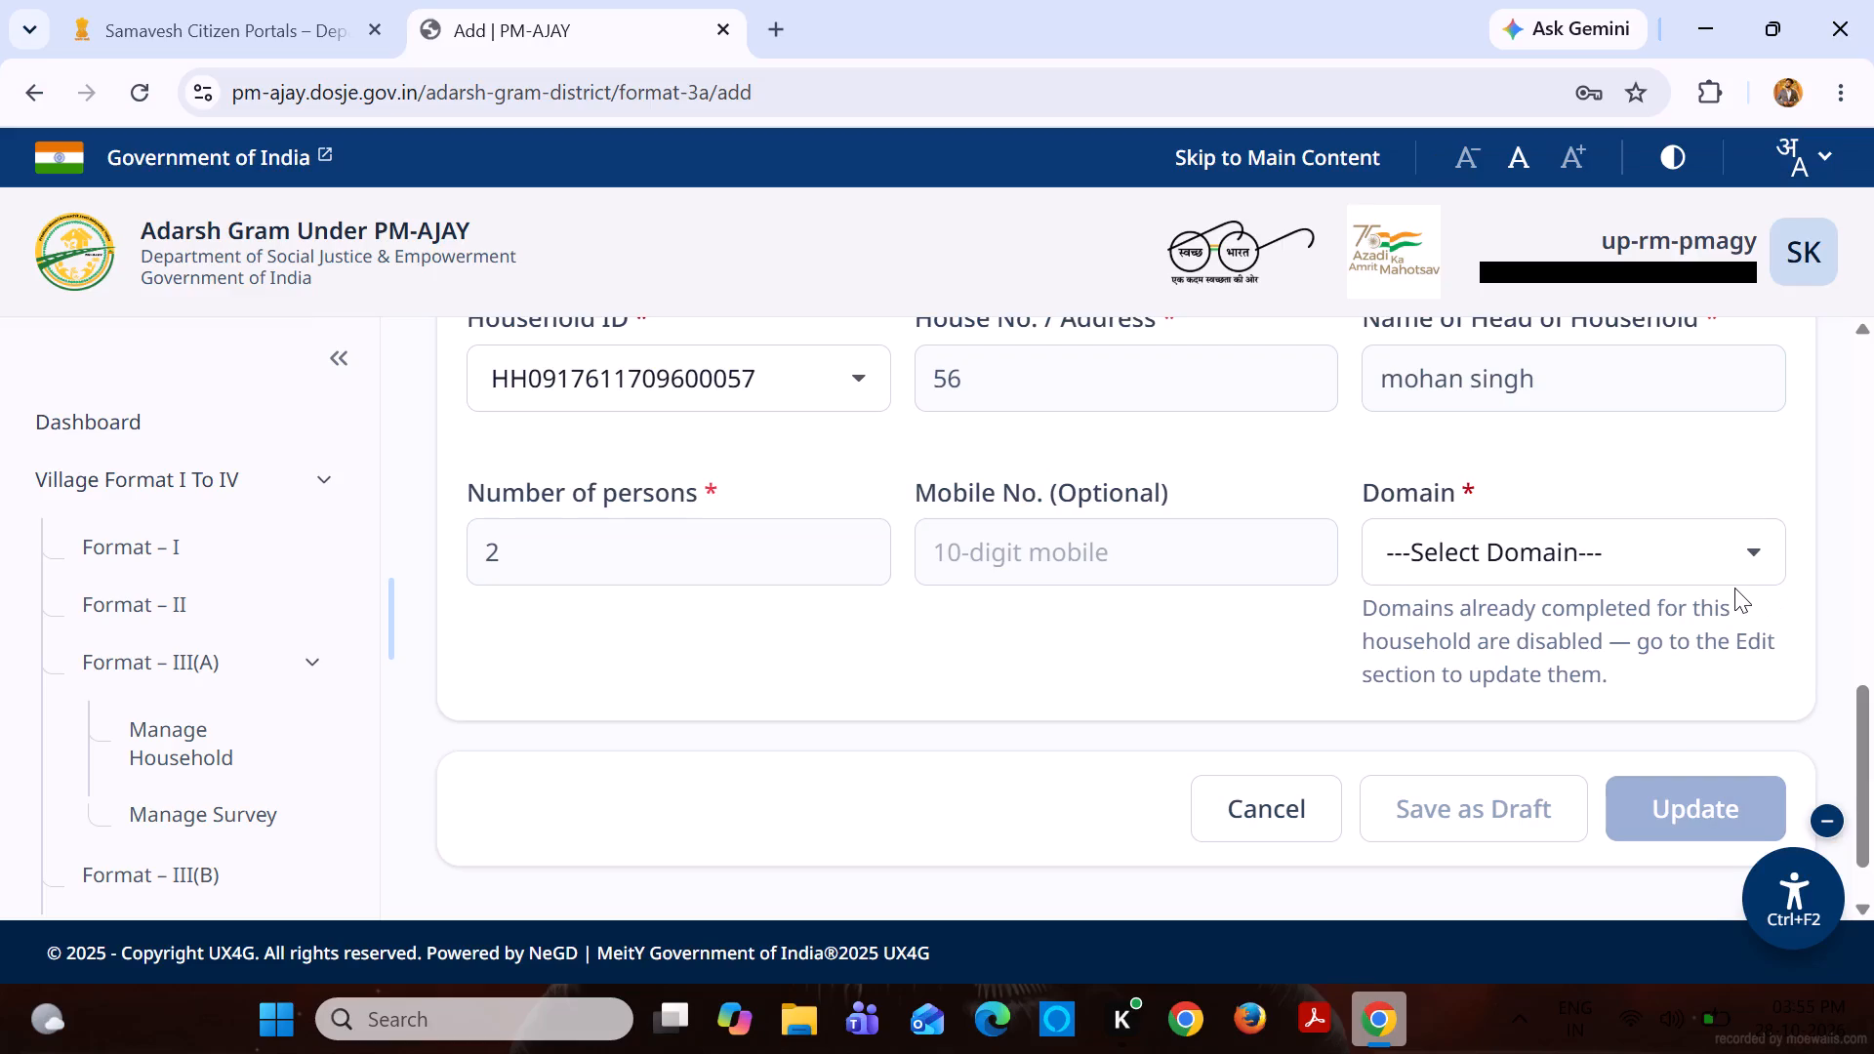
click(1708, 559)
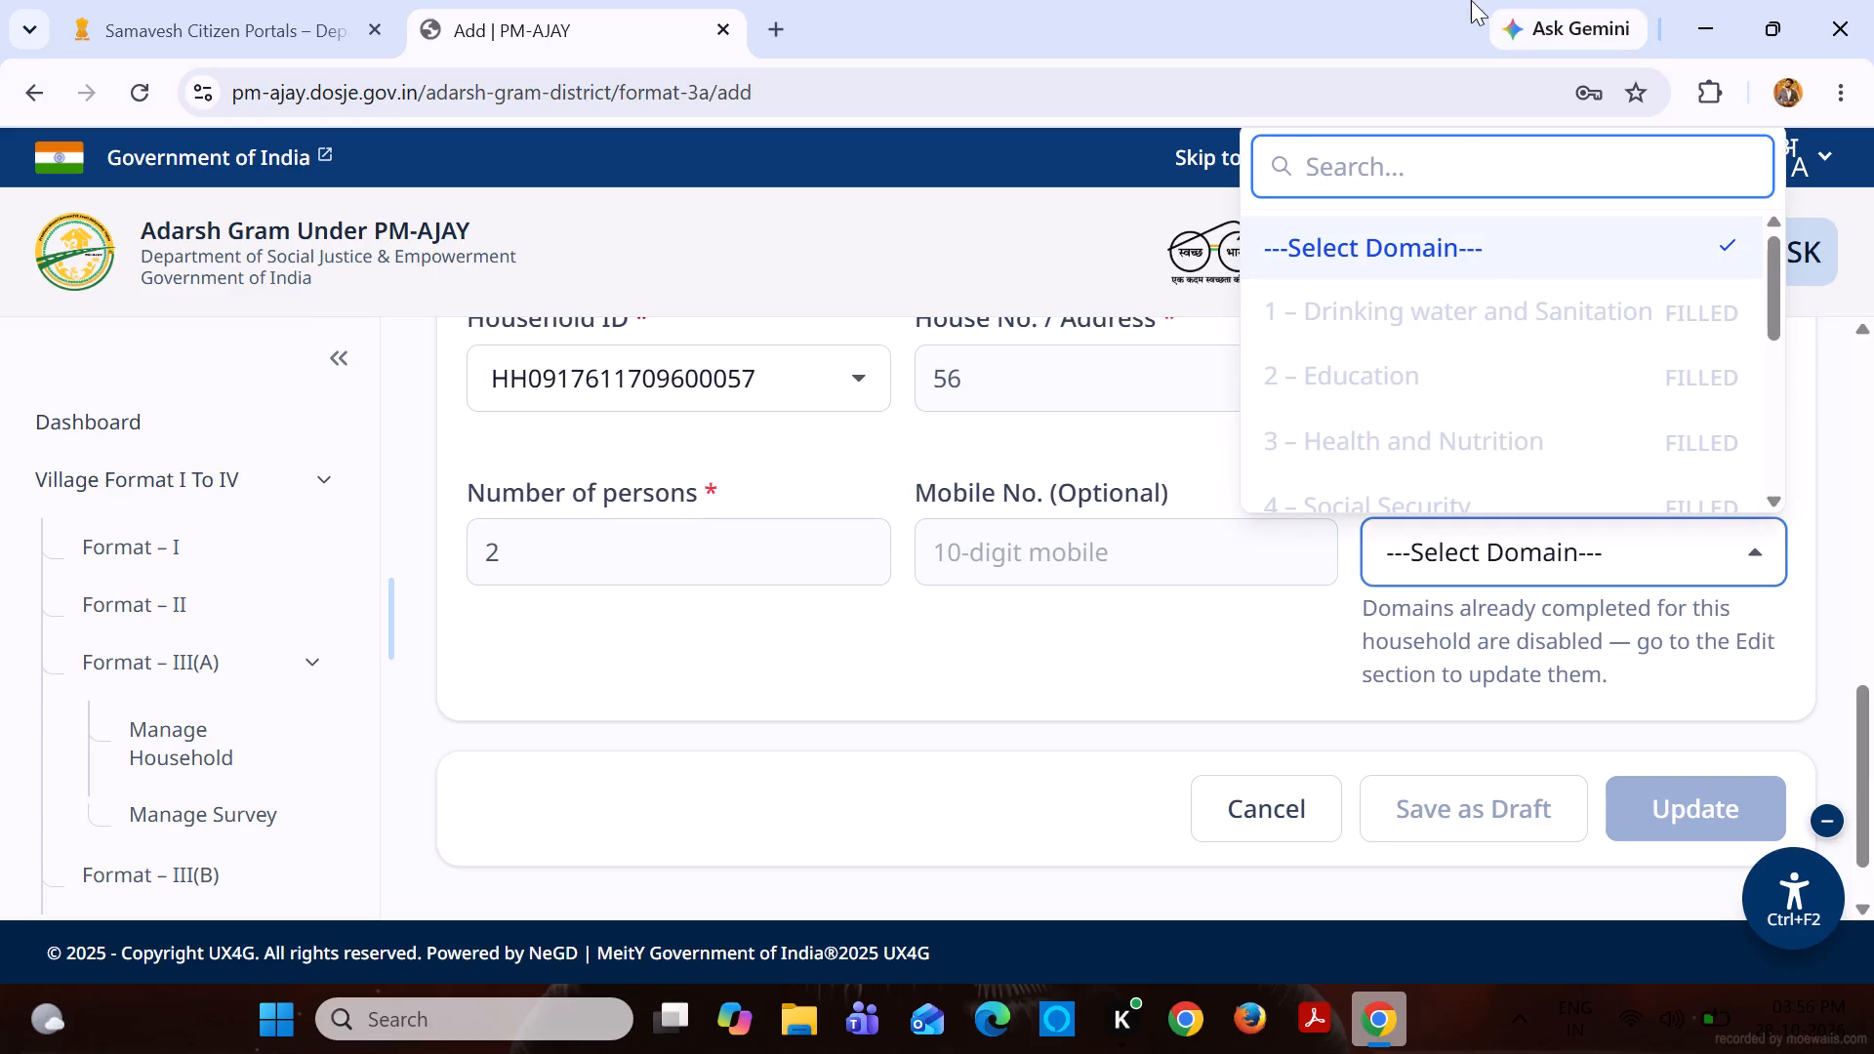
scroll(1568, 386, down, 10)
click(1463, 391)
scroll(1463, 391, down, 1)
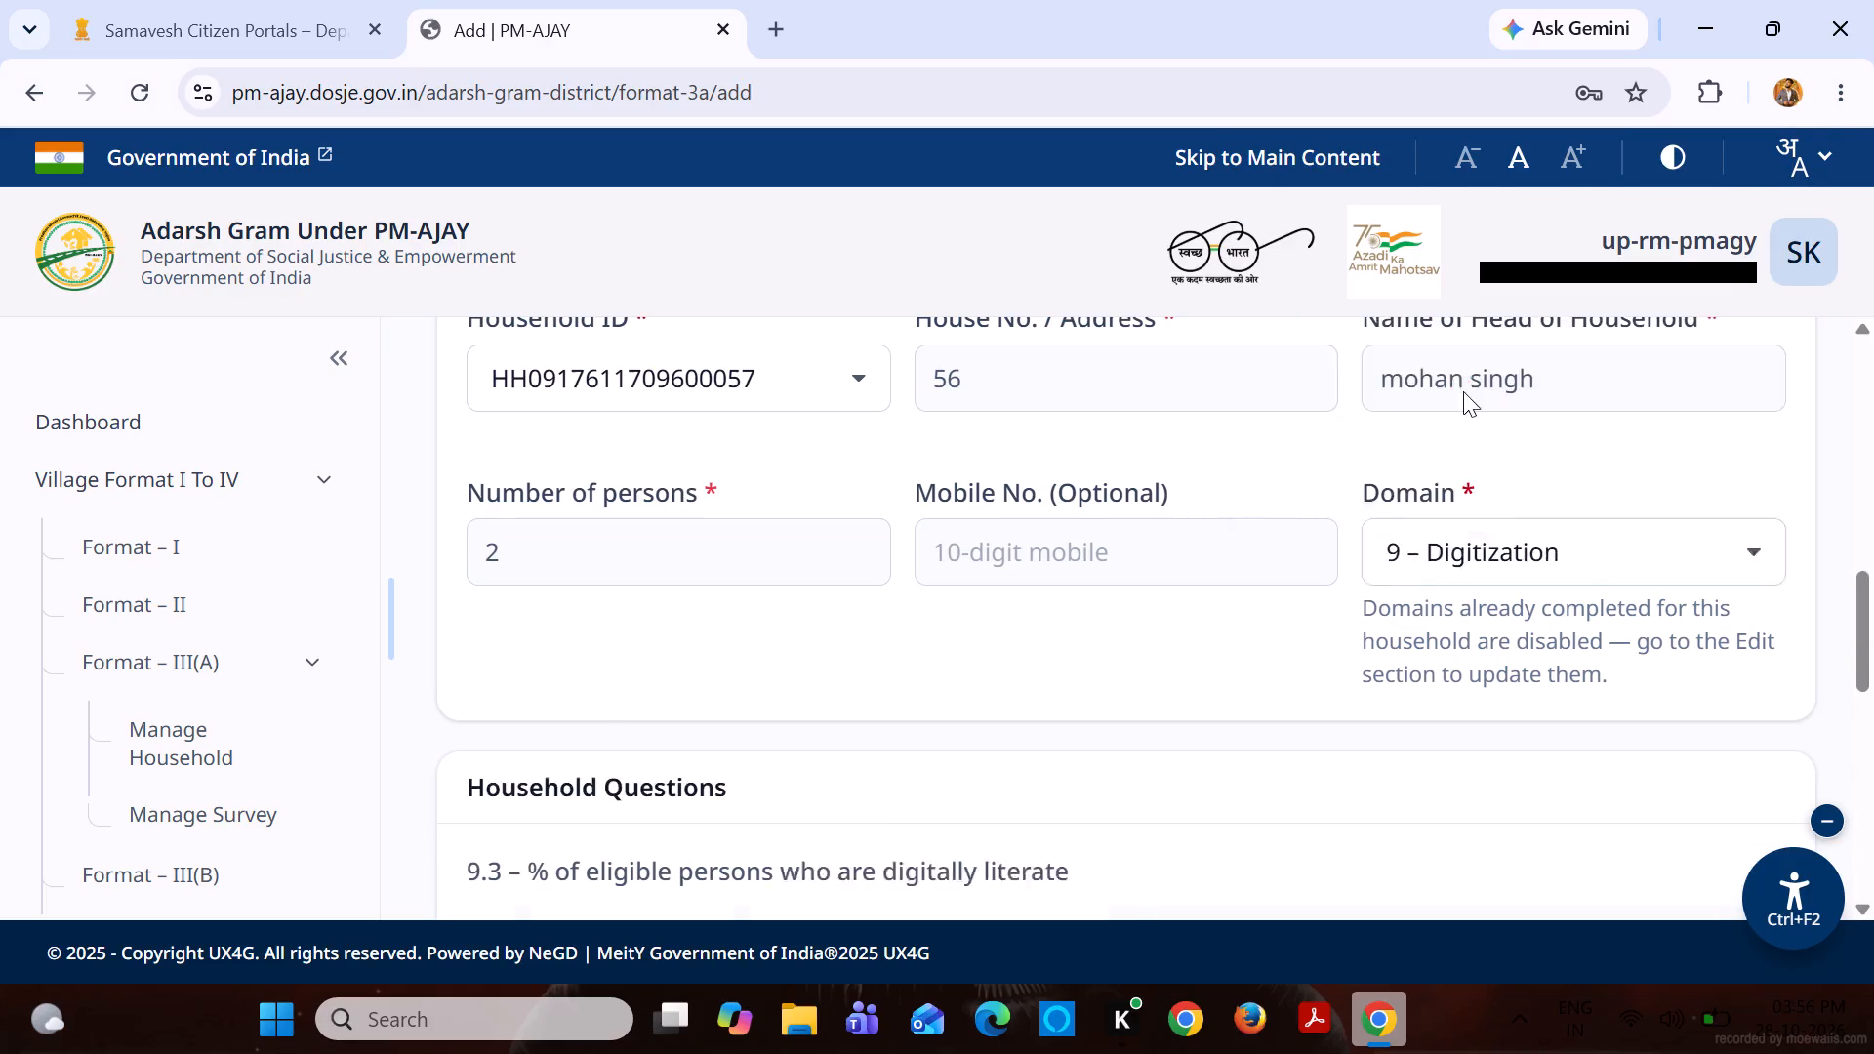
scroll(1463, 391, down, 3)
click(1634, 607)
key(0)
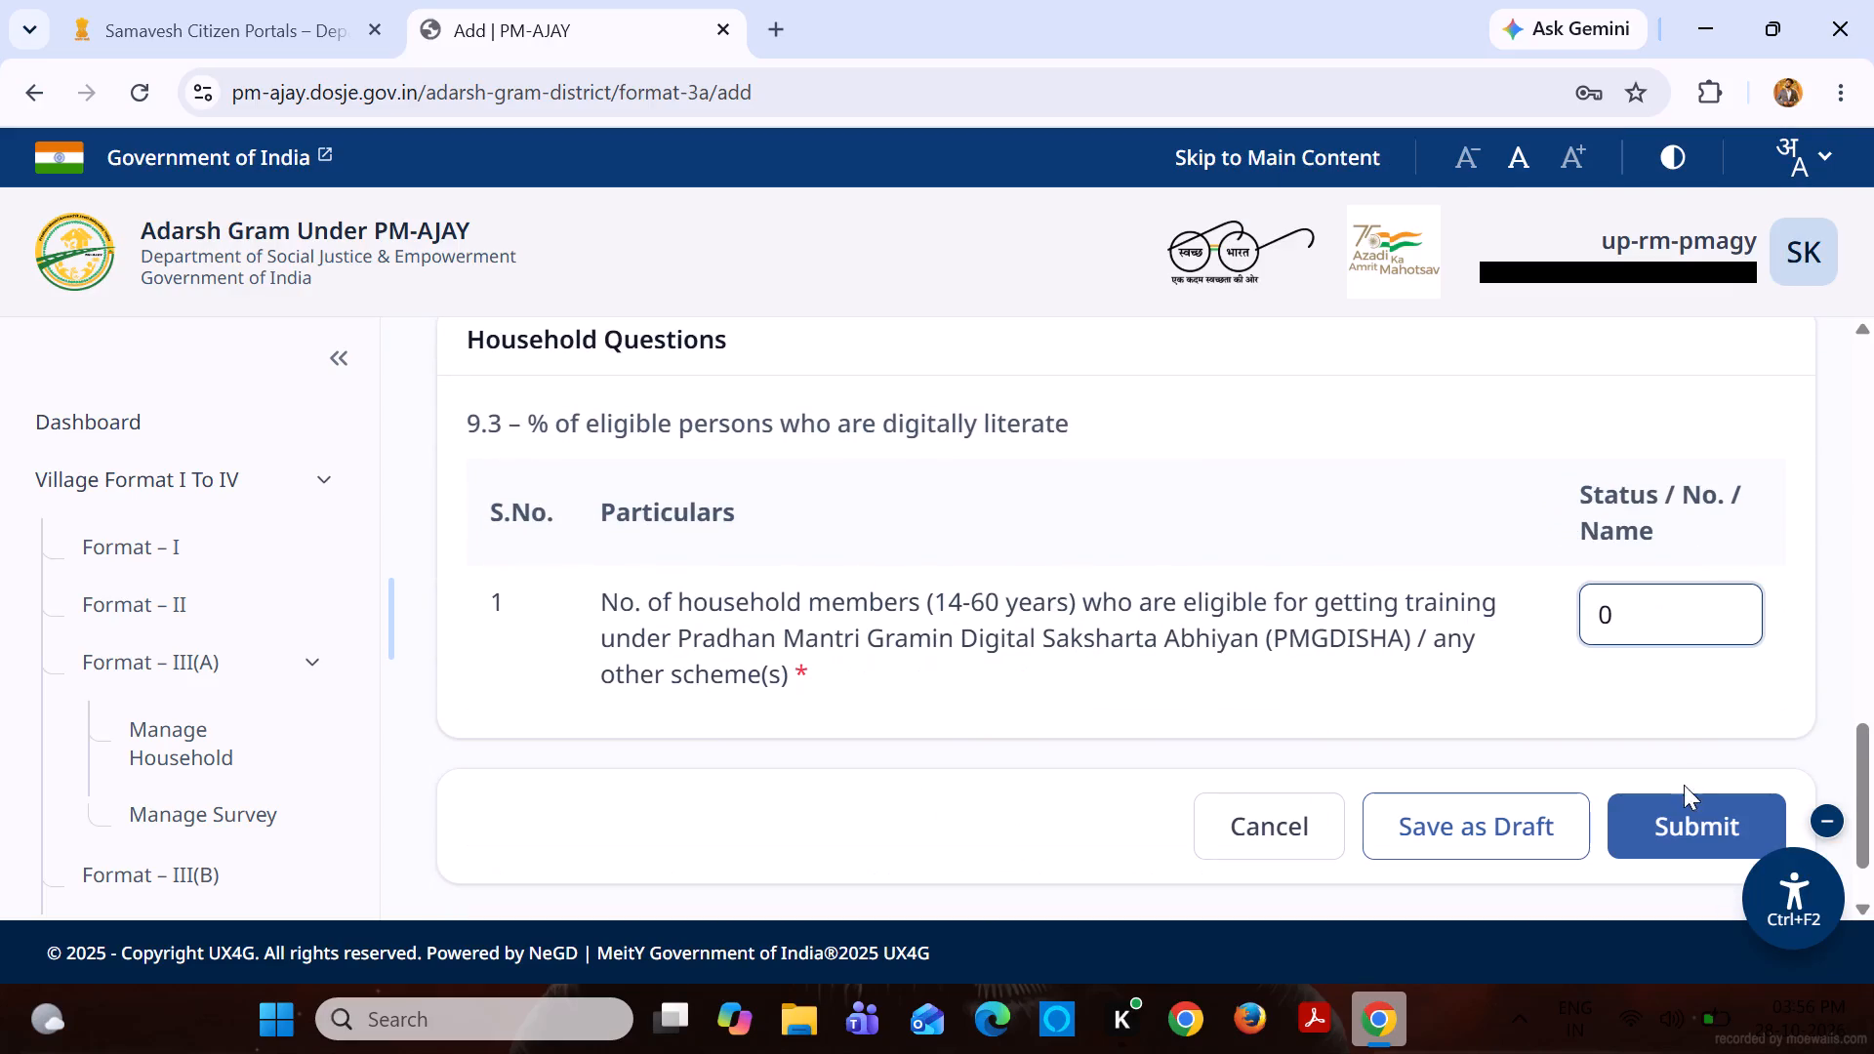
click(1682, 820)
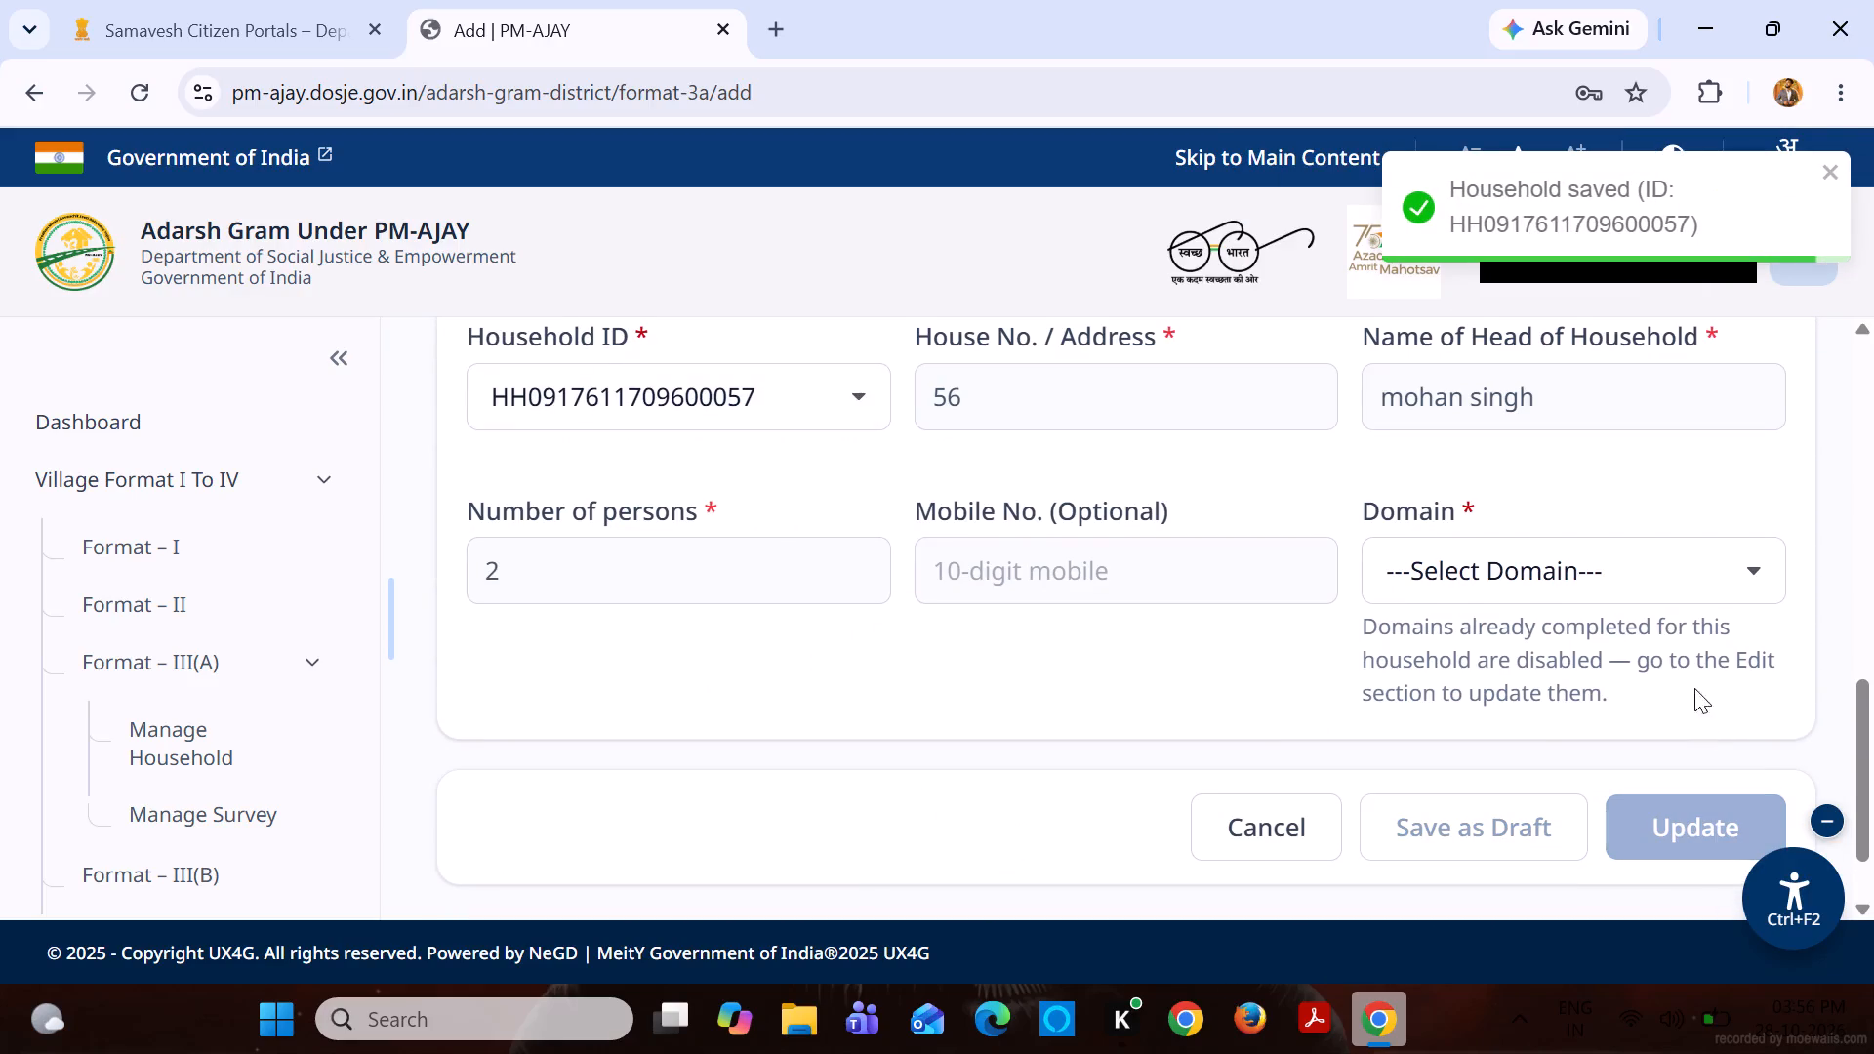
For 10 – Livelihood and Skill Development, enter 0 youth eligible for skill training (10.1) and 0 eligible for bank linked loans (10.2).
click(1675, 597)
scroll(1558, 437, down, 8)
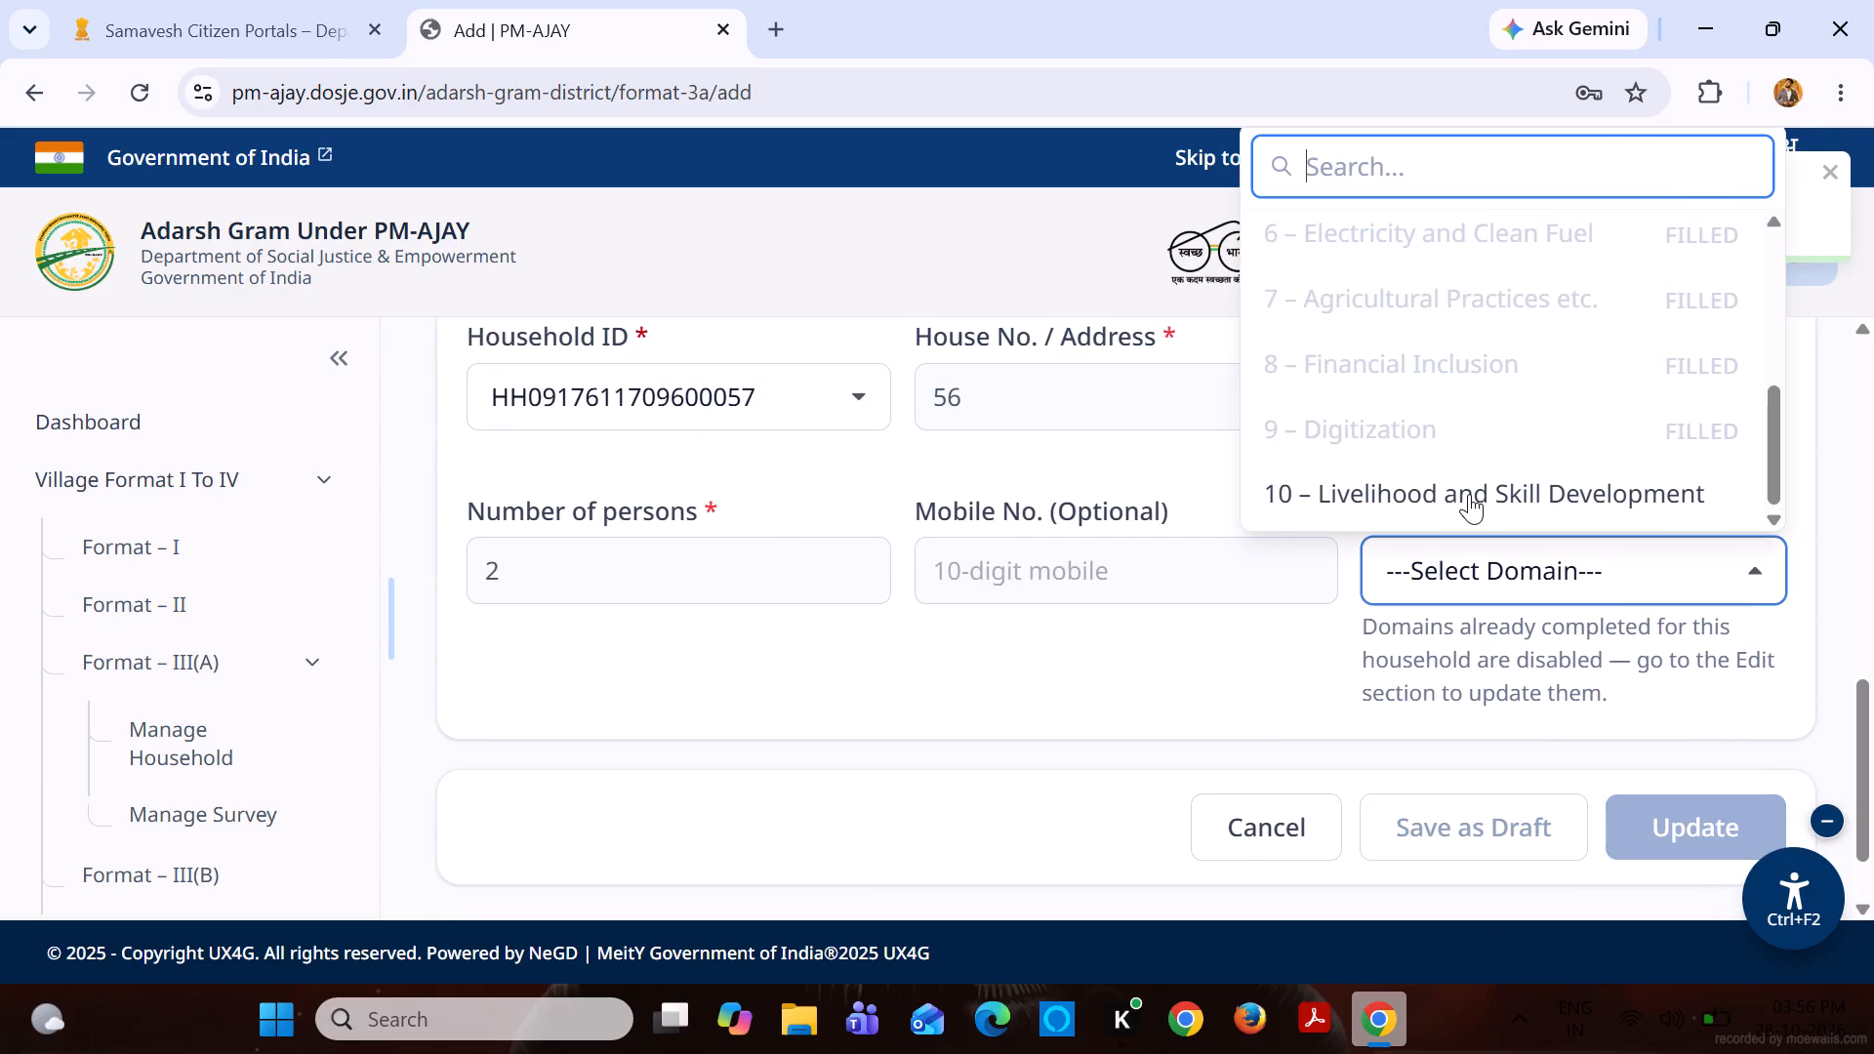
click(1469, 494)
scroll(1584, 645, down, 4)
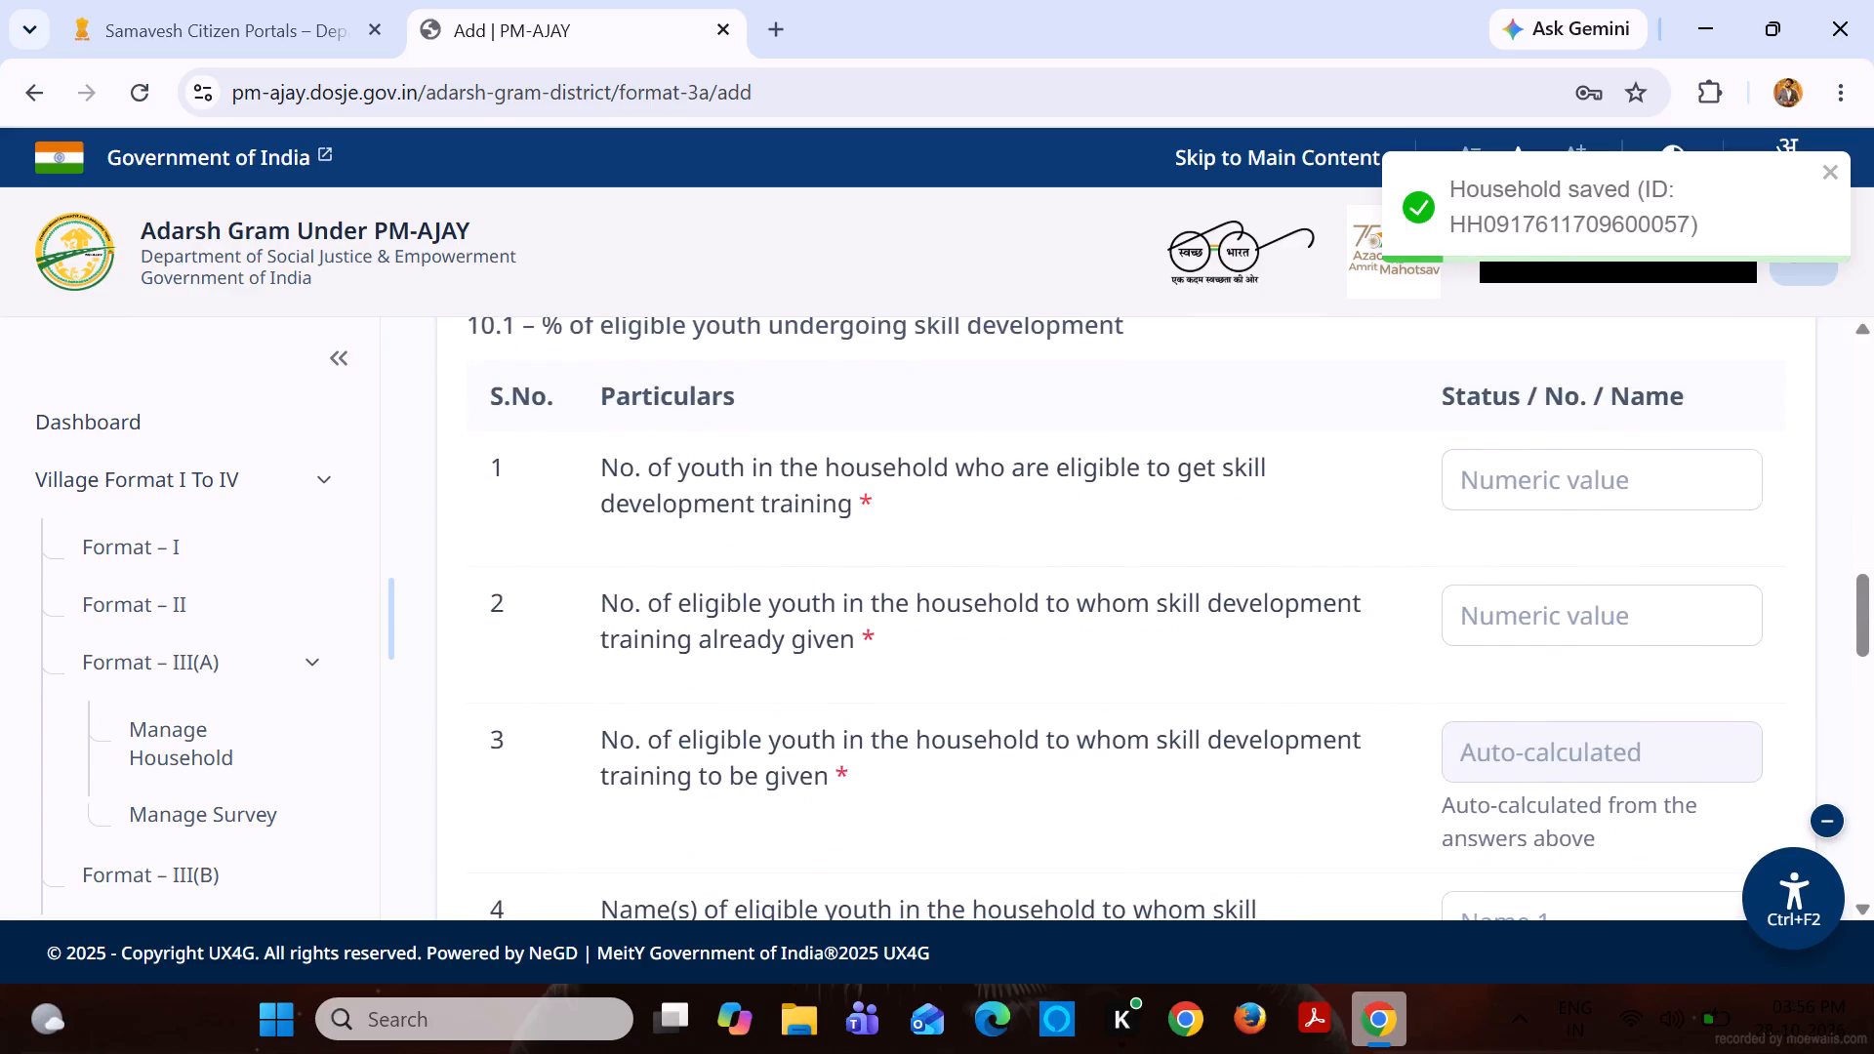
click(1530, 487)
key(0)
click(1521, 757)
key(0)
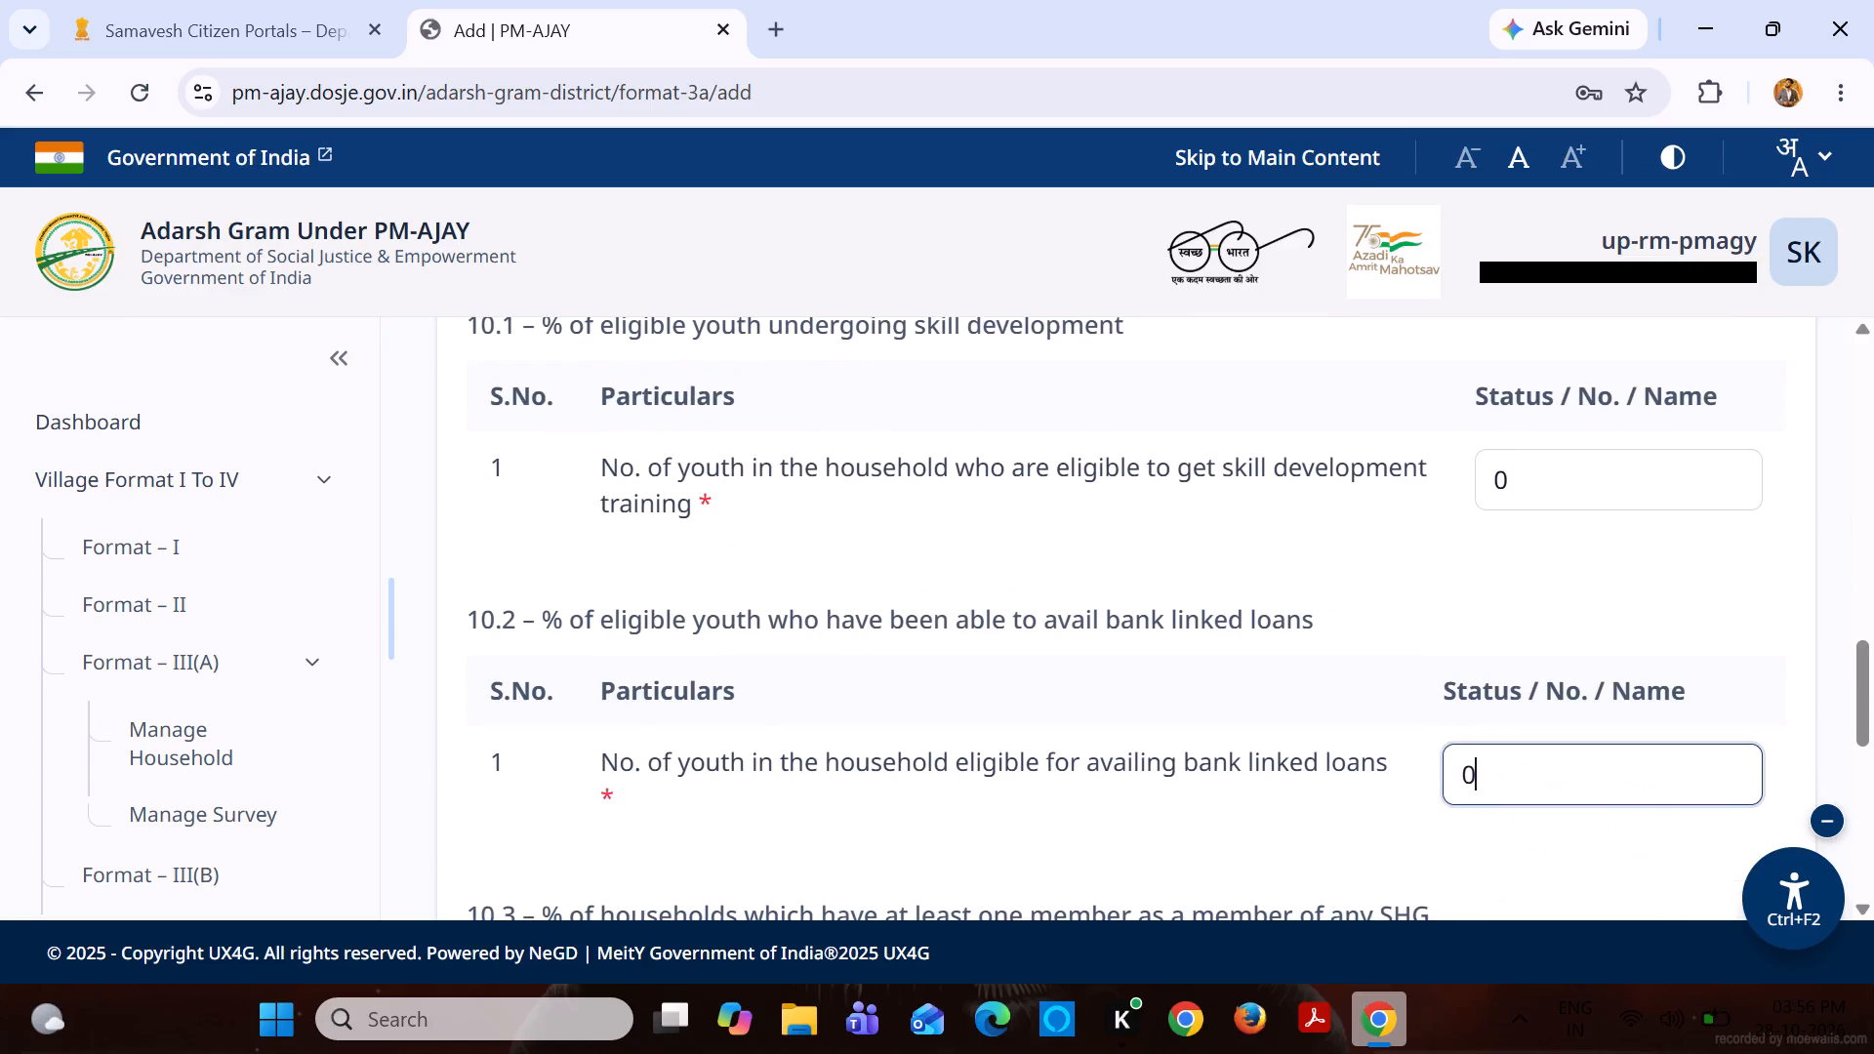
Answer Yes to a household member belonging to a self-help group (10.3), submit the domain, and check the domain list for completion.
scroll(1521, 757, down, 6)
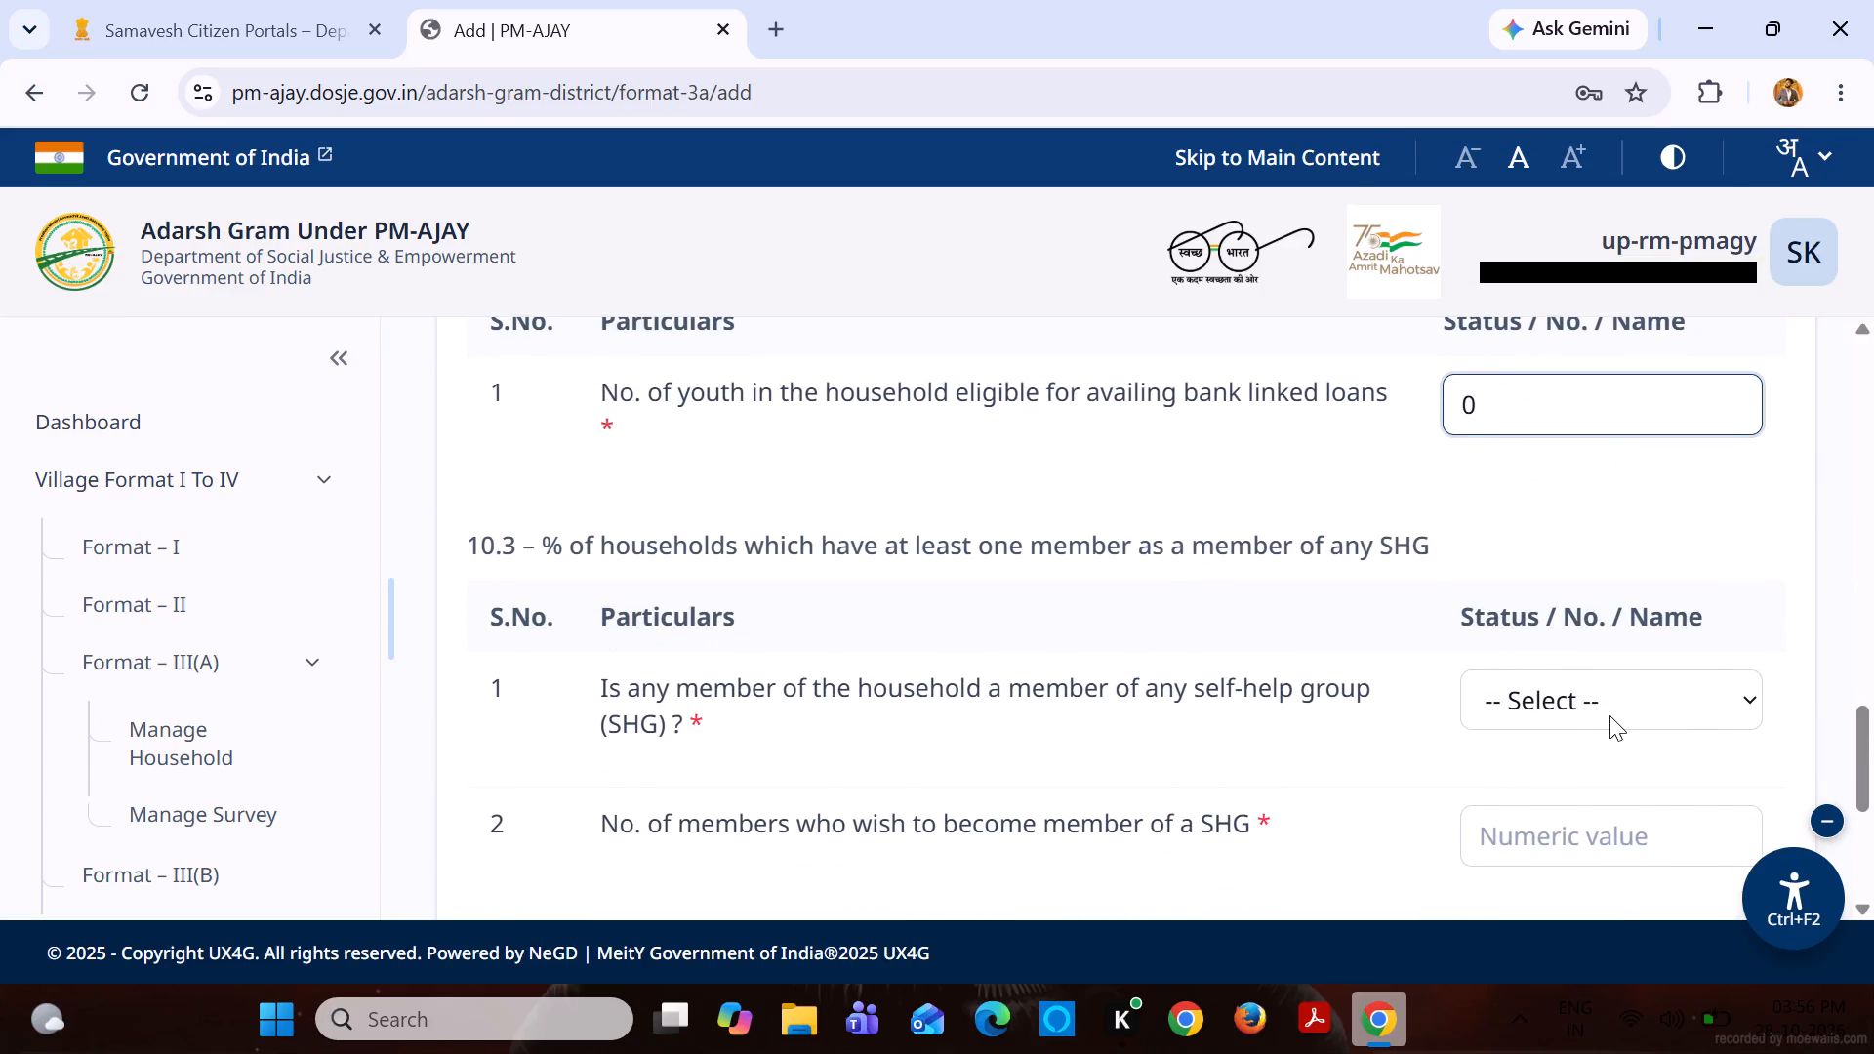
drag(1609, 715, 1524, 781)
click(1524, 781)
scroll(1524, 781, down, 11)
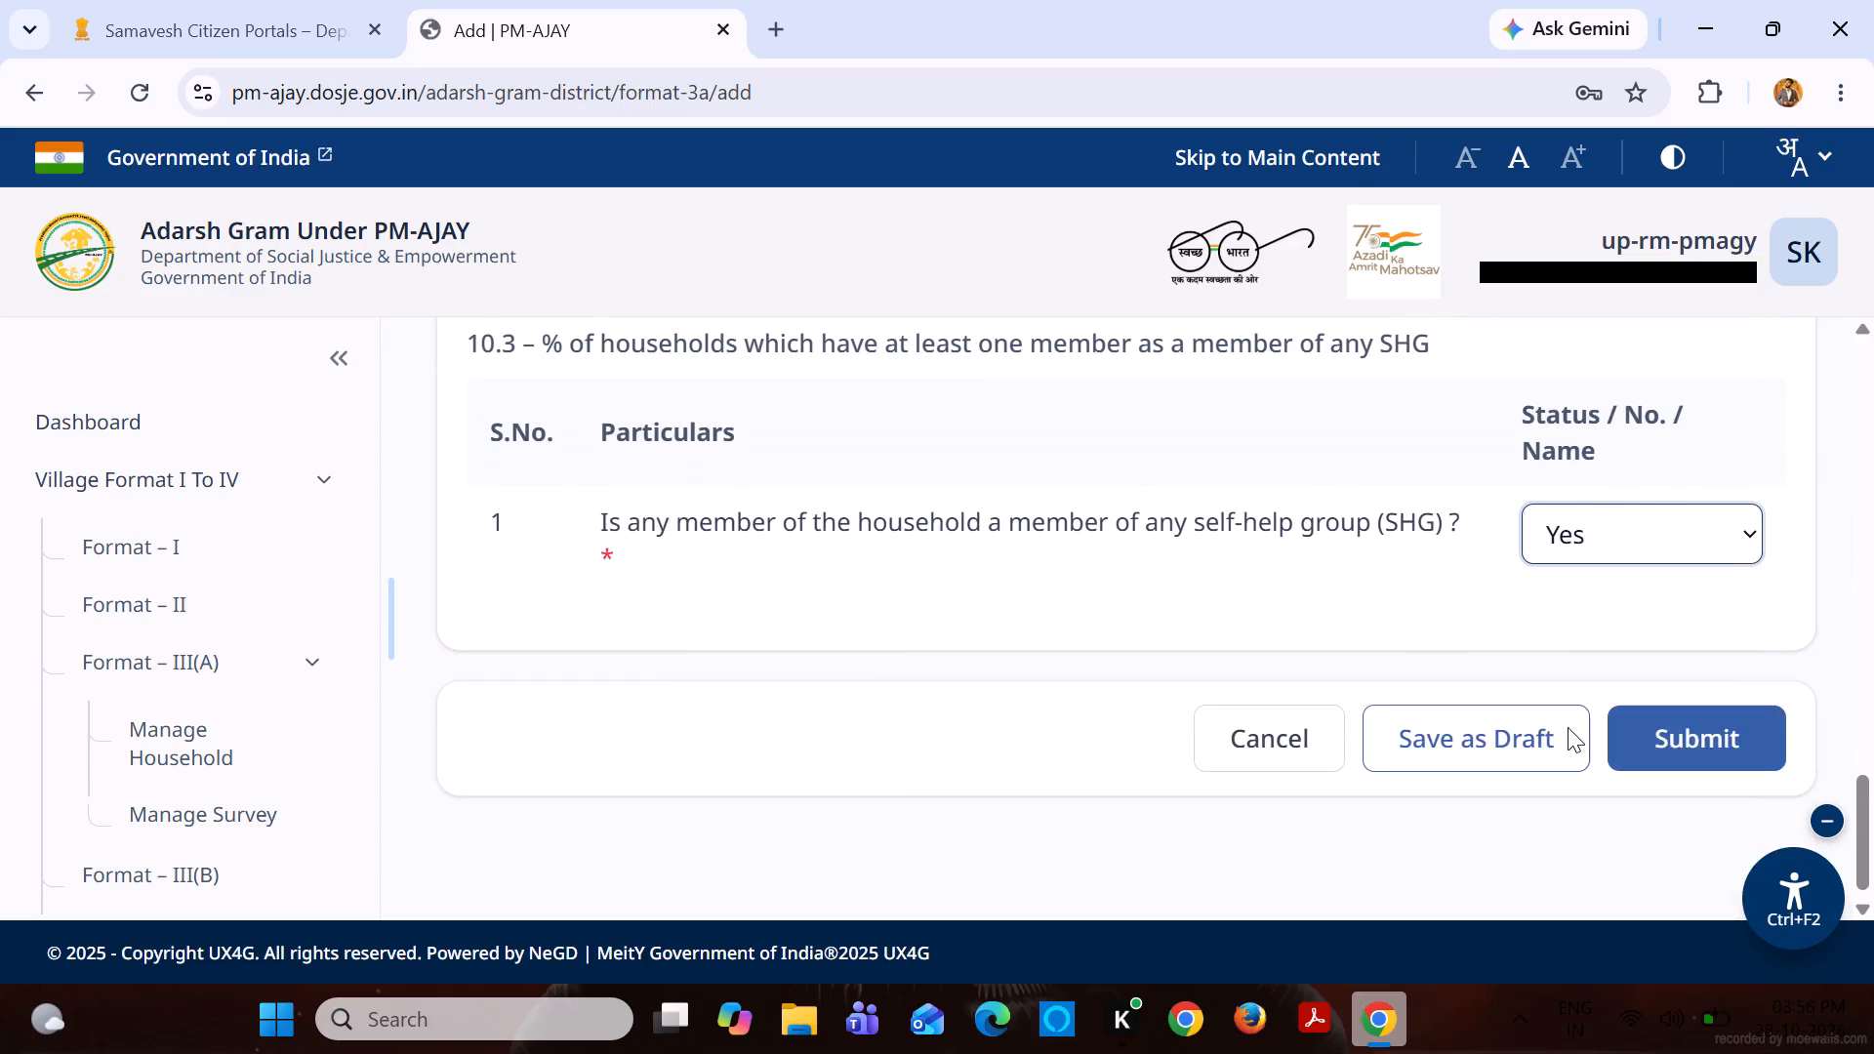
scroll(1568, 727, down, 1)
click(1690, 707)
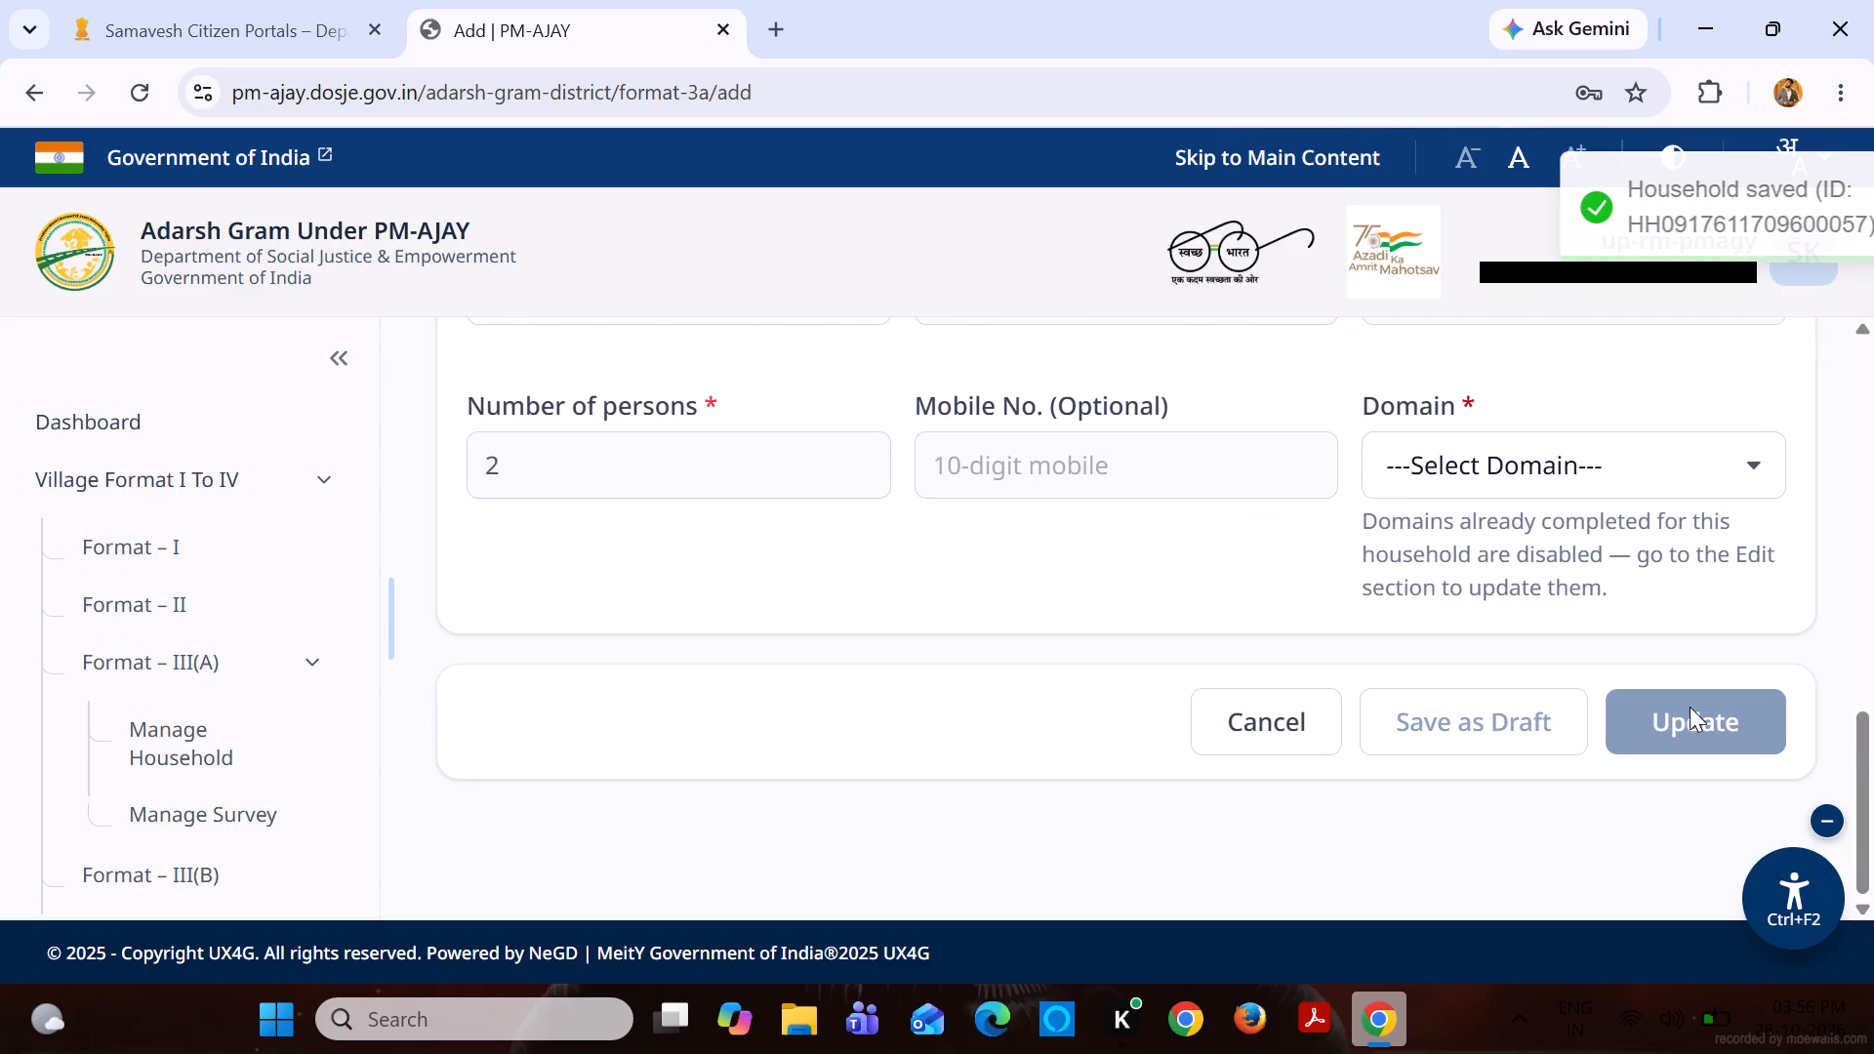
click(1710, 453)
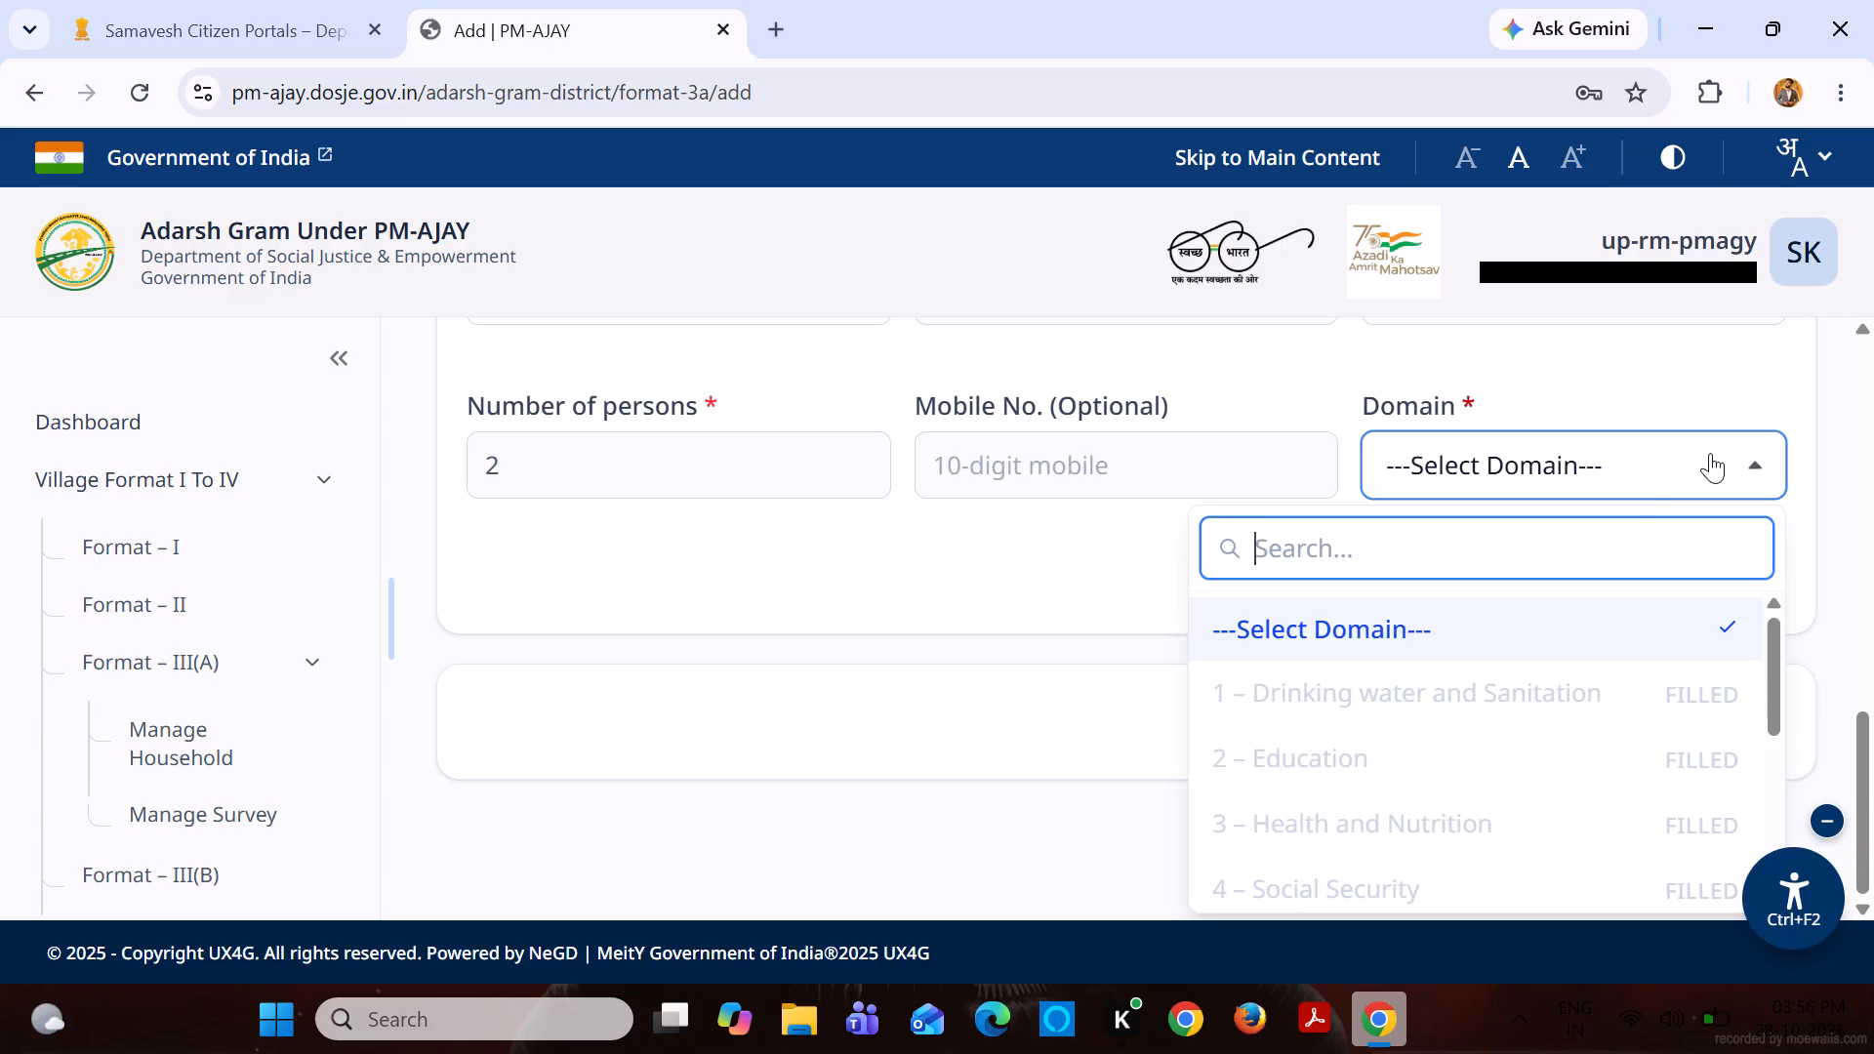
scroll(1483, 735, down, 11)
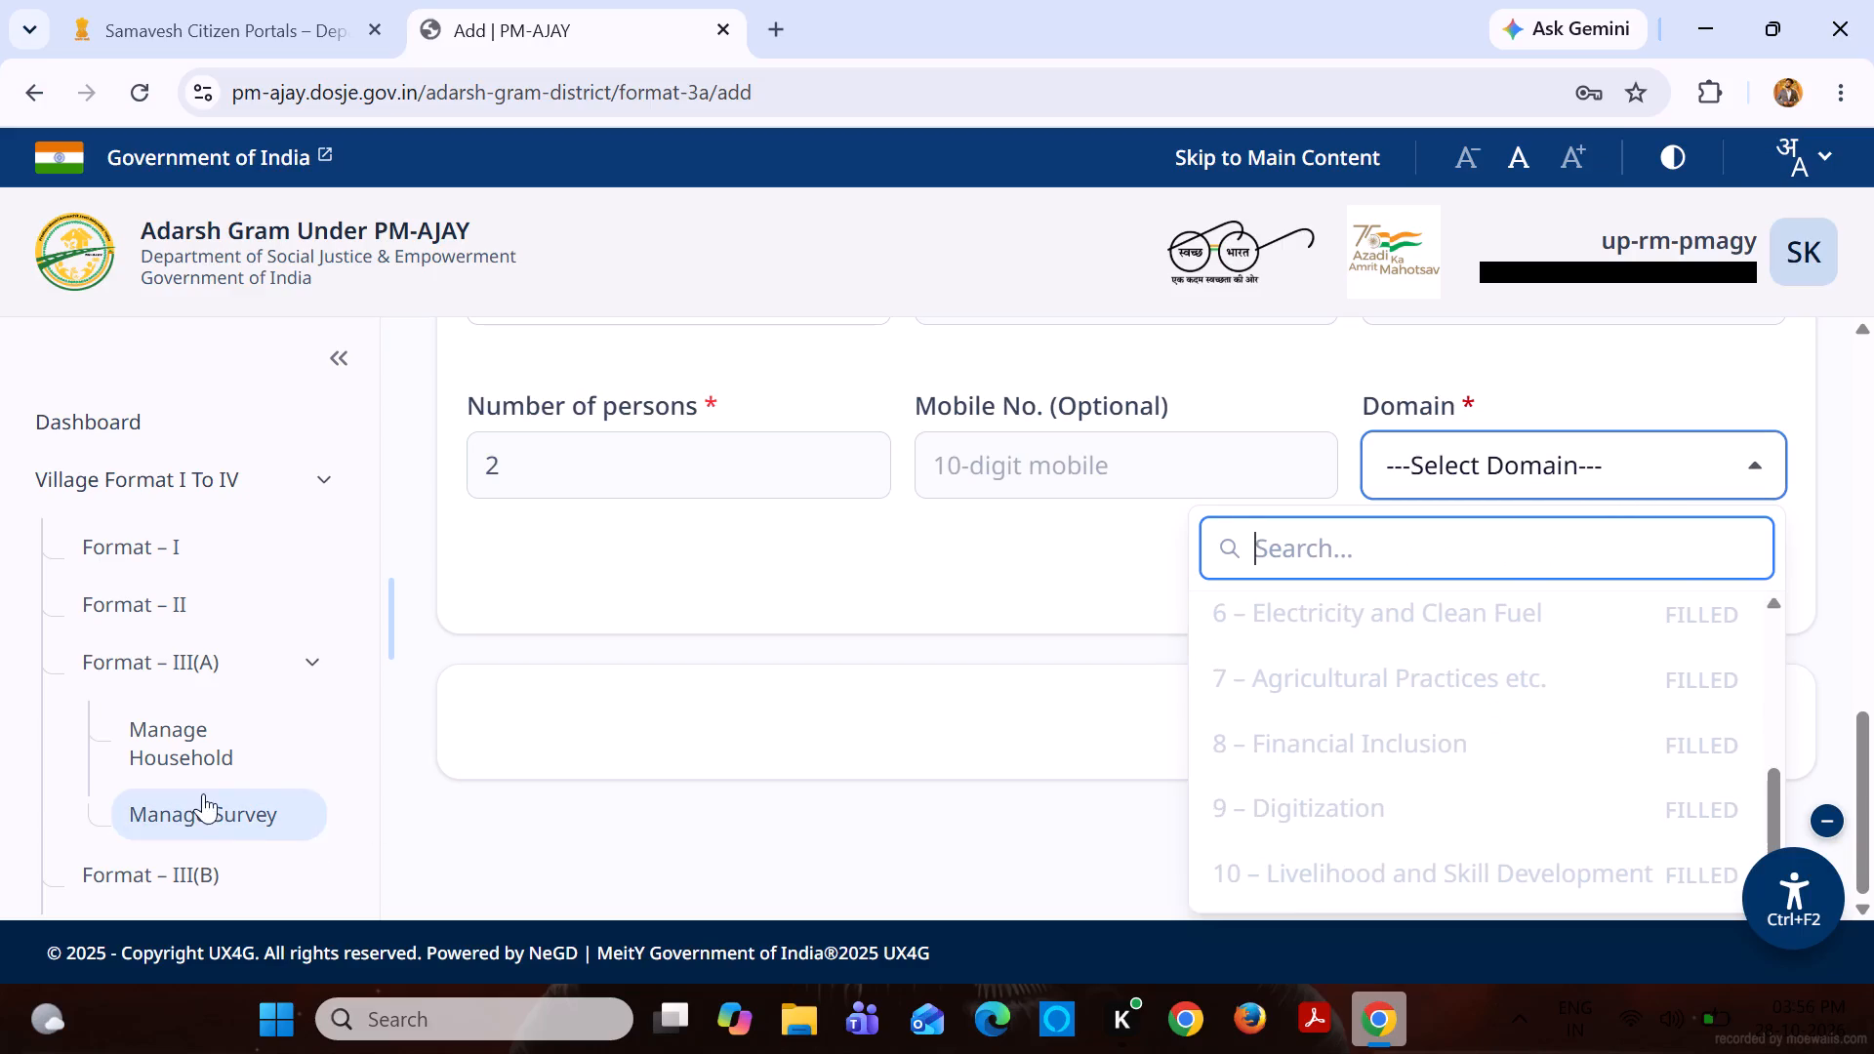
Start adding a household in Manage Household with block Shahabad, Gram Panchayat Narkheri, village Narkhera and category SC.
click(189, 744)
click(1336, 413)
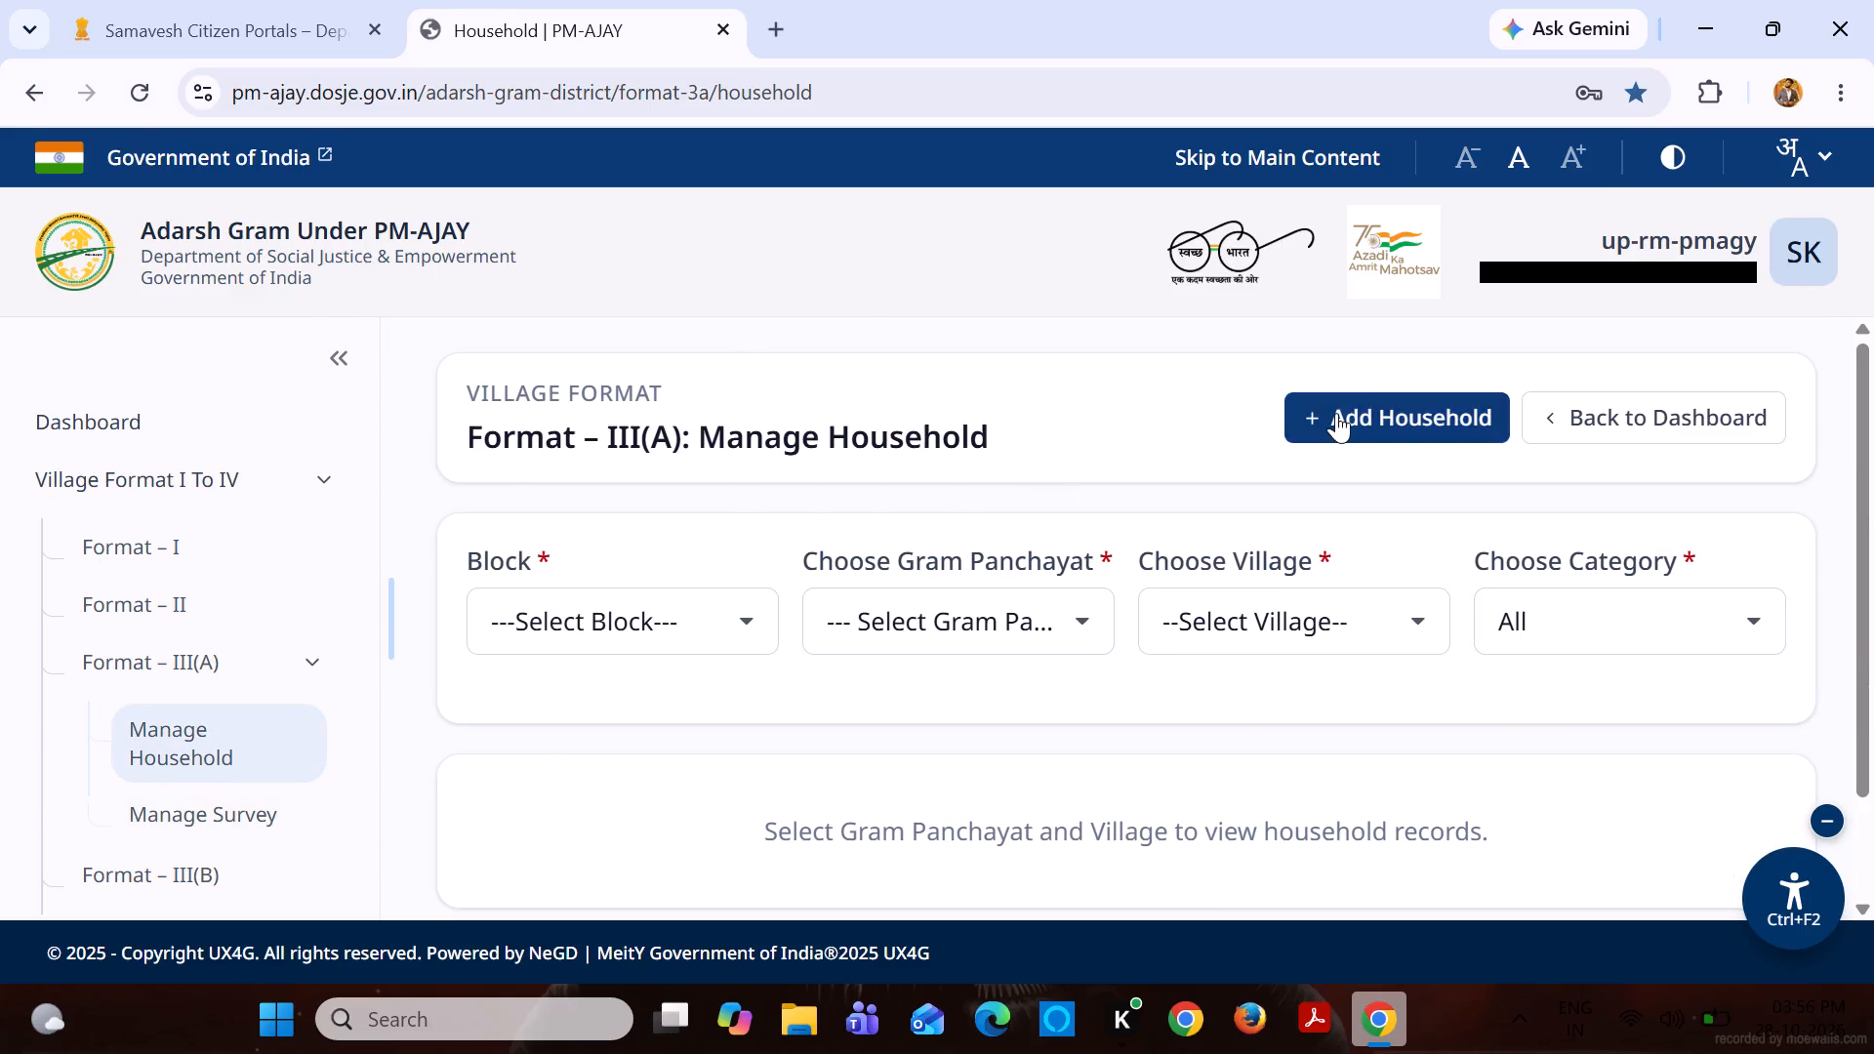
click(1363, 332)
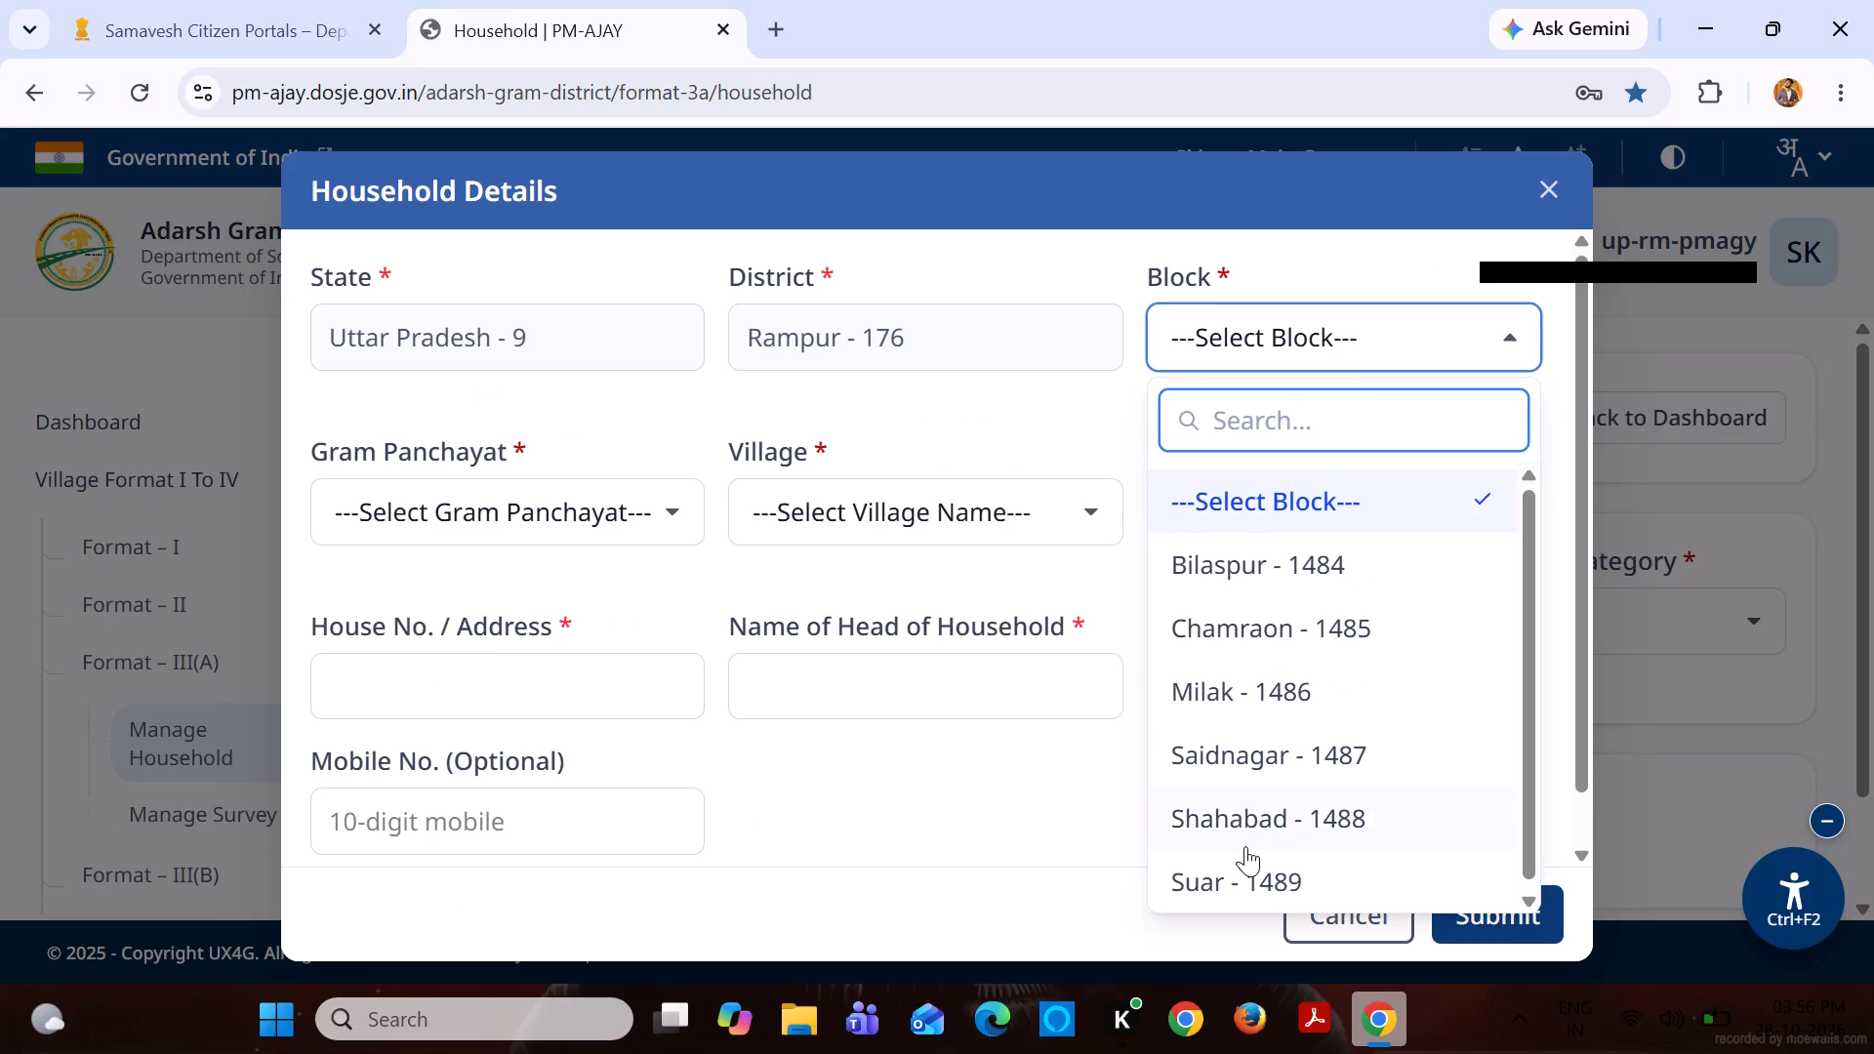
click(1245, 846)
click(631, 503)
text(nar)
click(447, 659)
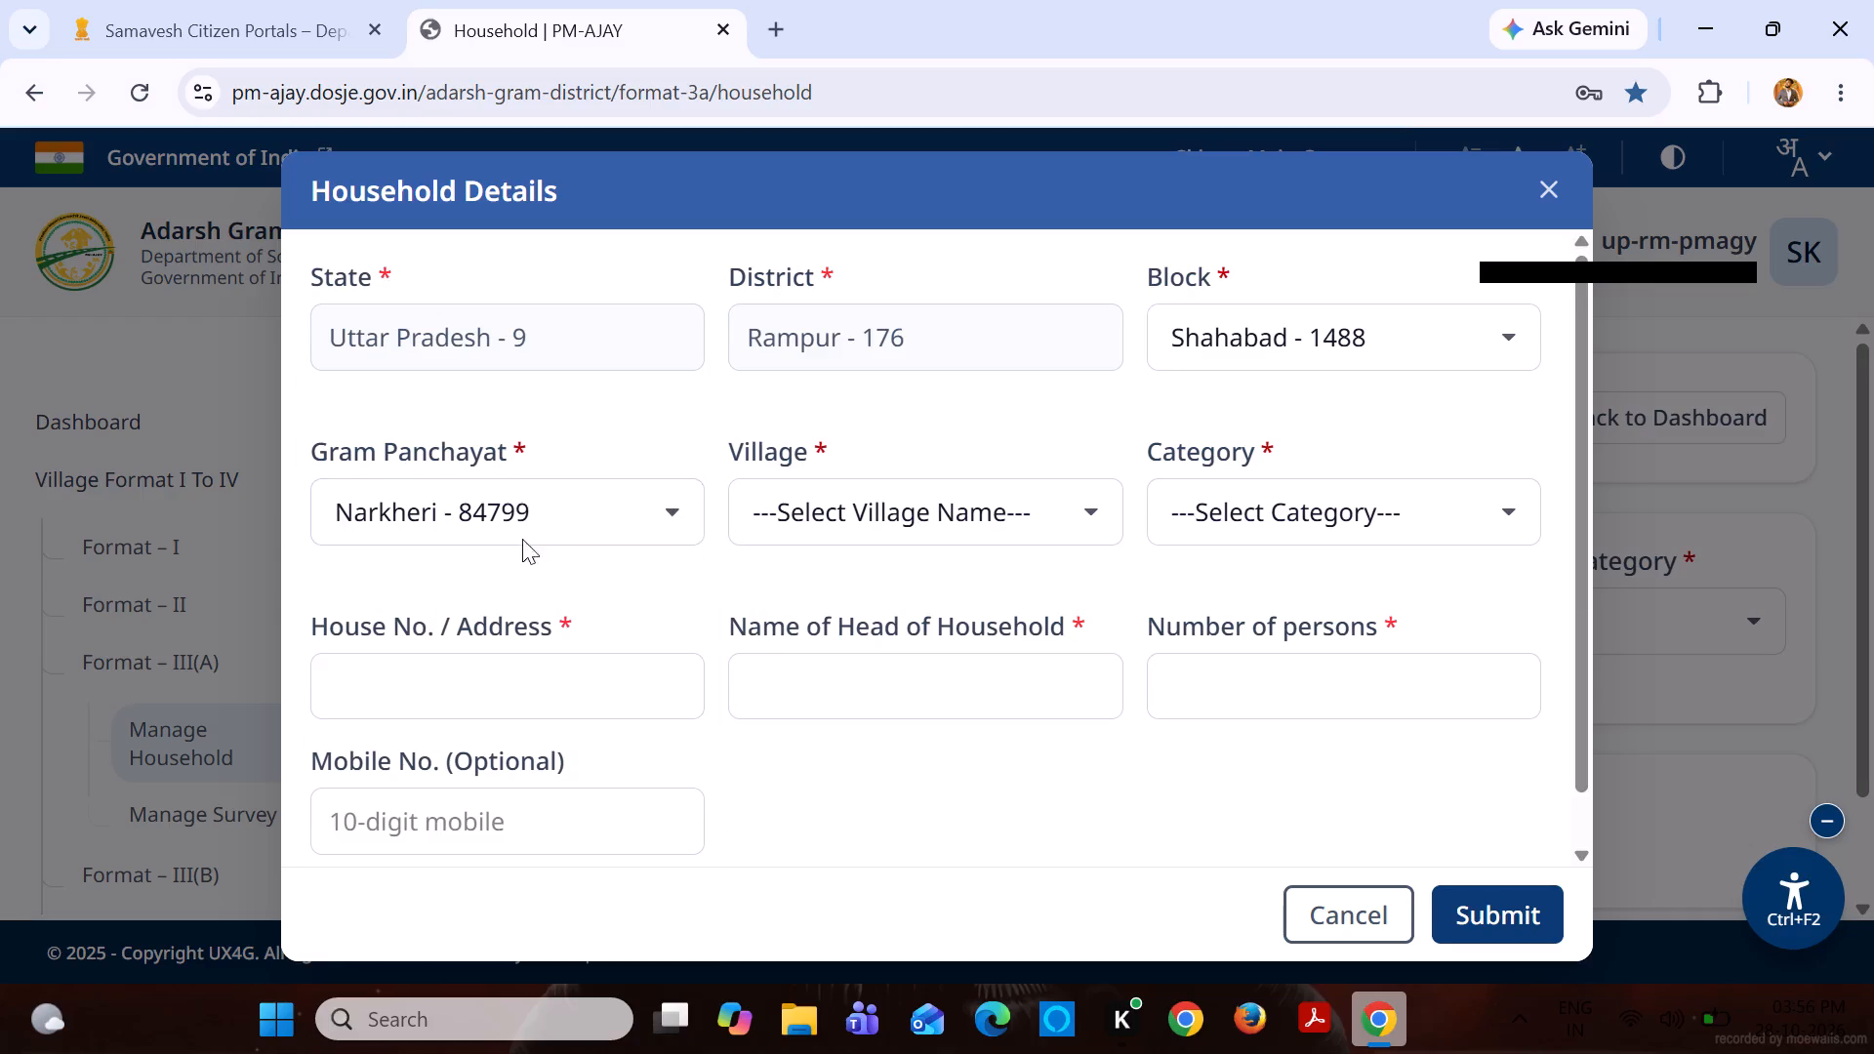
click(825, 529)
click(783, 647)
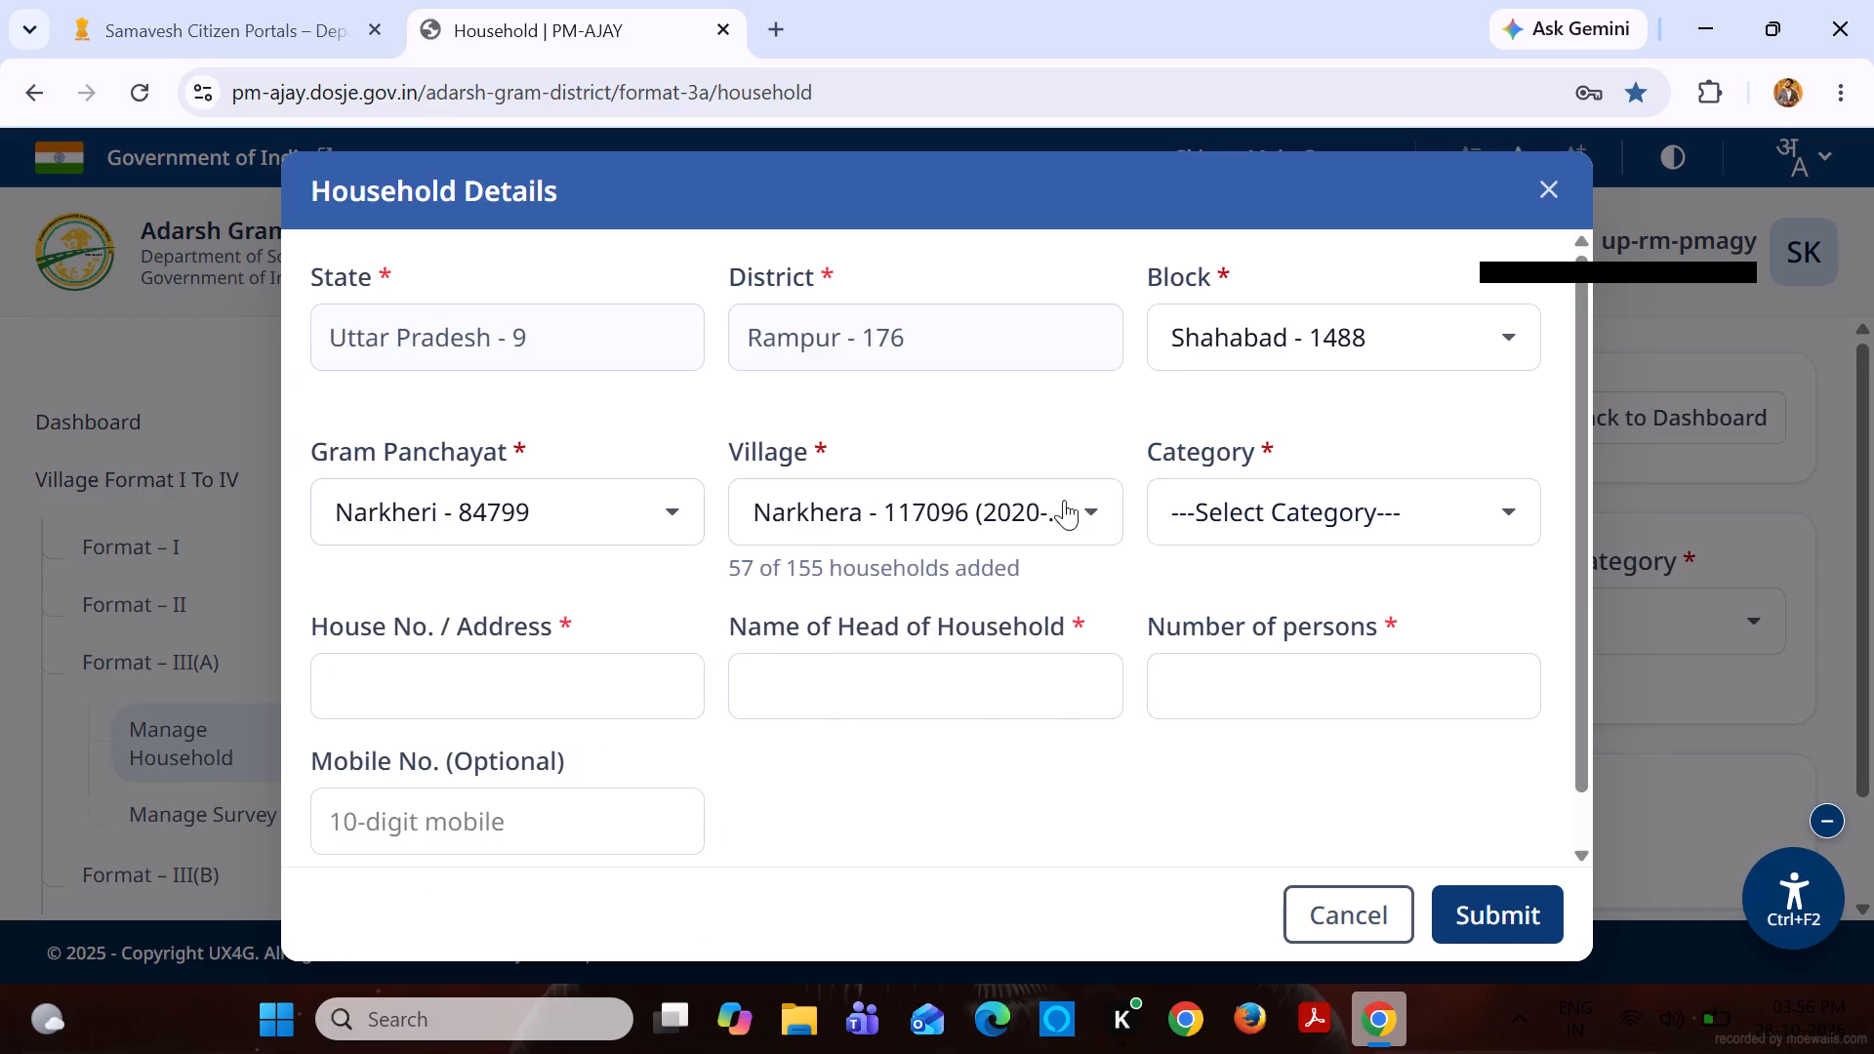
click(1284, 512)
click(1225, 662)
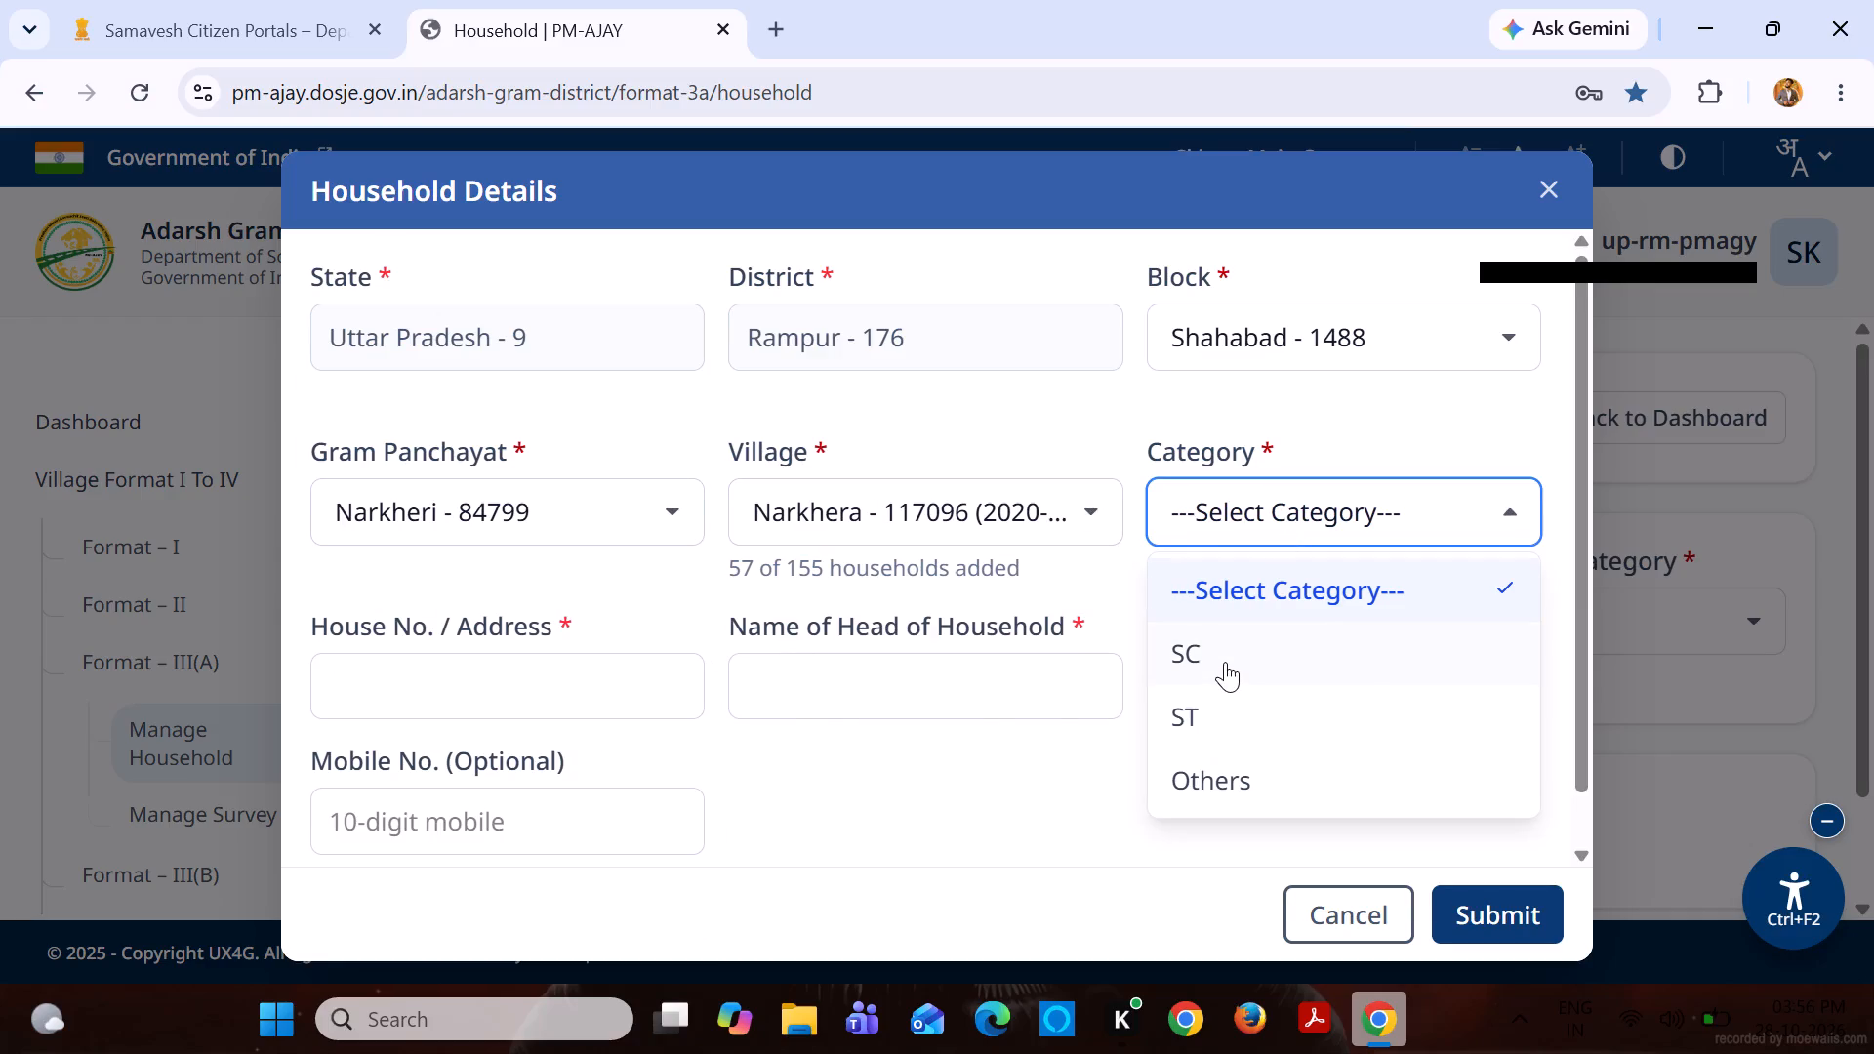
Enter house number 57, the head of household's name and 4 persons, and submit the new household.
click(506, 691)
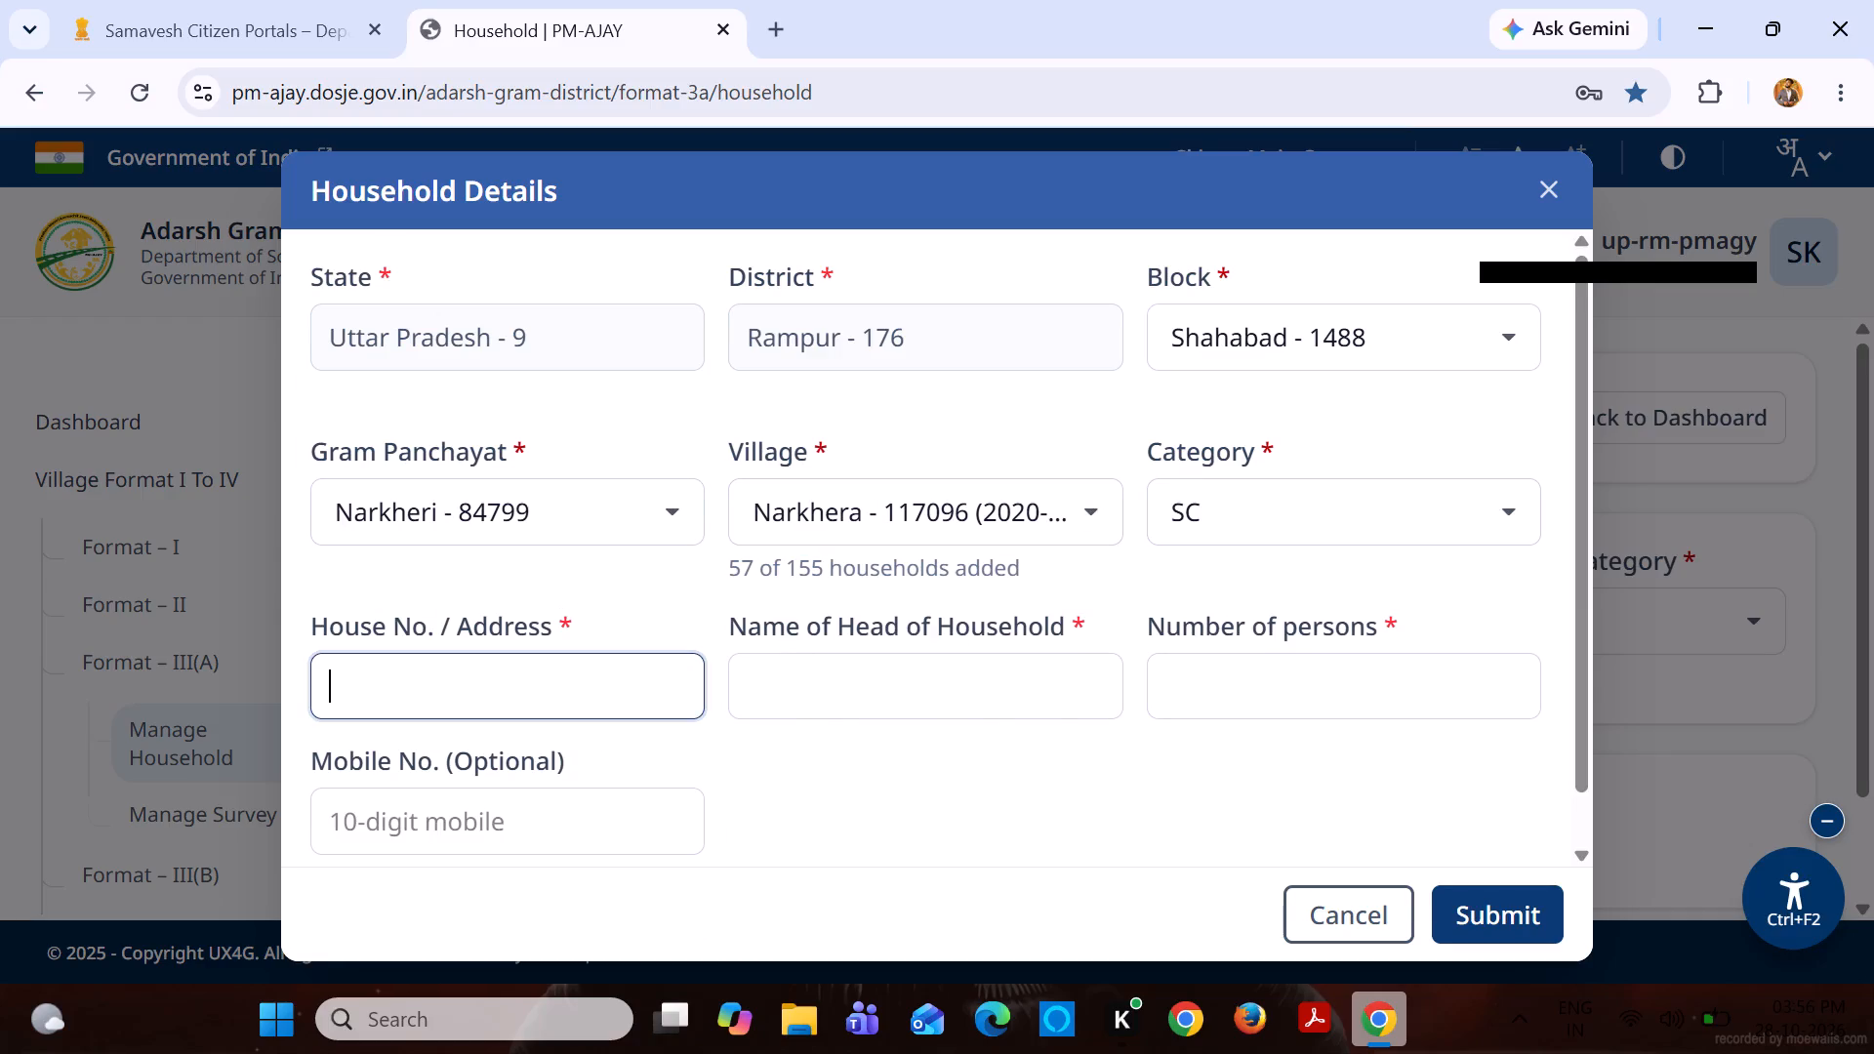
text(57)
click(846, 695)
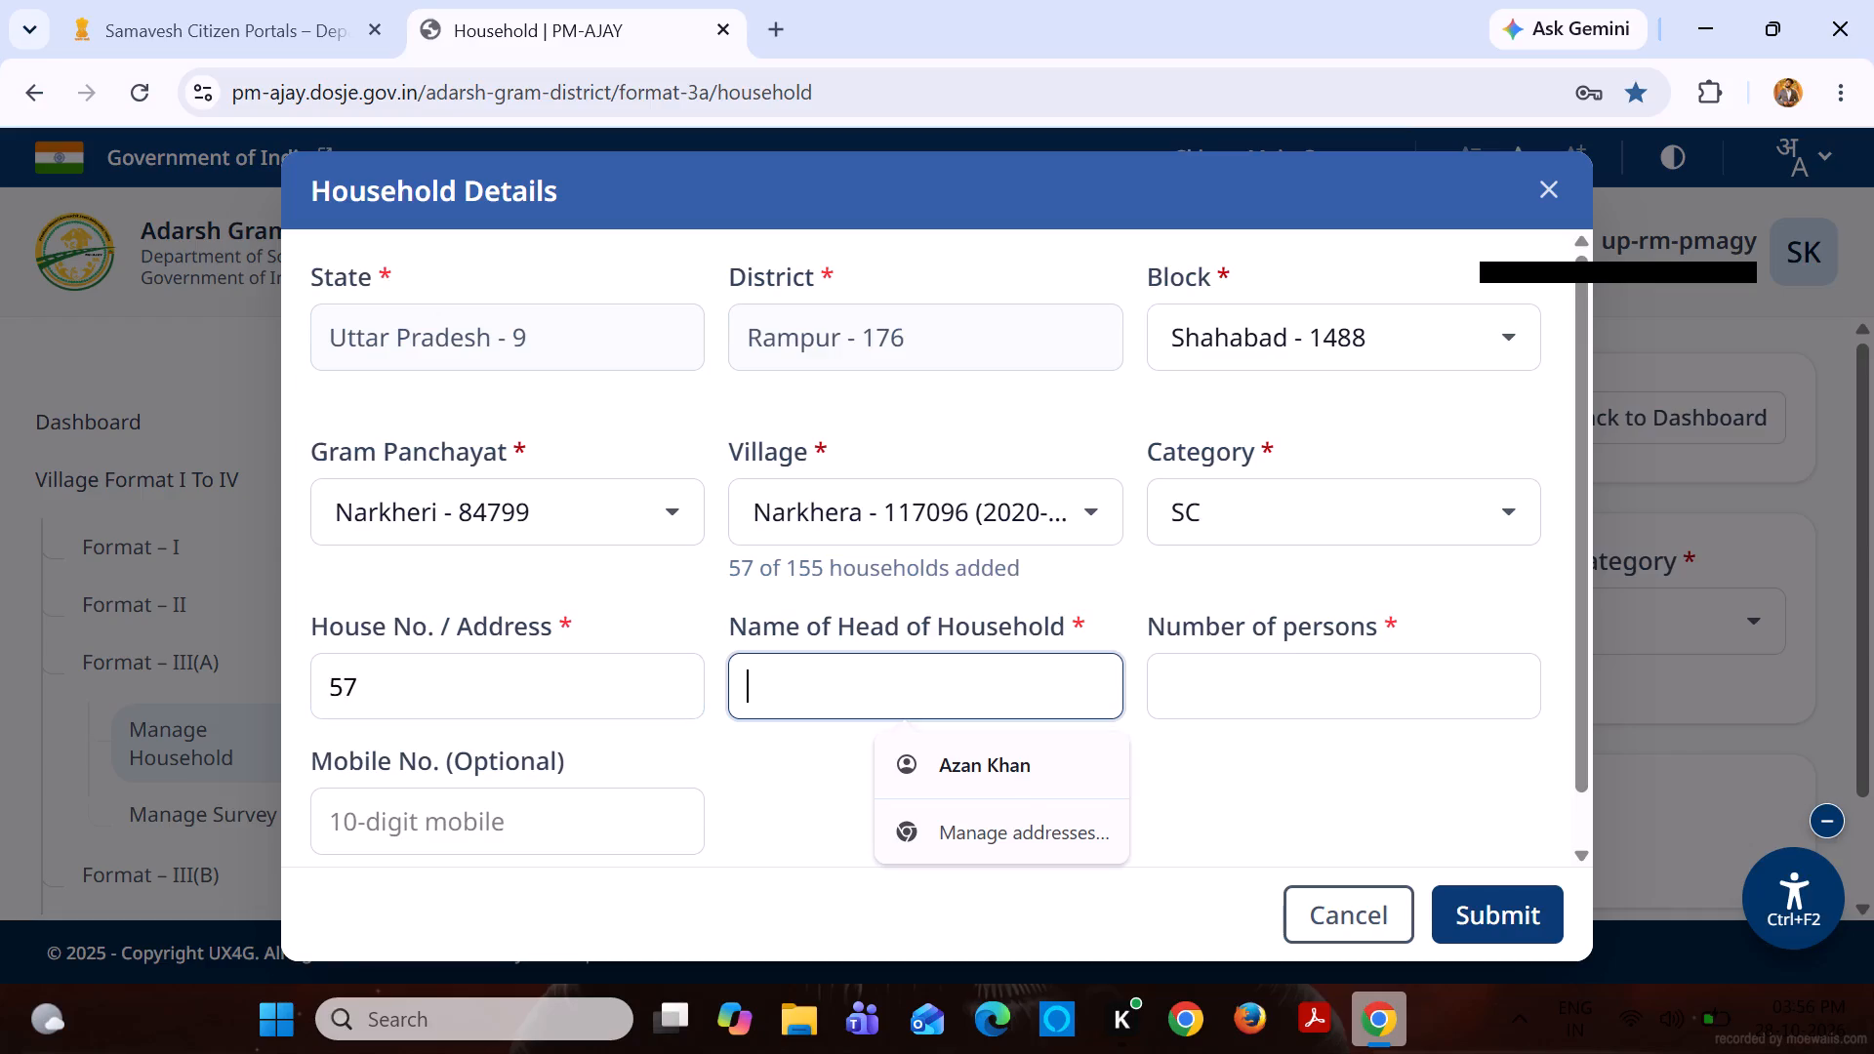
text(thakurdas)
click(1356, 667)
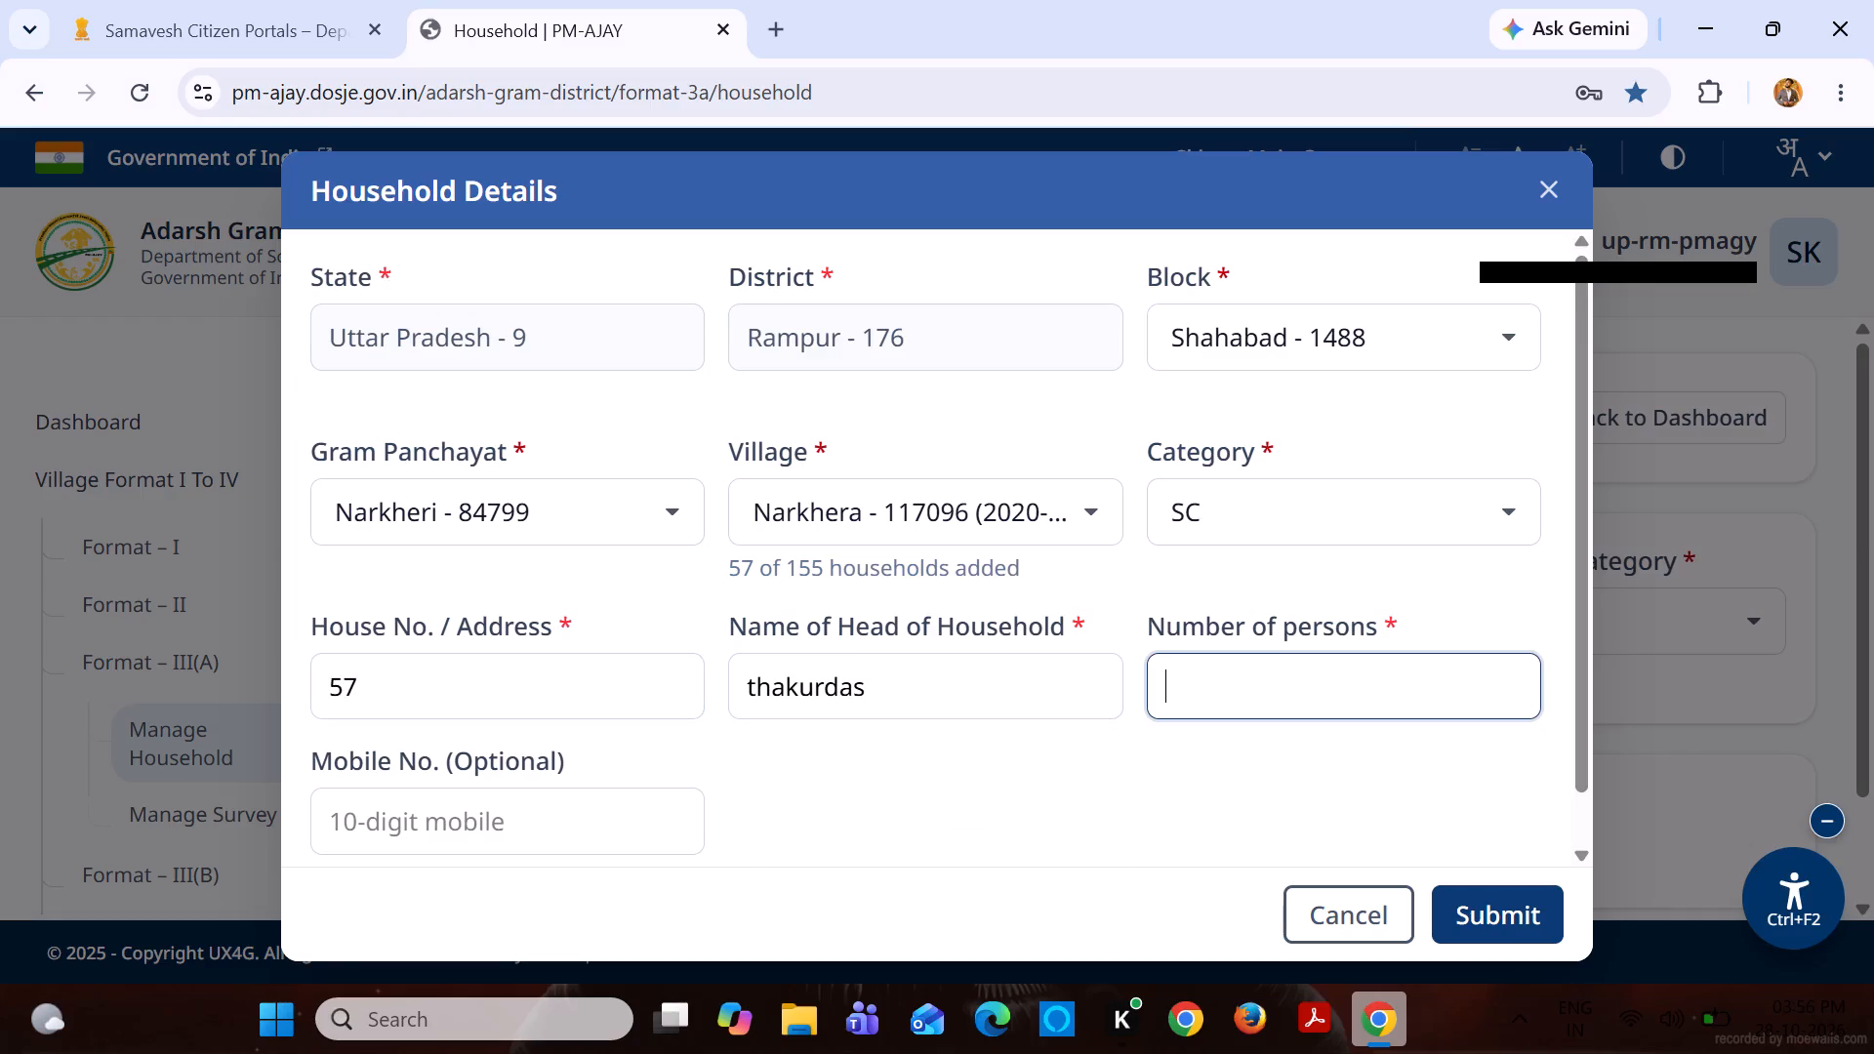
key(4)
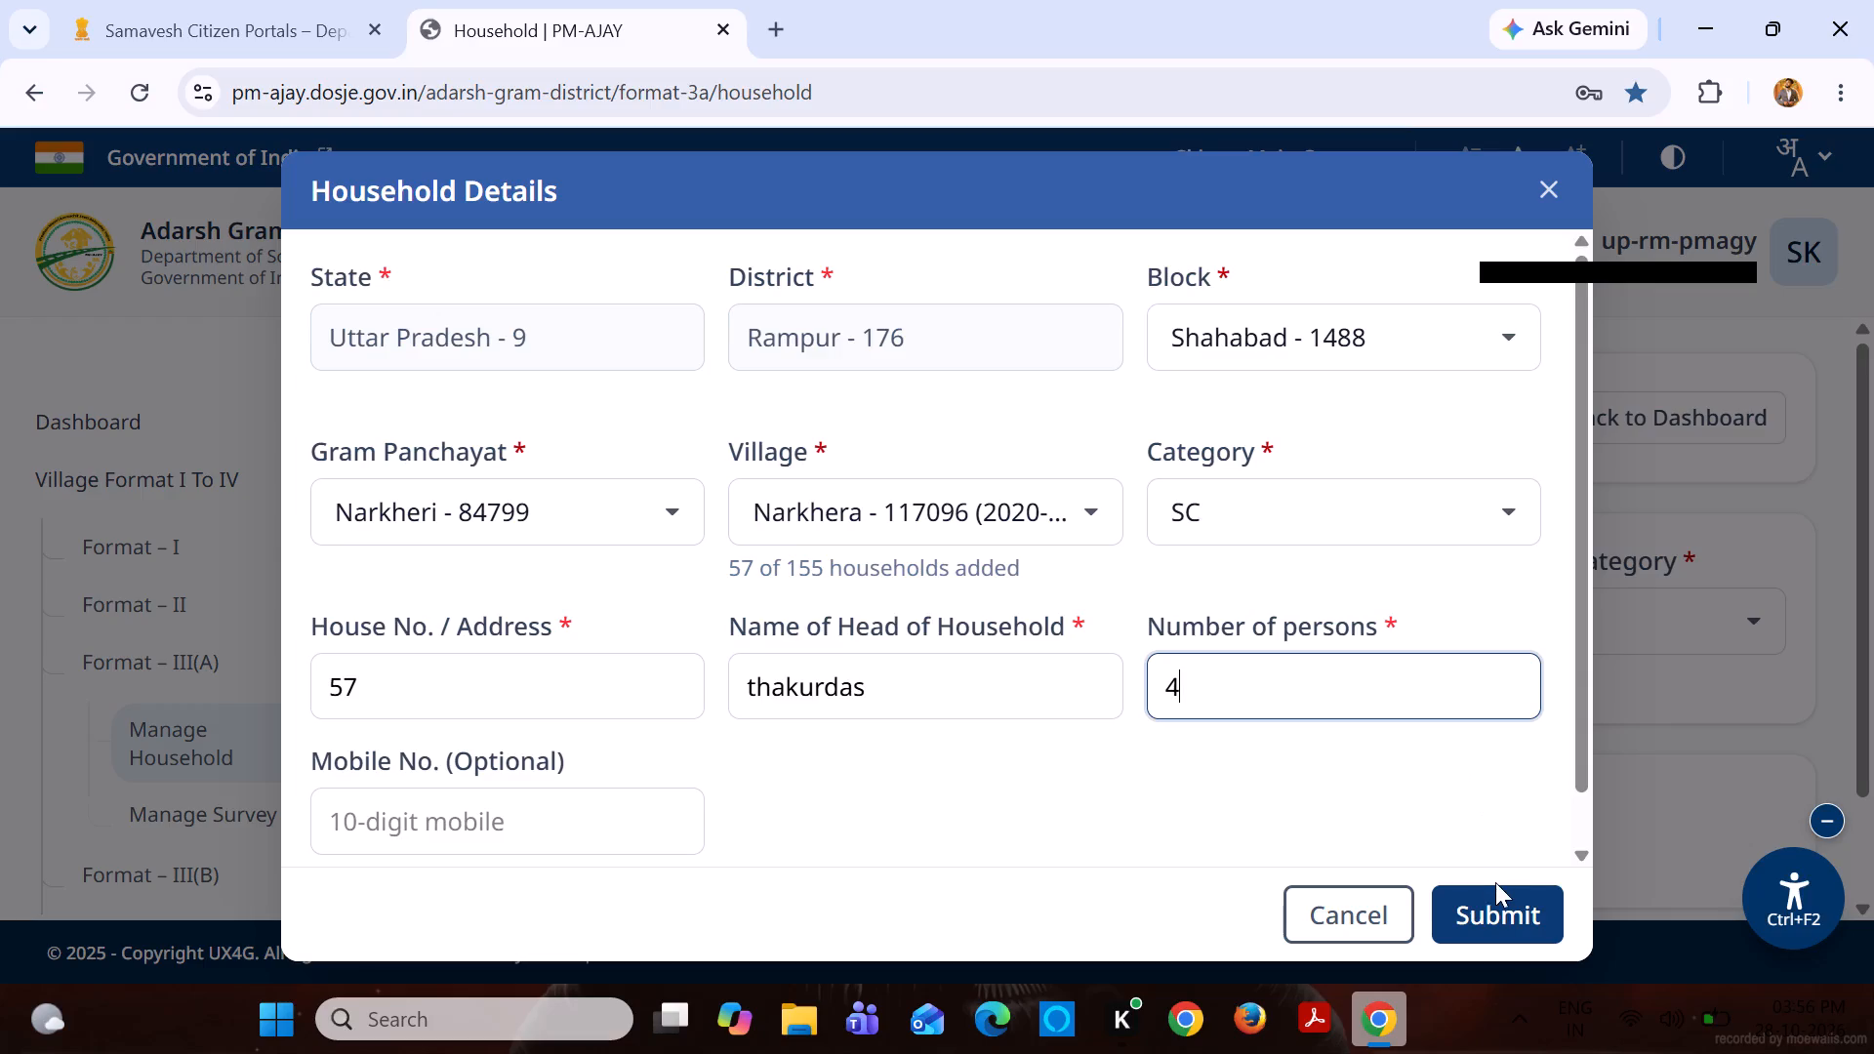
drag(1495, 882, 1498, 905)
click(1498, 905)
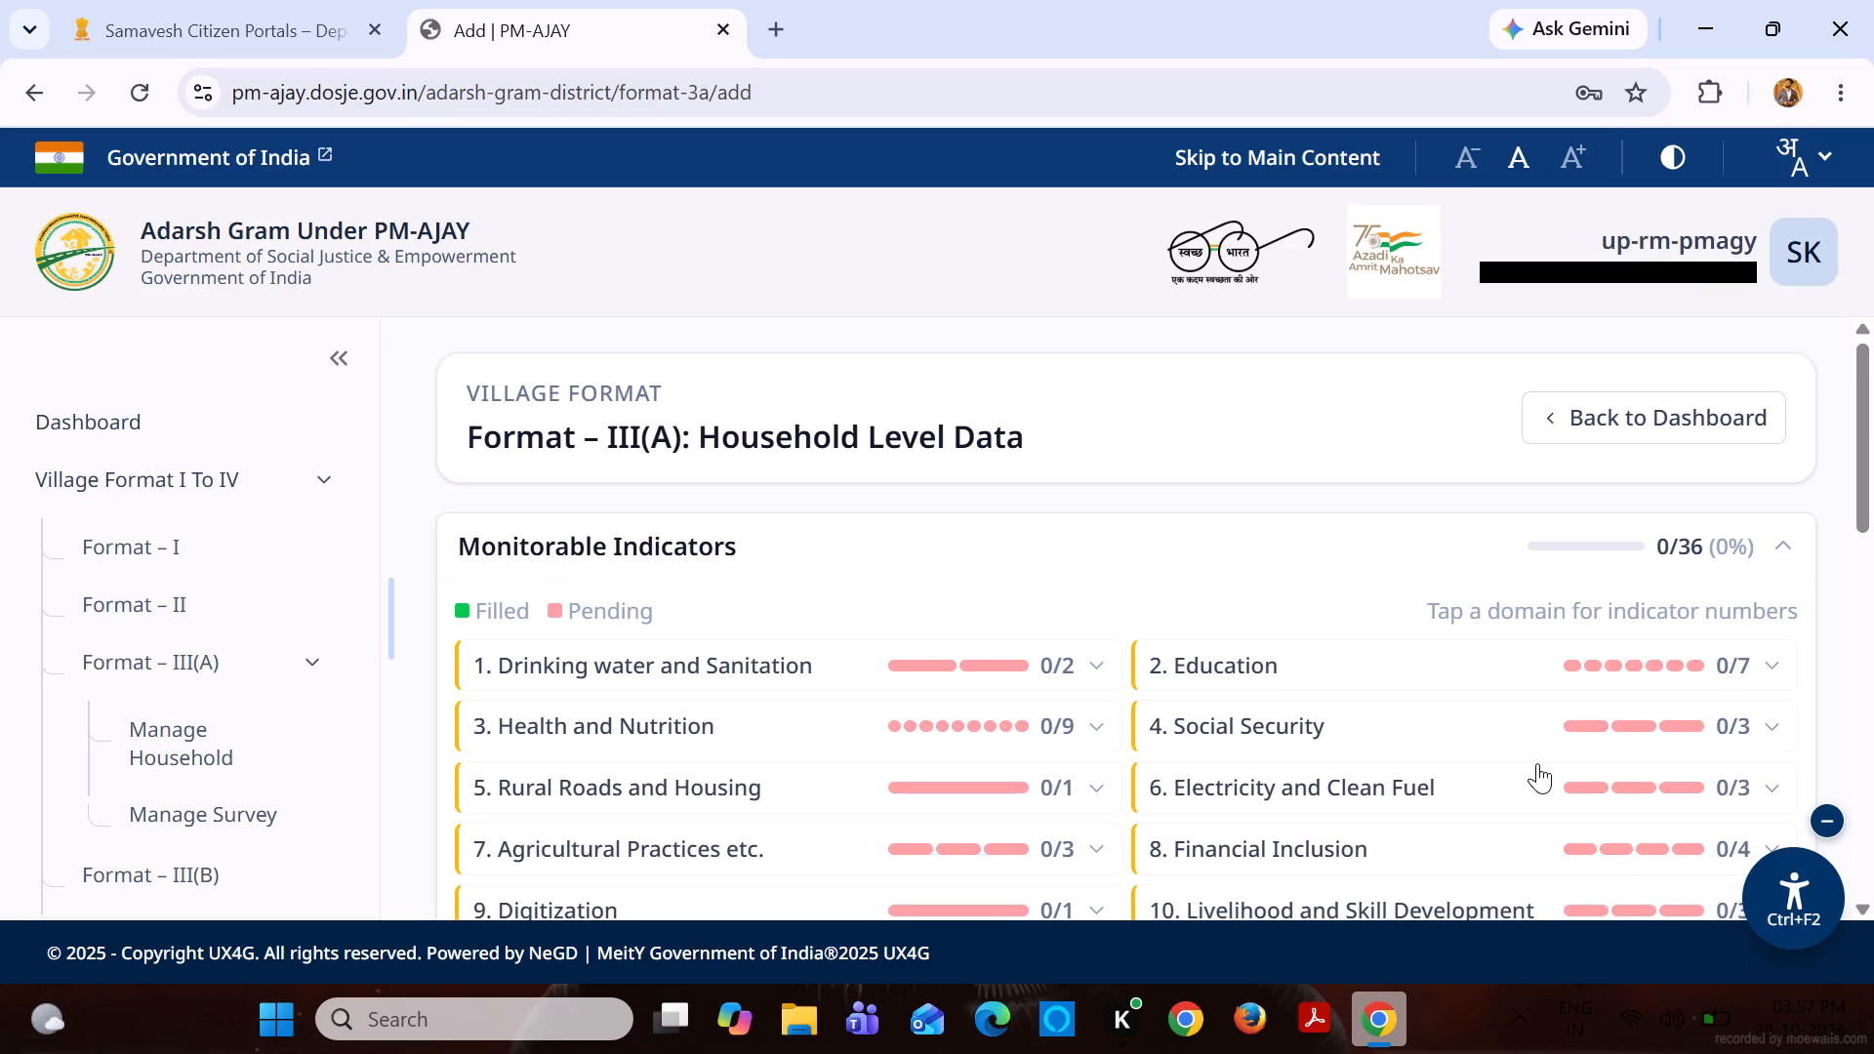
For 1 – Drinking water and Sanitation, answer Yes to having an IHHL and No to open defecation (1.5), and submit the domain.
scroll(1537, 763, down, 6)
click(1685, 595)
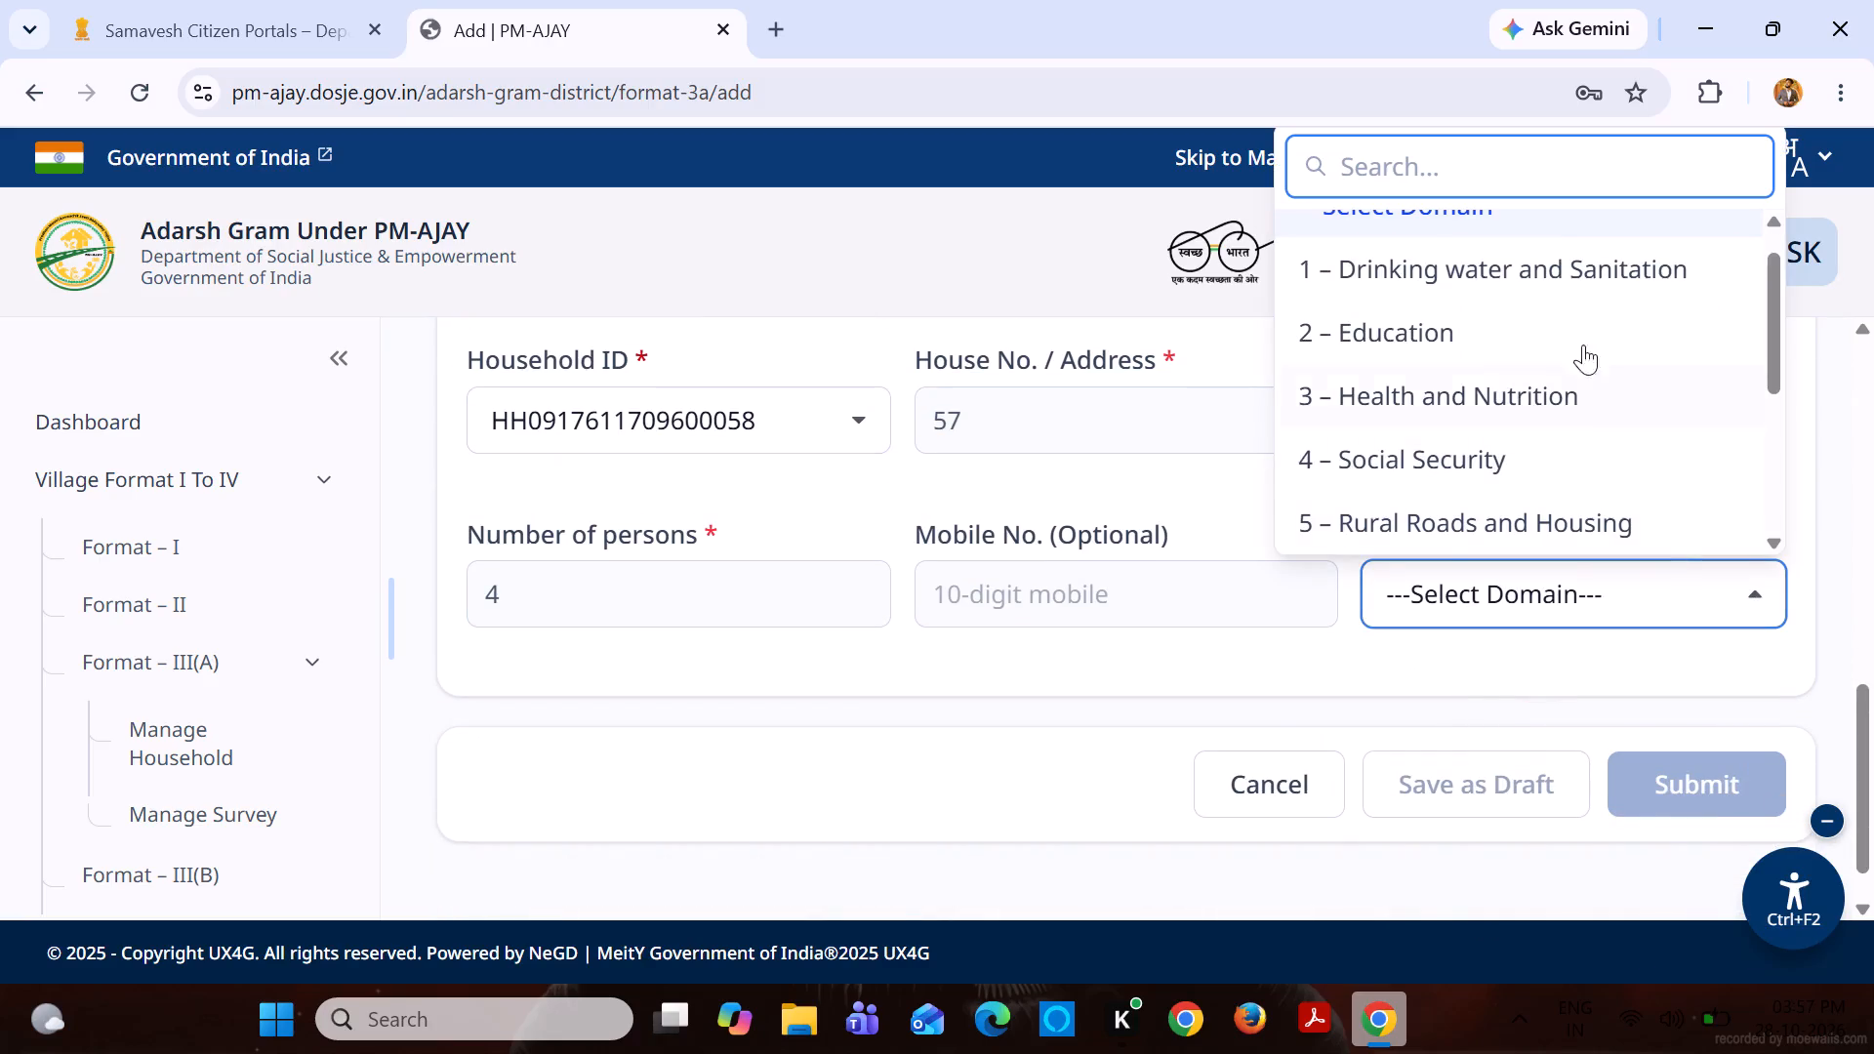
click(1548, 281)
scroll(1603, 542, down, 6)
scroll(1625, 428, up, 1)
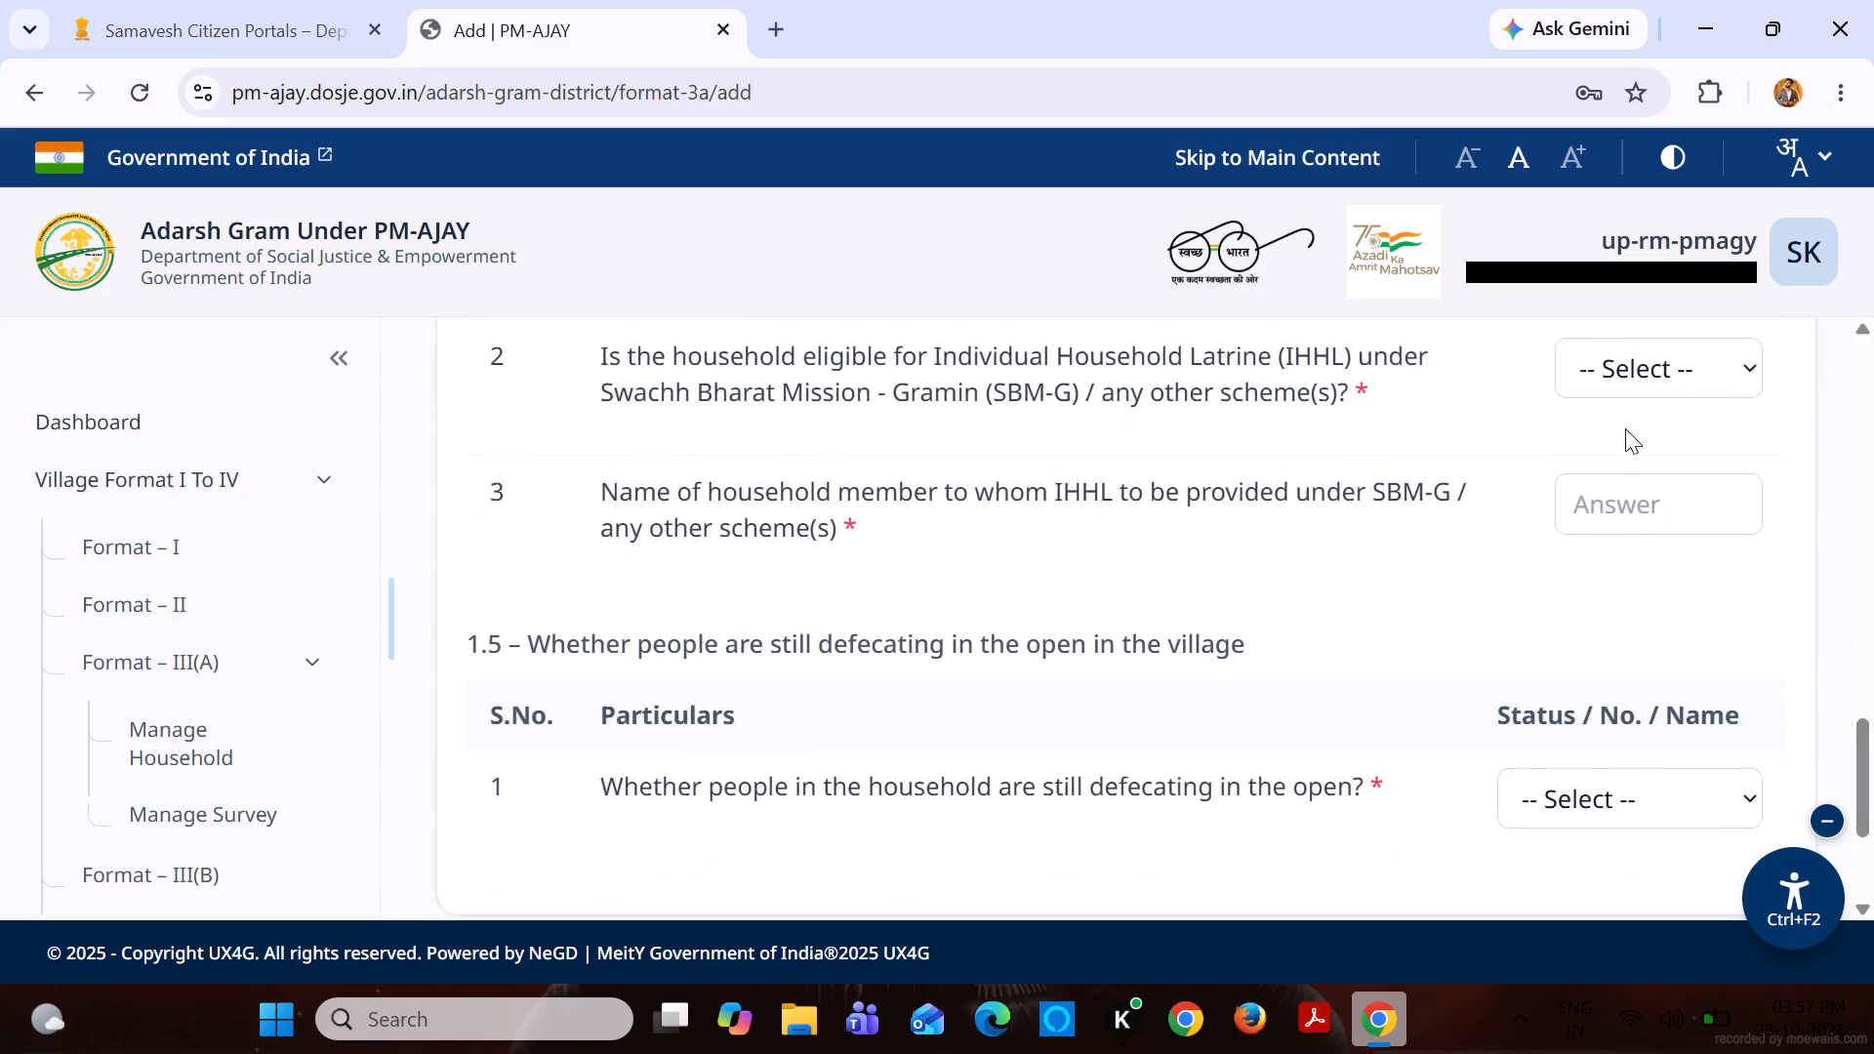
scroll(1625, 428, up, 1)
drag(1662, 385, 1637, 455)
click(1637, 455)
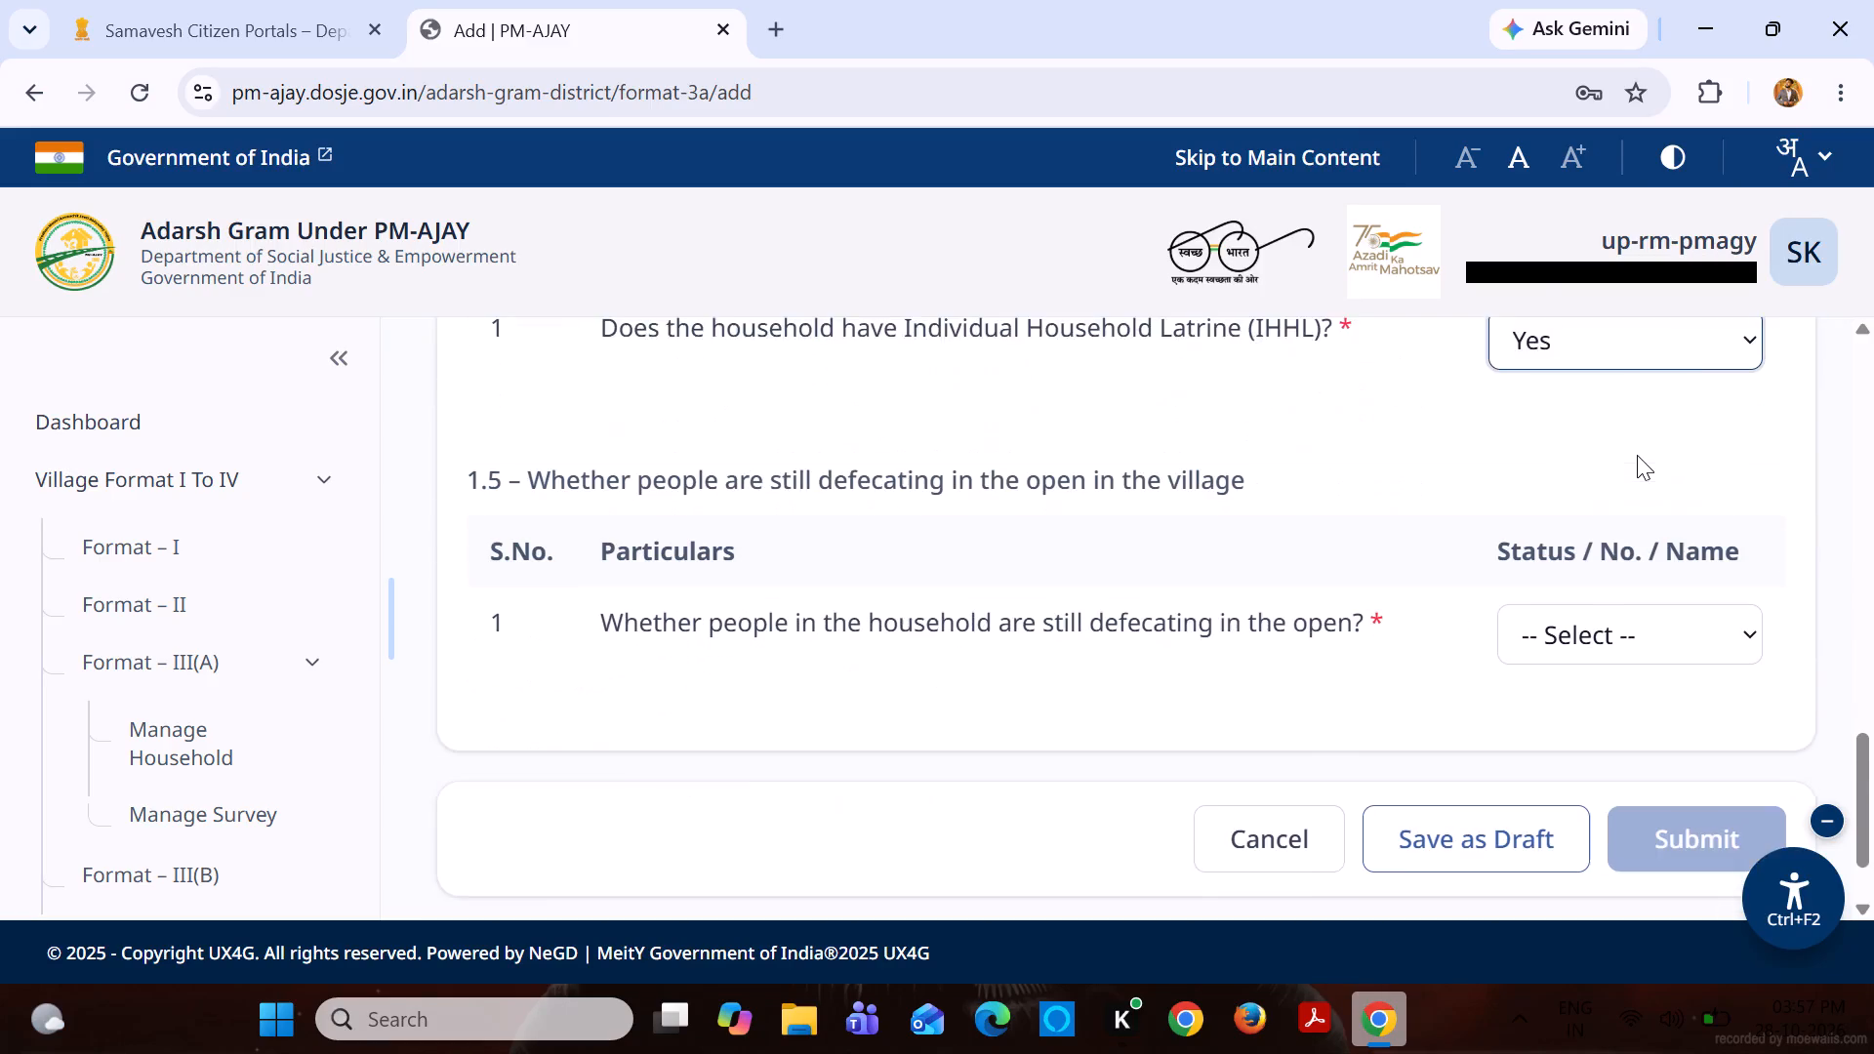
scroll(1637, 455, down, 1)
click(1674, 555)
click(1697, 532)
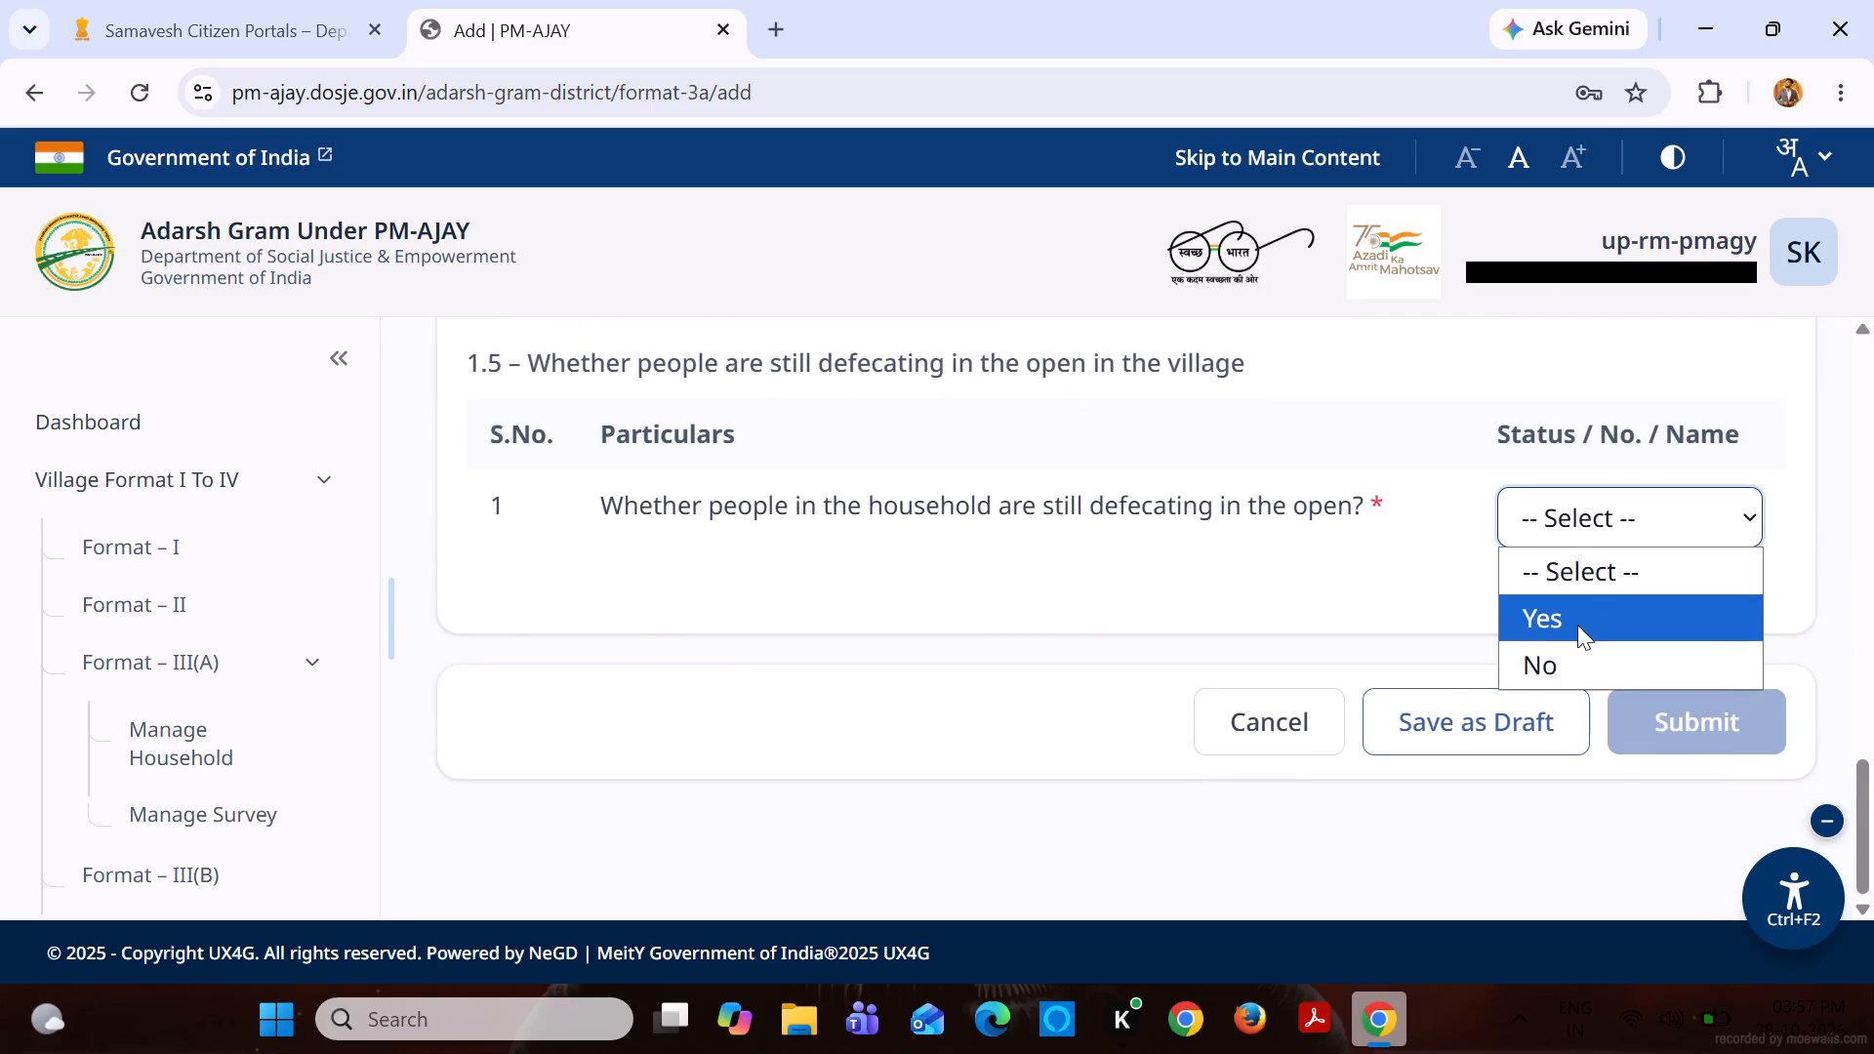
click(1566, 642)
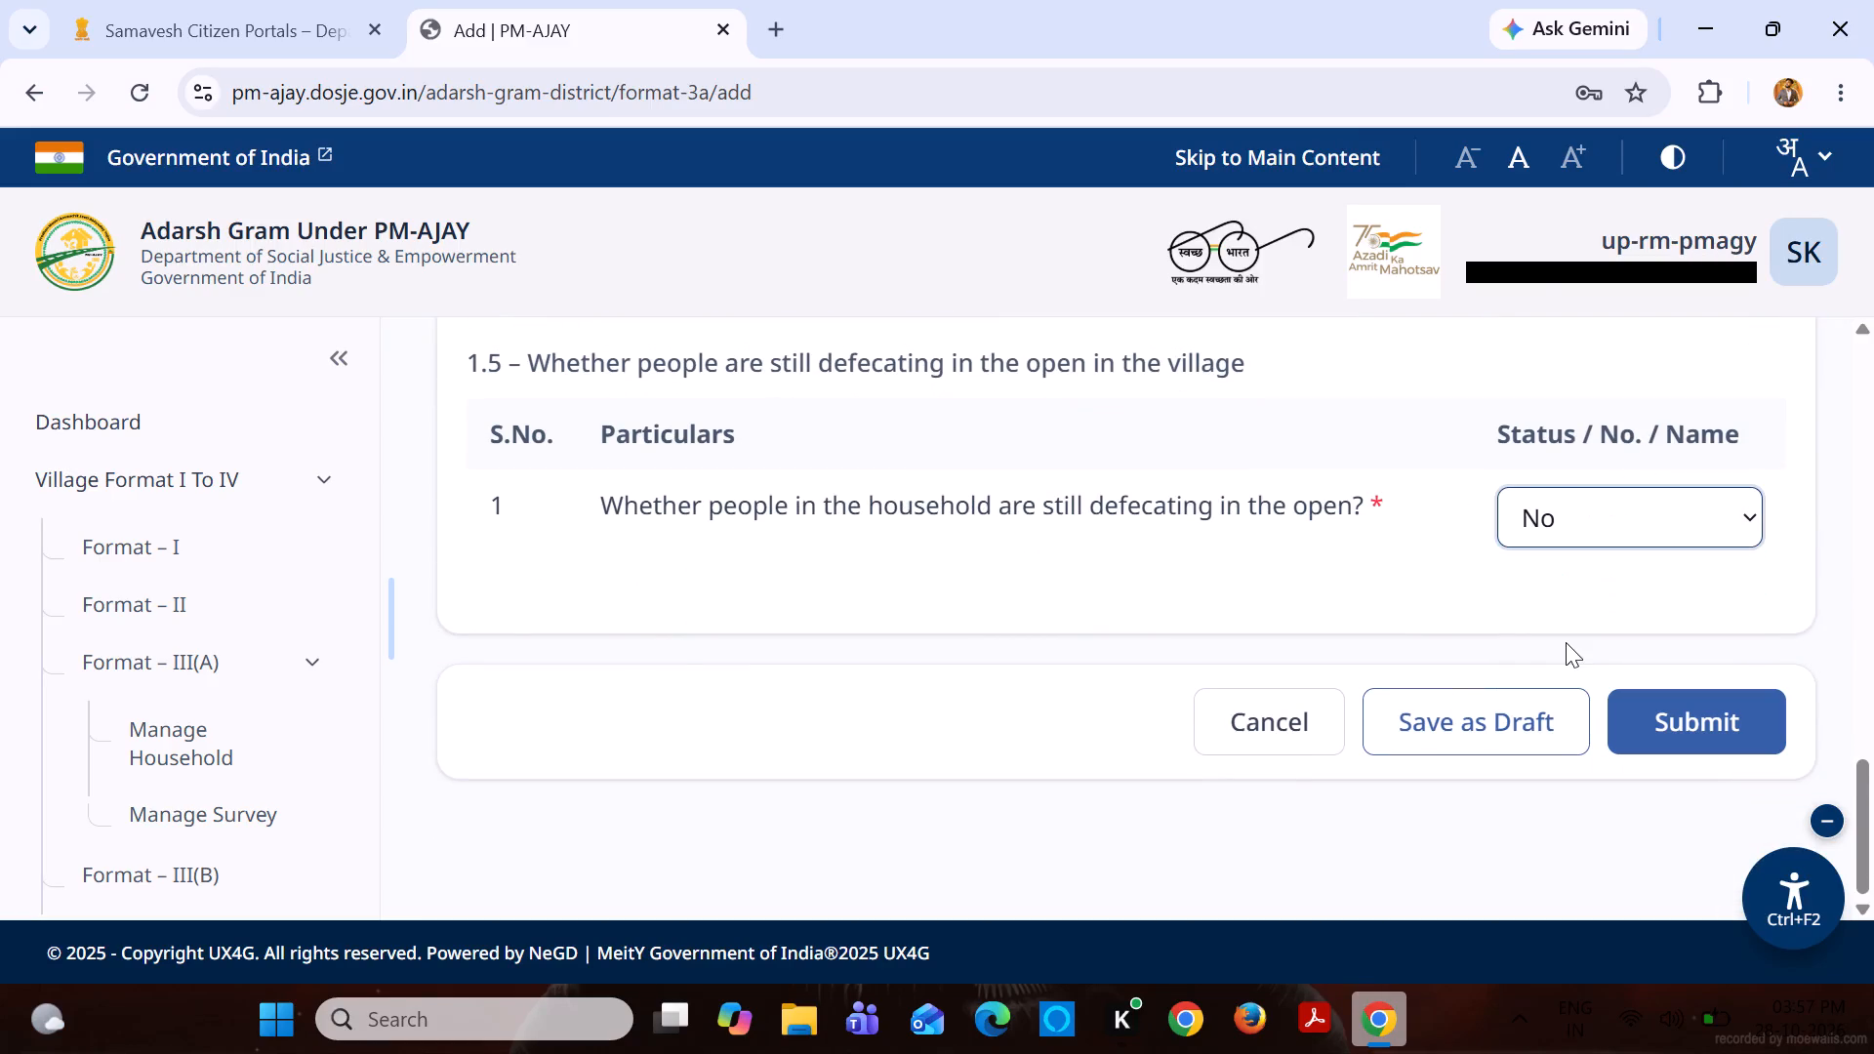
click(1687, 700)
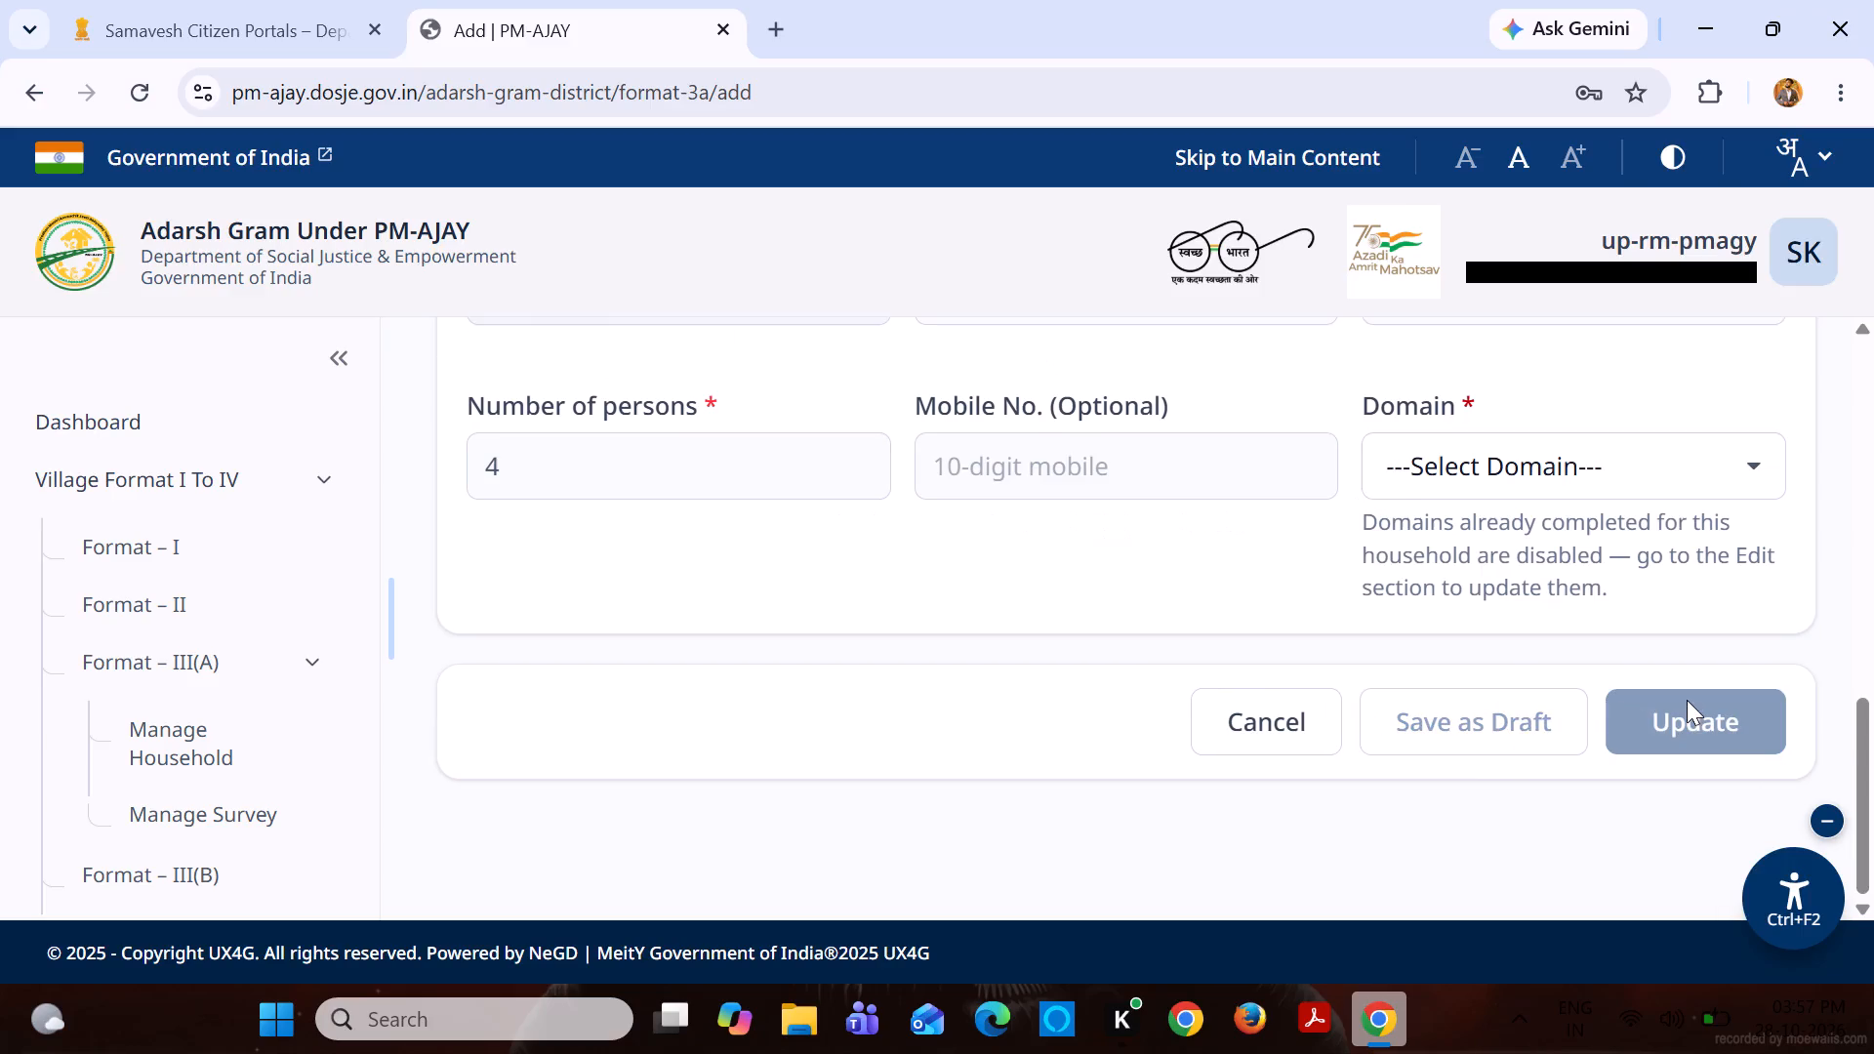
For 2 – Education, enter 1 child aged 6-10 years in the household and 1 attending primary school.
click(1669, 445)
click(1435, 741)
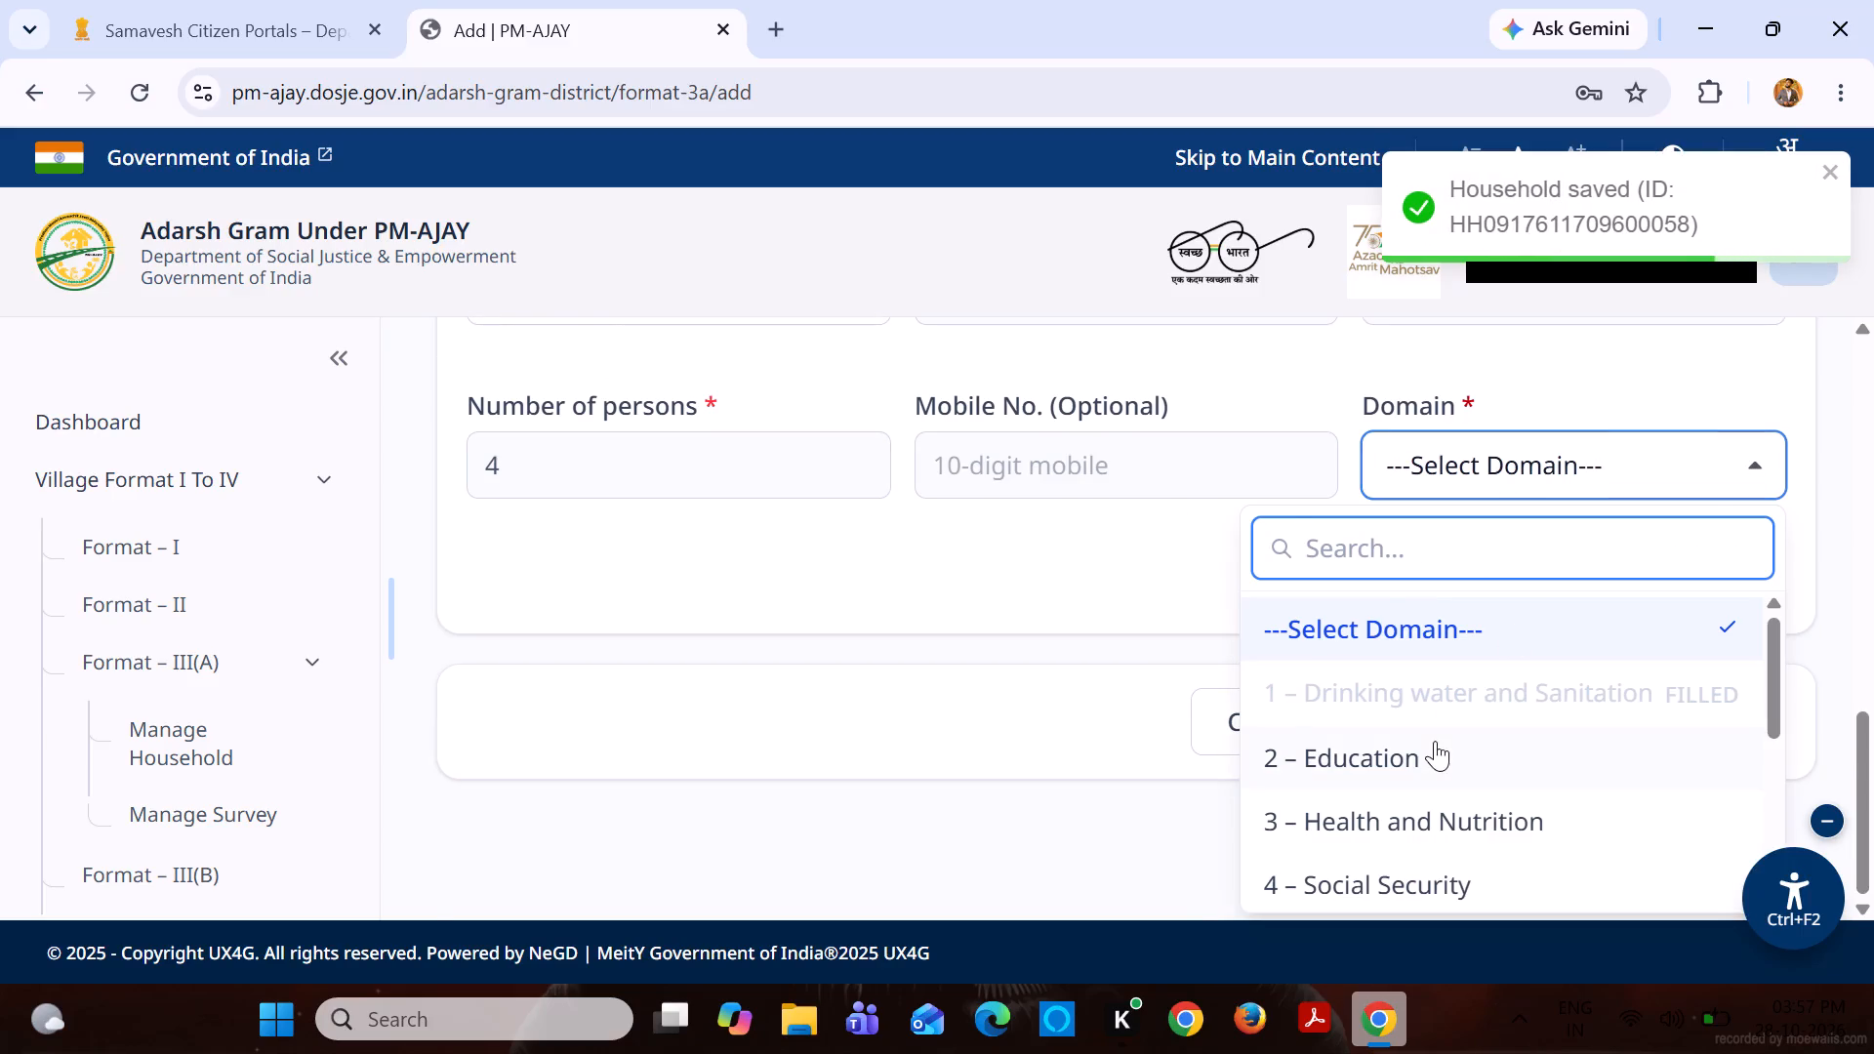
scroll(1435, 741, down, 4)
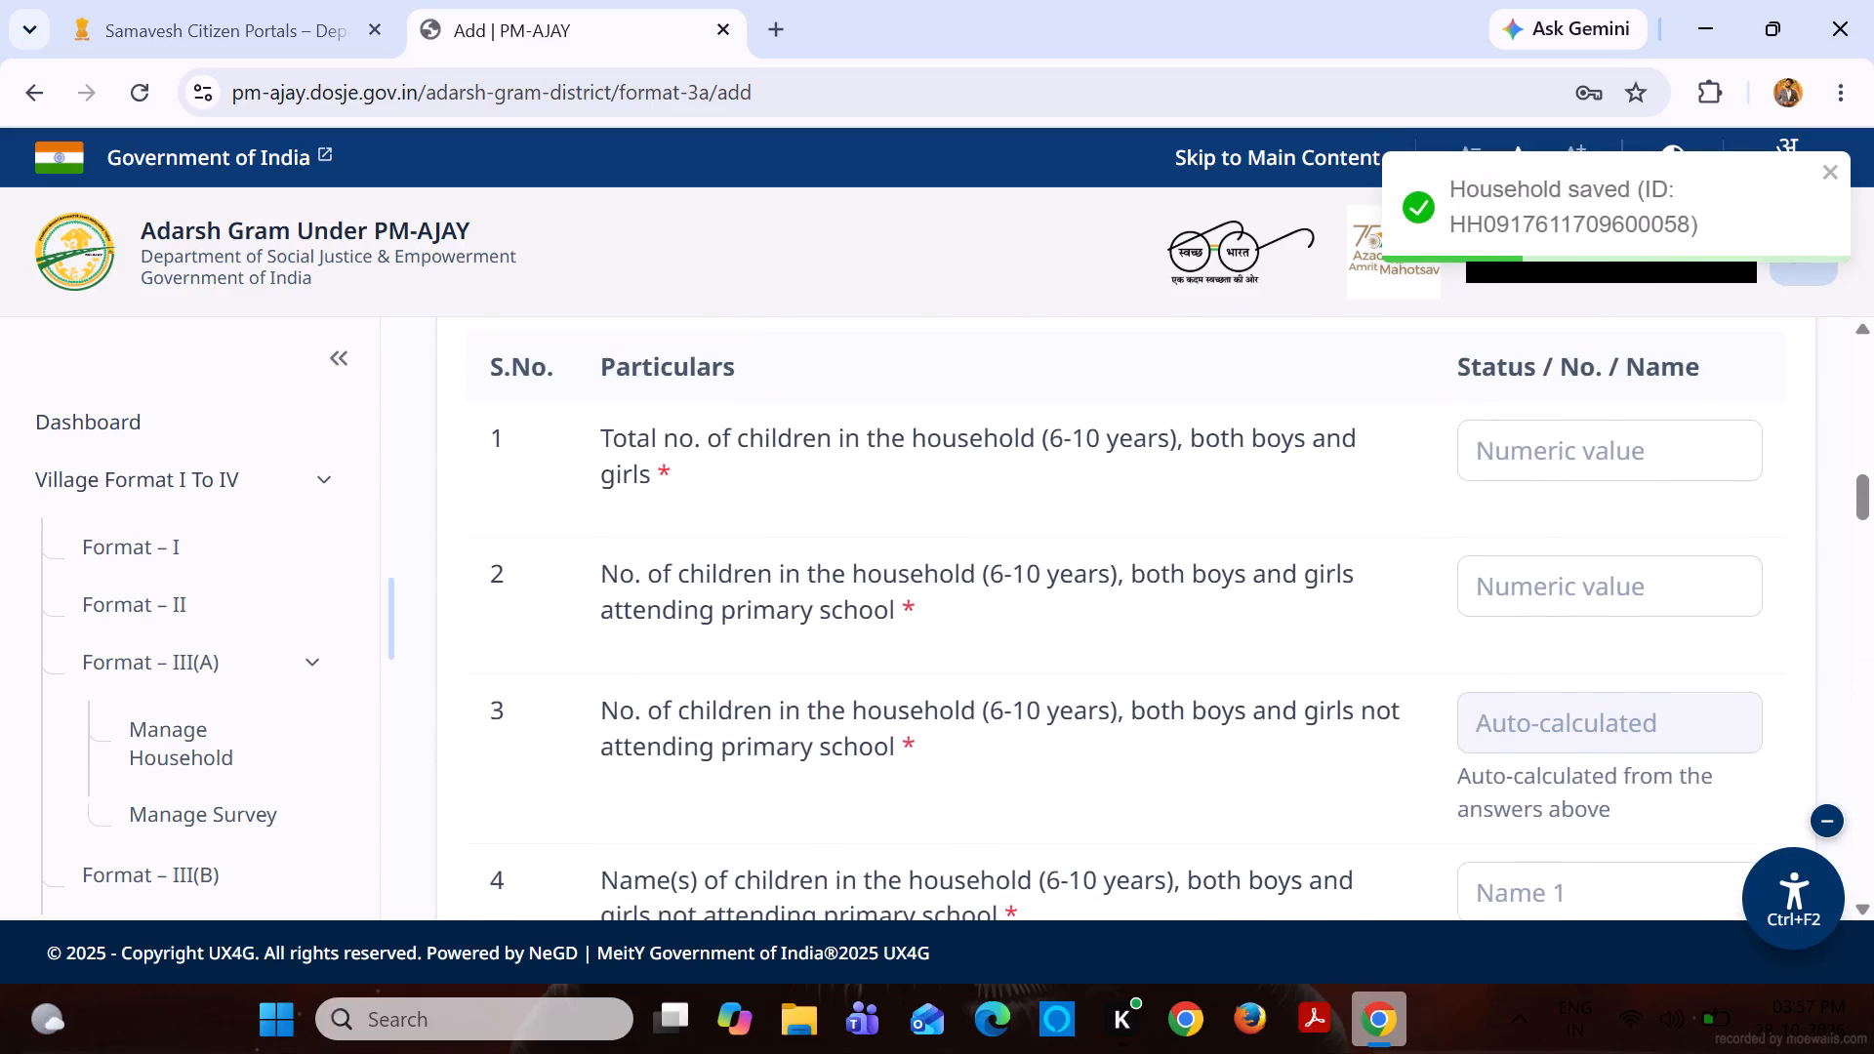
click(1554, 453)
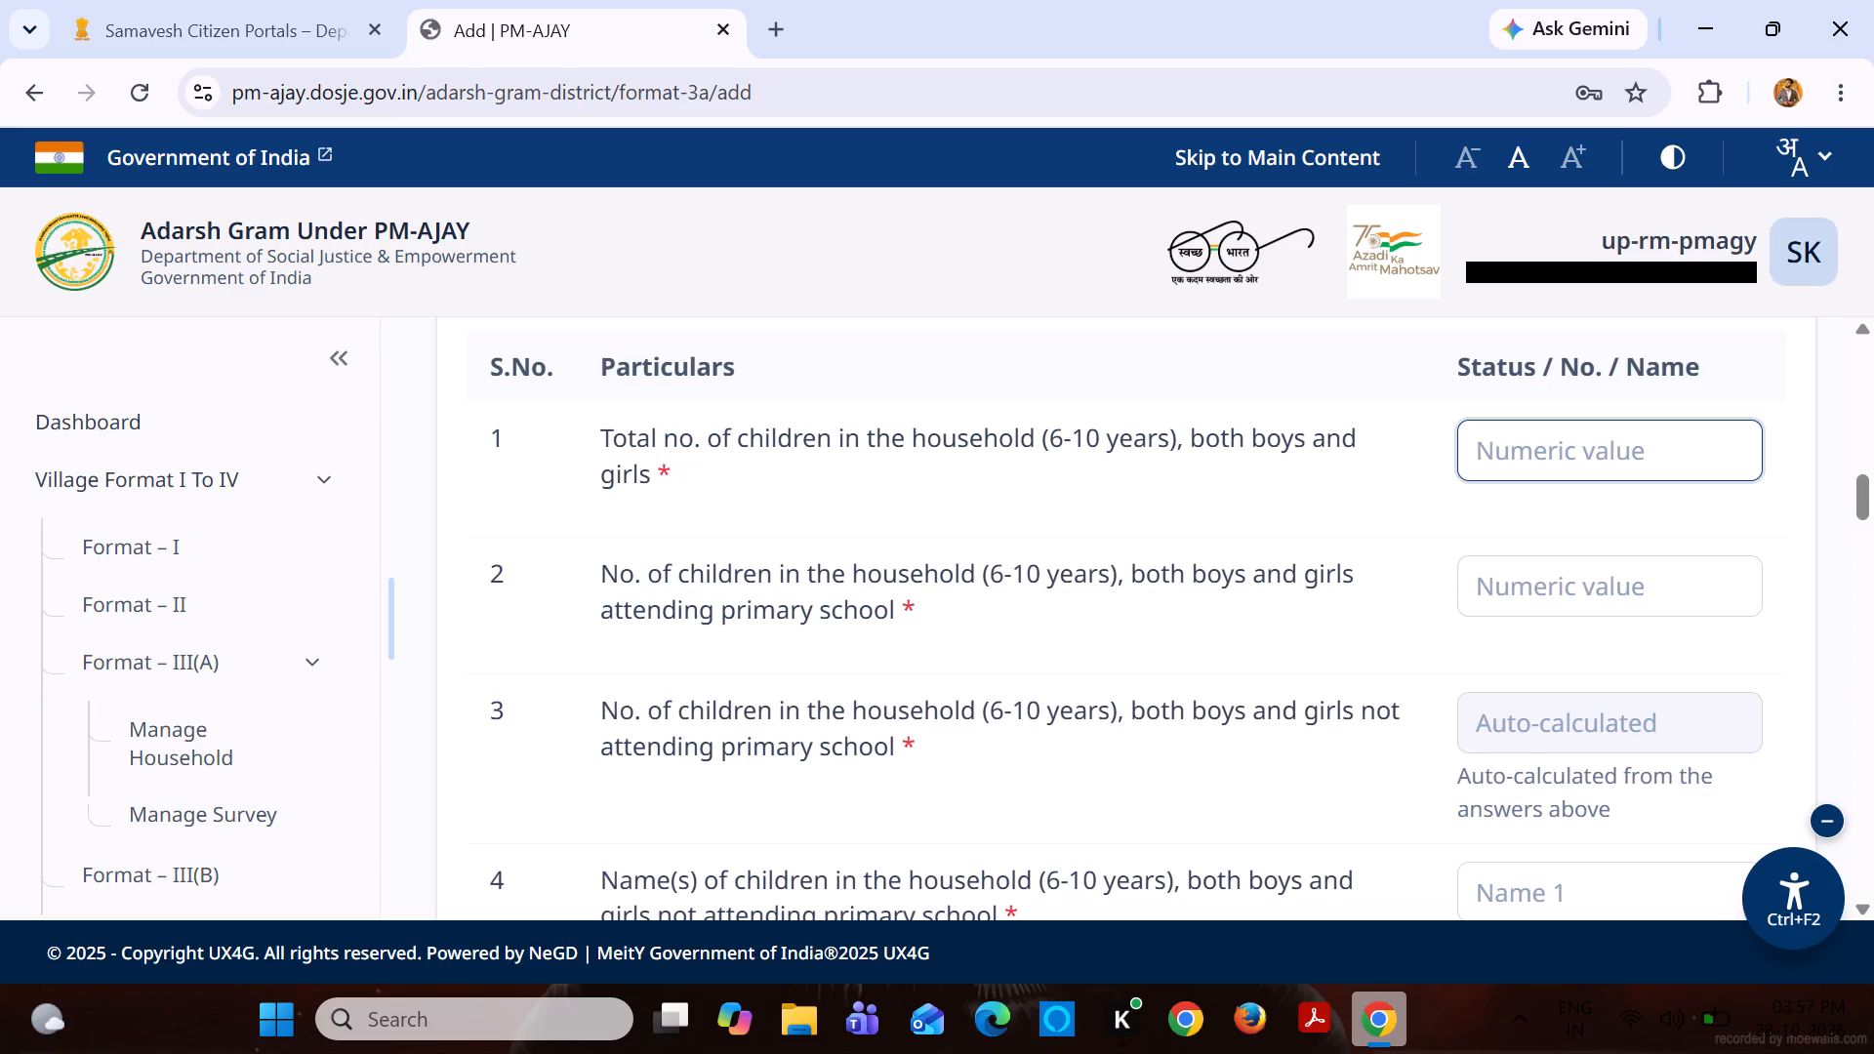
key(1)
click(1541, 568)
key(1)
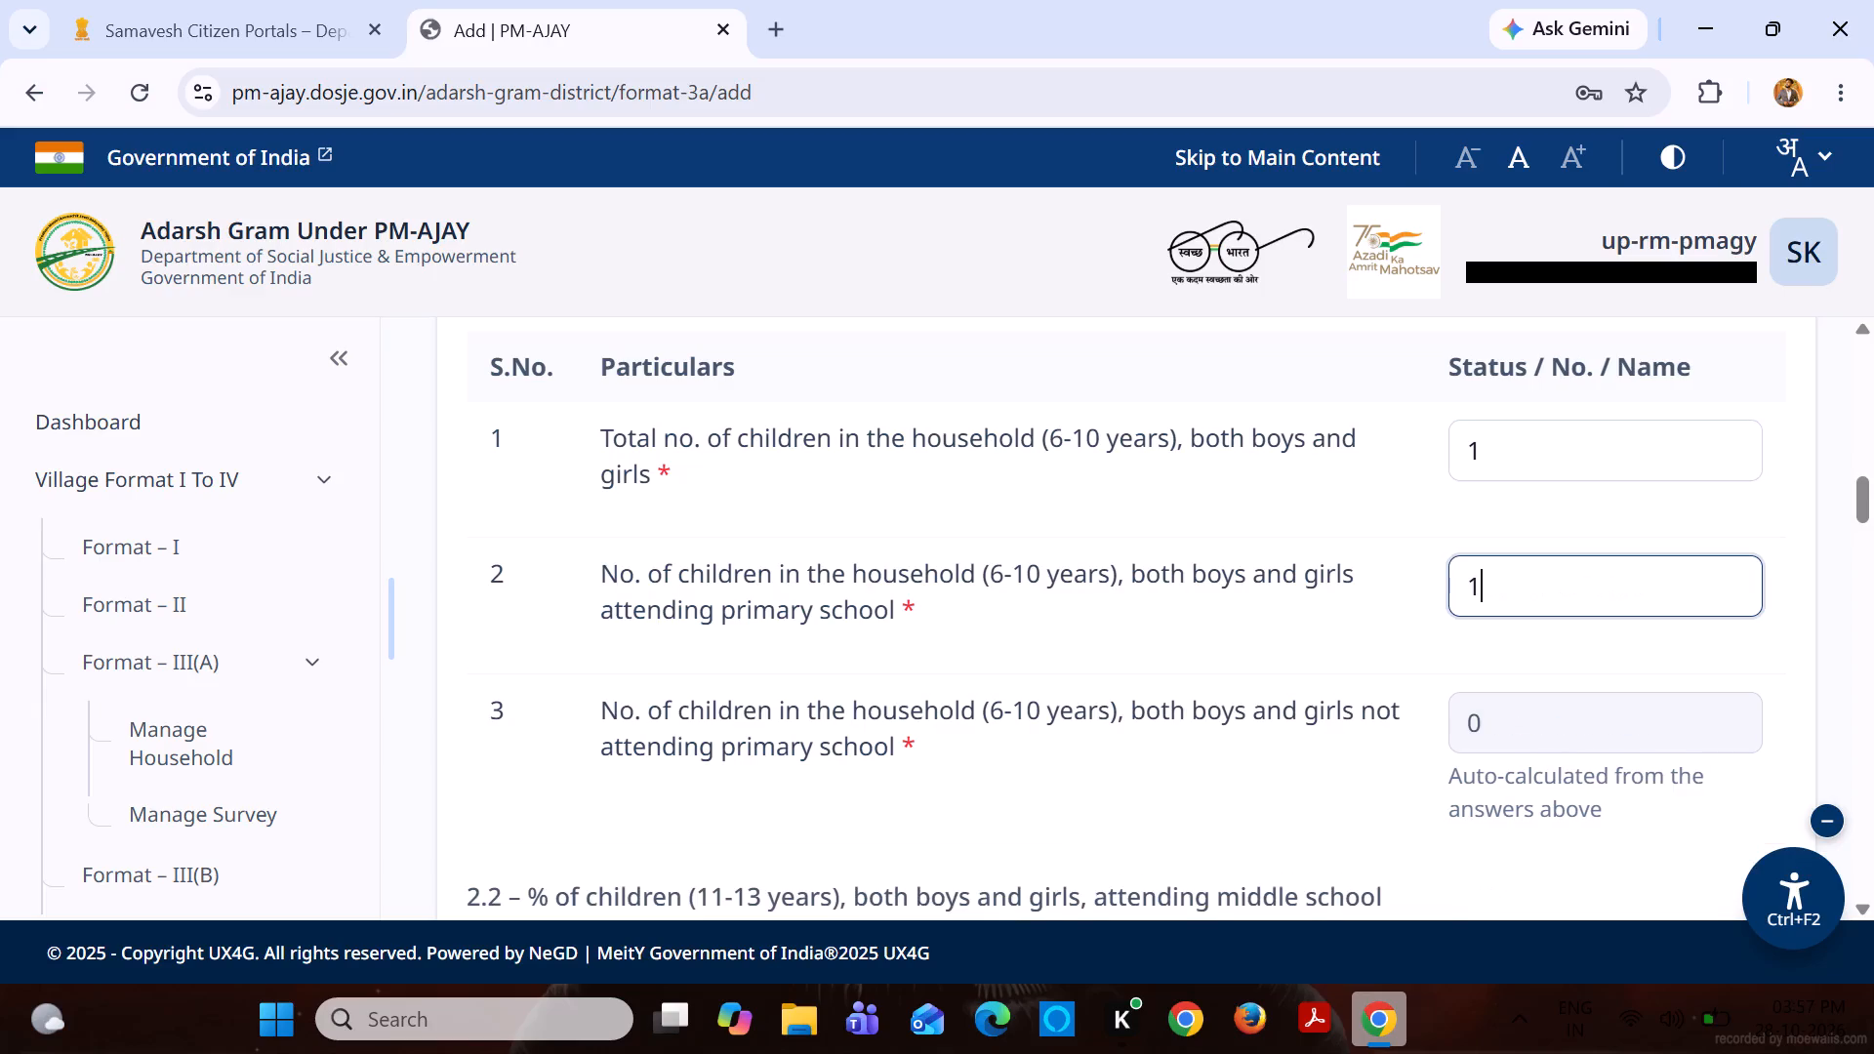
Enter 0 children aged 11-13 (2.2), 0 aged 14-15 (2.3), and 1 aged 16-17 with 1 attending higher secondary school (2.4).
scroll(1541, 568, down, 5)
click(1596, 506)
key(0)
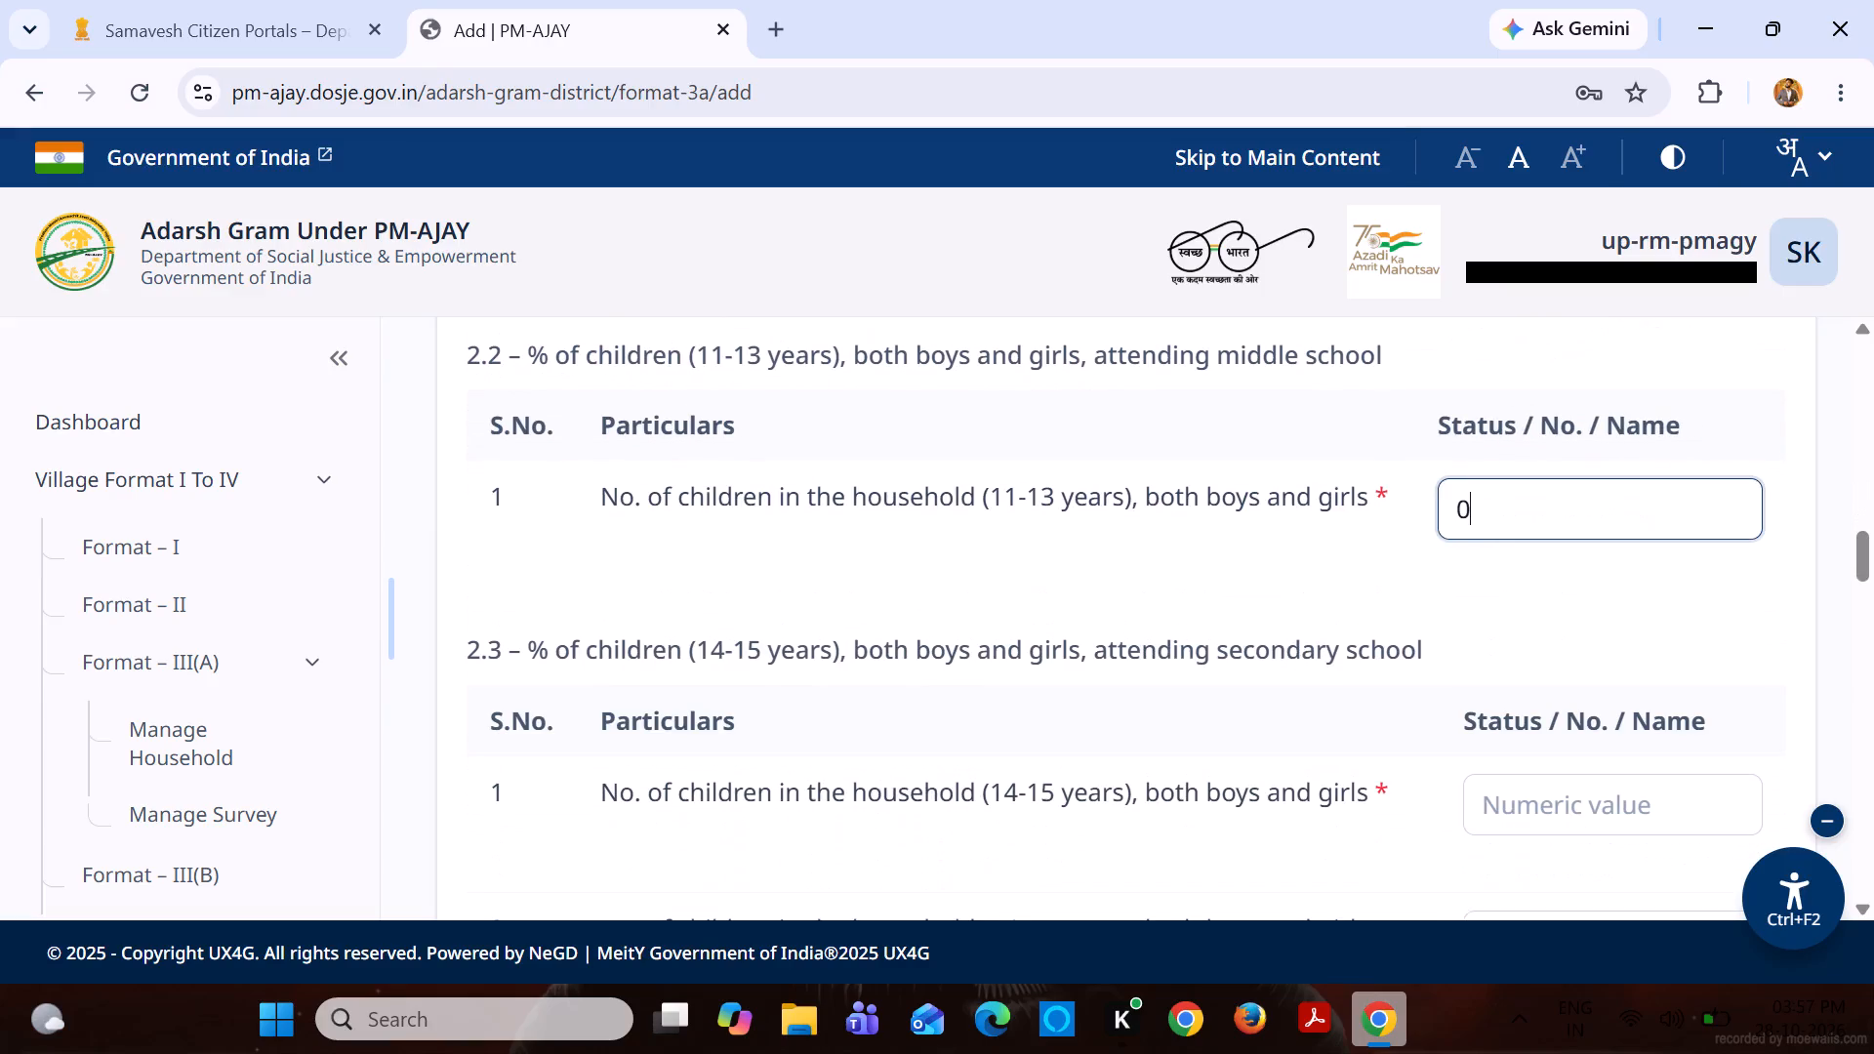
scroll(1596, 506, down, 2)
click(1623, 598)
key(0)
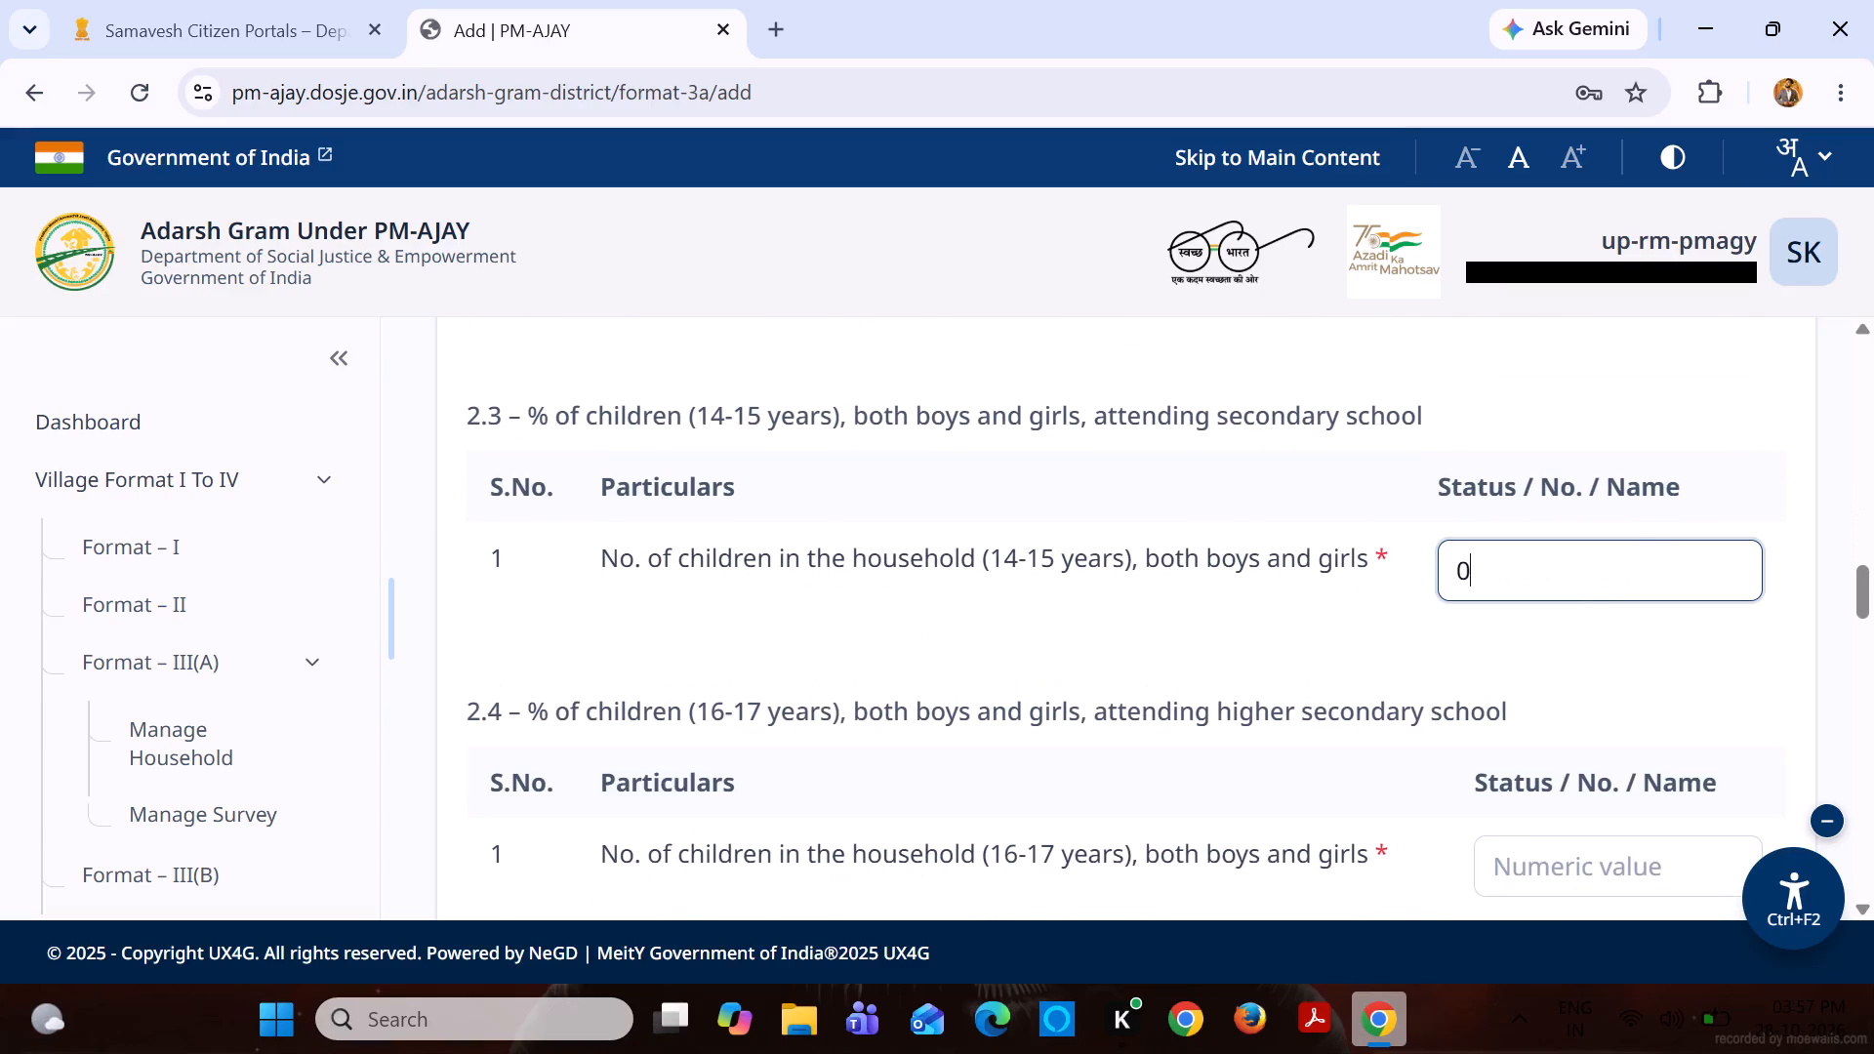
scroll(1623, 583, down, 3)
click(1544, 649)
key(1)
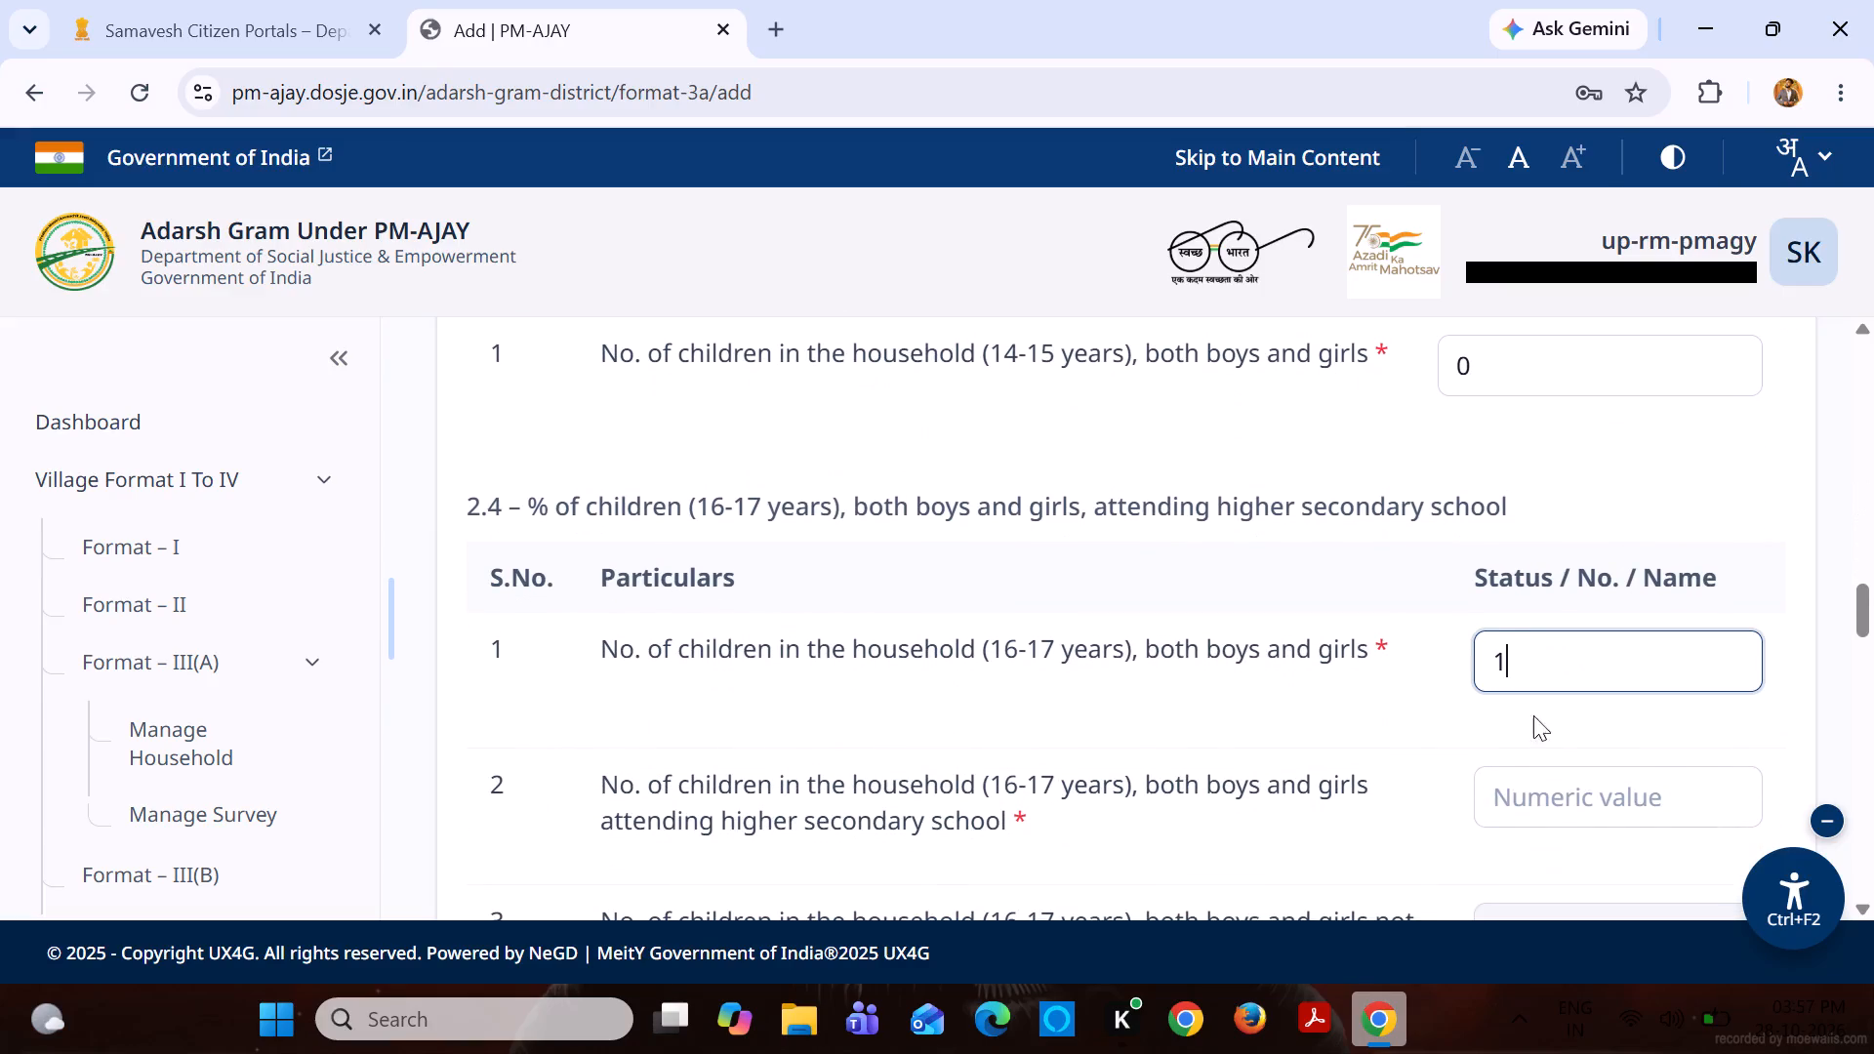
click(1520, 796)
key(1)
Enter 0 children aged 18-23 (2.5) and 0 eligible for pre-matric (2.6) and post-matric (2.7) scholarships, and submit the Education domain.
scroll(1520, 786, down, 5)
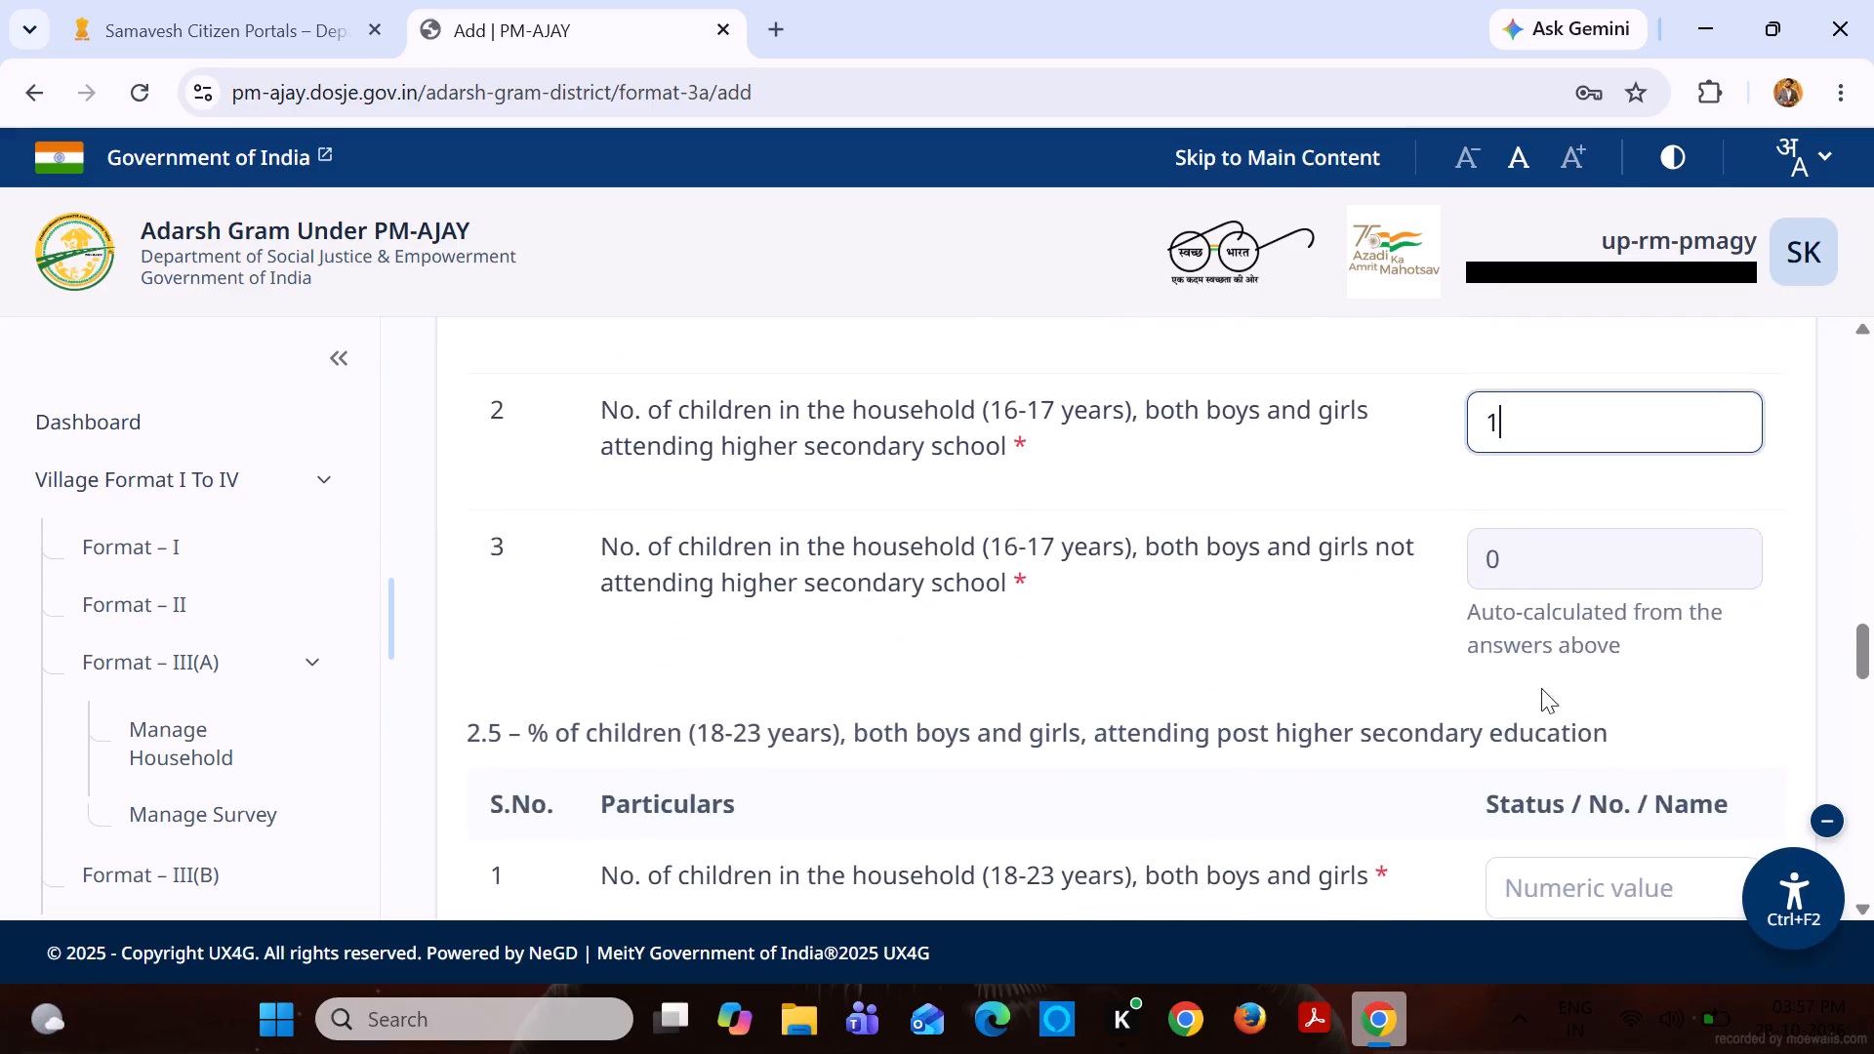
scroll(1546, 785, down, 2)
click(1564, 596)
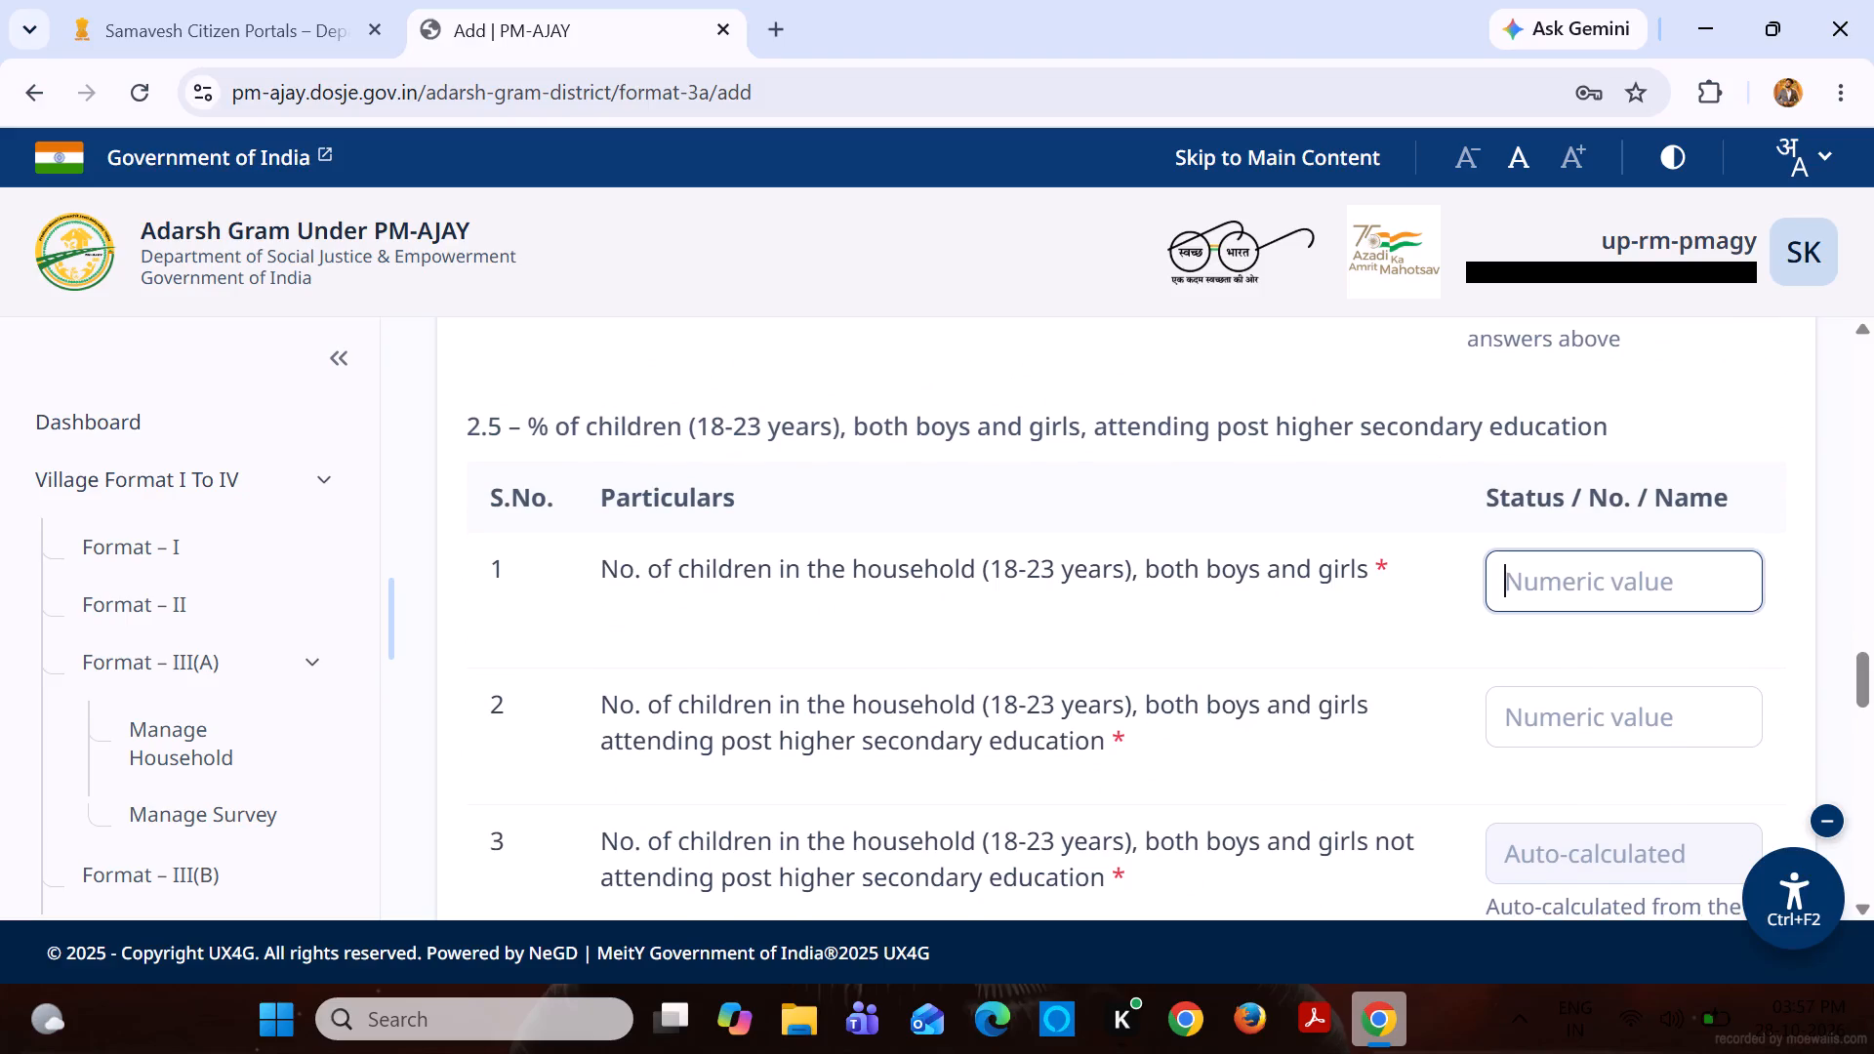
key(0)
scroll(1564, 596, down, 4)
click(1568, 485)
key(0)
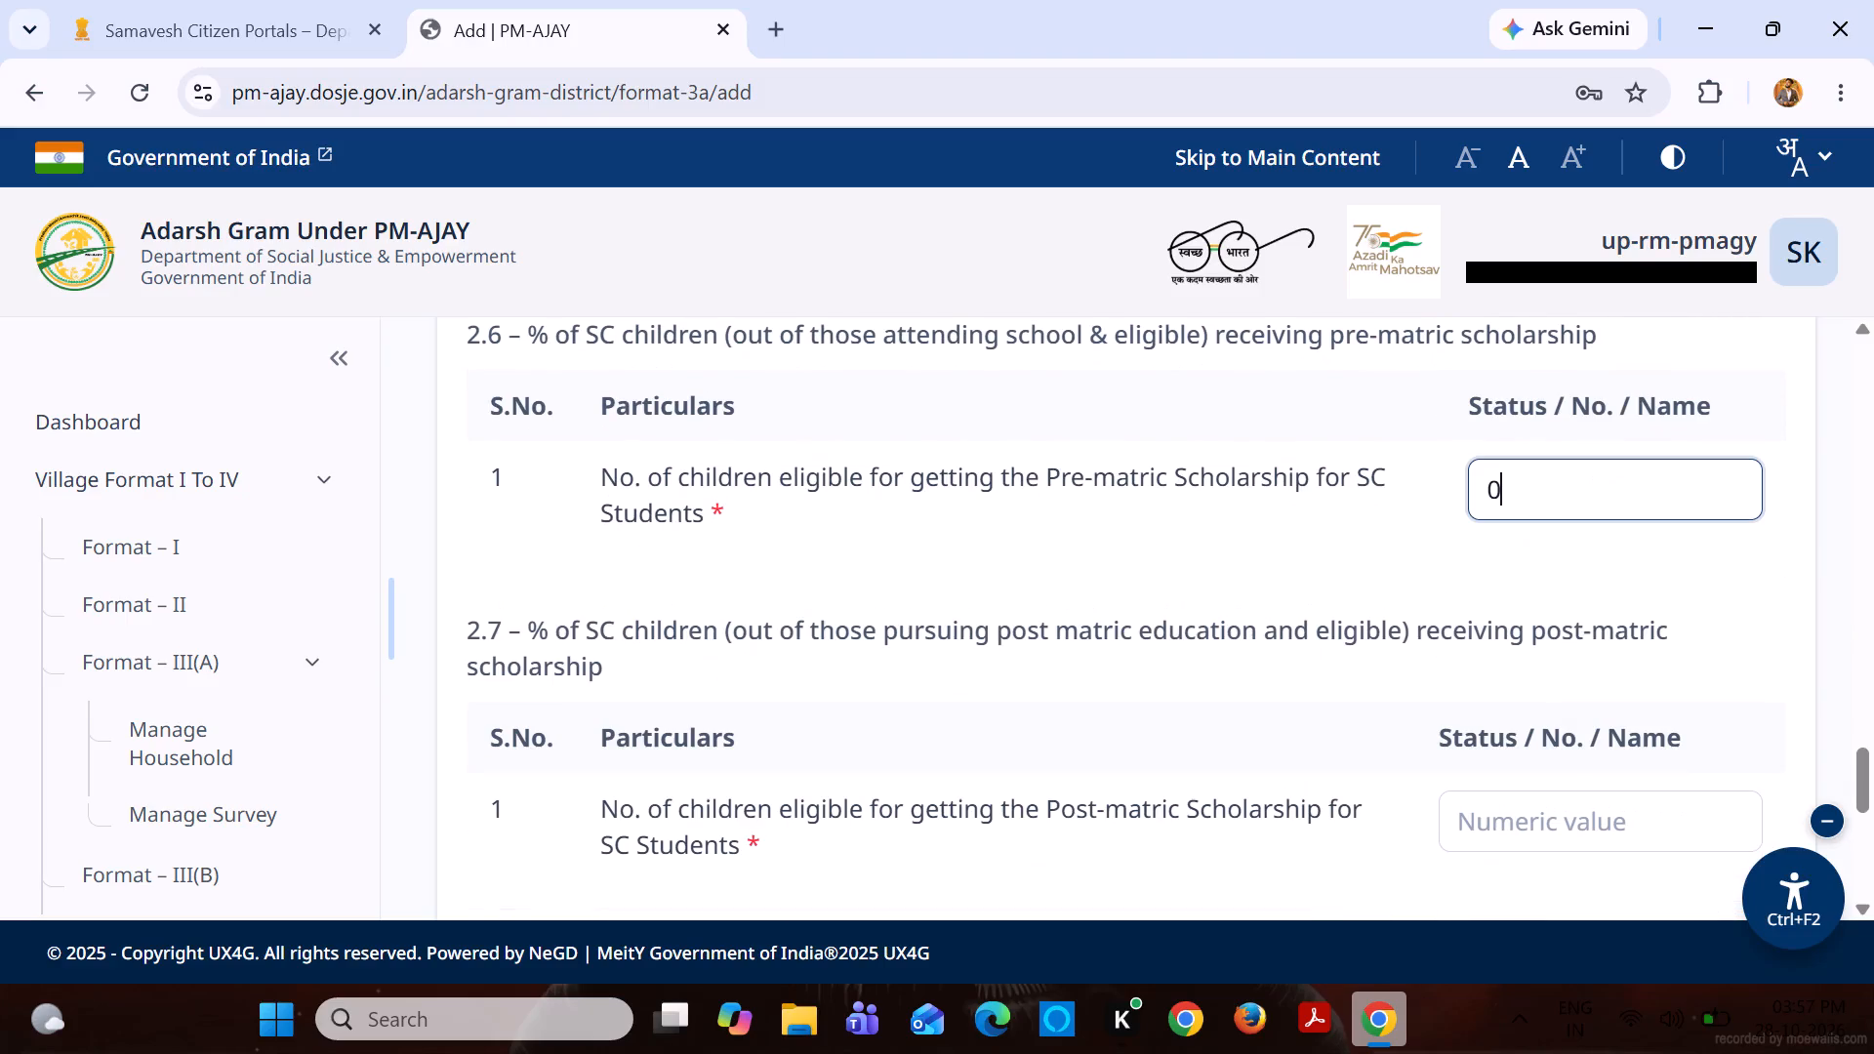
click(1532, 819)
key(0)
scroll(1532, 819, down, 5)
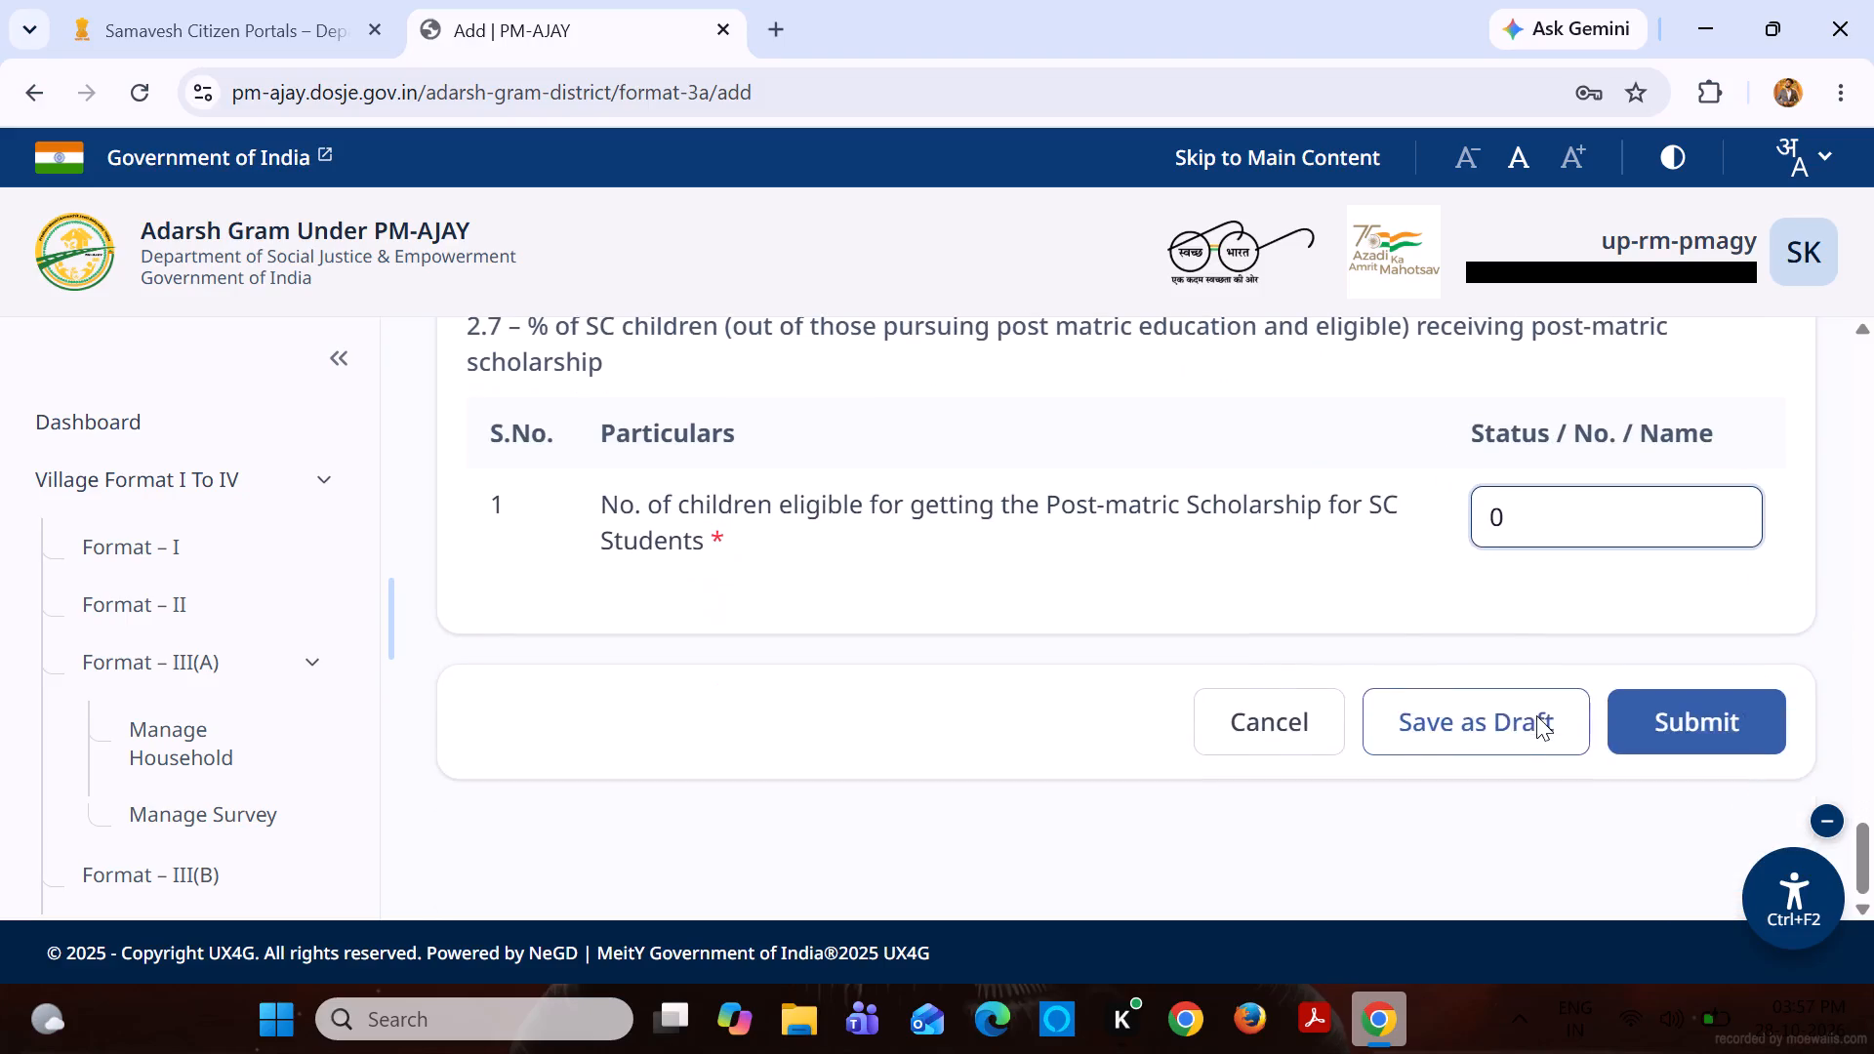
click(1649, 709)
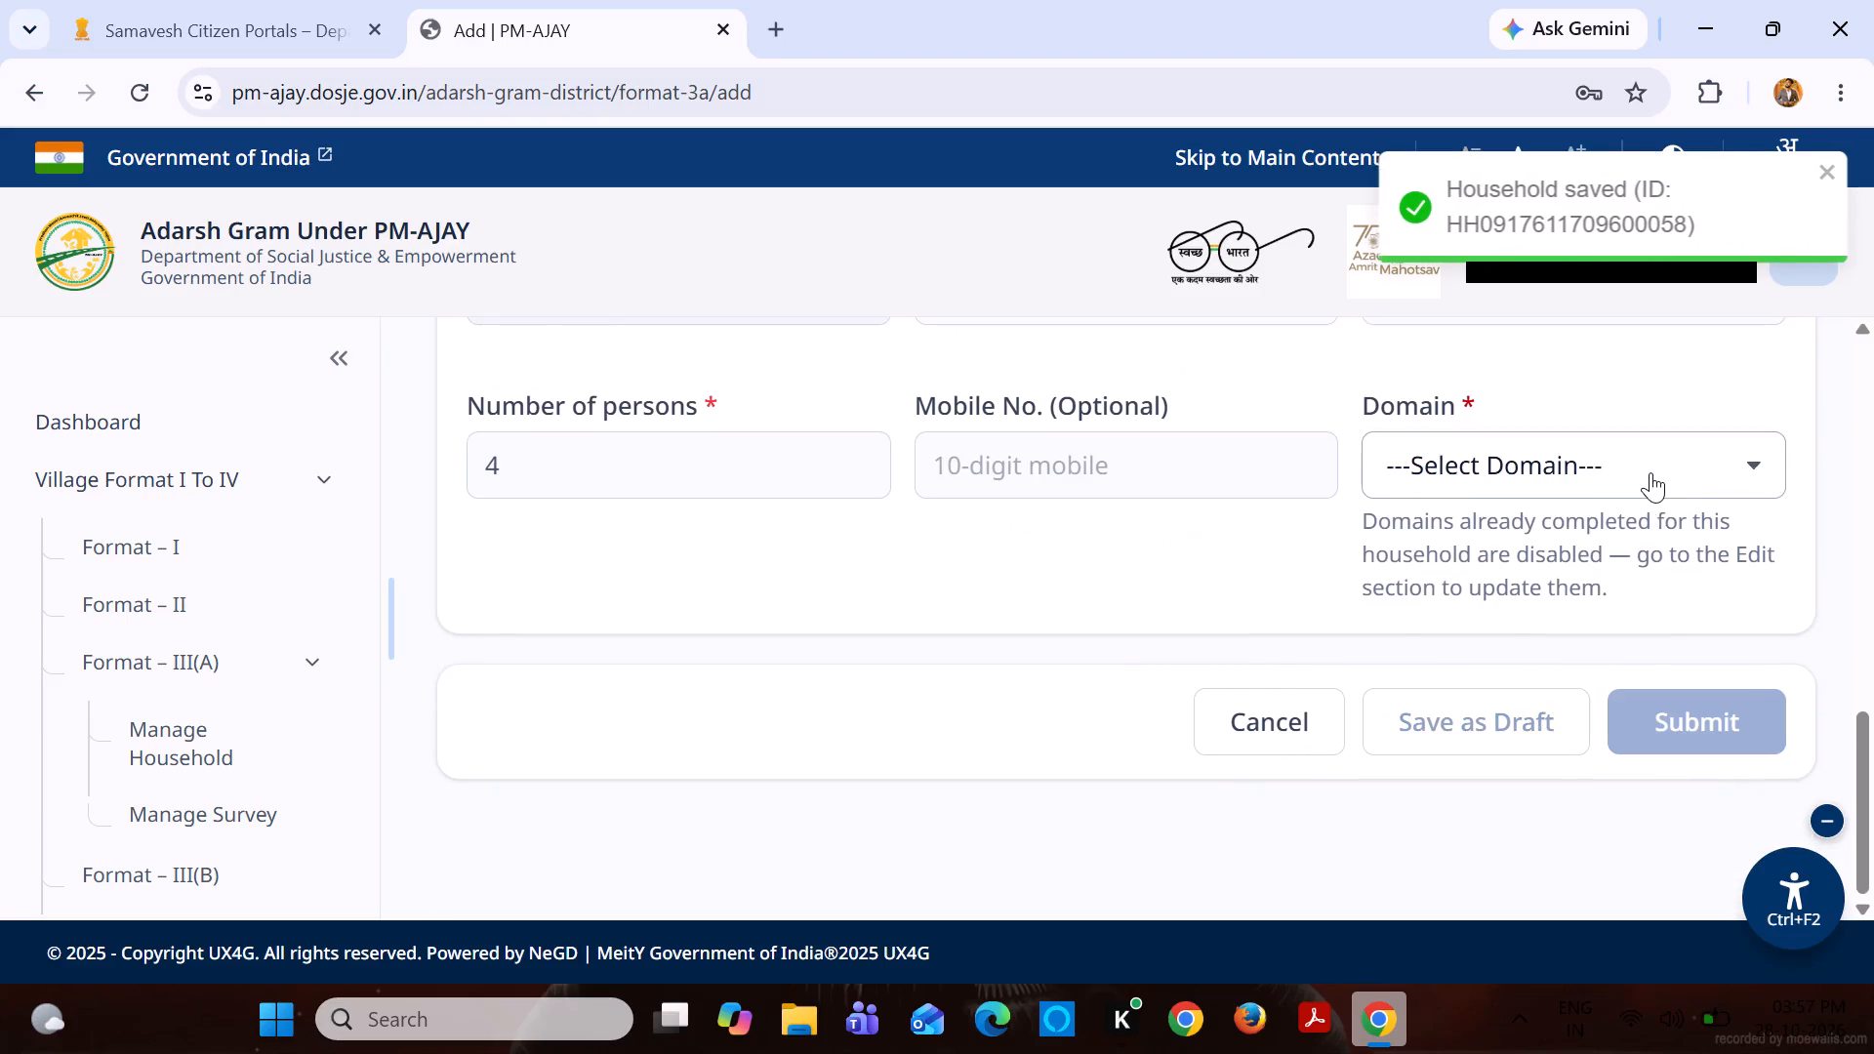
For 3 – Health and Nutrition, answer Yes to Health Protection Scheme coverage and enter 0 pregnant women (3.3).
click(1650, 472)
click(1424, 832)
scroll(1424, 832, down, 4)
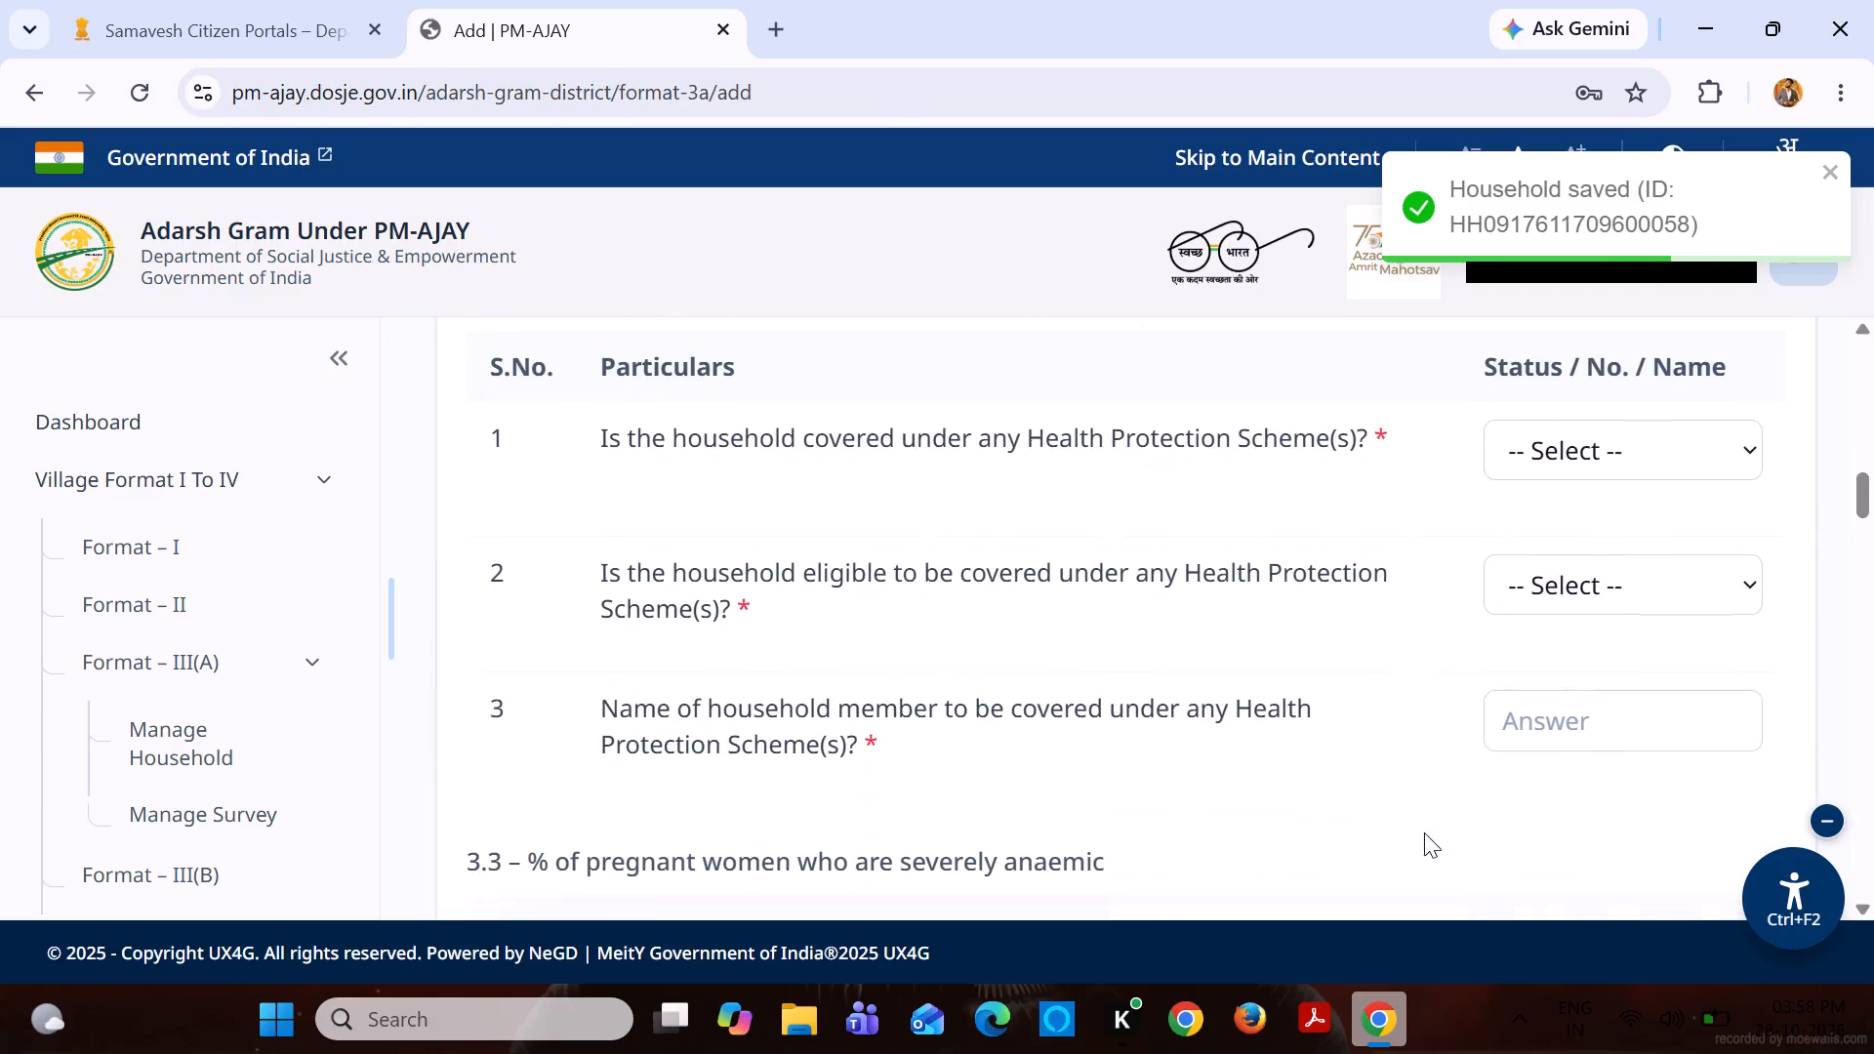
drag(1625, 437, 1550, 533)
click(1550, 533)
scroll(1550, 533, down, 2)
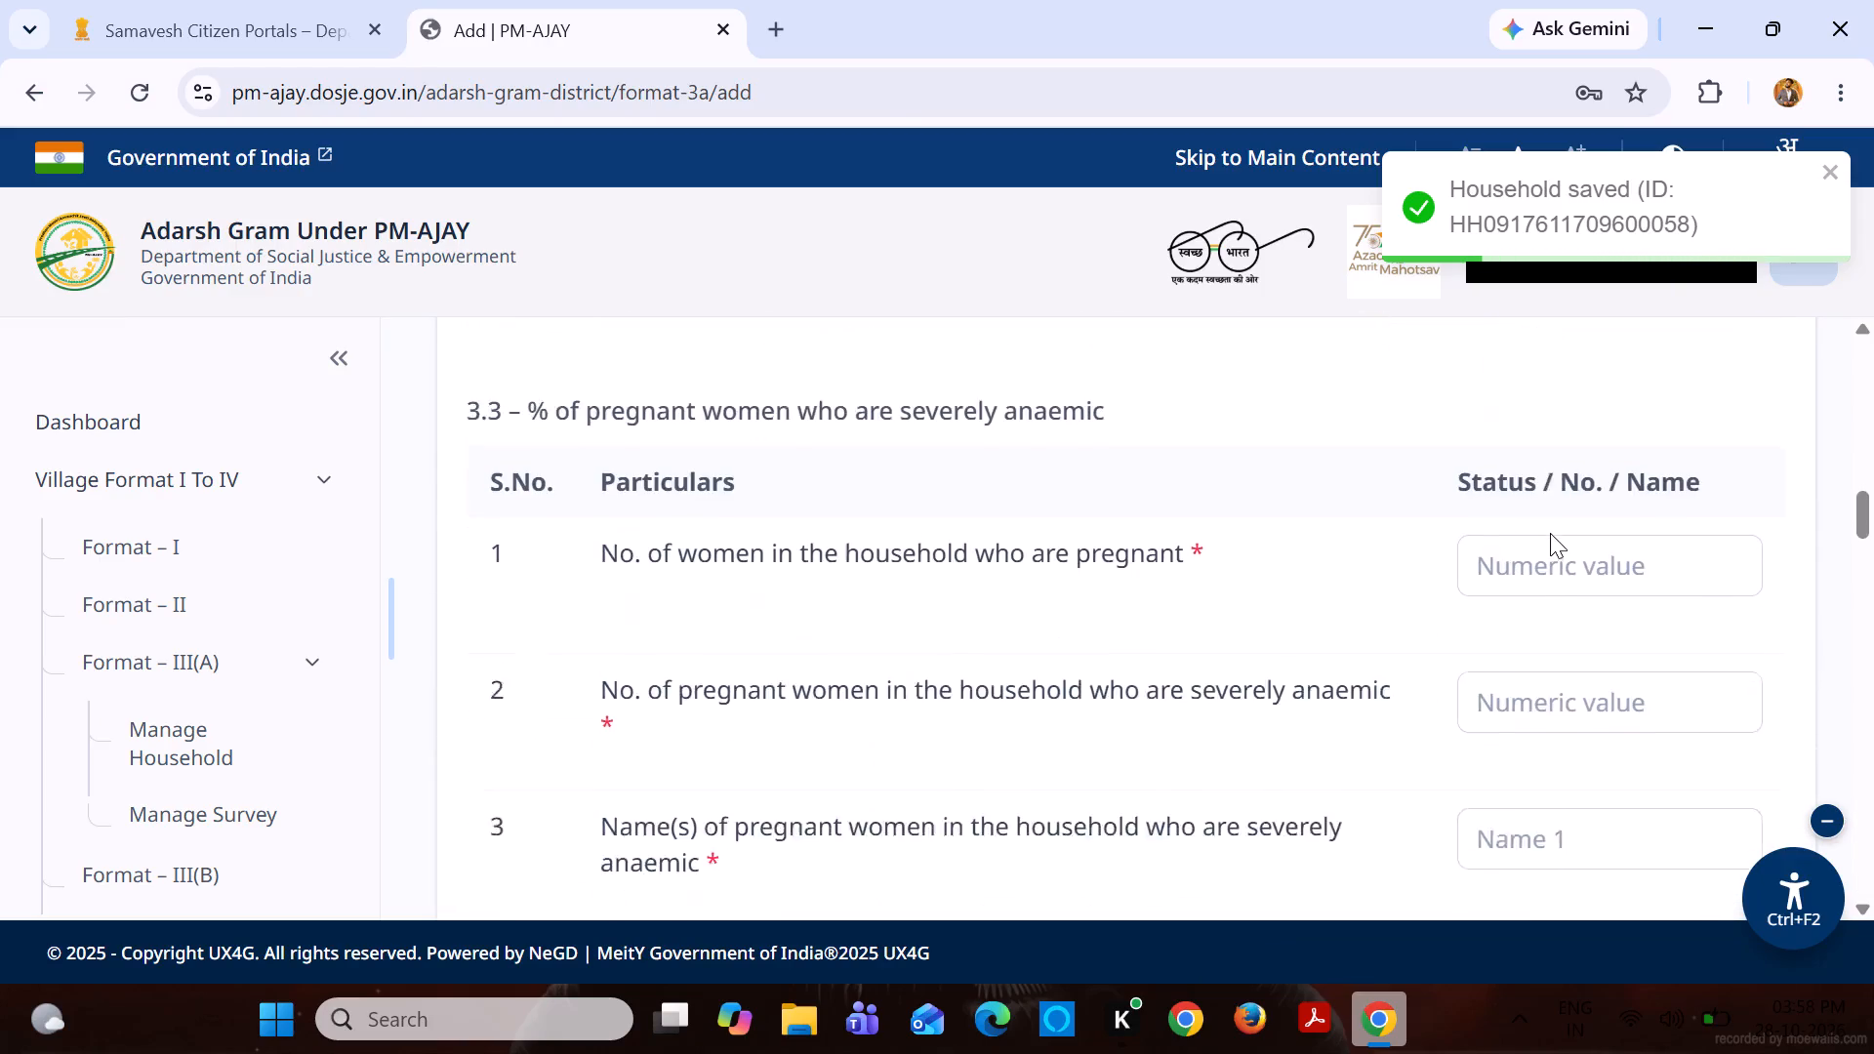
scroll(1550, 533, down, 2)
scroll(1553, 453, up, 1)
click(1533, 400)
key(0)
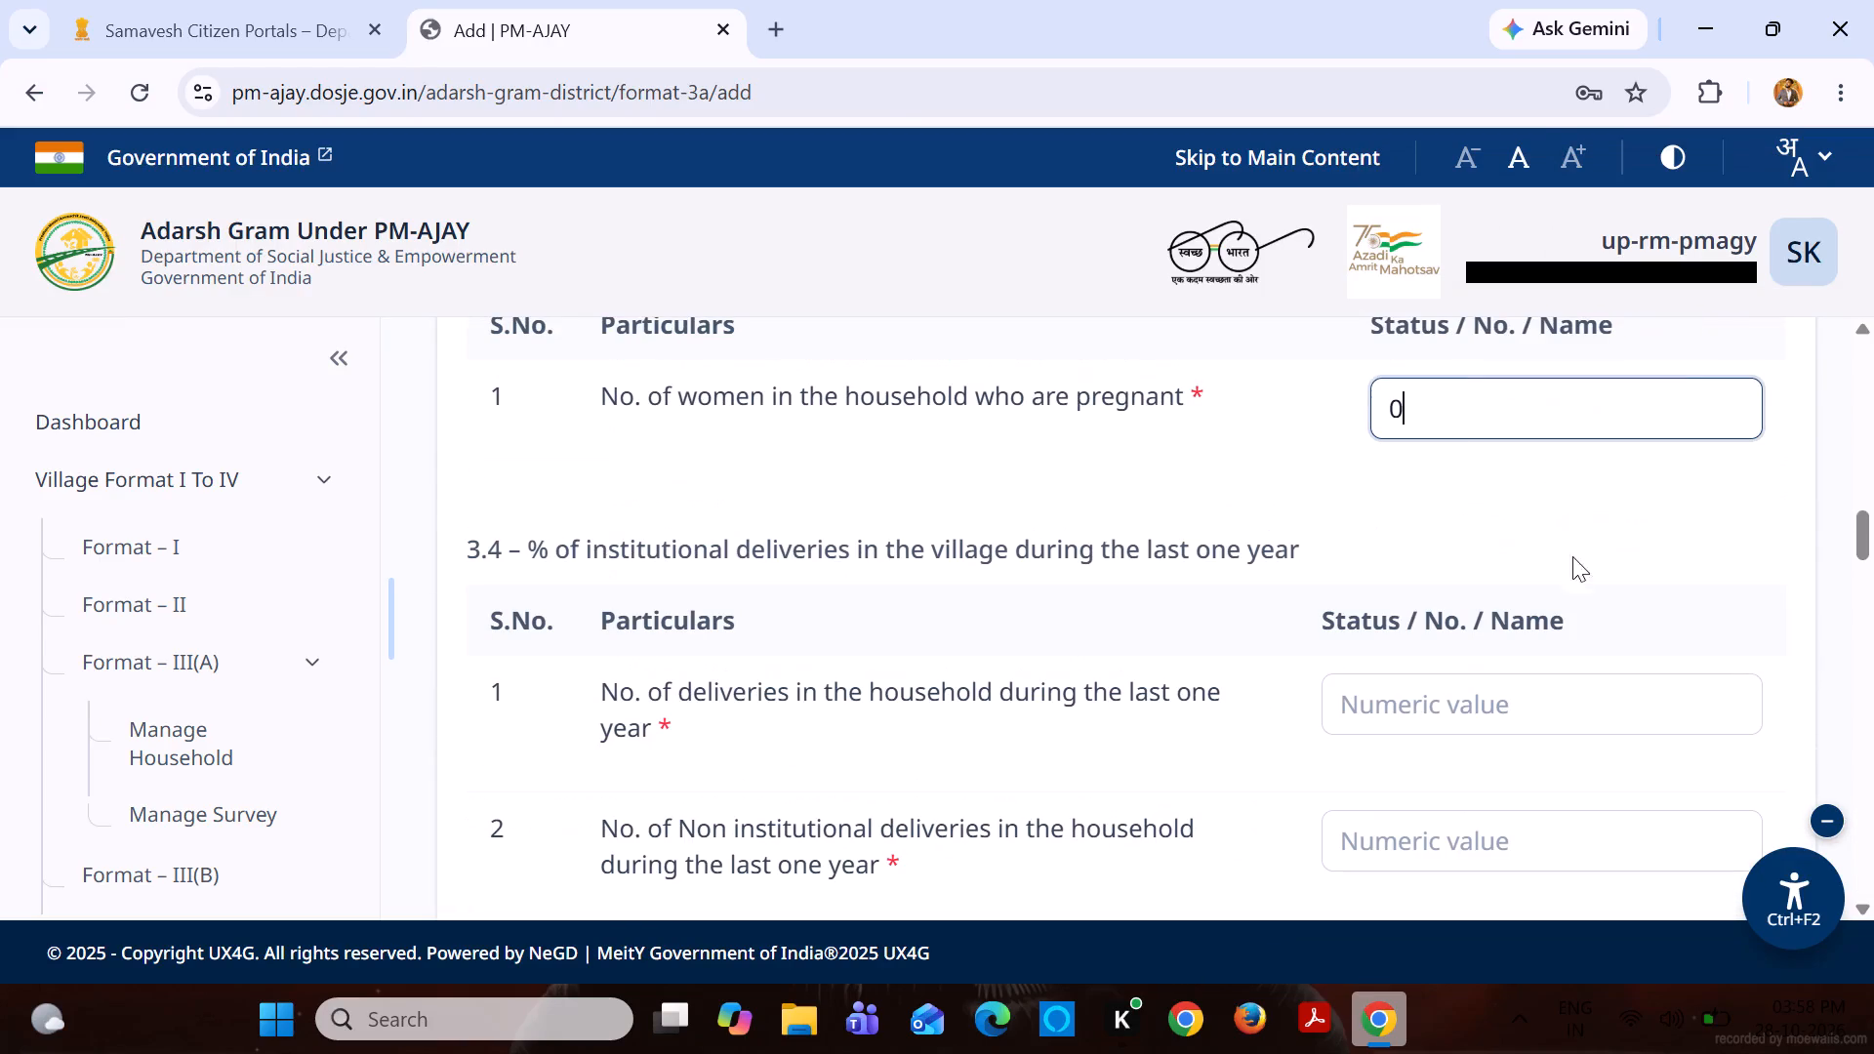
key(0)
key(BackSpace)
Enter 0 for deliveries (3.4) and children born (3.5) in the last year, children below one year (3.6), and children aged 0-5 (3.7).
click(1450, 720)
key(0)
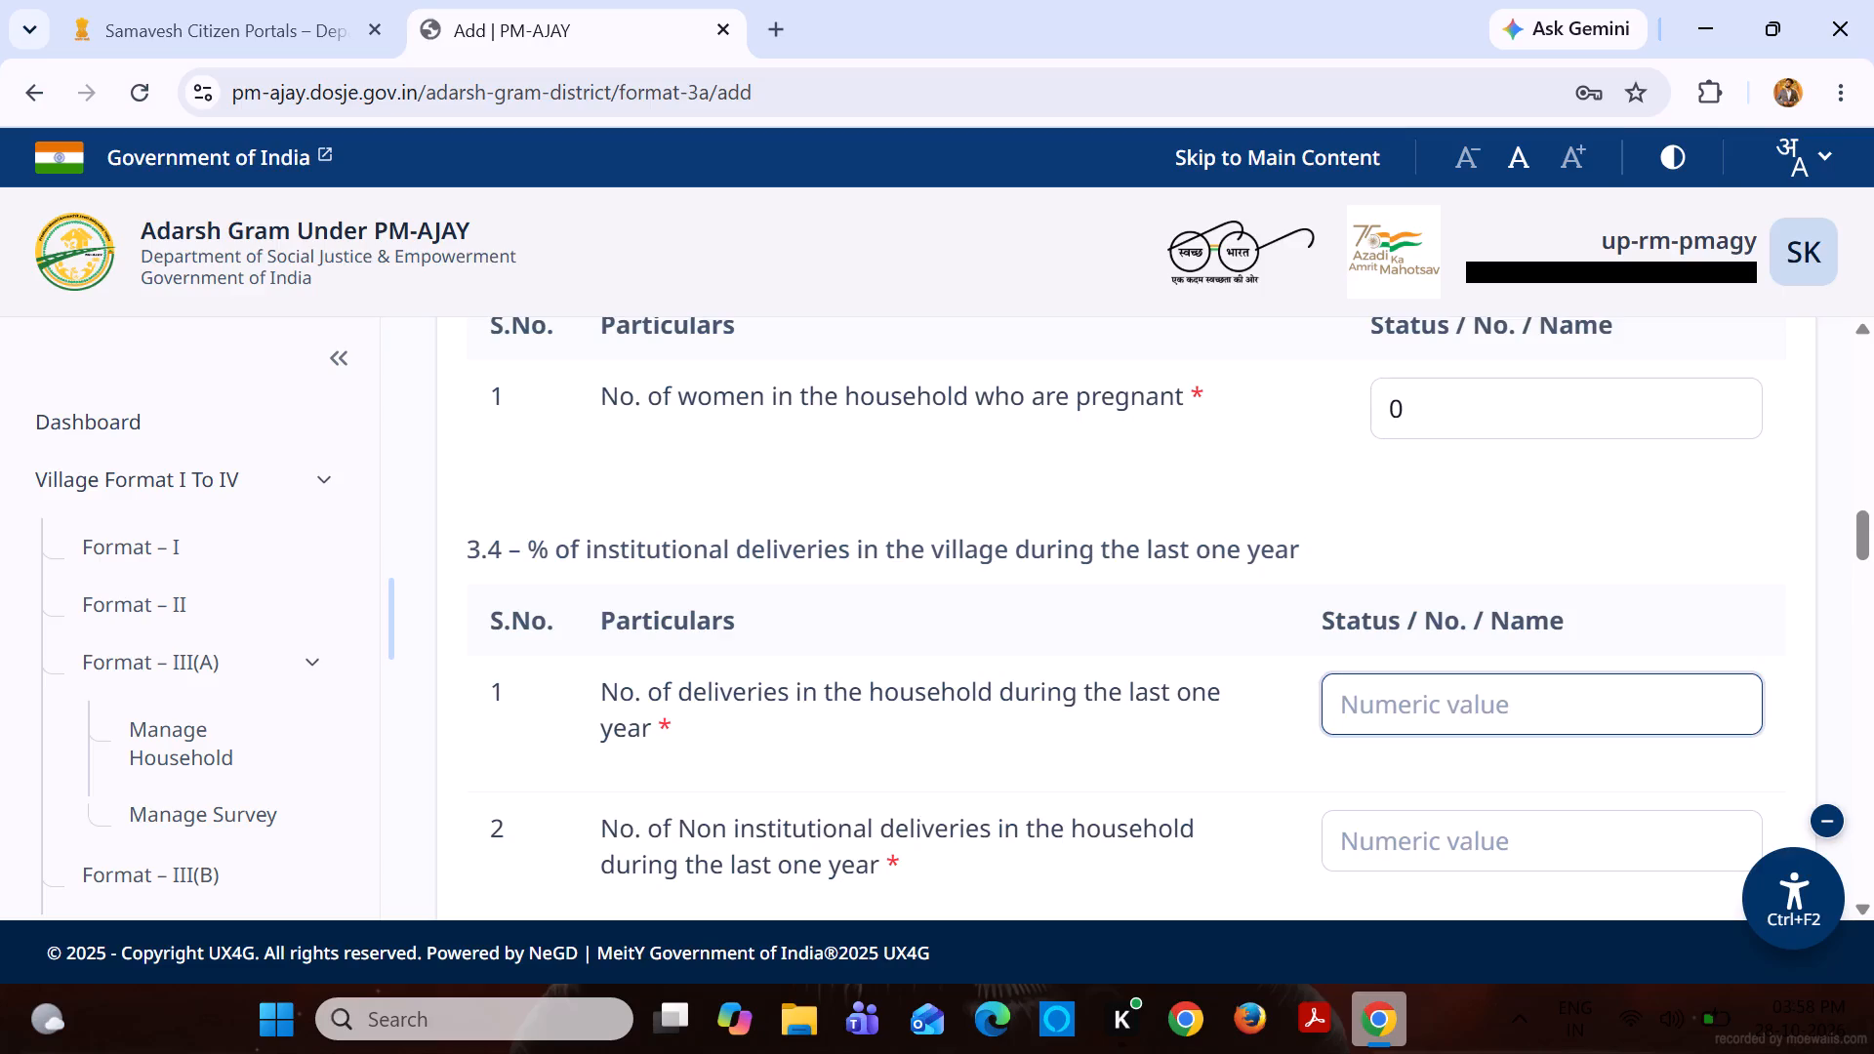
scroll(1450, 720, down, 4)
click(1407, 575)
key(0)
scroll(1407, 566, down, 4)
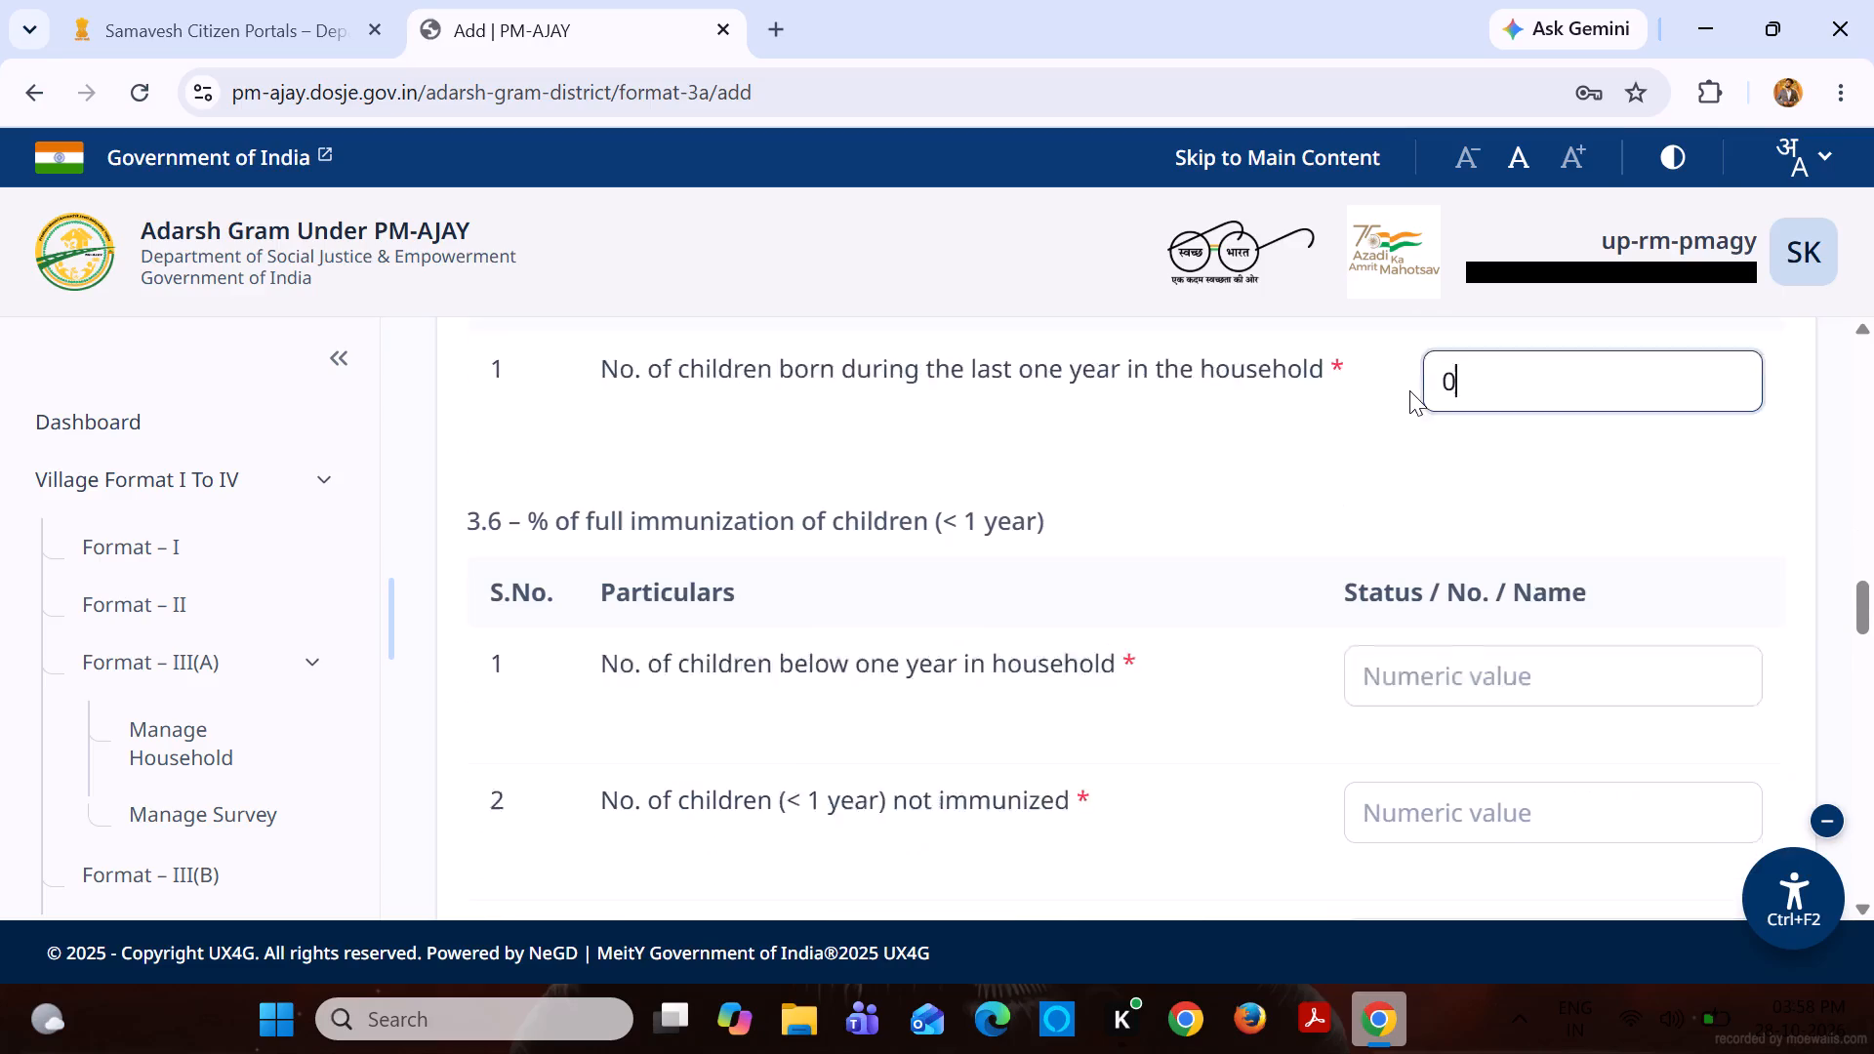
scroll(1409, 390, down, 1)
drag(1420, 491, 1419, 503)
click(1419, 503)
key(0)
scroll(1419, 492, down, 1)
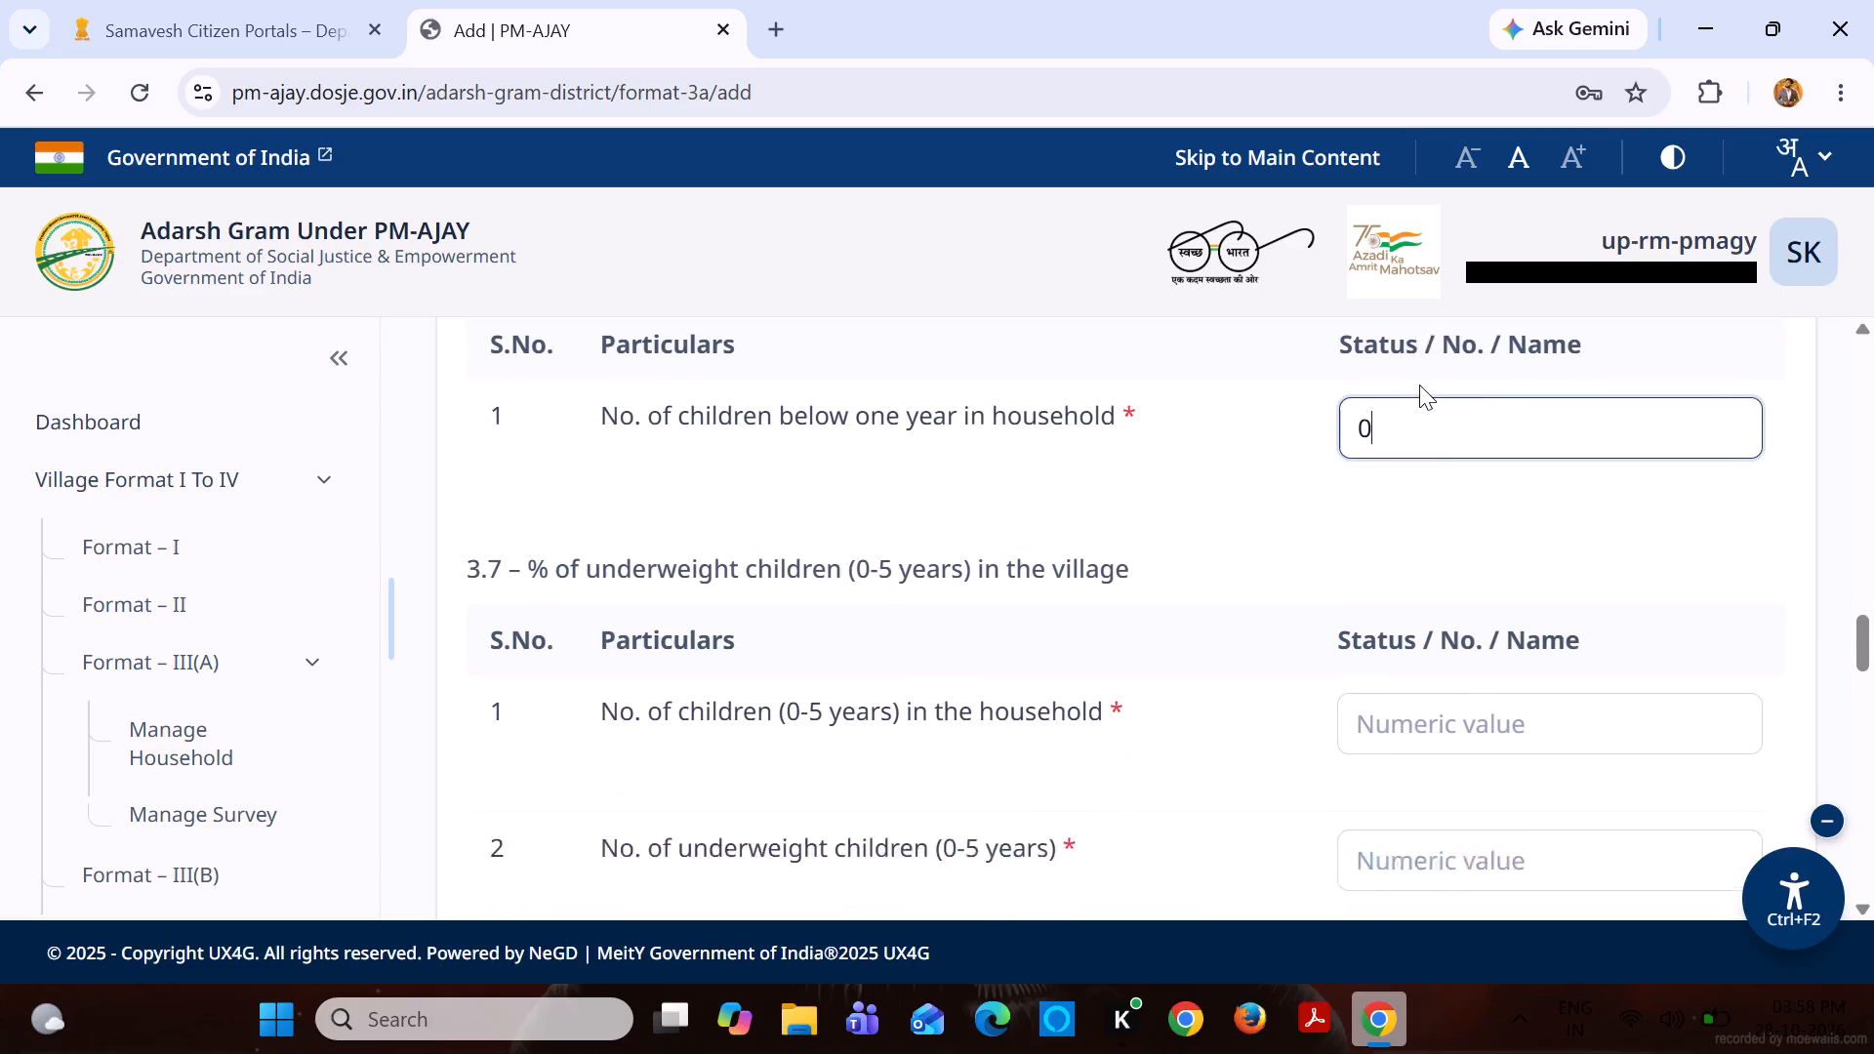
scroll(1419, 385, down, 1)
click(1437, 633)
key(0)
Enter 0 women pregnant last year (3.8), 0 children under one (3.9) and 0 members with communicable diseases (3.10), and submit the domain.
scroll(1437, 633, down, 5)
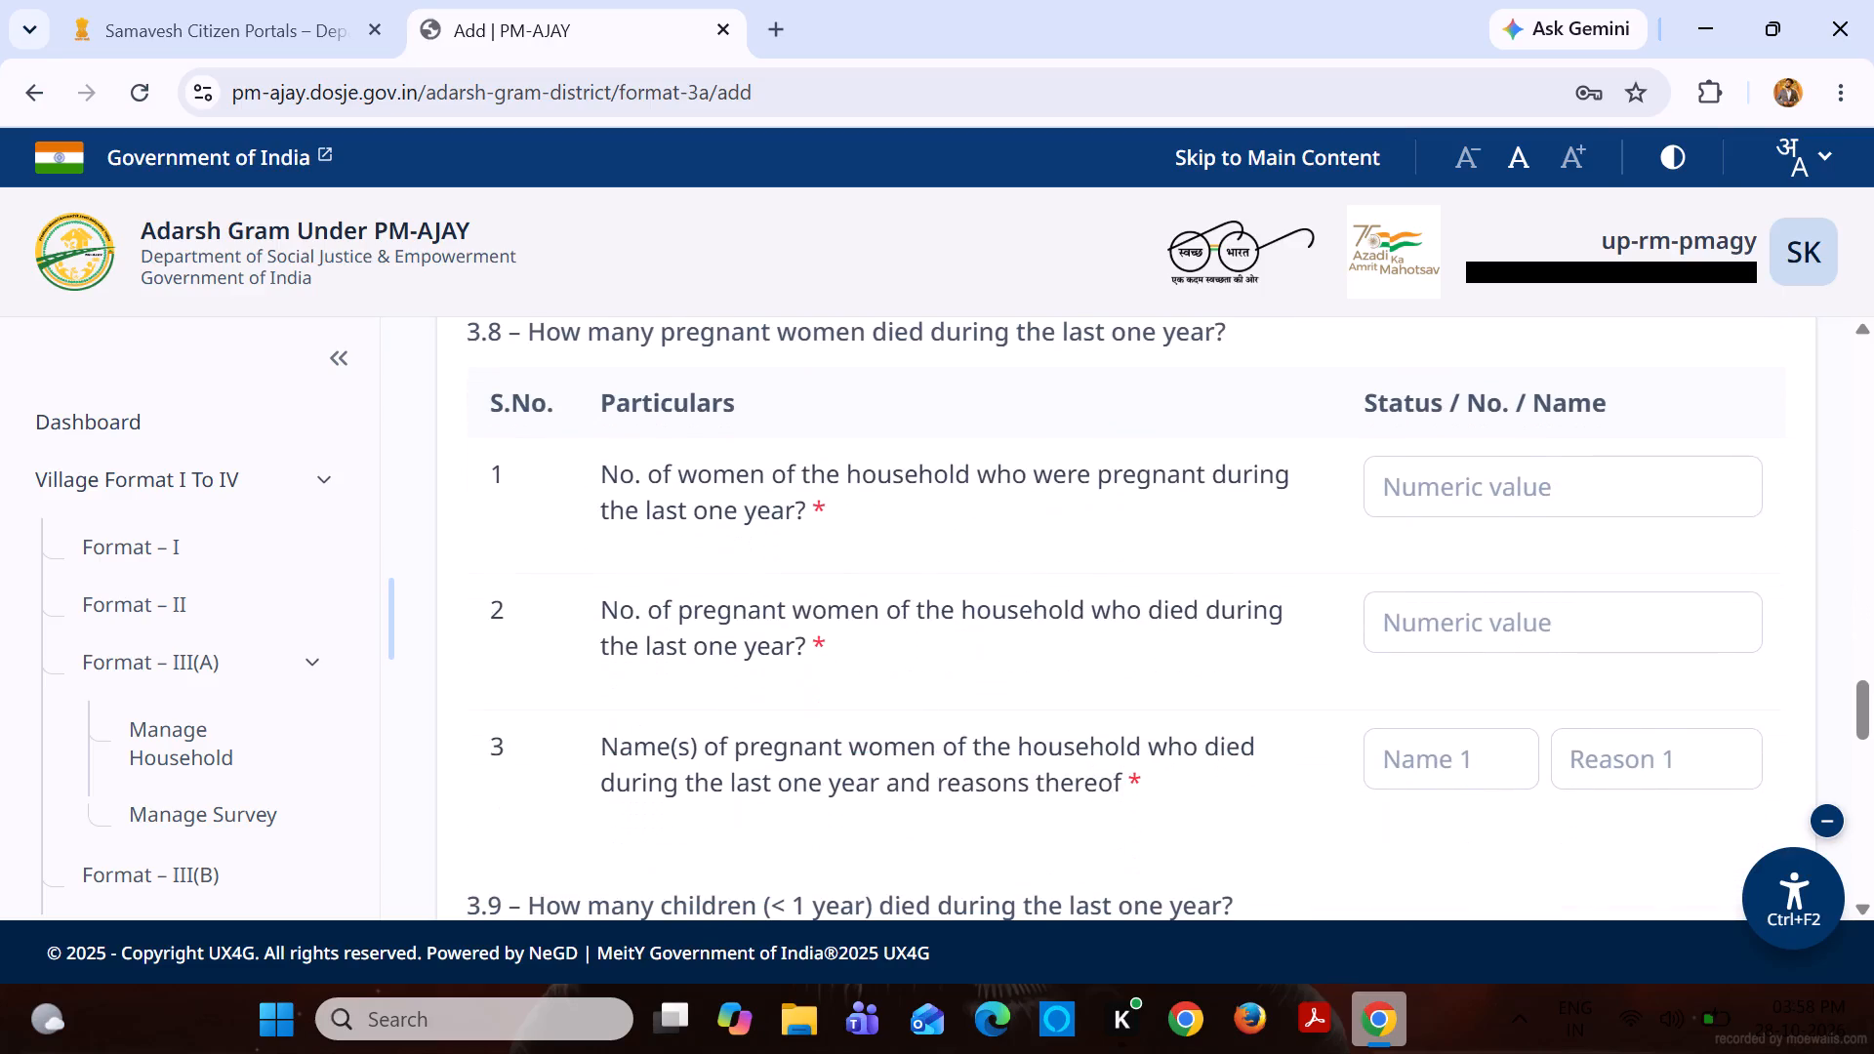
click(1392, 506)
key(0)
click(1478, 776)
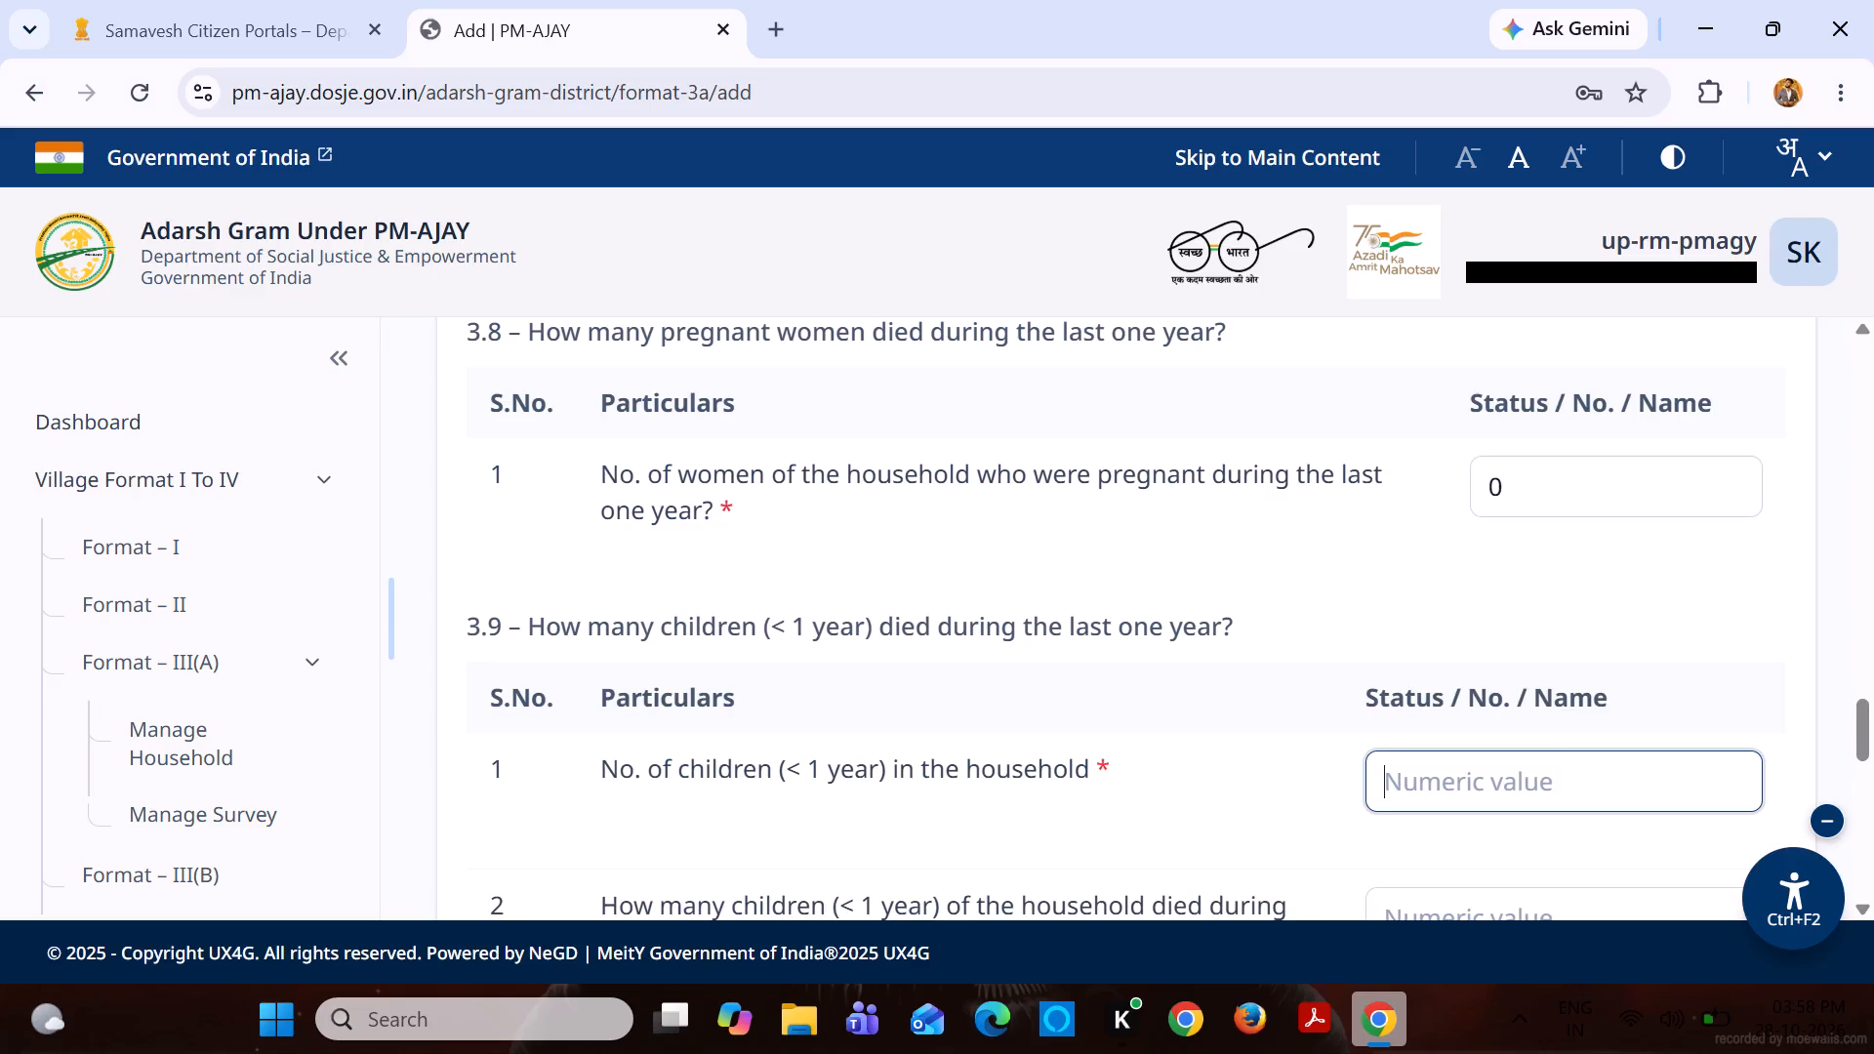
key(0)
scroll(1478, 776, down, 4)
click(1580, 680)
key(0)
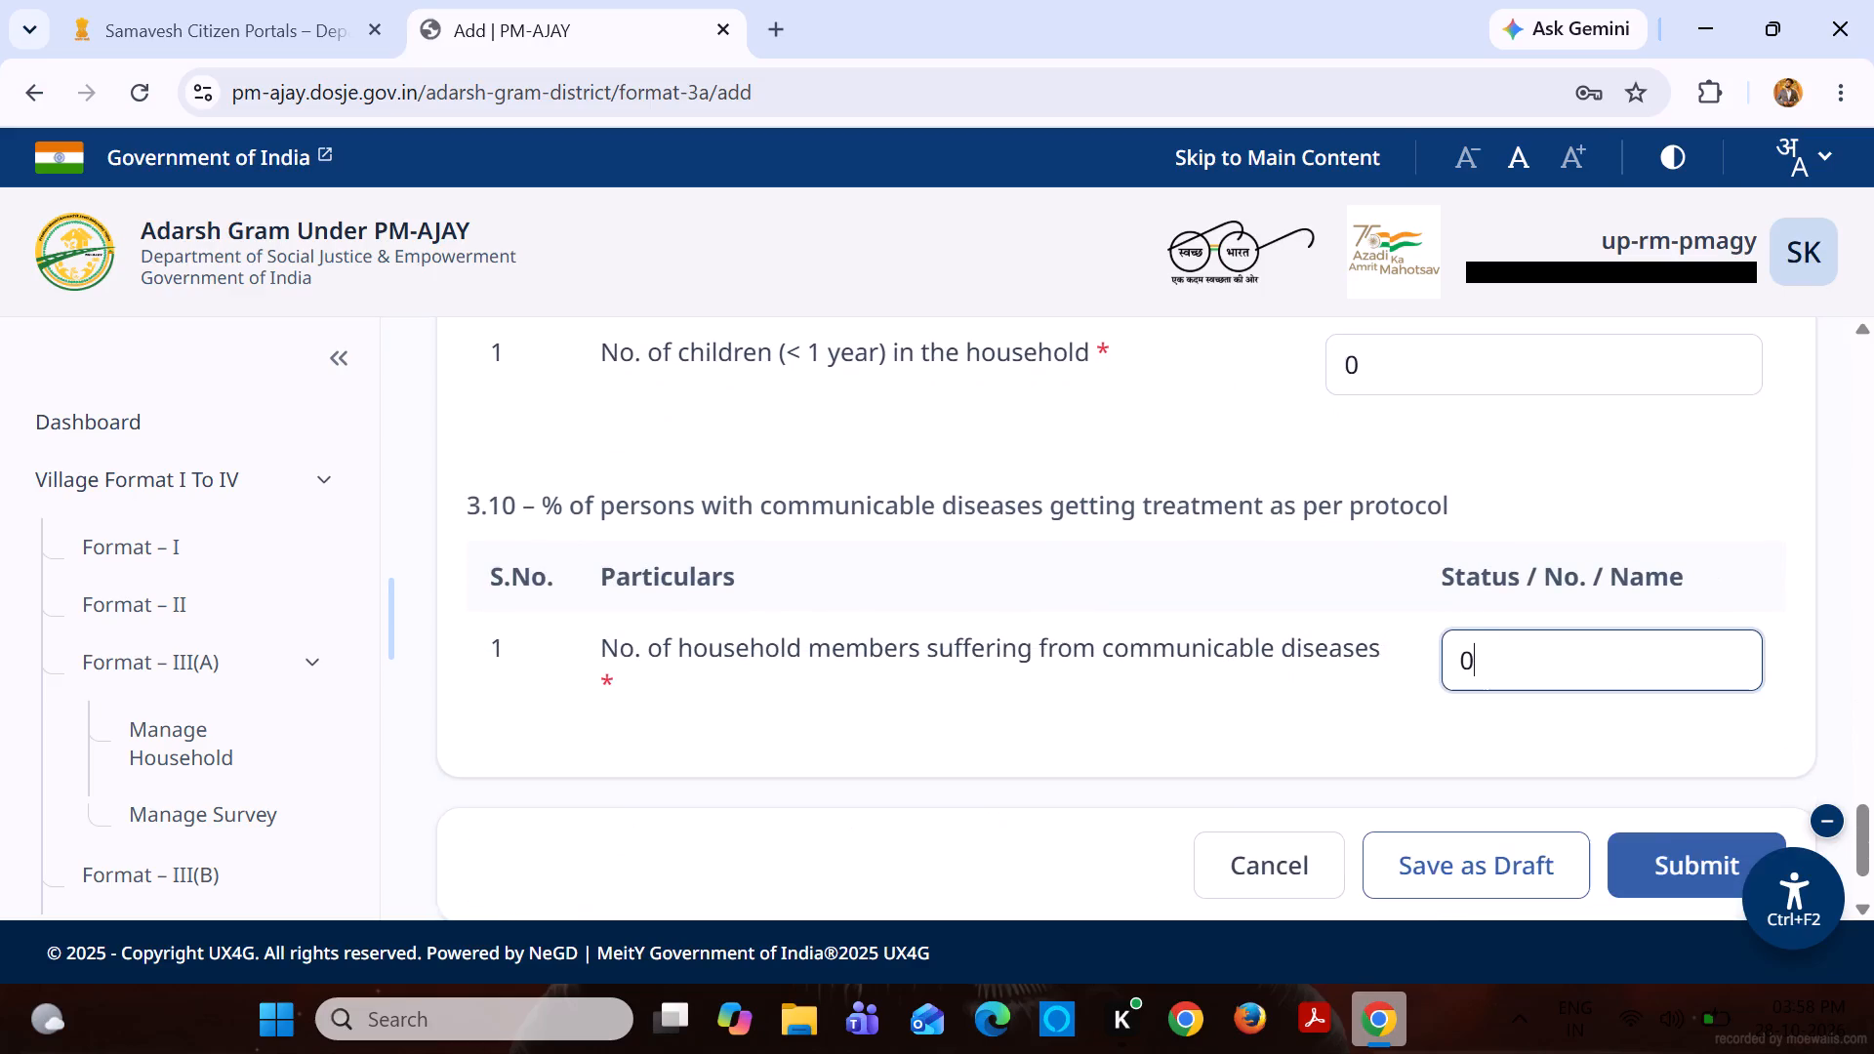
scroll(1580, 680, down, 3)
click(1694, 731)
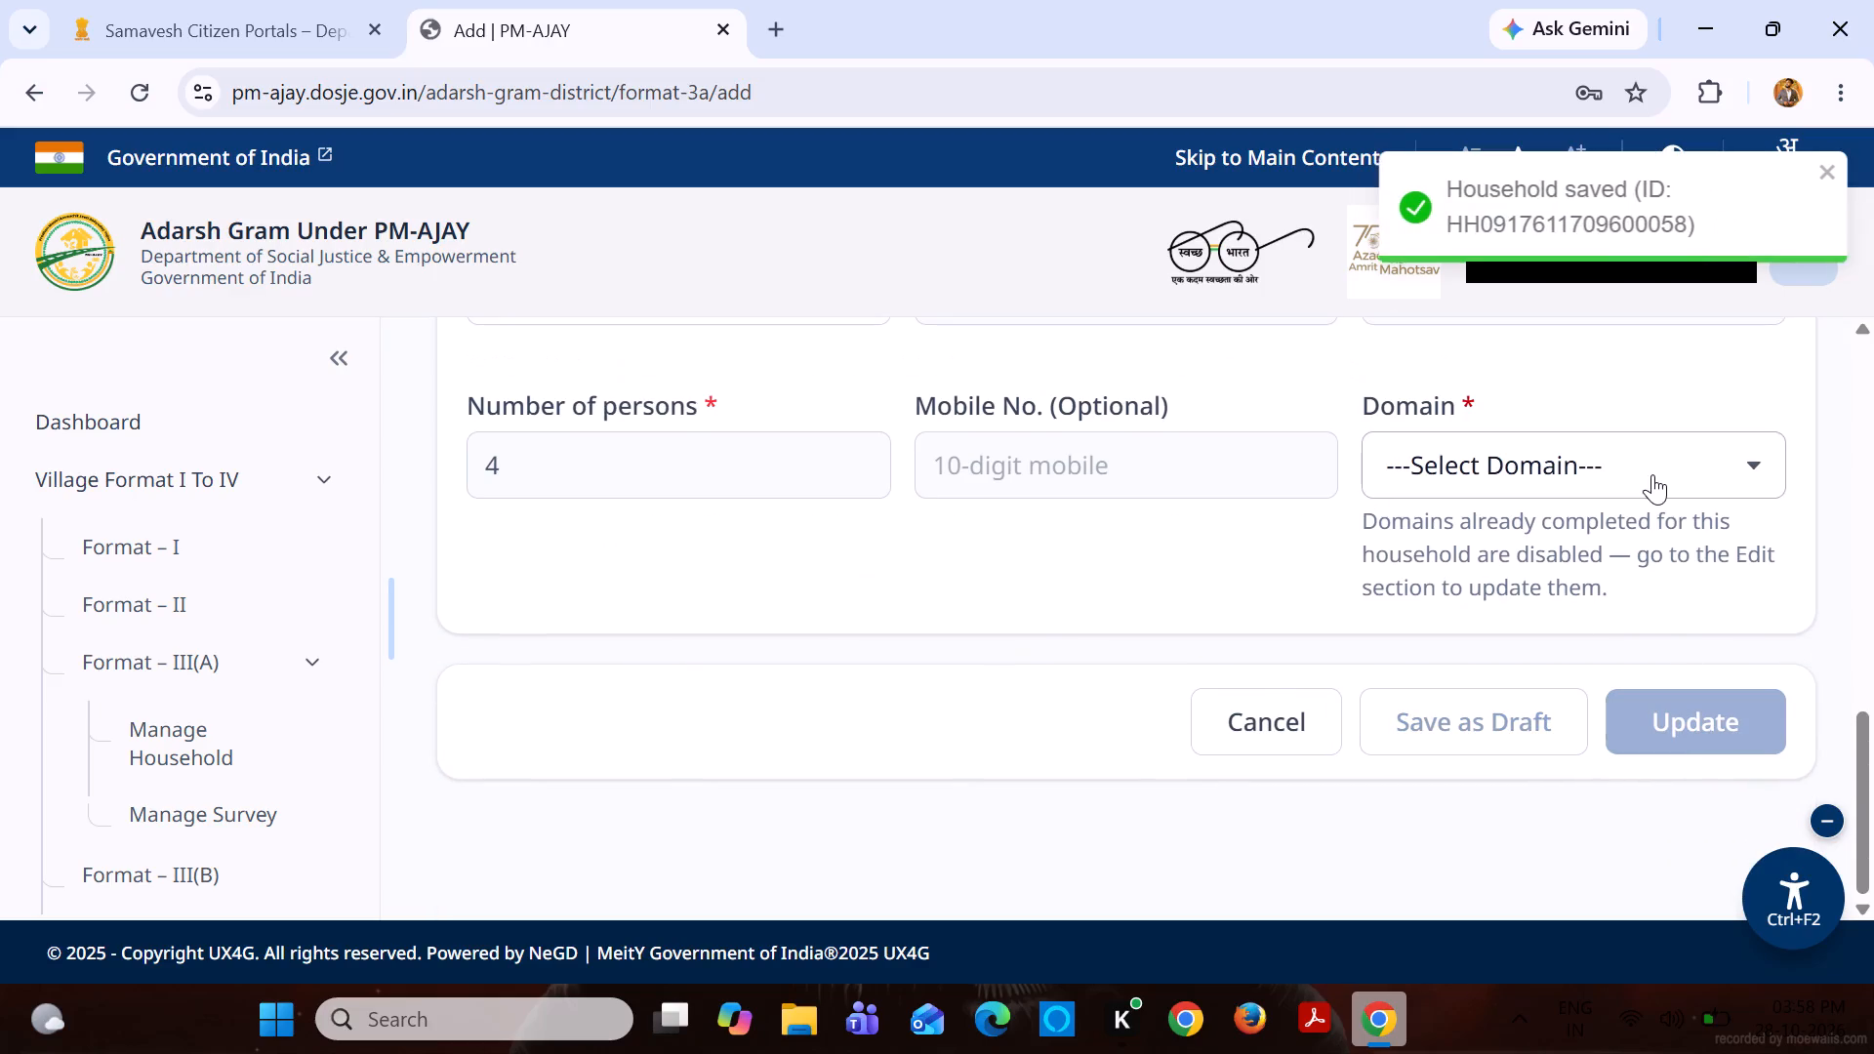
For 4 – Social Security, enter 0 eligible for Widow (4.1), Old Age (4.2) and Disability (4.3) Pension, and submit the domain.
click(1652, 474)
scroll(1539, 656, down, 1)
click(1435, 750)
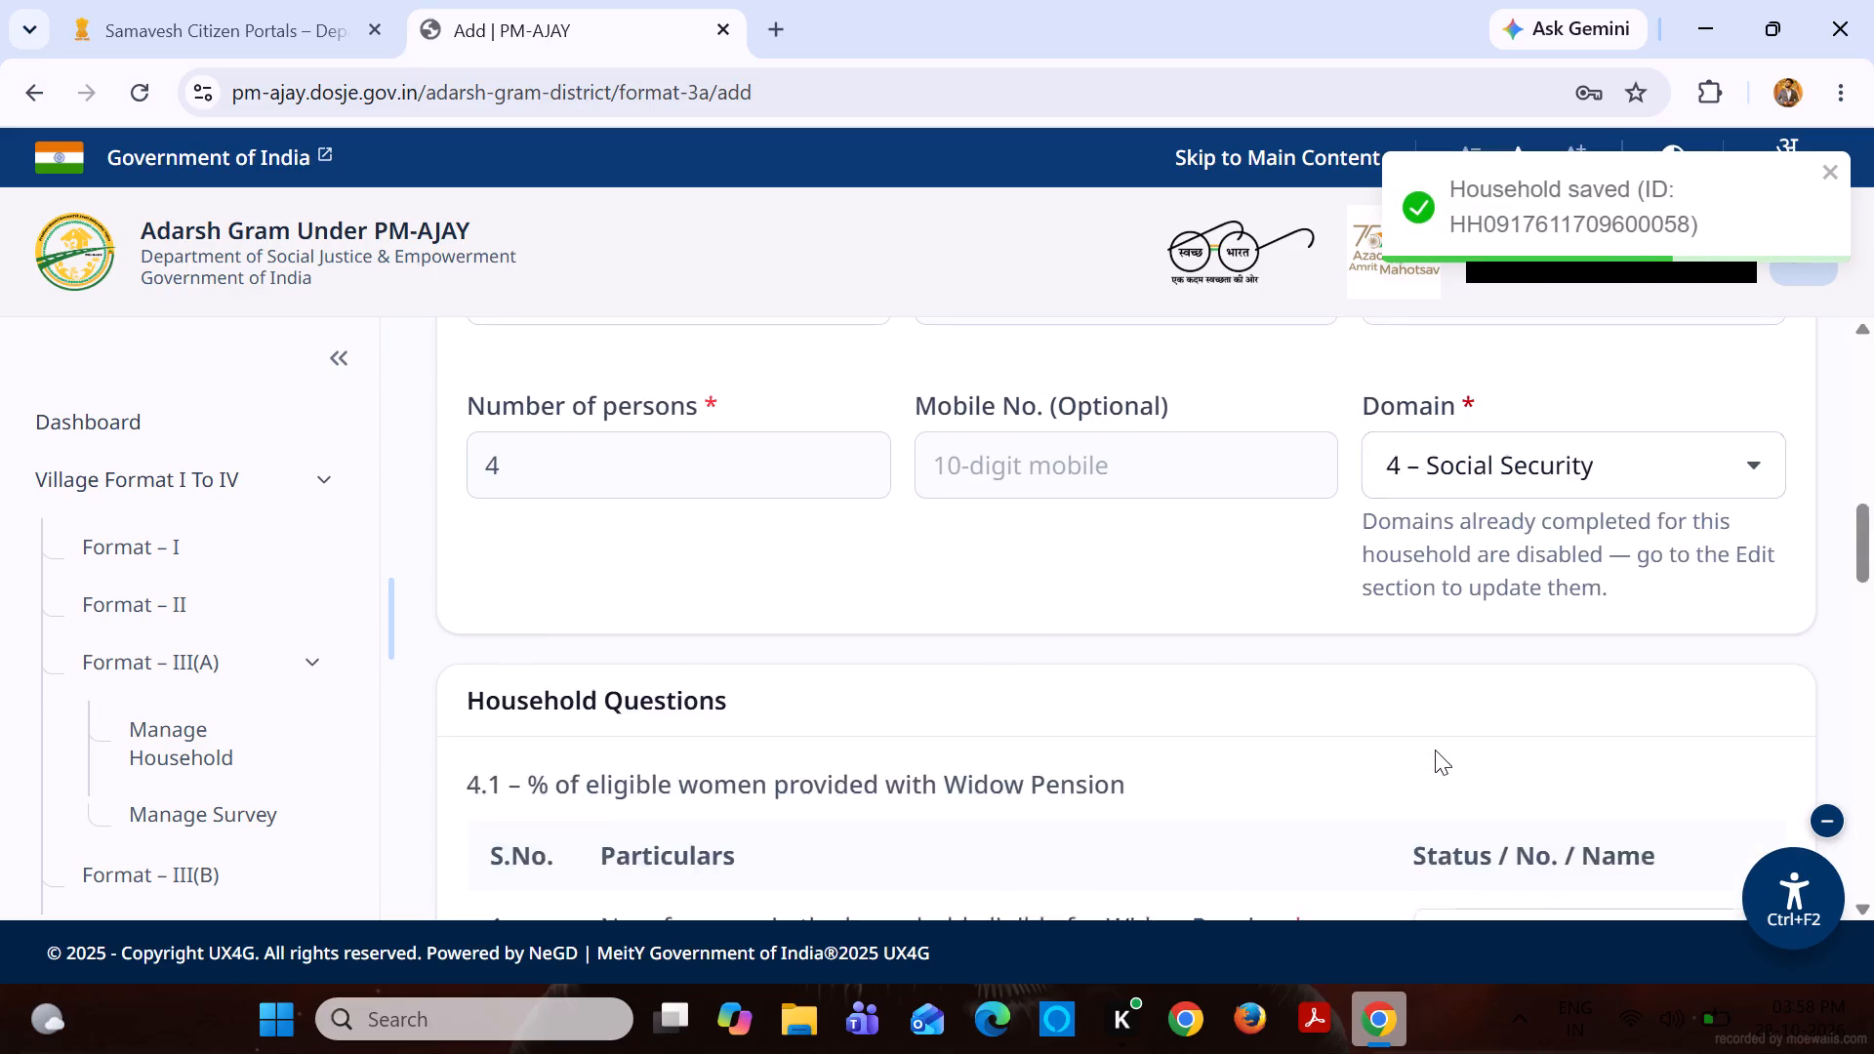
scroll(1435, 750, down, 4)
click(1515, 485)
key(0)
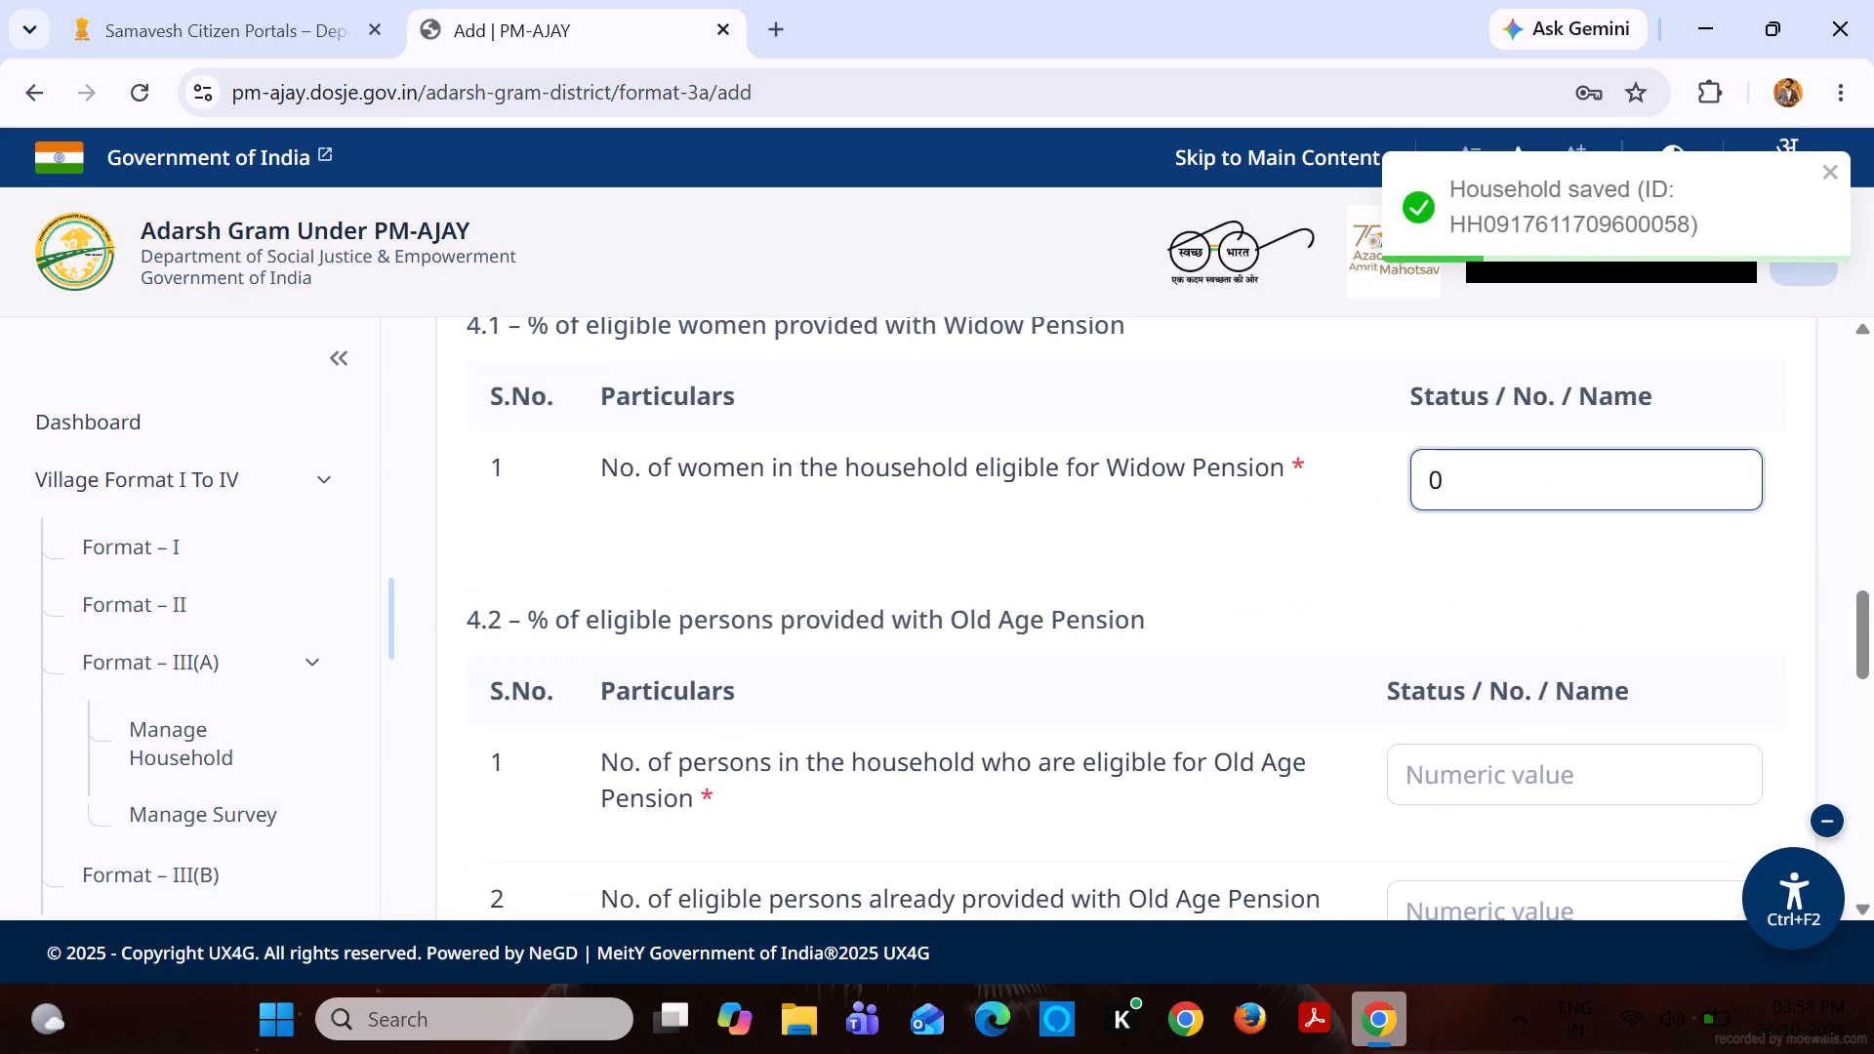
click(1504, 769)
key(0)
scroll(1504, 769, down, 3)
click(1440, 818)
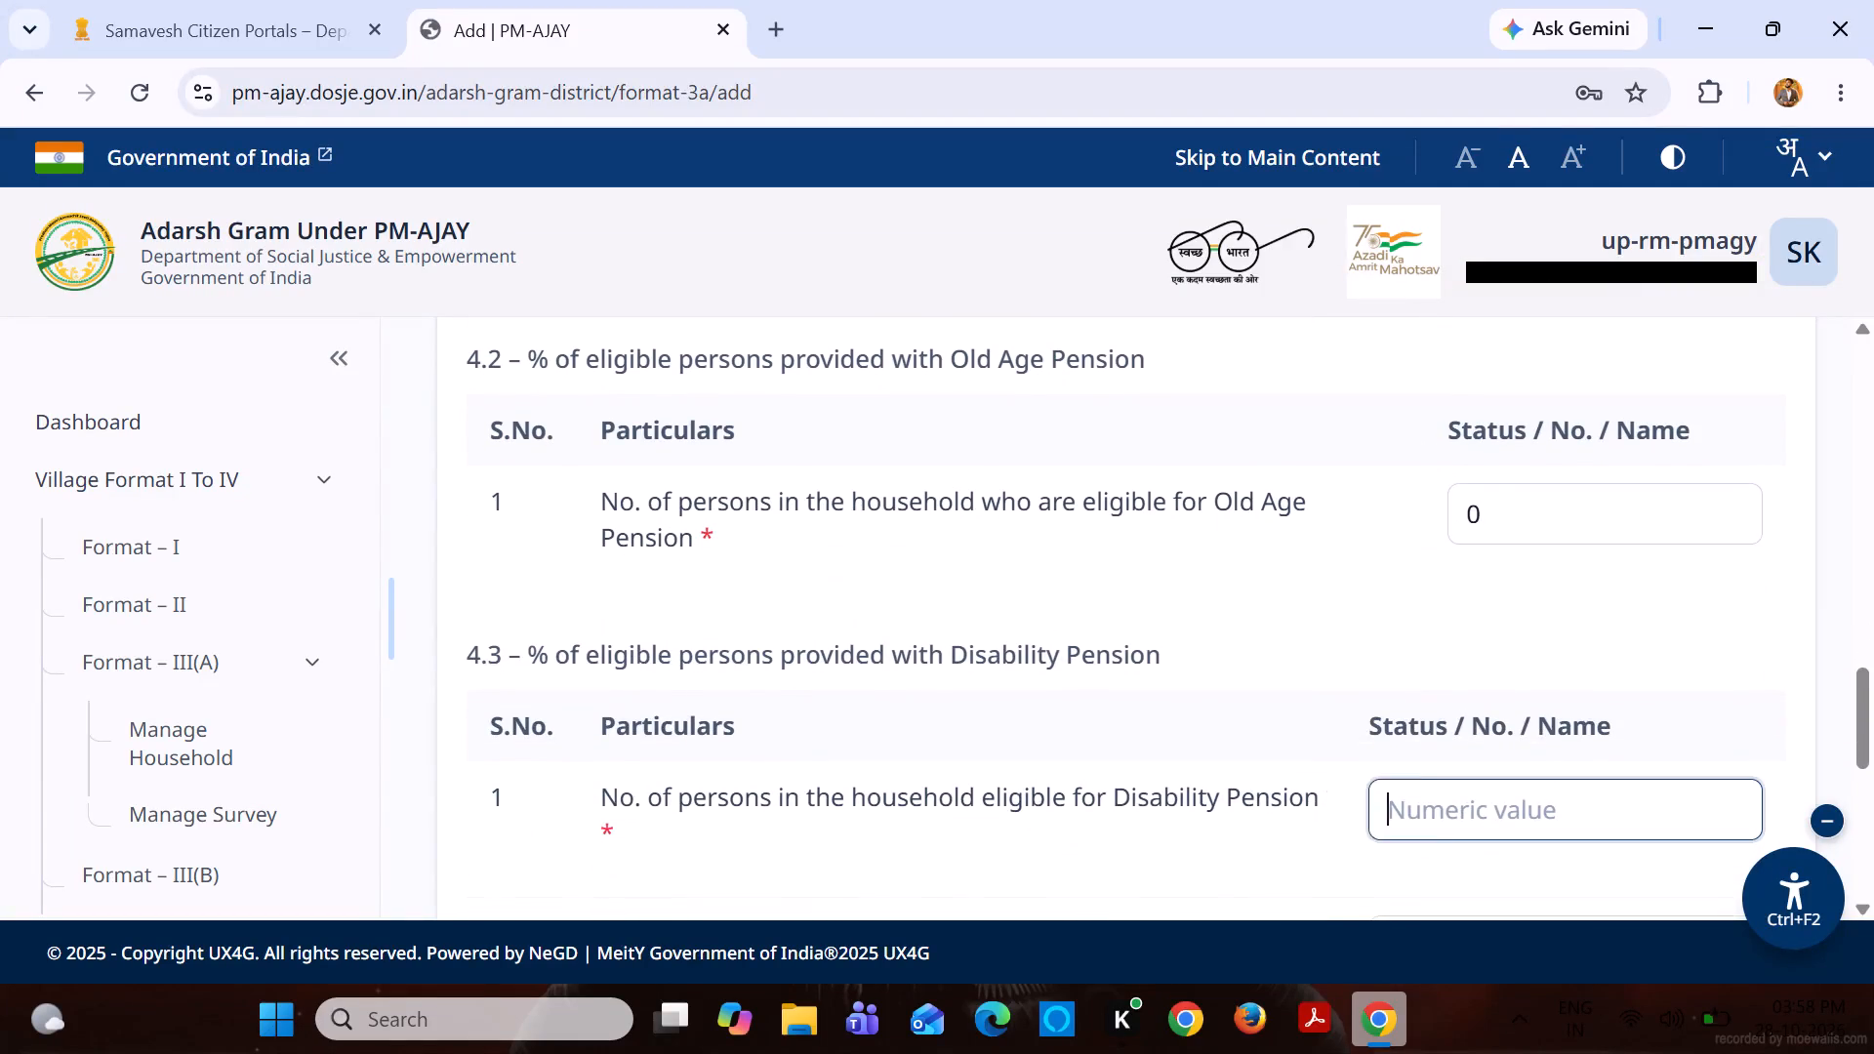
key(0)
scroll(1440, 818, down, 4)
click(1674, 712)
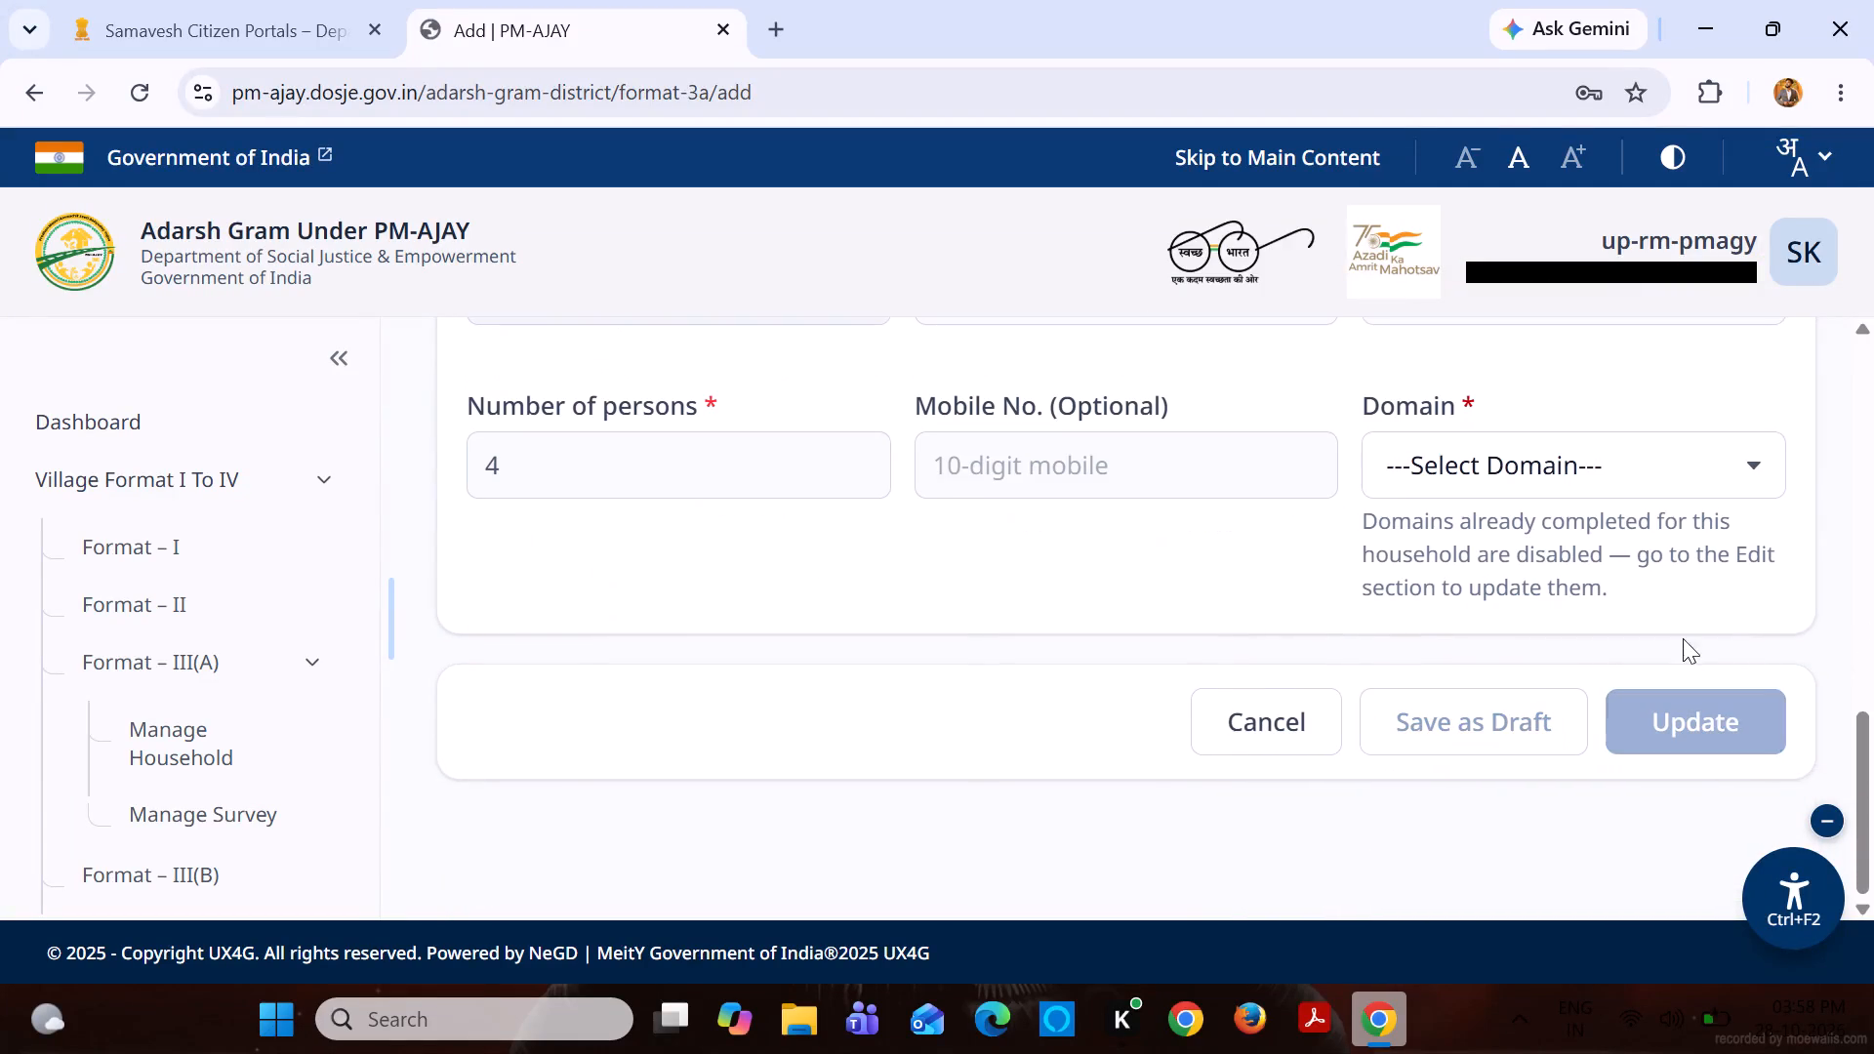
For 5 – Rural Roads and Housing, answer No to living in a Kachcha/unsafe house (5.3) and submit the domain.
click(1642, 457)
scroll(1566, 616, down, 5)
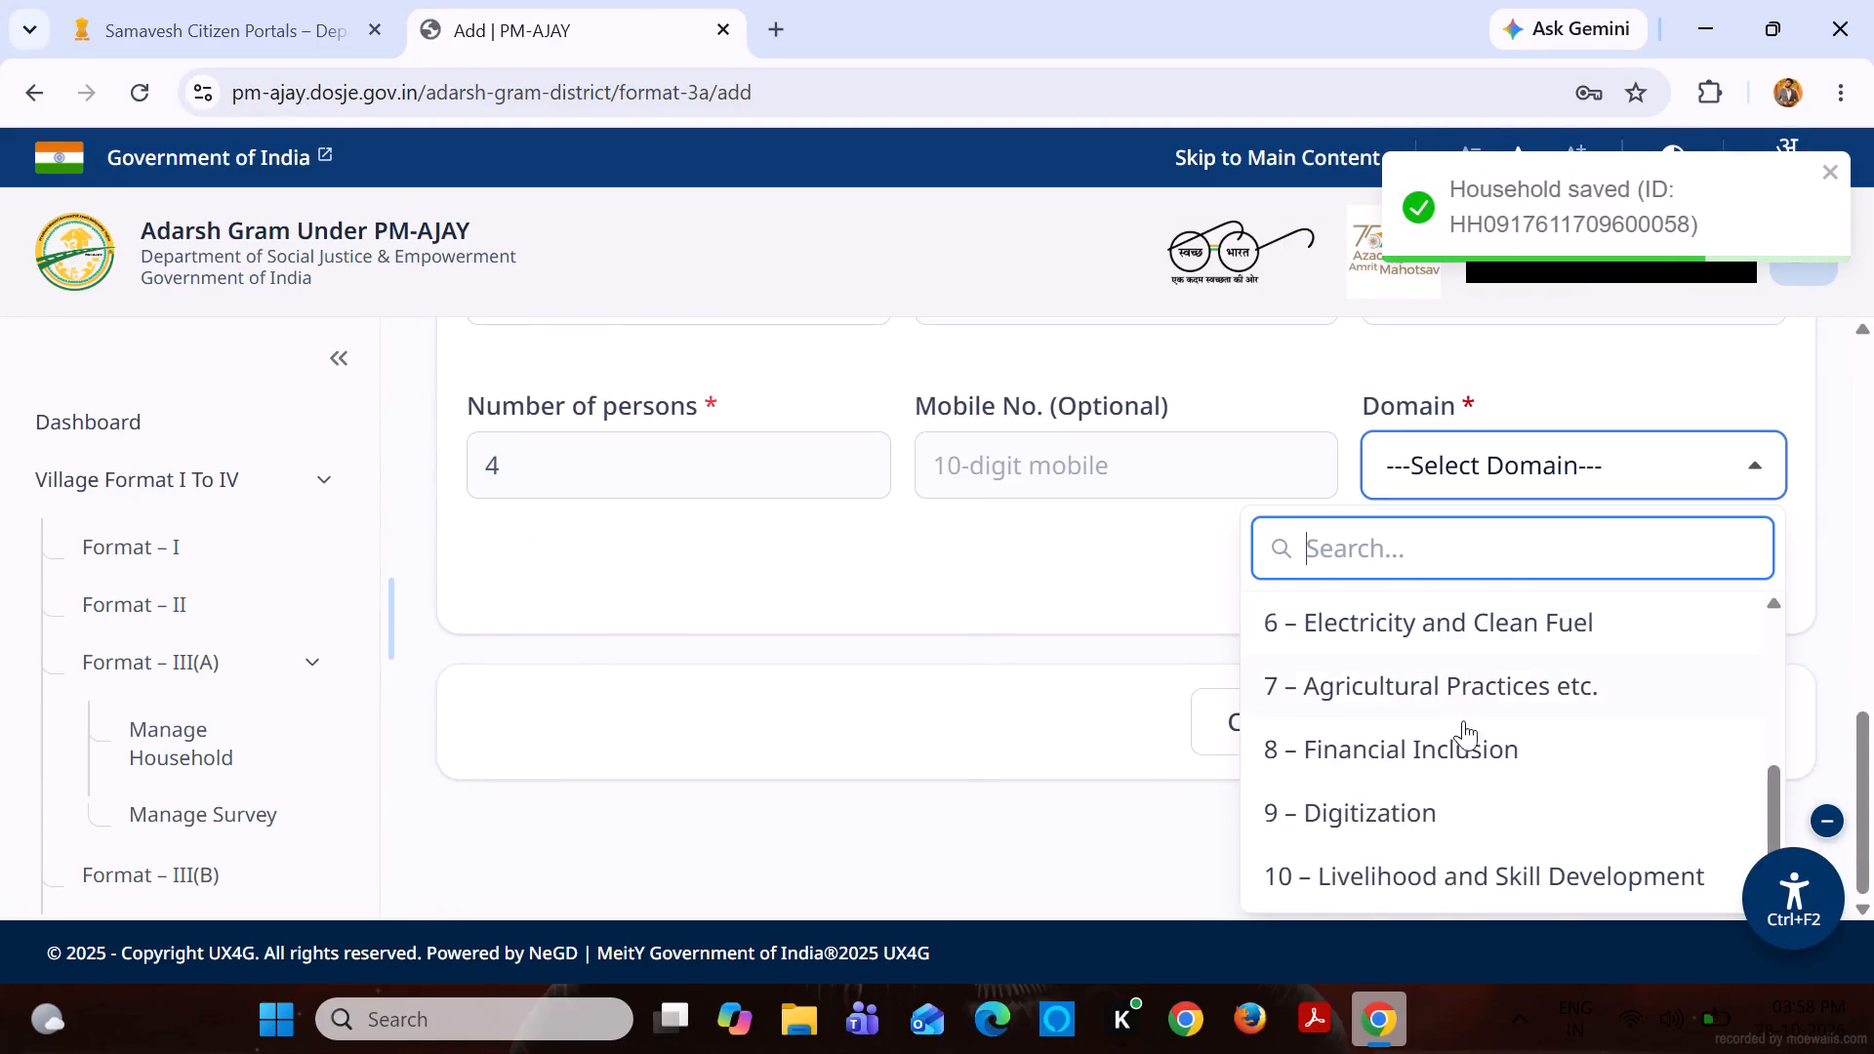
scroll(1469, 729, up, 1)
scroll(1469, 729, down, 1)
click(1439, 685)
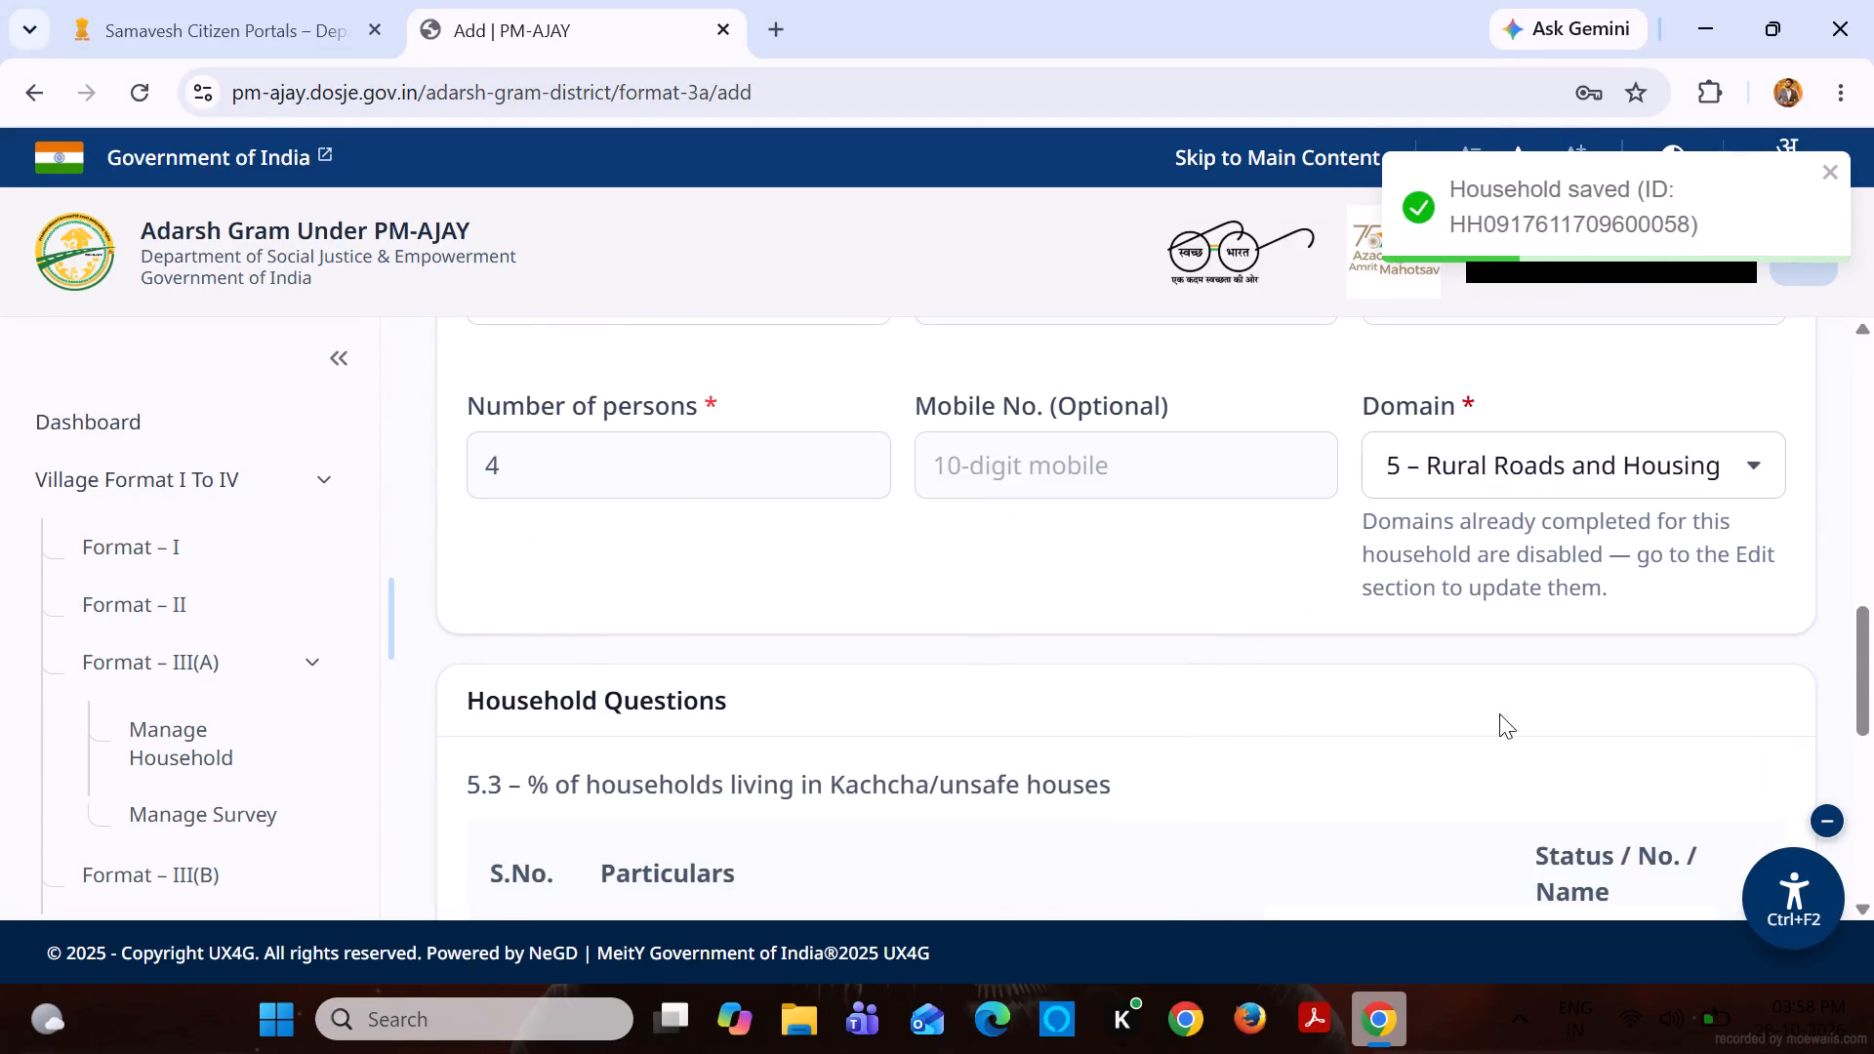
scroll(1500, 723, down, 2)
drag(1671, 623, 1614, 764)
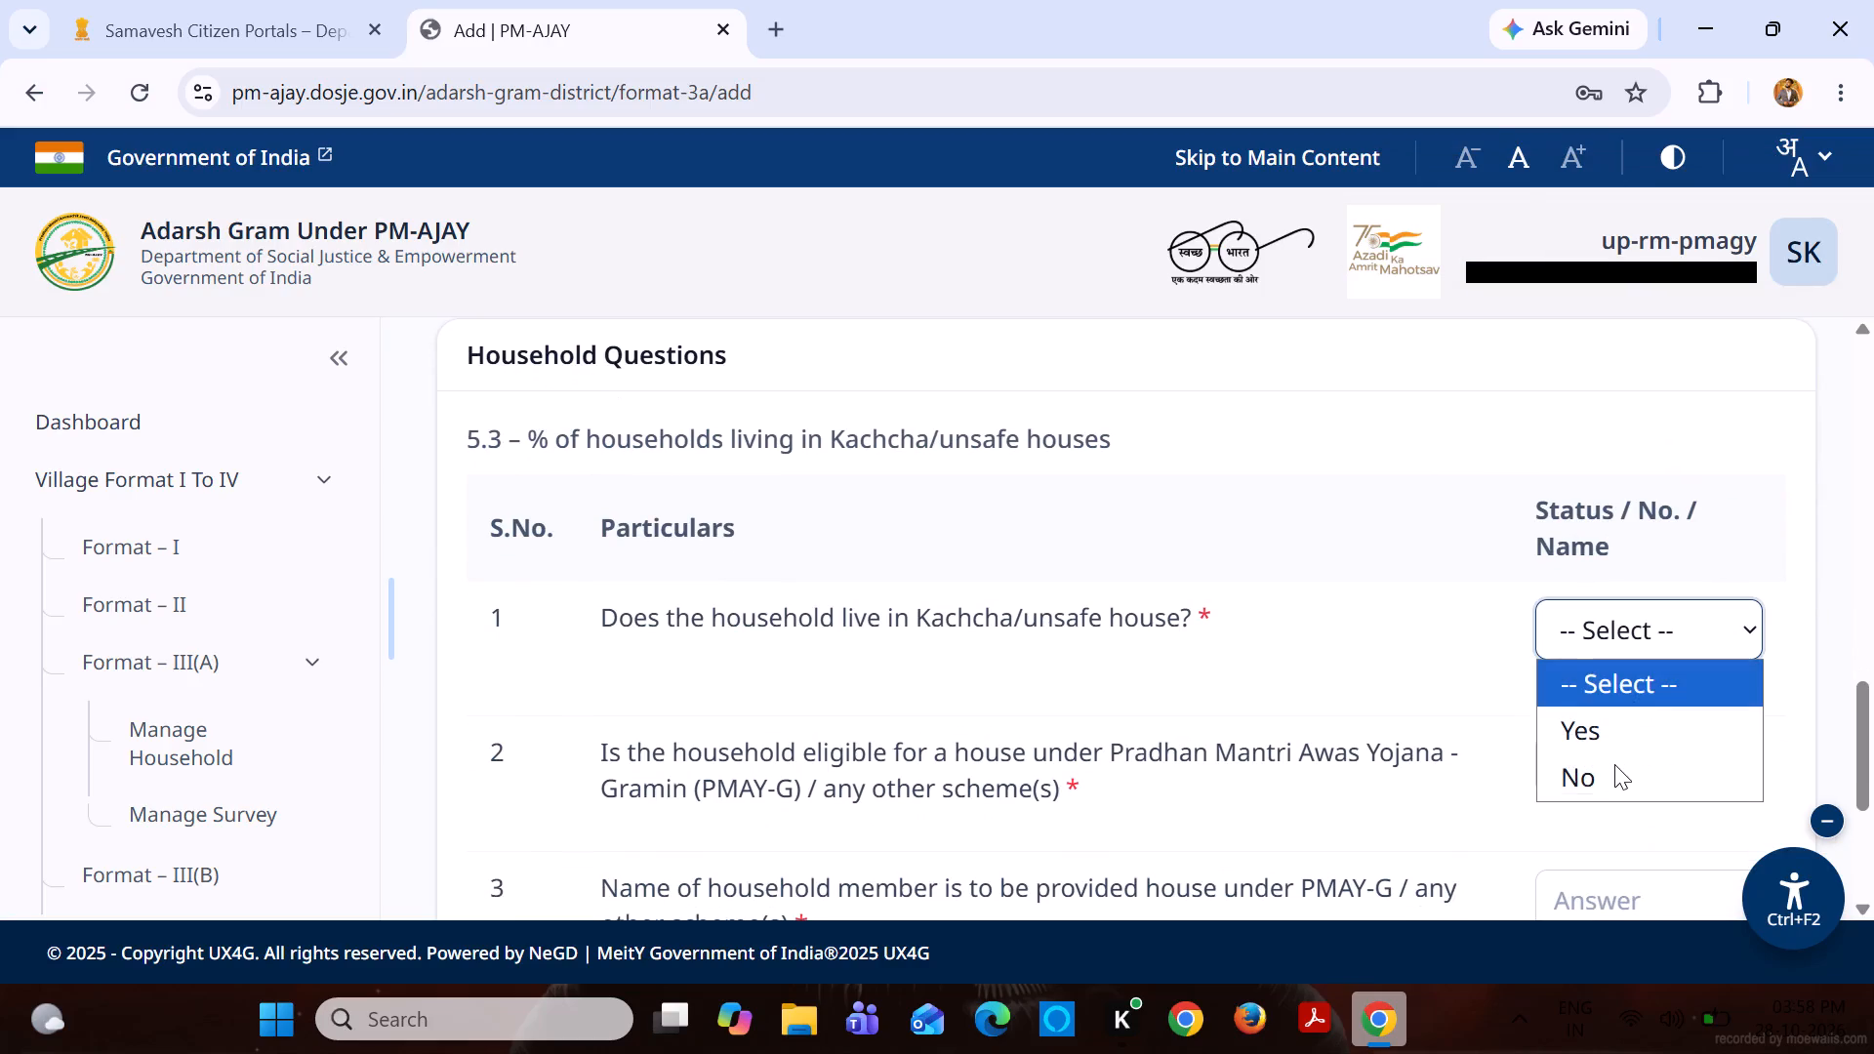
drag(1614, 764, 1614, 766)
click(1614, 766)
scroll(1614, 766, down, 4)
click(1683, 720)
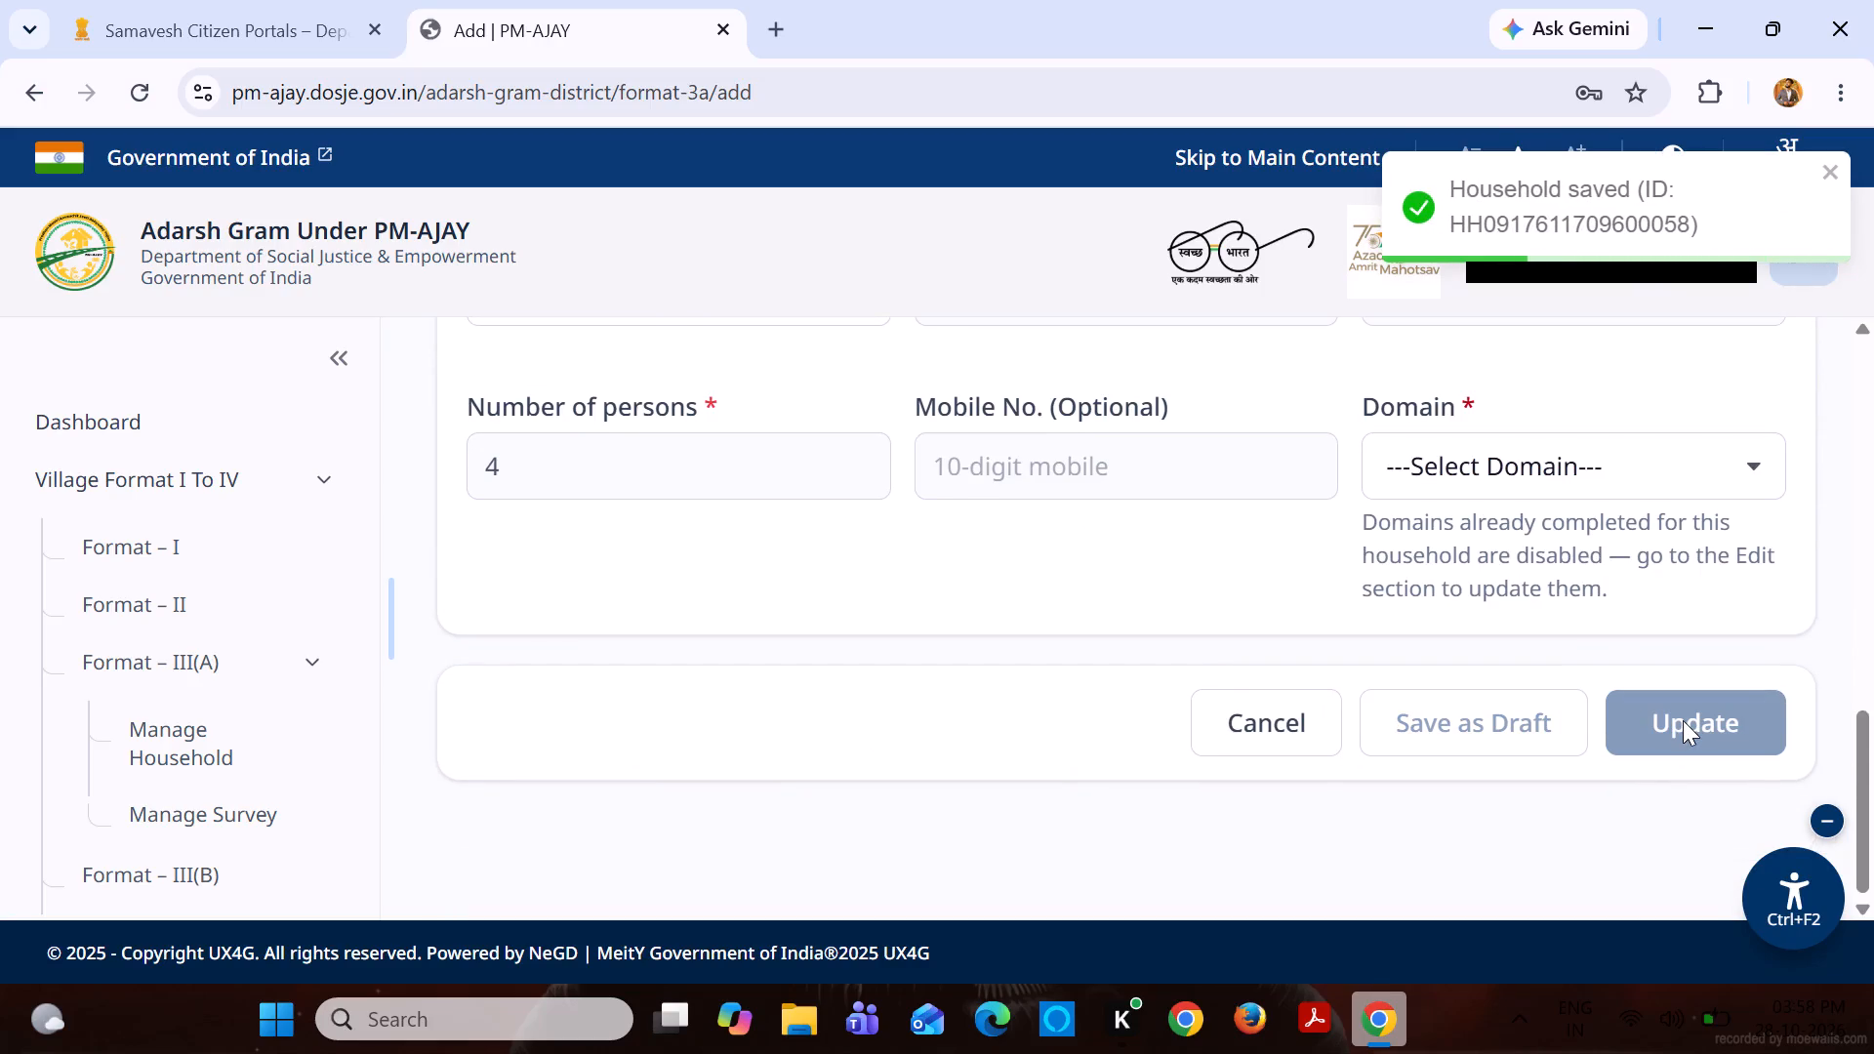
For 6 – Electricity and Clean Fuel, answer Yes to the house having an electricity connection (6.2).
click(1729, 467)
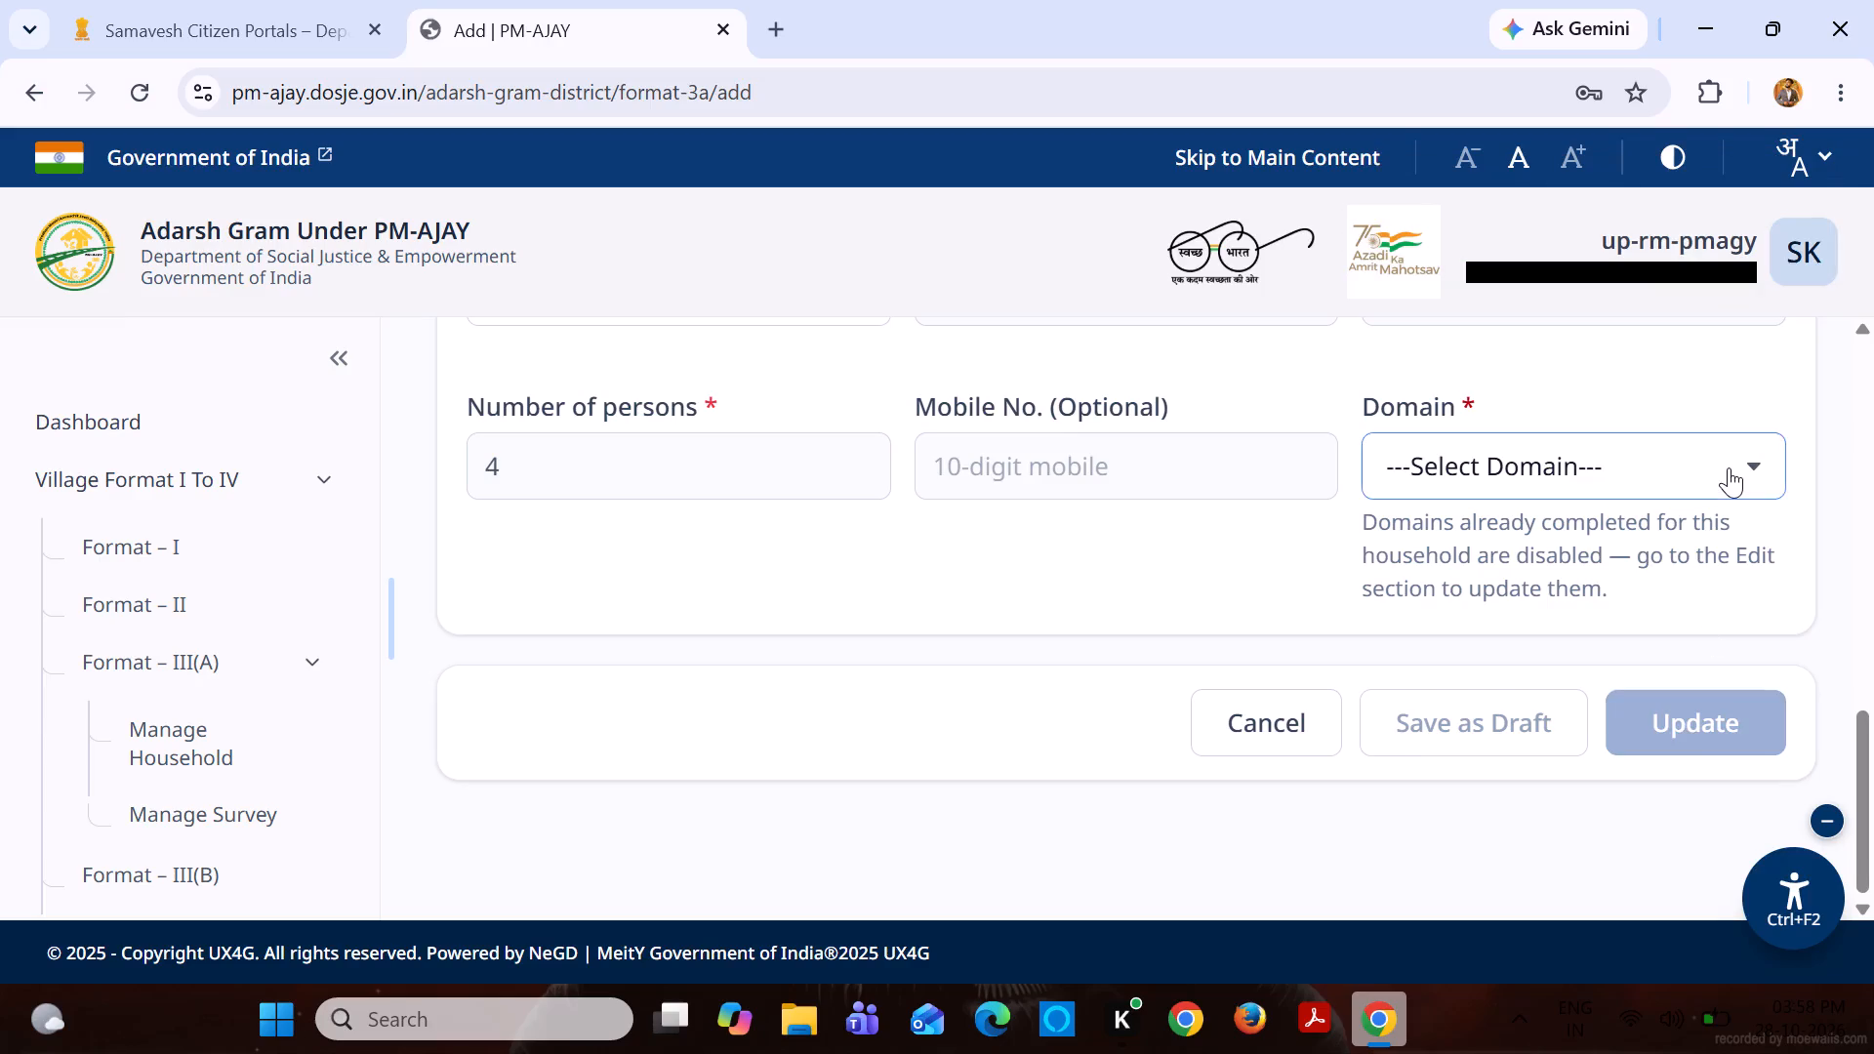
scroll(1592, 723, down, 5)
scroll(1528, 814, up, 1)
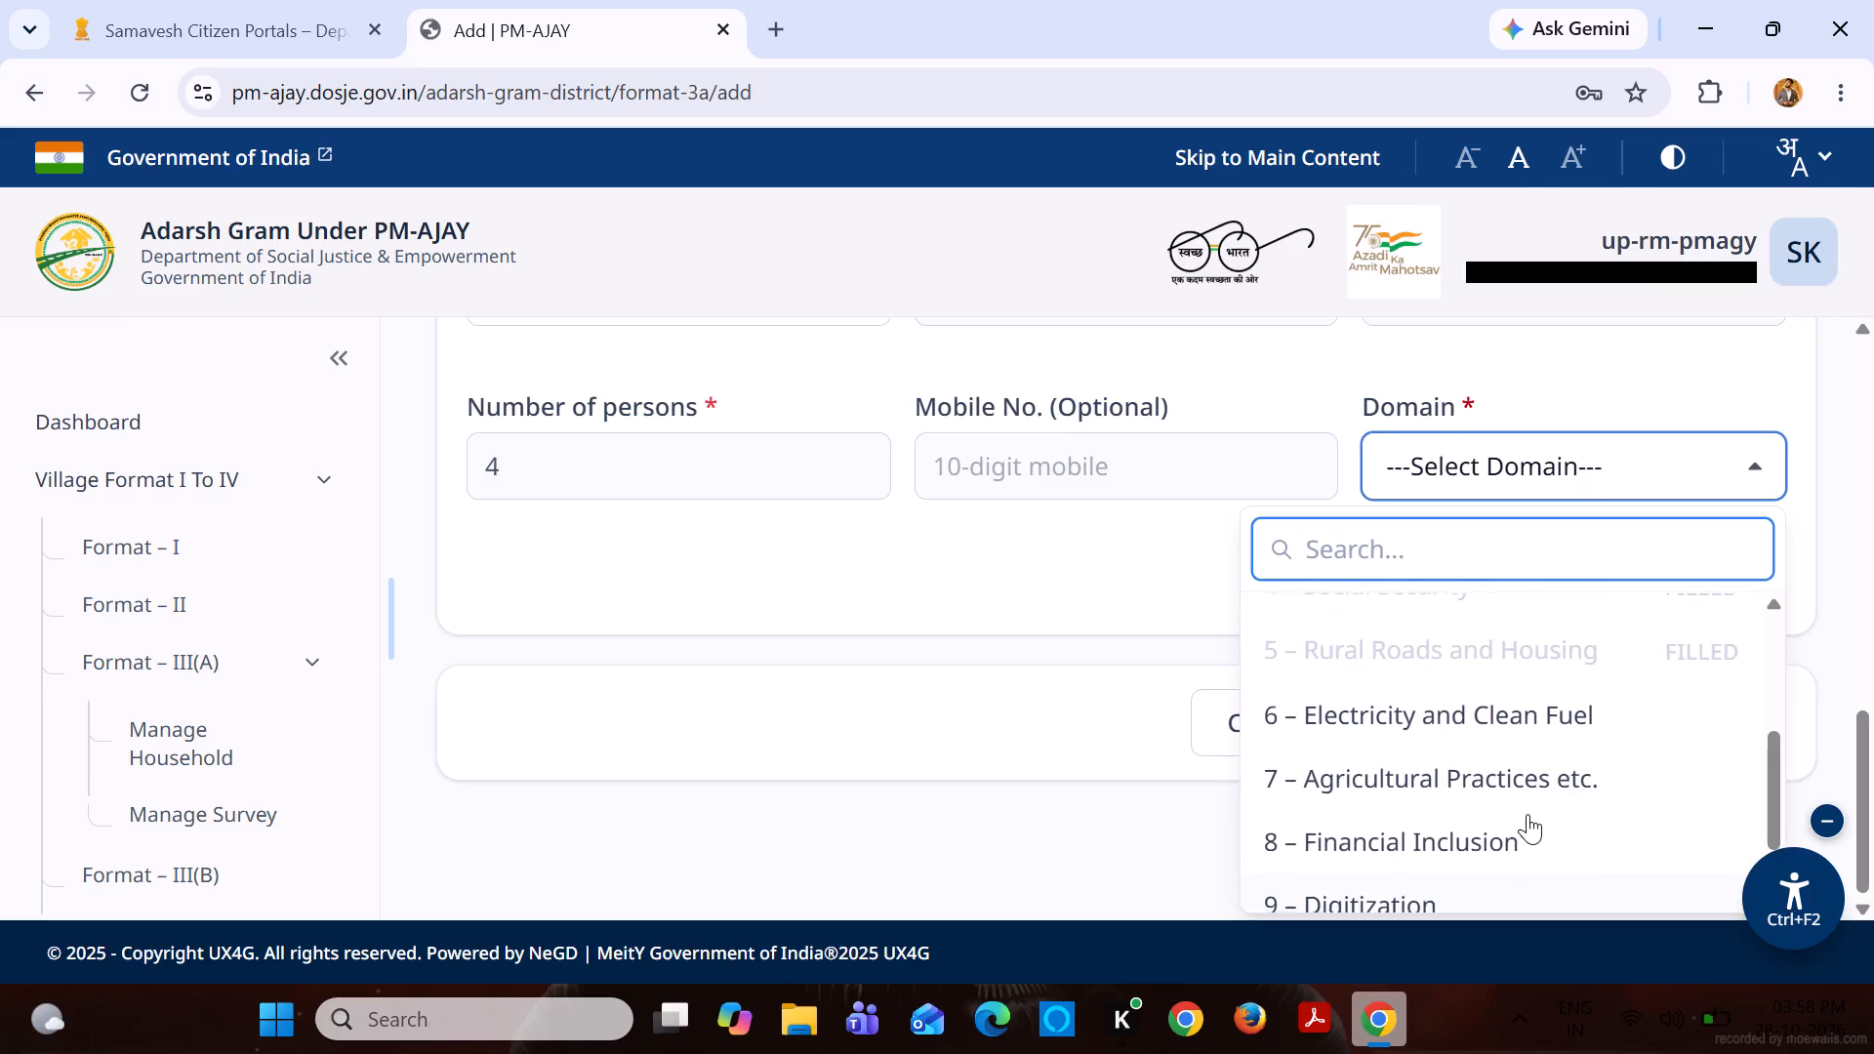
scroll(1528, 814, up, 1)
click(1508, 724)
scroll(1508, 724, down, 3)
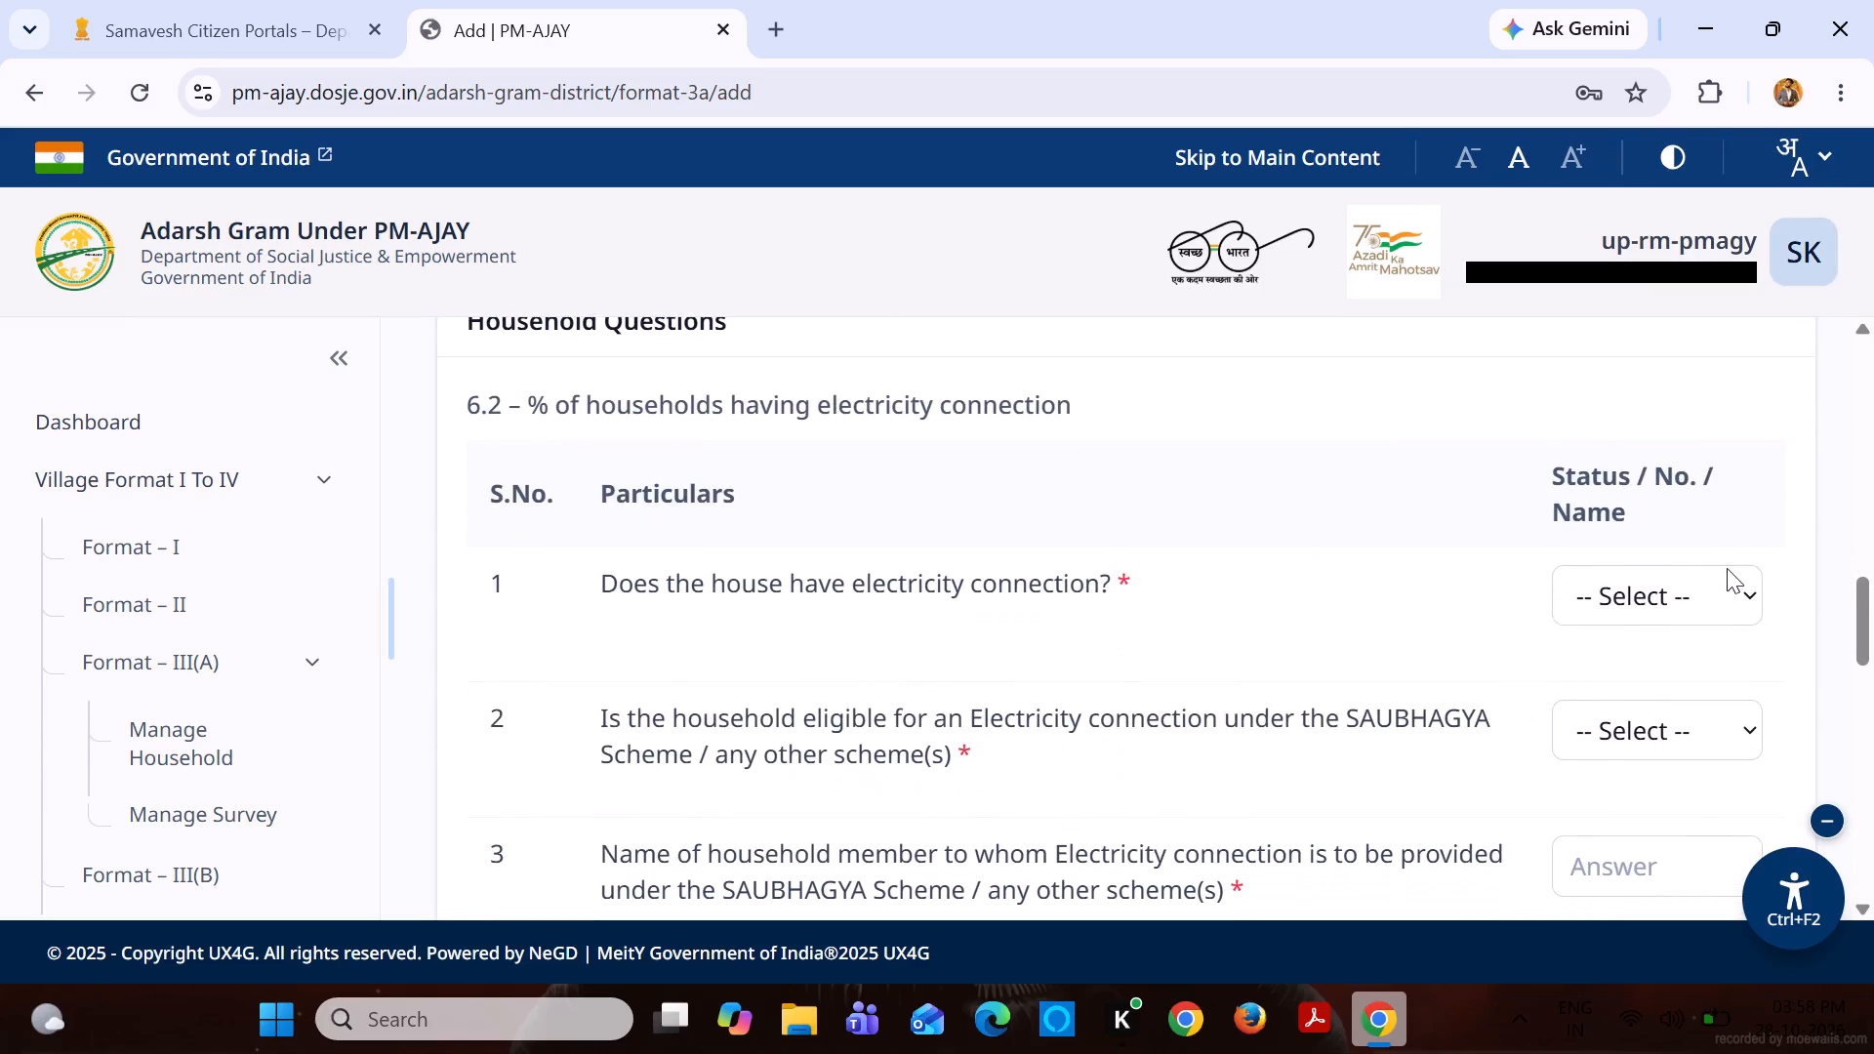
drag(1733, 567, 1627, 700)
click(1627, 700)
Answer Yes to electricity connection and LED bulb use (6.3) and to clean fuel use (6.4), and submit the domain.
scroll(1627, 700, down, 4)
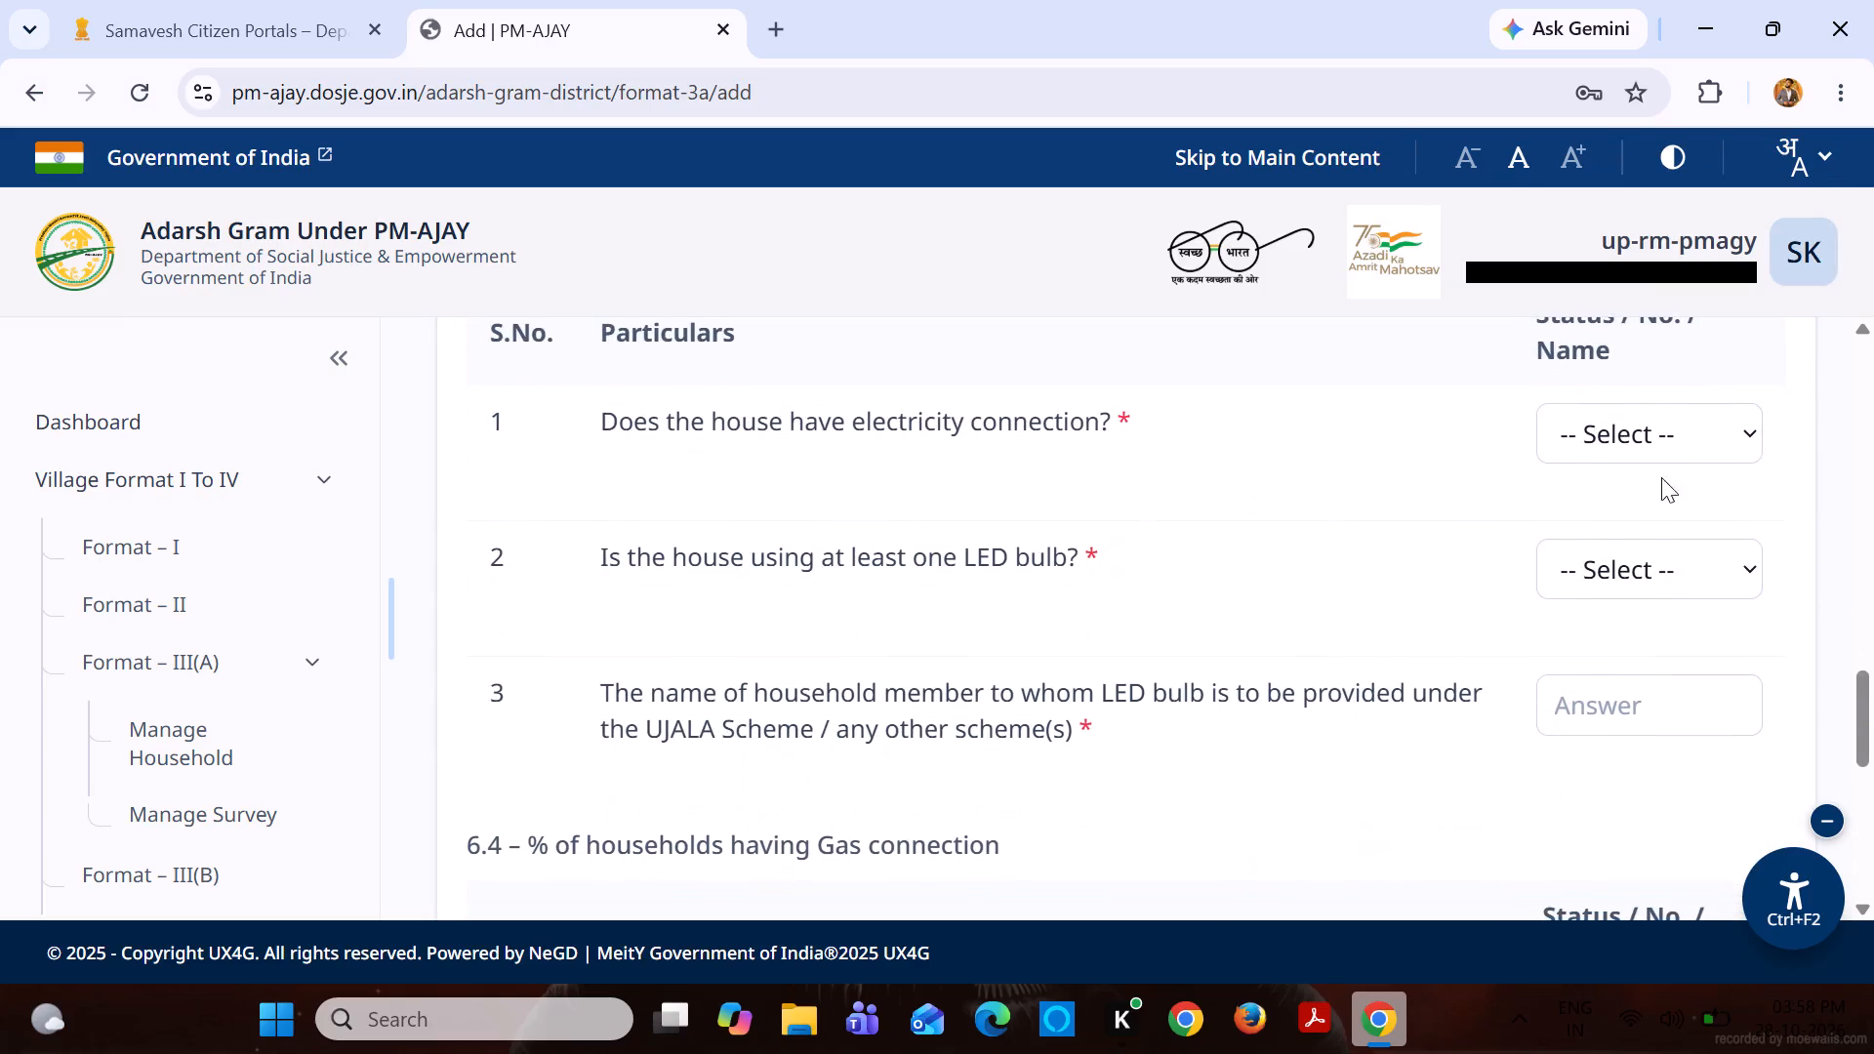
click(1728, 418)
click(1588, 541)
drag(1661, 561, 1590, 656)
click(1590, 656)
scroll(1590, 656, down, 3)
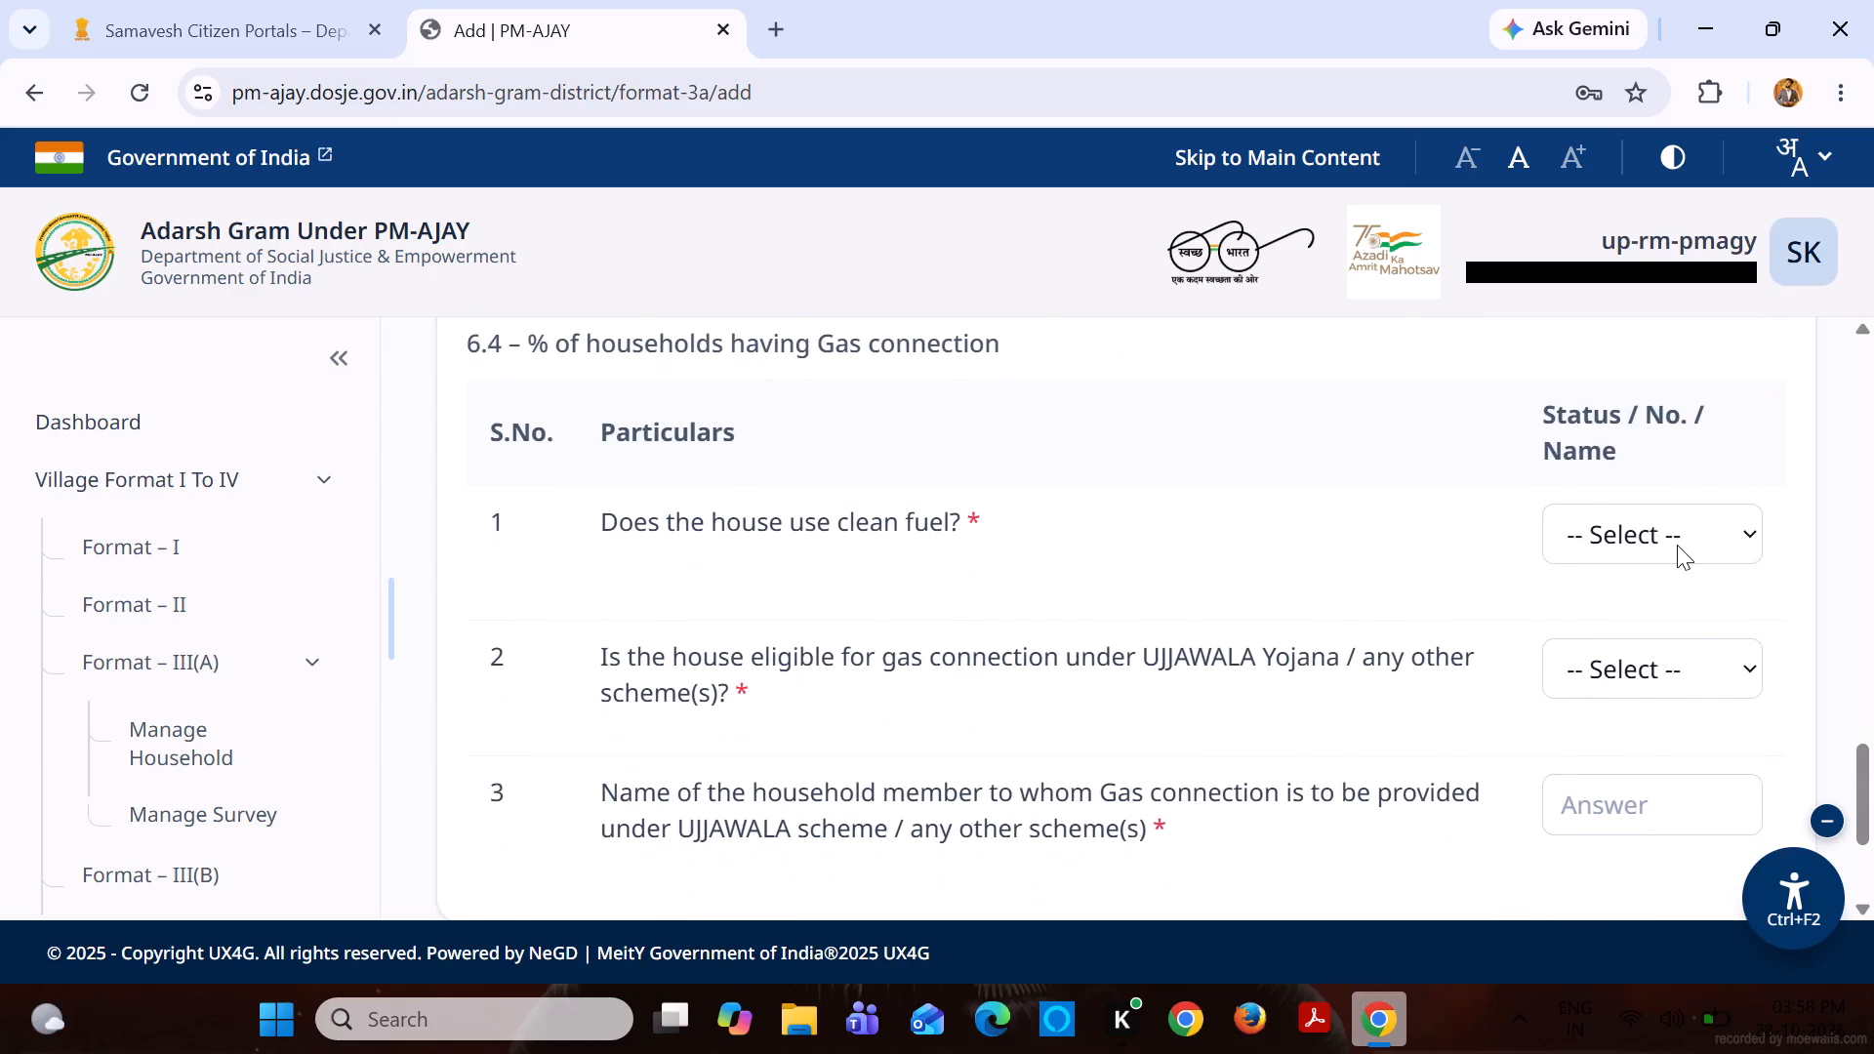
drag(1677, 545, 1614, 626)
click(1614, 626)
scroll(1614, 626, down, 4)
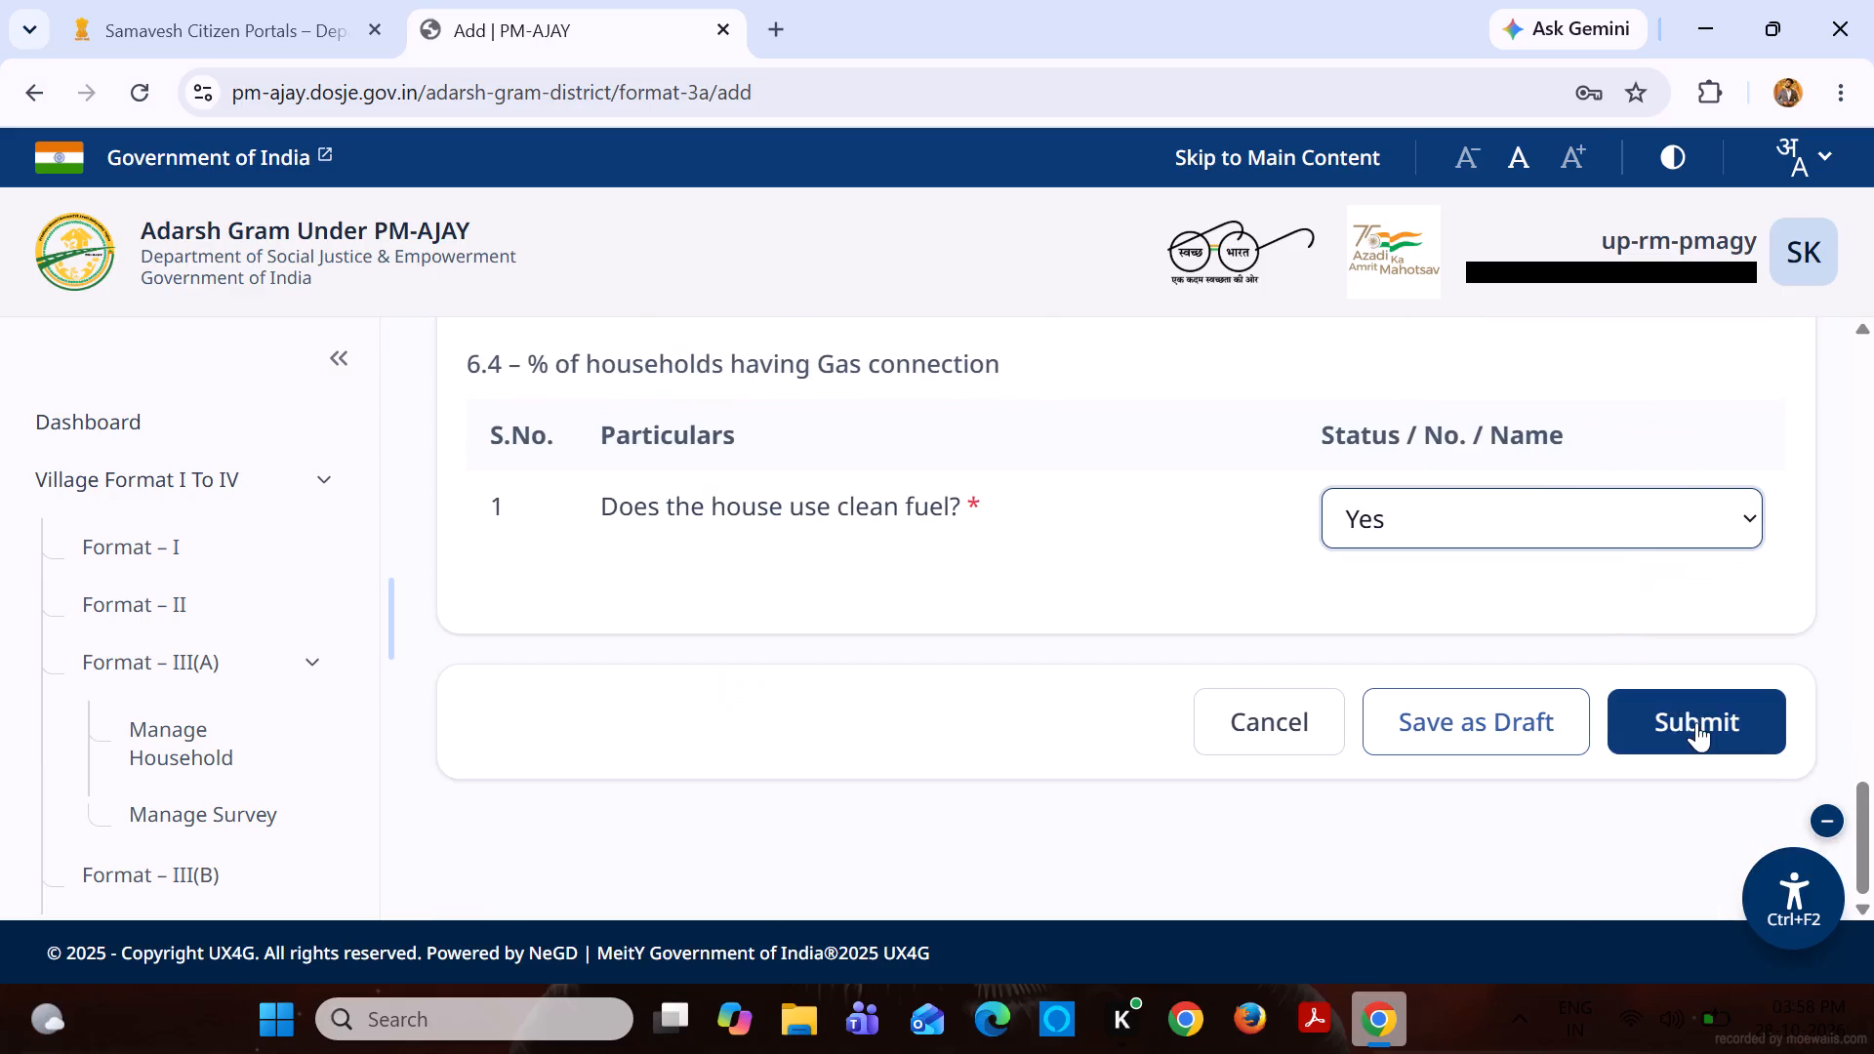
click(1696, 722)
For 7 – Agricultural Practices etc., answer No to the household being involved in farming and submit the domain.
click(1695, 460)
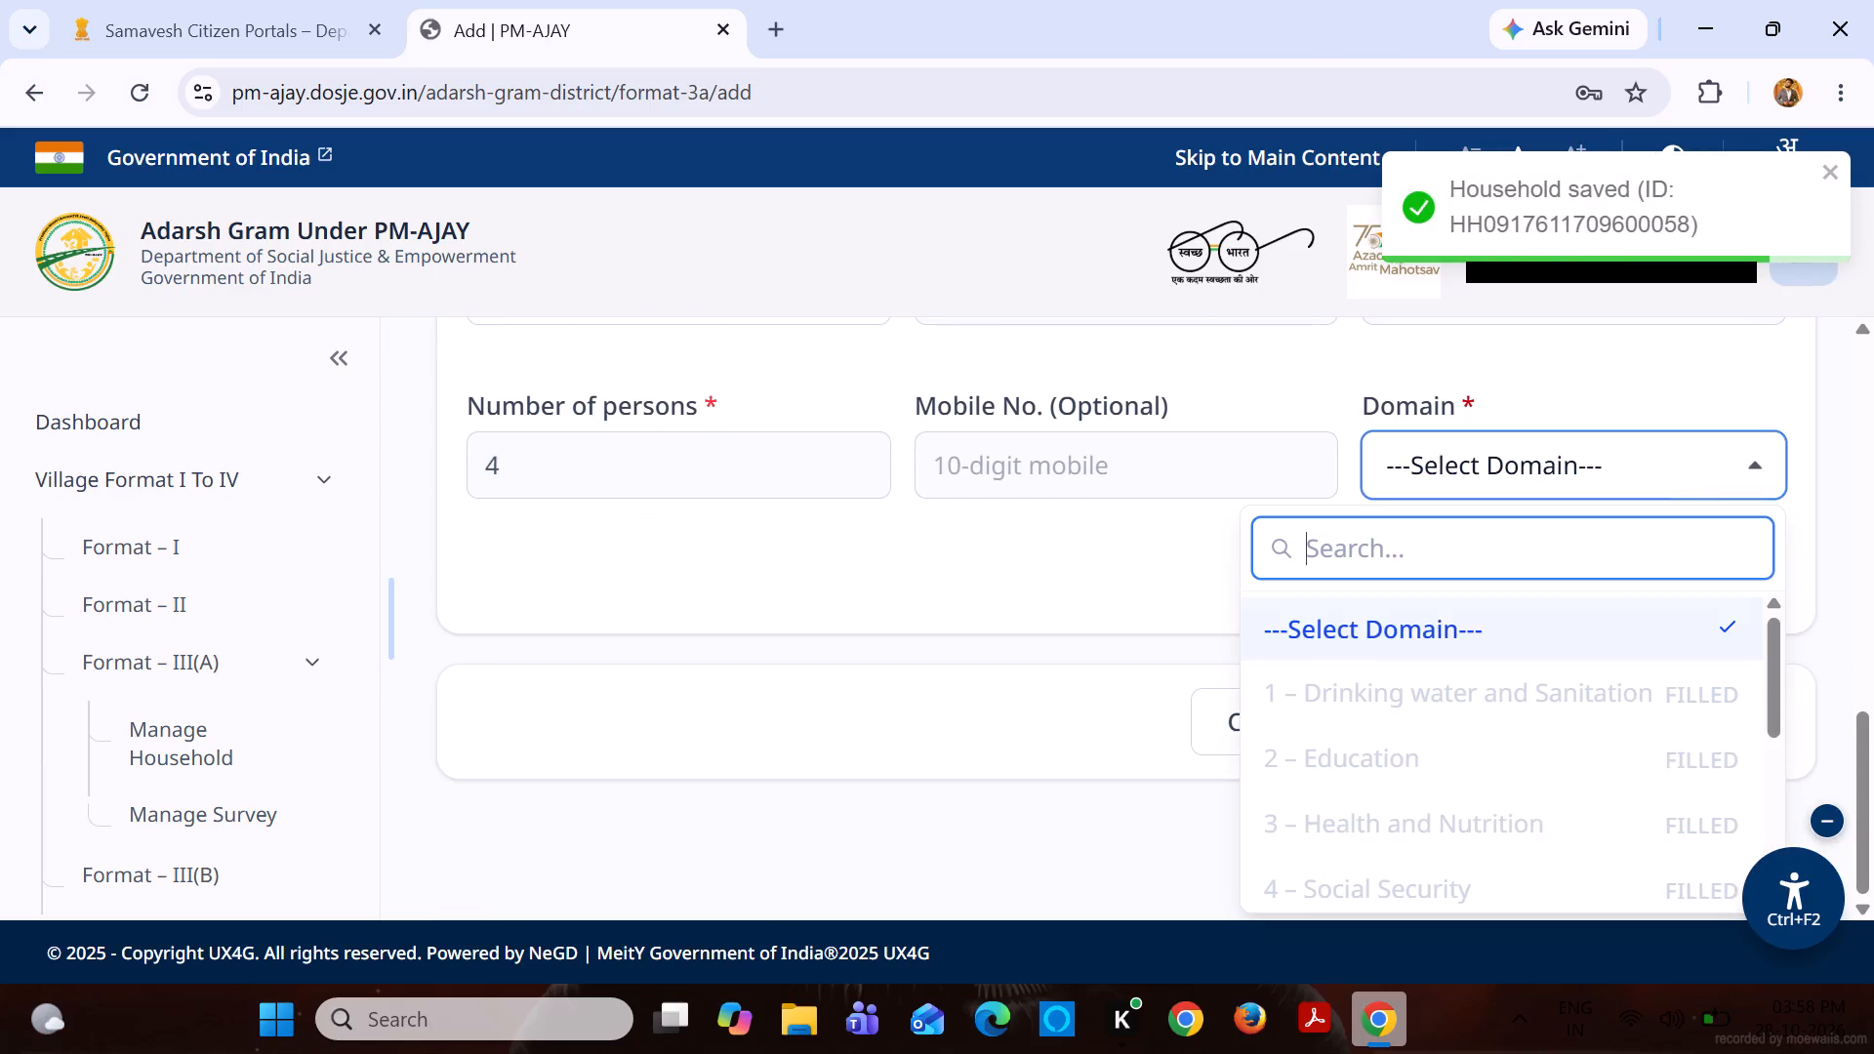
scroll(1597, 722, down, 9)
click(1457, 667)
scroll(1457, 667, down, 5)
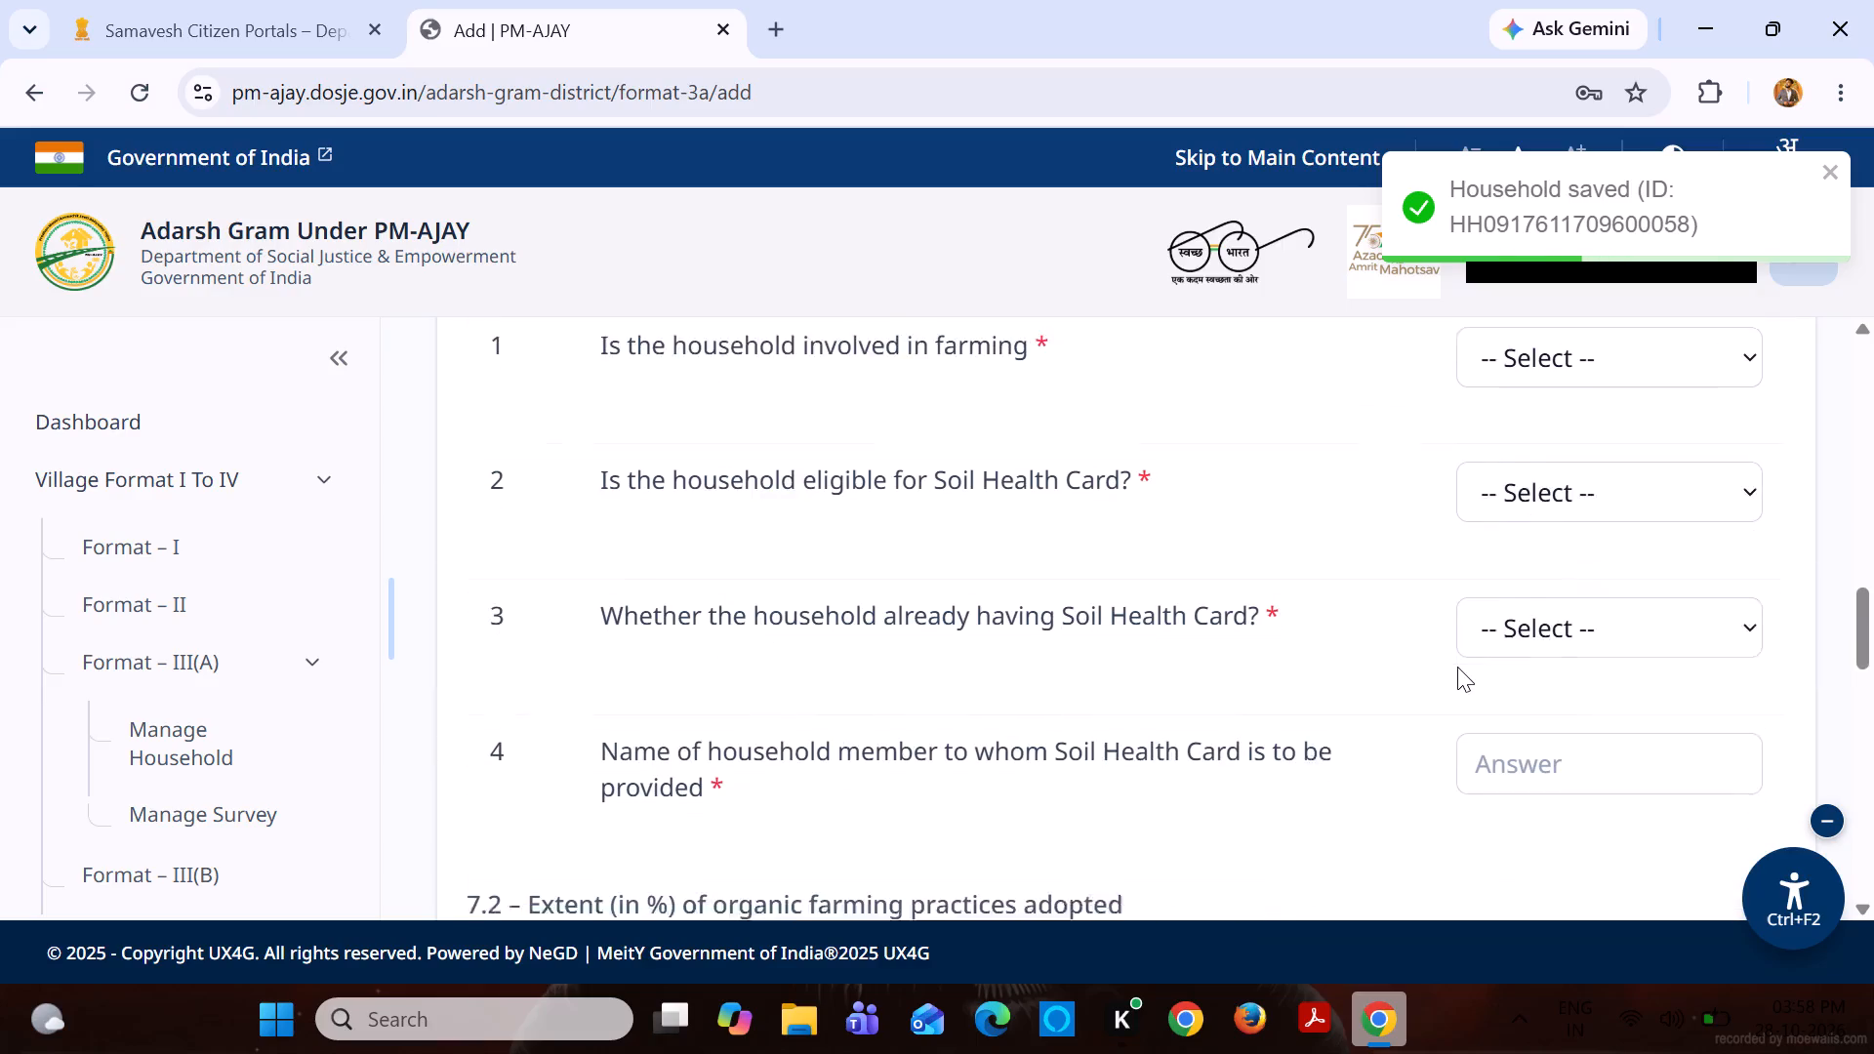
click(1645, 318)
click(1531, 493)
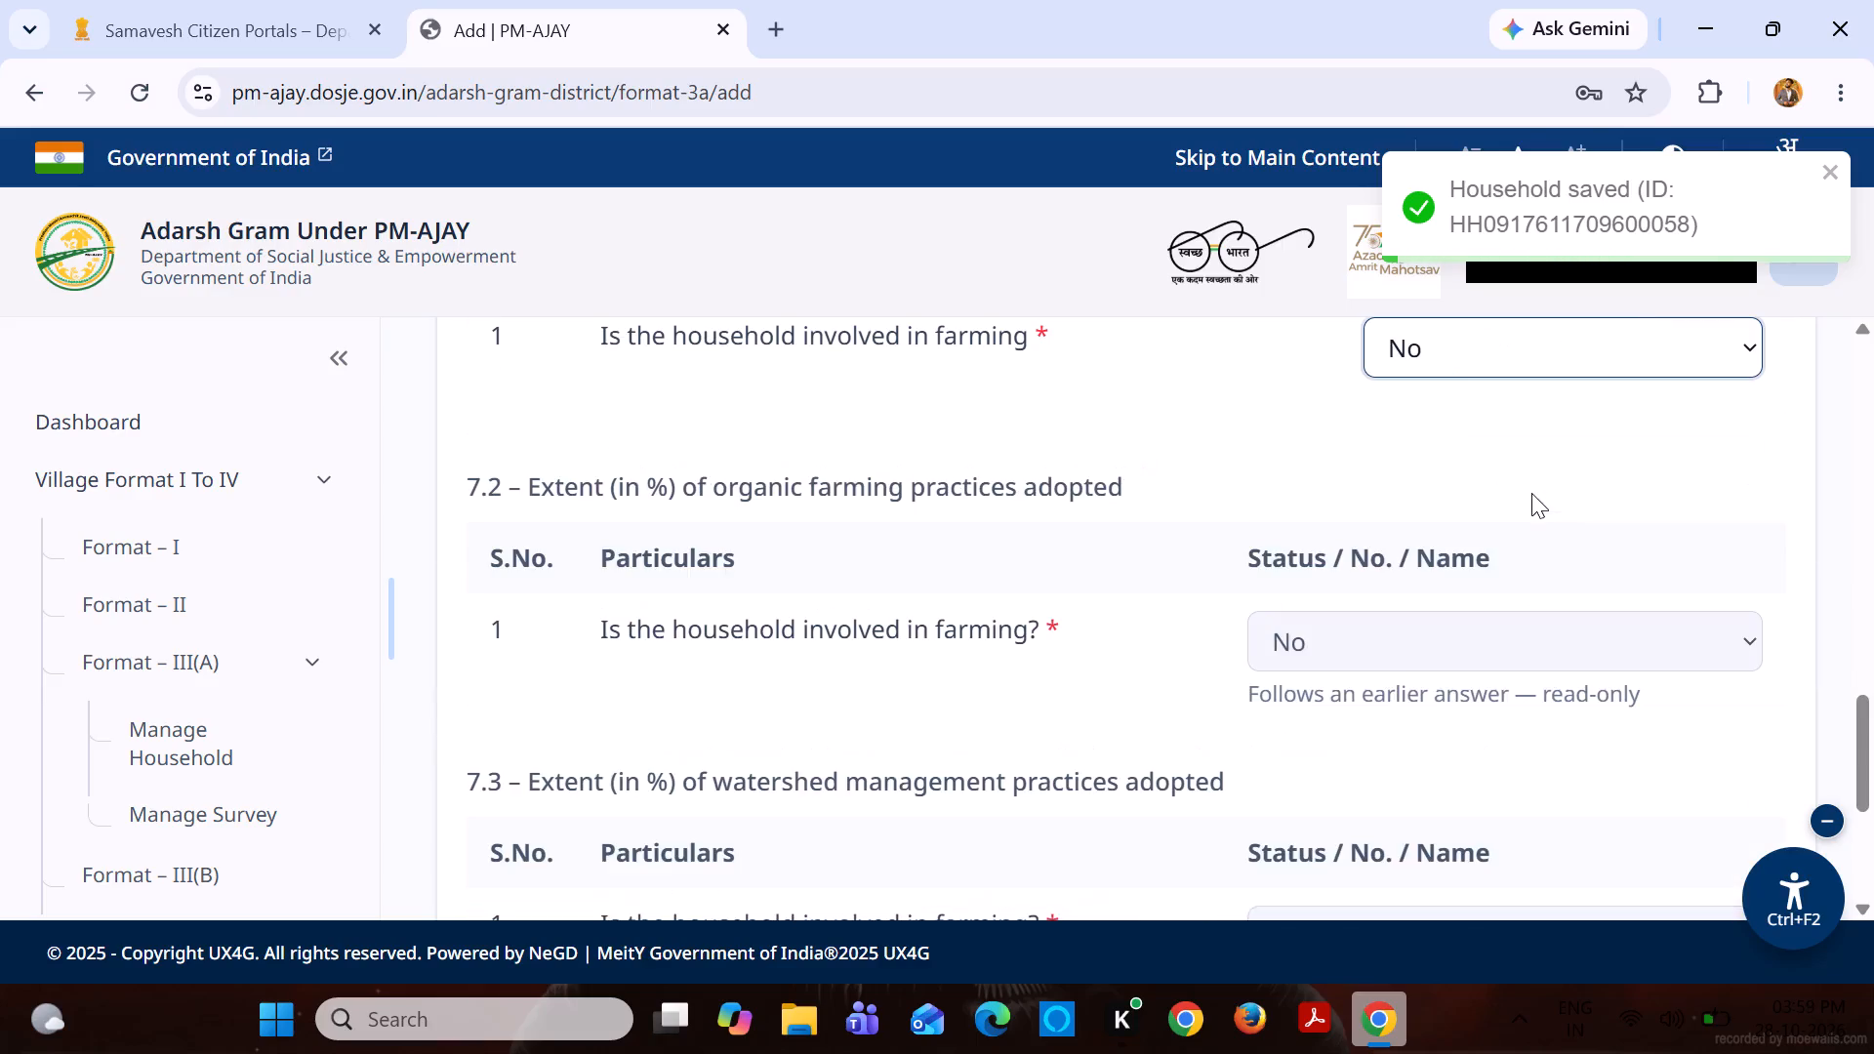
scroll(1531, 493, down, 9)
drag(1676, 683, 1677, 706)
click(1677, 706)
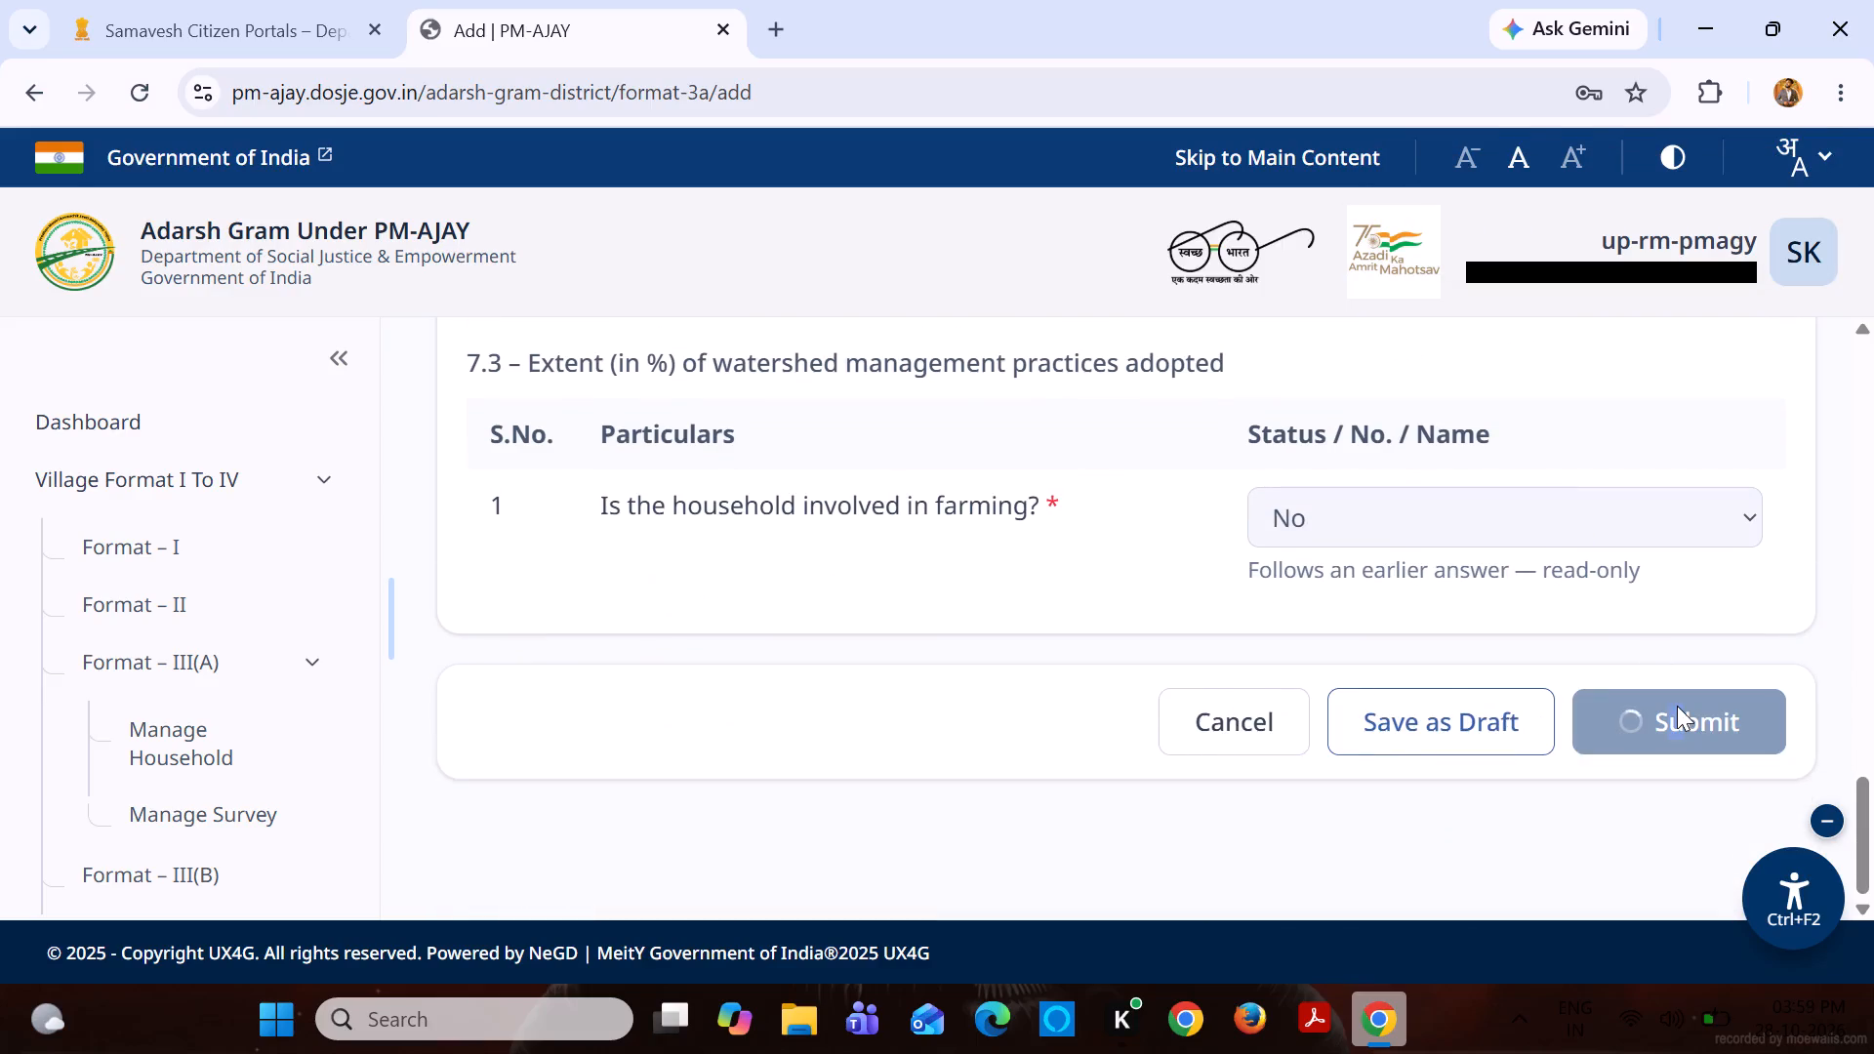
For 8 – Financial Inclusion, enter 4 persons above 5 years in the household and 4 who already have Aadhaar.
click(1633, 459)
scroll(1589, 699, down, 10)
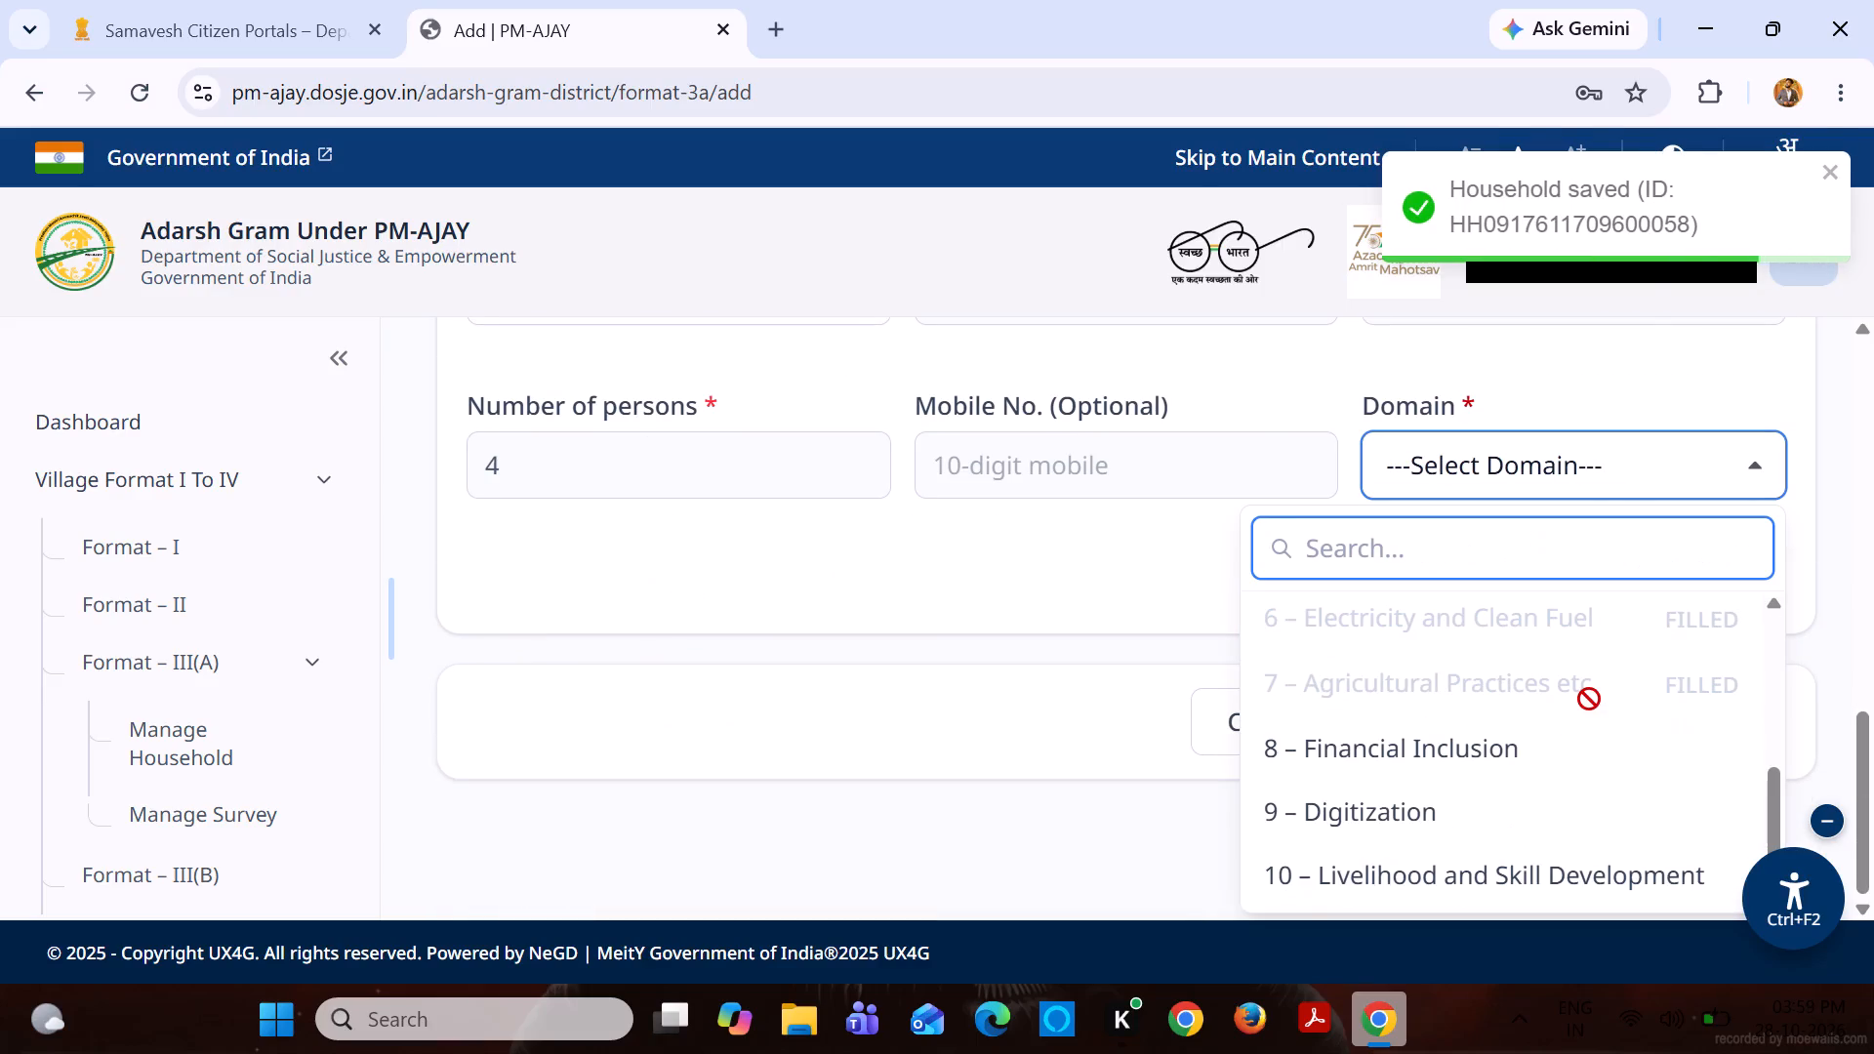
click(1452, 769)
scroll(1452, 769, down, 4)
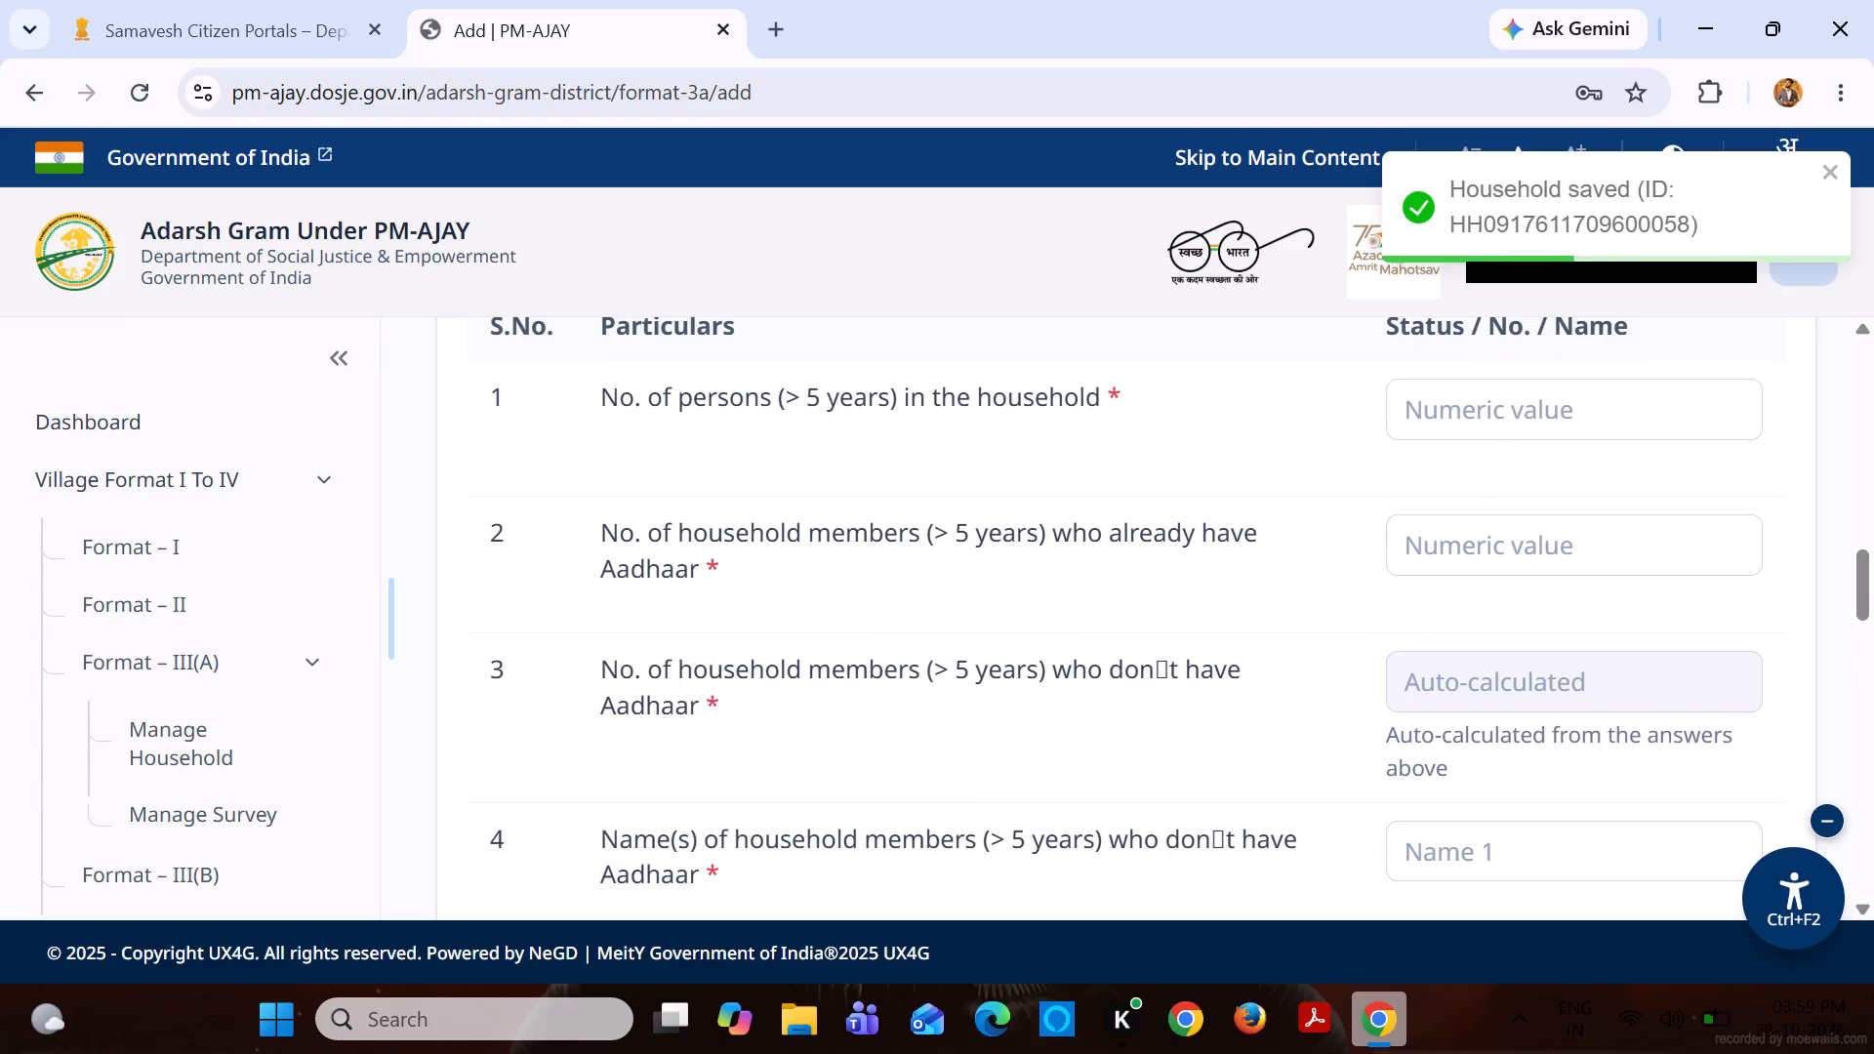
click(1511, 420)
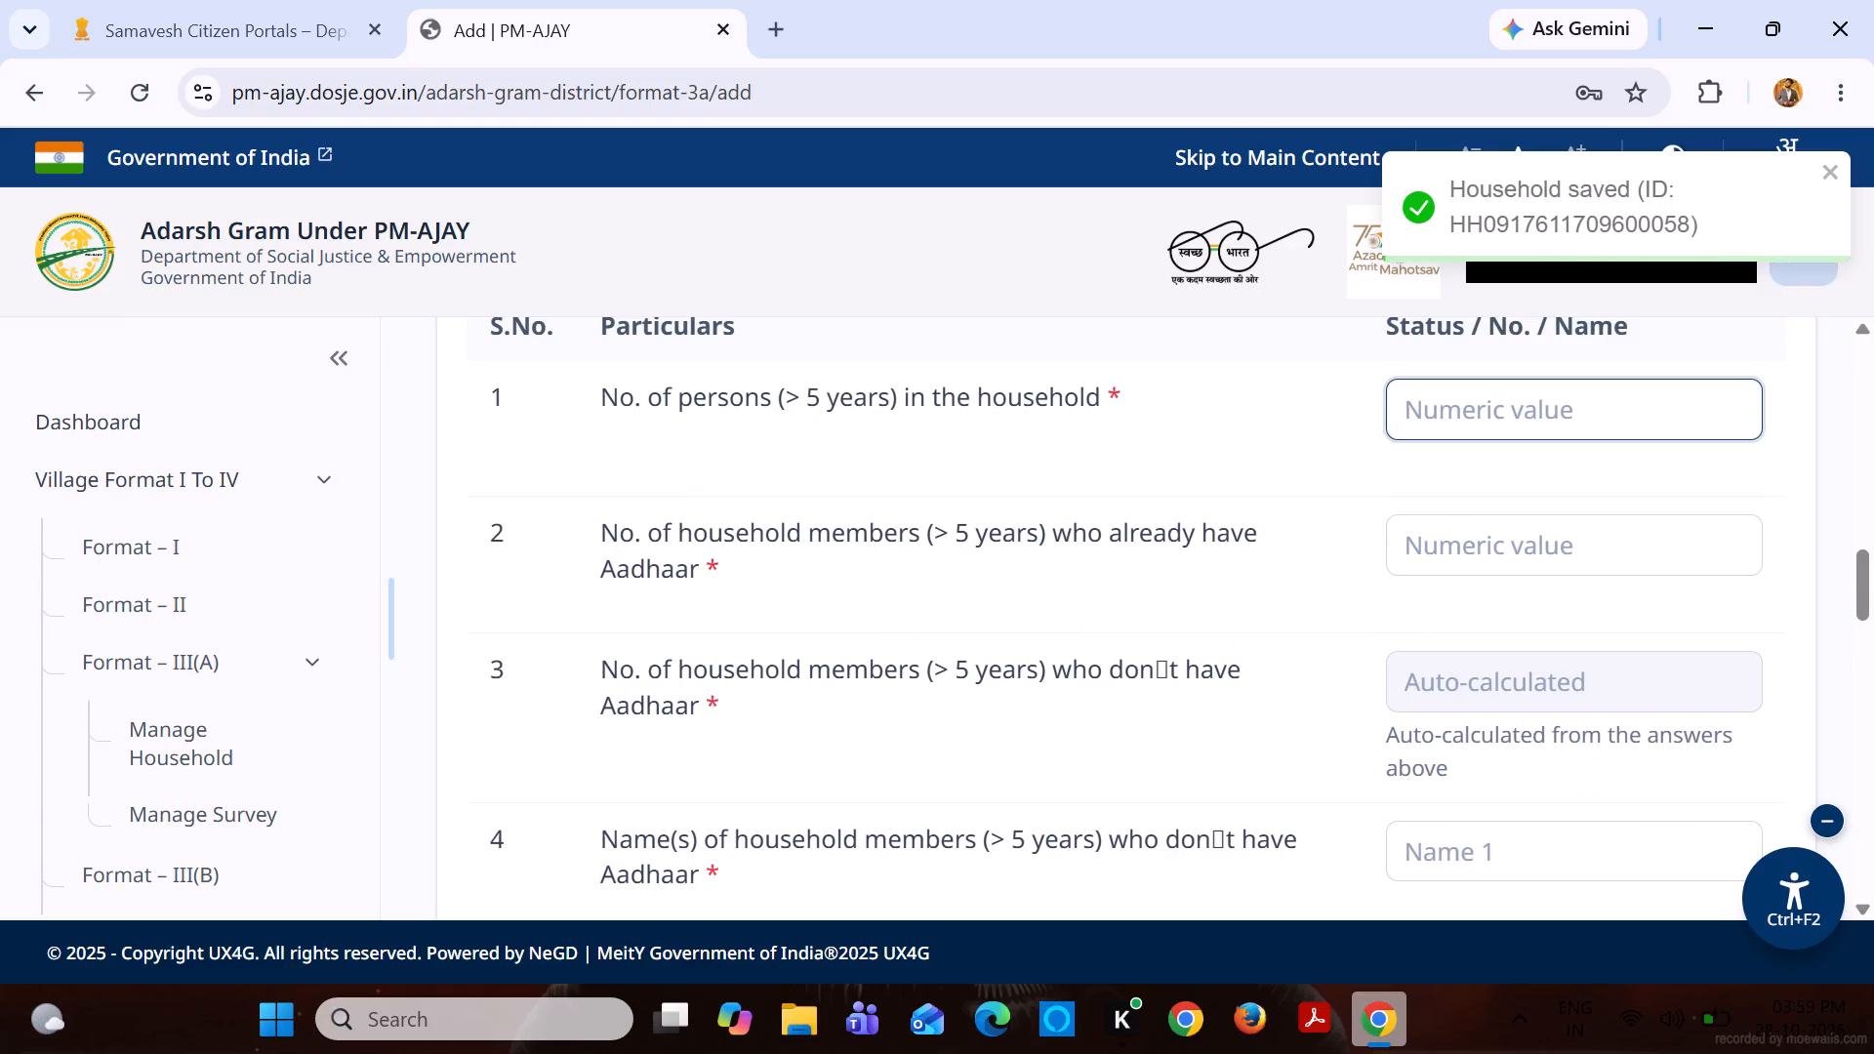
scroll(1511, 420, up, 5)
scroll(1511, 420, down, 1)
scroll(1511, 420, up, 1)
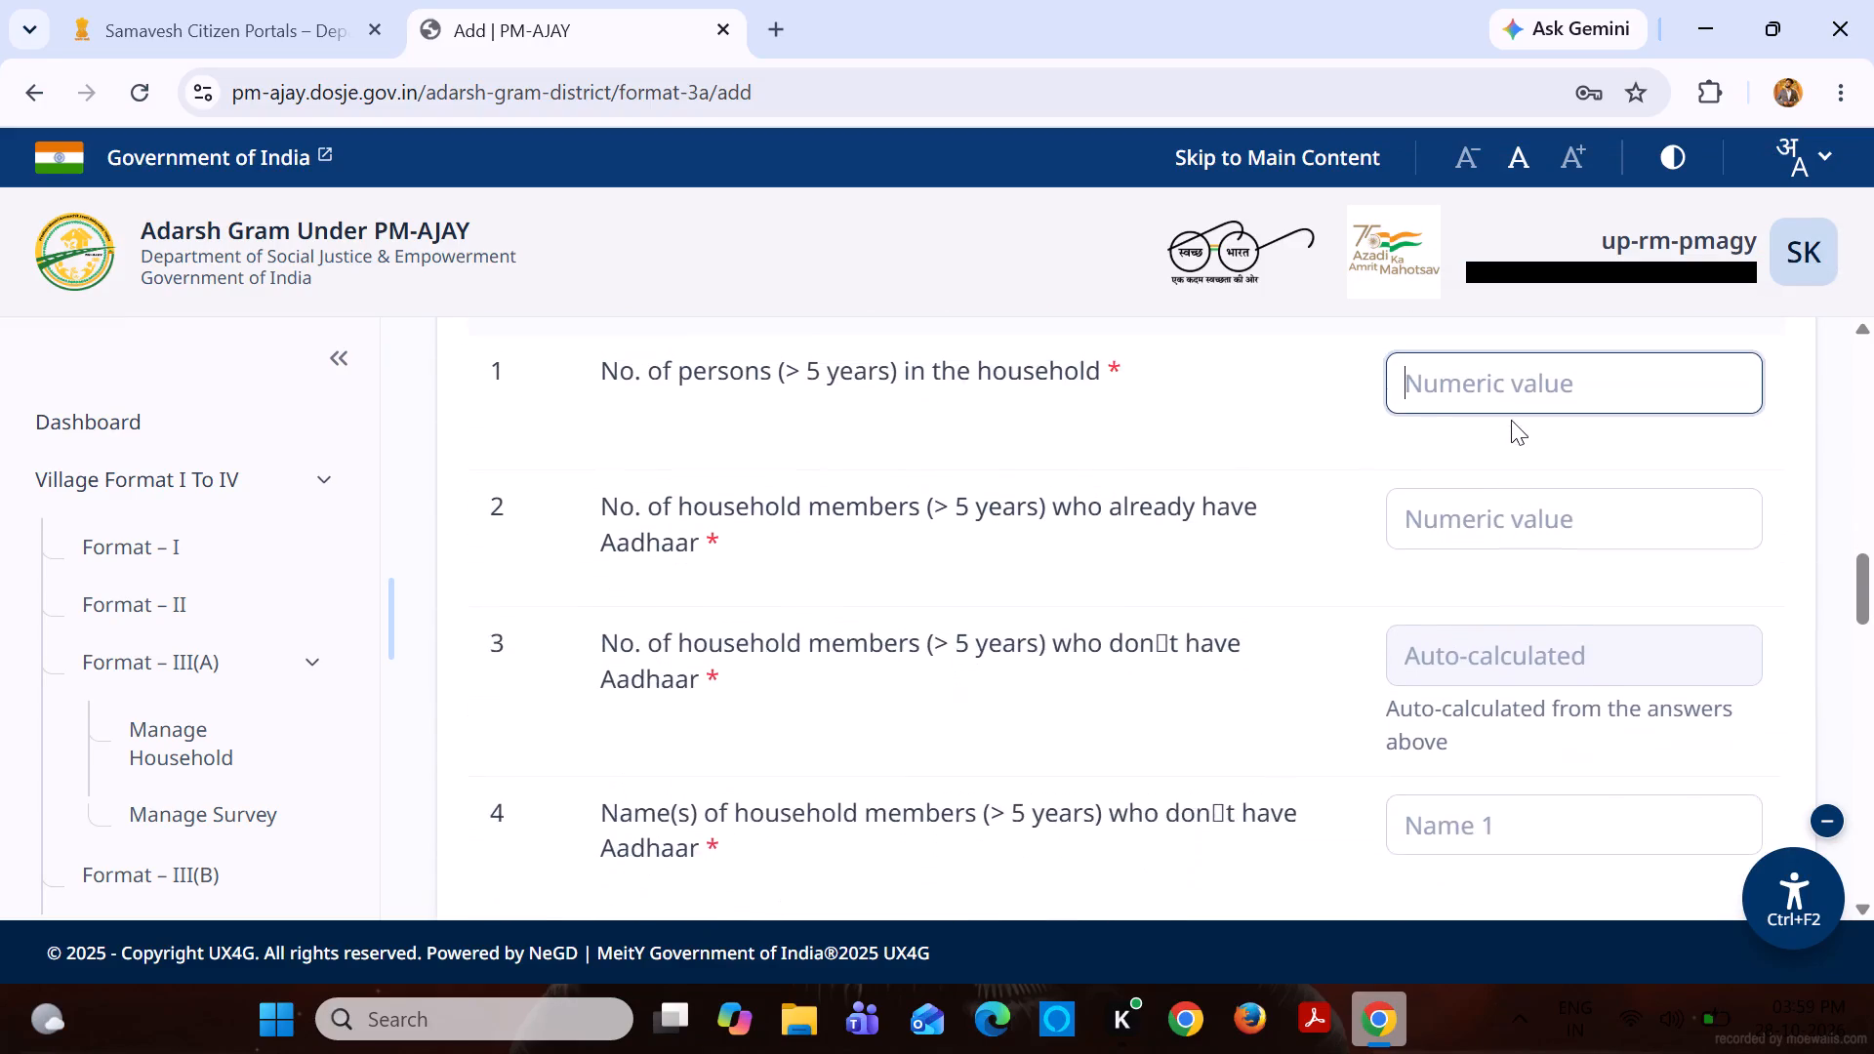
scroll(1511, 420, up, 1)
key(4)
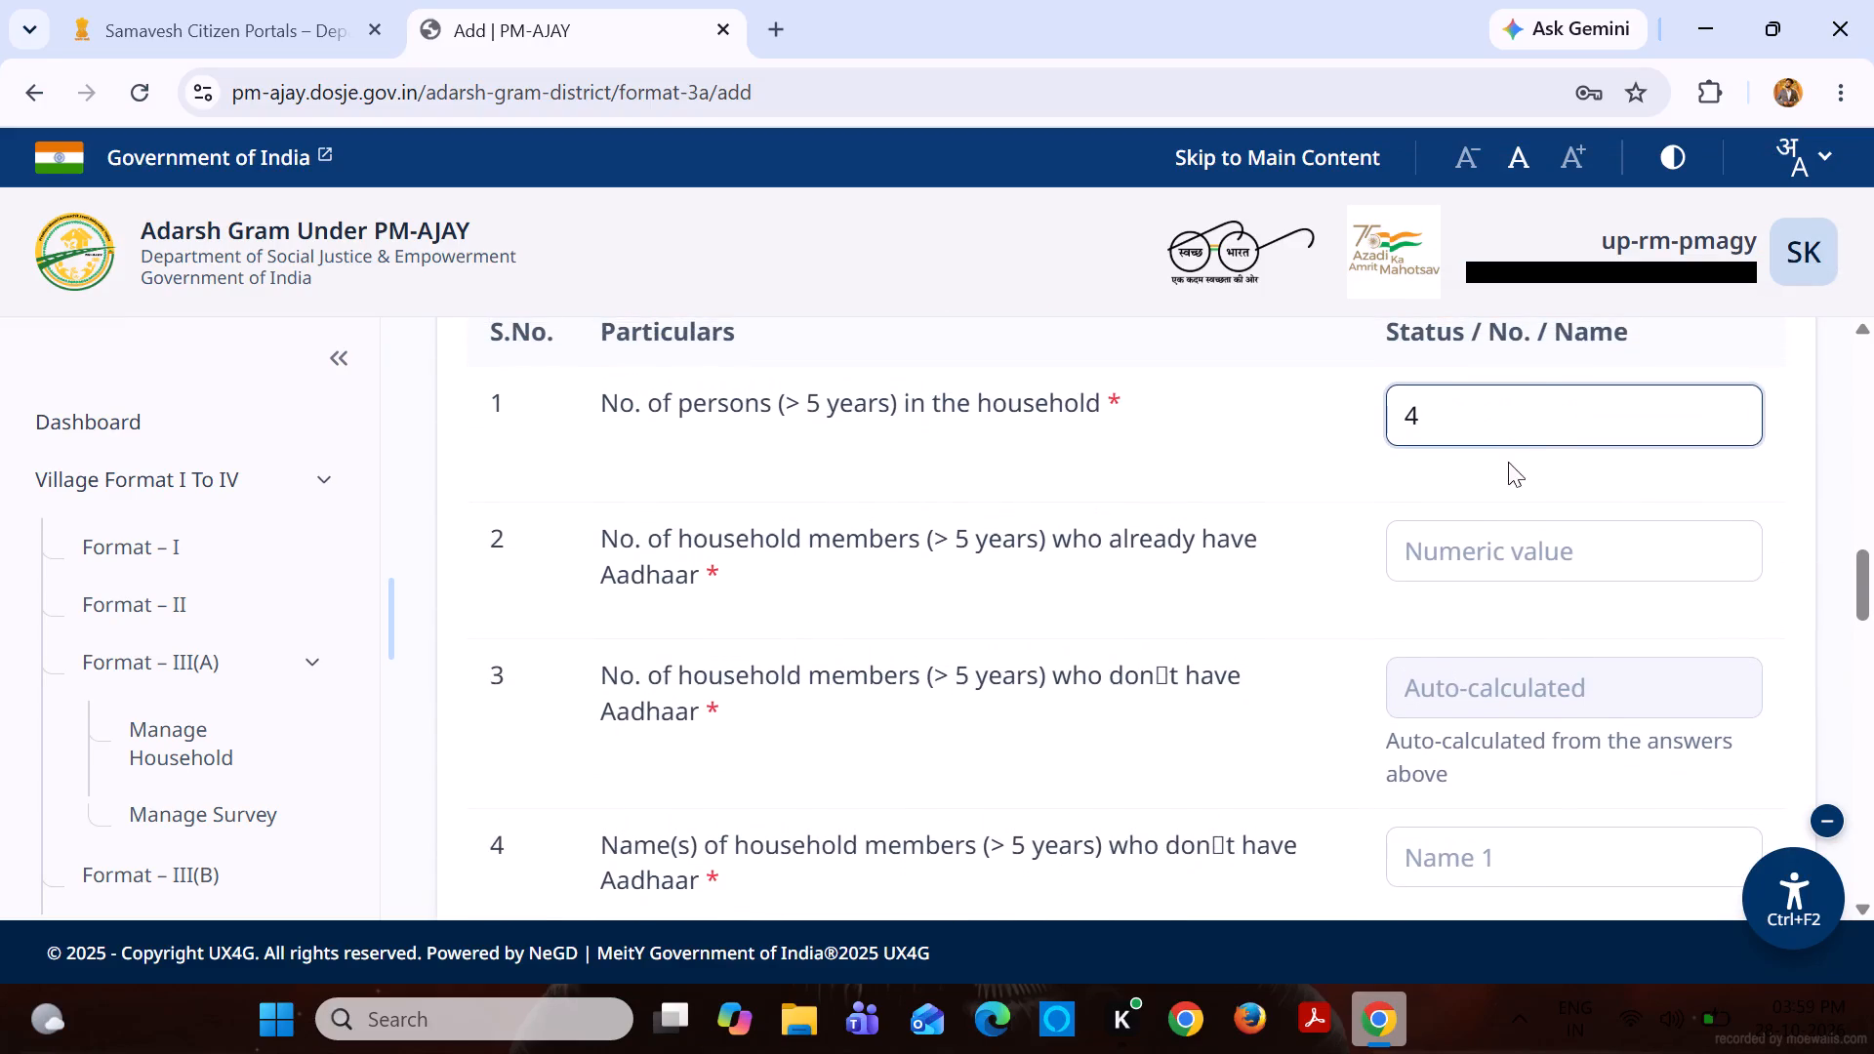
click(1476, 565)
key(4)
Enter 2 members above 18 eligible for a bank/post office account and 2 who have an account (8.2).
scroll(1476, 565, down, 5)
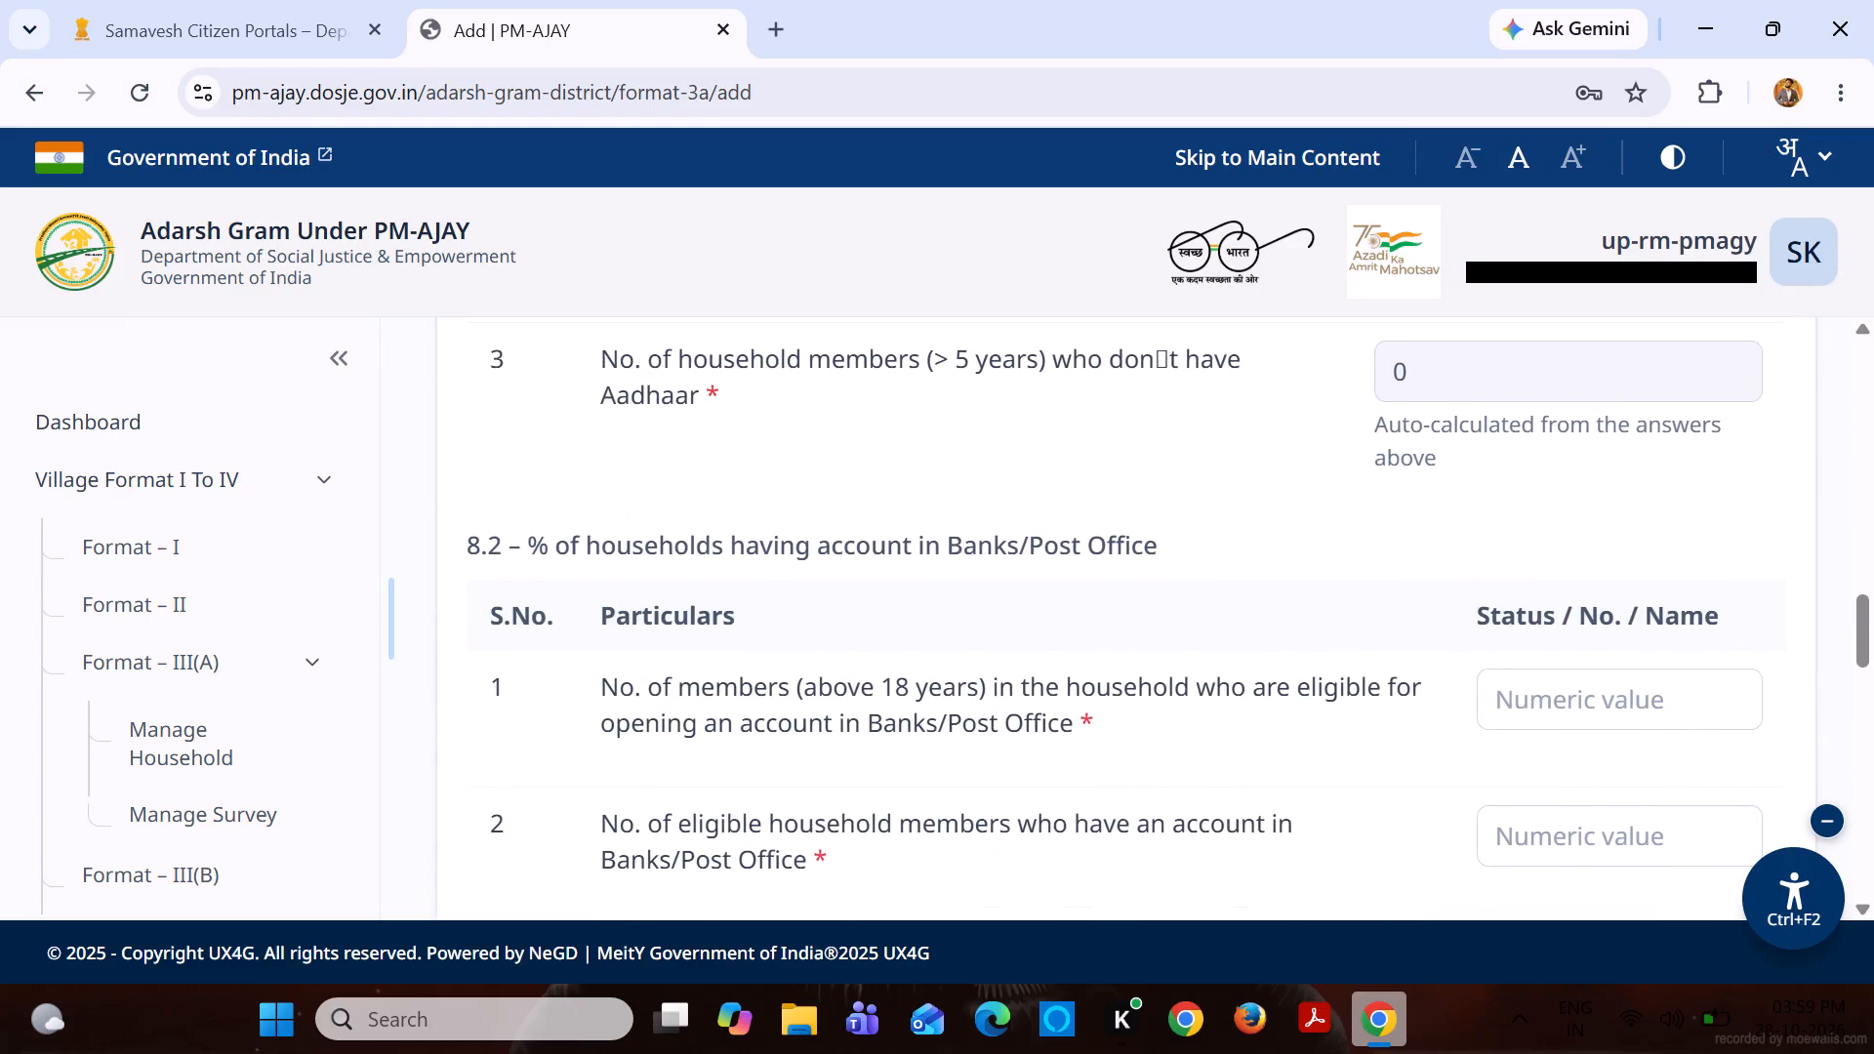
click(1588, 709)
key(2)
click(1544, 824)
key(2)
Enter 0 members eligible for Suraksha Bima Yojana (8.3) and 0 for Jeevan Jyoti Bima Yojana (8.4), and submit the domain.
scroll(1544, 824, down, 3)
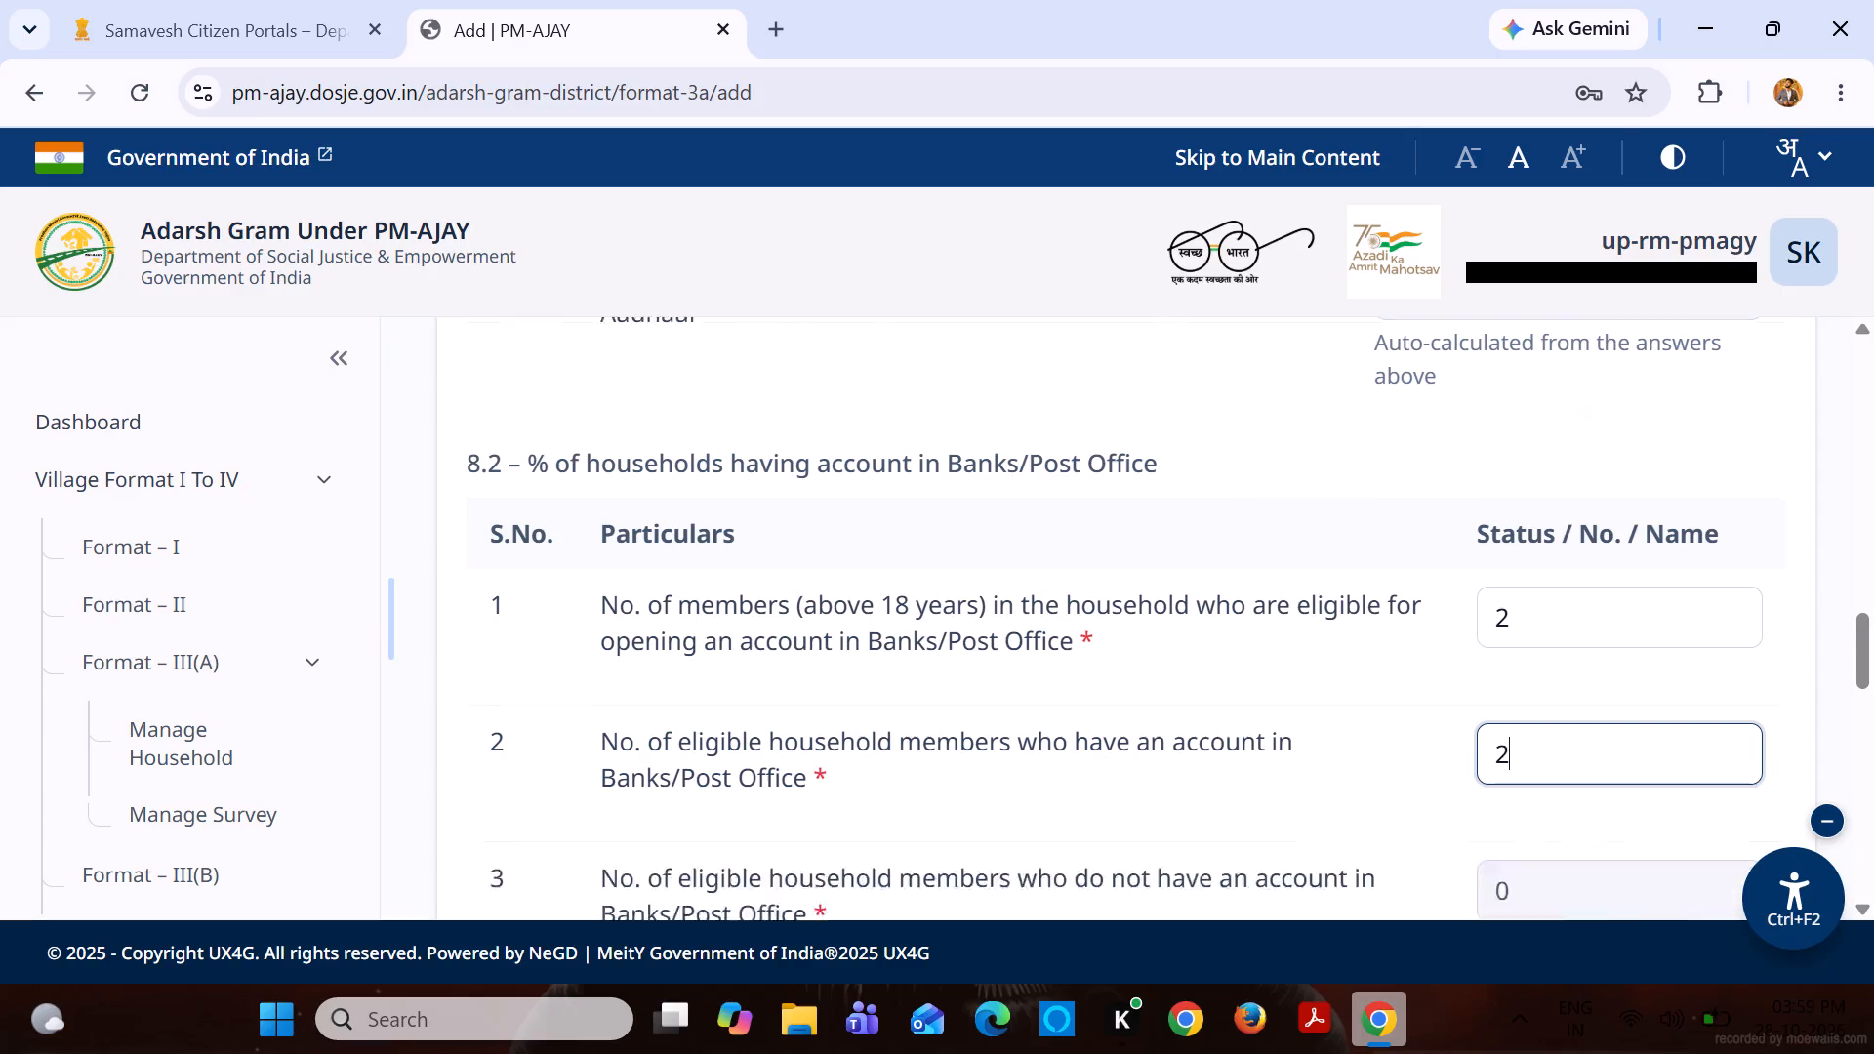
scroll(1544, 824, down, 5)
drag(1607, 534, 1600, 461)
click(1600, 461)
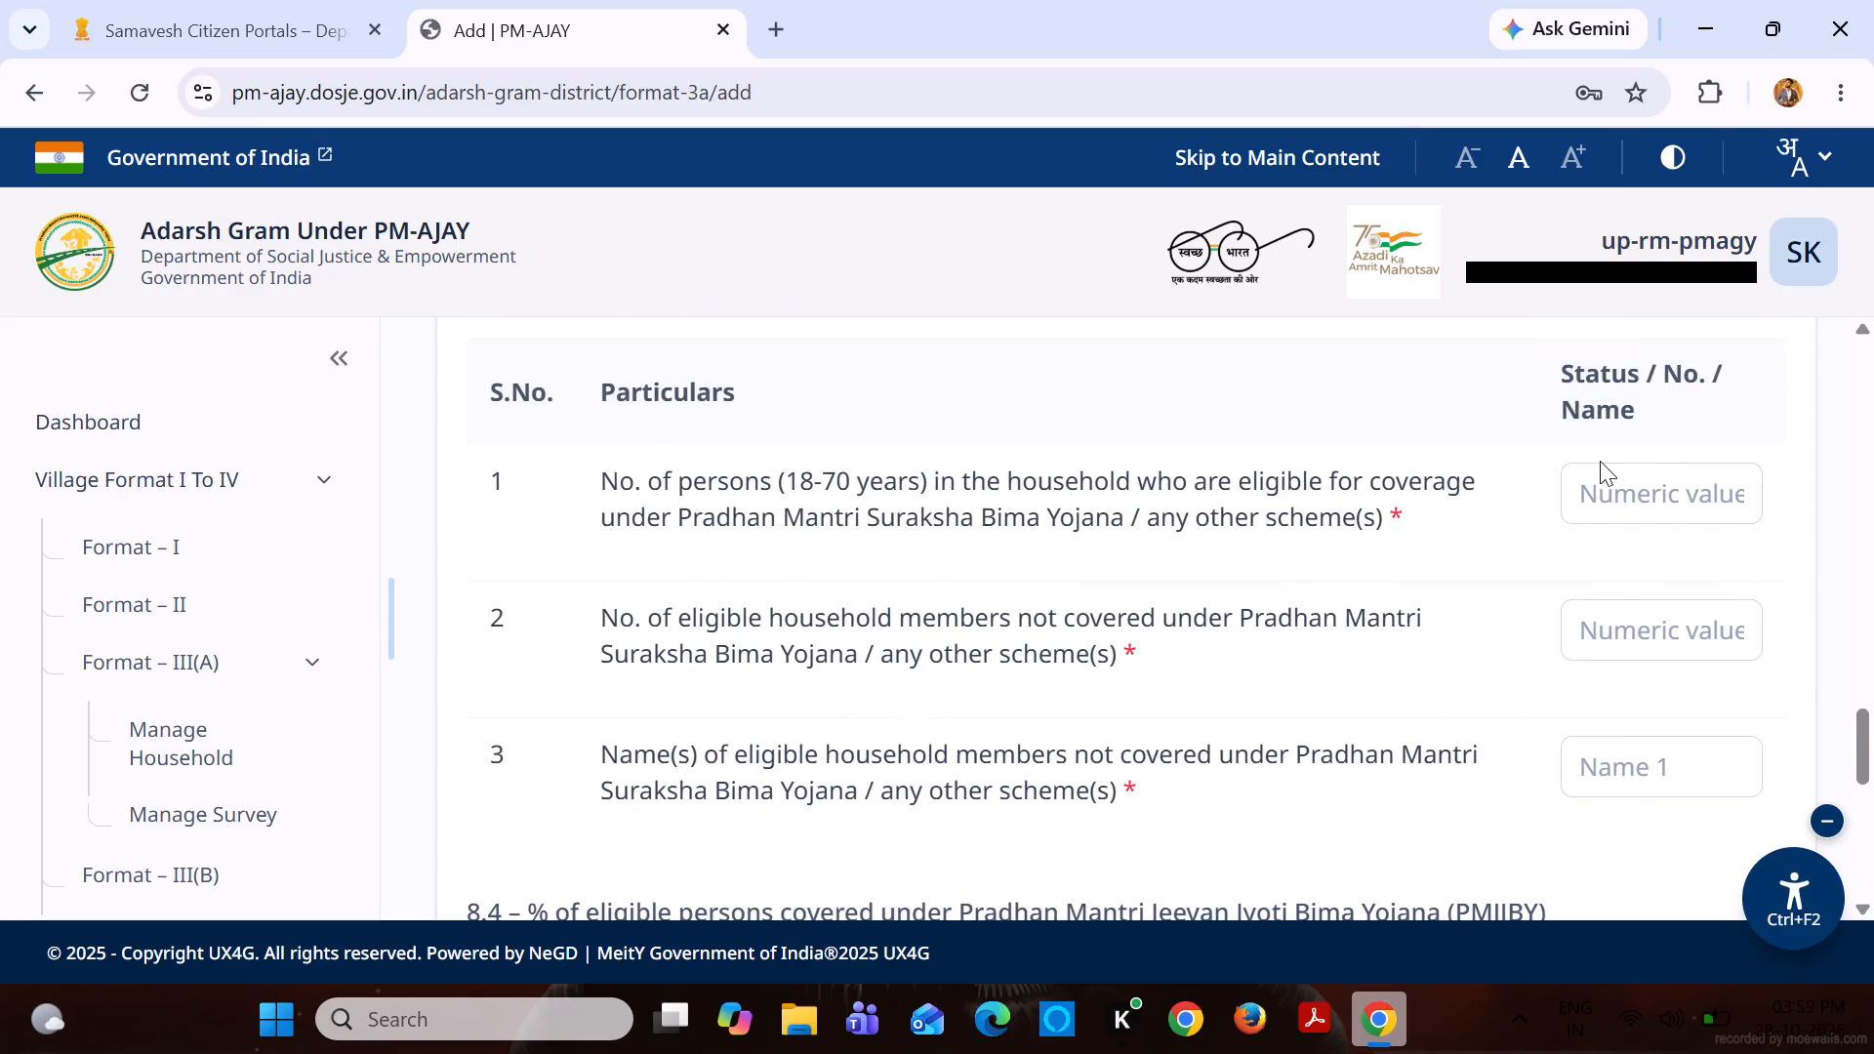
click(1583, 506)
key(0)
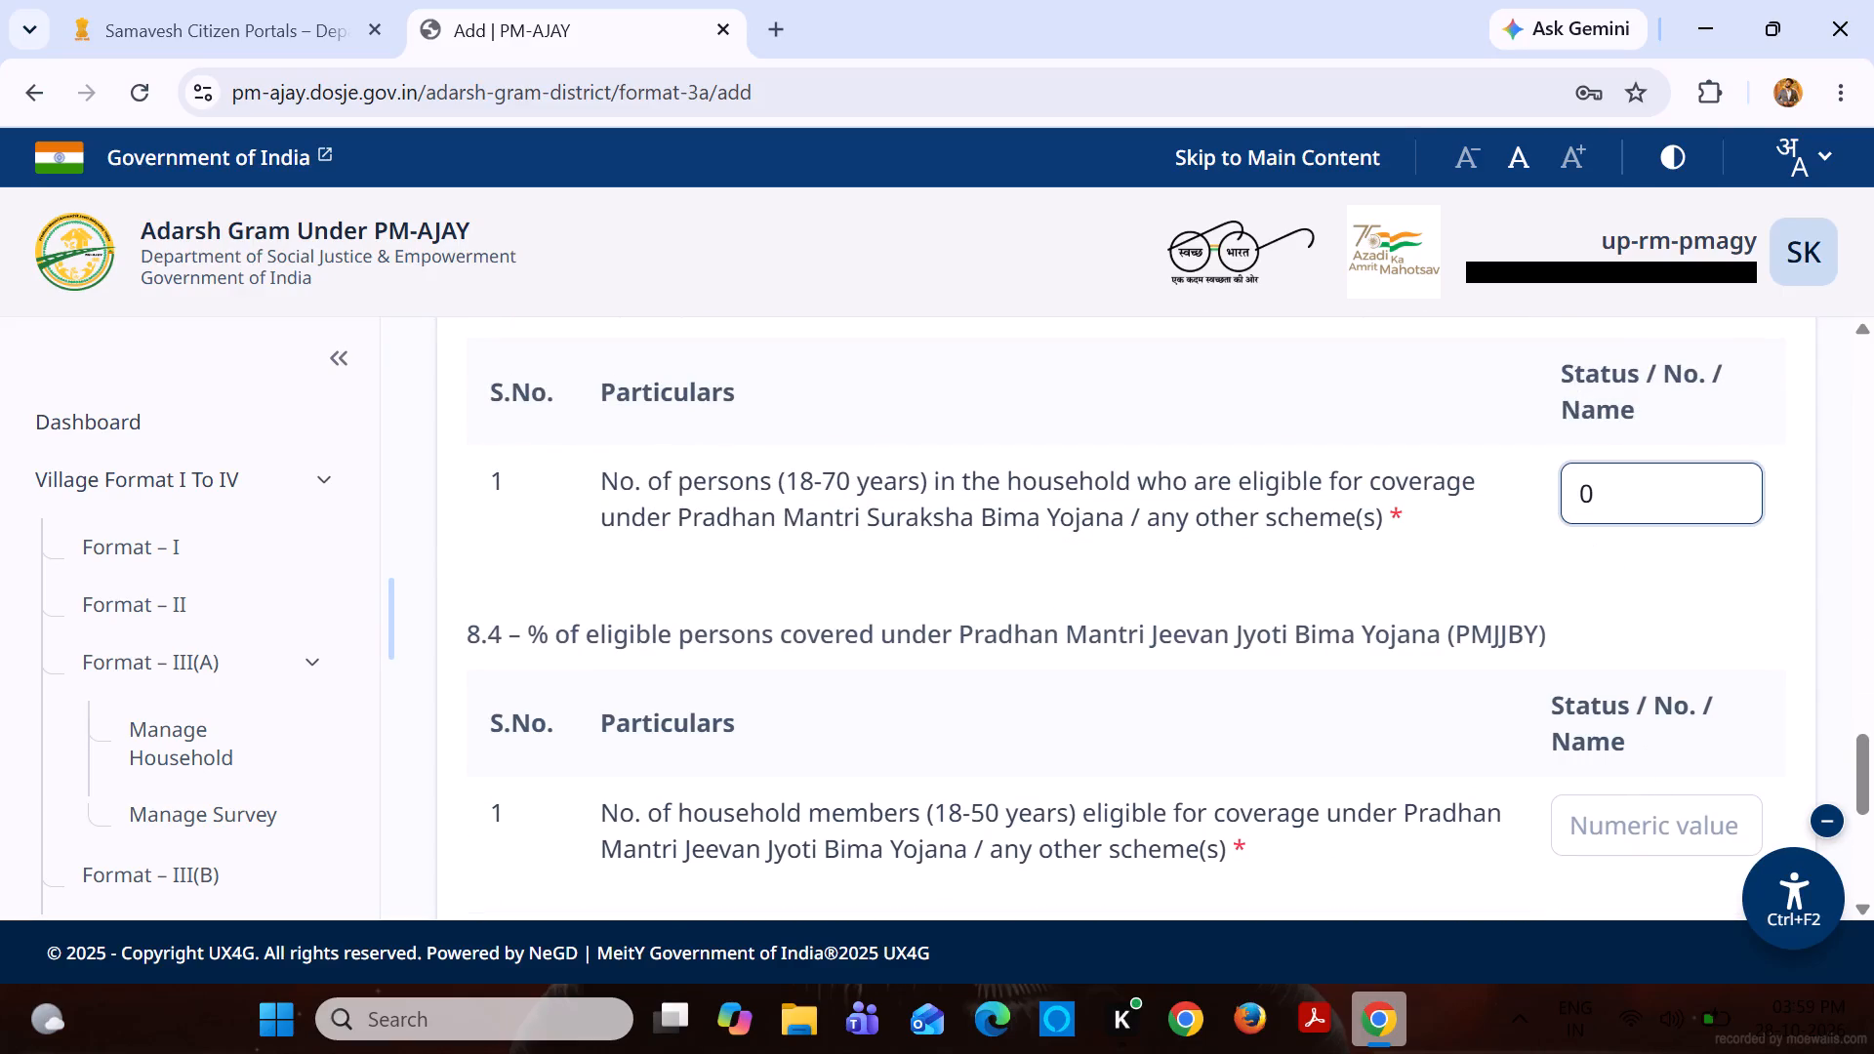
click(1633, 812)
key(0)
scroll(1633, 812, down, 4)
click(1710, 741)
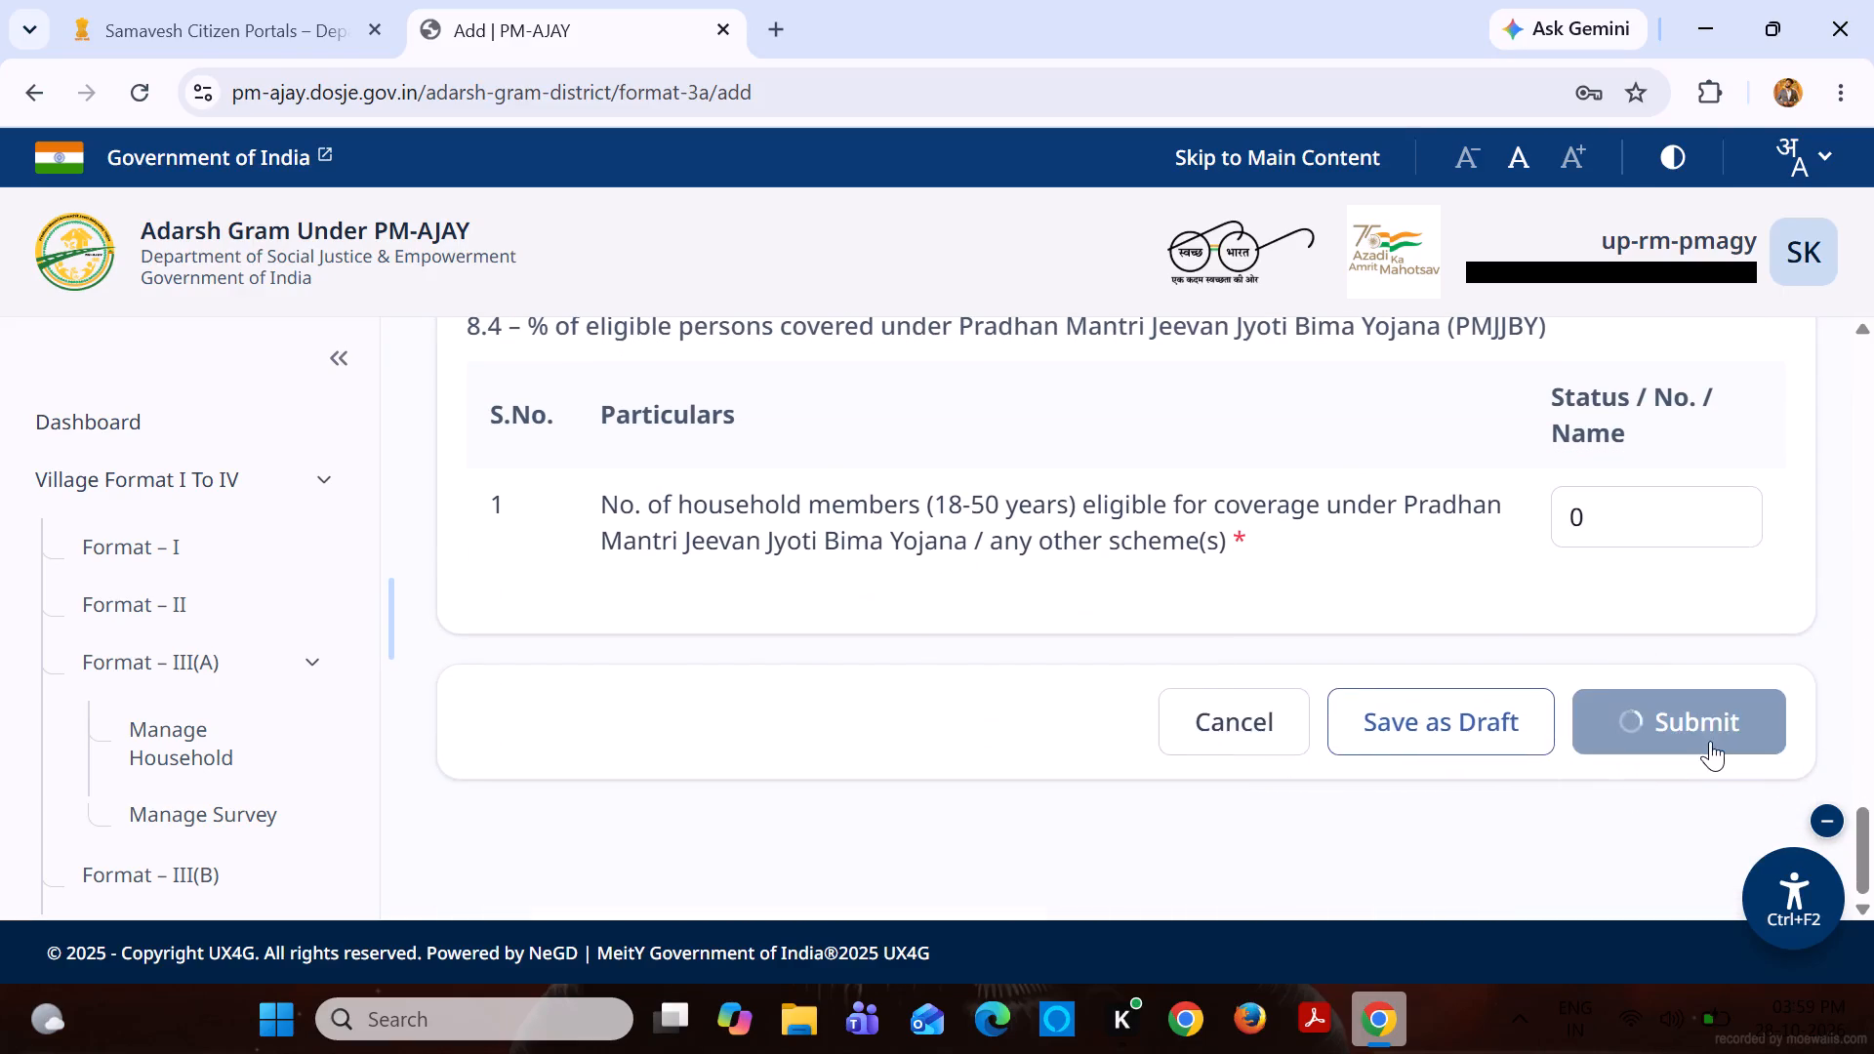
For 9 – Digitization, enter 0 members aged 14-60 eligible for PMGDISHA training (9.3) and submit the domain.
click(1691, 457)
scroll(1602, 675, down, 6)
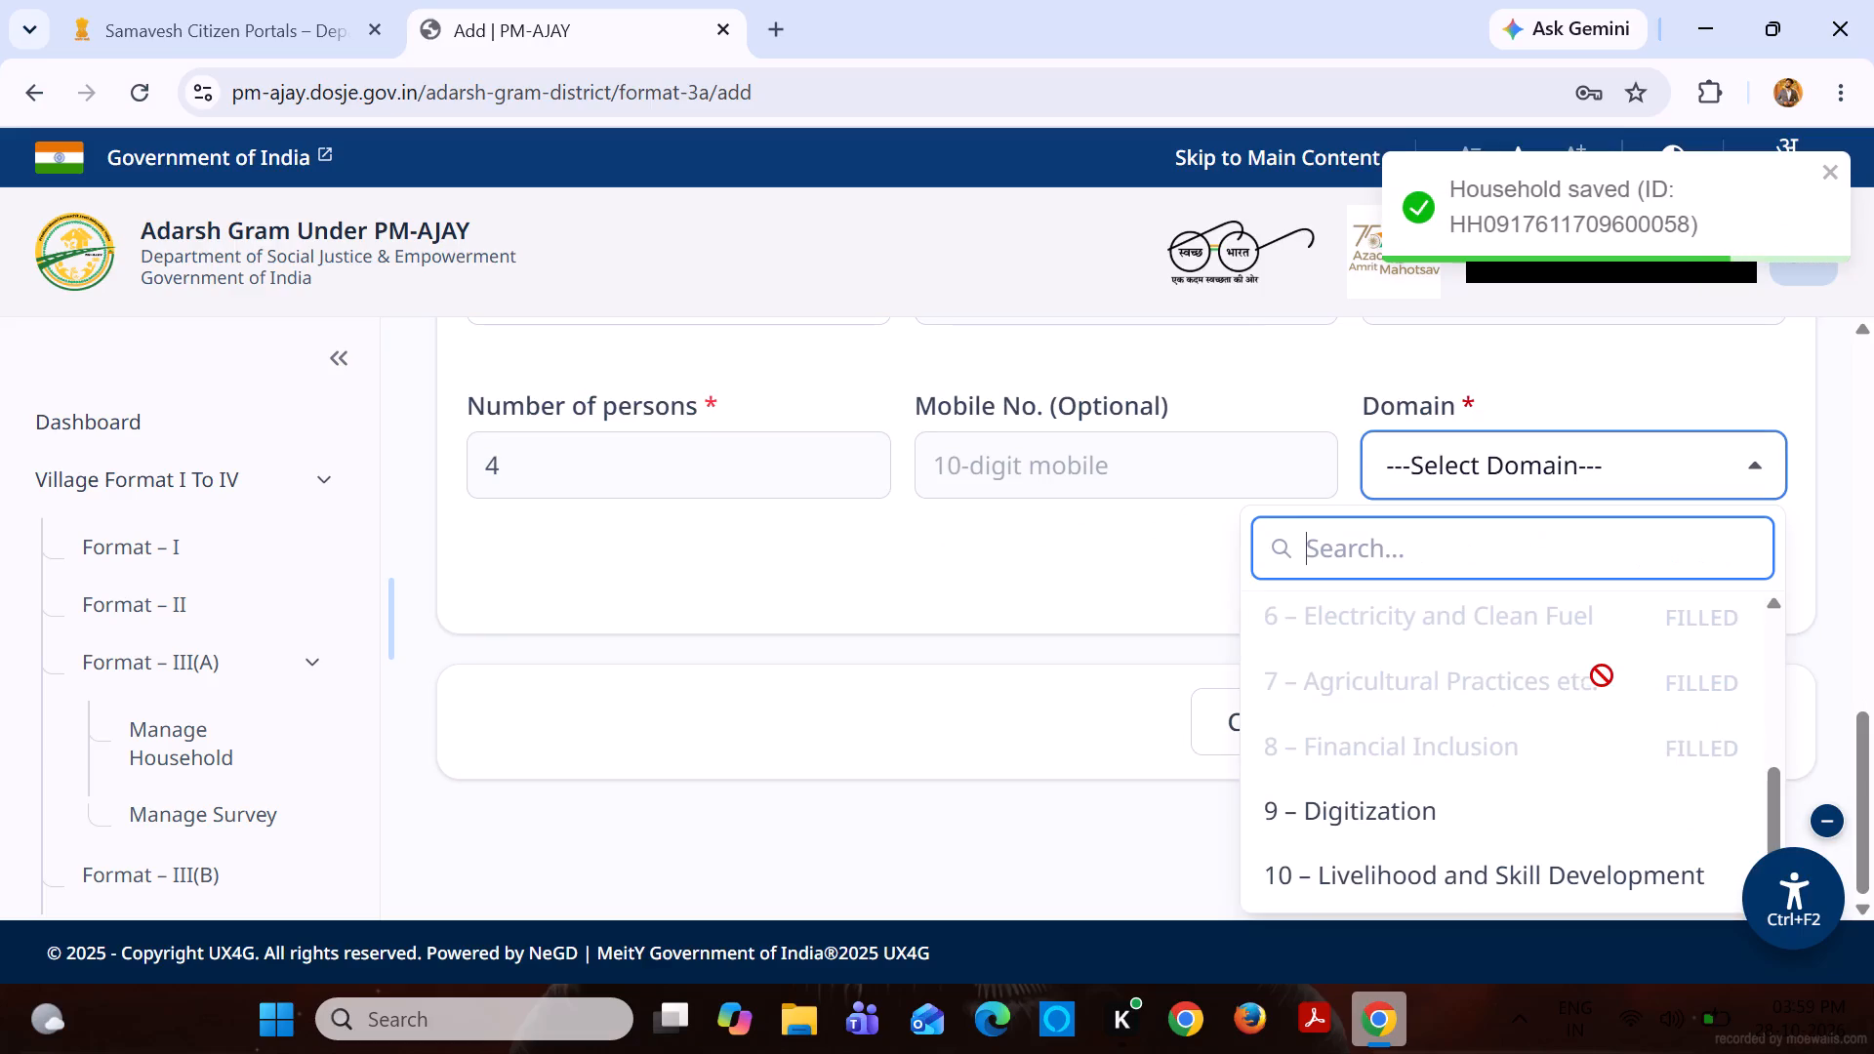
scroll(1602, 675, down, 2)
click(1372, 829)
scroll(1372, 829, down, 3)
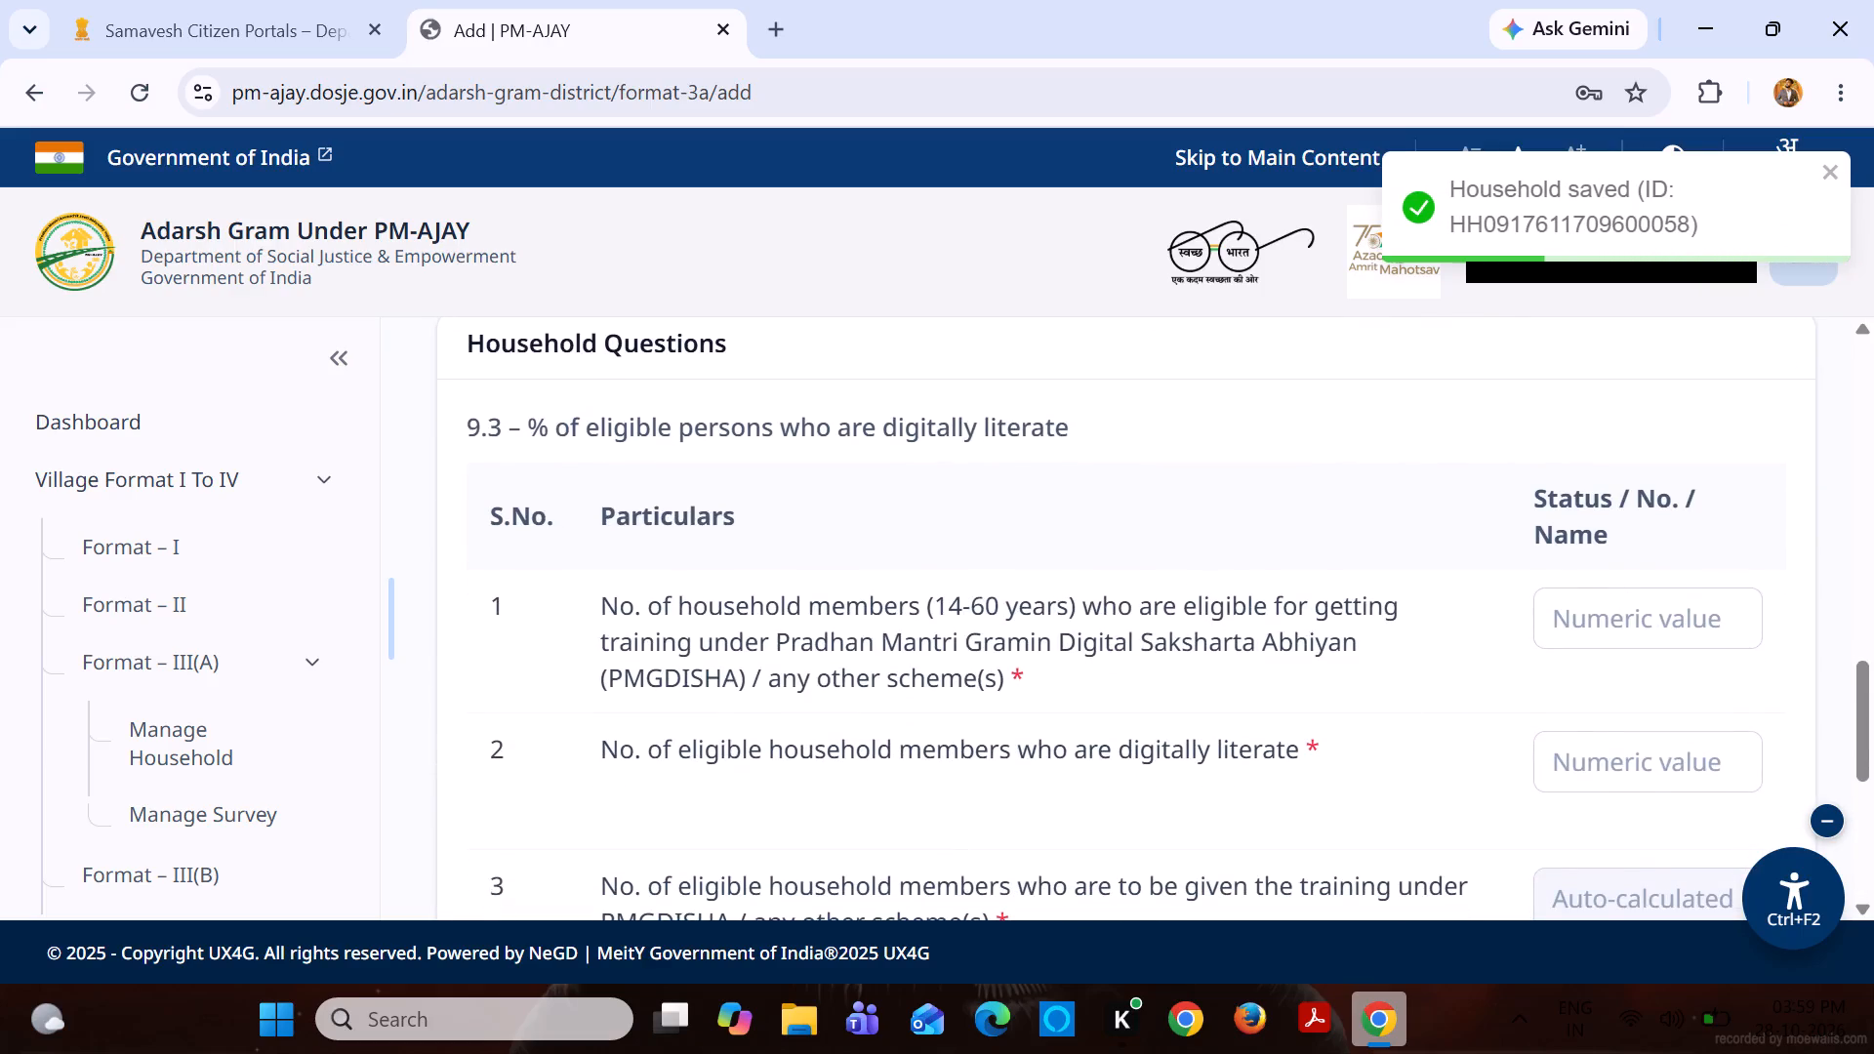
click(1611, 601)
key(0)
click(1683, 813)
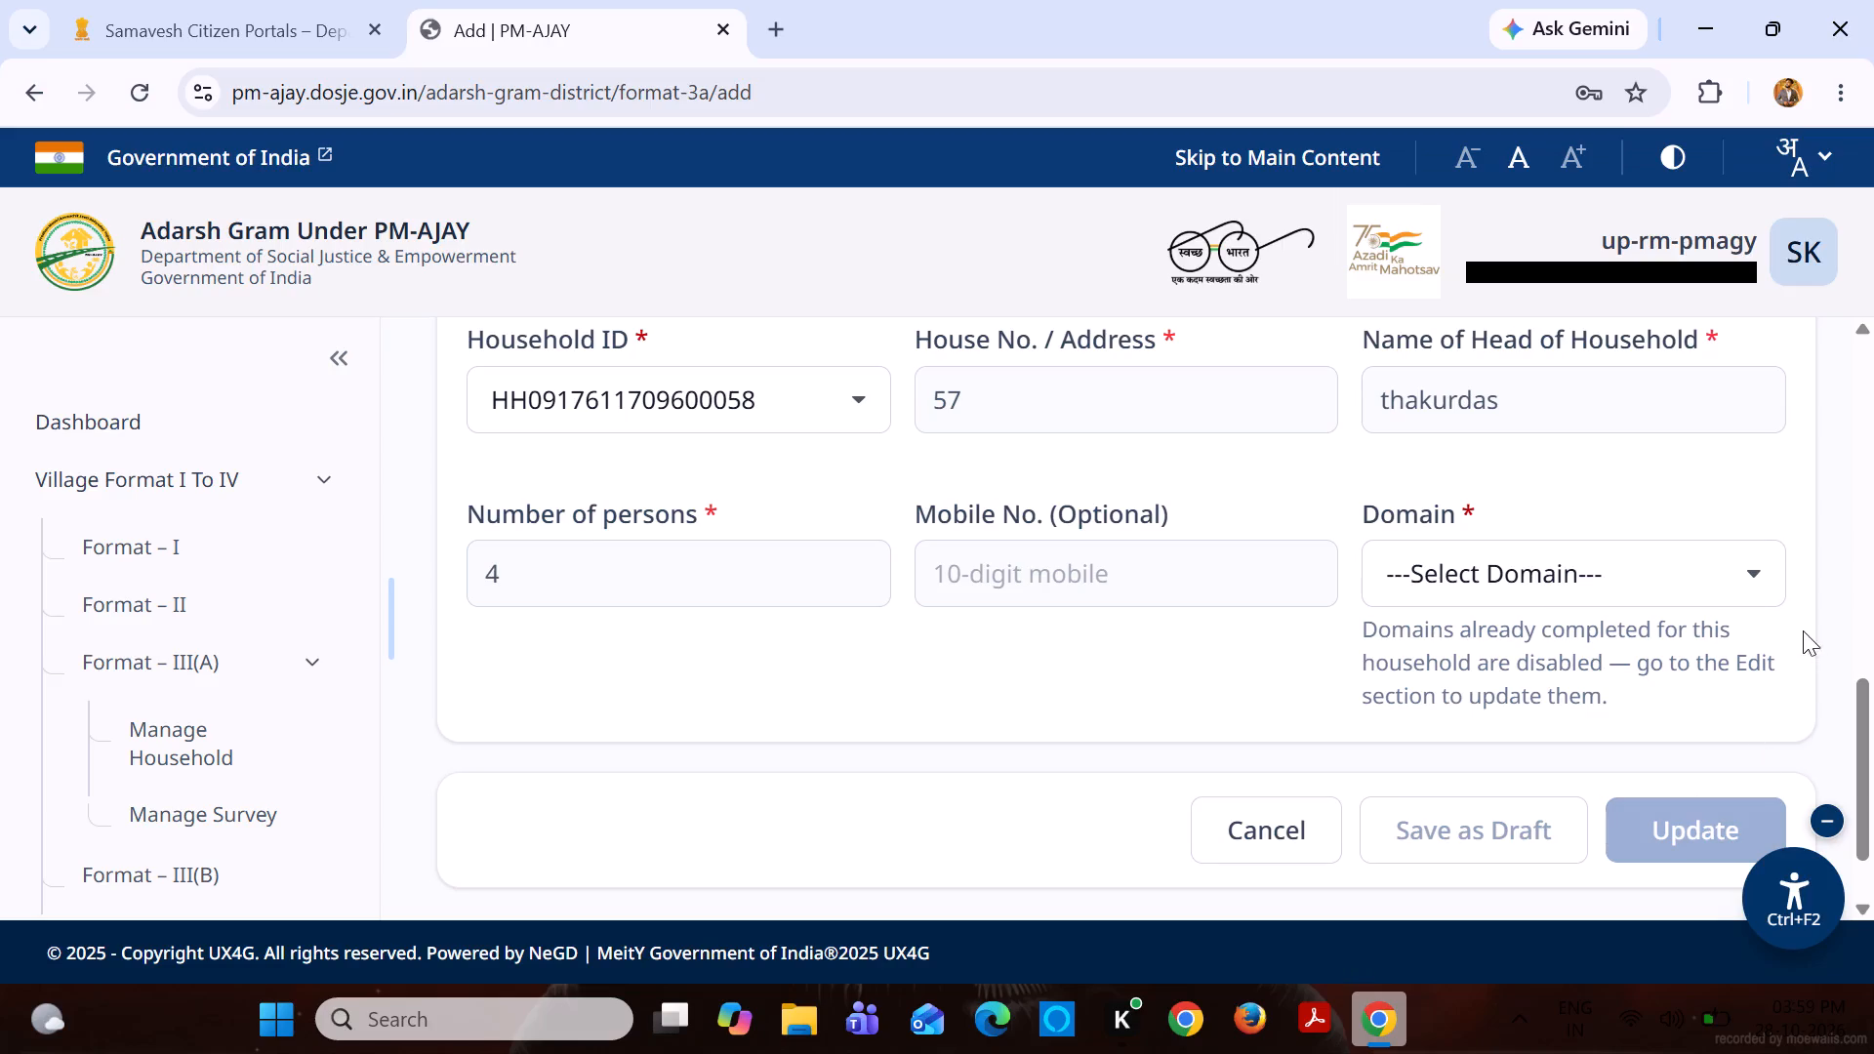
For 10 – Livelihood and Skill Development, enter 0 youth eligible for skill development training (10.1) and 0 eligible for bank linked loans (10.2).
click(1721, 574)
scroll(1608, 416, down, 7)
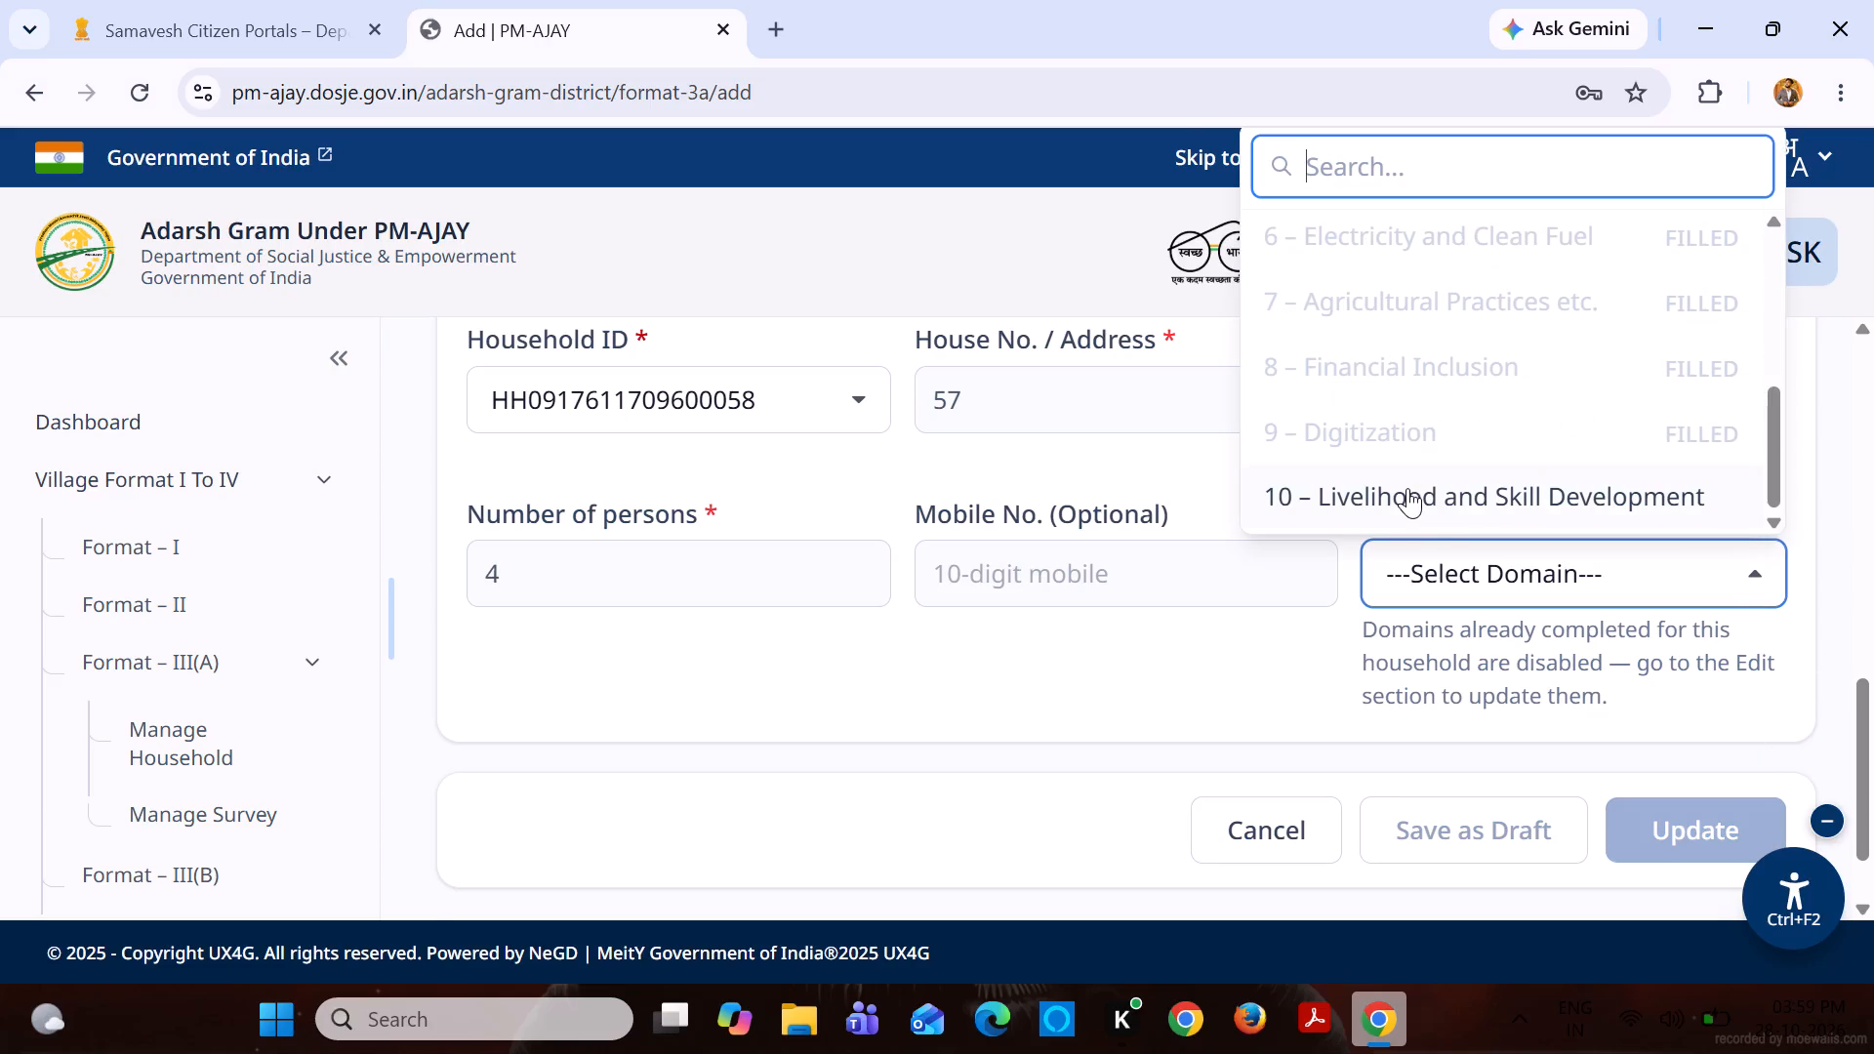
click(1407, 488)
scroll(1407, 488, down, 4)
click(1492, 607)
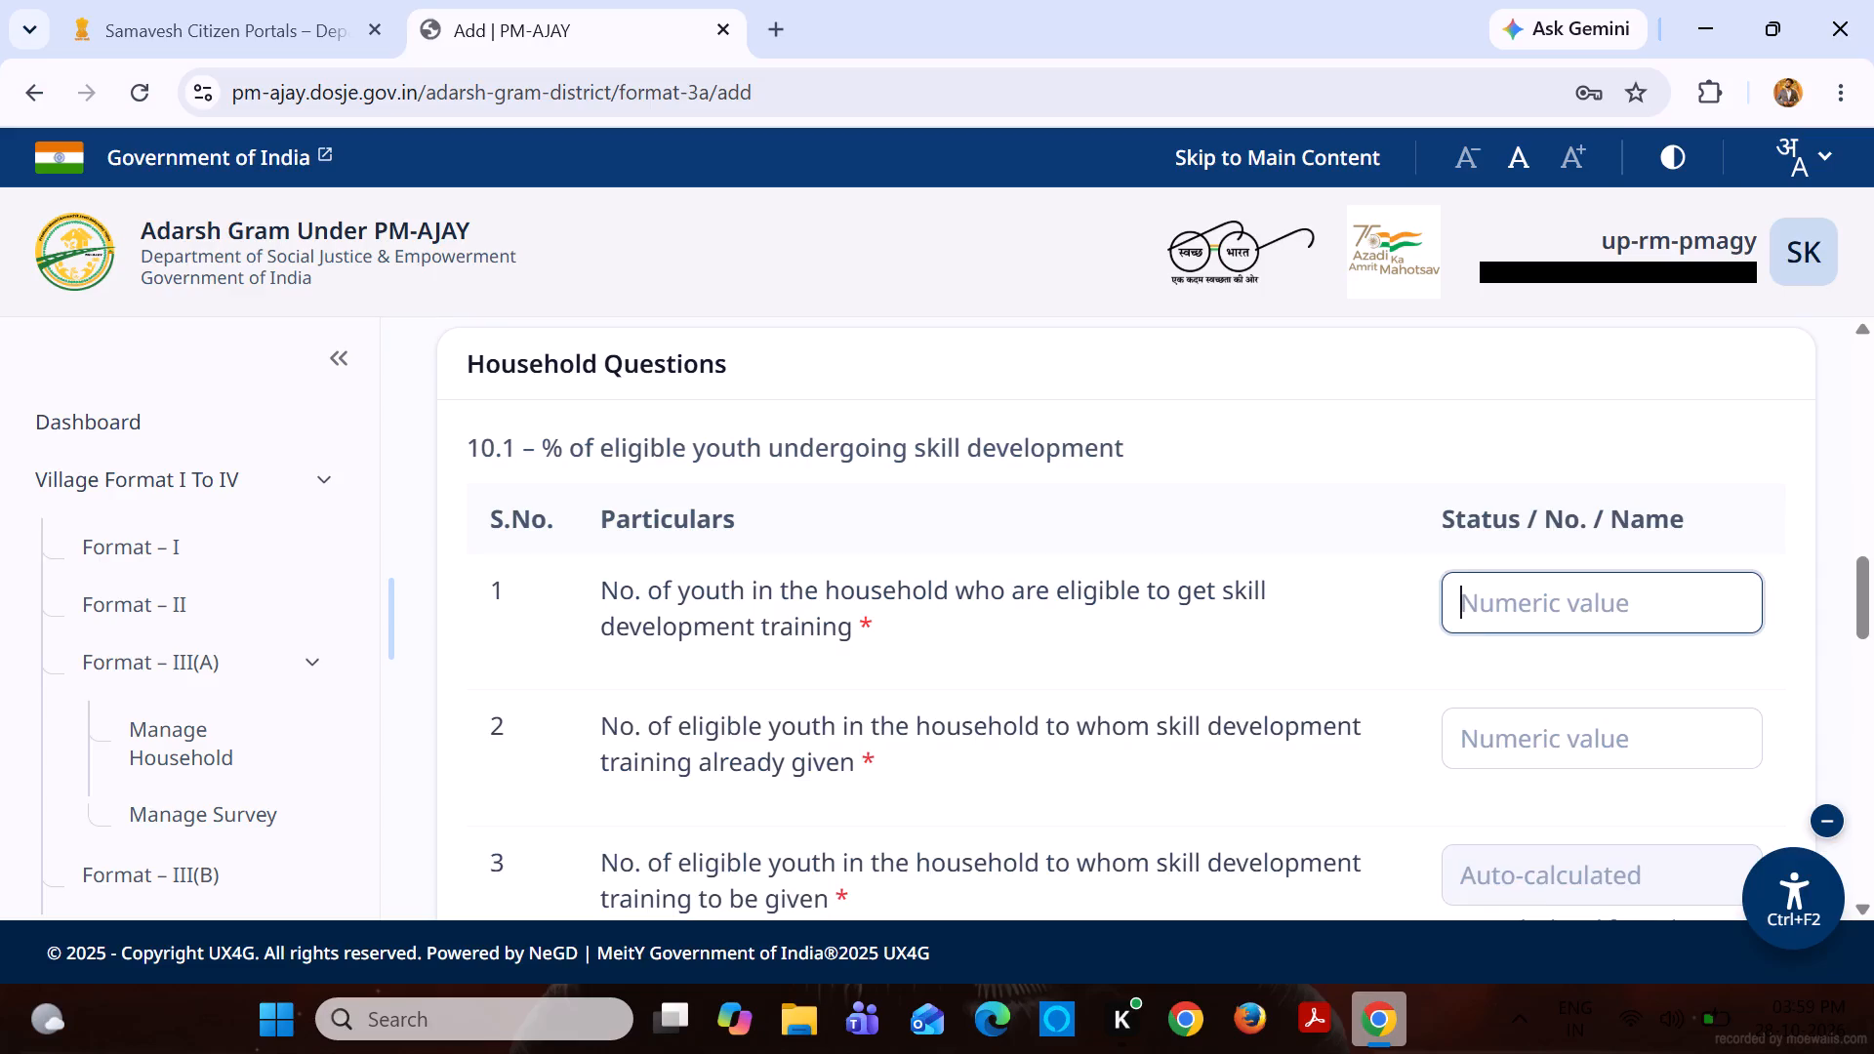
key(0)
scroll(1492, 607, down, 6)
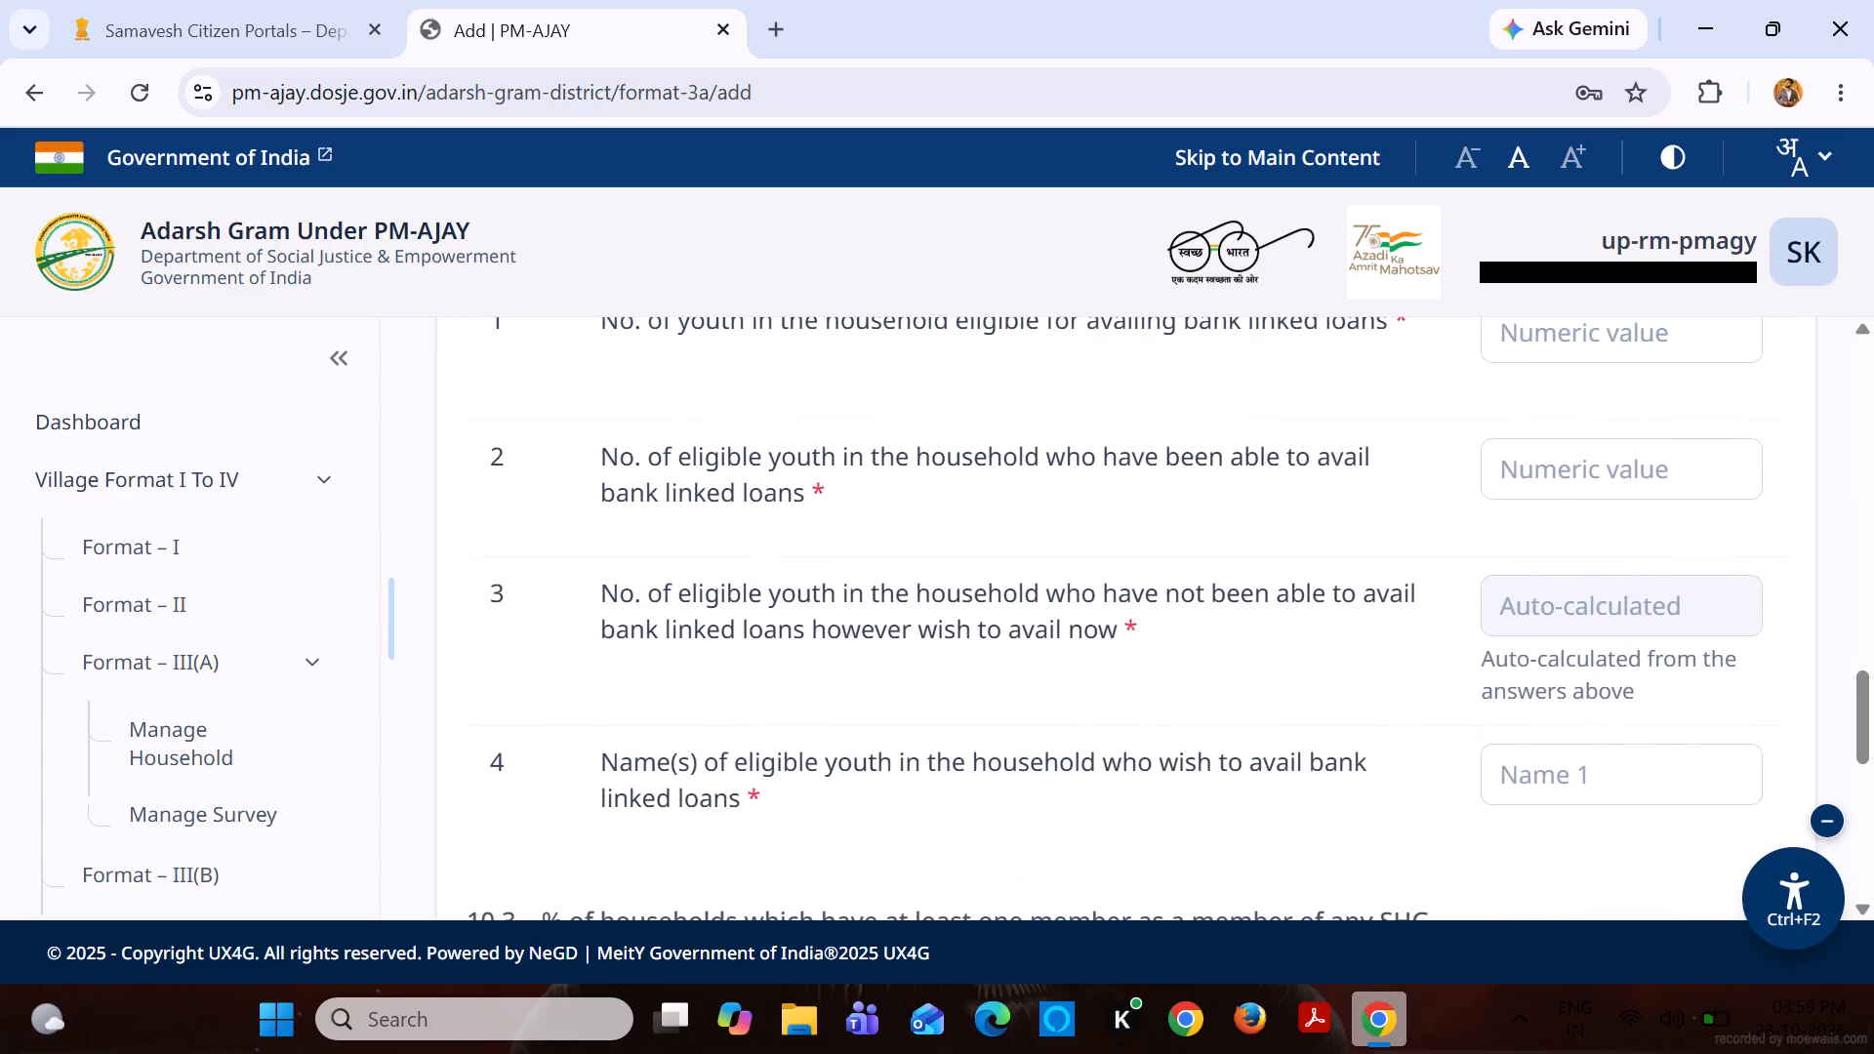
click(1589, 337)
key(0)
Answer Yes to a household member belonging to a self-help group (10.3) and submit the domain.
drag(1560, 628, 1518, 719)
click(1518, 719)
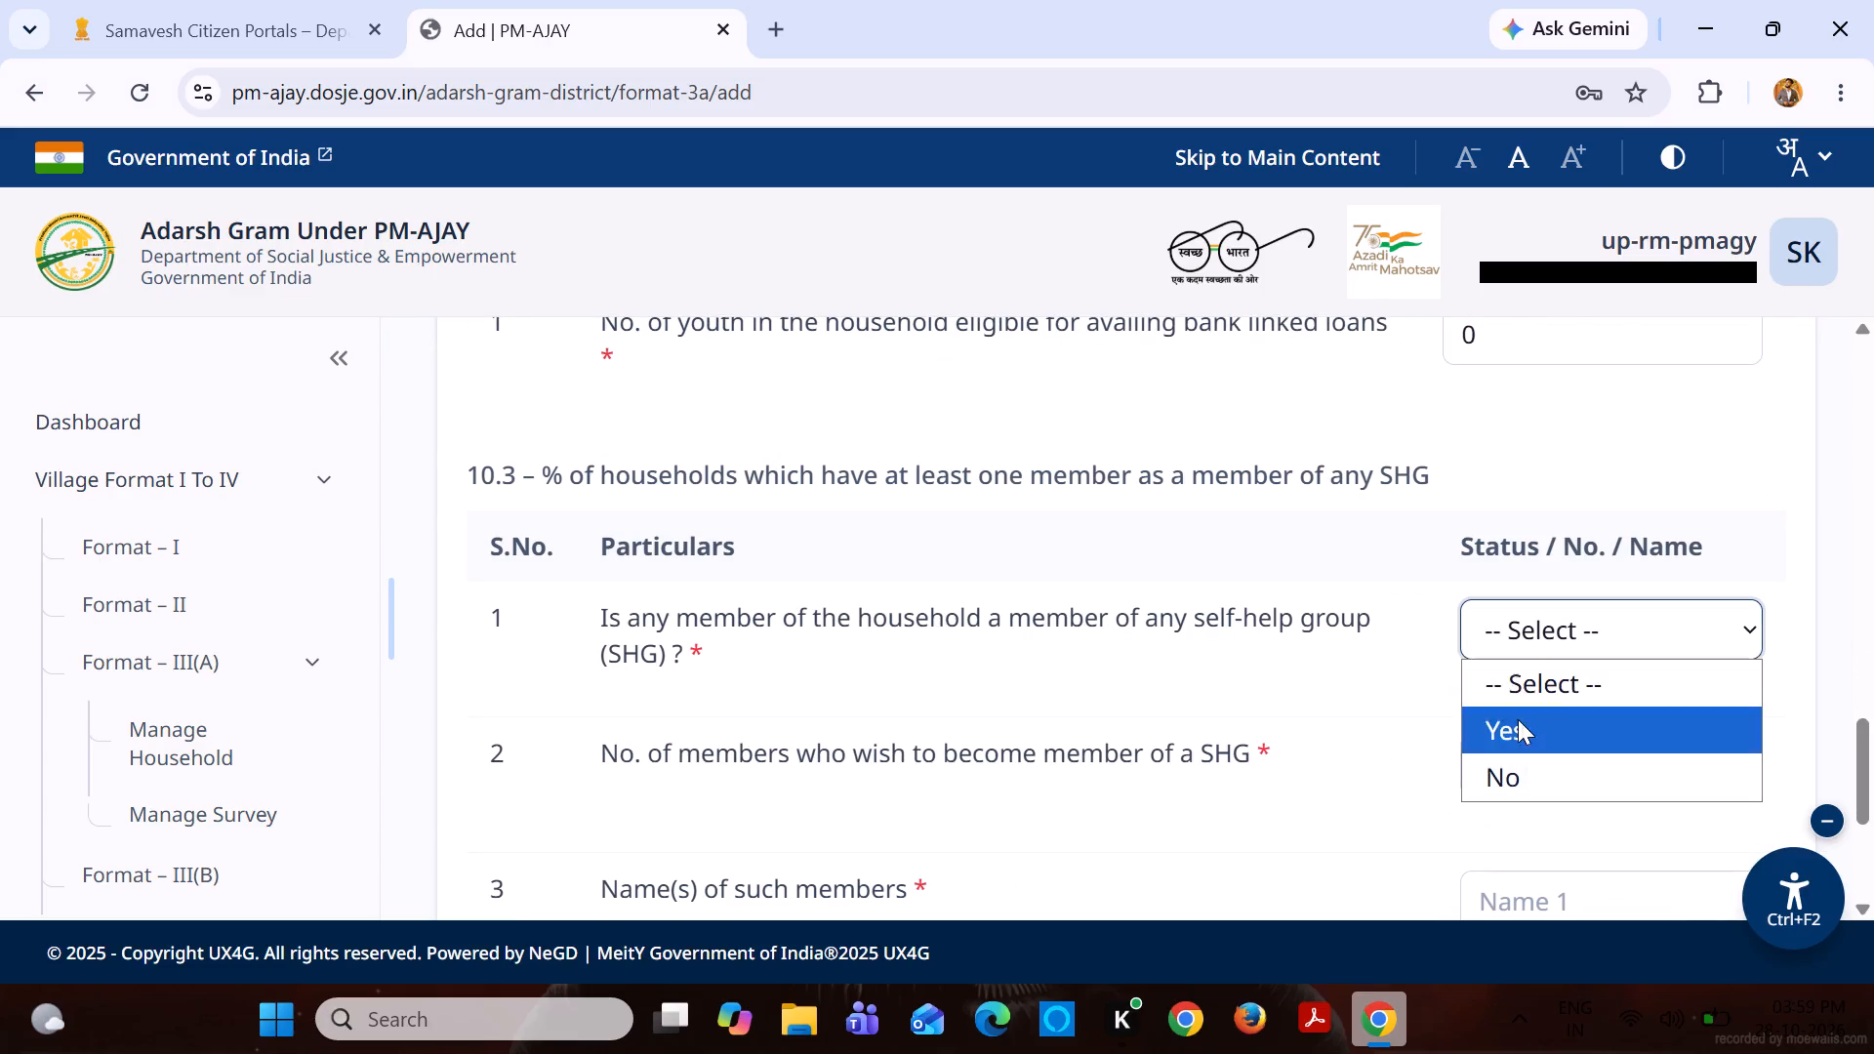
click(1662, 861)
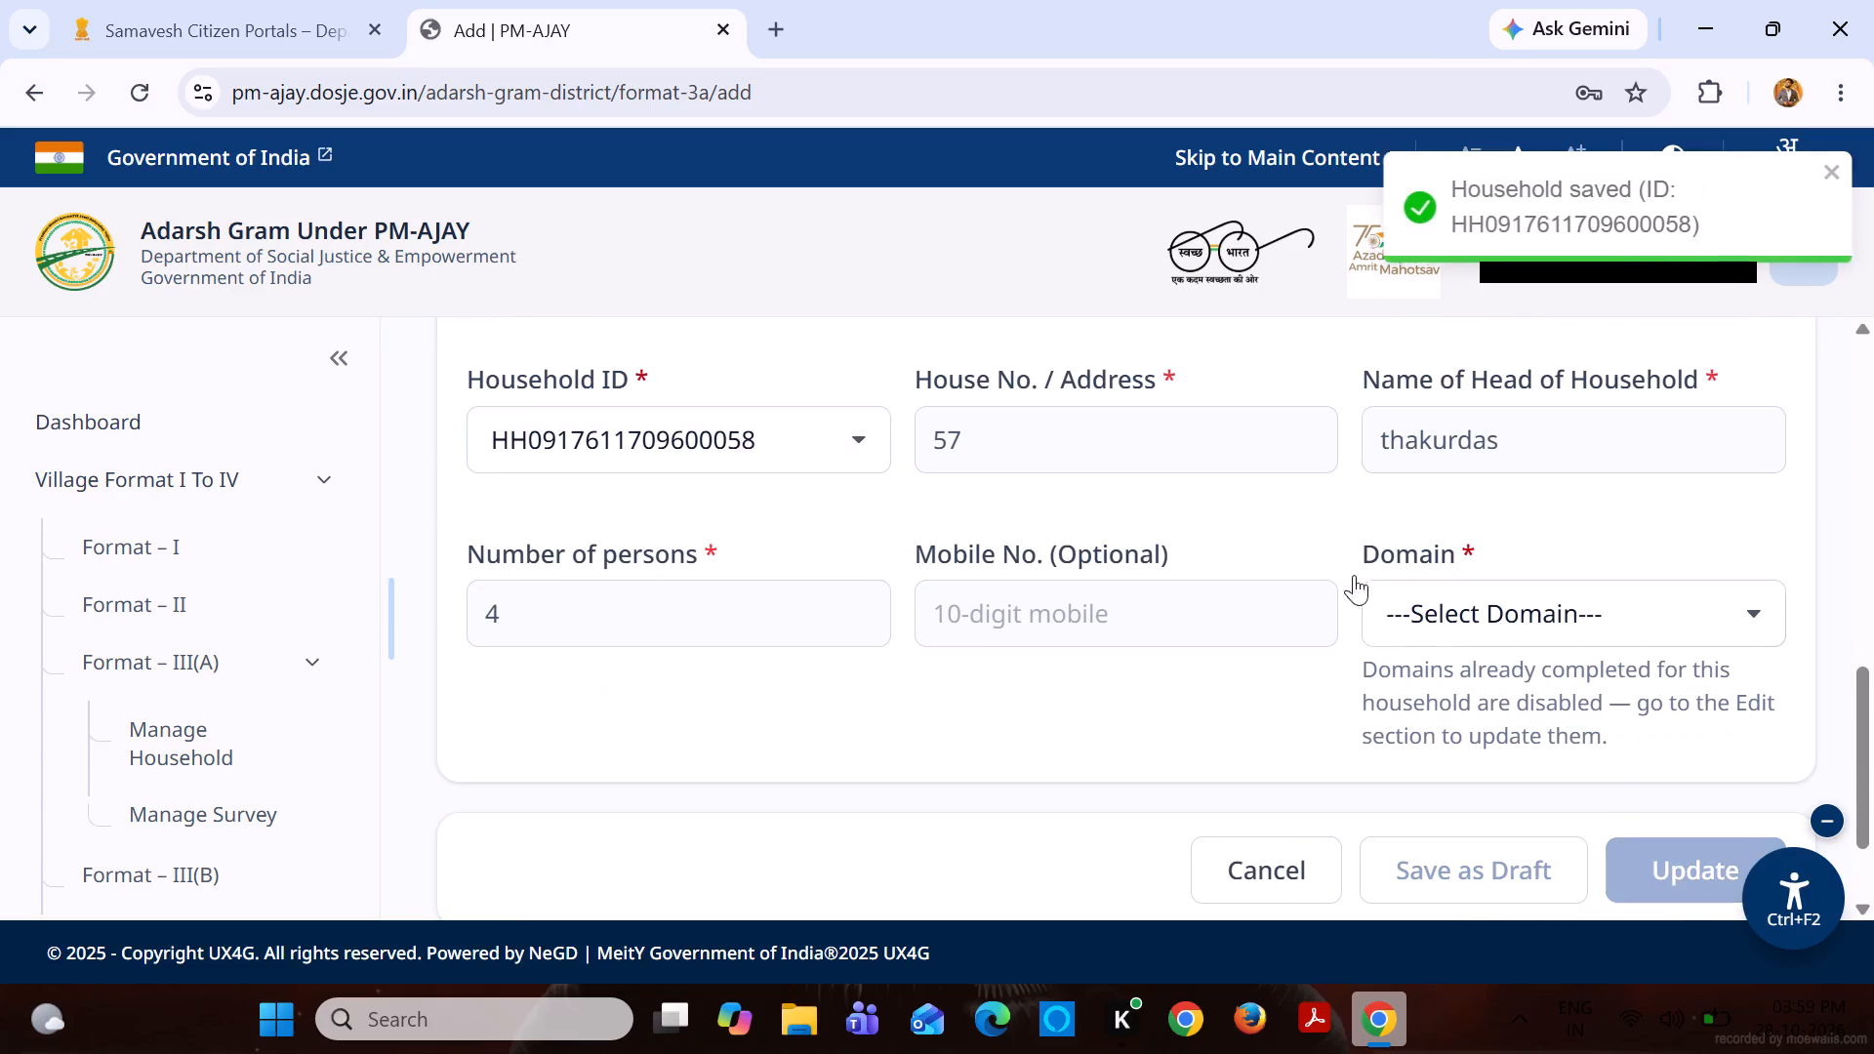
Start a new household in Manage Household with block Shahabad - 1488, gram panchayat Narkheri - 84799, village Narkhera - 117096 and category SC.
click(221, 759)
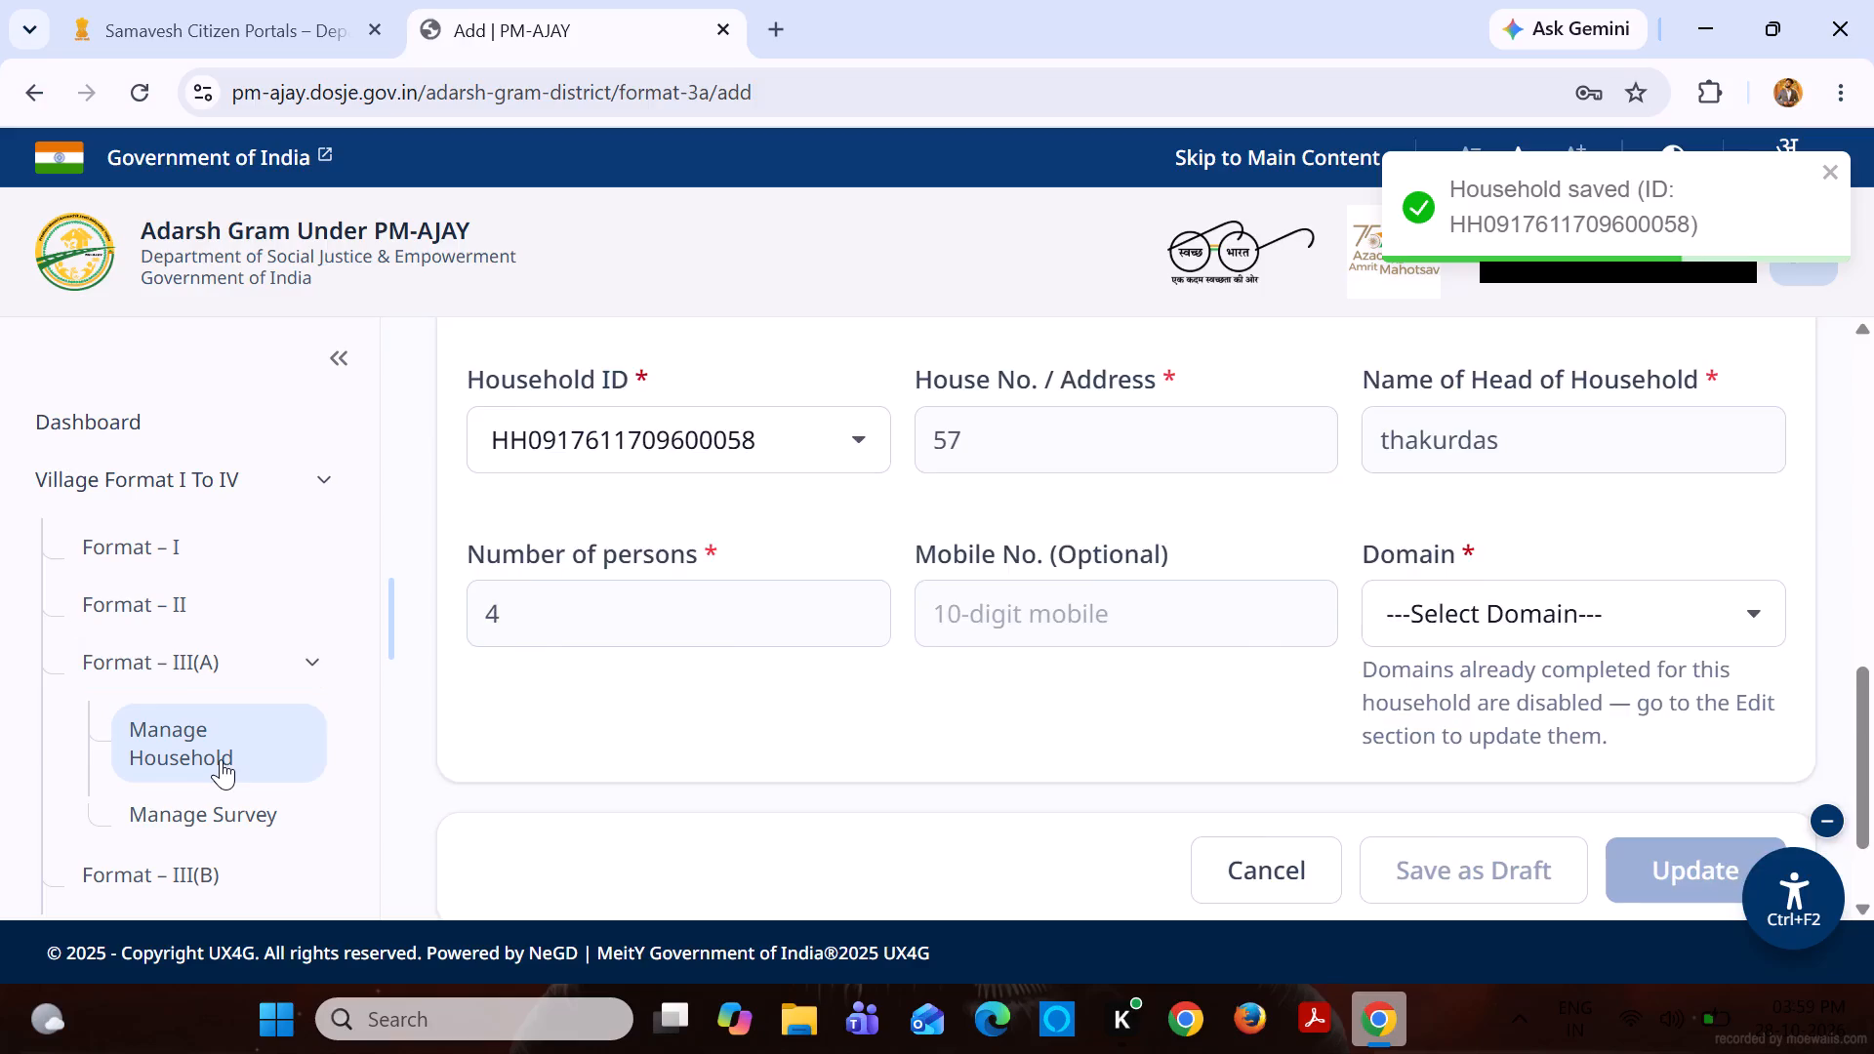
click(1370, 426)
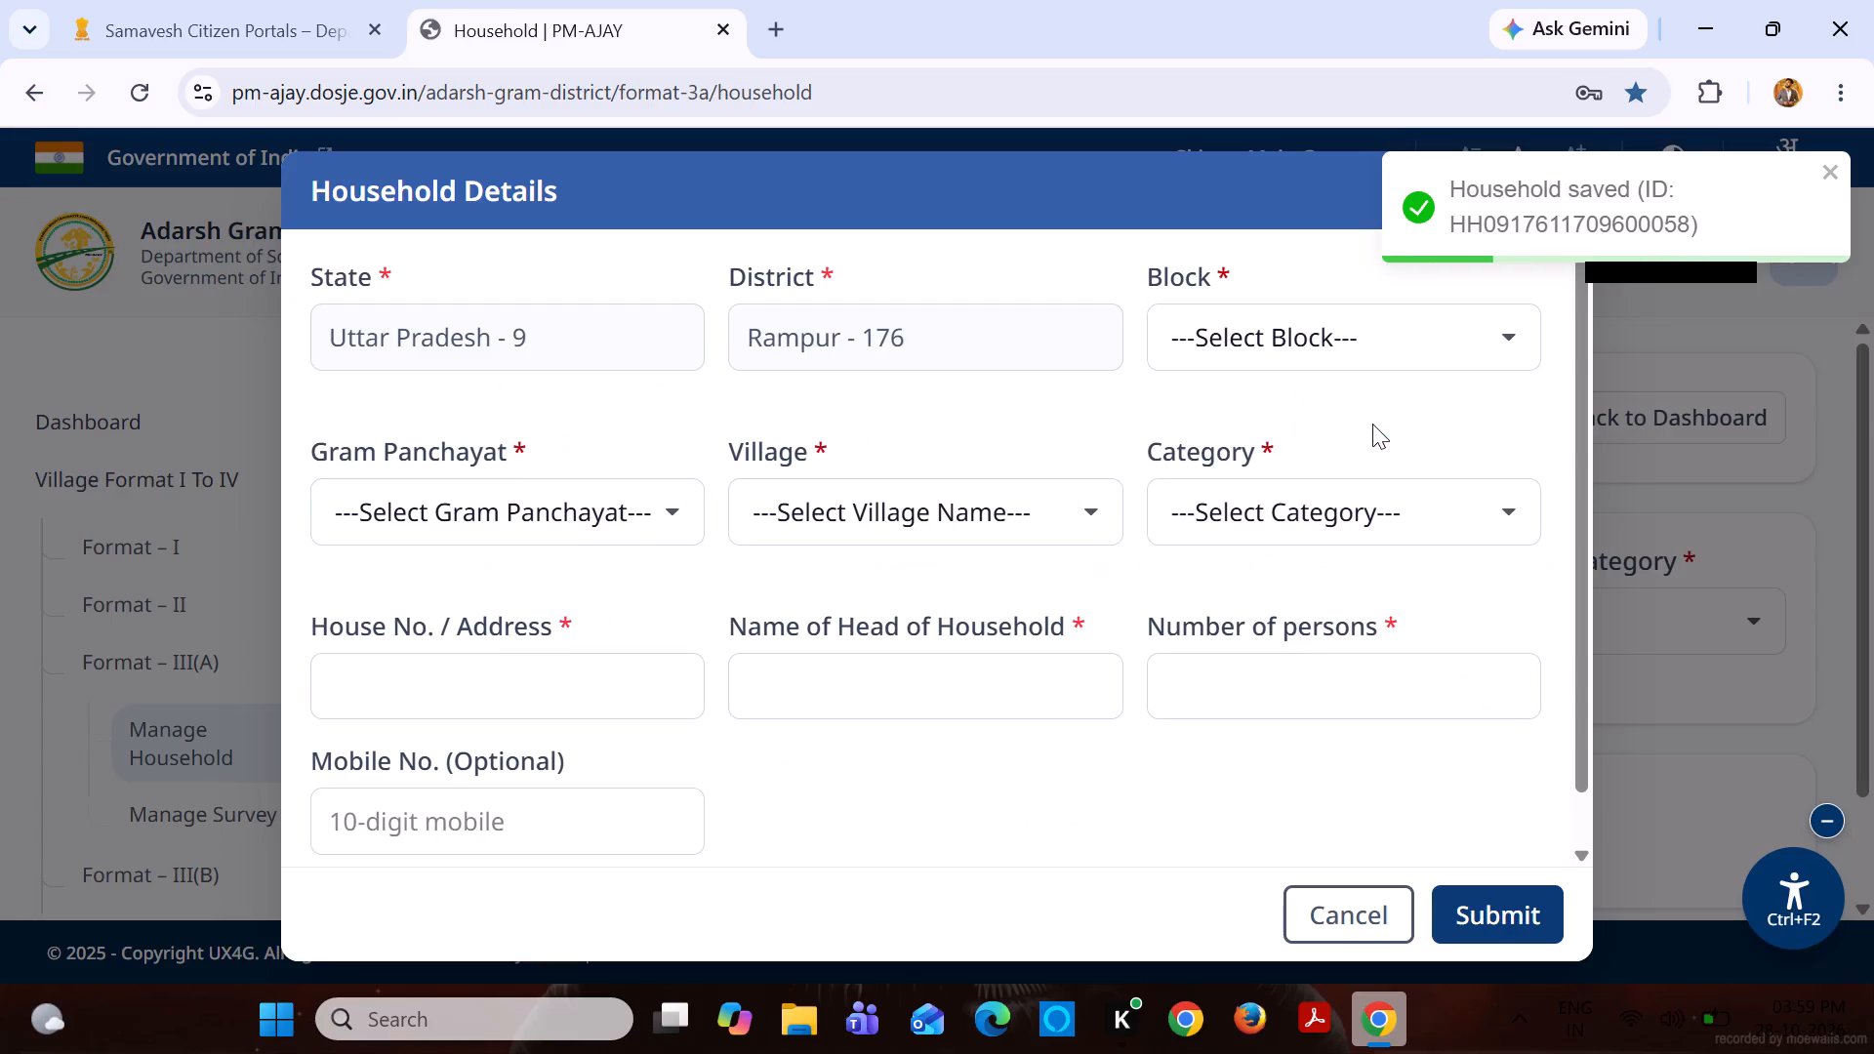
click(1425, 321)
click(1251, 823)
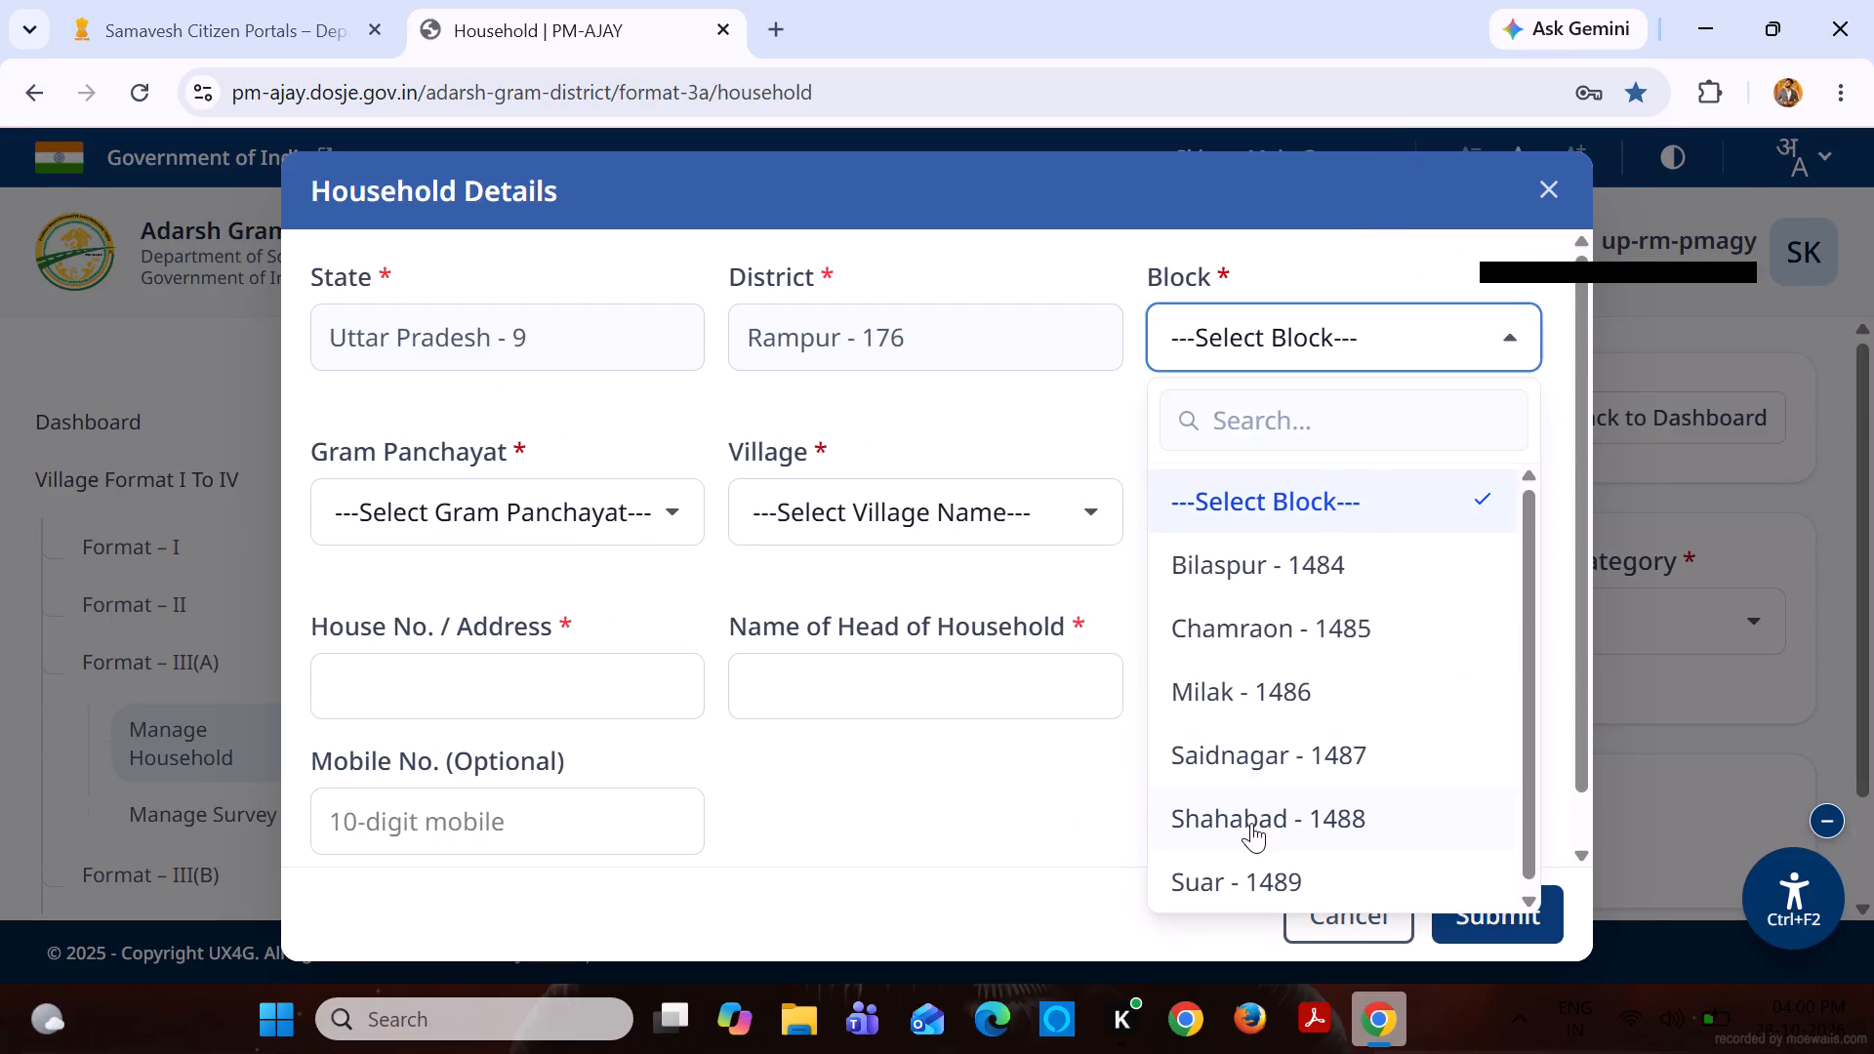
click(592, 503)
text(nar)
click(439, 683)
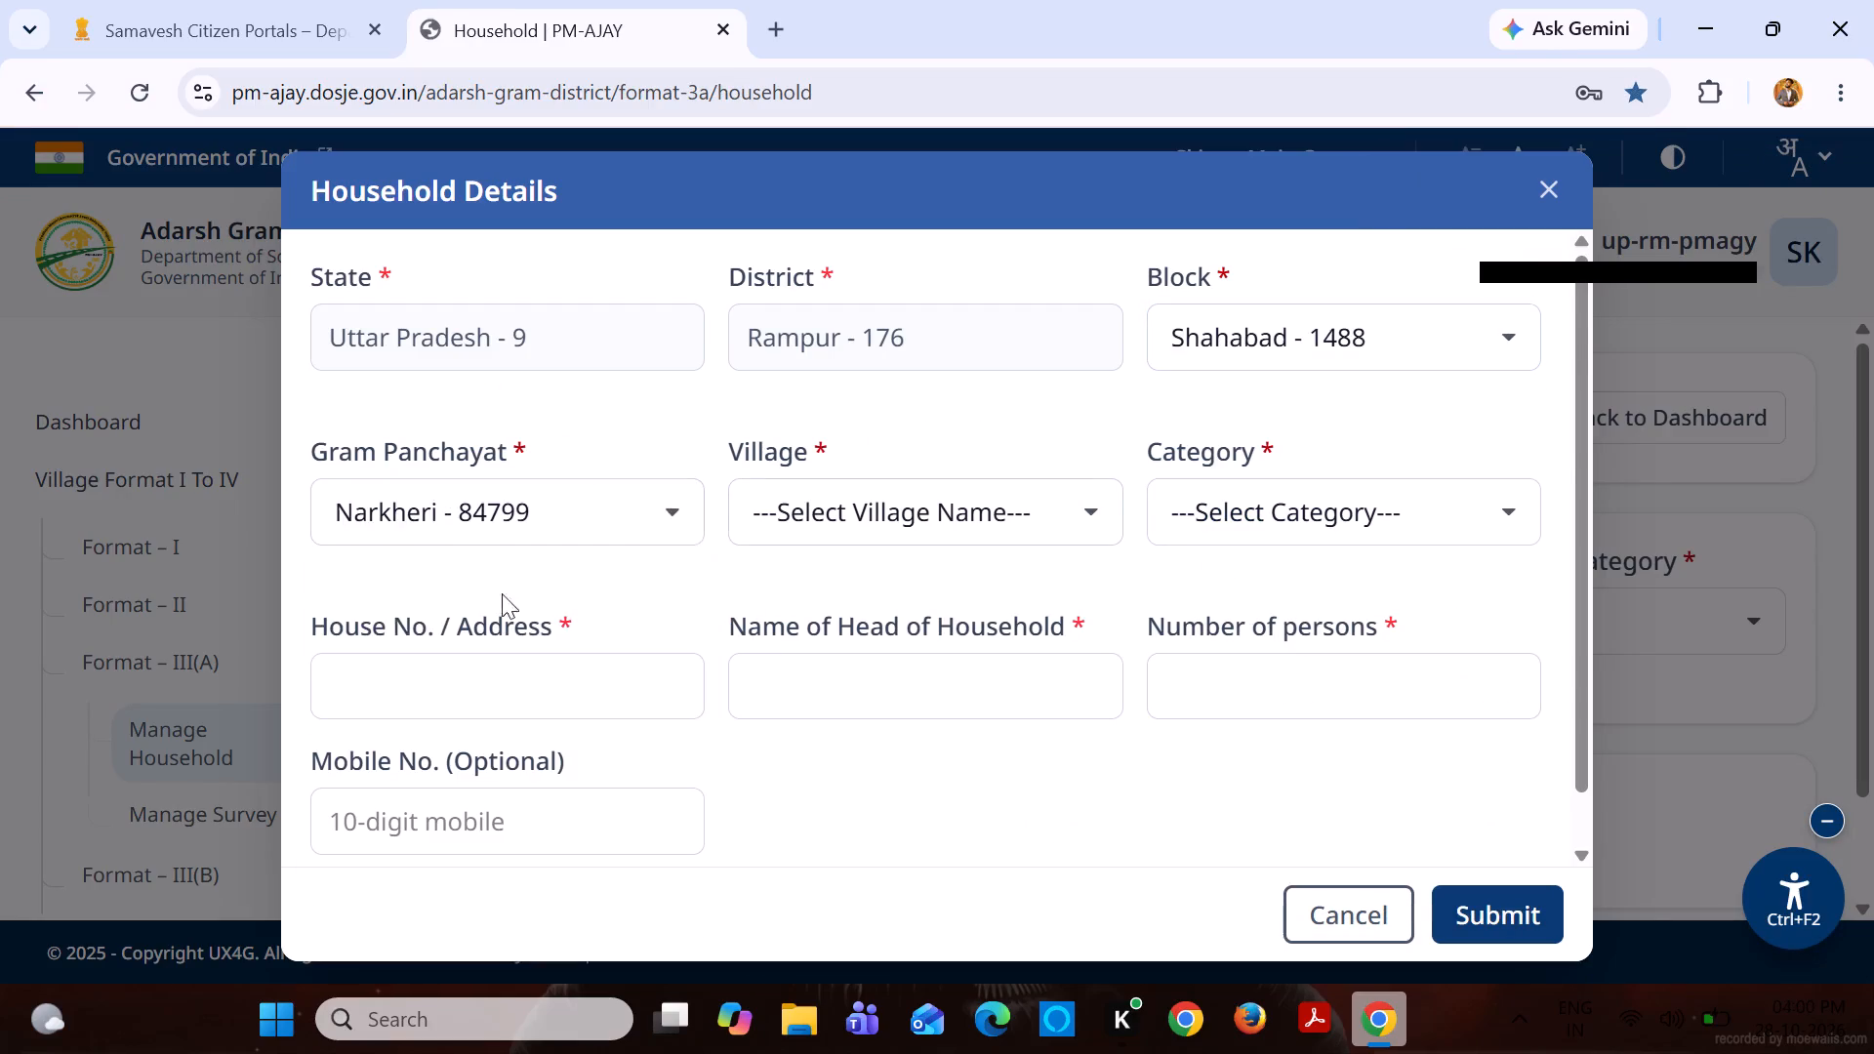
click(907, 506)
click(838, 661)
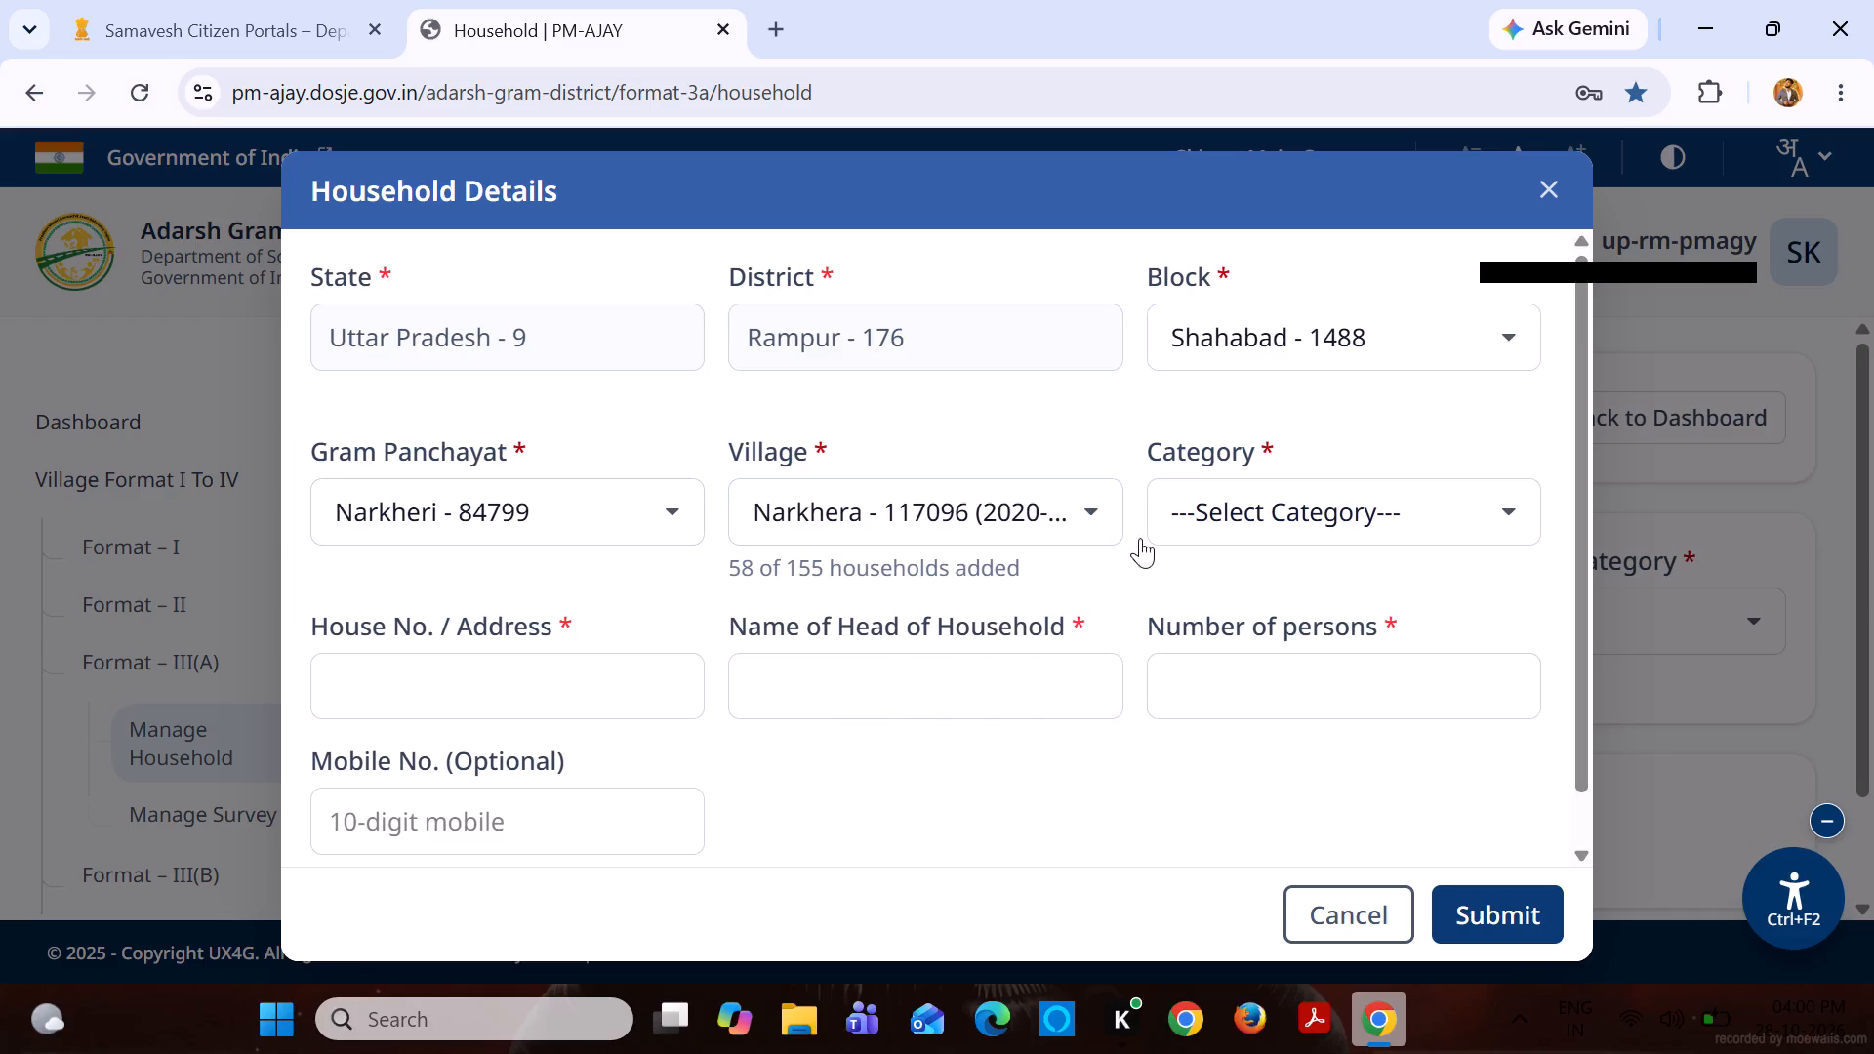
click(1272, 521)
click(1211, 635)
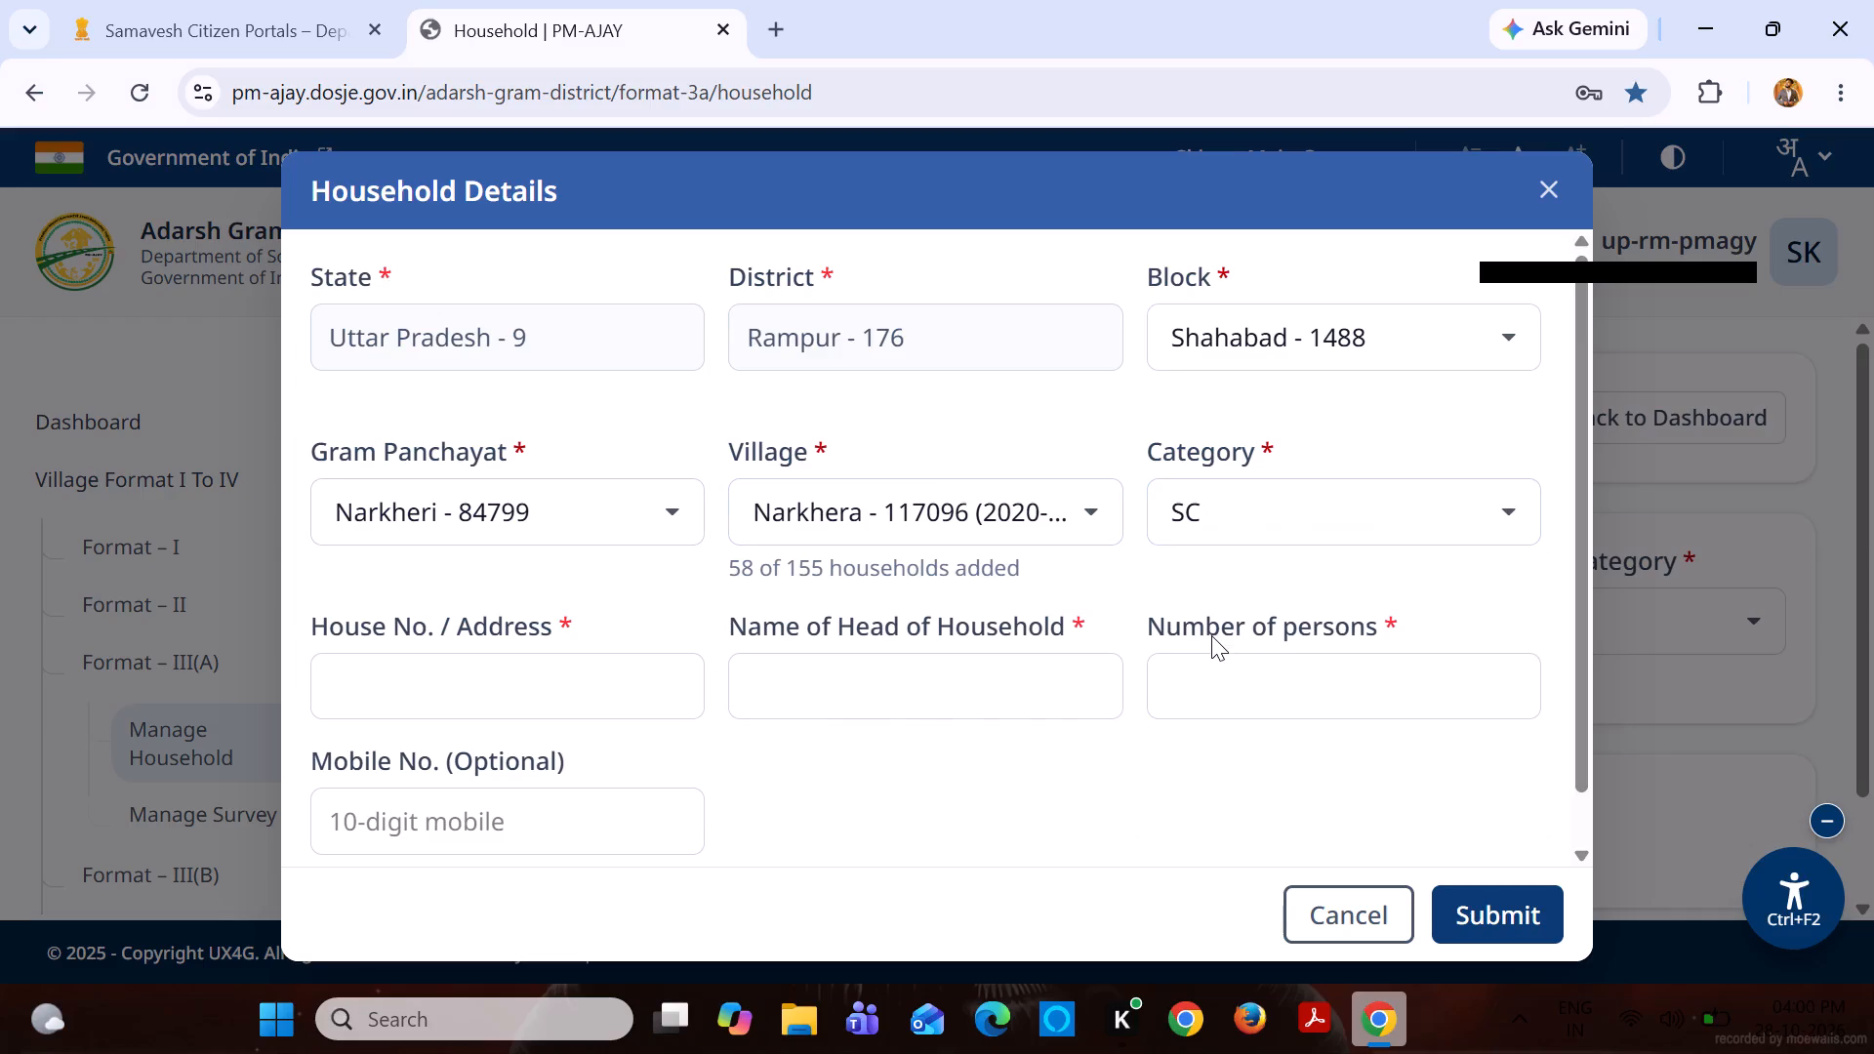
Enter house number 58, the head of household's name and 1 person, and submit the household details.
click(515, 674)
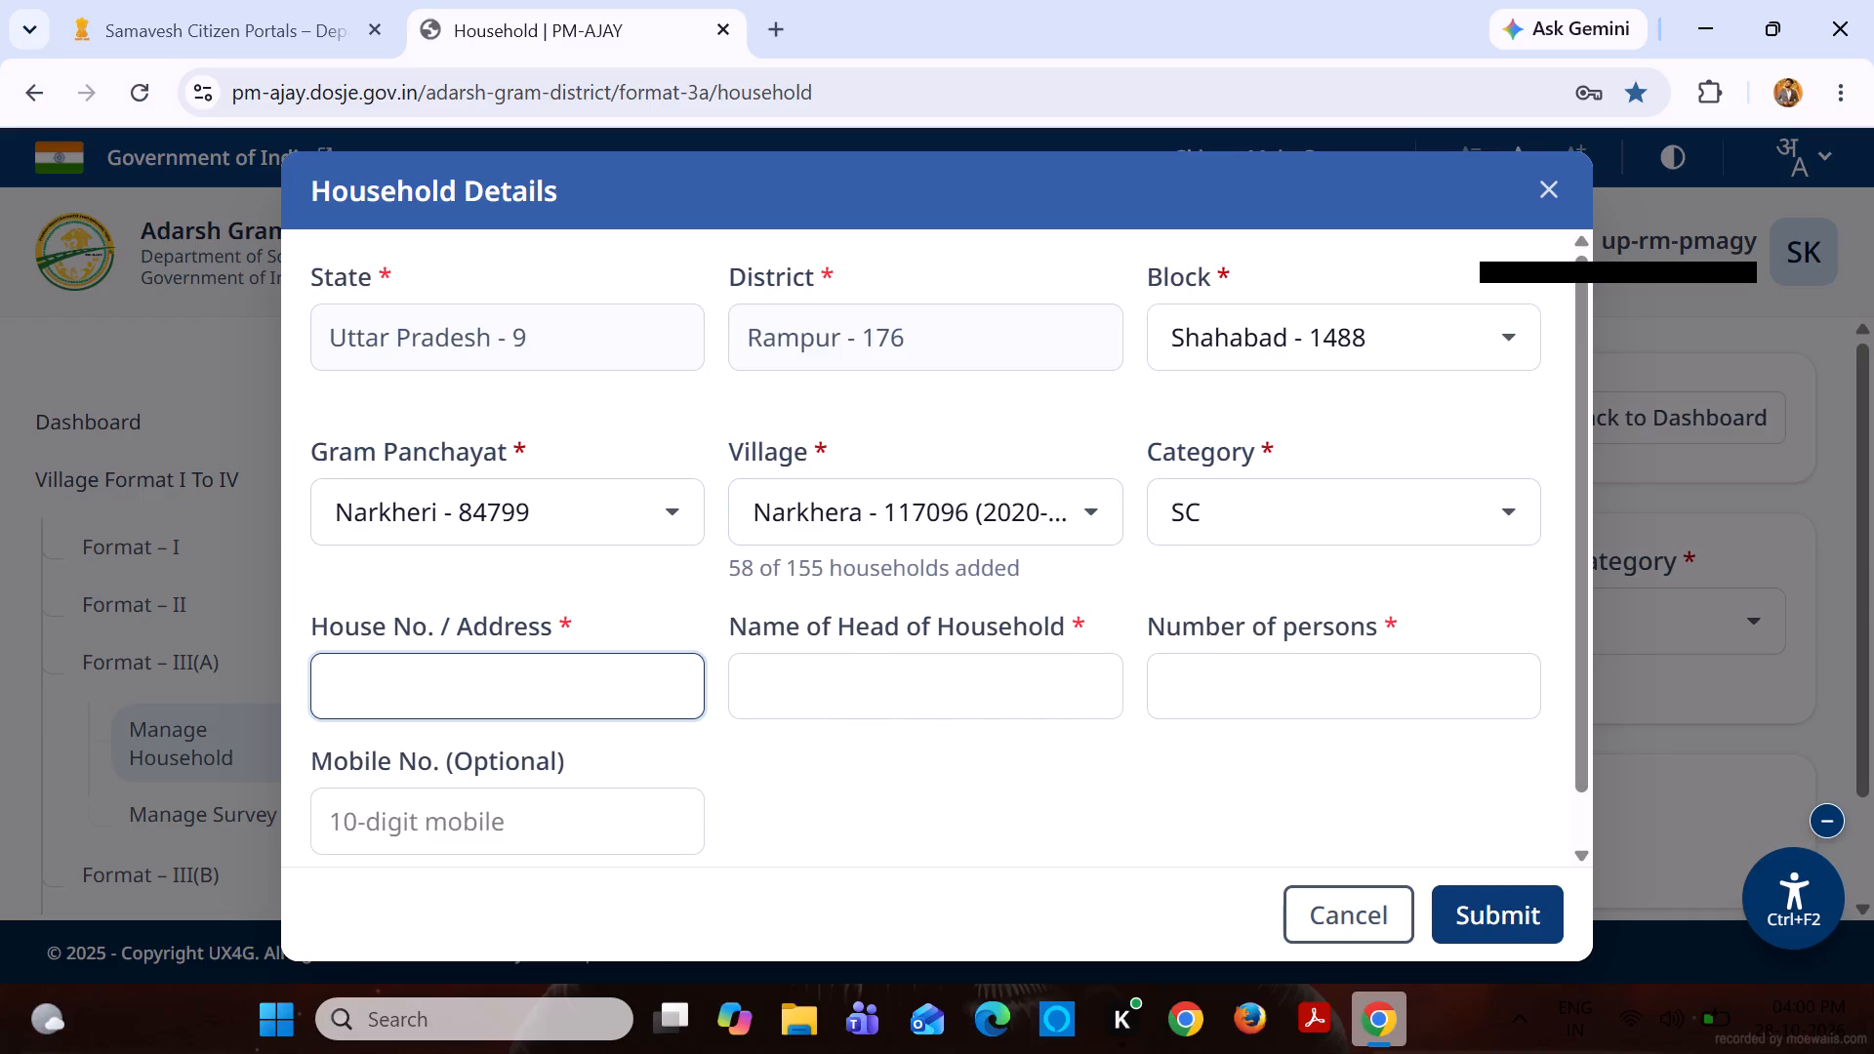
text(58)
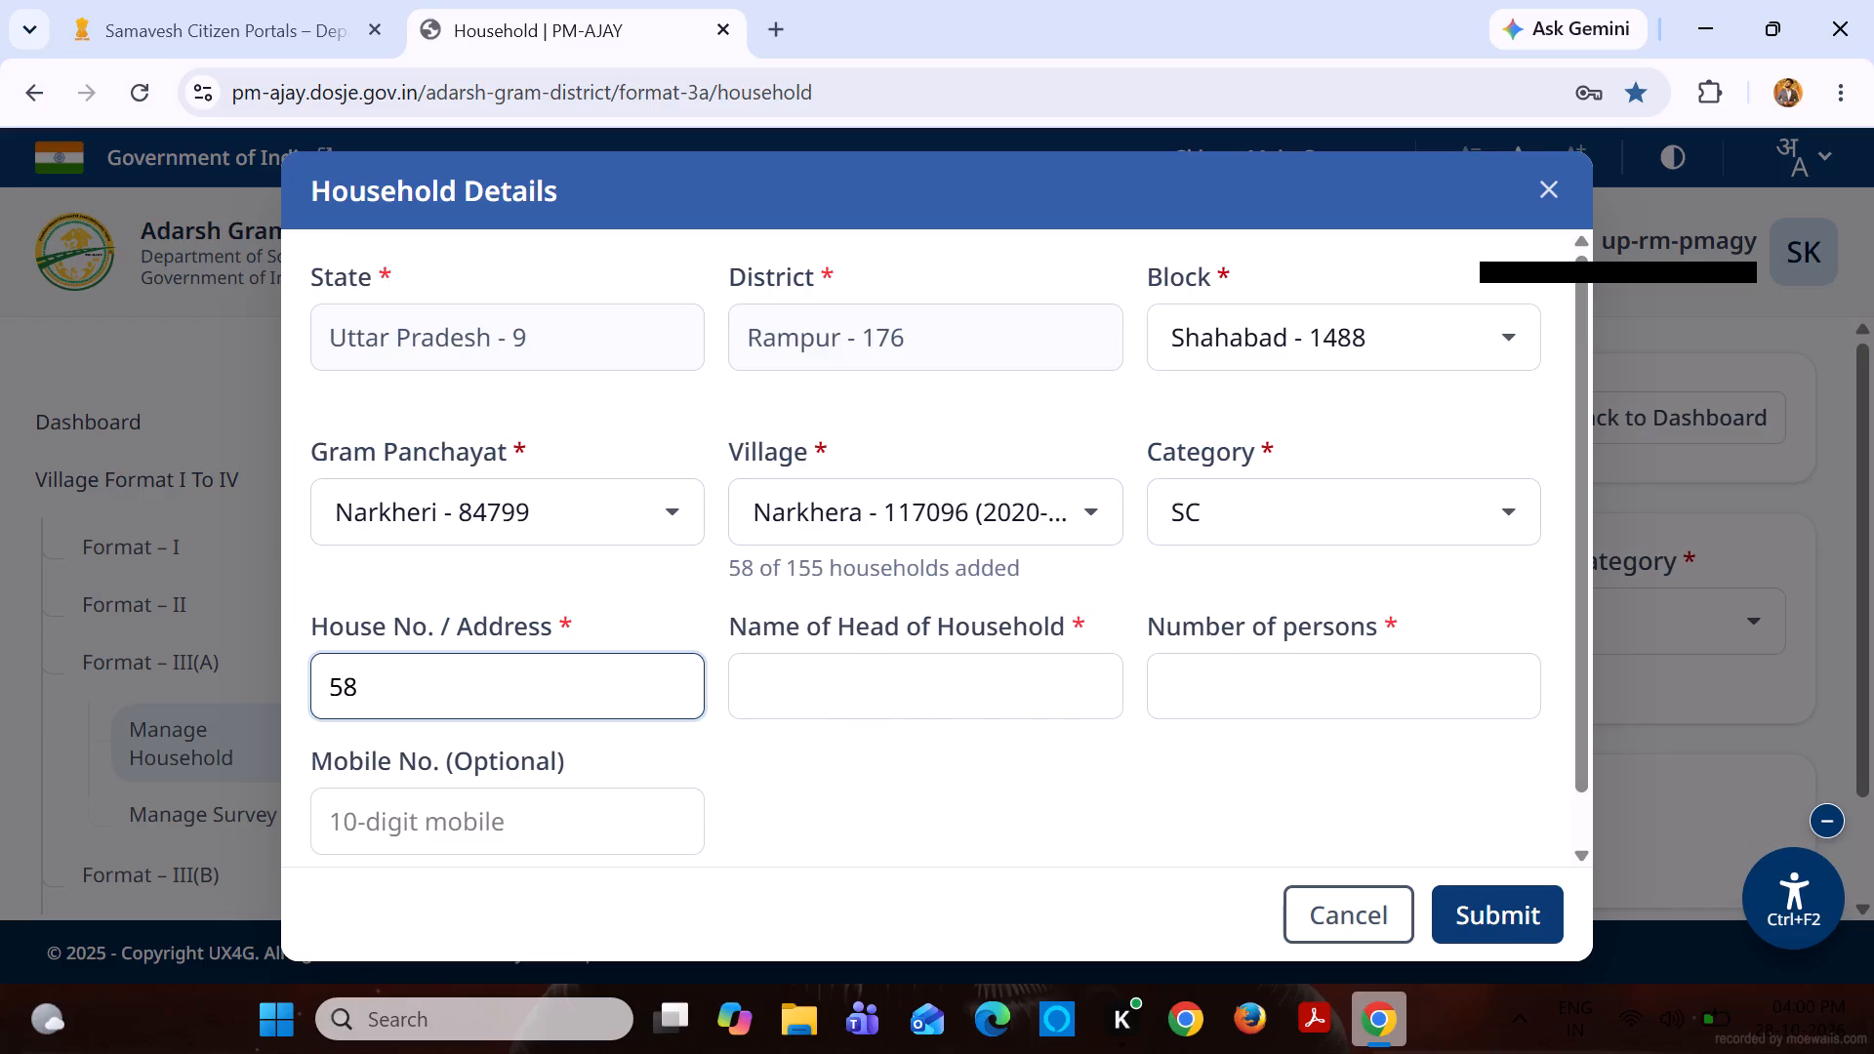
click(745, 677)
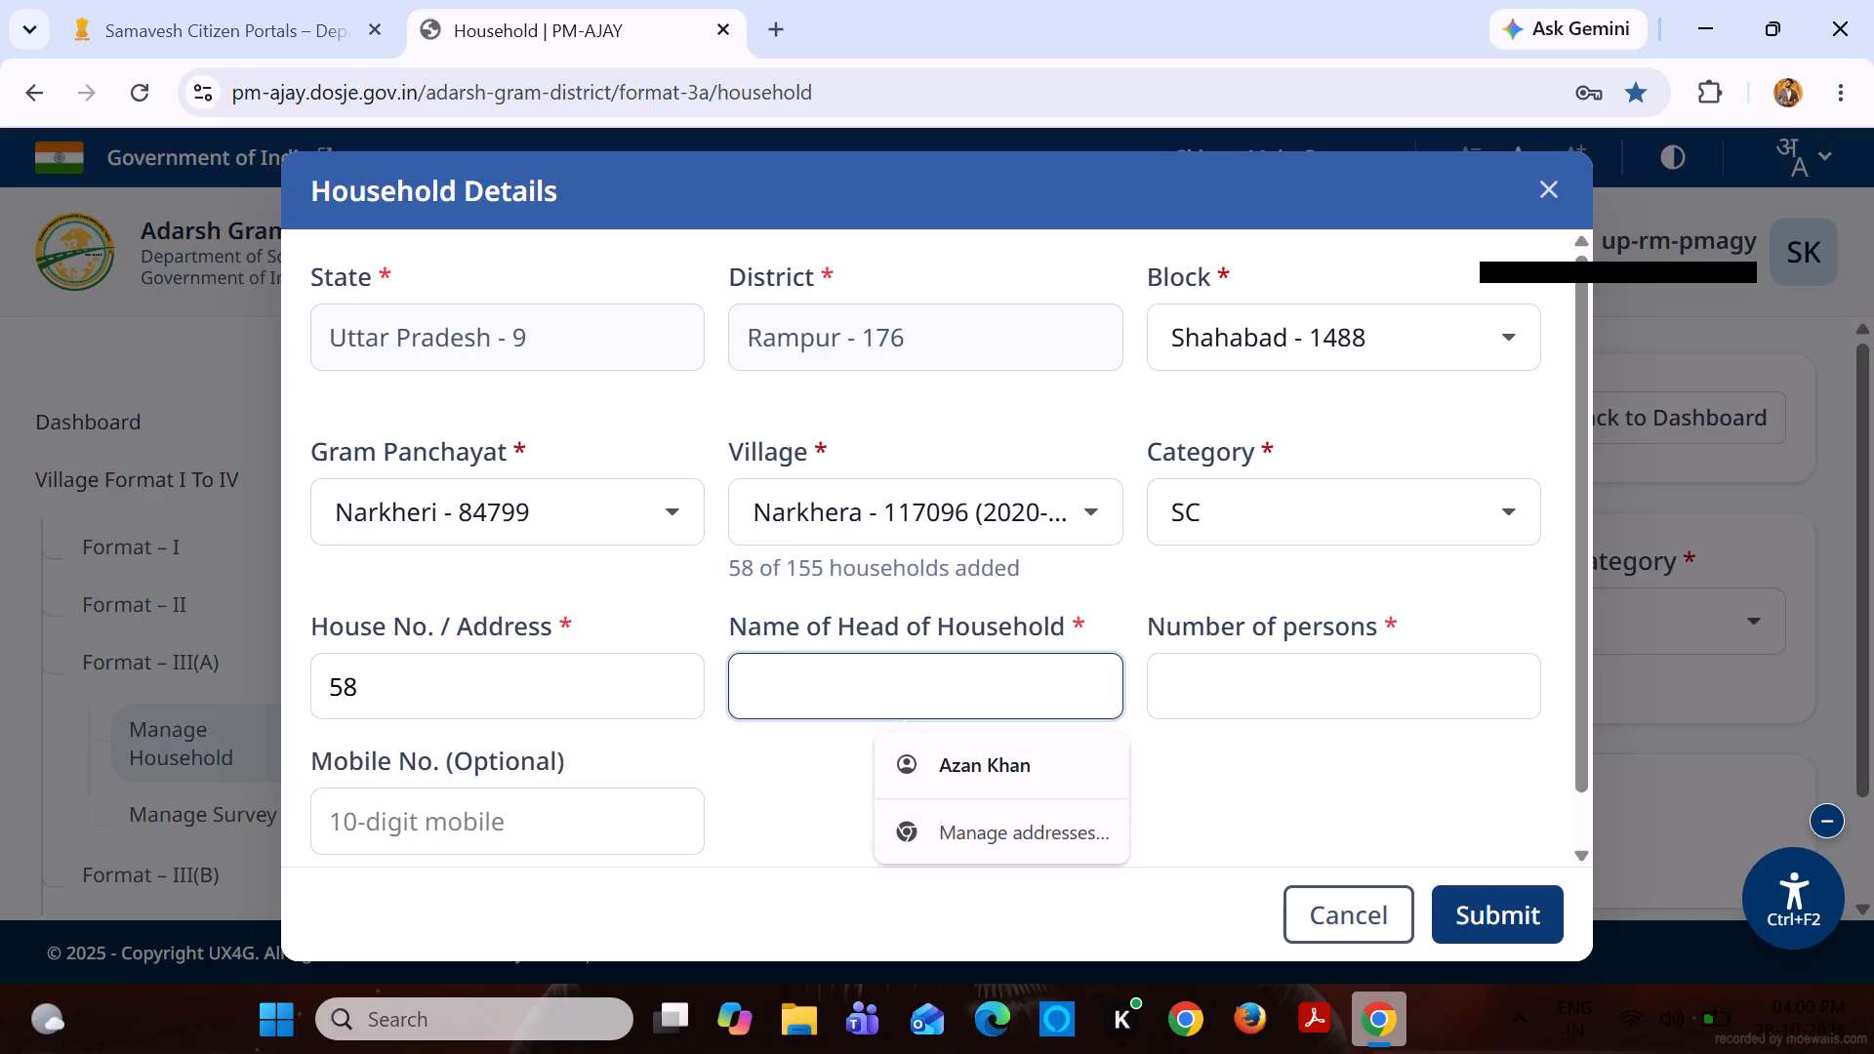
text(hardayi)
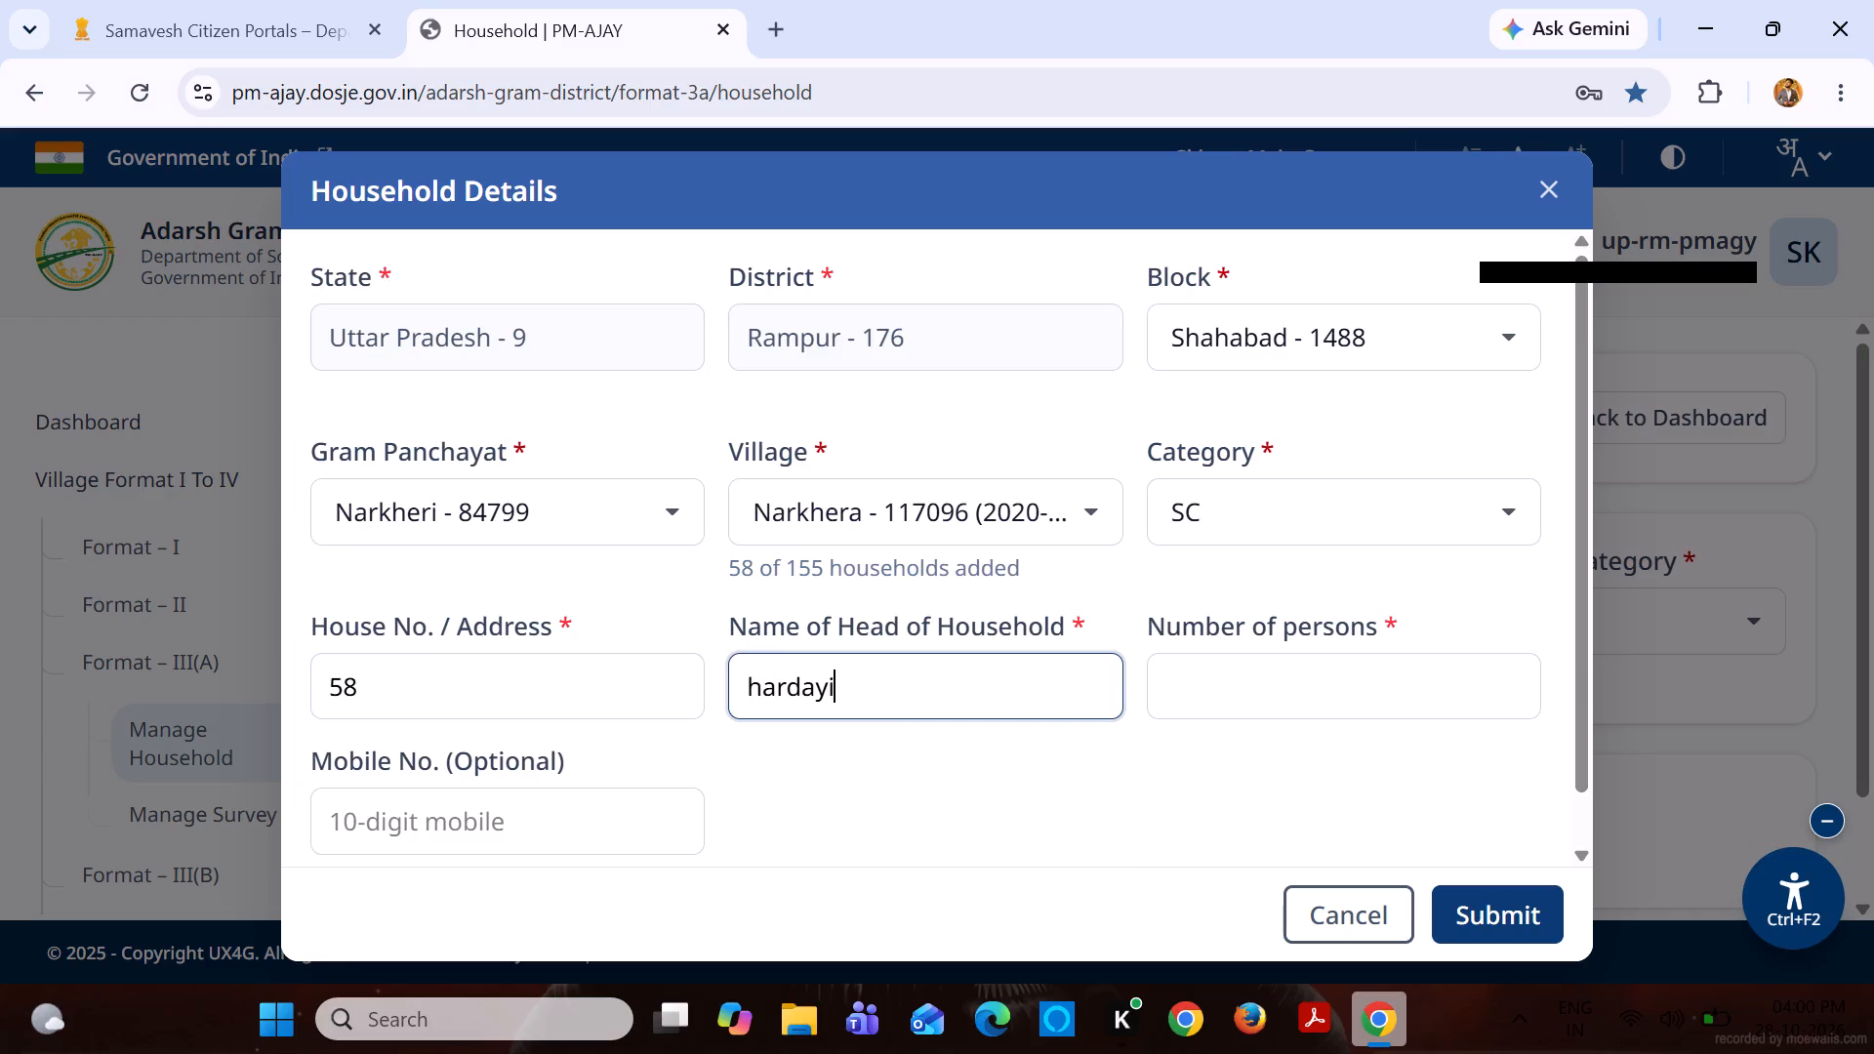
click(1259, 702)
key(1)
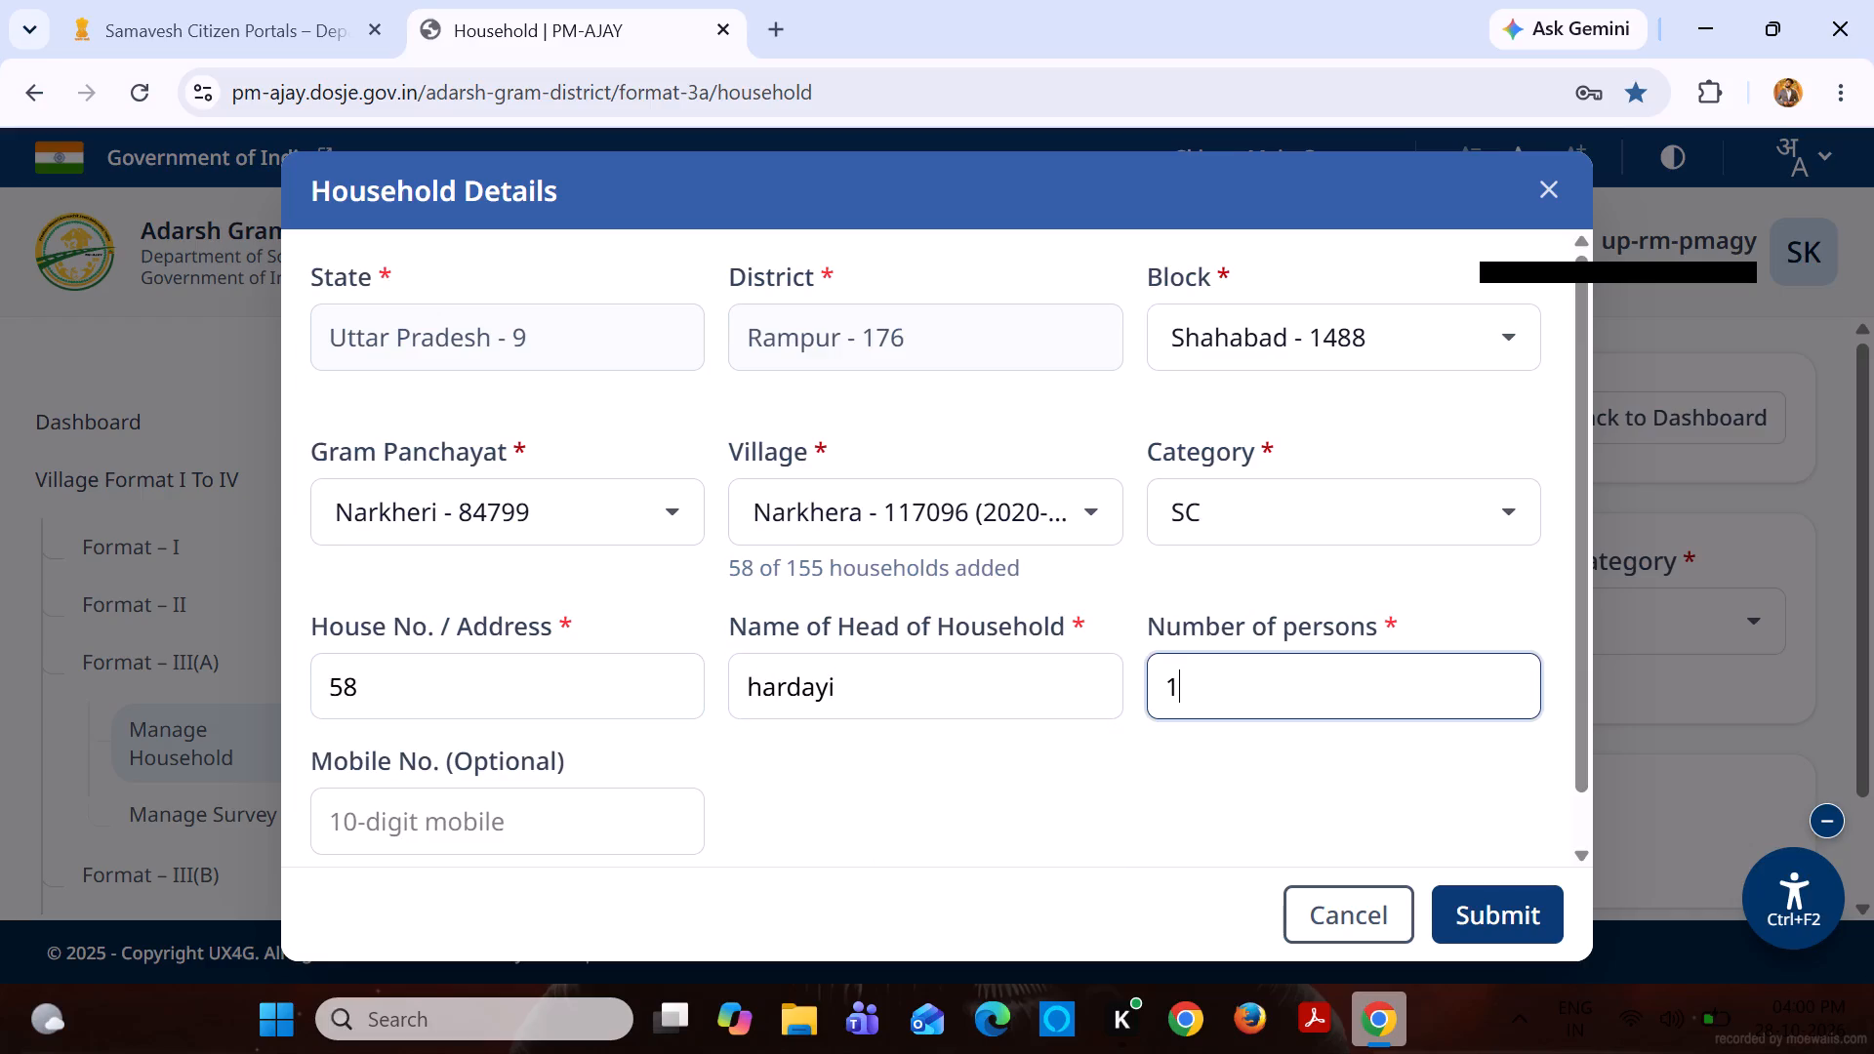
click(1500, 903)
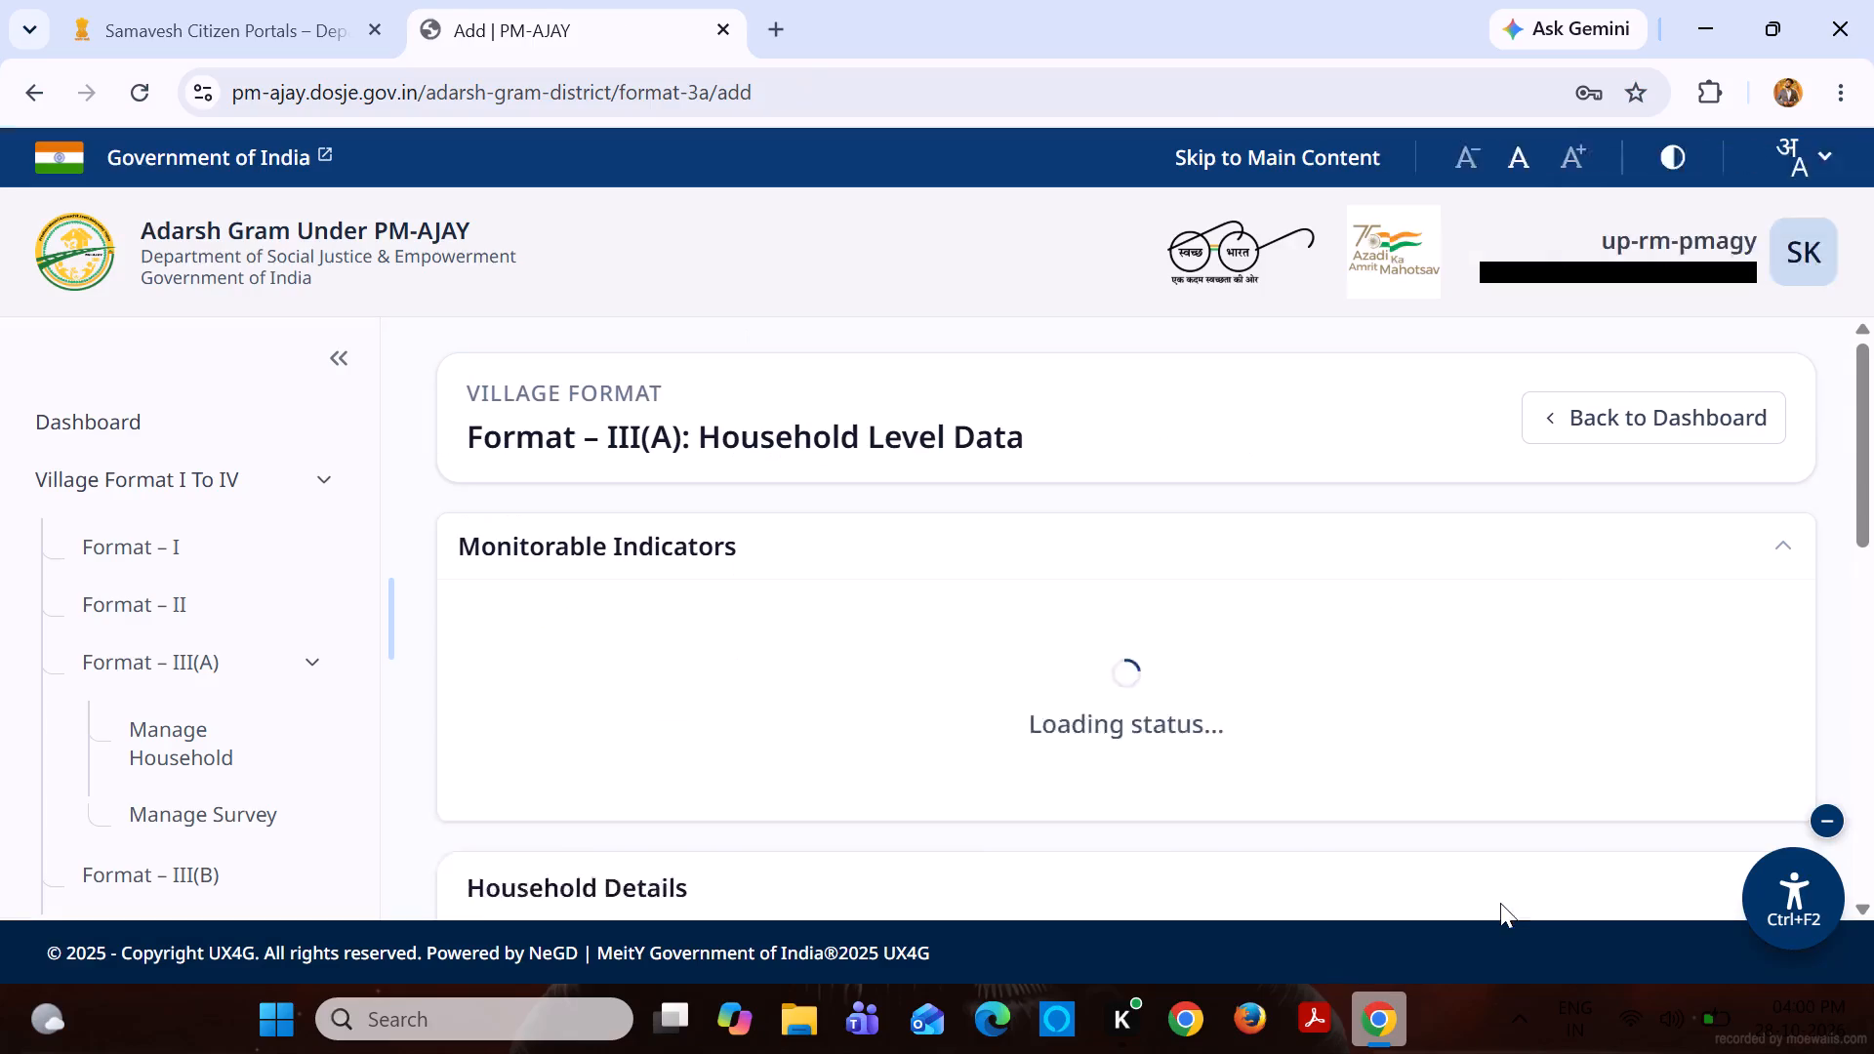
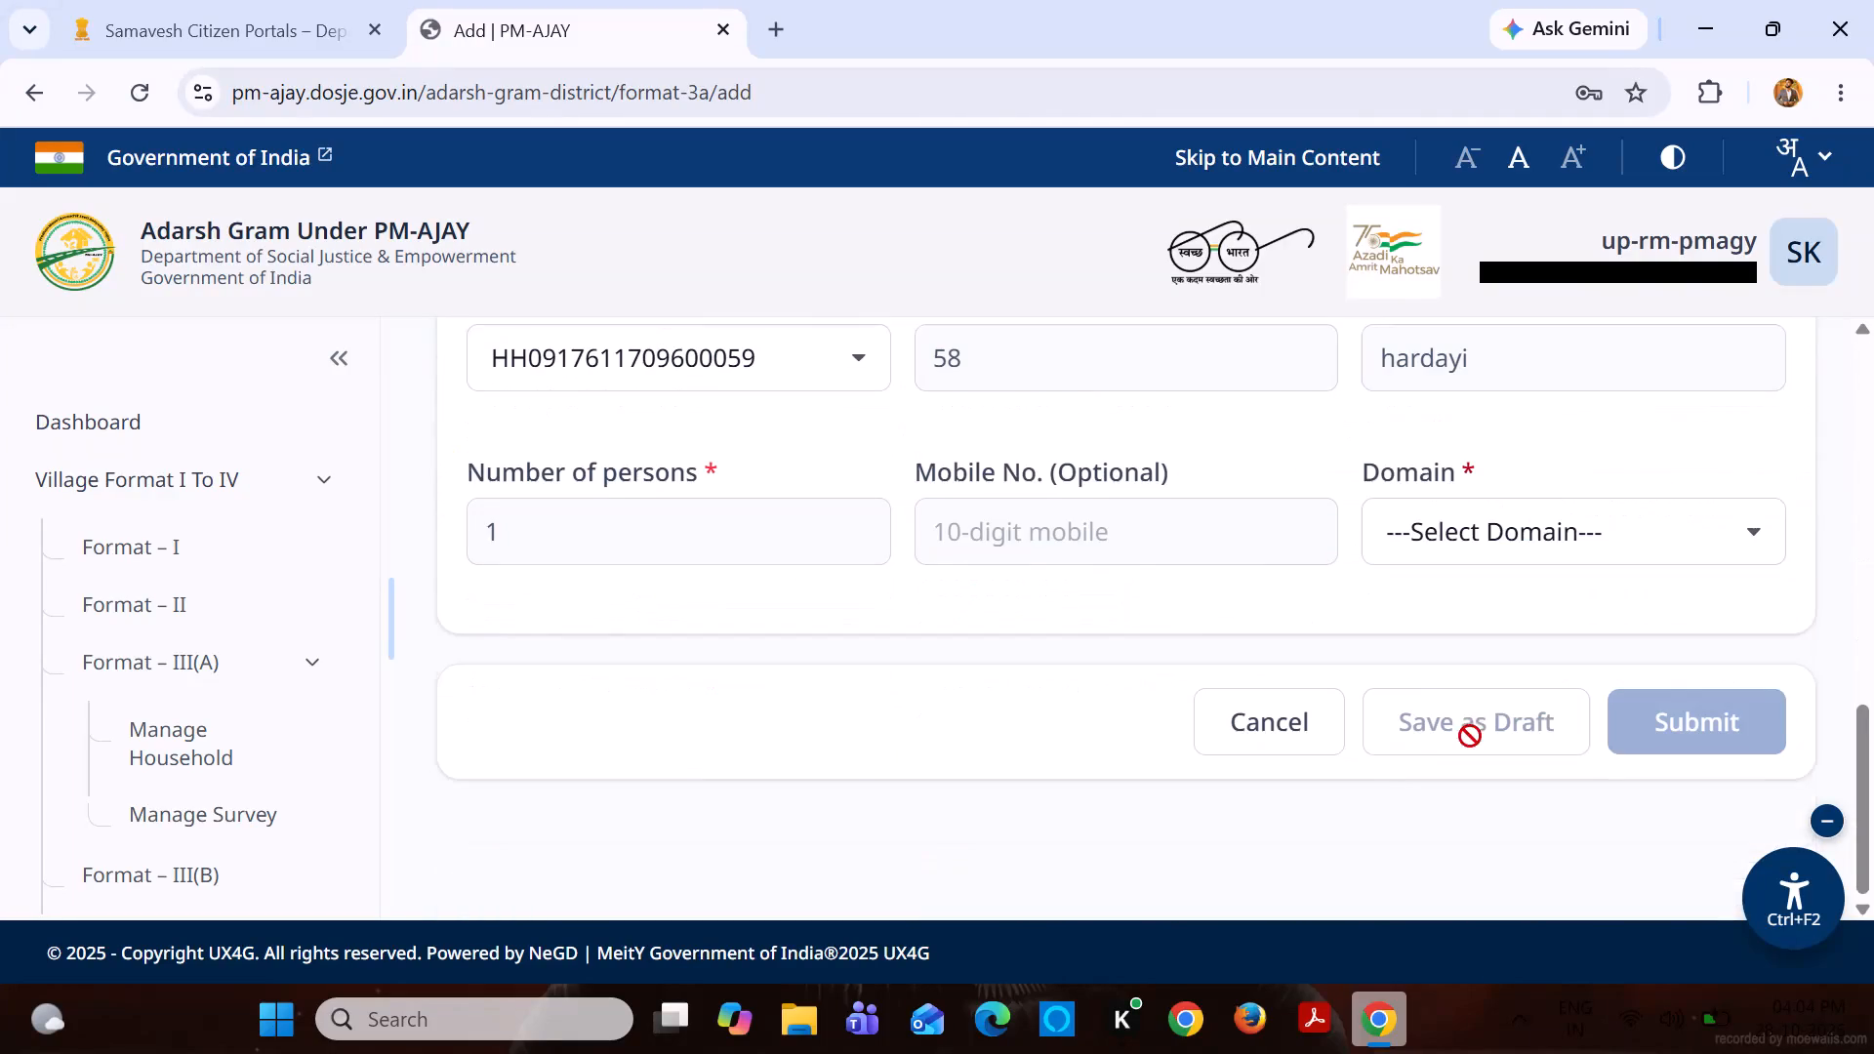
For 1 – Drinking water and Sanitation, answer the first question, answer No to open defecation (1.5) and submit the domain.
click(1687, 519)
click(1557, 284)
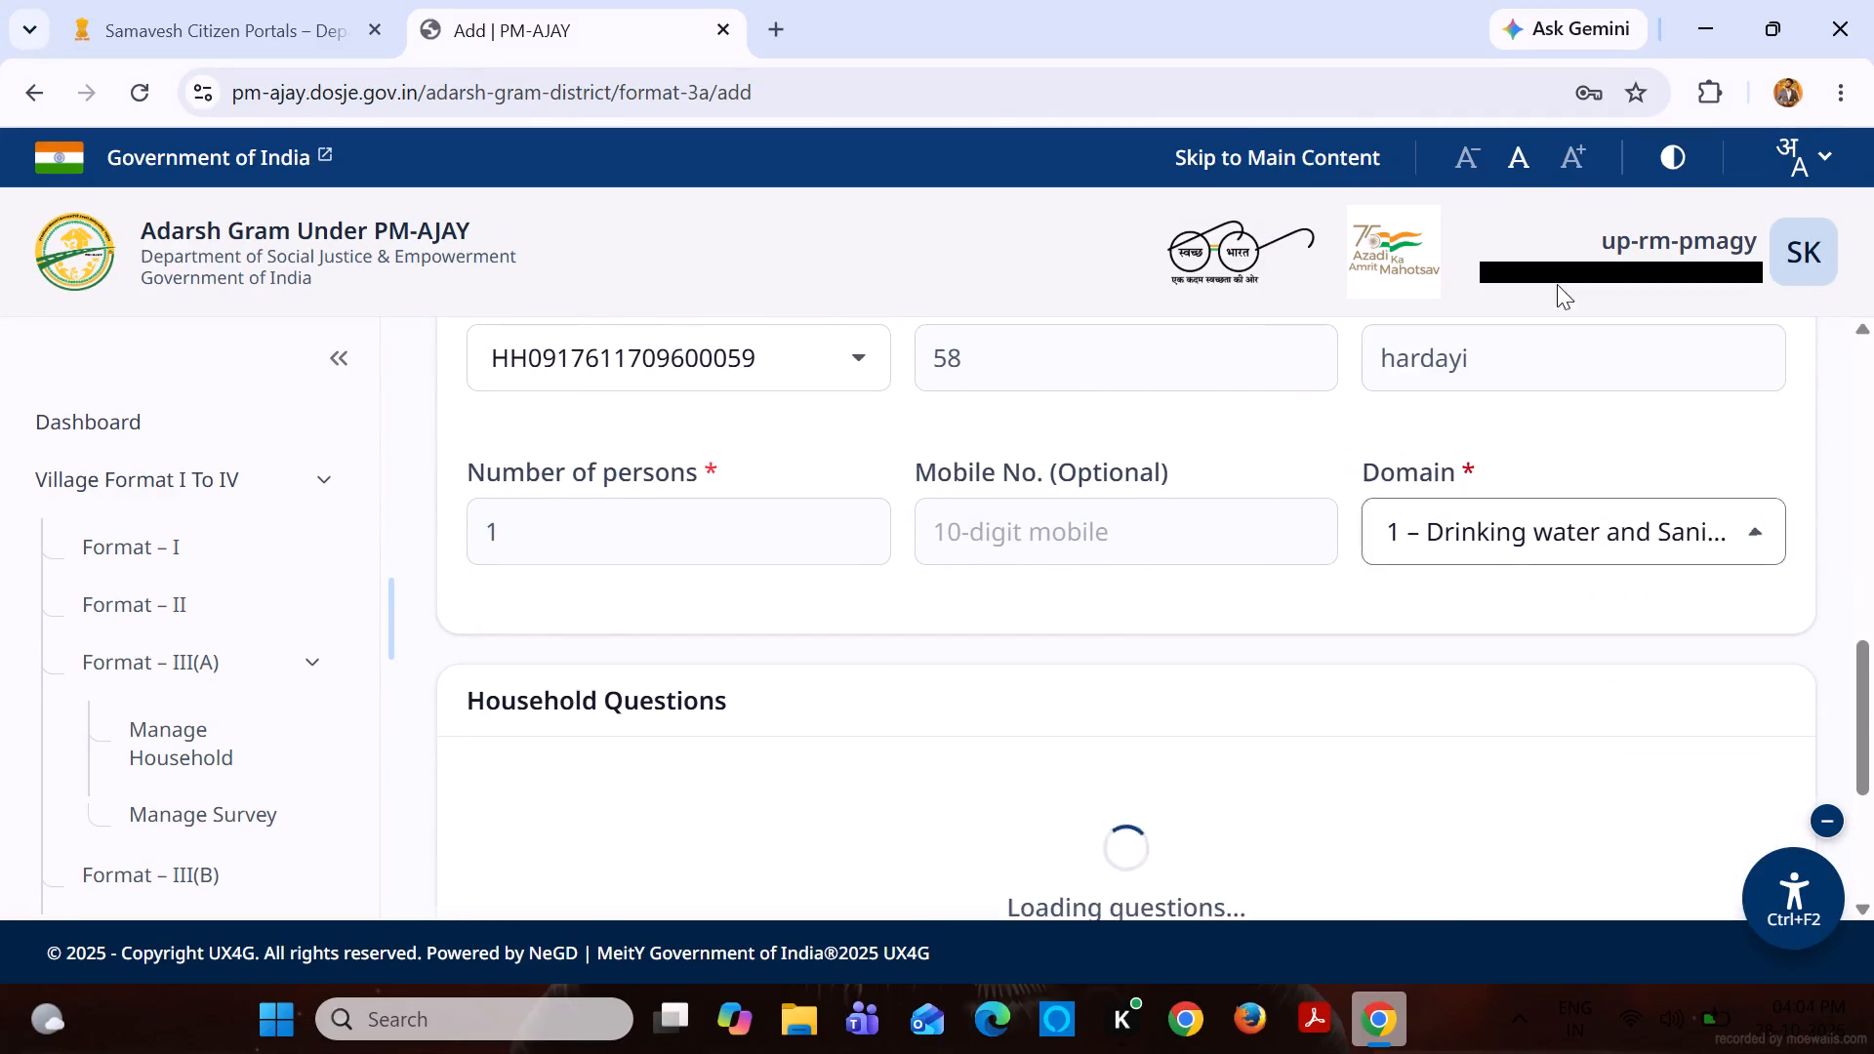
scroll(1580, 542, down, 4)
drag(1683, 551, 1587, 660)
click(1587, 660)
scroll(1587, 660, down, 6)
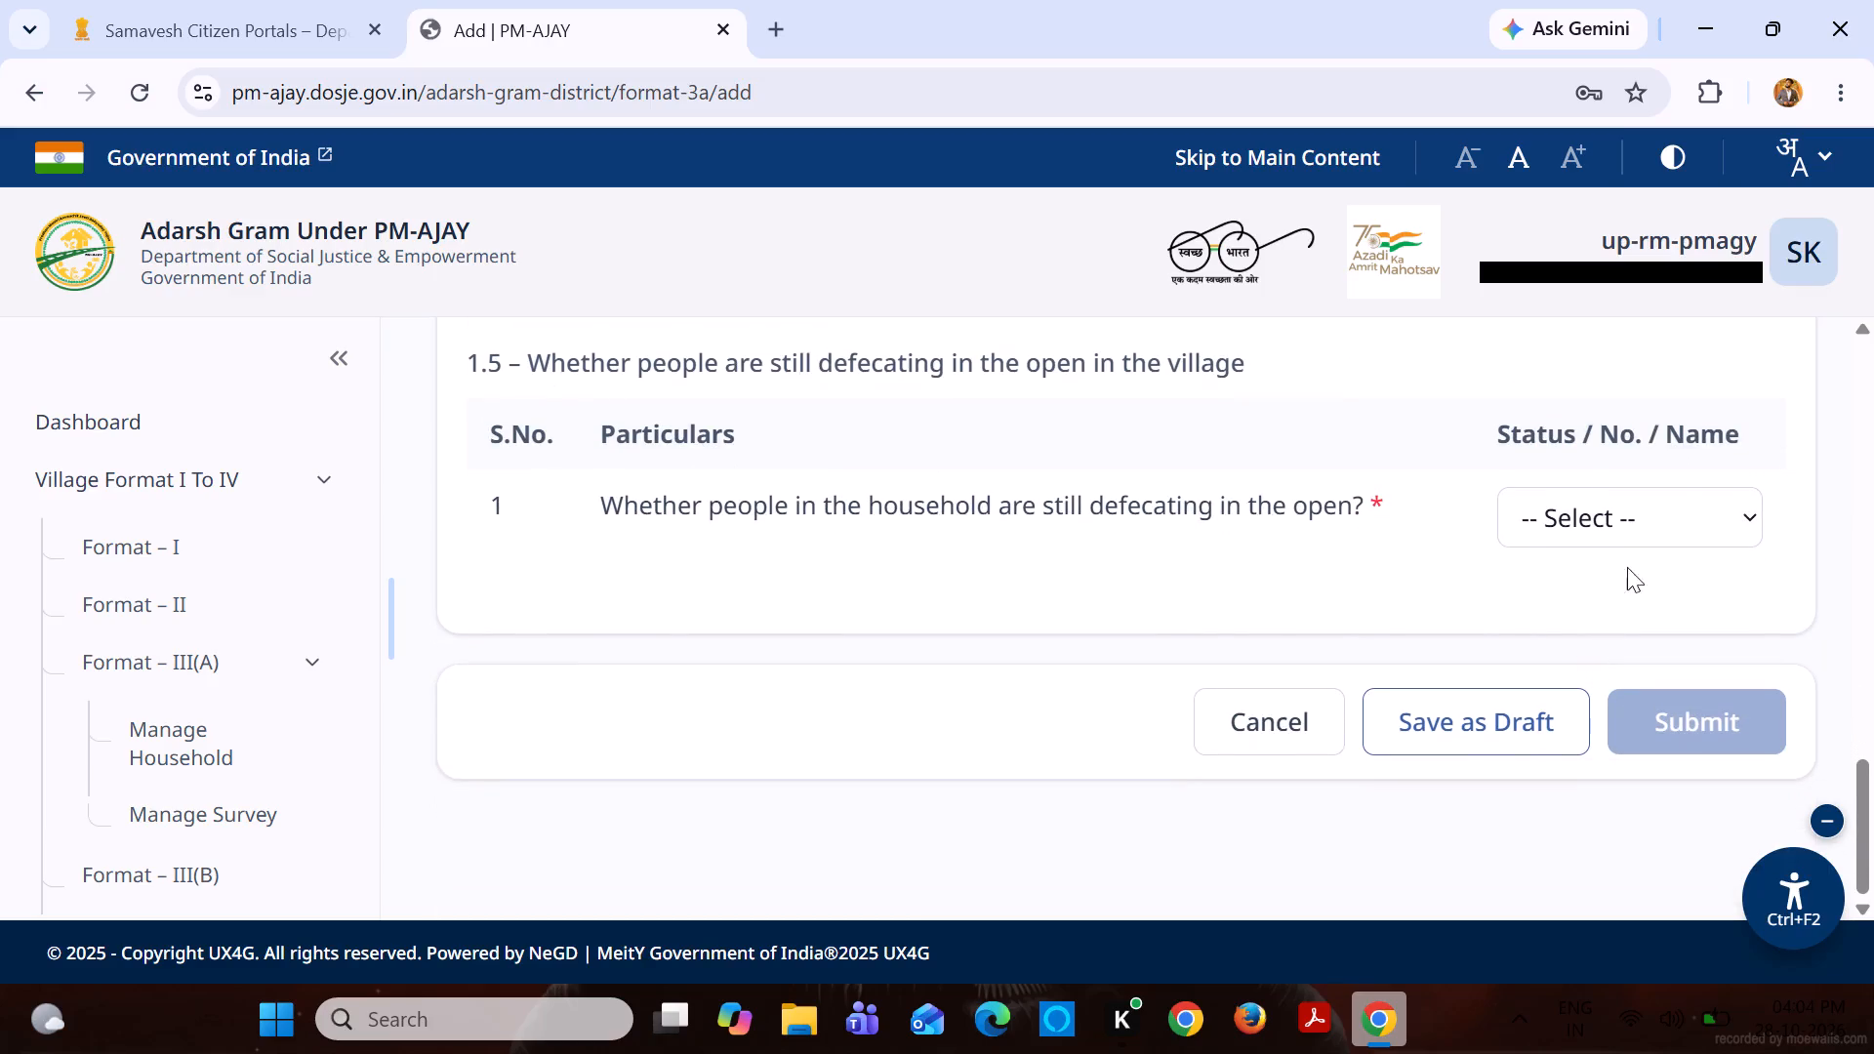
drag(1719, 501, 1528, 662)
click(1528, 662)
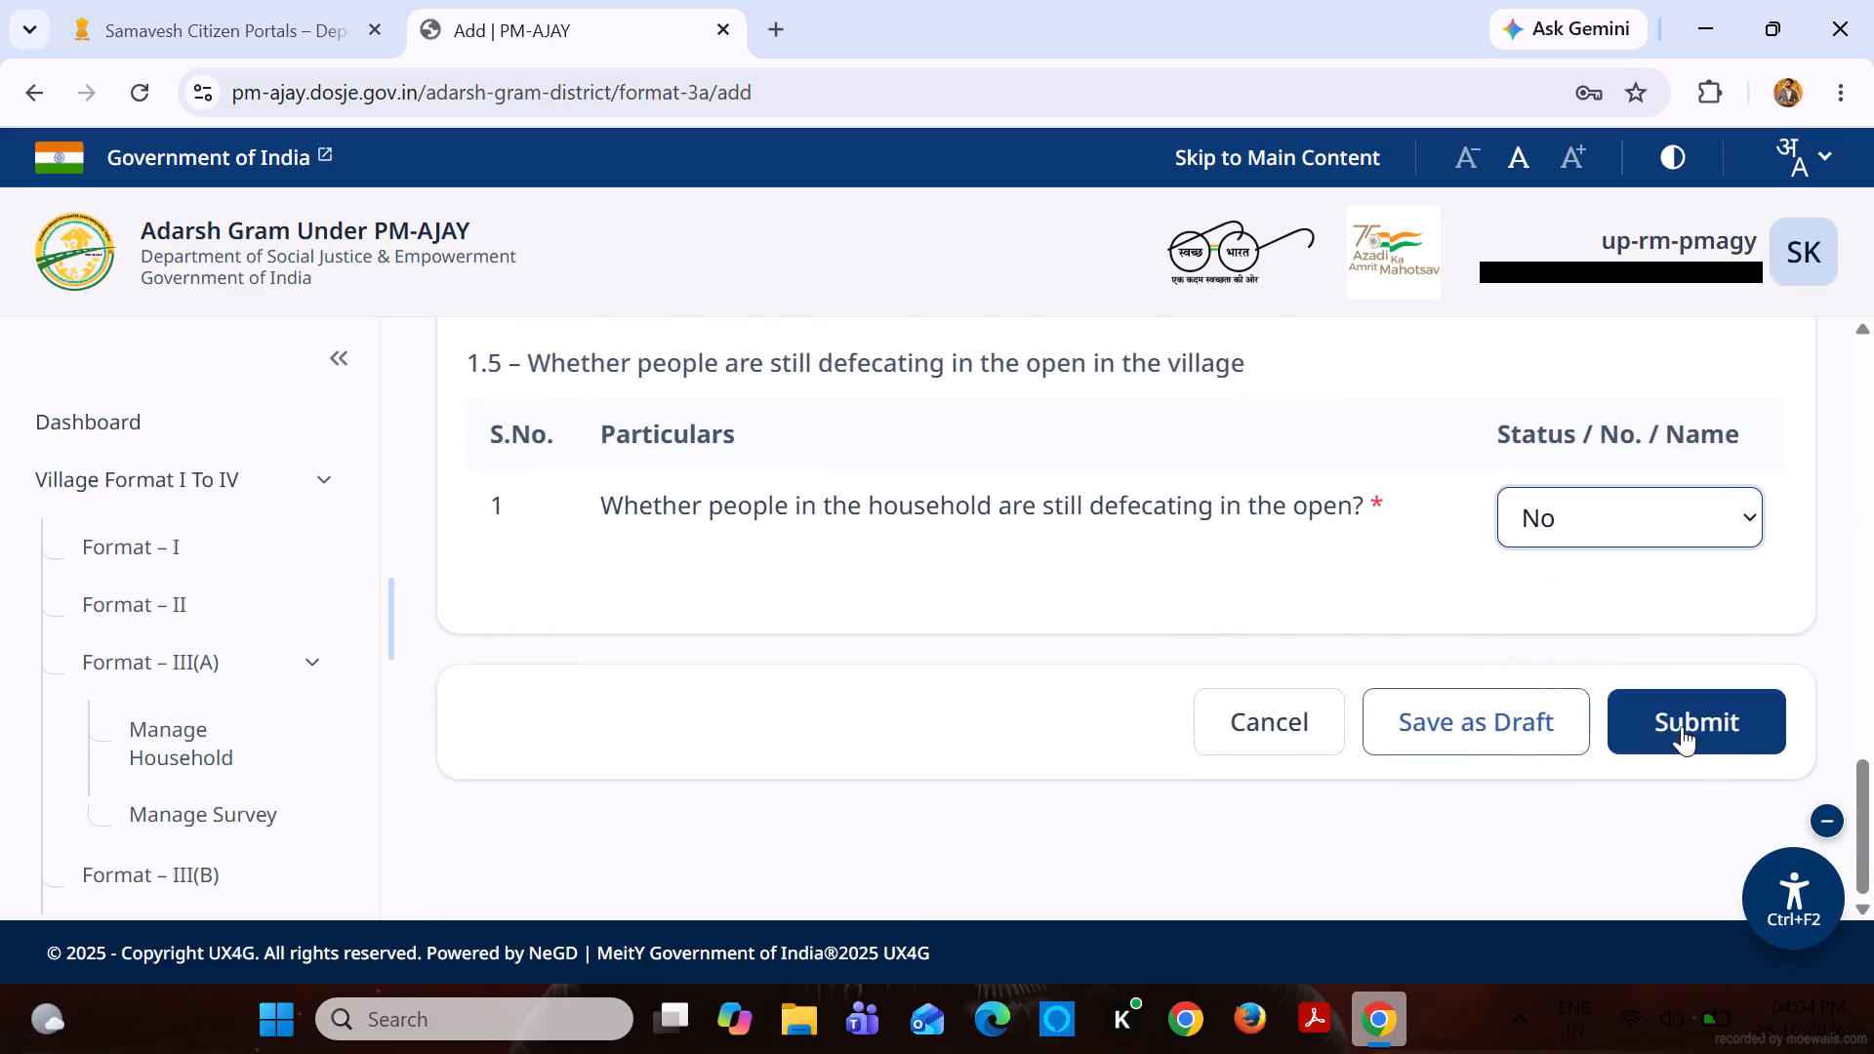
click(1717, 736)
For 2 – Education, enter 0 children in the 6-10, 11-13, 14-15 and 16-17 year age groups (2.1 to 2.4).
click(1667, 487)
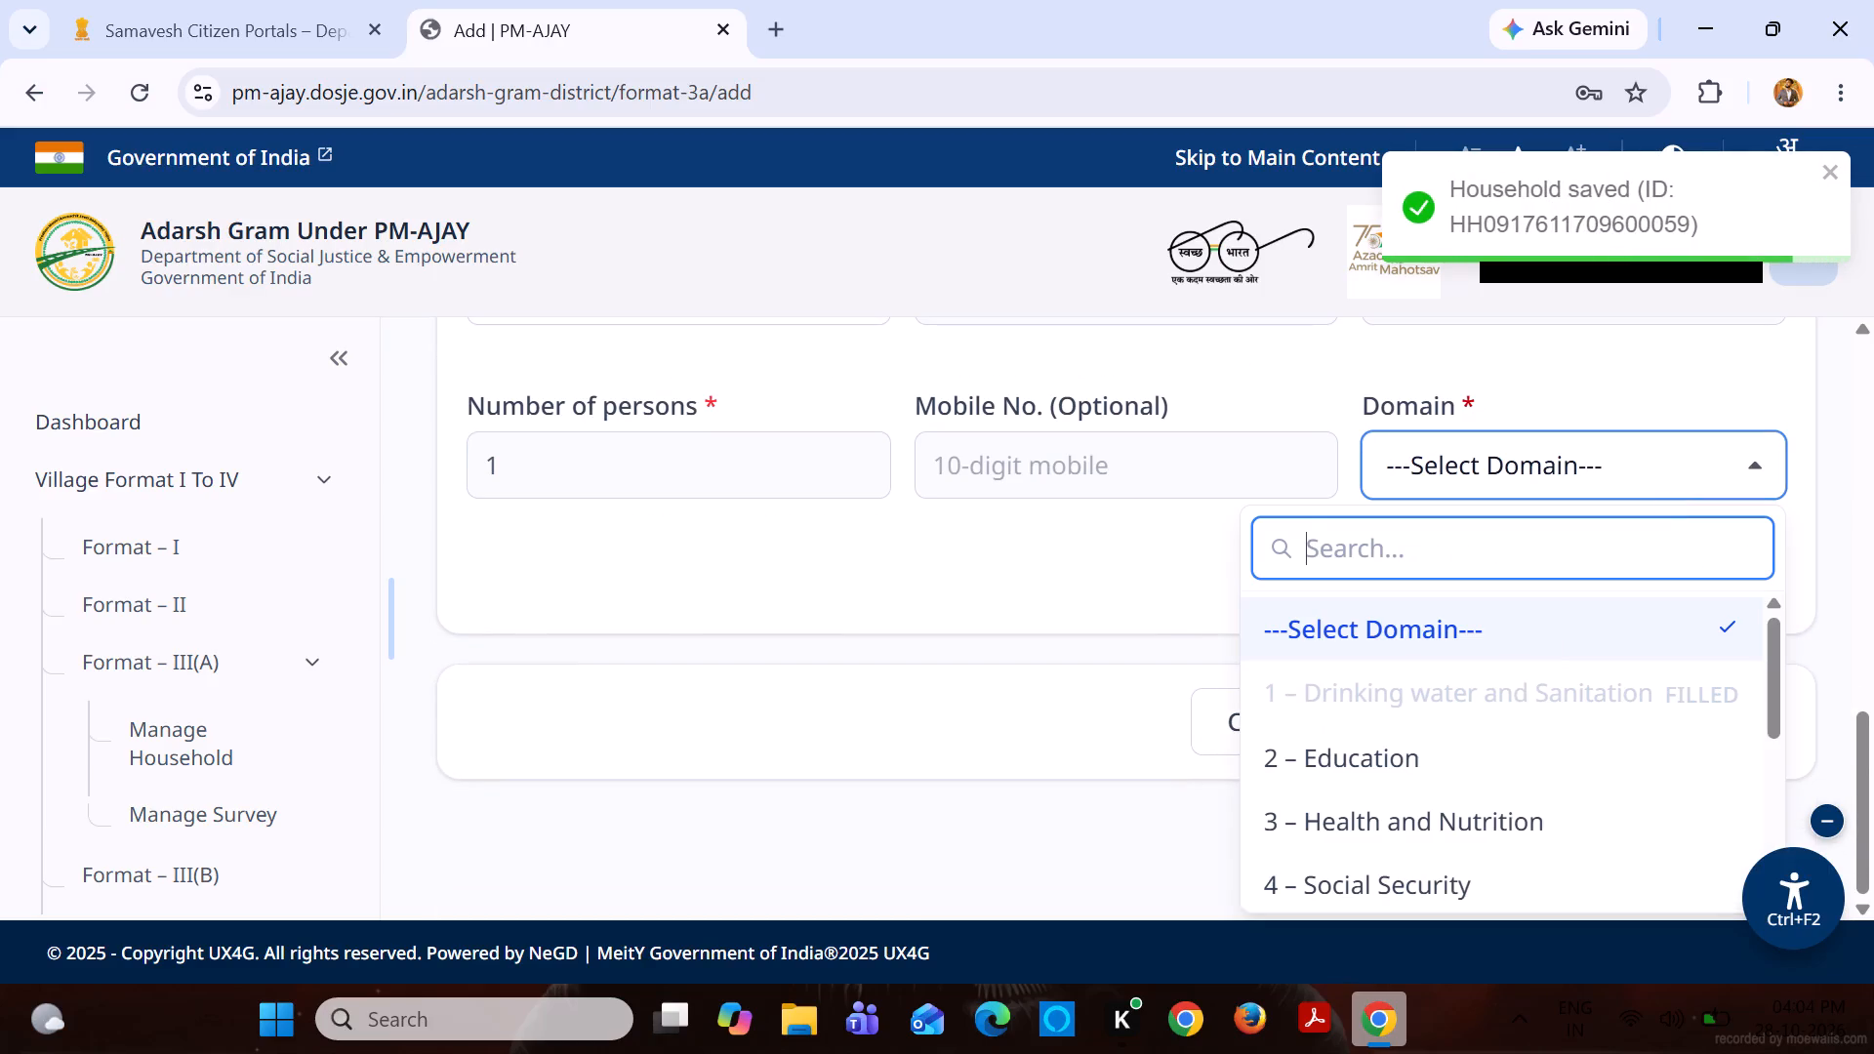
click(1460, 748)
scroll(1460, 748, down, 4)
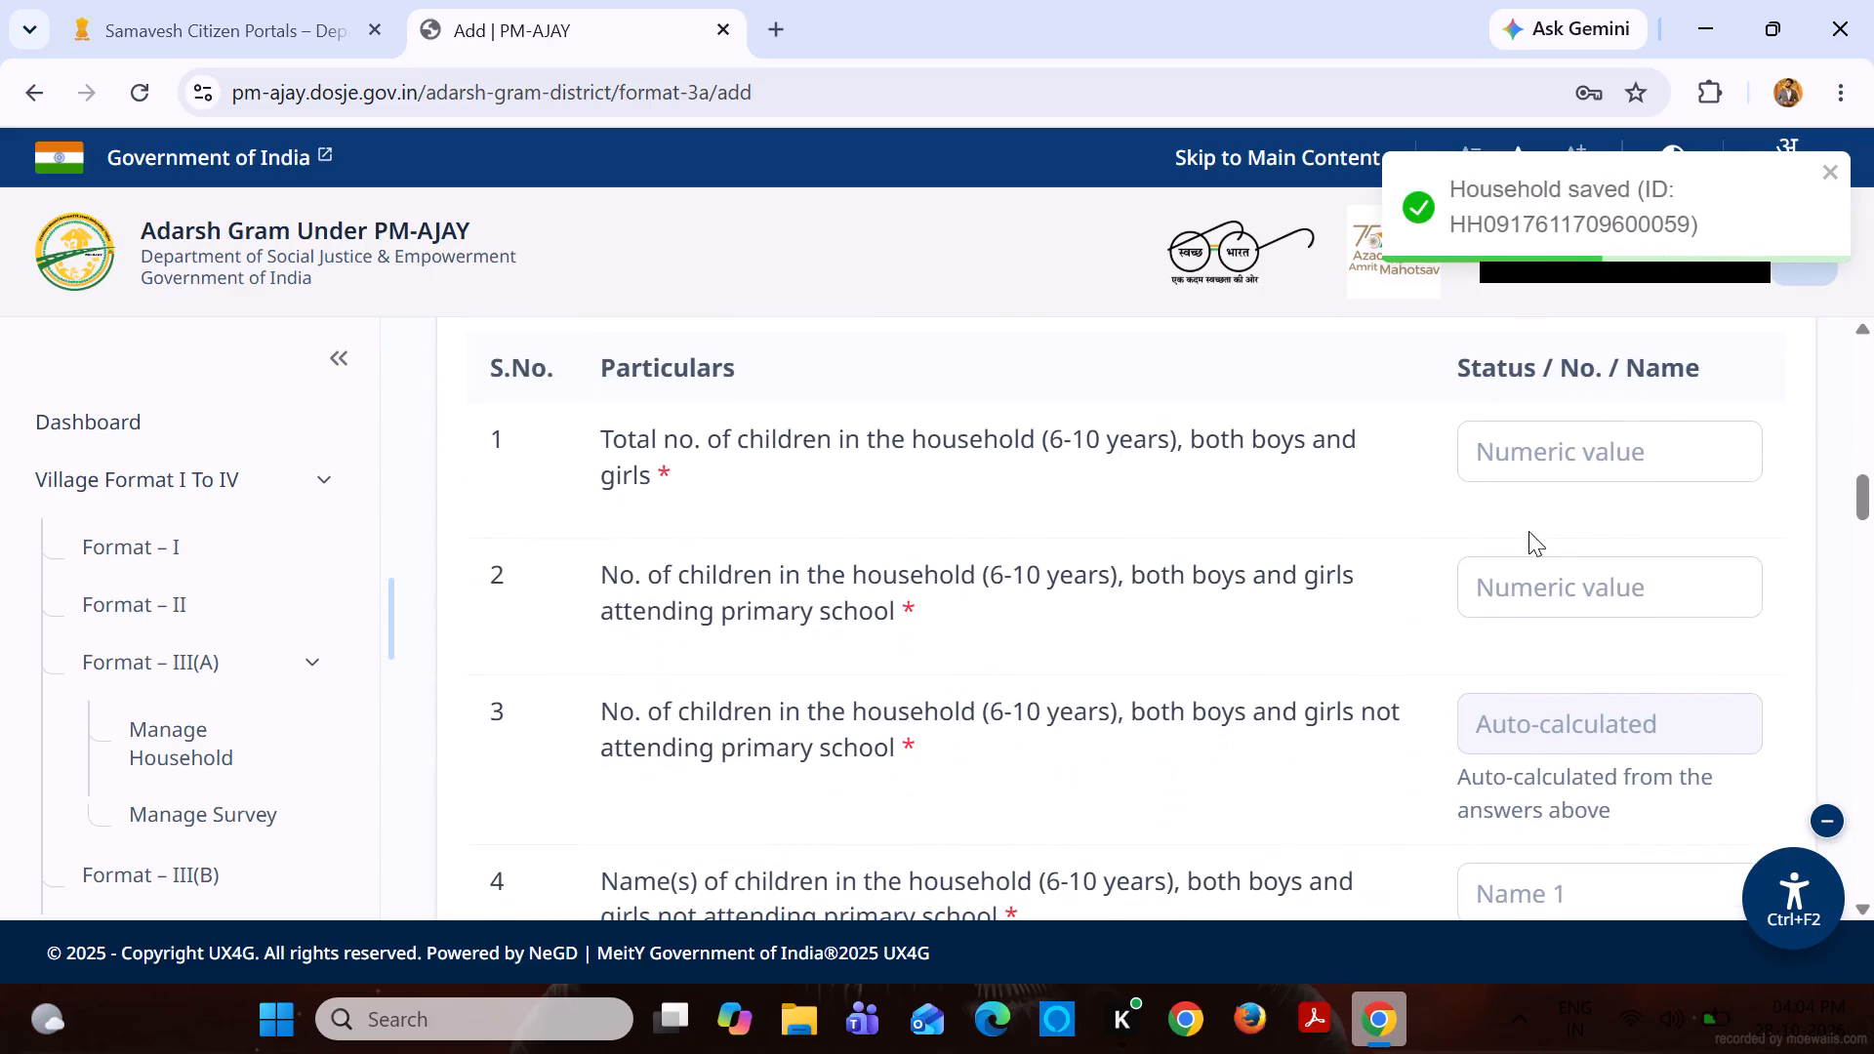
click(1628, 466)
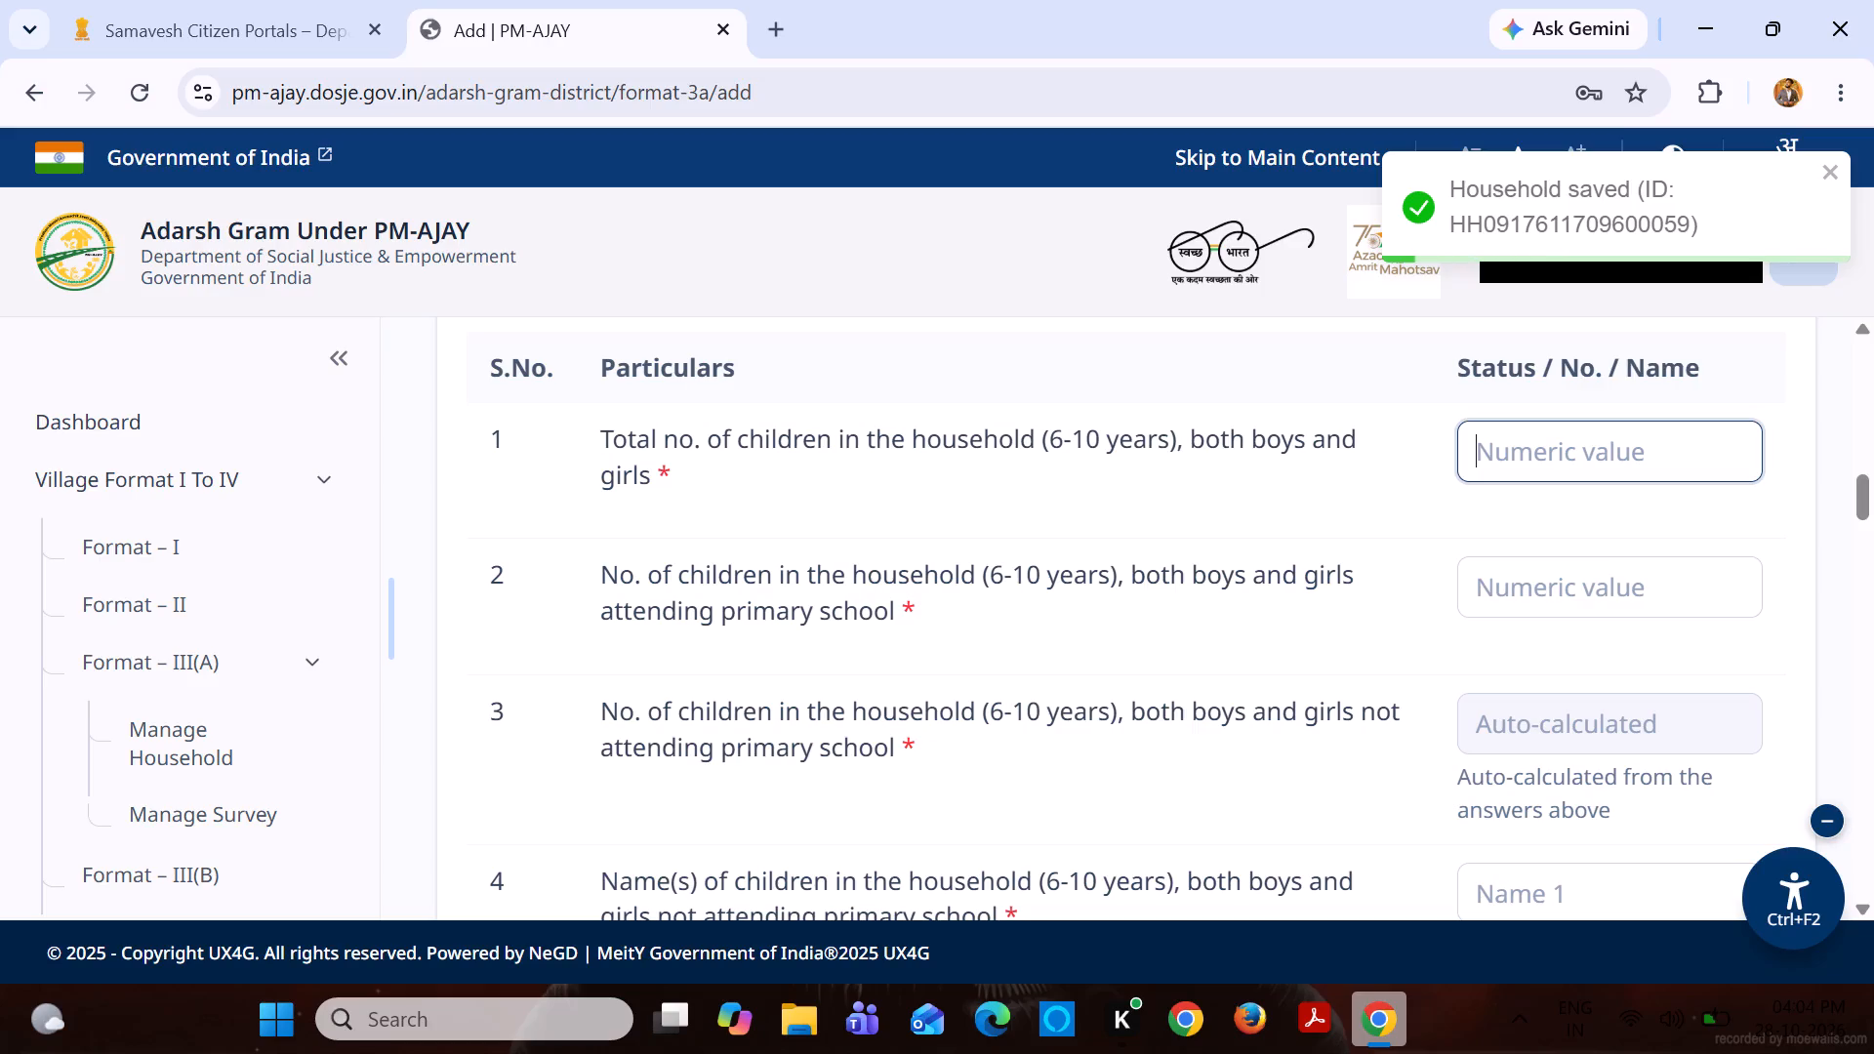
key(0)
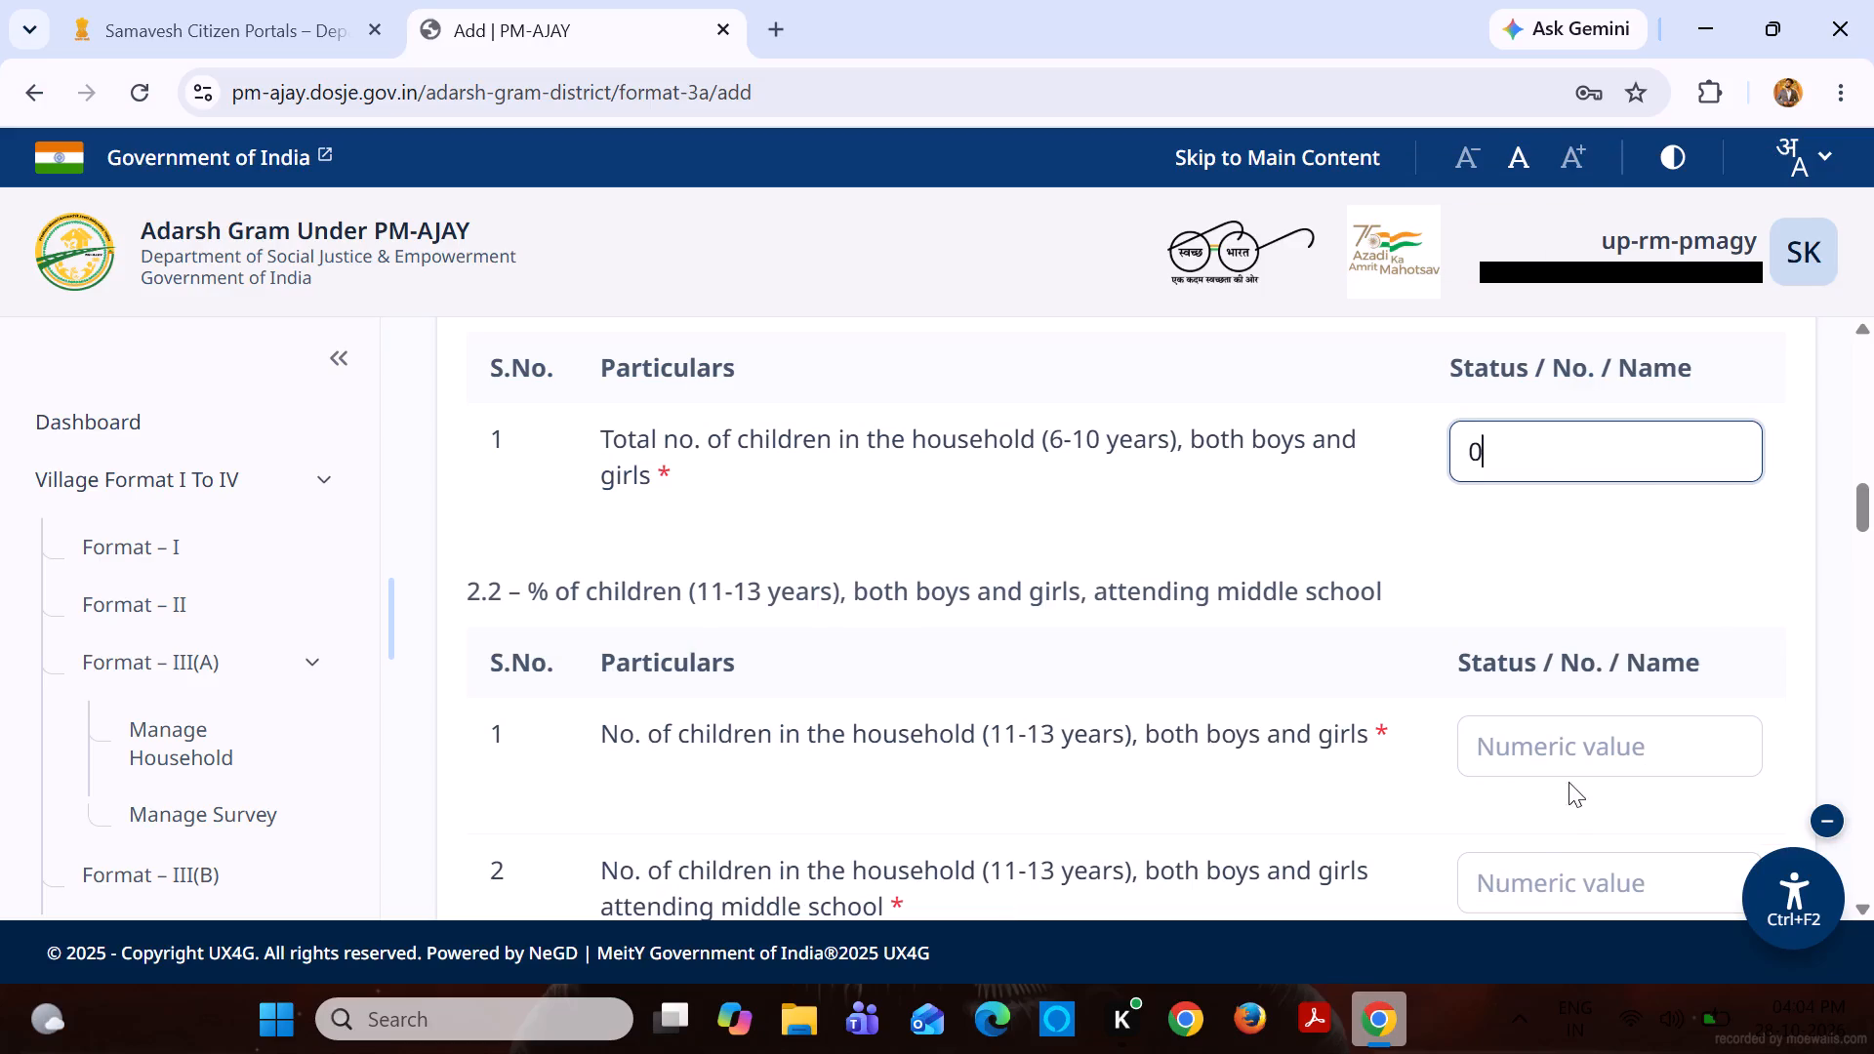
click(1556, 738)
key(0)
scroll(1556, 738, down, 4)
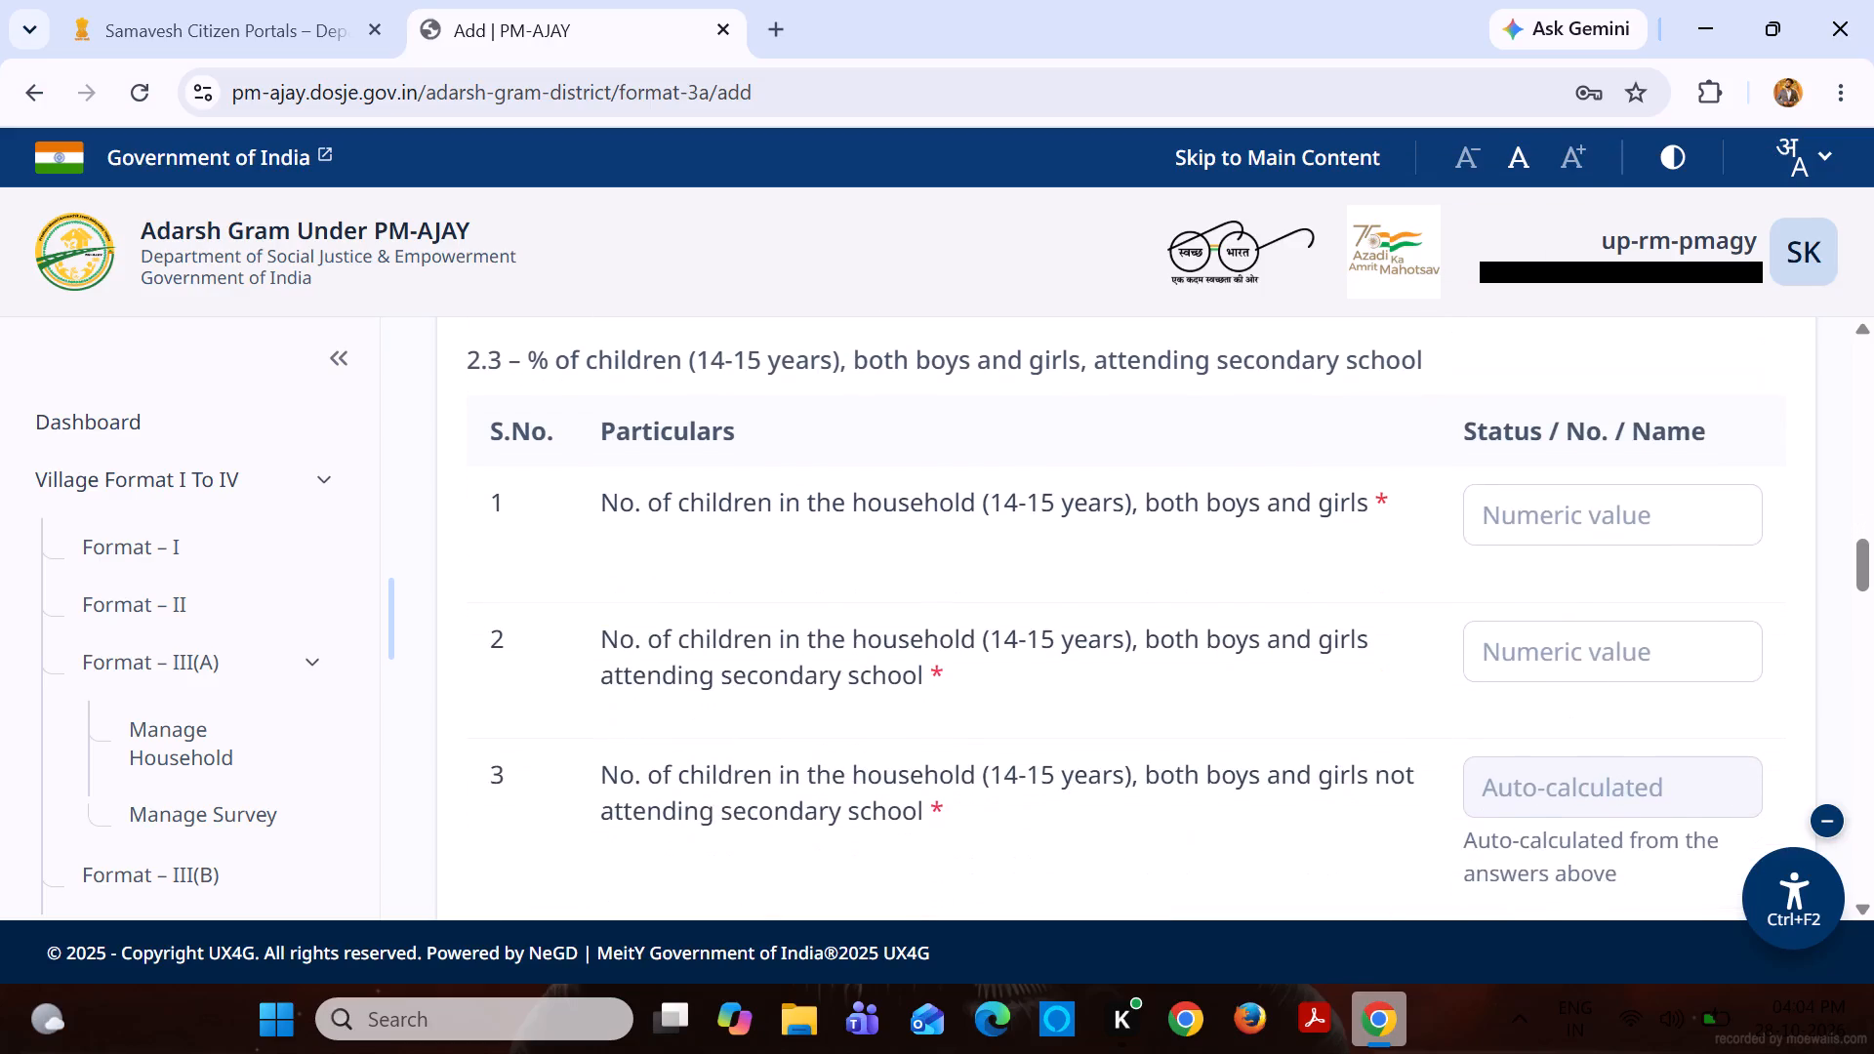
click(1556, 512)
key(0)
click(1533, 826)
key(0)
Enter 0 children aged 18-23 (2.5), 0 eligible for pre-matric (2.6) and post-matric scholarships (2.7), and submit the domain.
scroll(1533, 826, down, 2)
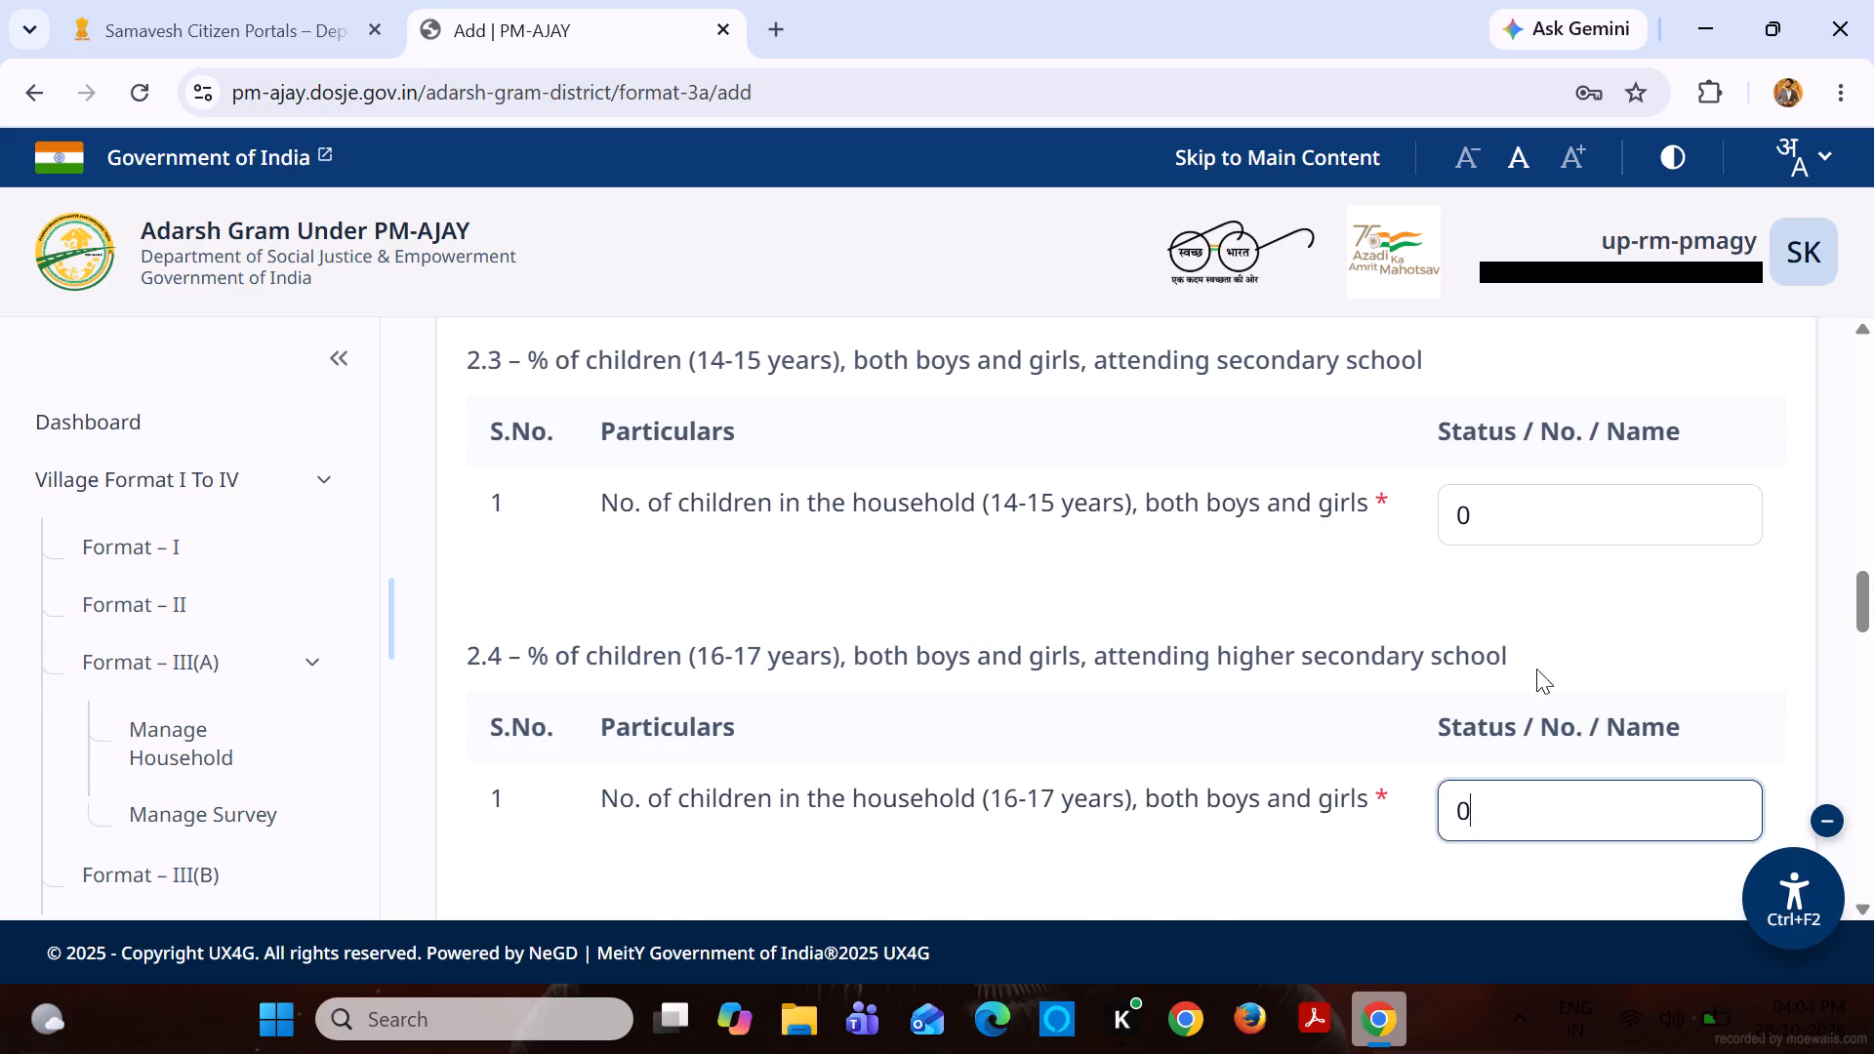
scroll(1536, 669, down, 3)
click(1542, 793)
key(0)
scroll(1542, 793, down, 5)
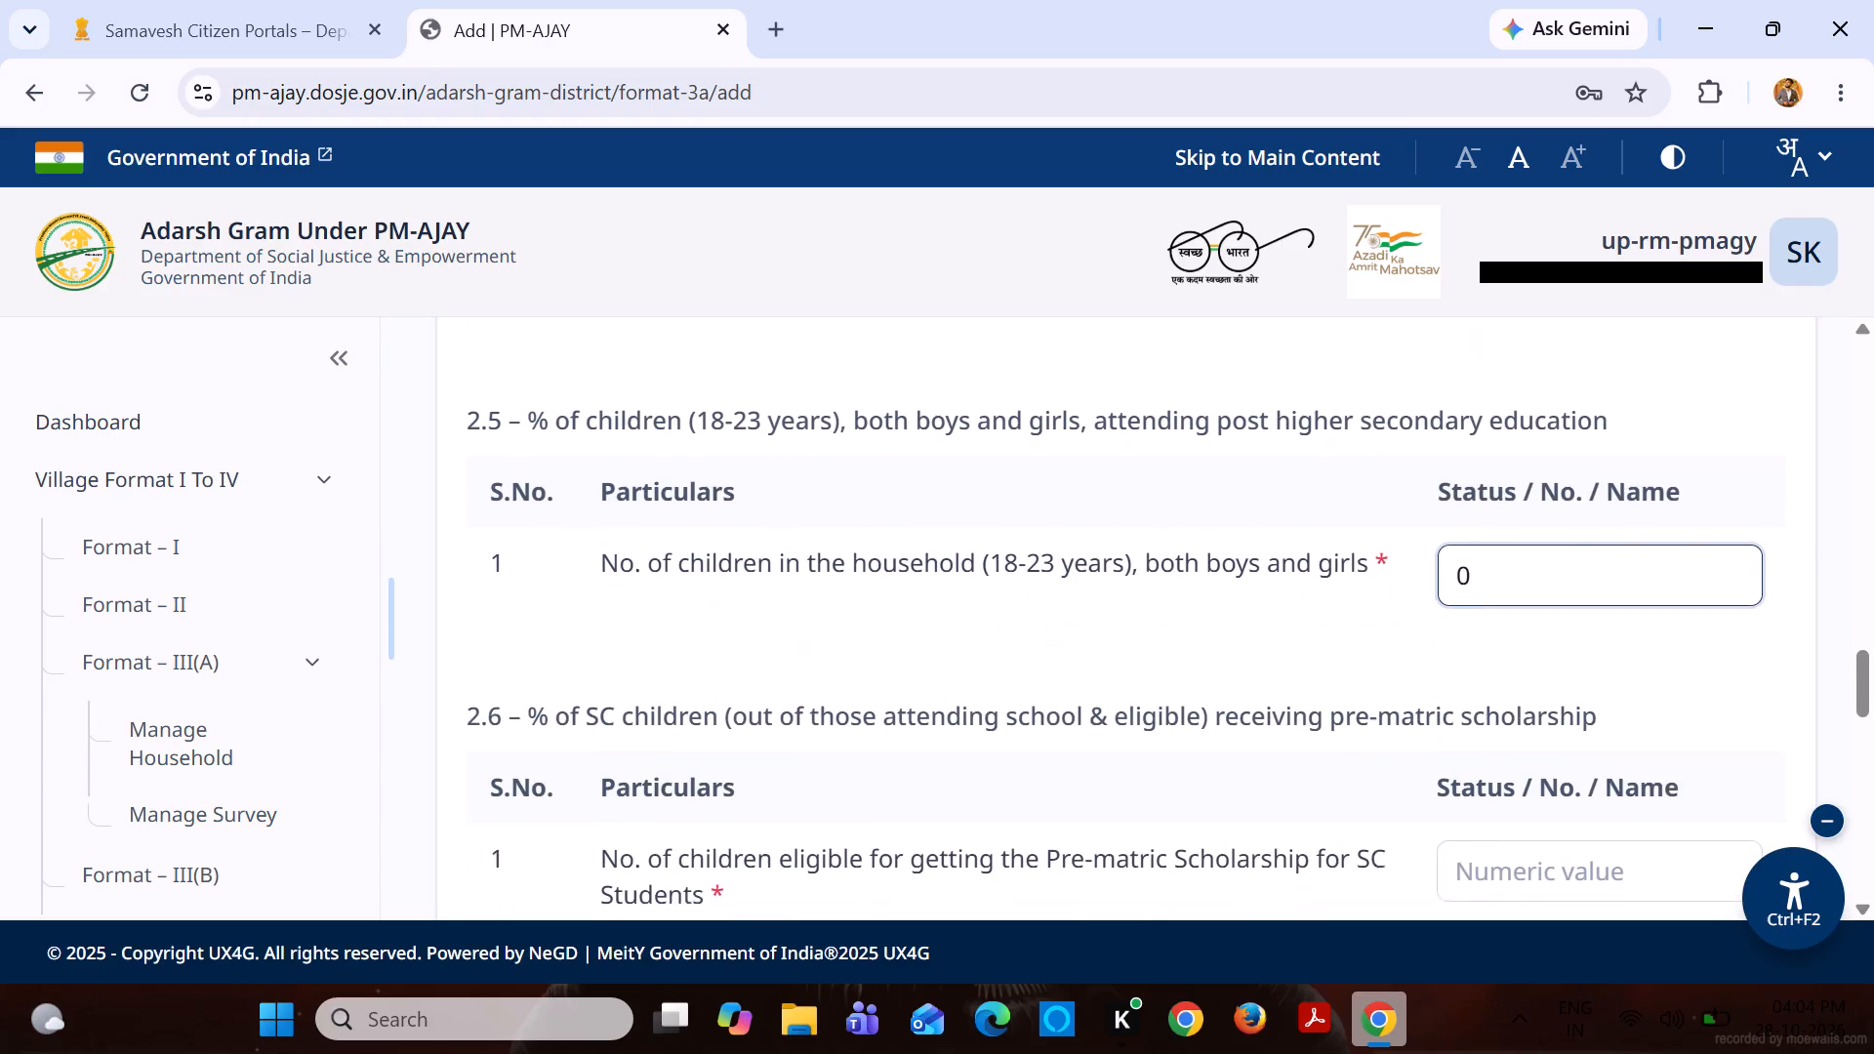
click(1497, 866)
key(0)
scroll(1497, 866, down, 5)
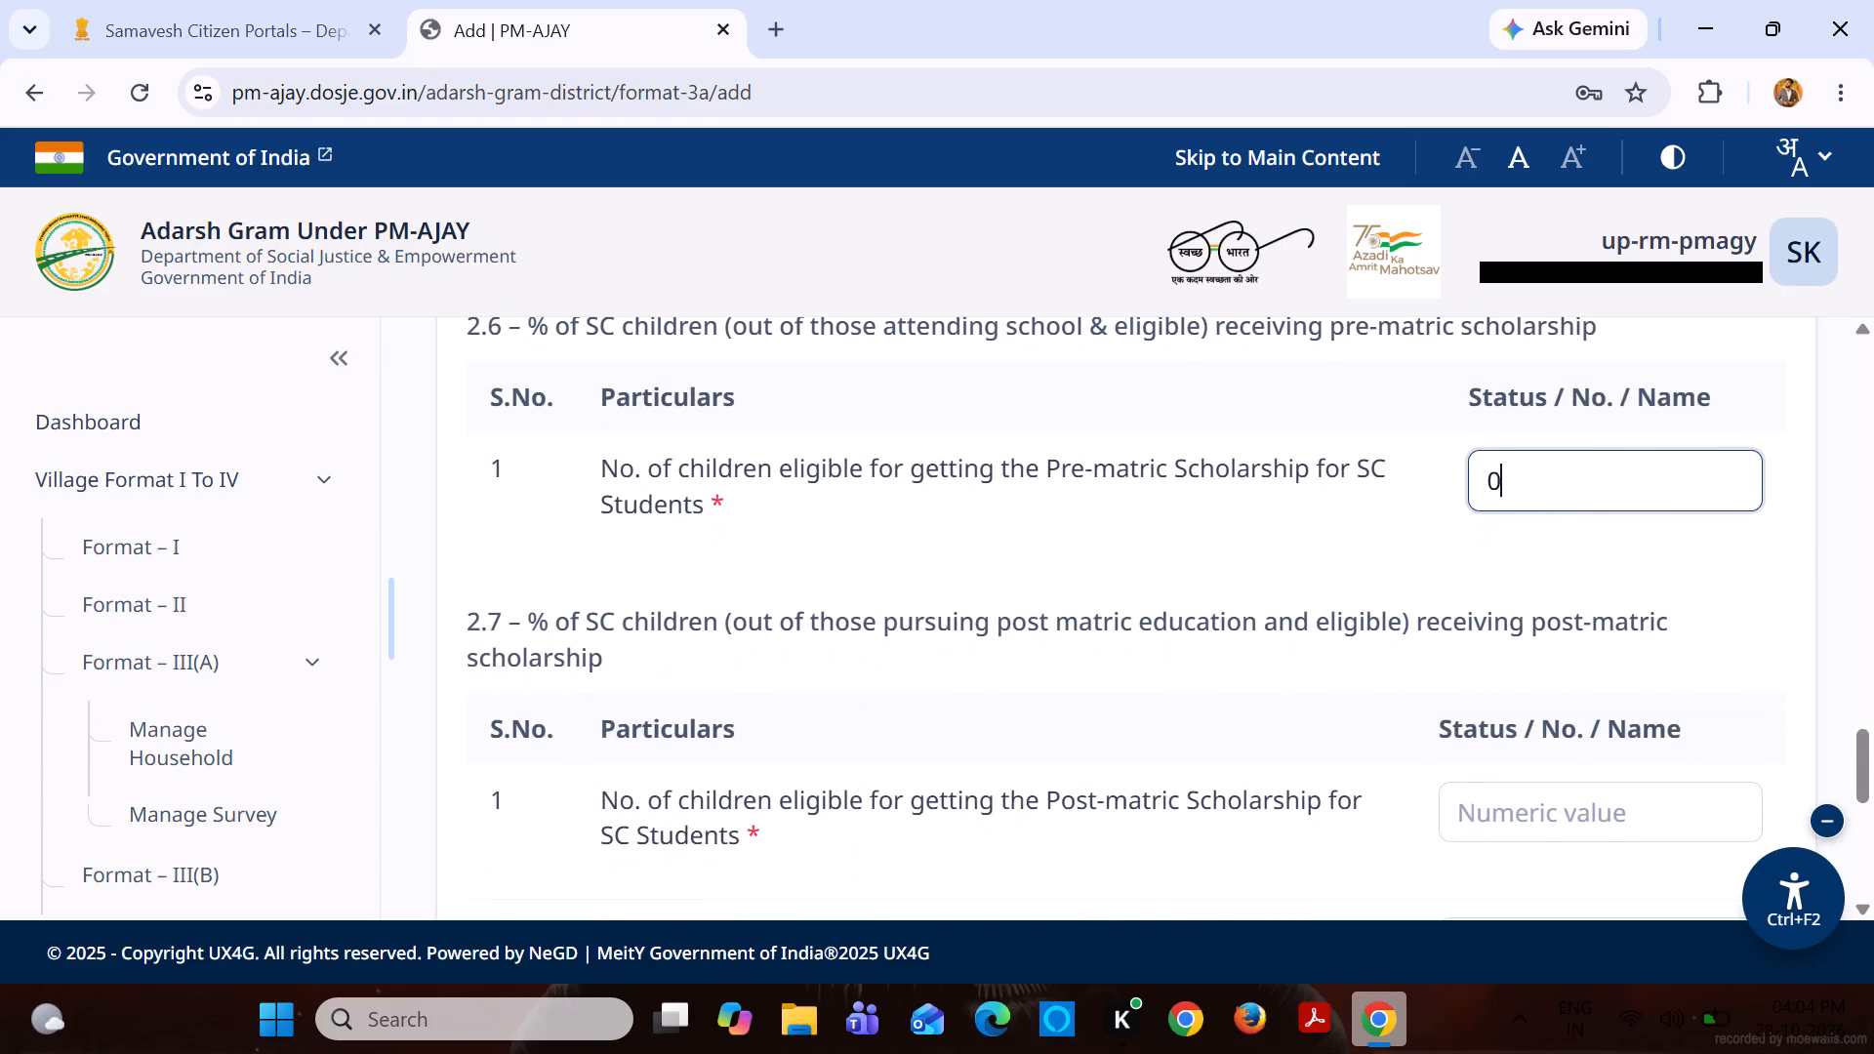
click(1489, 814)
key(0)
scroll(1489, 814, down, 6)
click(1683, 707)
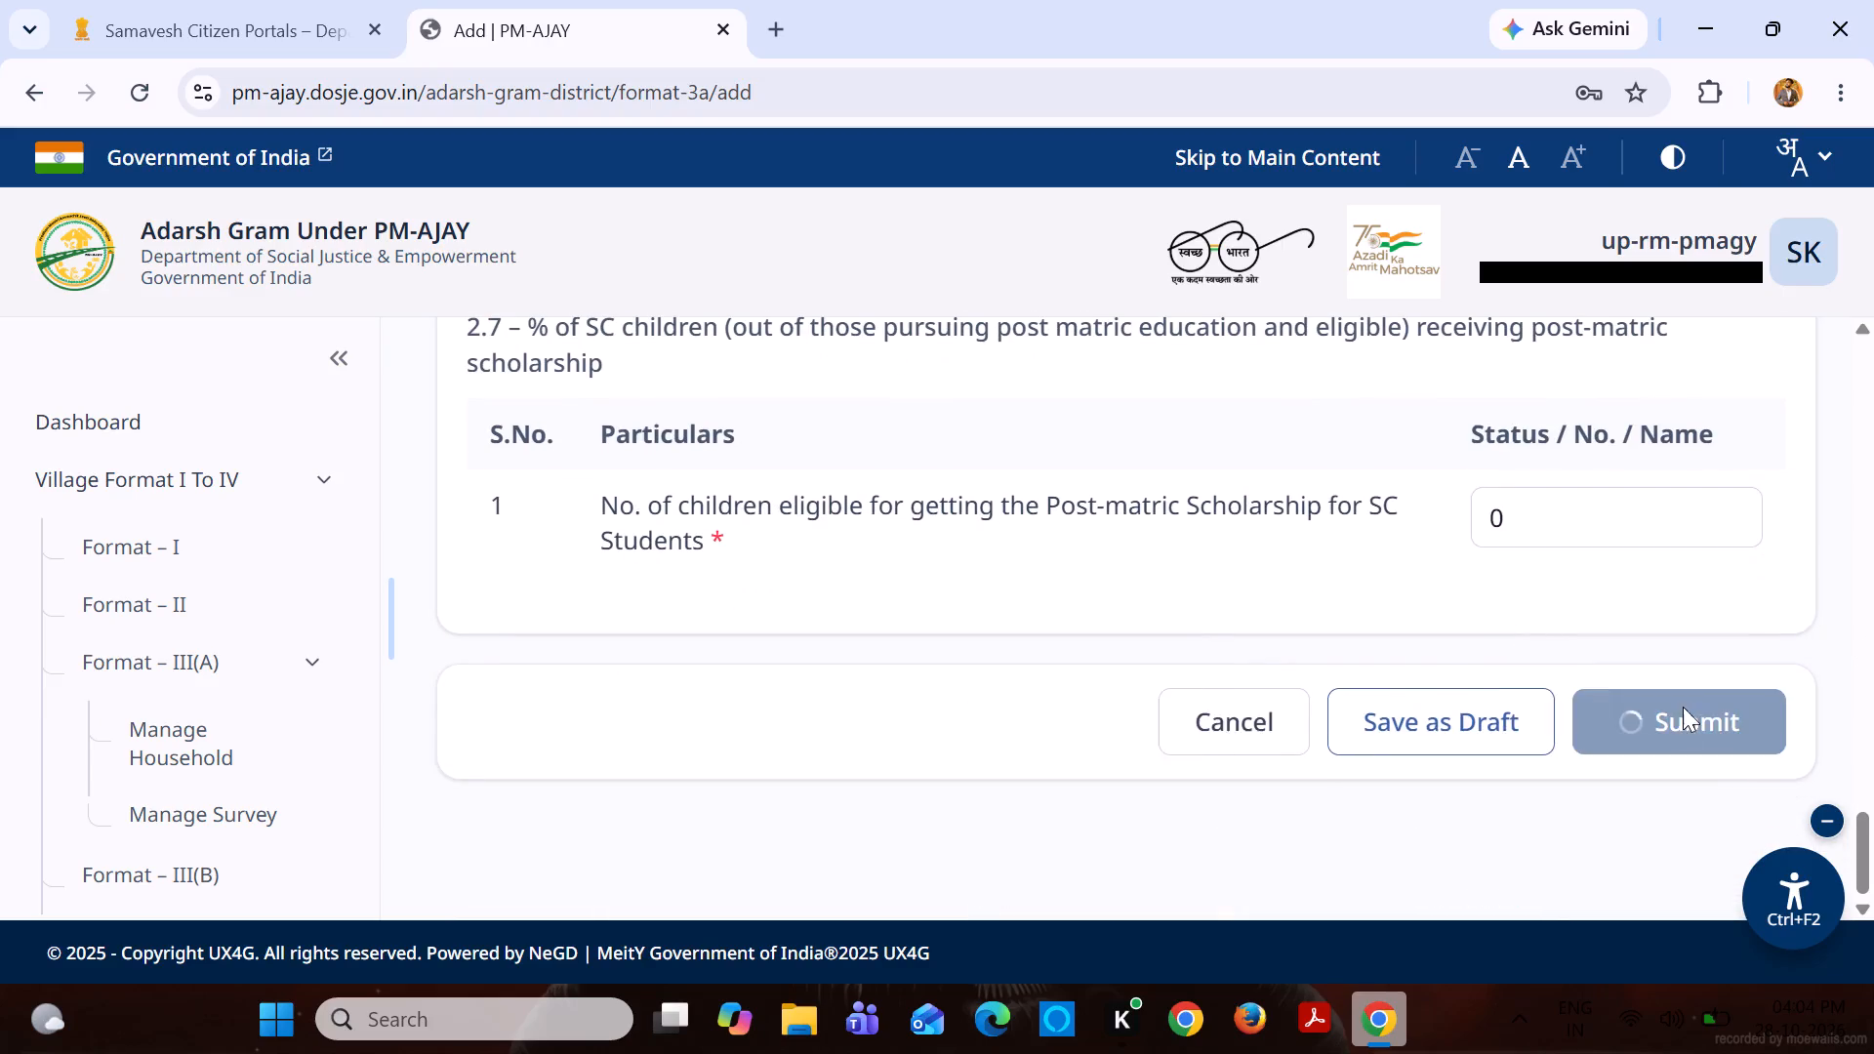
For 3 – Health and Nutrition, answer the Health Protection Scheme coverage question (3.1), and enter 0 pregnant women (3.3) and 0 deliveries (3.4).
click(1622, 463)
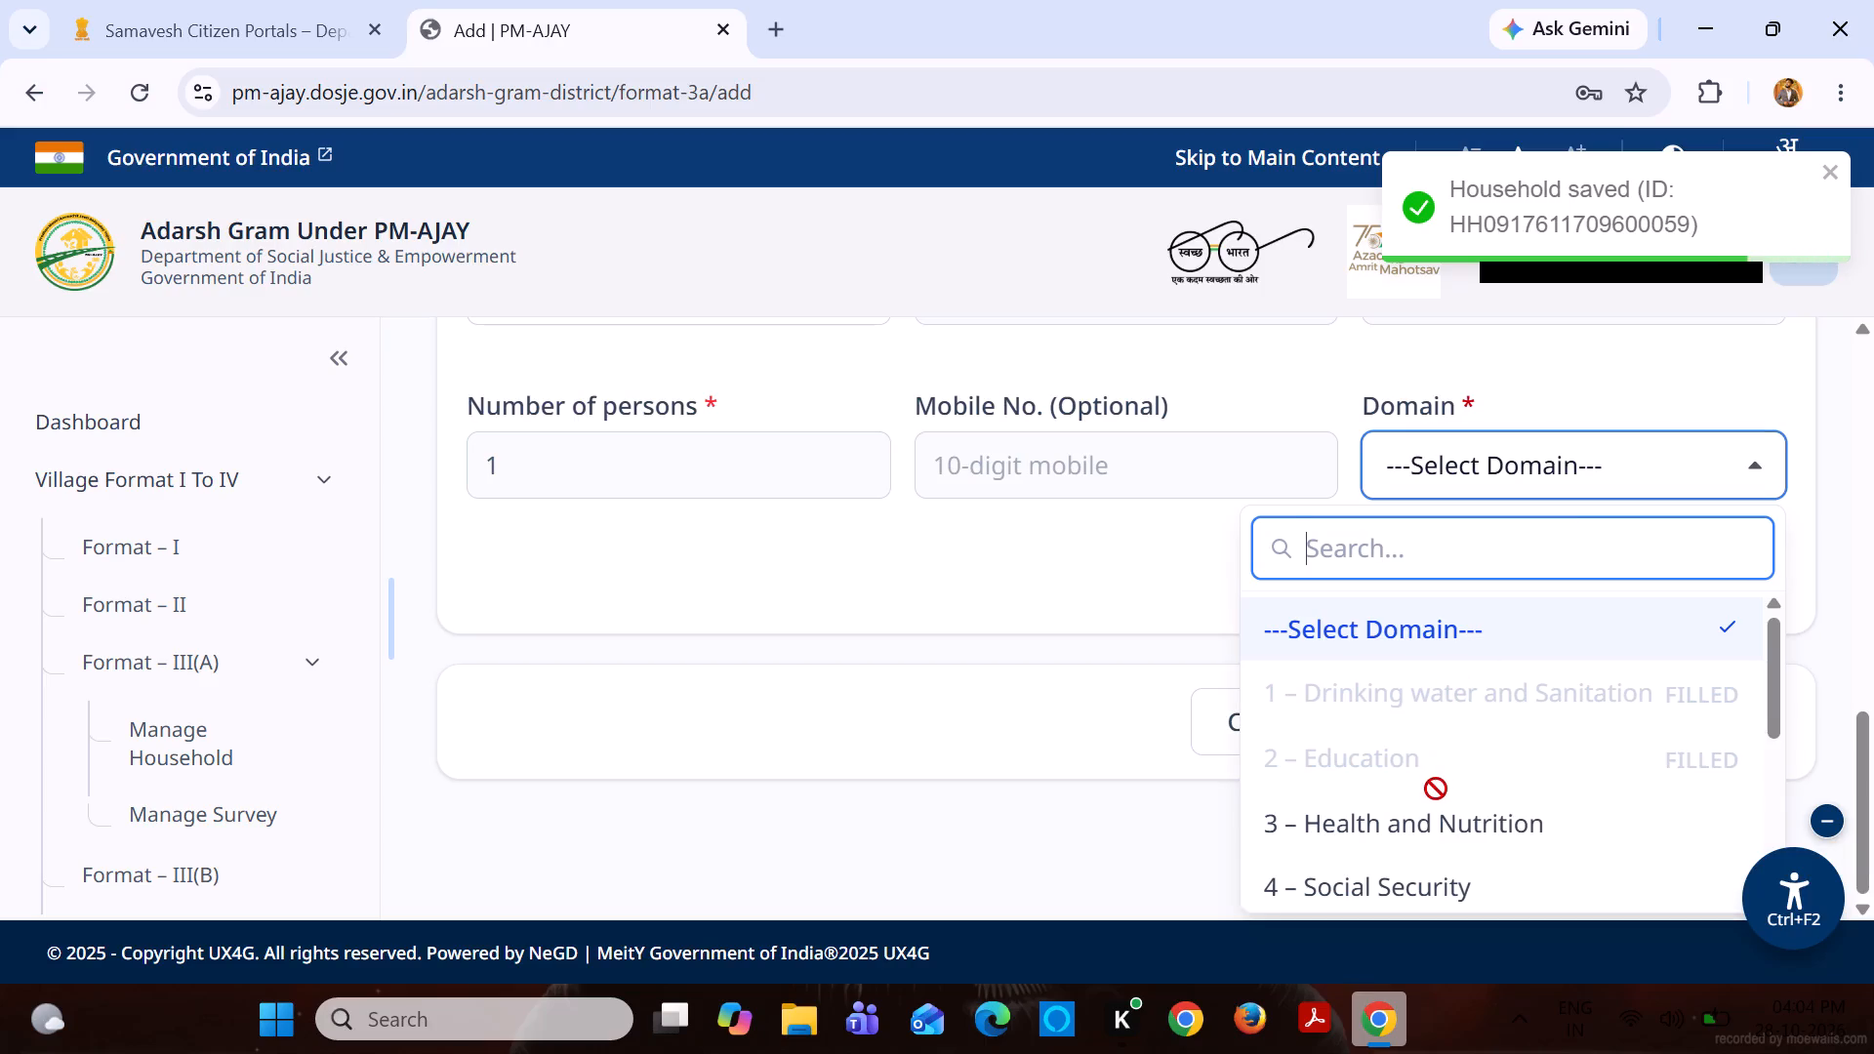
click(1429, 815)
scroll(1429, 815, down, 4)
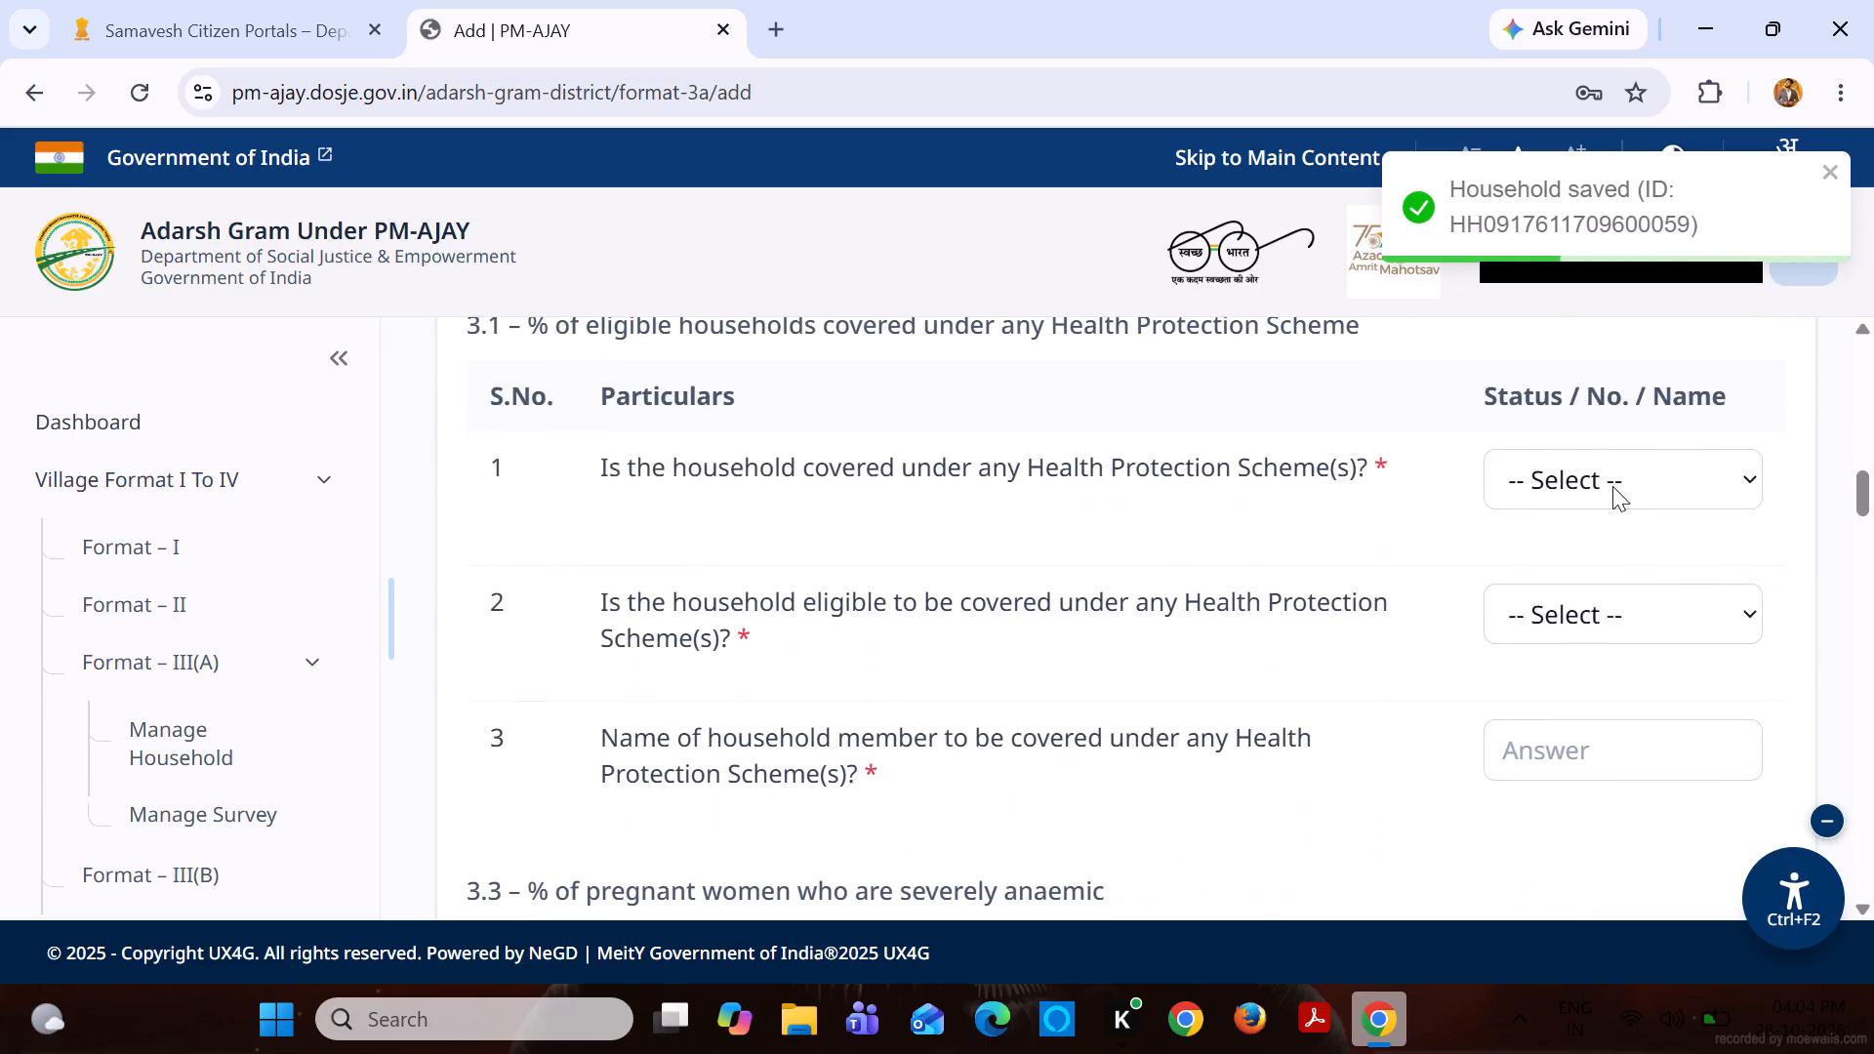
drag(1620, 486, 1578, 565)
click(1578, 565)
scroll(1578, 565, down, 3)
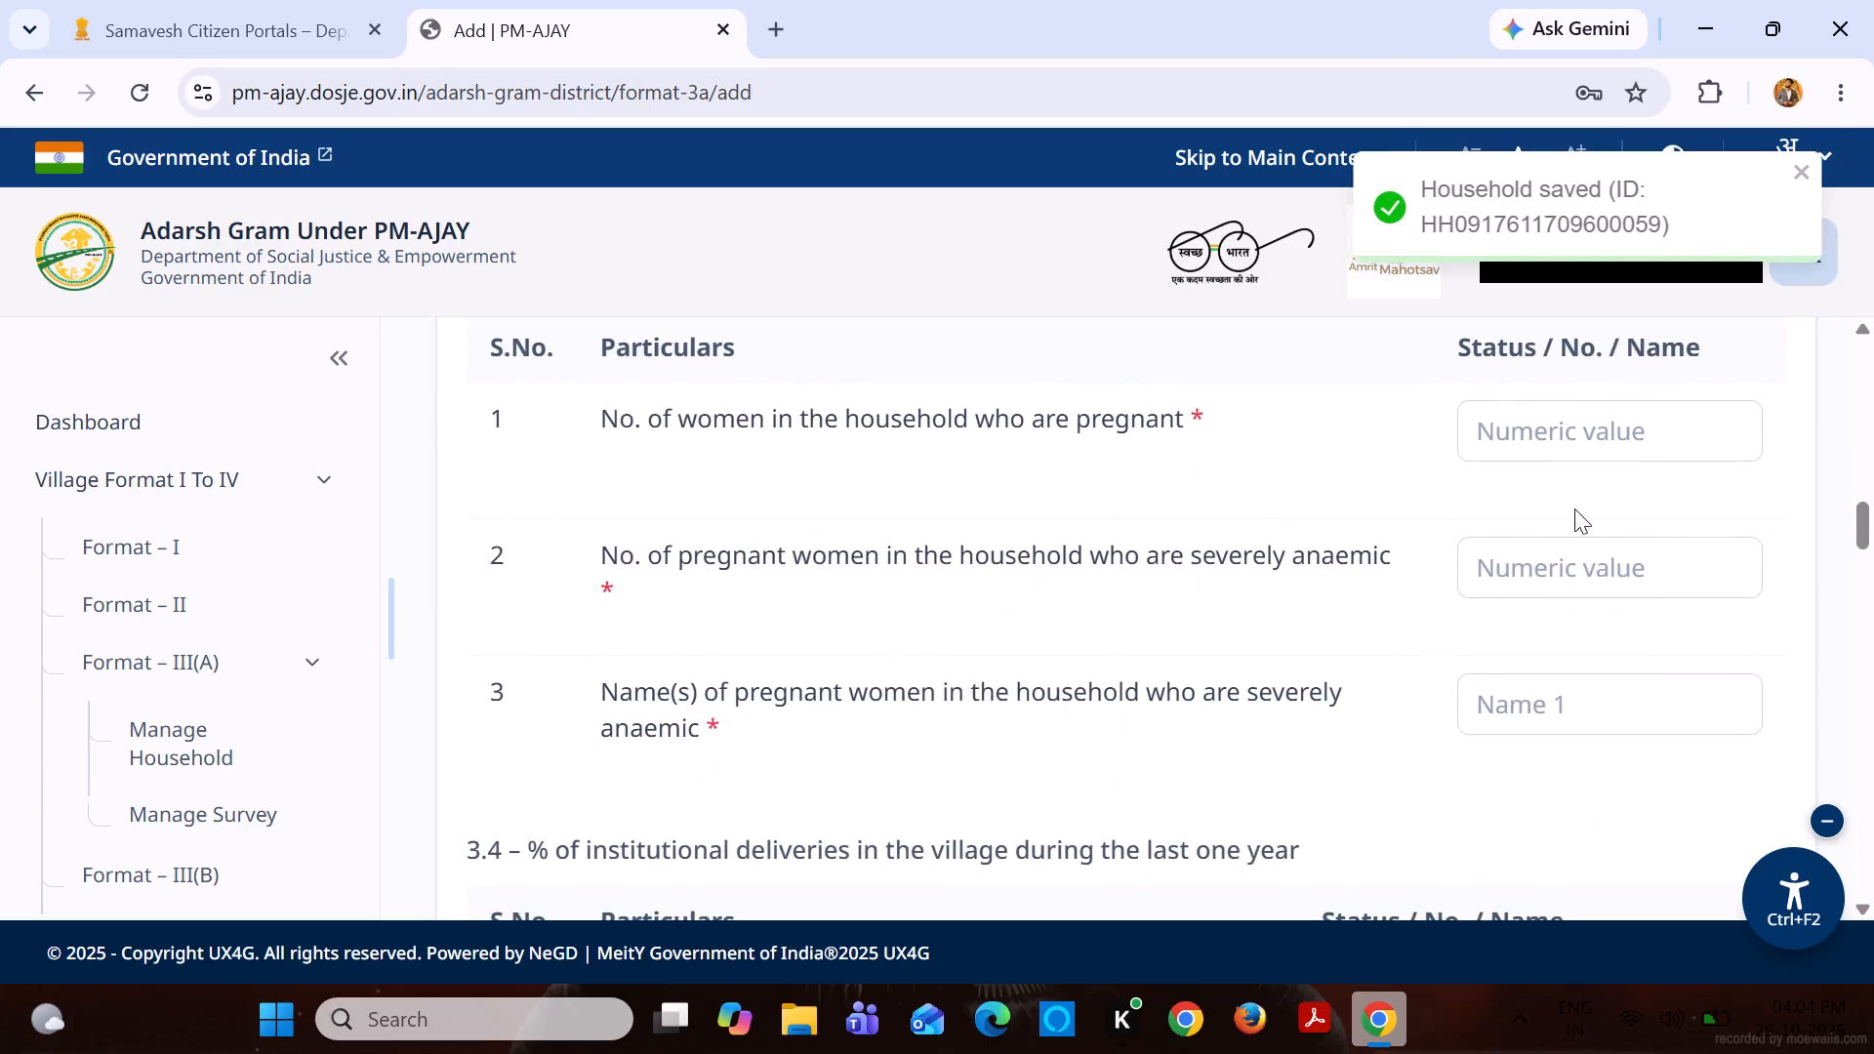
click(1554, 436)
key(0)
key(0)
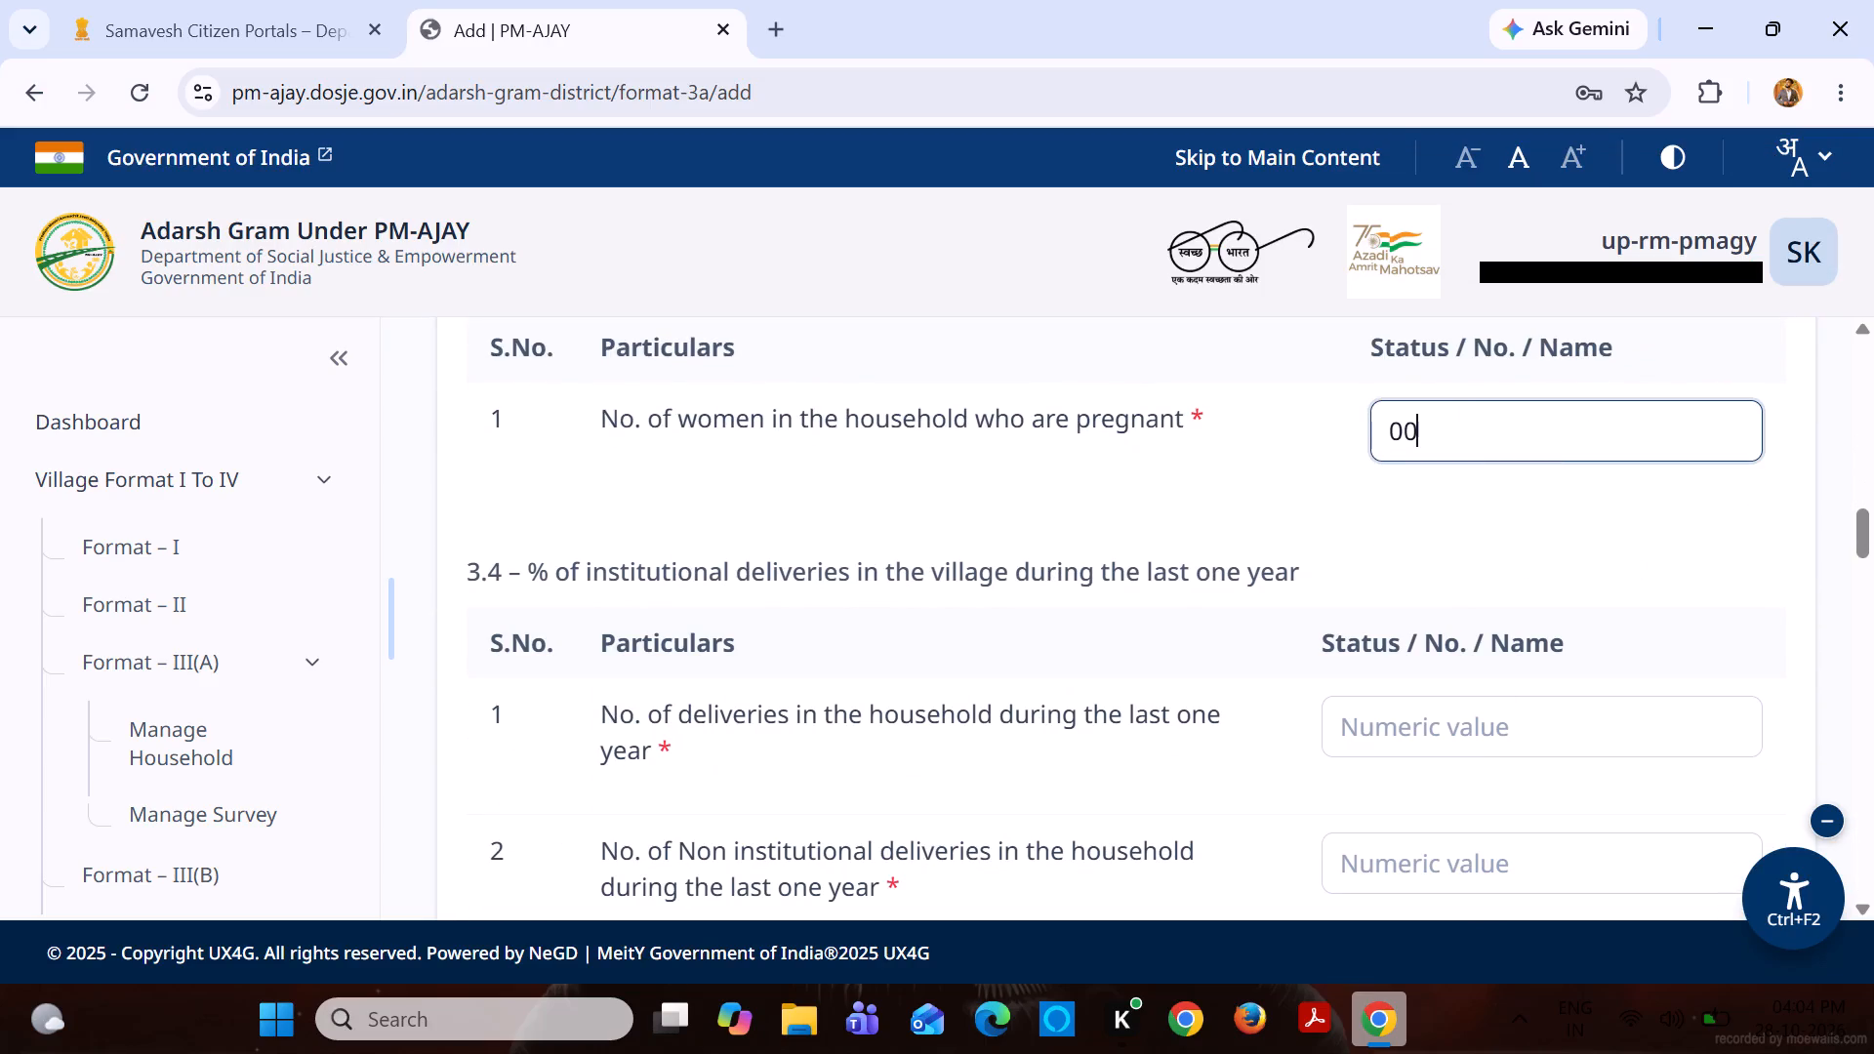
key(BackSpace)
click(1421, 750)
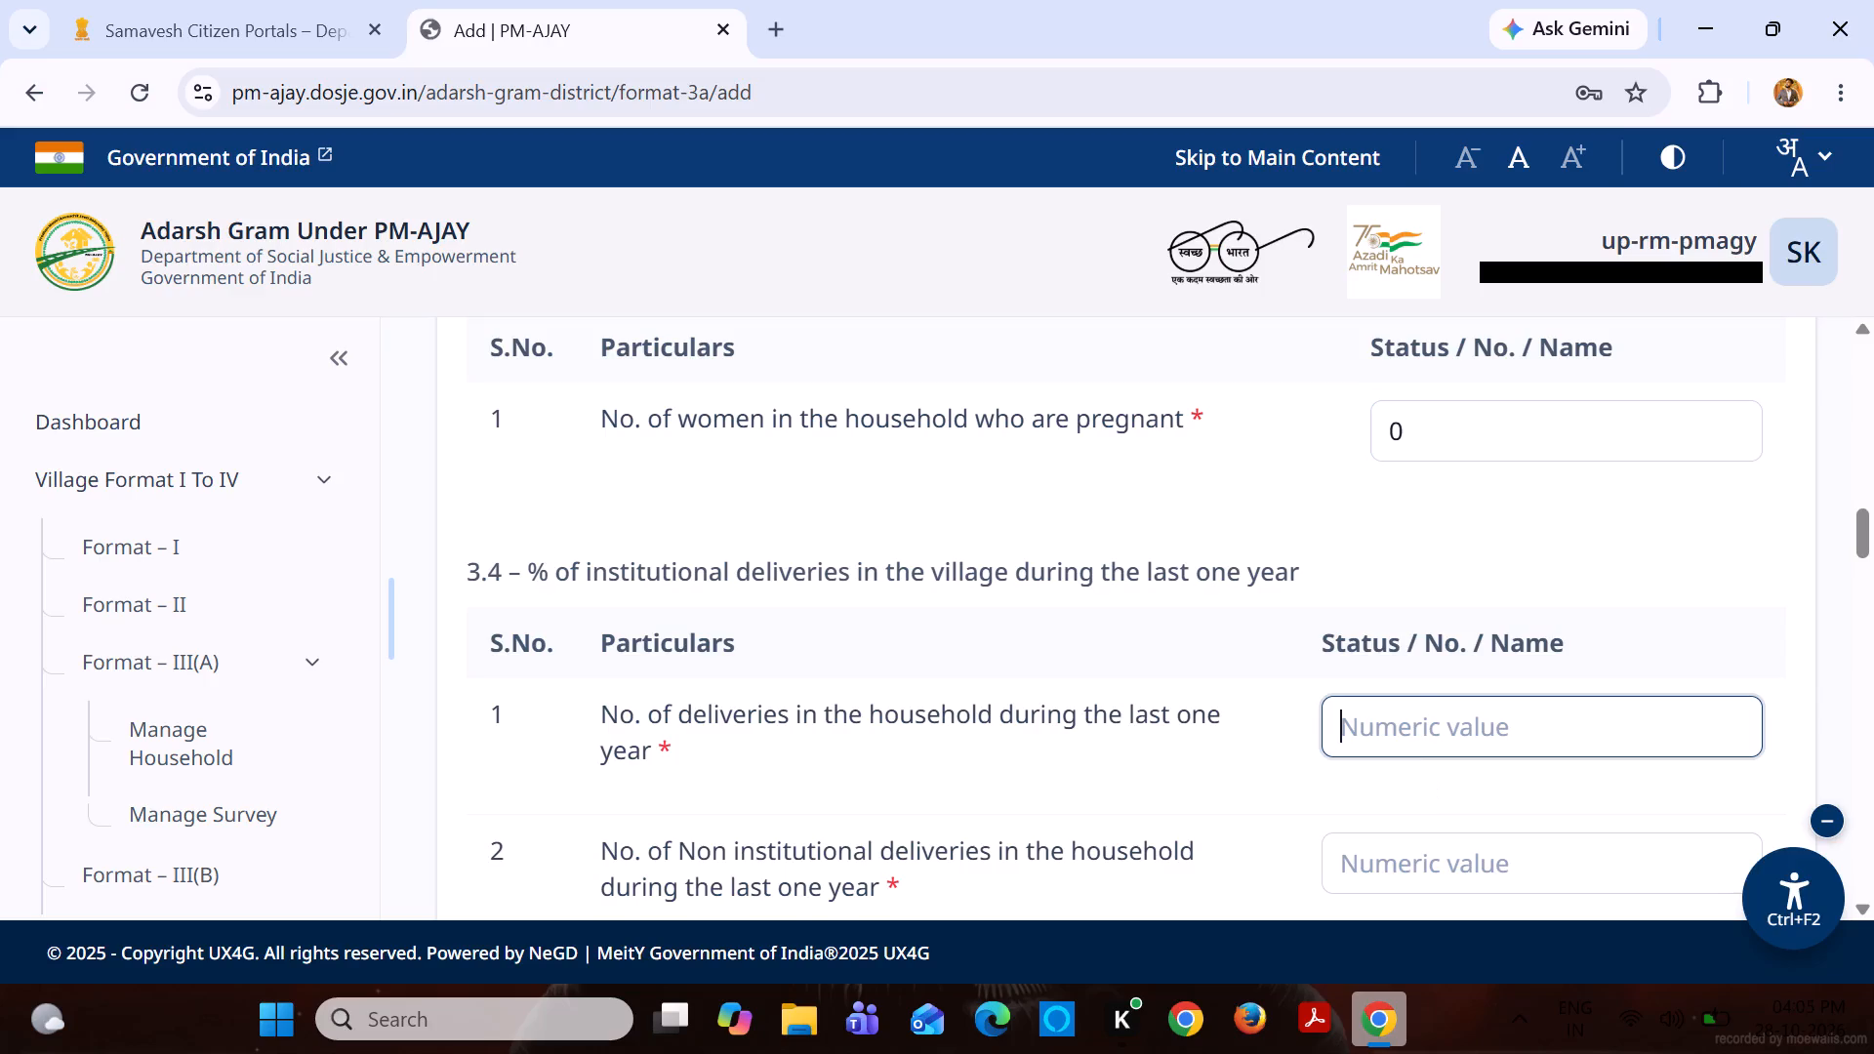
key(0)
Enter 0 for children born last year (3.5), the 3.6 count, children aged 0-5 (3.7) and women pregnant during the last year (3.8).
scroll(1421, 750, down, 5)
click(1379, 505)
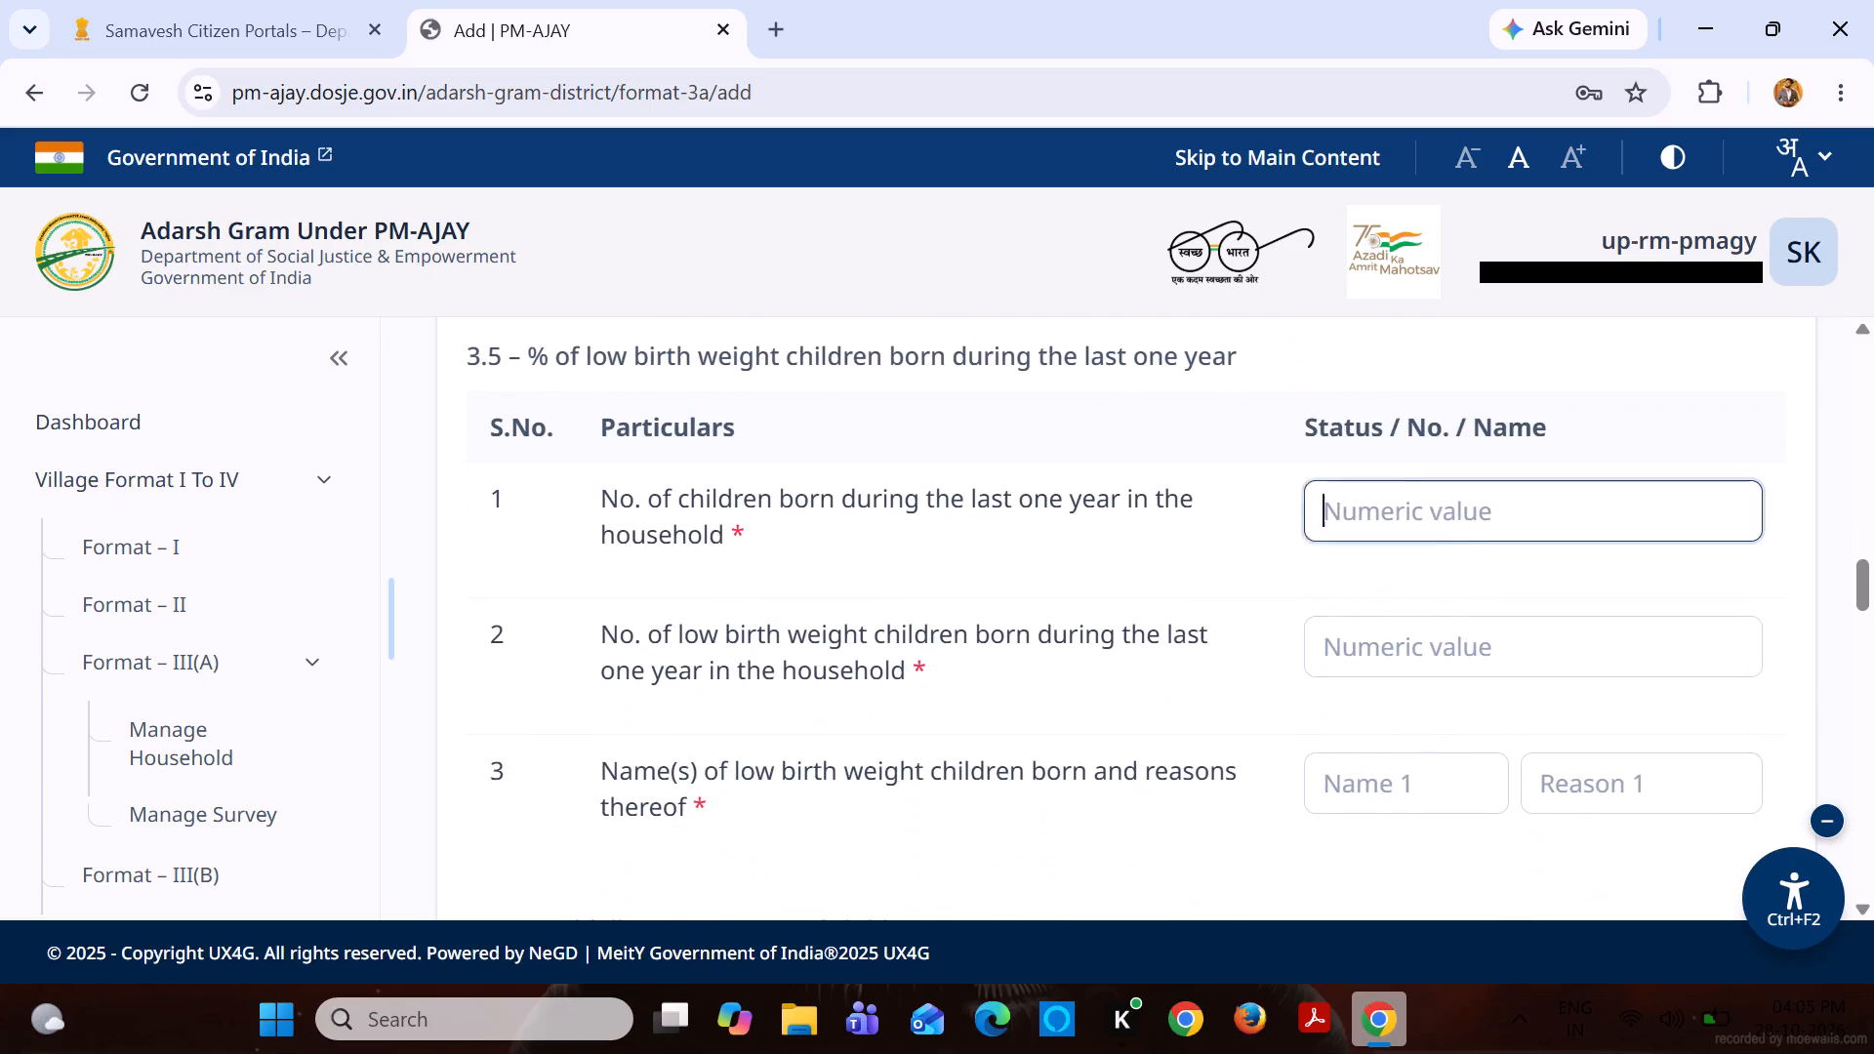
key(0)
scroll(1379, 505, down, 2)
click(1419, 488)
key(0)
scroll(1419, 488, down, 3)
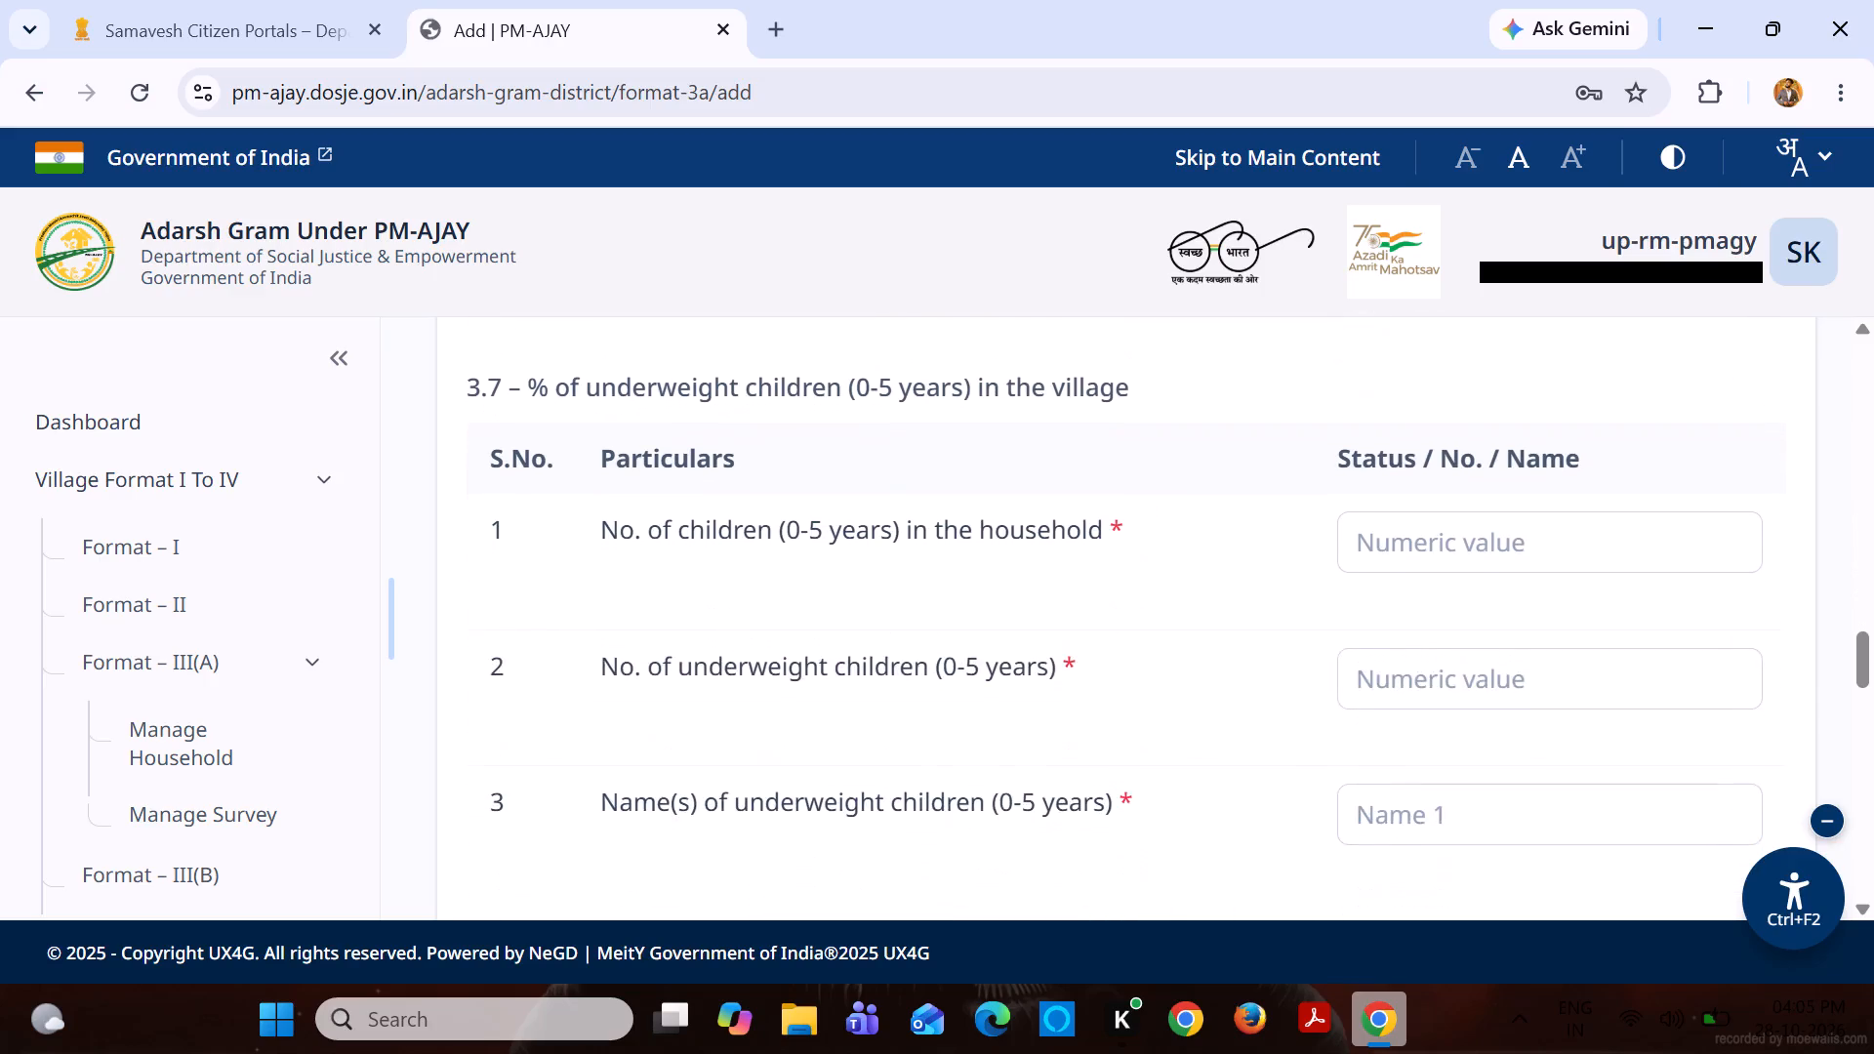
click(1401, 536)
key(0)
click(1431, 822)
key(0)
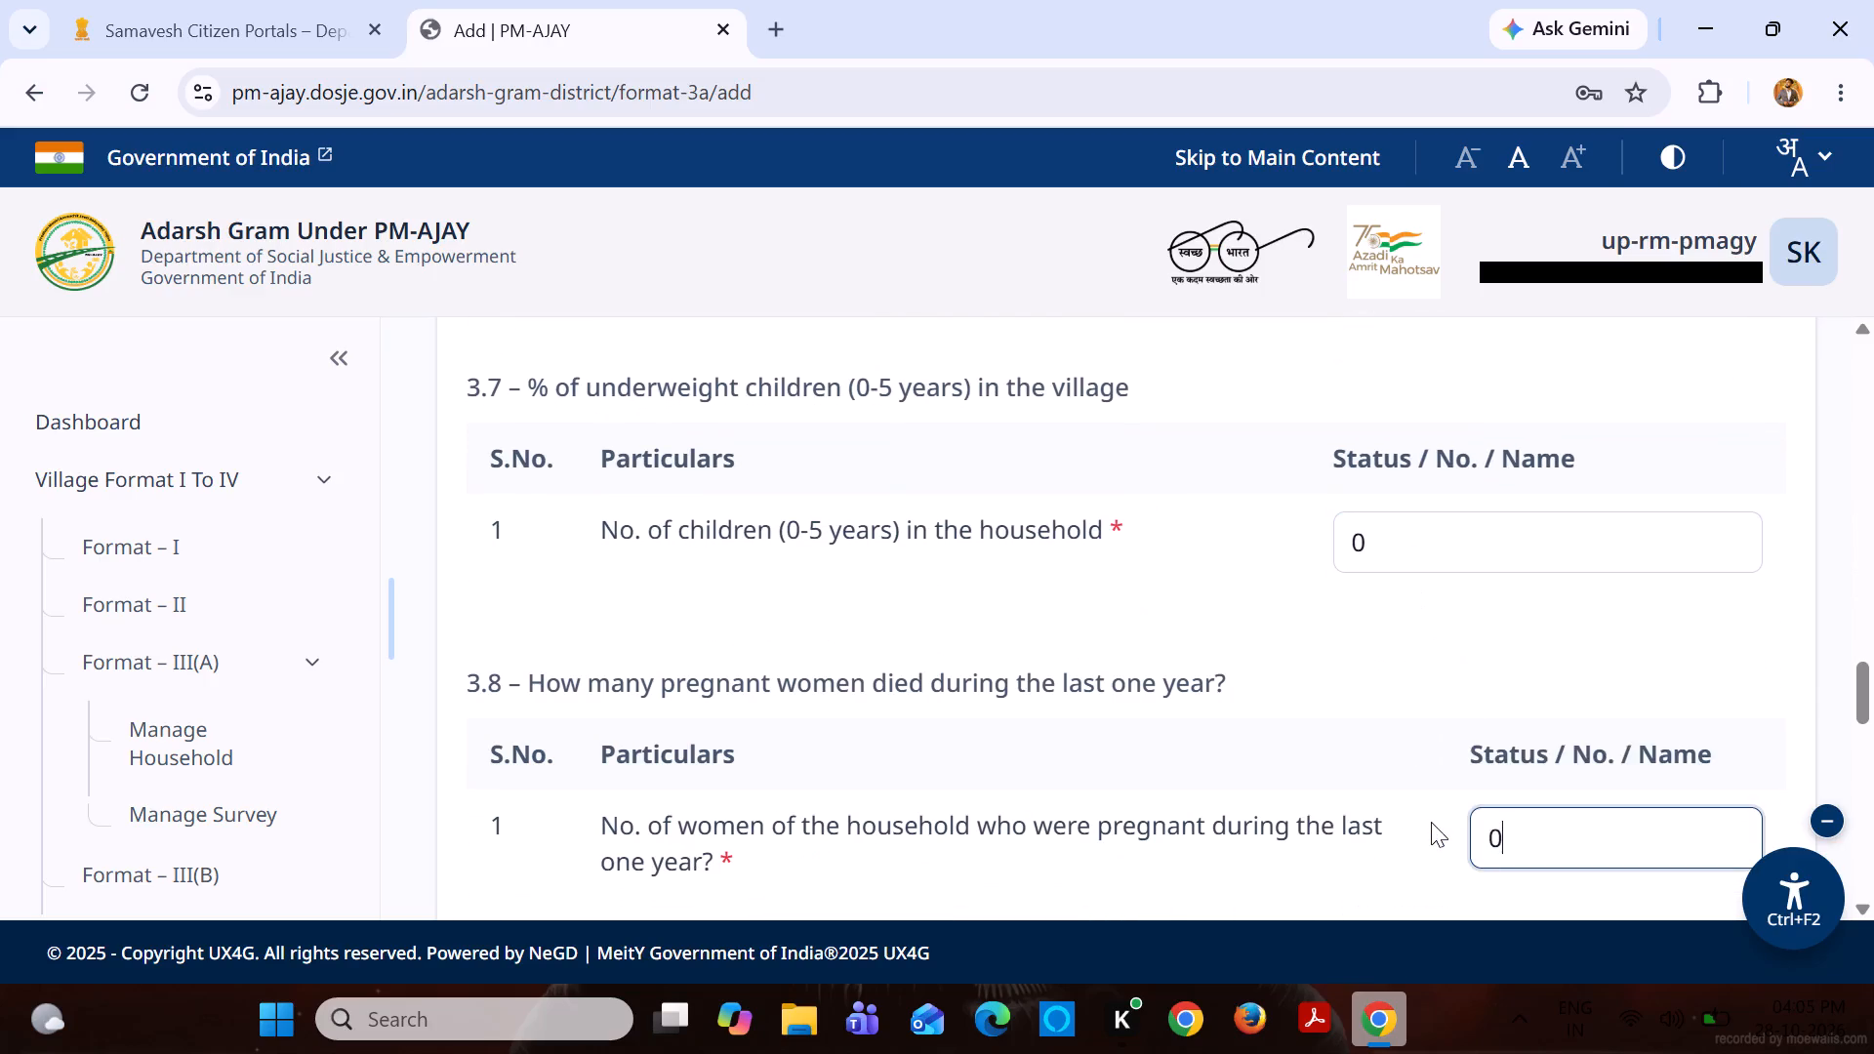
Enter 0 children under 1 year and 0 members suffering from communicable diseases (3.10), and submit the domain.
scroll(1431, 822, down, 6)
click(1447, 450)
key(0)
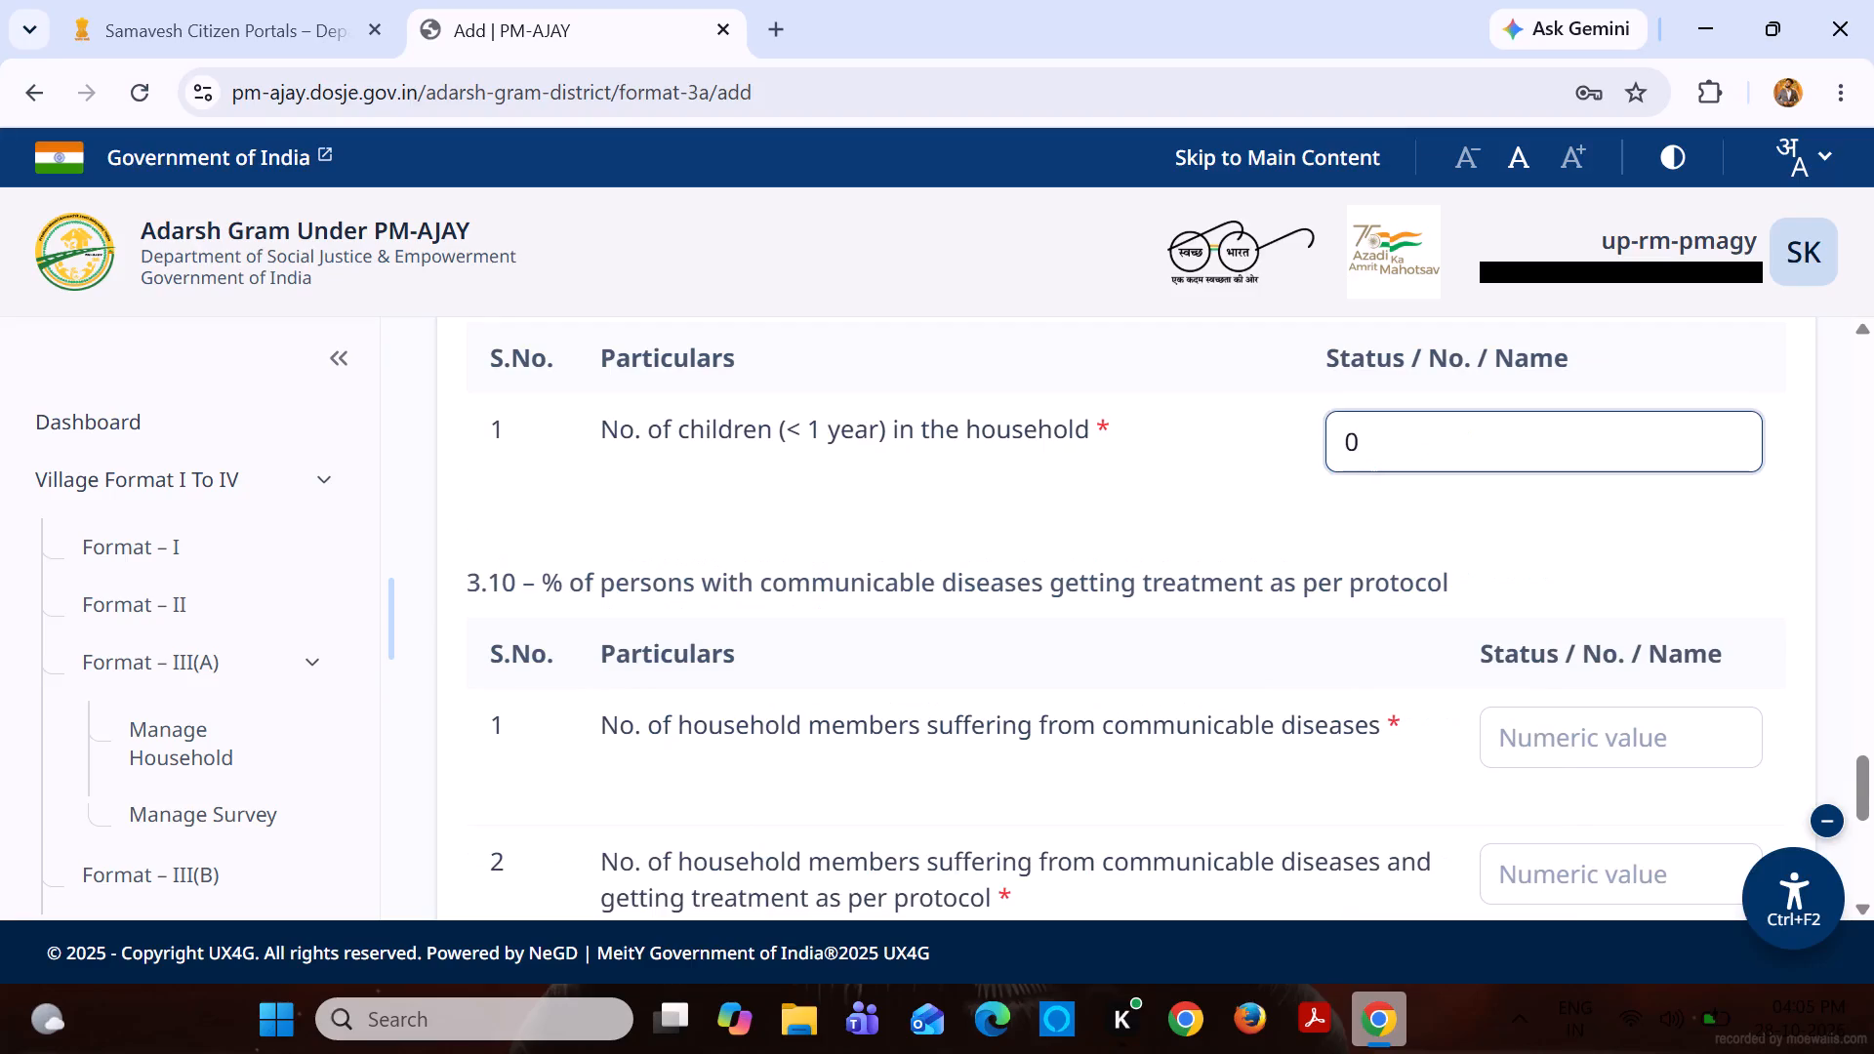
click(1594, 748)
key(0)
scroll(1594, 748, down, 3)
click(1694, 727)
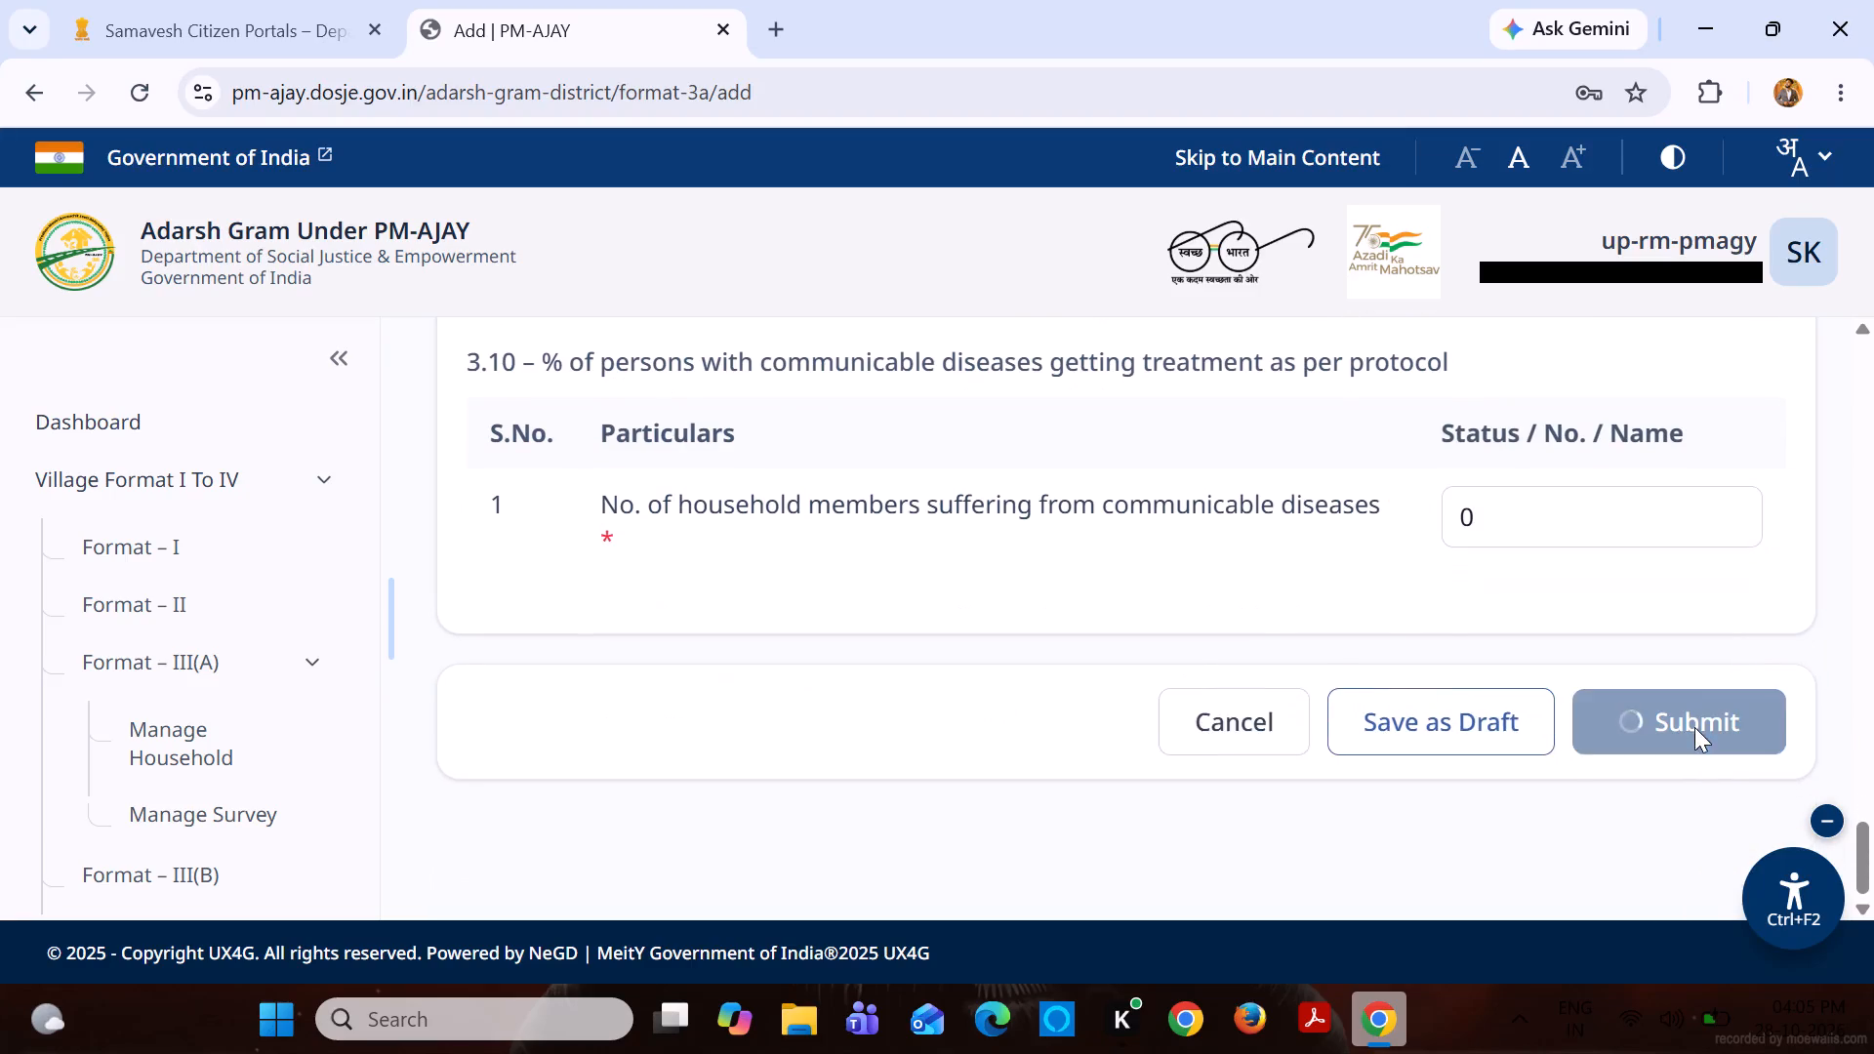
For 4 – Social Security, enter 0 eligible for Widow (4.1), Old Age (4.2) and Disability Pension (4.3), and submit the domain.
click(1660, 470)
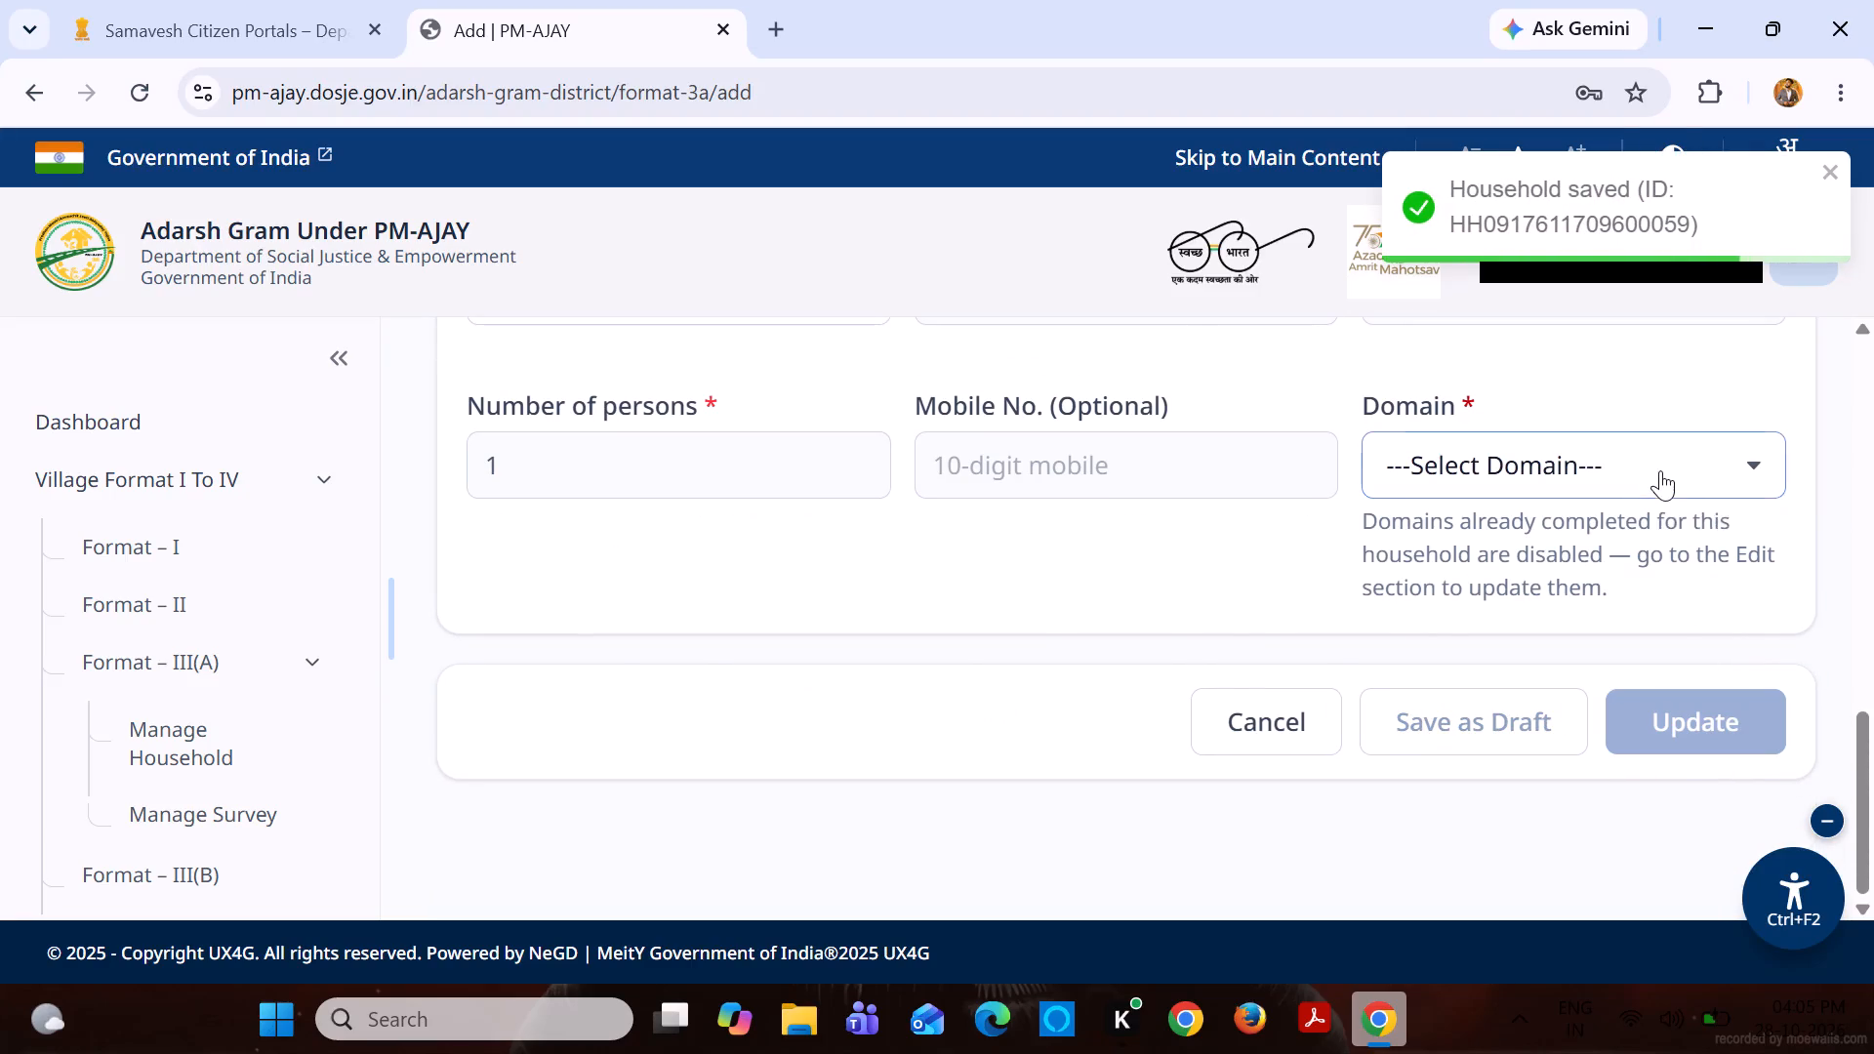
scroll(1479, 715, down, 1)
click(1410, 710)
scroll(1410, 710, down, 1)
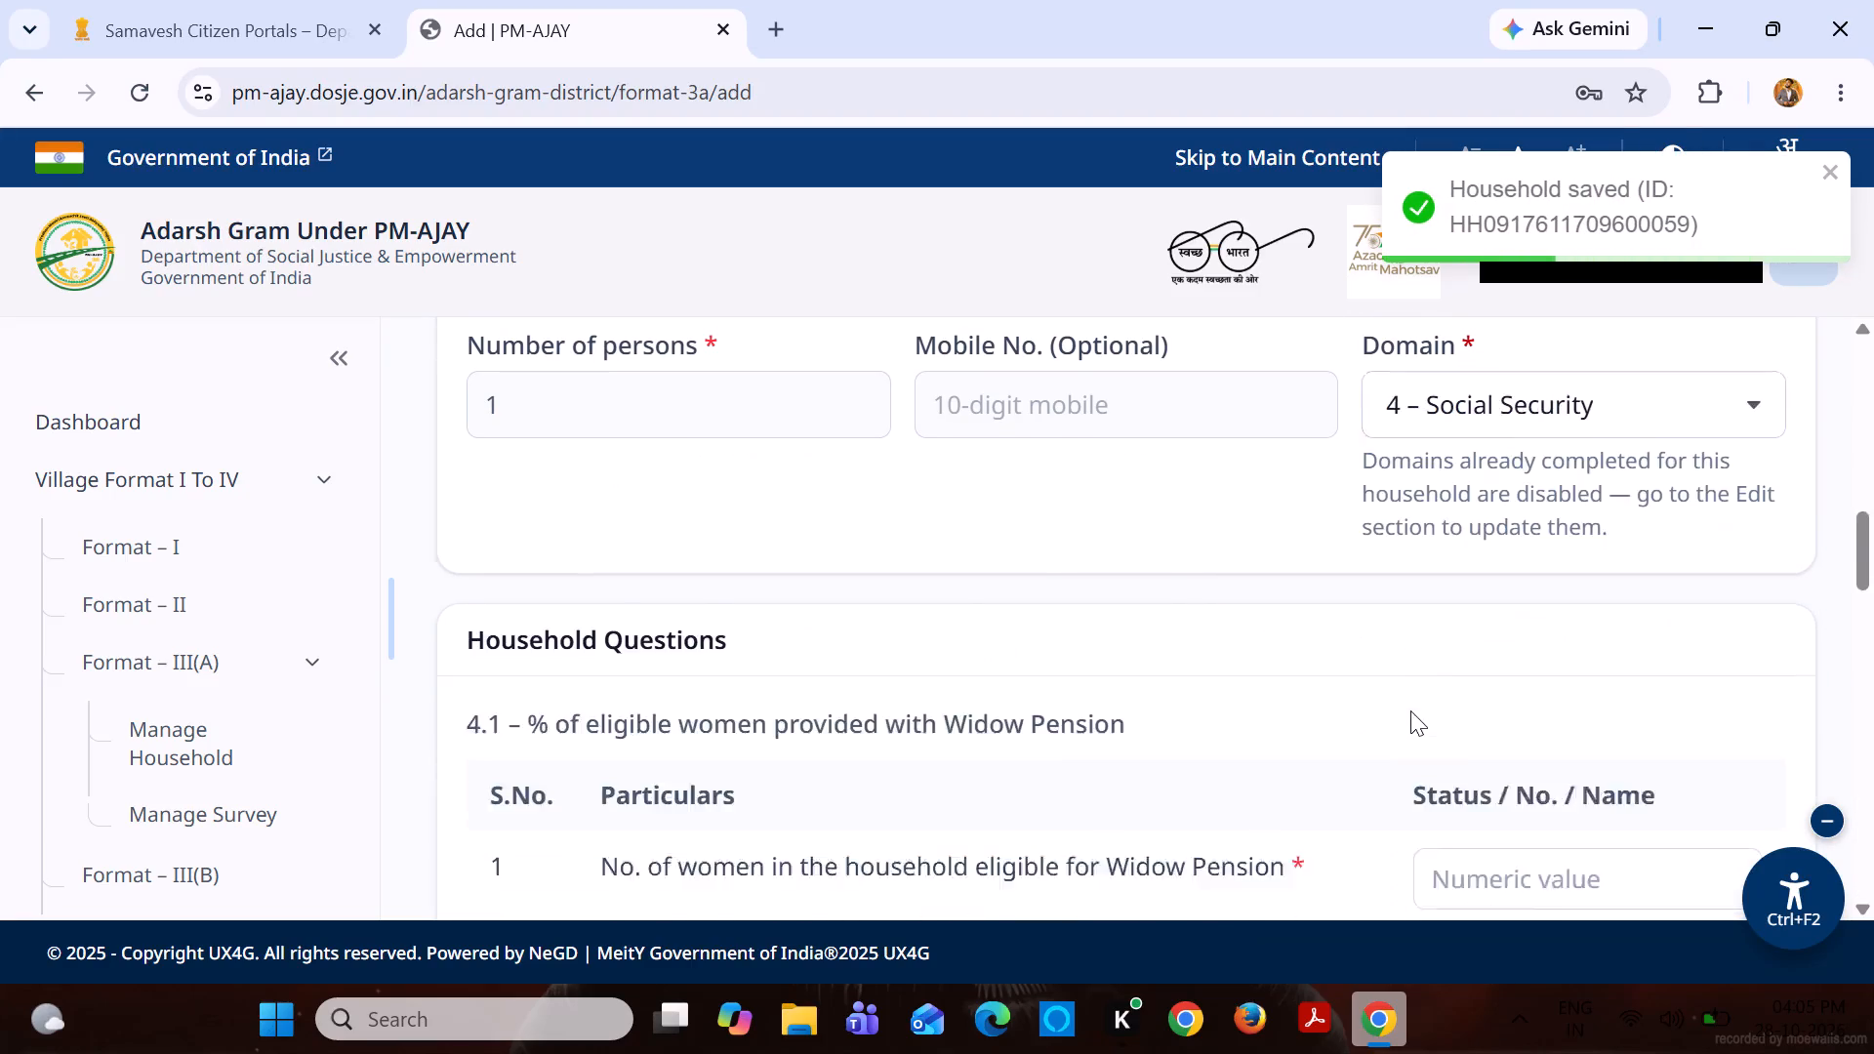
scroll(1410, 710, down, 1)
click(1504, 596)
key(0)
click(1458, 874)
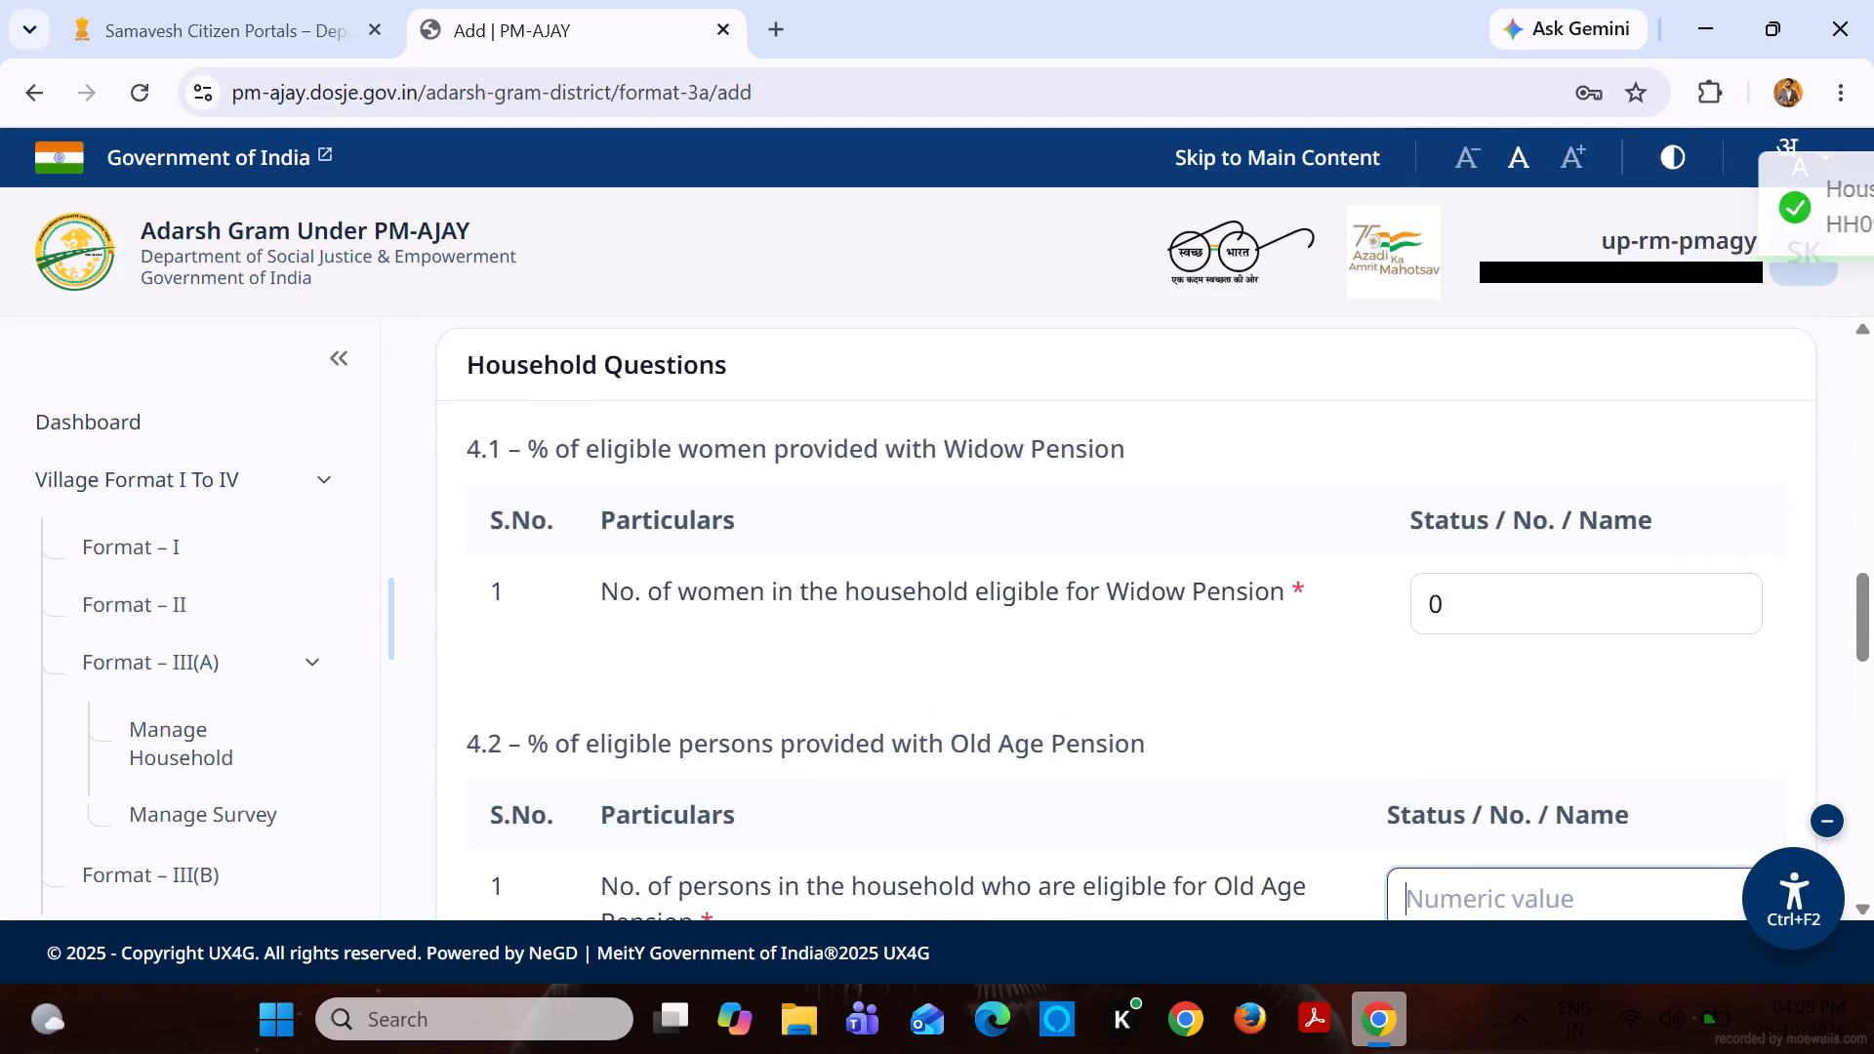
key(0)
scroll(1458, 874, down, 6)
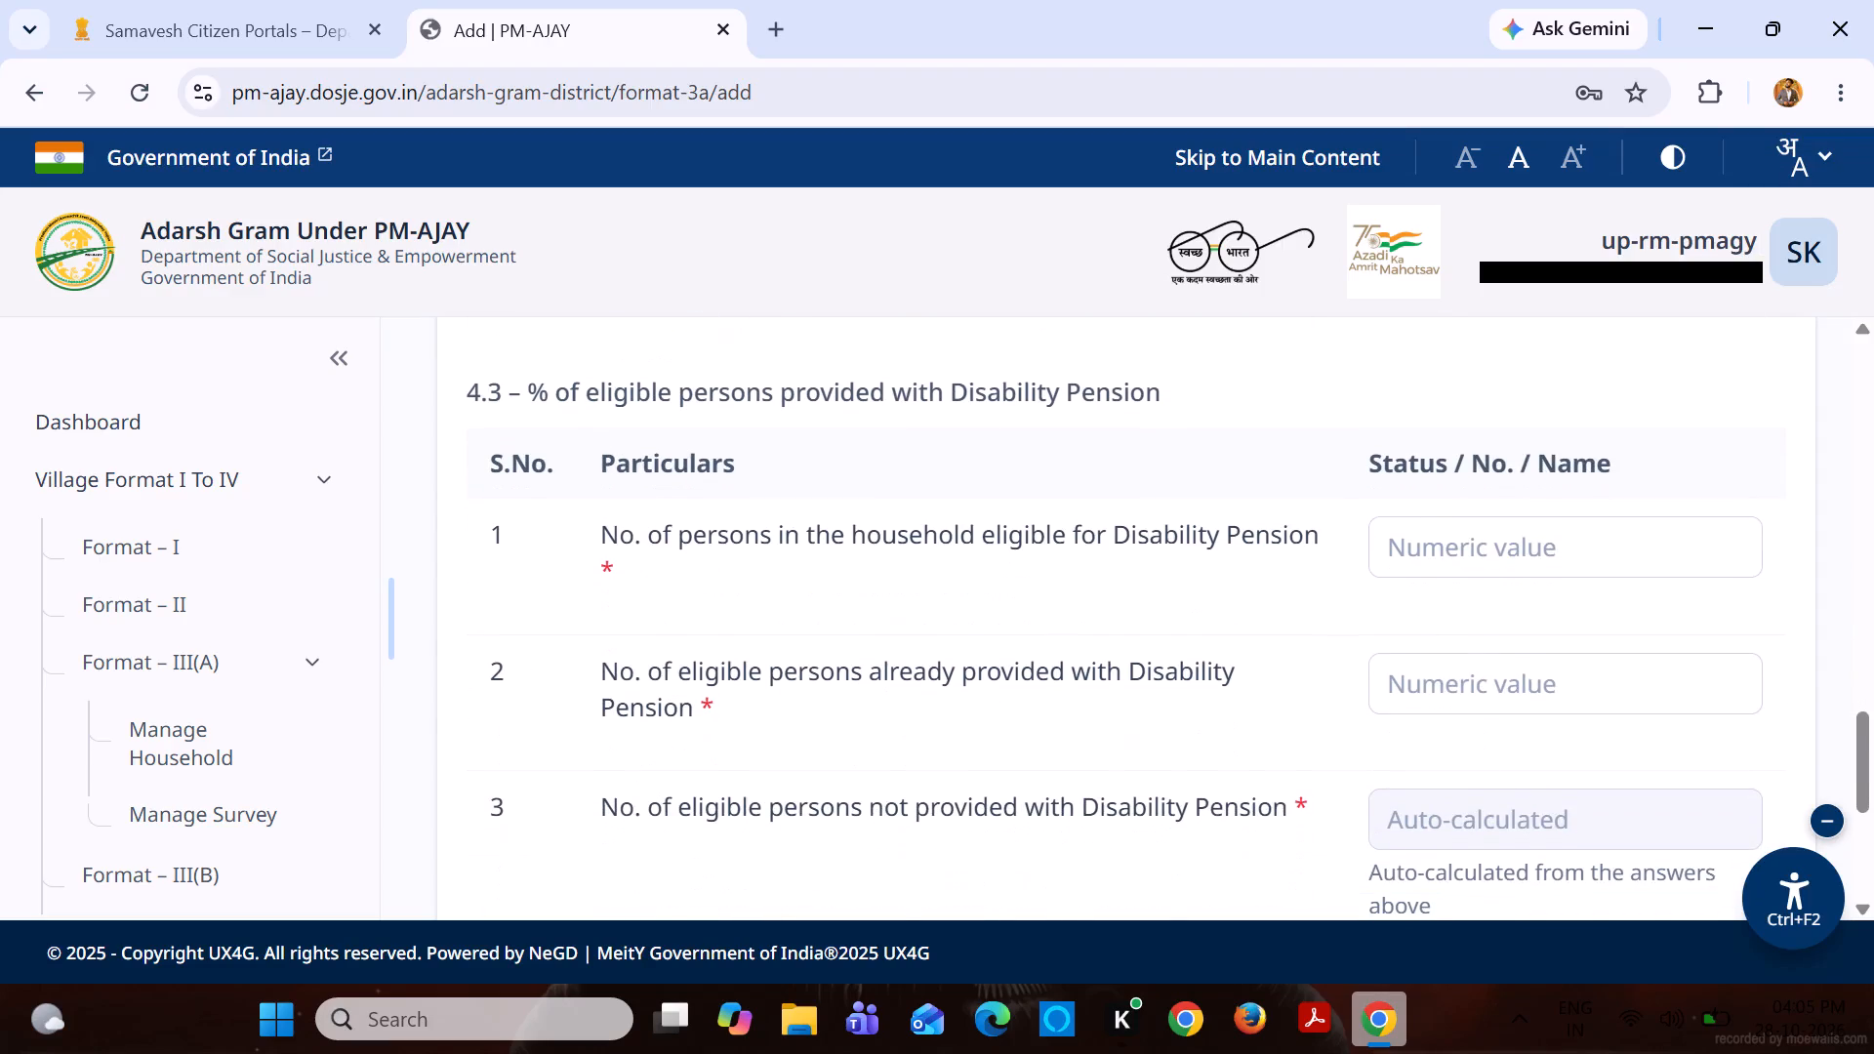
click(1407, 551)
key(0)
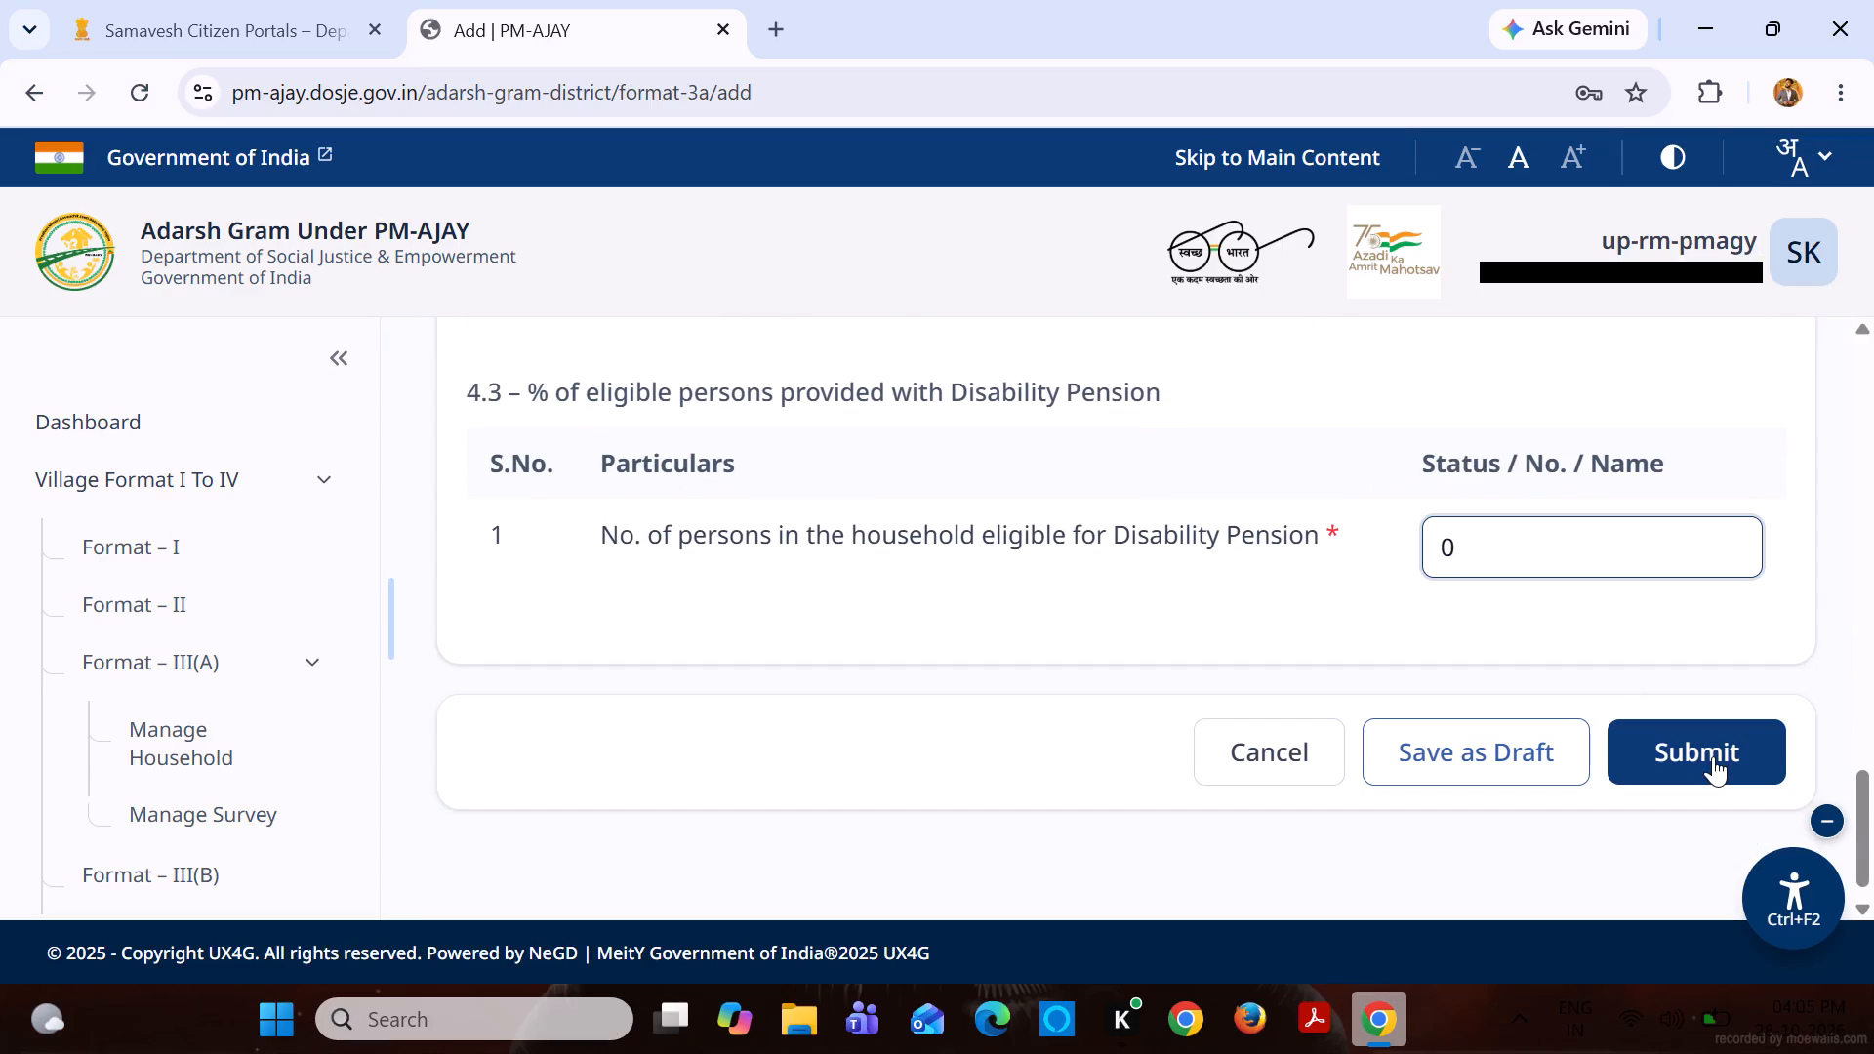
click(1683, 734)
For 6 – Electricity and Clean Fuel, answer the first question, and answer Yes to electricity connection and to using an LED bulb (6.3).
click(1642, 483)
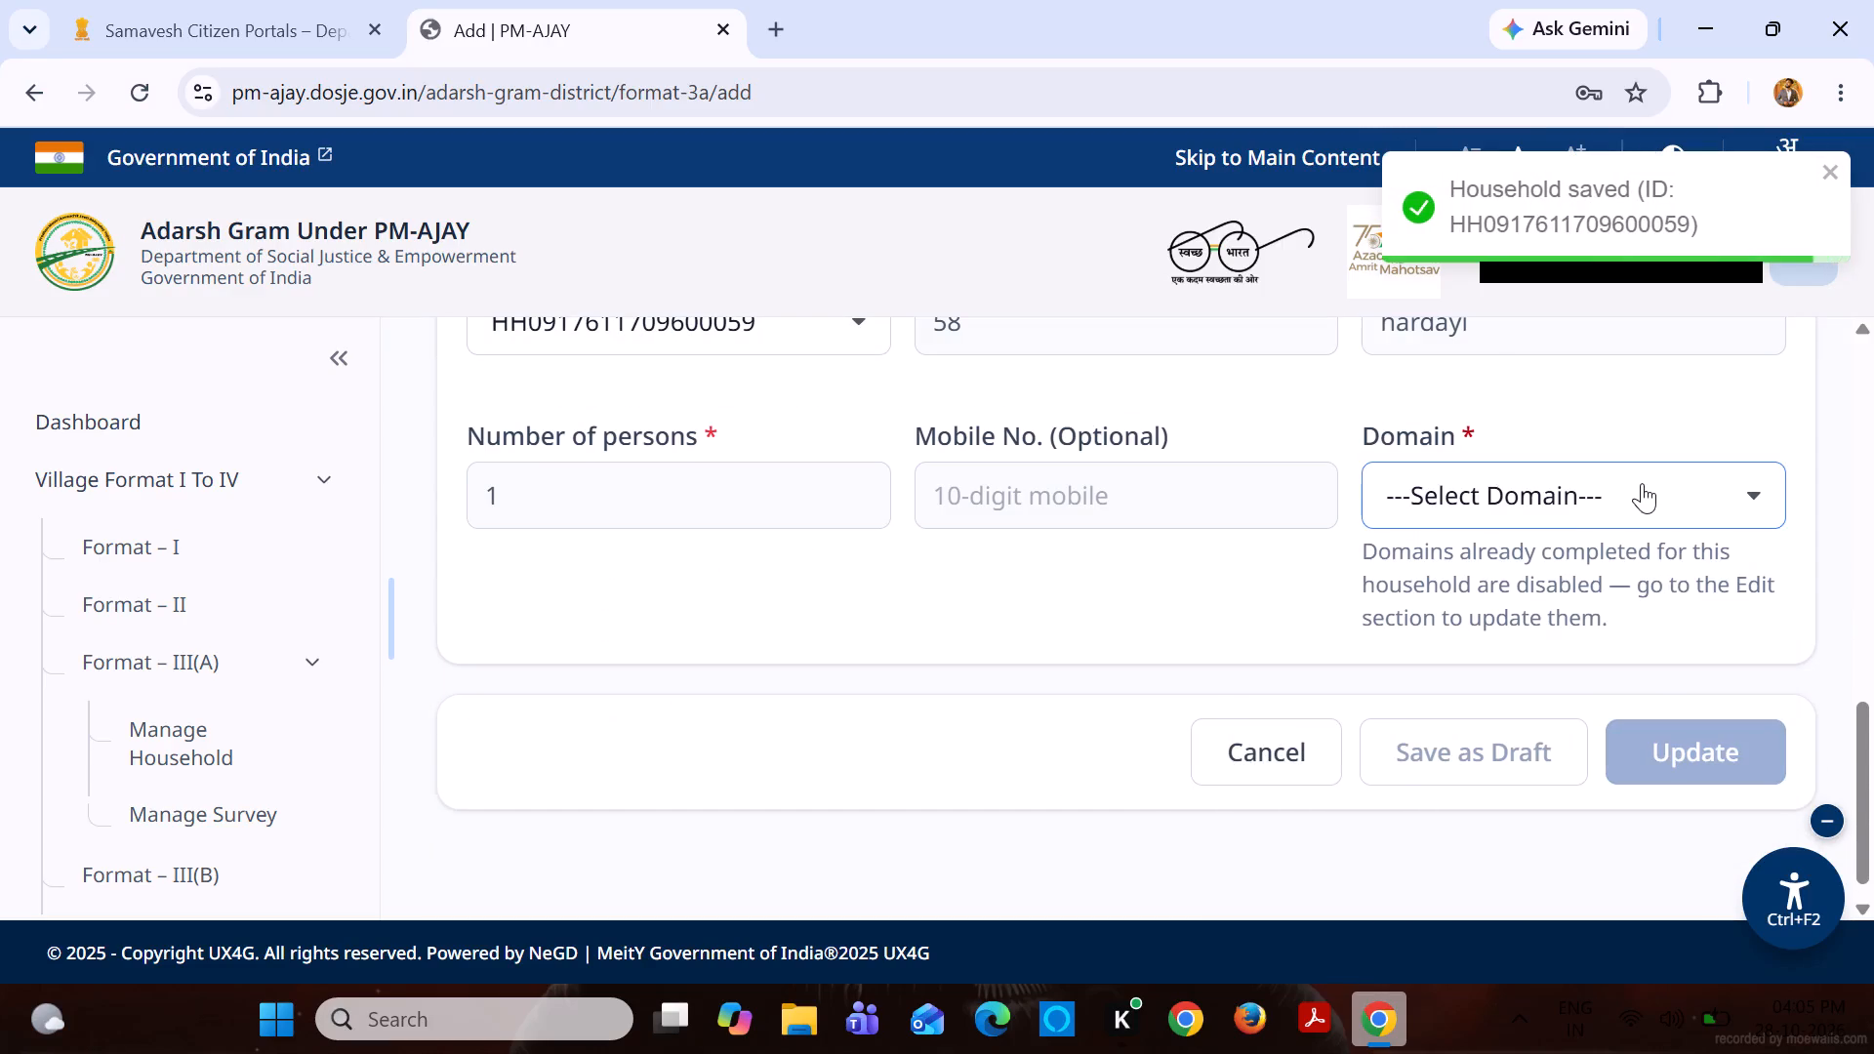
scroll(1556, 712, down, 1)
click(1410, 796)
scroll(1410, 796, down, 3)
drag(1665, 569, 1611, 681)
click(1611, 681)
scroll(1611, 681, down, 3)
click(1689, 523)
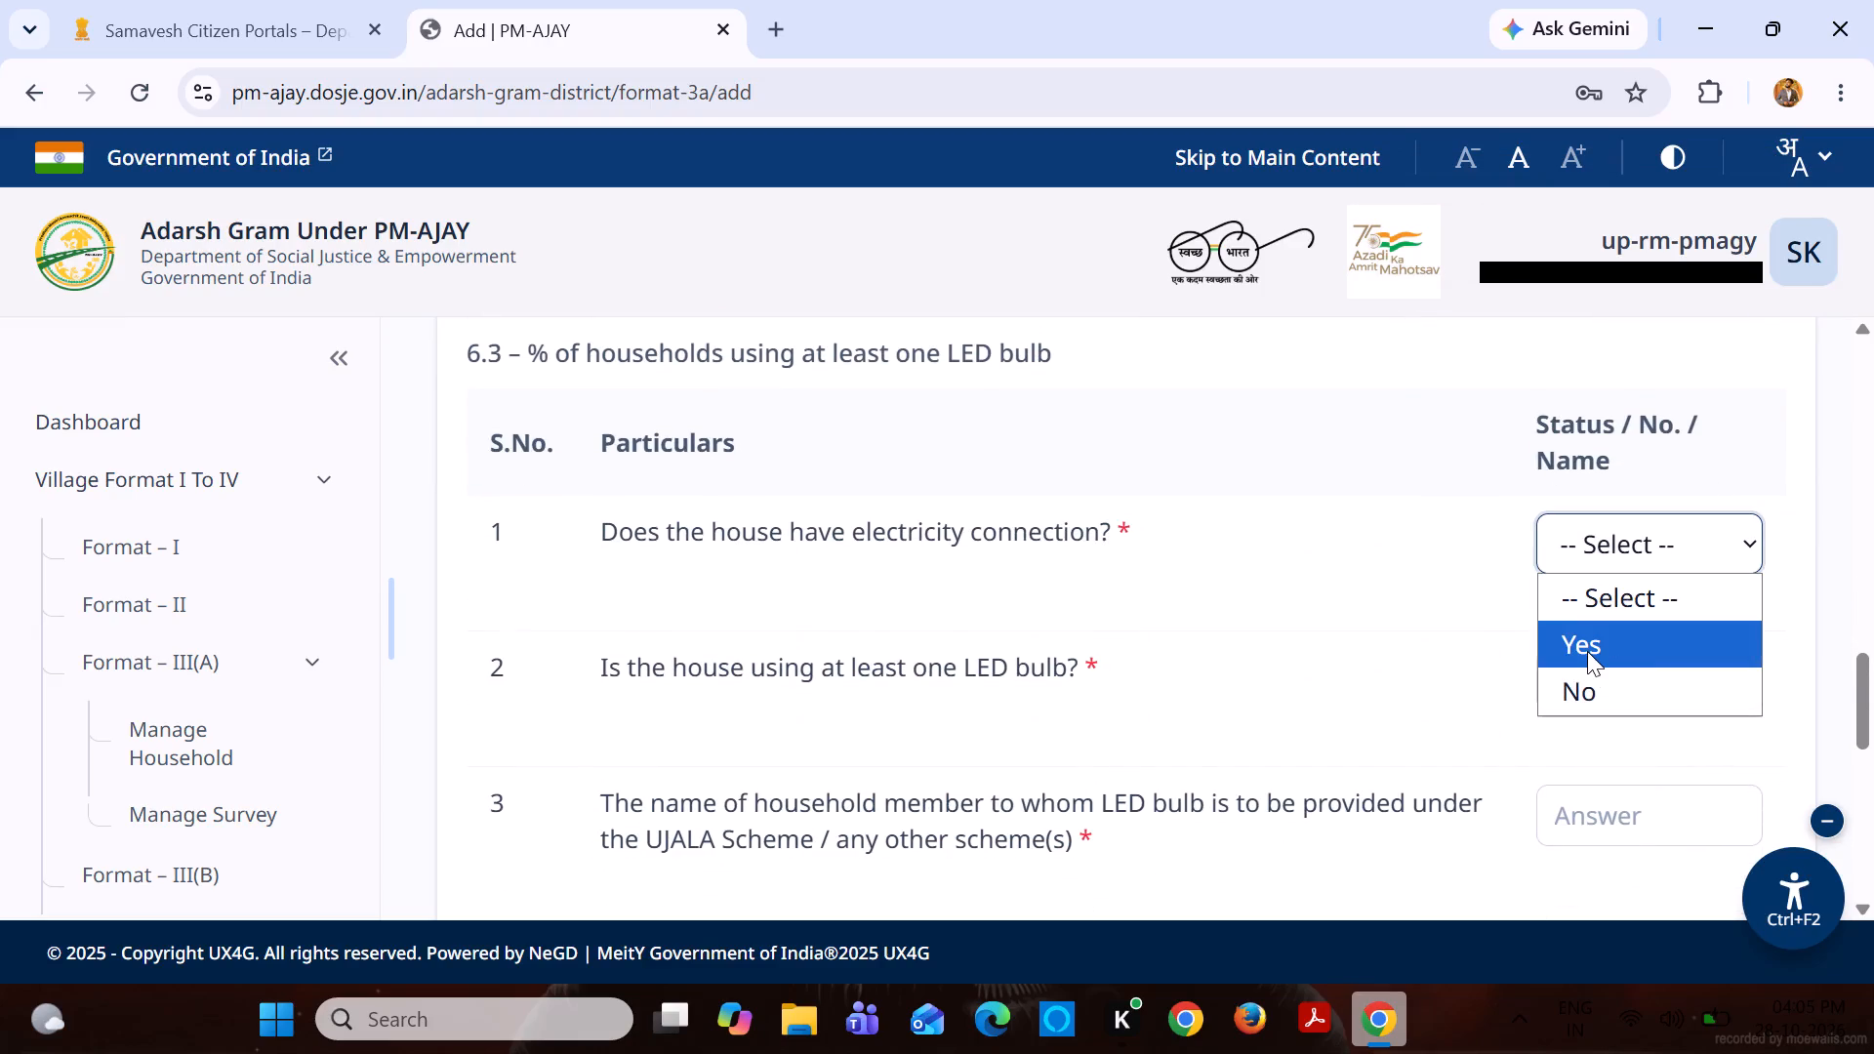
click(1587, 651)
drag(1640, 686, 1576, 774)
click(1576, 774)
Answer Yes to the house using clean fuel (6.4) and submit the domain.
scroll(1576, 774, down, 1)
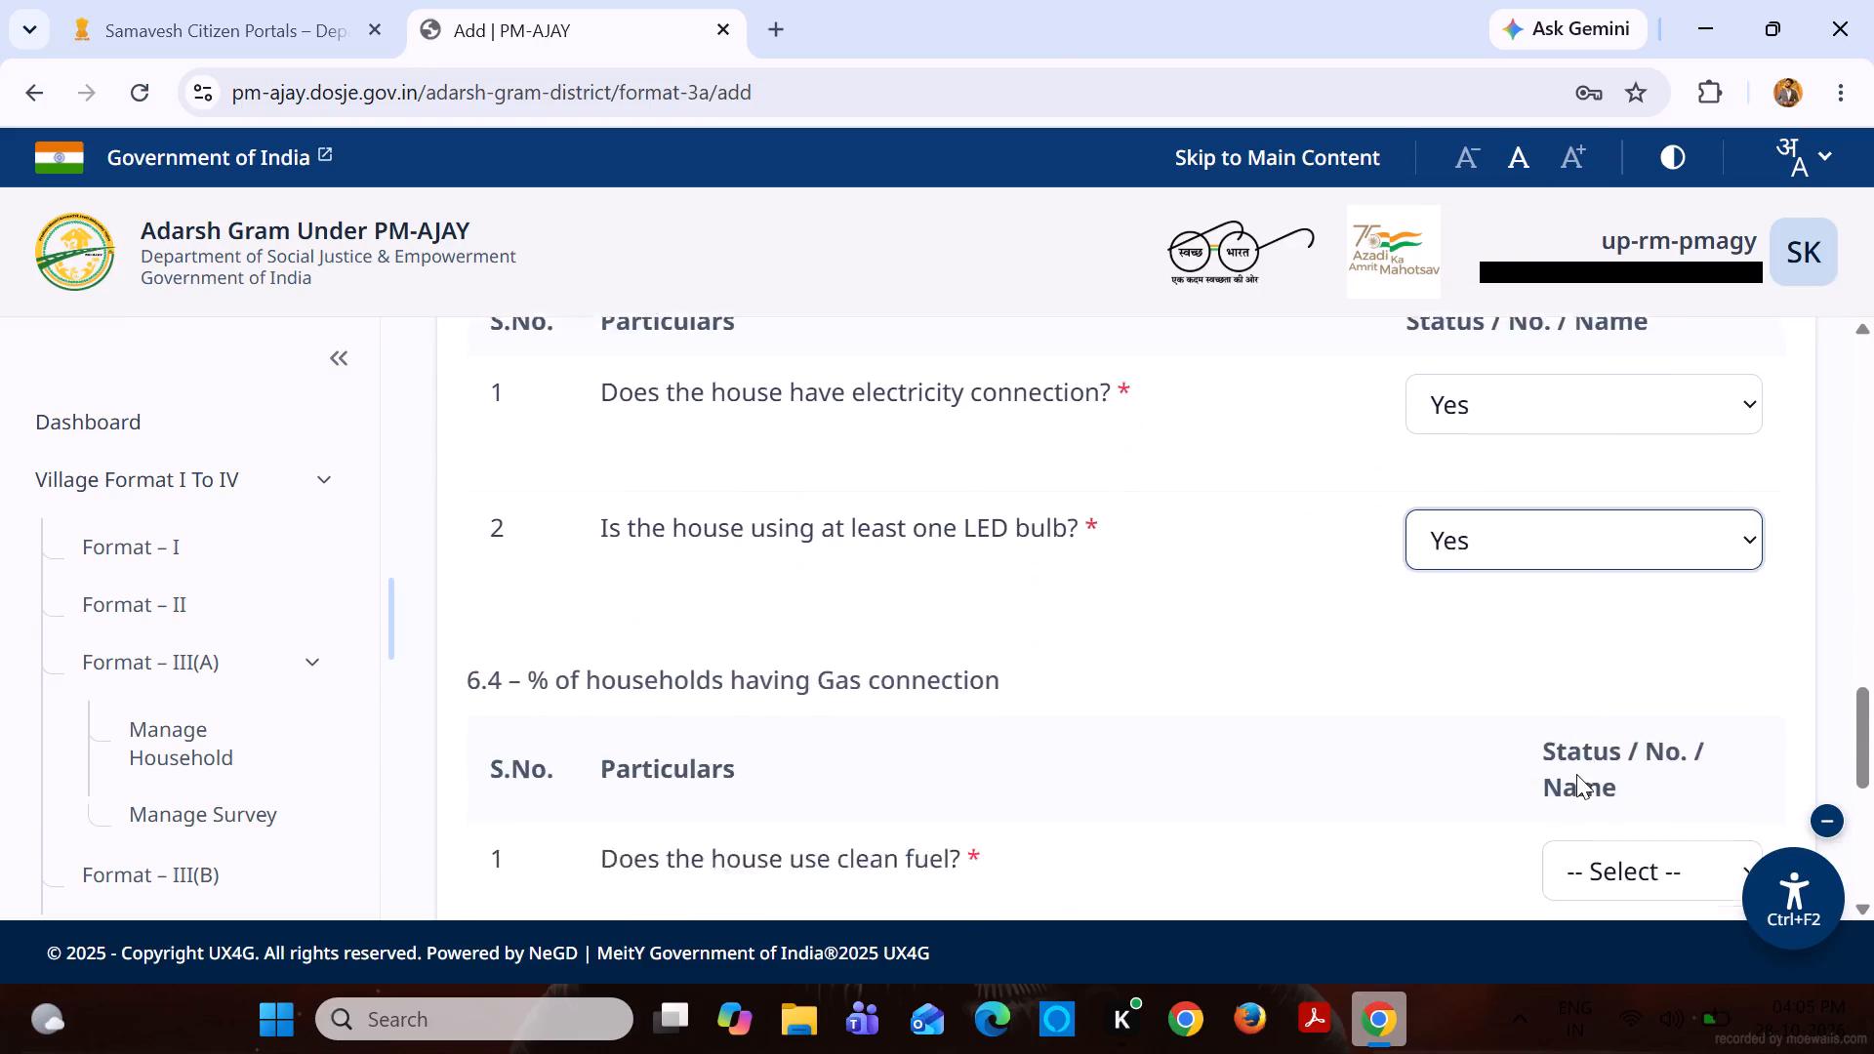
scroll(1576, 774, down, 1)
drag(1668, 731, 1588, 823)
click(1588, 823)
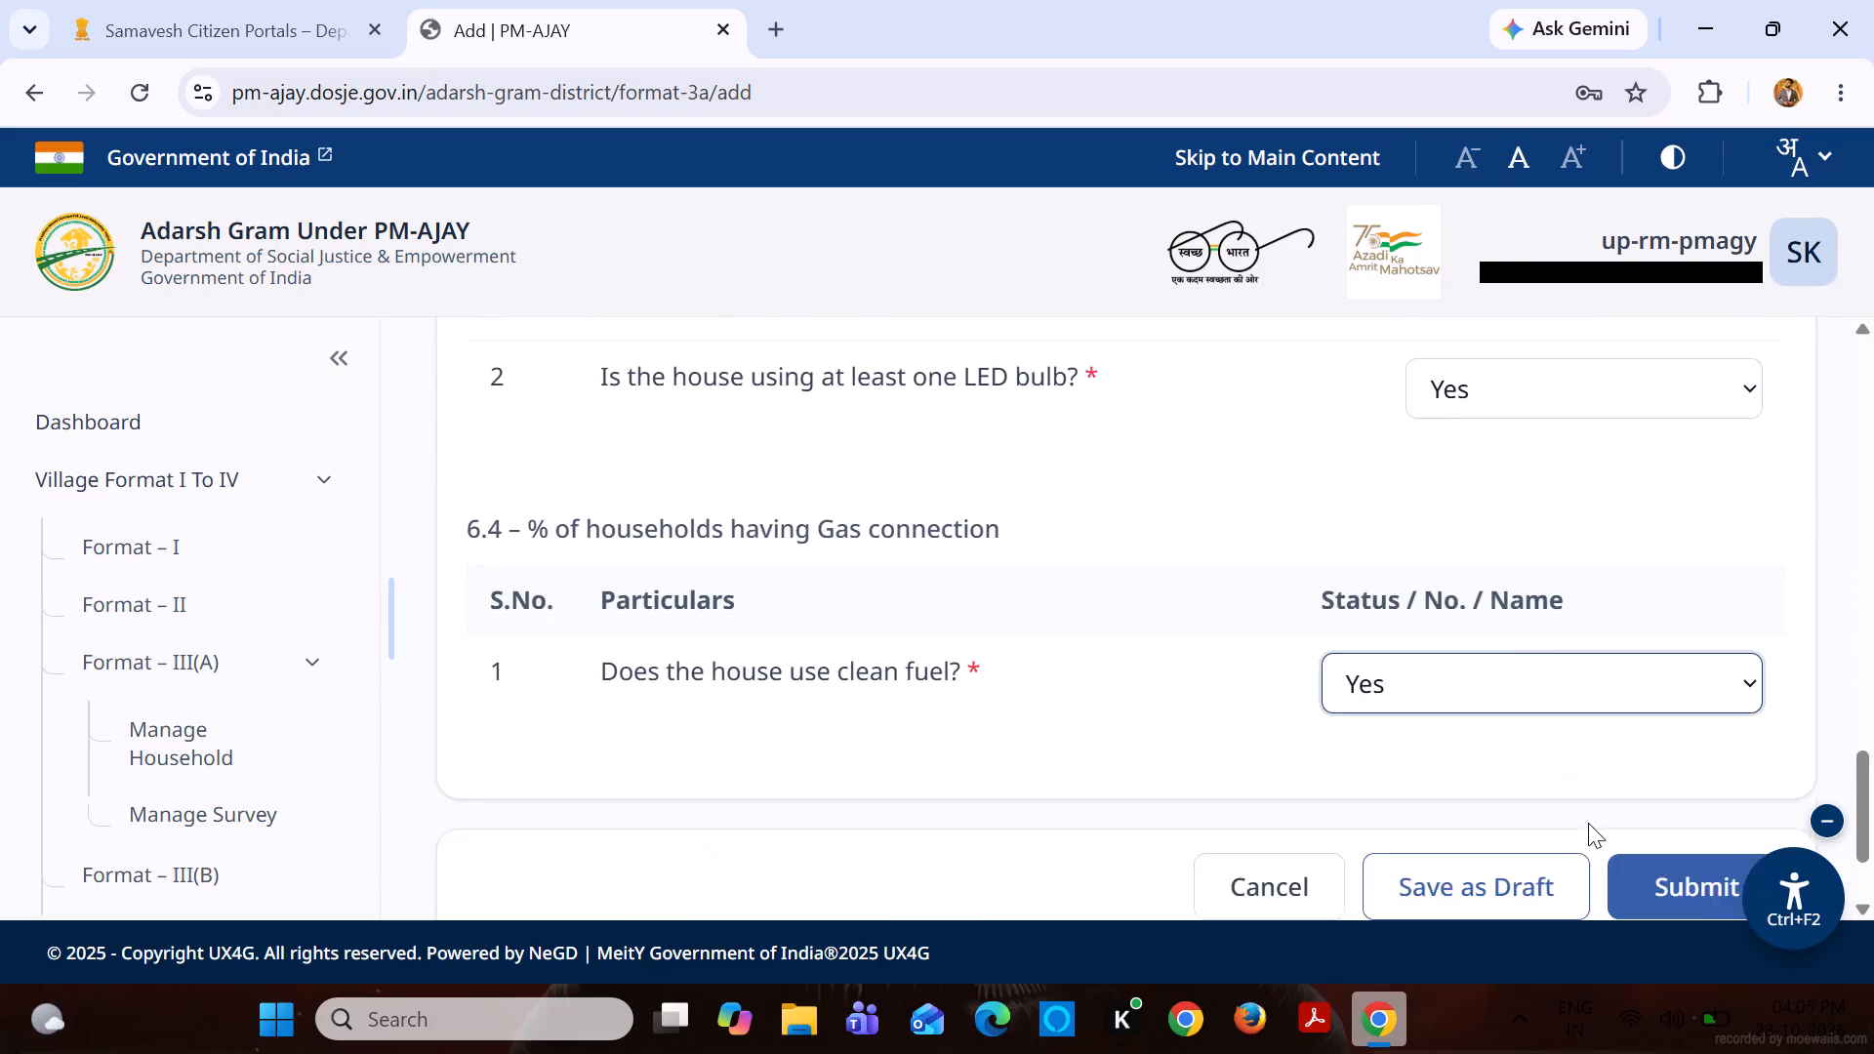
scroll(1588, 823, down, 5)
click(1729, 737)
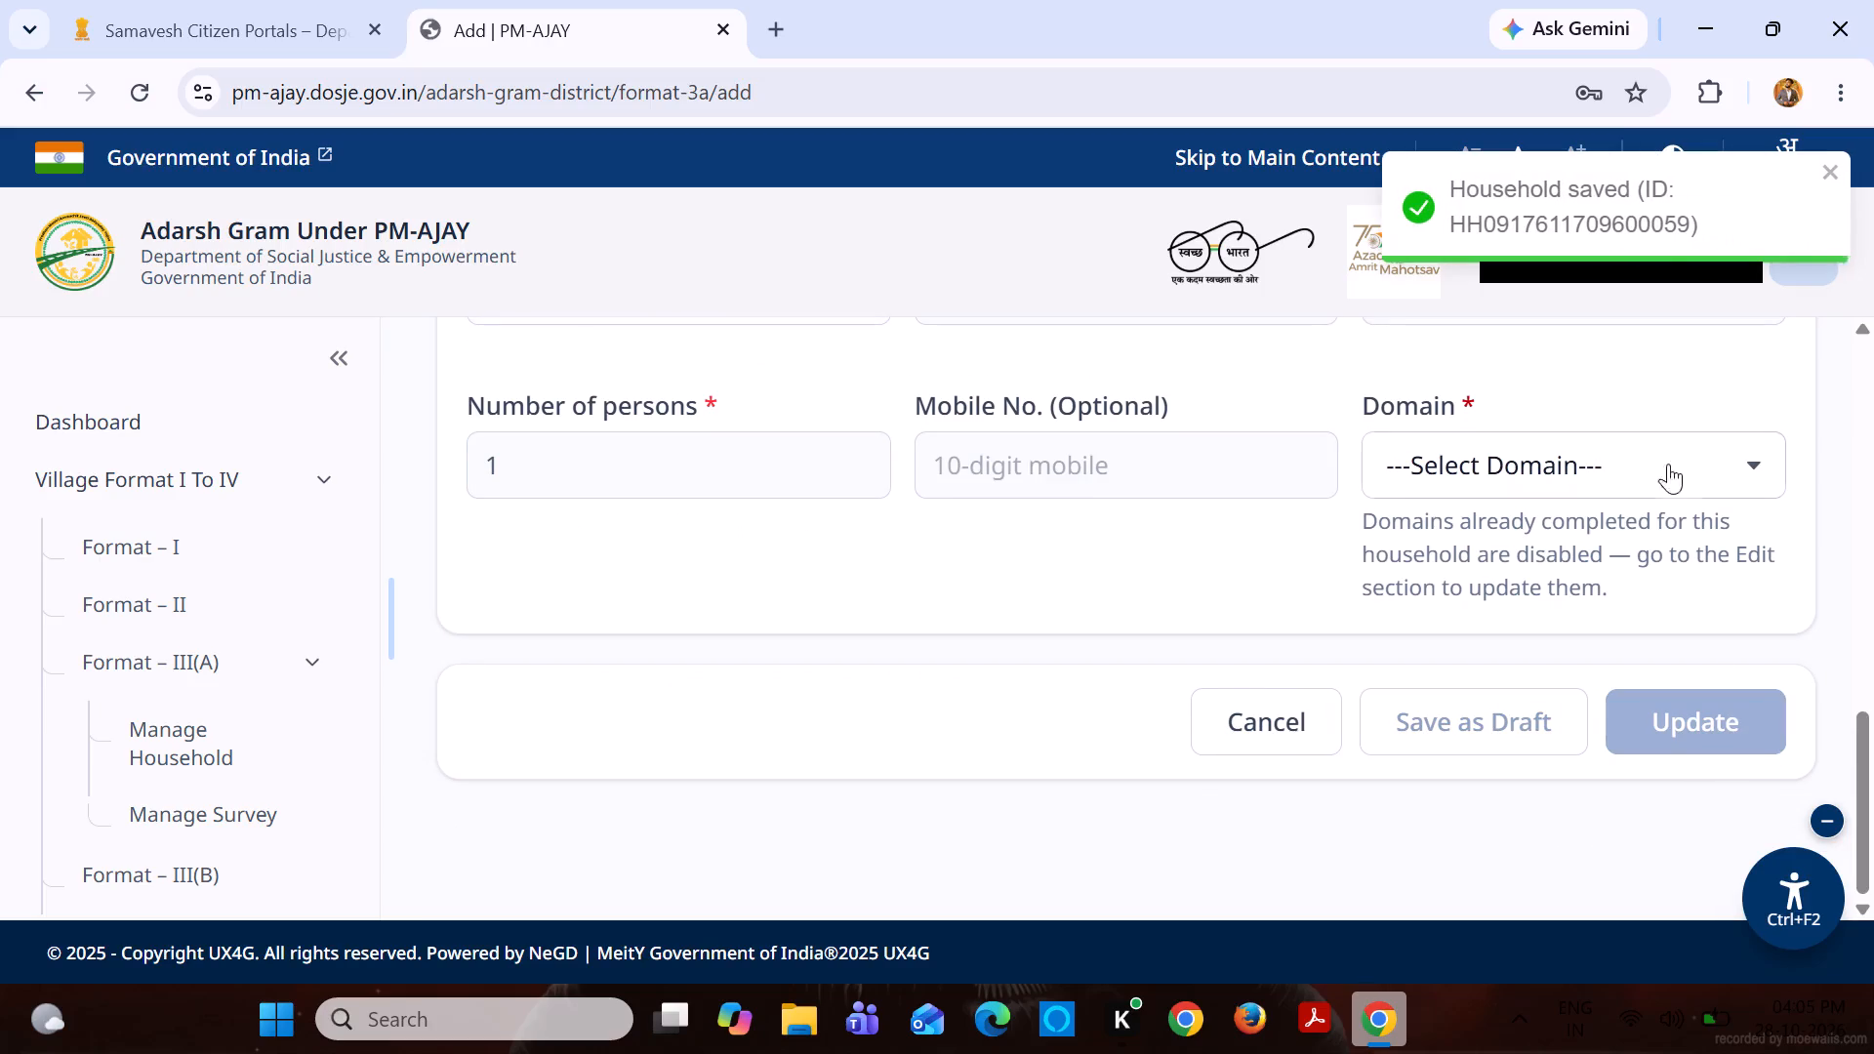
For 5 – Rural Roads and Housing, answer No to living in a Kachcha/unsafe house (5.3) and submit the domain.
click(1664, 454)
scroll(1553, 629, down, 2)
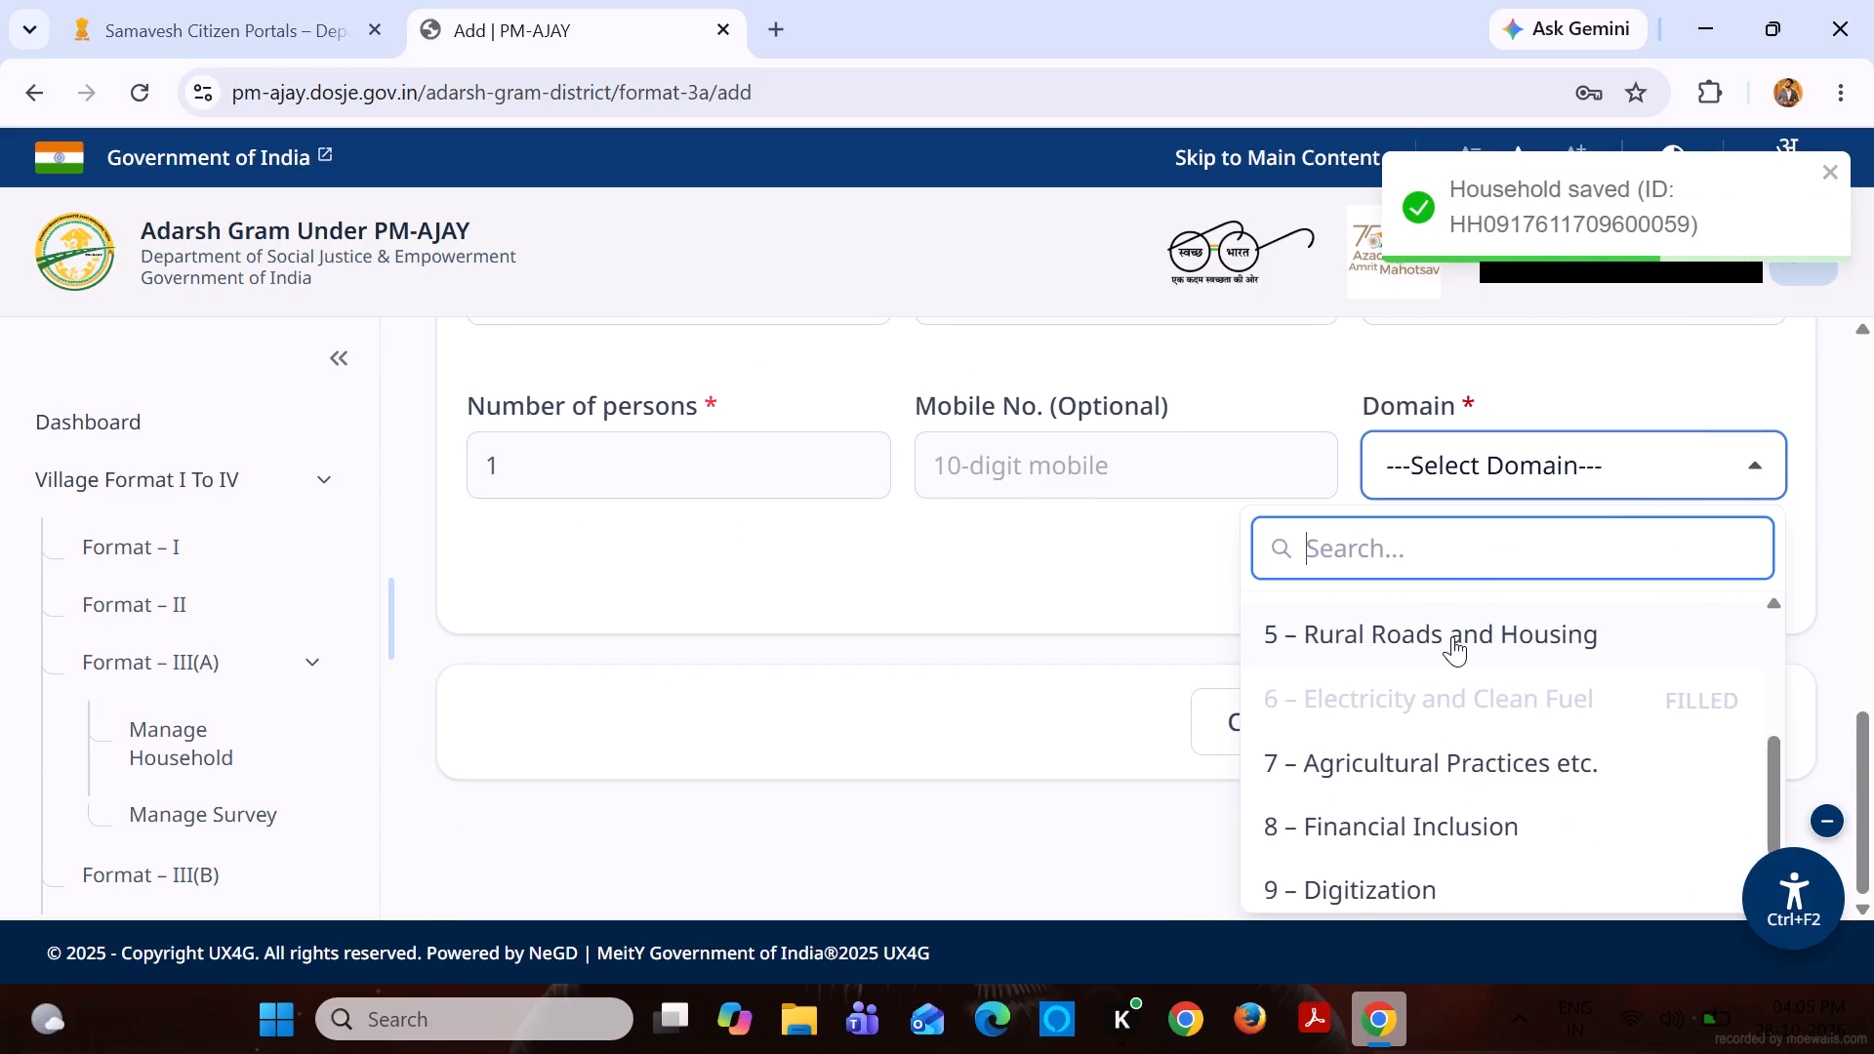
click(1452, 636)
scroll(1452, 636, down, 4)
click(1615, 546)
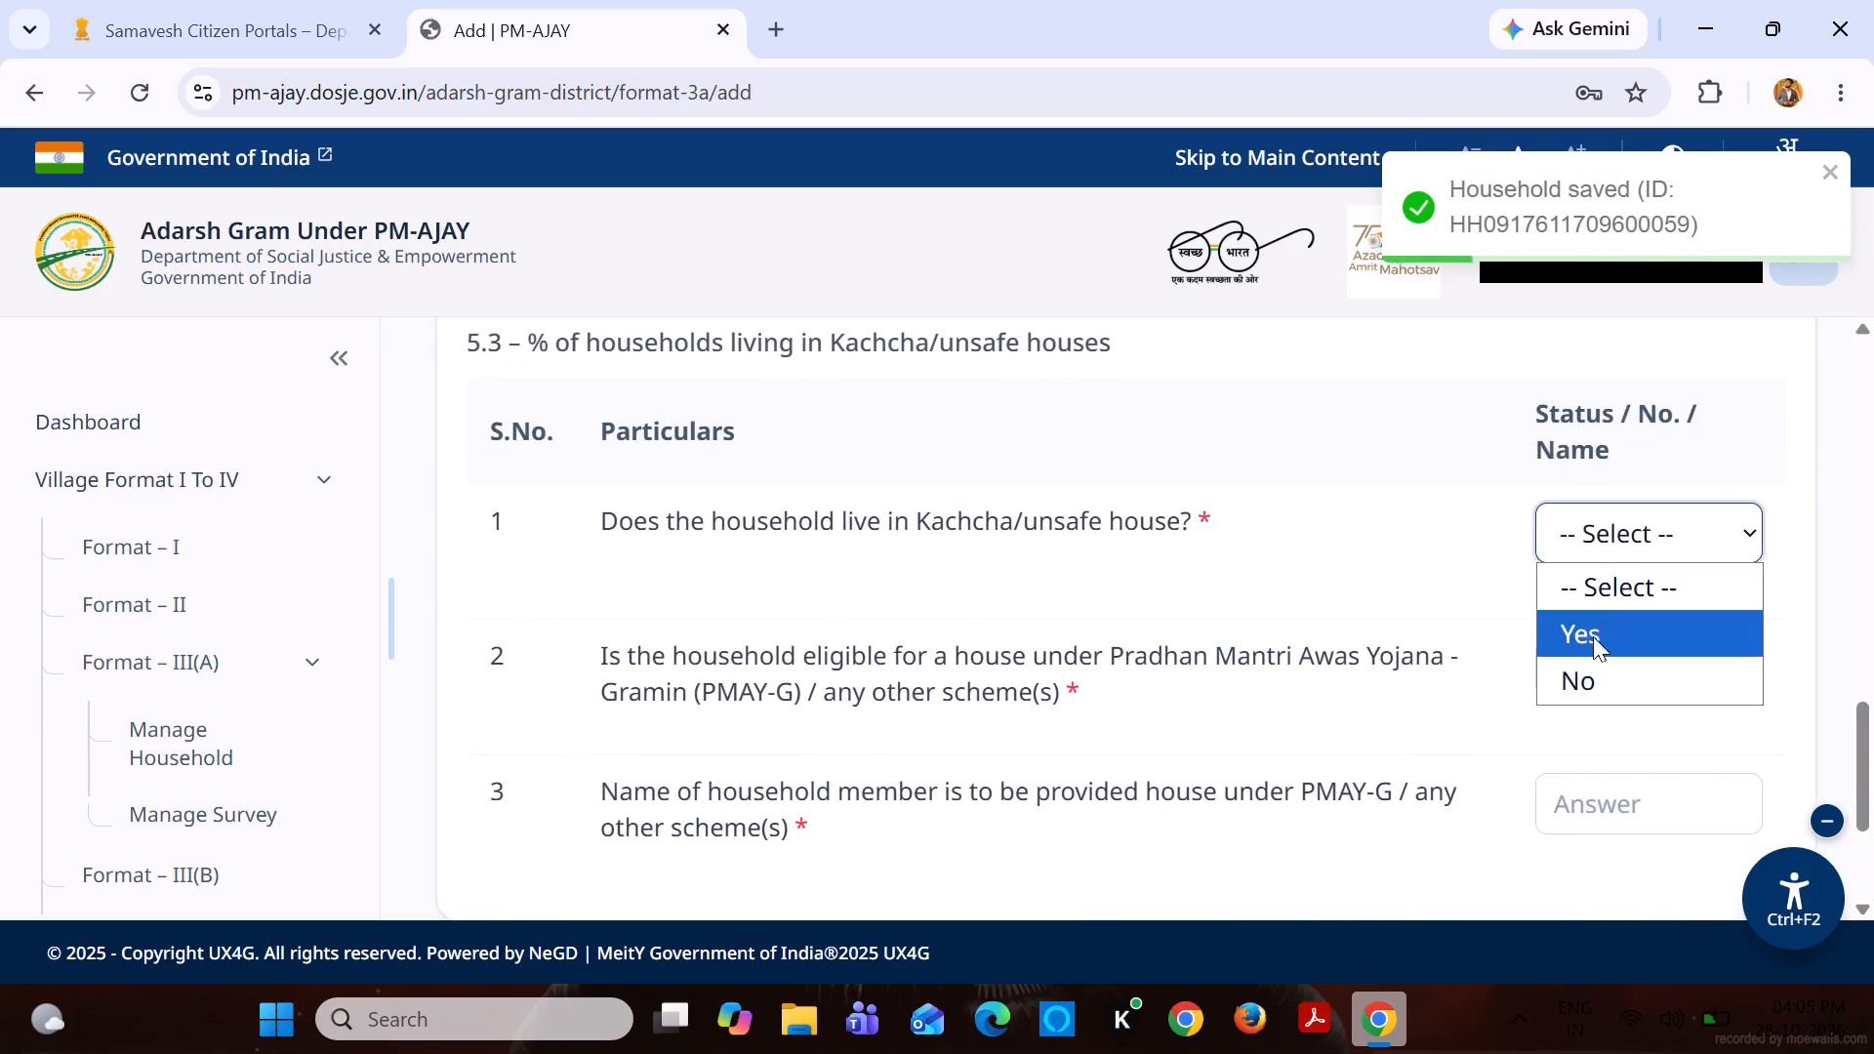
click(1585, 665)
scroll(1585, 665, down, 3)
click(1697, 724)
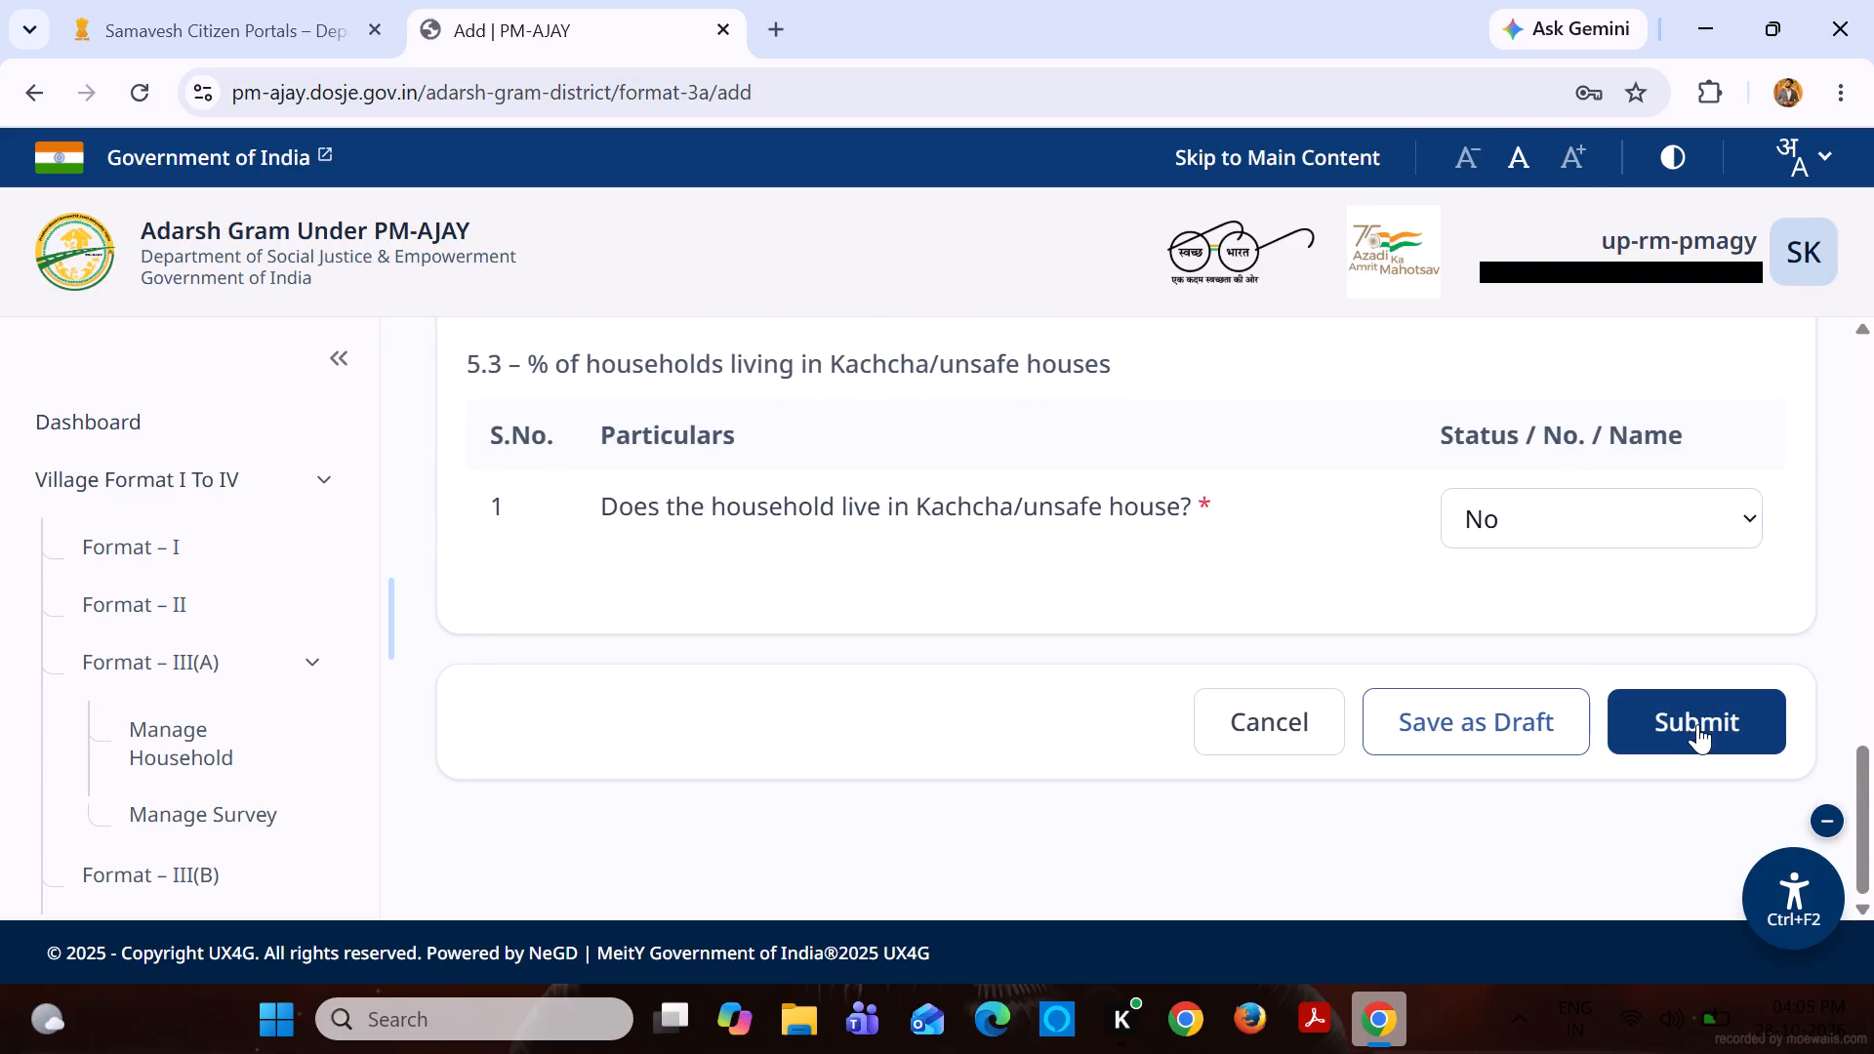
For domain 7 – Agricultural Practices etc., answer No to the household being involved in farming (7.1) and submit the domain.
click(1668, 466)
scroll(1616, 622, down, 5)
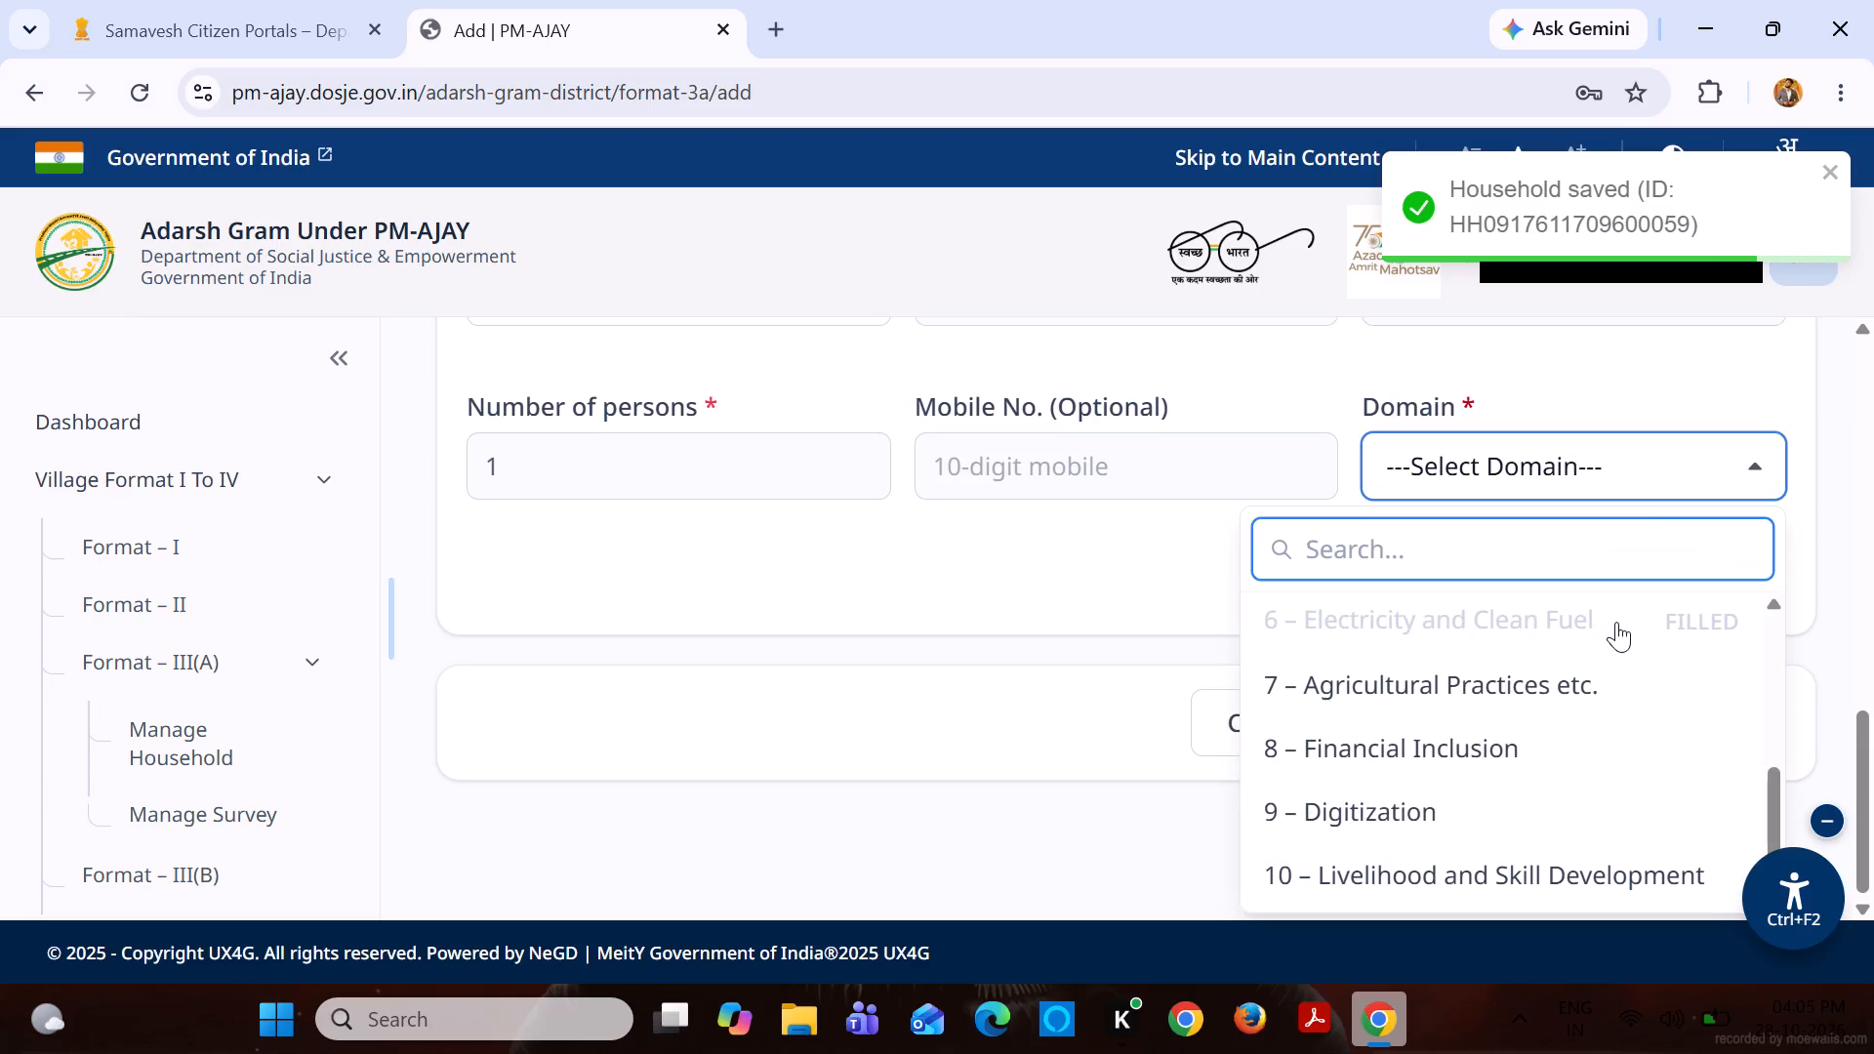
scroll(1616, 622, down, 2)
click(1507, 669)
scroll(1507, 669, down, 4)
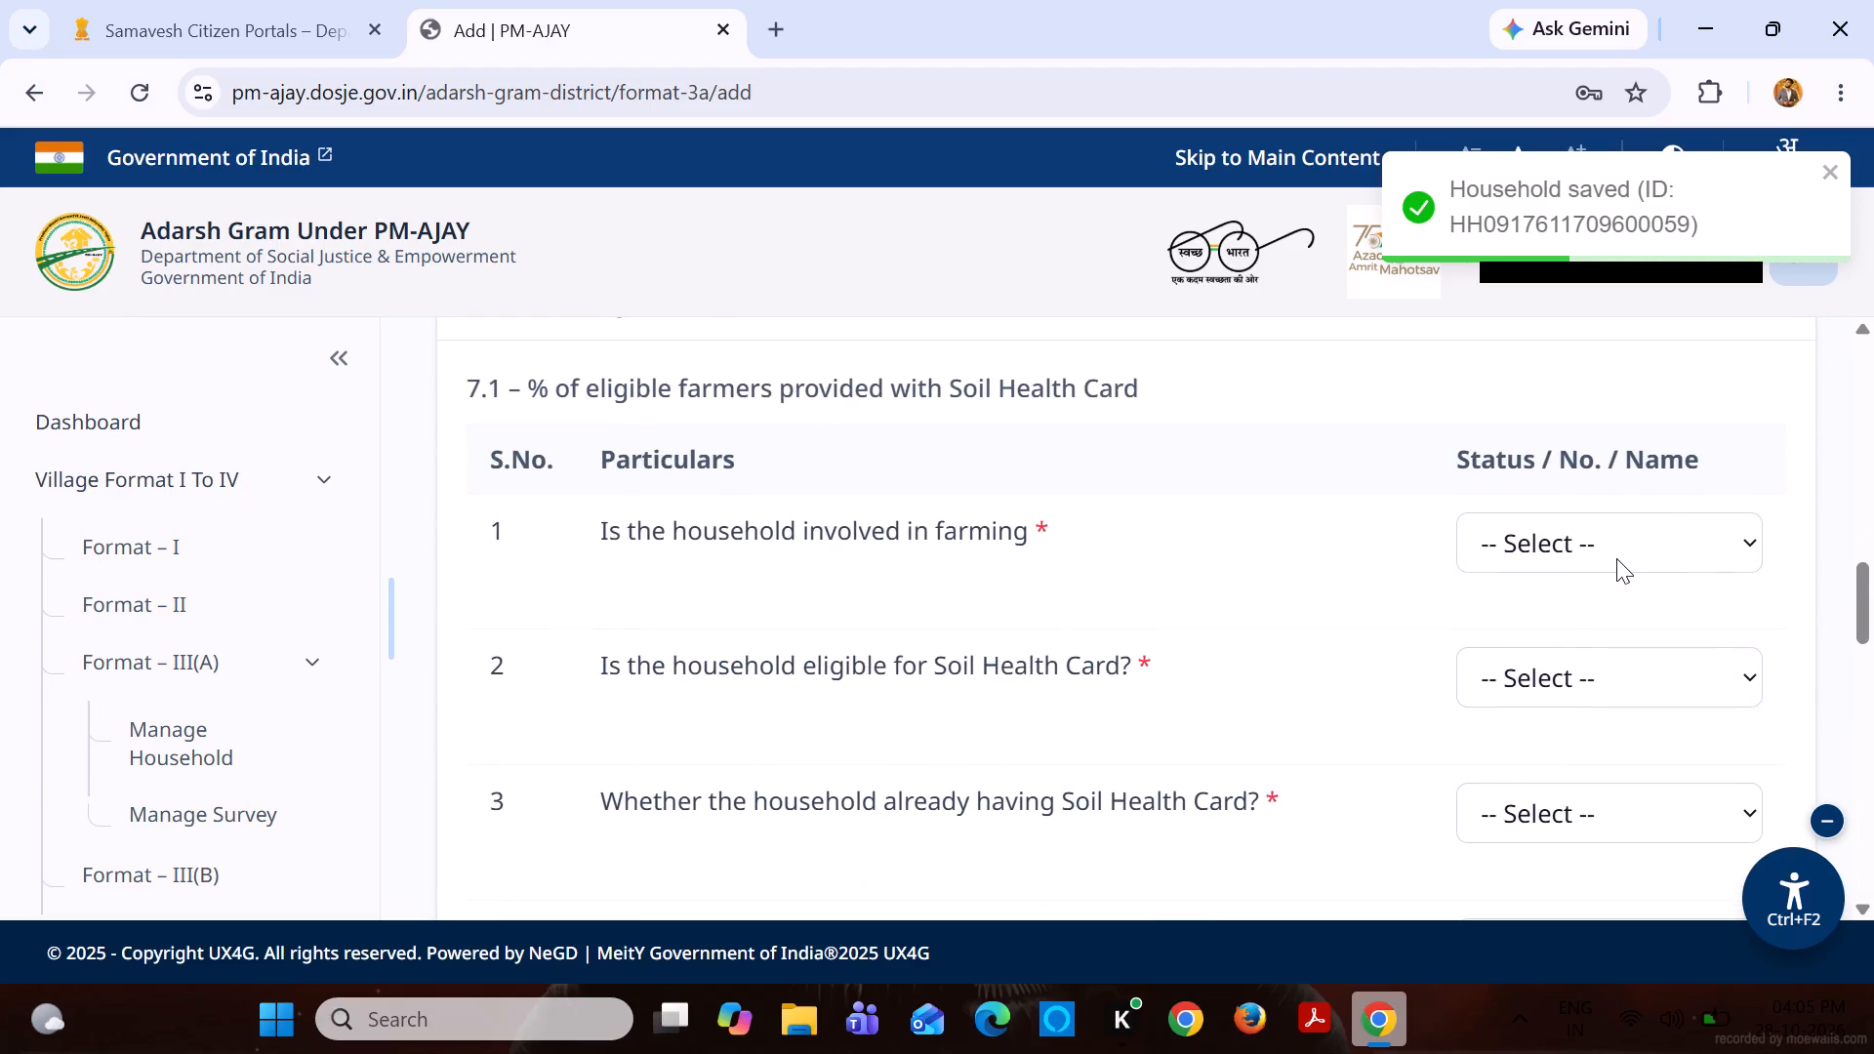
click(1616, 558)
click(1538, 679)
scroll(1538, 679, down, 9)
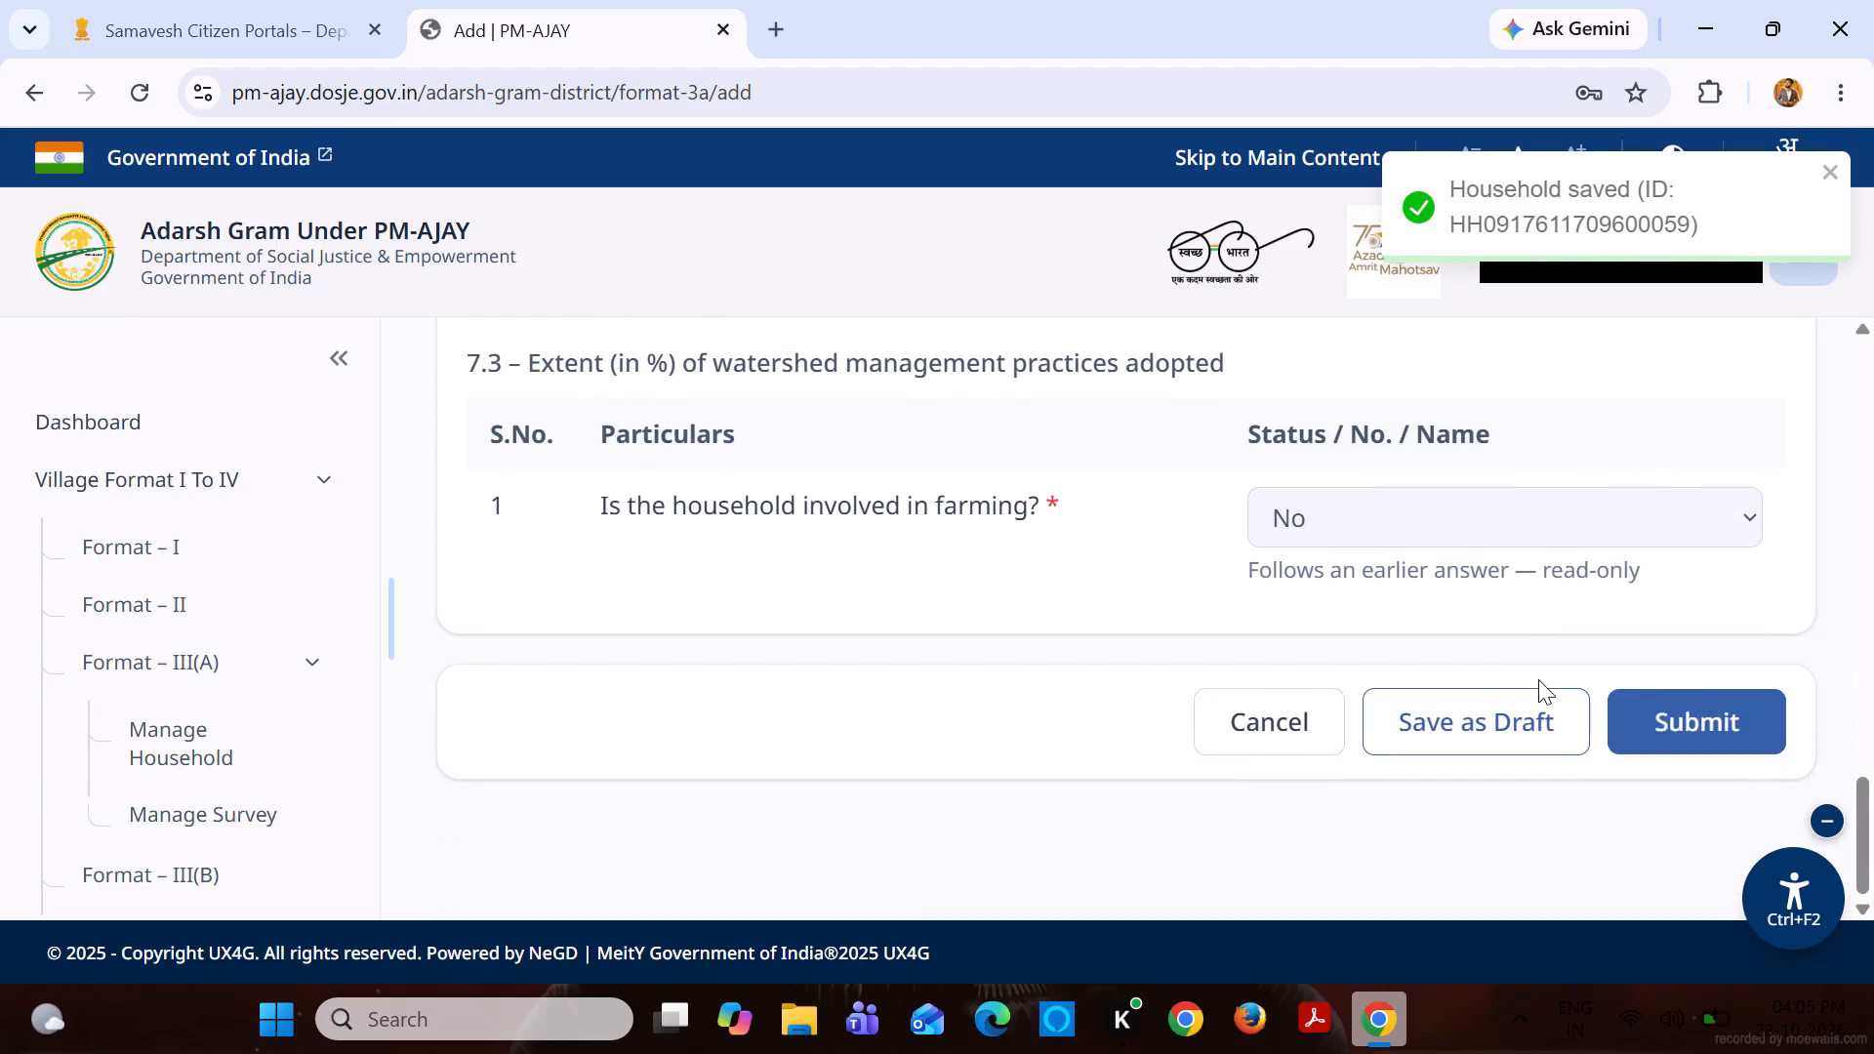
click(1715, 730)
For 8 – Financial Inclusion, enter 1 person over 5 years and 1 with Aadhaar (8.1), and 1 eligible and 1 holding a Banks/Post Office account (8.2).
click(1660, 438)
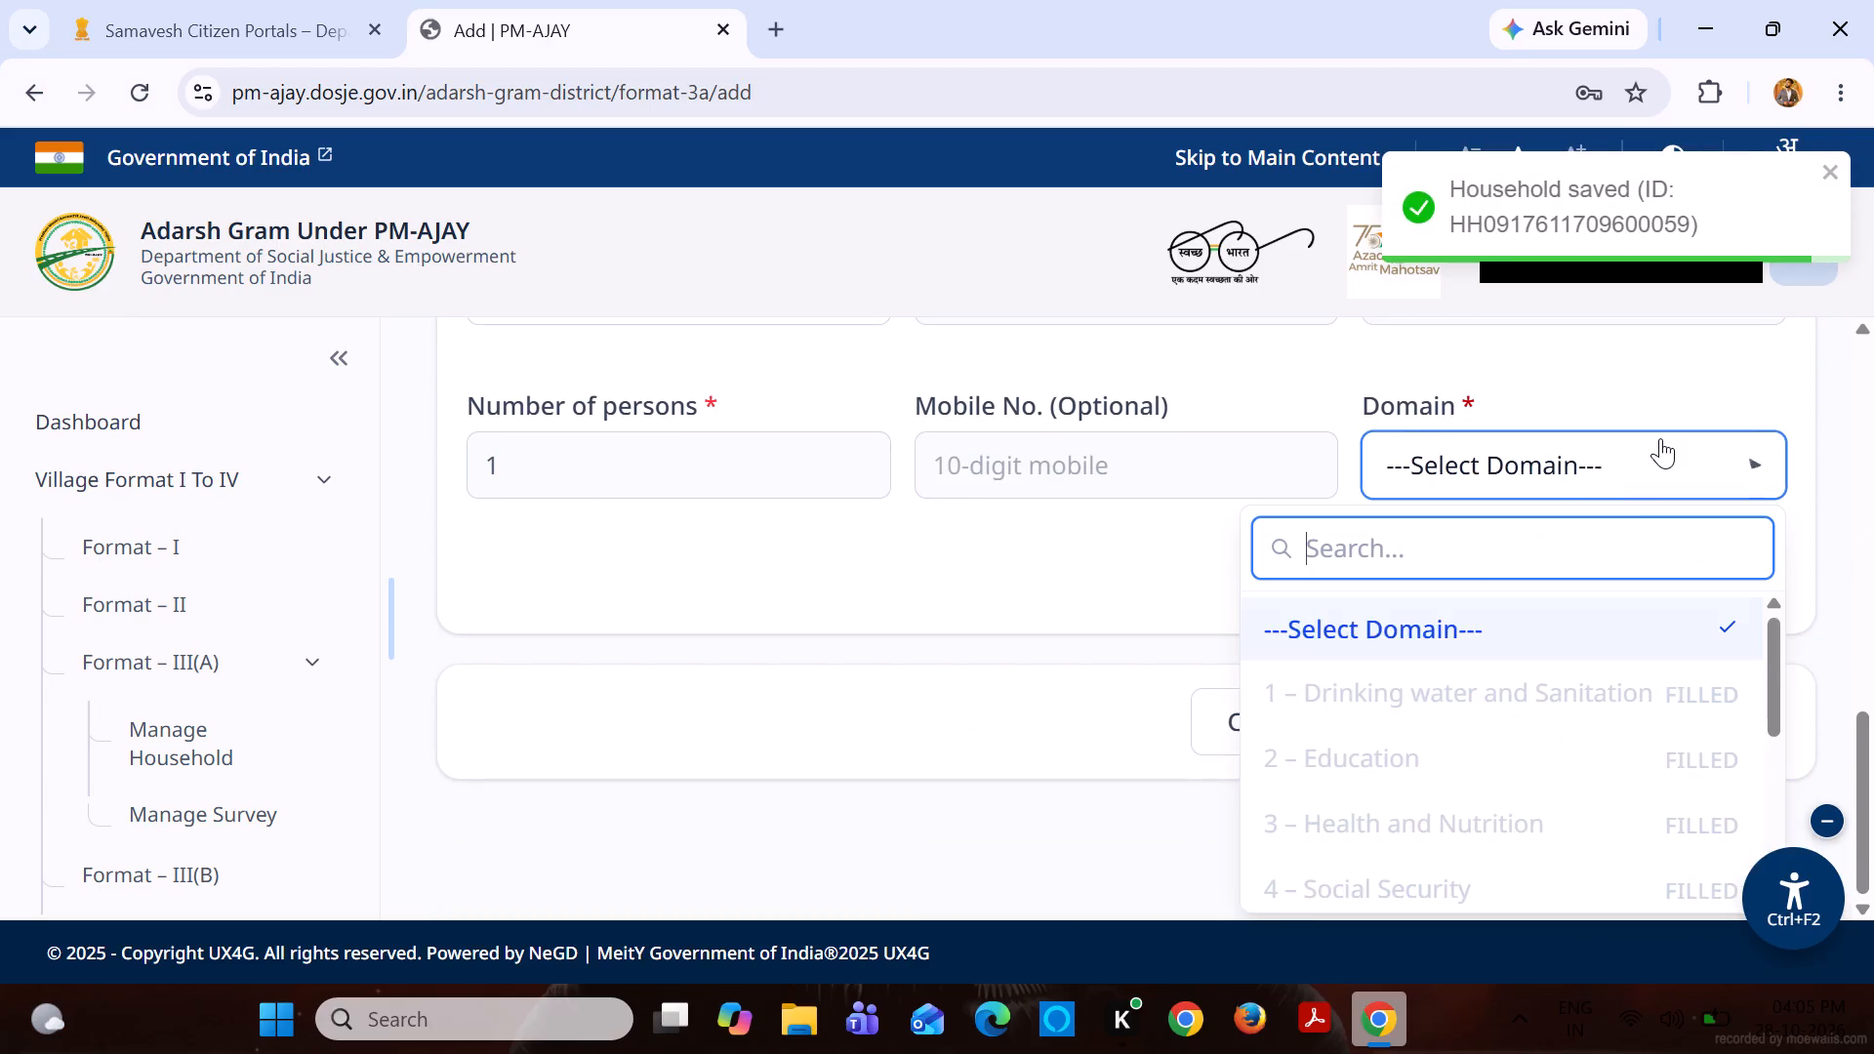
scroll(1574, 676, down, 9)
click(1451, 765)
scroll(1451, 765, down, 3)
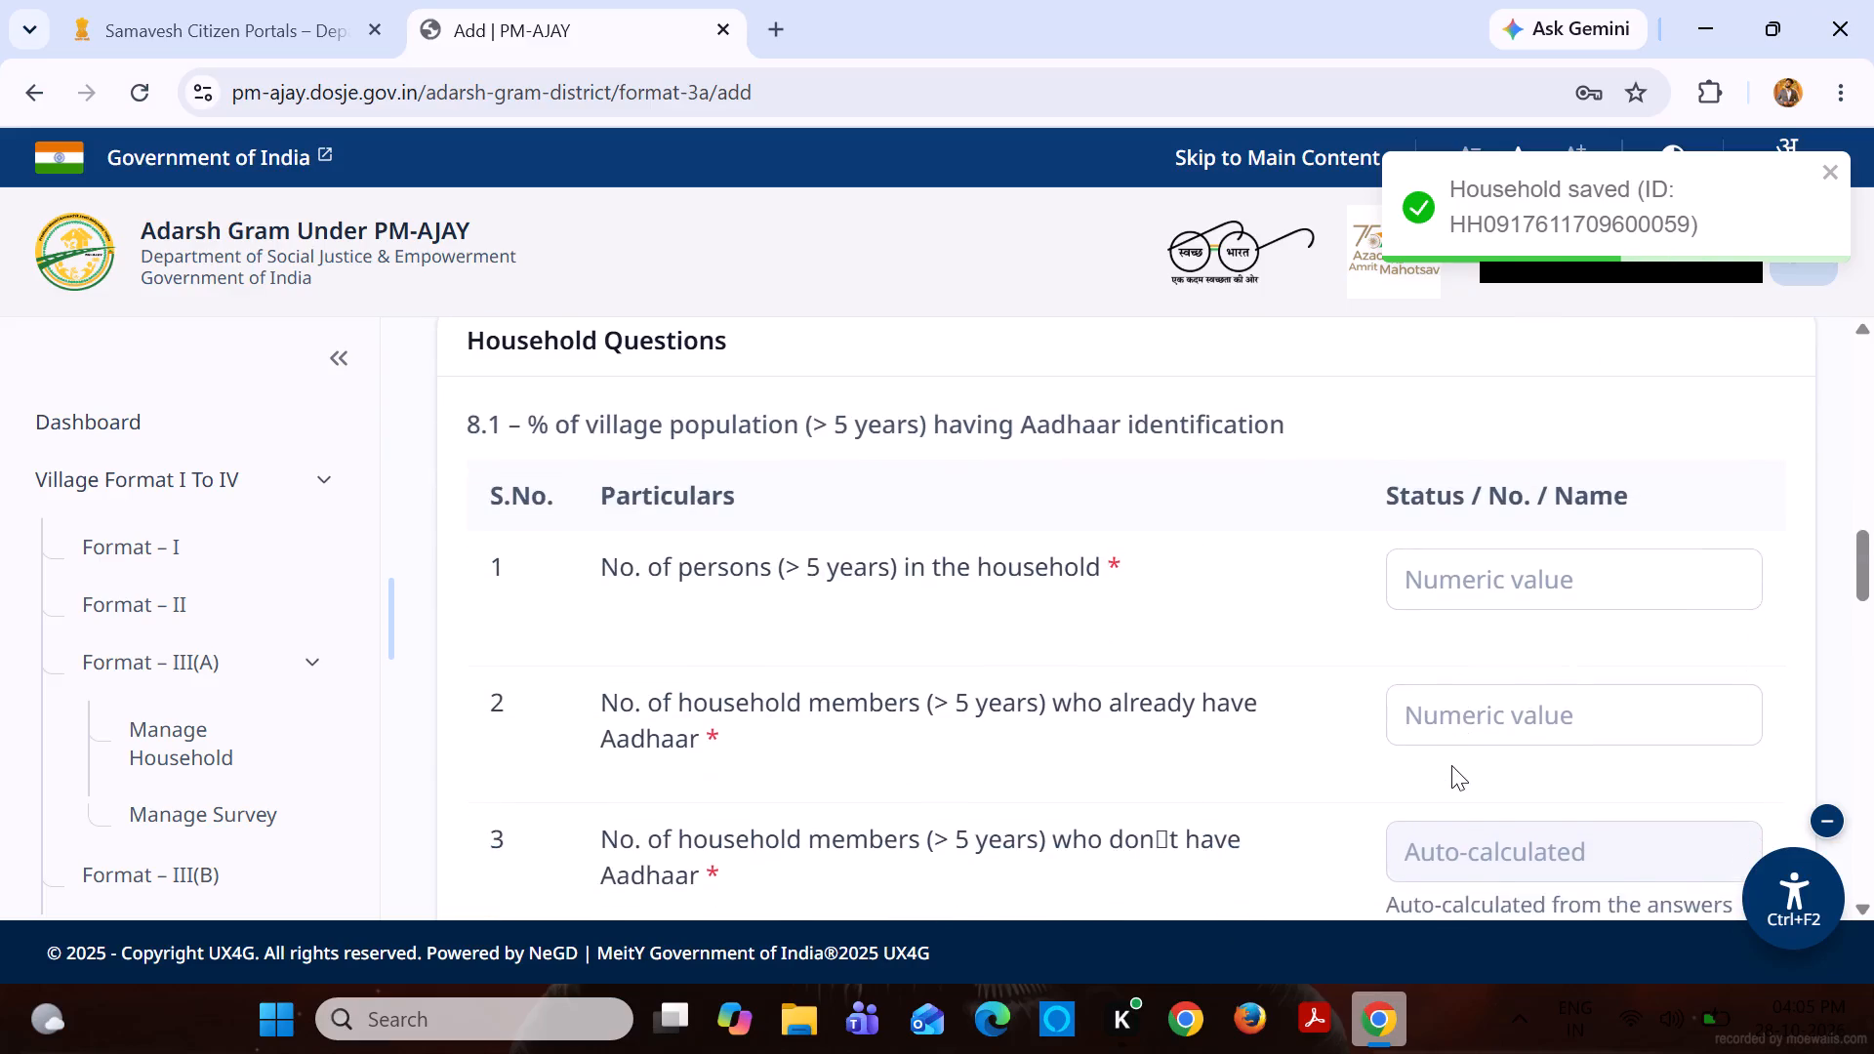
click(1484, 588)
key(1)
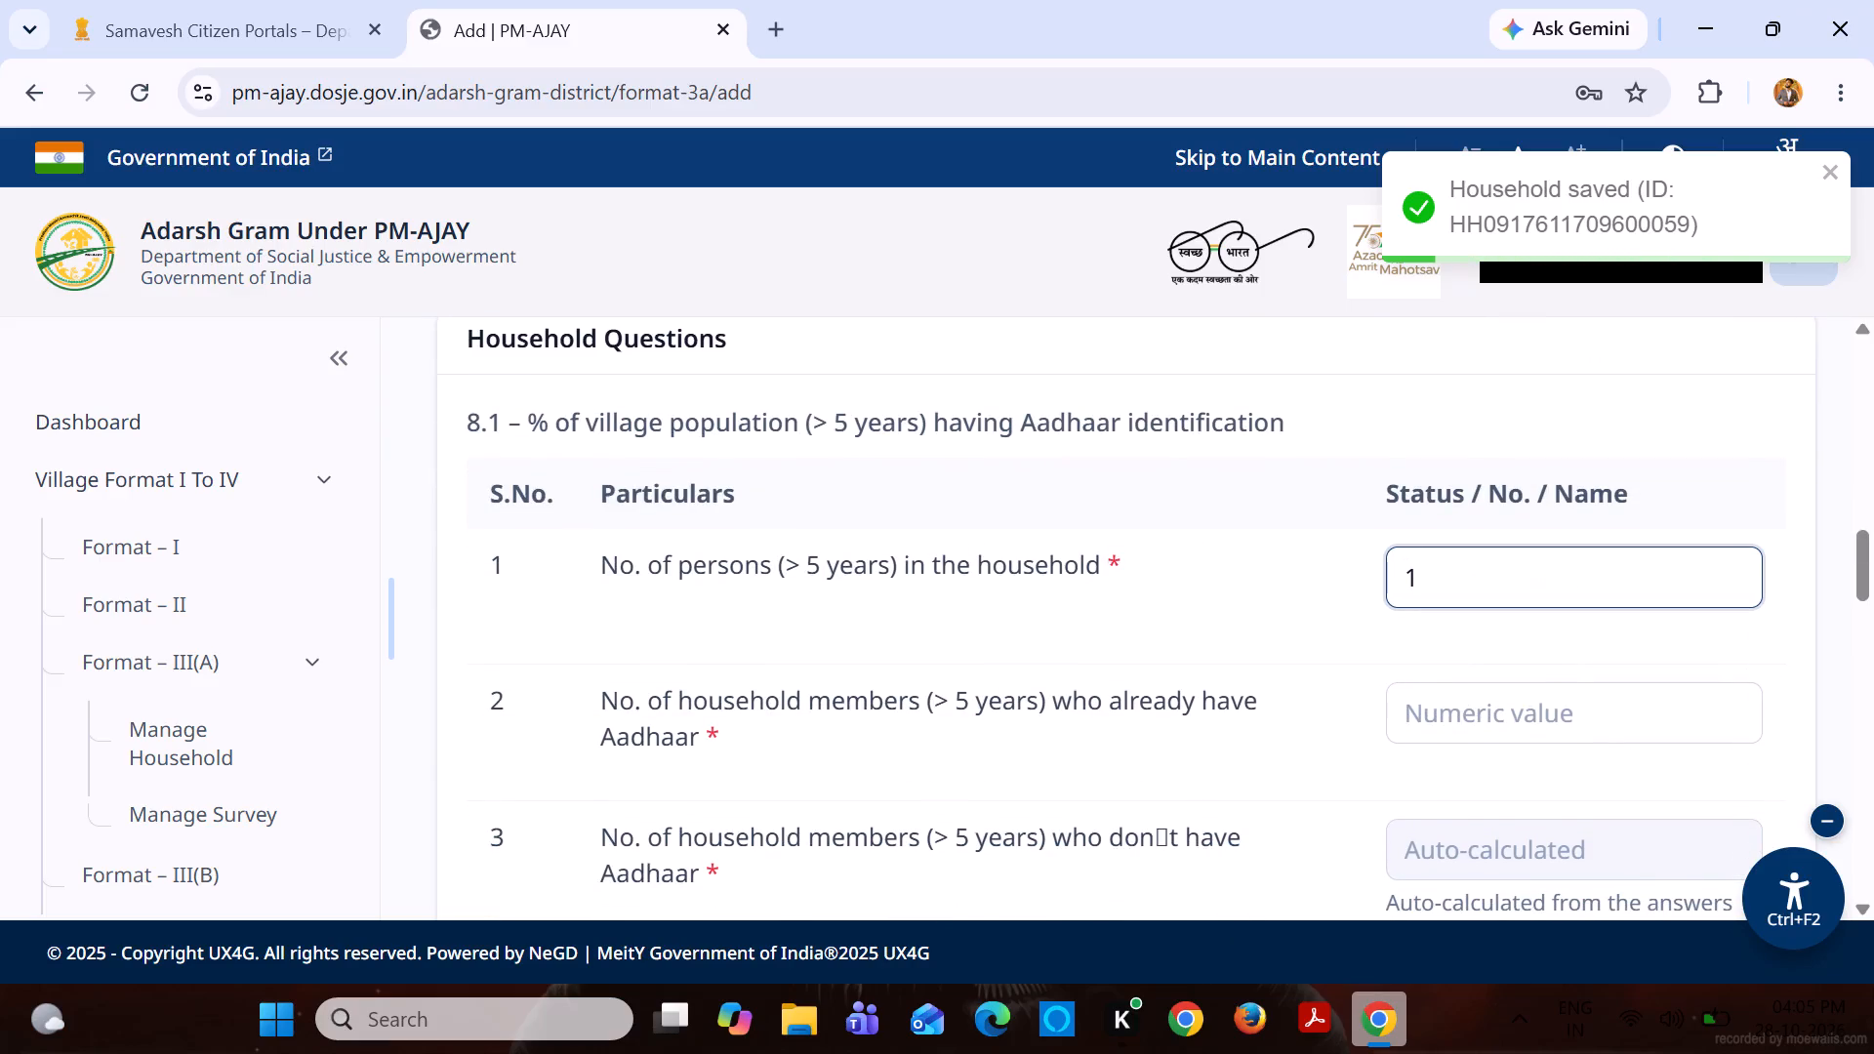
click(1469, 709)
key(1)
scroll(1469, 709, down, 4)
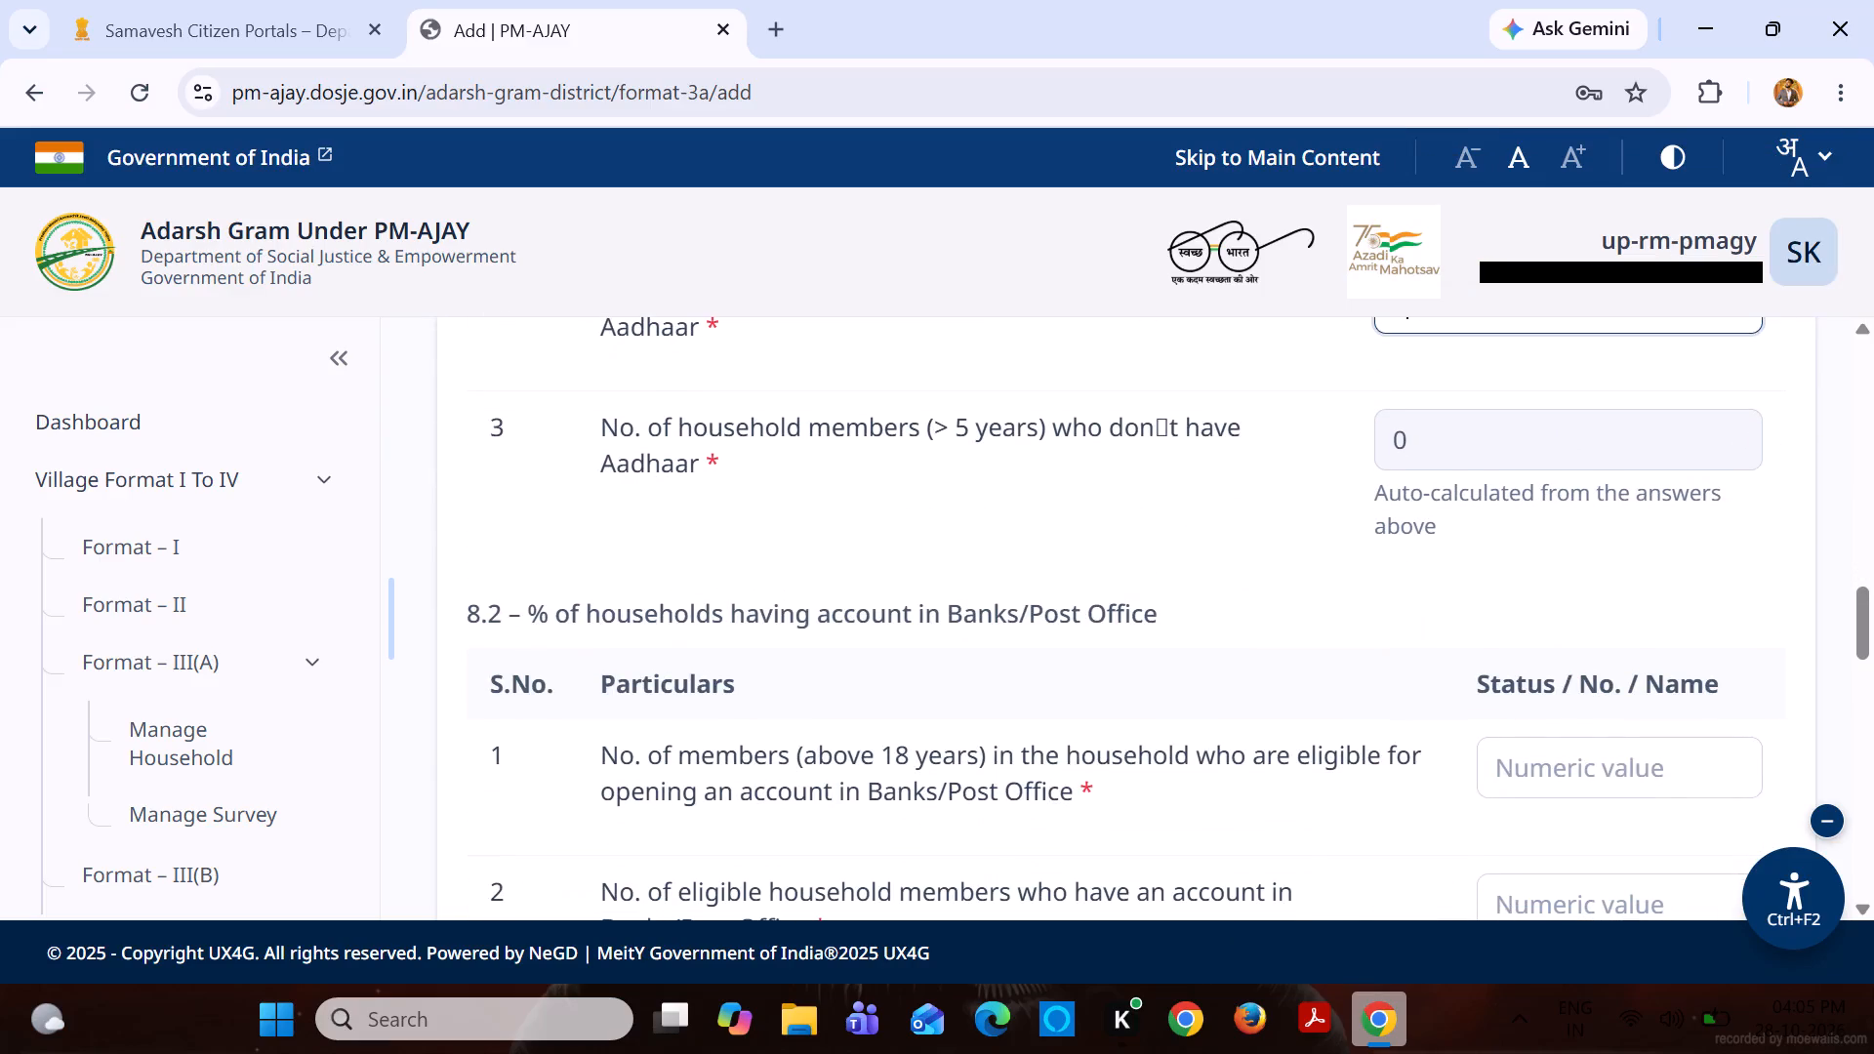
click(1528, 762)
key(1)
scroll(1528, 762, down, 5)
click(1530, 435)
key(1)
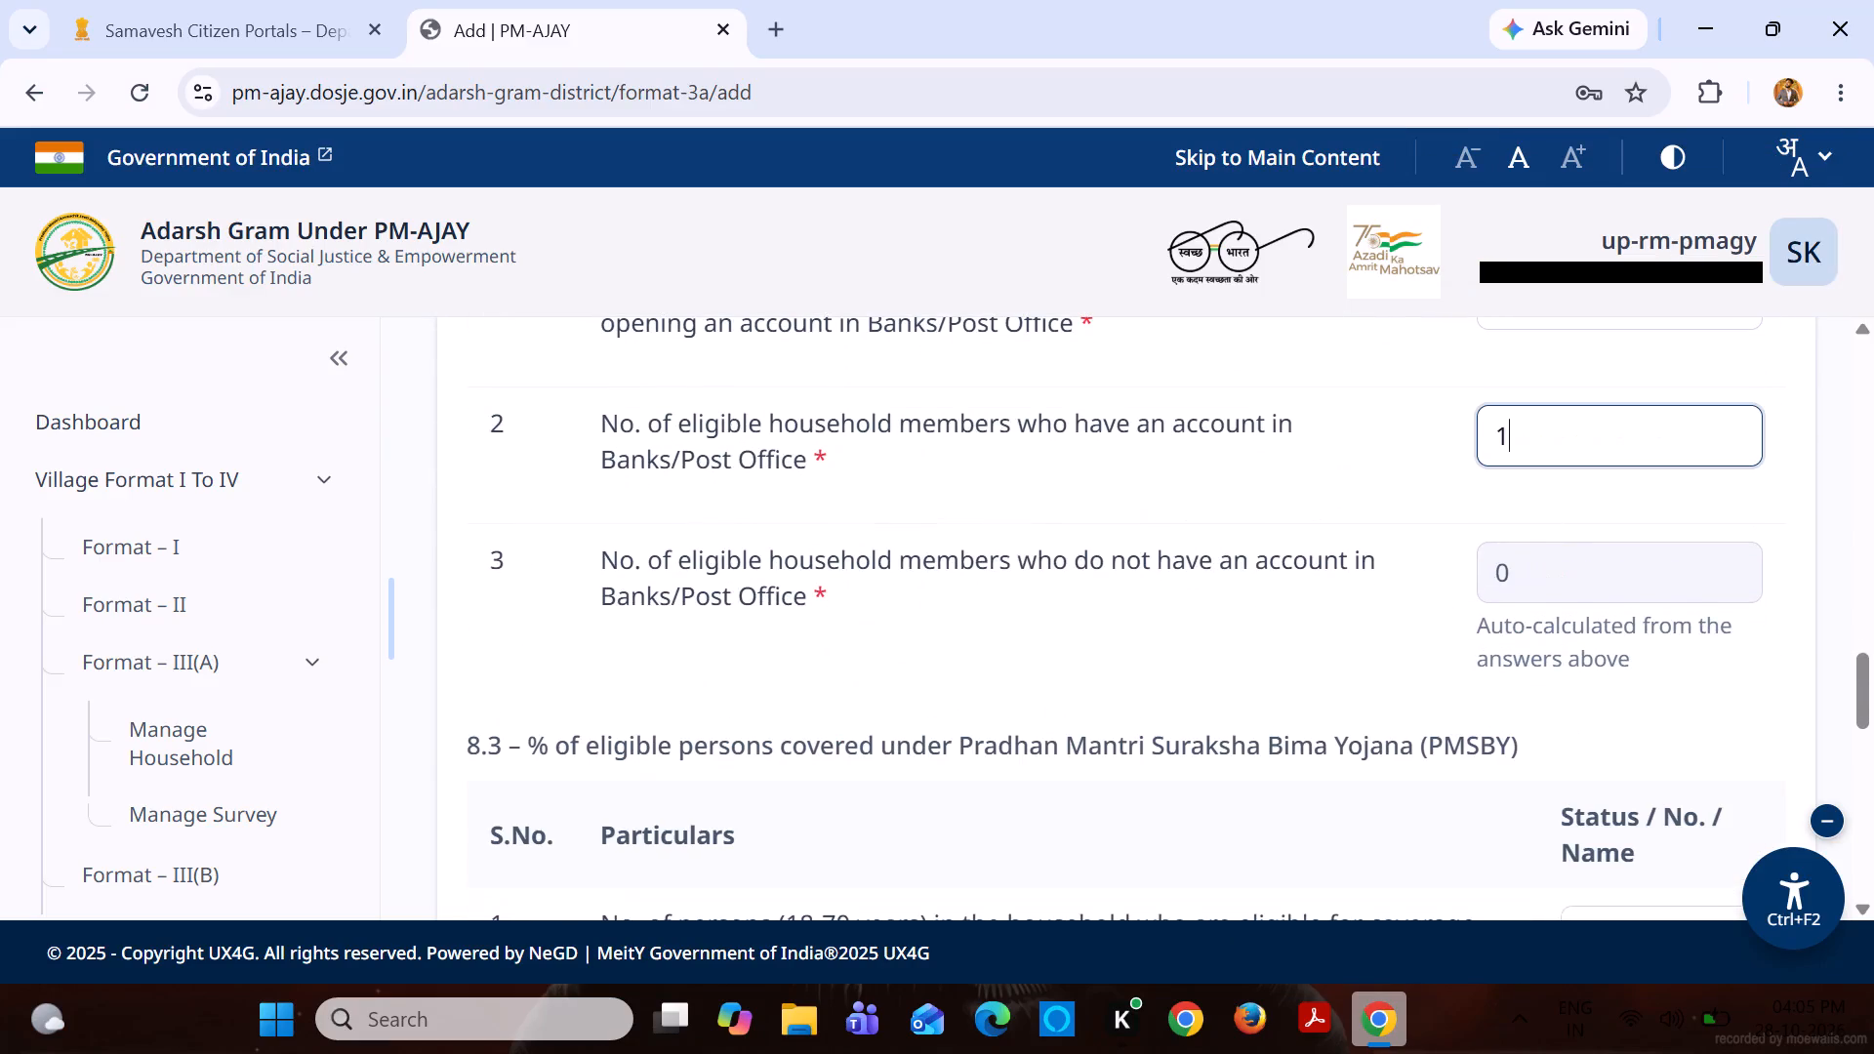
Enter 0 persons eligible for PMSBY (8.3) and 0 for PMJJBY (8.4), and submit the Financial Inclusion domain.
scroll(1530, 435, down, 2)
click(1595, 660)
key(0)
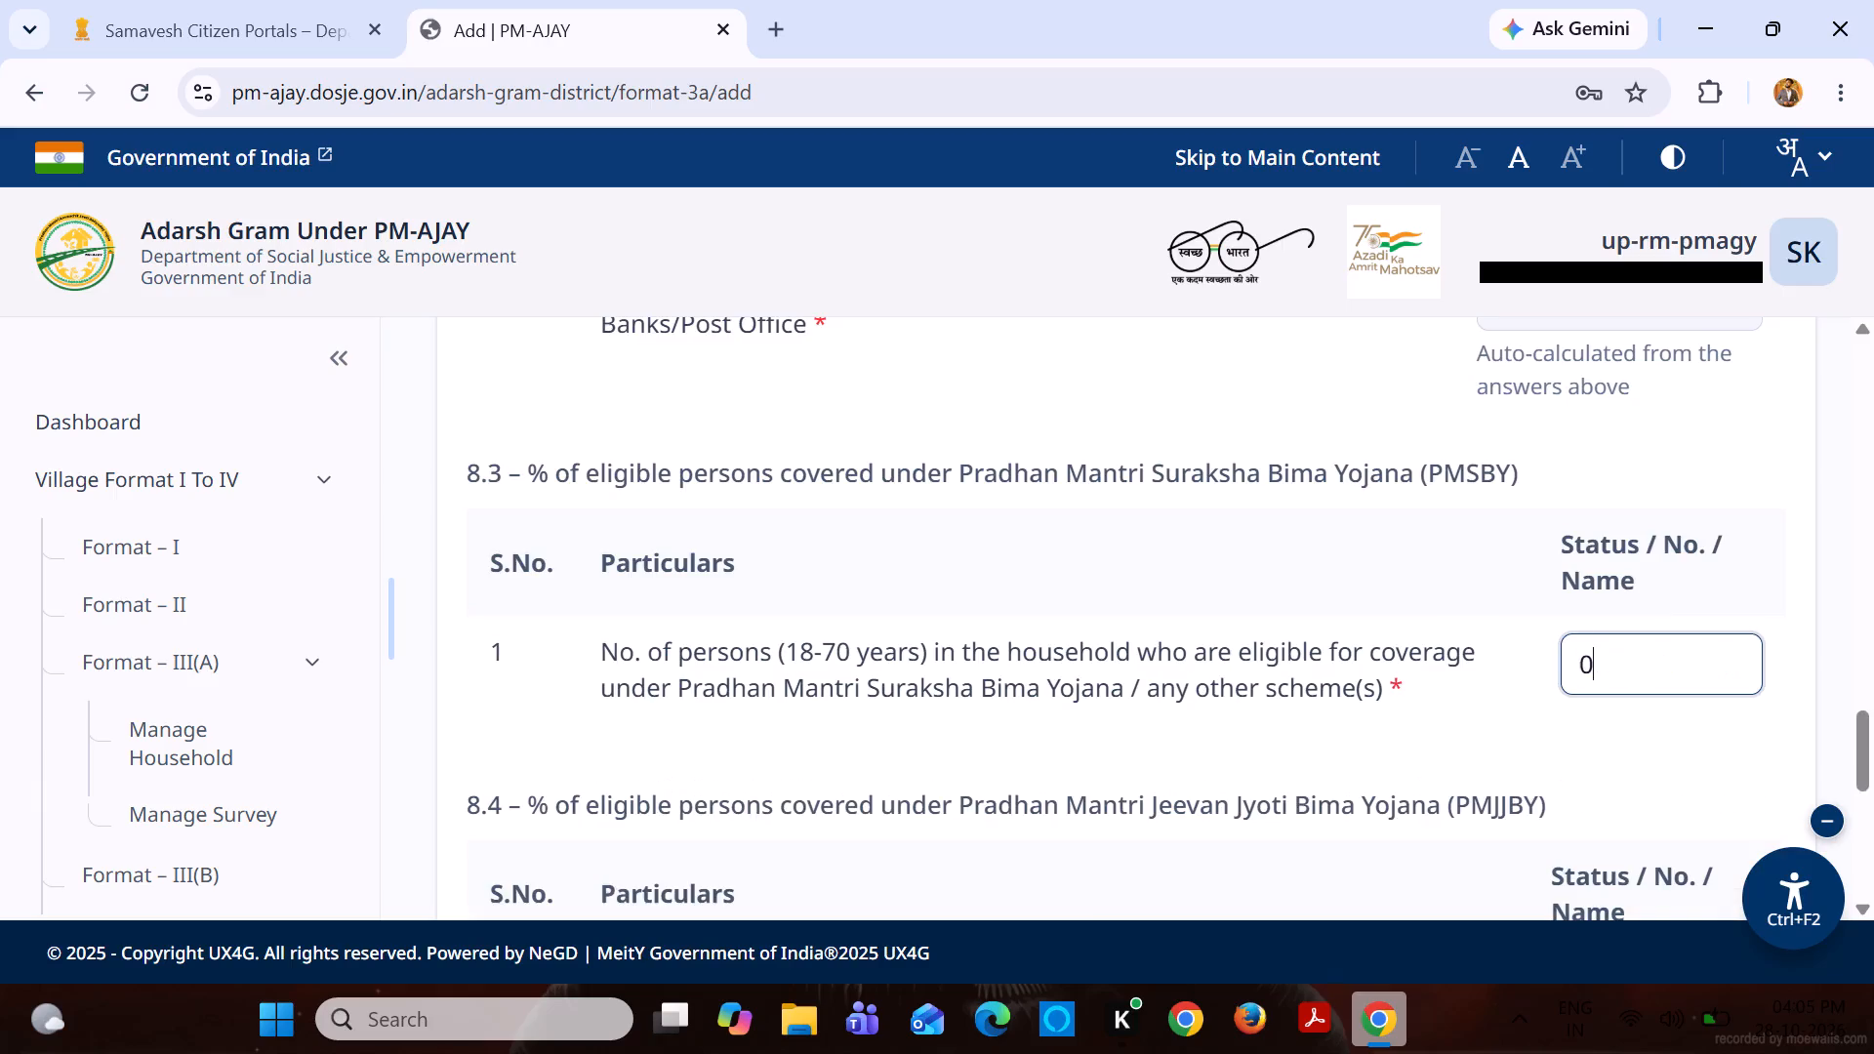
scroll(1595, 660, down, 4)
click(1651, 614)
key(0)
scroll(1653, 601, down, 2)
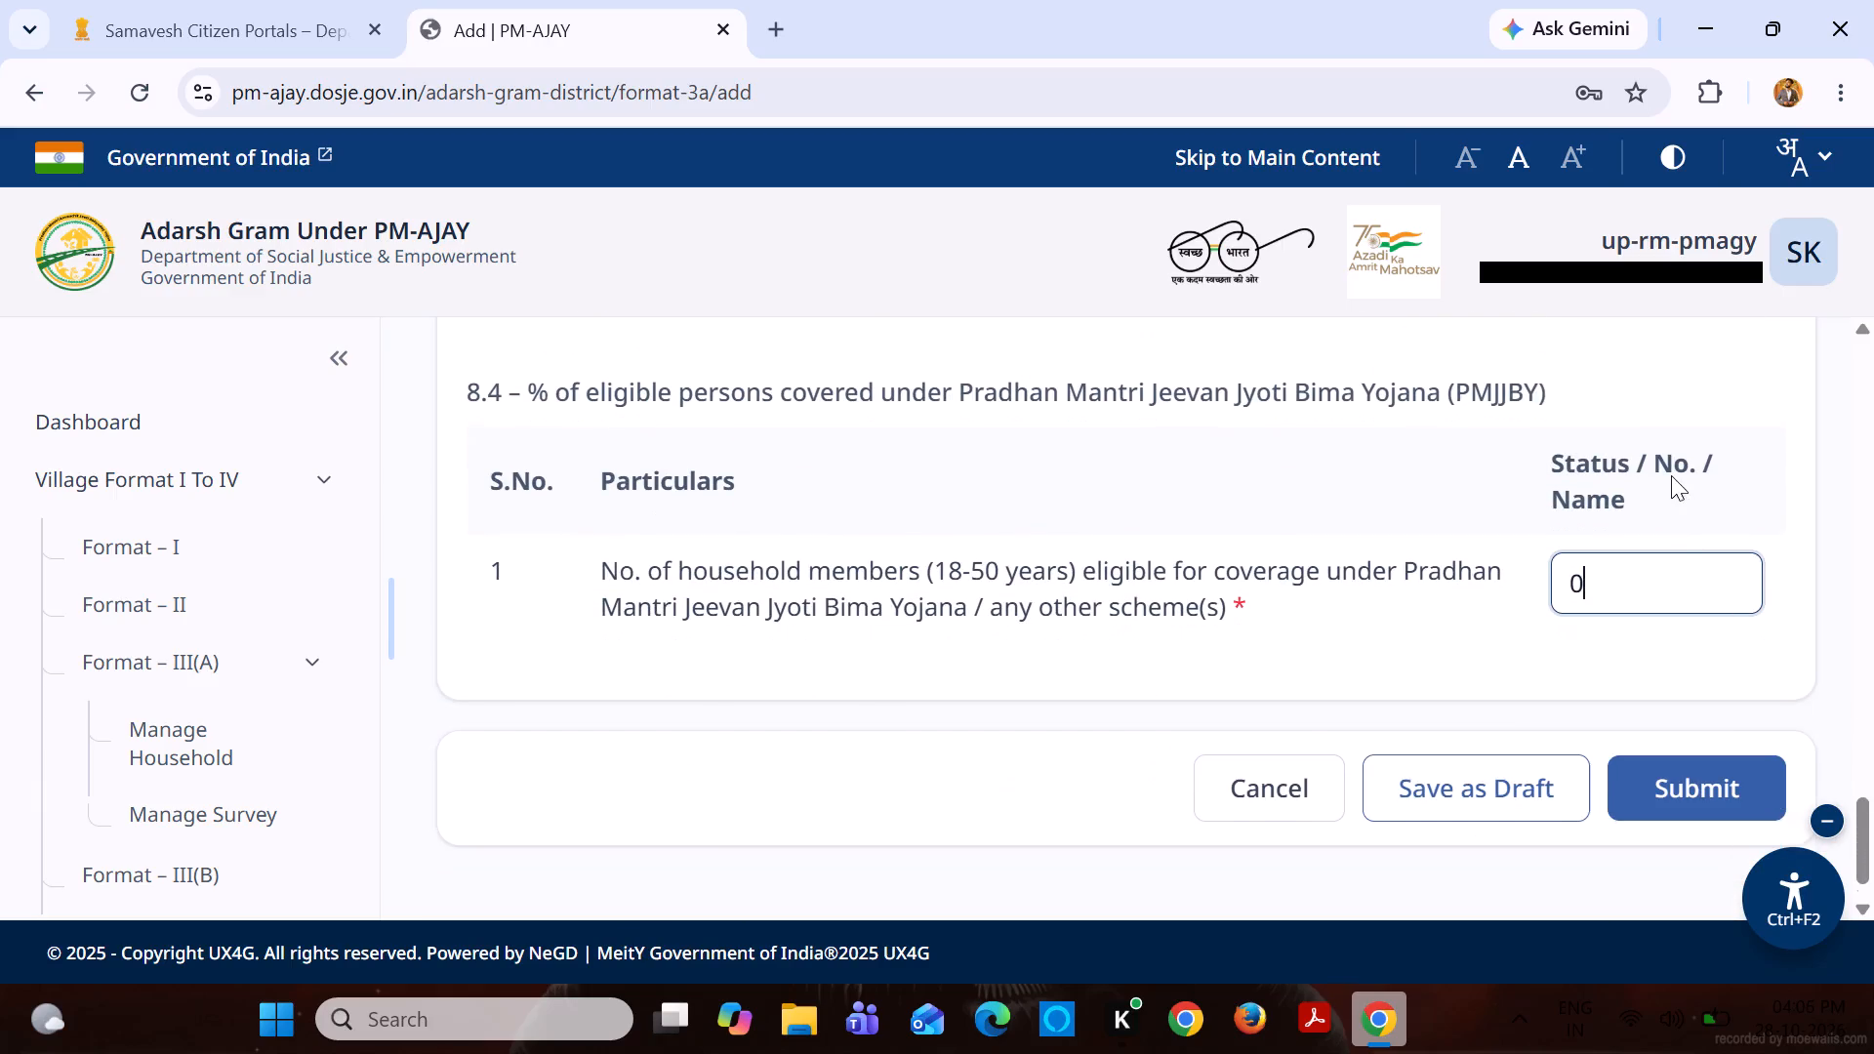
scroll(1671, 475, down, 2)
click(1650, 698)
For 9 – Digitization, enter 0 household members eligible for PMGDISHA training (9.3) and submit the domain.
click(1655, 424)
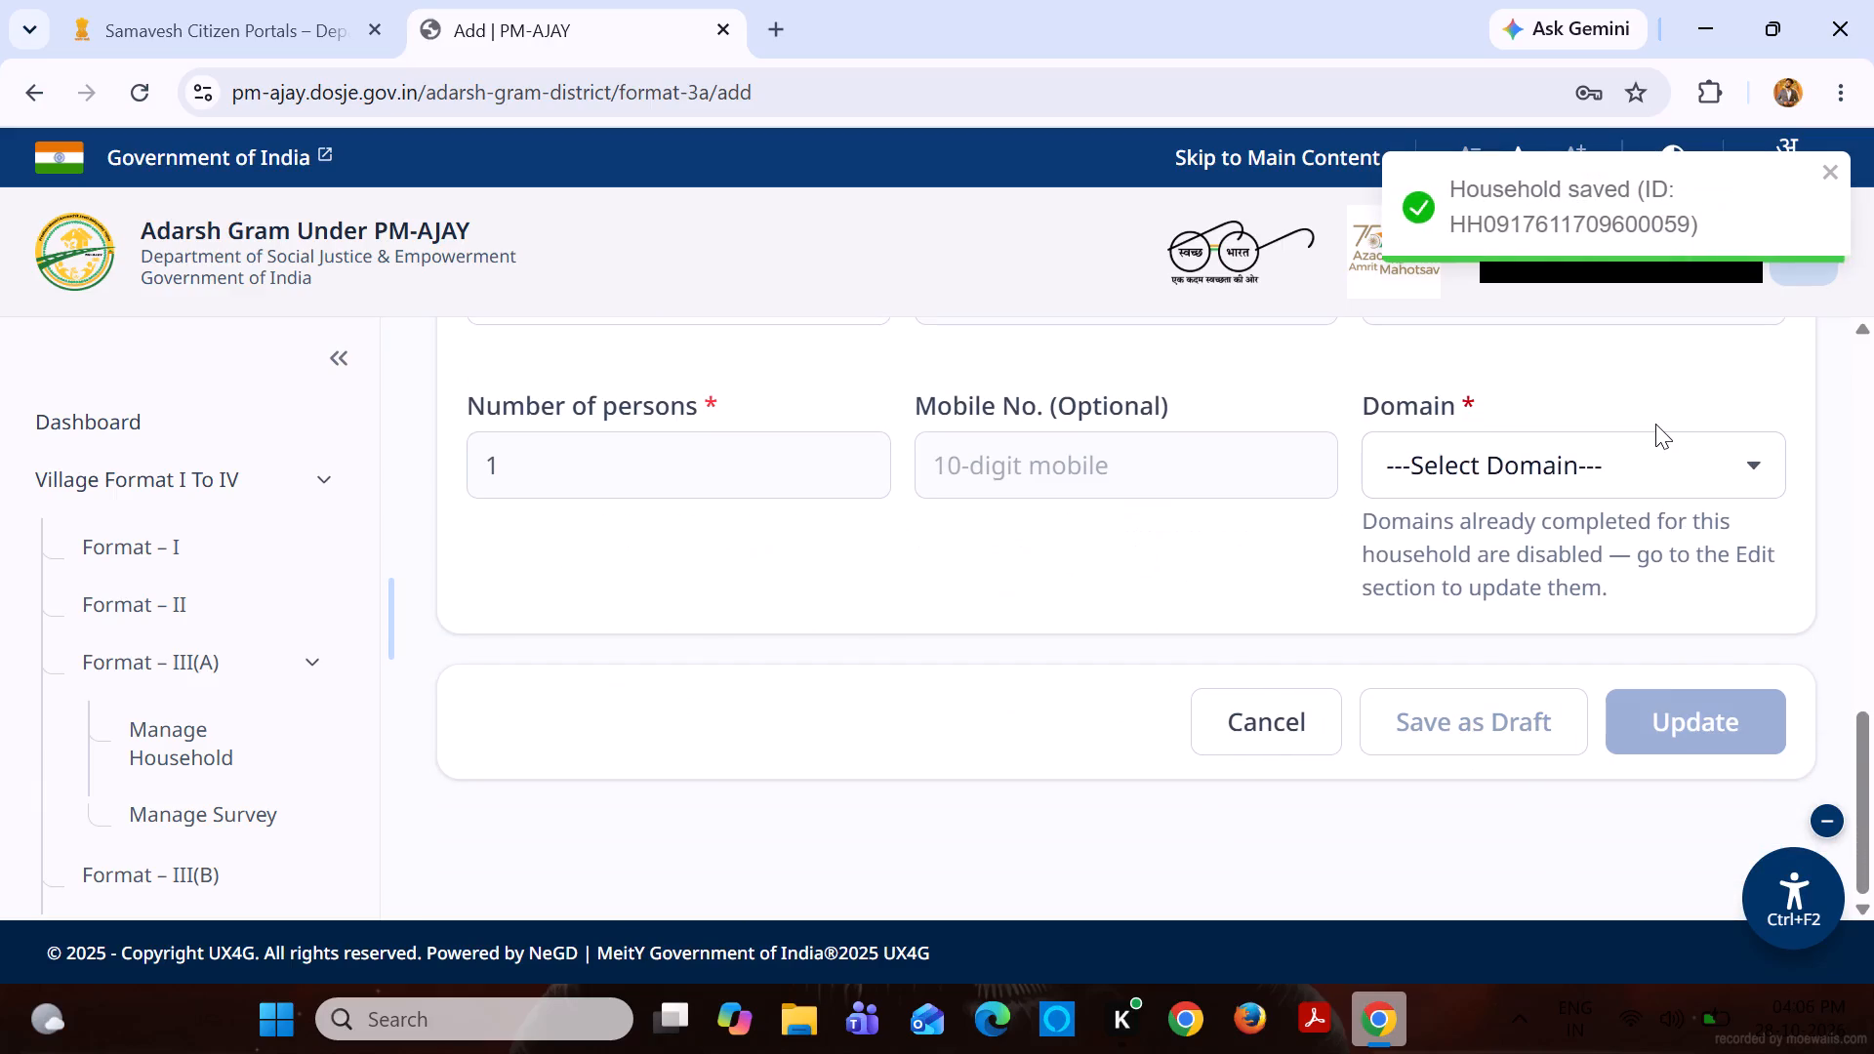
click(1651, 462)
scroll(1595, 635, down, 6)
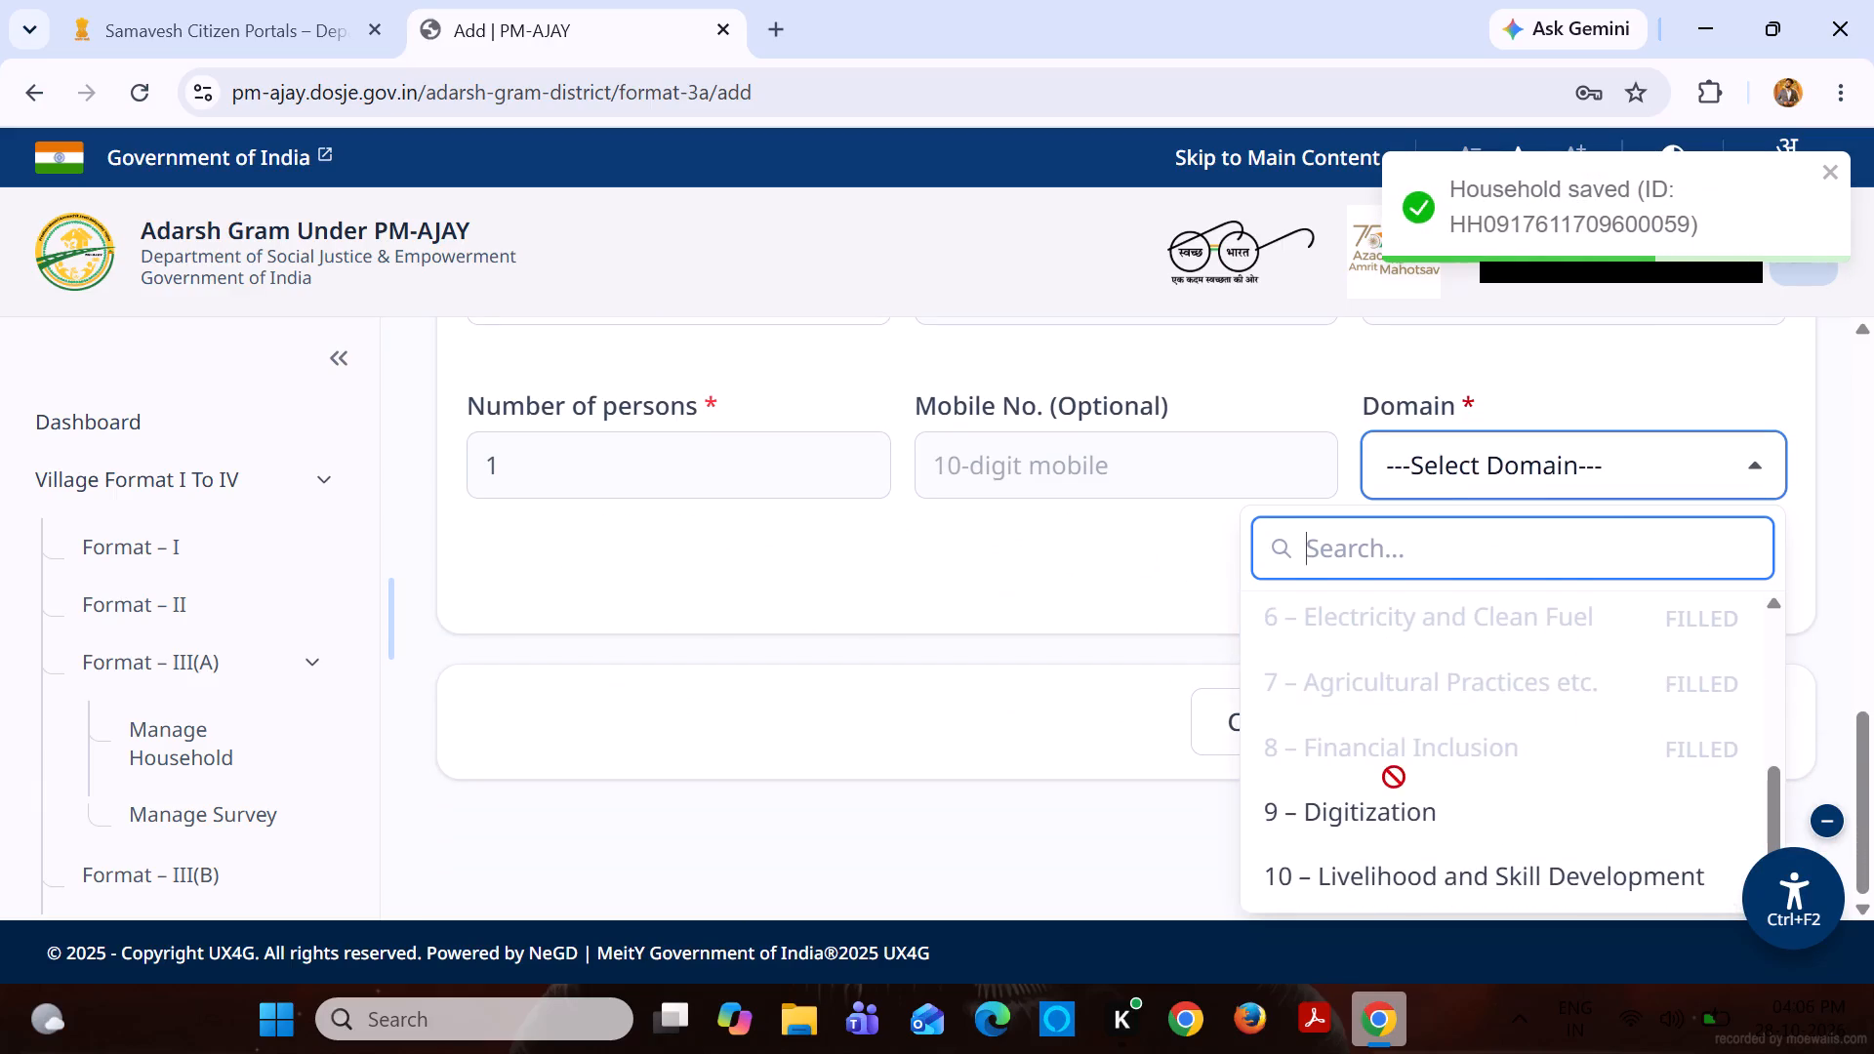
click(1382, 806)
scroll(1382, 806, down, 2)
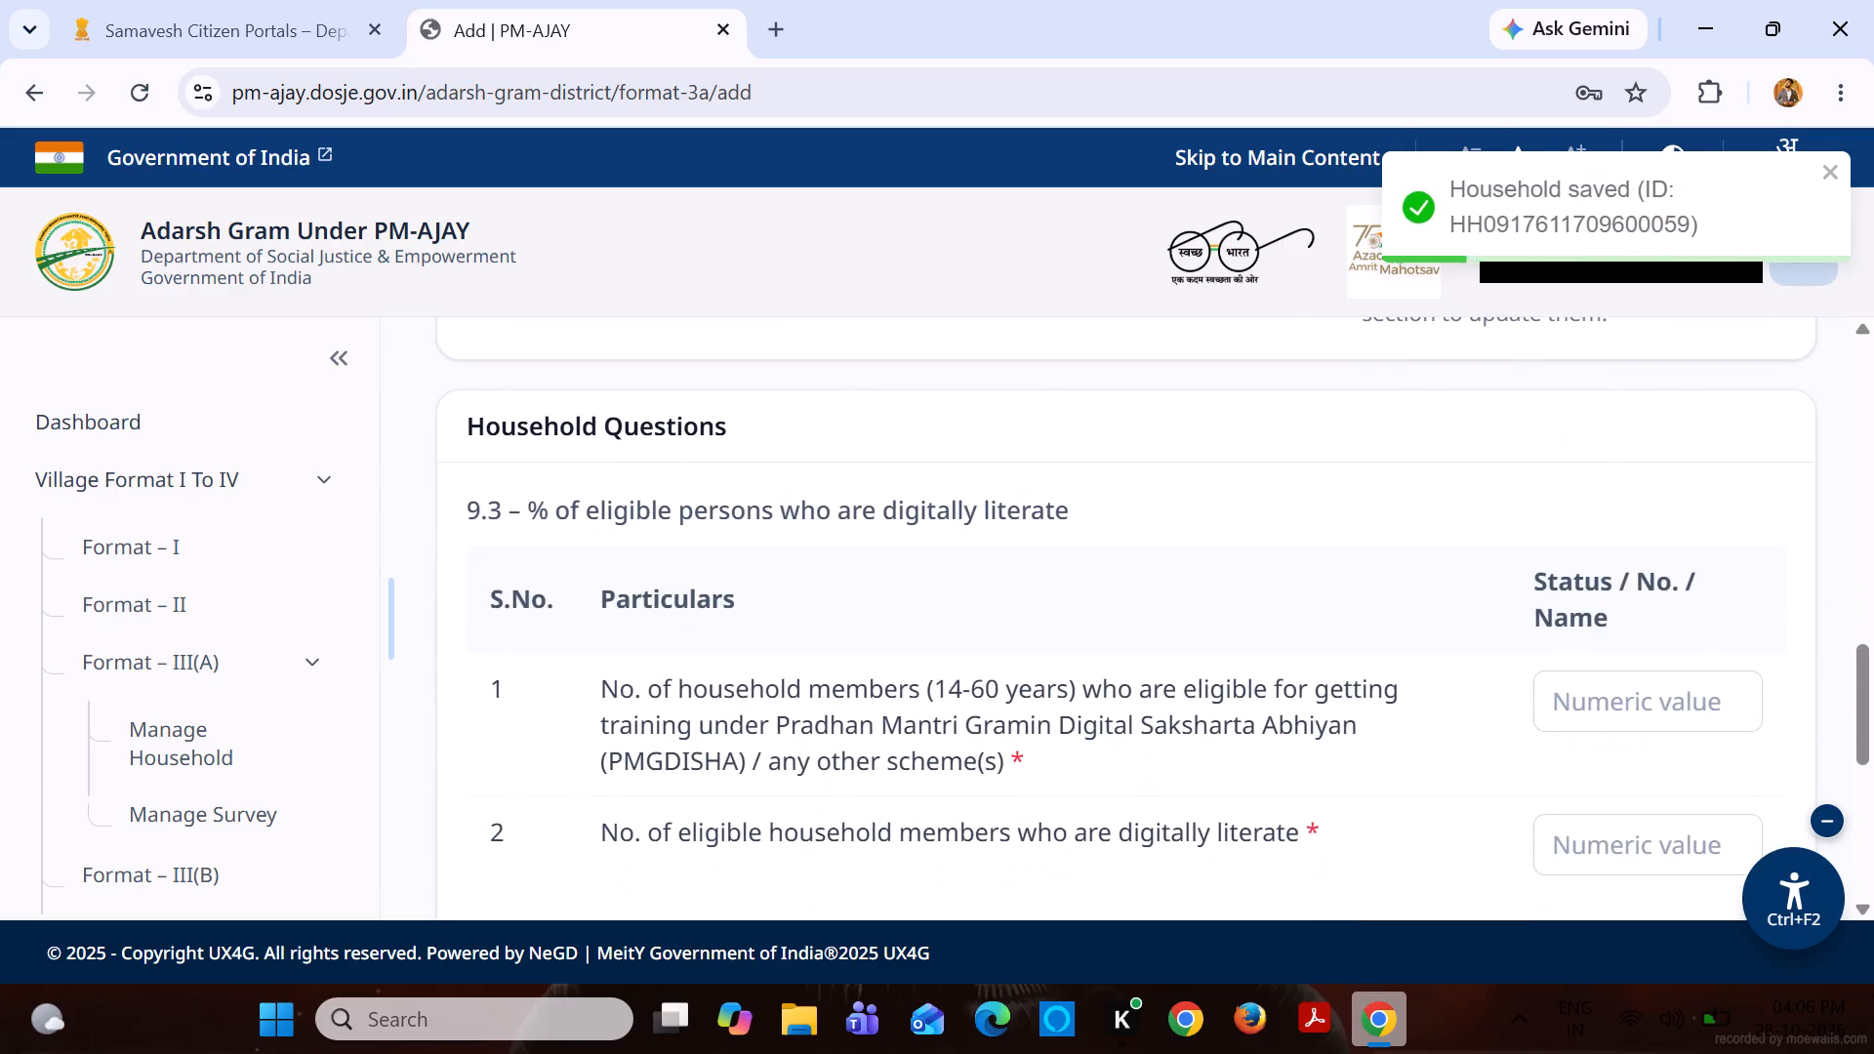
click(1605, 674)
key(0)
scroll(1605, 674, down, 5)
click(1679, 699)
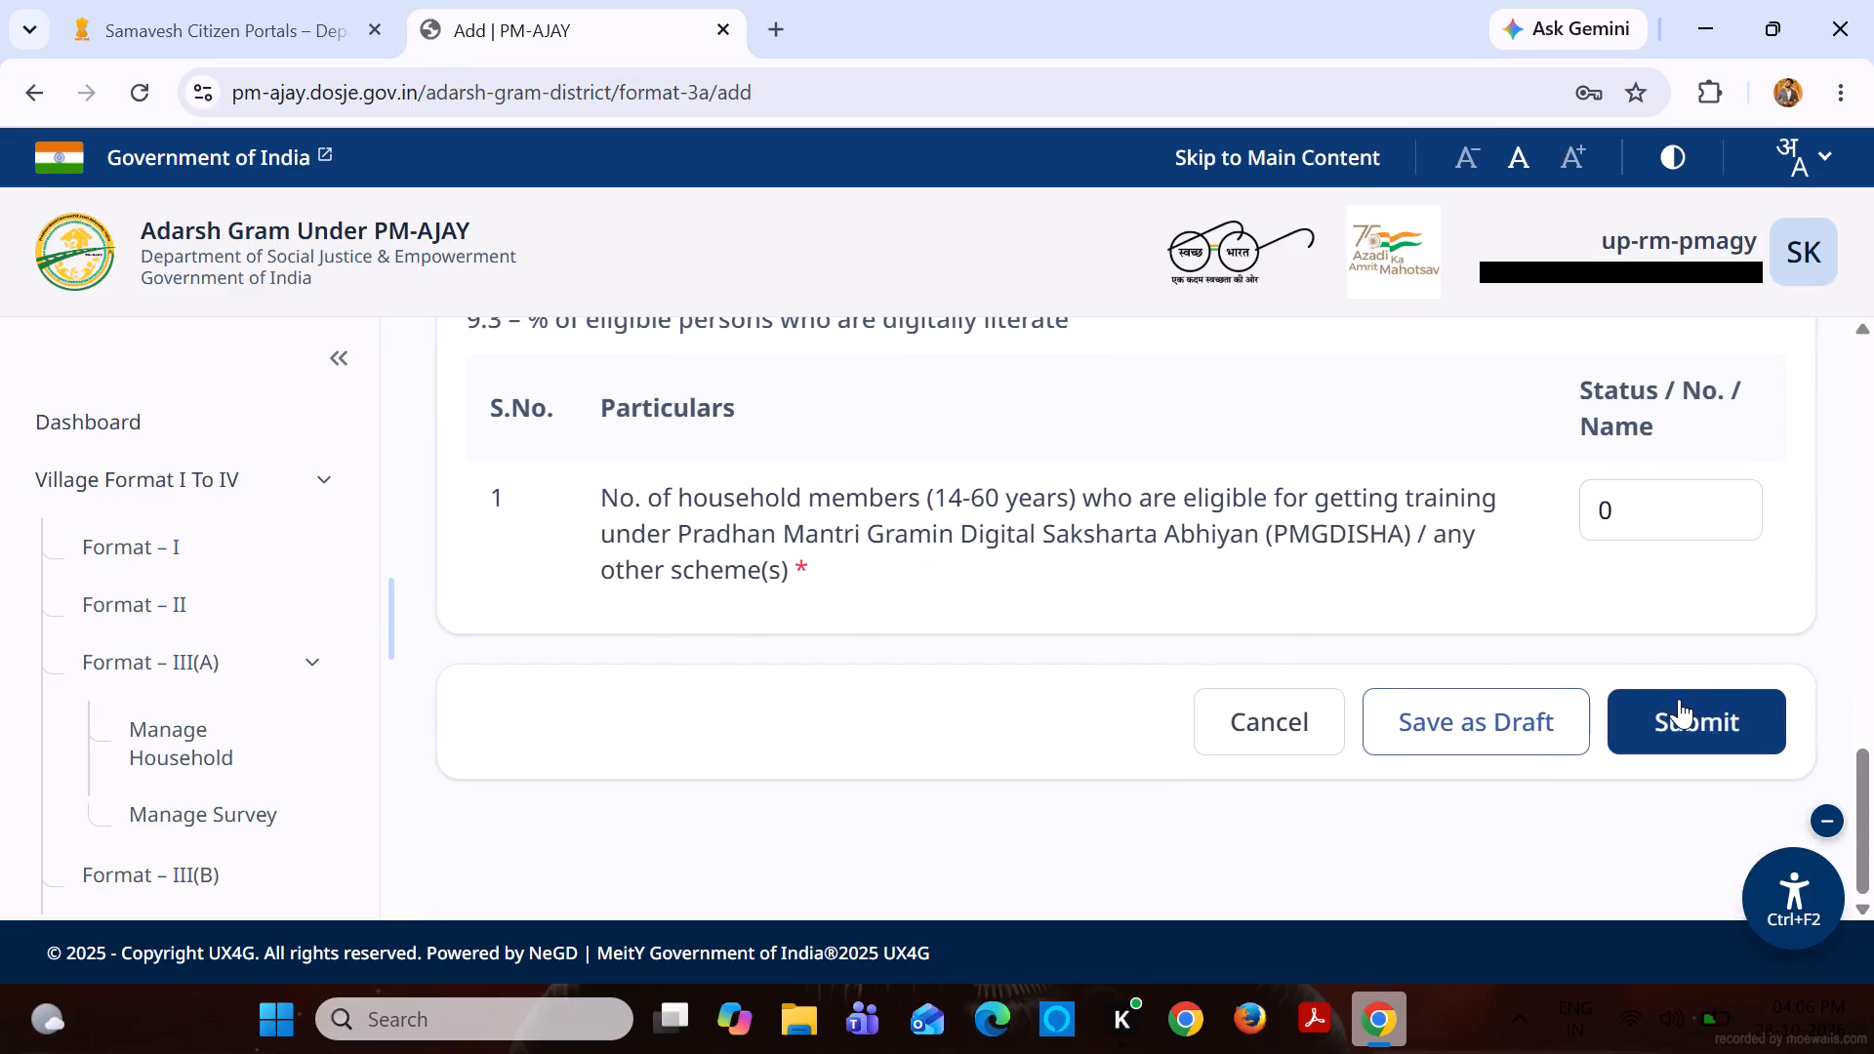
For 10 – Livelihood and Skill Development, enter 0 youth eligible for skill training and 0 for bank linked loans, answer Yes to SHG membership, and submit.
click(1670, 481)
scroll(1615, 668, down, 7)
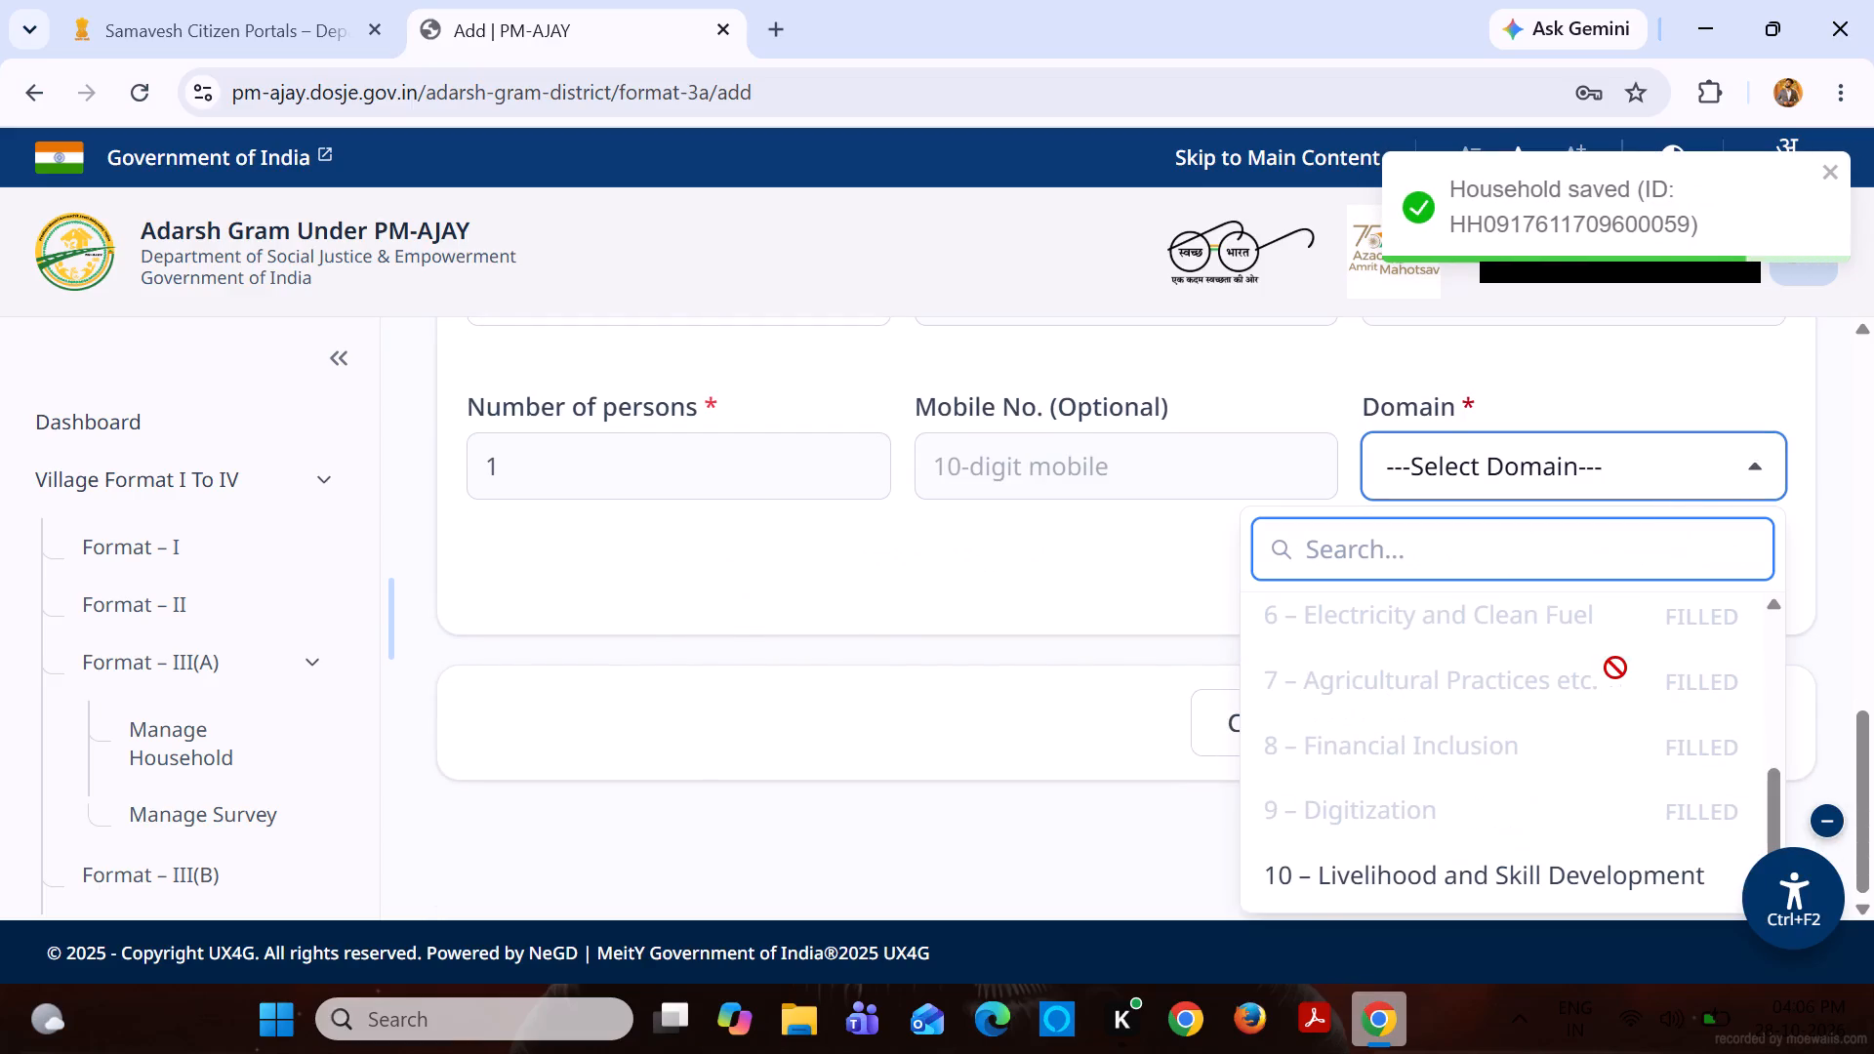
click(1357, 860)
scroll(1477, 689, down, 4)
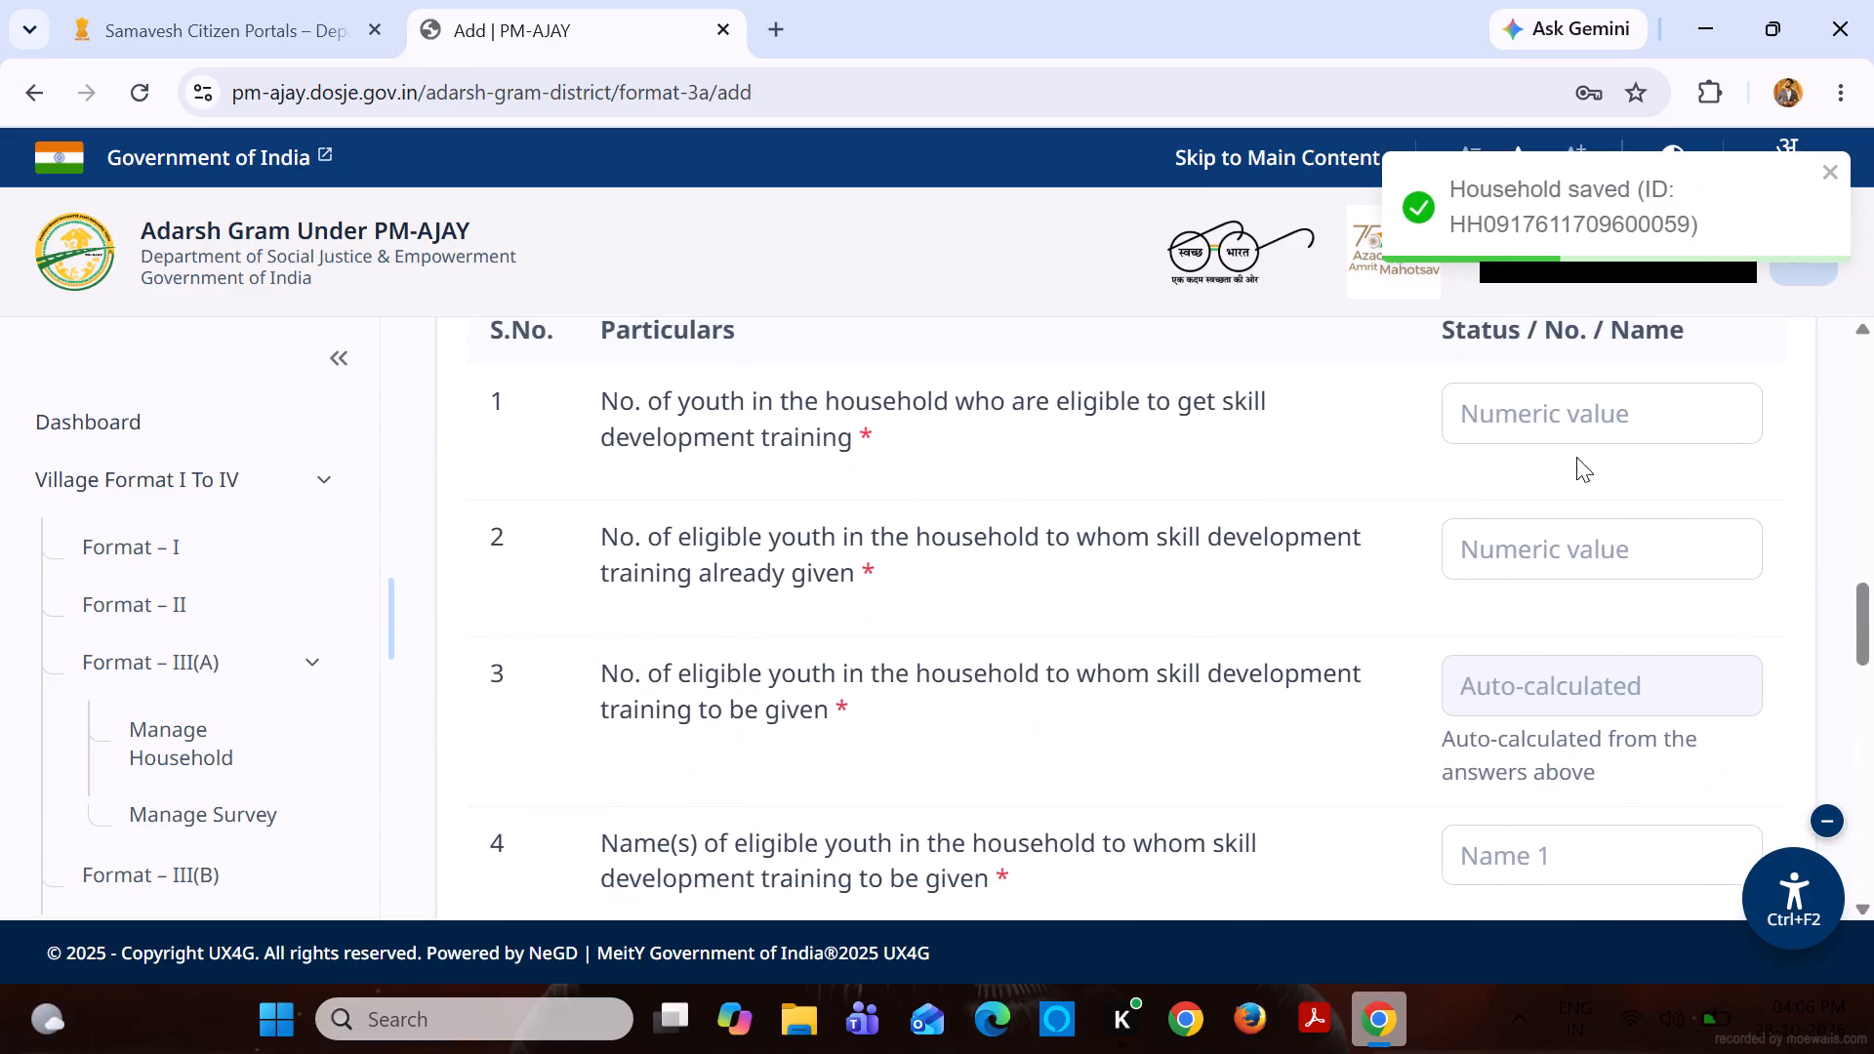
click(1568, 414)
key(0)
click(1533, 695)
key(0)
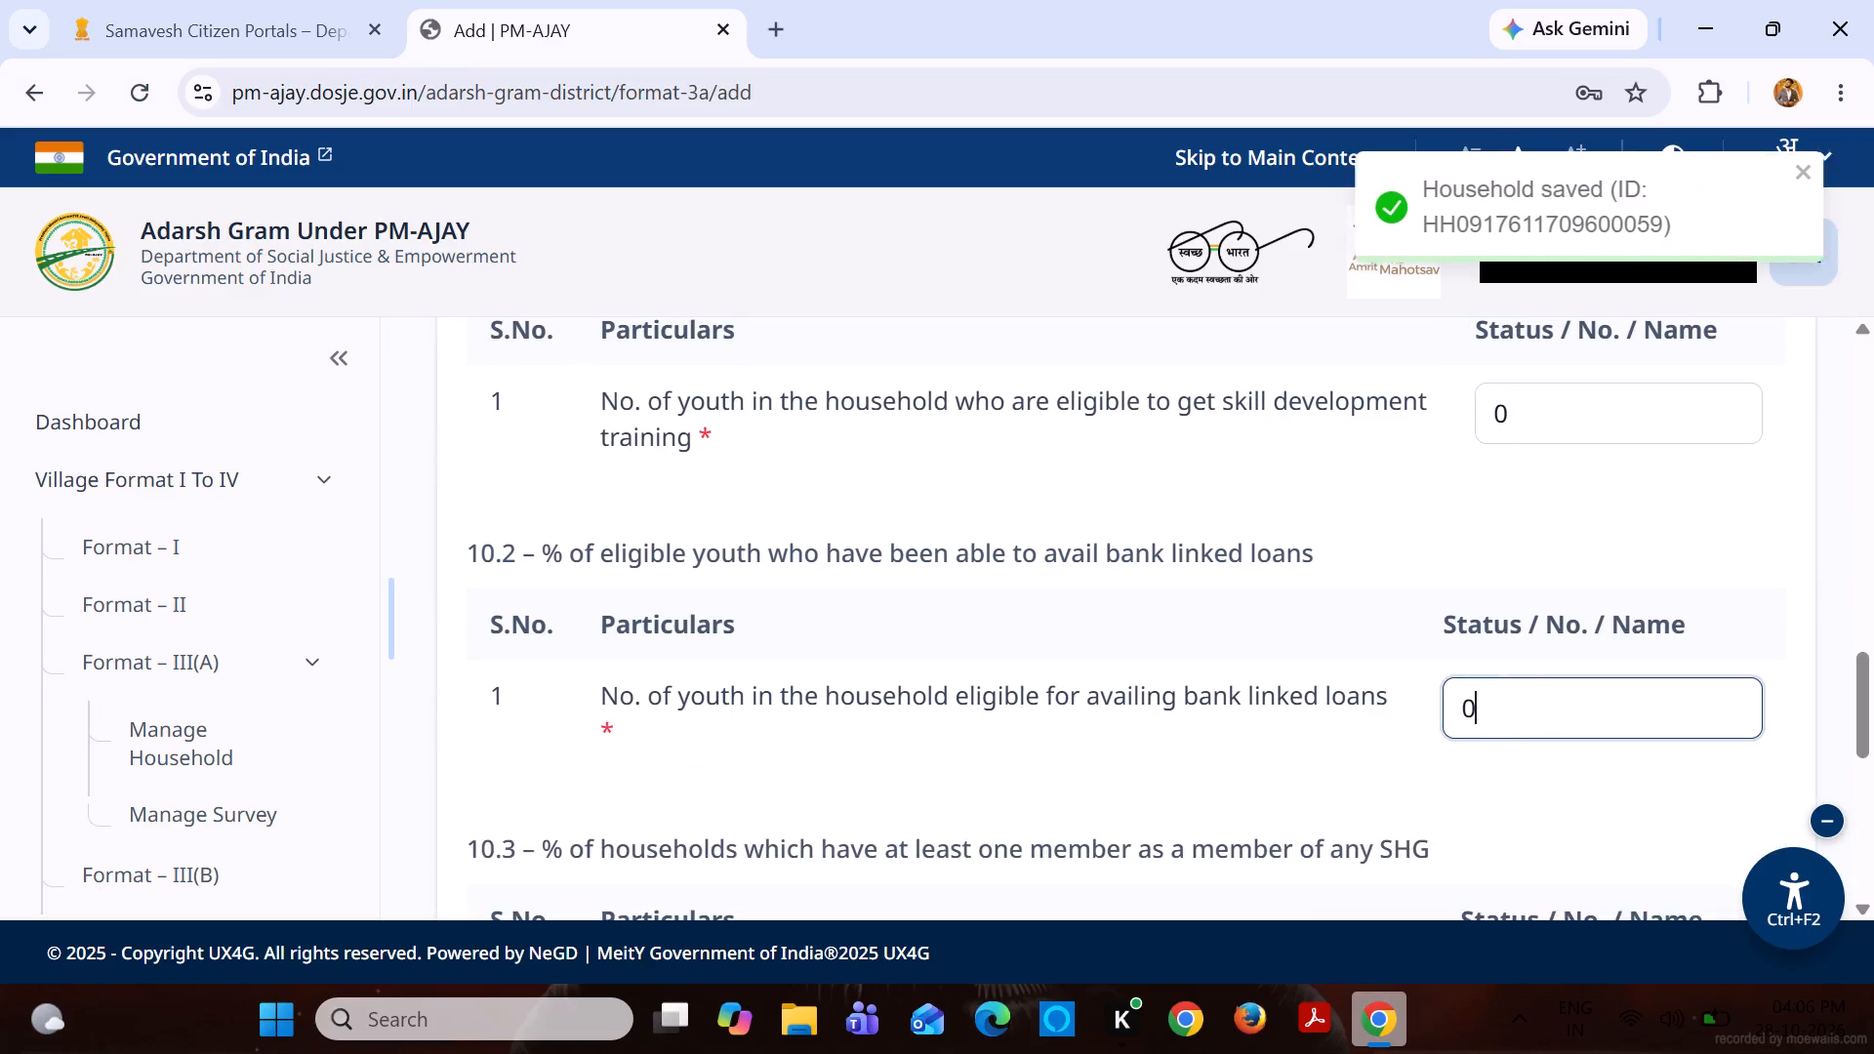
scroll(1533, 695, down, 4)
drag(1598, 635, 1508, 786)
click(1523, 758)
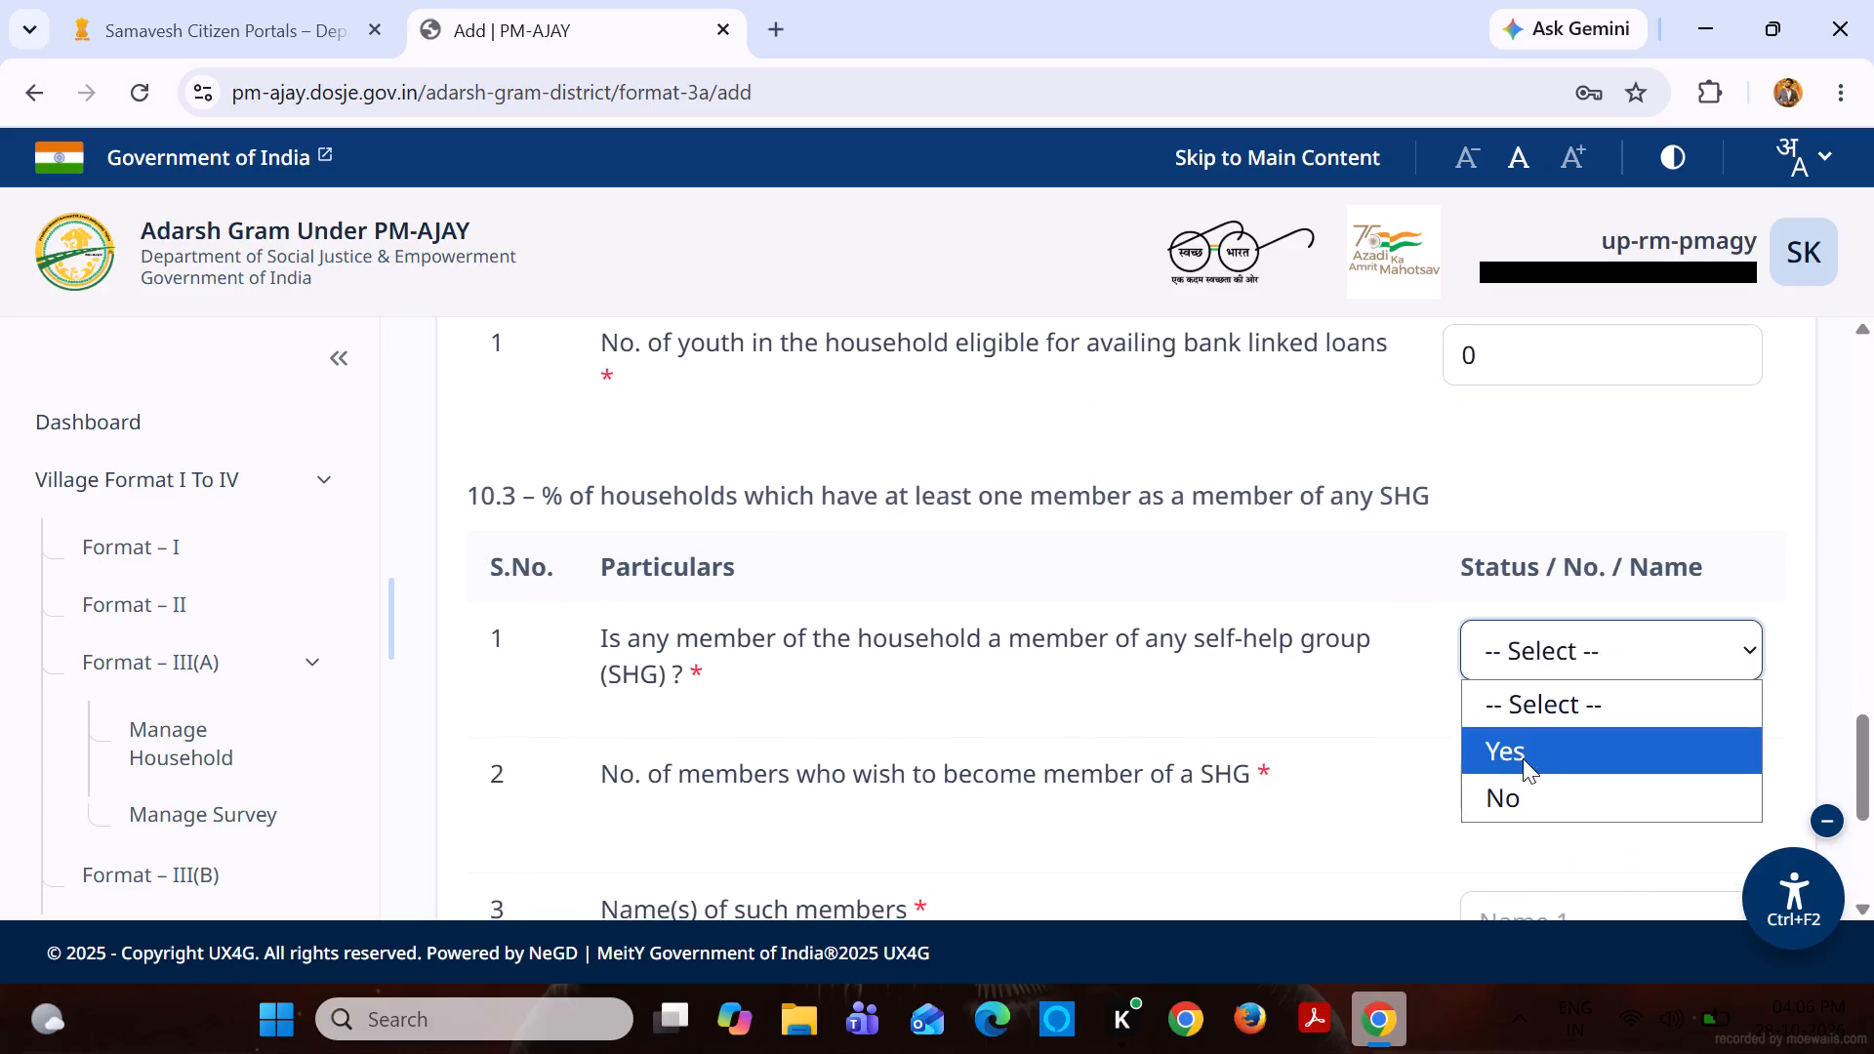
scroll(1523, 758, down, 6)
click(1711, 714)
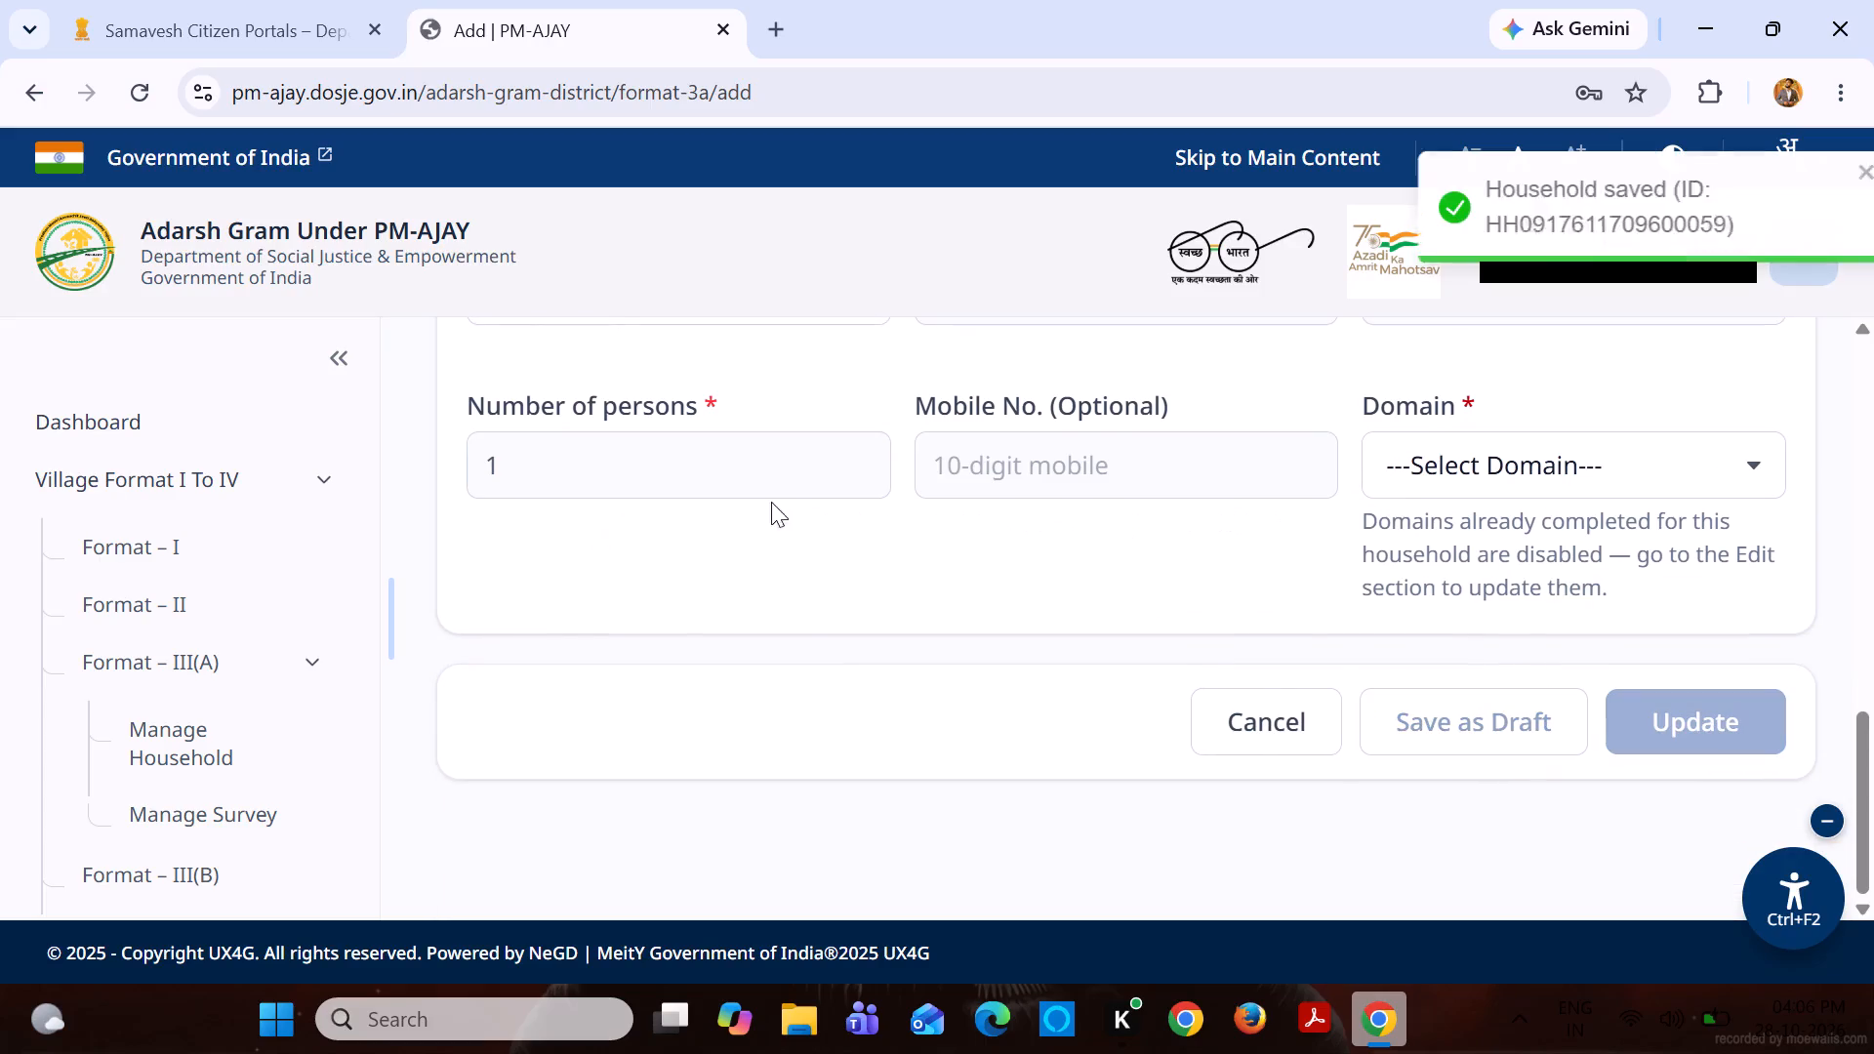
Start adding a new household in Shahabad block, Narkheri Gram Panchayat, Narkhera village, with category SC.
drag(183, 809, 183, 743)
click(183, 743)
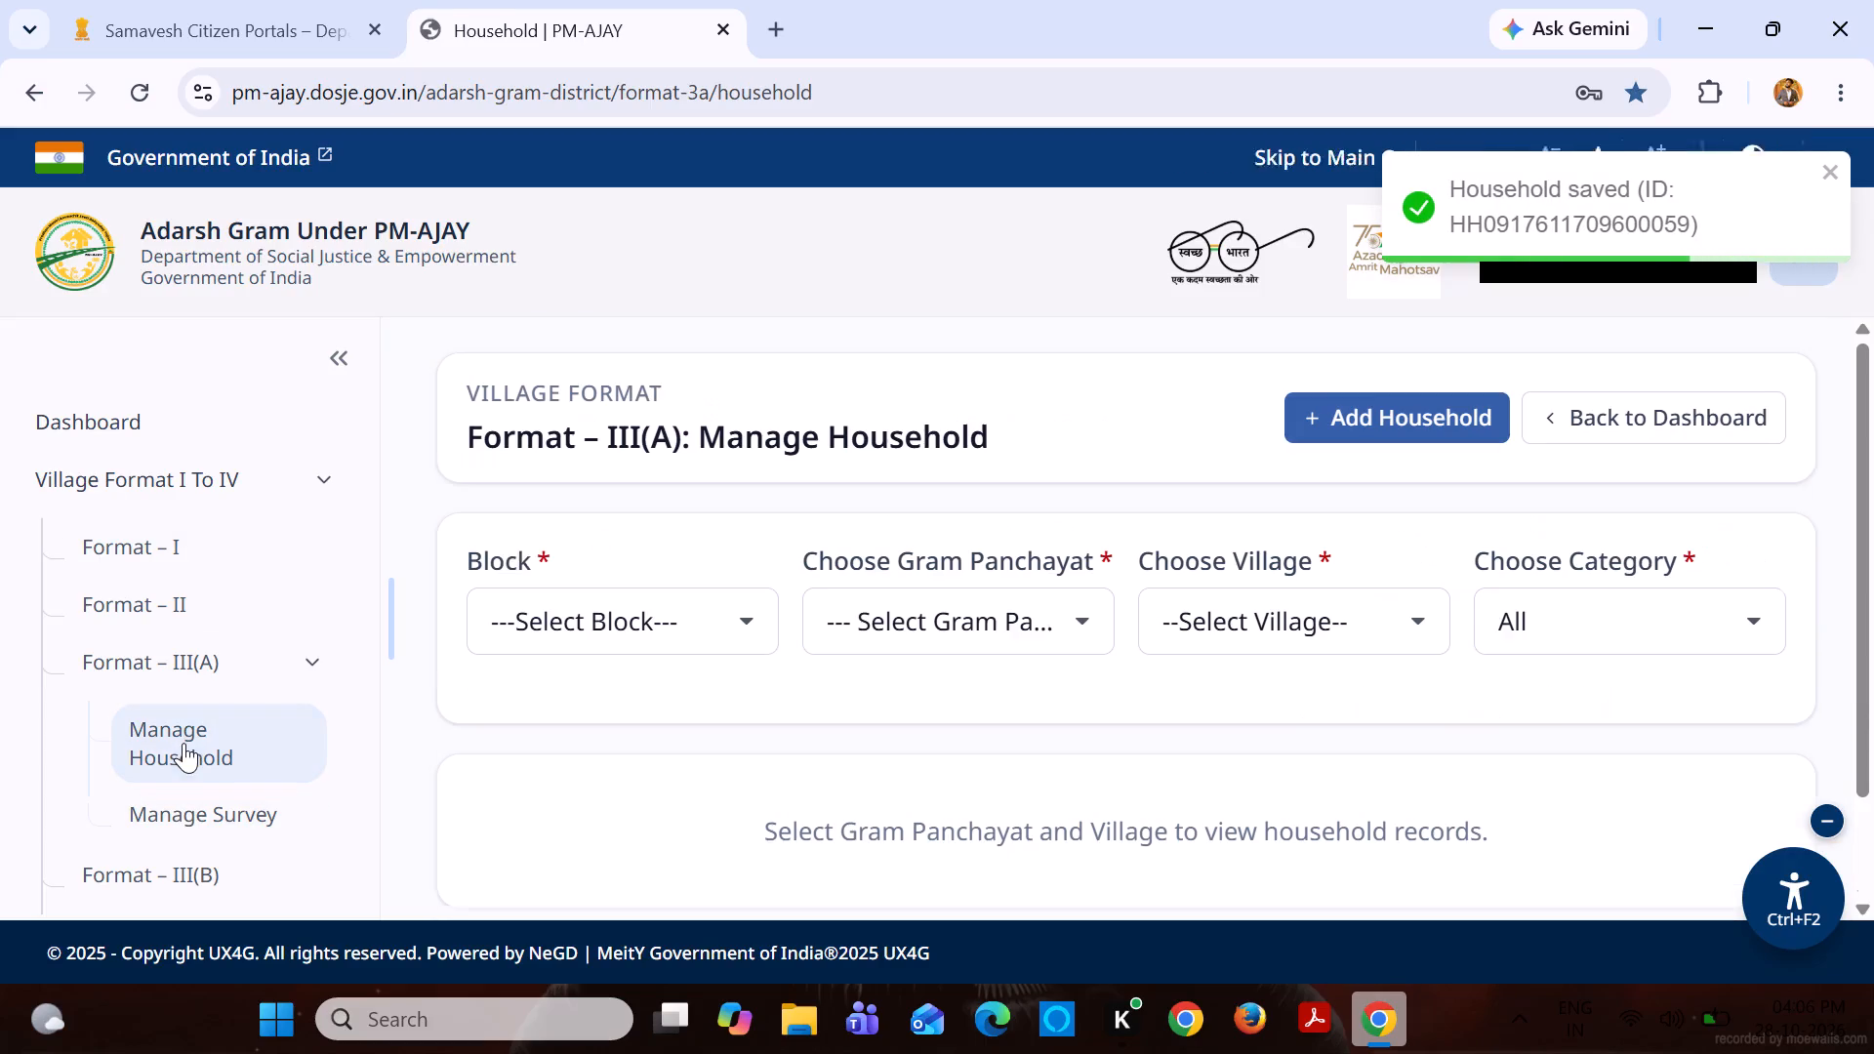
click(1439, 417)
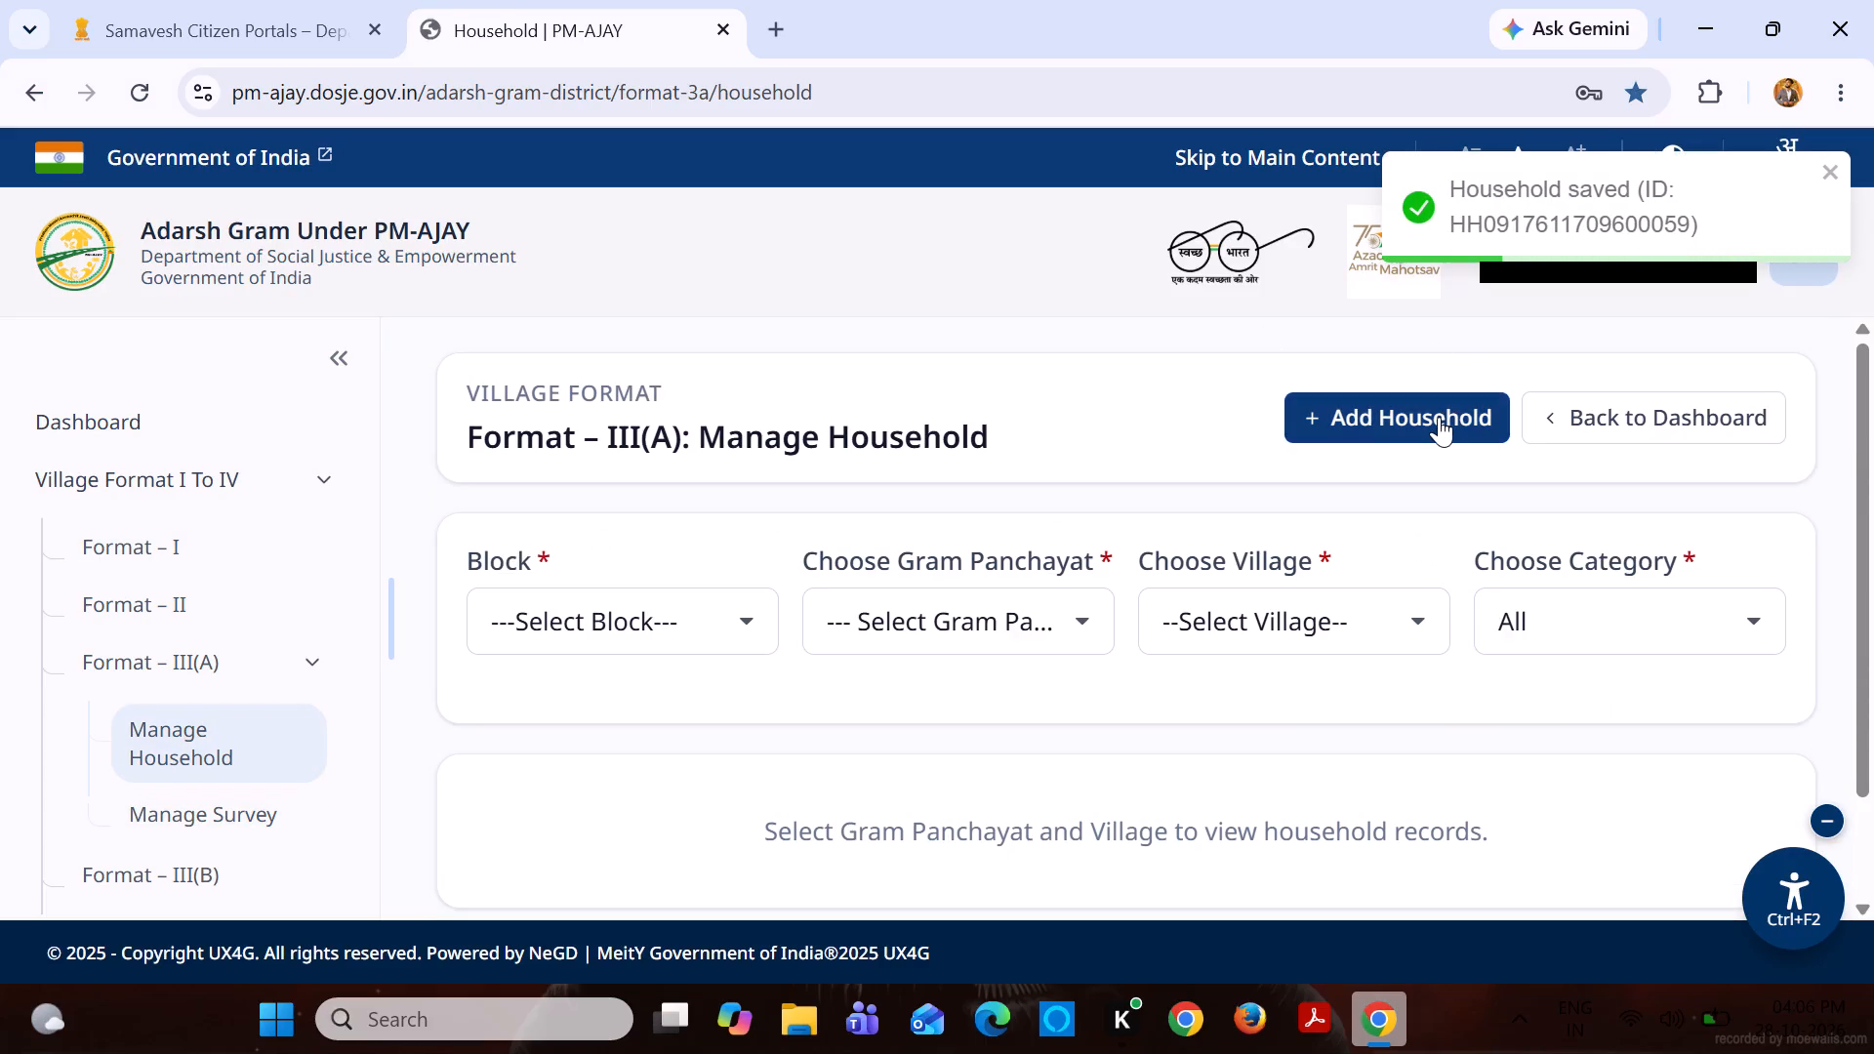
click(1434, 356)
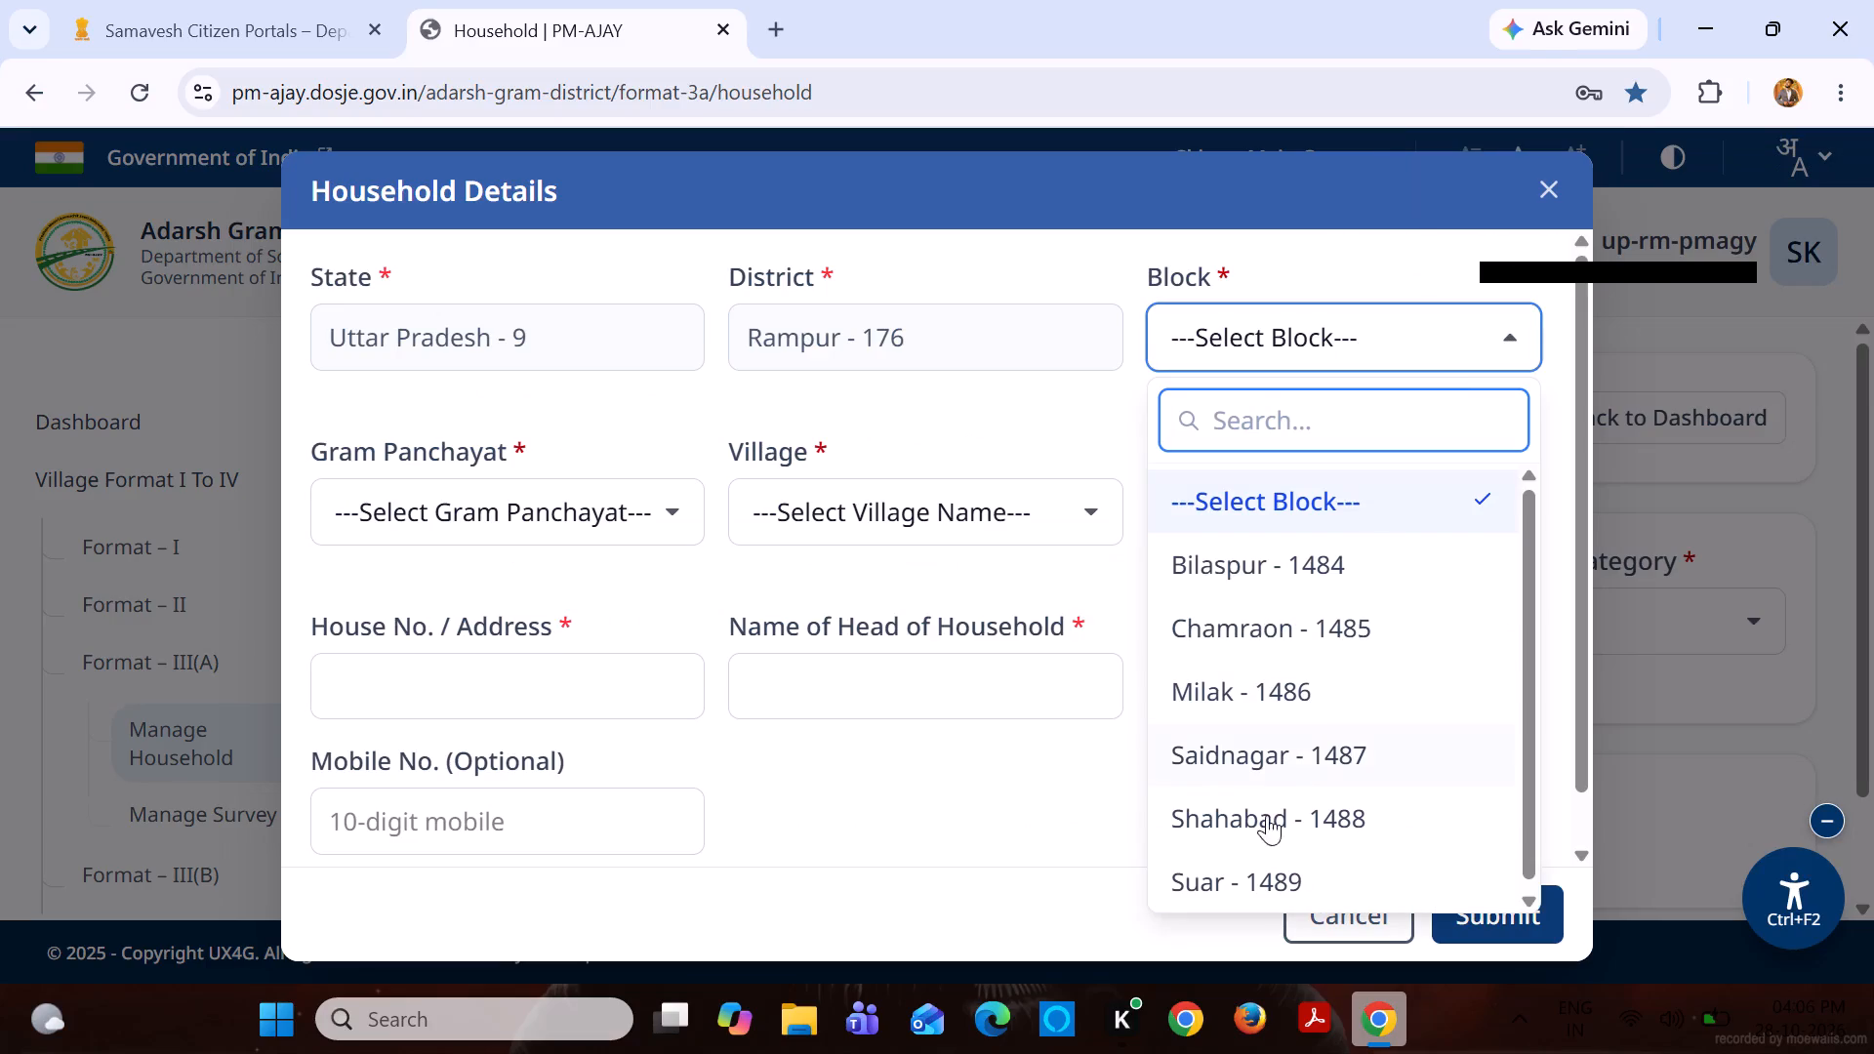
click(1266, 822)
click(602, 499)
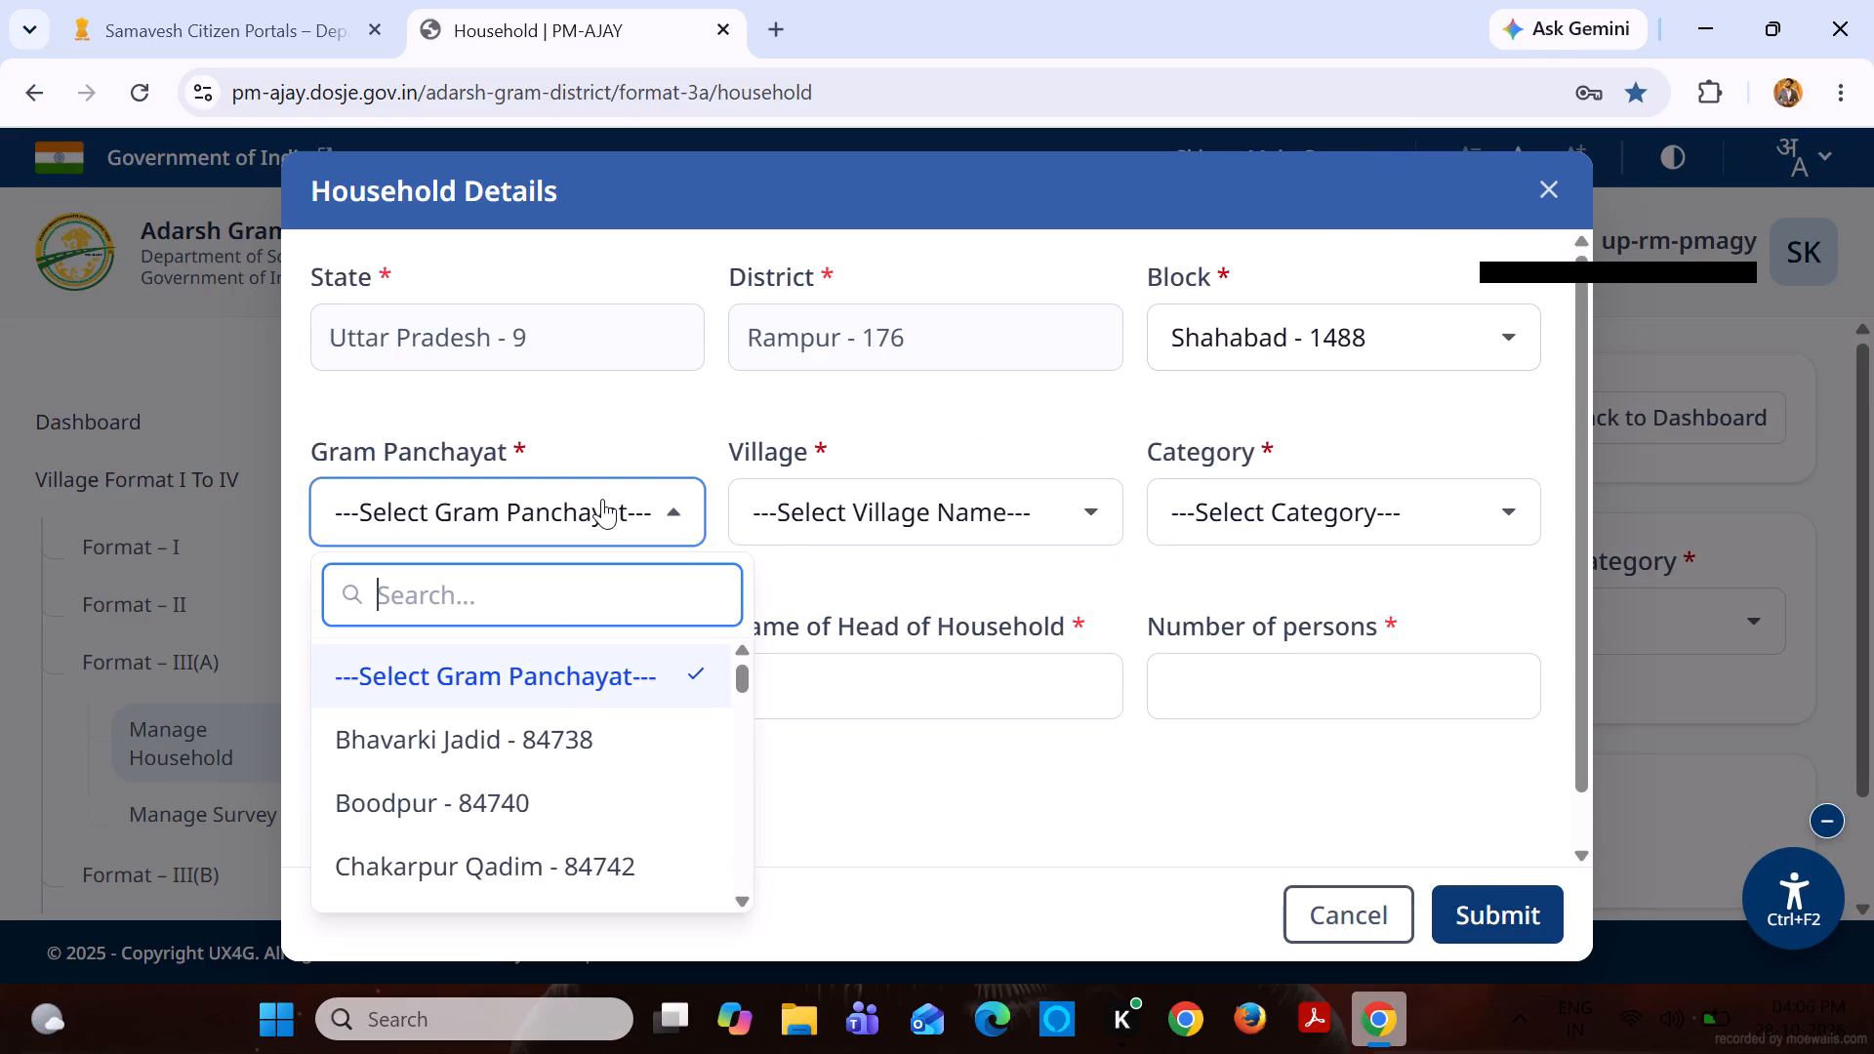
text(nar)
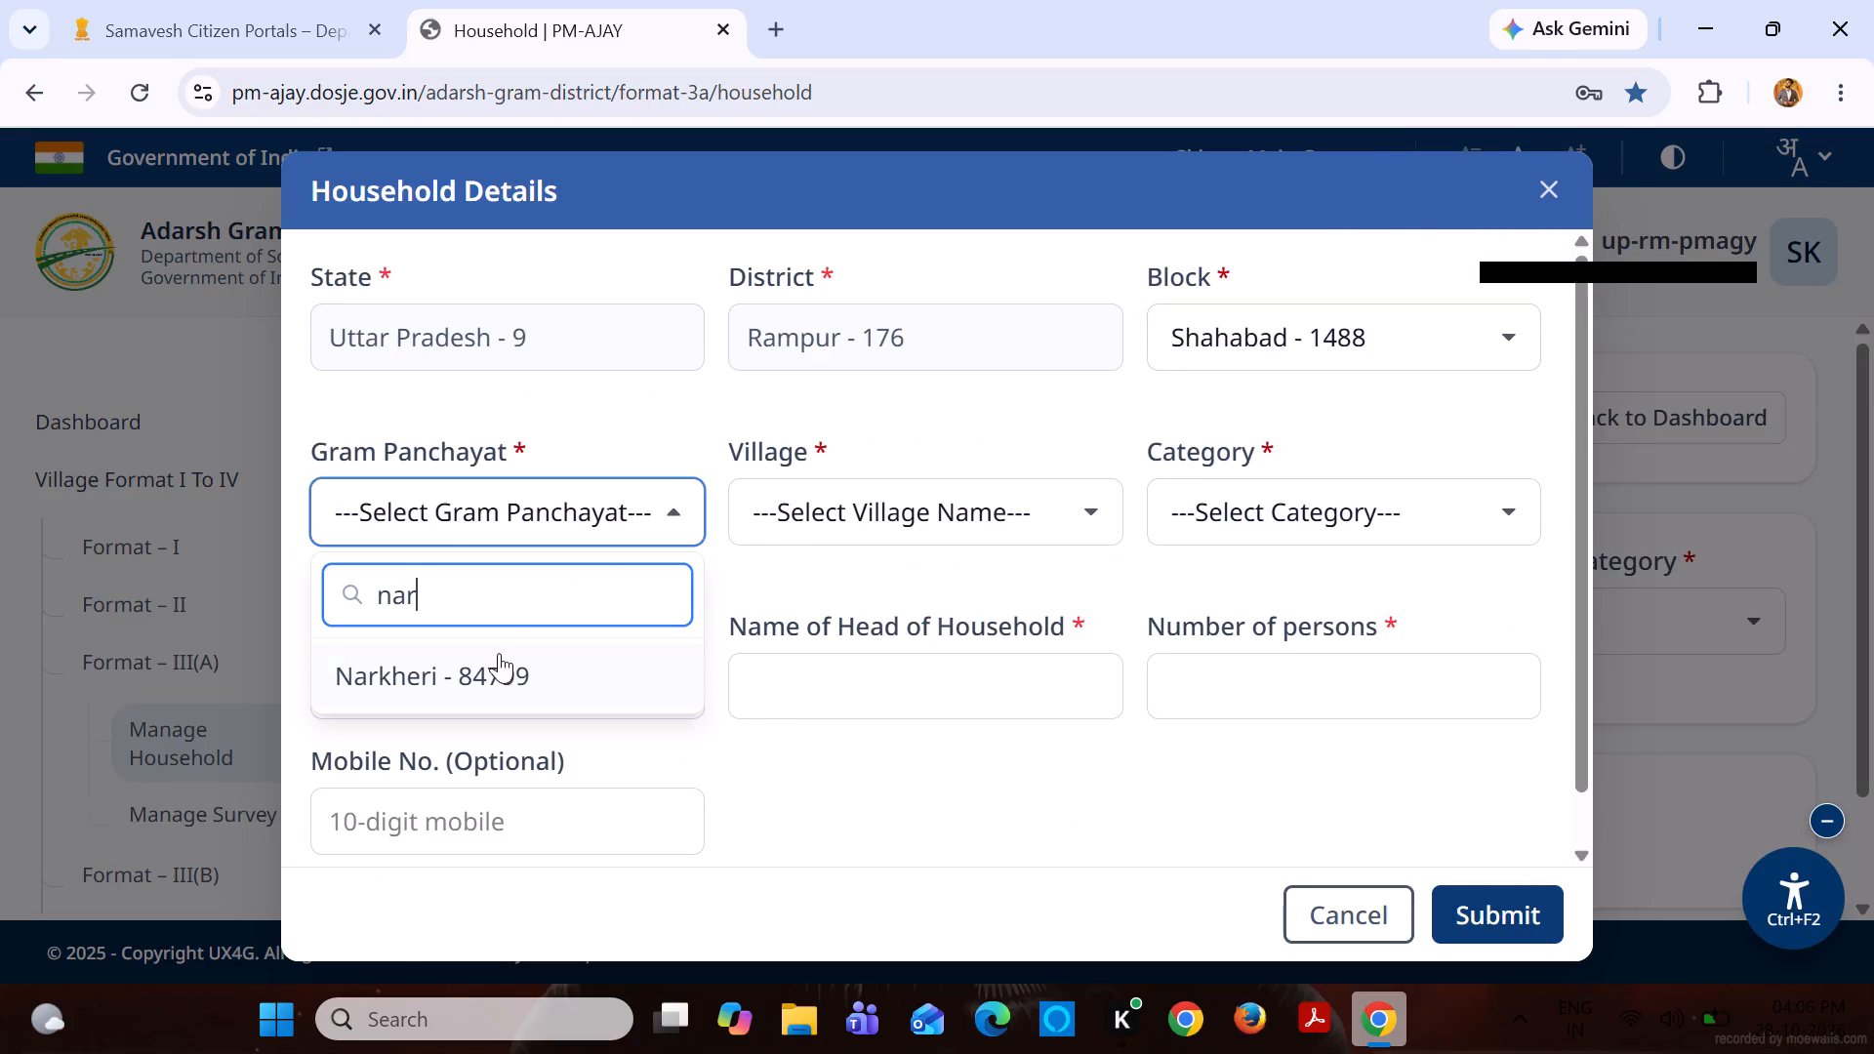
click(499, 653)
click(959, 496)
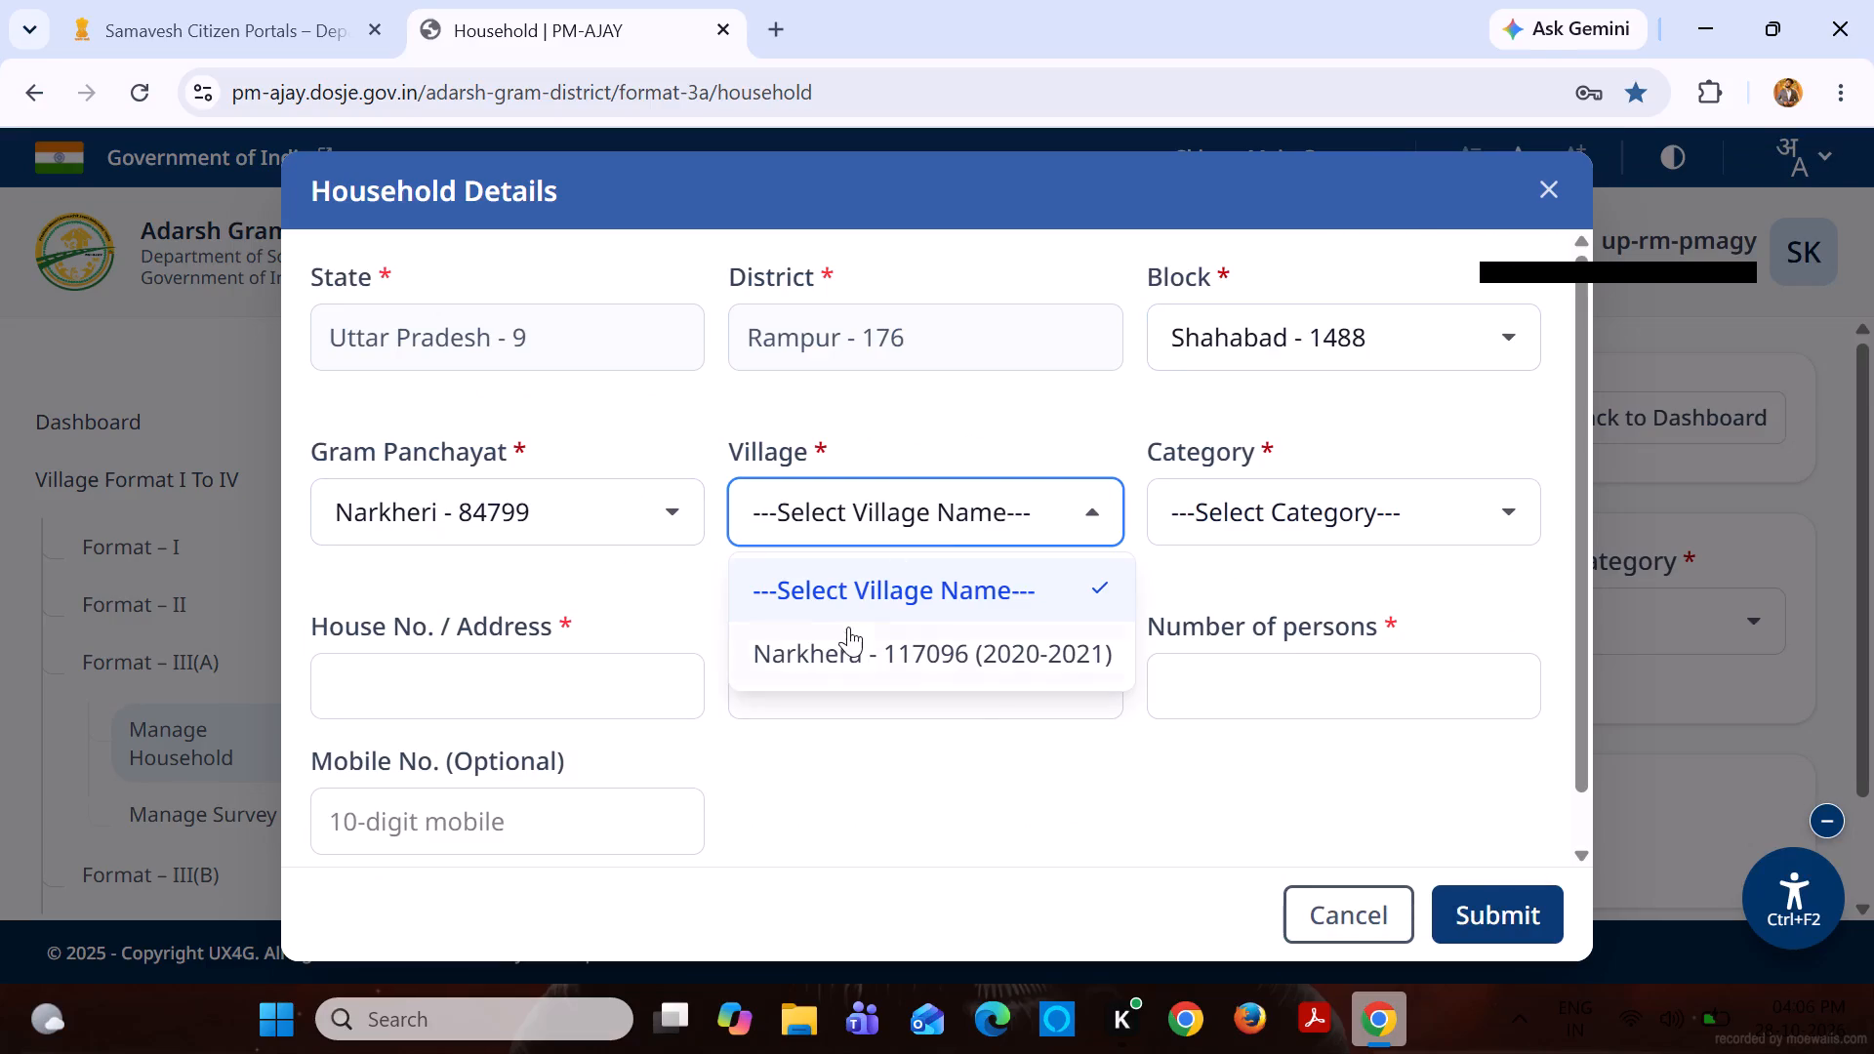
click(848, 627)
click(1314, 508)
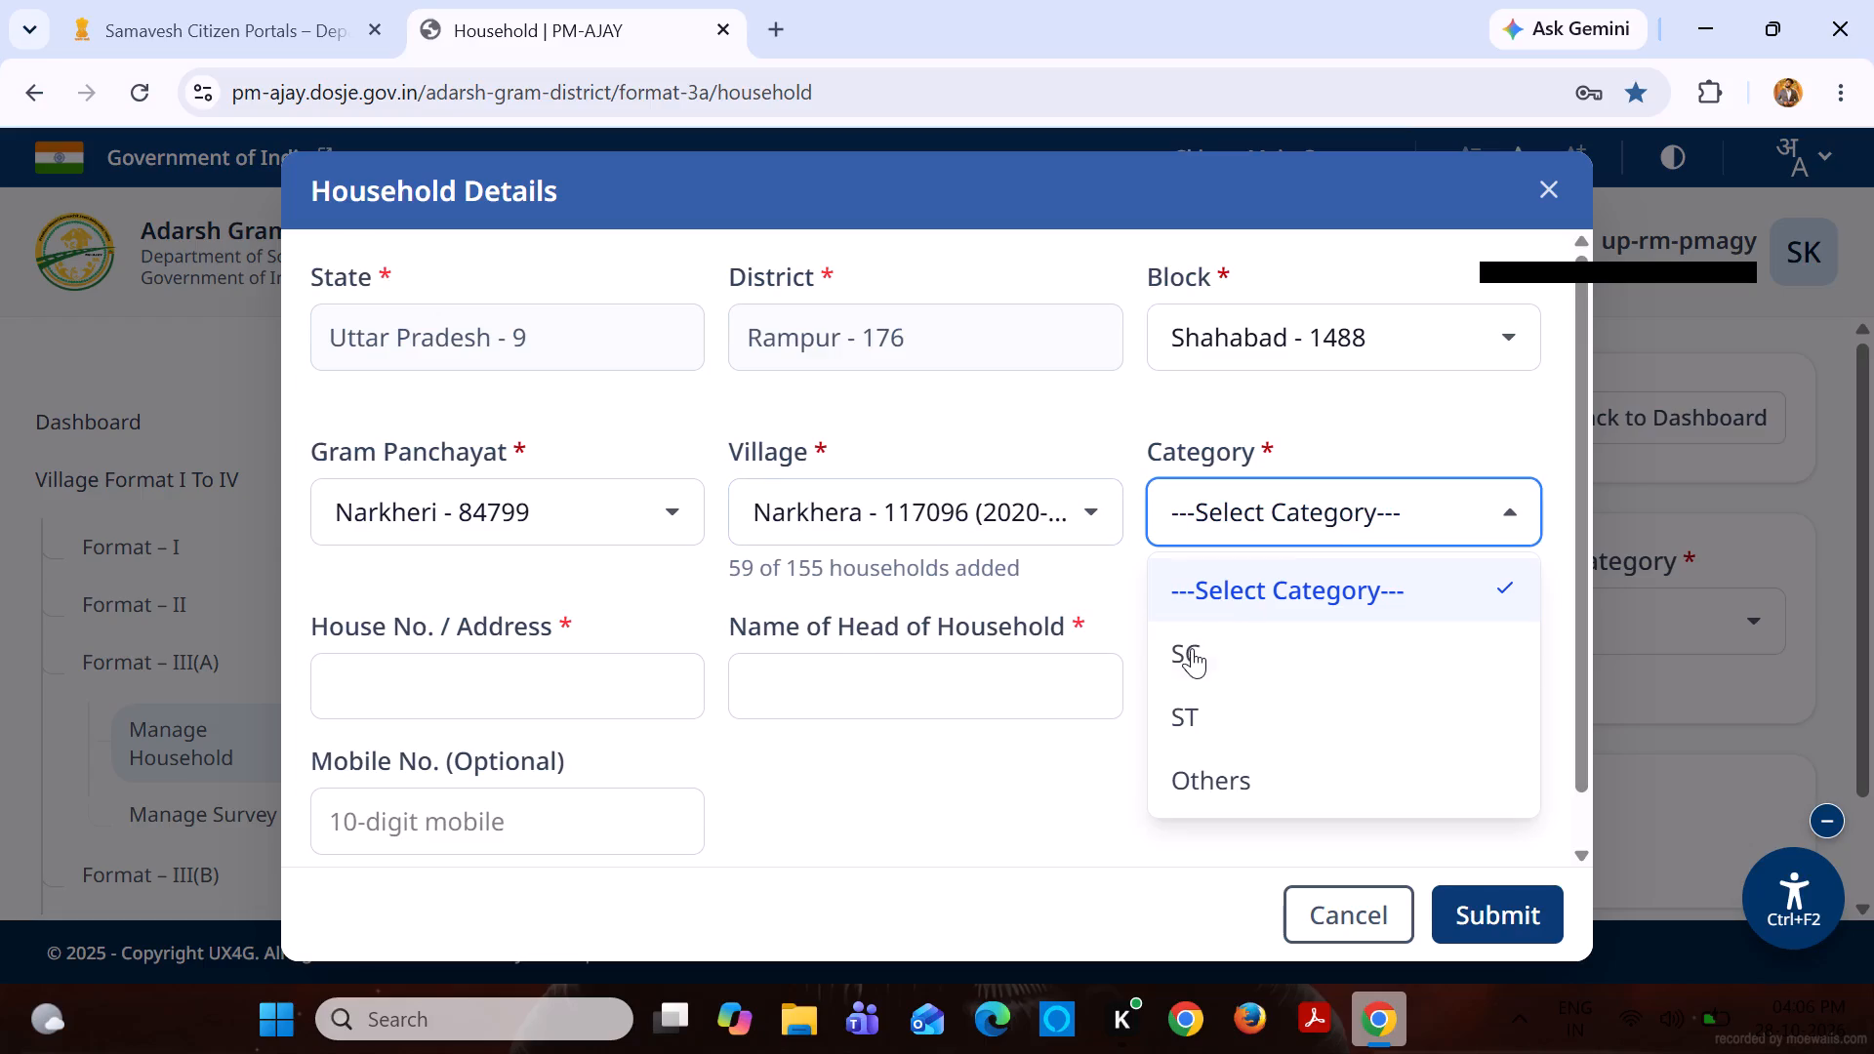
click(1191, 651)
Enter the house number, the head of household's name and 12 persons, and submit the household details.
click(503, 688)
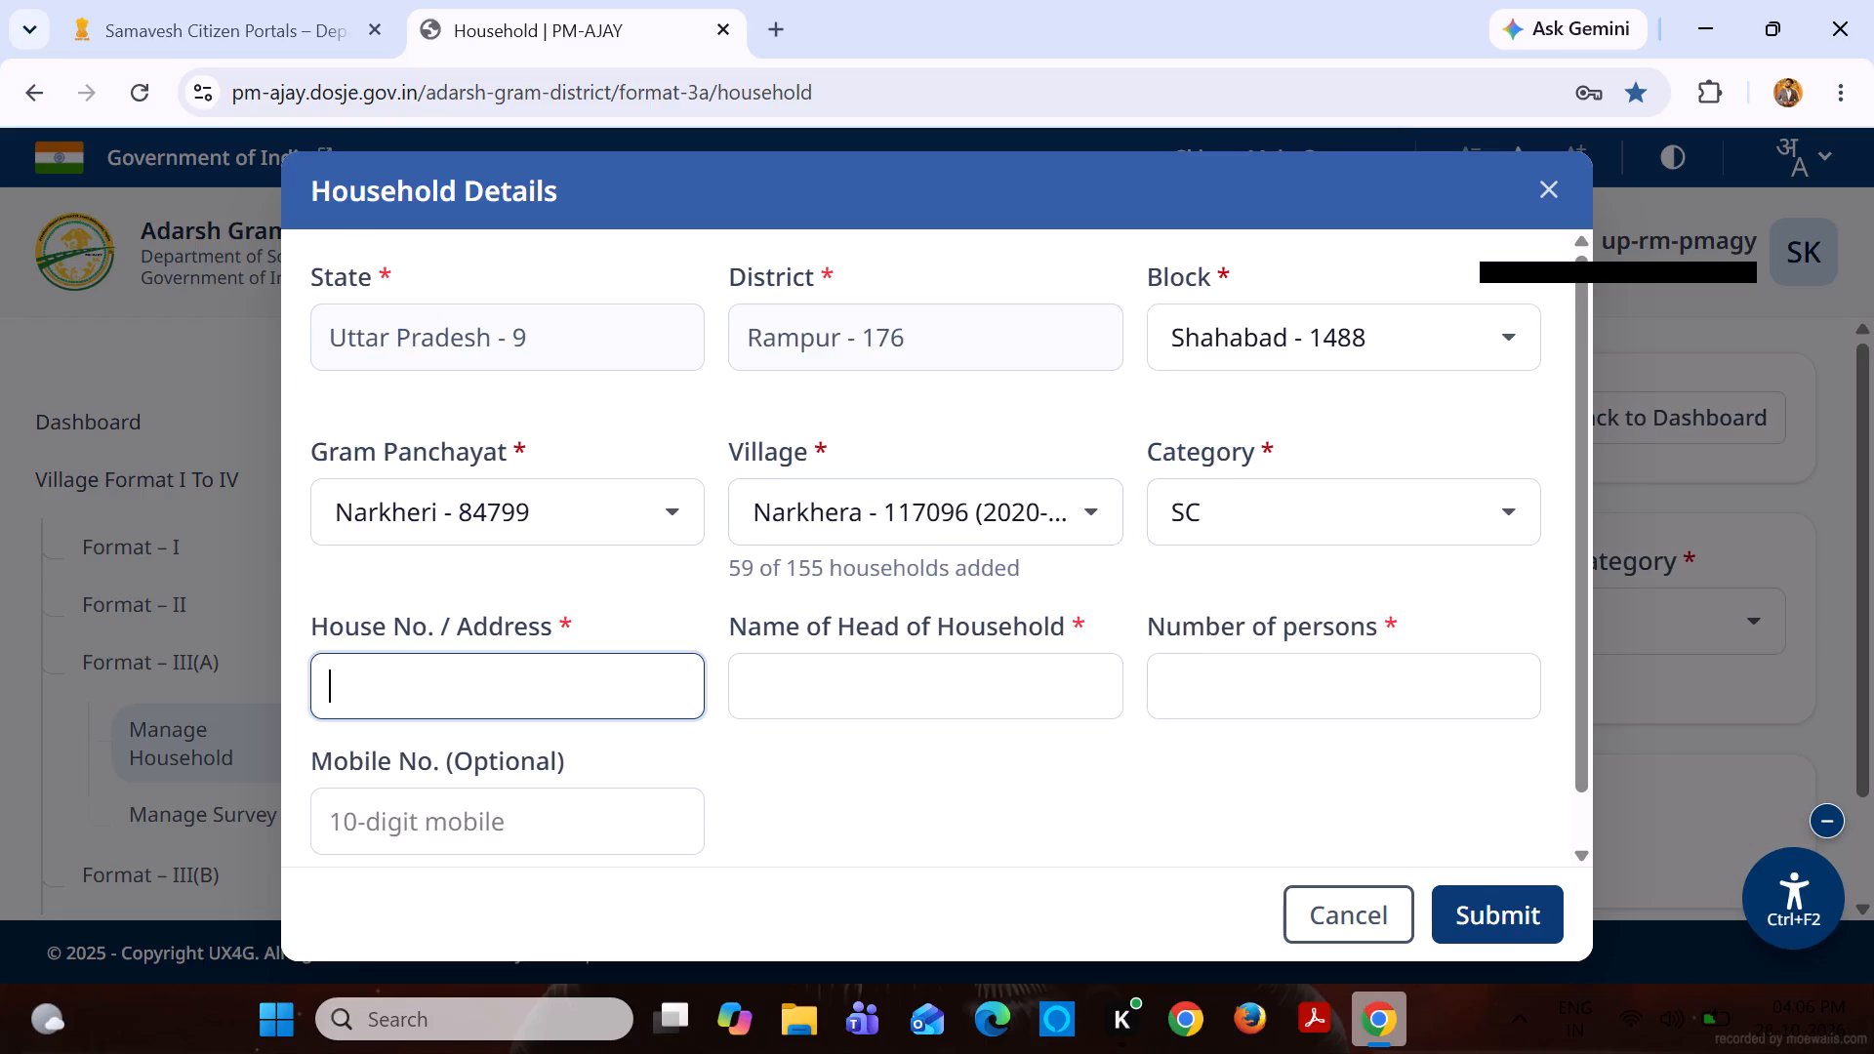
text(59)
click(889, 678)
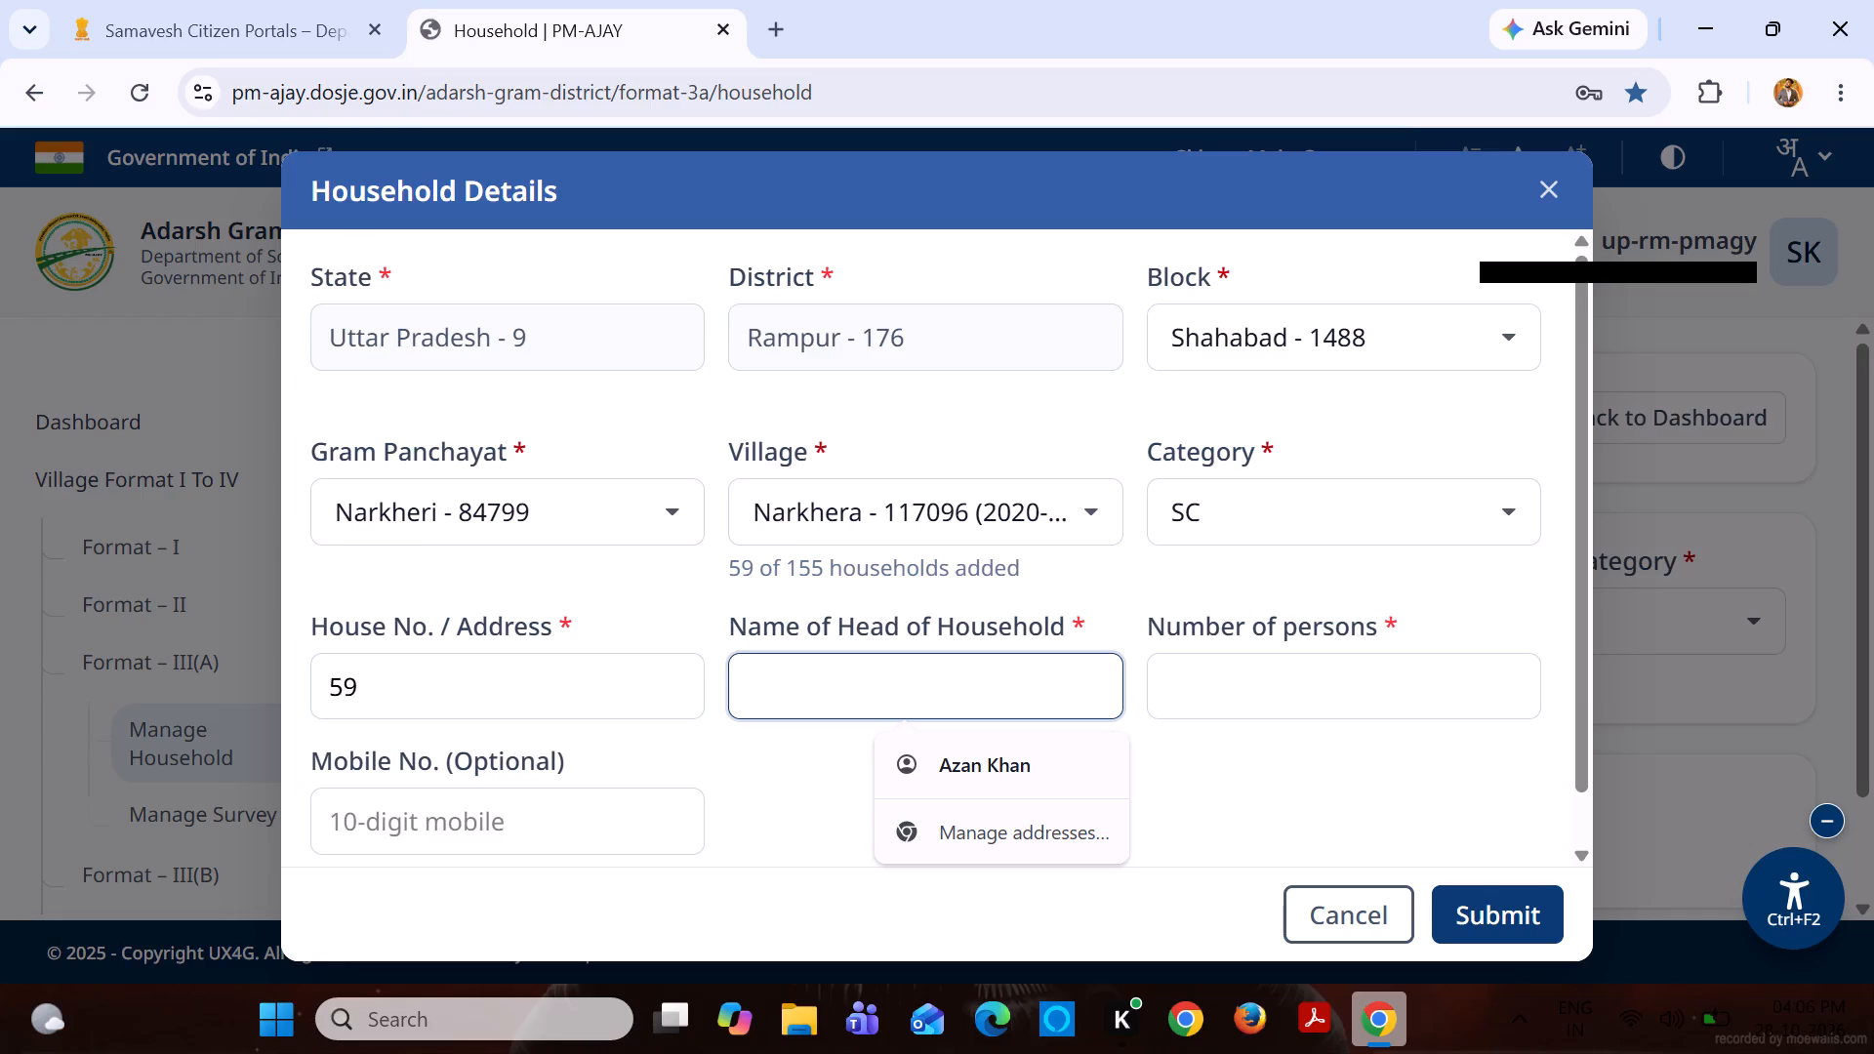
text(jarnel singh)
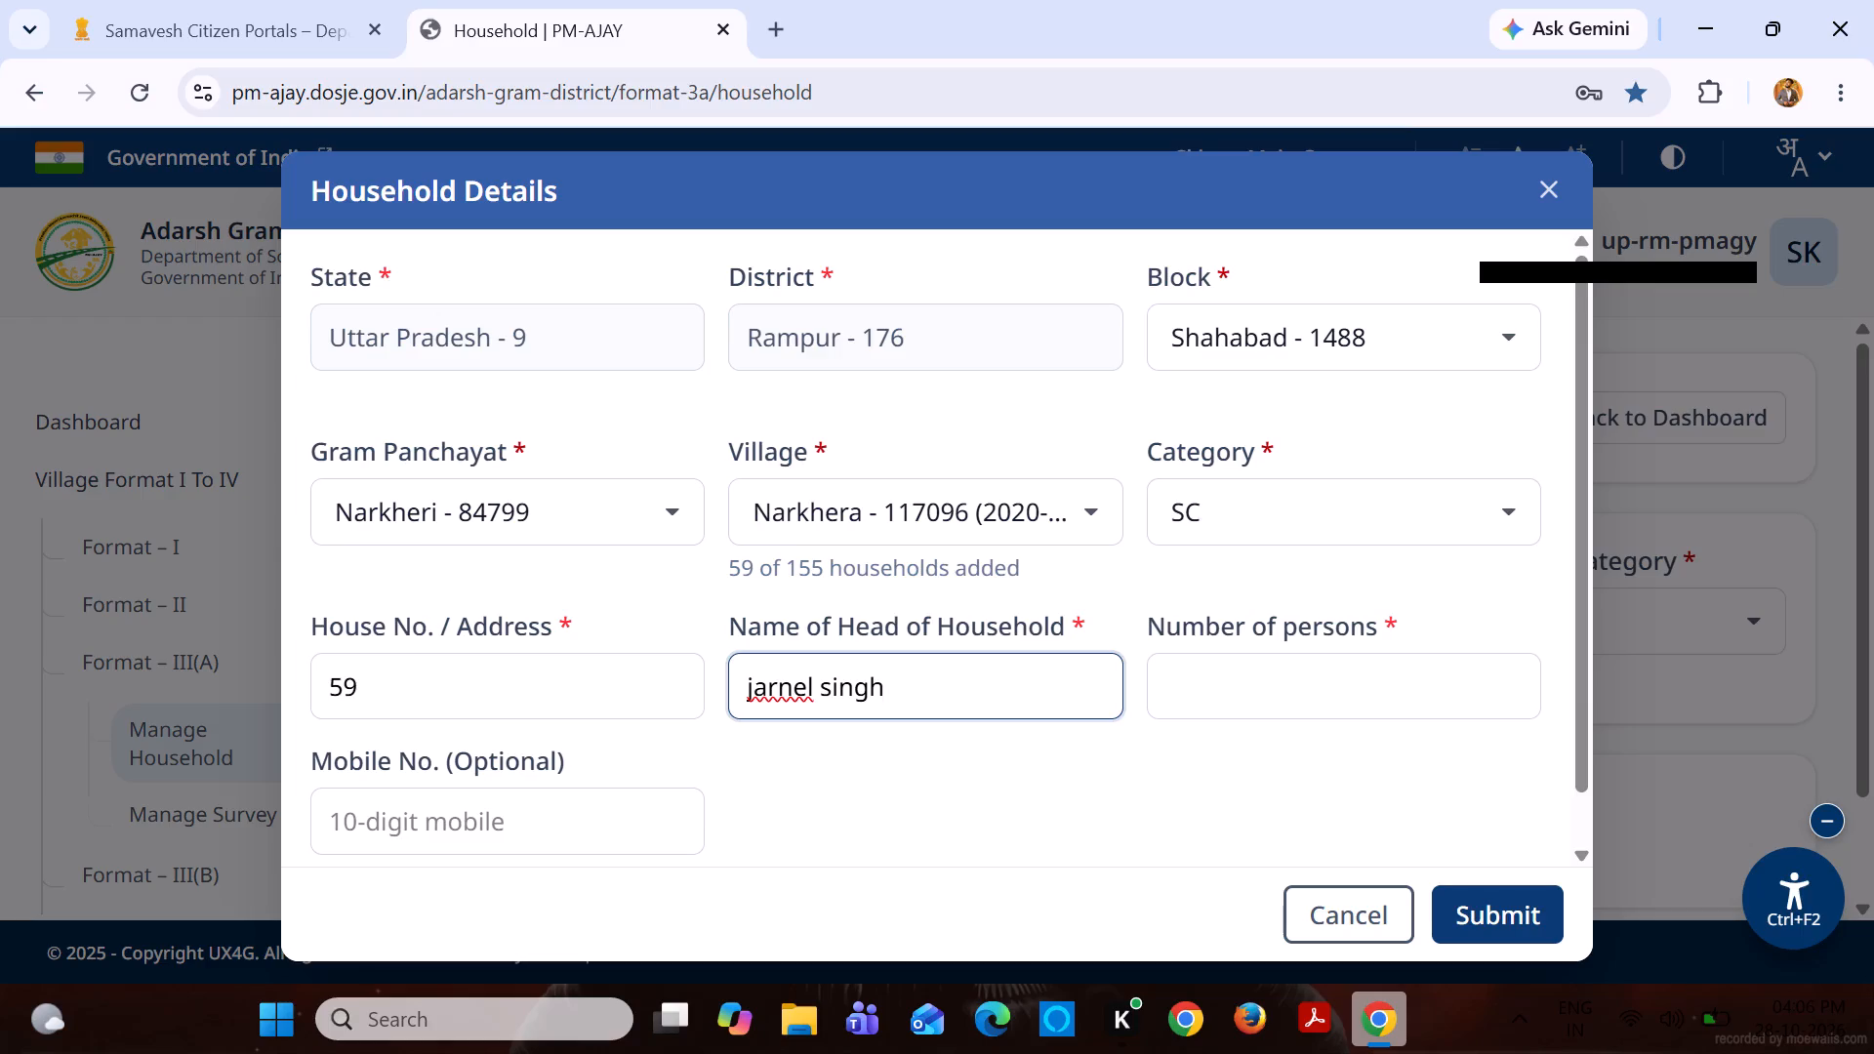
click(1272, 680)
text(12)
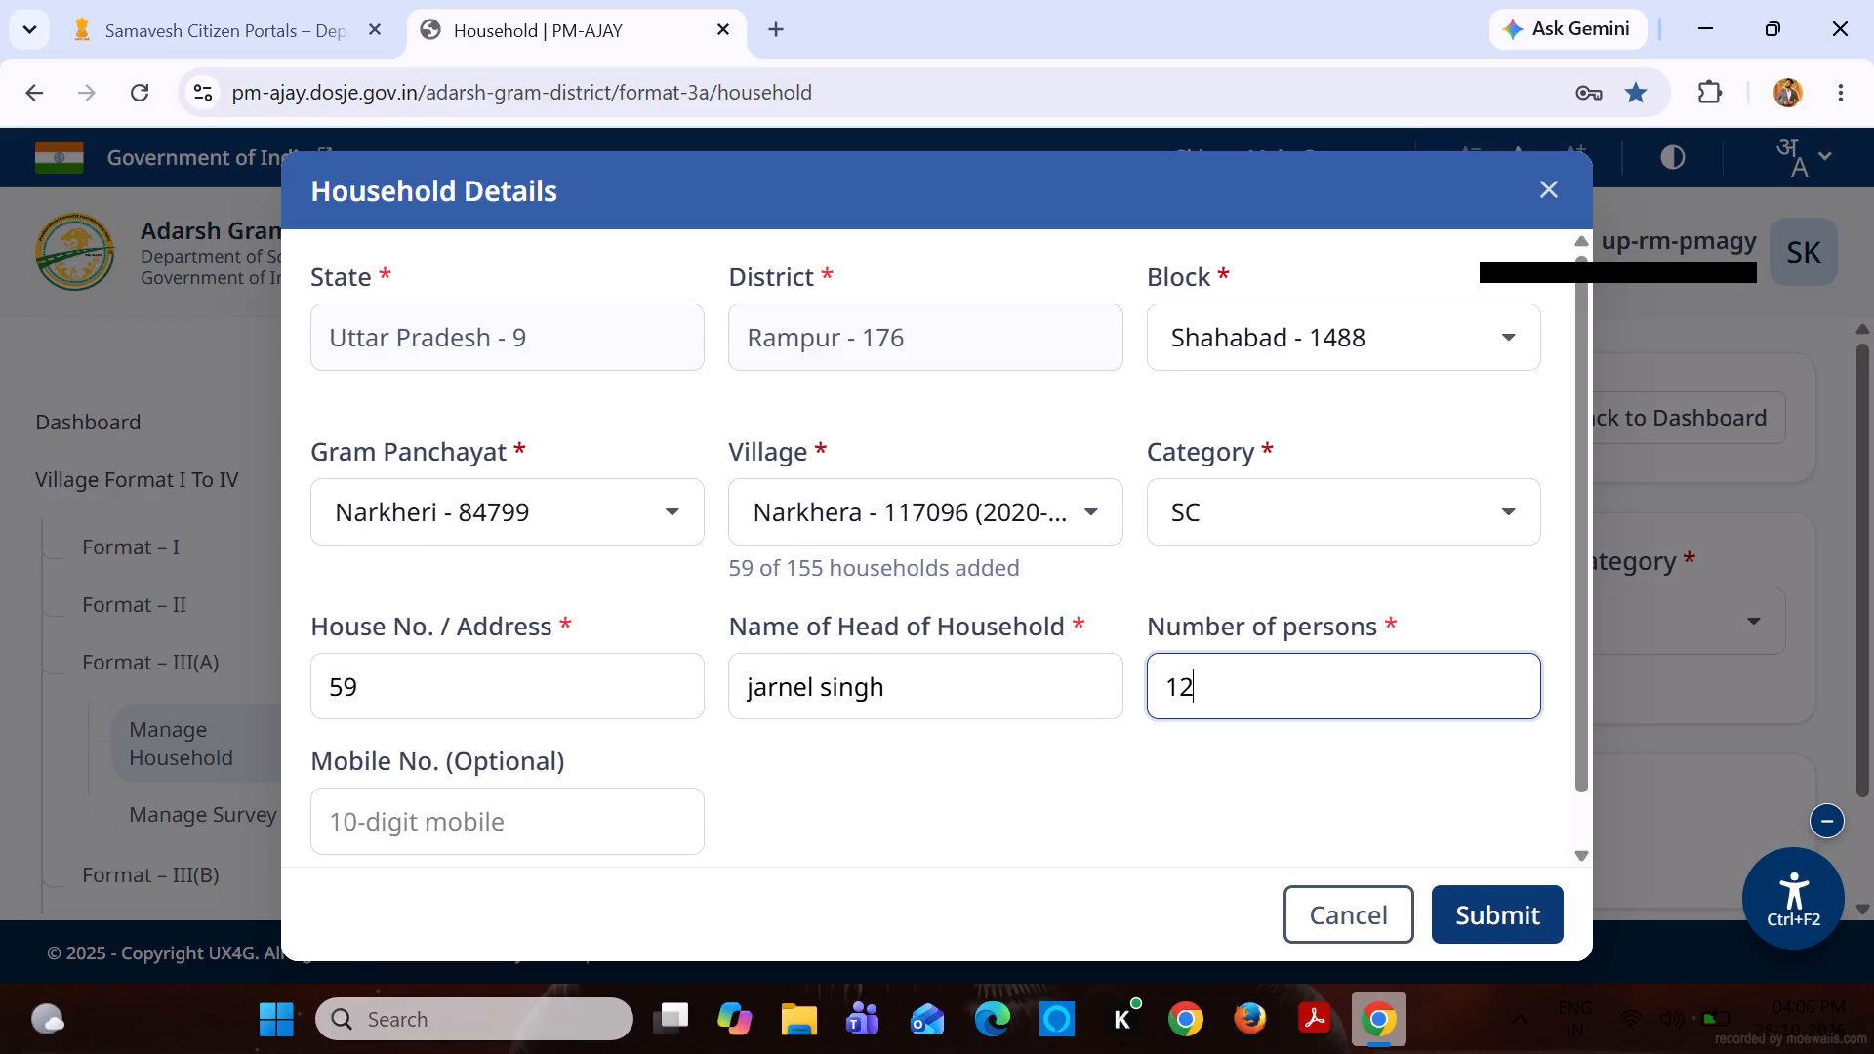
click(1479, 941)
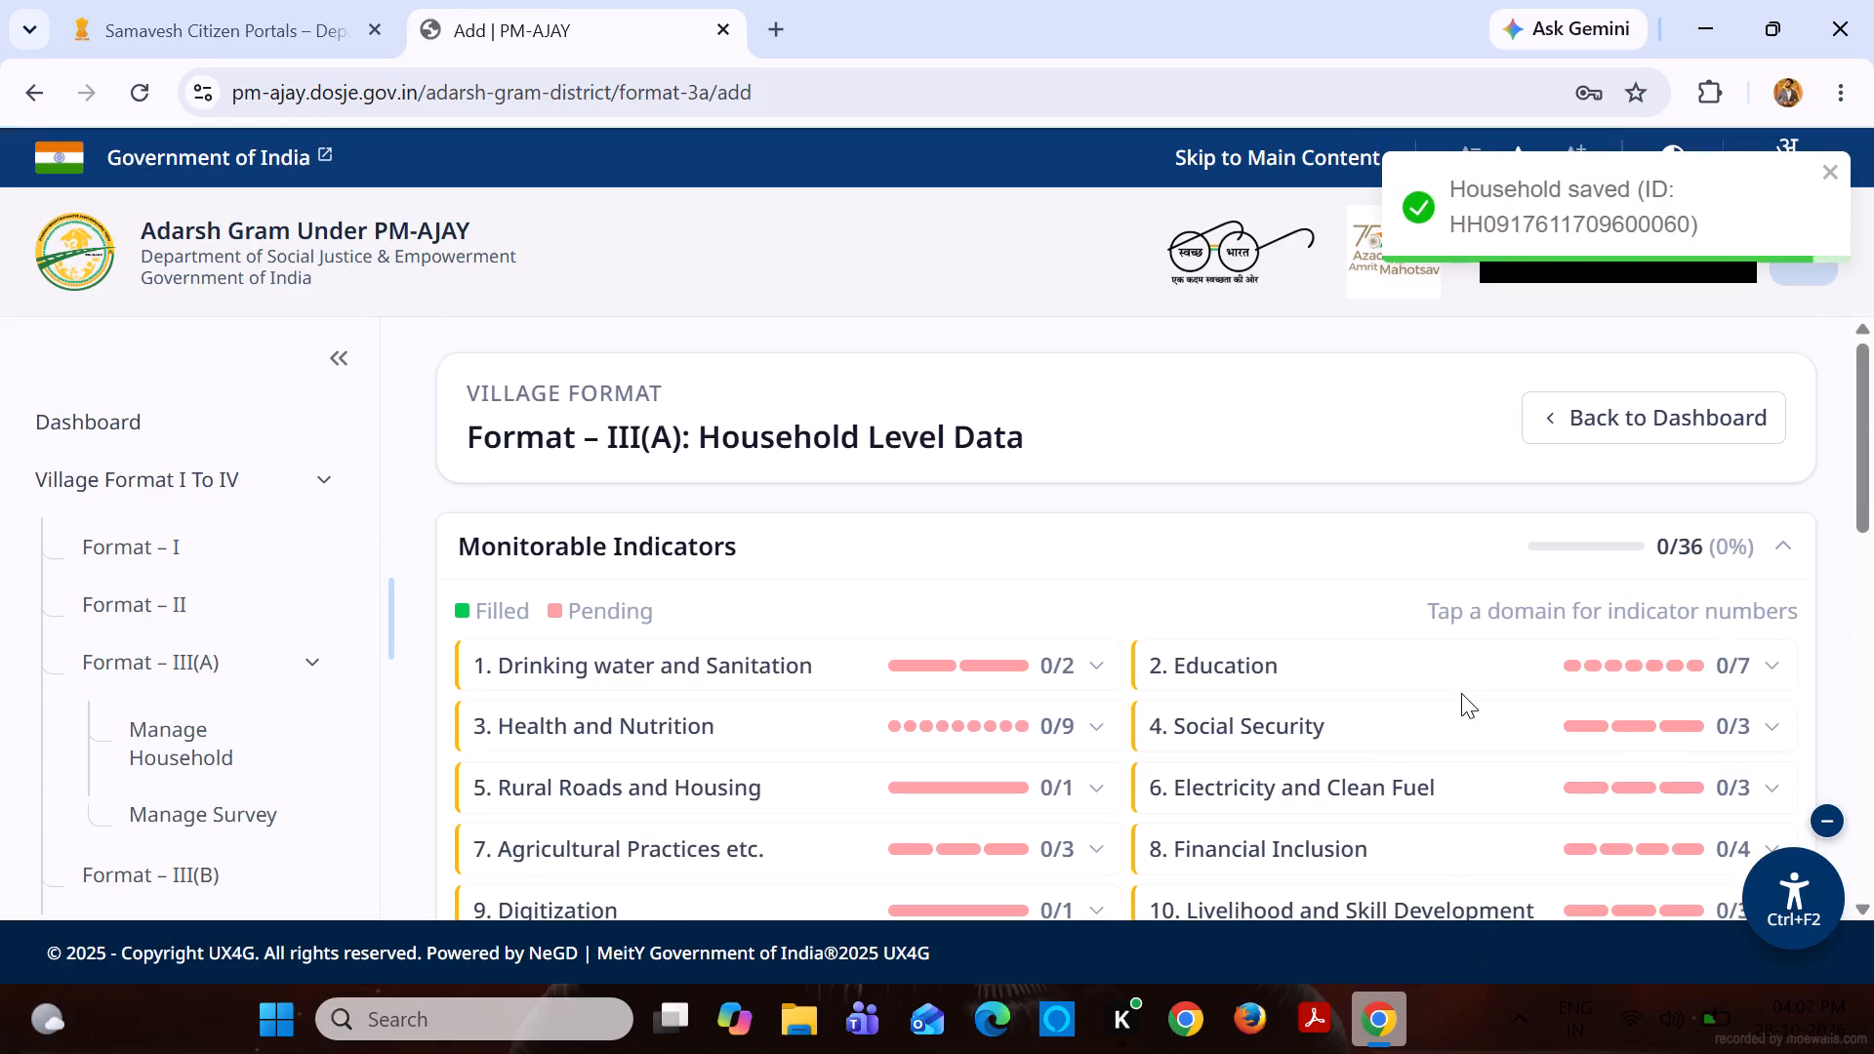
For 1 – Drinking water and Sanitation, answer Yes to having an Individual Household Latrine and No to open defecation (1.5), and submit the domain.
scroll(1461, 693, down, 9)
click(1720, 563)
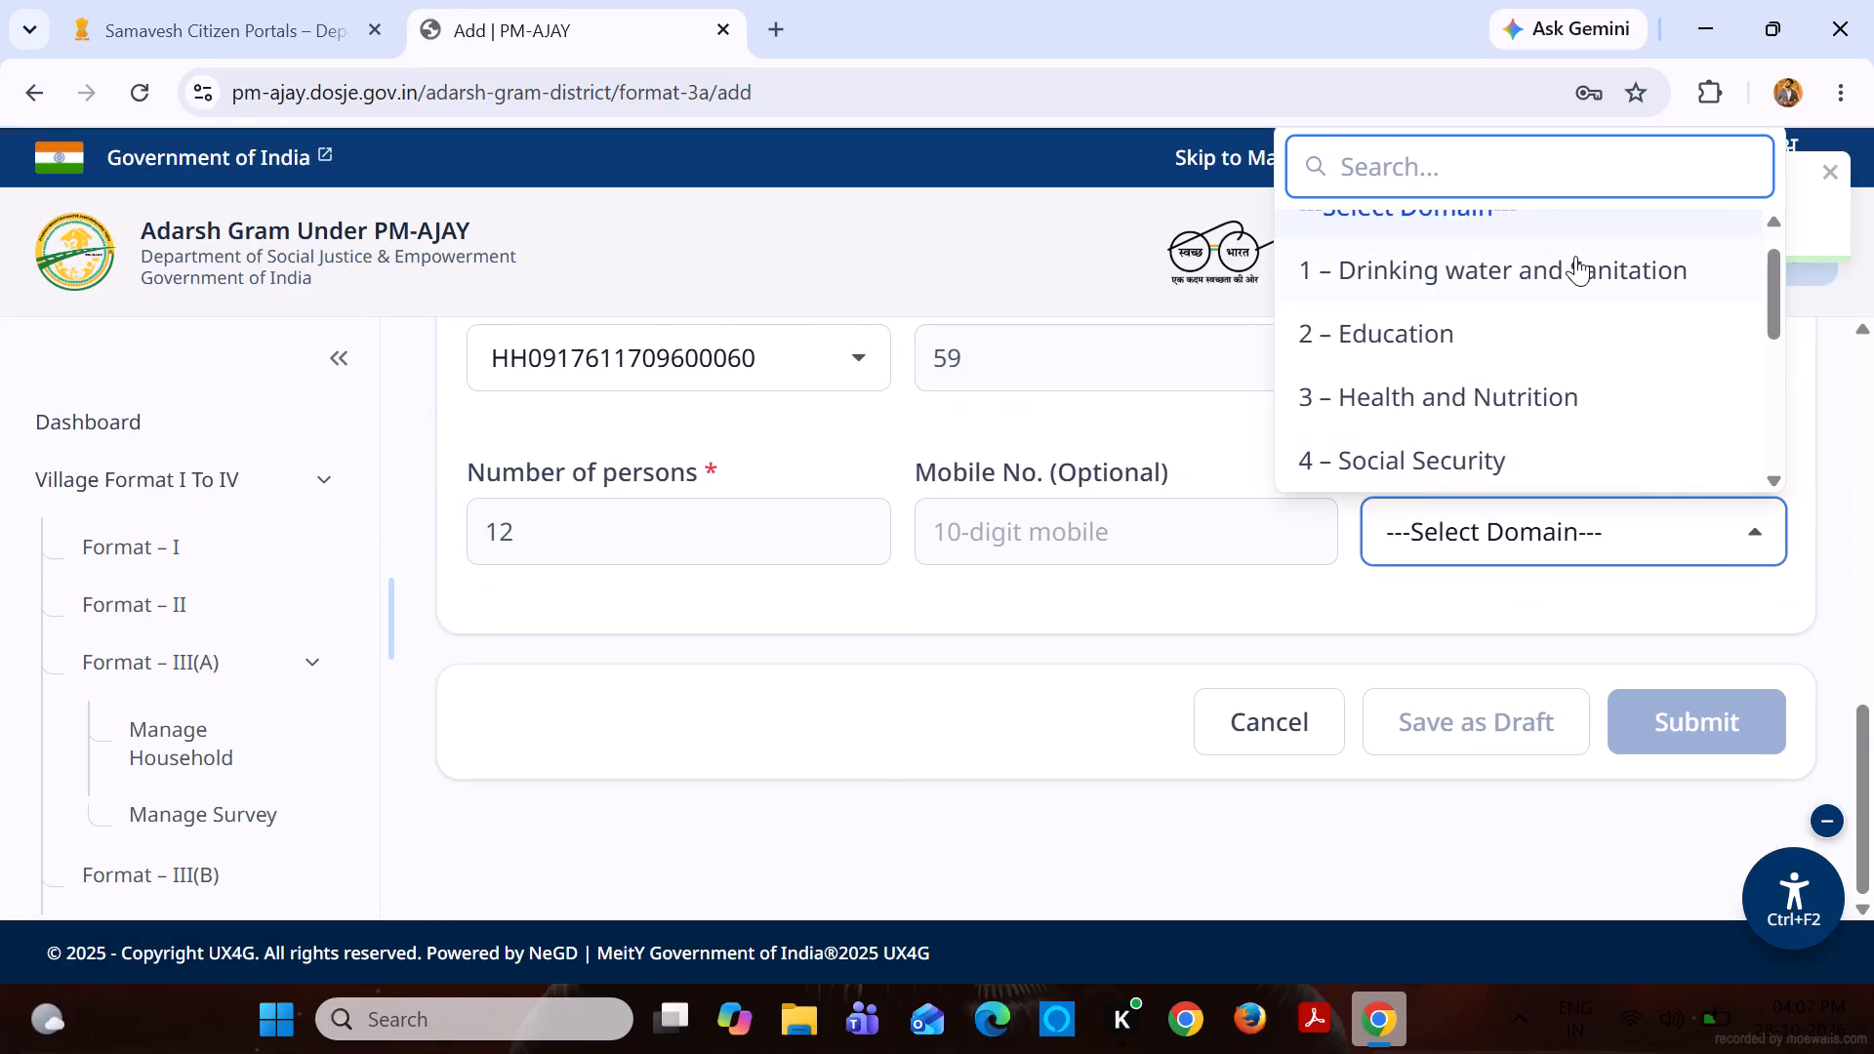
click(1575, 256)
scroll(1442, 618, down, 3)
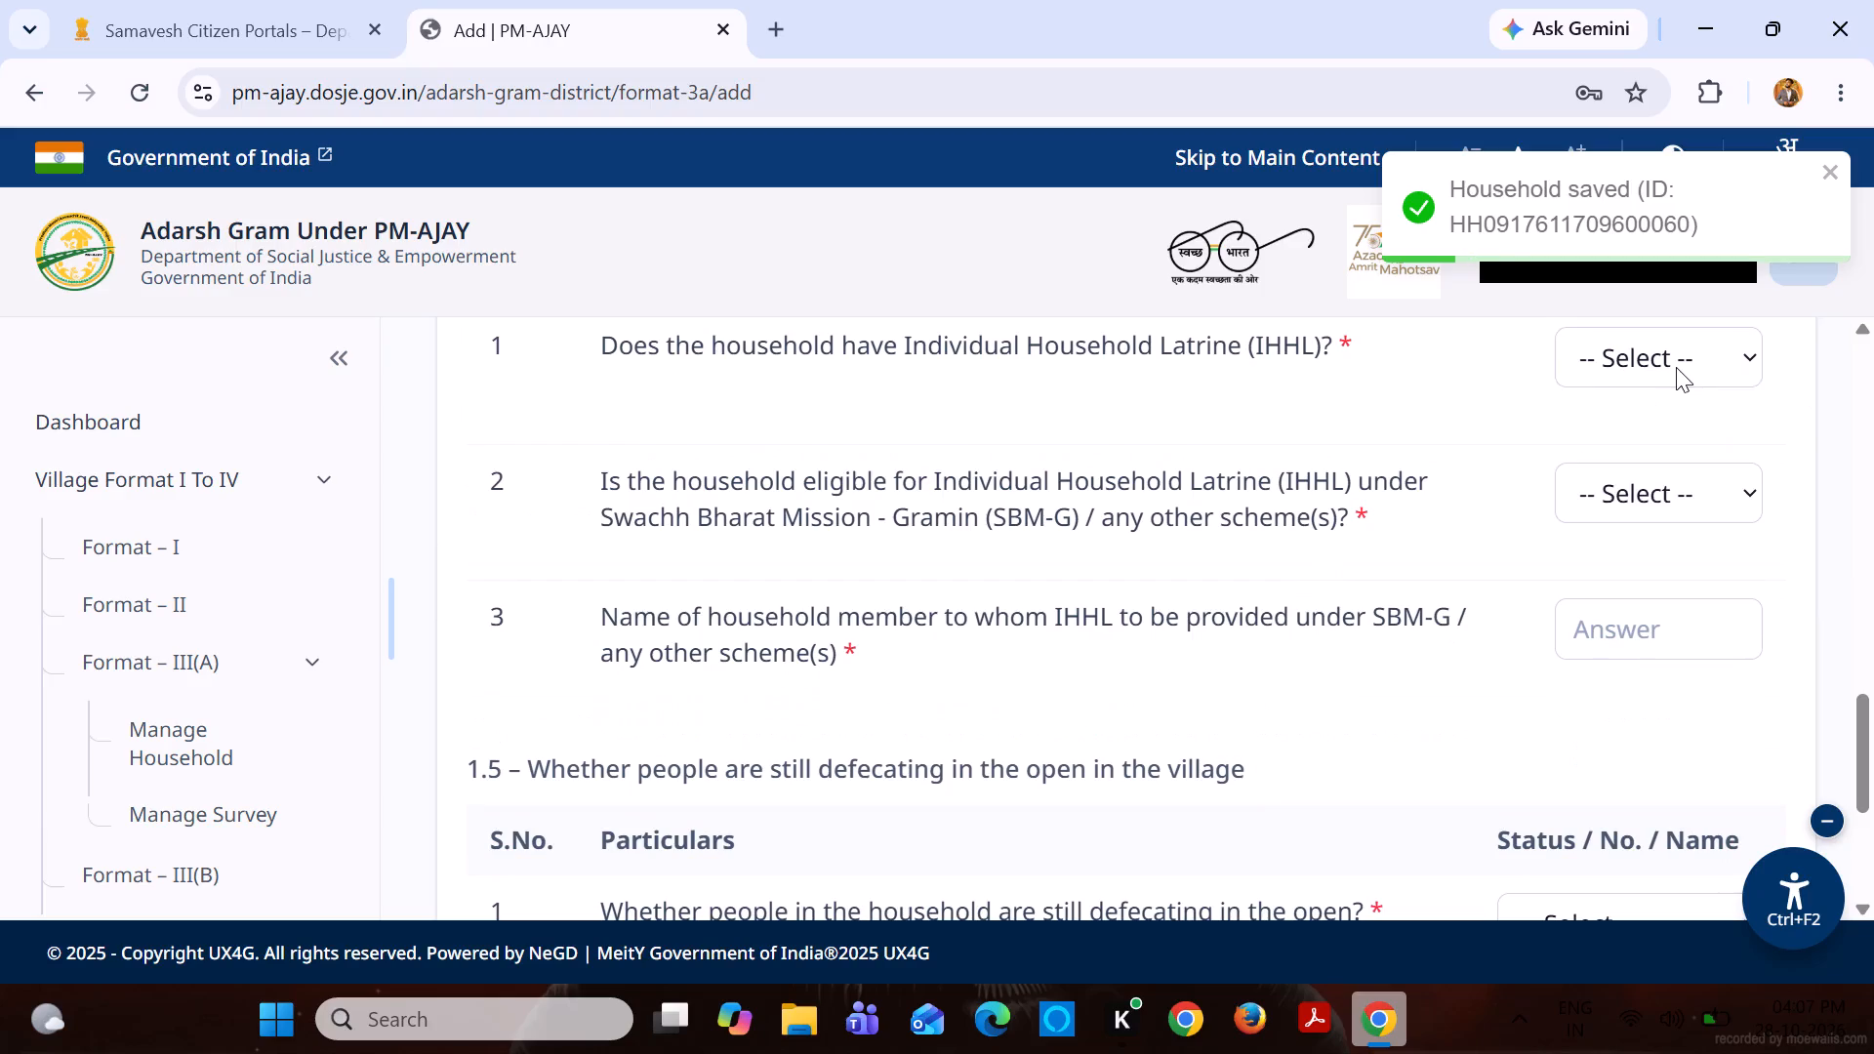
click(1676, 367)
click(1638, 448)
scroll(1638, 448, down, 2)
drag(1699, 530, 1590, 643)
click(1590, 643)
click(1692, 717)
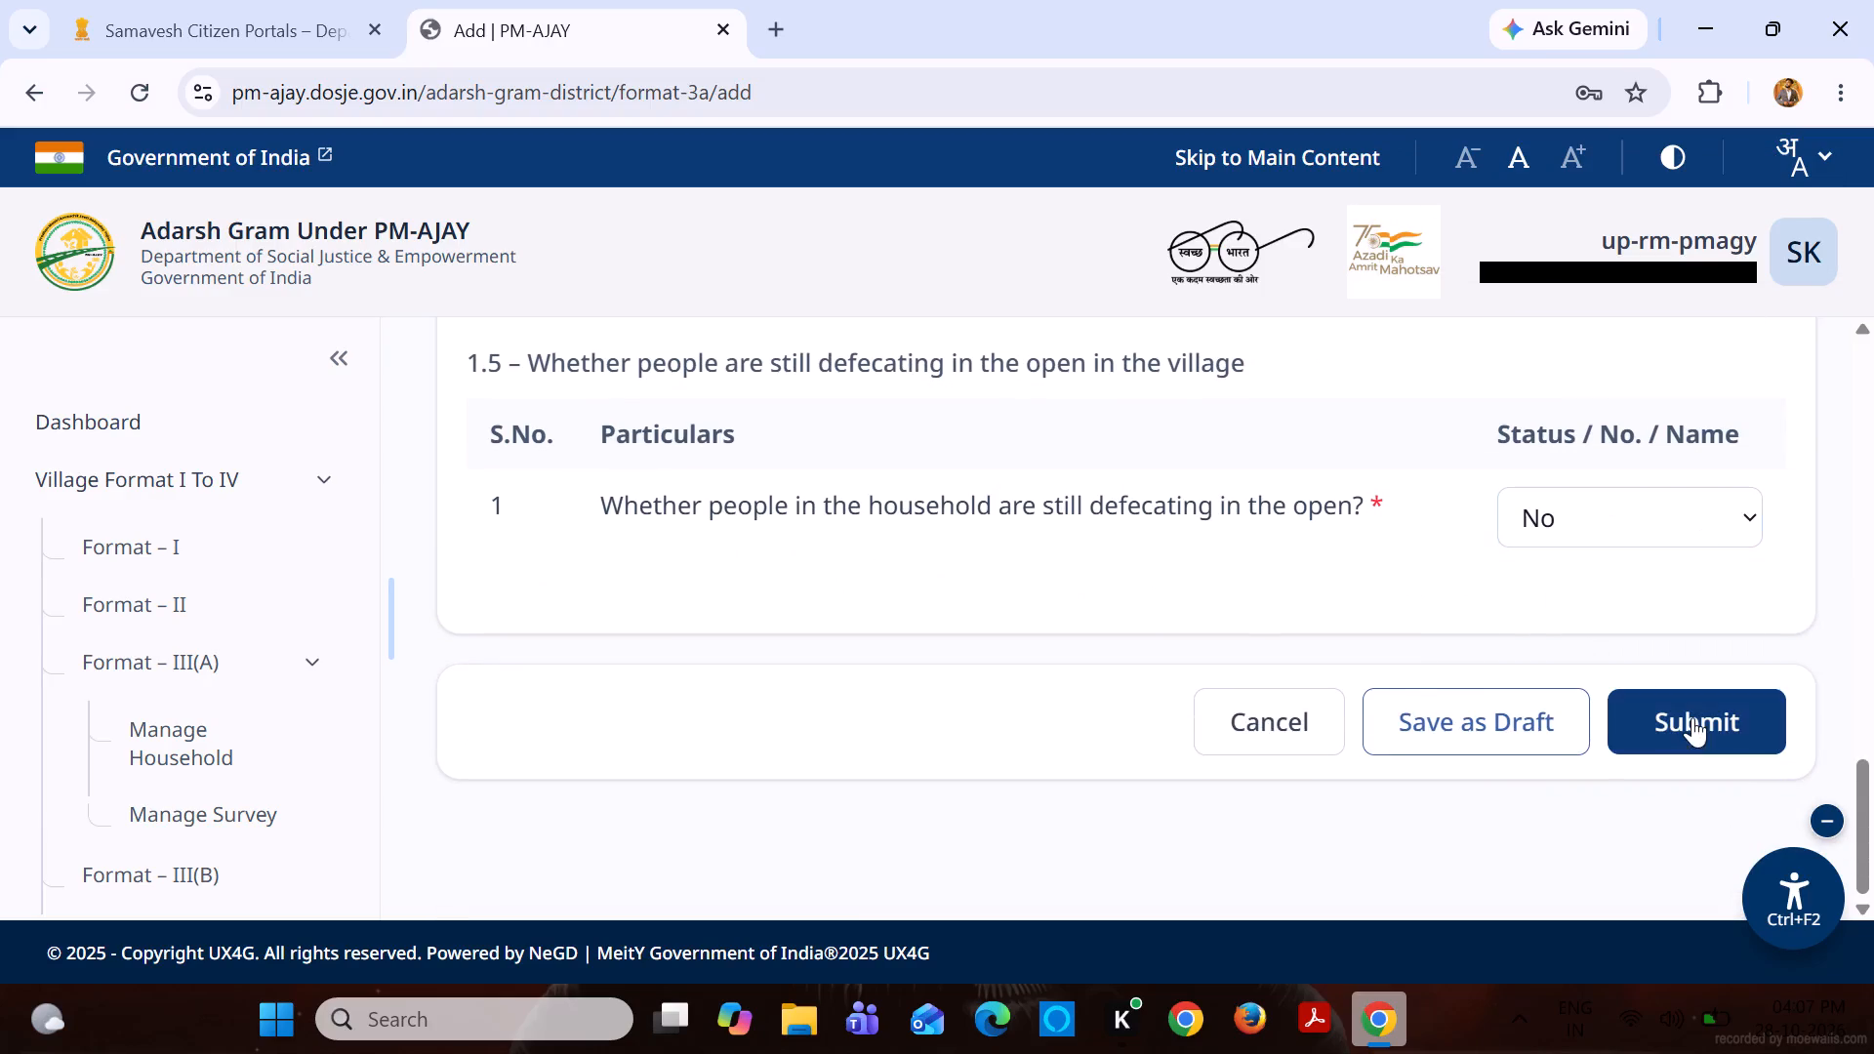
For 2 – Education, enter 0 children aged 6-10 (2.1), and 2 children aged 11-13 with 2 attending middle school (2.2).
click(1649, 453)
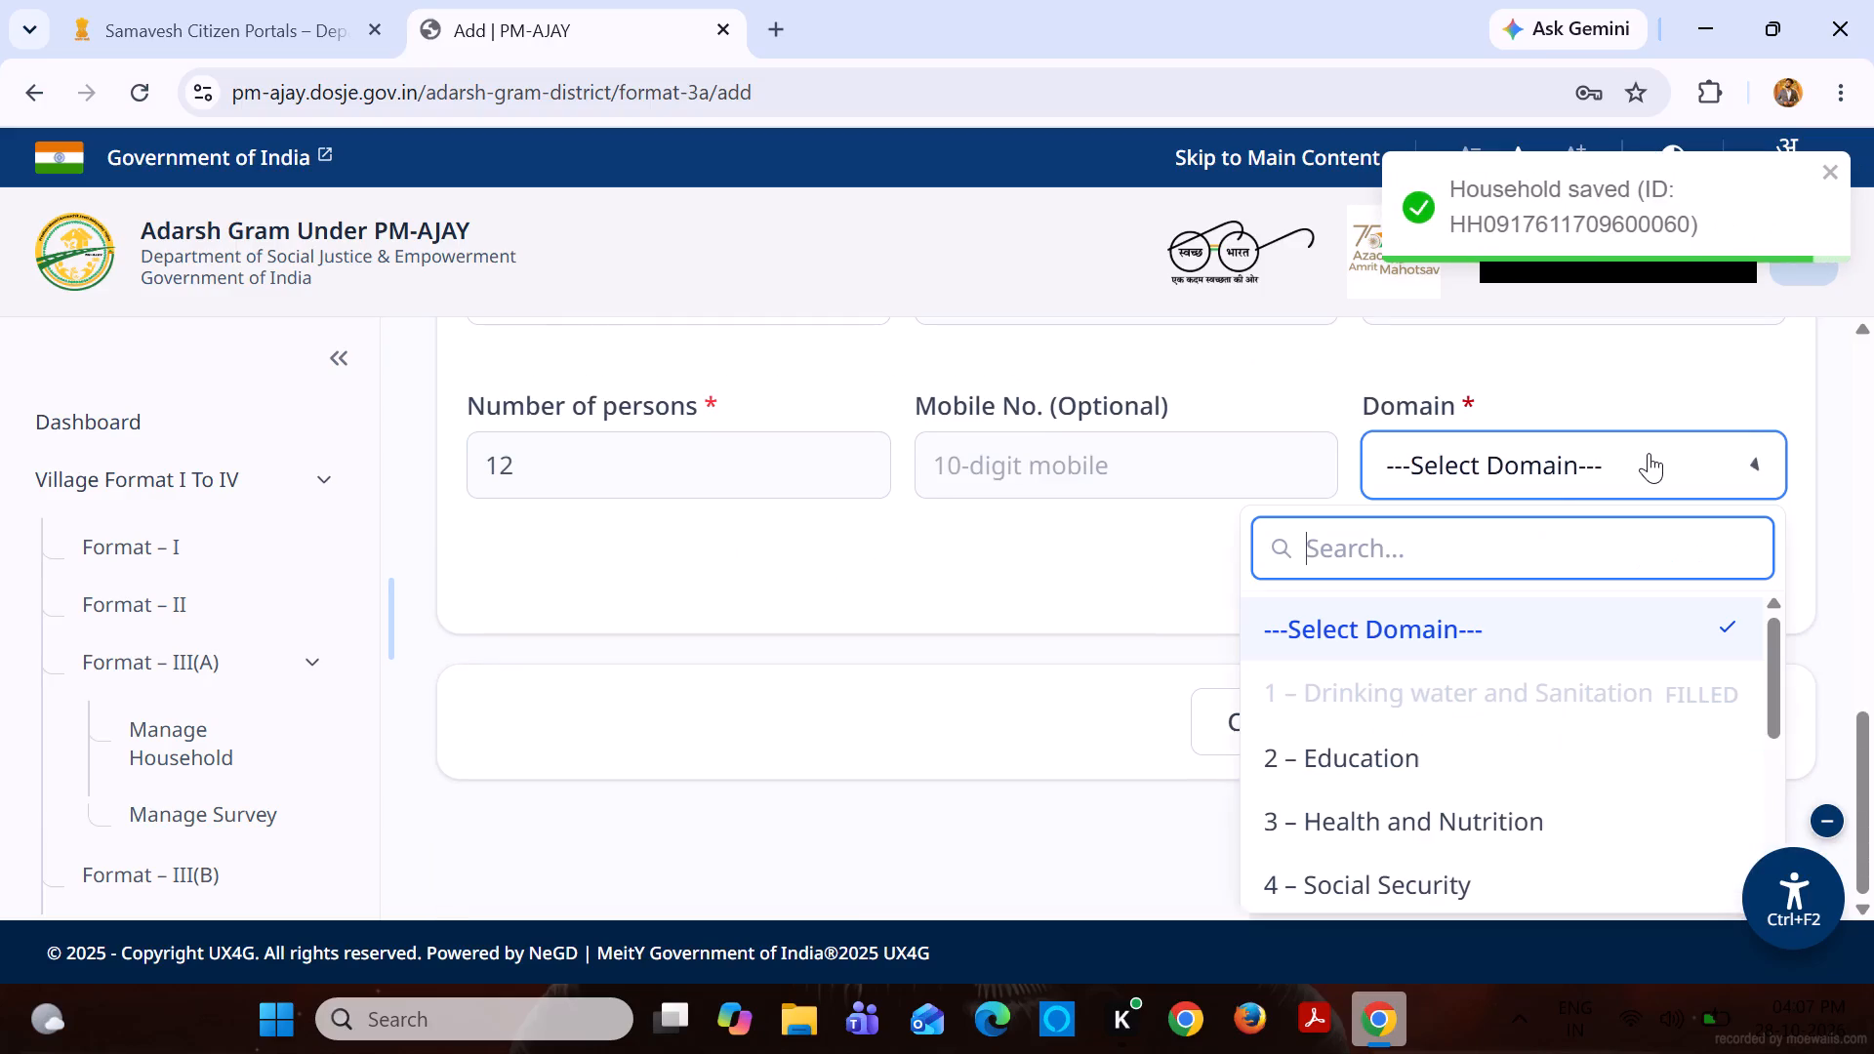
click(1414, 747)
scroll(1414, 747, down, 2)
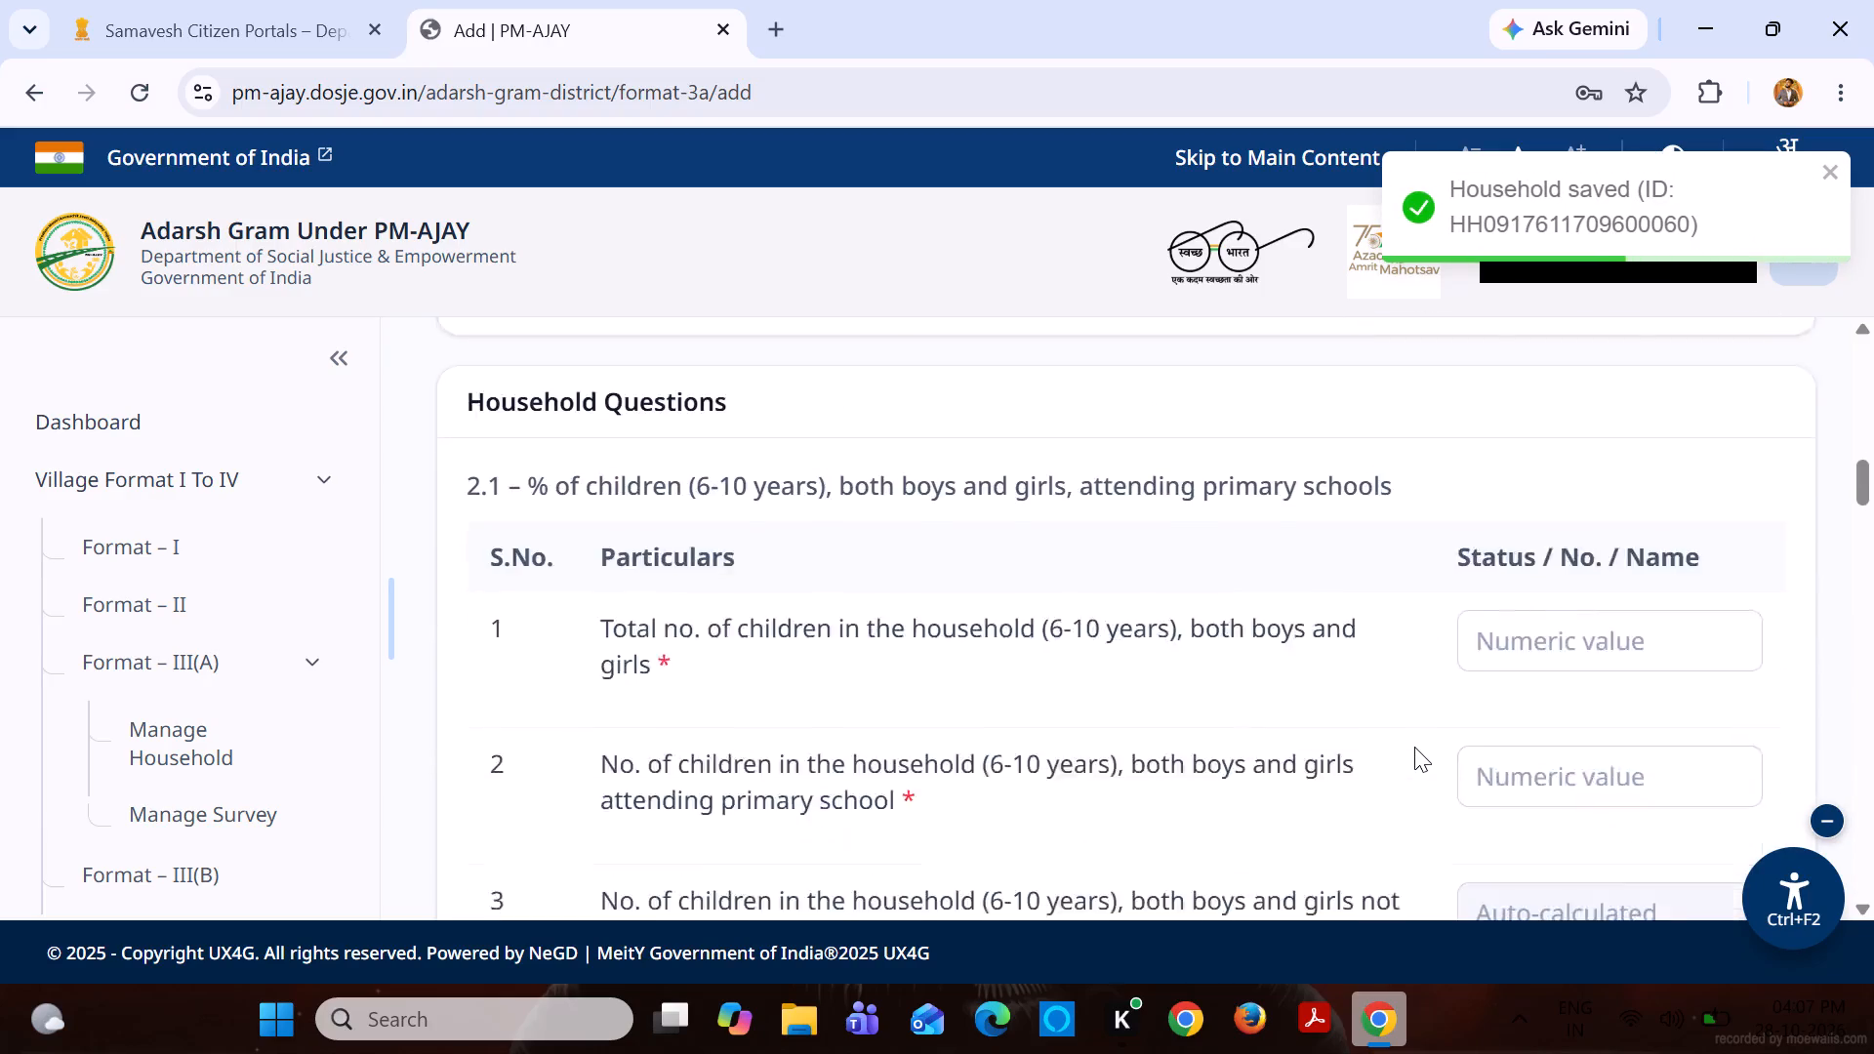
scroll(1414, 747, down, 1)
click(1545, 525)
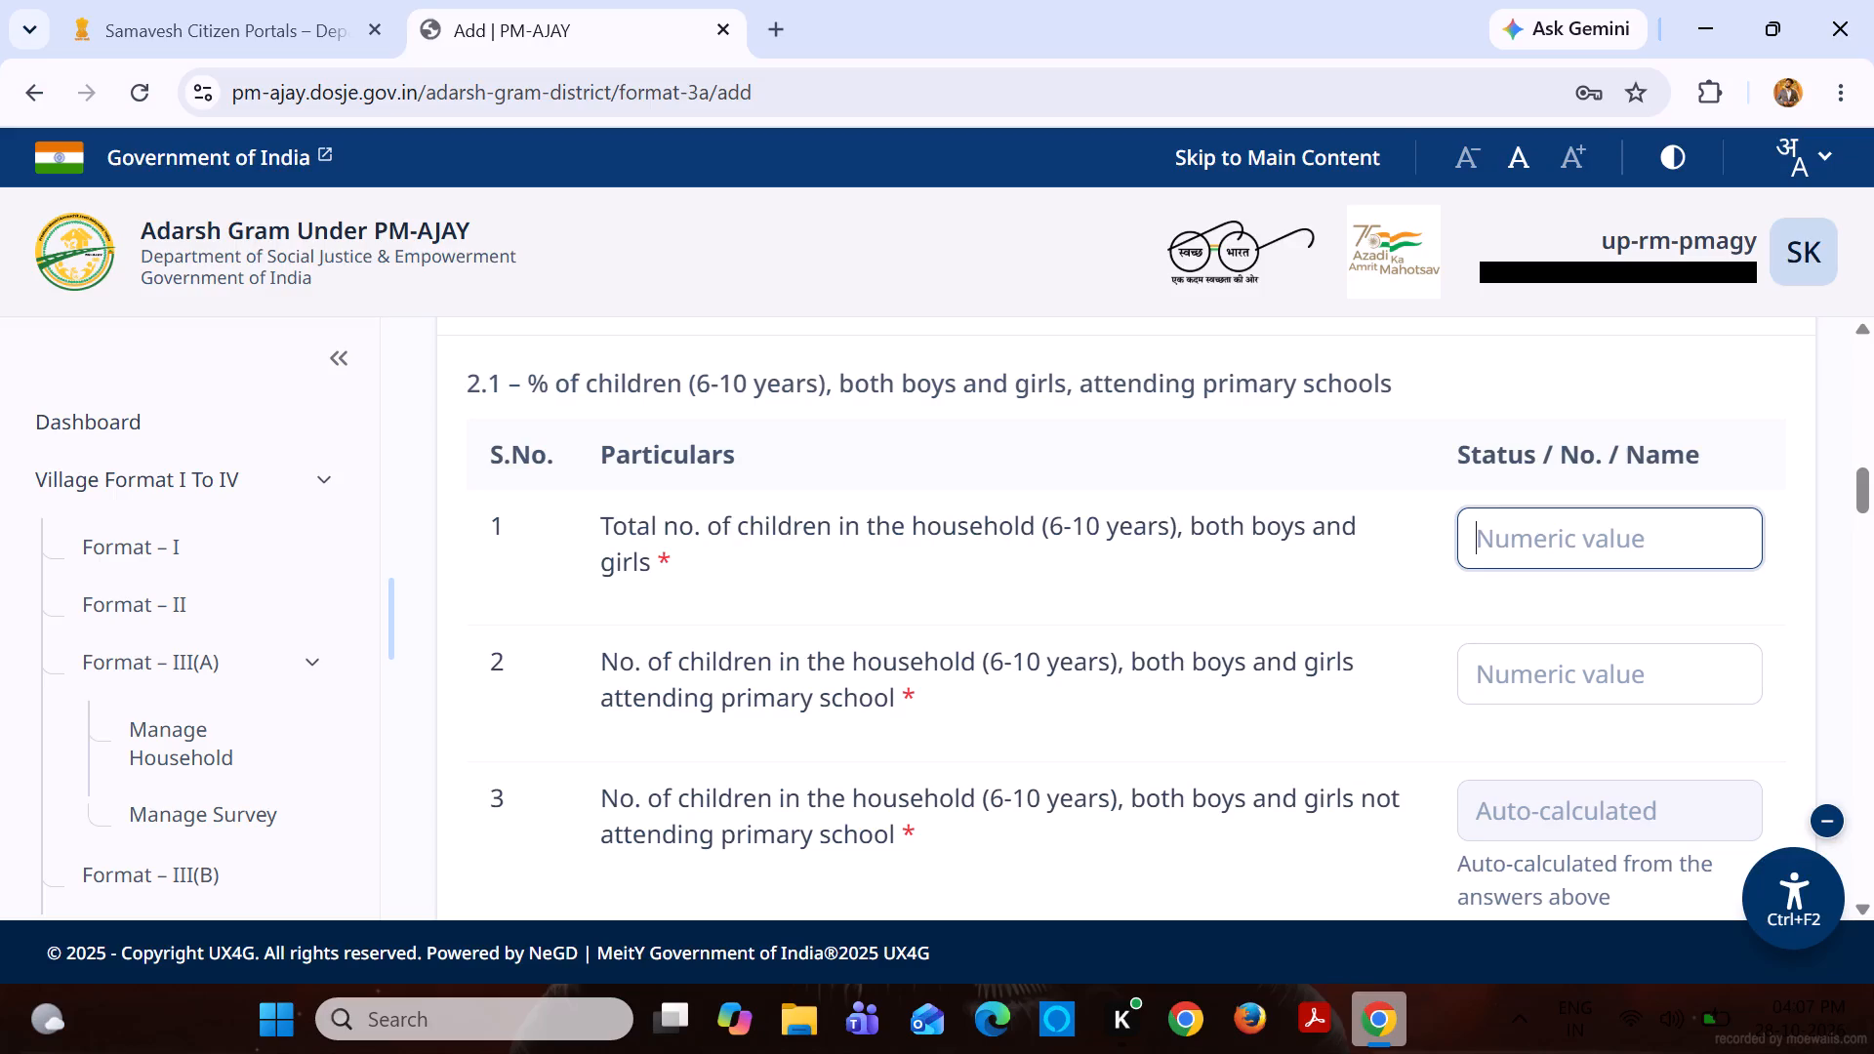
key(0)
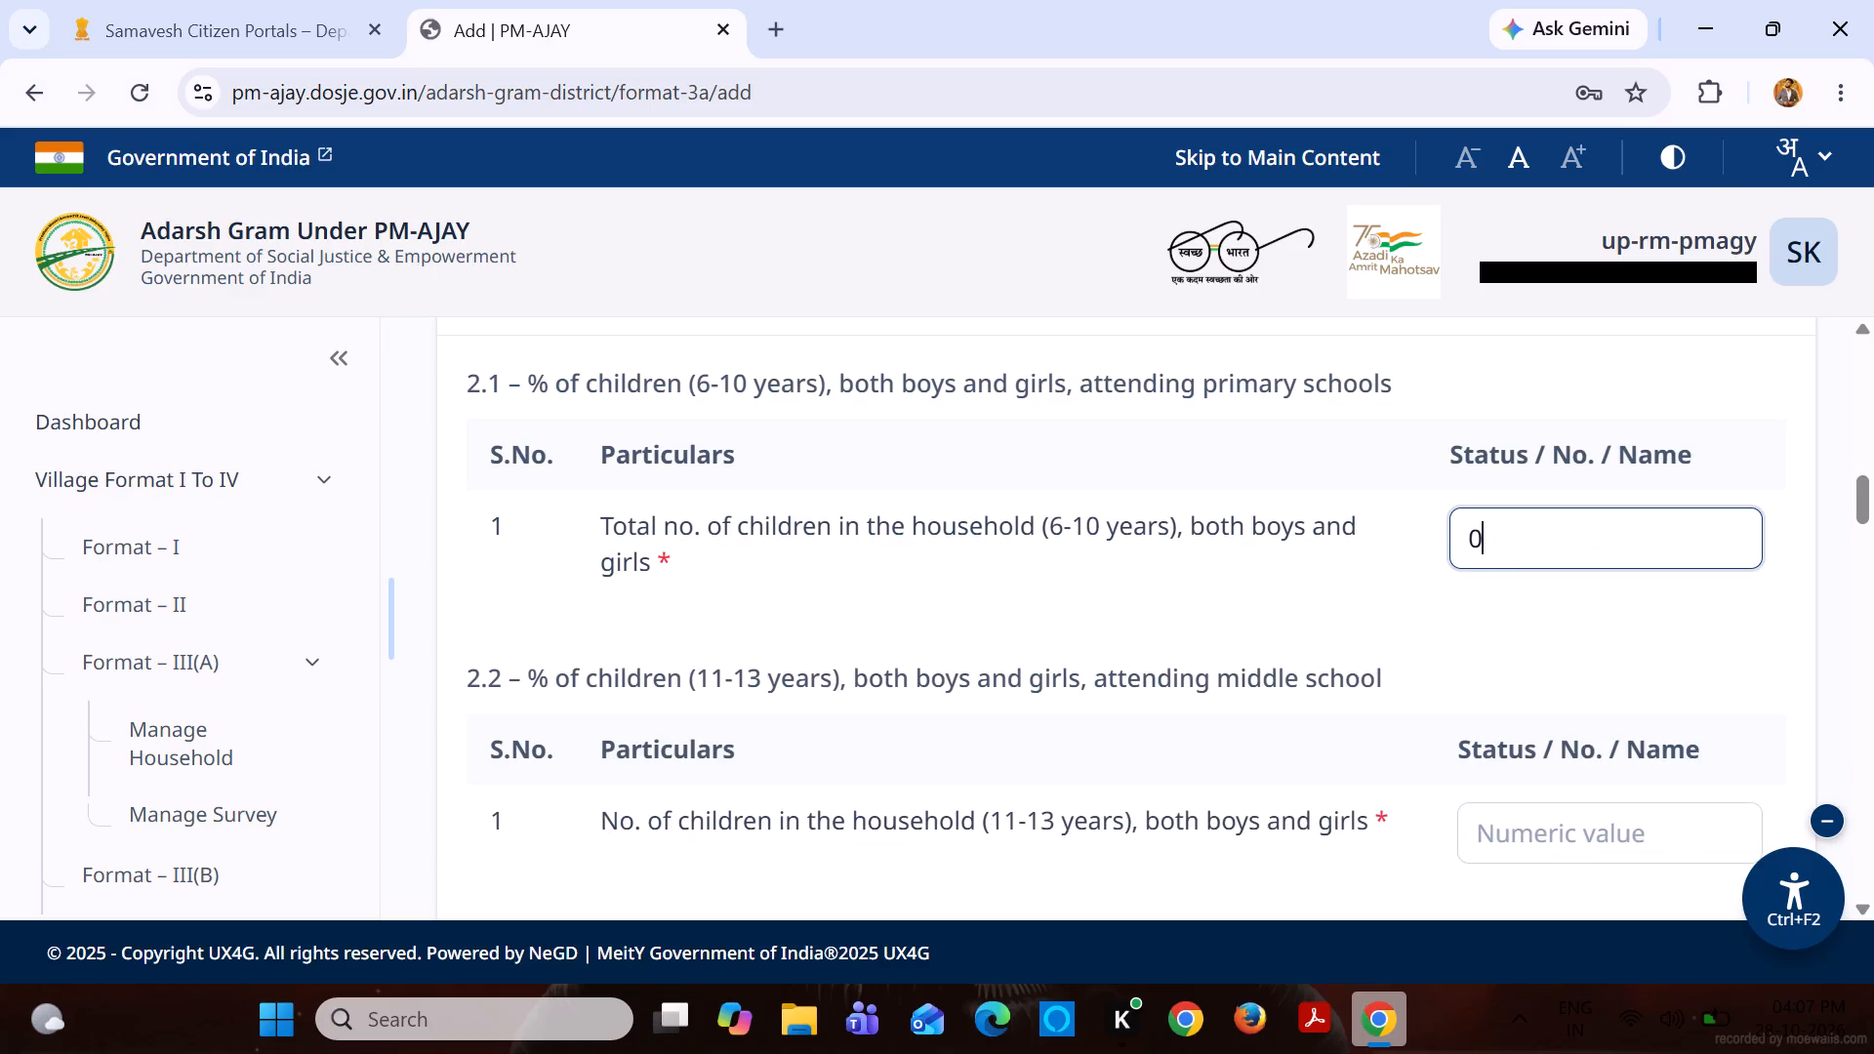
scroll(1545, 525, down, 2)
click(1538, 630)
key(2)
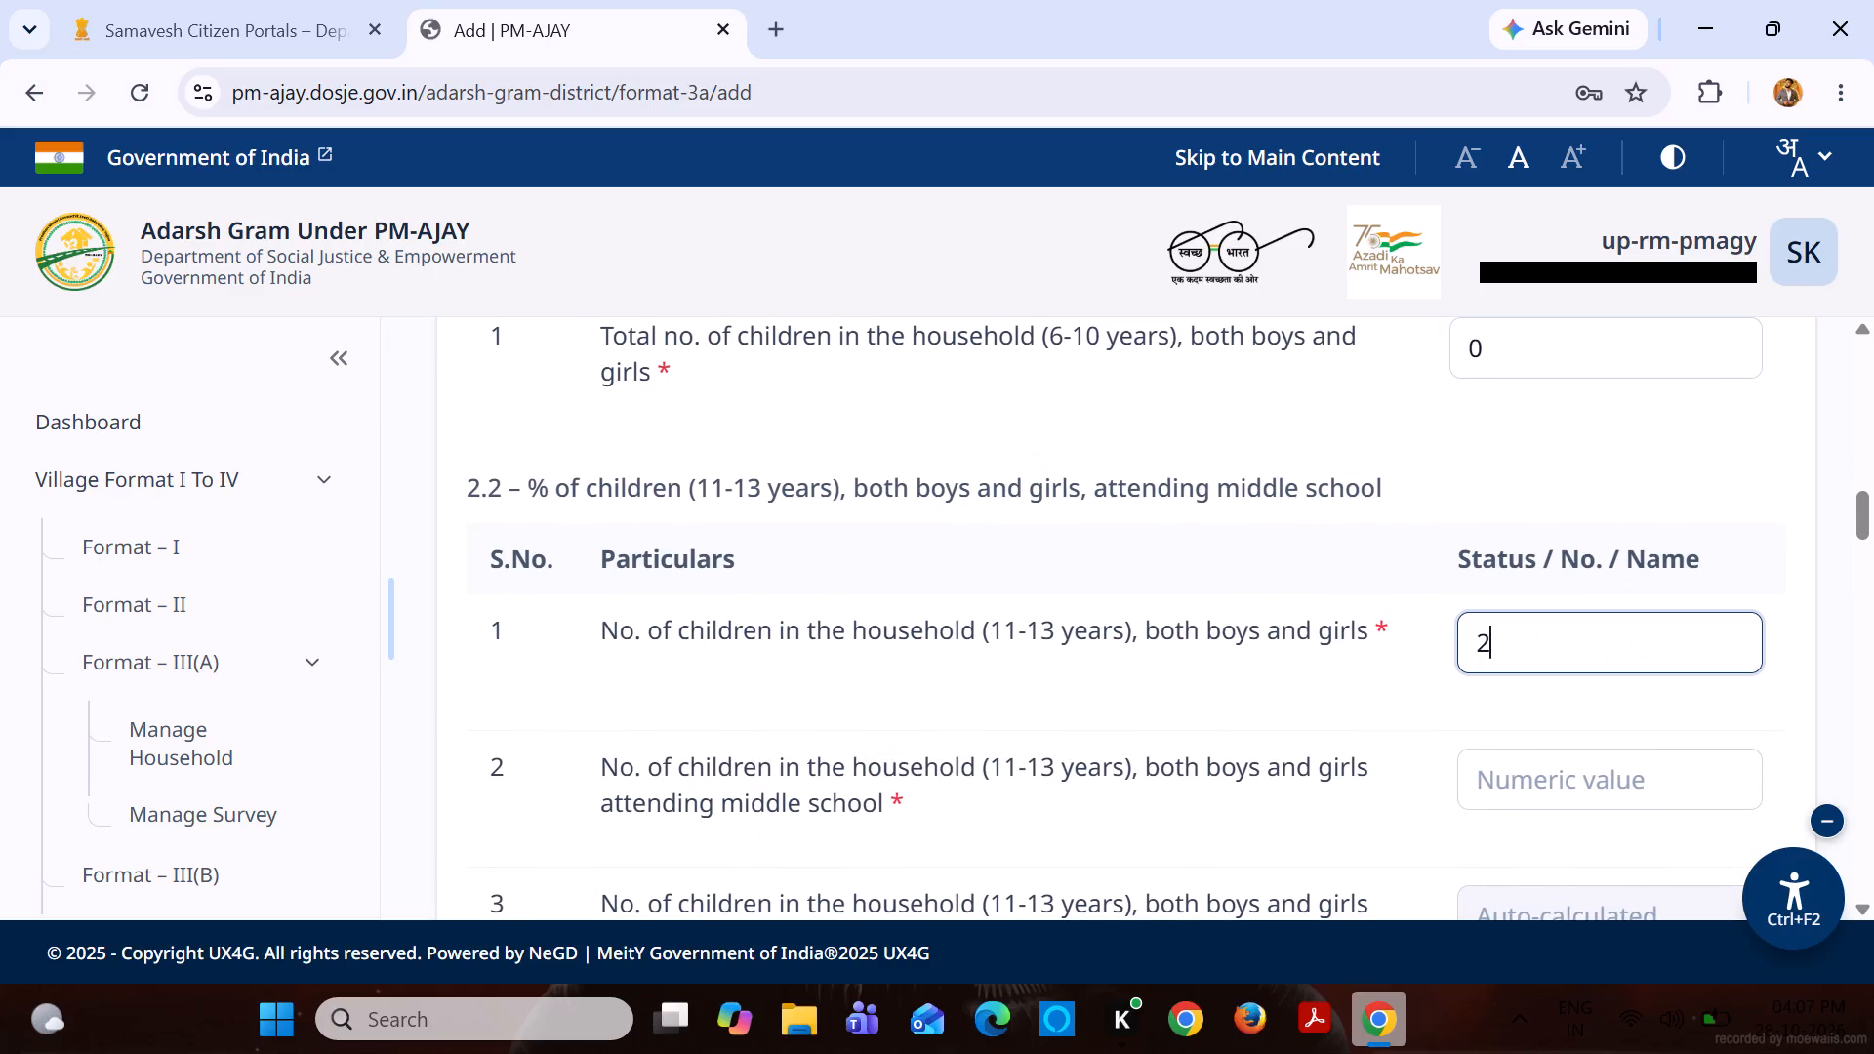
click(1529, 790)
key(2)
Enter 0 children aged 14-15 (2.3), and 1 child aged 16-17 with 1 attending higher secondary school (2.4).
scroll(1529, 790, down, 4)
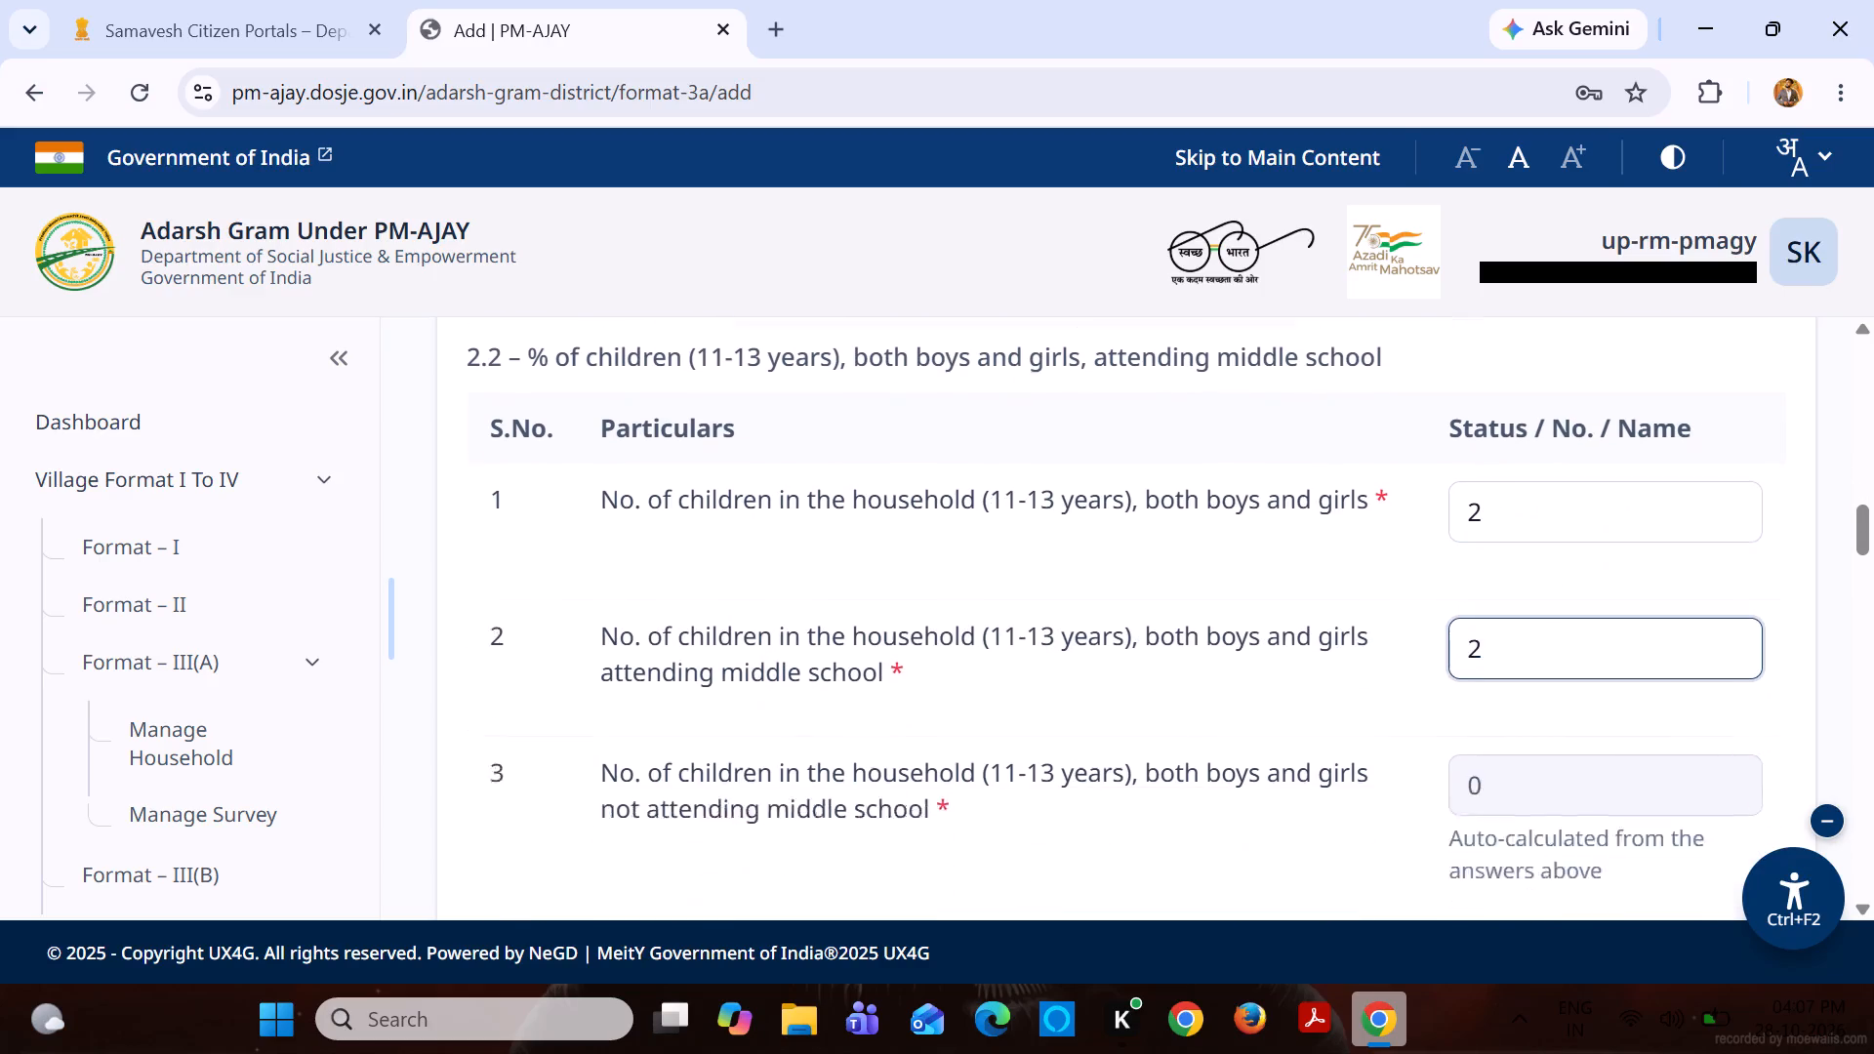
scroll(1527, 616, down, 2)
click(1486, 676)
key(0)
scroll(1486, 676, down, 2)
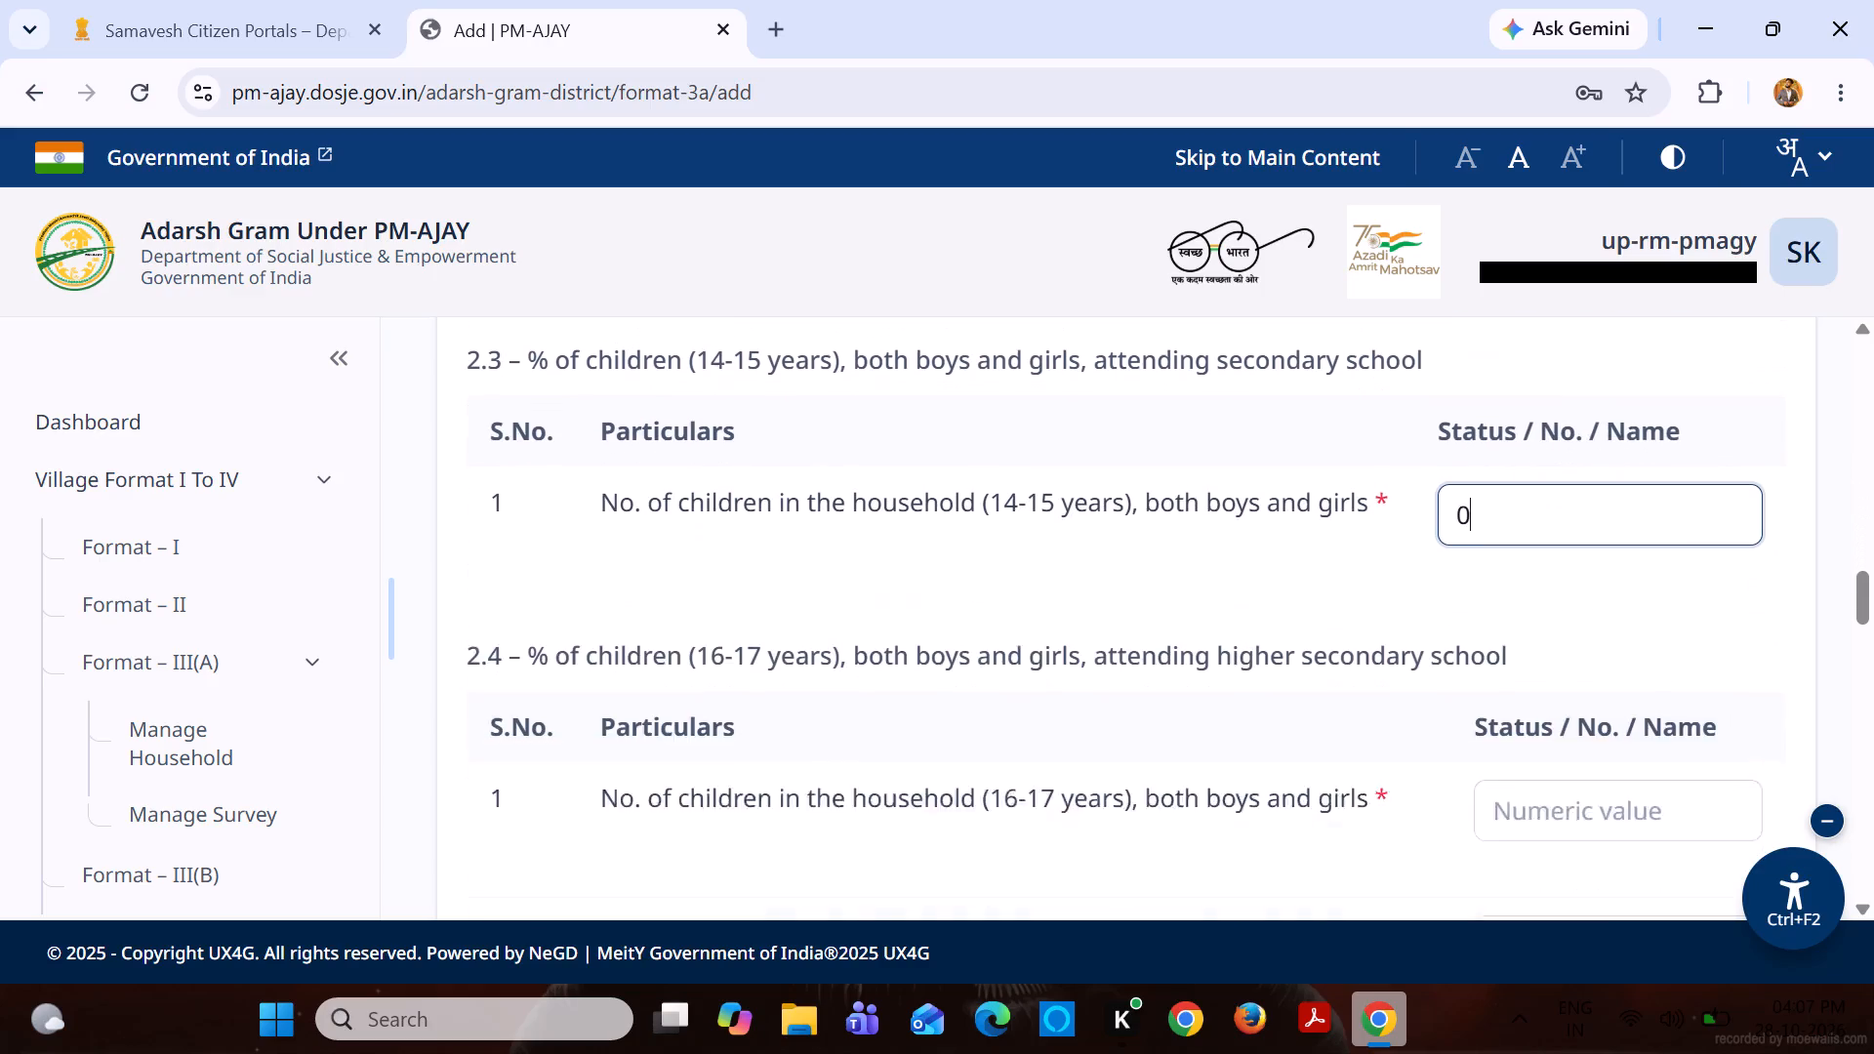
scroll(1486, 676, down, 3)
click(1526, 422)
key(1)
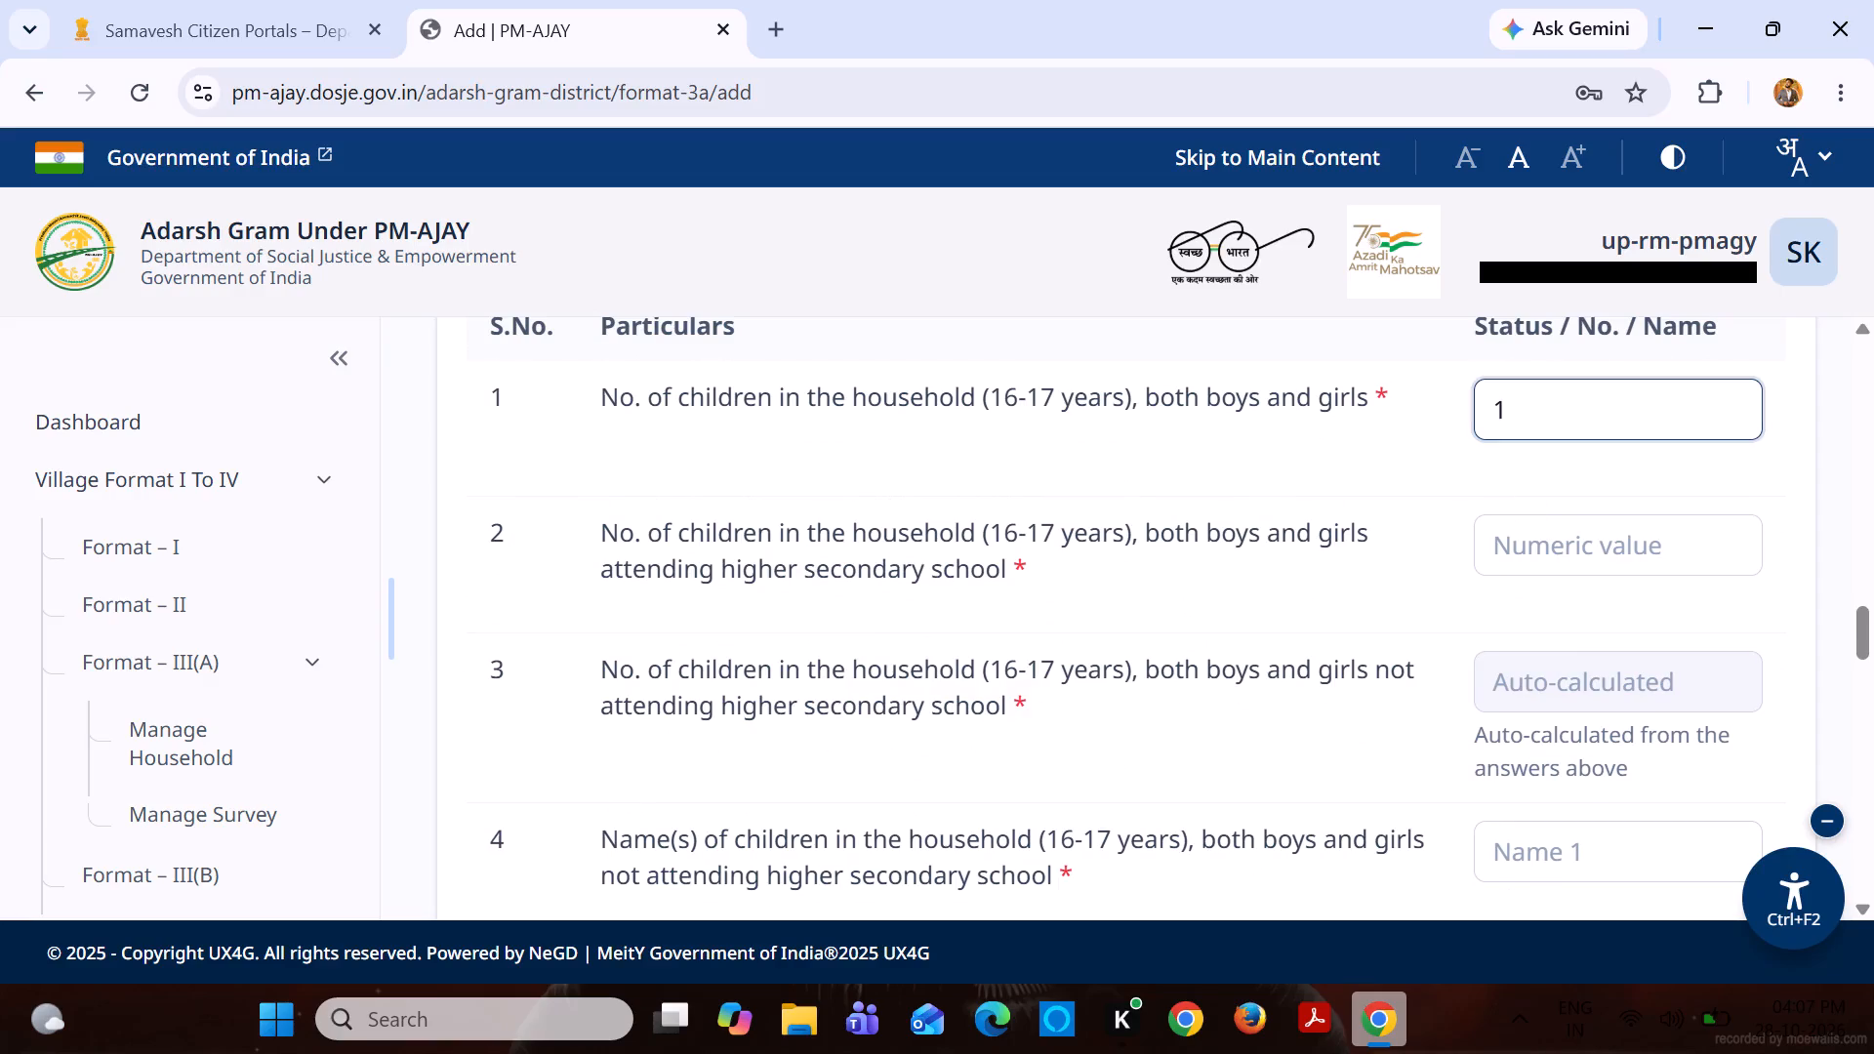
click(1517, 555)
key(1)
Enter 0 children aged 18-23, 0 eligible for Pre-matric and 0 for Post-matric Scholarship (2.6, 2.7), and submit the Education domain.
scroll(1517, 555, down, 5)
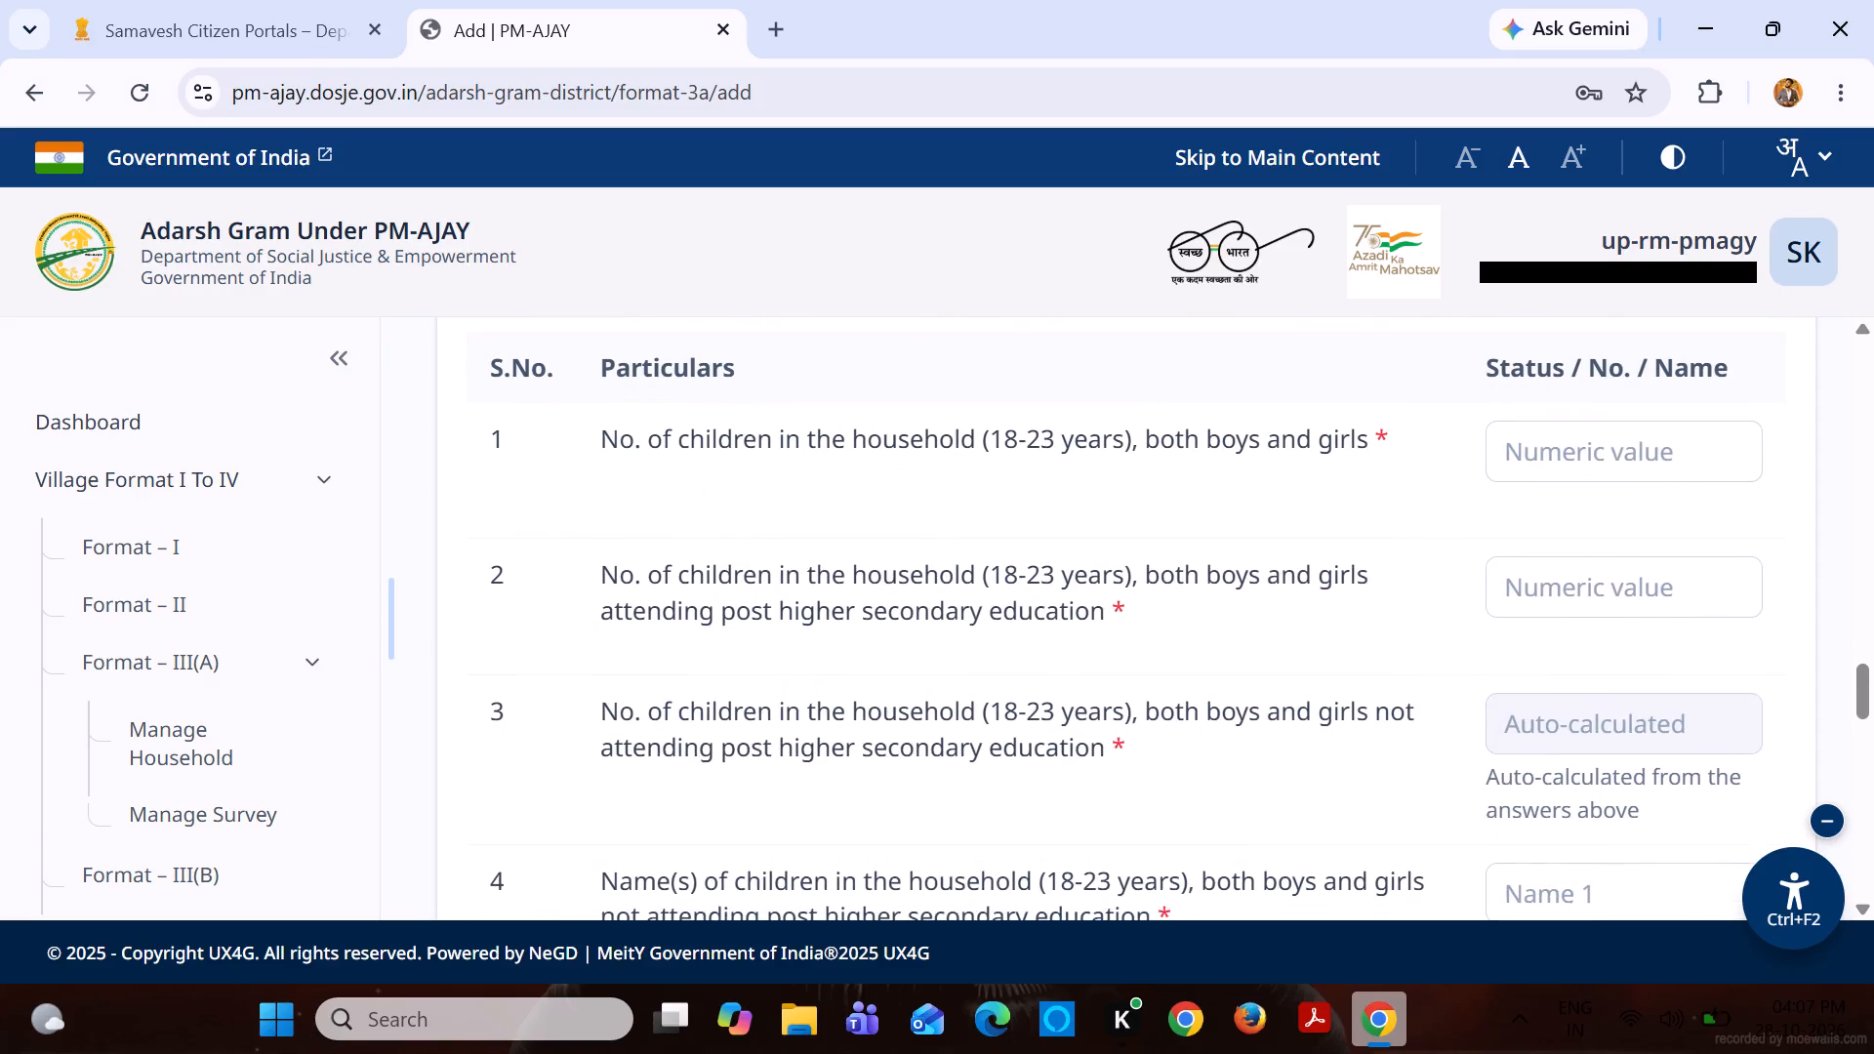
click(1588, 438)
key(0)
click(1554, 738)
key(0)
scroll(1554, 738, down, 3)
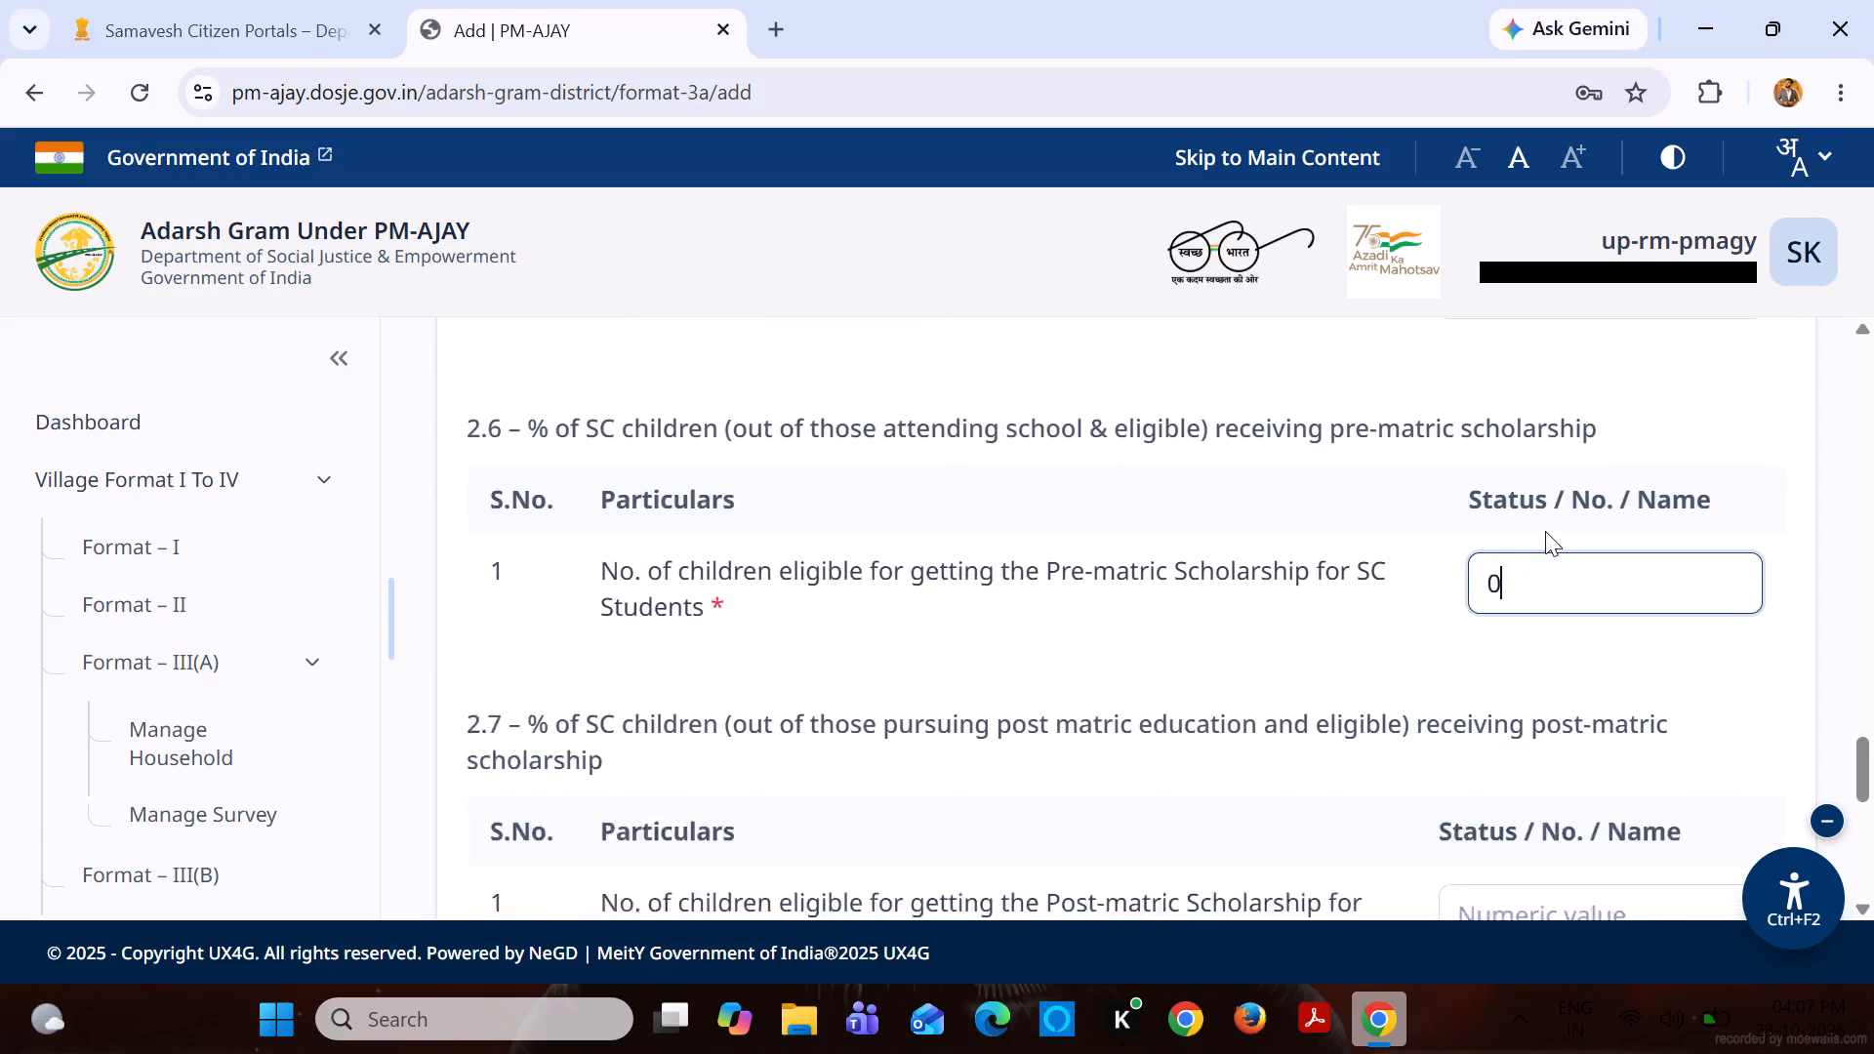
scroll(1545, 531, down, 2)
click(1504, 790)
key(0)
scroll(1504, 780, down, 4)
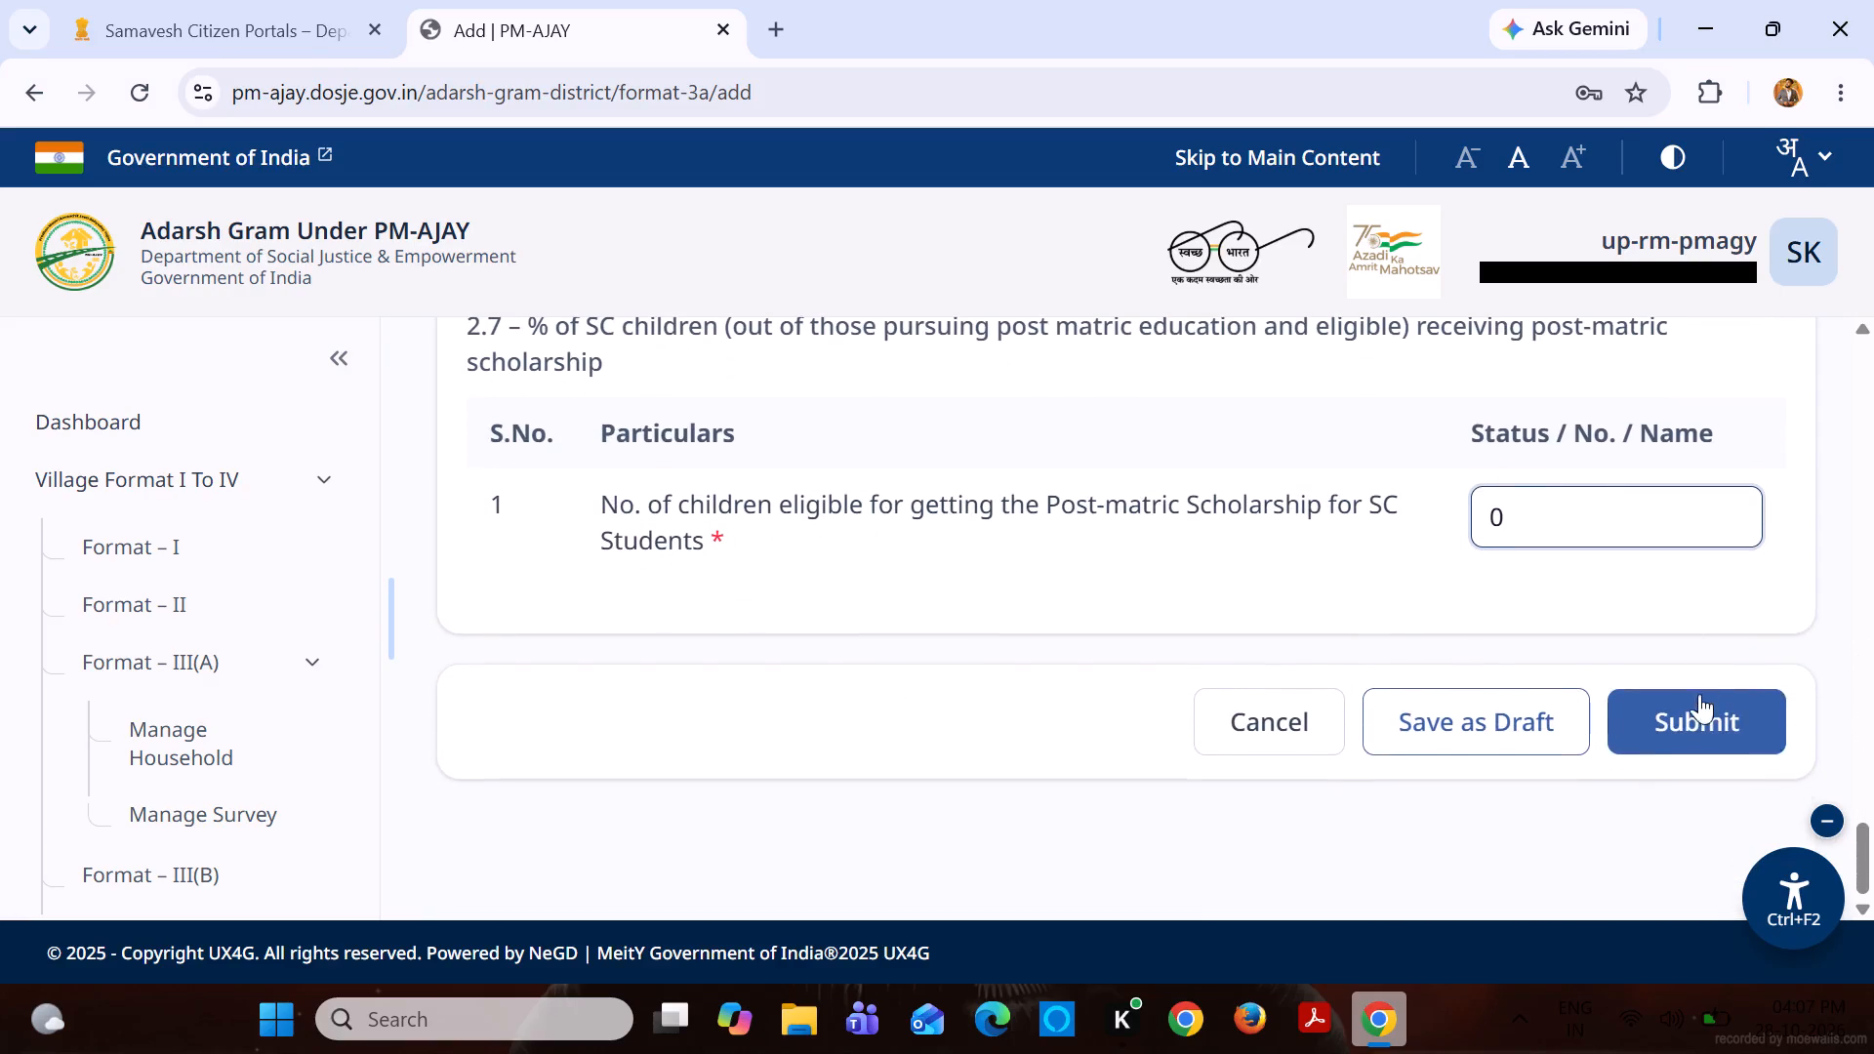
click(1699, 716)
For 3 – Health and Nutrition, answer Yes to Health Protection Scheme coverage and enter 0 pregnant women and 0 deliveries (3.3, 3.4).
drag(1646, 424, 1651, 448)
click(1651, 448)
click(1393, 804)
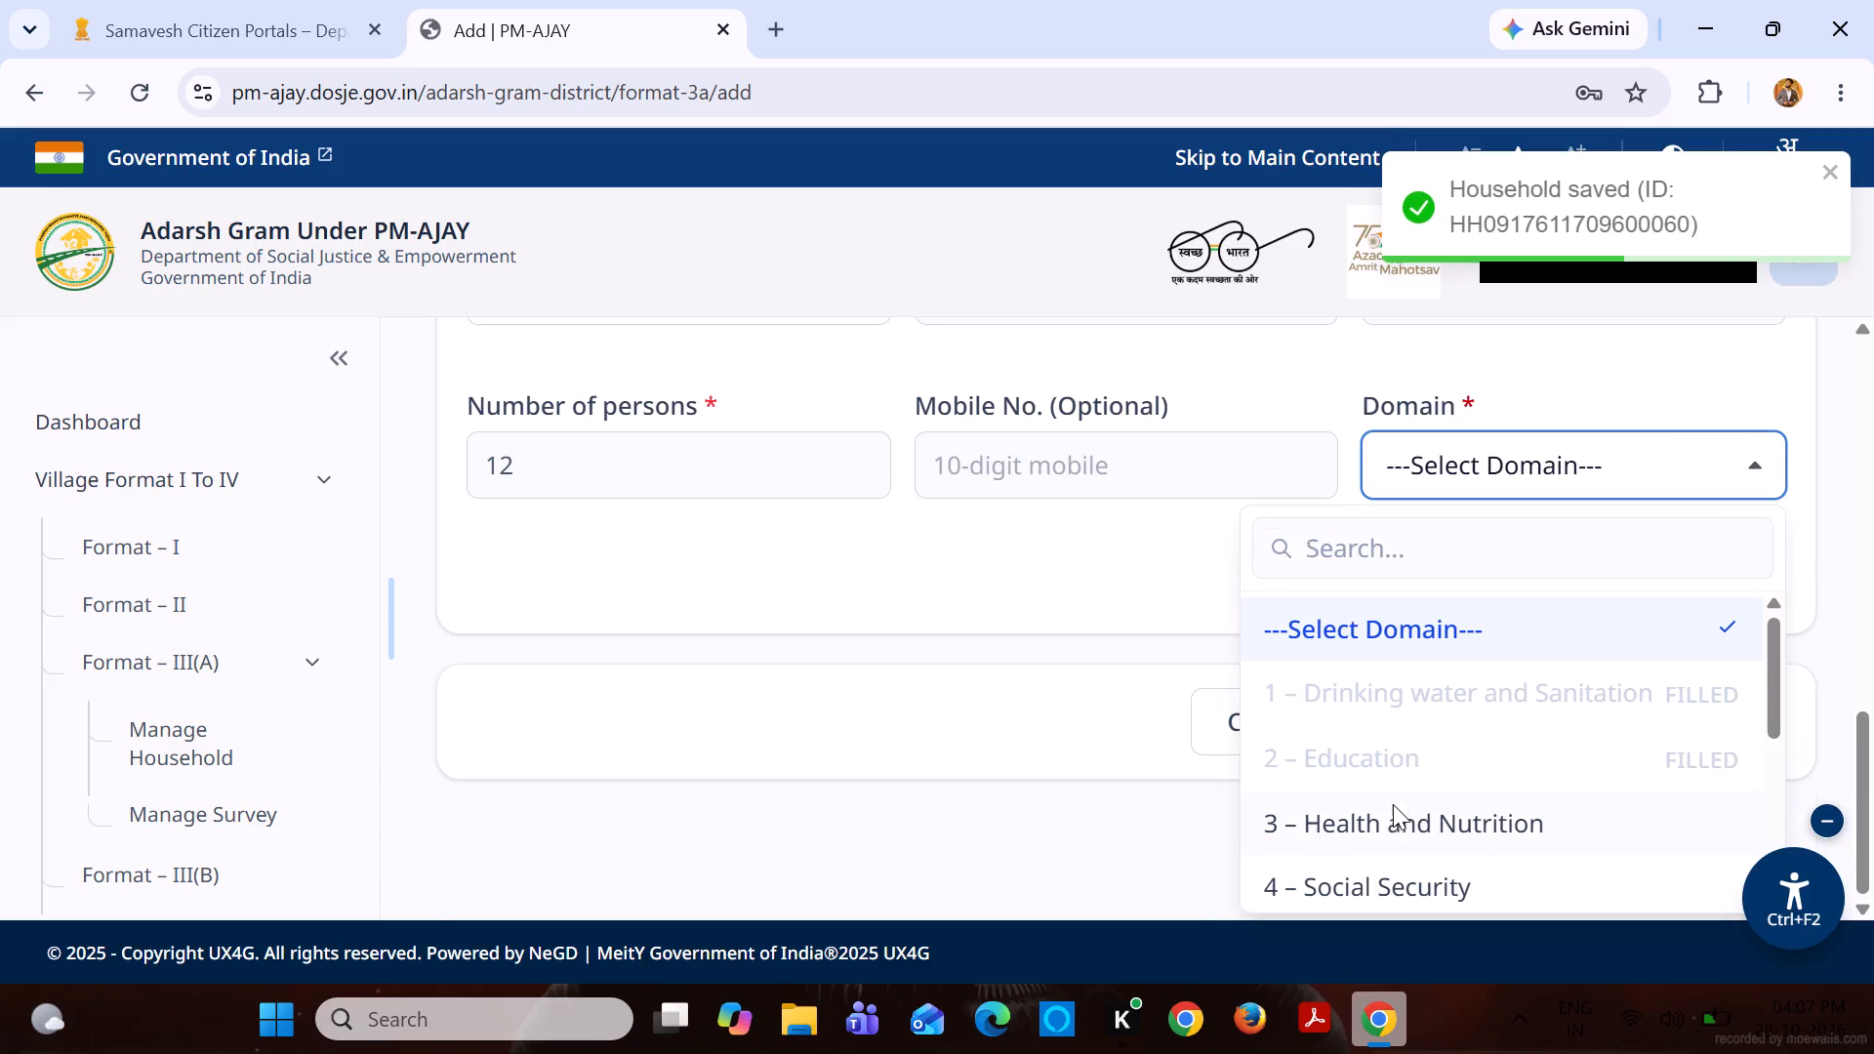
scroll(1393, 804, down, 5)
click(1645, 410)
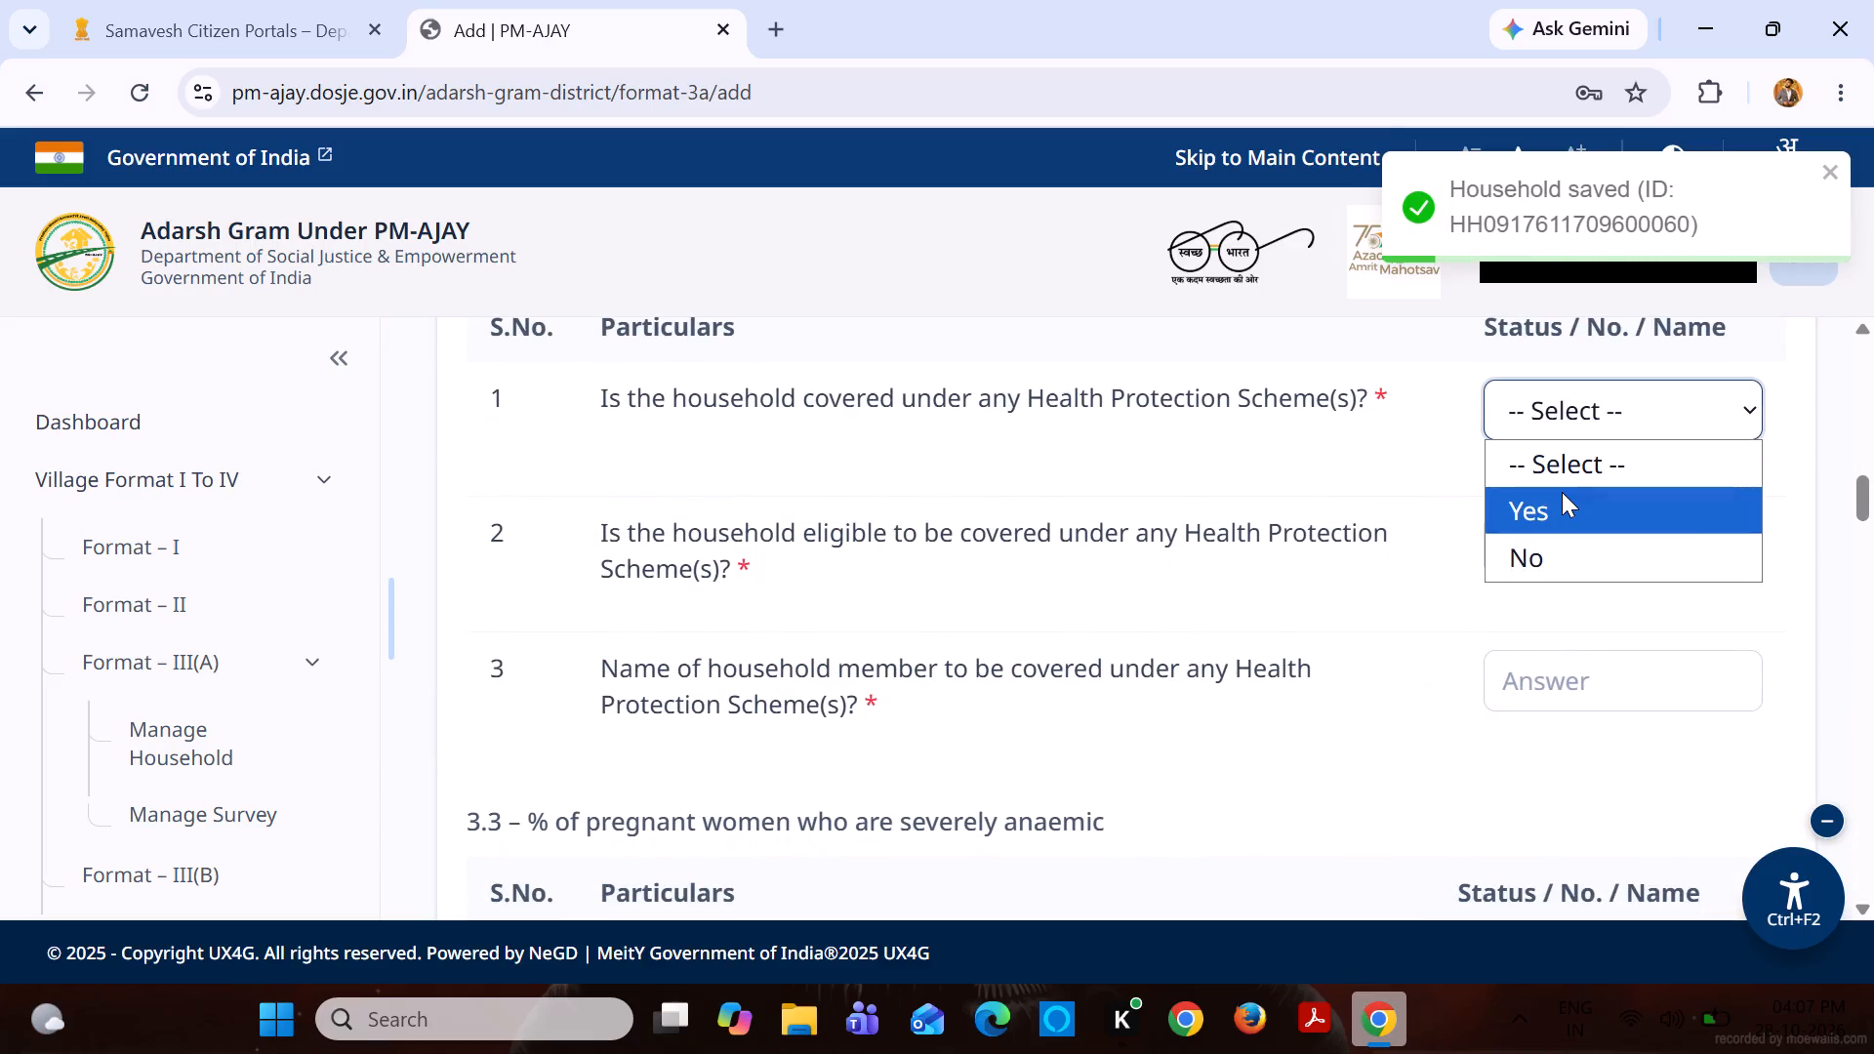
click(1562, 492)
scroll(1562, 492, down, 2)
click(1531, 434)
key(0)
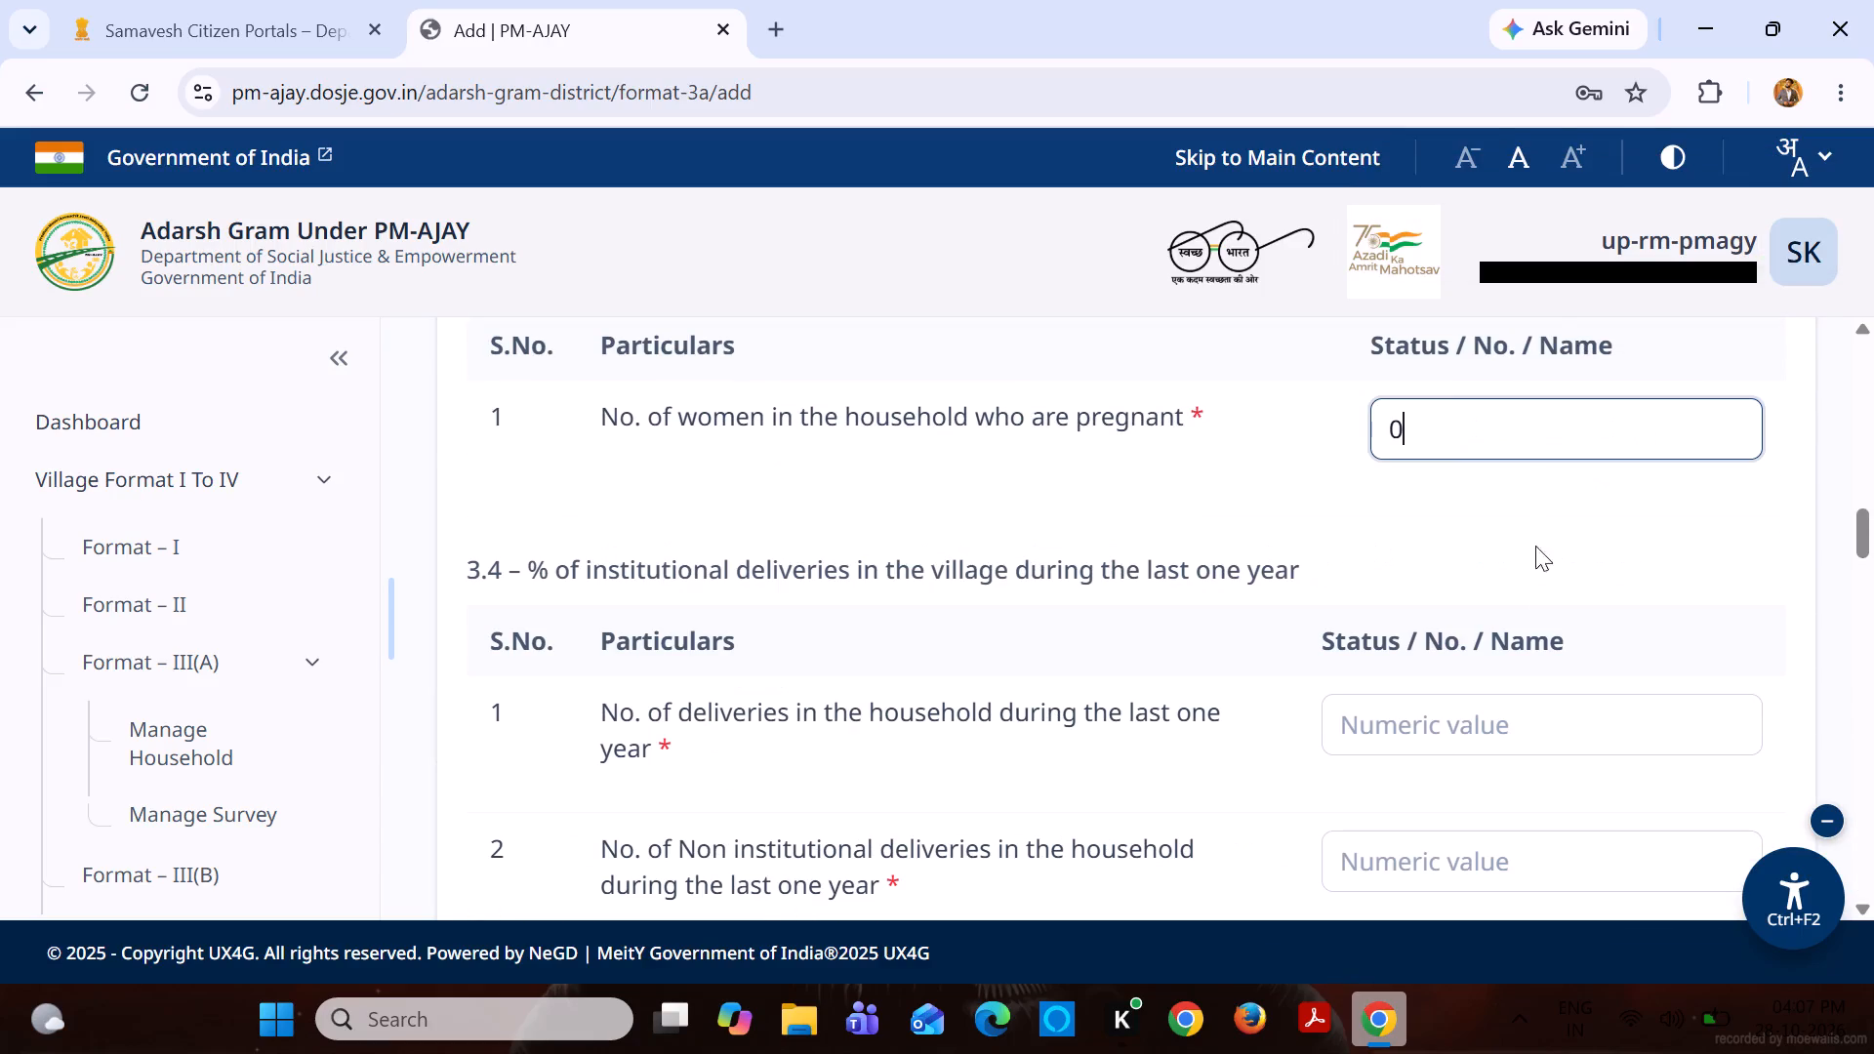
click(1386, 719)
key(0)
Enter 0 children born during the last year, 0 below one year (3.6) and 0 aged 0-5 years (3.7).
scroll(1386, 719, down, 6)
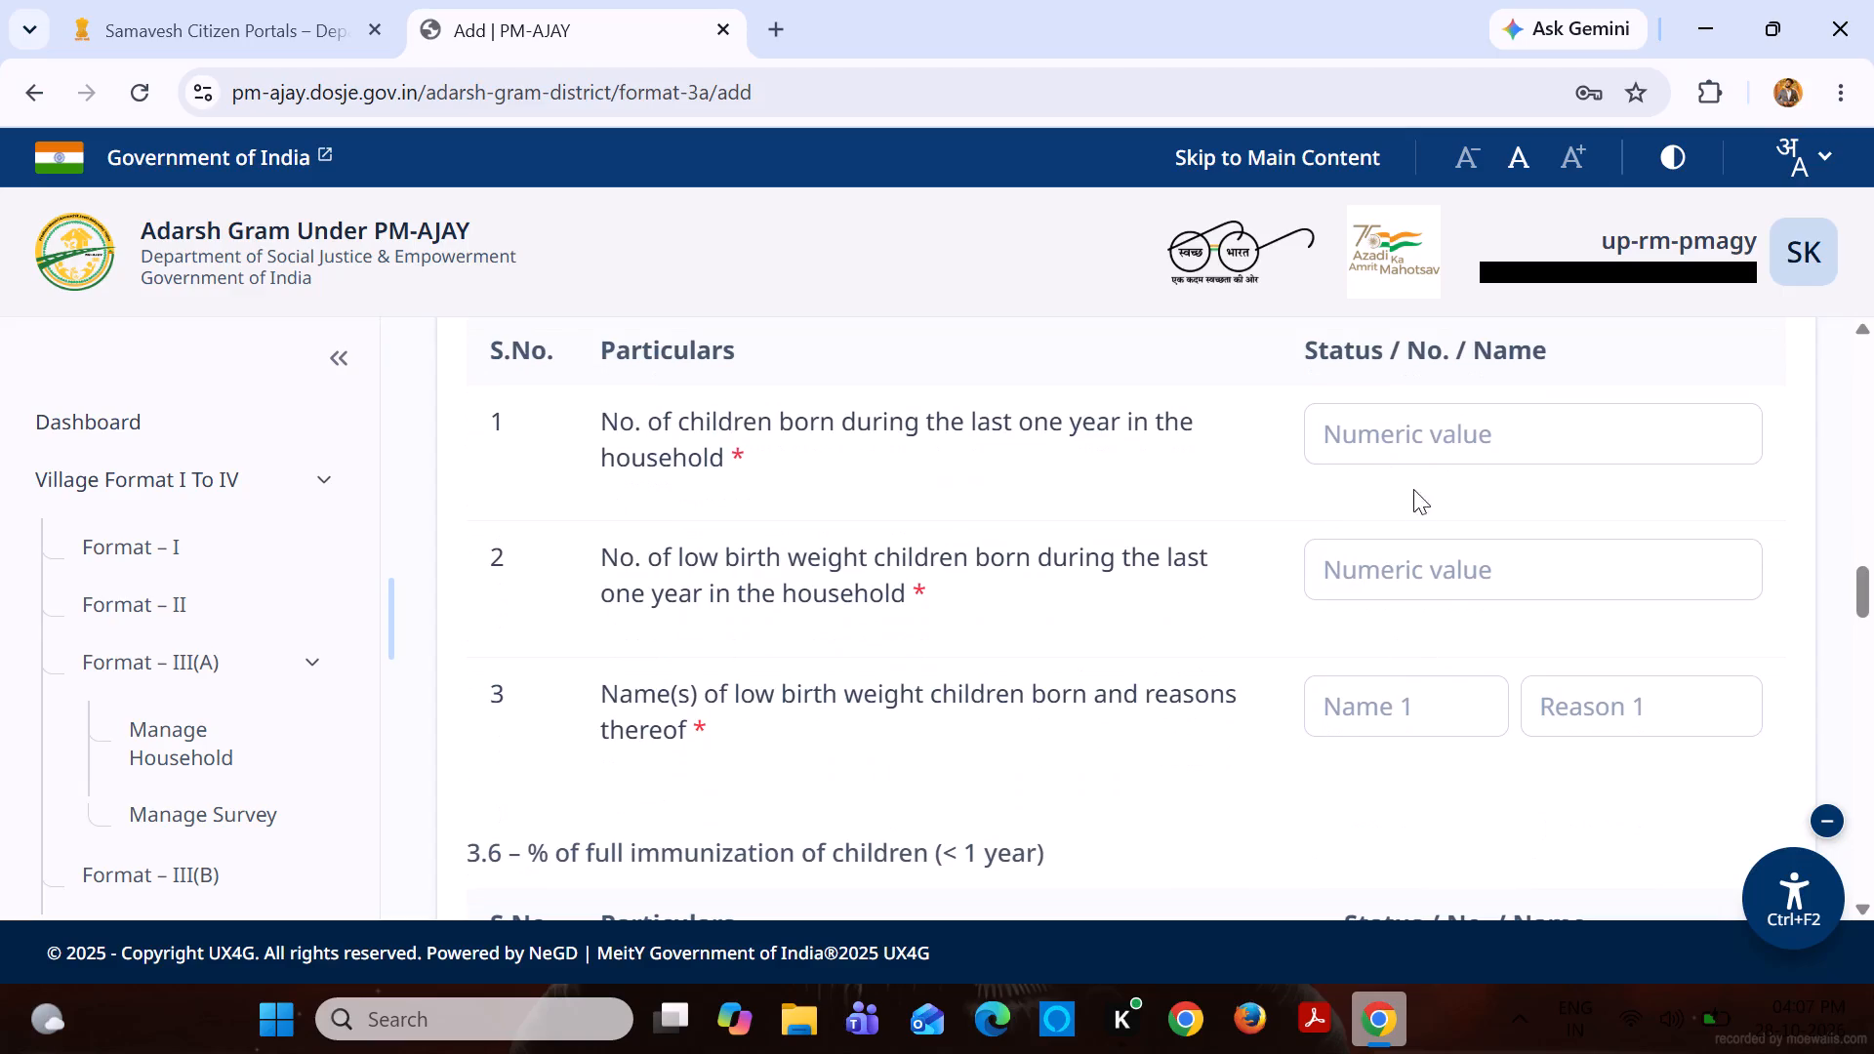
click(1400, 450)
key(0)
click(1426, 716)
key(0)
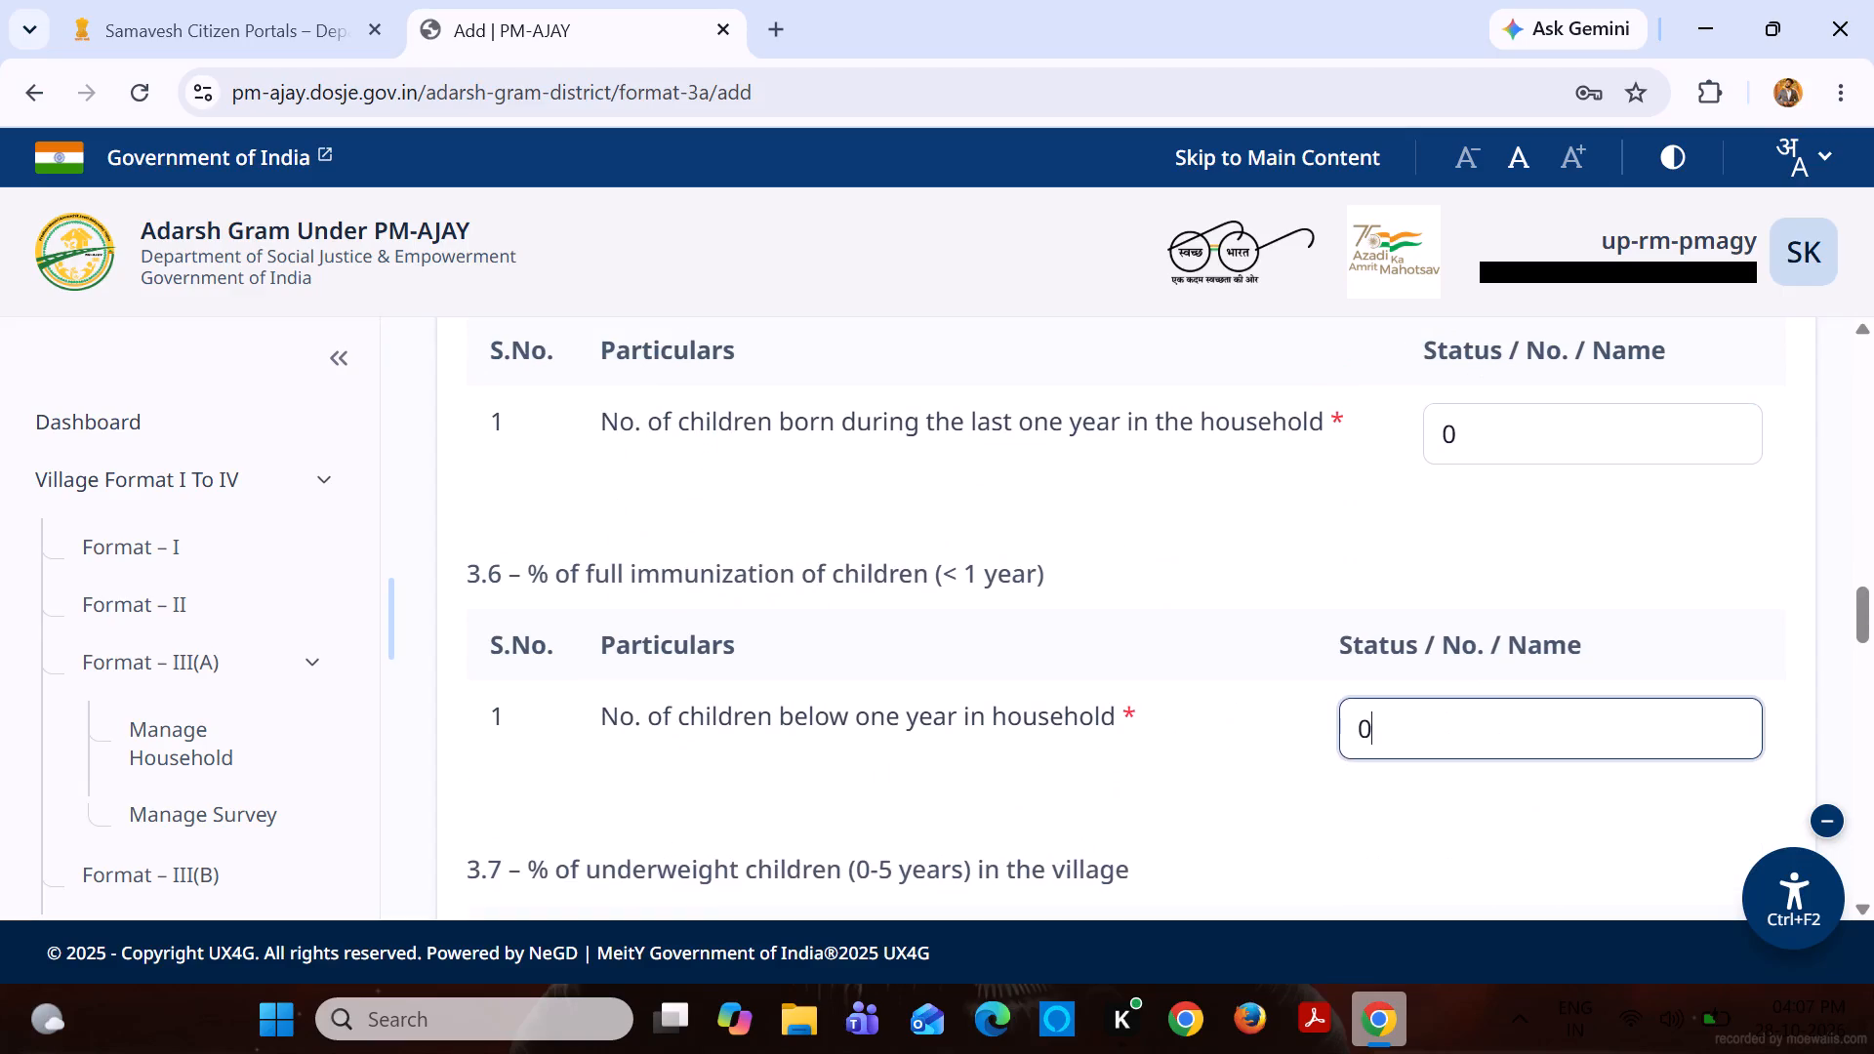
scroll(1426, 716, down, 5)
click(1405, 499)
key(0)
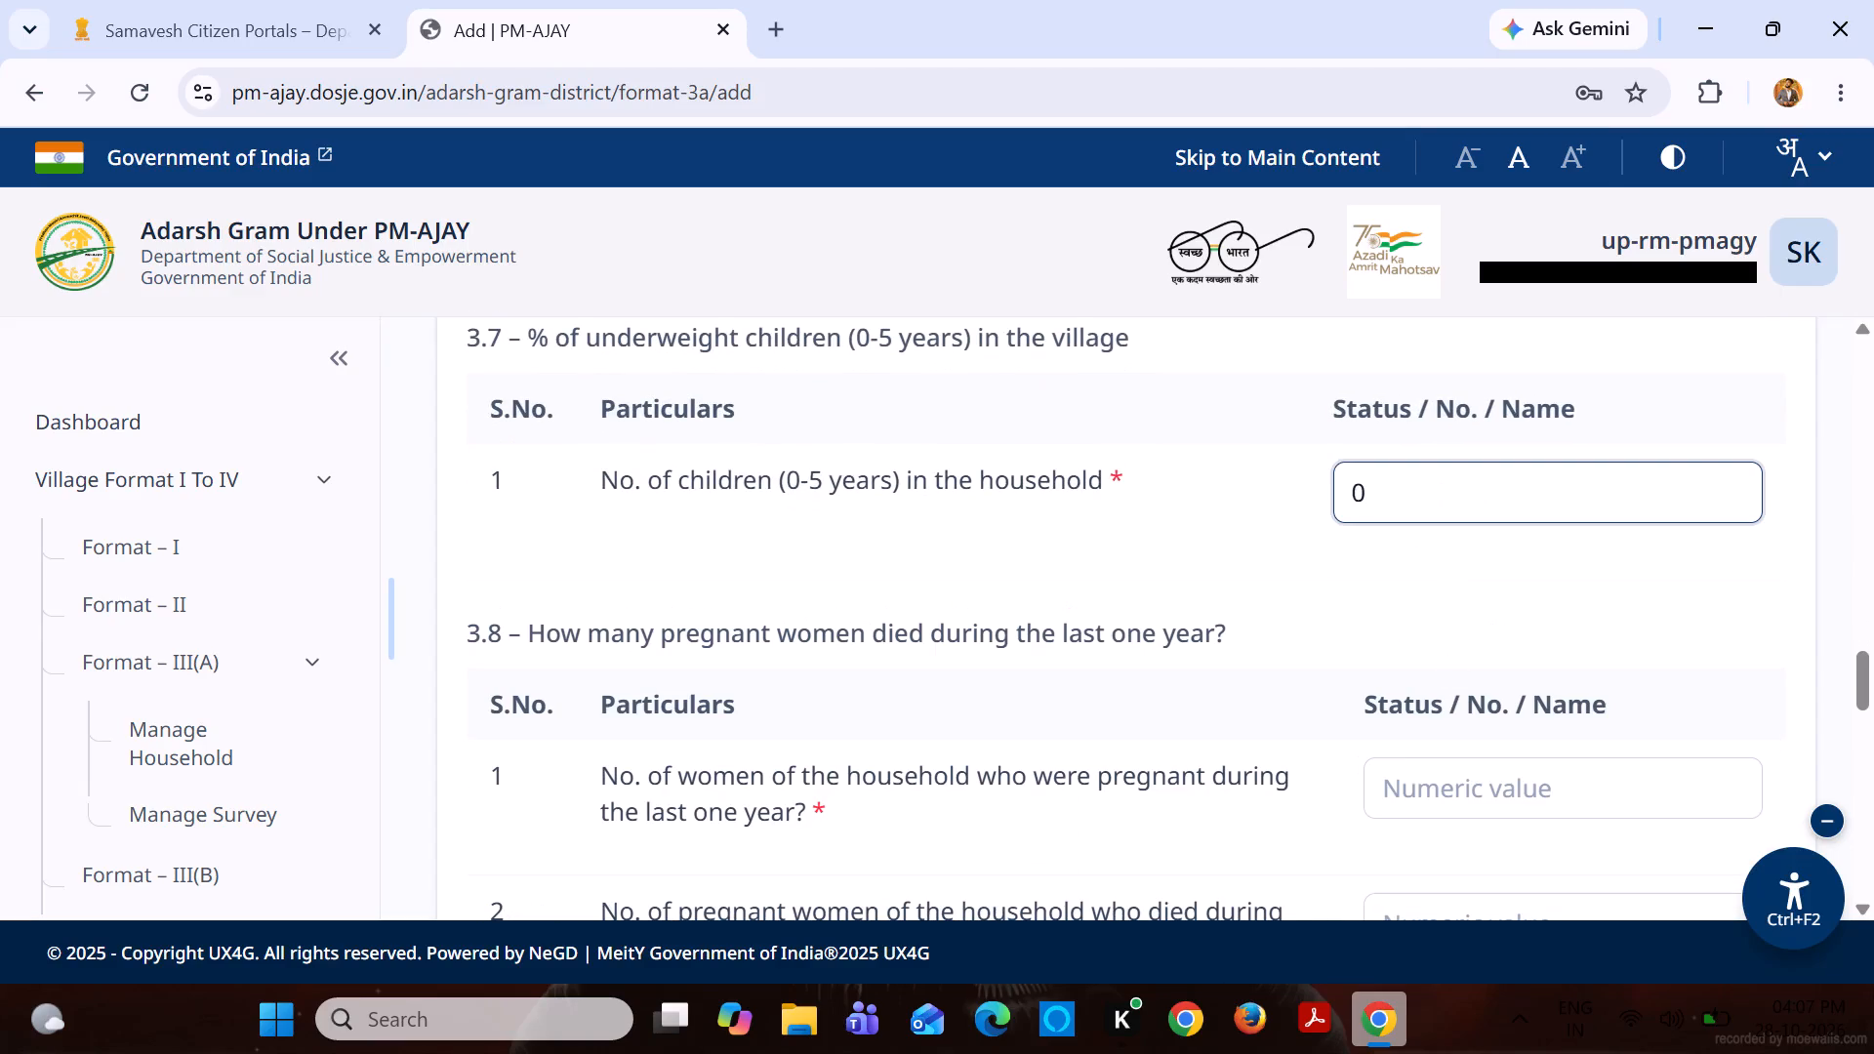
Enter 0 women pregnant last year (3.8), 0 children under 1 (3.9) and 0 members with communicable diseases (3.10), and submit Health and Nutrition.
click(1389, 800)
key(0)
scroll(1389, 800, down, 4)
click(1454, 674)
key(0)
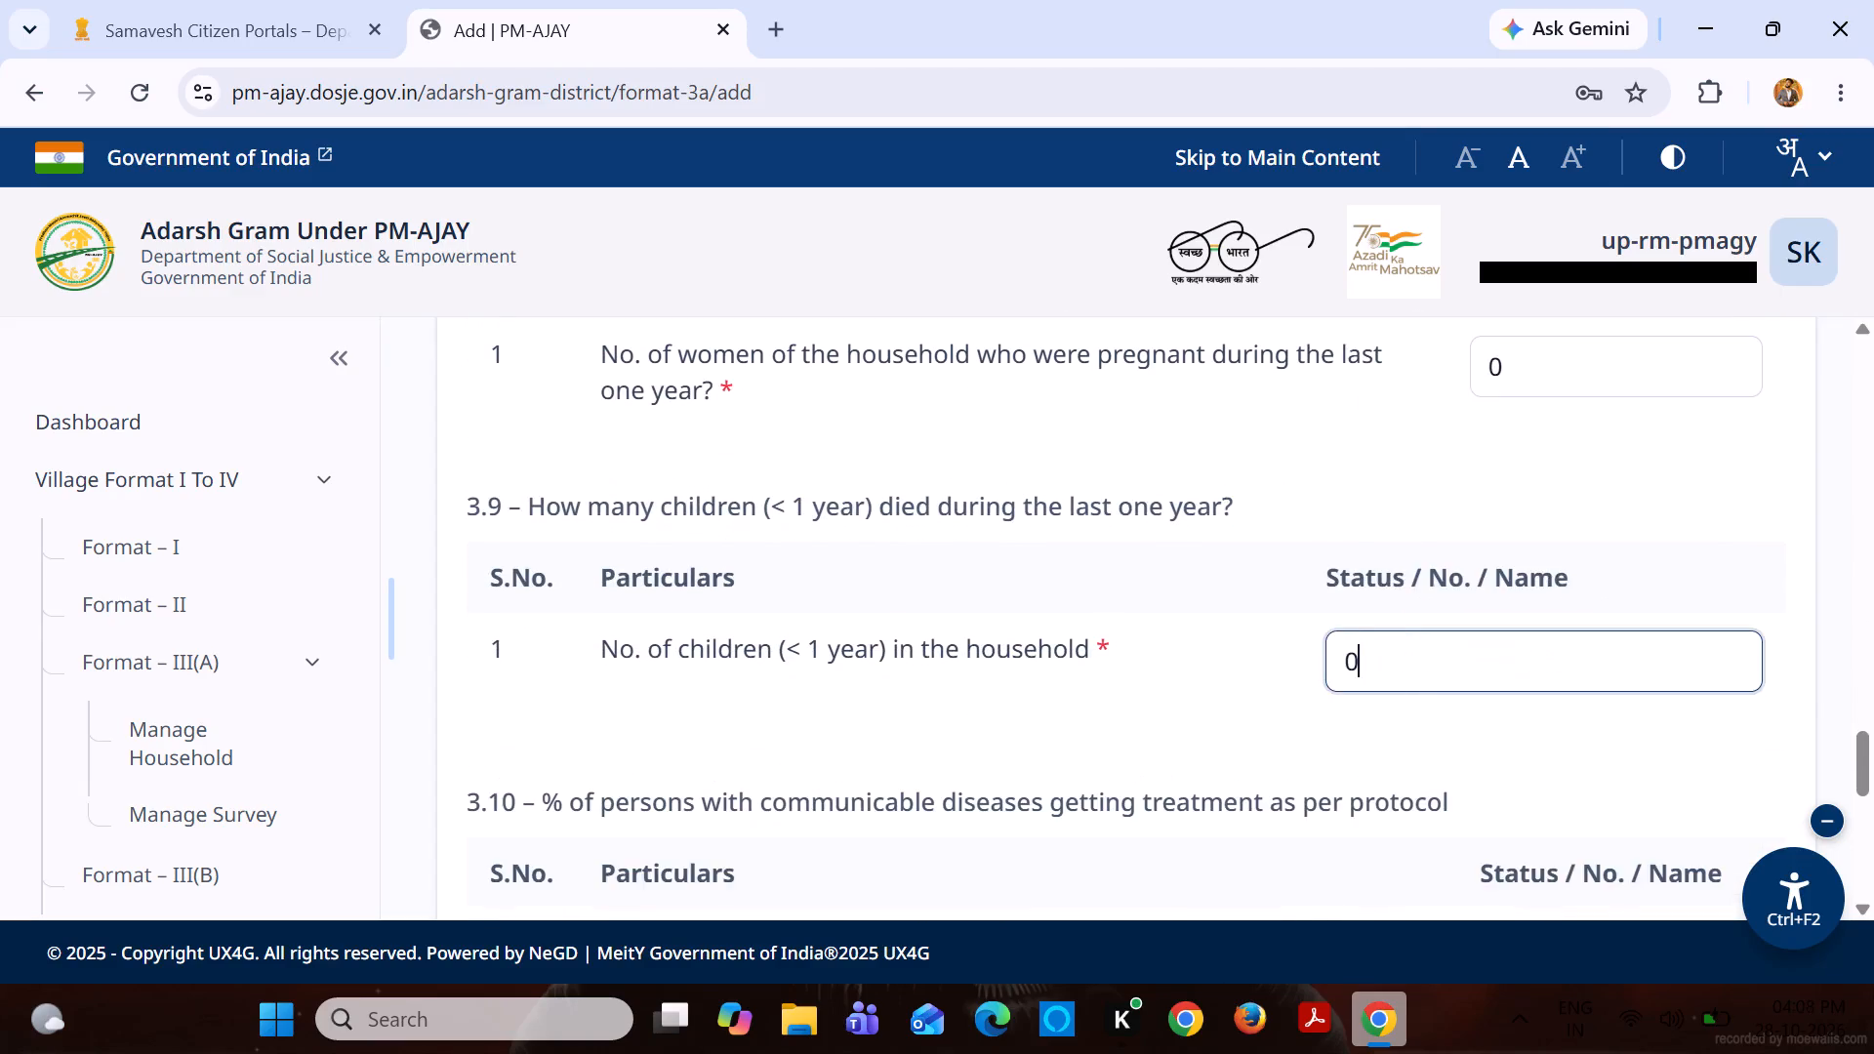
scroll(1454, 674, down, 4)
click(1552, 472)
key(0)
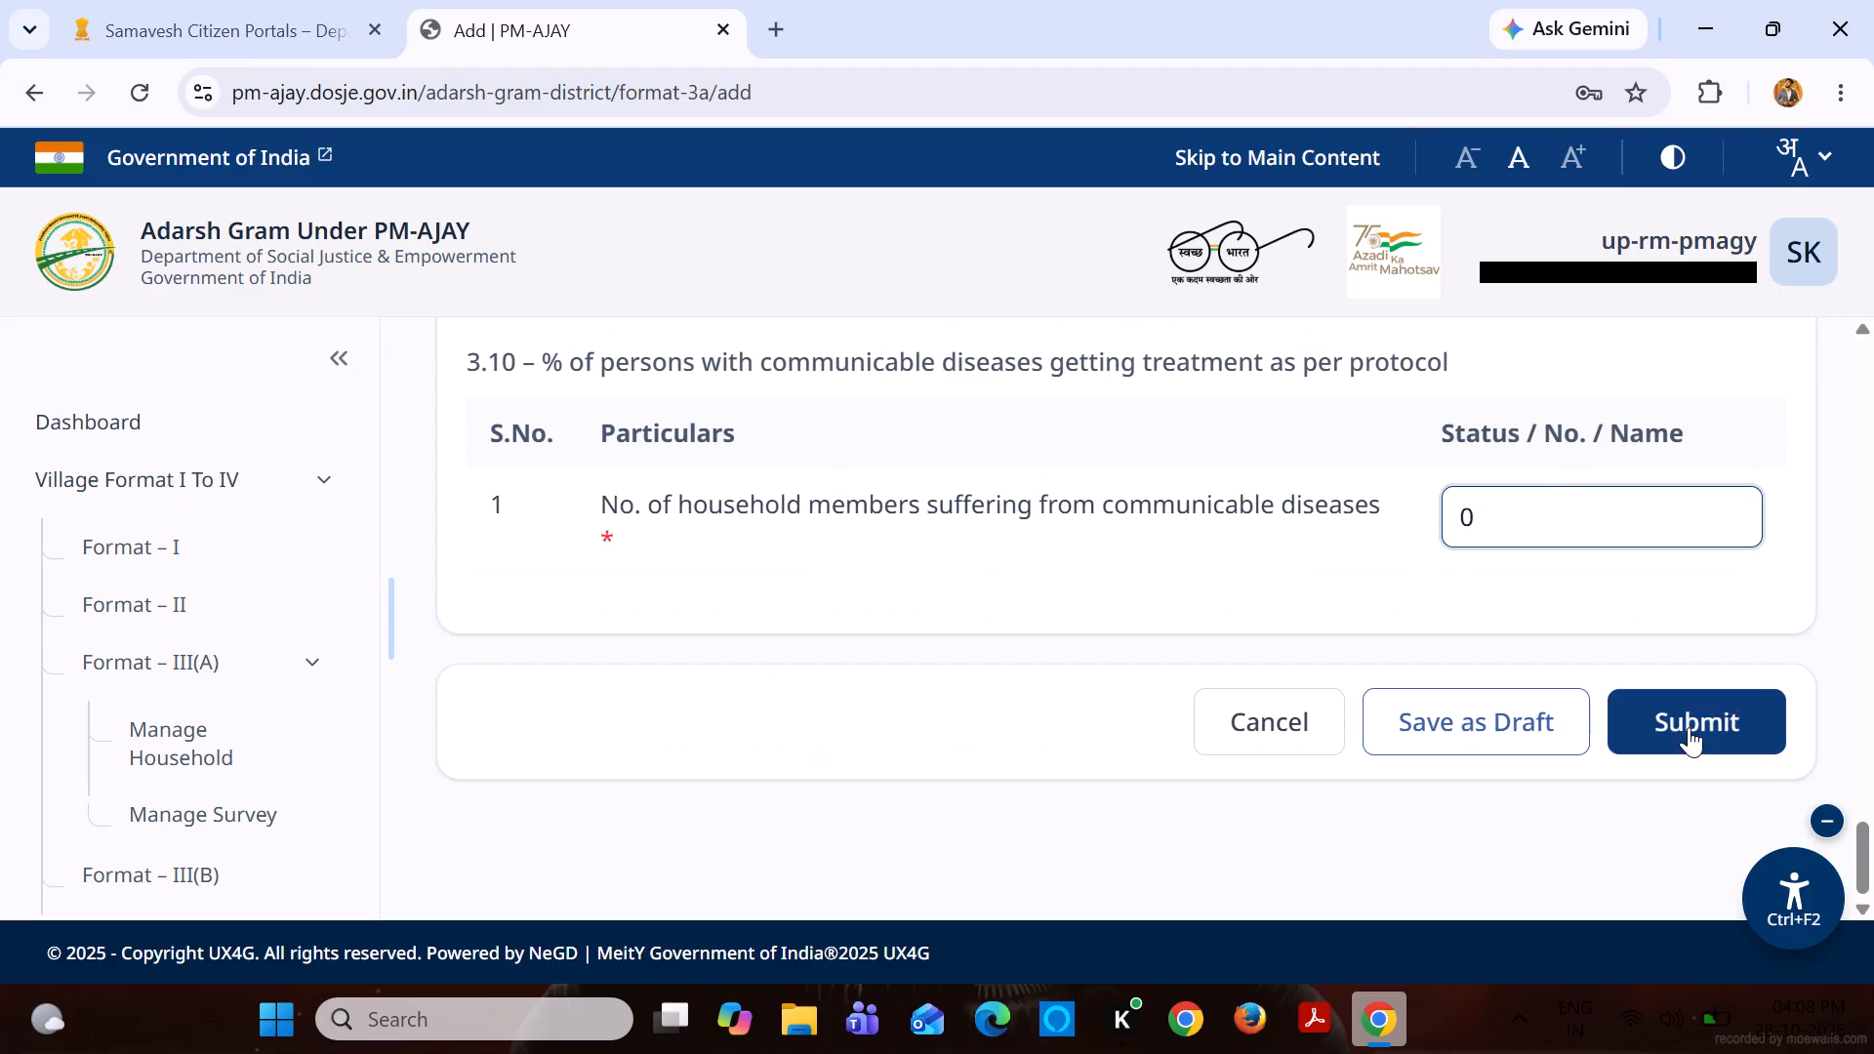
click(1689, 727)
For 4 – Social Security, enter 0 persons eligible for Widow, Old Age and Disability Pension (4.1–4.3), and submit the domain.
click(1679, 474)
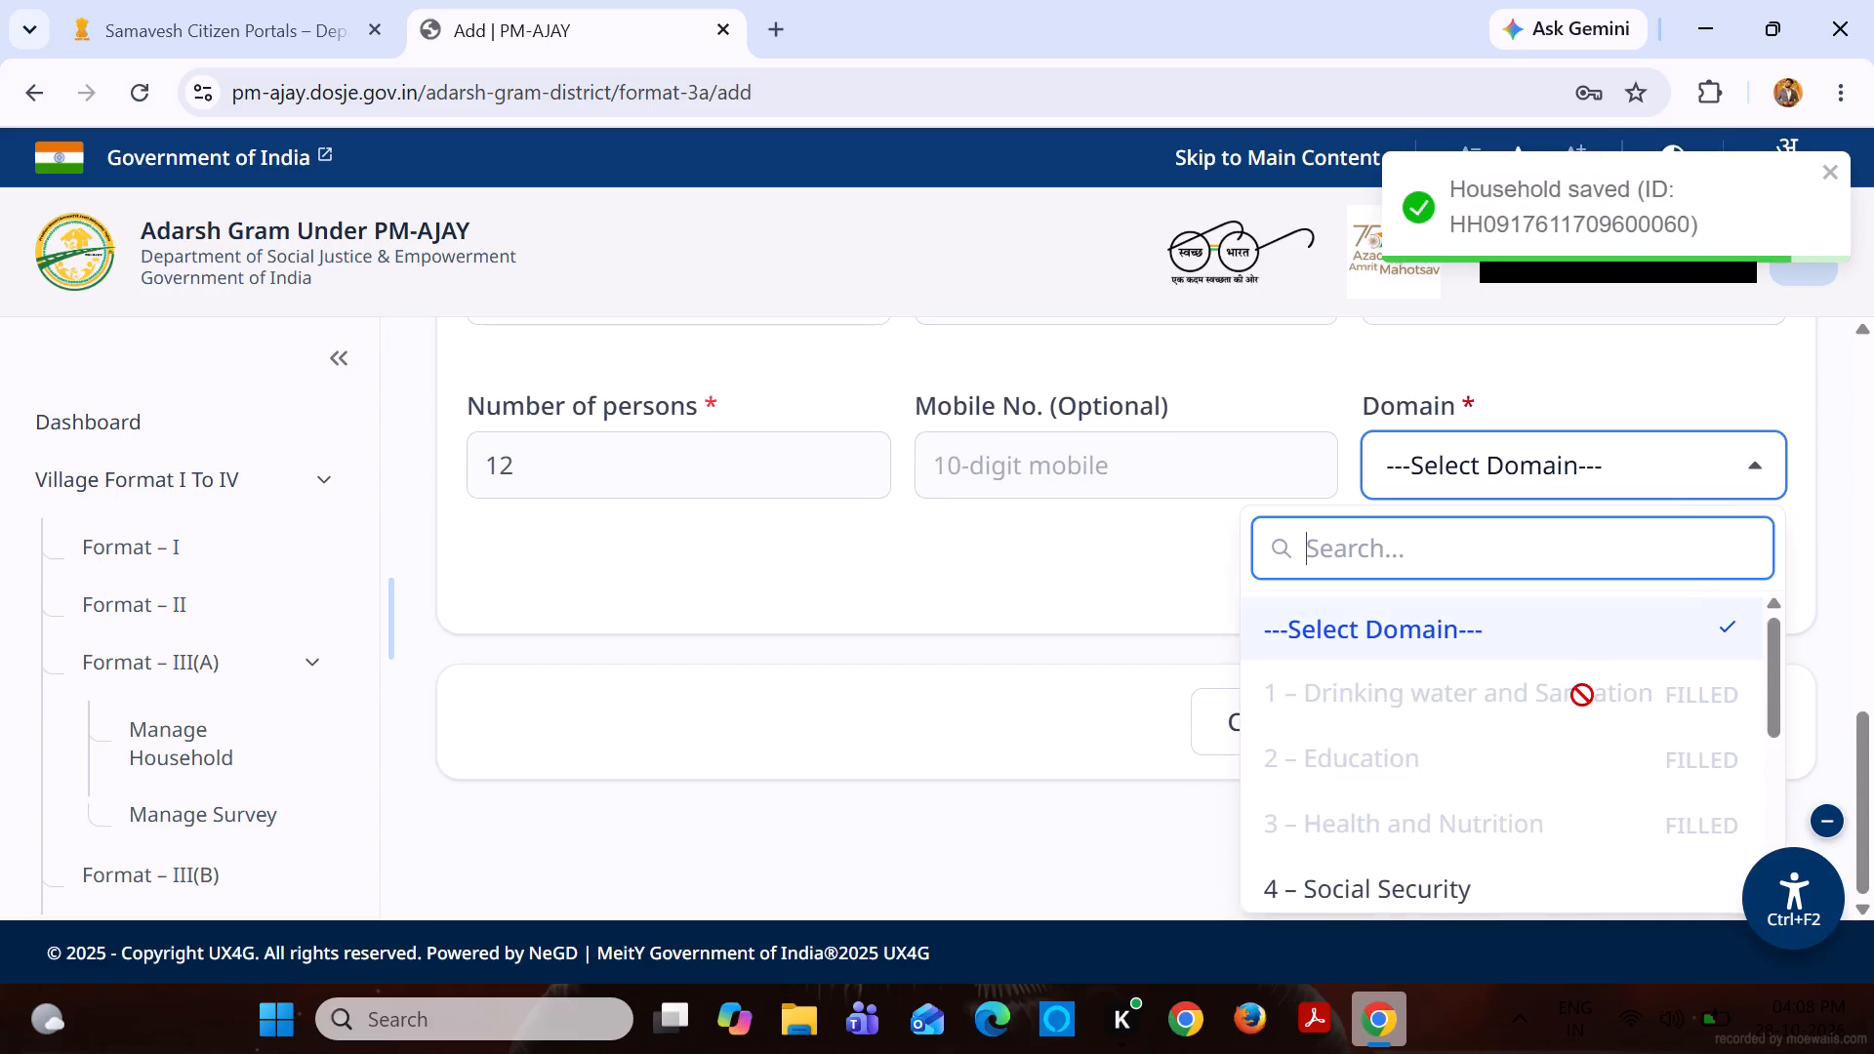
scroll(1582, 695, down, 1)
click(1513, 691)
scroll(1513, 691, down, 3)
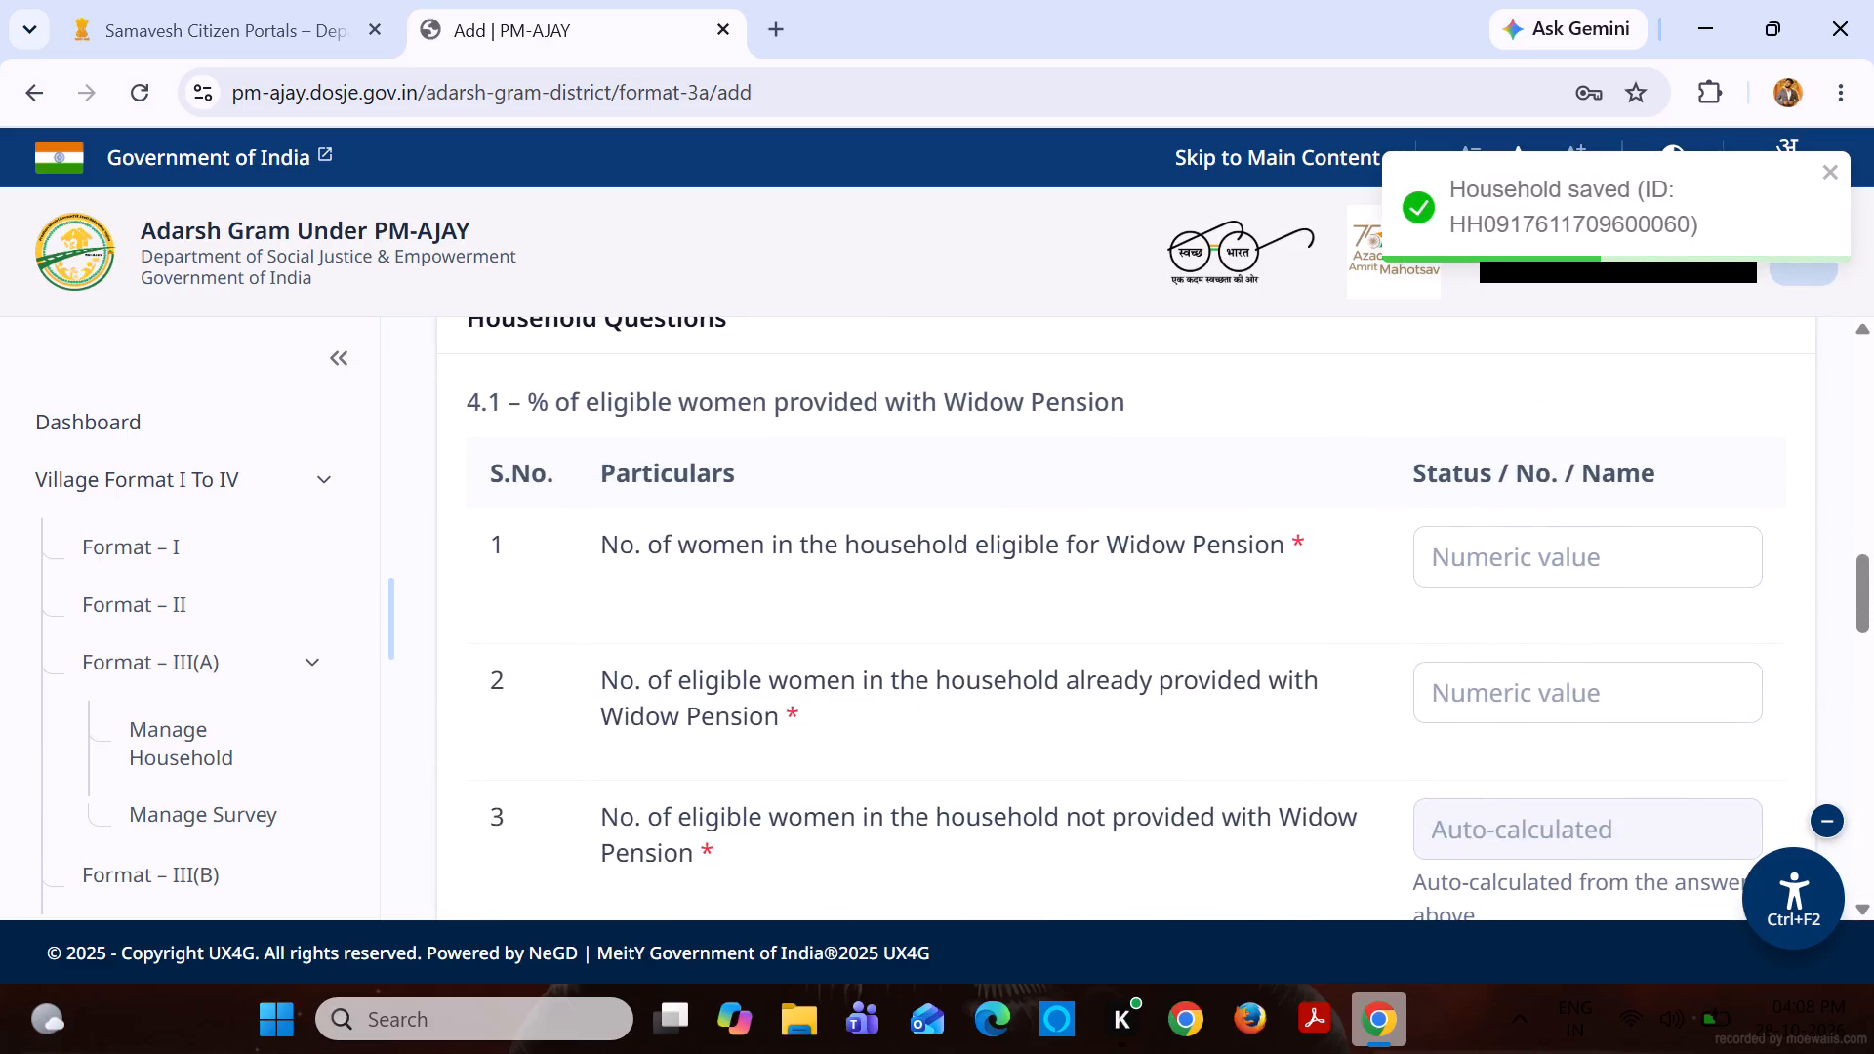
click(1505, 547)
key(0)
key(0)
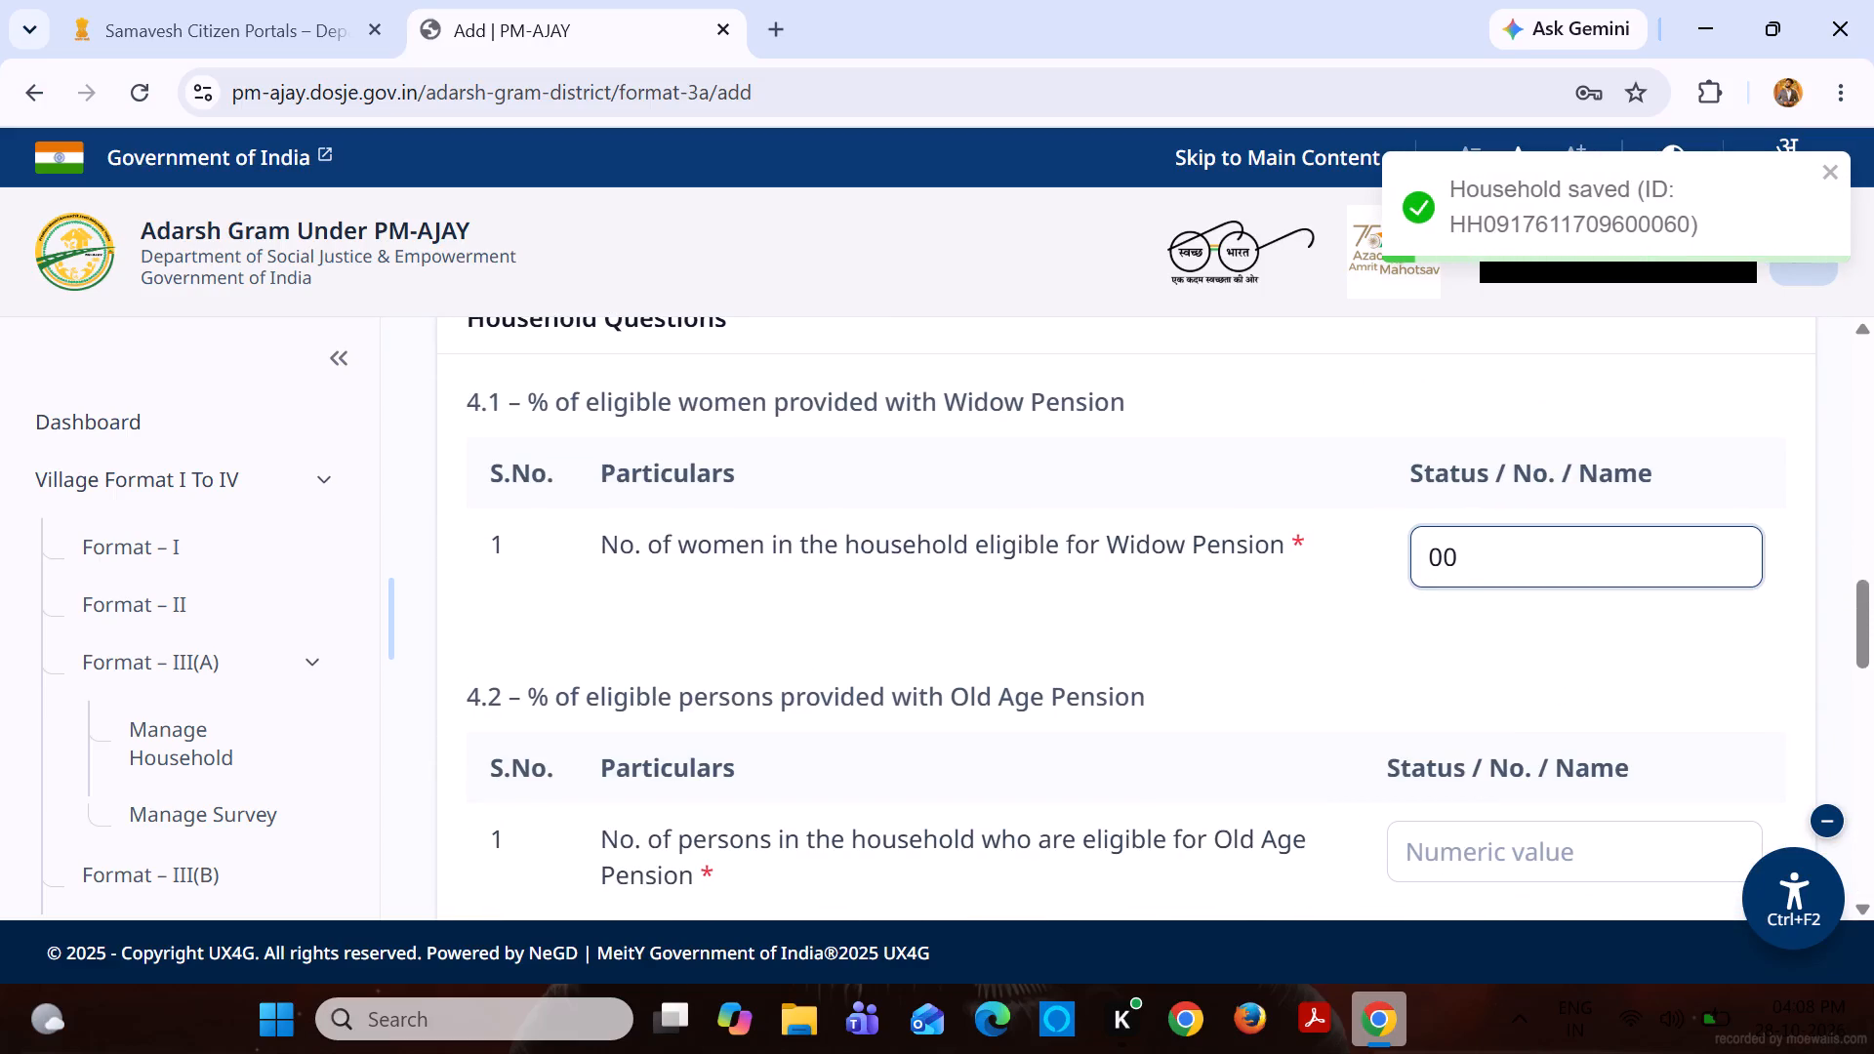
key(BackSpace)
click(1447, 867)
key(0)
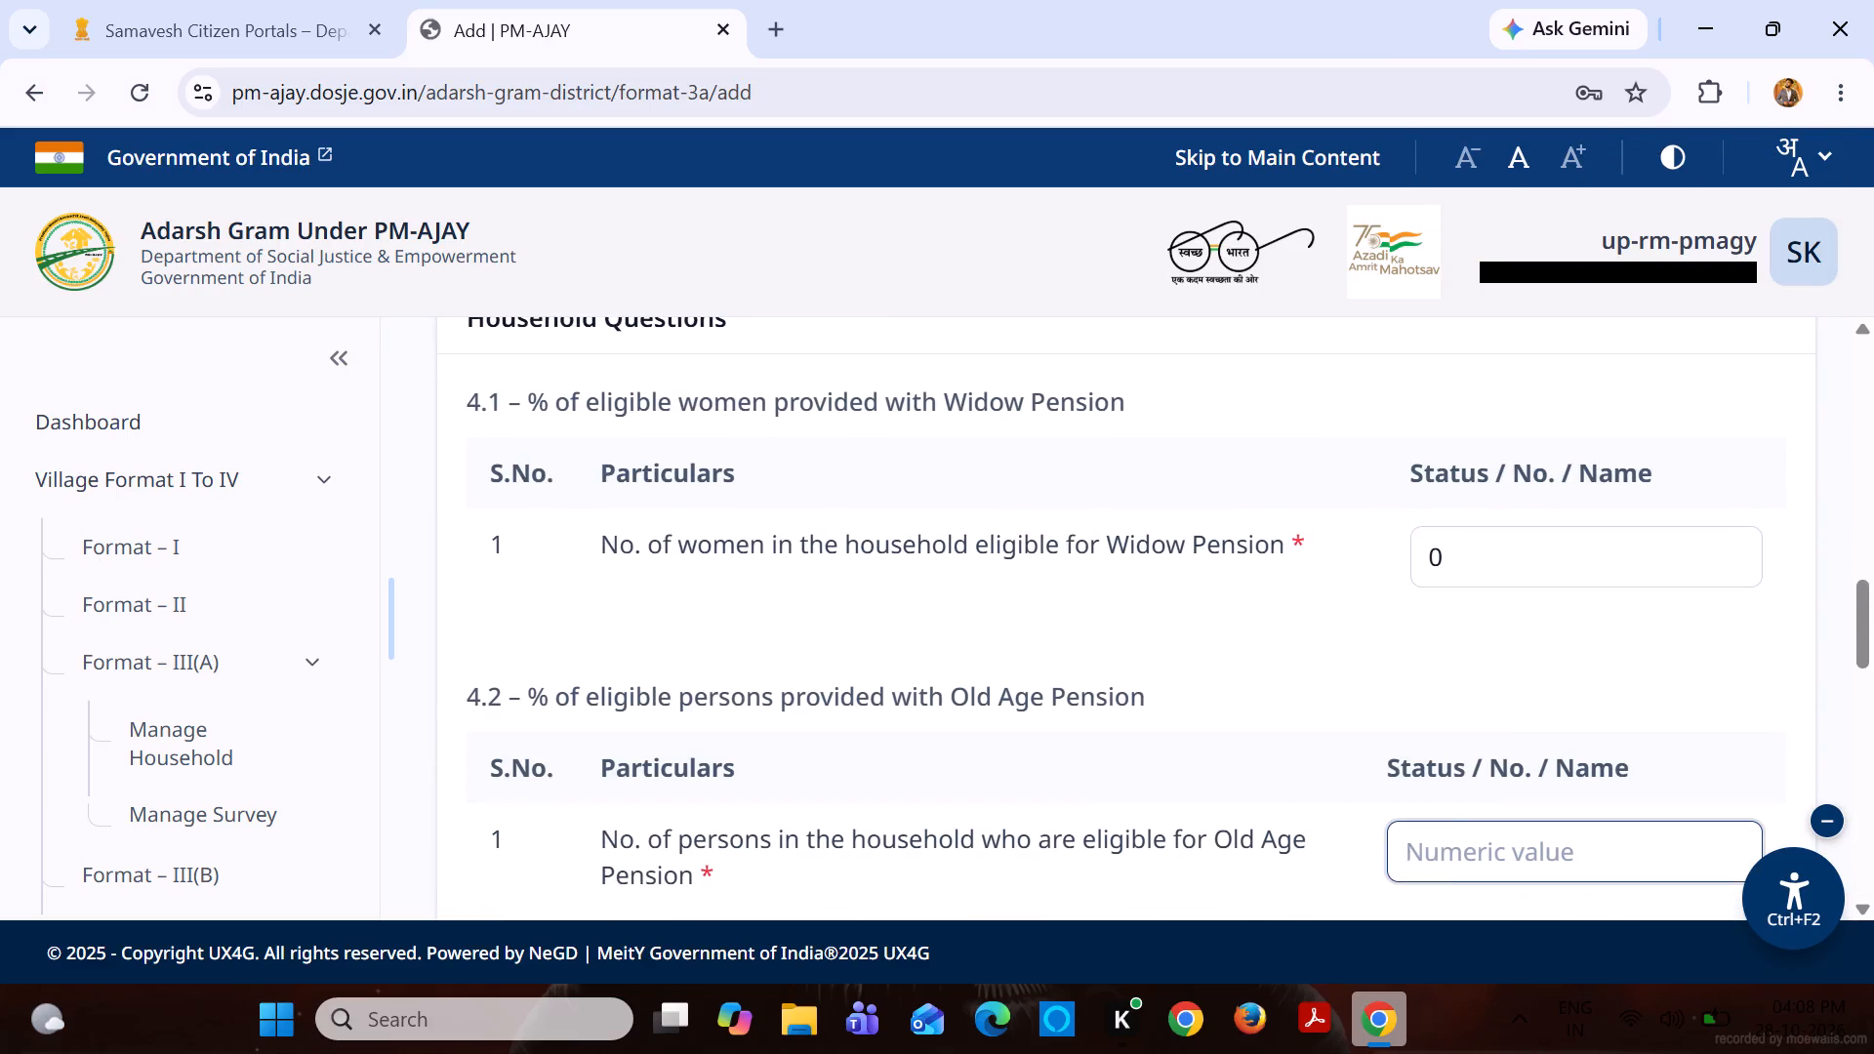
scroll(1447, 867, down, 3)
click(1442, 764)
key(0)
scroll(1442, 764, down, 2)
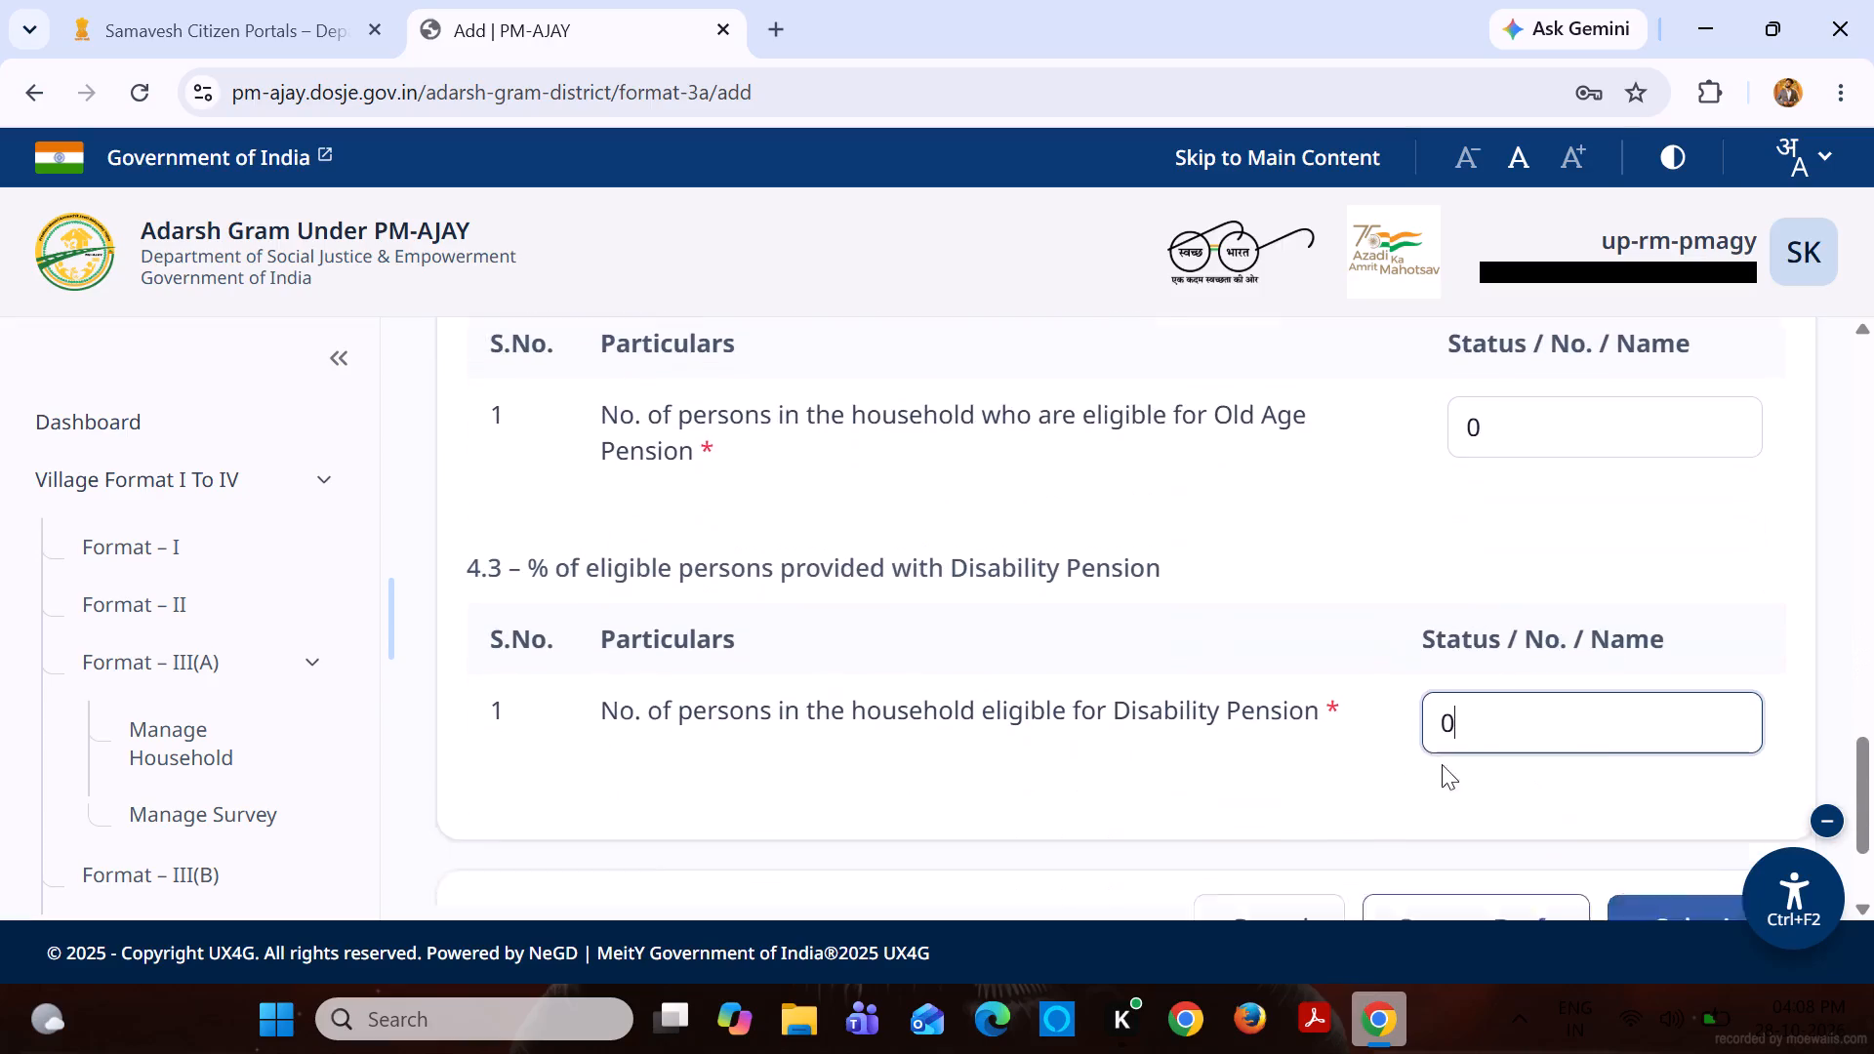
scroll(1442, 764, down, 3)
click(1697, 695)
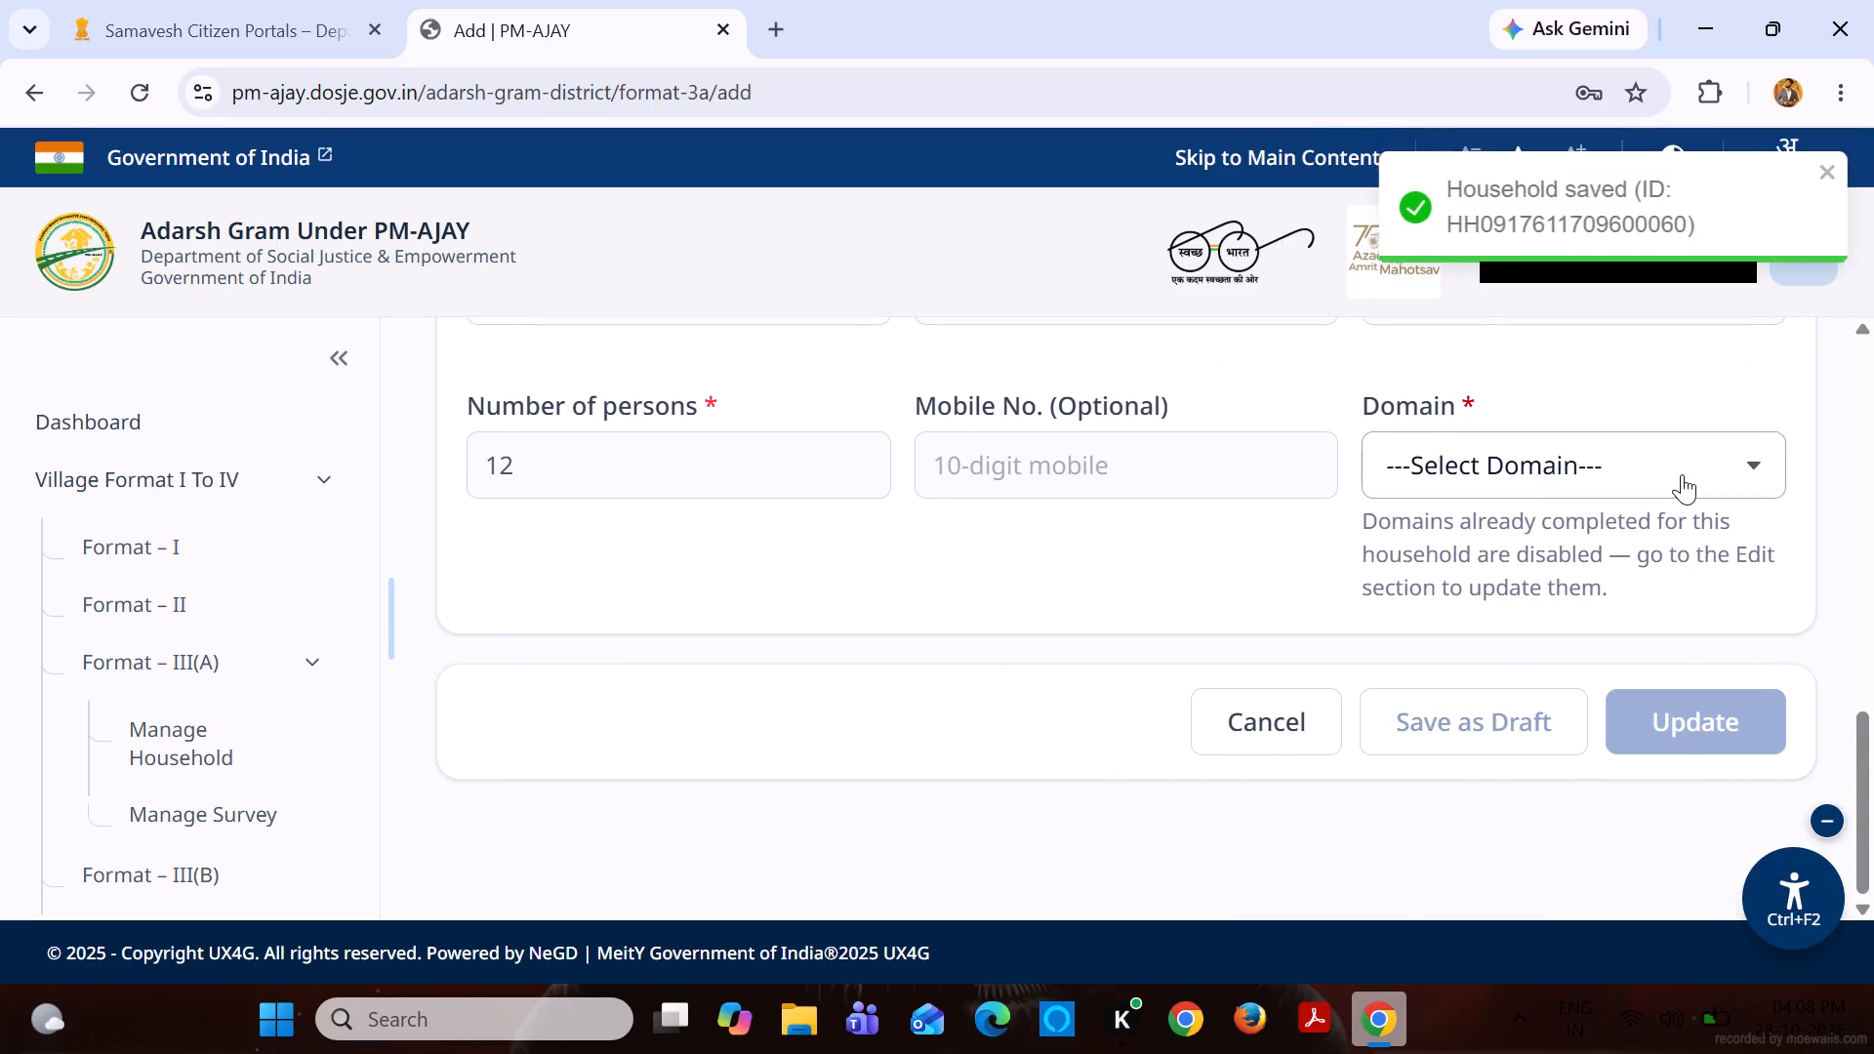
For 5 – Rural Roads and Housing, answer No to living in a Kachcha/unsafe house (5.3), and submit the domain.
click(1682, 474)
scroll(1574, 645, down, 1)
click(1359, 803)
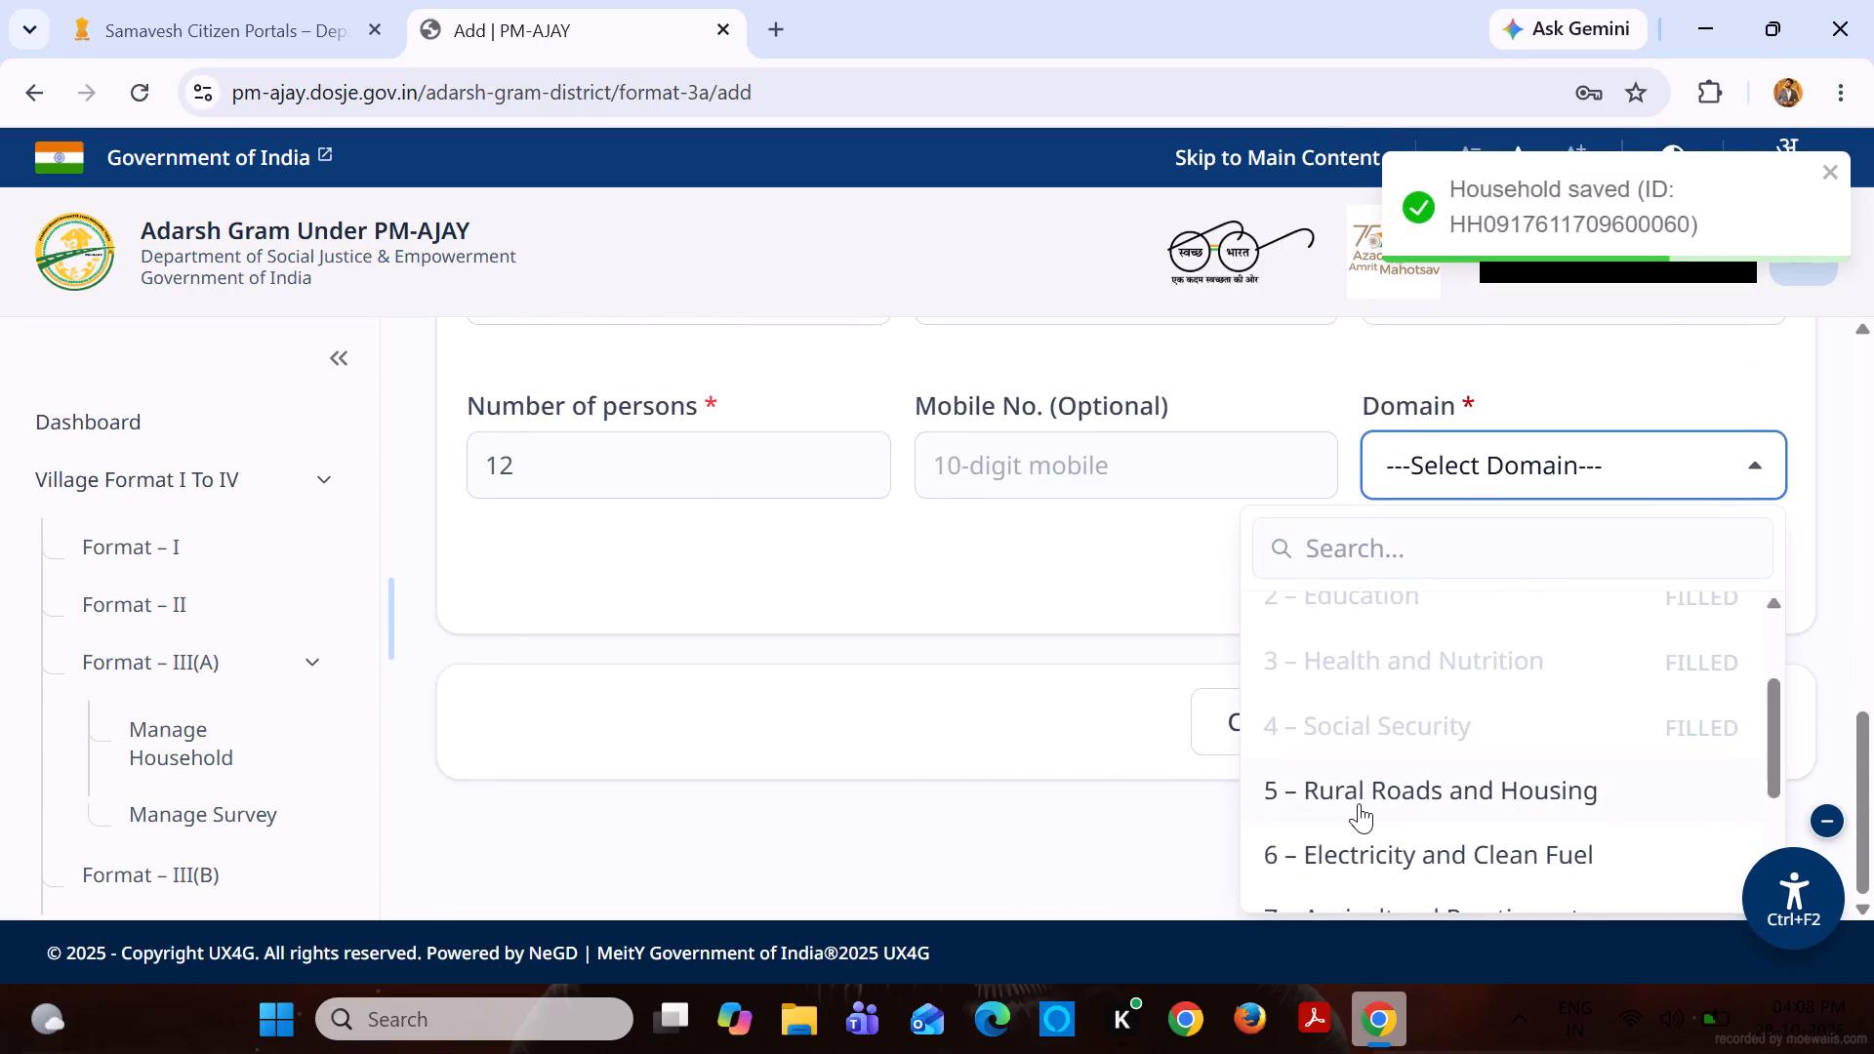
scroll(1359, 803, down, 4)
drag(1664, 596, 1562, 722)
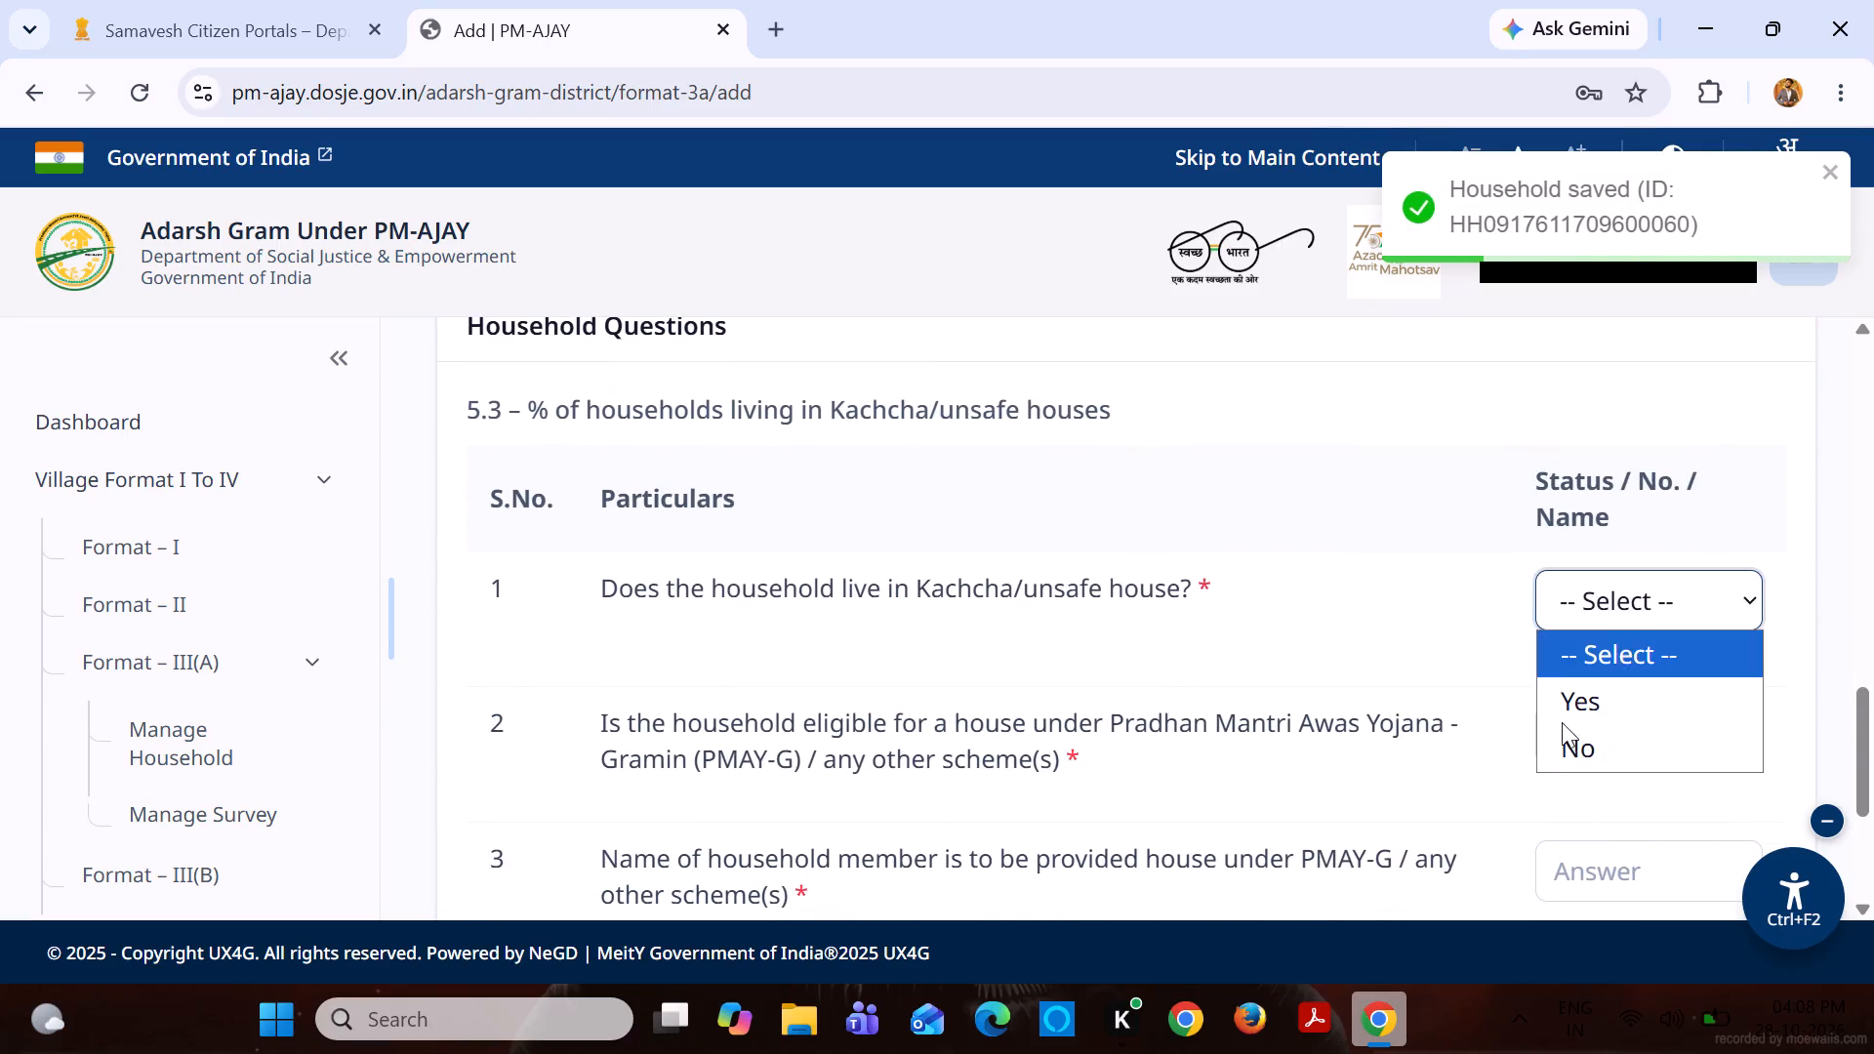
drag(1562, 722, 1550, 754)
click(1550, 754)
scroll(1550, 754, down, 6)
click(1691, 699)
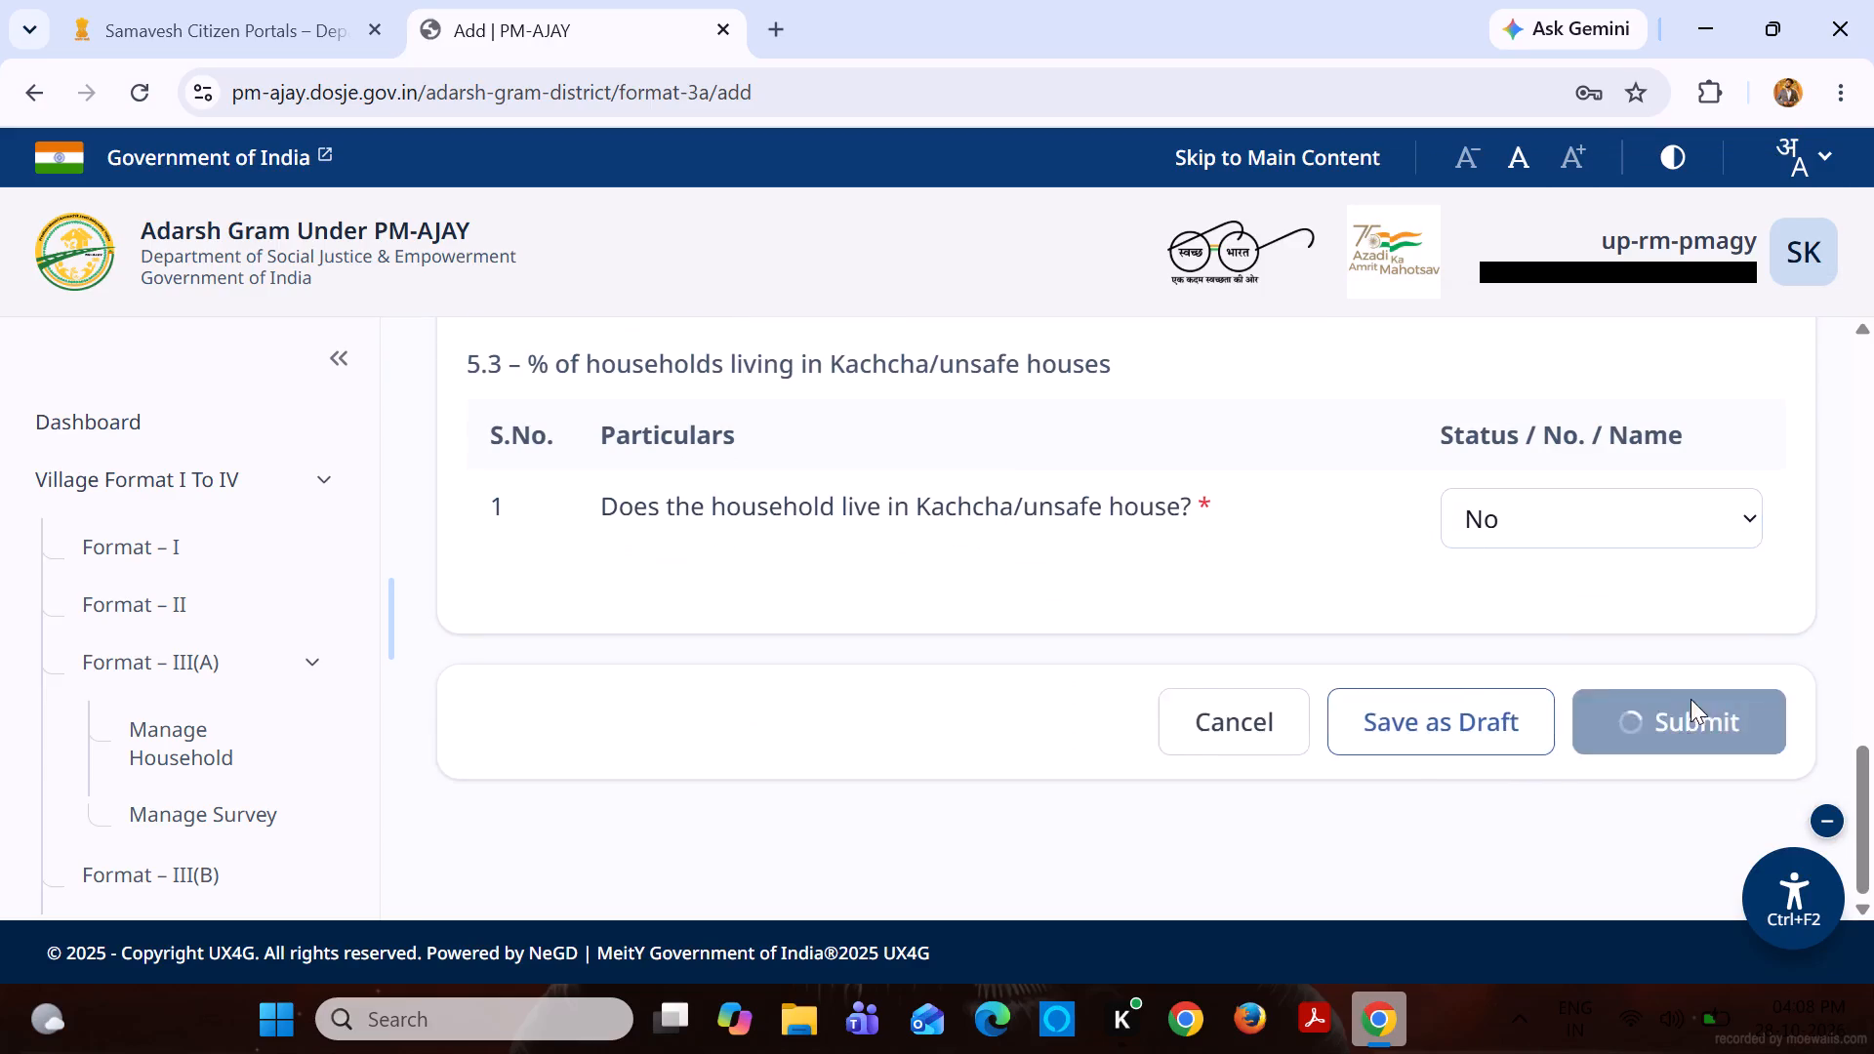
For 6 – Electricity and Clean Fuel, answer Yes to both electricity connection questions, LED bulb use and clean fuel use, and submit.
click(1686, 468)
scroll(1629, 682, down, 1)
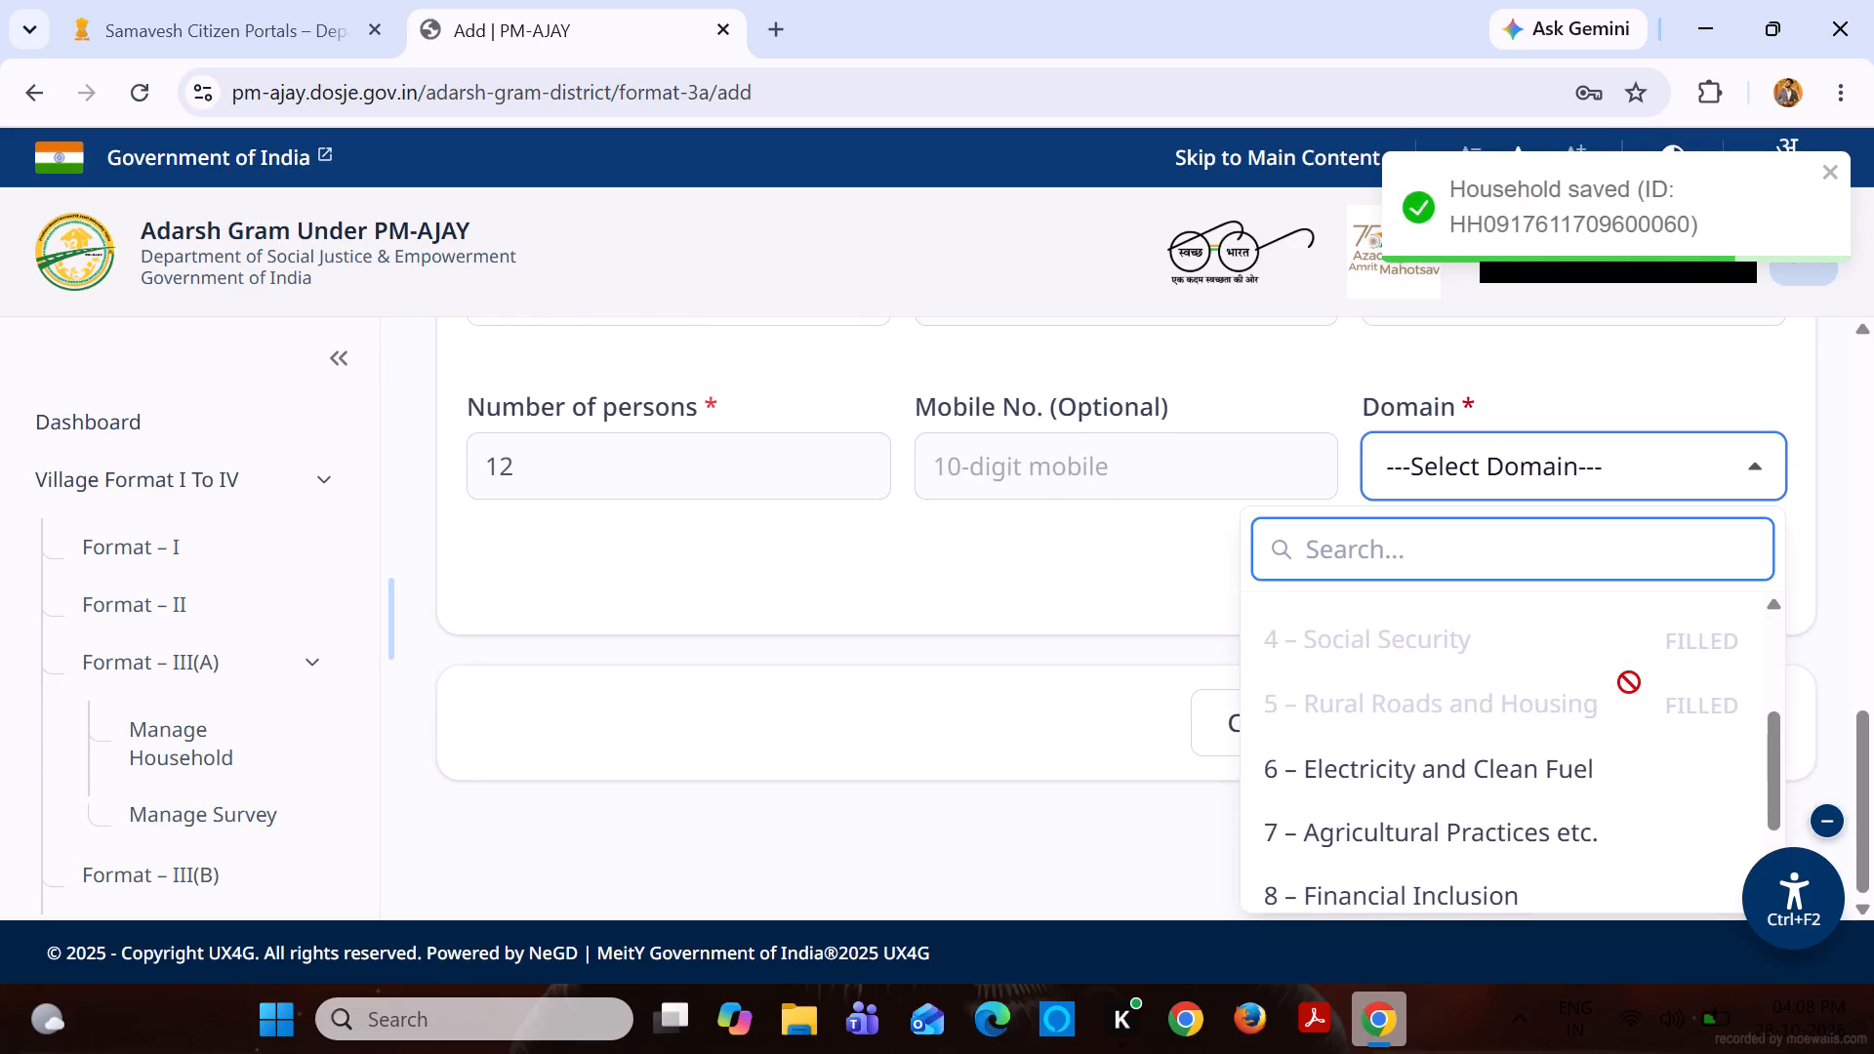
click(1501, 760)
scroll(1501, 760, down, 4)
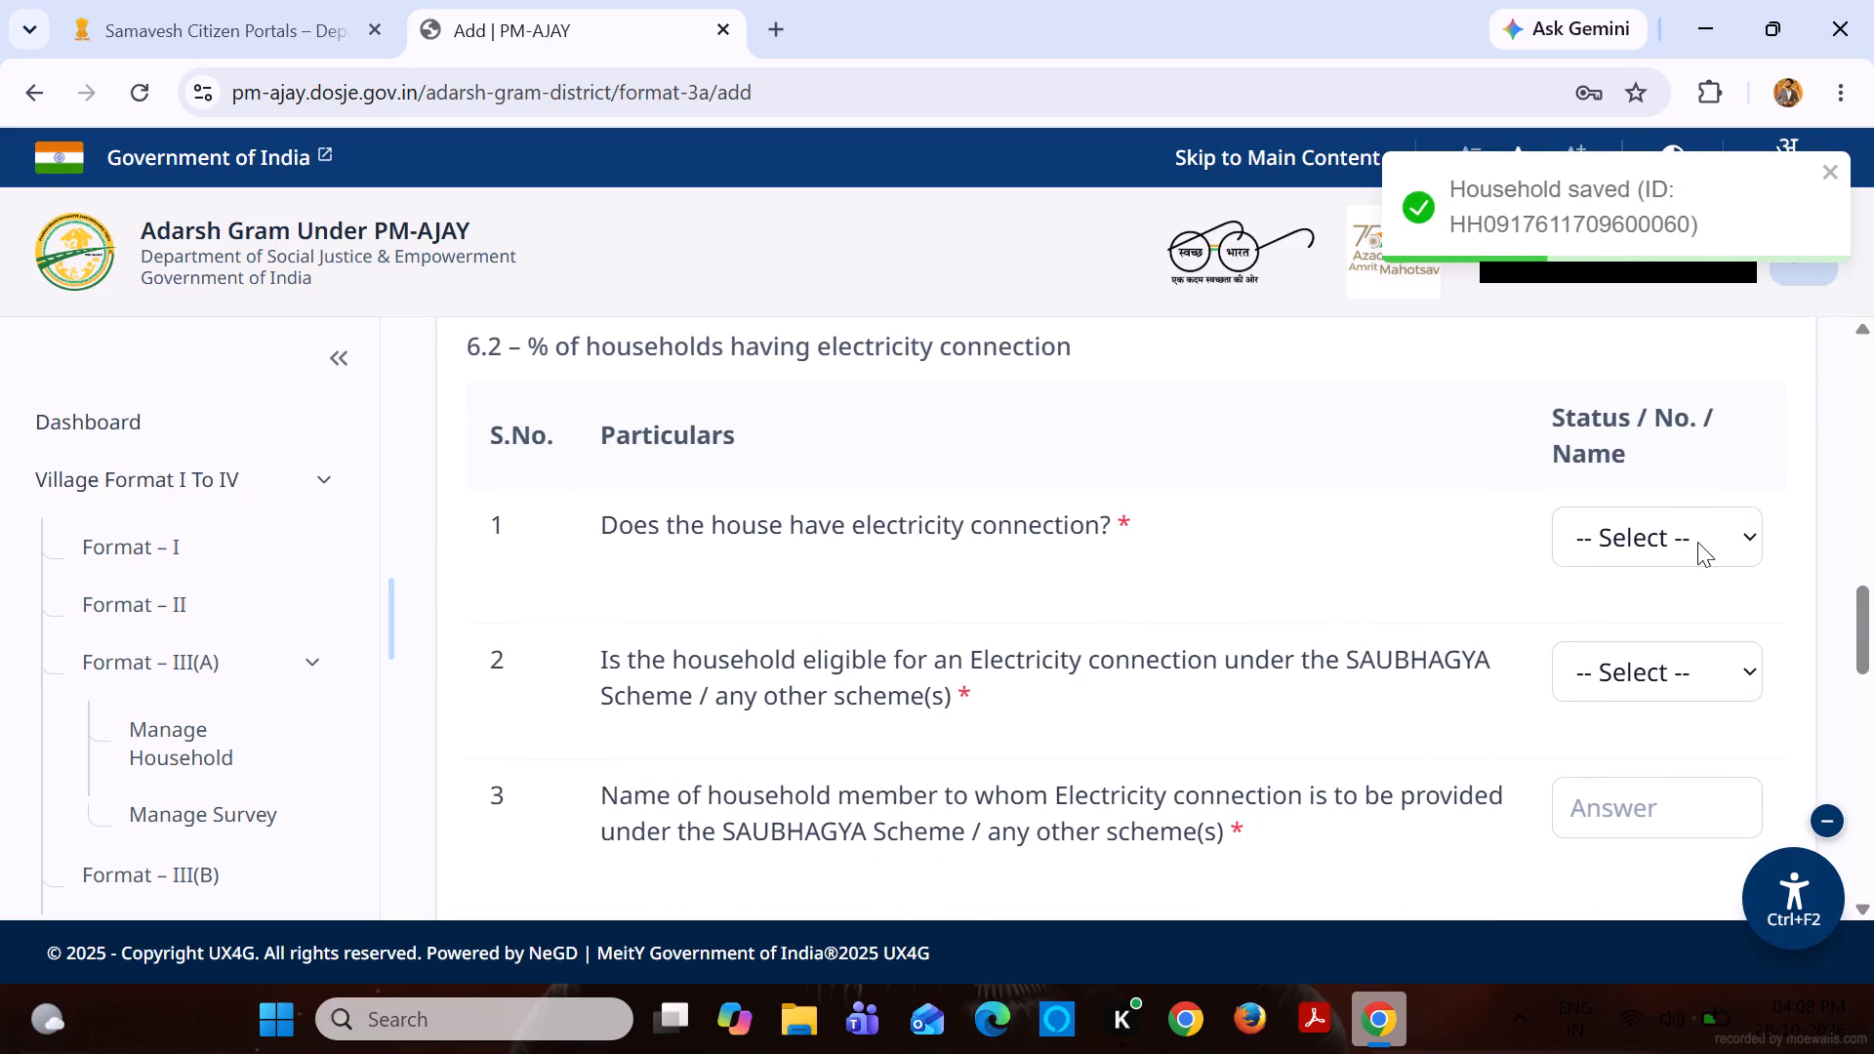
drag(1697, 542, 1624, 636)
click(1624, 636)
scroll(1624, 636, down, 4)
drag(1676, 422, 1596, 502)
click(1596, 502)
drag(1687, 519, 1593, 627)
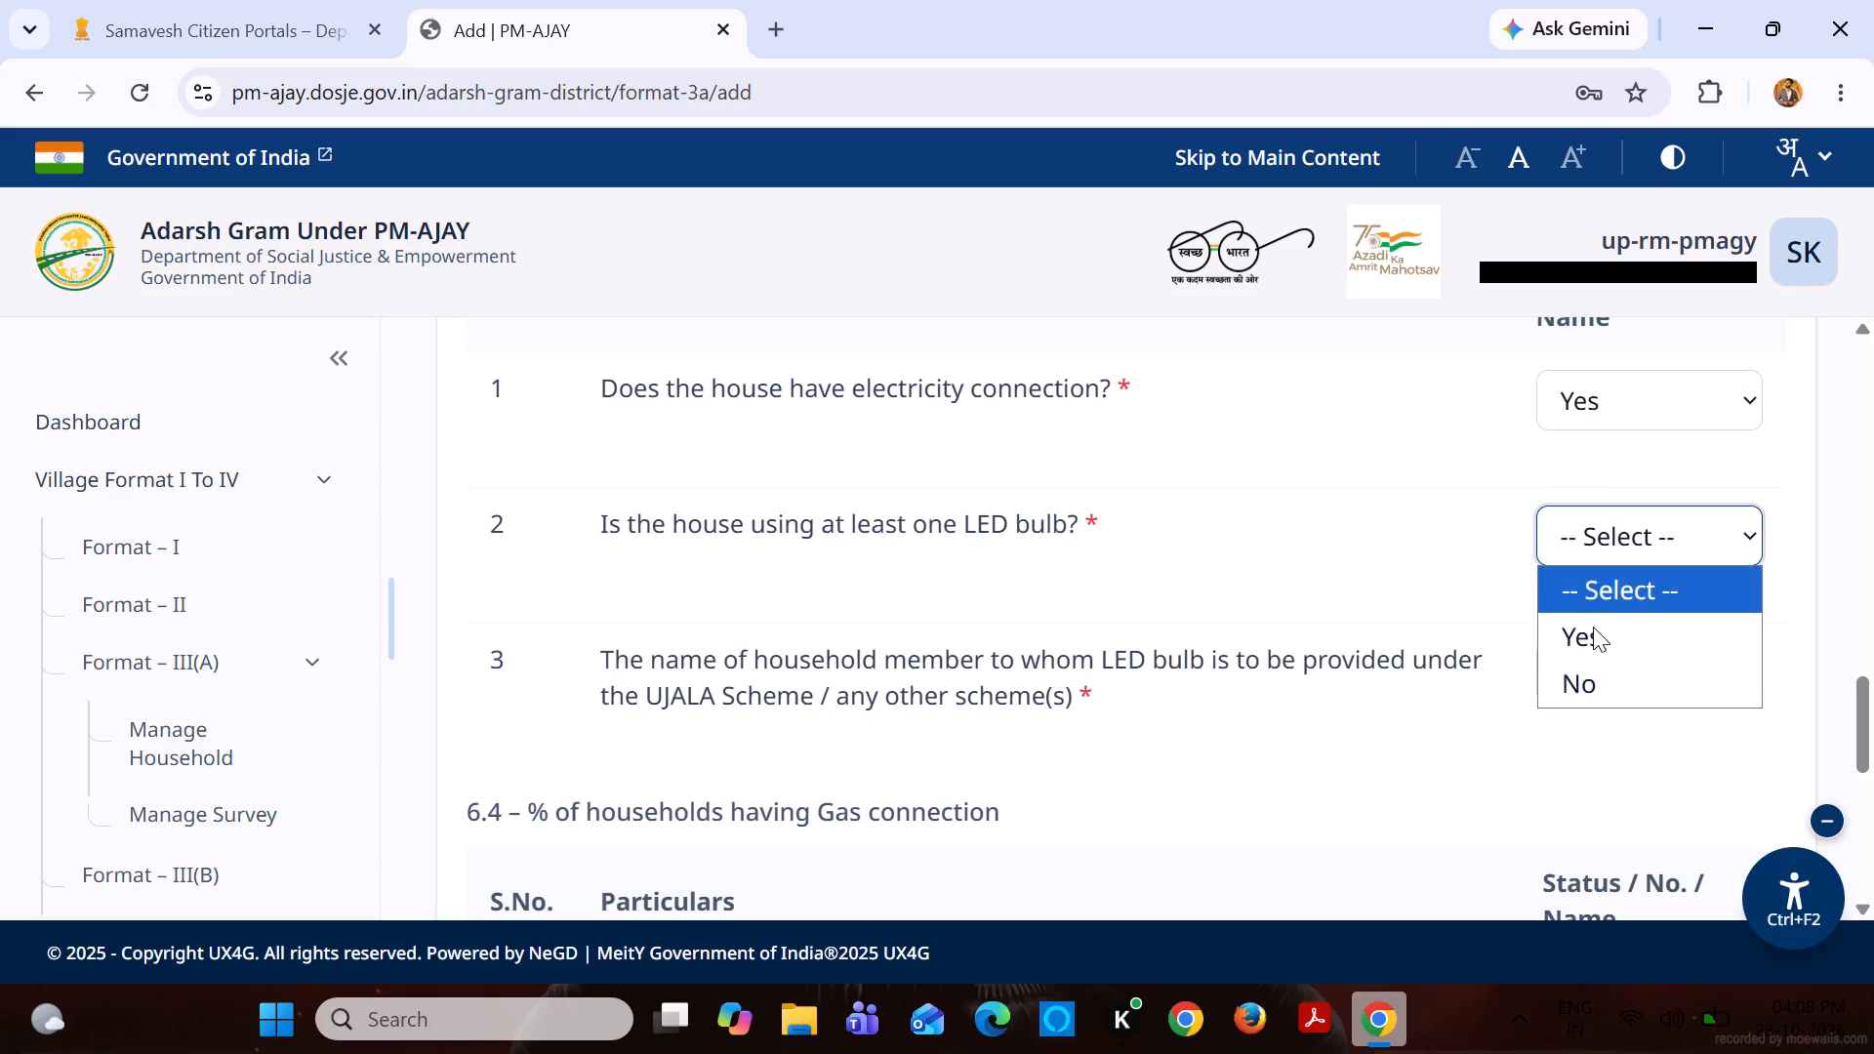
click(1593, 627)
scroll(1593, 627, down, 1)
drag(1689, 576, 1613, 678)
click(1613, 678)
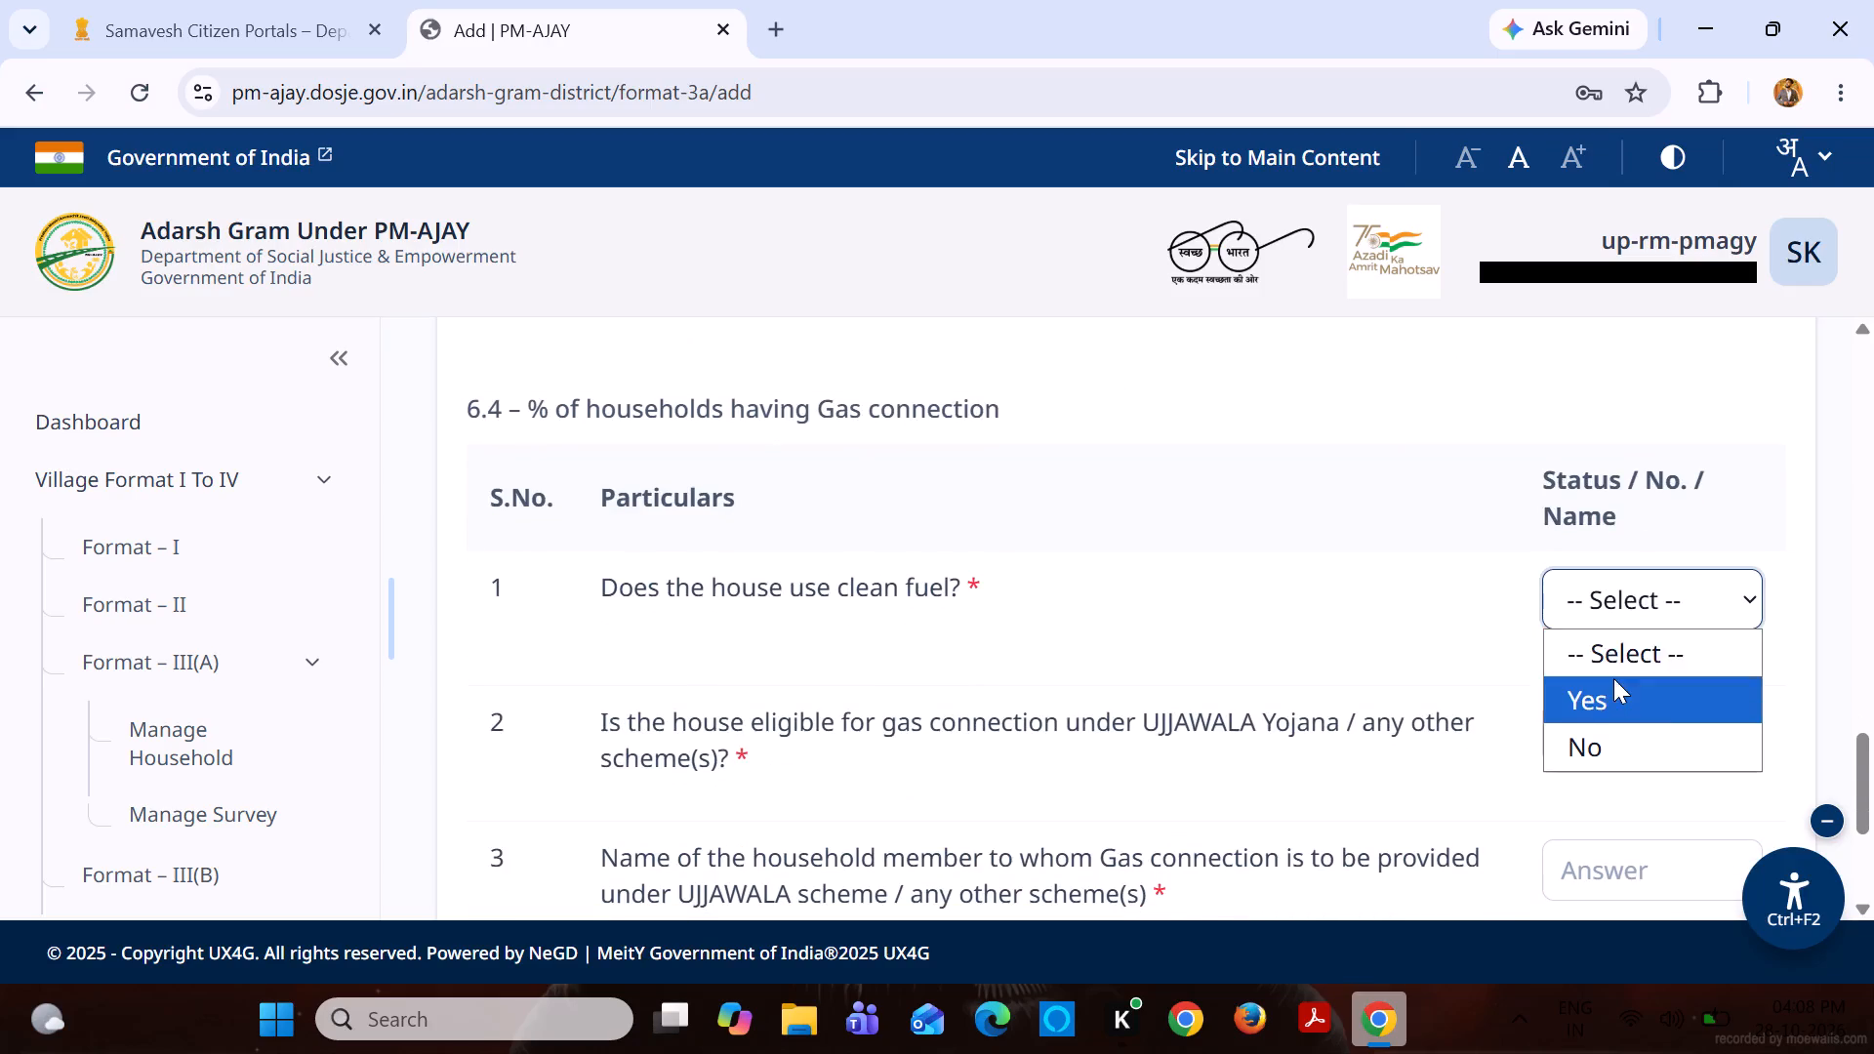
scroll(1613, 678, down, 1)
click(1690, 708)
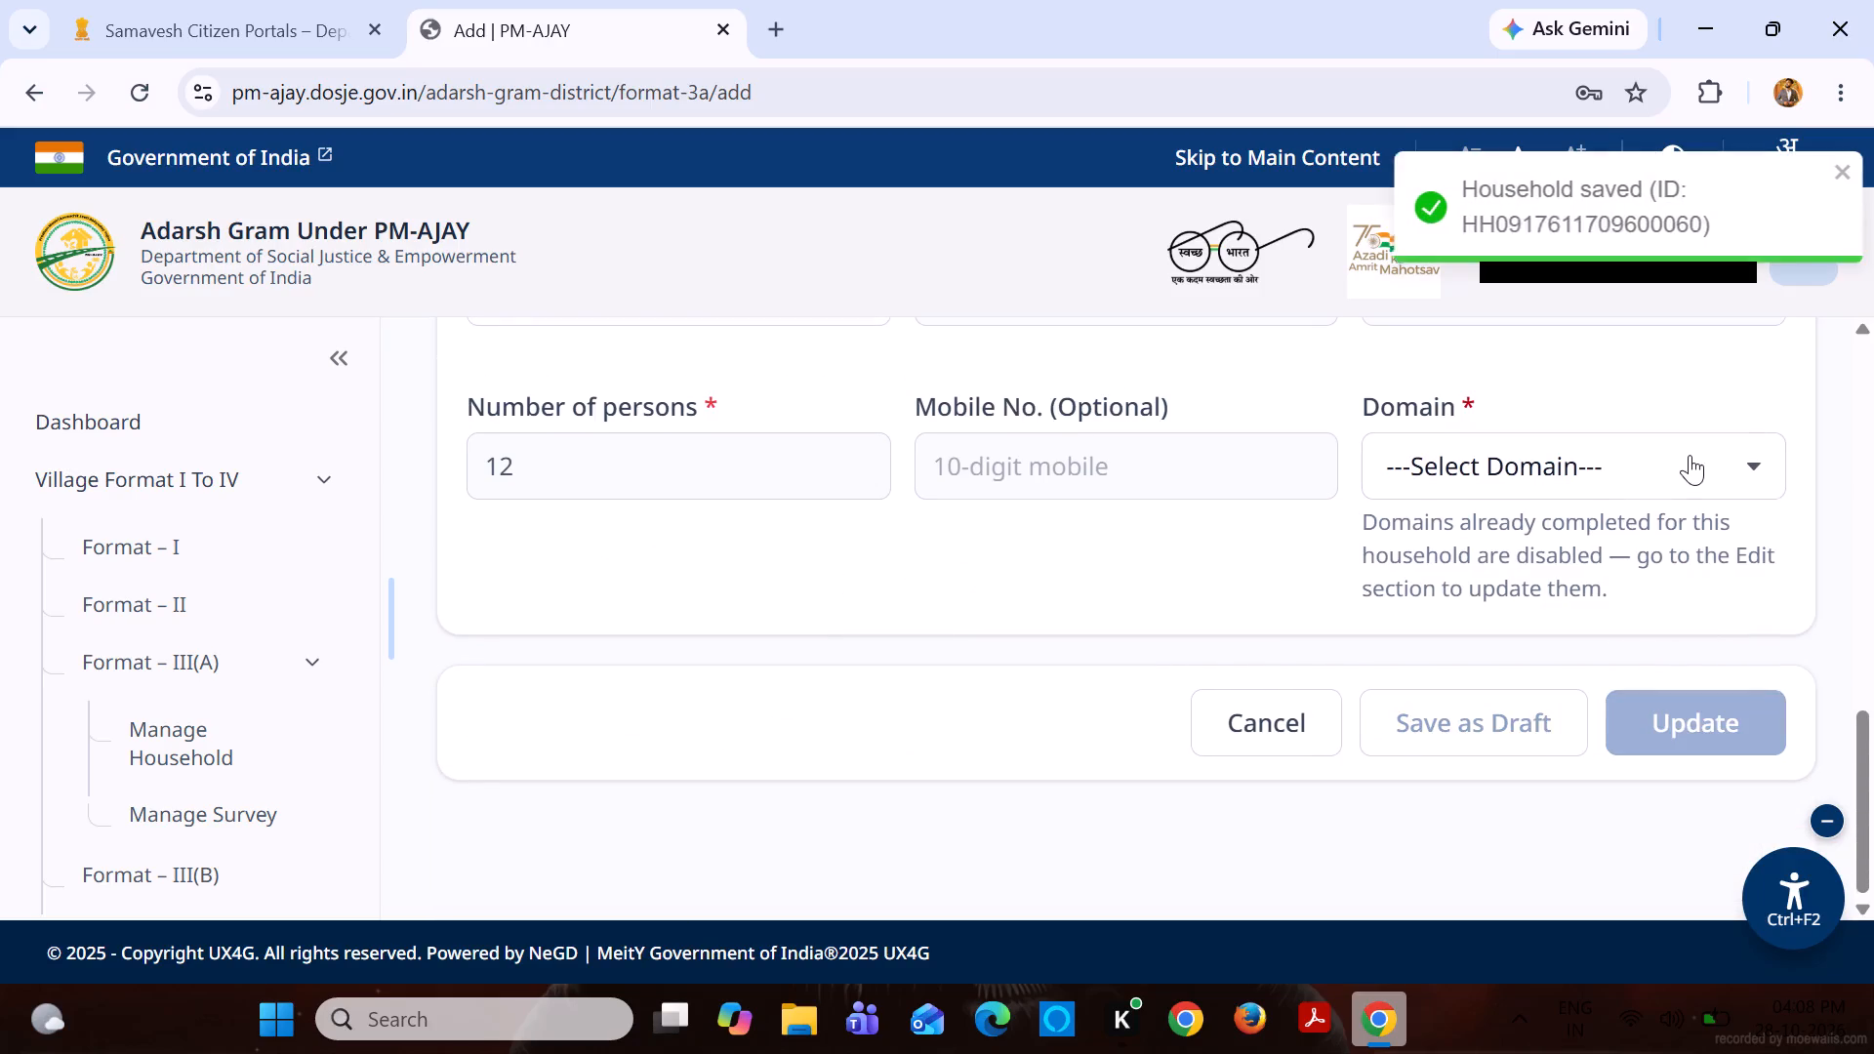
For 7 – Agricultural Practices etc., answer No to the household being involved in farming (7.1), and submit the domain.
click(1690, 455)
scroll(1632, 619, down, 2)
click(1470, 761)
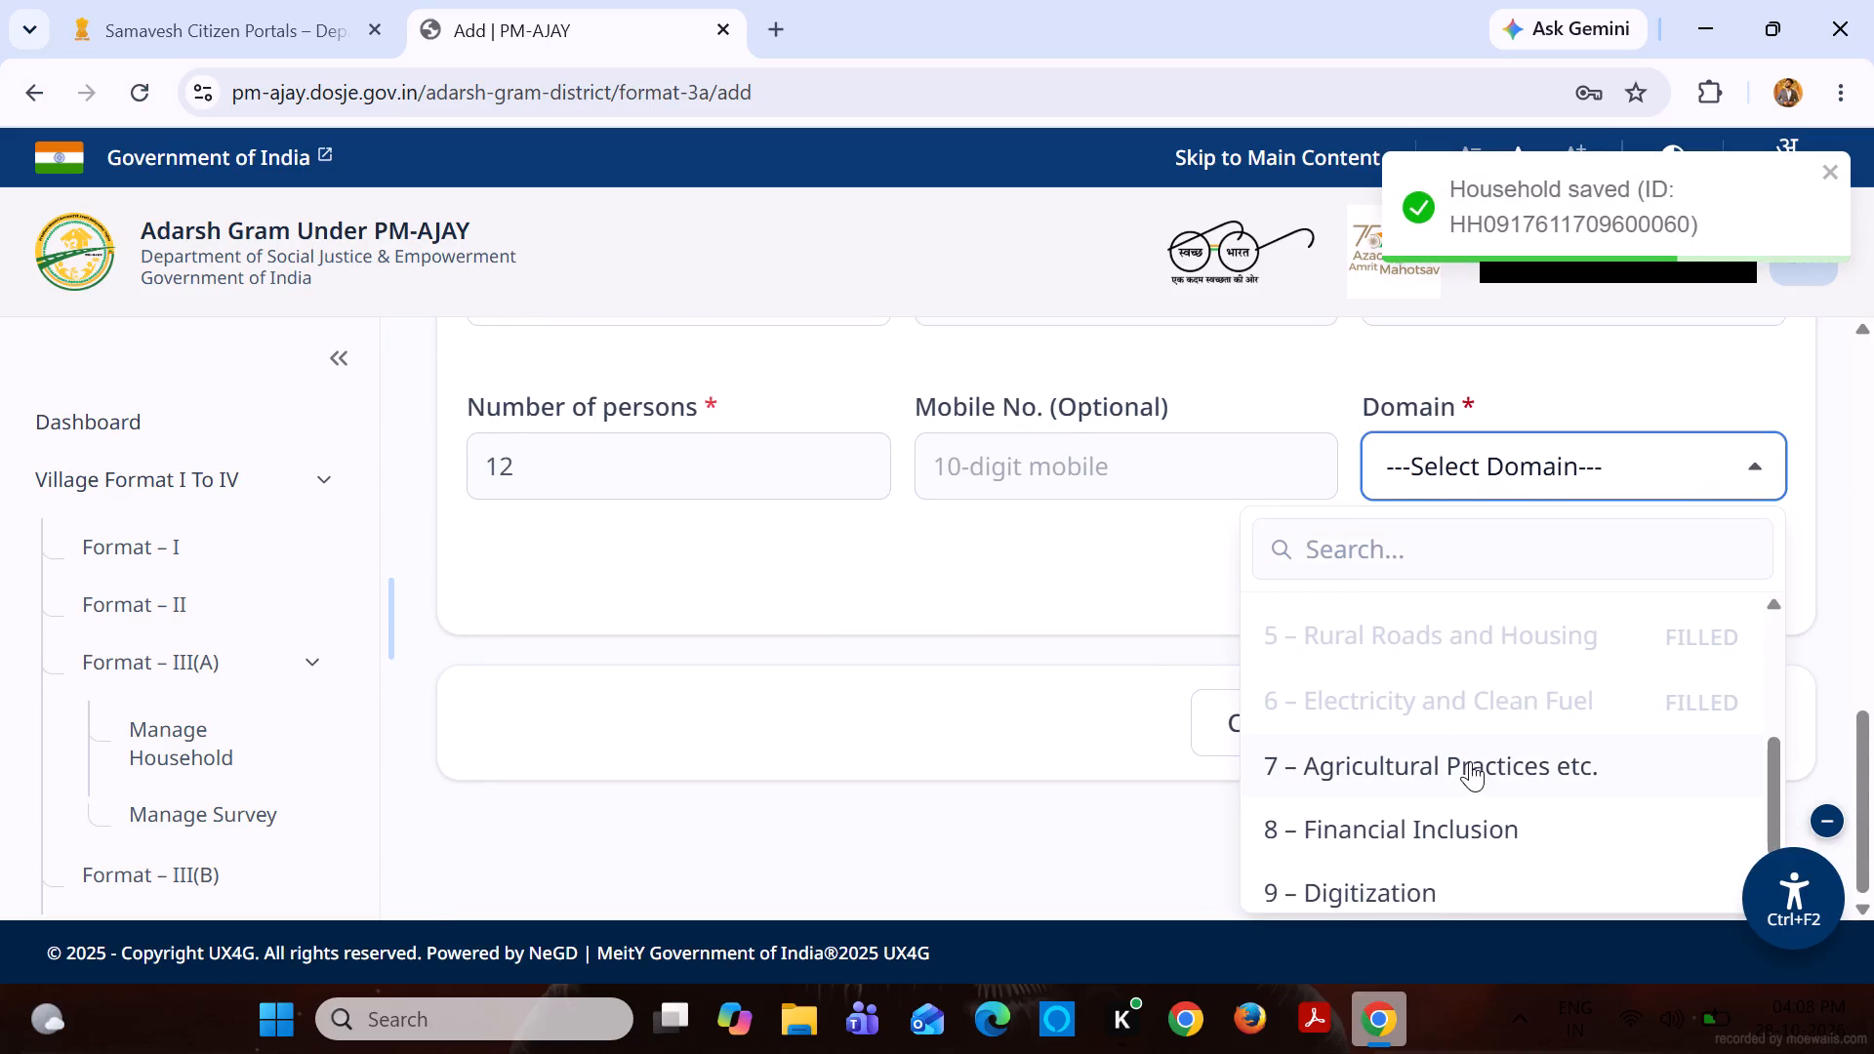
scroll(1470, 761, down, 4)
click(1662, 554)
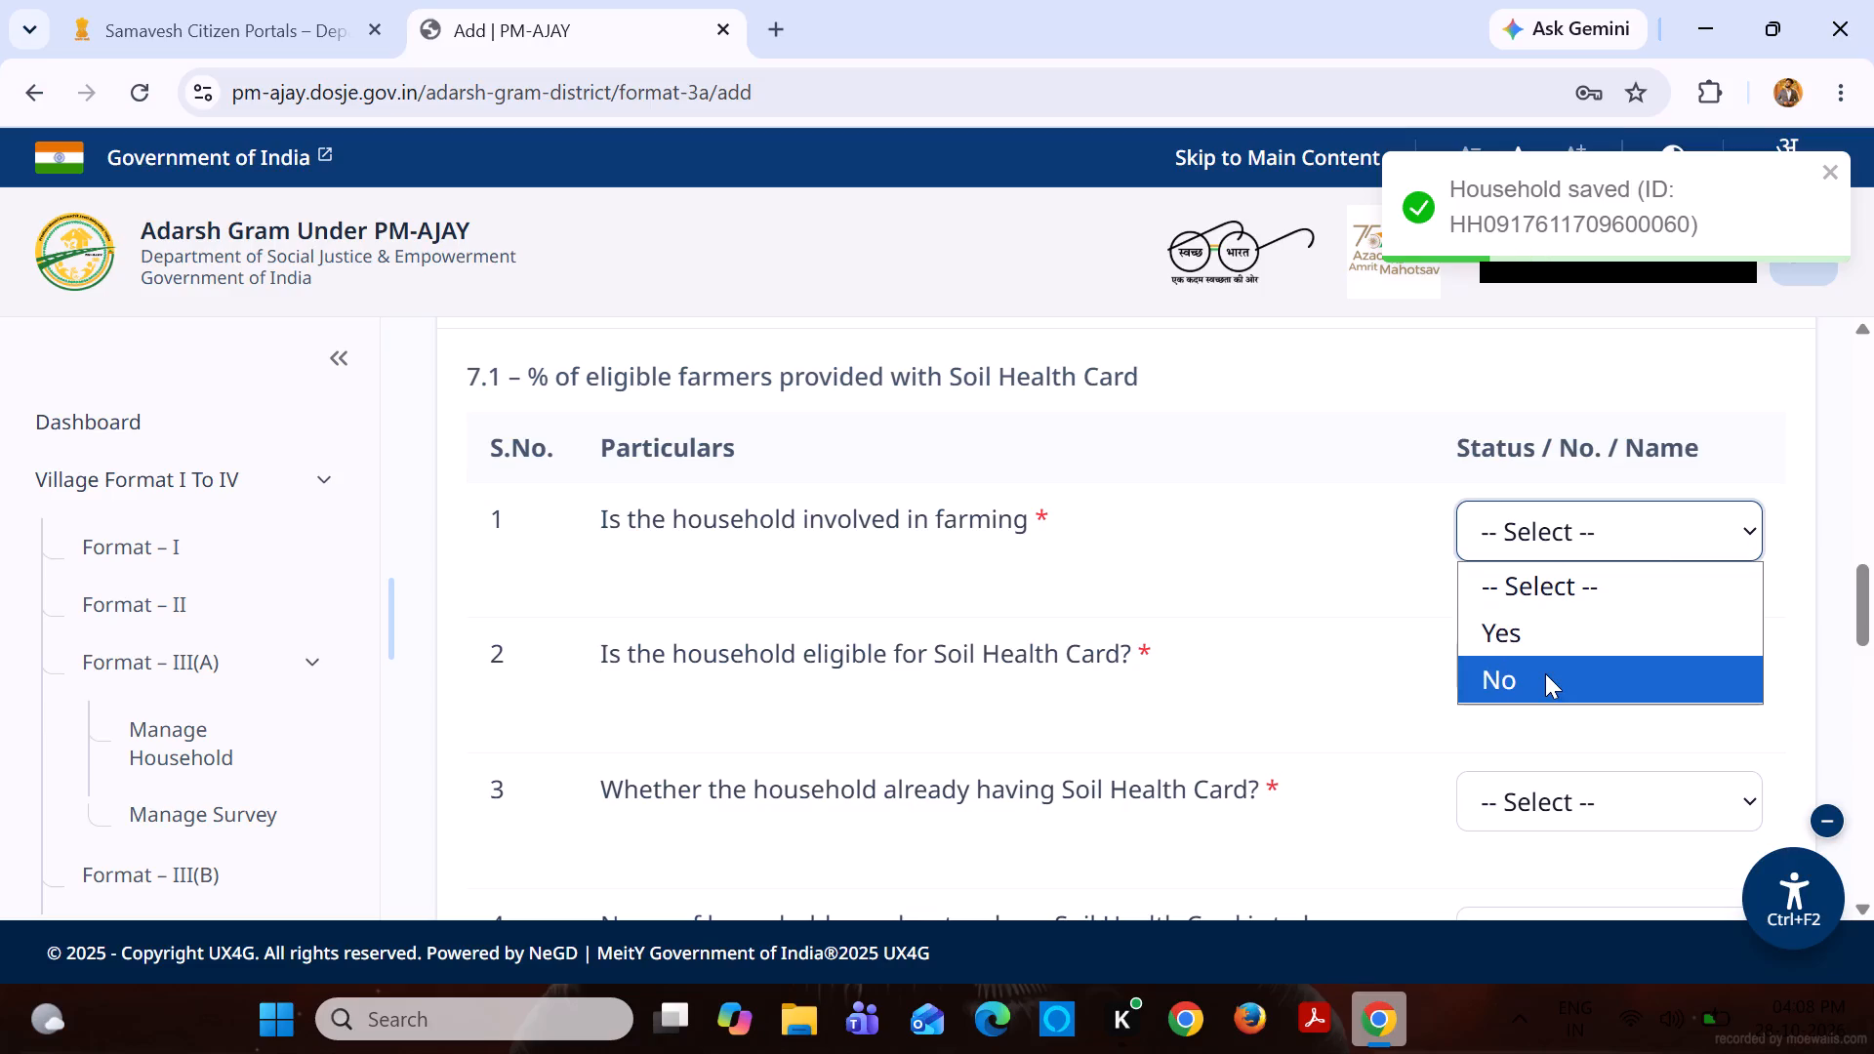
click(1545, 673)
scroll(1545, 673, down, 6)
click(1702, 698)
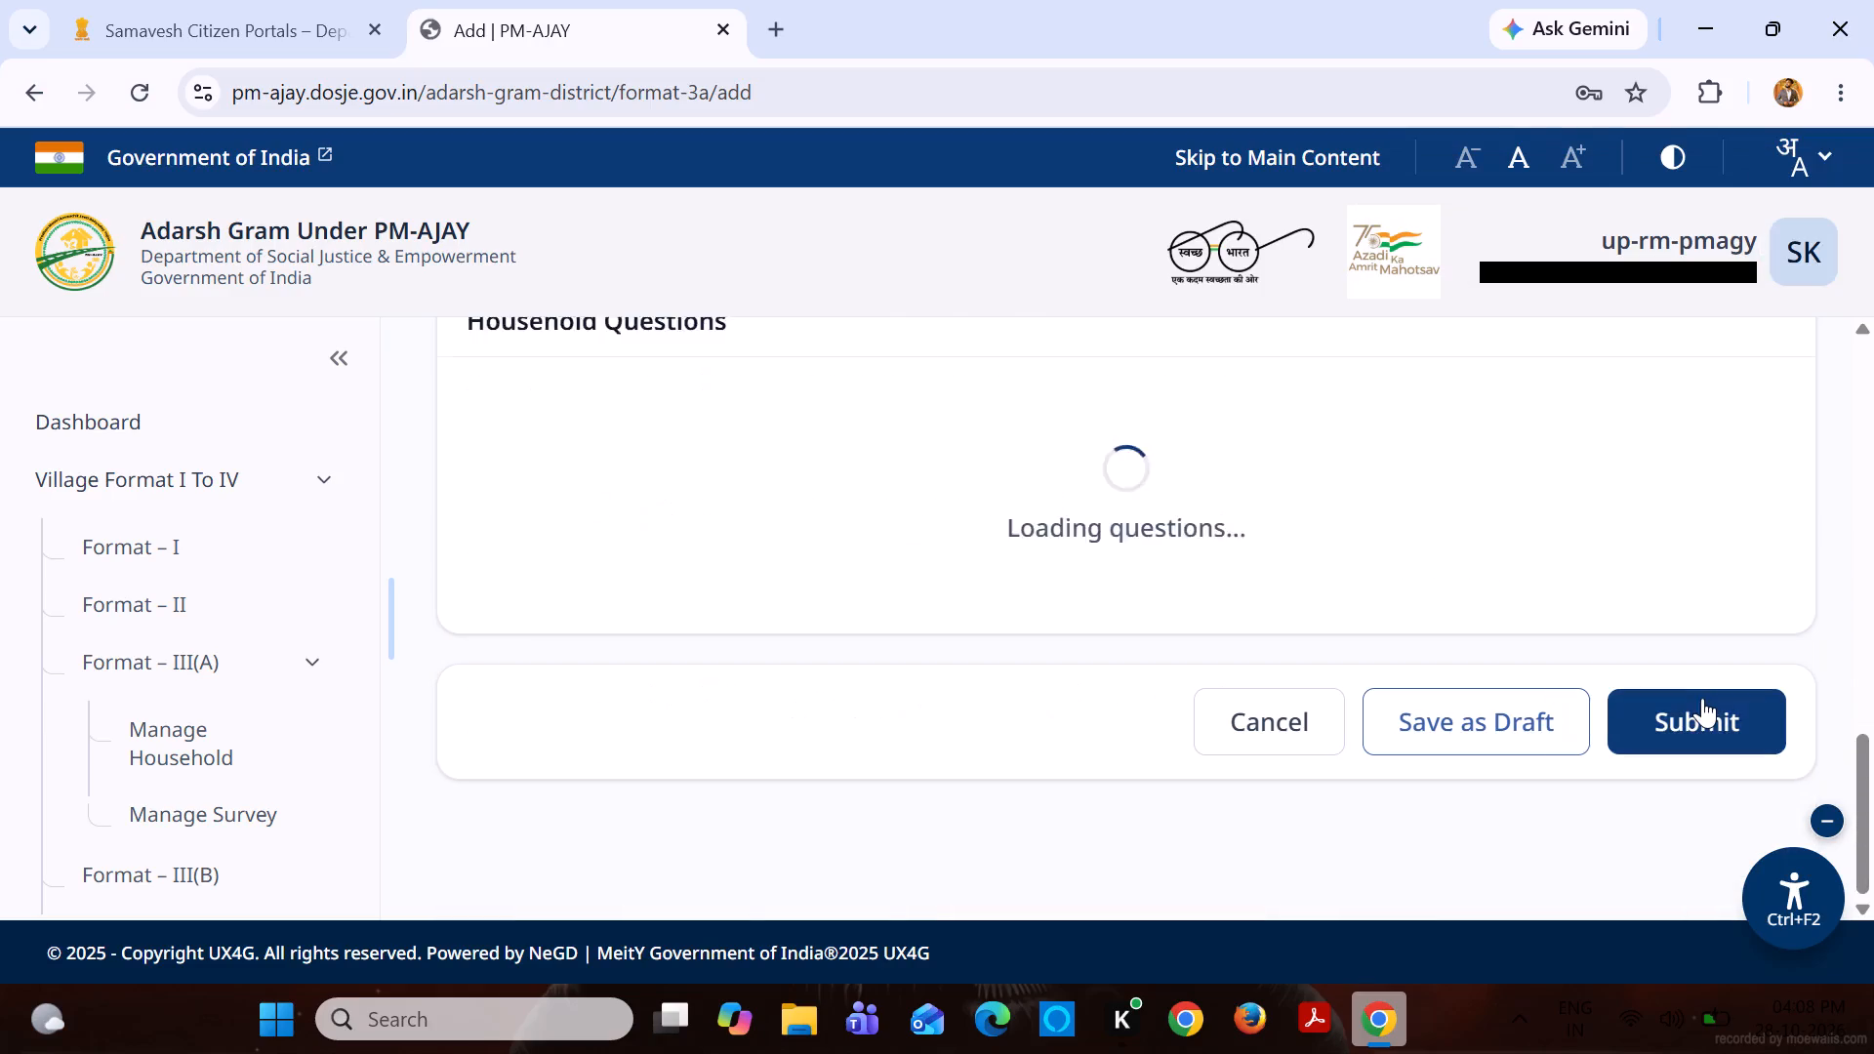
For 8 – Financial Inclusion, enter 8 persons above 5 years and 8 members who already have Aadhaar (8.1).
click(1672, 459)
scroll(1492, 837, down, 4)
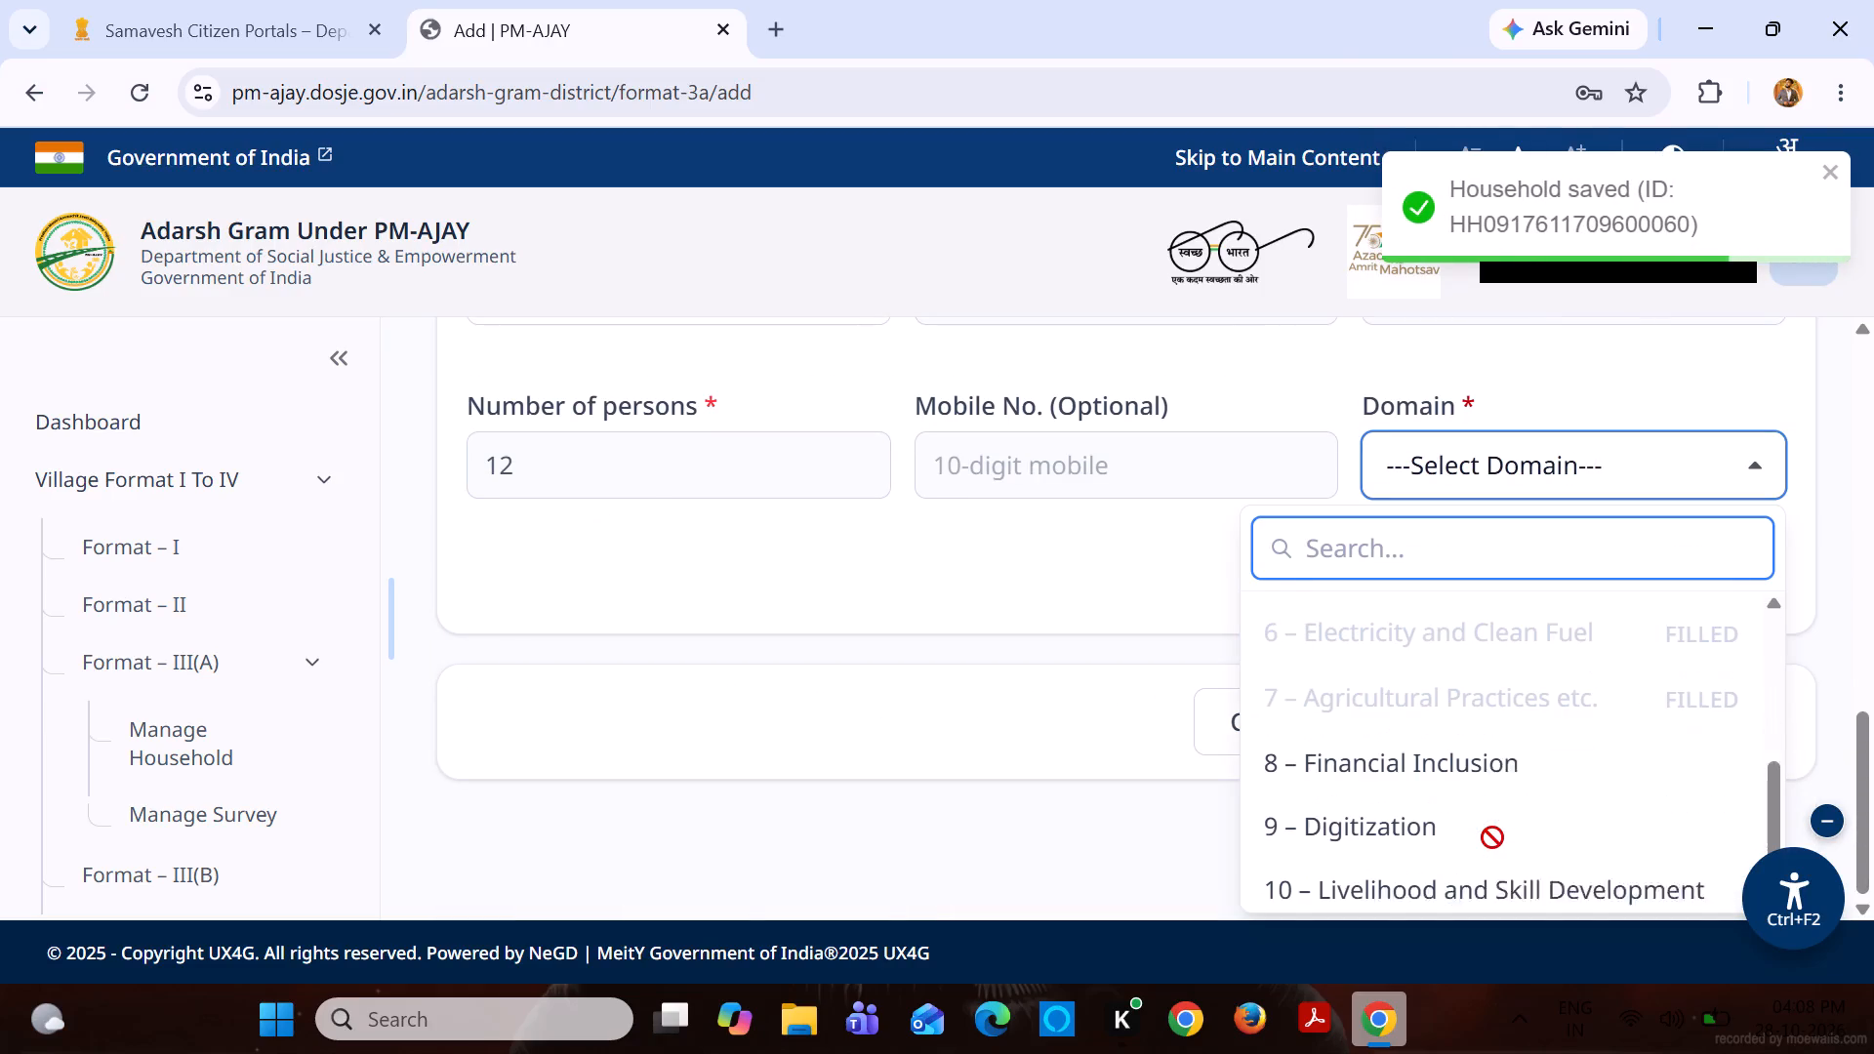
scroll(1492, 837, down, 1)
click(1441, 739)
scroll(1441, 739, down, 4)
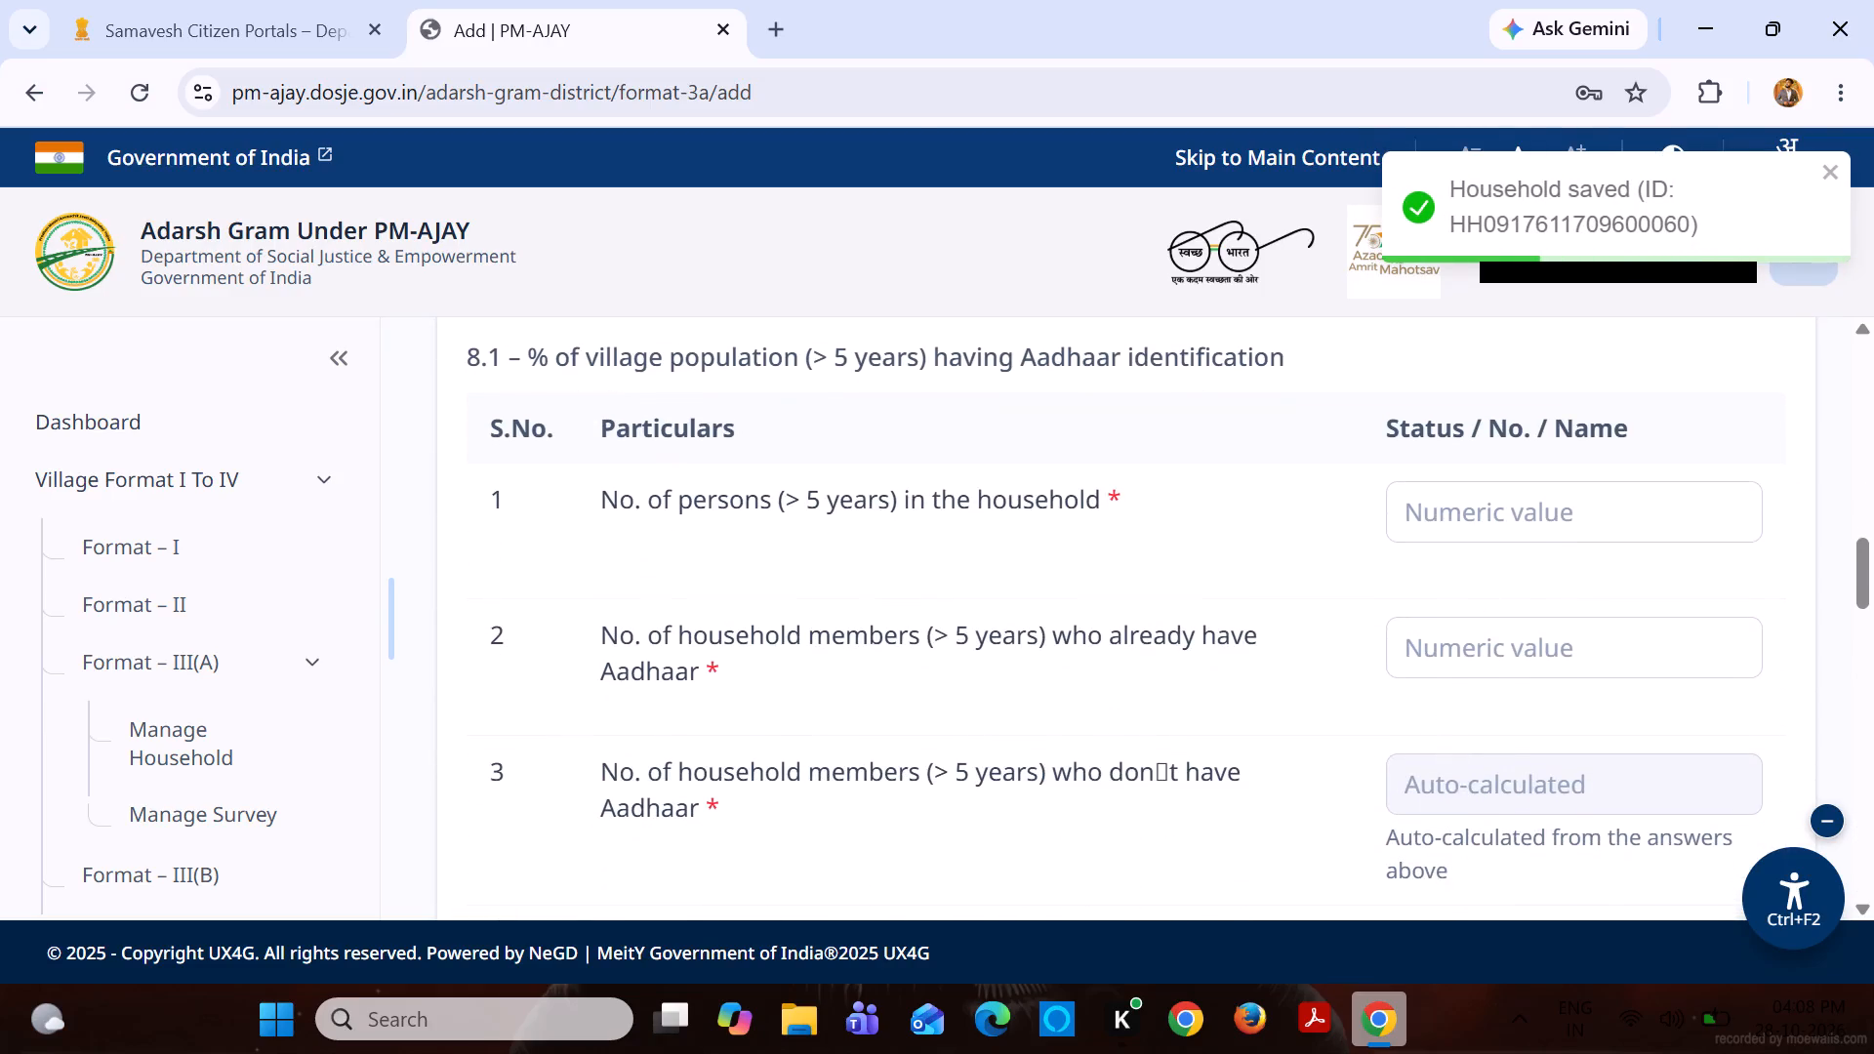
click(1468, 520)
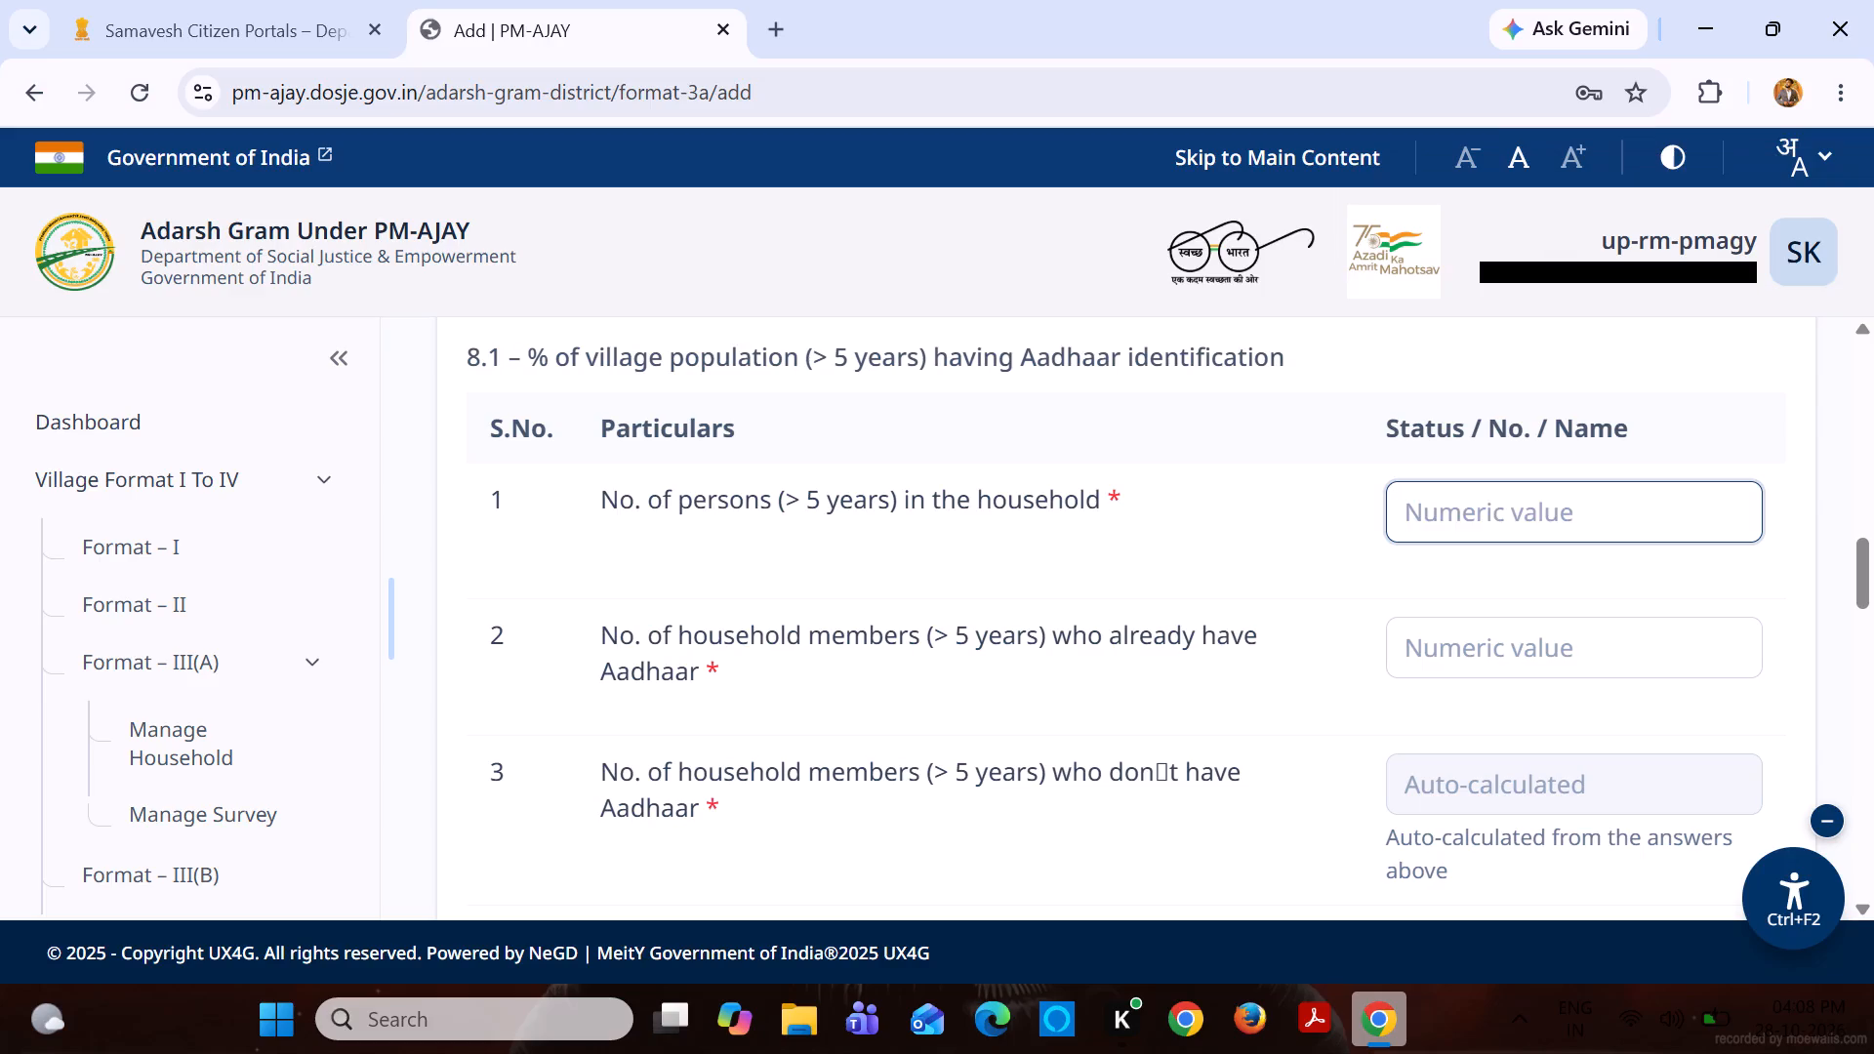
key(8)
click(1445, 641)
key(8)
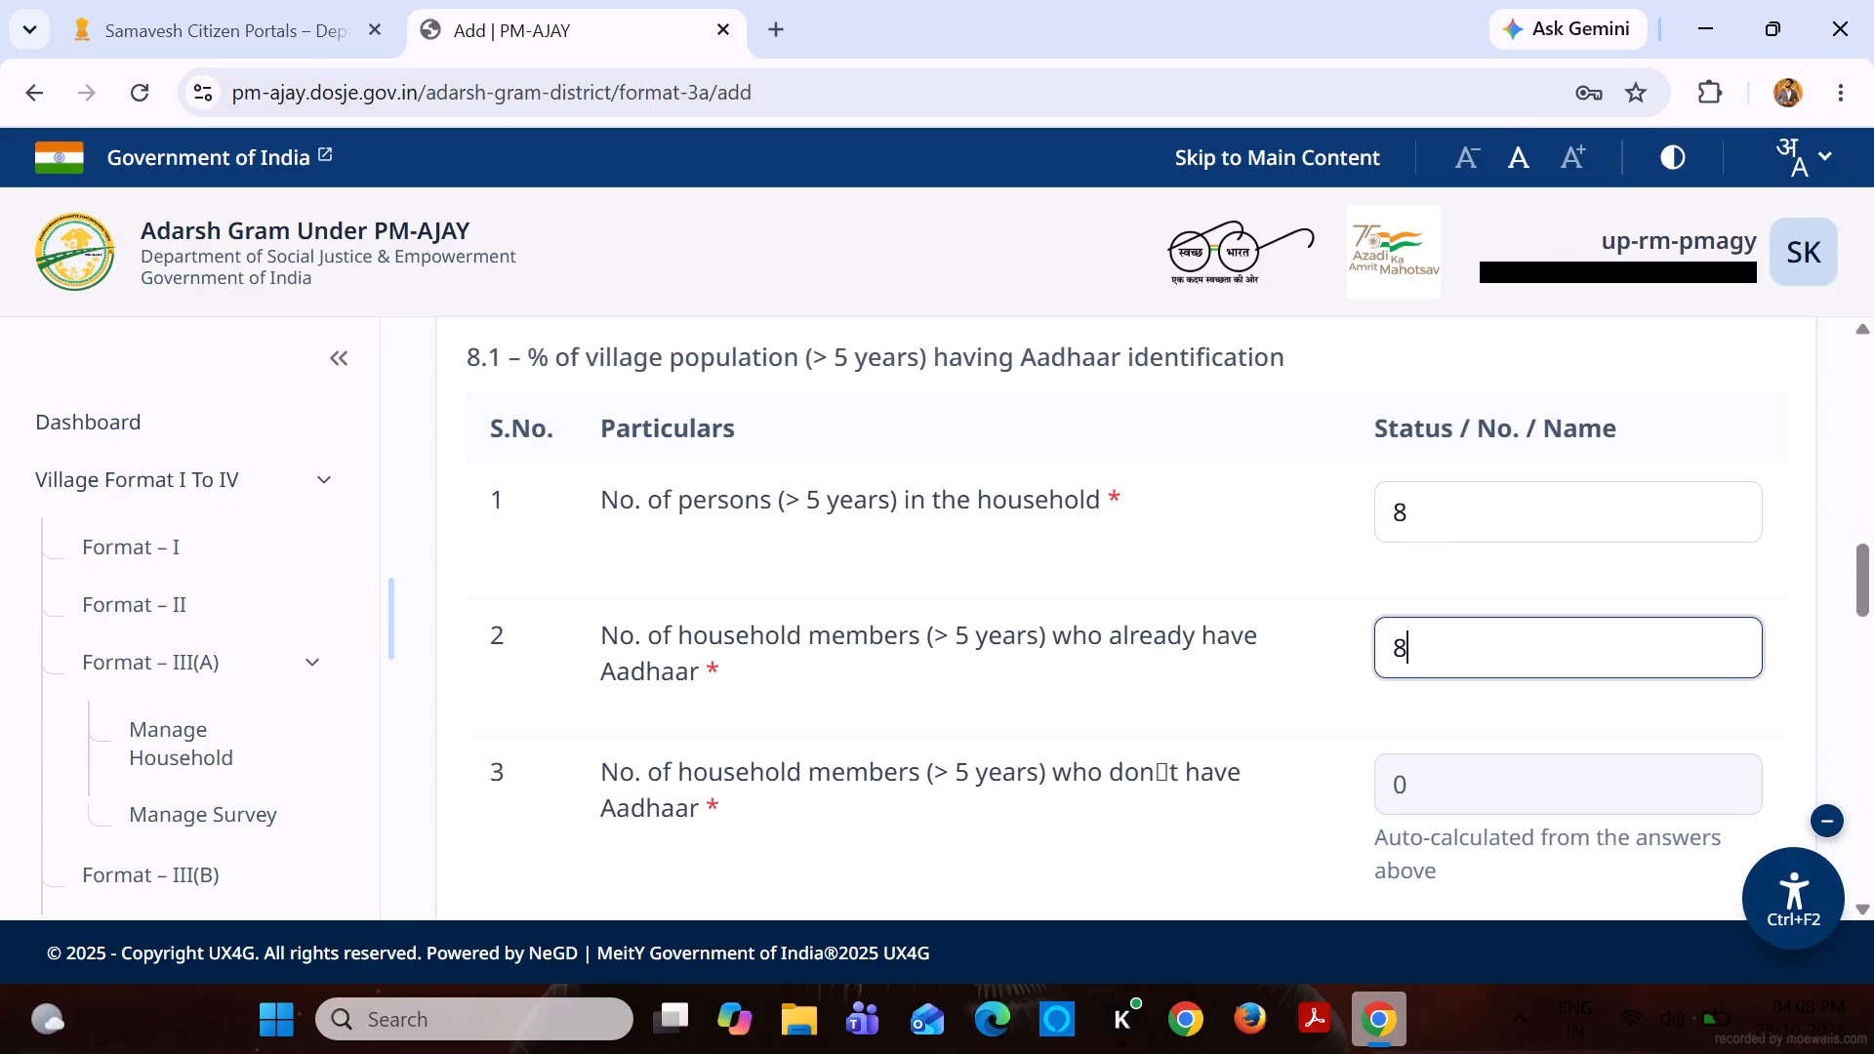
Enter 3 members above 18 eligible for a bank or post office account and 3 who have one (8.2).
scroll(1445, 633, down, 6)
click(1599, 658)
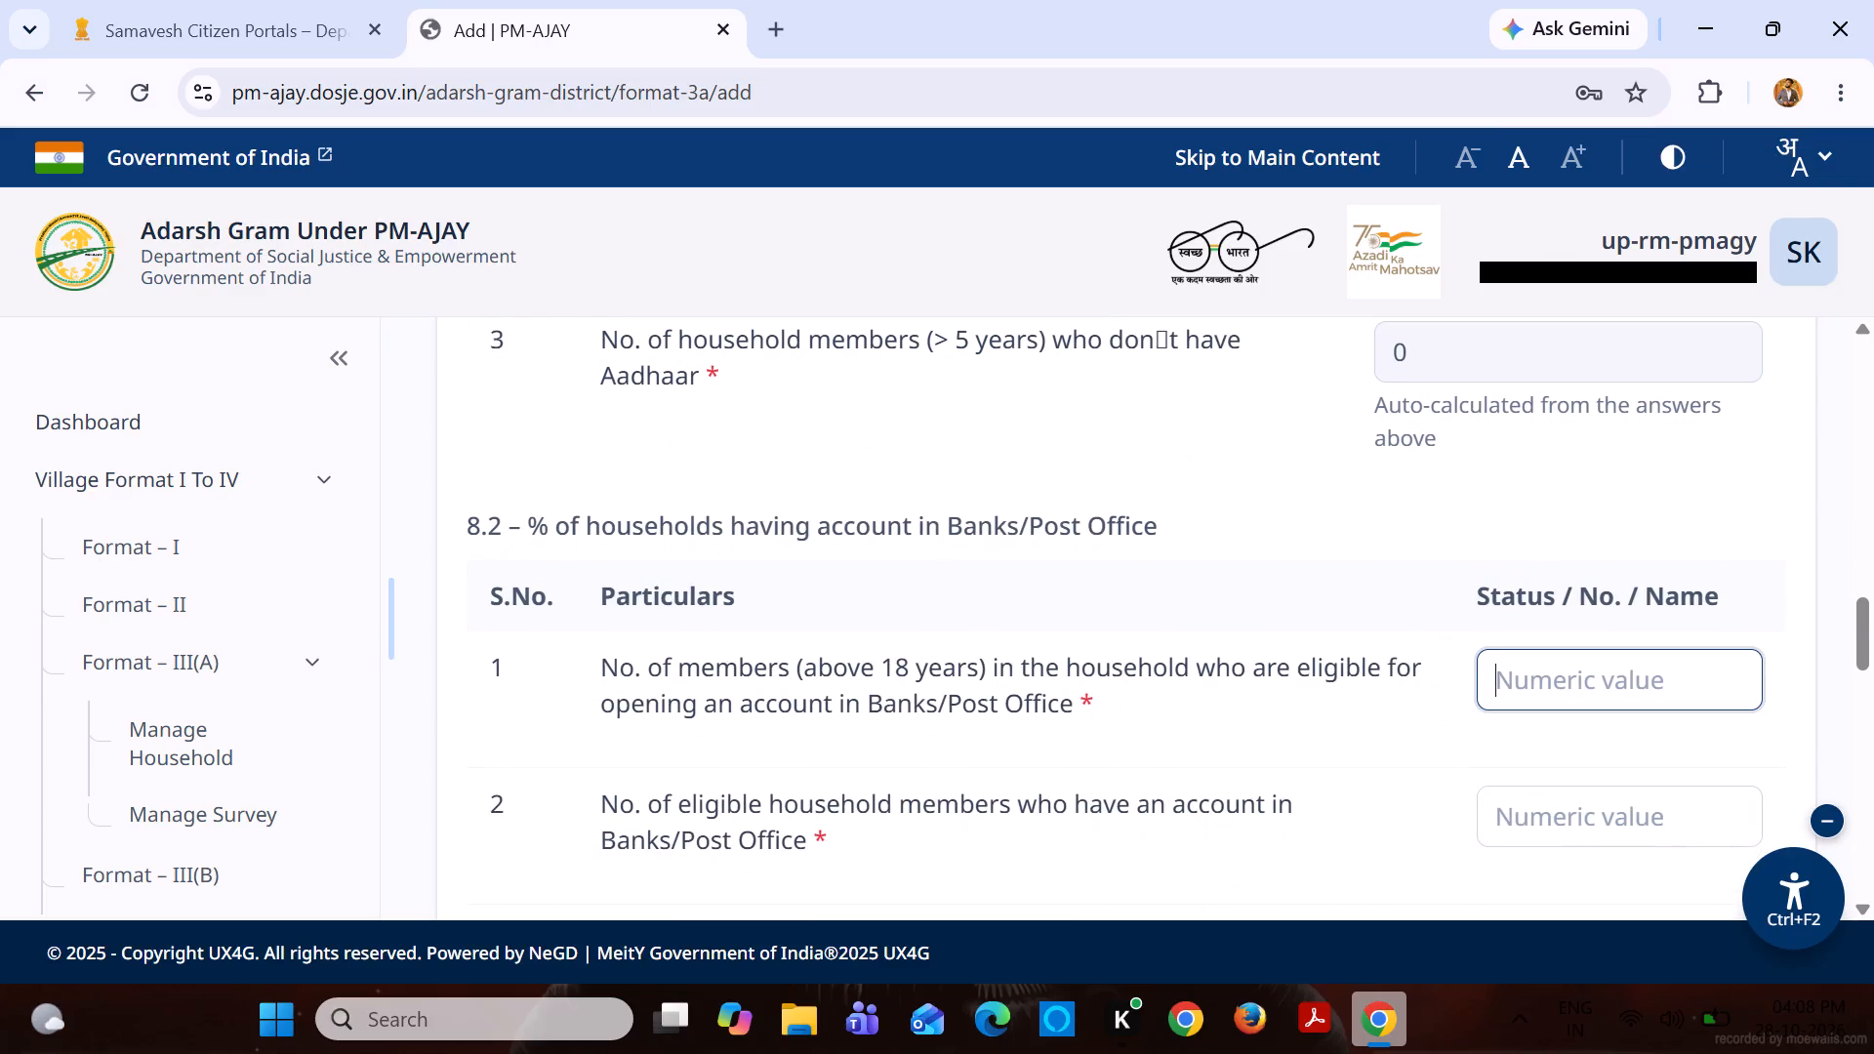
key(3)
click(1552, 813)
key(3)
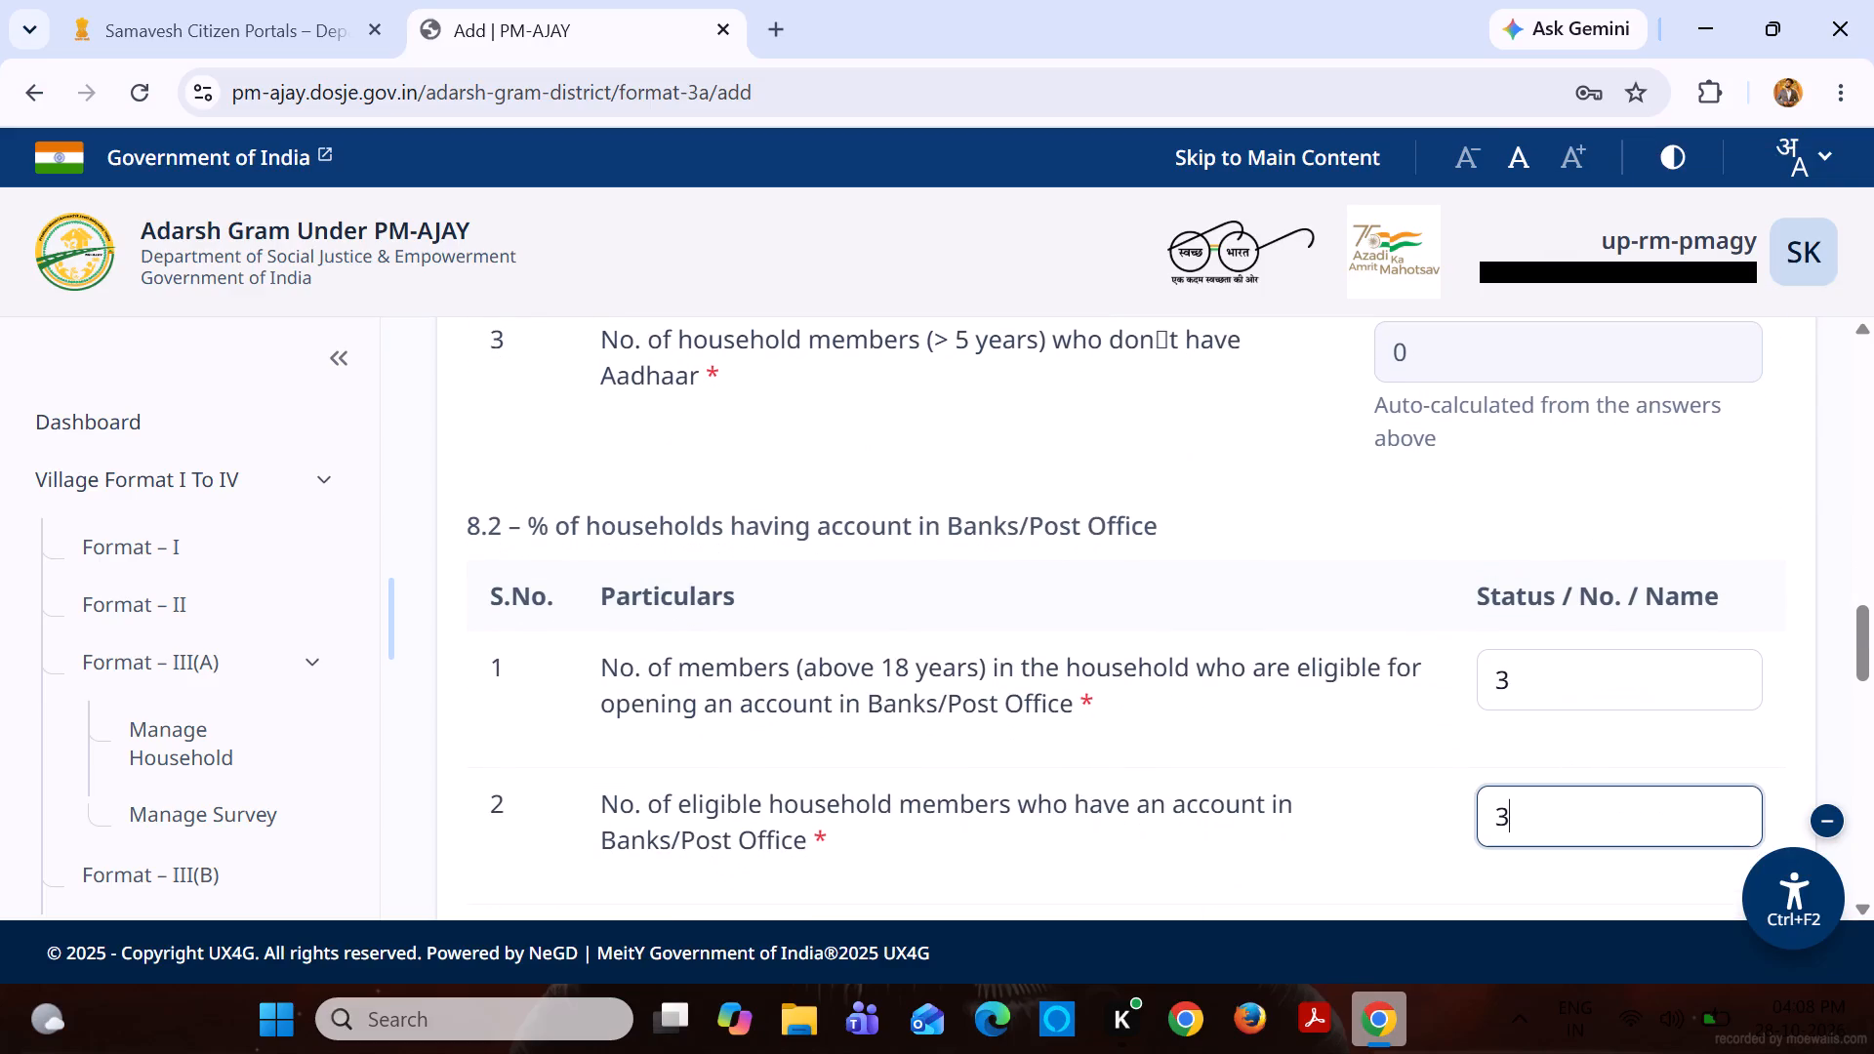
Enter 0 persons eligible for PMSBY (8.3) and 0 eligible for PMJJBY (8.4), and submit Financial Inclusion.
scroll(1552, 813, down, 6)
click(1611, 676)
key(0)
scroll(1611, 666, down, 1)
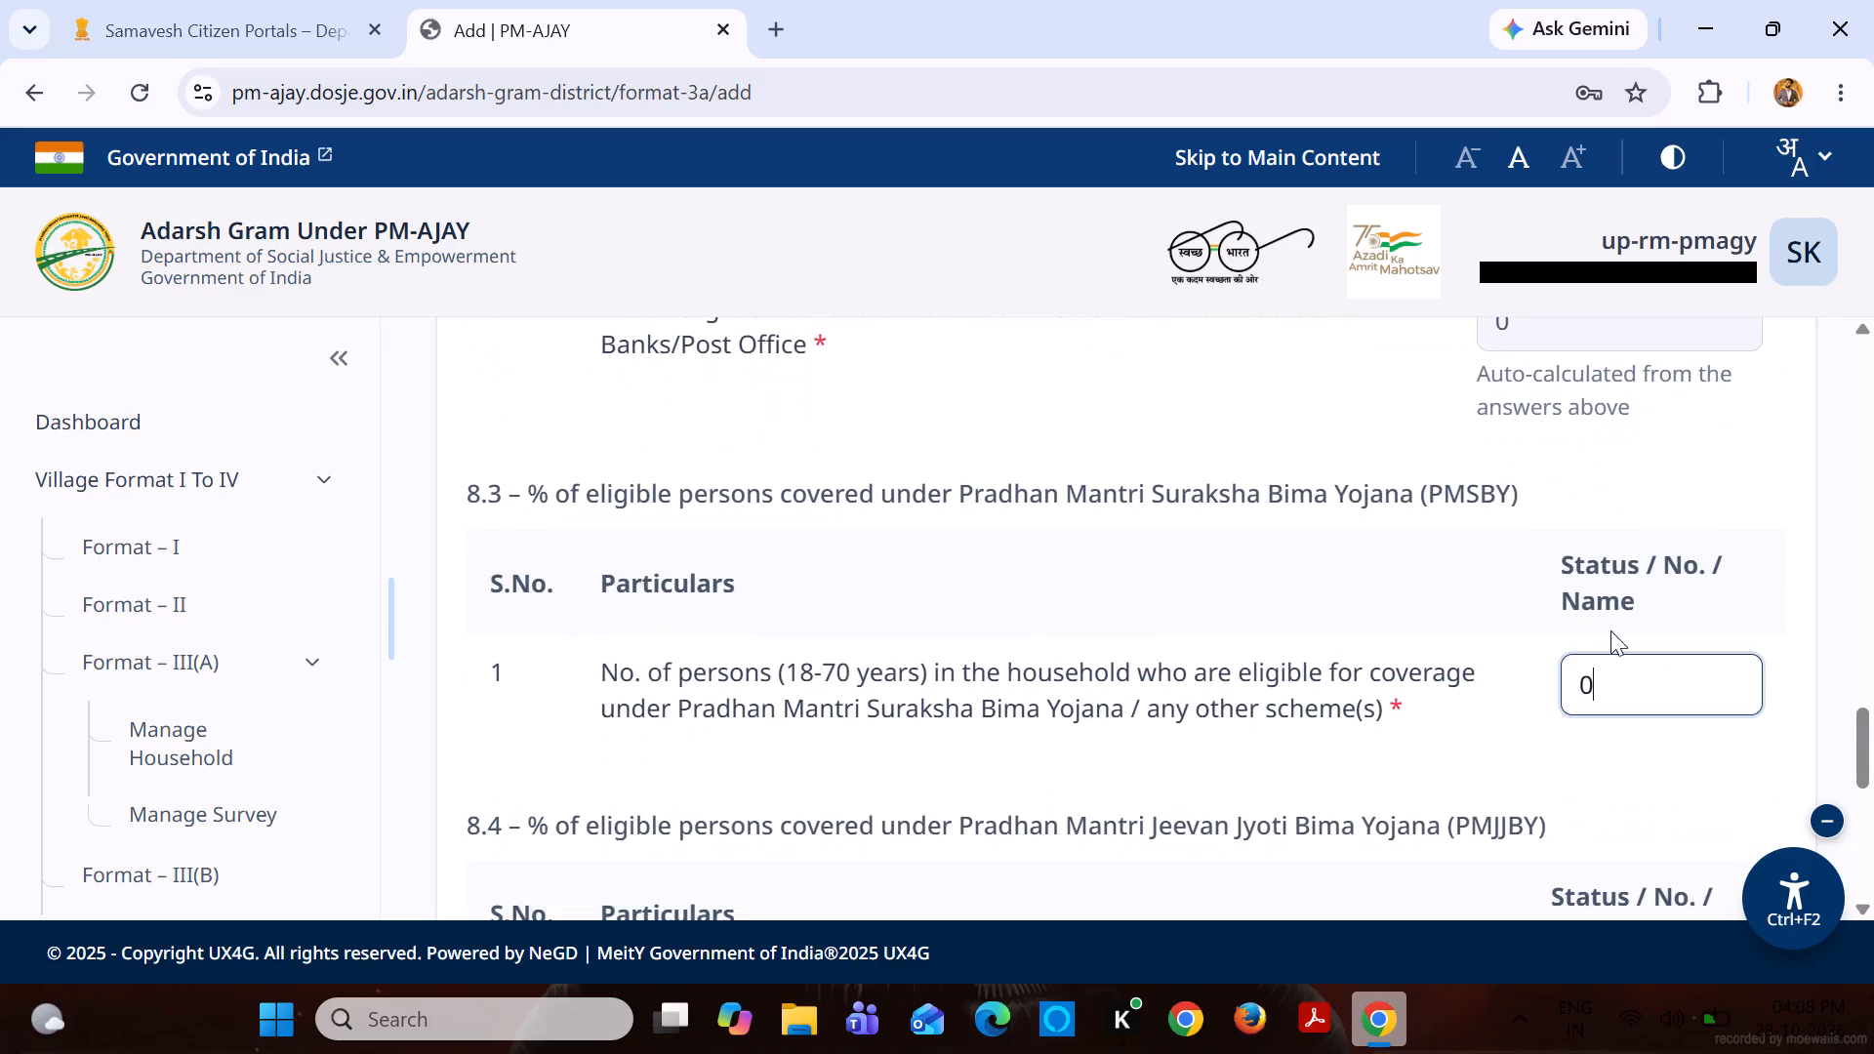
scroll(1610, 630, down, 1)
scroll(1662, 746, down, 2)
click(1626, 587)
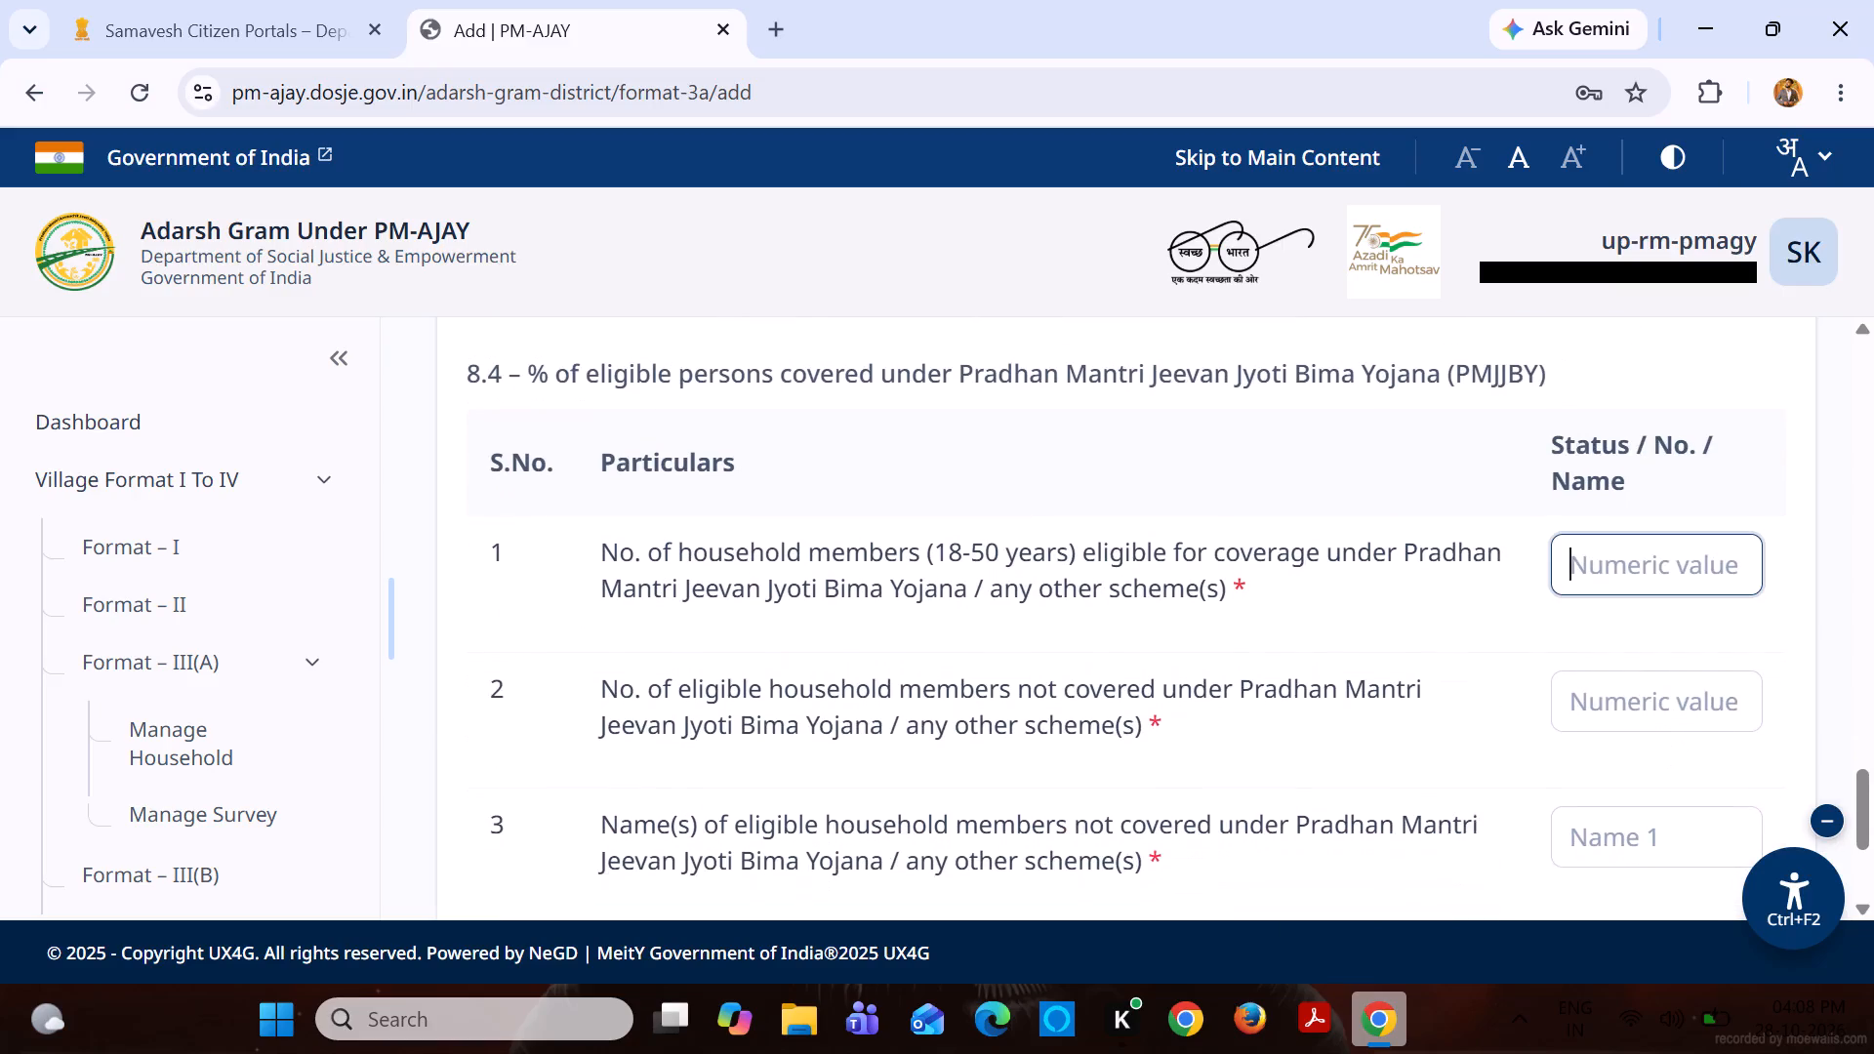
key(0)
scroll(1626, 587, down, 2)
click(1708, 708)
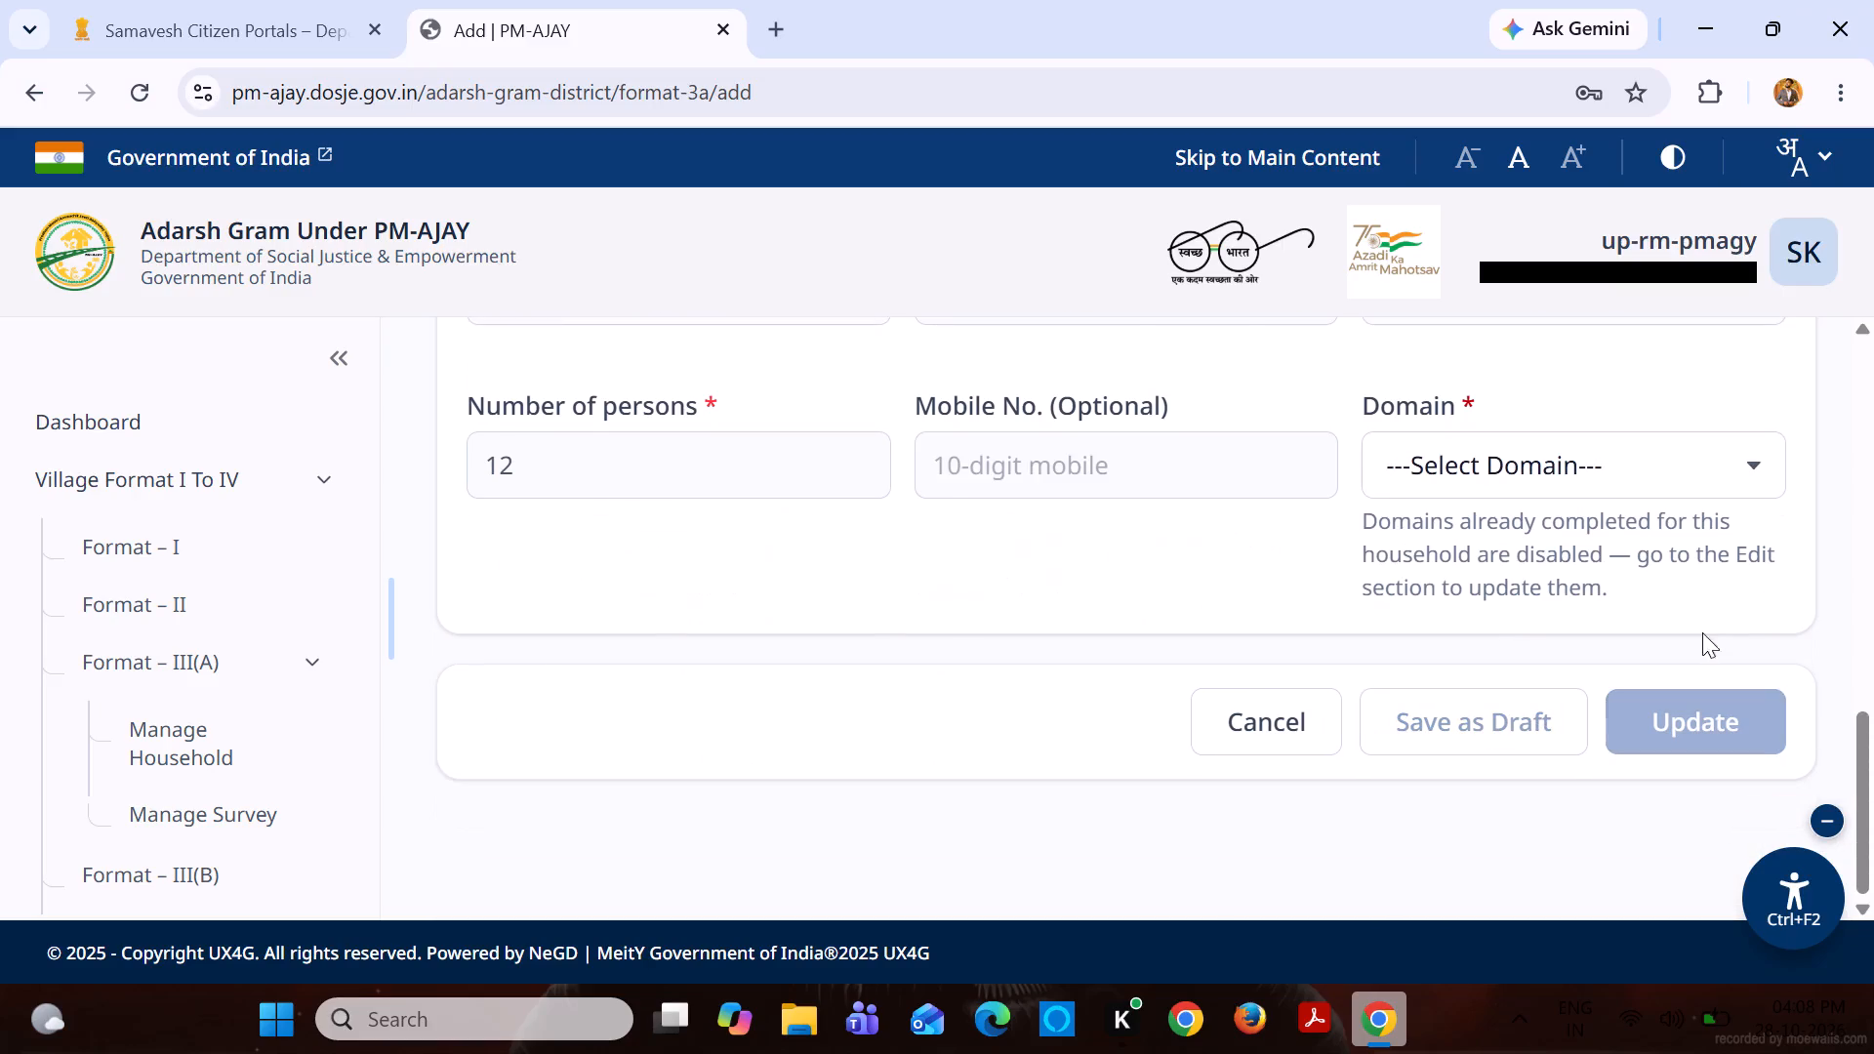
For 9 – Digitization, enter 0 members eligible for PMGDISHA digital literacy training (9.3), and submit the domain.
click(1649, 467)
scroll(1596, 670, down, 7)
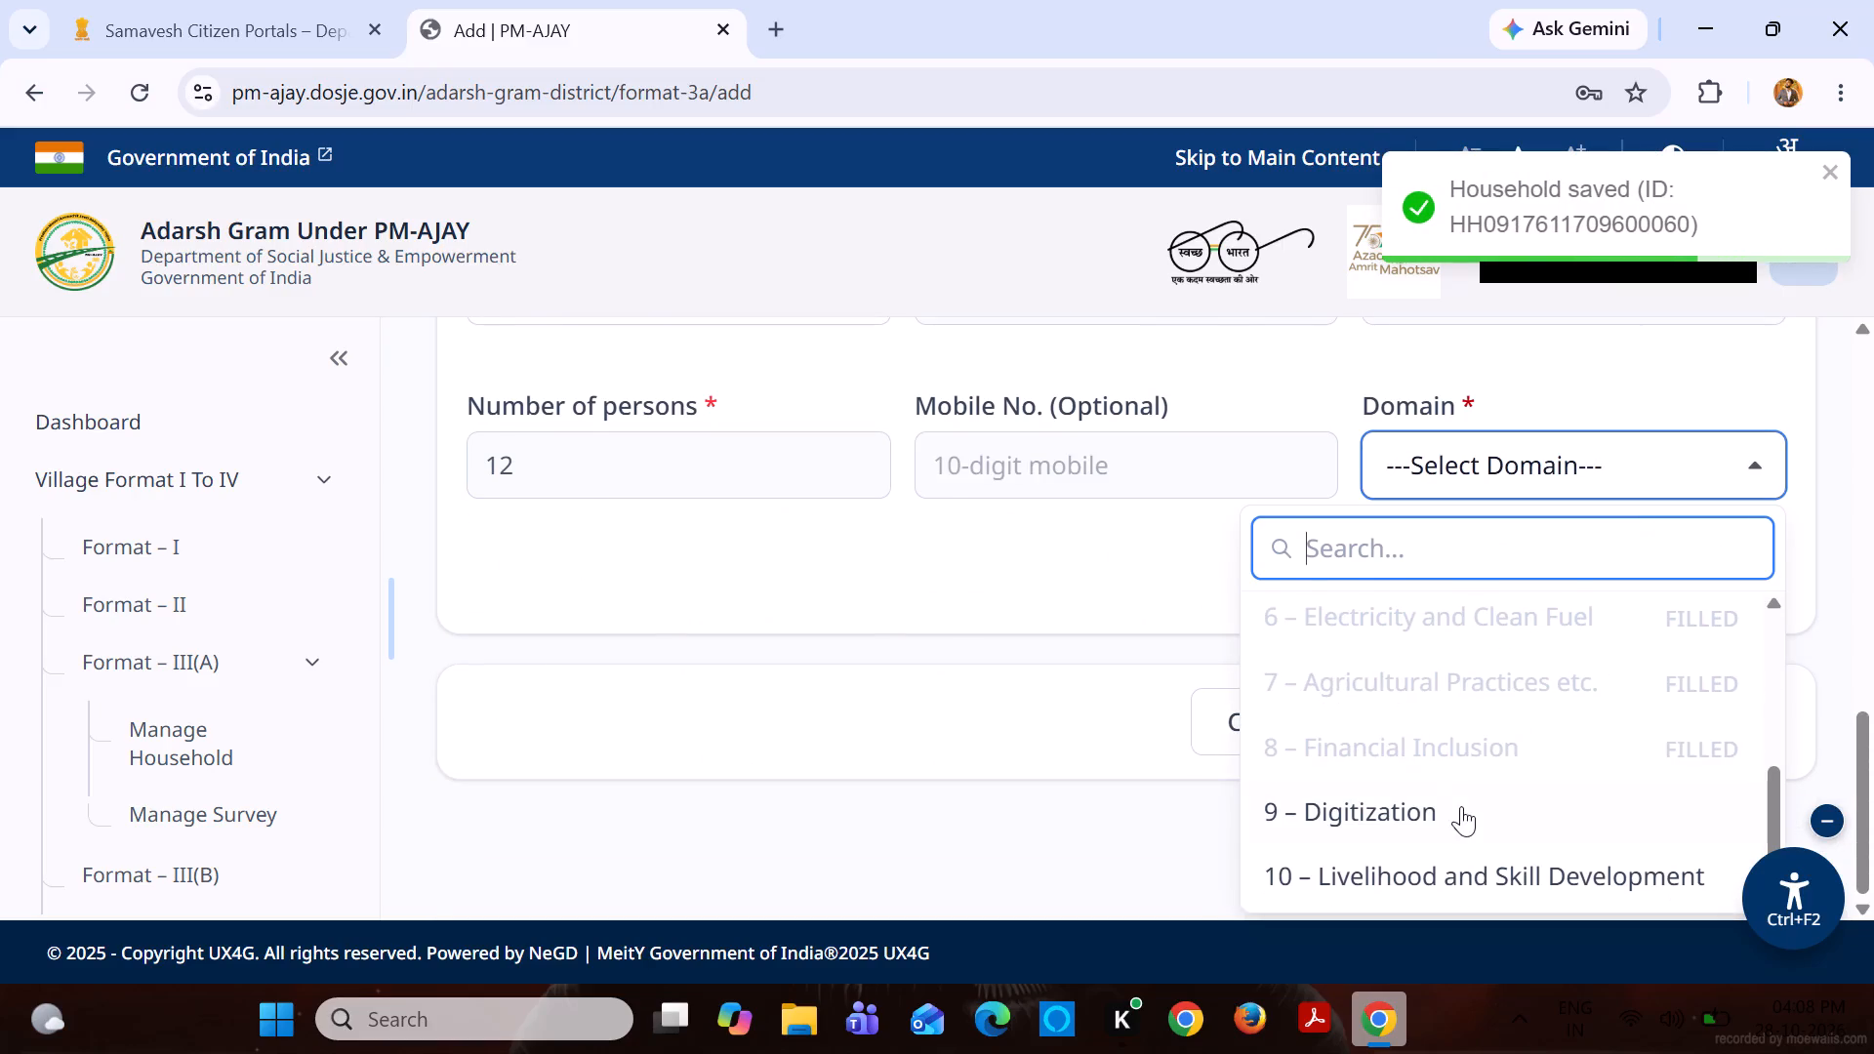
click(1461, 806)
scroll(1461, 806, down, 3)
click(1619, 634)
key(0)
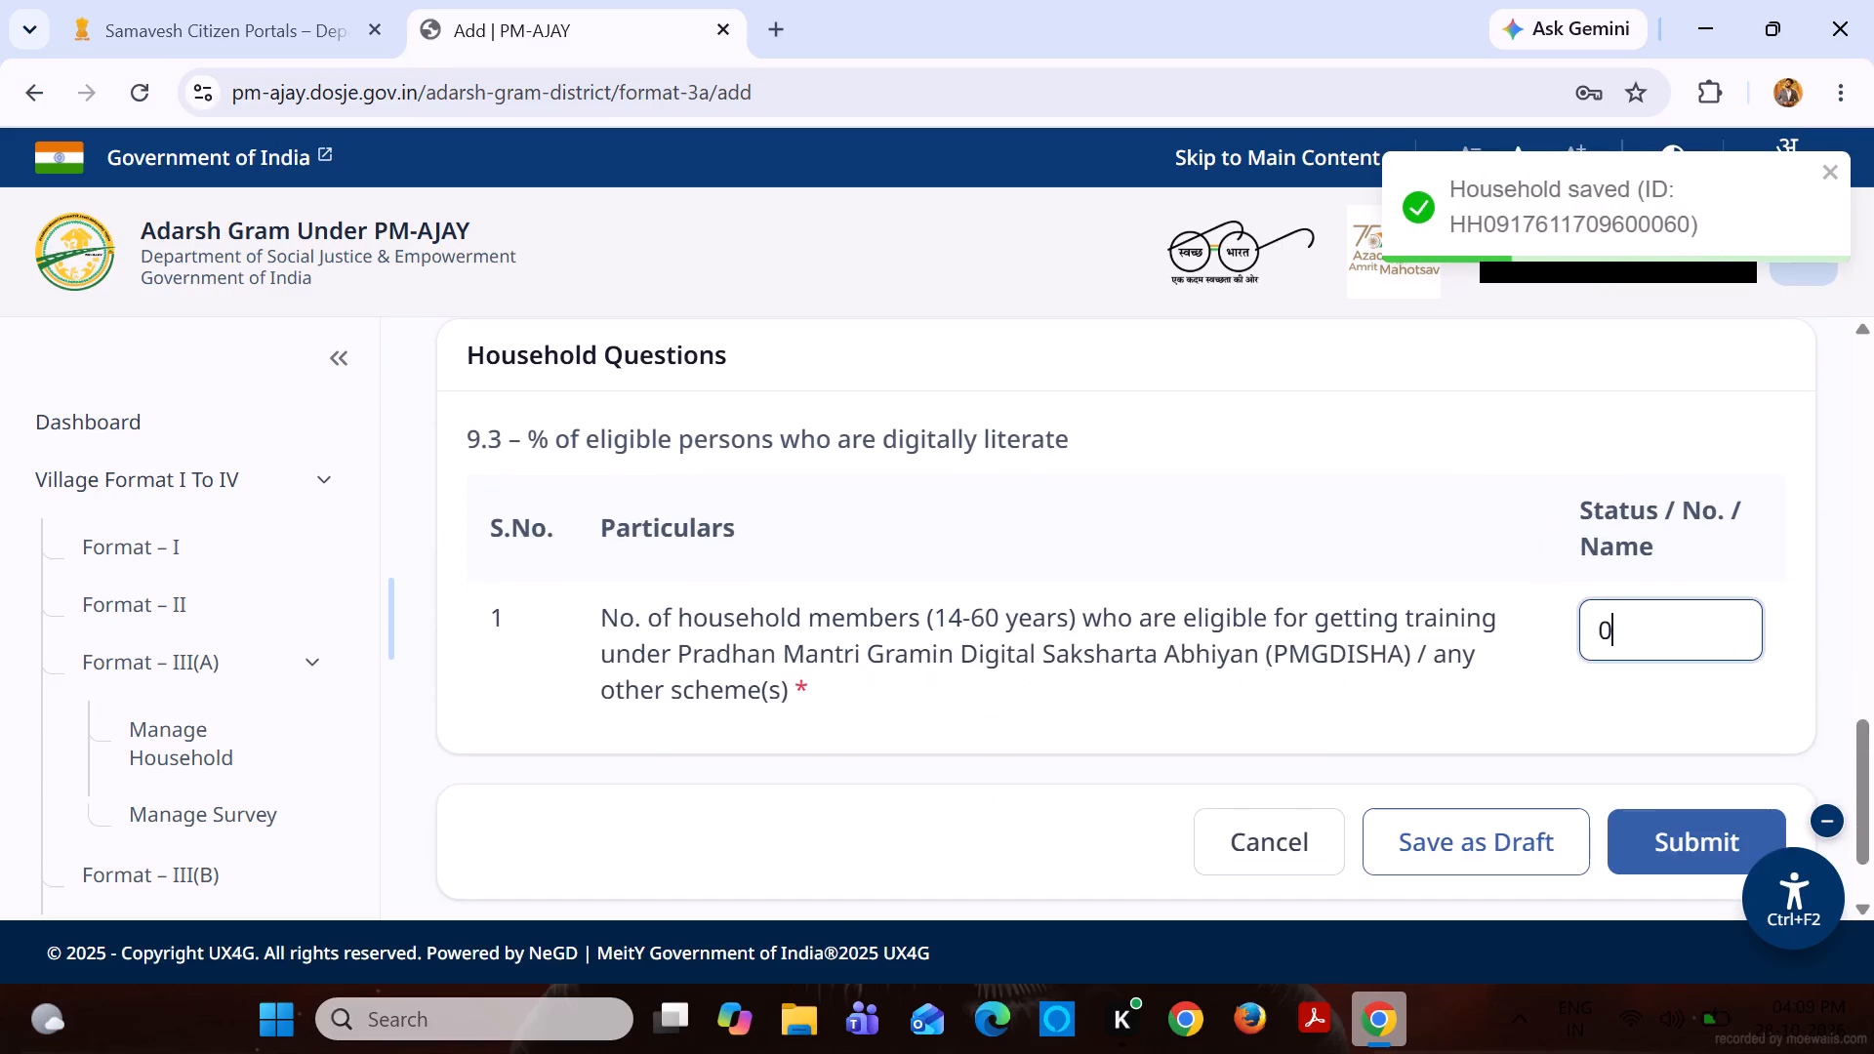
scroll(1619, 634, down, 1)
click(1648, 734)
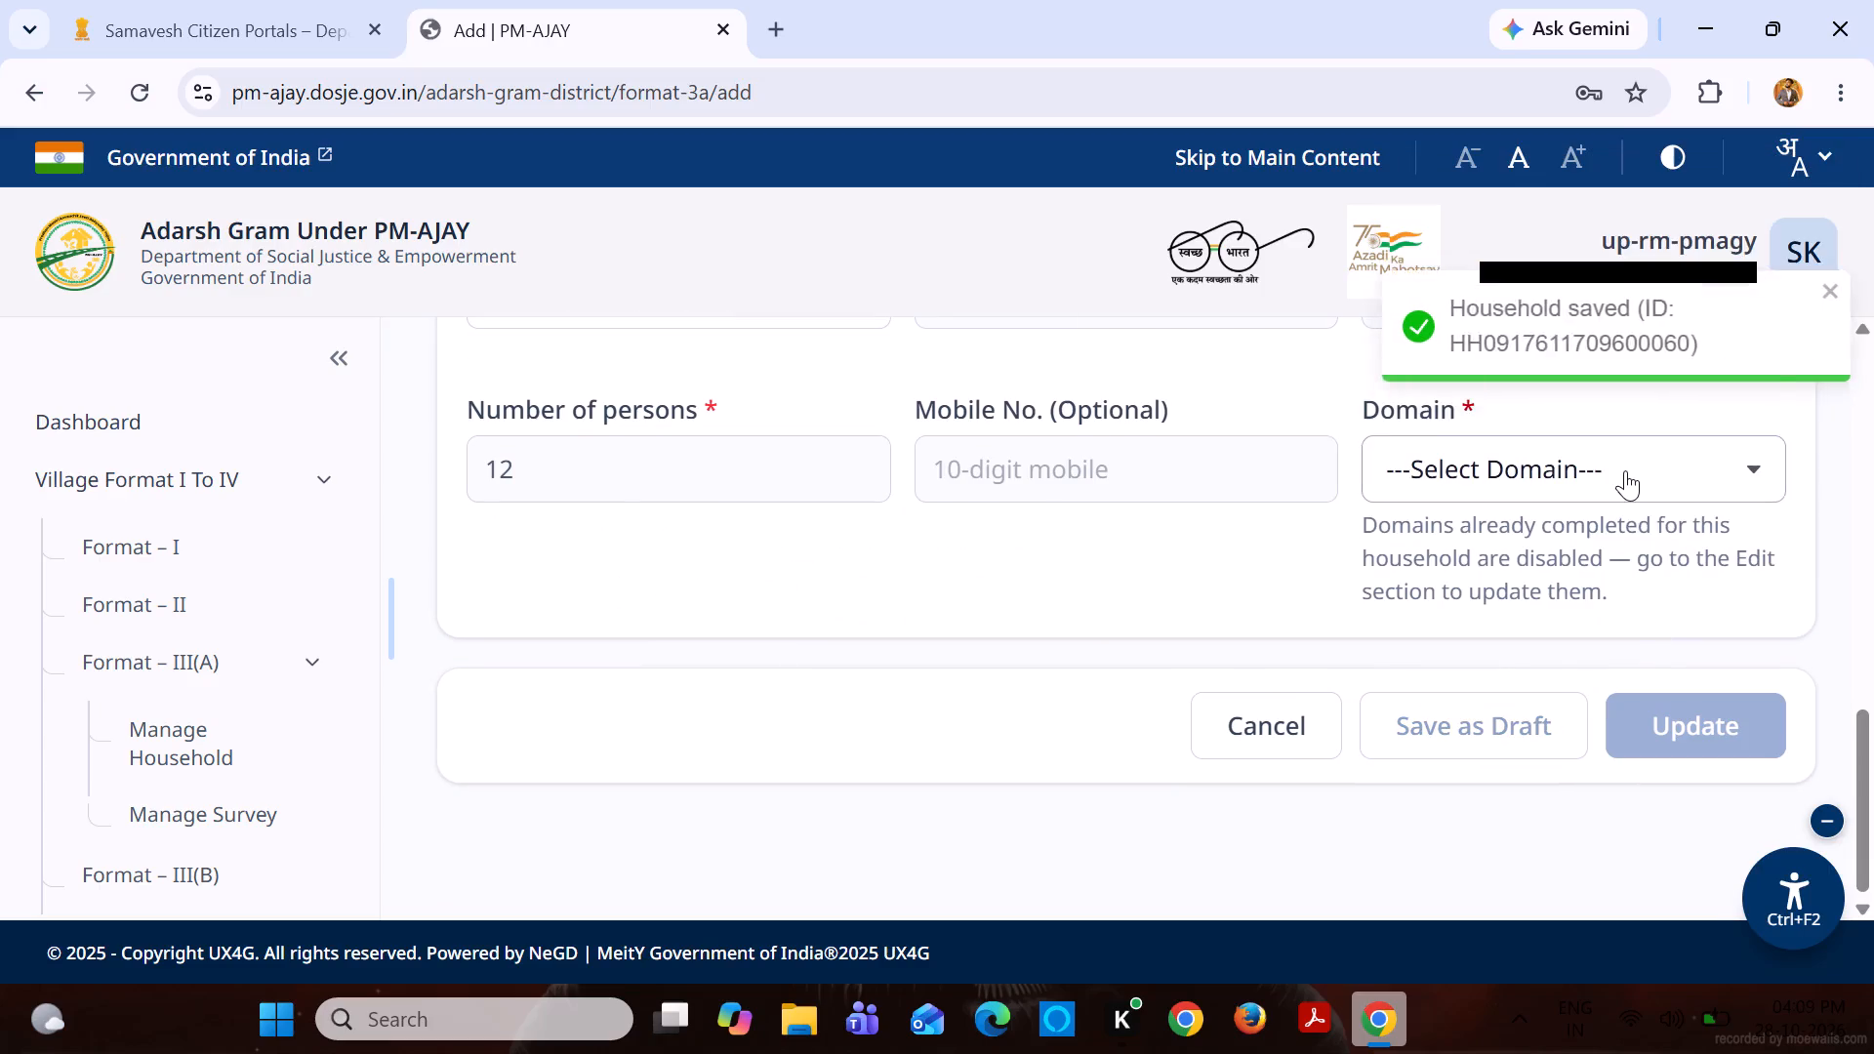
For 10 – Livelihood and Skill Development, enter 0 youth eligible for skill training (10.1) and 0 eligible for bank linked loans (10.2).
click(1625, 470)
scroll(1585, 667, down, 8)
click(1369, 892)
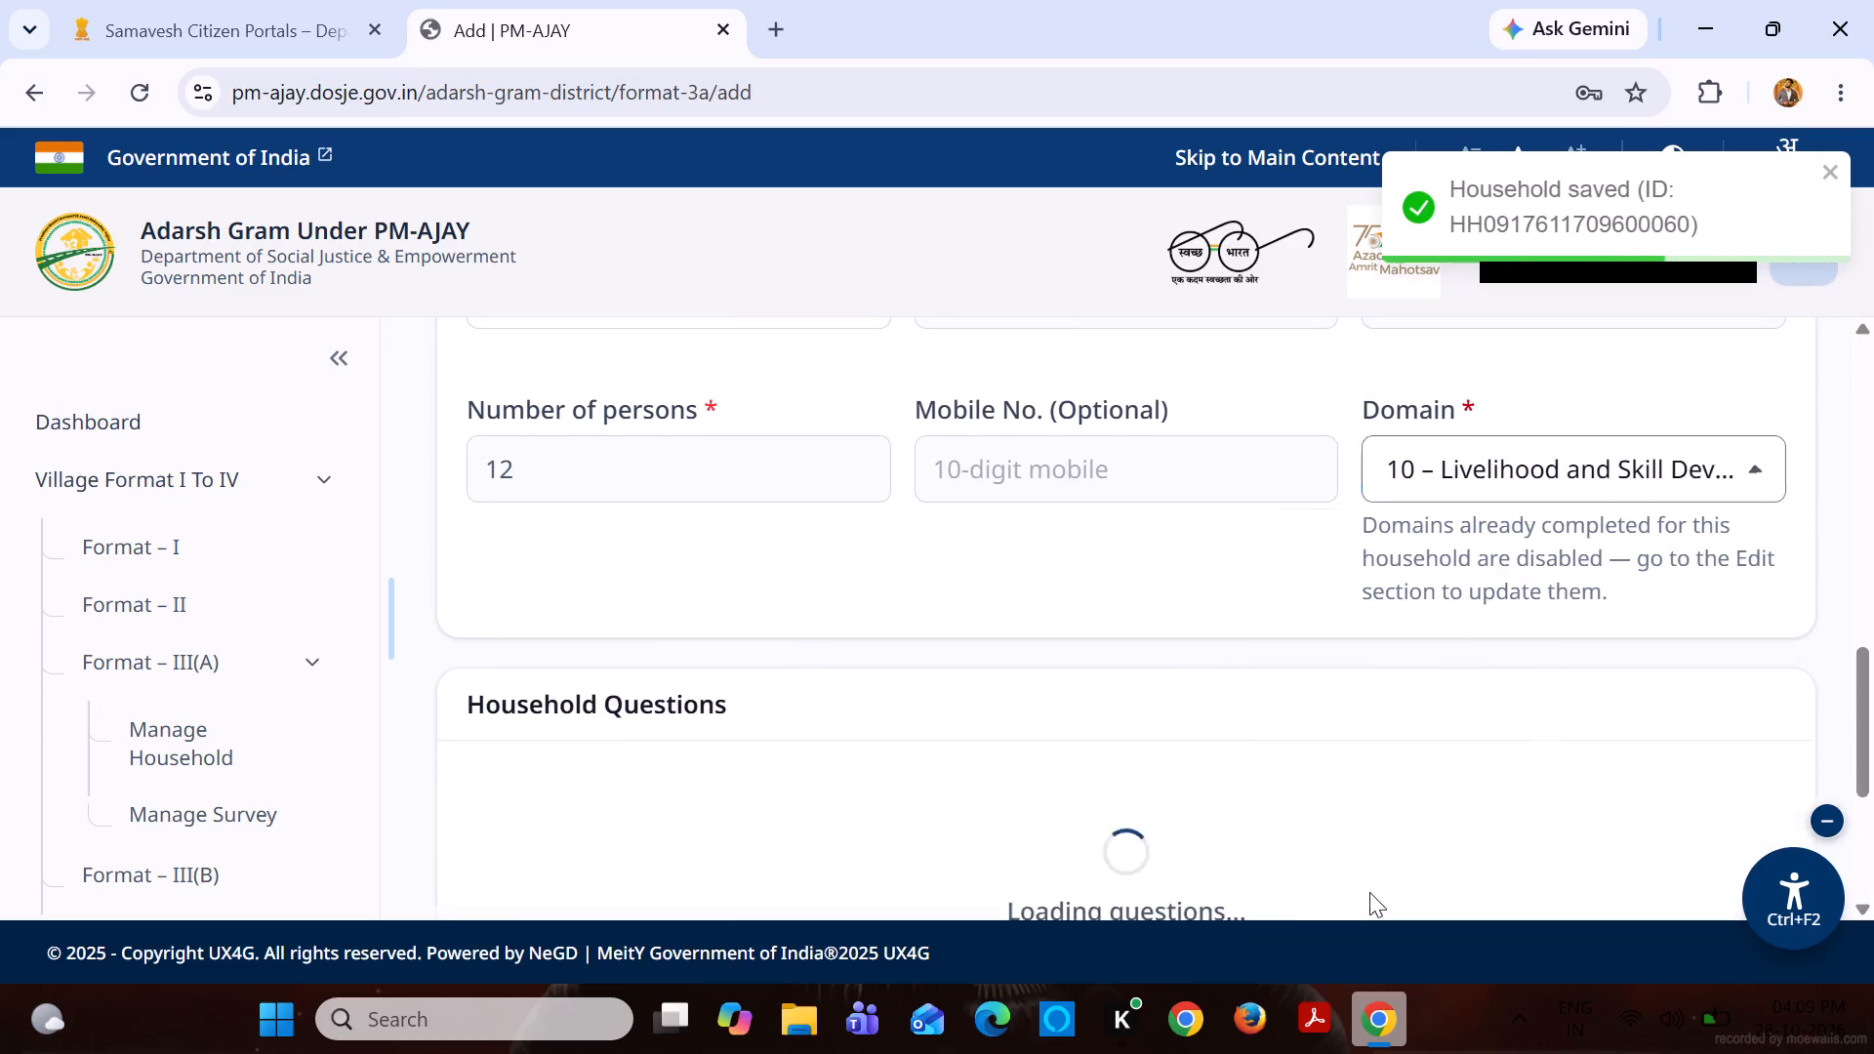
scroll(1369, 892, down, 3)
click(1590, 524)
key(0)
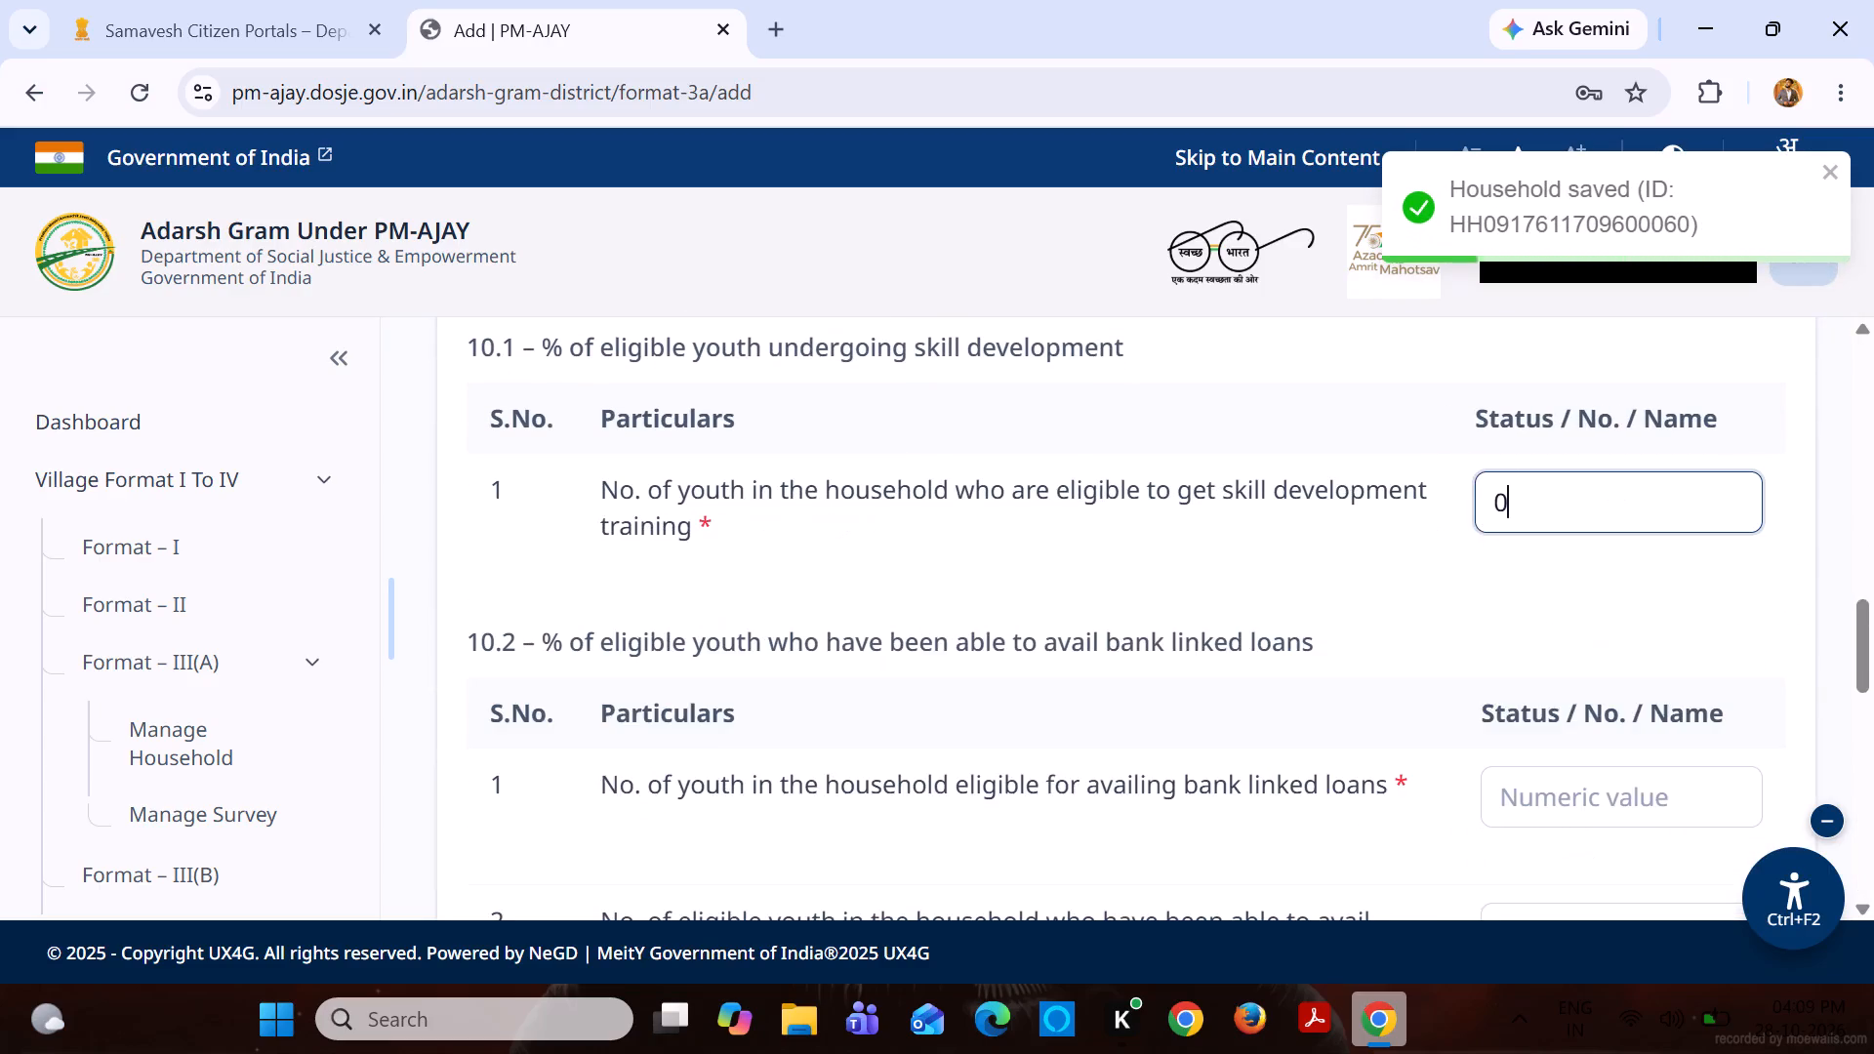
scroll(1590, 524, down, 2)
click(1537, 604)
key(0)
Answer Yes to a household member belonging to a self-help group (10.3), and submit Livelihood and Skill Development.
scroll(1537, 604, down, 5)
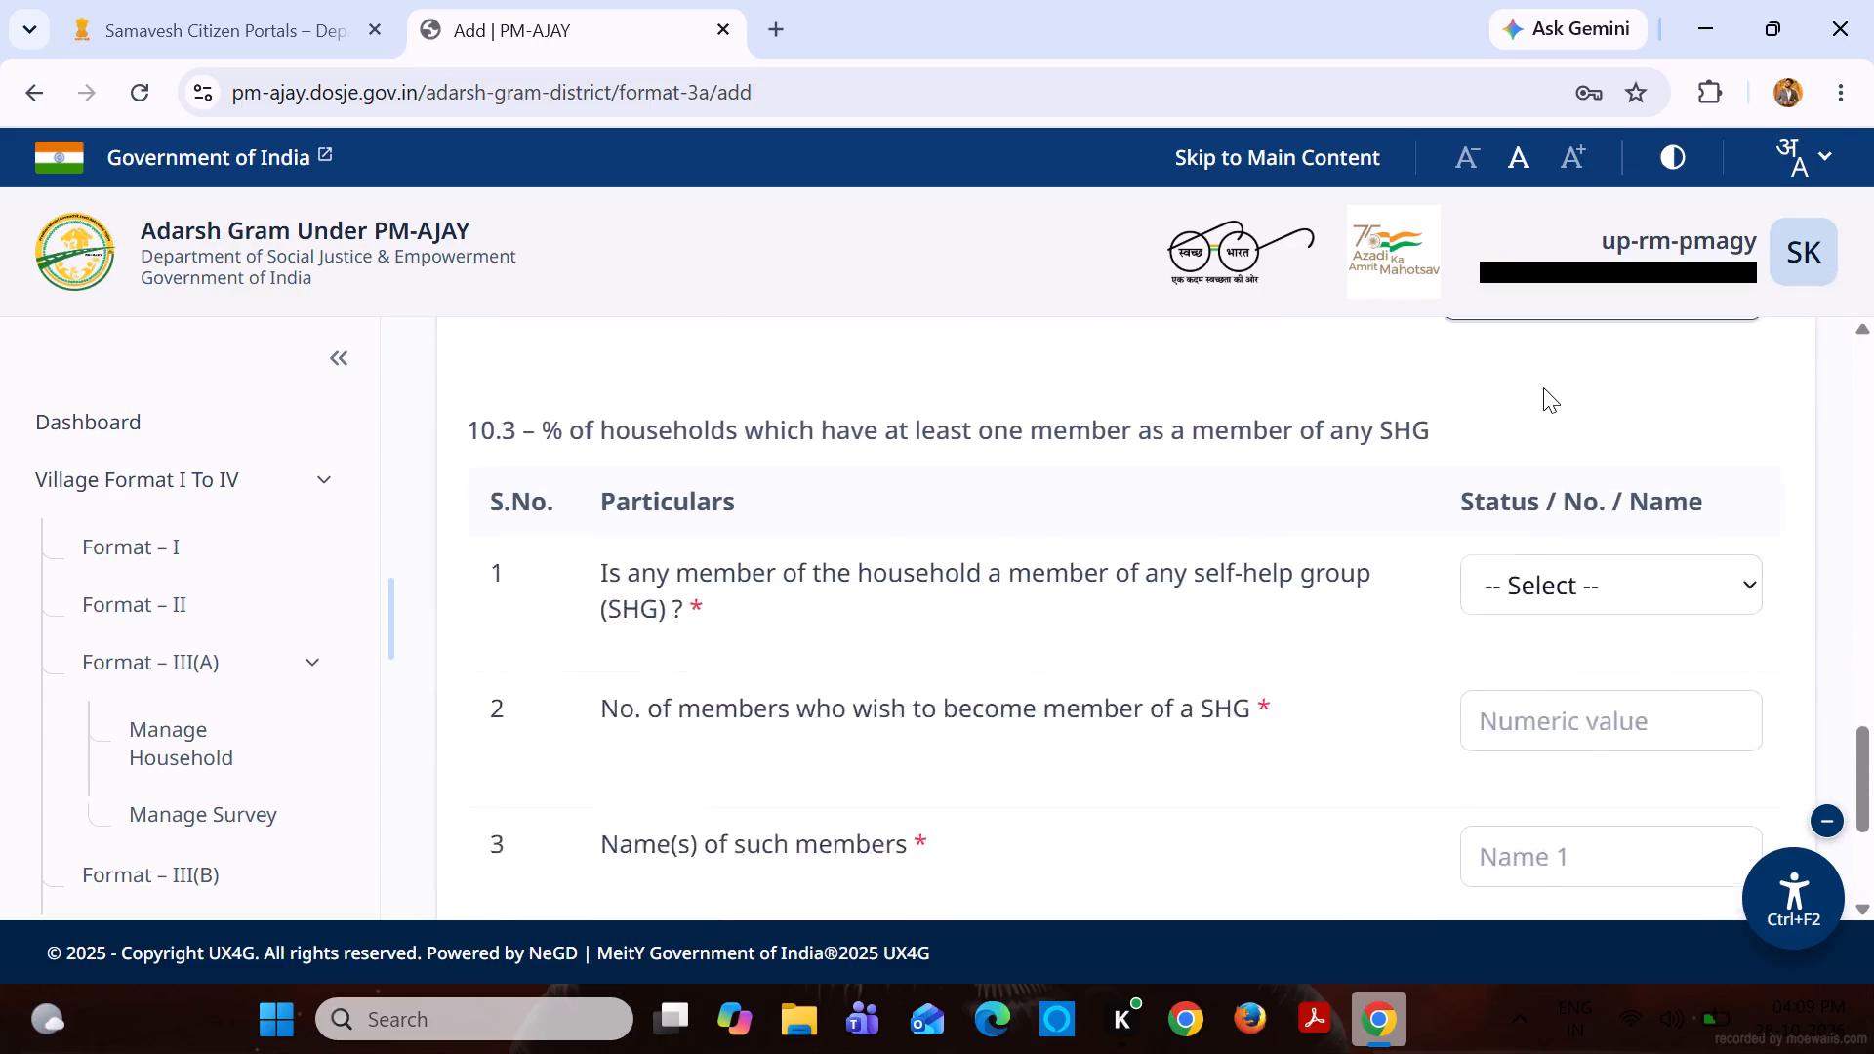
scroll(1543, 387, down, 1)
click(1592, 413)
click(1627, 389)
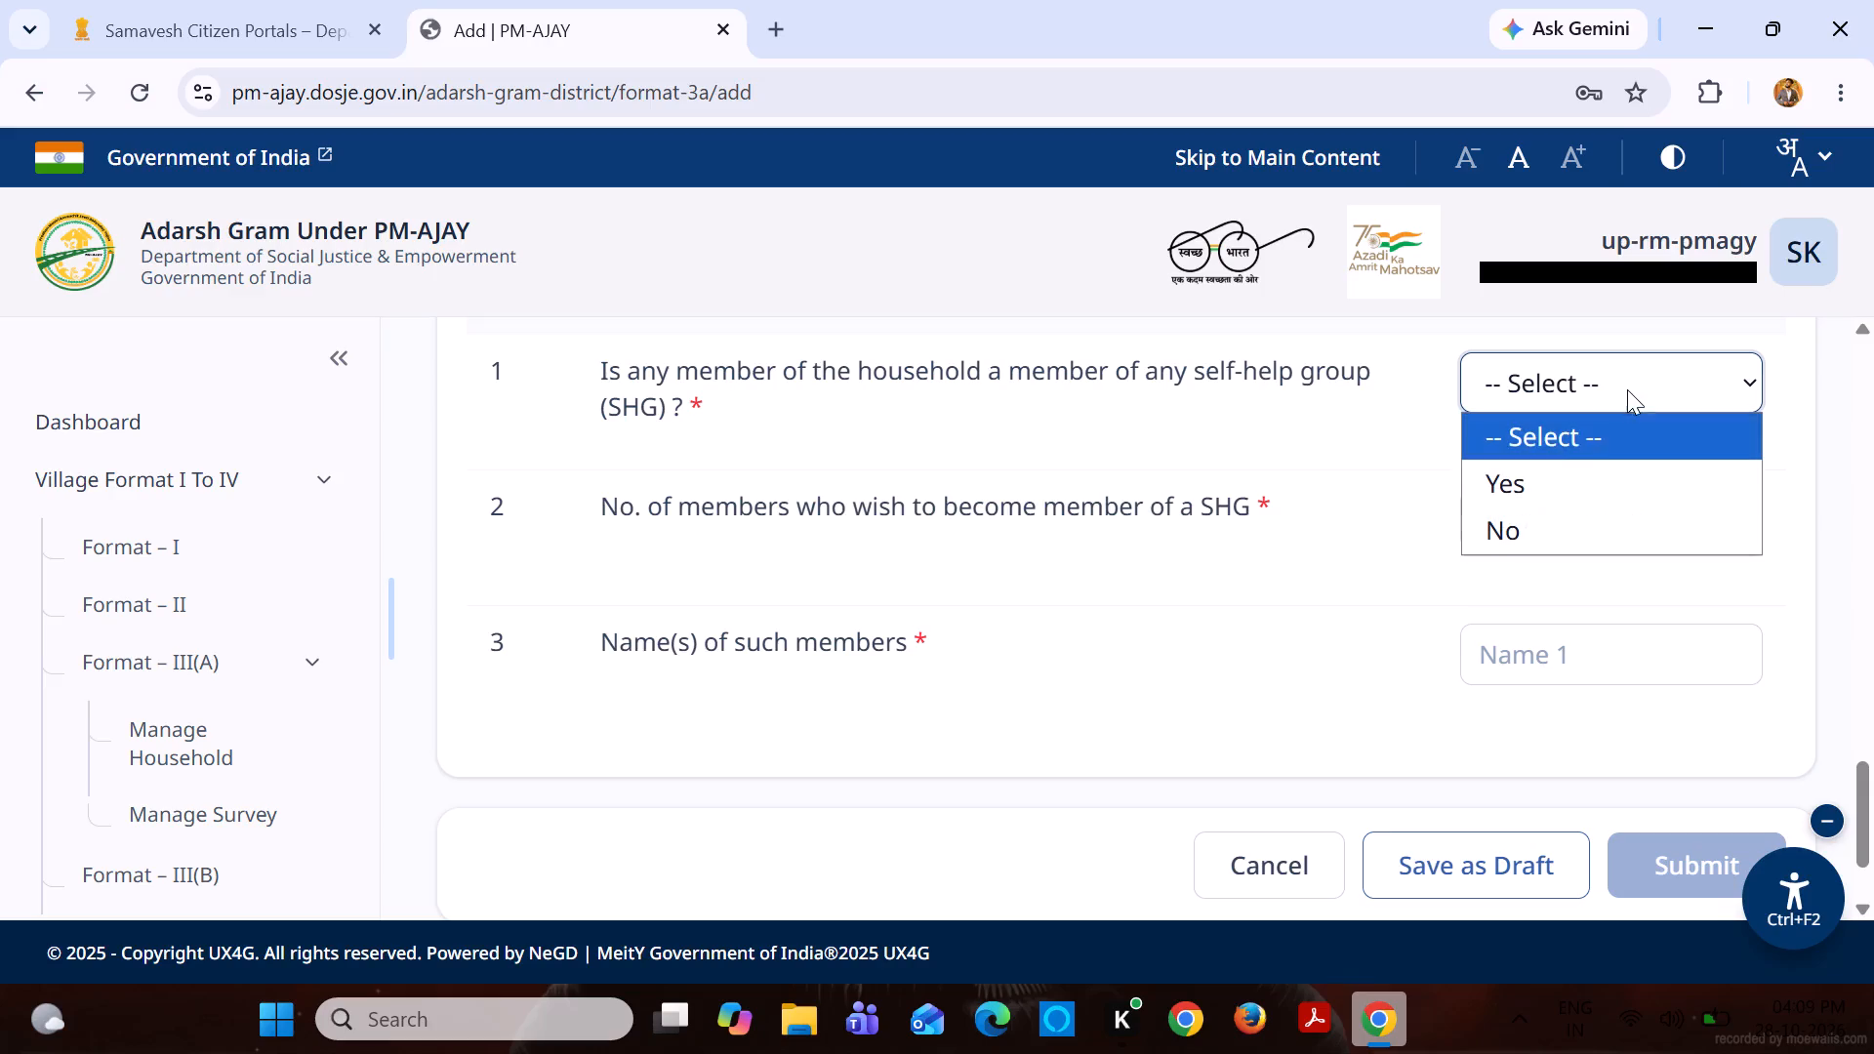
click(1537, 473)
click(1699, 695)
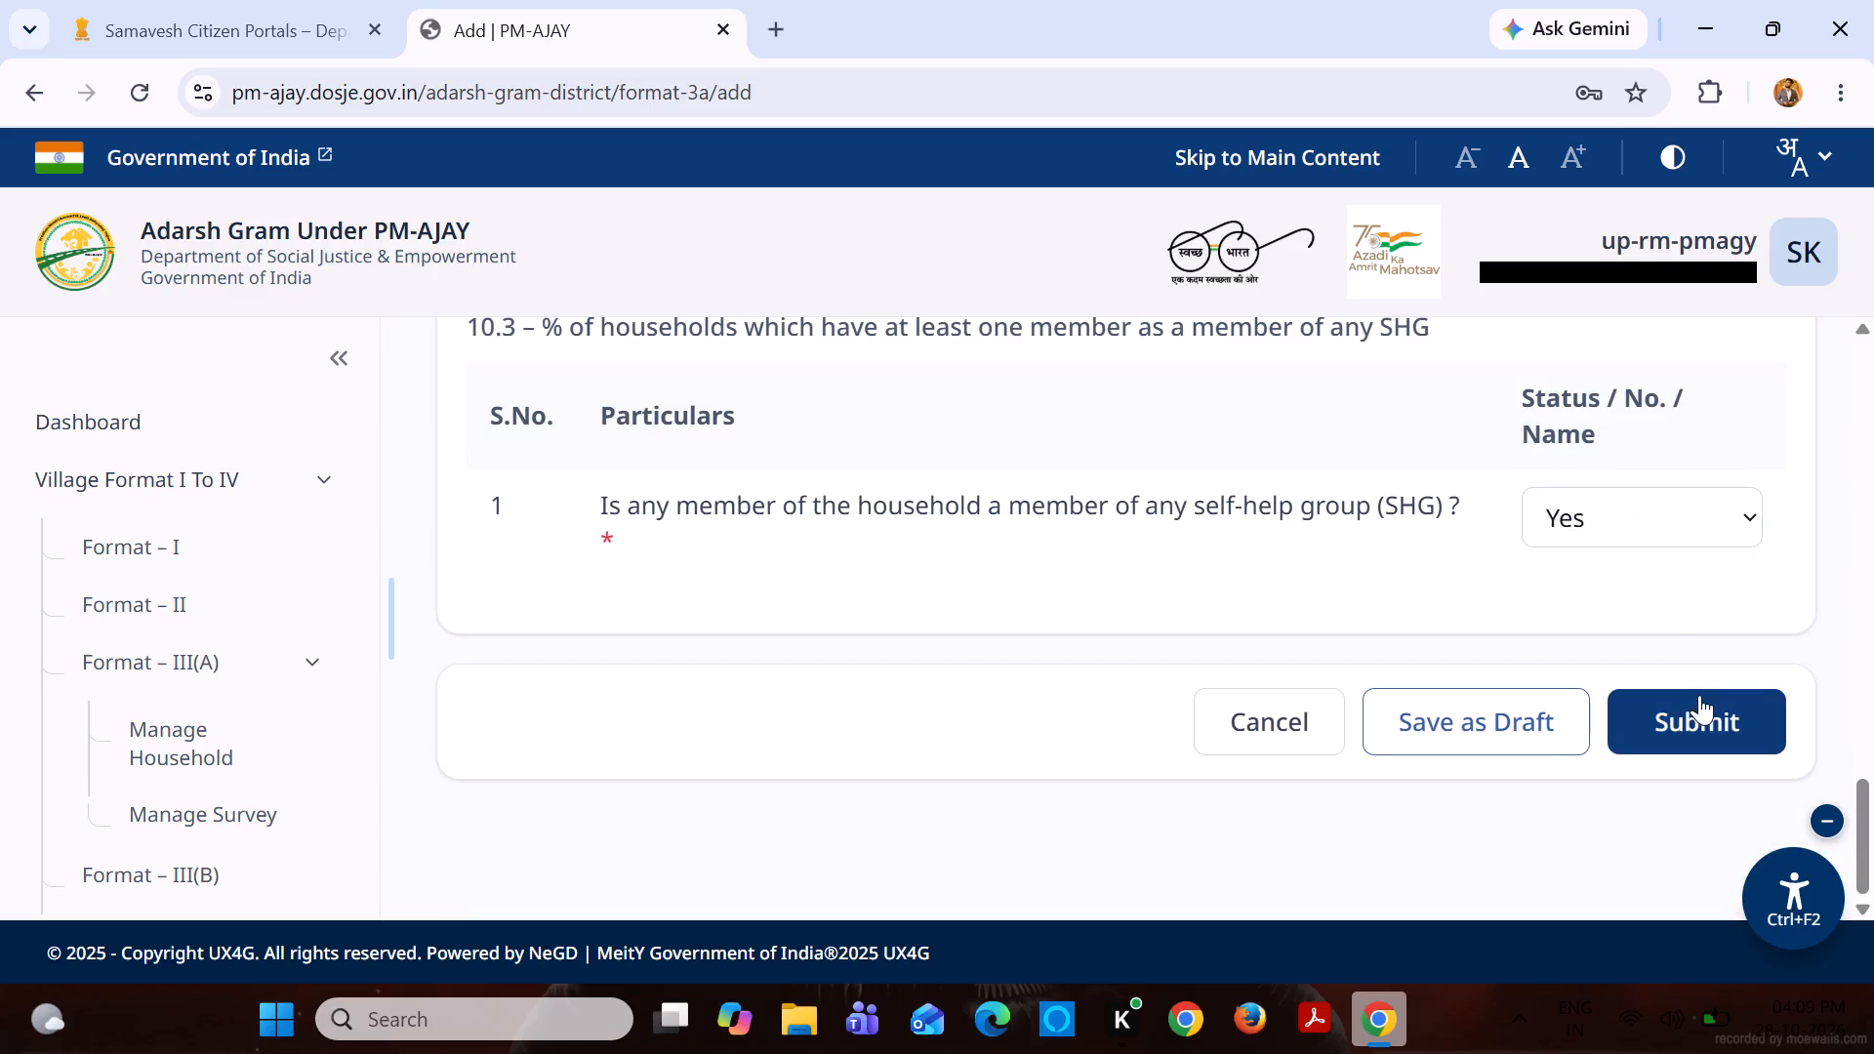
Start a new household record with block Shahabad, Gram Panchayat Narkheri, village Narkhera and category SC.
click(209, 729)
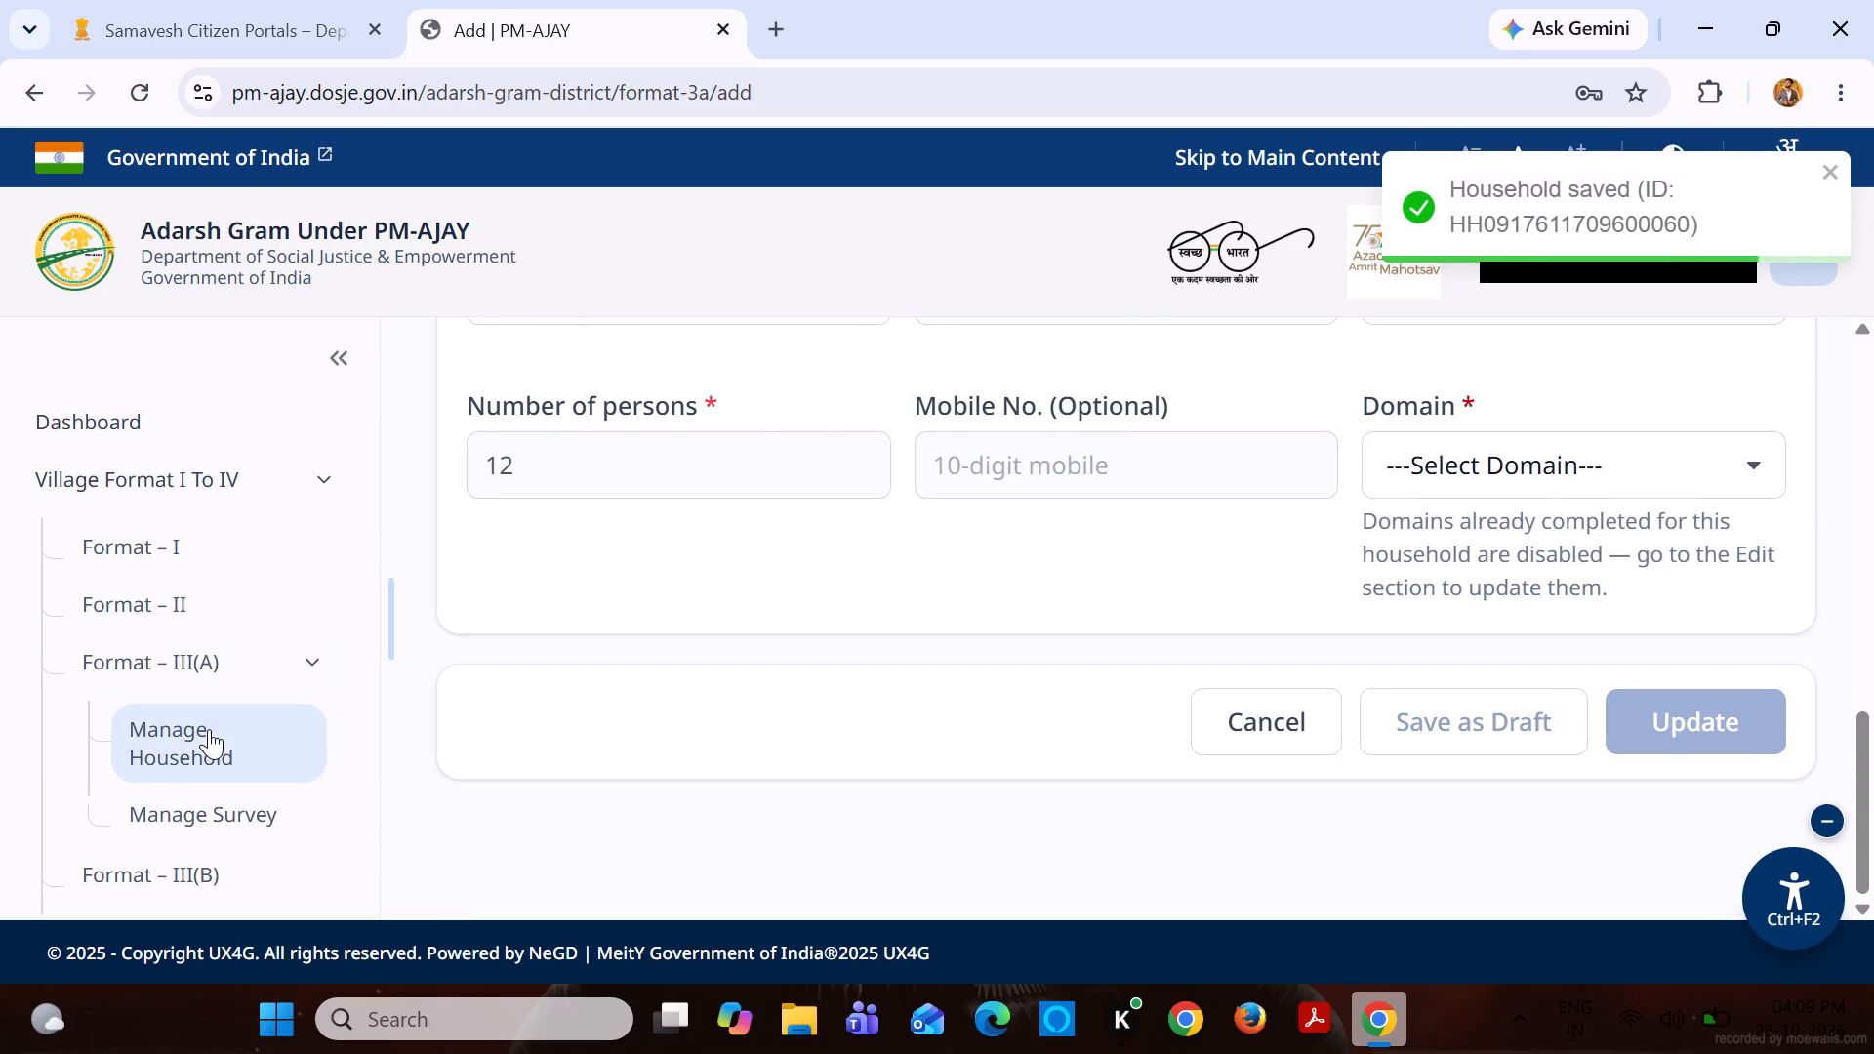
click(1419, 404)
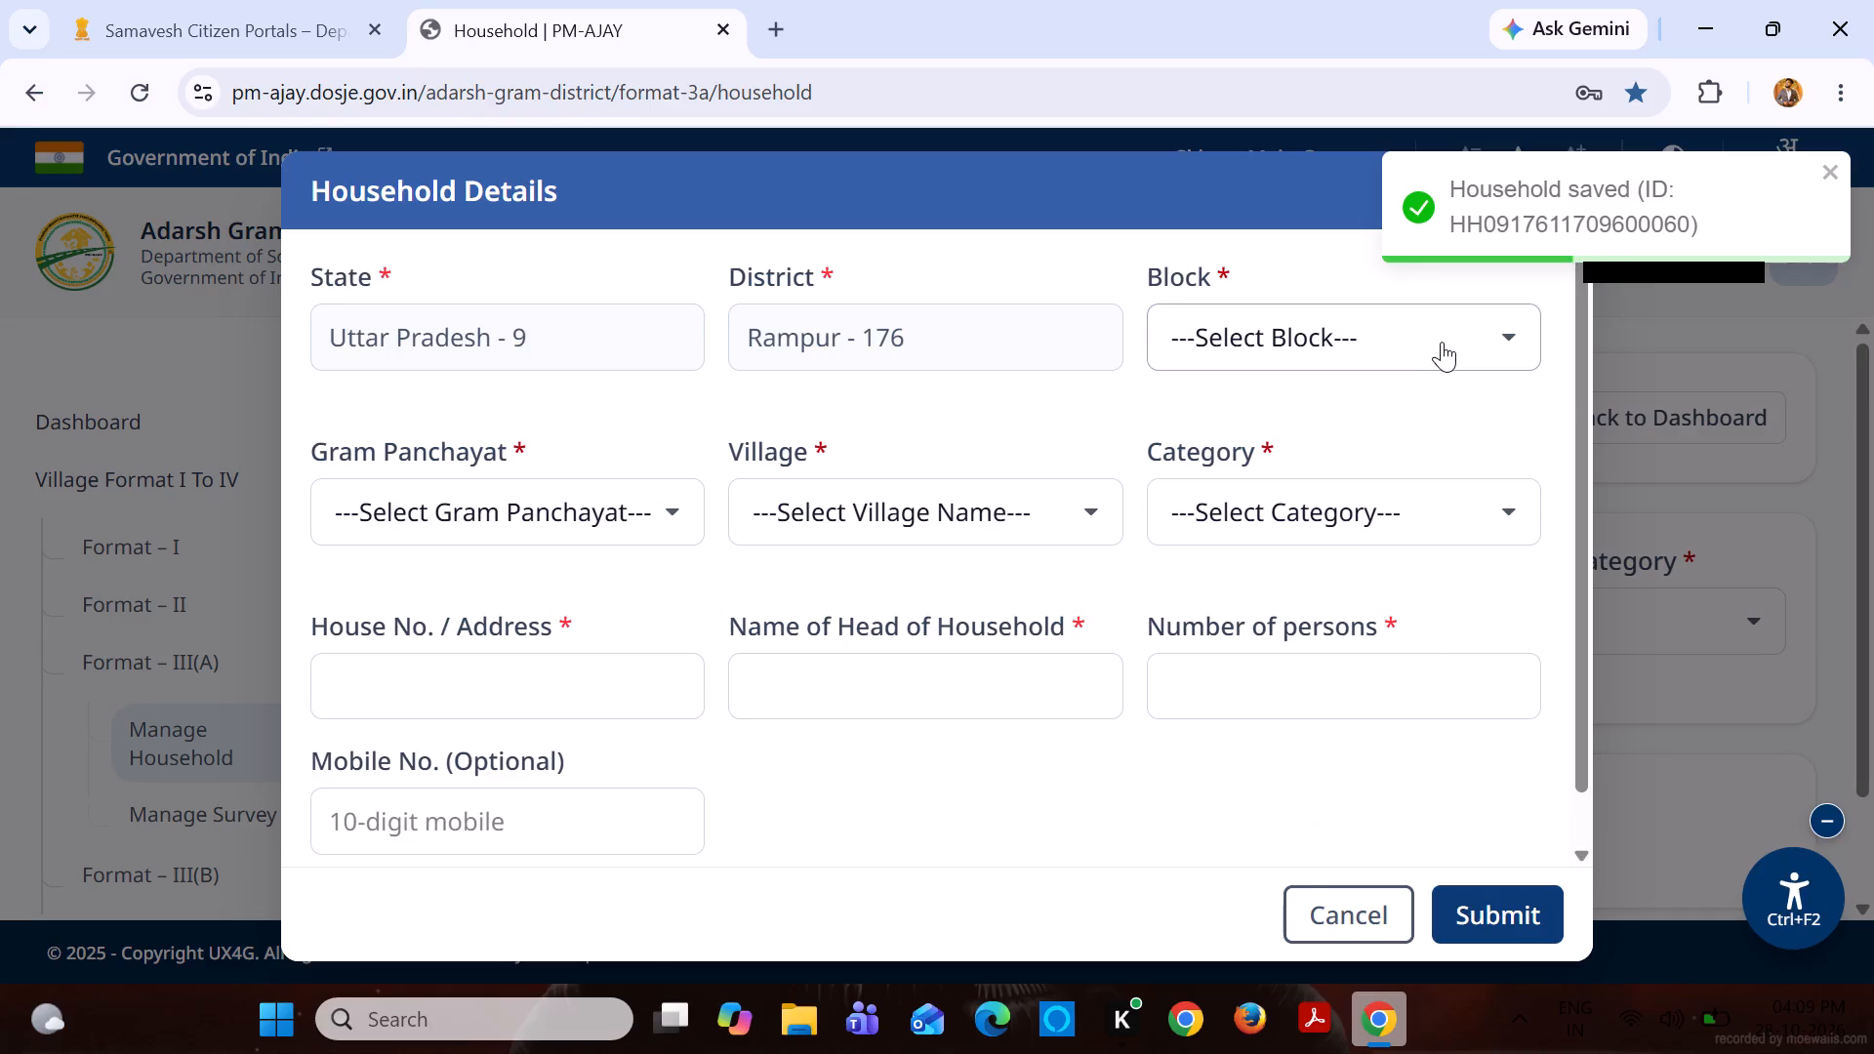
click(1442, 342)
click(1286, 822)
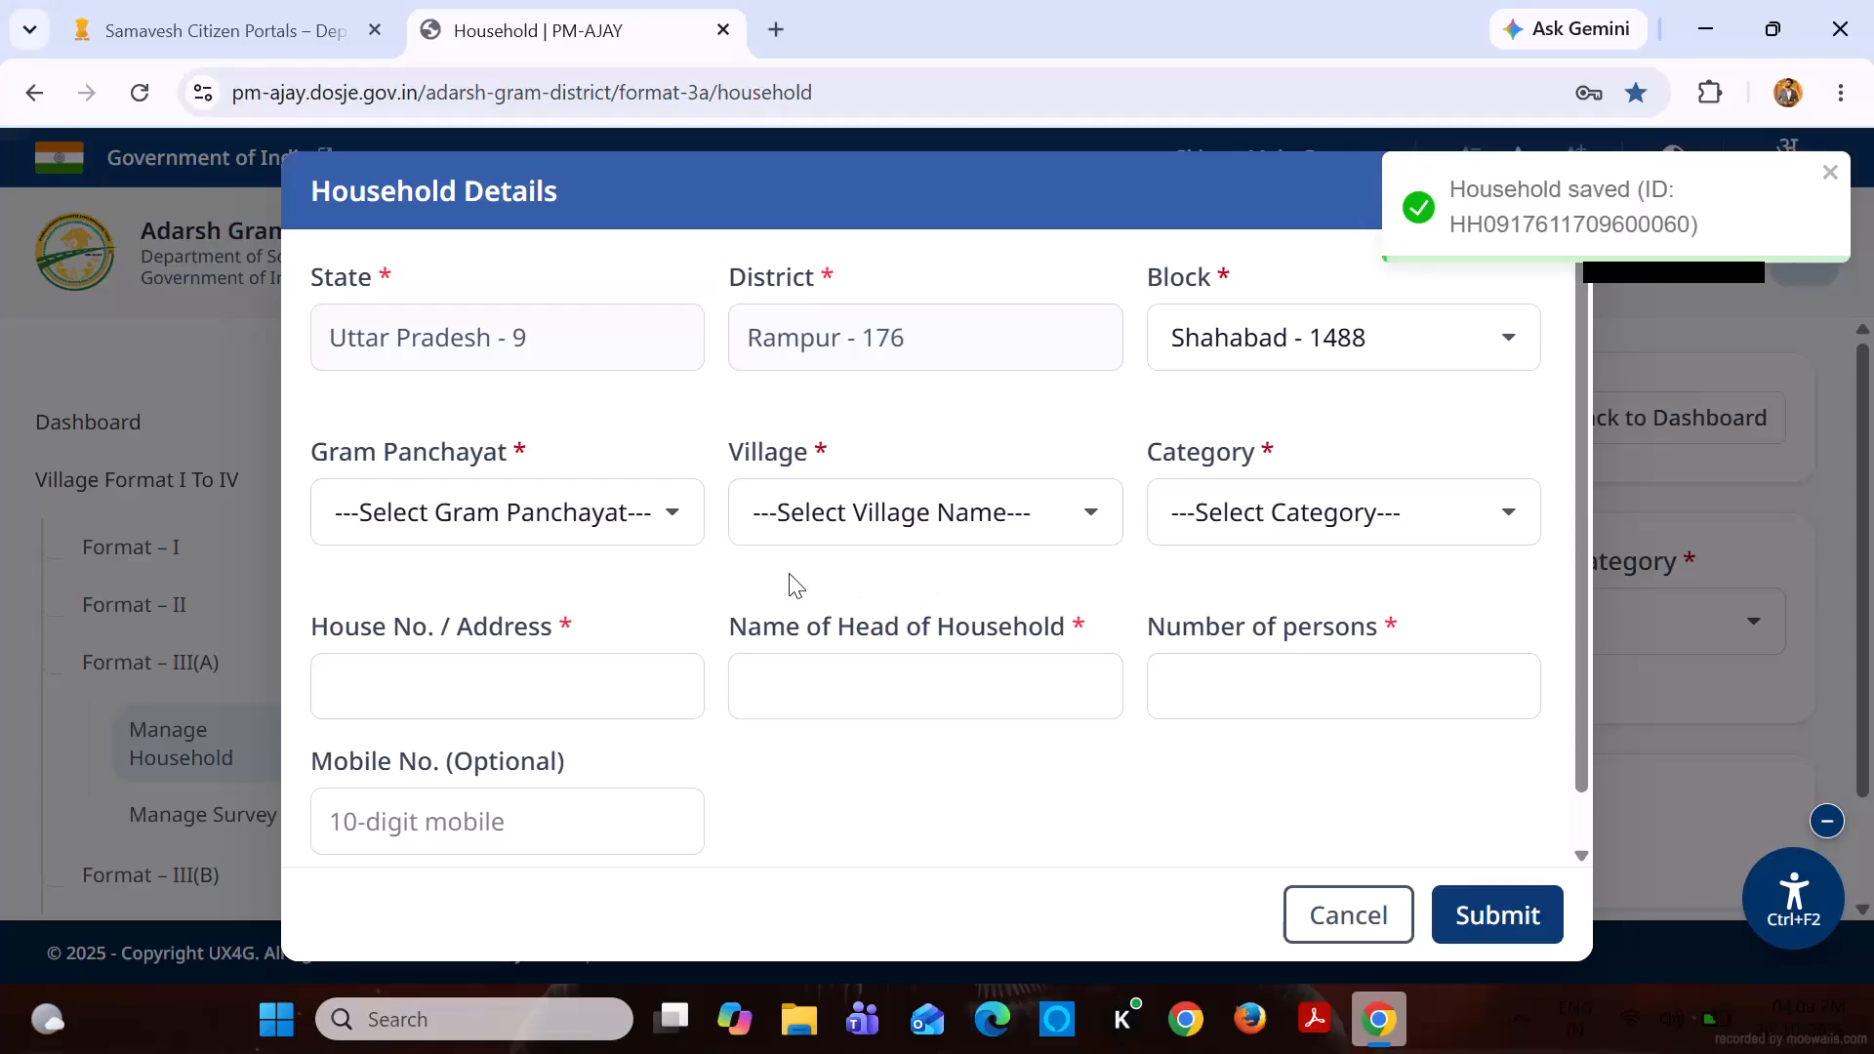
click(589, 503)
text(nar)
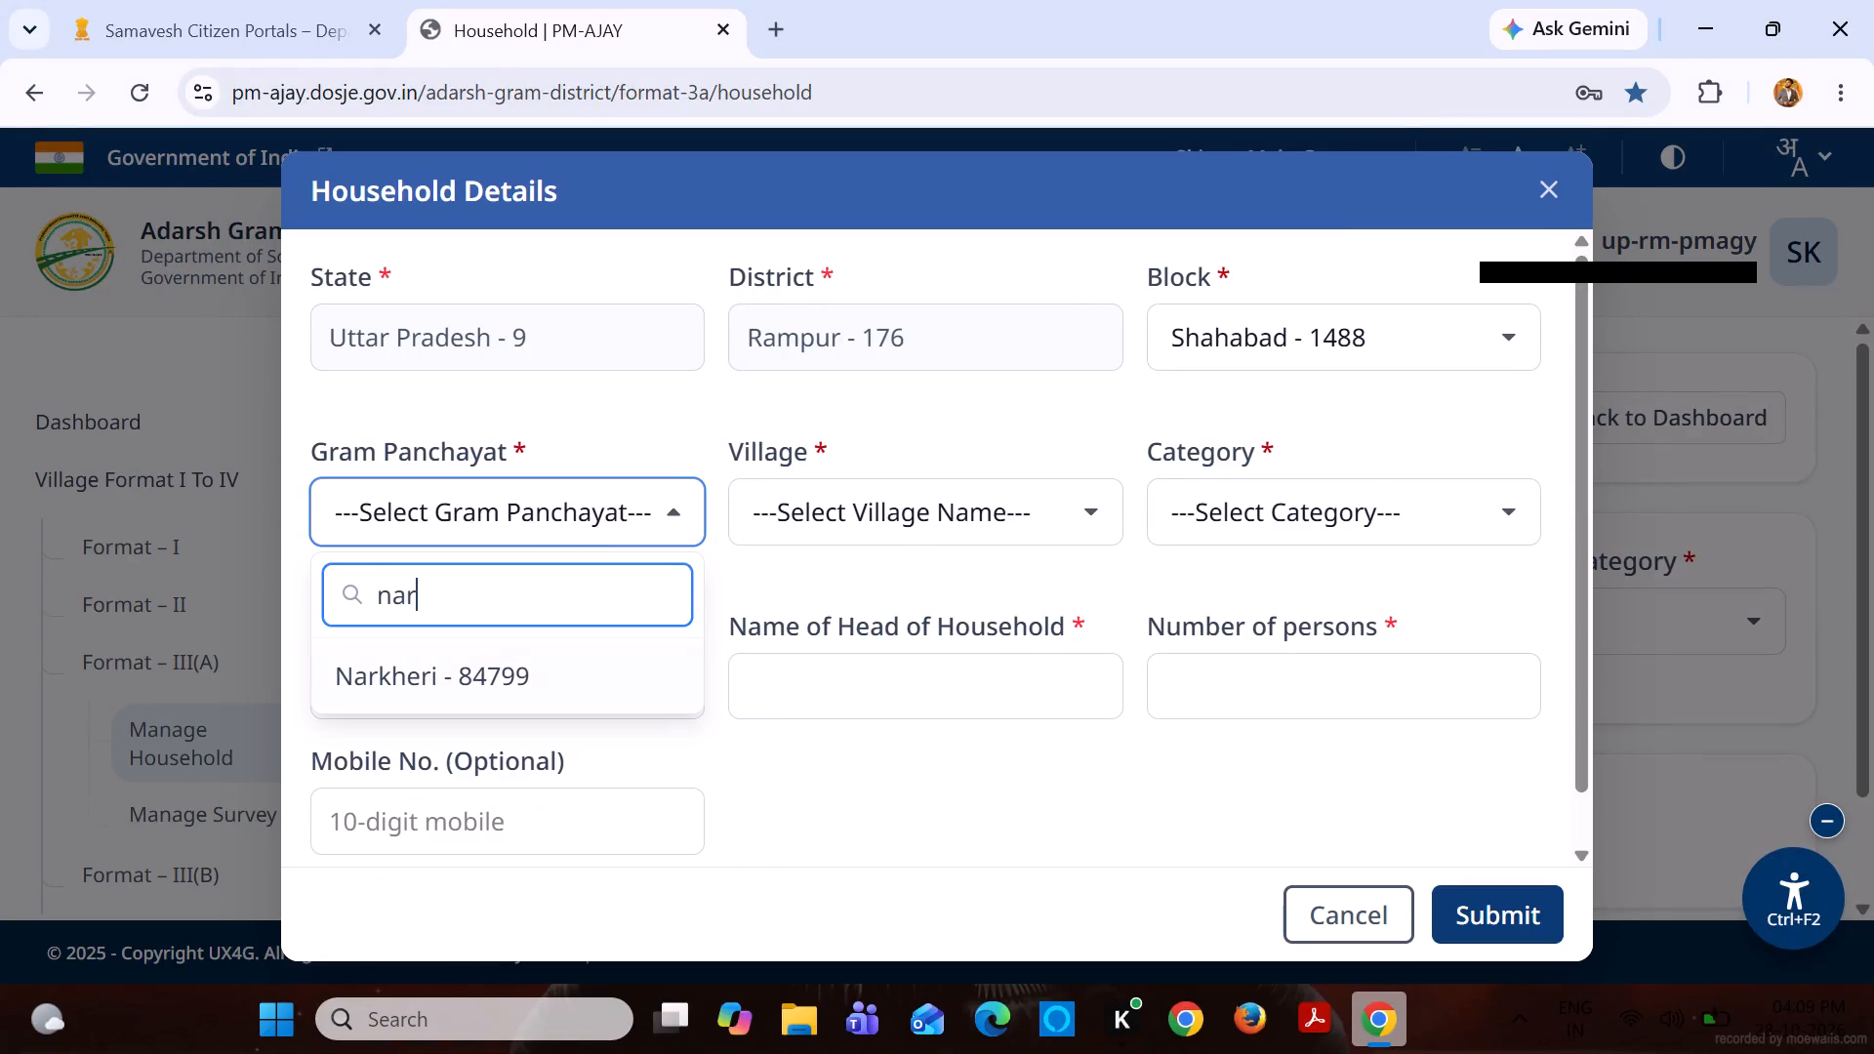
click(407, 669)
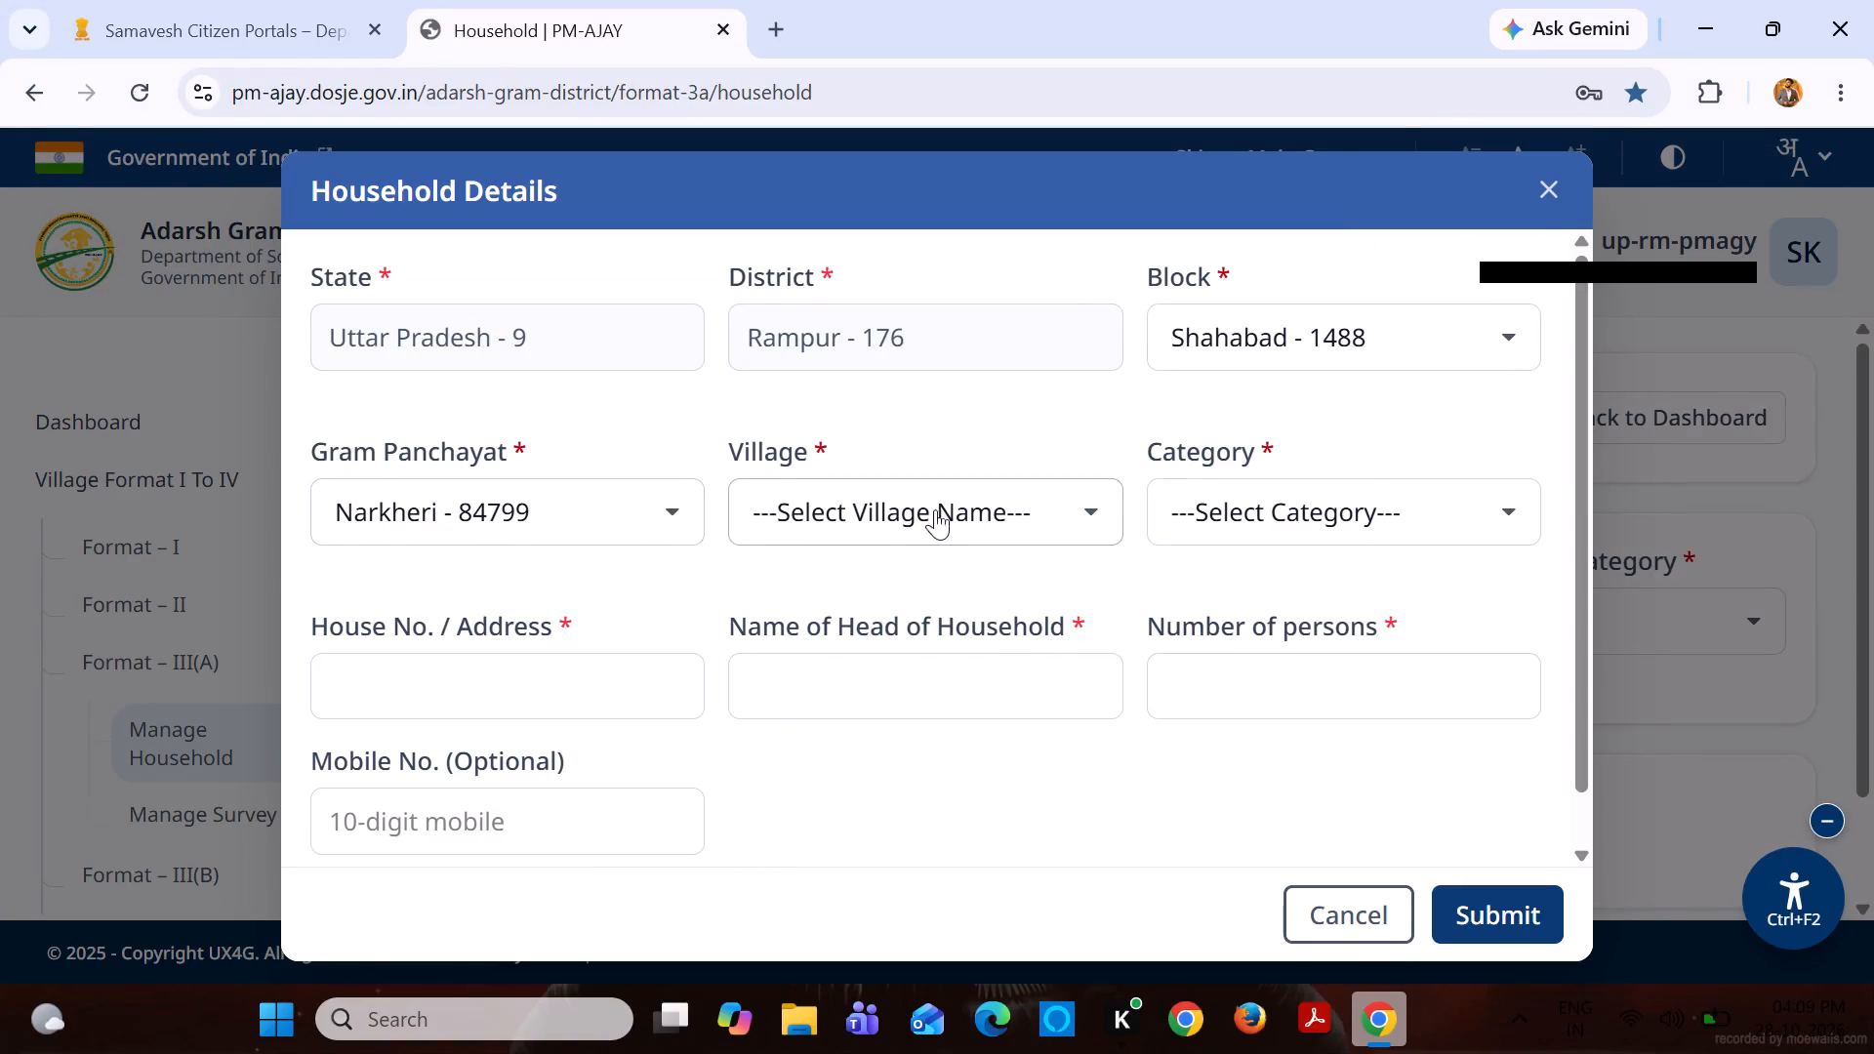
click(943, 511)
click(858, 662)
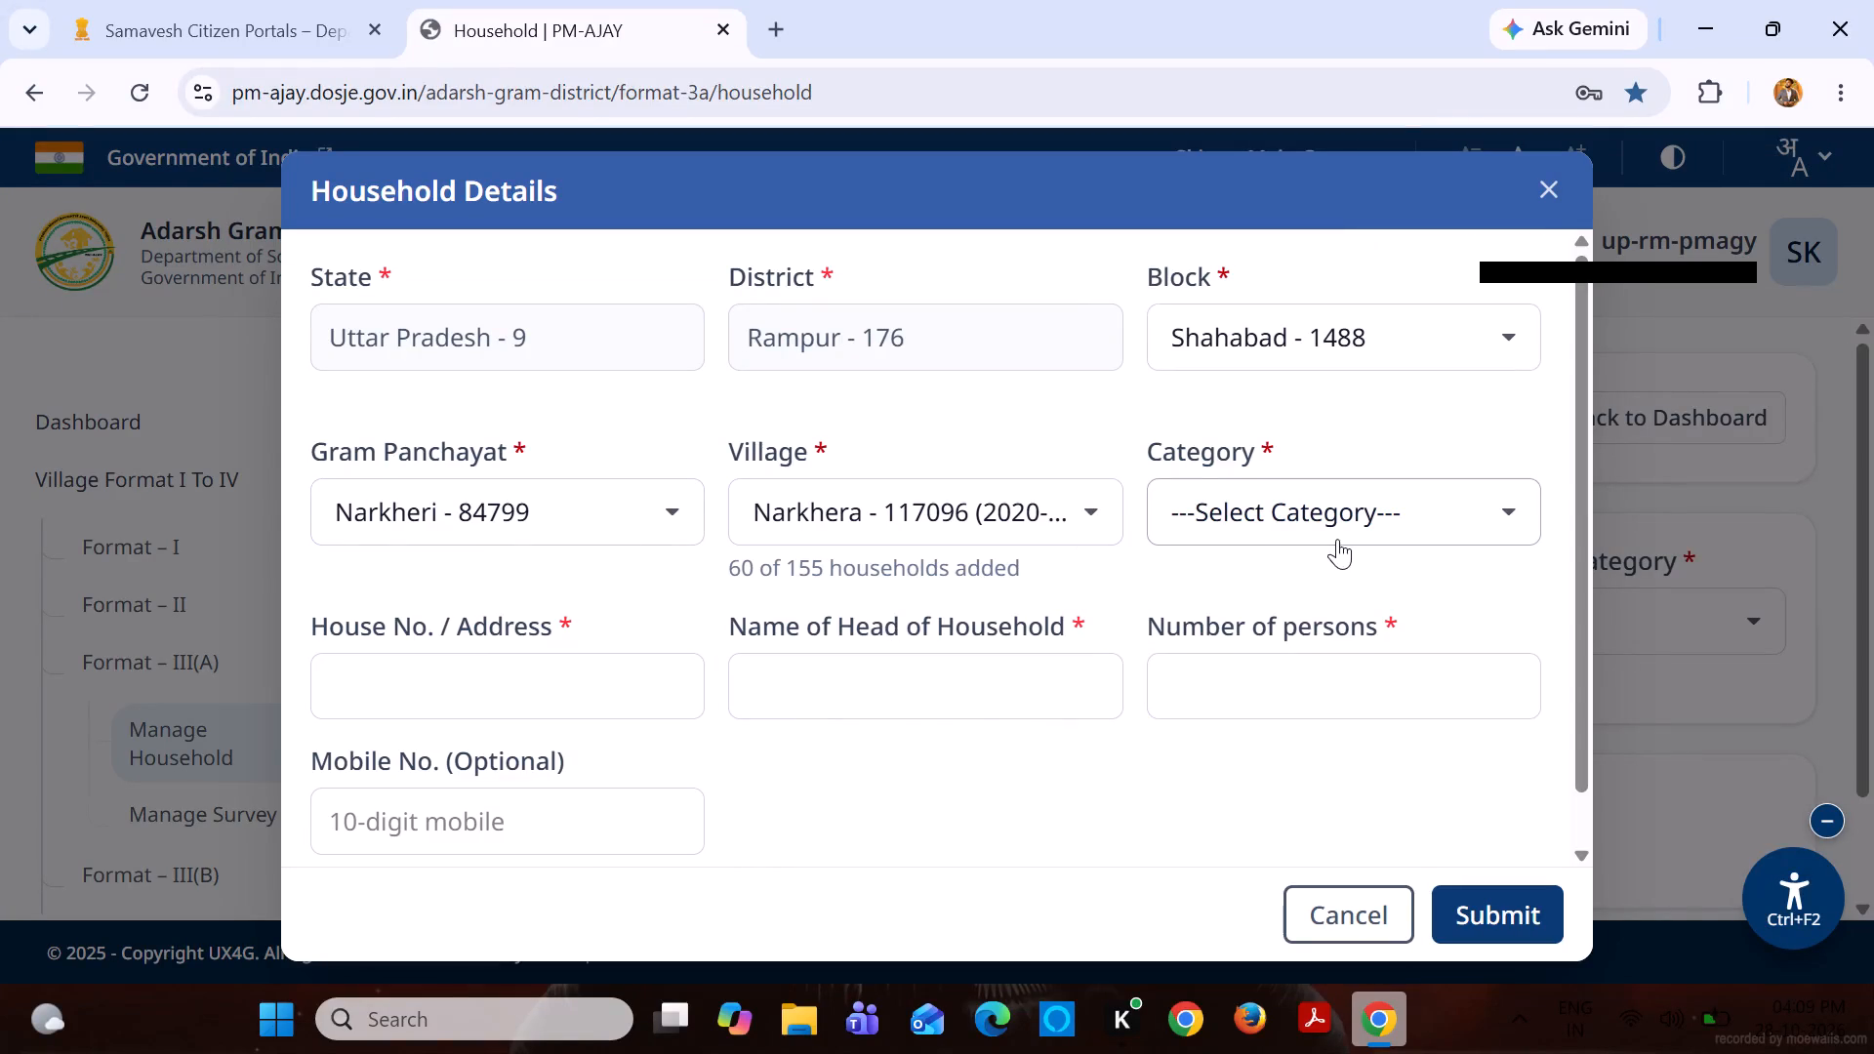
click(1337, 539)
click(1226, 671)
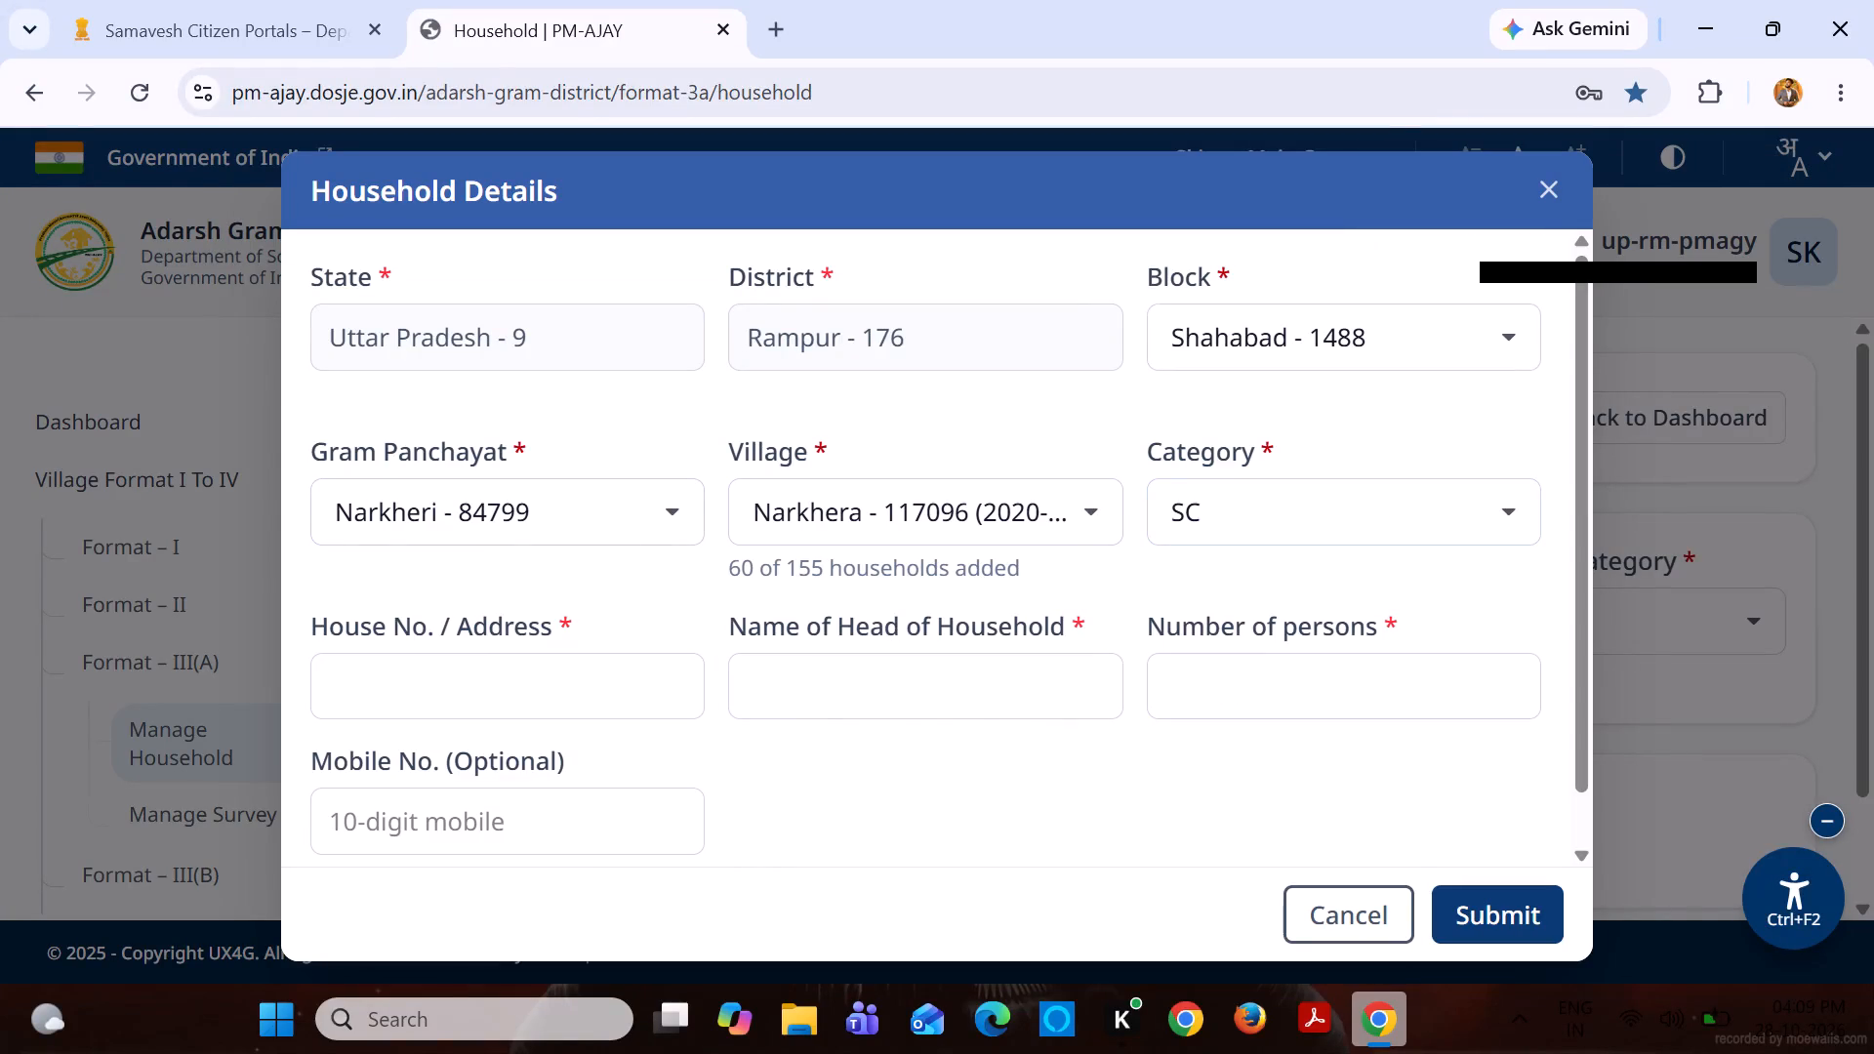
Enter house number 60, the name of the head of household and 6 persons, and submit the household details.
click(508, 685)
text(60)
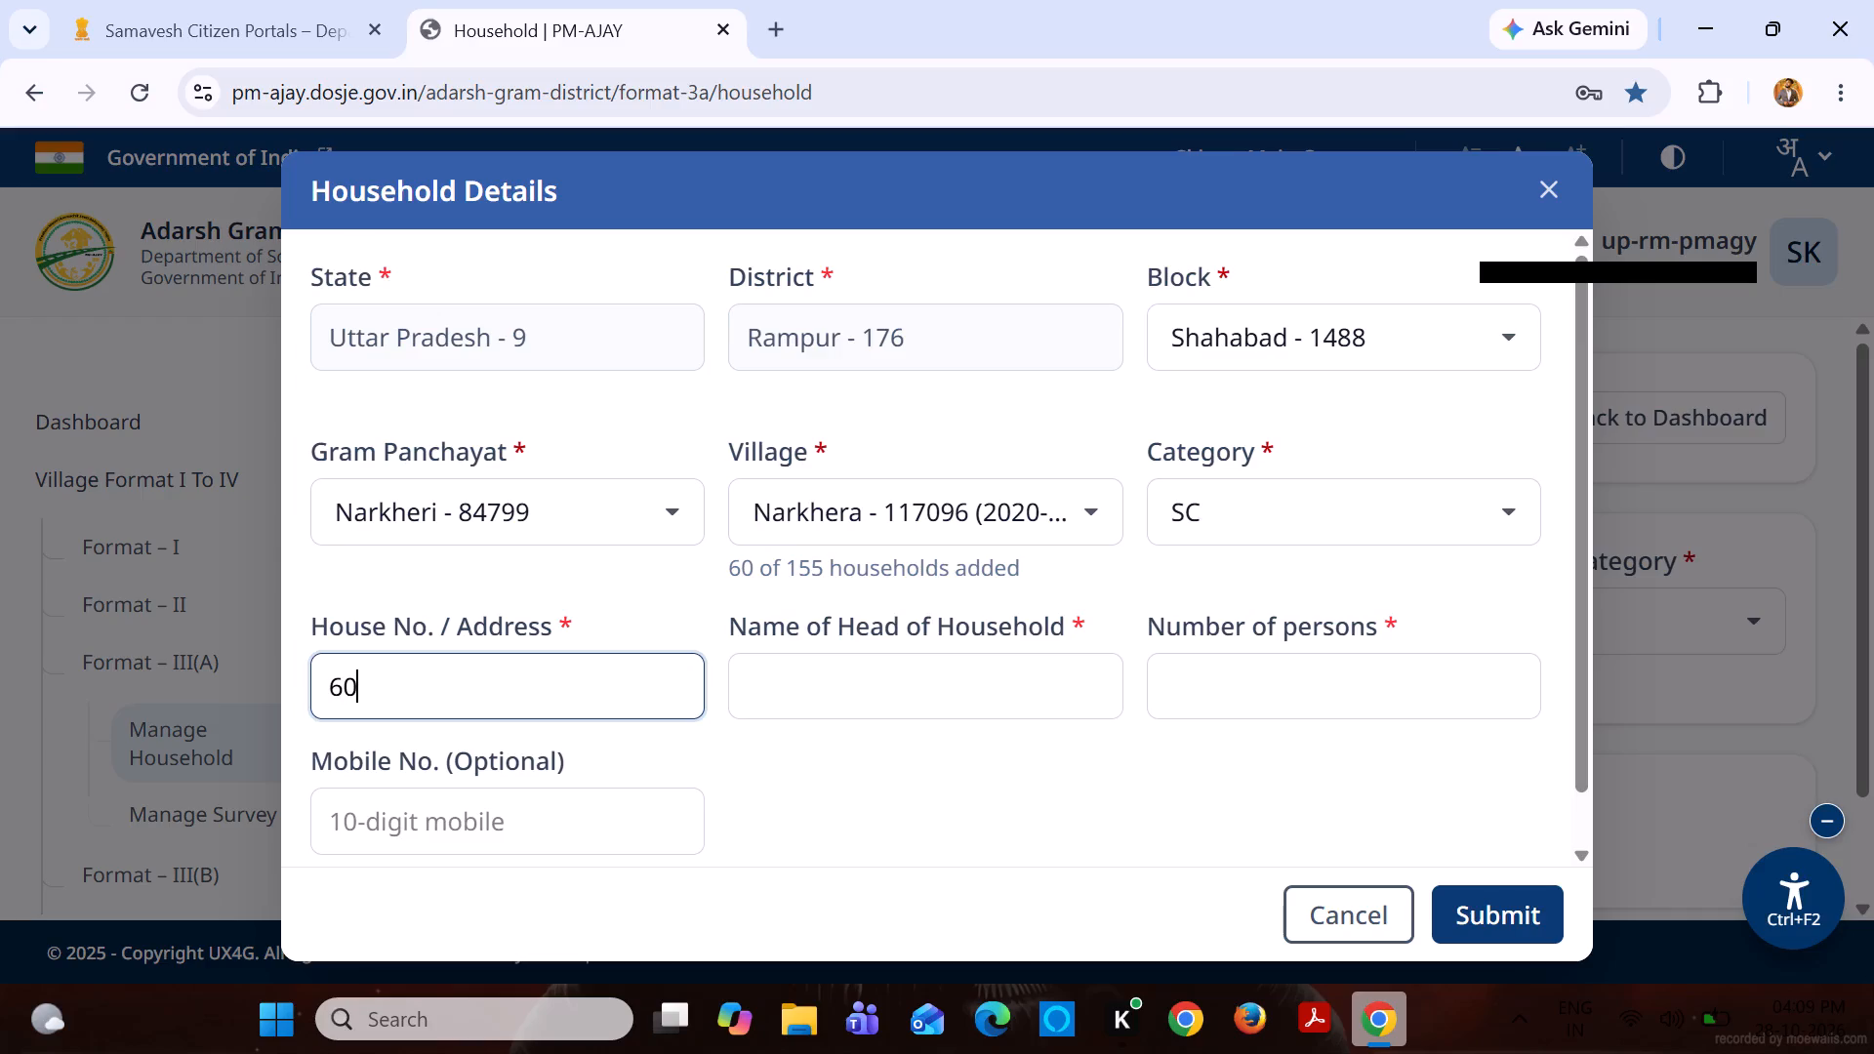
click(809, 703)
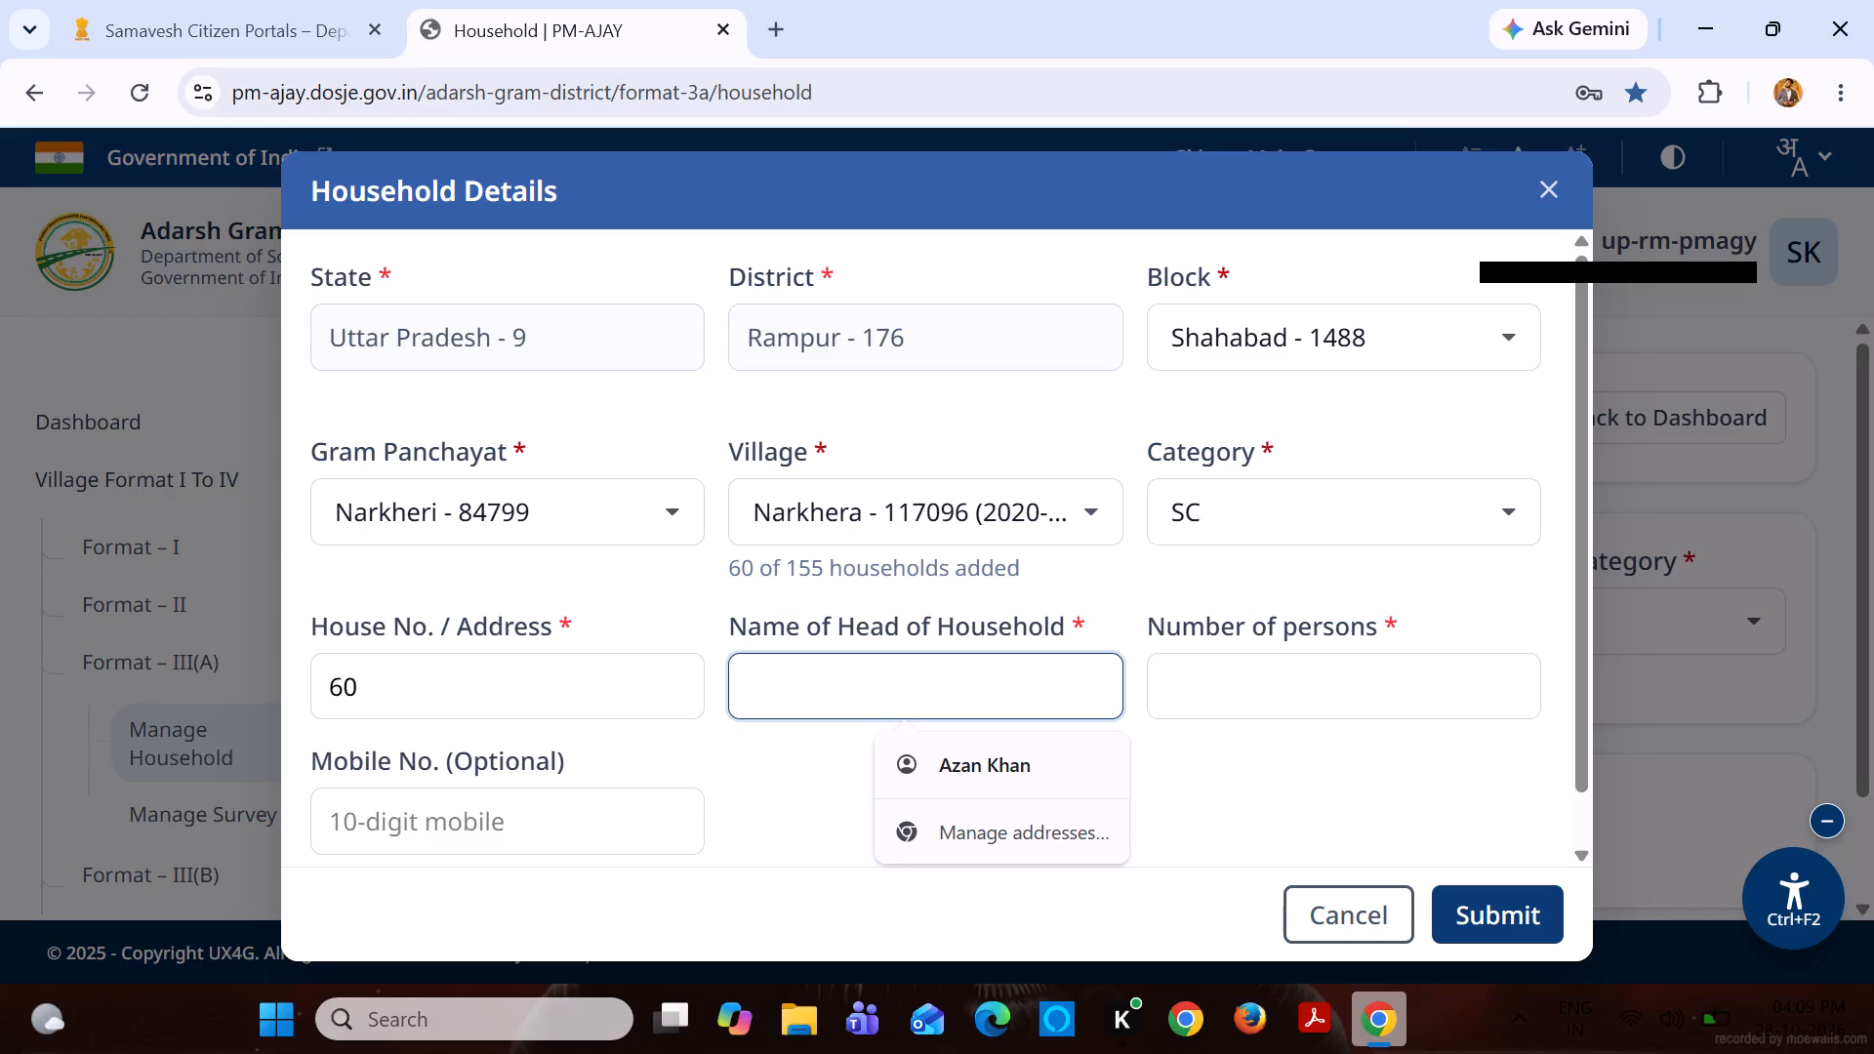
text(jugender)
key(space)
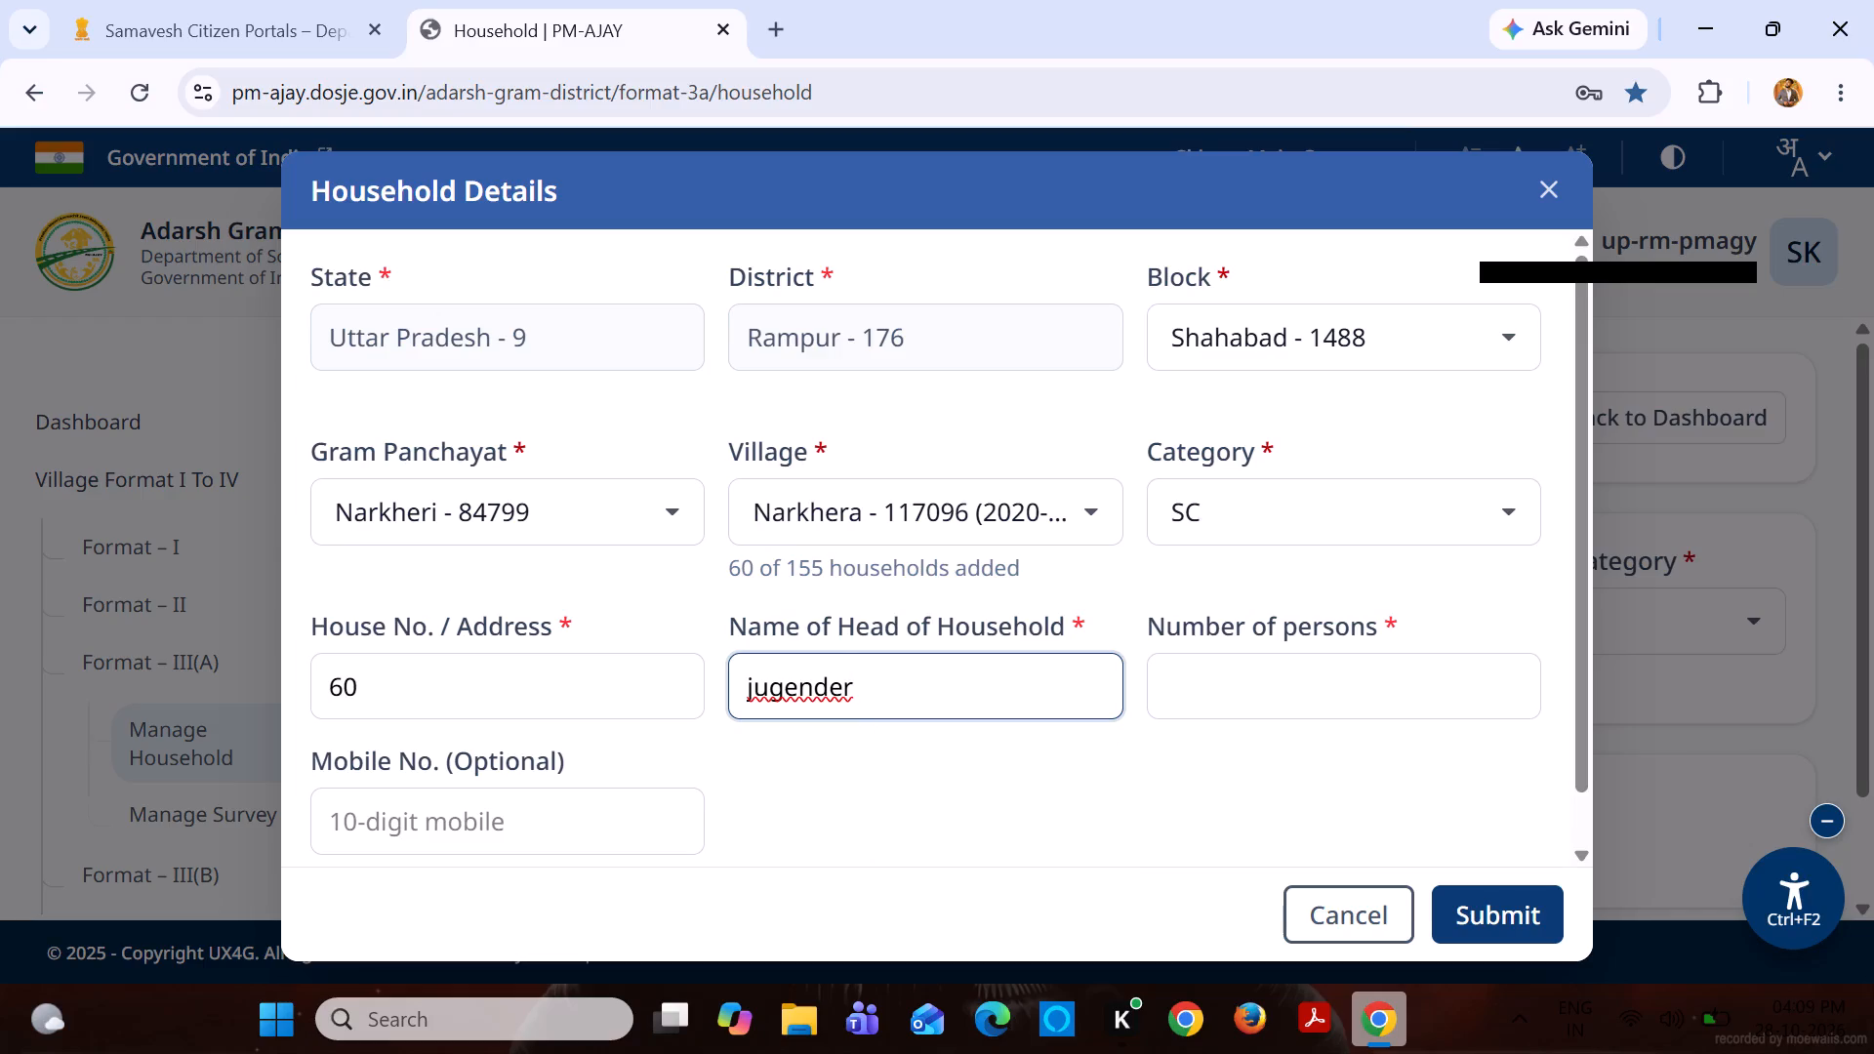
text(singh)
click(1263, 692)
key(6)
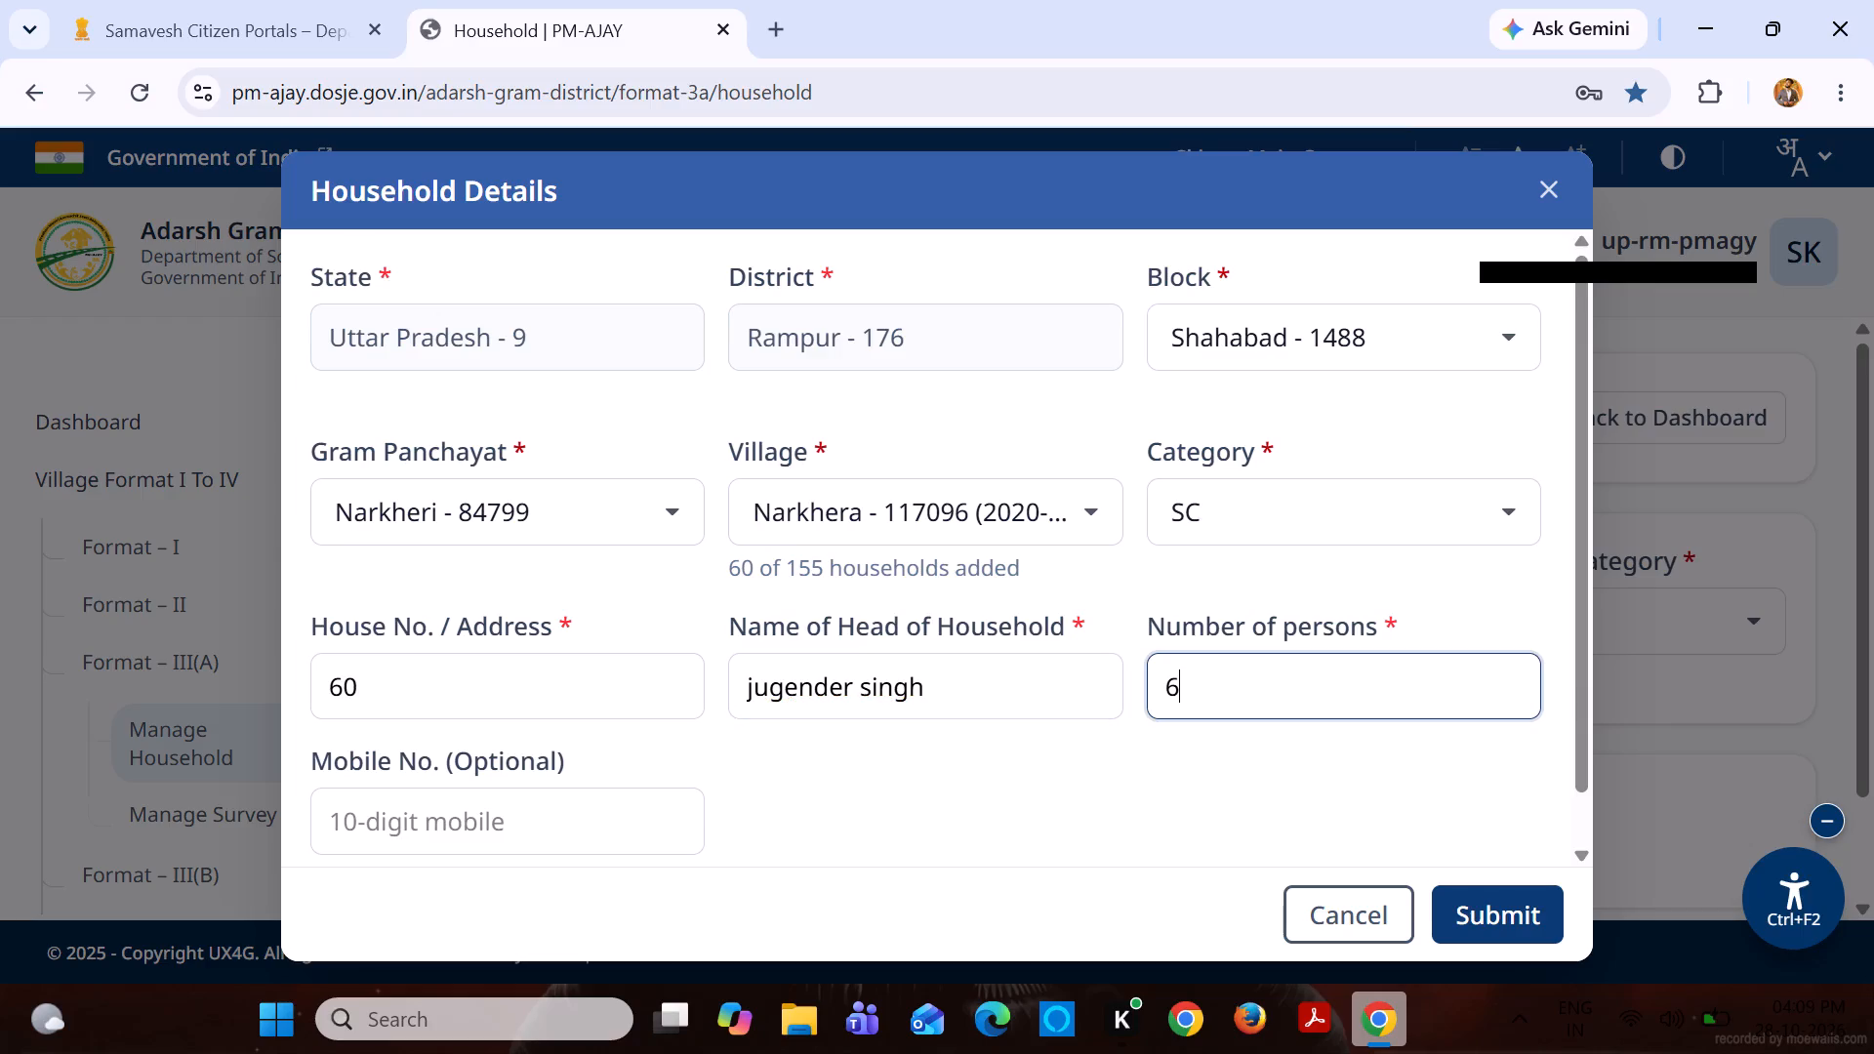
click(1510, 920)
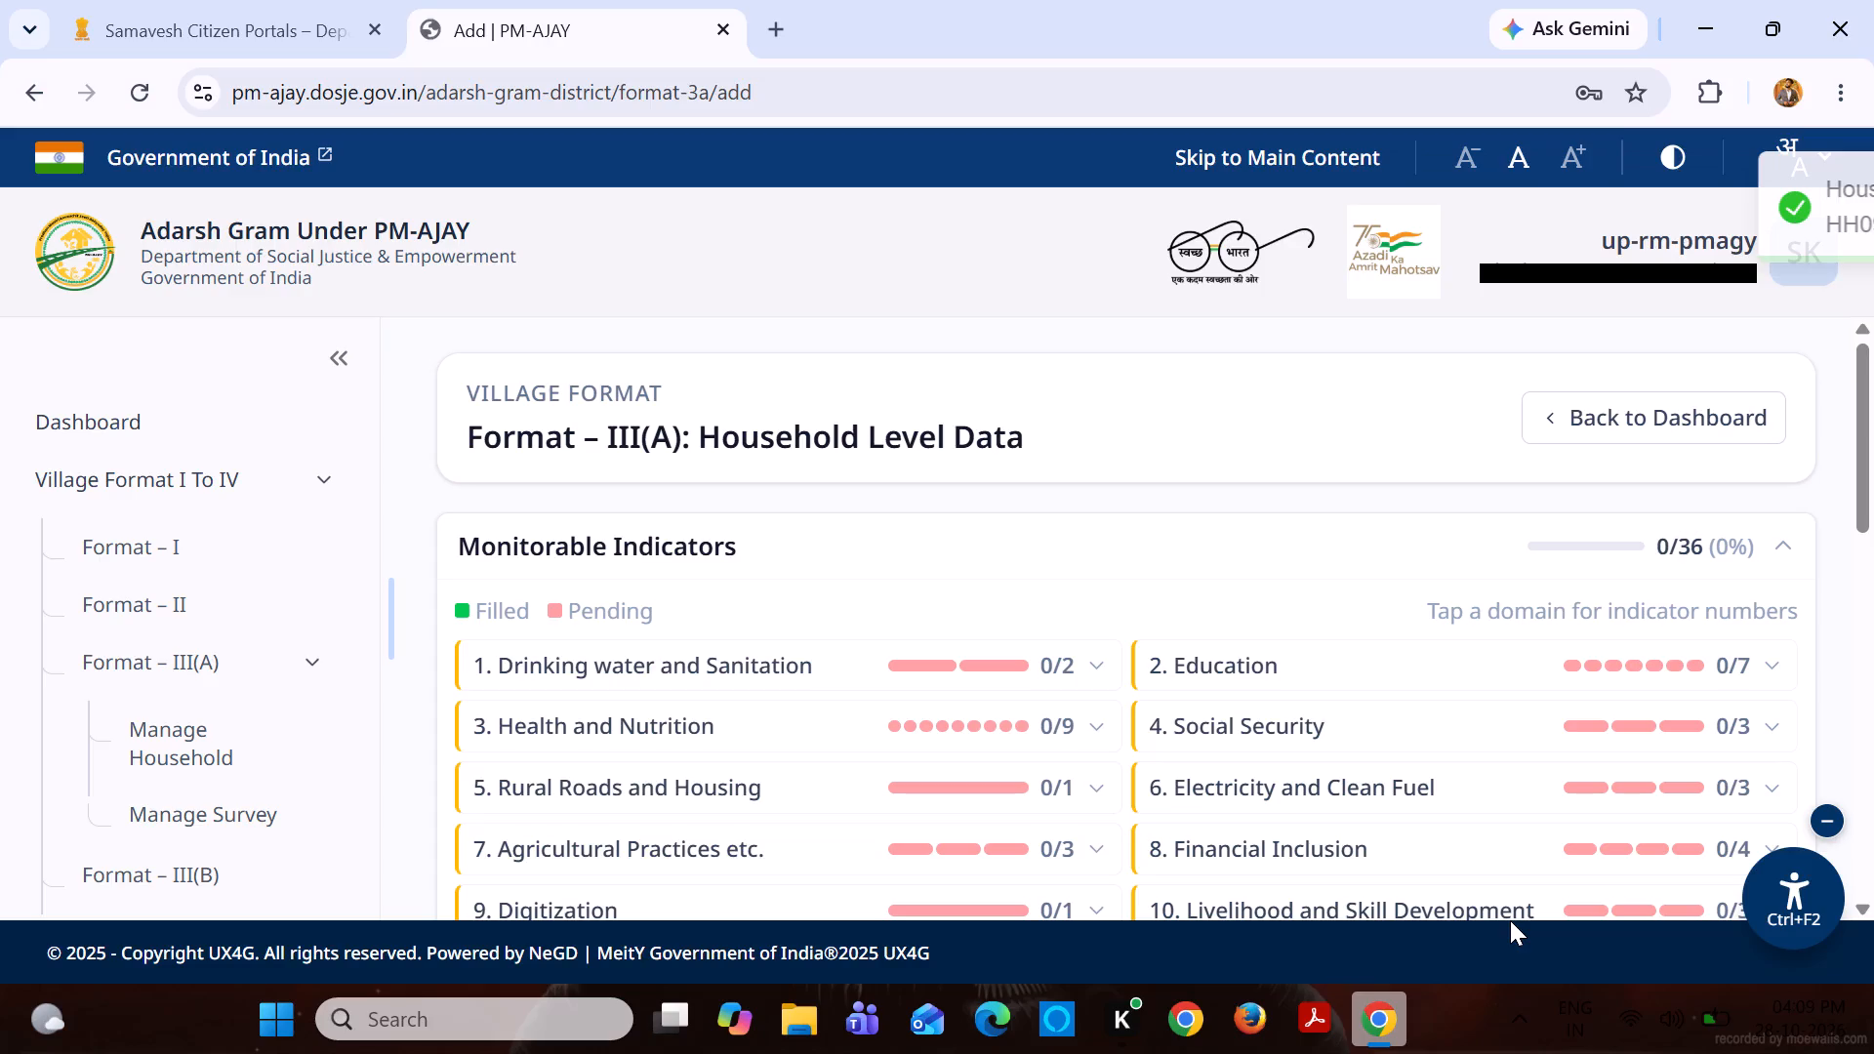
For 1 – Drinking water and Sanitation, answer Yes to having a household latrine (1.3) and No to open defecation (1.5), and submit.
scroll(1510, 920, down, 3)
scroll(1634, 772, down, 8)
click(1704, 528)
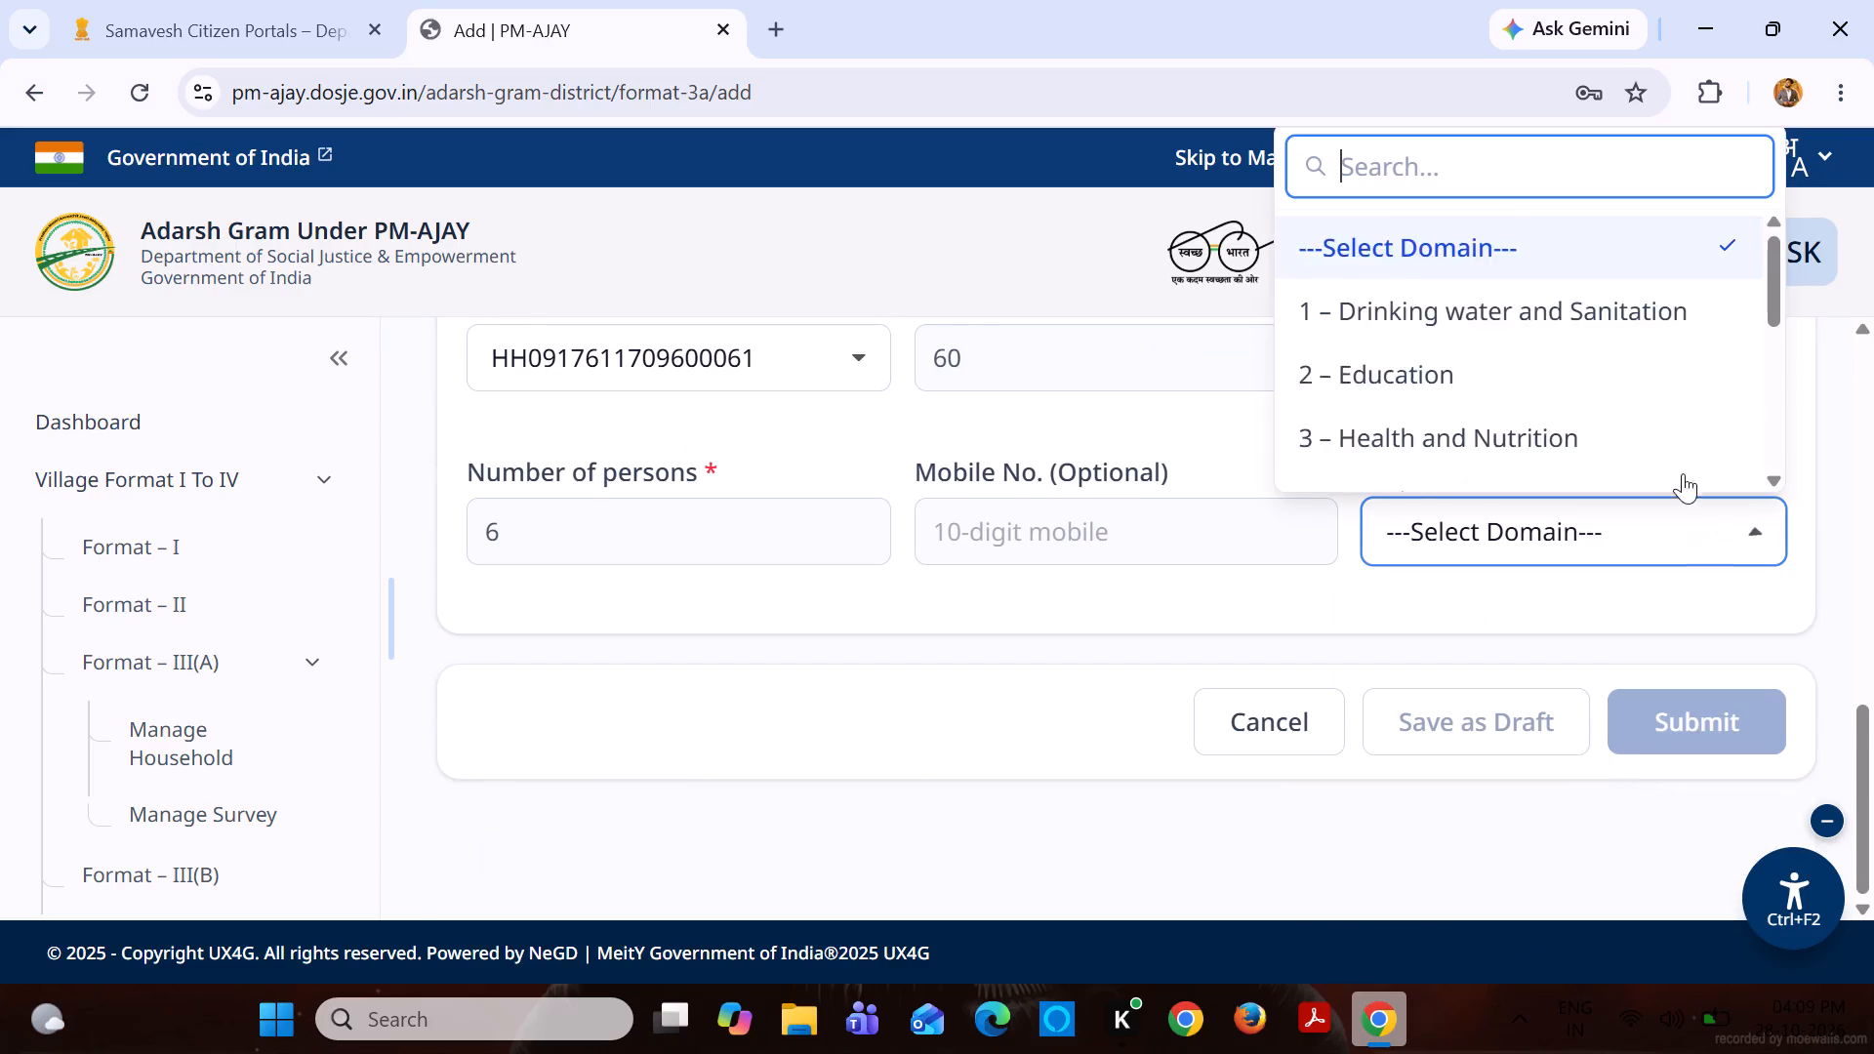
click(1538, 289)
scroll(1597, 573, down, 2)
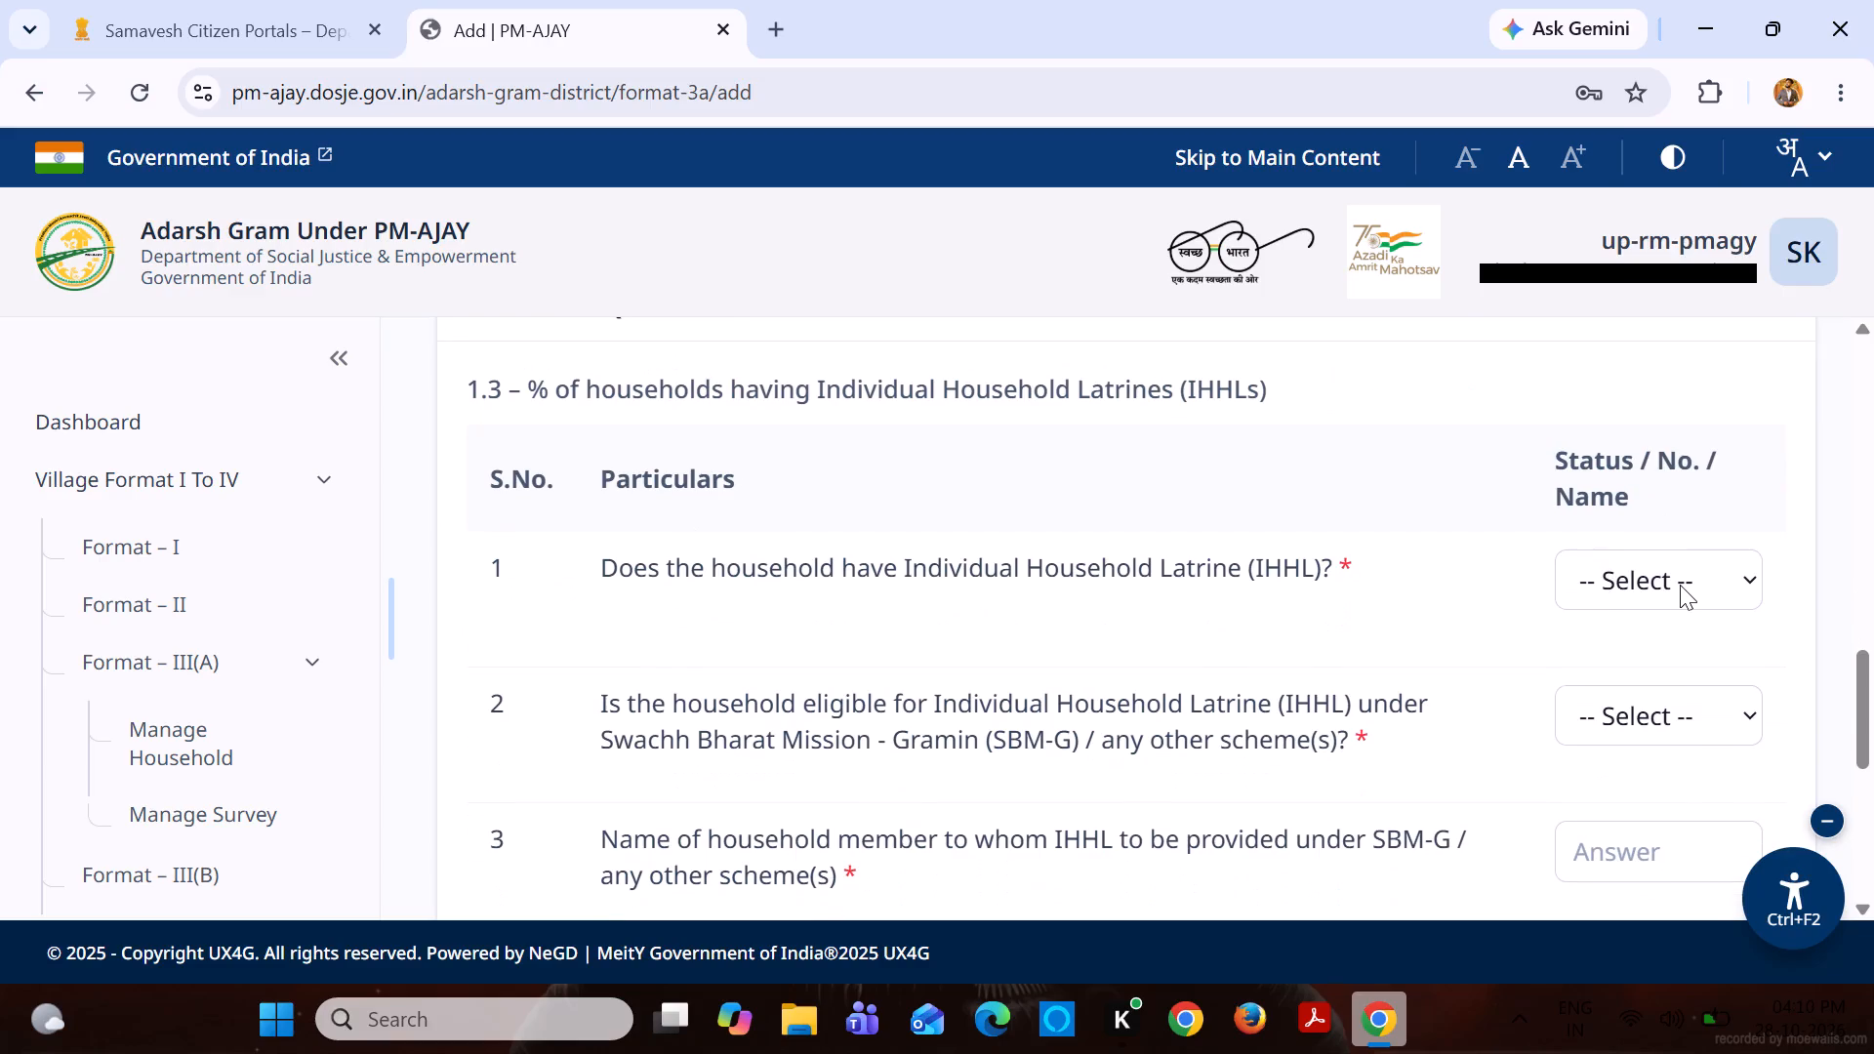
drag(1680, 585, 1623, 676)
click(1623, 676)
scroll(1623, 676, down, 4)
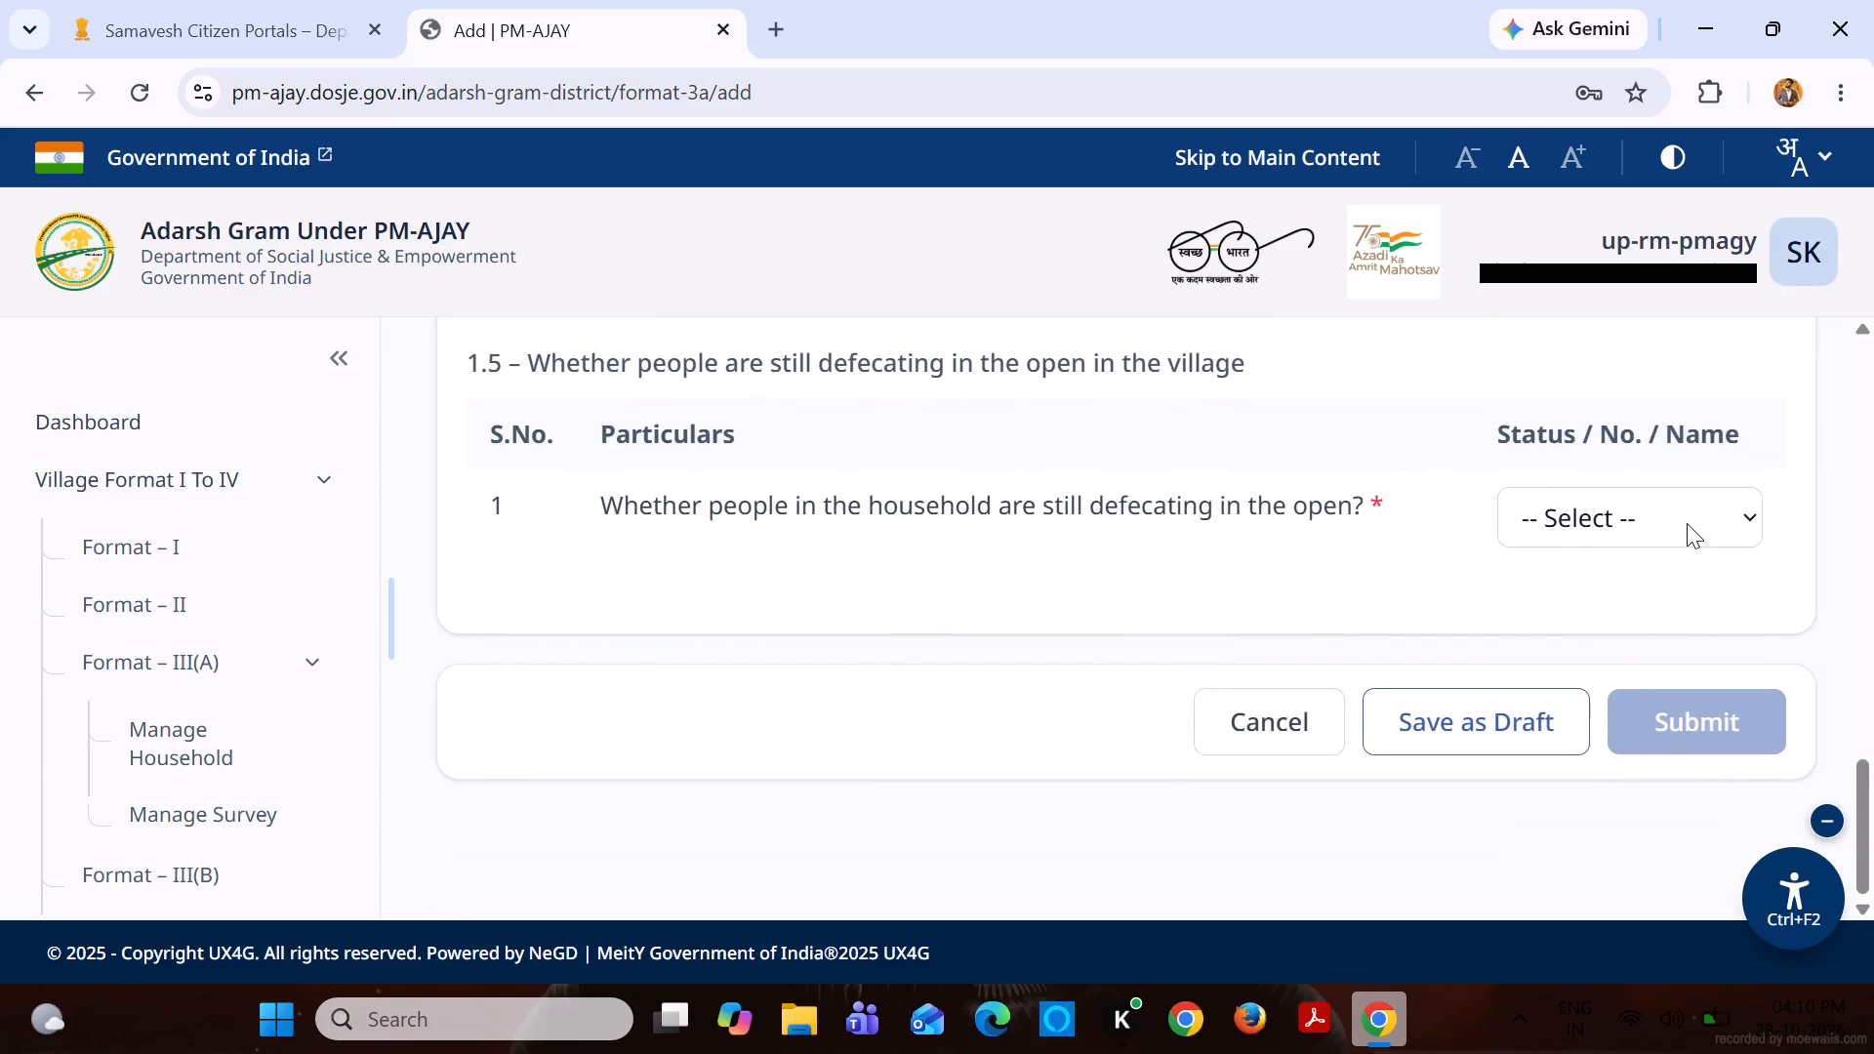
click(1687, 523)
click(1597, 664)
click(1673, 722)
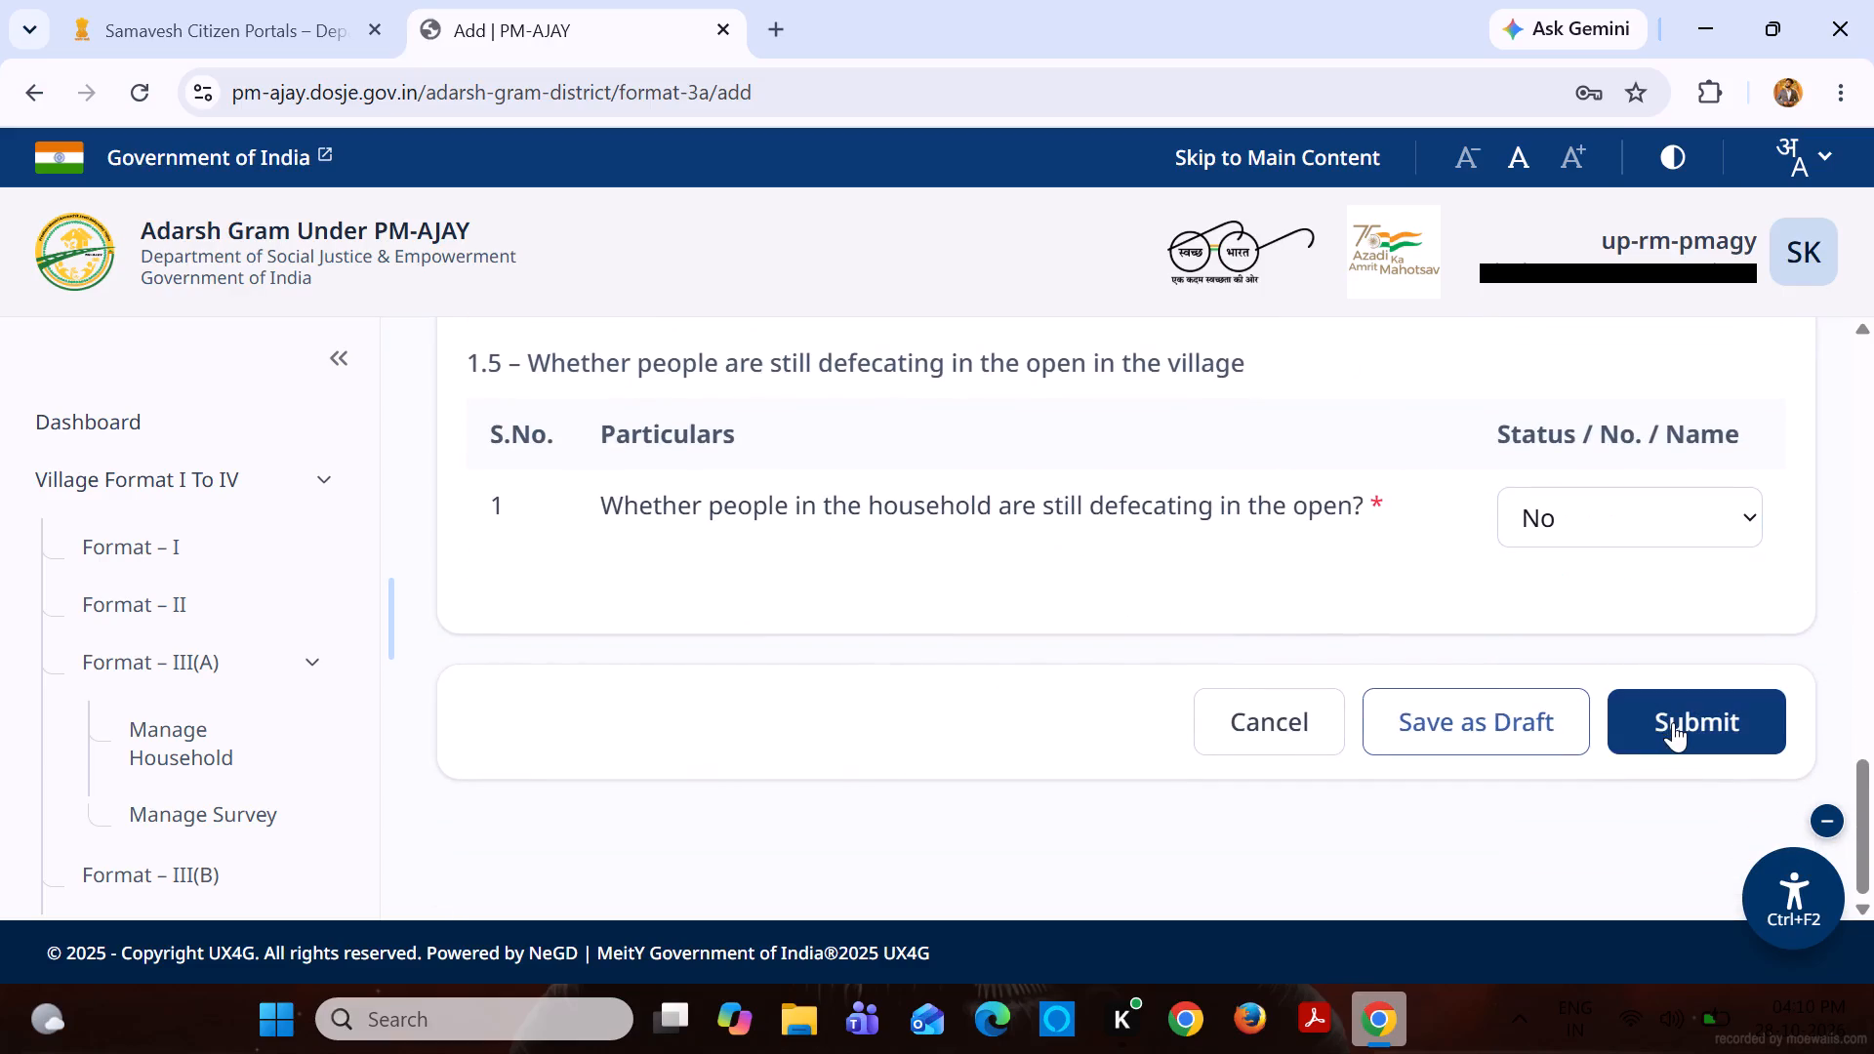
For 2 – Education, enter 2 children aged 6-10 with 2 attending primary school (2.1), and 1 aged 11-13 with 1 attending middle school (2.2).
click(1633, 482)
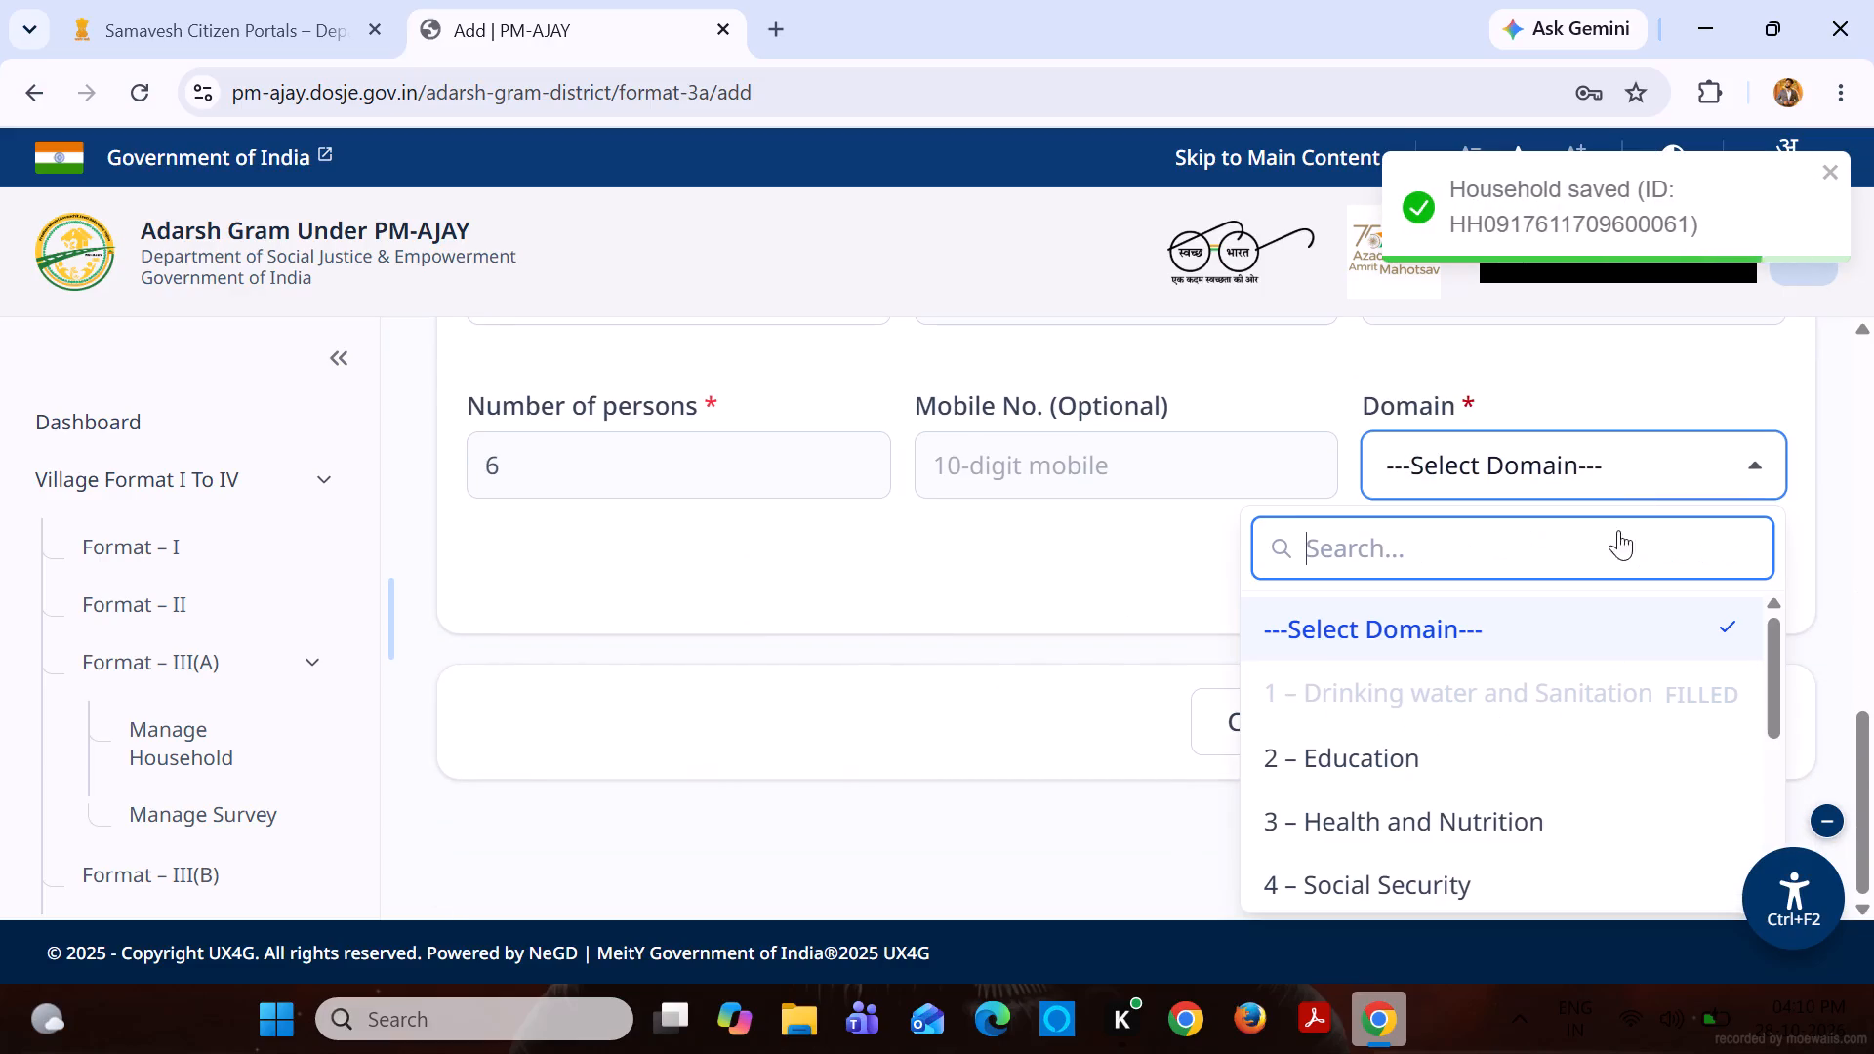
click(1422, 735)
scroll(1422, 735, down, 2)
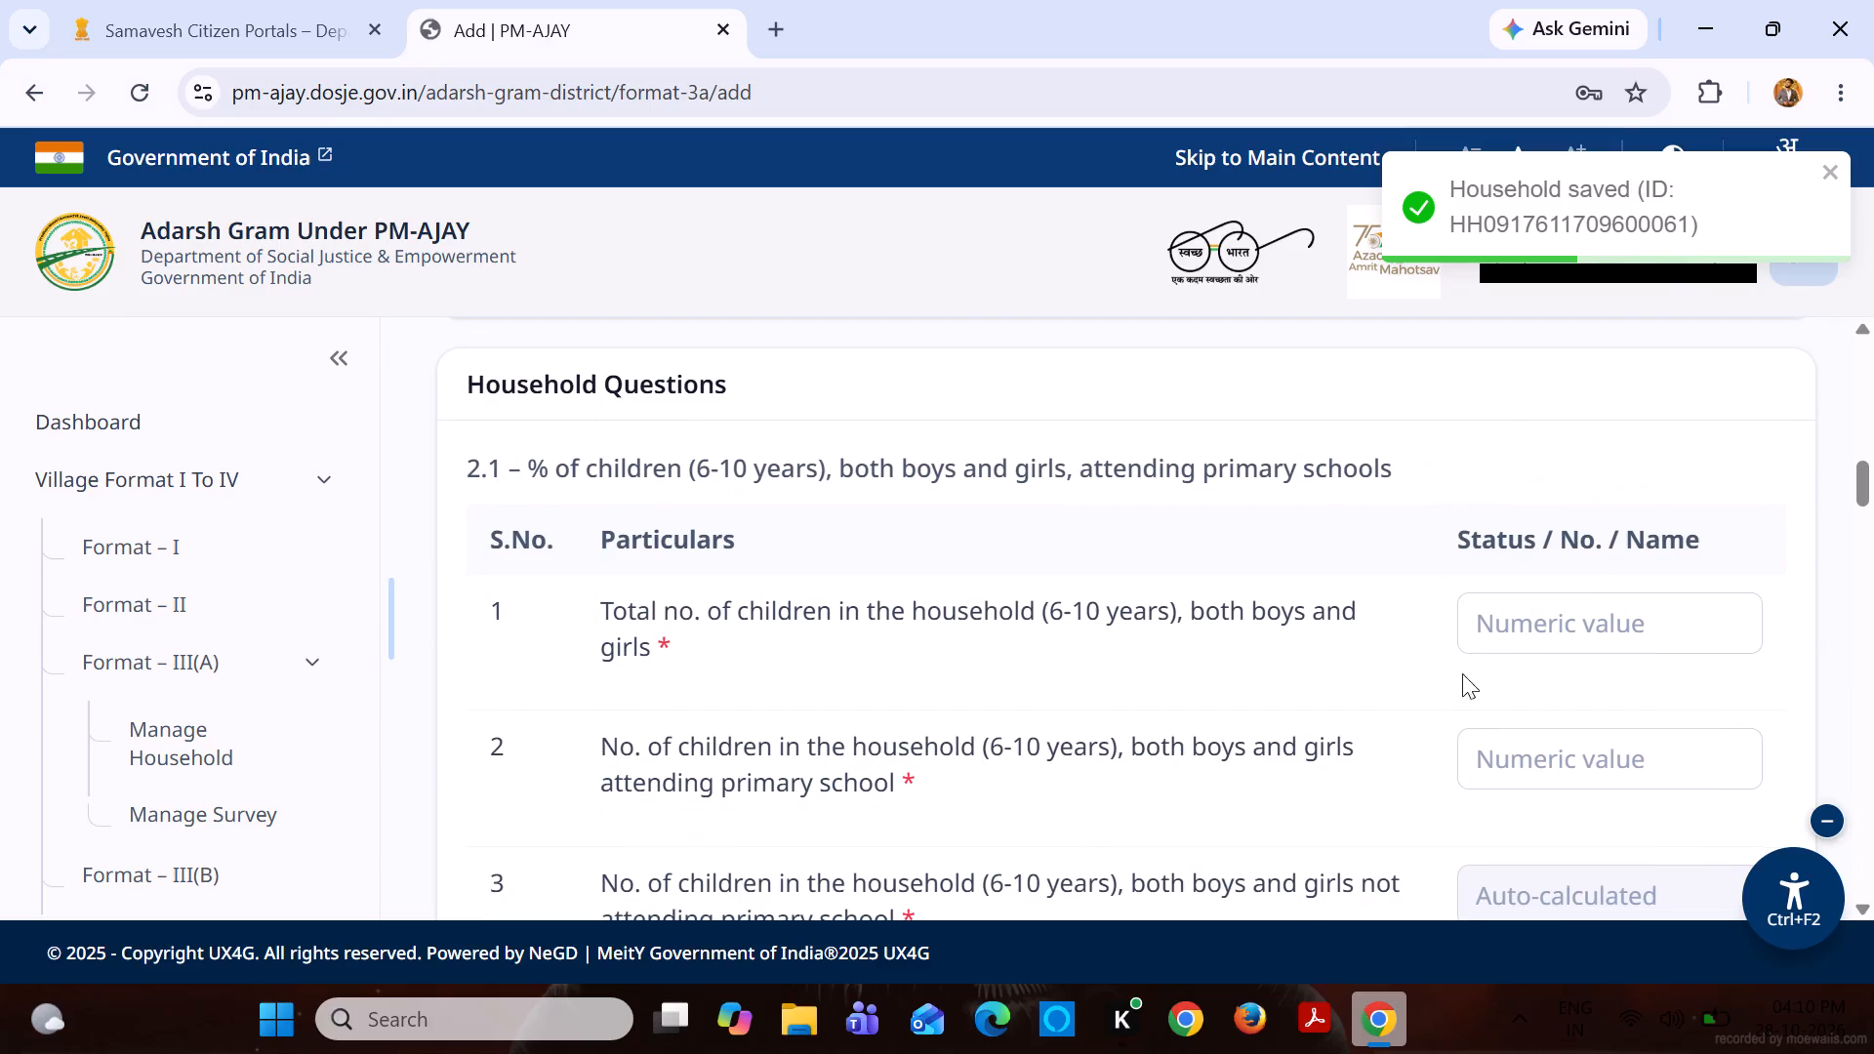
click(1545, 635)
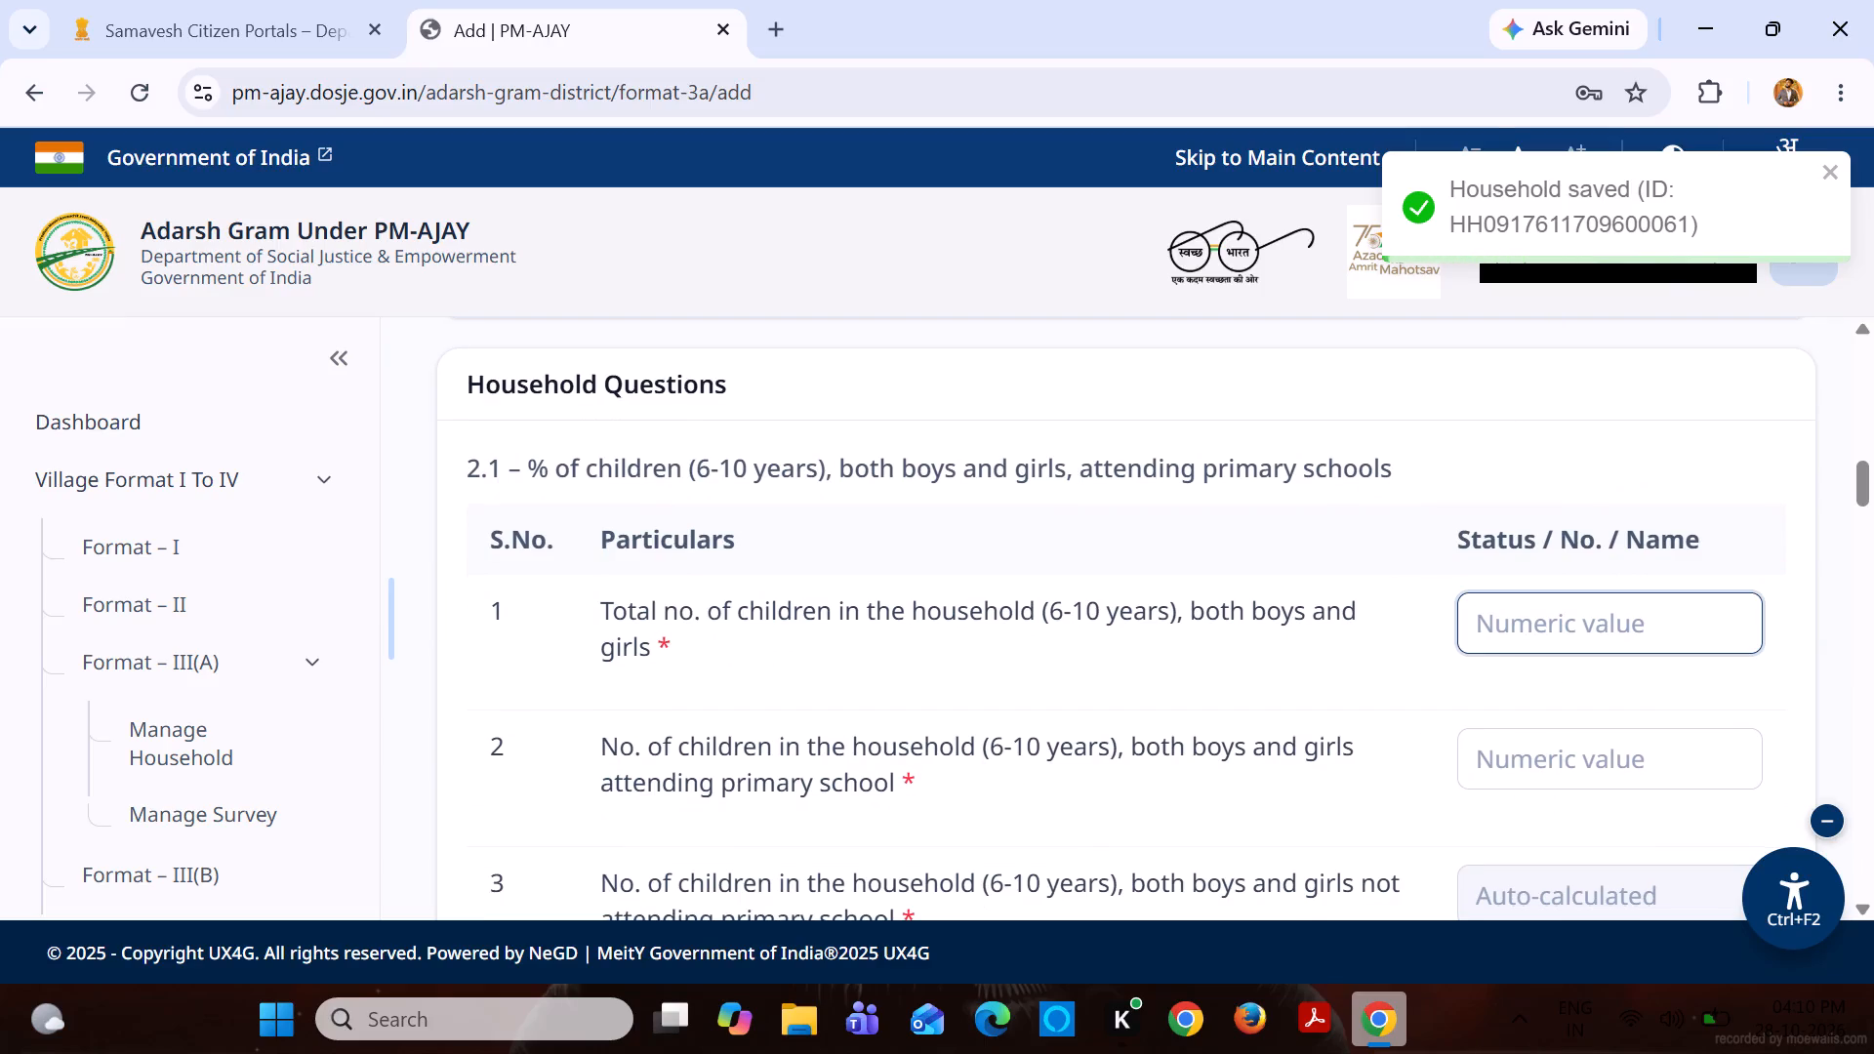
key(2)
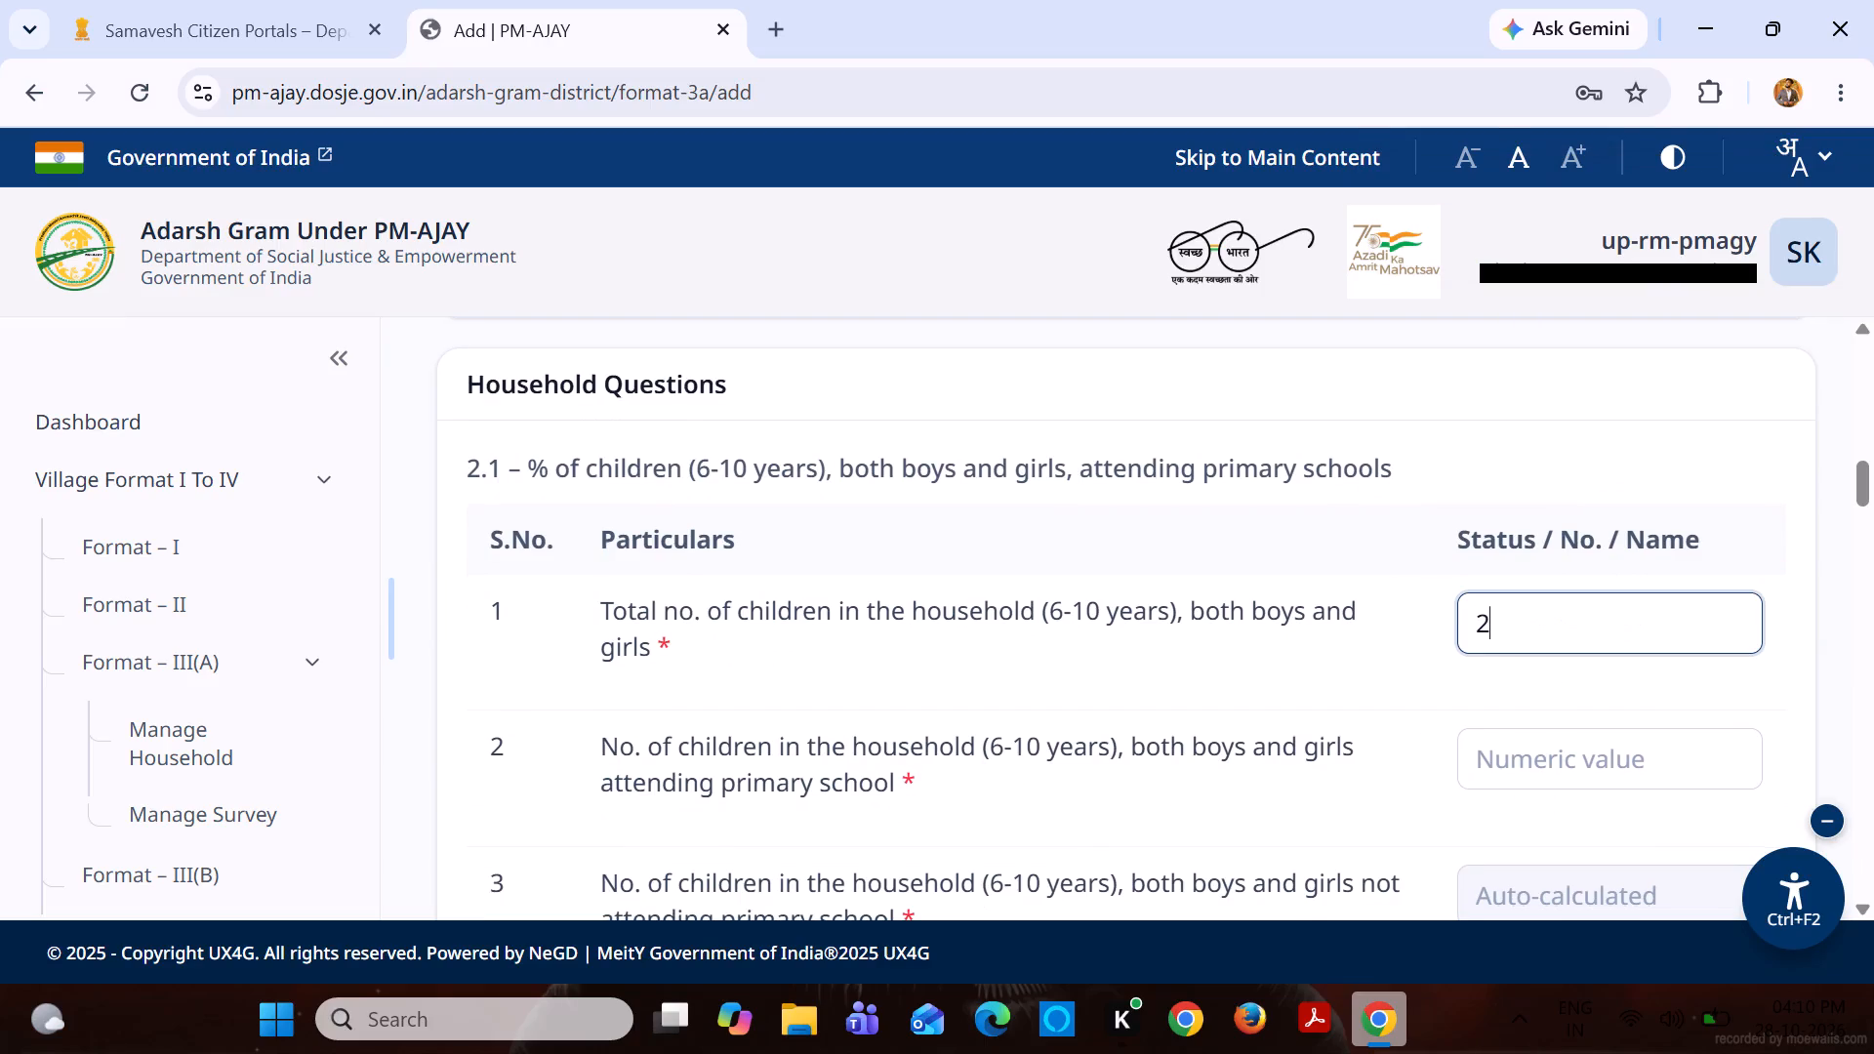
click(1497, 753)
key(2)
scroll(1497, 753, down, 5)
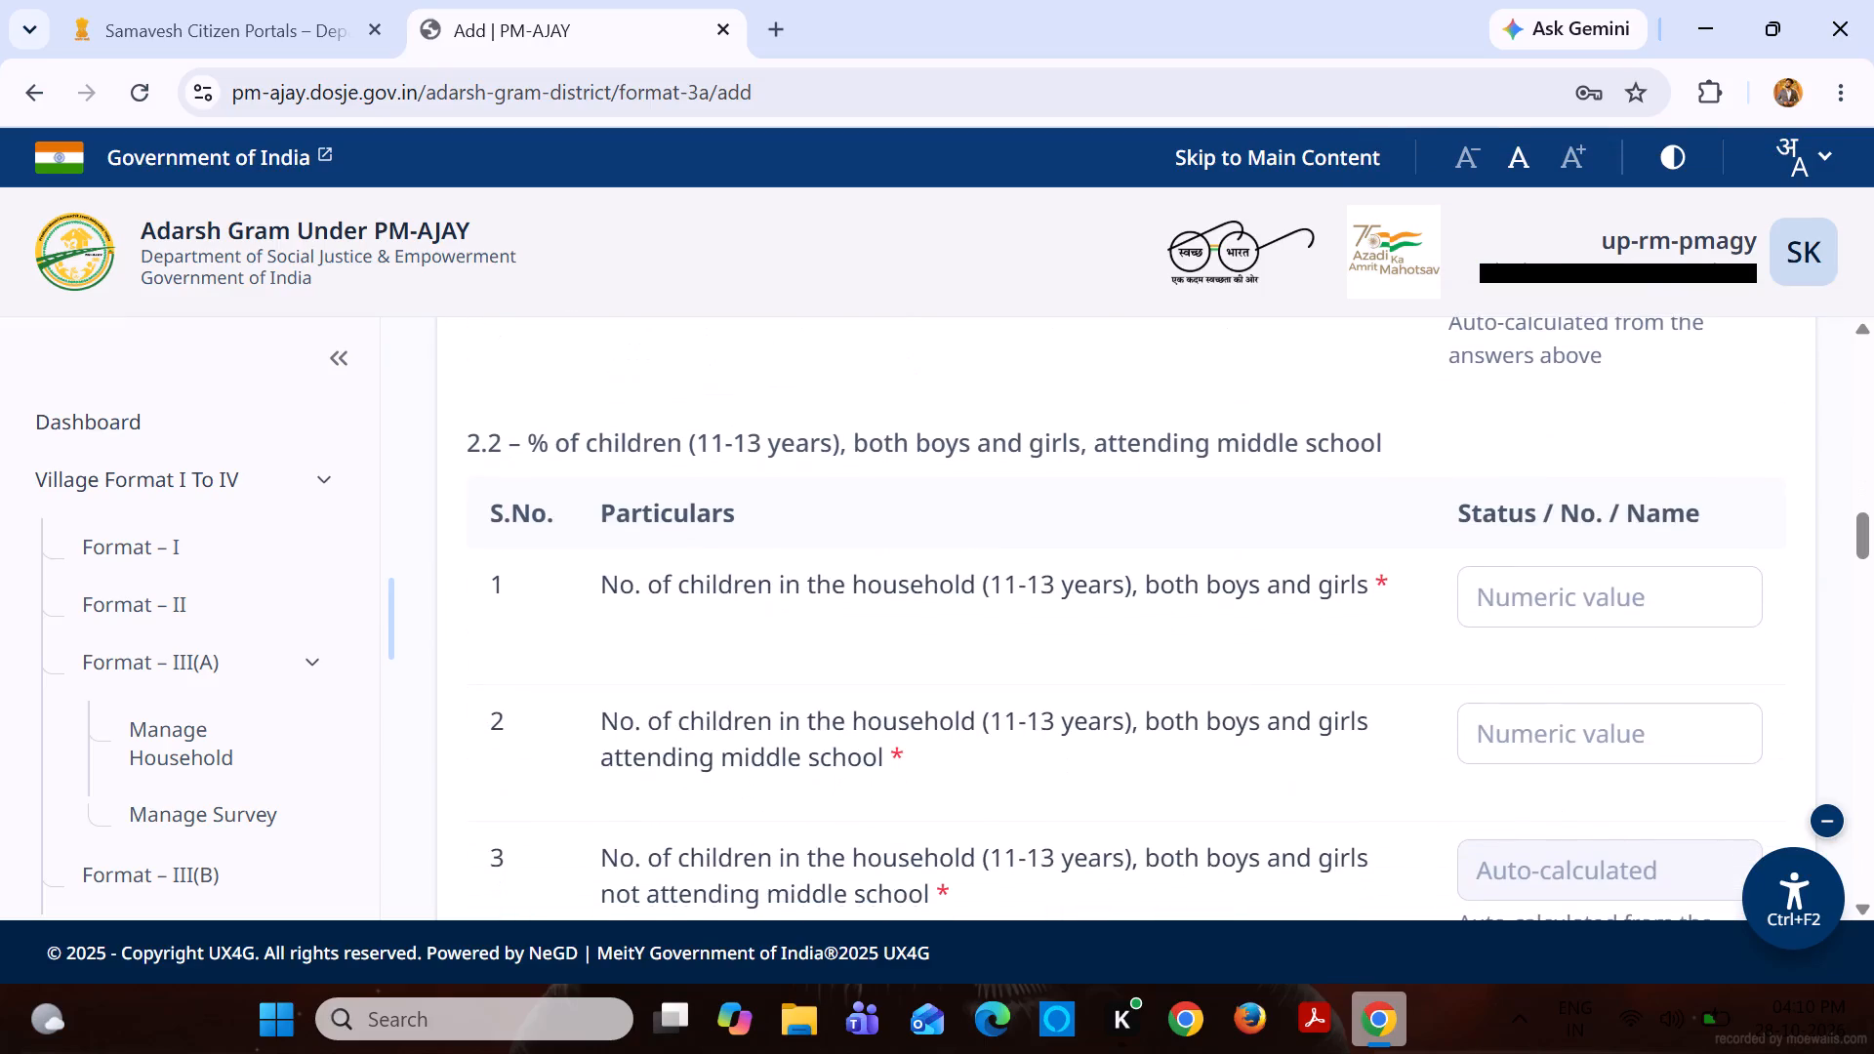
click(1547, 582)
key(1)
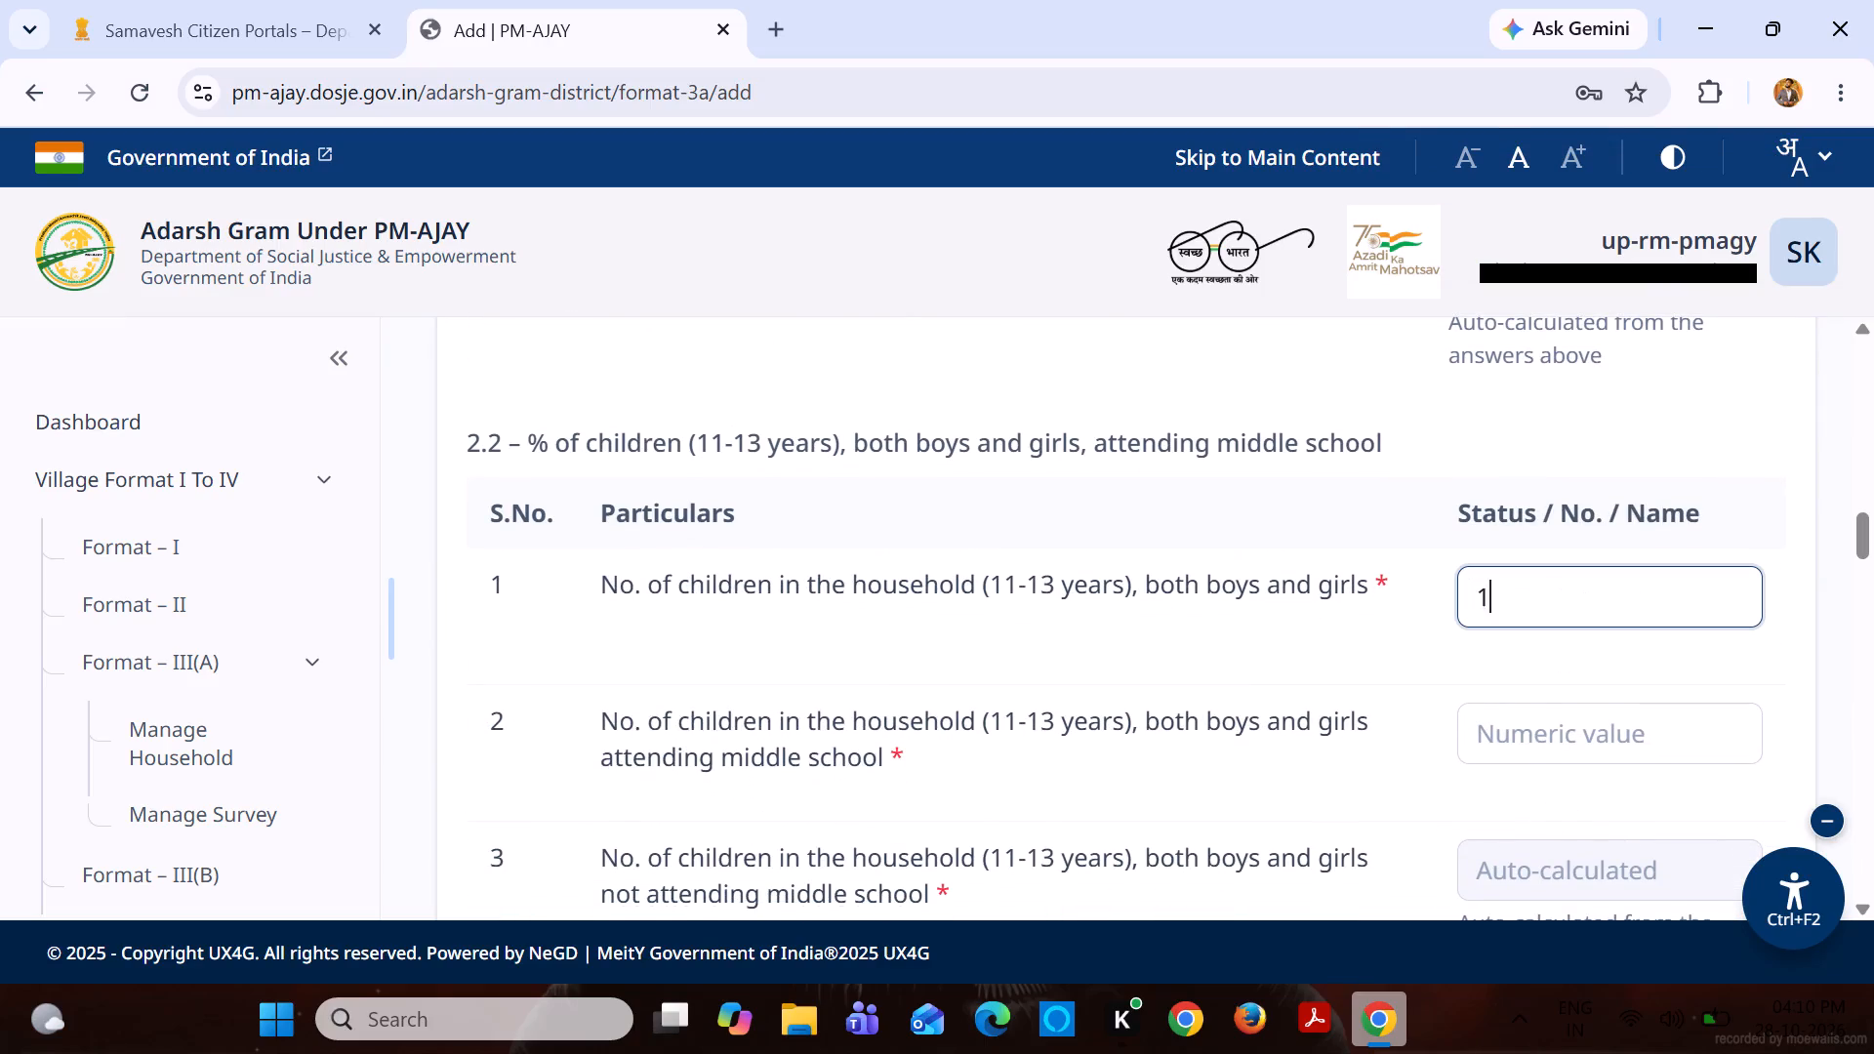
click(1559, 752)
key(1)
Enter 1 child aged 14-15 in the household and 1 attending secondary school (2.3).
scroll(1559, 752, right, 1)
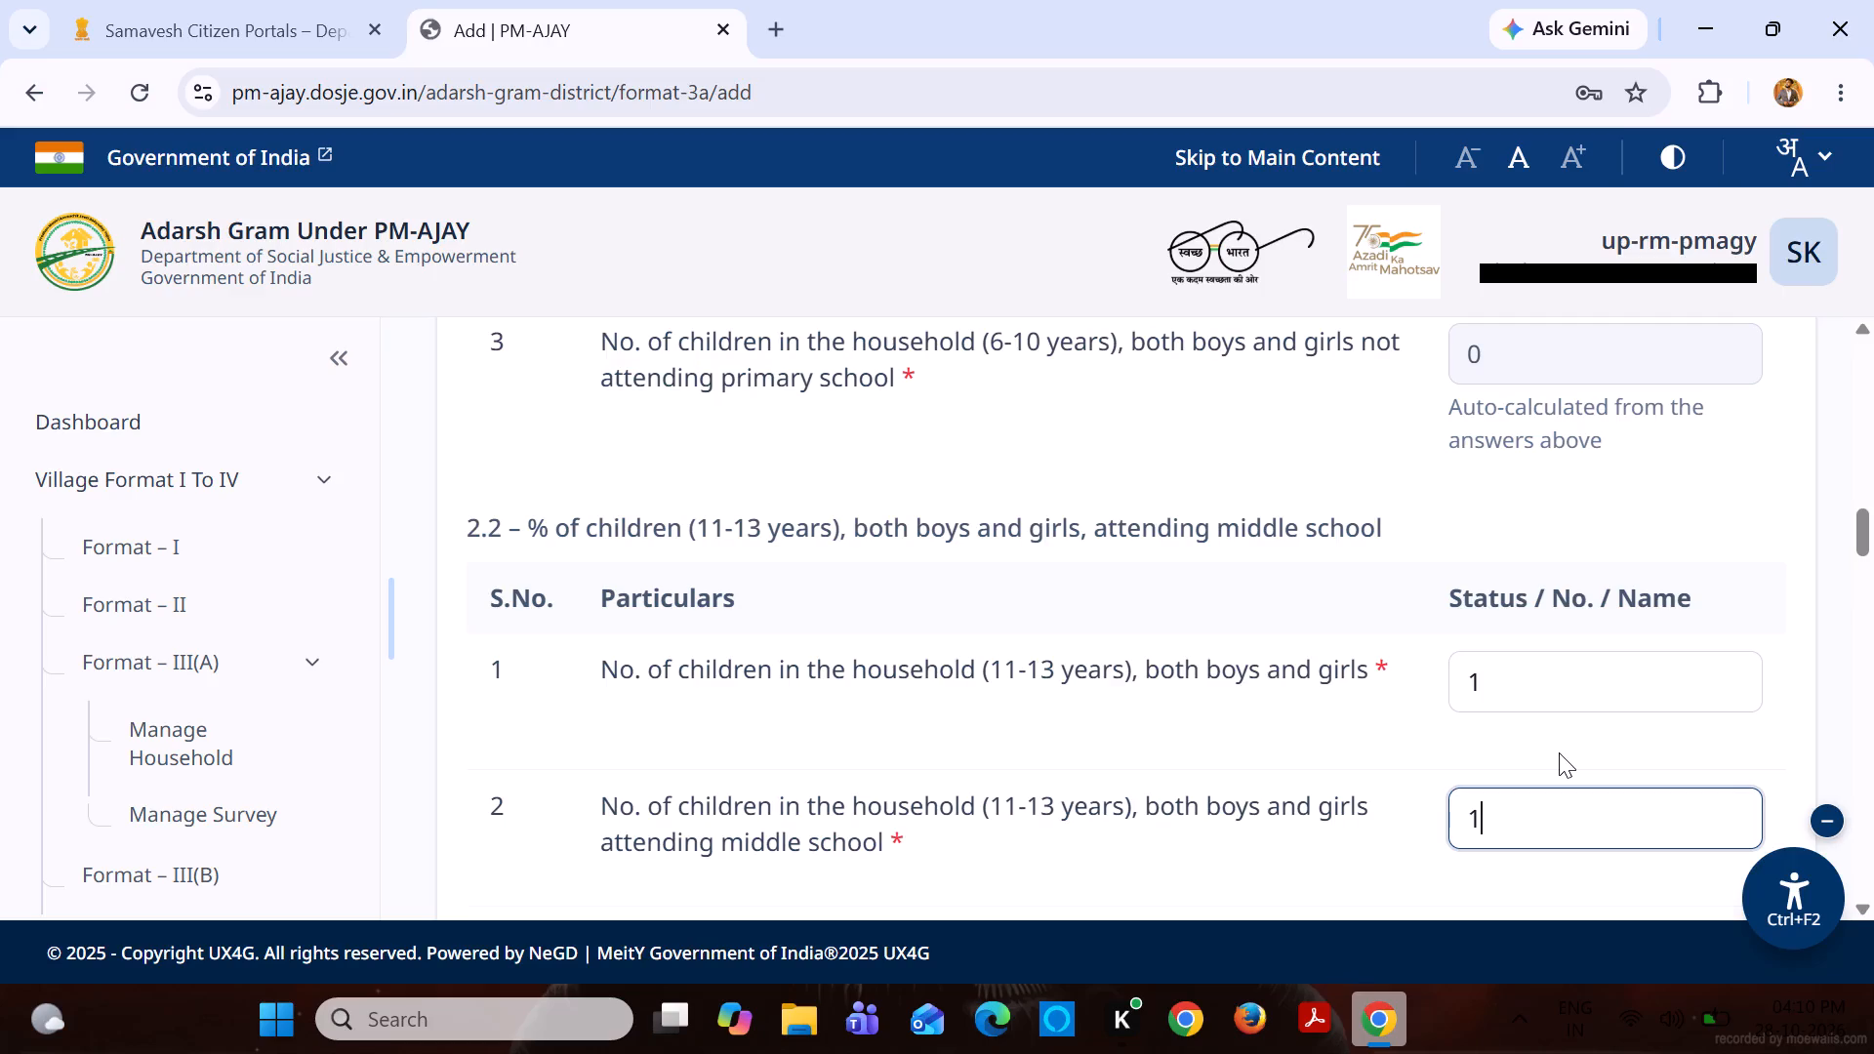
scroll(1559, 752, down, 3)
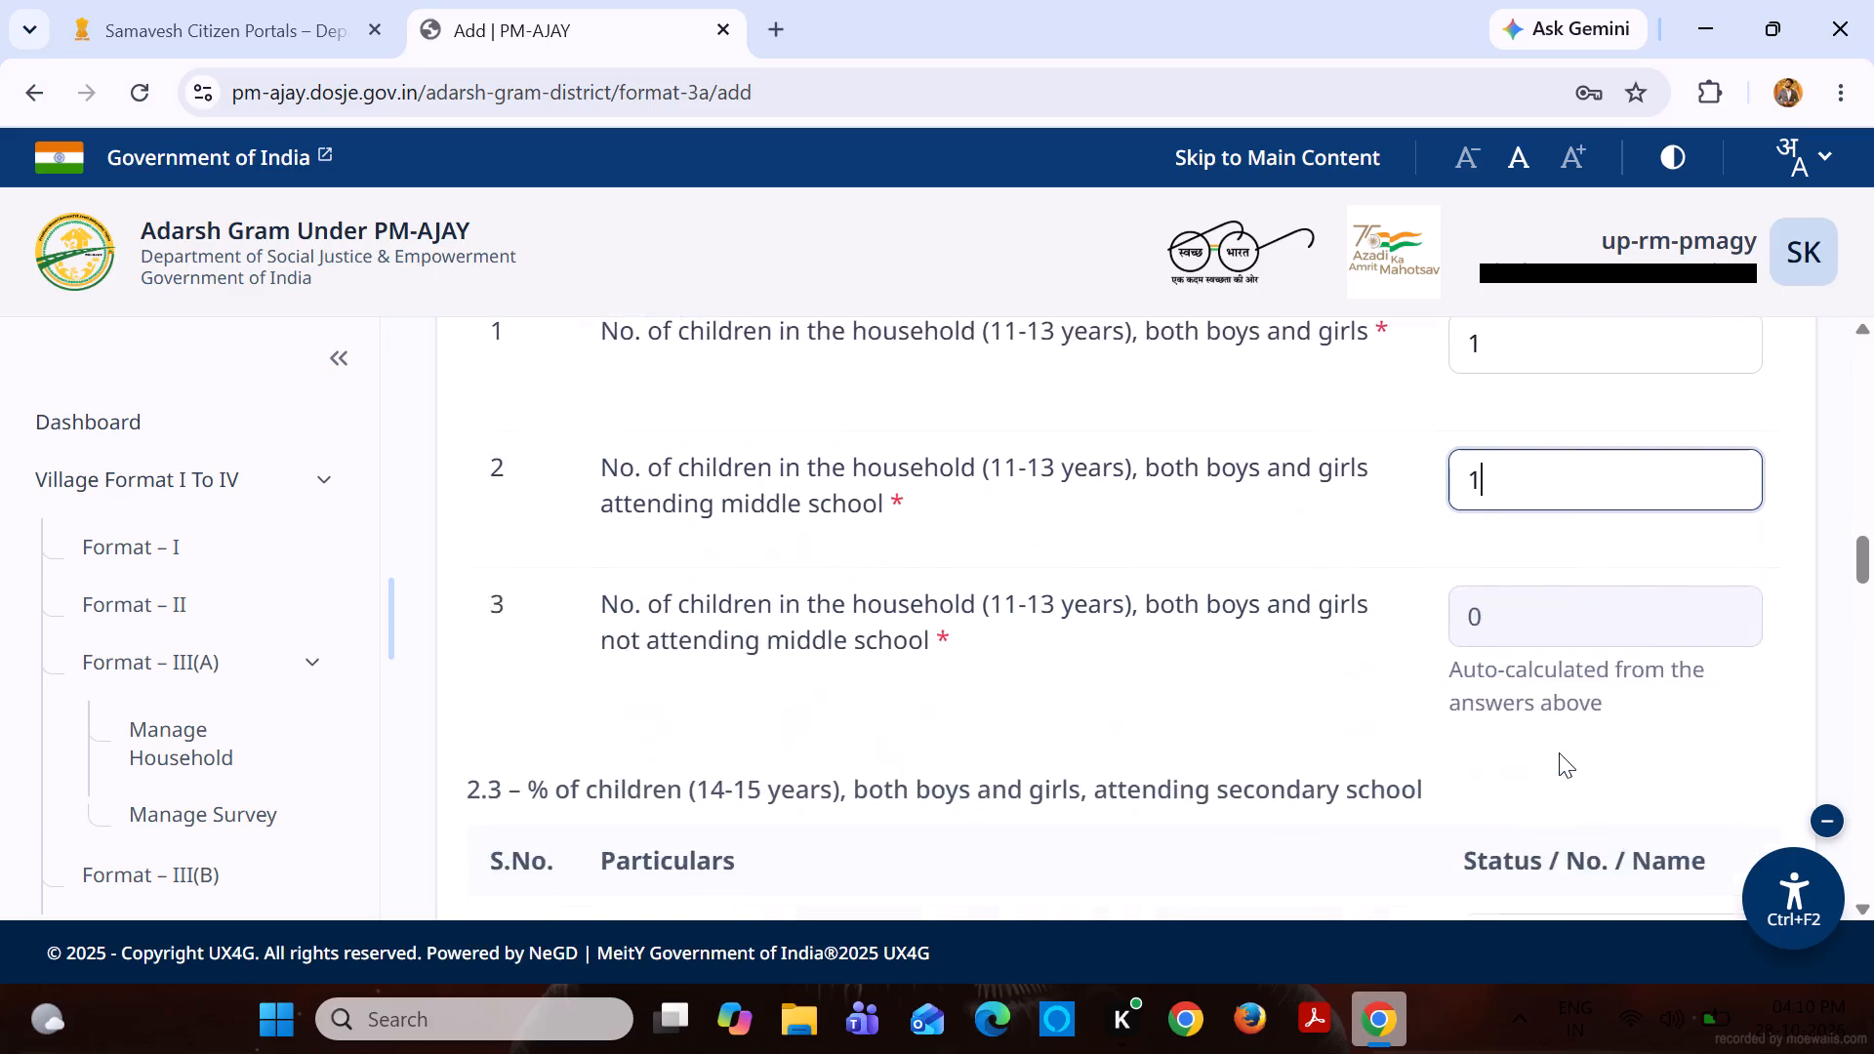
scroll(1559, 752, down, 3)
click(1559, 416)
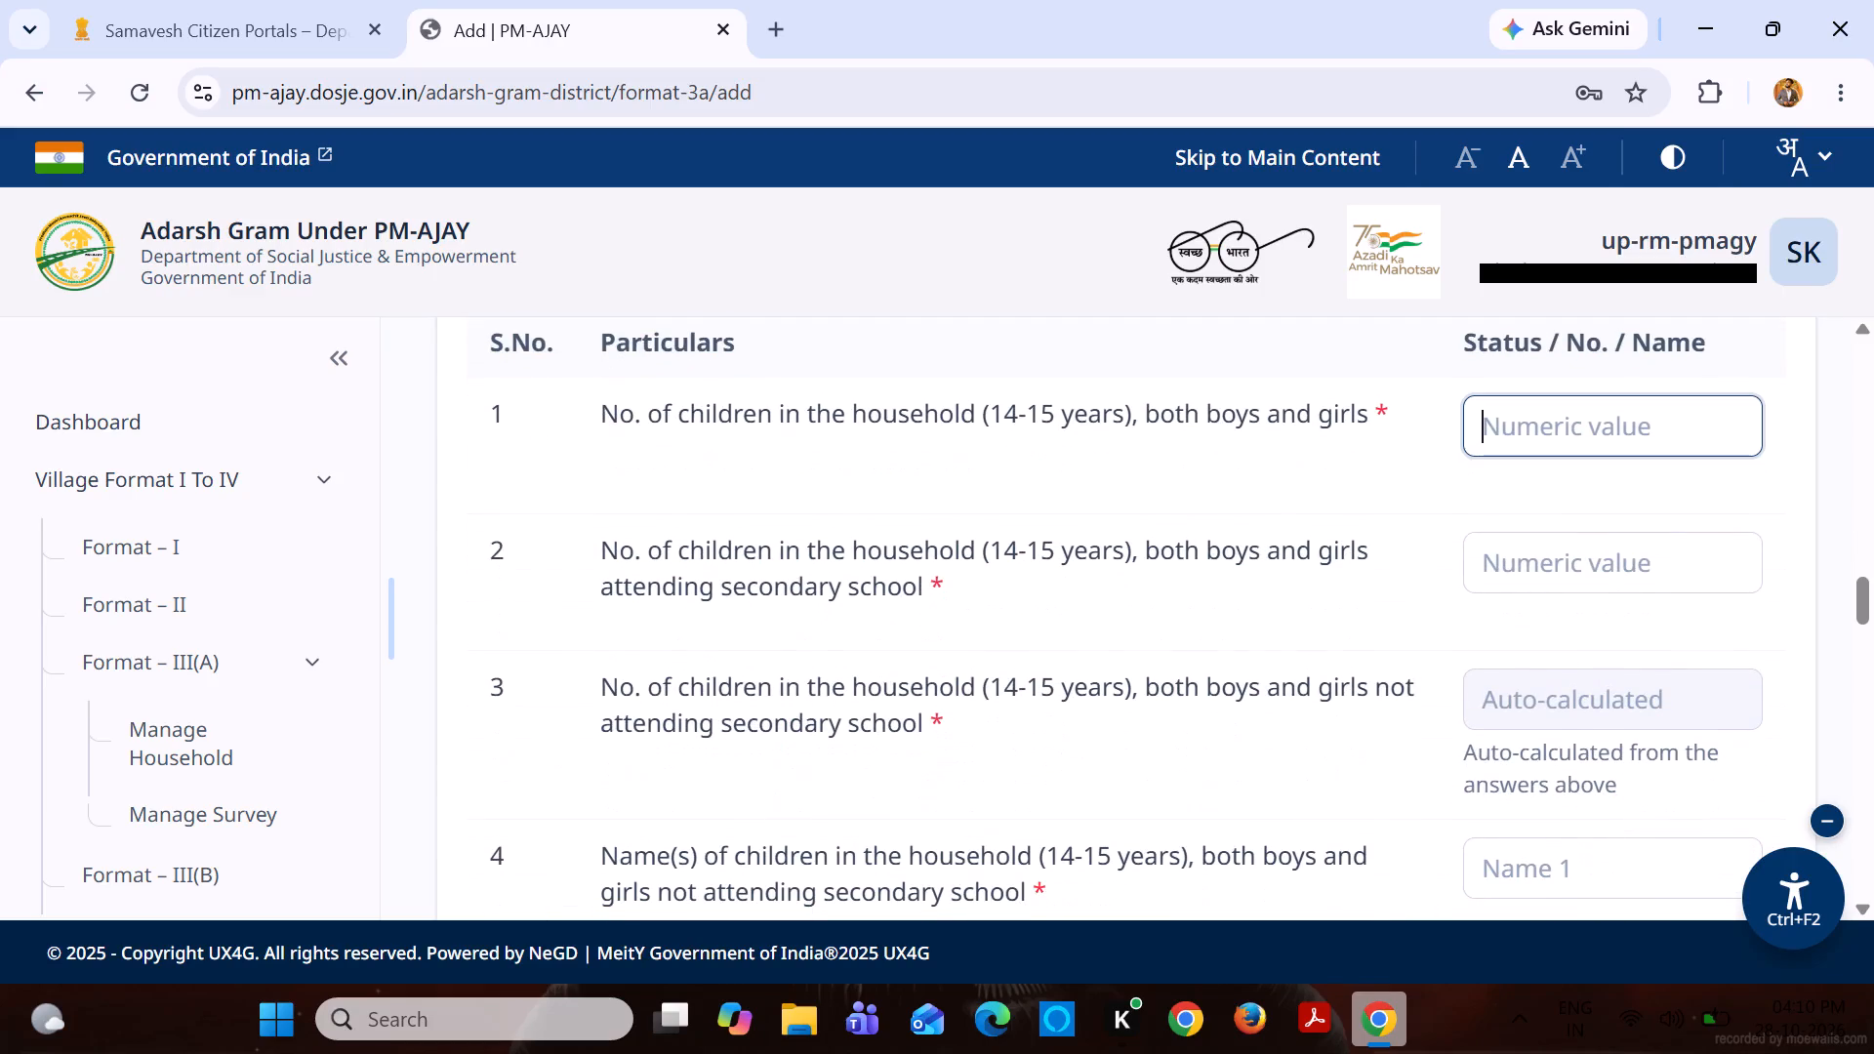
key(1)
click(1520, 559)
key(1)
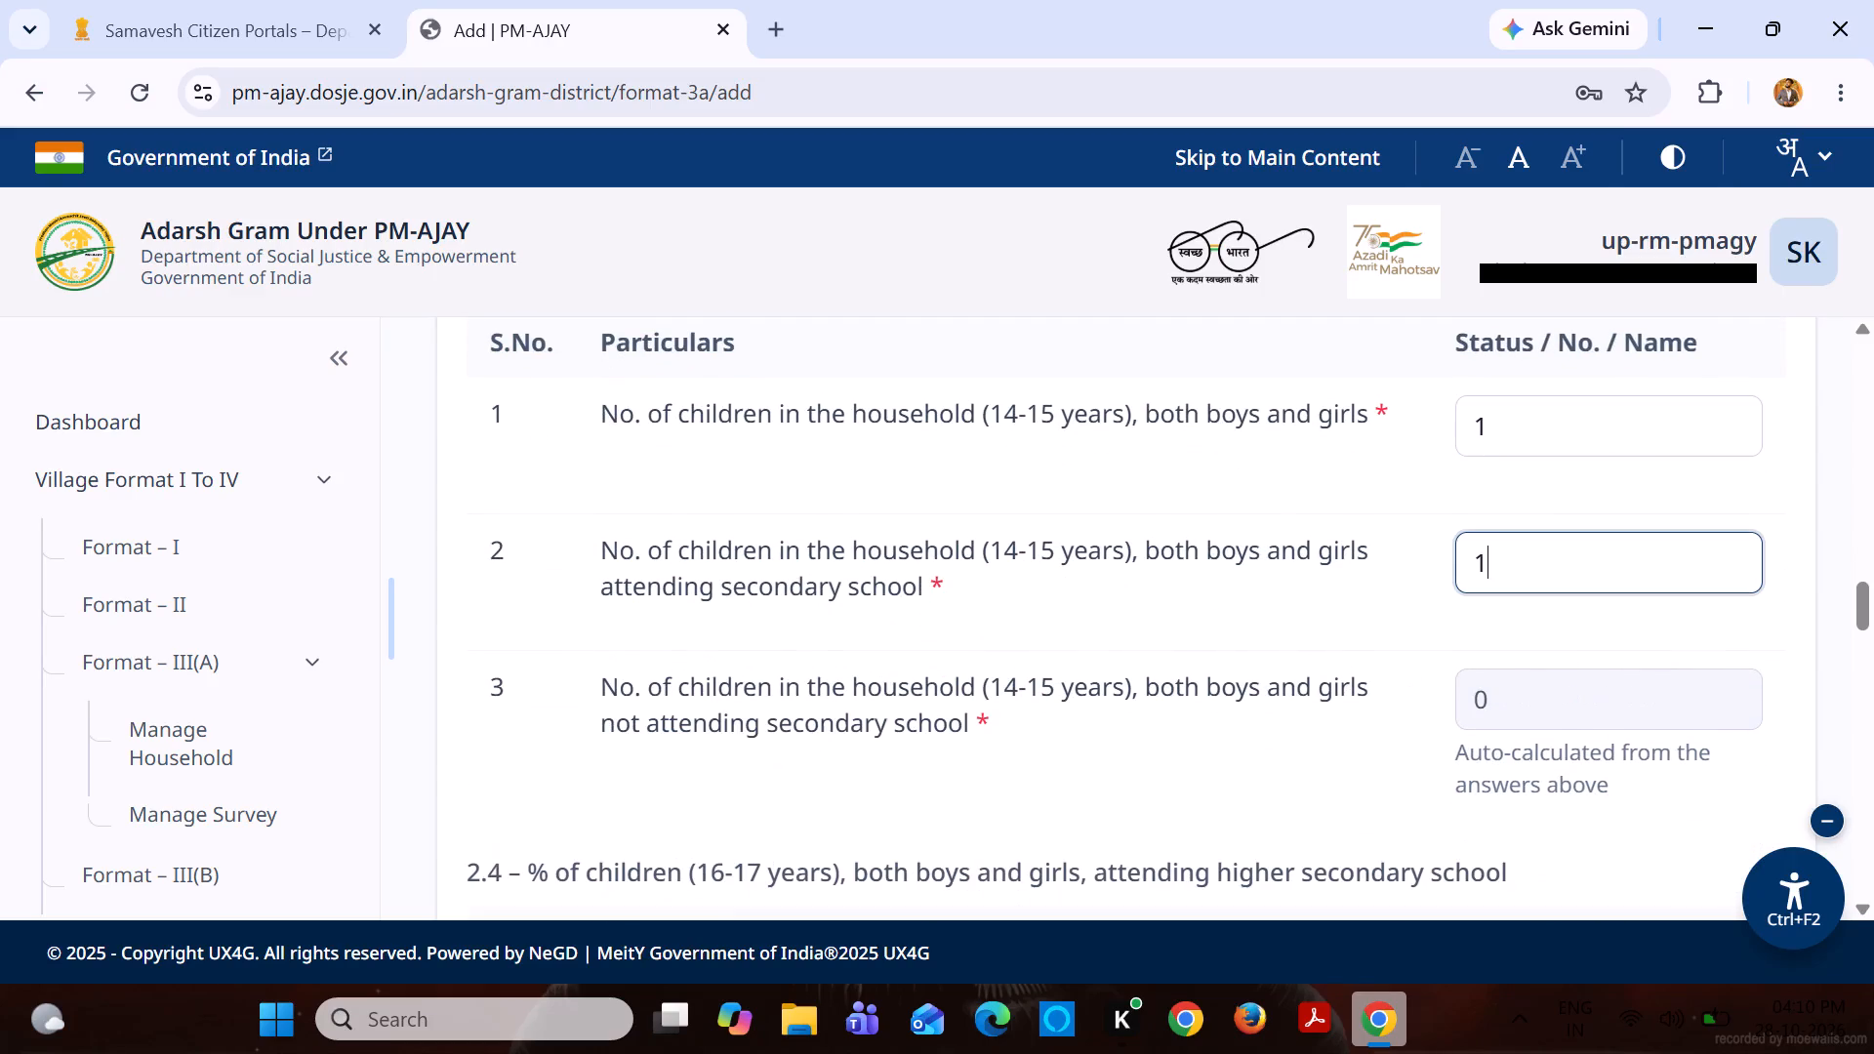
Enter 0 children aged 16-17 (2.4) and 0 children aged 18-23 (2.5).
scroll(1520, 559, down, 6)
scroll(1559, 352, up, 1)
drag(1536, 380, 1543, 457)
click(1543, 457)
click(1541, 410)
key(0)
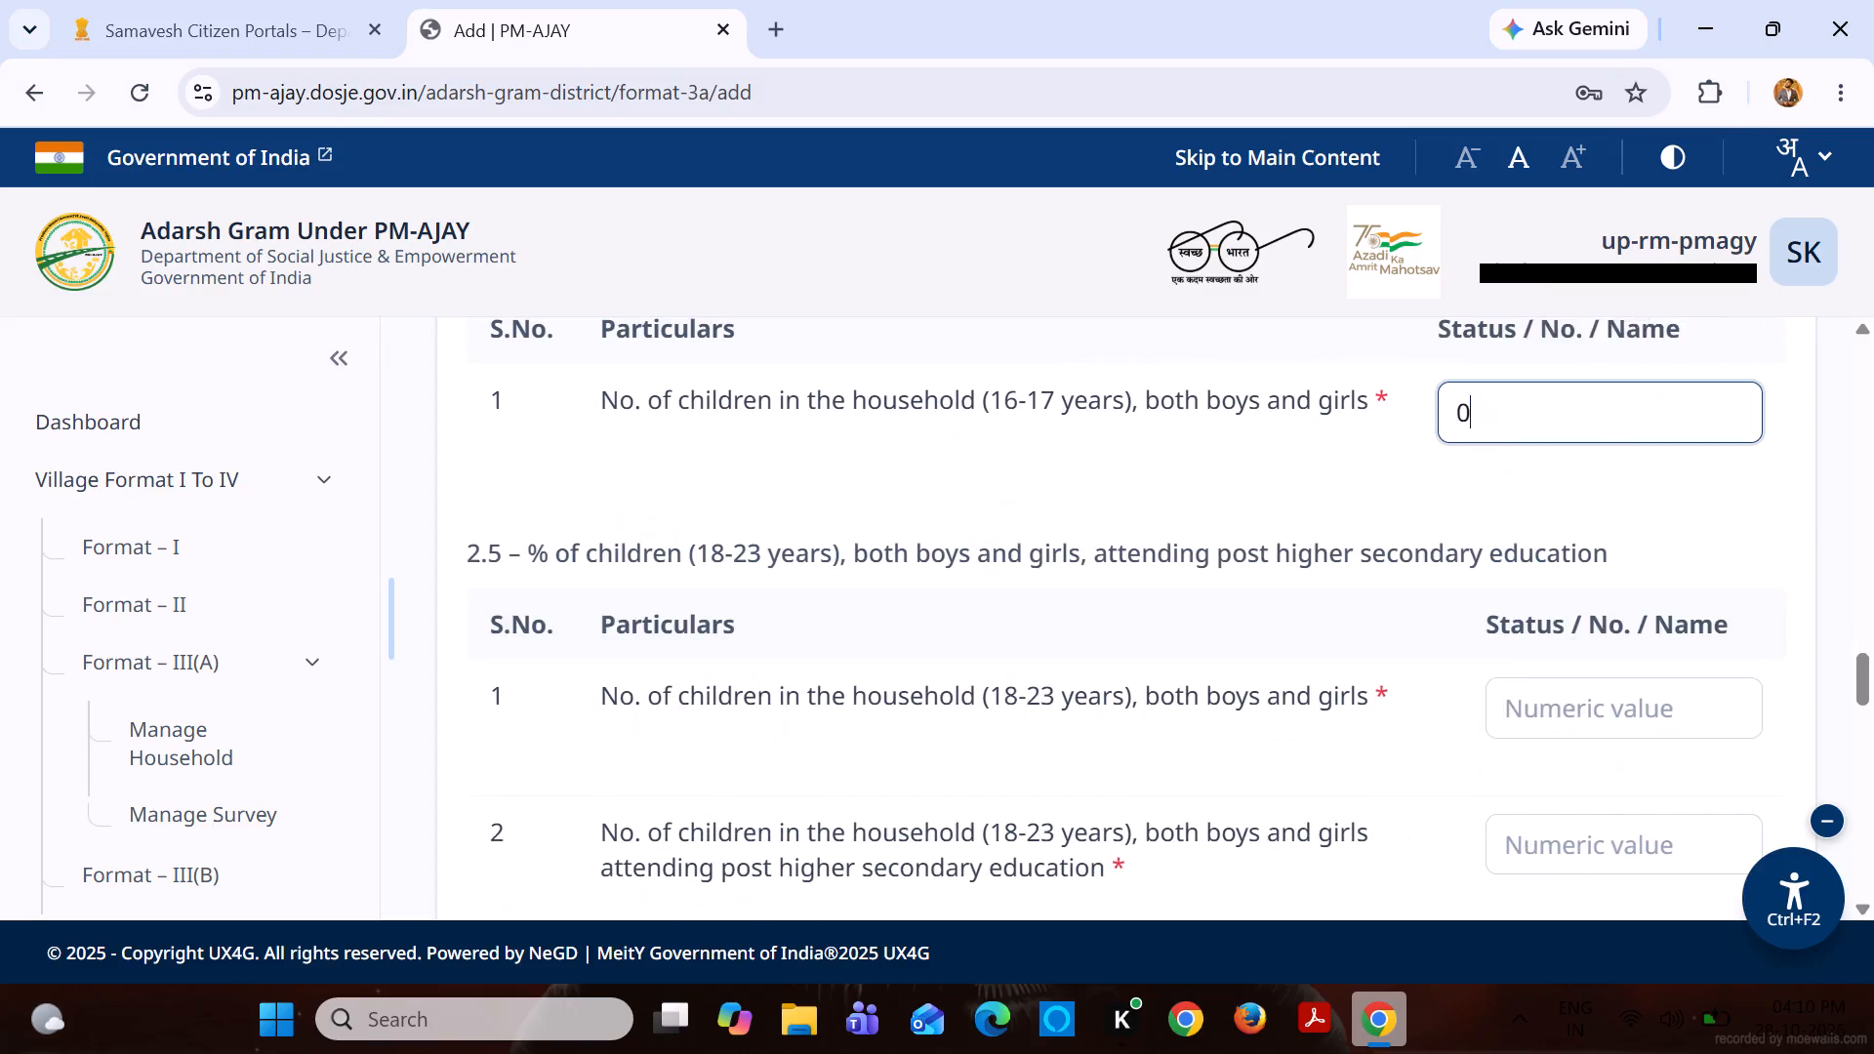
scroll(1541, 410, down, 2)
click(1513, 407)
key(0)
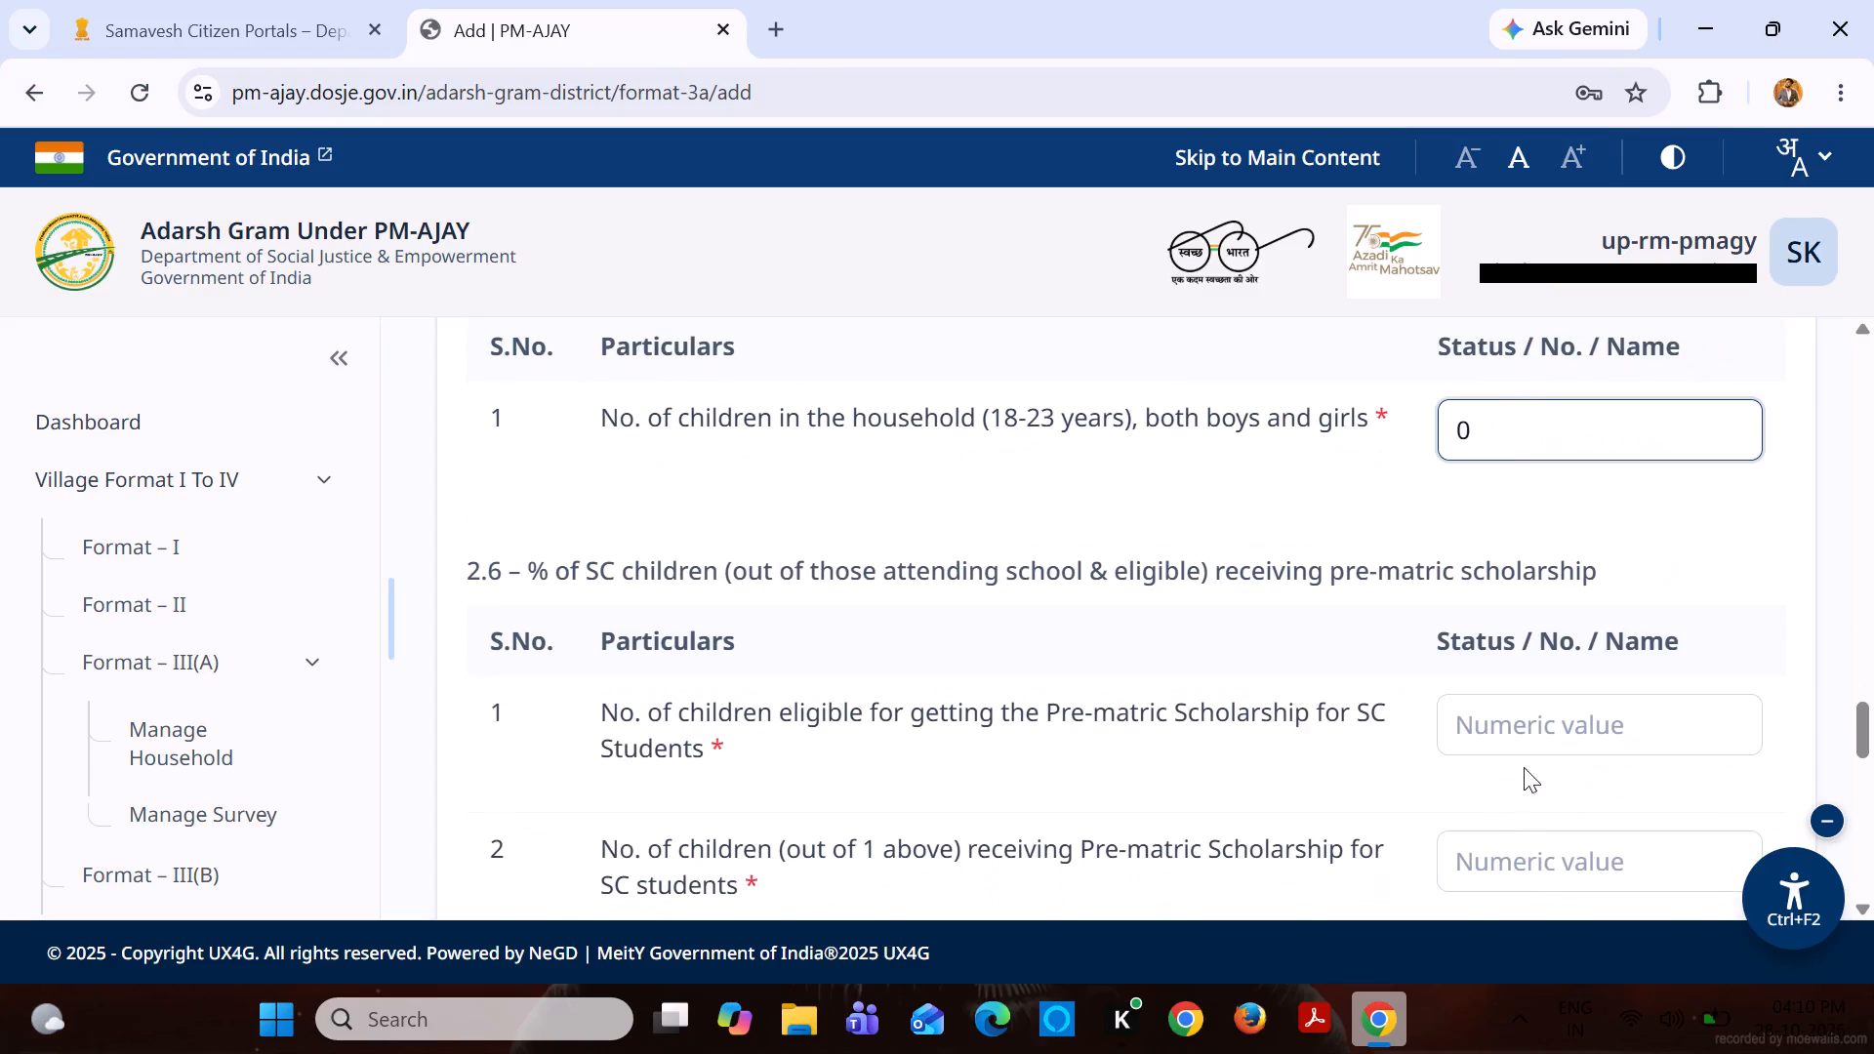
Enter 0 children eligible for the pre-matric scholarship (2.6) and 0 for the post-matric scholarship (2.7), and submit Education.
click(1534, 738)
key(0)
scroll(1534, 738, down, 5)
drag(1519, 577, 1510, 564)
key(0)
scroll(1510, 564, down, 1)
double_click(1711, 715)
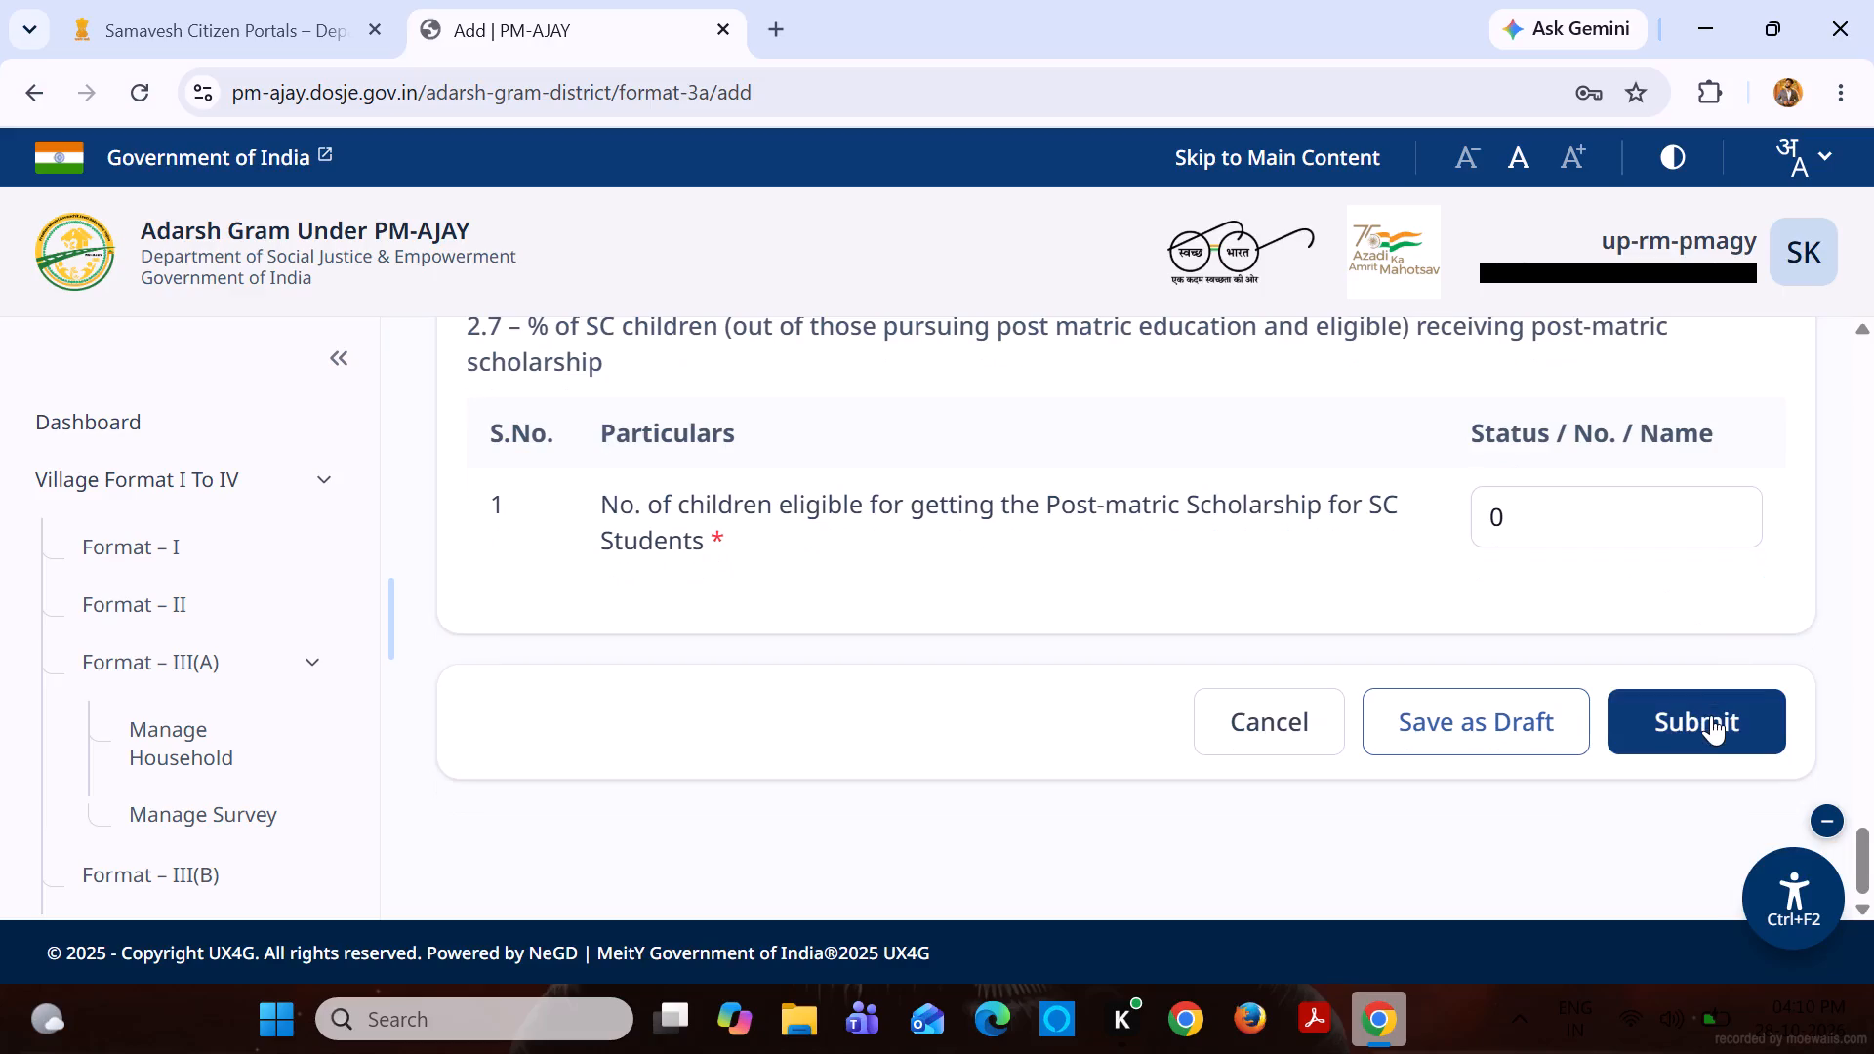
For 3 – Health and Nutrition, answer Yes to the household being covered under a Health Protection Scheme.
click(1672, 458)
scroll(1582, 621, down, 1)
click(1442, 752)
scroll(1442, 752, down, 5)
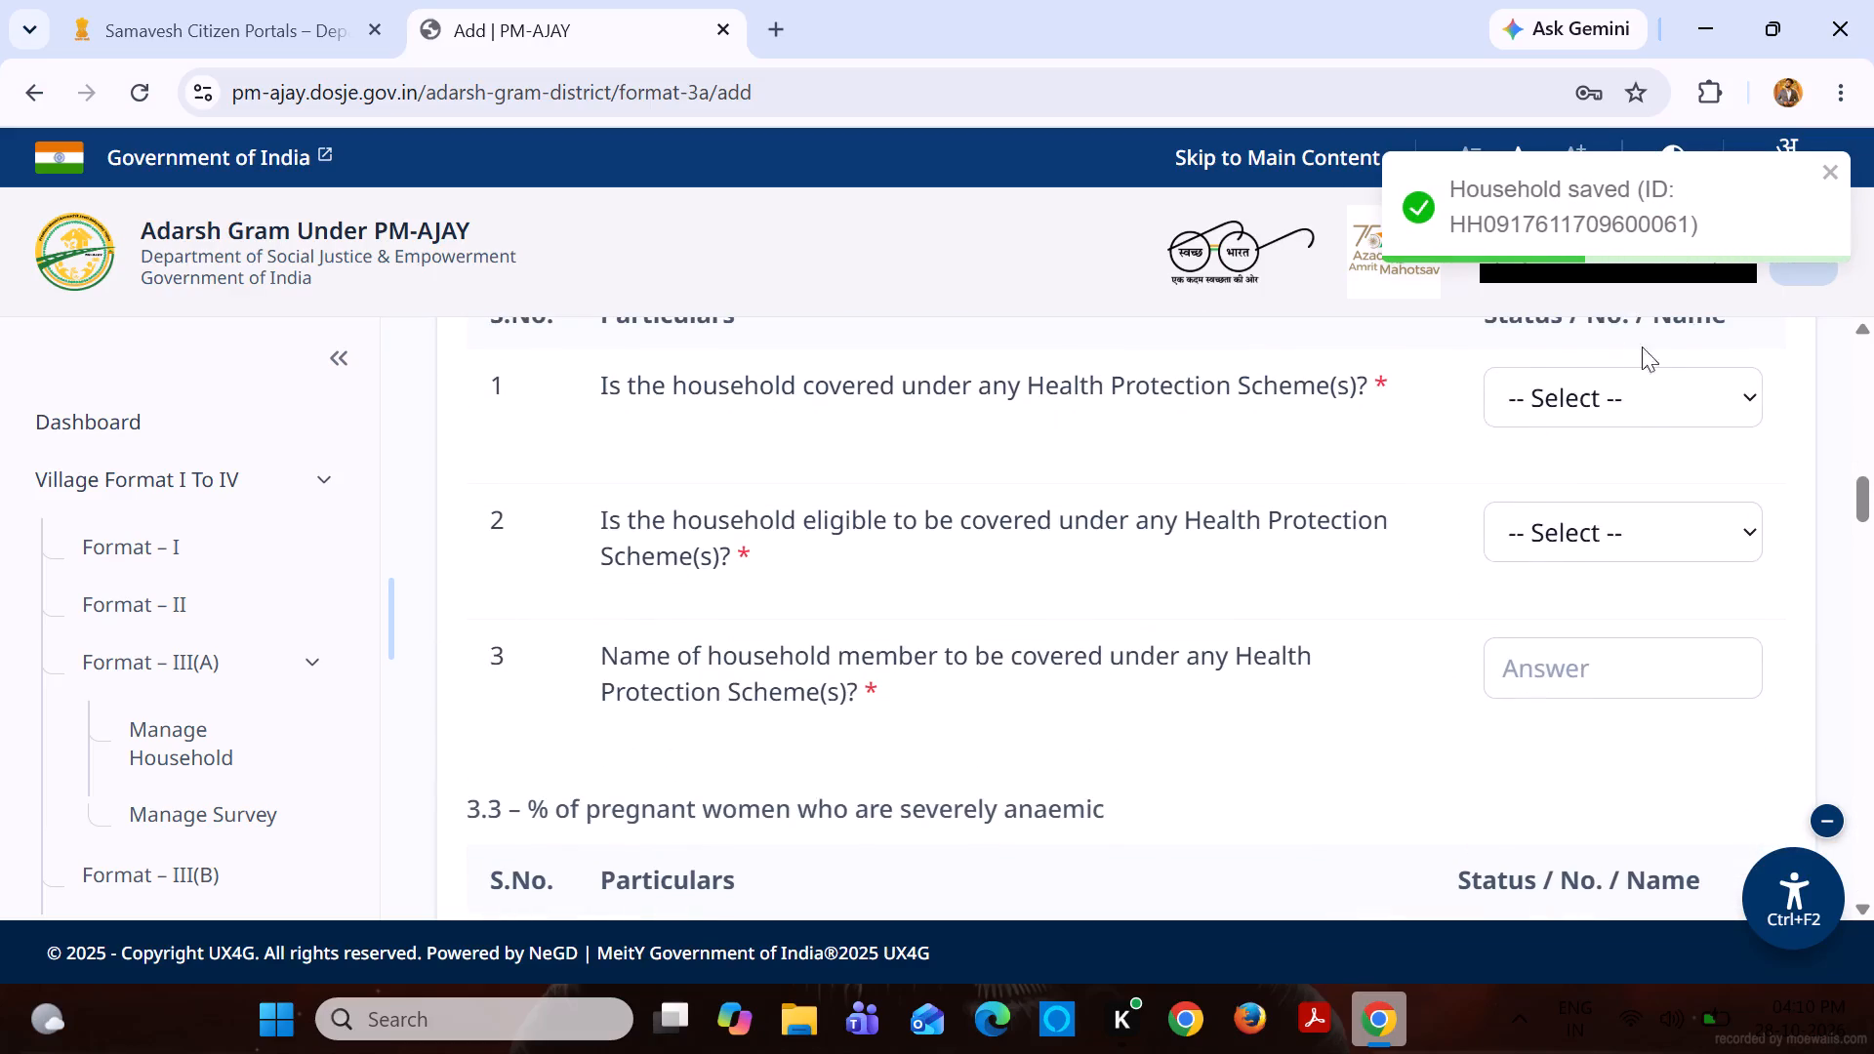
click(1641, 405)
click(1571, 482)
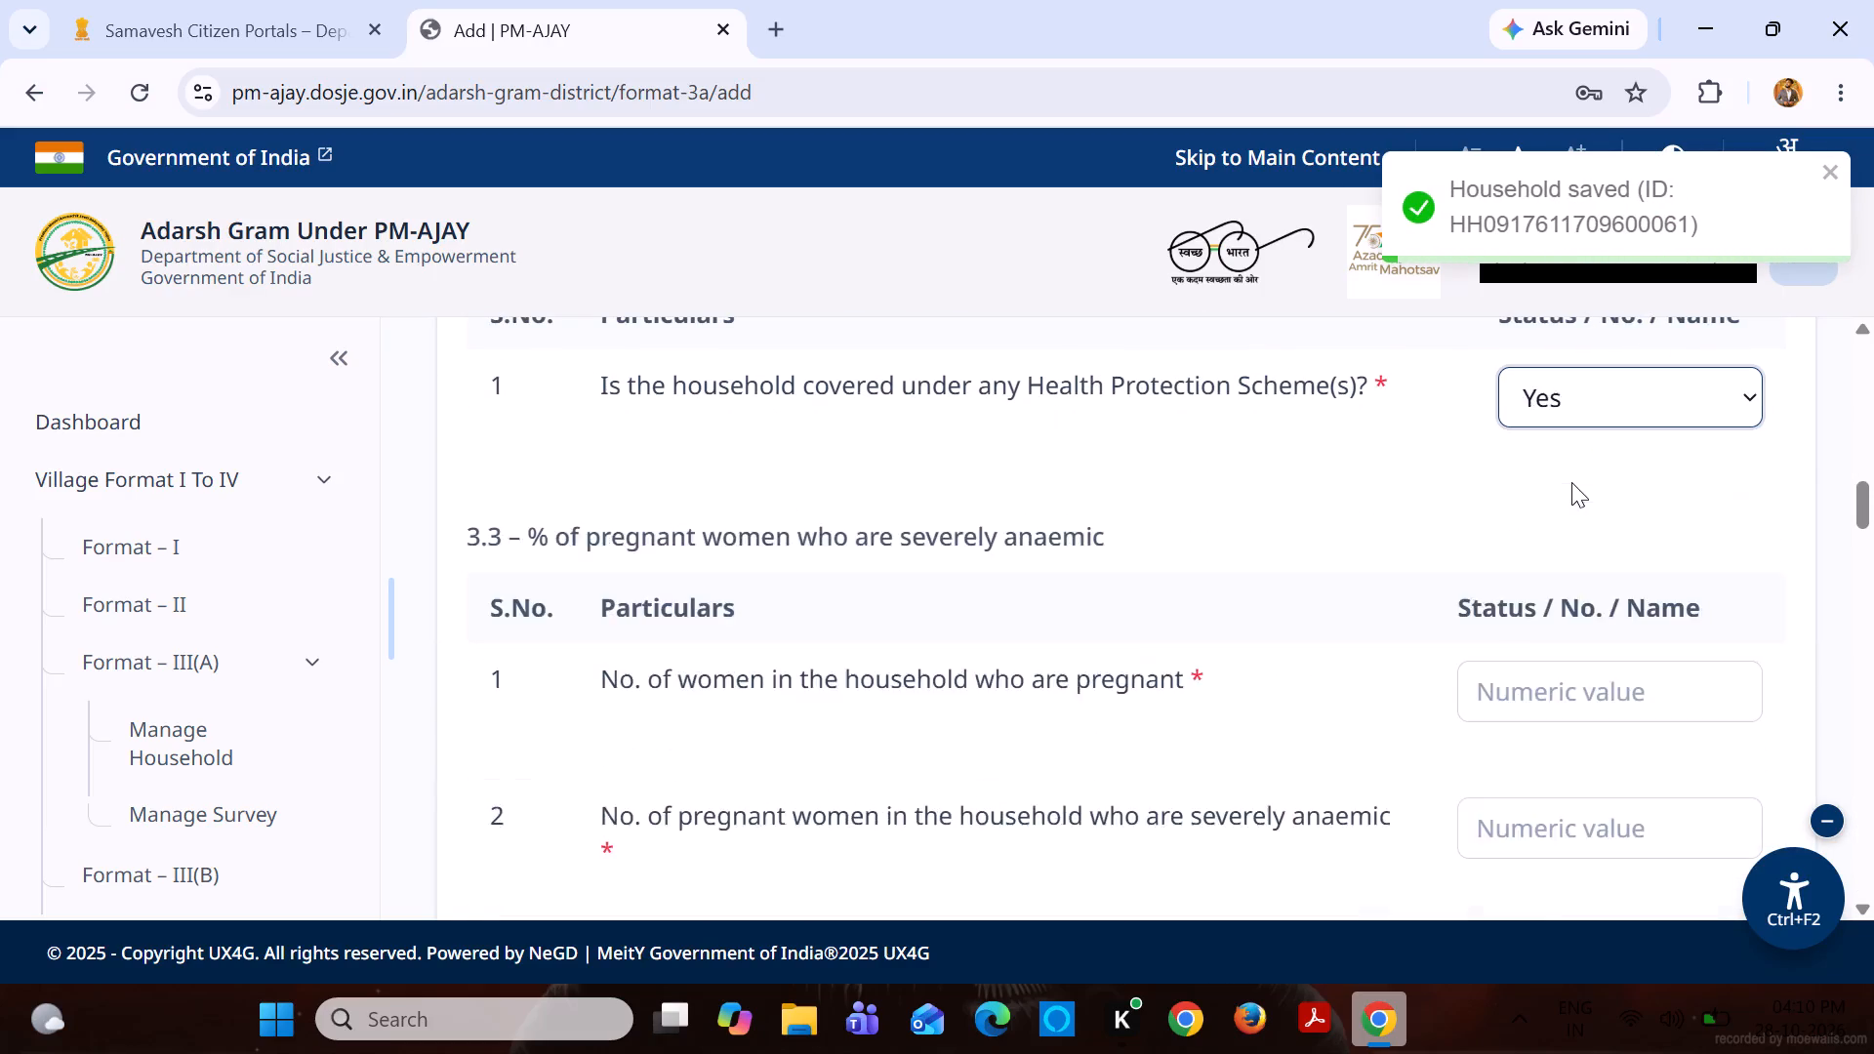
Enter 0 pregnant women (3.3), 0 deliveries in the last year (3.4) and 0 children born in the last year (3.5).
scroll(1571, 482, down, 1)
click(1551, 475)
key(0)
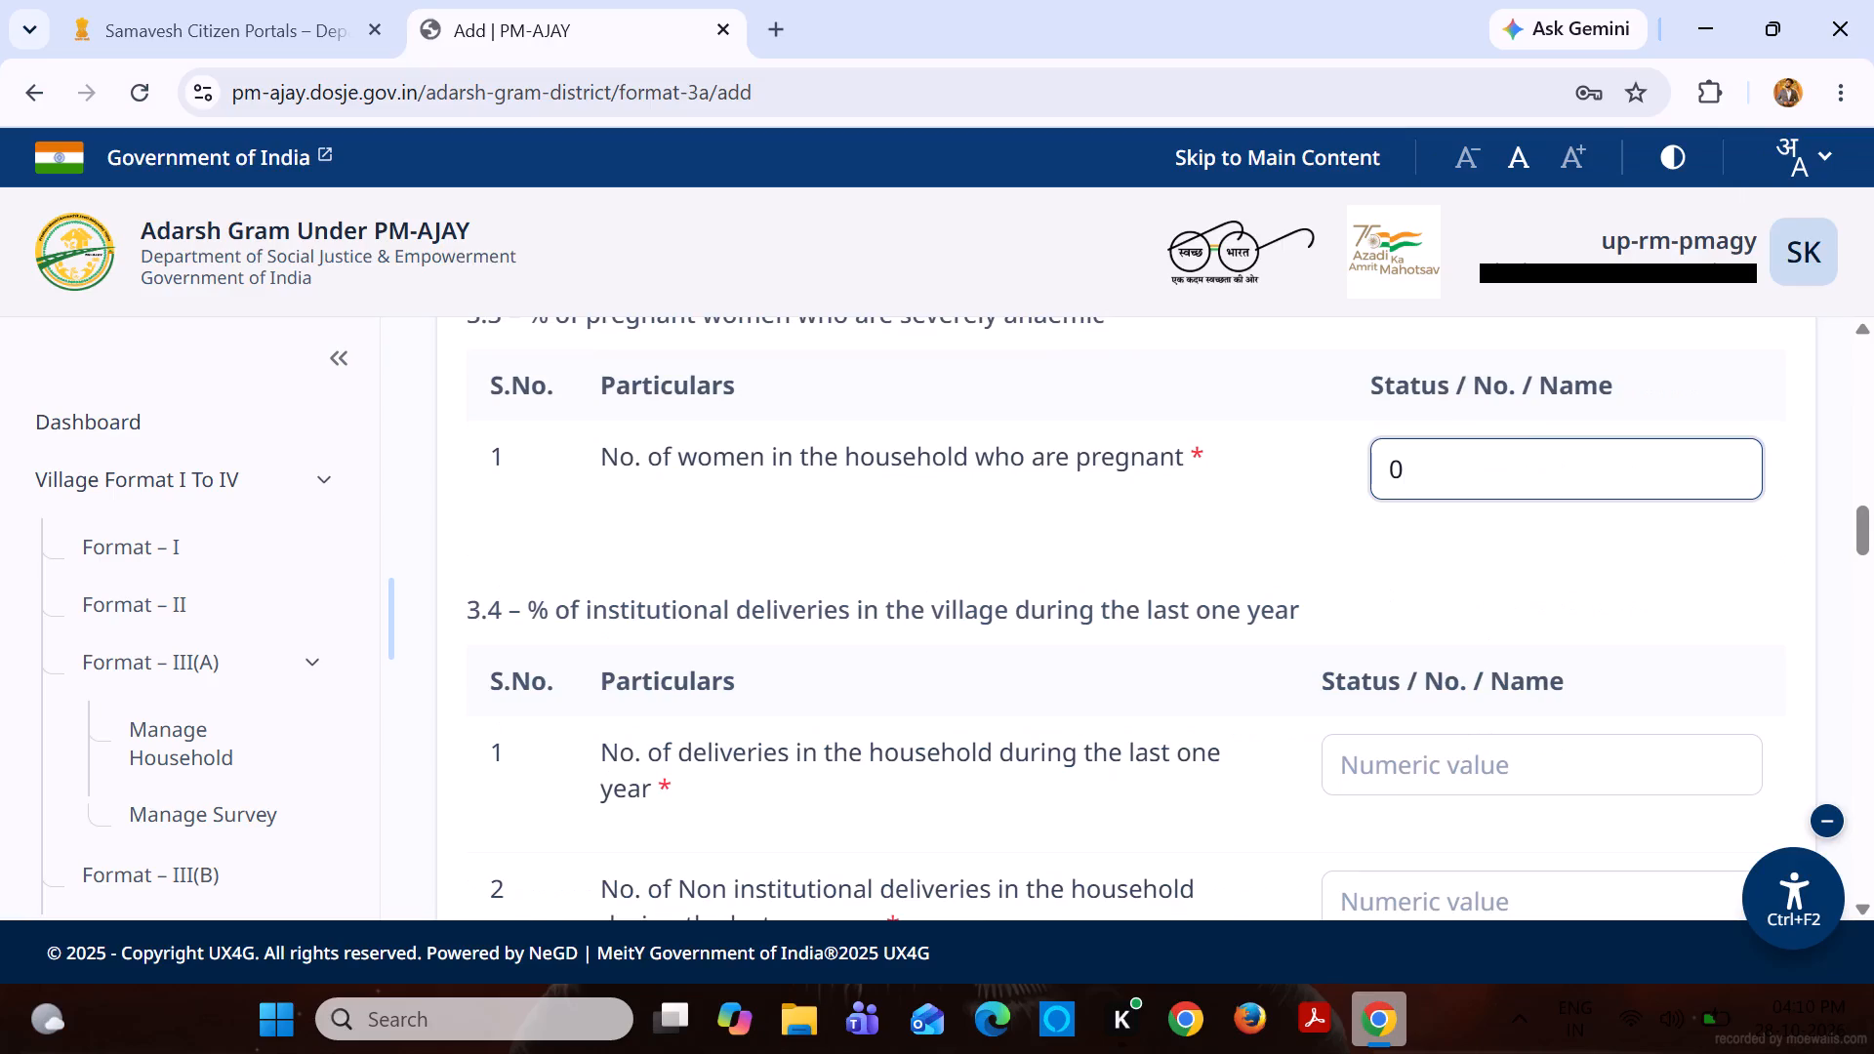
click(1407, 766)
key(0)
scroll(1407, 766, down, 5)
click(1435, 588)
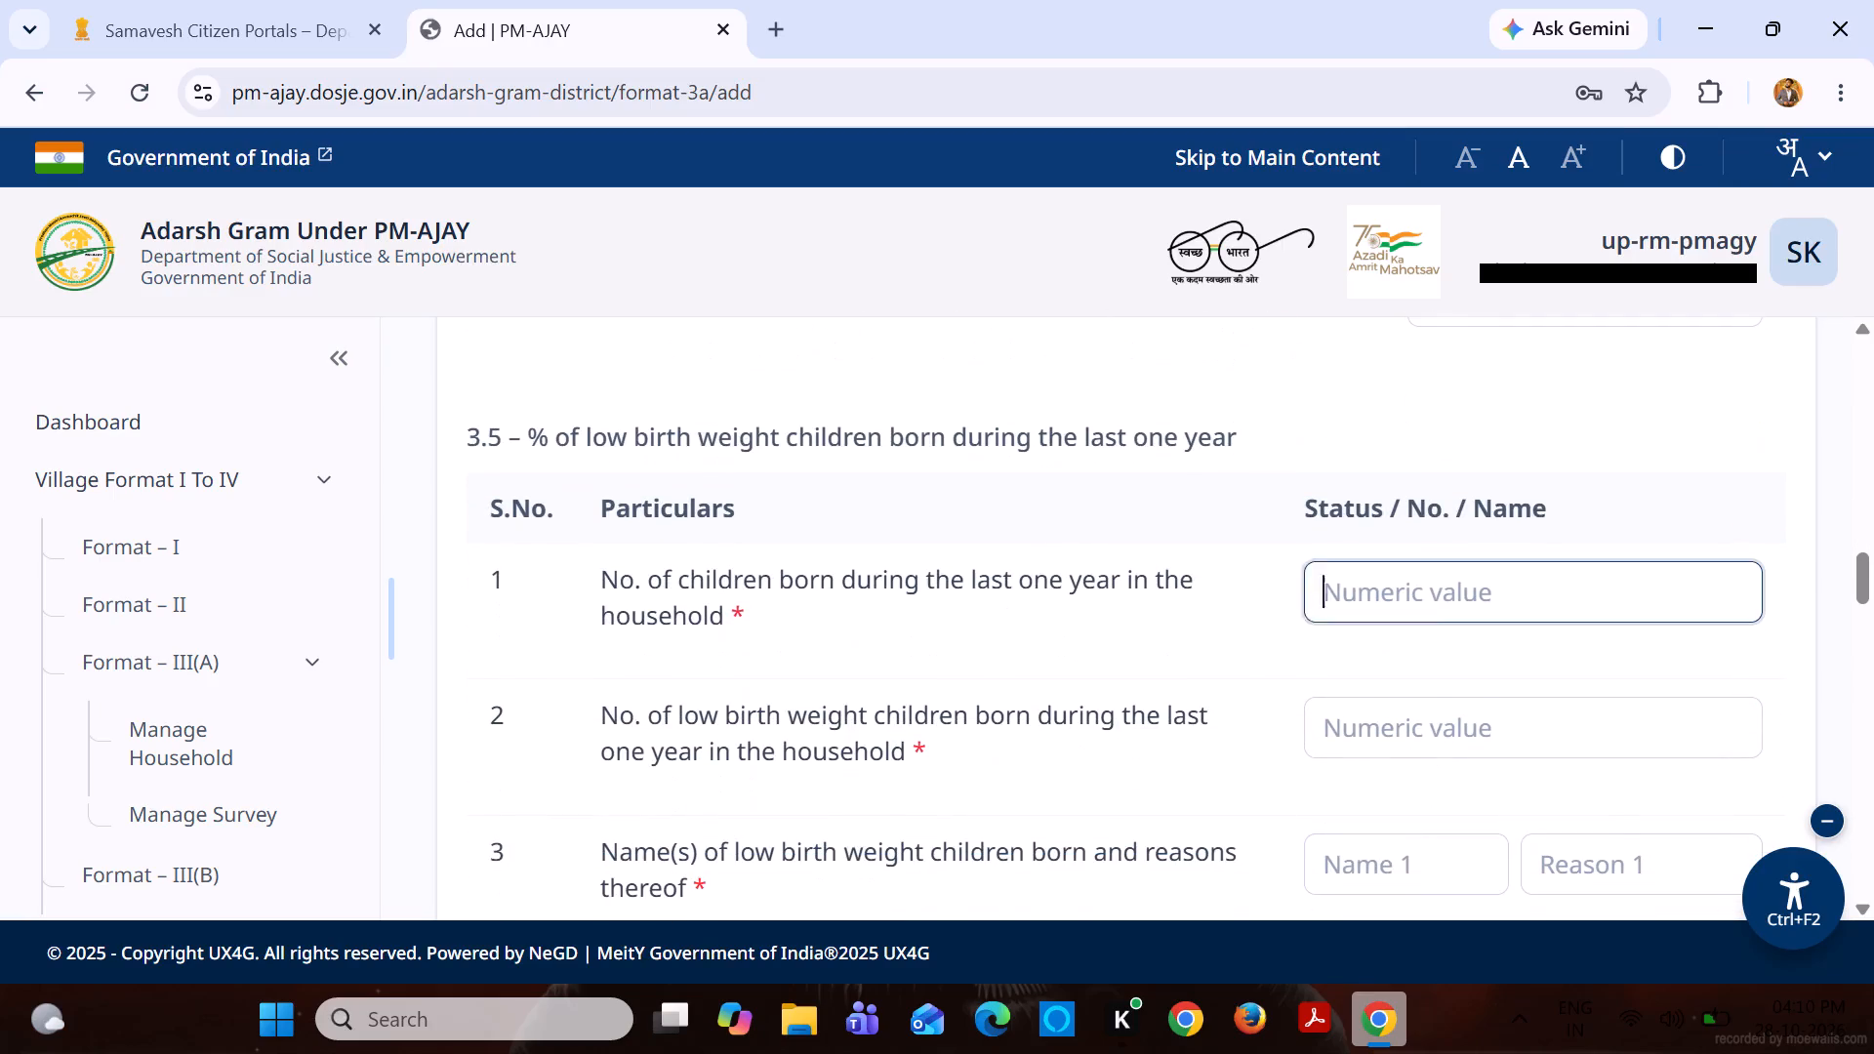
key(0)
Enter 0 children below one year (3.6), 0 children aged 0-5 (3.7) and 0 women pregnant during the last year (3.8).
scroll(1435, 588, down, 3)
click(1409, 580)
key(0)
scroll(1409, 580, down, 2)
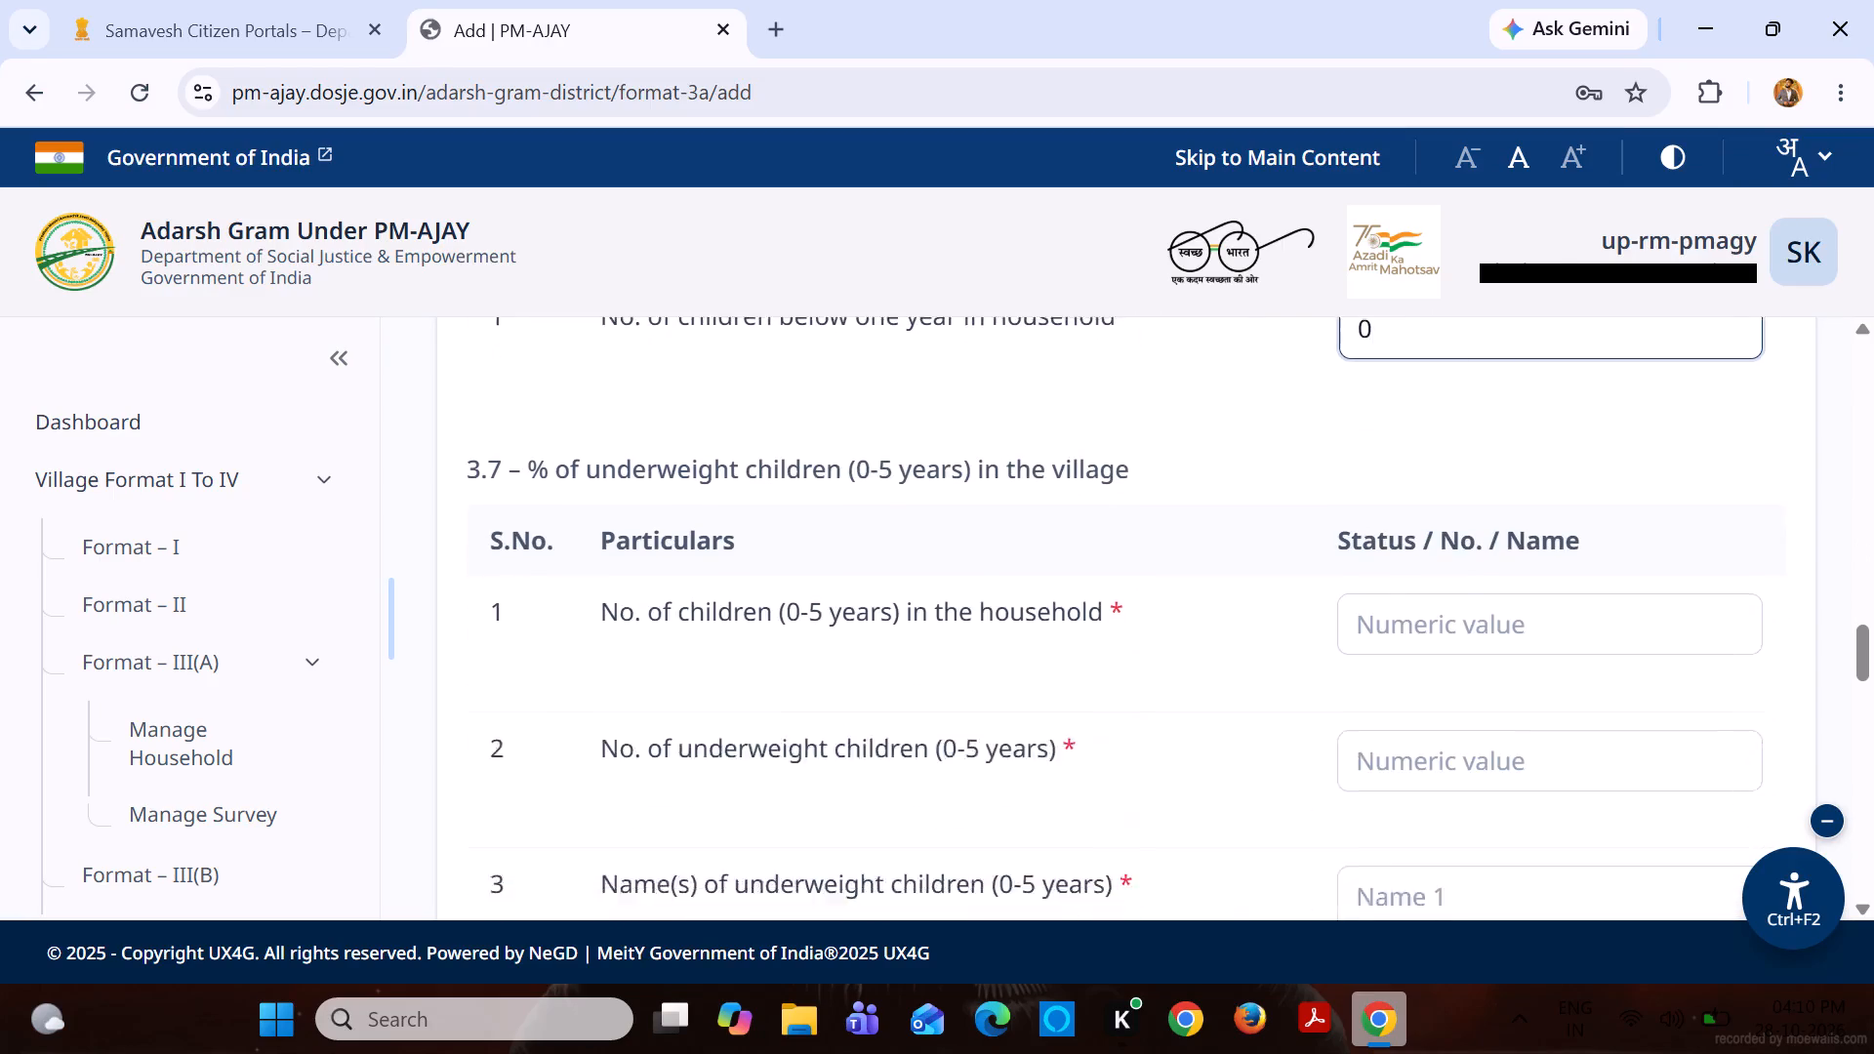
scroll(1409, 580, down, 1)
click(1388, 525)
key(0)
scroll(1388, 525, down, 2)
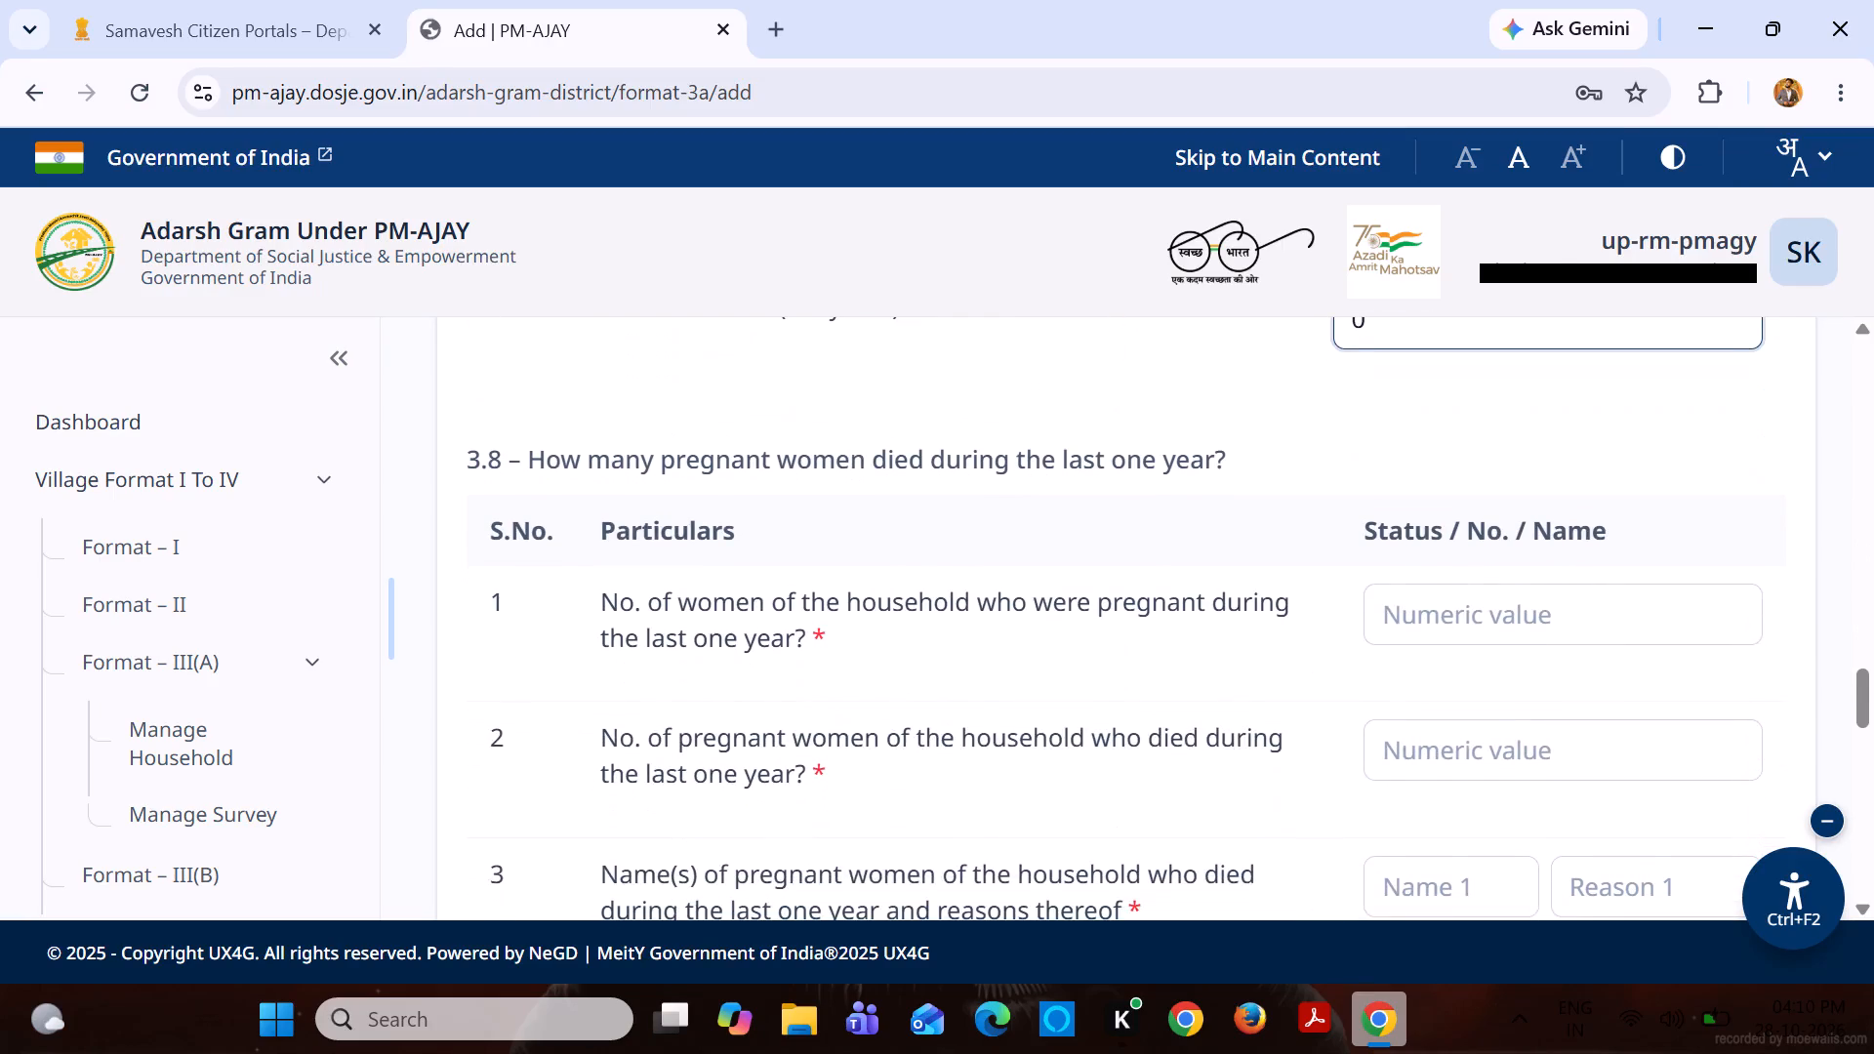
click(1442, 609)
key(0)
Enter 0 children under one year (3.9) and 0 members with communicable diseases (3.10), and submit Health and Nutrition.
scroll(1442, 609, down, 3)
click(1439, 586)
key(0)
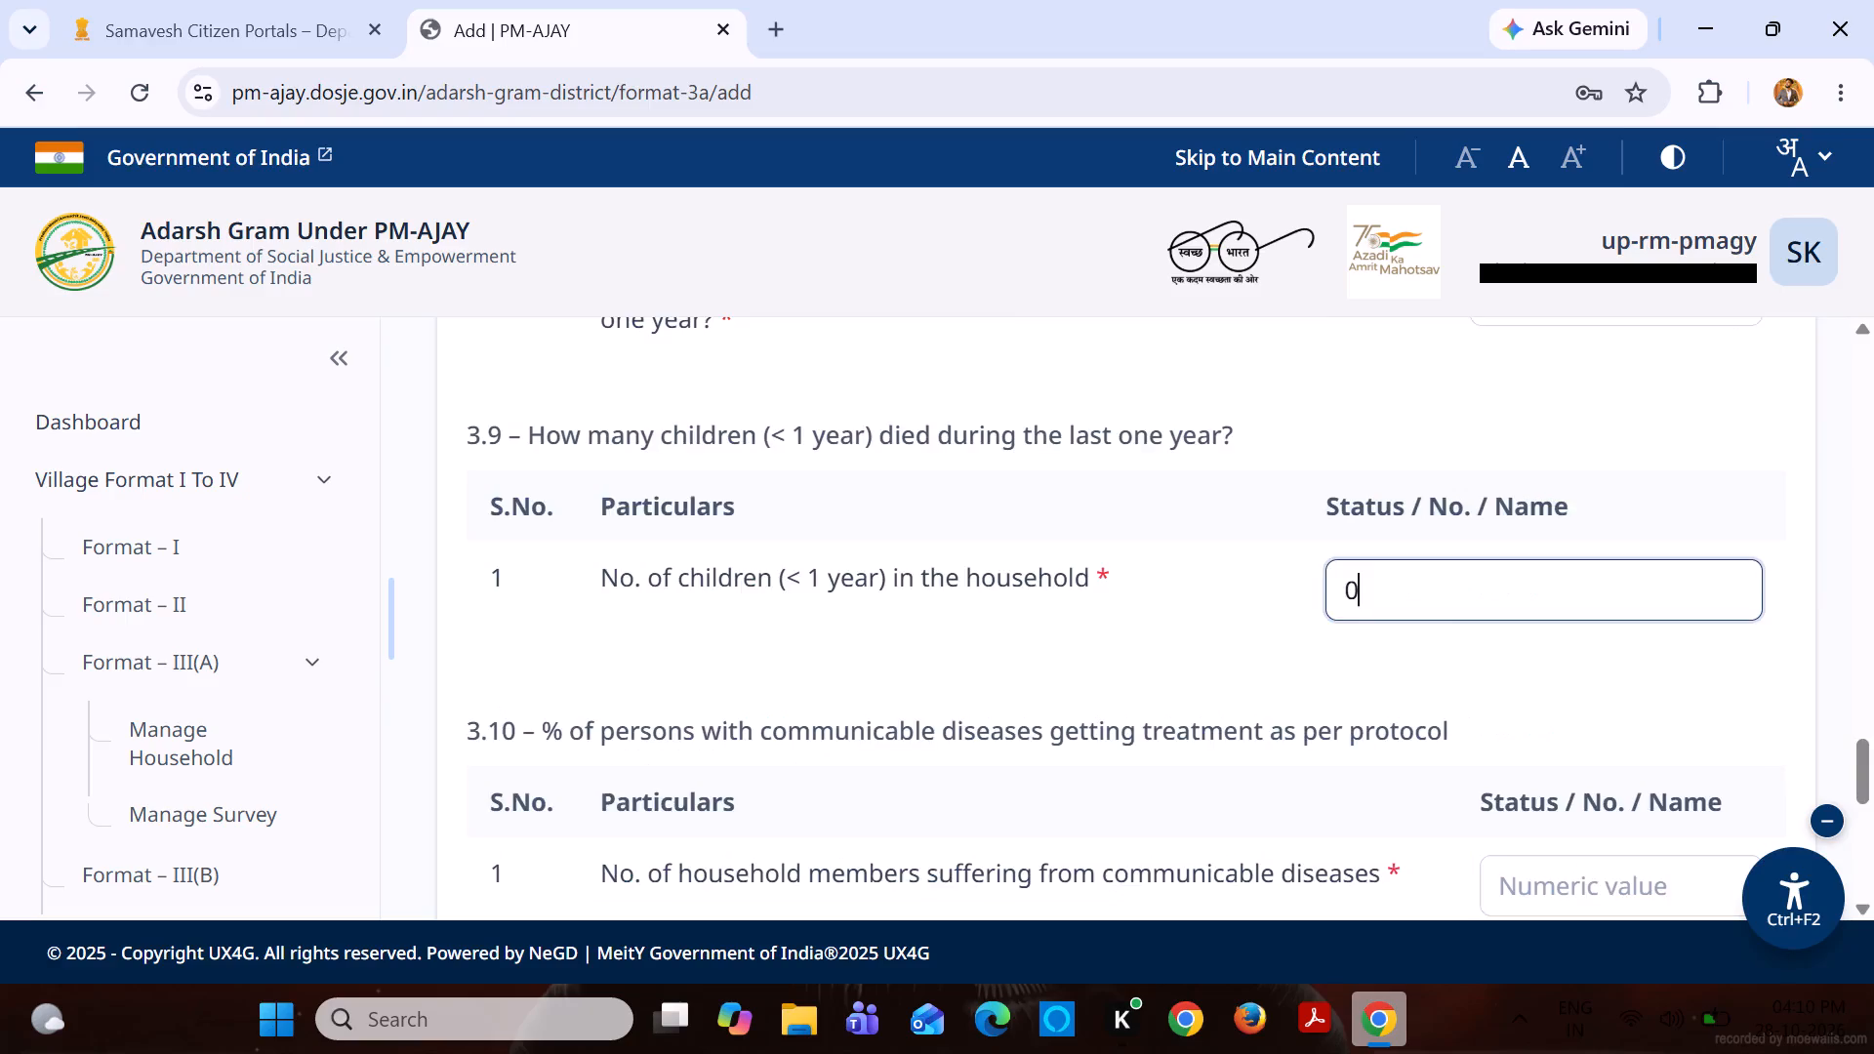
scroll(1439, 586, down, 3)
click(1546, 541)
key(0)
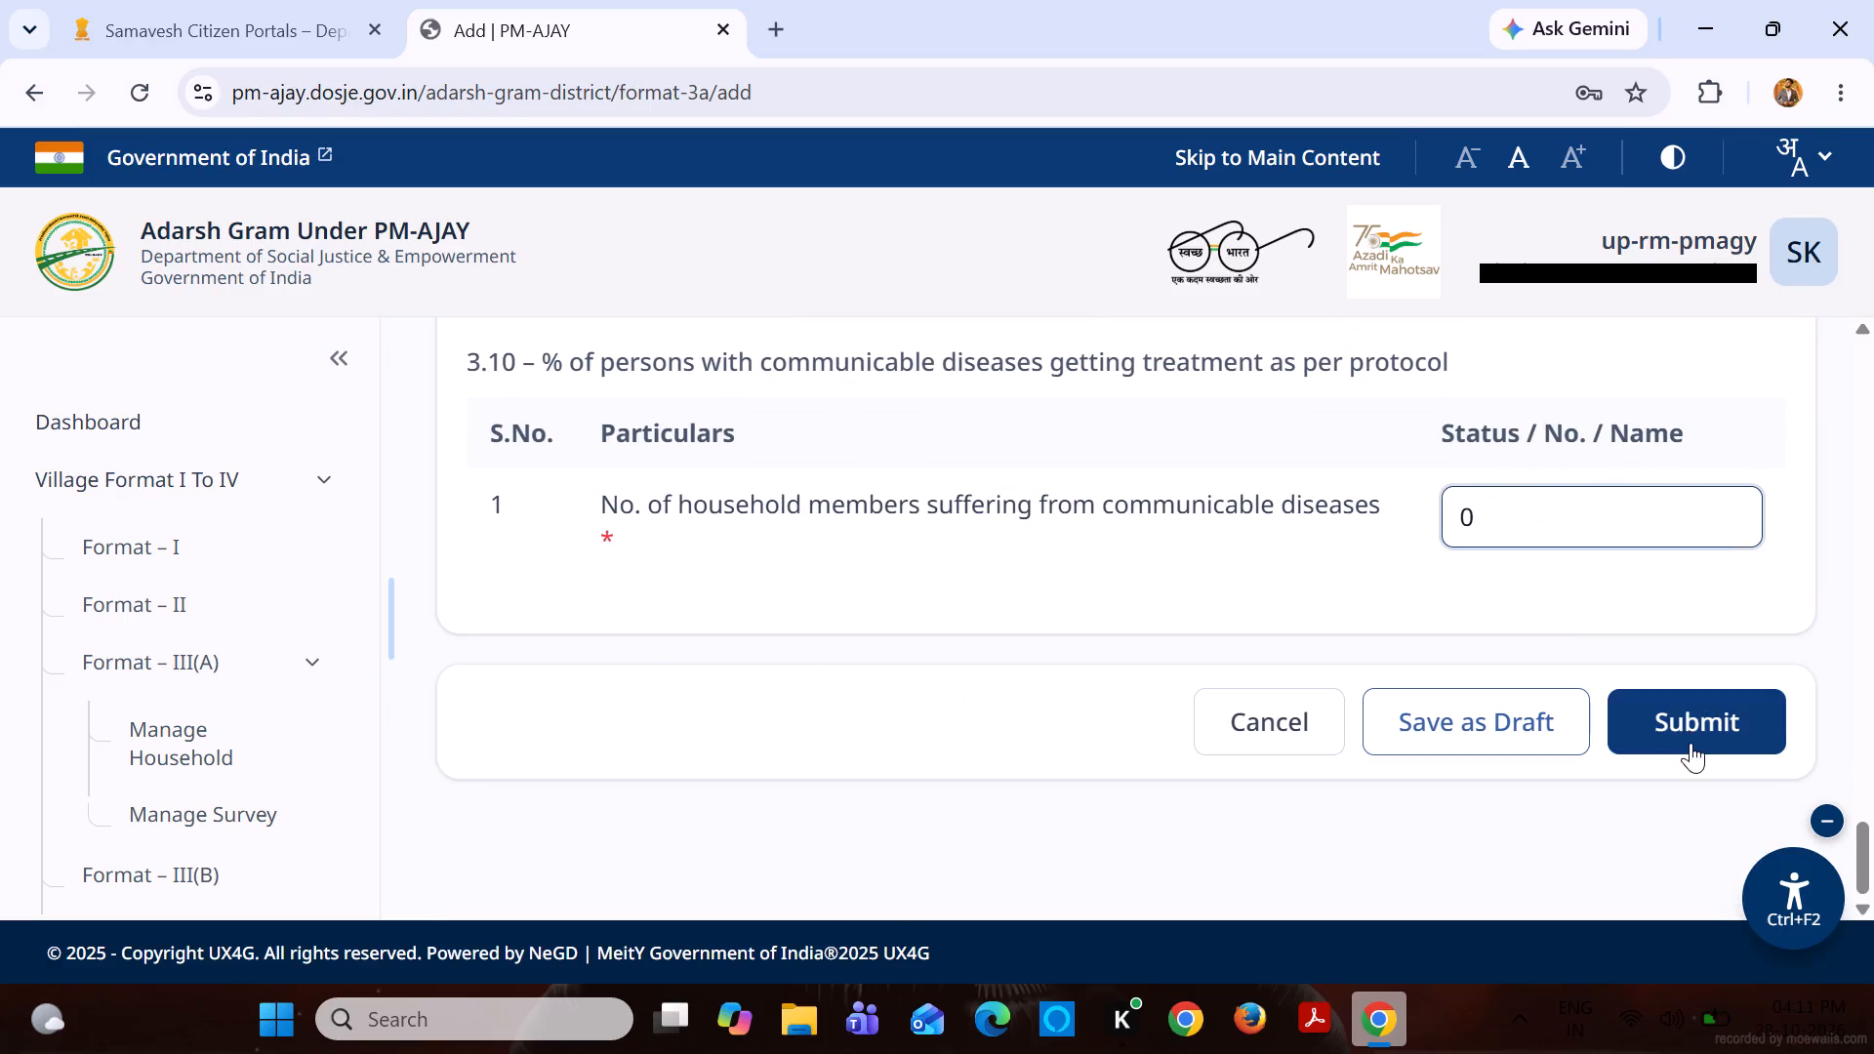
click(1691, 743)
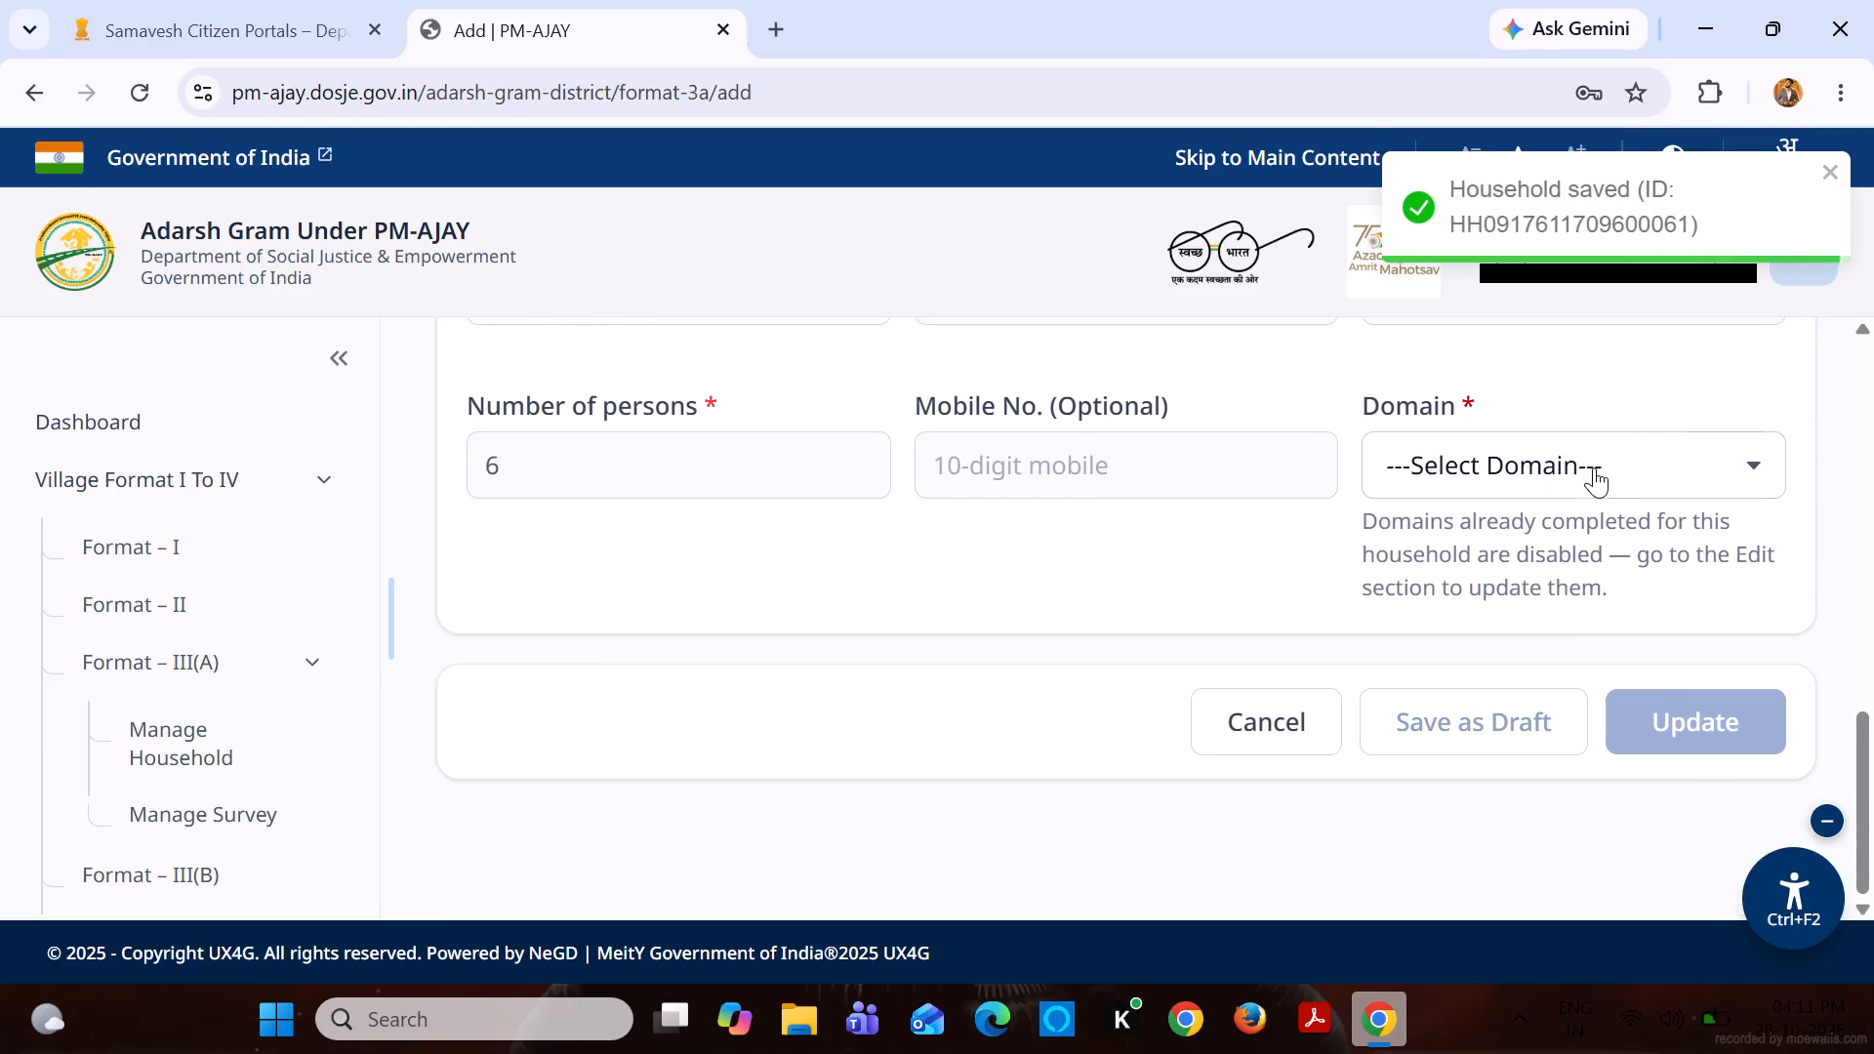
For 4 – Social Security, enter 0 members eligible for Widow (4.1), Old Age (4.2) and Disability Pension (4.3), and submit the domain.
click(1594, 467)
click(1383, 865)
scroll(1383, 865, down, 4)
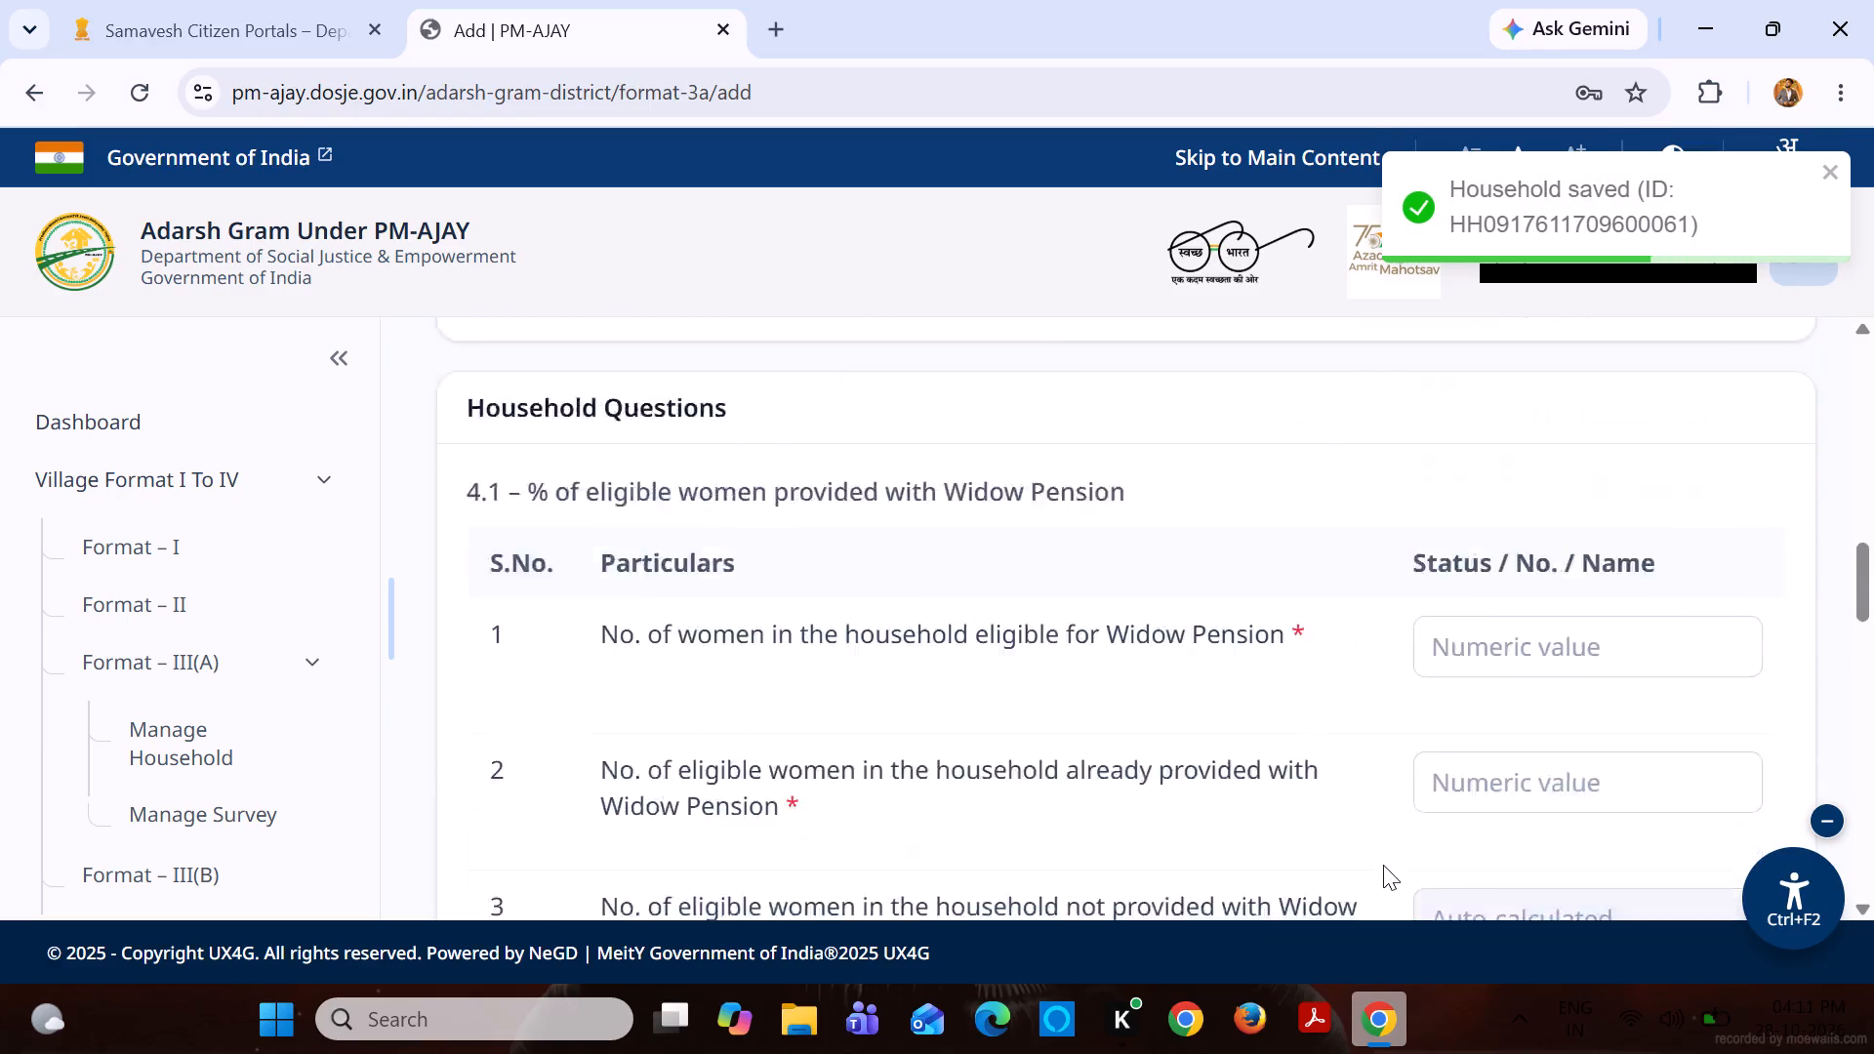
scroll(1383, 865, down, 2)
scroll(1518, 433, up, 1)
click(1494, 418)
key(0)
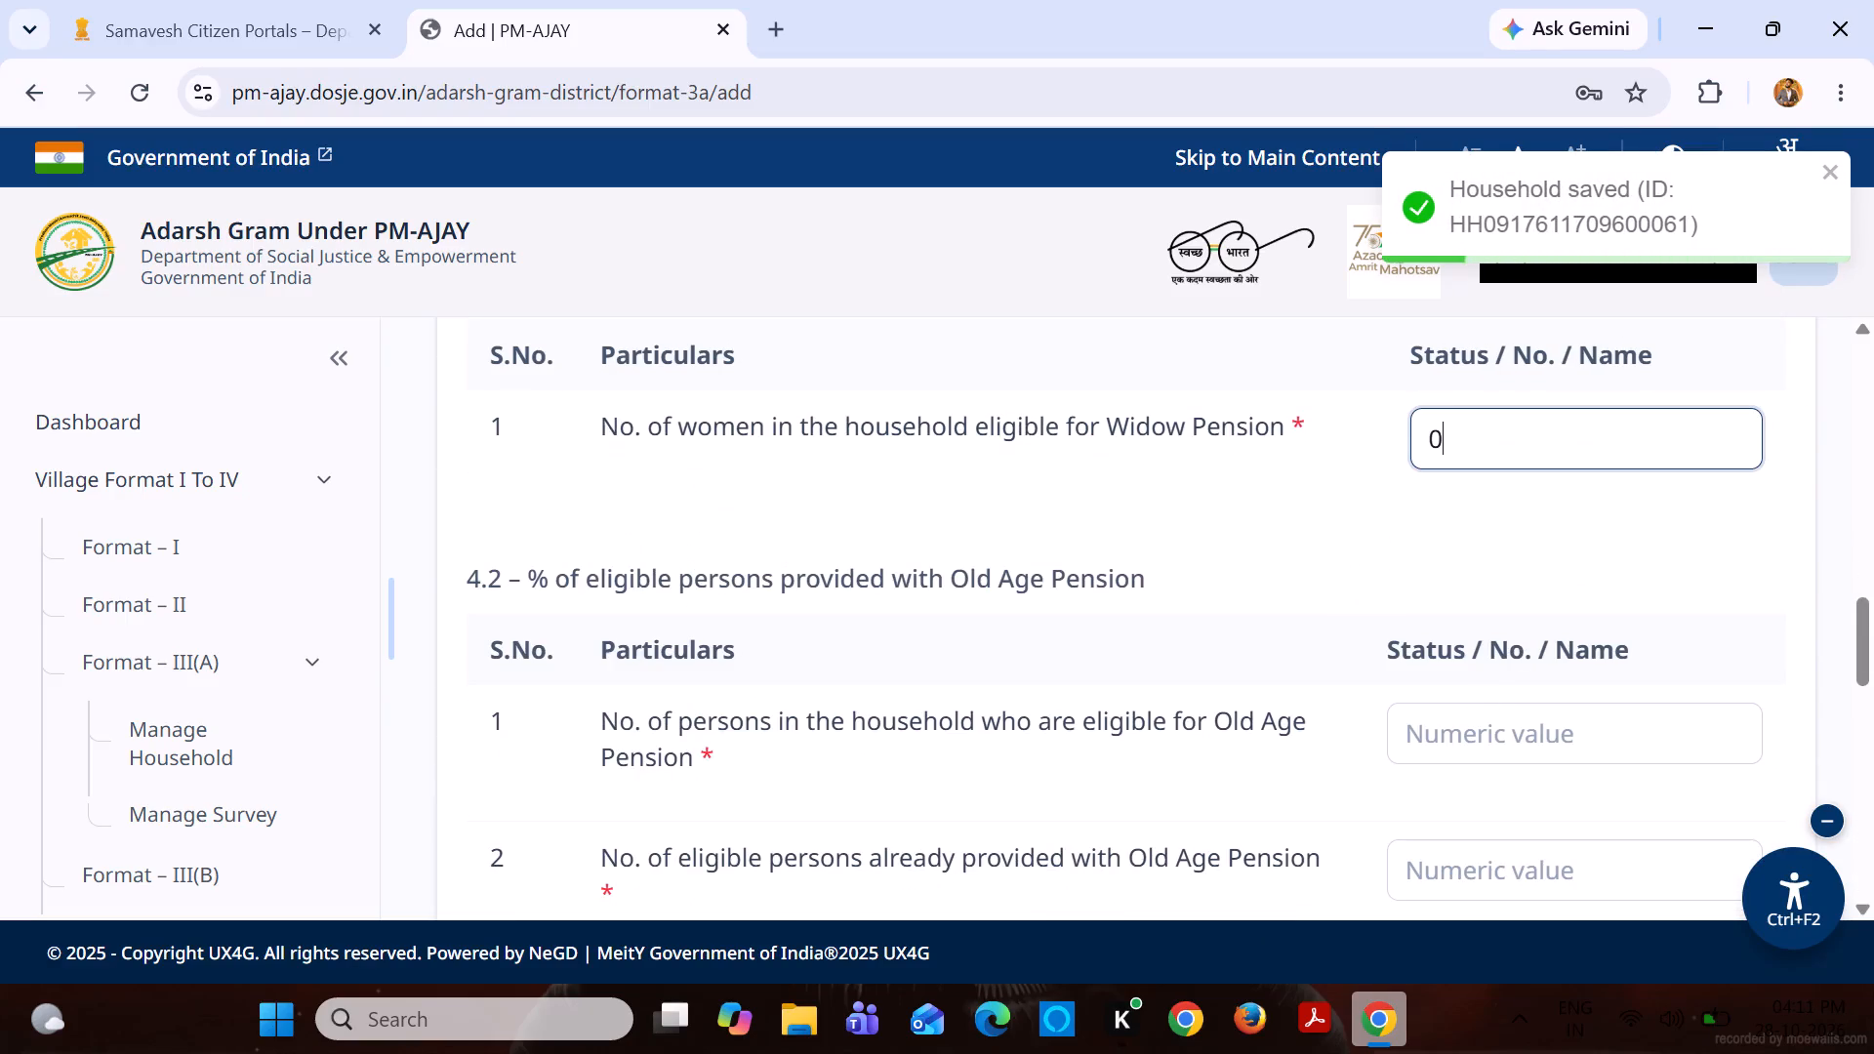
drag(1472, 701, 1458, 712)
click(1458, 712)
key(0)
scroll(1458, 712, down, 5)
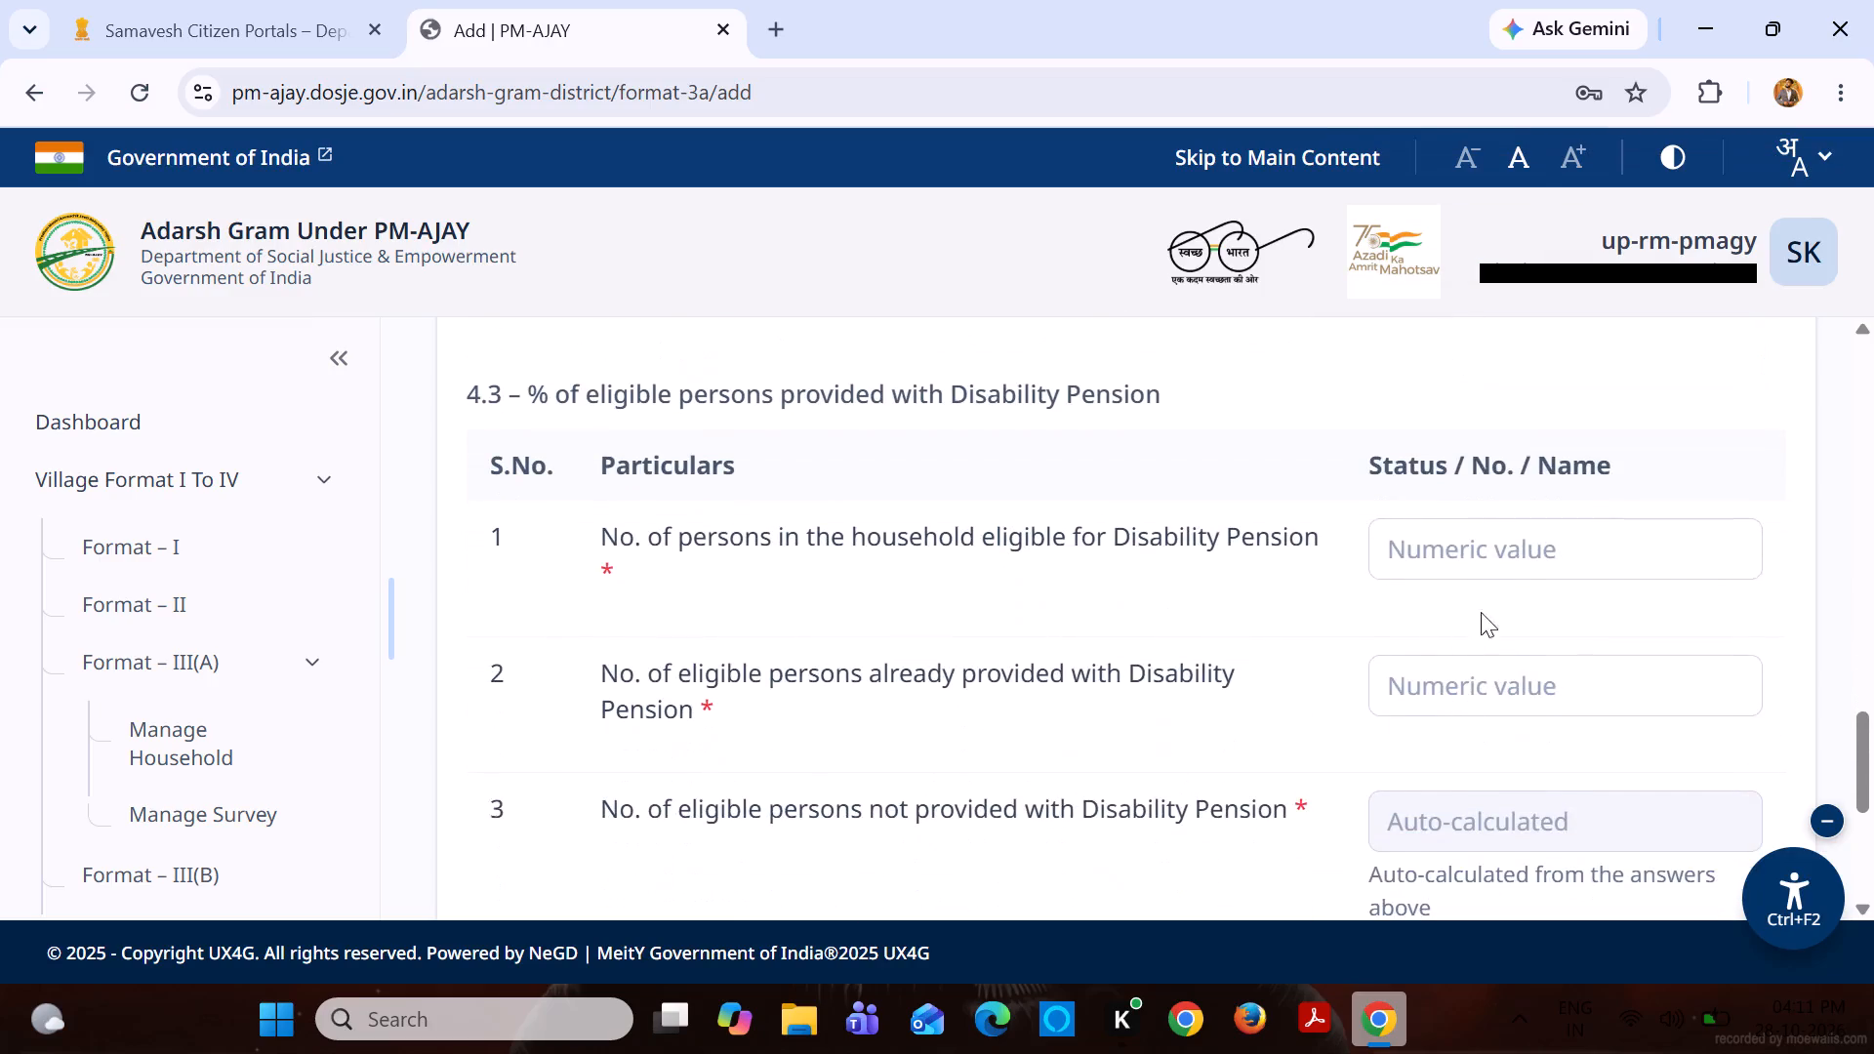
click(1451, 538)
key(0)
click(1696, 737)
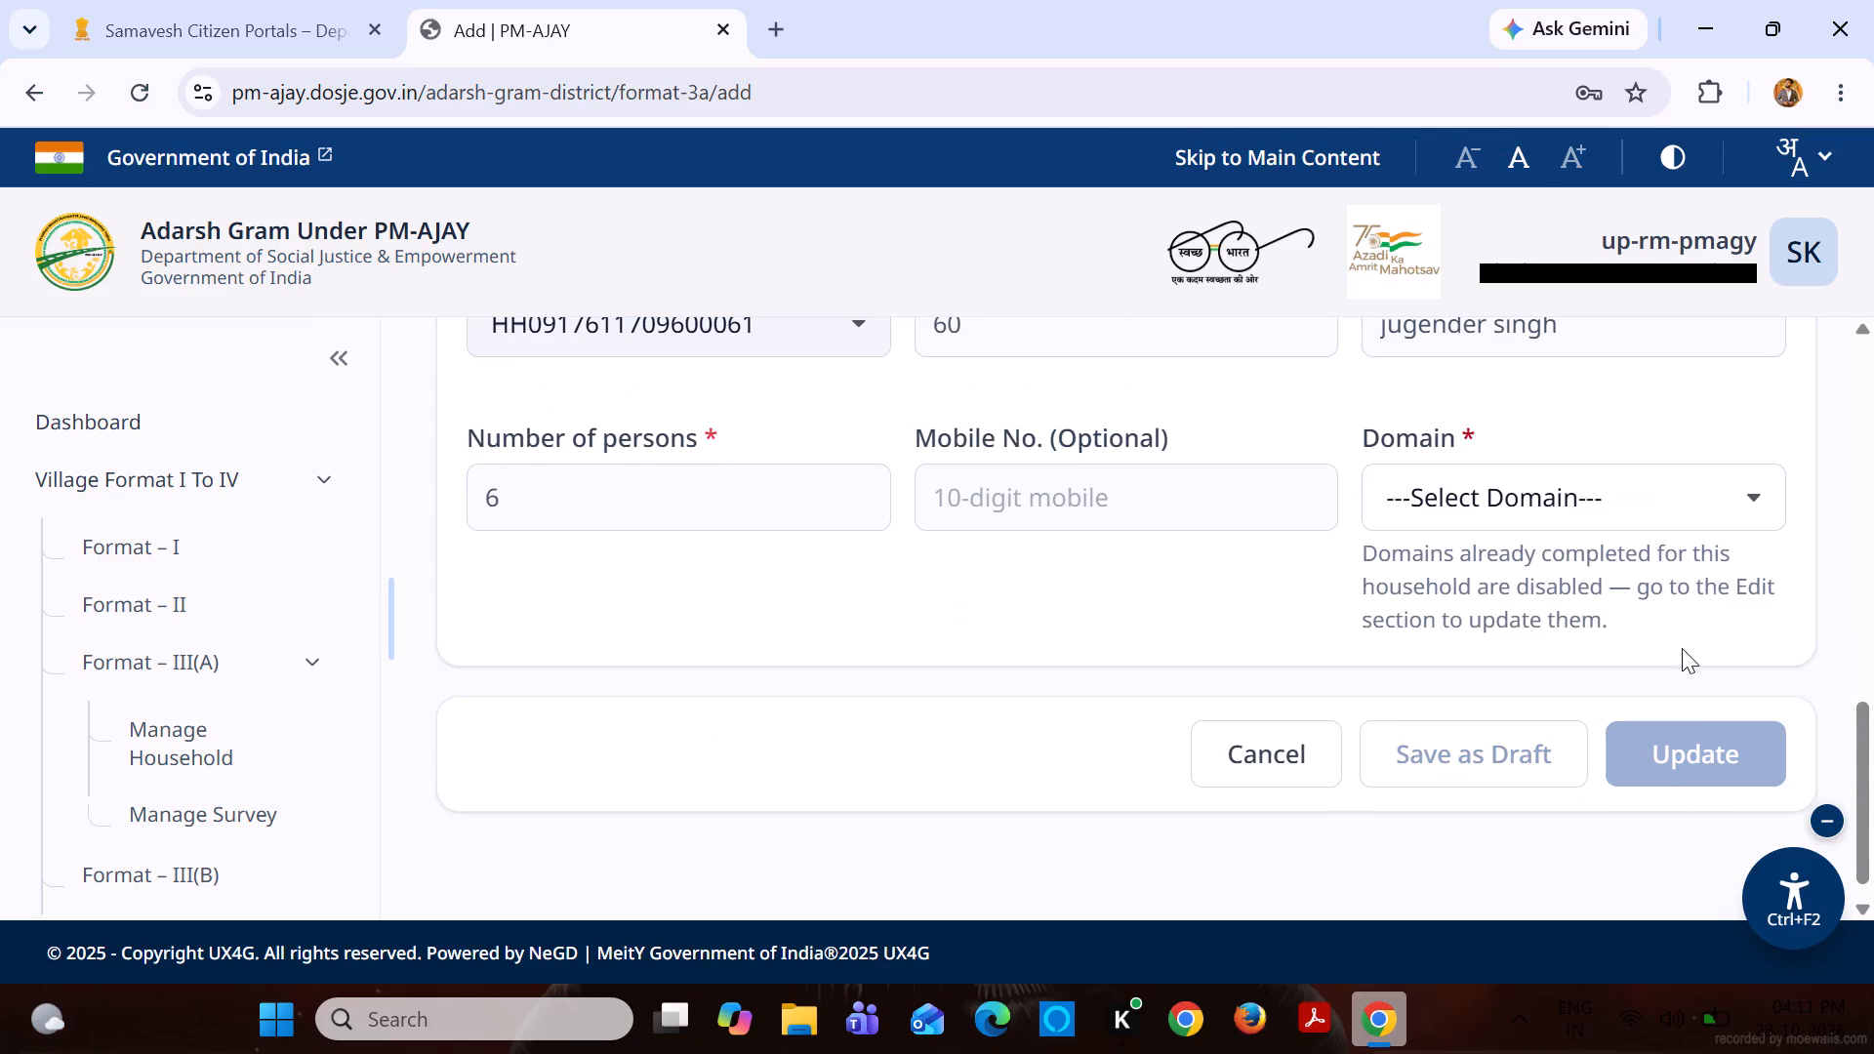
For 5 – Rural Roads and Housing, answer No to living in a Kachcha/unsafe house, and submit the domain.
click(1610, 489)
scroll(1557, 662, down, 3)
click(1450, 669)
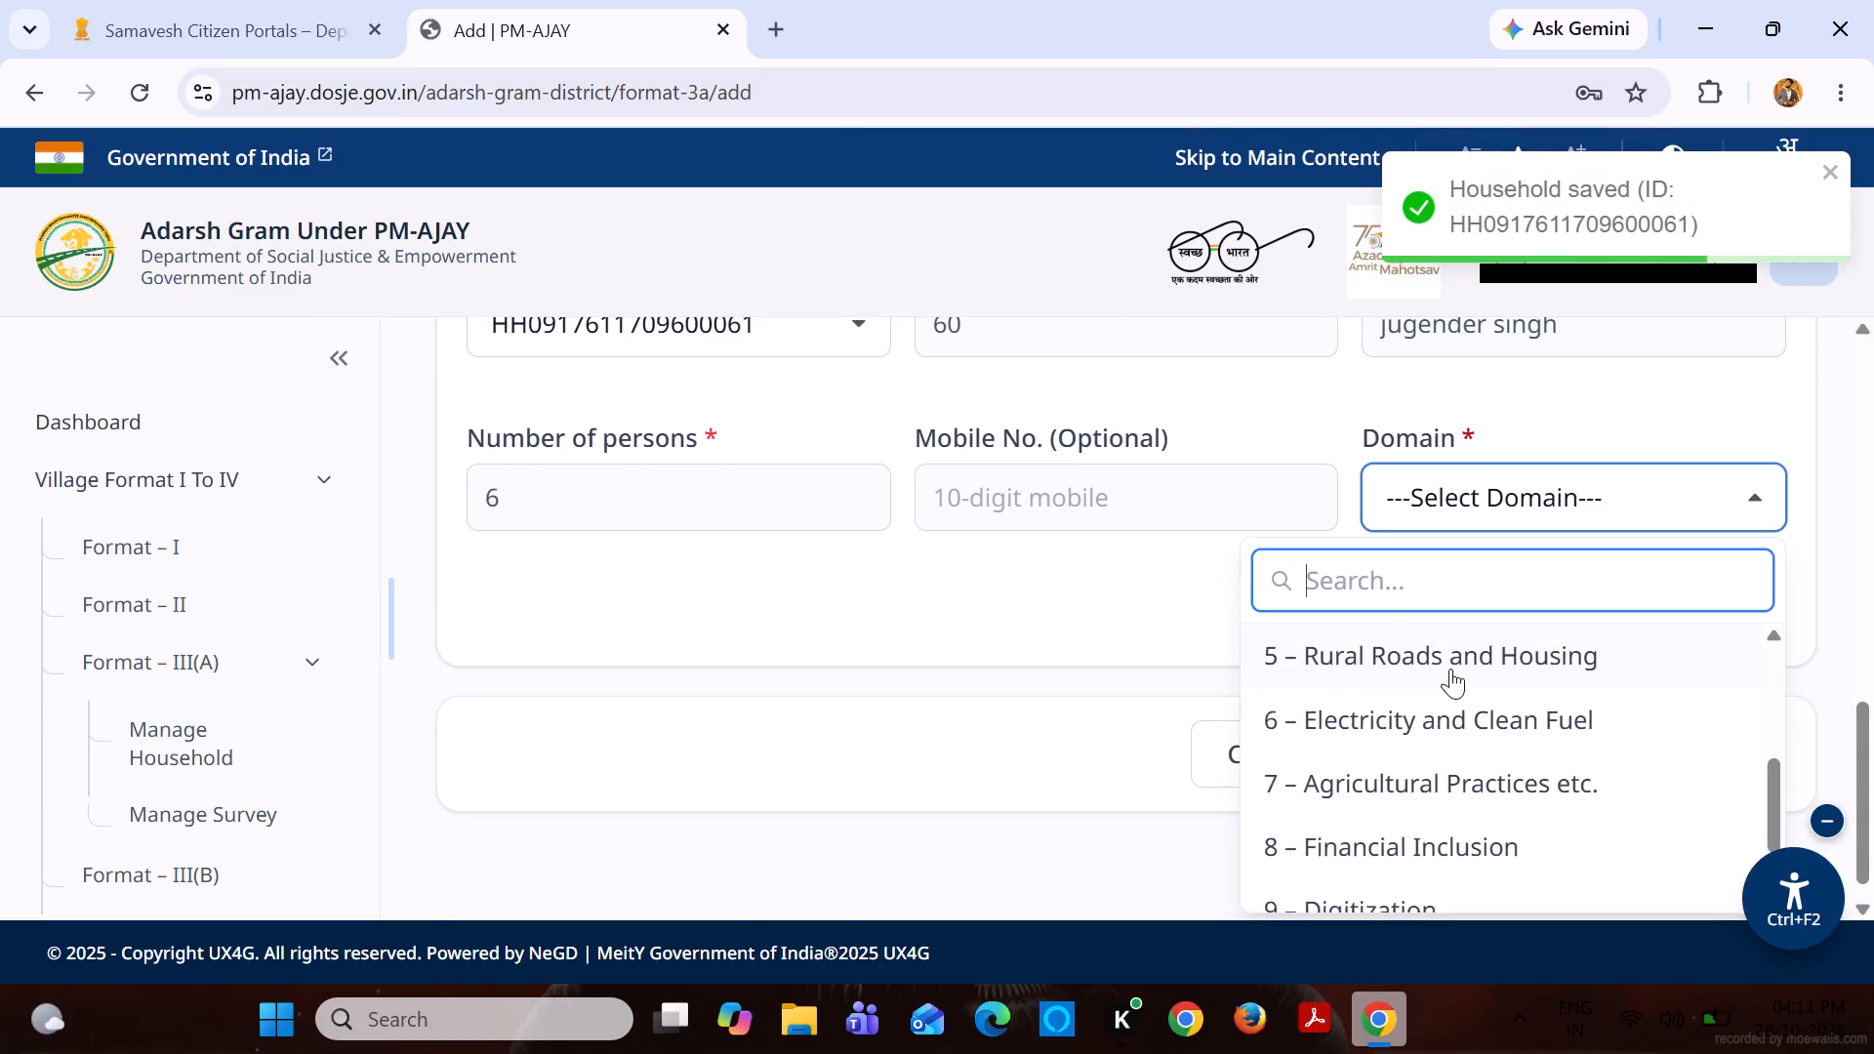
scroll(1450, 669, down, 5)
click(1686, 462)
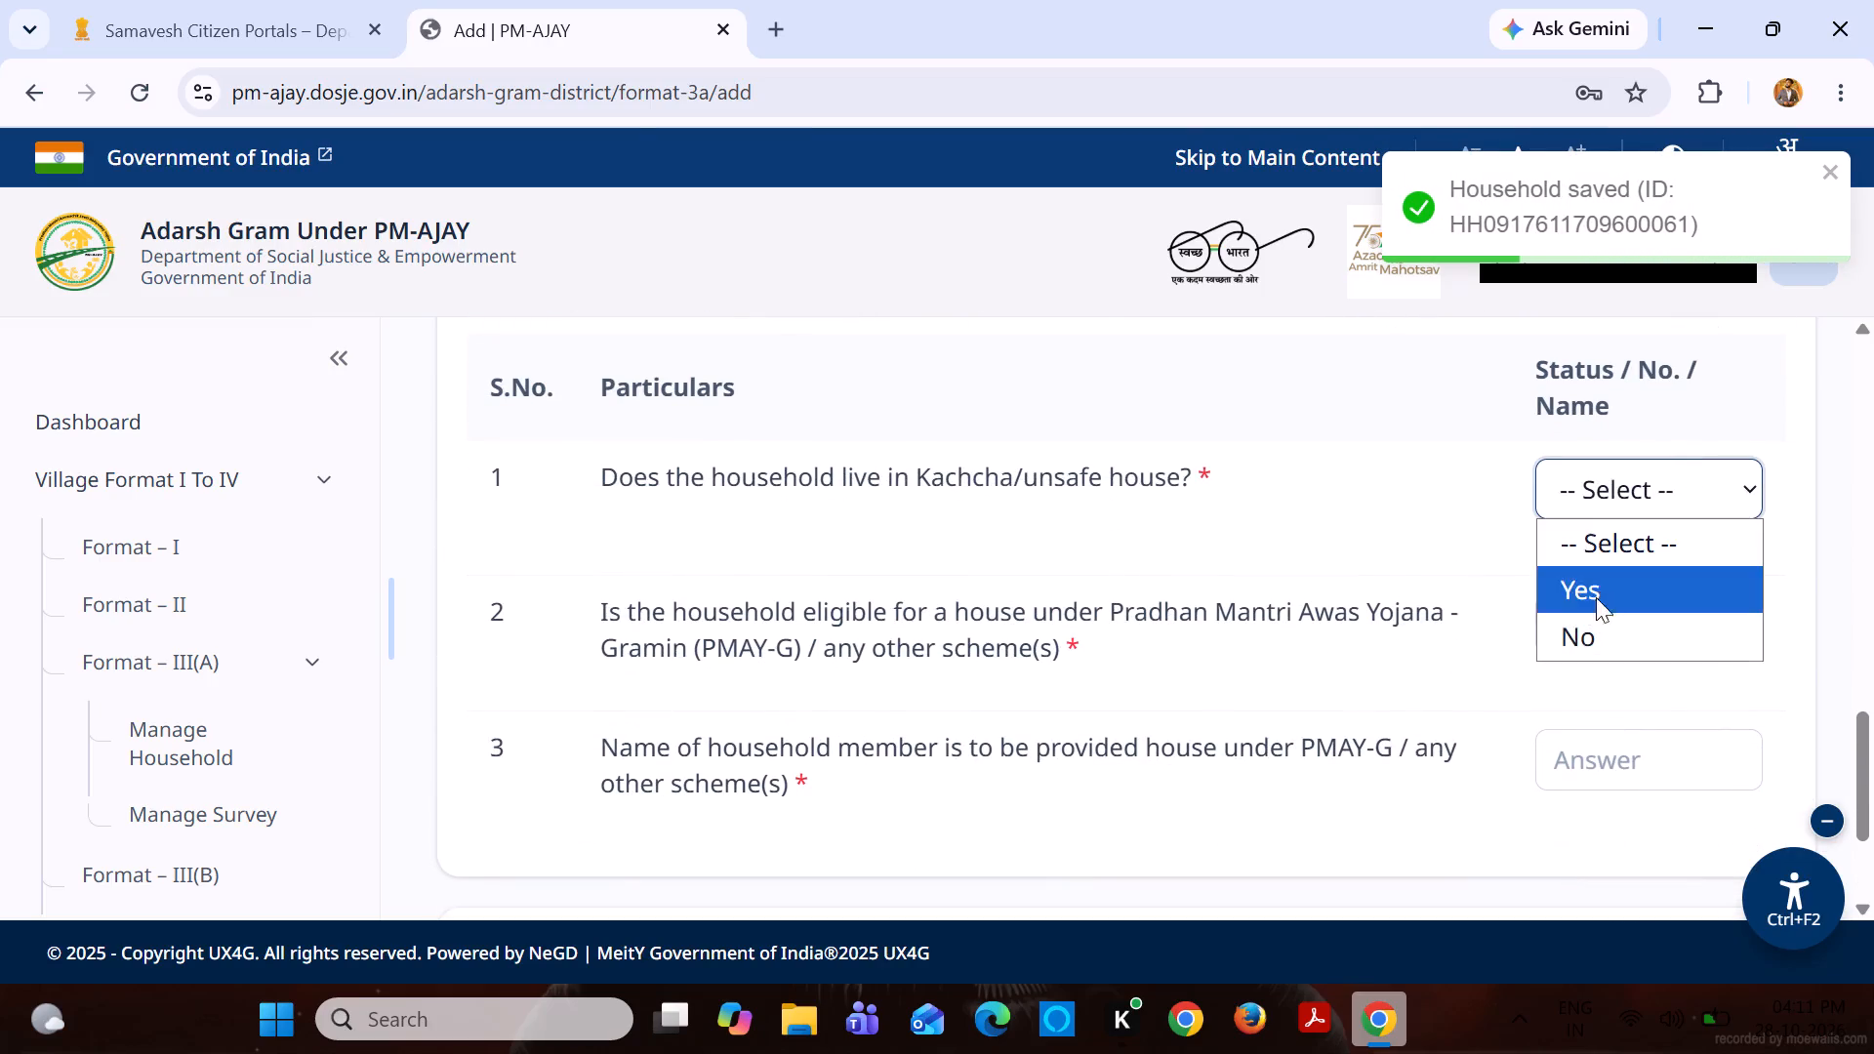
click(1580, 635)
click(1693, 718)
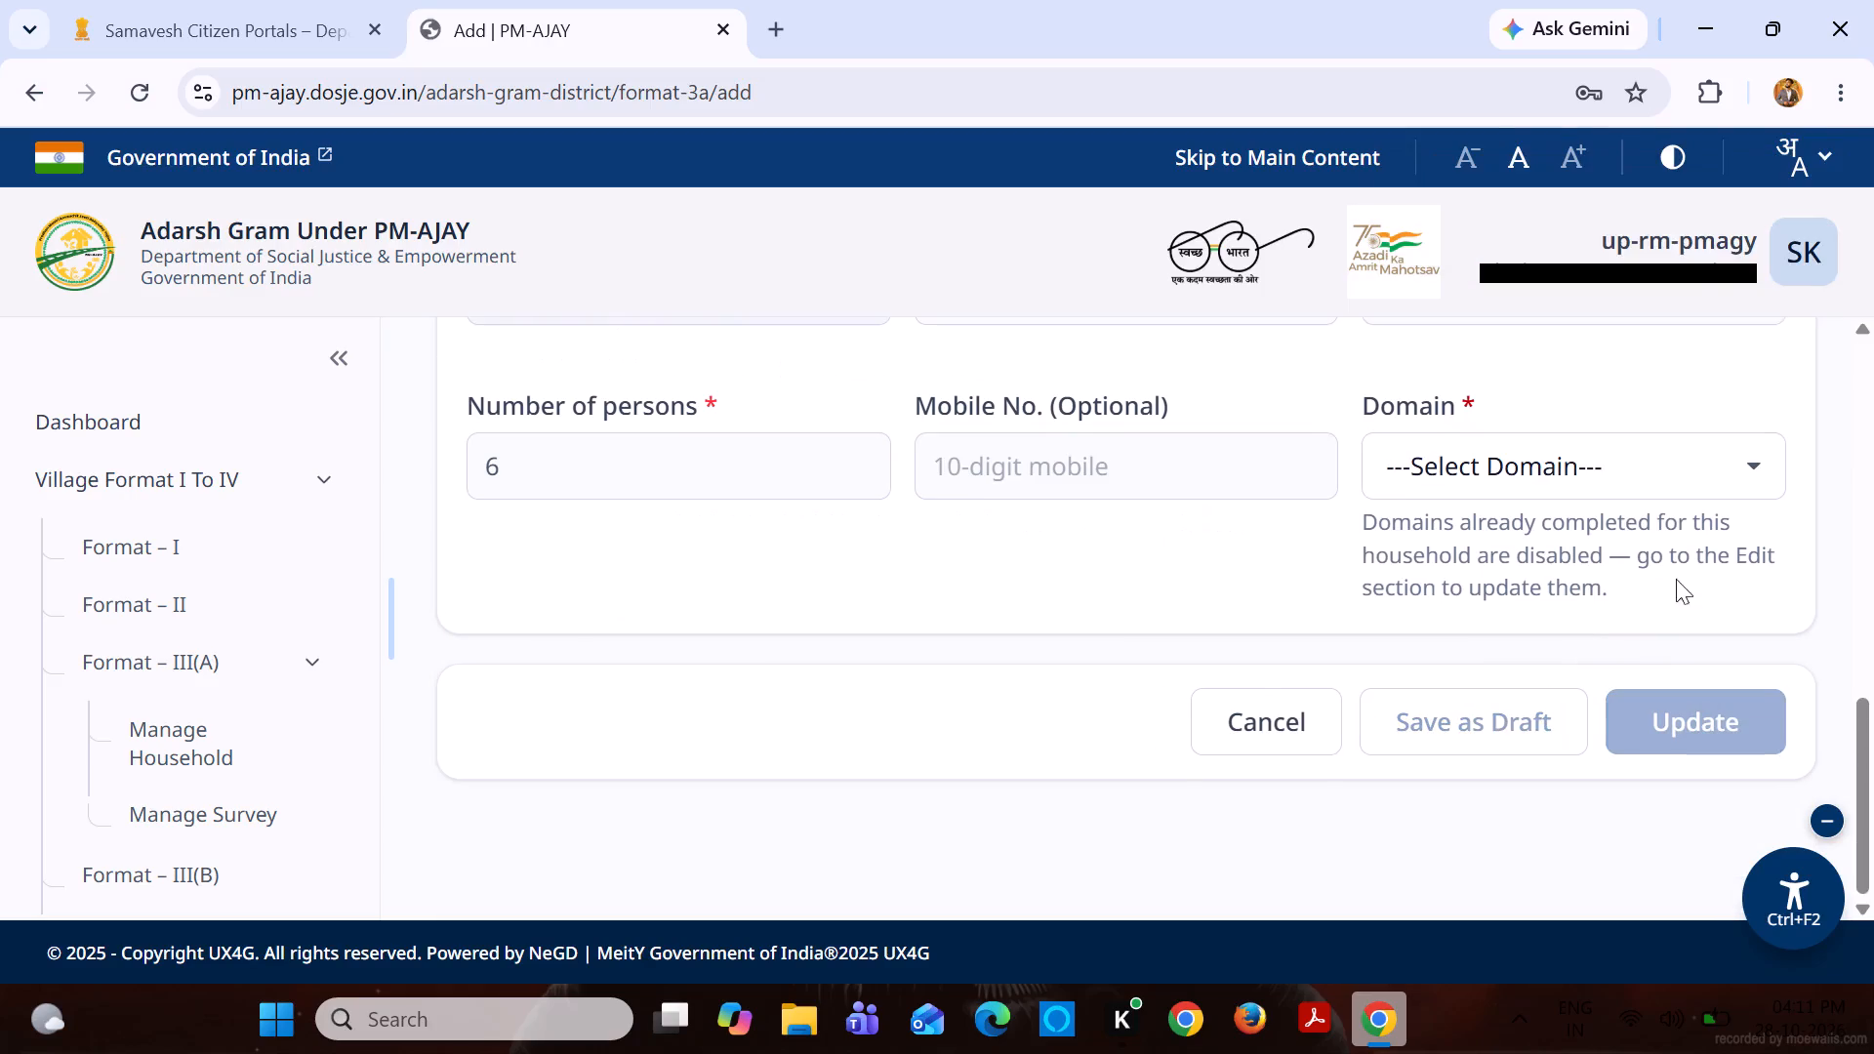
For 6 – Electricity and Clean Fuel, answer Yes to electricity connection (both questions), LED bulb use and clean fuel, and submit the domain.
click(1644, 454)
scroll(1582, 652, down, 2)
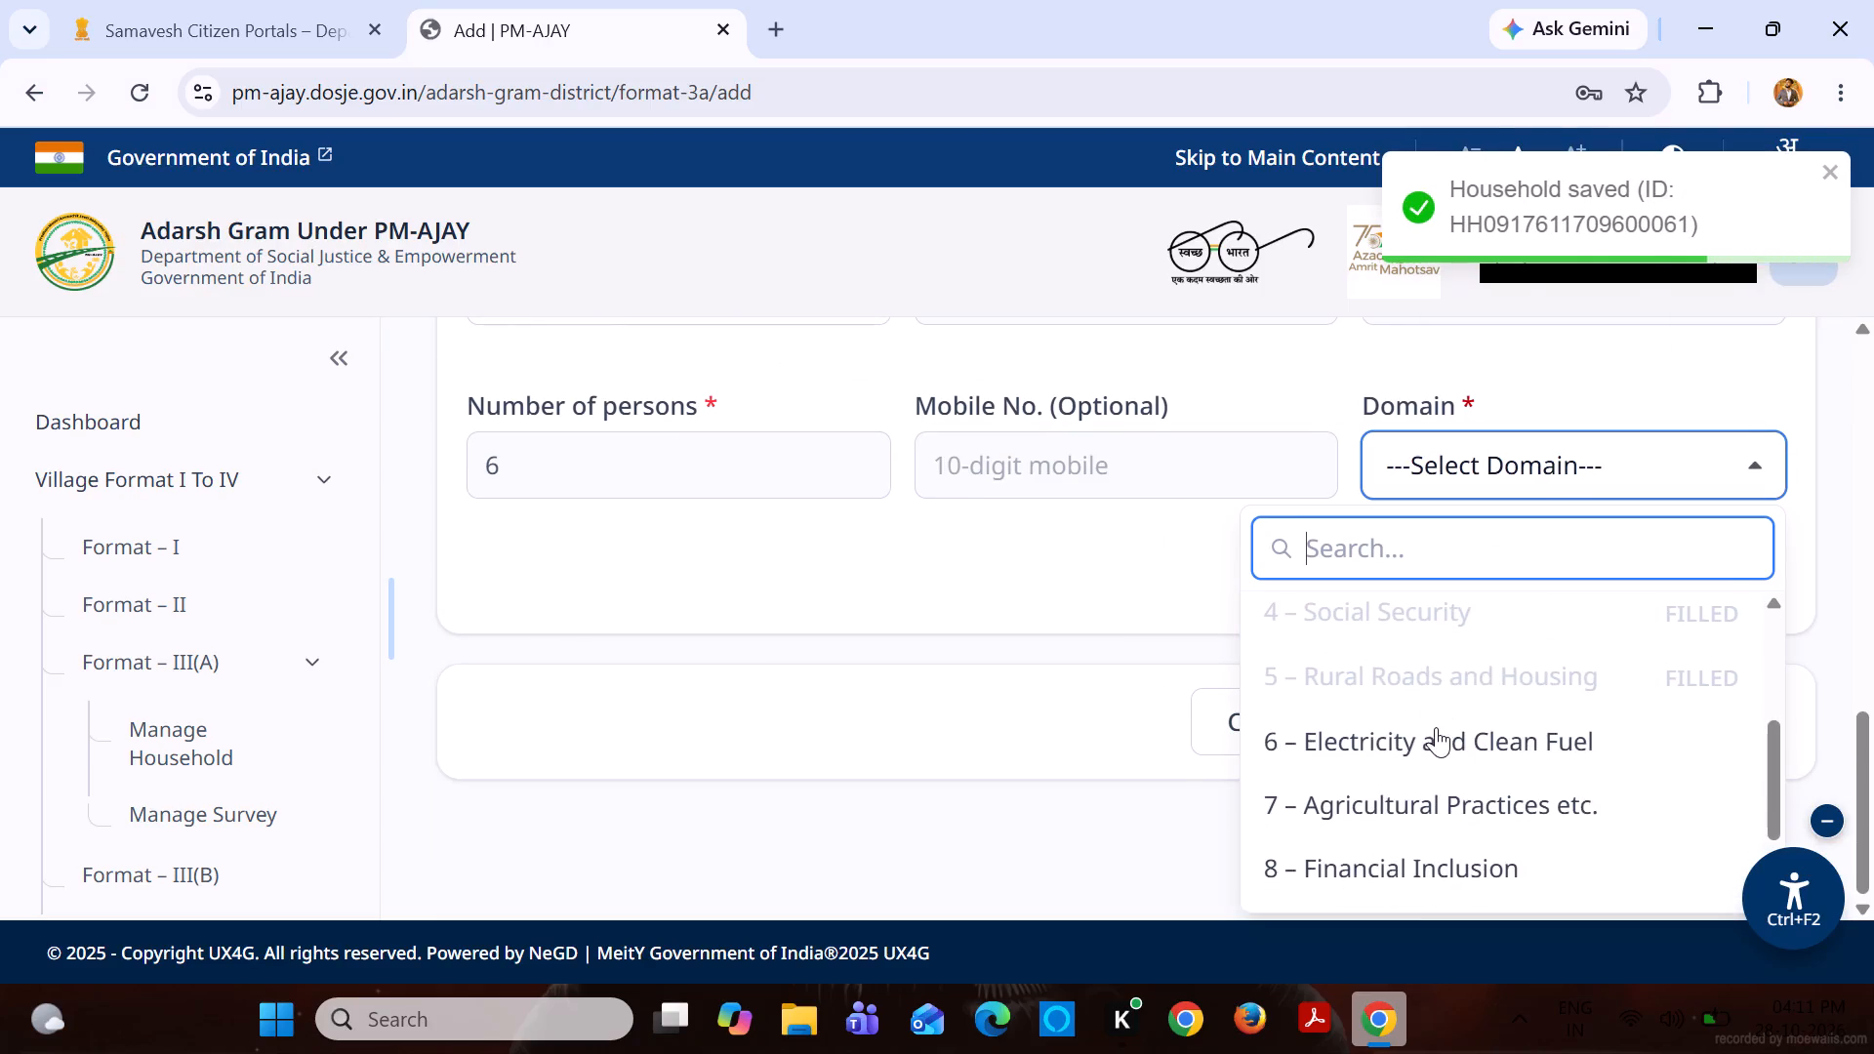
click(1436, 727)
scroll(1436, 727, down, 4)
click(1672, 466)
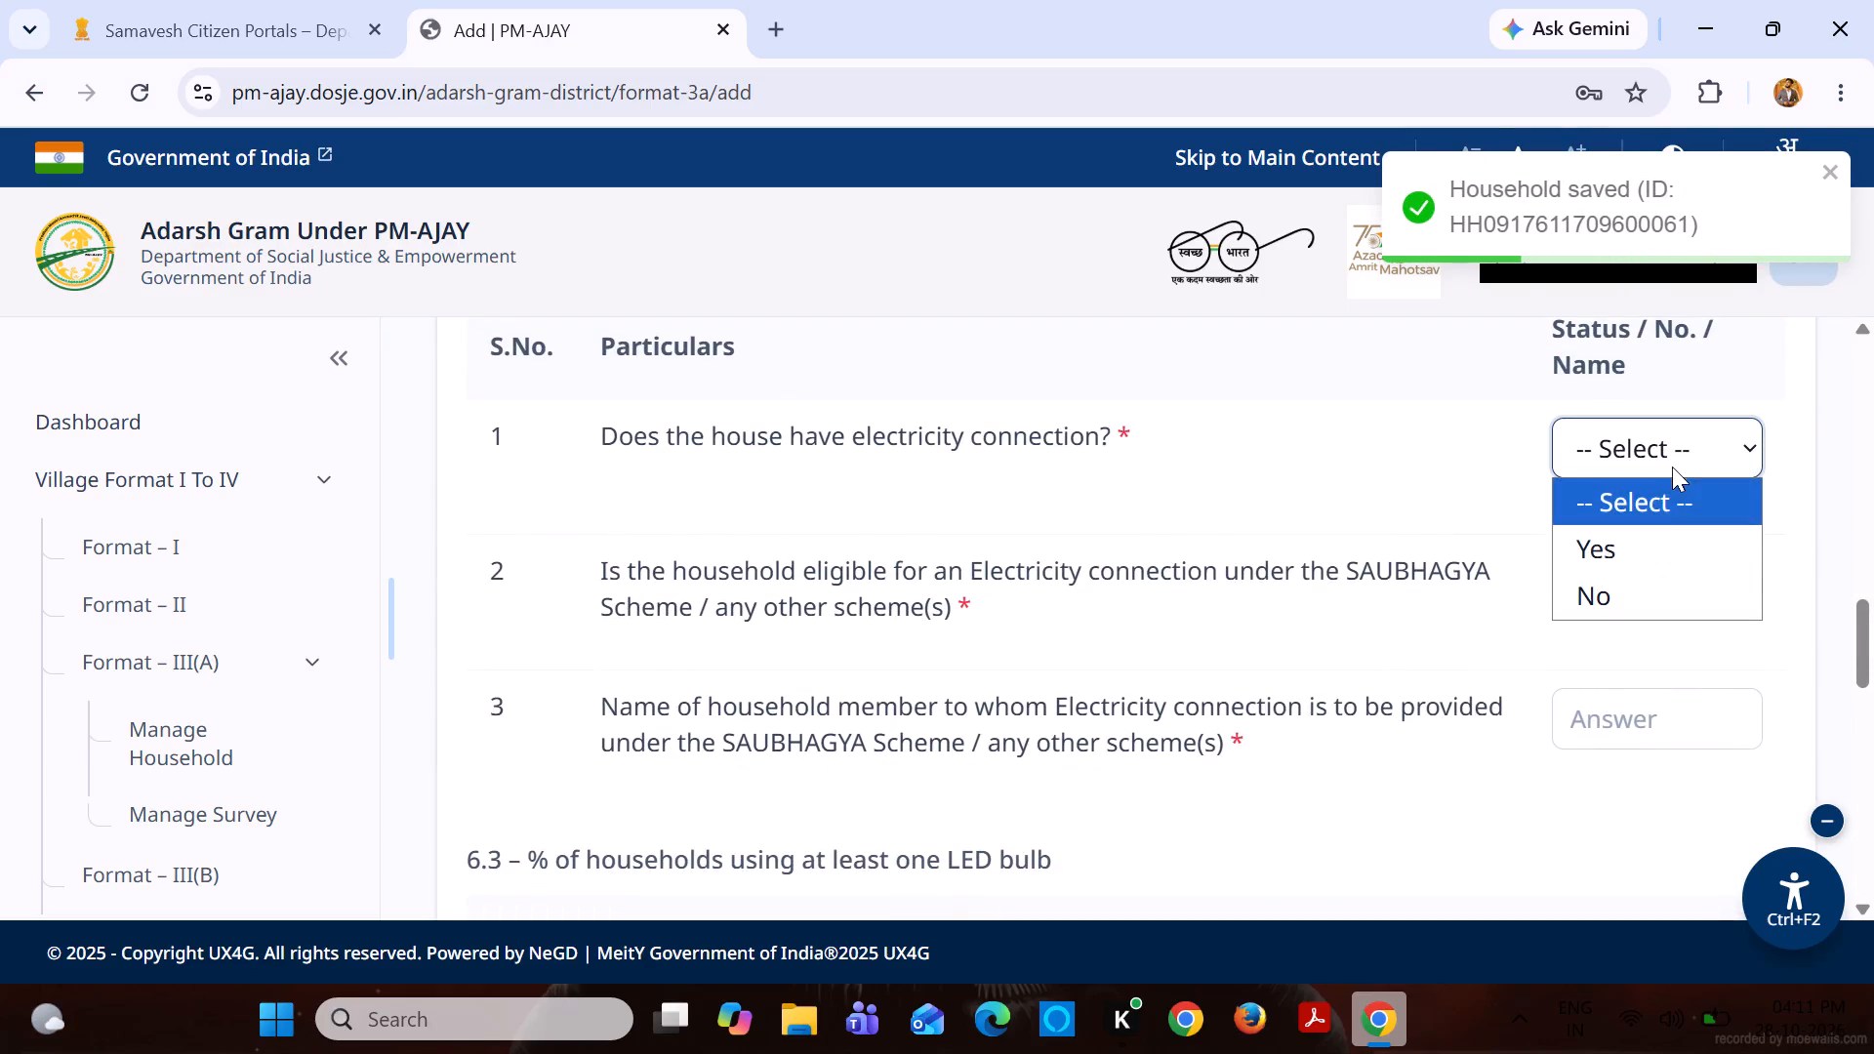
click(1634, 530)
click(1672, 768)
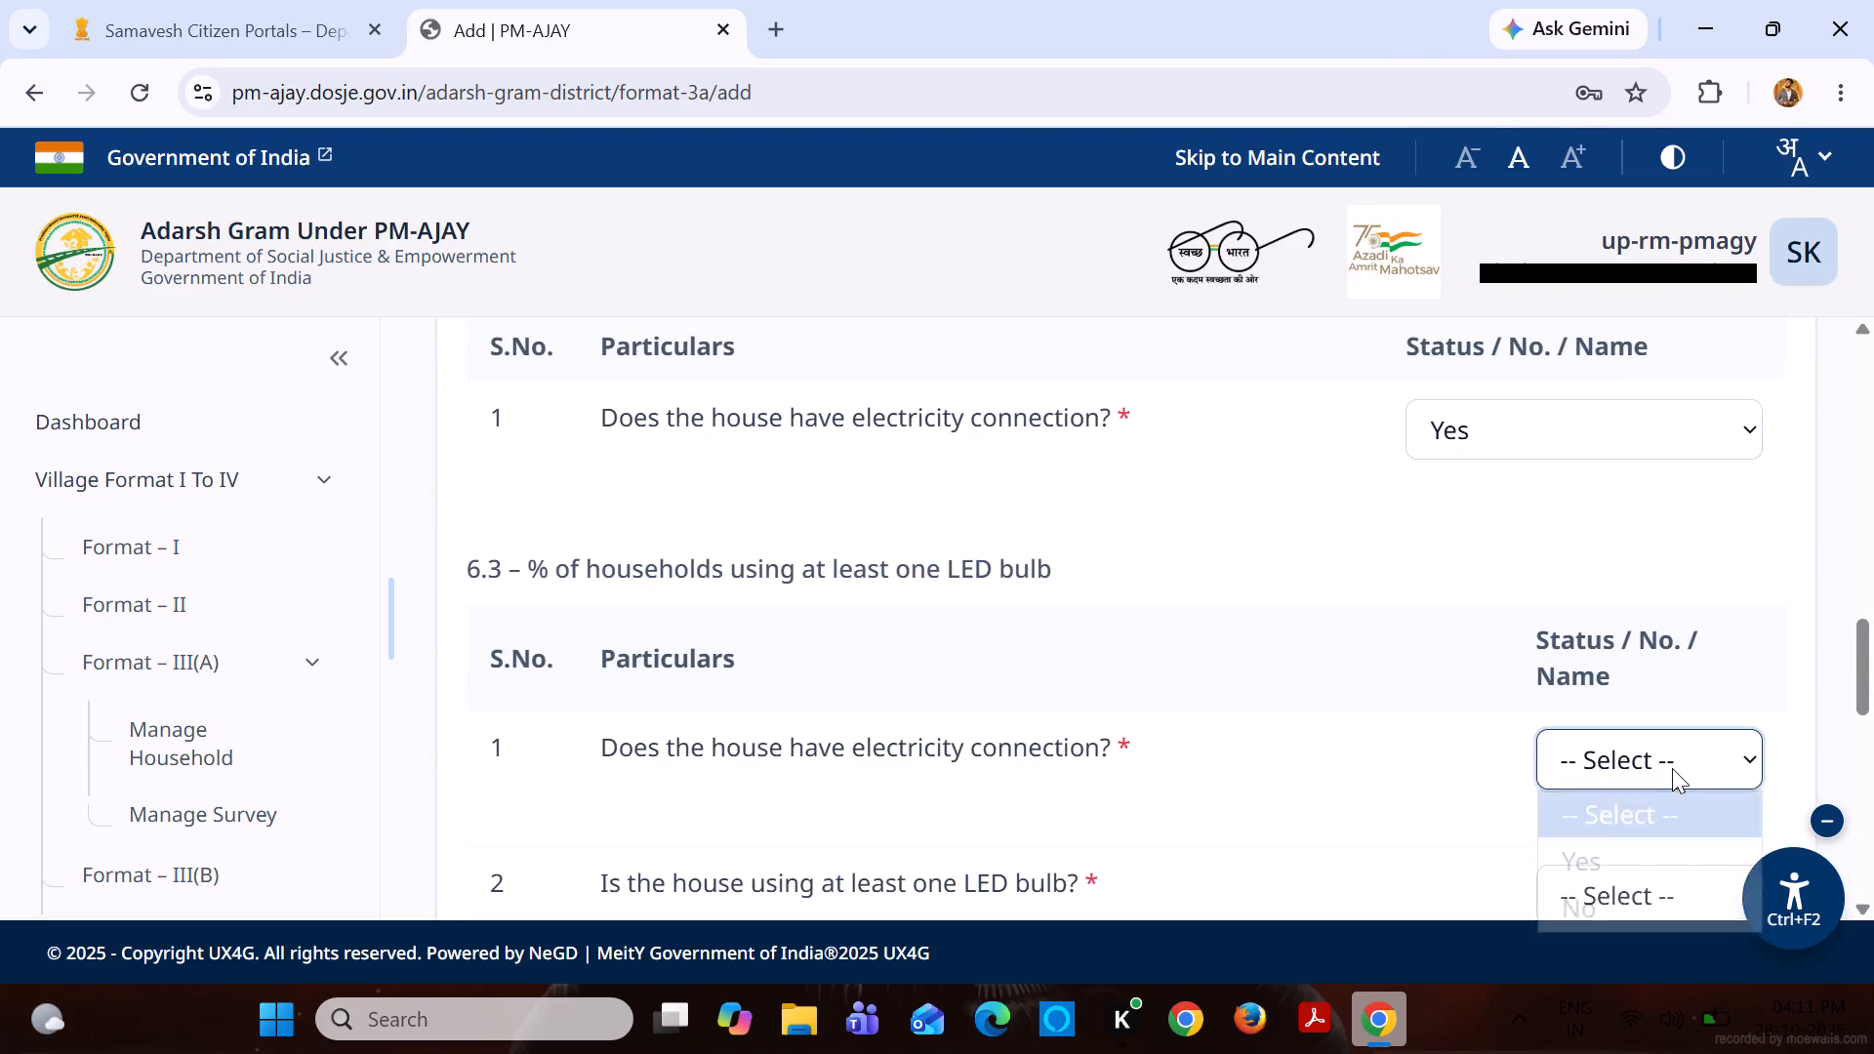
click(1621, 856)
scroll(1621, 856, down, 5)
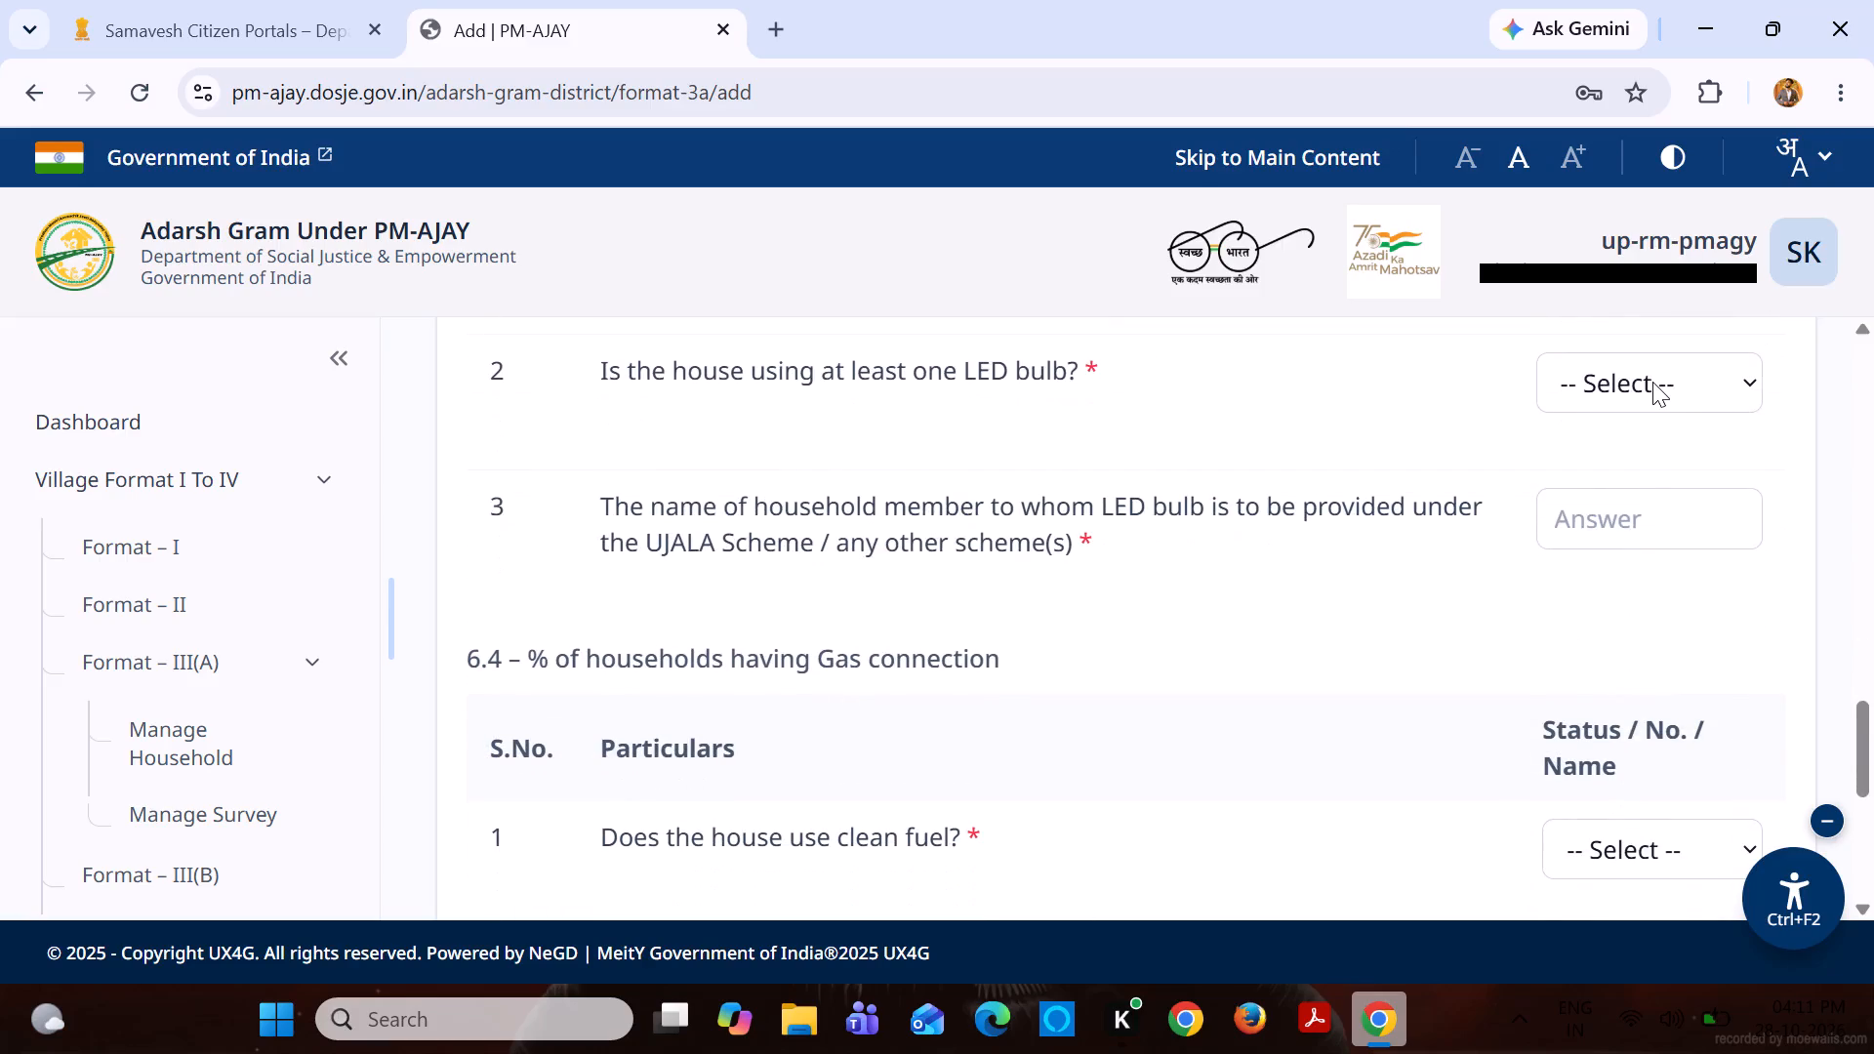
click(1652, 382)
click(1629, 467)
scroll(1629, 467, down, 2)
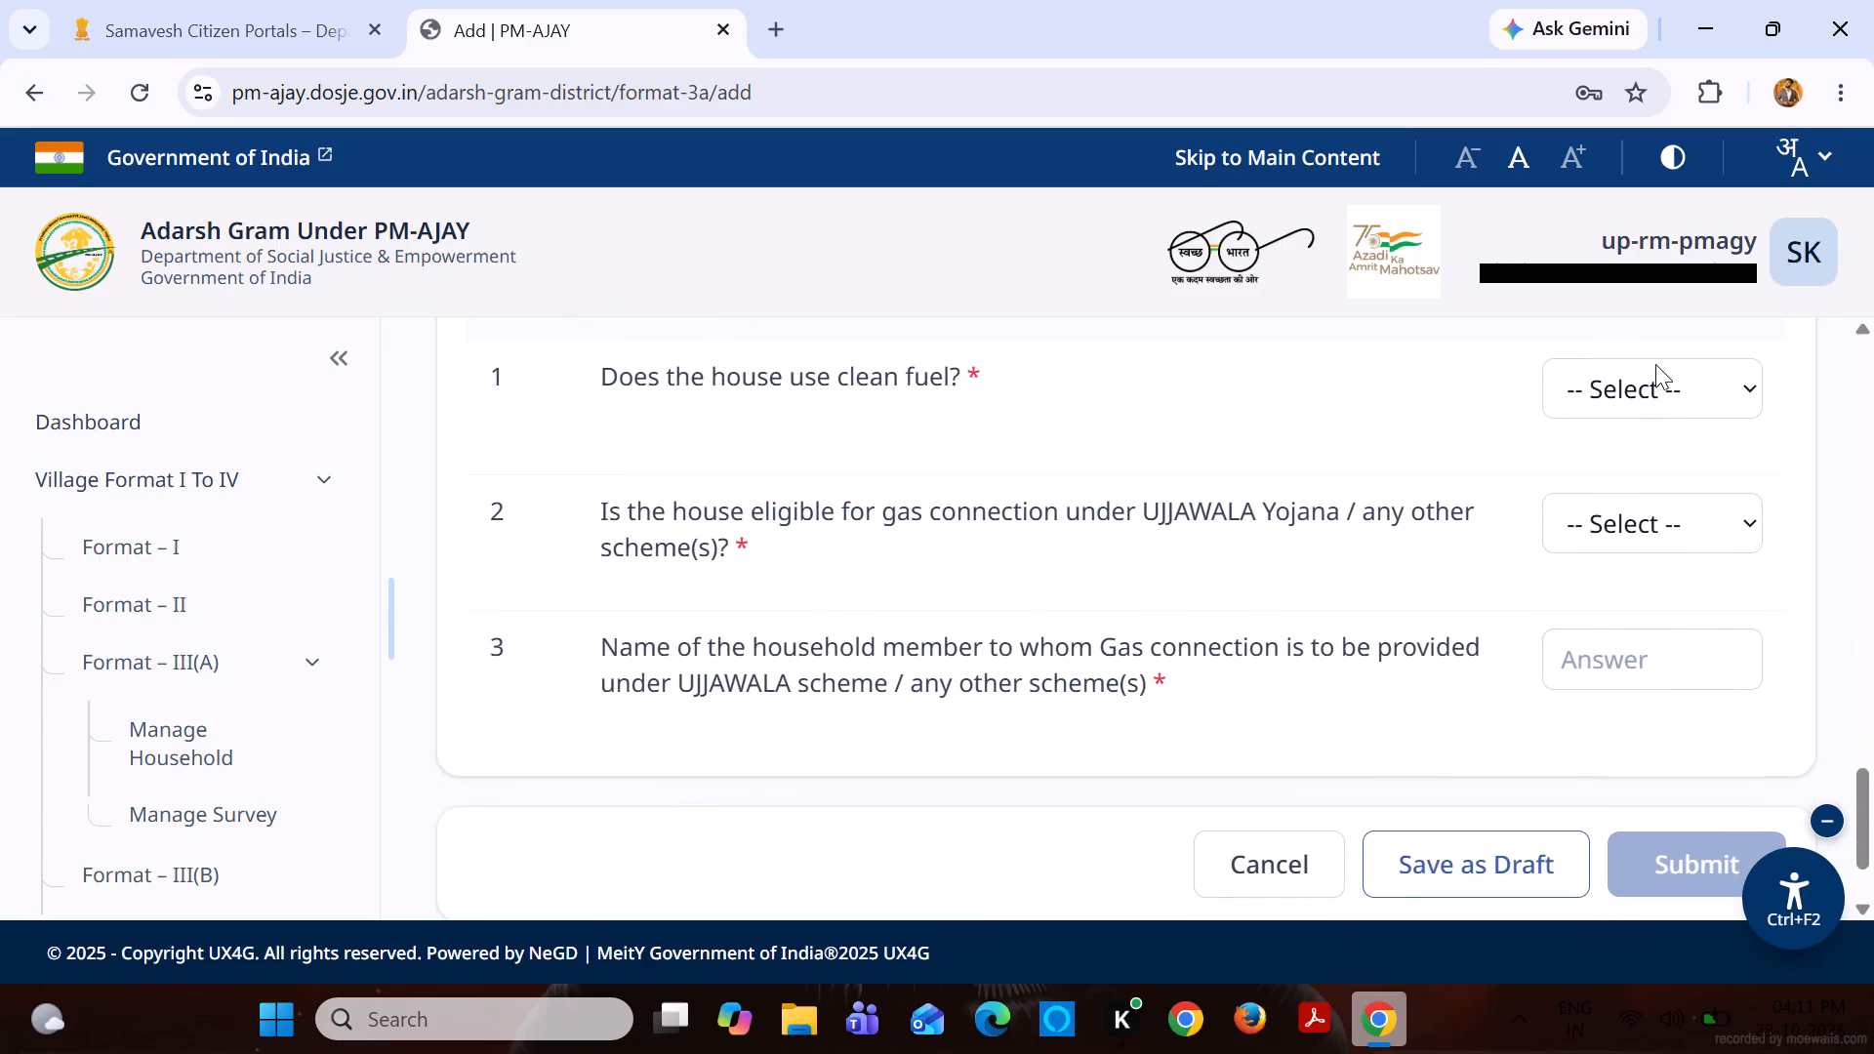
drag(1656, 363, 1581, 484)
click(1581, 484)
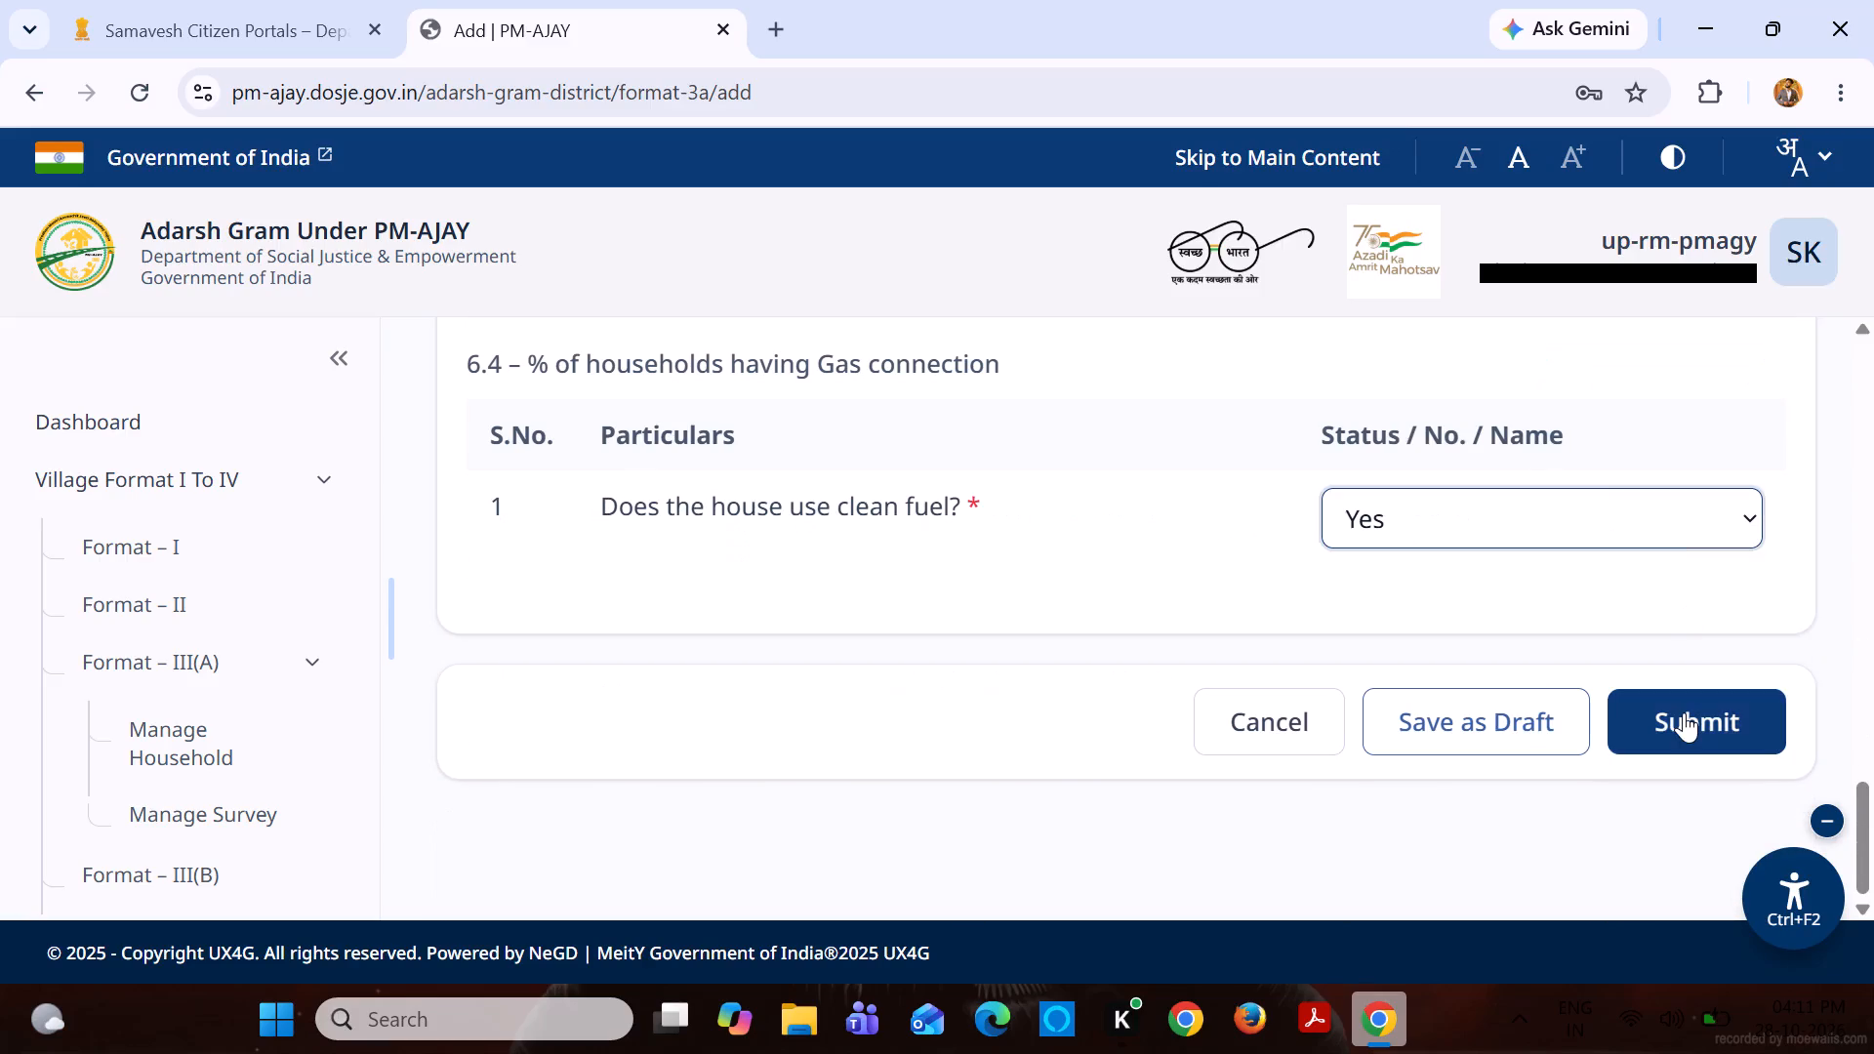
click(1684, 712)
For 7 – Agricultural Practices etc., answer No to the household being involved in farming (7.1), and submit the domain.
click(1635, 438)
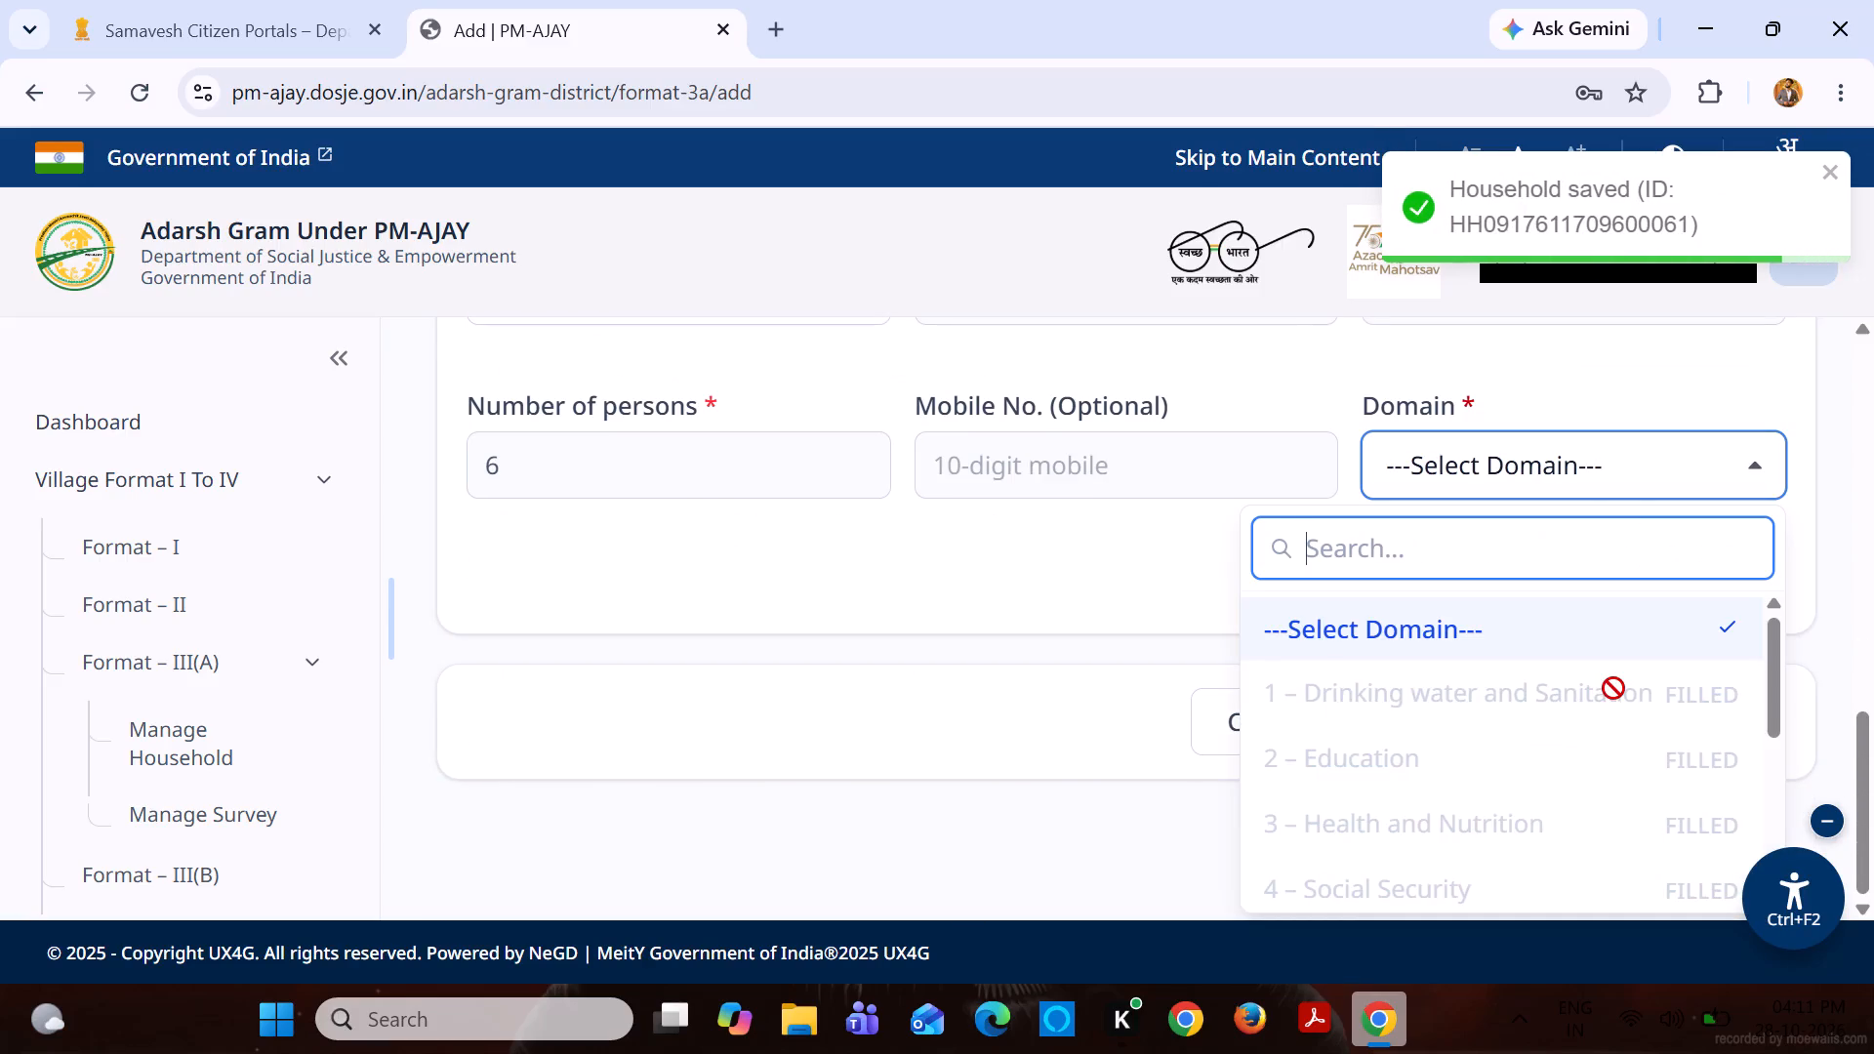
scroll(1613, 688, down, 7)
click(1529, 681)
scroll(1529, 681, down, 3)
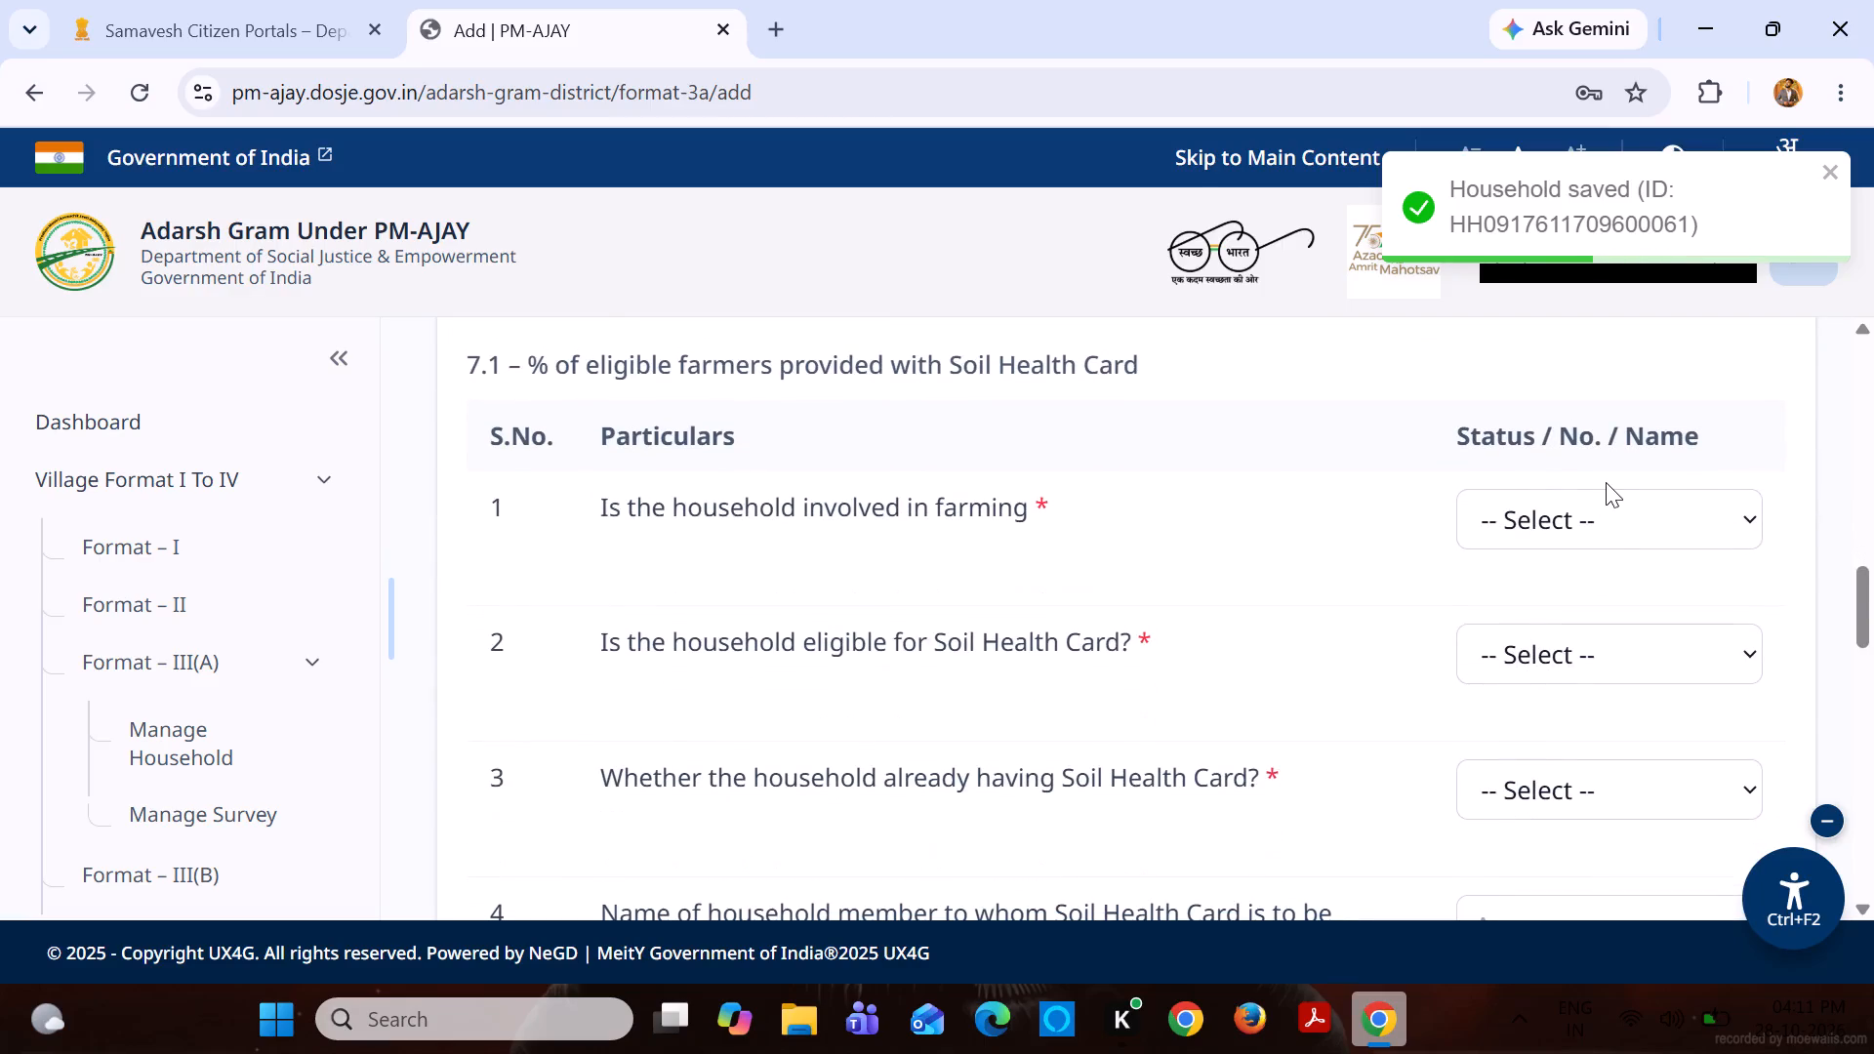
click(1606, 482)
click(1605, 535)
click(1545, 651)
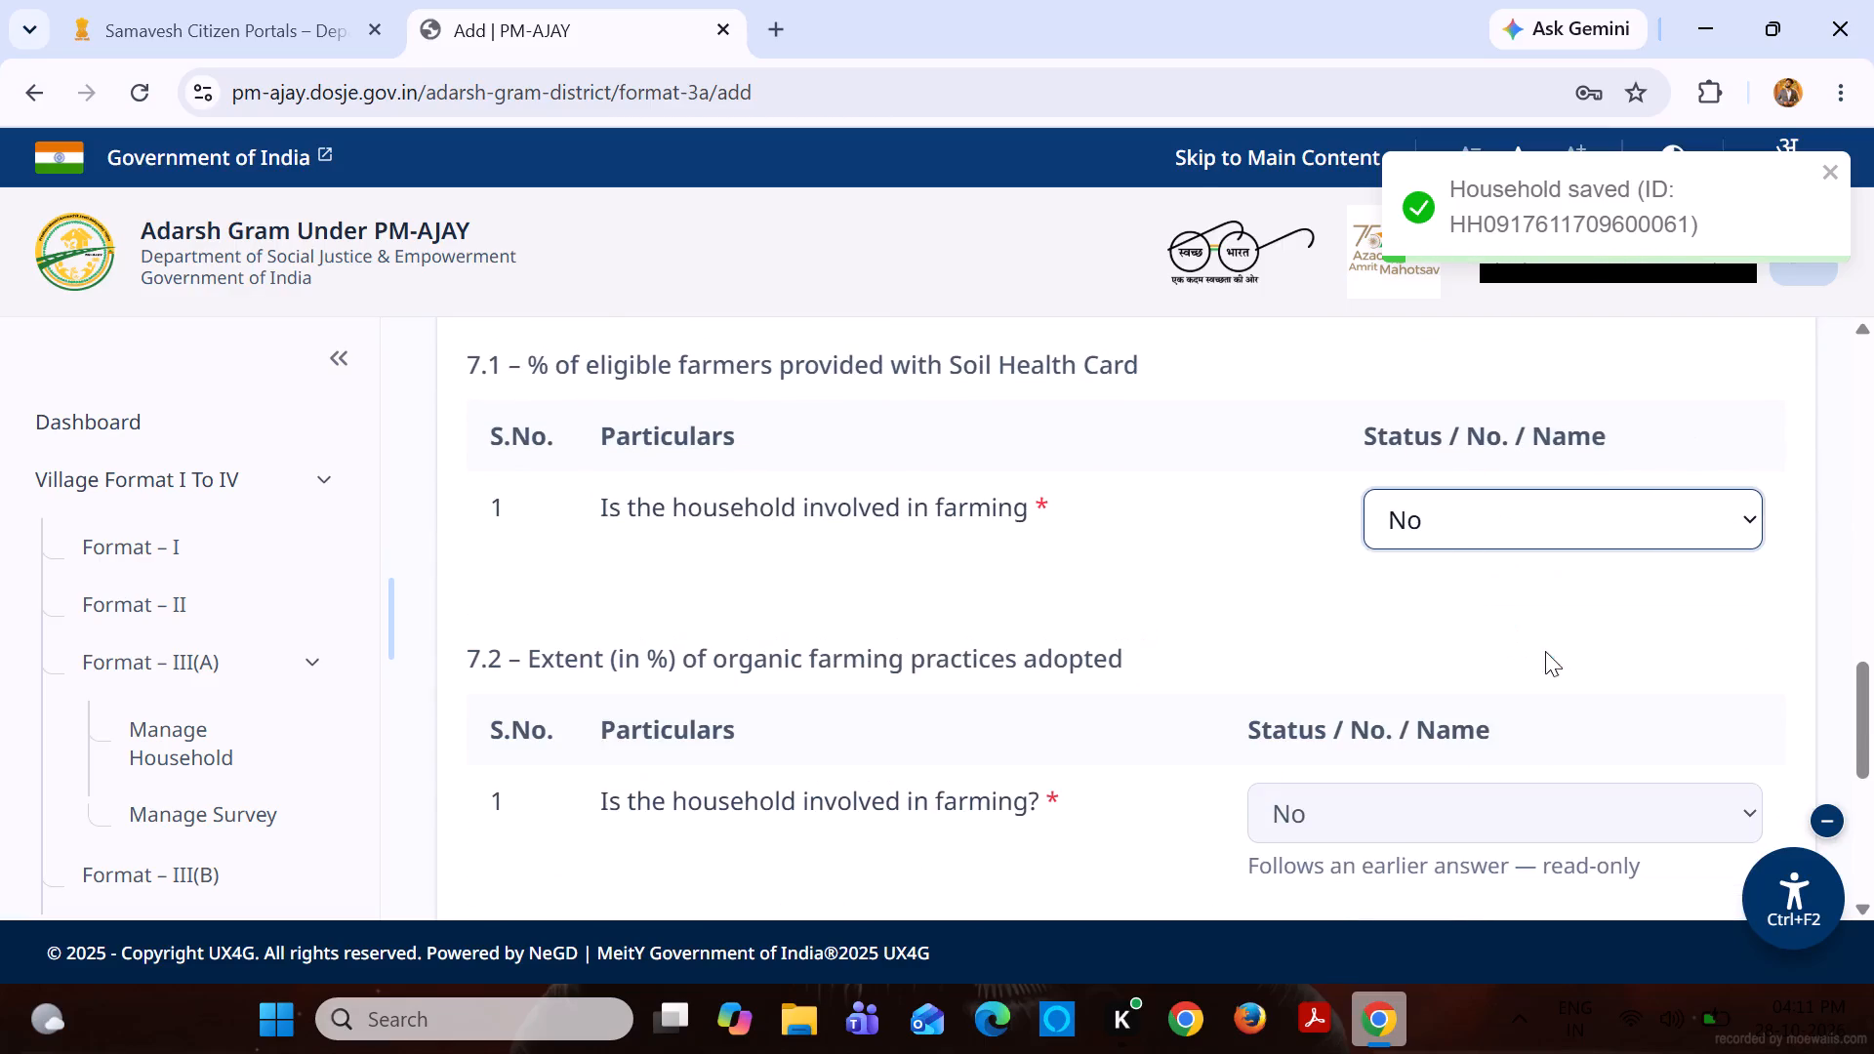
scroll(1620, 703, down, 7)
click(1705, 702)
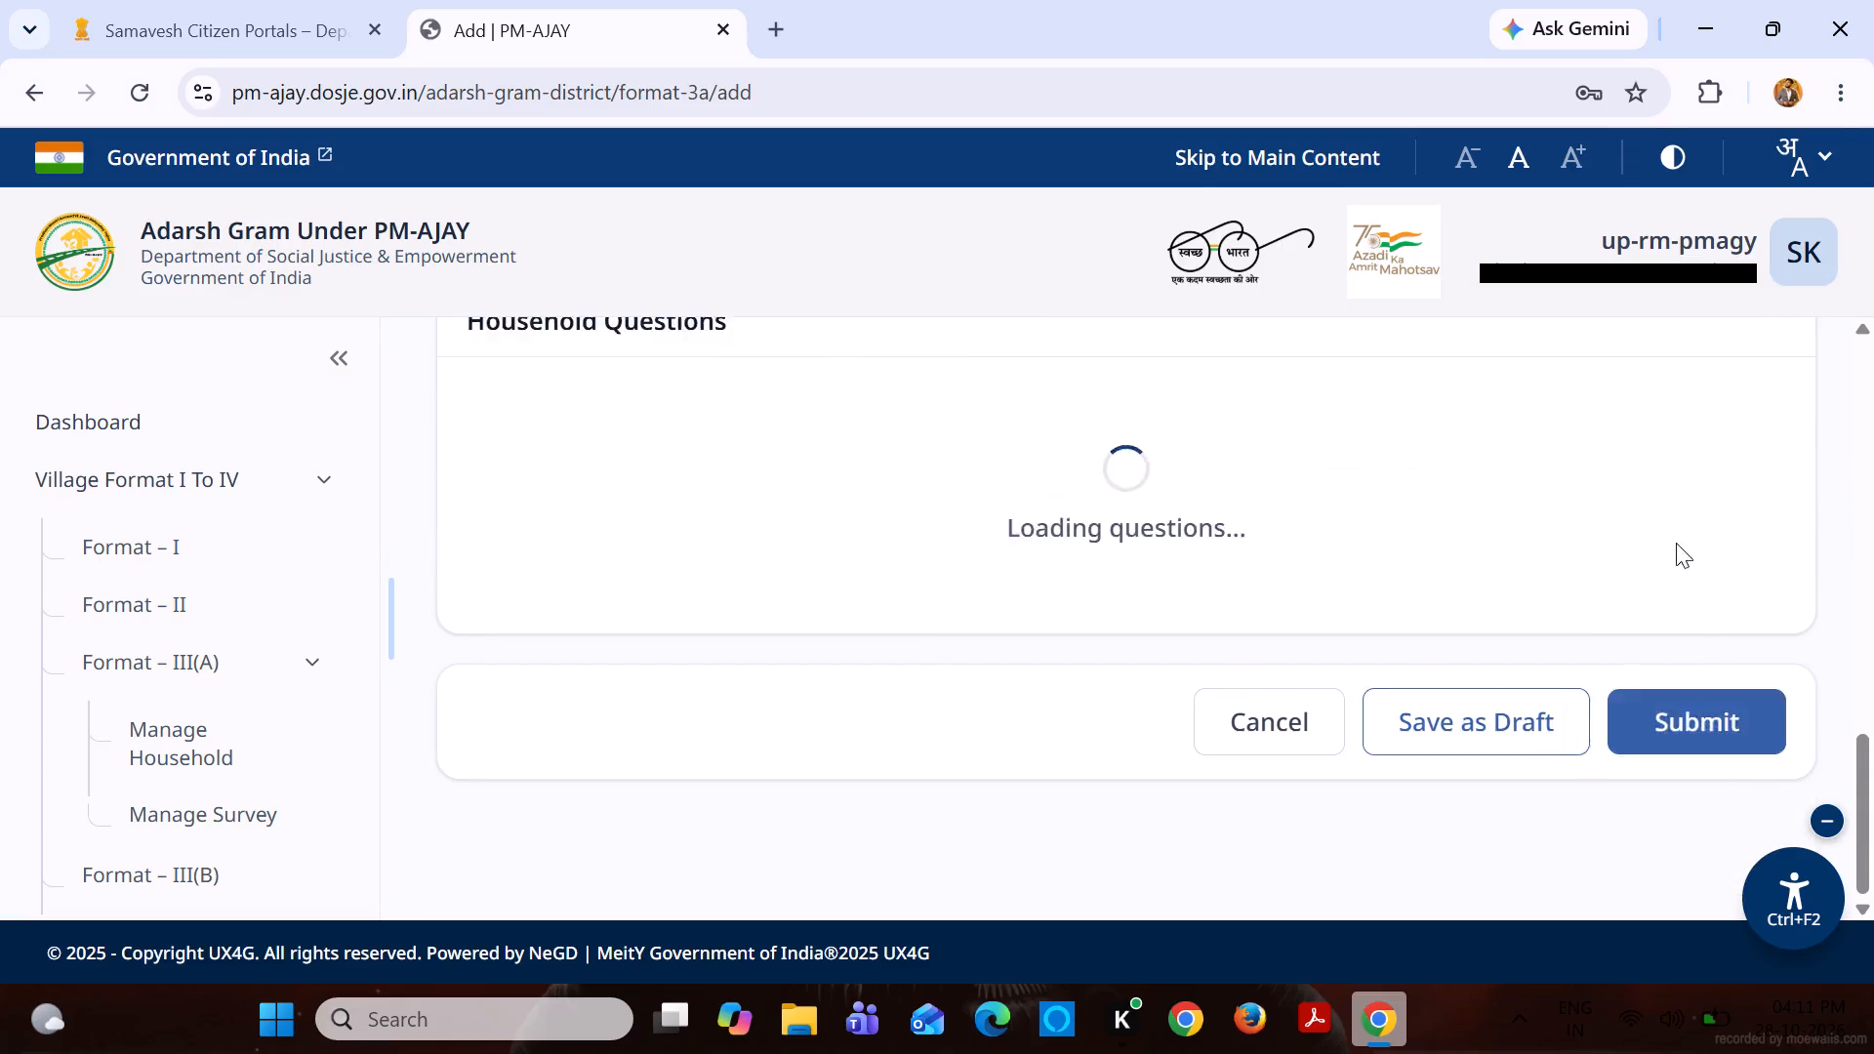
For 8 – Financial Inclusion, enter 6 persons above 5 years and 6 members already having Aadhaar (8.1).
click(1661, 458)
scroll(1614, 673, down, 8)
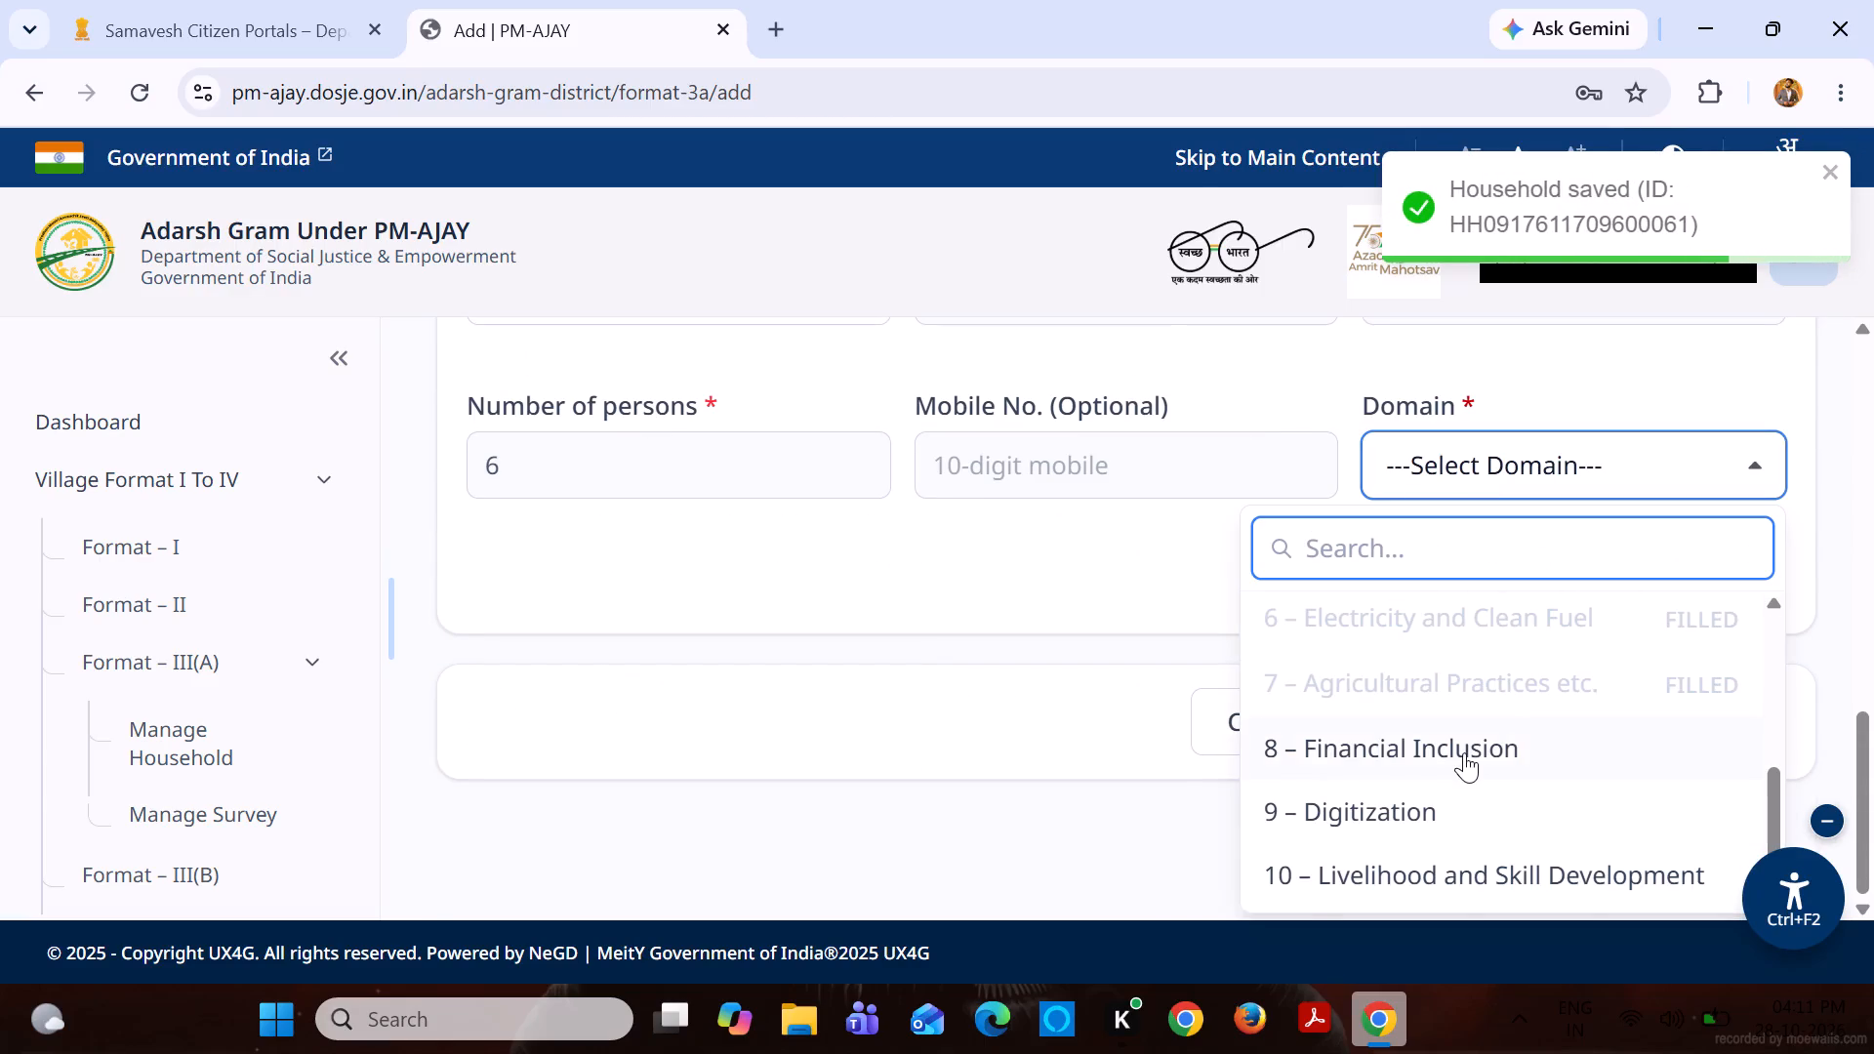
click(1464, 752)
scroll(1464, 752, down, 3)
click(1505, 553)
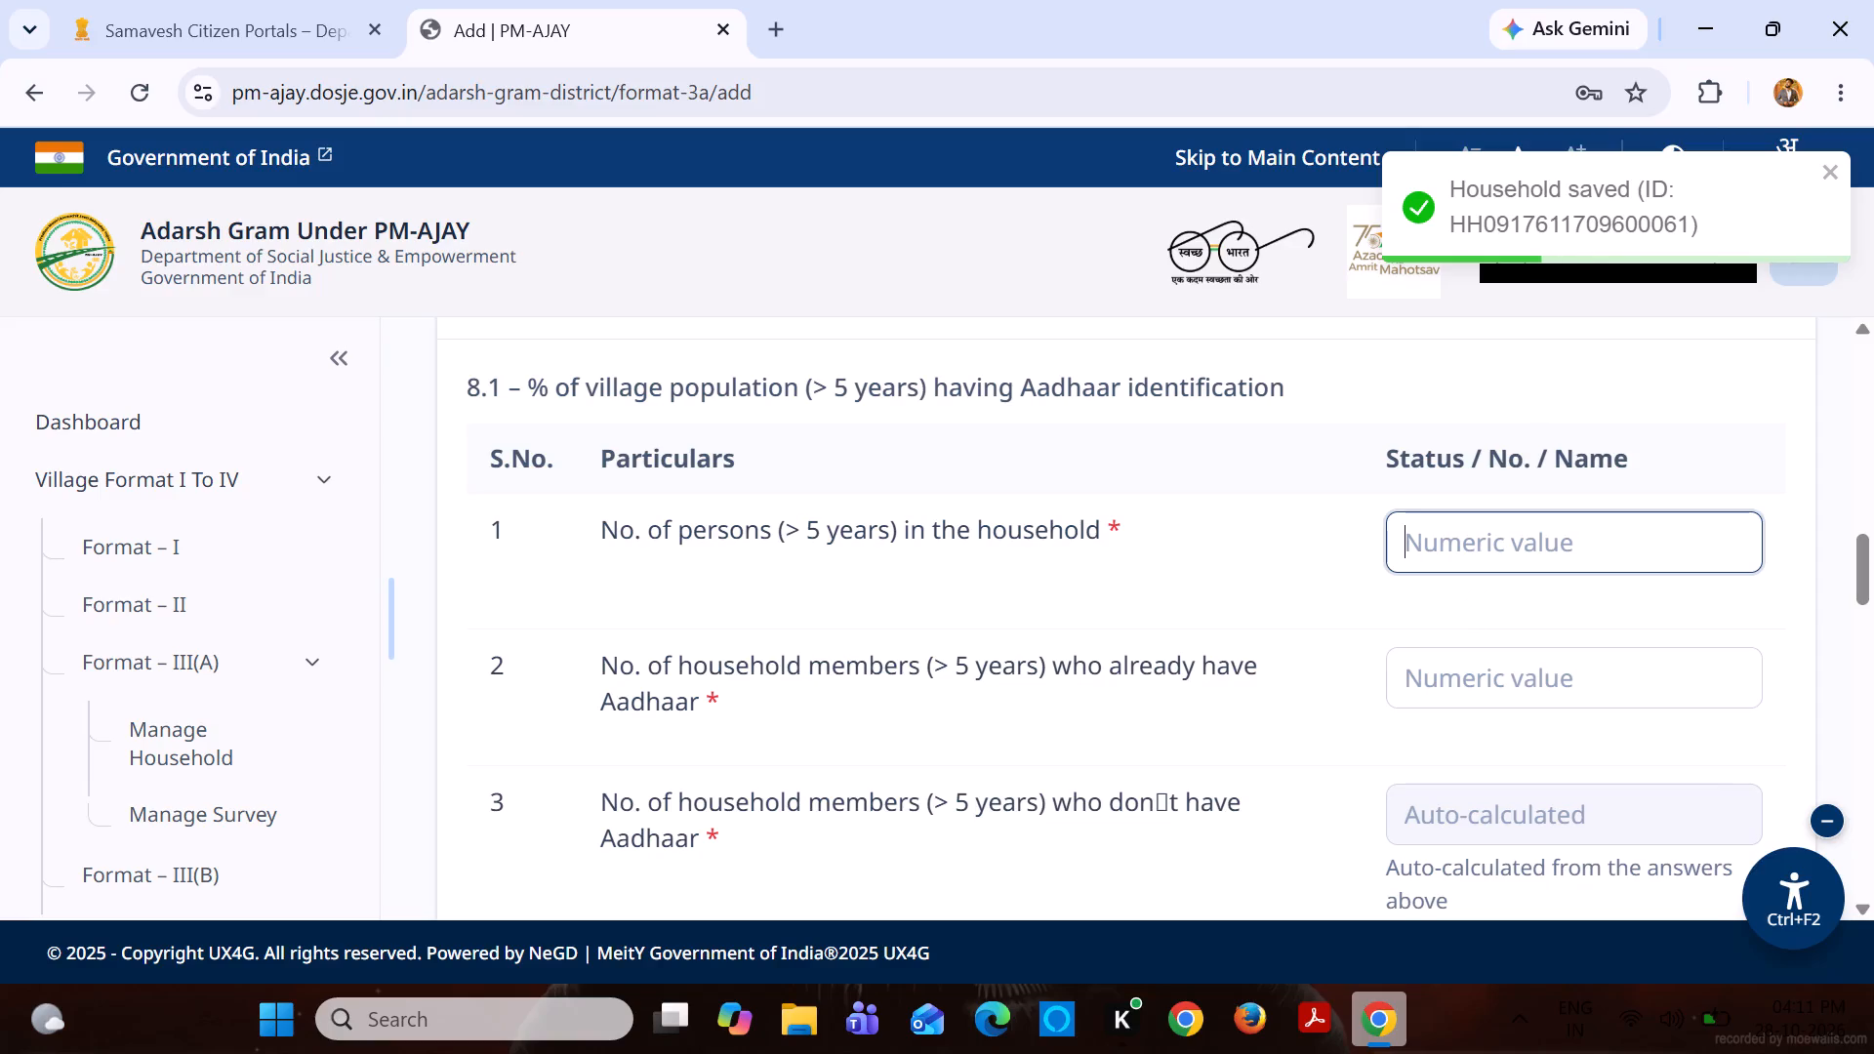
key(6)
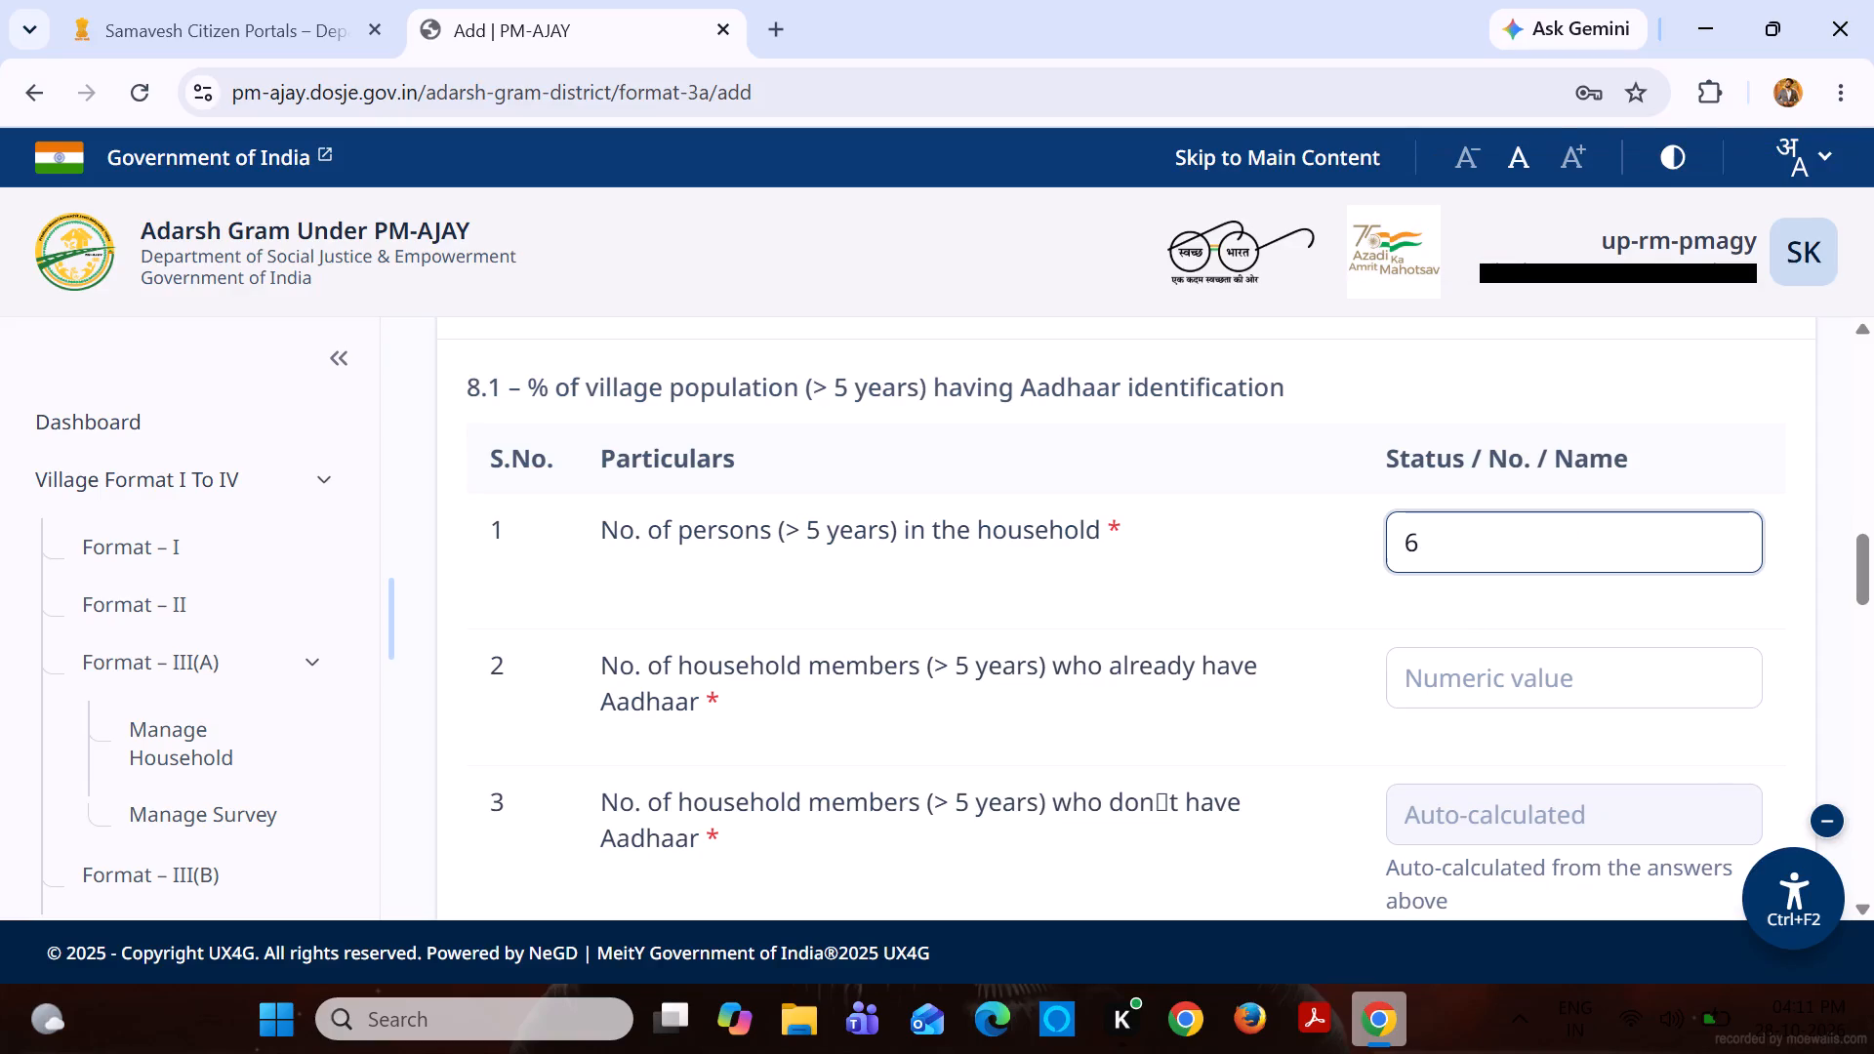
click(1479, 694)
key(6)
Enter 2 members above 18 eligible for a bank/post office account and 2 eligible members who have one (8.2).
scroll(1479, 694, down, 3)
click(1521, 770)
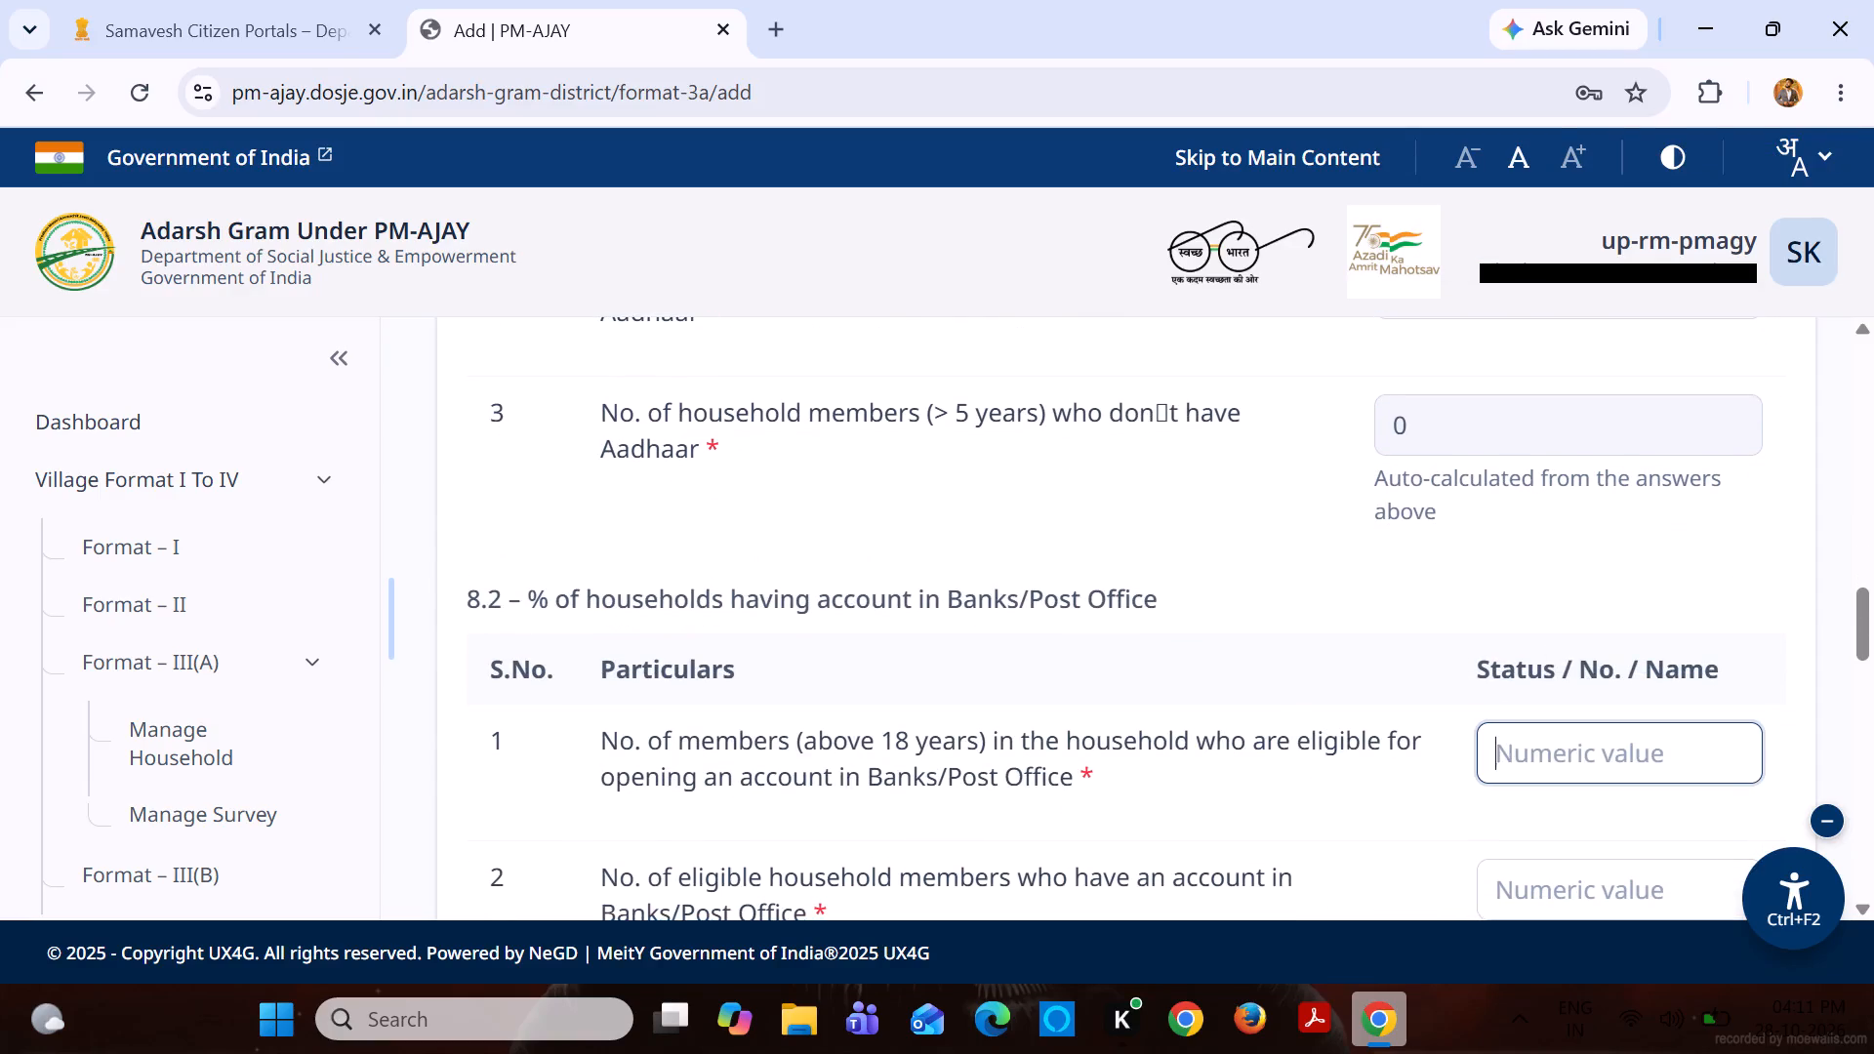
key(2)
scroll(1521, 770, down, 3)
click(1548, 515)
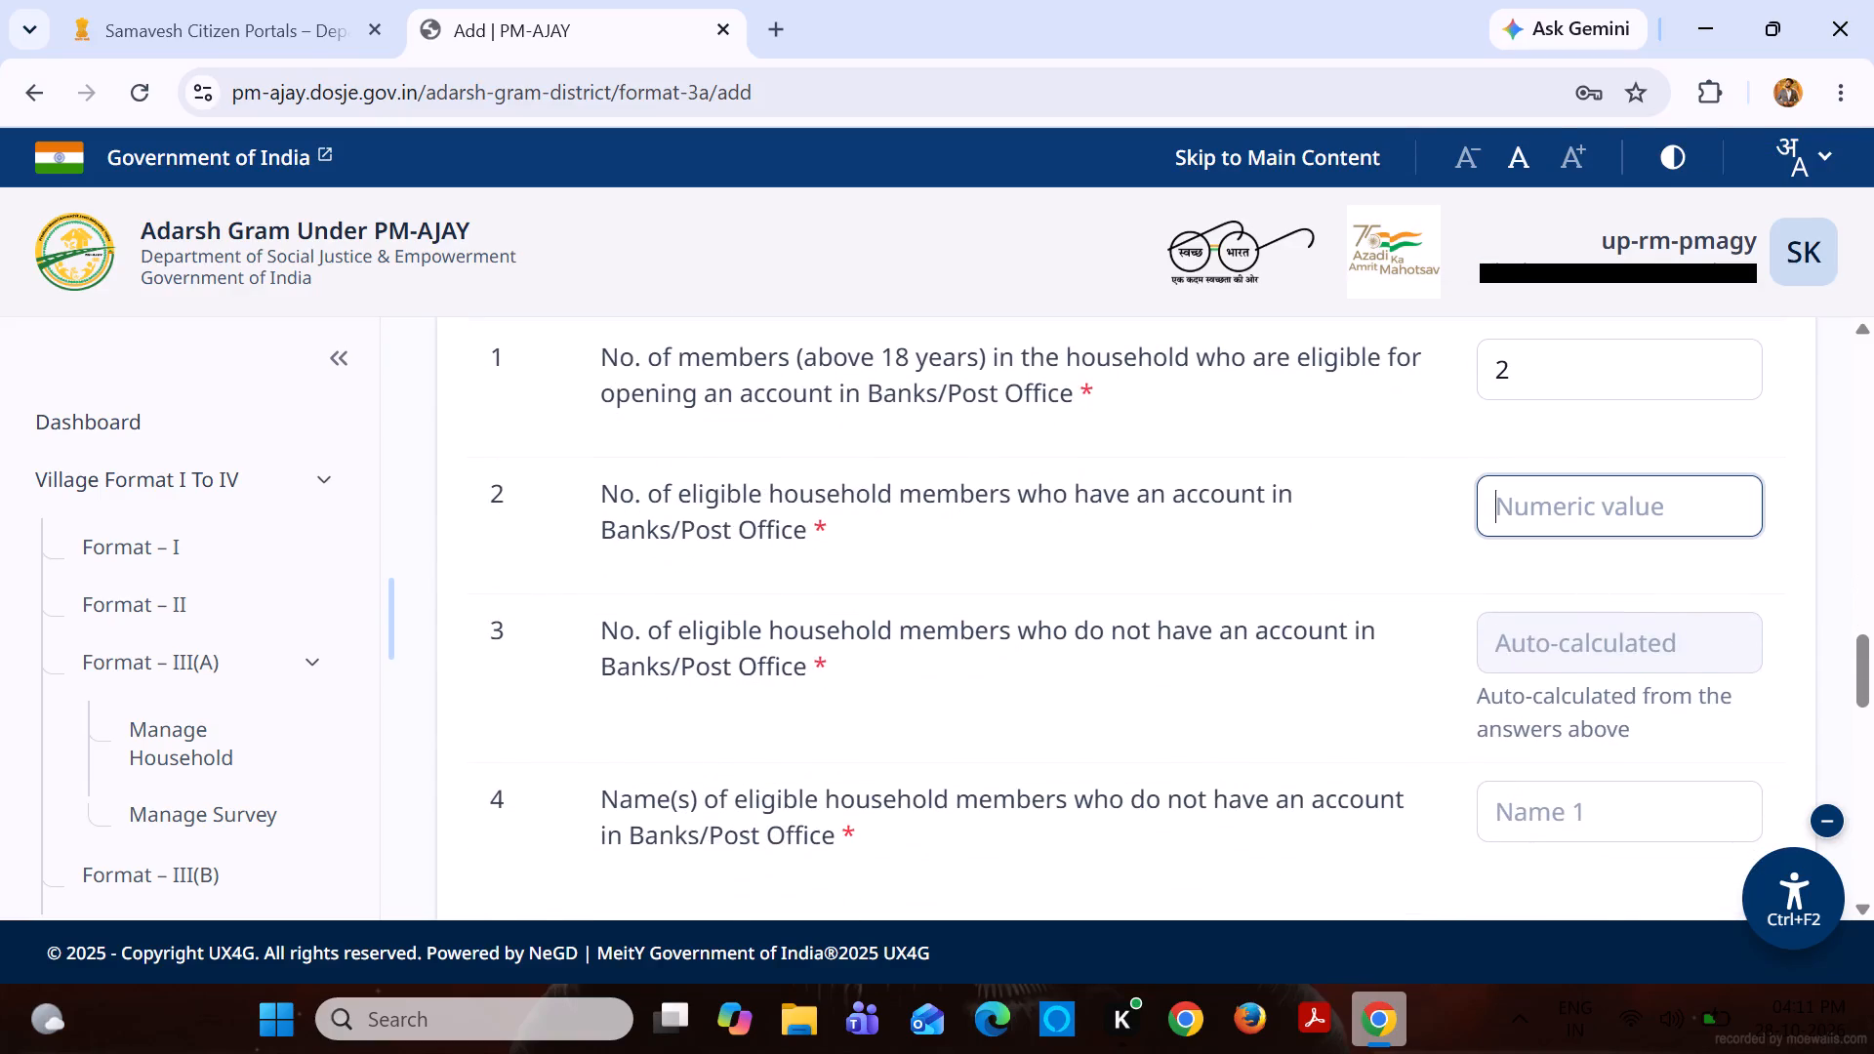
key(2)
Enter 0 persons eligible for Suraksha Bima Yojana (8.3) and 0 for Jeevan Jyoti Bima Yojana (8.4), and submit Financial Inclusion.
scroll(1548, 515, down, 5)
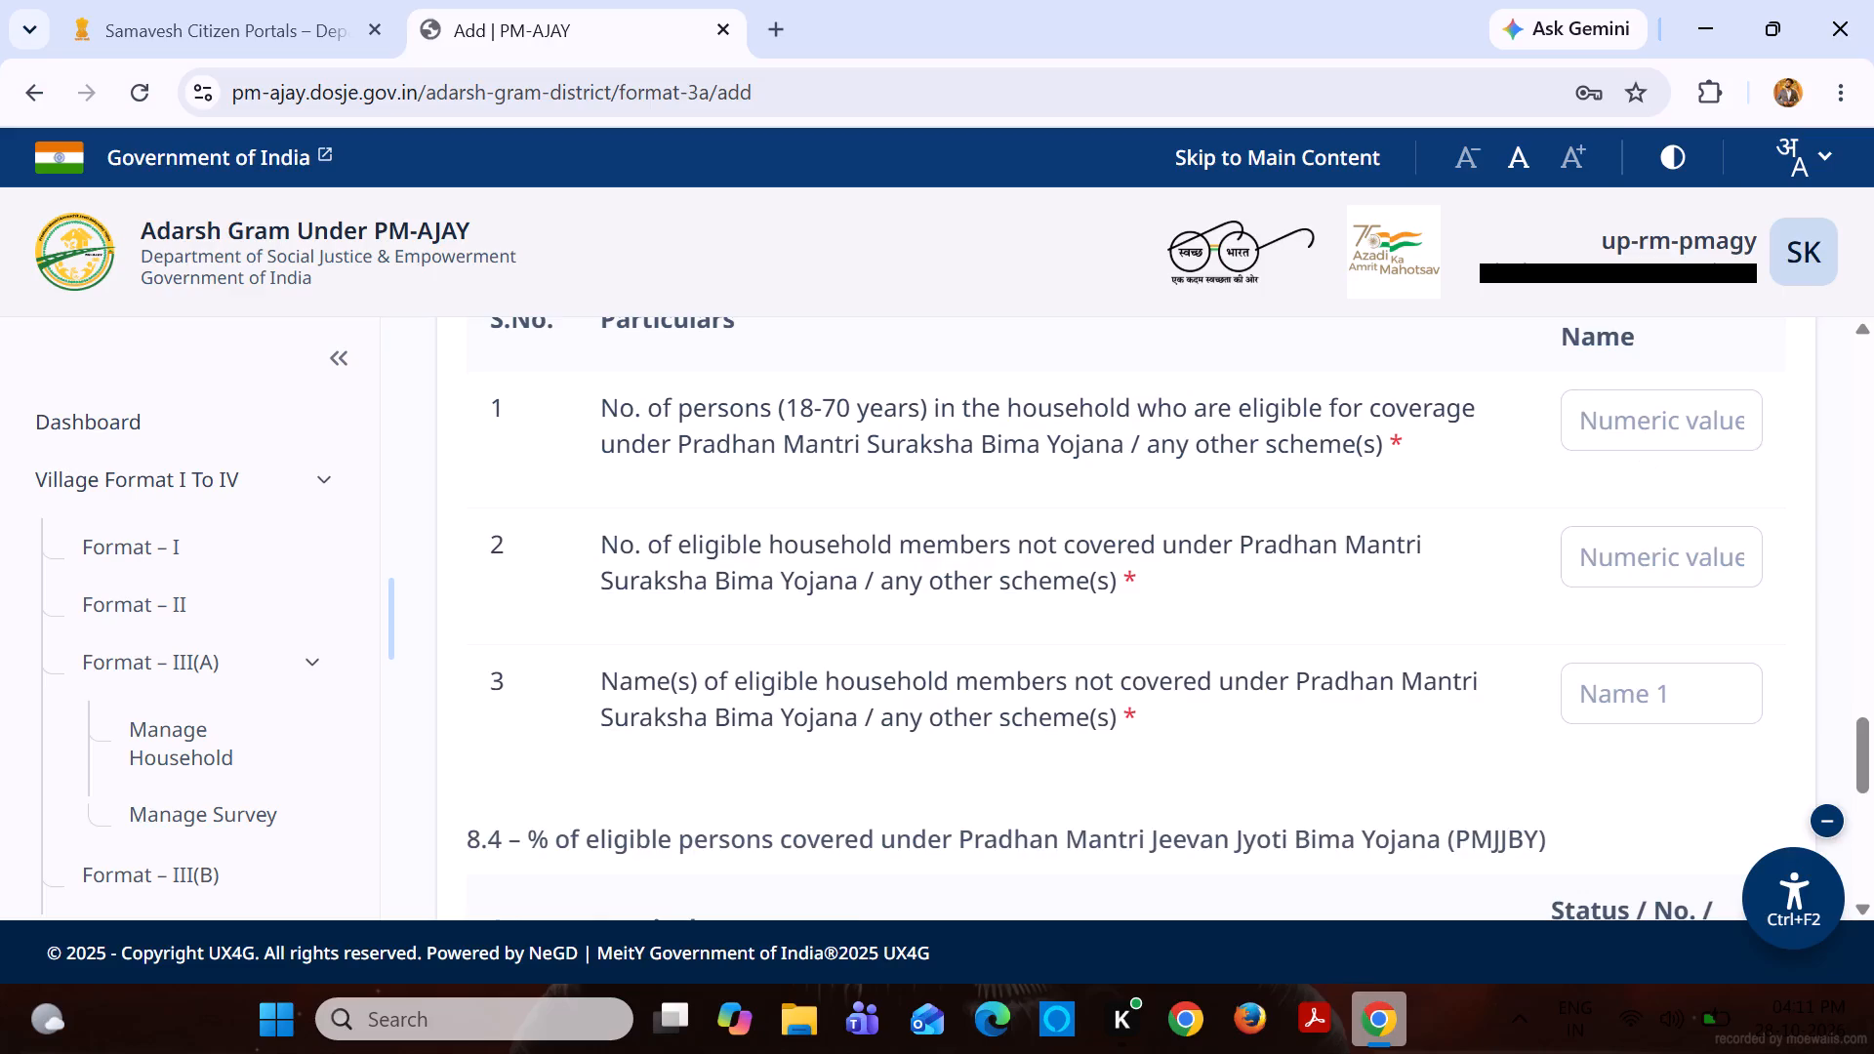
click(1613, 424)
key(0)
click(1612, 739)
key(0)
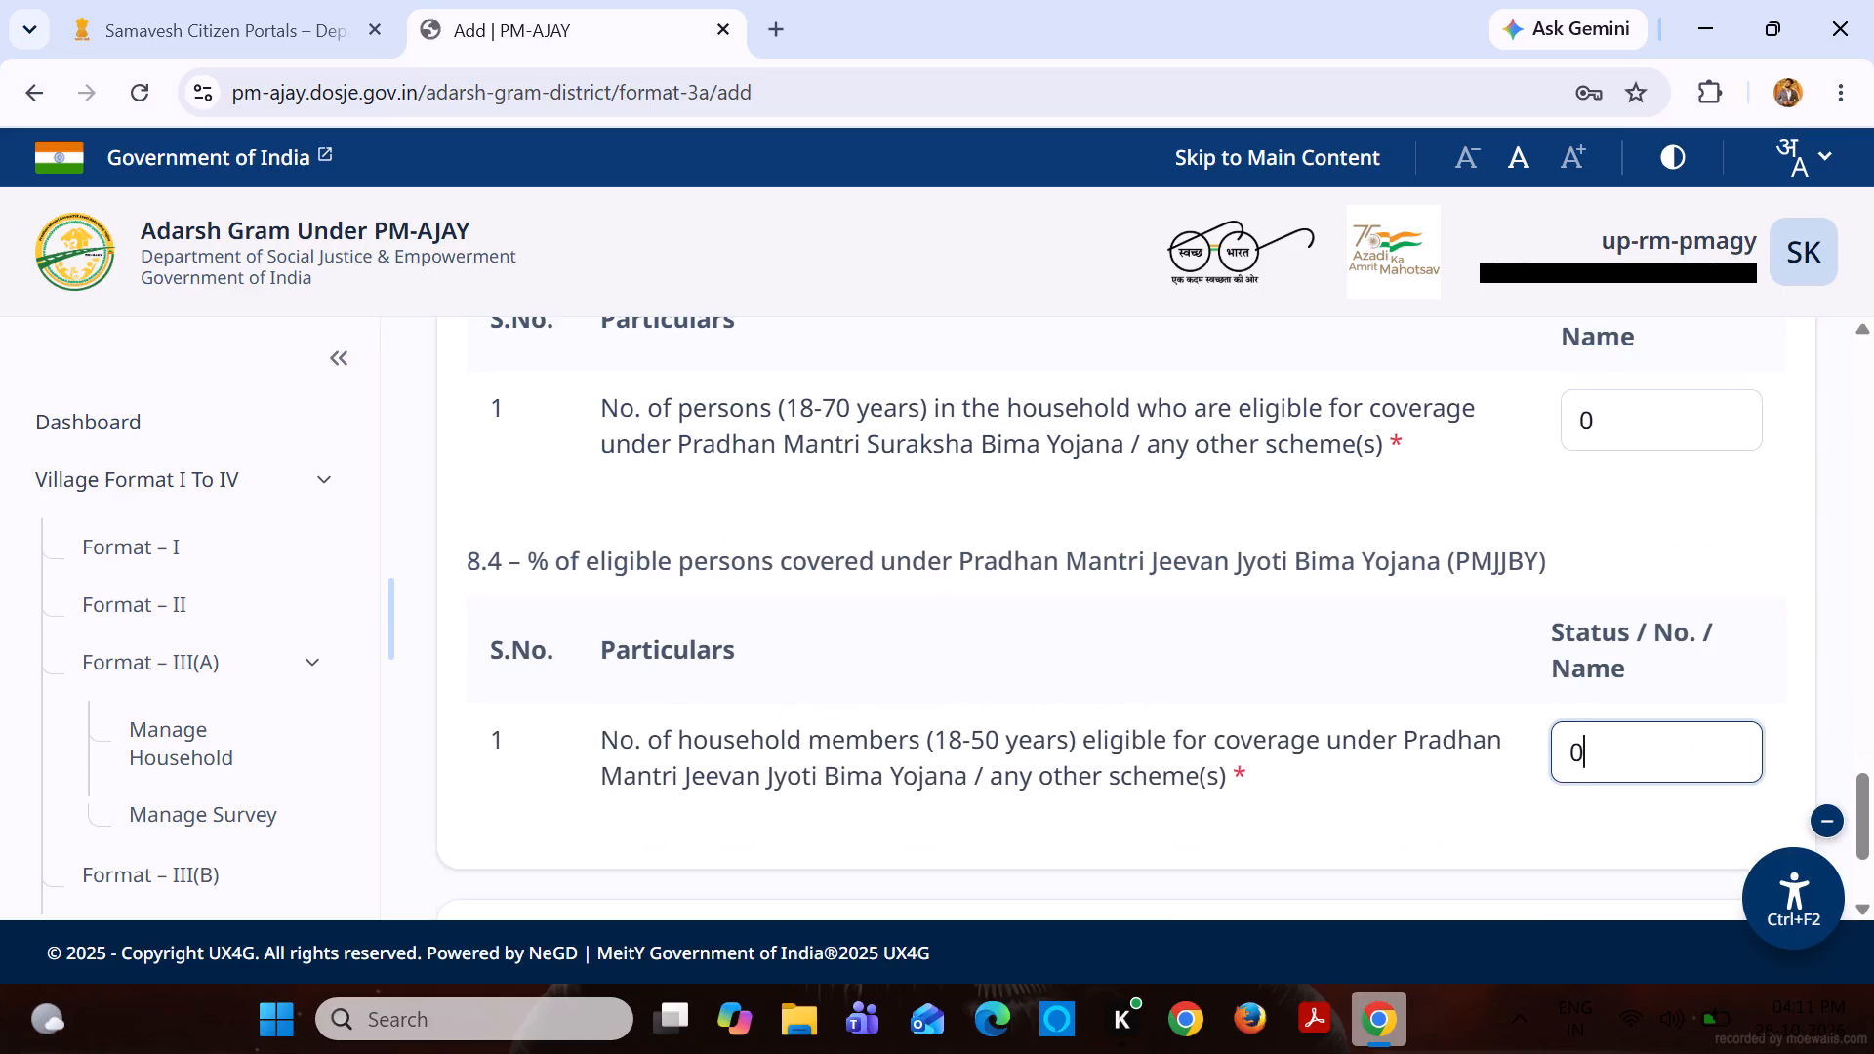
scroll(1612, 739, down, 5)
click(1695, 714)
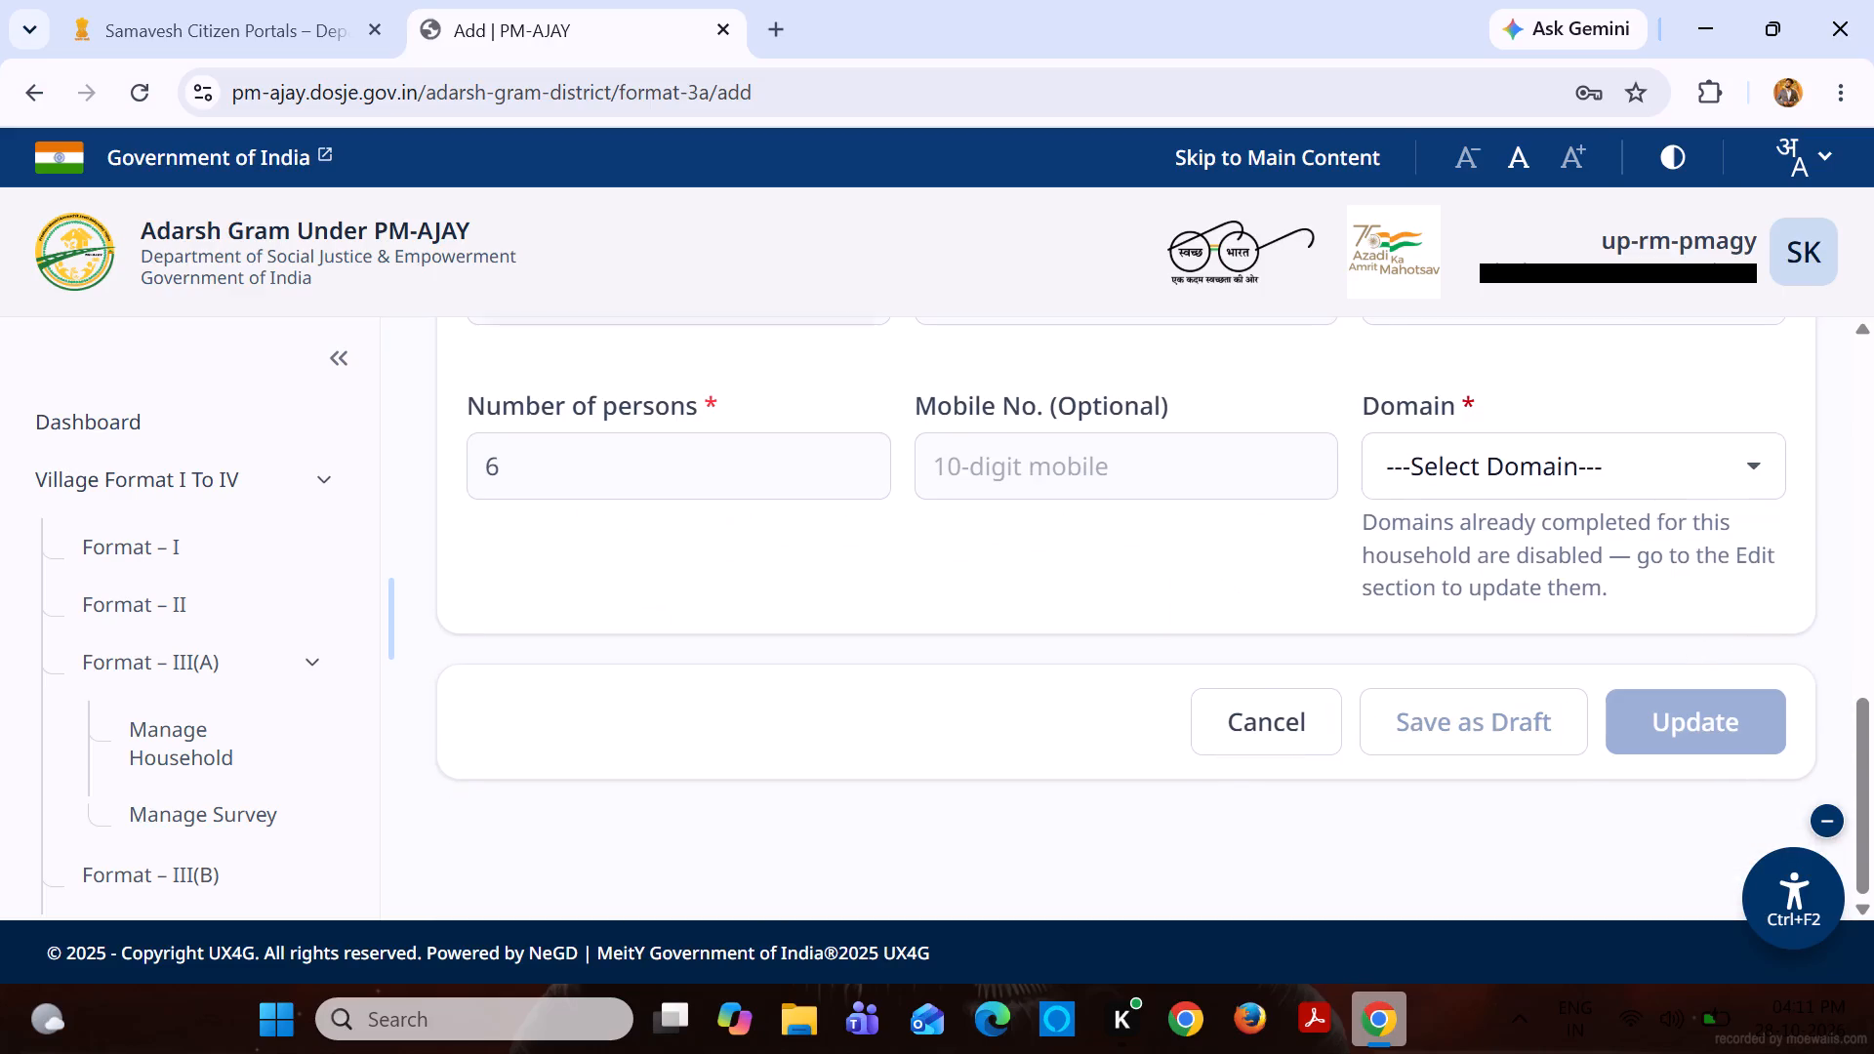
For 9 – Digitization, enter 0 members aged 14-60 eligible for PMGDISHA training (9.3), and submit the domain.
click(1661, 465)
scroll(1607, 645, down, 7)
click(1415, 806)
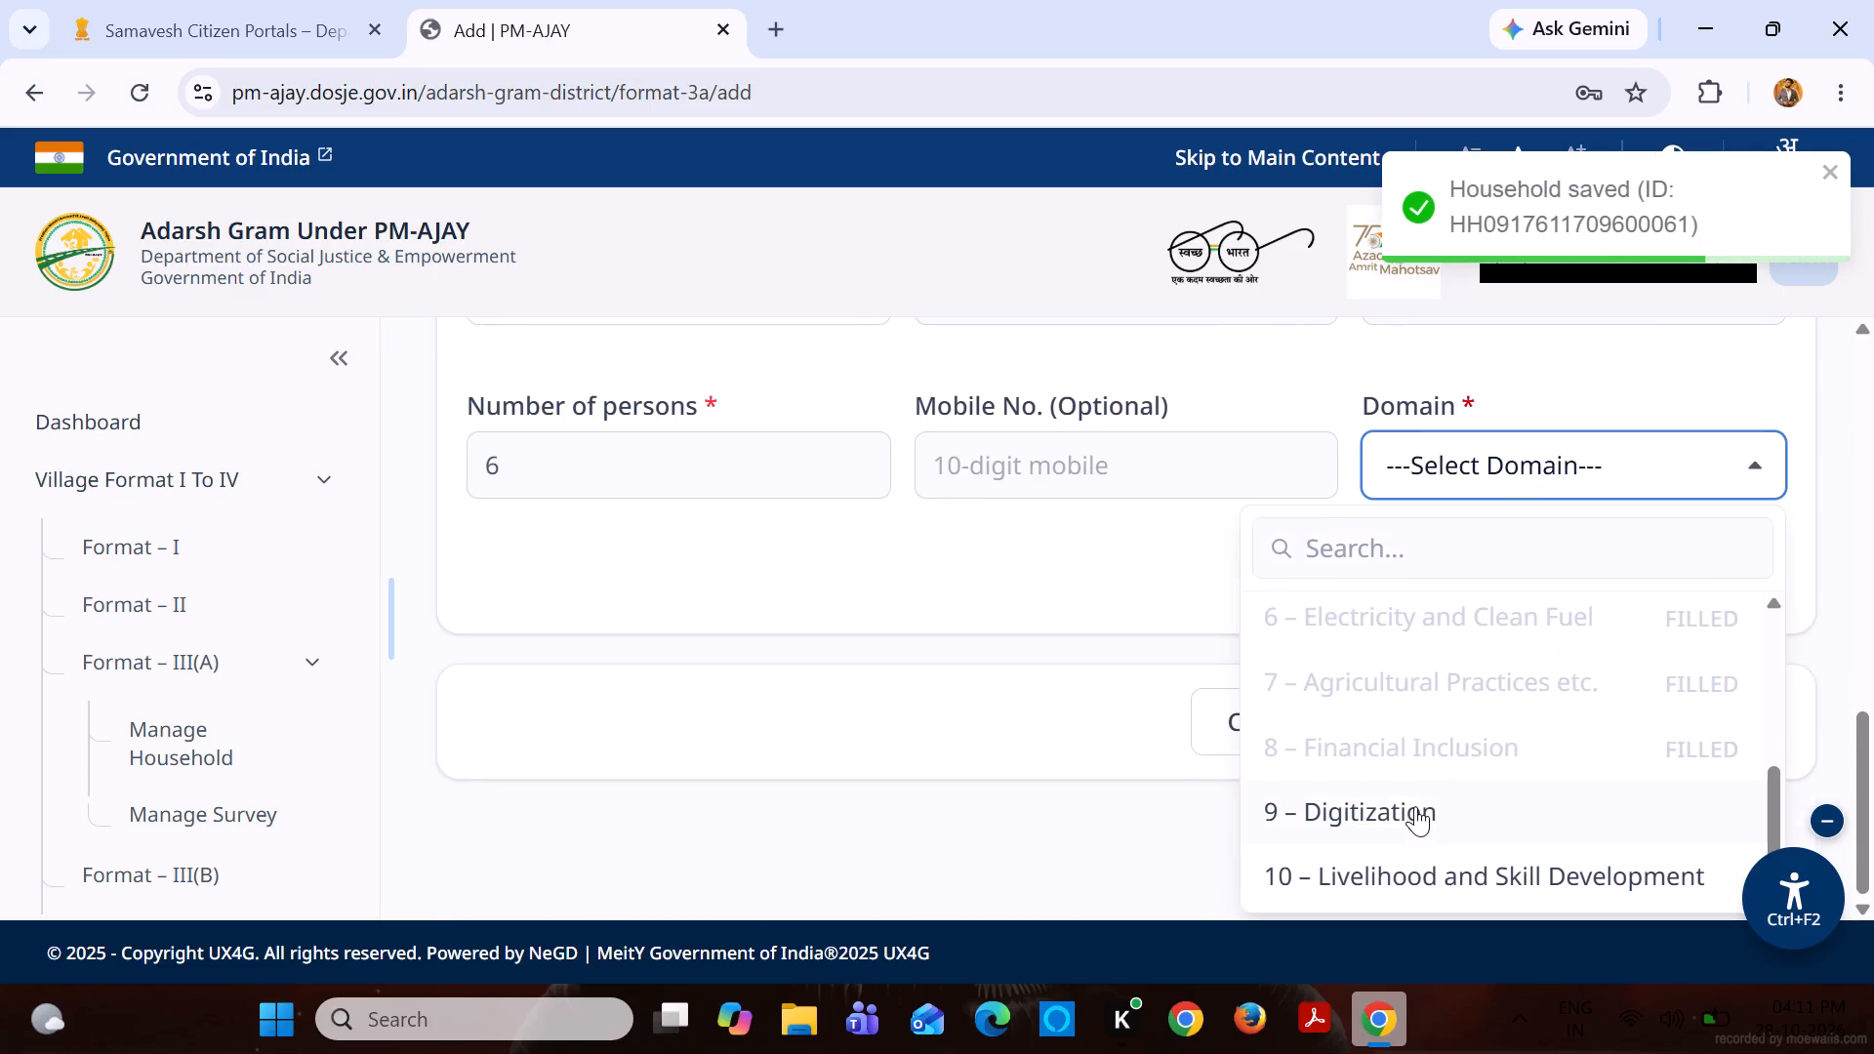
scroll(1415, 806, down, 4)
click(1600, 558)
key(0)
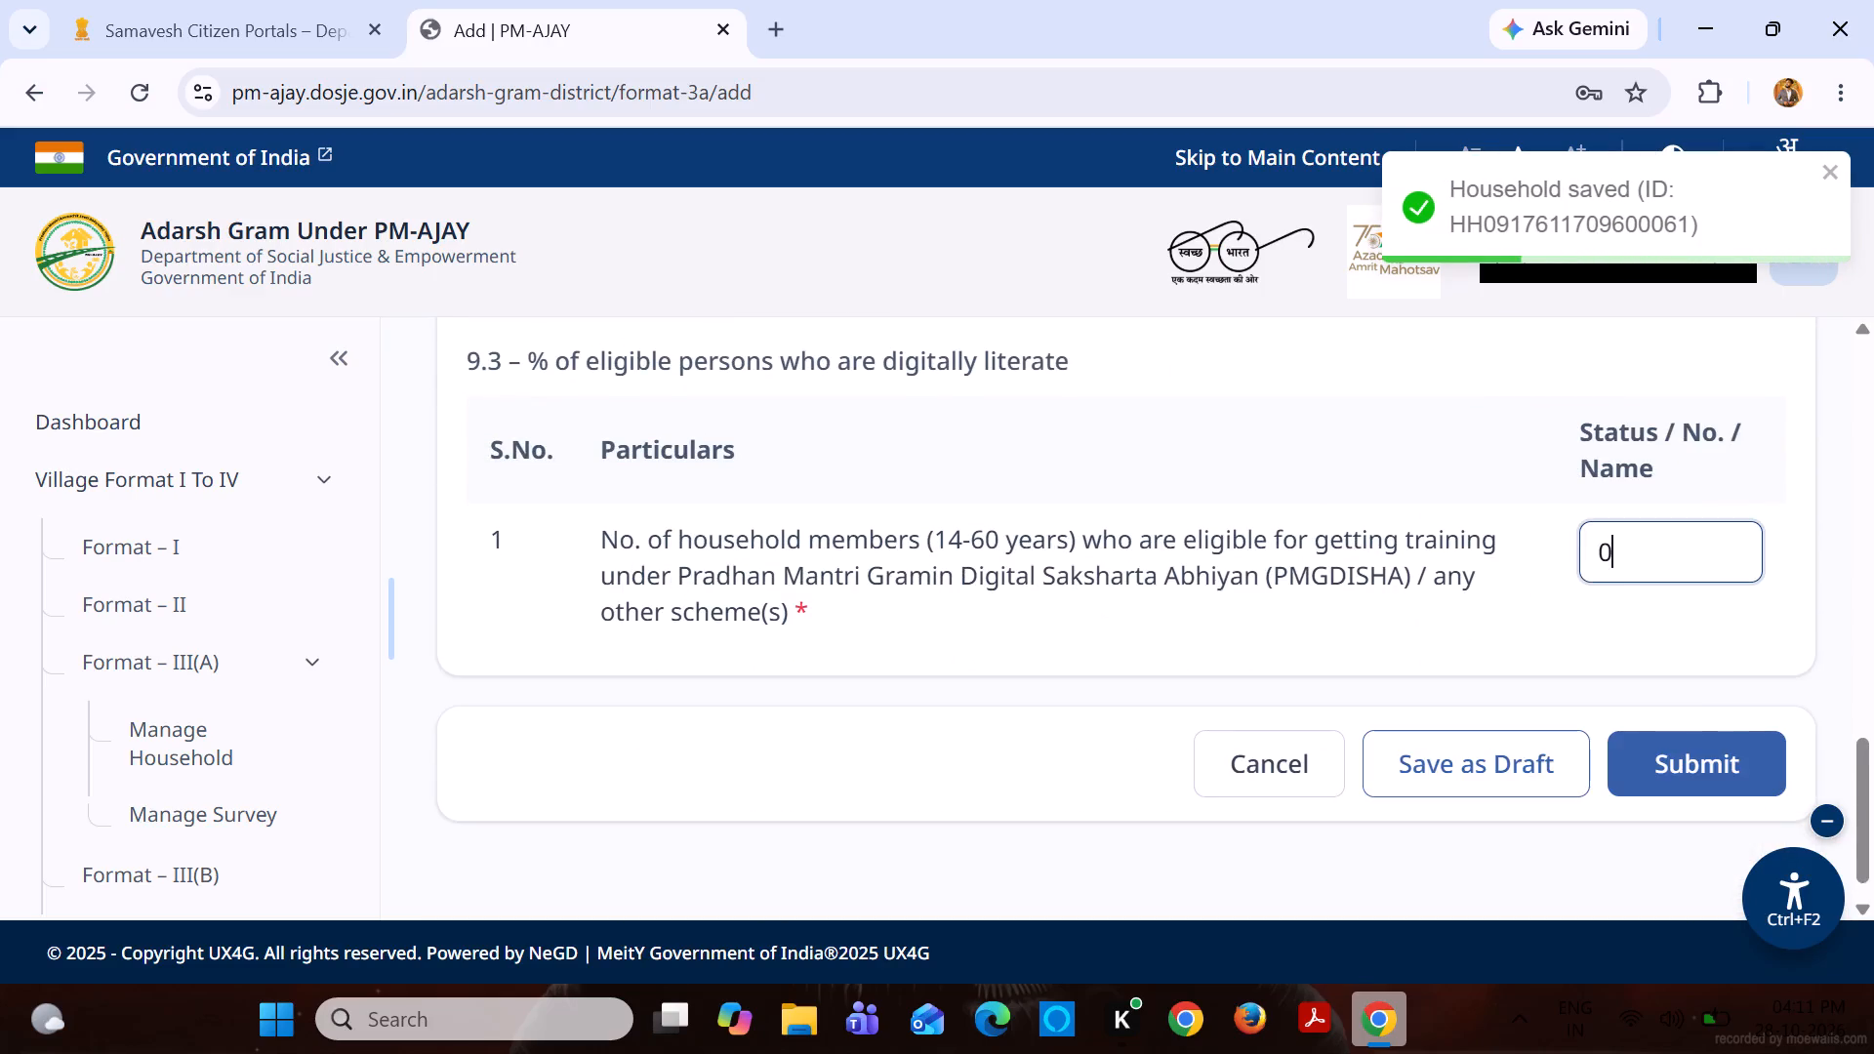
click(1701, 776)
For 10 – Livelihood and Skill Development, enter 0 youth for skill development (10.1) and bank linked loans, answer Yes to SHG membership (10.3), and submit.
click(1663, 454)
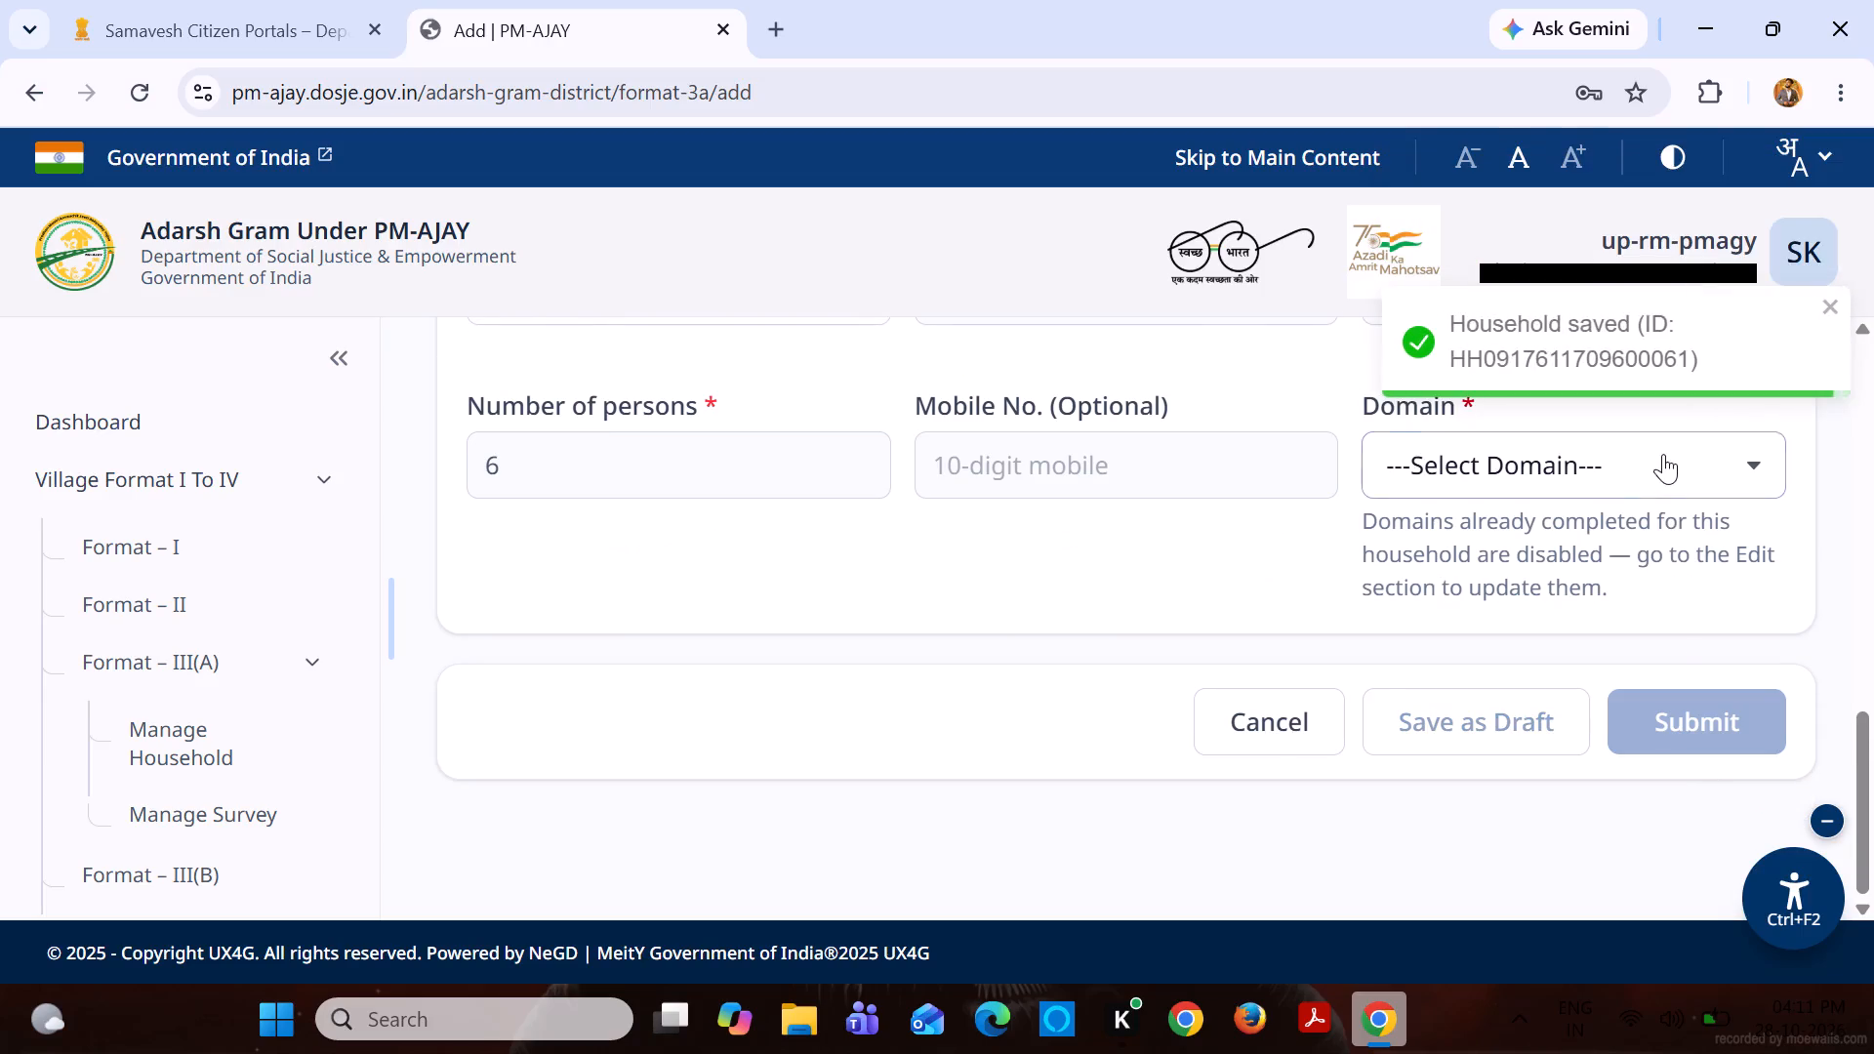
scroll(1569, 672, down, 5)
click(1379, 871)
scroll(1436, 781, down, 1)
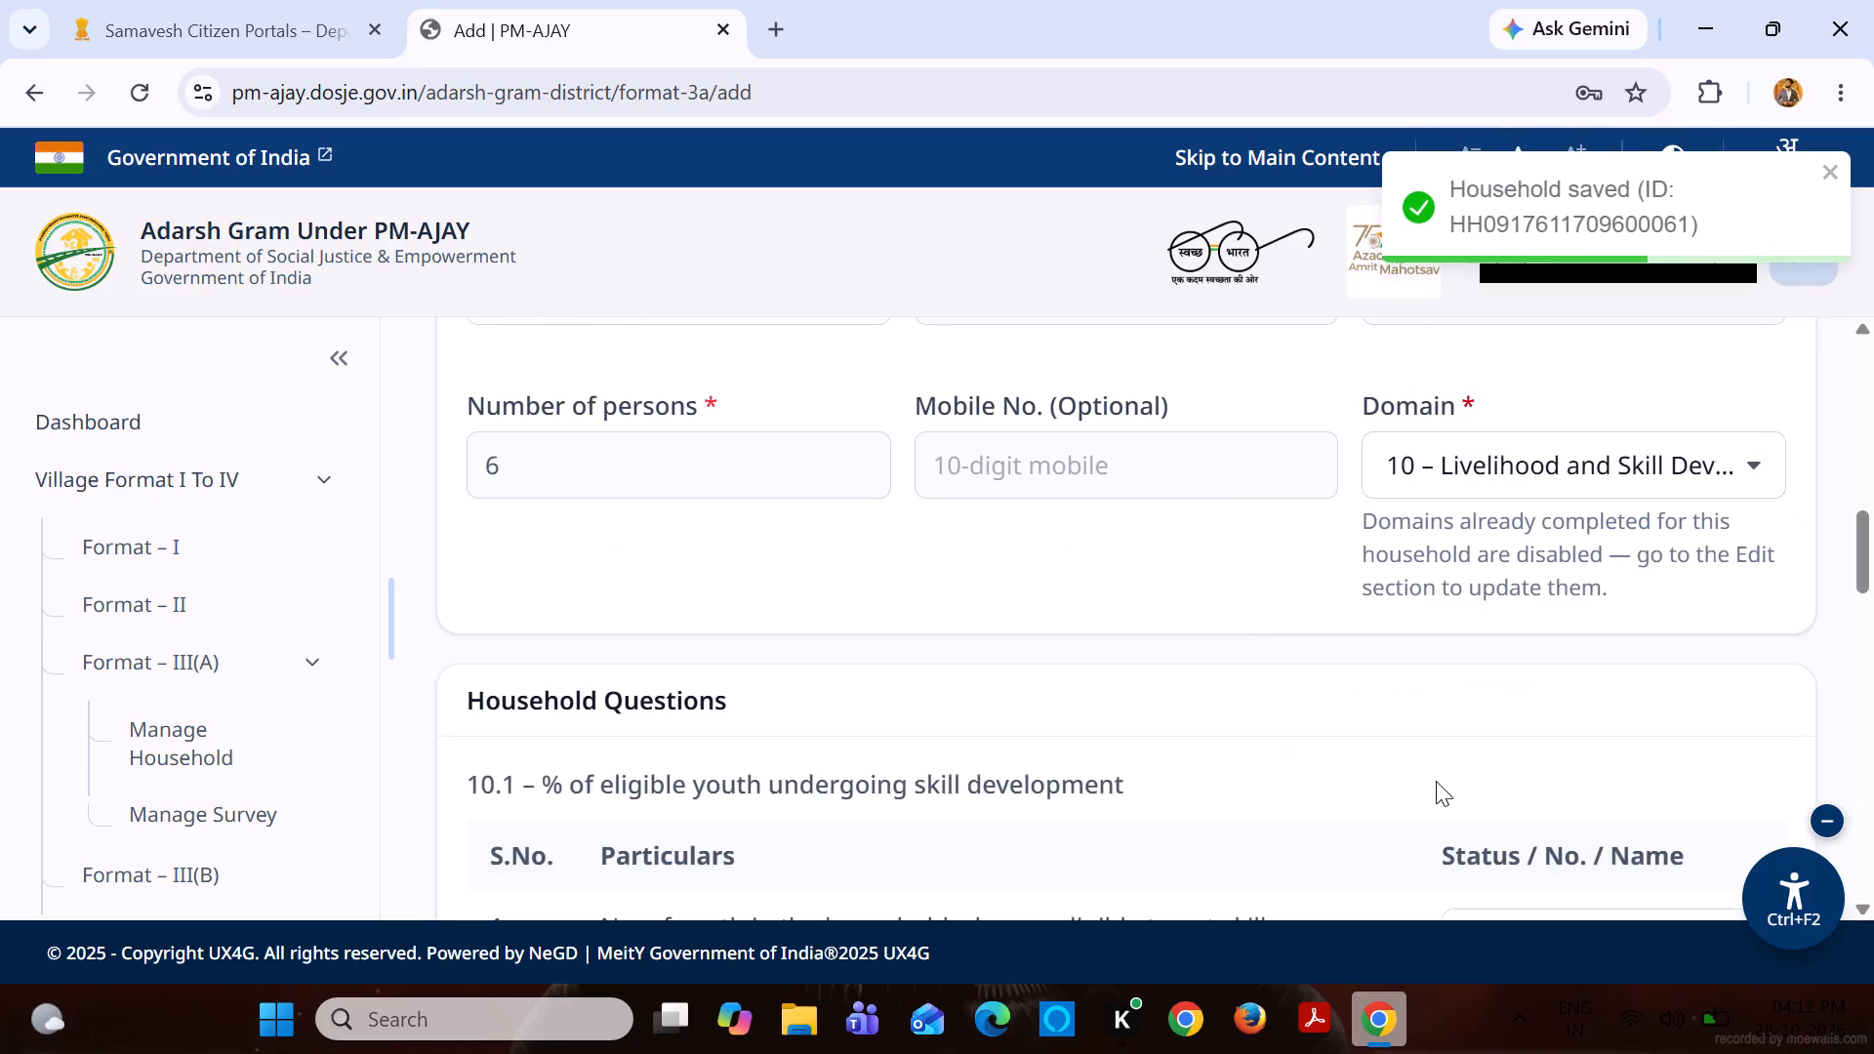
scroll(1436, 781, down, 1)
click(1546, 582)
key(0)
scroll(1546, 582, down, 3)
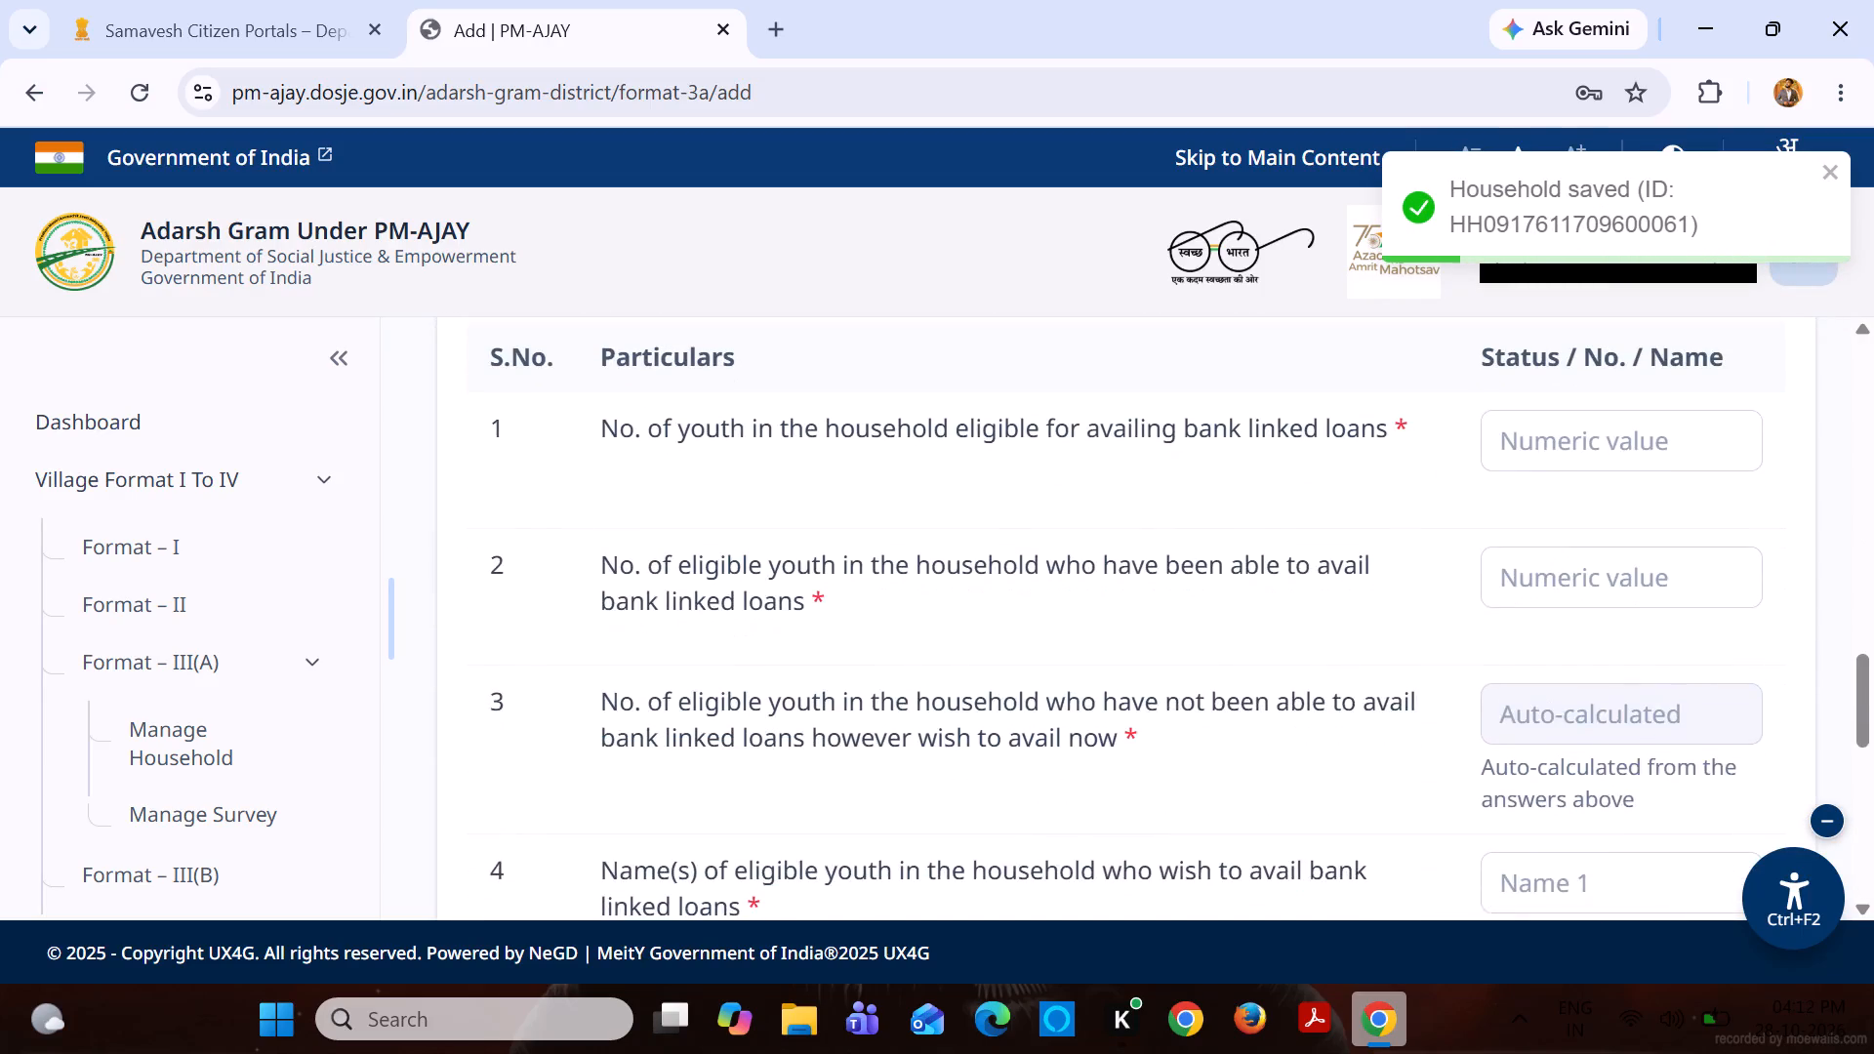
click(1550, 450)
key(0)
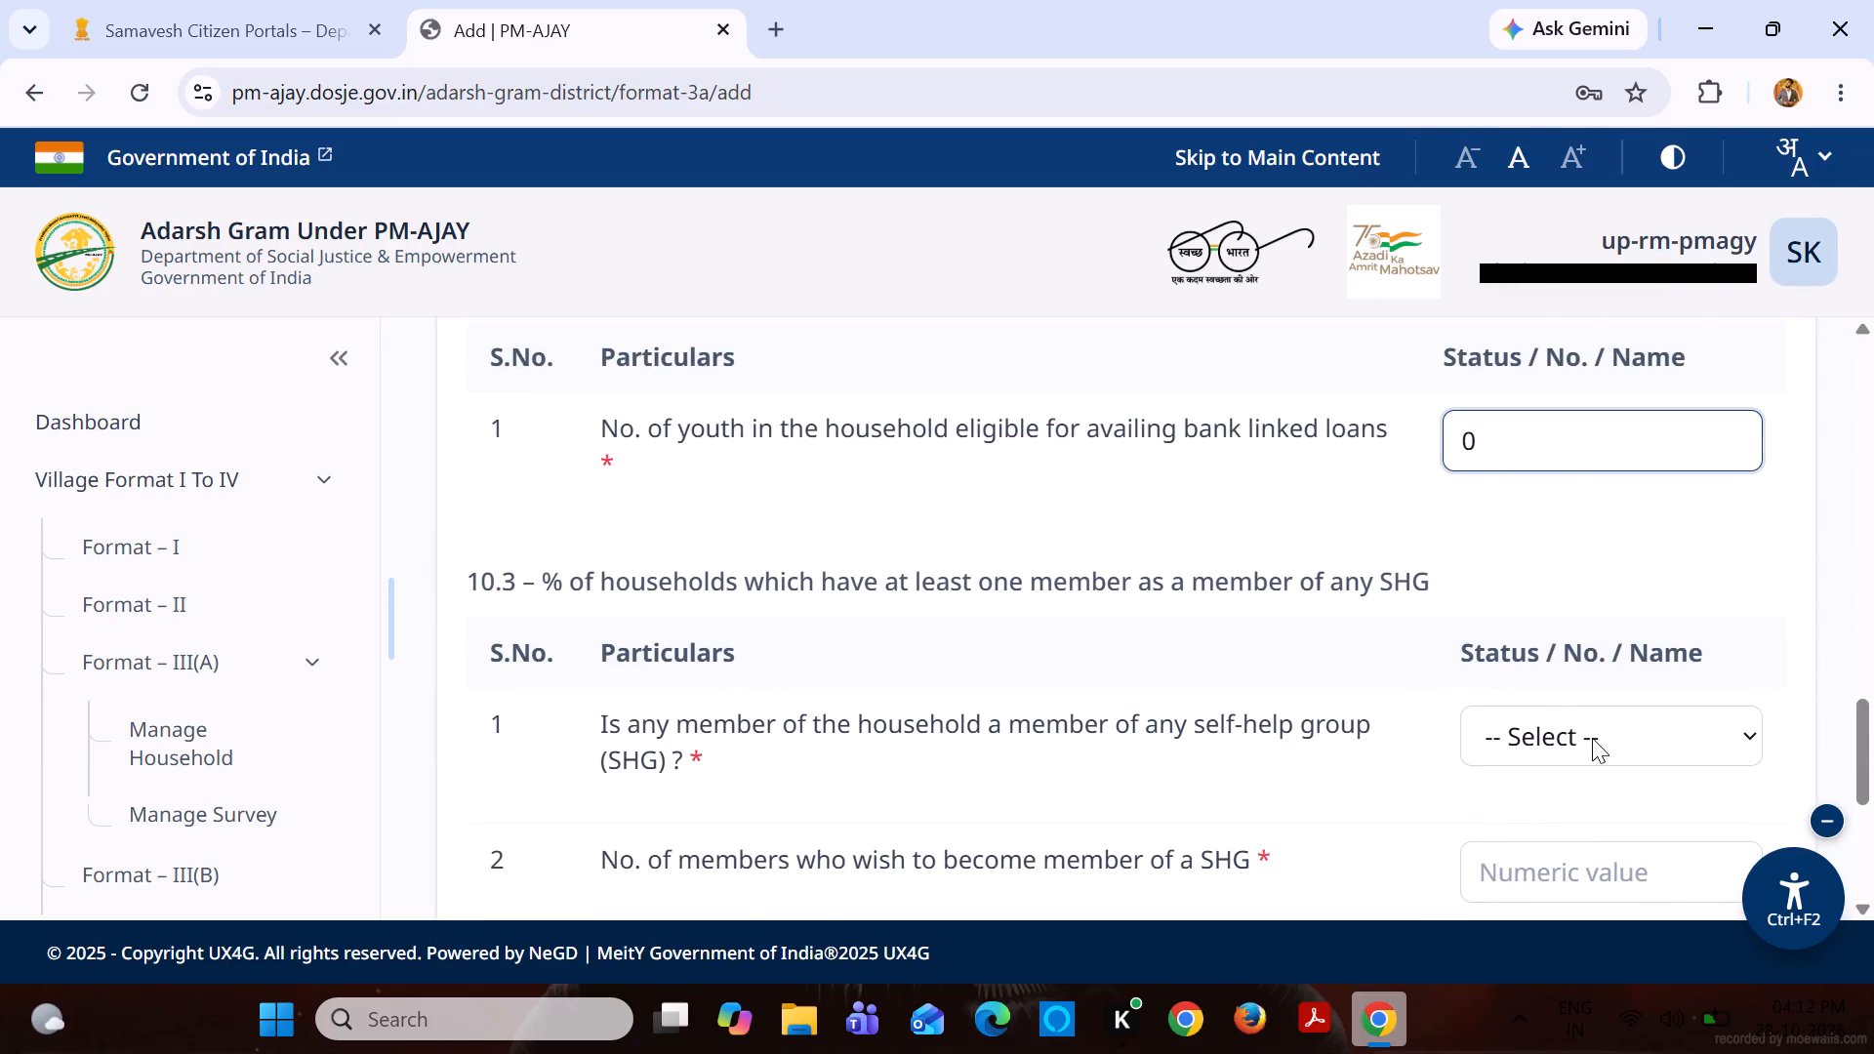
click(1592, 738)
click(1535, 822)
scroll(1535, 822, down, 4)
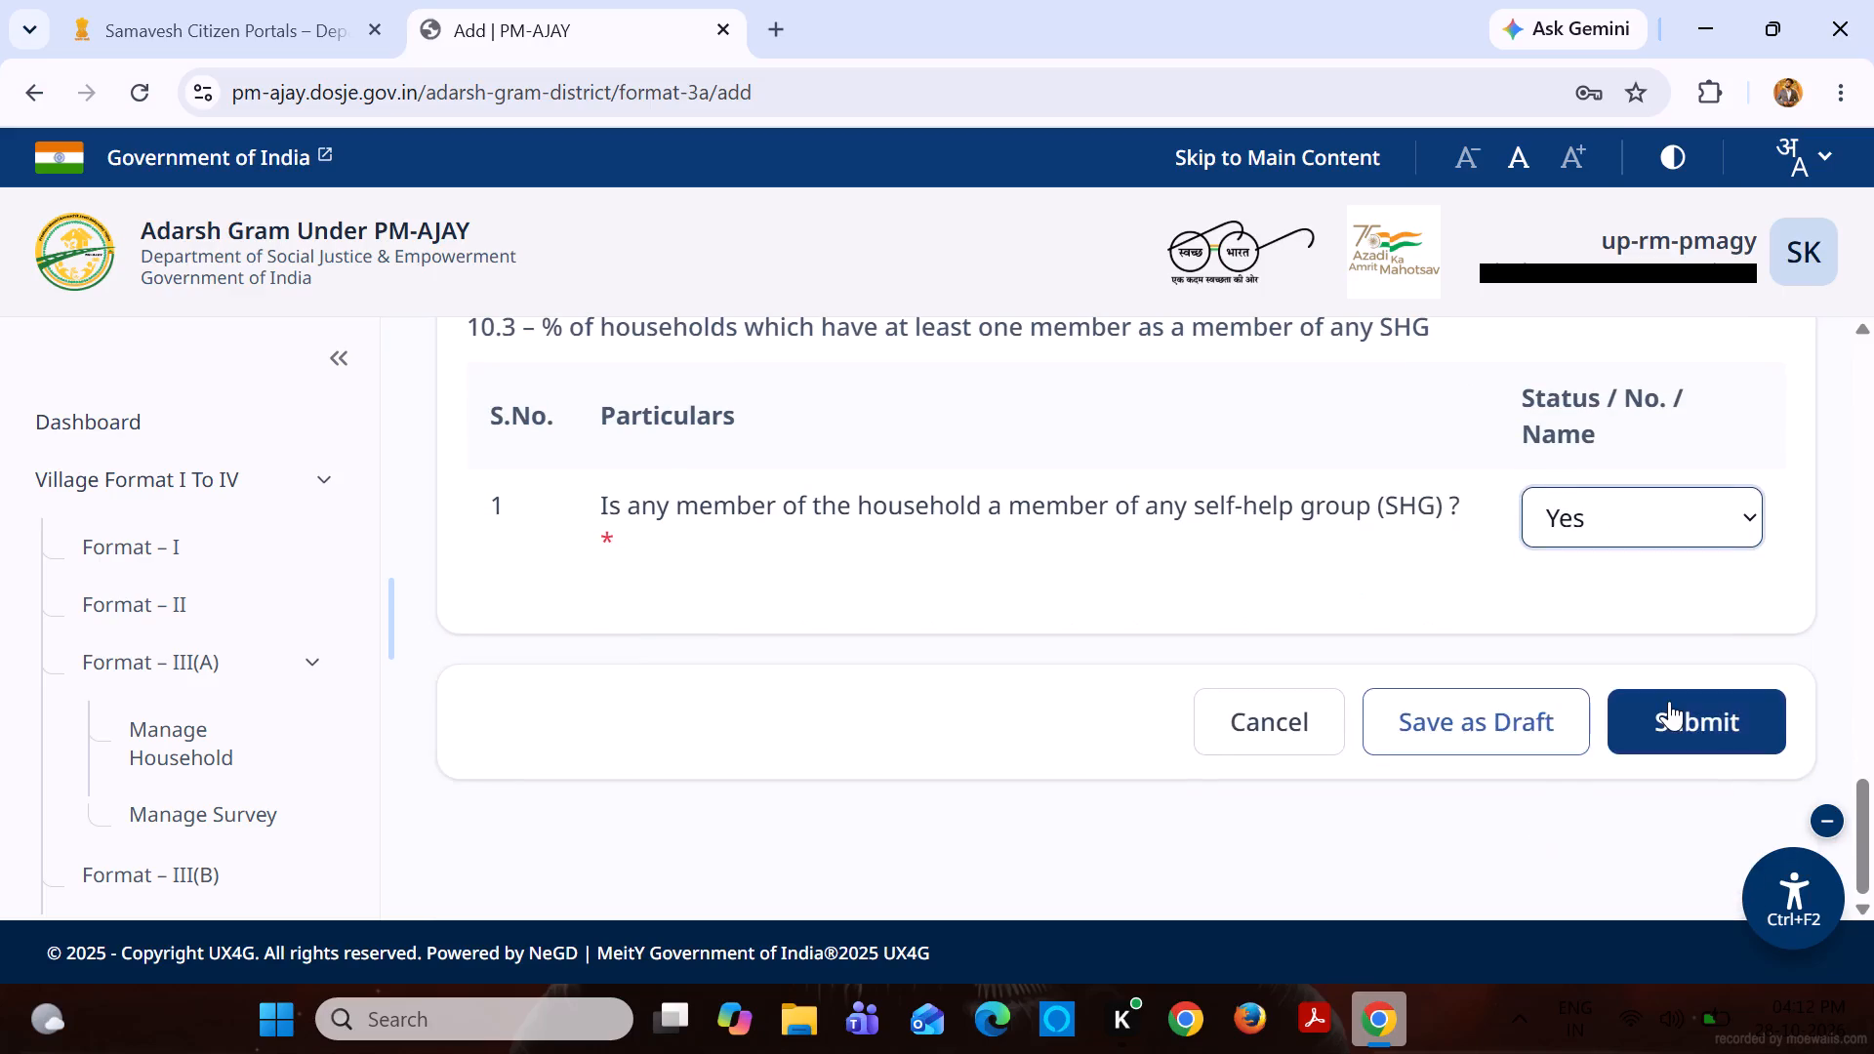
click(1669, 701)
drag(1582, 416, 1585, 448)
click(1585, 448)
scroll(1541, 623, down, 9)
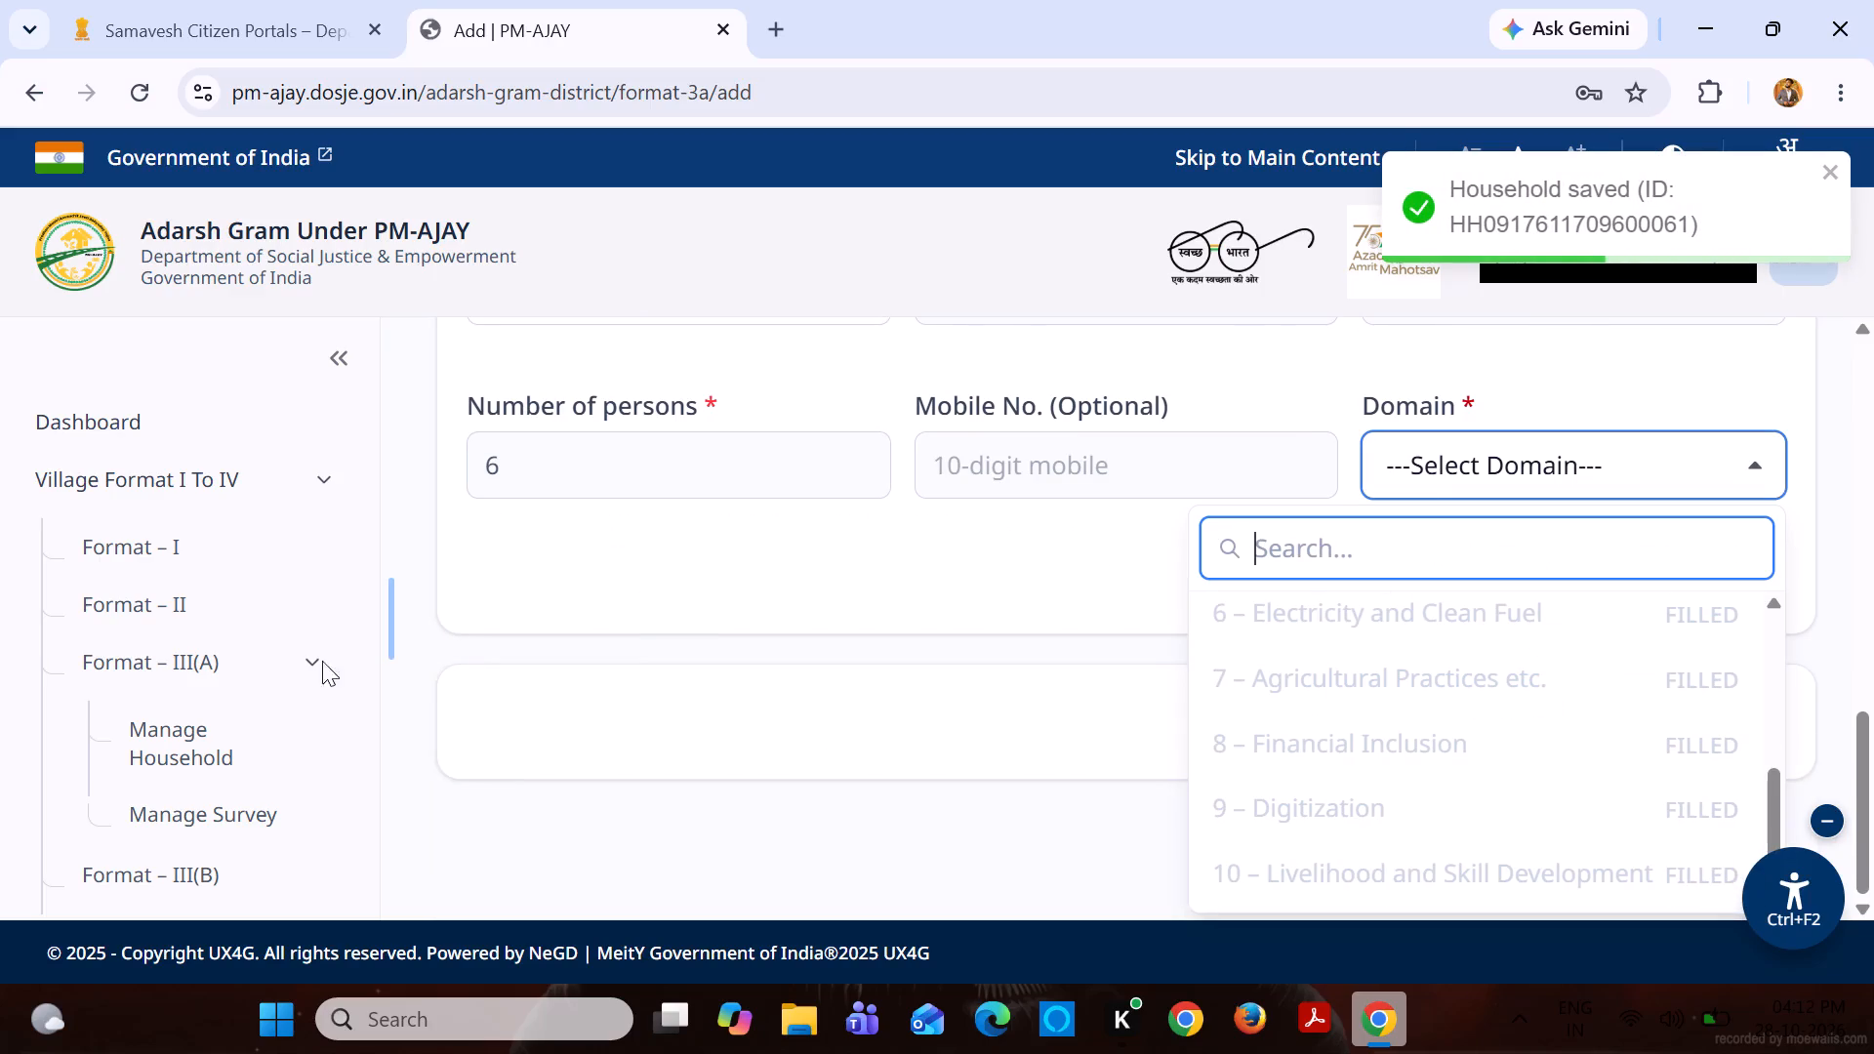
Start a new household record with block Shahabad, Gram Panchayat Narkheri, village Narkhera and category SC.
click(245, 709)
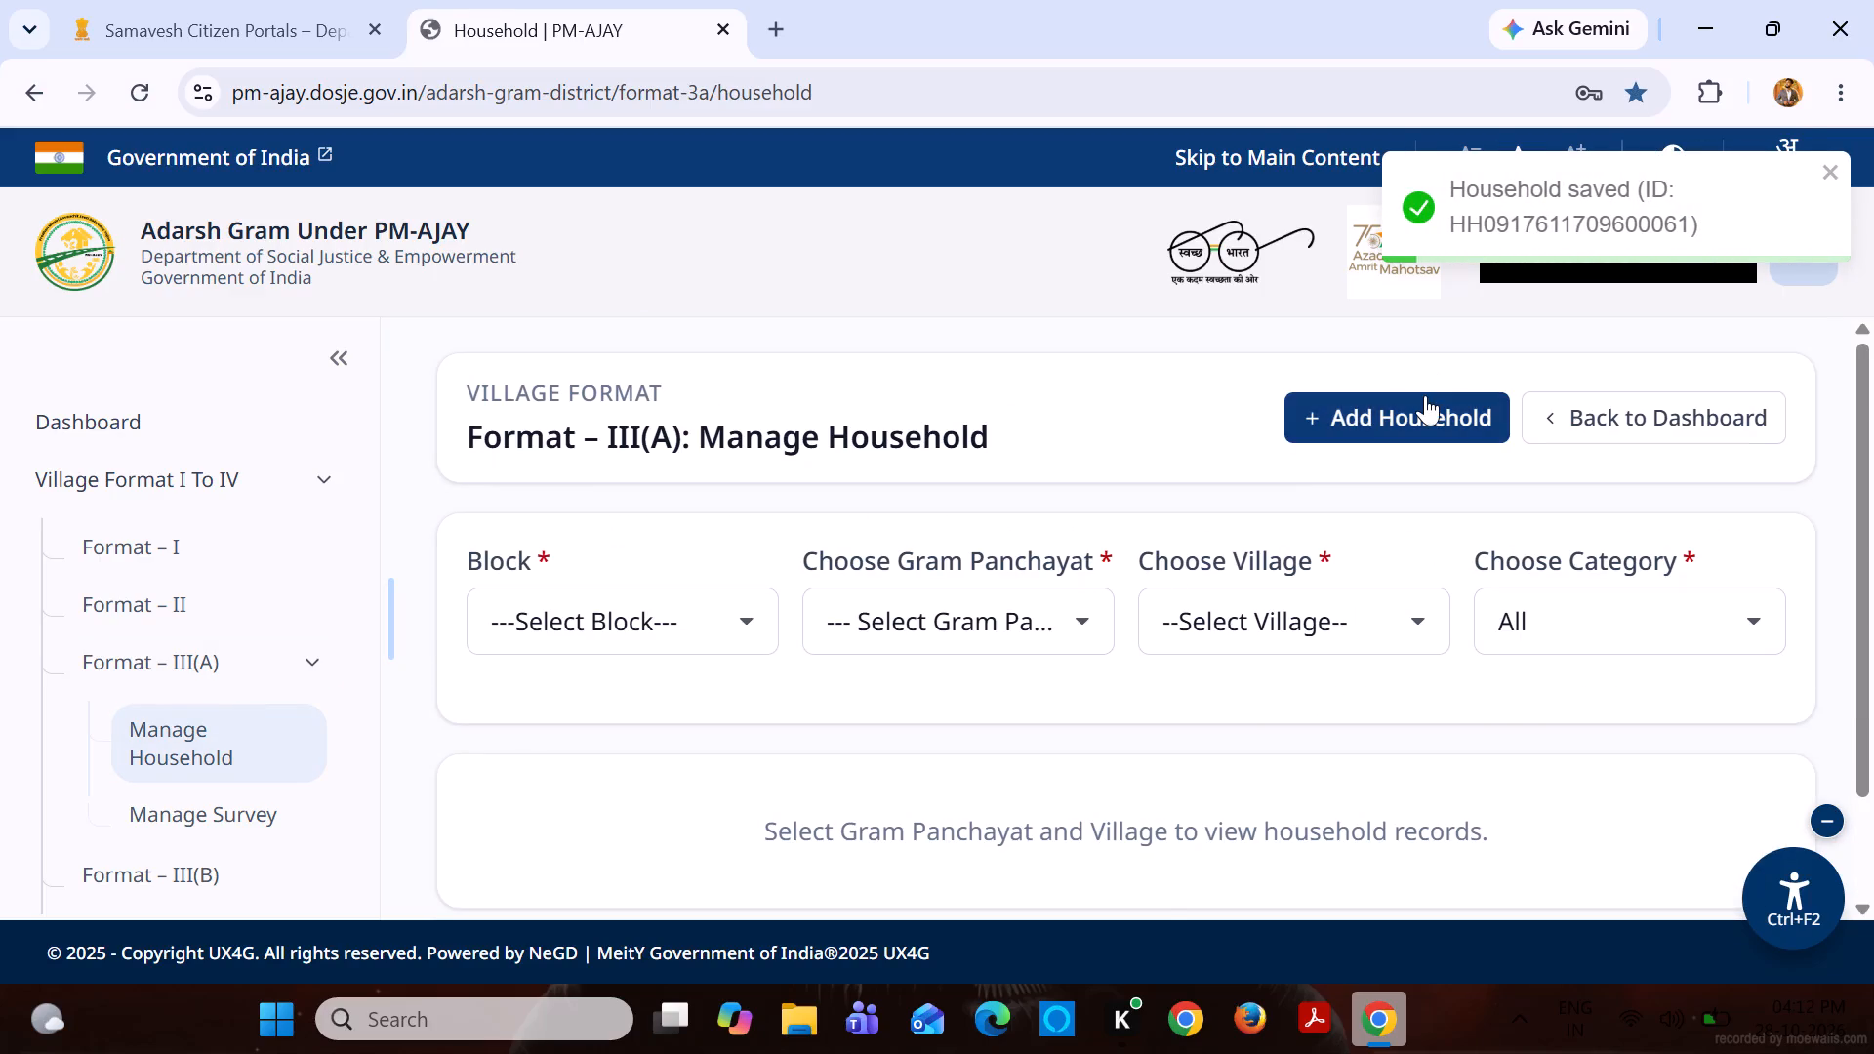
click(1425, 395)
click(1410, 352)
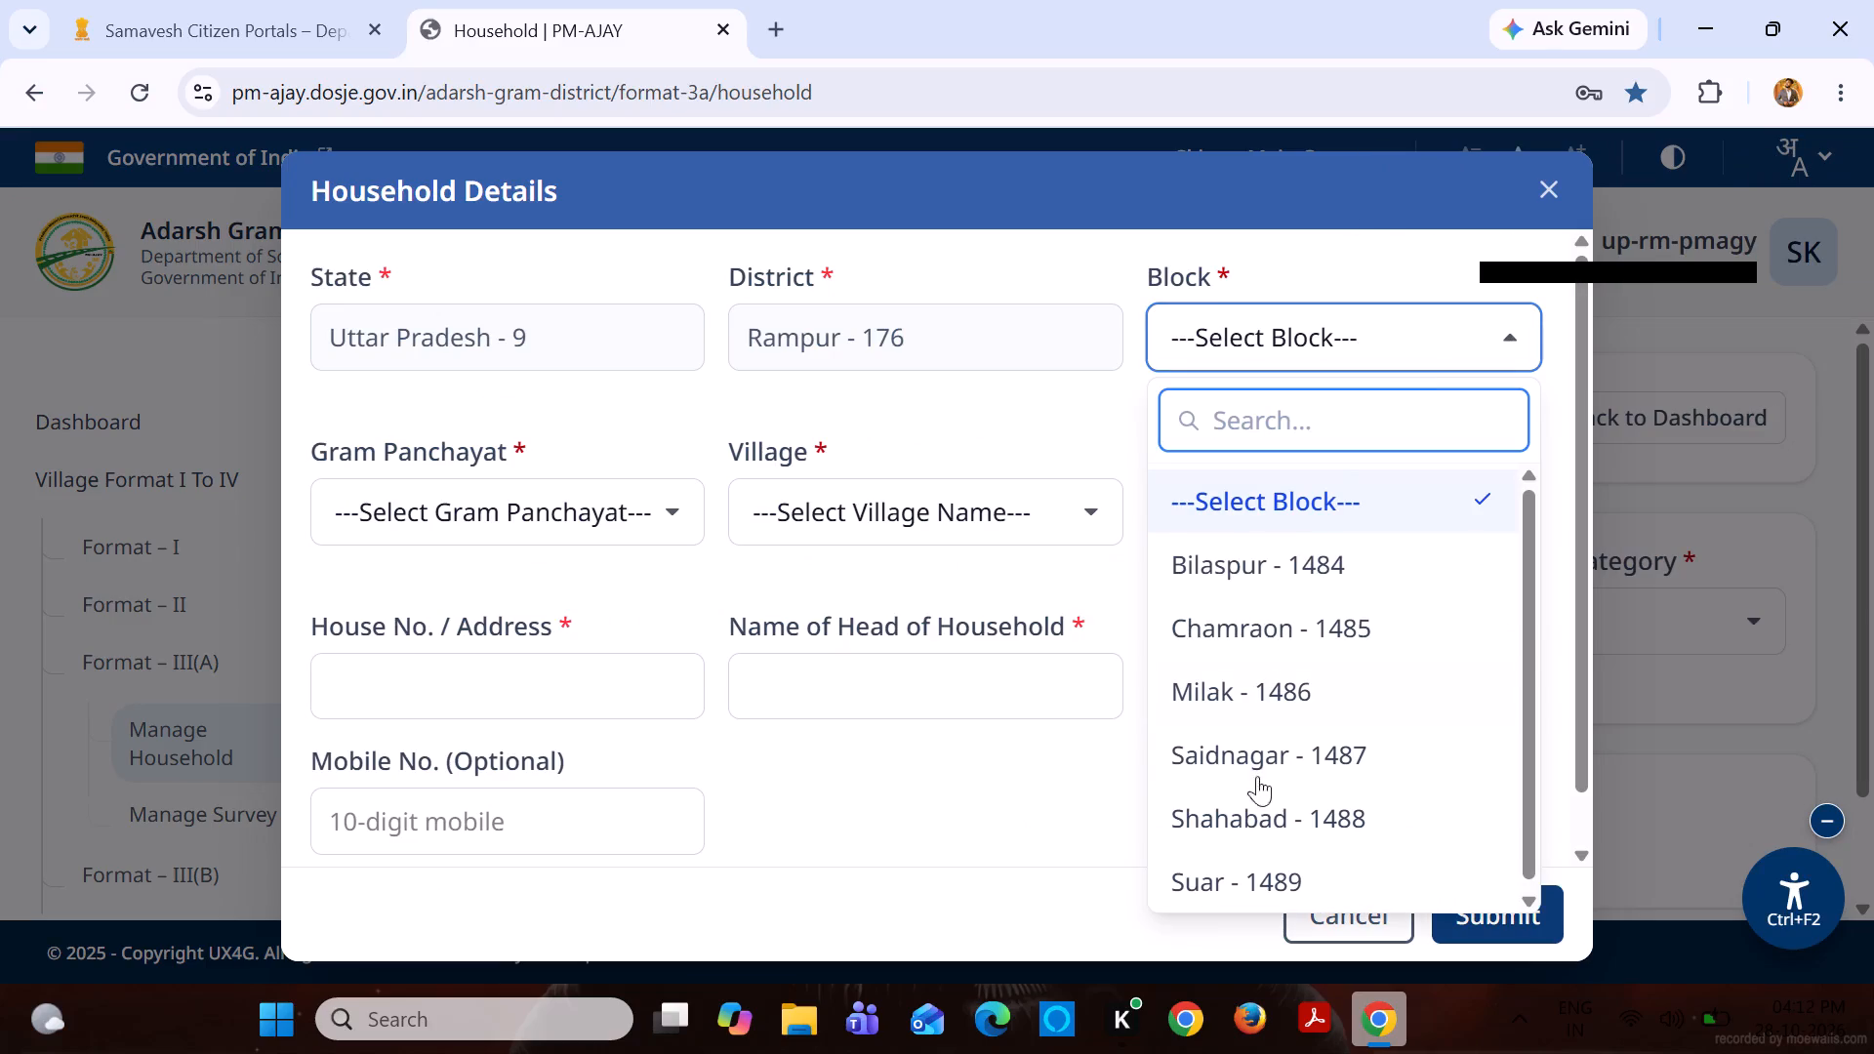
click(1247, 799)
click(634, 515)
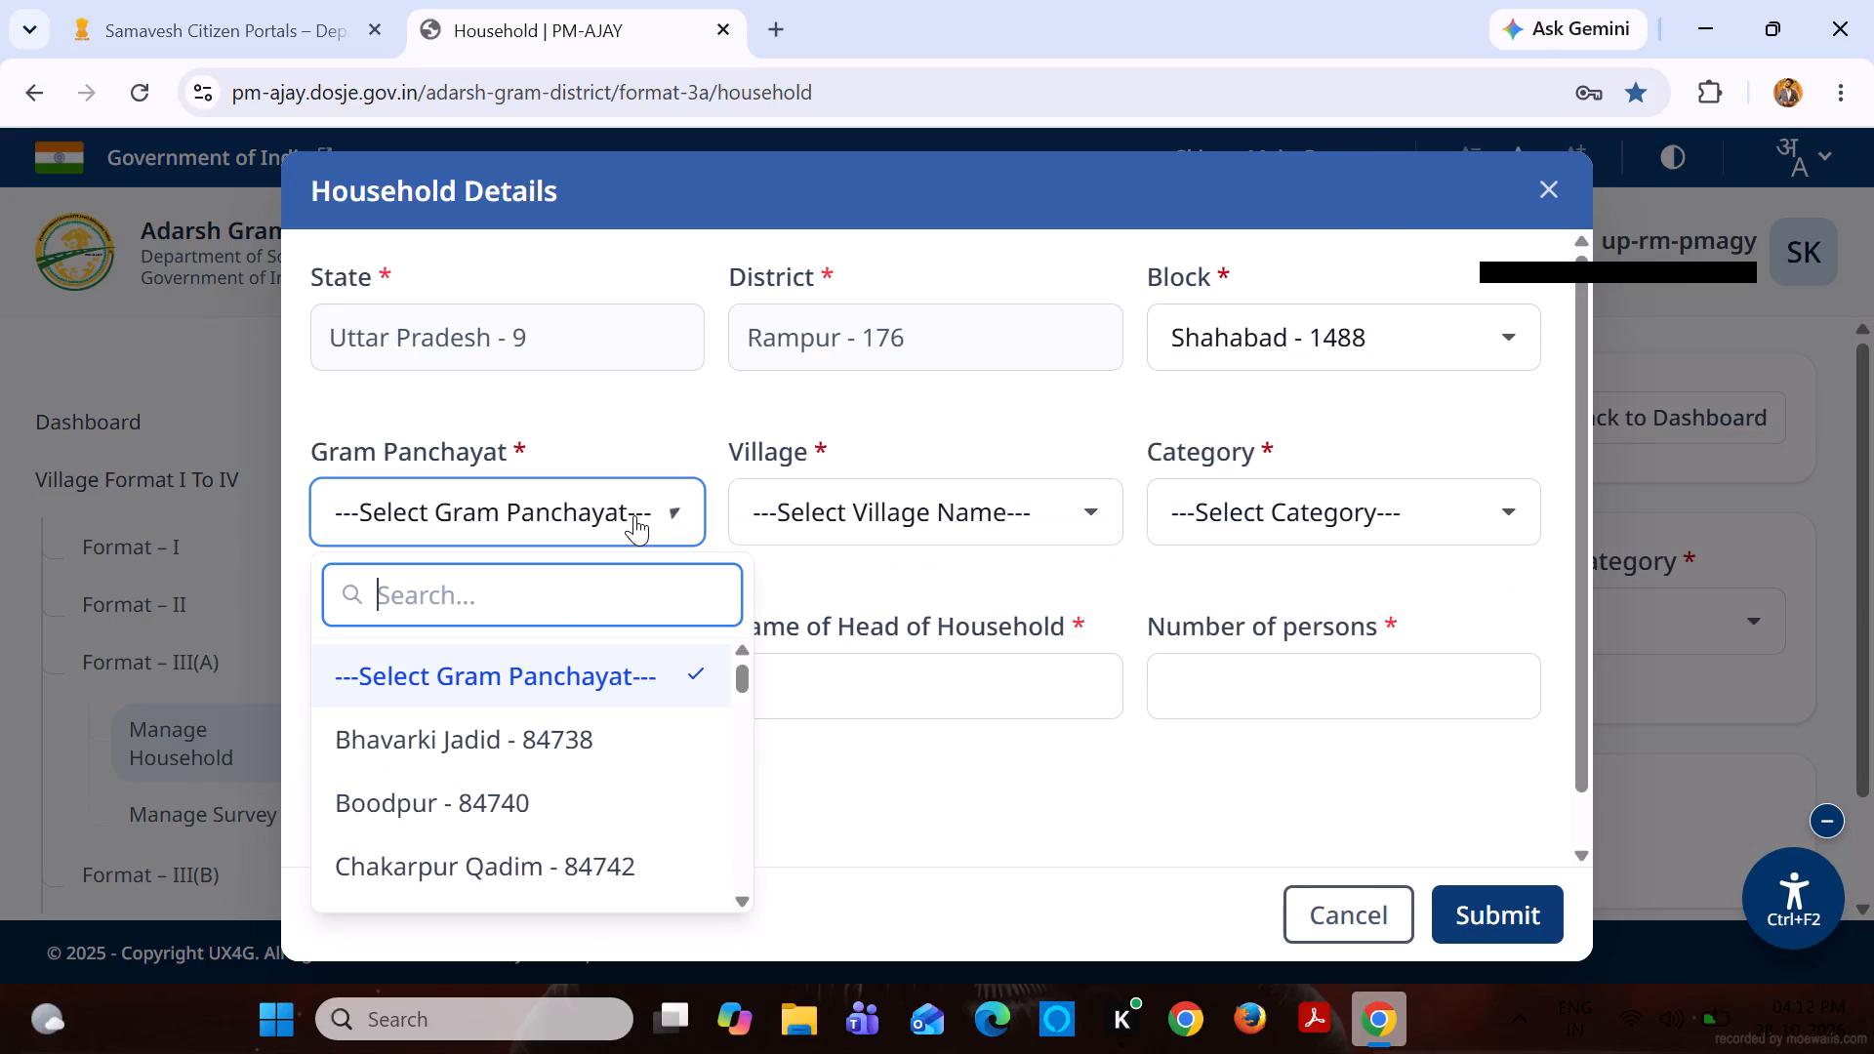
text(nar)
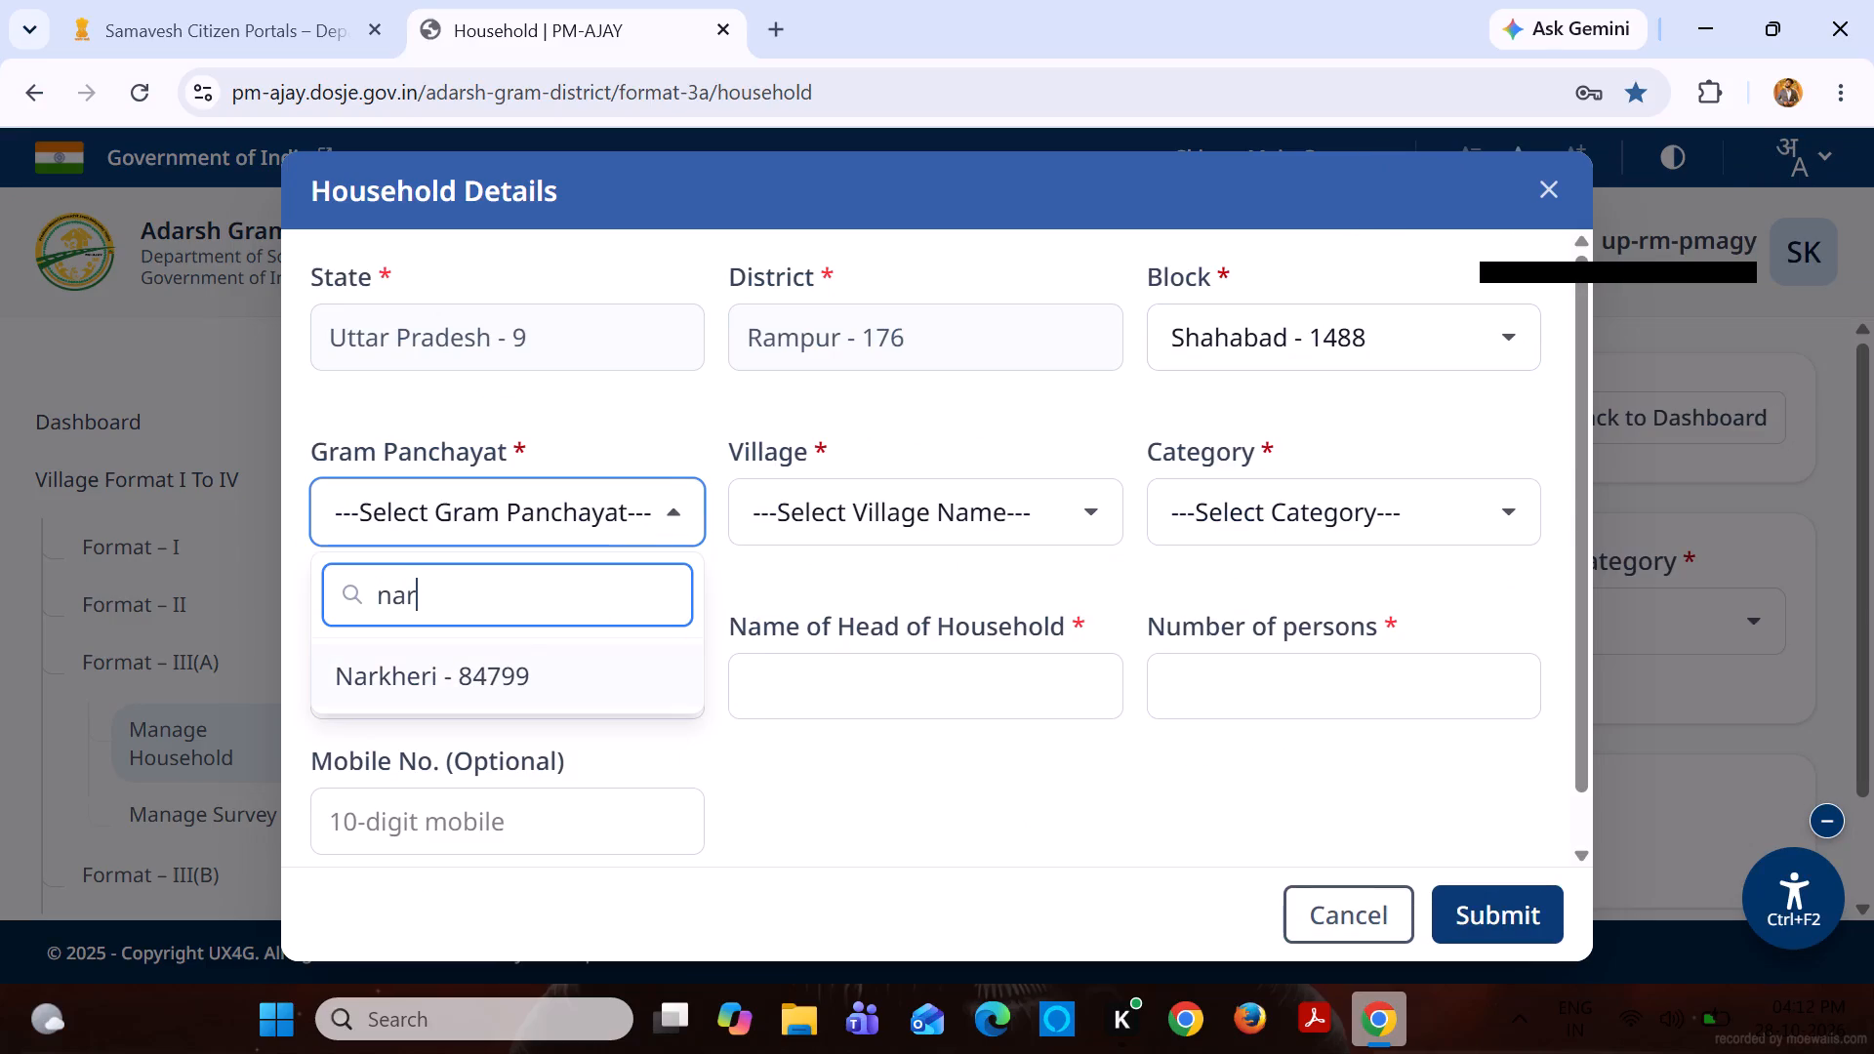
click(450, 673)
click(871, 495)
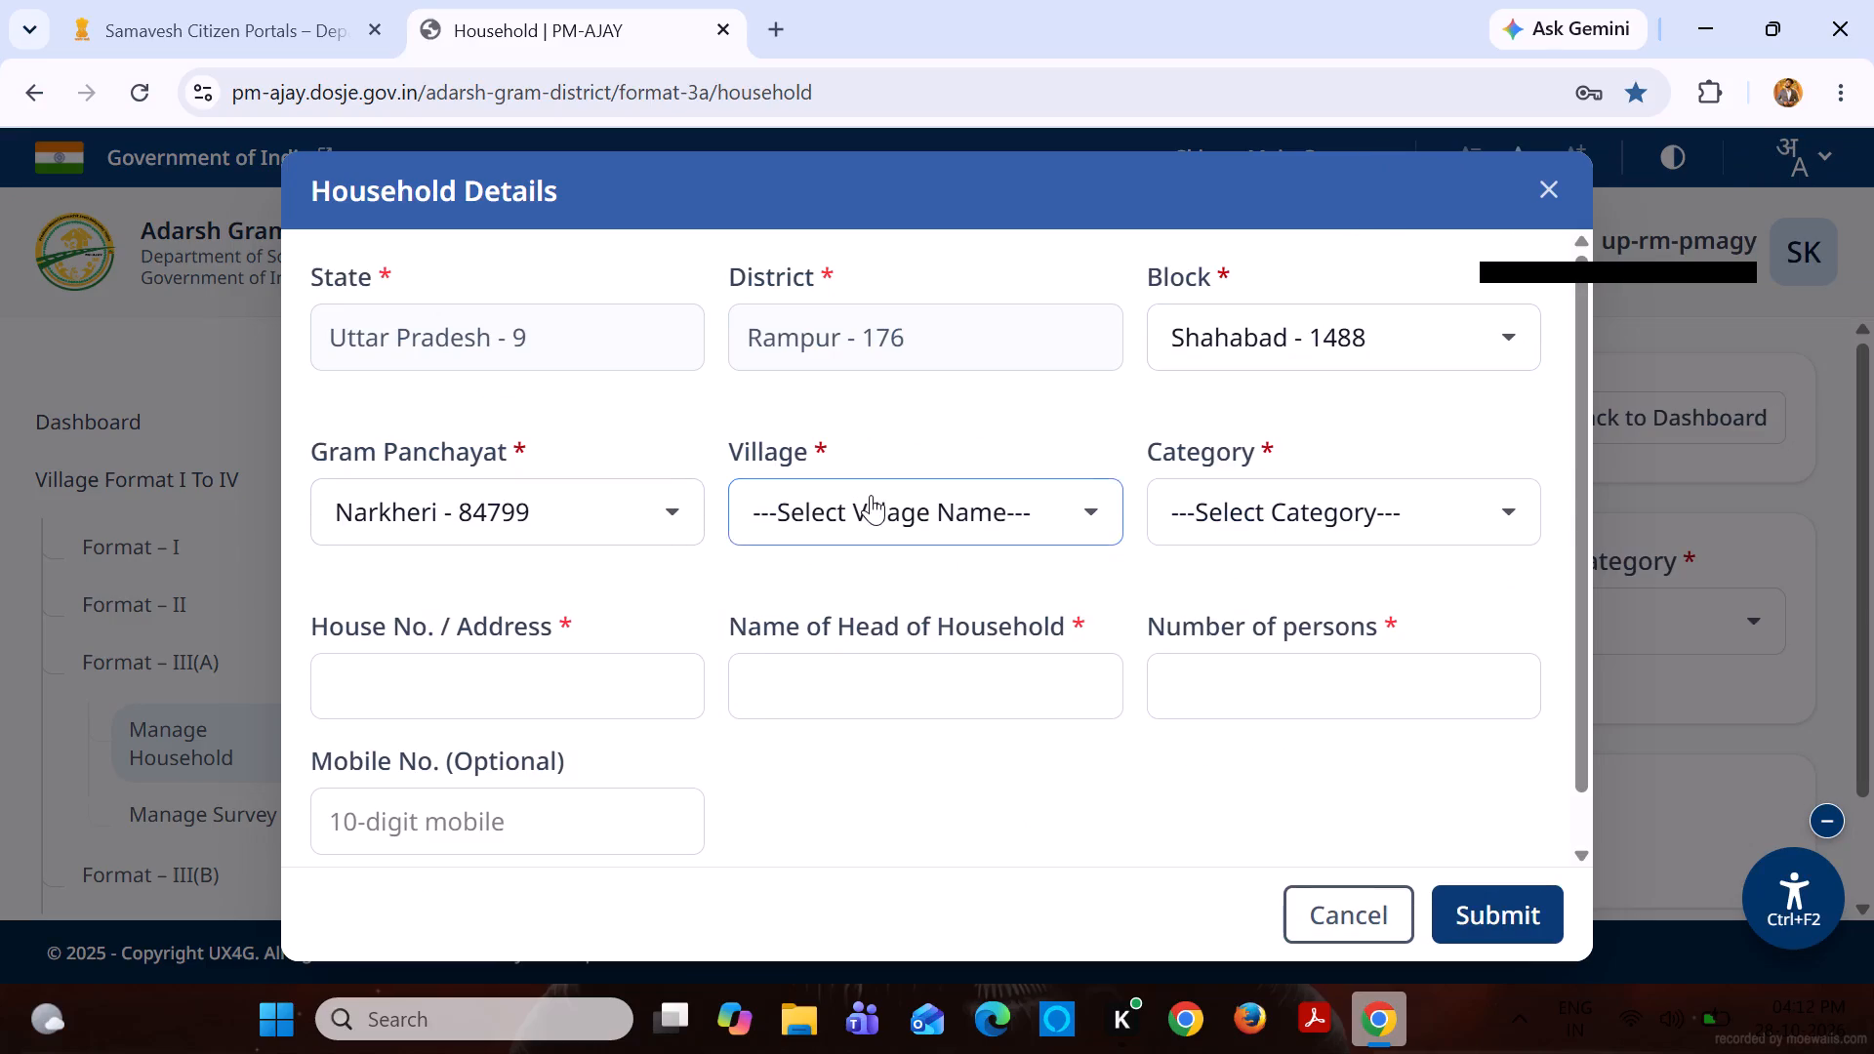
click(873, 632)
click(1281, 511)
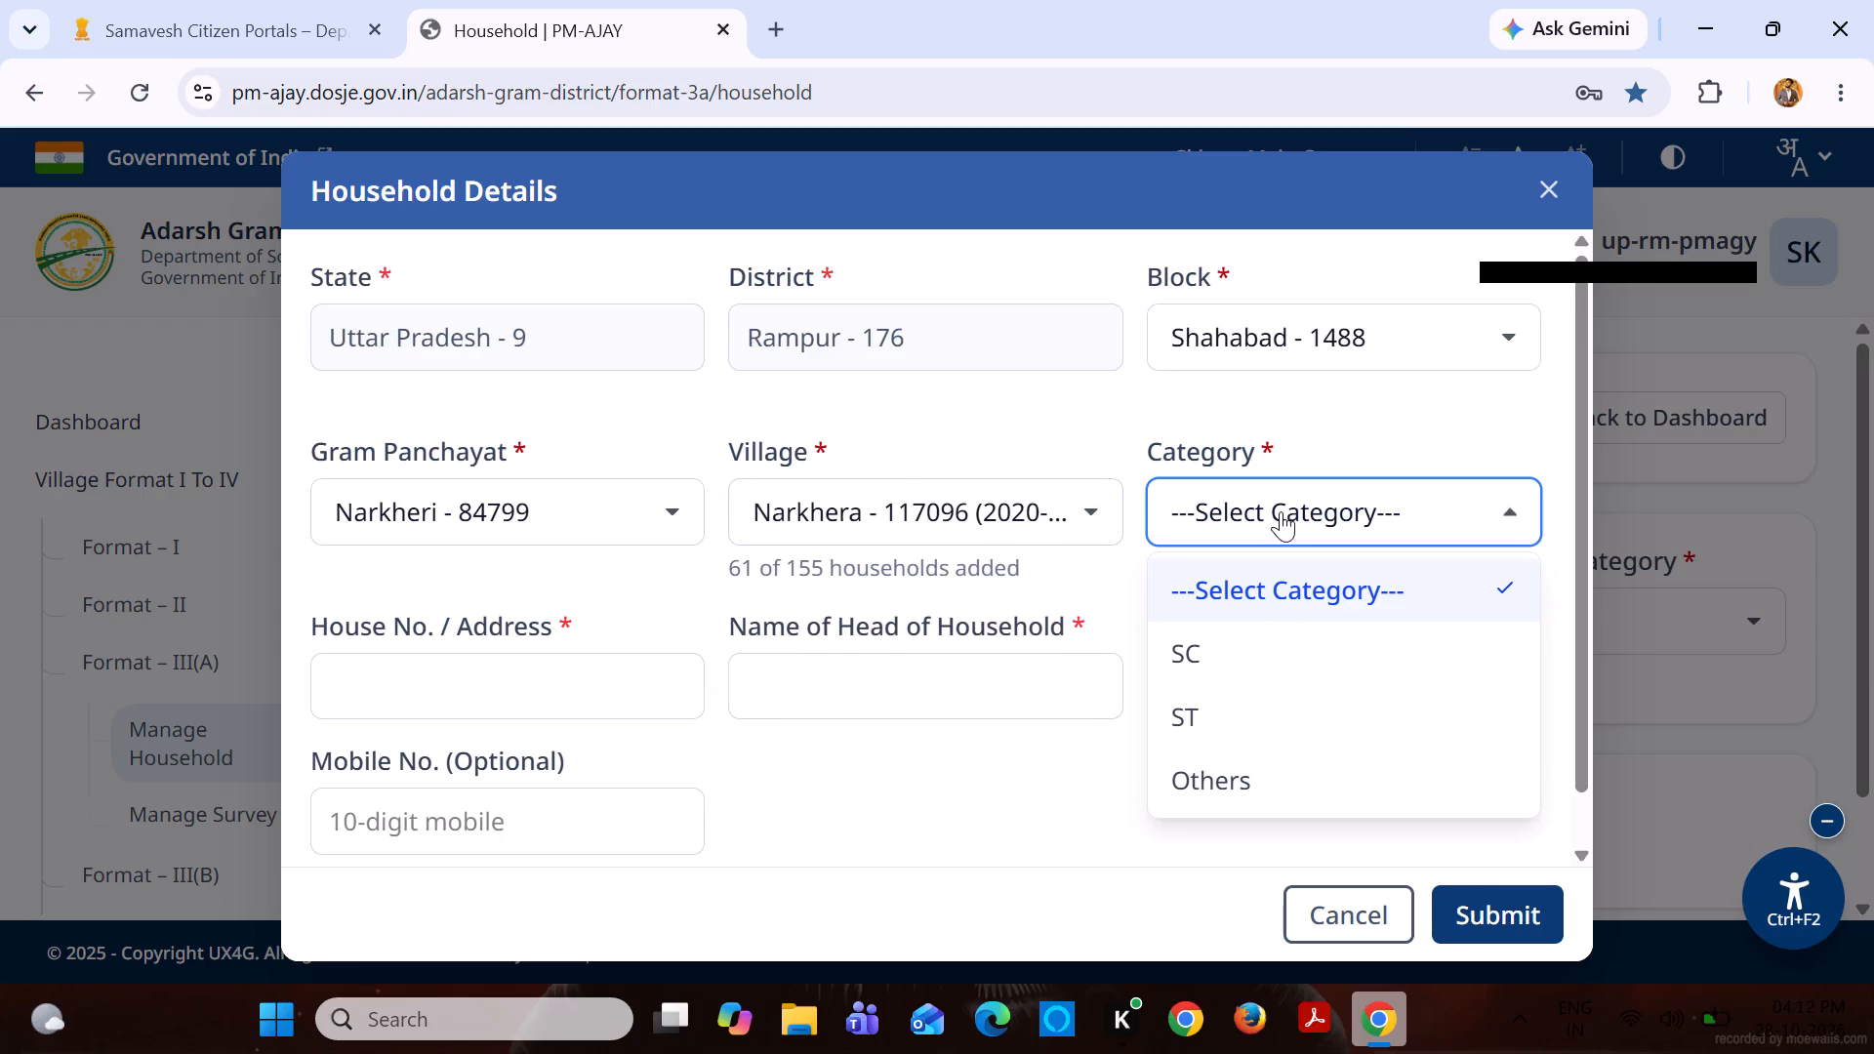
click(1183, 651)
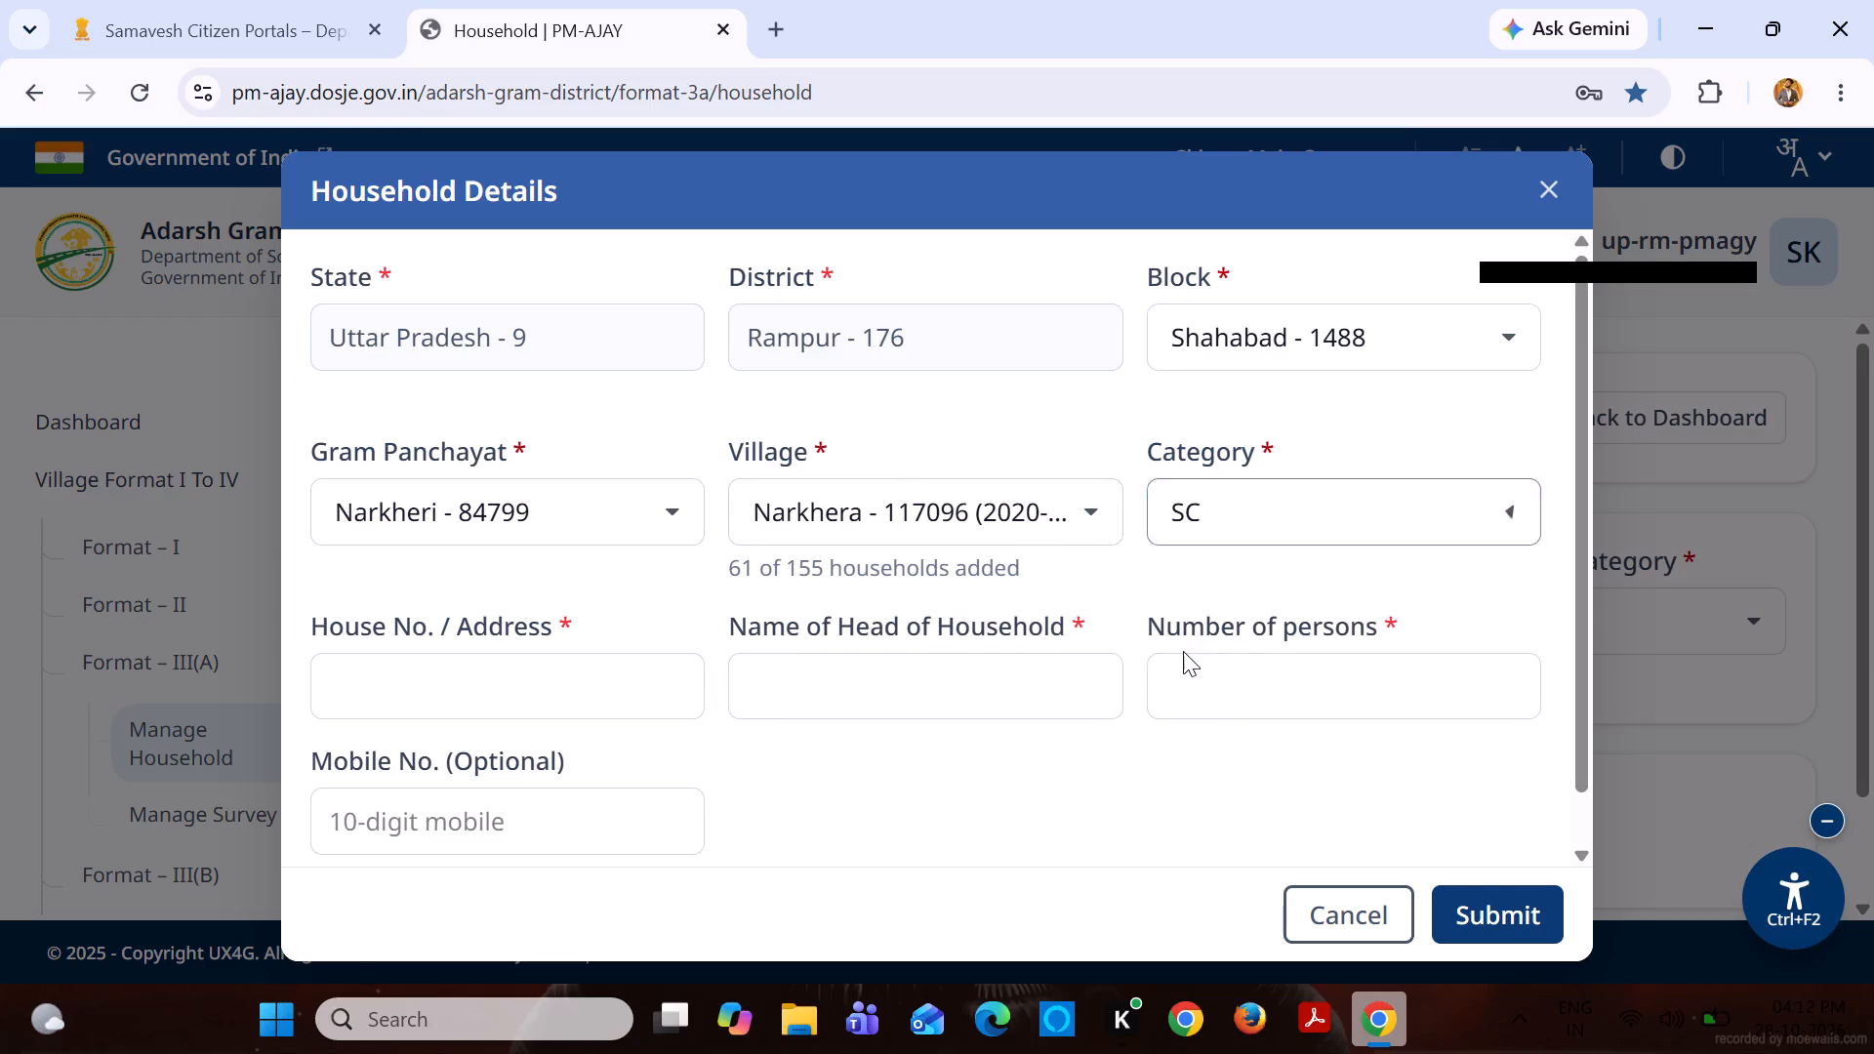
Enter house number 61, the head of household's name and 13 persons, and submit the household details.
click(486, 696)
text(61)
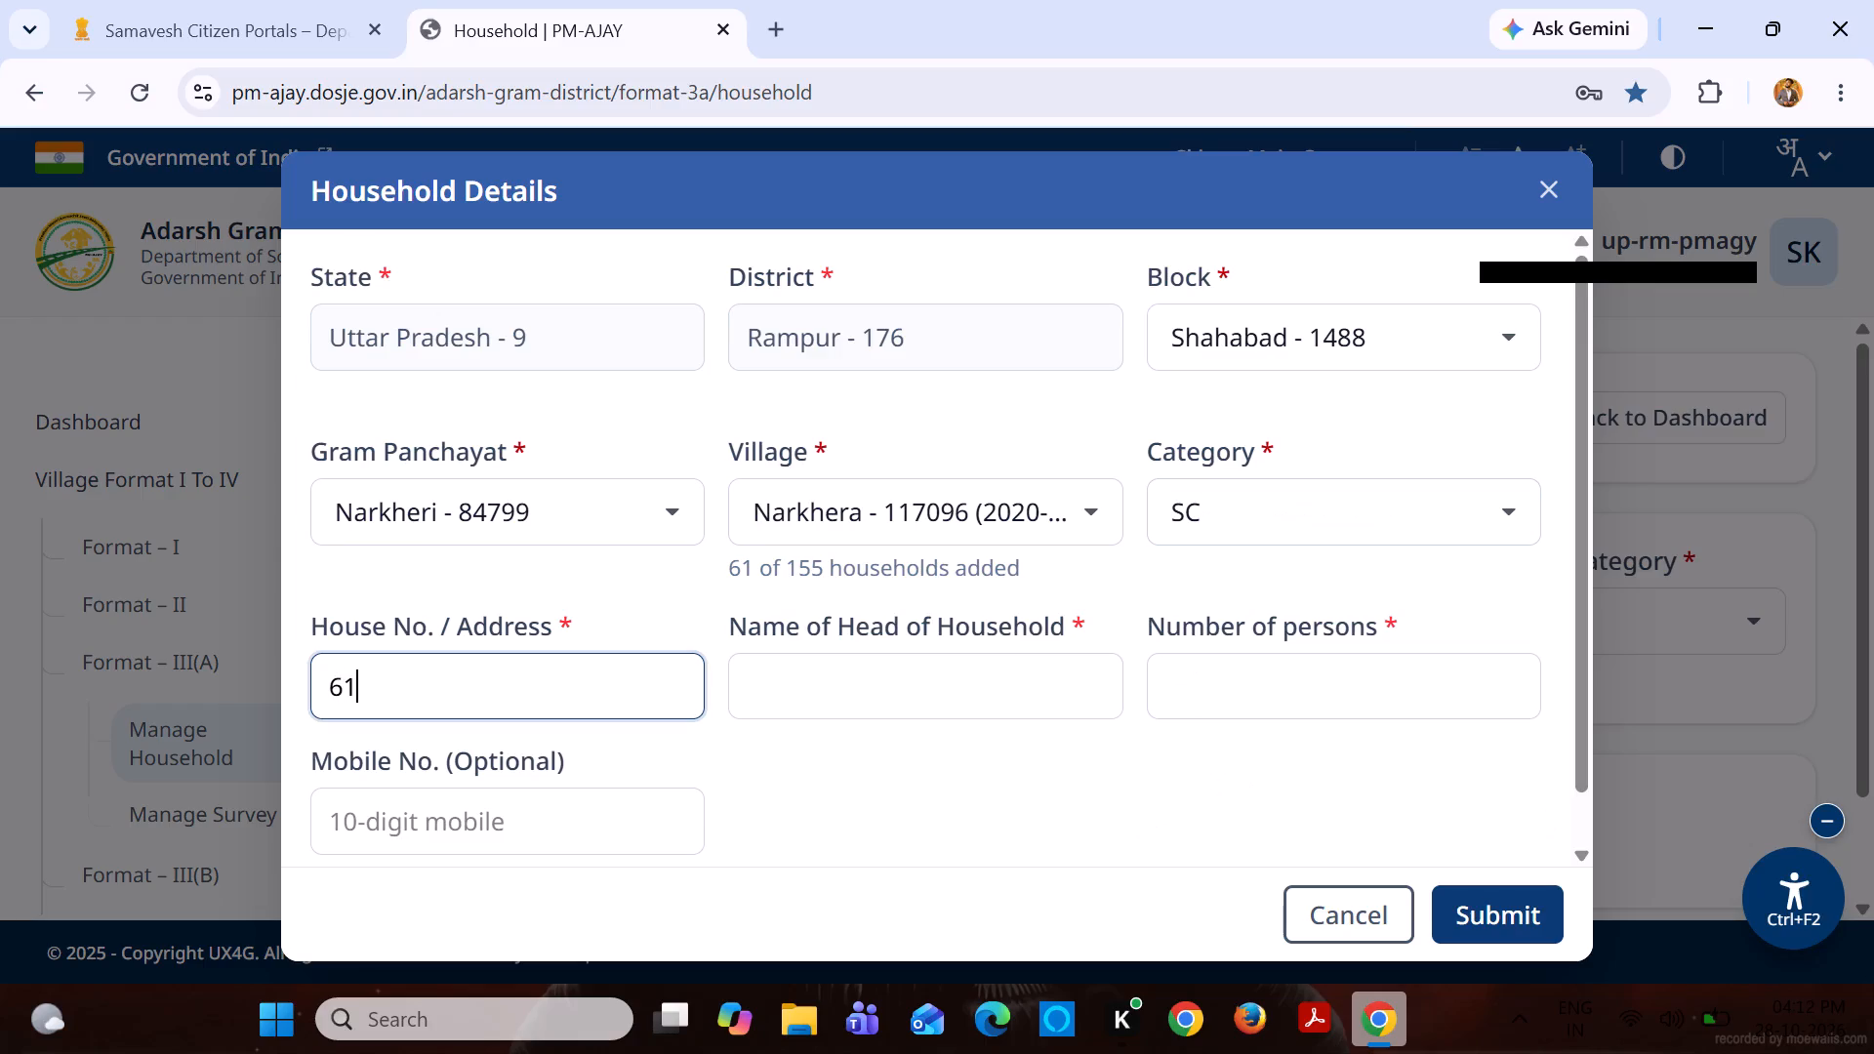
click(783, 684)
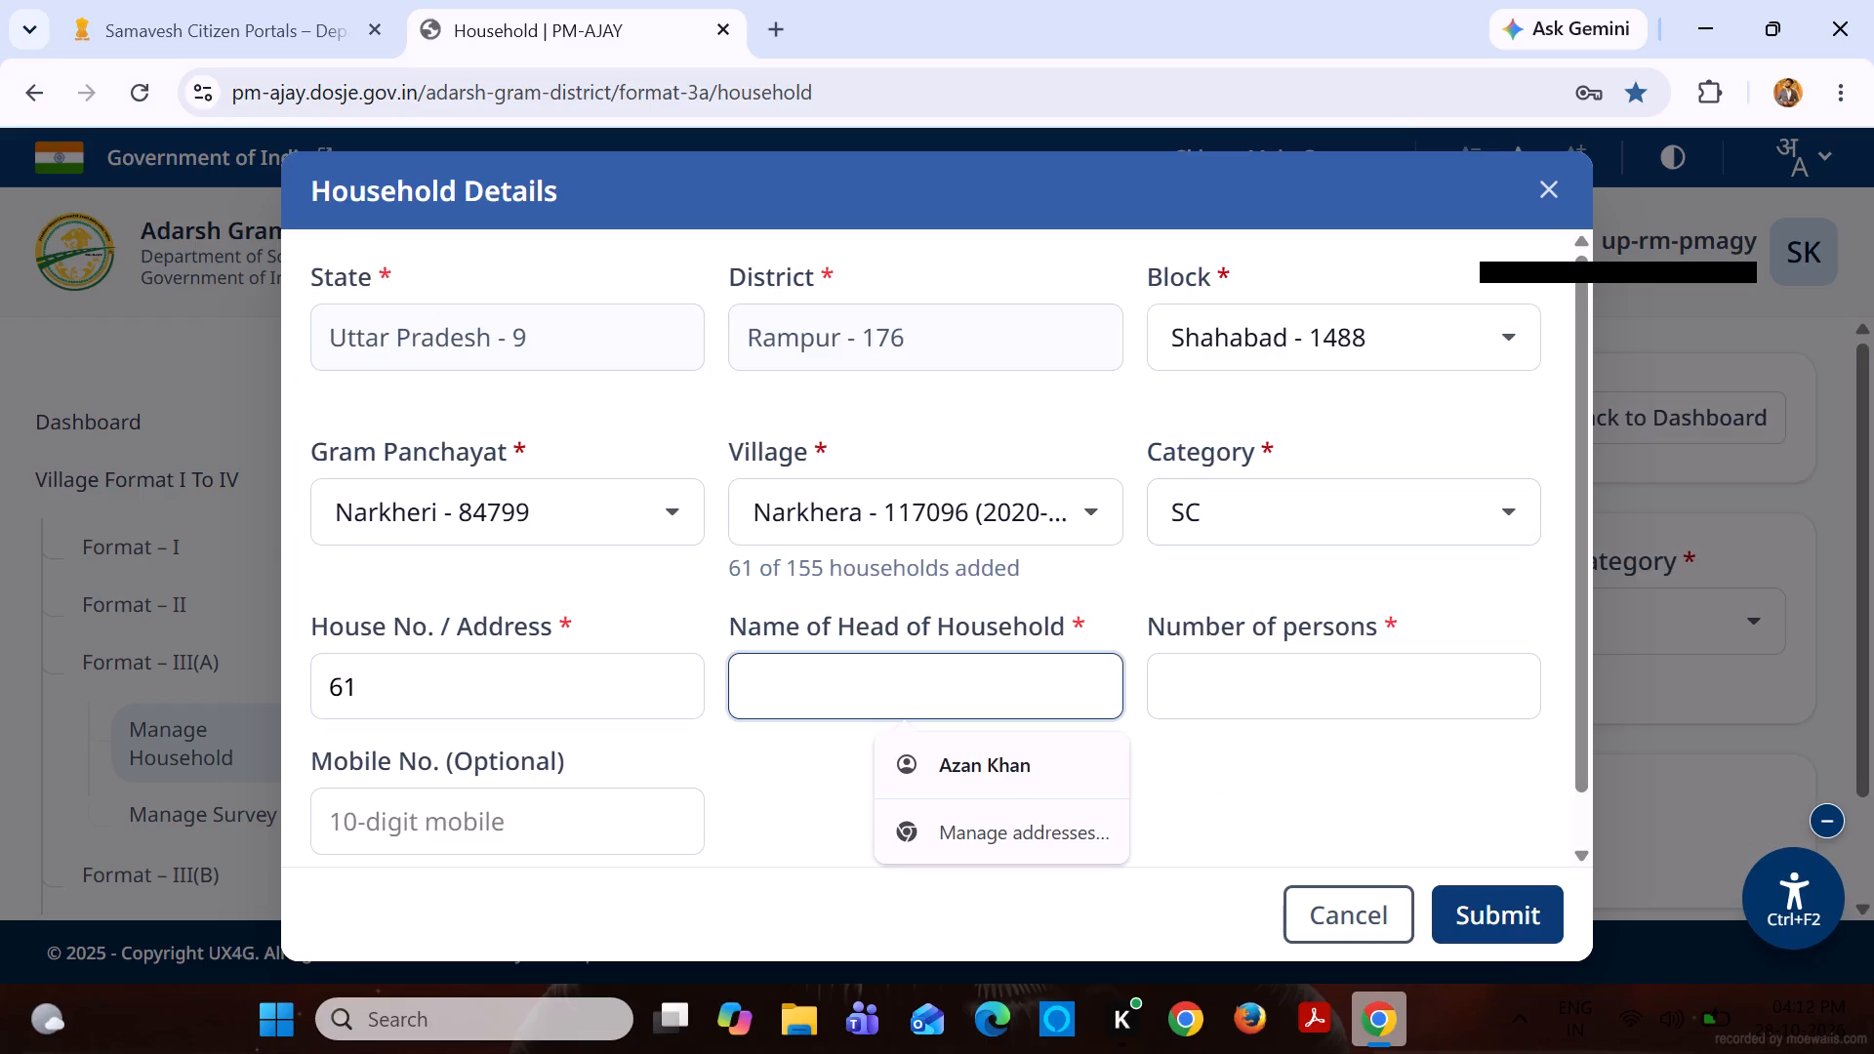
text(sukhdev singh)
click(1260, 701)
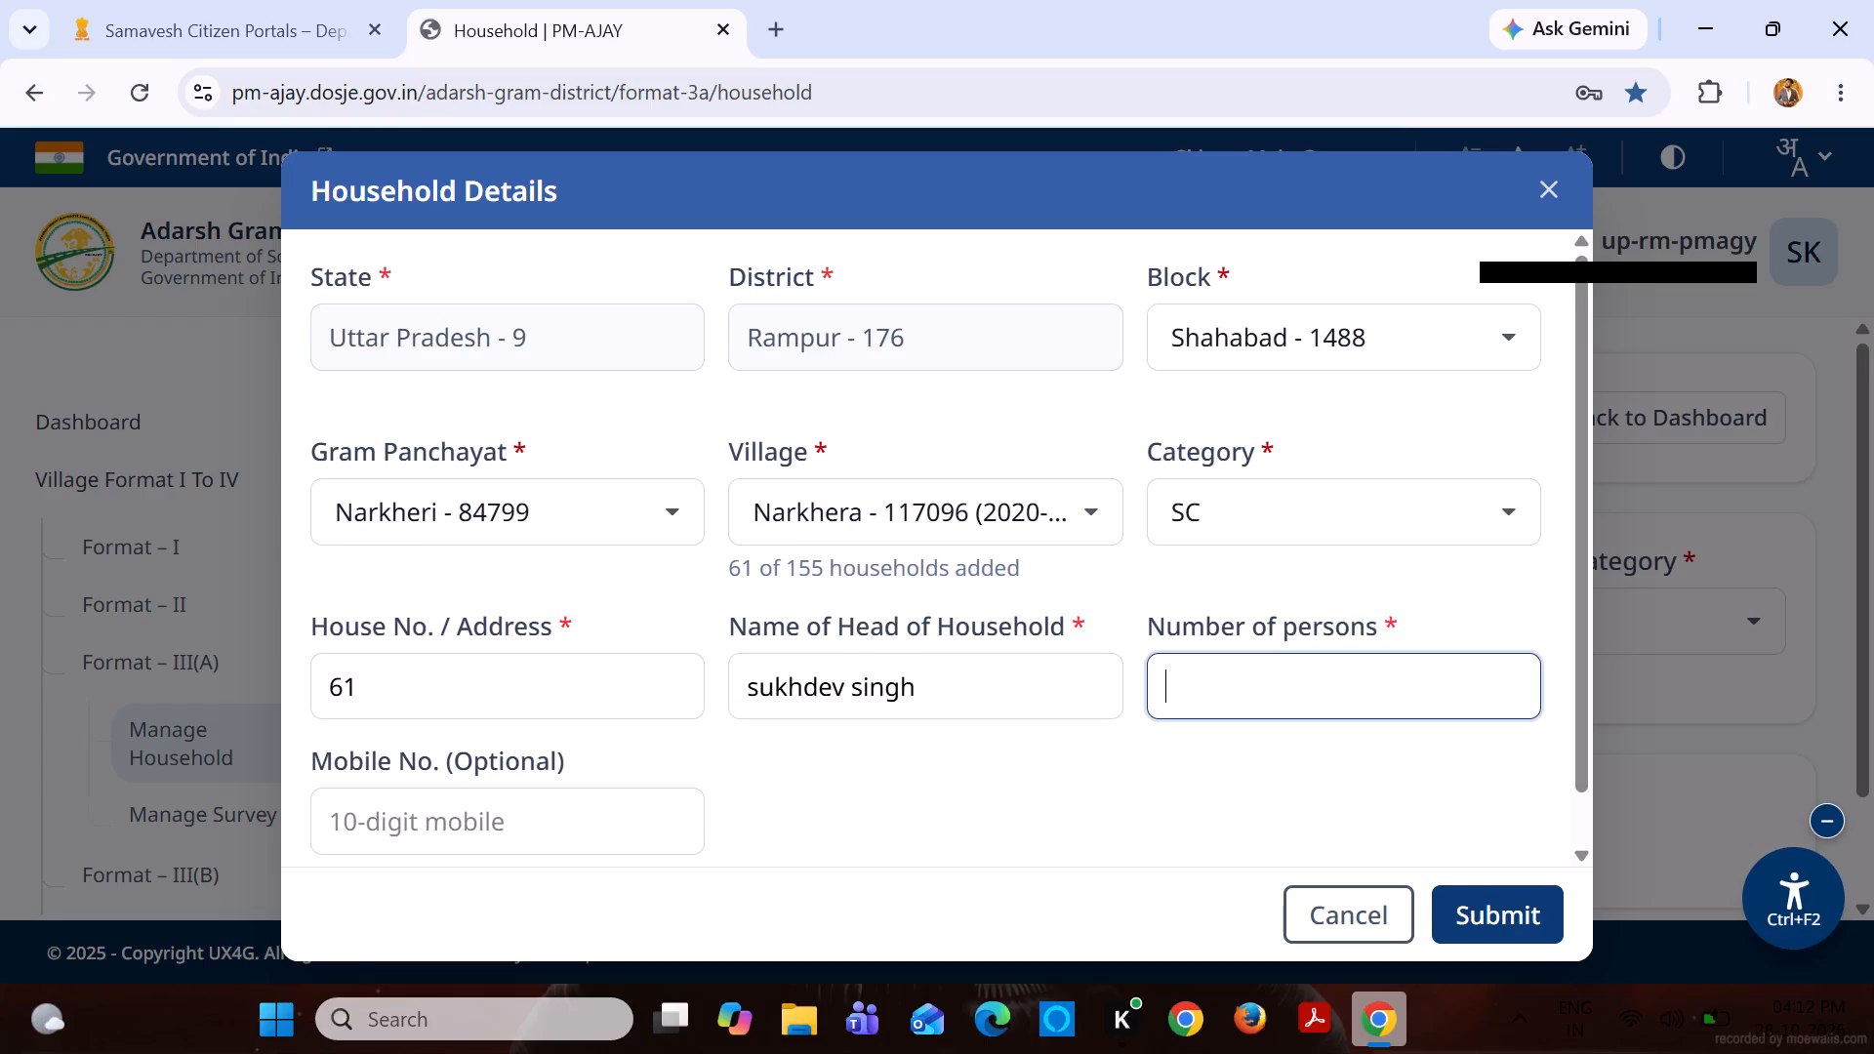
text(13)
click(1539, 906)
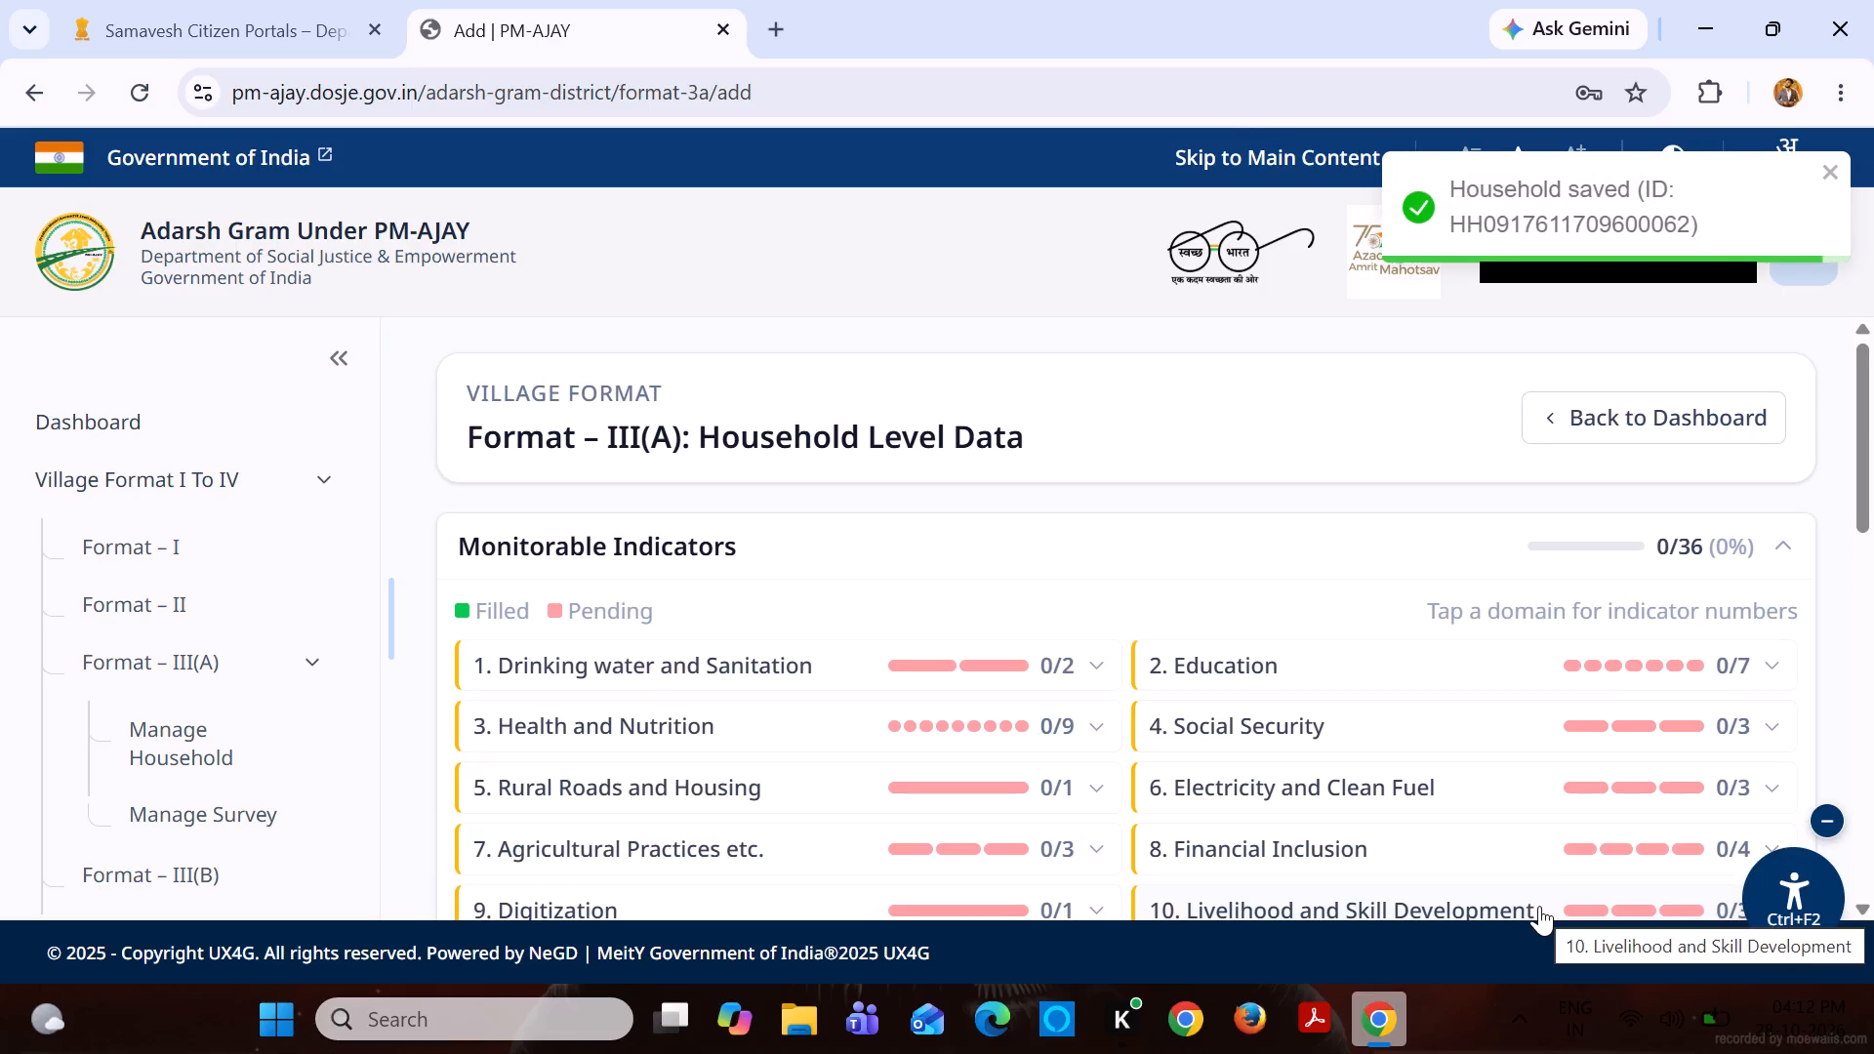
For 1 – Drinking water and Sanitation, answer Yes to having an Individual Household Latrine (1.3) and No to open defecation (1.5), and submit.
scroll(1467, 752, down, 8)
click(1696, 554)
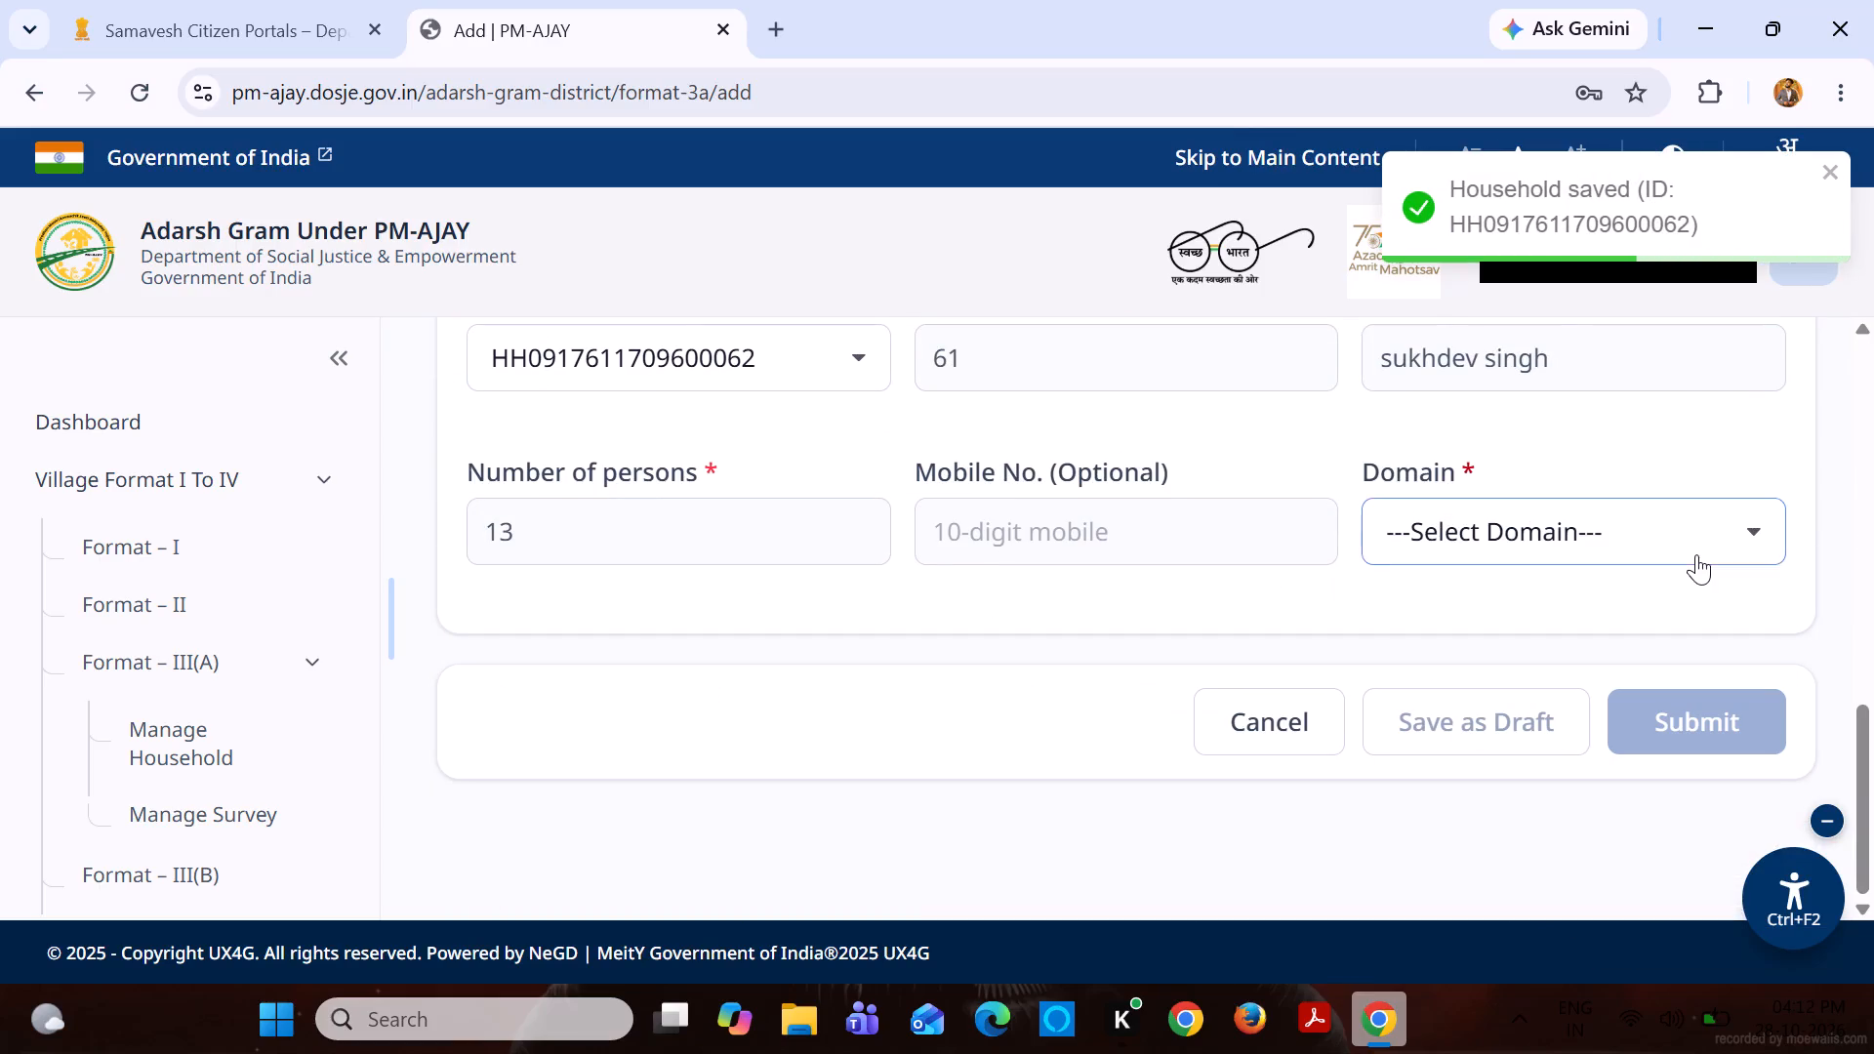
click(1544, 284)
scroll(1598, 501, down, 3)
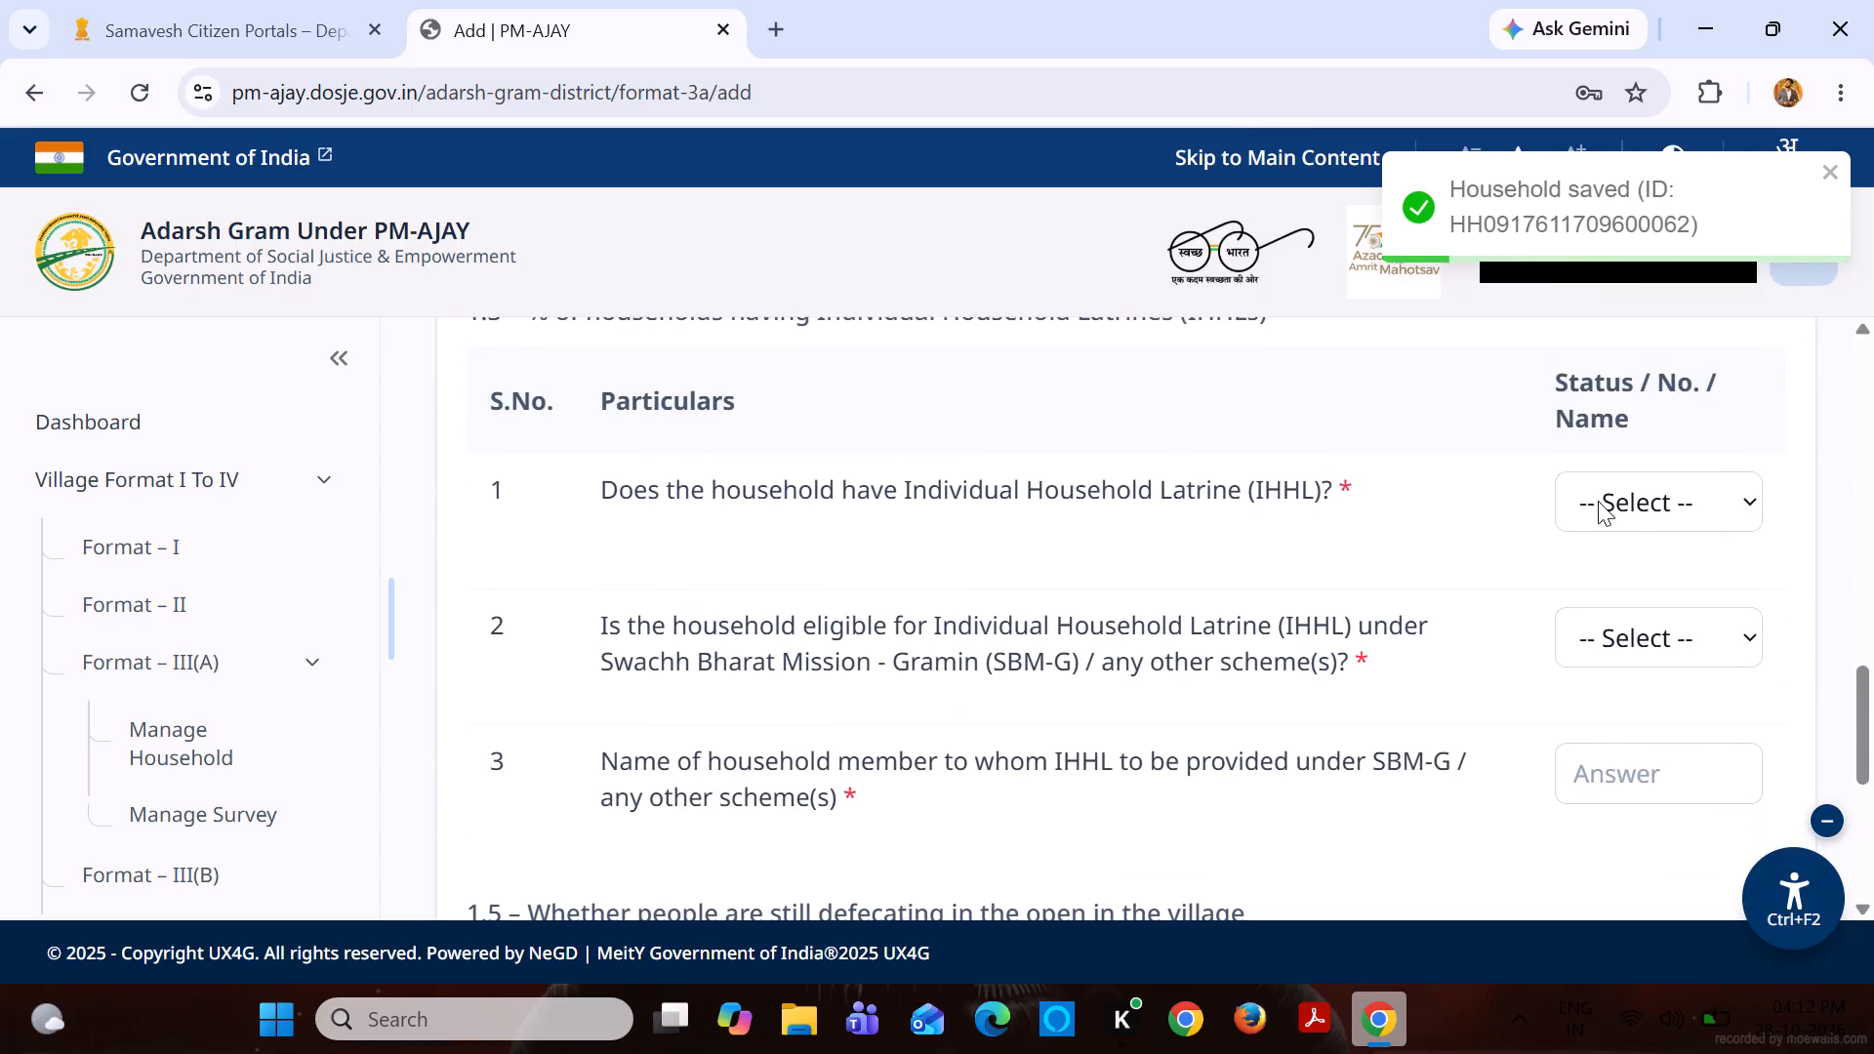
click(1720, 489)
click(1629, 610)
scroll(1629, 610, down, 5)
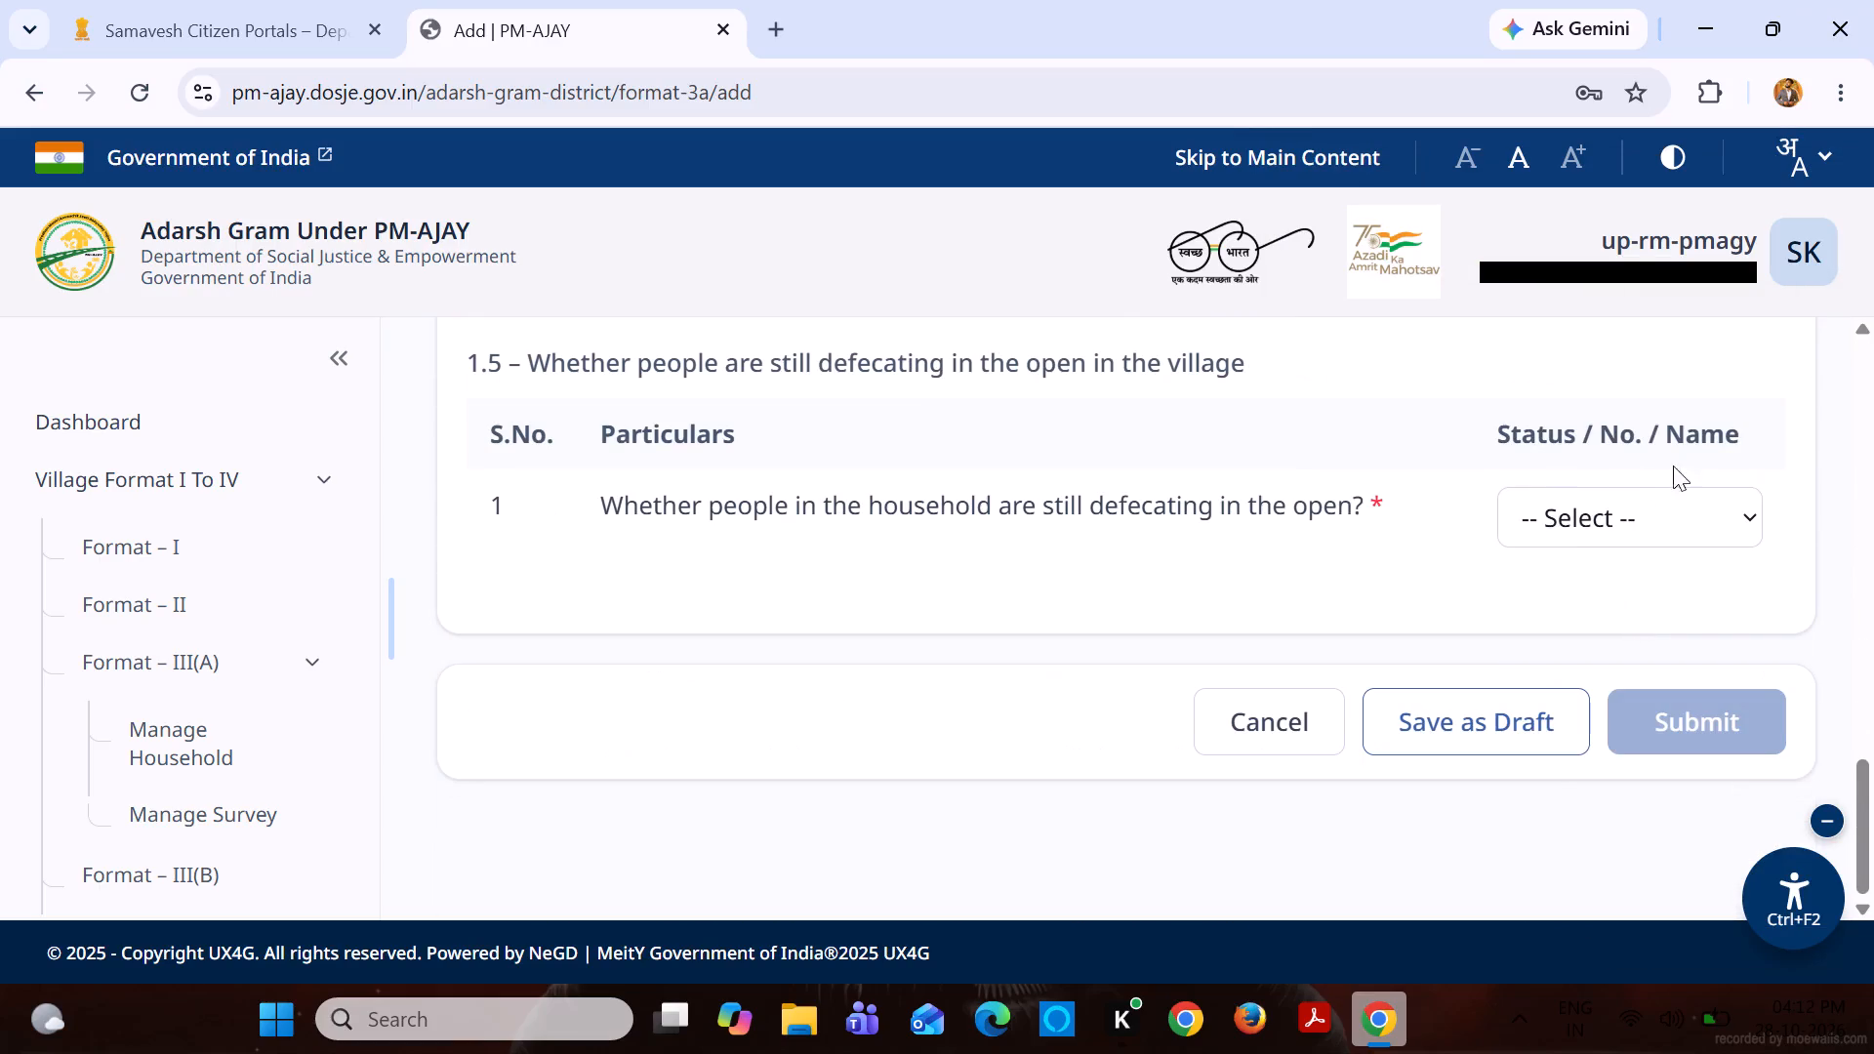
click(1655, 496)
drag(1553, 652, 1705, 735)
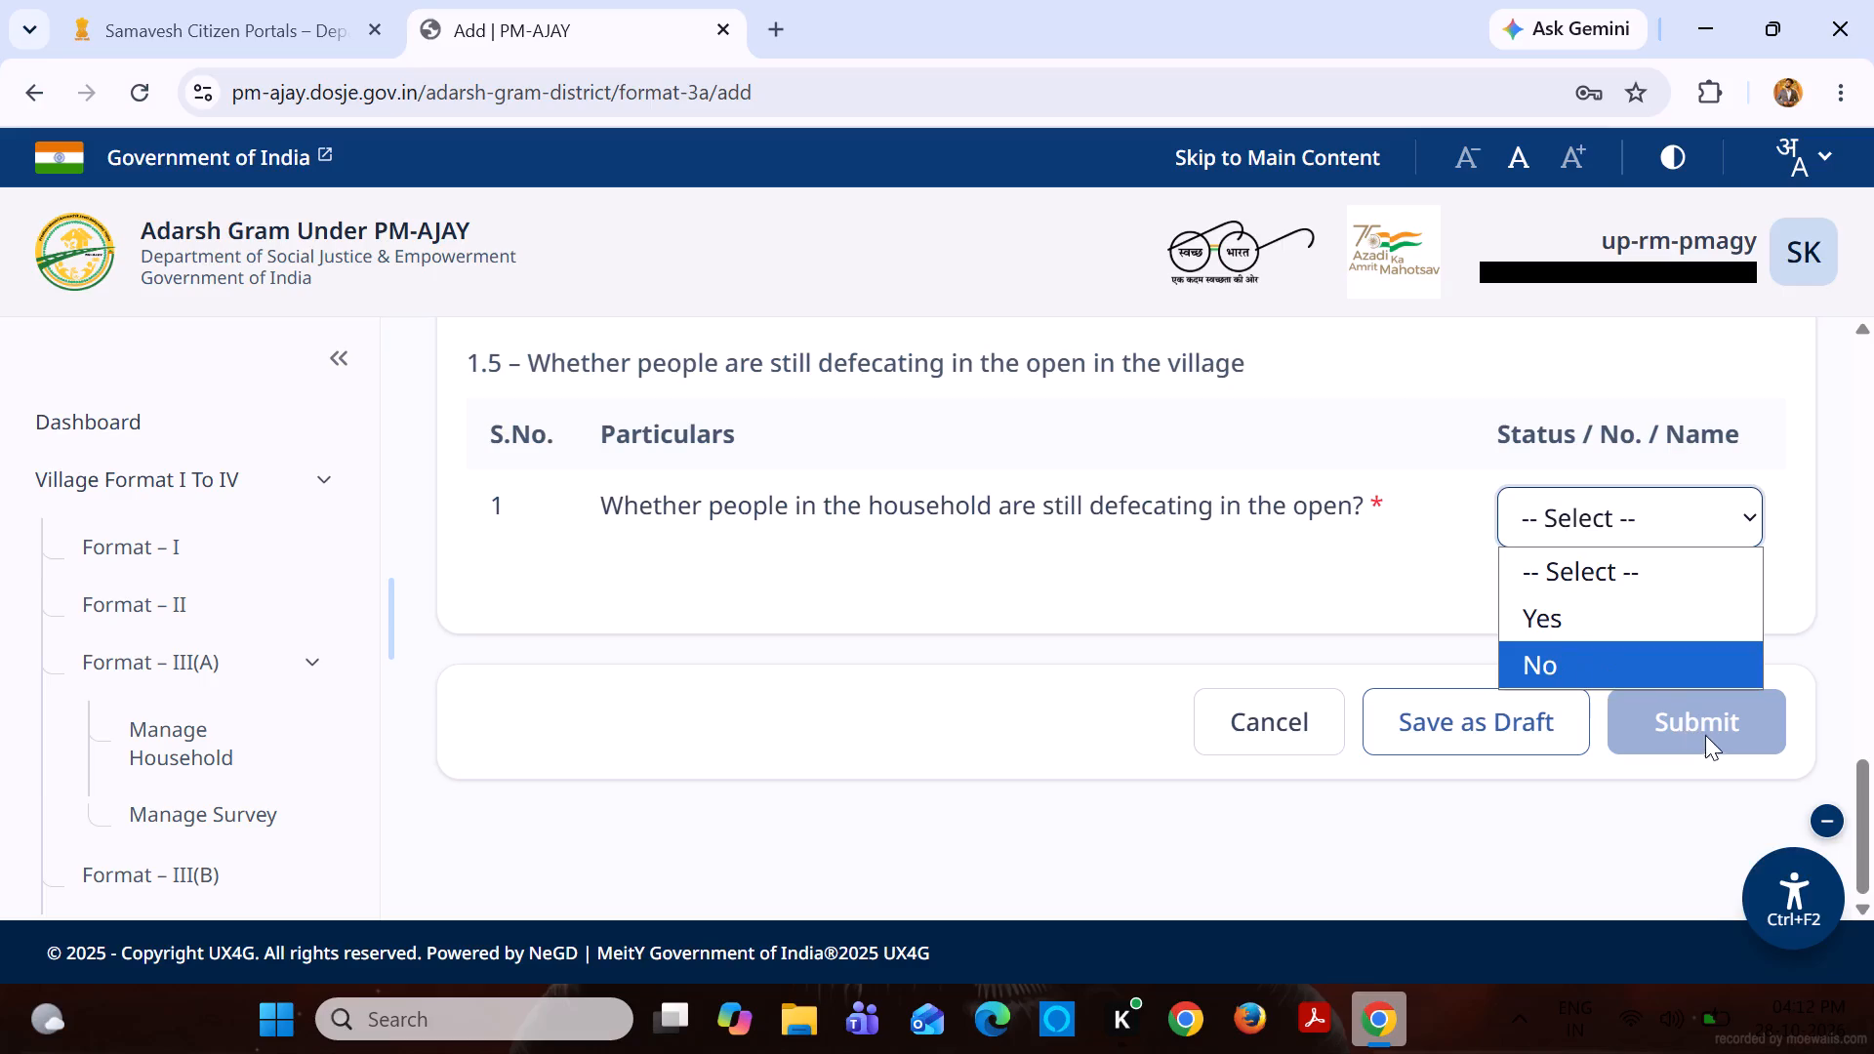
drag(1705, 735, 1637, 669)
click(1637, 669)
click(1693, 713)
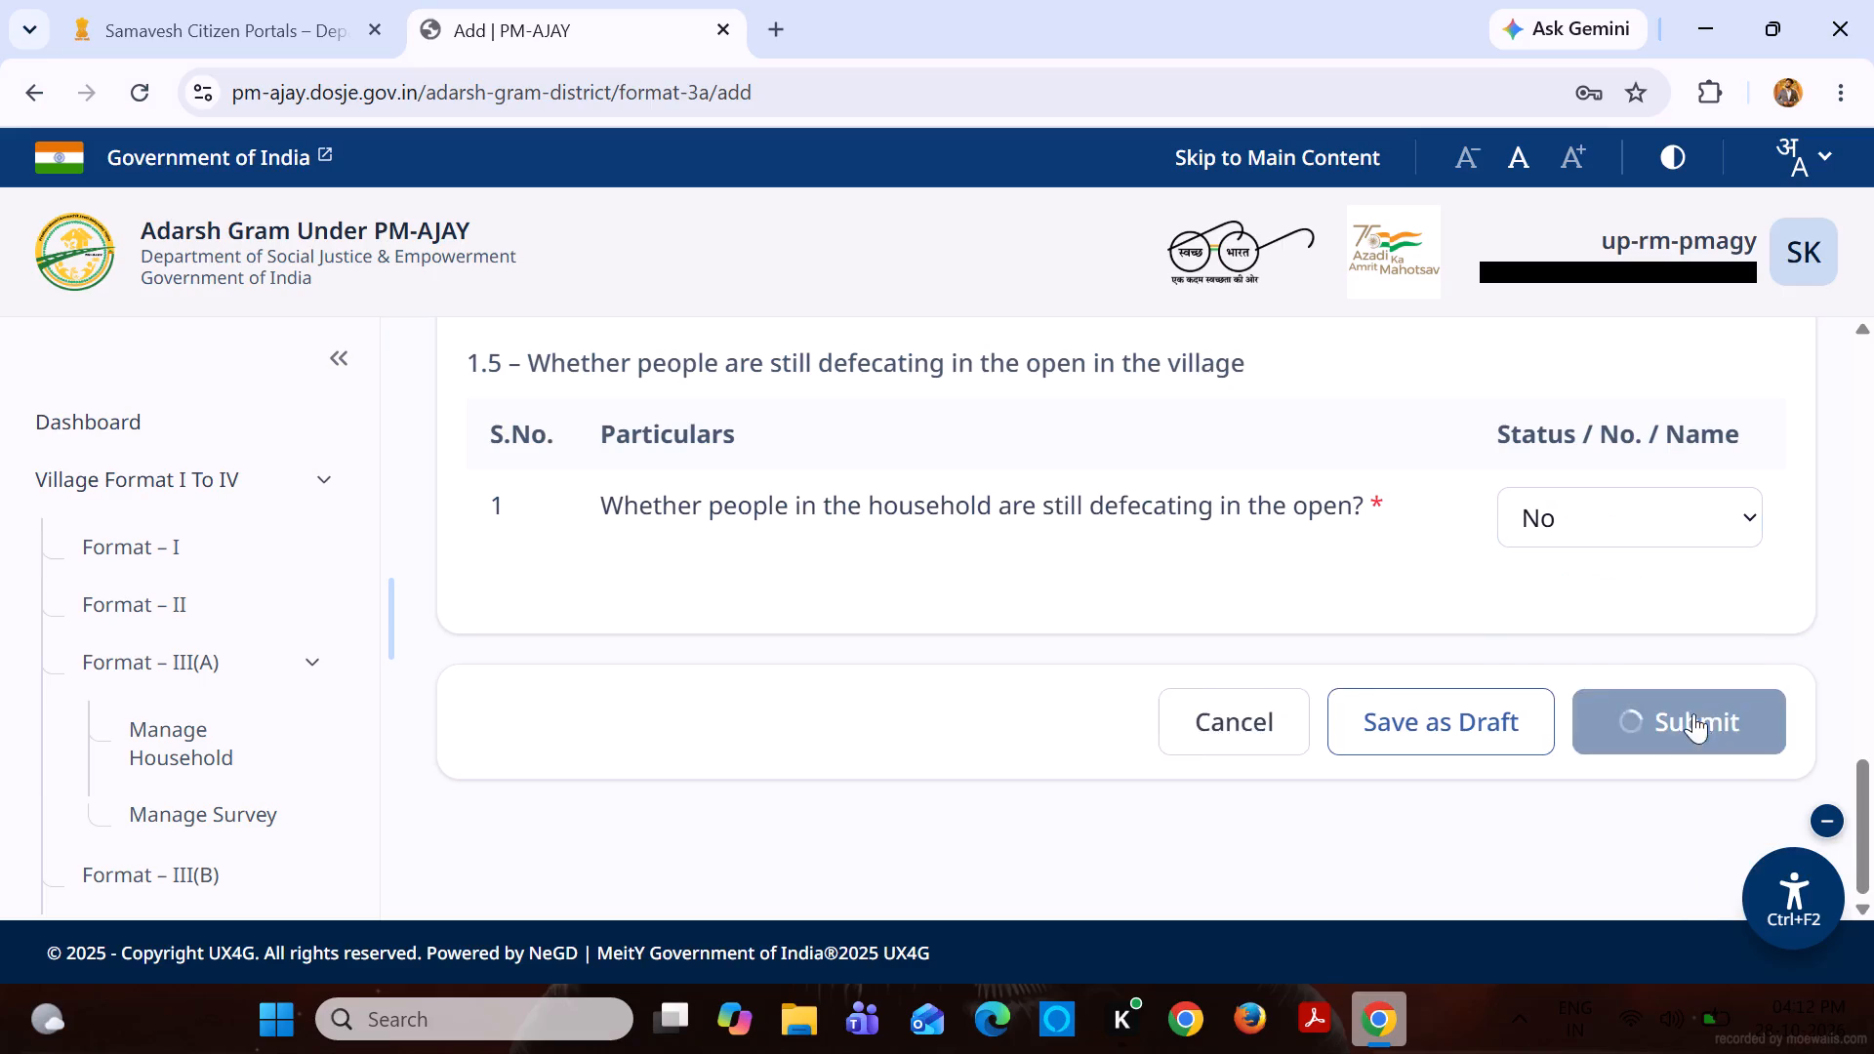
For 2 – Education, enter 2 children aged 6-10 with 2 attending primary school (2.1), and 2 aged 11-13 with 2 attending middle school (2.2).
click(1689, 475)
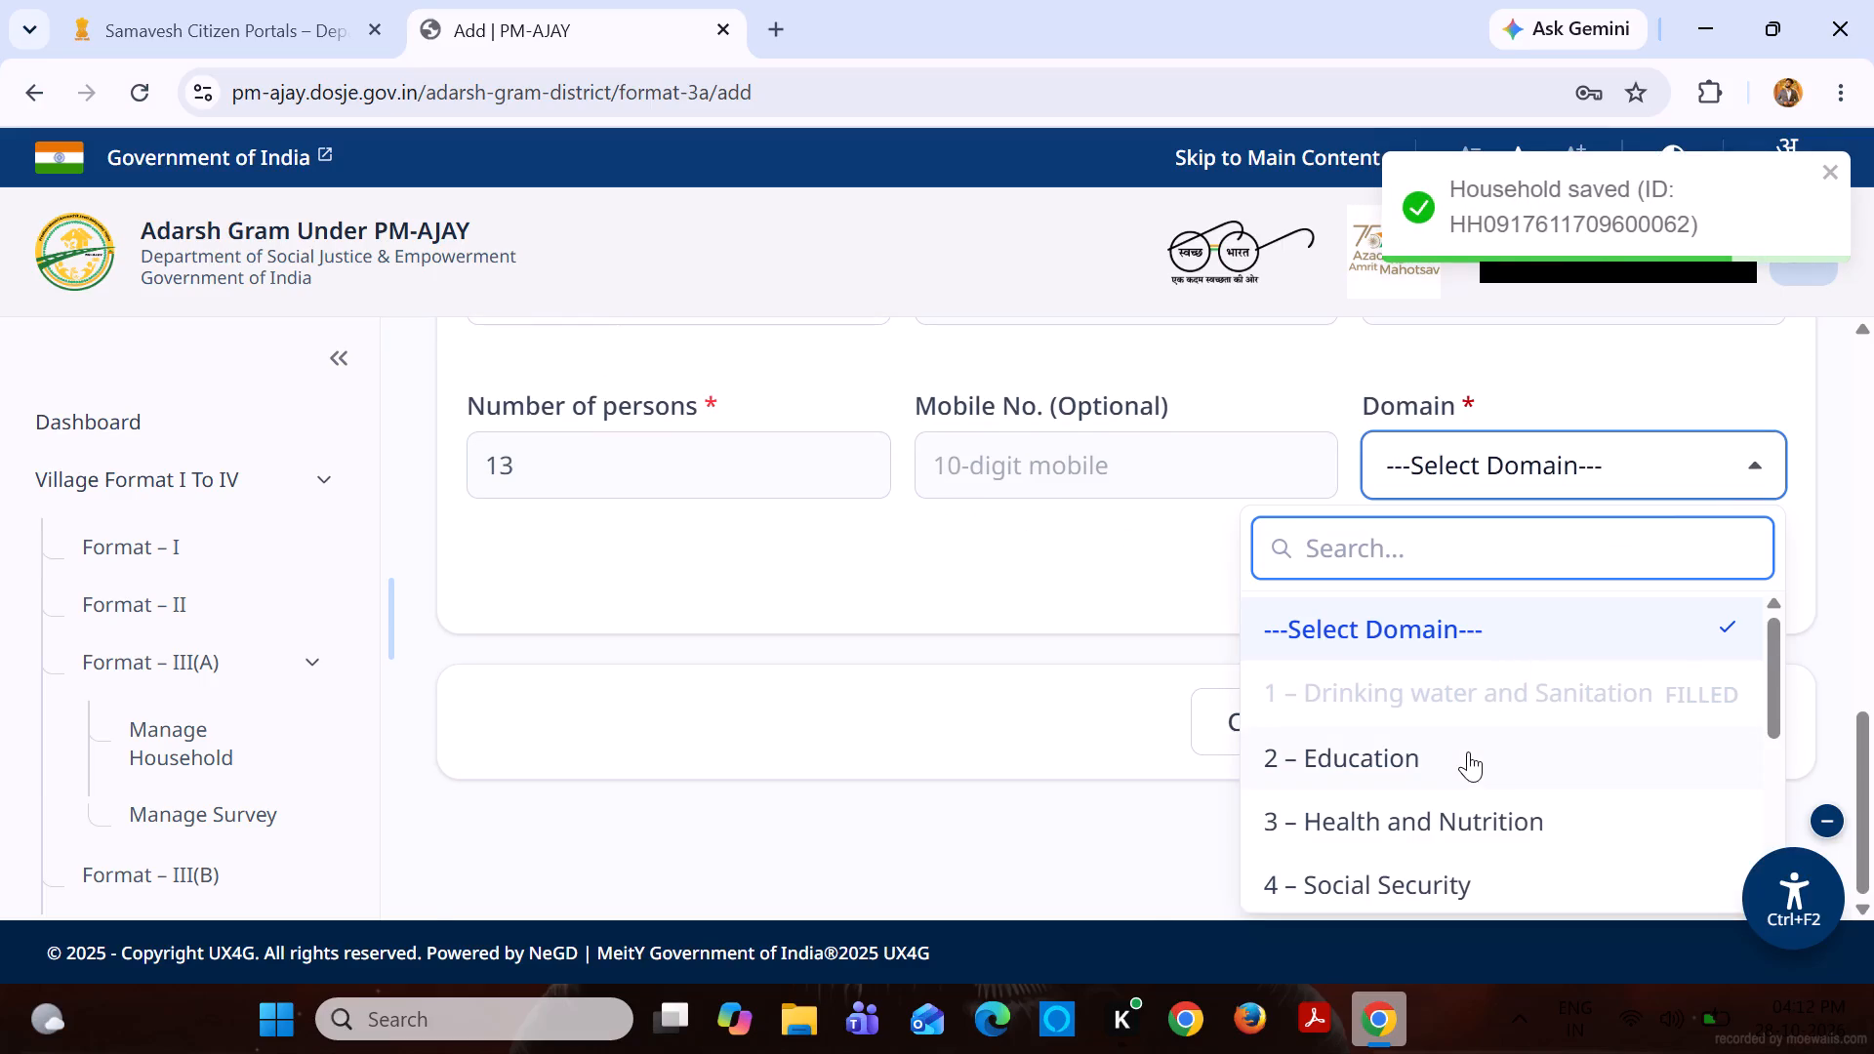
click(1468, 751)
scroll(1468, 751, down, 4)
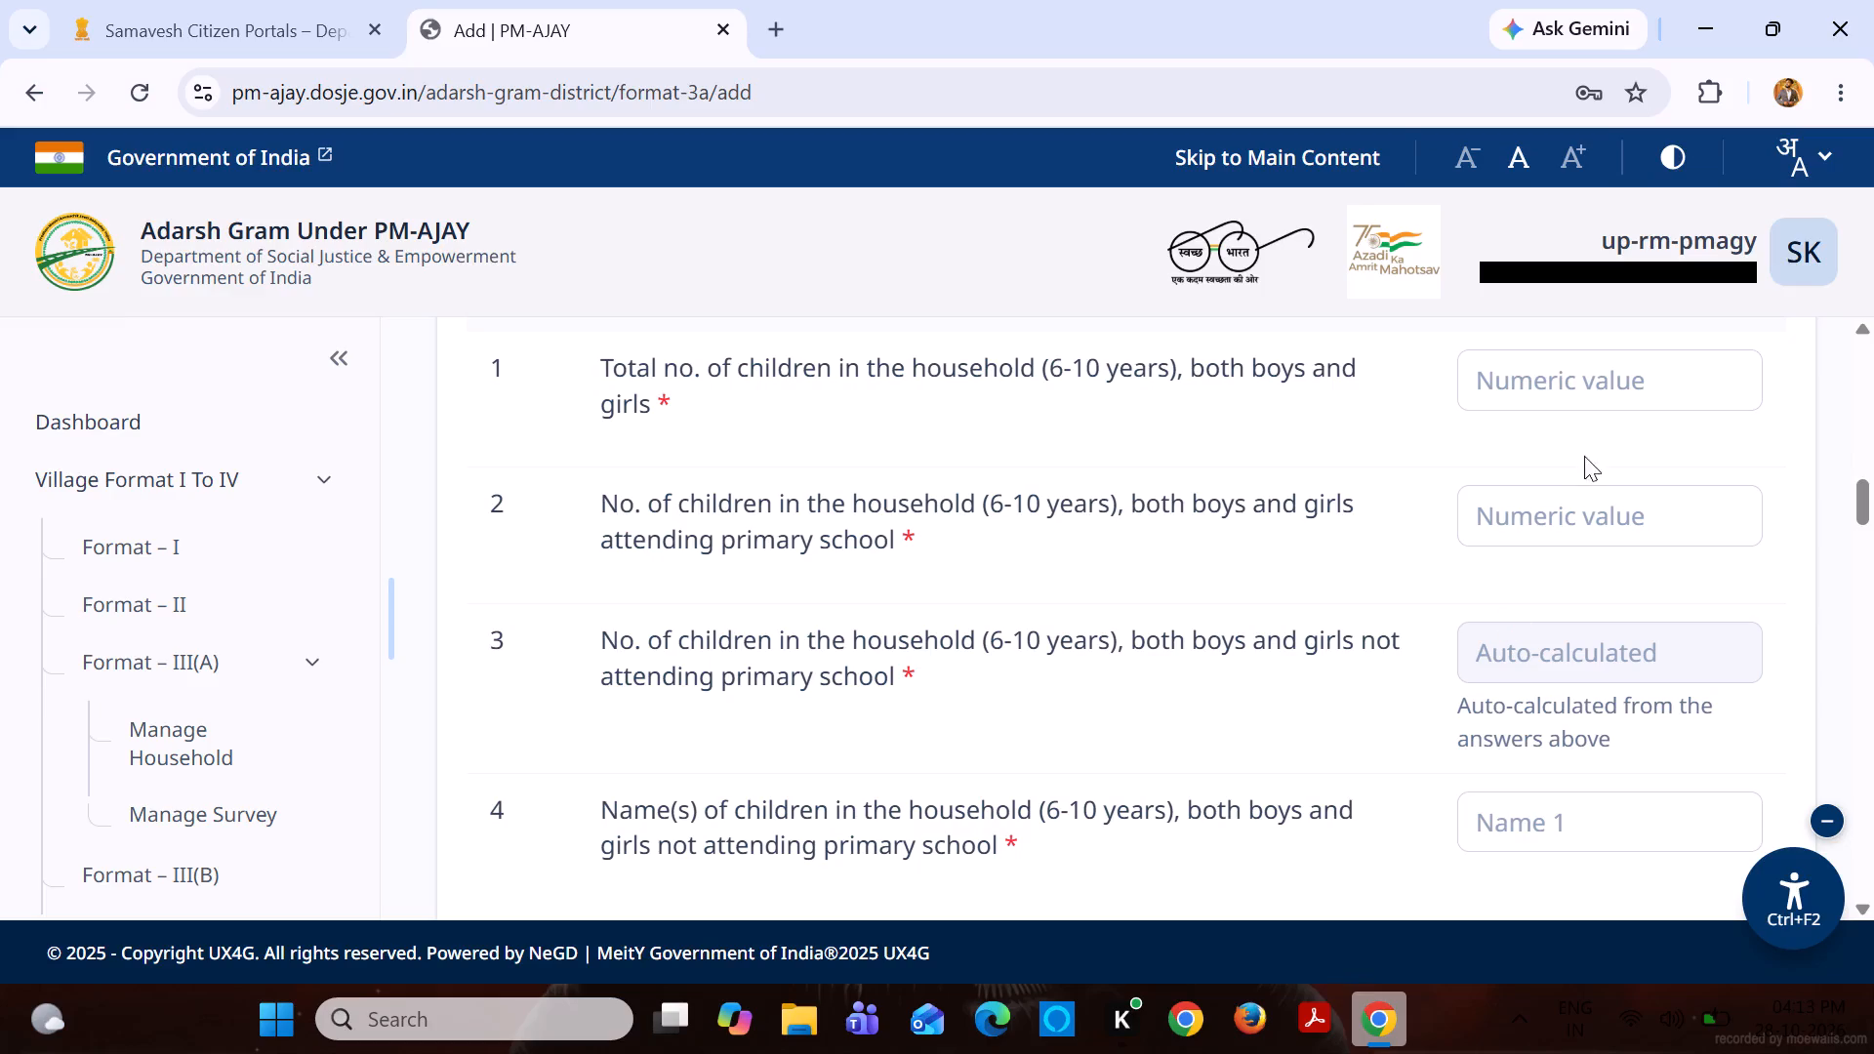
click(1556, 393)
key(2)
click(1499, 526)
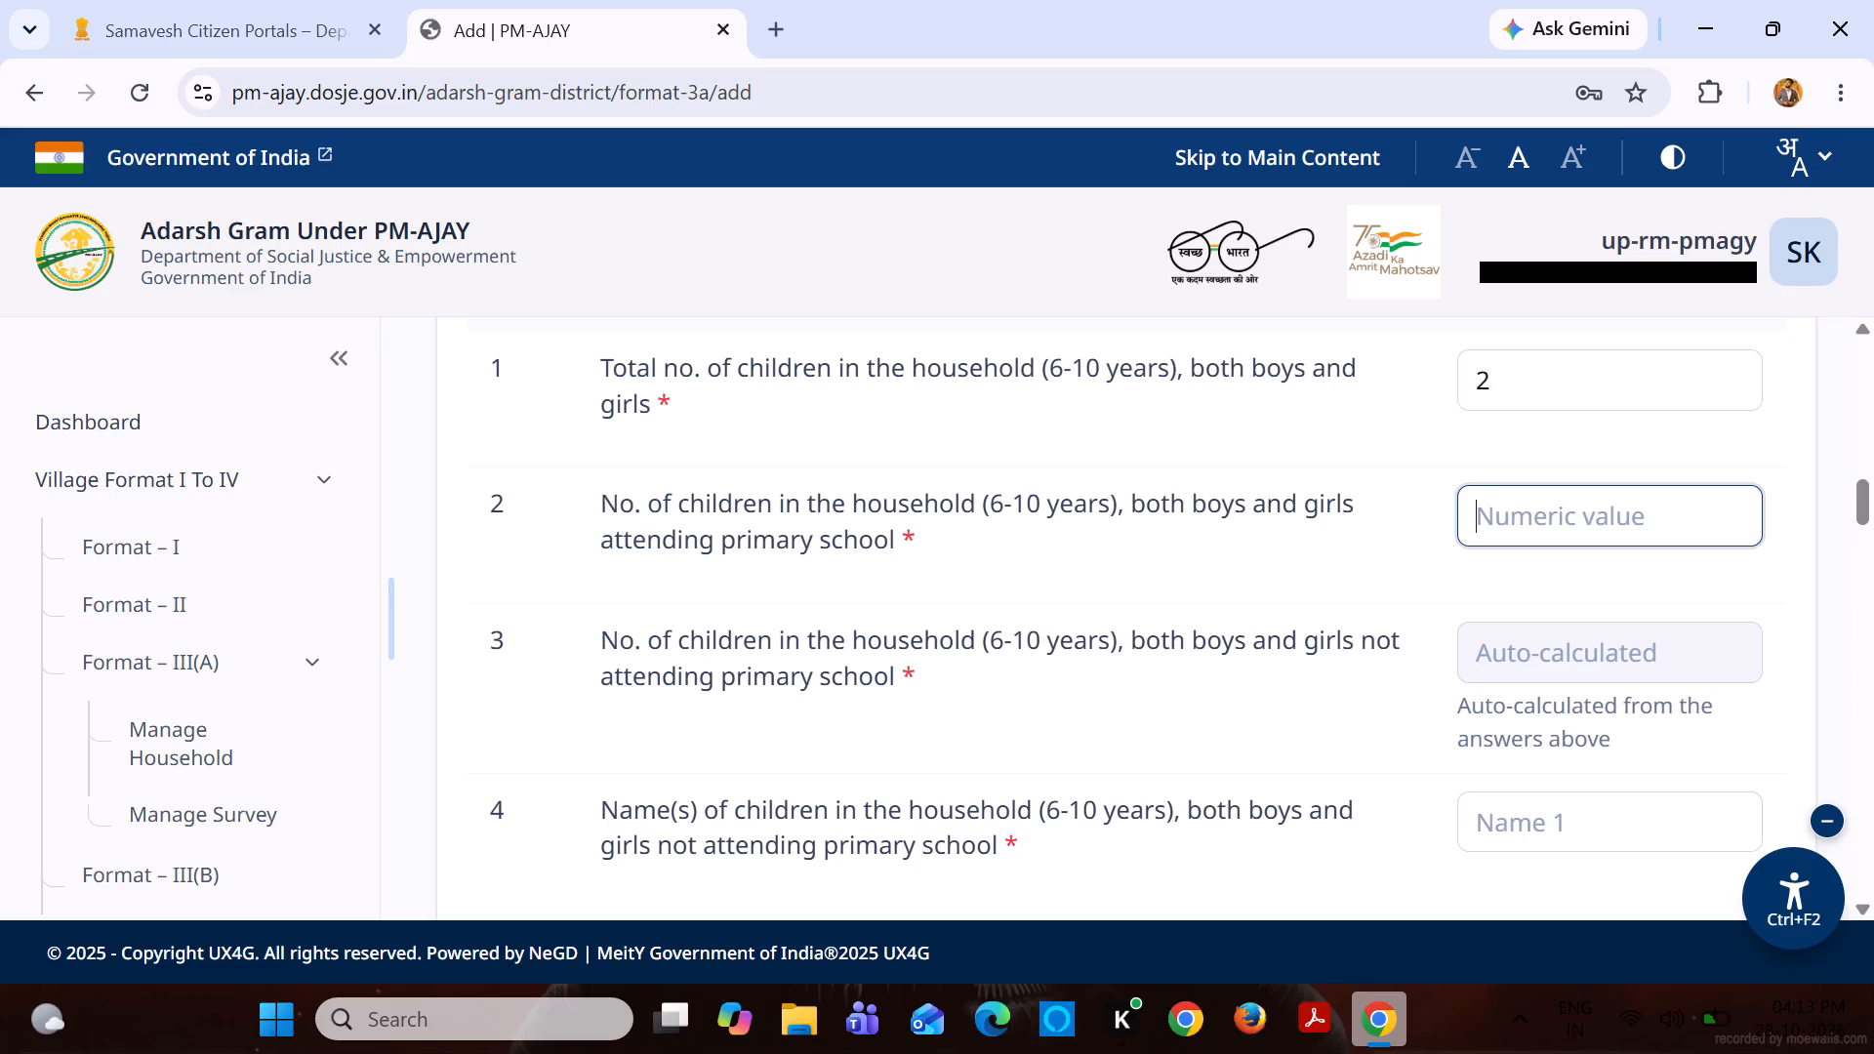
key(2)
scroll(1499, 526, down, 4)
click(1515, 570)
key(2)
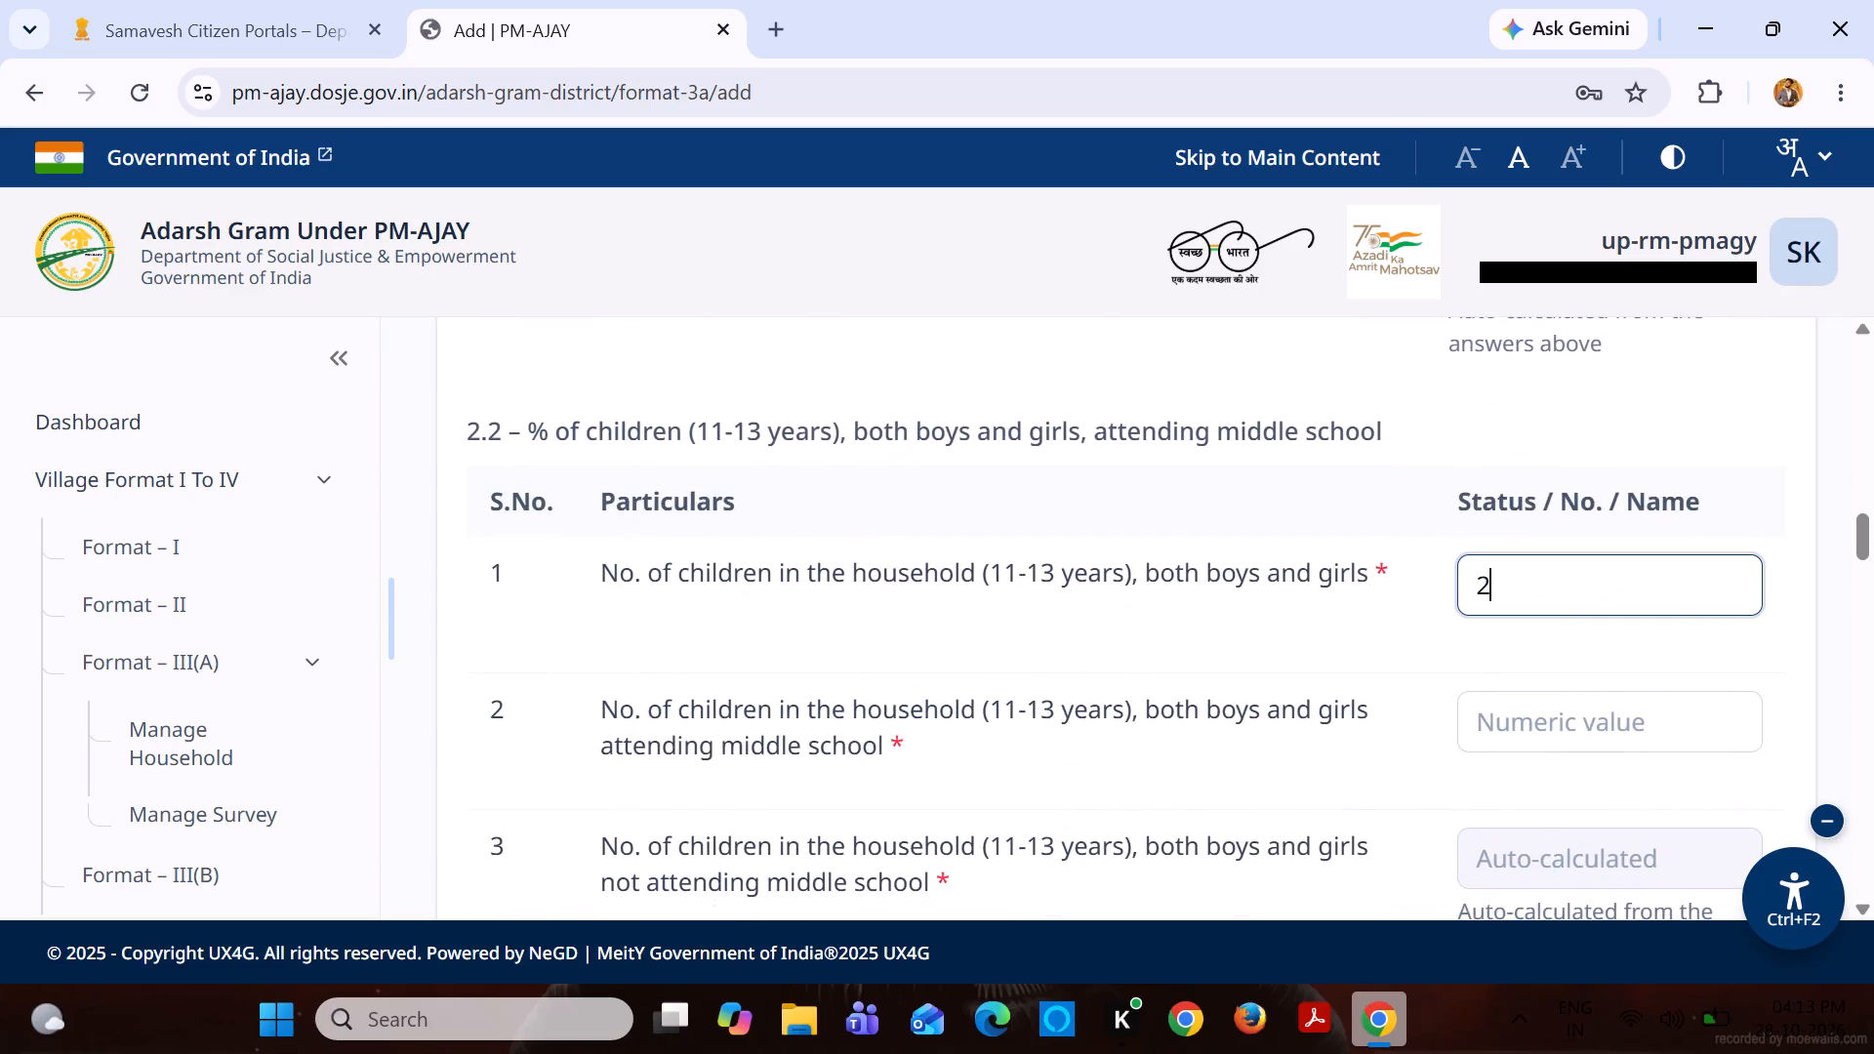
click(1515, 726)
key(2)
Enter 2 children aged 14-15 with 2 attending secondary school (2.3), and 1 aged 16-17 with 1 attending higher secondary school (2.4).
scroll(1510, 709, down, 2)
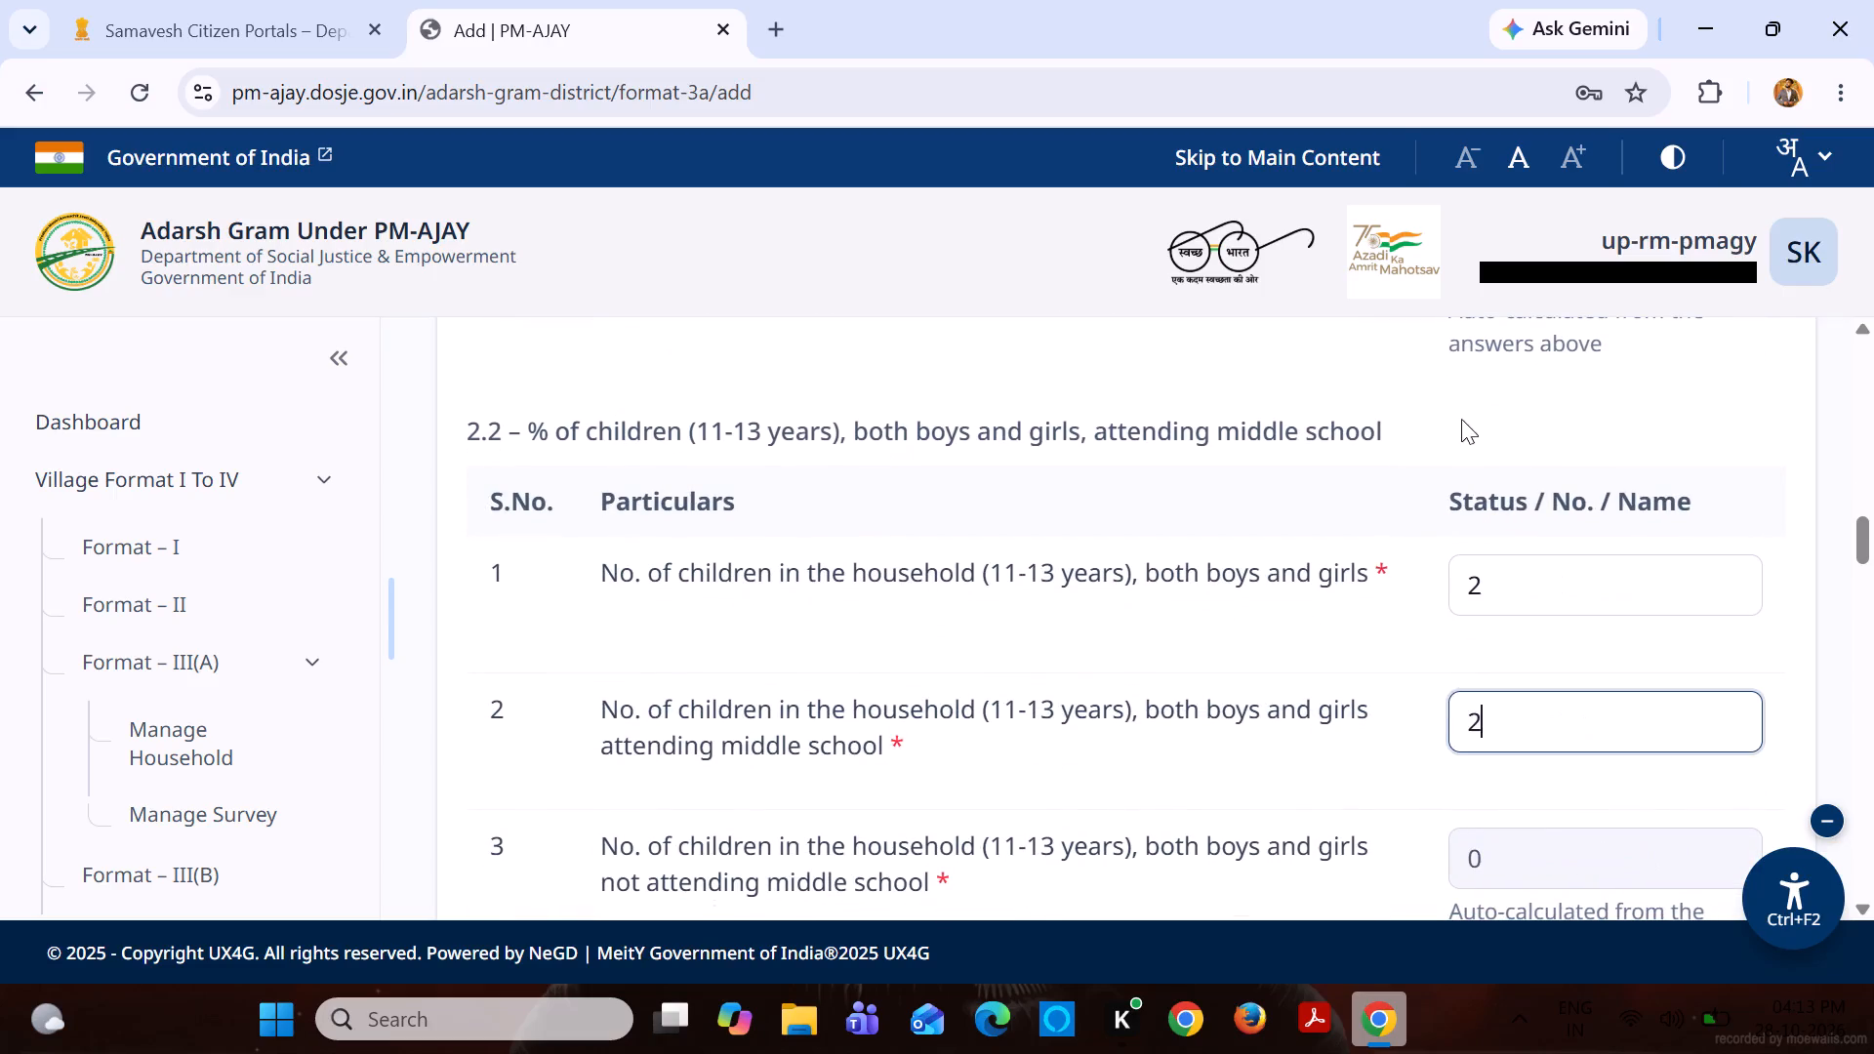
scroll(1461, 419, down, 3)
click(1528, 783)
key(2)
scroll(1528, 783, down, 4)
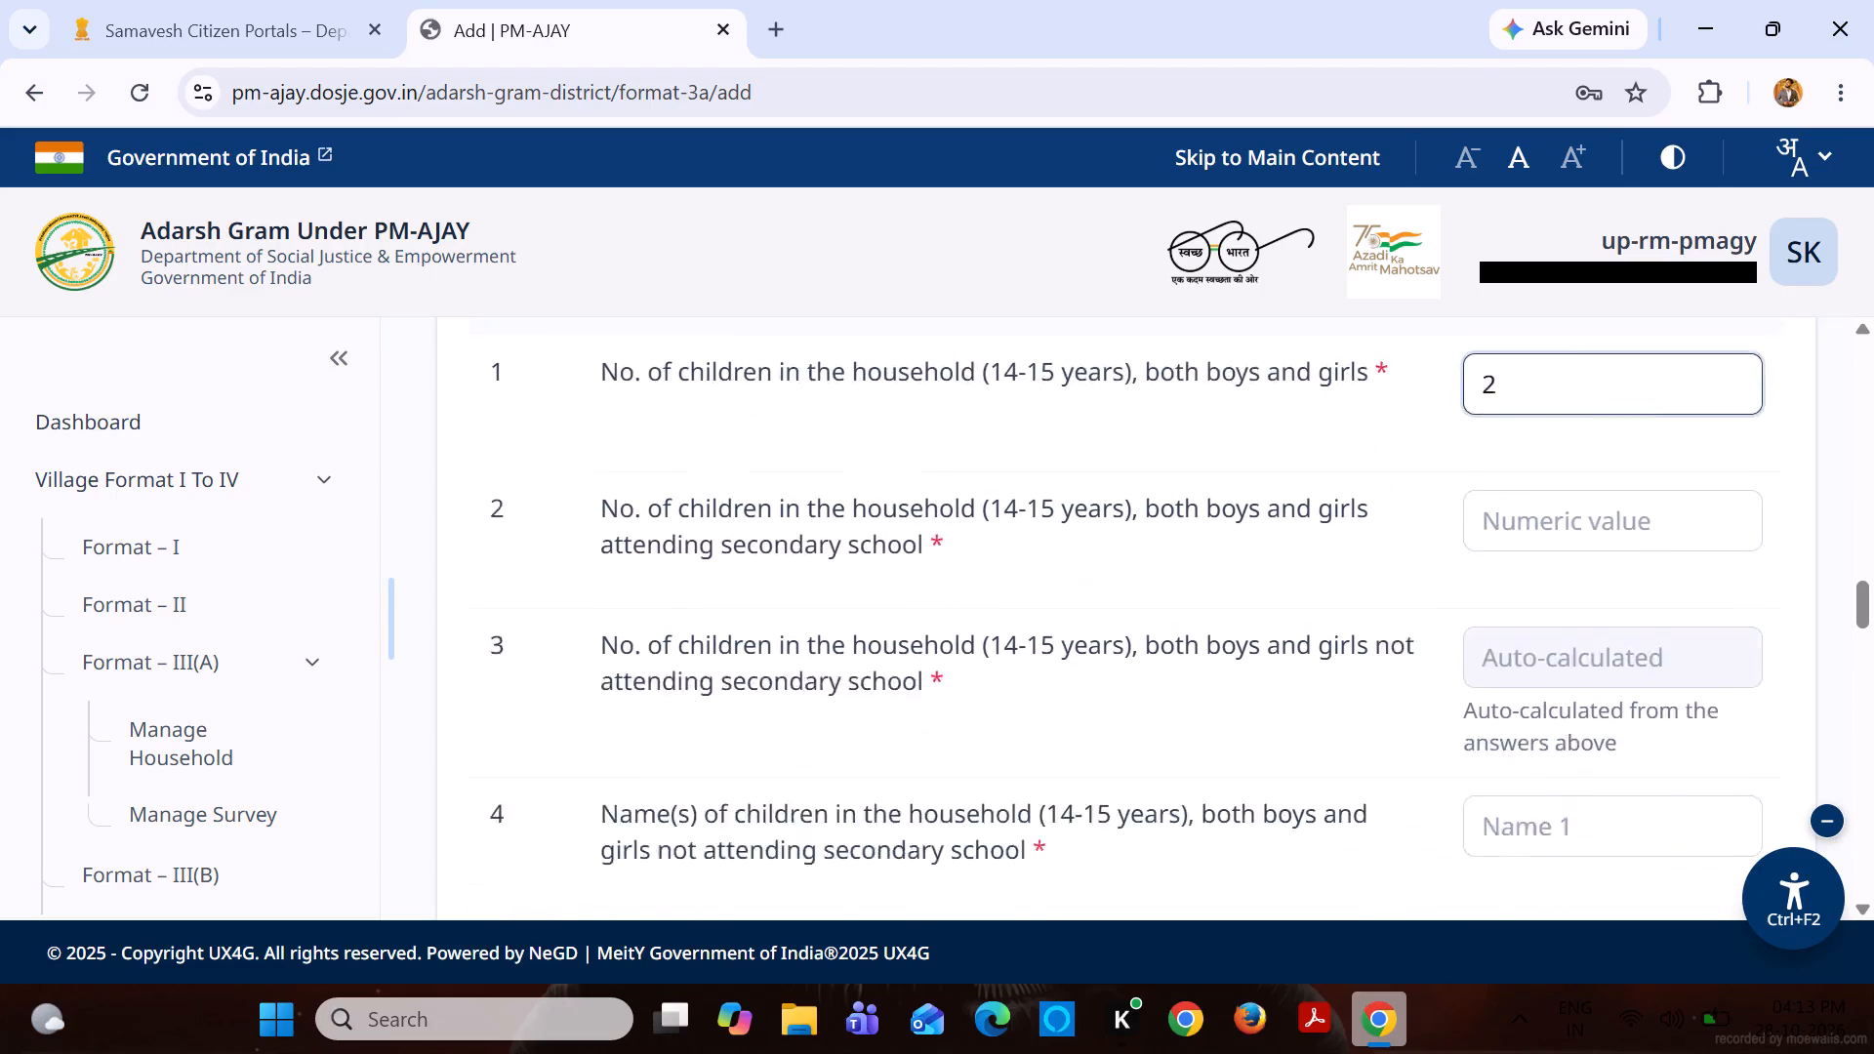
scroll(1528, 783, down, 2)
scroll(1554, 453, up, 1)
click(1517, 524)
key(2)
scroll(1517, 524, down, 5)
click(1545, 441)
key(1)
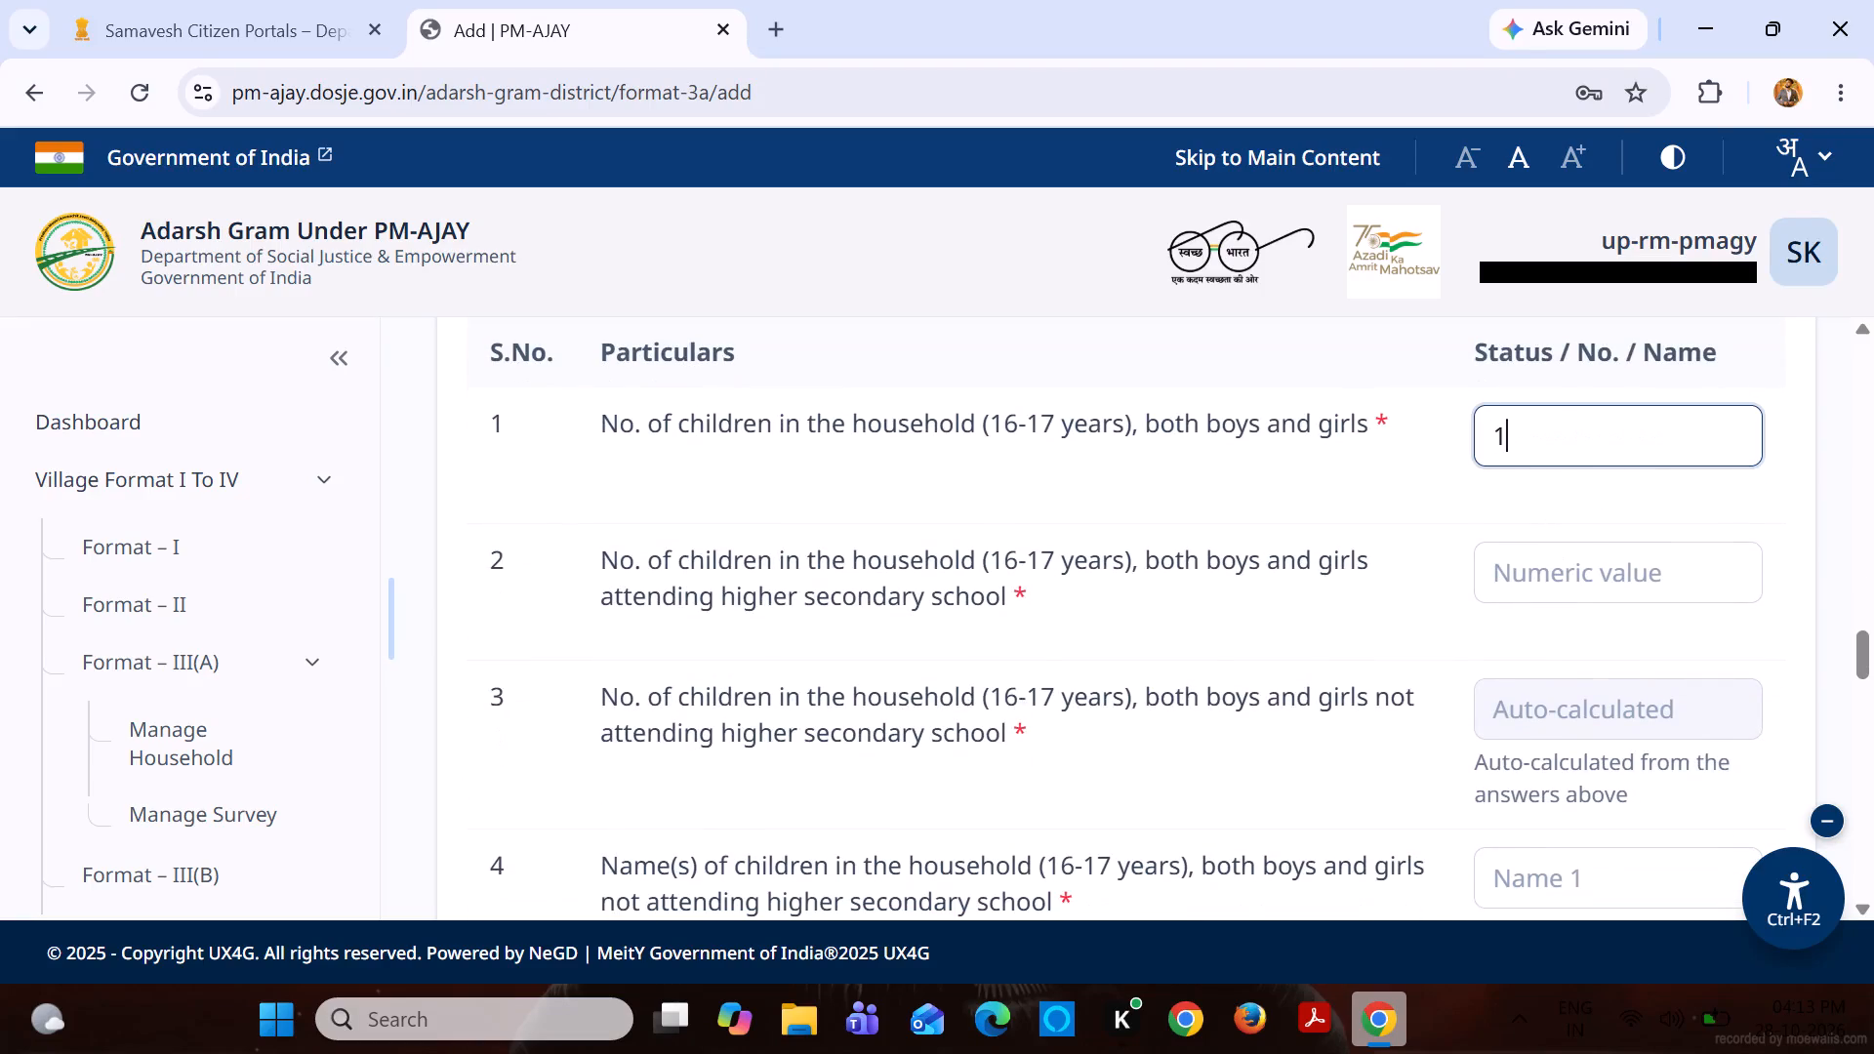
click(1571, 547)
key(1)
Enter 0 children aged 18-23 (2.5), 0 eligible for pre-matric (2.6) and 0 for post-matric scholarship (2.7), and submit Education.
scroll(1571, 547, down, 4)
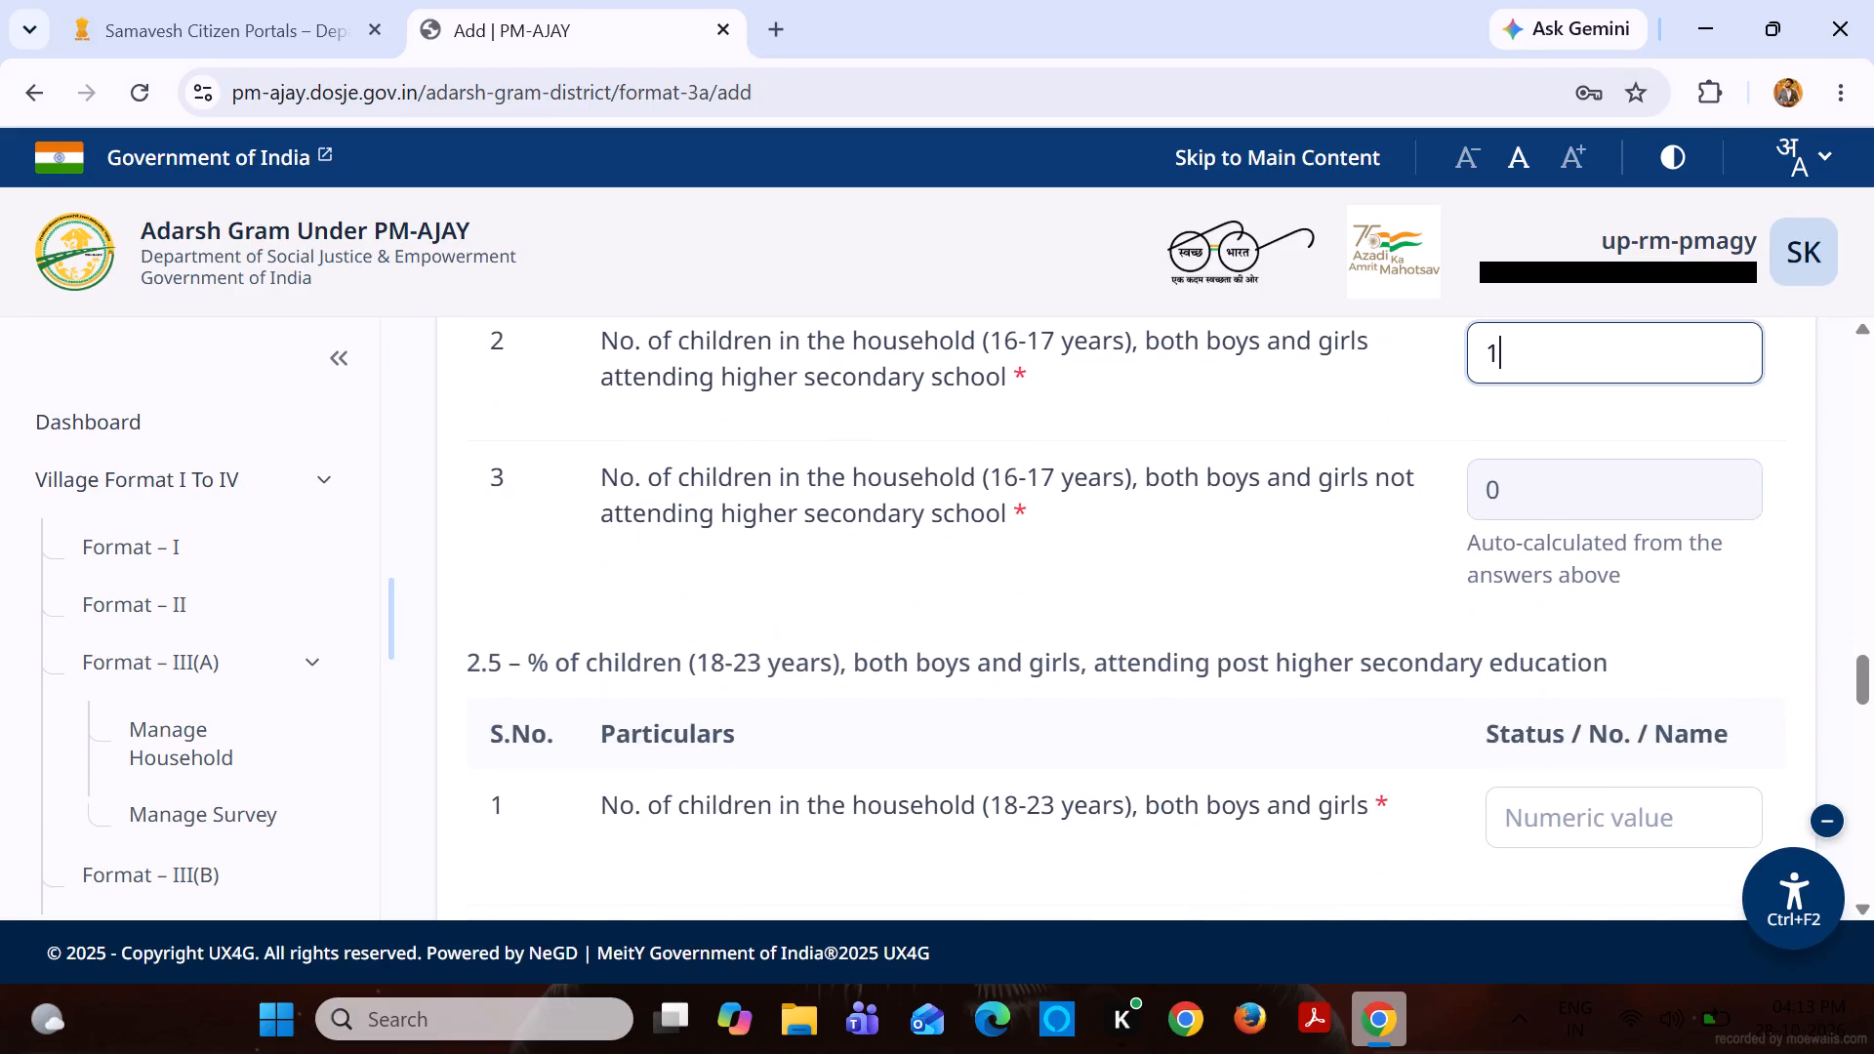
click(1528, 802)
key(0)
scroll(1528, 802, down, 4)
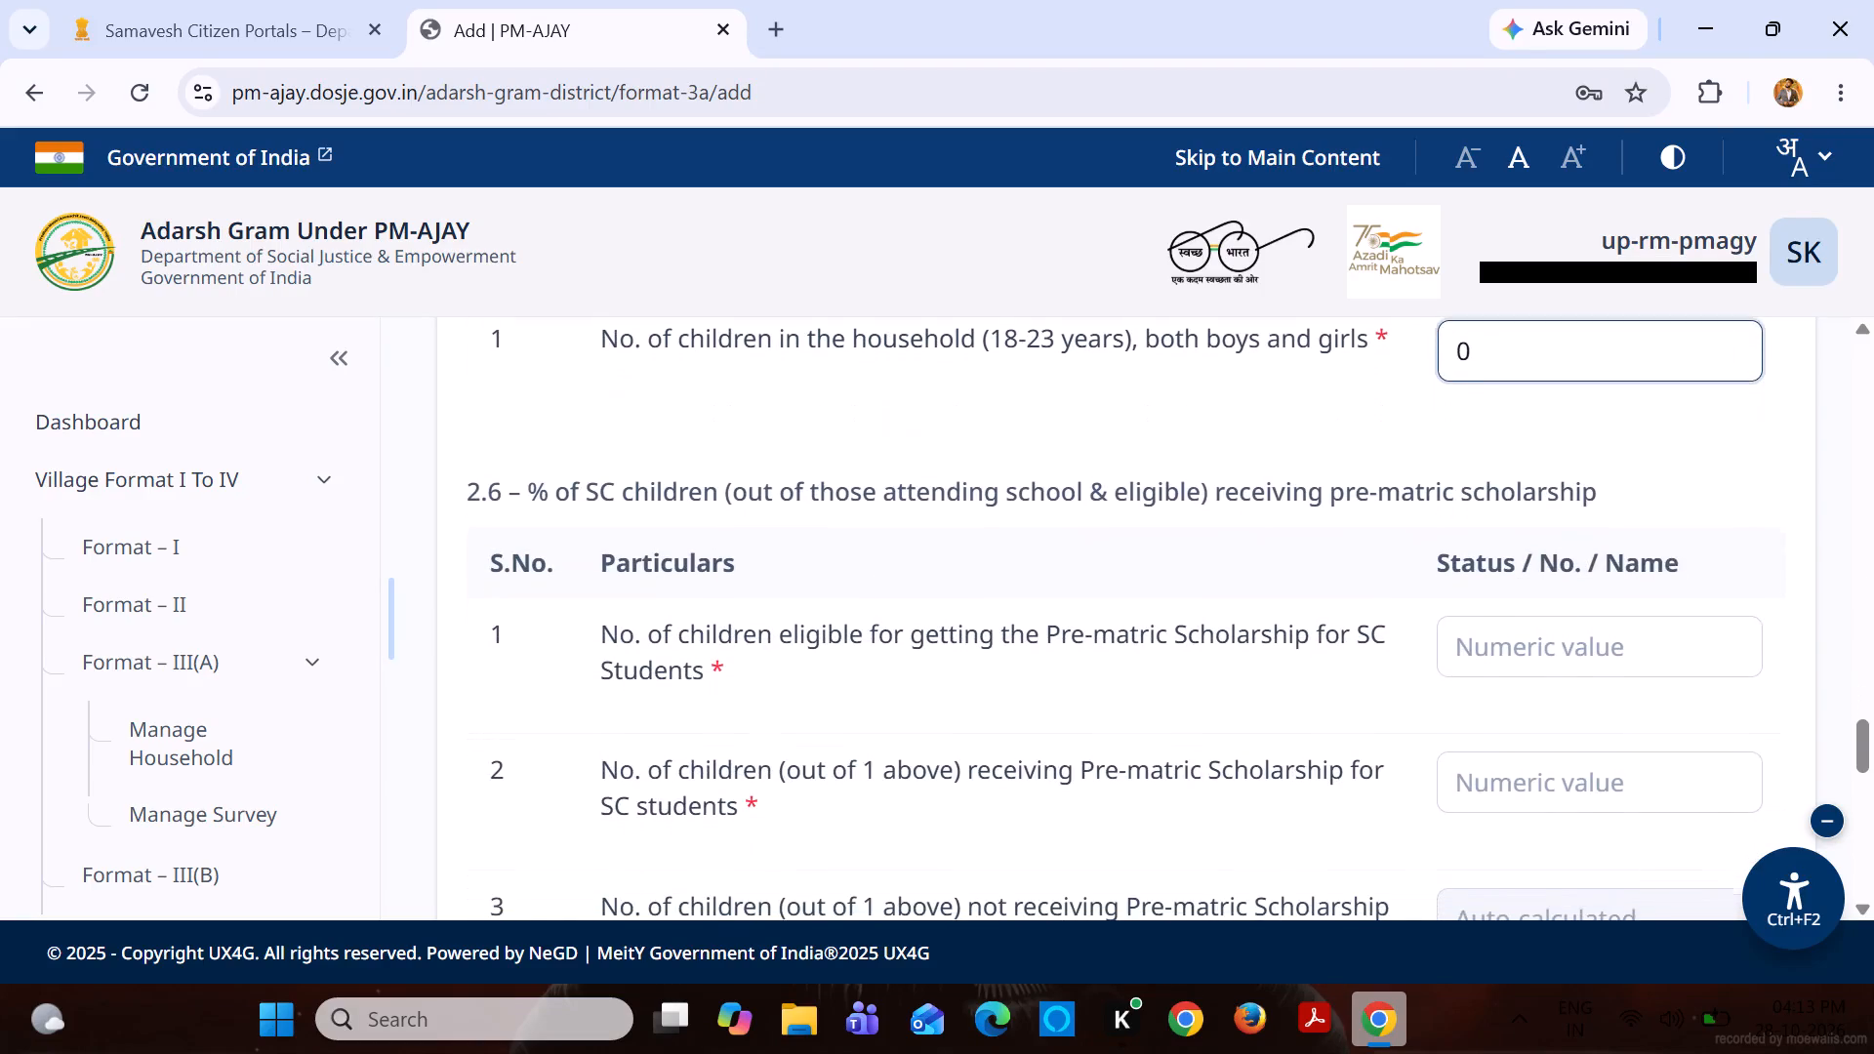
click(1476, 633)
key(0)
scroll(1476, 633, down, 3)
click(1553, 582)
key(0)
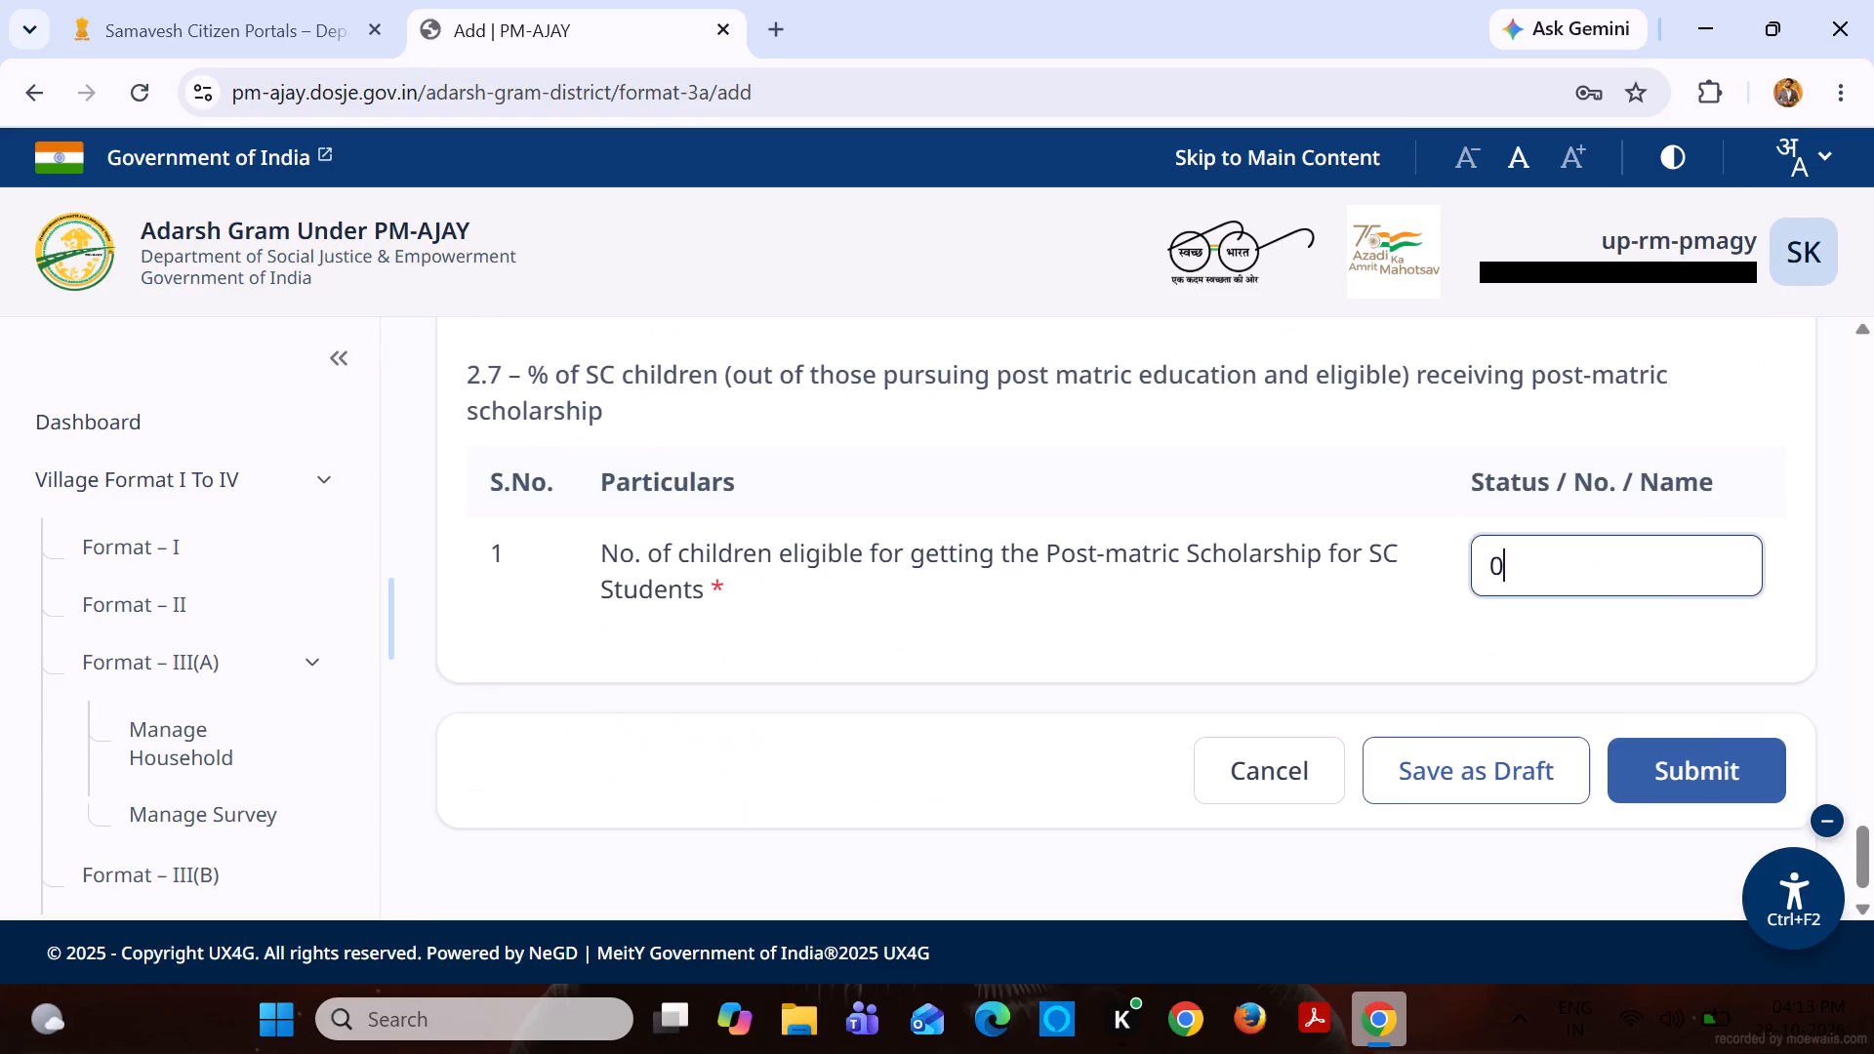
click(1726, 792)
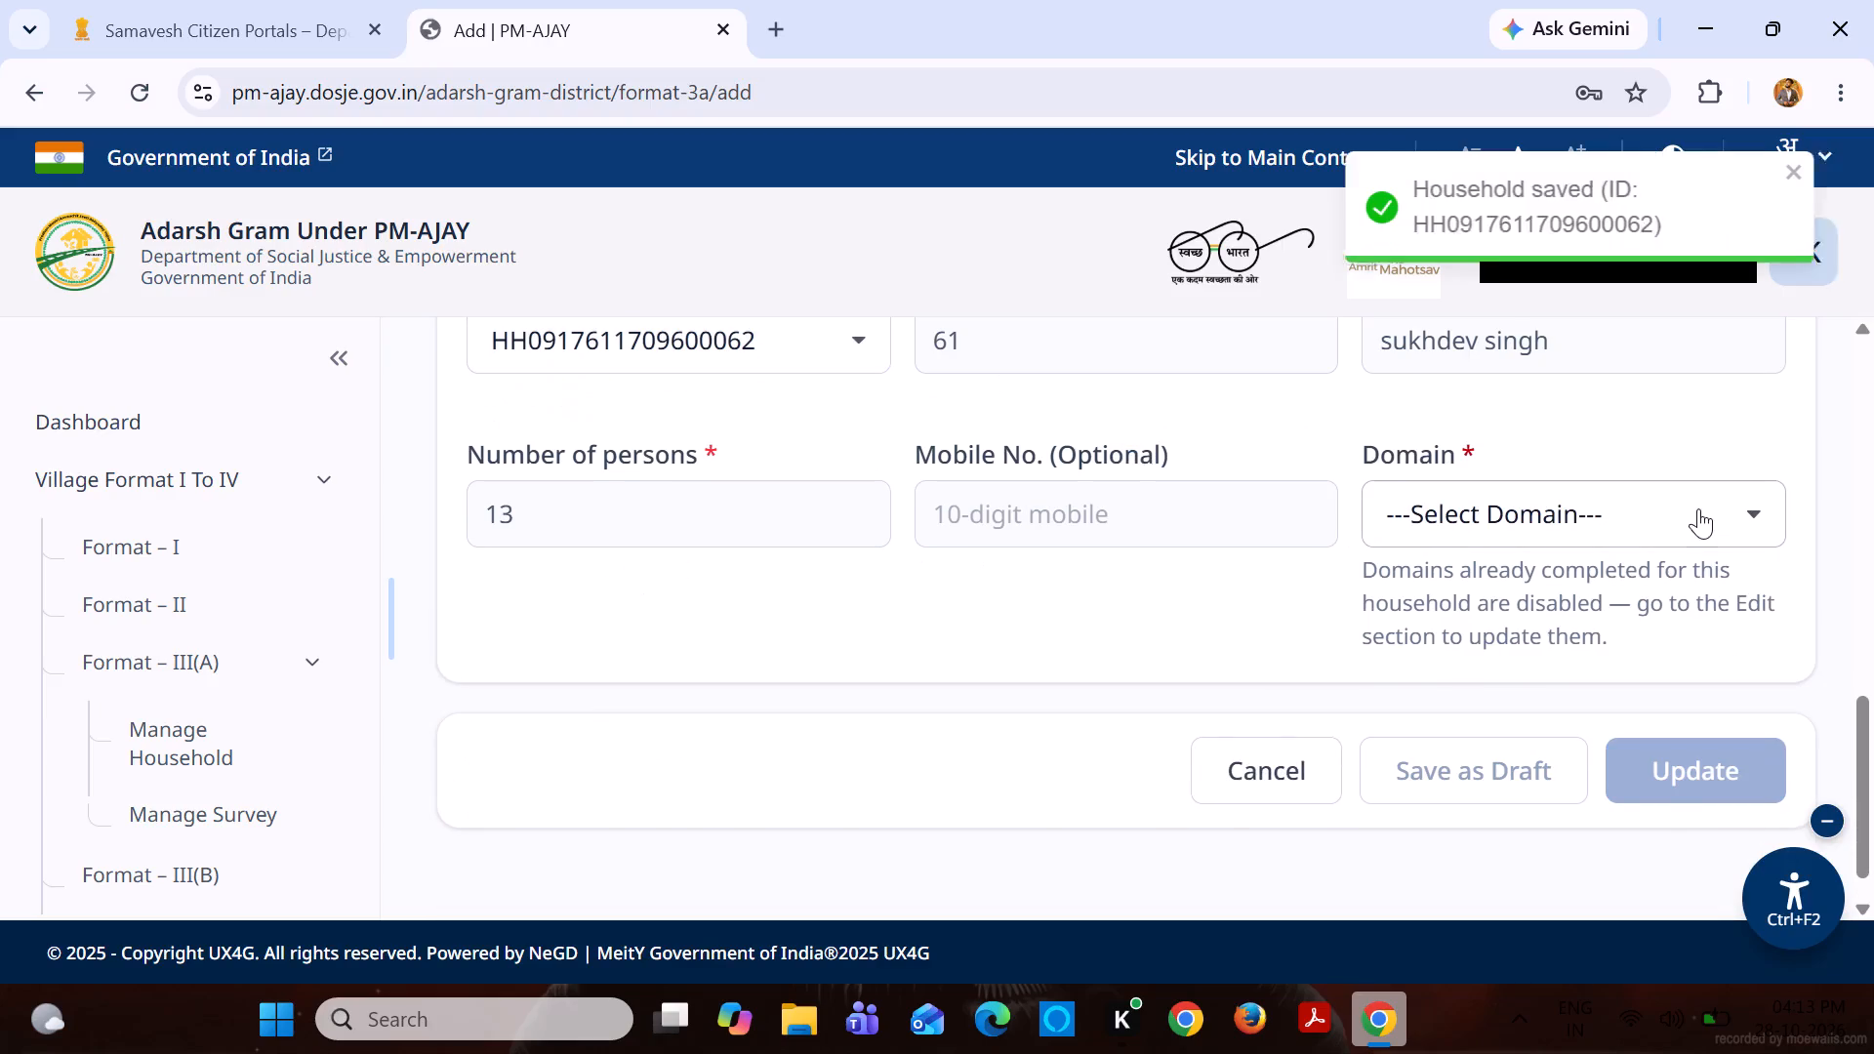
For 3 – Health and Nutrition, answer Yes to Health Protection Scheme cover (3.1), and enter 0 pregnant women (3.3), 0 deliveries (3.4) and 0 births (3.5).
click(1697, 506)
click(1423, 871)
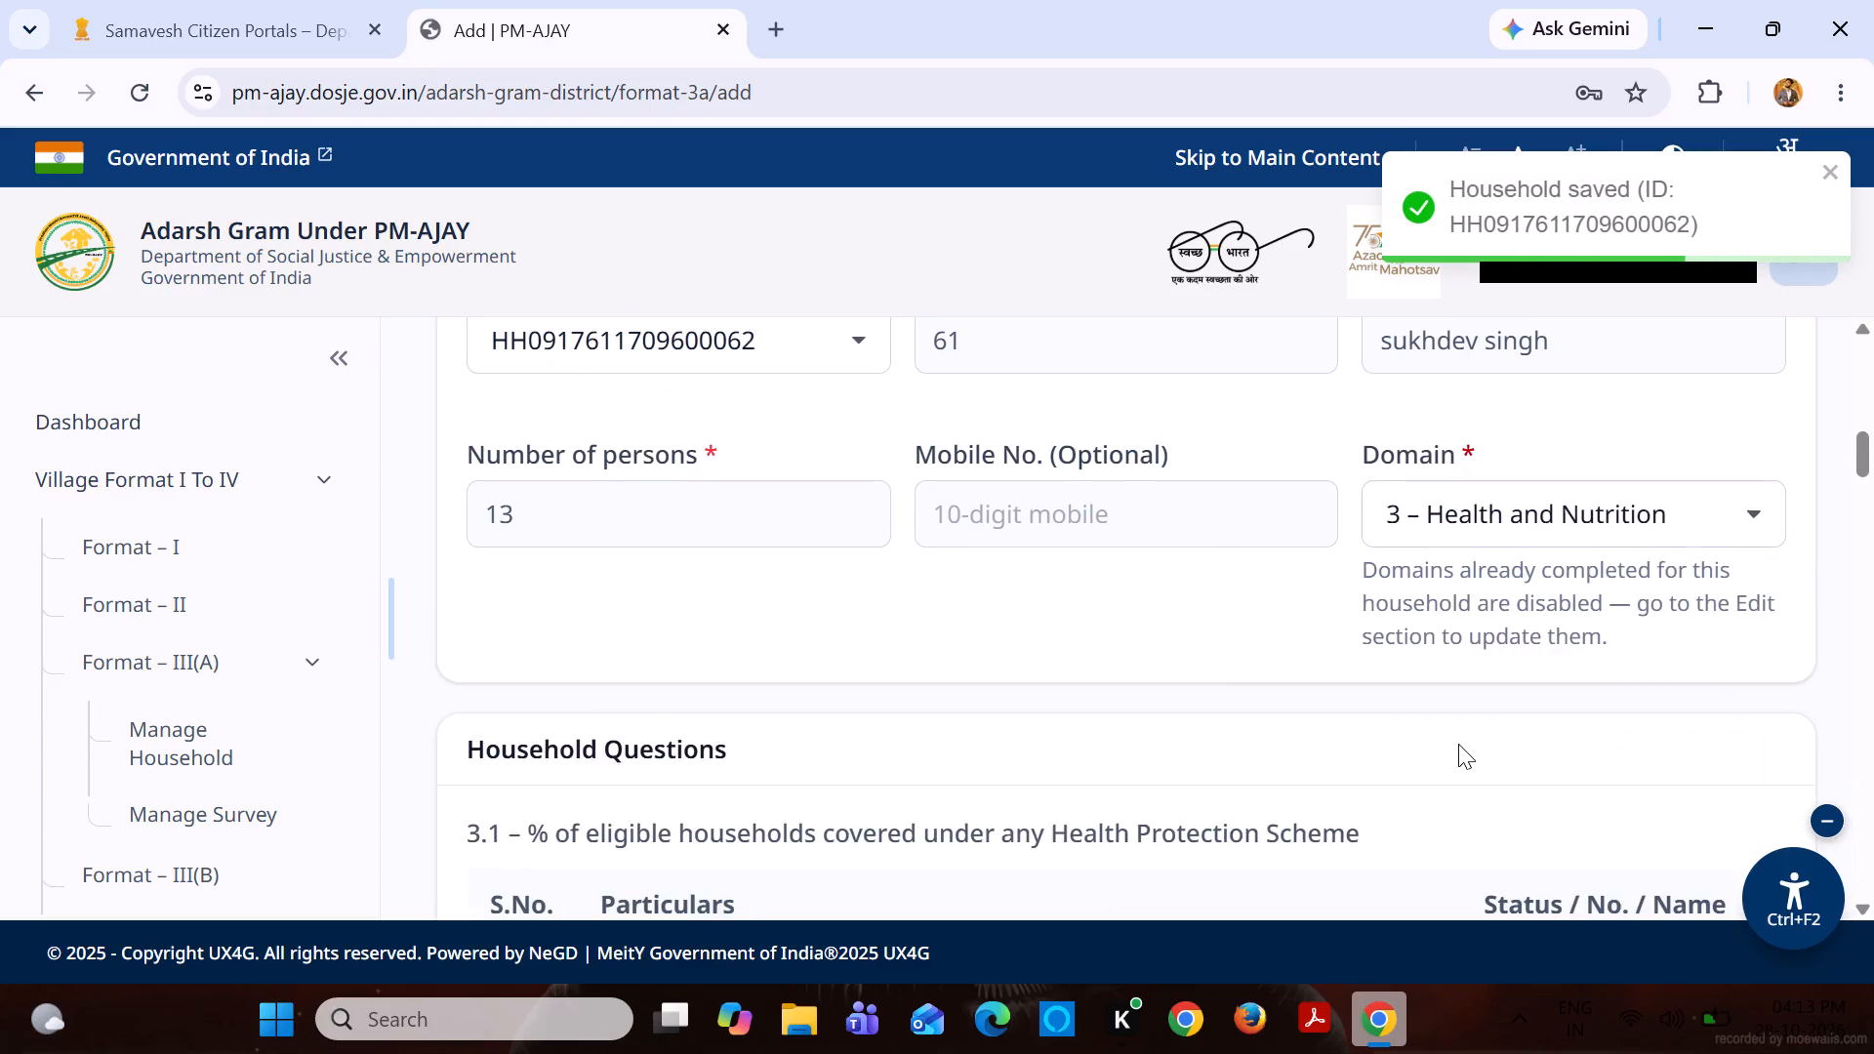
scroll(1458, 744, down, 3)
drag(1645, 496, 1595, 607)
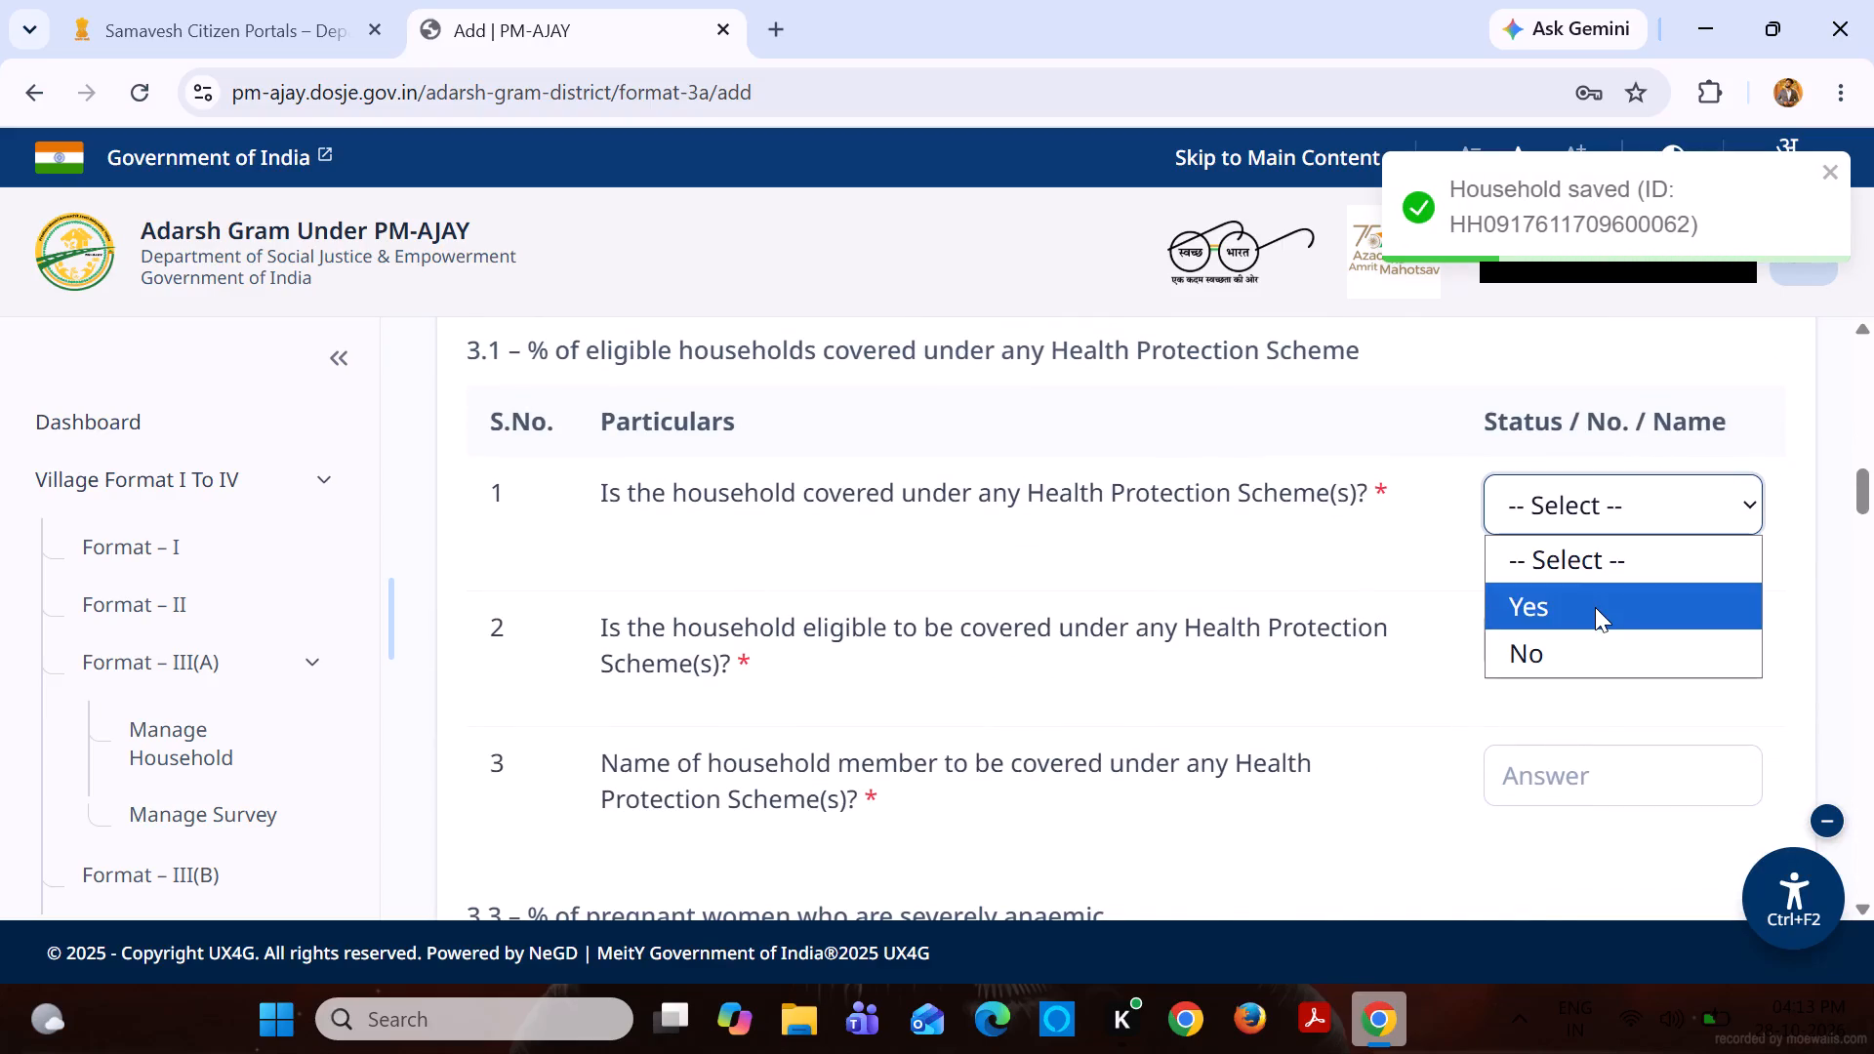
click(1595, 607)
scroll(1595, 607, down, 1)
click(1519, 596)
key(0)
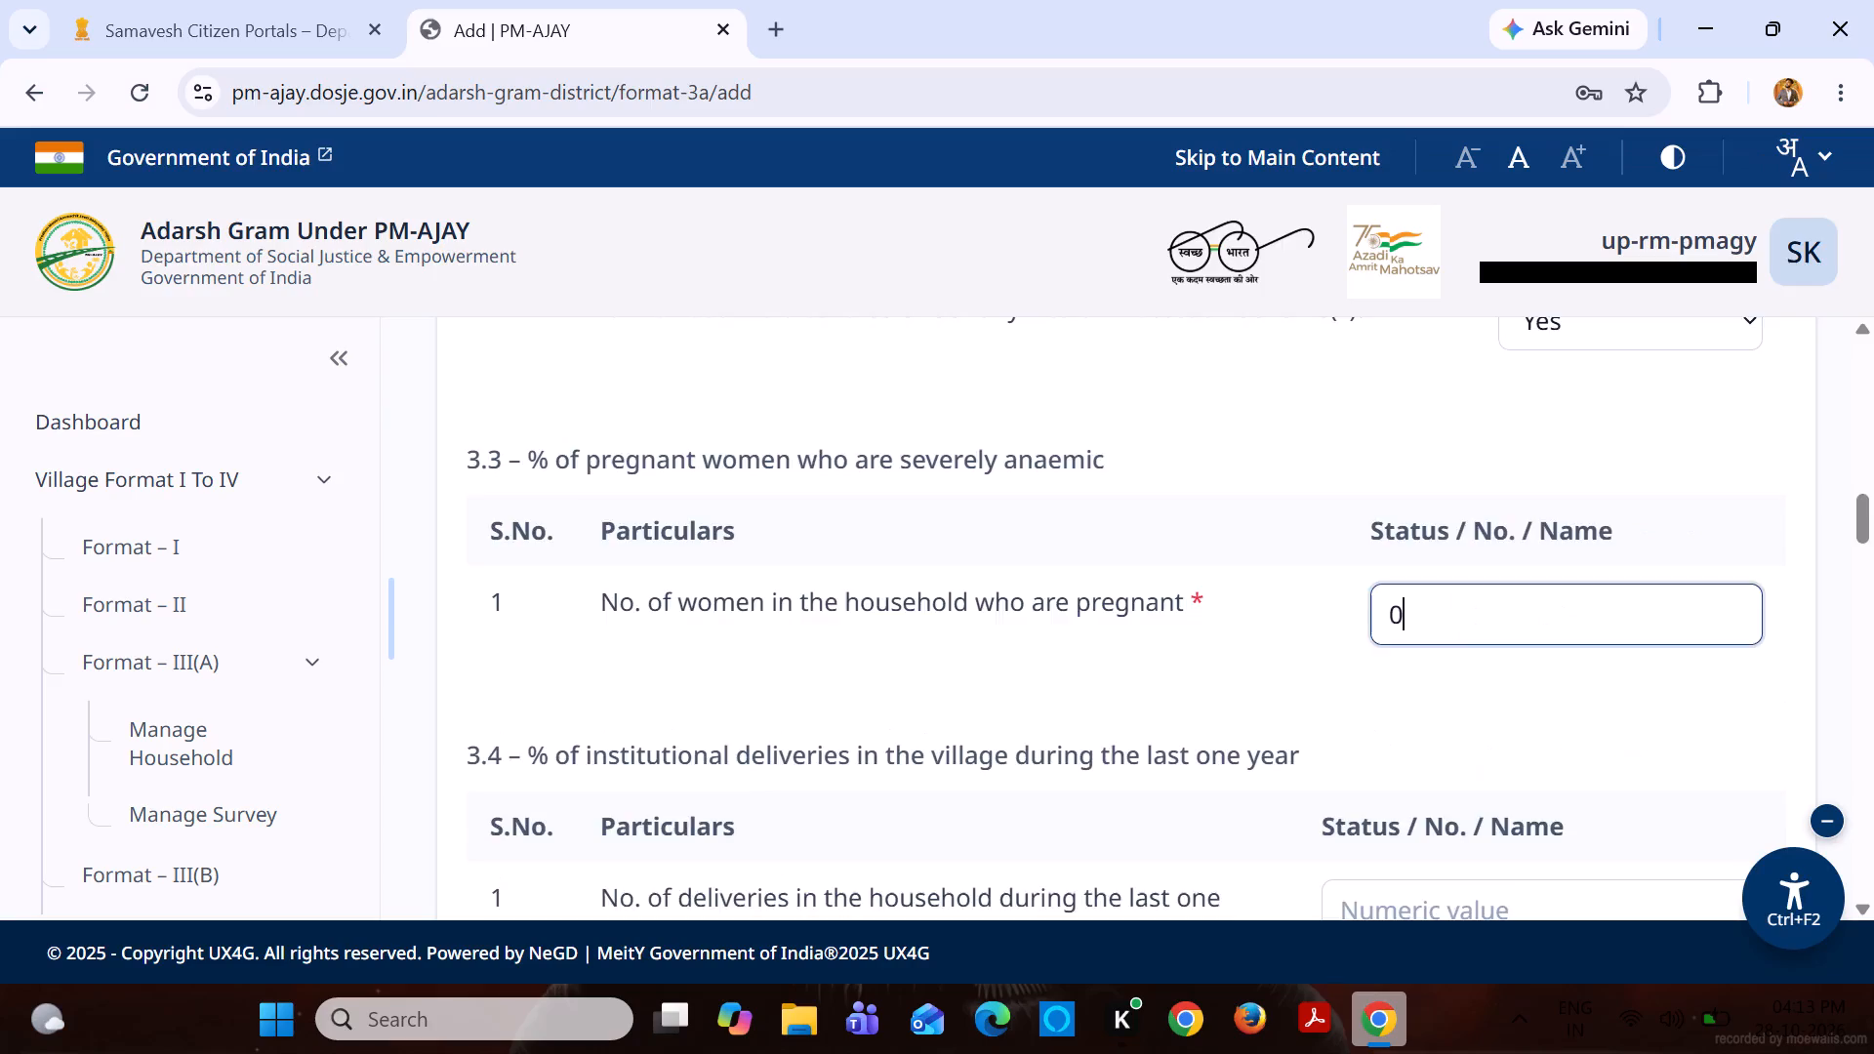
scroll(1519, 596, down, 3)
click(1403, 551)
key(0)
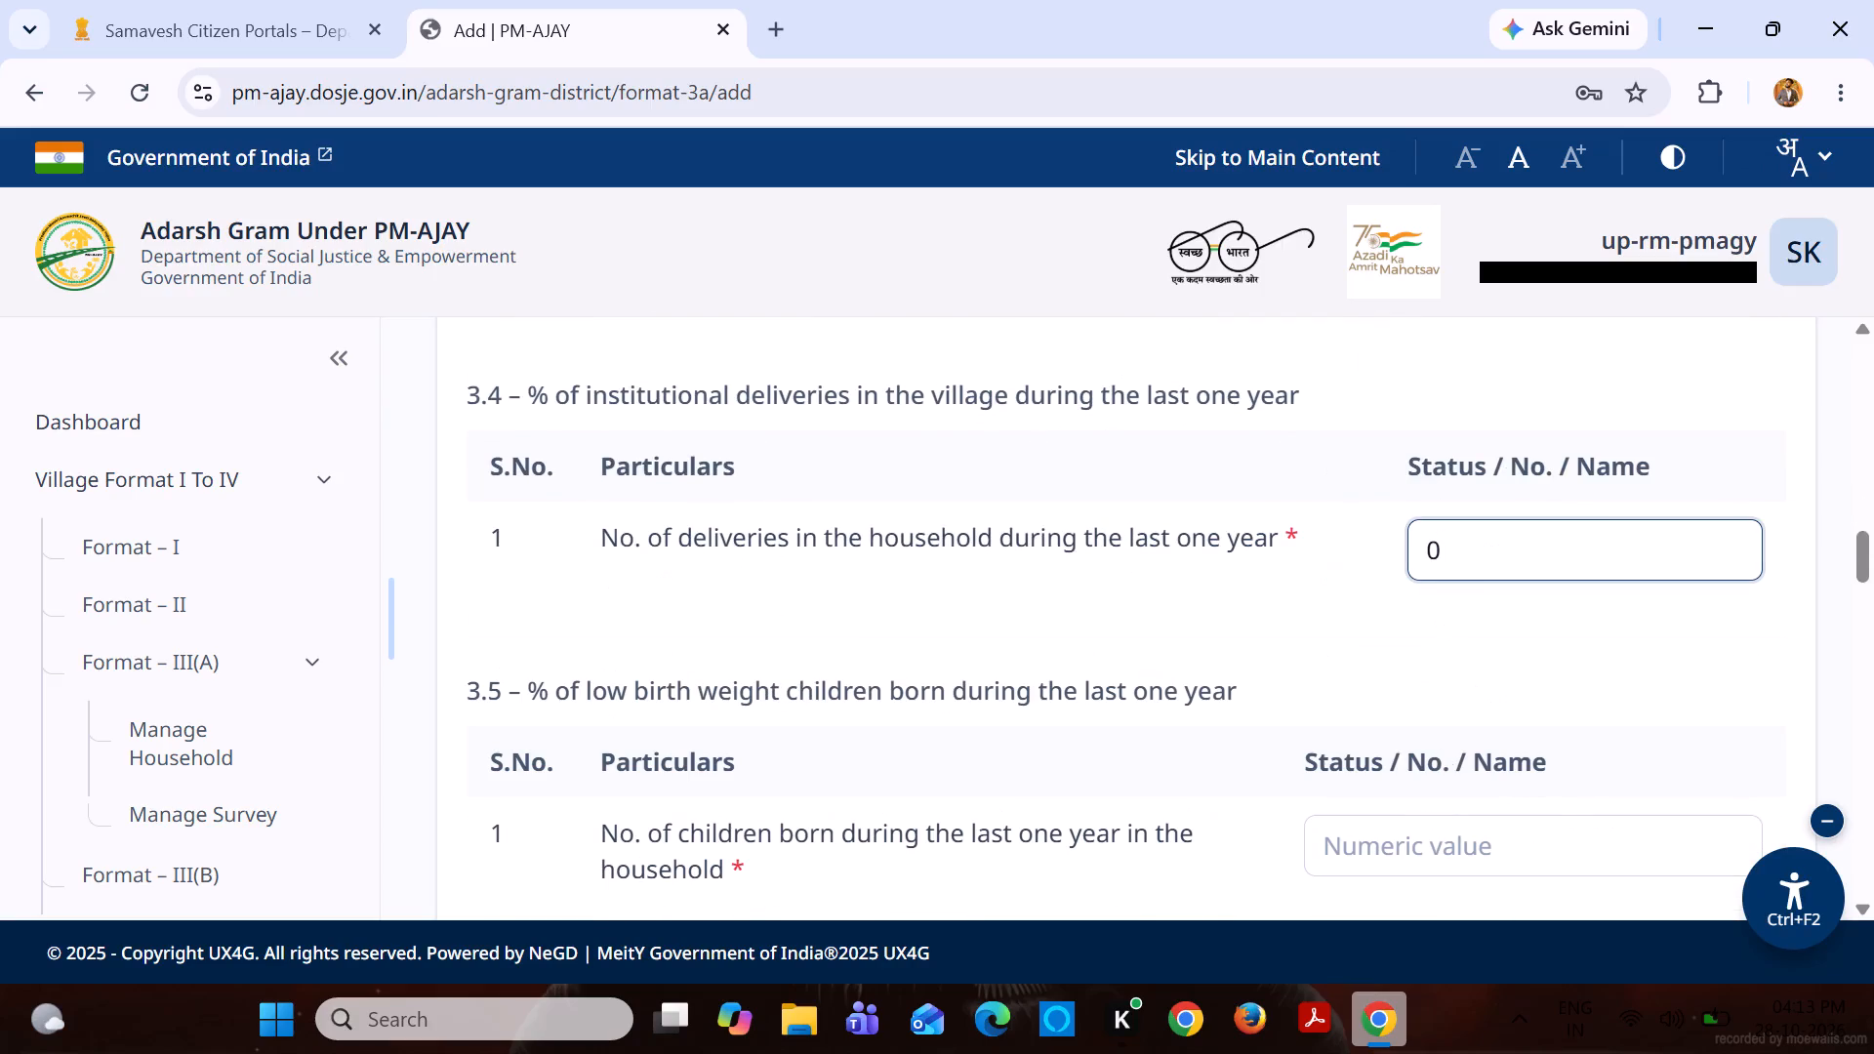
click(1425, 820)
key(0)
Enter 0 children below one year (3.6), 0 for the 0-5 years underweight indicator (3.7) and 0 women pregnant during the last year (3.8).
scroll(1425, 820, down, 4)
click(1426, 706)
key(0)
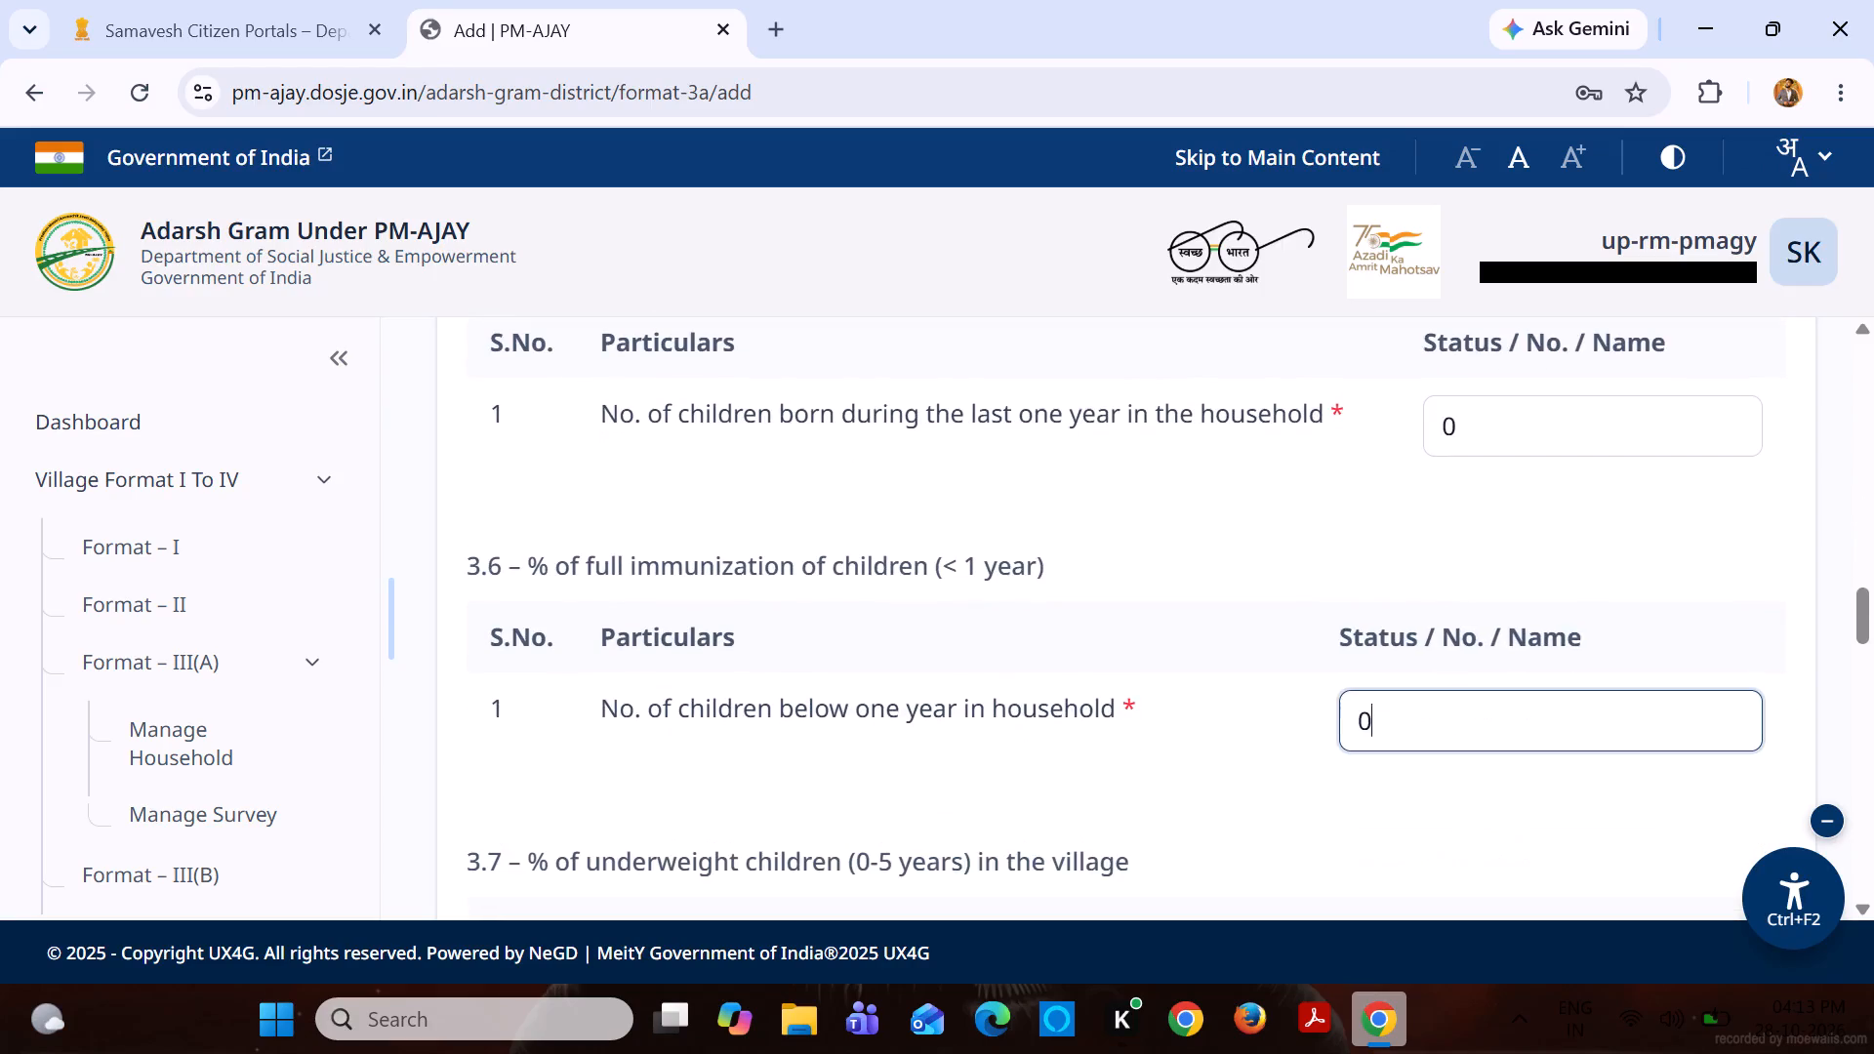
scroll(1426, 706, down, 4)
click(1424, 523)
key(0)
scroll(1424, 523, down, 2)
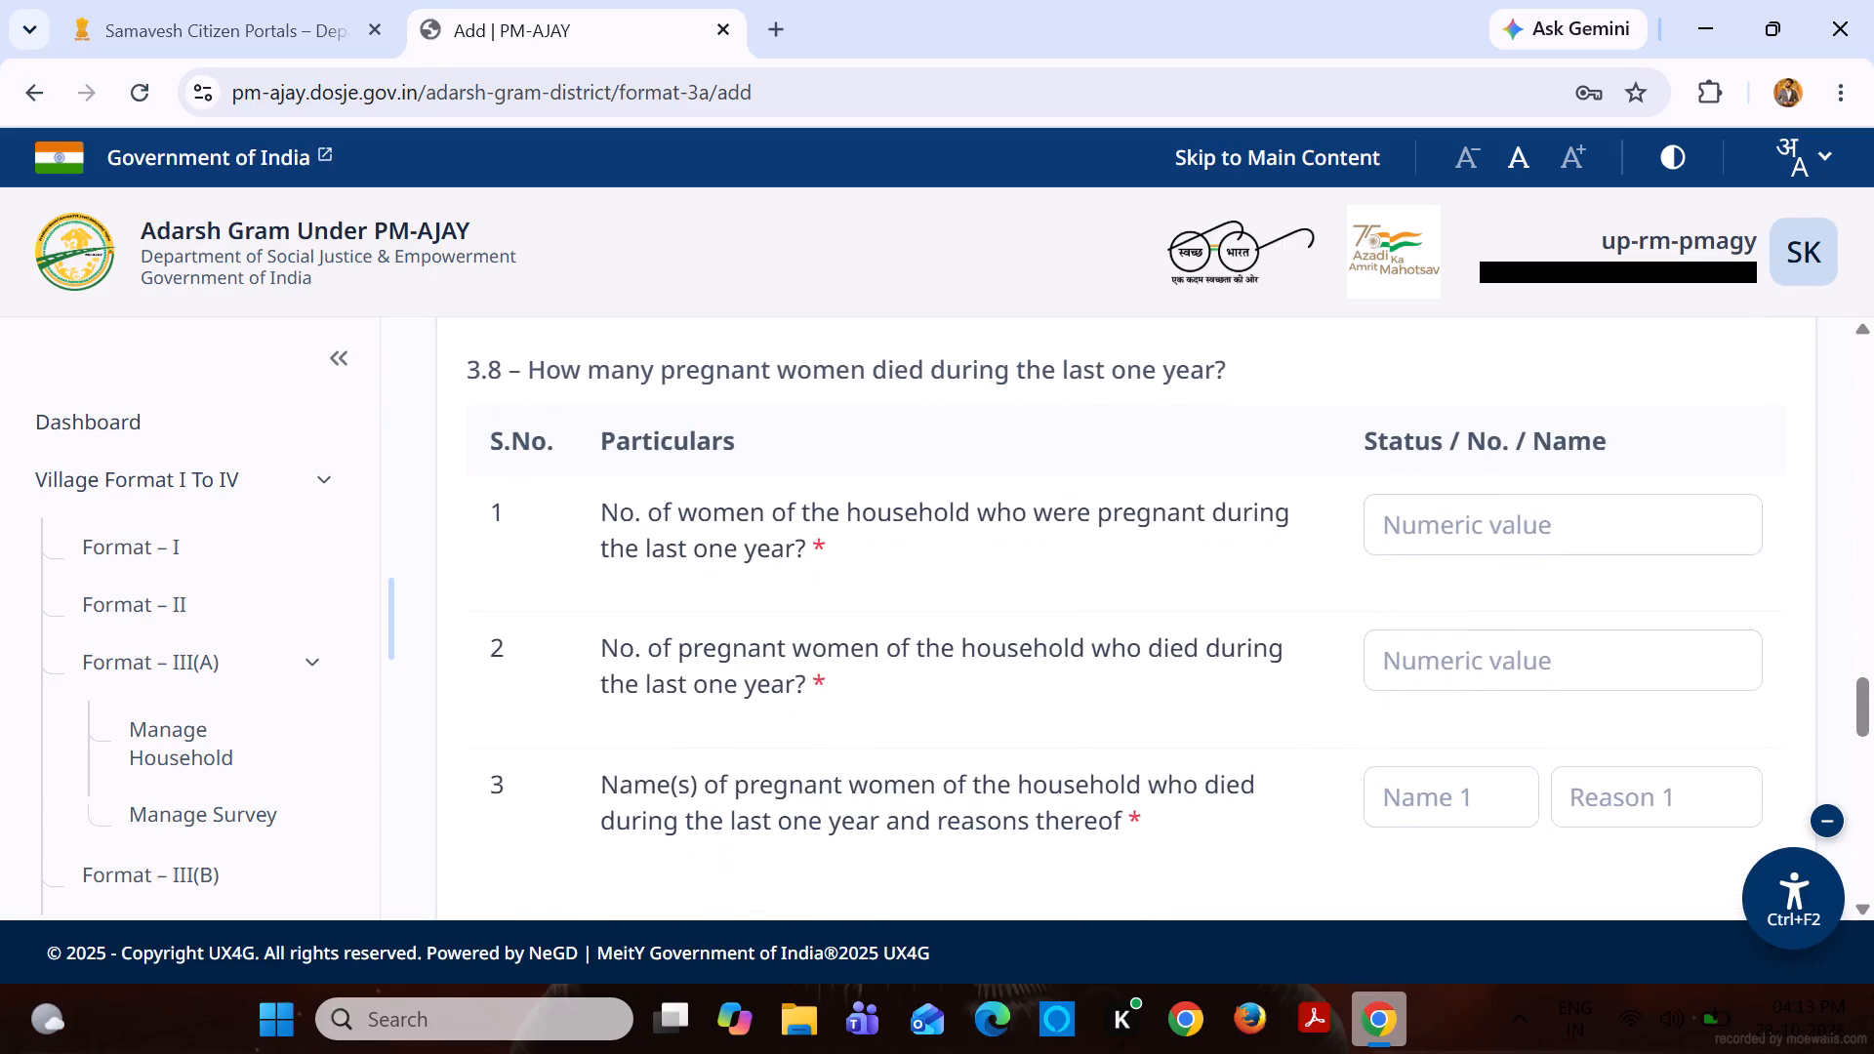
click(1450, 541)
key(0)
Enter 0 children under 1 year (3.9) and 0 members suffering from communicable diseases (3.10), and submit Health and Nutrition.
scroll(1450, 541, down, 2)
click(1487, 524)
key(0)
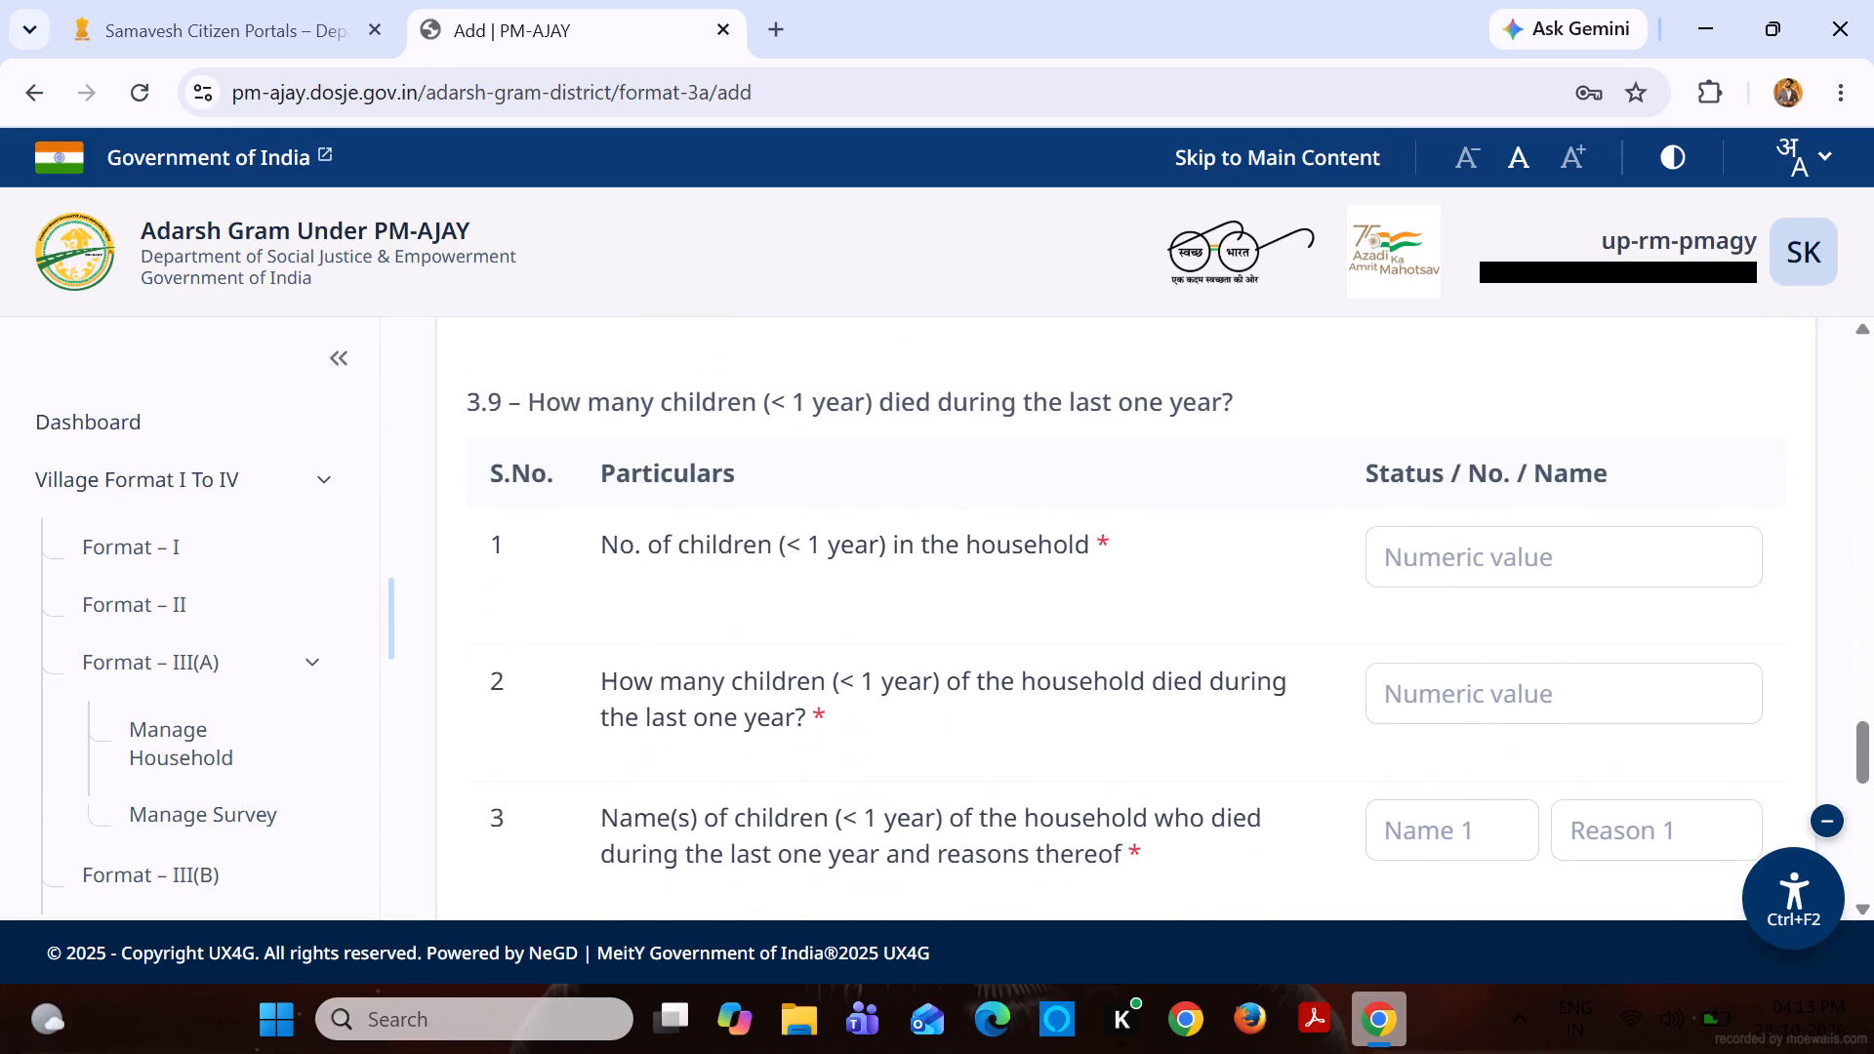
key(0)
drag(1407, 590, 1421, 563)
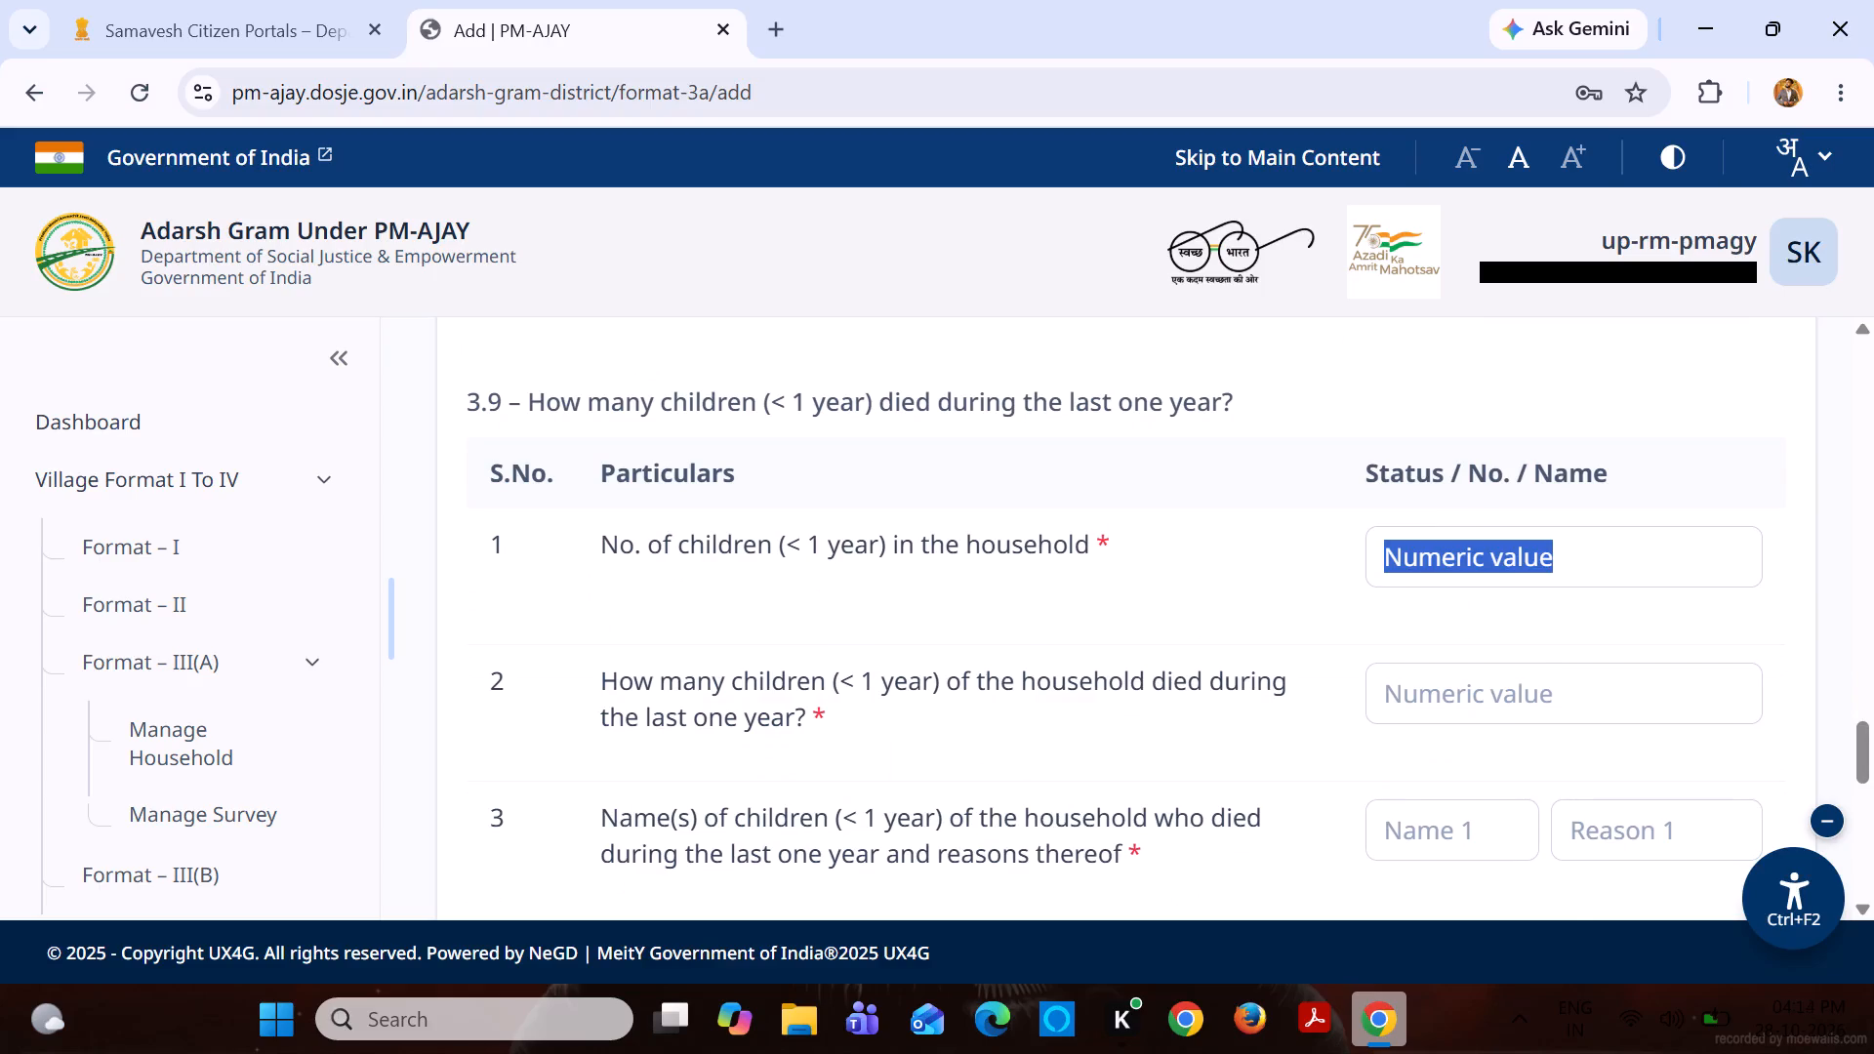
drag(1421, 563, 1425, 556)
click(1425, 556)
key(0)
scroll(1425, 556, down, 4)
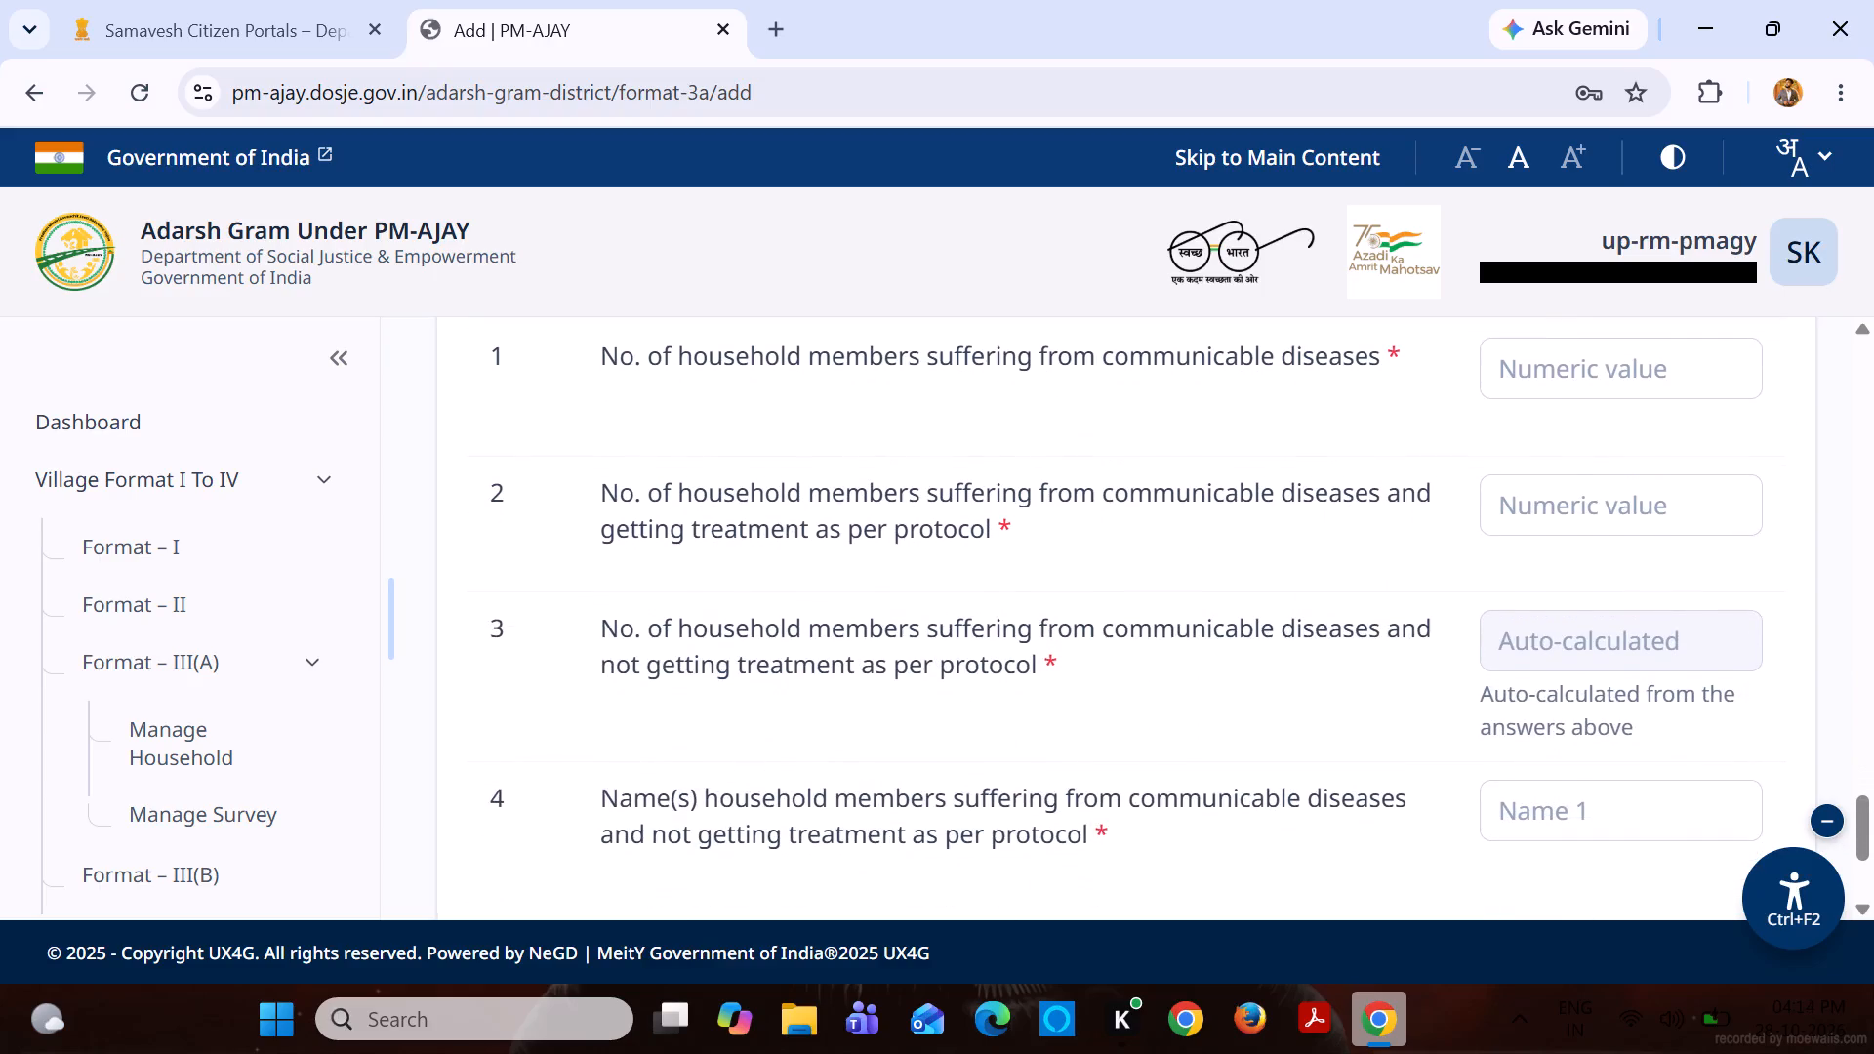
click(1540, 370)
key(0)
scroll(1540, 370, down, 1)
click(1697, 733)
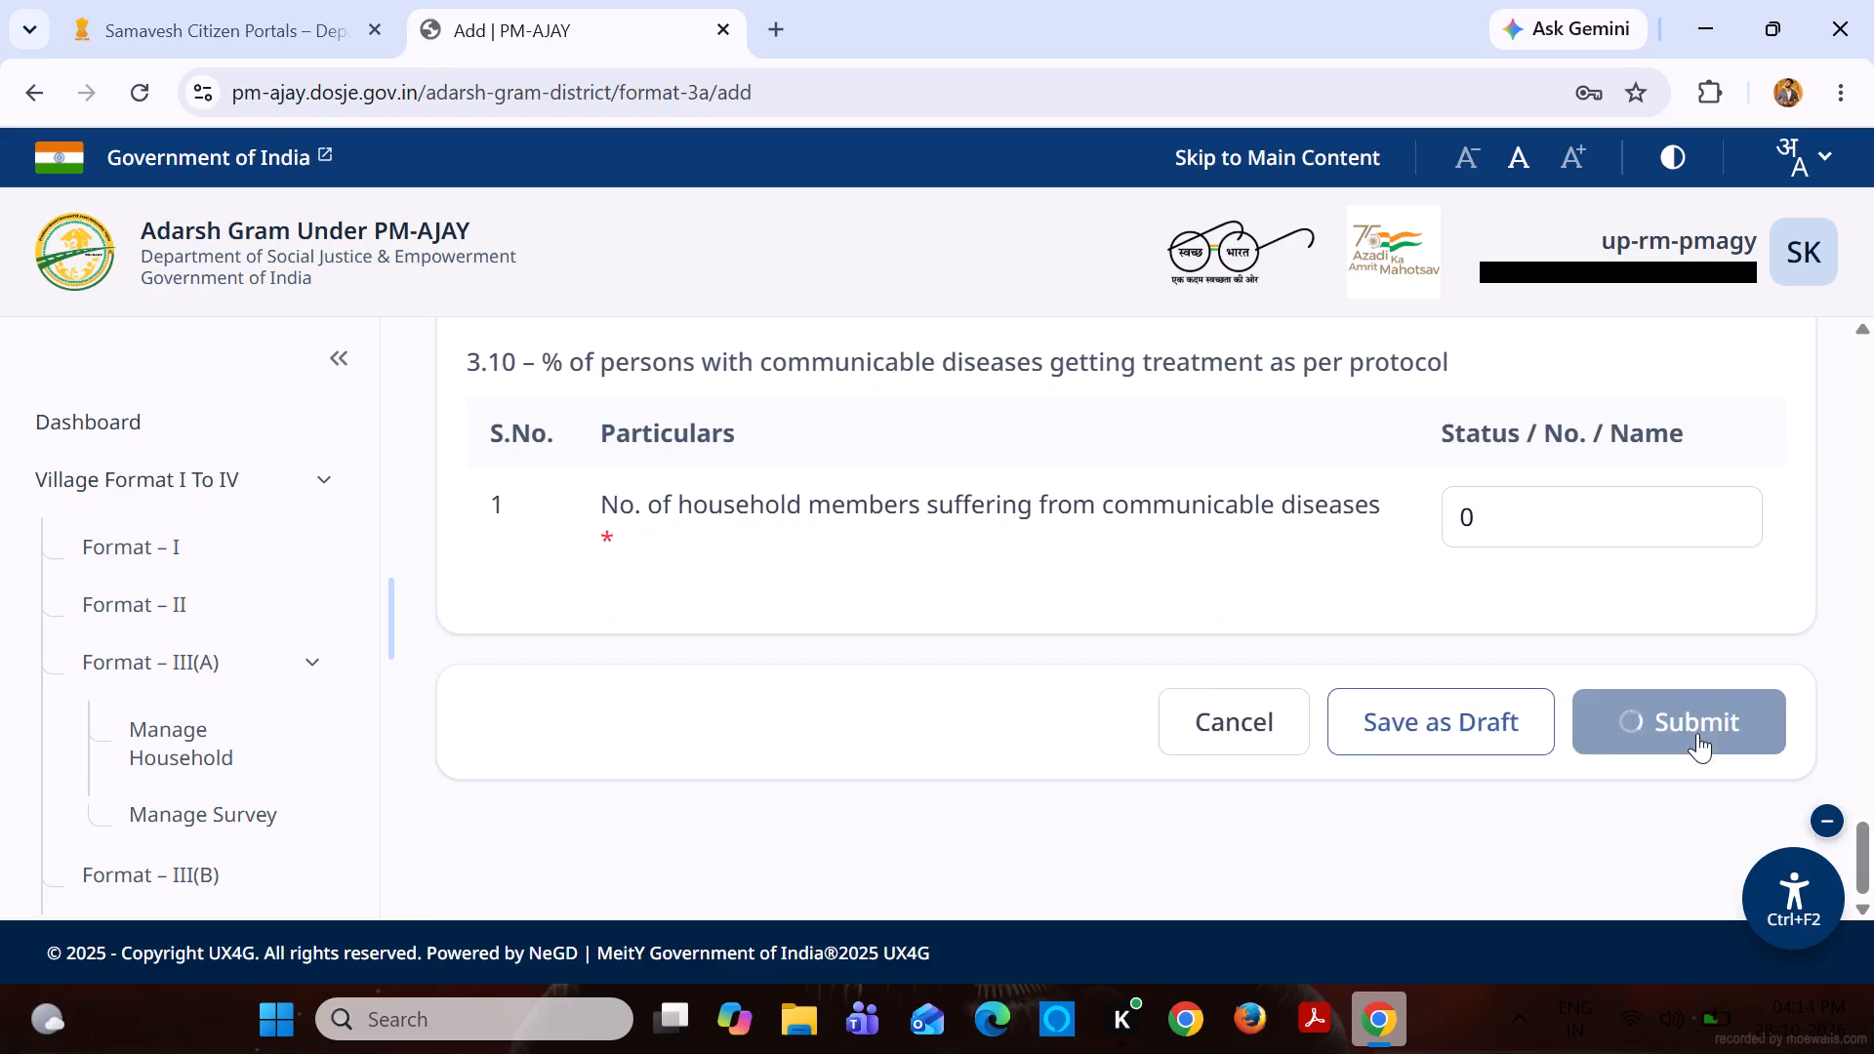
For 5 – Rural Roads and Housing, answer No to living in a Kachcha/unsafe house (5.3), and submit the domain.
click(1664, 470)
scroll(1572, 675, down, 1)
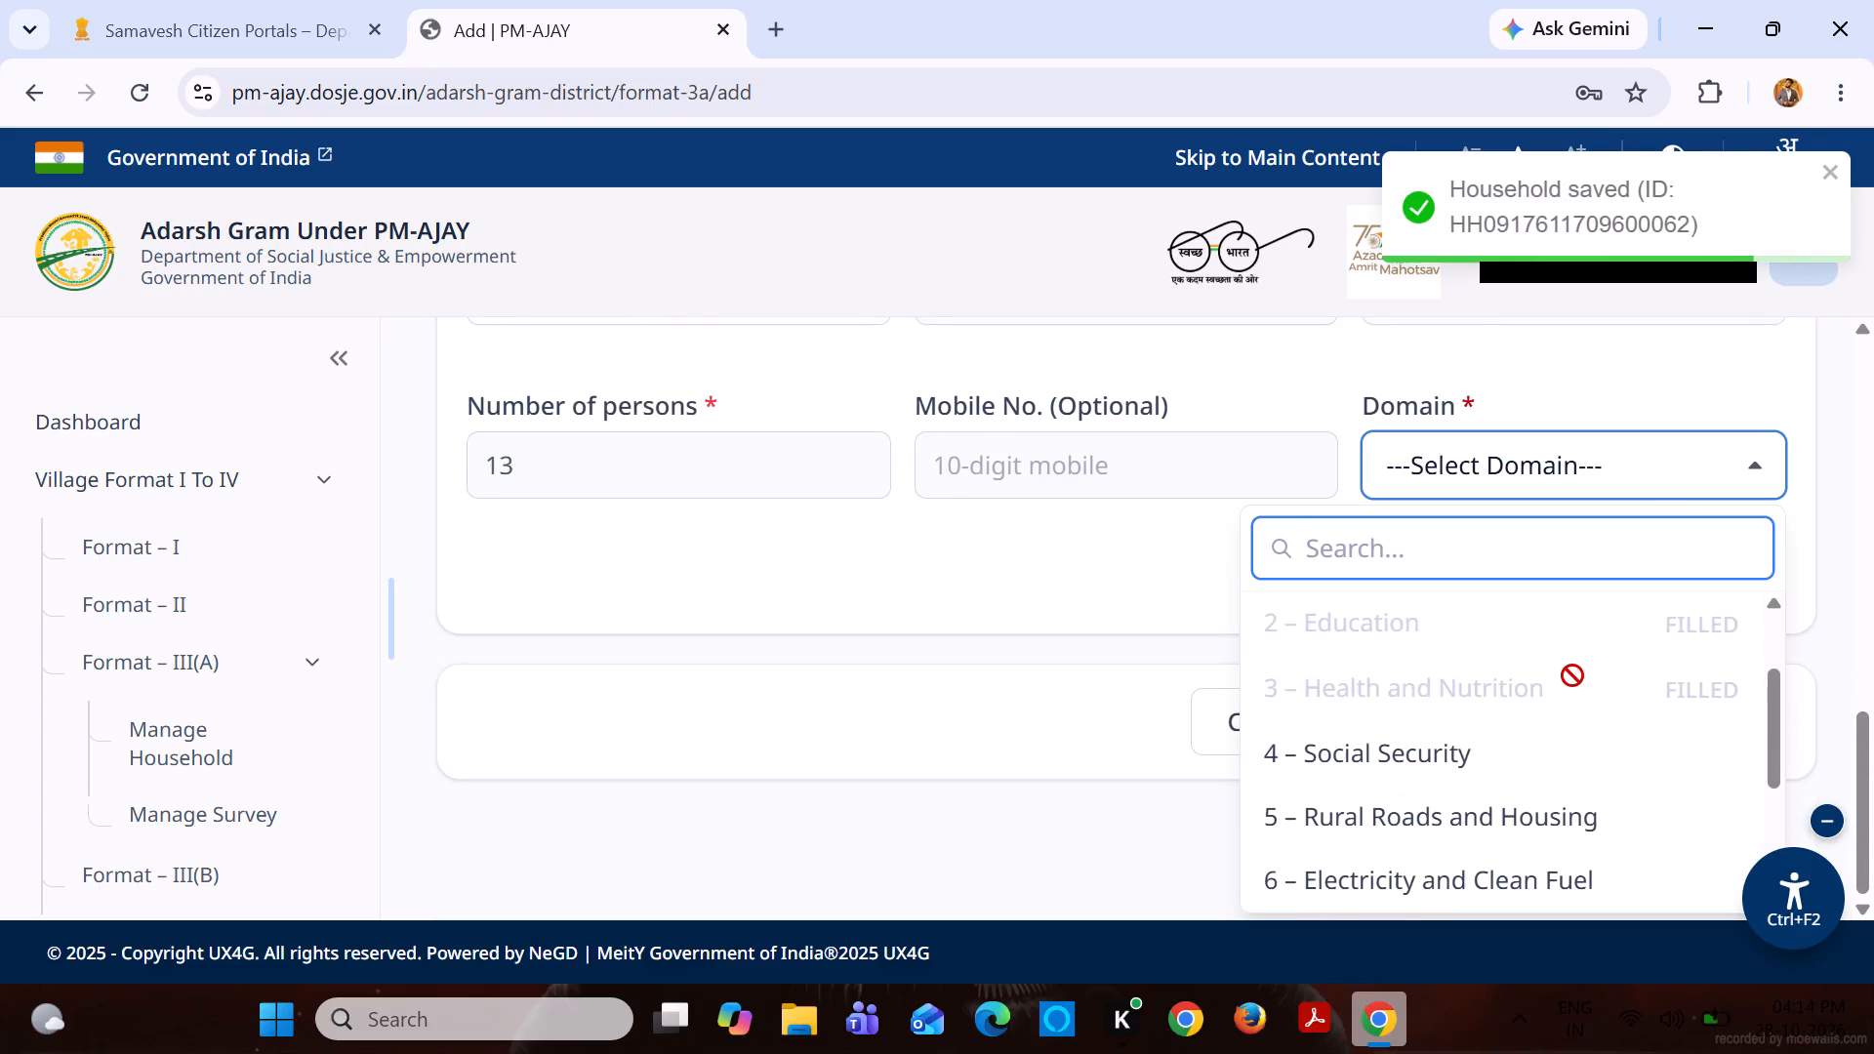
click(1427, 785)
scroll(1427, 785, down, 3)
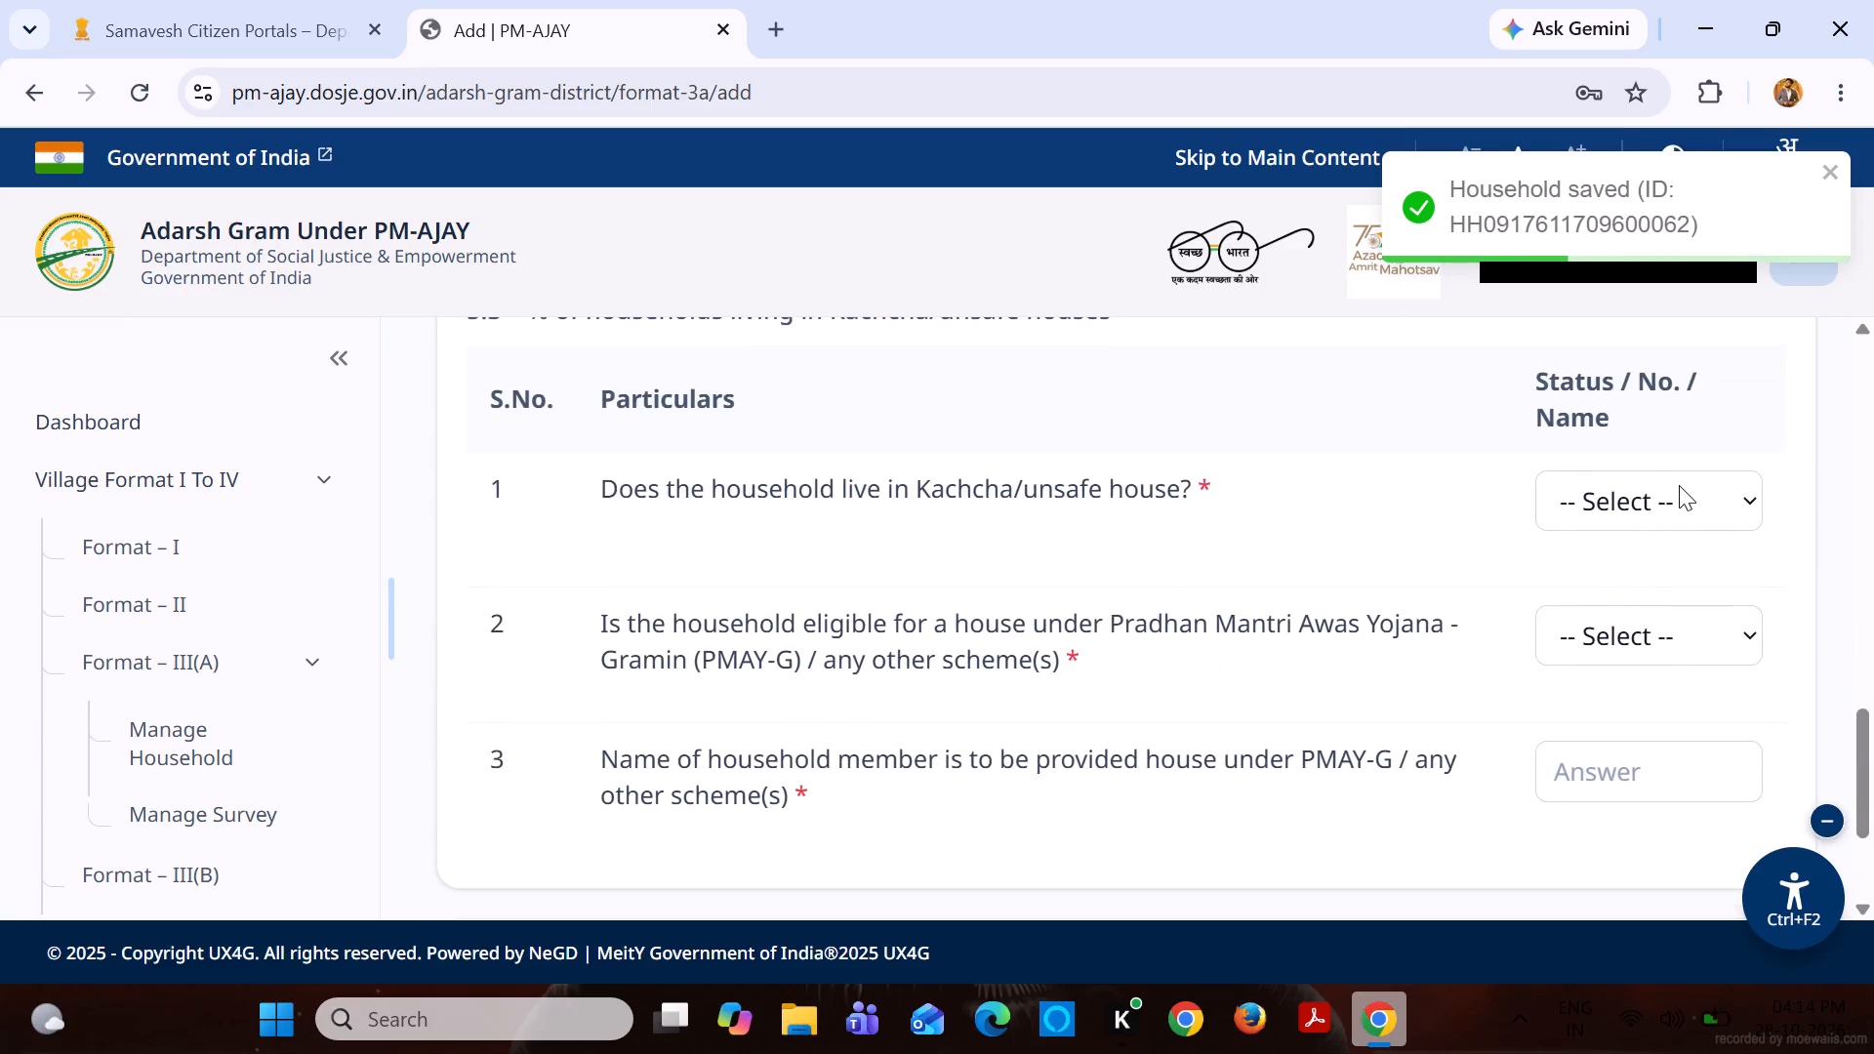
drag(1679, 485, 1556, 650)
click(1556, 650)
scroll(1556, 650, down, 1)
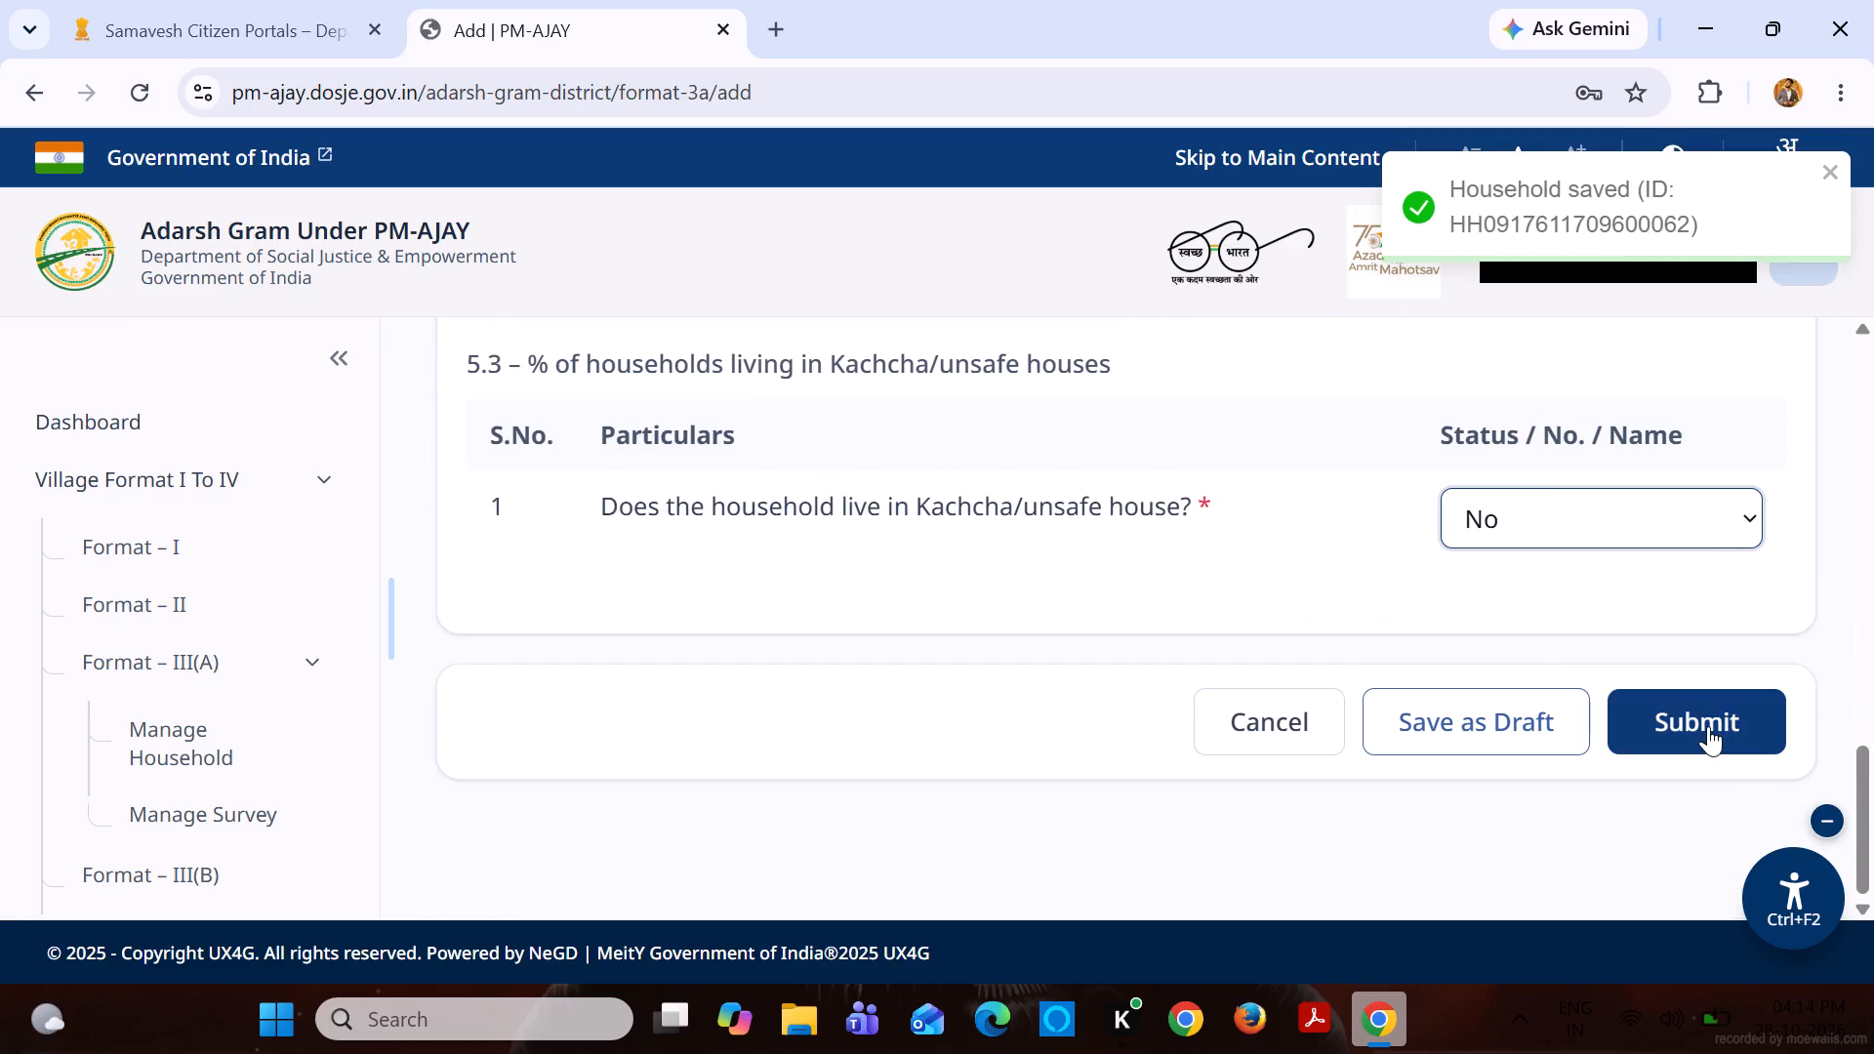
click(1708, 726)
For 4 – Social Security, enter 0 eligible for Widow (4.1), Old Age (4.2) and Disability (4.3) Pension, and submit the domain.
click(1691, 465)
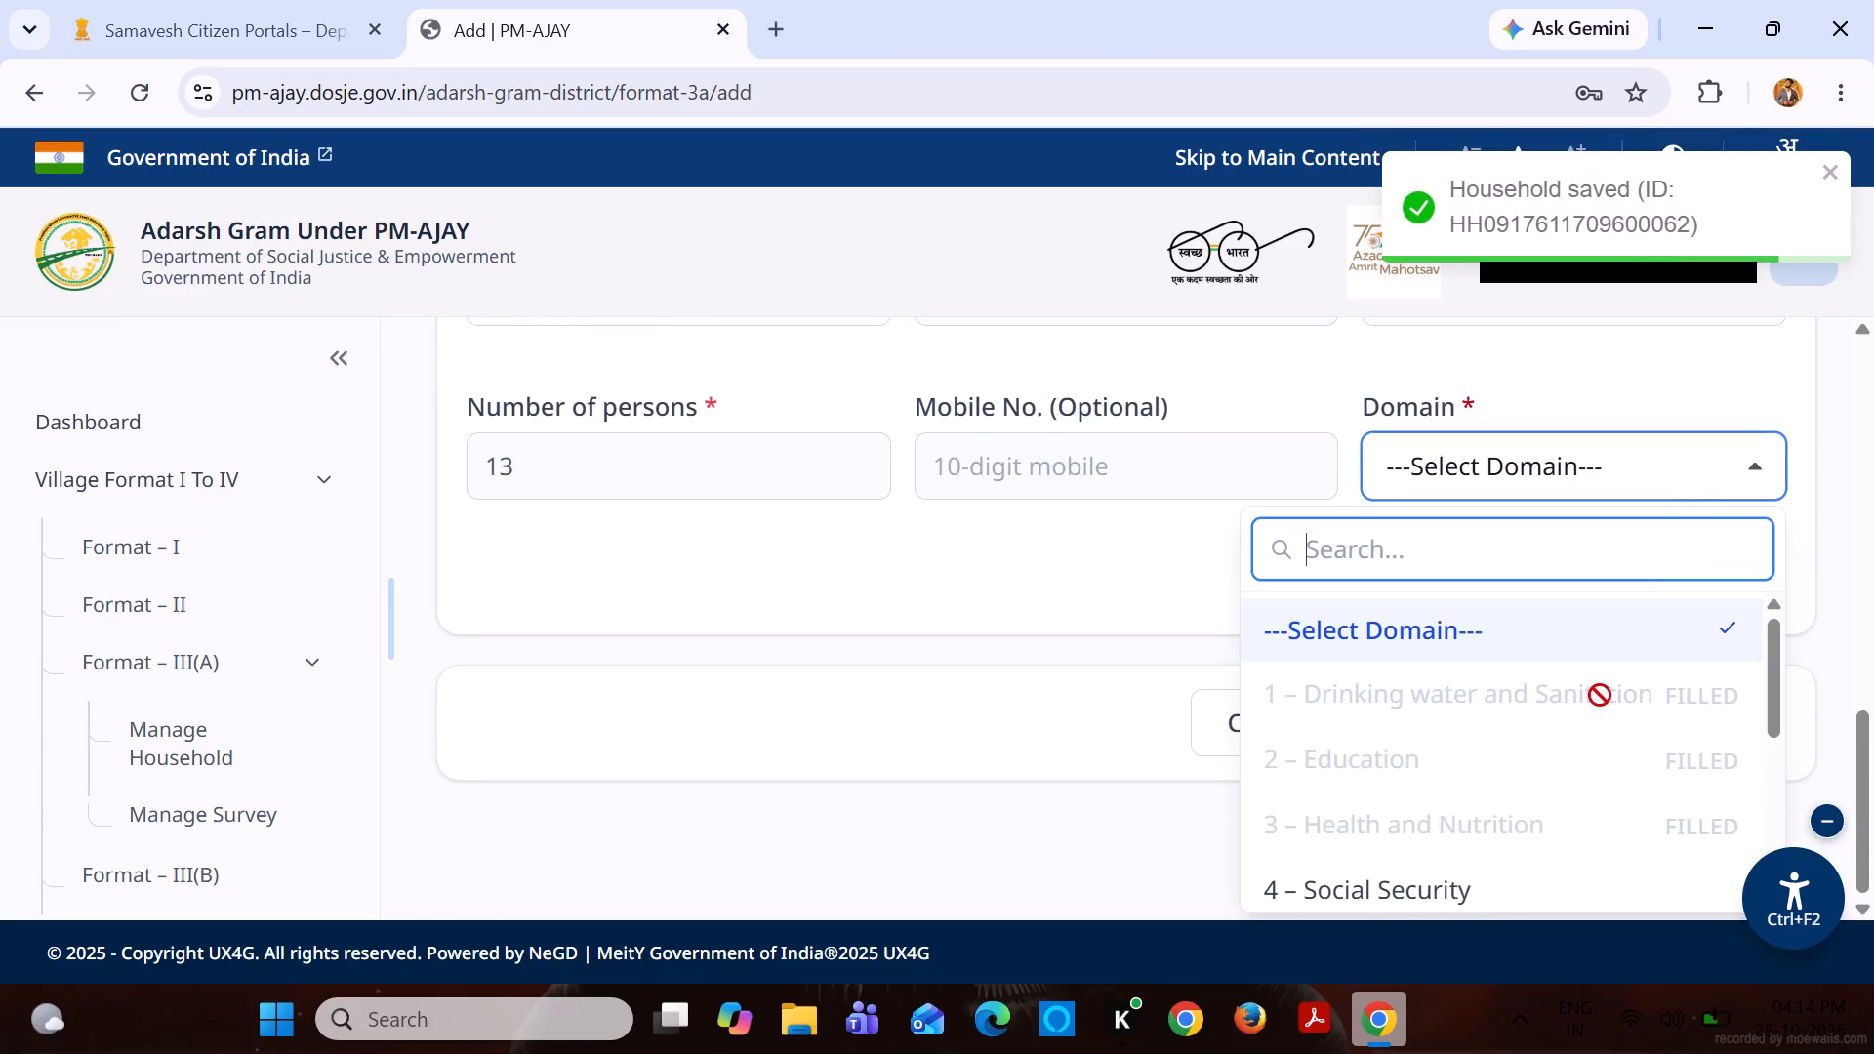
scroll(1600, 695, down, 1)
click(1517, 698)
scroll(1517, 698, down, 2)
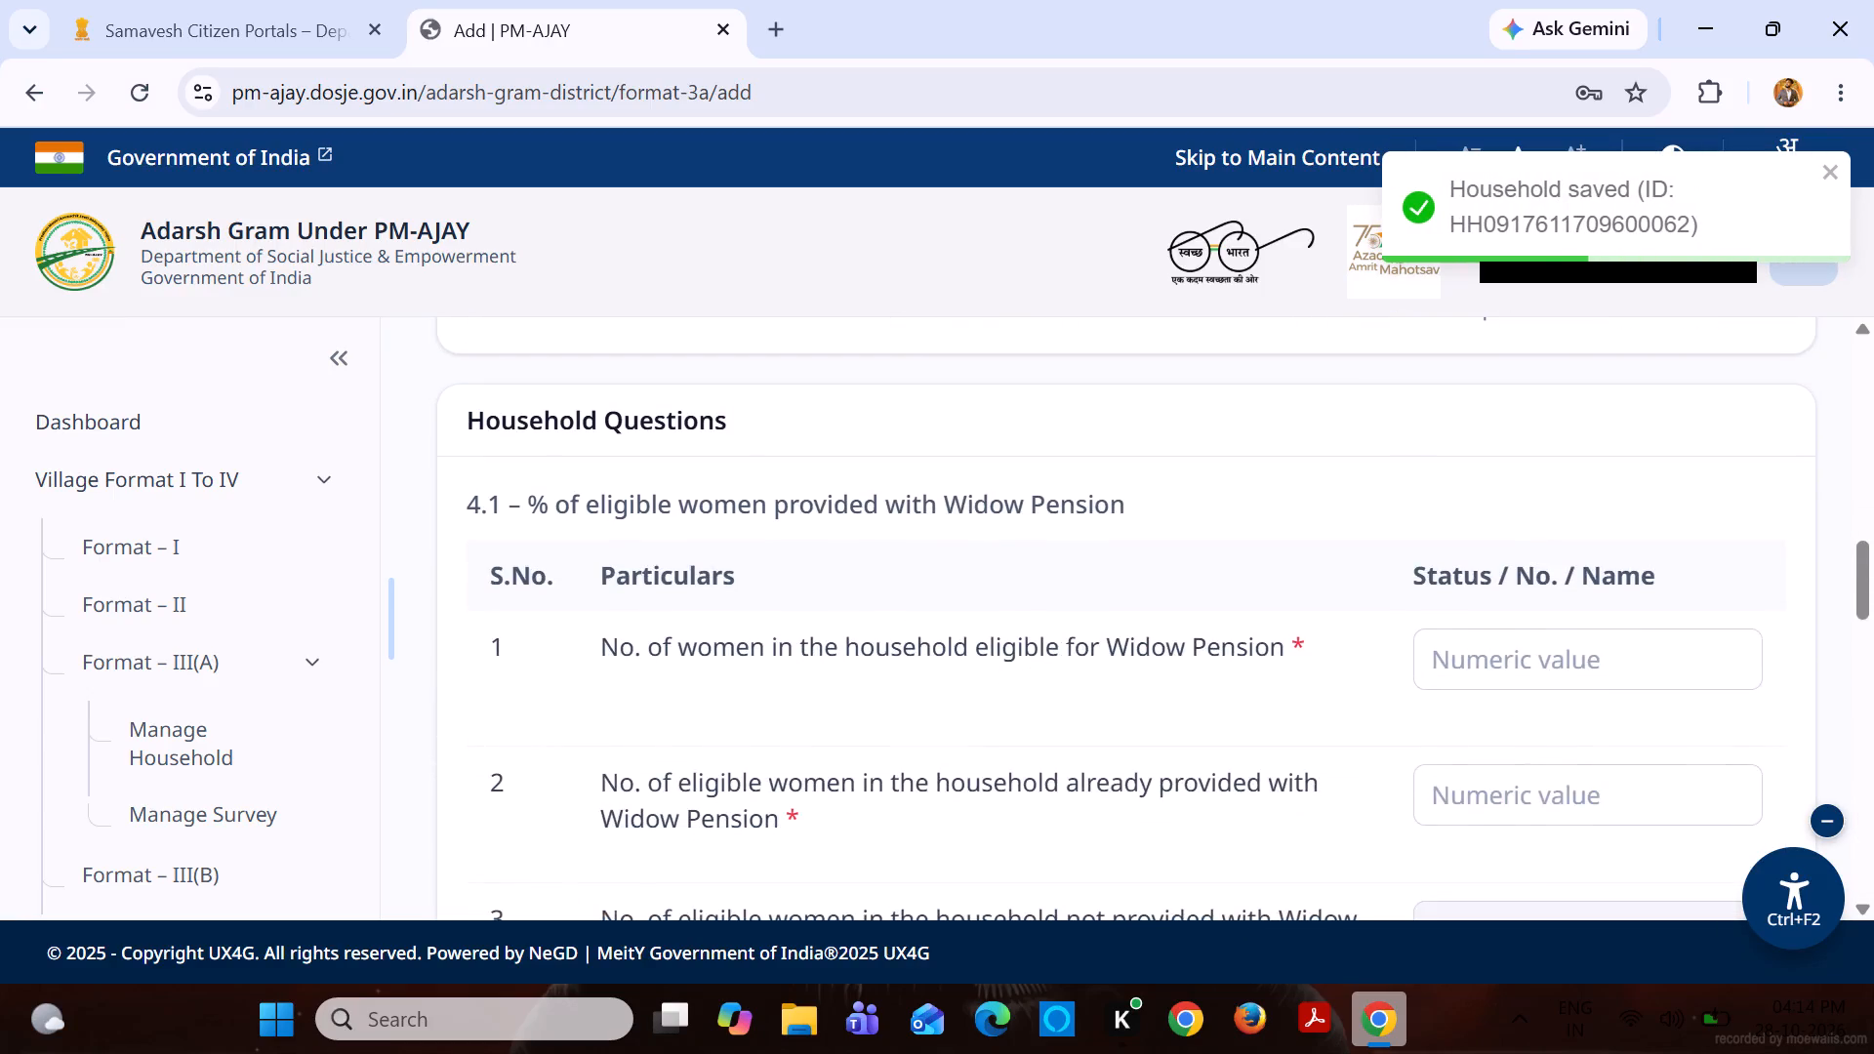
click(1508, 681)
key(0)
scroll(1508, 681, down, 5)
click(1491, 386)
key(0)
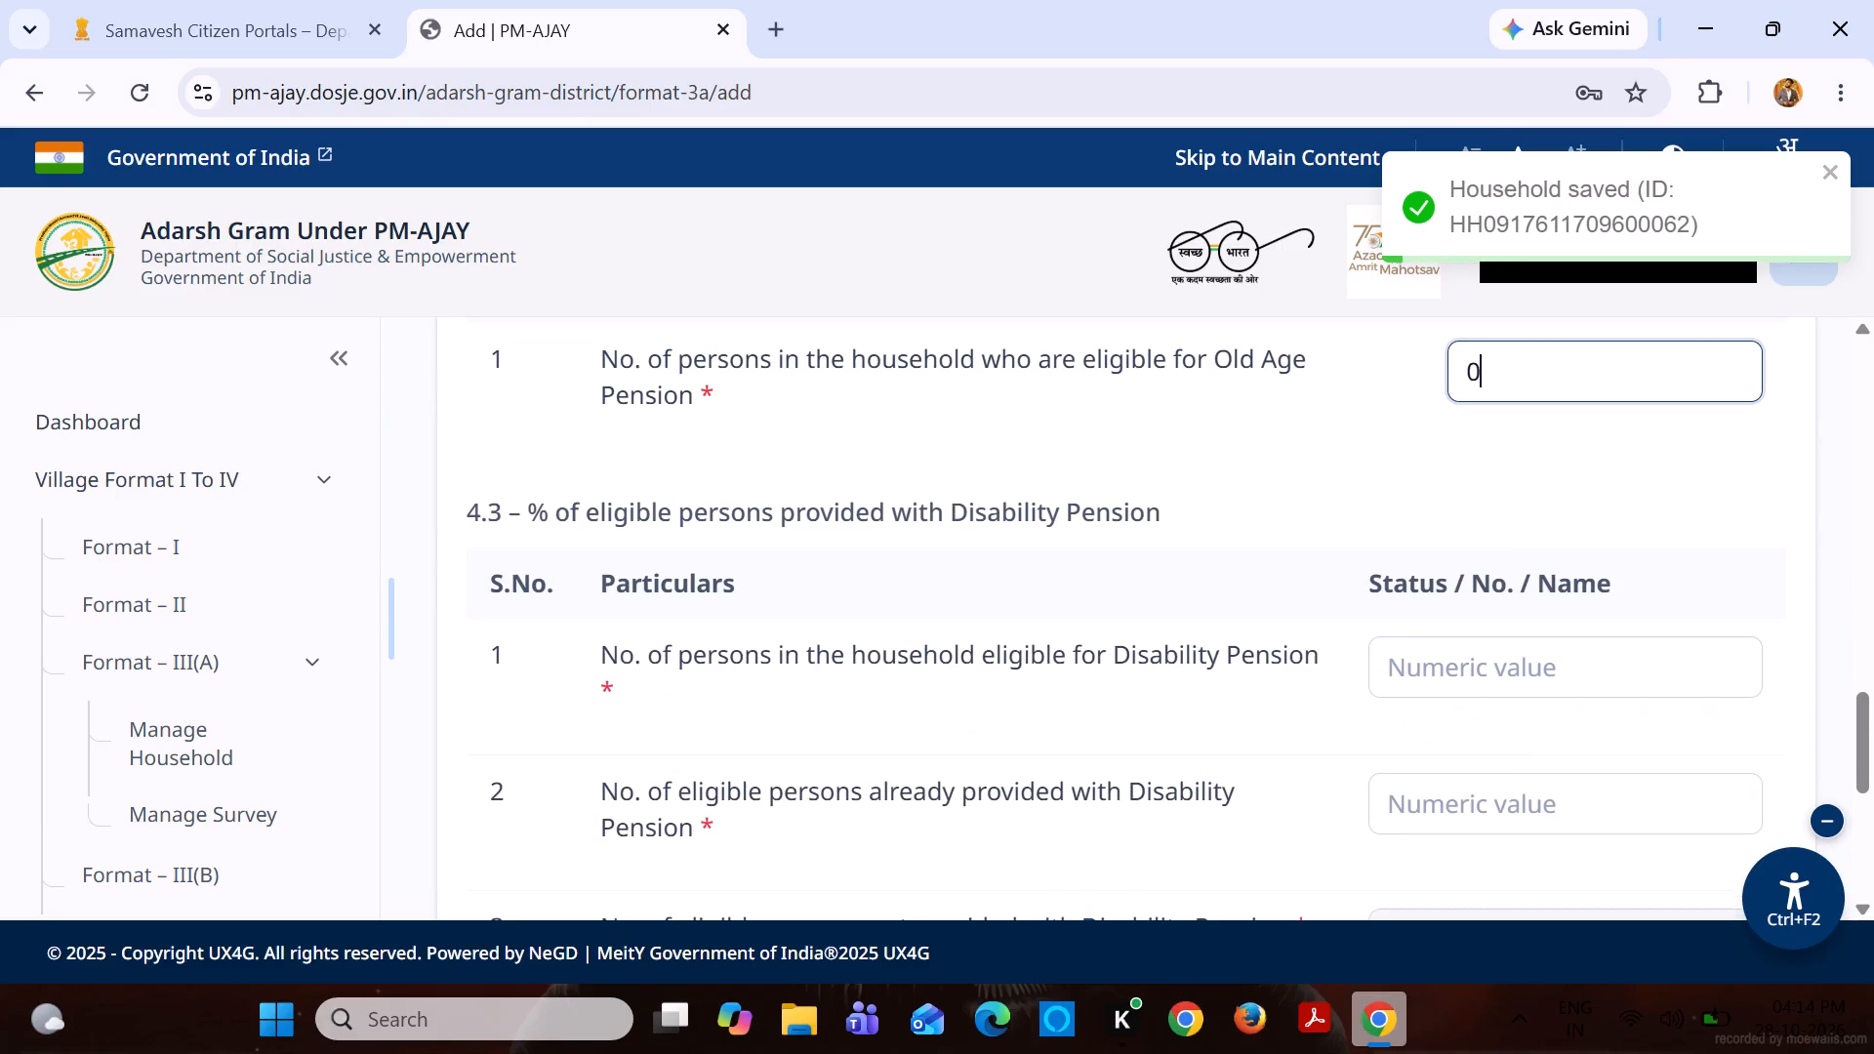
click(1460, 669)
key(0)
scroll(1460, 669, down, 1)
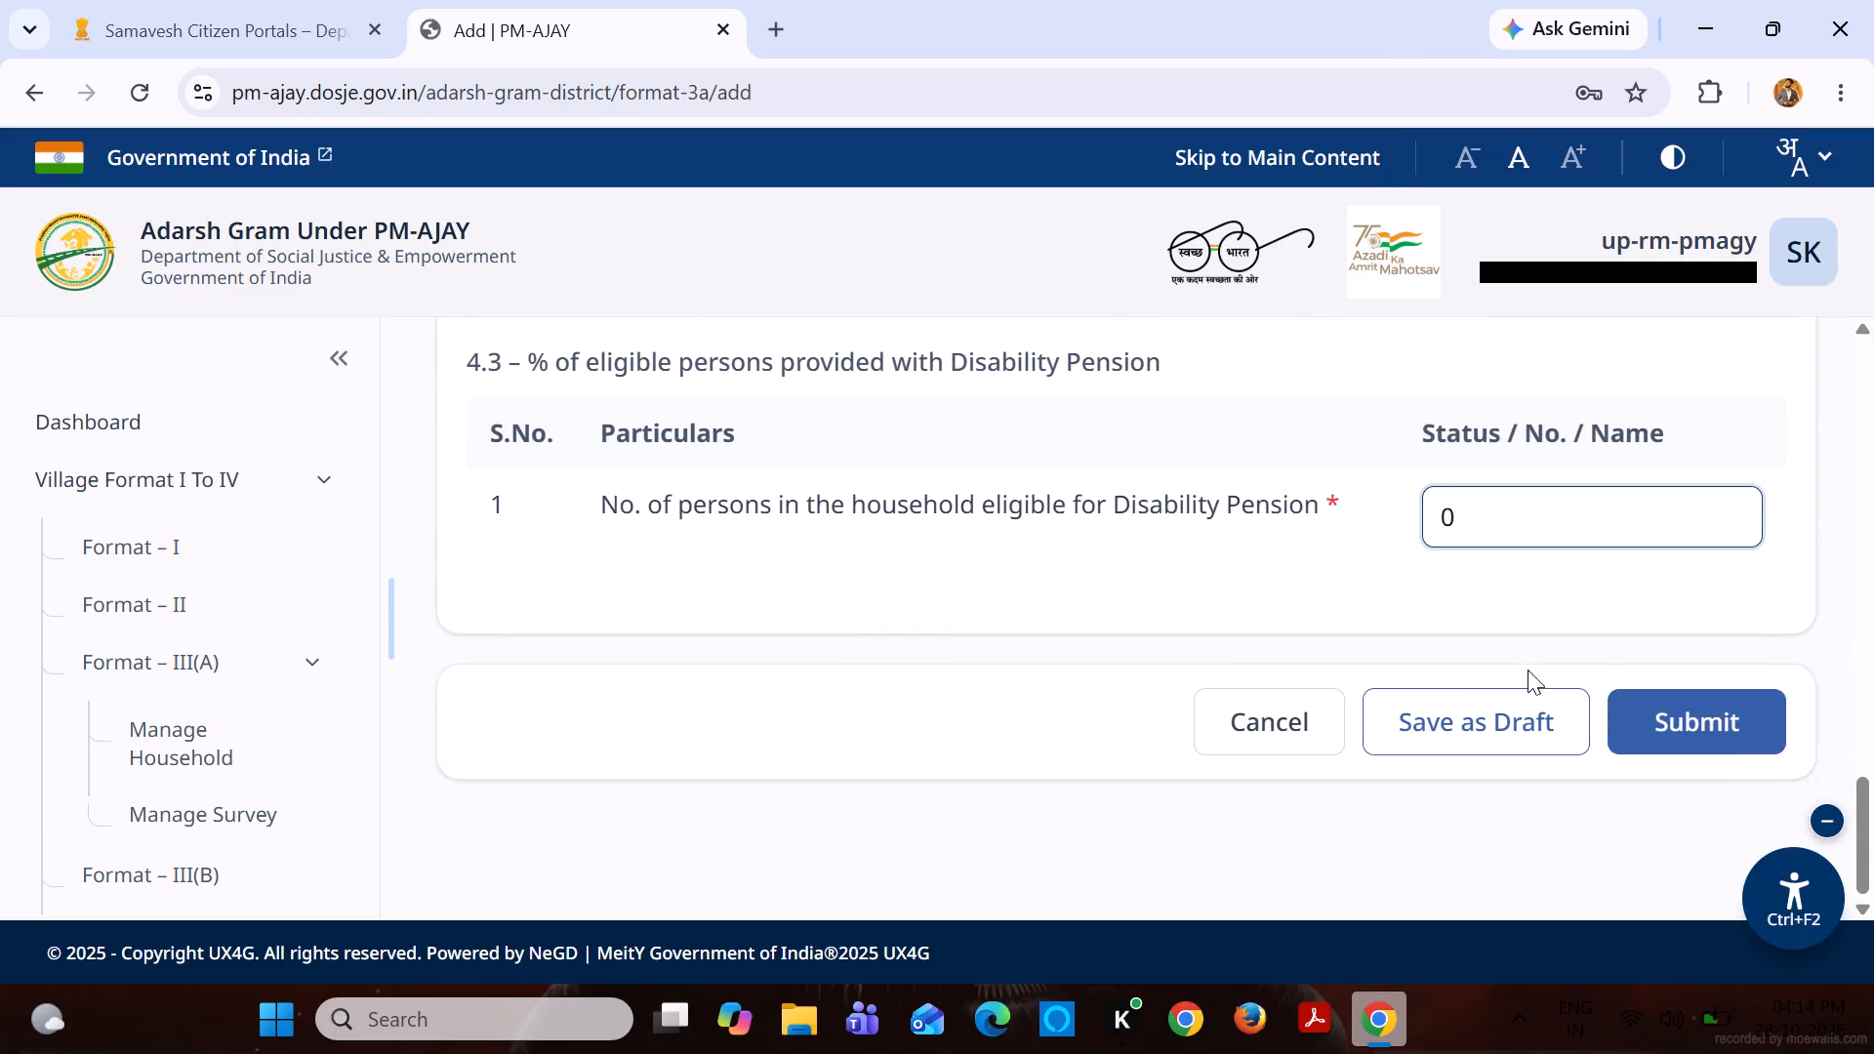
click(1680, 724)
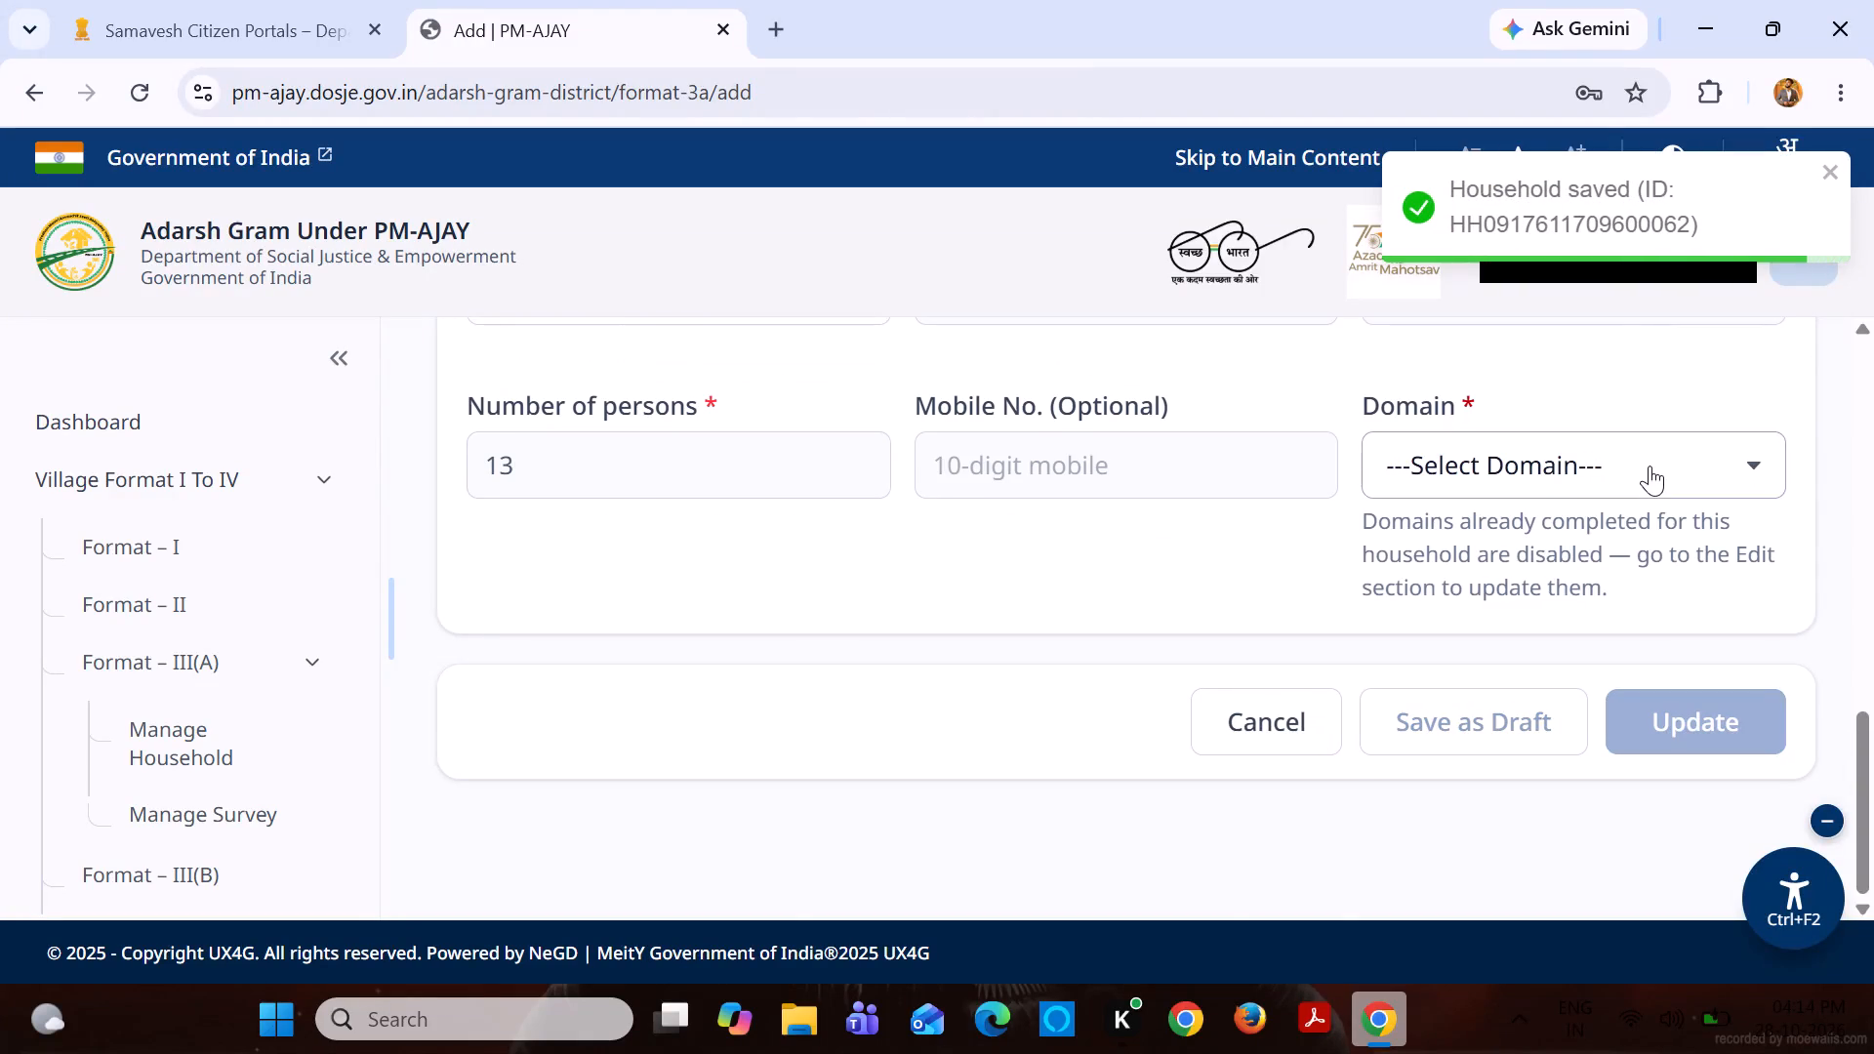
For 6 – Electricity and Clean Fuel, answer Yes to electricity connection (6.2 and 6.3) and to using at least one LED bulb (6.3).
click(1650, 466)
scroll(1576, 675, down, 3)
click(1510, 630)
scroll(1510, 630, down, 1)
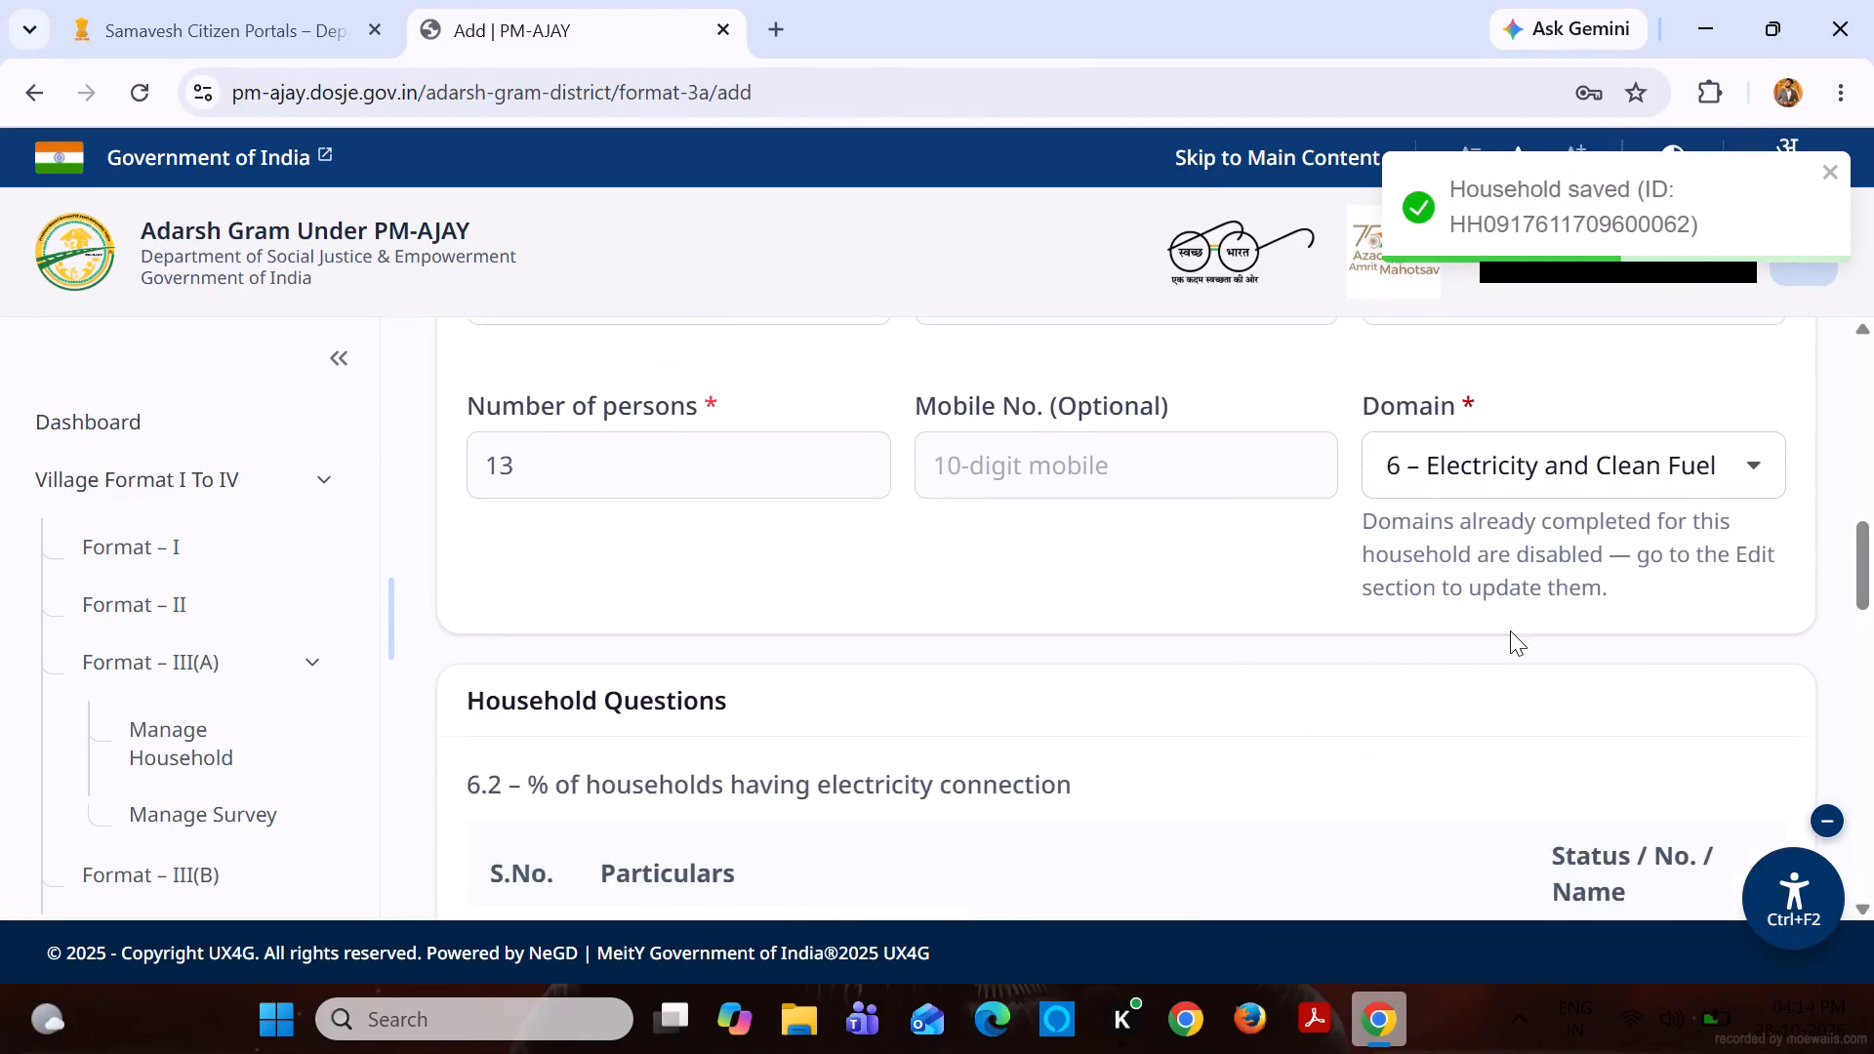
scroll(1510, 630, down, 1)
drag(1681, 682, 1617, 779)
click(1617, 779)
scroll(1617, 779, down, 3)
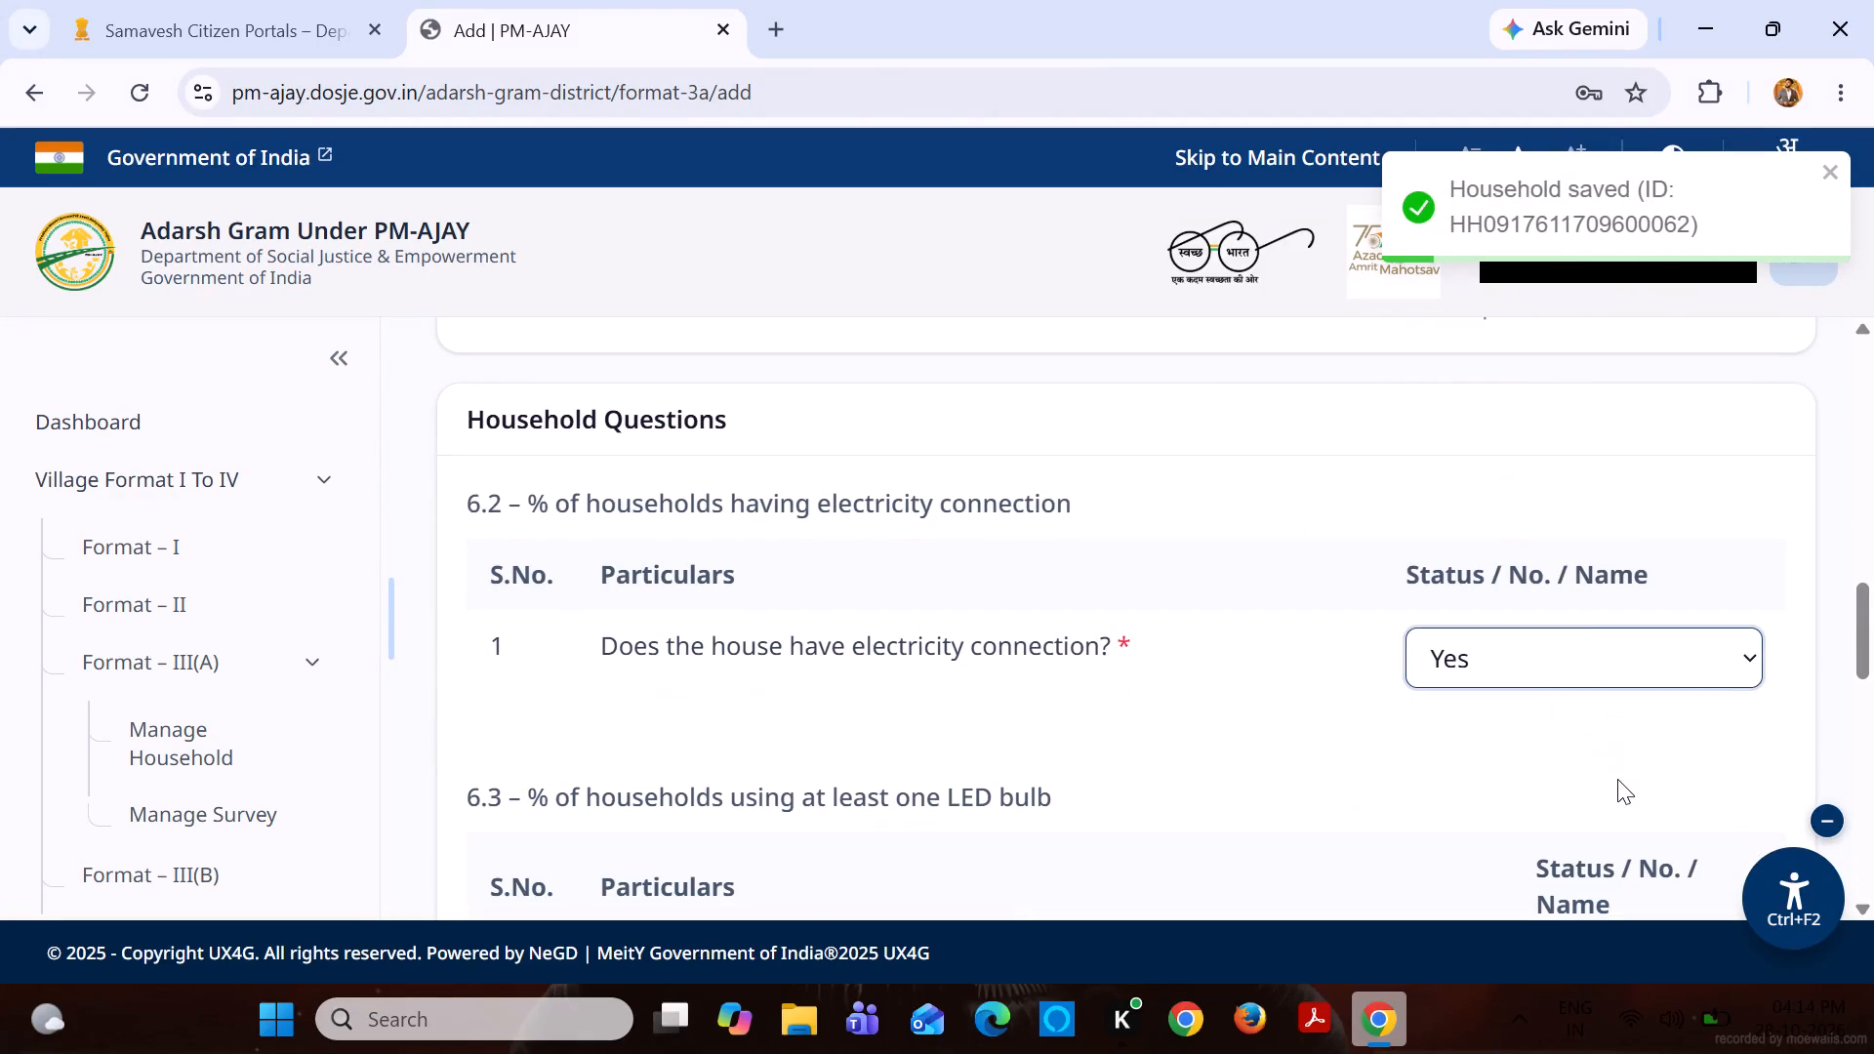
scroll(1618, 750, down, 2)
drag(1635, 749, 1598, 841)
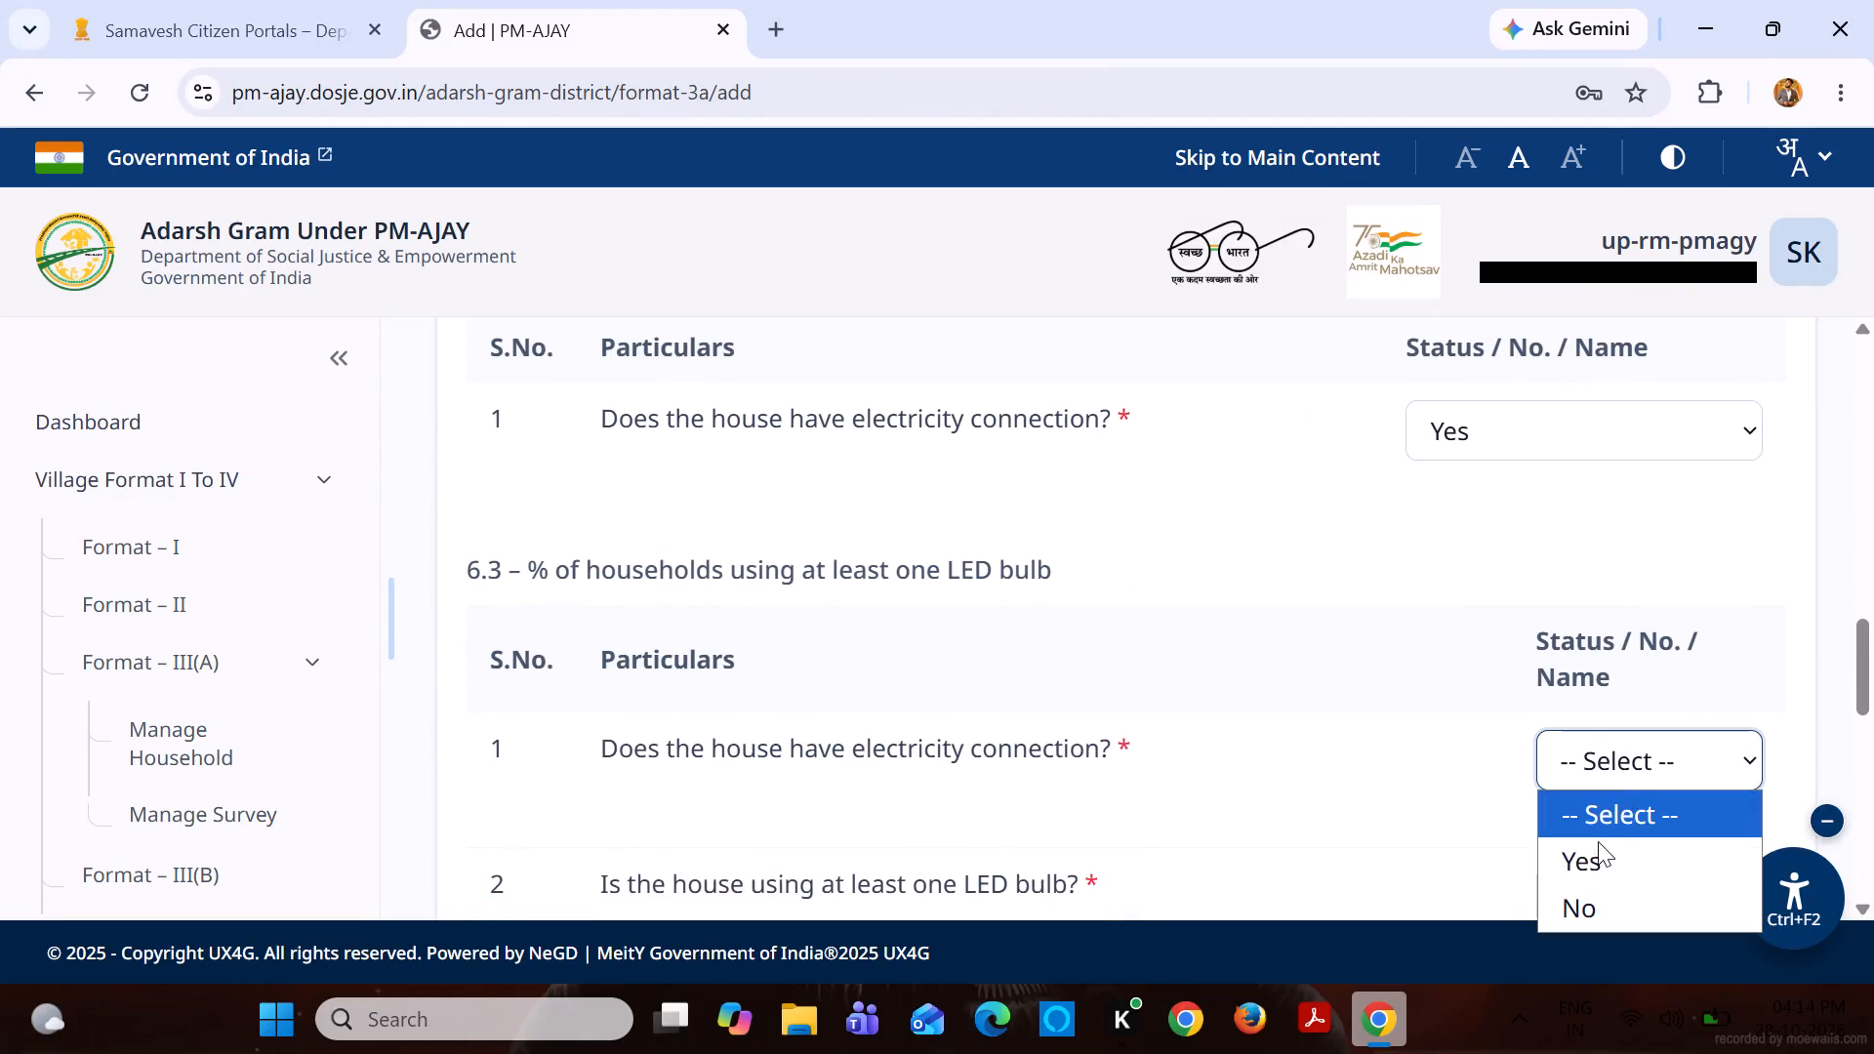
drag(1598, 841, 1596, 847)
click(1596, 847)
scroll(1614, 715, down, 1)
drag(1683, 620, 1603, 705)
click(1603, 705)
Answer Yes to the house using clean fuel (6.4), and submit Electricity and Clean Fuel.
scroll(1603, 705, down, 2)
click(1657, 641)
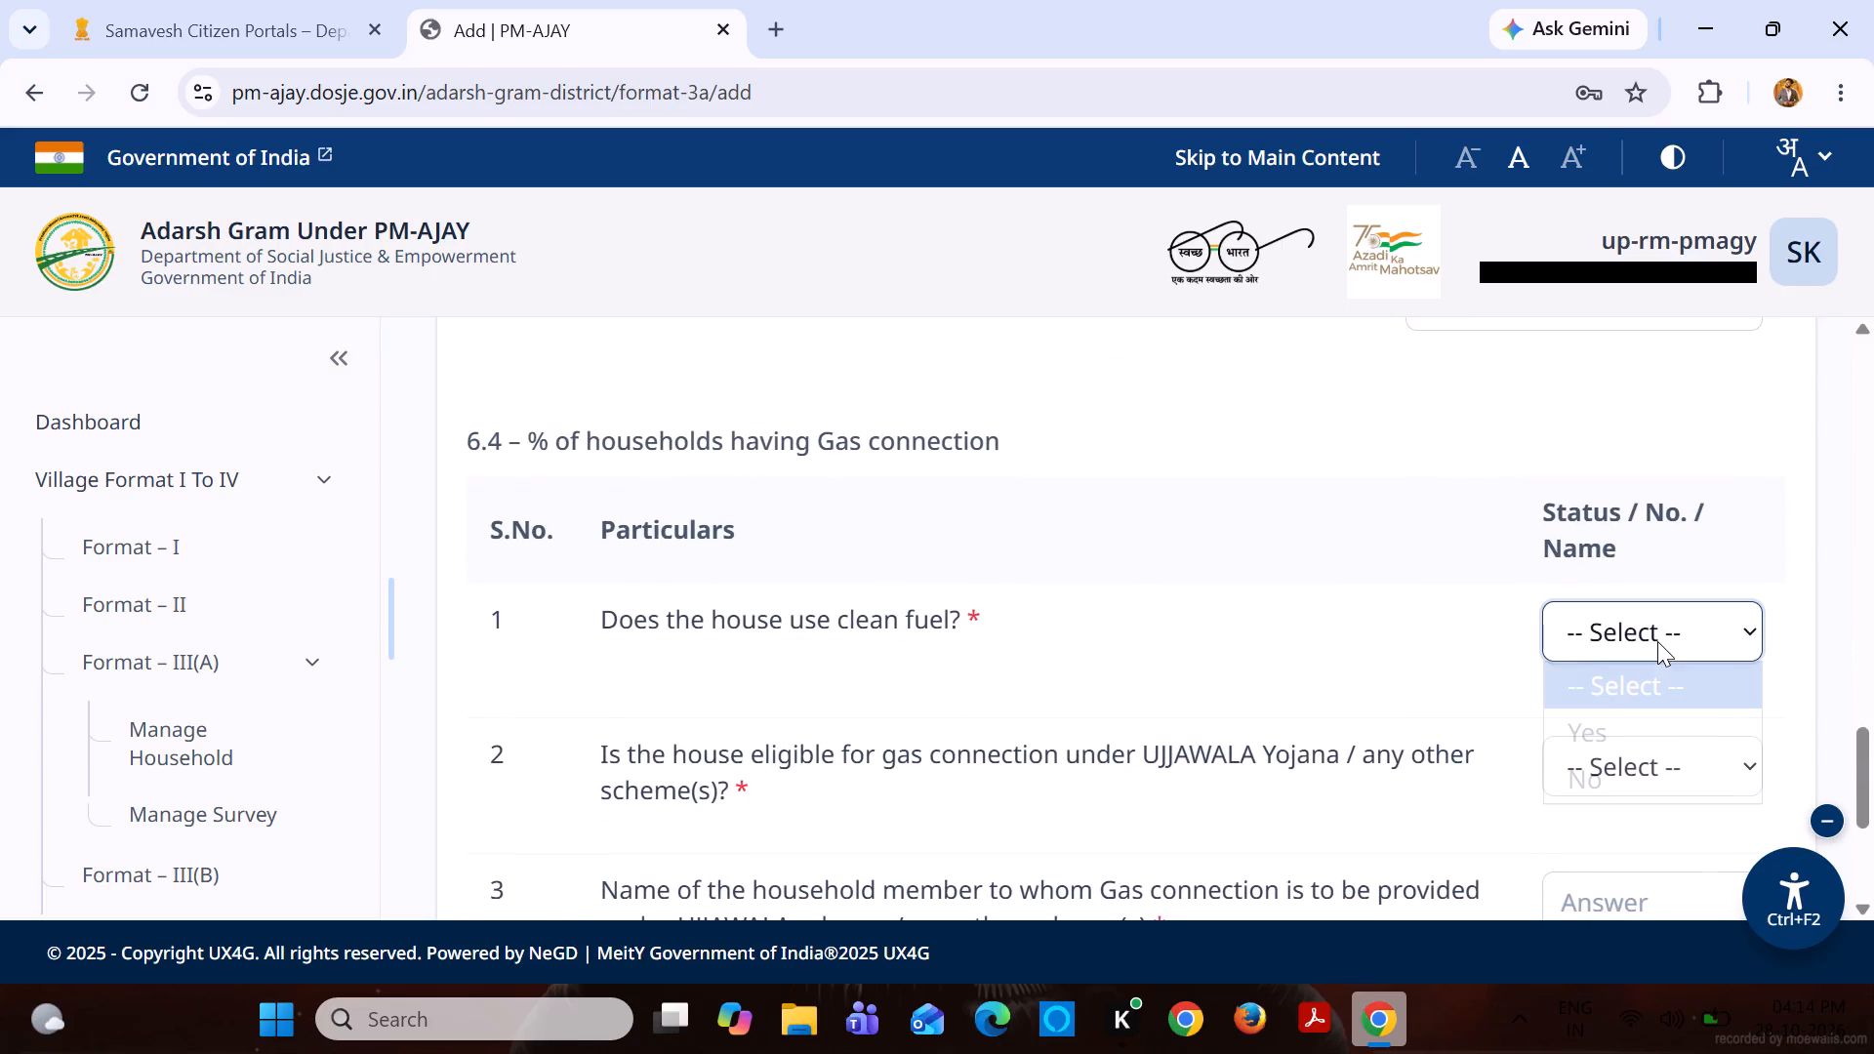
click(1605, 729)
scroll(1605, 729, down, 3)
click(1727, 716)
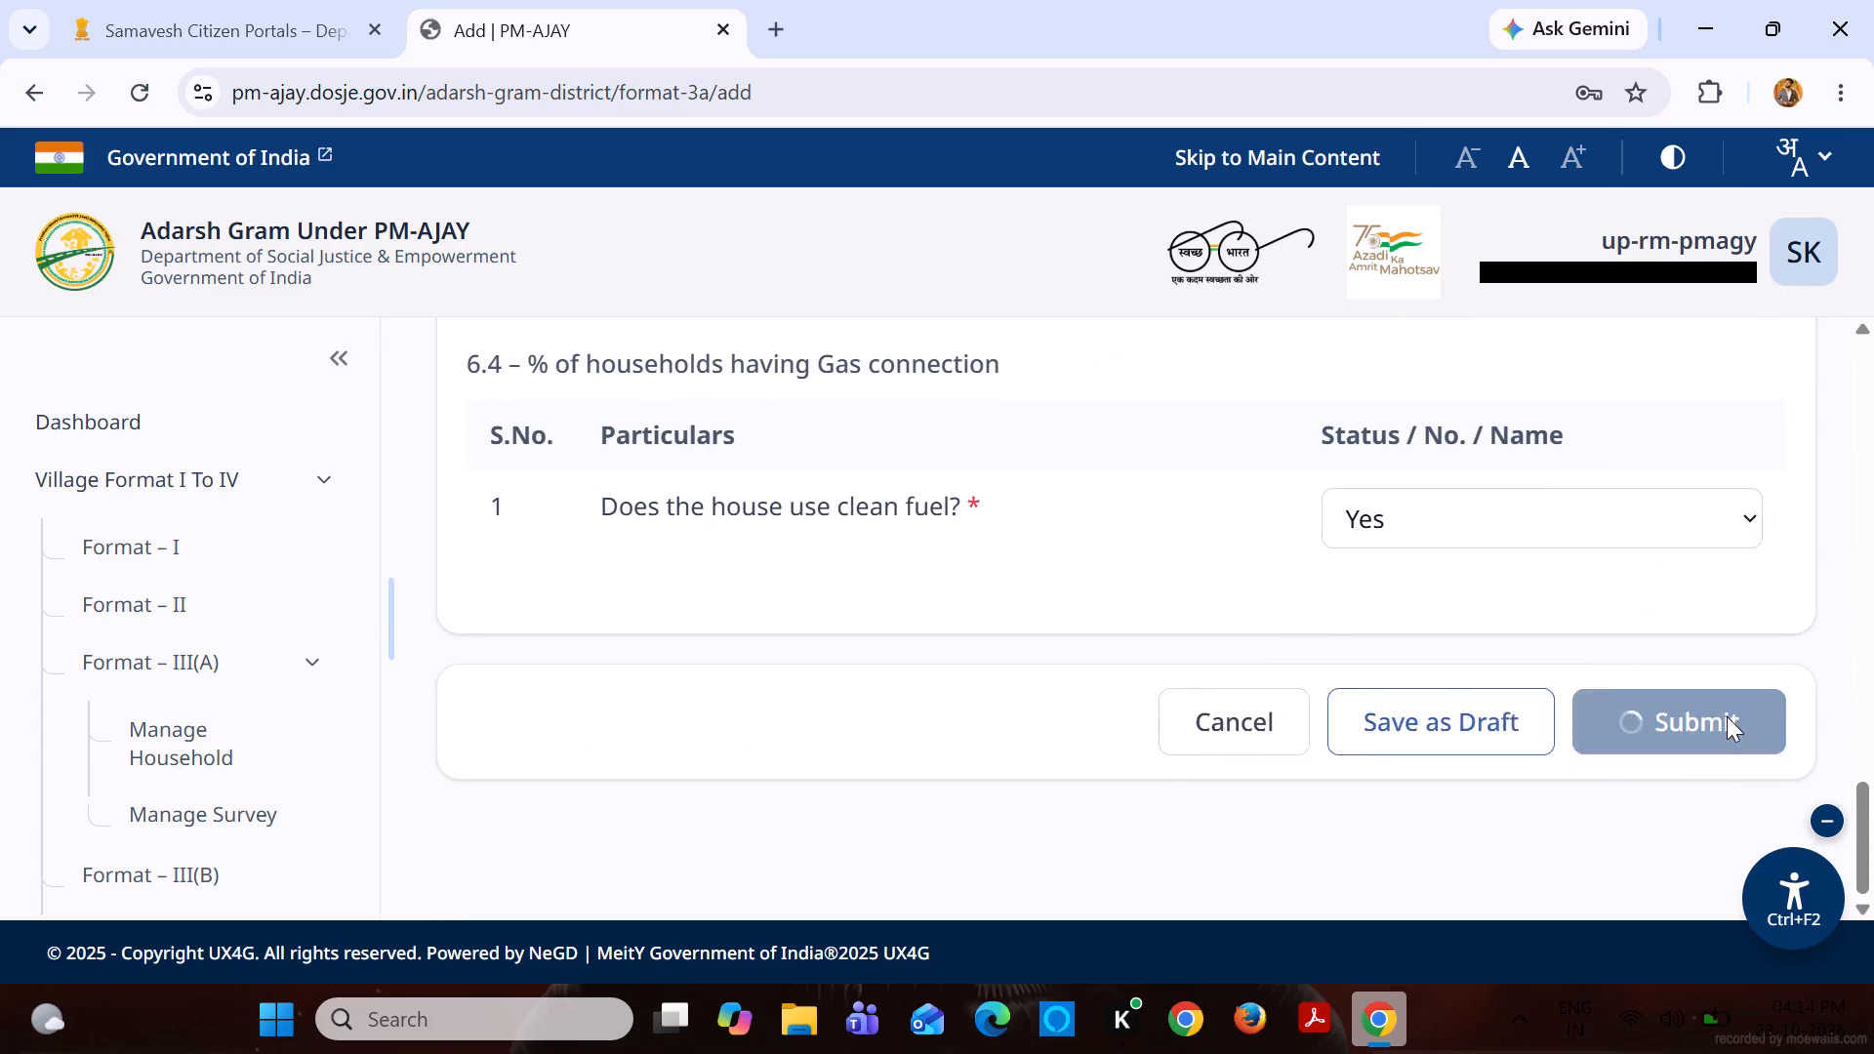
For 7 – Agricultural Practices etc., answer No to the household being involved in farming (7.1), and submit the domain.
click(1650, 459)
scroll(1574, 665, down, 3)
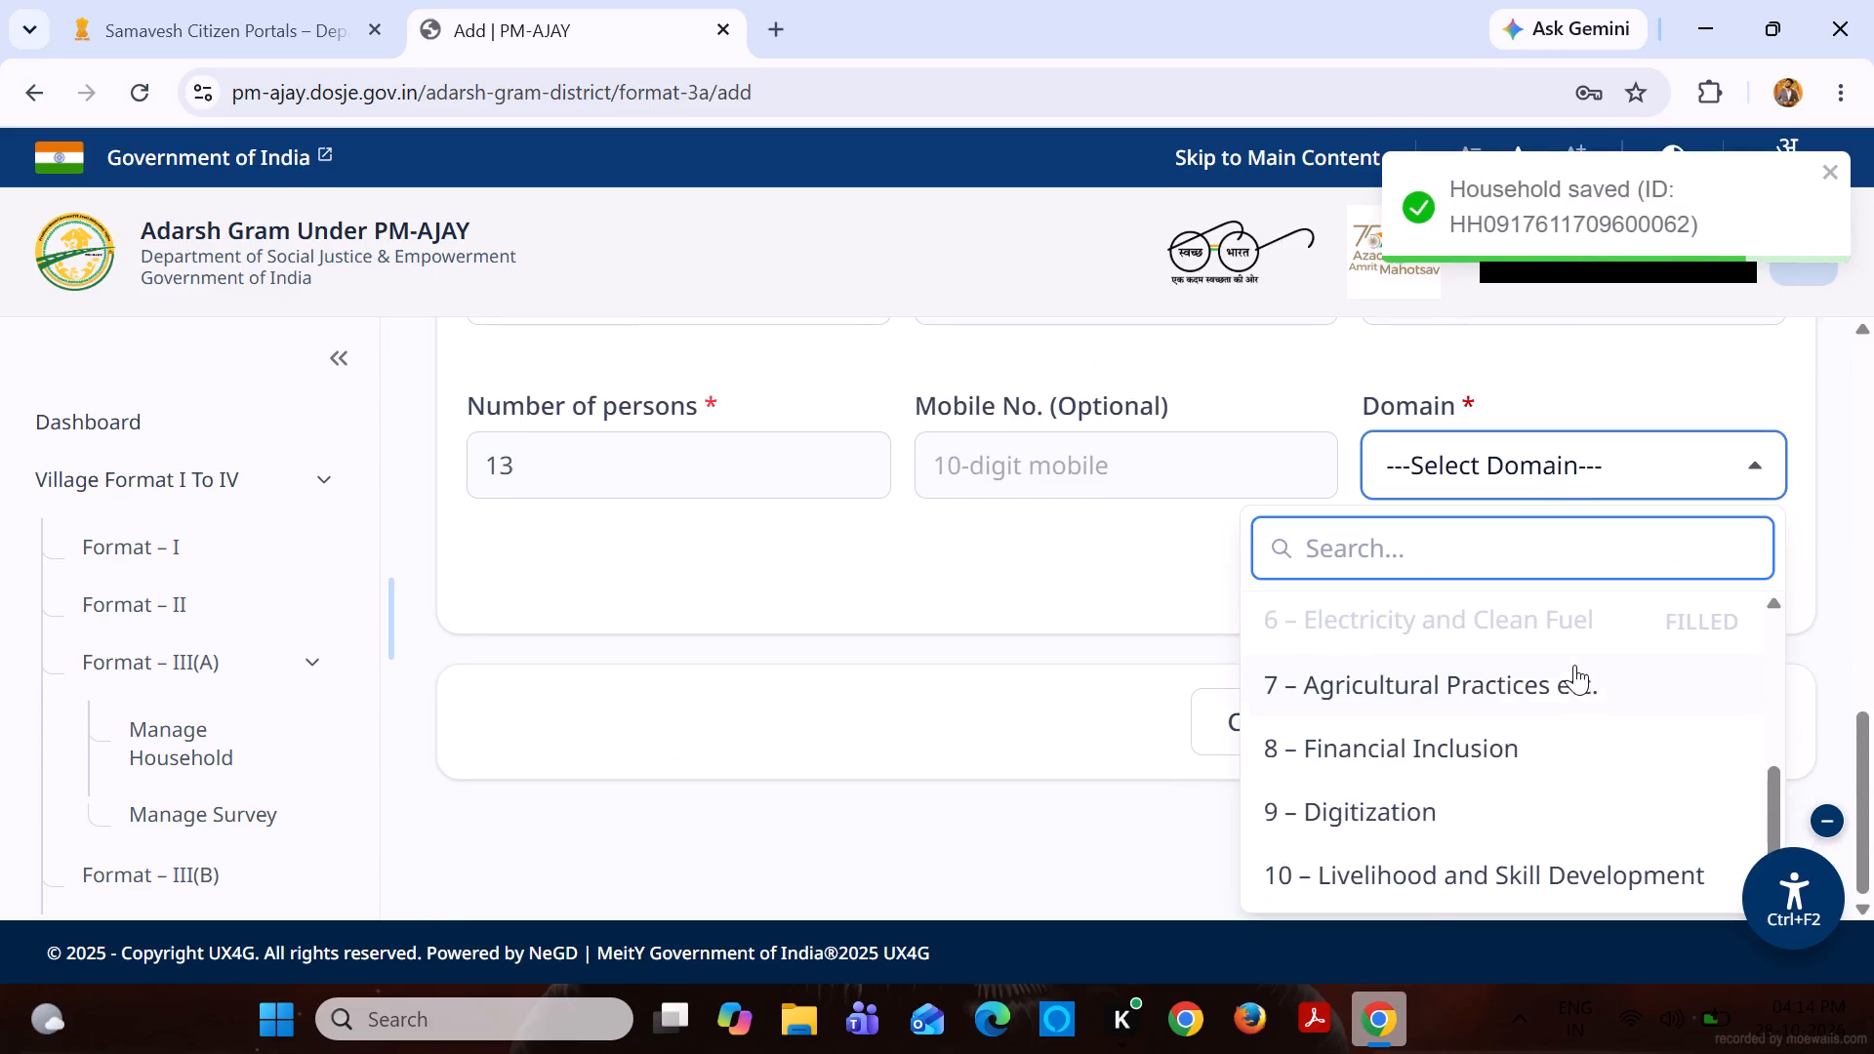
click(1452, 695)
scroll(1452, 695, down, 3)
click(1618, 505)
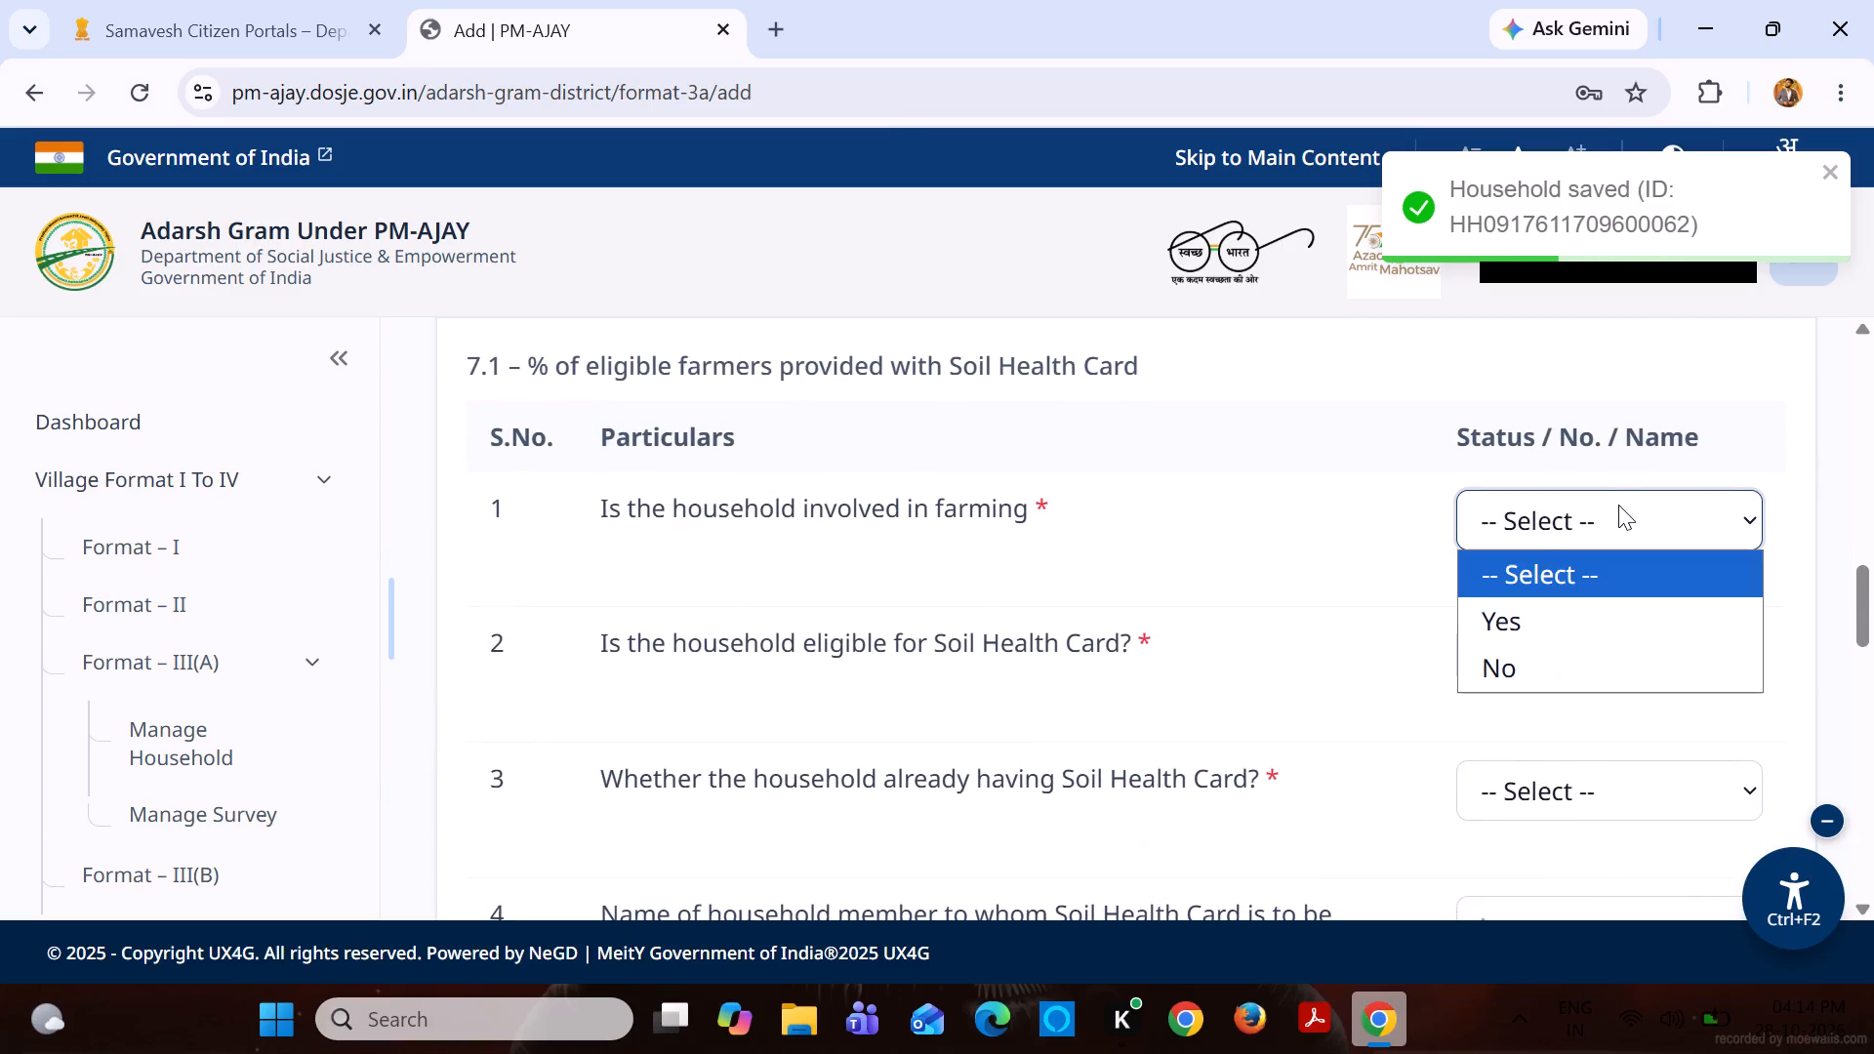
click(1518, 669)
scroll(1518, 669, down, 4)
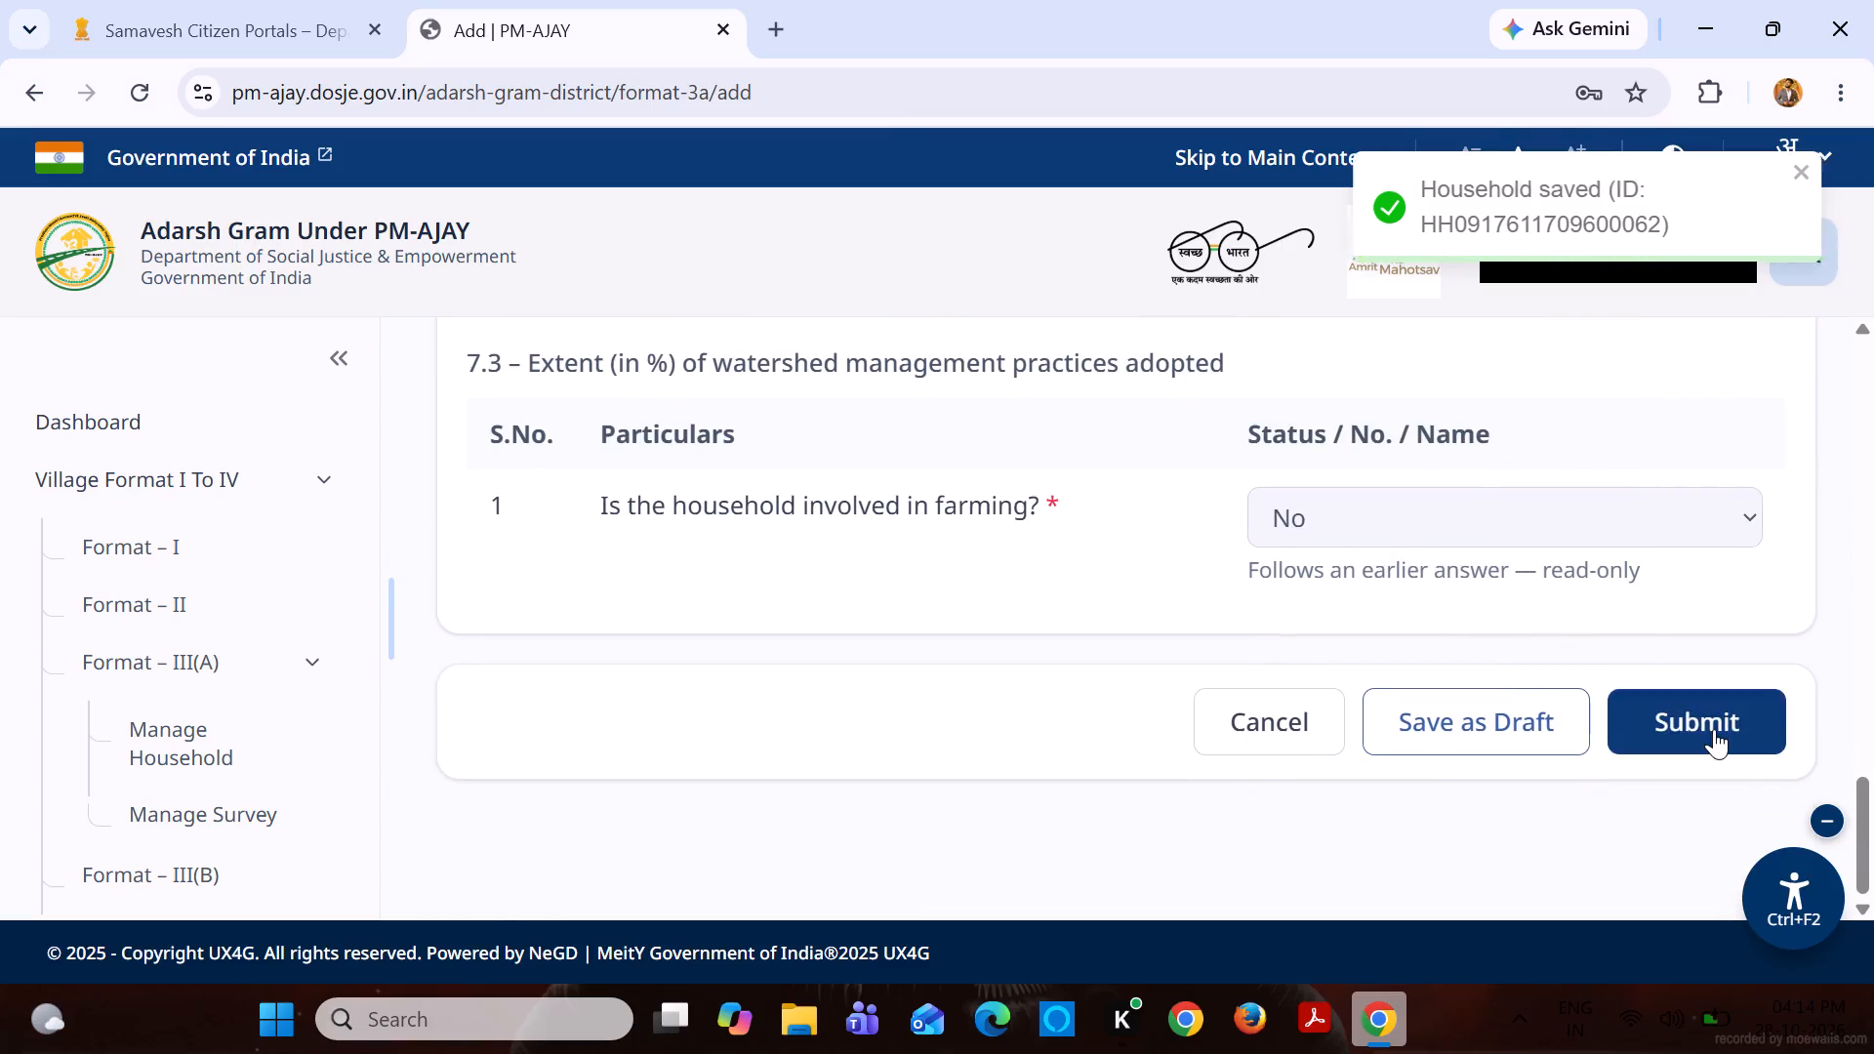
click(1714, 729)
For 8 – Financial Inclusion, enter 9 persons above 5 years and 9 members already having Aadhaar (8.1).
click(1666, 456)
scroll(1601, 637, down, 4)
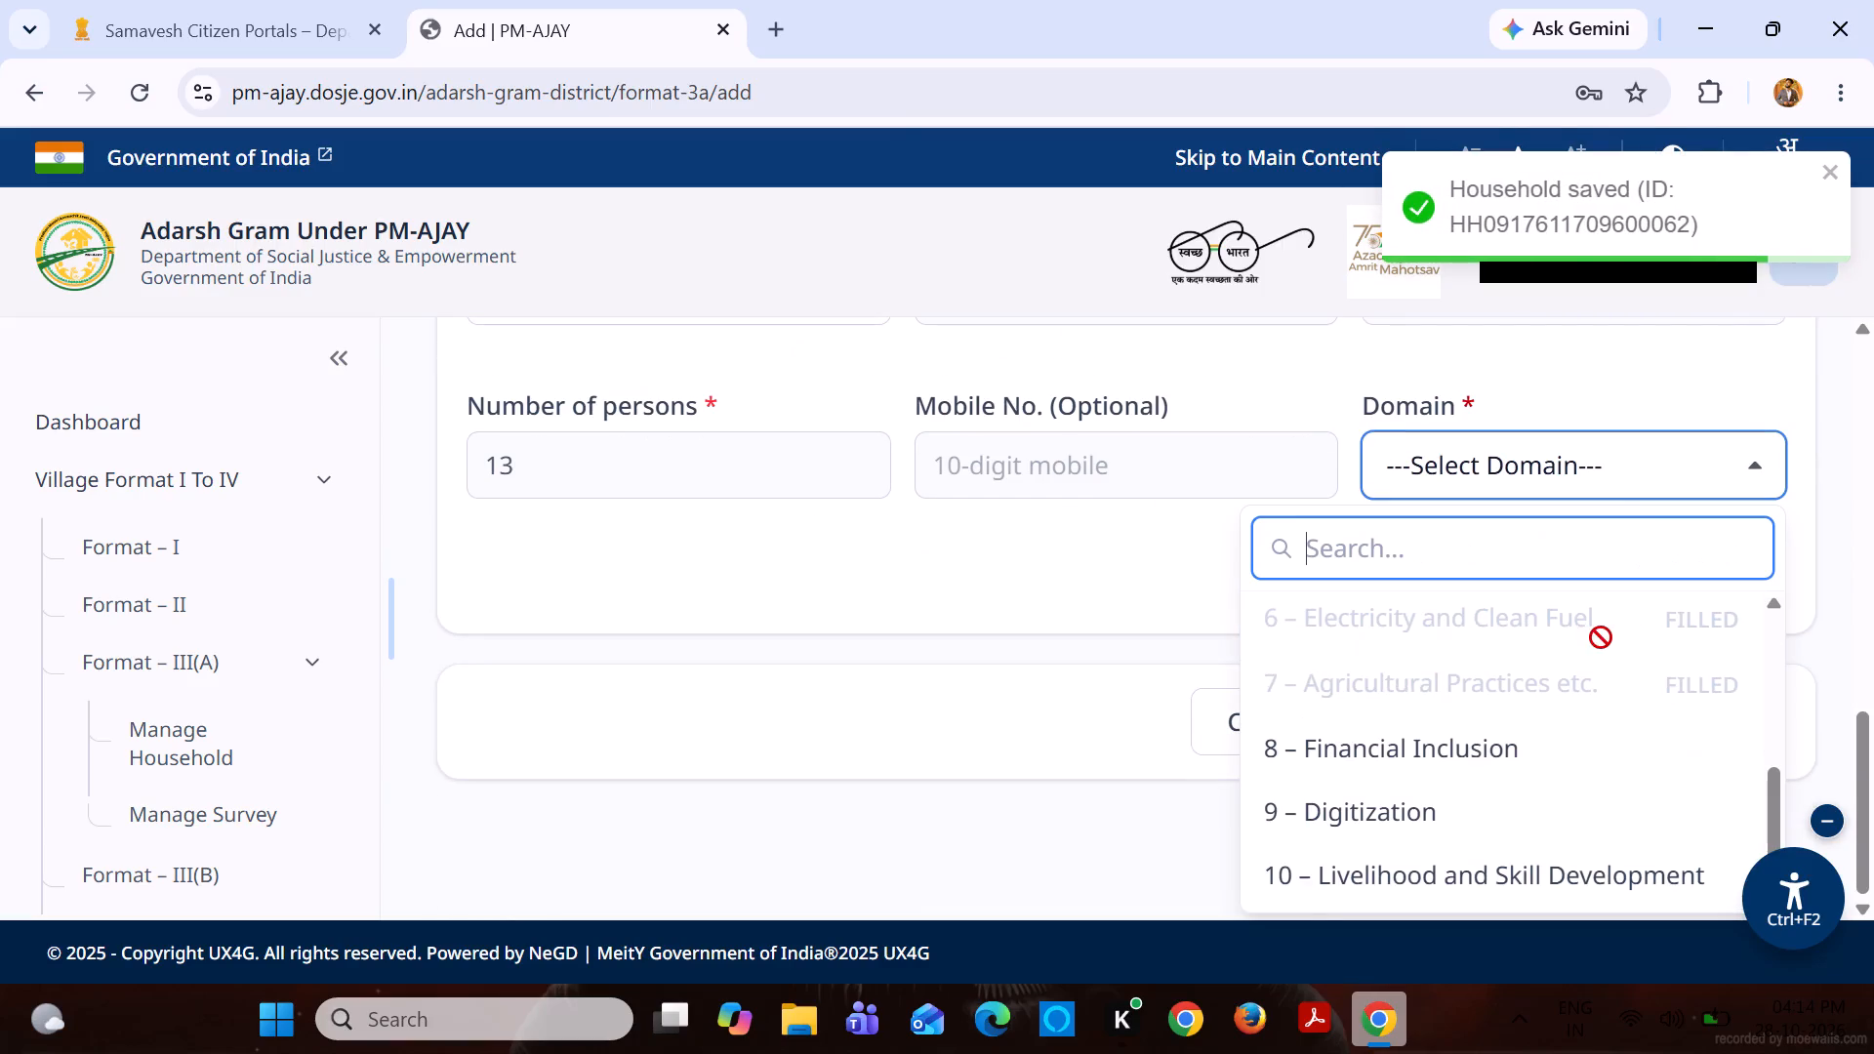
scroll(1601, 637, down, 2)
click(1472, 739)
scroll(1472, 739, down, 4)
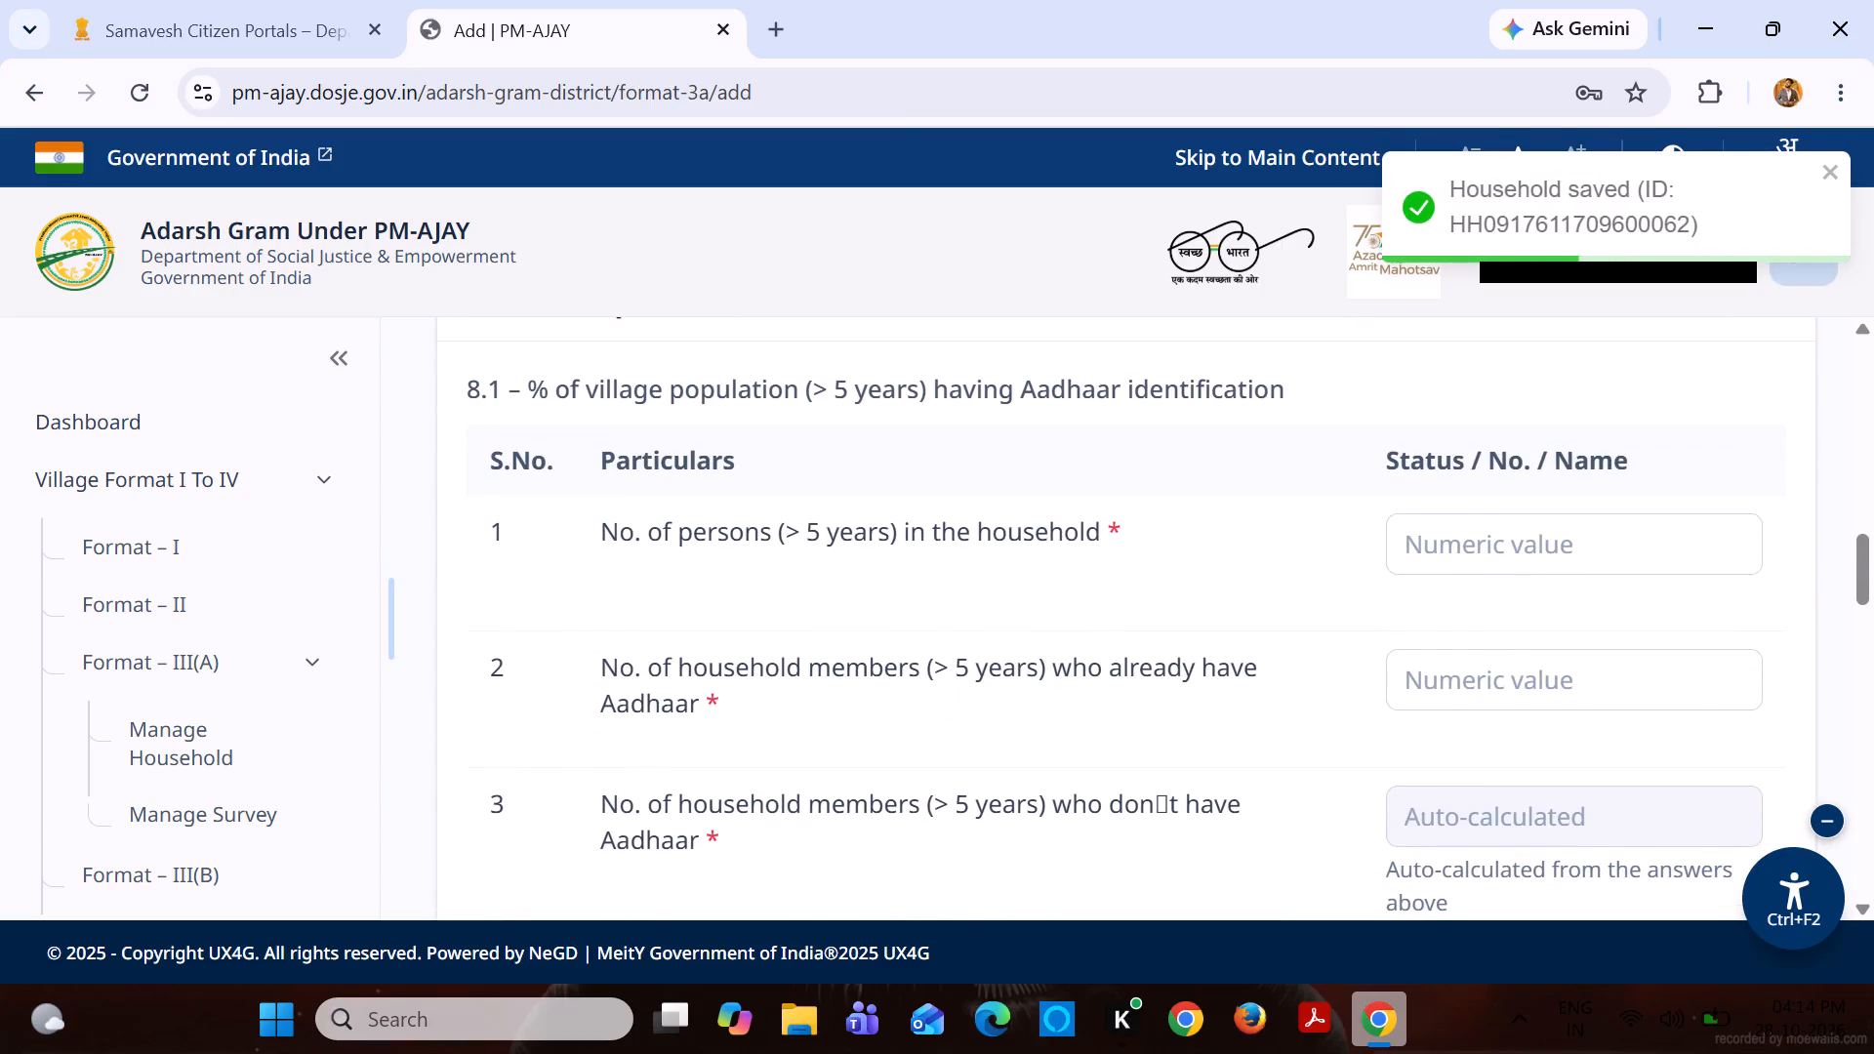
click(1486, 533)
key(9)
click(1472, 687)
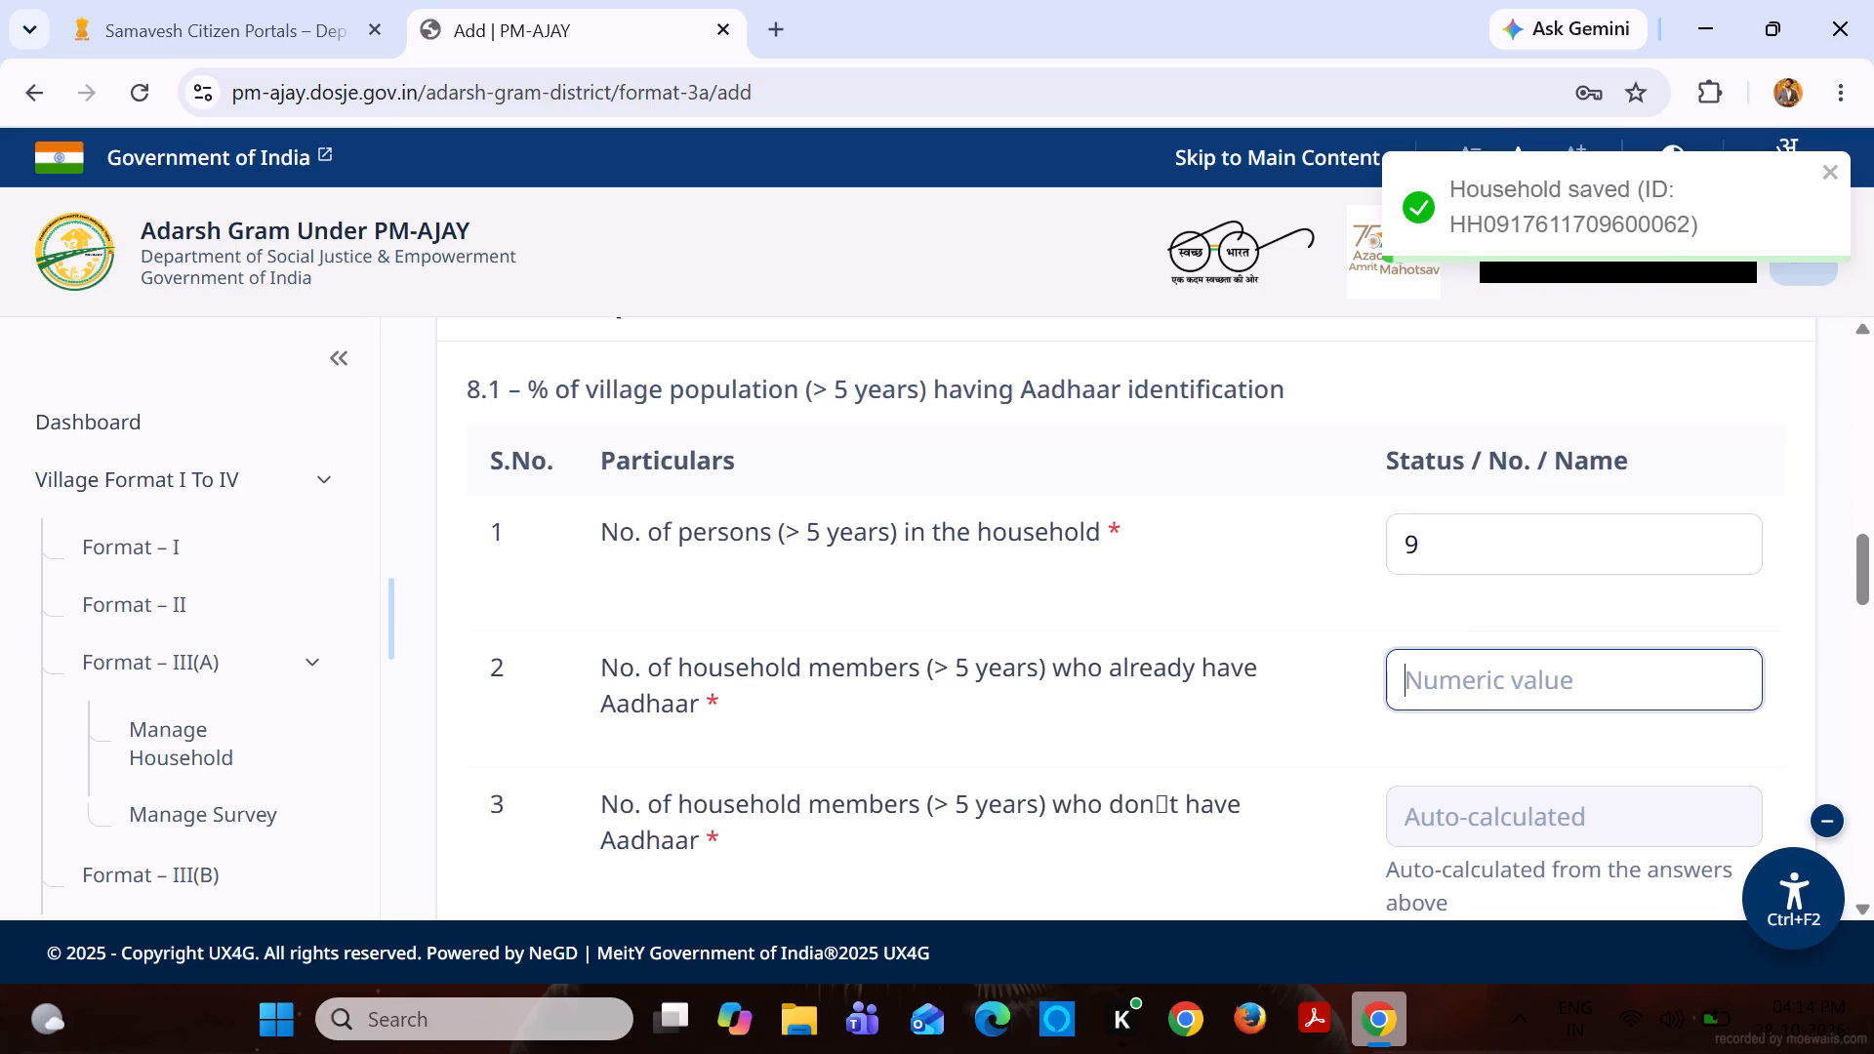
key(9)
Enter 3 members above 18 years eligible for a Banks/Post Office account and 3 who have one (8.2).
scroll(1472, 687, down, 5)
click(1524, 554)
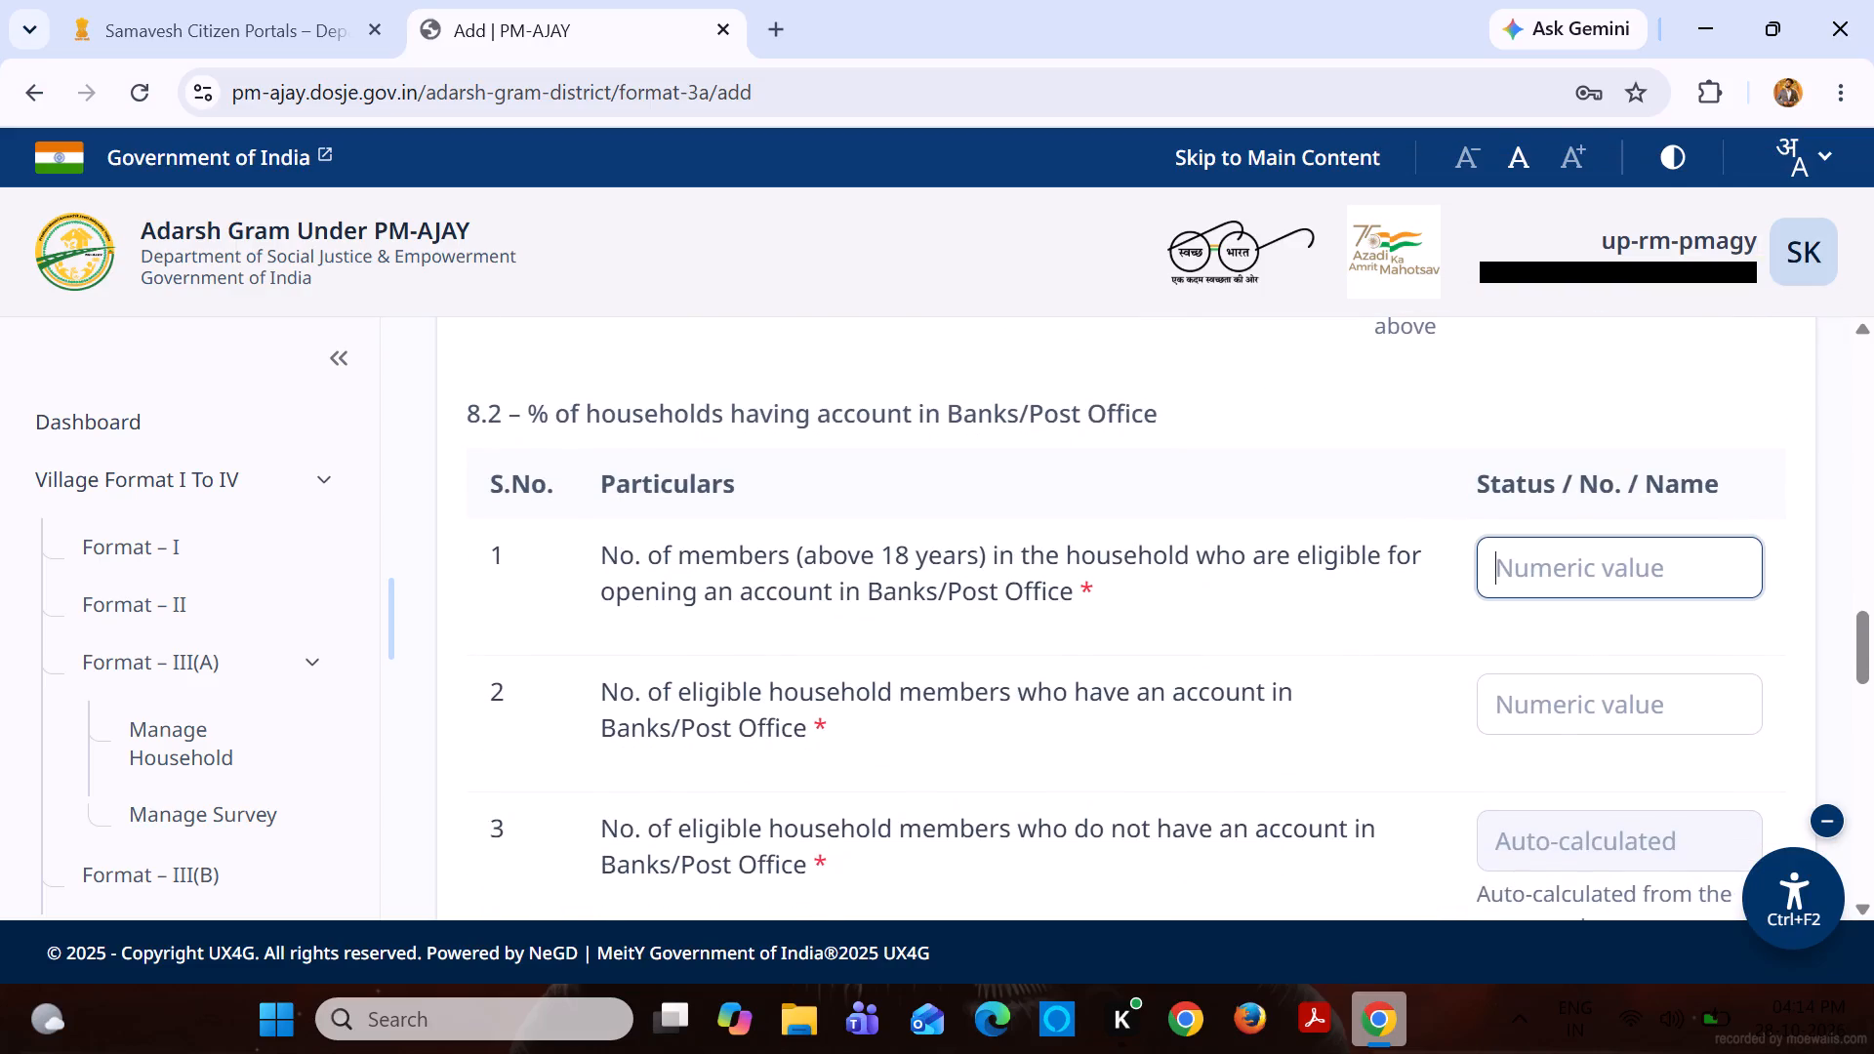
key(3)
double_click(1525, 676)
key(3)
Enter 0 persons eligible for PMSBY (8.3) and 0 eligible for PMJJBY (8.4), and submit Financial Inclusion.
scroll(1525, 676, down, 5)
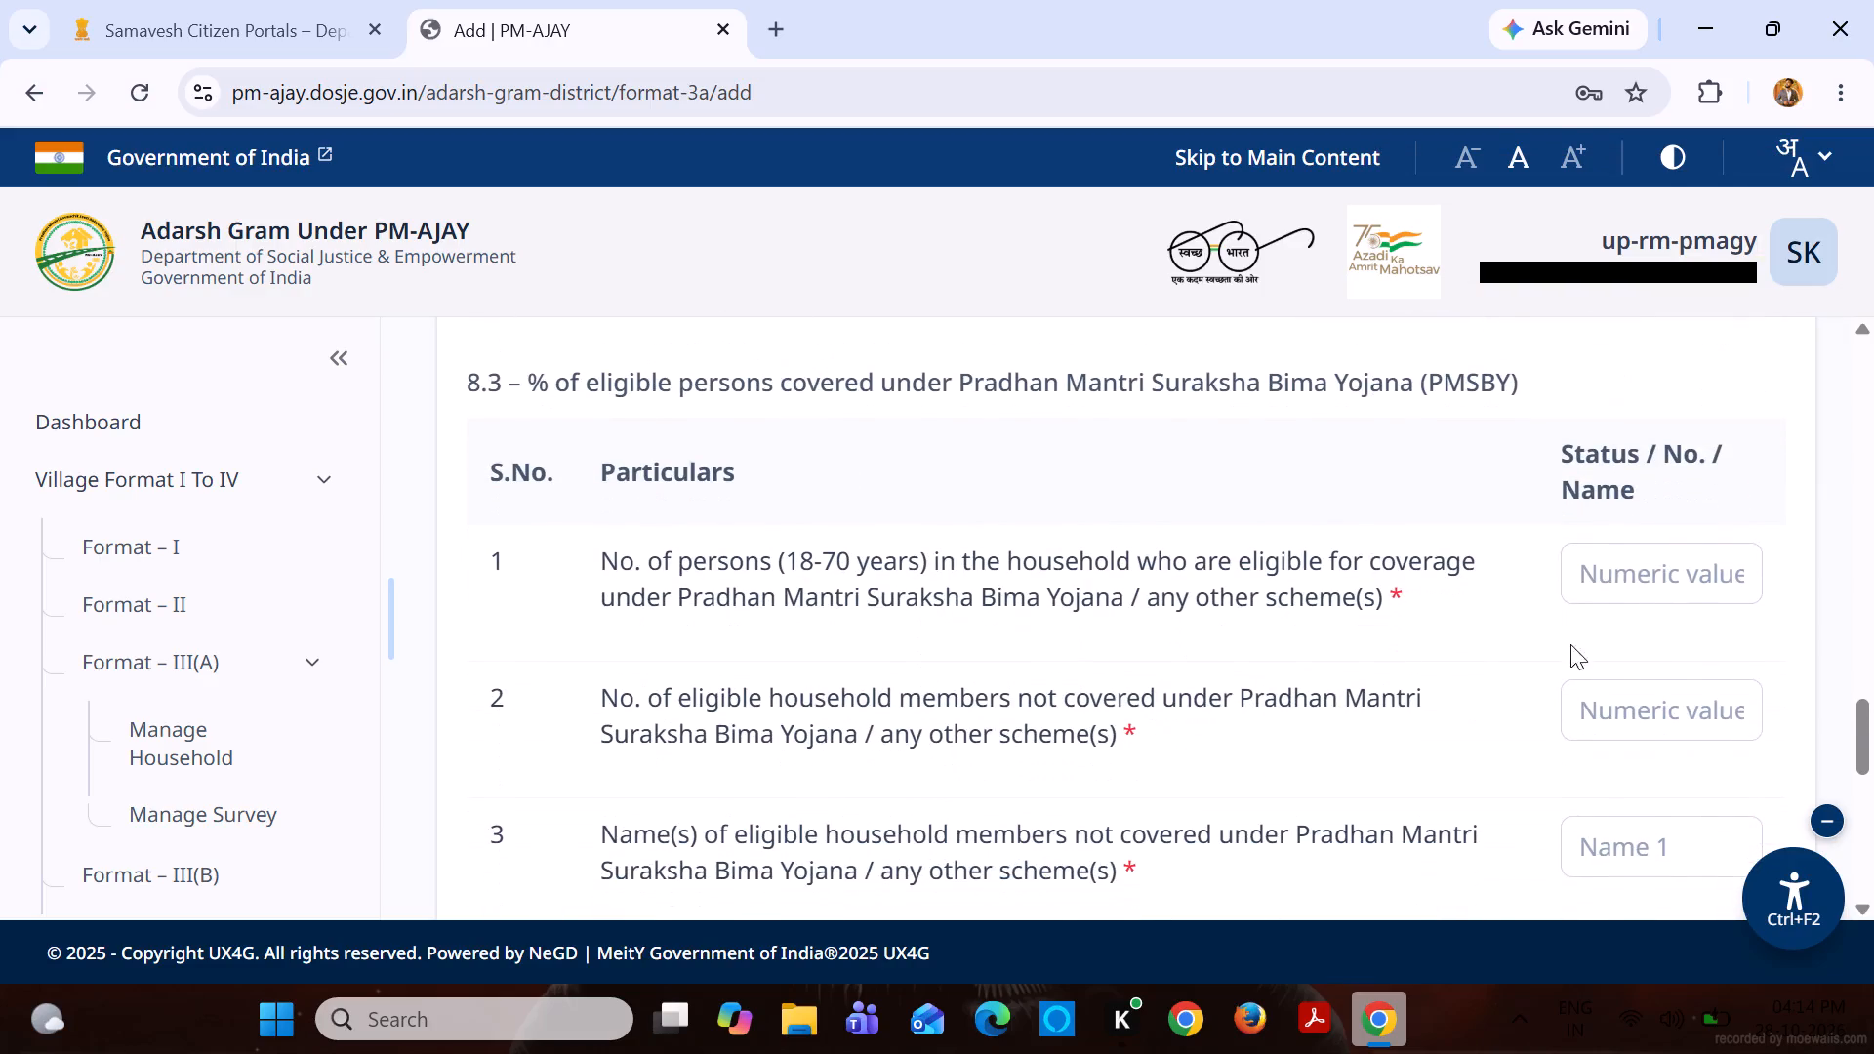
click(1671, 595)
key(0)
scroll(1671, 584, down, 2)
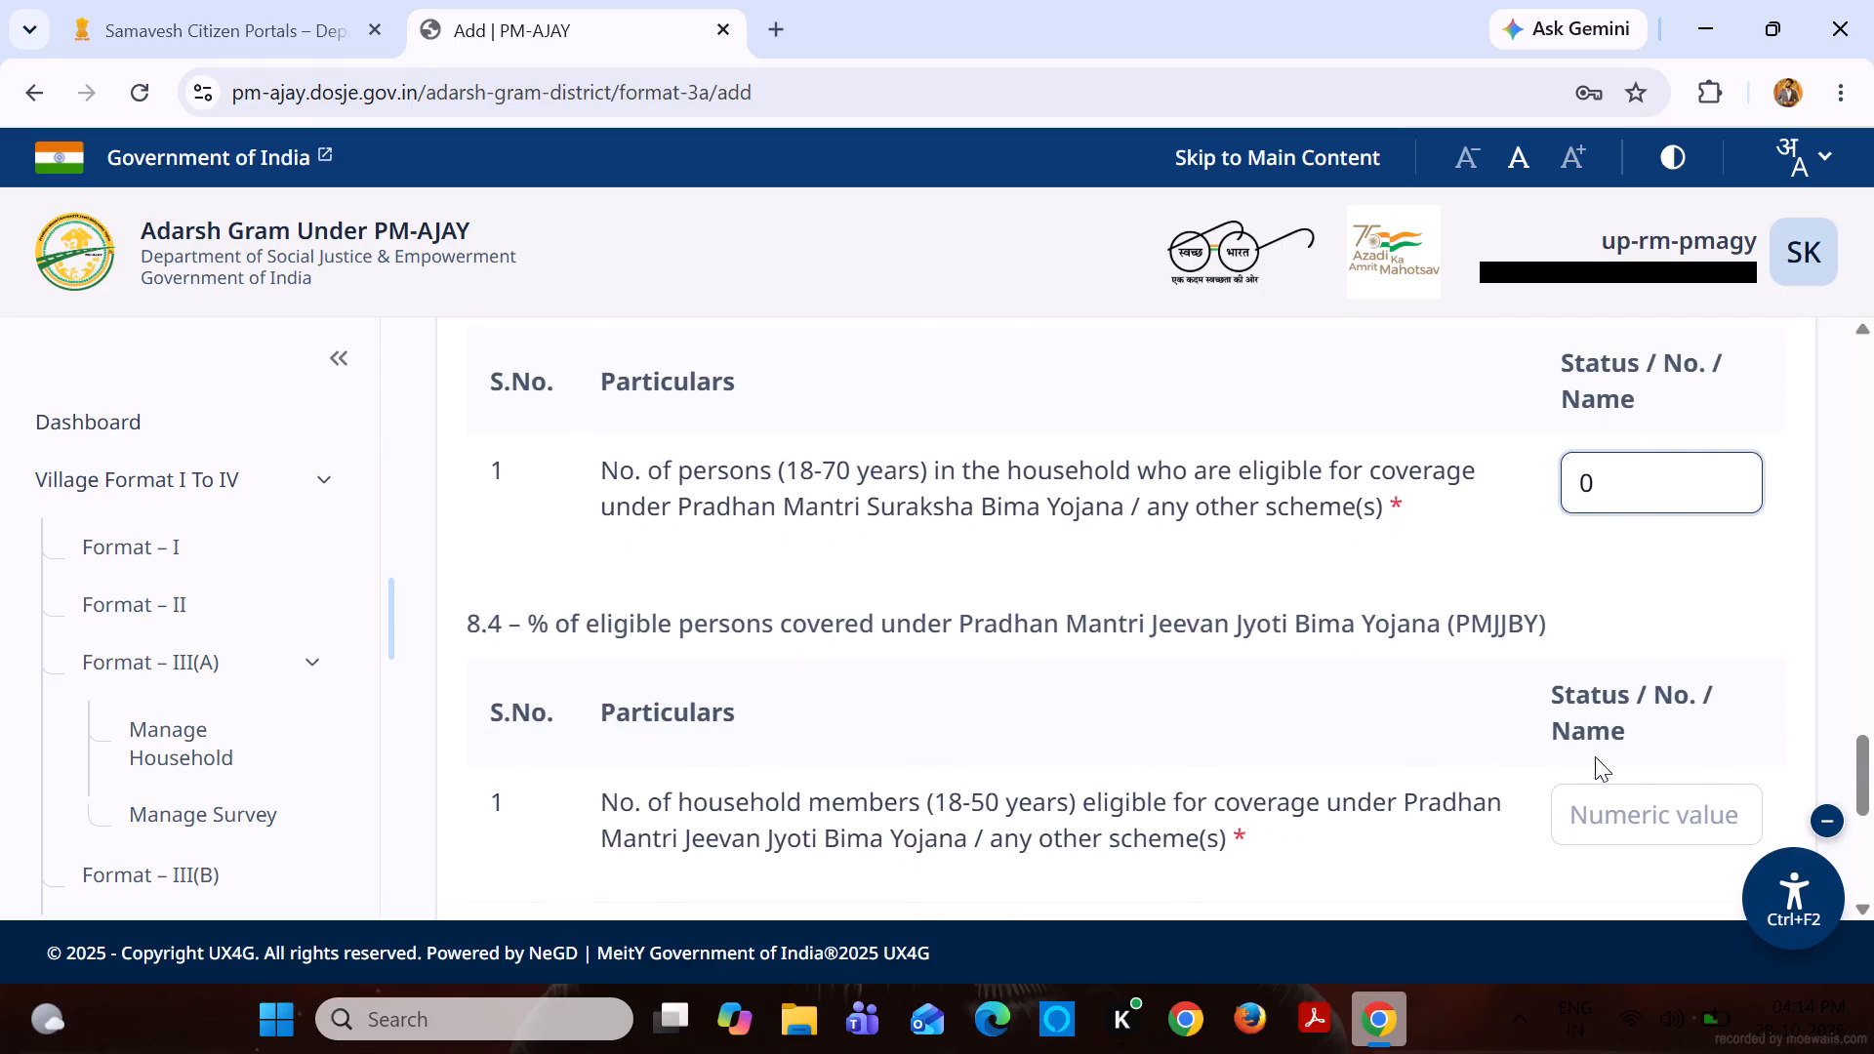
drag(1588, 779, 1591, 811)
click(1591, 811)
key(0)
scroll(1591, 811, down, 3)
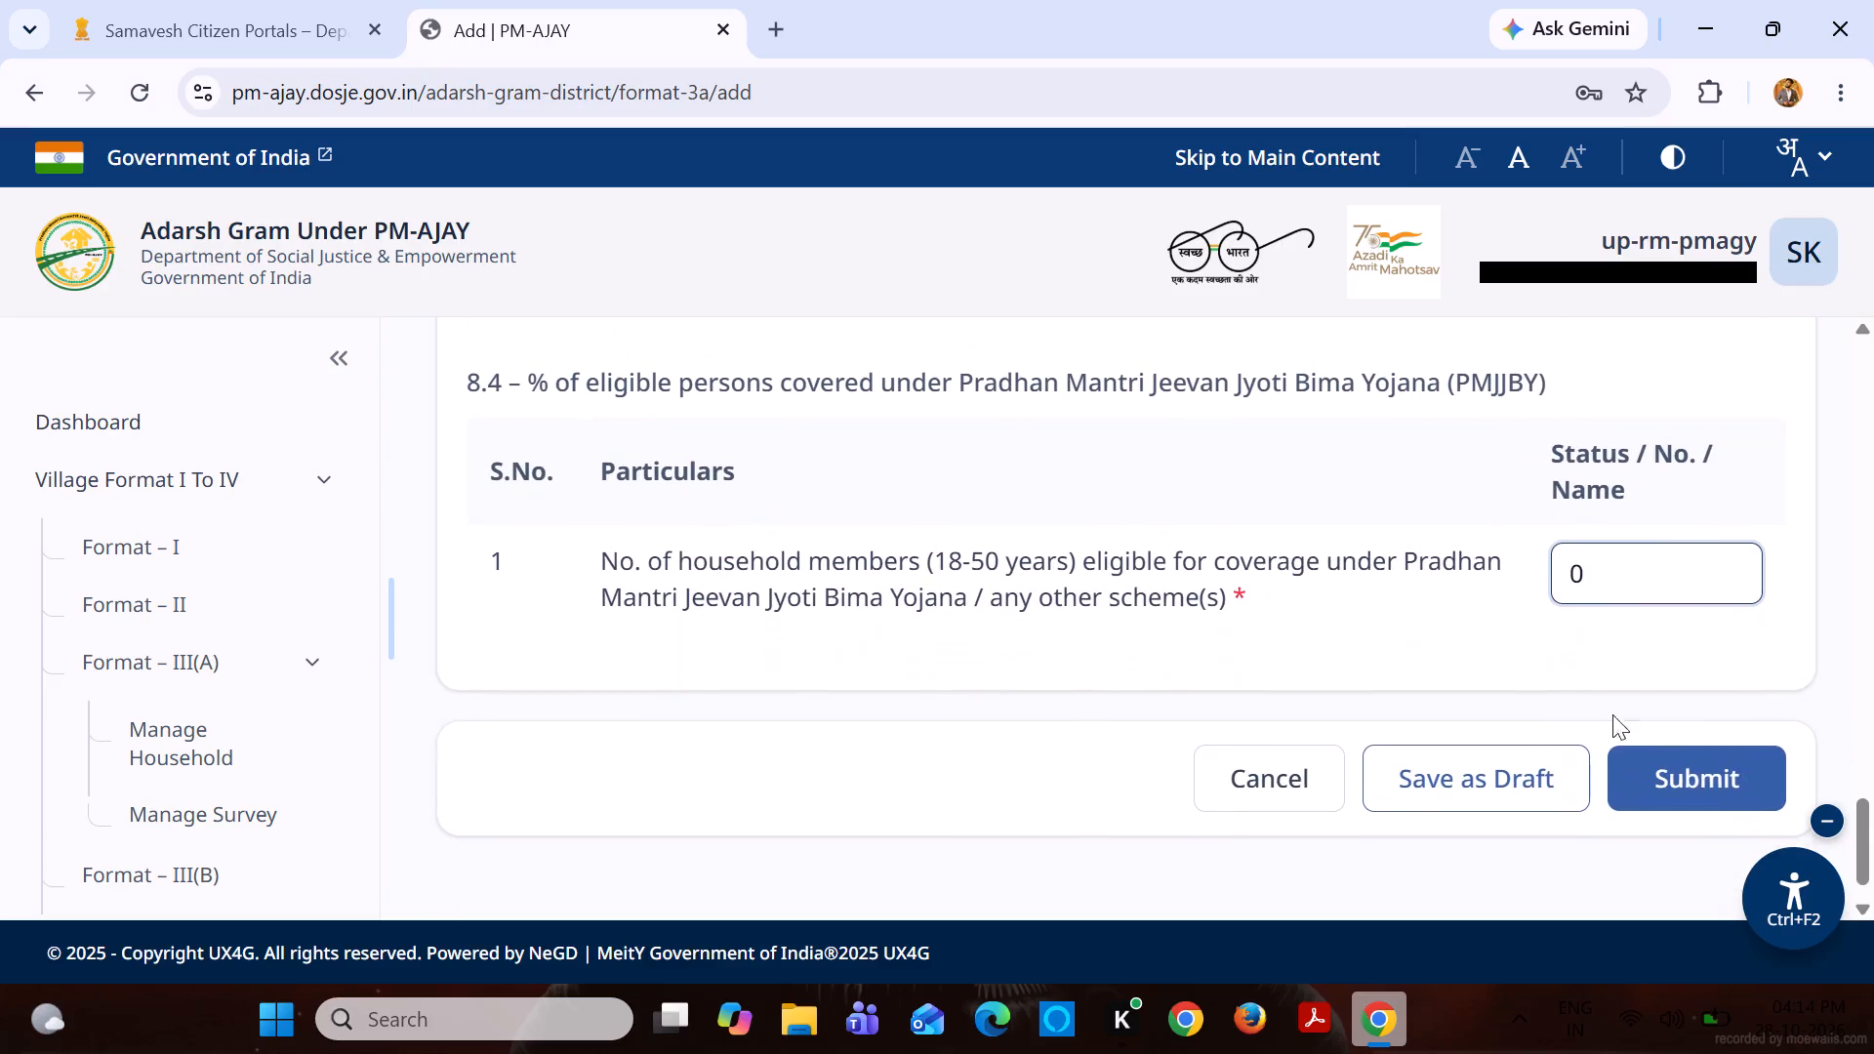
click(1667, 750)
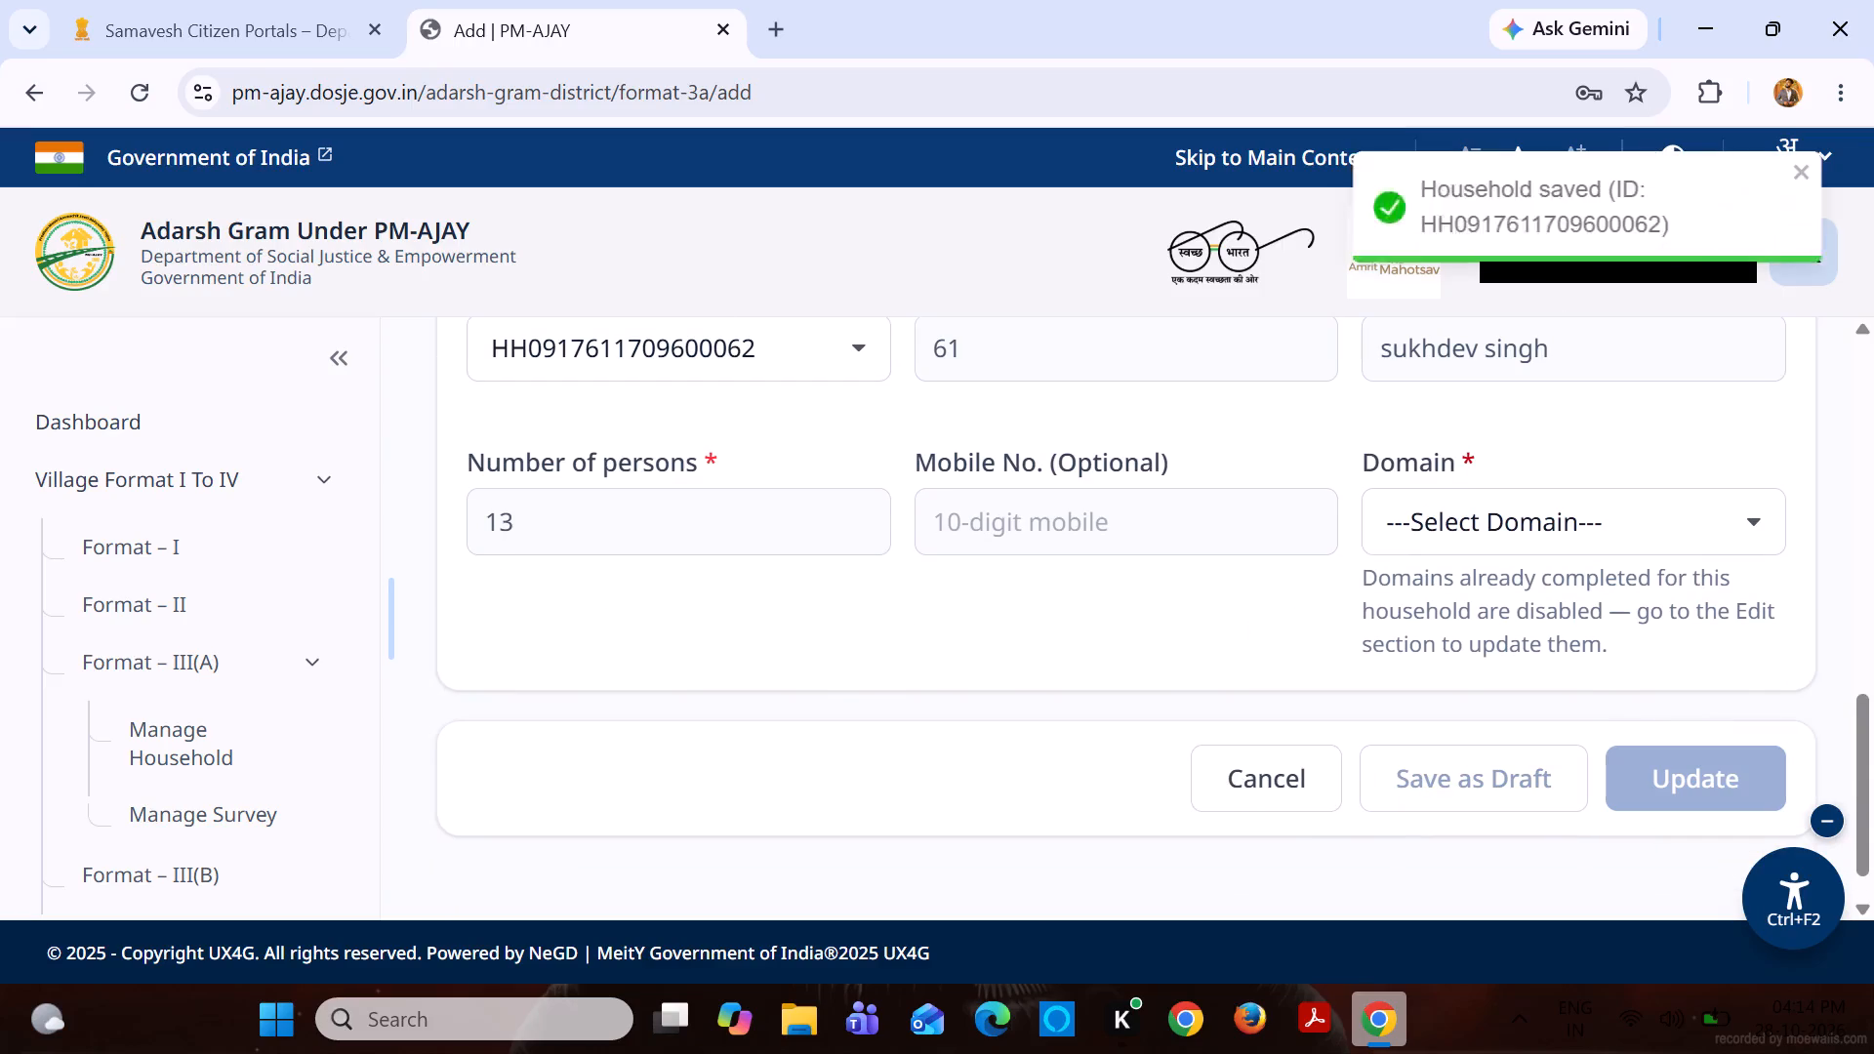
For 9 – Digitization, enter 0 members eligible for PMGDISHA training (9.3), and submit the domain.
click(1694, 538)
scroll(1636, 707, down, 1)
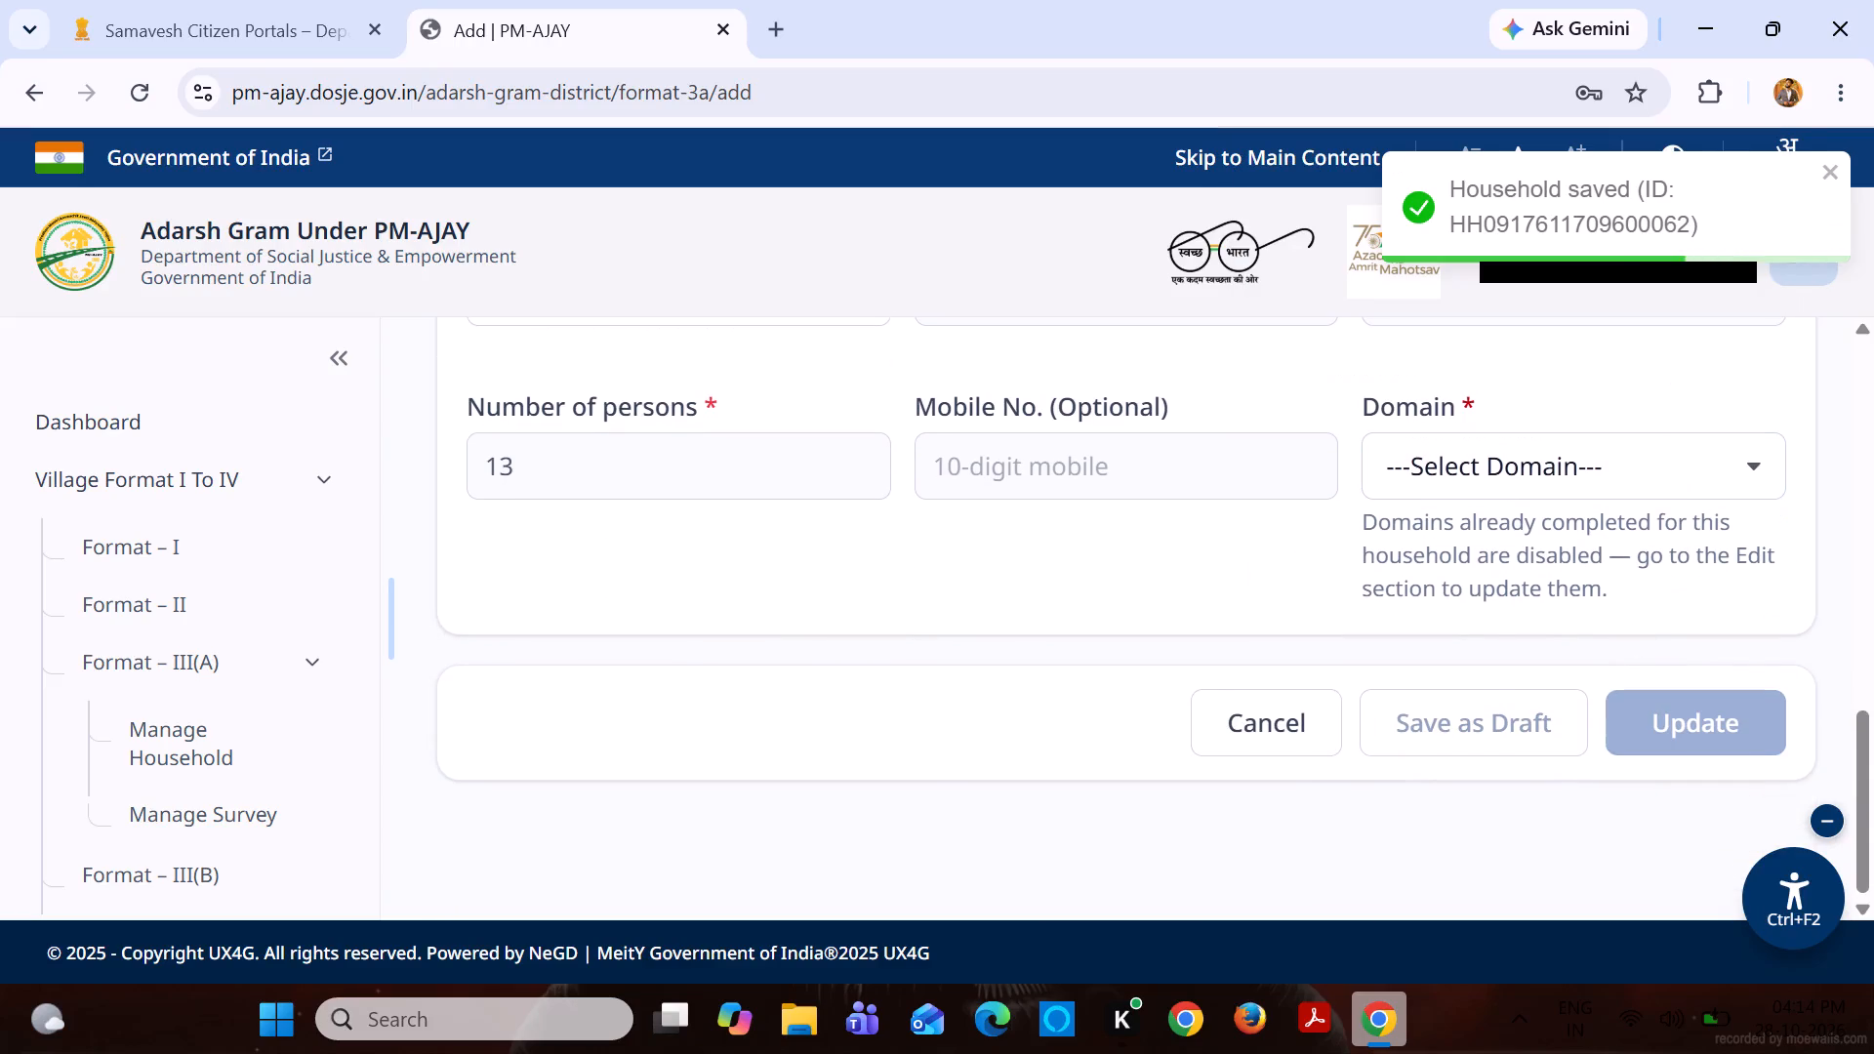
click(1609, 481)
scroll(1515, 704, down, 7)
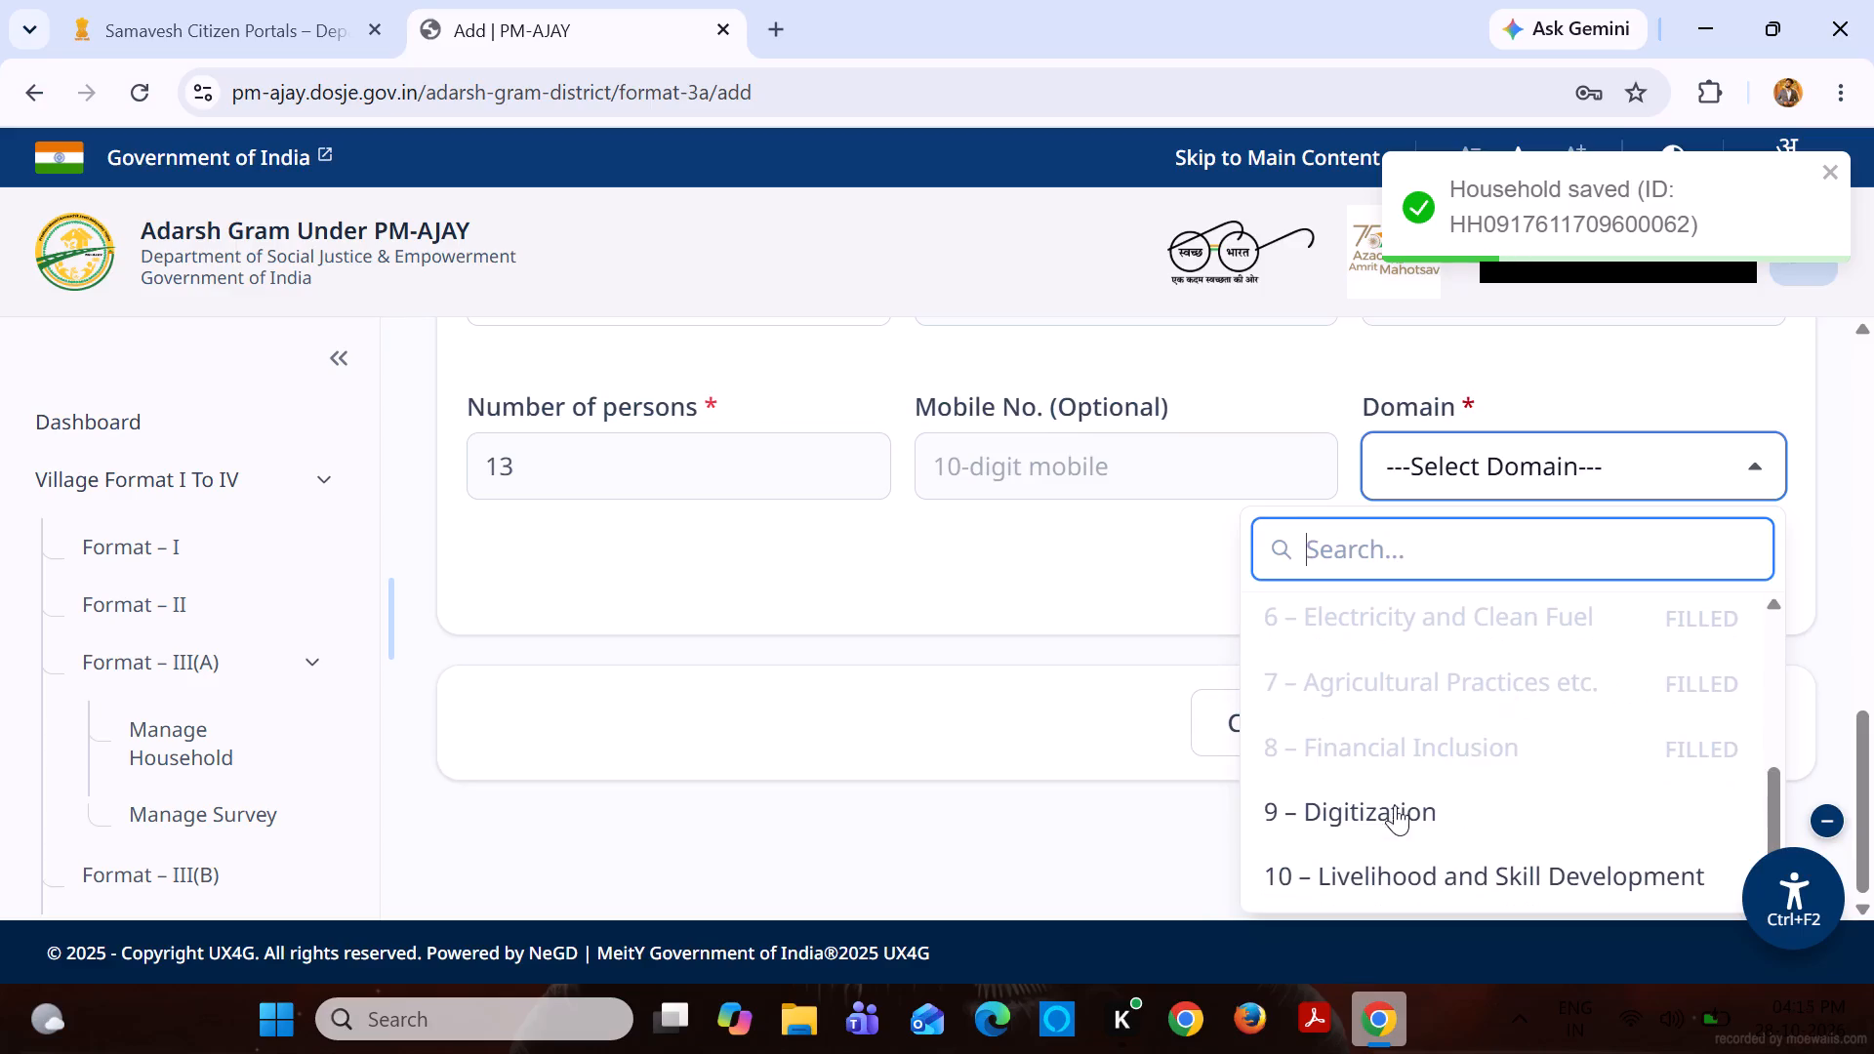
click(1391, 809)
scroll(1391, 809, down, 4)
click(1606, 428)
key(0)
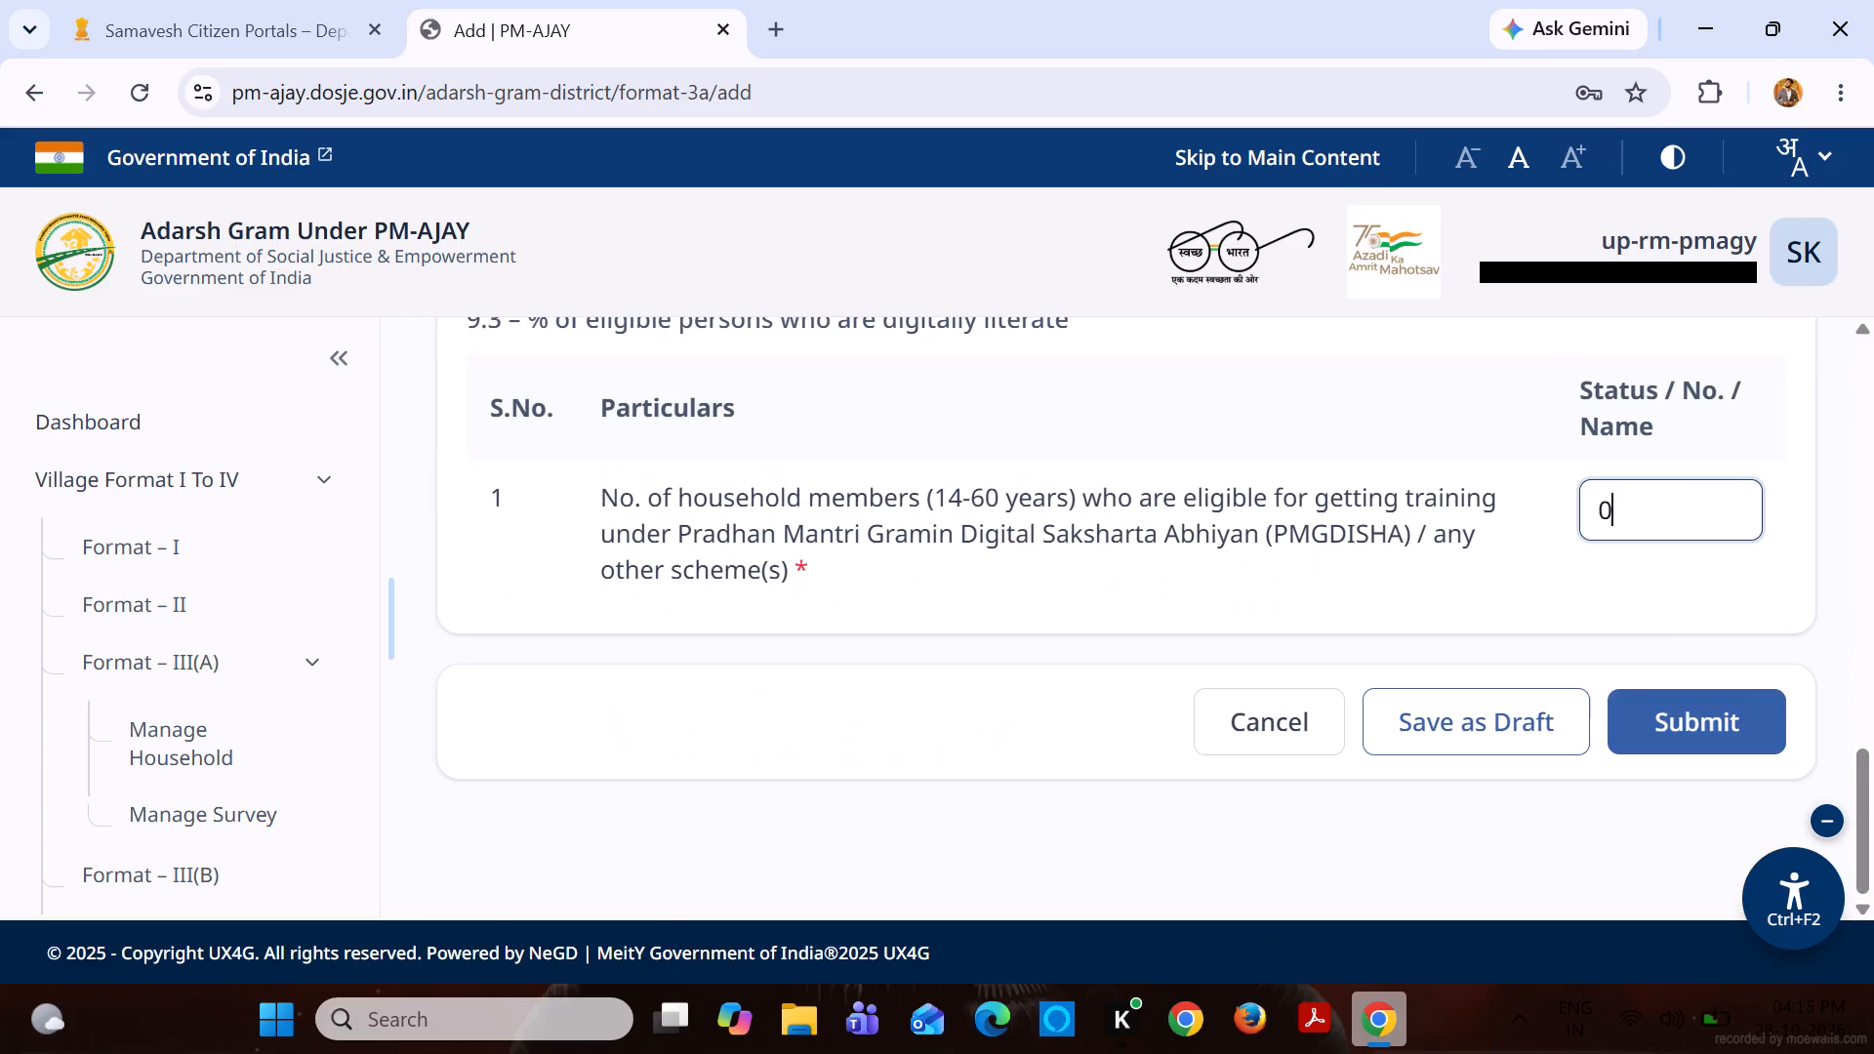
click(1713, 728)
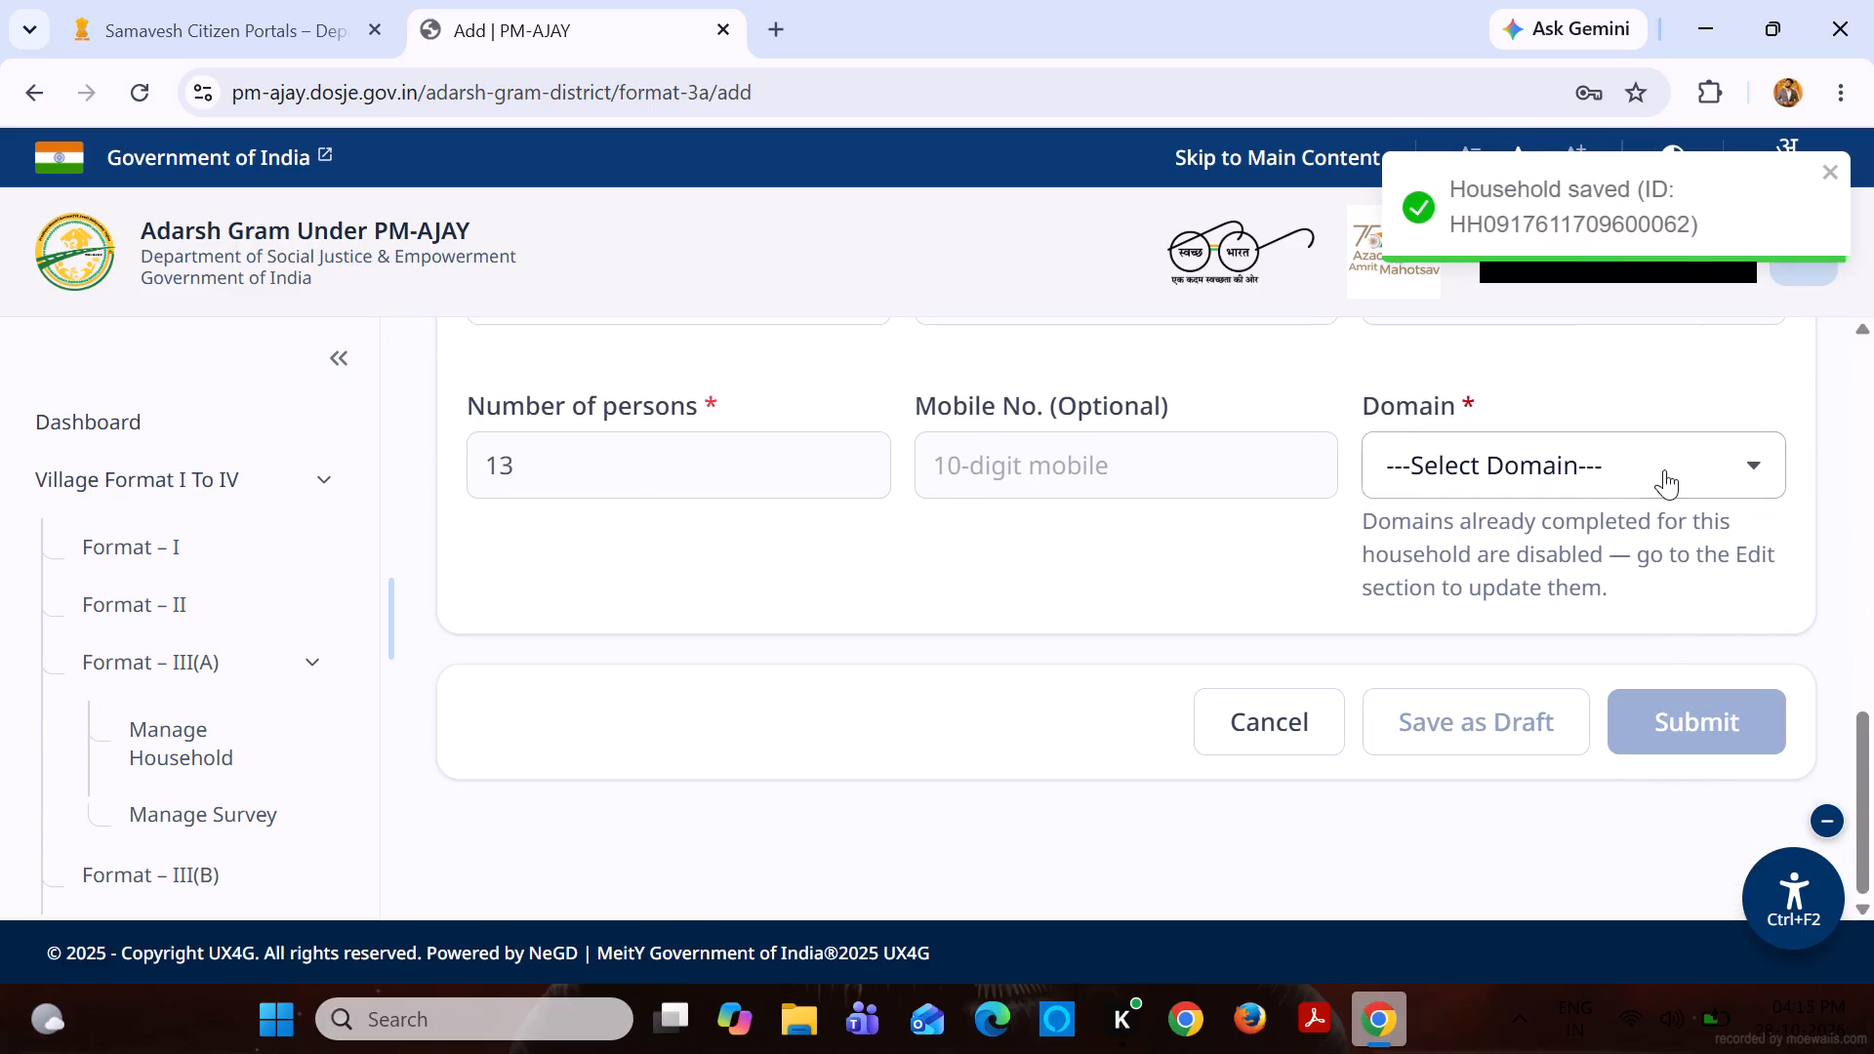
For 10 – Livelihood and Skill Development, enter 0 youth eligible for skill training (10.1) and 0 eligible for bank linked loans (10.2).
click(1664, 469)
scroll(1571, 735, down, 7)
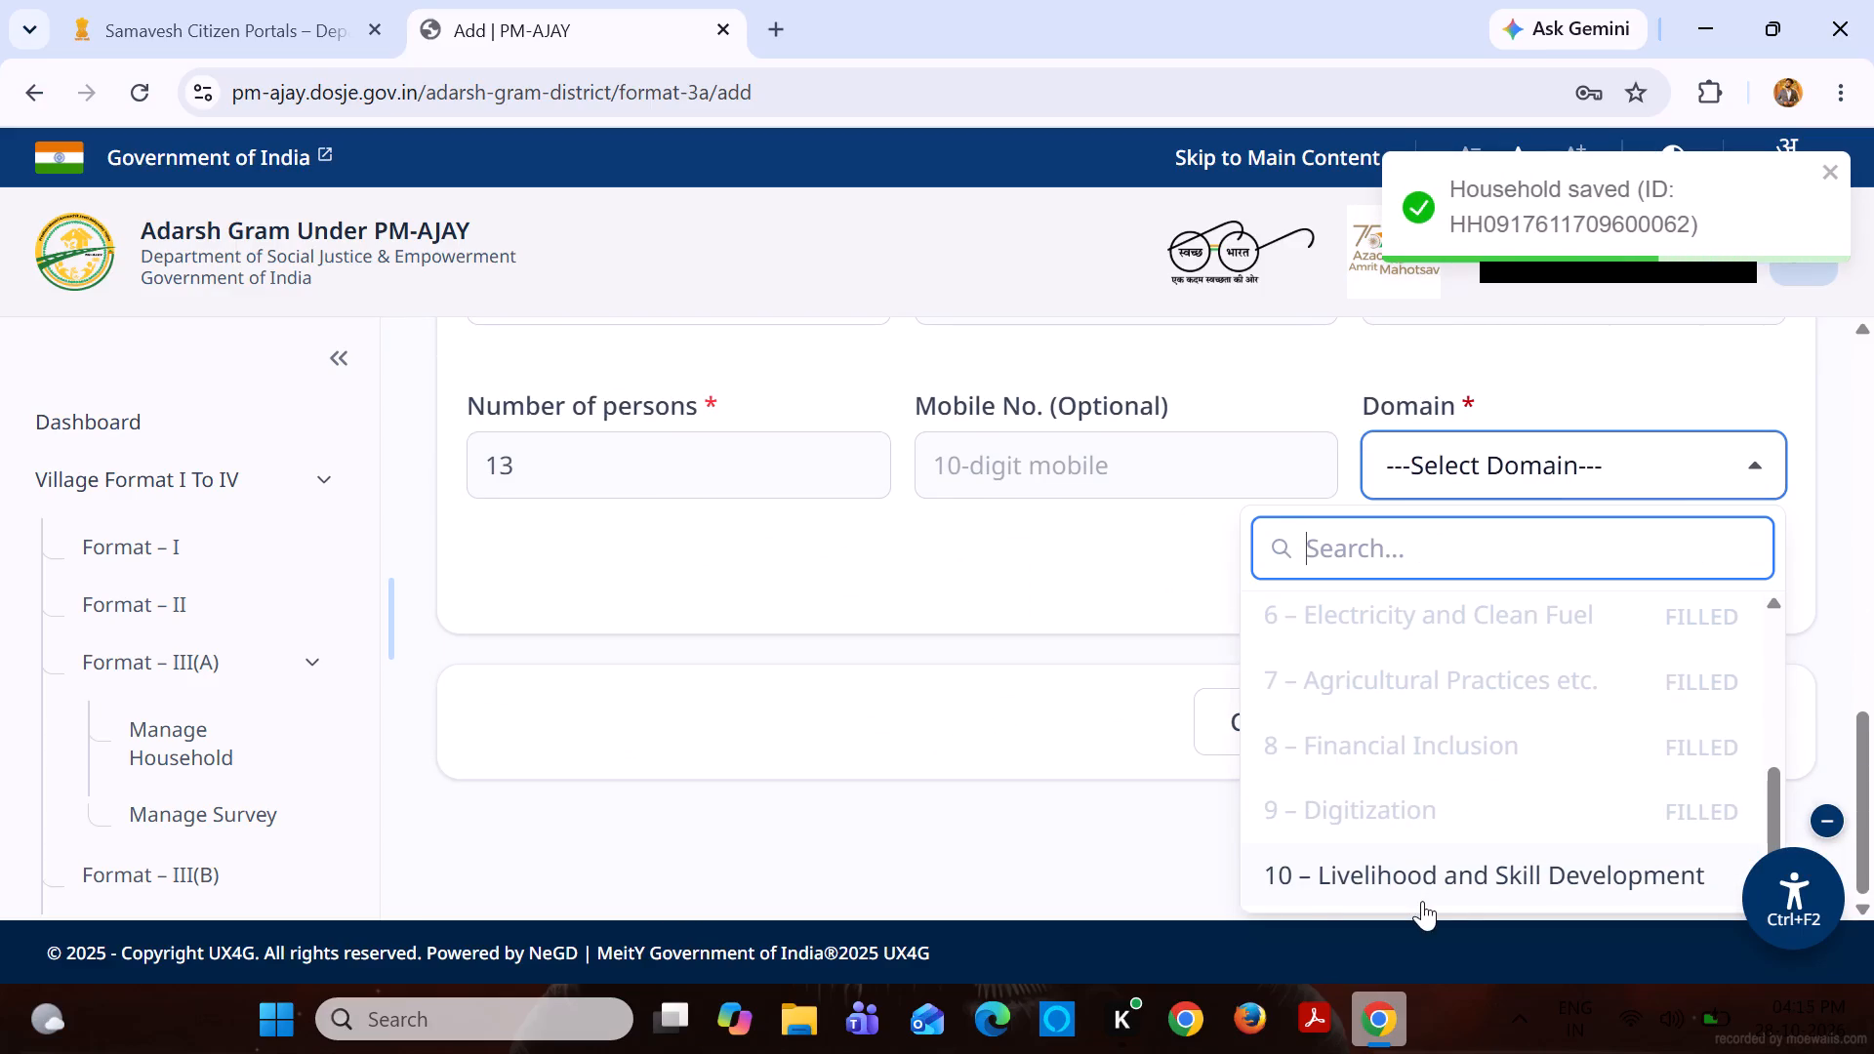
click(1432, 887)
scroll(1498, 691, down, 2)
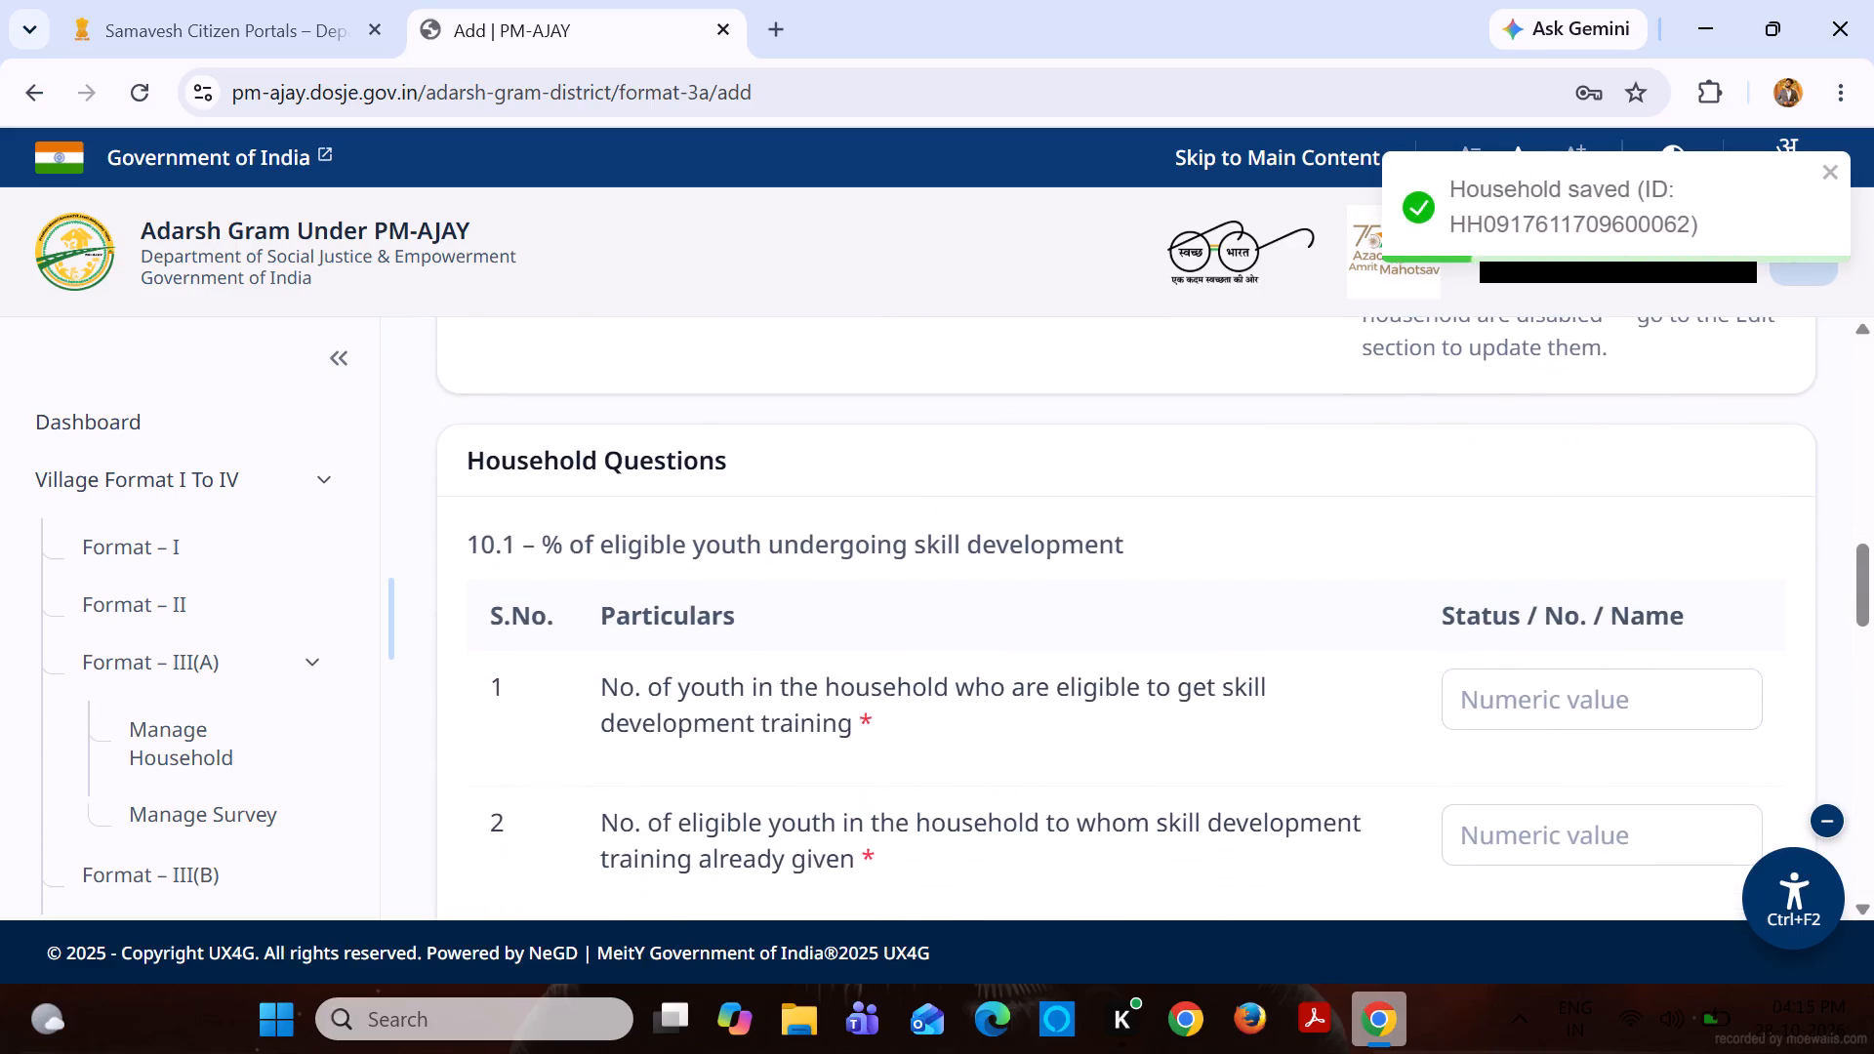
click(1512, 669)
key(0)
scroll(1512, 669, down, 4)
click(1593, 682)
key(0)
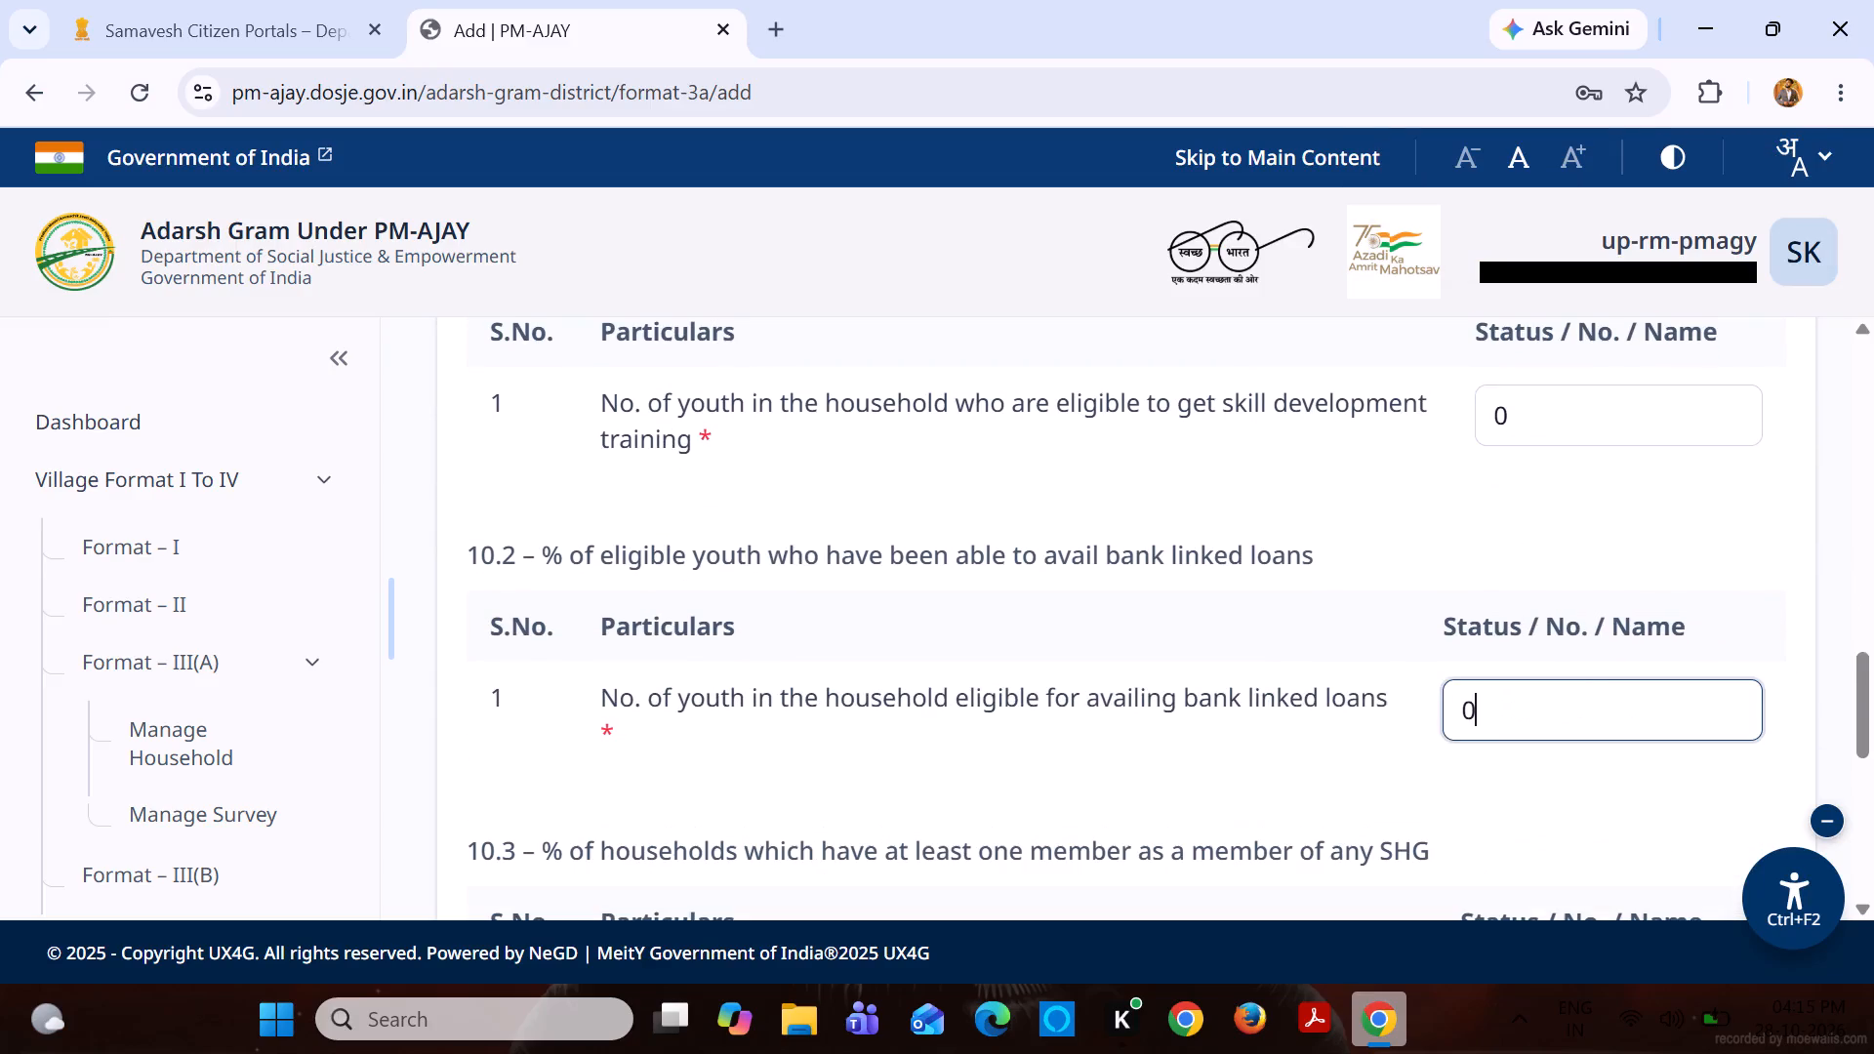
Answer Yes to a household member belonging to a self-help group (10.3), and submit Livelihood and Skill Development.
scroll(1593, 660, down, 4)
drag(1574, 739, 1525, 817)
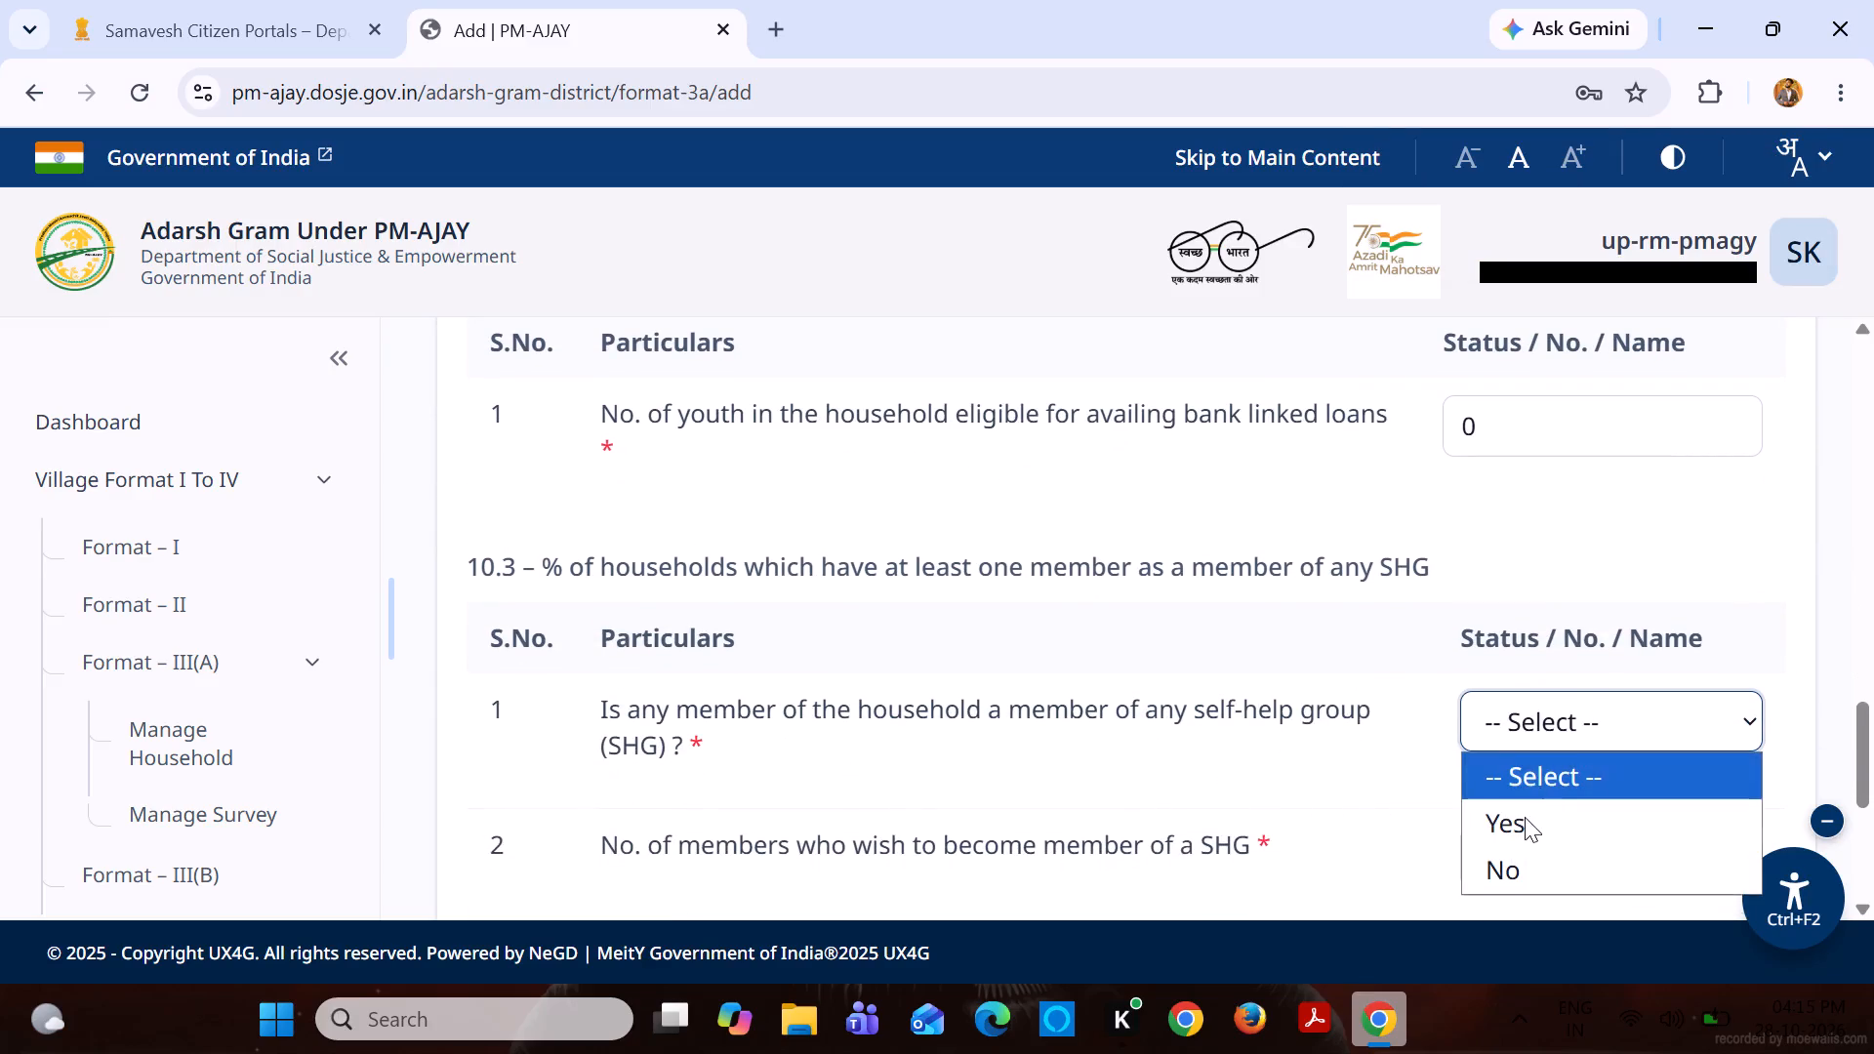
click(1525, 817)
scroll(1525, 817, down, 8)
click(1722, 713)
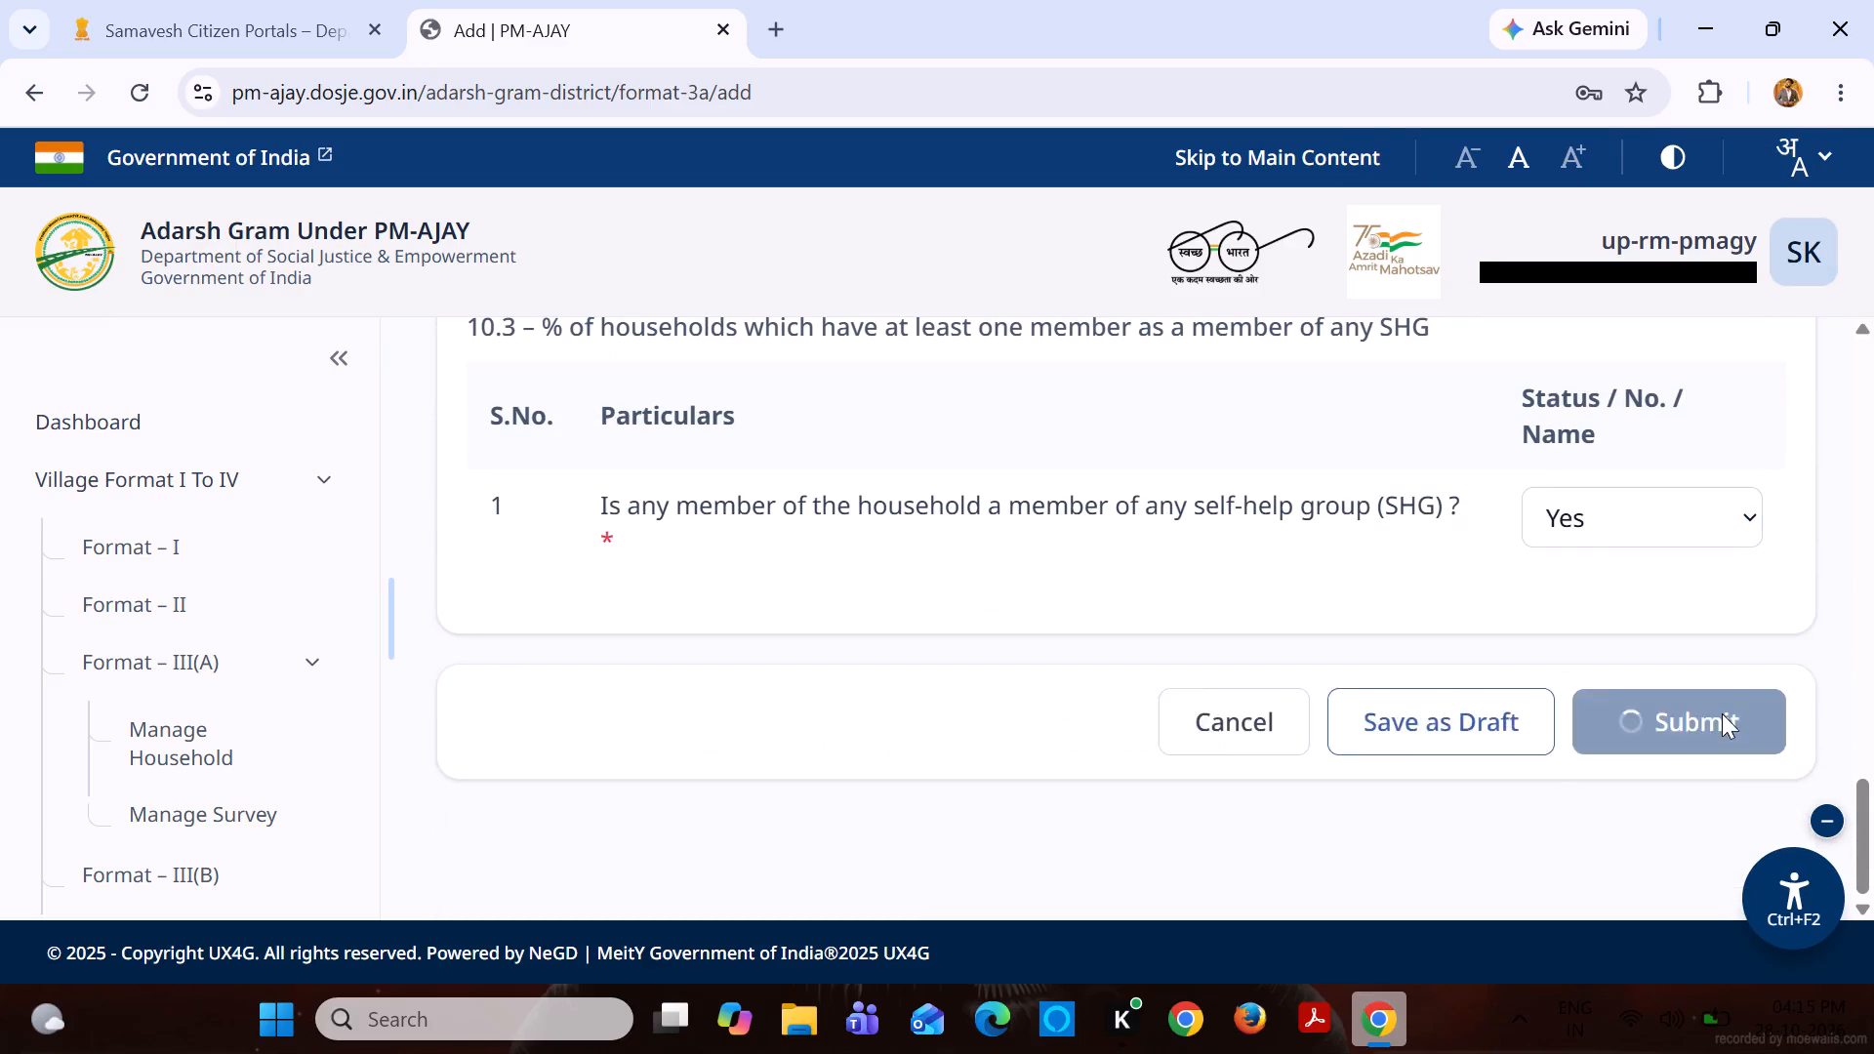
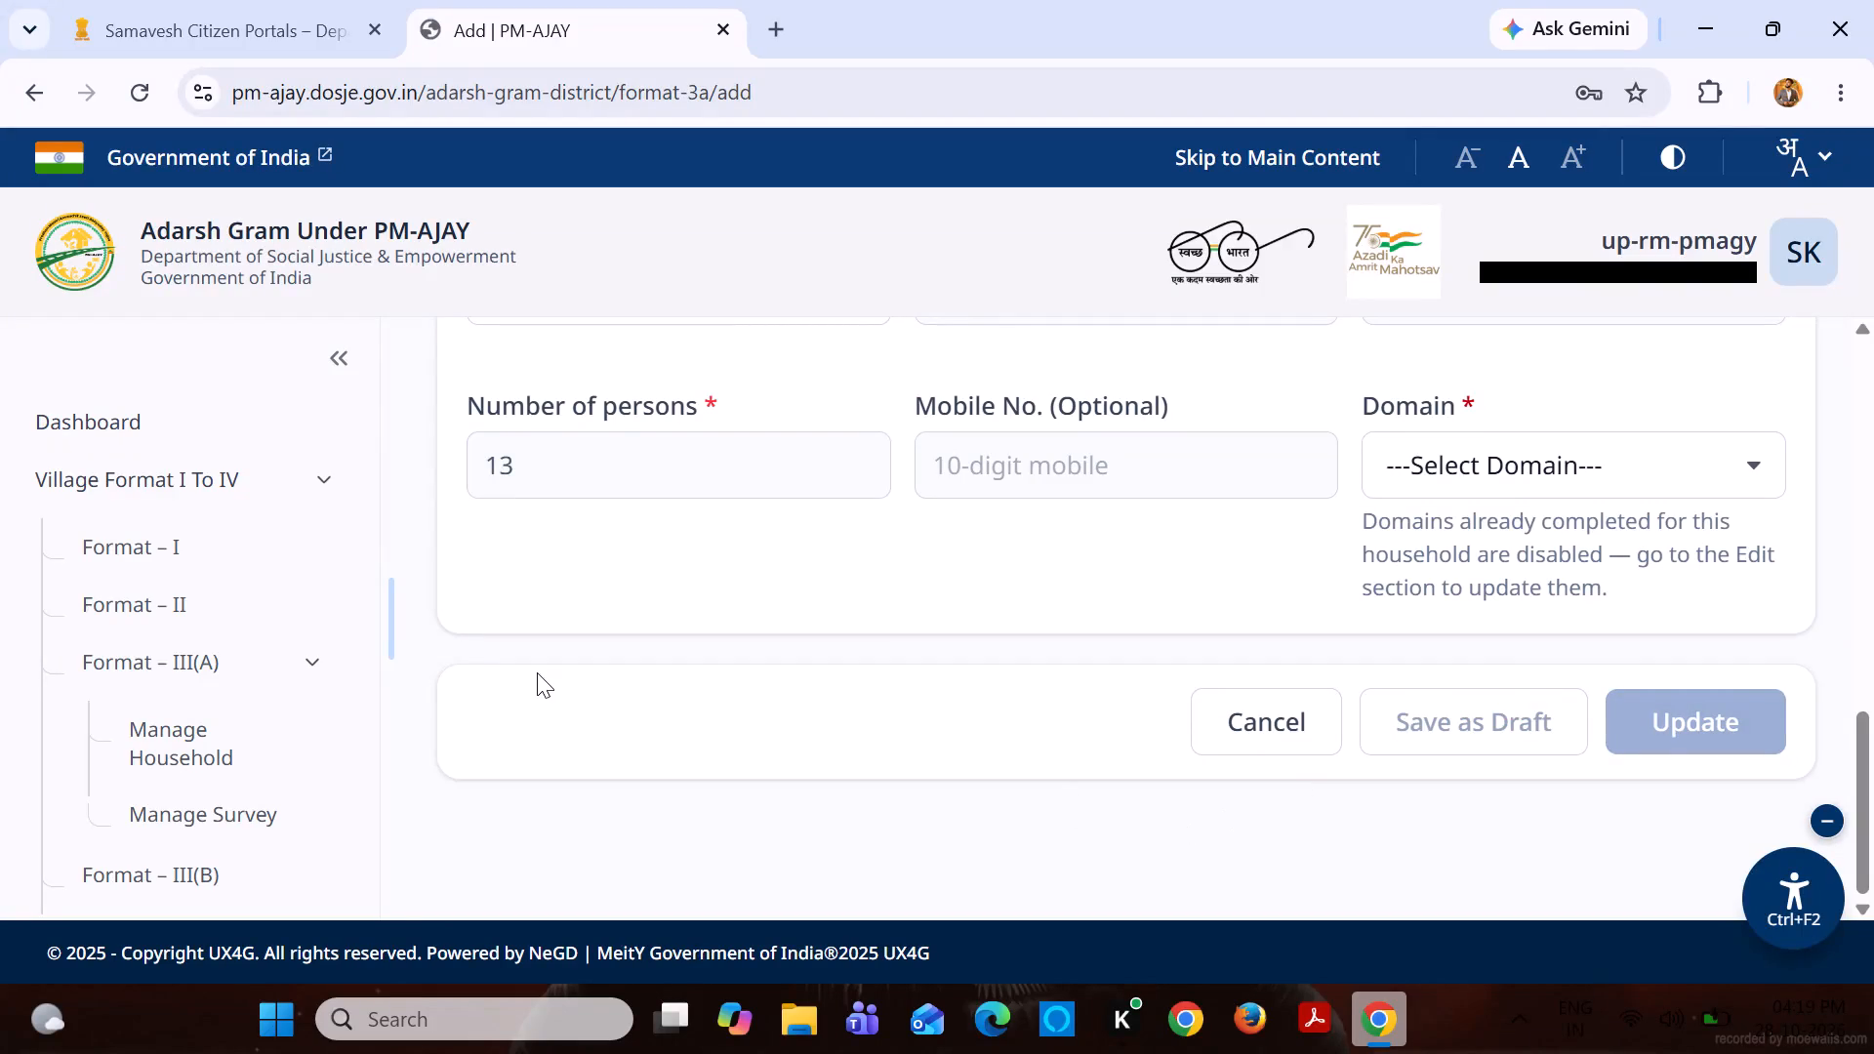
Start a new household record for block Shahabad - 1488, Gram Panchayat Narkheri - 84799, village Narkhera - 117096, category SC.
scroll(798, 496, up, 2)
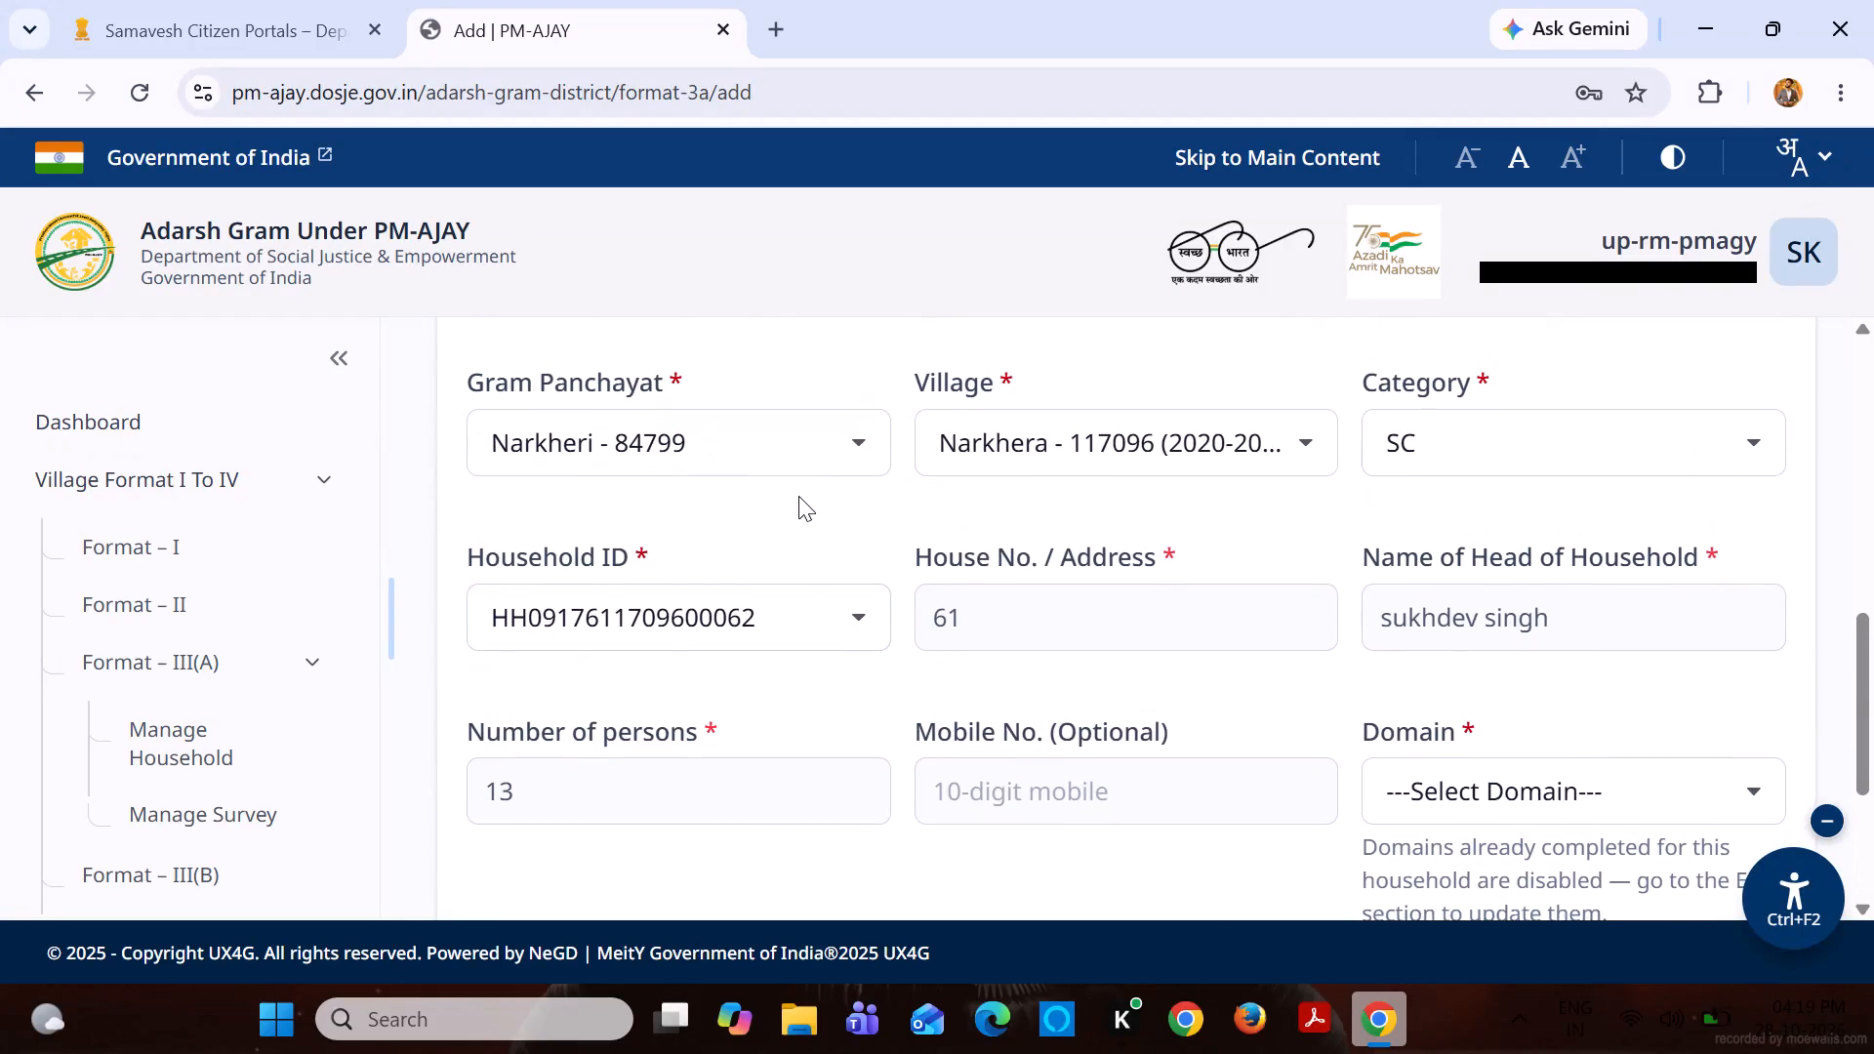
click(183, 742)
click(1317, 416)
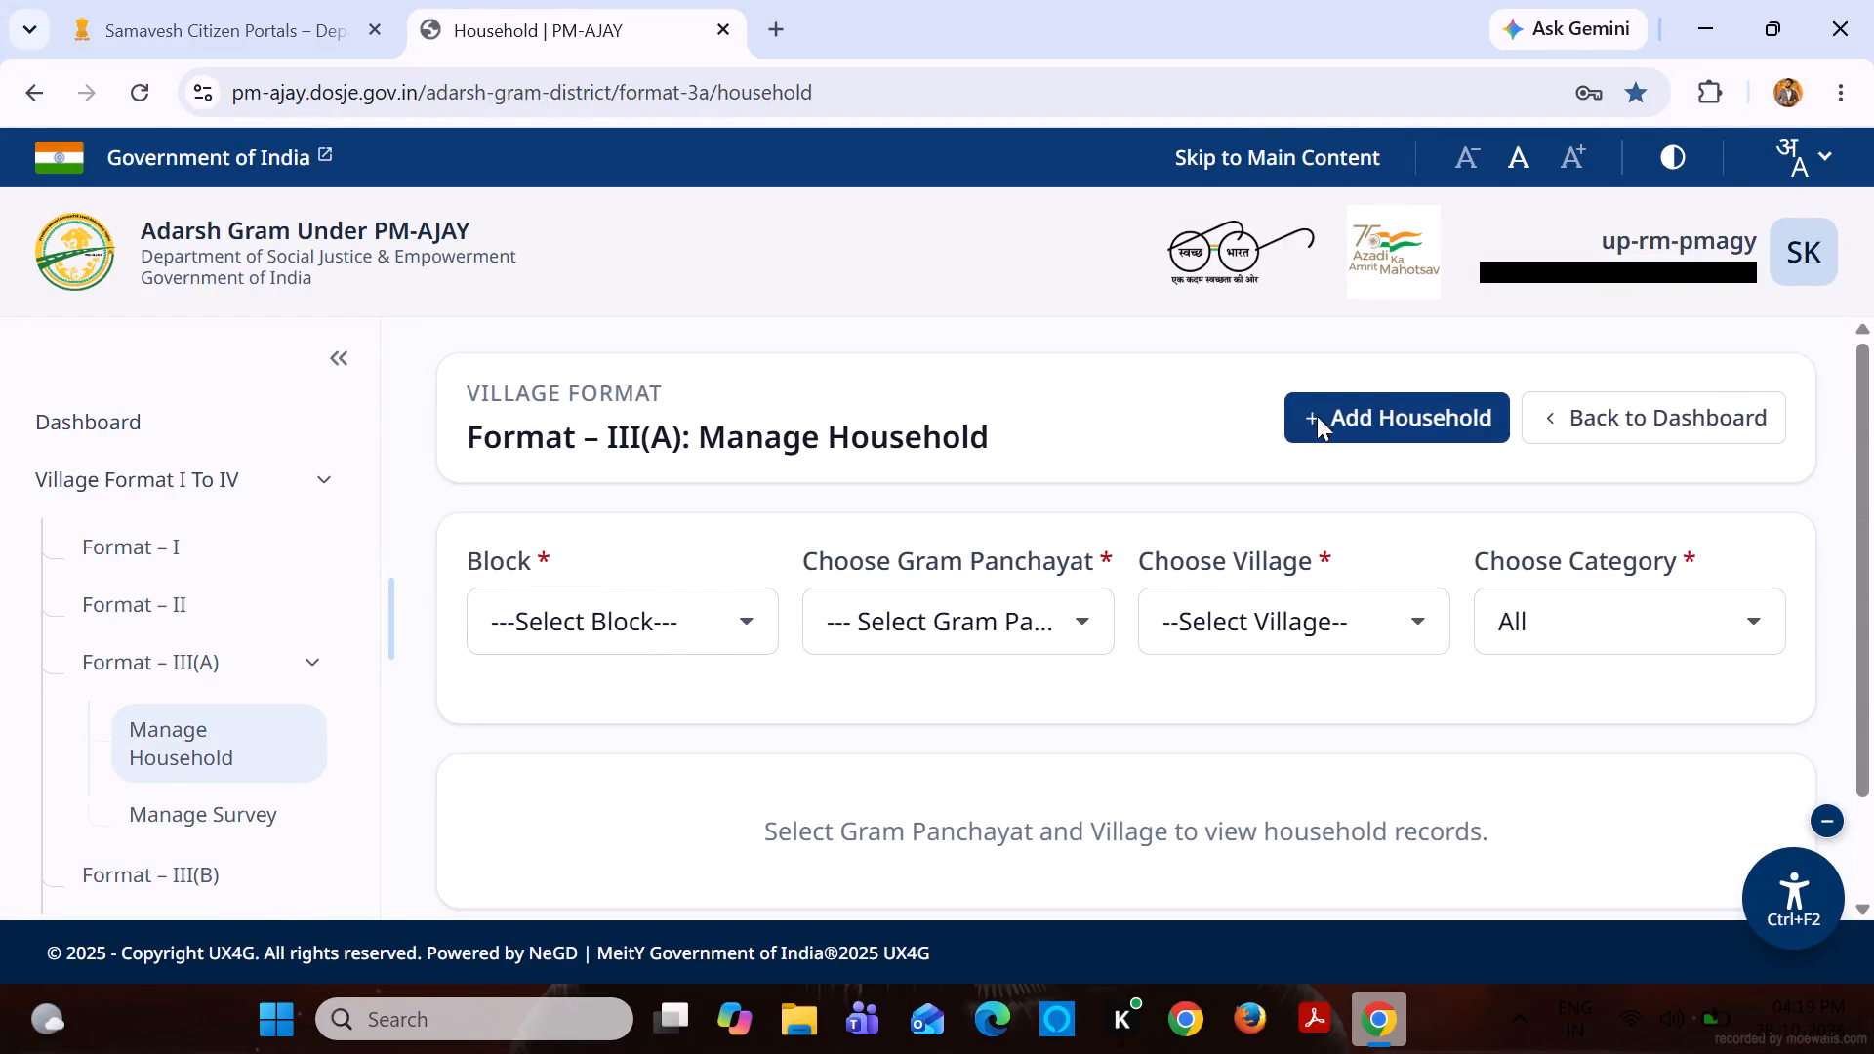
click(1331, 315)
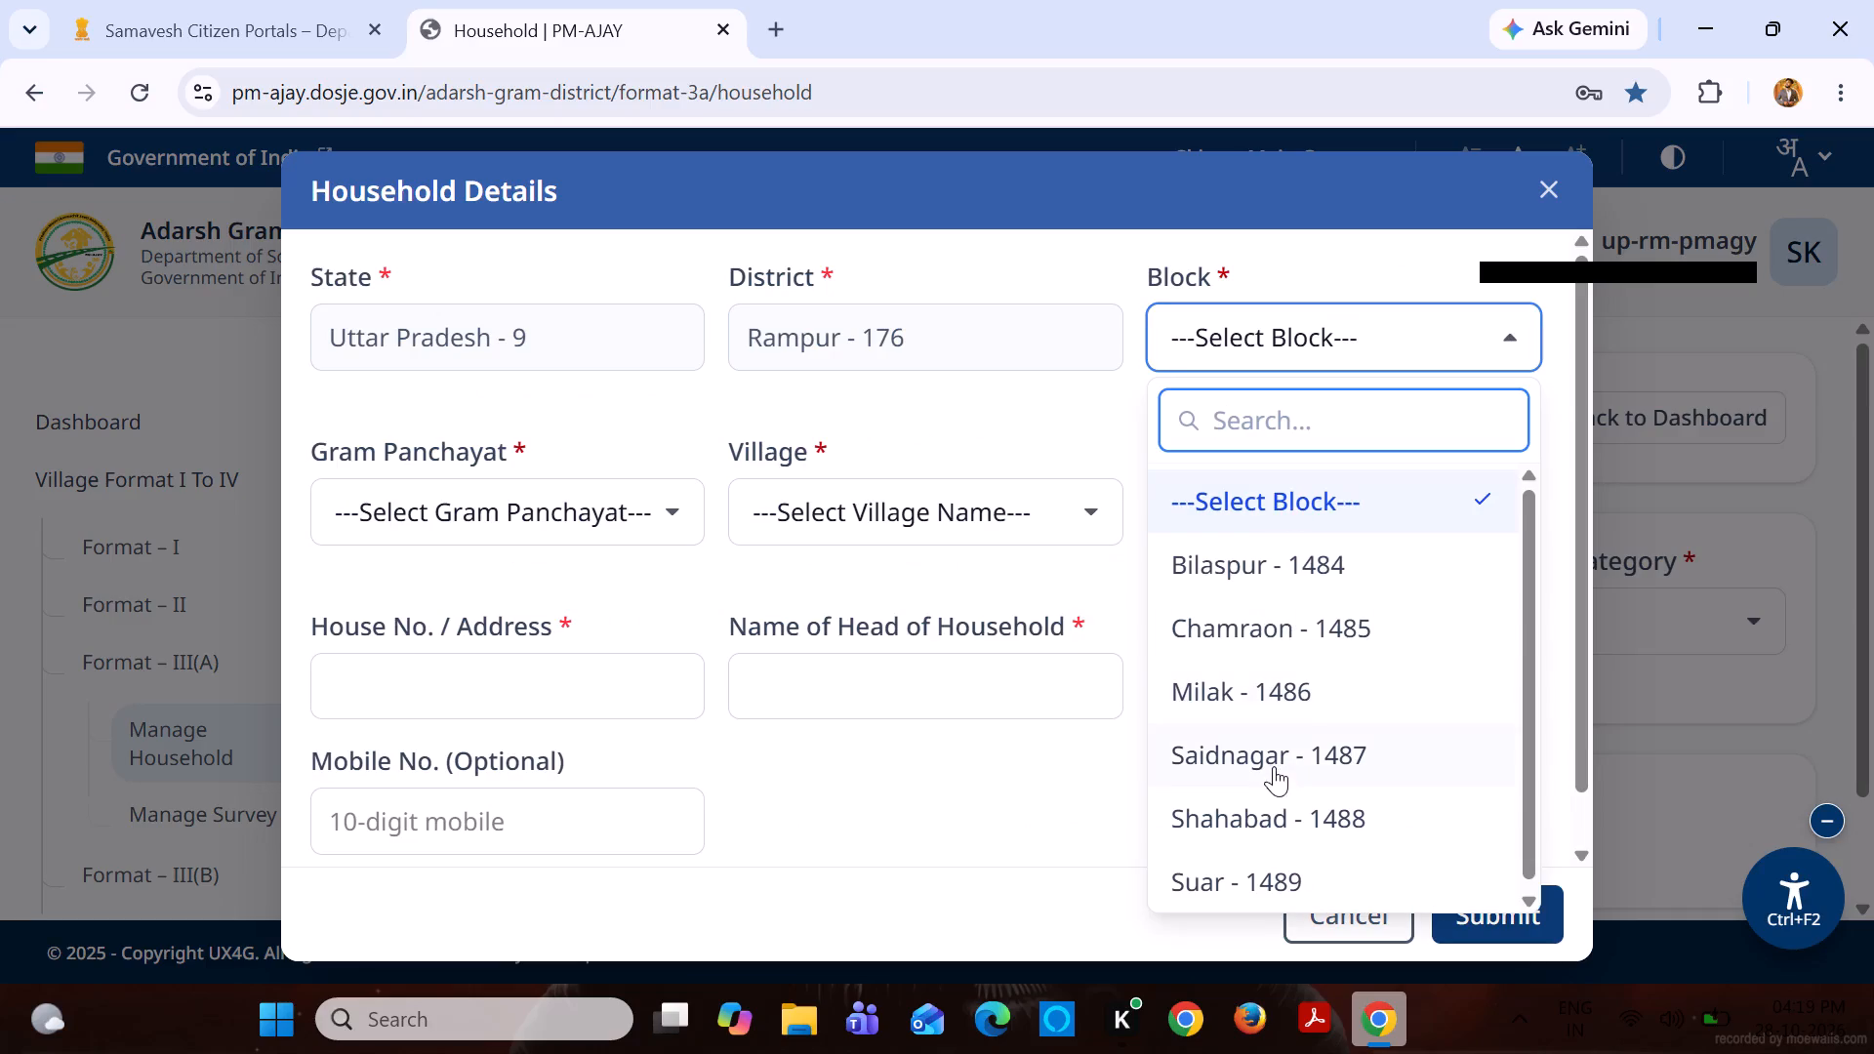
click(1260, 794)
click(665, 500)
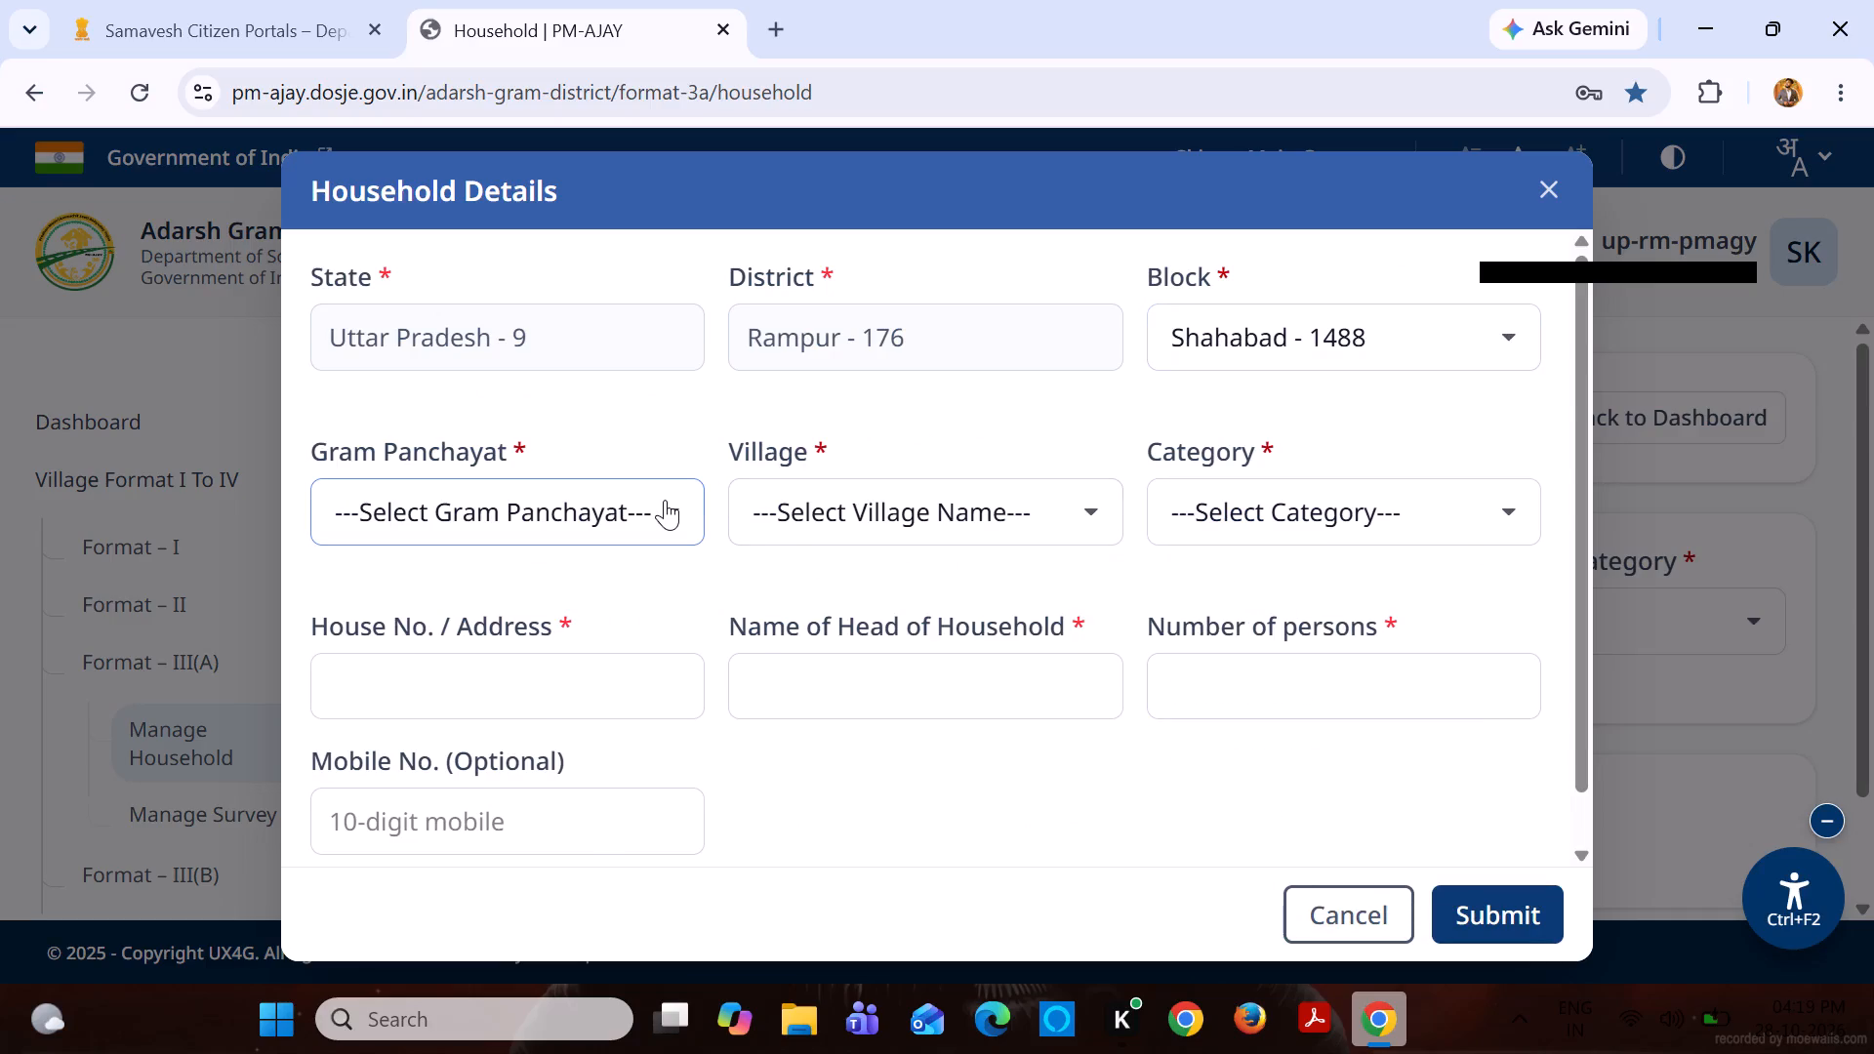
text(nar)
click(556, 686)
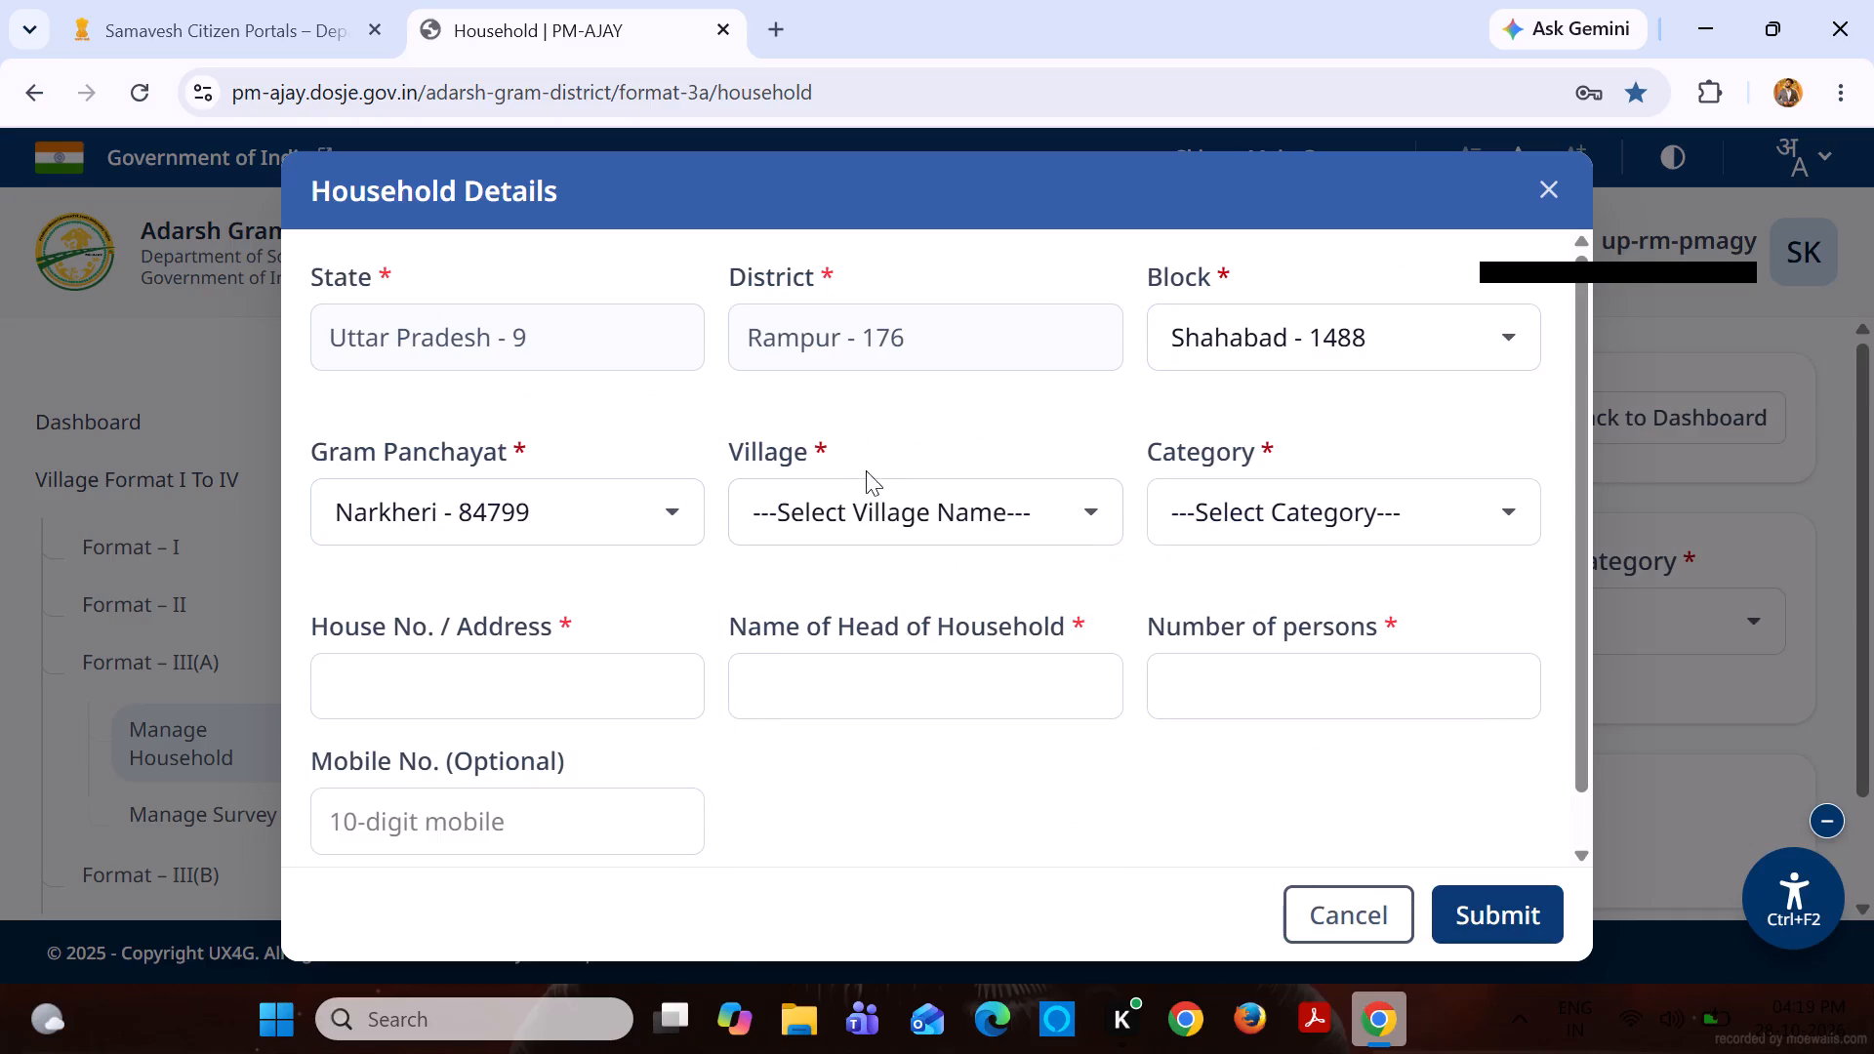
click(885, 499)
click(838, 626)
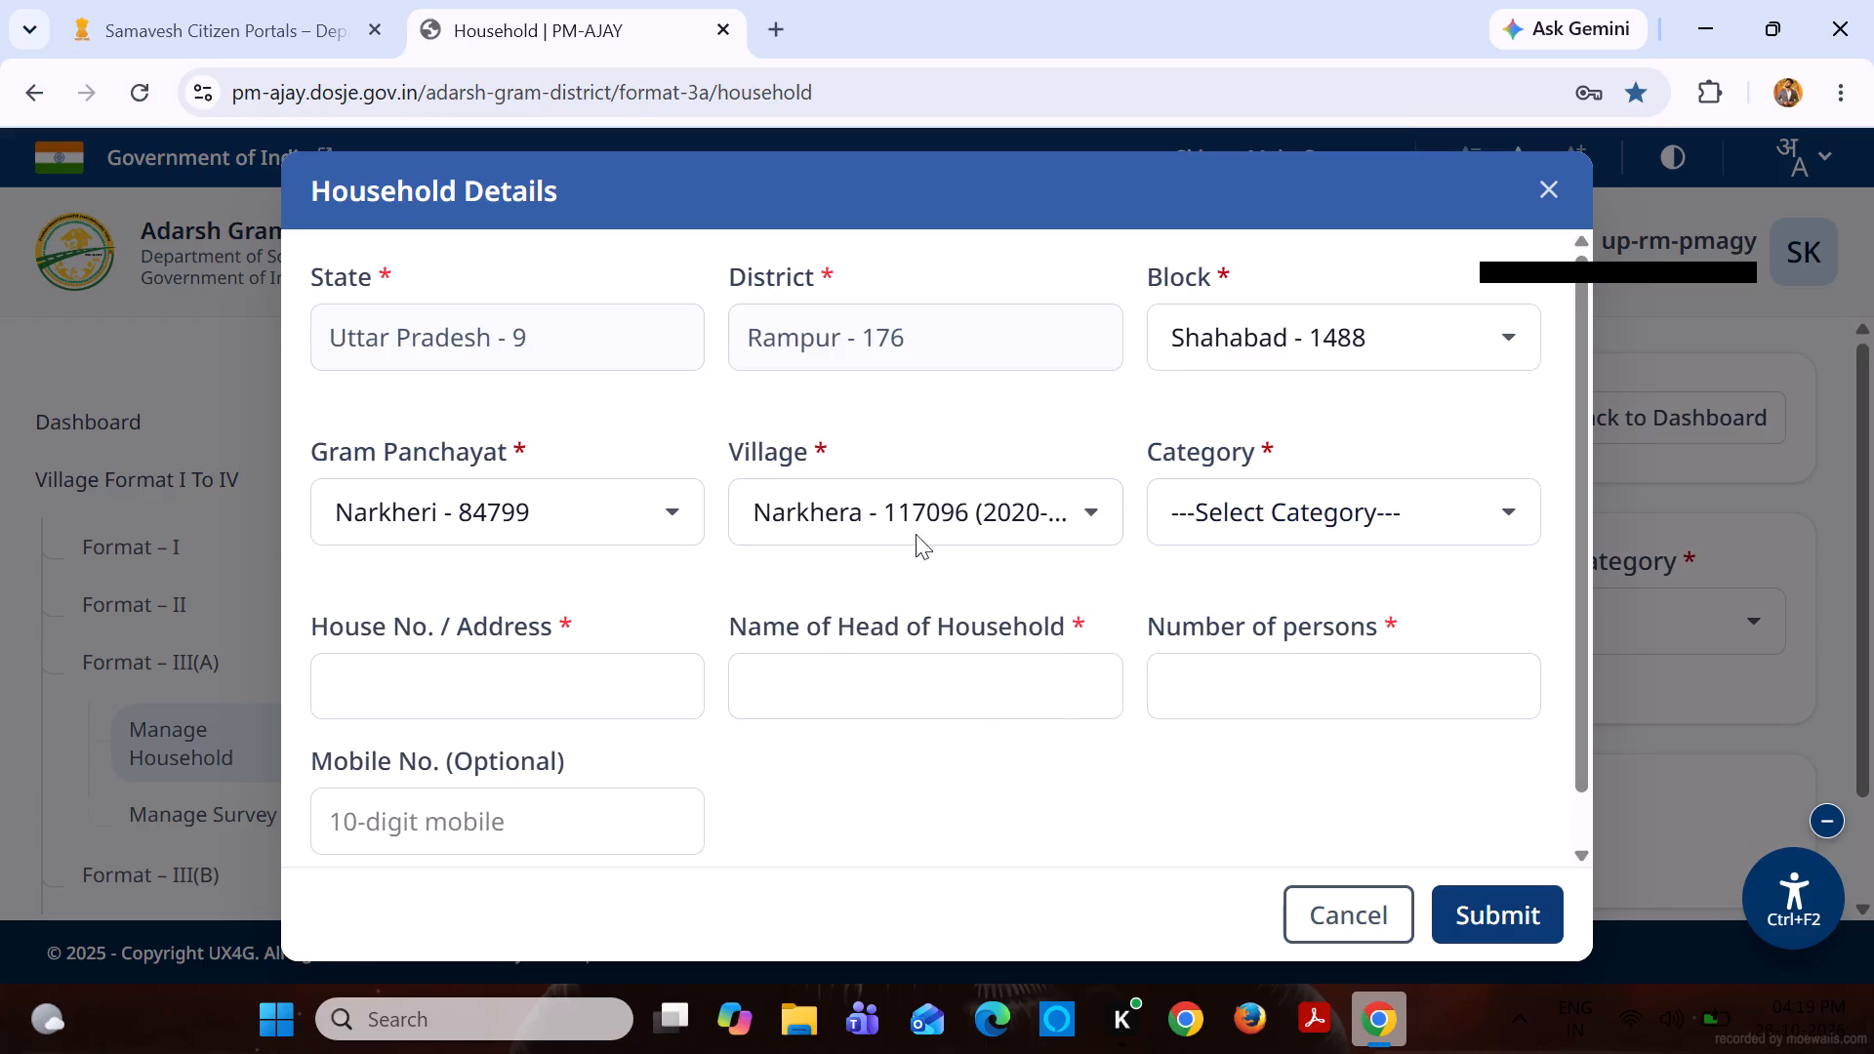
click(1241, 504)
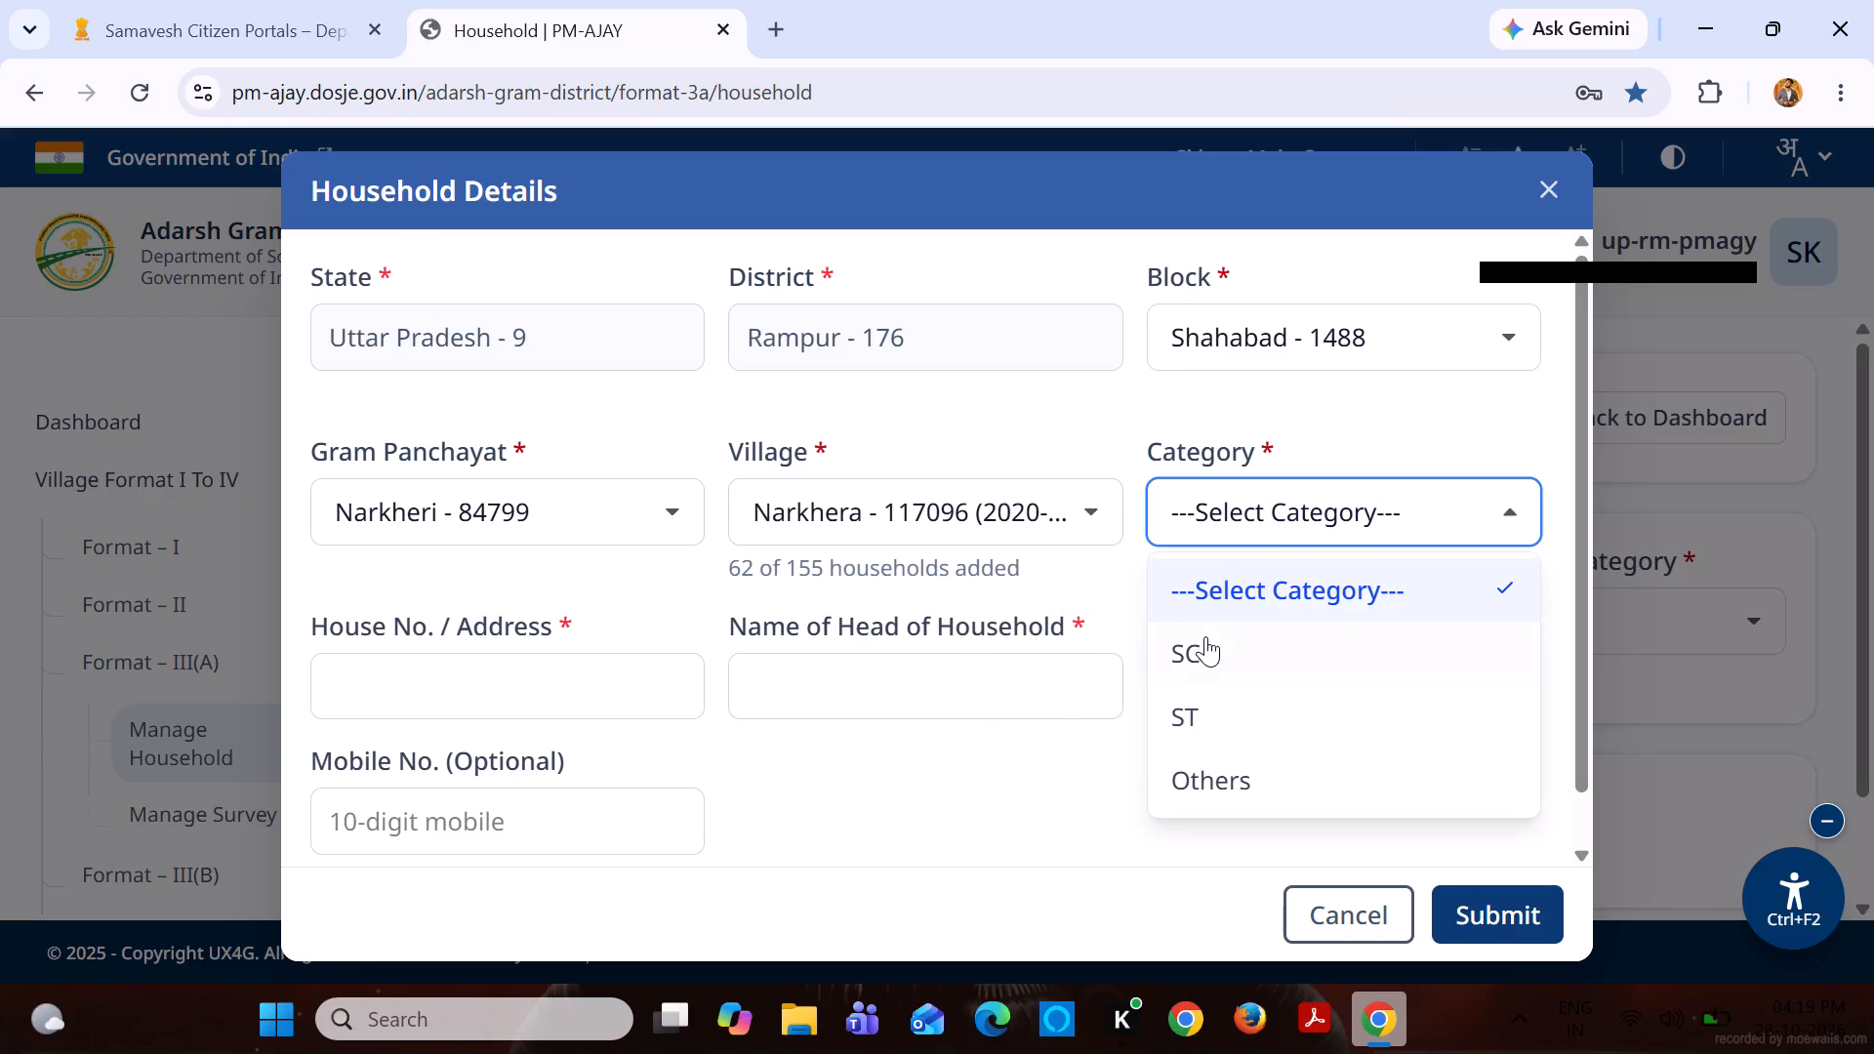
click(1205, 636)
Fill in house number 62, the head of household's name and 10 persons, and submit the household.
click(516, 705)
click(516, 705)
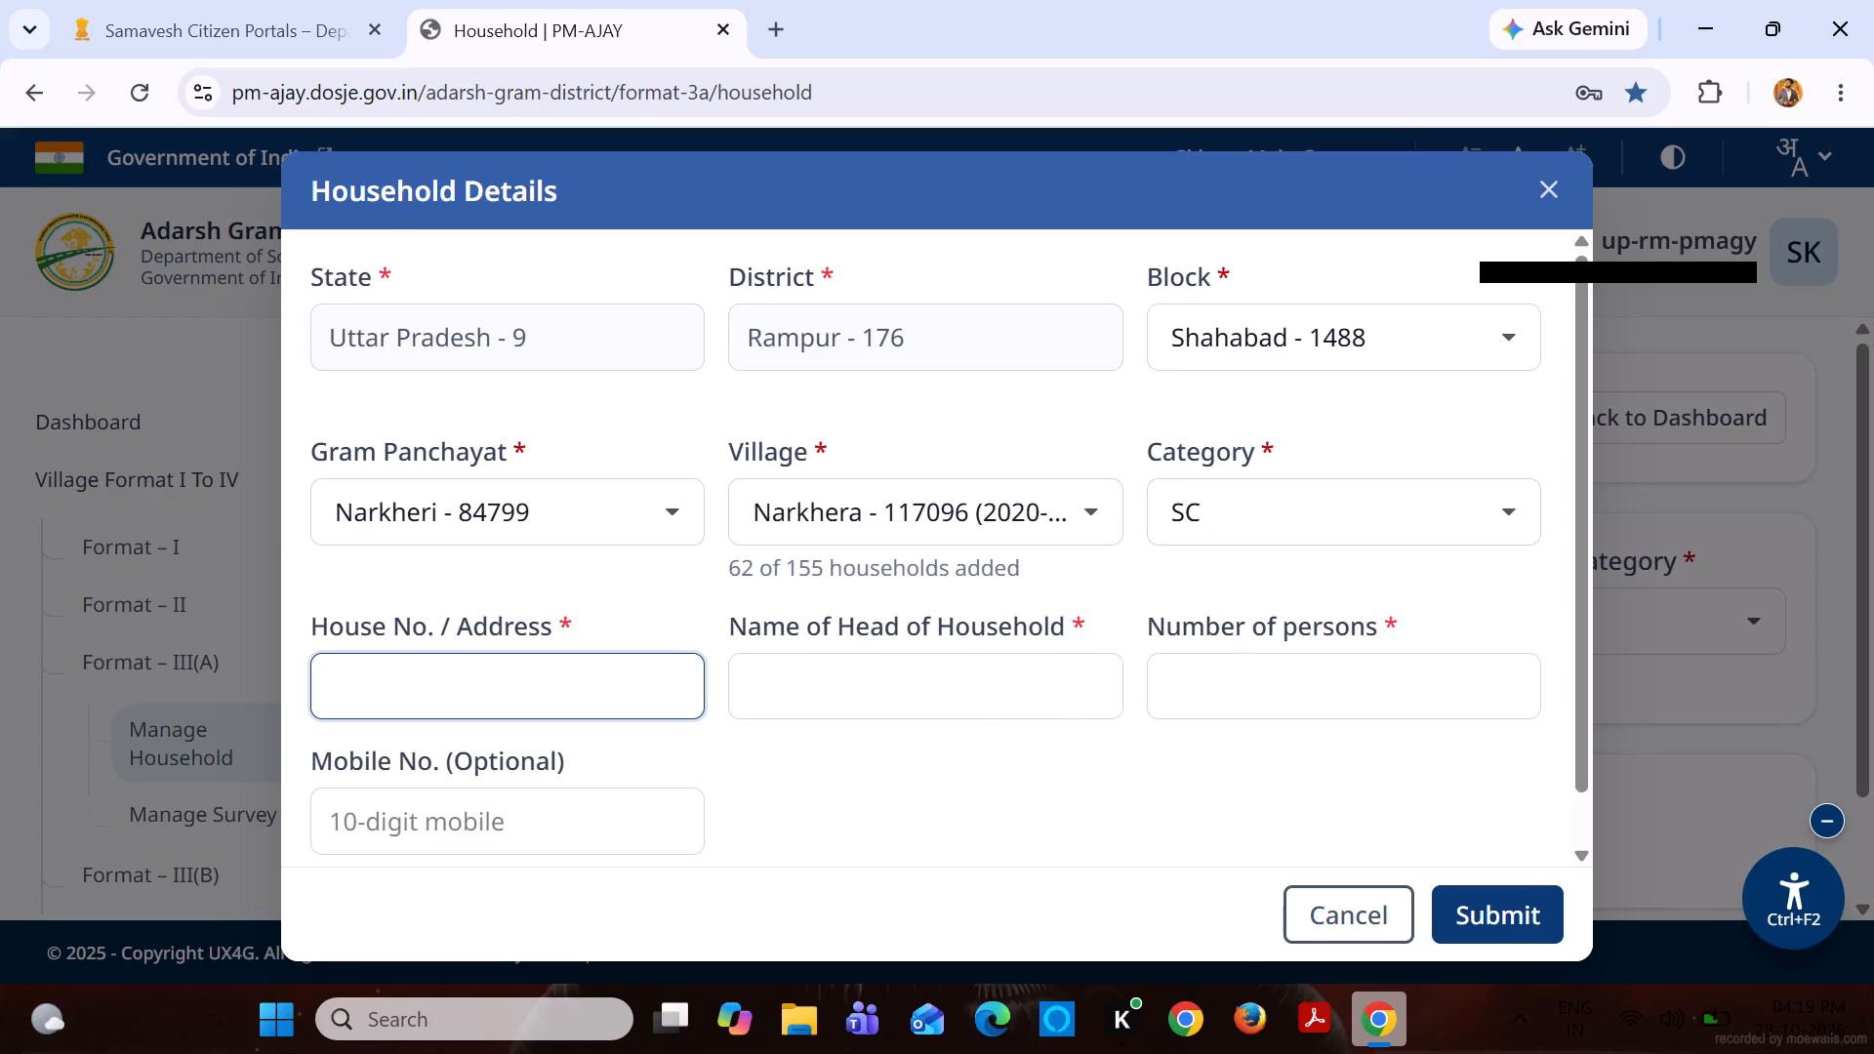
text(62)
click(888, 686)
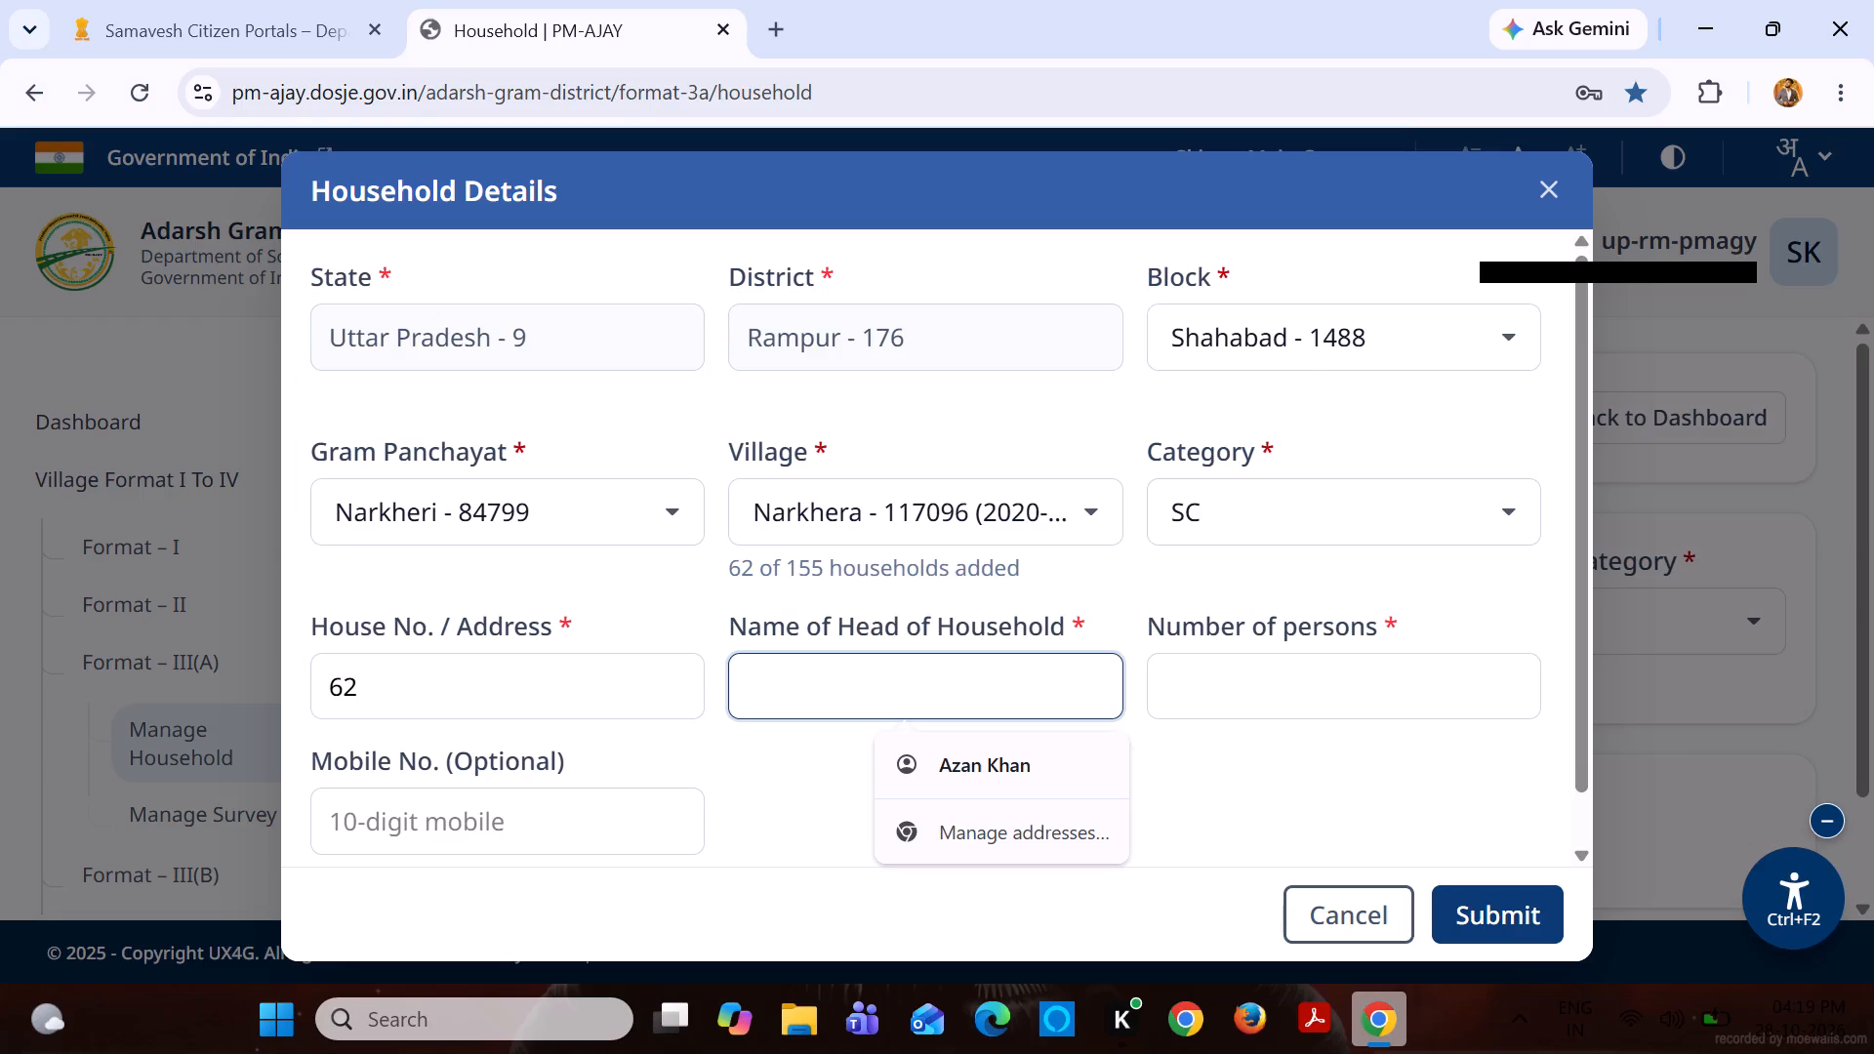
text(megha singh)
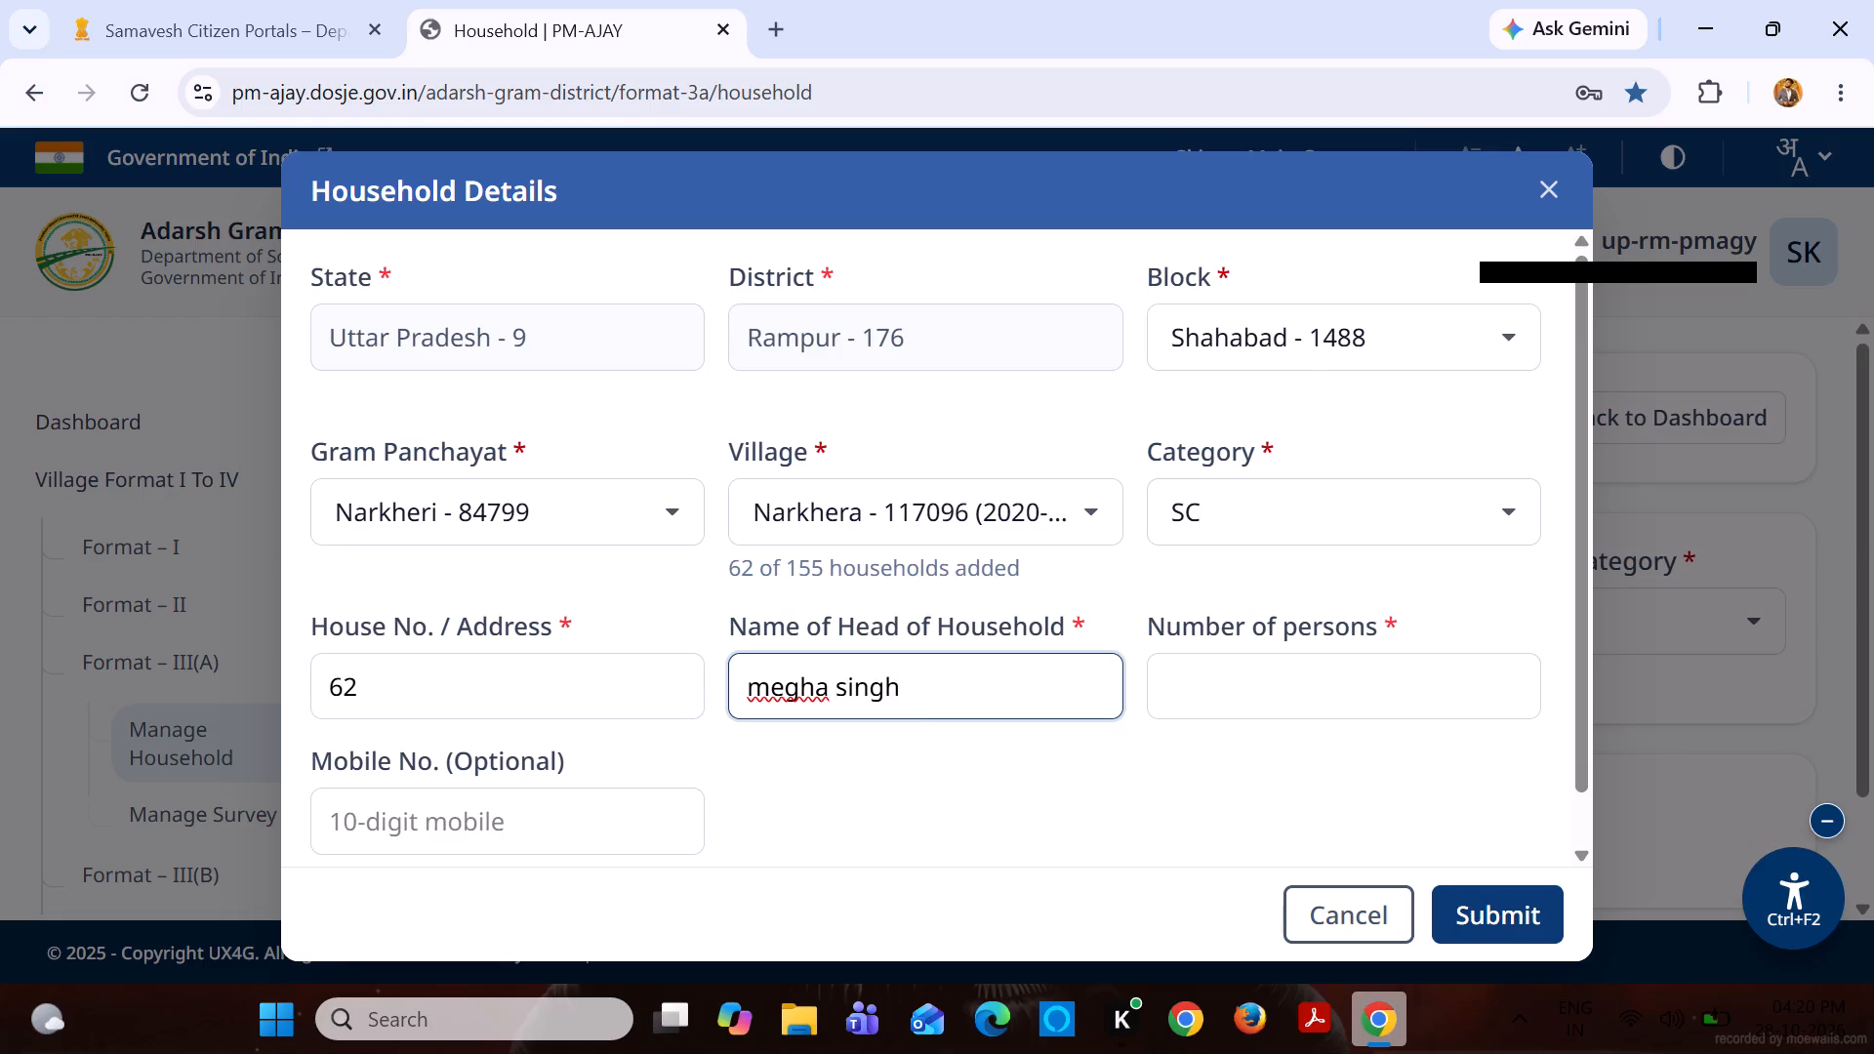
click(1241, 696)
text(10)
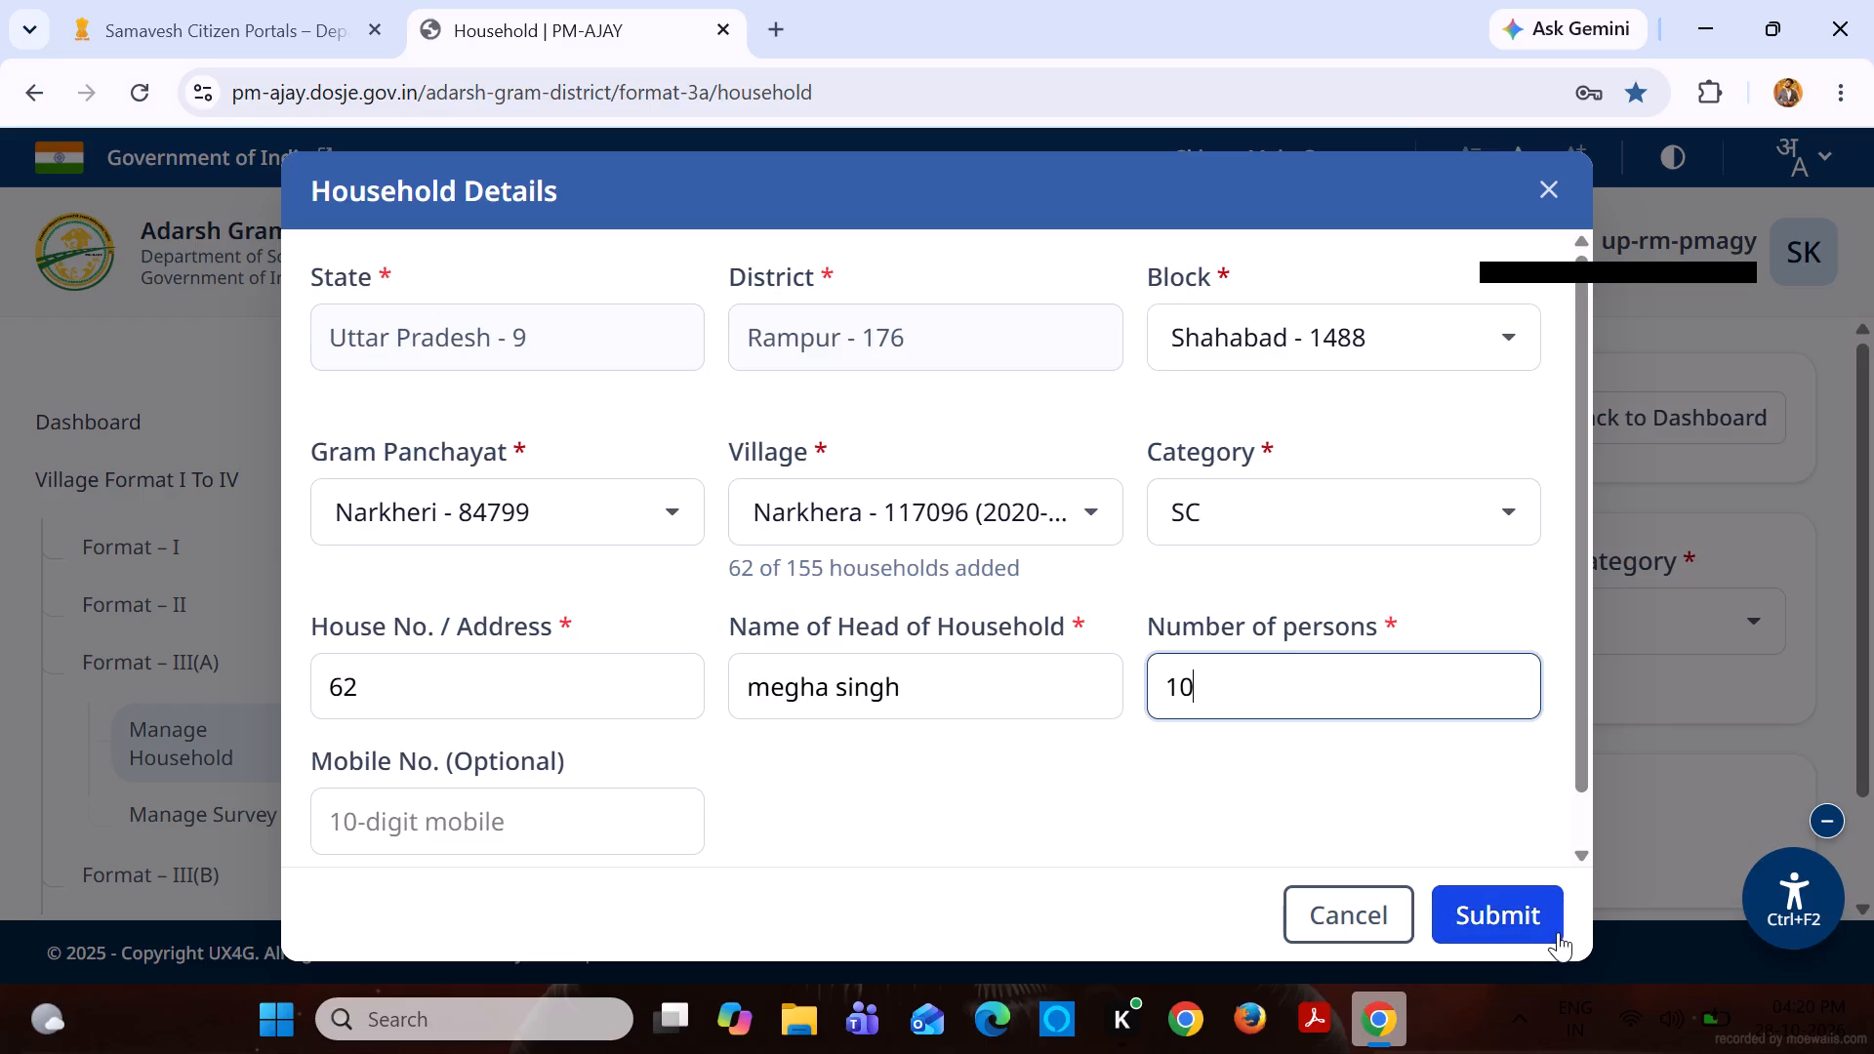
click(1551, 931)
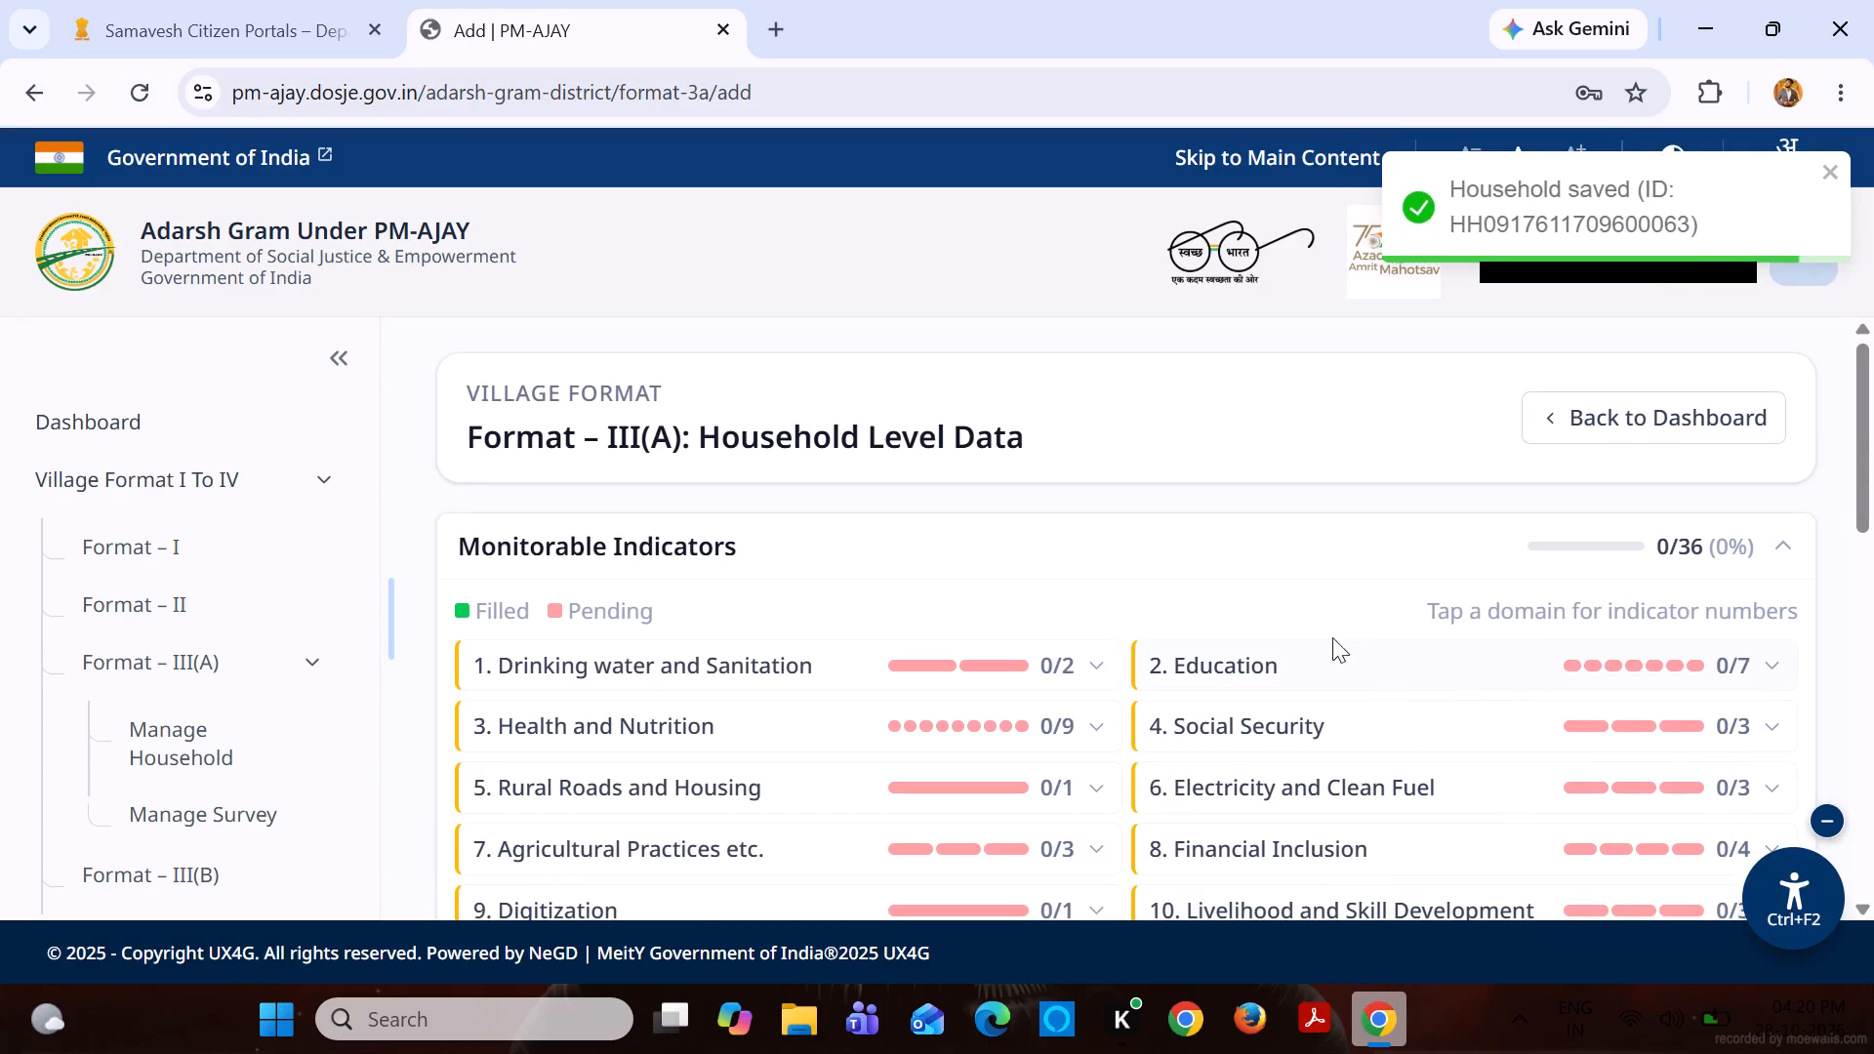
Submit domain 10, Livelihood and Skill Development, with 0 youth eligible for skill training, 0 eligible for bank linked loans and SHG membership Yes.
scroll(1296, 633, down, 7)
click(1567, 530)
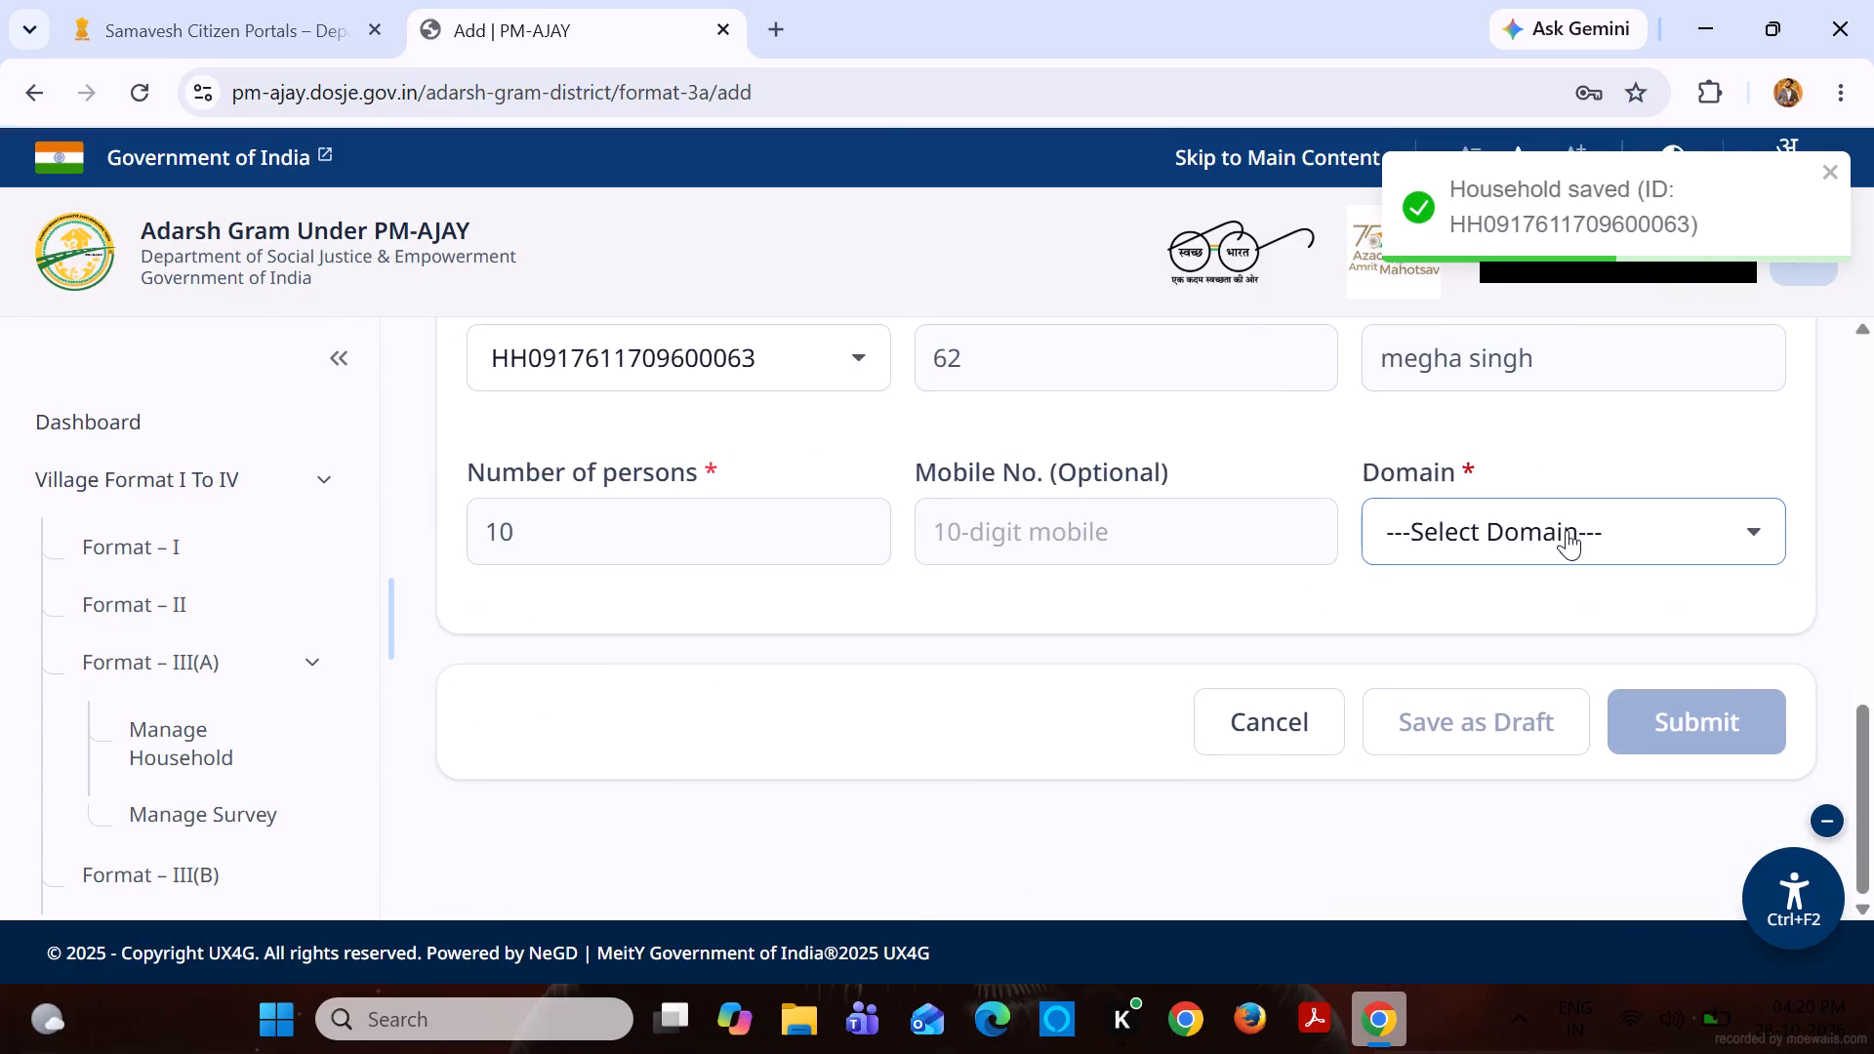
scroll(1536, 320, down, 6)
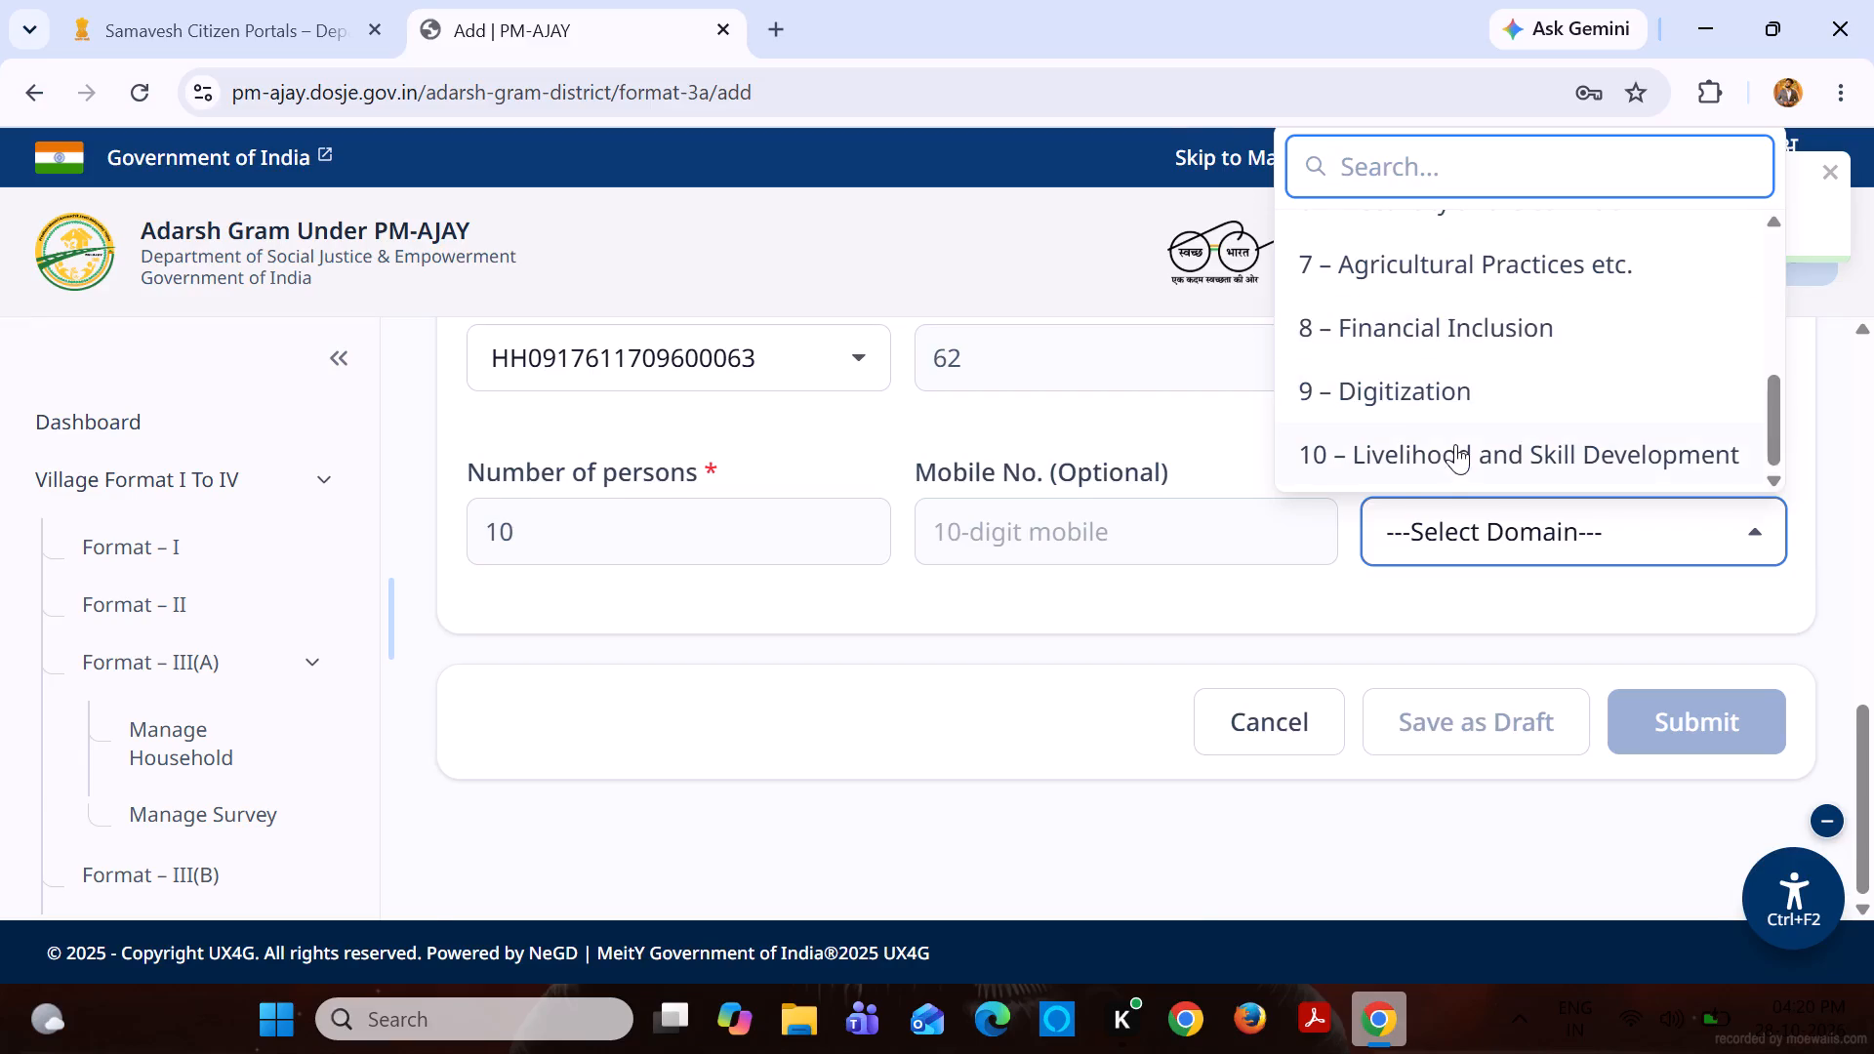
click(1455, 444)
scroll(1513, 569, down, 3)
click(1544, 559)
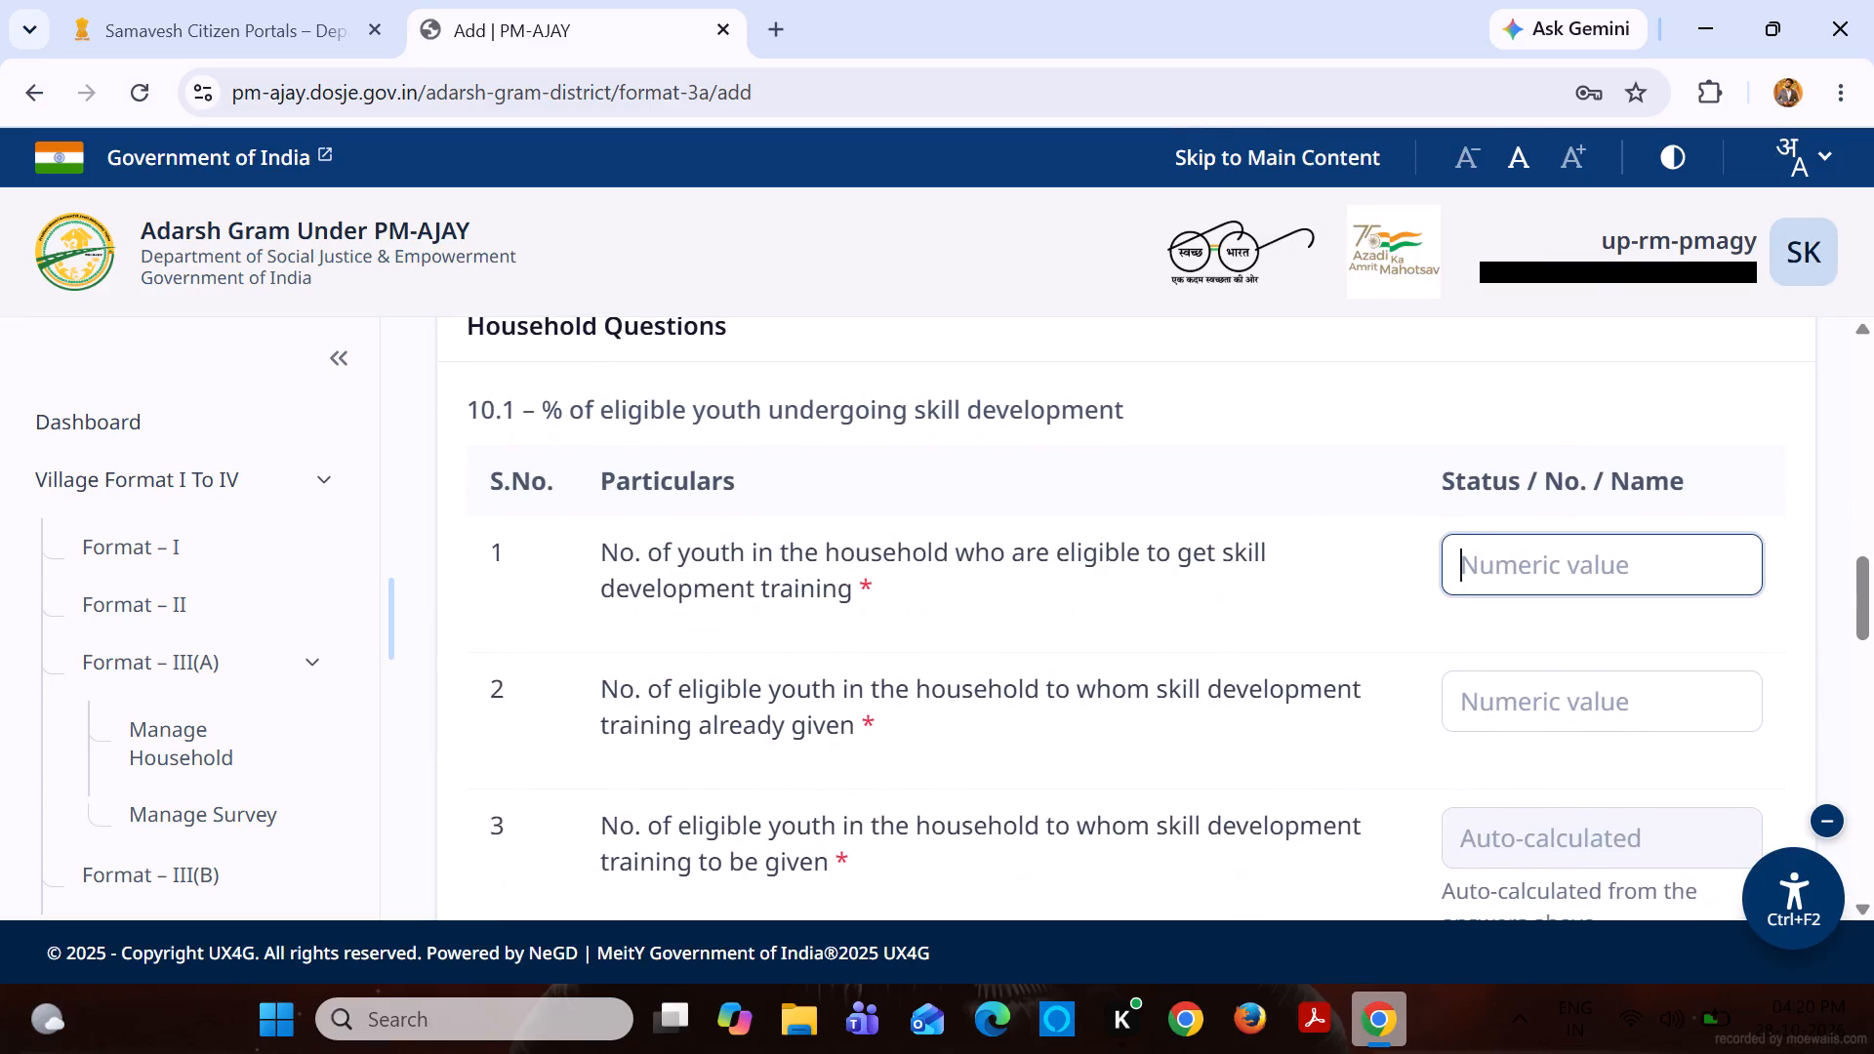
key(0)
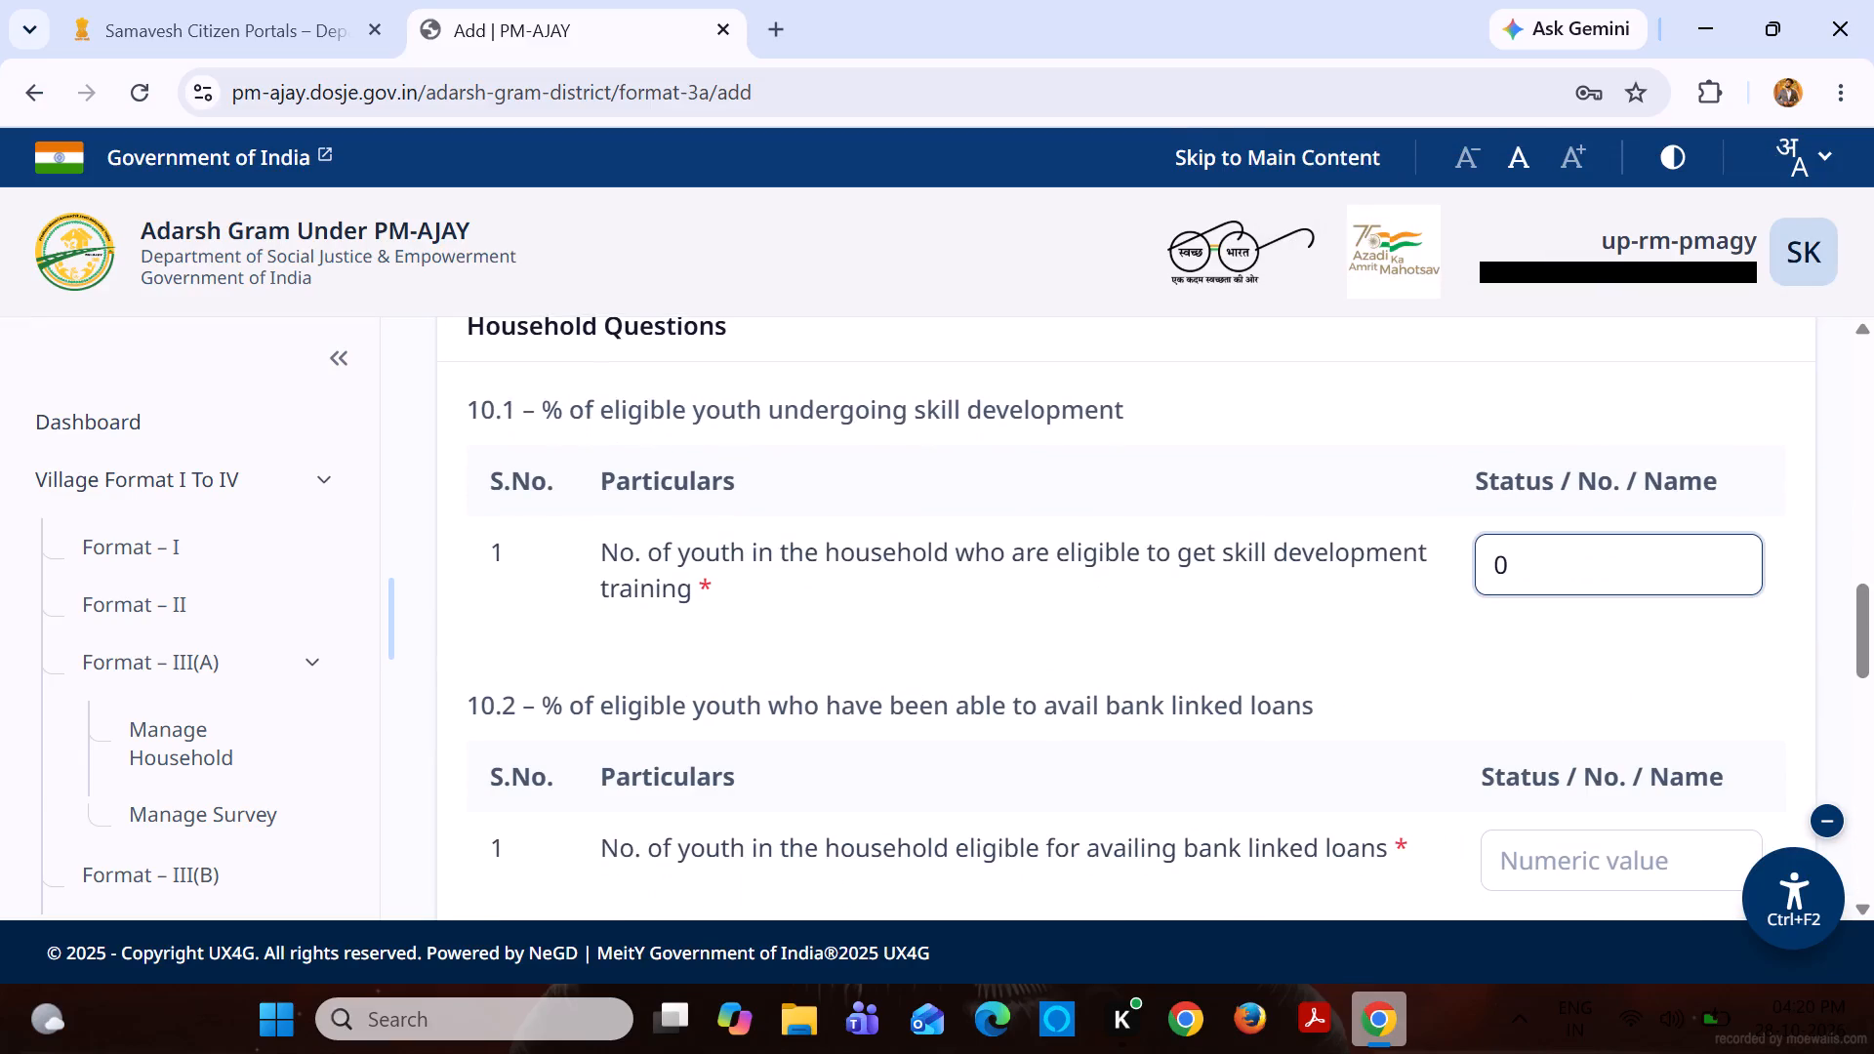
click(1547, 856)
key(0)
scroll(1547, 856, down, 4)
drag(1599, 790, 1535, 697)
click(1535, 697)
scroll(1535, 697, down, 6)
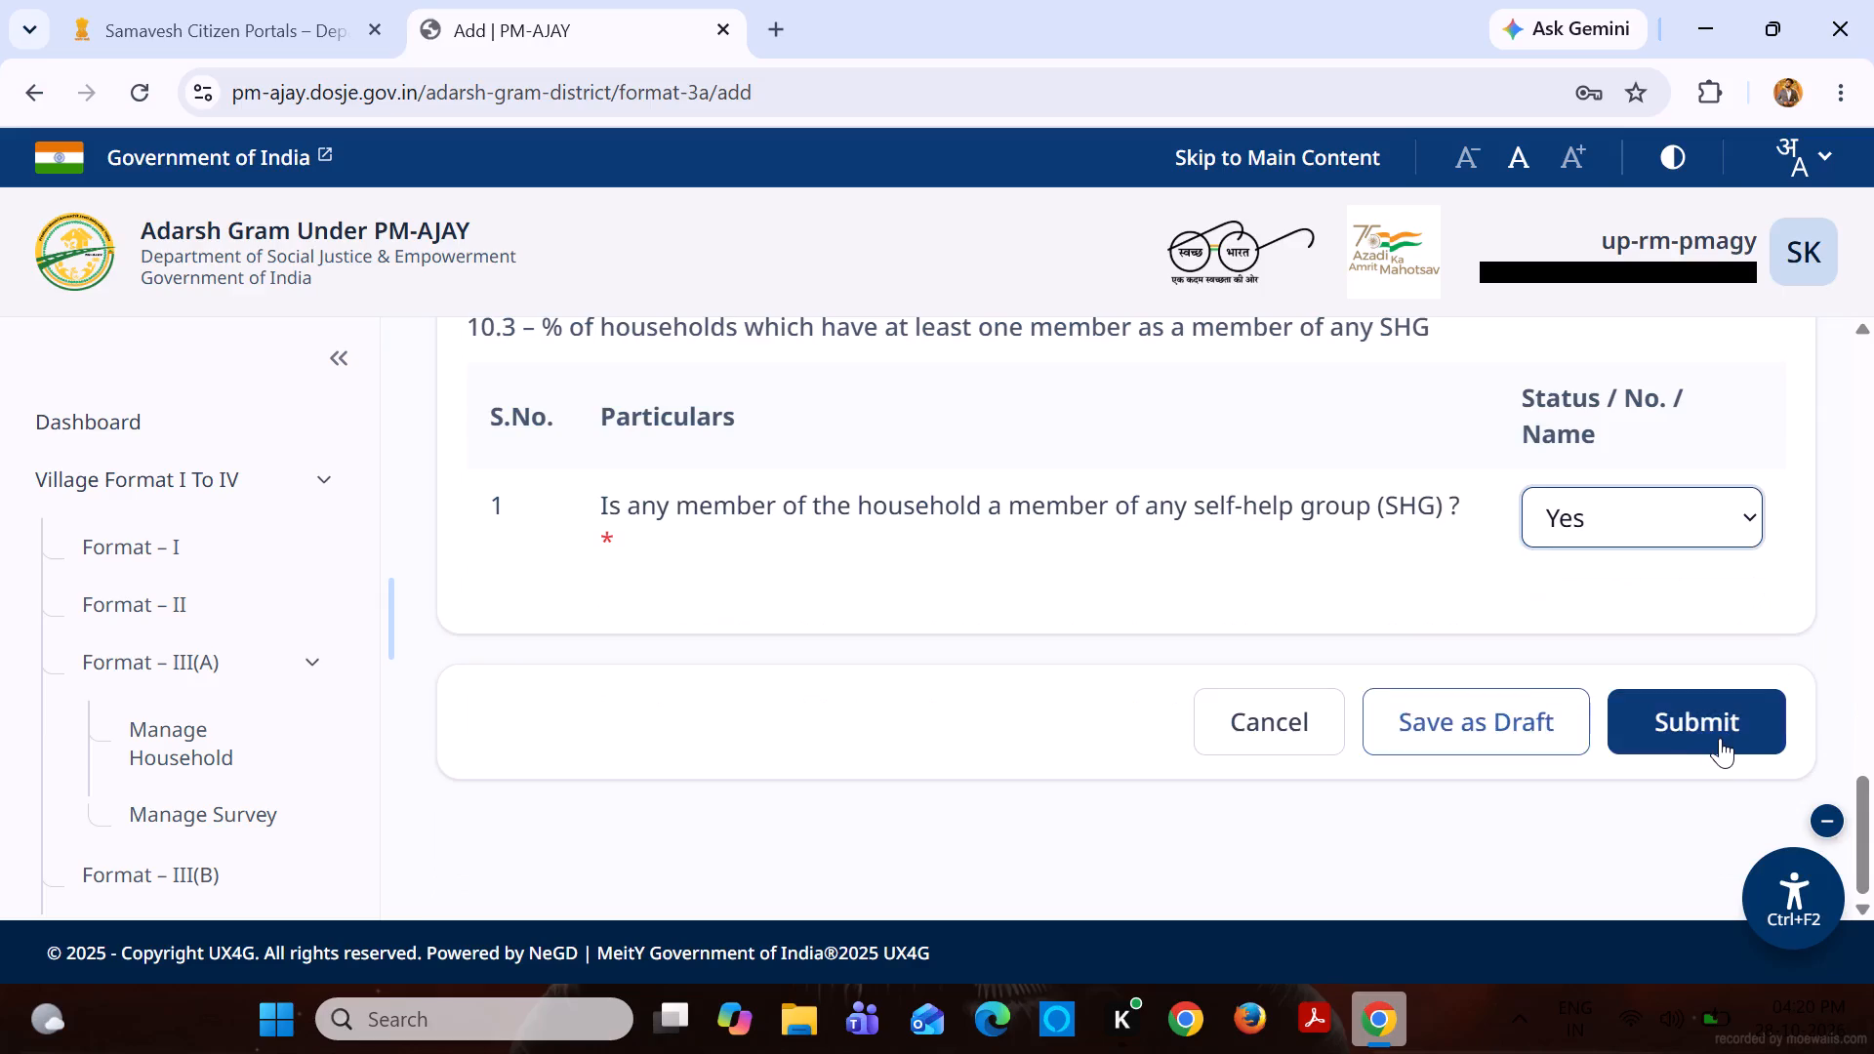
click(1720, 738)
Submit domain 9, Digitization, with 0 household members eligible for digital literacy training.
click(1656, 474)
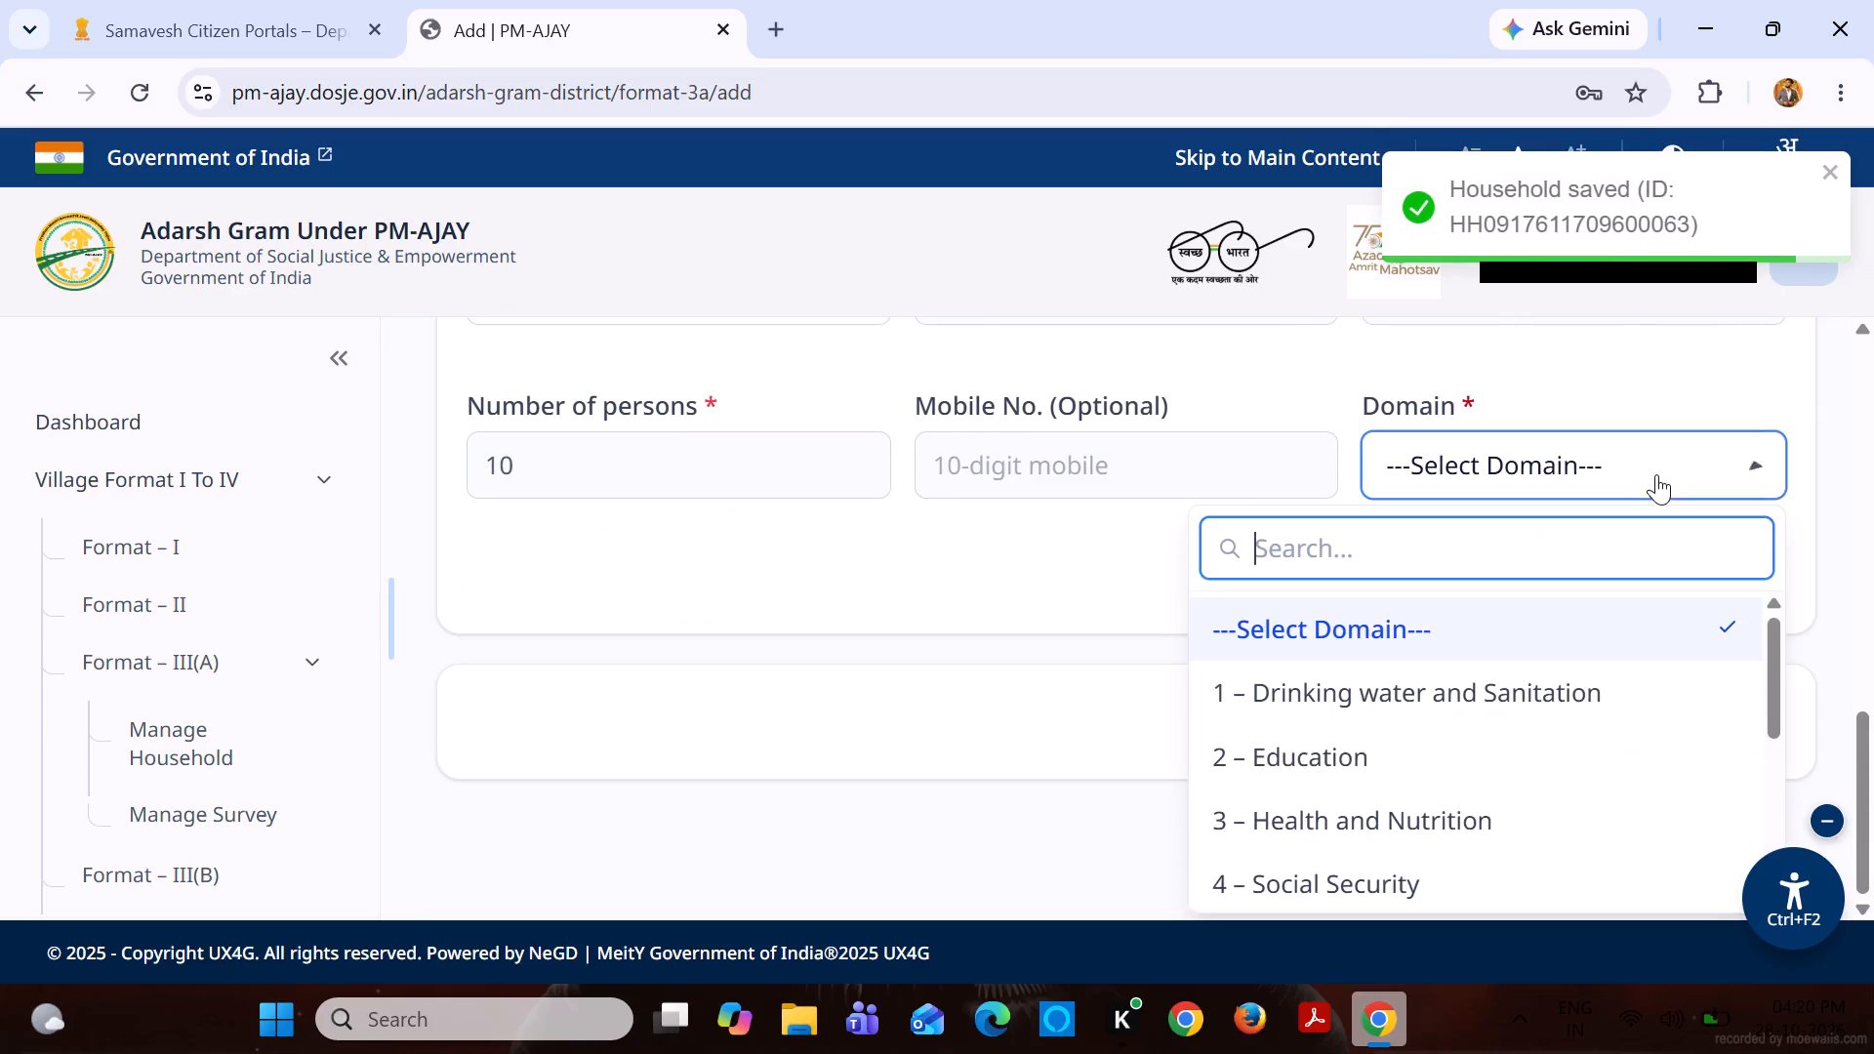
click(1444, 804)
scroll(1444, 804, down, 1)
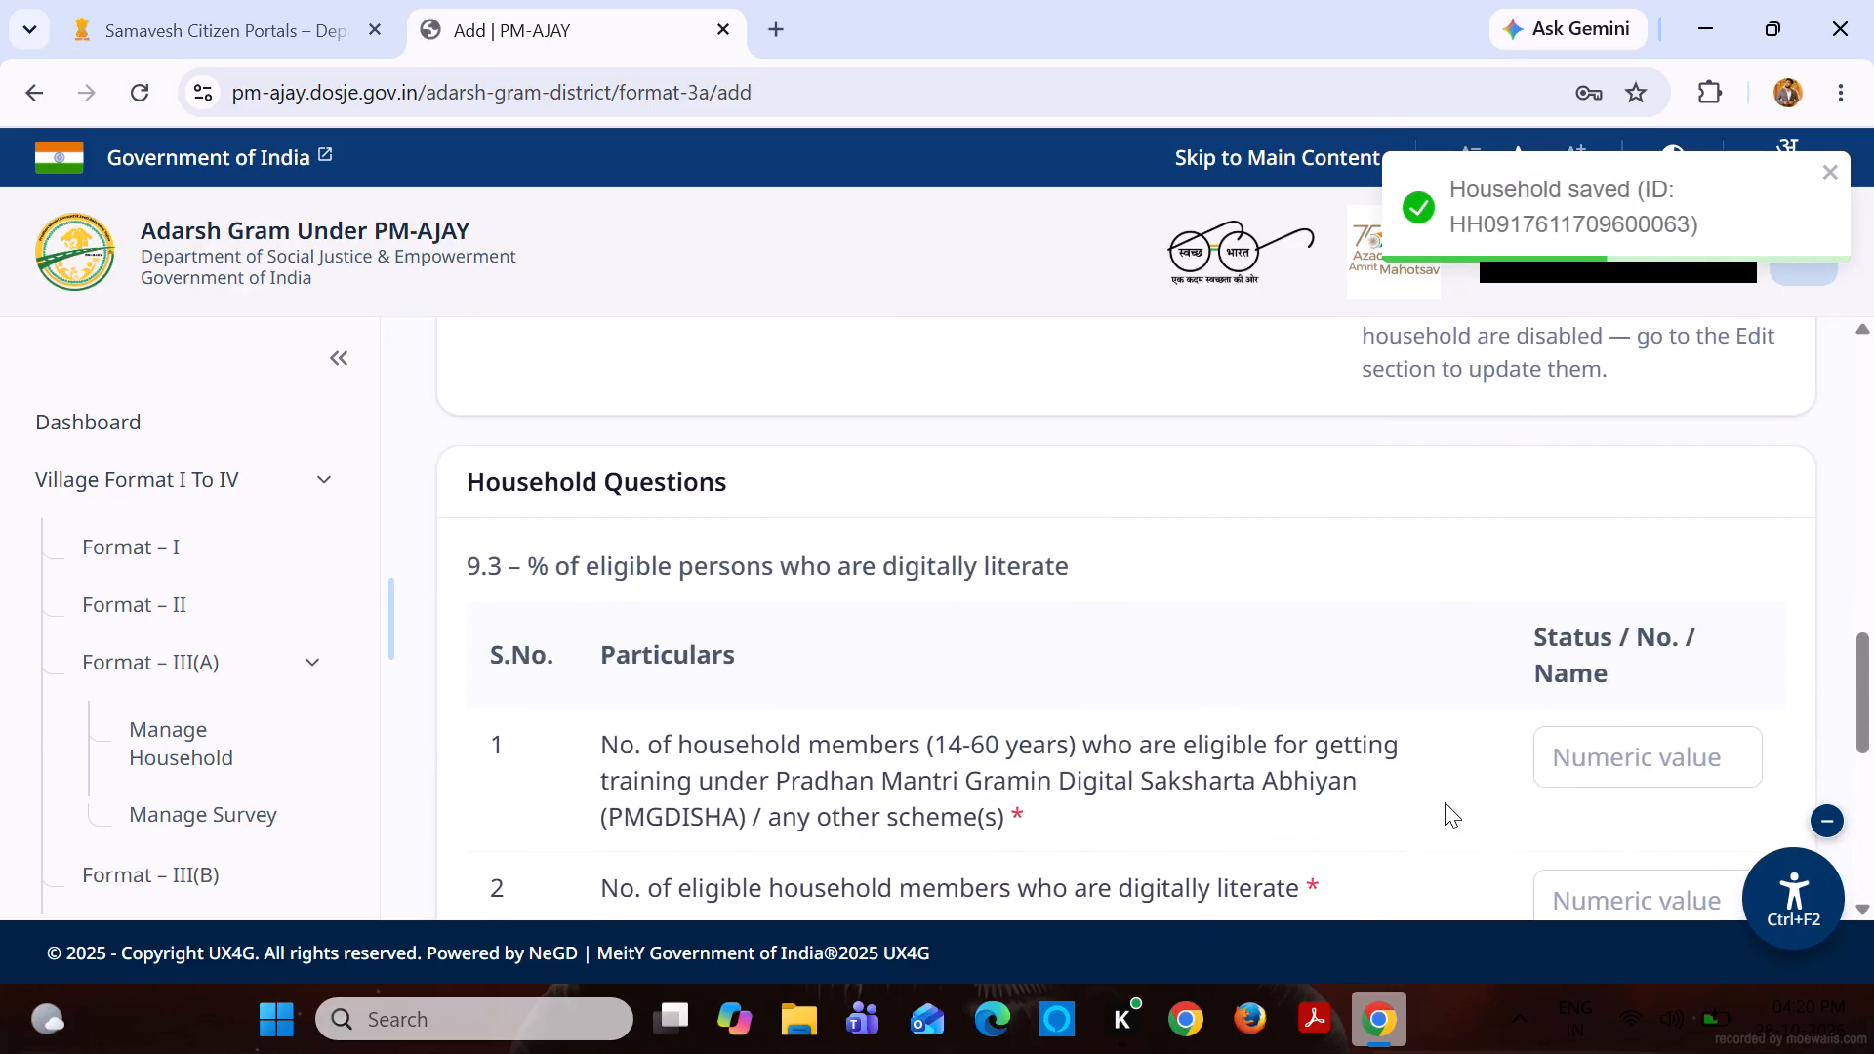
click(1577, 758)
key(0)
scroll(1577, 758, down, 3)
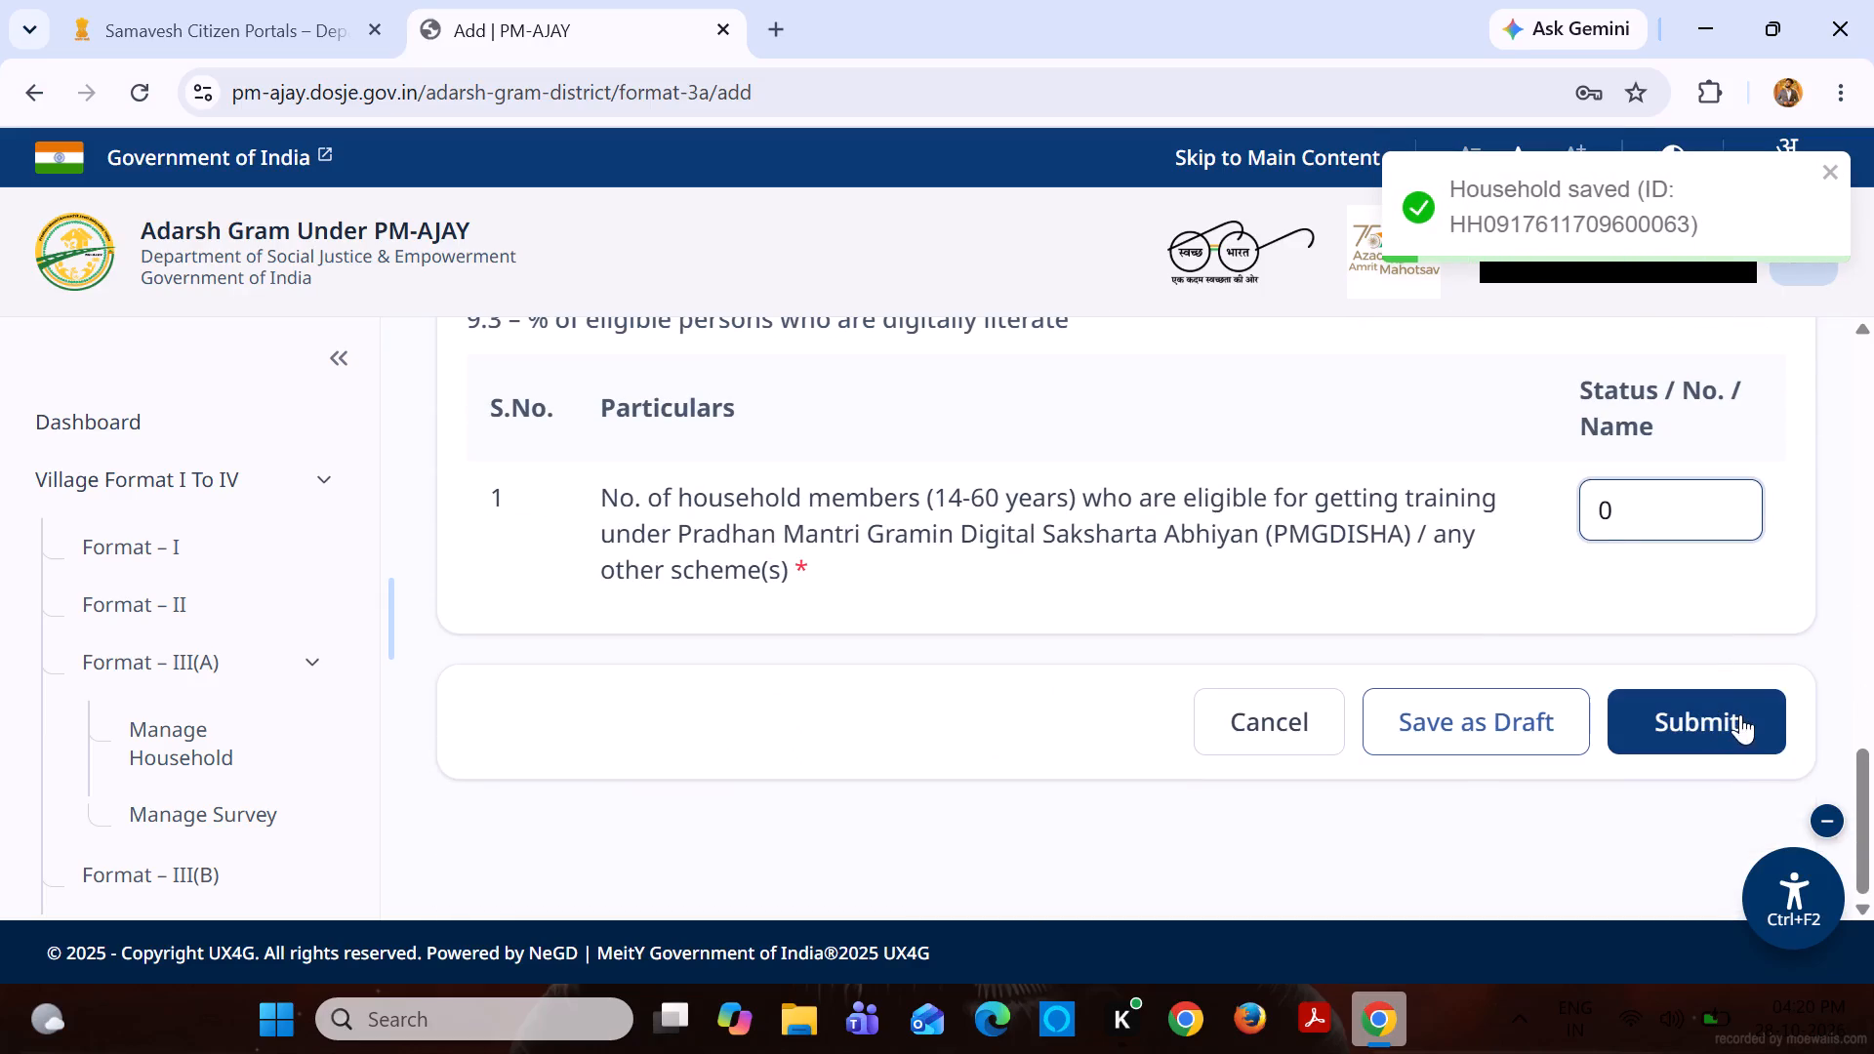
click(1740, 714)
Choose domain 8, Financial Inclusion, and answer 8.1 with 7 persons over 5 years and 7 already having Aadhaar.
click(1688, 484)
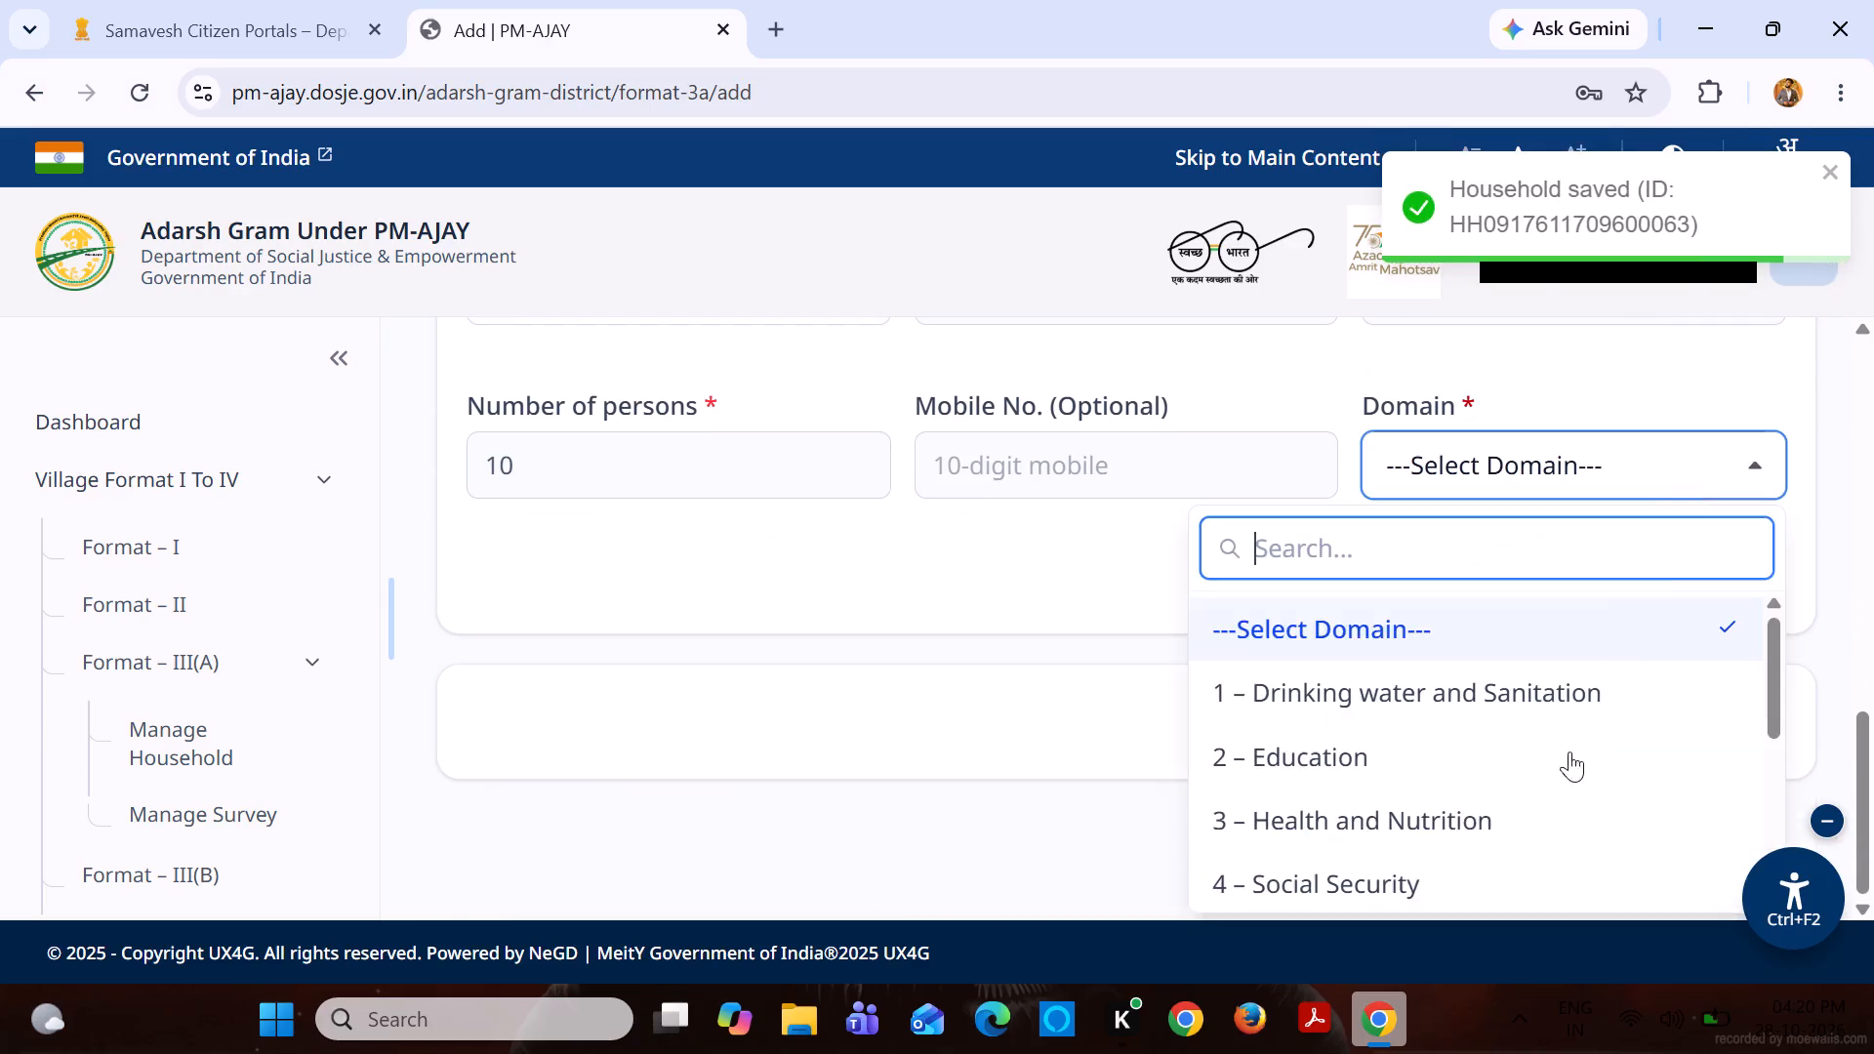
scroll(1569, 751, down, 5)
click(1455, 732)
scroll(1455, 732, down, 4)
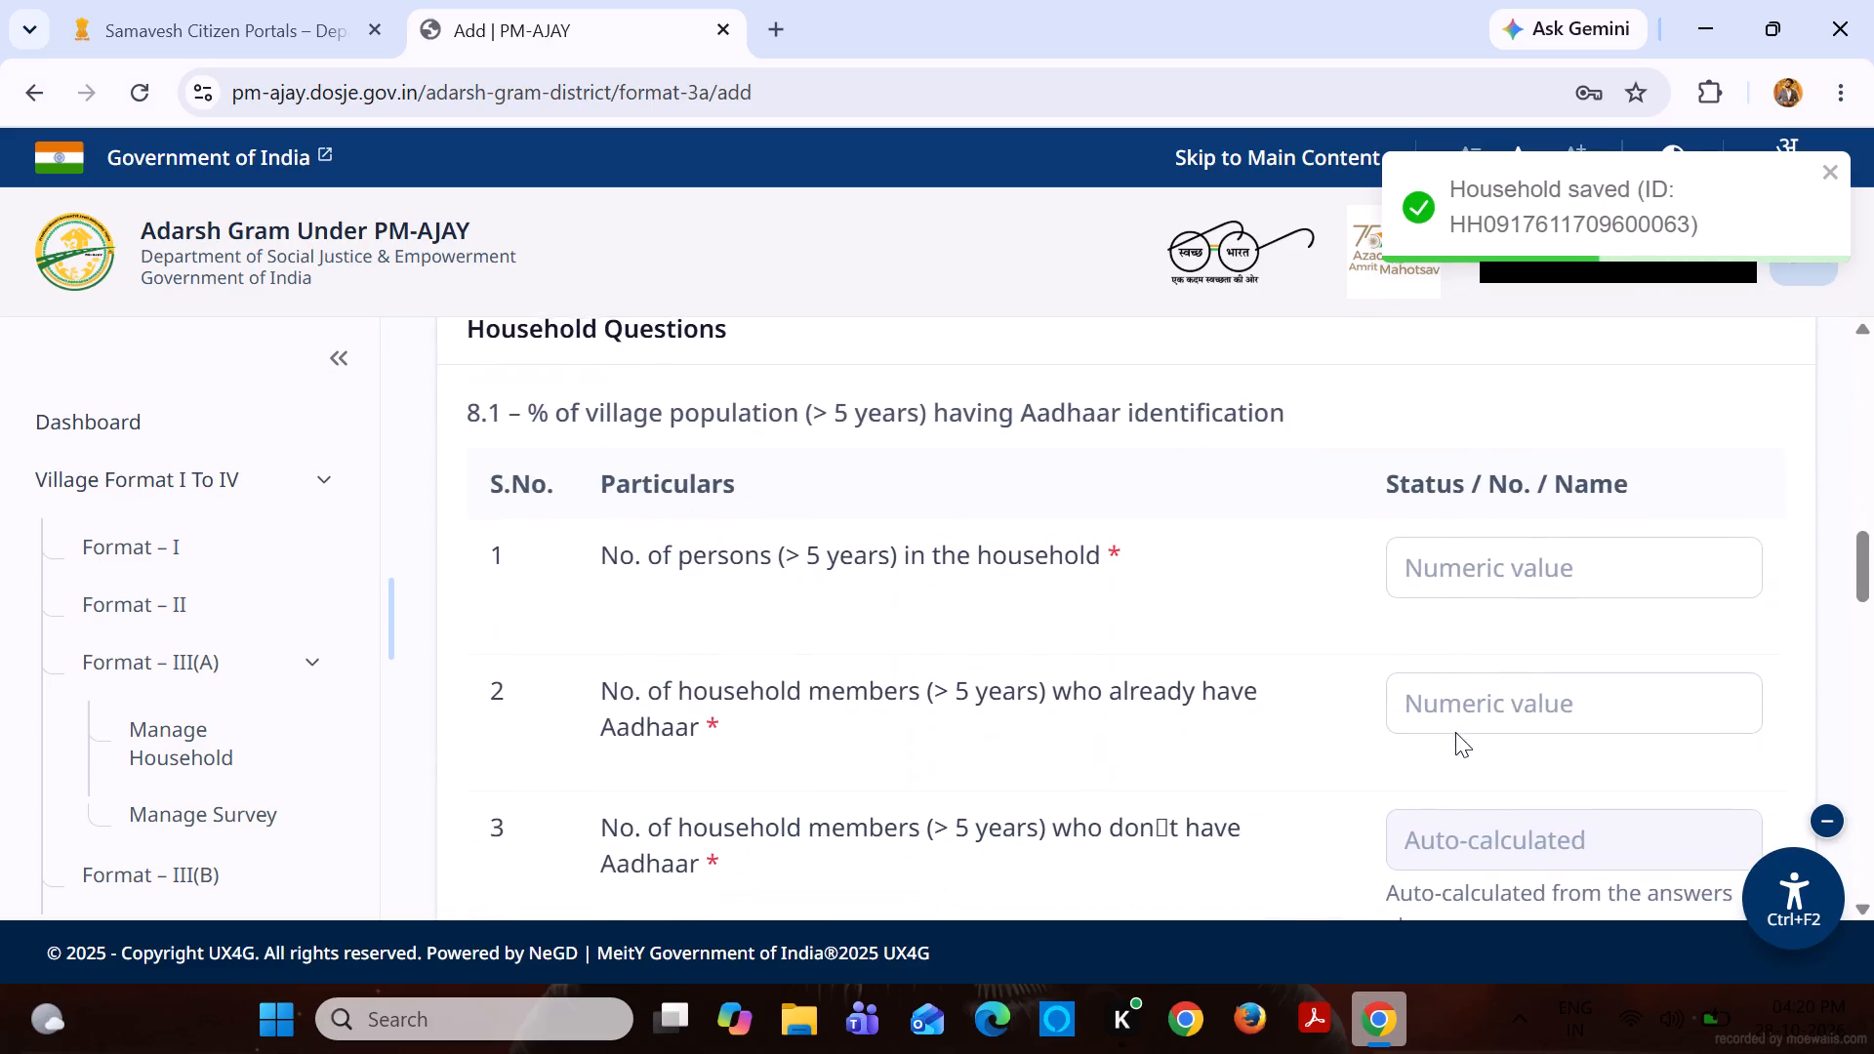
click(1472, 559)
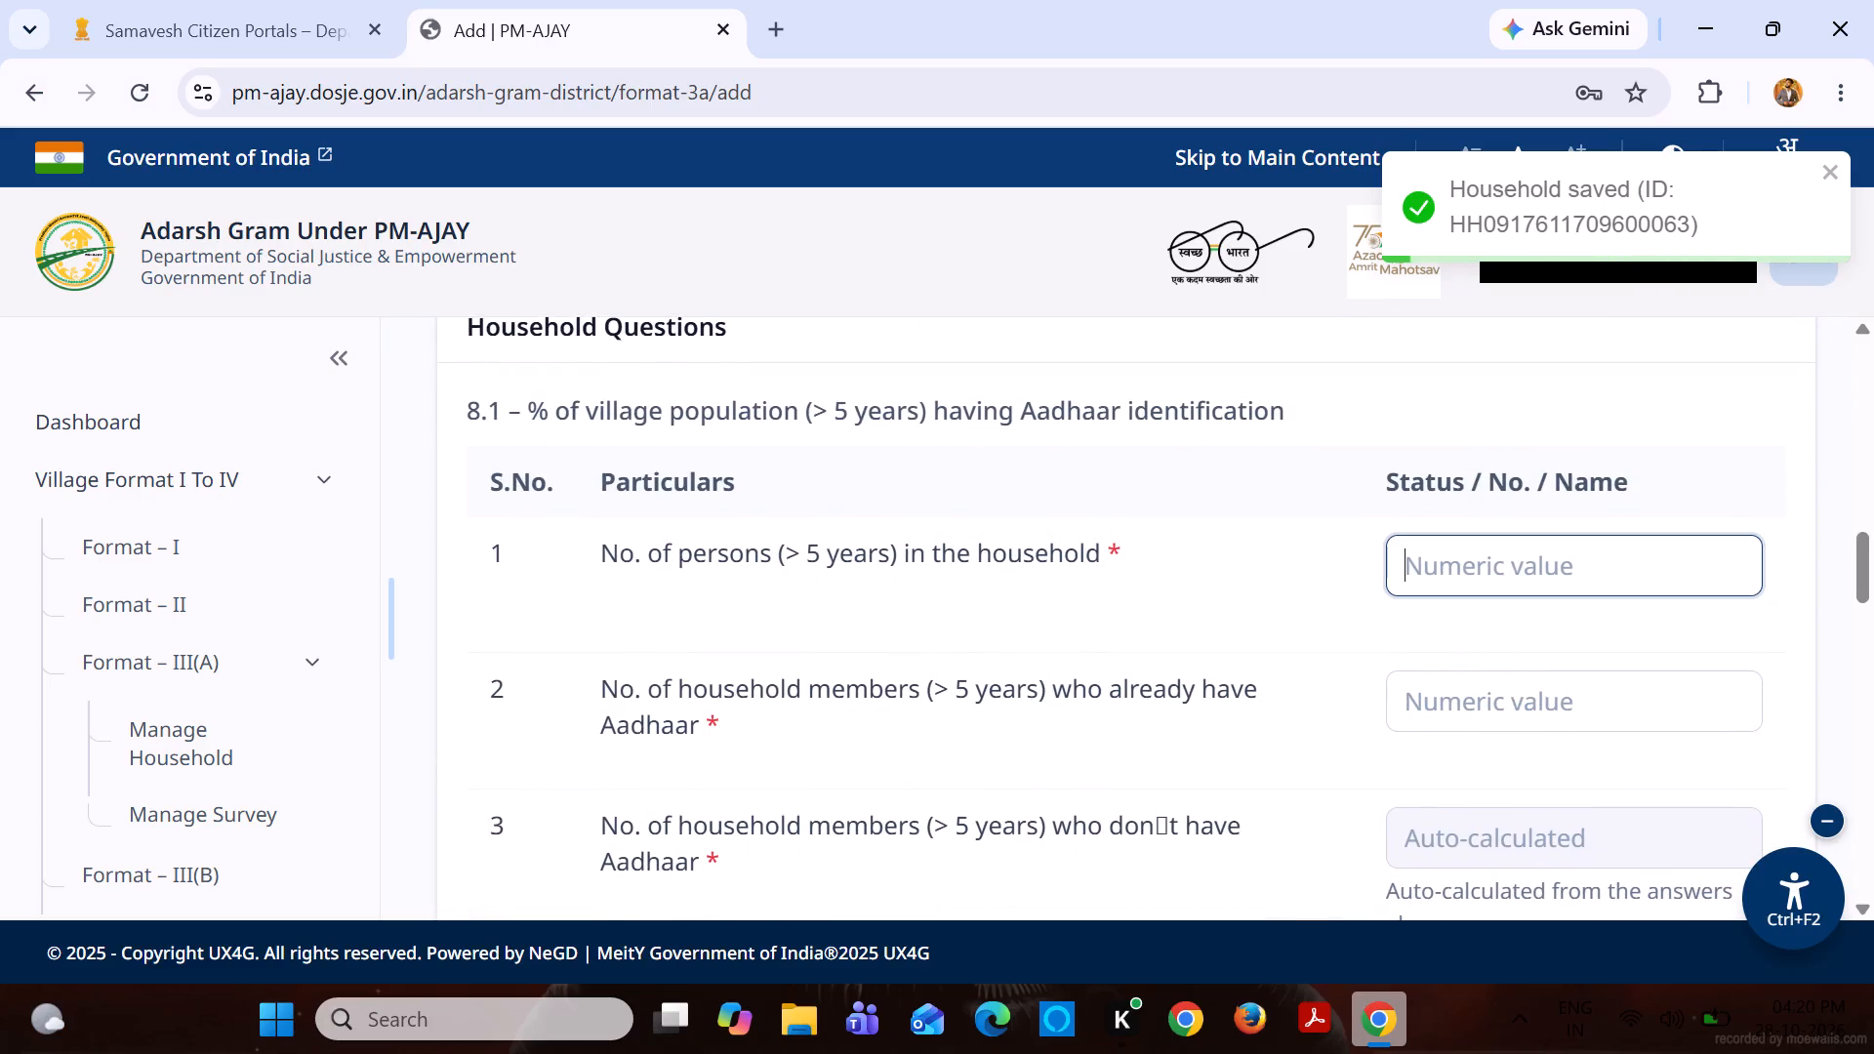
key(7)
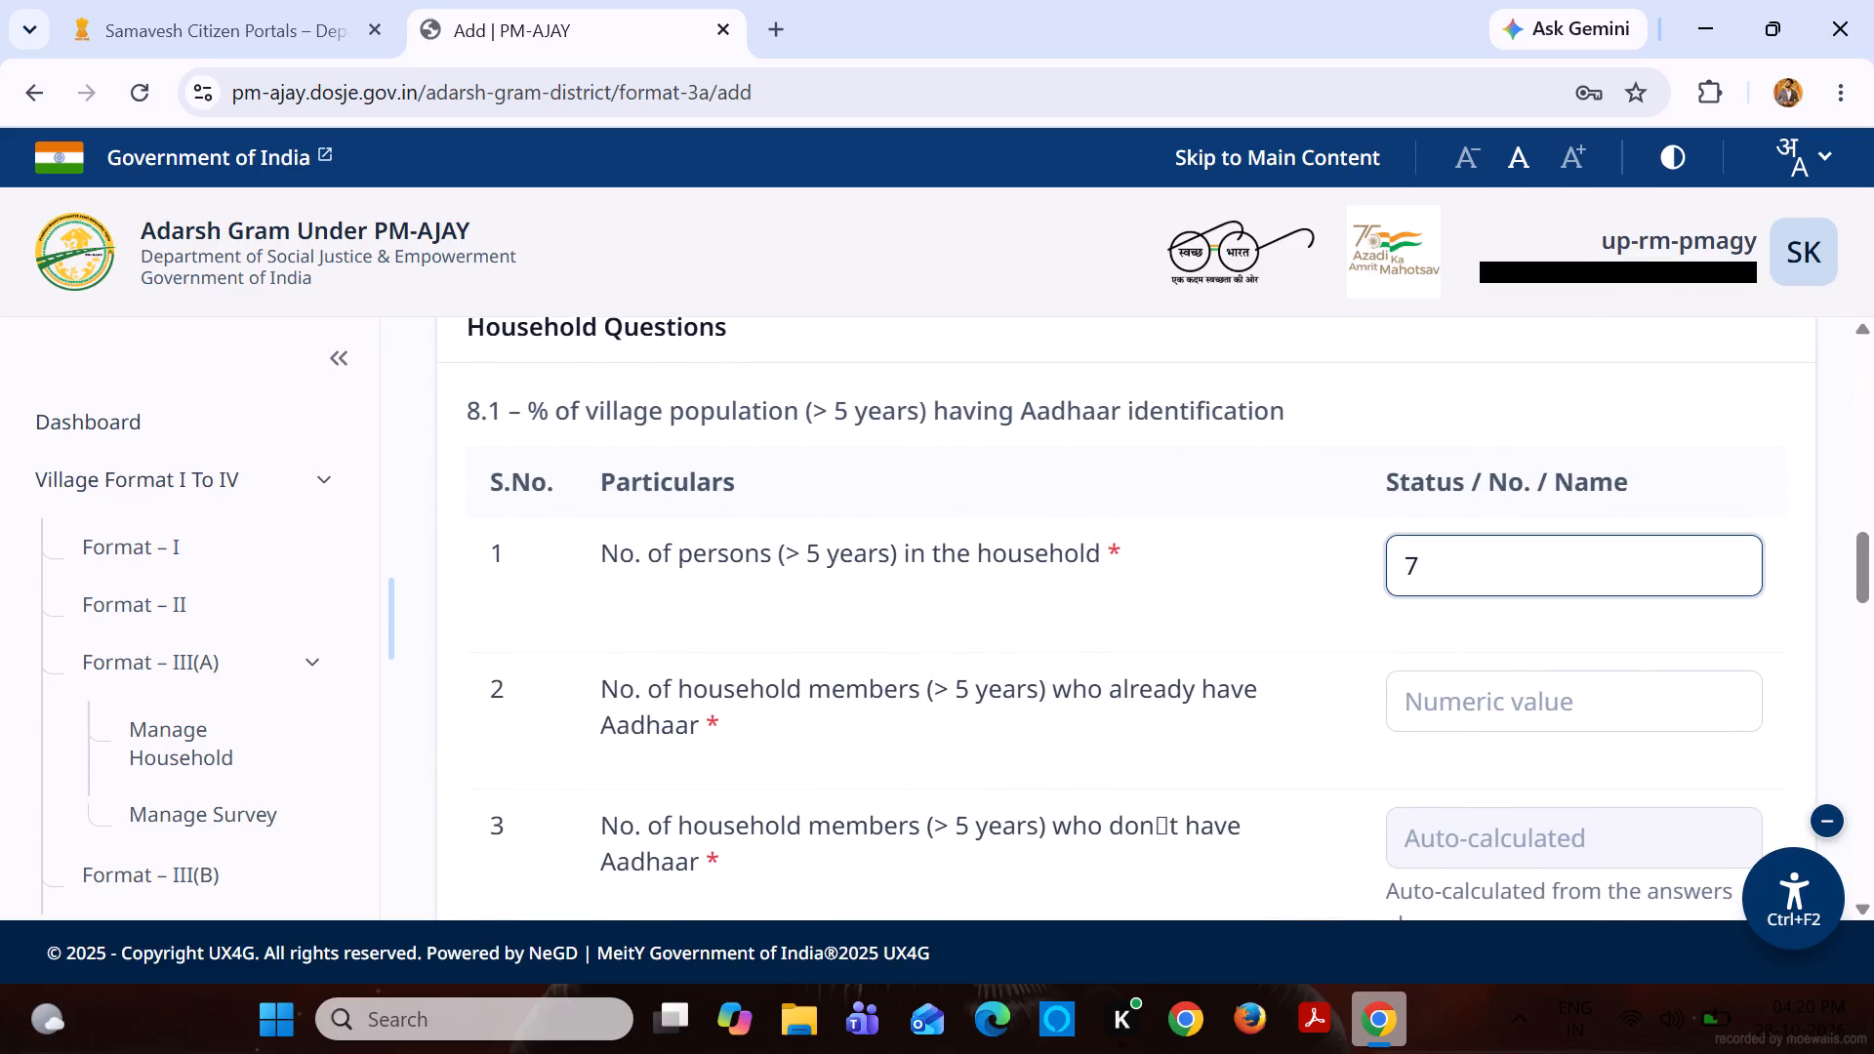
click(1461, 706)
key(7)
Answer 8.2 with 3 members eligible for a bank or post office account and 3 who have one.
scroll(1461, 706, down, 3)
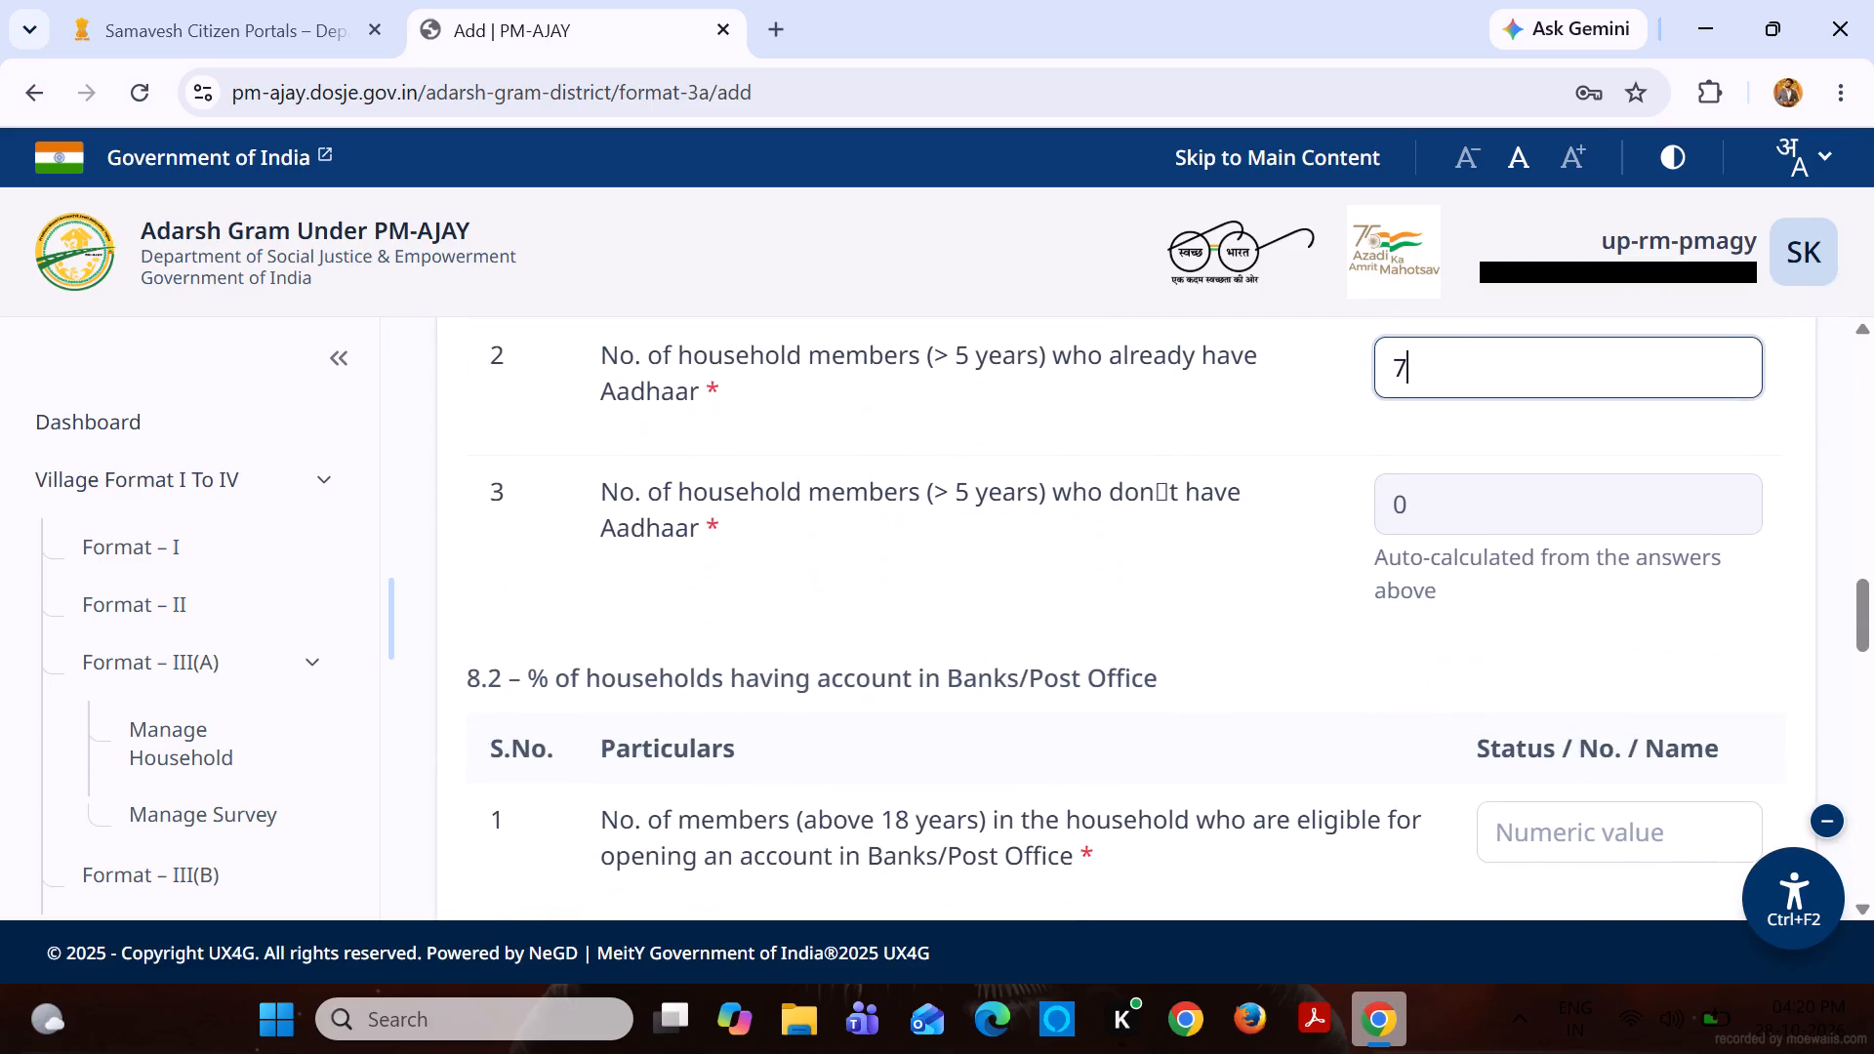
click(1548, 836)
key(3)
scroll(1548, 836, down, 5)
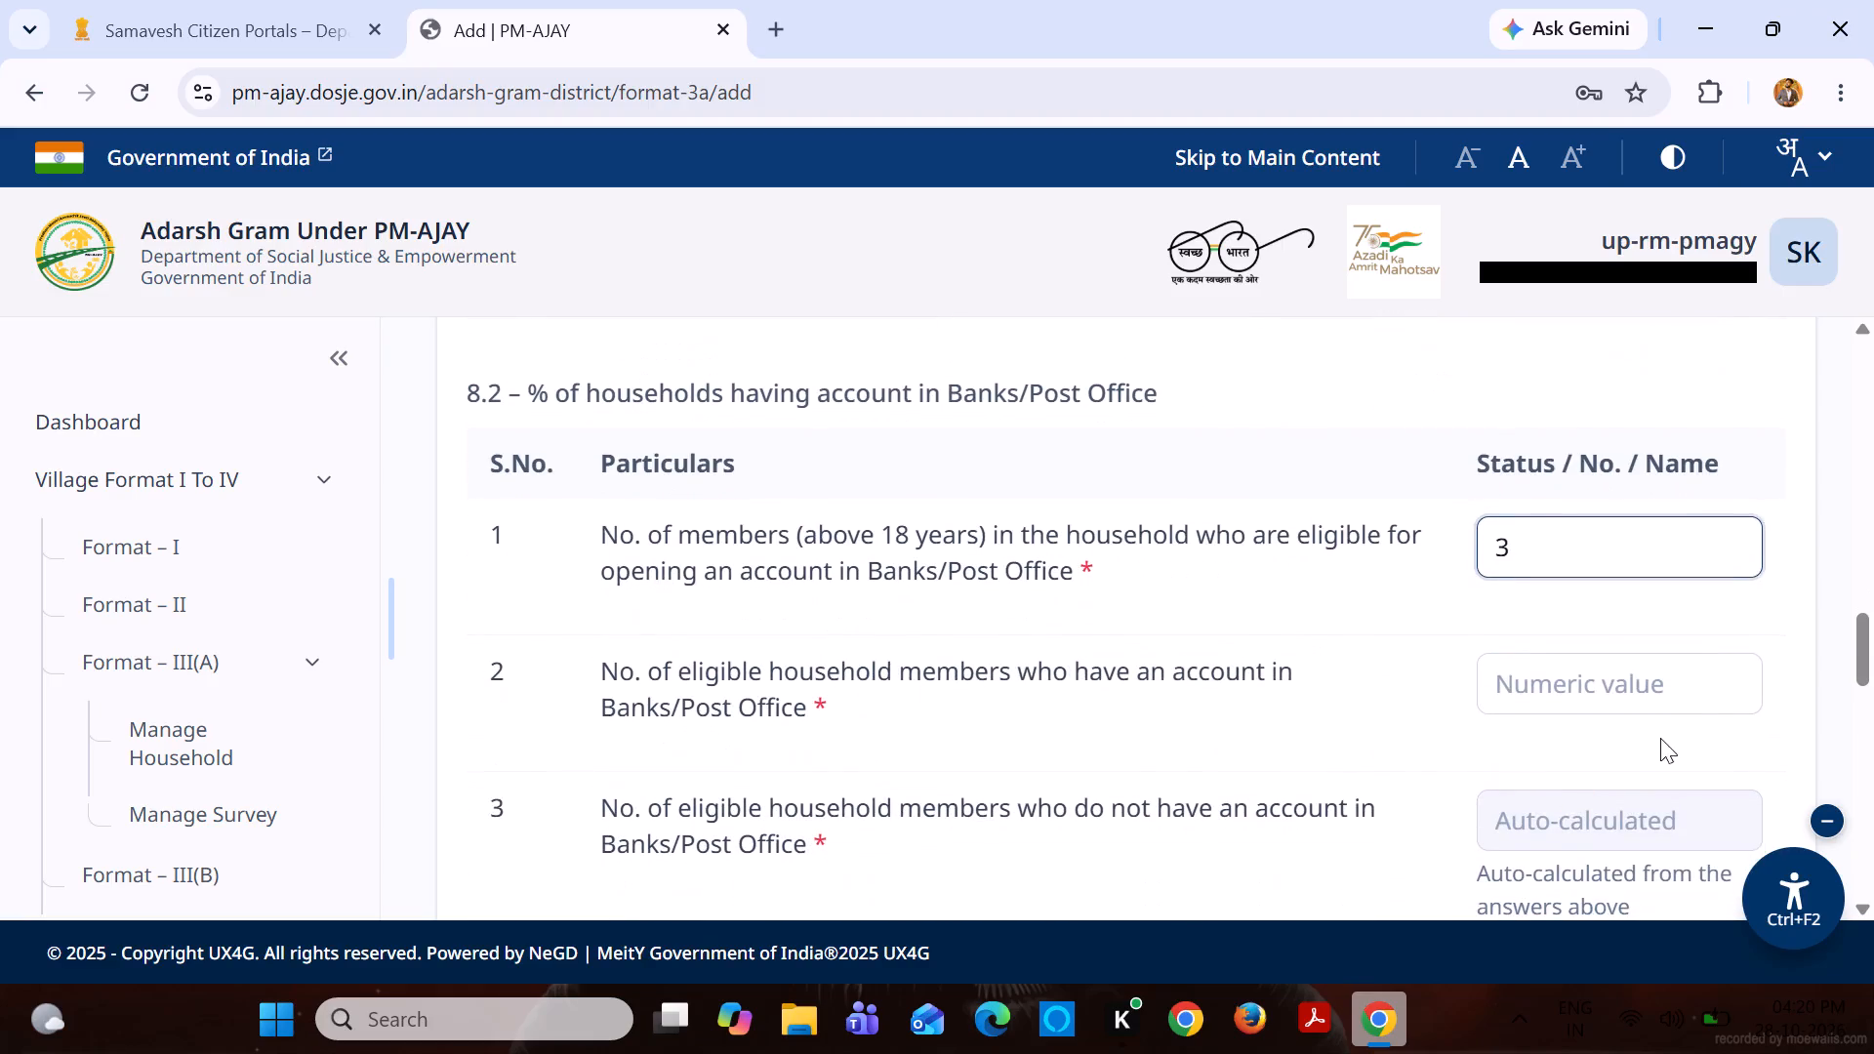
click(1568, 694)
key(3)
Enter 0 eligible persons for both PMSBY (8.3) and PMJJBY (8.4), and submit the Financial Inclusion domain.
scroll(1568, 694, down, 3)
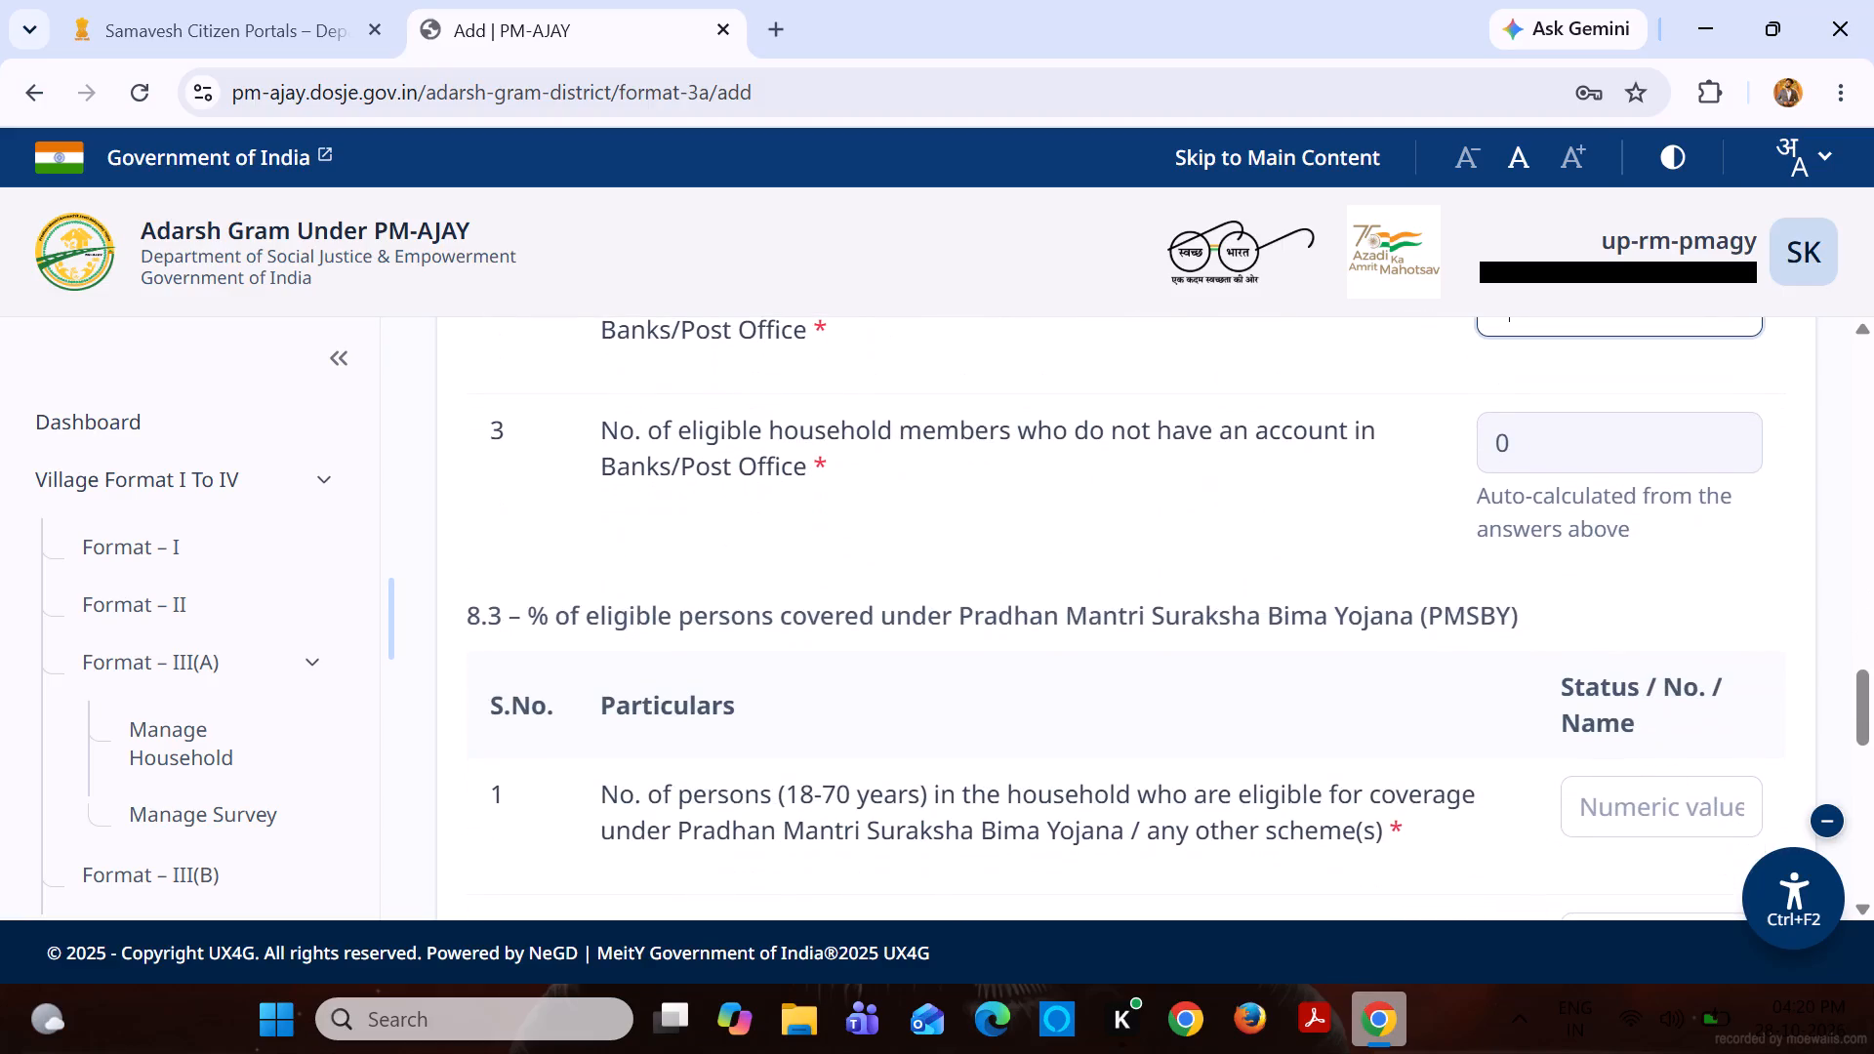
click(1639, 784)
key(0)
scroll(1639, 784, down, 5)
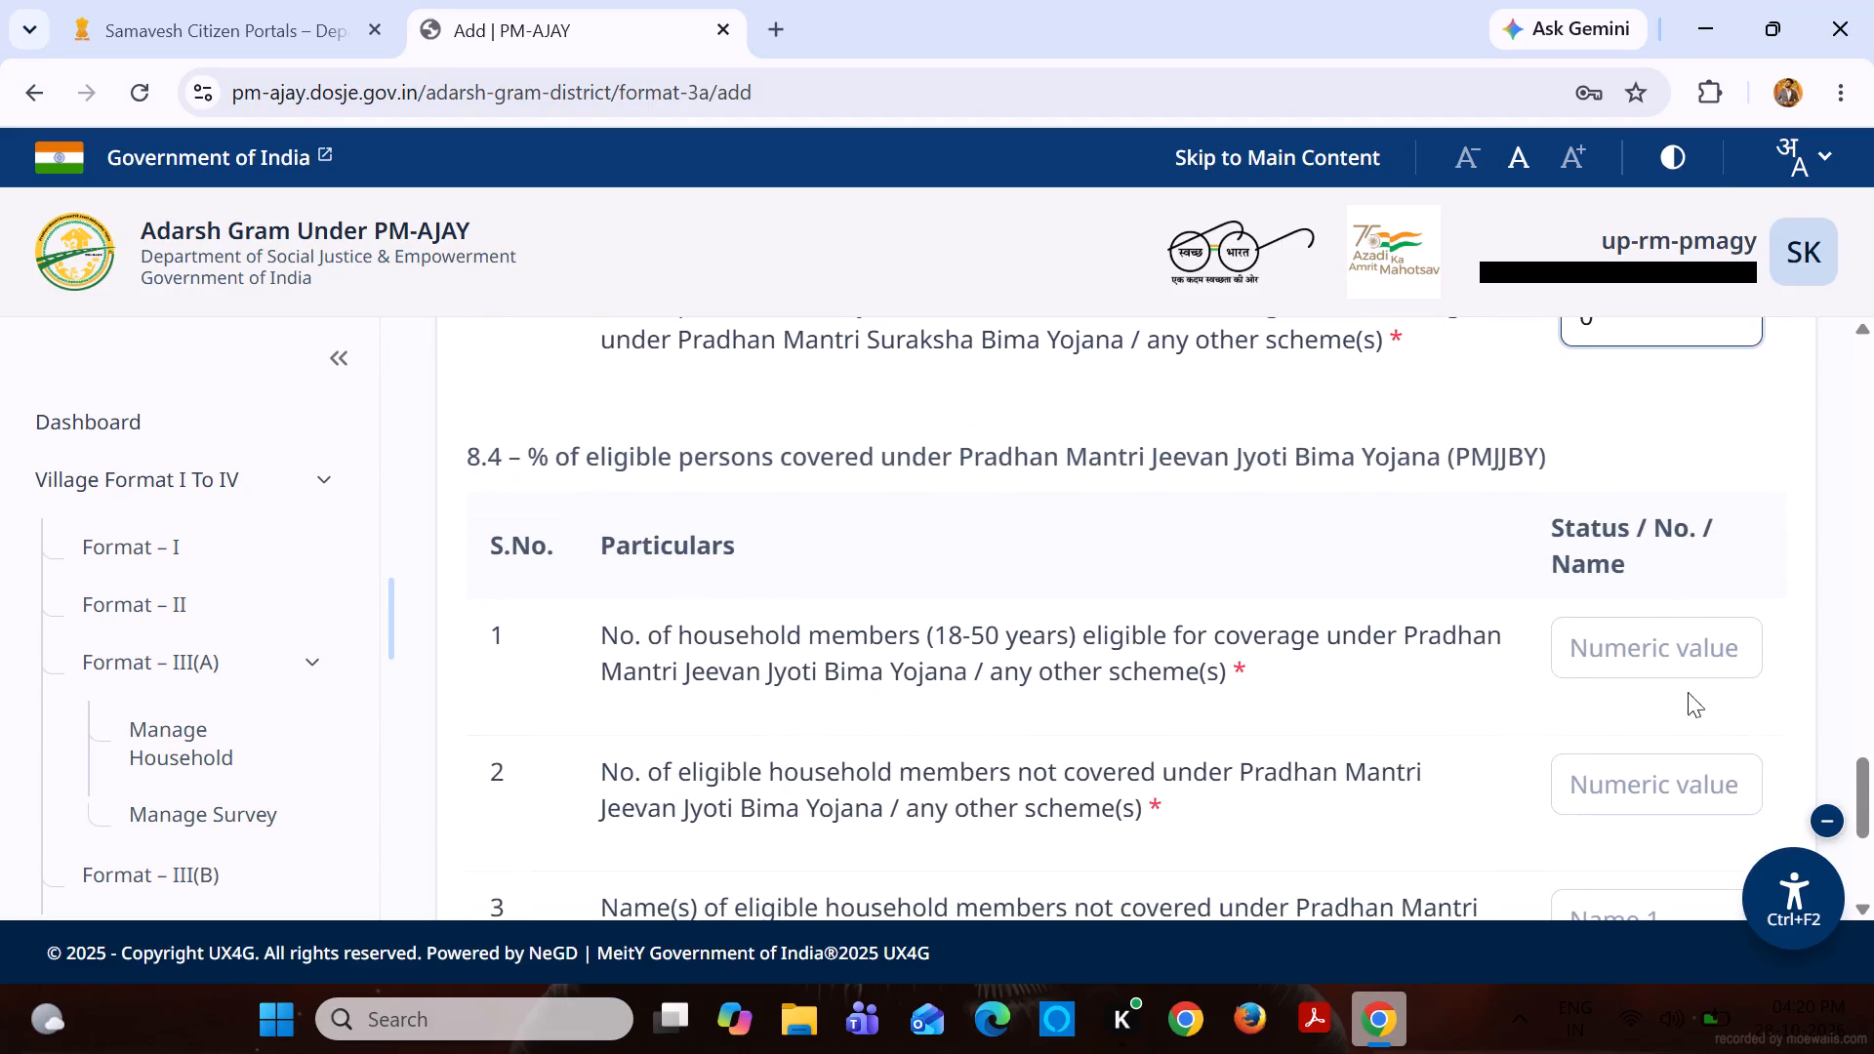
click(1639, 637)
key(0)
click(1676, 846)
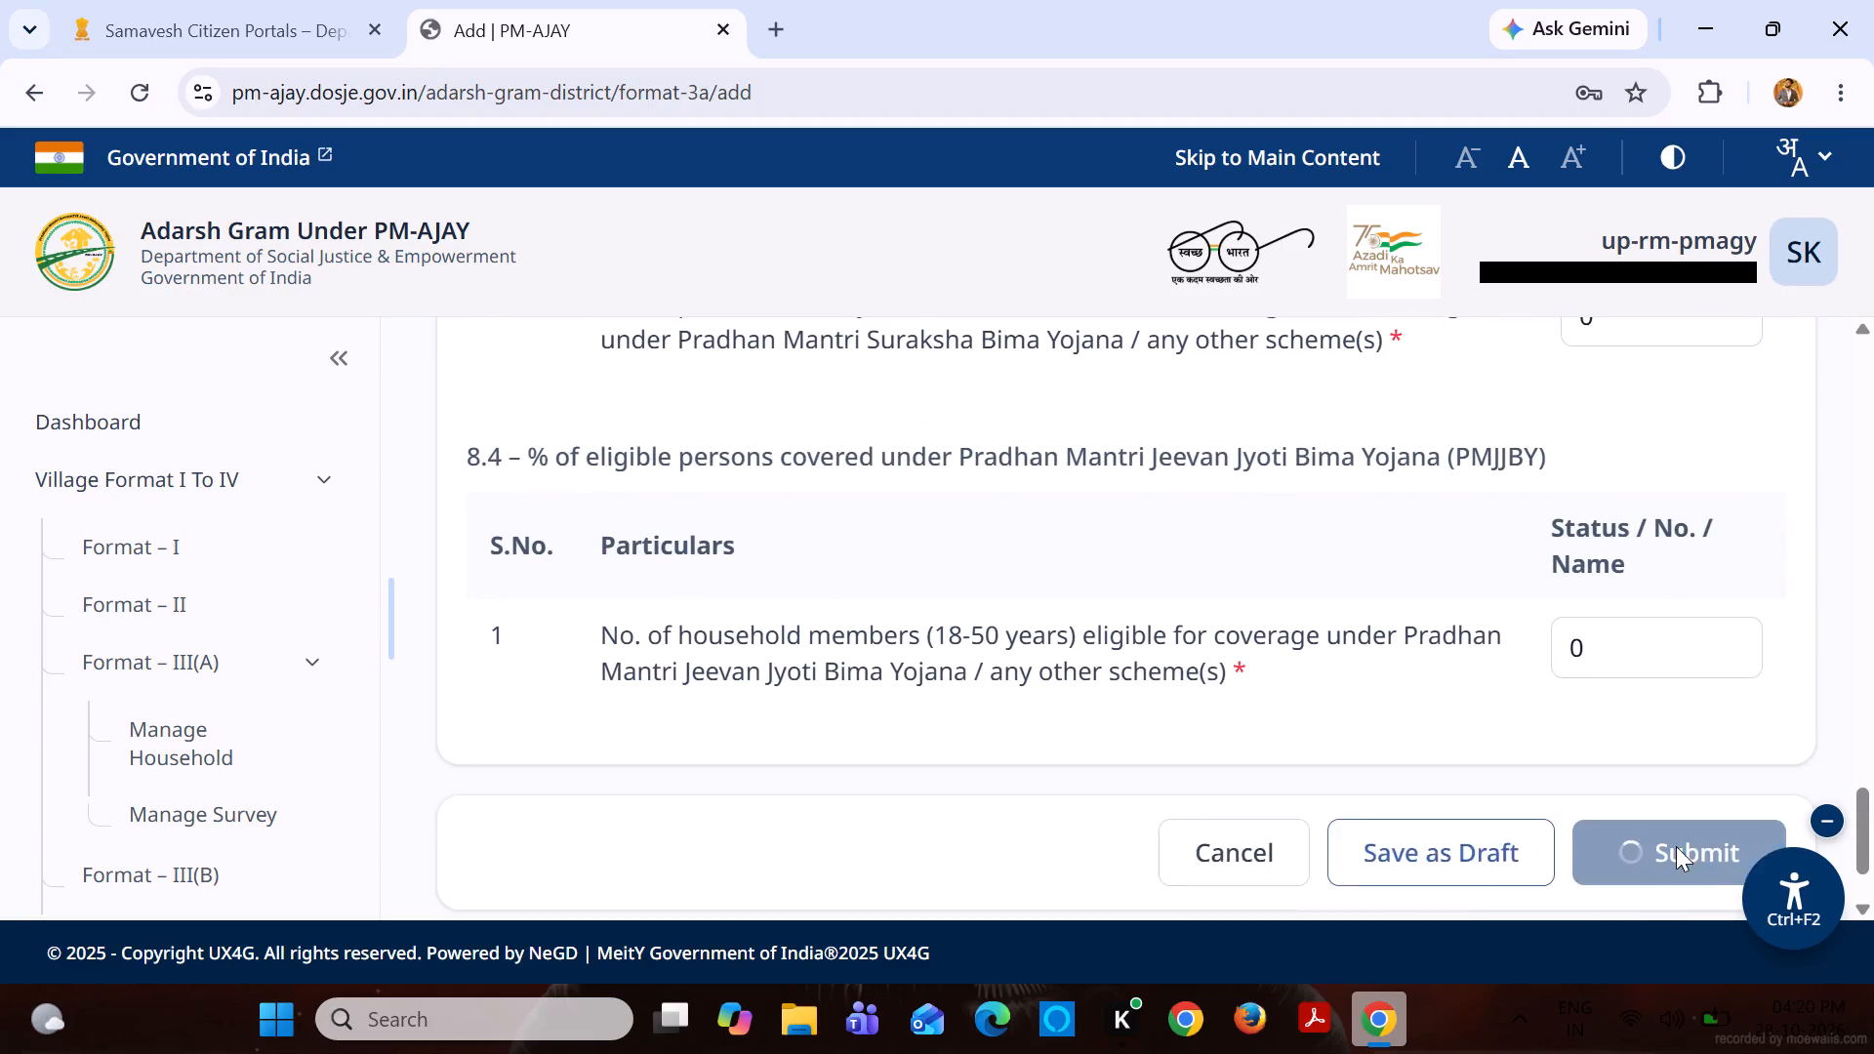
Submit domain 7, Agricultural Practices etc., with household involvement in farming set to No.
click(1677, 588)
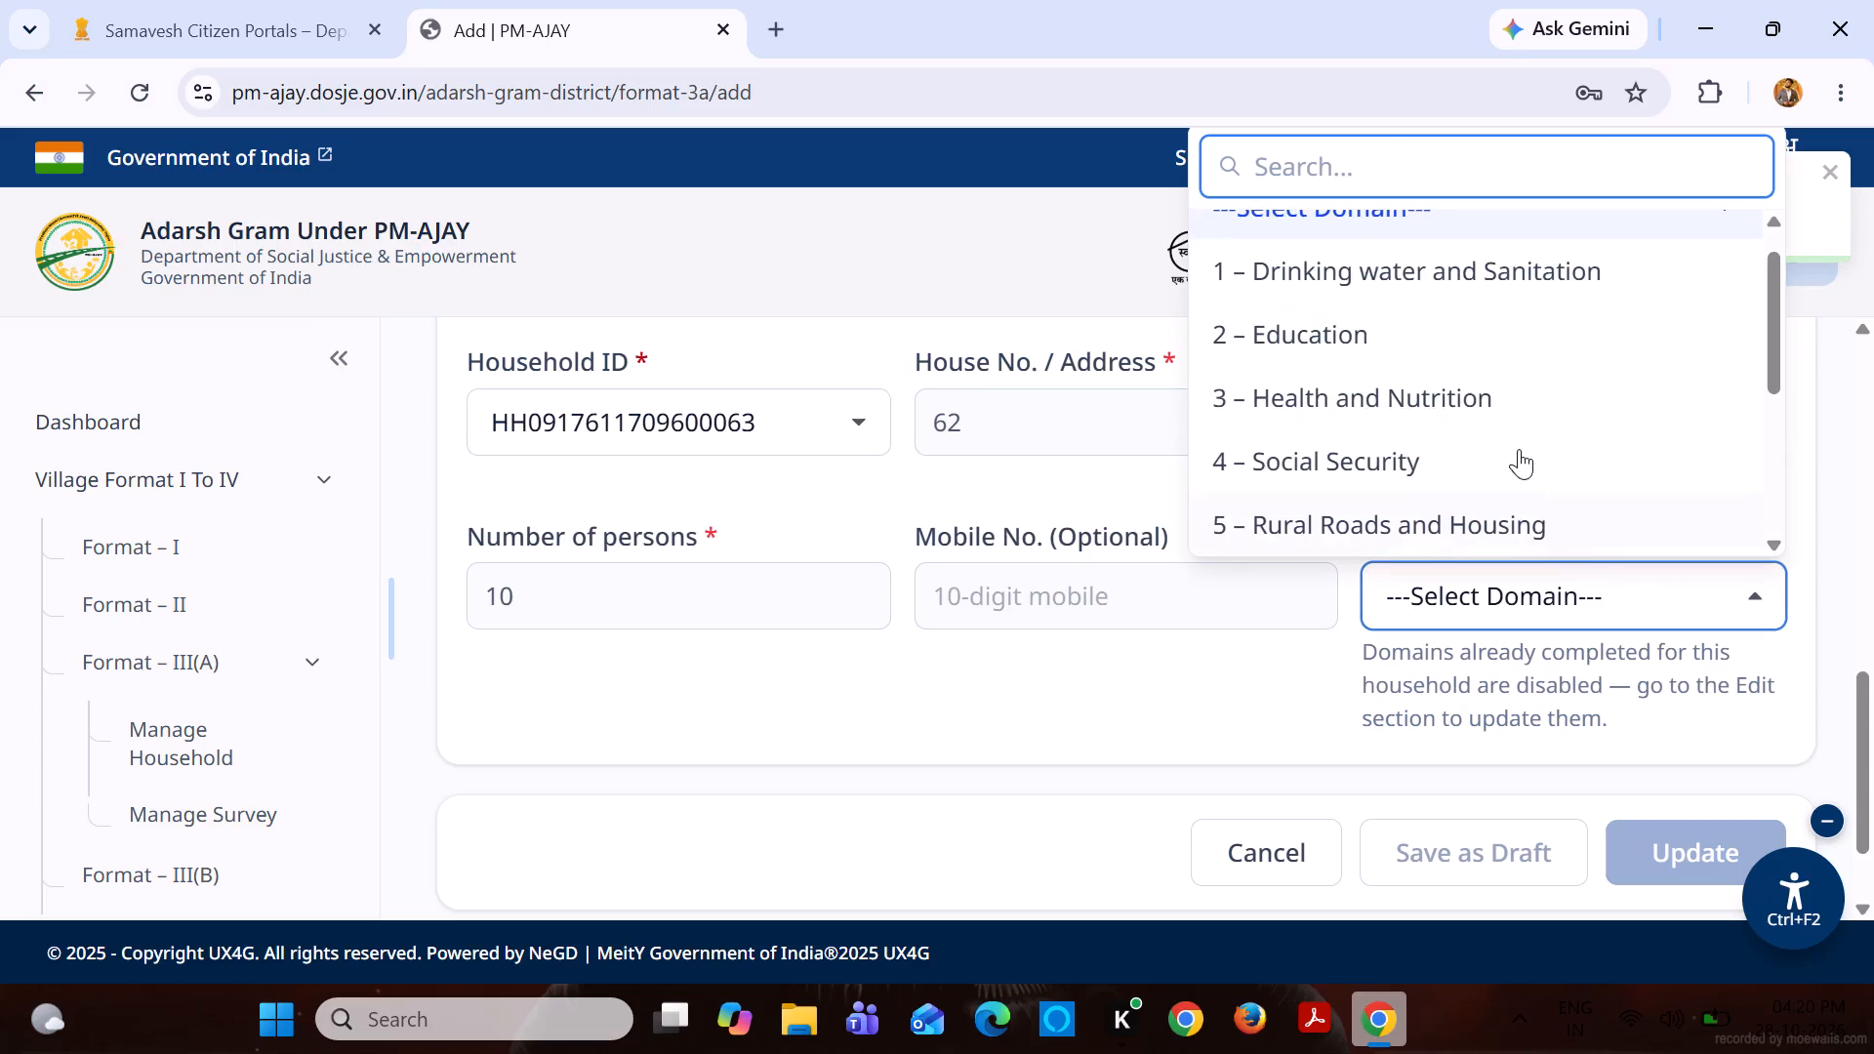
scroll(1517, 442, down, 5)
click(1451, 329)
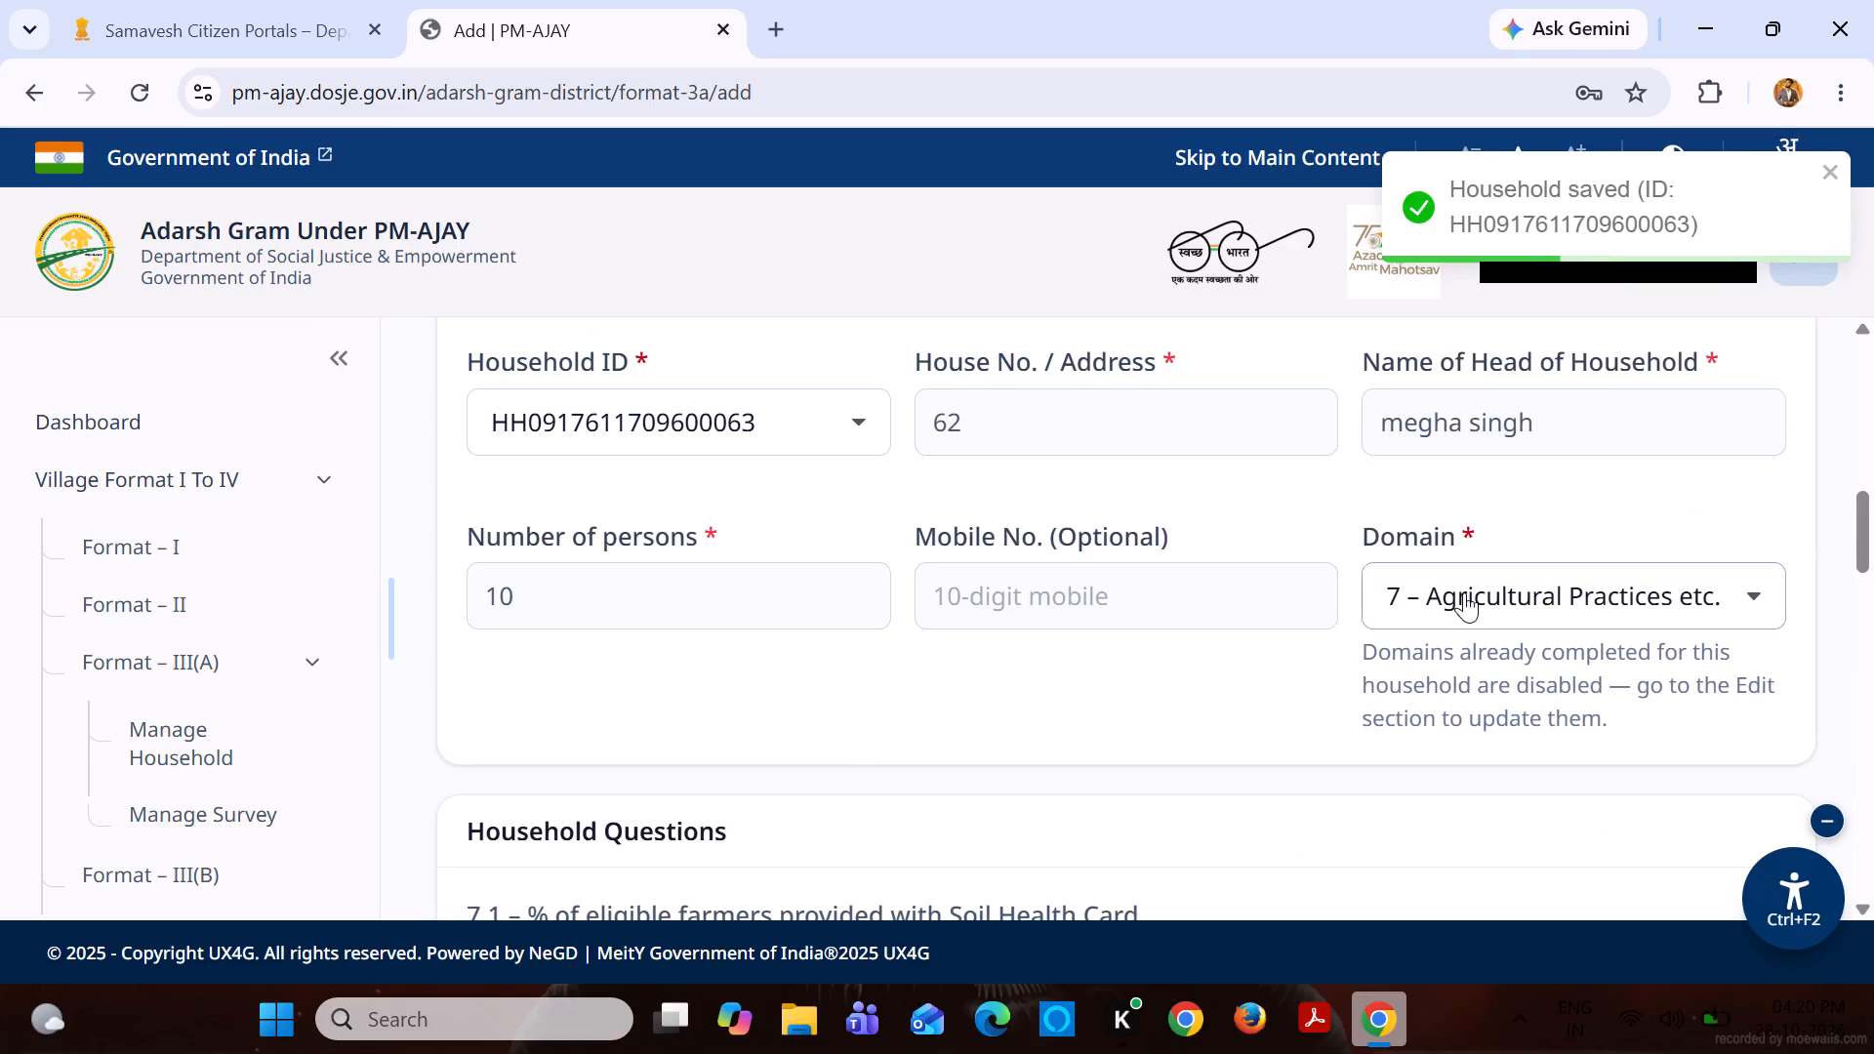
scroll(1464, 592, down, 3)
drag(1576, 656, 1526, 793)
click(1526, 793)
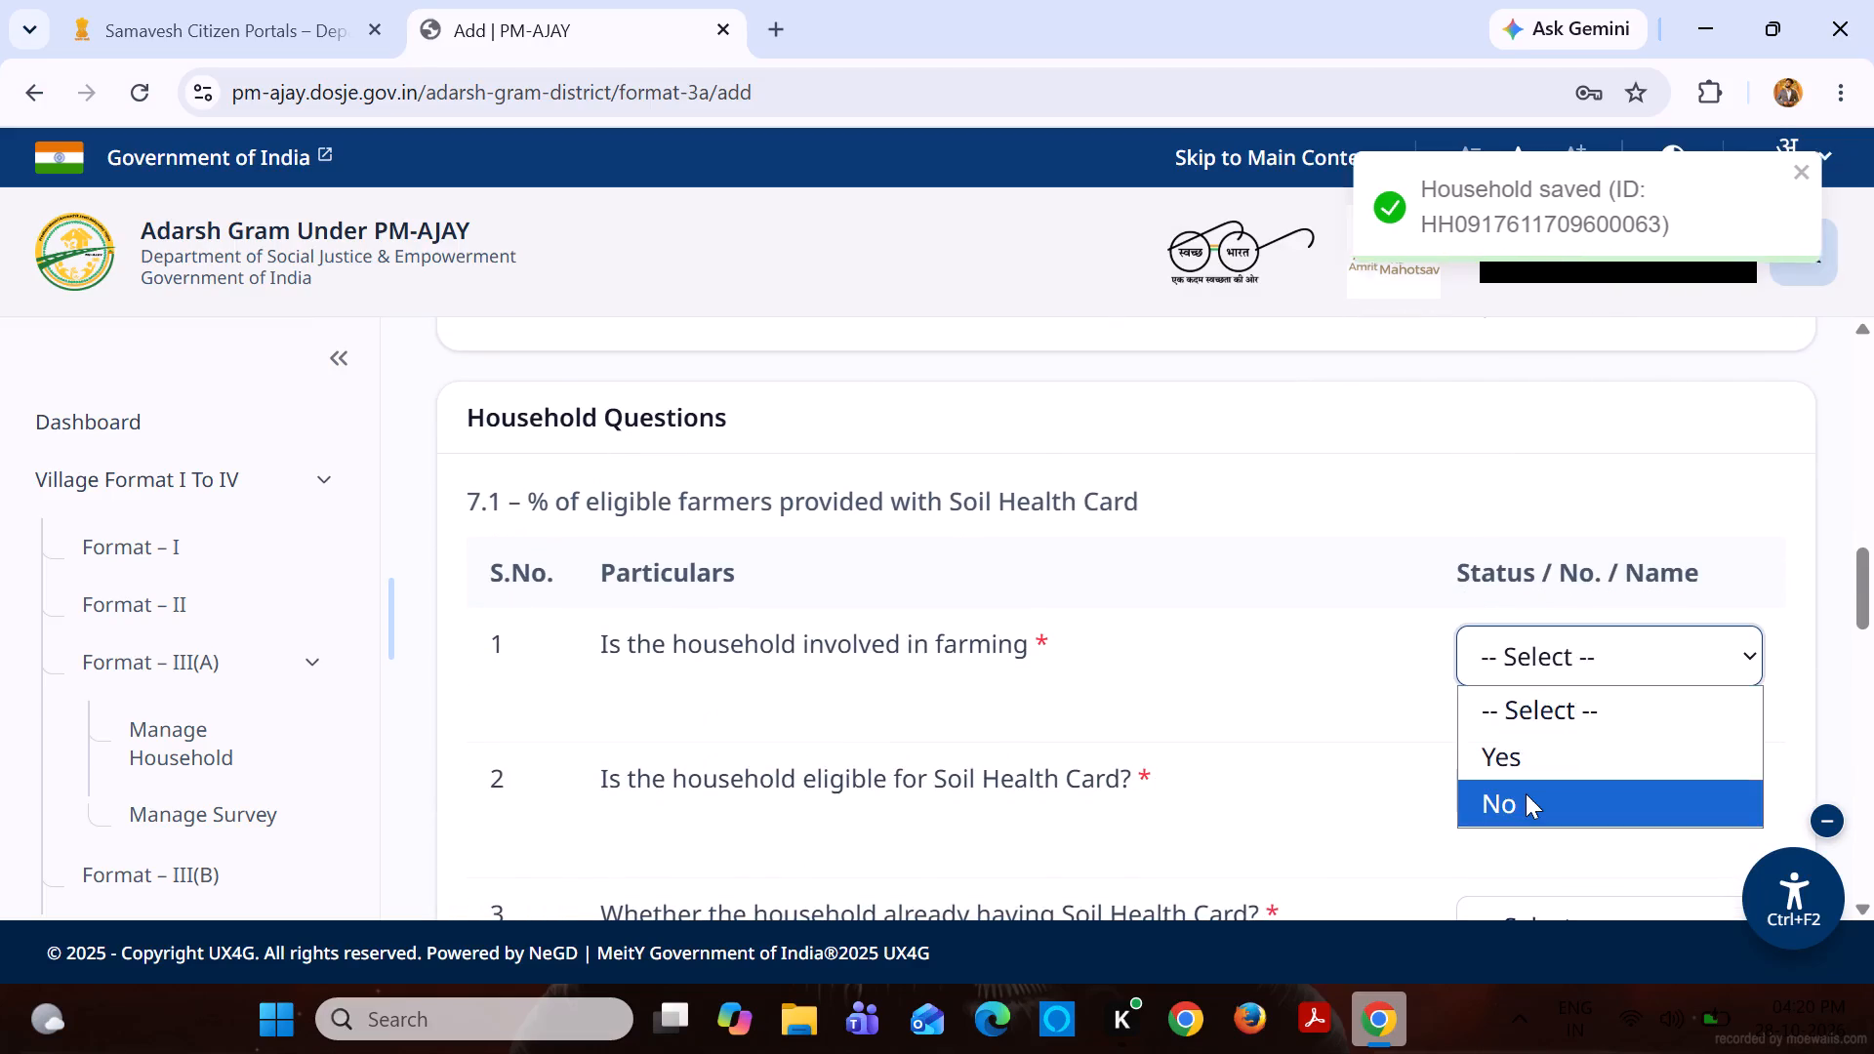
scroll(1526, 793, down, 7)
click(1697, 721)
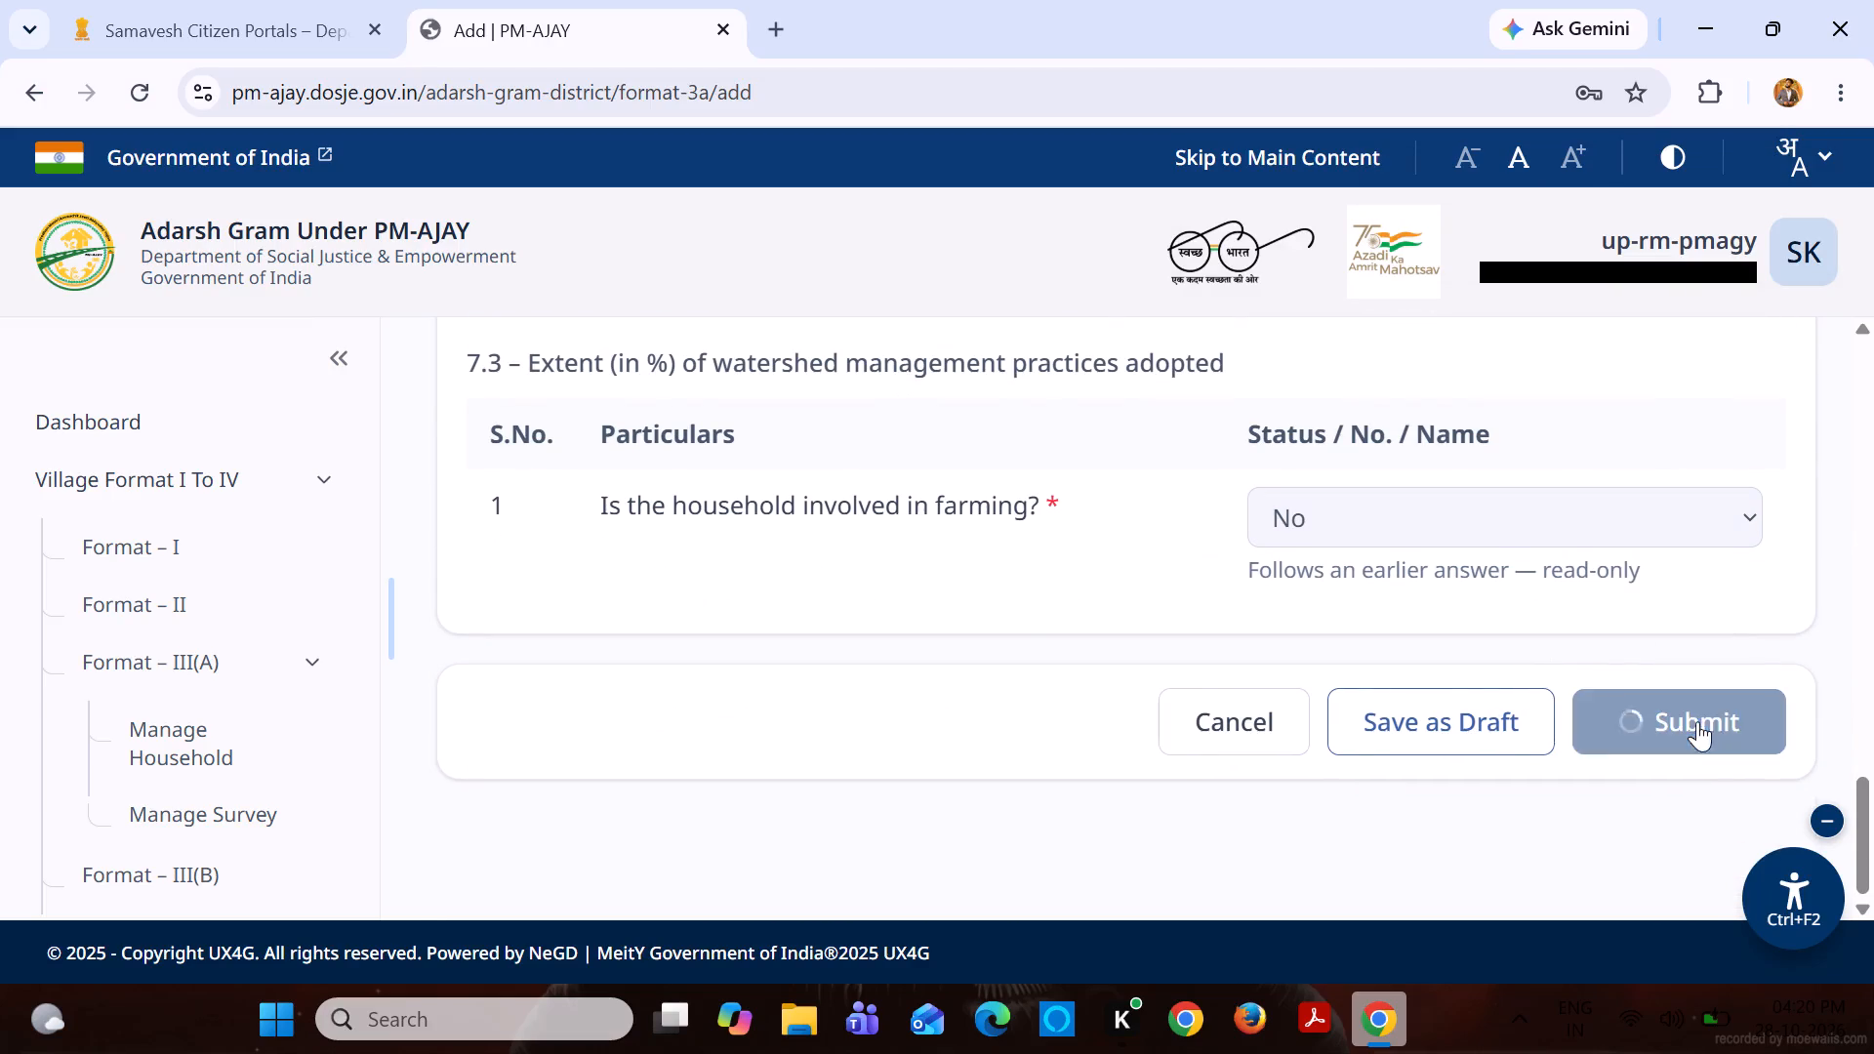
Choose domain 6, Electricity and Clean Fuel, and answer Yes in 6.2 to the house having an electricity connection.
click(1676, 453)
scroll(1555, 707, down, 2)
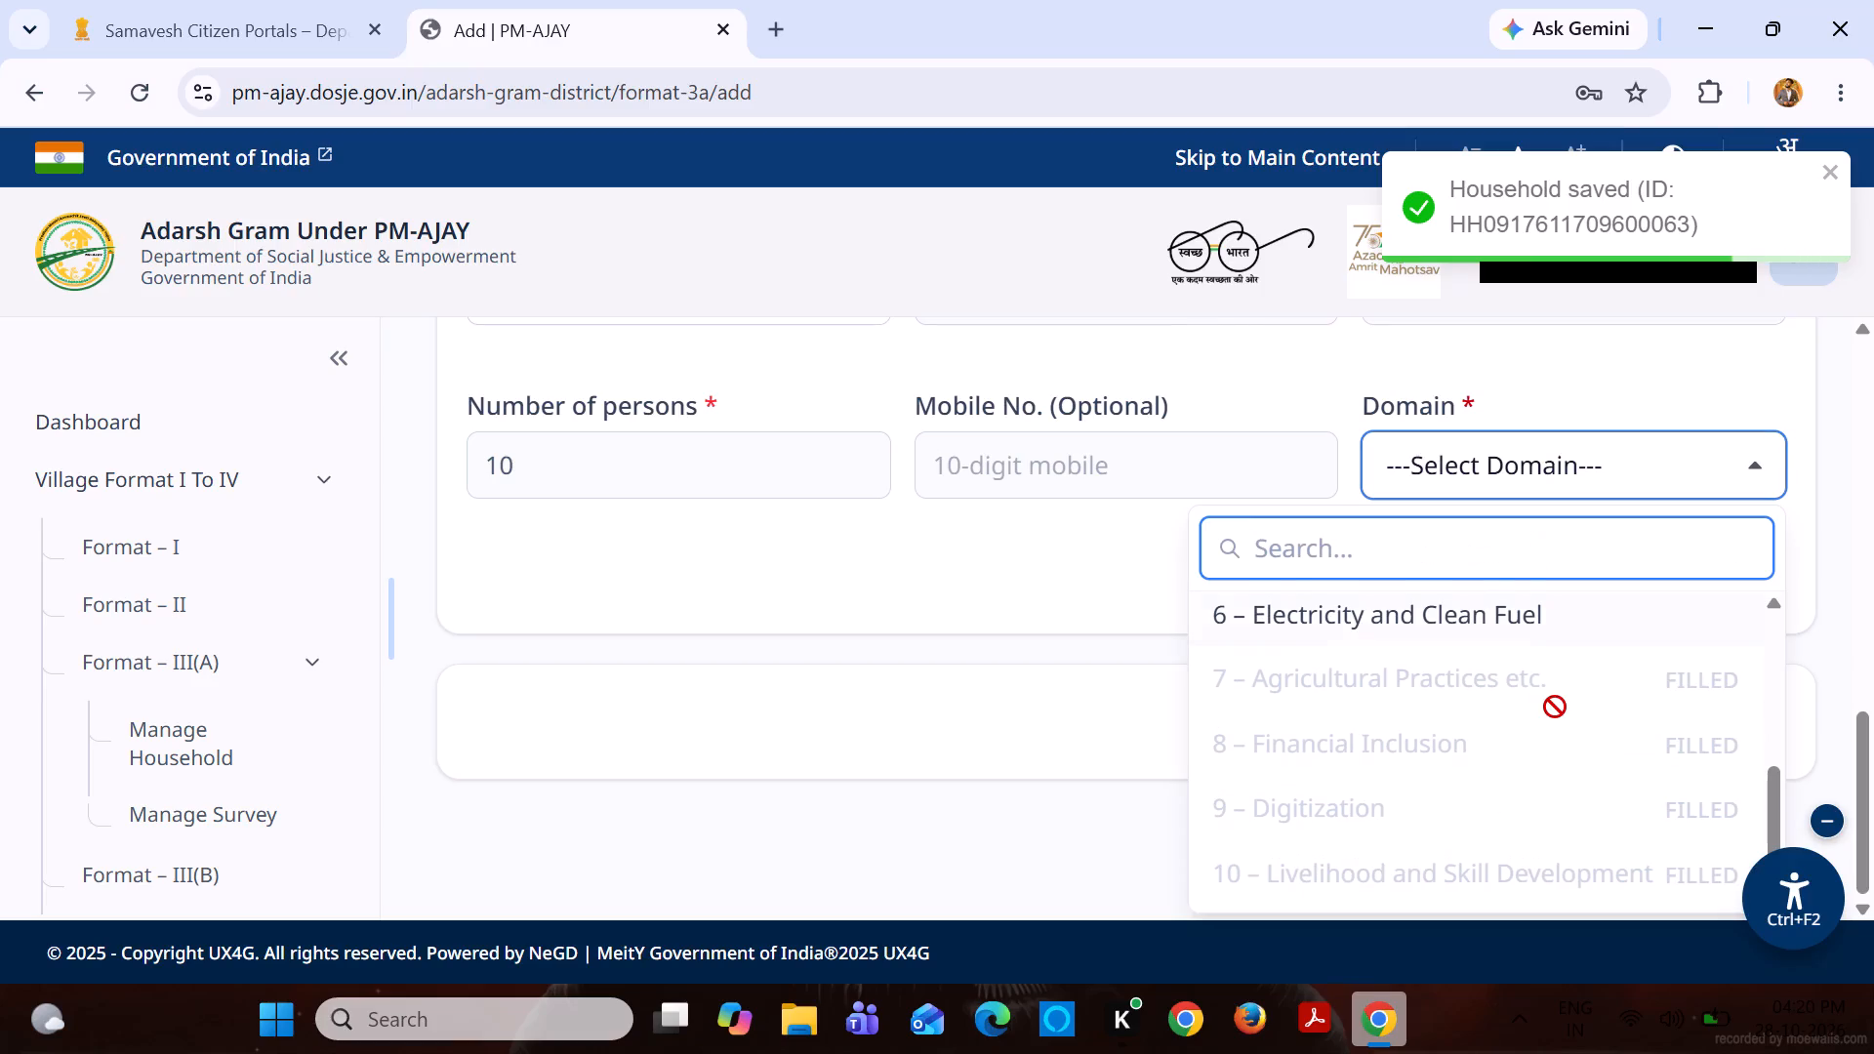
scroll(1555, 707, down, 1)
click(1499, 614)
scroll(1499, 614, down, 4)
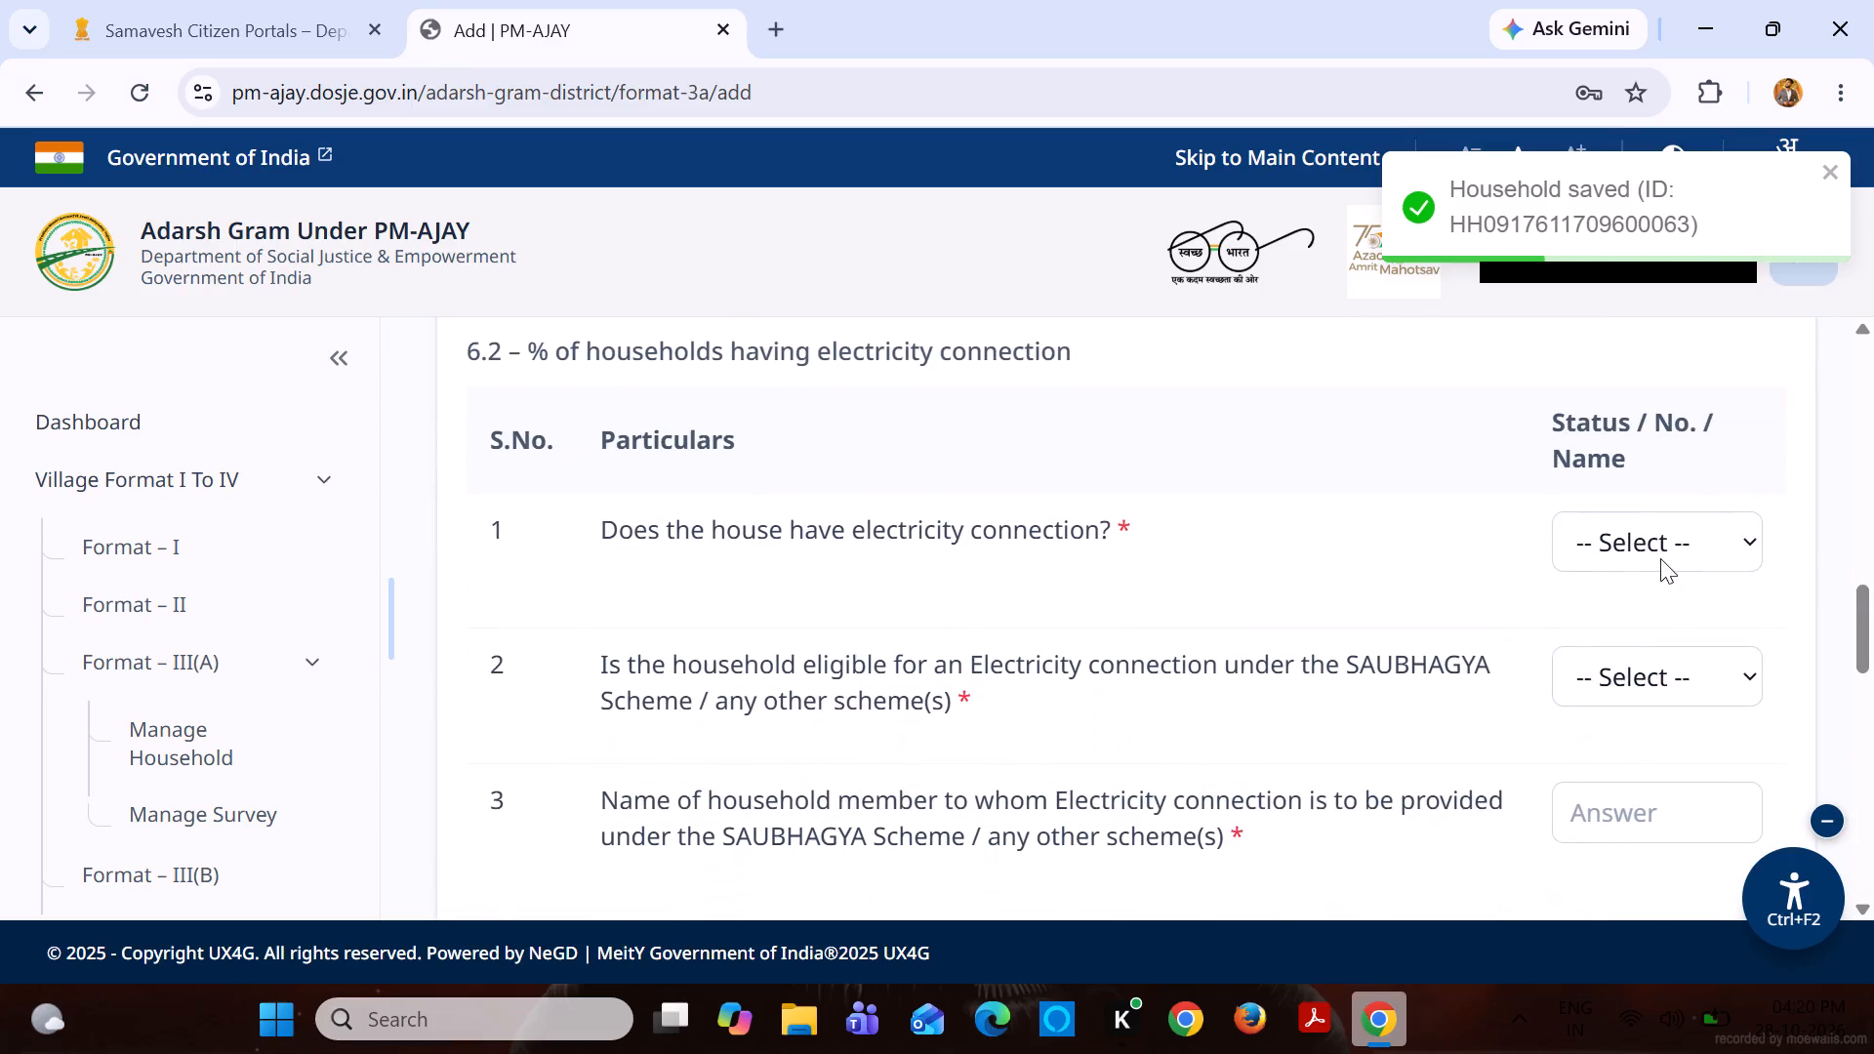
click(1661, 558)
click(1617, 624)
In 6.3, answer Yes both to having an electricity connection and to using at least one LED bulb.
scroll(1617, 624, down, 3)
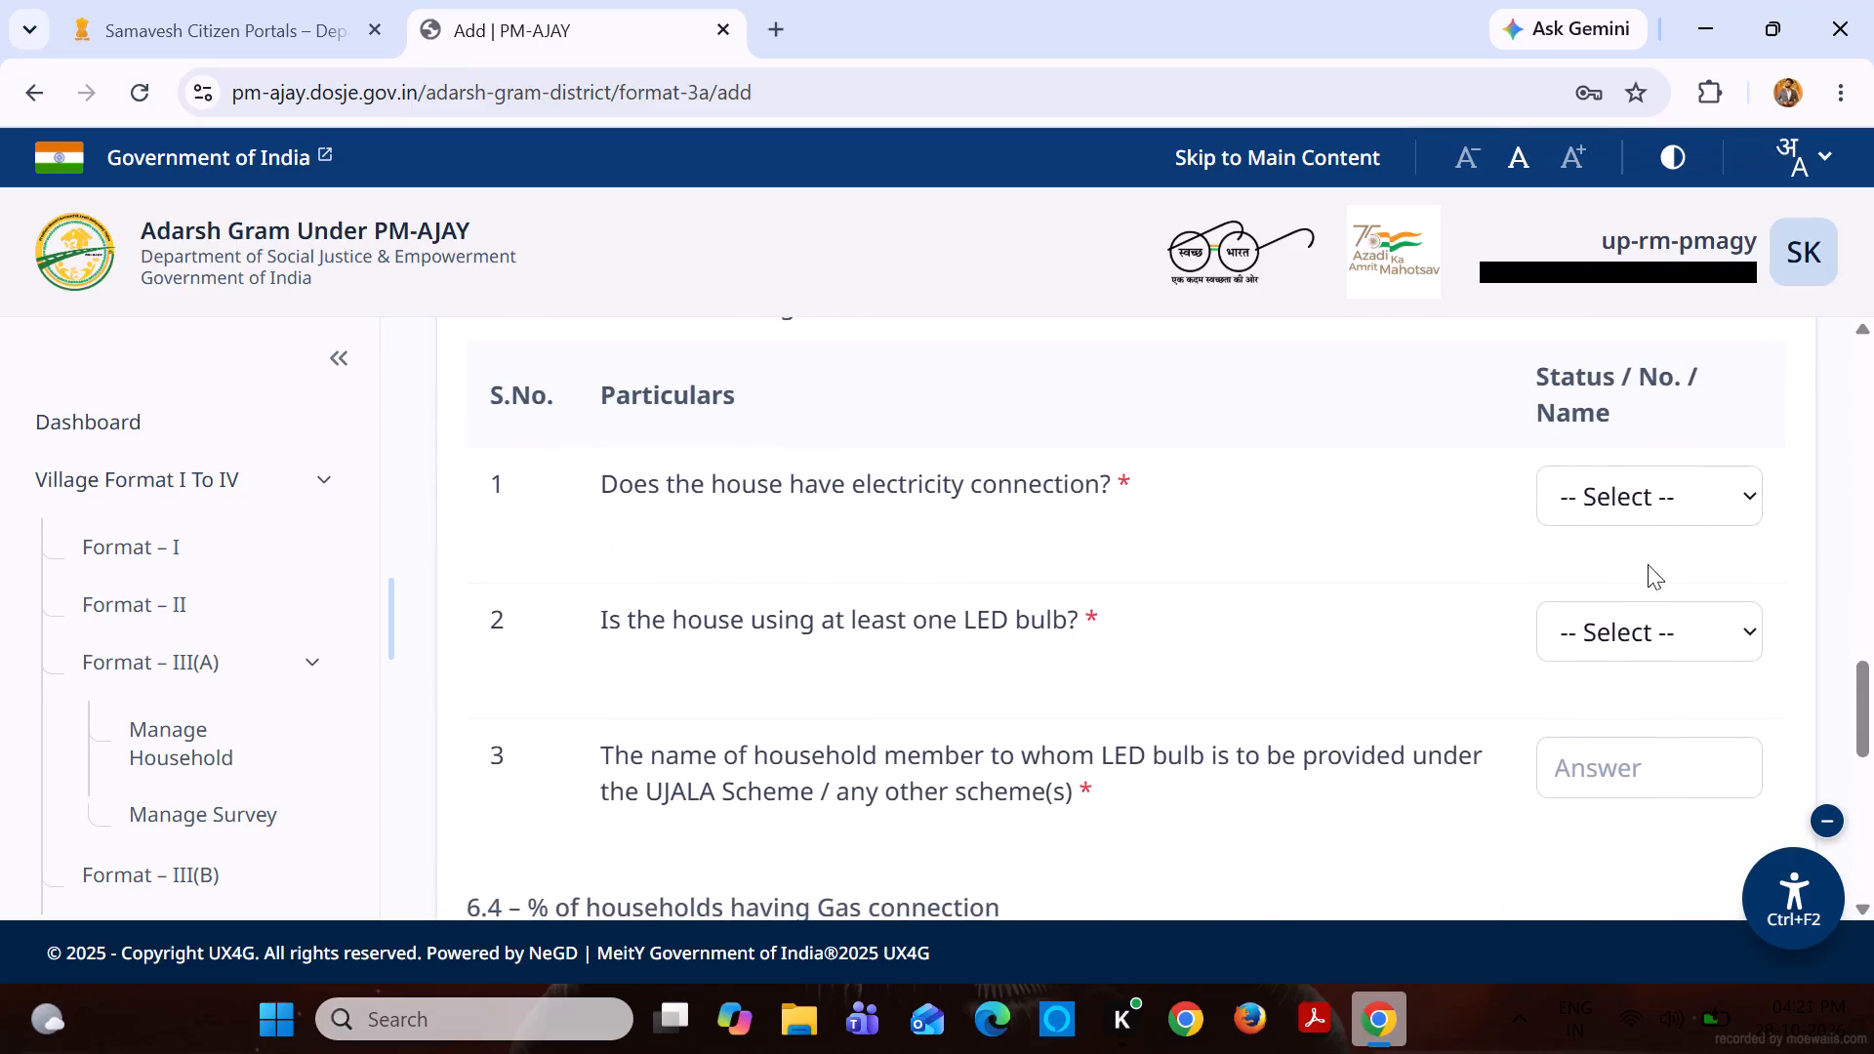
click(1672, 510)
click(1620, 589)
scroll(1620, 589, down, 3)
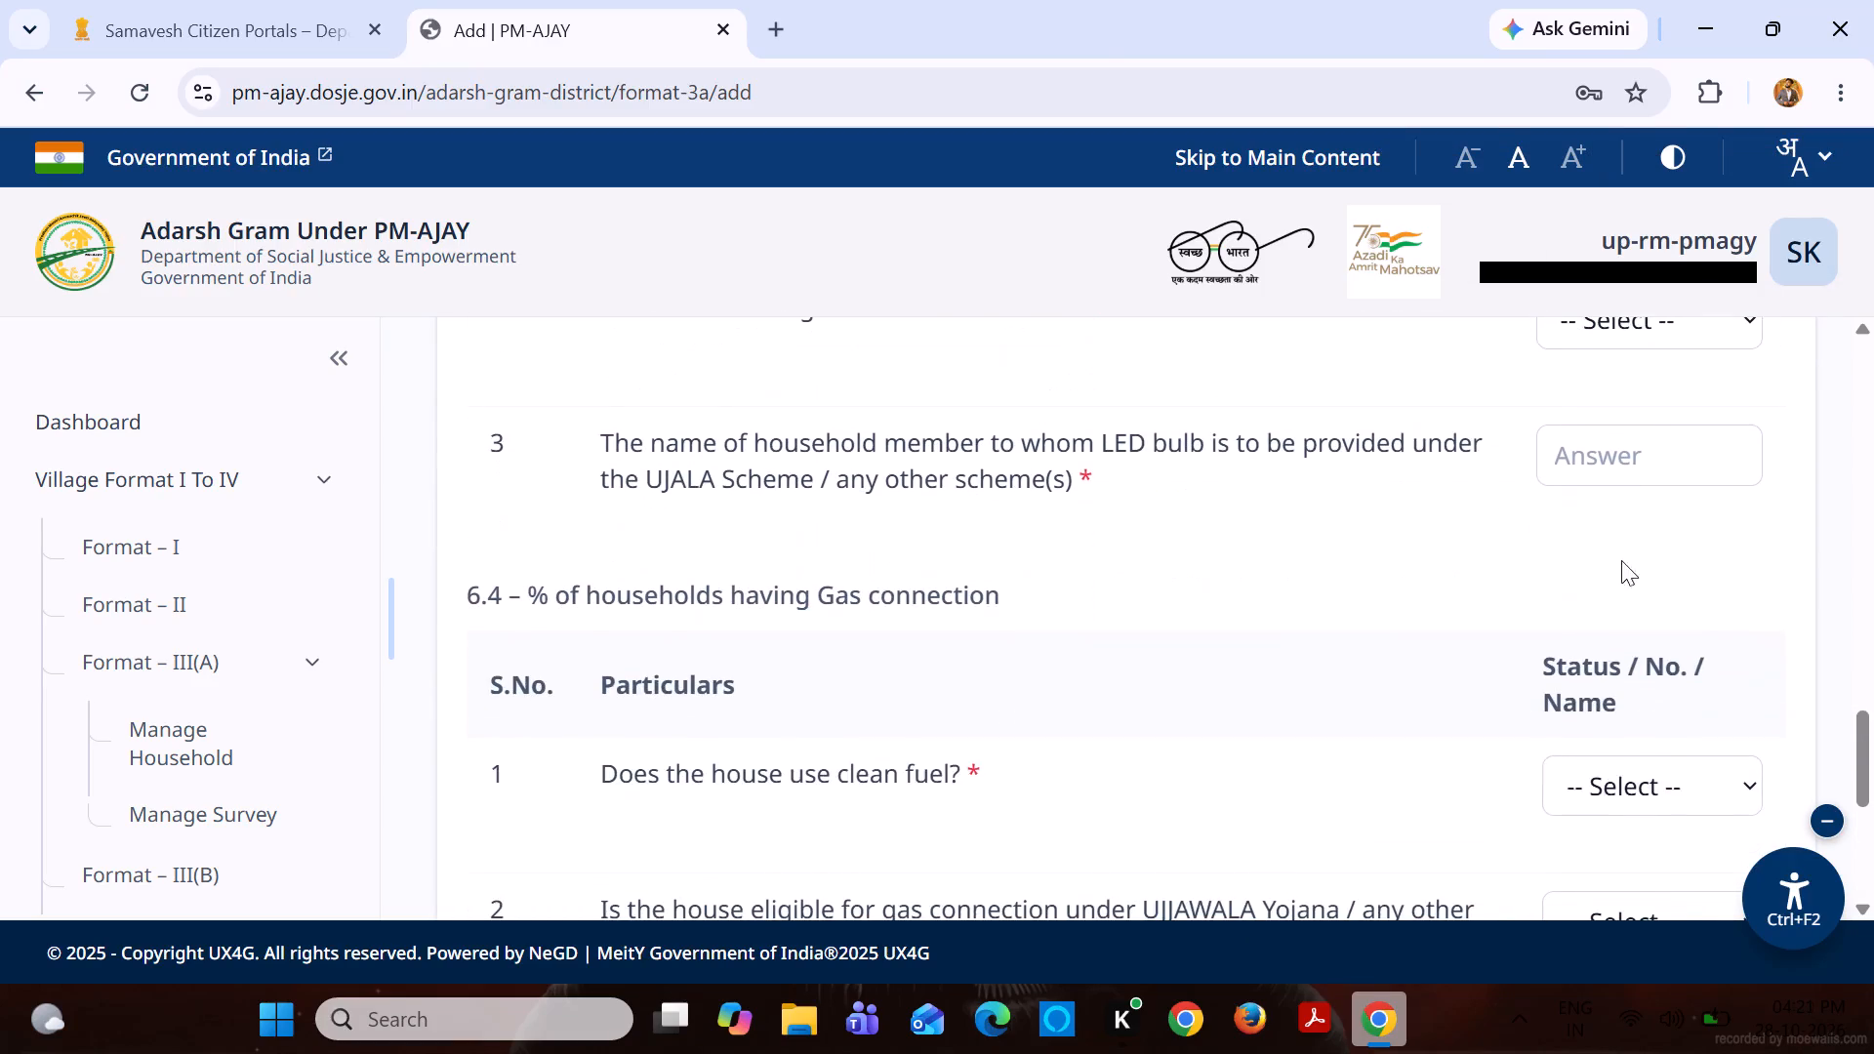
click(1679, 345)
click(1607, 434)
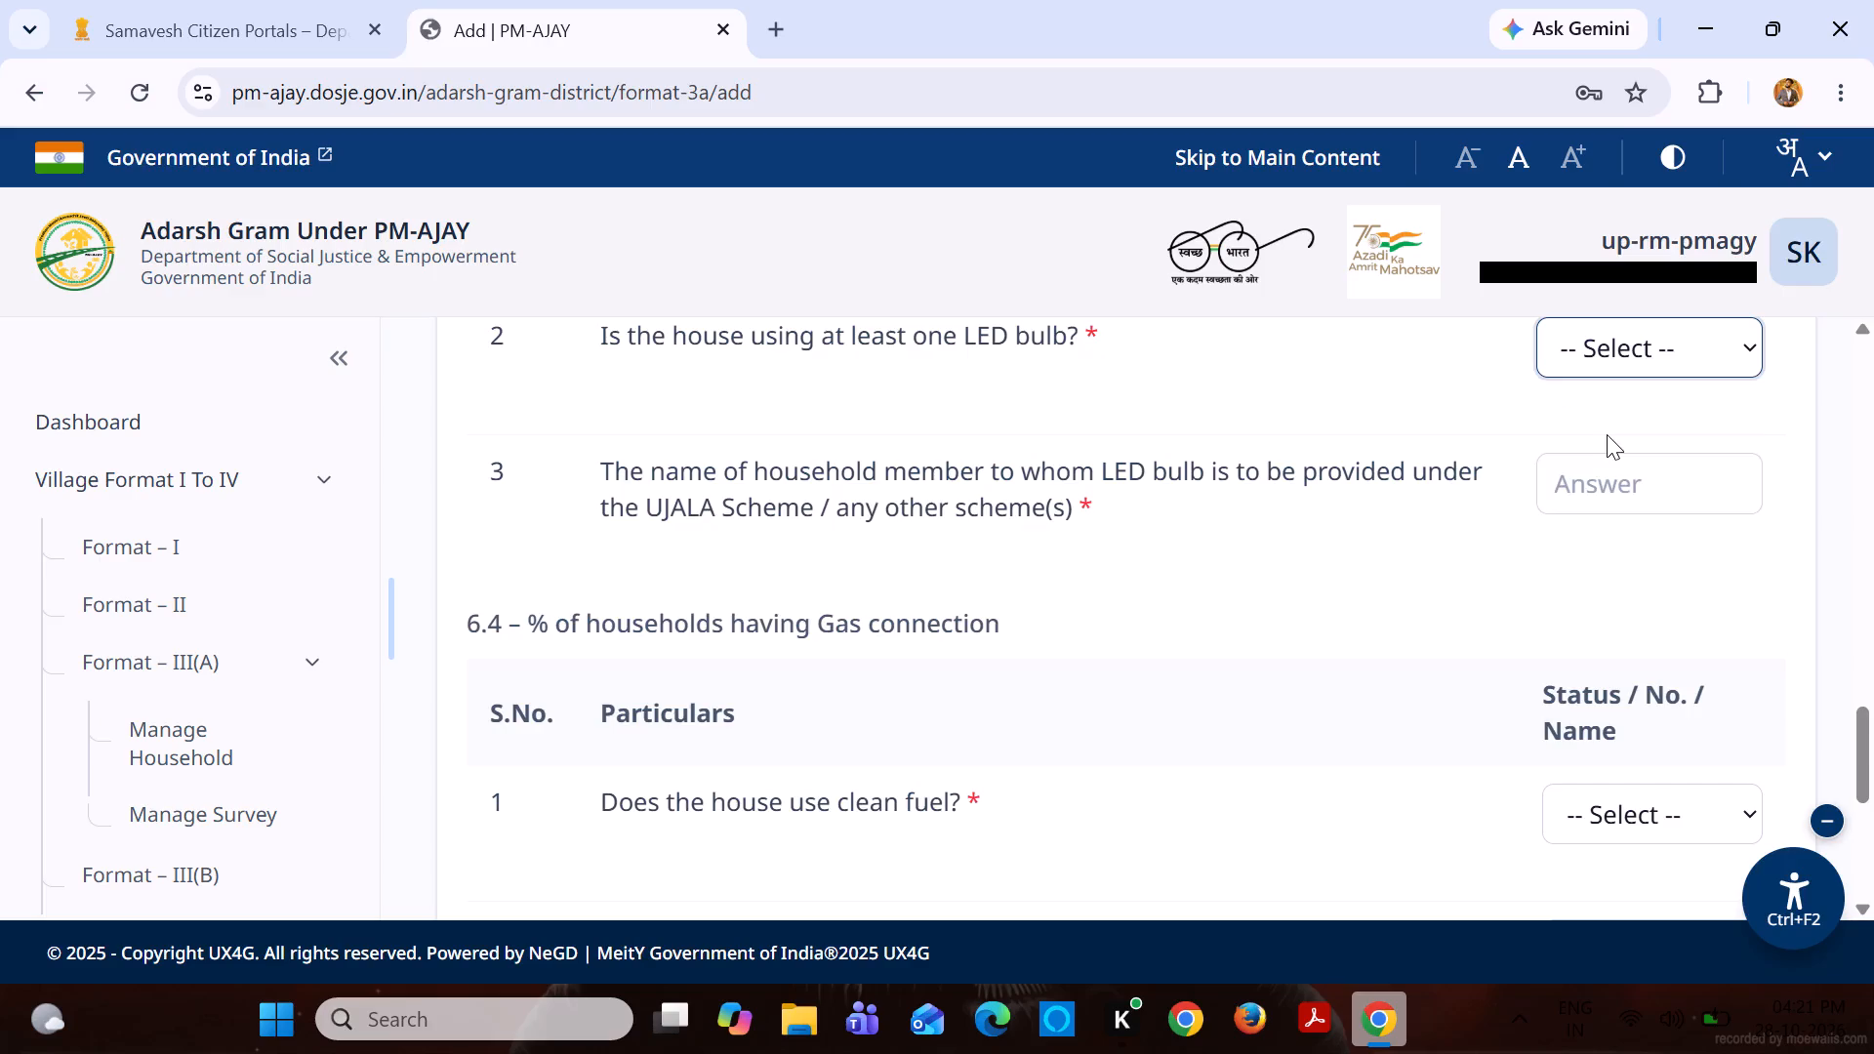
Answer Yes to the house using clean fuel in 6.4 and submit the Electricity and Clean Fuel domain.
scroll(1607, 434, down, 1)
drag(1664, 507, 1610, 579)
click(1610, 579)
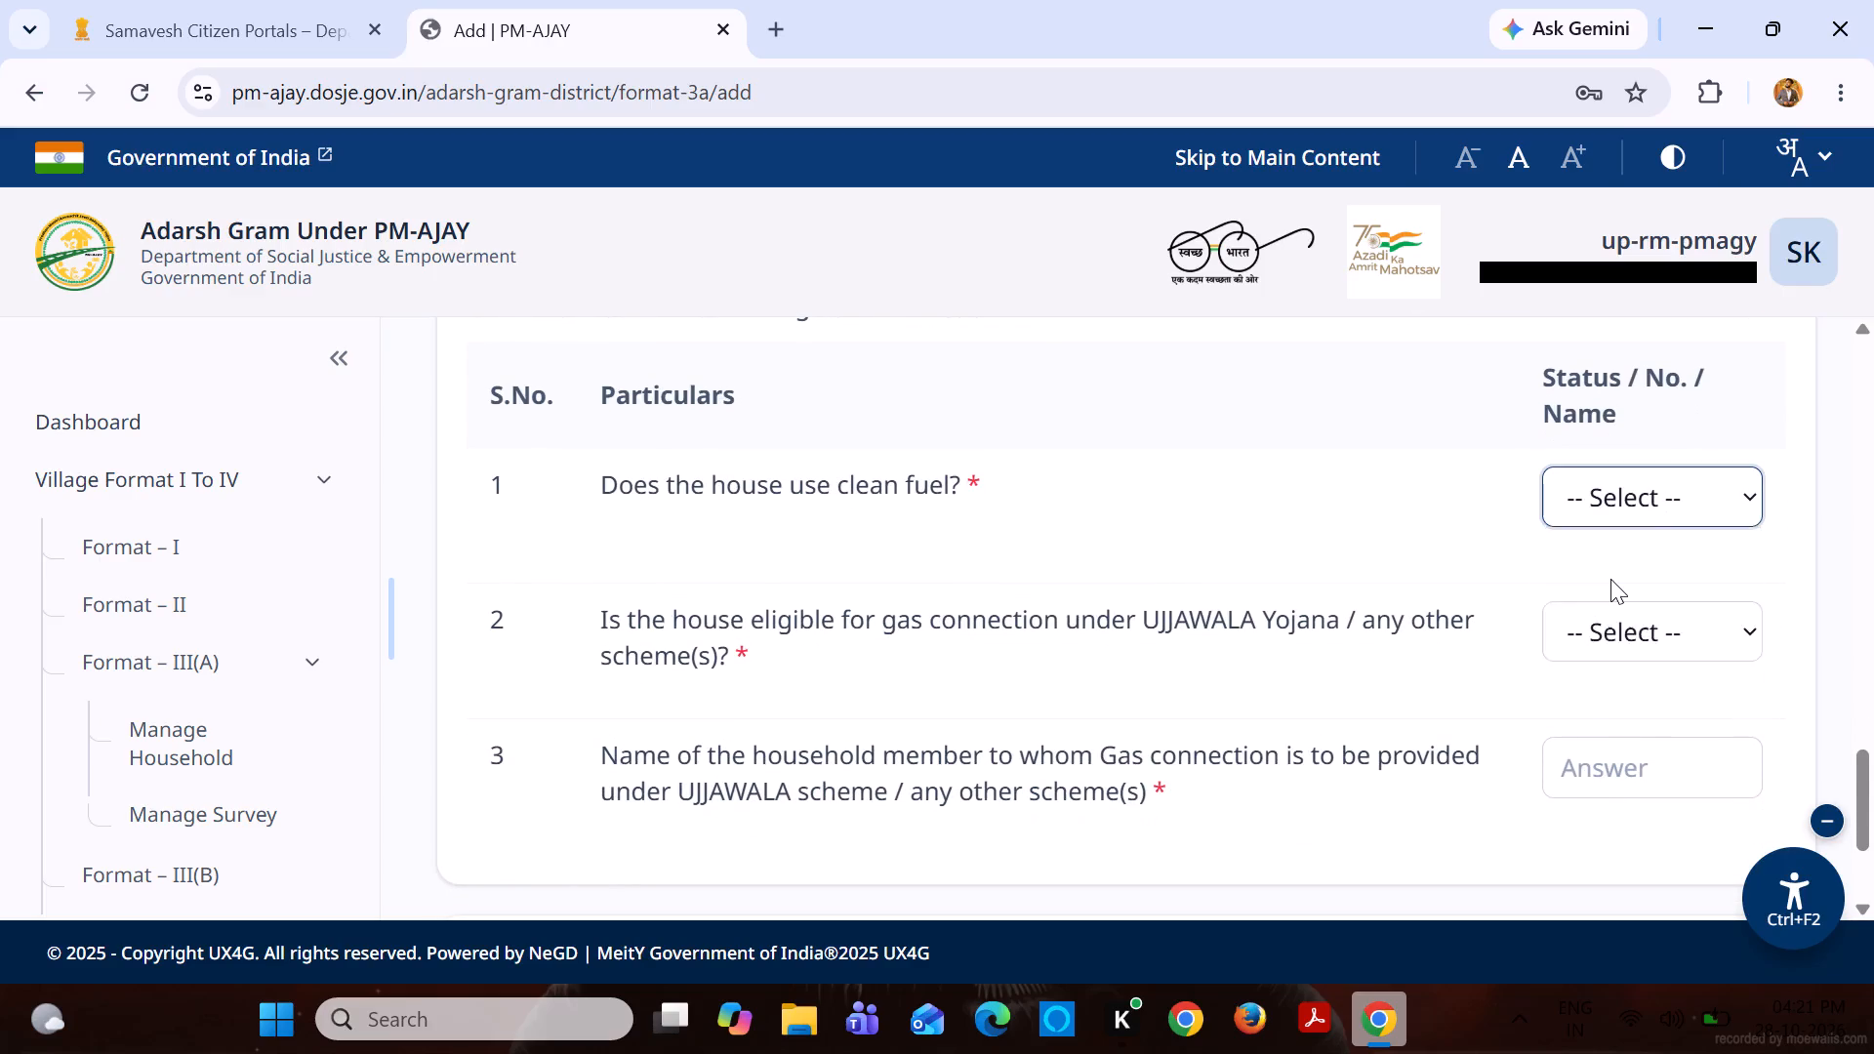
scroll(1610, 579, down, 3)
click(1668, 726)
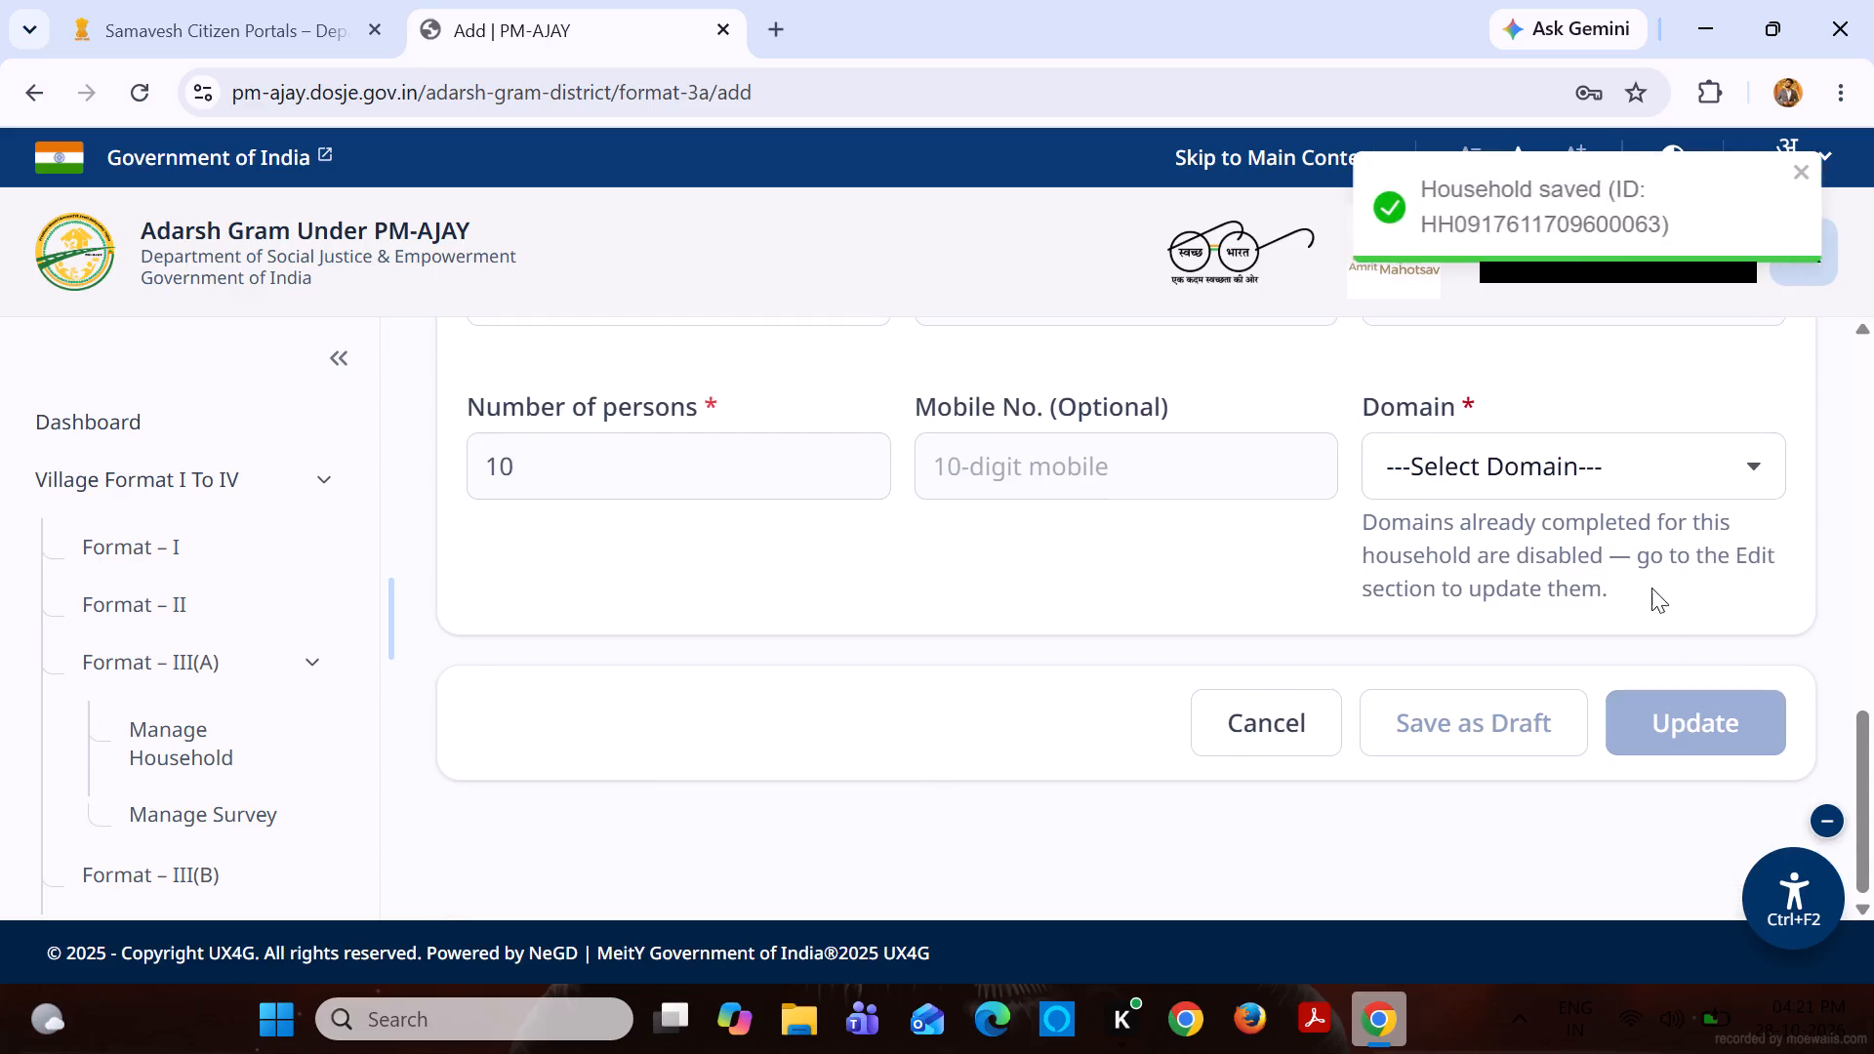
Complete and submit domain 5, Rural Roads and Housing, answering No to living in a Kachcha/unsafe house in 5.3.
click(1649, 459)
scroll(1516, 716, down, 2)
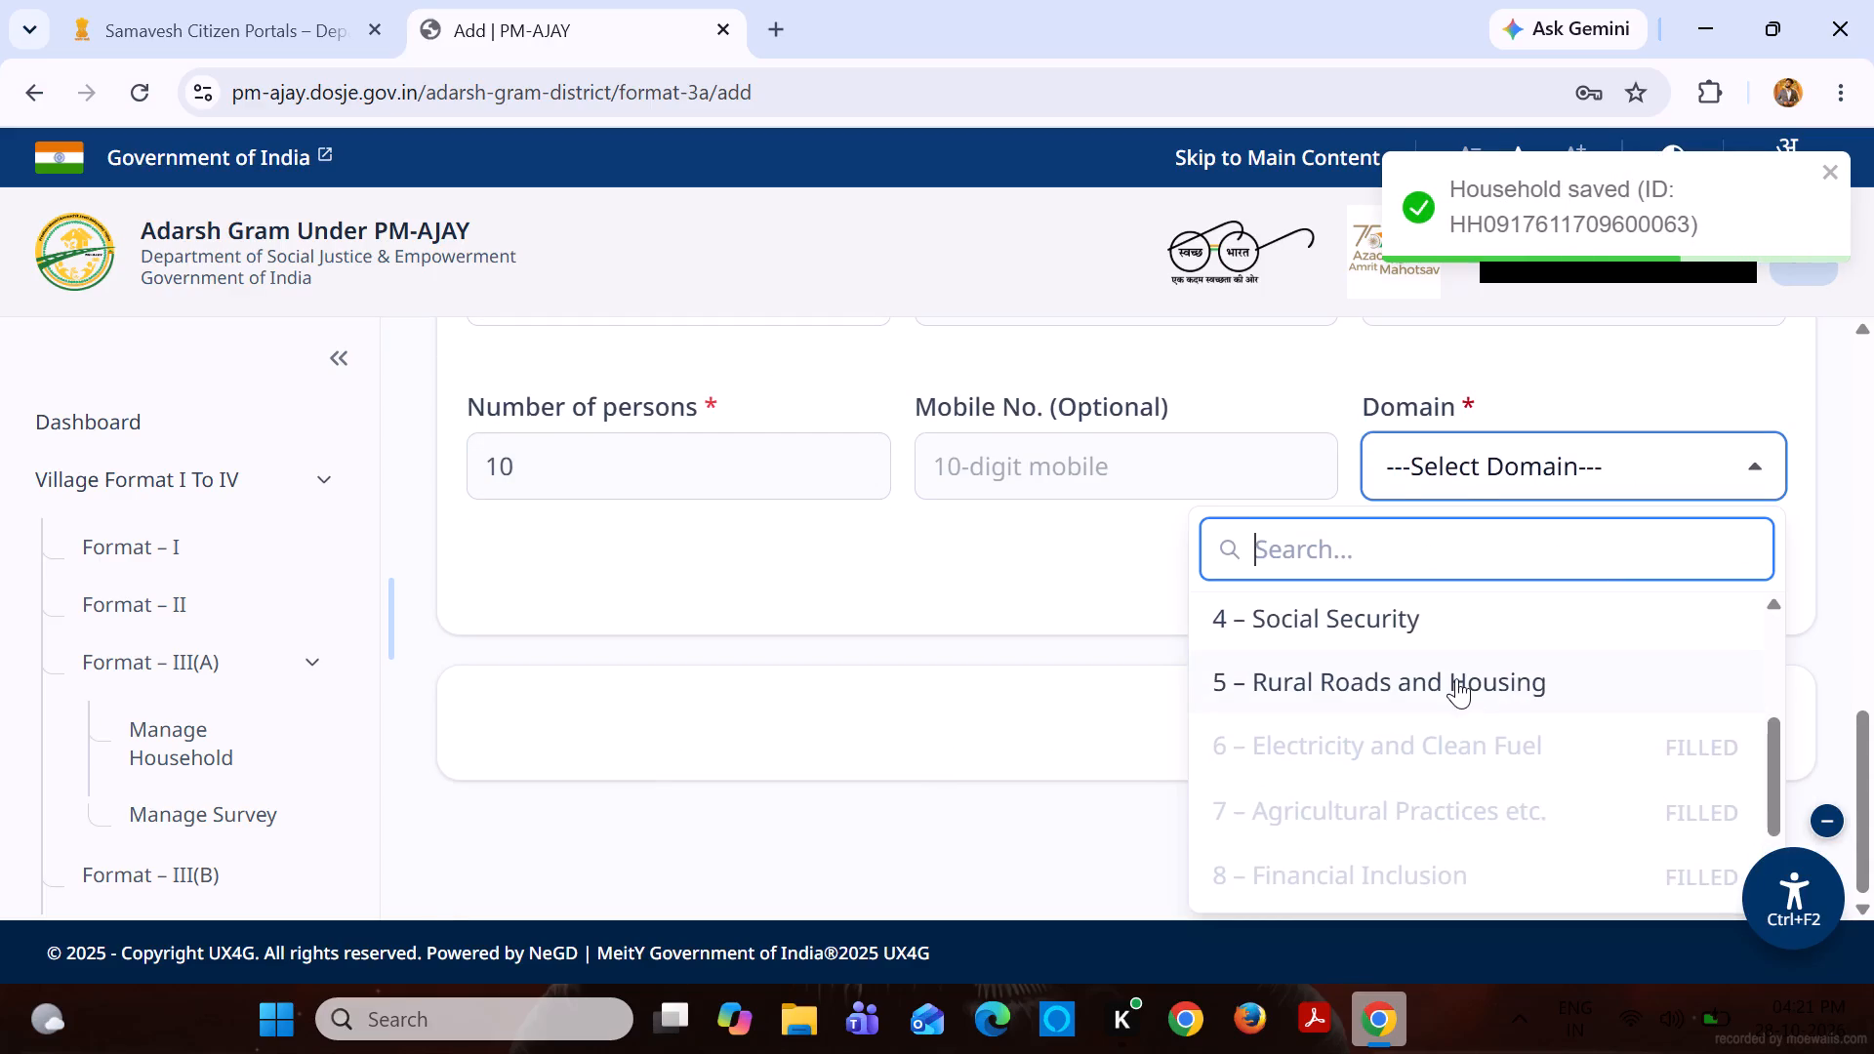
click(1456, 678)
scroll(1456, 678, down, 3)
drag(1649, 585, 1597, 676)
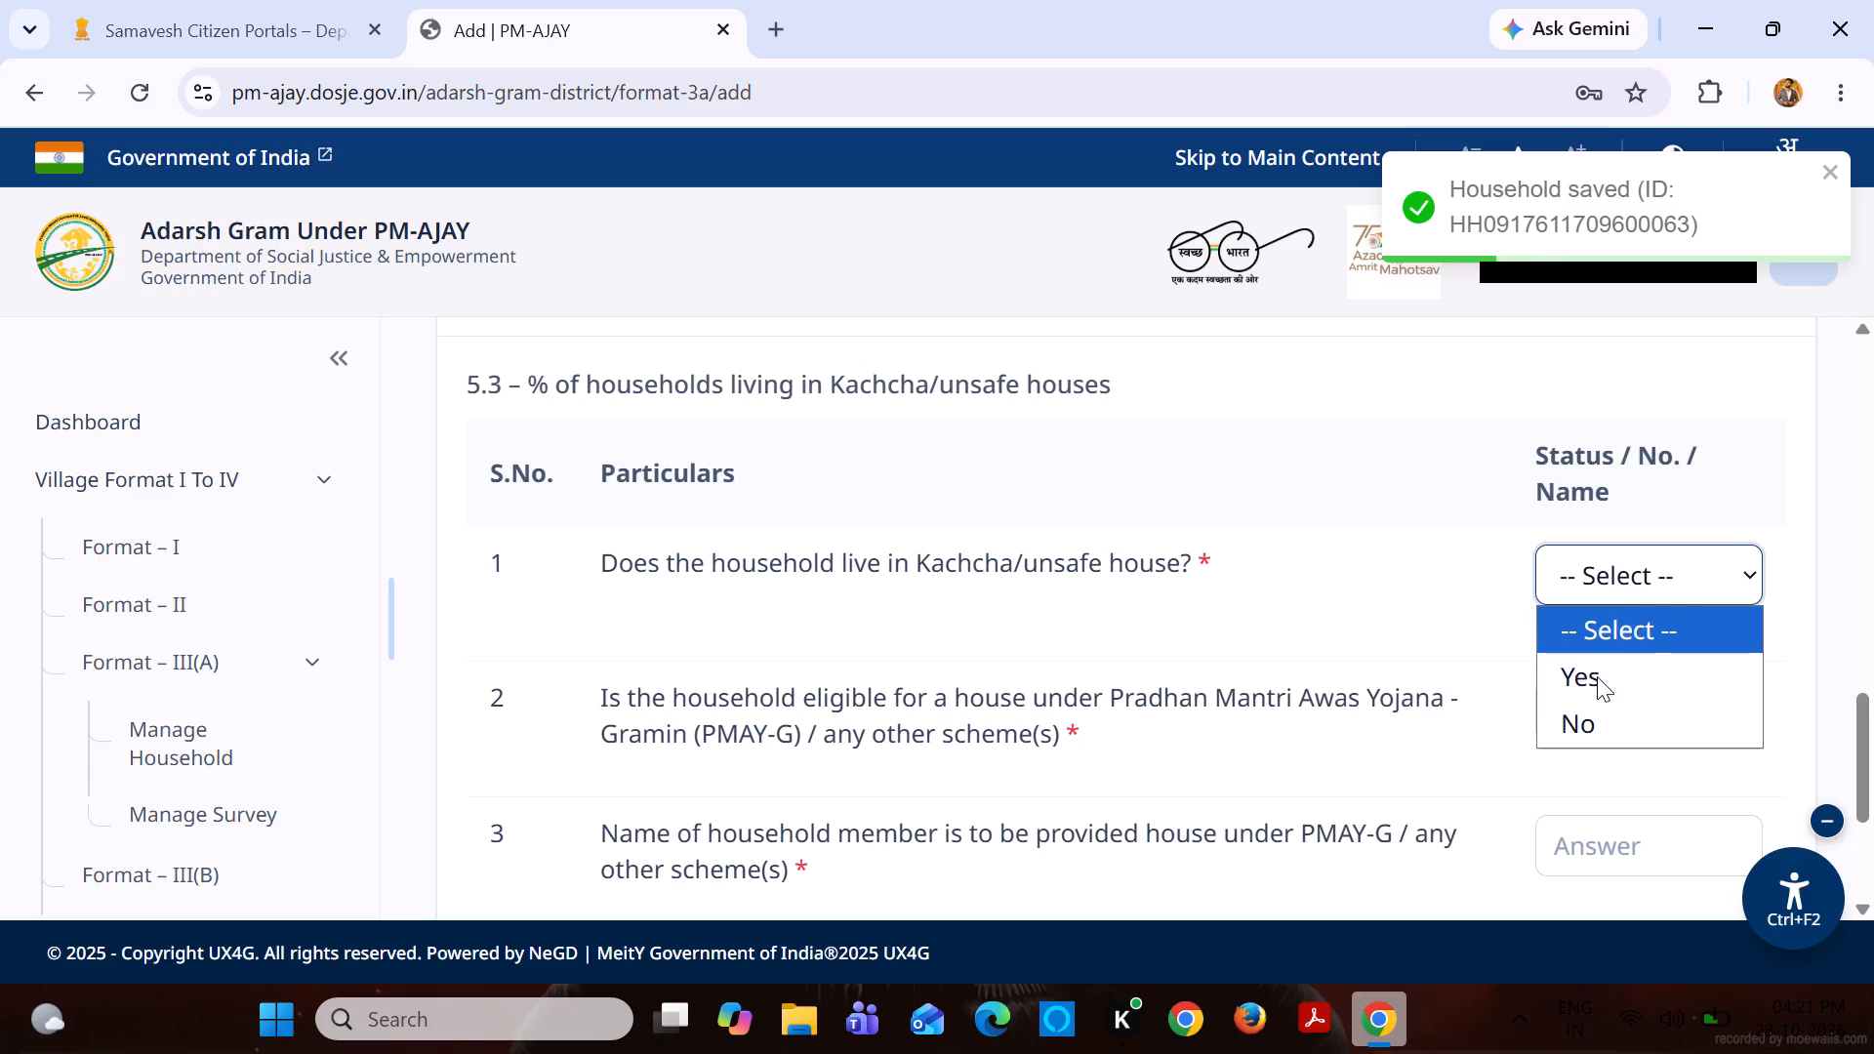
drag(1597, 676, 1583, 719)
click(1583, 719)
scroll(1583, 719, down, 4)
click(1664, 703)
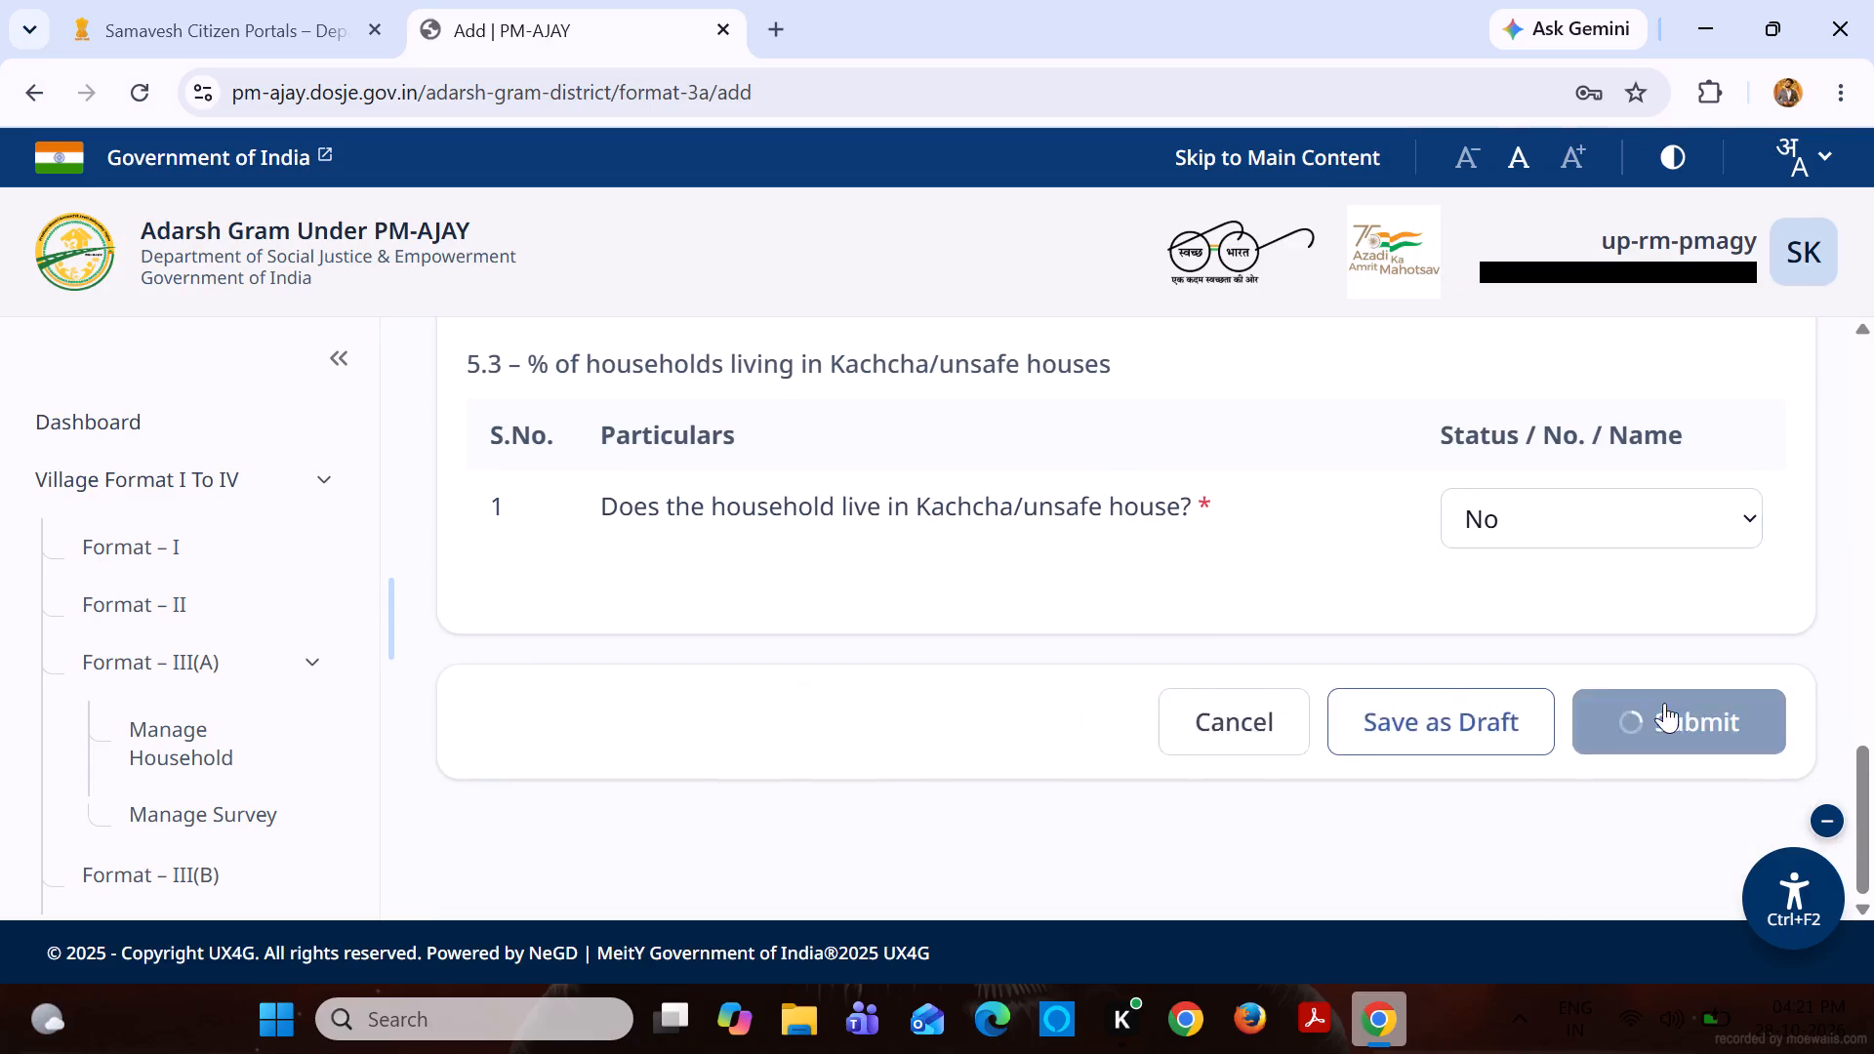
Complete and submit domain 4, Social Security, with 0 household members eligible for each of Widow, Old Age and Disability Pension.
click(1667, 449)
scroll(1562, 778, down, 2)
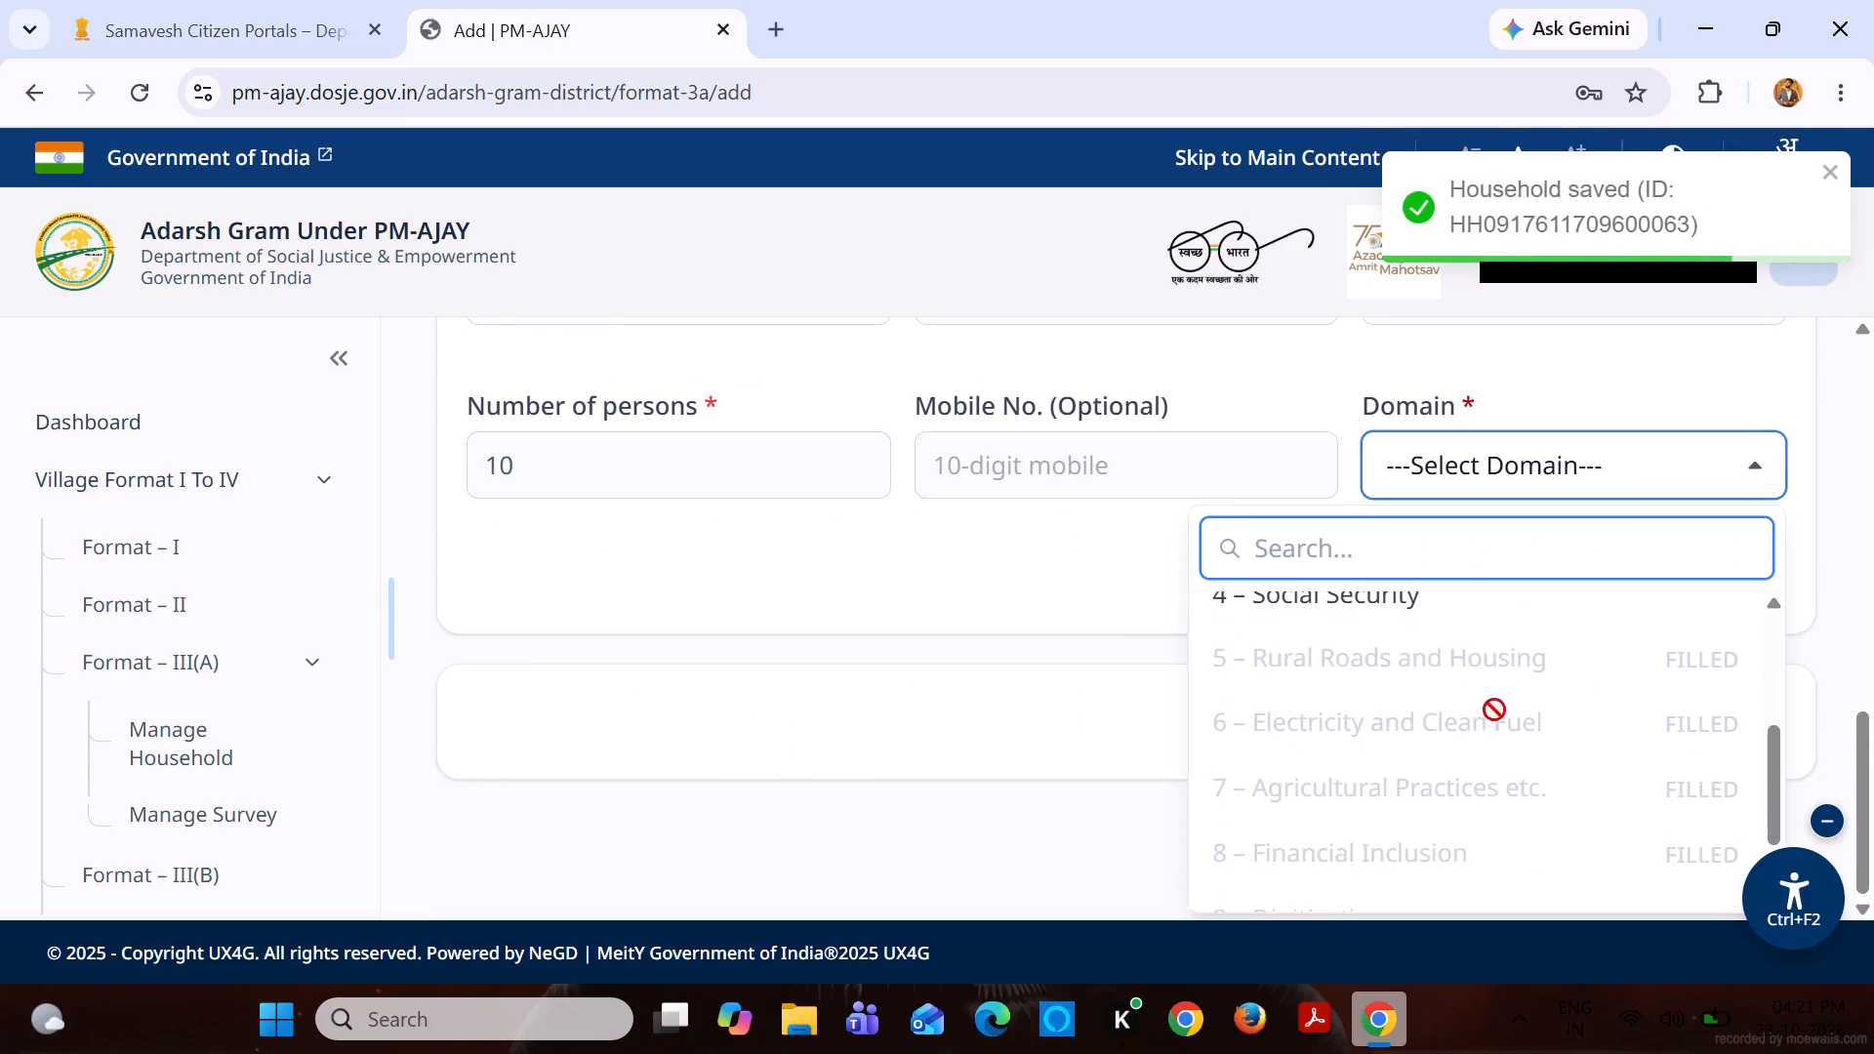
click(1422, 603)
scroll(1462, 700, down, 4)
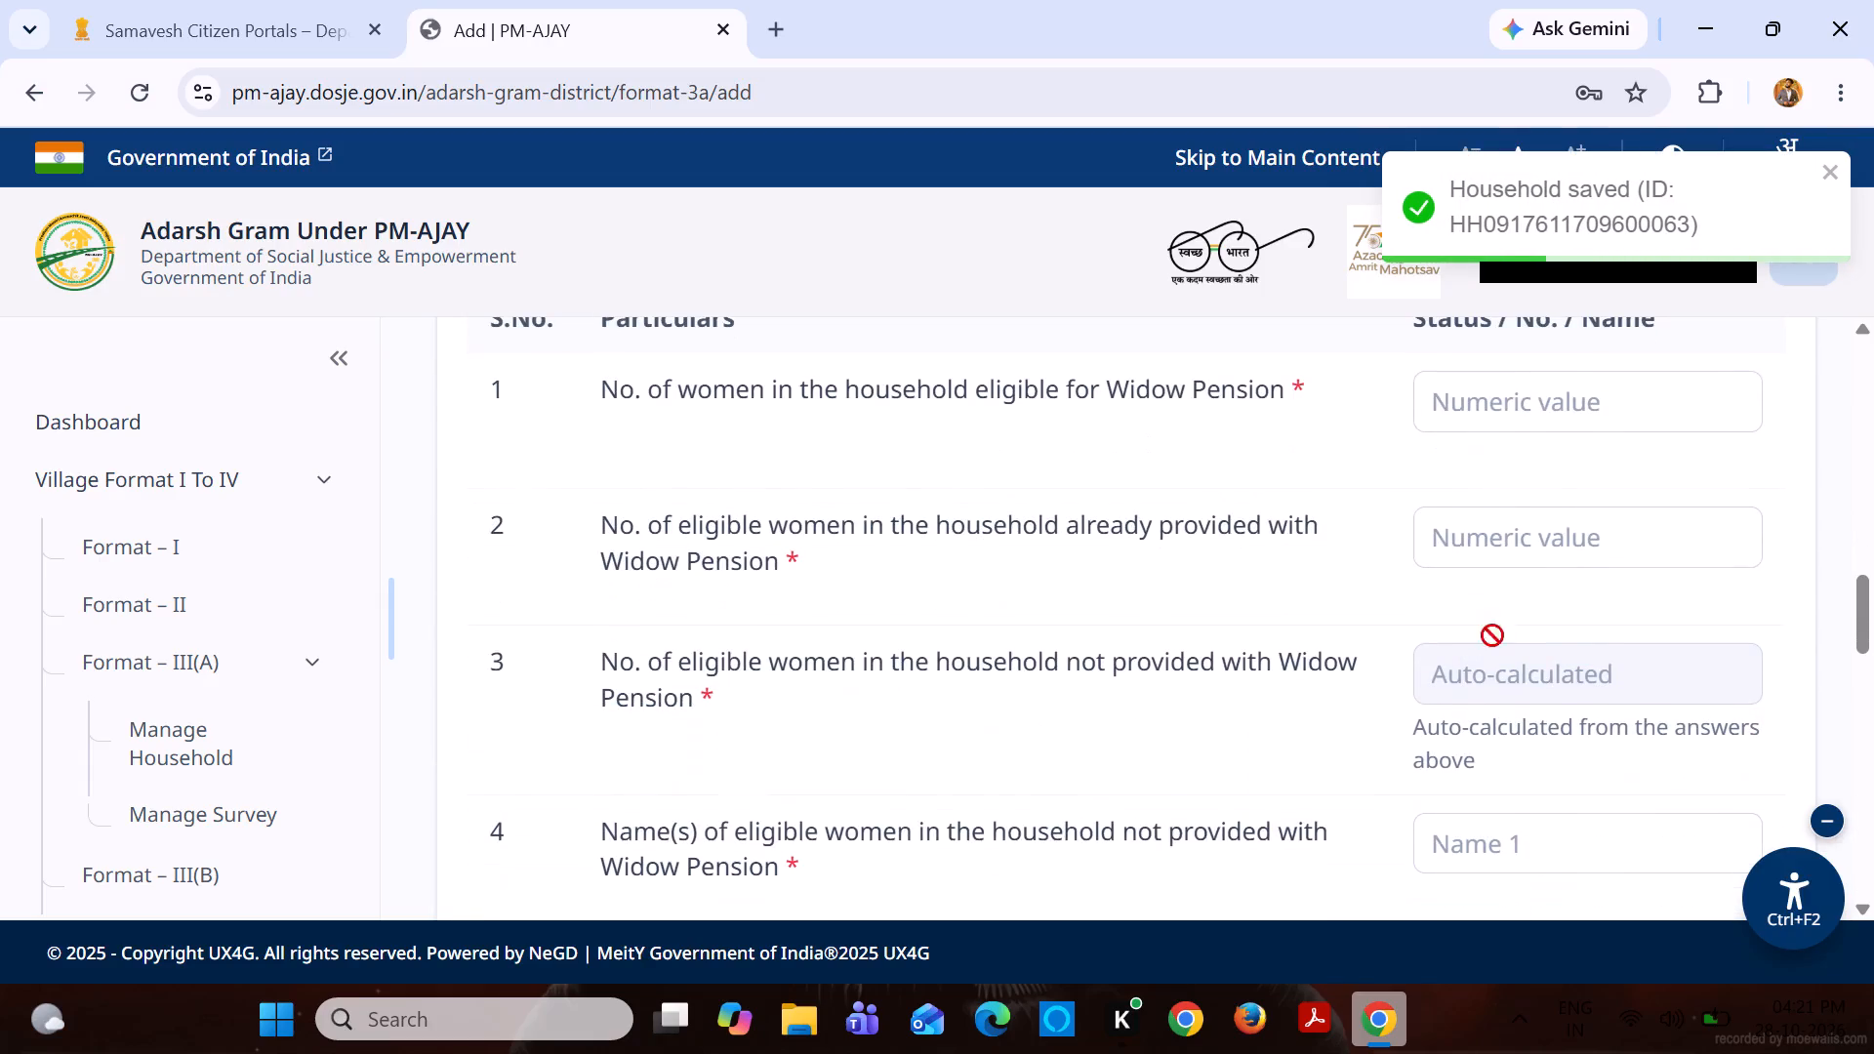
click(1537, 412)
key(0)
scroll(1537, 412, down, 1)
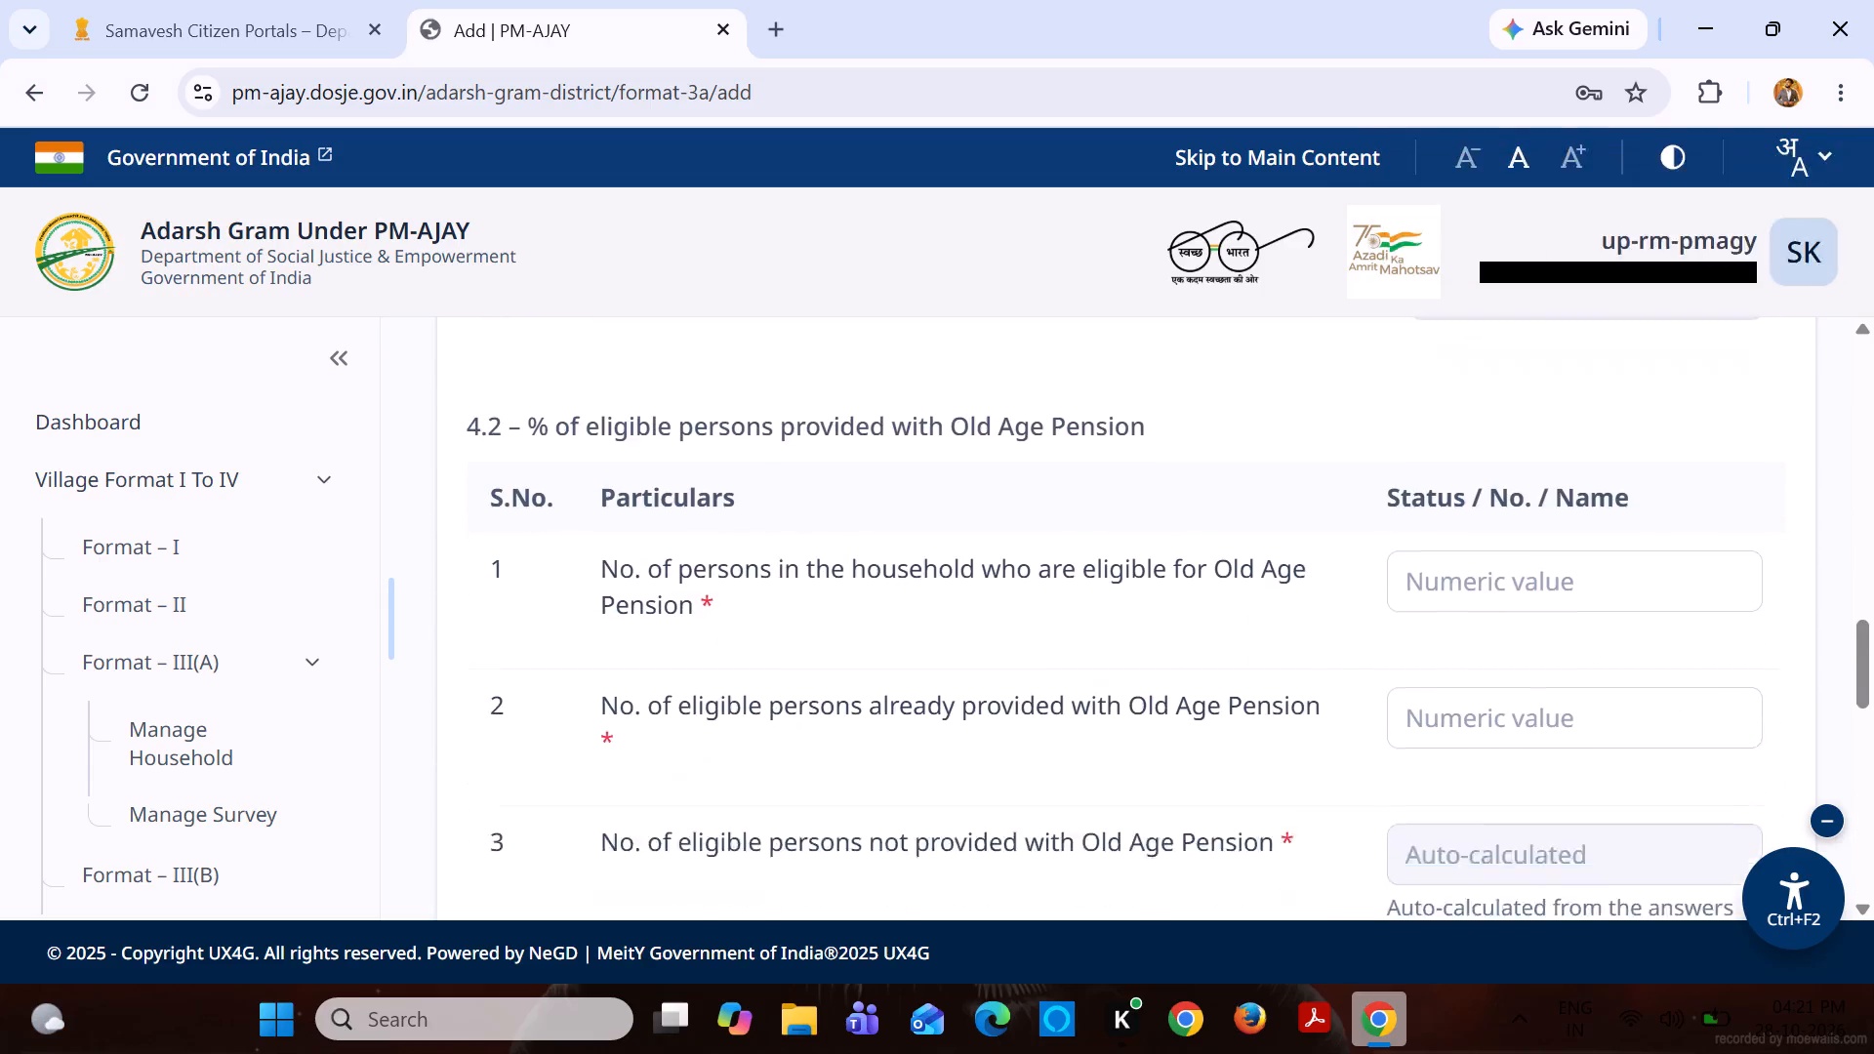
scroll(1537, 412, down, 1)
click(1486, 494)
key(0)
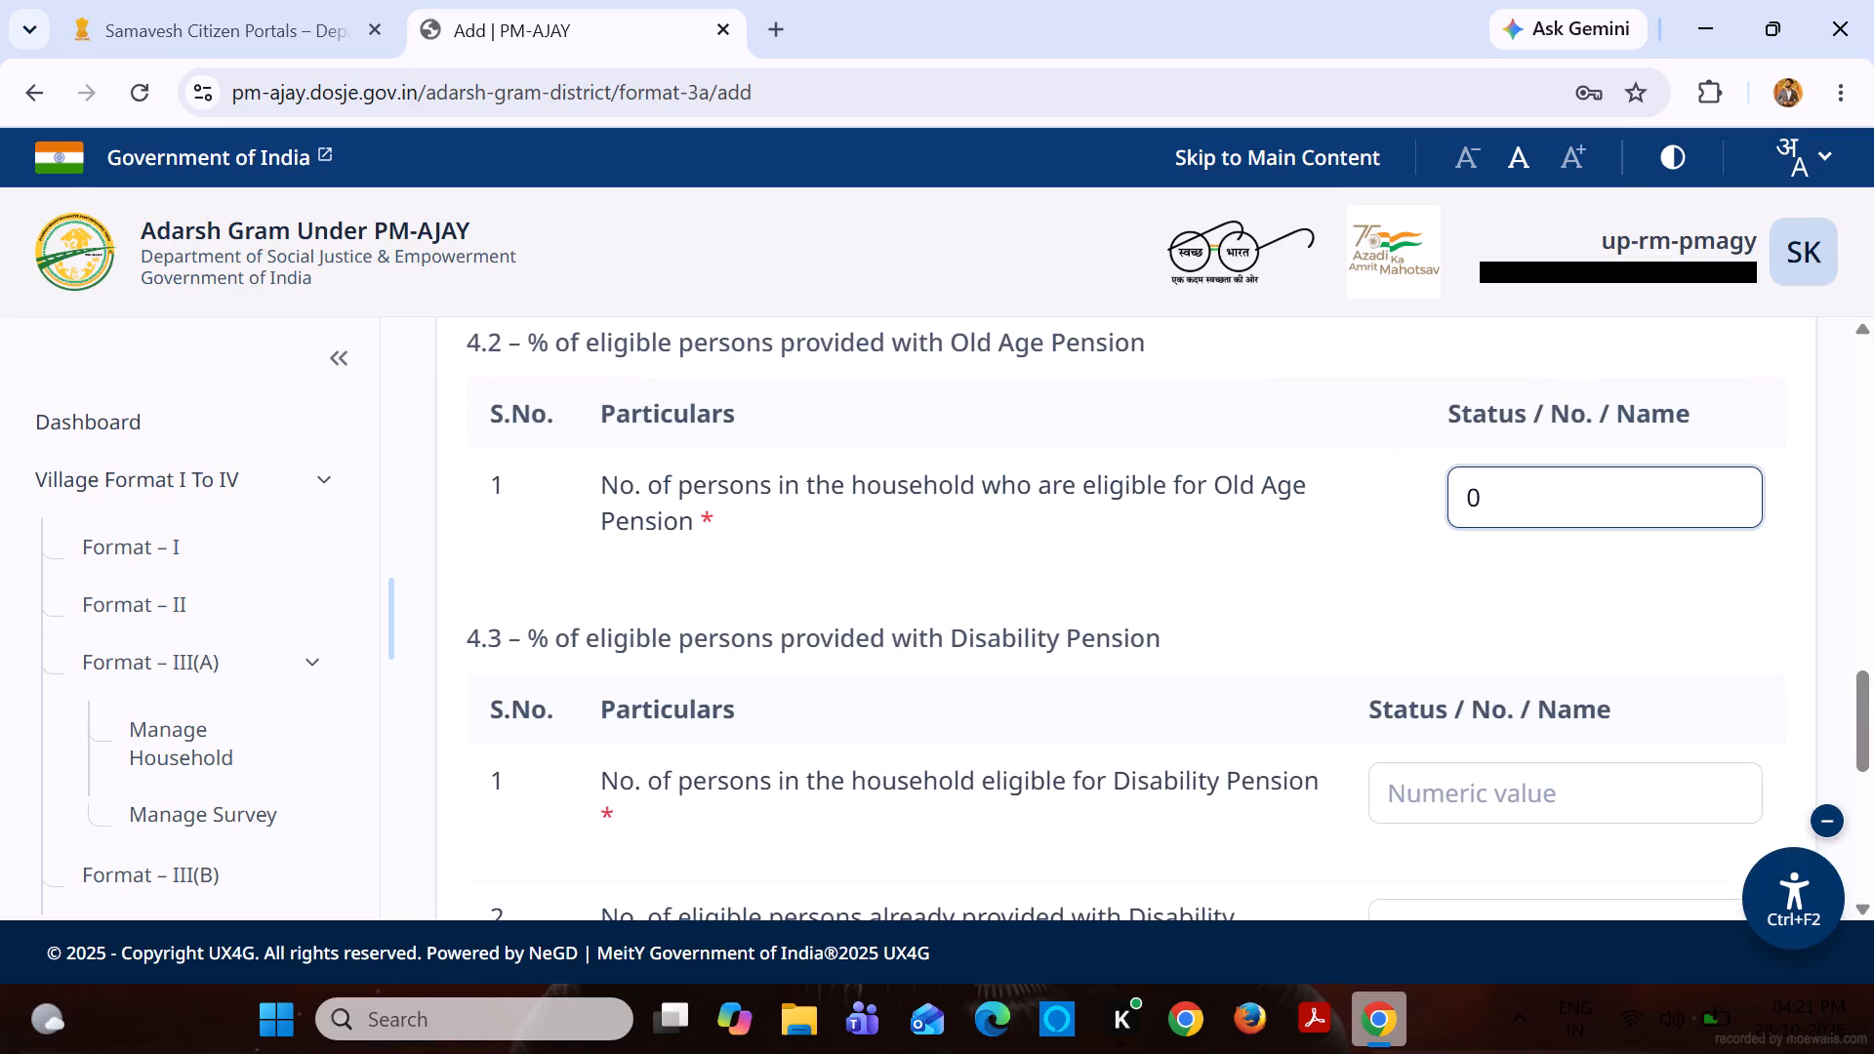
click(1478, 769)
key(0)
scroll(1478, 769, down, 4)
click(1657, 721)
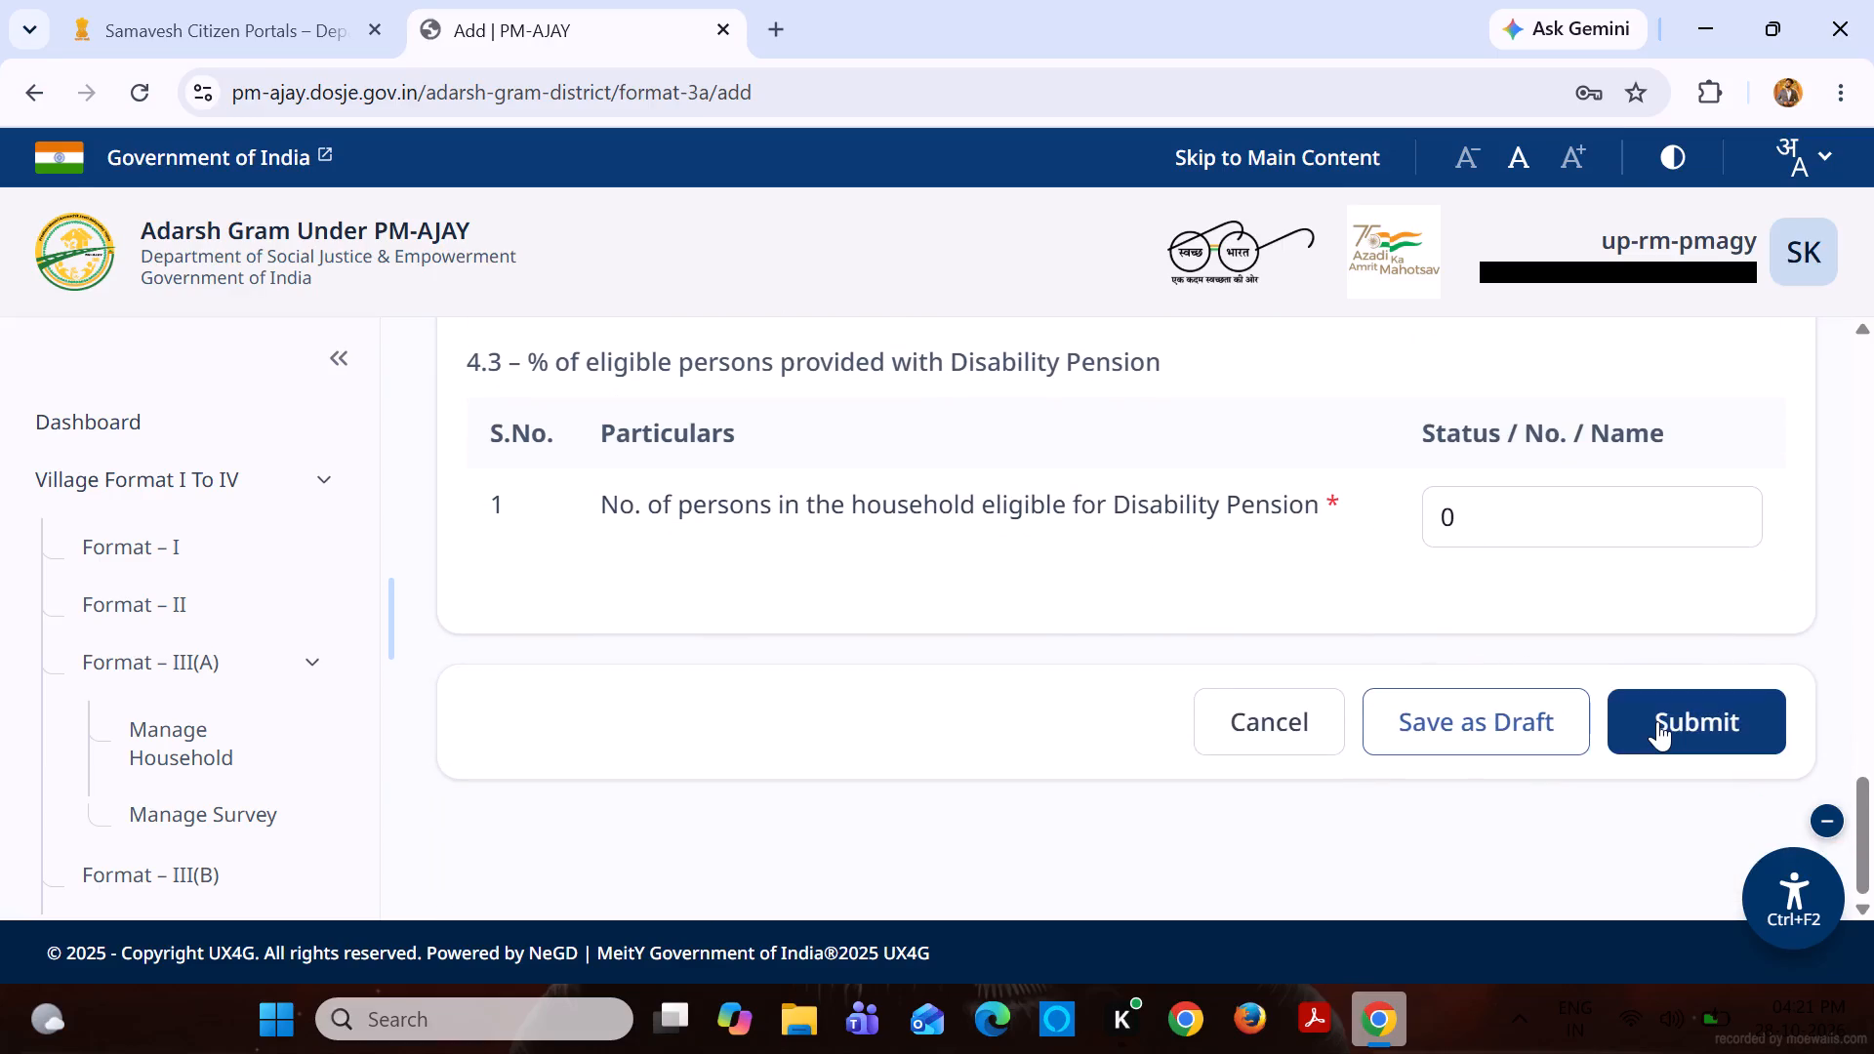
Complete and submit domain 1, Drinking water and Sanitation, with Yes for having an IHHL (1.3) and No for open defecation (1.5).
click(1657, 463)
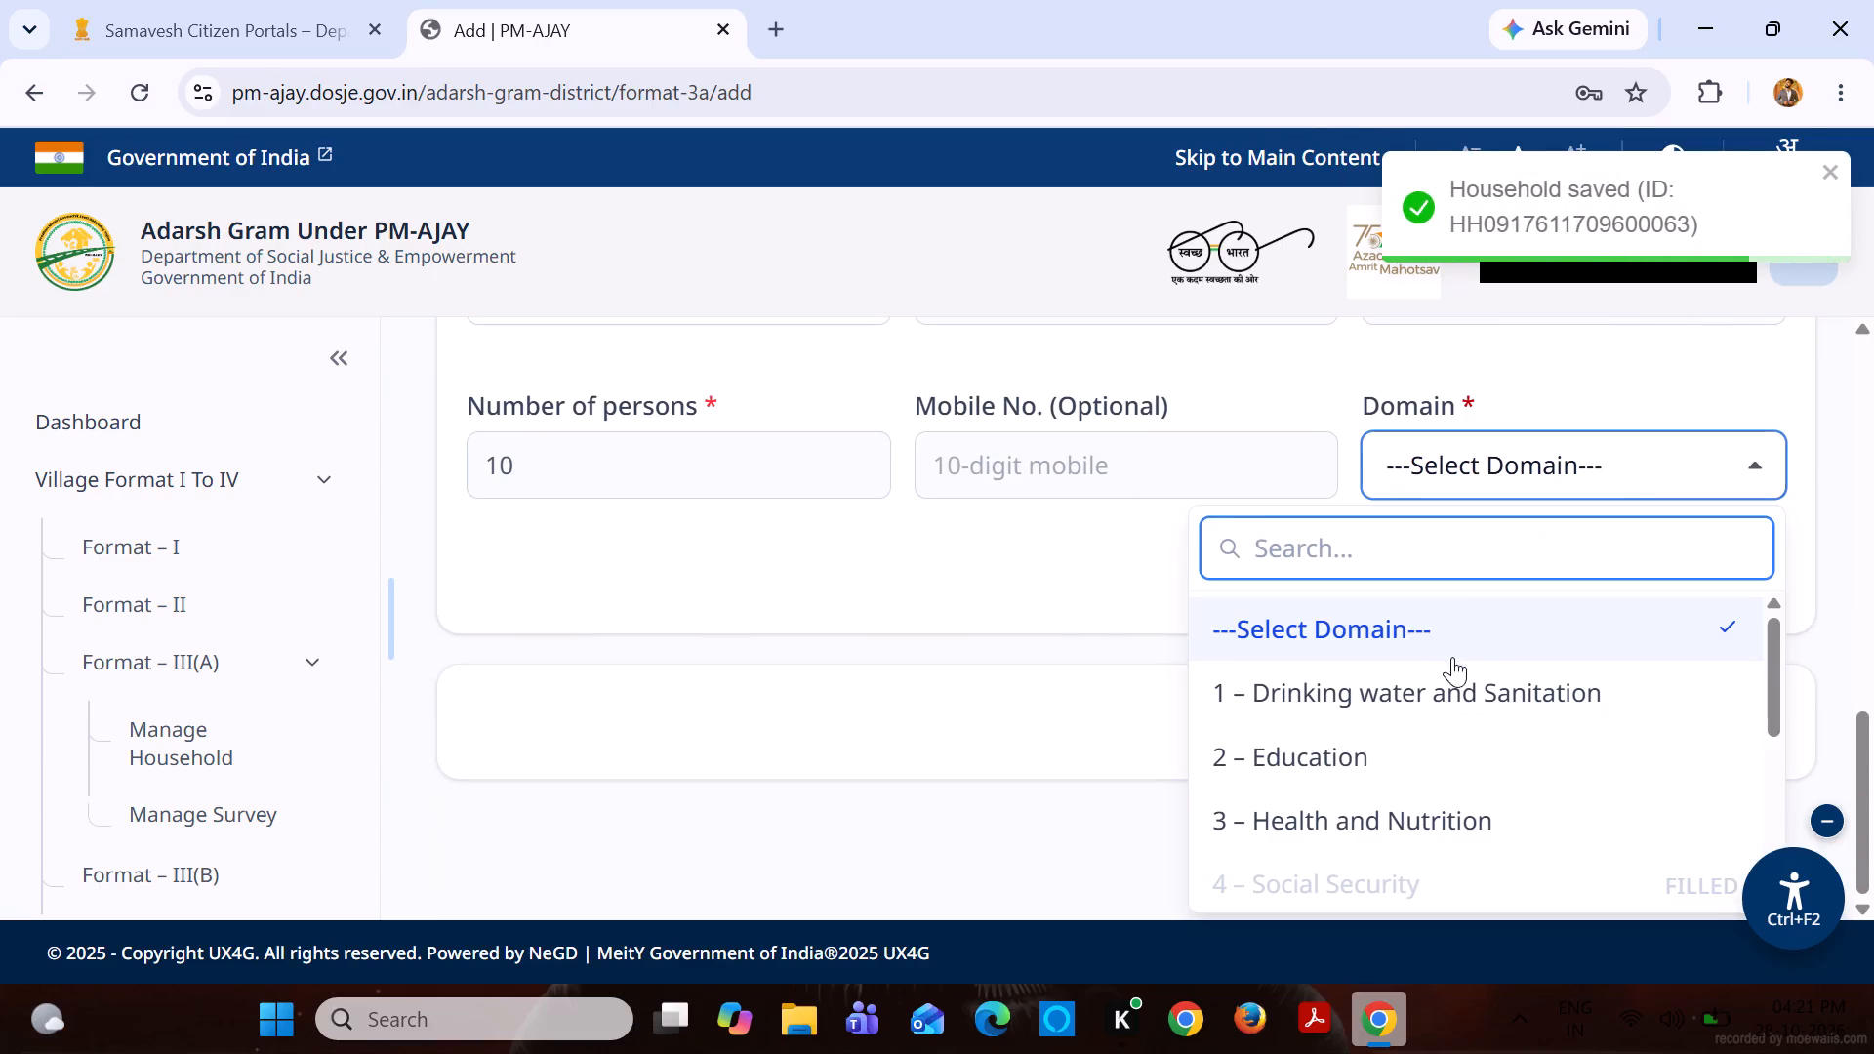
click(1429, 689)
scroll(1429, 689, down, 3)
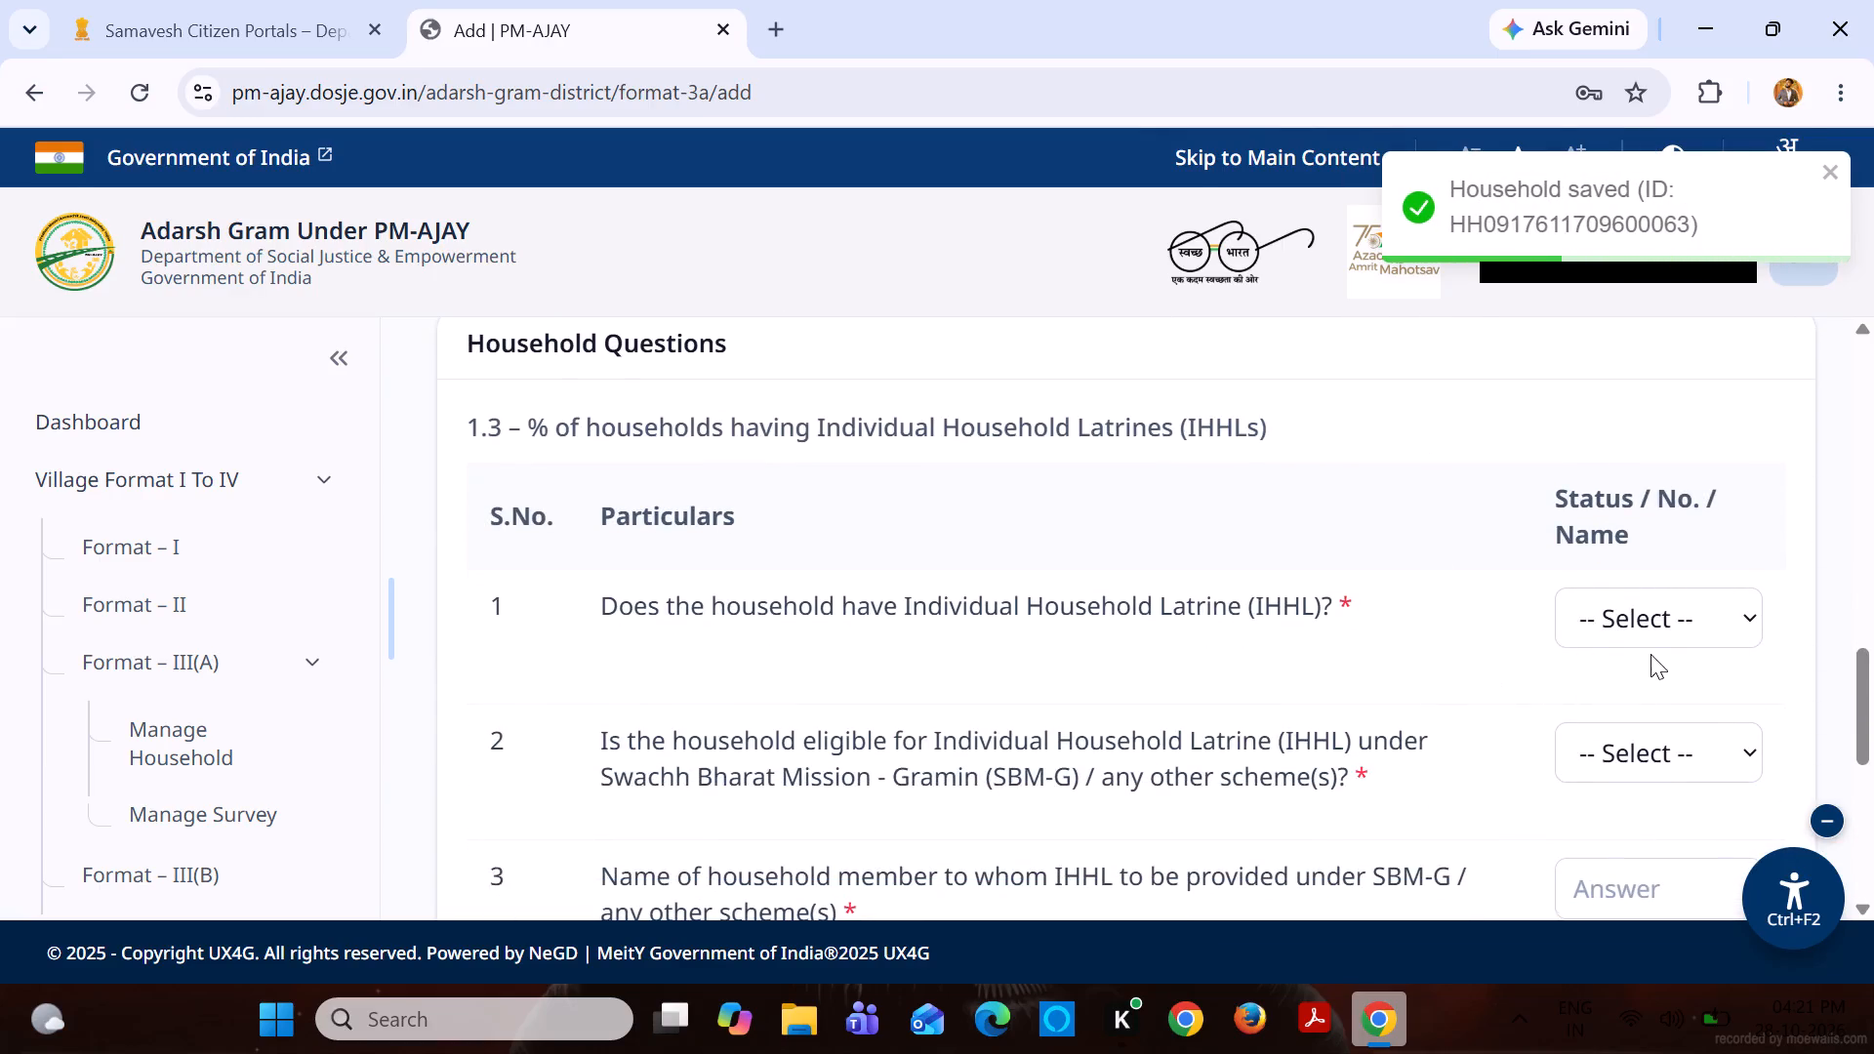
drag(1651, 652, 1677, 625)
drag(1677, 625, 1597, 709)
click(1597, 709)
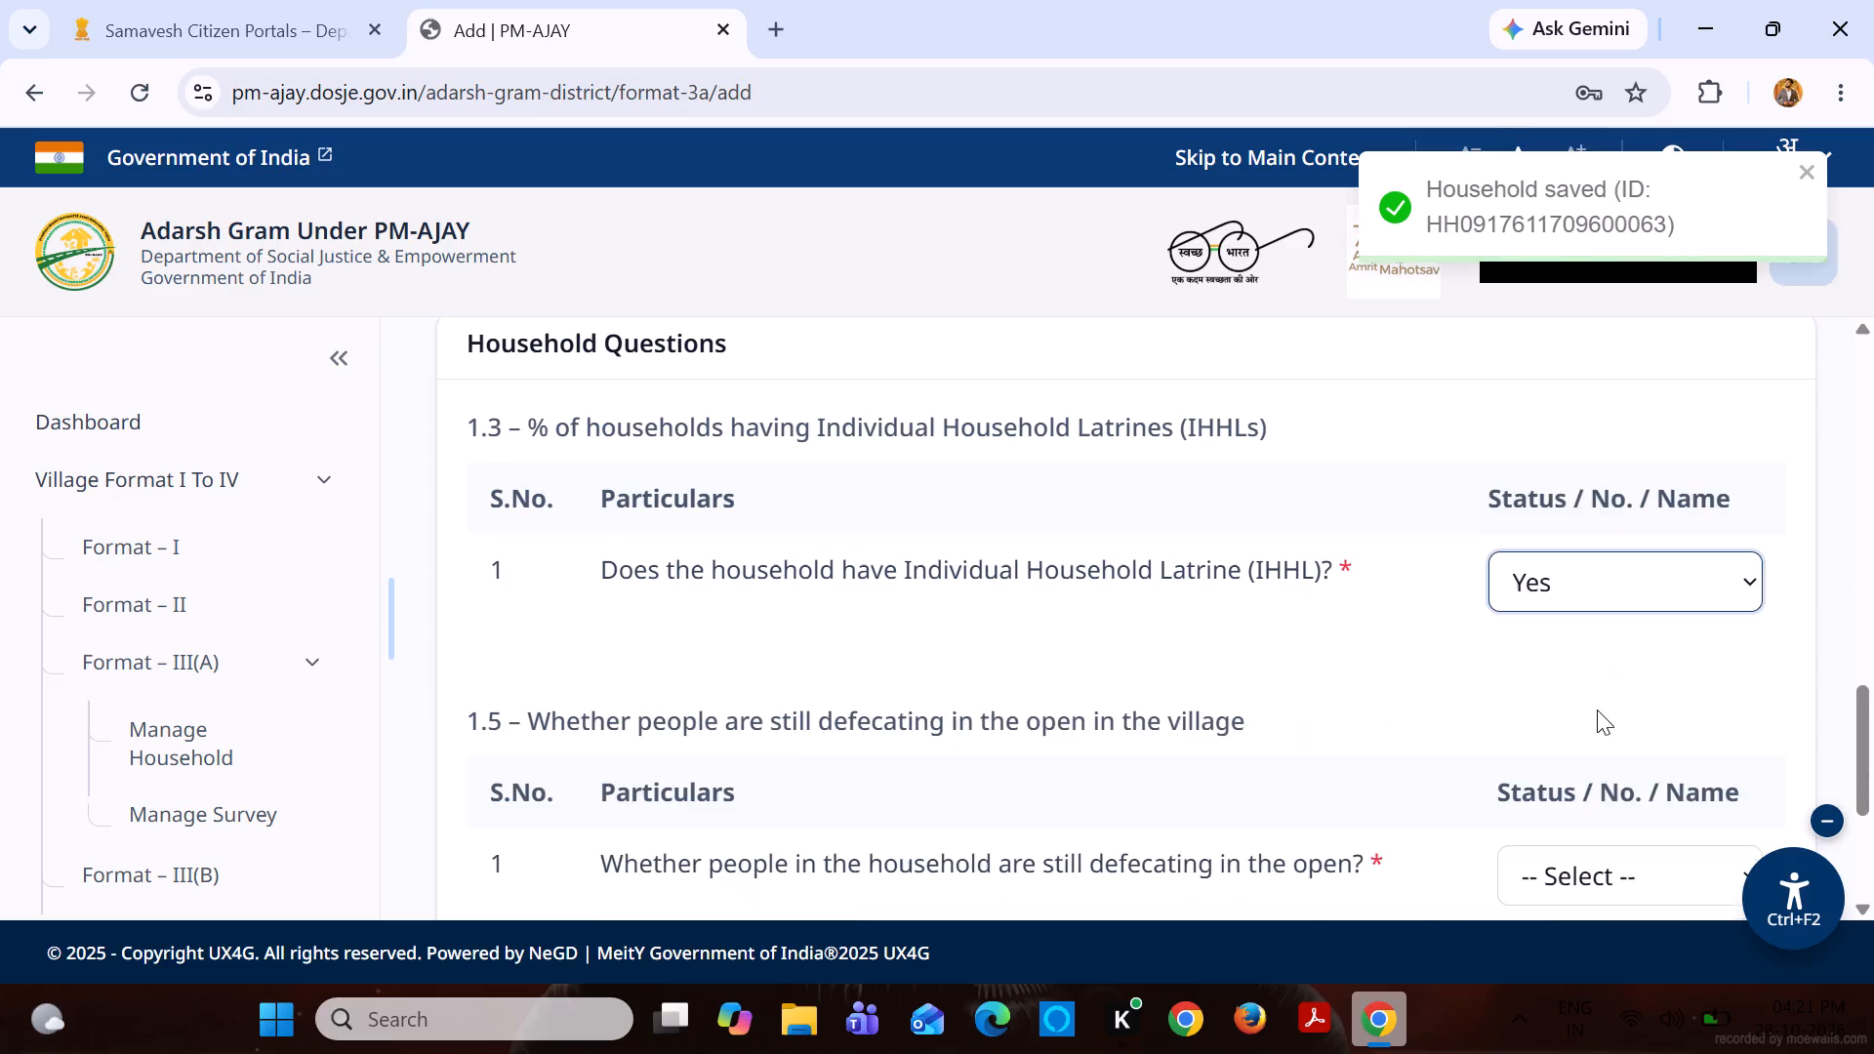
scroll(1597, 709, down, 3)
drag(1669, 546, 1545, 745)
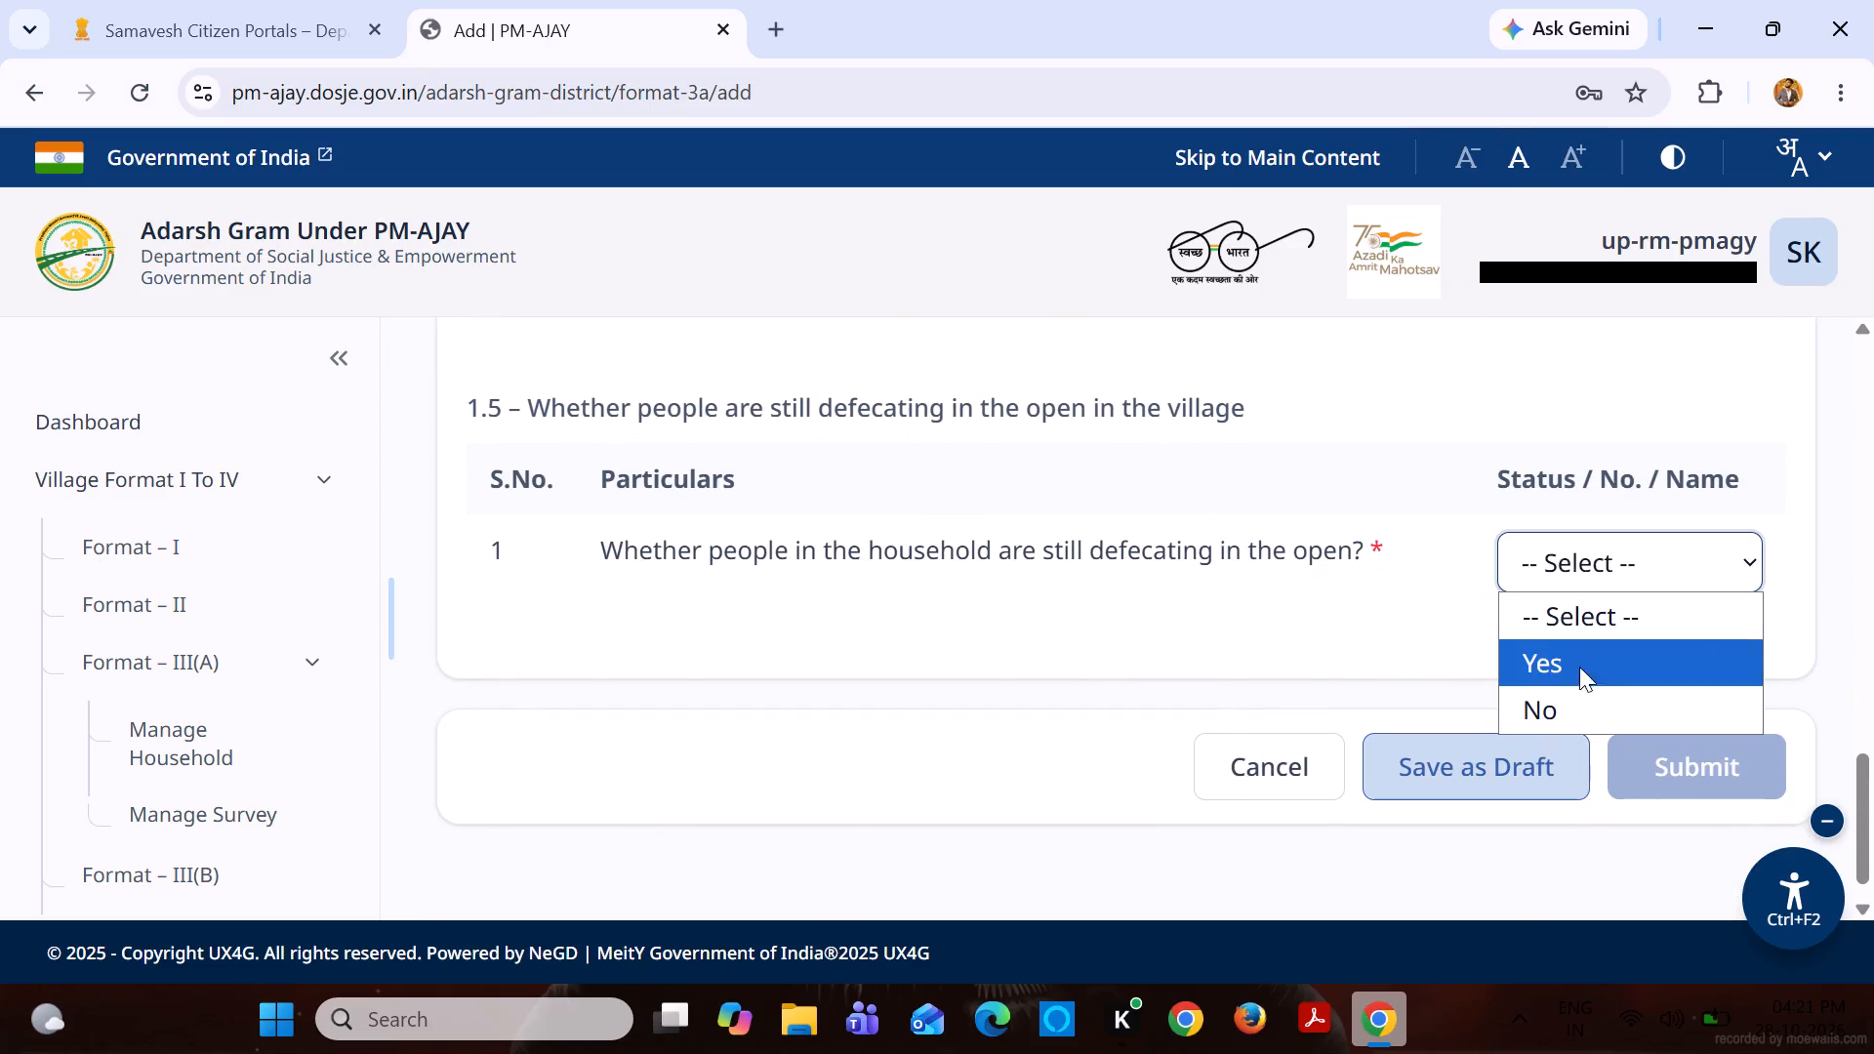
click(1555, 699)
click(1659, 764)
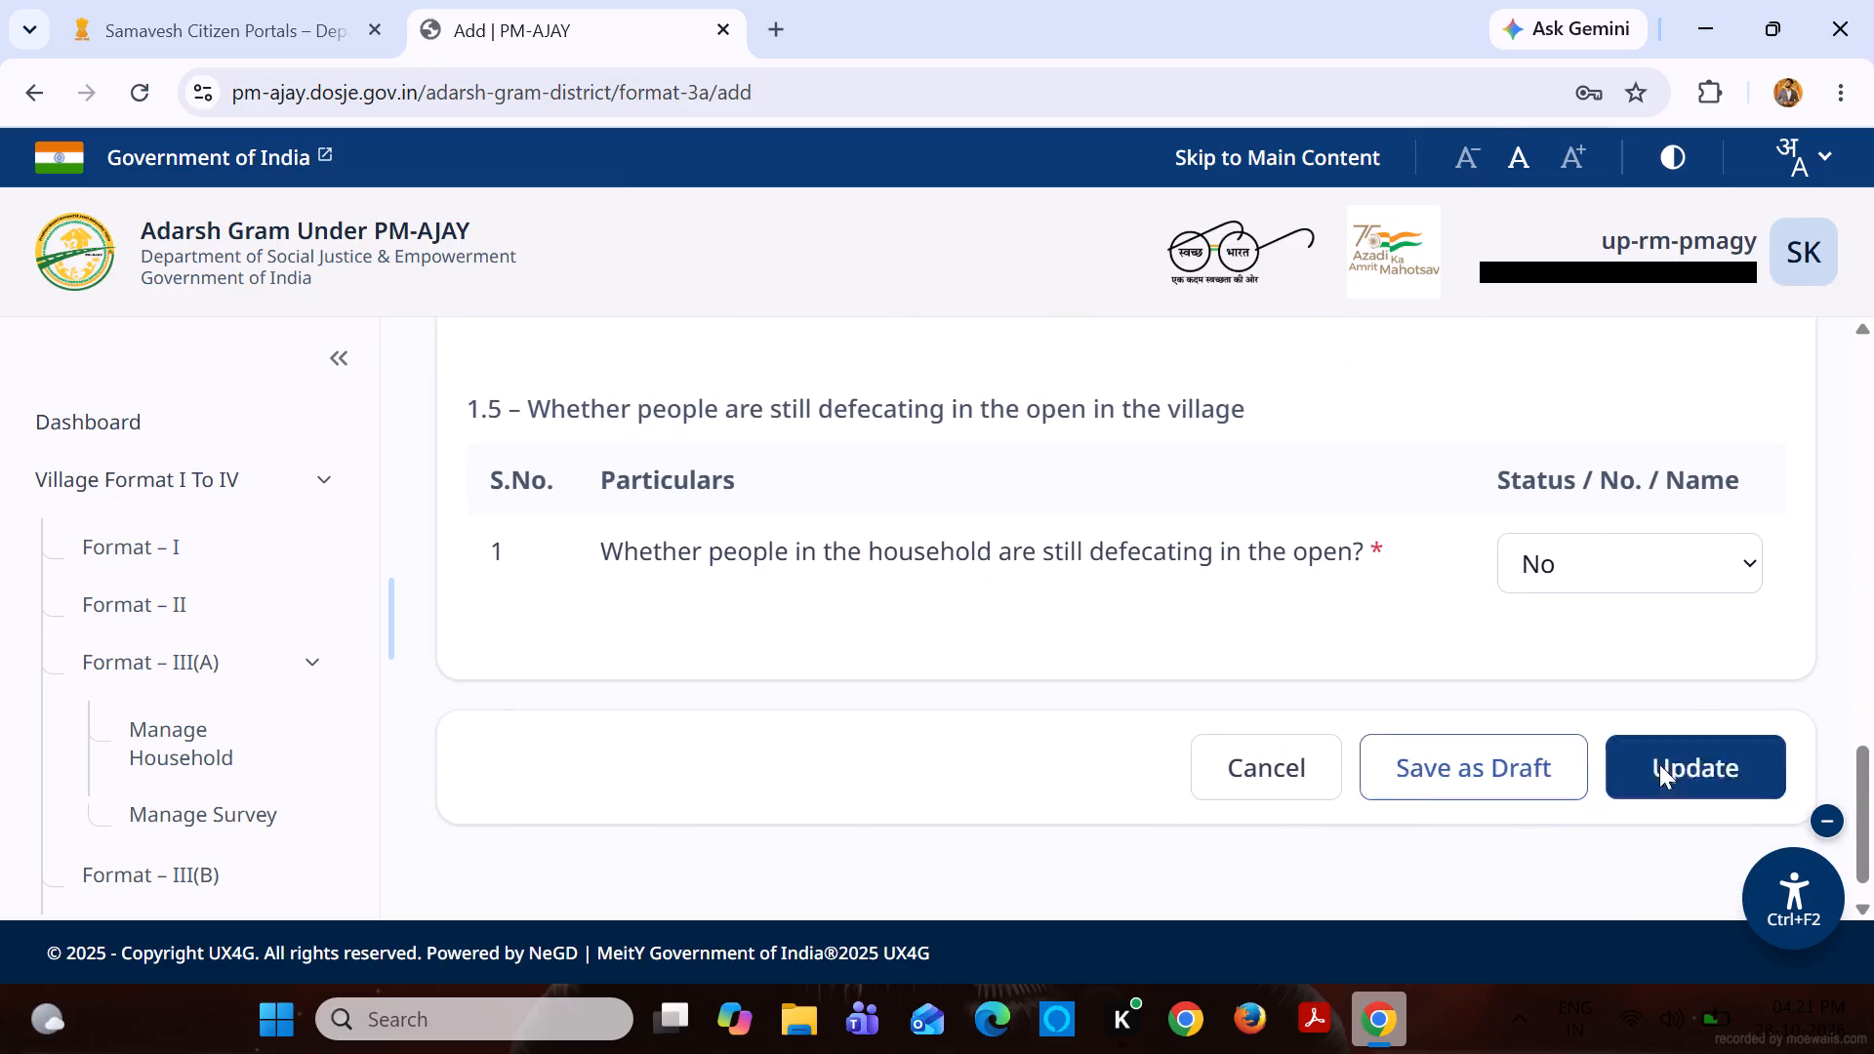
Choose domain 3, Health and Nutrition, and answer Yes in 3.1 to coverage under any Health Protection Scheme.
click(1685, 498)
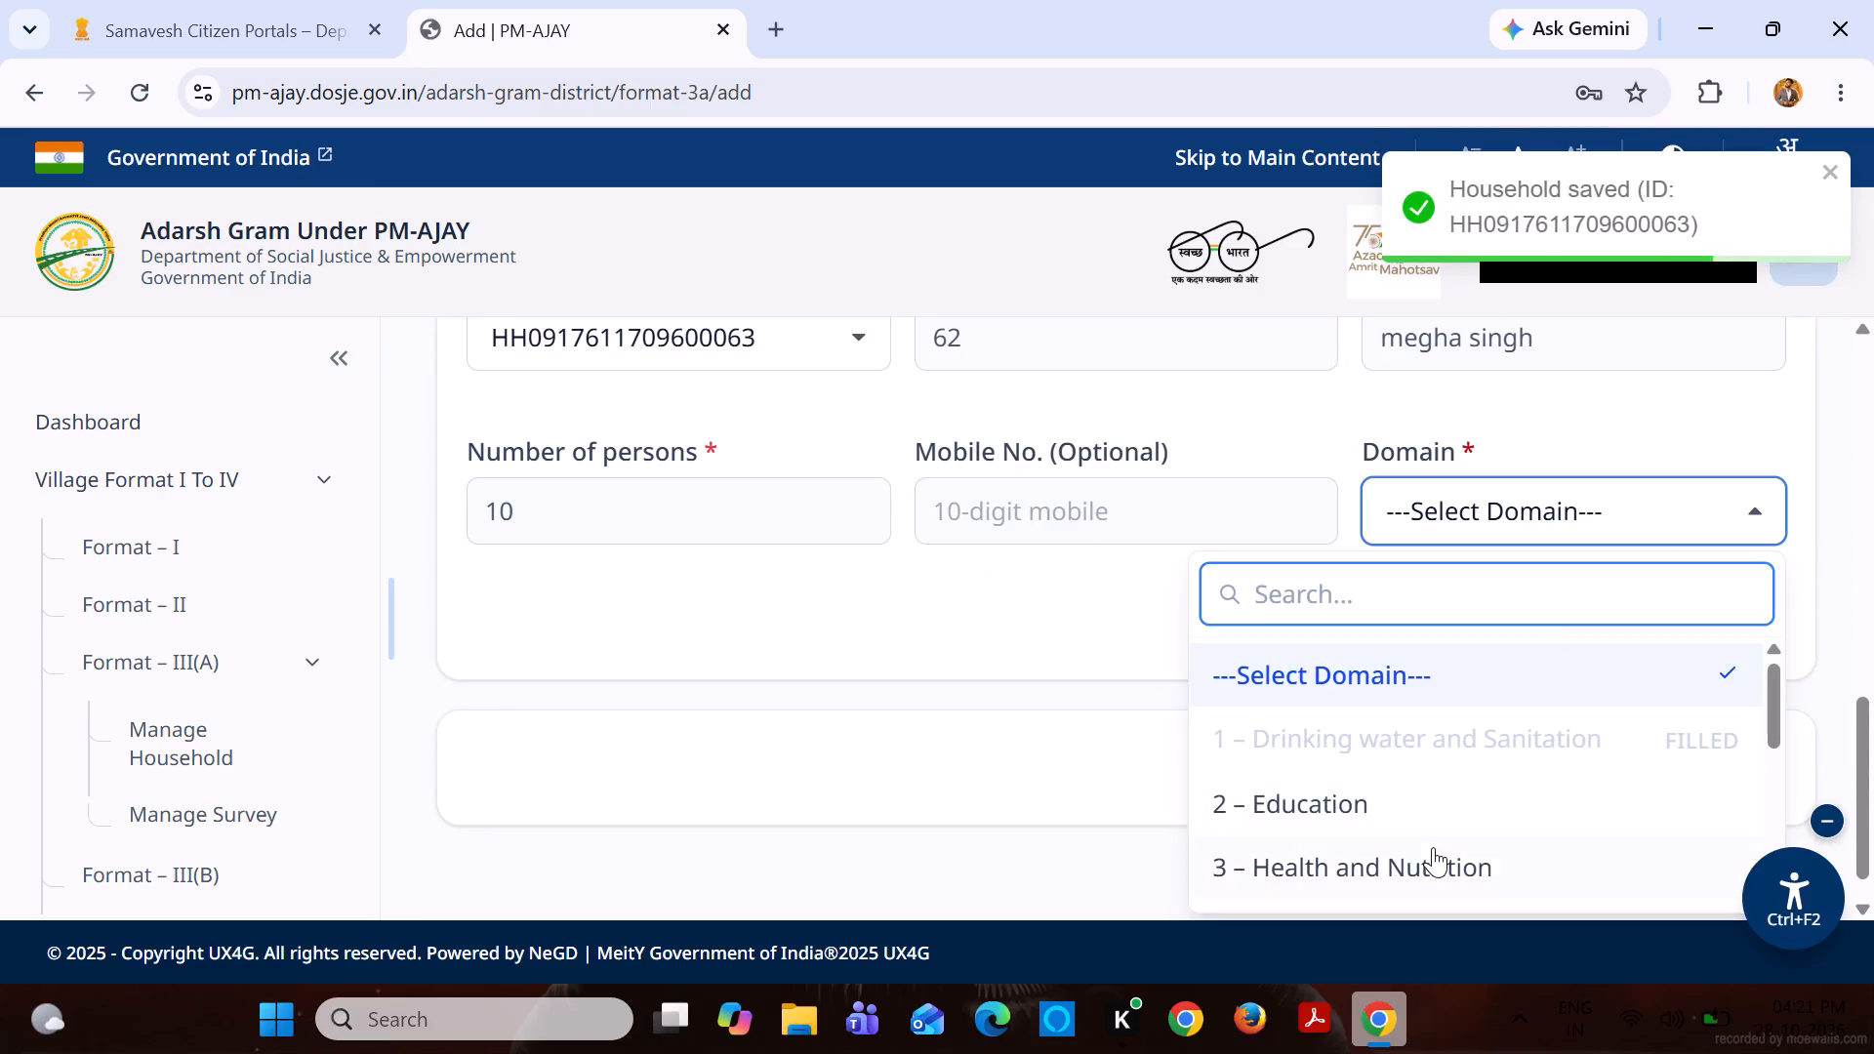
click(1433, 847)
scroll(1433, 847, down, 2)
click(1631, 622)
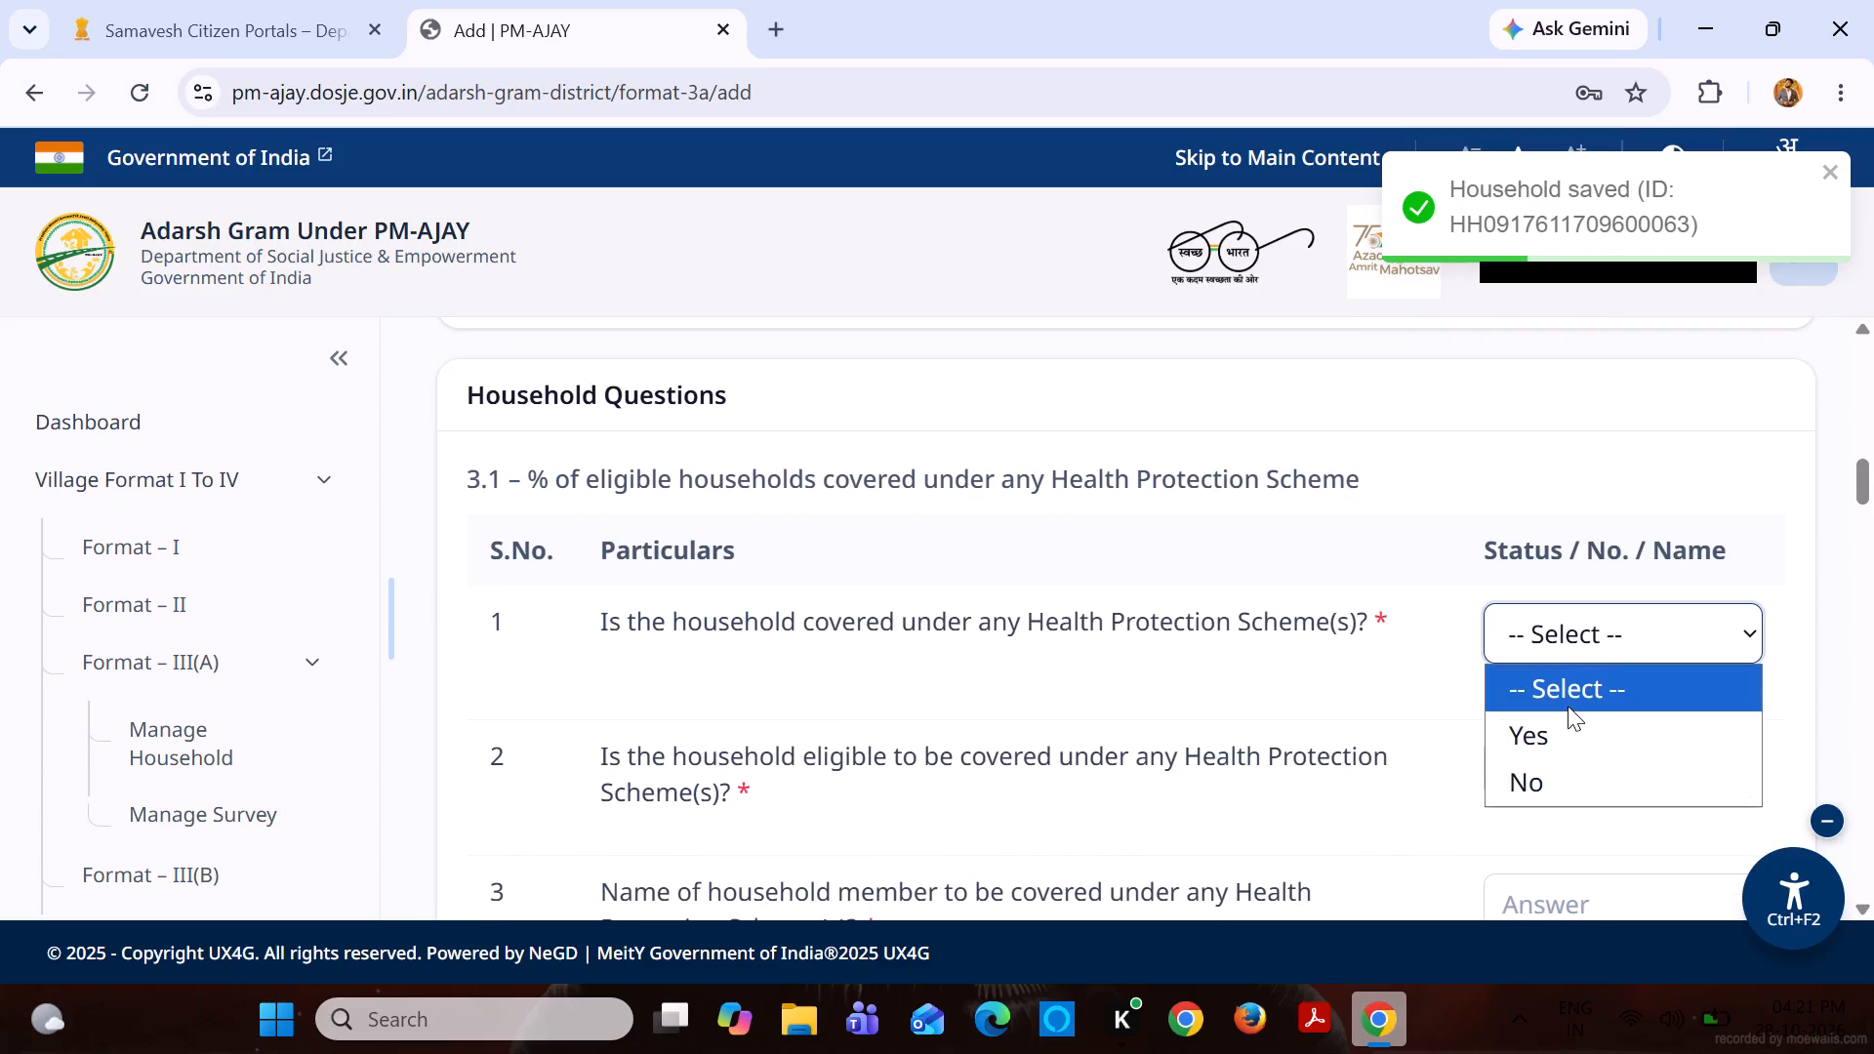
triple_click(1567, 708)
drag(1626, 650, 1567, 711)
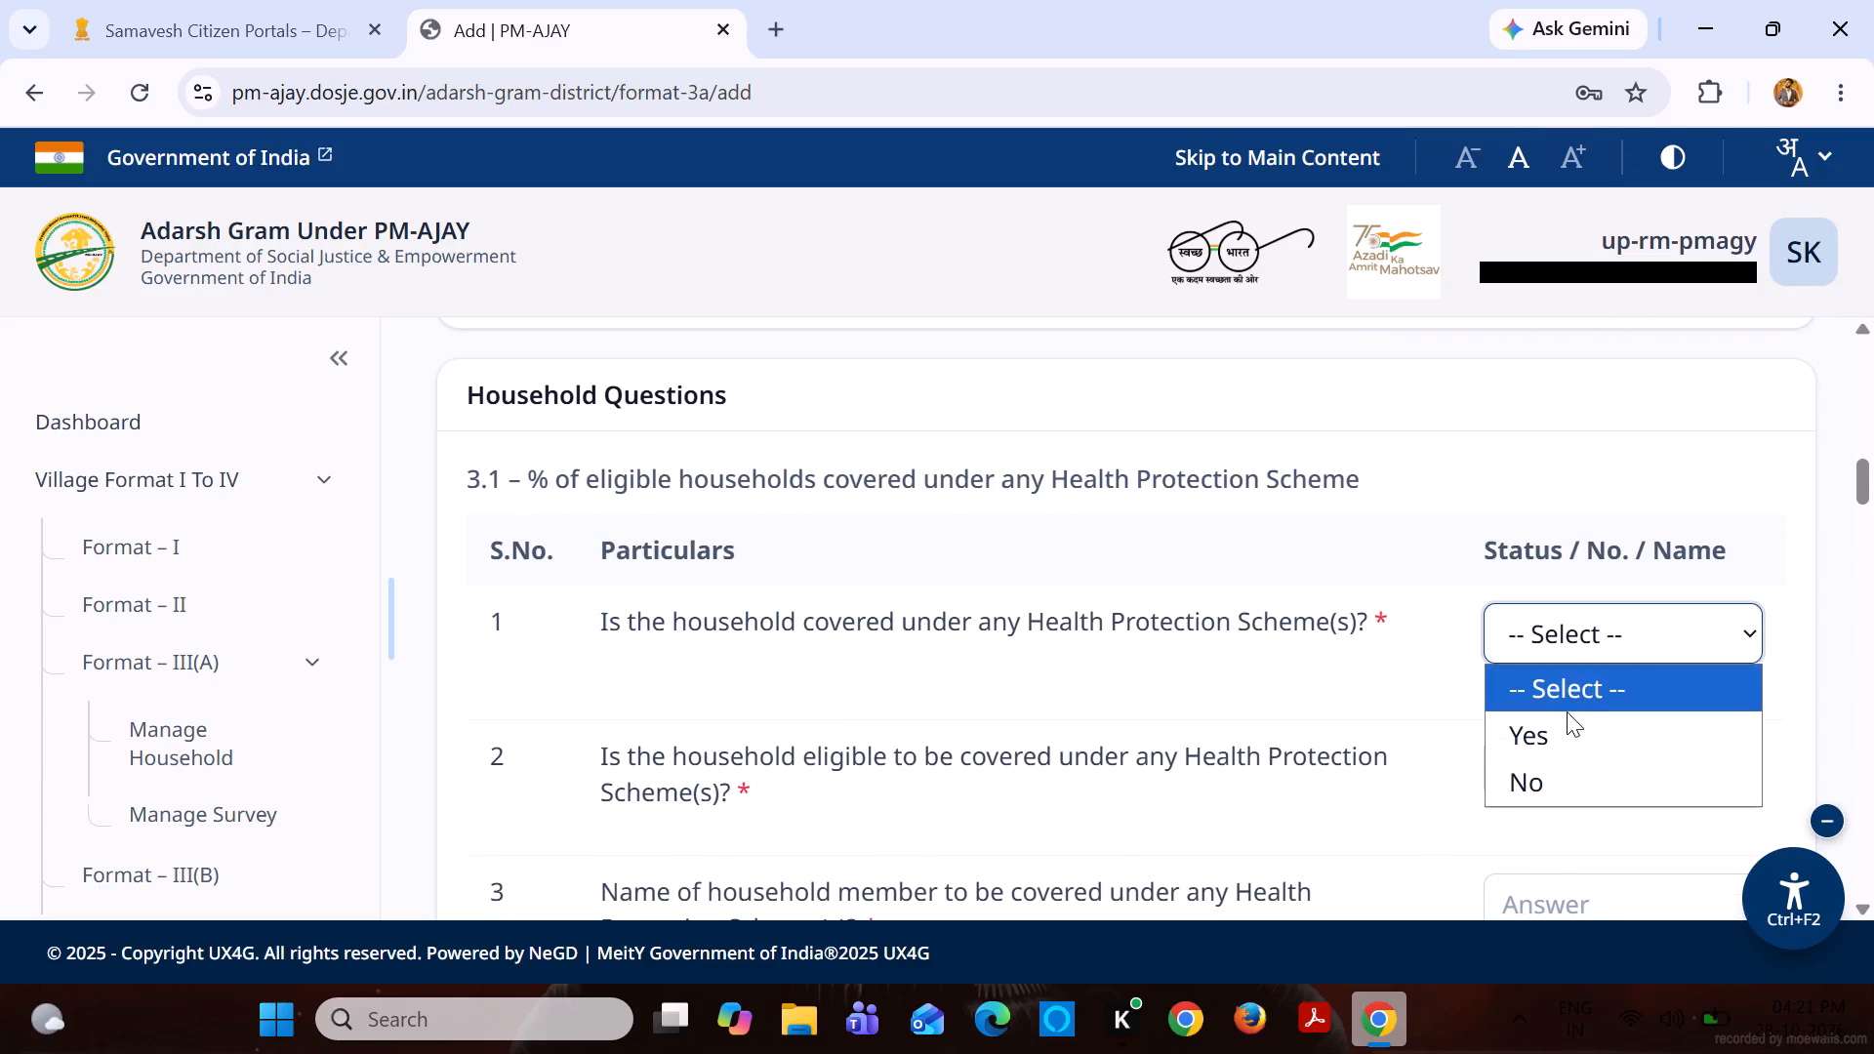
drag(1567, 711, 1563, 720)
click(1563, 720)
Enter 0 pregnant women in 3.3 and 0 deliveries during the last one year in 3.4.
scroll(1563, 720, down, 2)
click(1611, 618)
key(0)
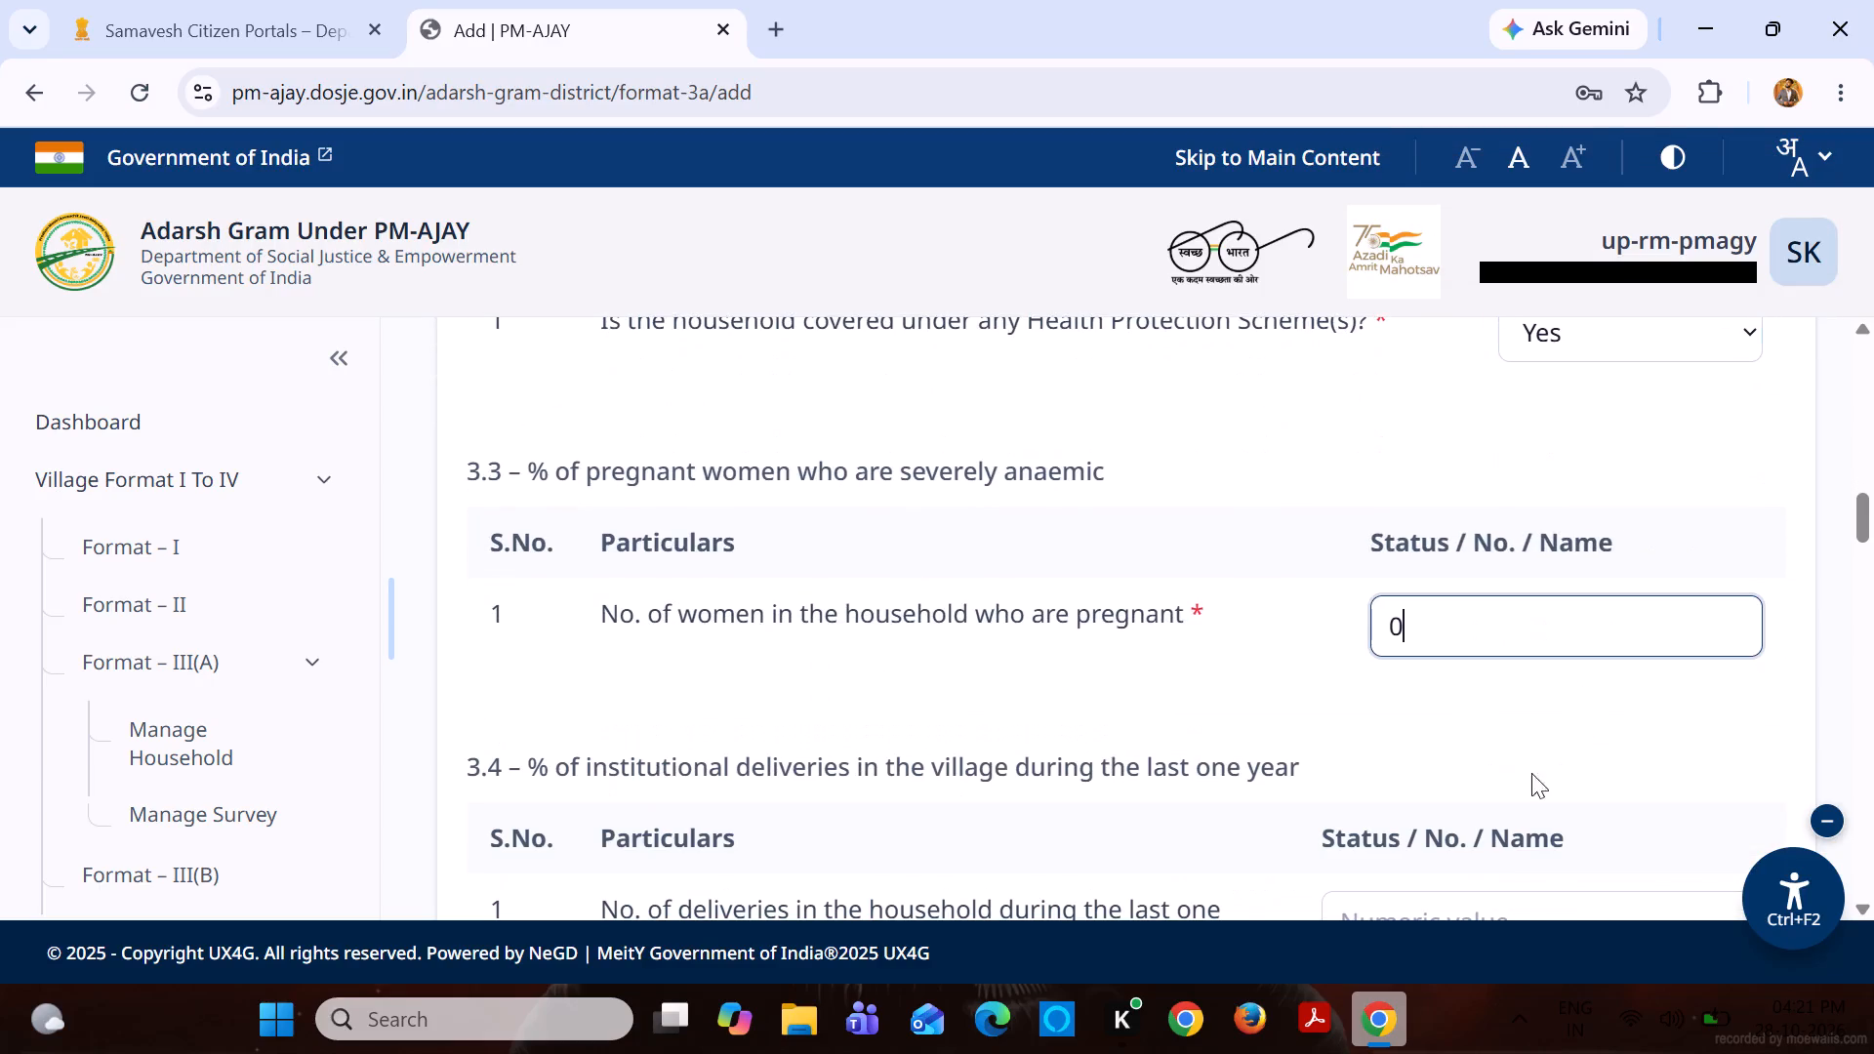
scroll(1491, 863, down, 2)
click(1460, 642)
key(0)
Enter 0 children born during the last one year in 3.5 and 0 children below one year in 3.6.
scroll(1460, 642, down, 3)
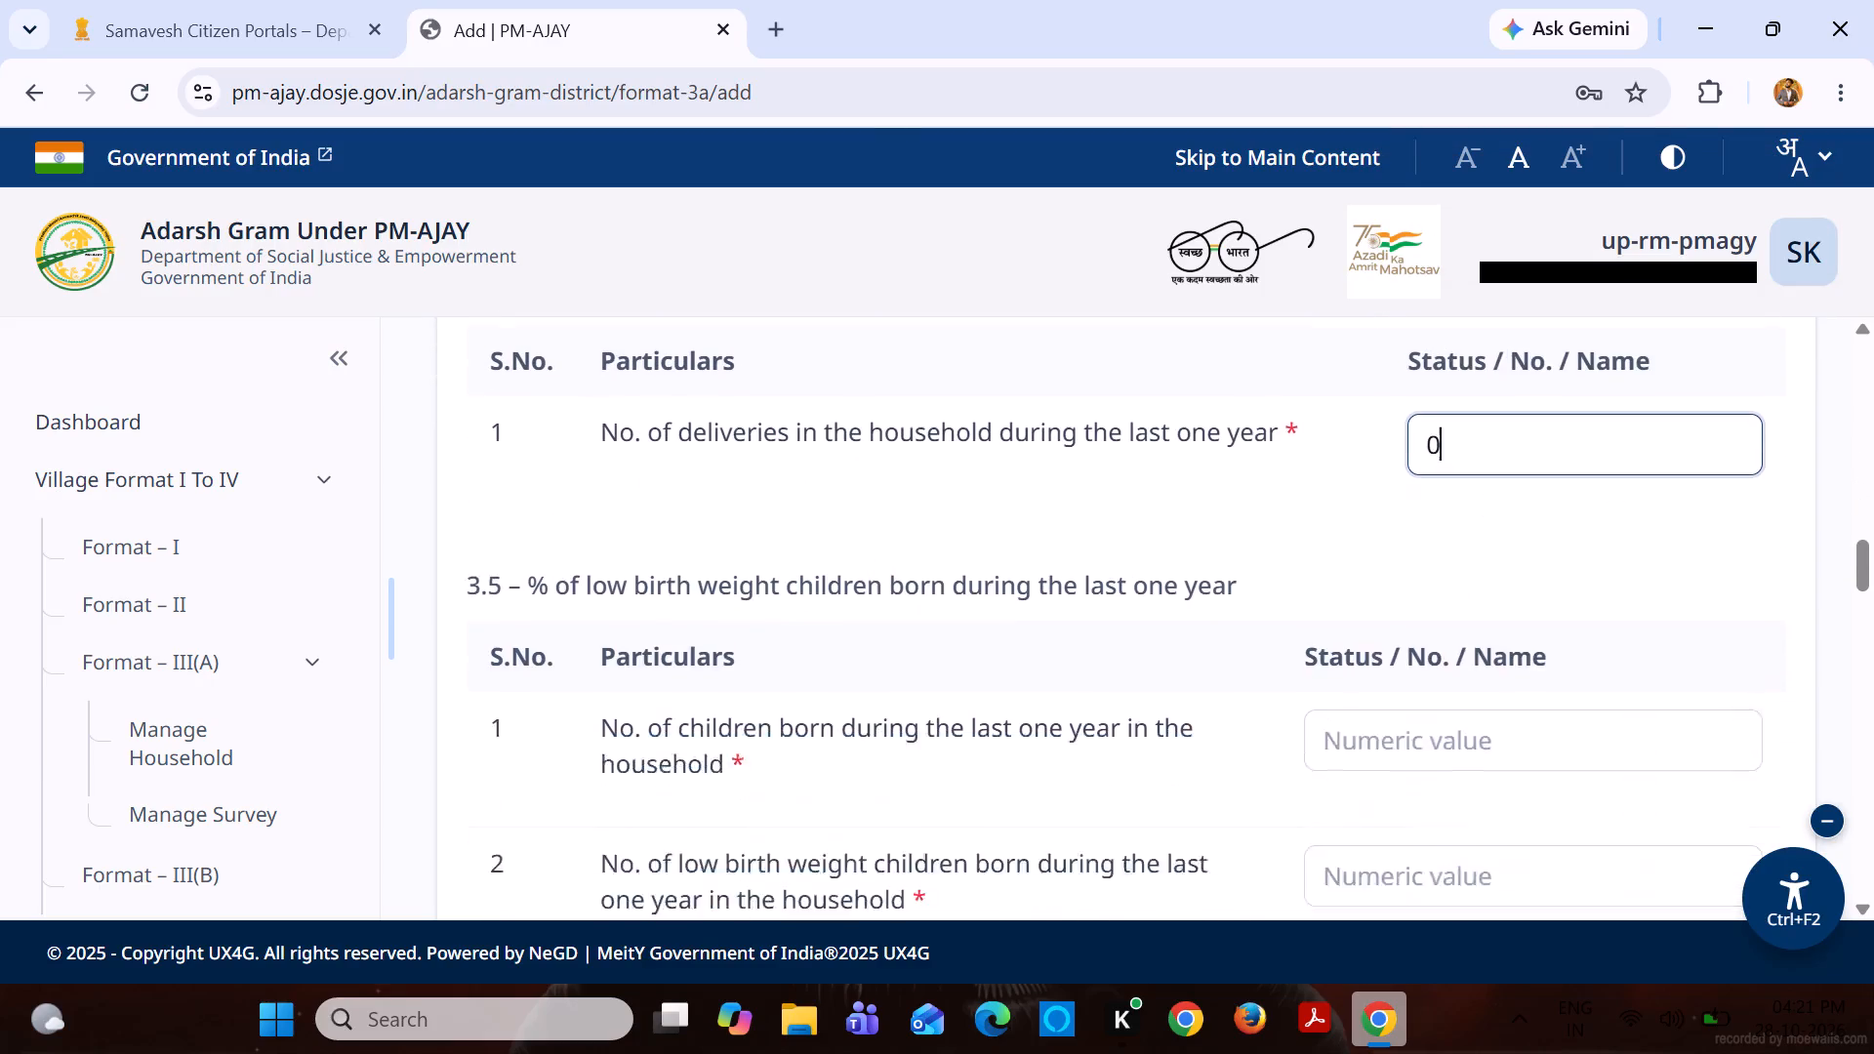
scroll(1460, 642, down, 2)
click(1431, 439)
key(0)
click(1465, 752)
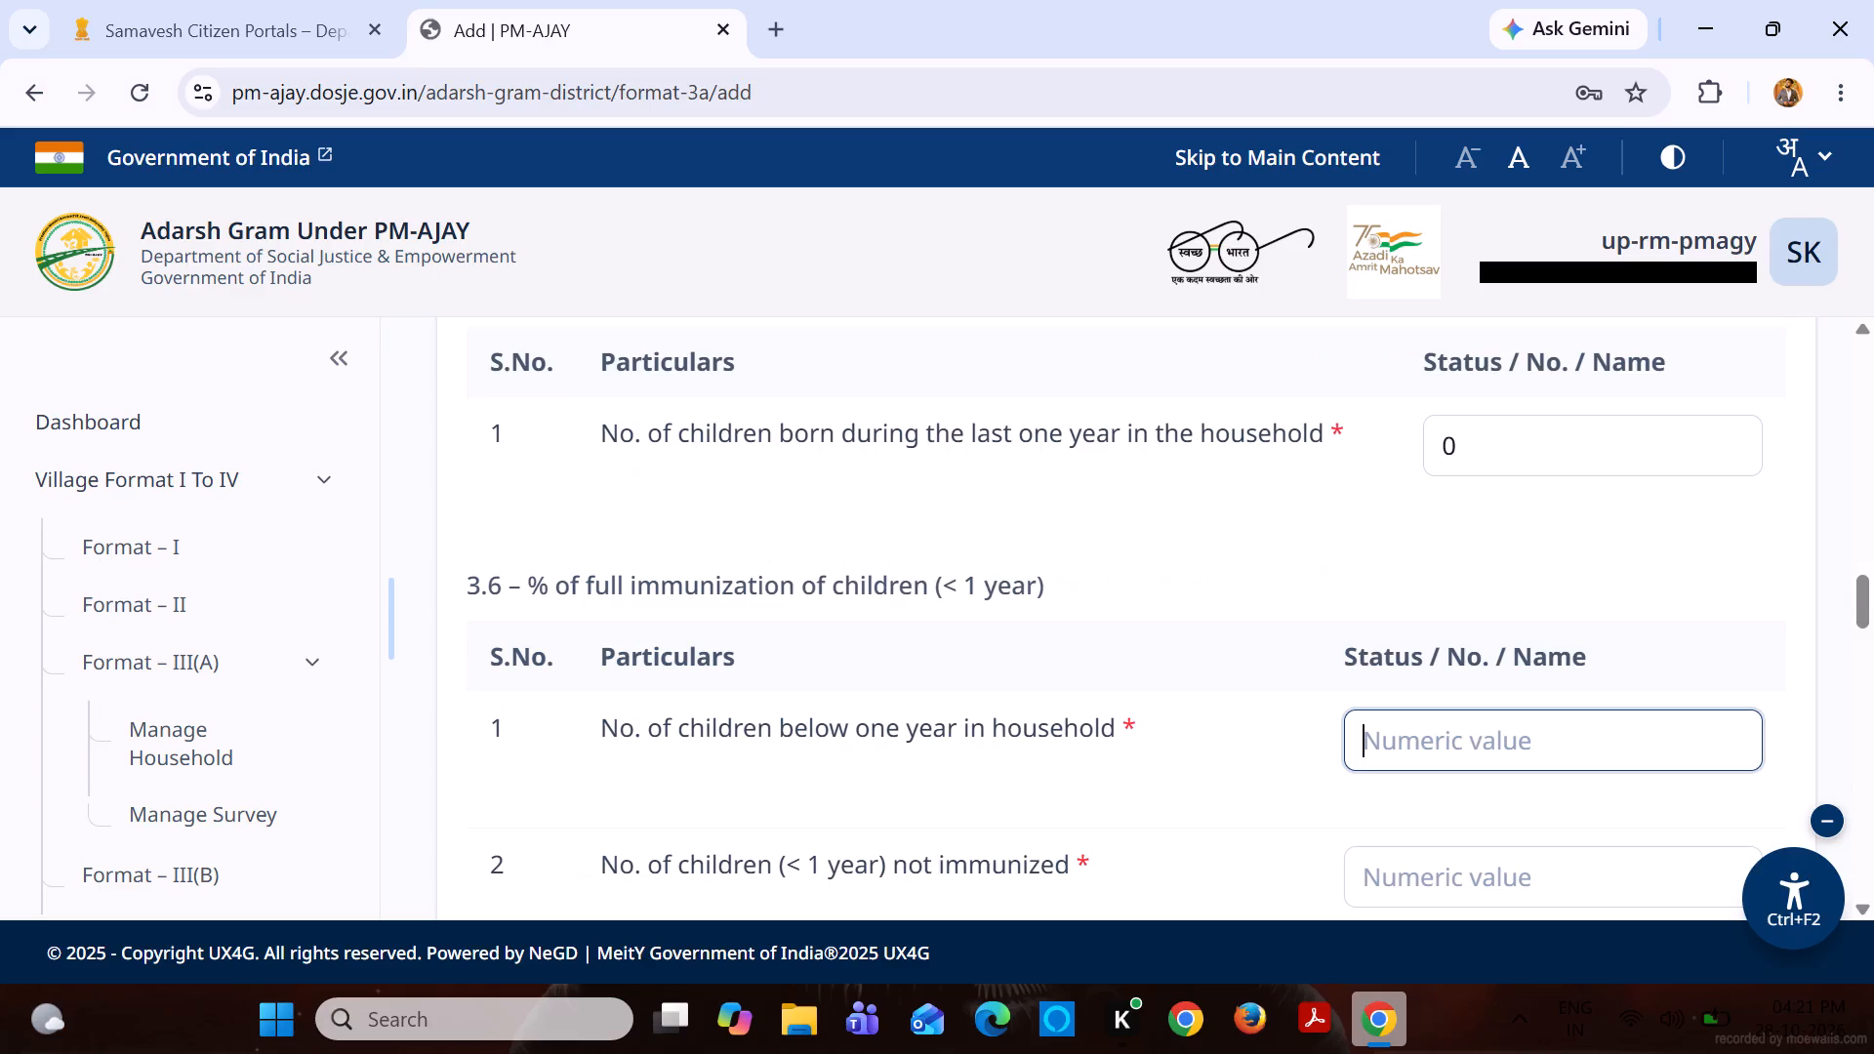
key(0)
scroll(1465, 752, down, 5)
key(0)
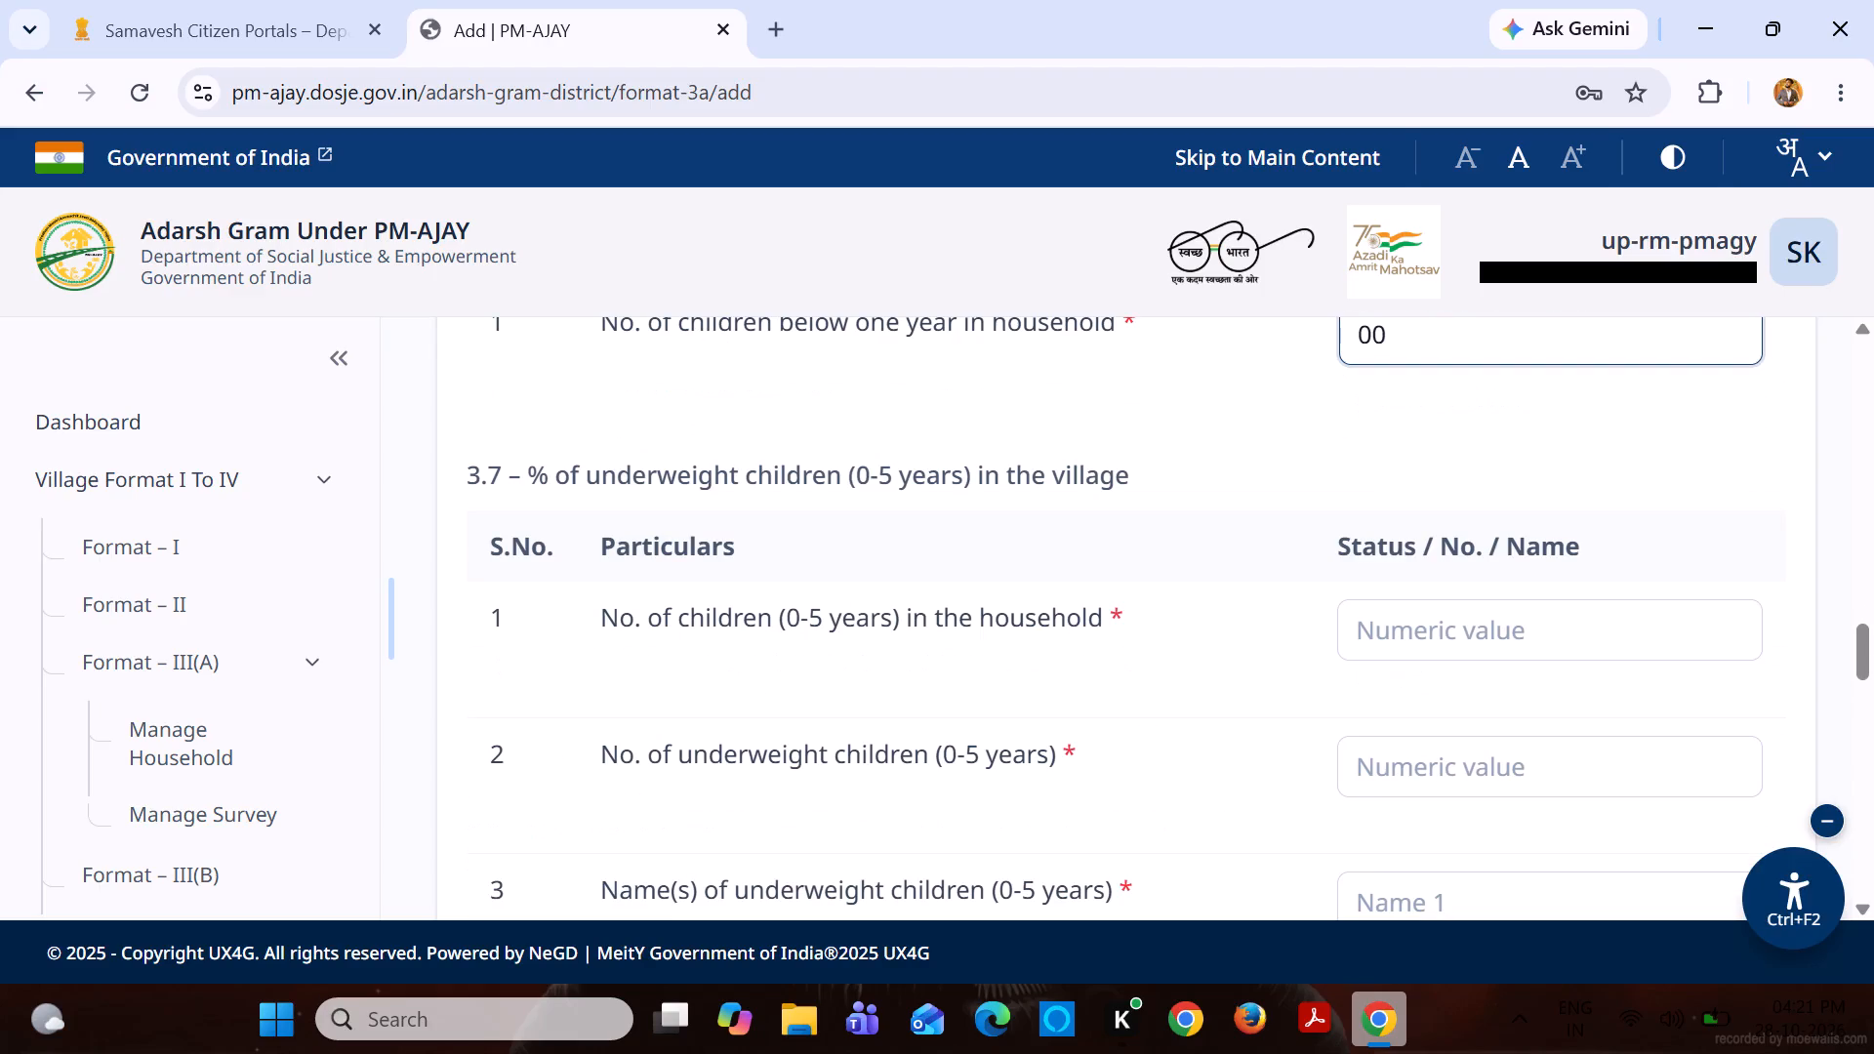
key(BackSpace)
Enter 0 children aged 0-5 years in 3.7 and 0 women pregnant during the last one year in 3.8.
scroll(1530, 714, down, 1)
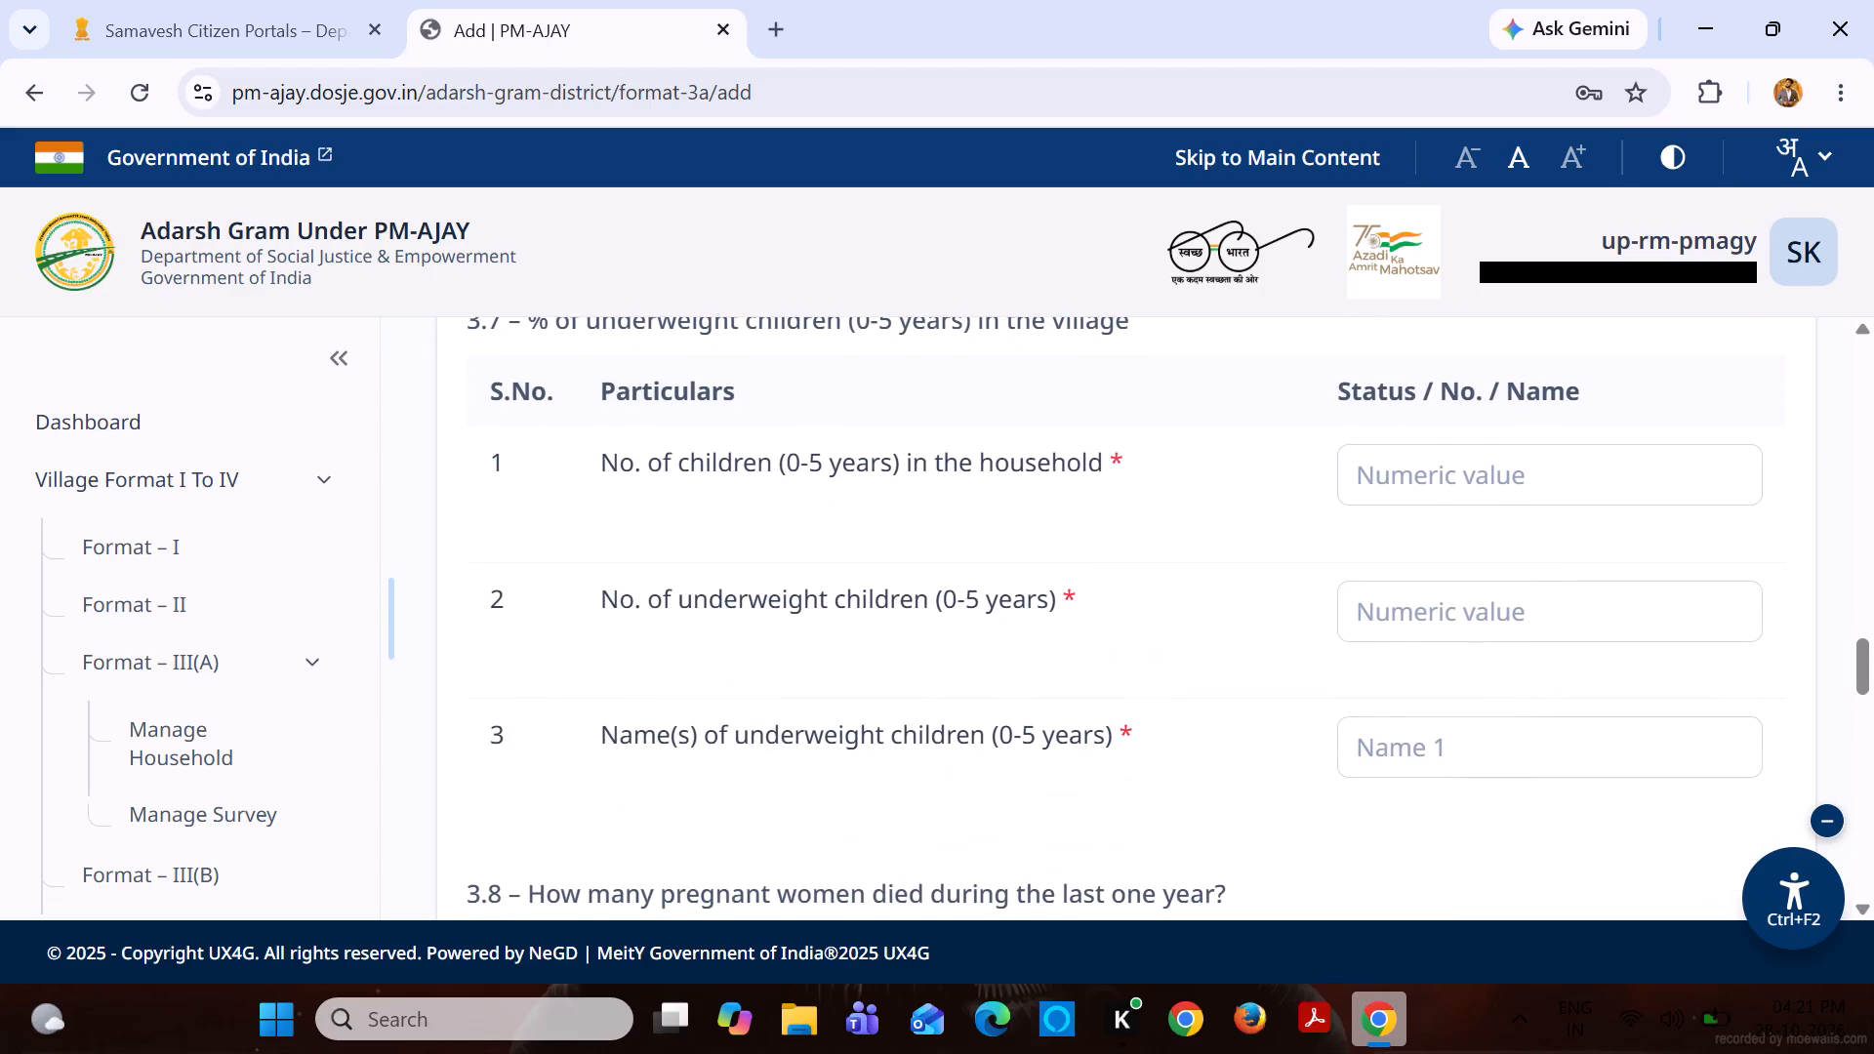
click(1455, 469)
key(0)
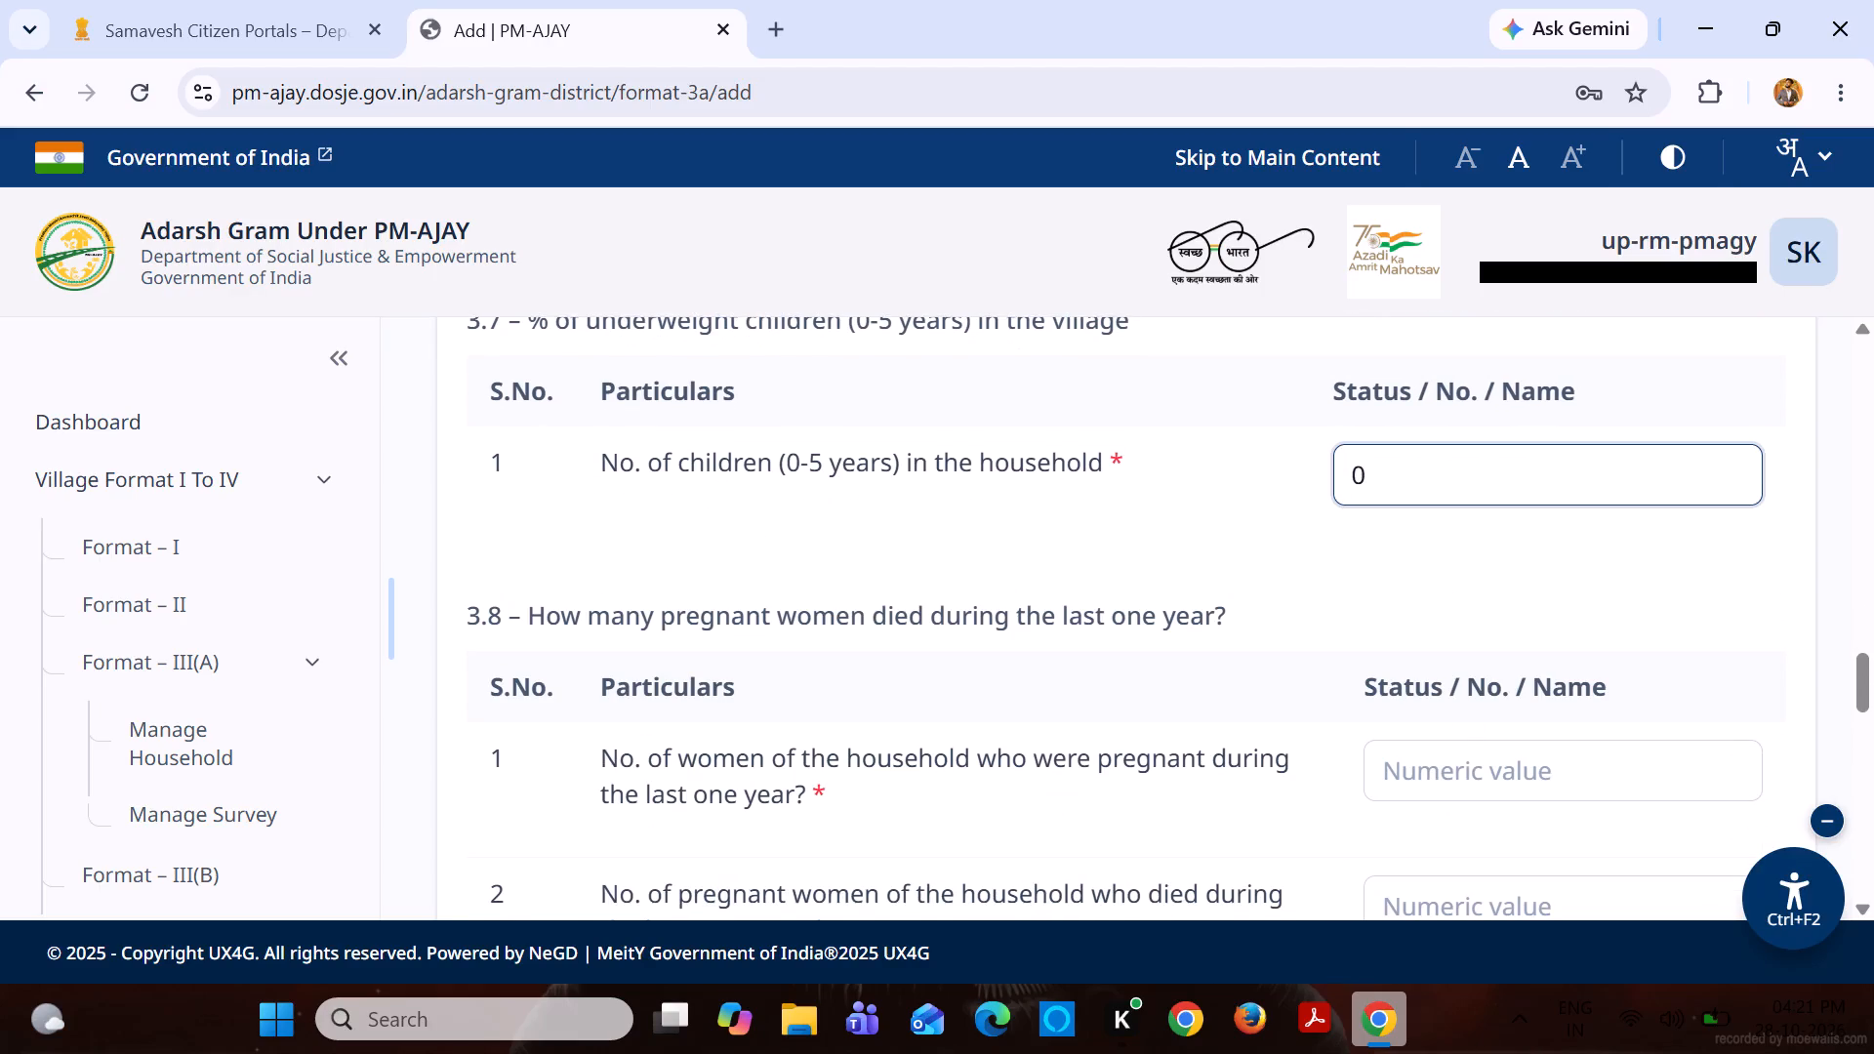
click(1454, 779)
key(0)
Enter 0 children under 1 year (3.9) and 0 members with communicable diseases (3.10), and submit the Health and Nutrition domain.
scroll(1454, 764, down, 4)
drag(1421, 795, 1417, 801)
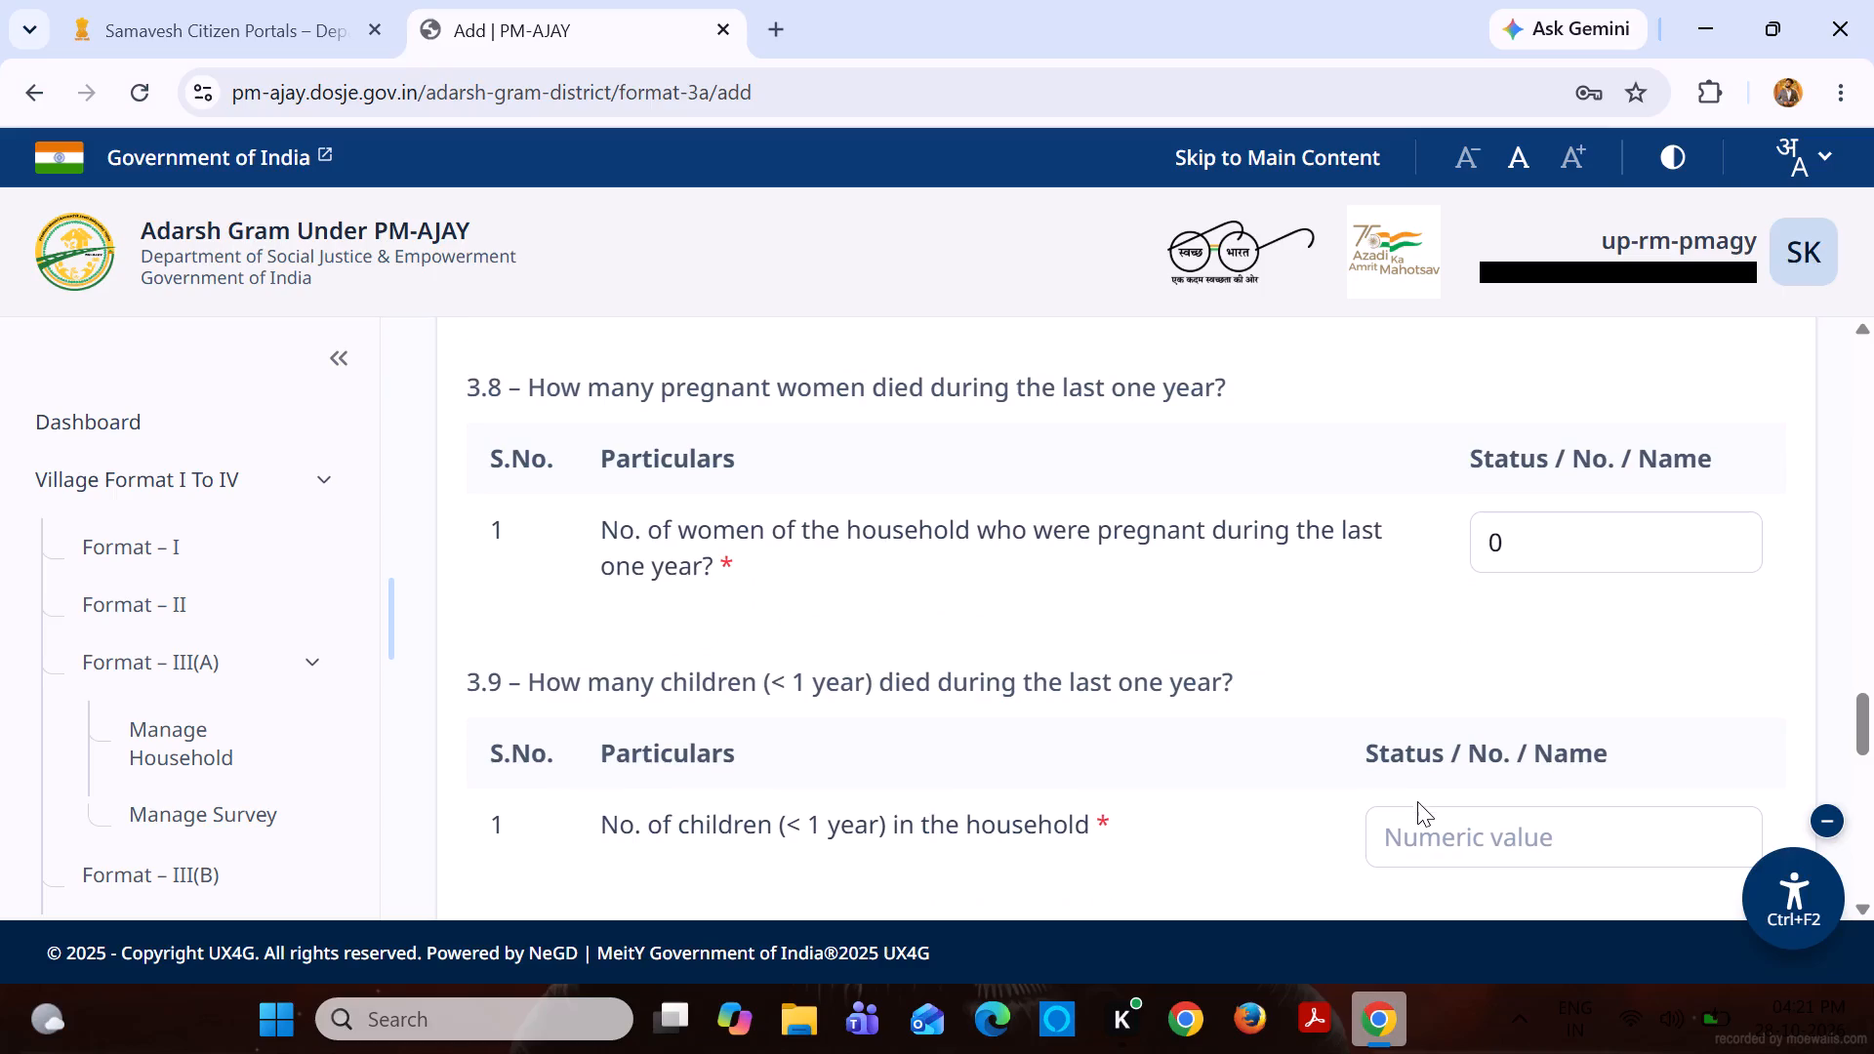
drag(1417, 801, 1417, 817)
click(1417, 817)
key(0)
scroll(1417, 817, down, 5)
click(1569, 780)
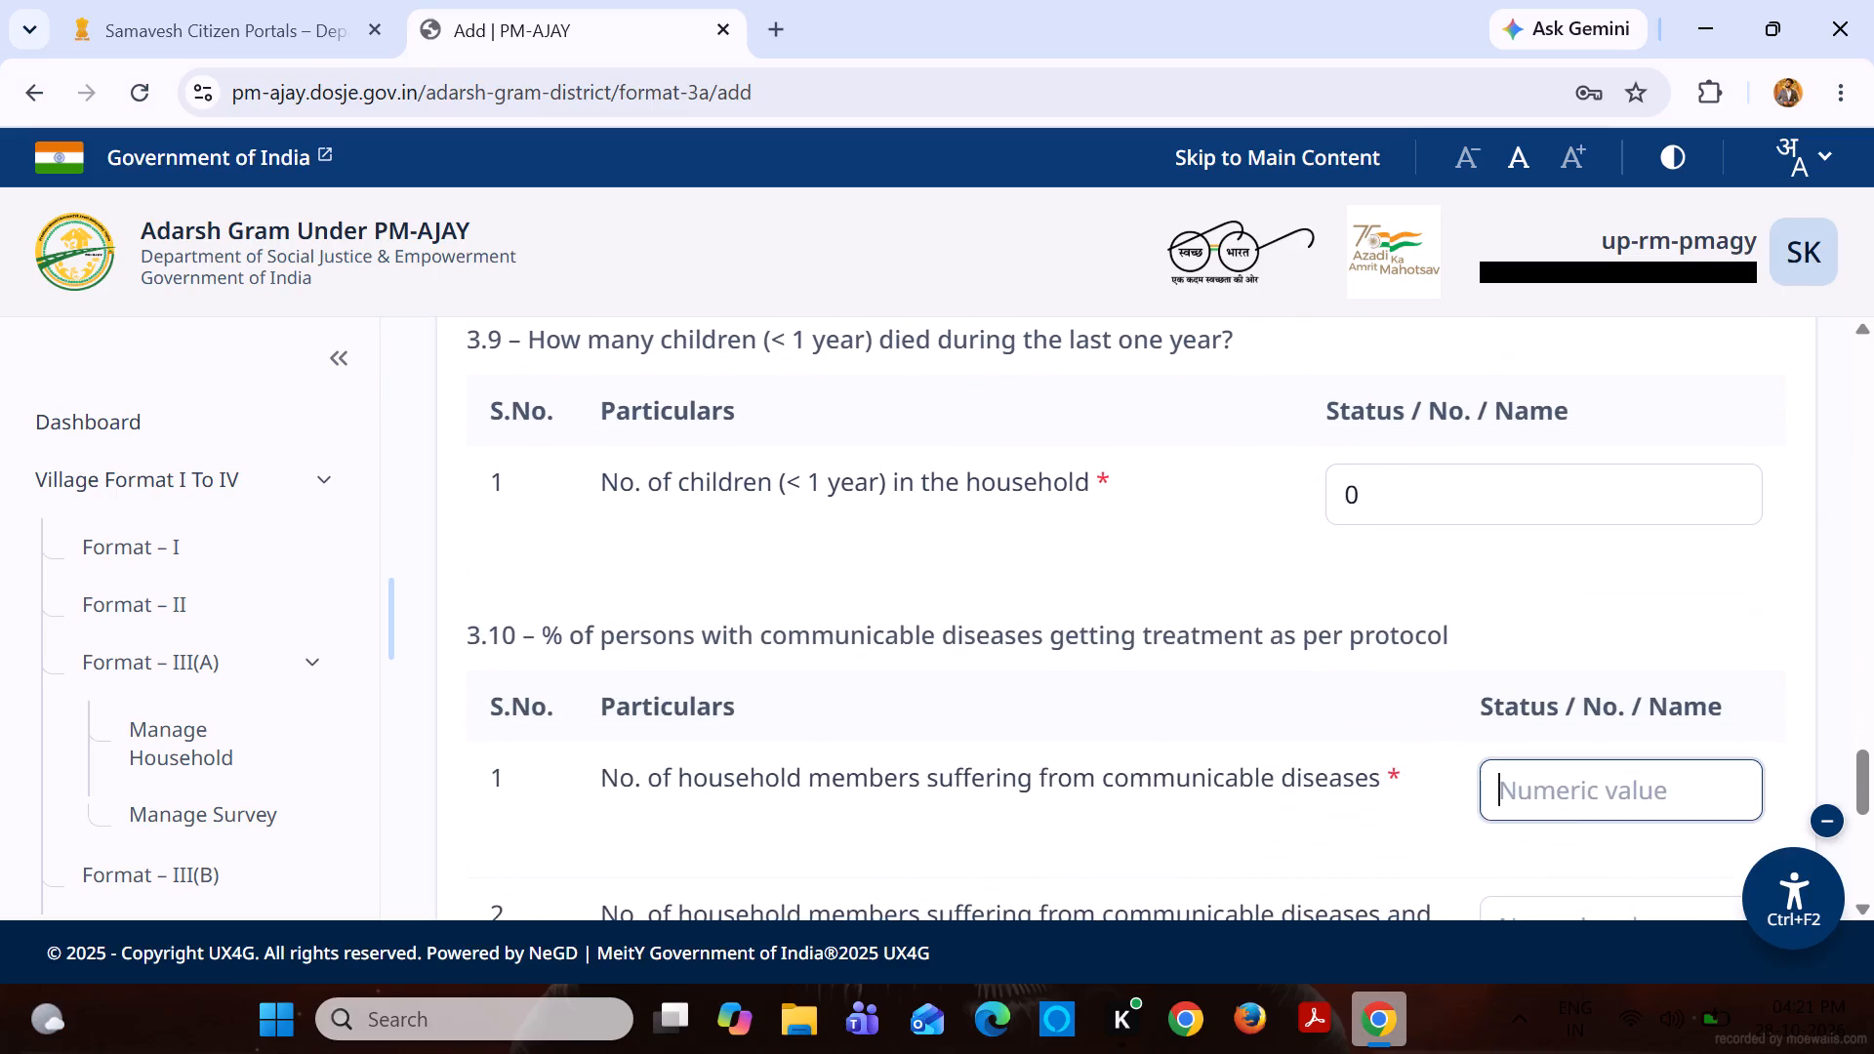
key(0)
scroll(1569, 780, down, 7)
click(1682, 699)
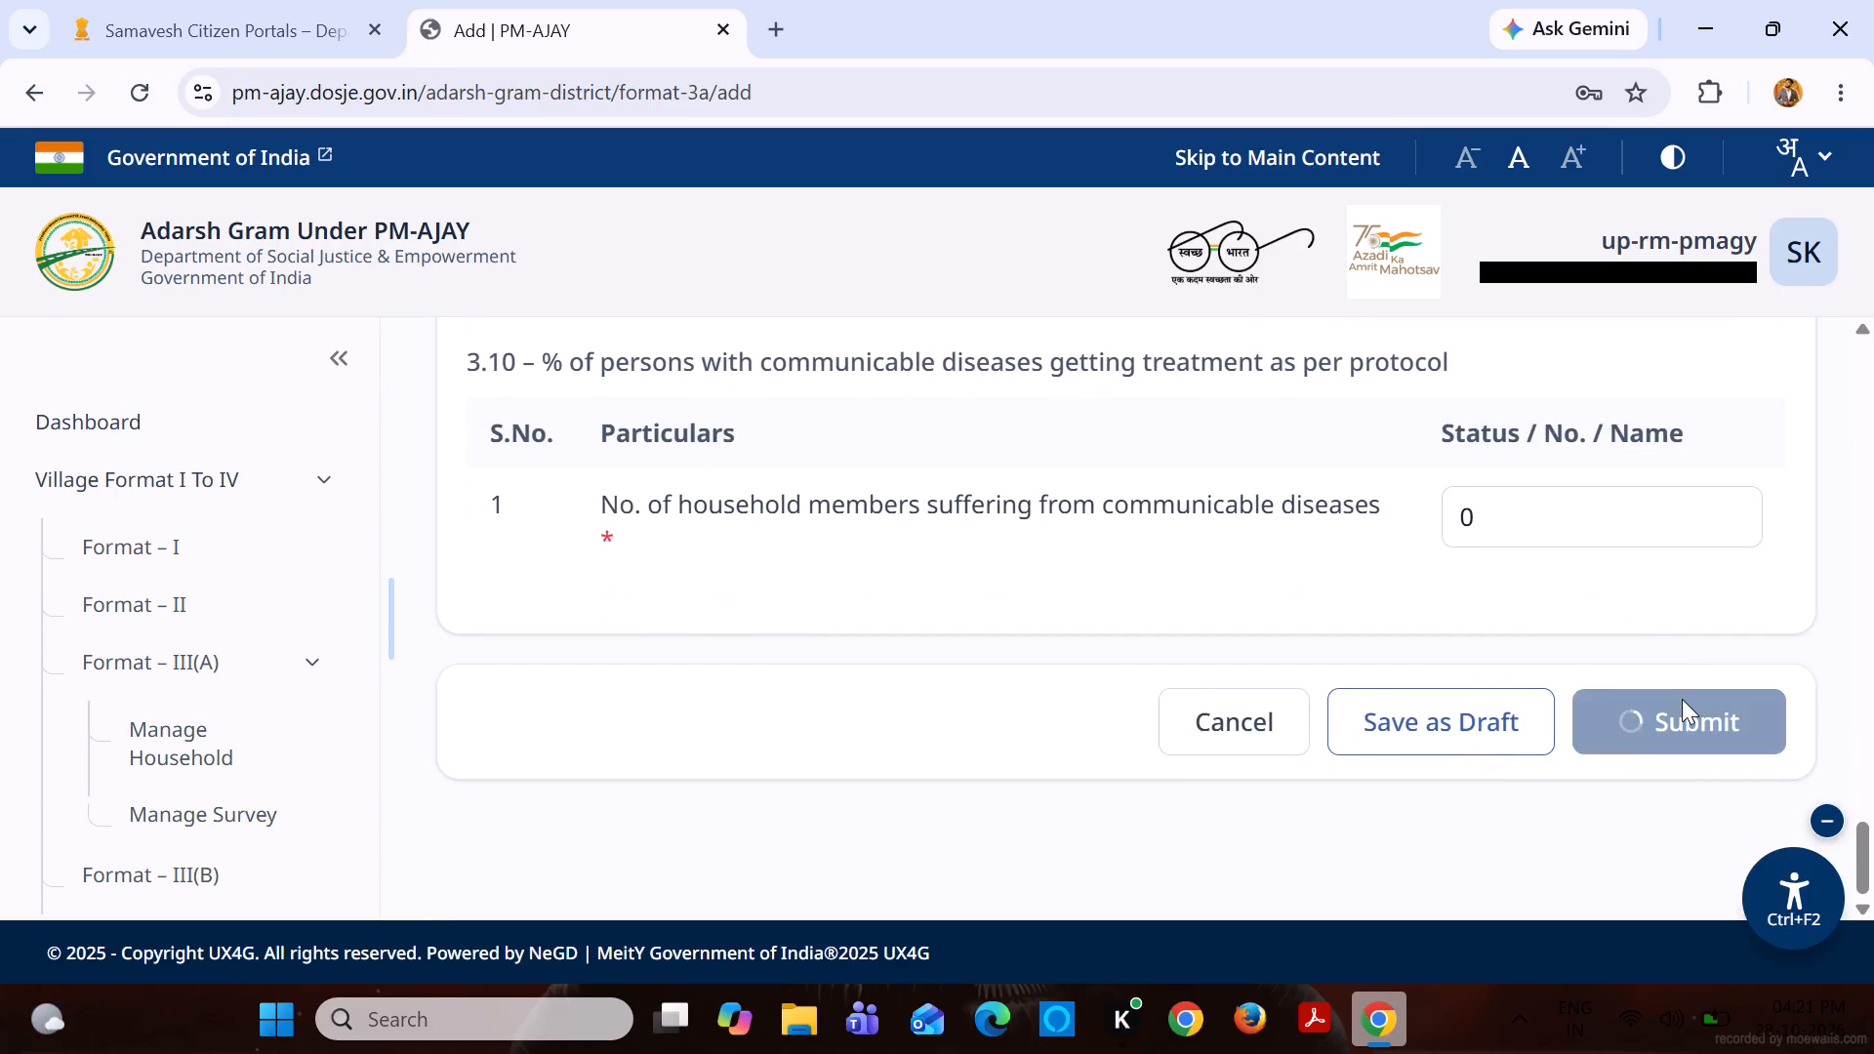
Choose domain 2, Education, and go to the 2.1 questions on children aged 6-10 years.
click(1649, 467)
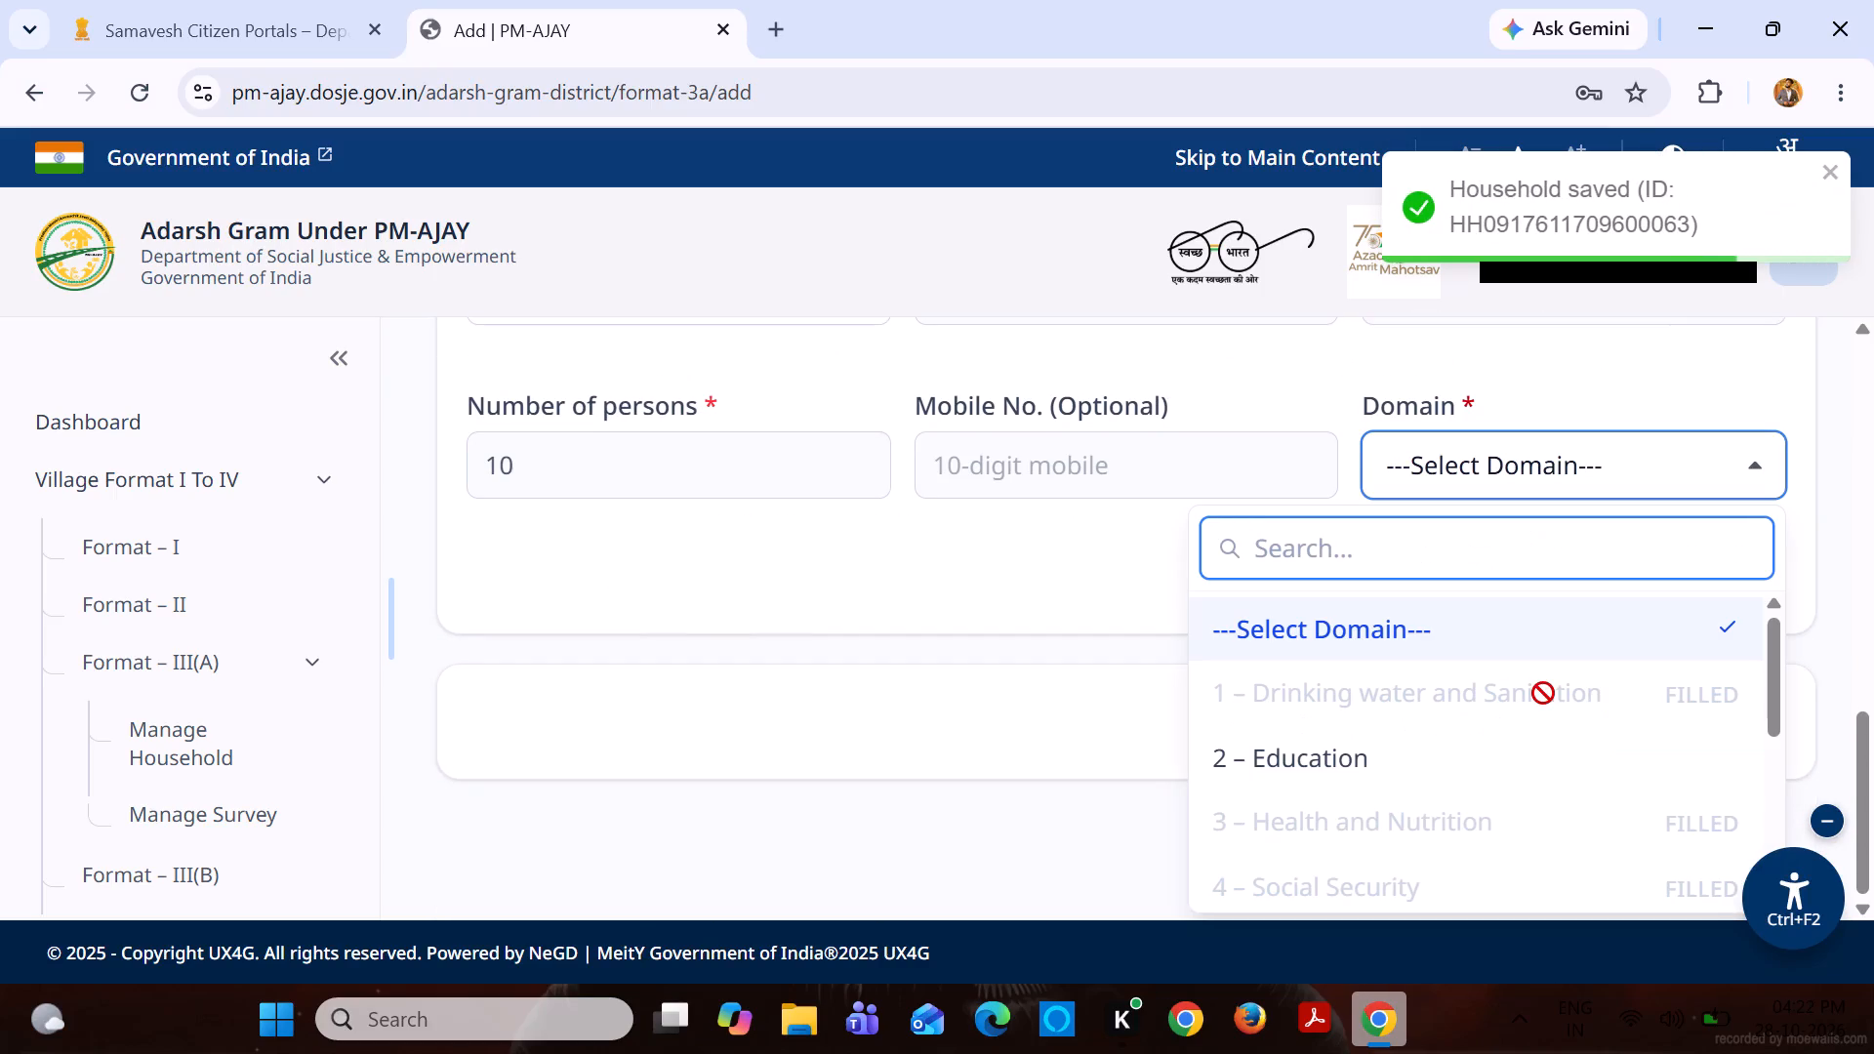
click(1395, 739)
scroll(1395, 739, down, 4)
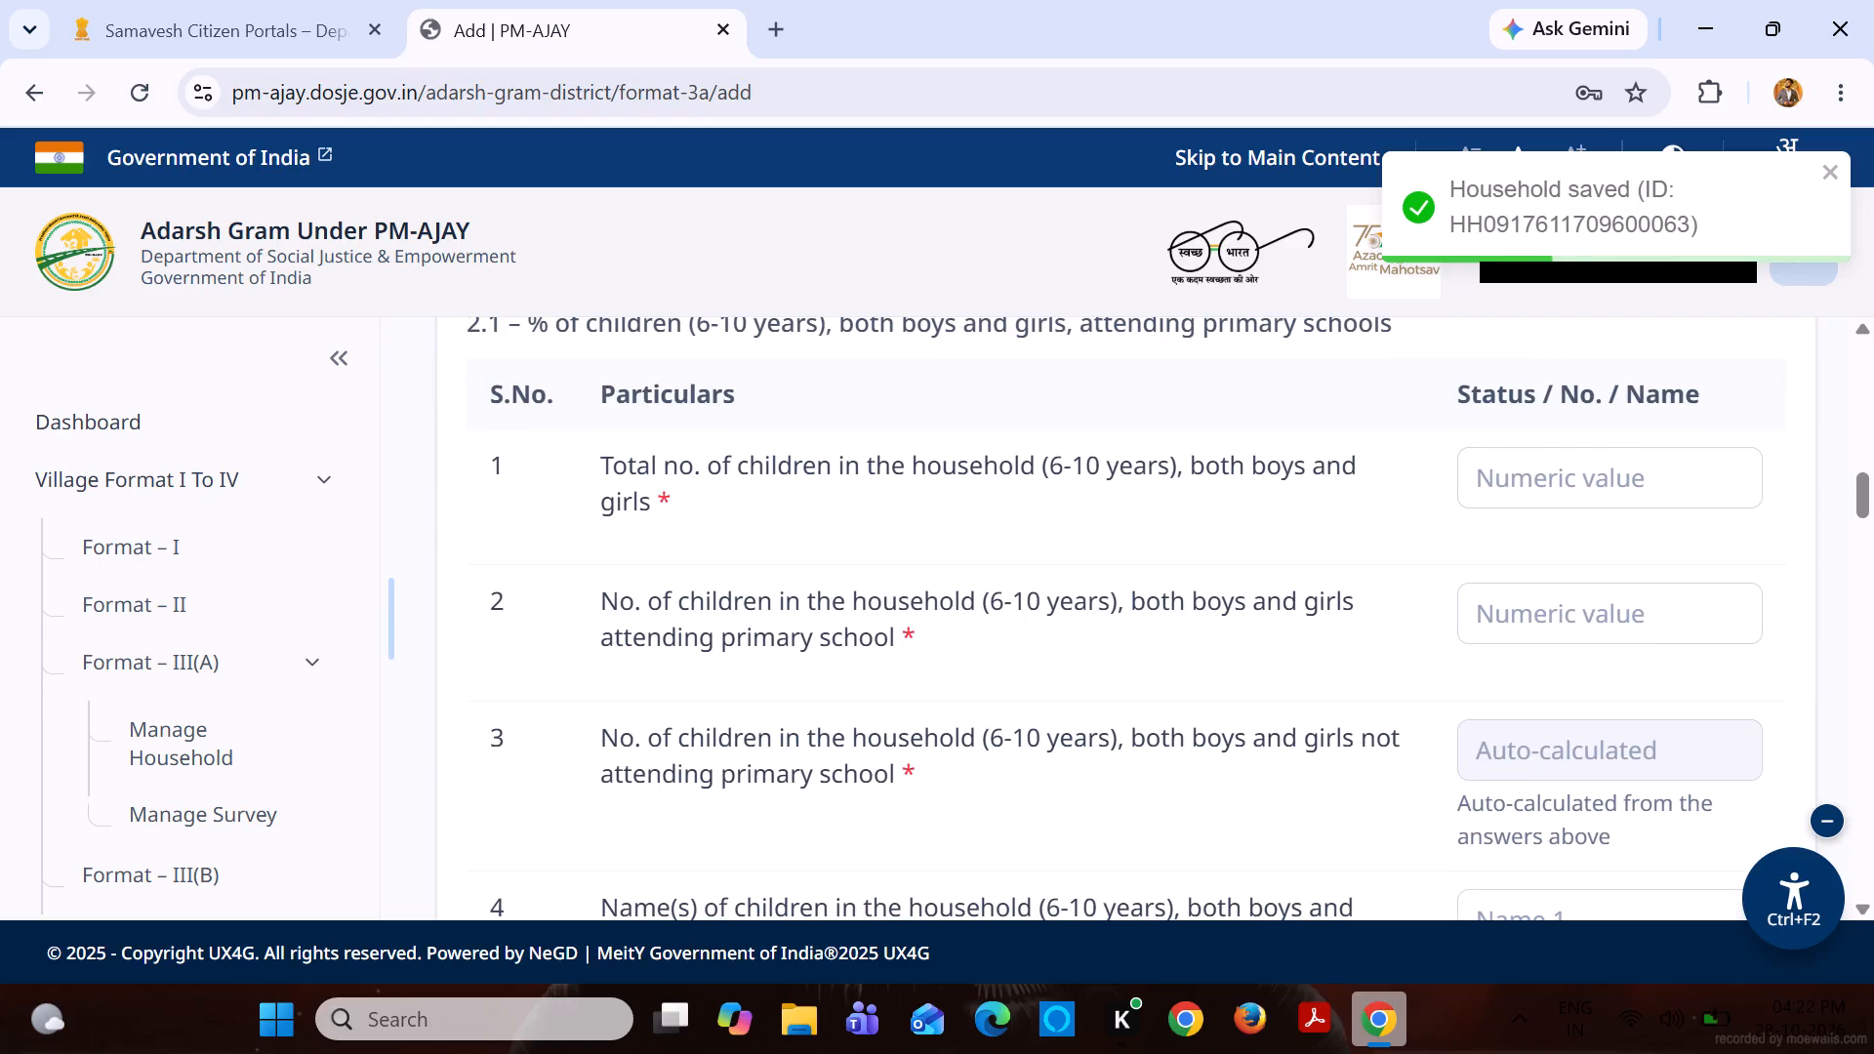
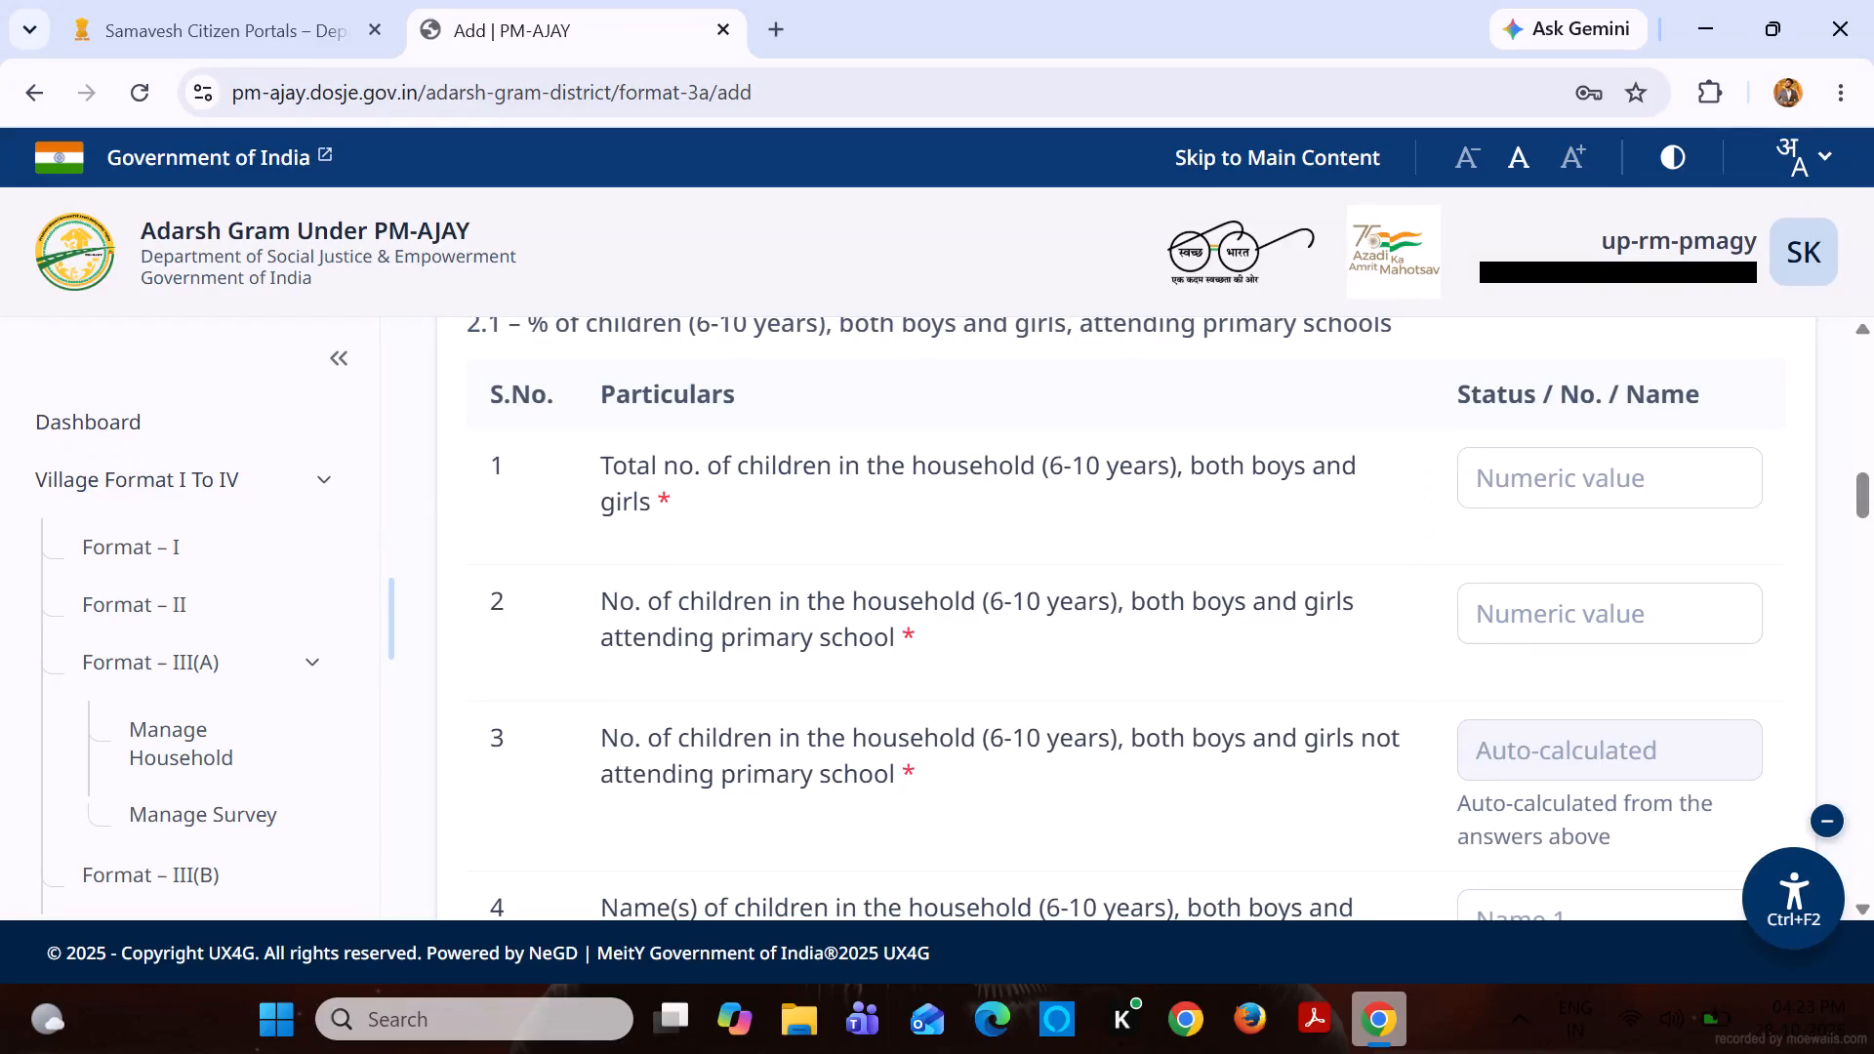
In 2.1, enter 2 children aged 6-10 years in the household and 2 attending primary school.
click(1519, 491)
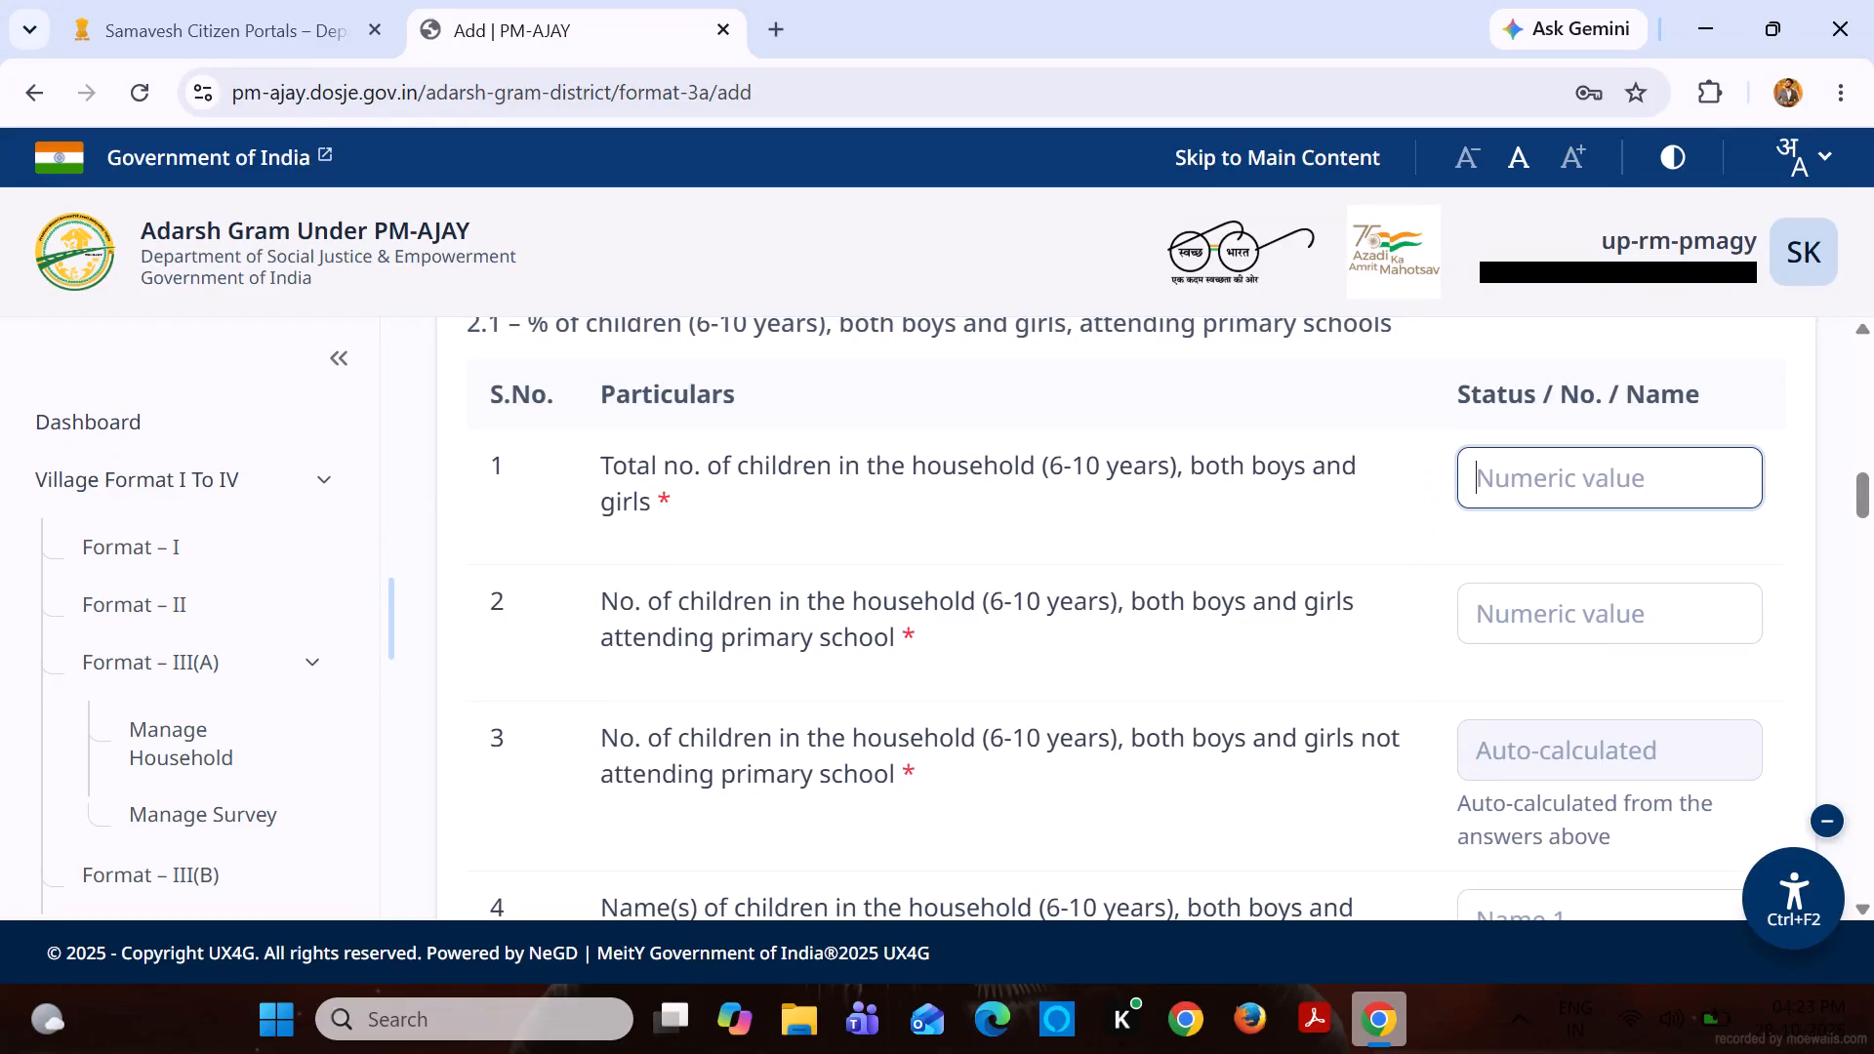
key(2)
click(1505, 613)
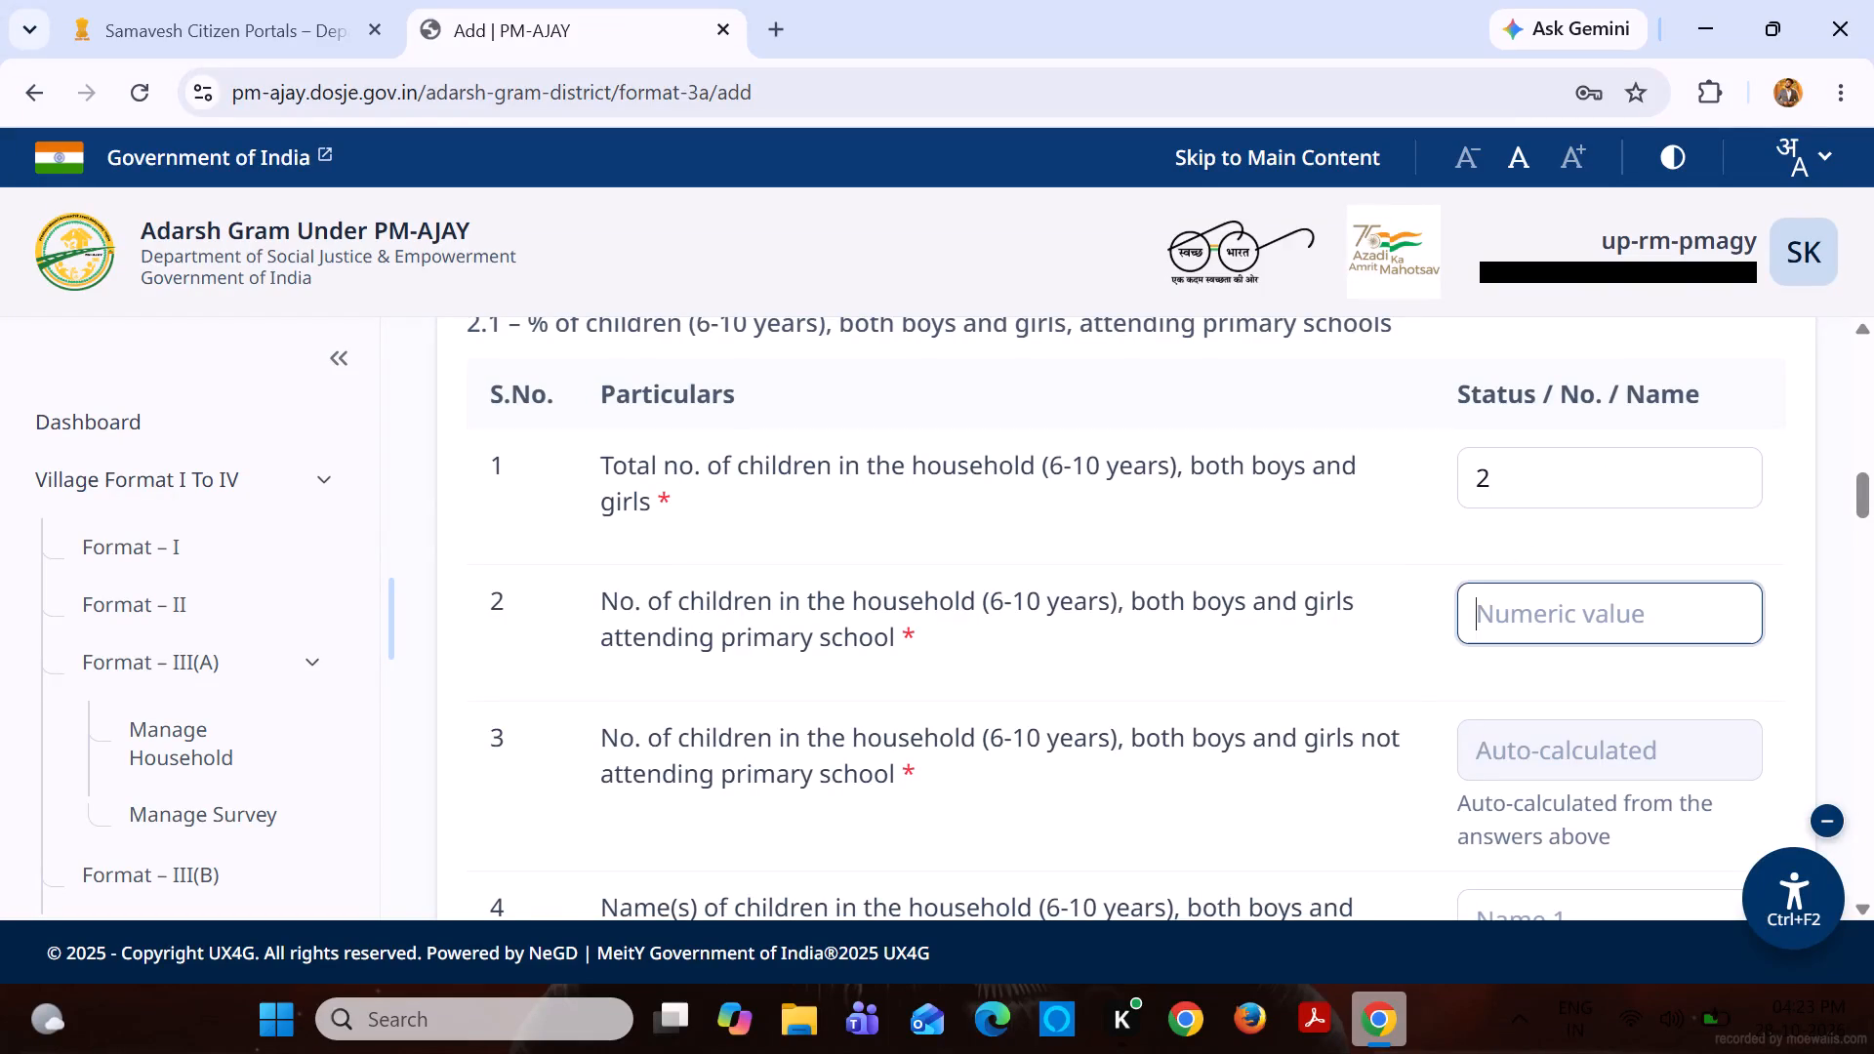
key(2)
In 2.2, enter 2 children aged 11-13 years in the household and 2 attending middle school.
scroll(1505, 613, down, 2)
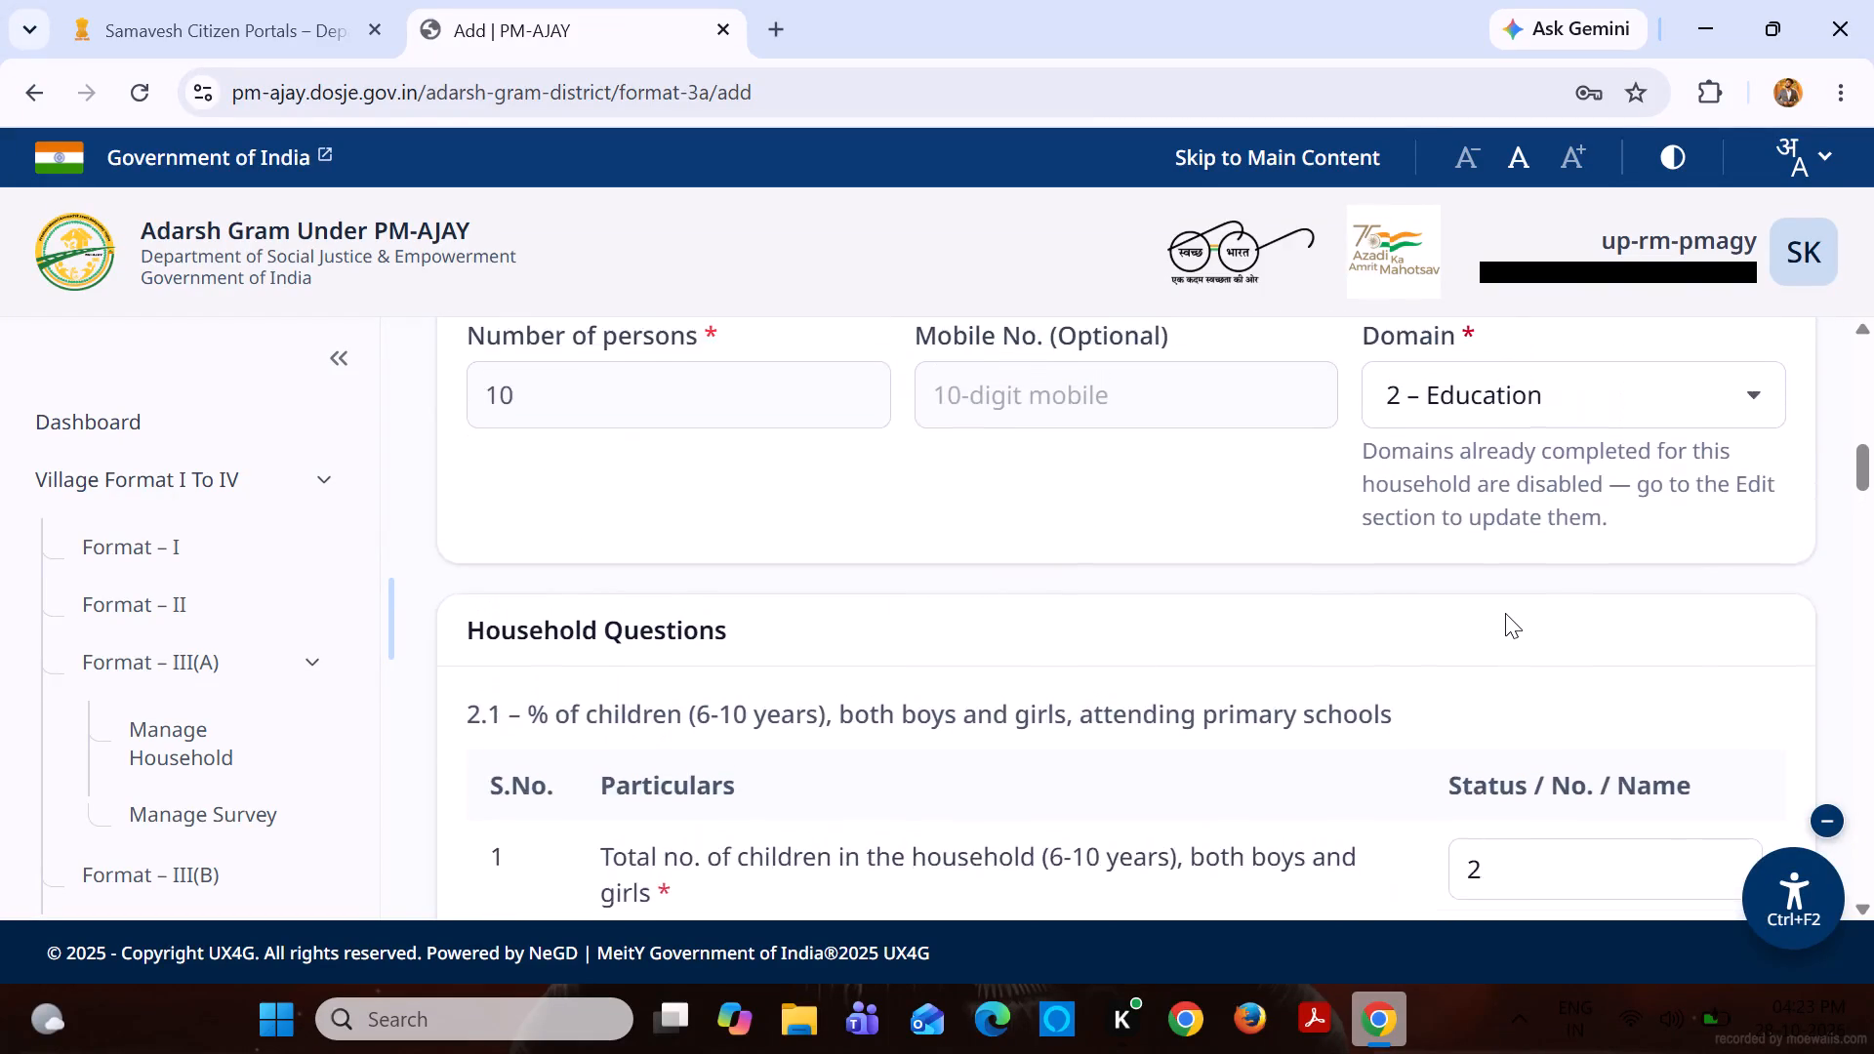
scroll(1505, 613, down, 1)
click(1563, 644)
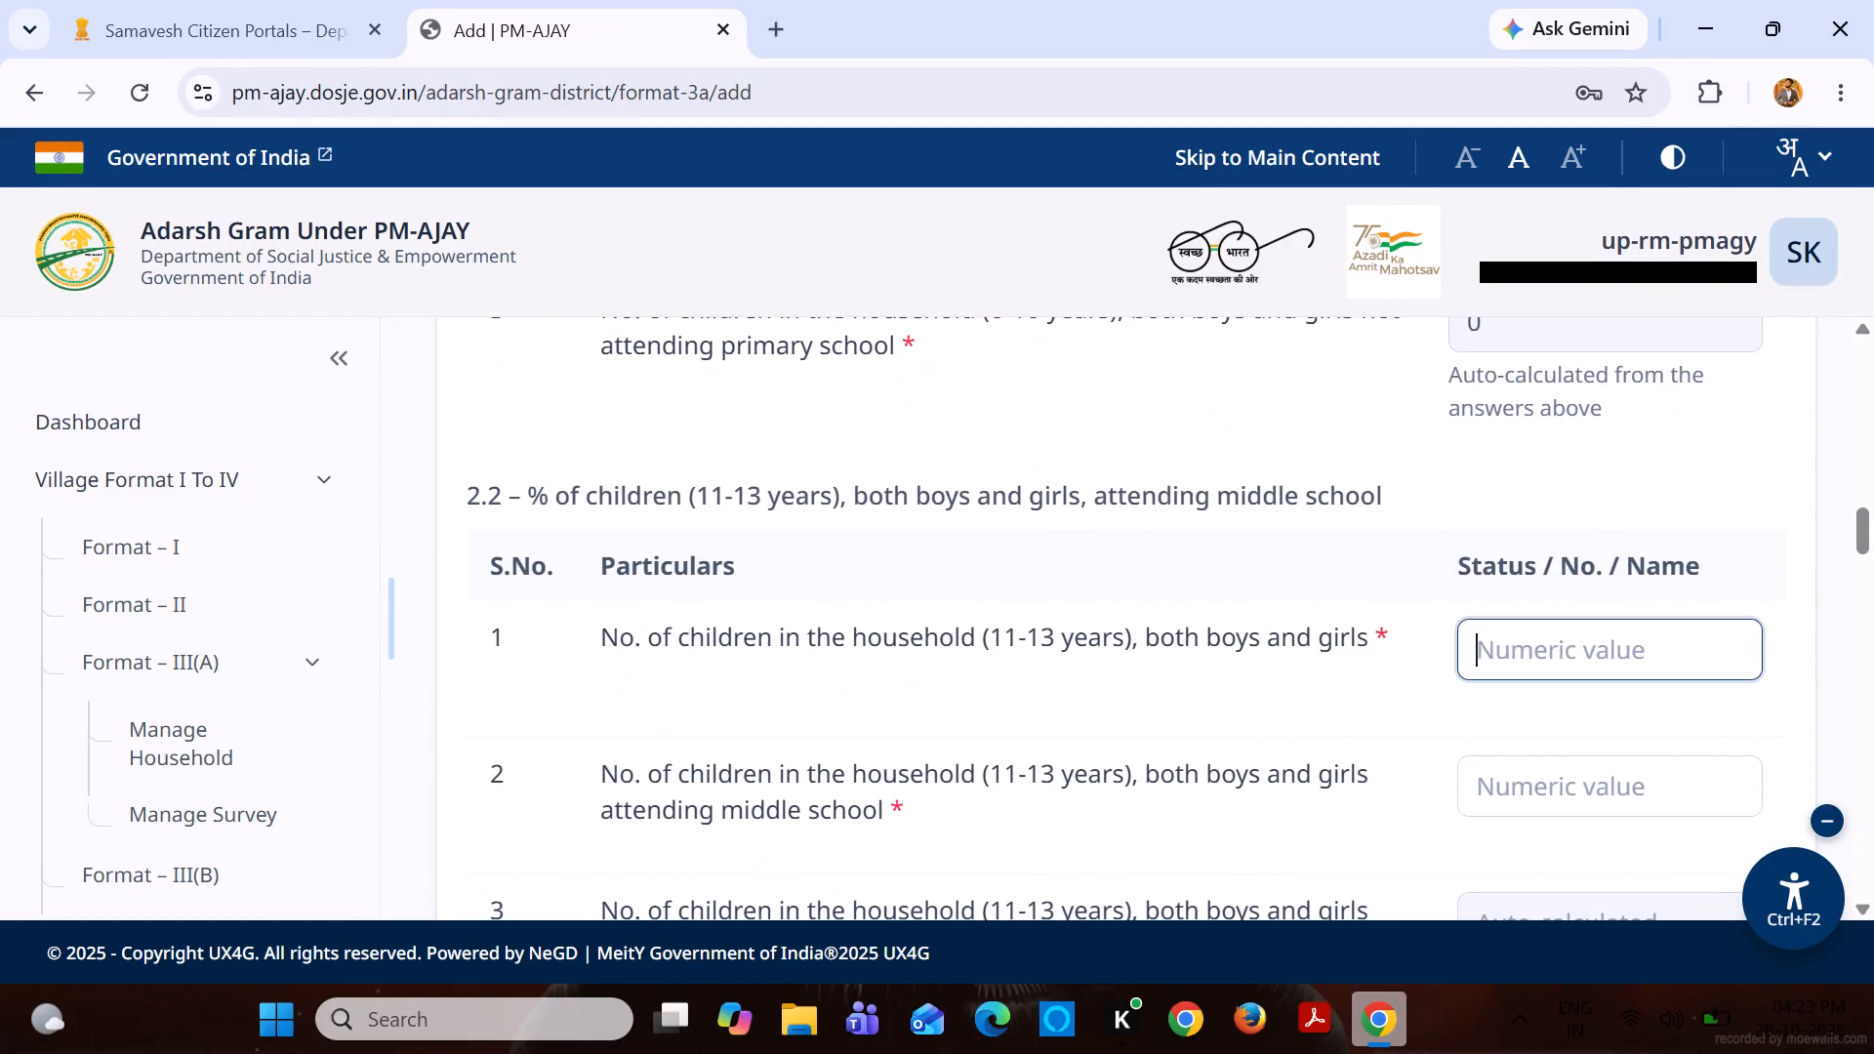
key(2)
scroll(1563, 644, down, 2)
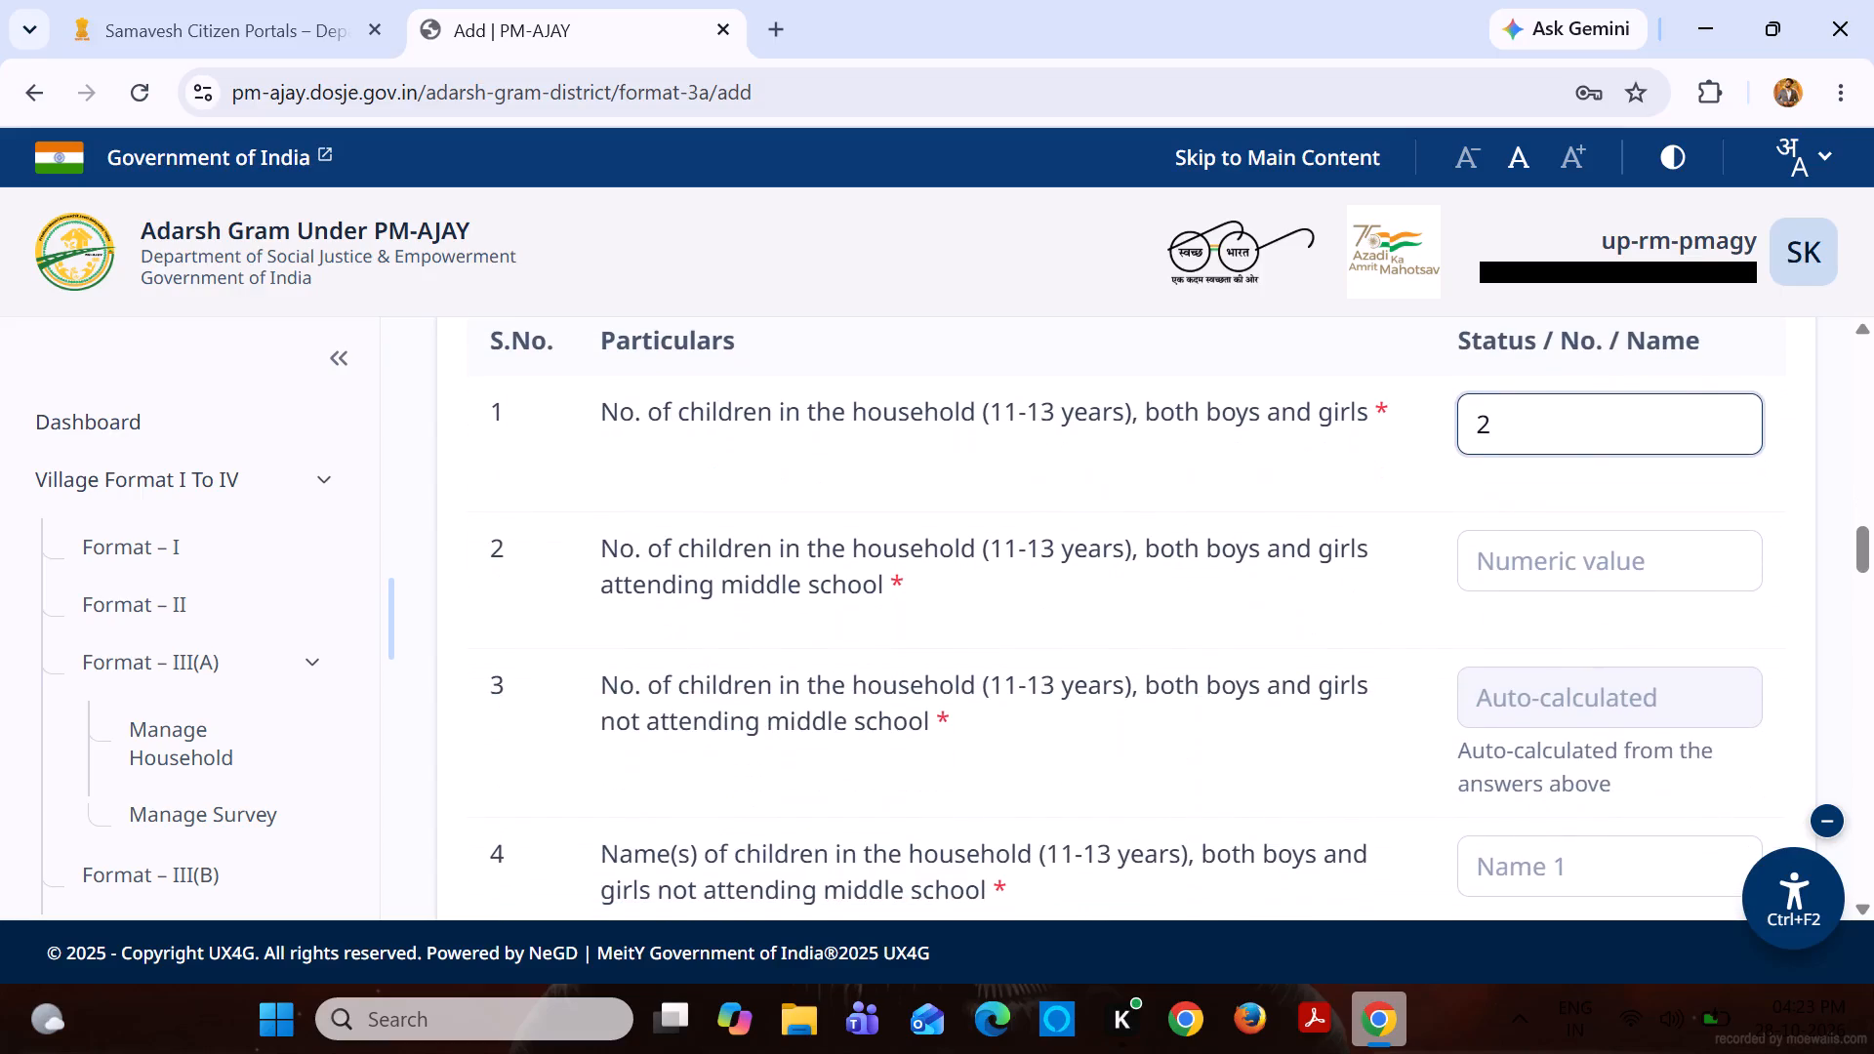
click(1534, 555)
key(2)
In 2.3, enter 1 child aged 14-15 years in the household and 1 attending secondary school.
scroll(1534, 555, down, 3)
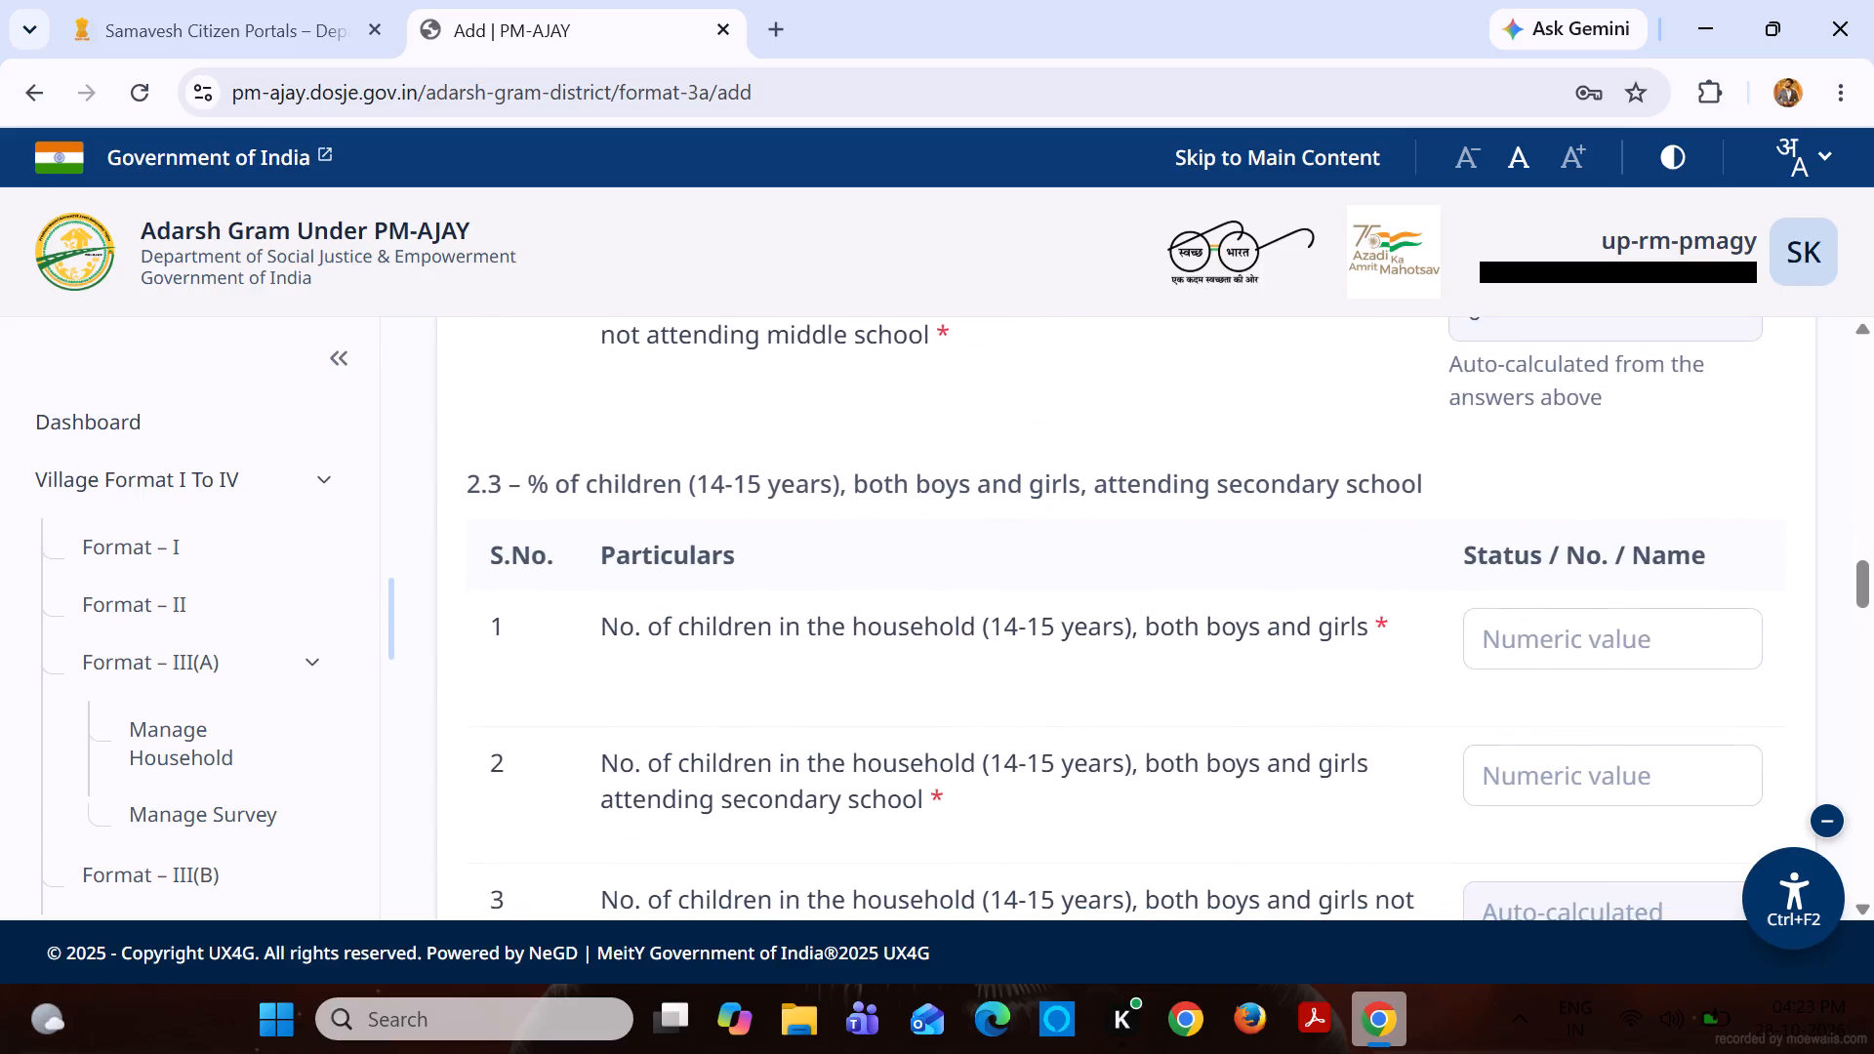
click(1570, 658)
key(1)
scroll(1570, 658, down, 1)
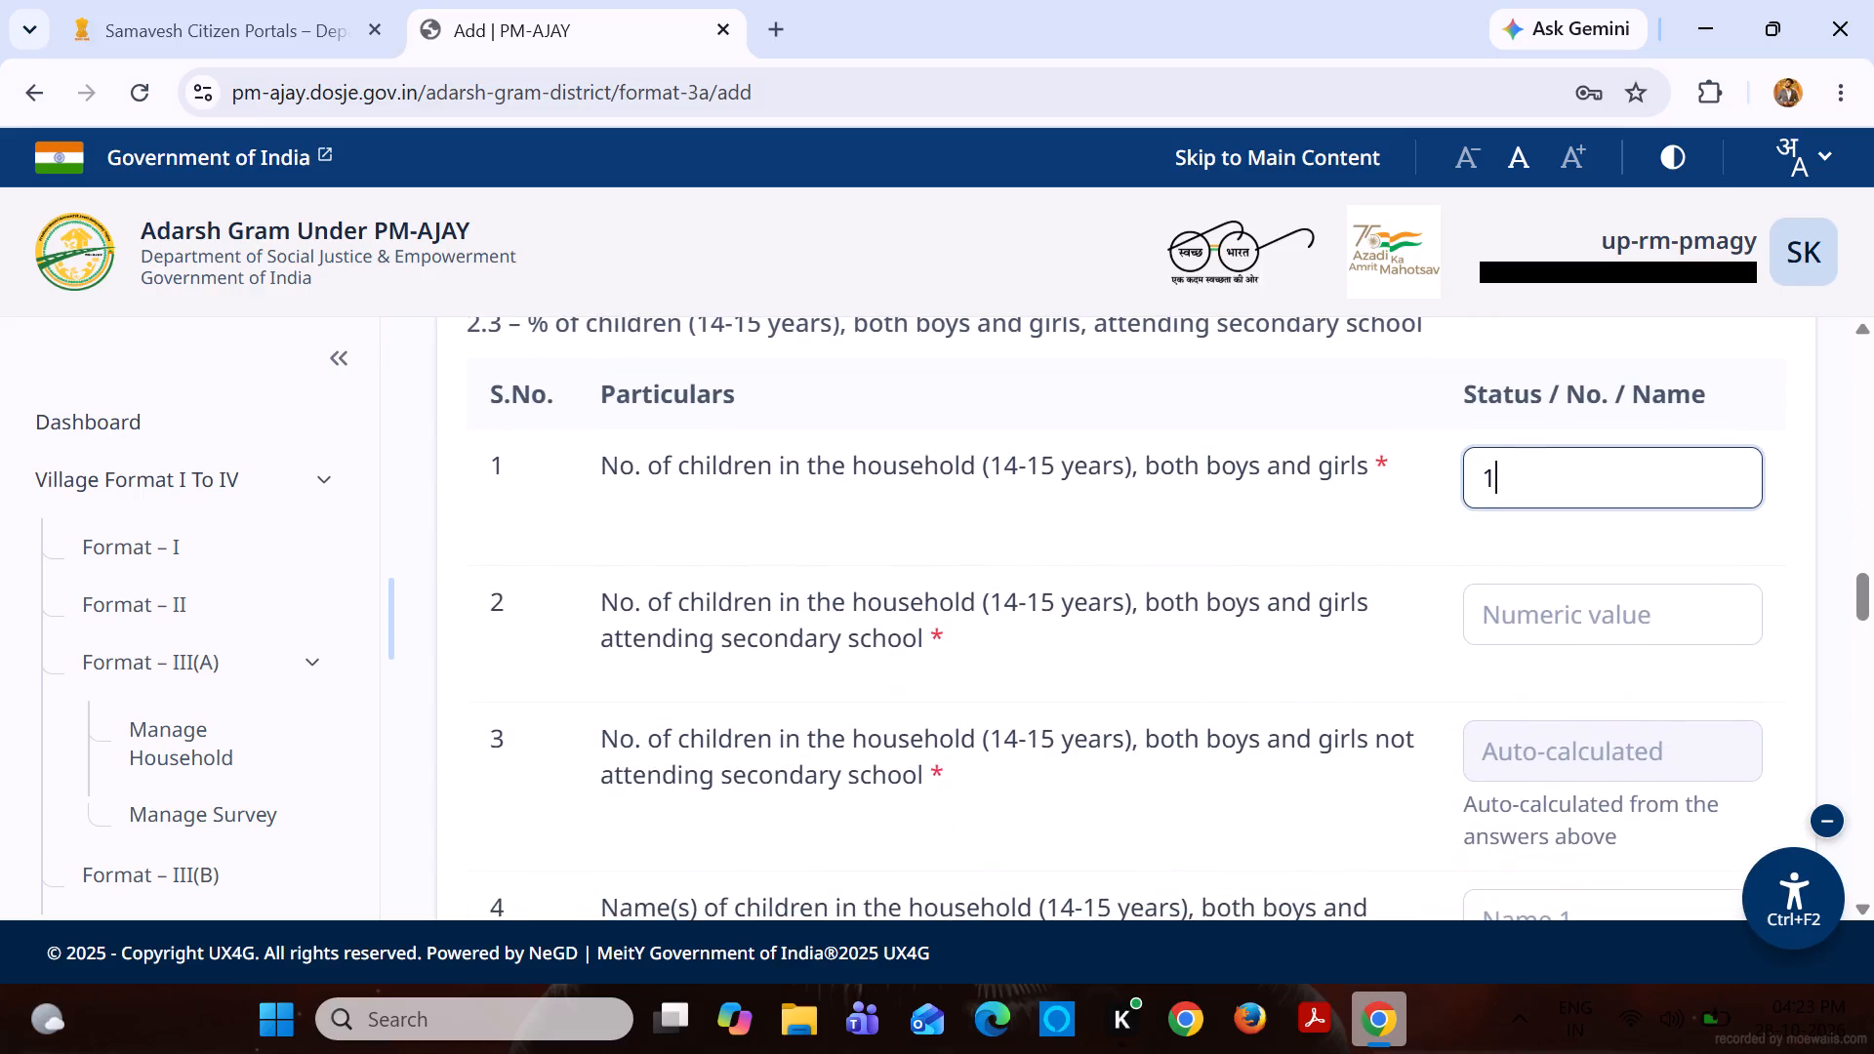
click(1553, 606)
key(1)
In 2.4, enter 1 child aged 16-17 years in the household and 1 attending higher secondary school.
scroll(1553, 606, down, 4)
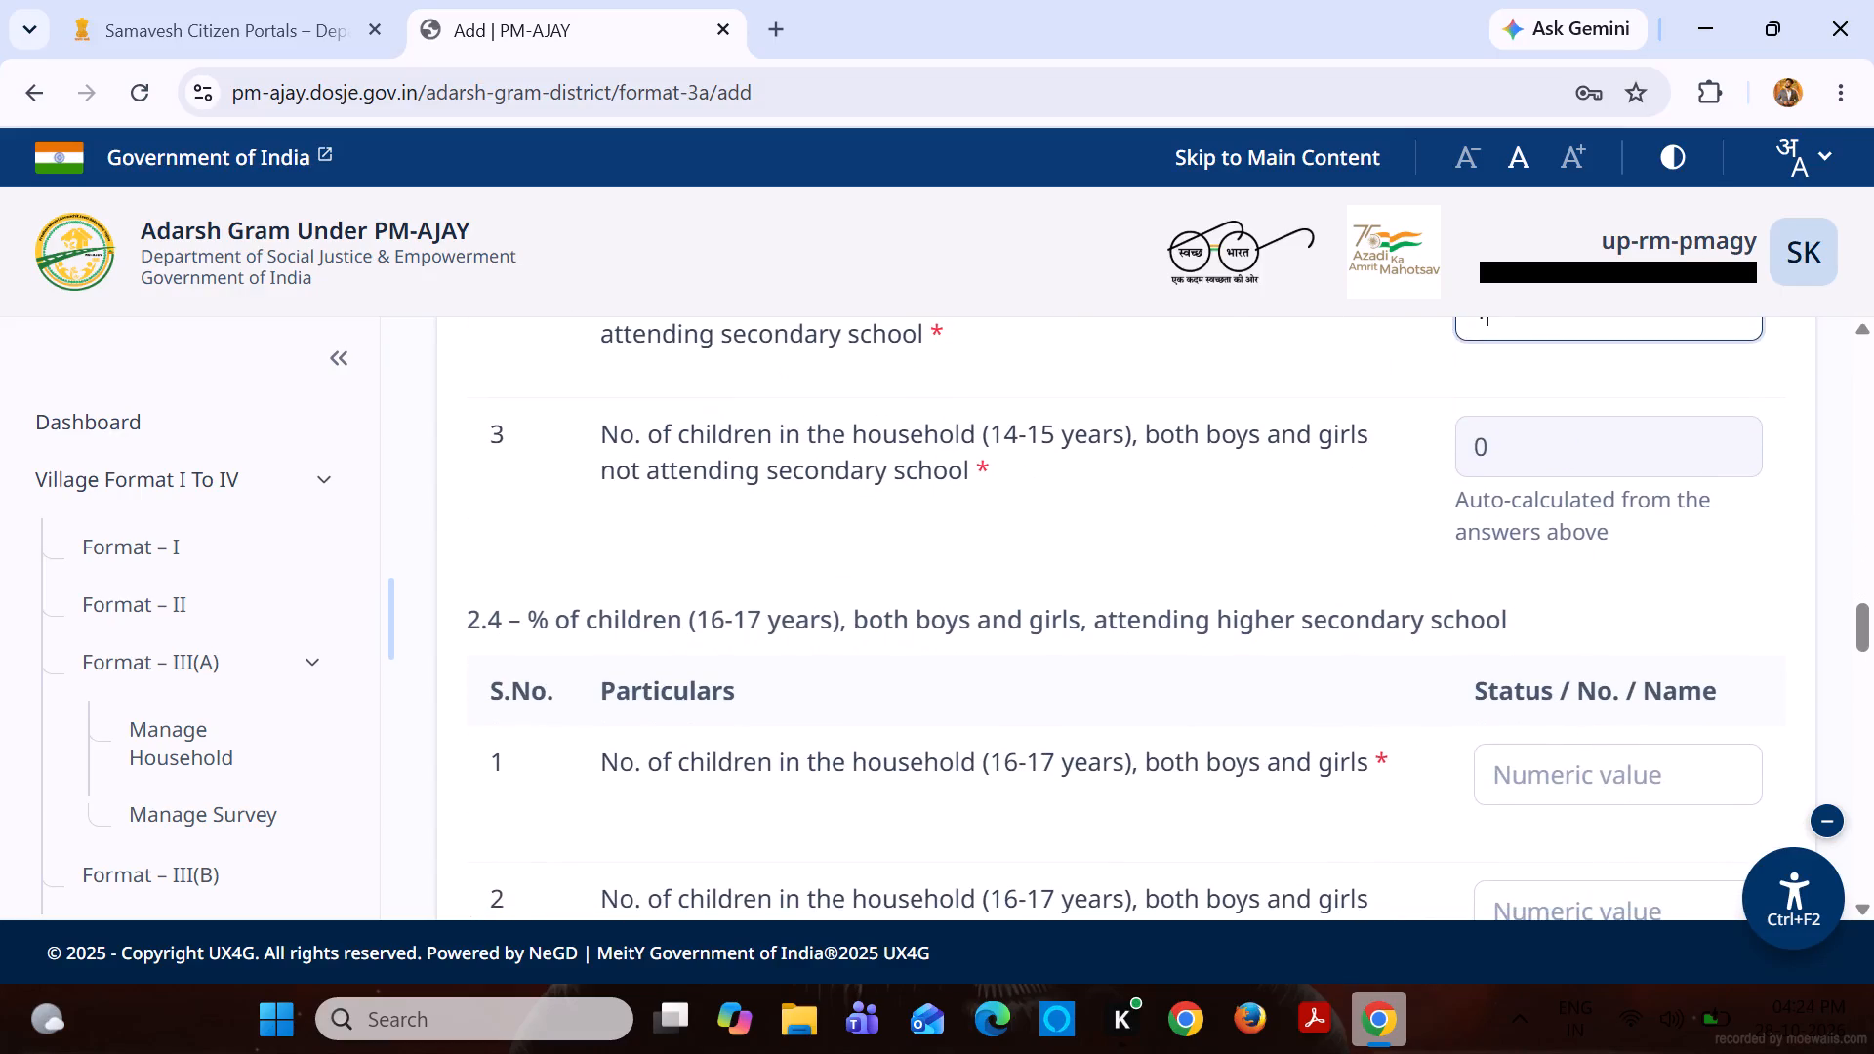
click(1535, 771)
key(1)
scroll(1535, 771, down, 4)
click(1568, 596)
key(1)
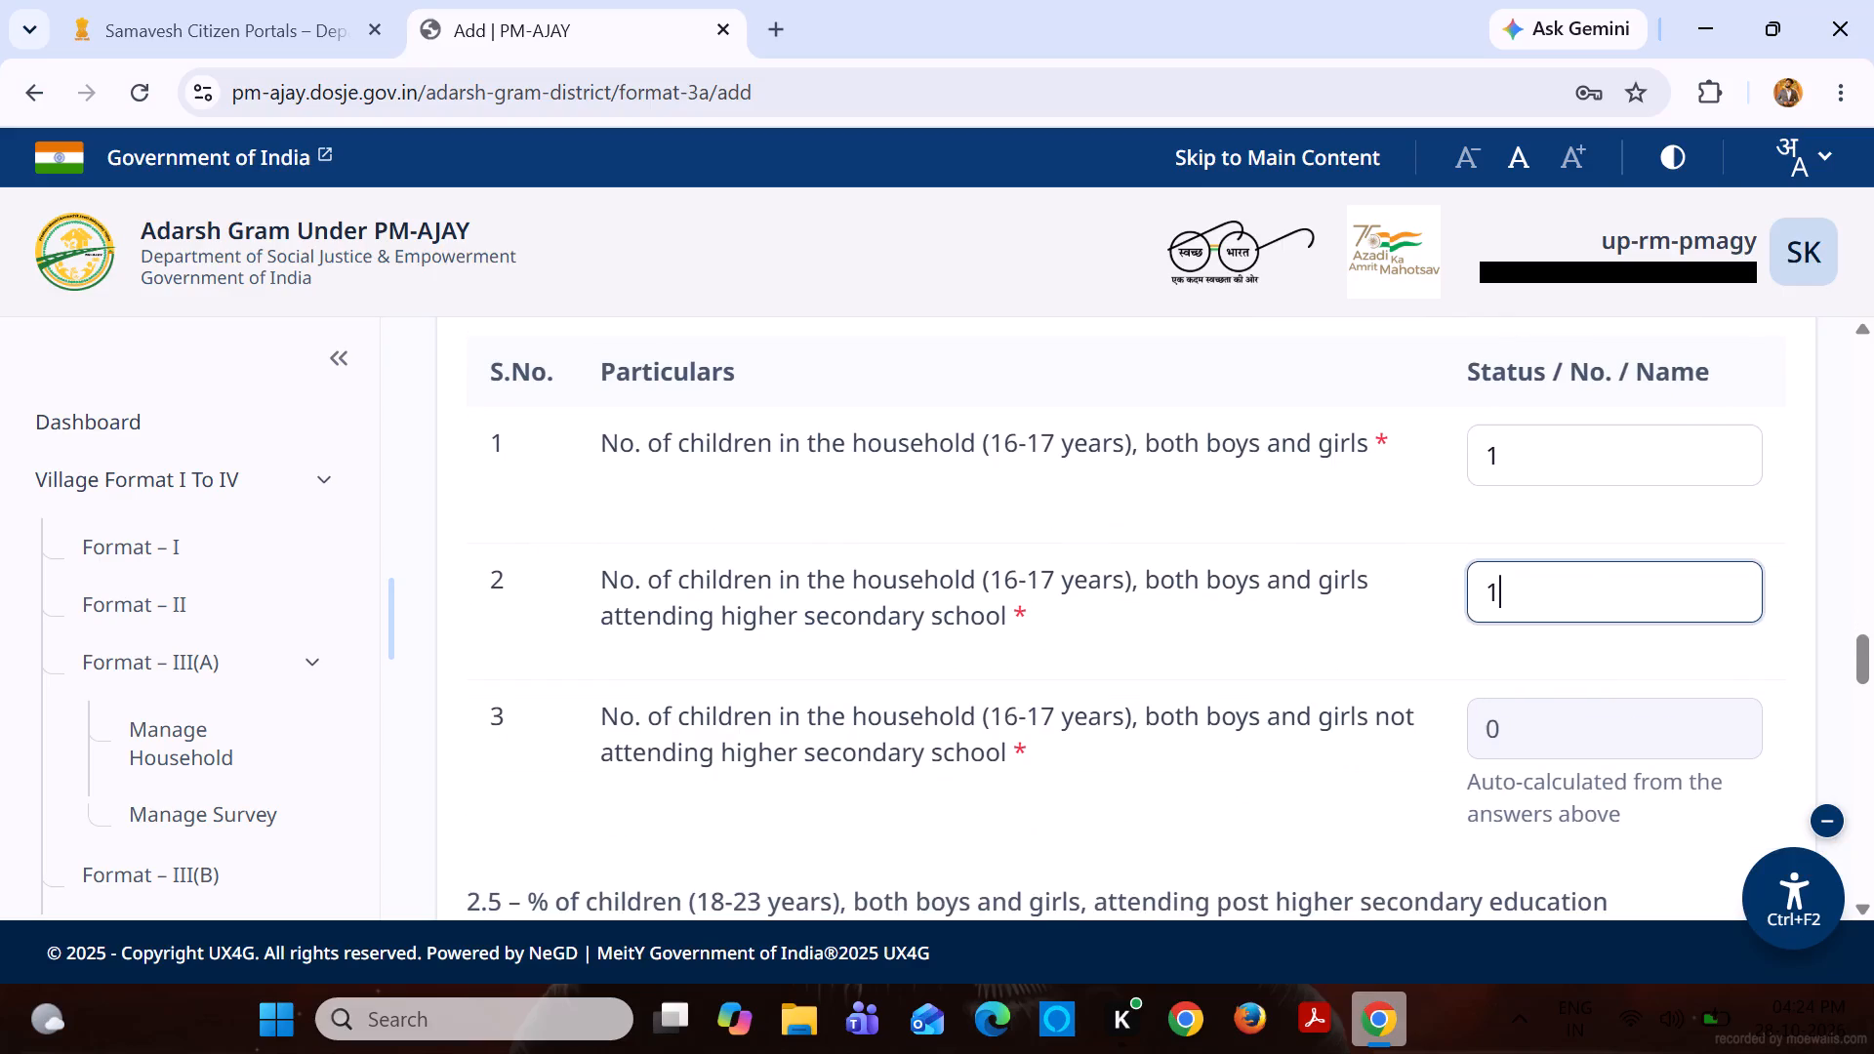
In 2.5, enter 2 children aged 18-23 years in the household and 2 attending post higher secondary education.
scroll(1568, 596, down, 5)
click(1554, 686)
key(2)
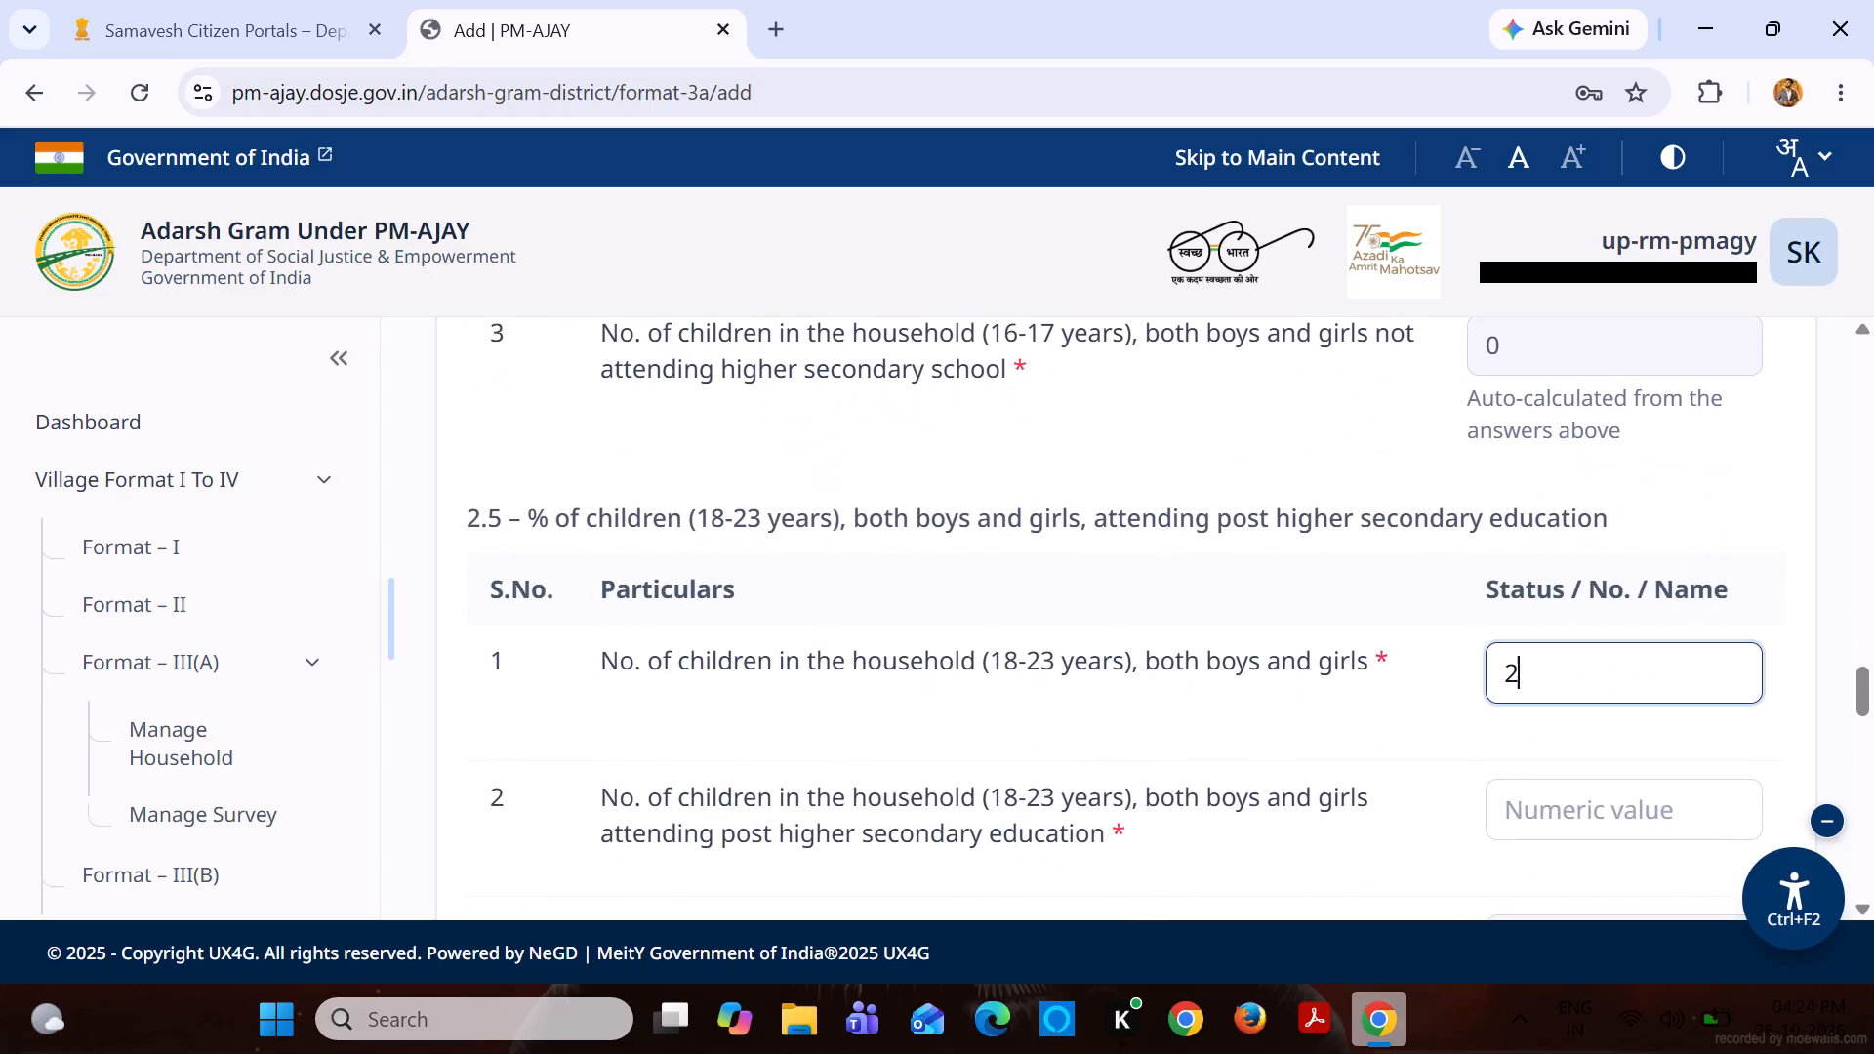
click(1529, 807)
key(2)
In the question before 2.7, enter 0 children eligible for the Pre-matric Scholarship for SC Students.
scroll(1529, 807, down, 1)
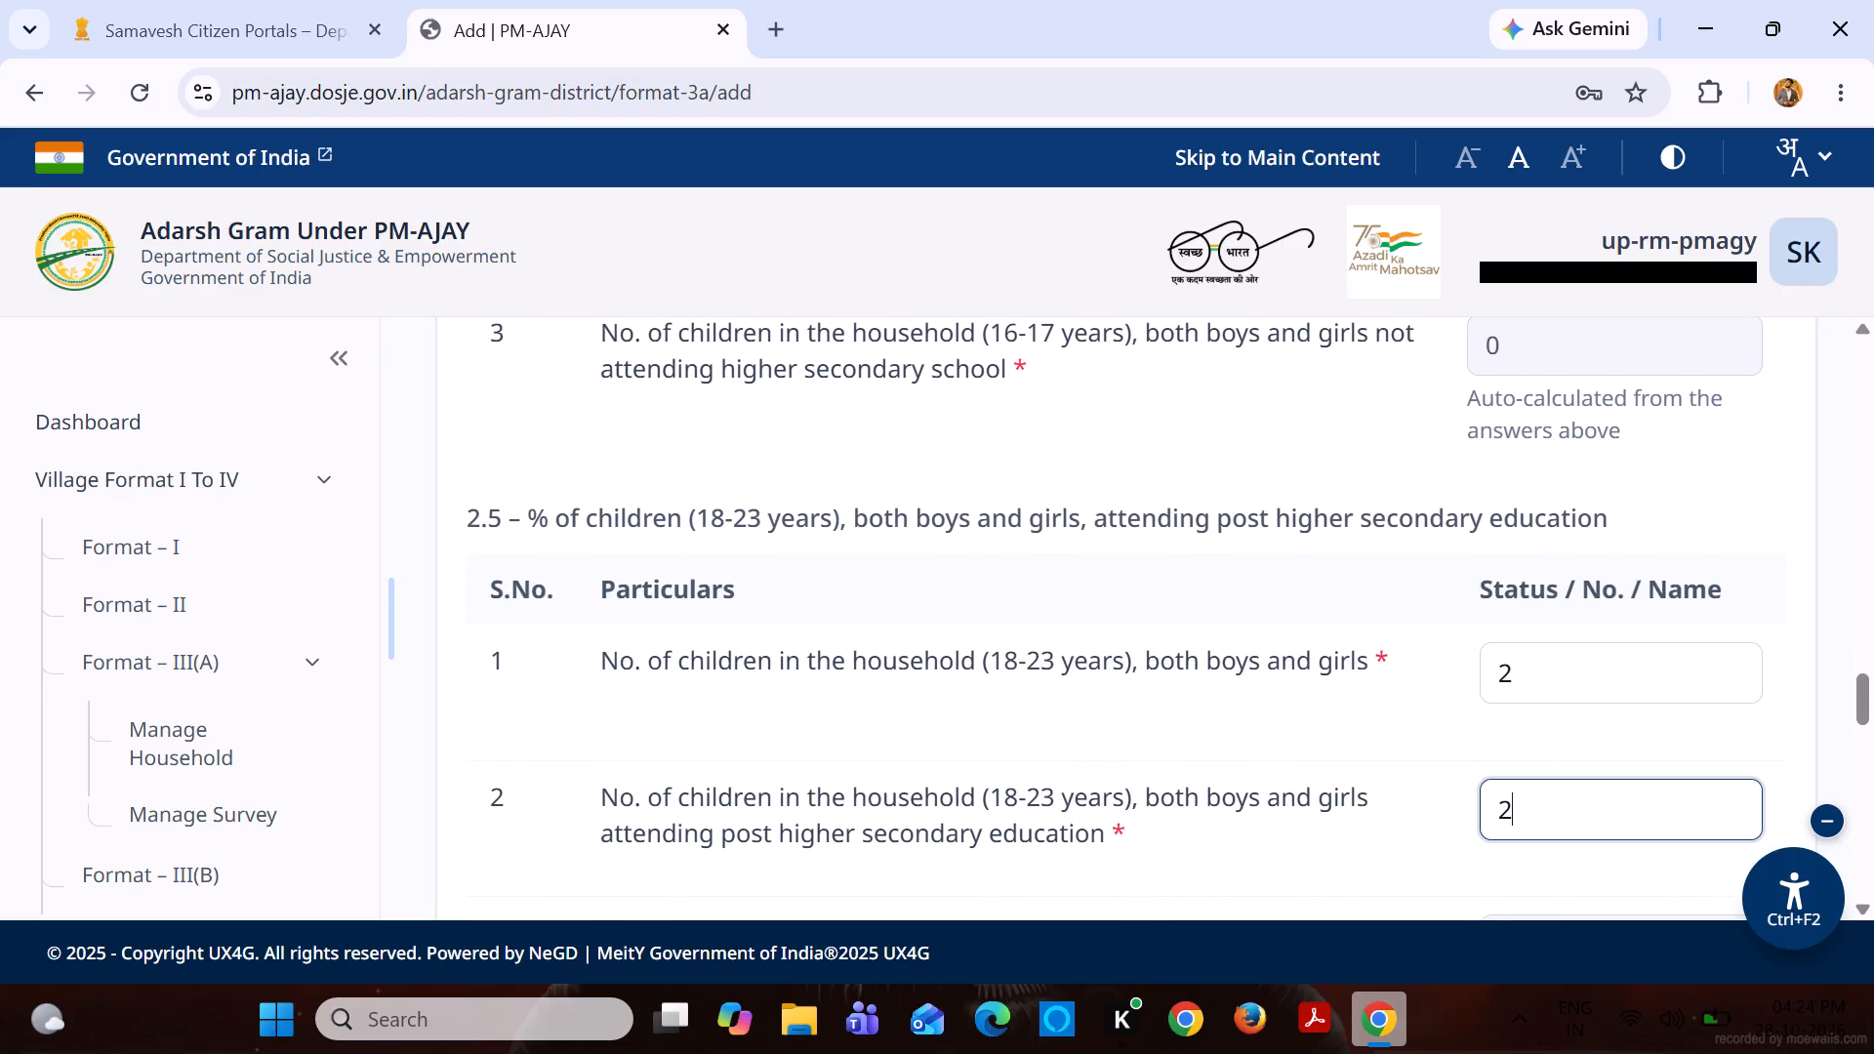
scroll(1529, 807, down, 7)
scroll(1573, 744, up, 2)
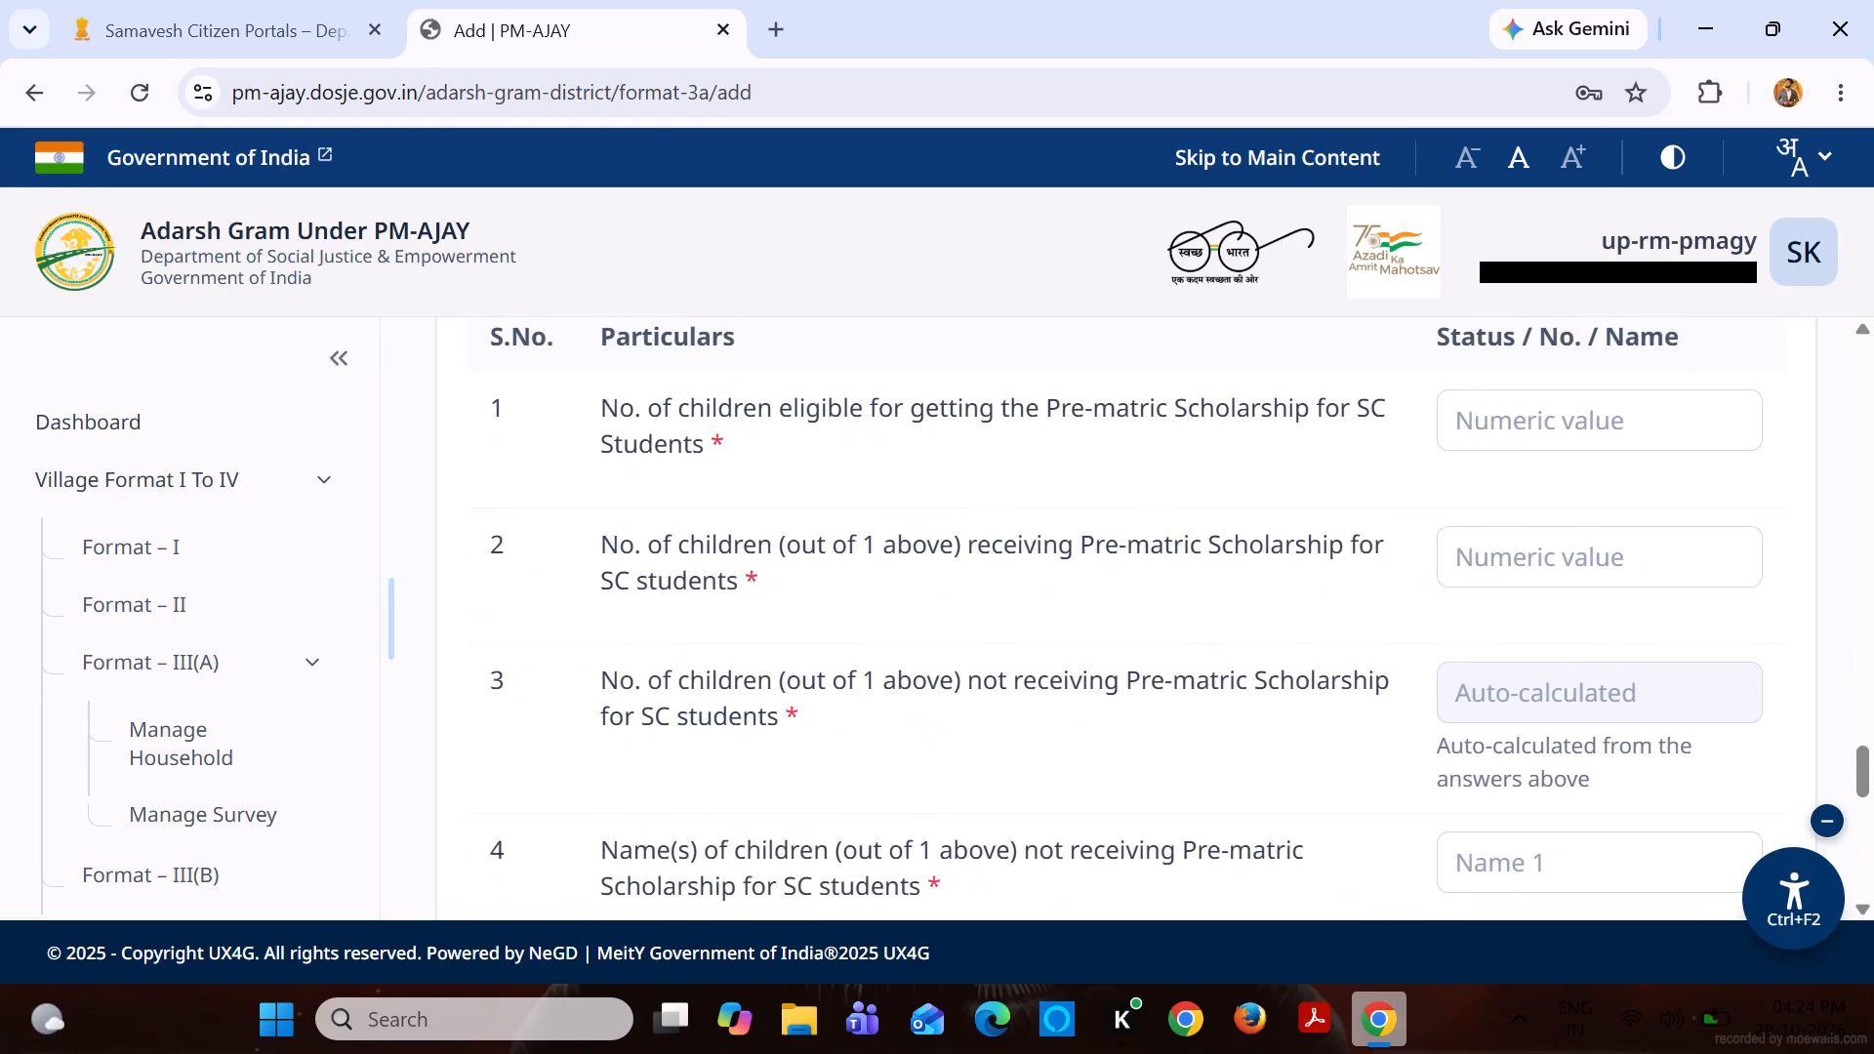
click(1554, 407)
click(1554, 407)
key(0)
Enter 0 children eligible for the Post-matric Scholarship in 2.7 and submit the Education domain.
scroll(1554, 395, down, 1)
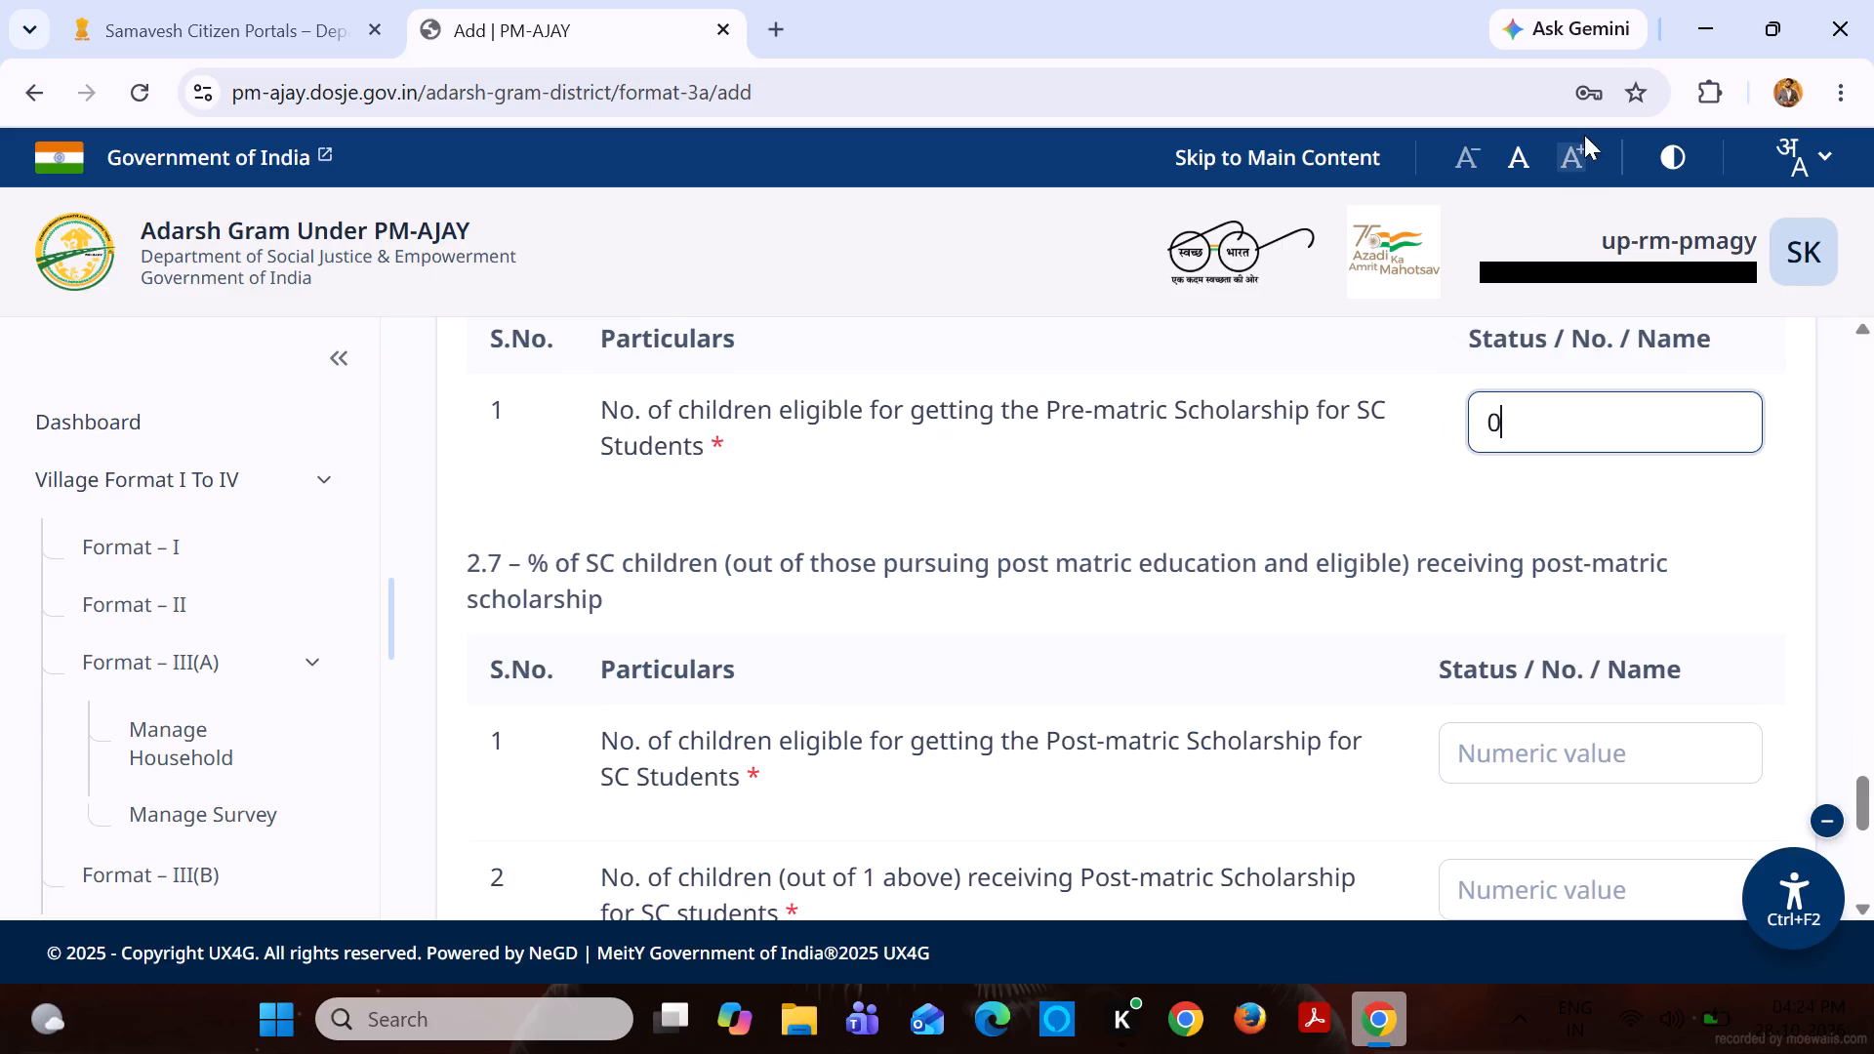
scroll(1584, 135, down, 1)
click(1504, 727)
key(0)
scroll(1504, 727, down, 3)
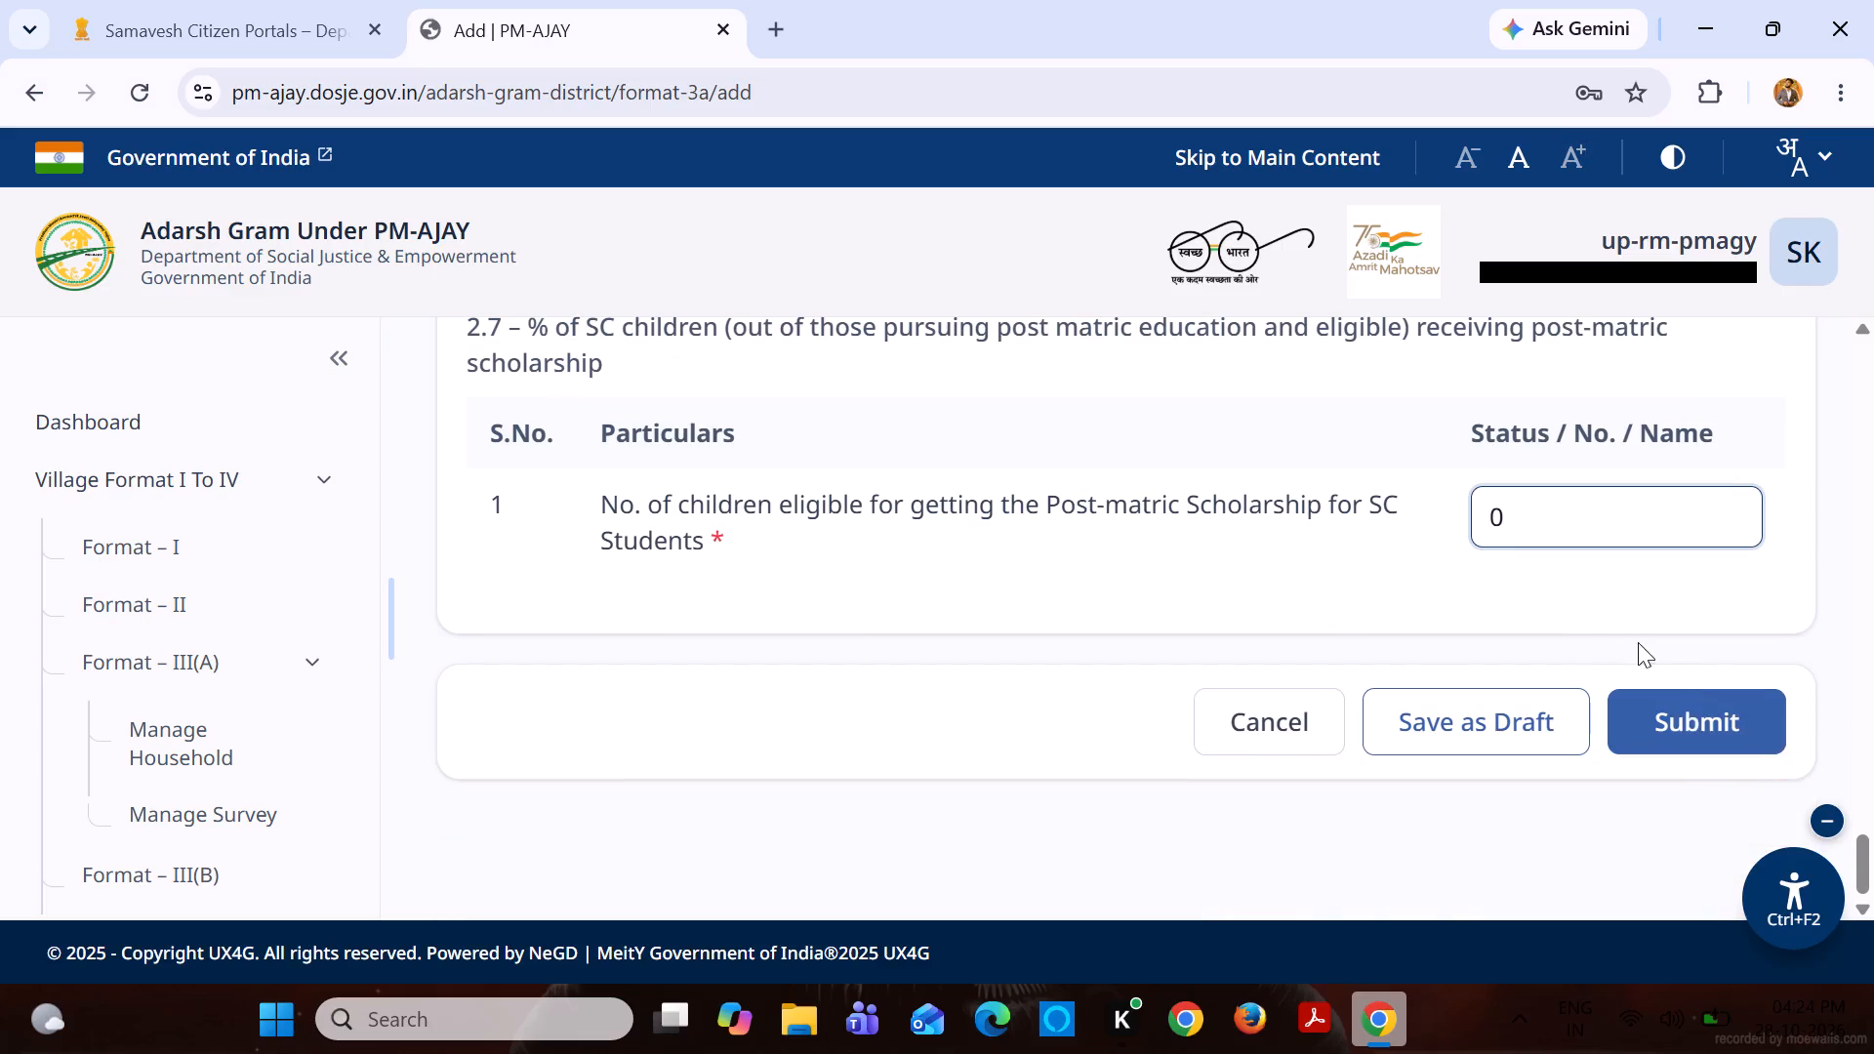
click(1684, 721)
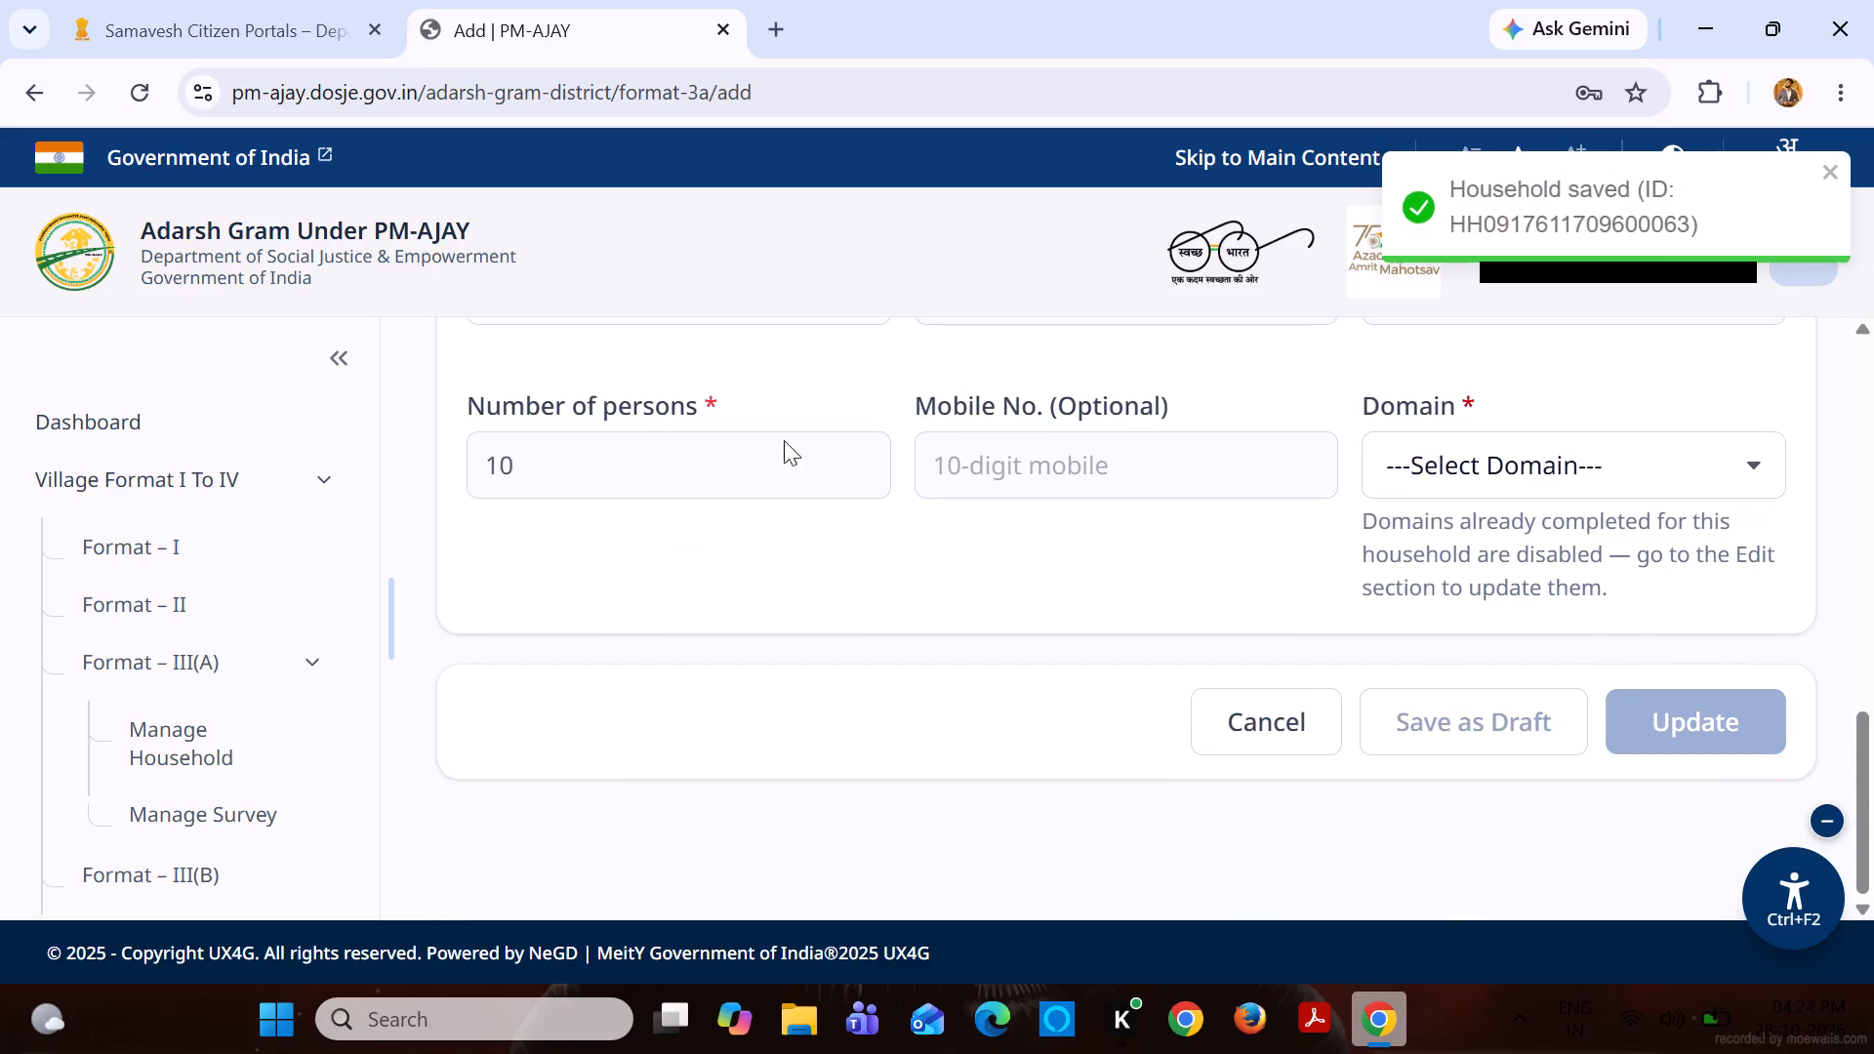
Go to Manage Household under Format – III(A) and open a blank Household Details form for another household.
click(208, 736)
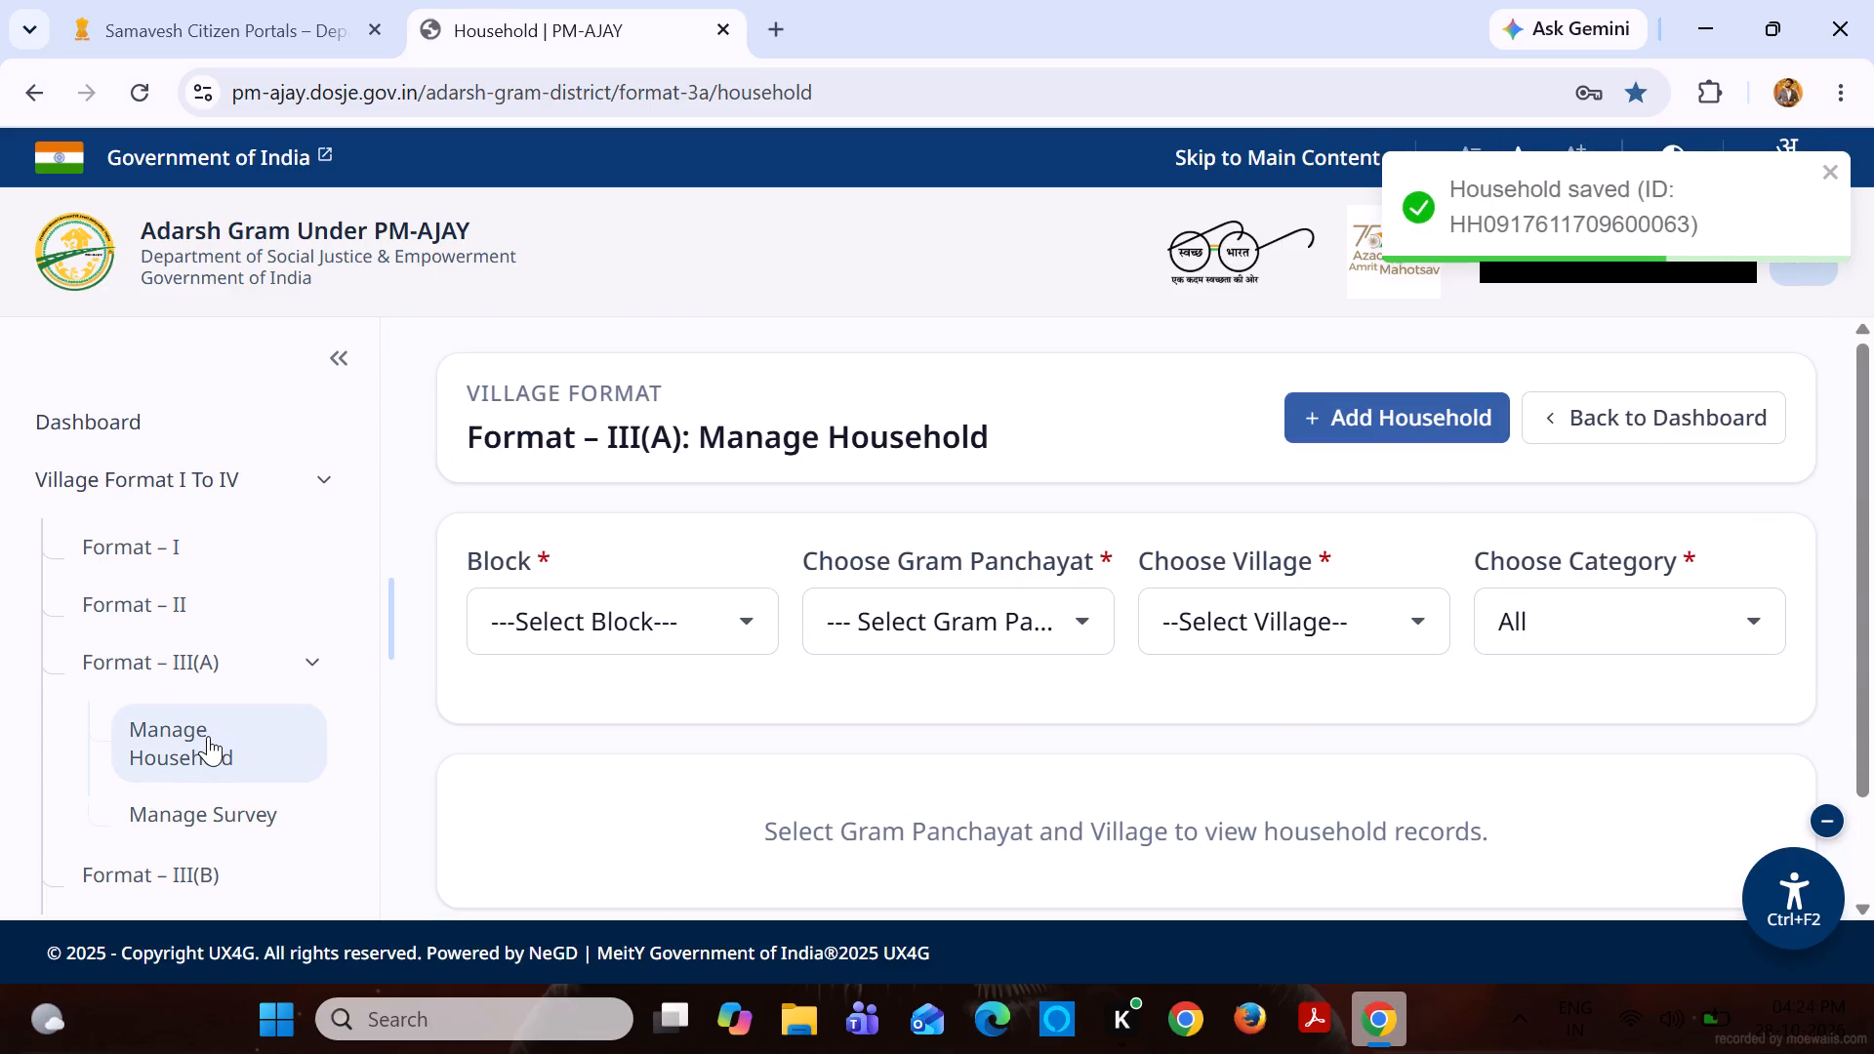
click(1371, 416)
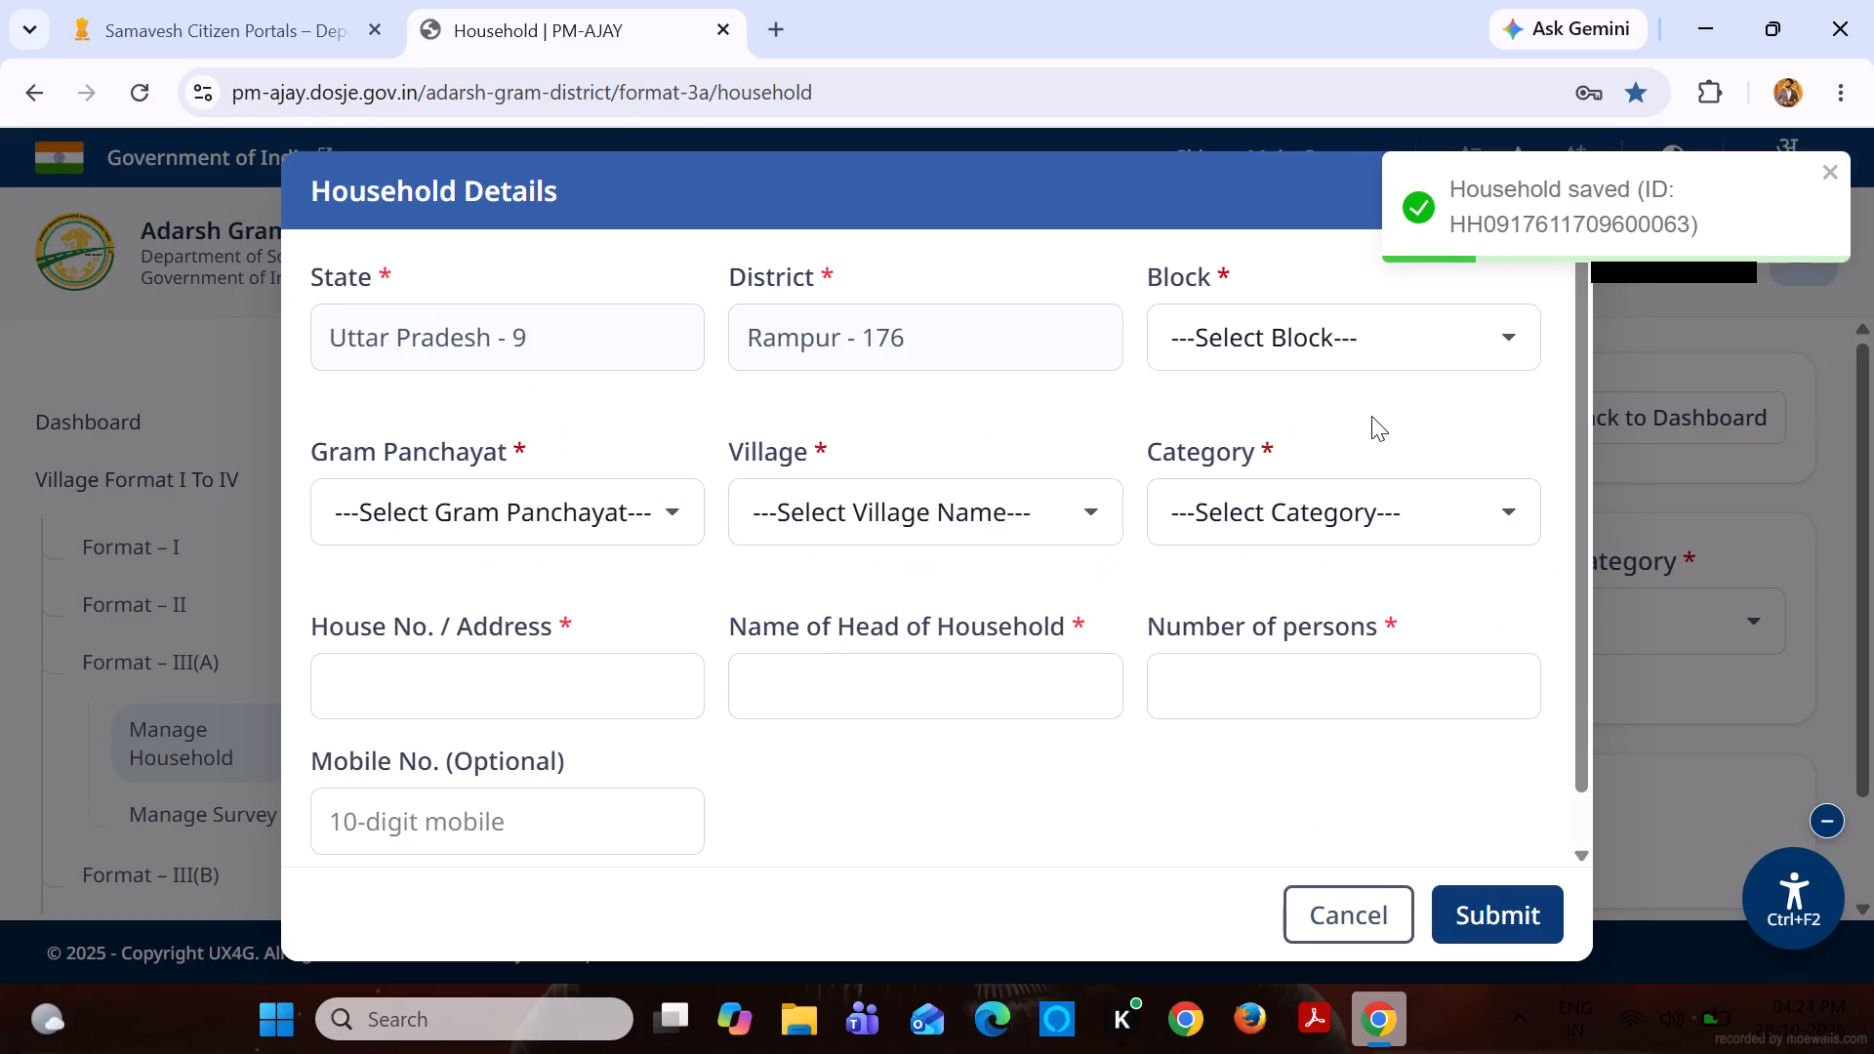